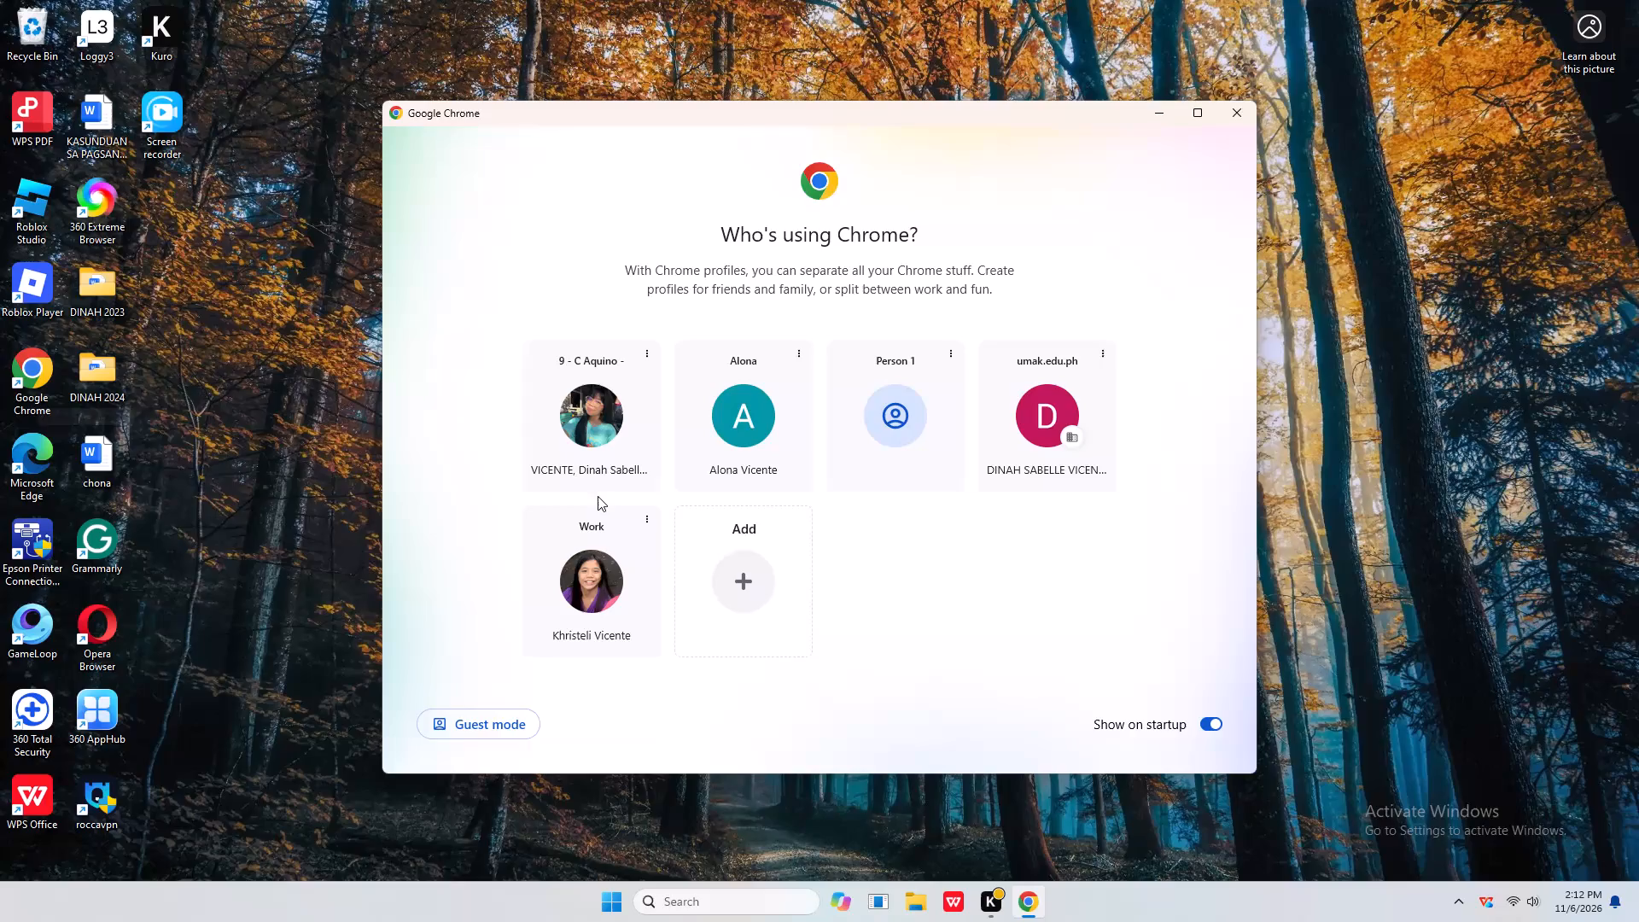
Open the first listed browser profile and set its default search engine to Google.
double_click(607, 439)
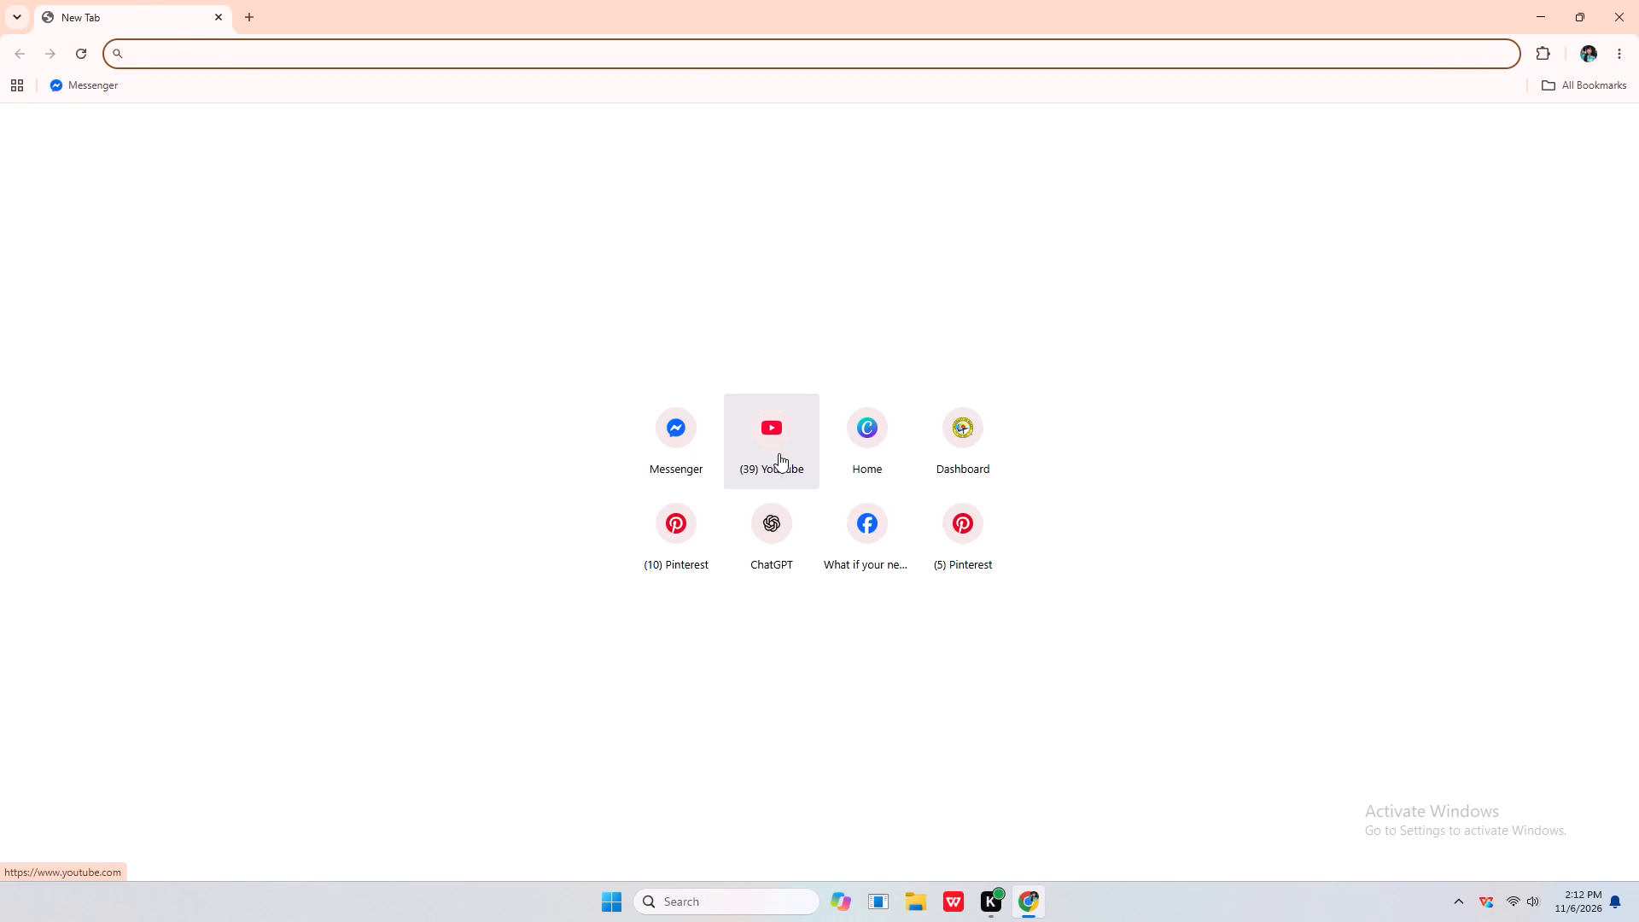
left_click(1622, 43)
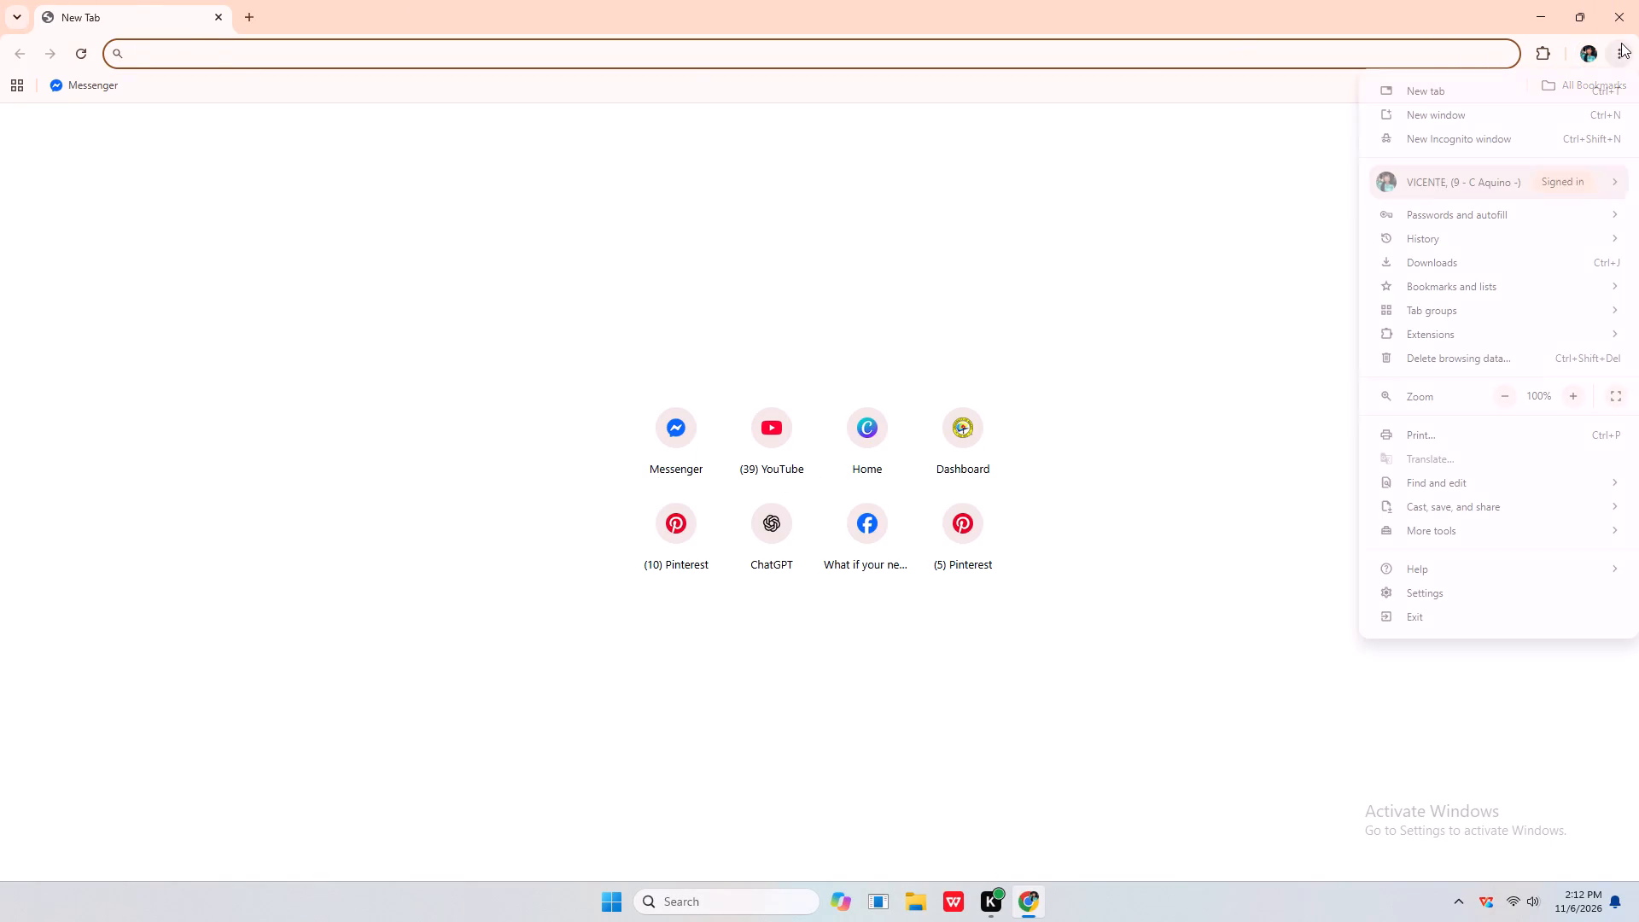
left_click(1426, 596)
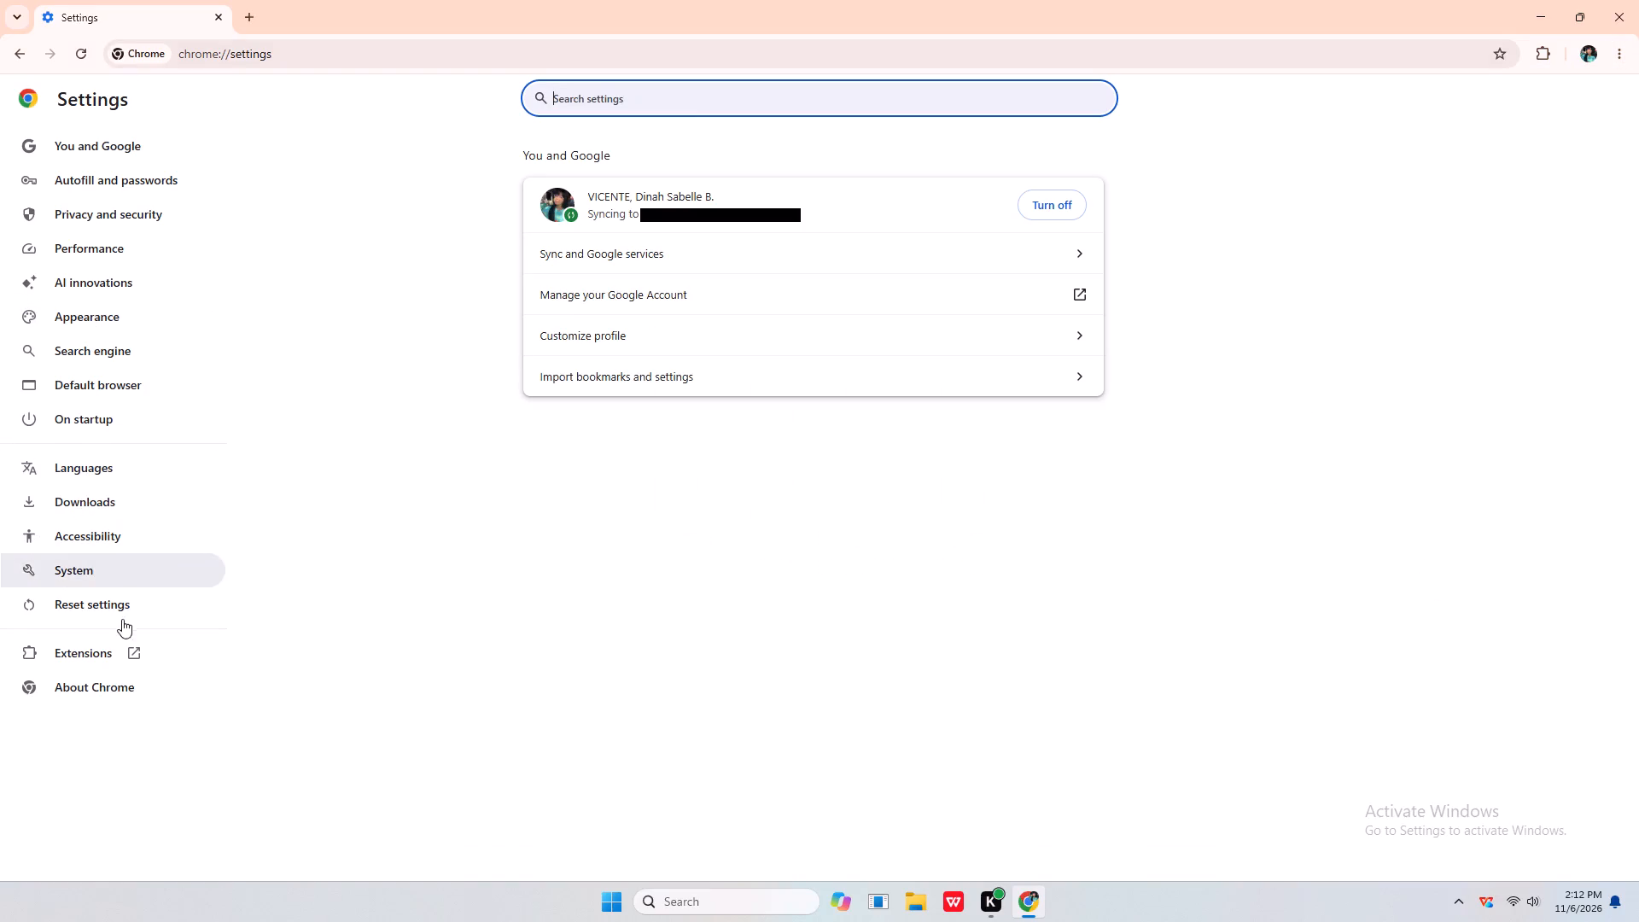
left_click(111, 349)
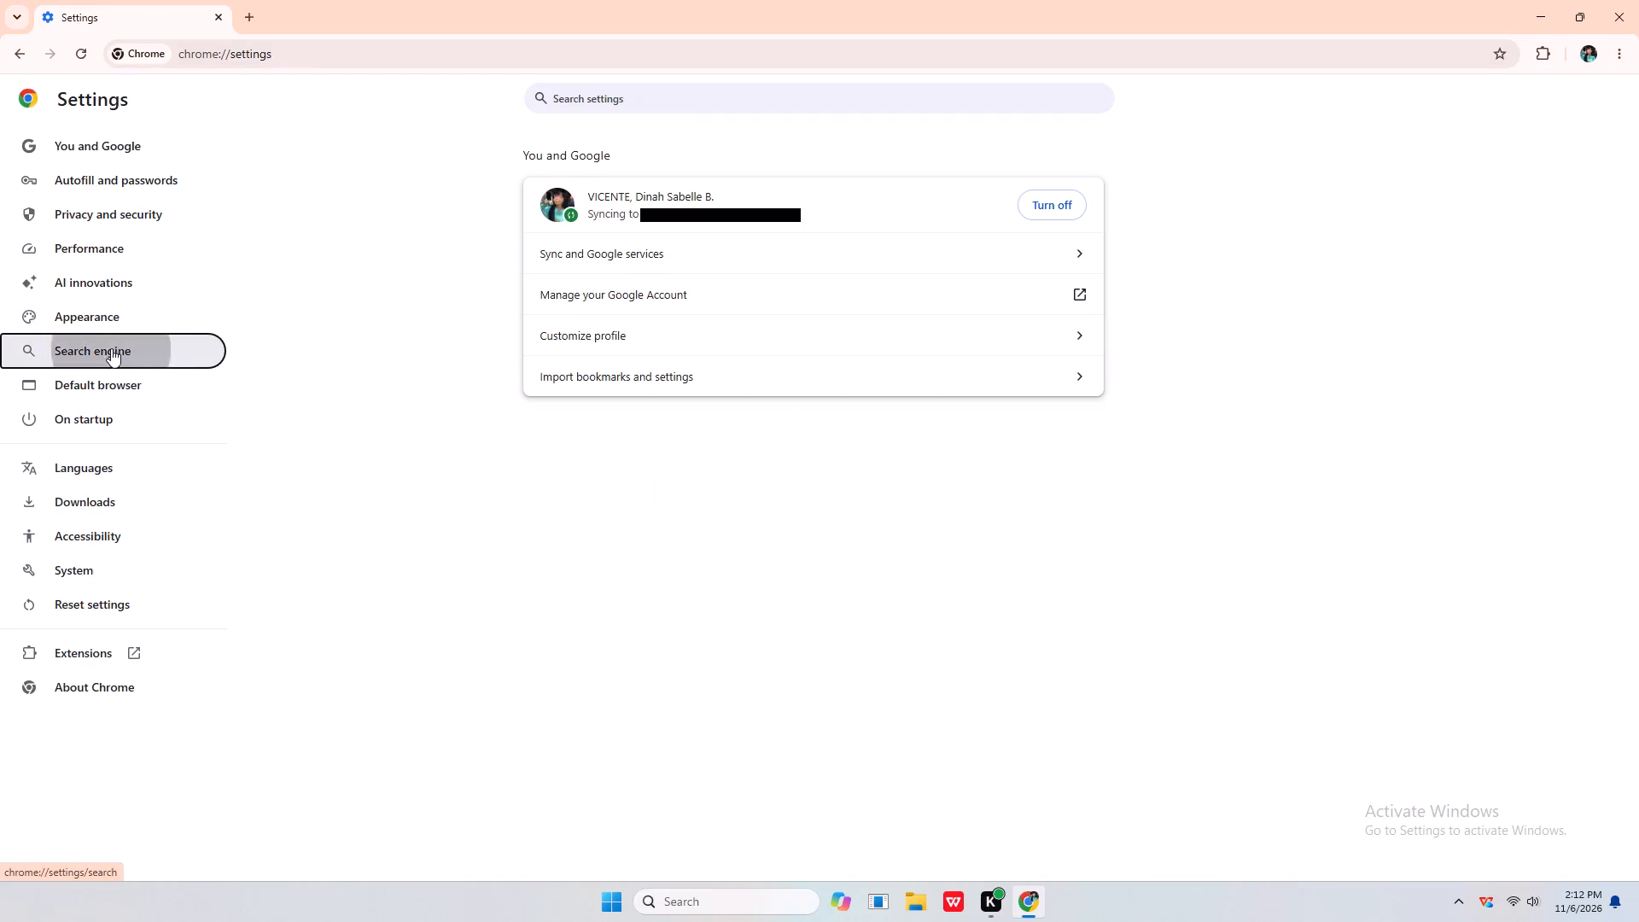
left_click(1070, 255)
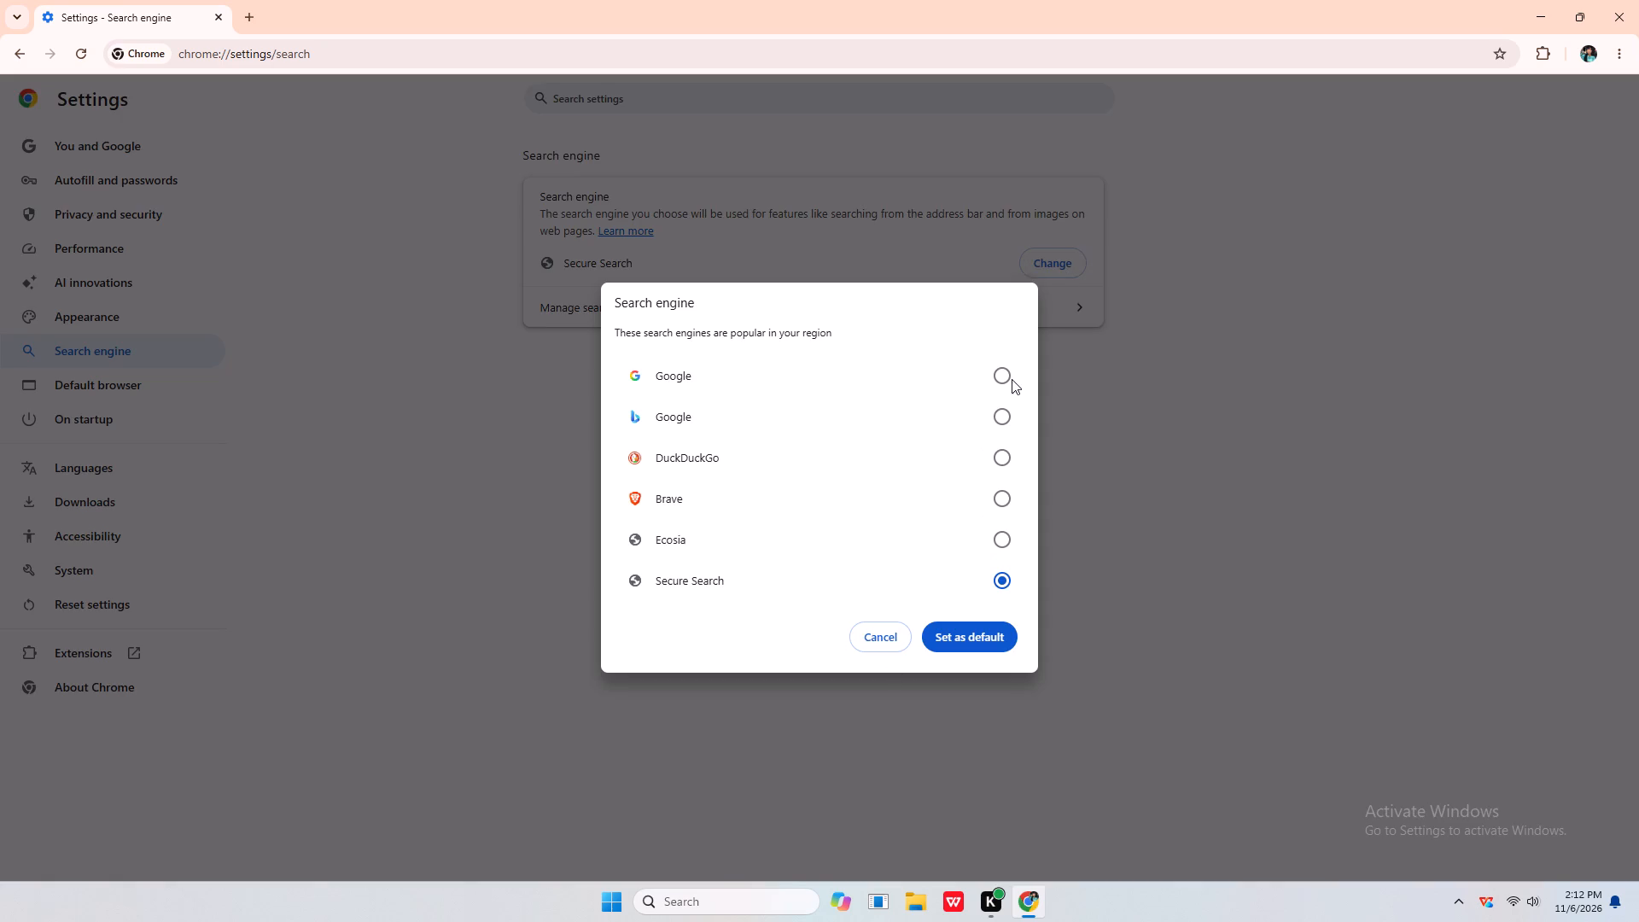
left_click(1004, 373)
left_click(948, 630)
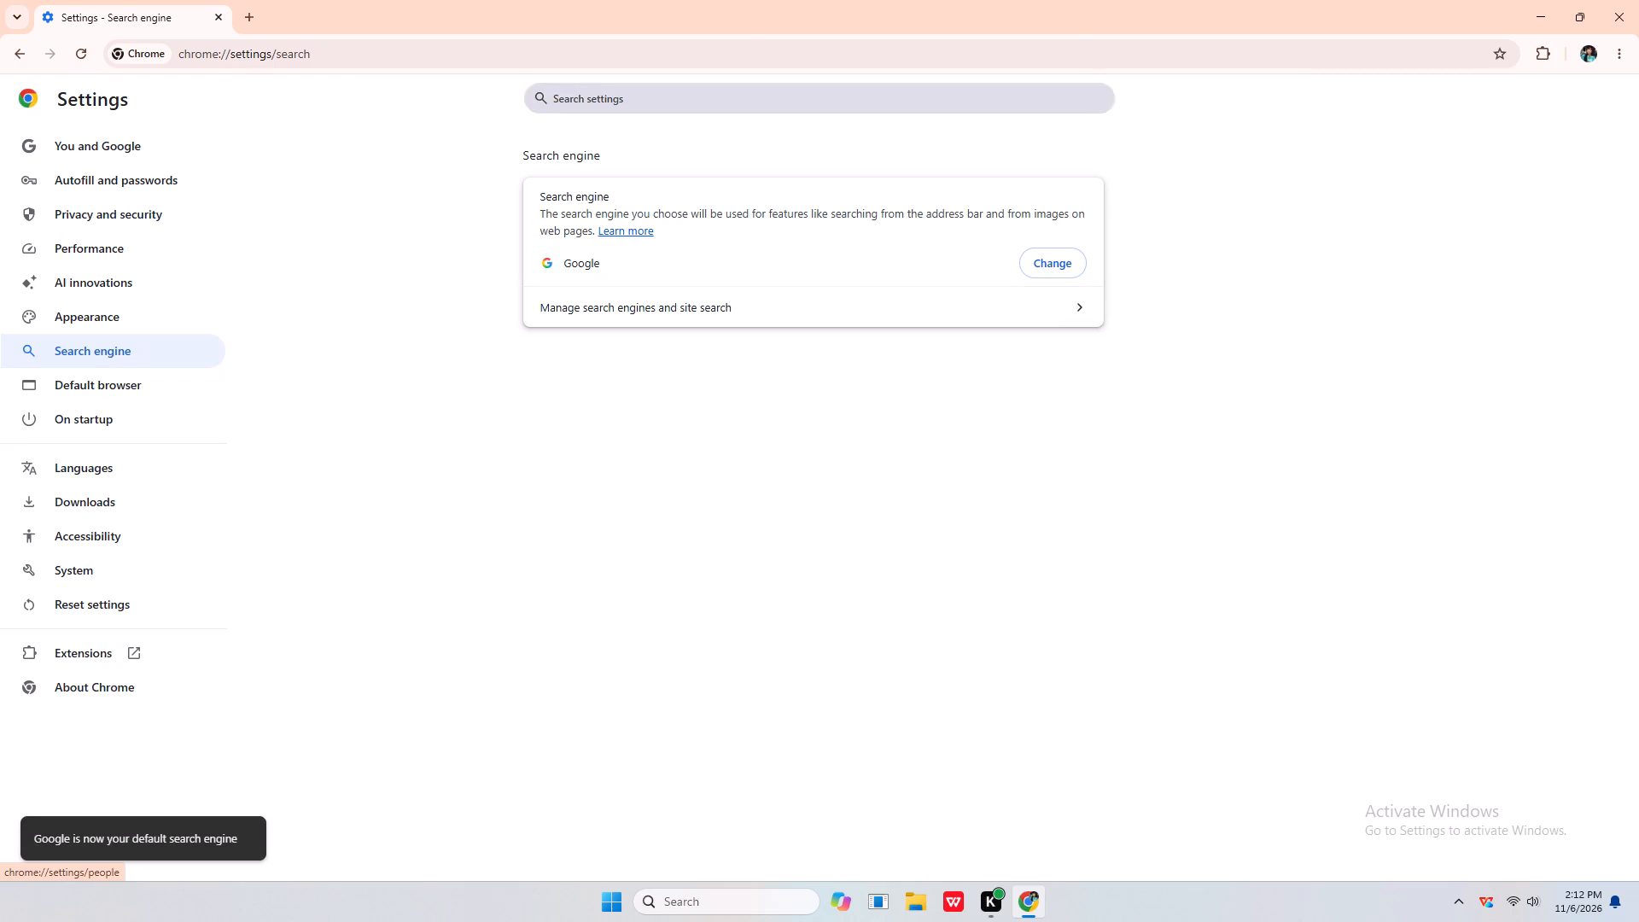
Replace the settings page with a new tab, search Google for "spreadsheet" and open a blank Google Sheets spreadsheet.
left_click(247, 16)
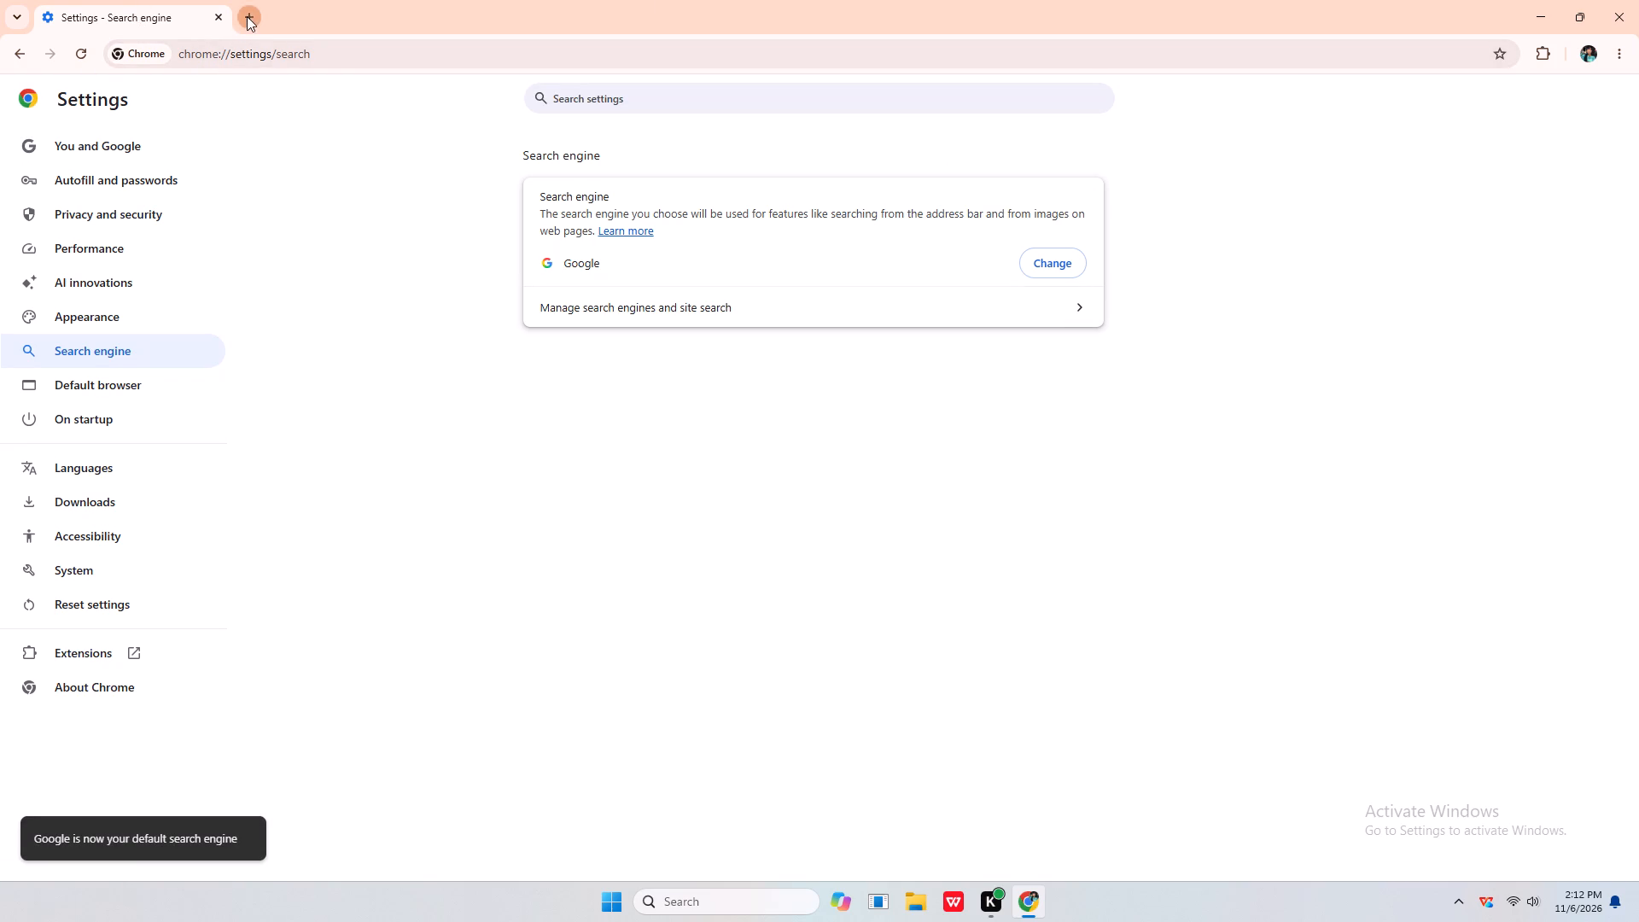
left_click(216, 19)
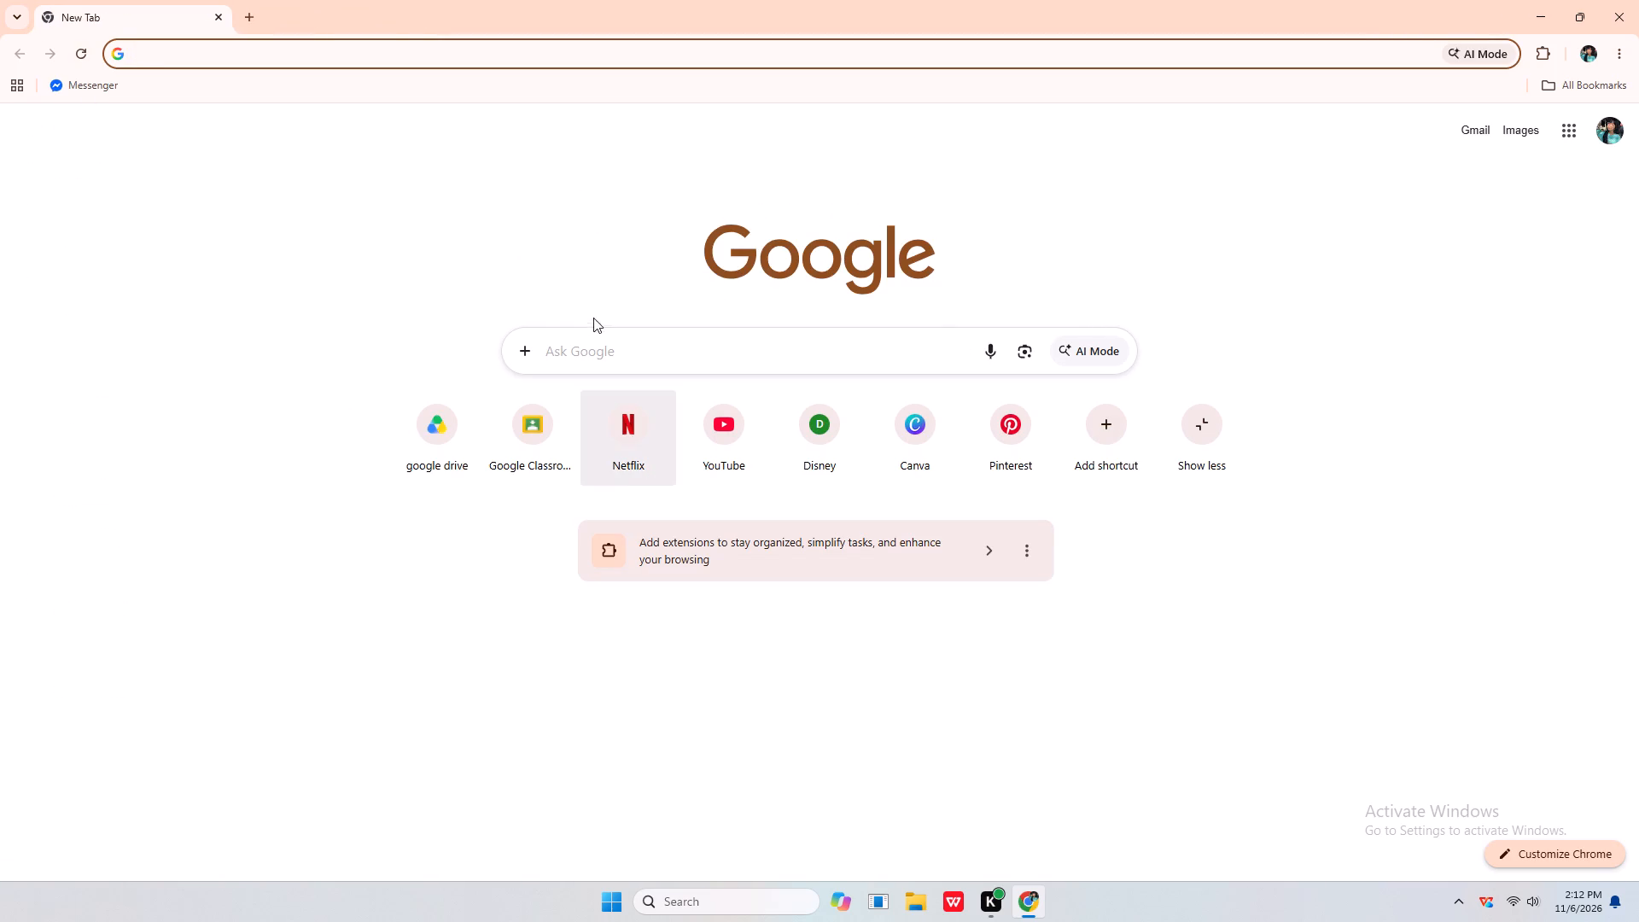
left_click(201, 56)
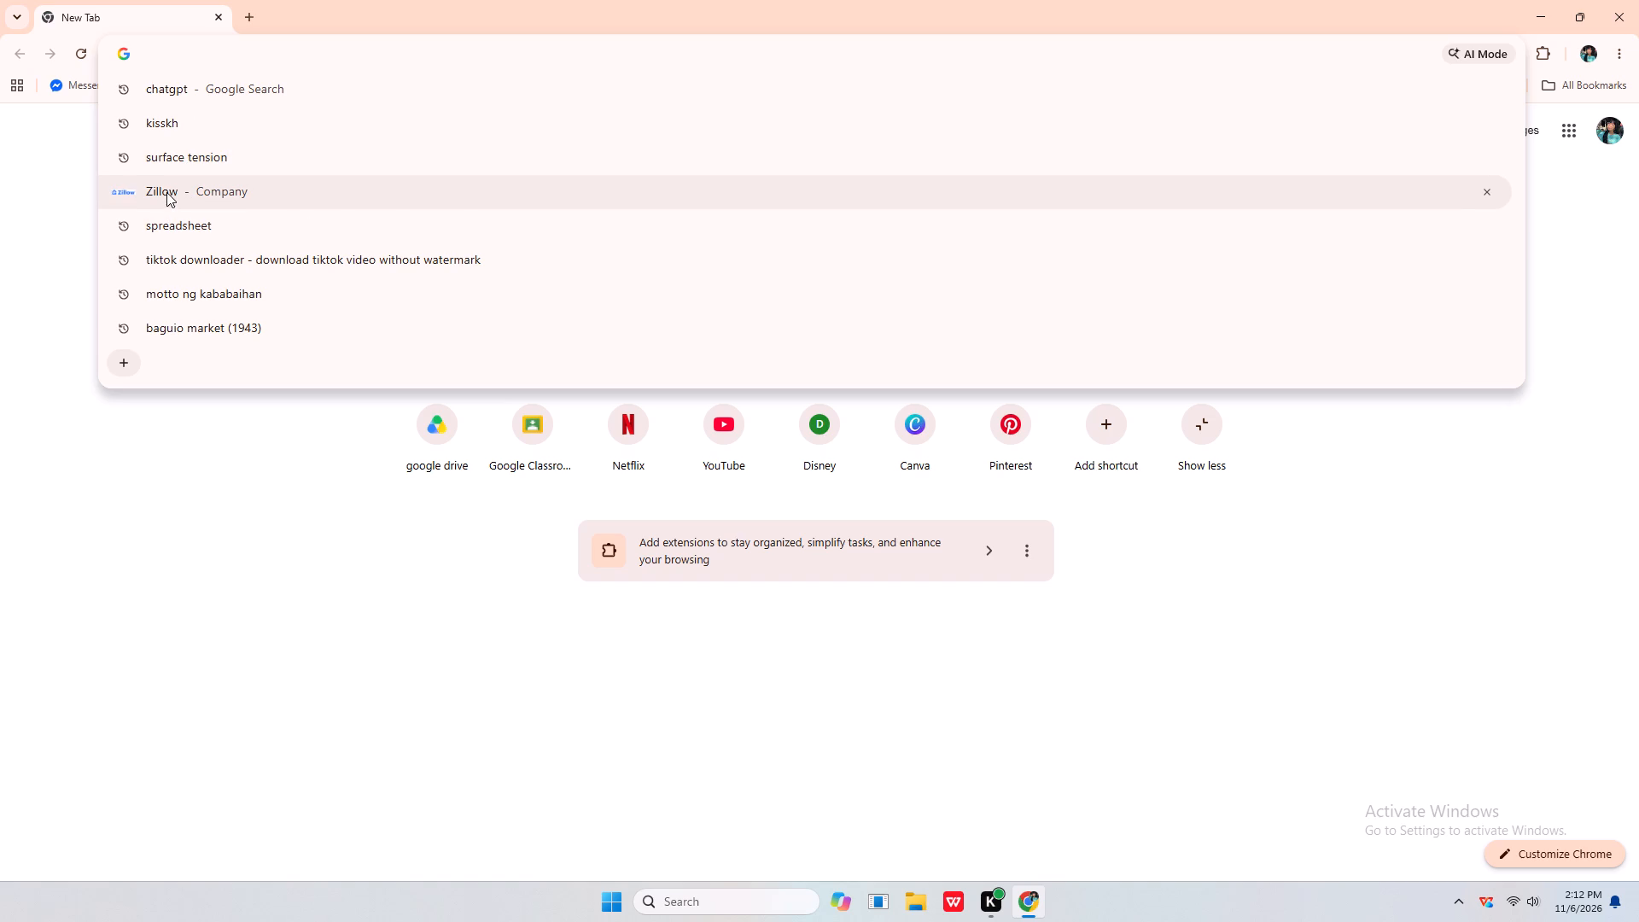
left_click(162, 218)
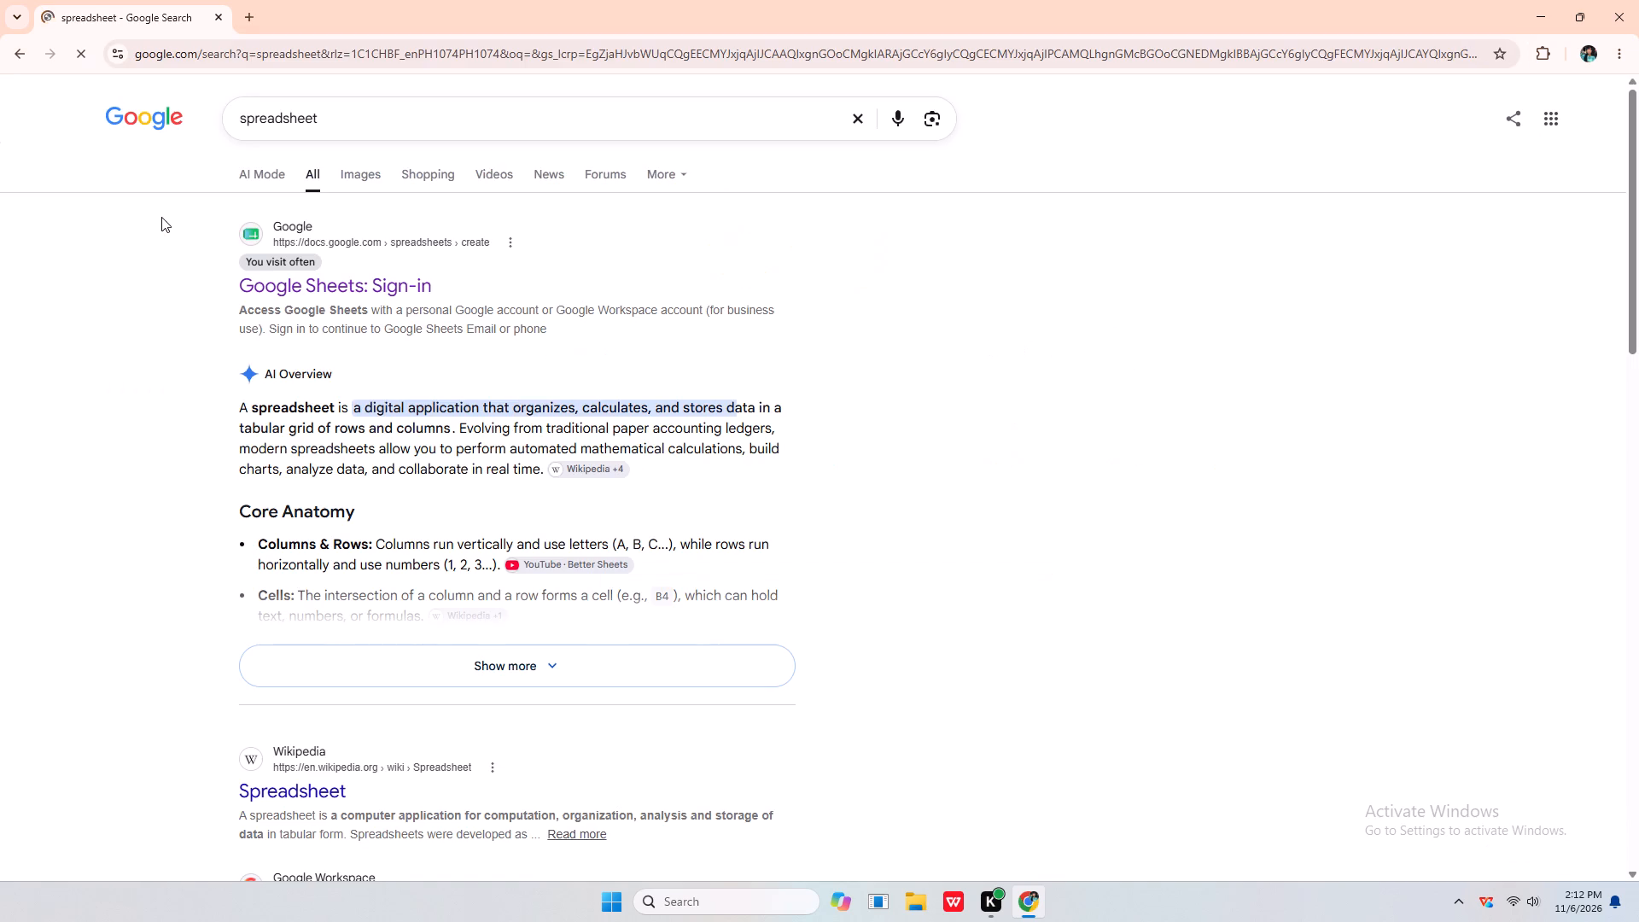
double_click(341, 295)
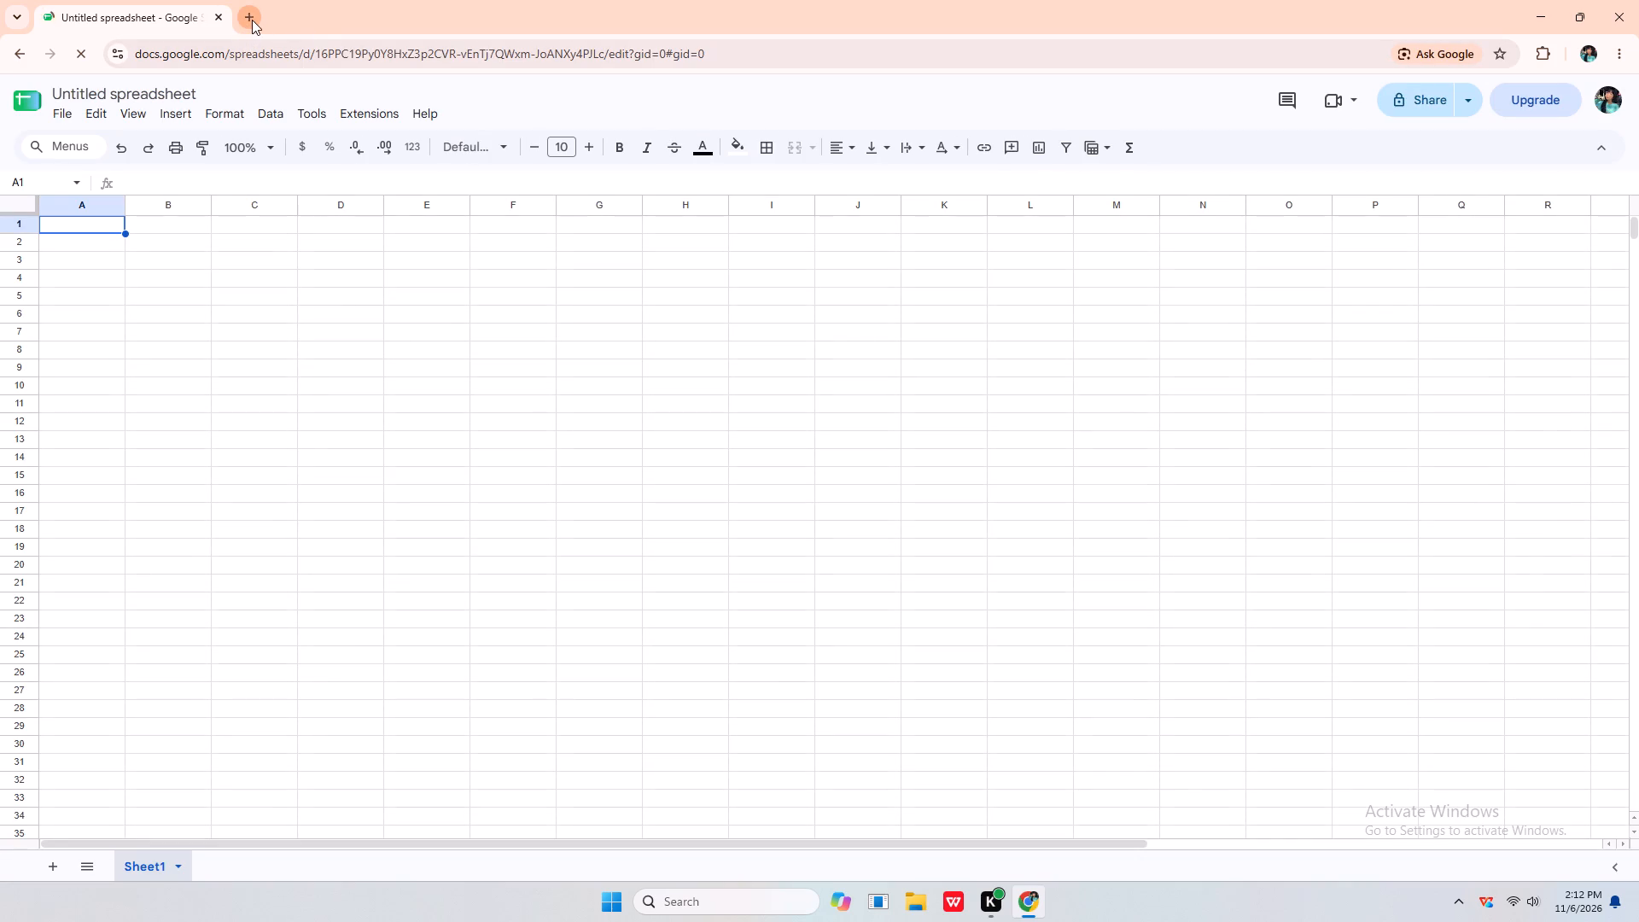
Search for Zillow in a new browser tab and open the Zillow website.
left_click(252, 20)
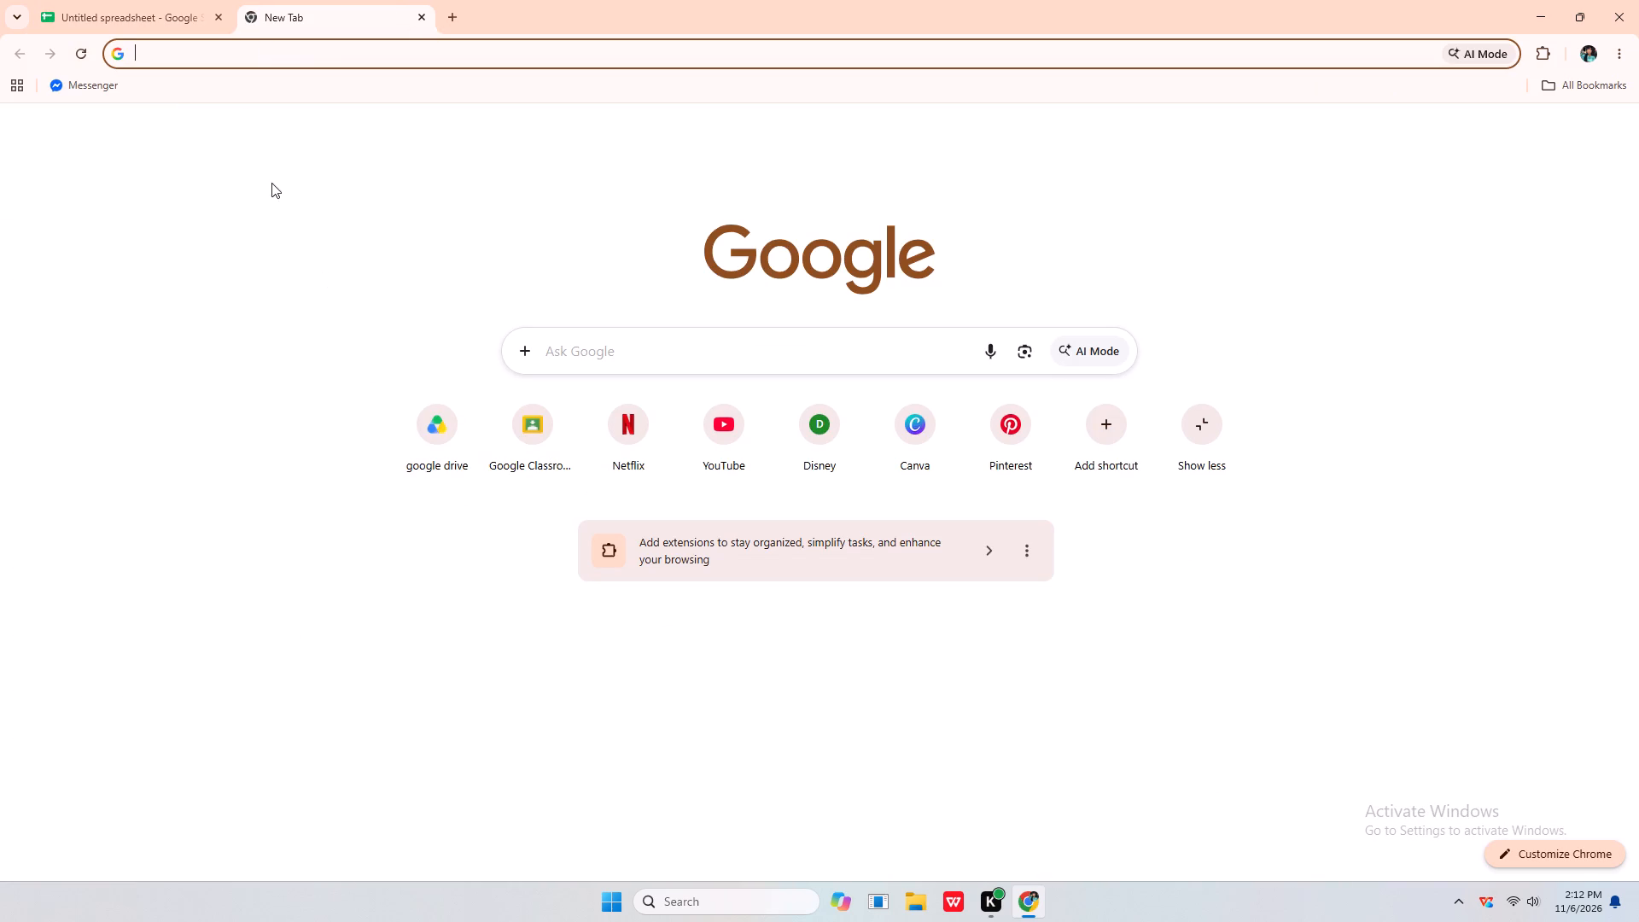
left_click(206, 50)
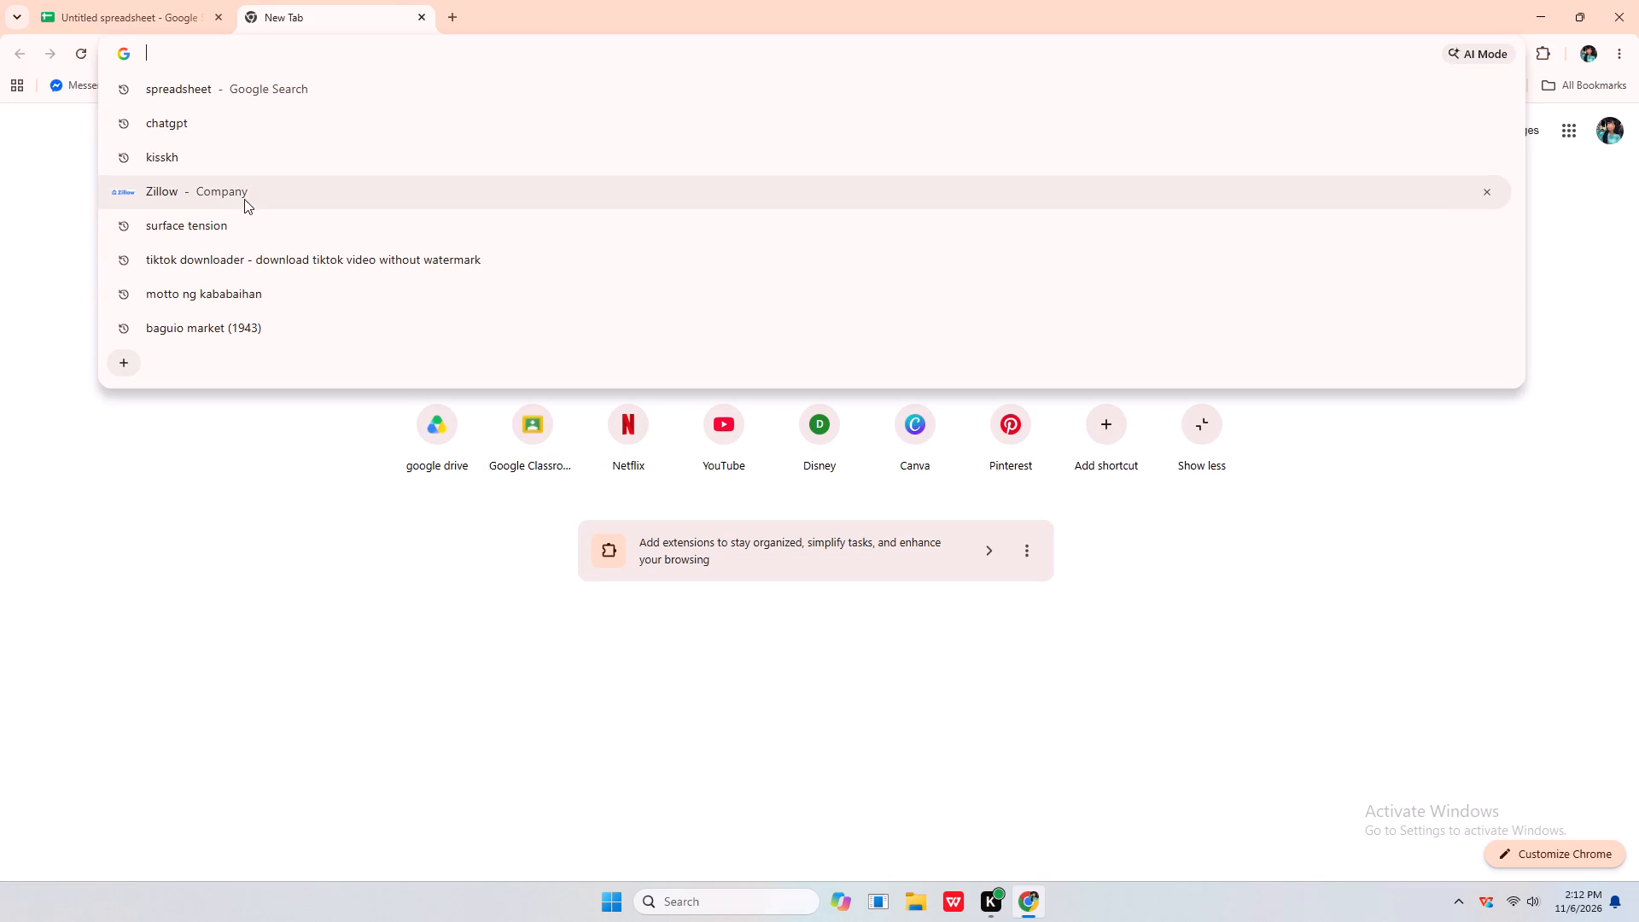
double_click(229, 188)
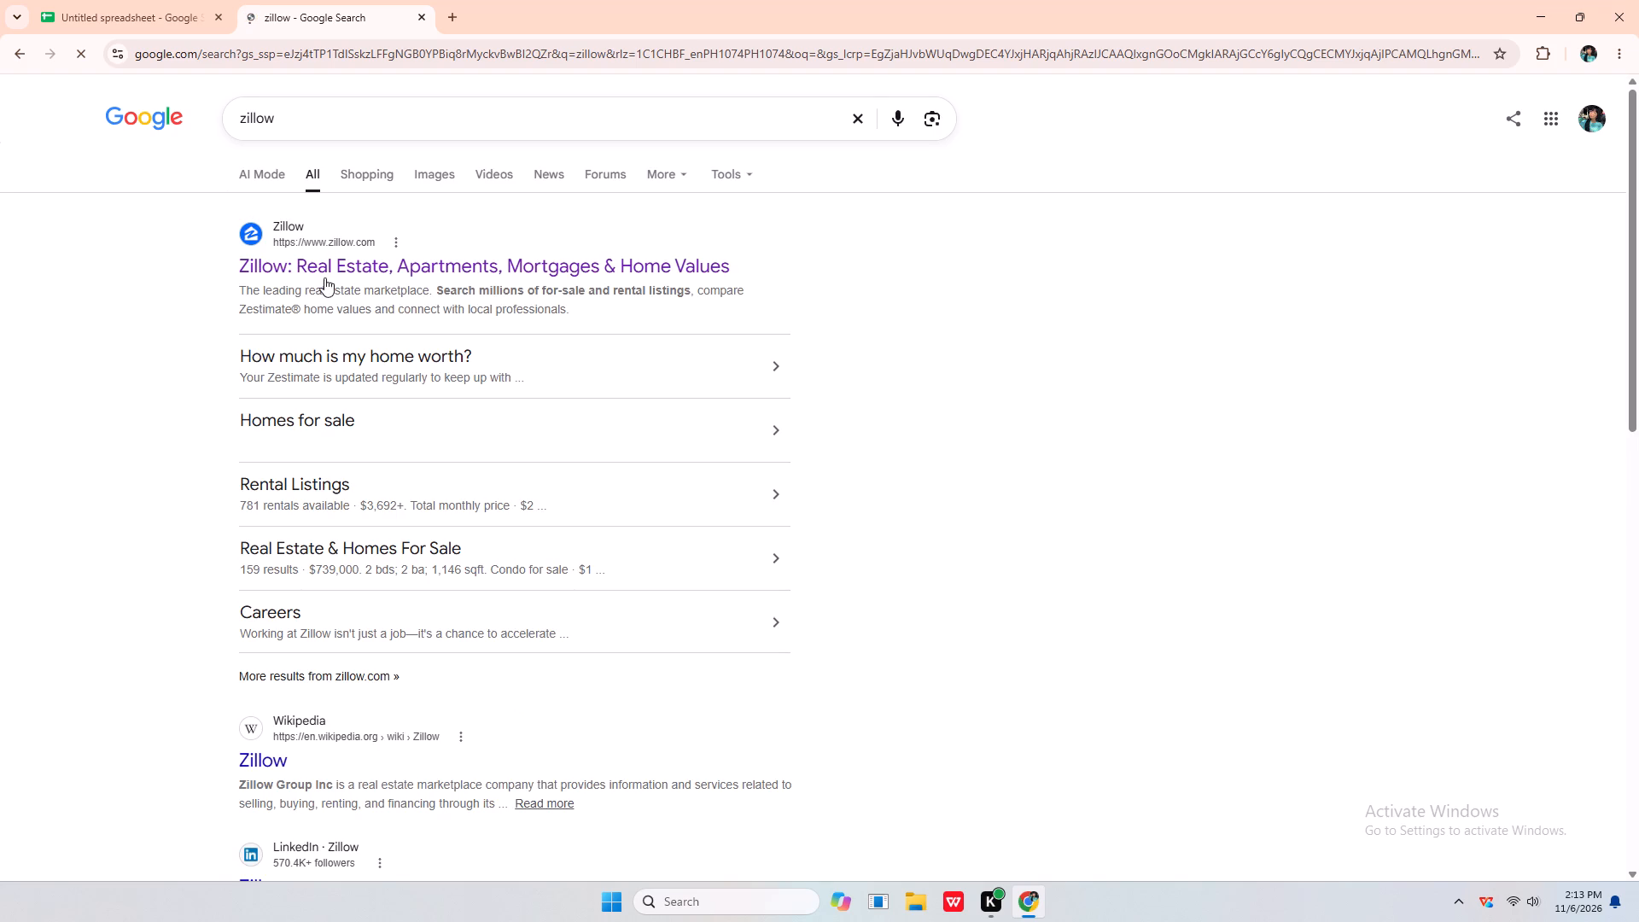
double_click(324, 271)
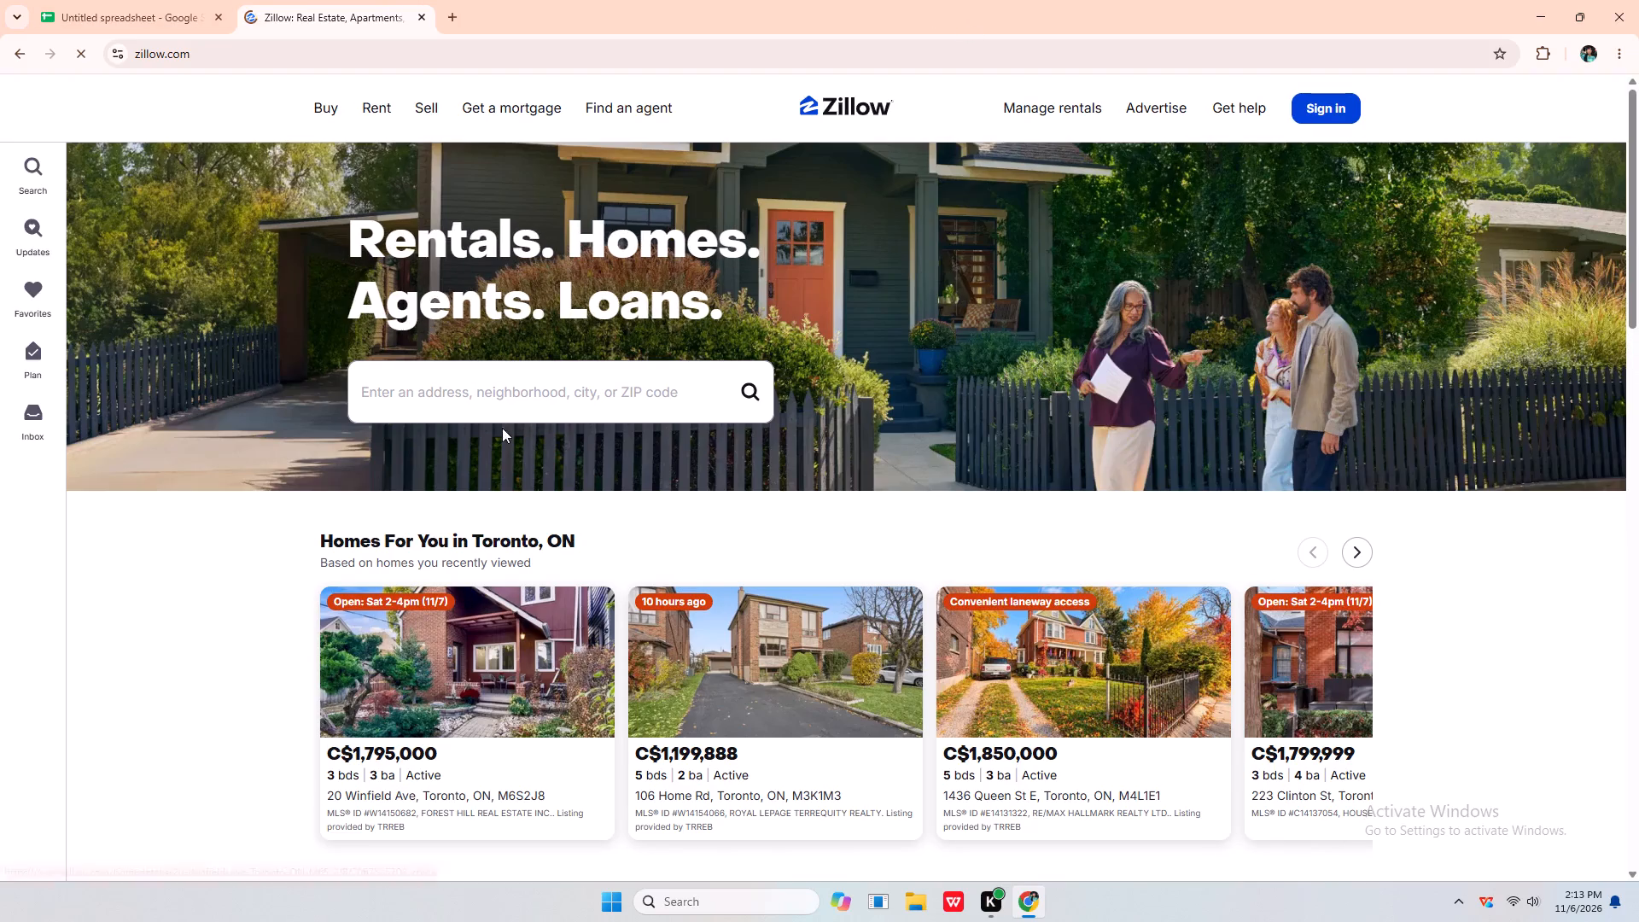
Search Zillow for homes in Toronto, ON, using the earlier search.
scroll(513, 564, "down", 4)
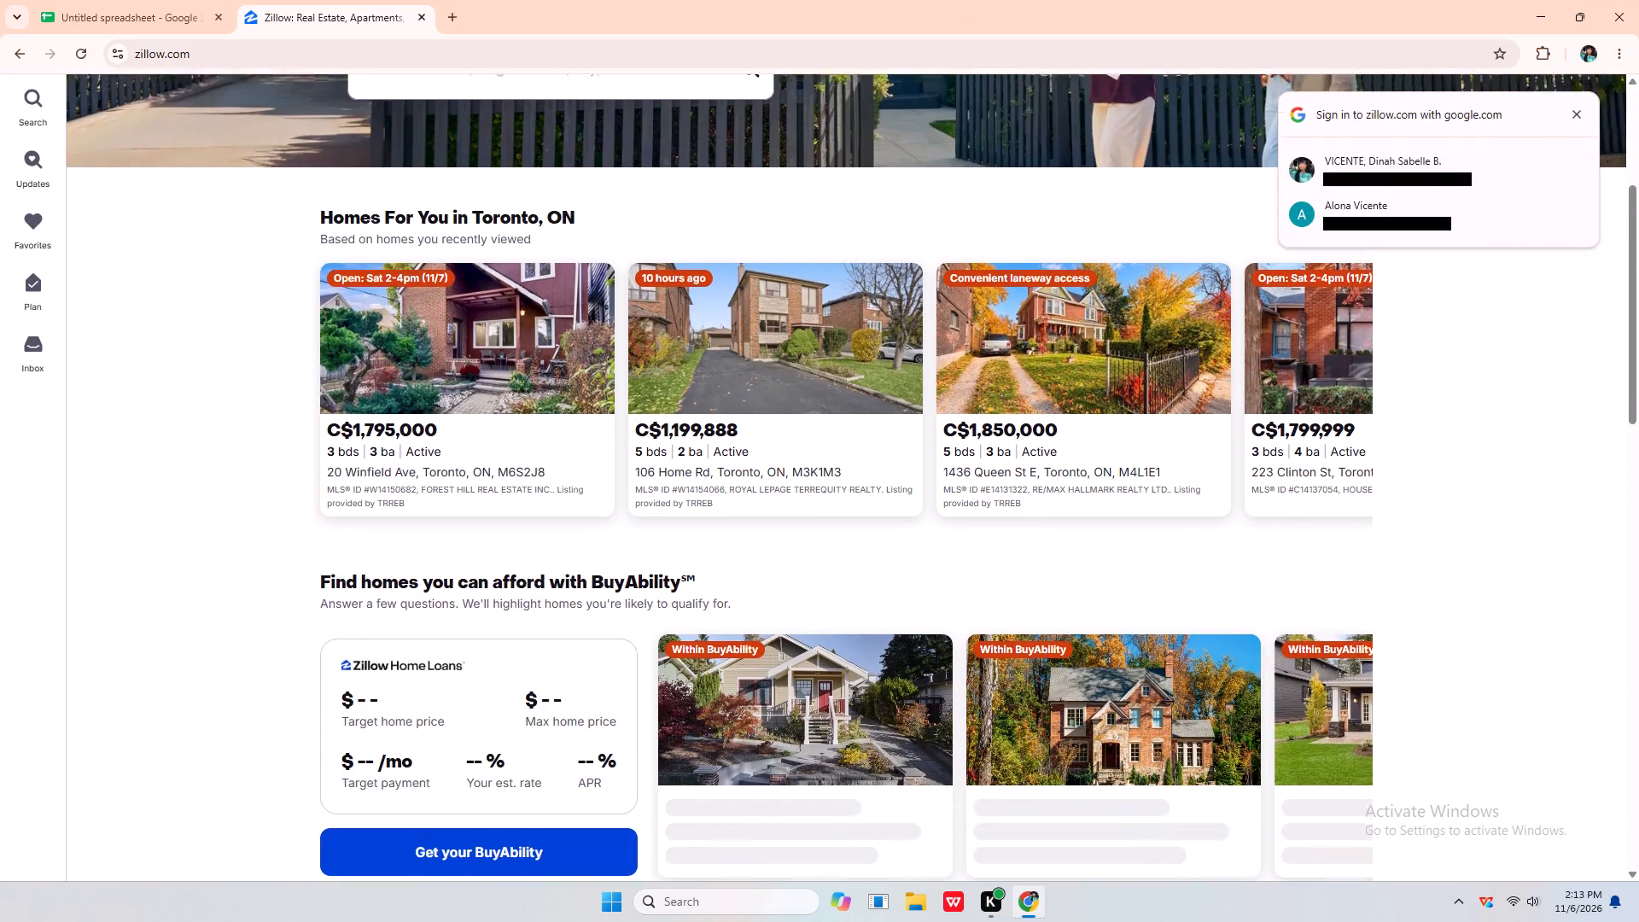
scroll(515, 564, "up", 3)
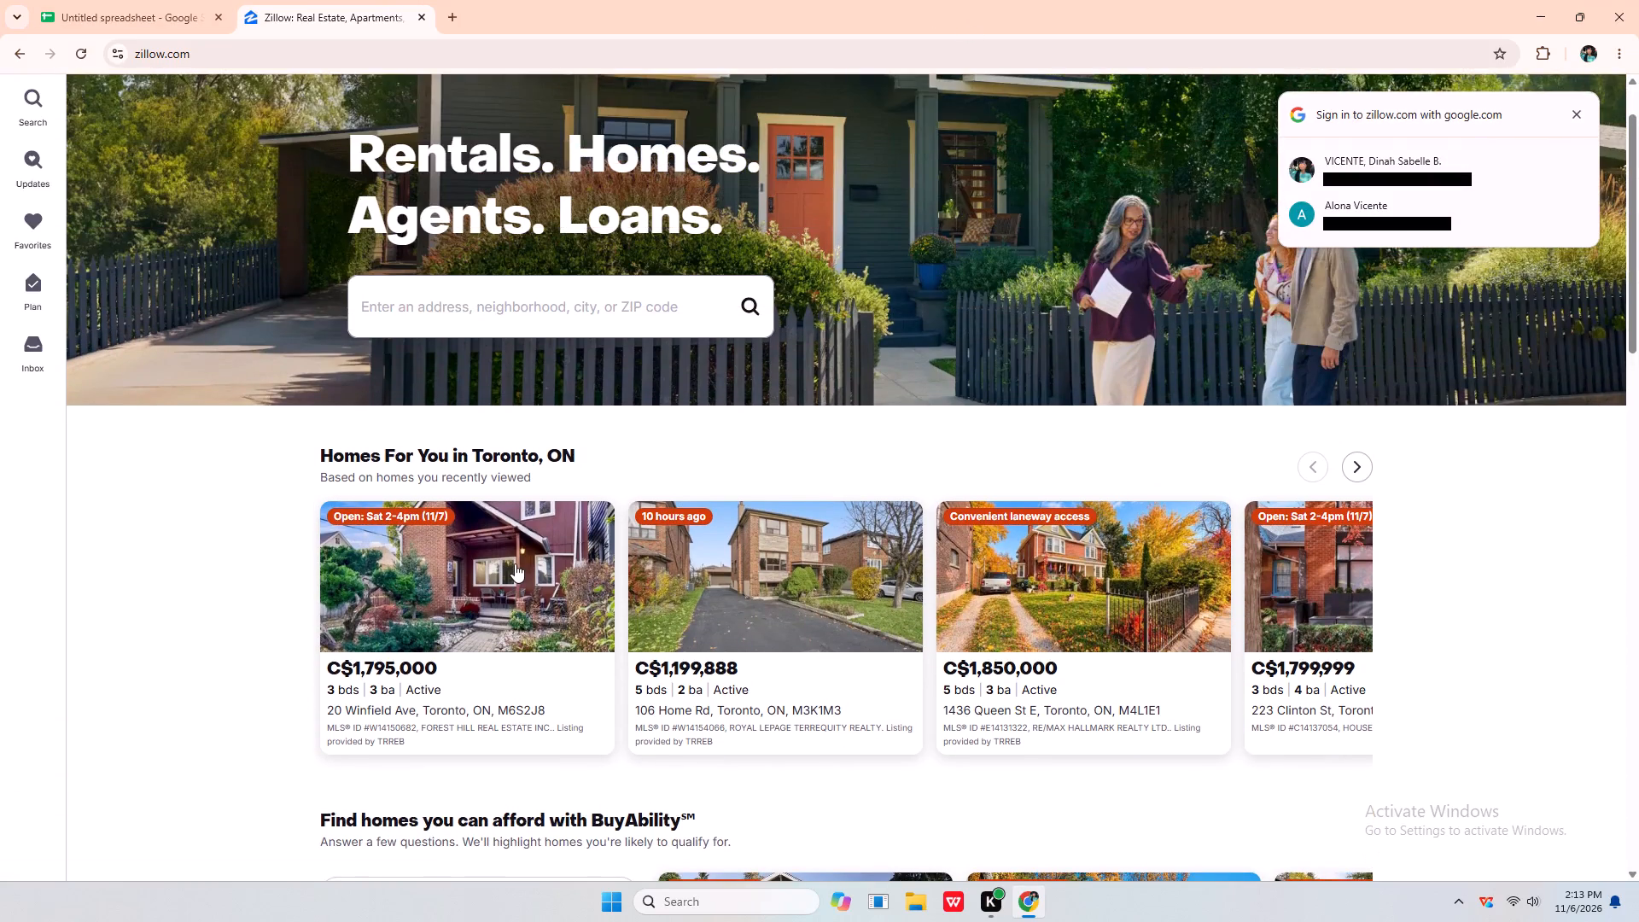
left_click(553, 326)
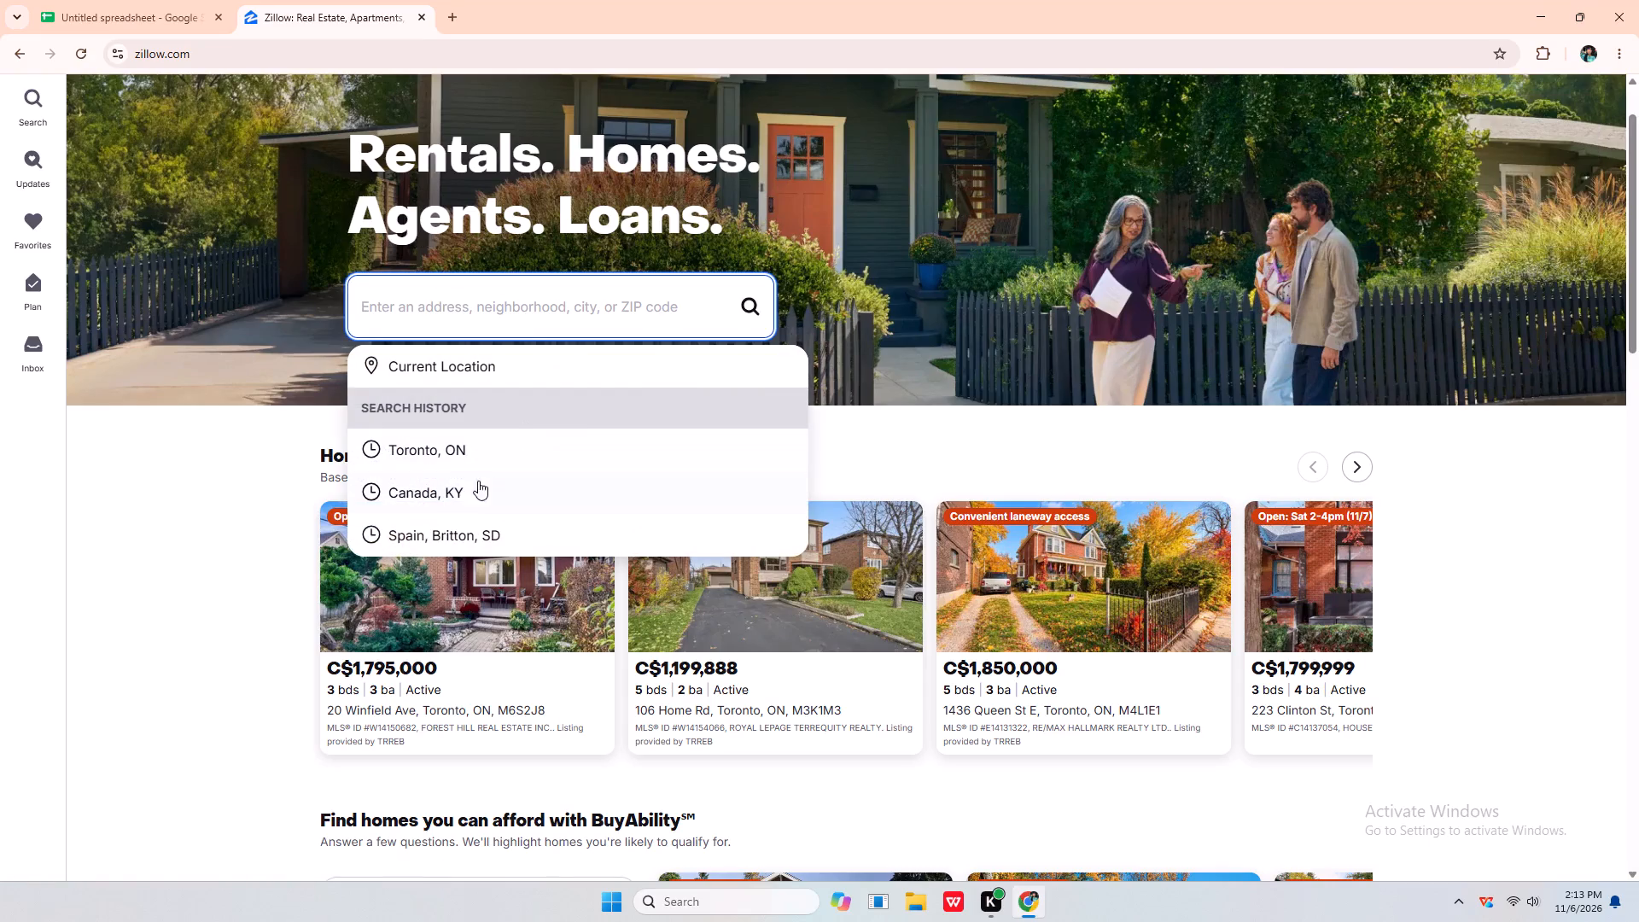
left_click(457, 451)
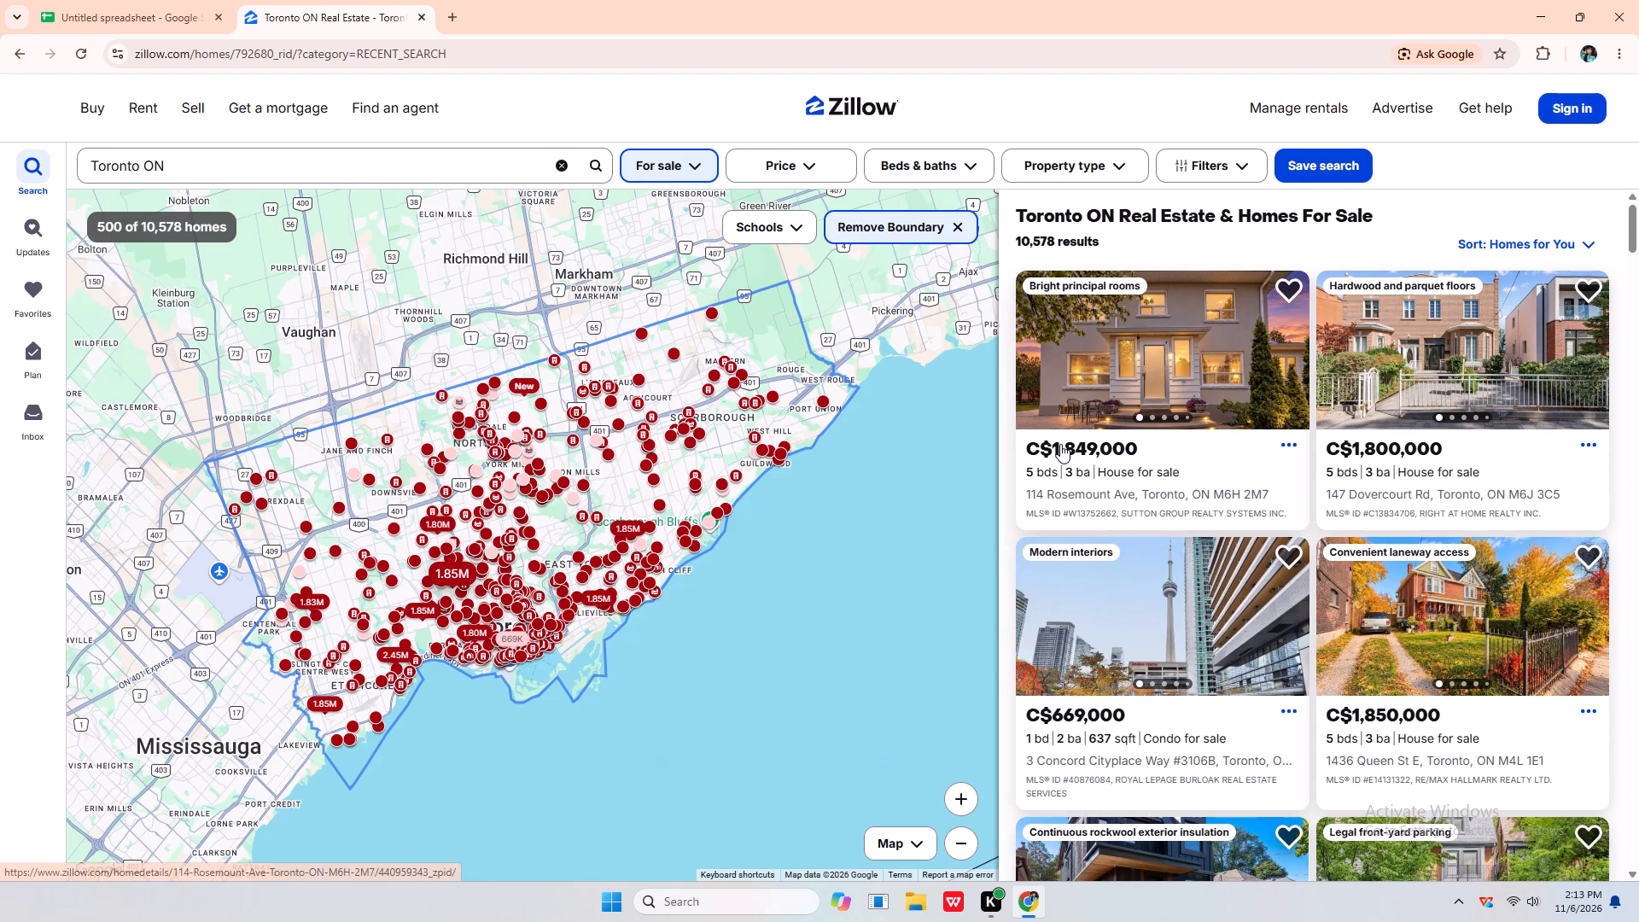
Open the C$1,849,000 five-bedroom house listing and copy its full address into cell A1 of the spreadsheet.
left_click(1070, 472)
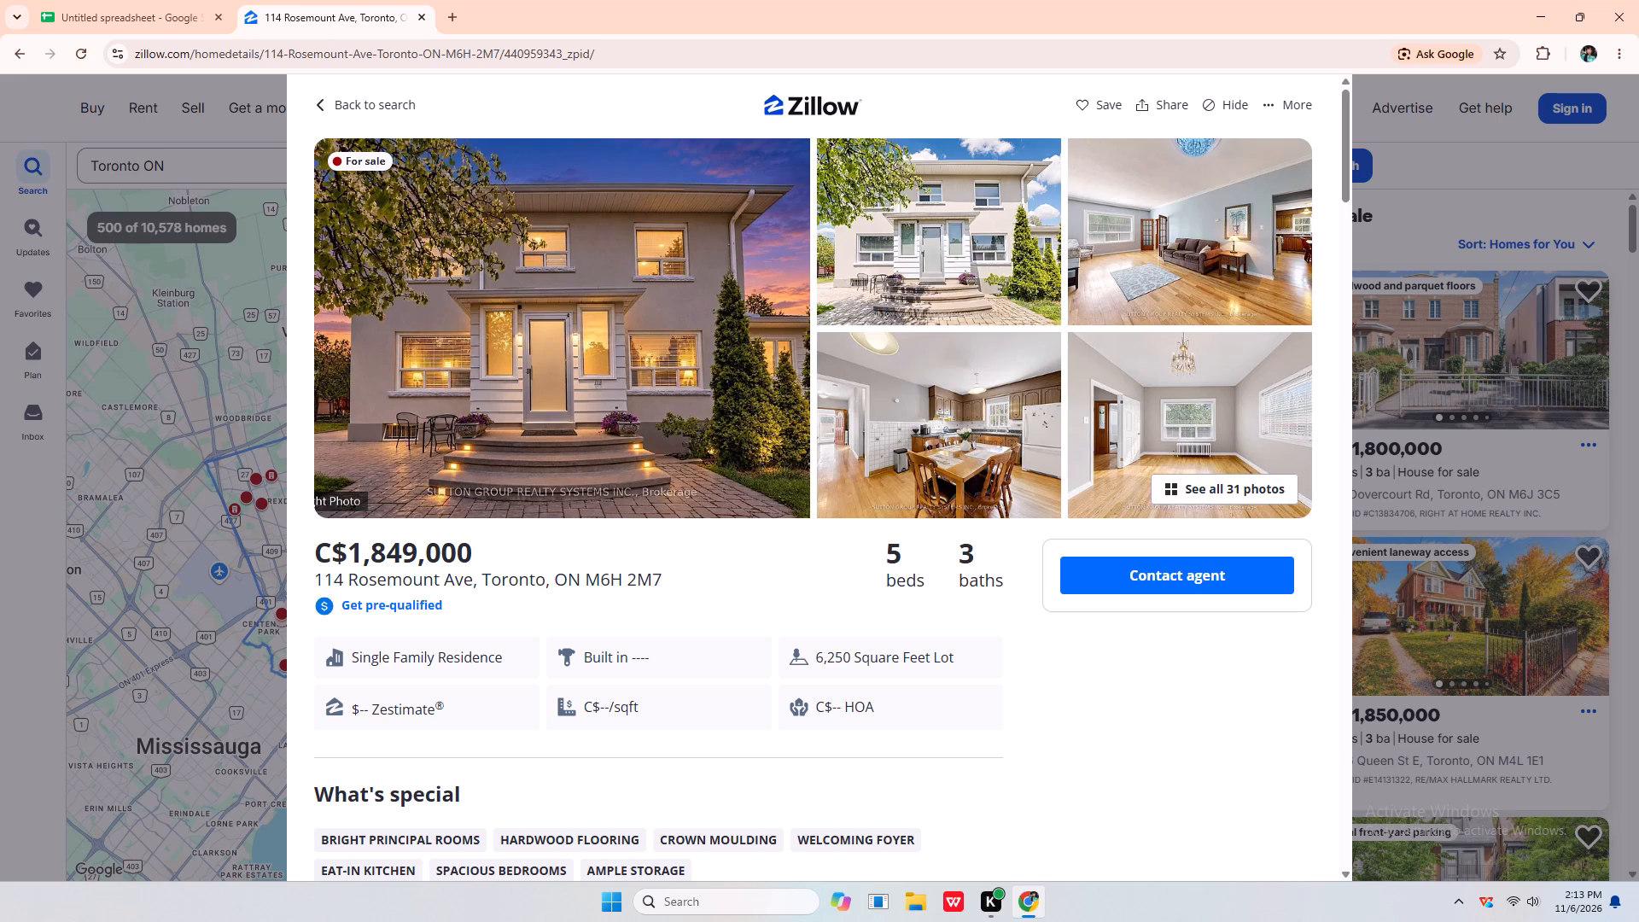
left_click_drag(314, 577, 563, 569)
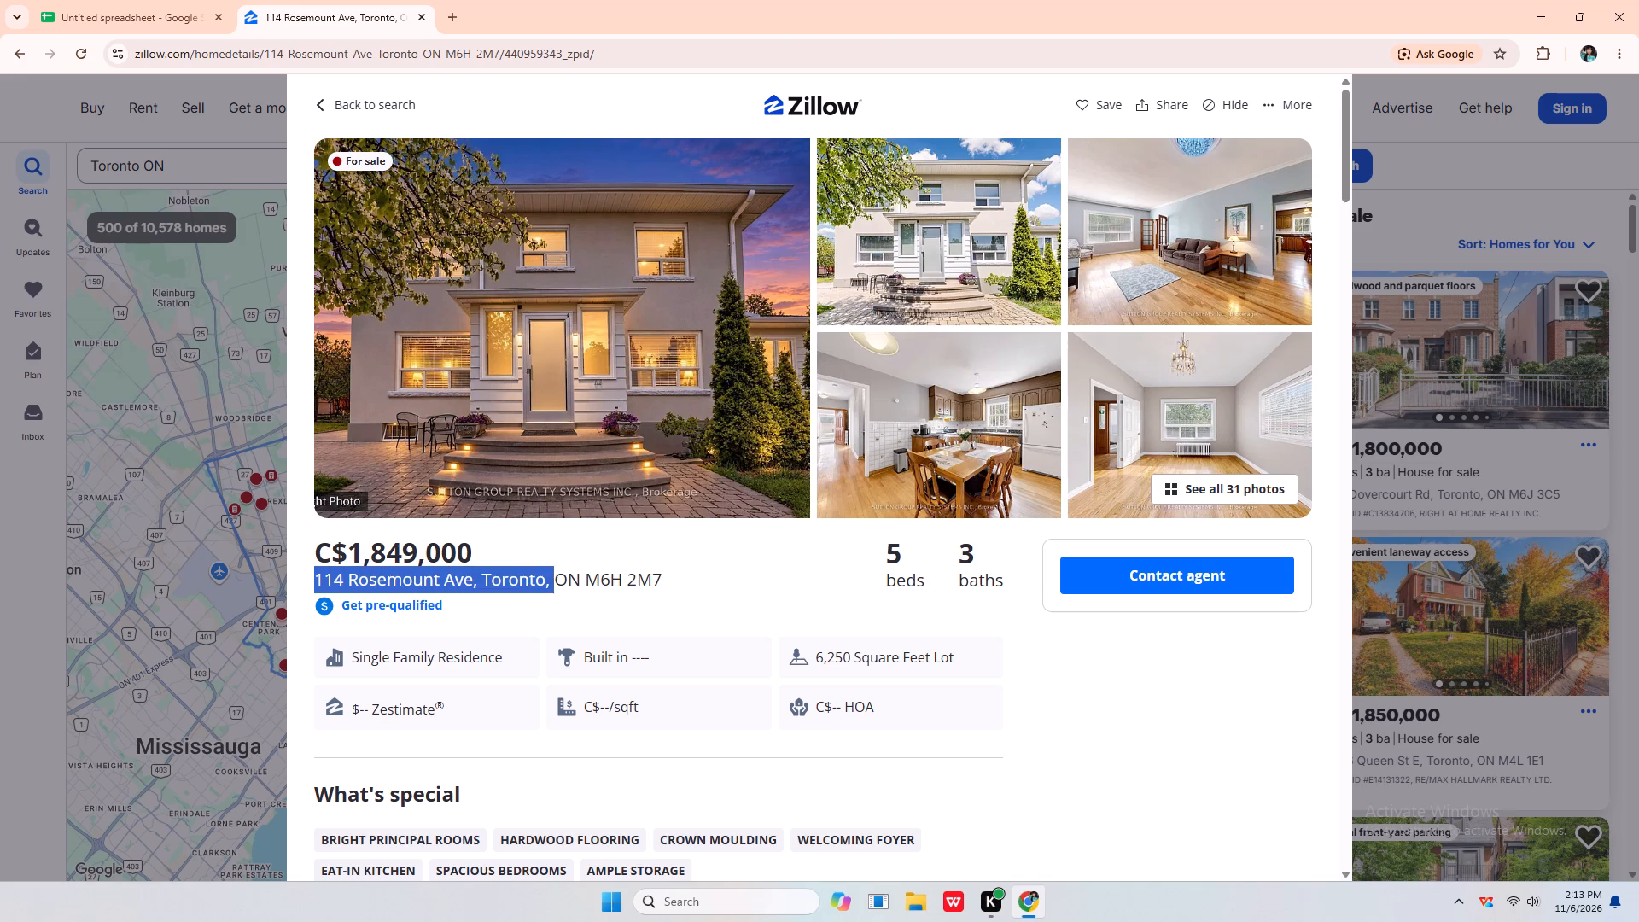
left_click_drag(563, 569, 668, 575)
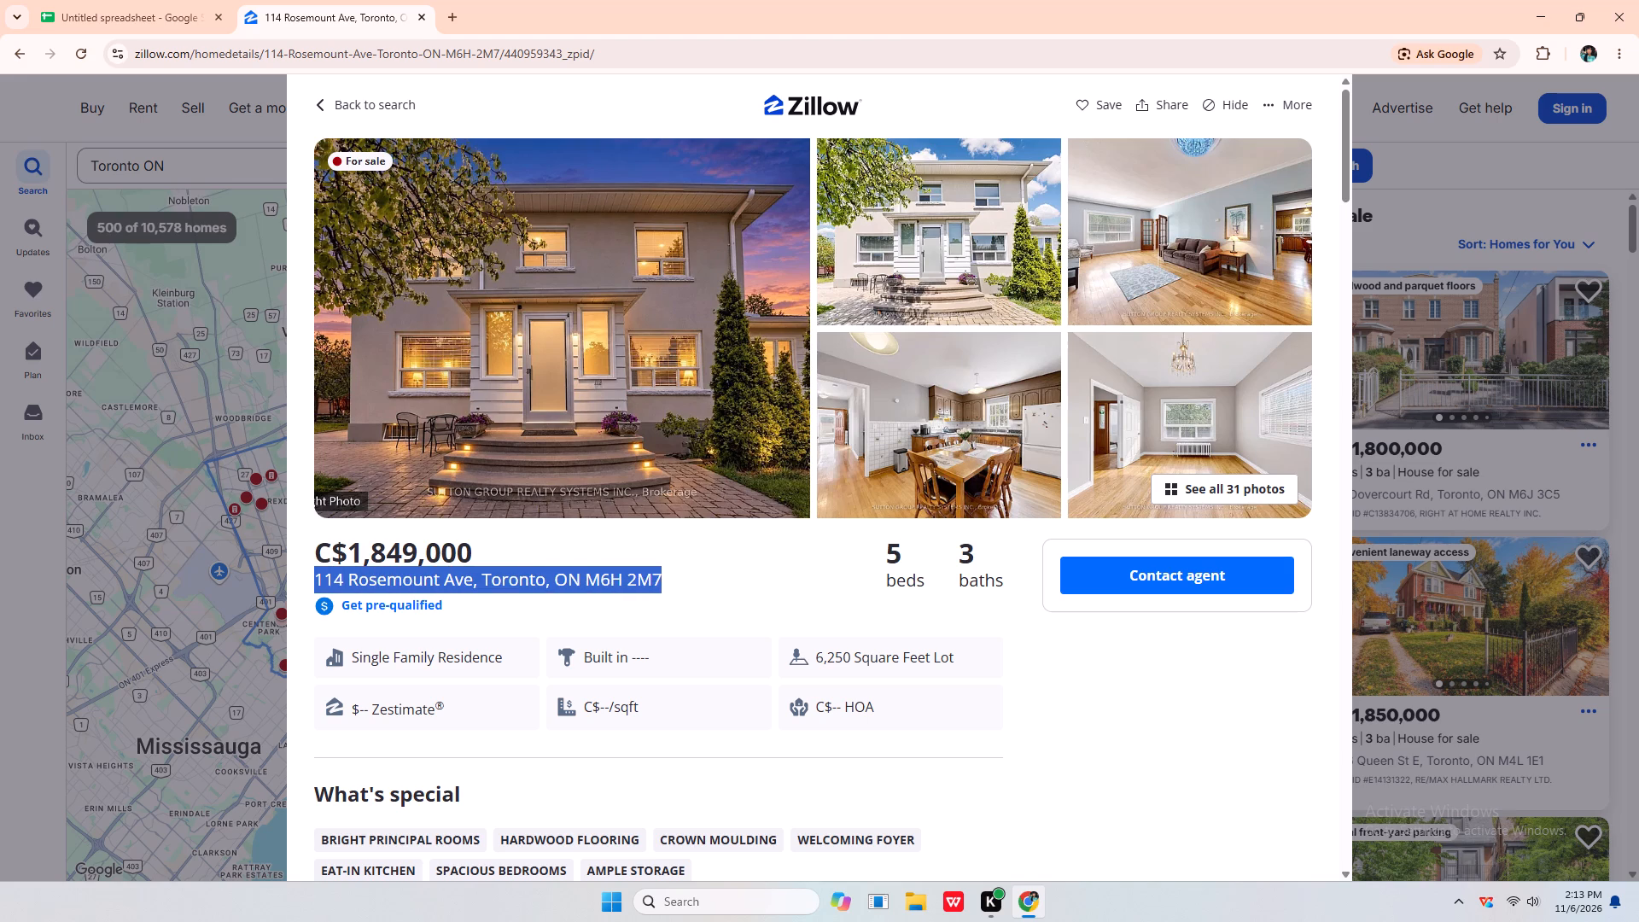
key("ctrl+c")
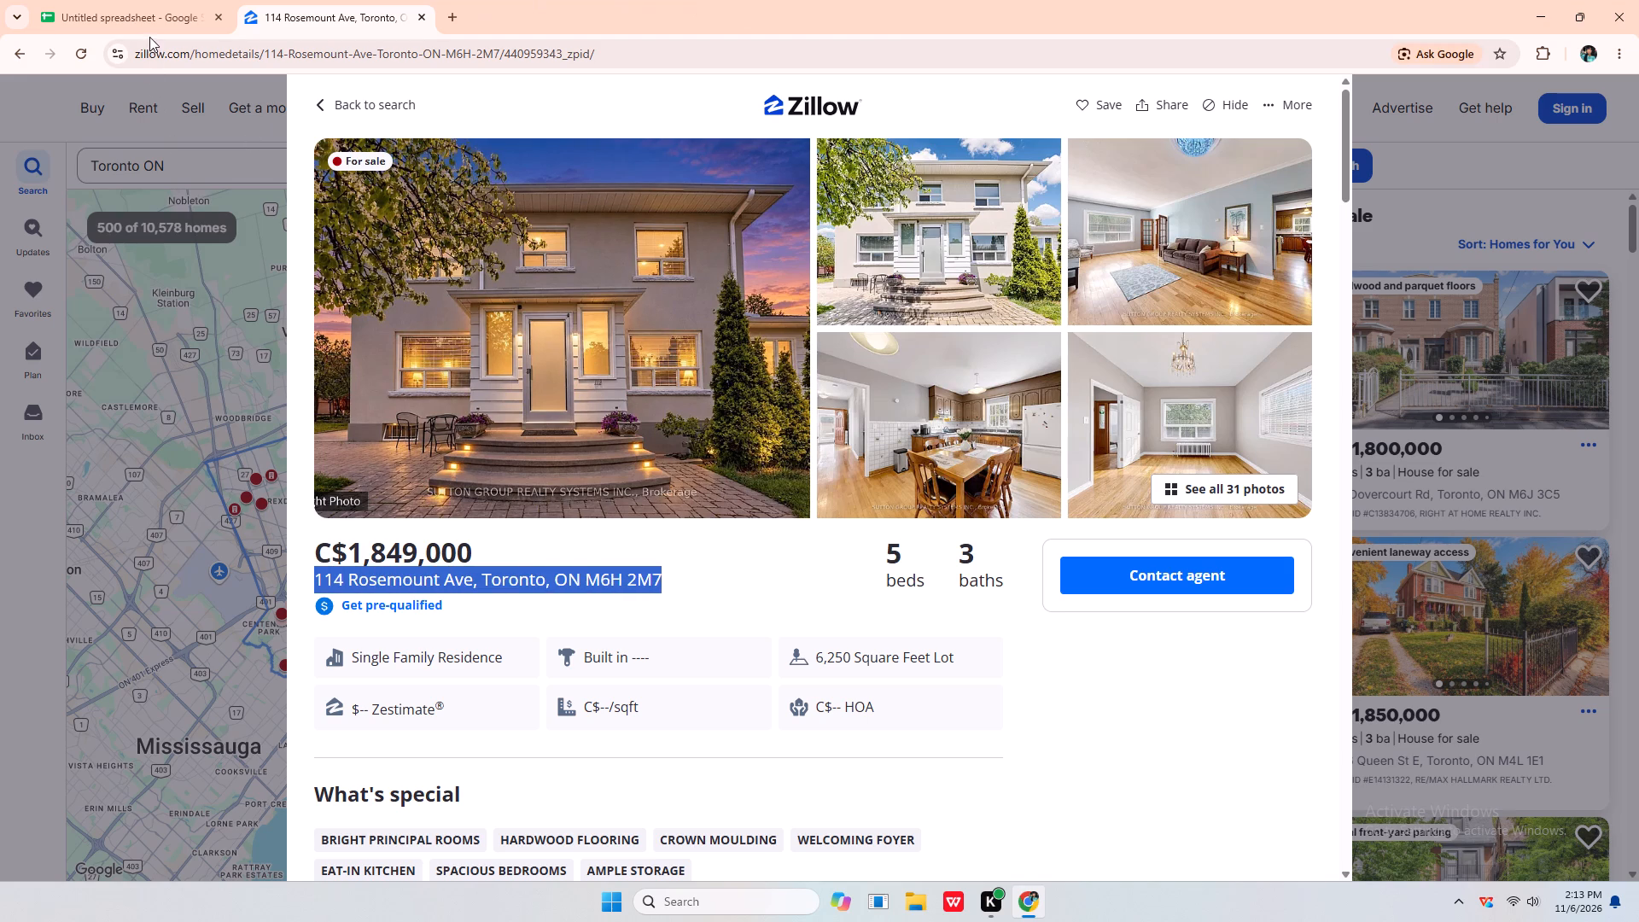
left_click(146, 26)
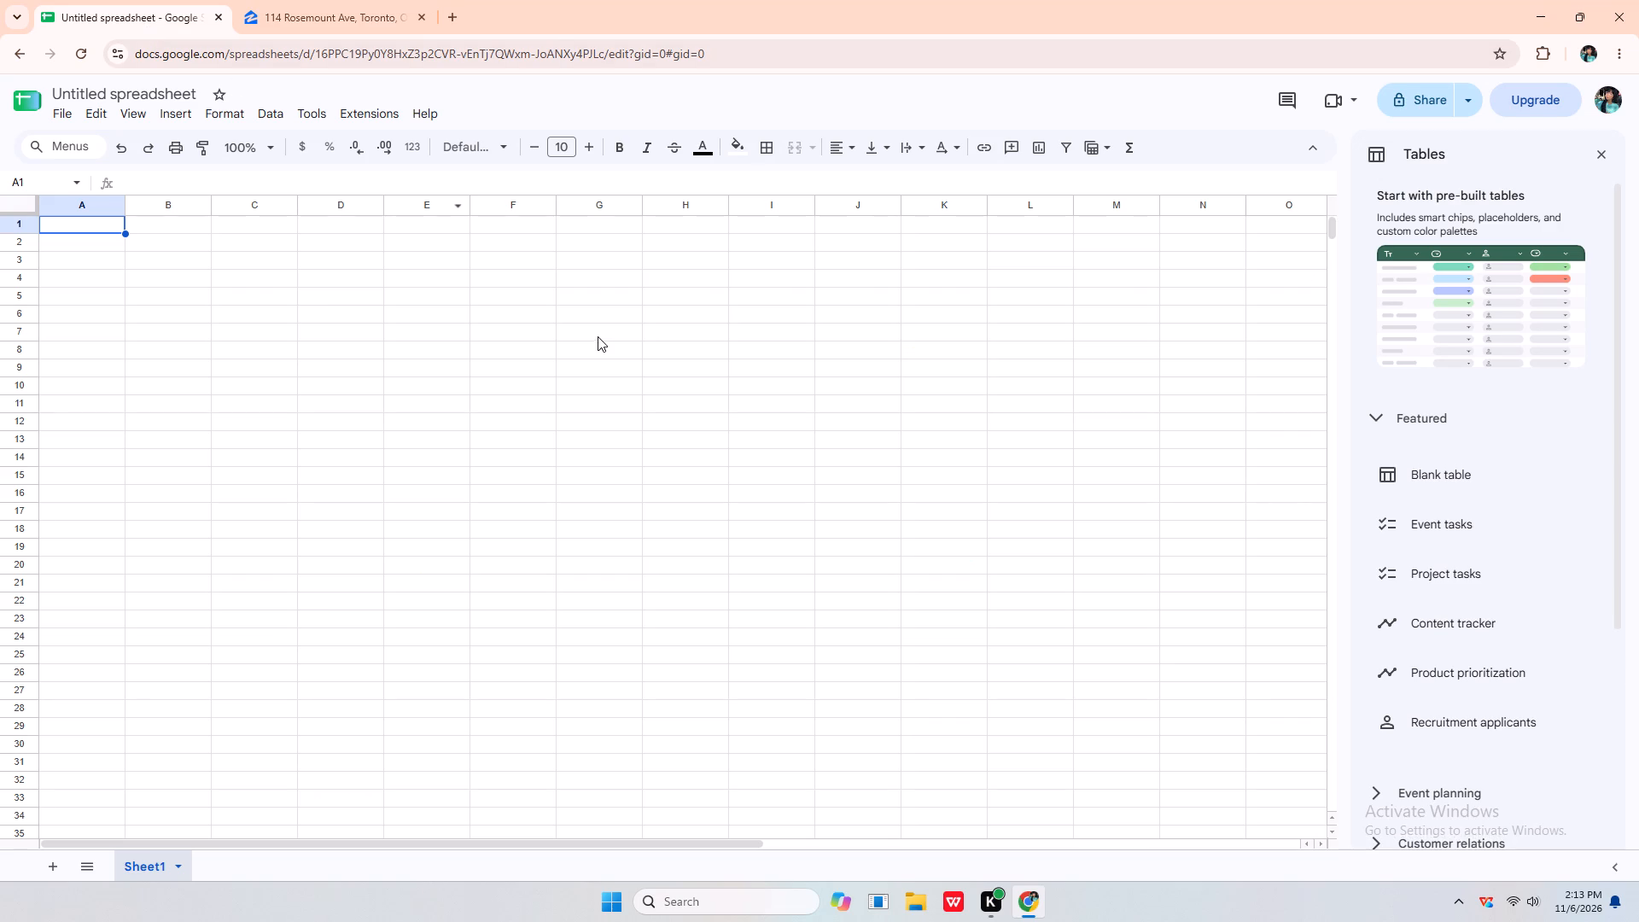
left_click(279, 19)
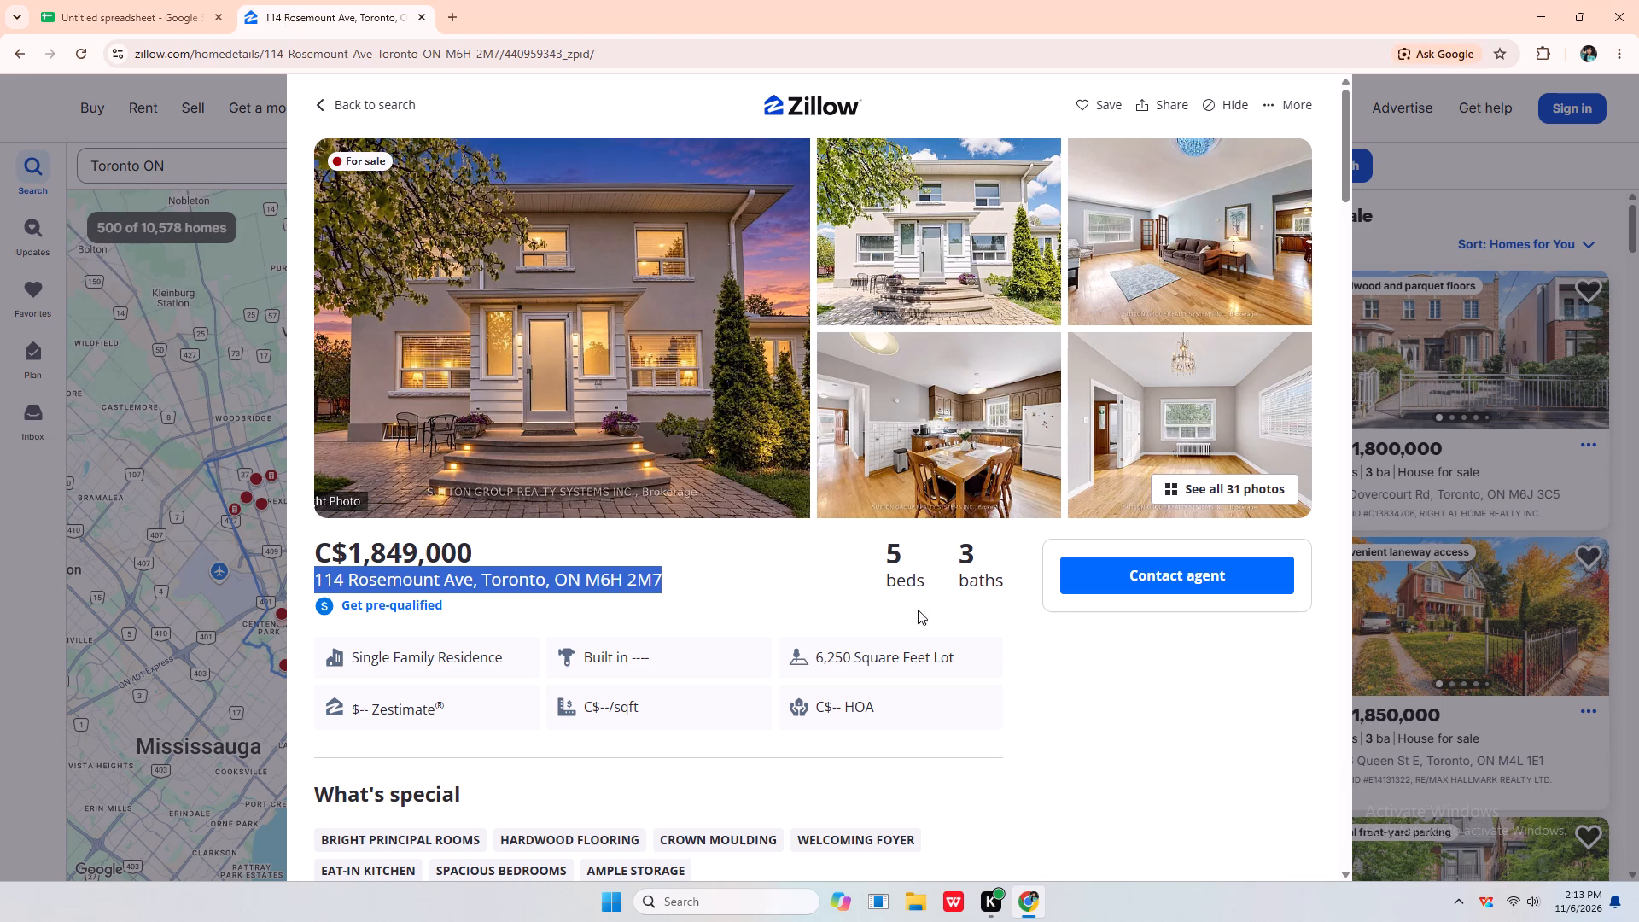
left_click(138, 15)
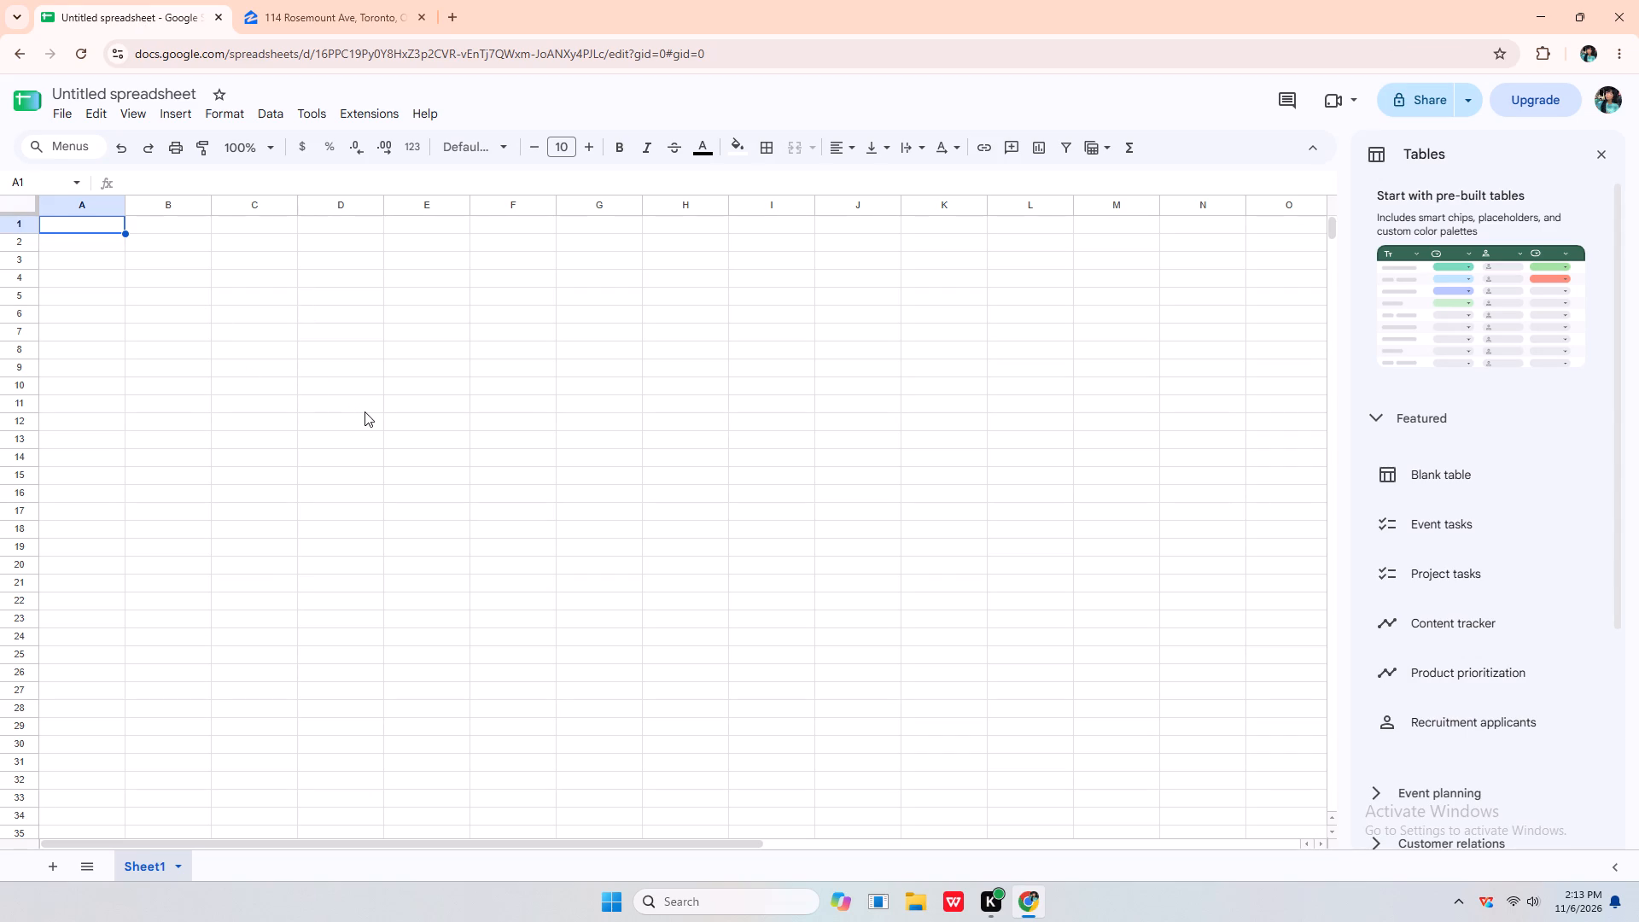
key("ctrl+v")
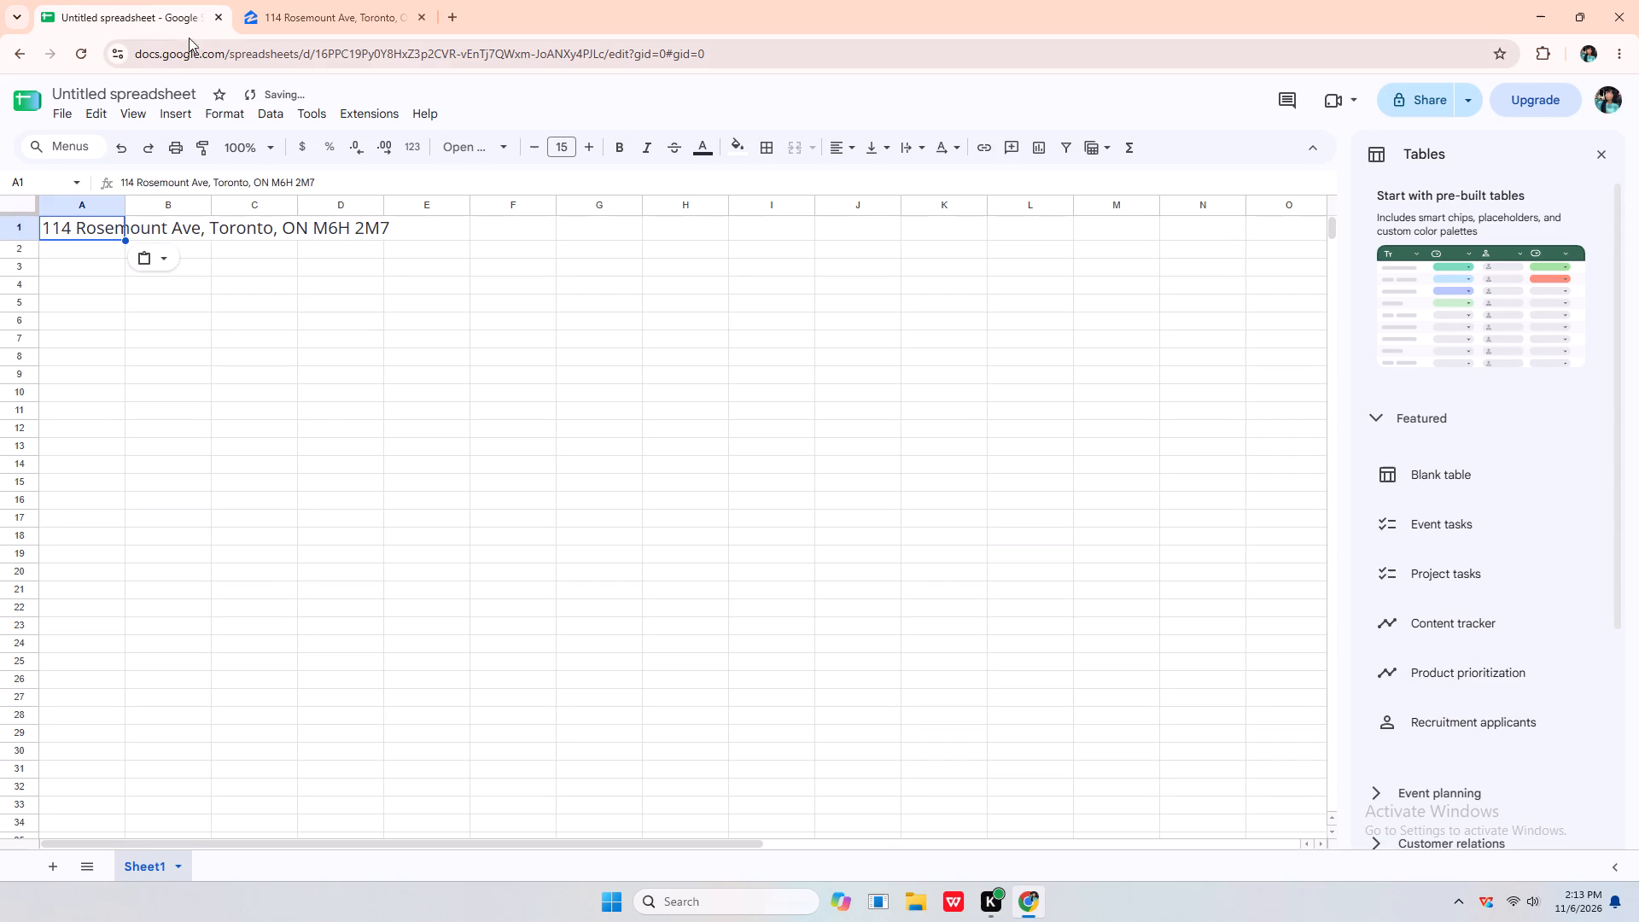
Enter 5beds in cell B1 and 3baths in cell C1 beside the copied address.
left_click(173, 227)
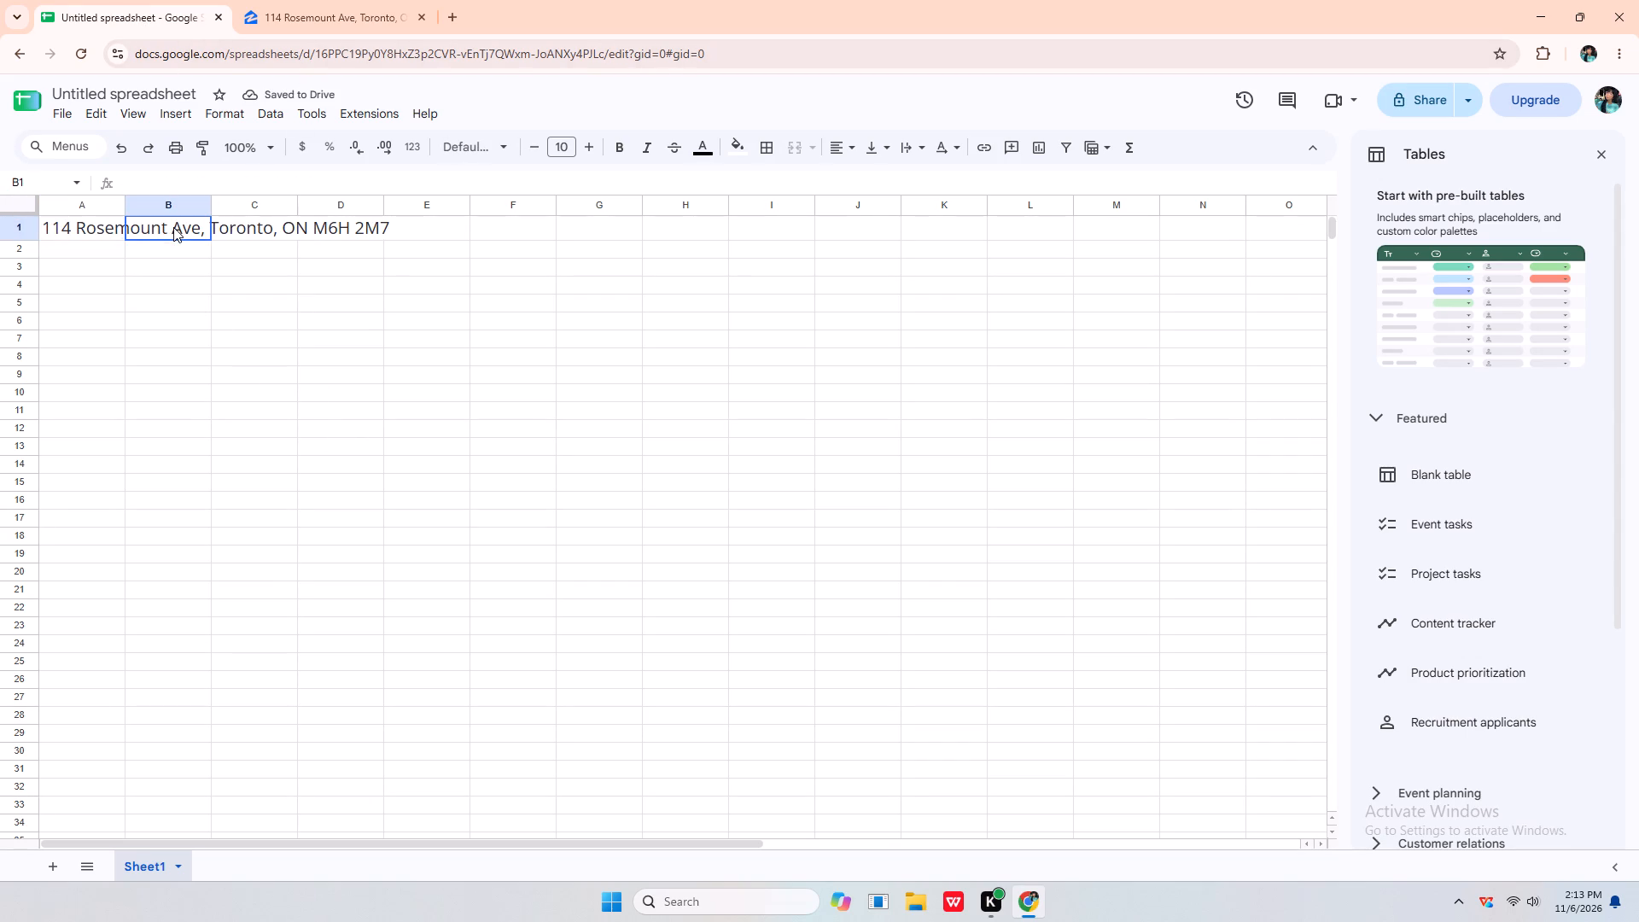
key("5")
type("beds")
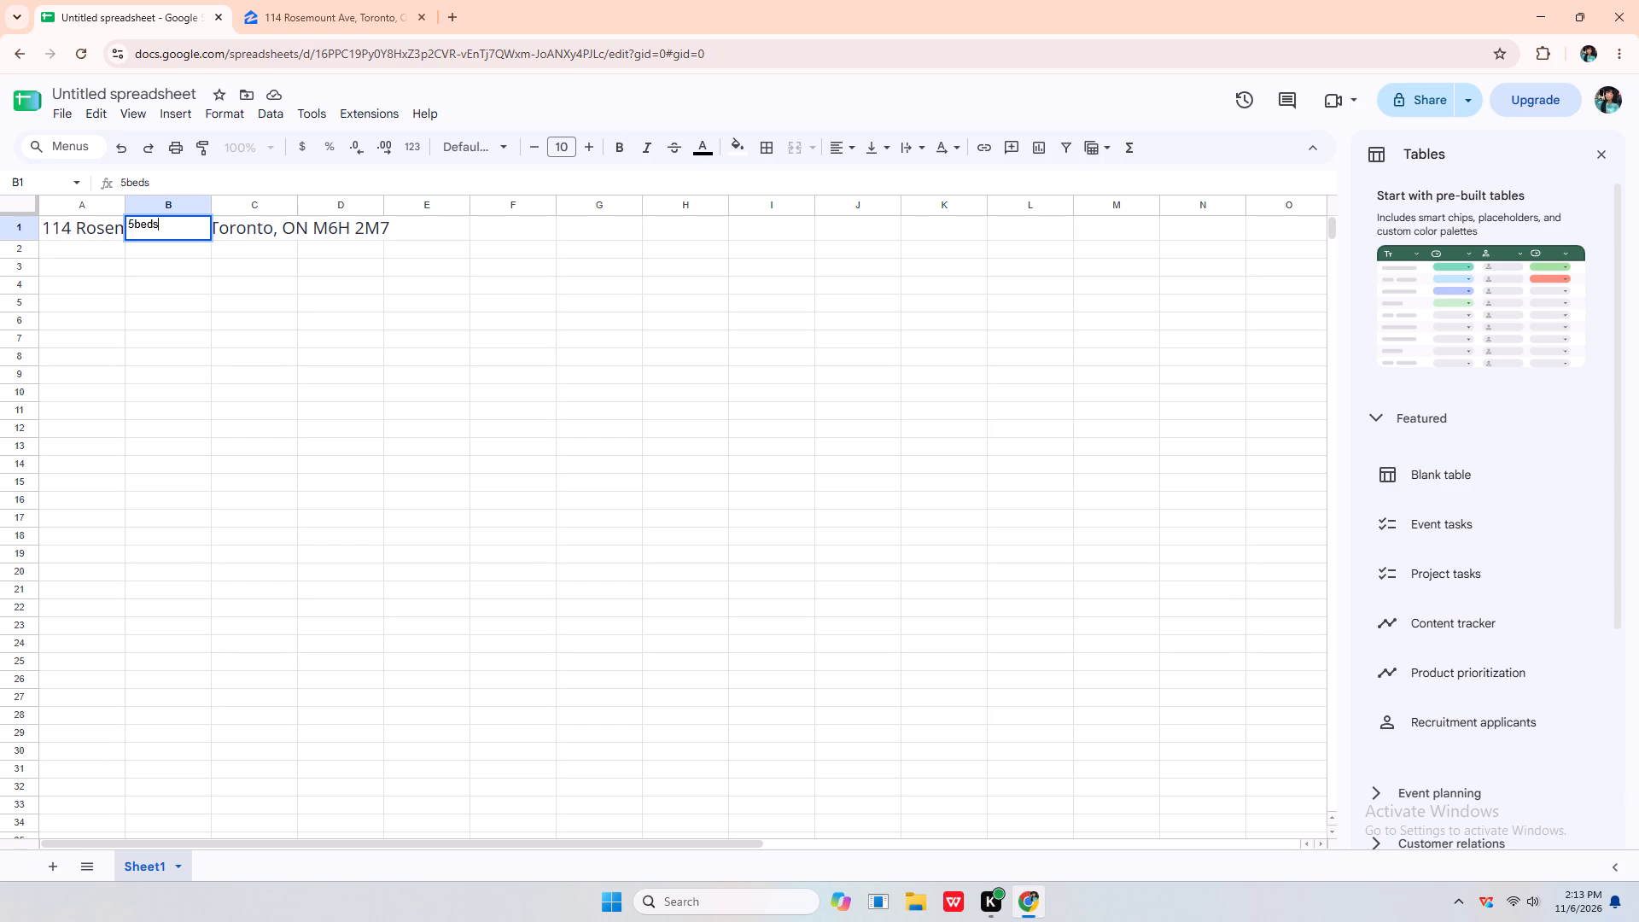
key("Right")
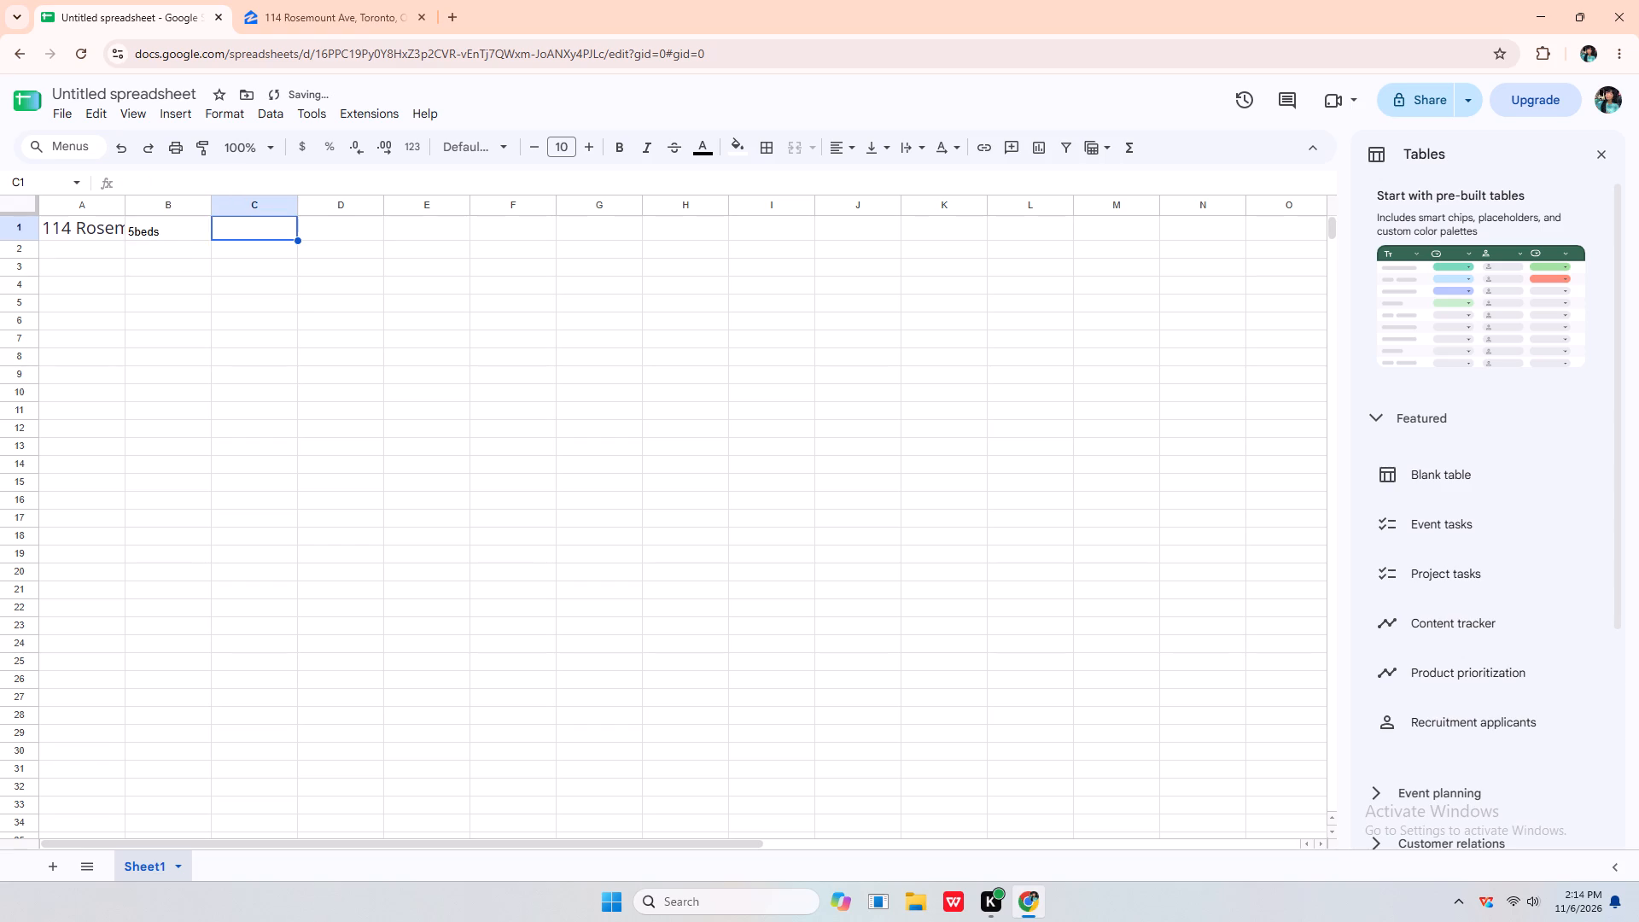
key("3")
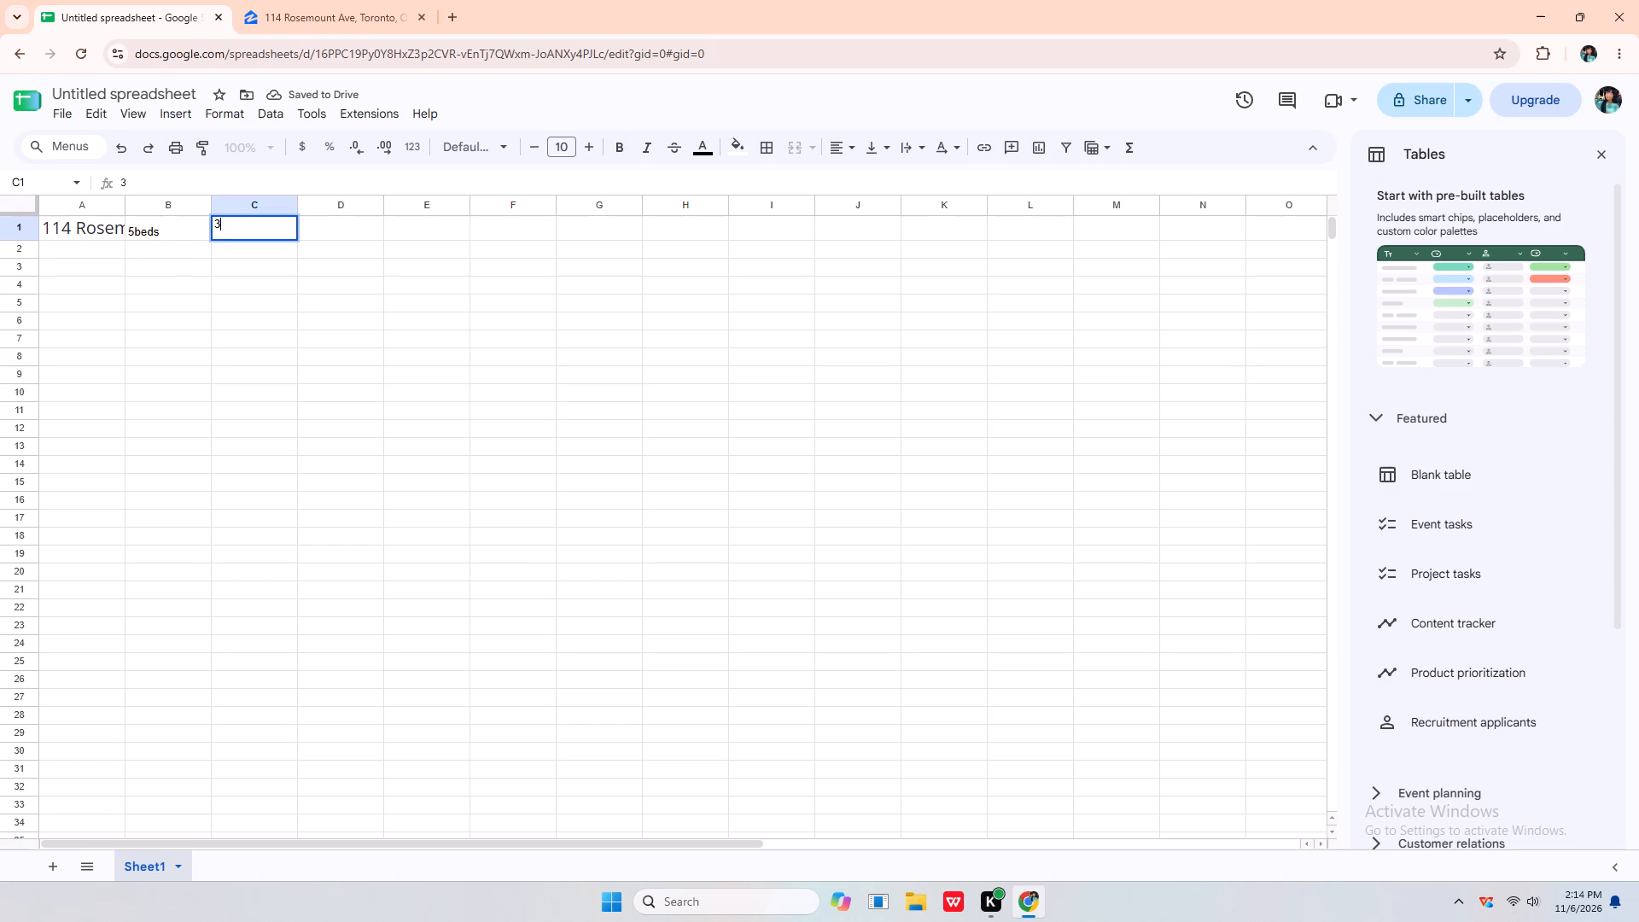
type("bat")
type("hs")
left_click(353, 230)
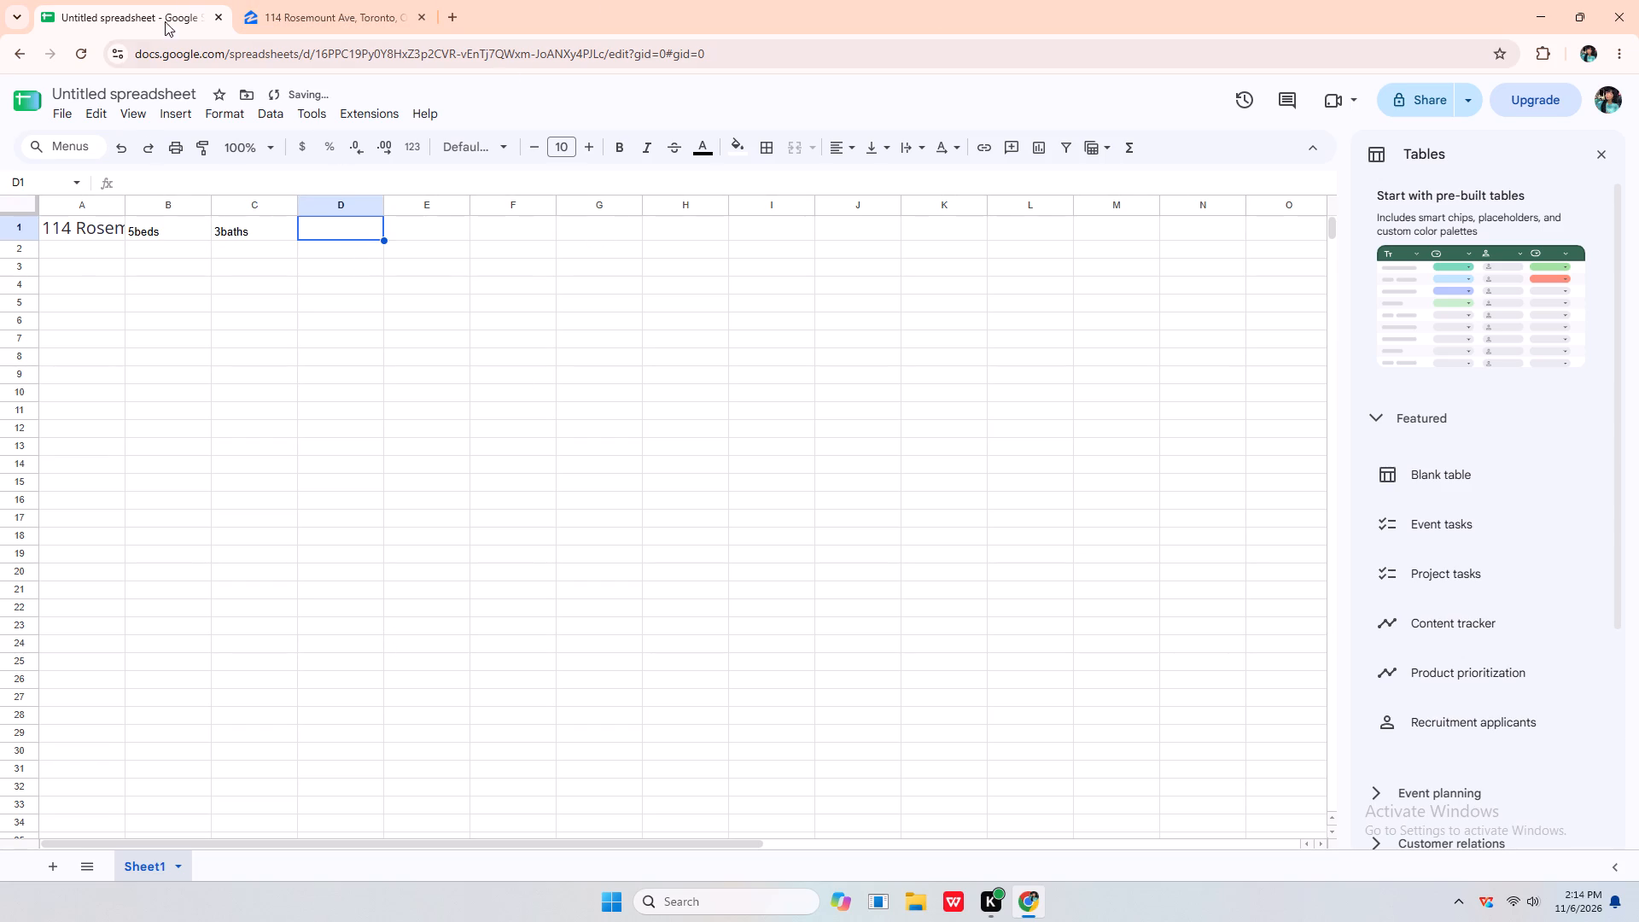
Copy the lot size, 6,250 Square Feet Lot, from the Zillow listing into cell D1 of the spreadsheet.
left_click(308, 9)
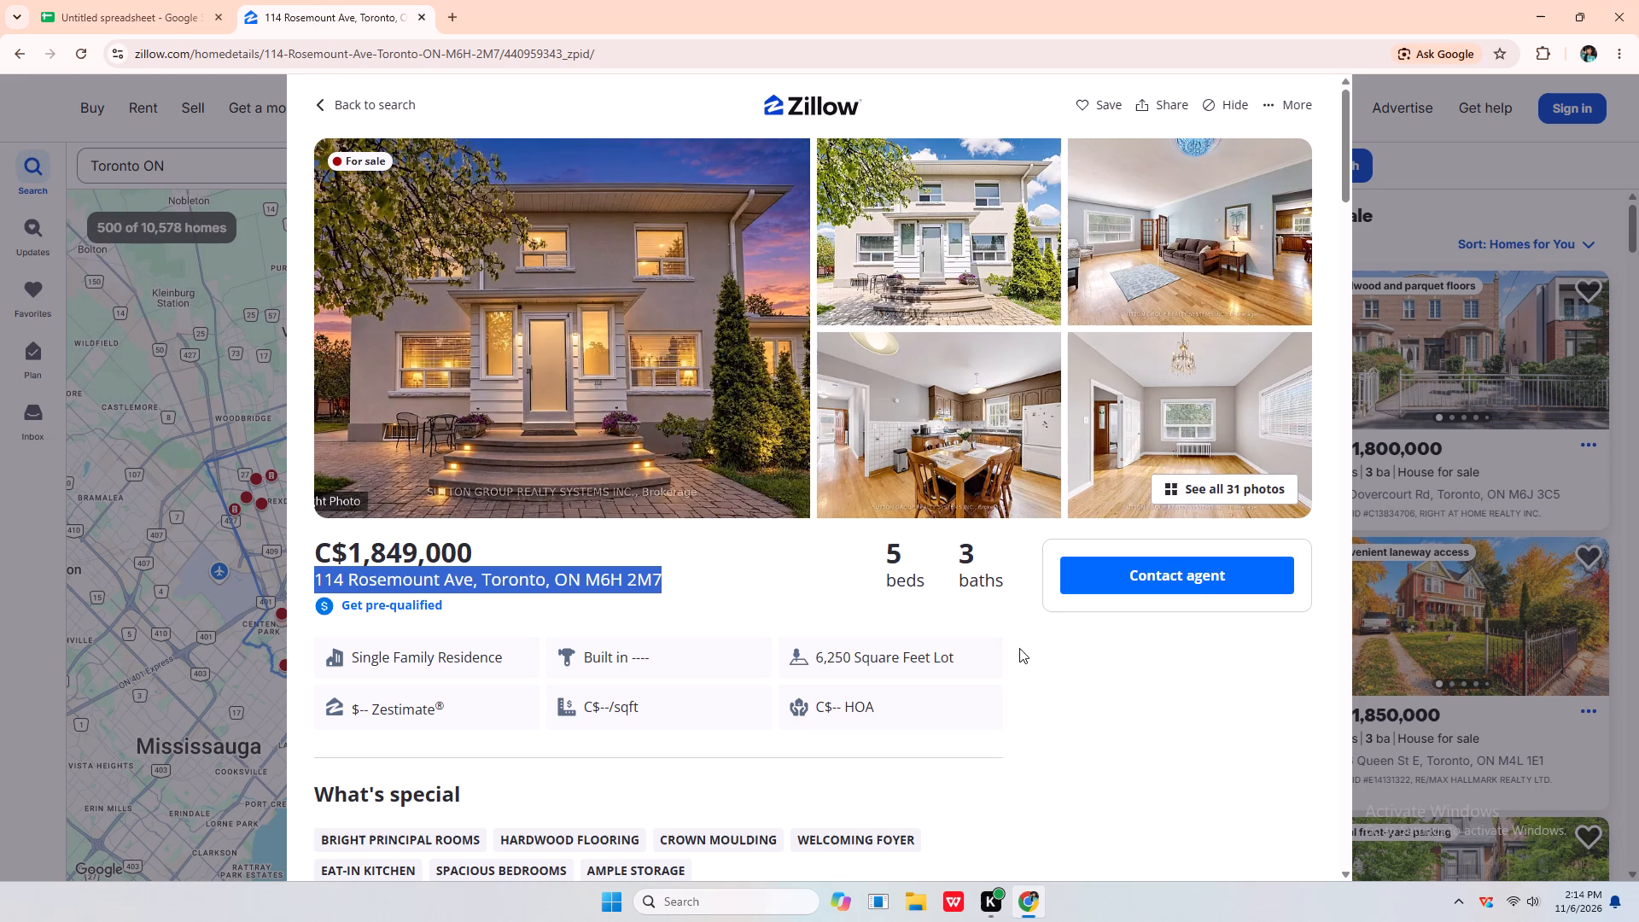
left_click_drag(812, 657, 815, 657)
left_click_drag(815, 657, 914, 653)
left_click_drag(917, 653, 967, 653)
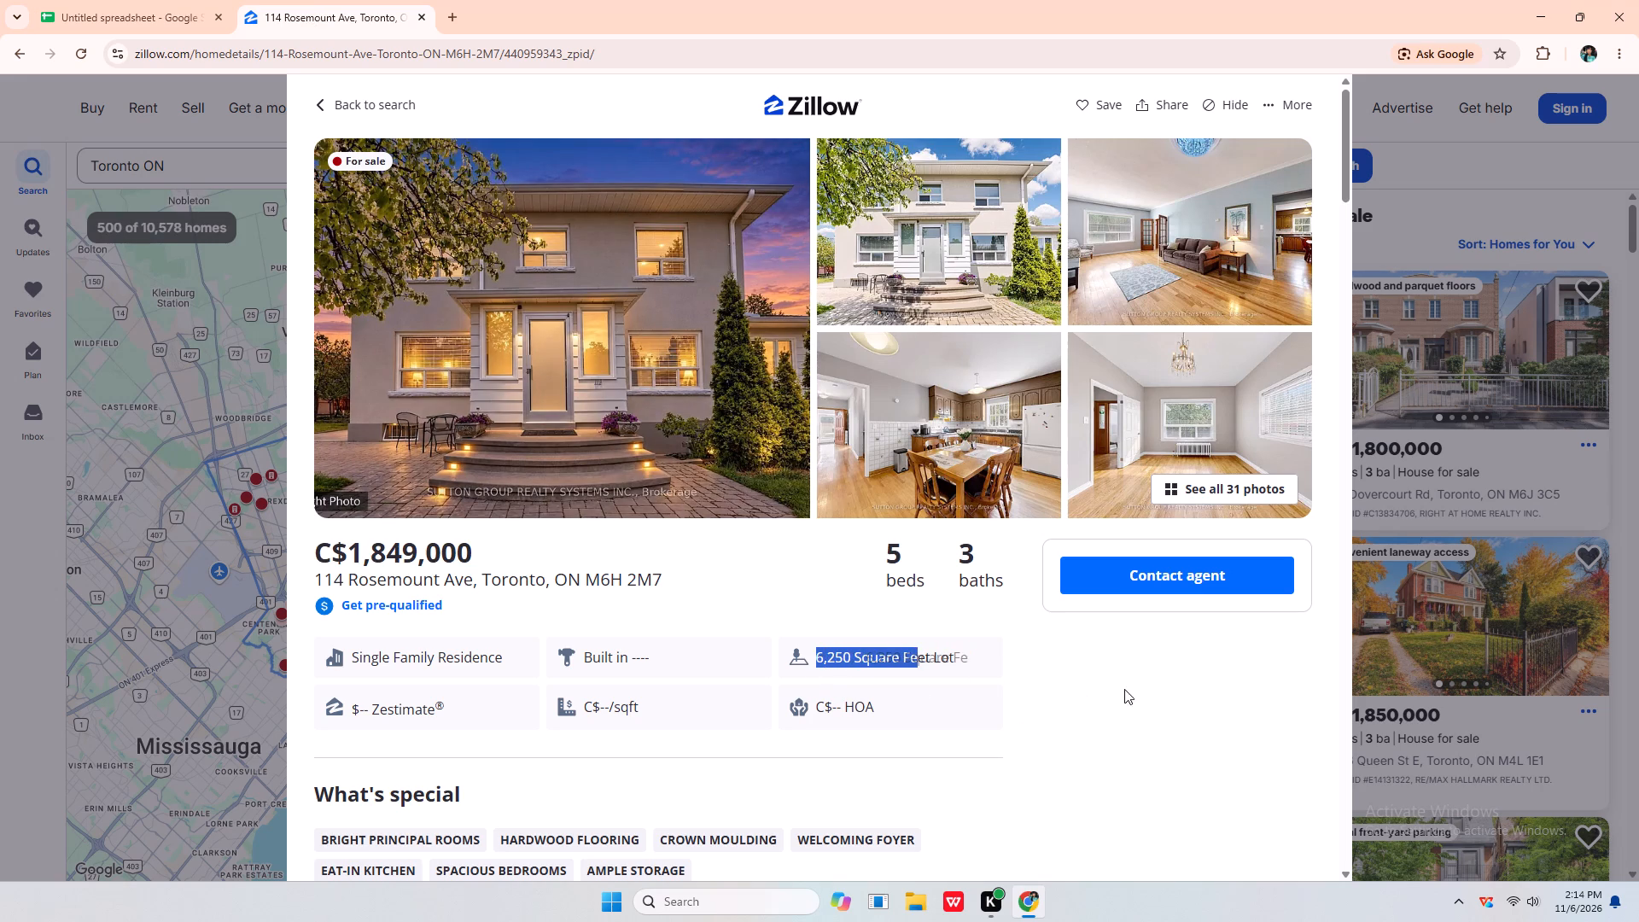
left_click(1124, 689)
left_click_drag(815, 658, 930, 654)
left_click_drag(930, 654, 970, 653)
key("ctrl+c")
left_click(135, 11)
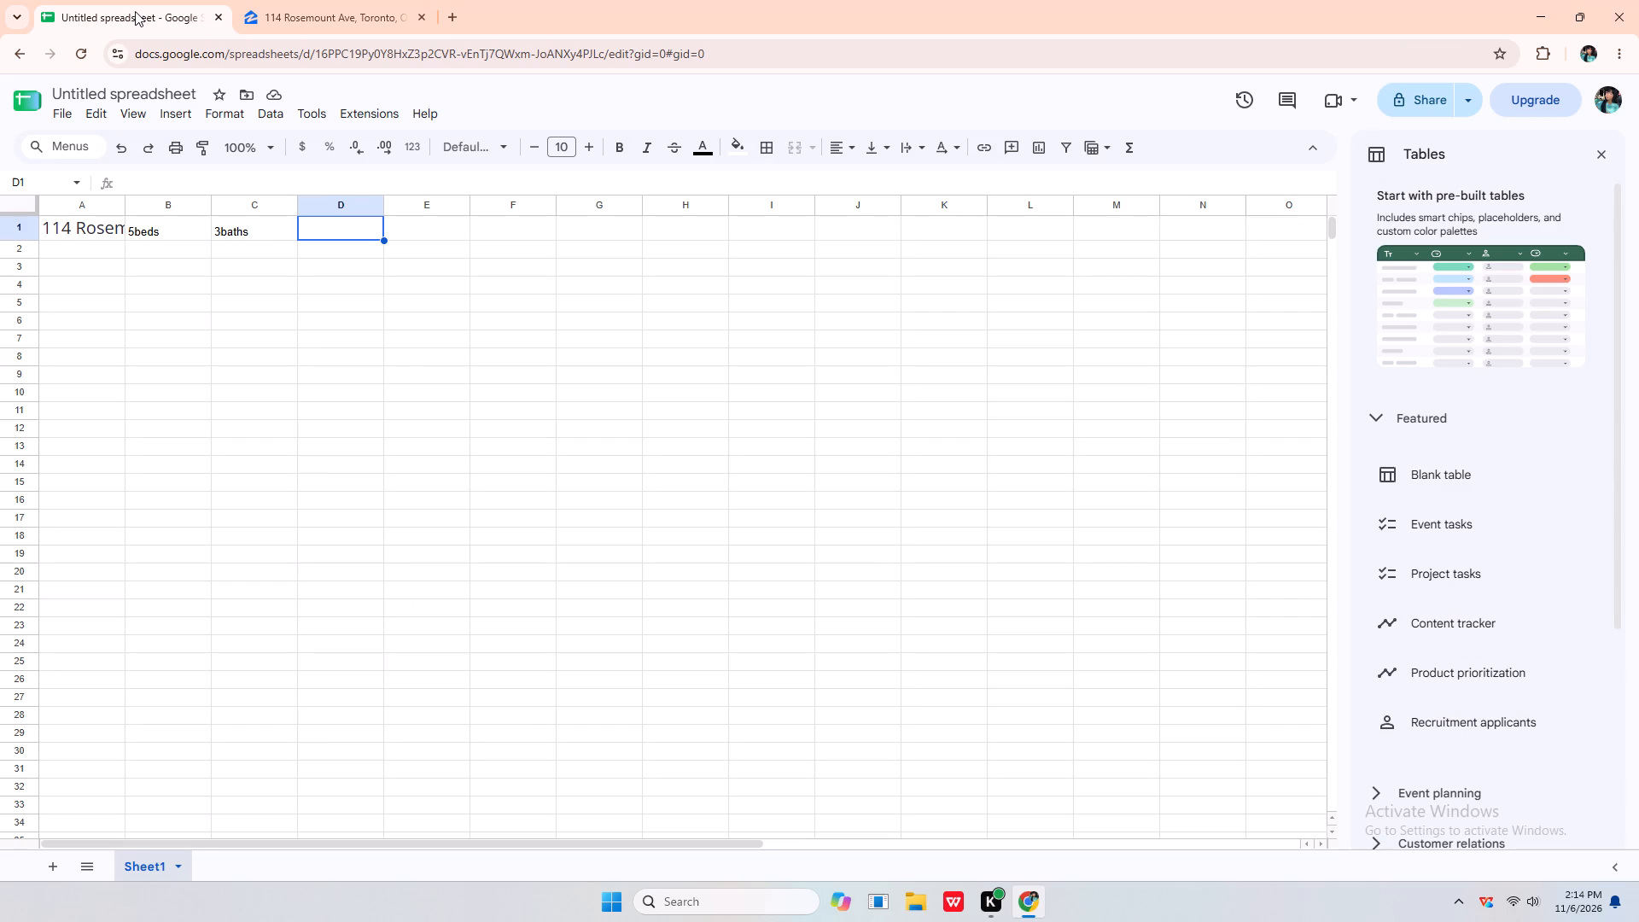
key("ctrl+v")
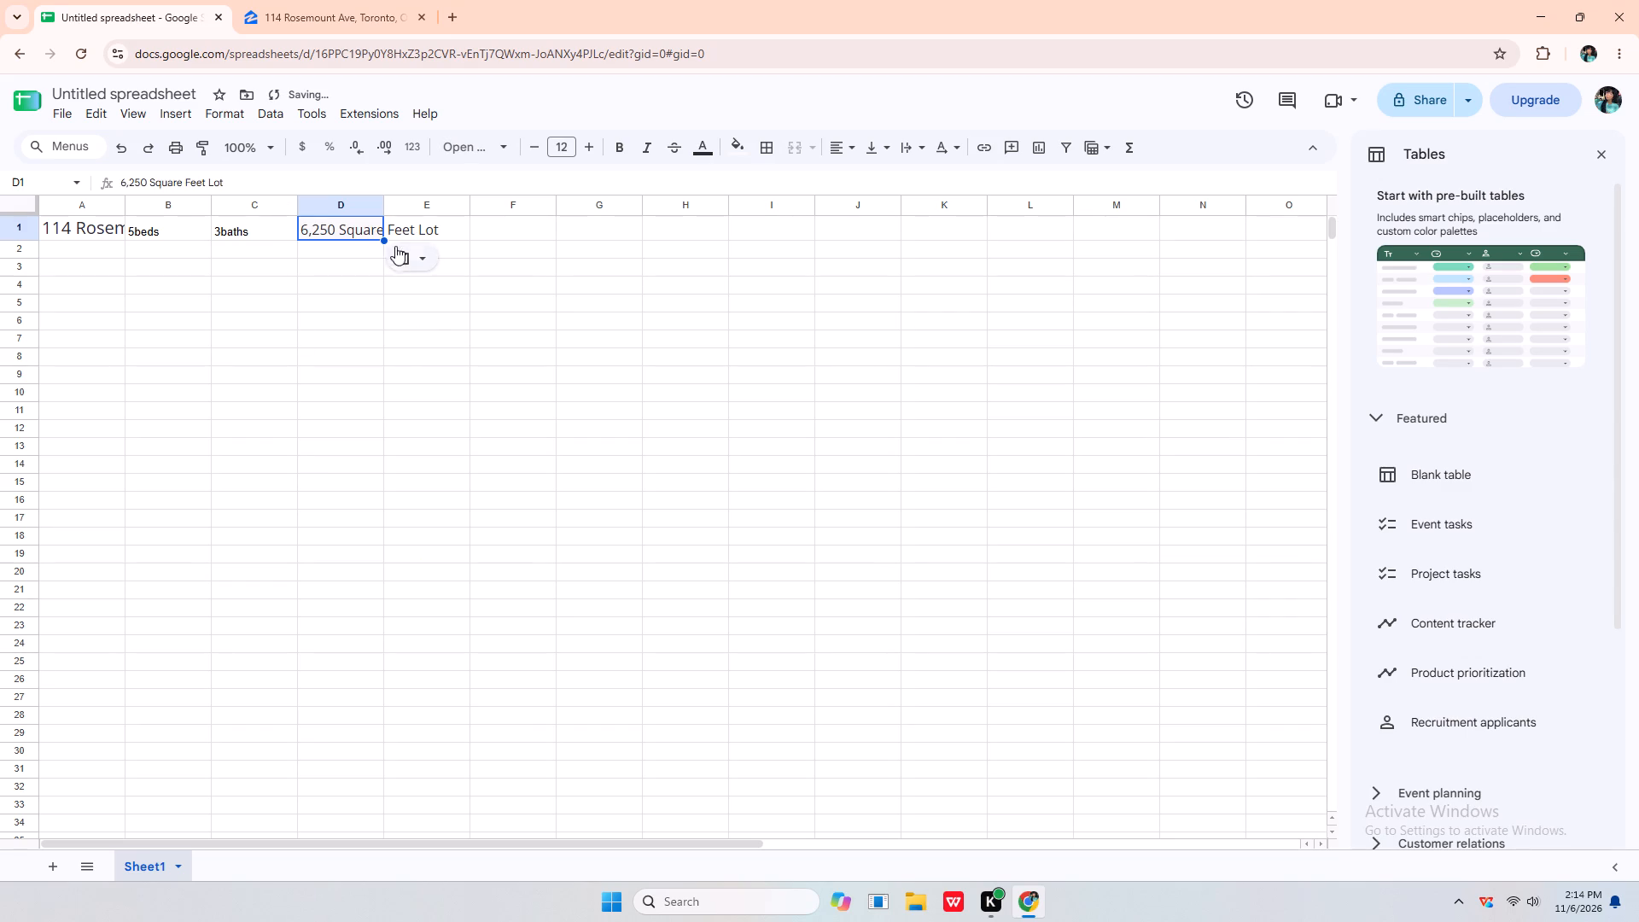
Copy the property type, Single Family Residence, from the Zillow listing into cell E1 of the spreadsheet.
left_click(438, 224)
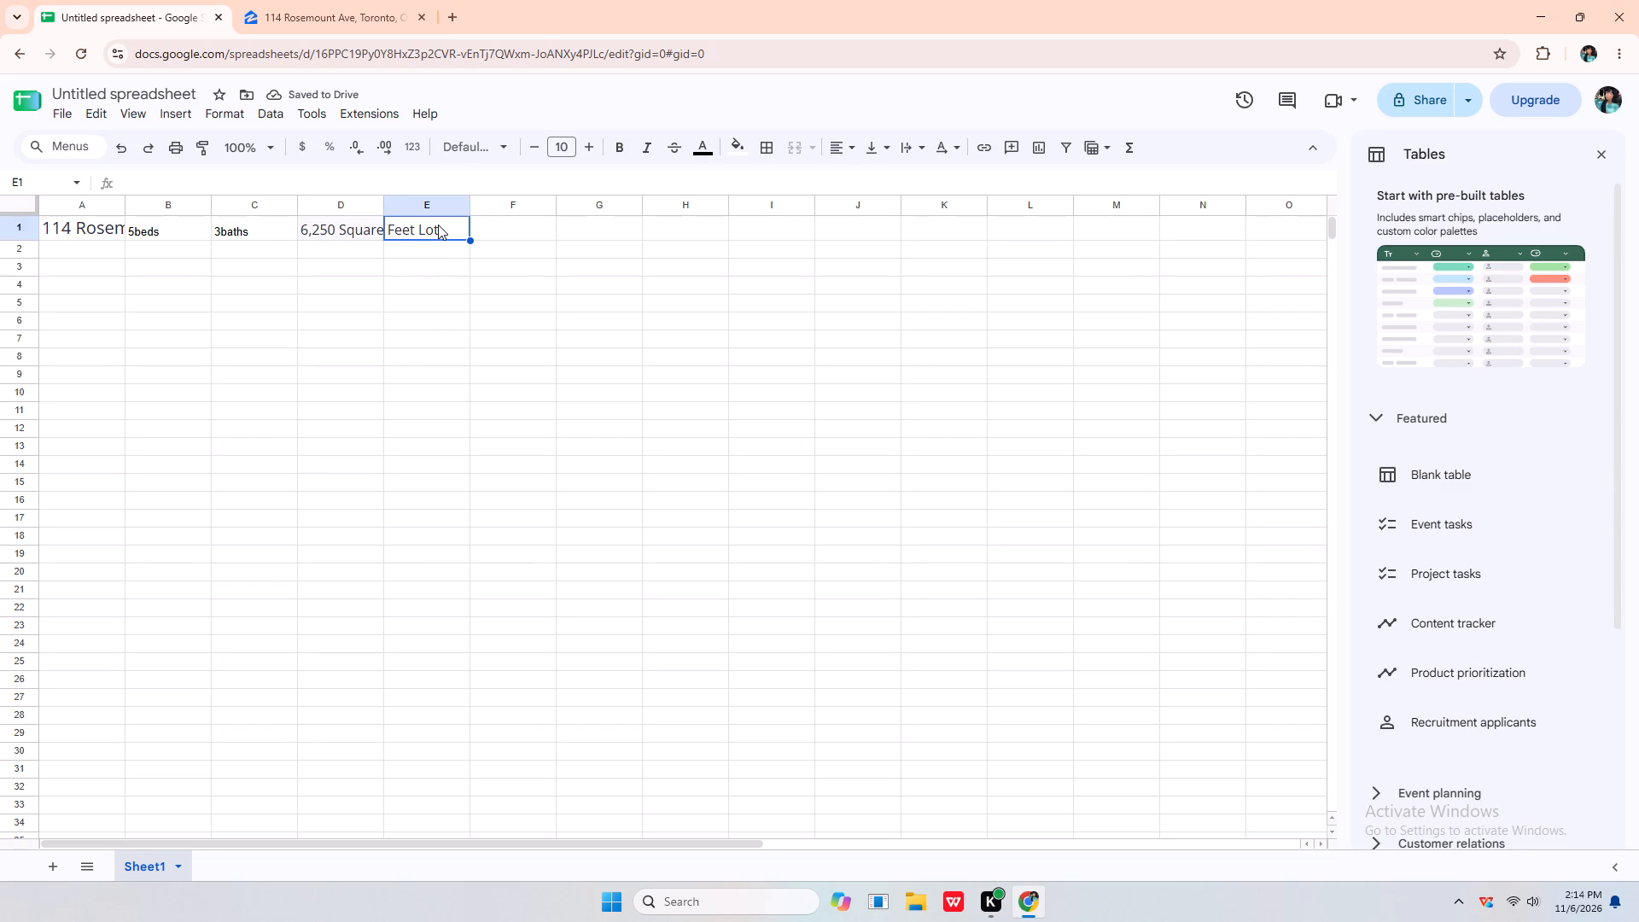
left_click(295, 6)
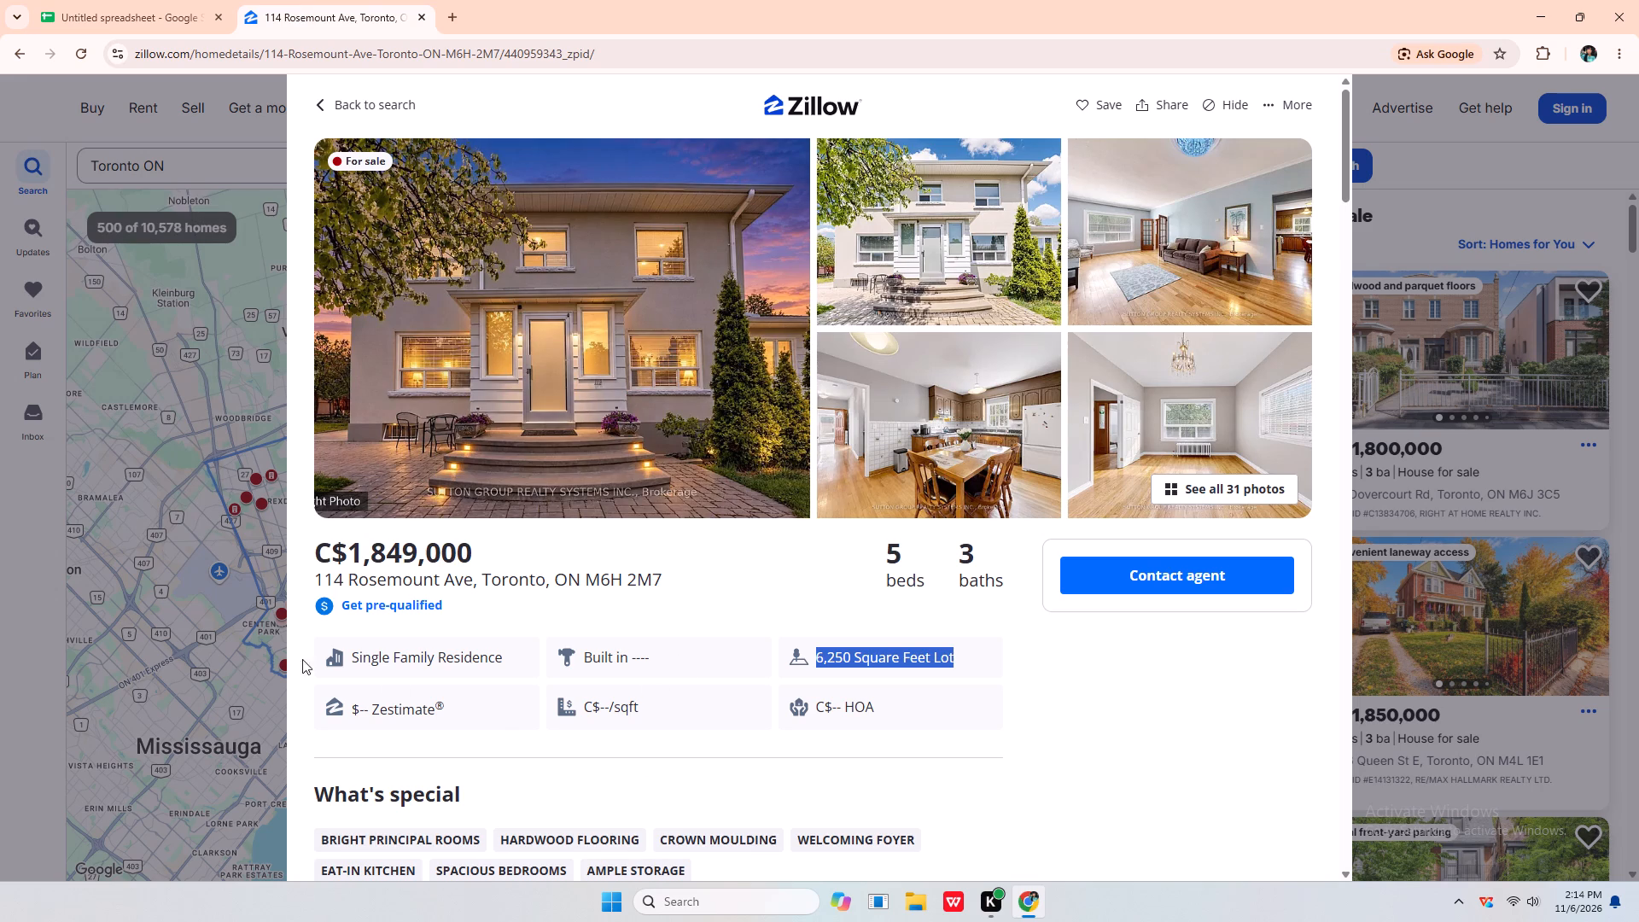
left_click_drag(357, 659, 511, 675)
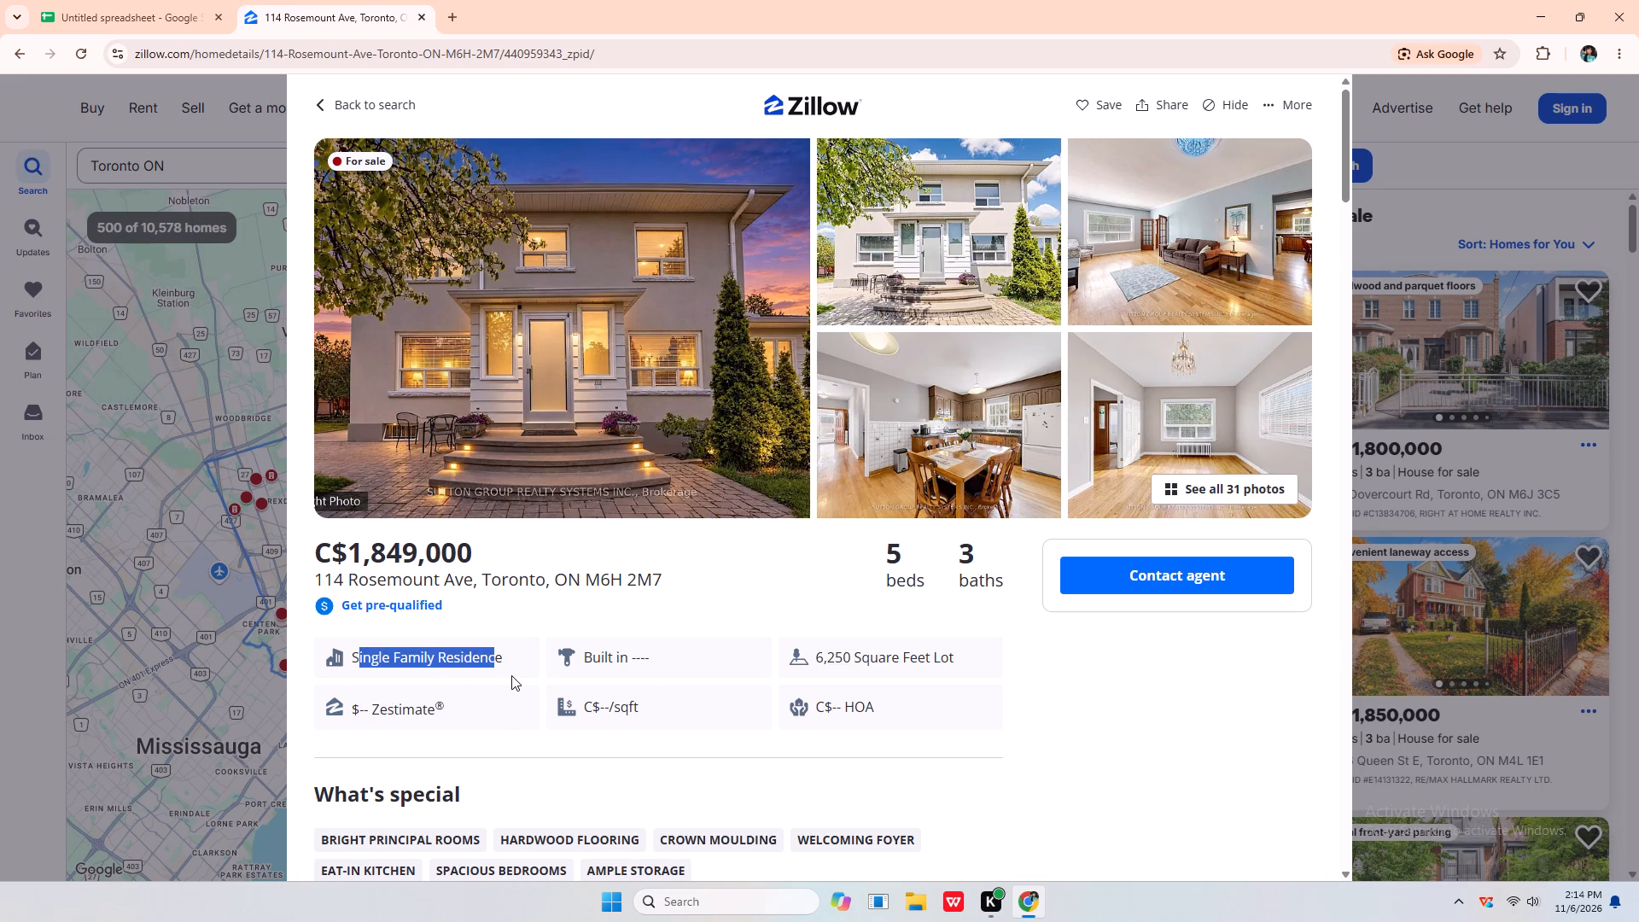
left_click_drag(511, 675, 500, 674)
left_click(579, 610)
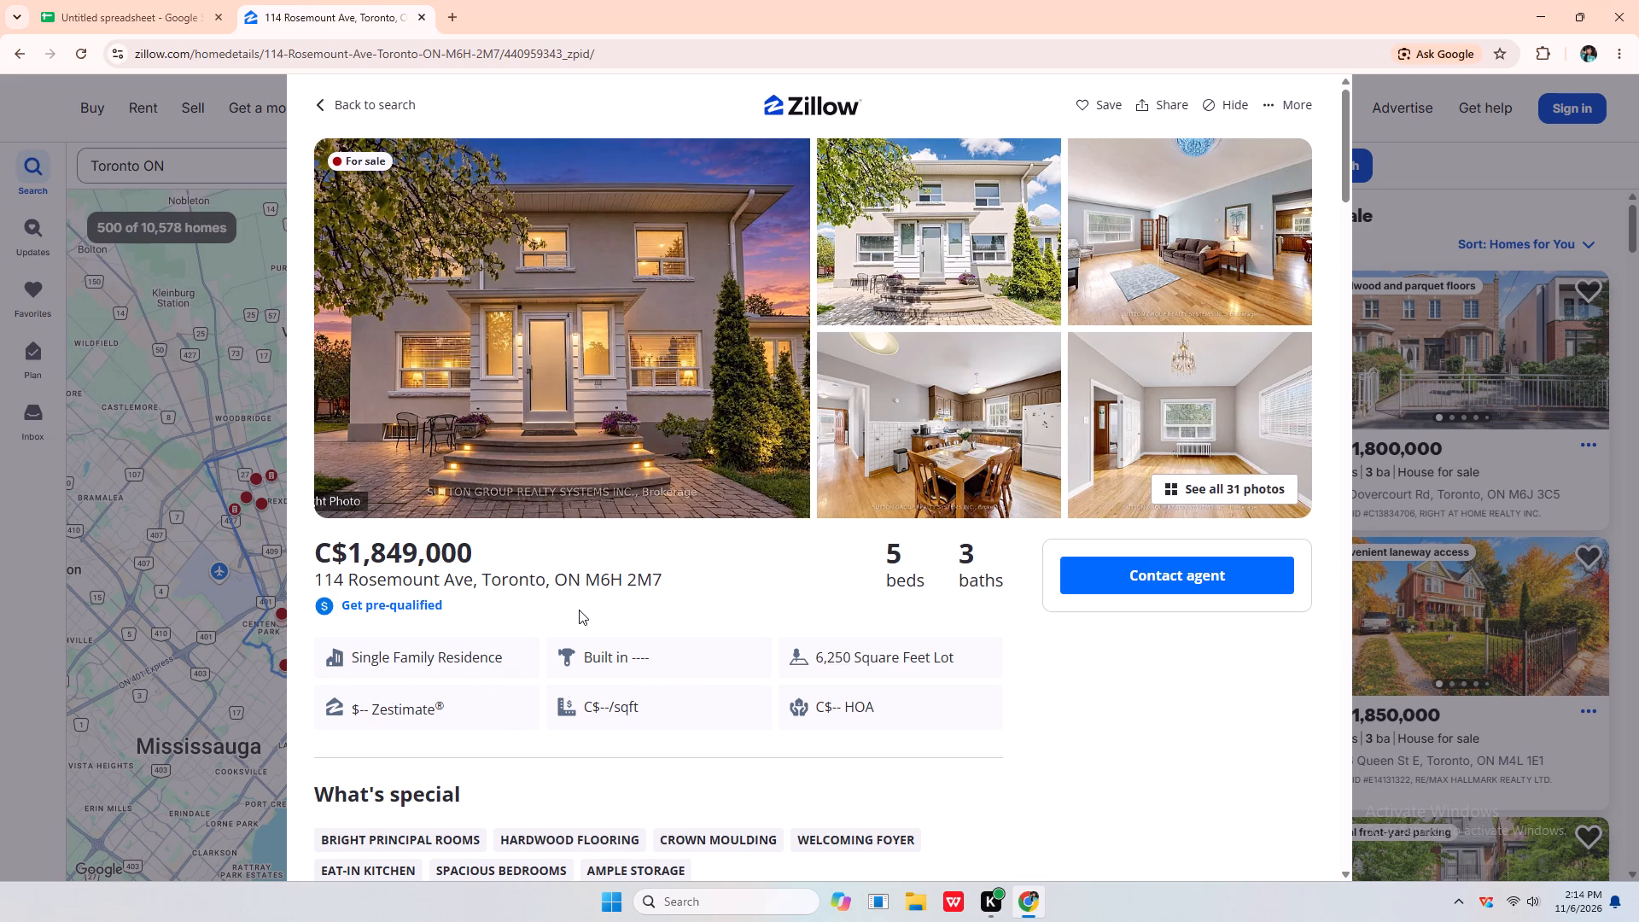
left_click_drag(353, 655, 507, 668)
key("ctrl+c")
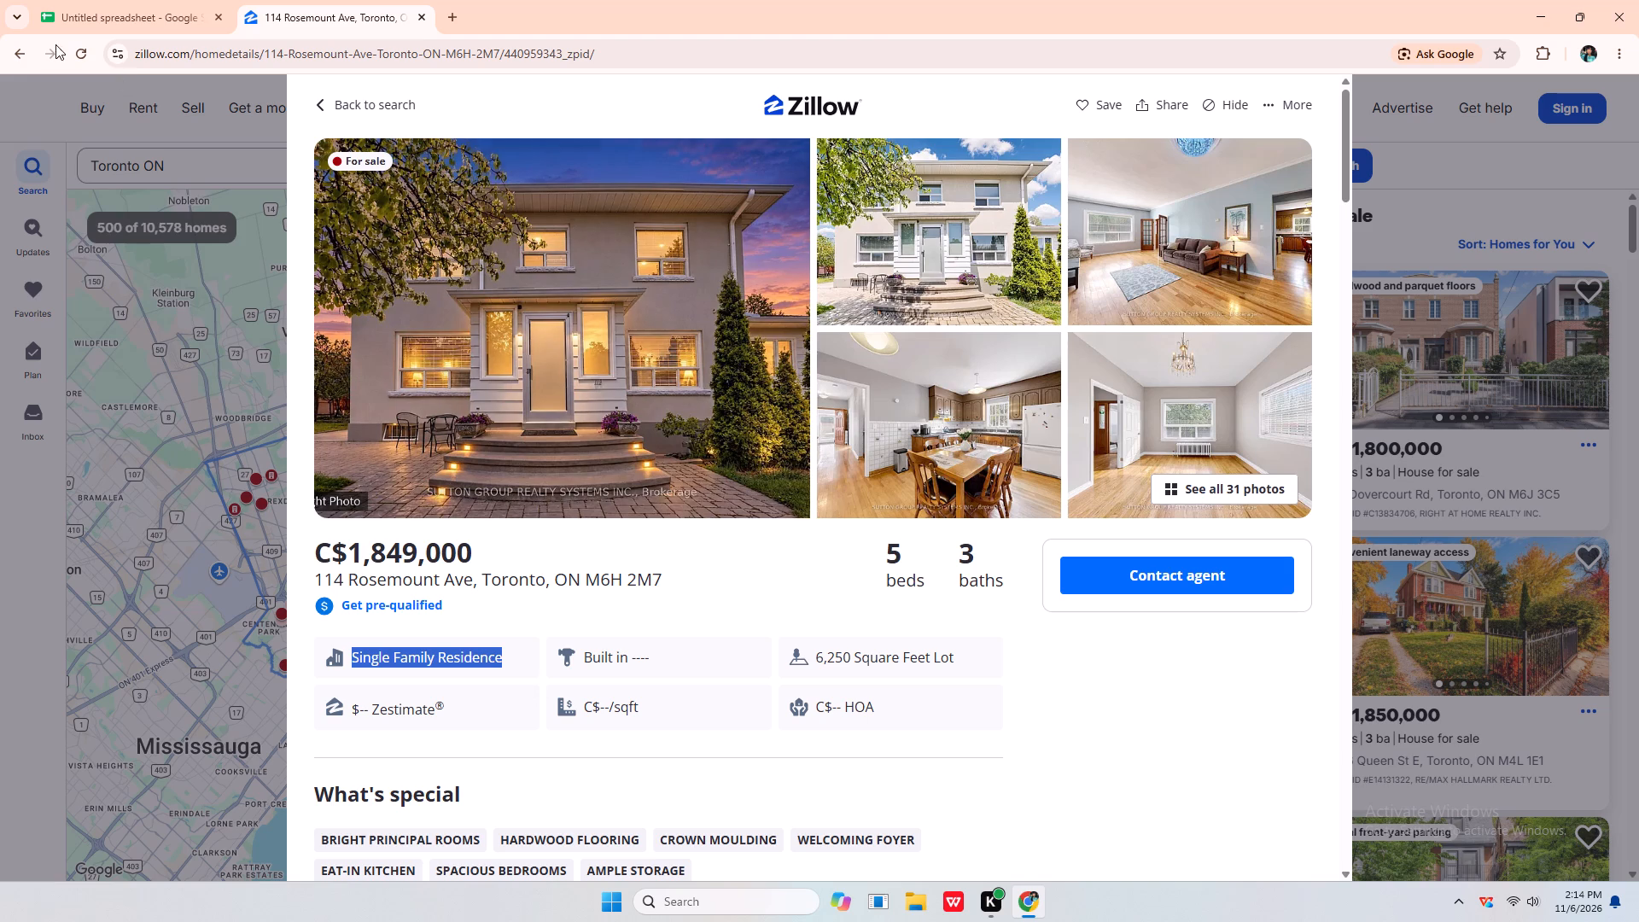
left_click(117, 16)
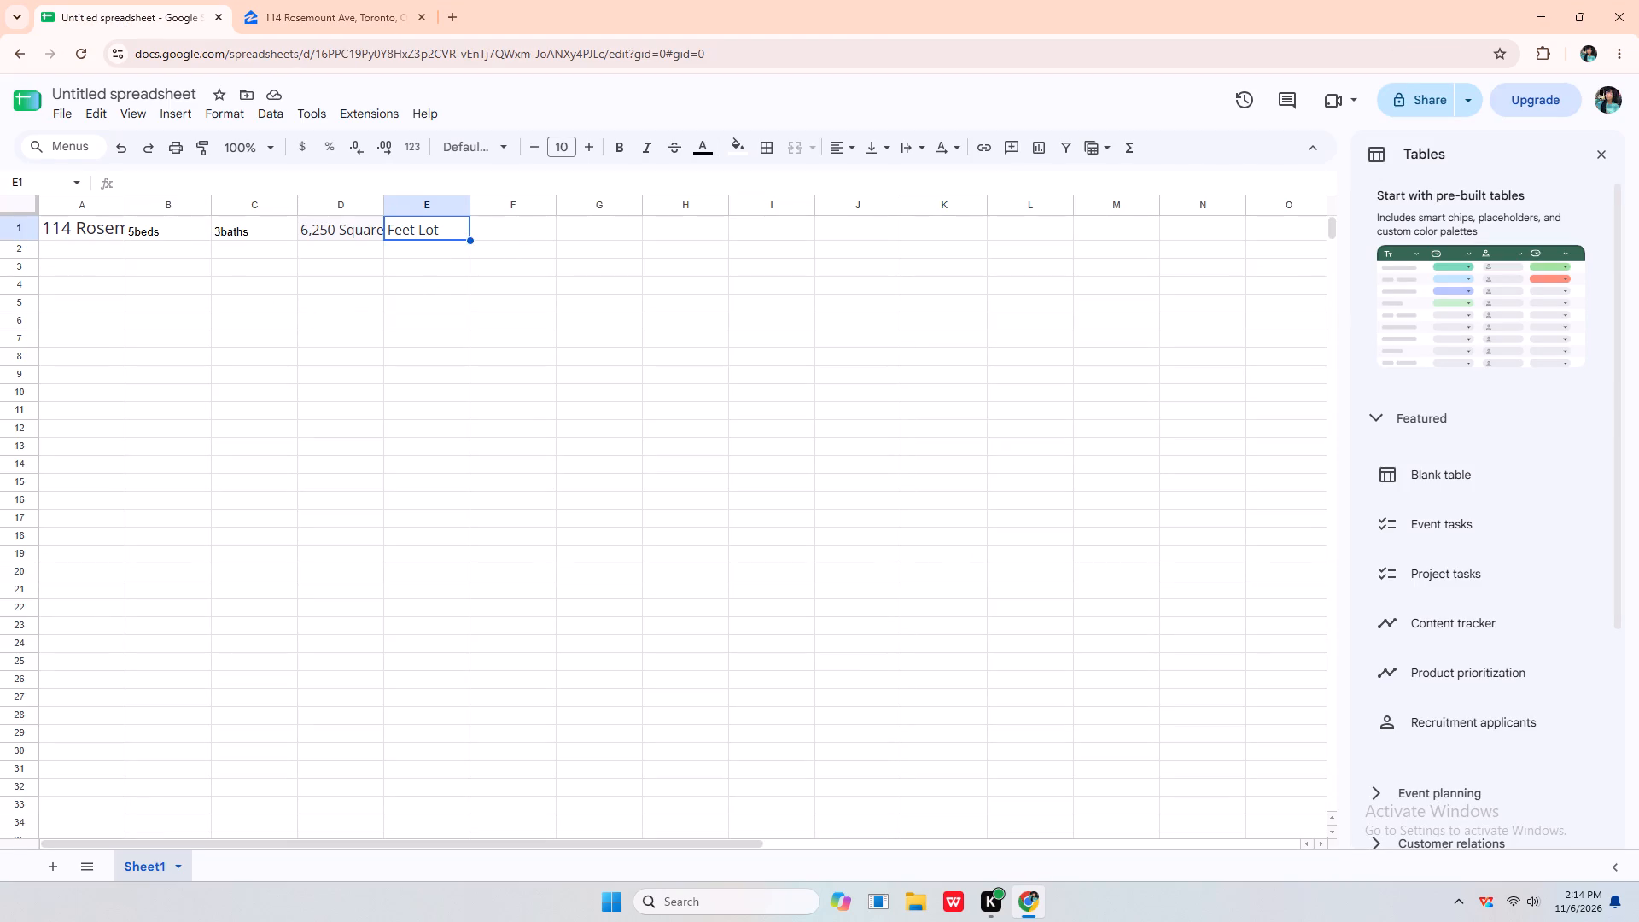
key("ctrl+v")
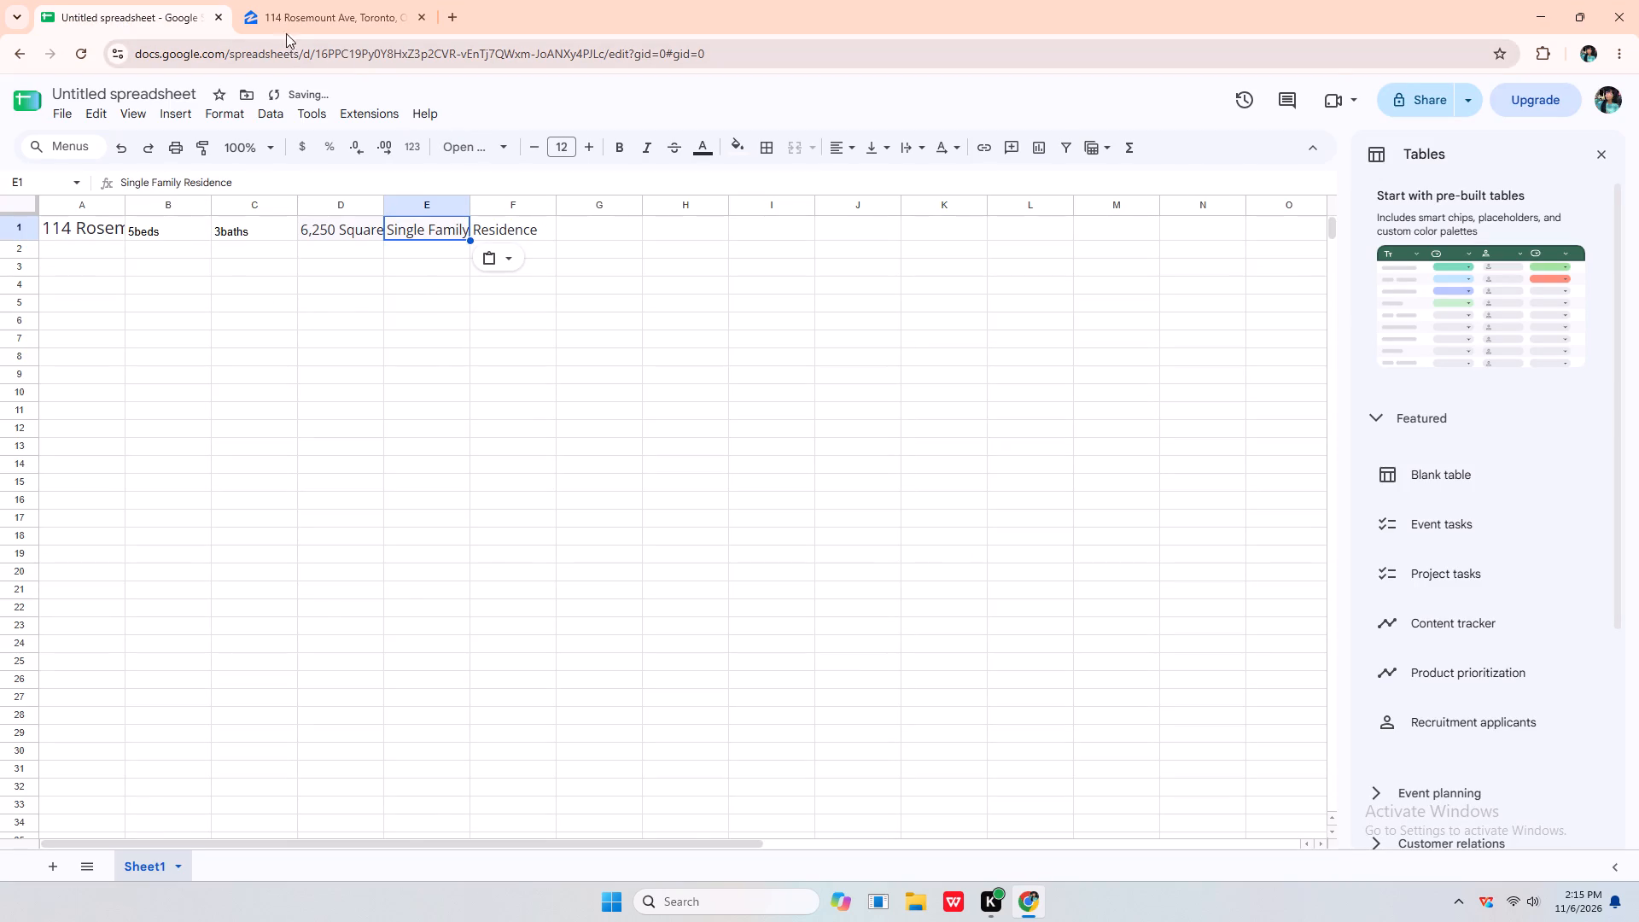
Copy the listing's time on the market, 58 days on Zillow, into cell F1 of the spreadsheet.
left_click(296, 15)
scroll(831, 822, "down", 2)
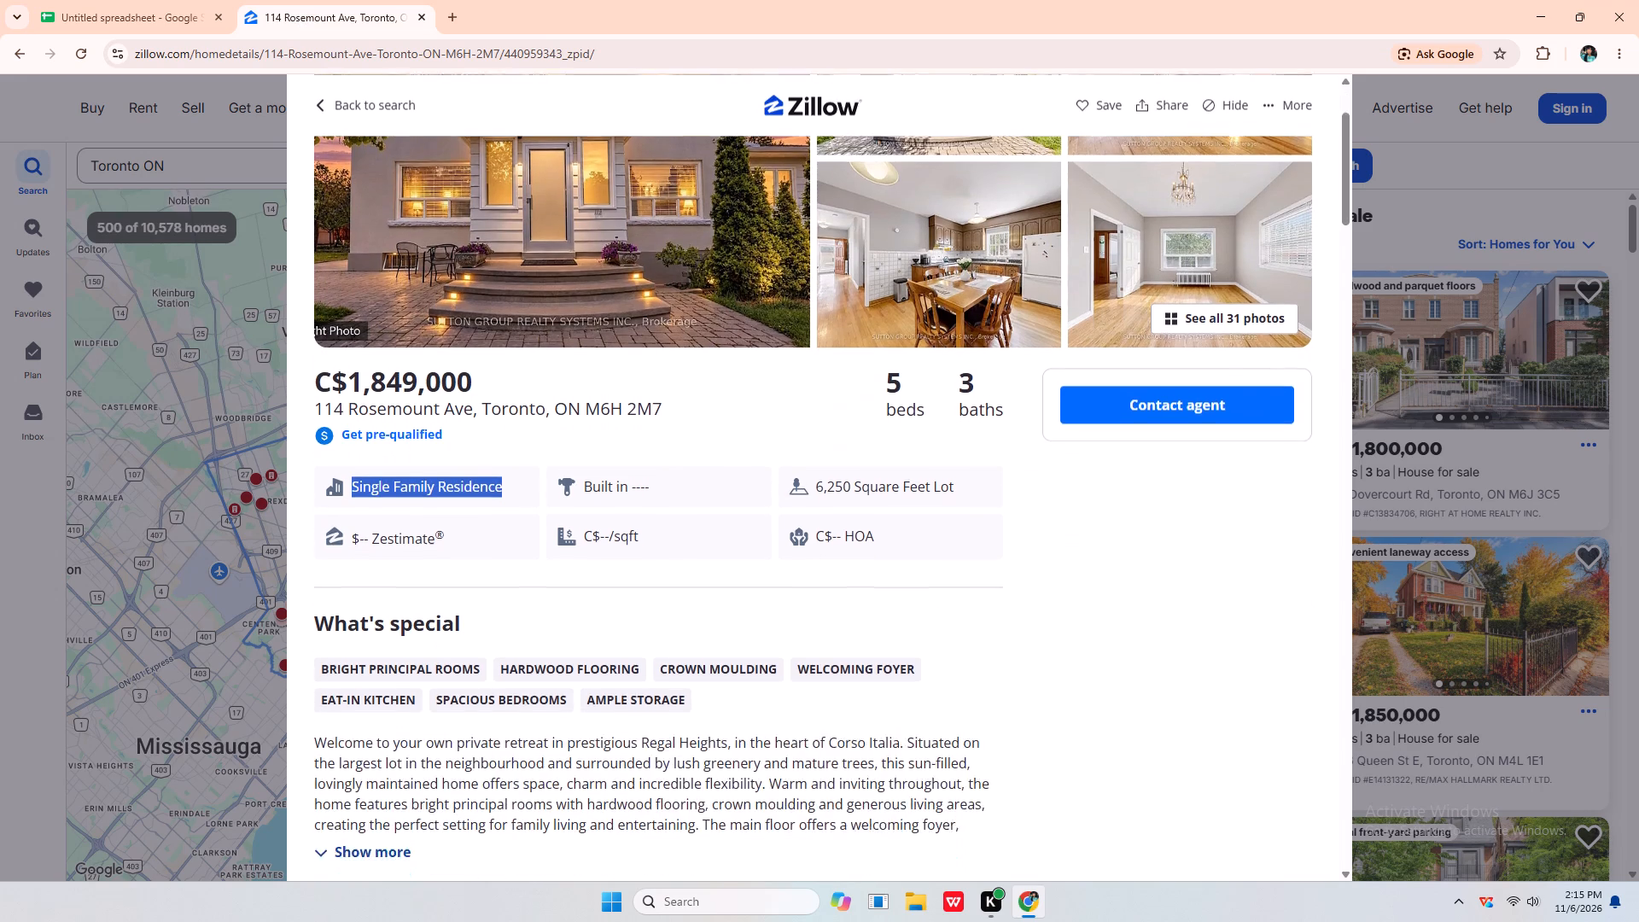
scroll(831, 823, "down", 2)
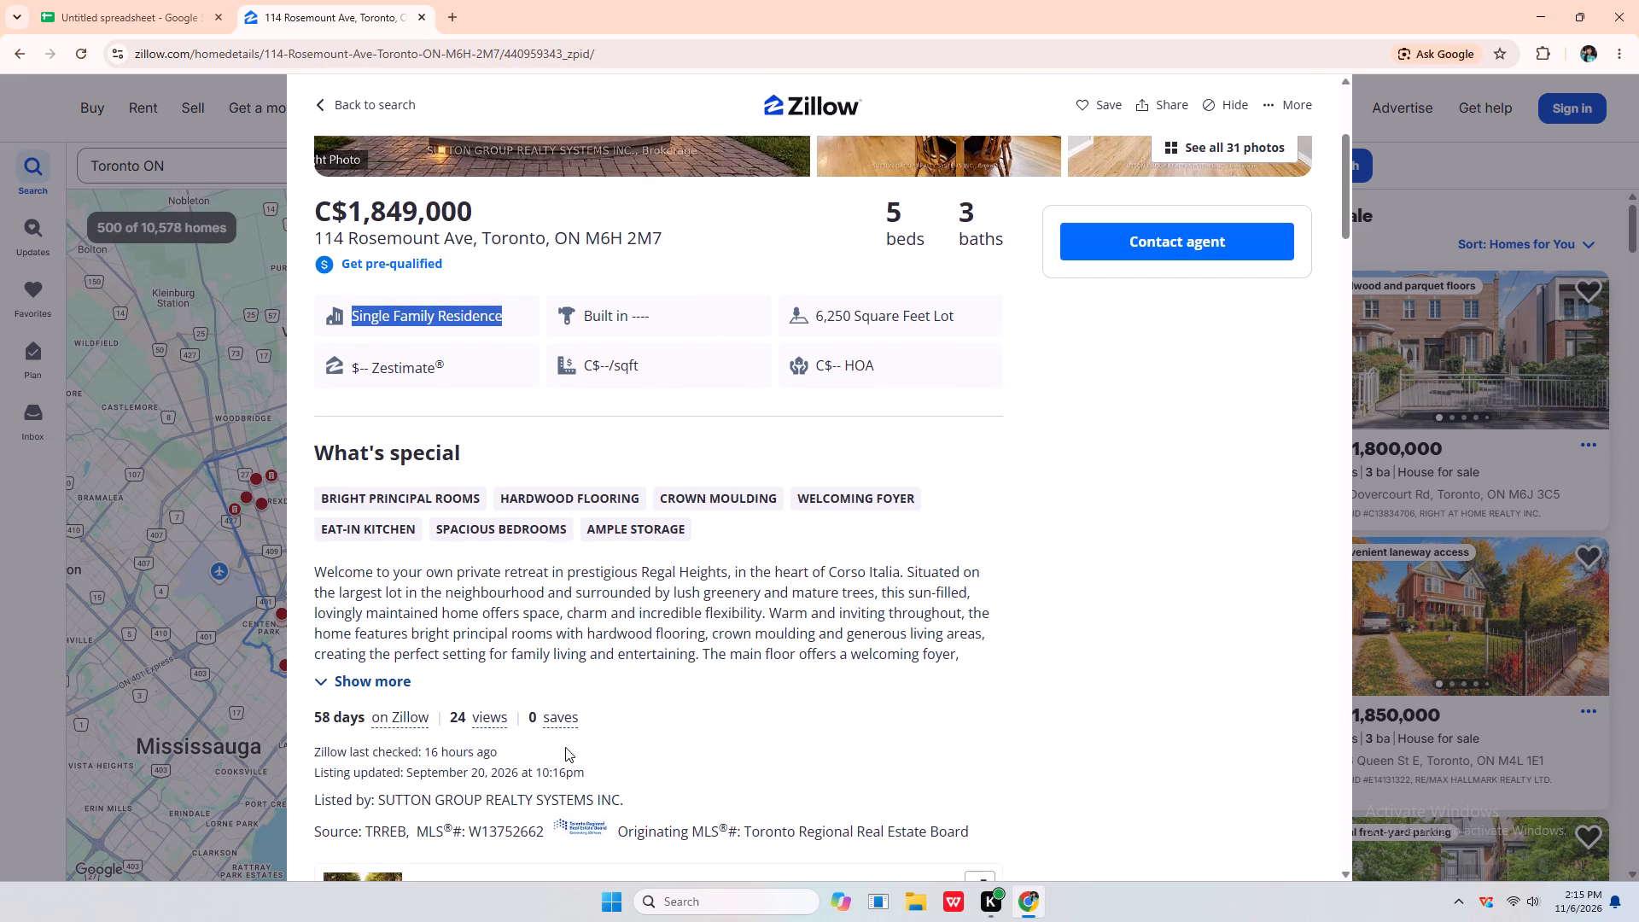
left_click_drag(309, 717, 324, 714)
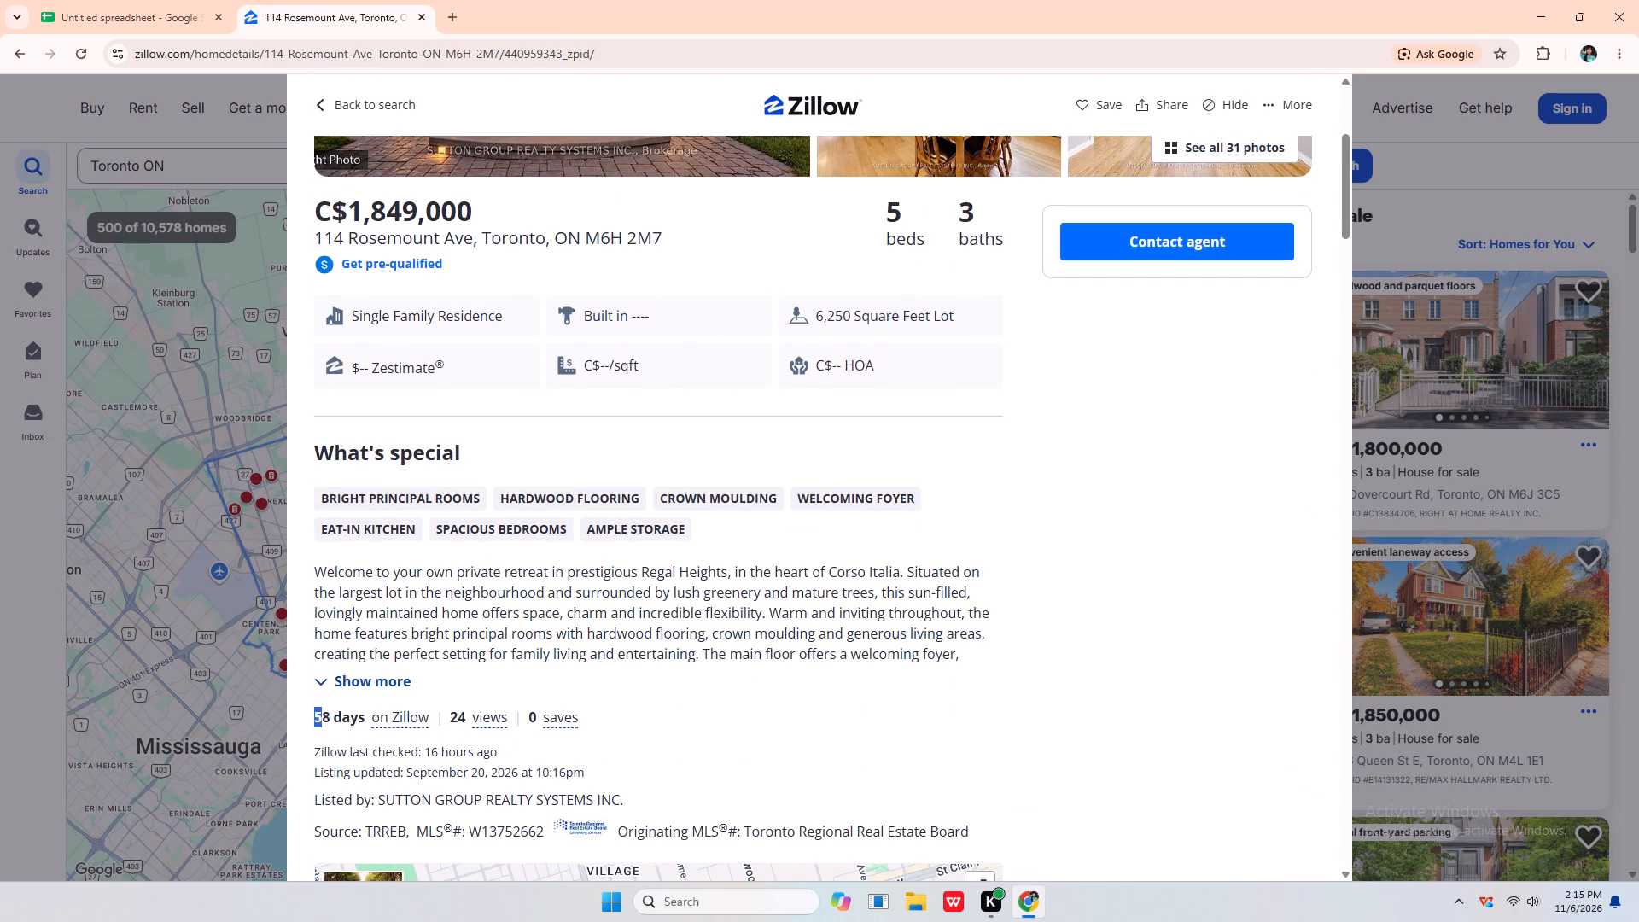
left_click_drag(324, 714, 428, 714)
key("ctrl+c")
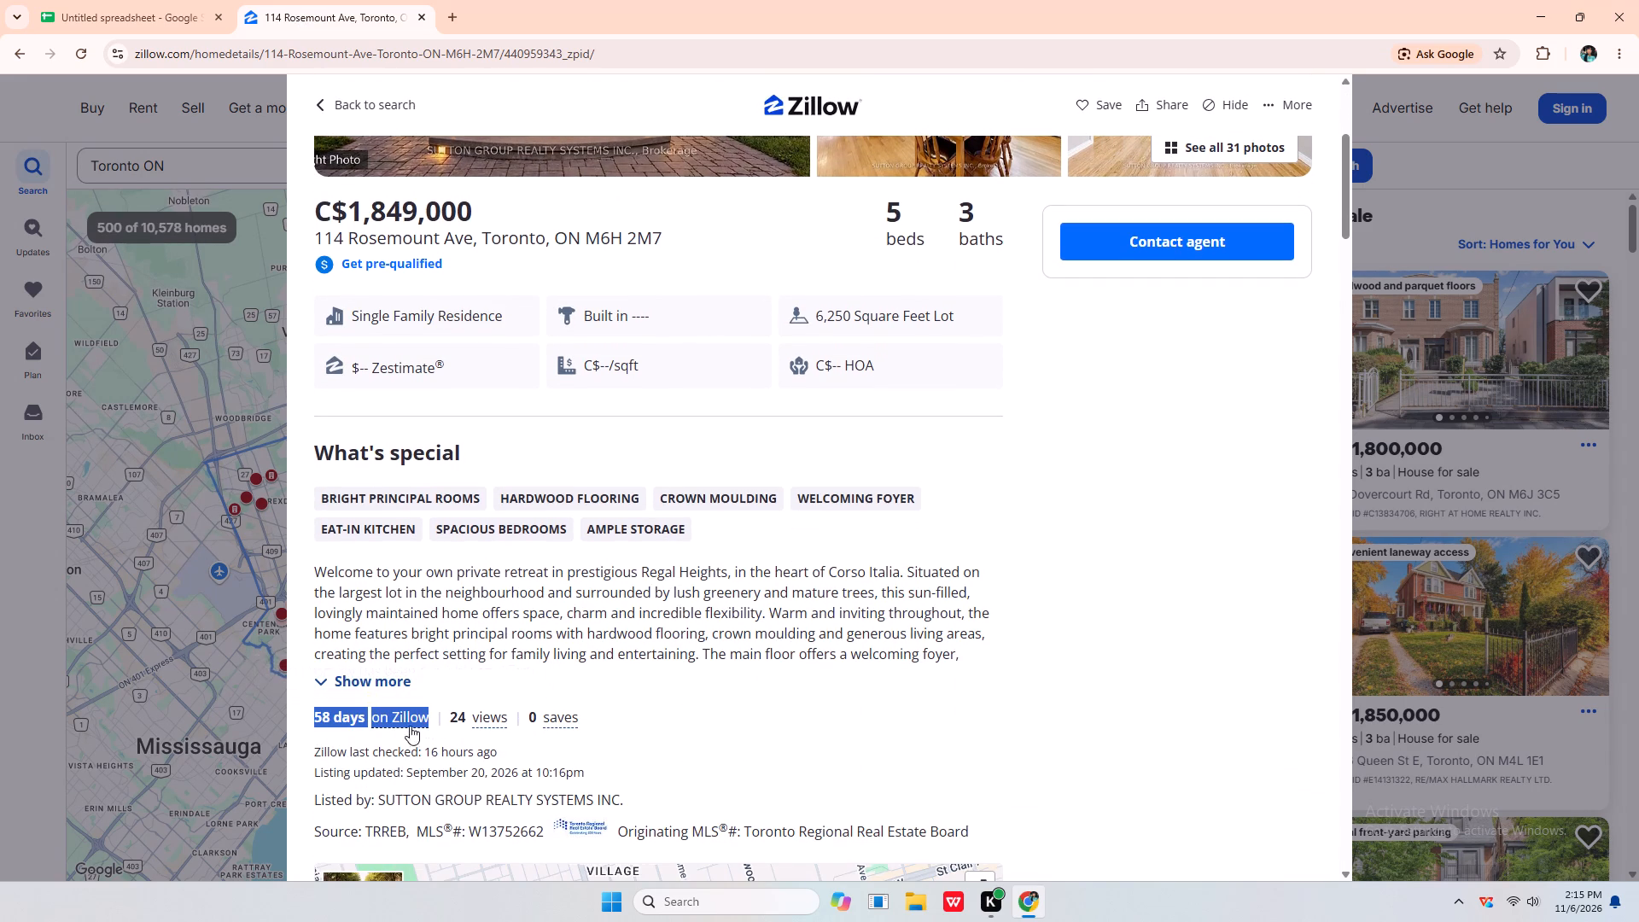
left_click(182, 3)
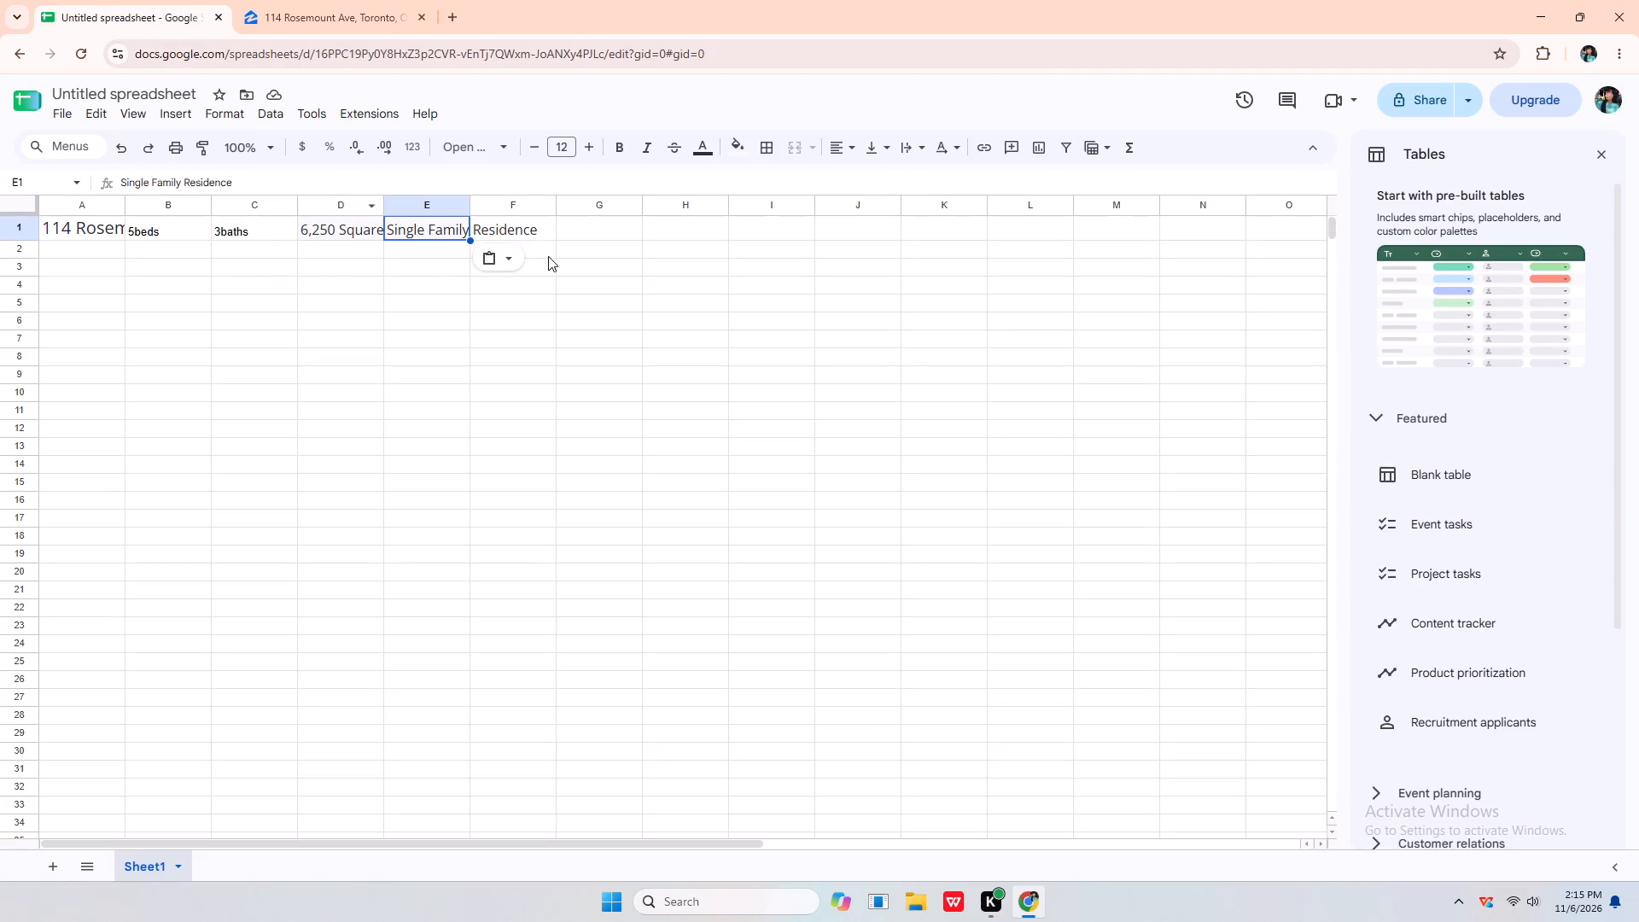
left_click(522, 230)
key("ctrl+v")
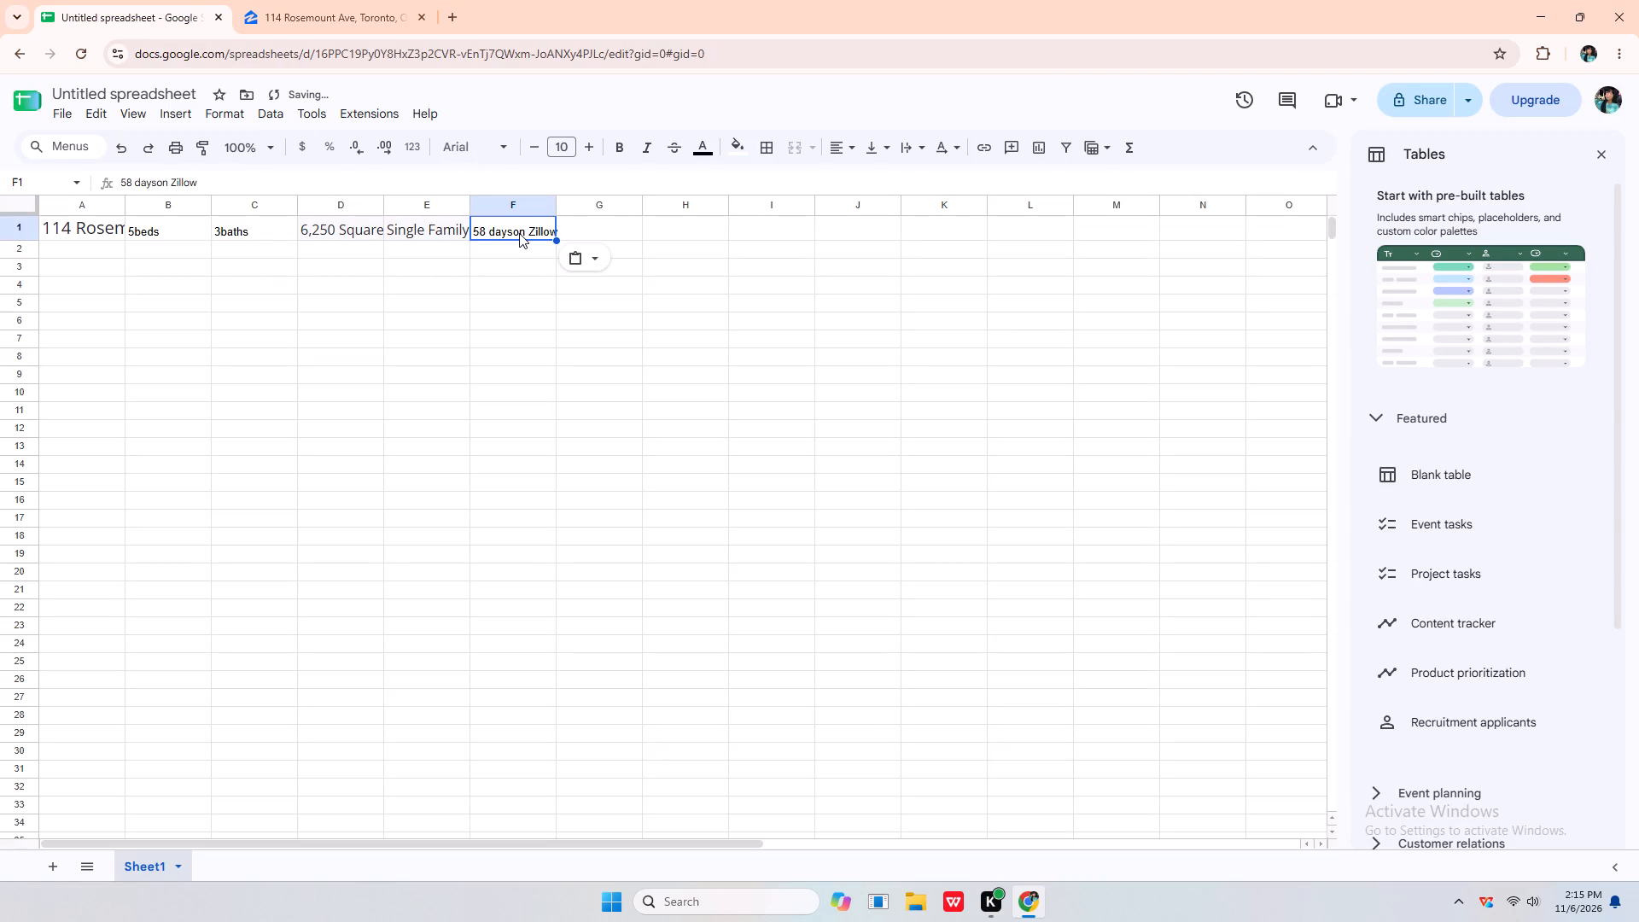
Copy the source text TRREB, MLS® from the Zillow listing into cell G1 of the spreadsheet.
left_click(315, 20)
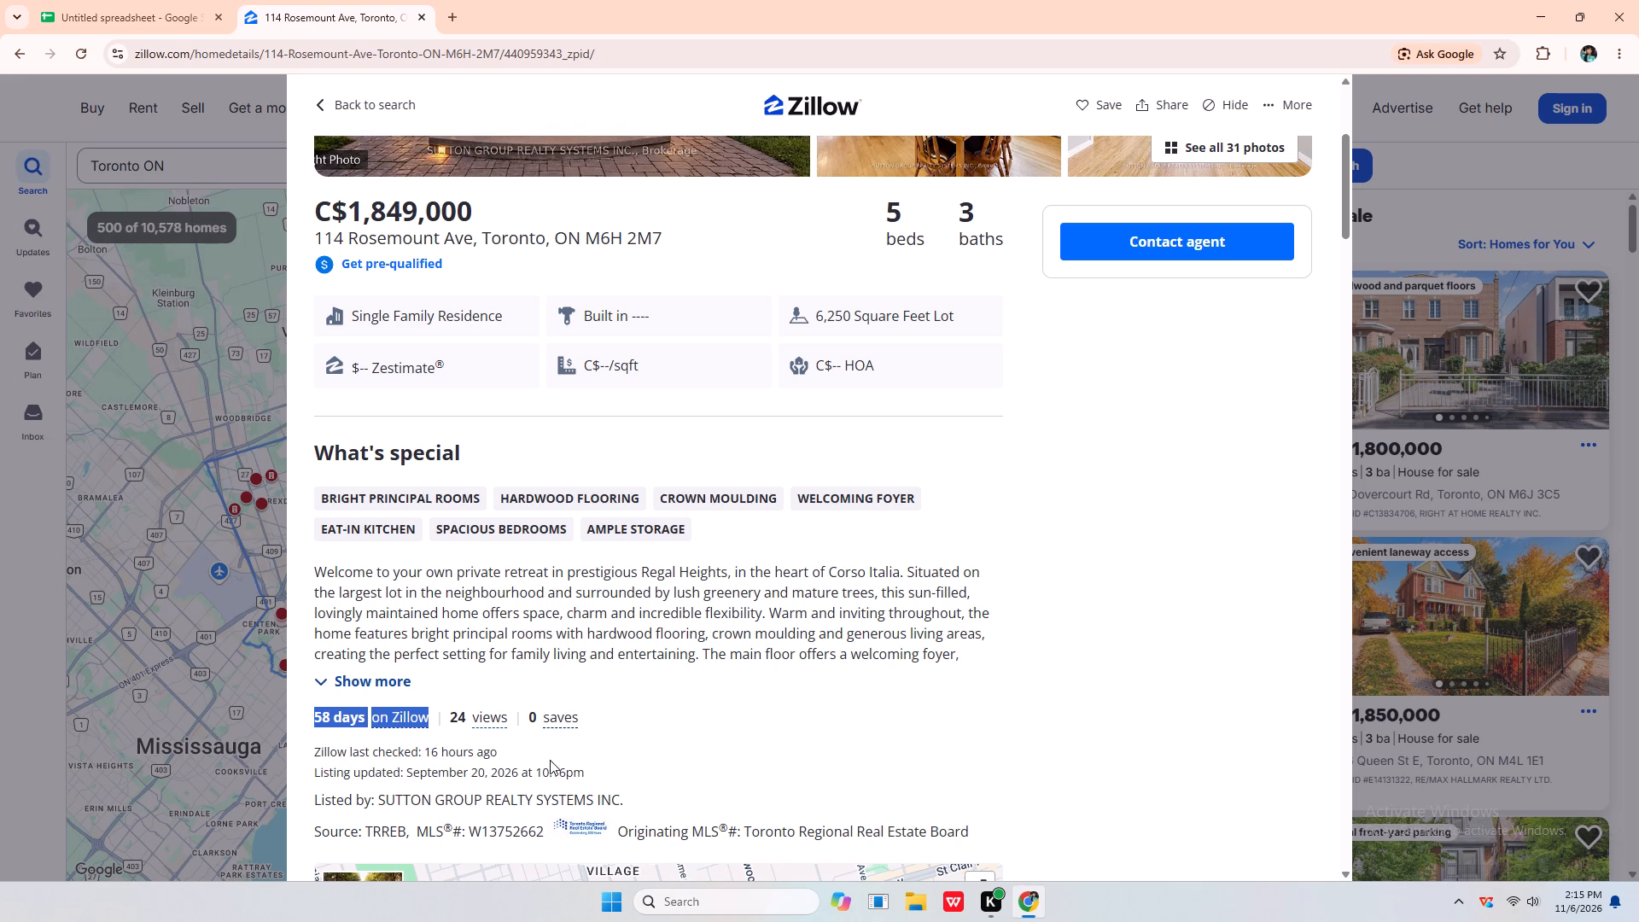
scroll(551, 750, "down", 1)
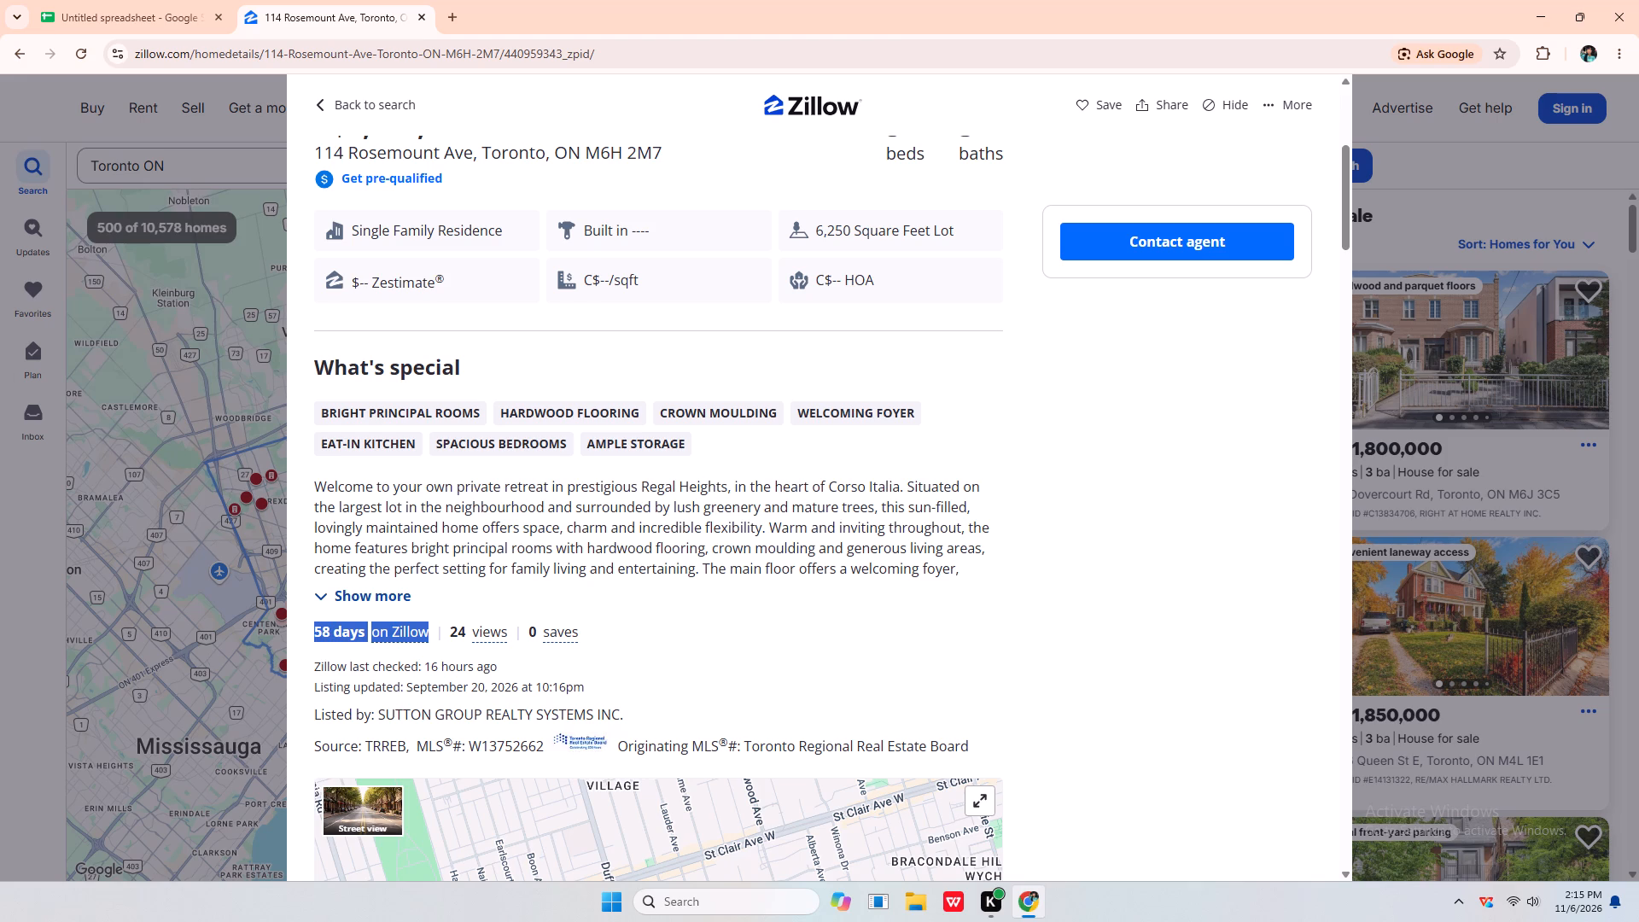
left_click_drag(365, 744, 452, 736)
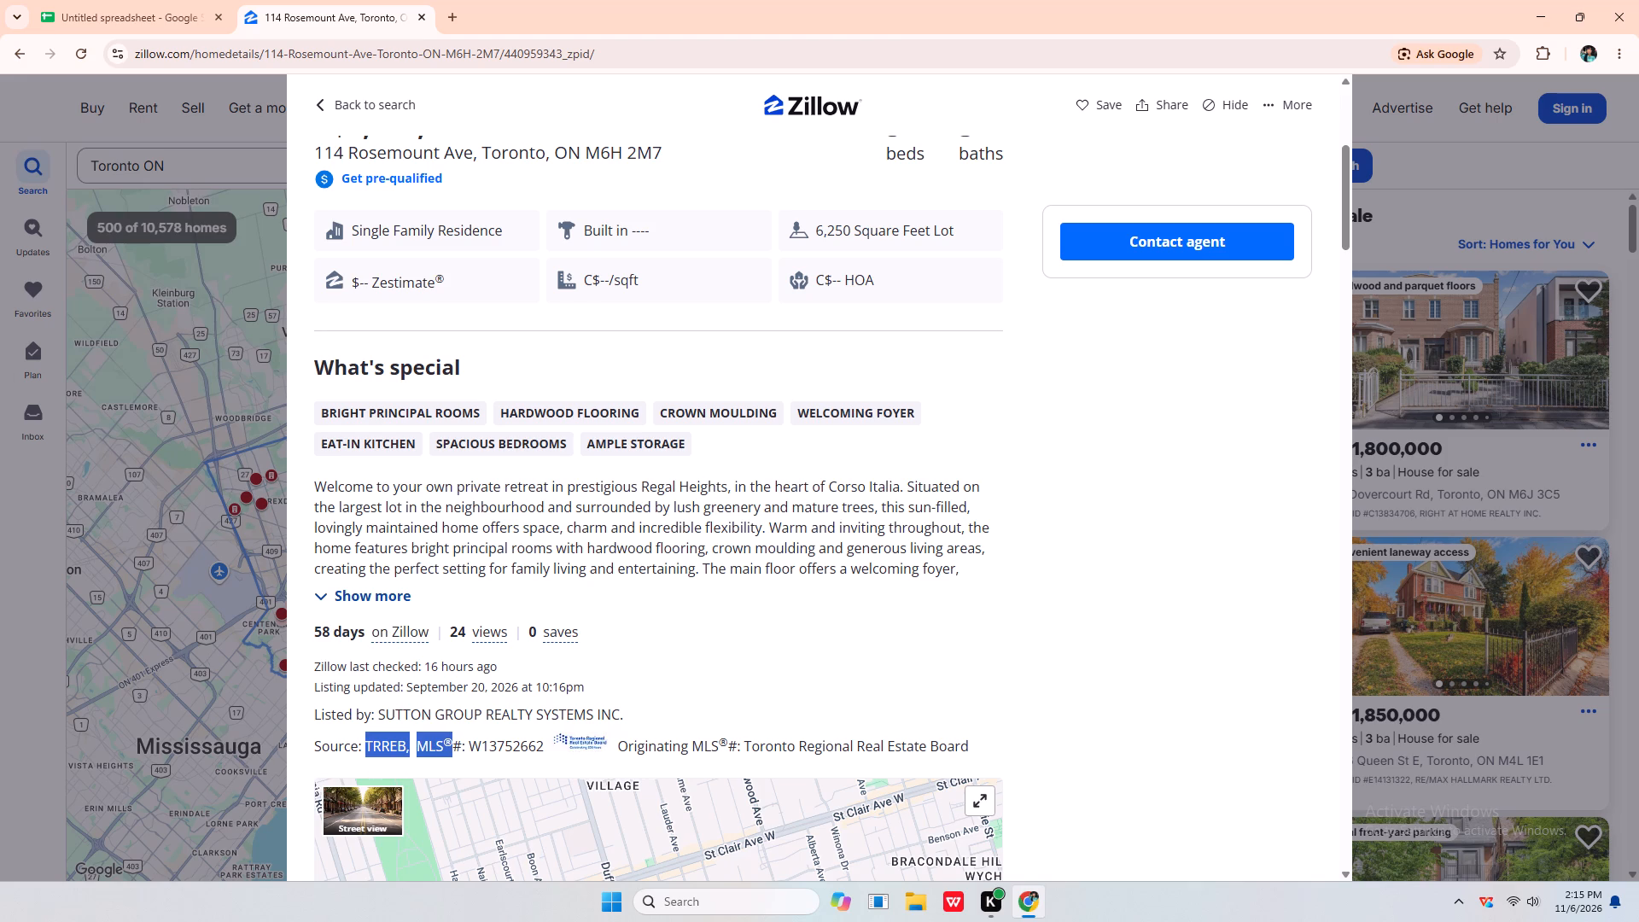
left_click_drag(452, 736, 452, 735)
key("ctrl+c")
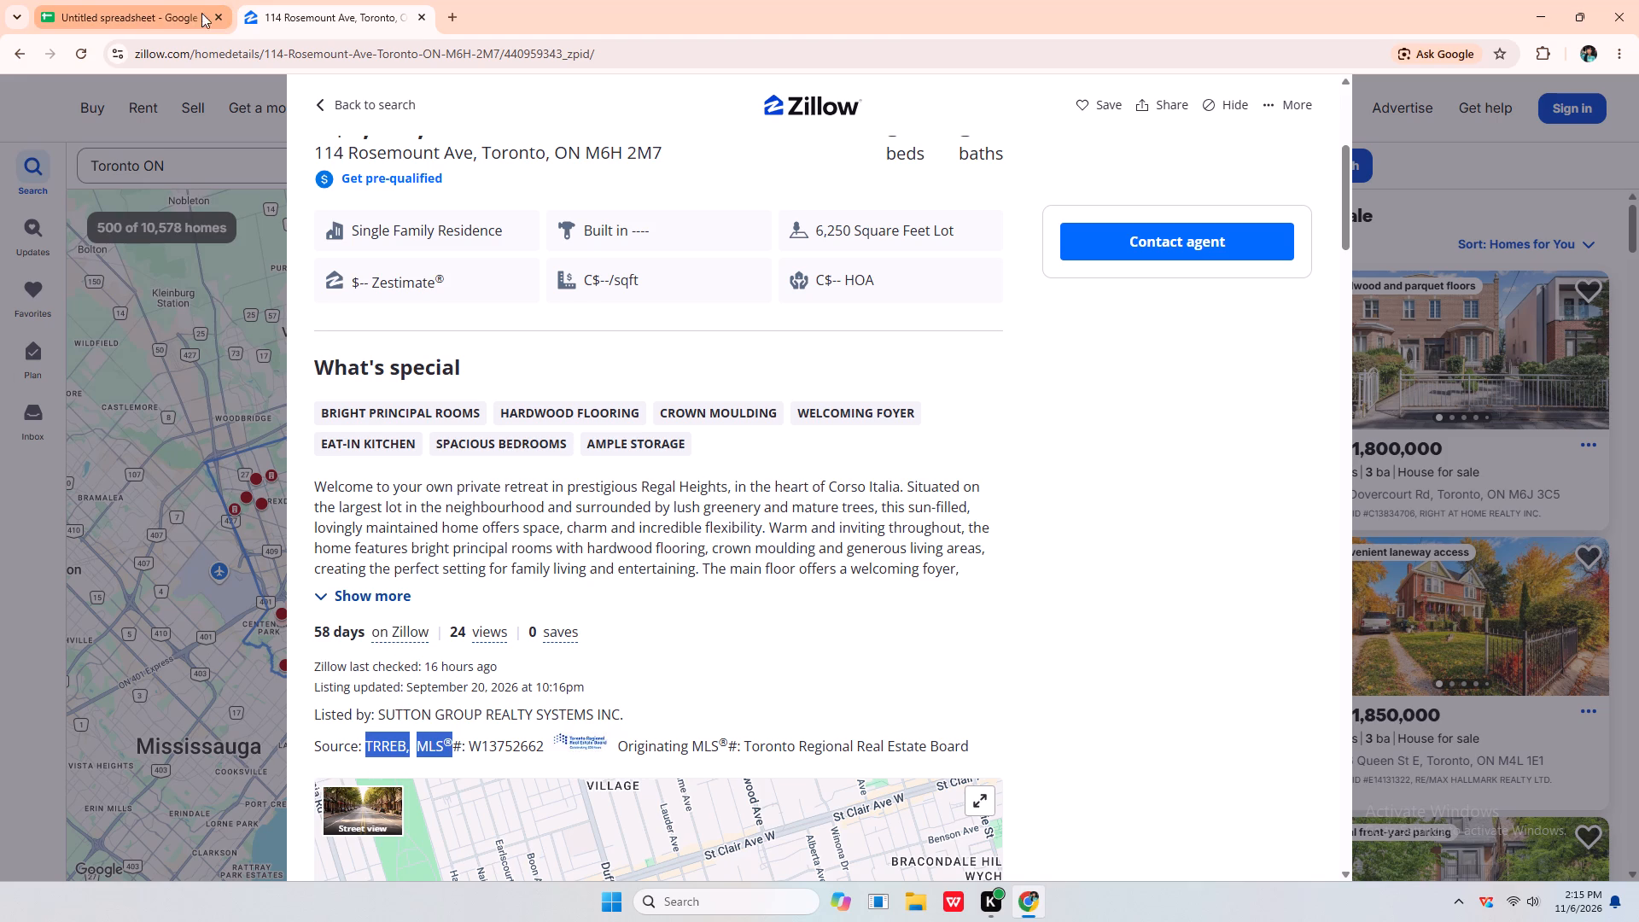
left_click(156, 13)
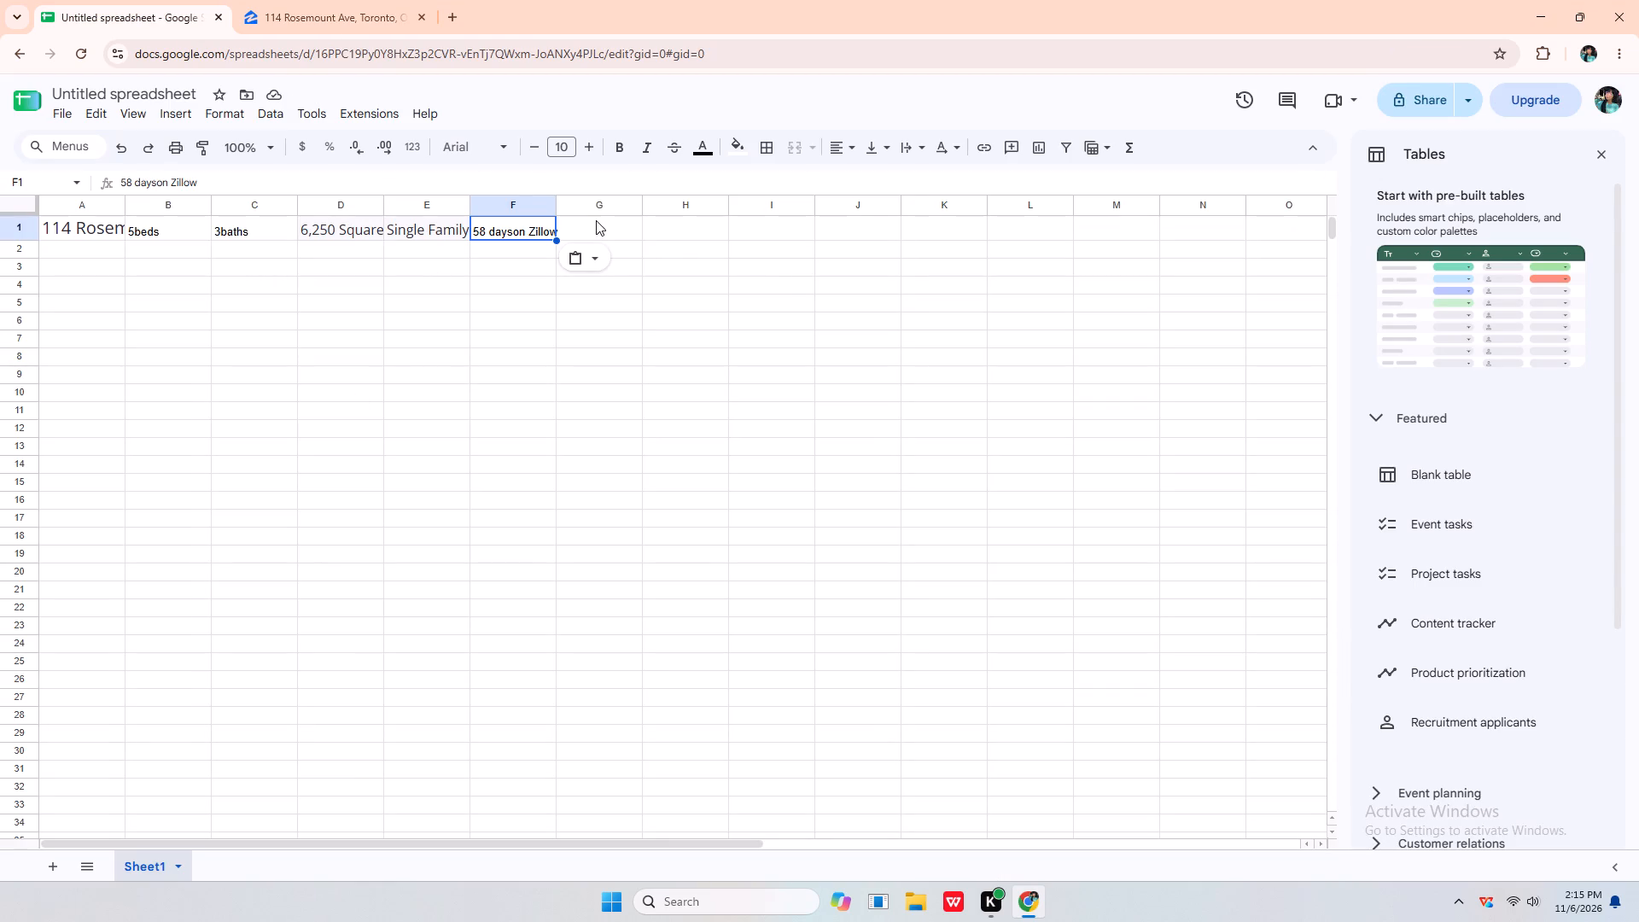
left_click(597, 220)
key("ctrl+v")
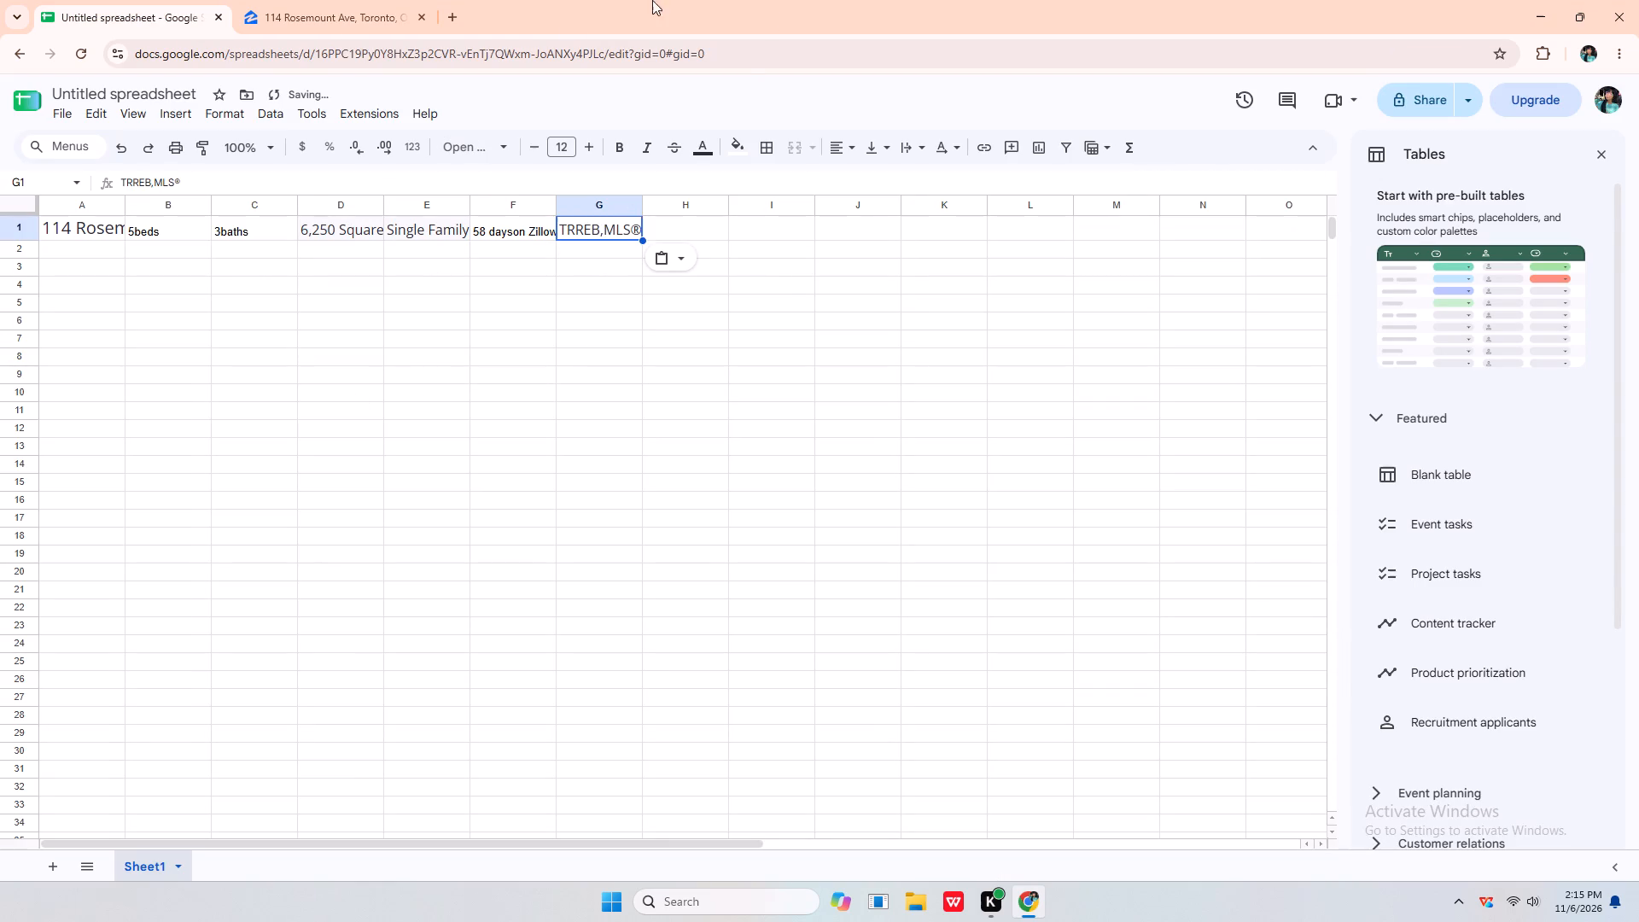
Copy the MLS number W13752662 from the Zillow listing into cell H1 of the spreadsheet.
left_click(357, 15)
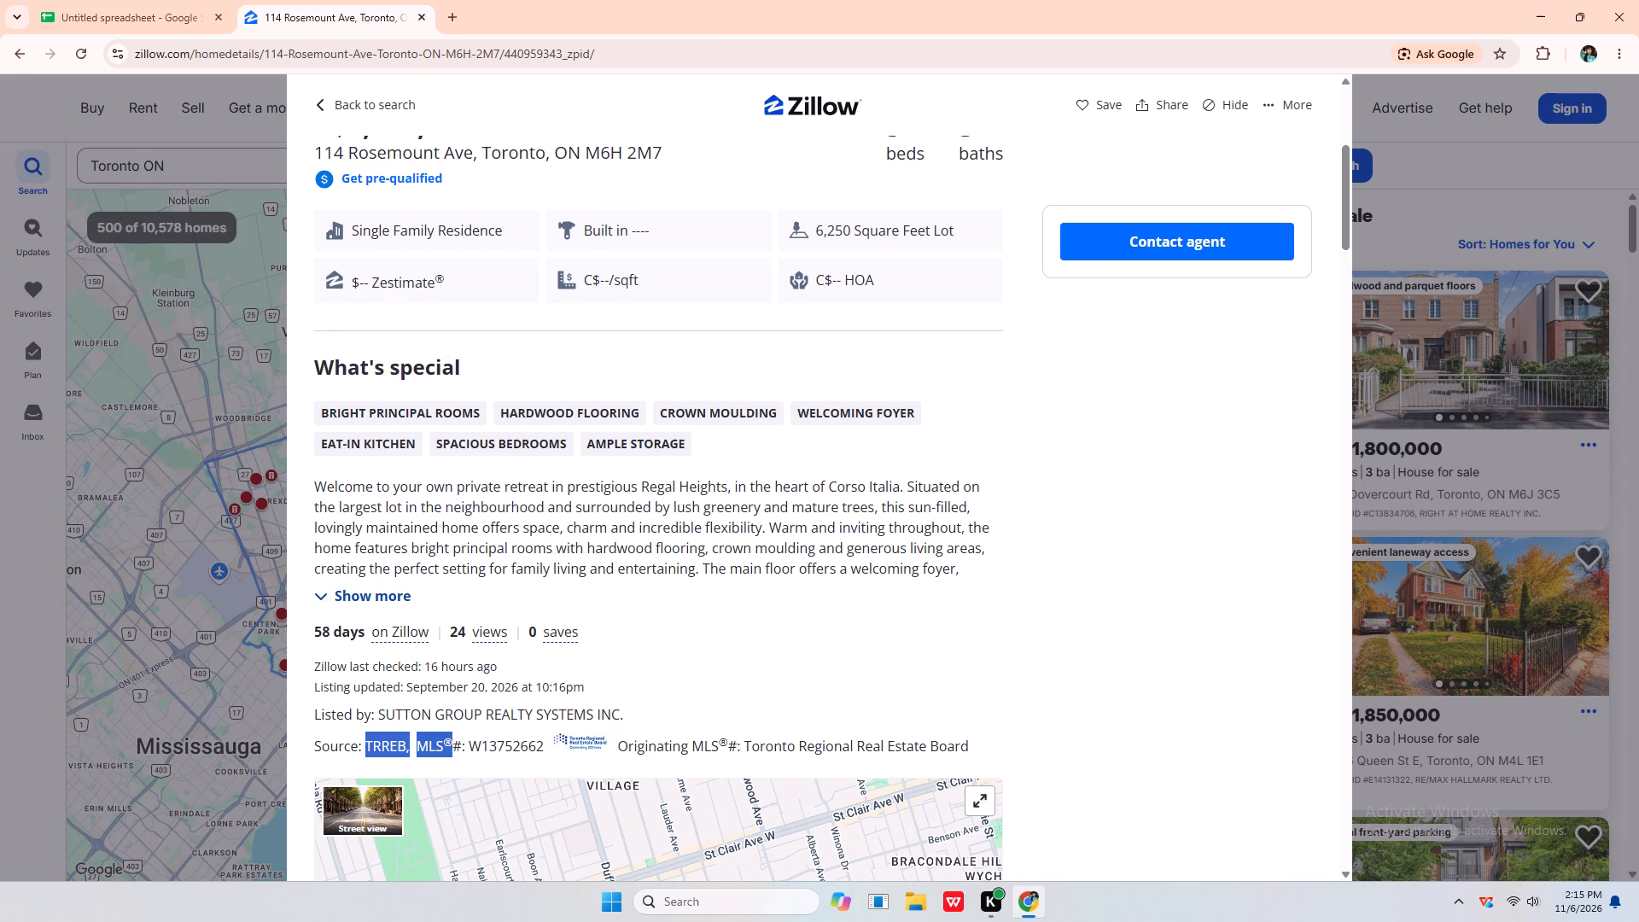
left_click_drag(463, 737, 484, 737)
left_click(806, 620)
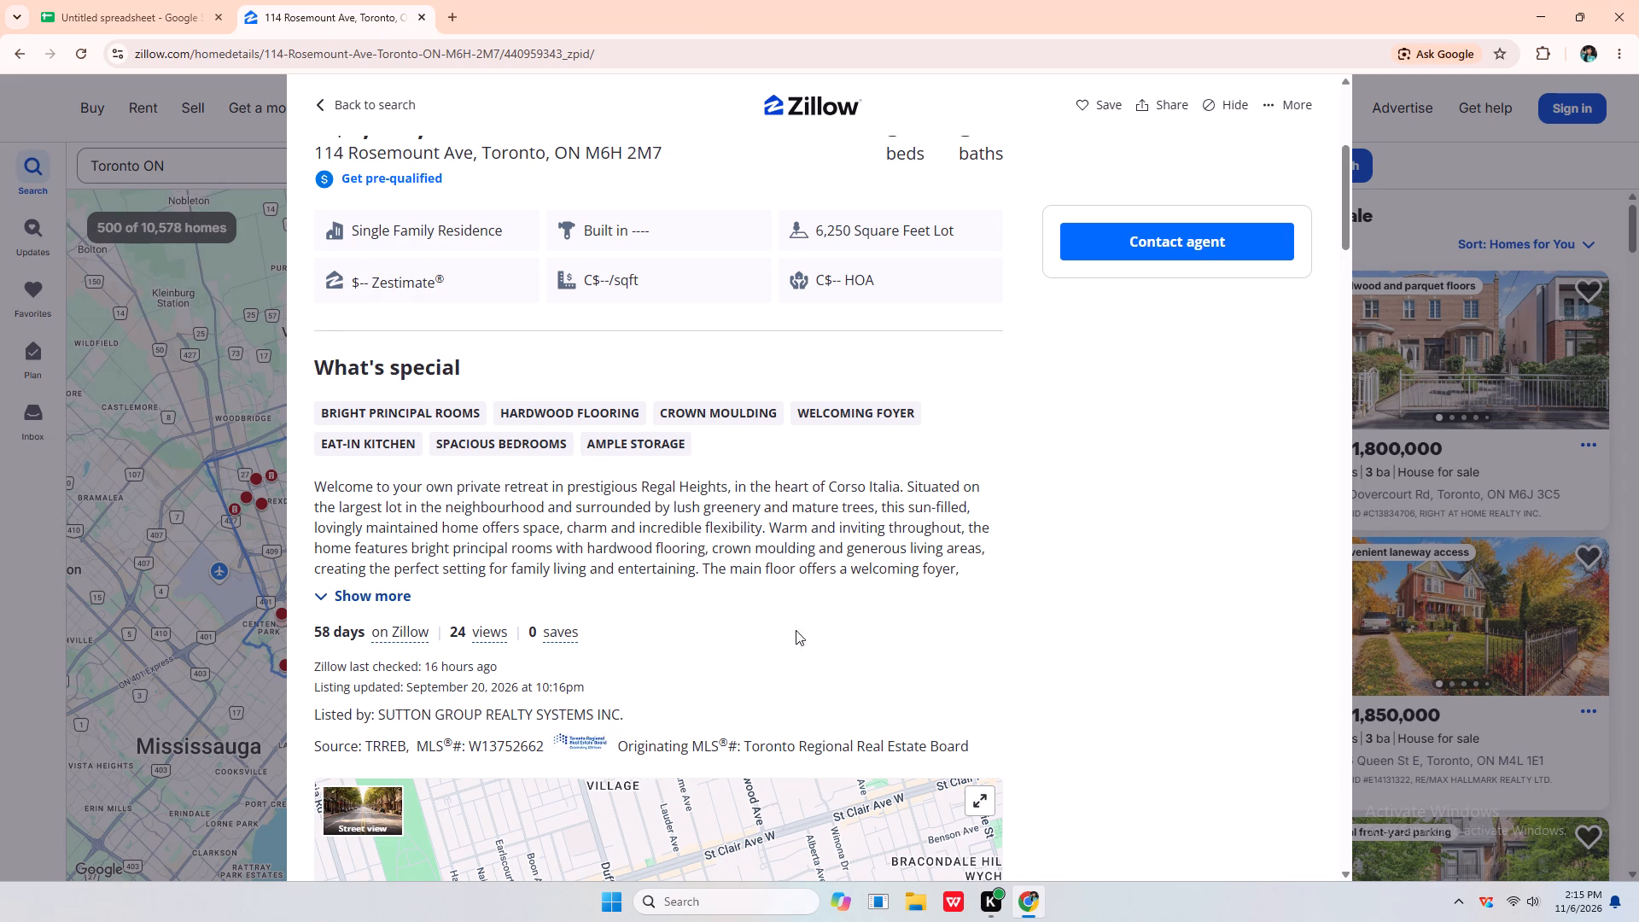
left_click_drag(466, 744, 541, 756)
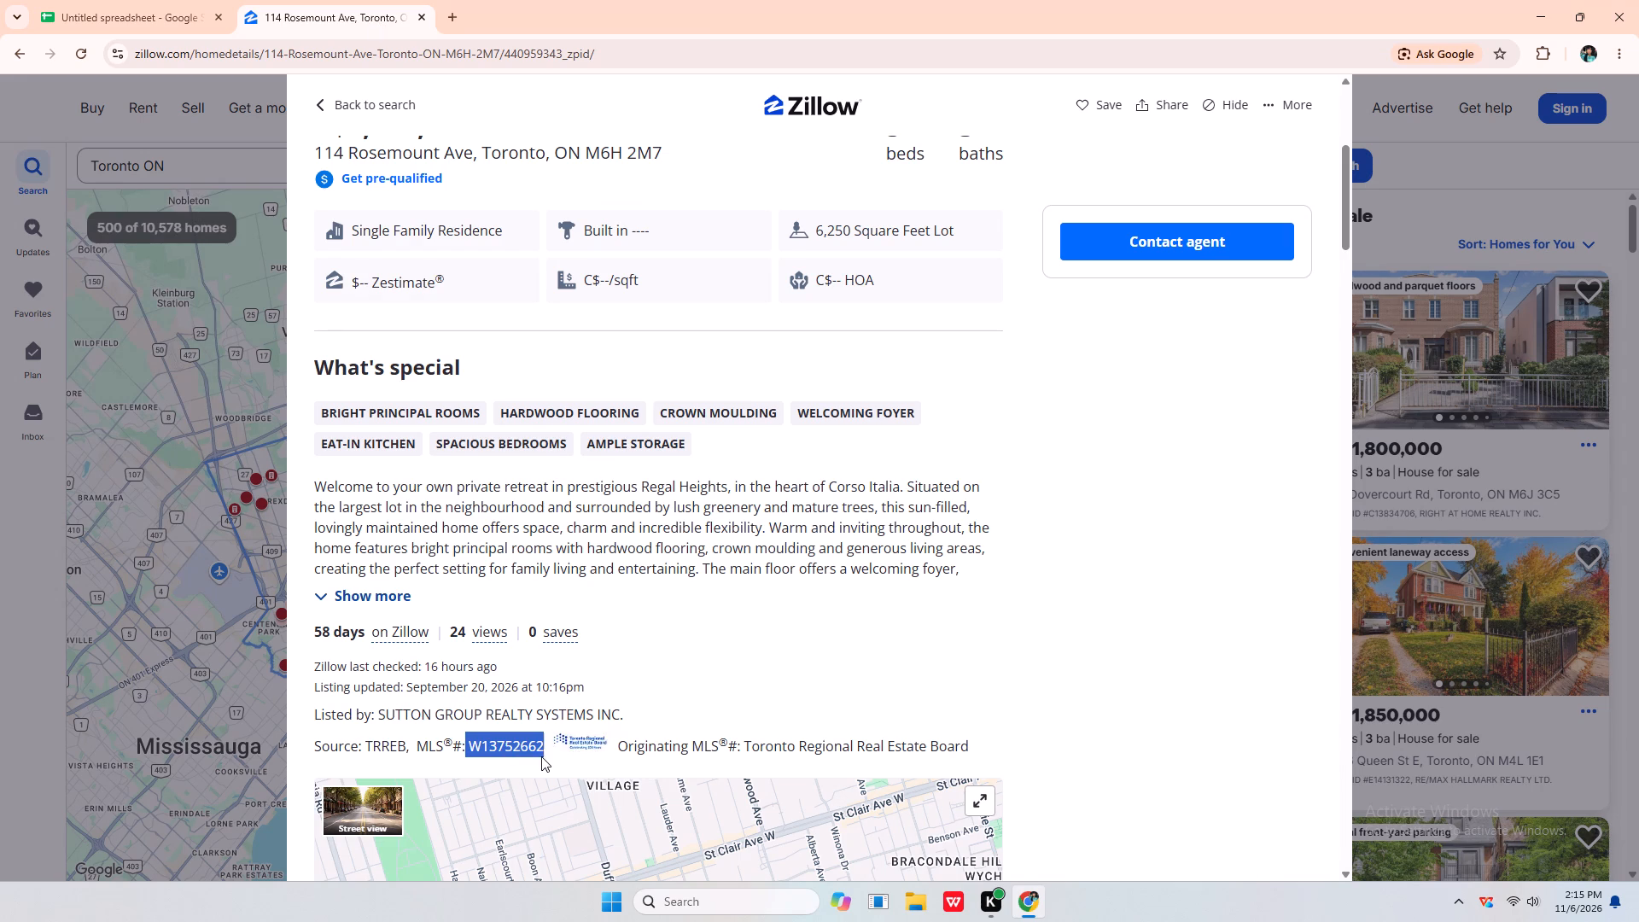
left_click_drag(541, 756, 555, 756)
key("ctrl+c")
left_click(176, 23)
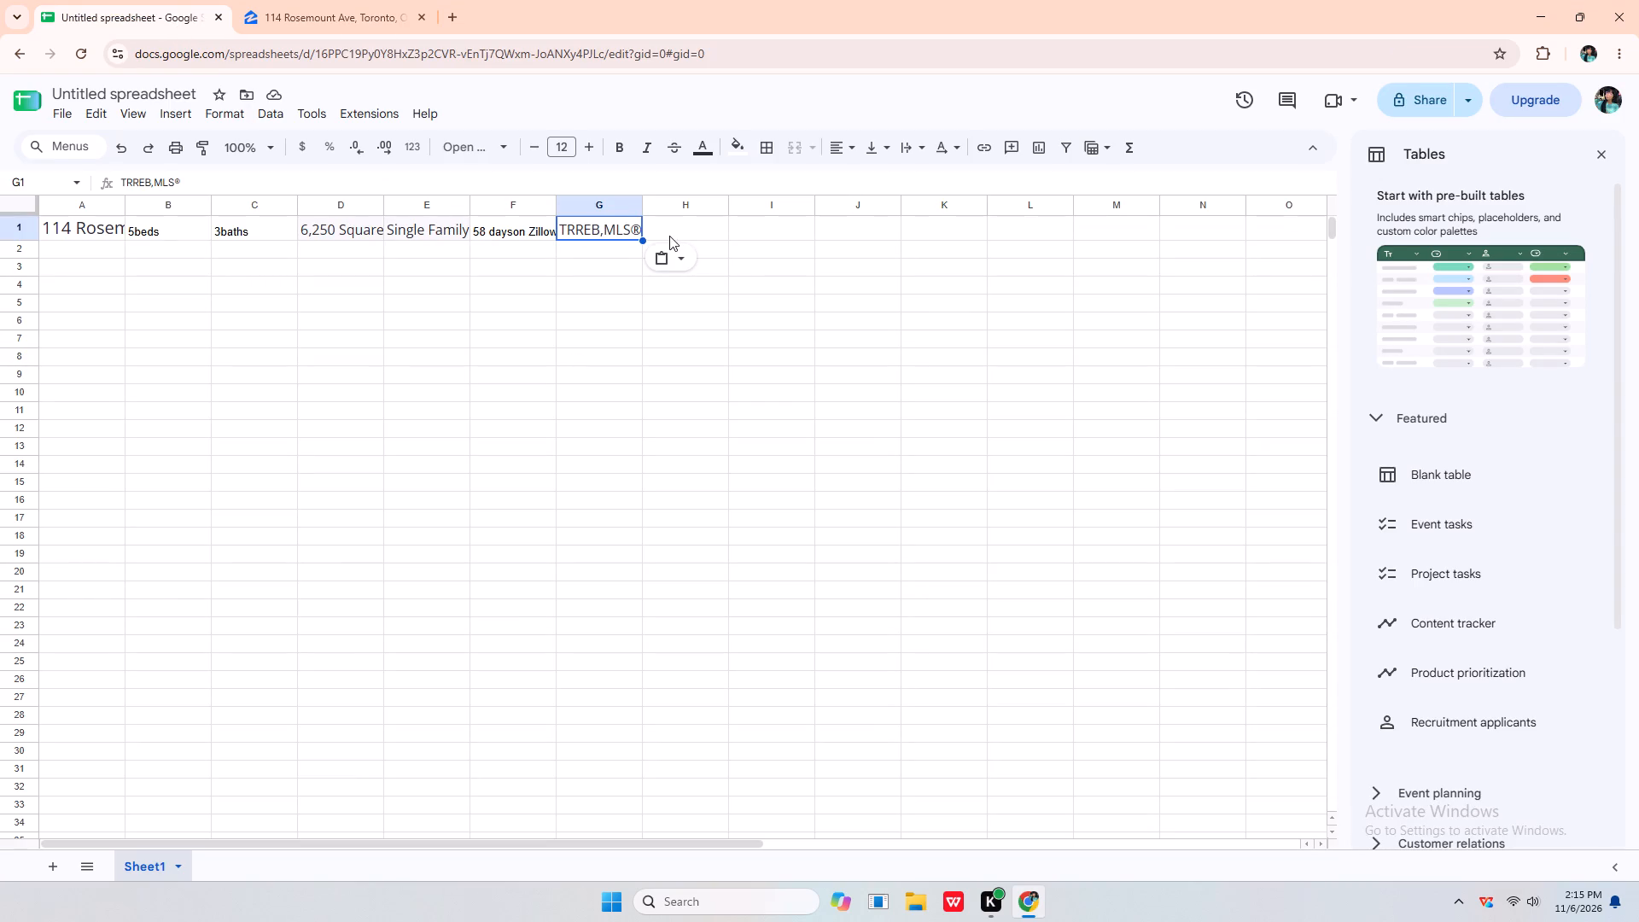
left_click(668, 226)
key("ctrl+v")
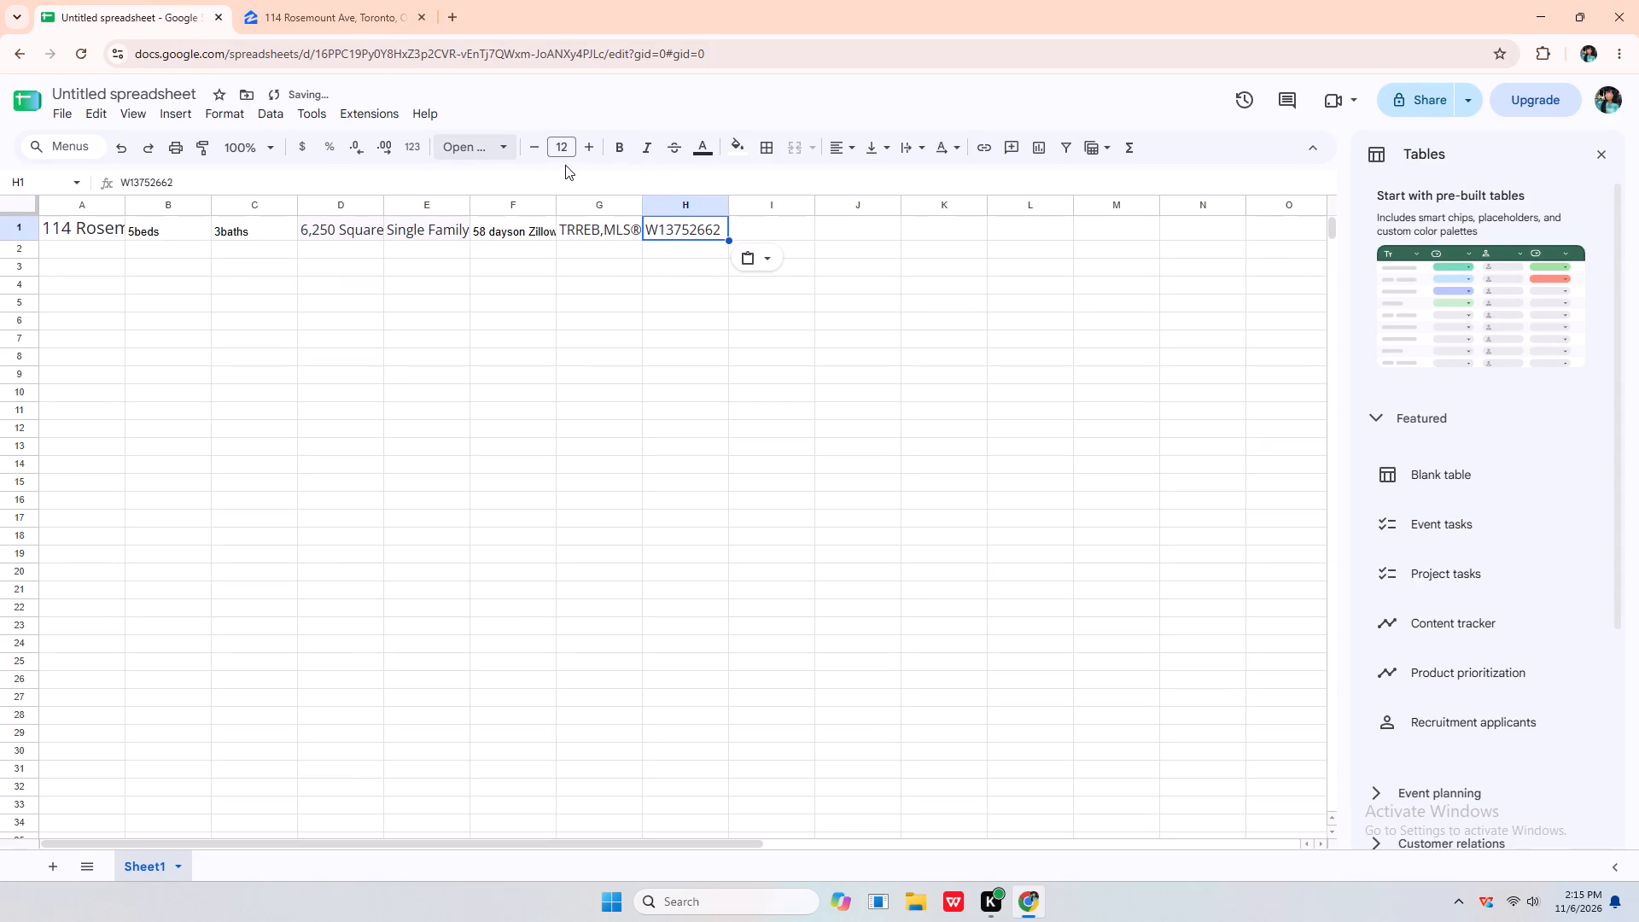
Reduce the font size of the MLS source in G1 and the MLS number in H1 to 9.
double_click(524, 148)
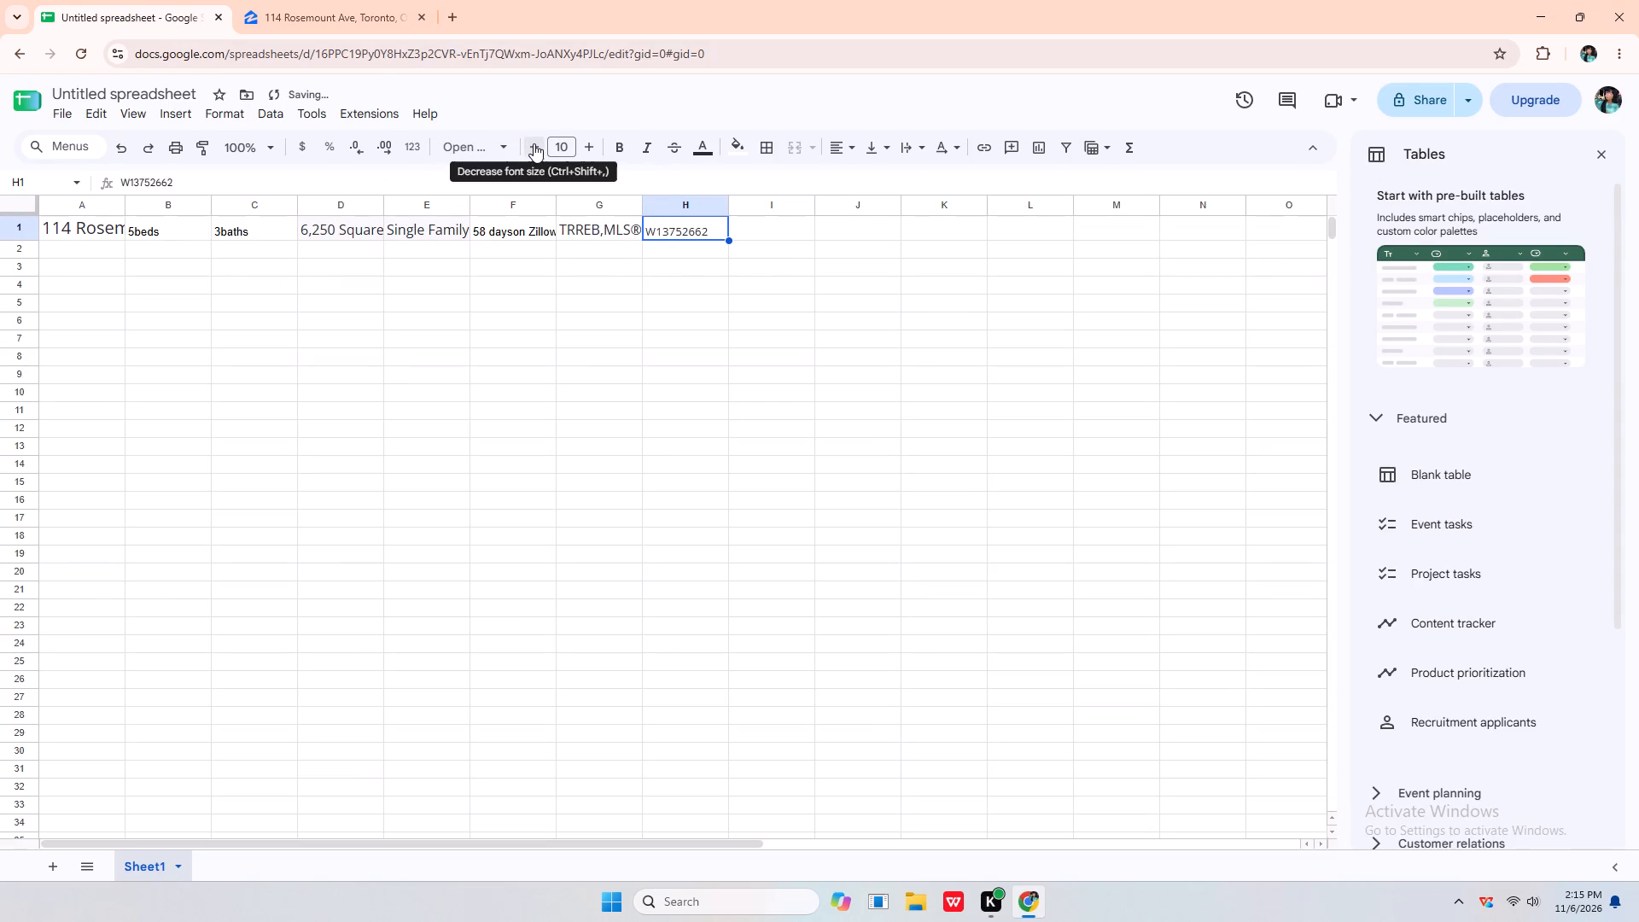
left_click(592, 229)
triple_click(534, 143)
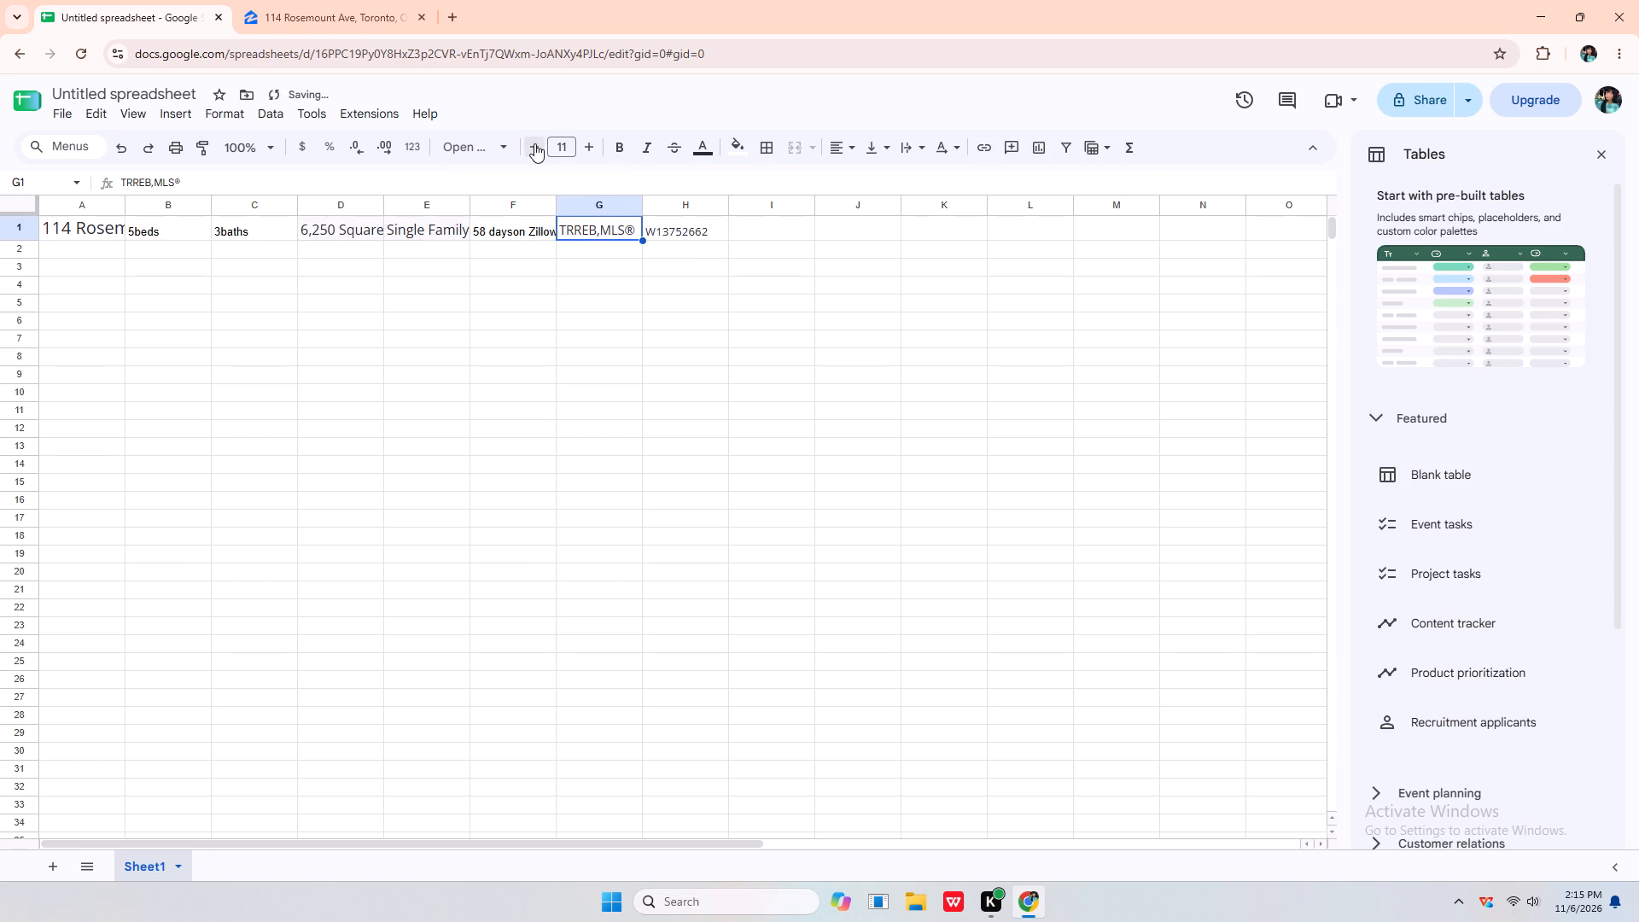
left_click(720, 228)
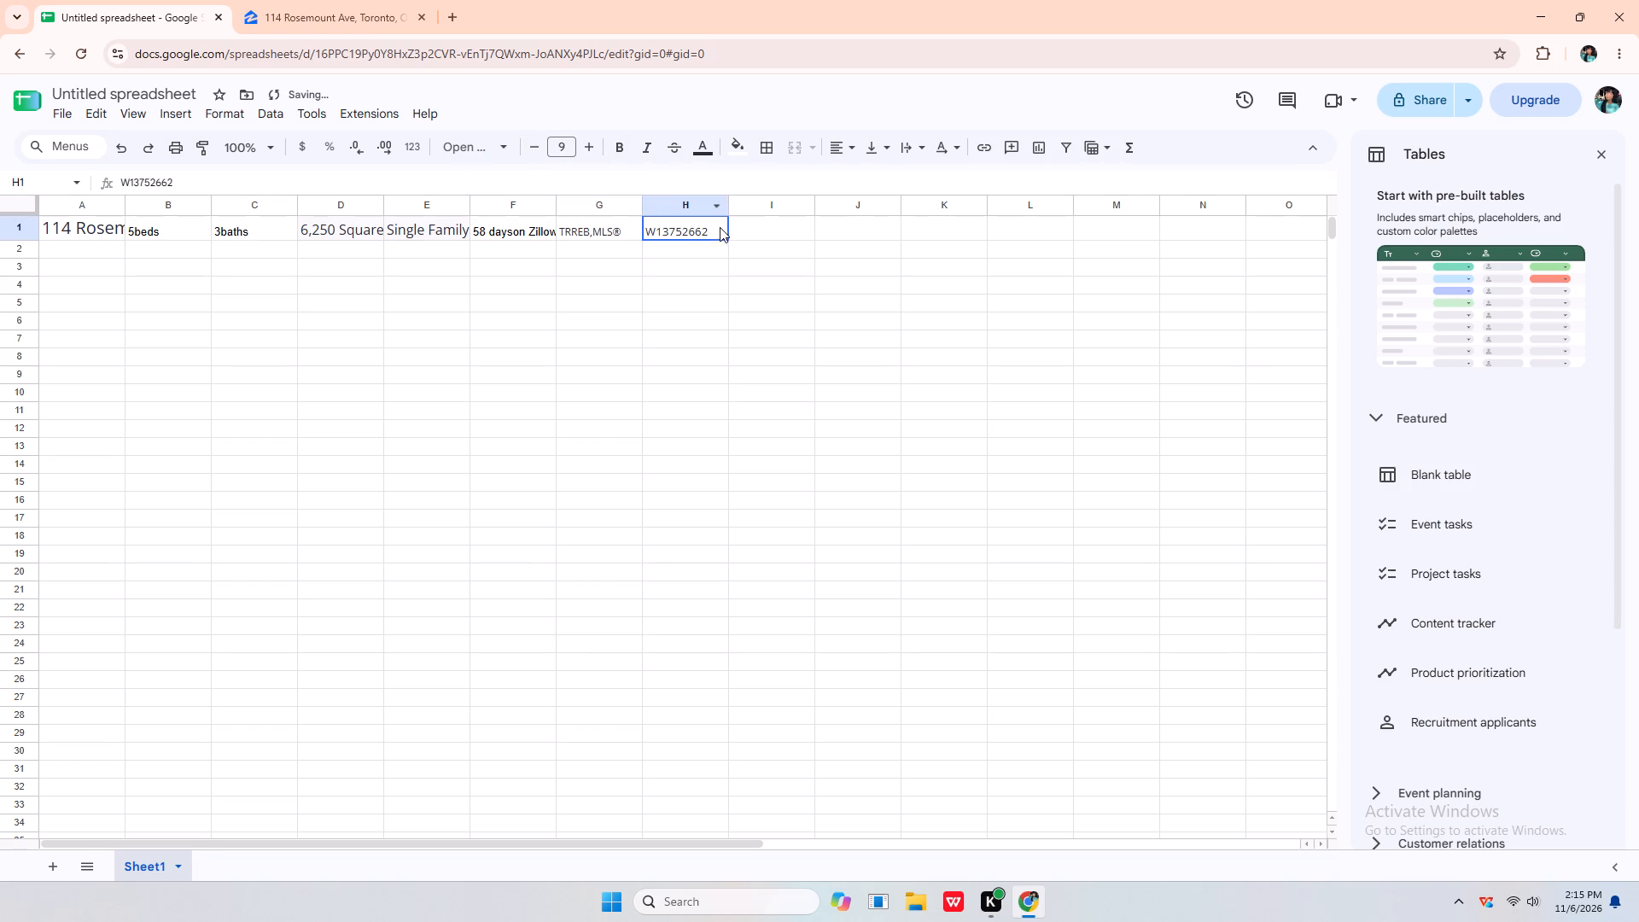
left_click(540, 147)
Reduce the font size of the lot size in D1 and the property type in E1 to 9.
left_click(356, 236)
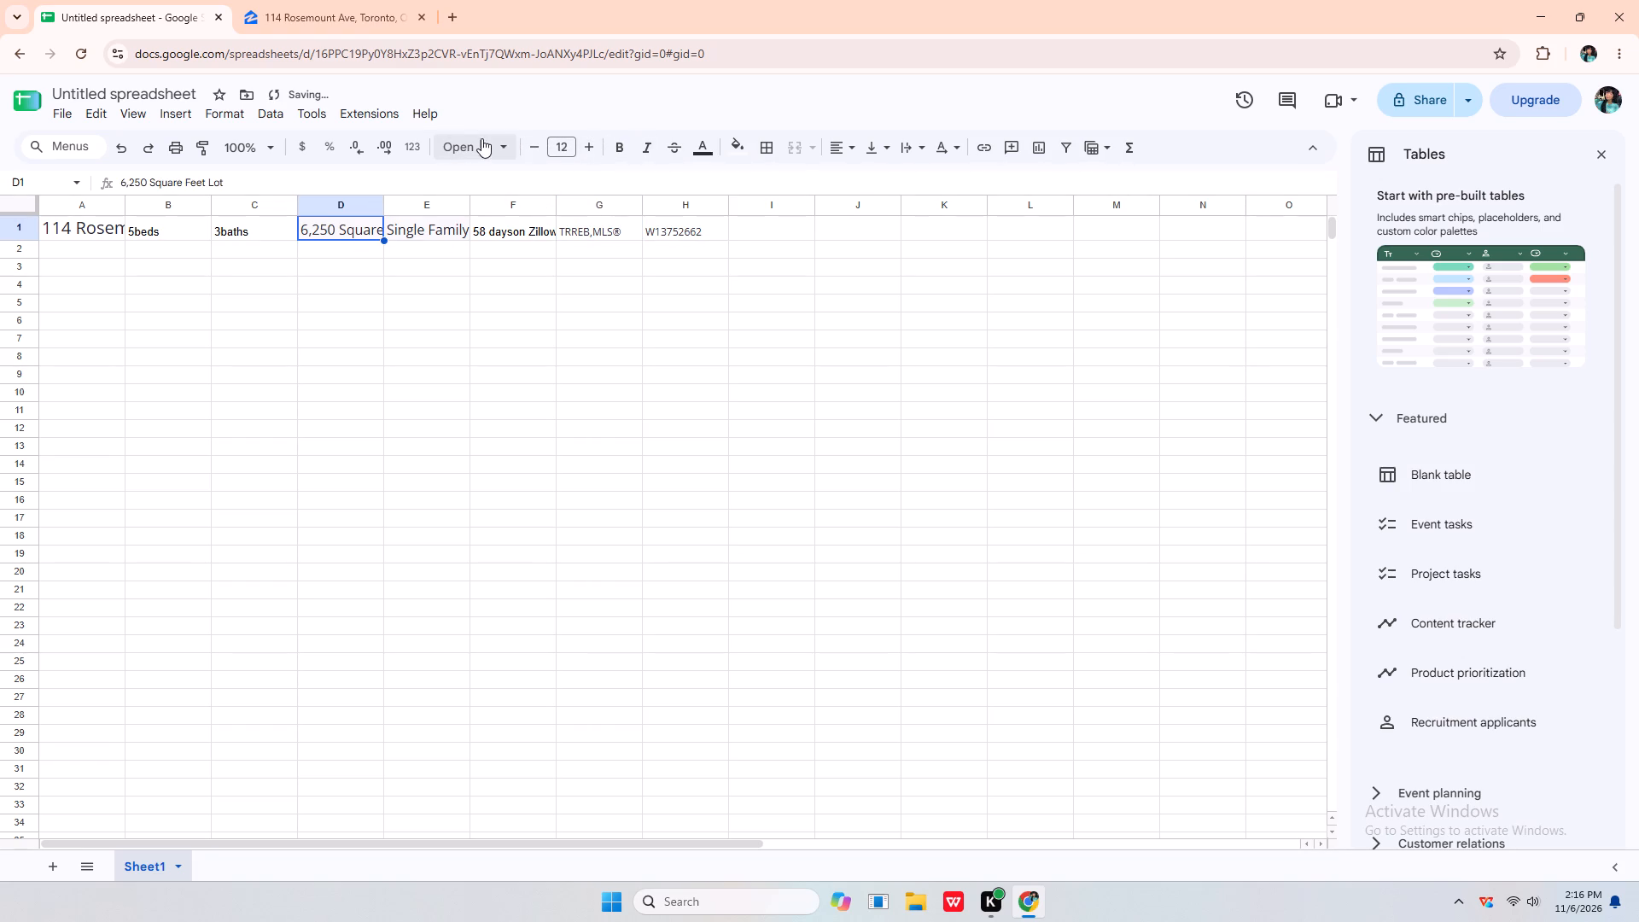
double_click(538, 149)
left_click(539, 149)
left_click(434, 225)
triple_click(542, 151)
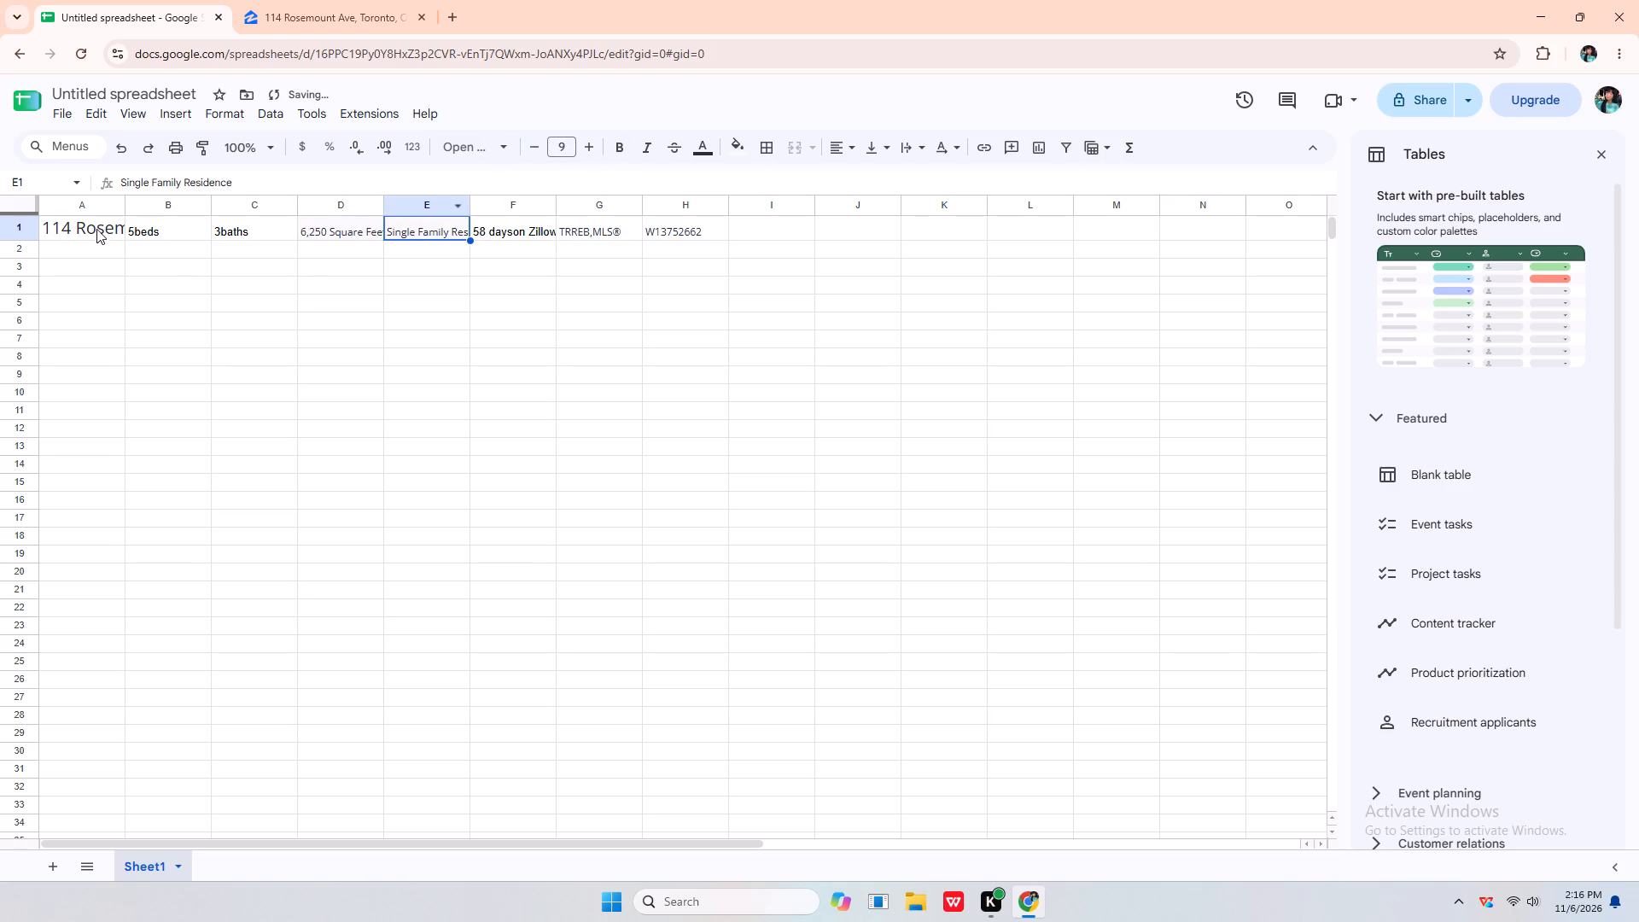
Set the font size of the Rosemount Ave address in cell A1 to 9.
left_click(144, 230)
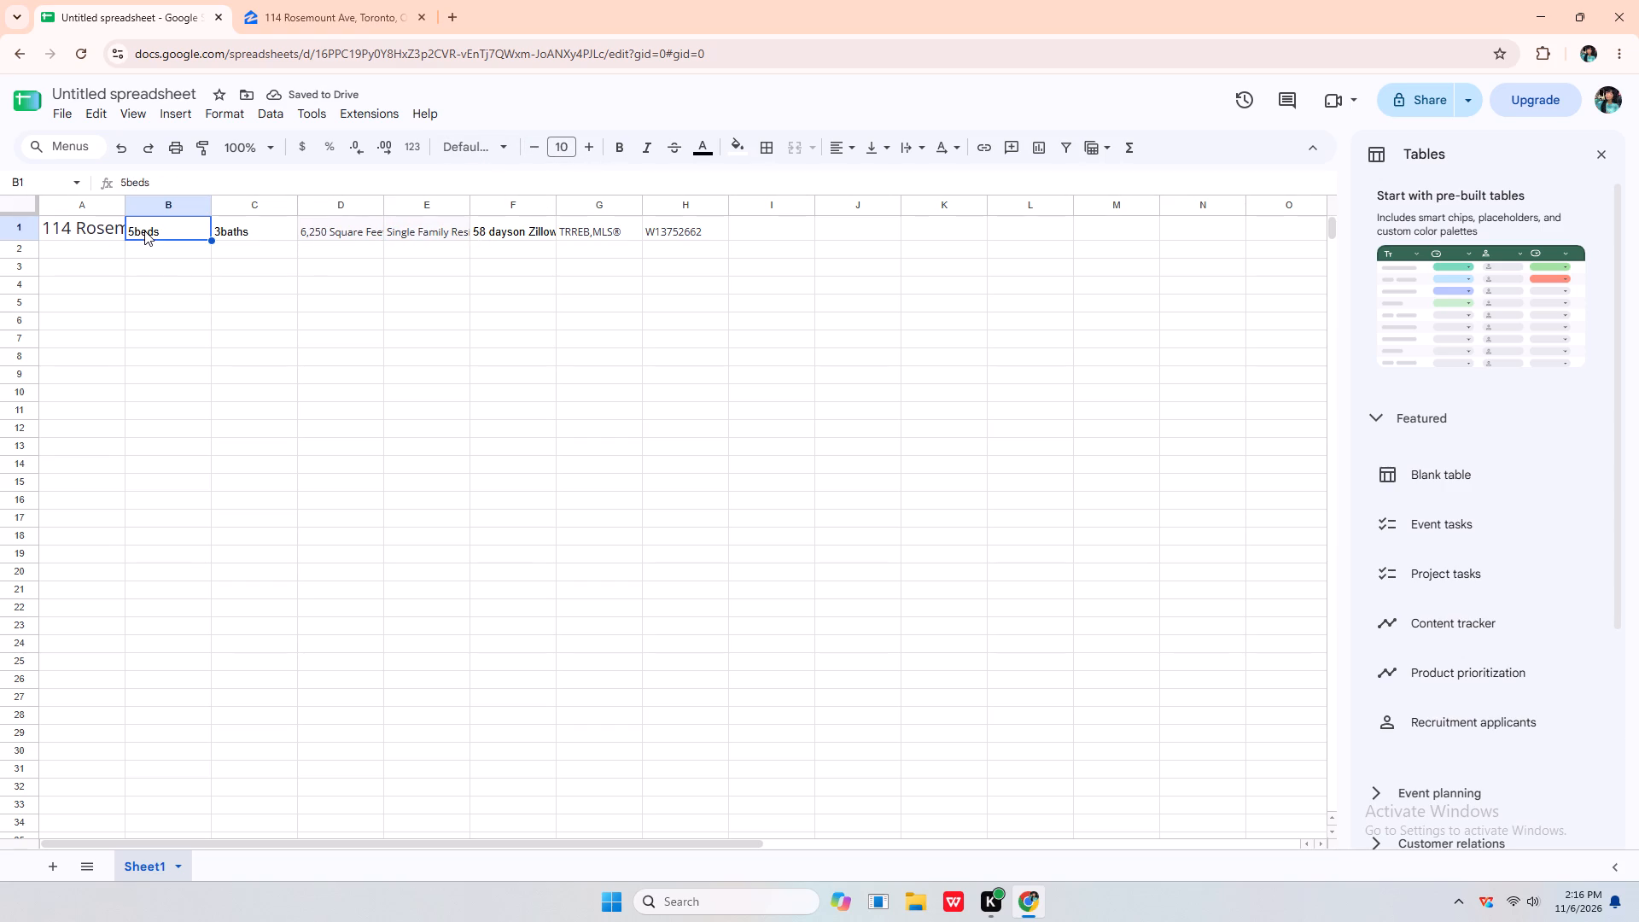
left_click(253, 225)
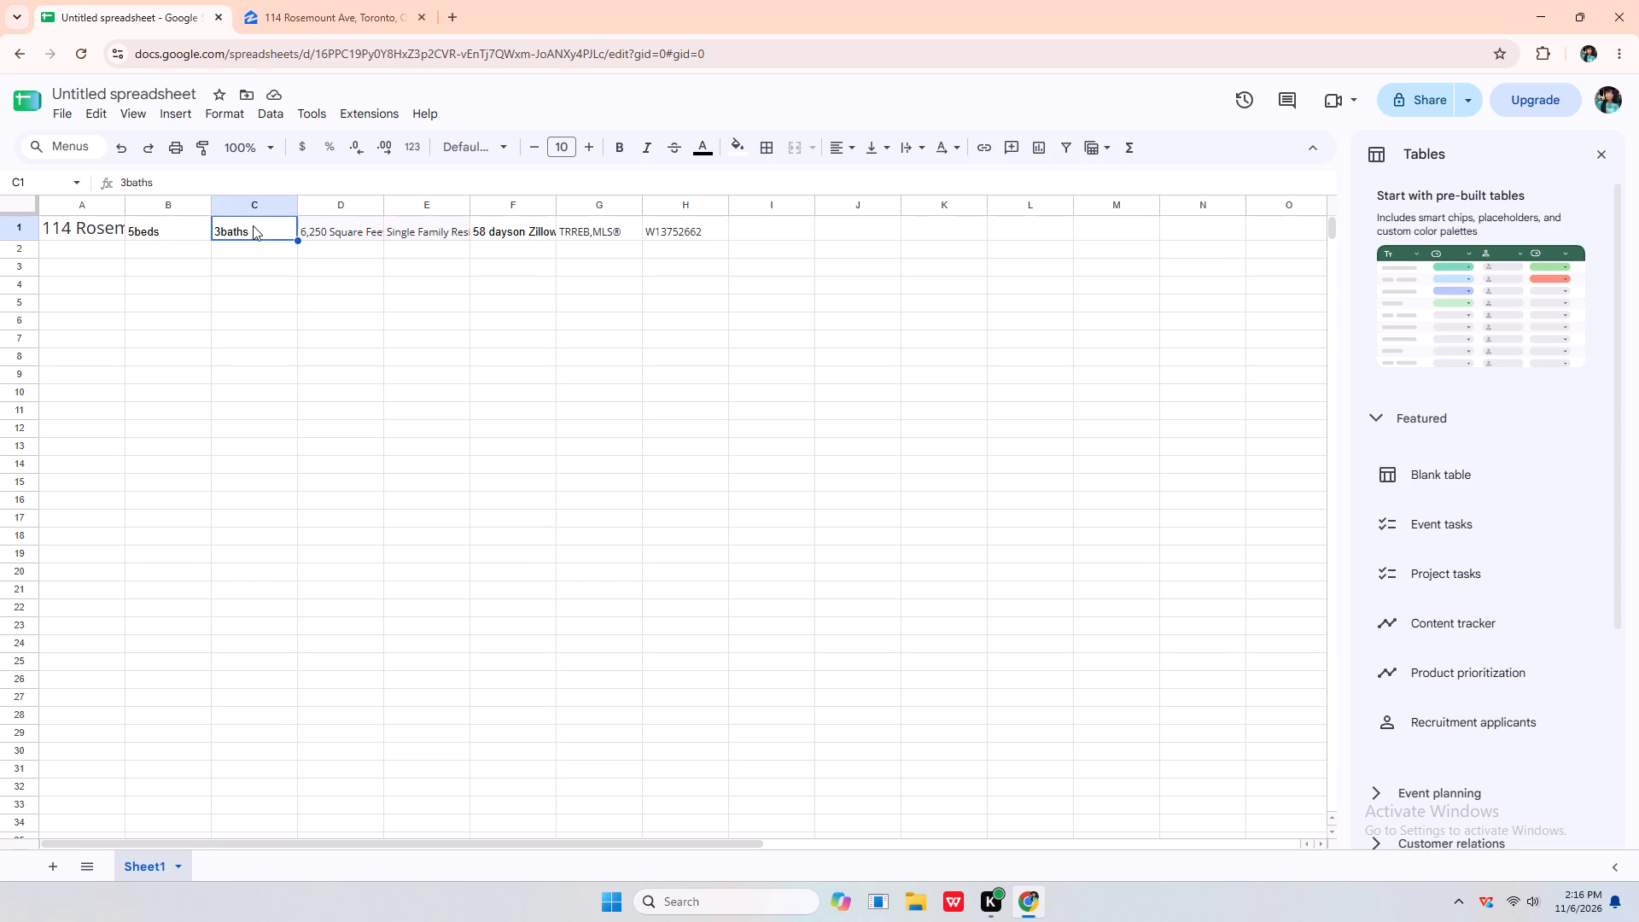
left_click(72, 224)
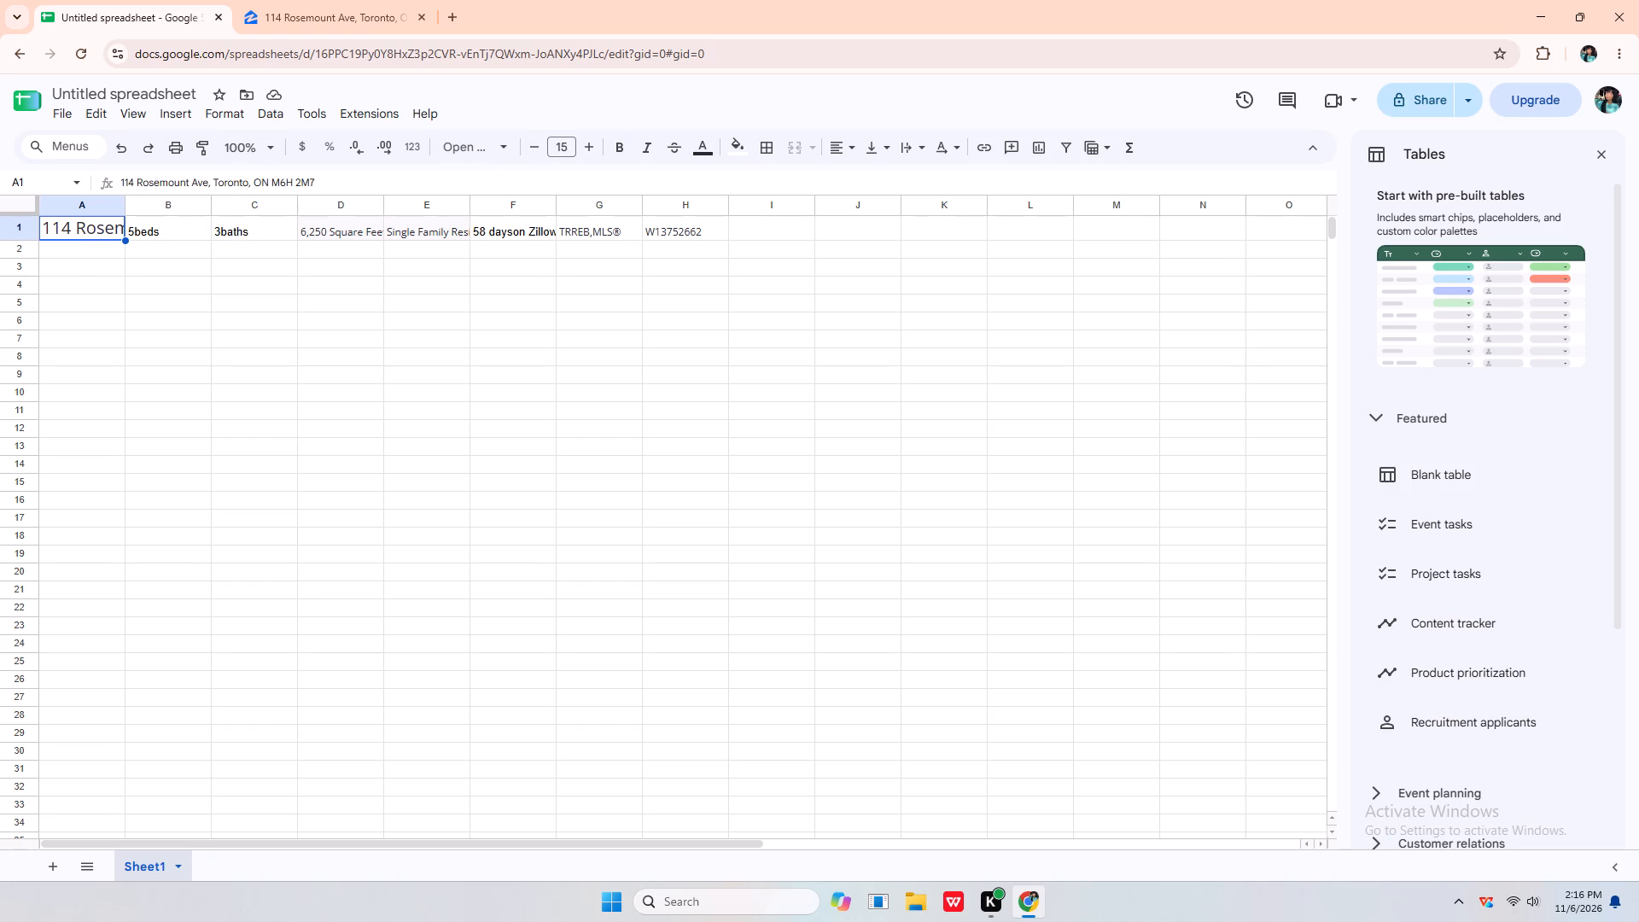
double_click(535, 149)
triple_click(535, 148)
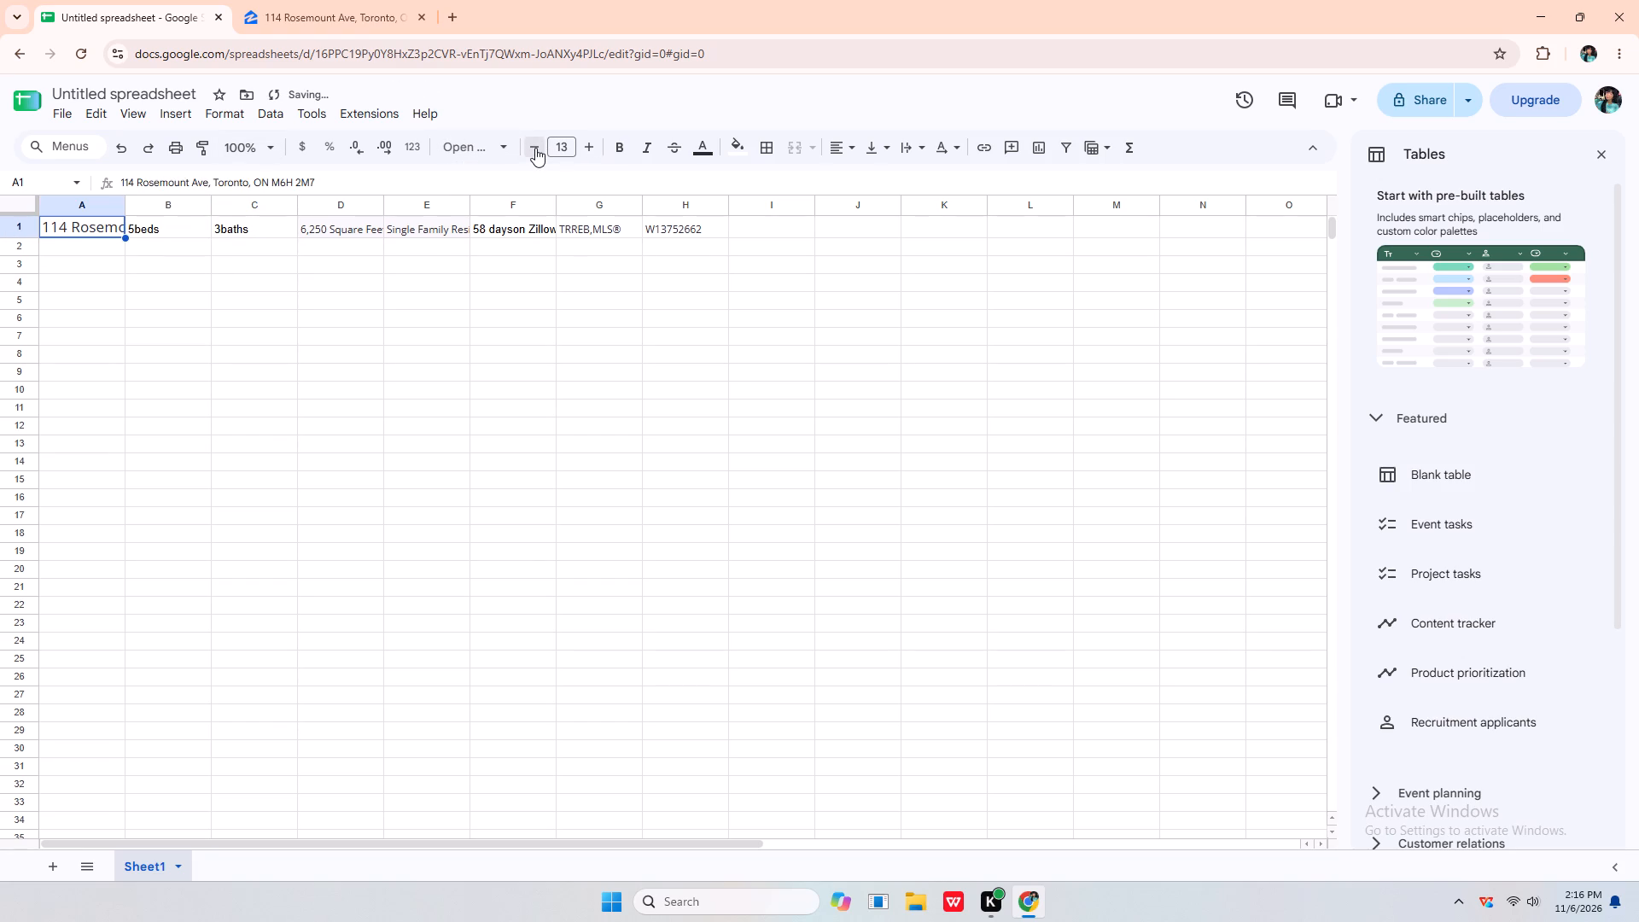
double_click(534, 146)
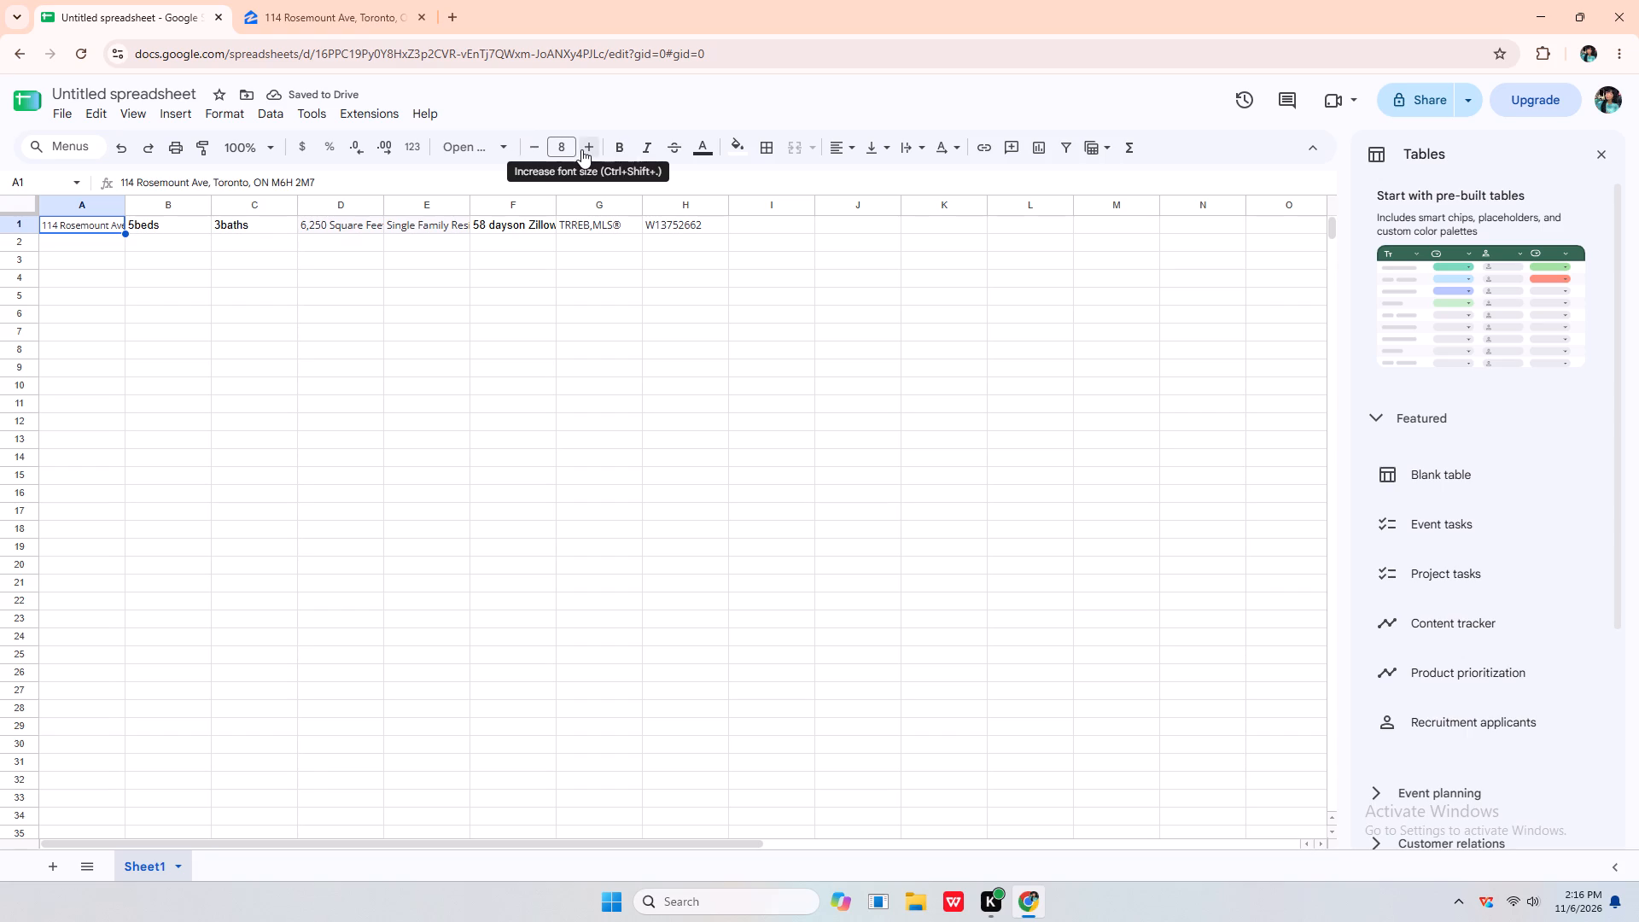
left_click(583, 147)
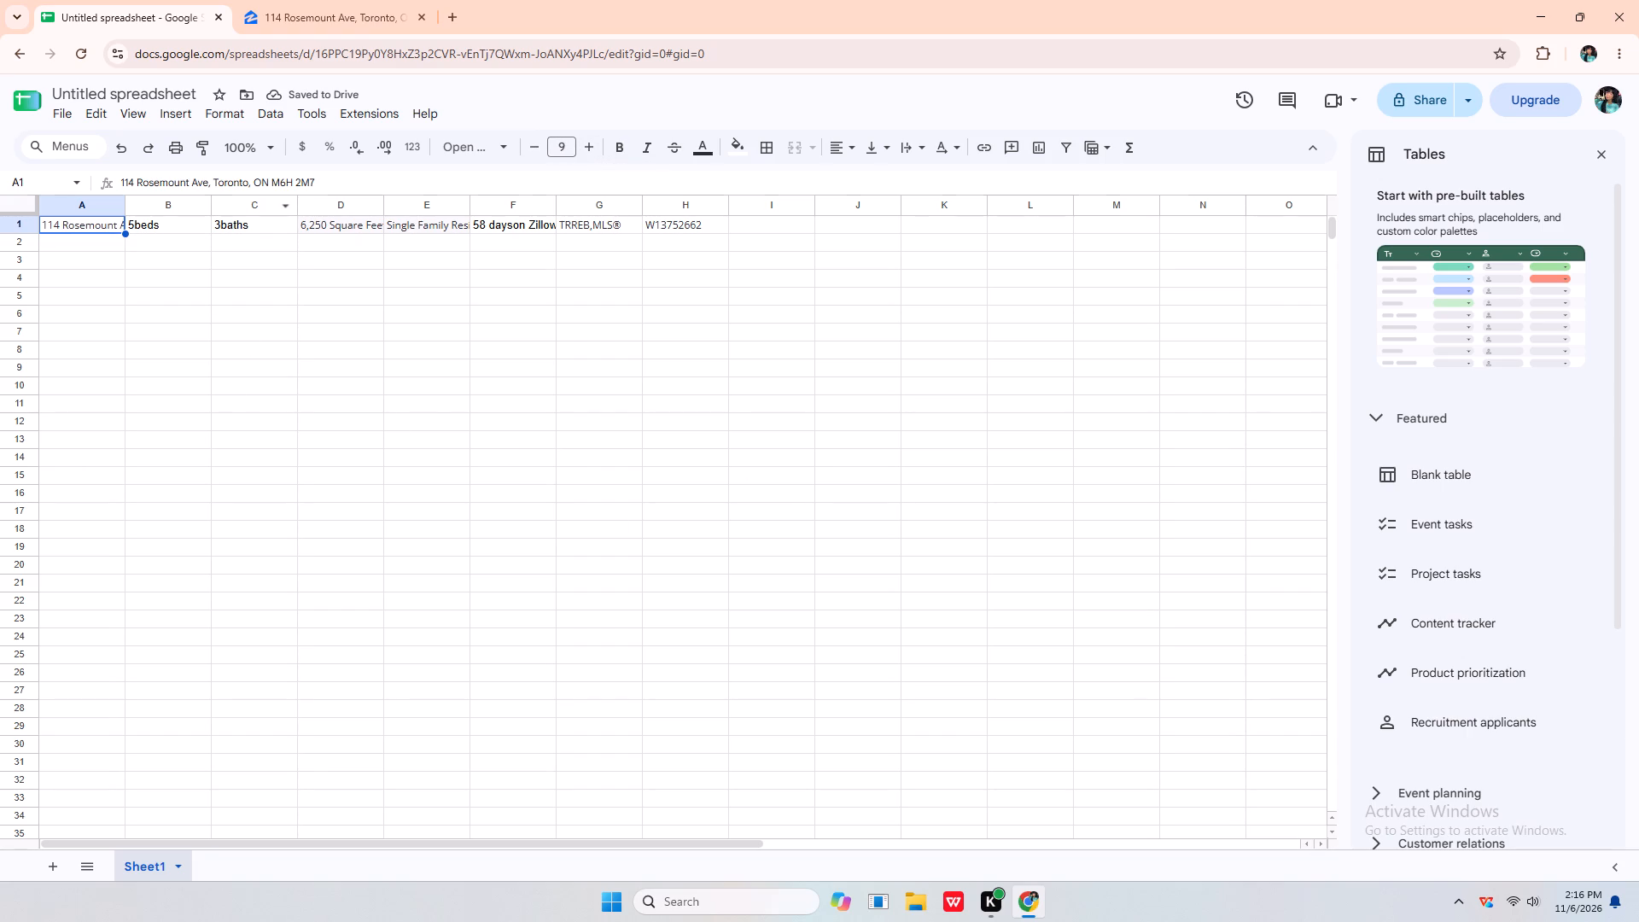
left_click(160, 231)
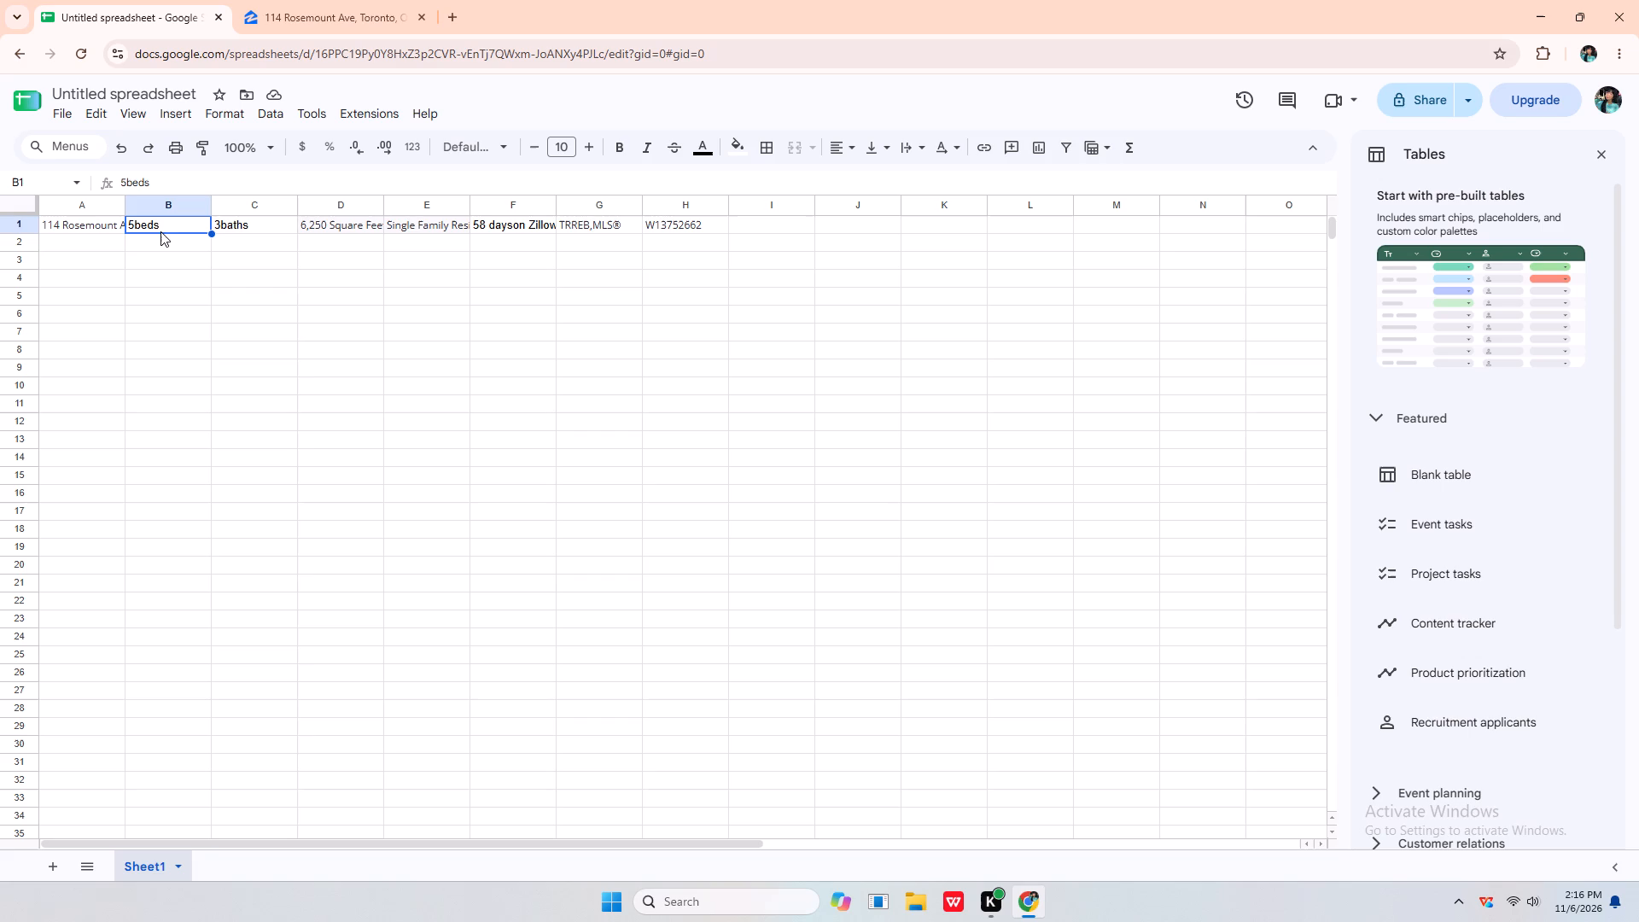
Select cell A2 for the next home, switch to Zillow and return from the Rosemount Ave listing to the Toronto search results.
left_click(84, 245)
left_click(308, 13)
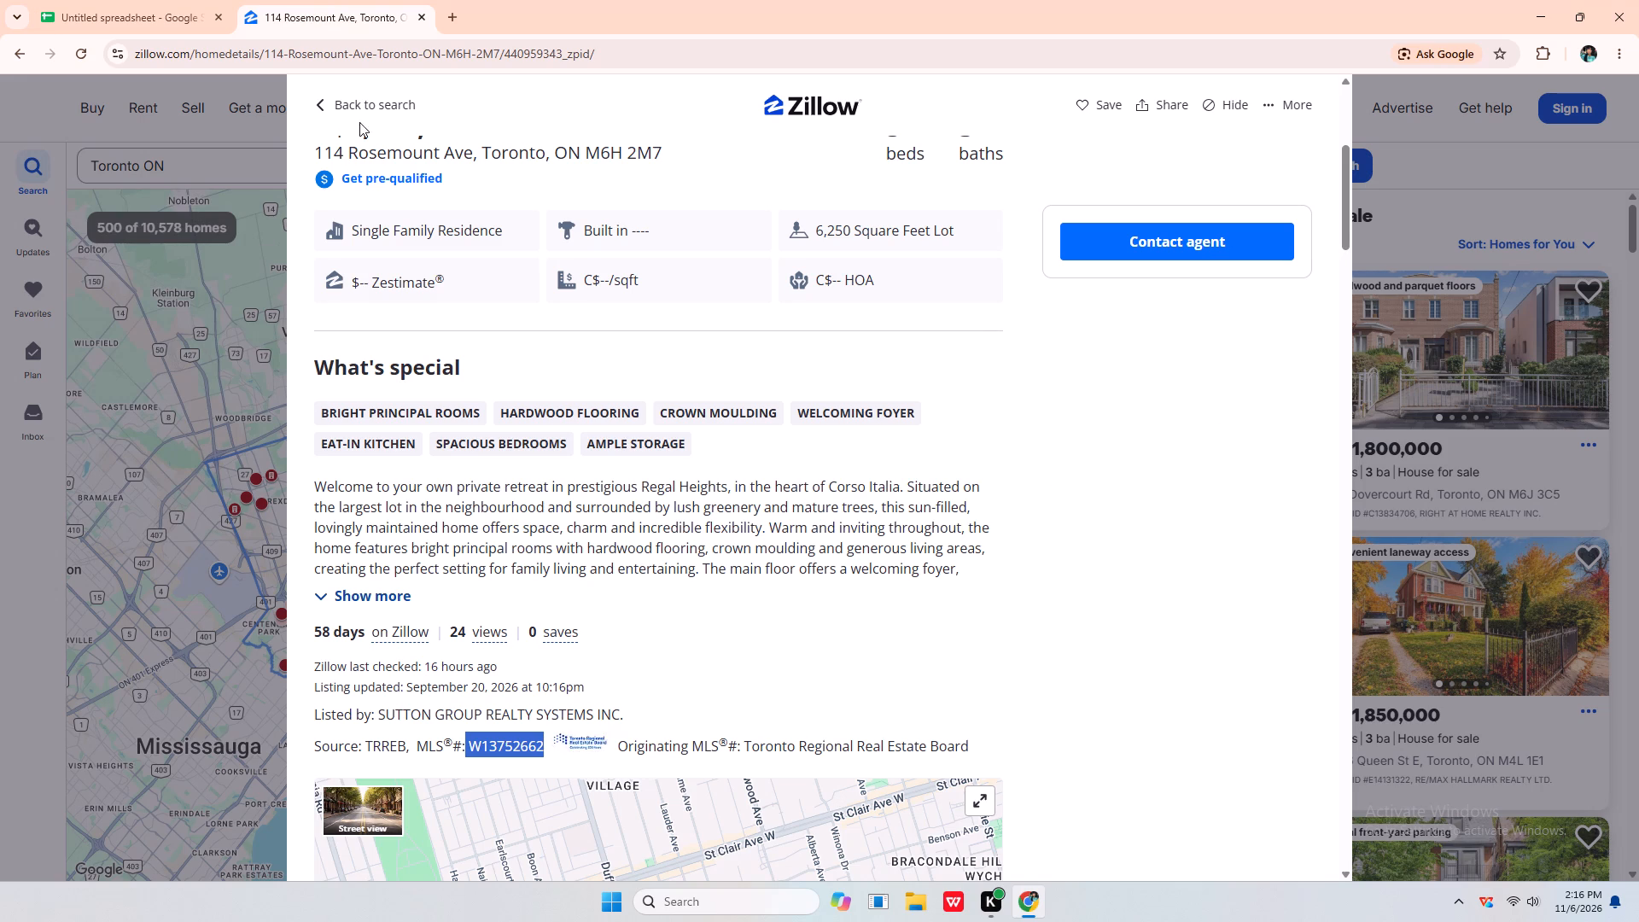
left_click(320, 109)
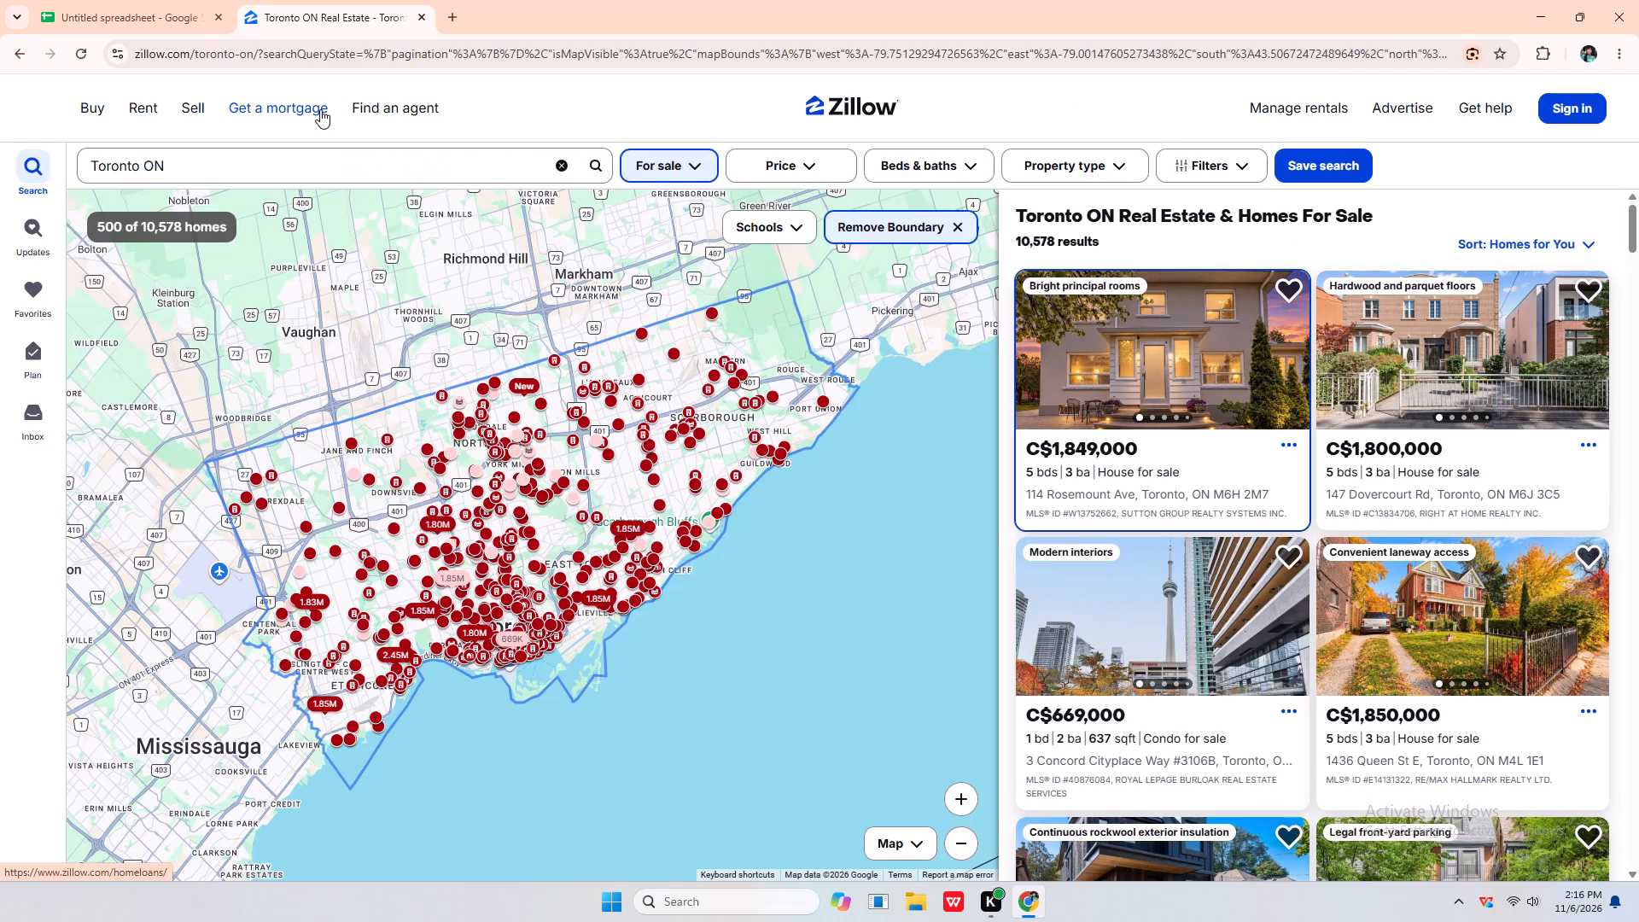
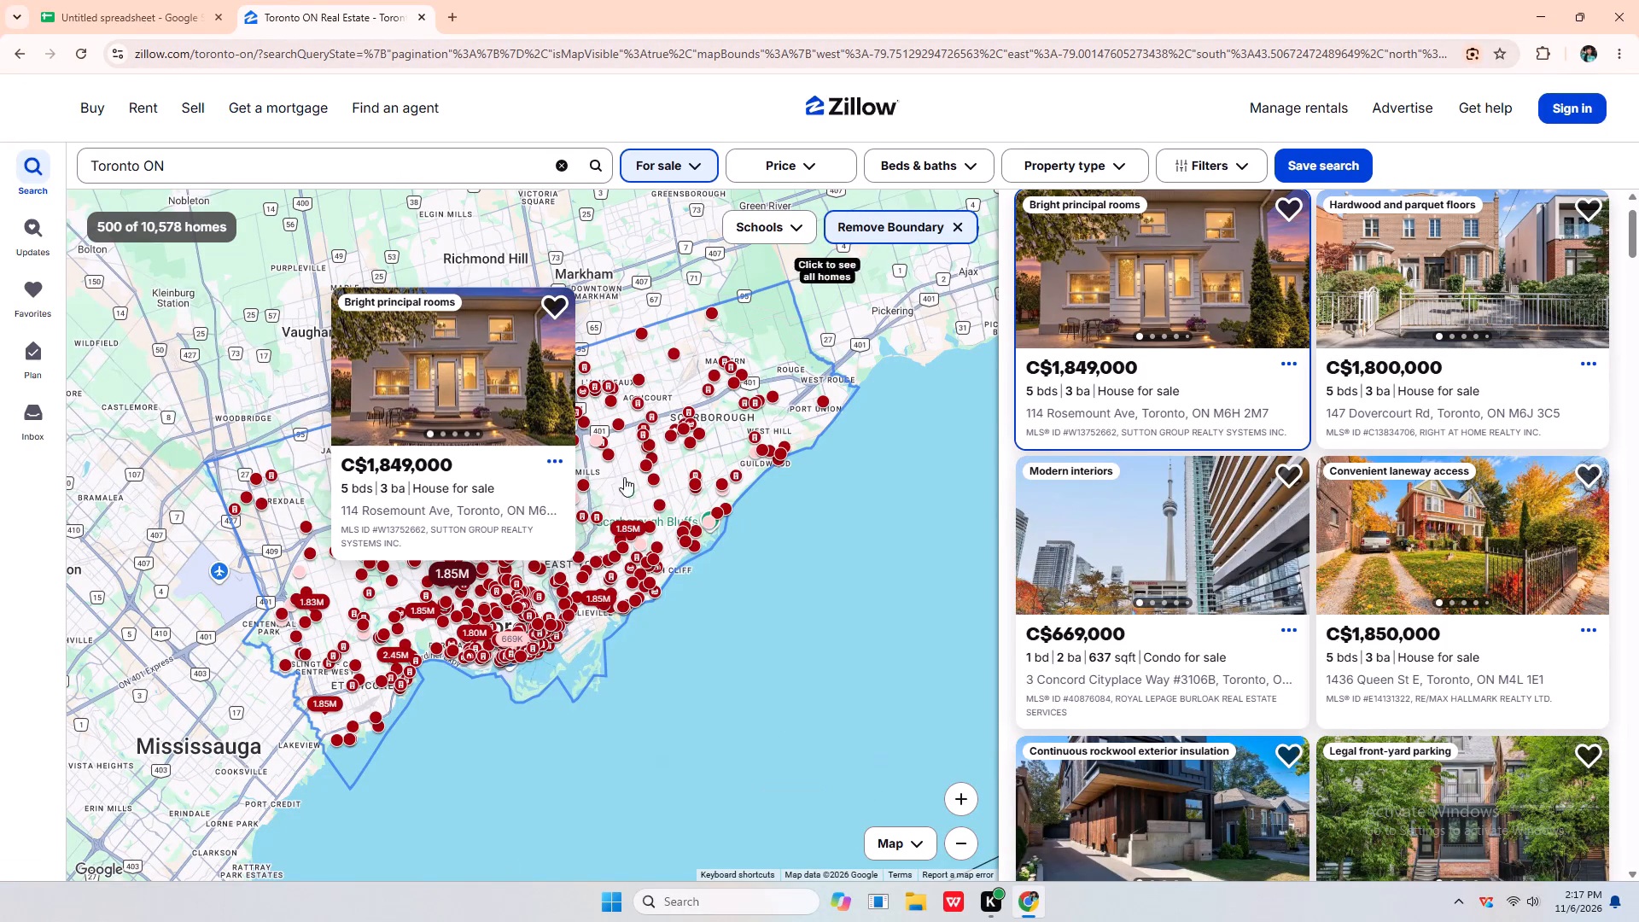
Open the Dovercourt Rd listing on Zillow and copy its address into cell A2 of the Google Sheets spreadsheet.
left_click(1570, 387)
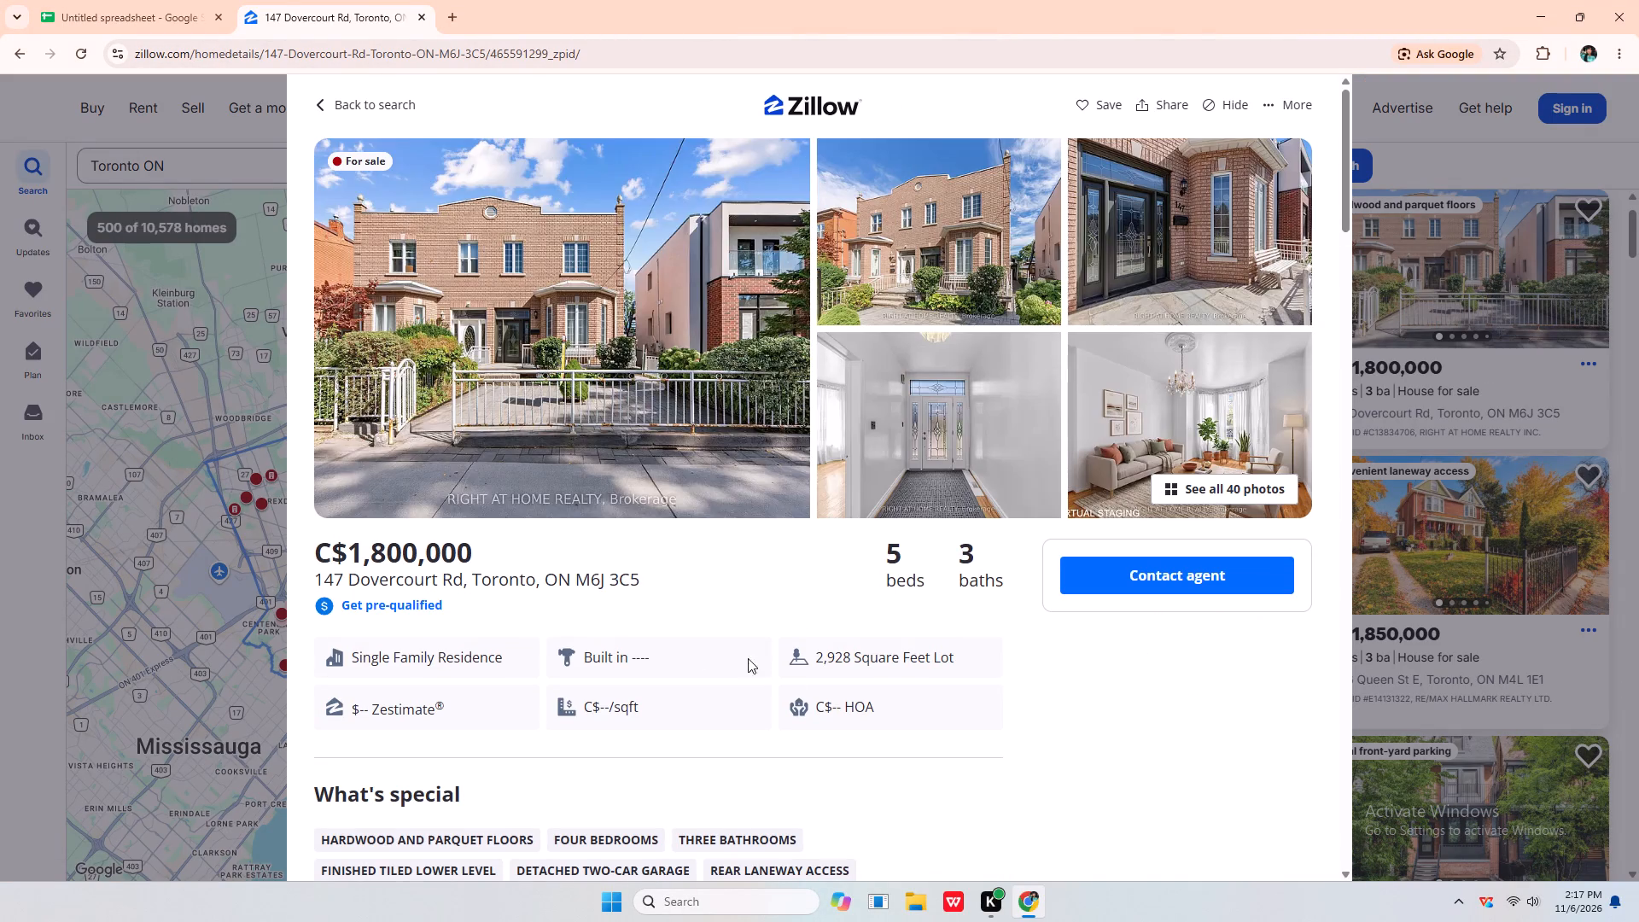
left_click_drag(311, 577, 330, 579)
left_click_drag(330, 579, 678, 585)
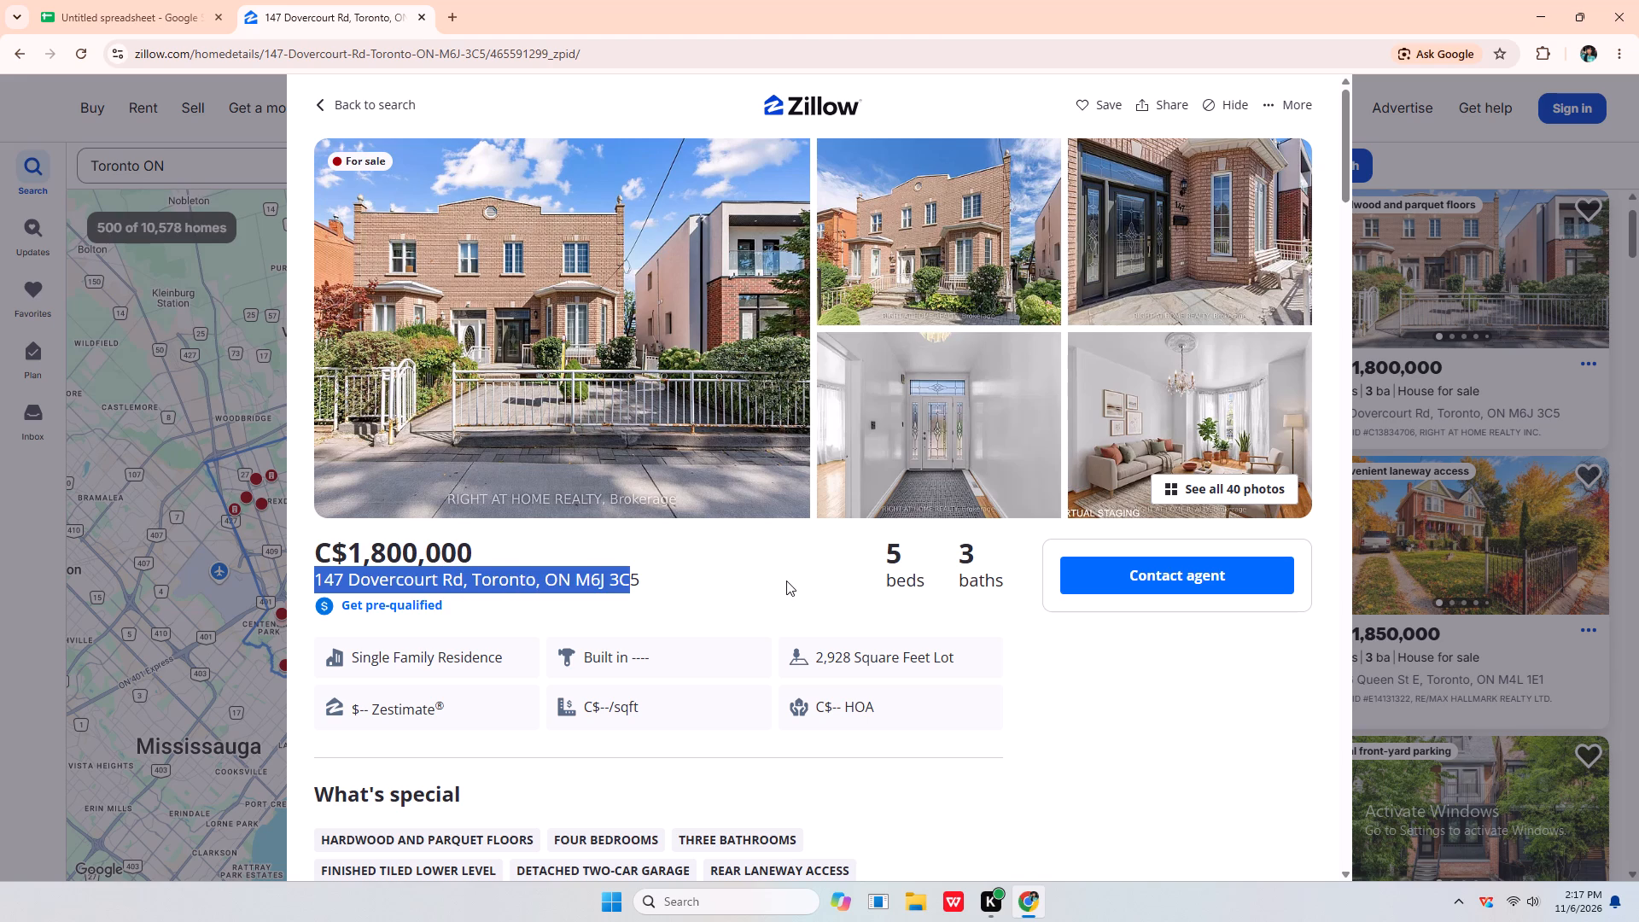
key("ctrl+c")
left_click(111, 14)
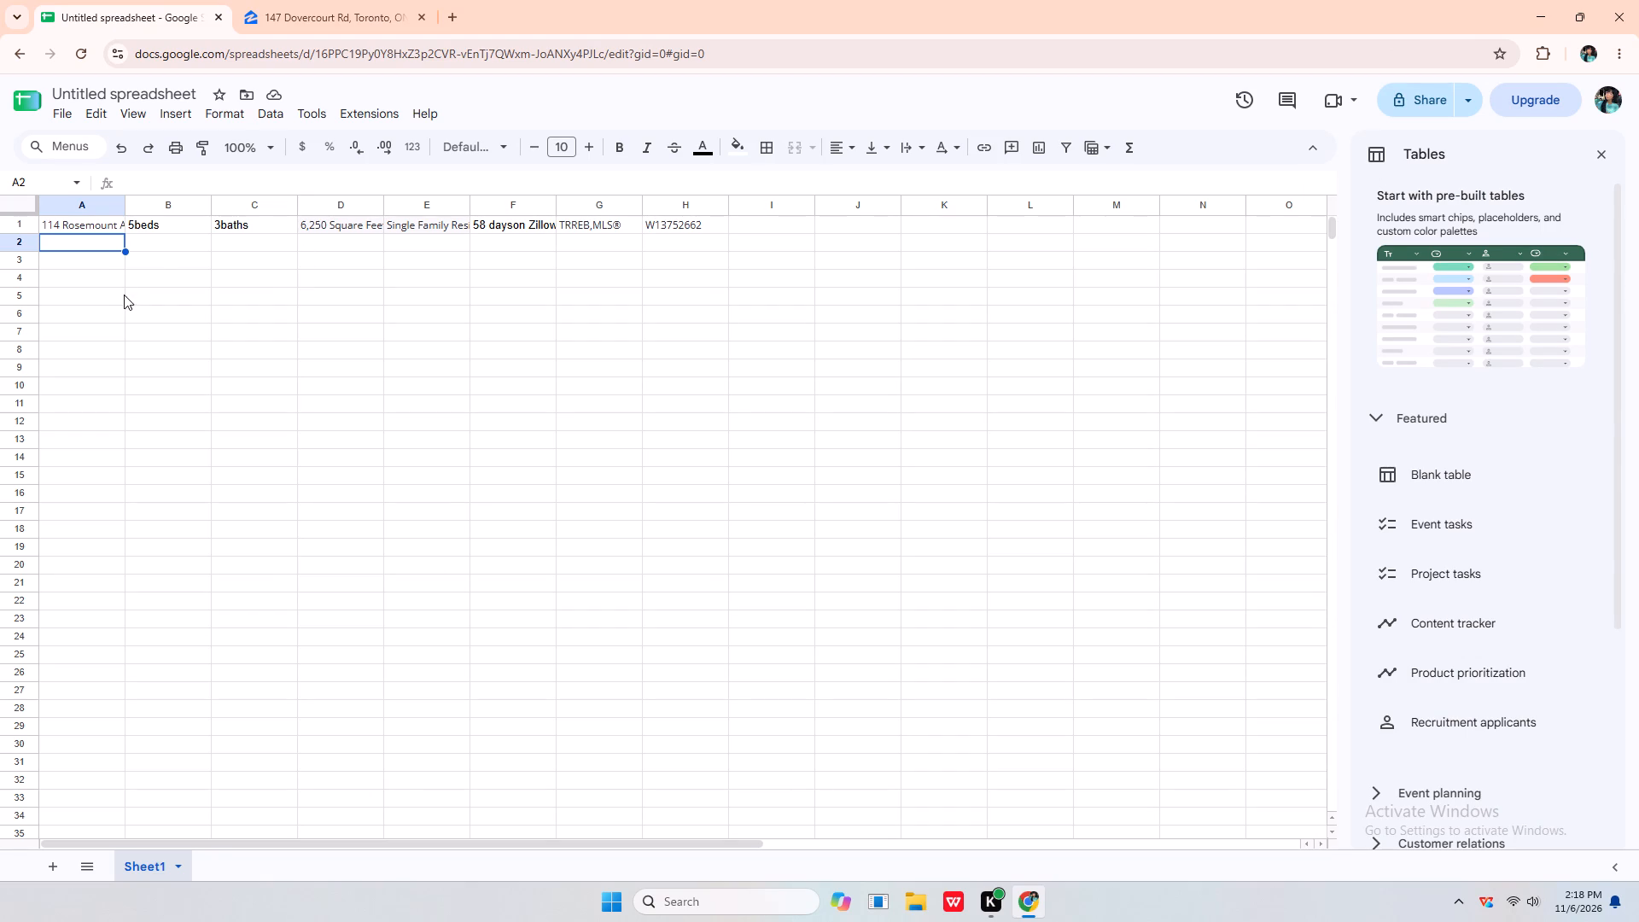
key("ctrl+v")
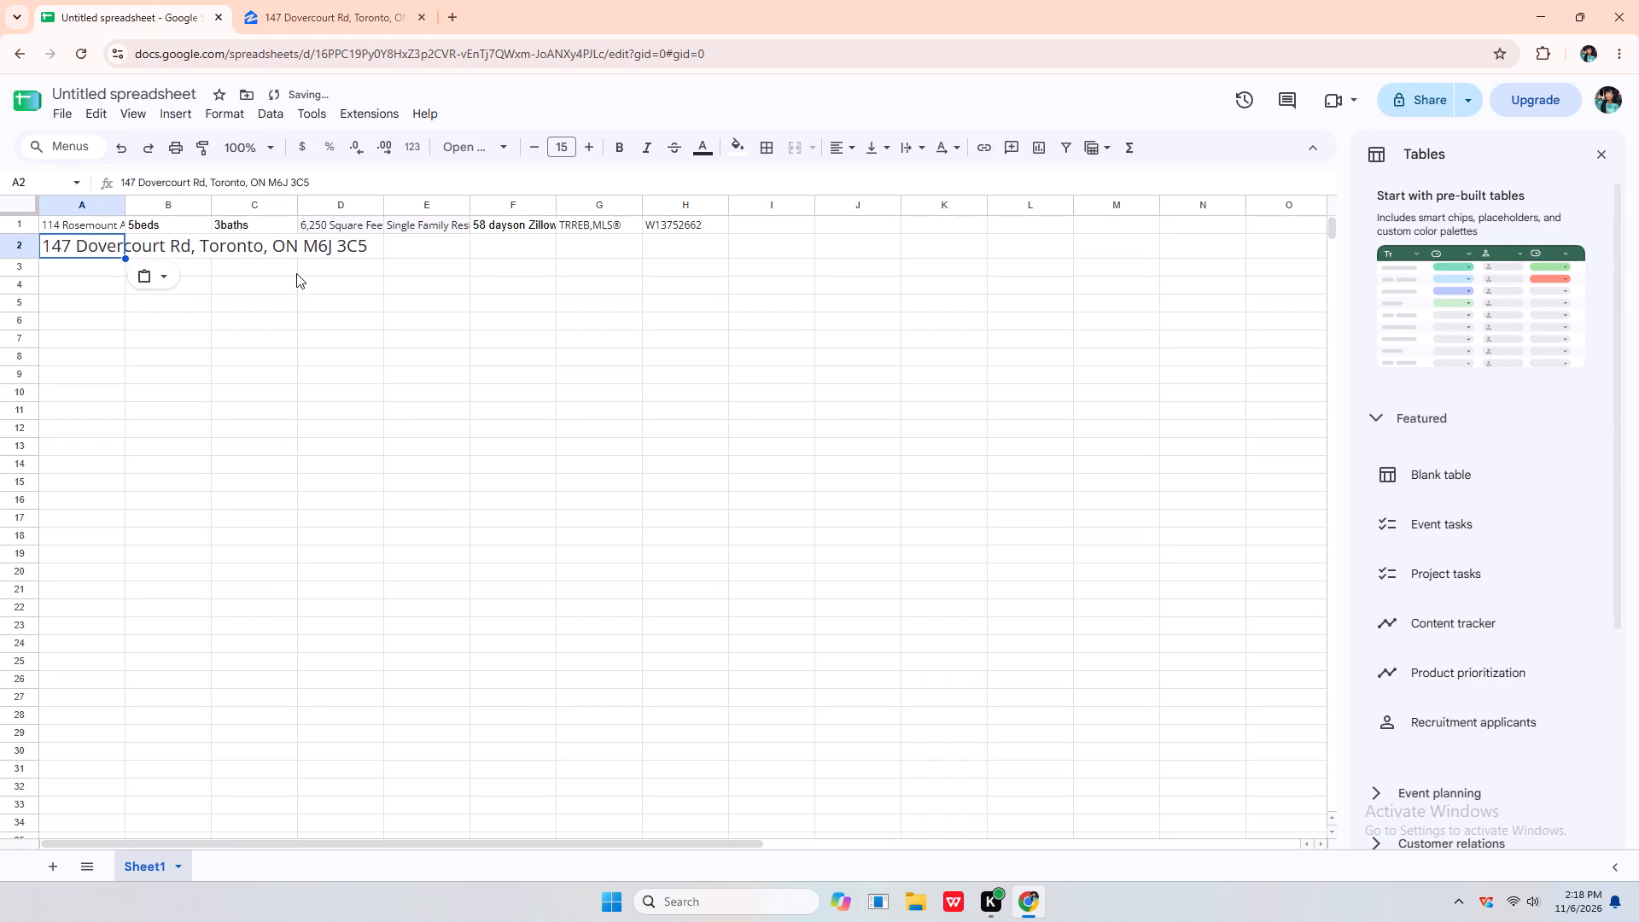
Enter 5beds in cell B2 and 3baths in cell C2 for the Dovercourt Rd home.
left_click(145, 244)
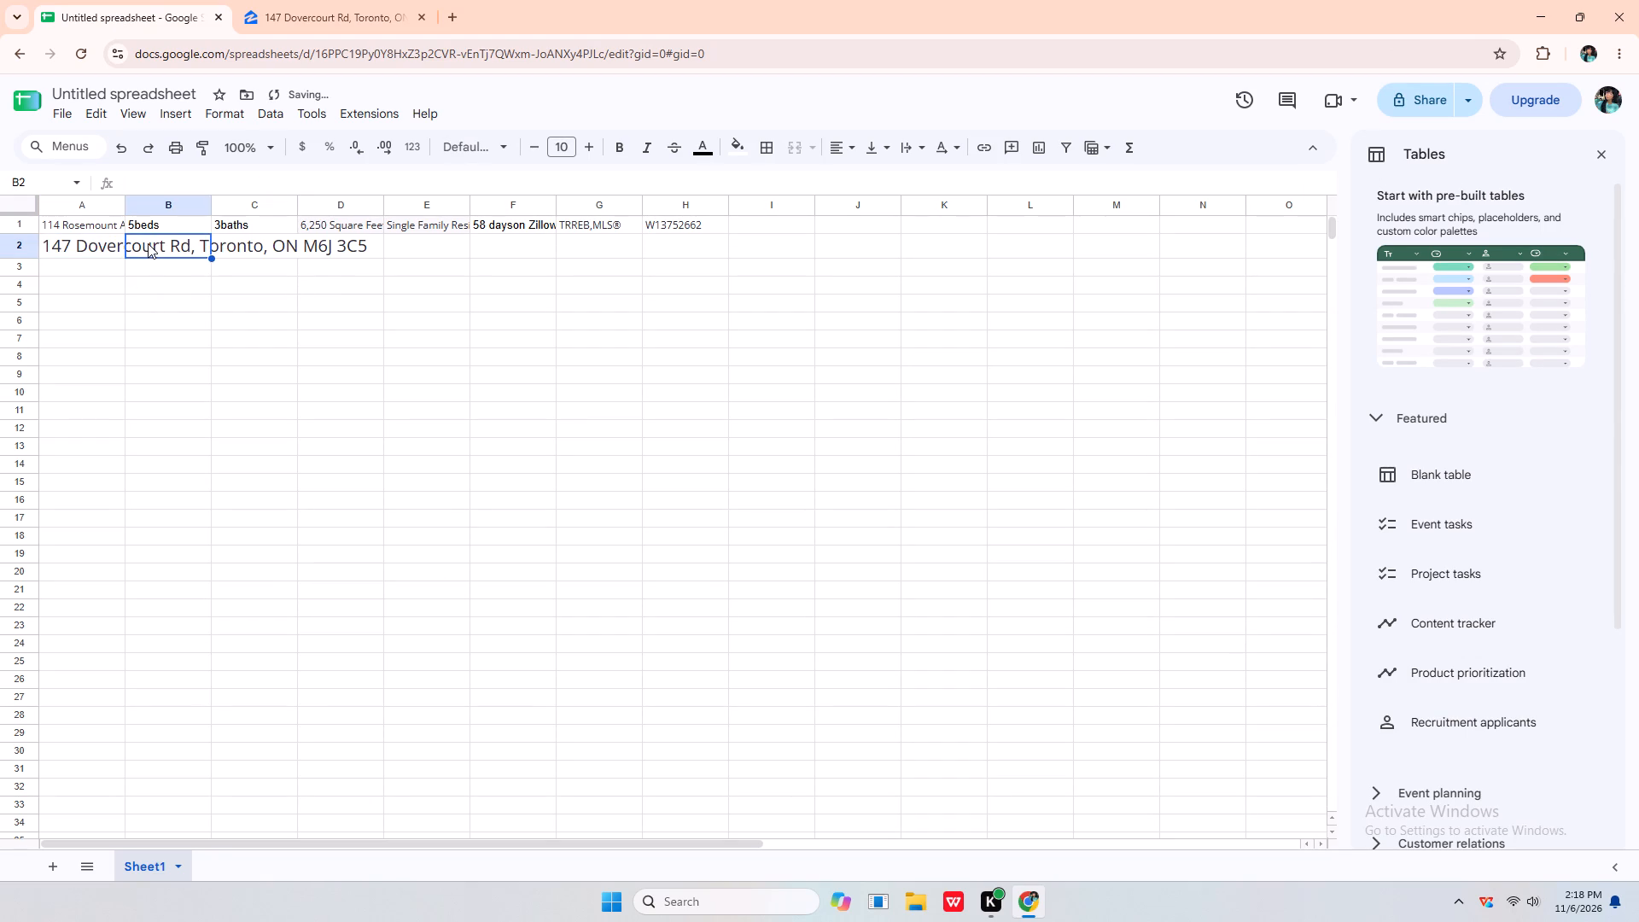
key("5")
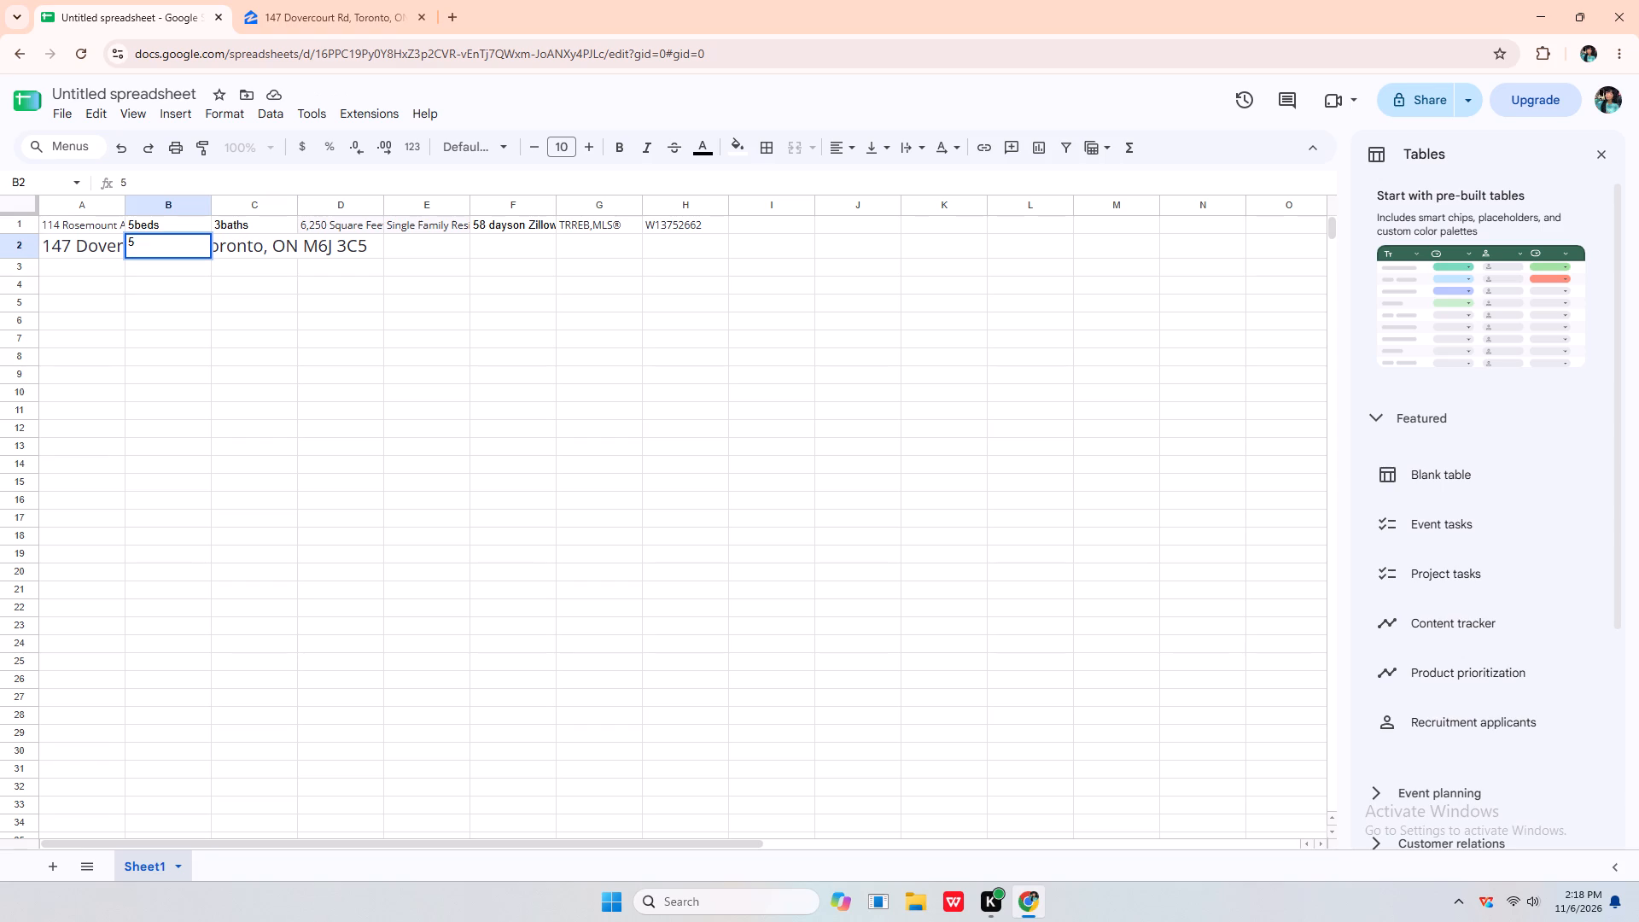
type("beds")
key("Right")
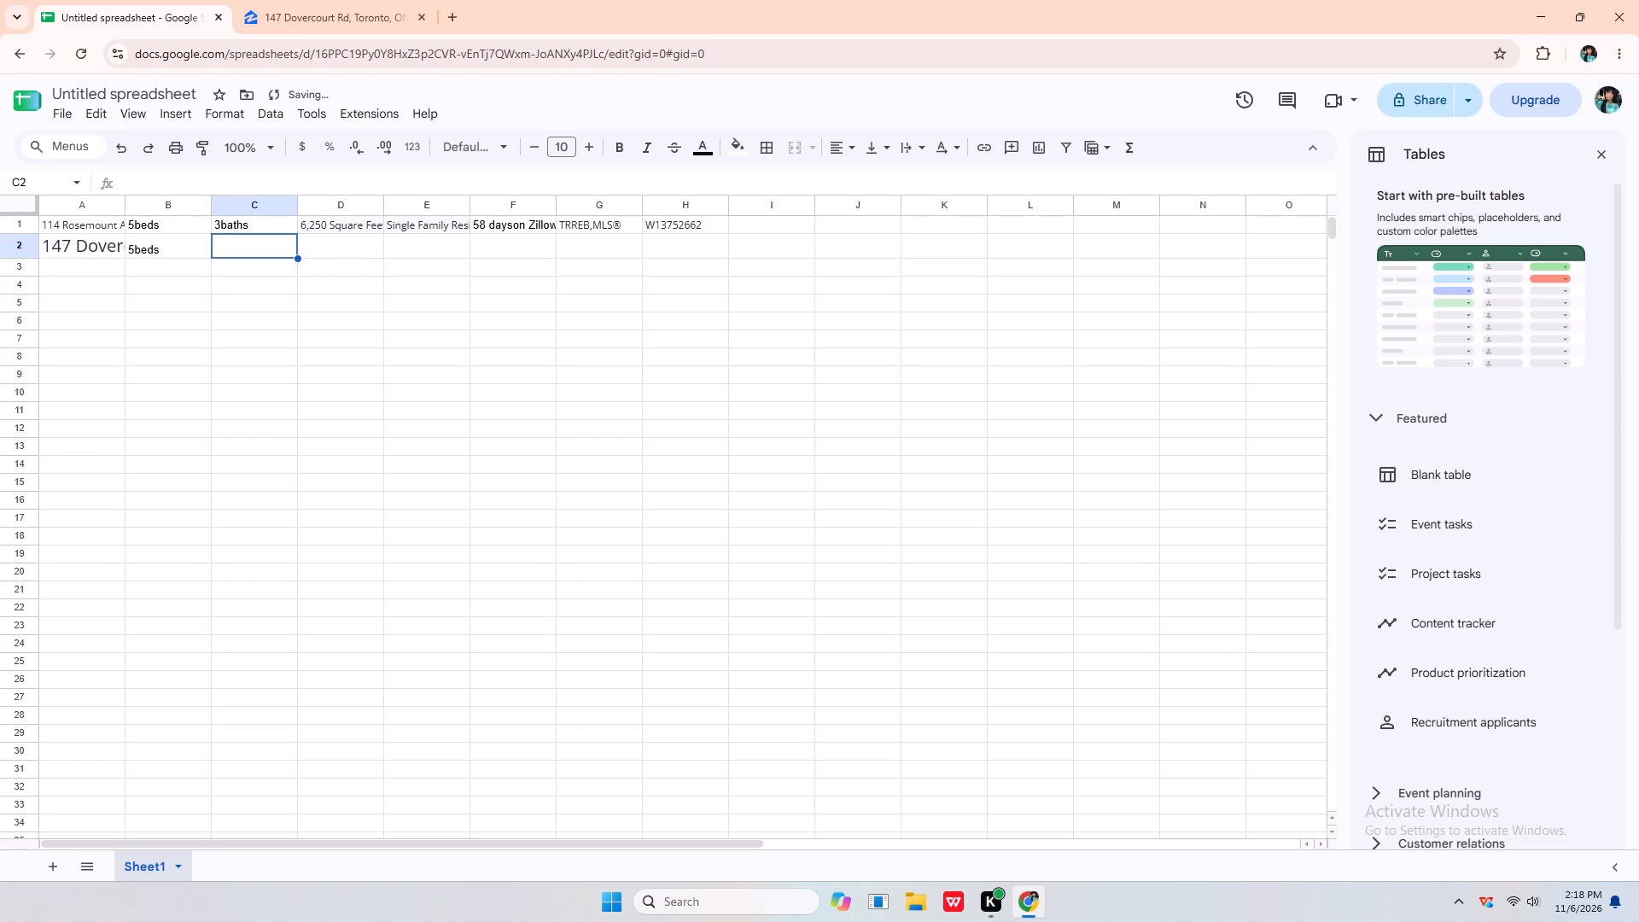
key("3")
type("baths")
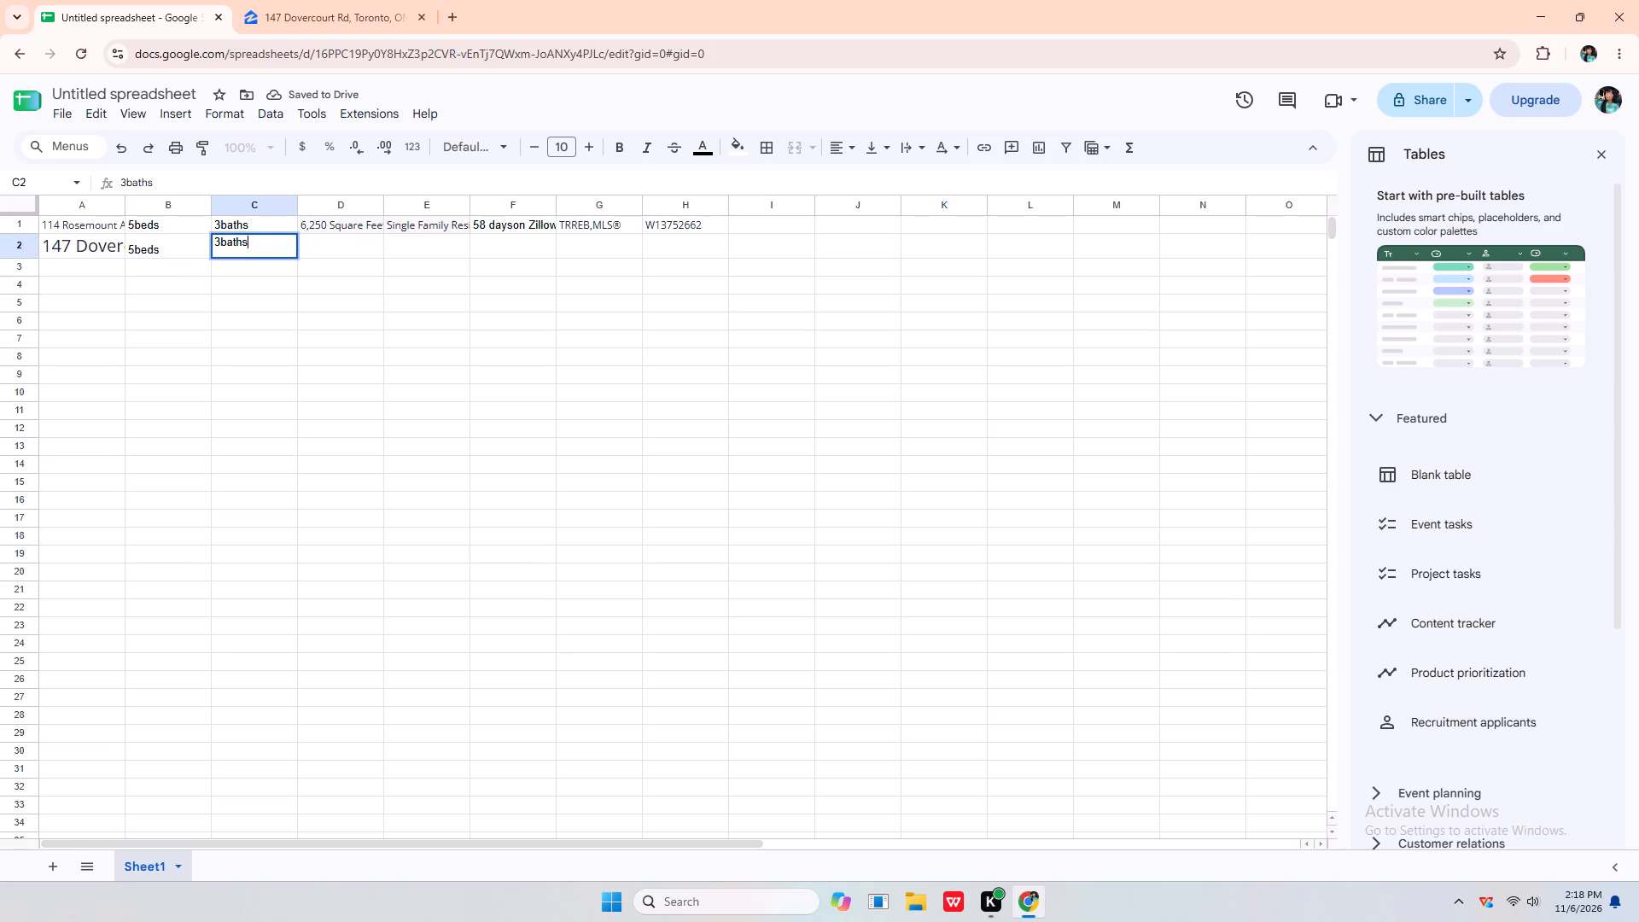
left_click(336, 249)
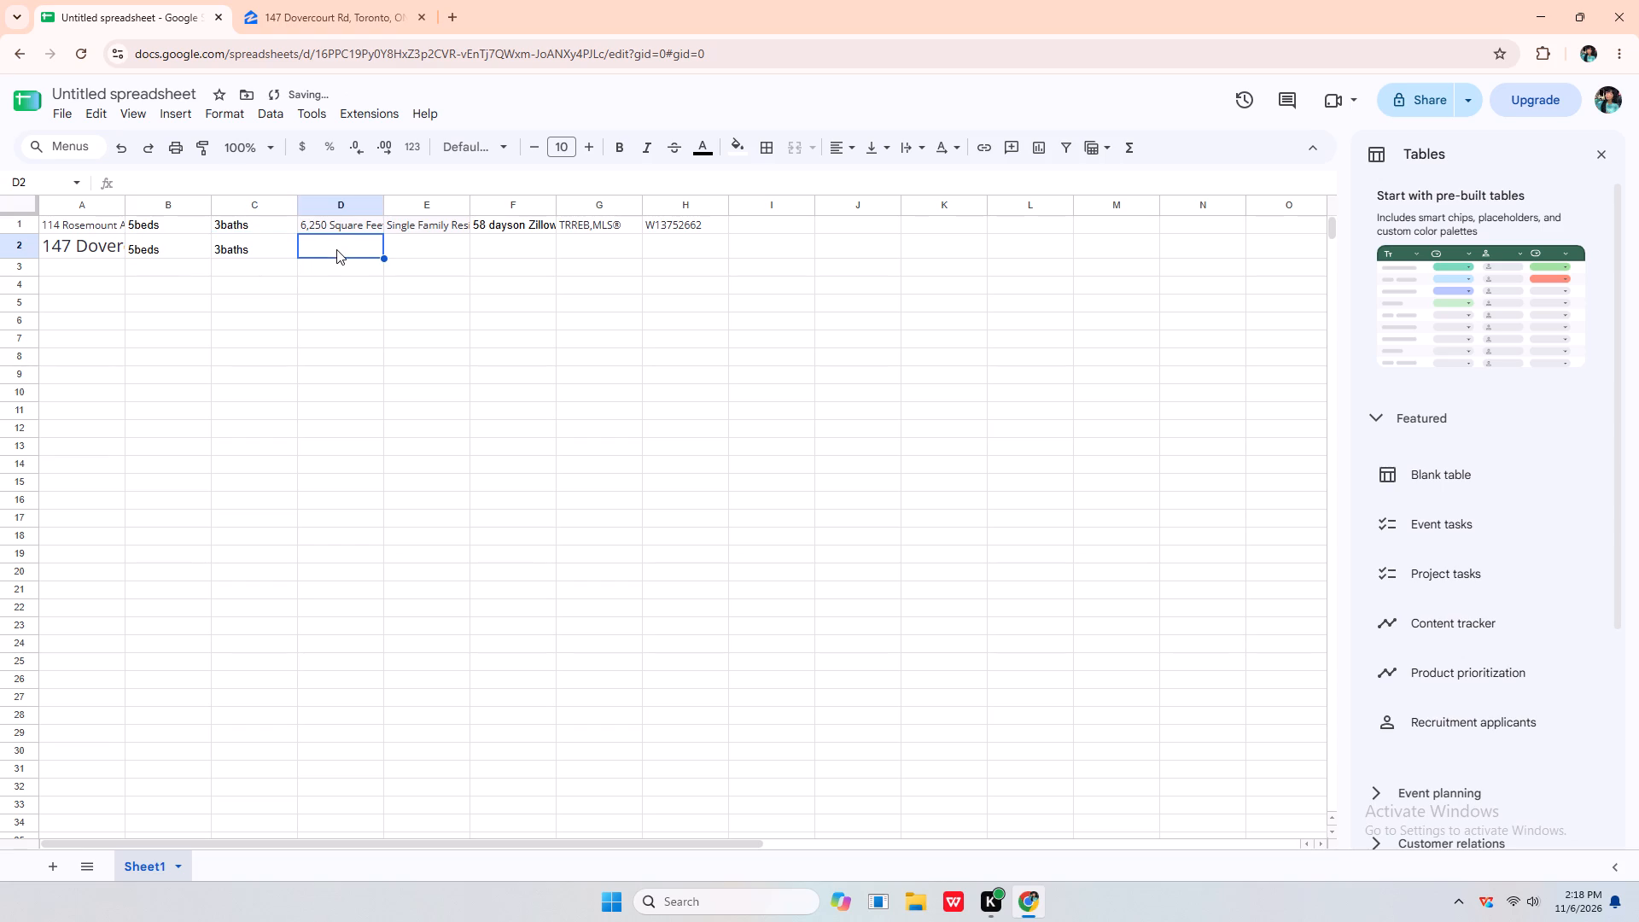
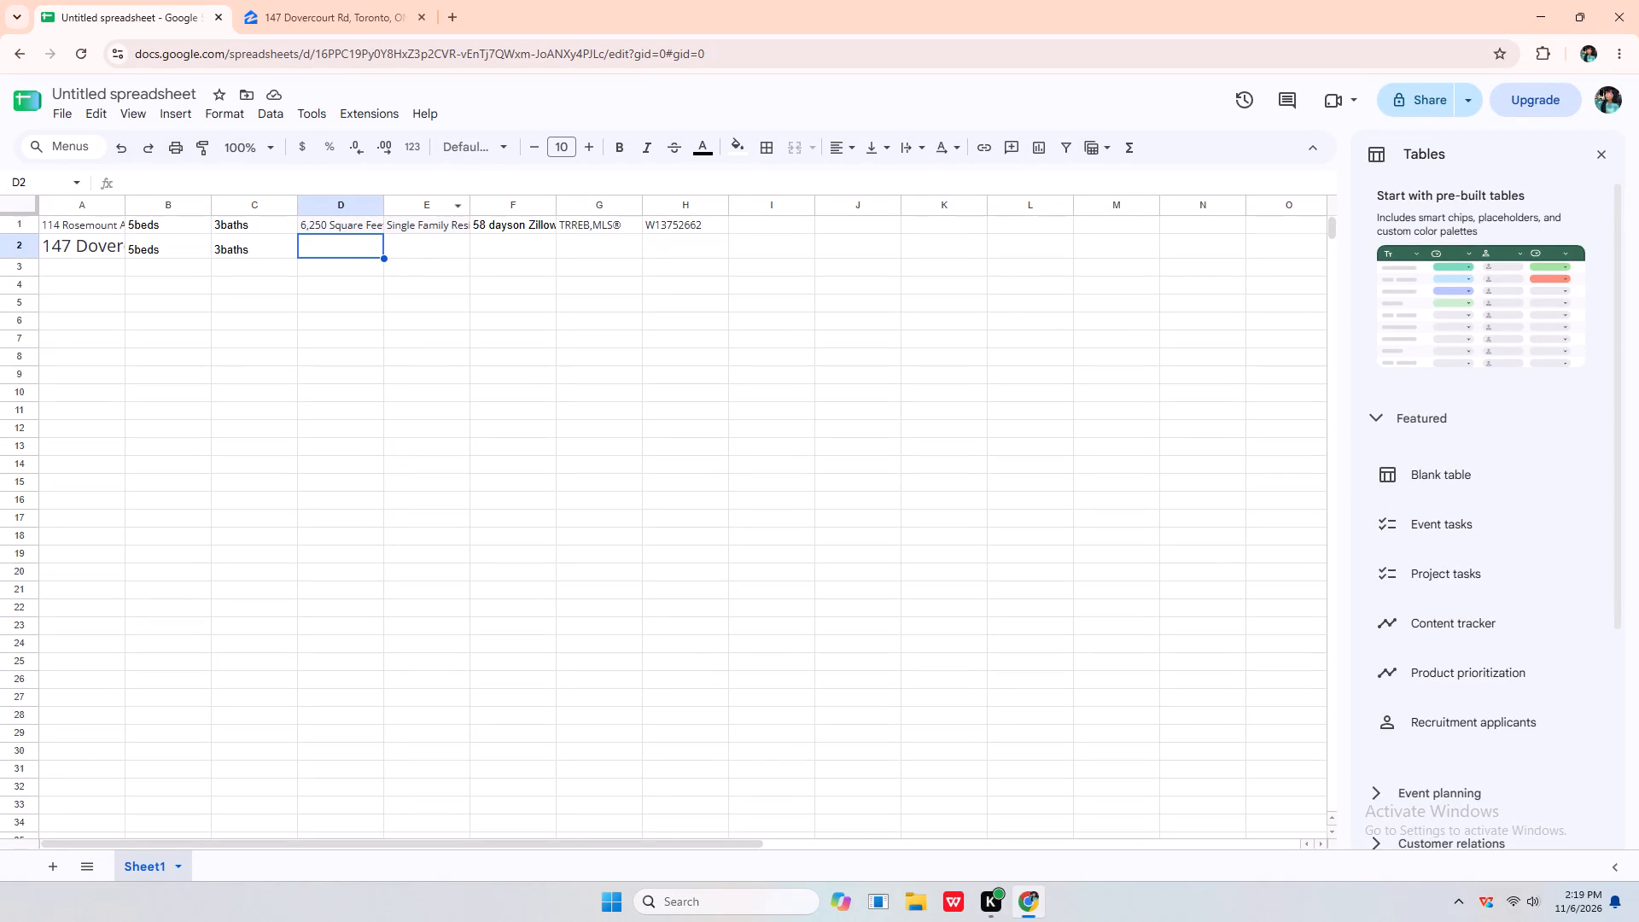
Copy the lot size, 2,928 Square Feet Lot, from the Dovercourt Rd listing on Zillow into cell D2 of the spreadsheet.
left_click(330, 16)
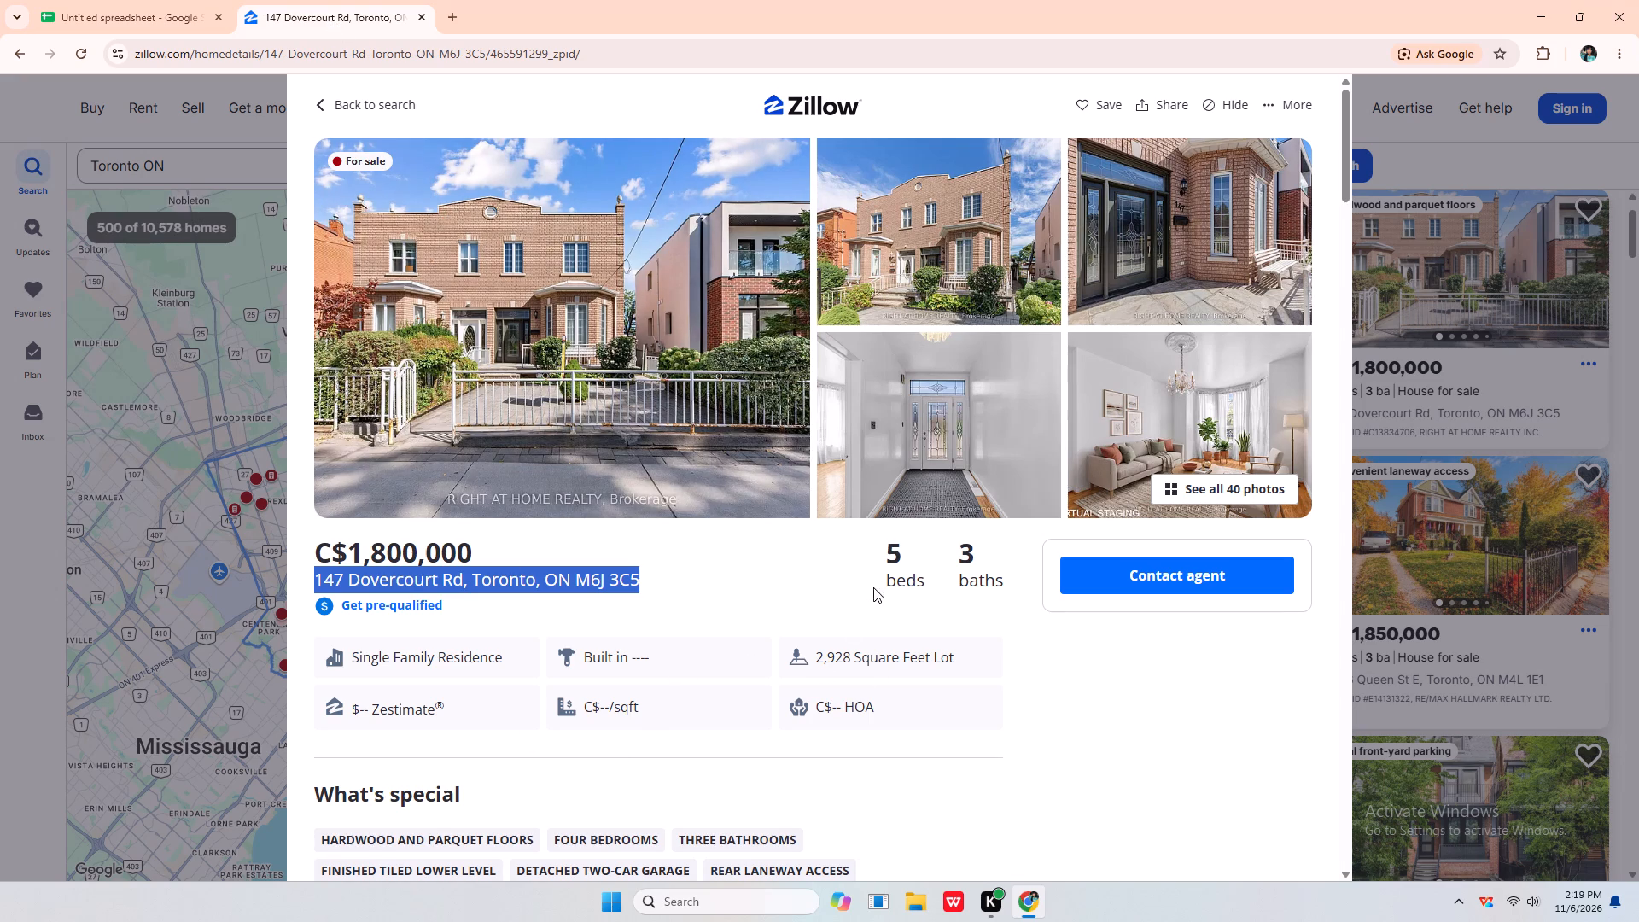
left_click_drag(811, 657, 819, 656)
left_click_drag(819, 656, 959, 651)
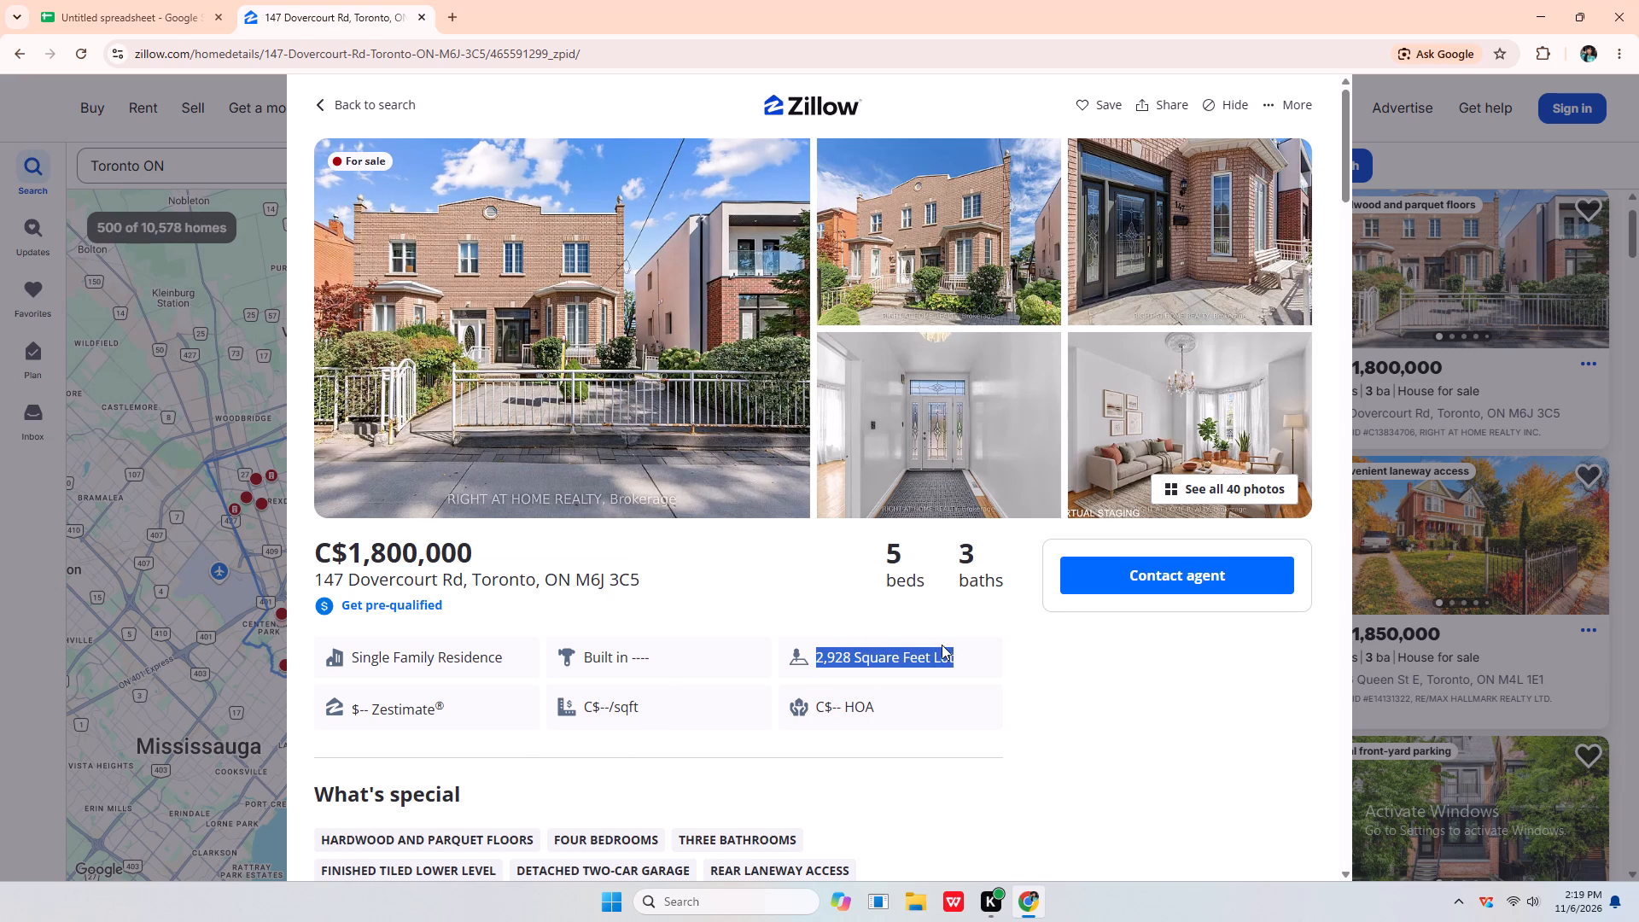
key("ctrl+c")
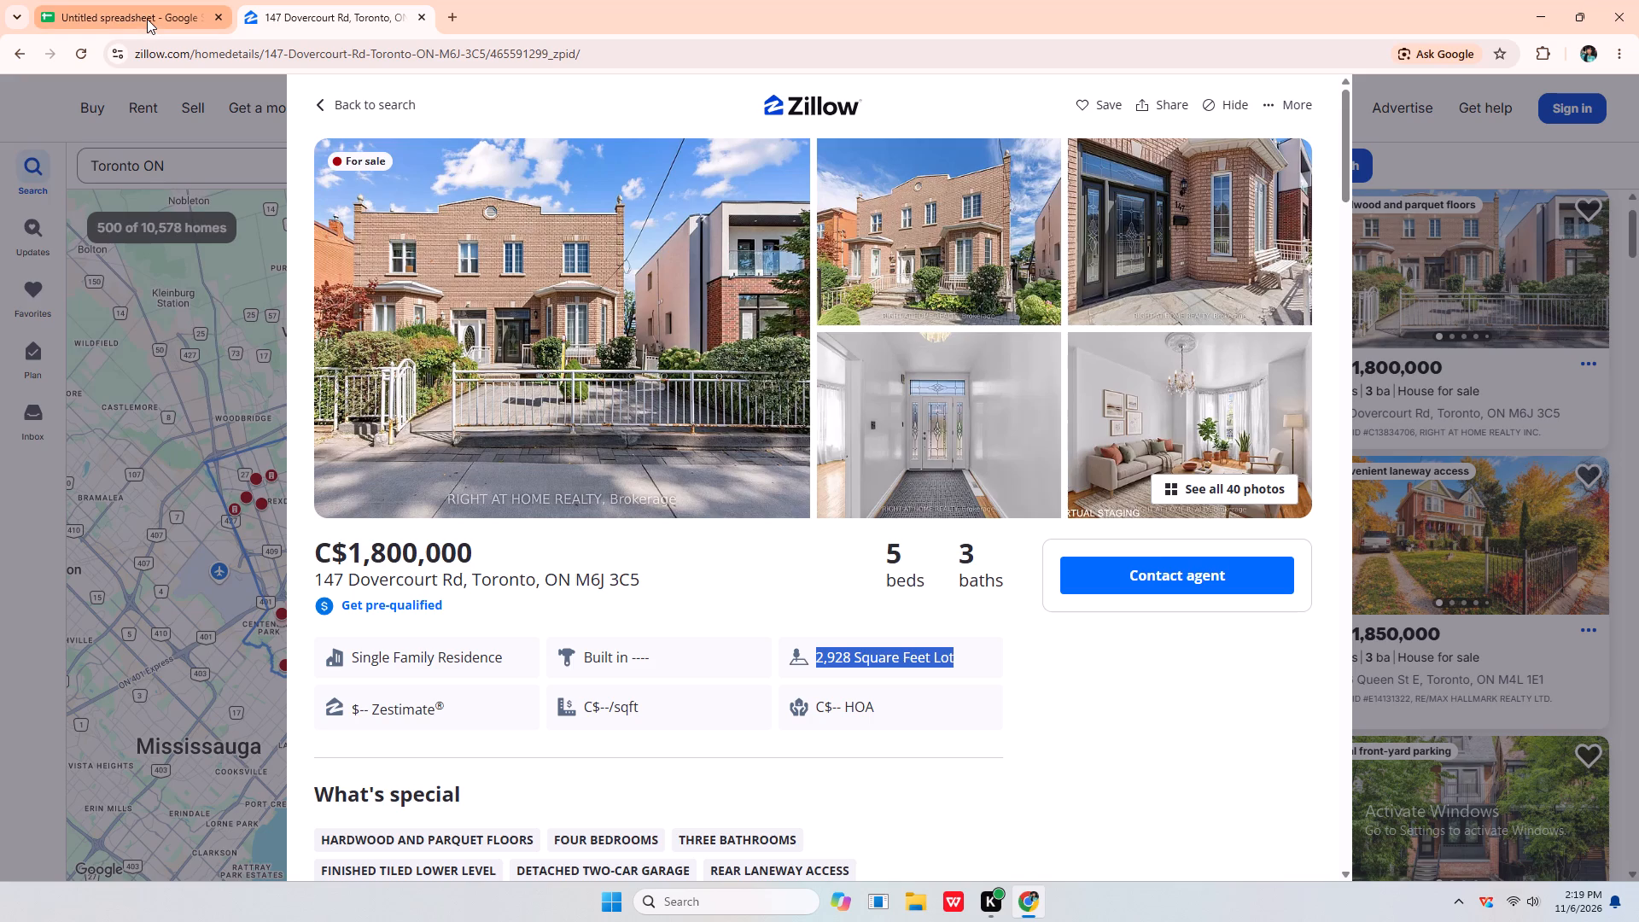
left_click(147, 18)
key("ctrl+v")
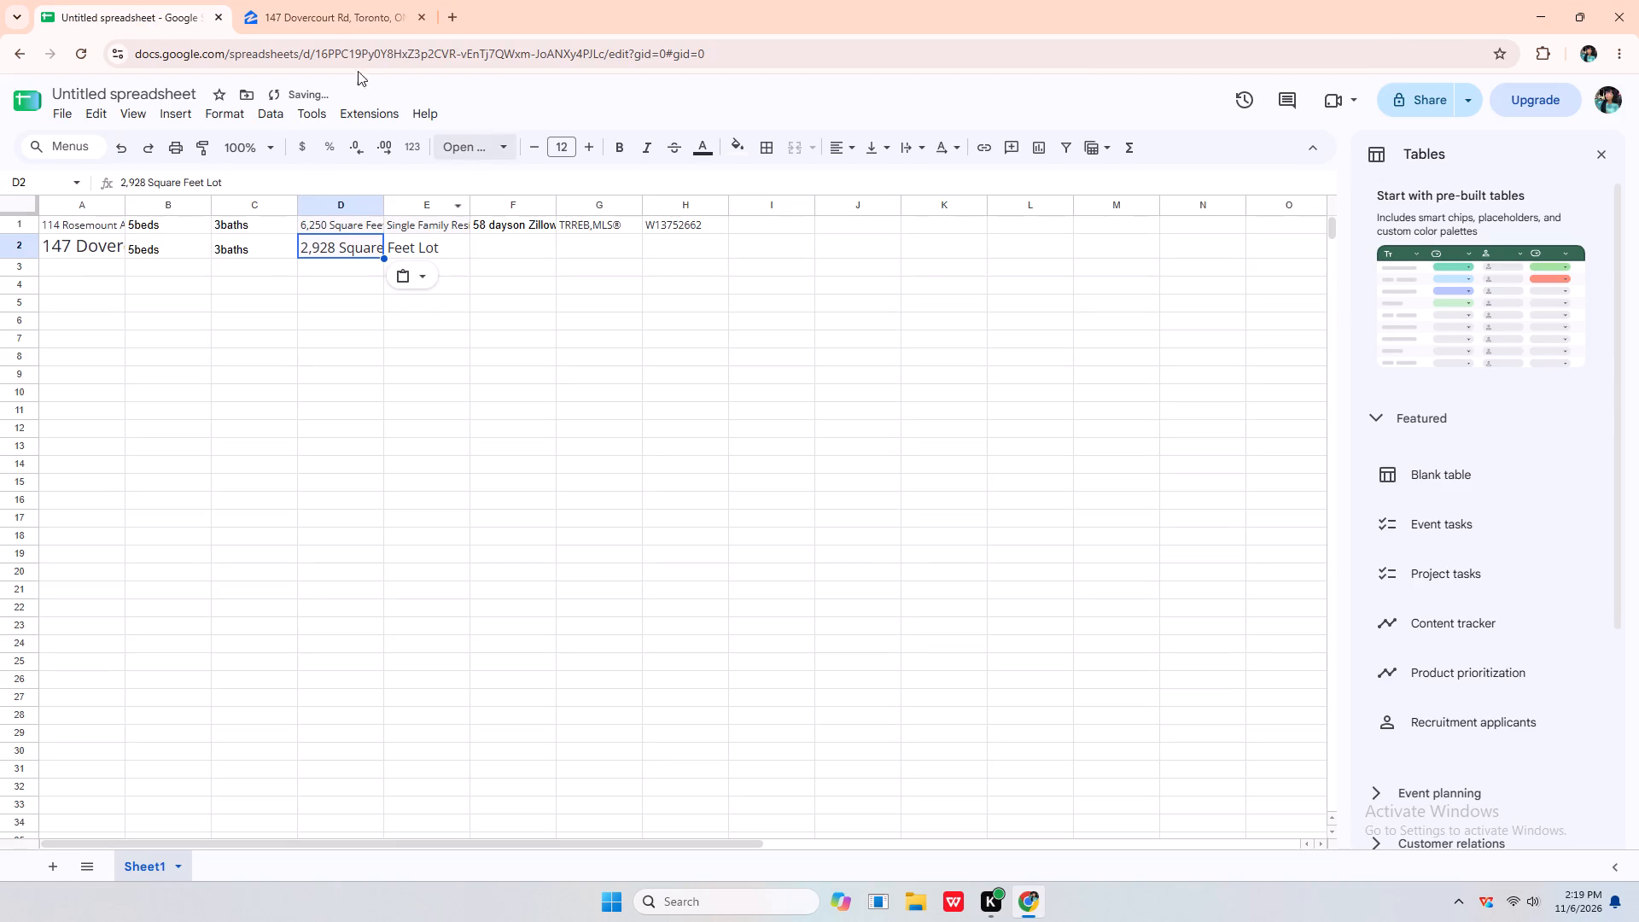
Copy the home type, Single Family Residence, from the Dovercourt Rd listing into cell E2 of the spreadsheet.
left_click(341, 14)
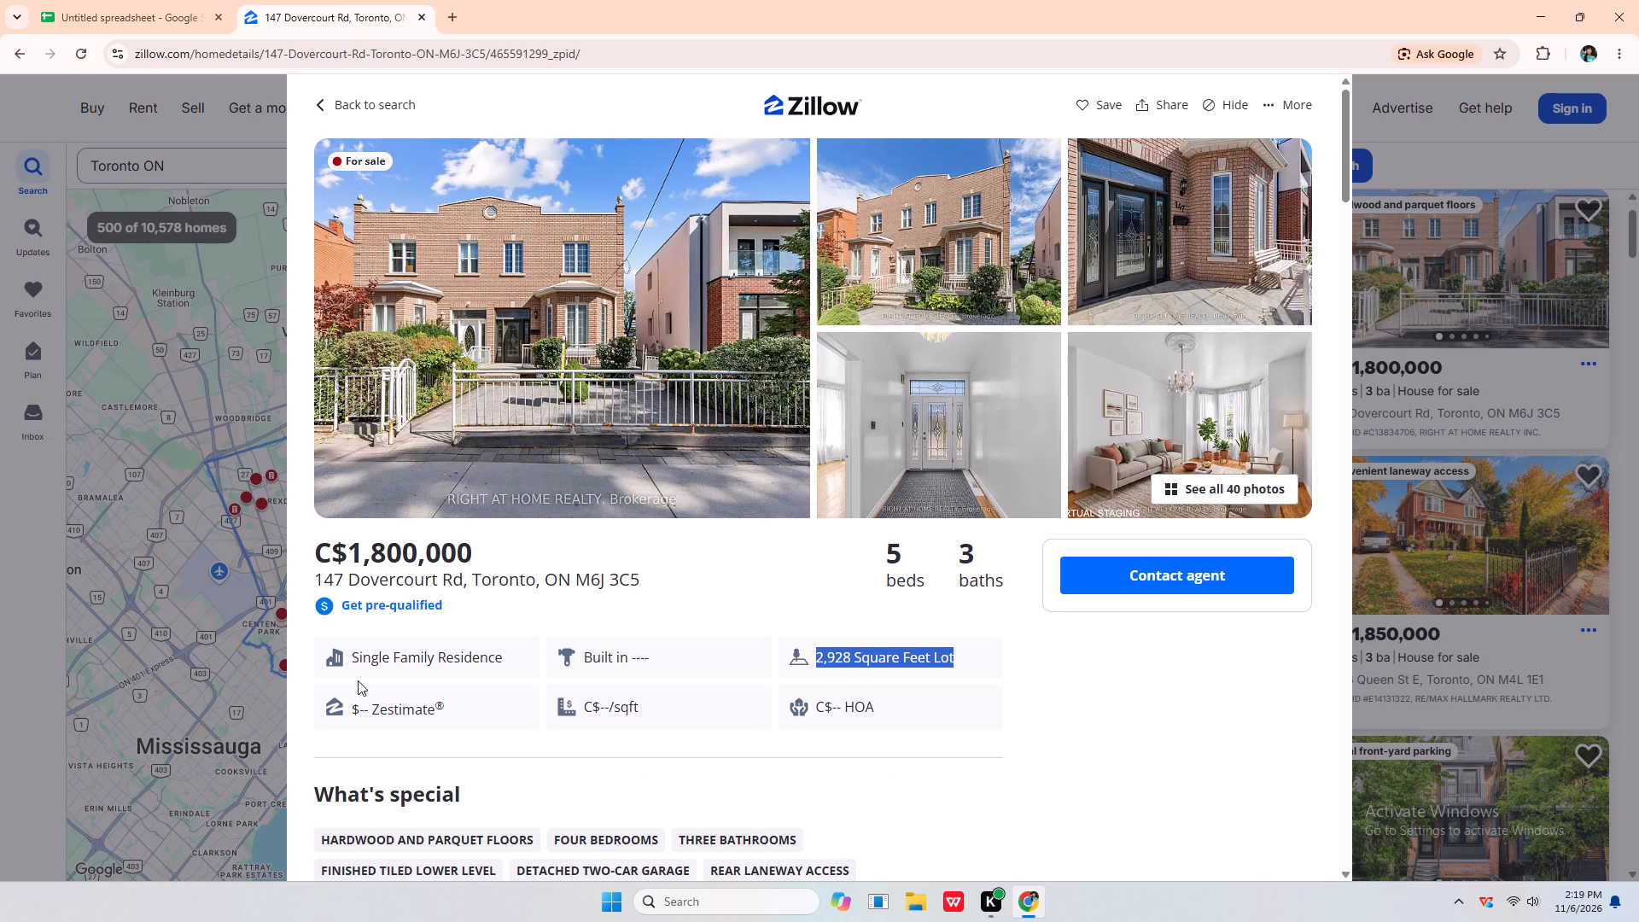
left_click_drag(353, 656, 512, 660)
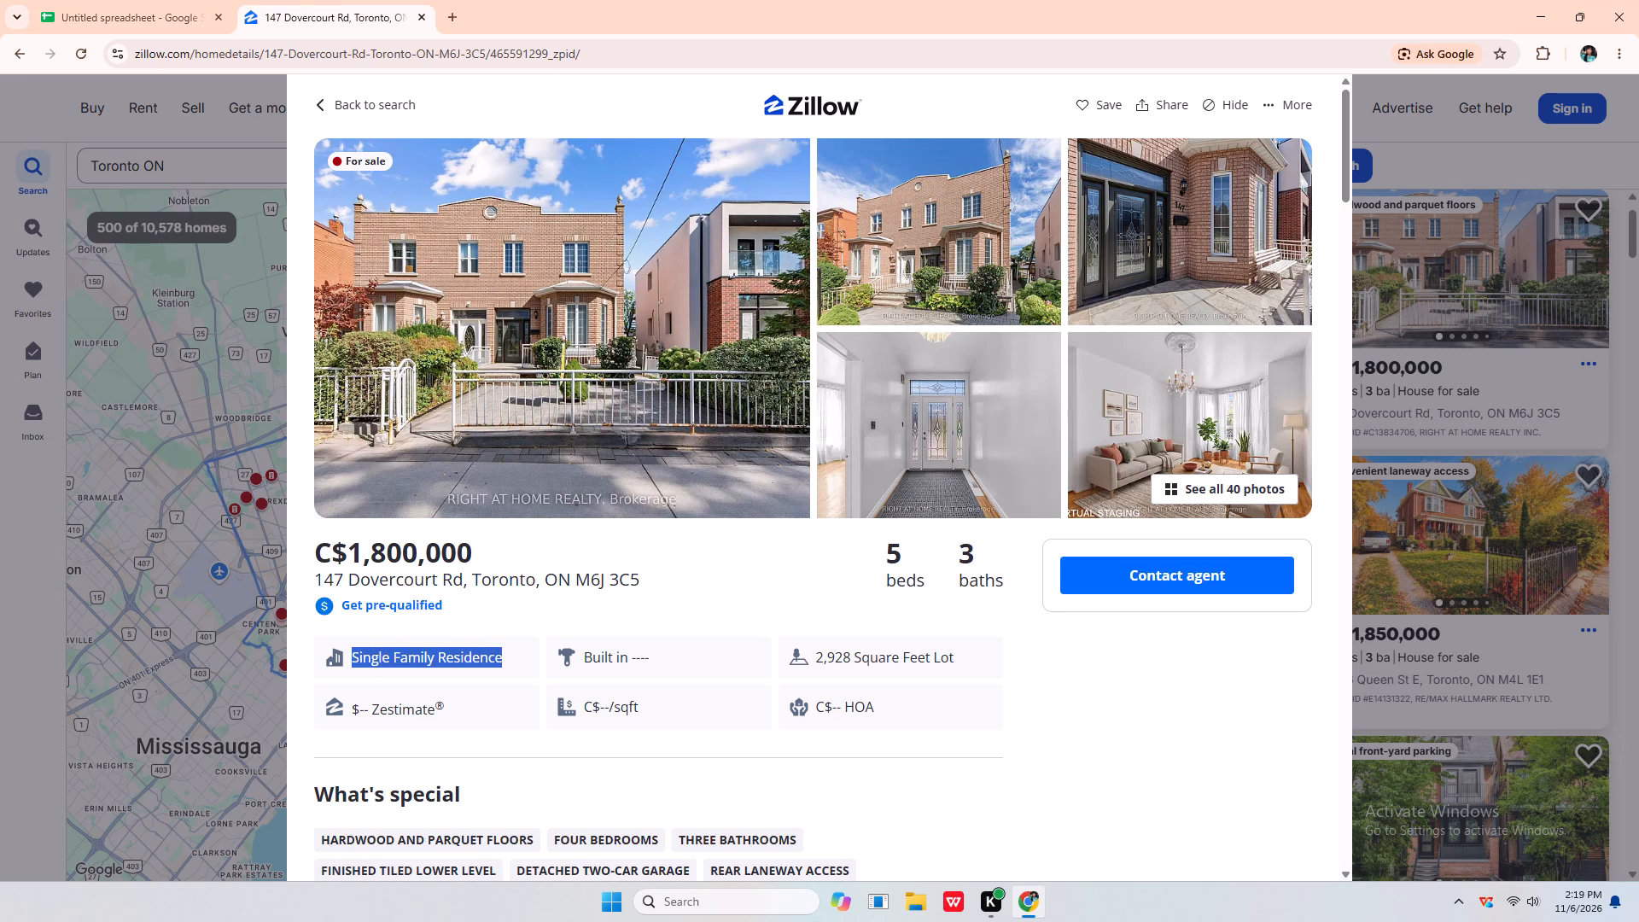
key("ctrl+c")
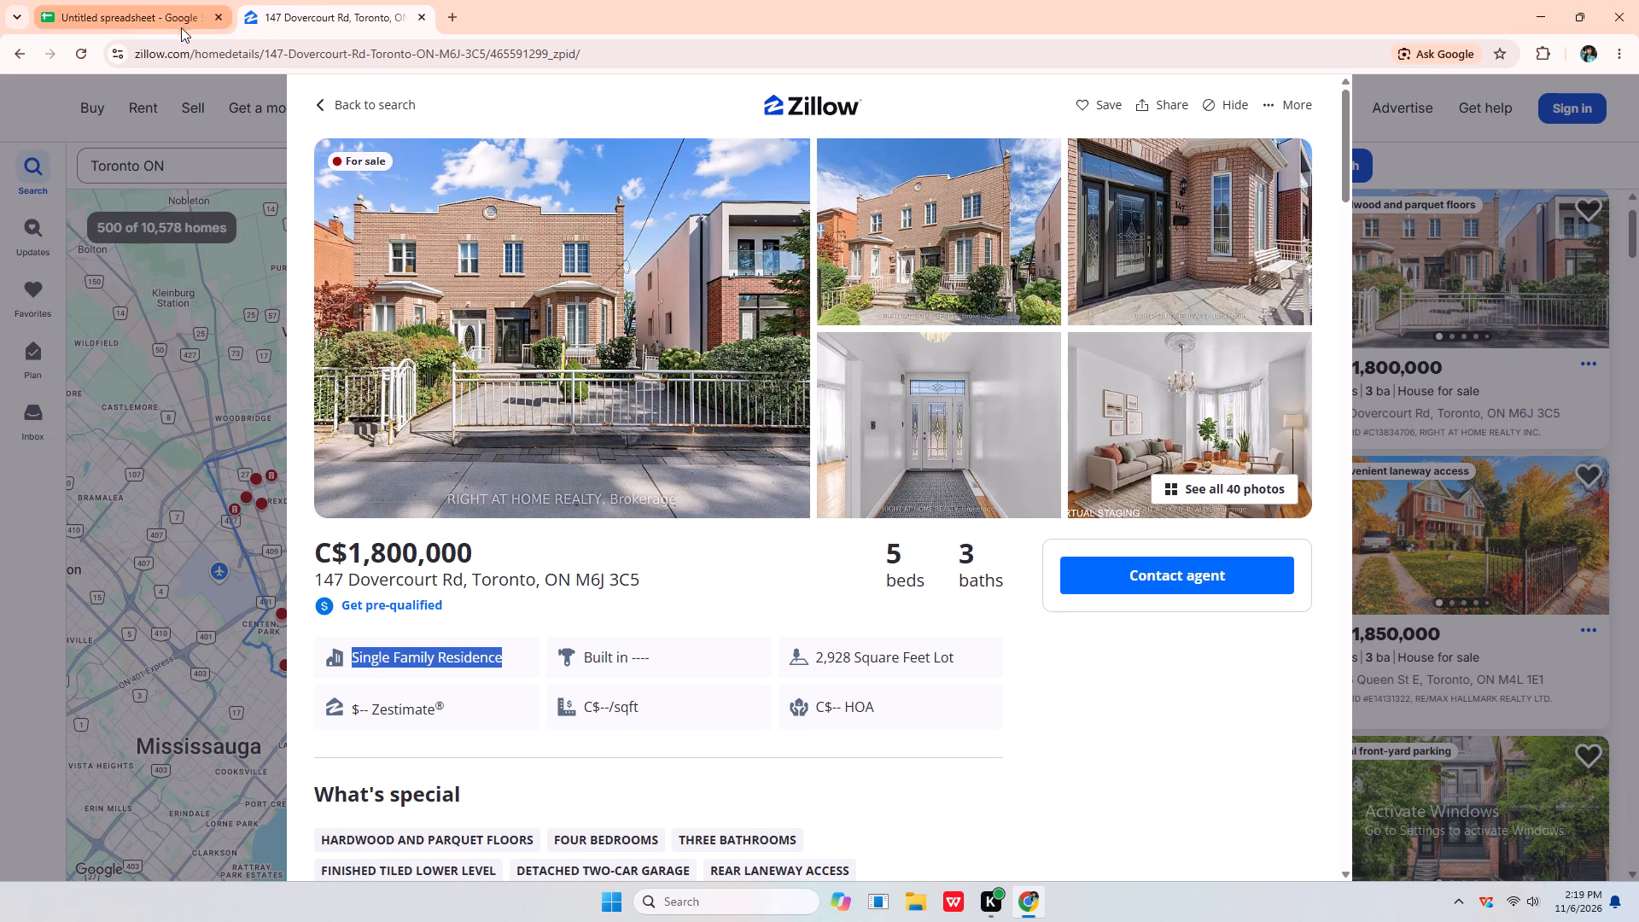
left_click(131, 15)
left_click(446, 249)
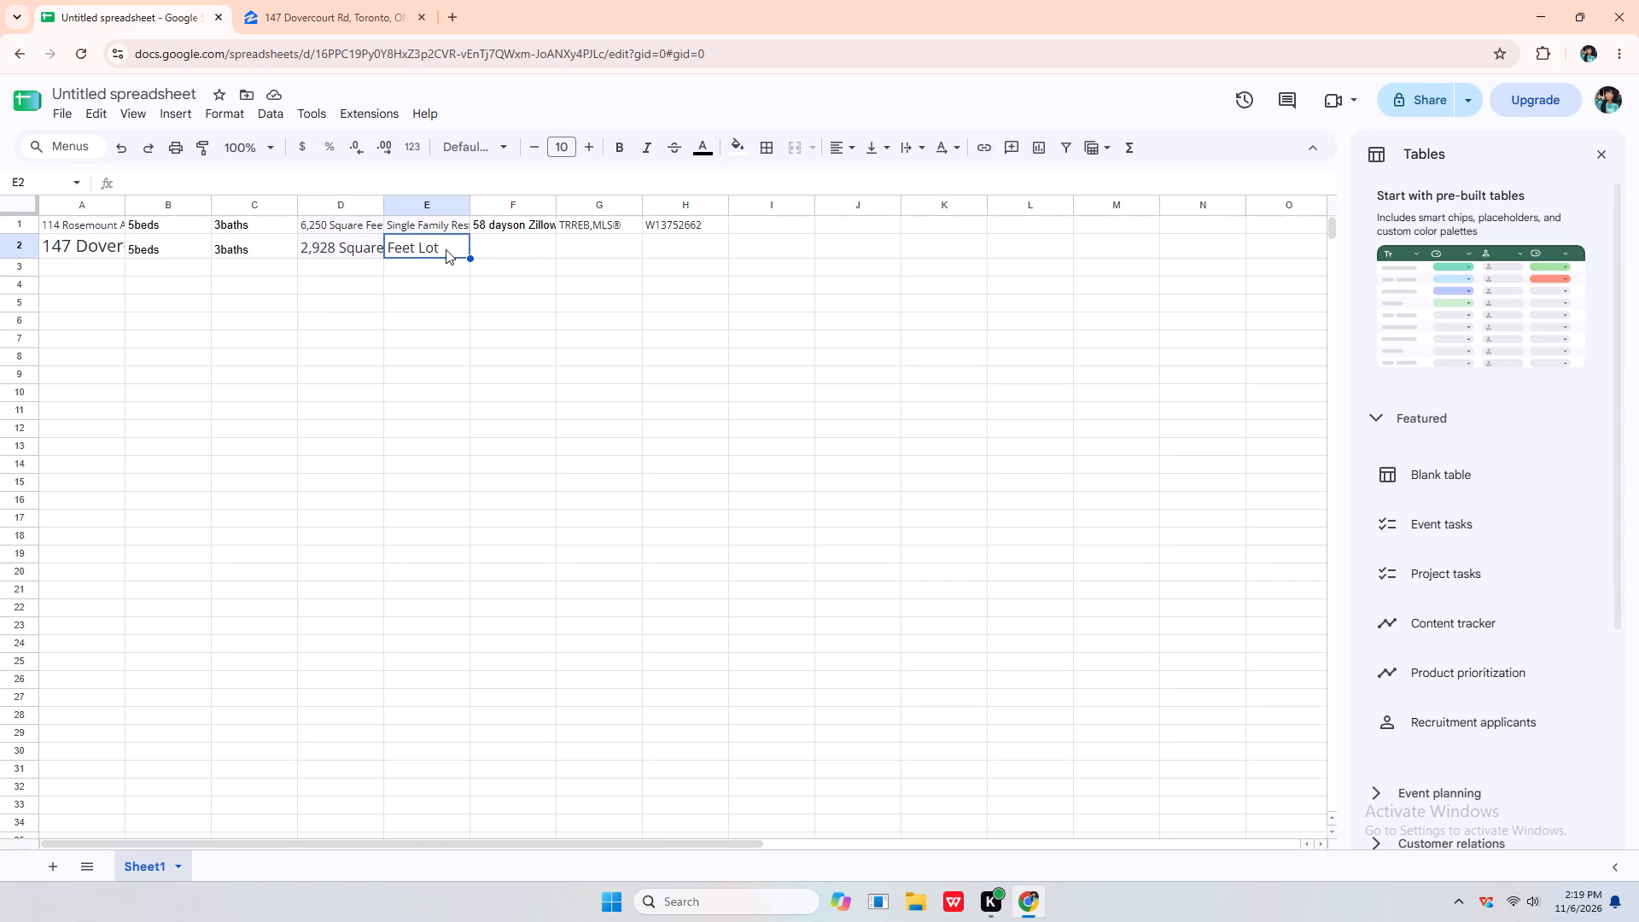
key("ctrl+v")
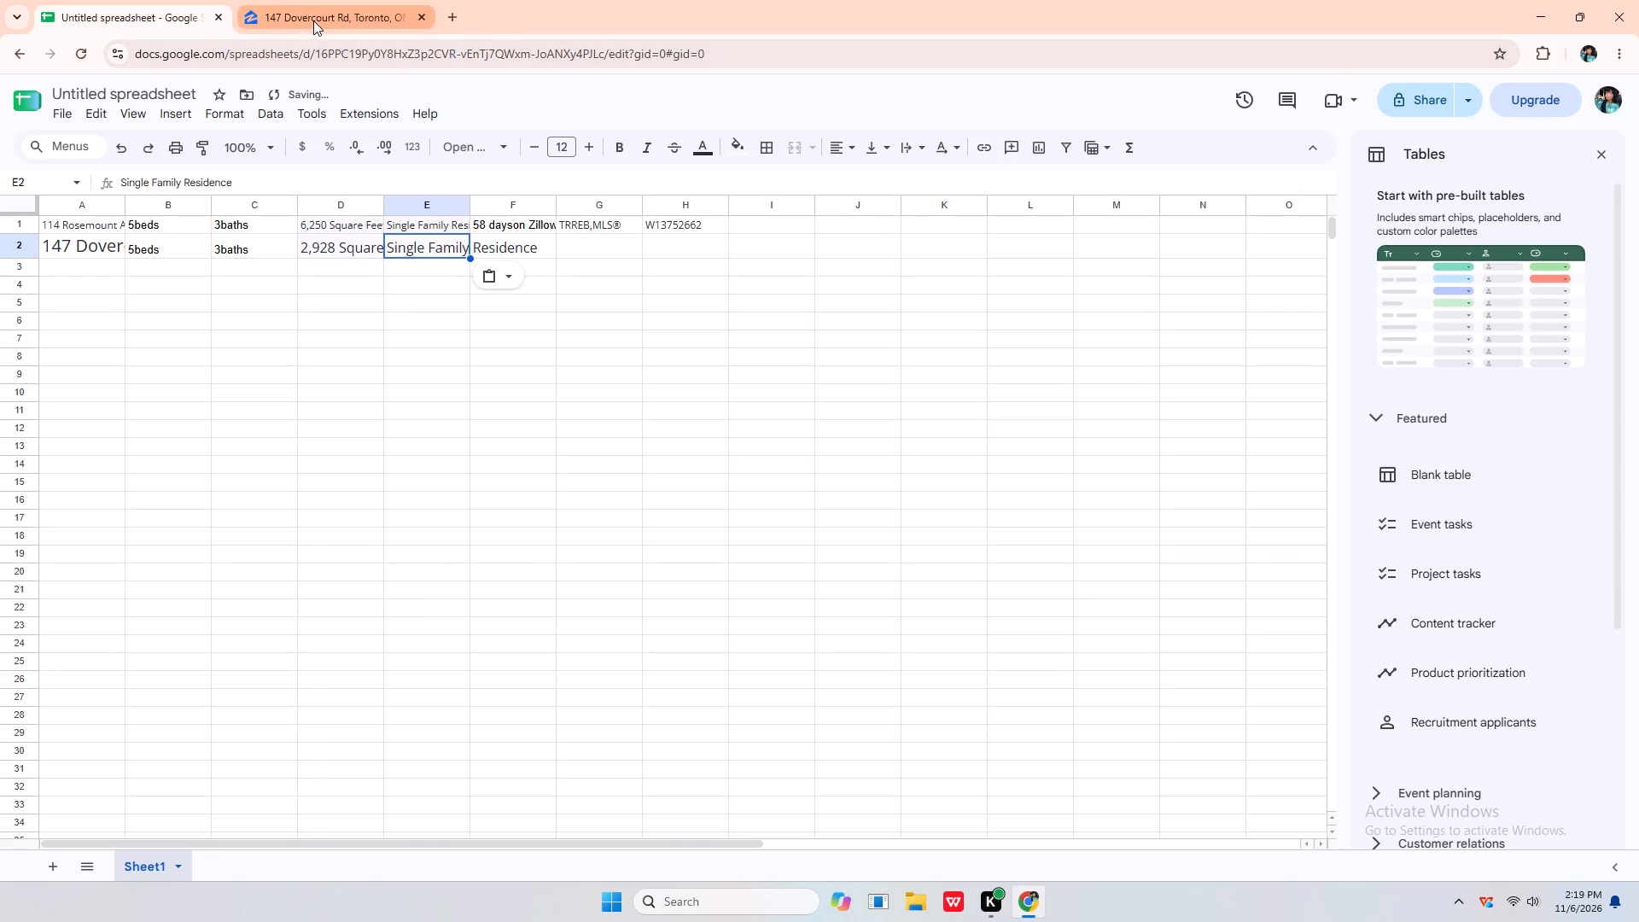
Copy the listing age, 38 days on Zillow, from the Dovercourt Rd listing into cell F2 of the spreadsheet.
left_click(313, 20)
scroll(794, 676, "down", 4)
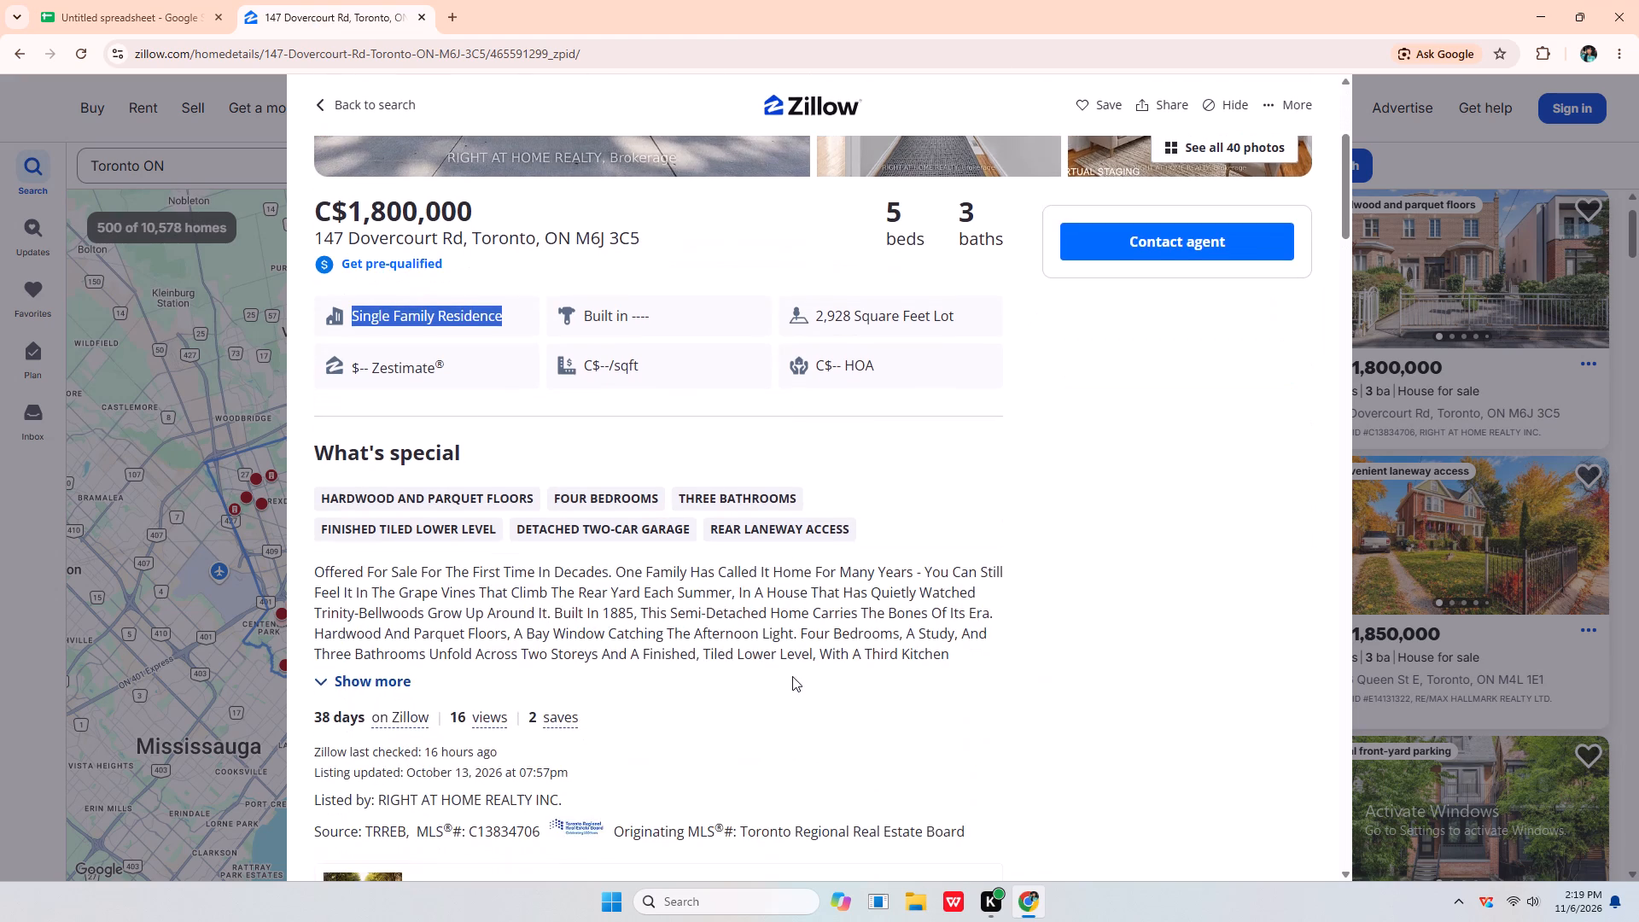
scroll(751, 732, "down", 3)
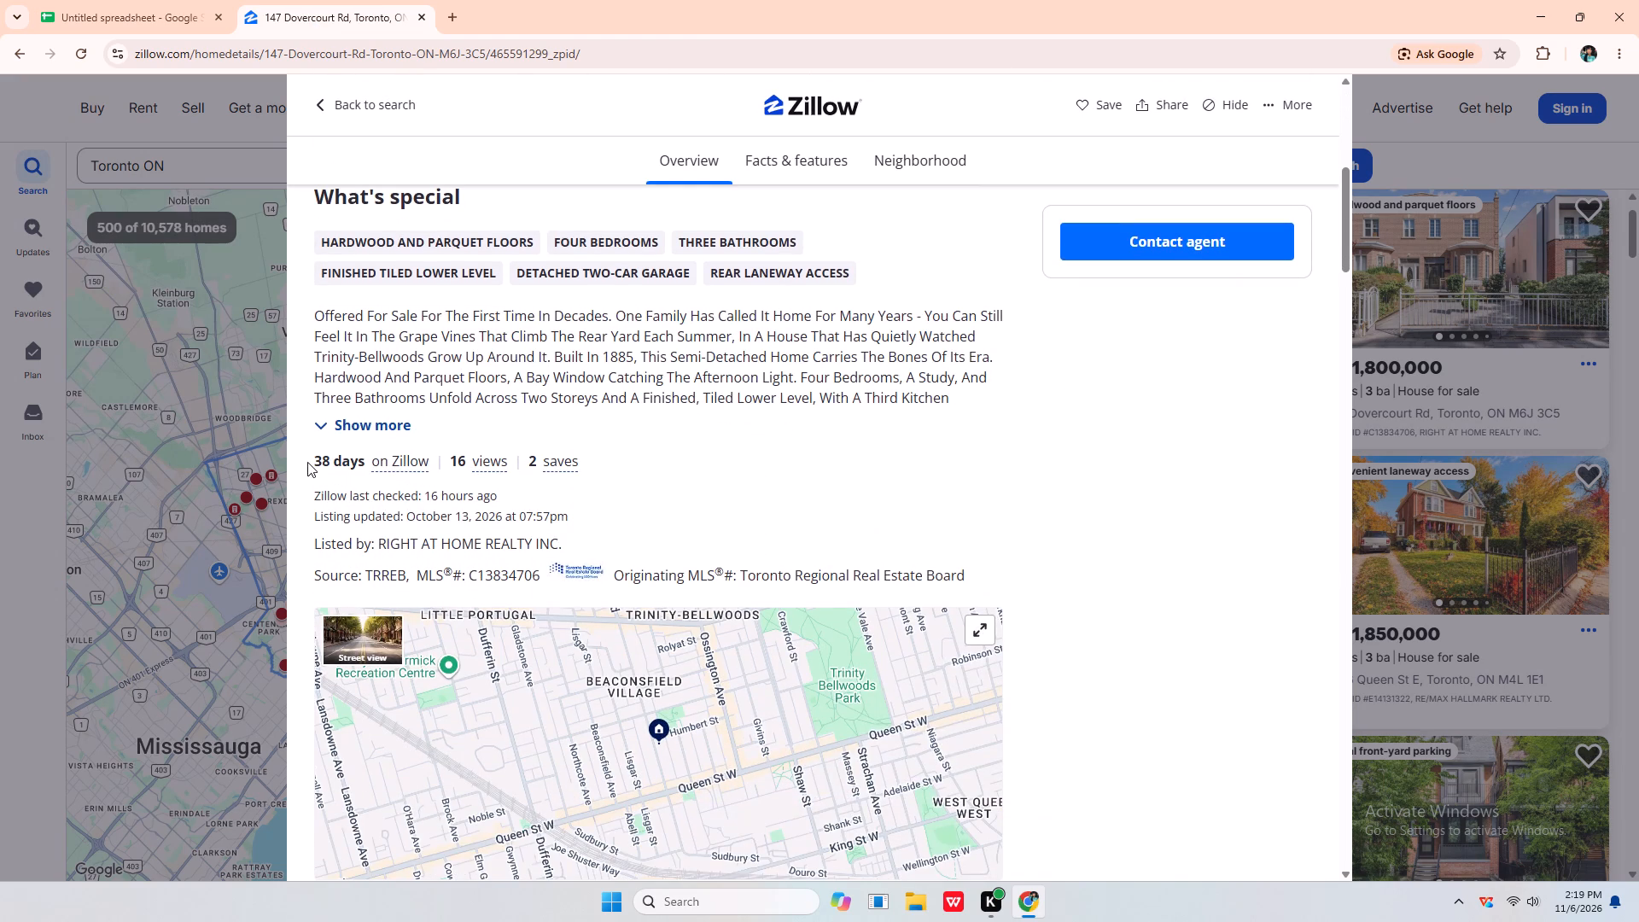
left_click_drag(309, 462, 436, 455)
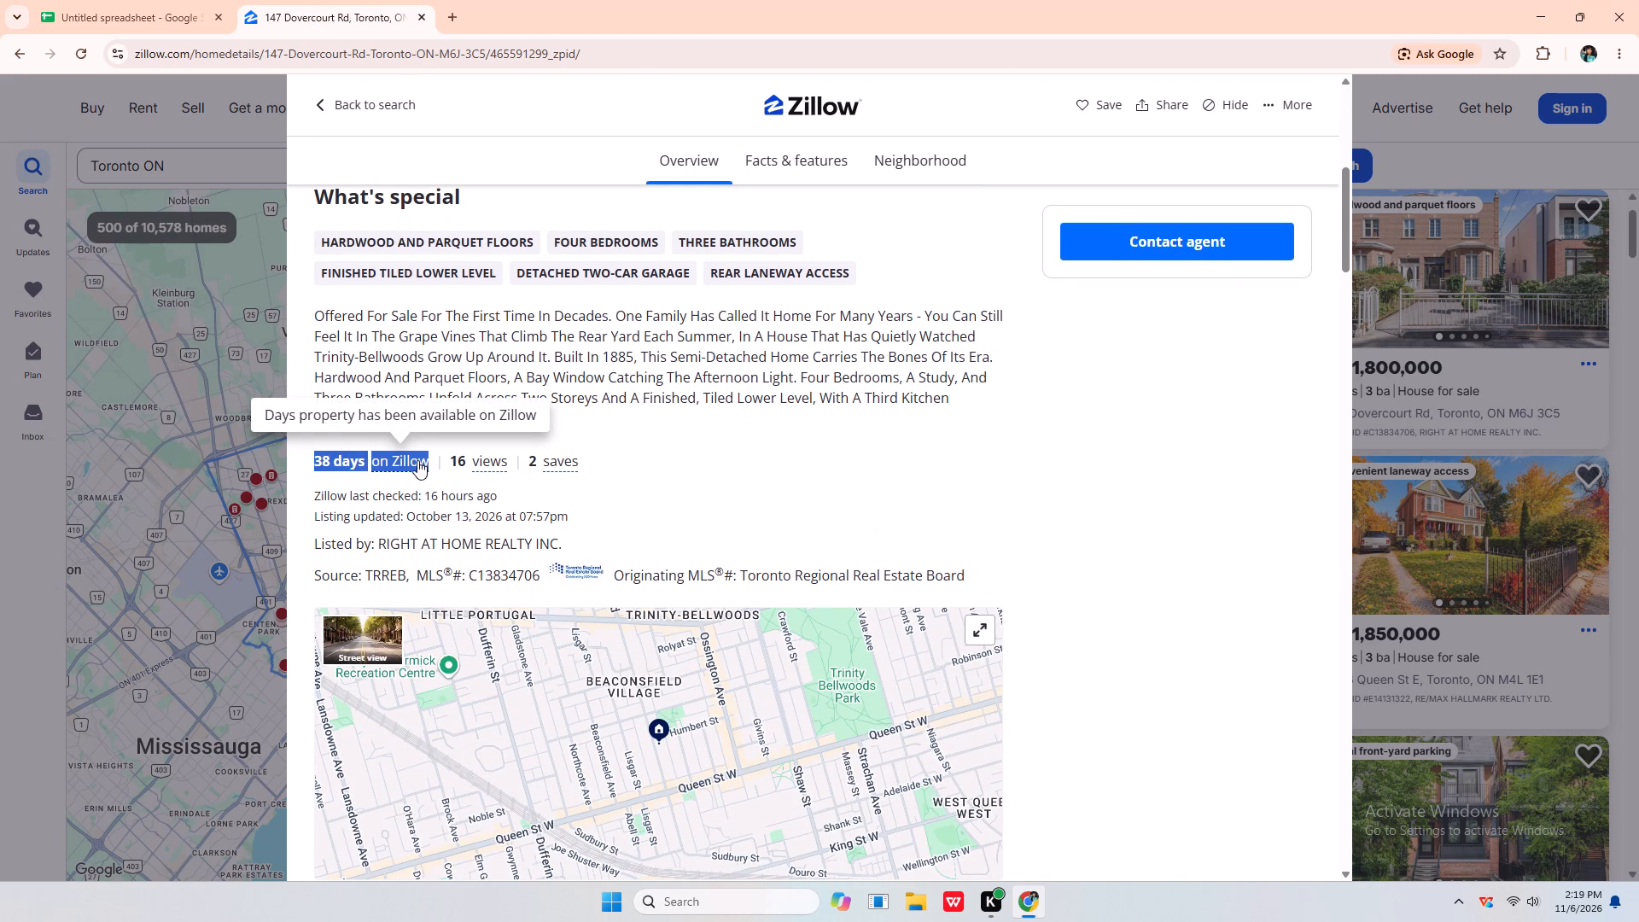
key("ctrl+c")
left_click(103, 6)
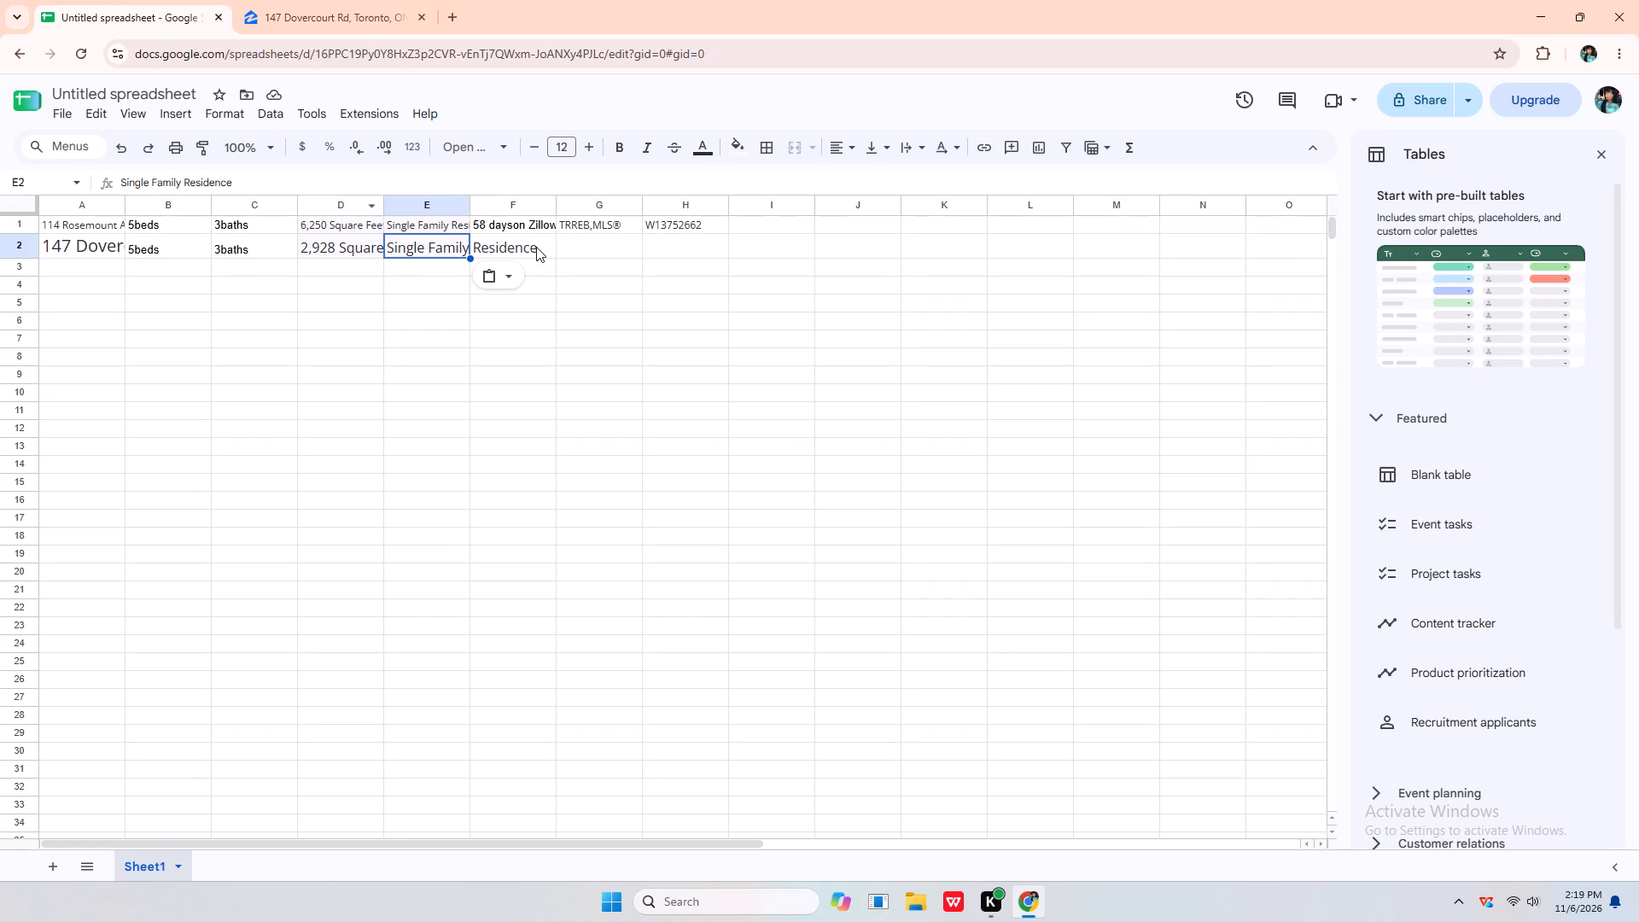
left_click(534, 243)
key("ctrl+v")
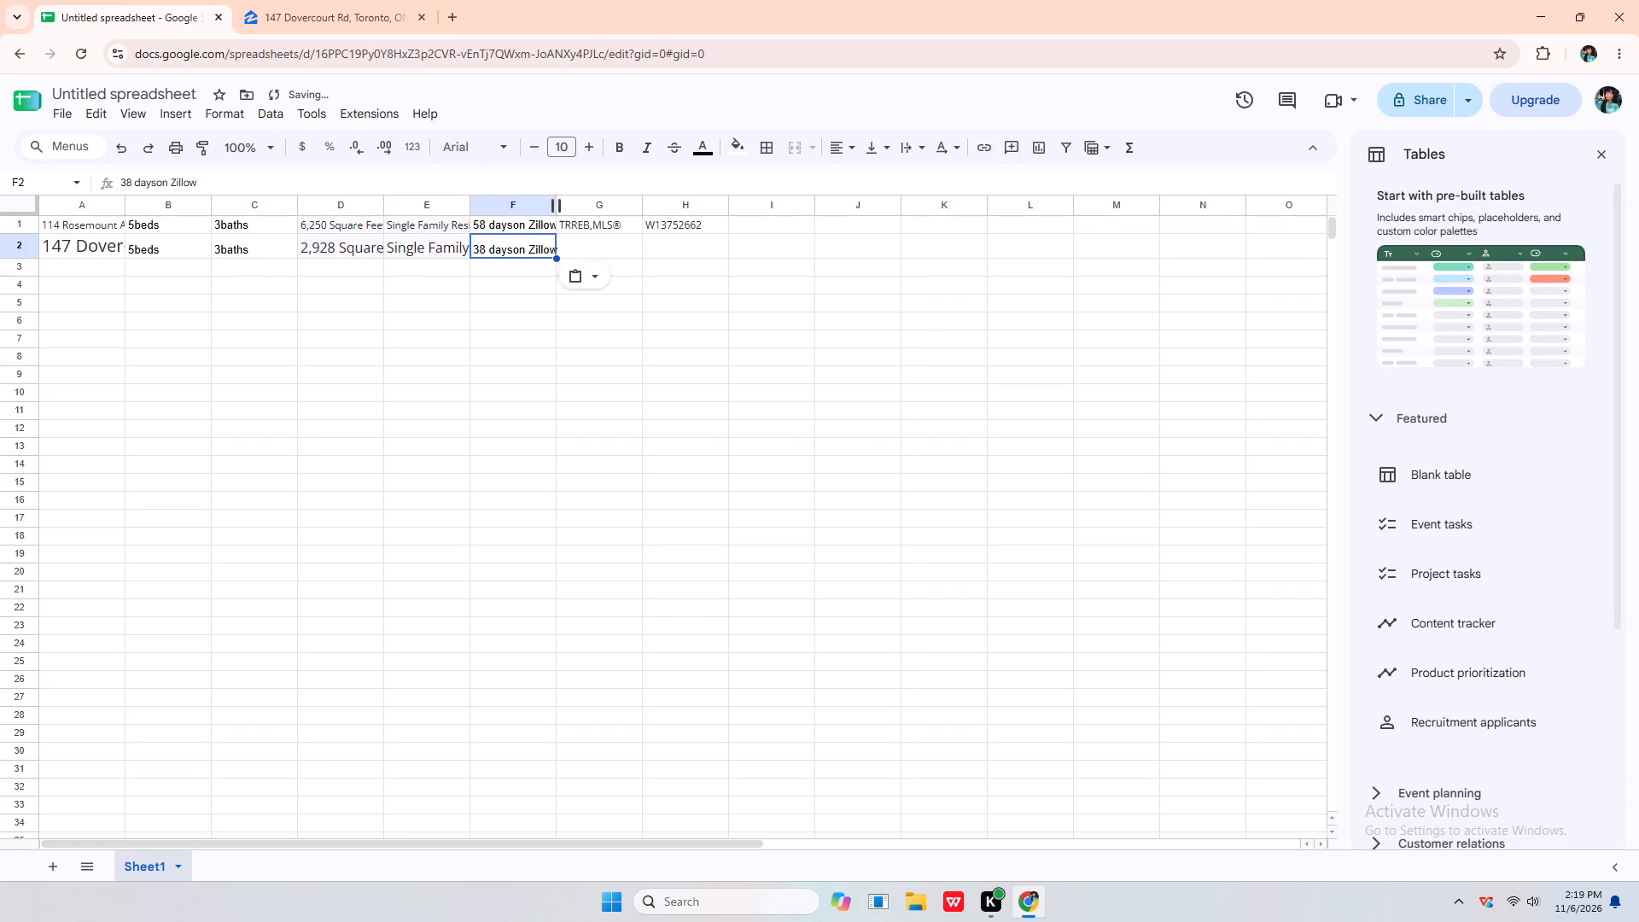
Copy the TRREB,MLS® source label from cell G1 into cell G2.
left_click_drag(563, 219, 611, 219)
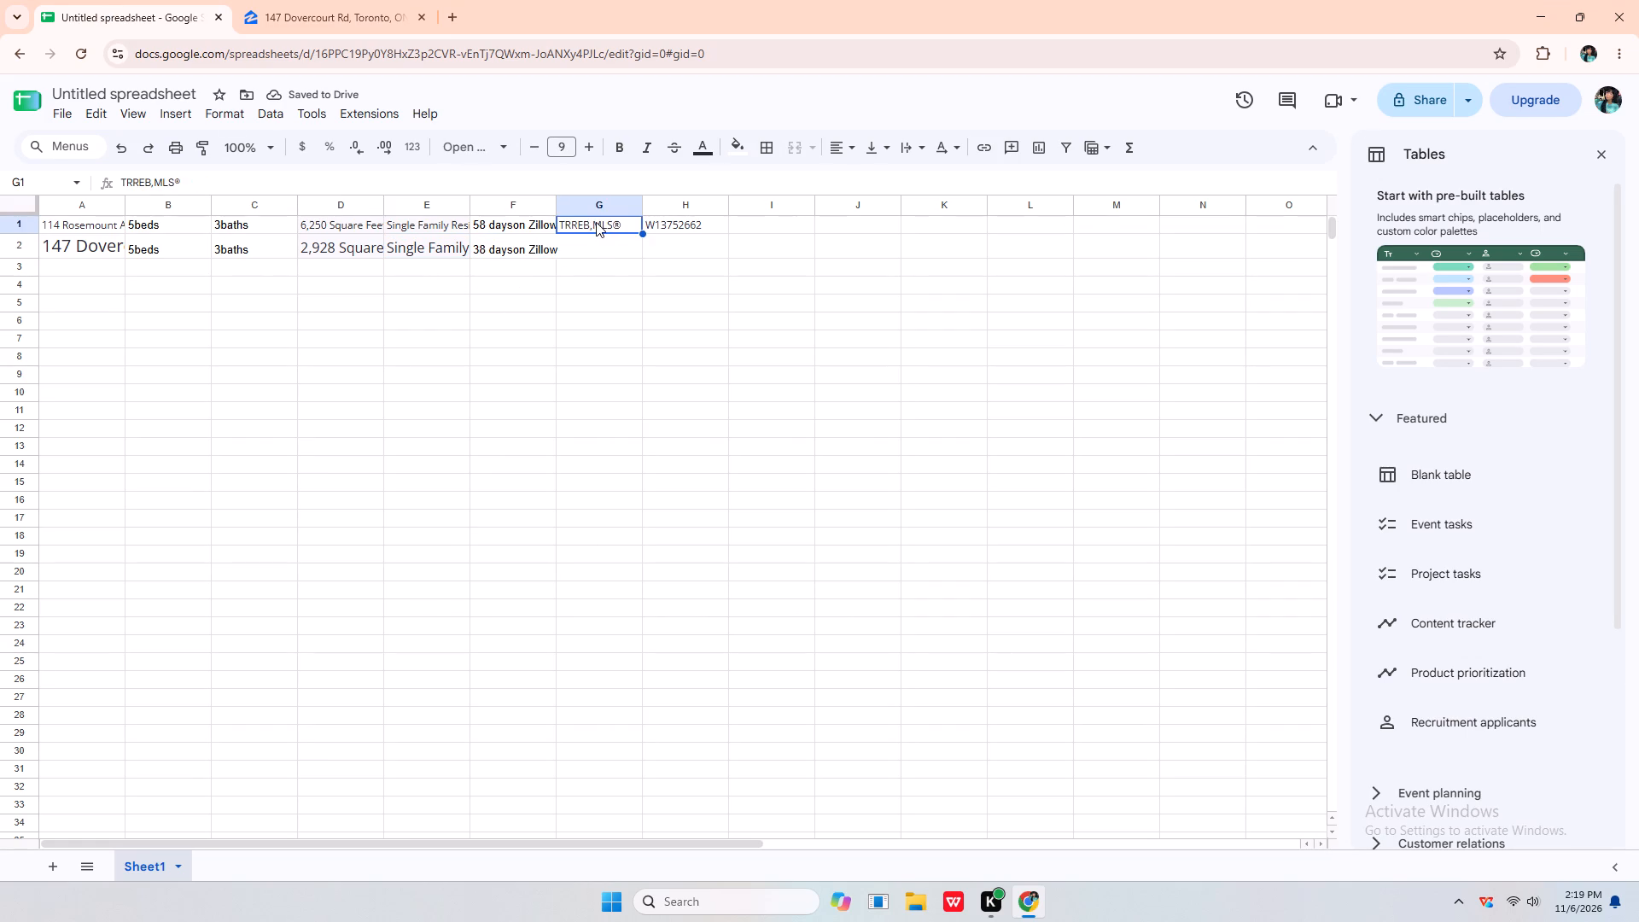
key("ctrl+c")
key("Down")
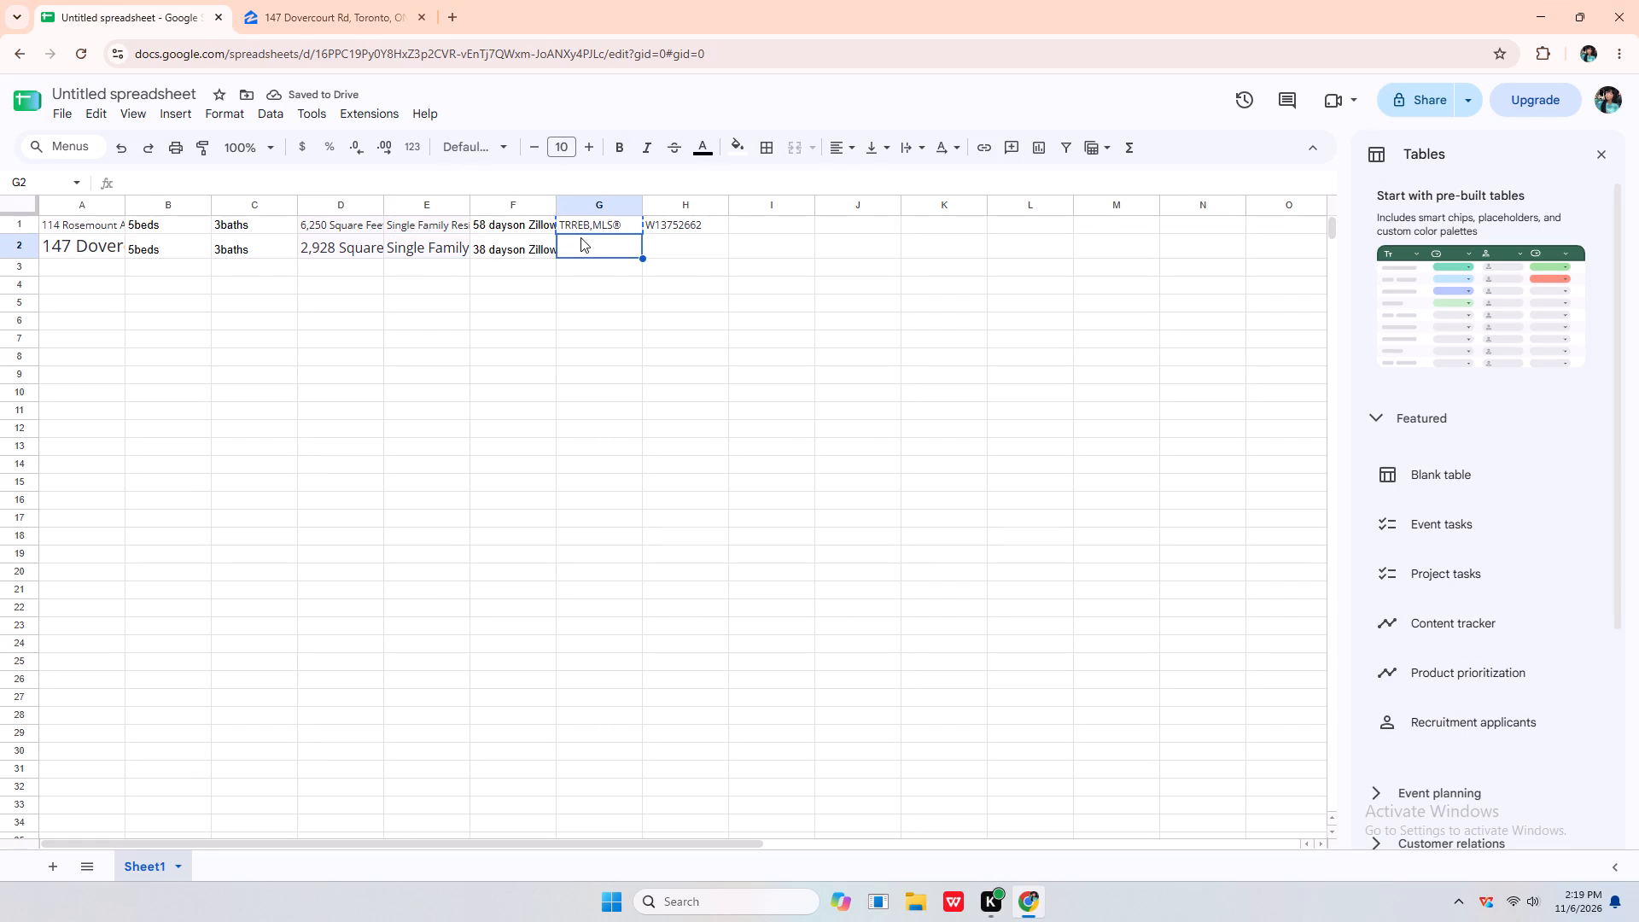
key("ctrl+v")
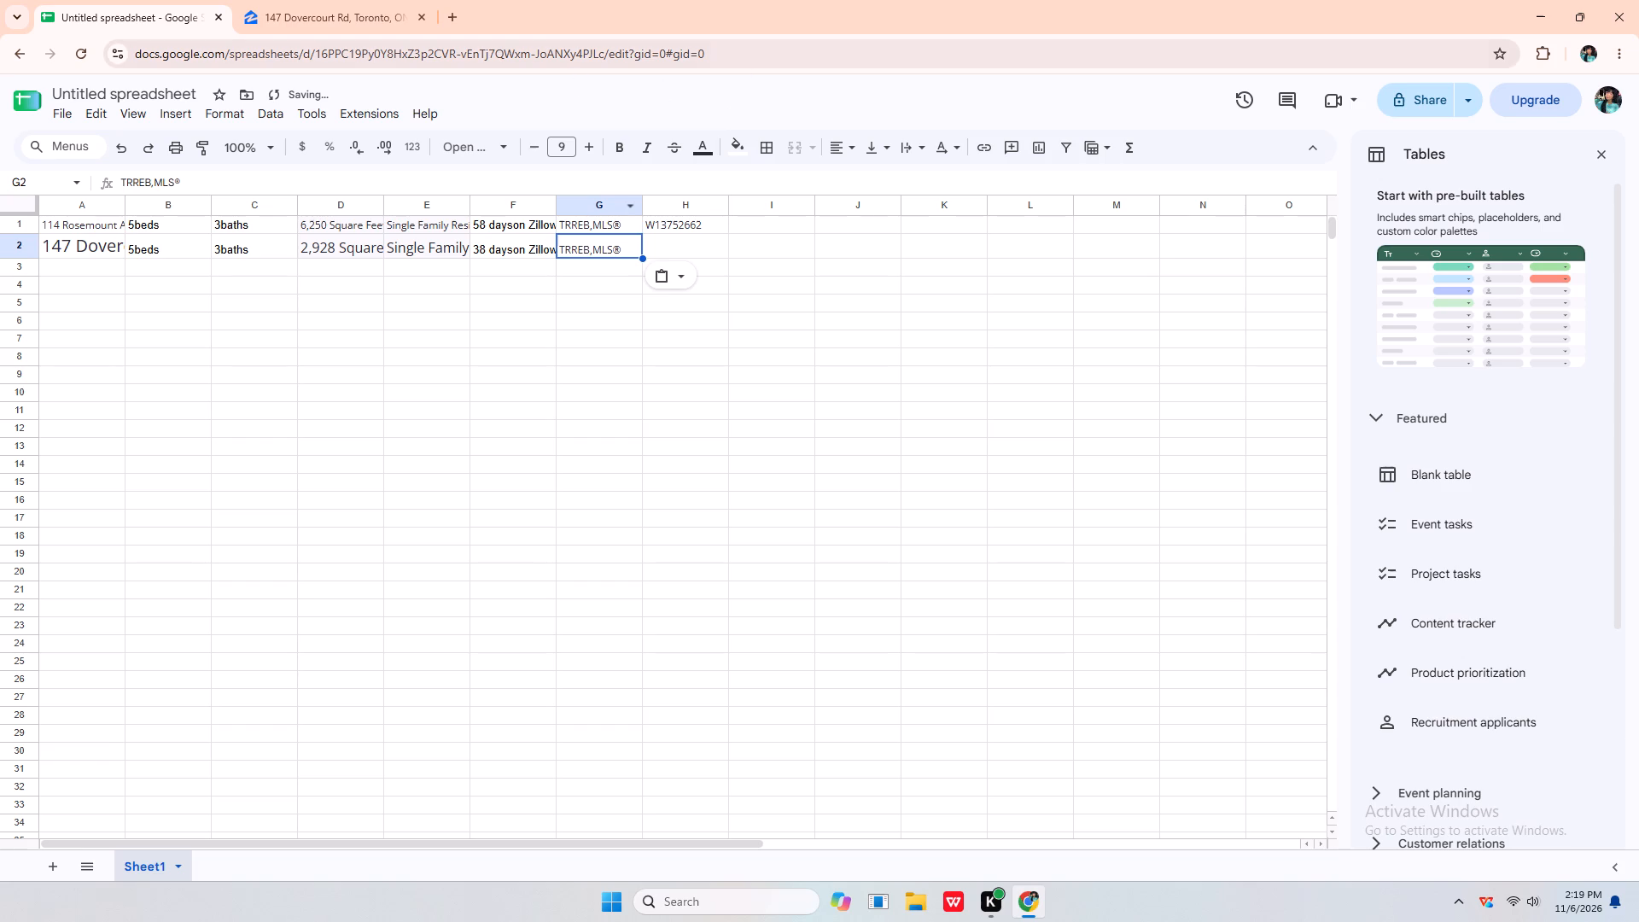
Copy the MLS number C13834706 from the Dovercourt Rd listing into cell H2 of the spreadsheet.
left_click(290, 15)
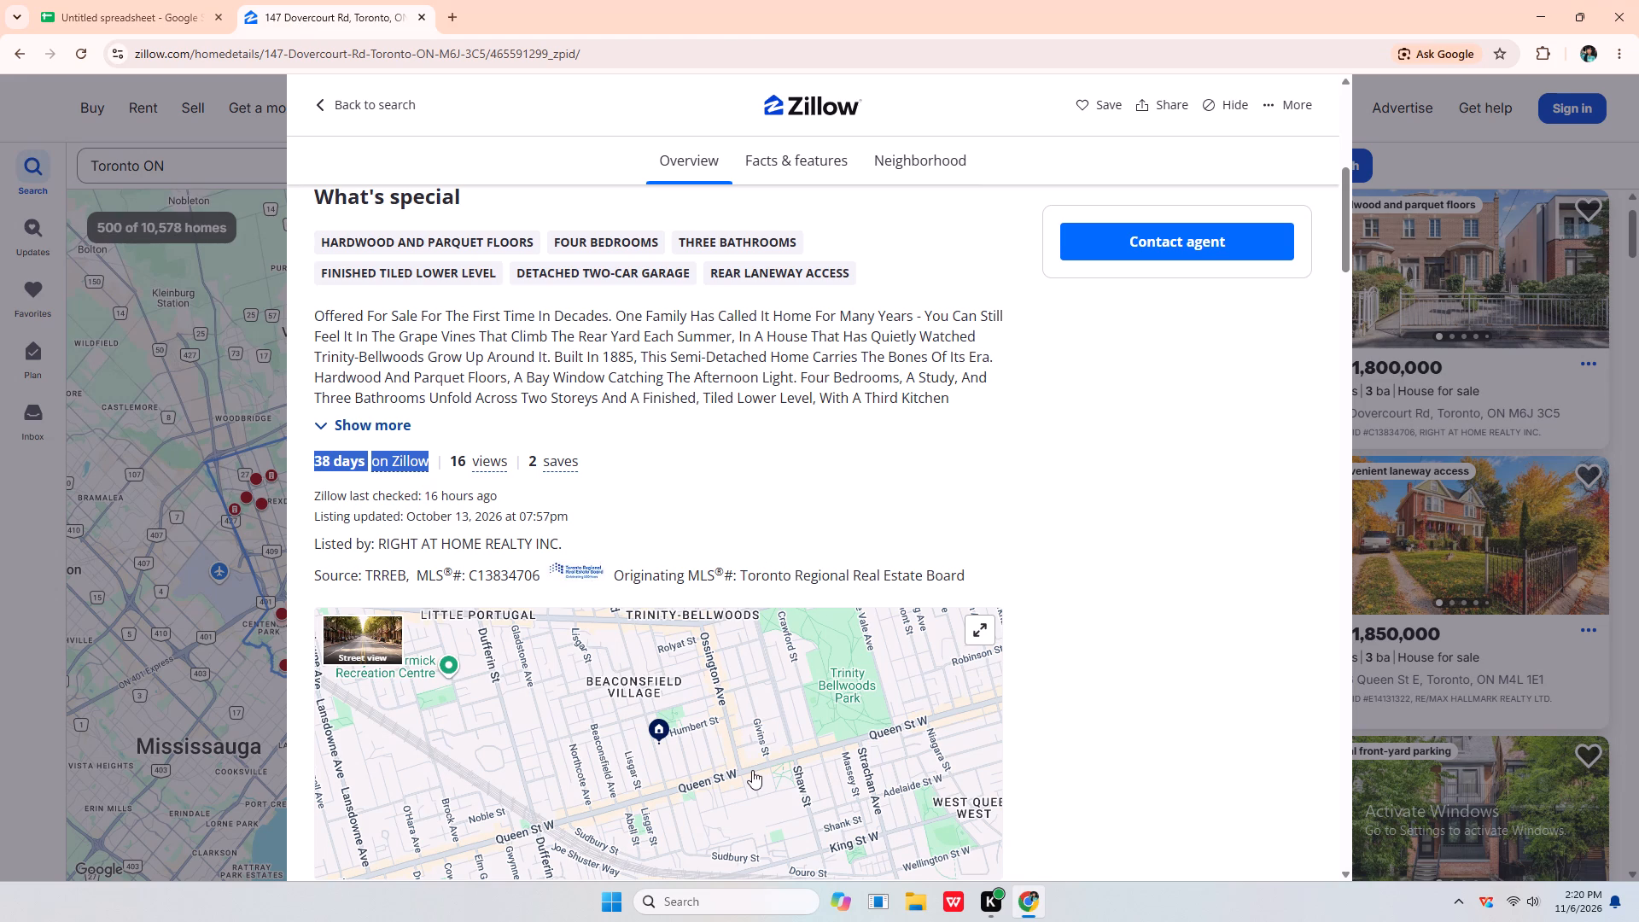
left_click_drag(469, 575, 469, 573)
left_click_drag(469, 573, 540, 571)
key("ctrl+c")
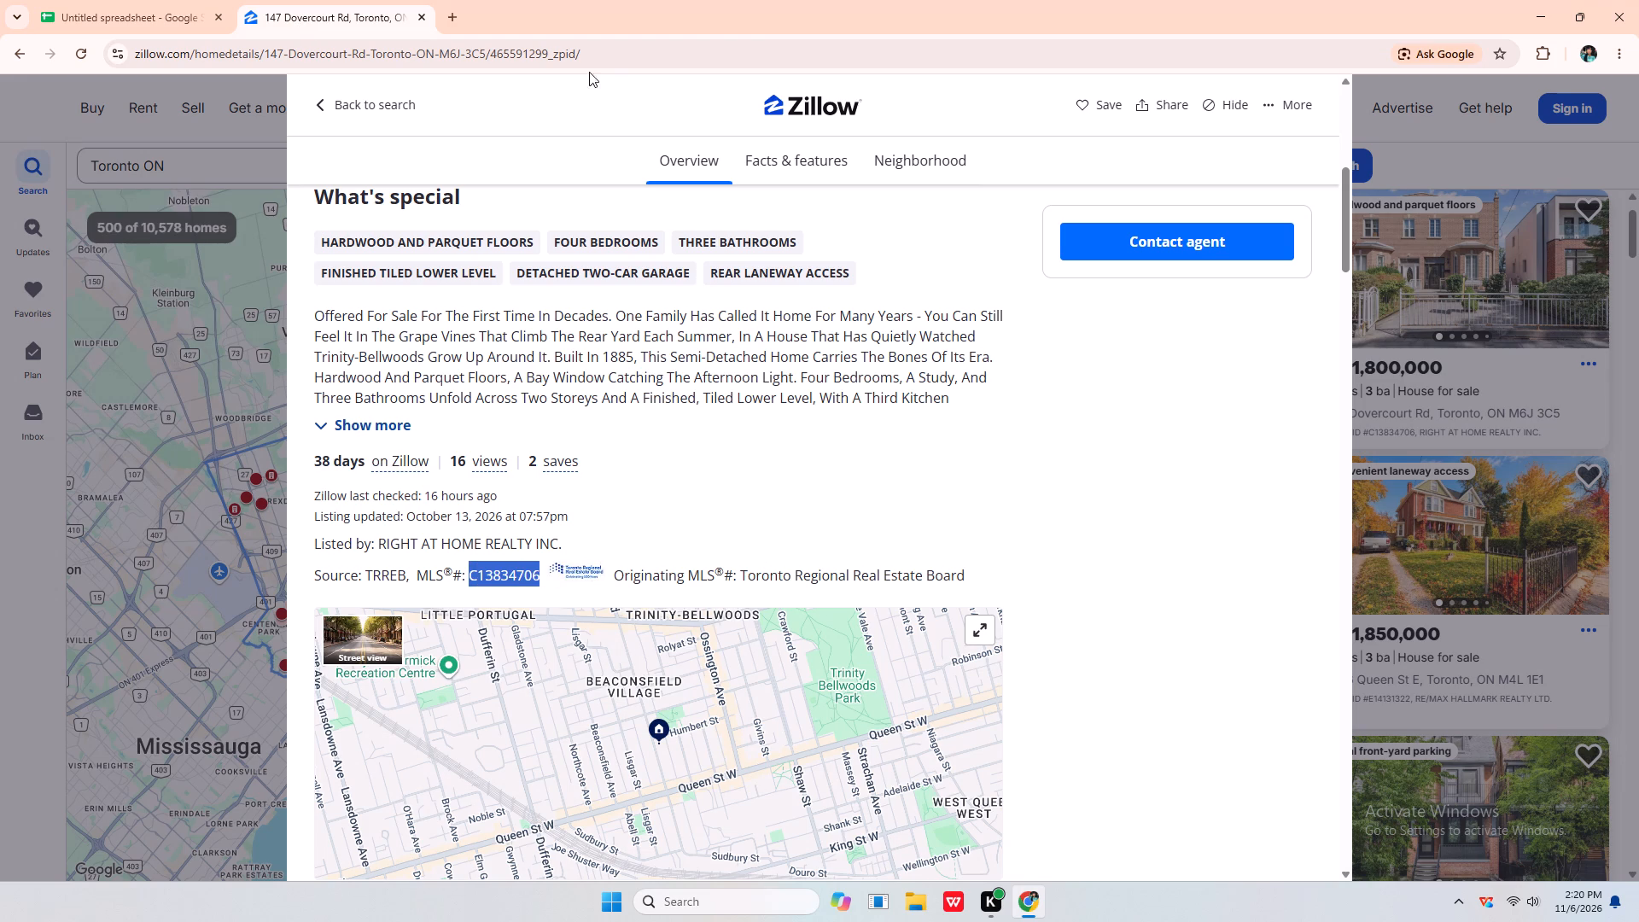
left_click(94, 11)
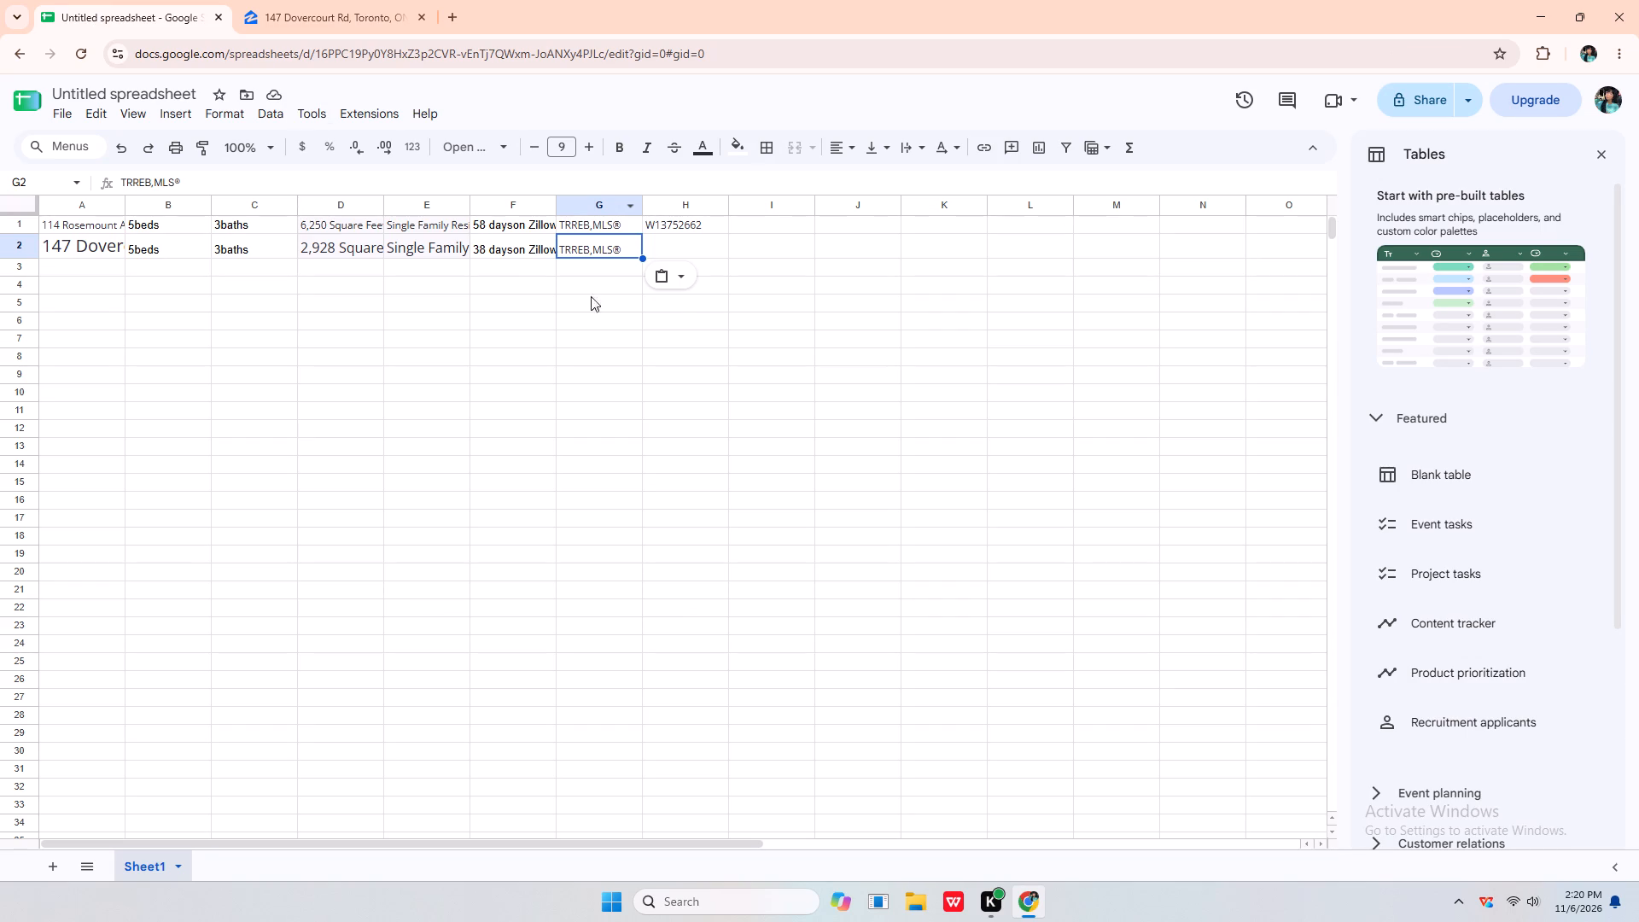
left_click(669, 247)
key("ctrl+v")
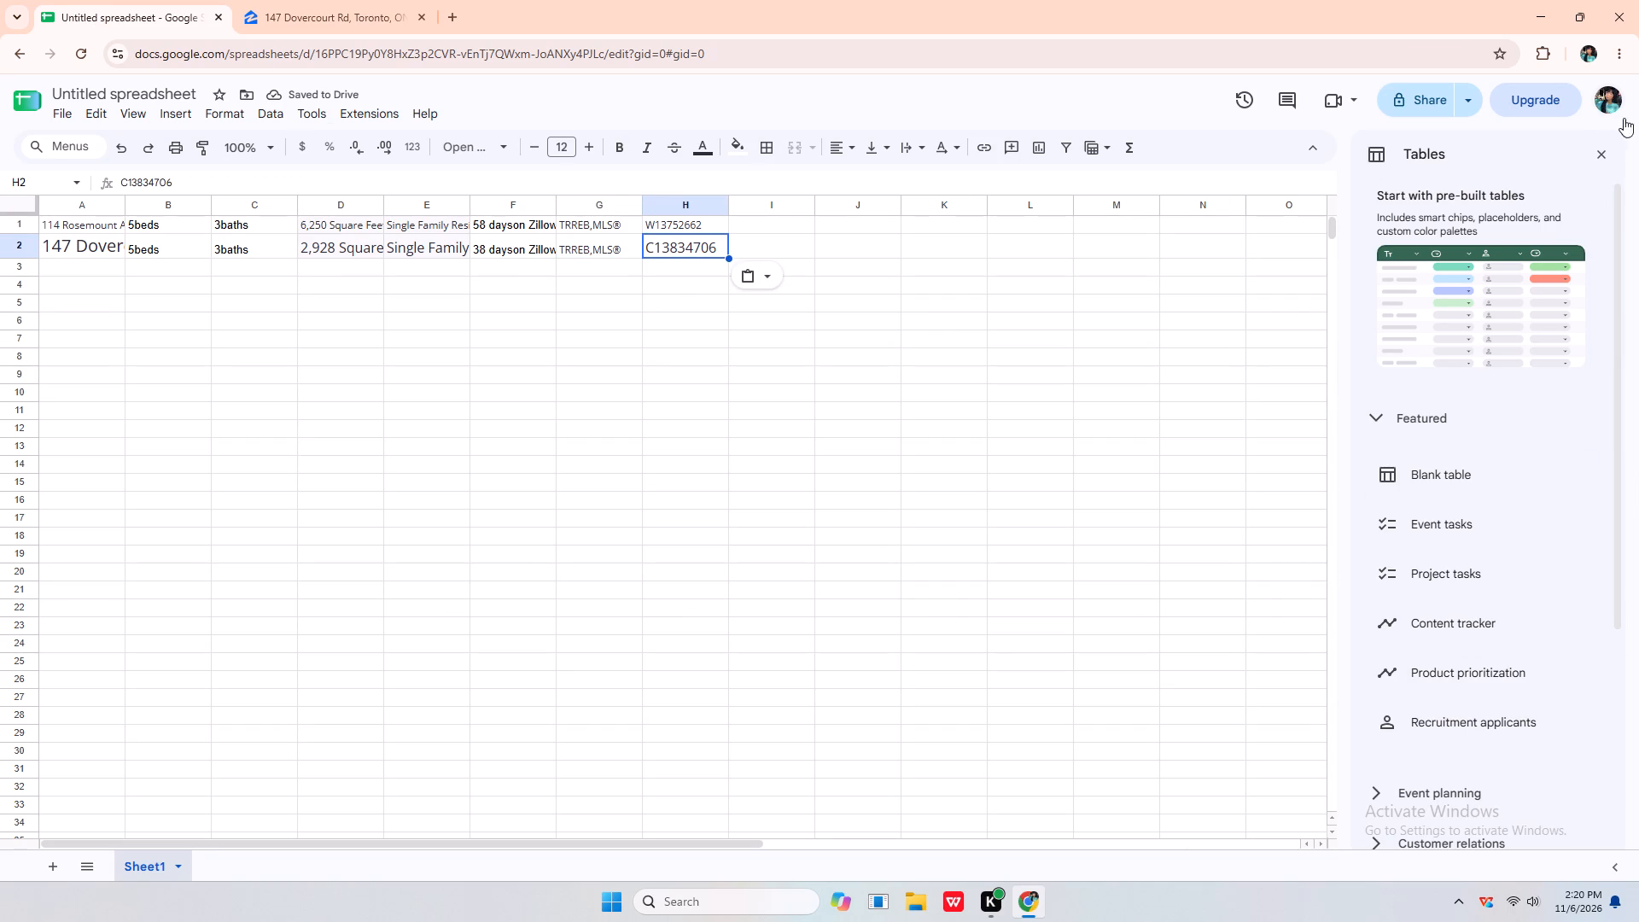
Close the Tables sidebar in the spreadsheet.
left_click(1607, 153)
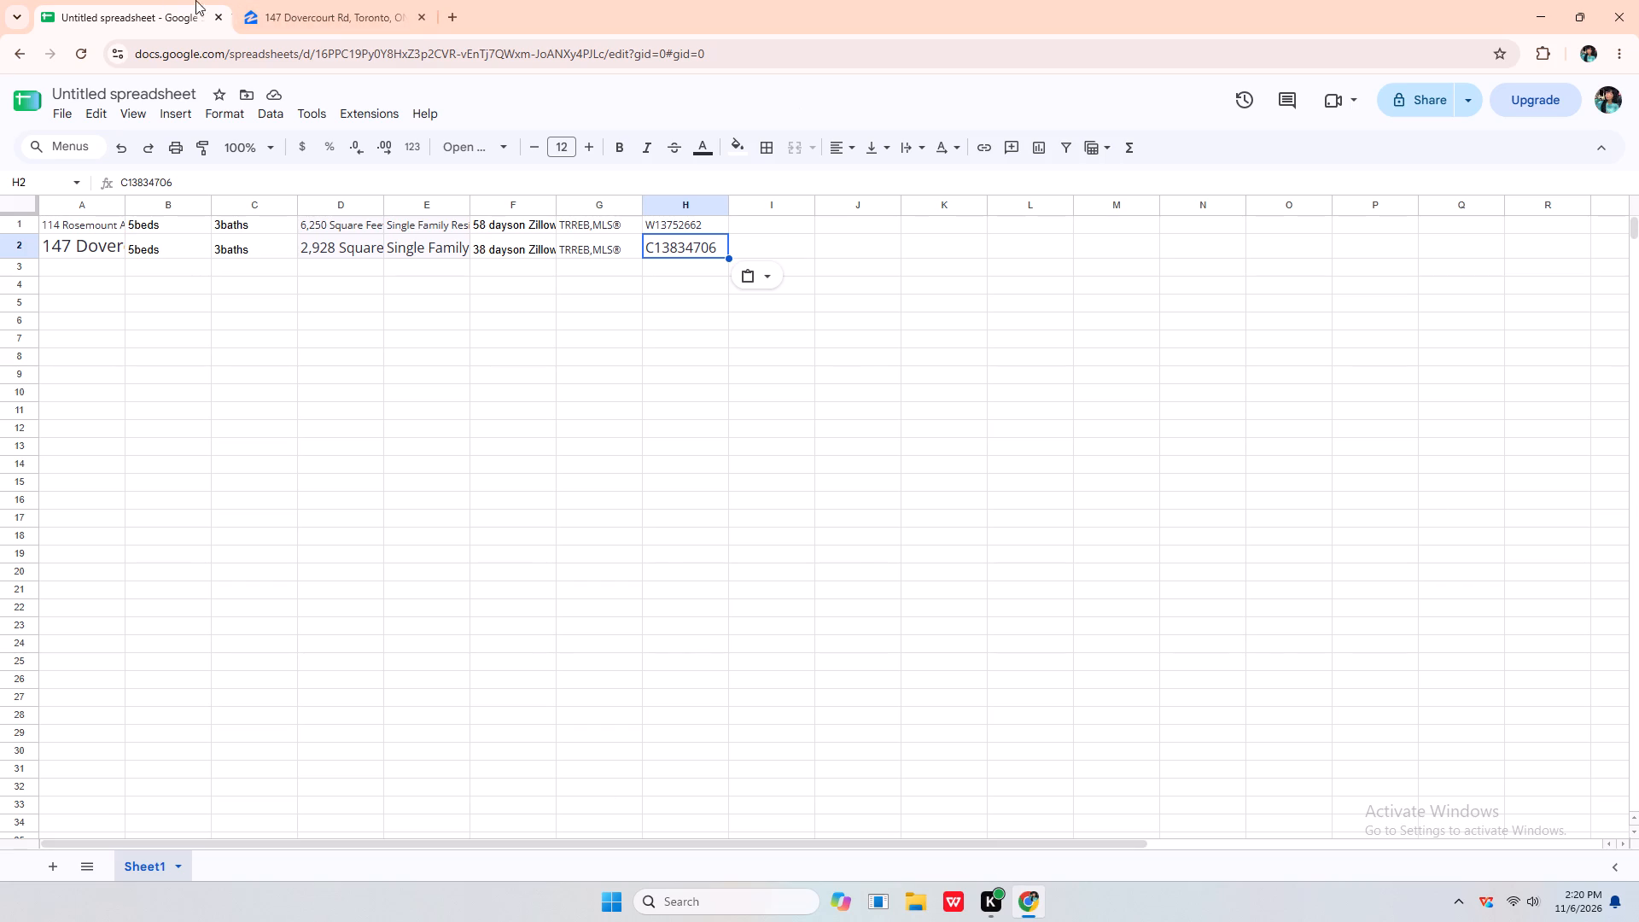
Return to Zillow's Toronto results, open the C$669,000 Concord Cityplace Way condo listing, and paste its address into the spreadsheet at cell A3.
left_click(340, 15)
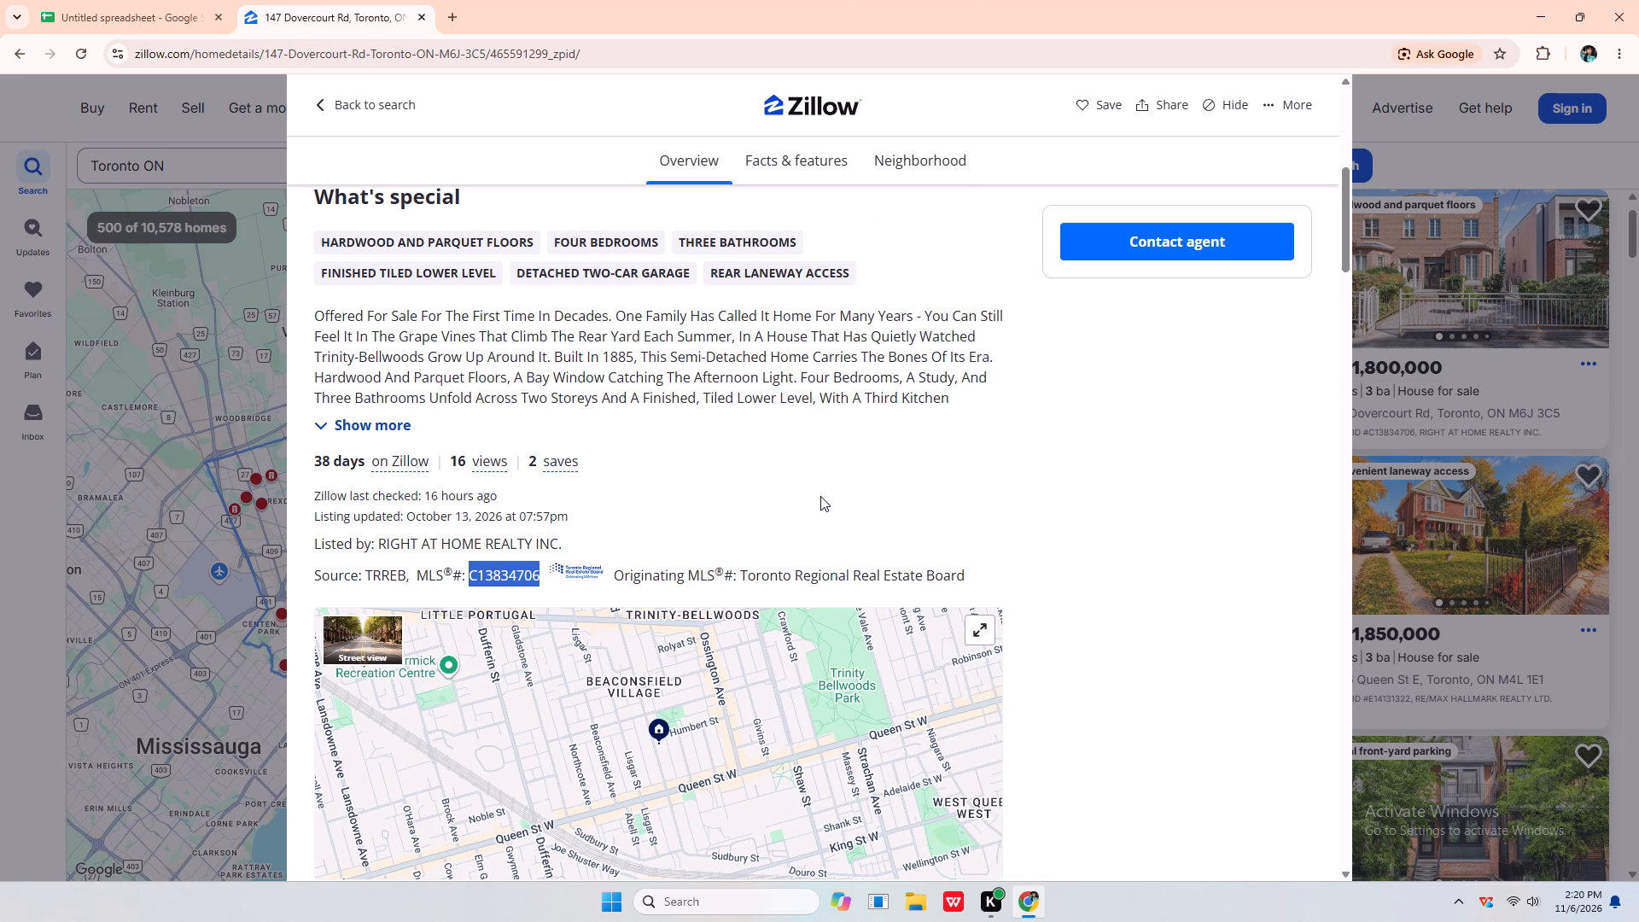
left_click(324, 106)
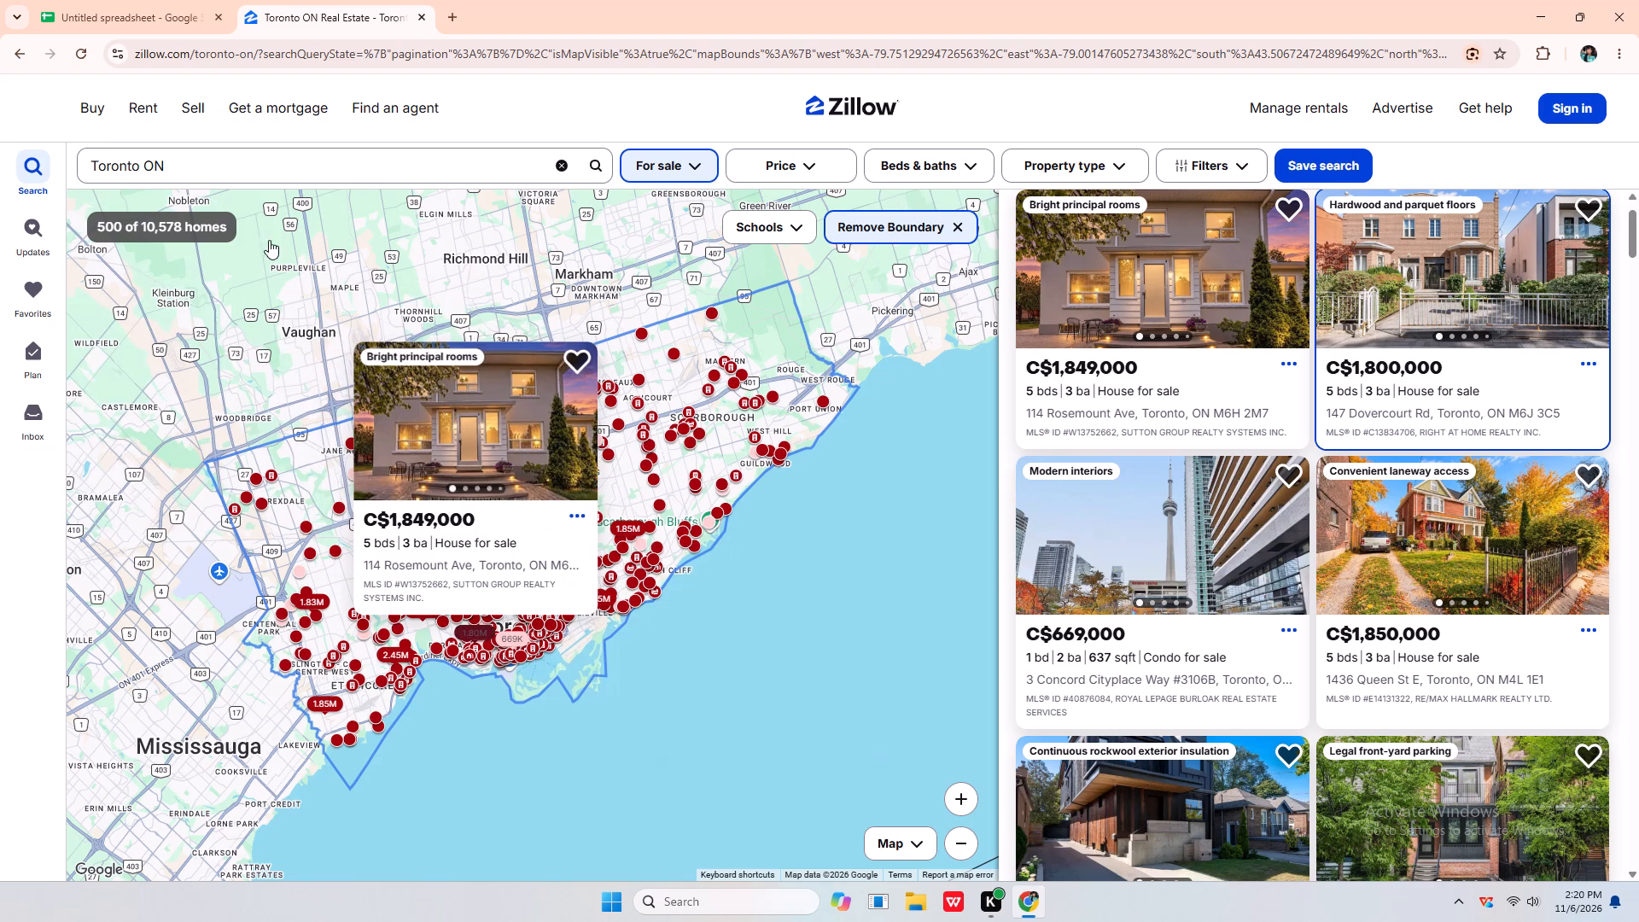
left_click(1199, 691)
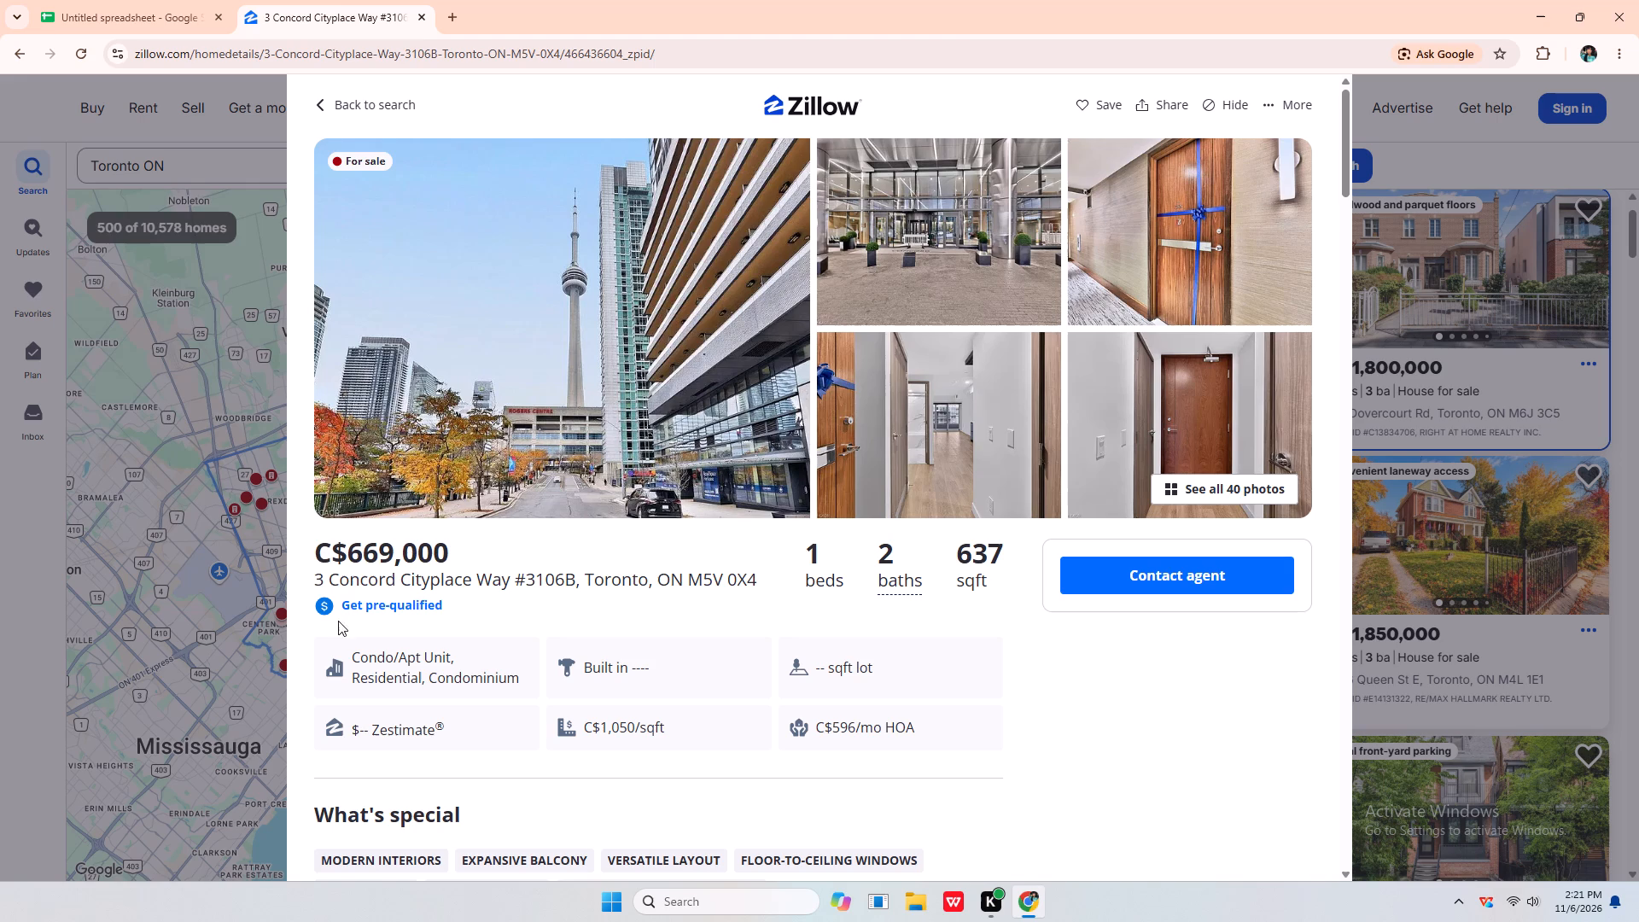
left_click_drag(309, 575, 563, 602)
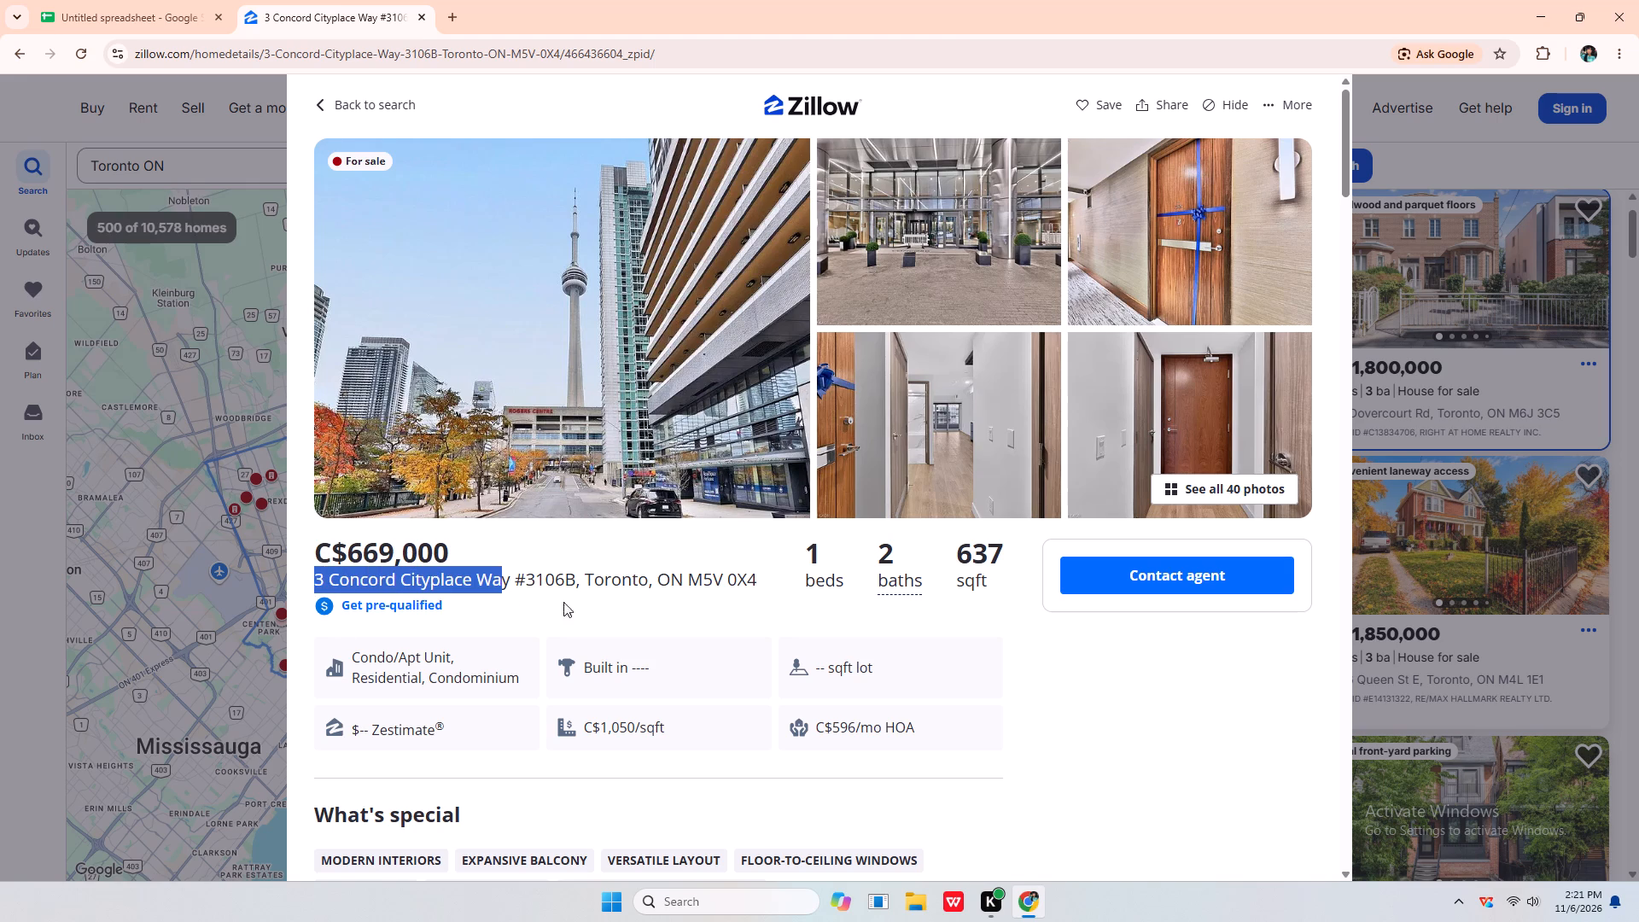
left_click_drag(563, 602, 639, 609)
left_click_drag(644, 609, 685, 608)
left_click(750, 640)
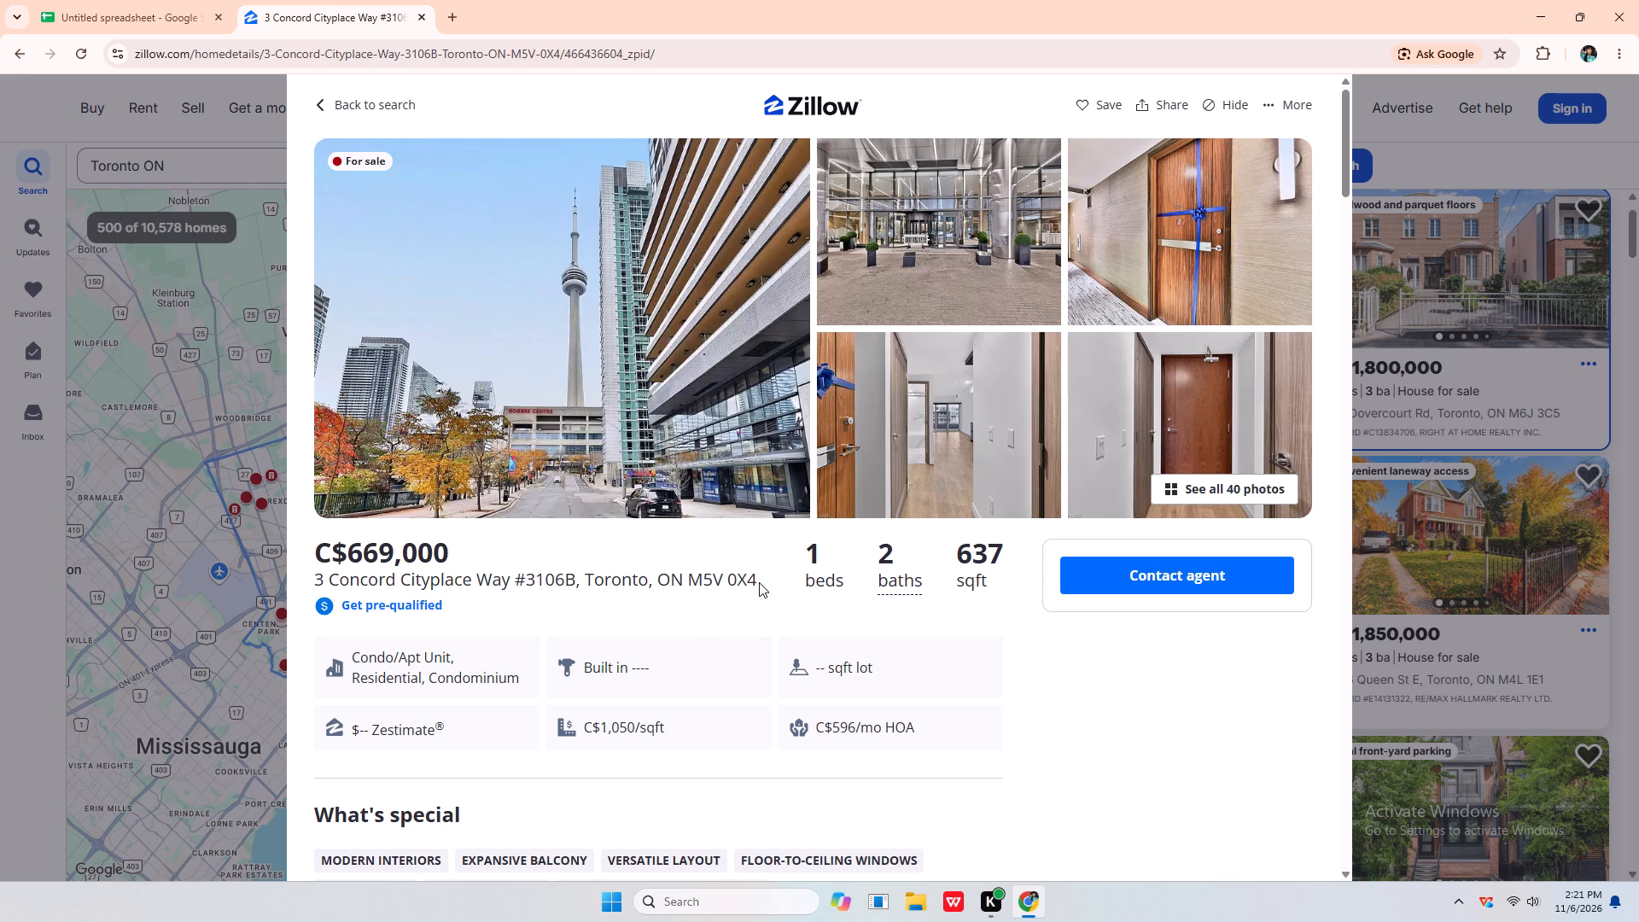
left_click_drag(760, 581, 392, 559)
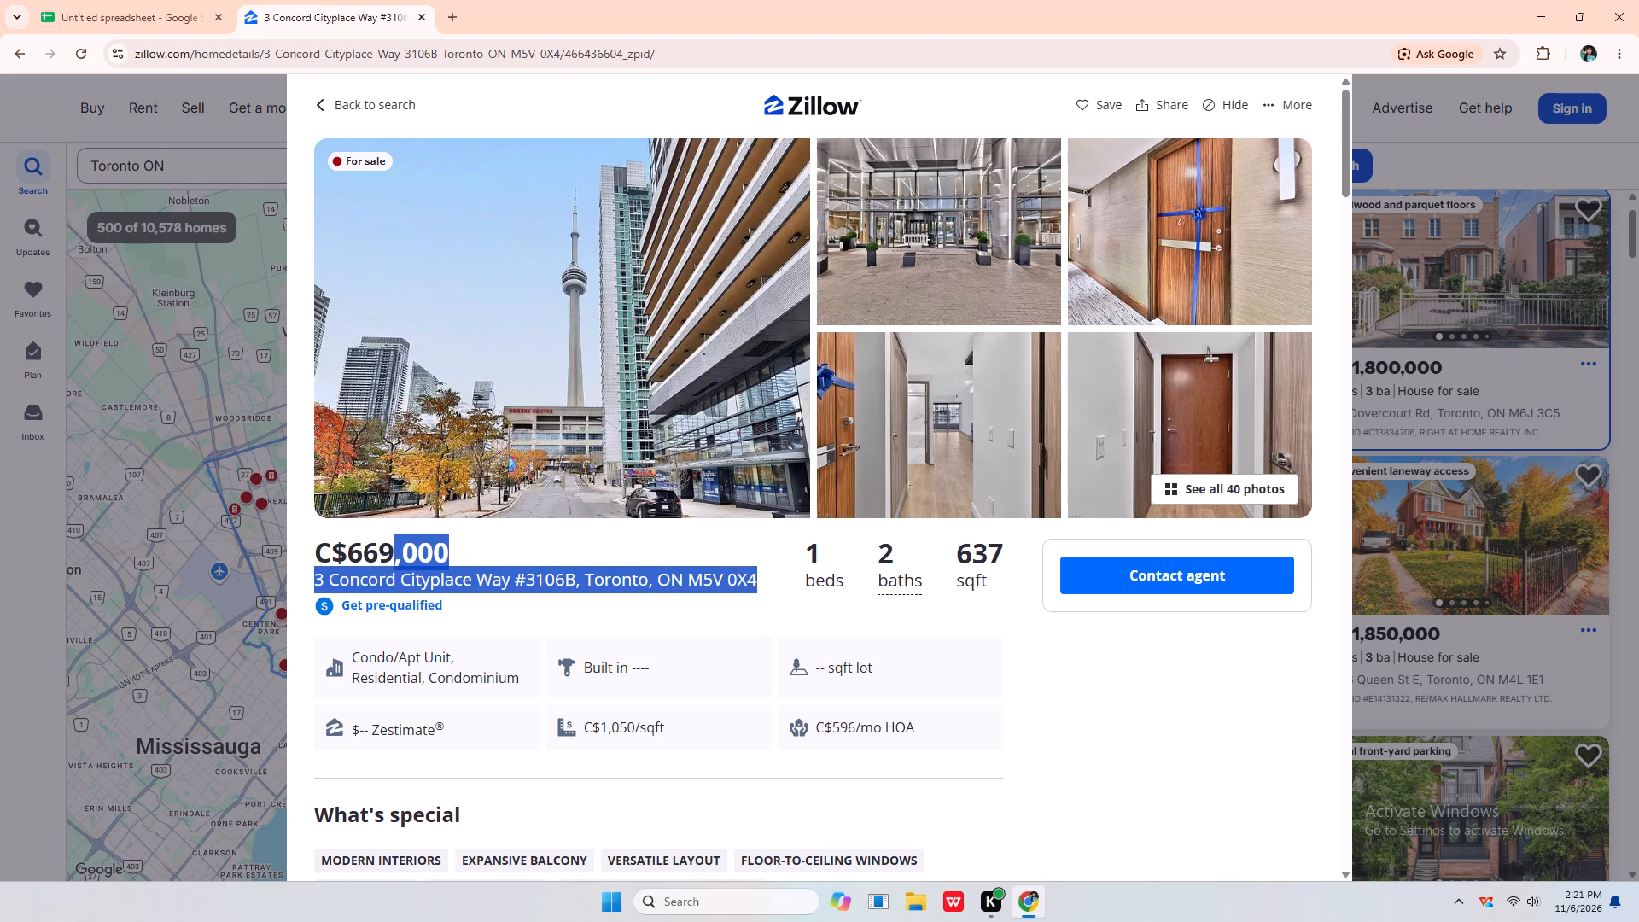
left_click_drag(392, 559, 459, 557)
key("ctrl+c")
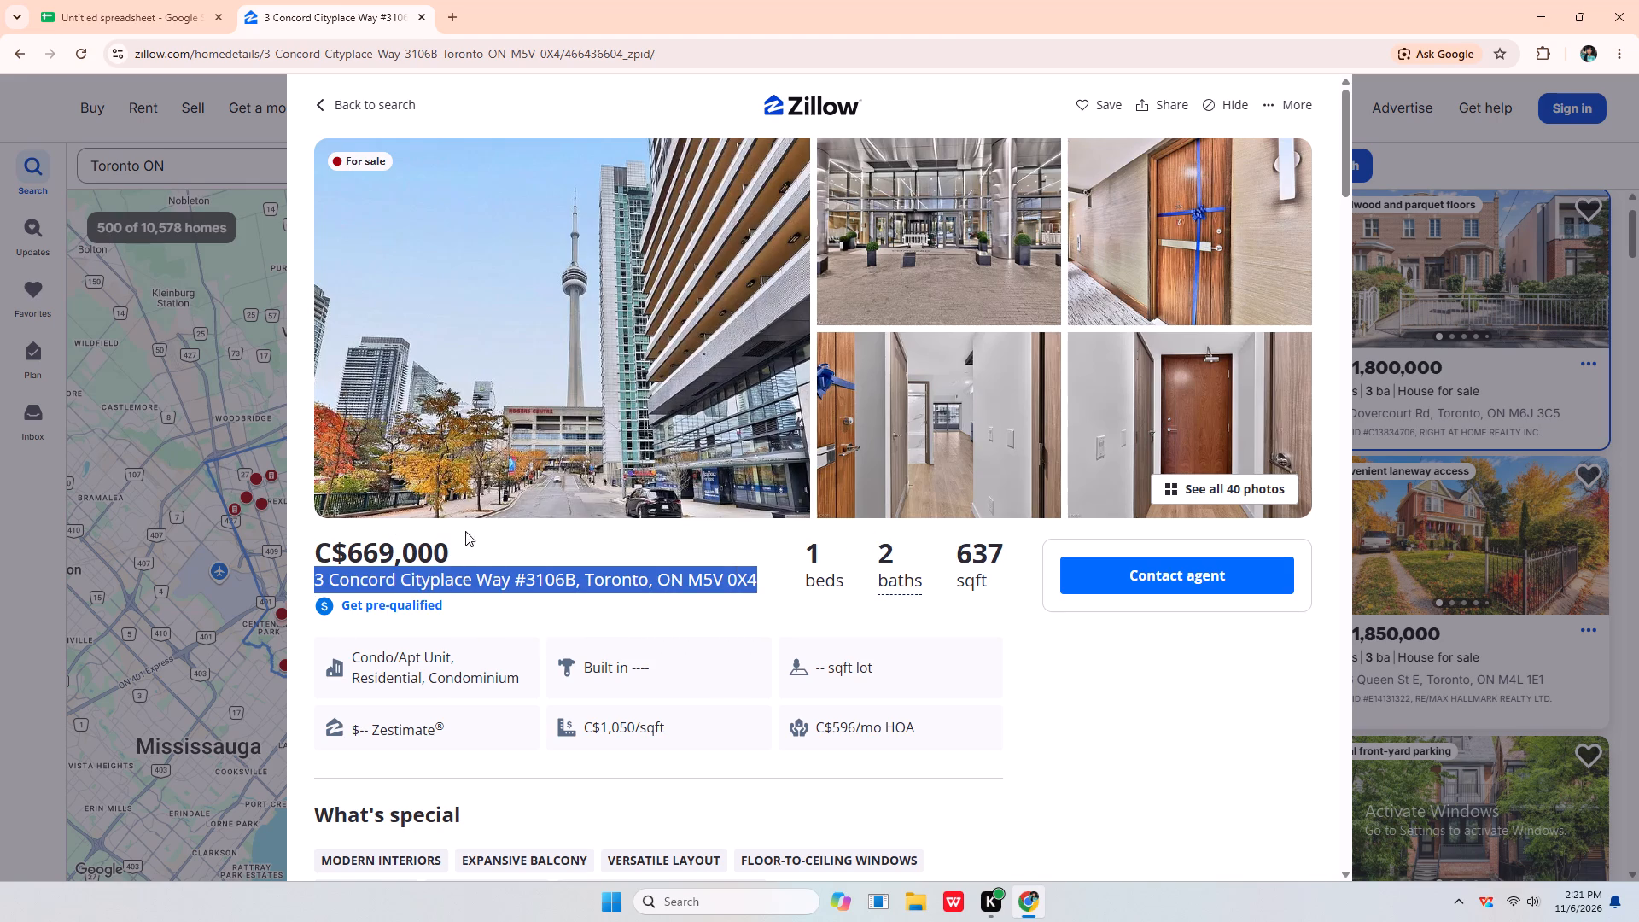
left_click(146, 9)
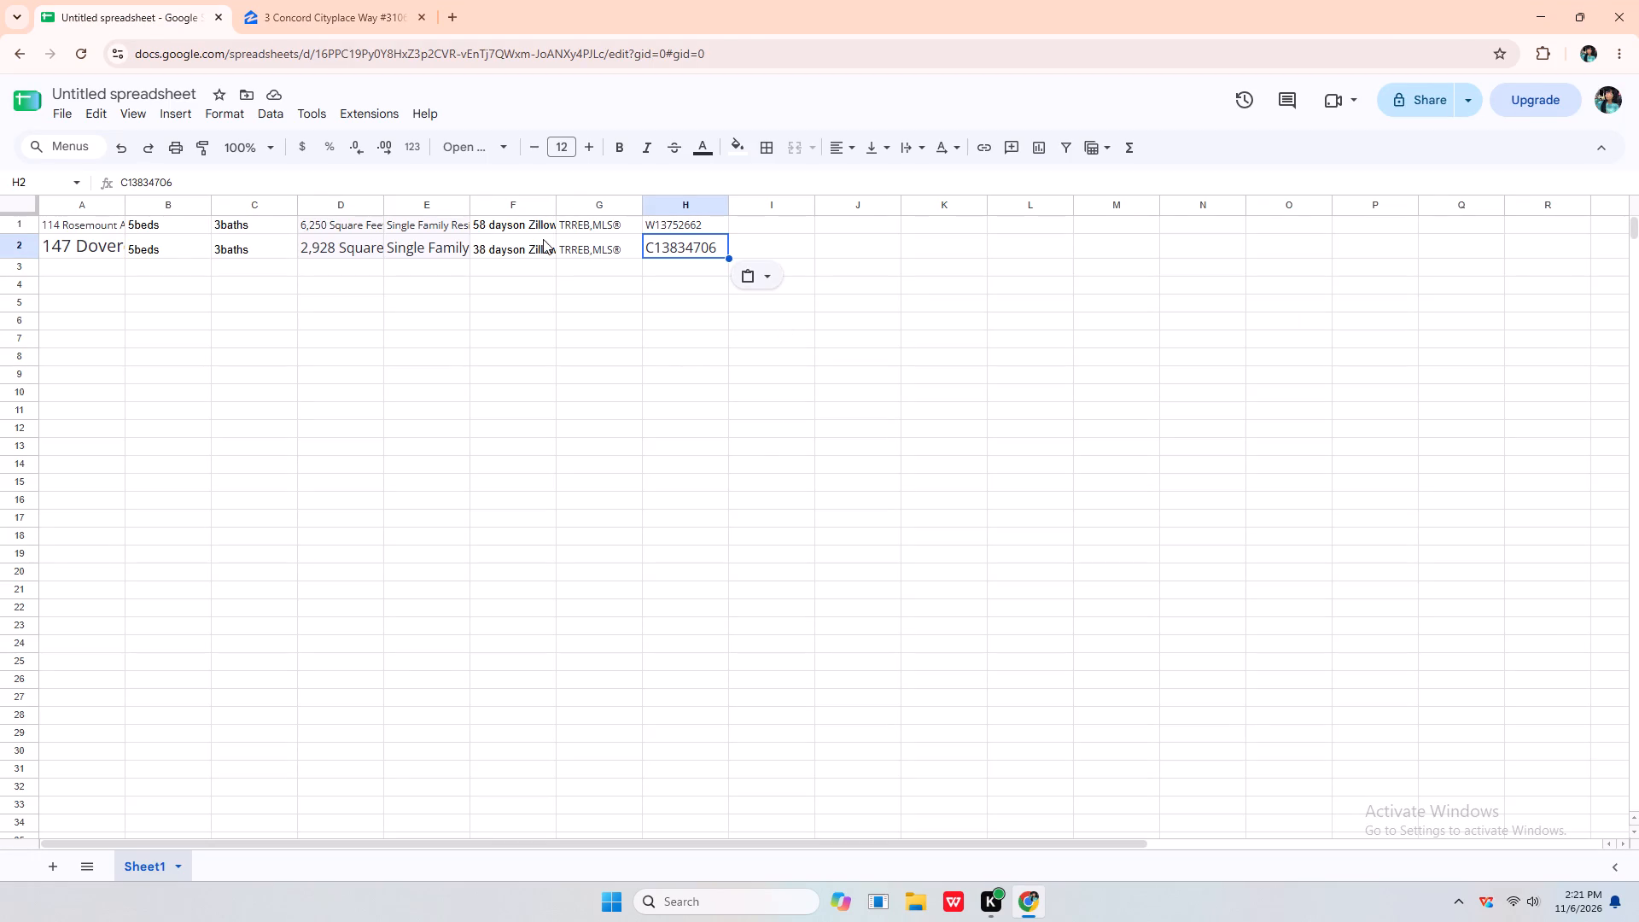
left_click(73, 266)
key("ctrl+v")
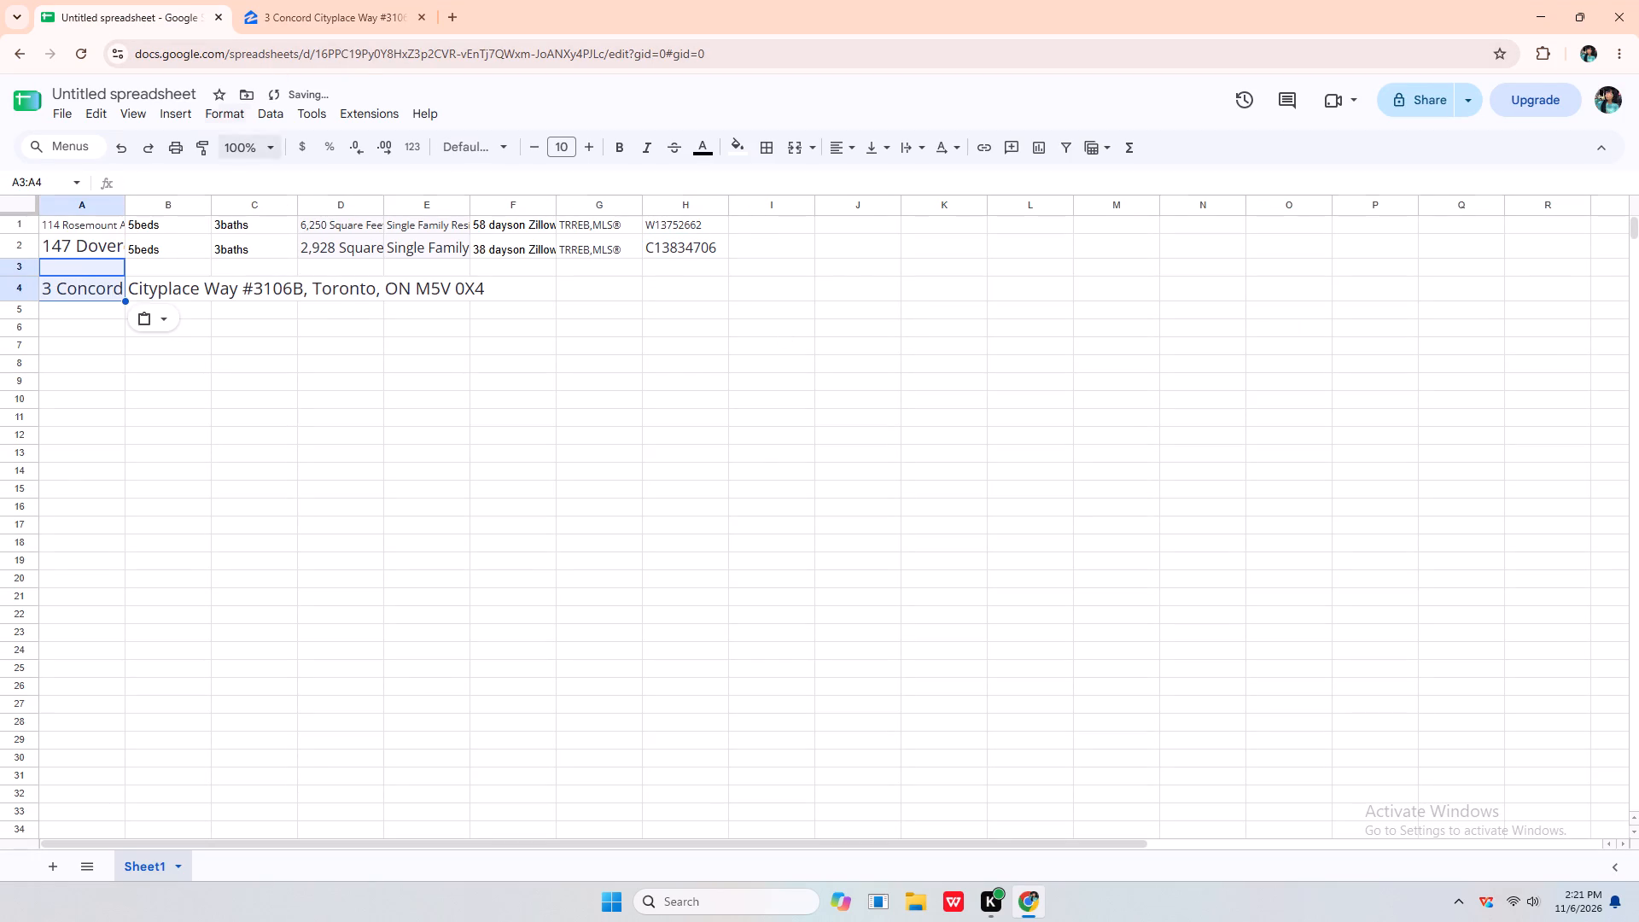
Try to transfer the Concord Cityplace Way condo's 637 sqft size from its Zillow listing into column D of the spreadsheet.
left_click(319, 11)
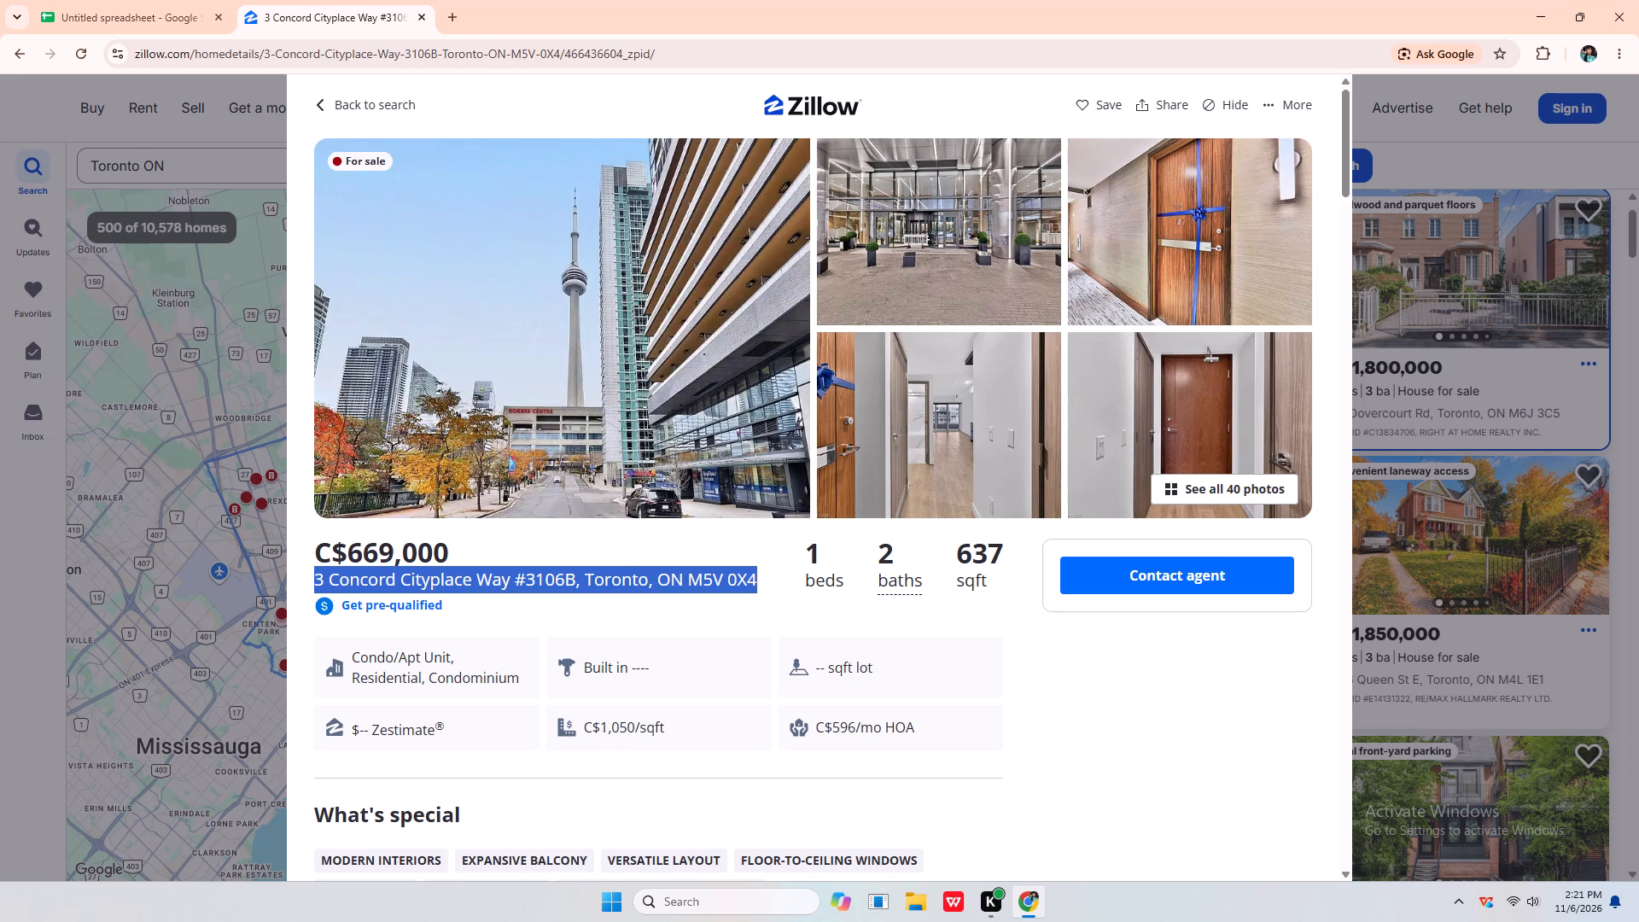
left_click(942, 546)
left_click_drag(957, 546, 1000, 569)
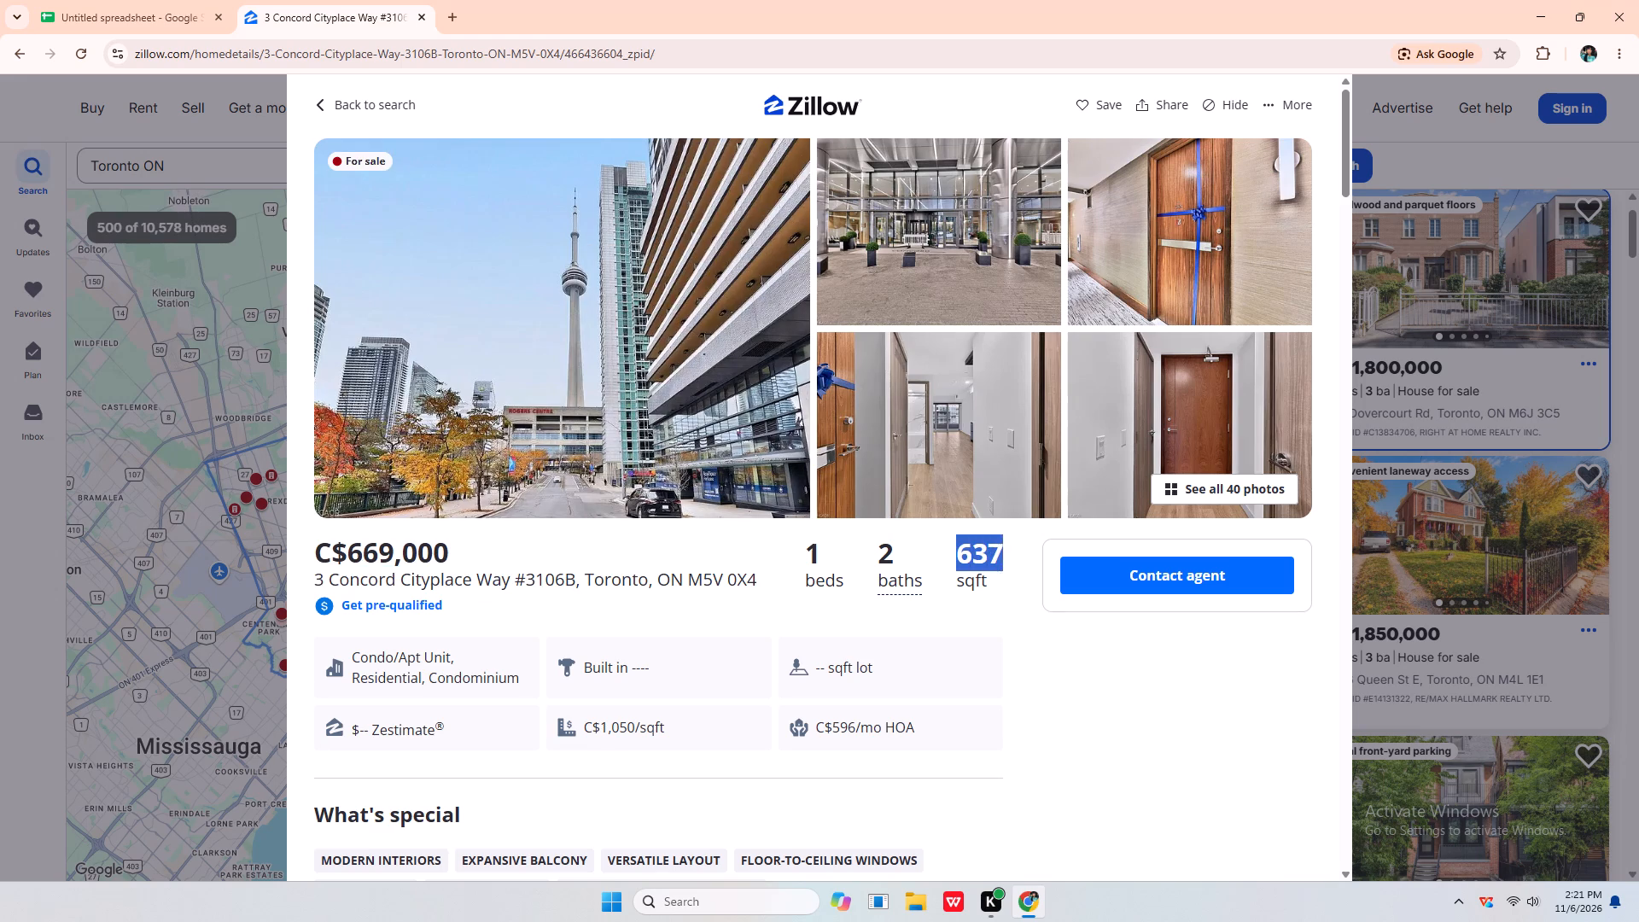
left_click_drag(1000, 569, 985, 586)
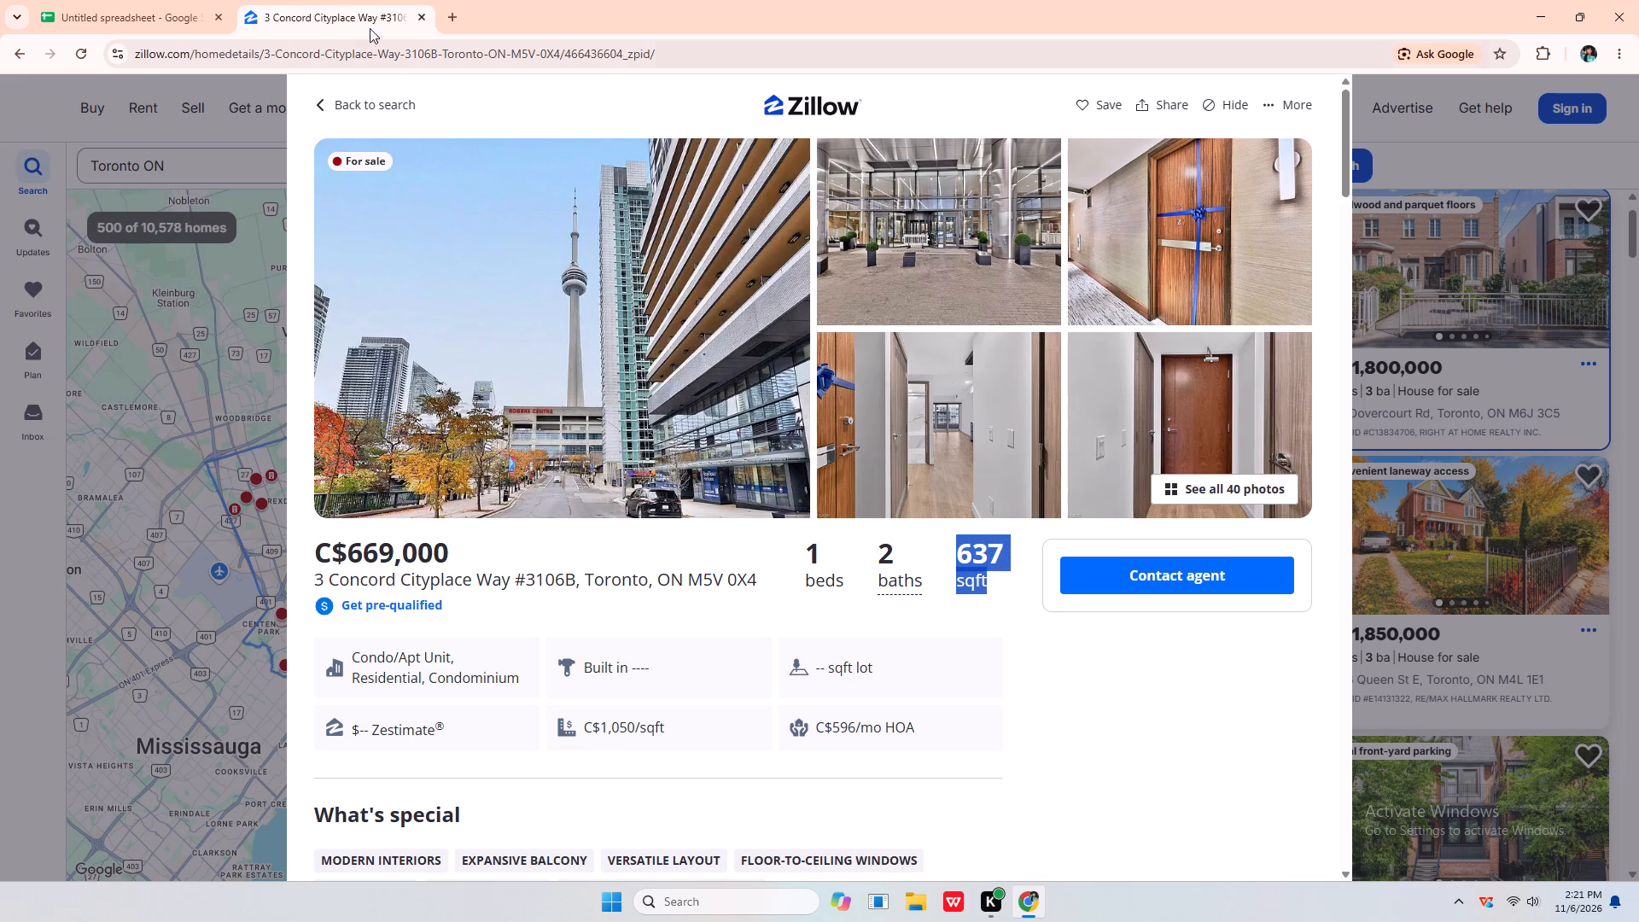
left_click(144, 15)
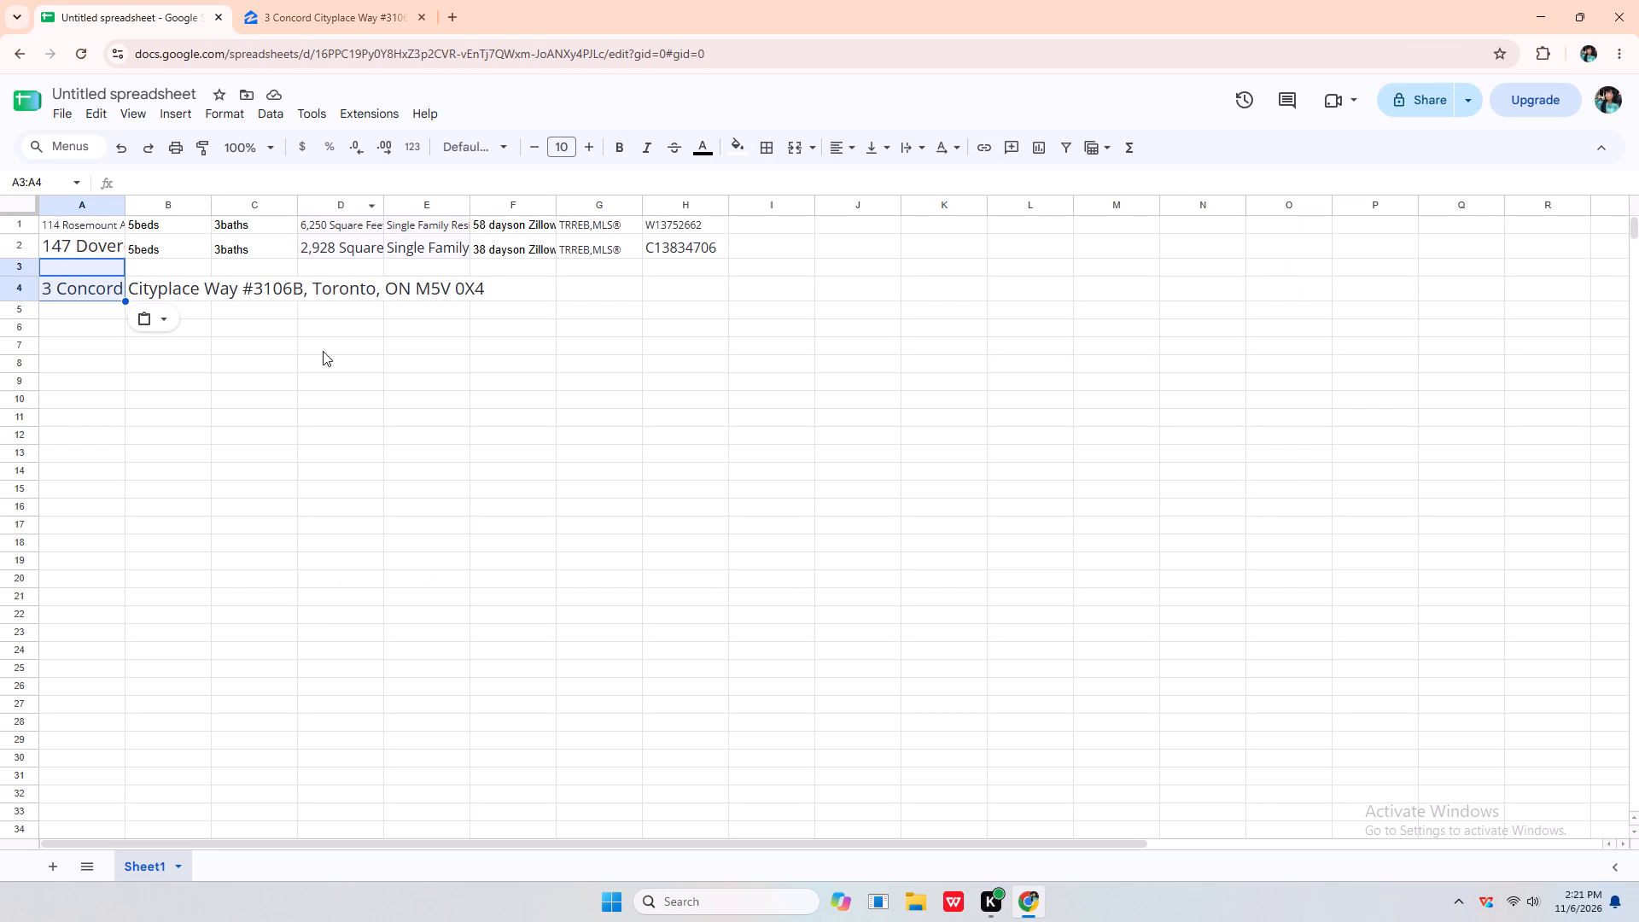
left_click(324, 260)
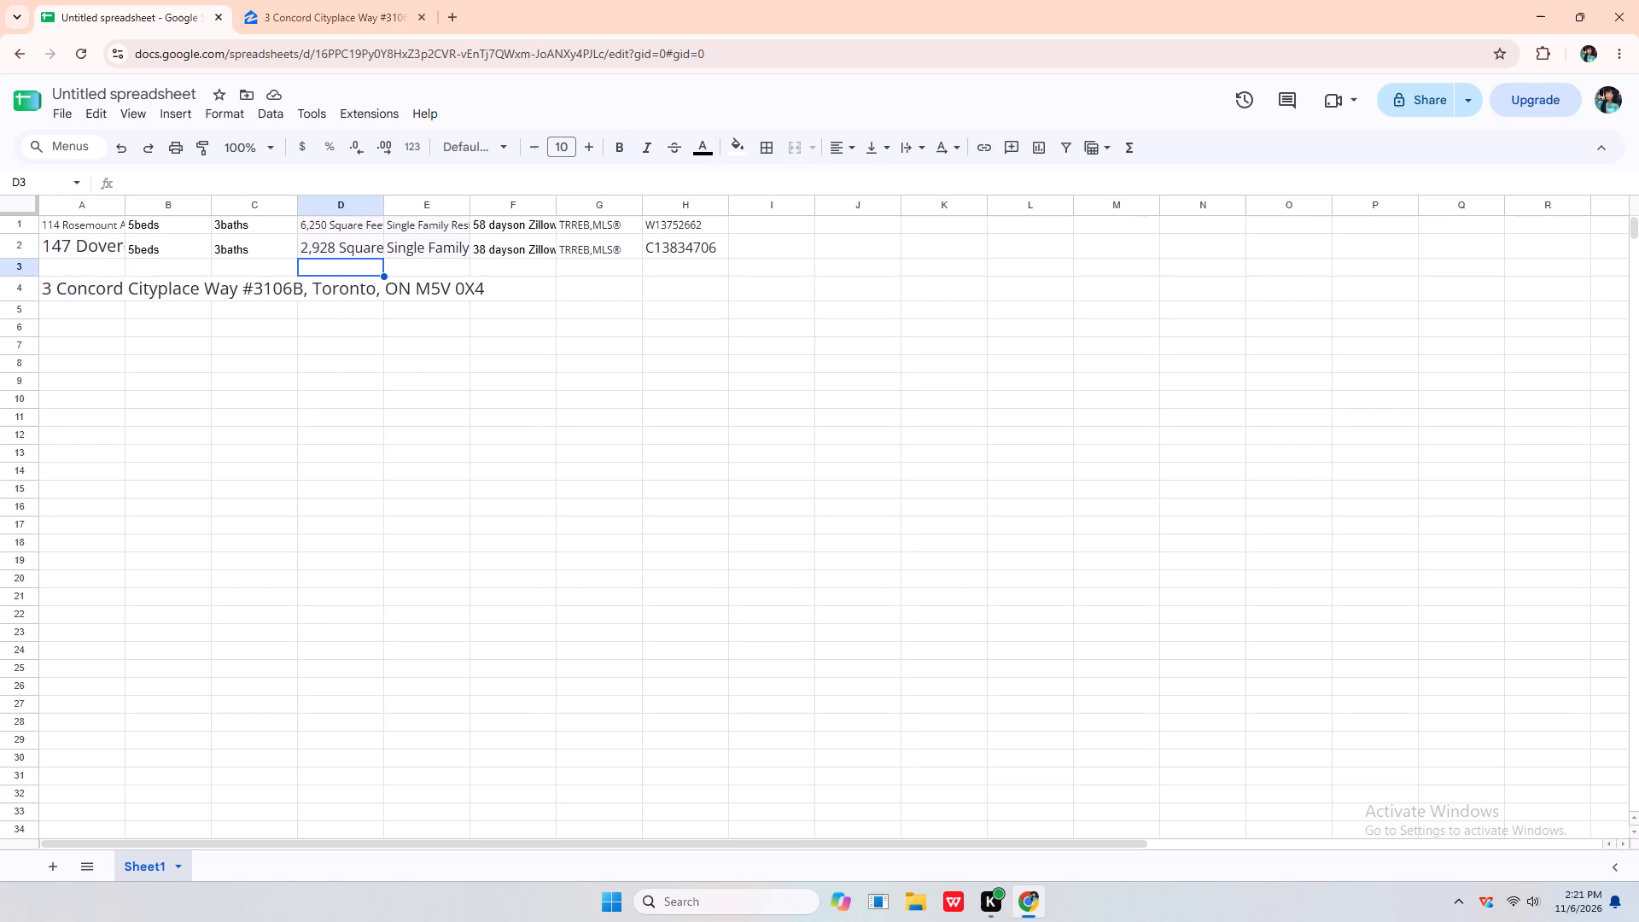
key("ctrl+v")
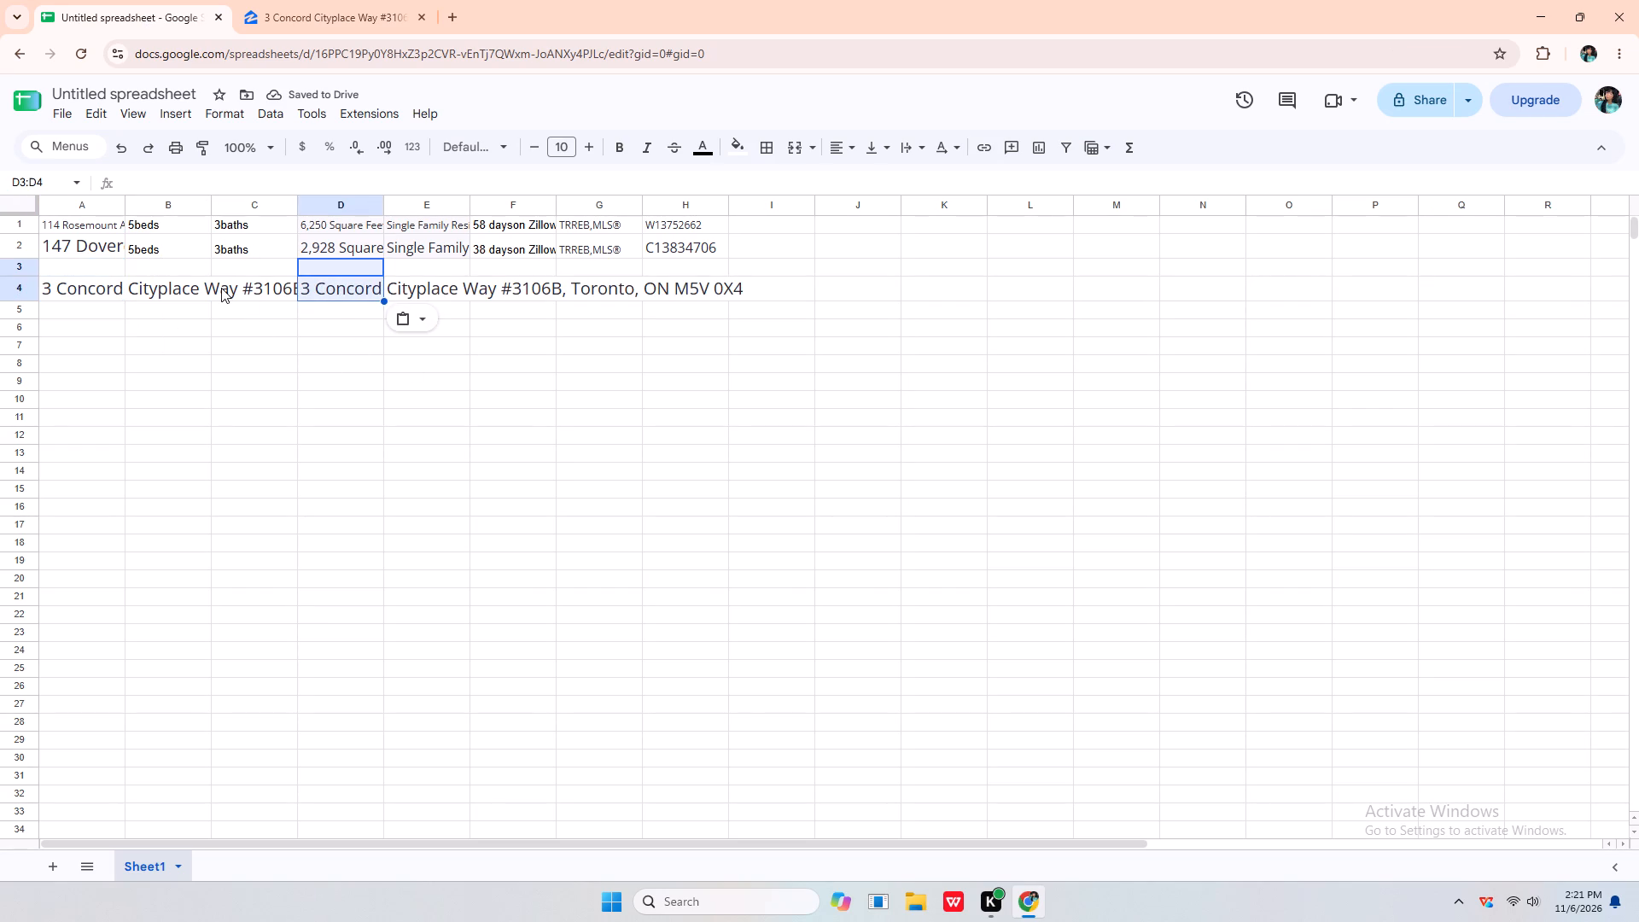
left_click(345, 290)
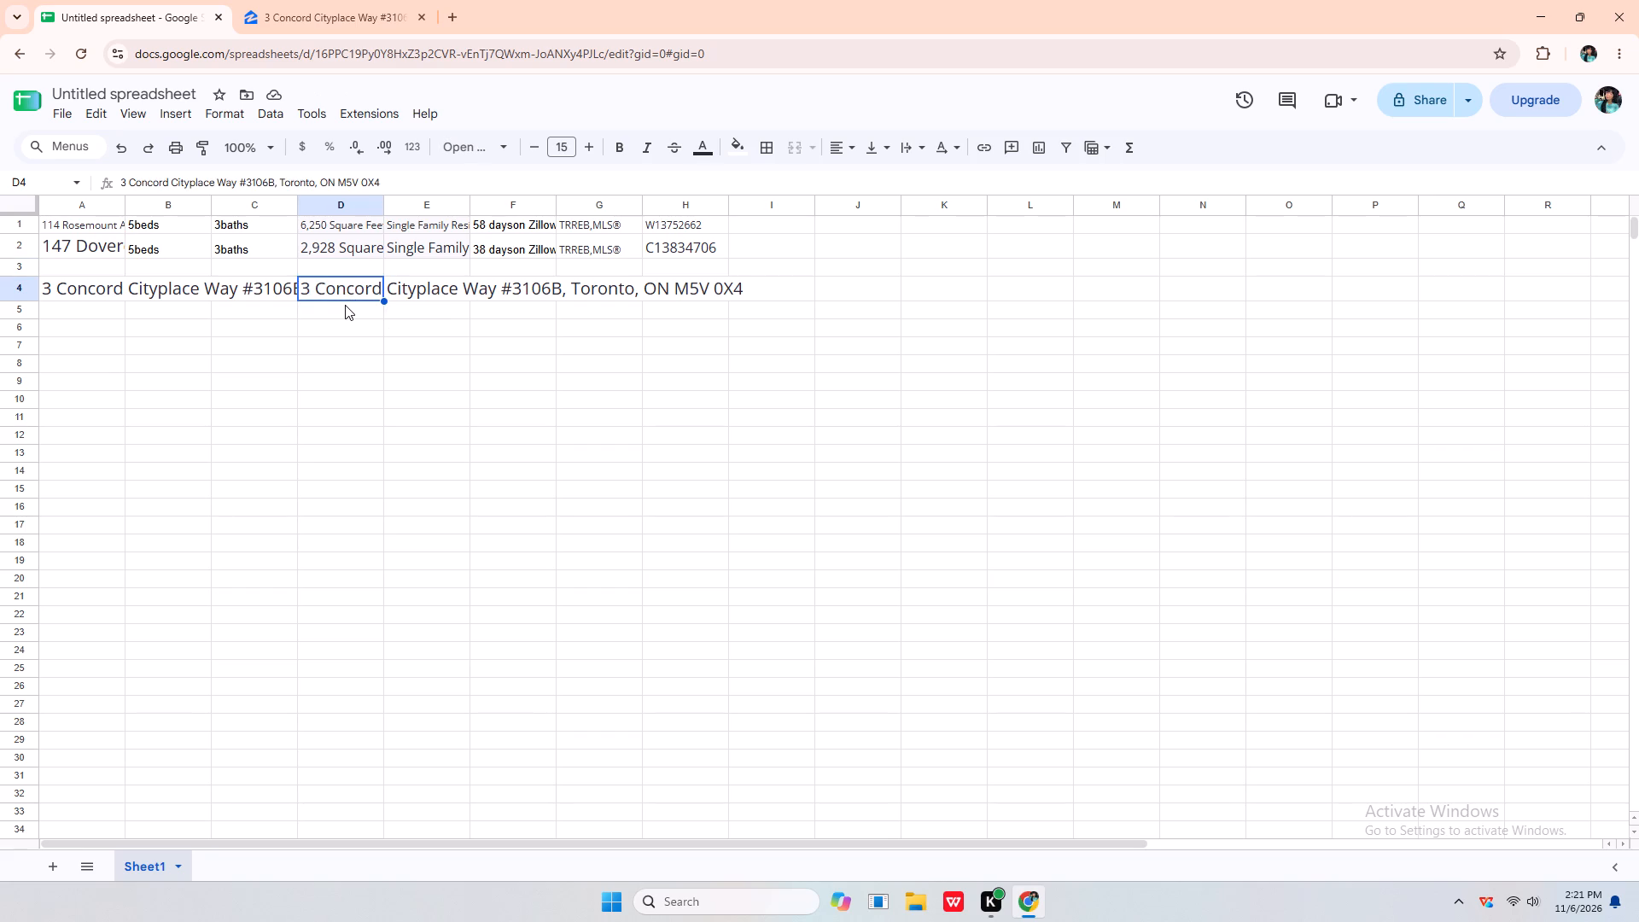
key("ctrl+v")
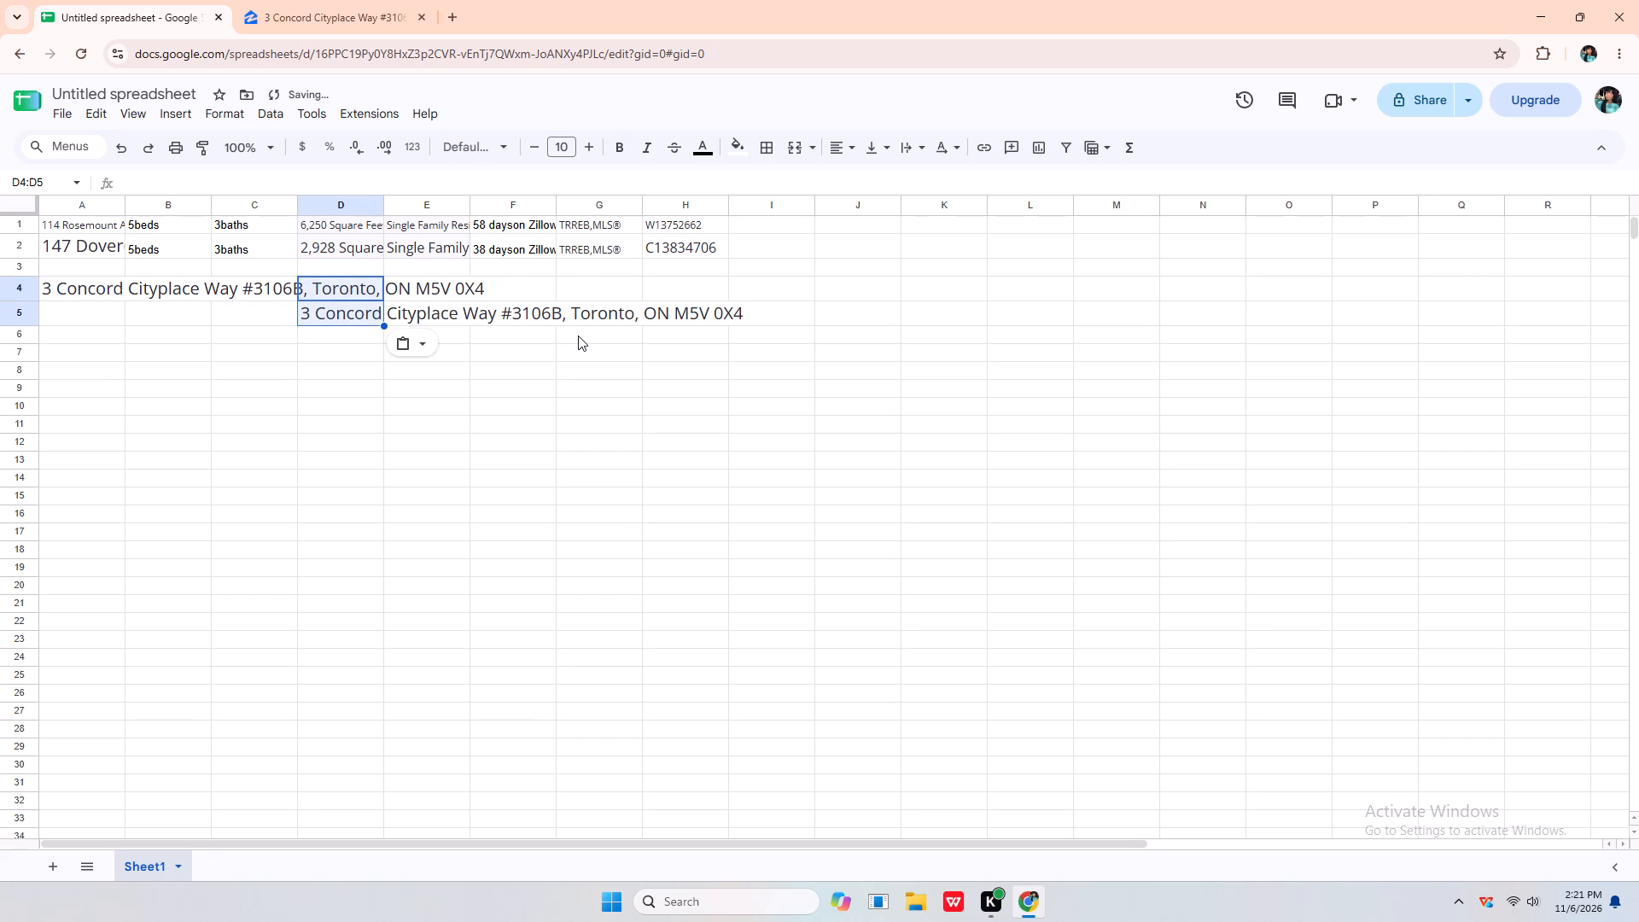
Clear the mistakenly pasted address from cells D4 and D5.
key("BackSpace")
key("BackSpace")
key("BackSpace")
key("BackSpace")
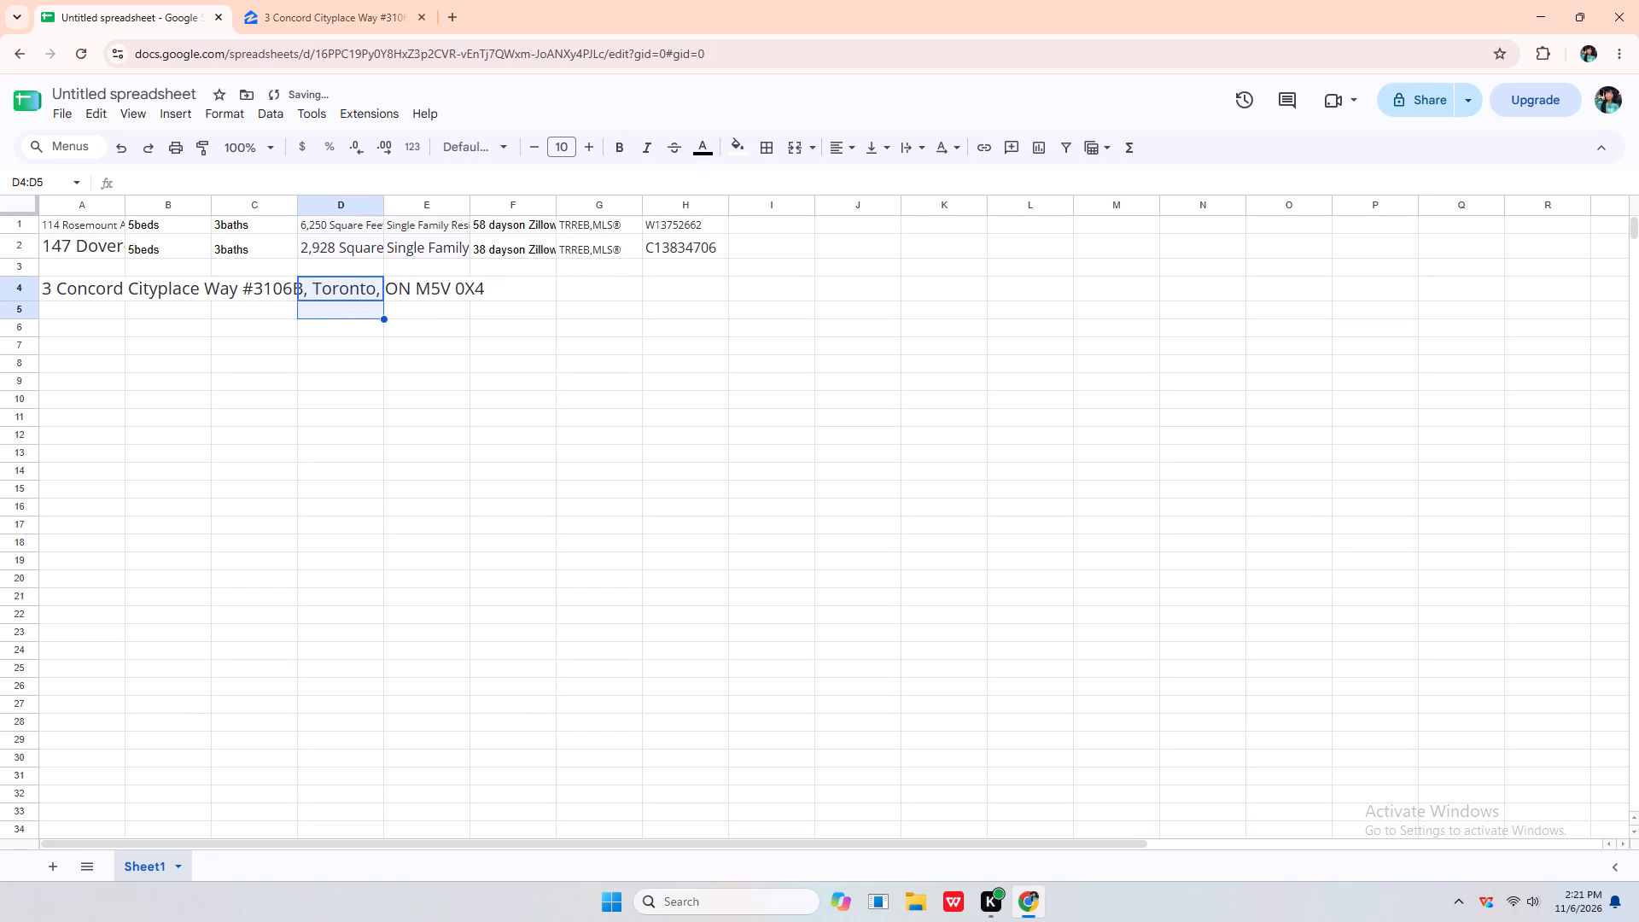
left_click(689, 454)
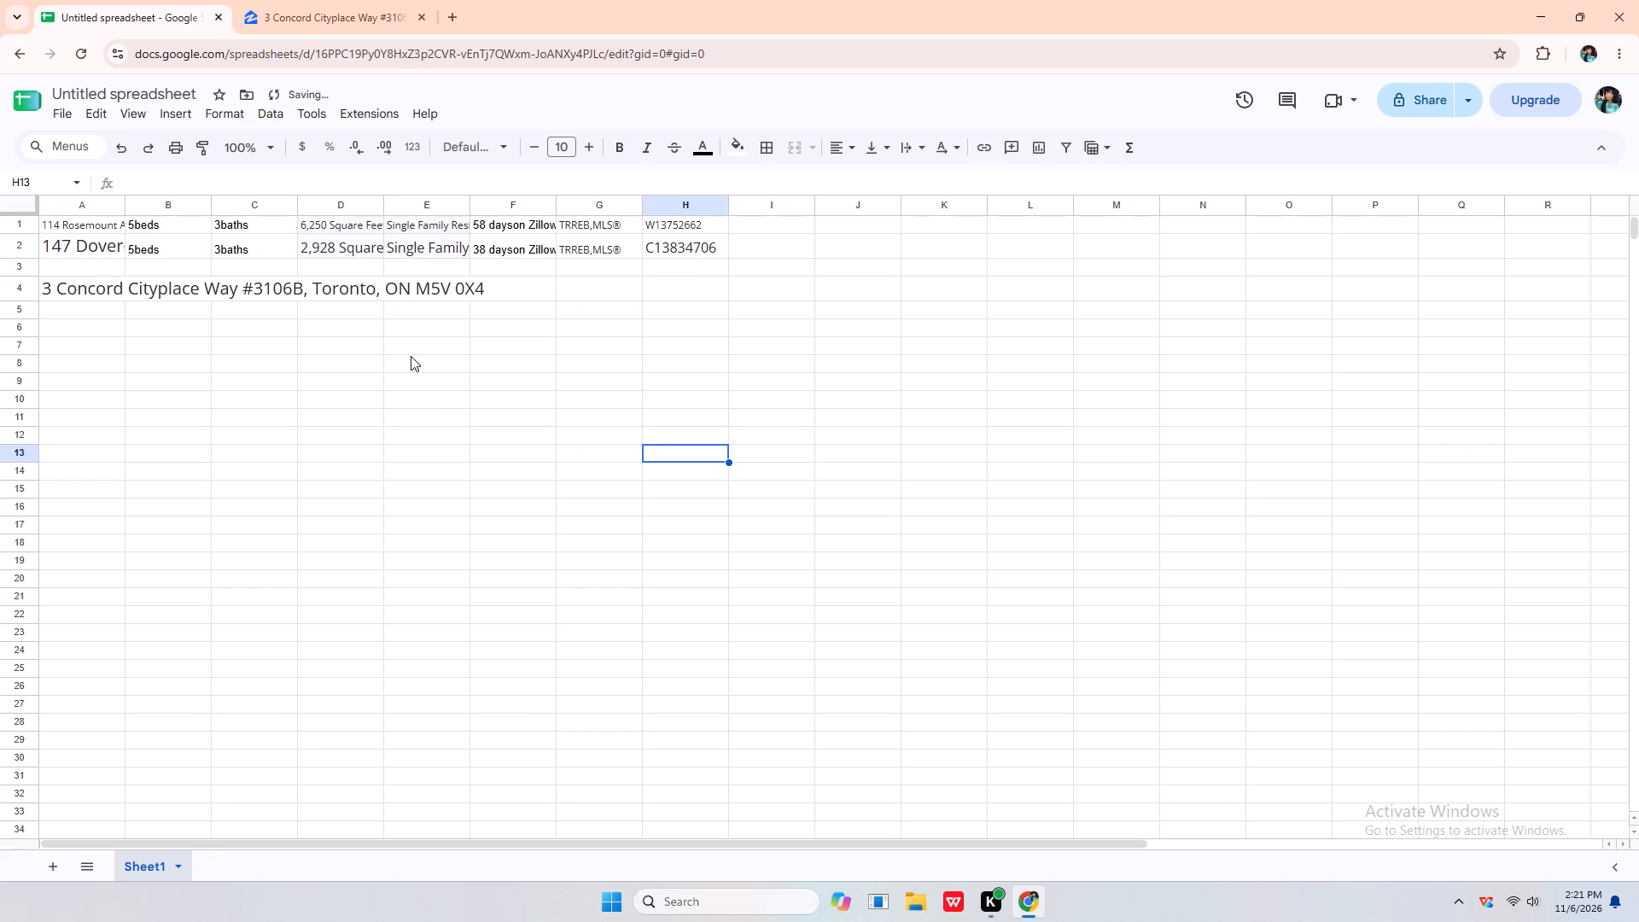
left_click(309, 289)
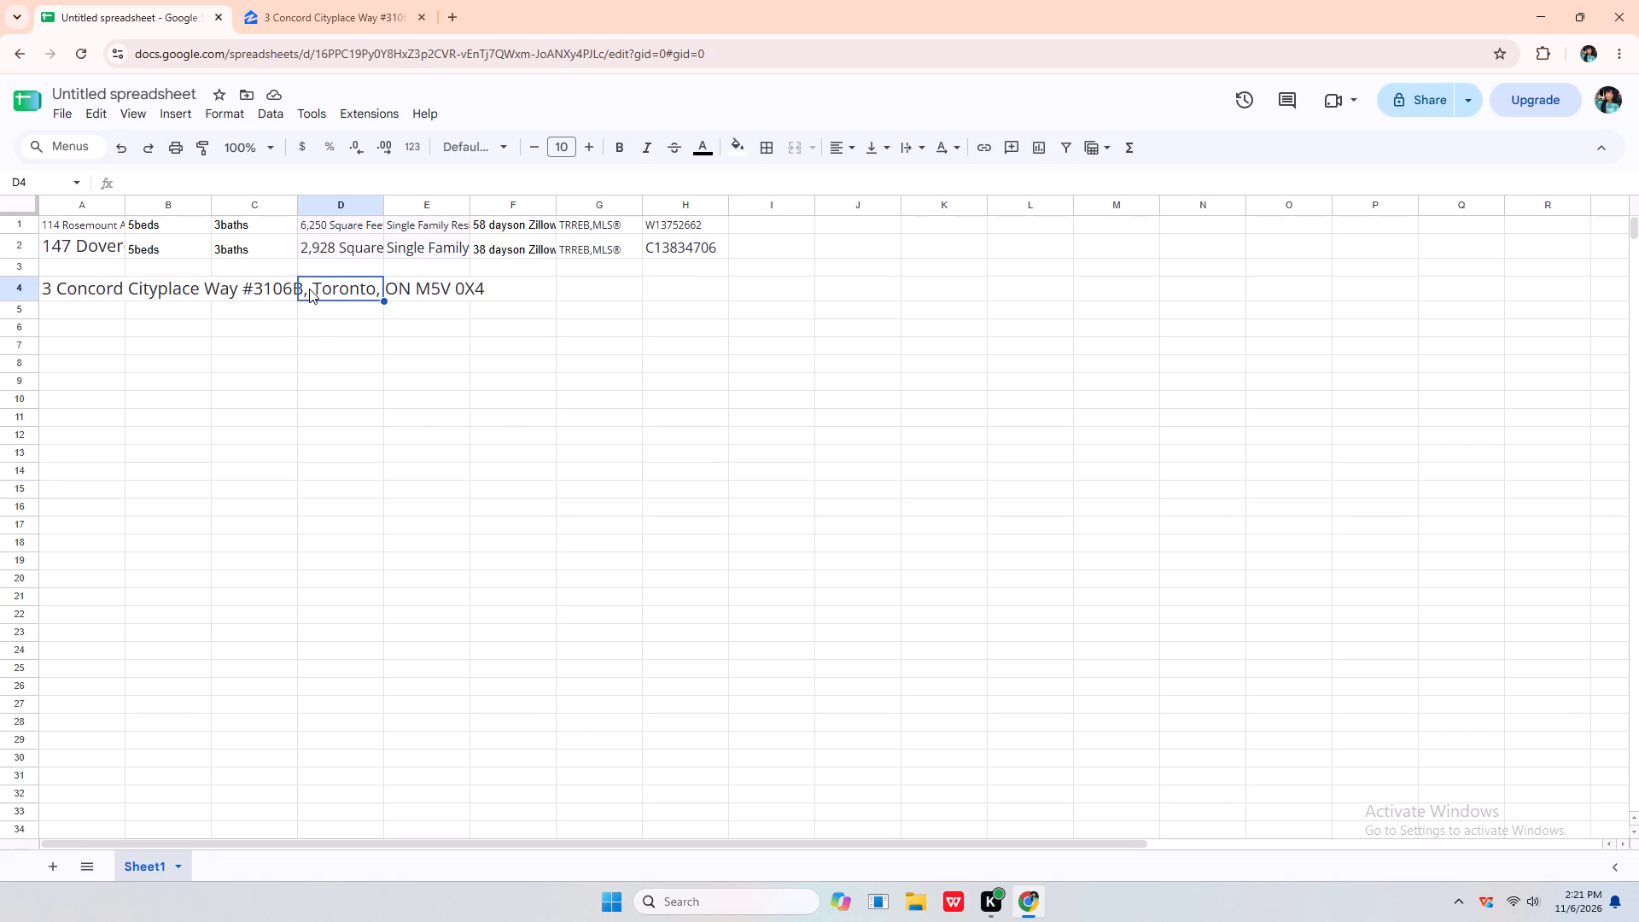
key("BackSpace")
Copy the 637 sqft size from the Concord Cityplace Way listing into cell D4 of the spreadsheet.
left_click(335, 12)
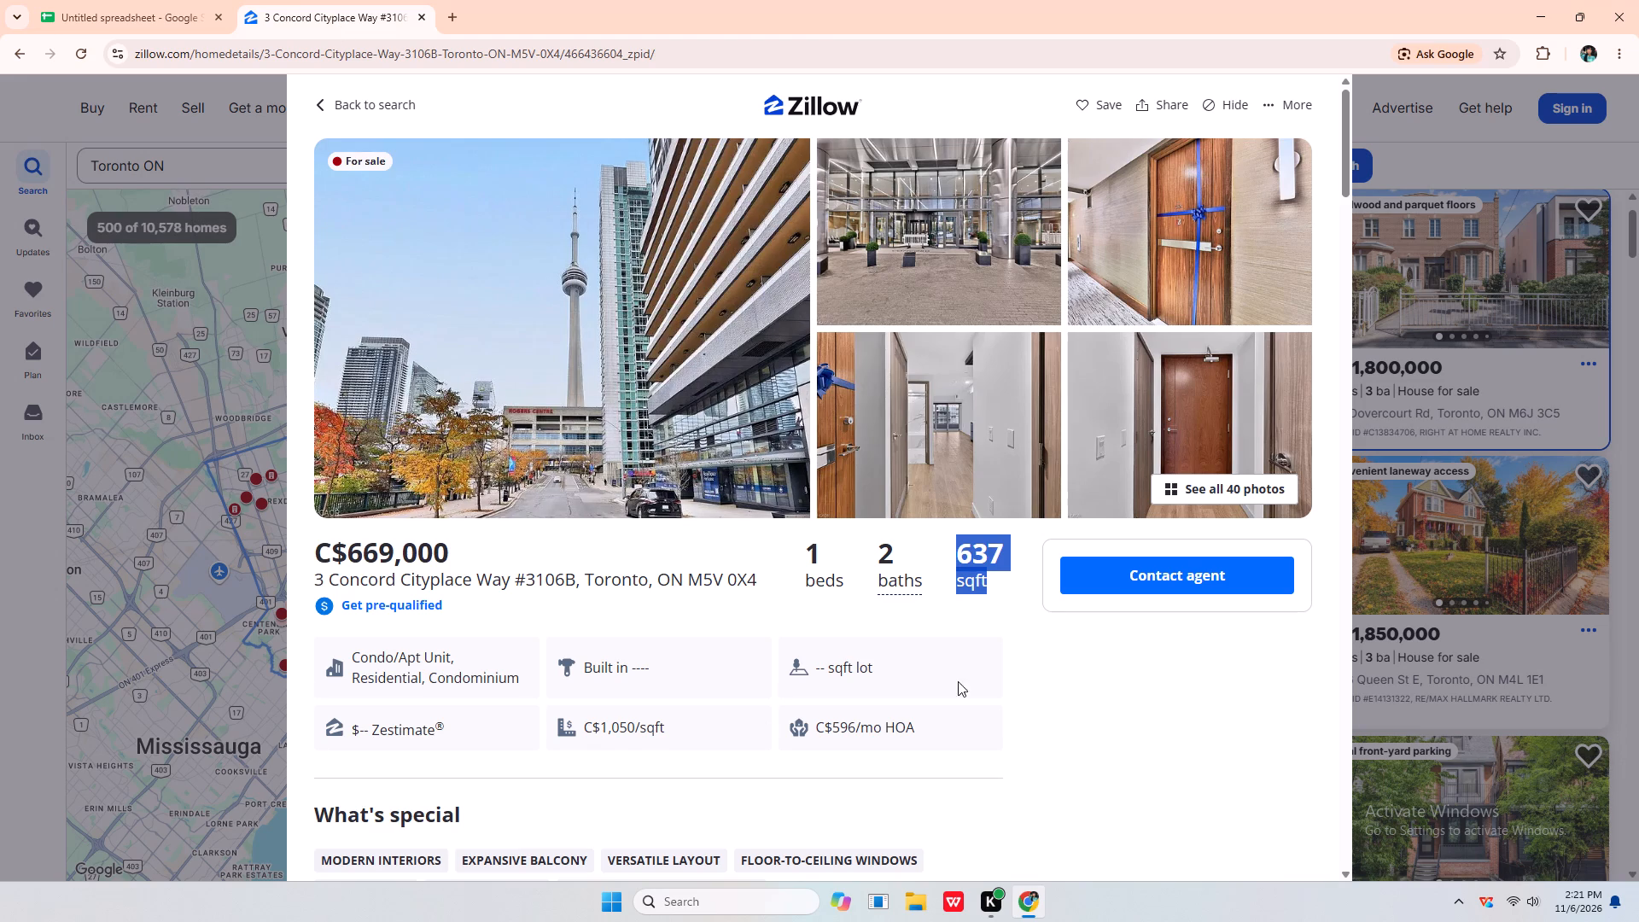
key("ctrl+c")
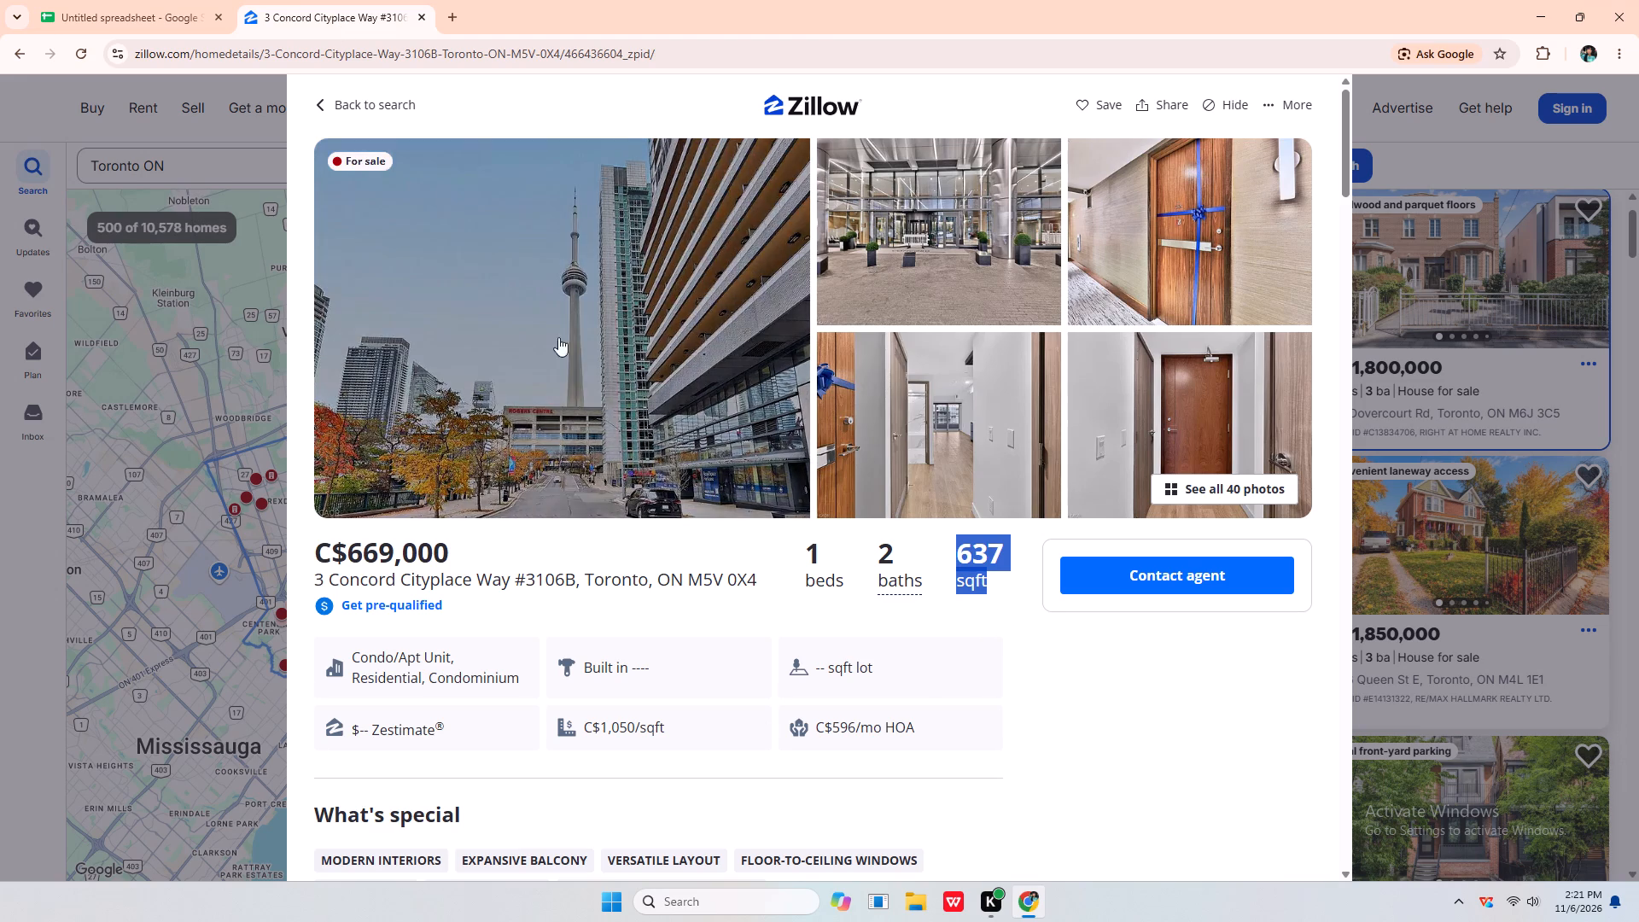
left_click(190, 19)
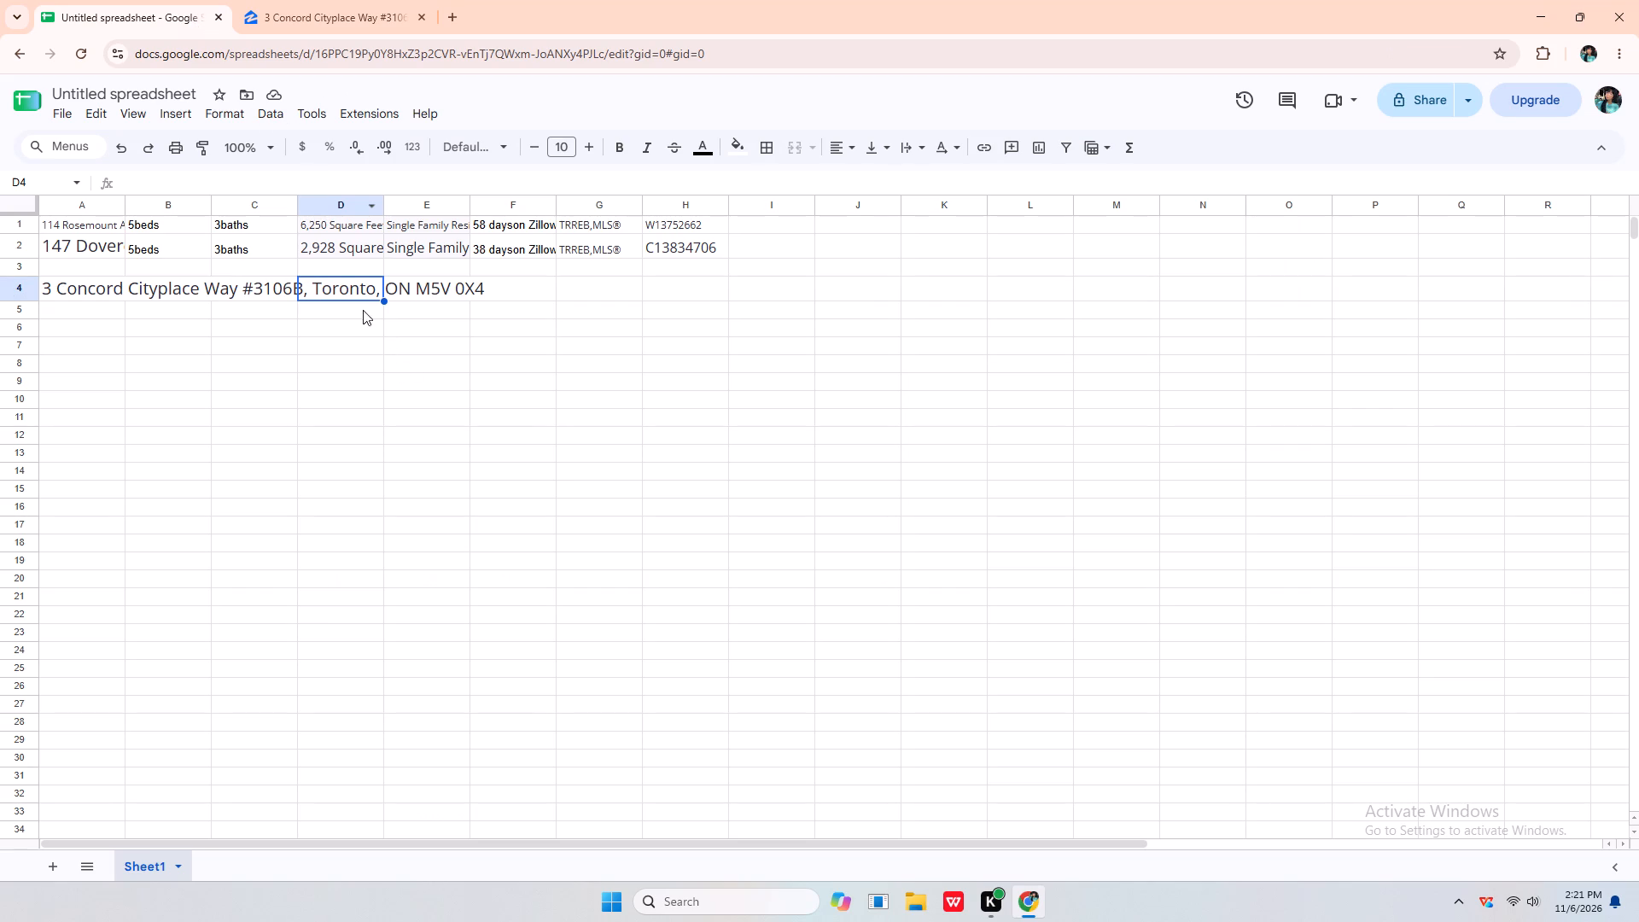
left_click(353, 289)
key("ctrl+v")
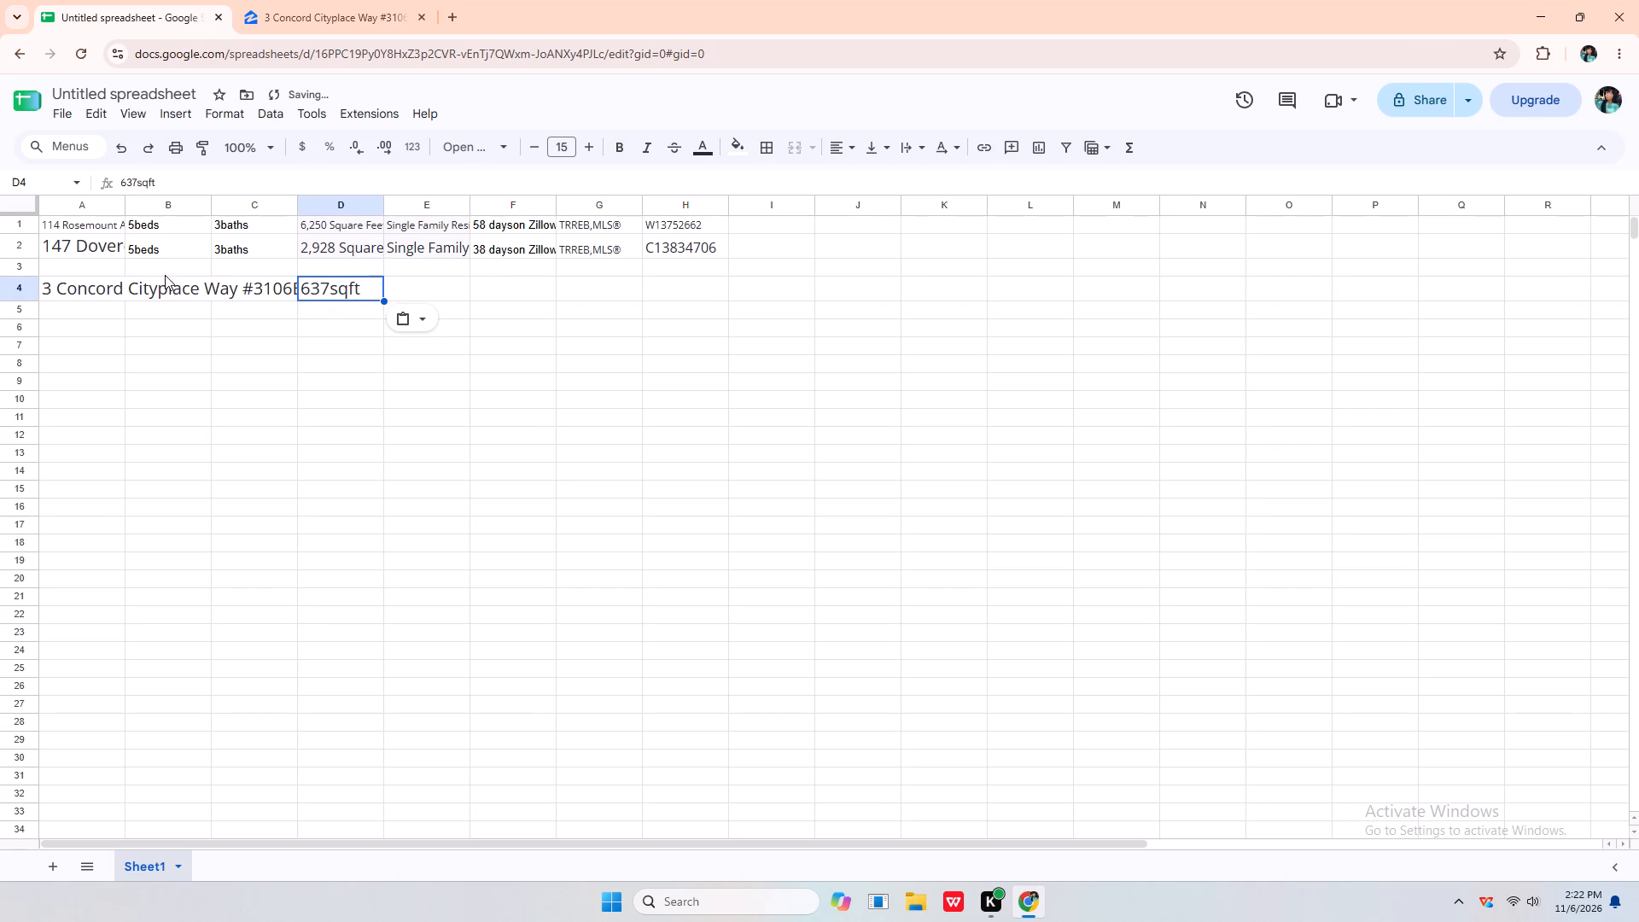
Copy the property type Condo/Apt Unit, Residential, Condominium from the Concord Cityplace Way listing into cell E4 of the spreadsheet.
left_click(319, 15)
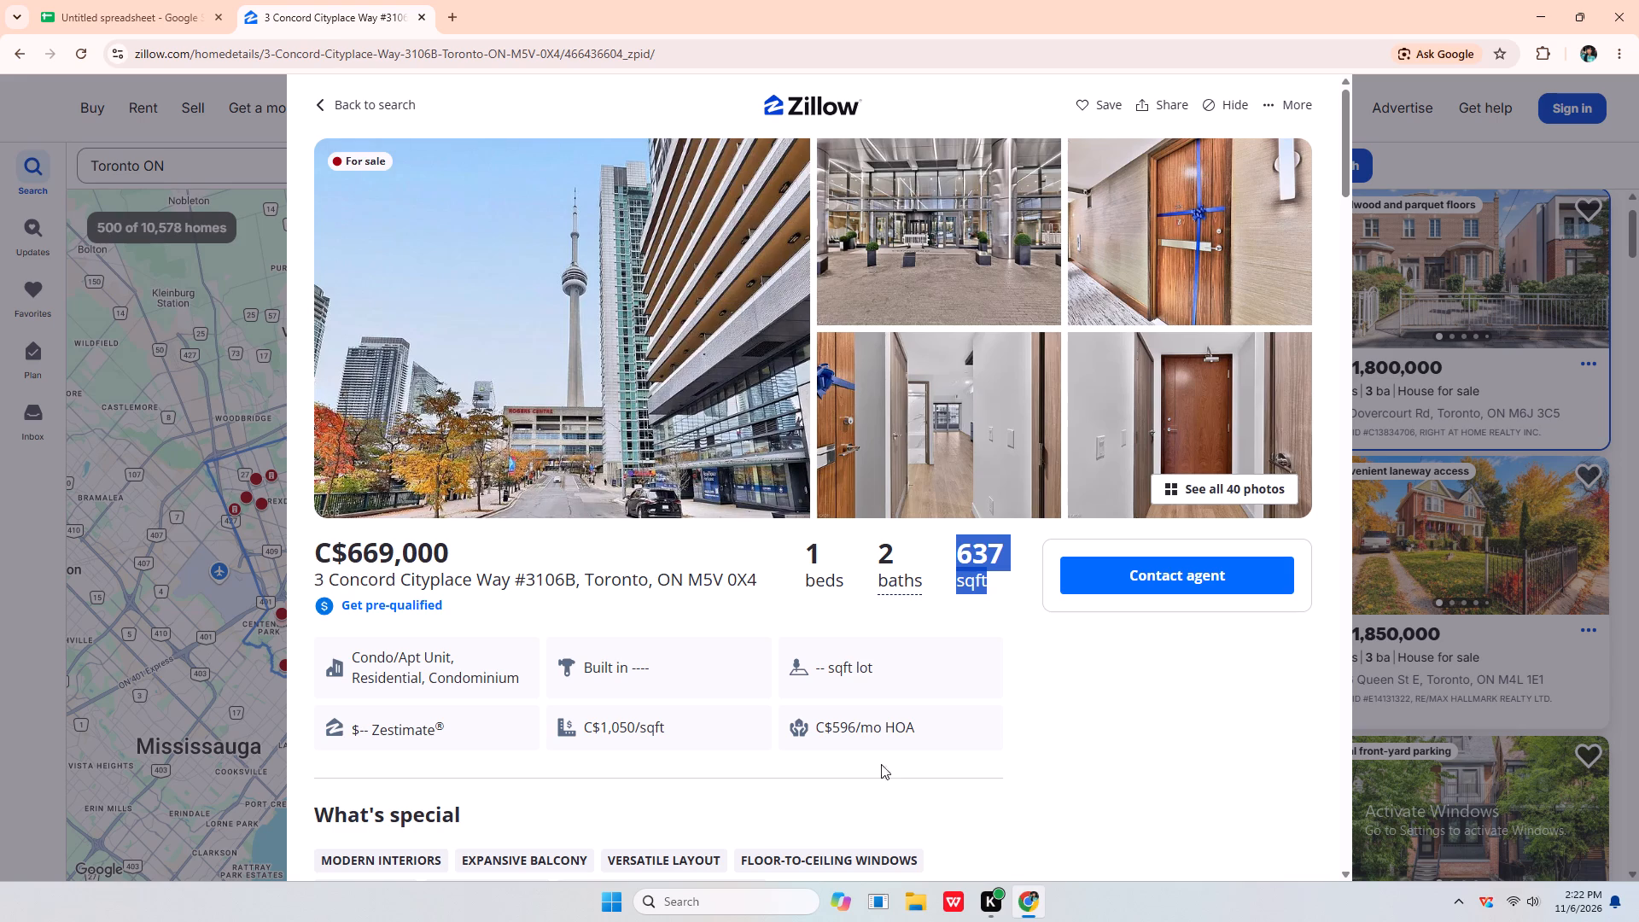
scroll(879, 755, "down", 2)
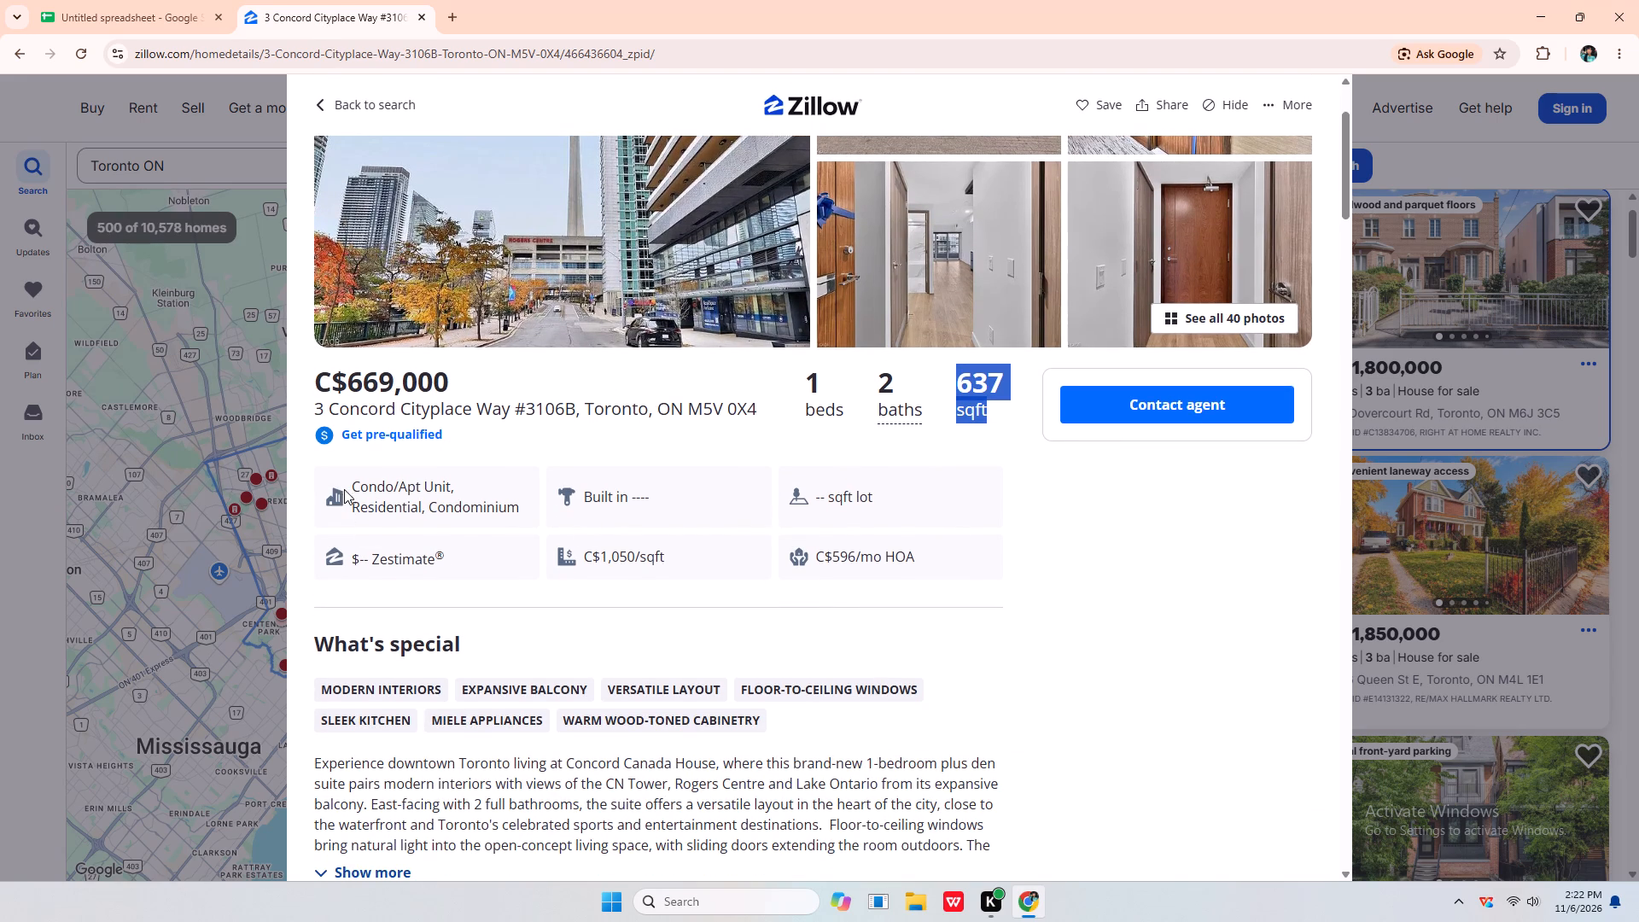
left_click_drag(350, 488, 443, 519)
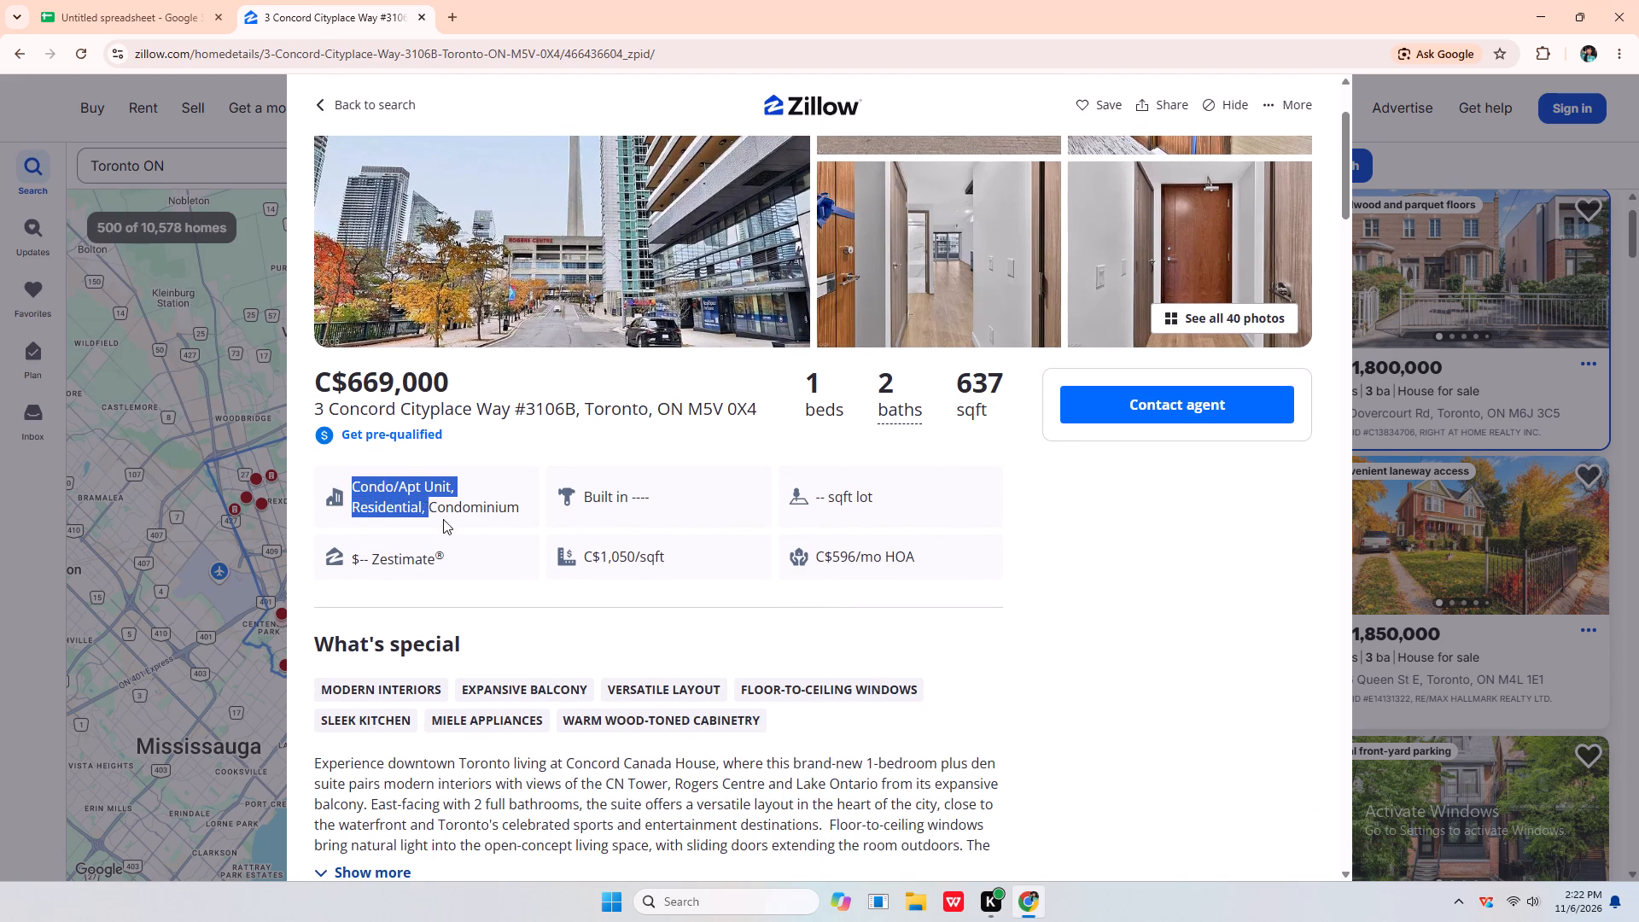
left_click_drag(443, 519, 518, 522)
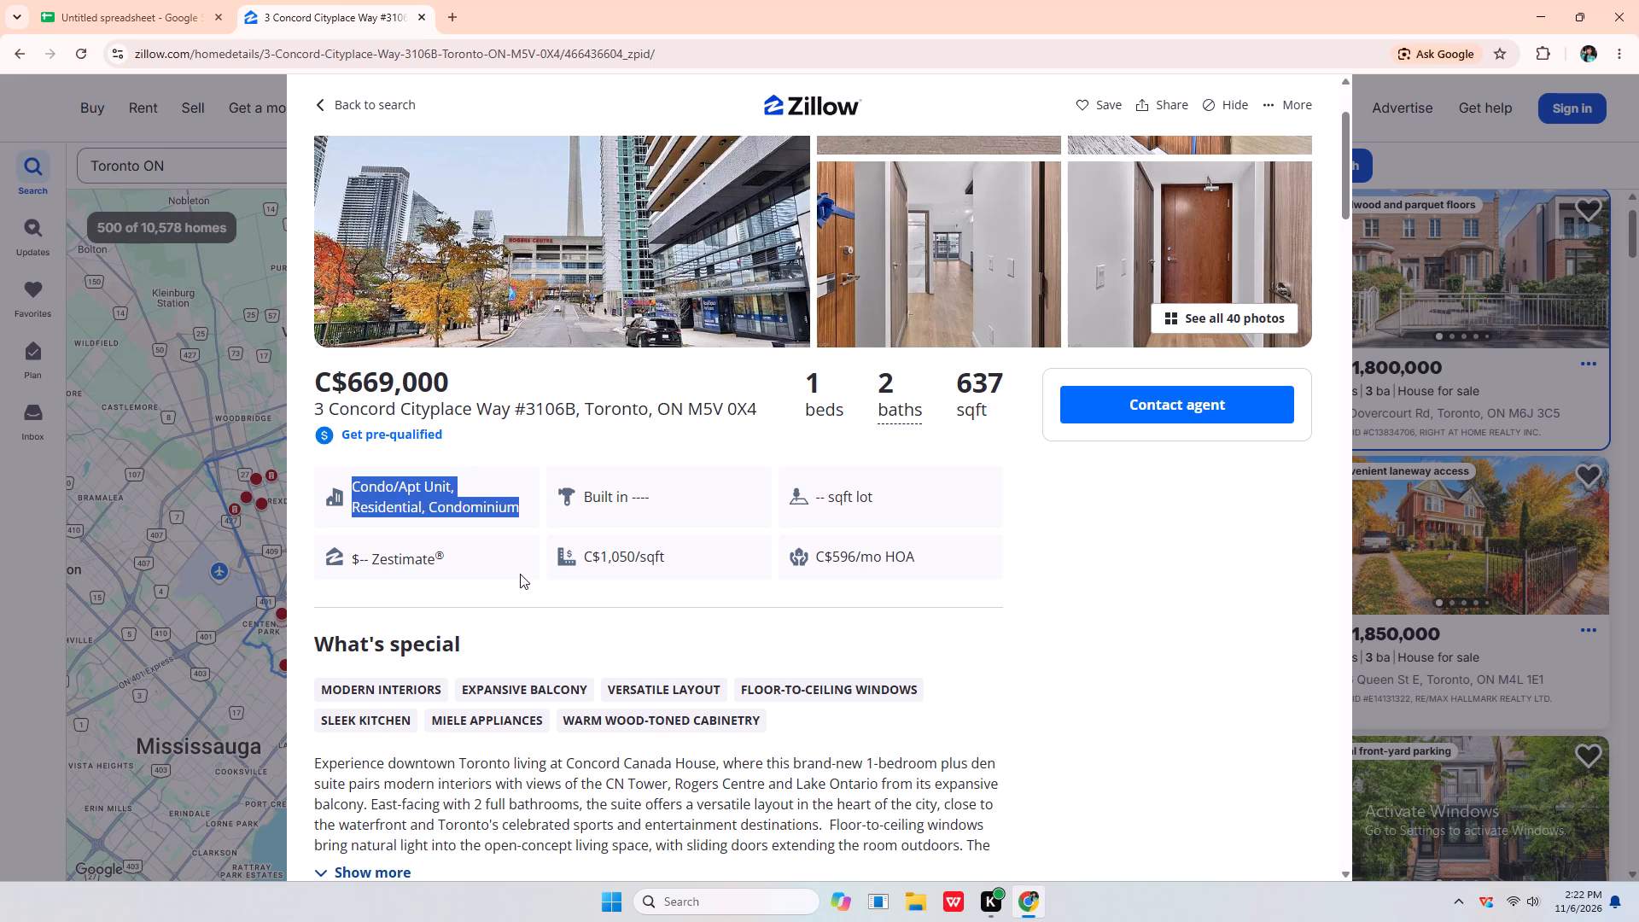
key("ctrl+c")
left_click(143, 22)
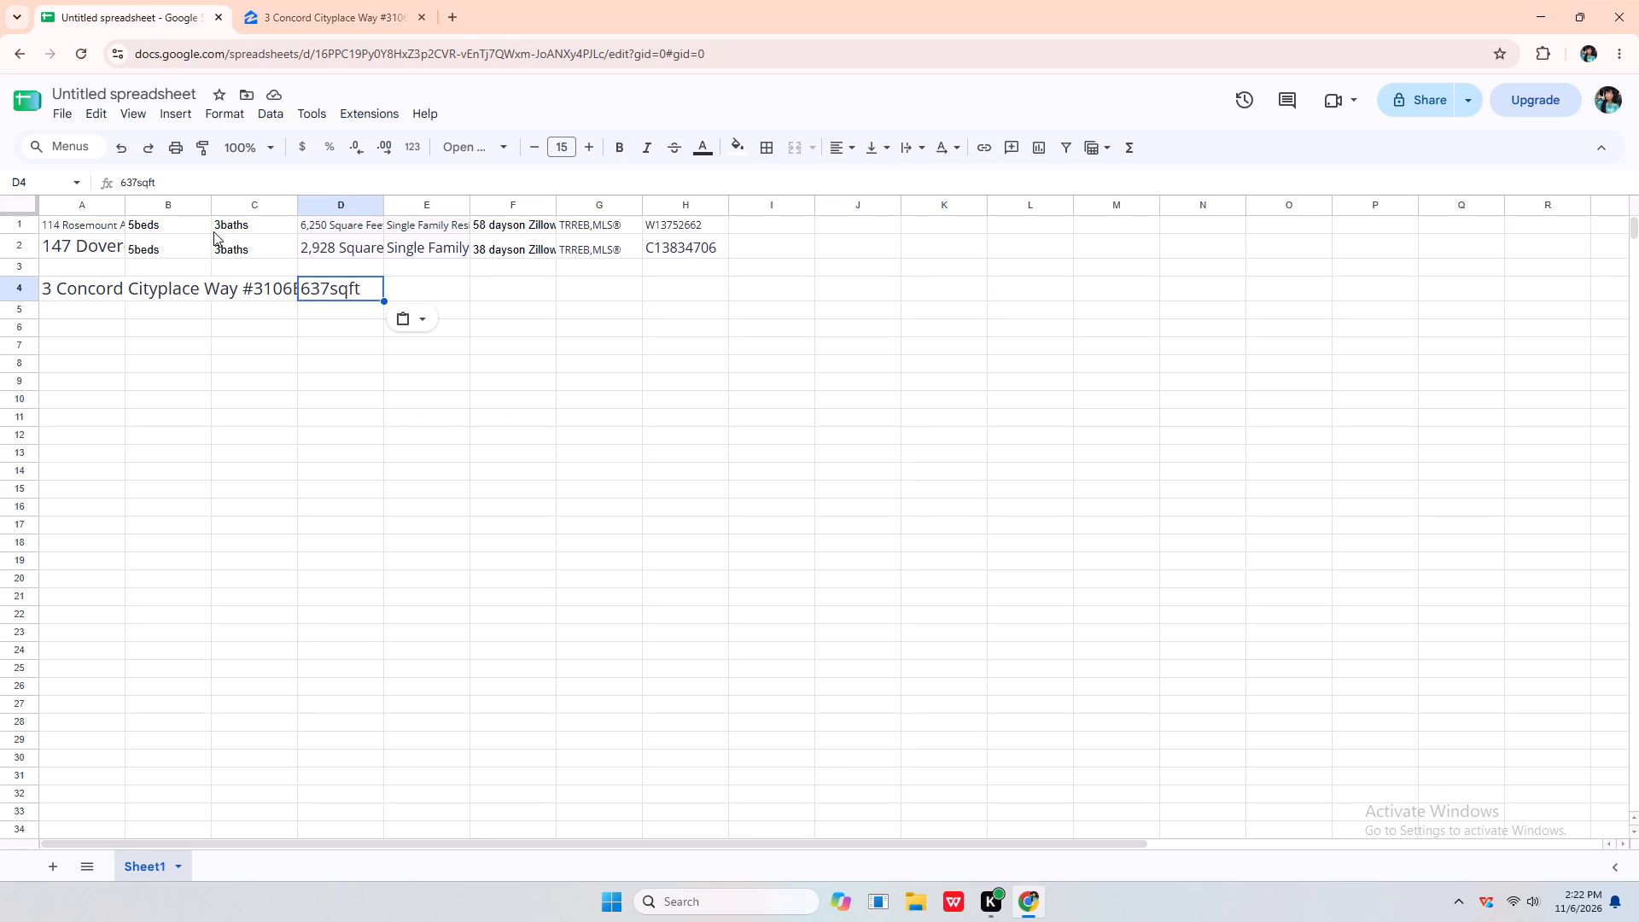
left_click(424, 289)
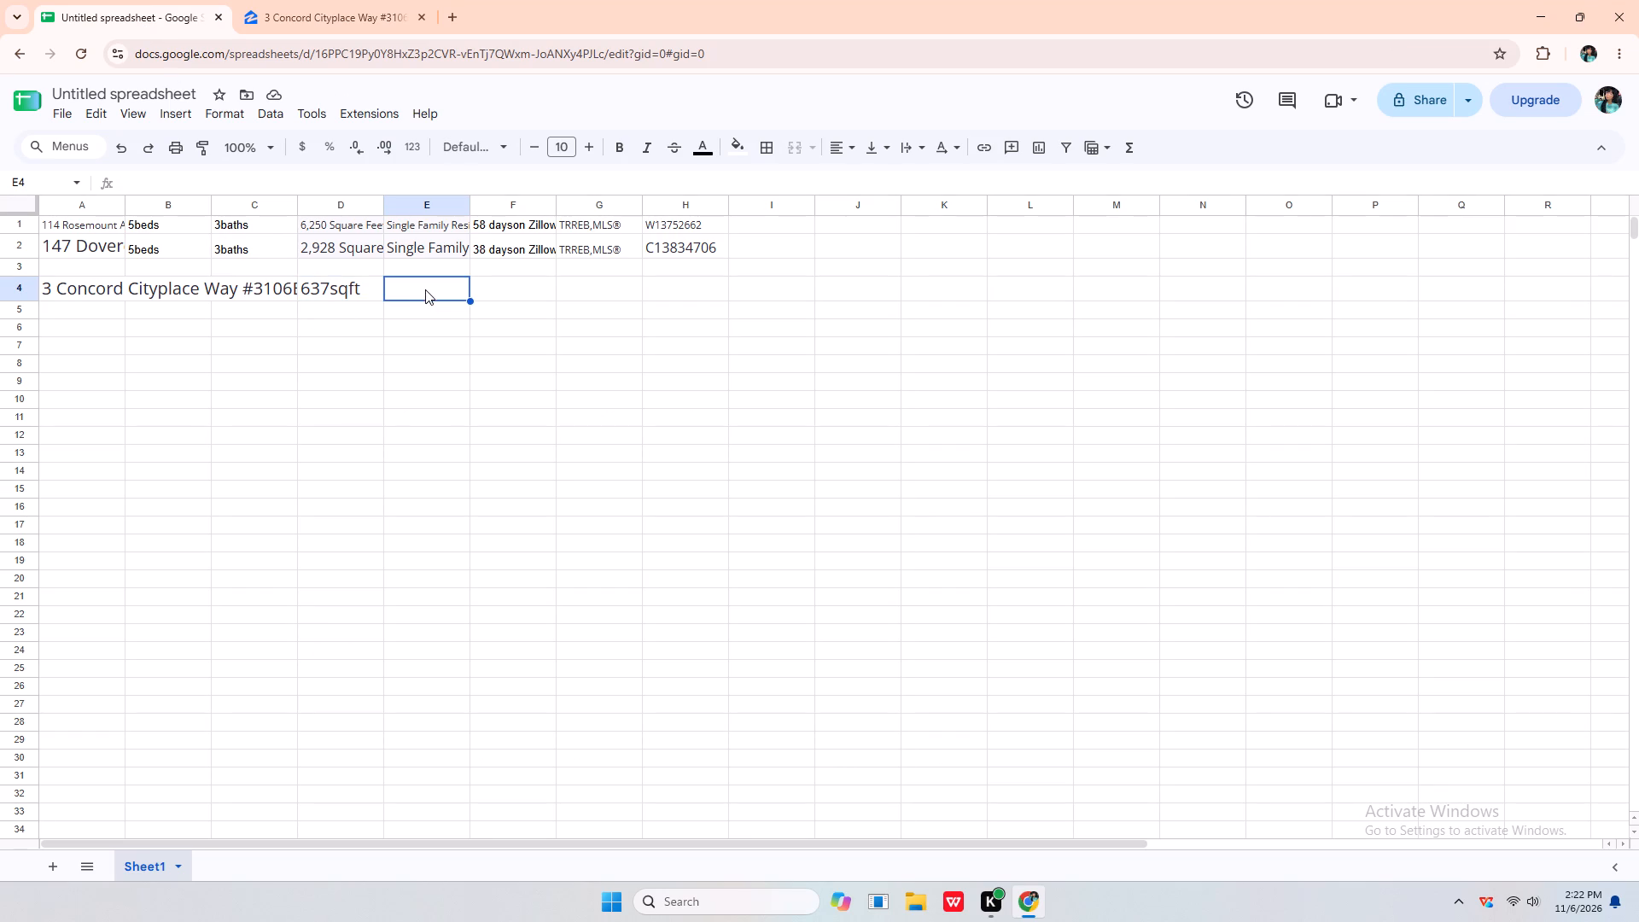
key("ctrl+c")
left_click(1034, 322)
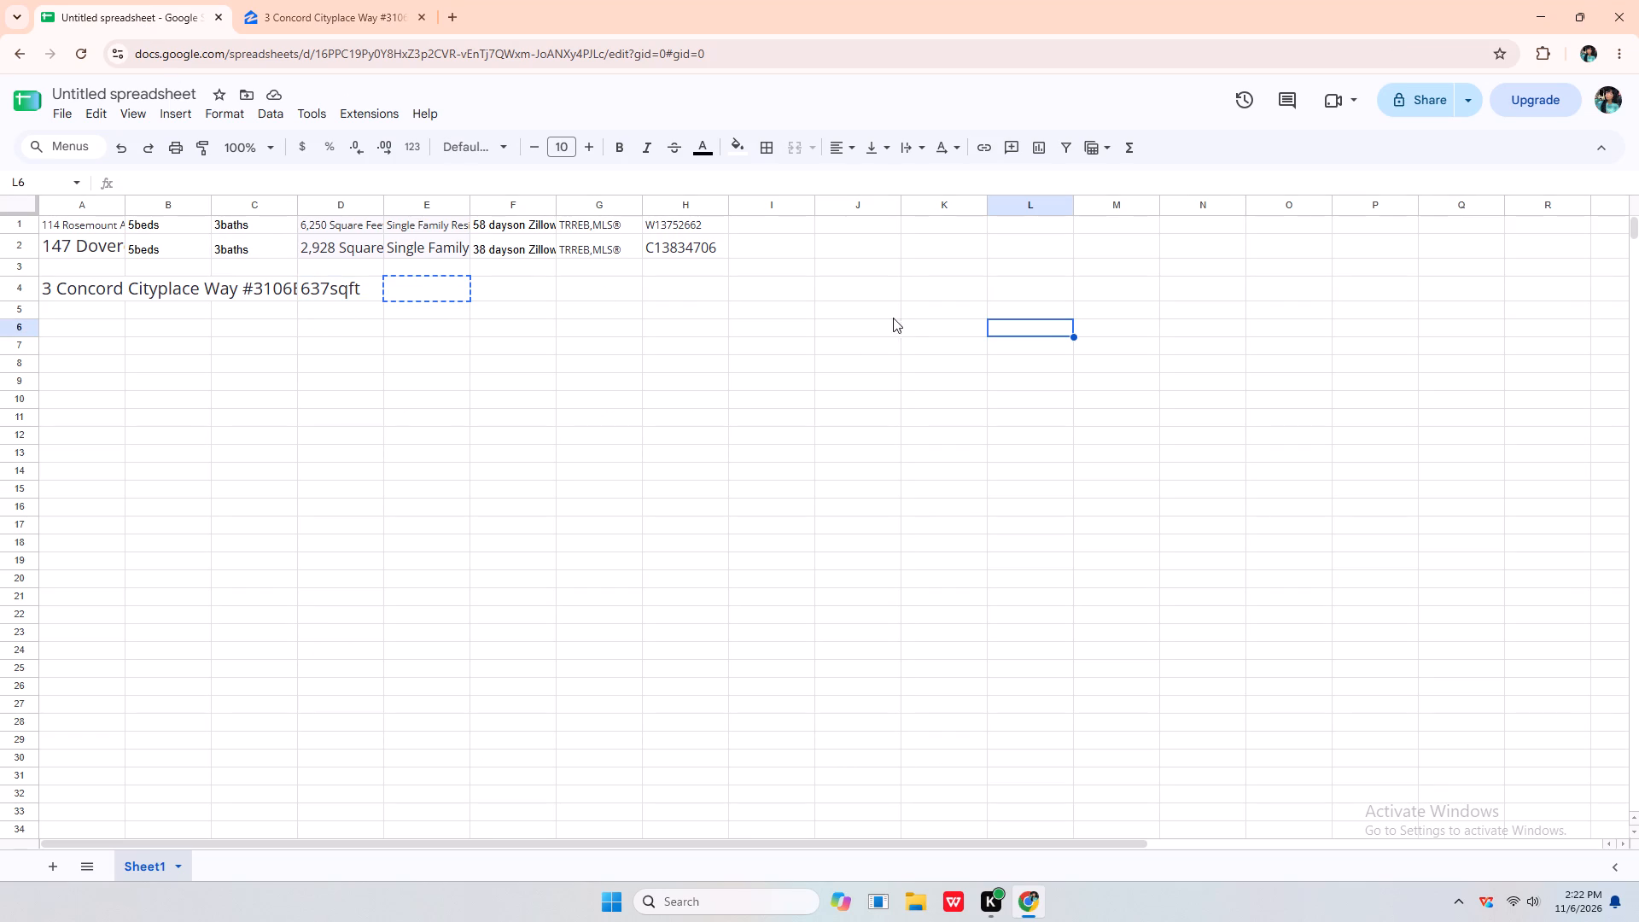
left_click(422, 293)
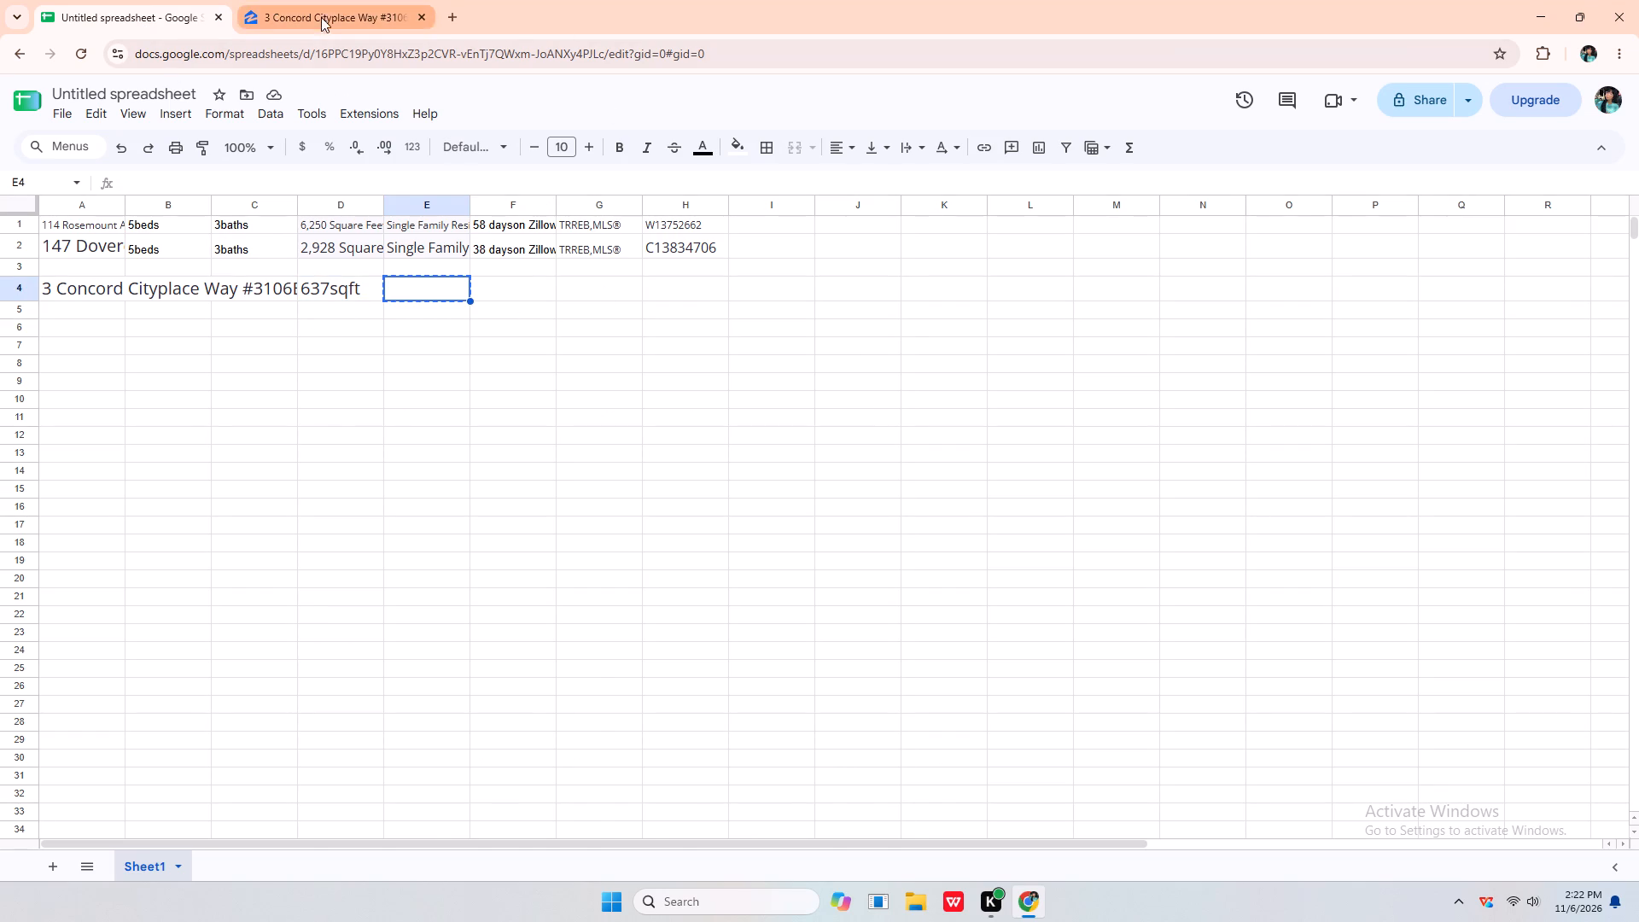
left_click(323, 11)
key("ctrl+c")
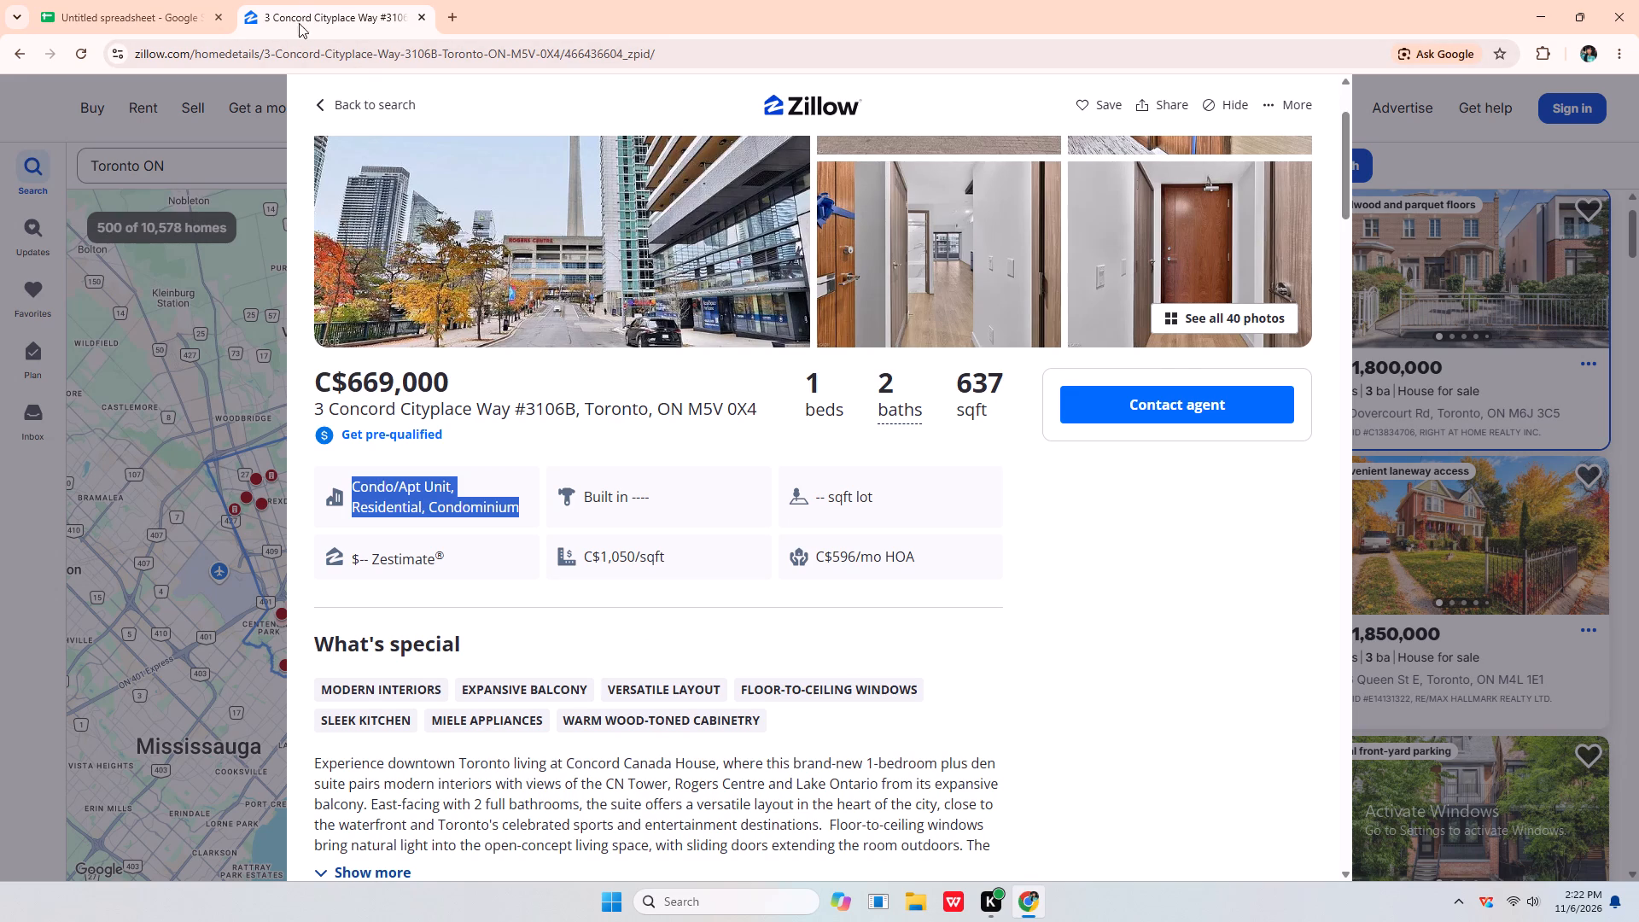
left_click(190, 20)
left_click(410, 289)
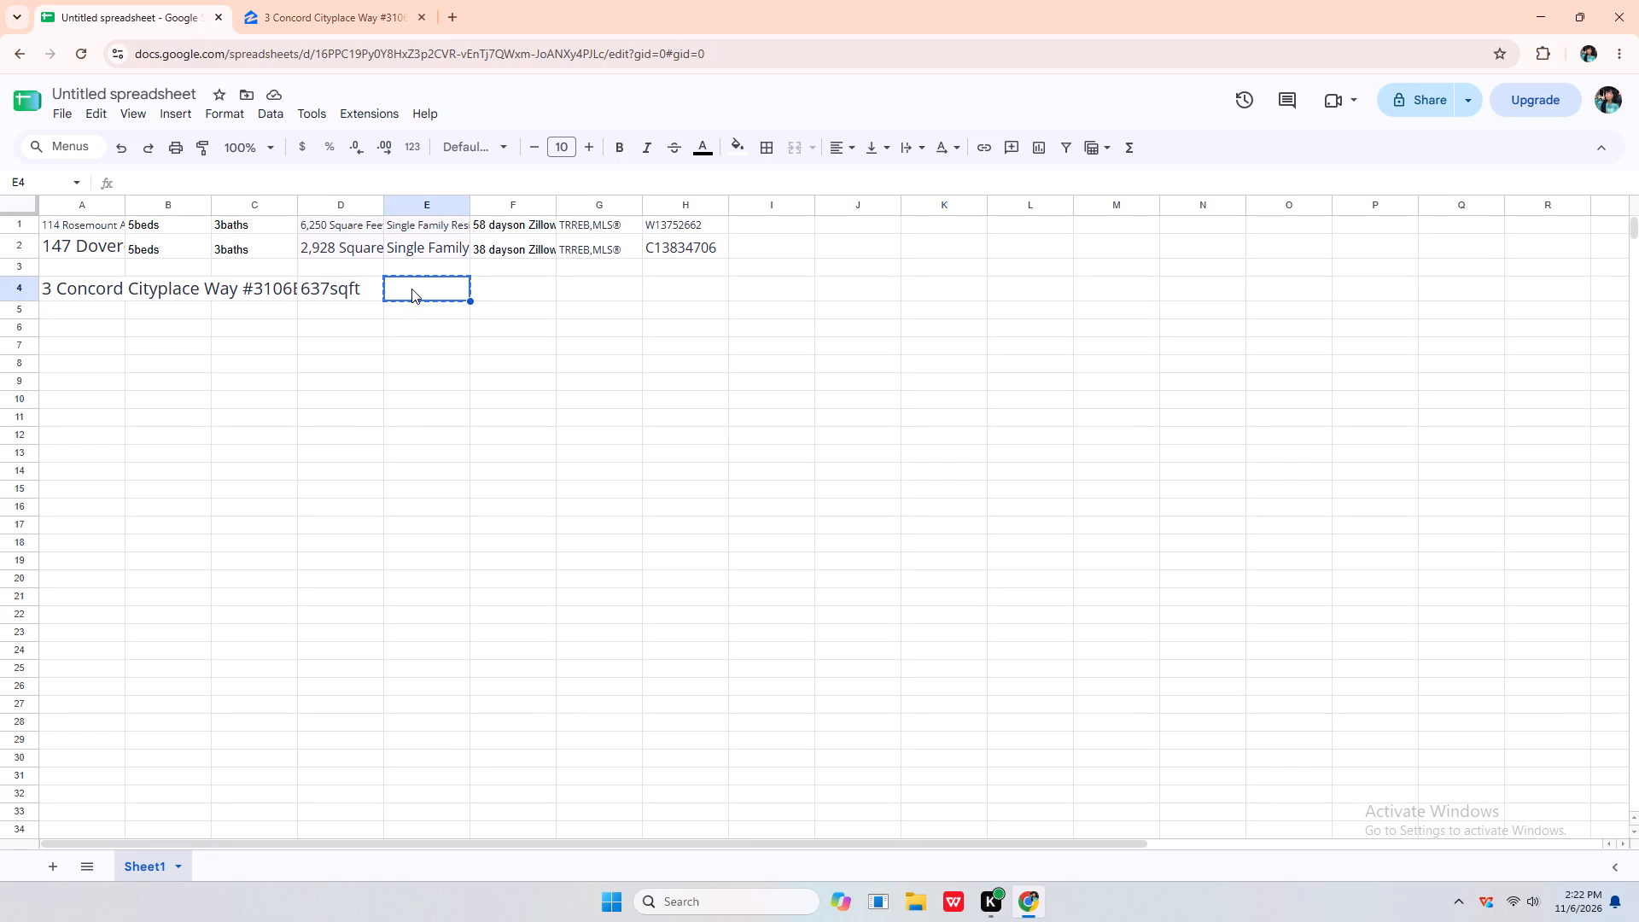
key("ctrl+v")
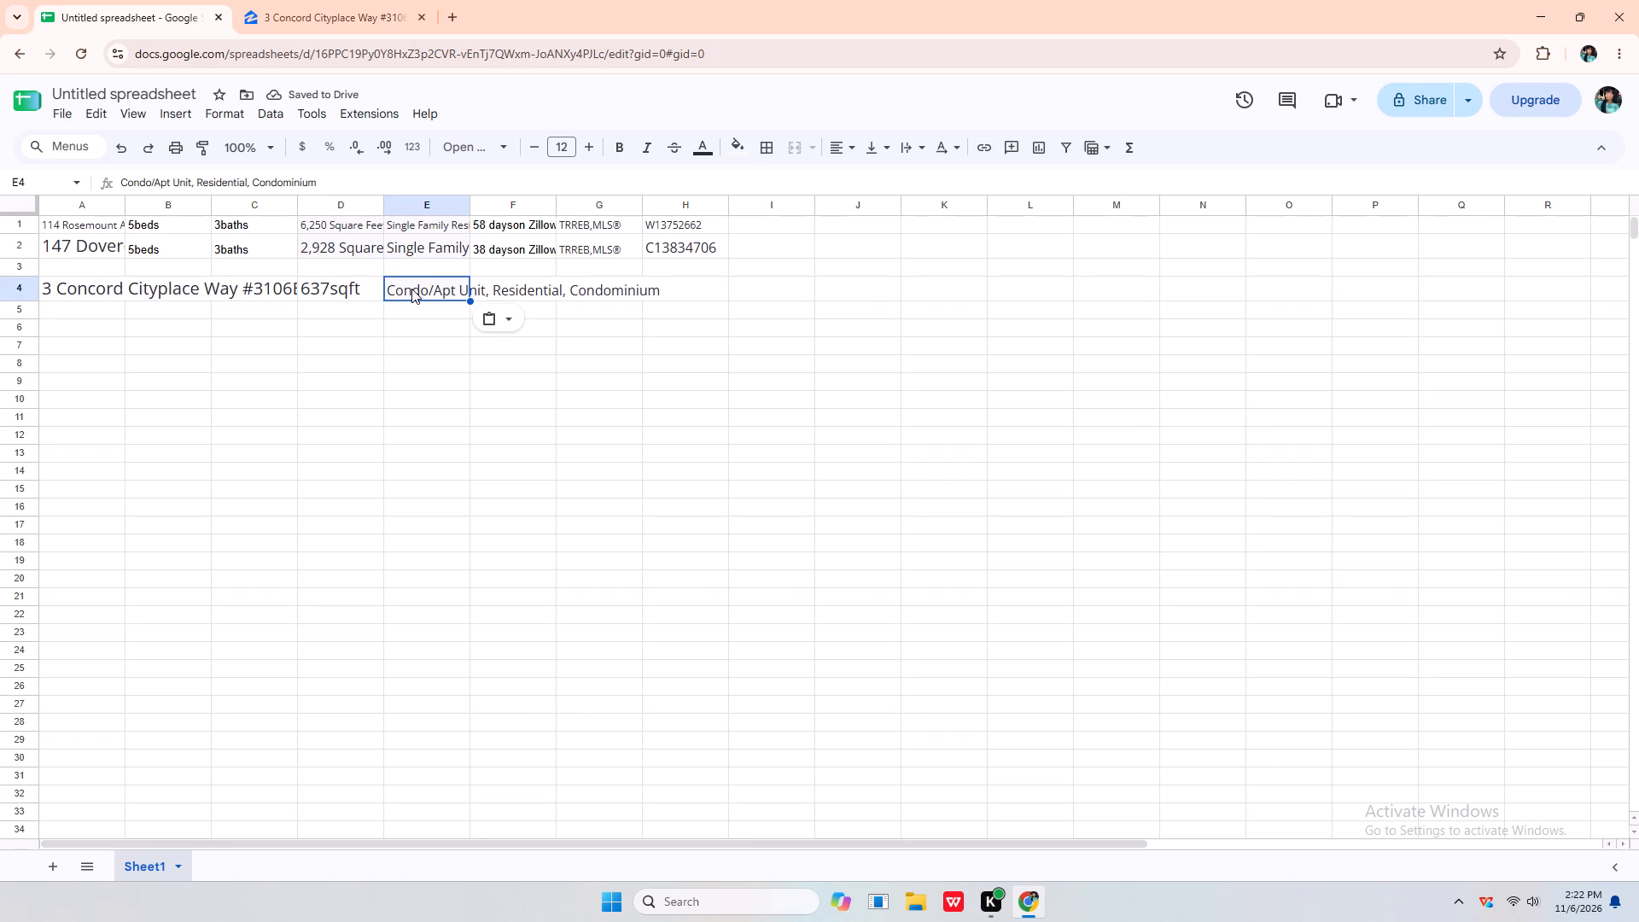
Enter the Concord Cityplace Way condo's bed count, starting with 1, in cell B4.
key("Left")
key("Left")
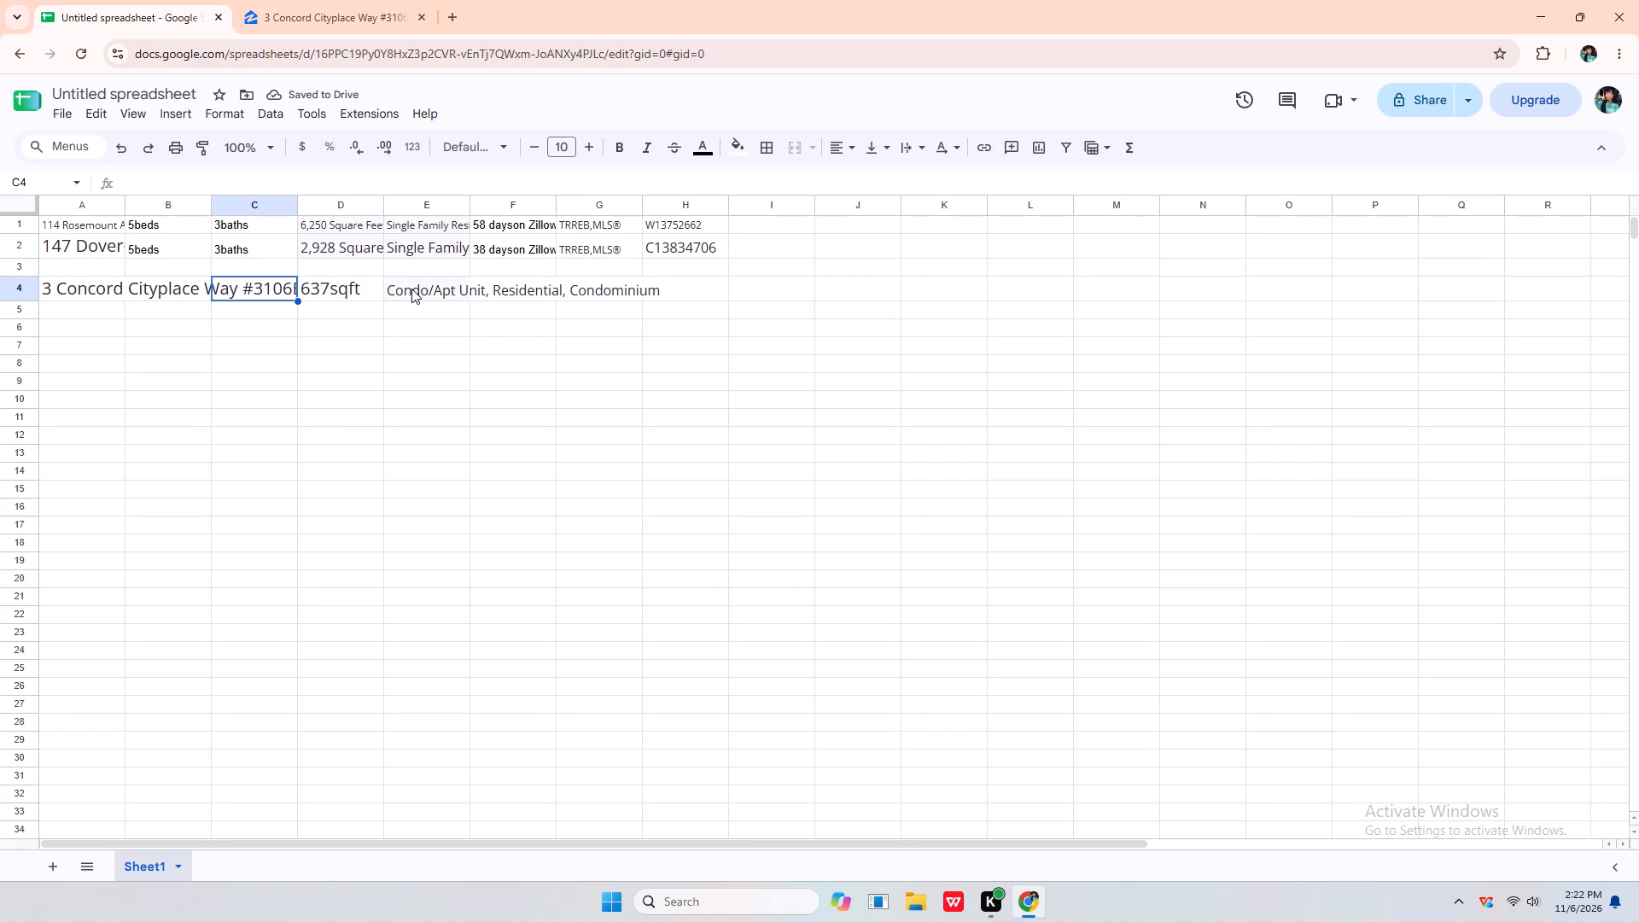
key("Left")
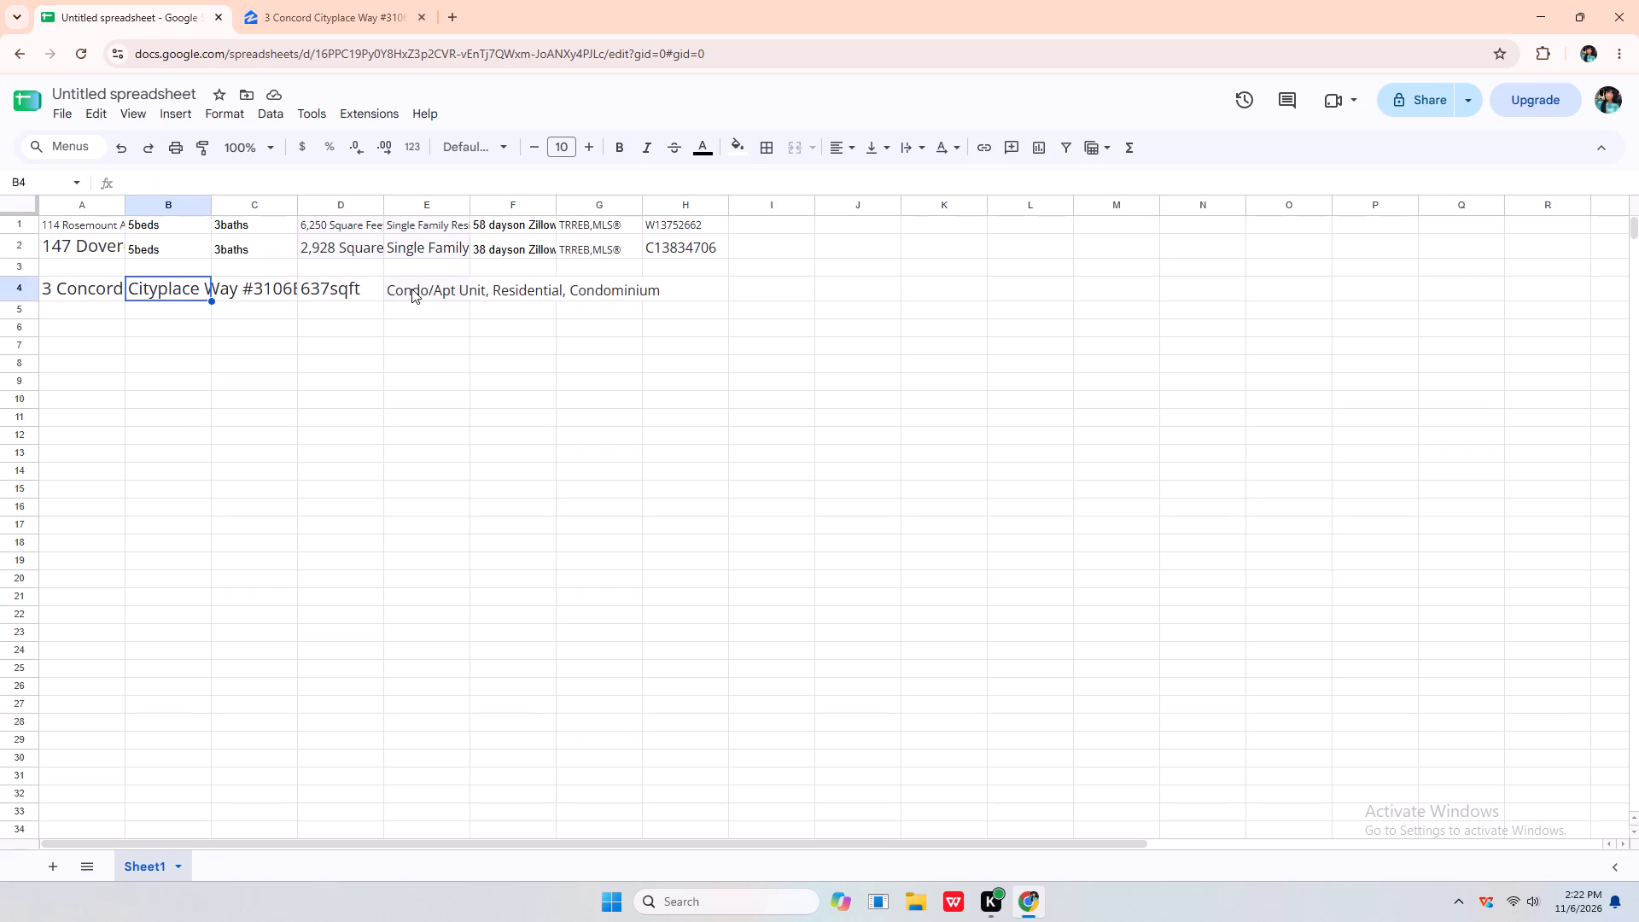
key("1")
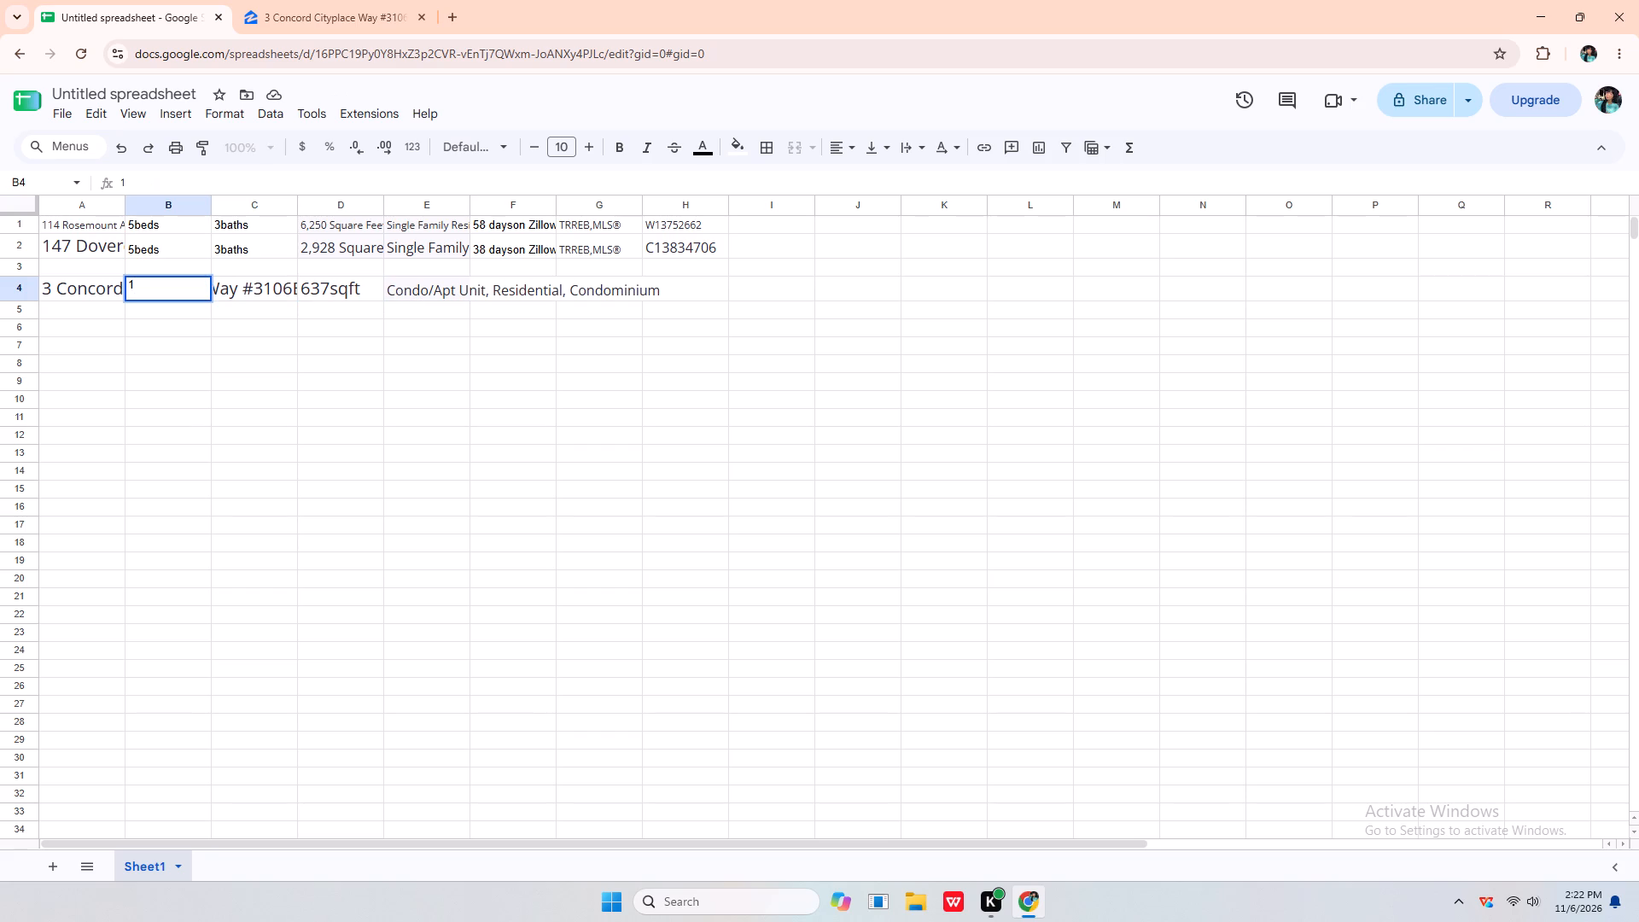
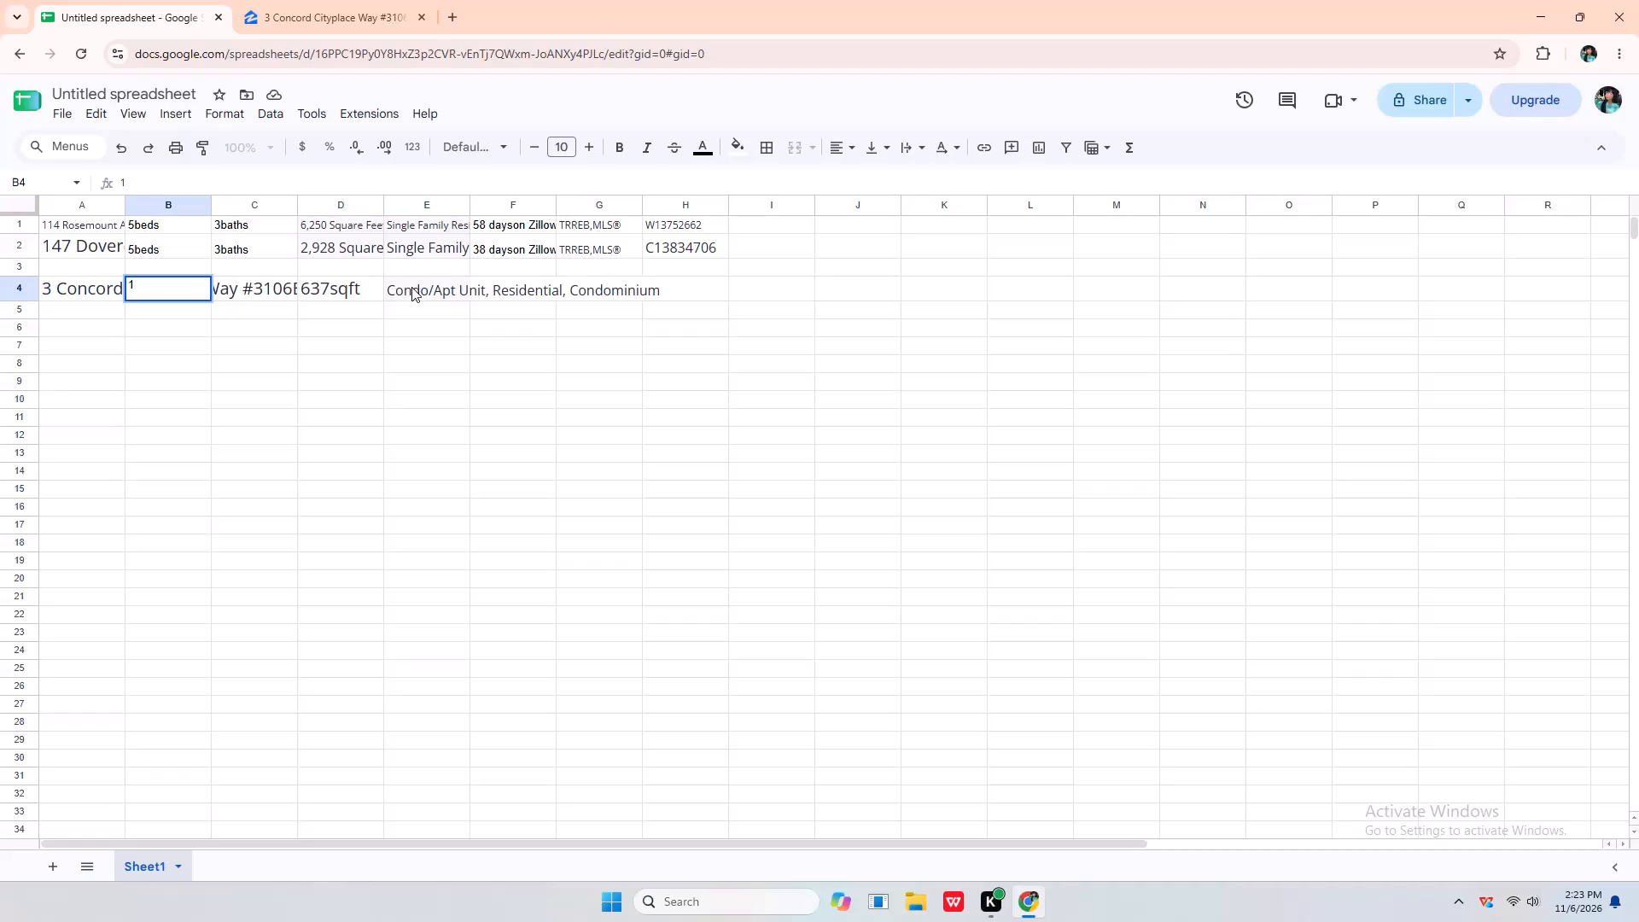
Complete the bed count as 1beds in cell B4 and enter 2baths in cell C4 for the Concord Cityplace Way condo.
key("b")
type("eds")
key("Right")
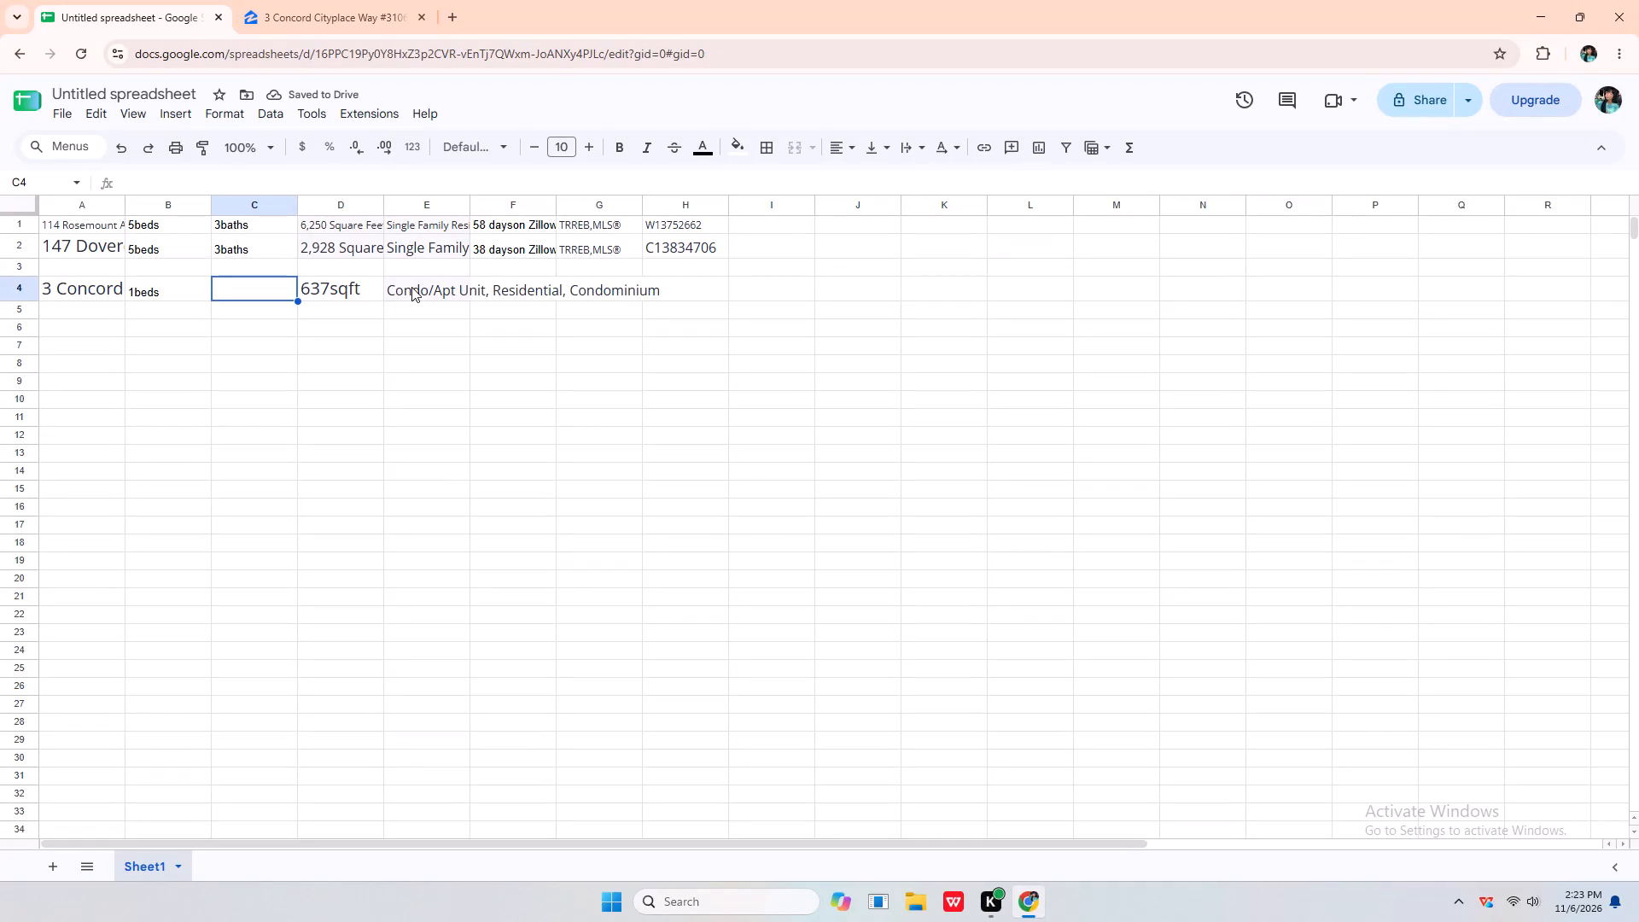
key("2")
type("bath")
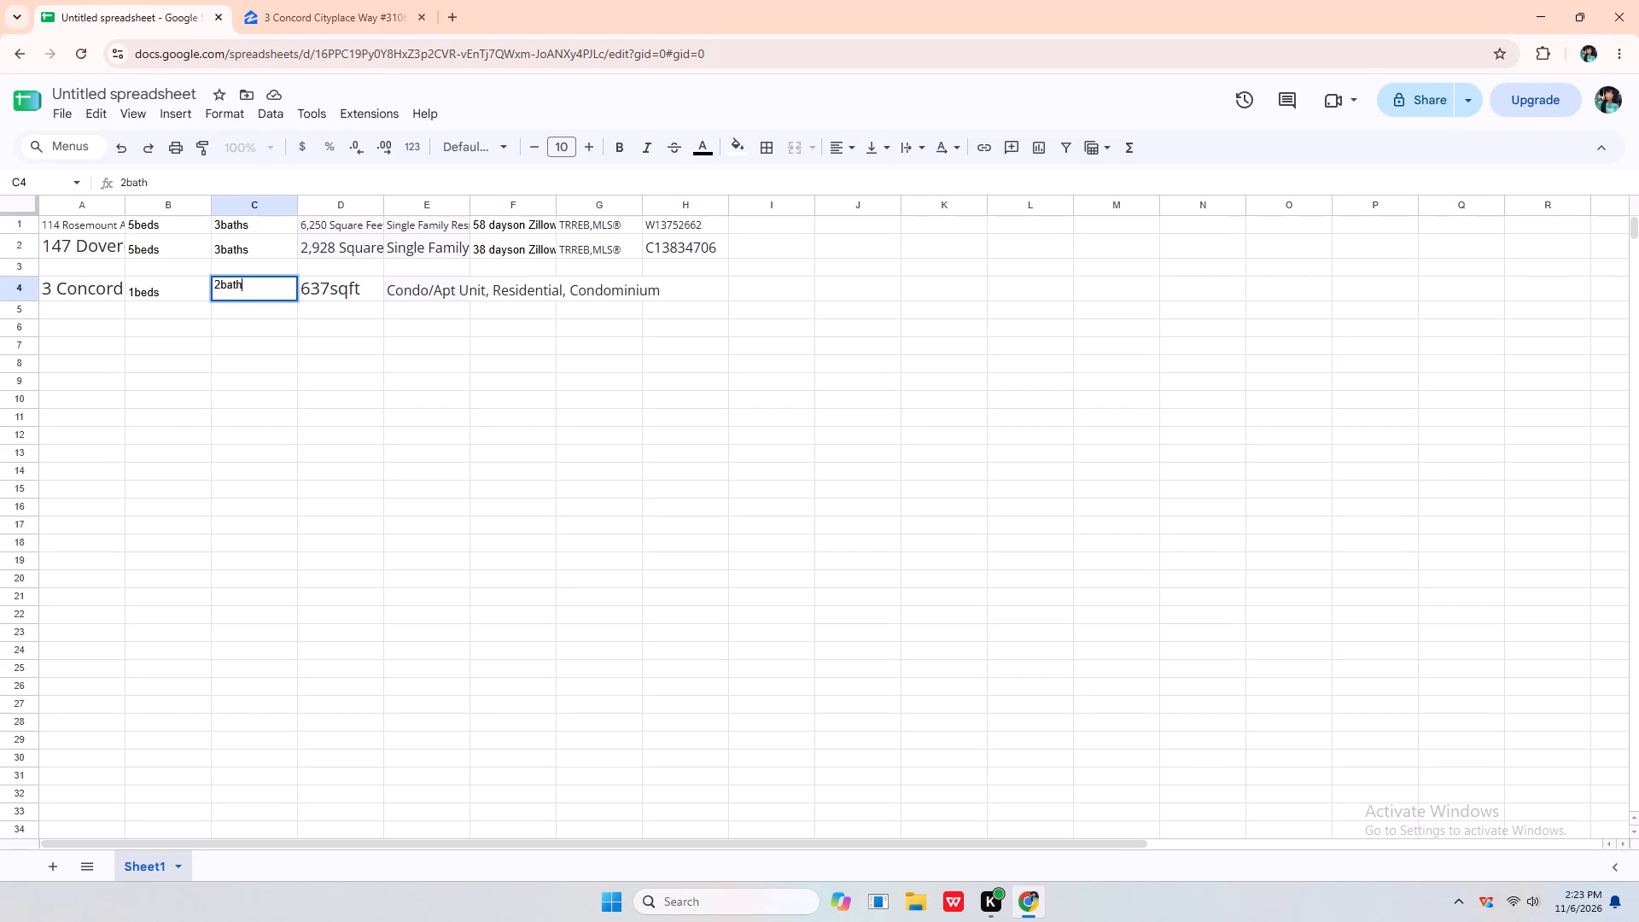
key("s")
key("Right")
key("Right")
key("Right")
key("Right")
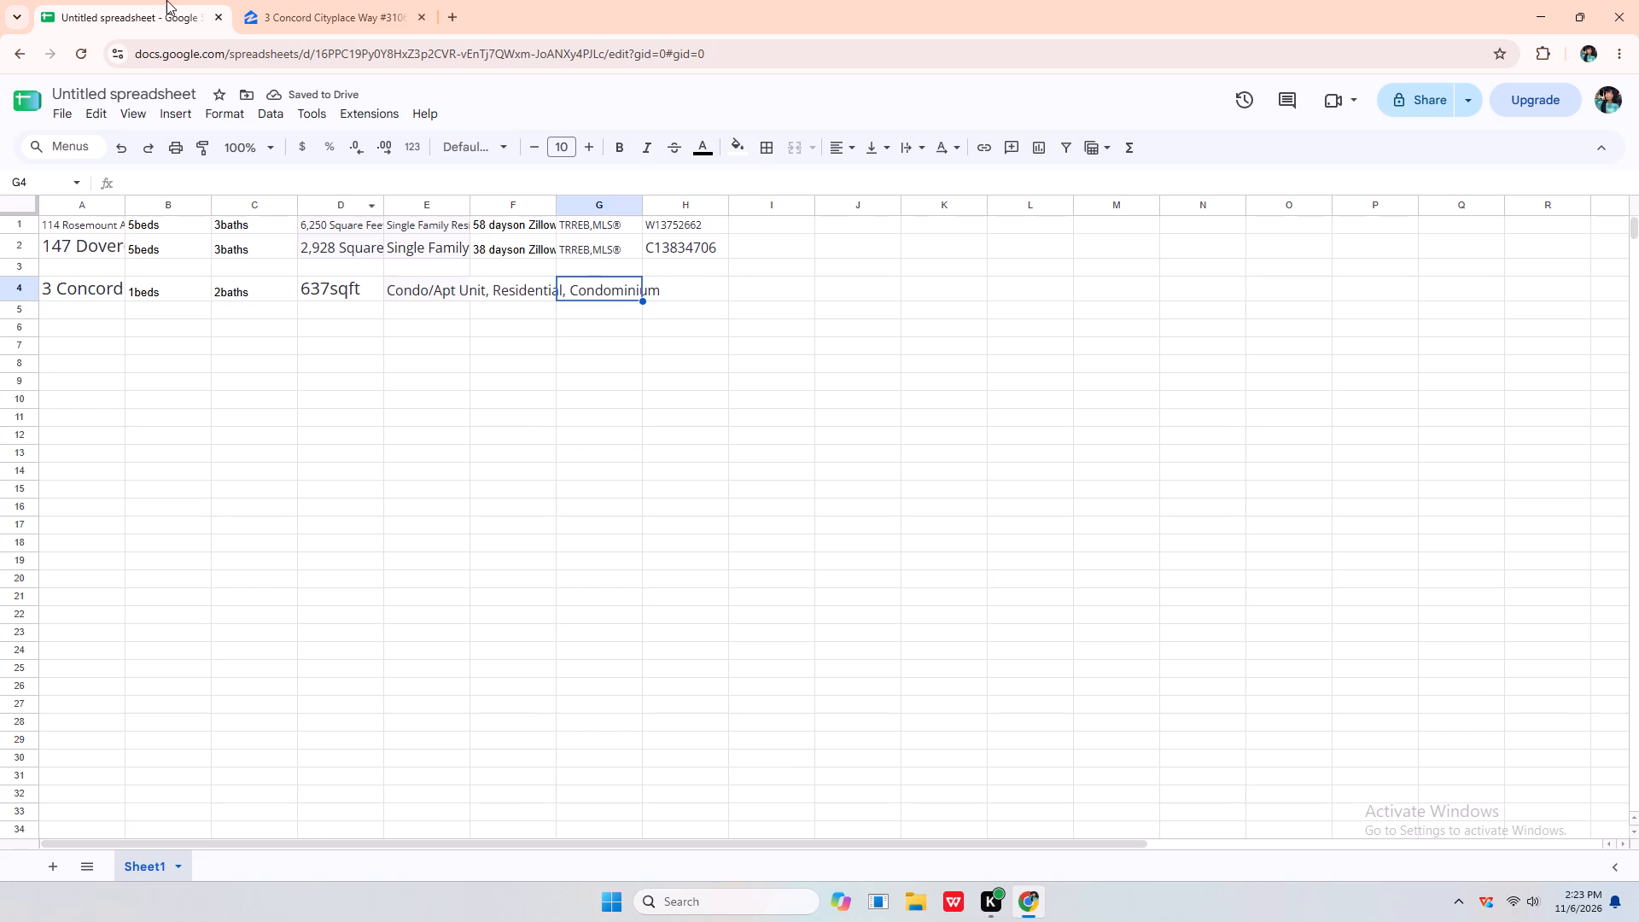
Copy the listing age, 1 day on Zillow, from the Concord Cityplace Way listing into cell F4 of the spreadsheet.
left_click(308, 15)
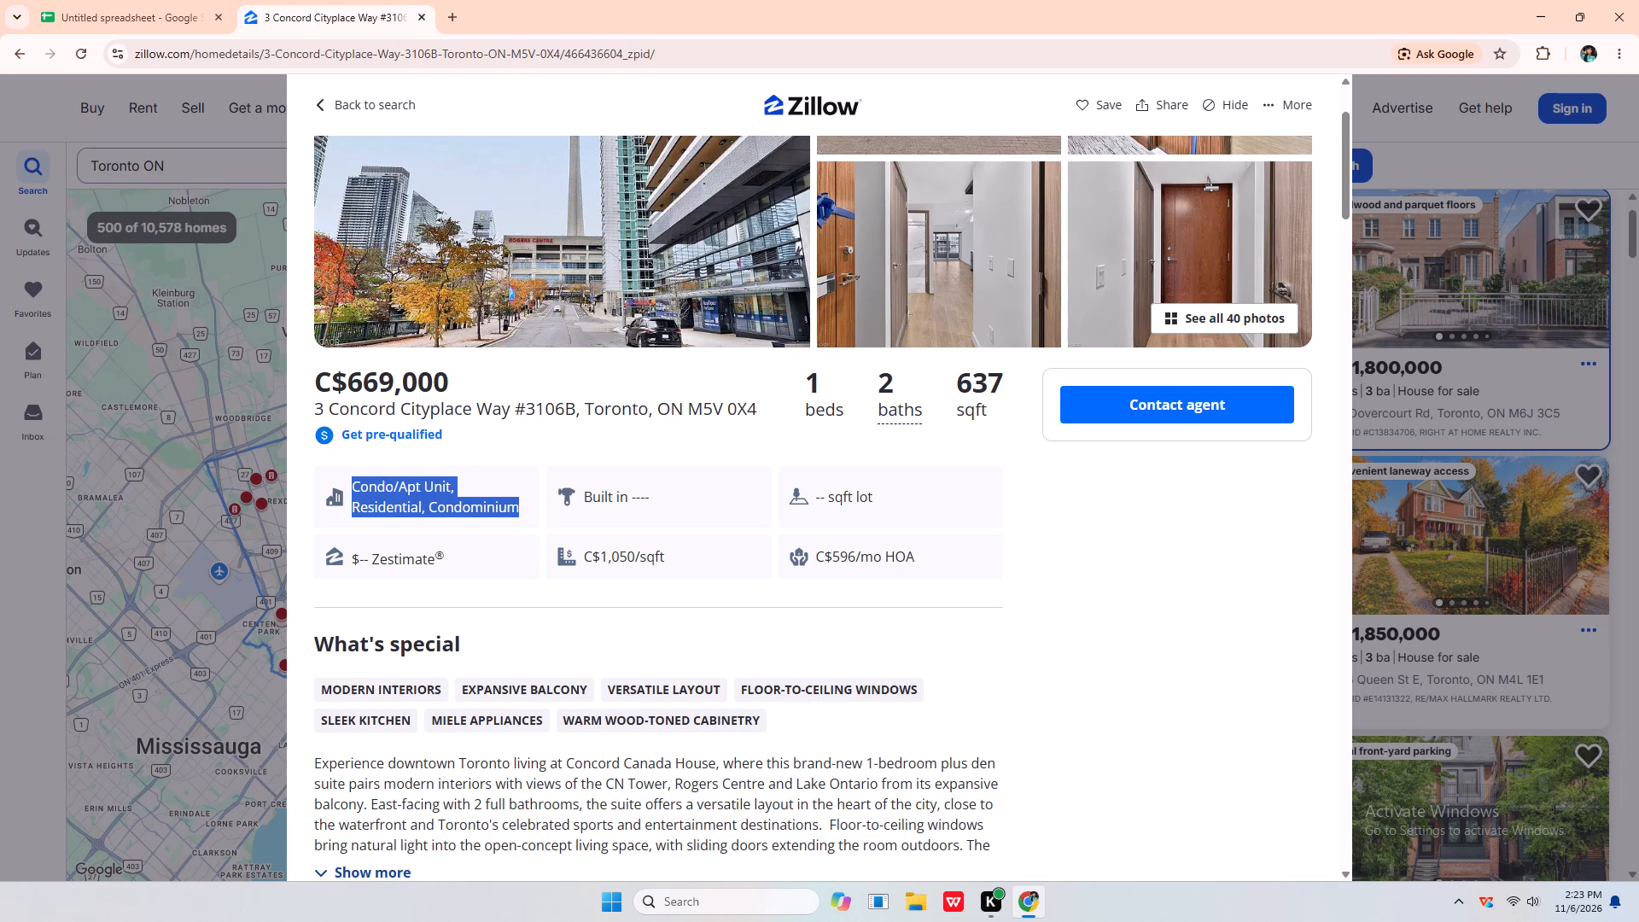
scroll(503, 766, "down", 1)
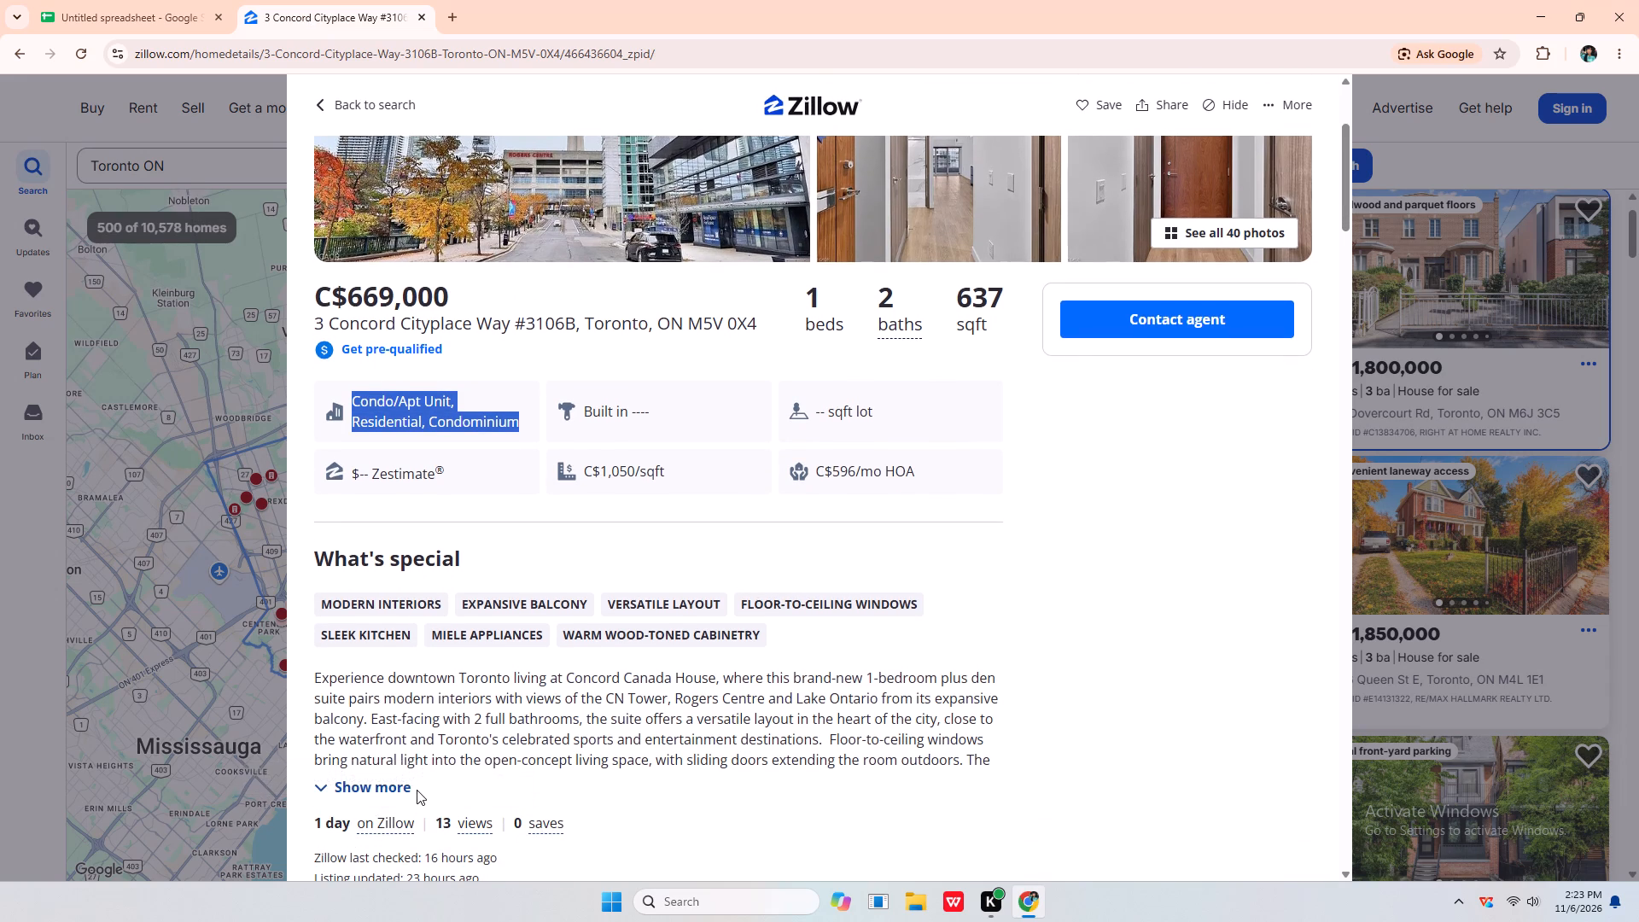
scroll(417, 790, "down", 2)
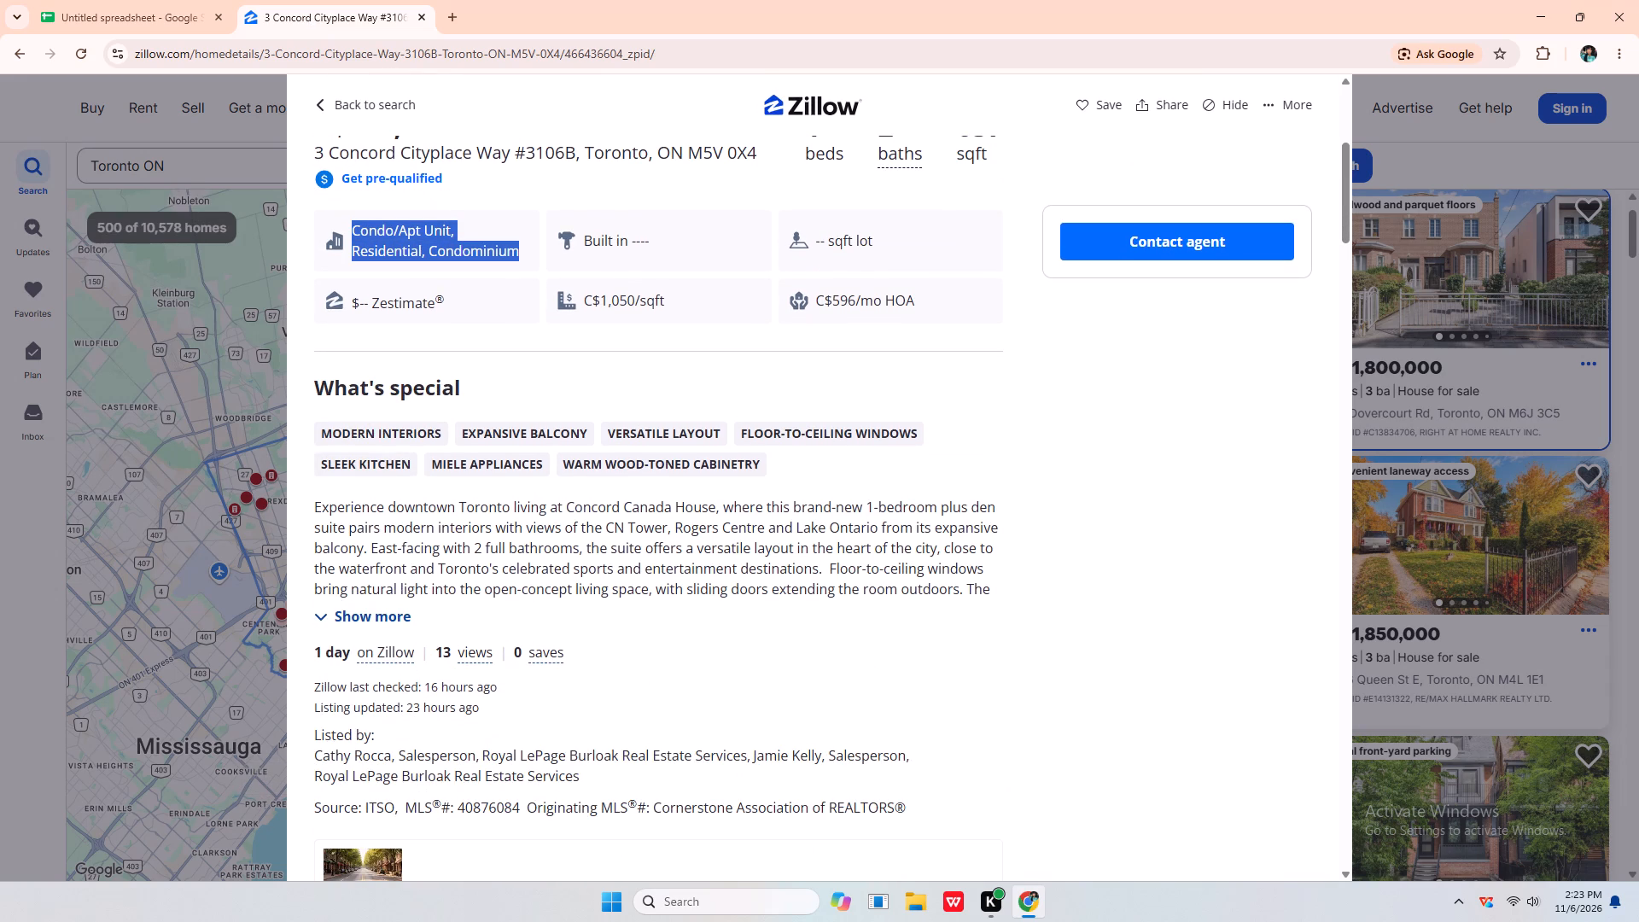
left_click_drag(315, 650, 417, 647)
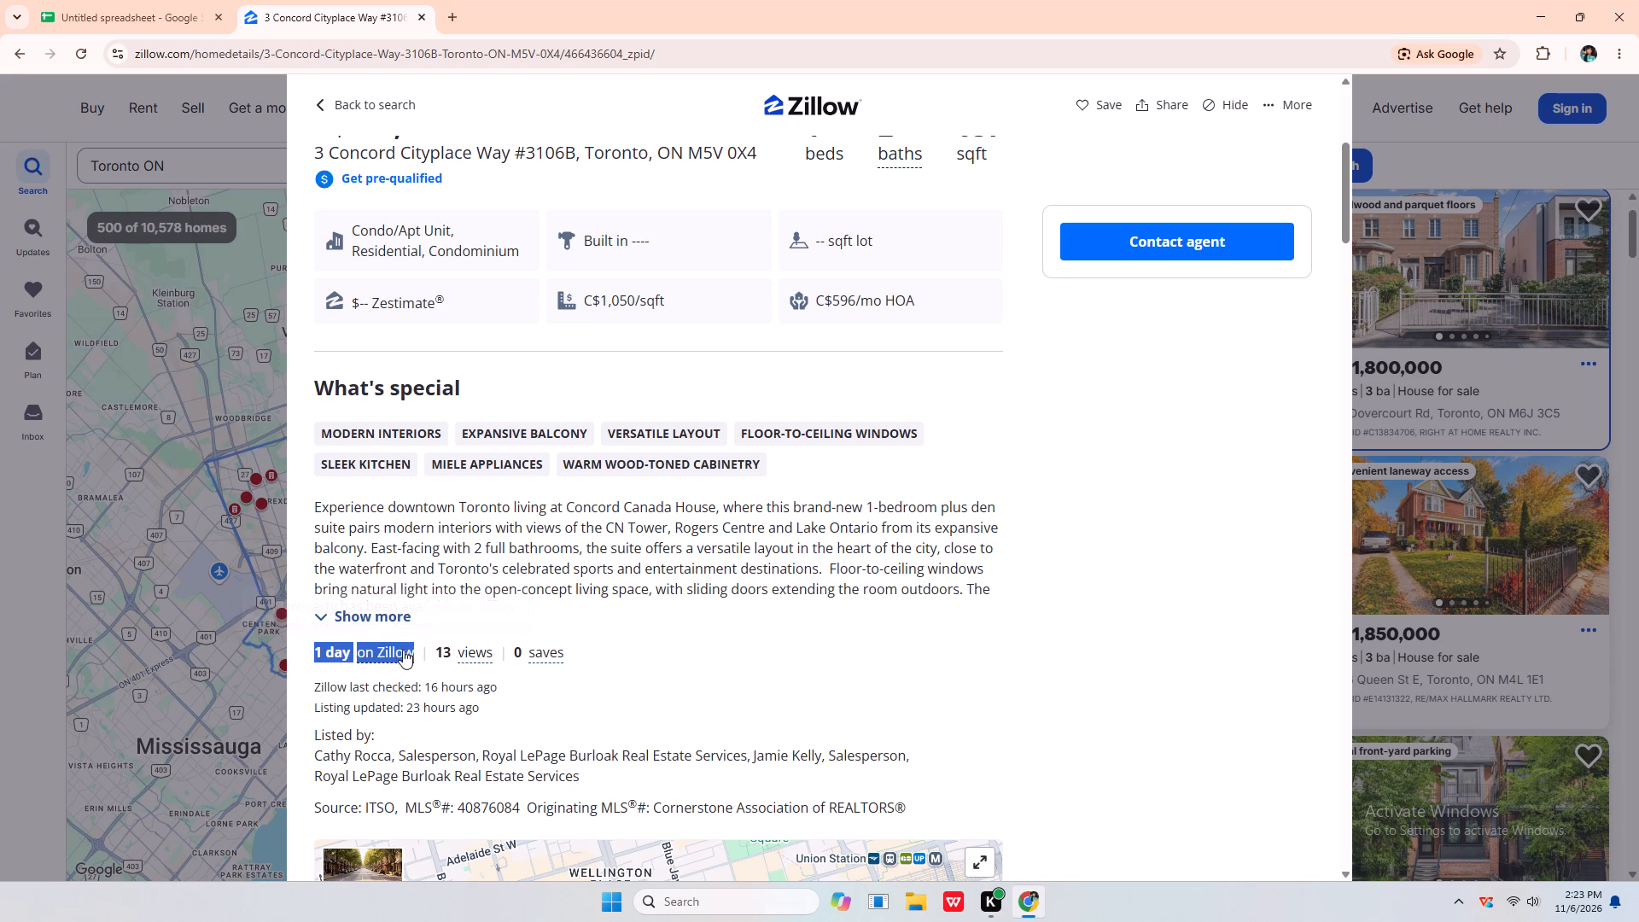
key("ctrl+c")
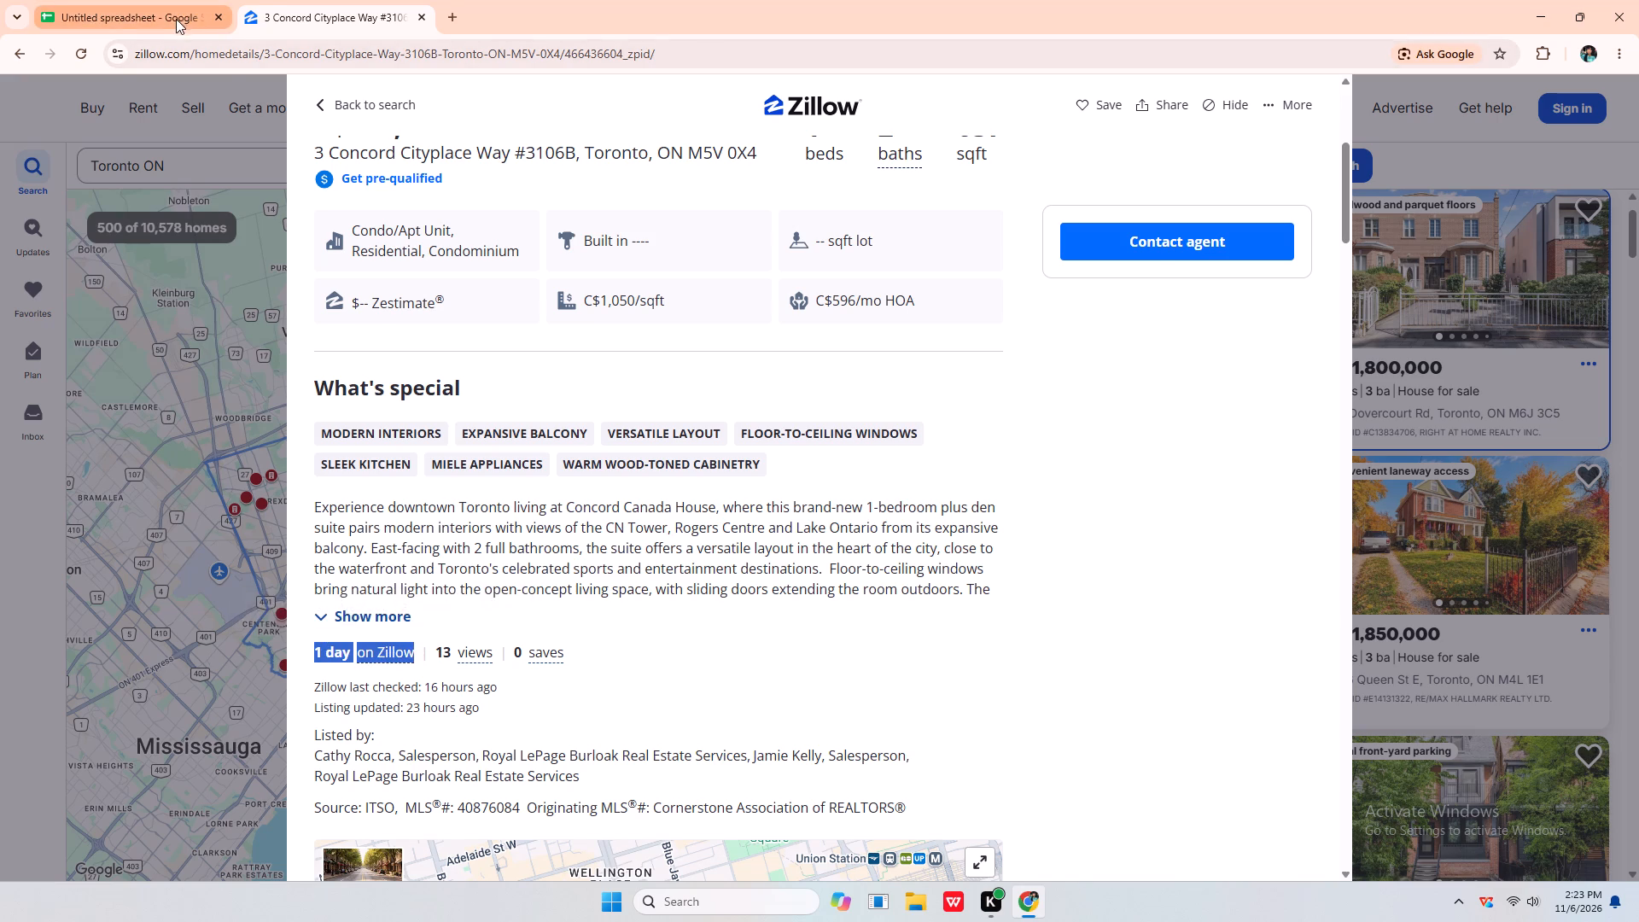
left_click(176, 16)
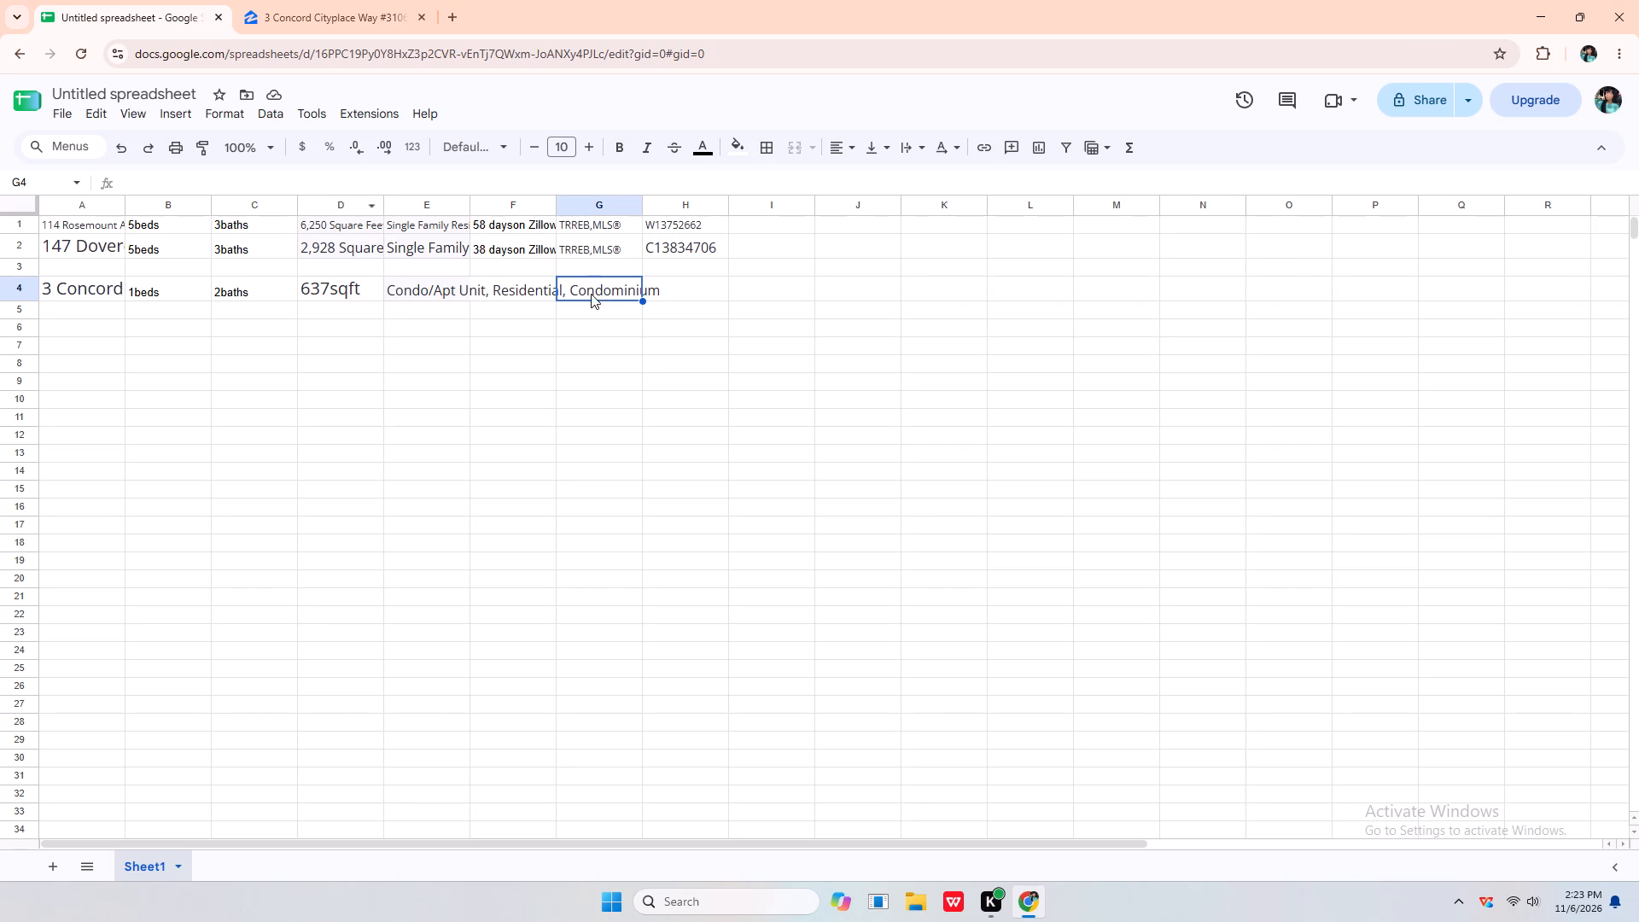
left_click(522, 289)
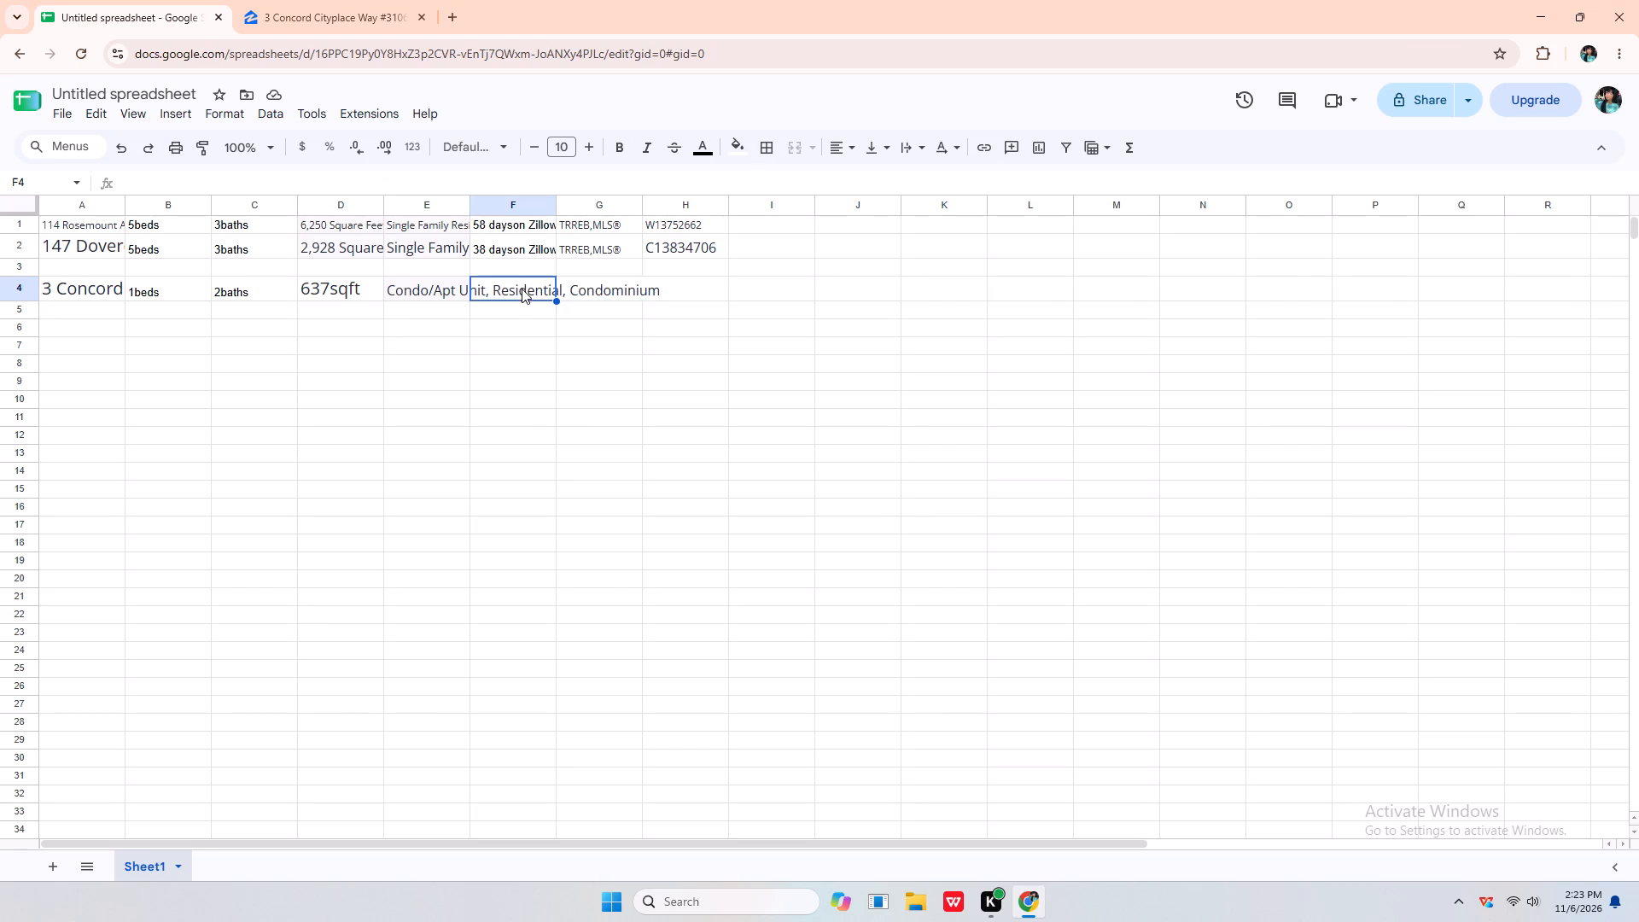
key("ctrl+v")
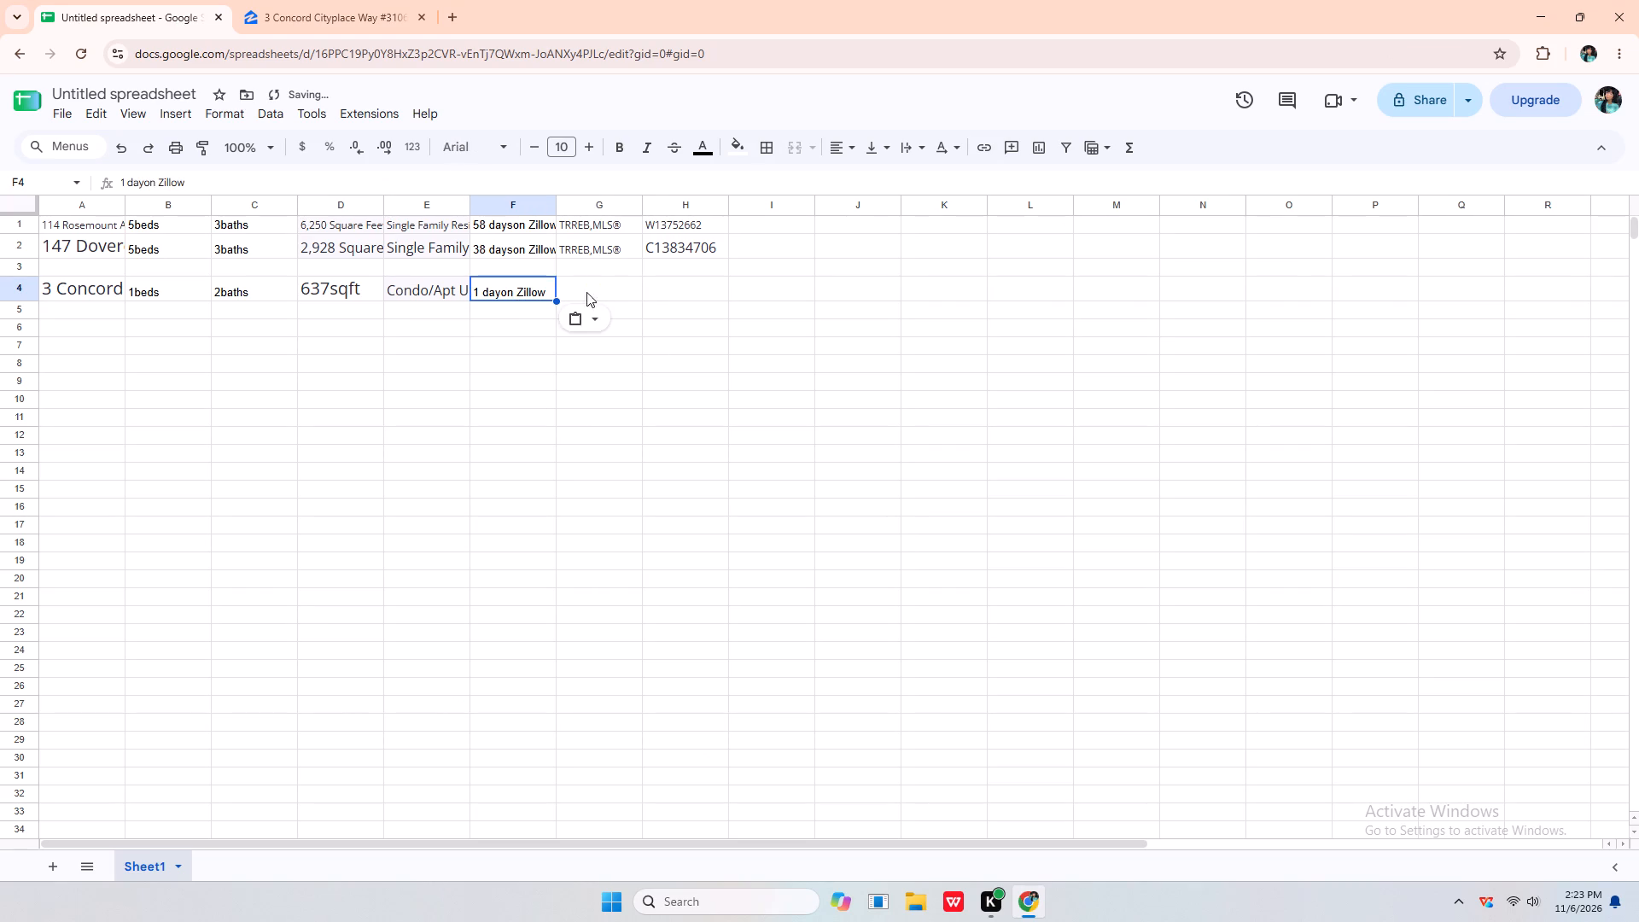
Copy the source text ITSO, MLS® from the Concord Cityplace Way listing into cell G4 of the spreadsheet.
left_click(346, 12)
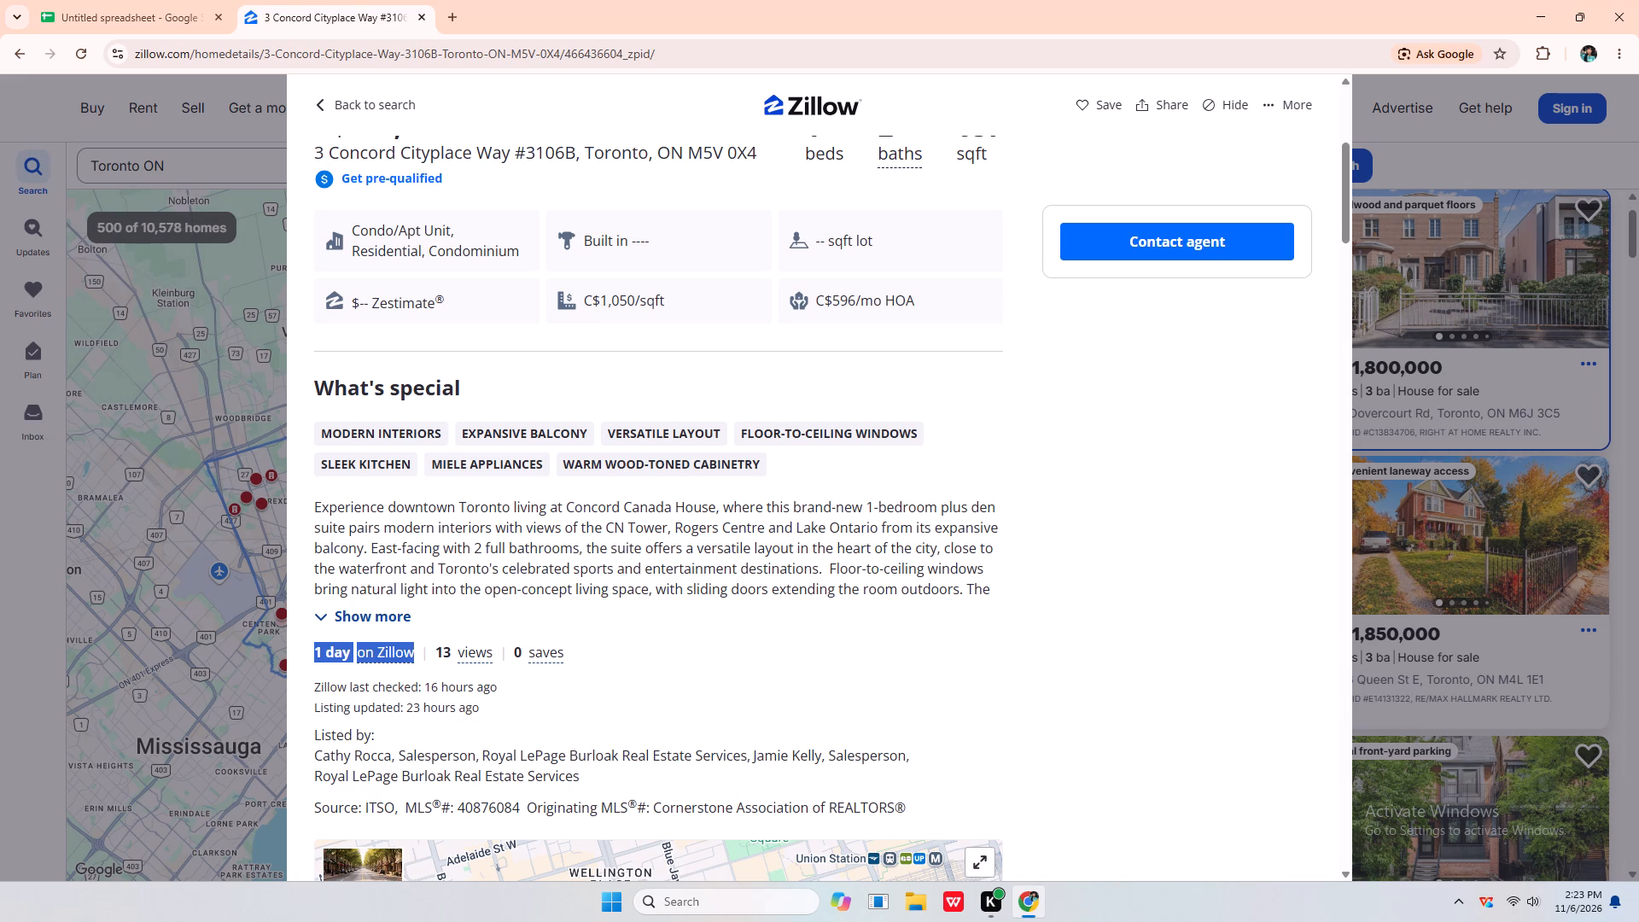
left_click_drag(365, 807, 439, 805)
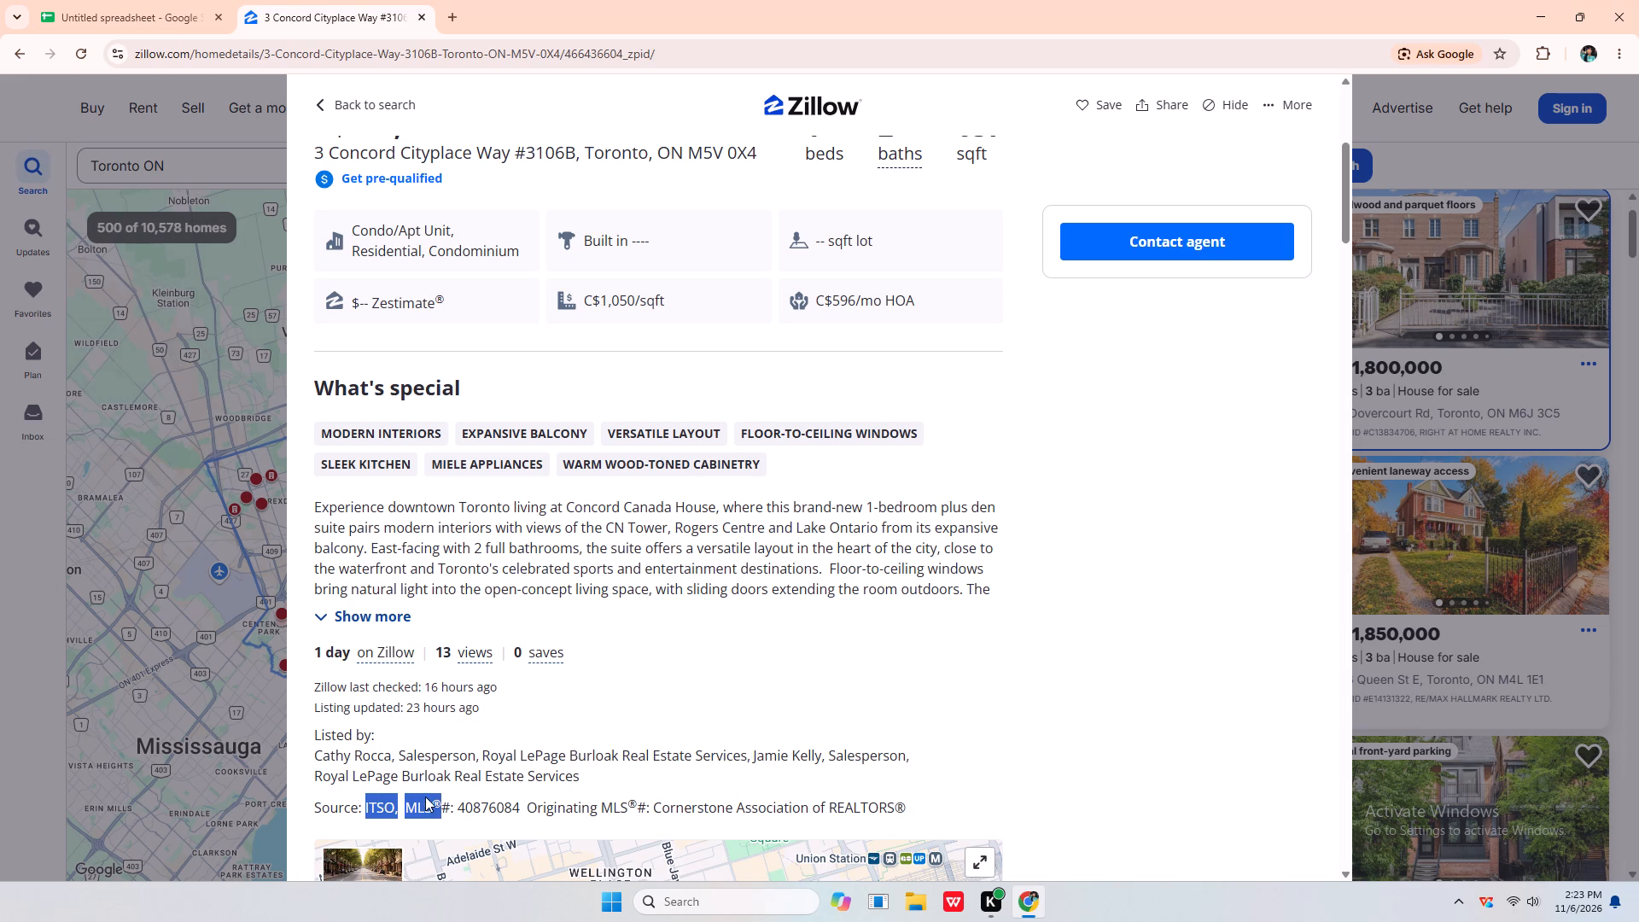
key("ctrl+c")
left_click(146, 21)
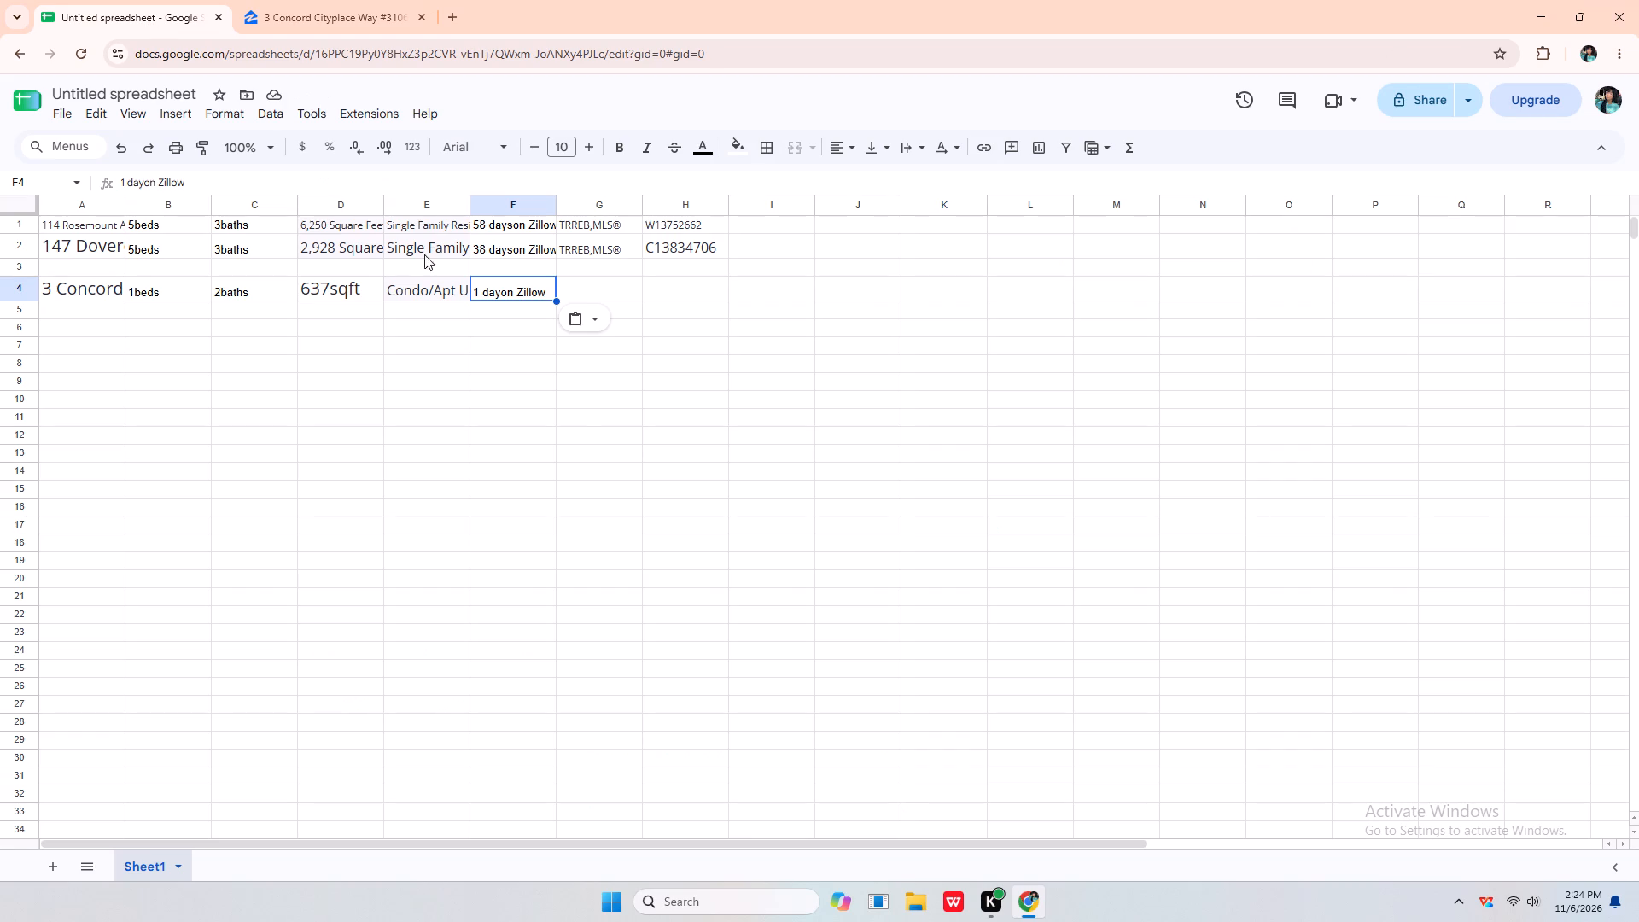
left_click(585, 283)
key("ctrl+v")
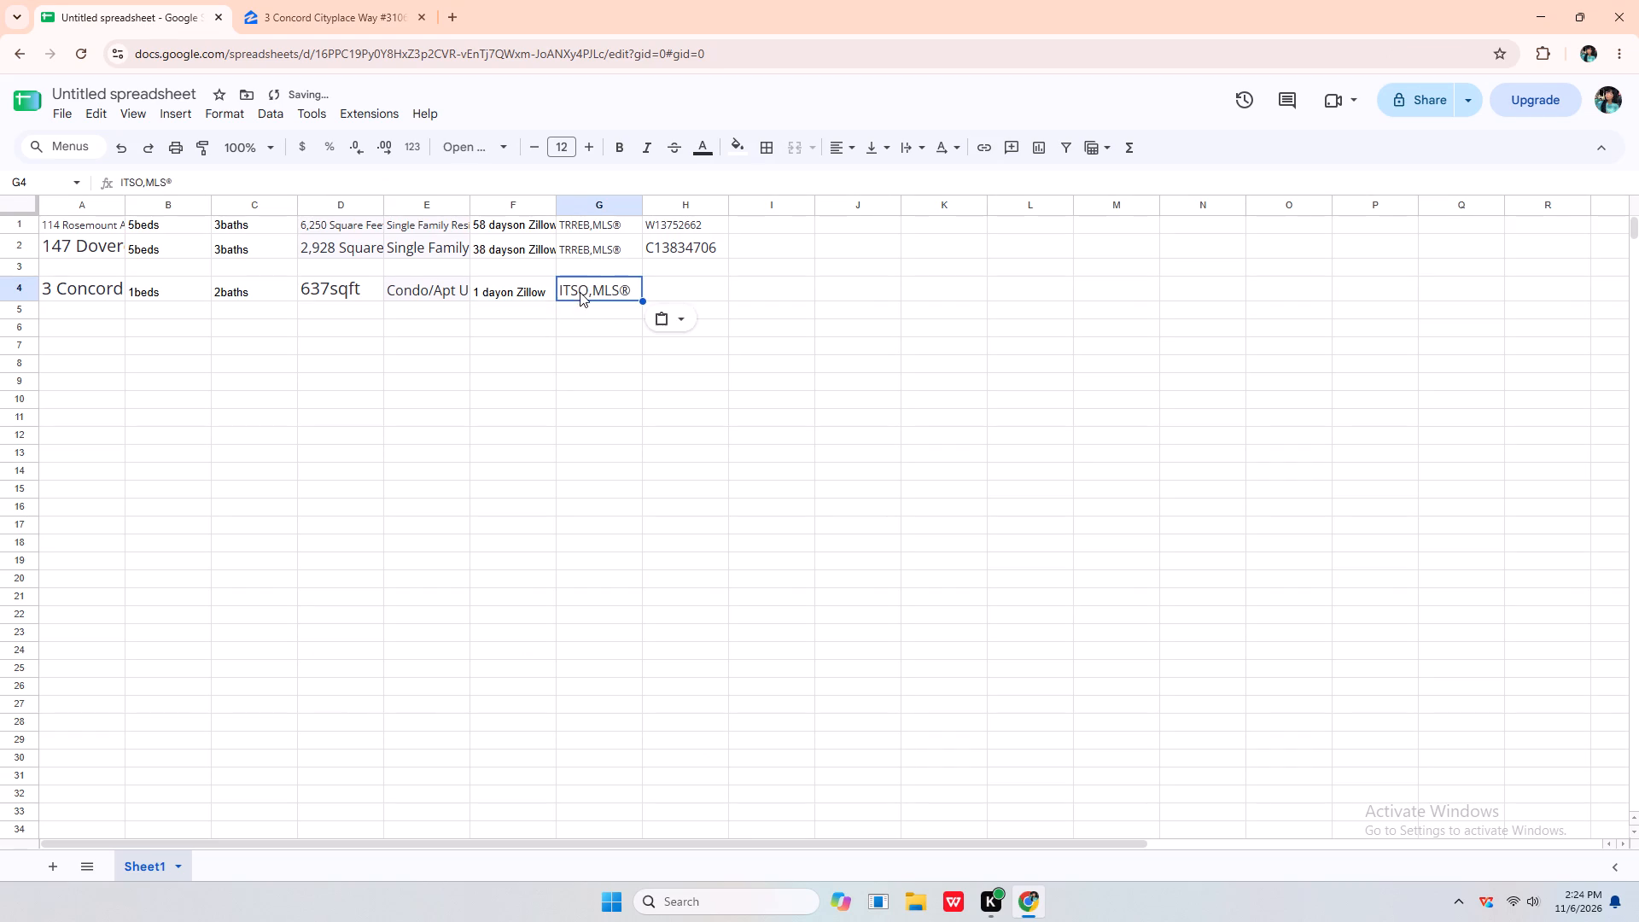
Copy the MLS number 40876084 from the Concord Cityplace Way listing into cell H4 of the spreadsheet.
left_click(686, 296)
left_click(341, 25)
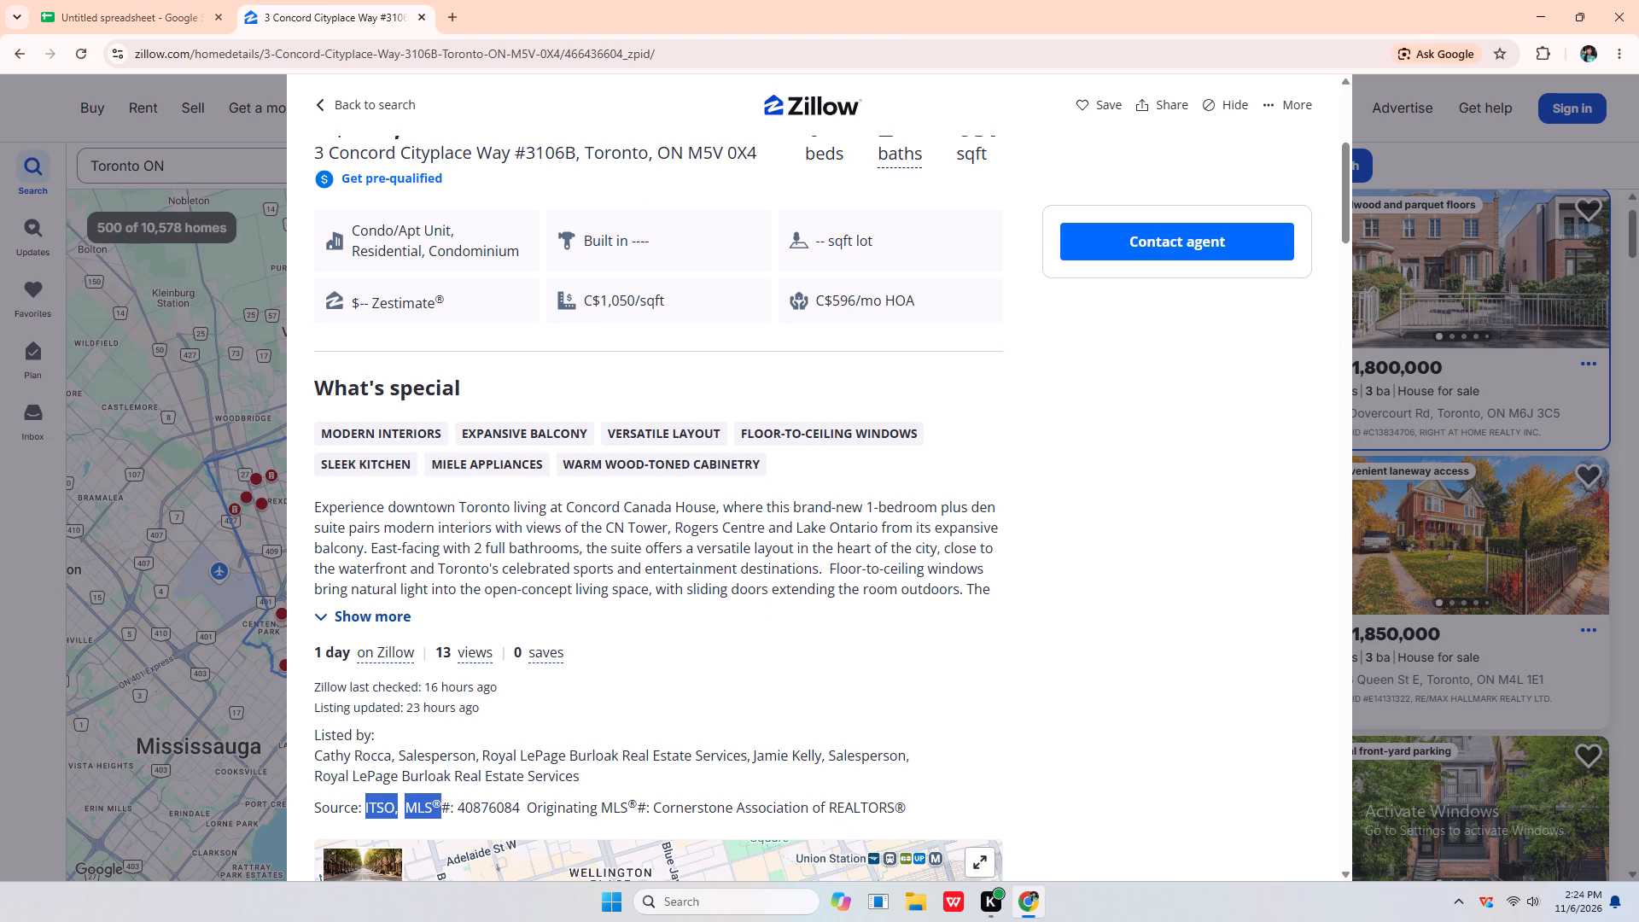
left_click_drag(446, 808, 468, 808)
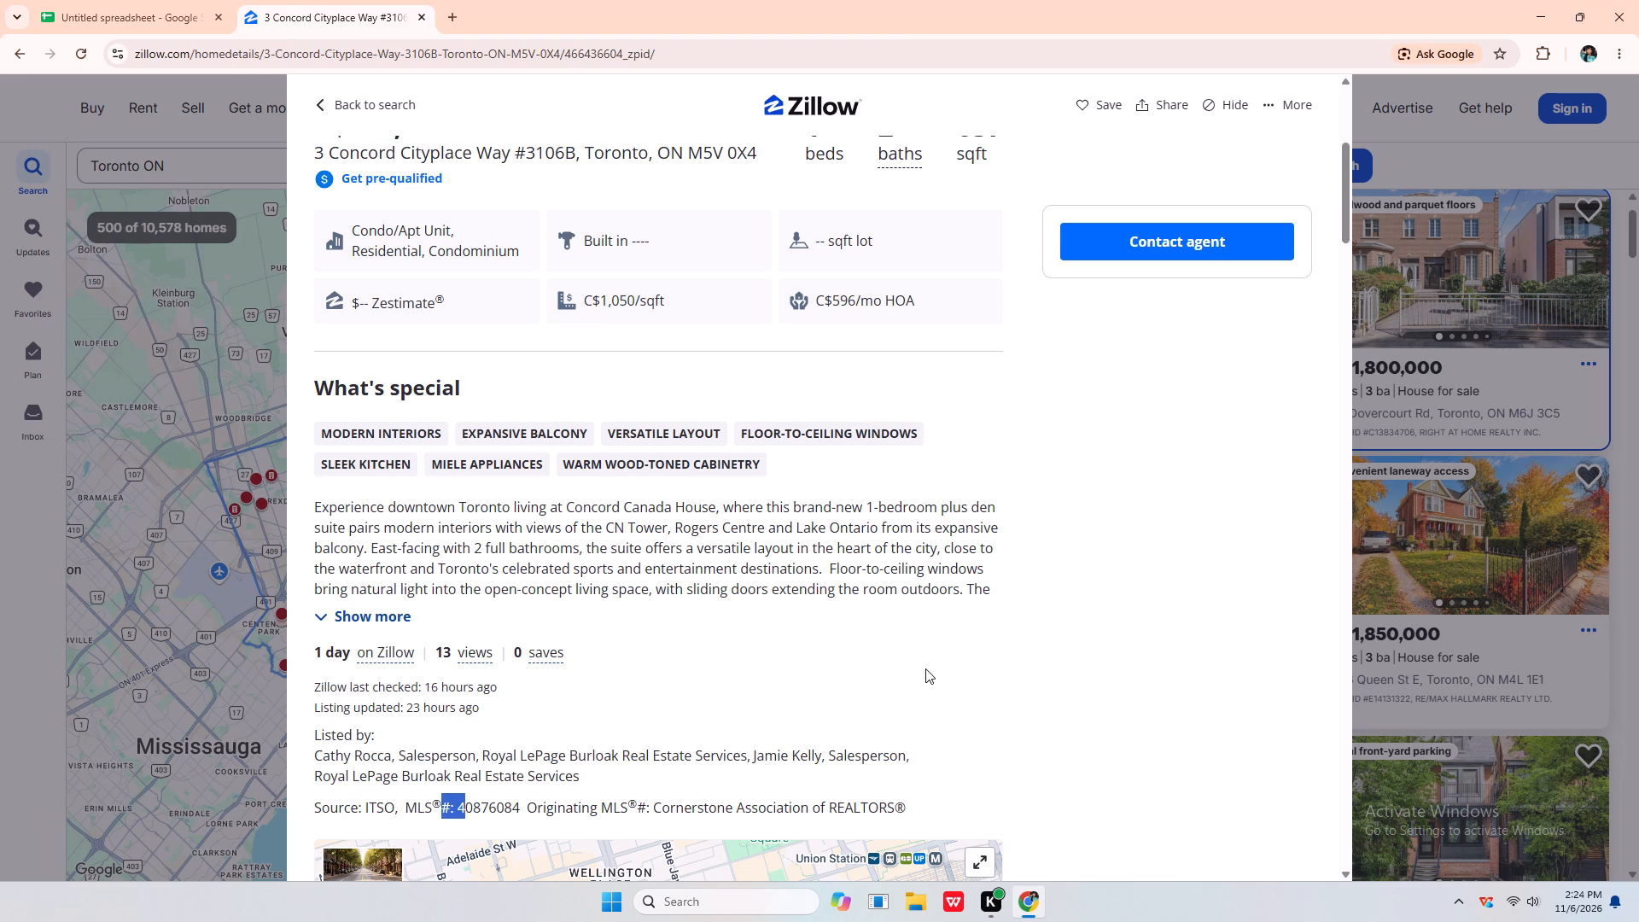
left_click_drag(921, 662, 914, 671)
left_click_drag(458, 808, 521, 819)
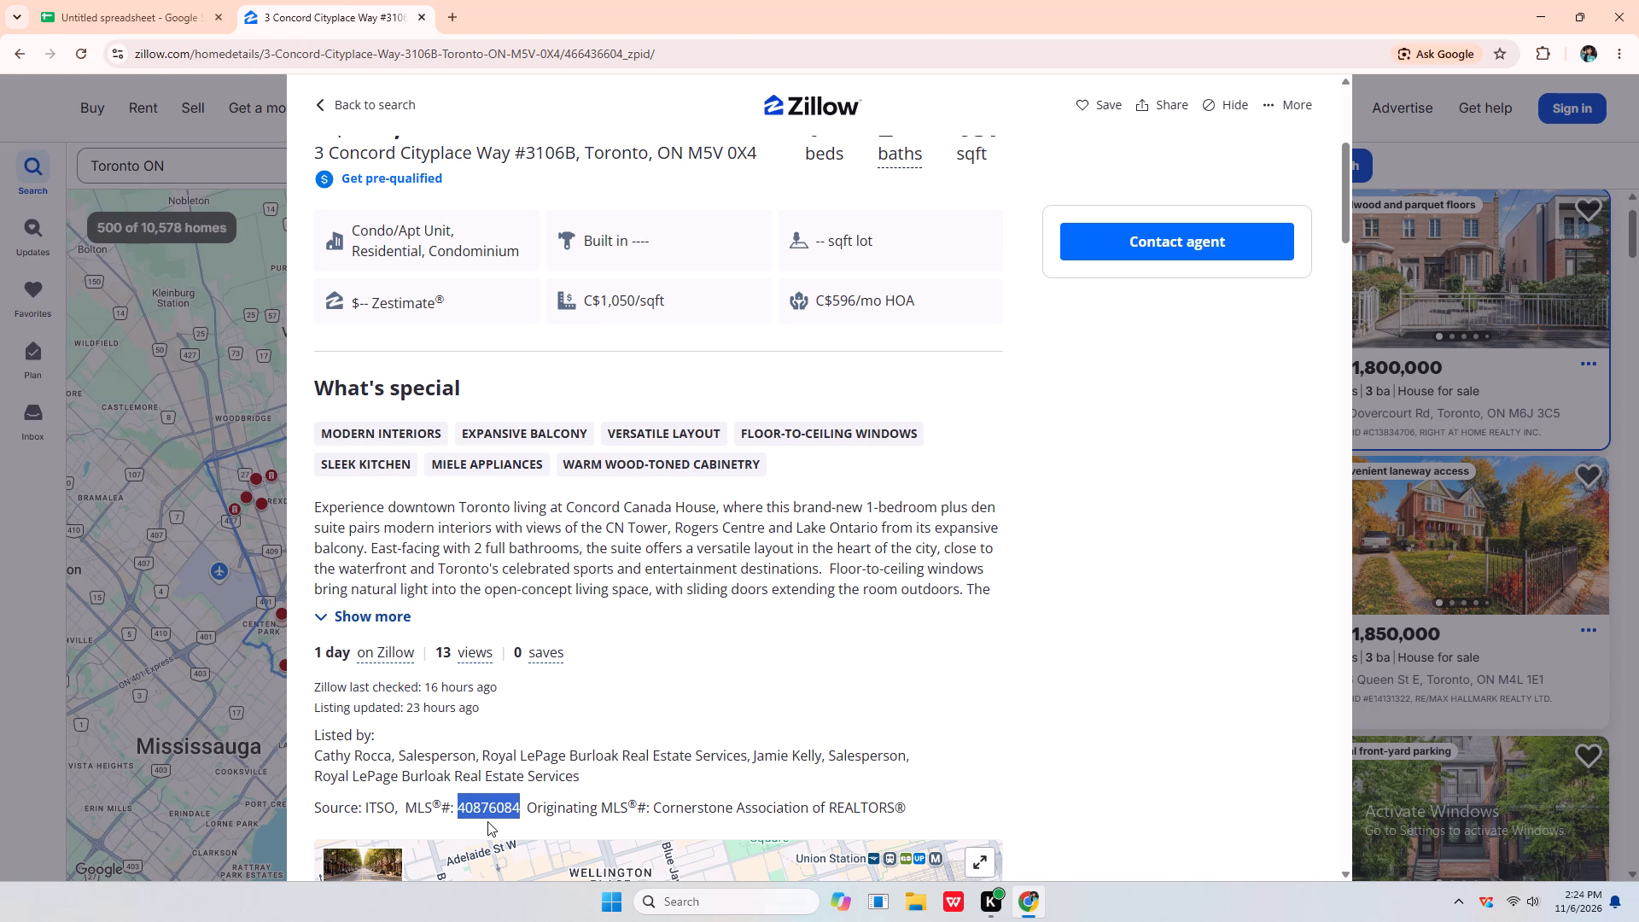
key("ctrl+c")
left_click(121, 9)
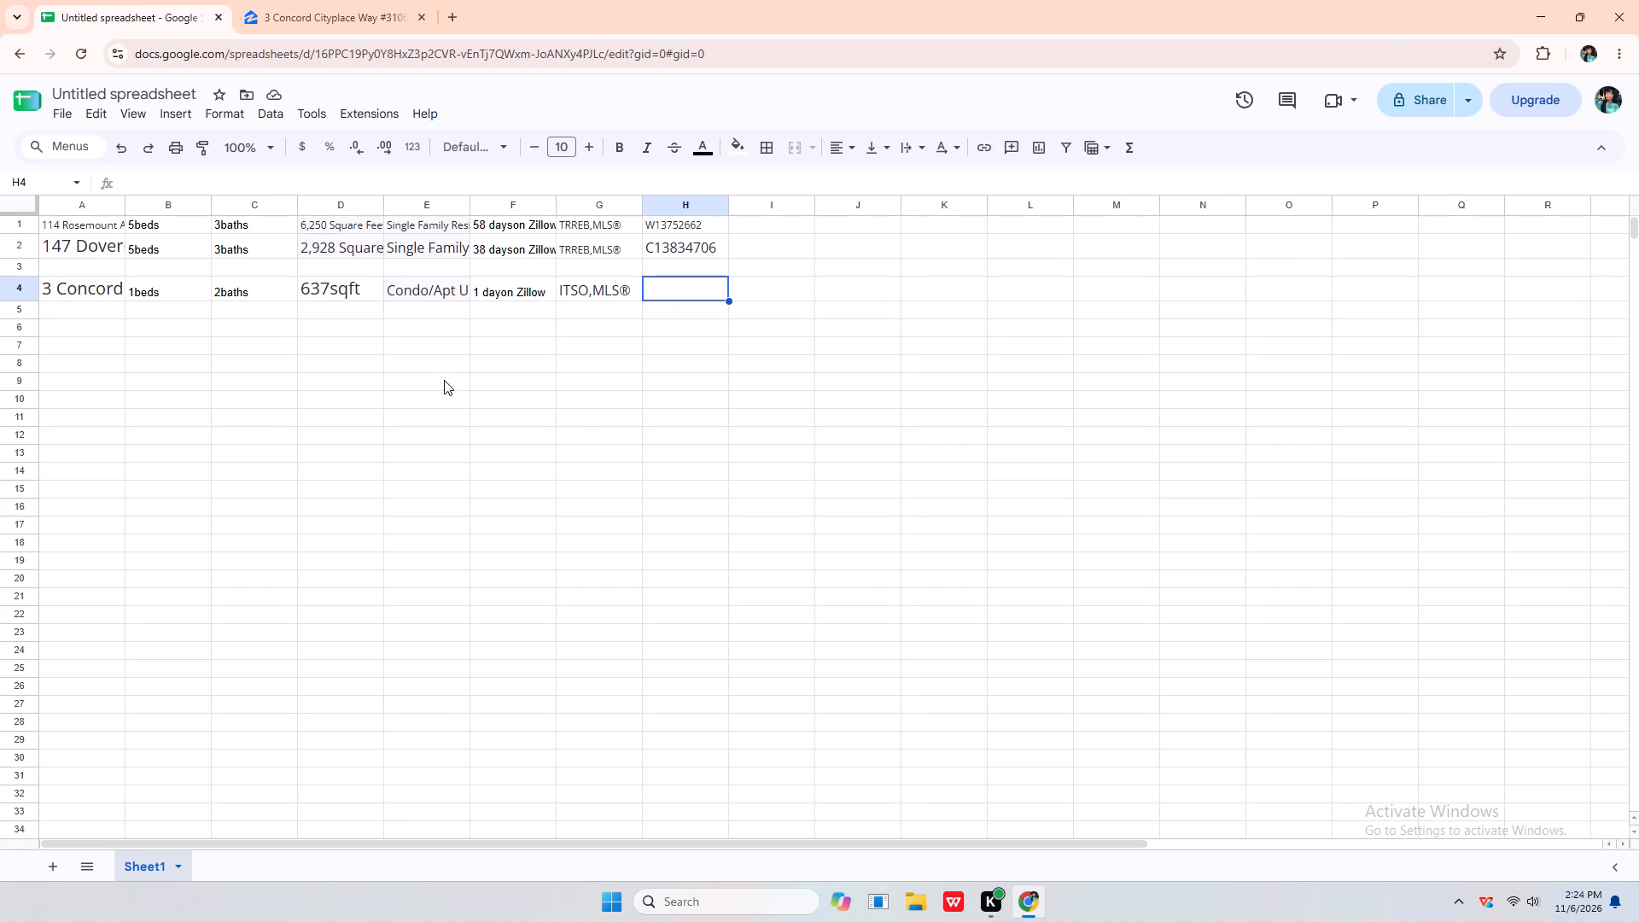
key("ctrl+v")
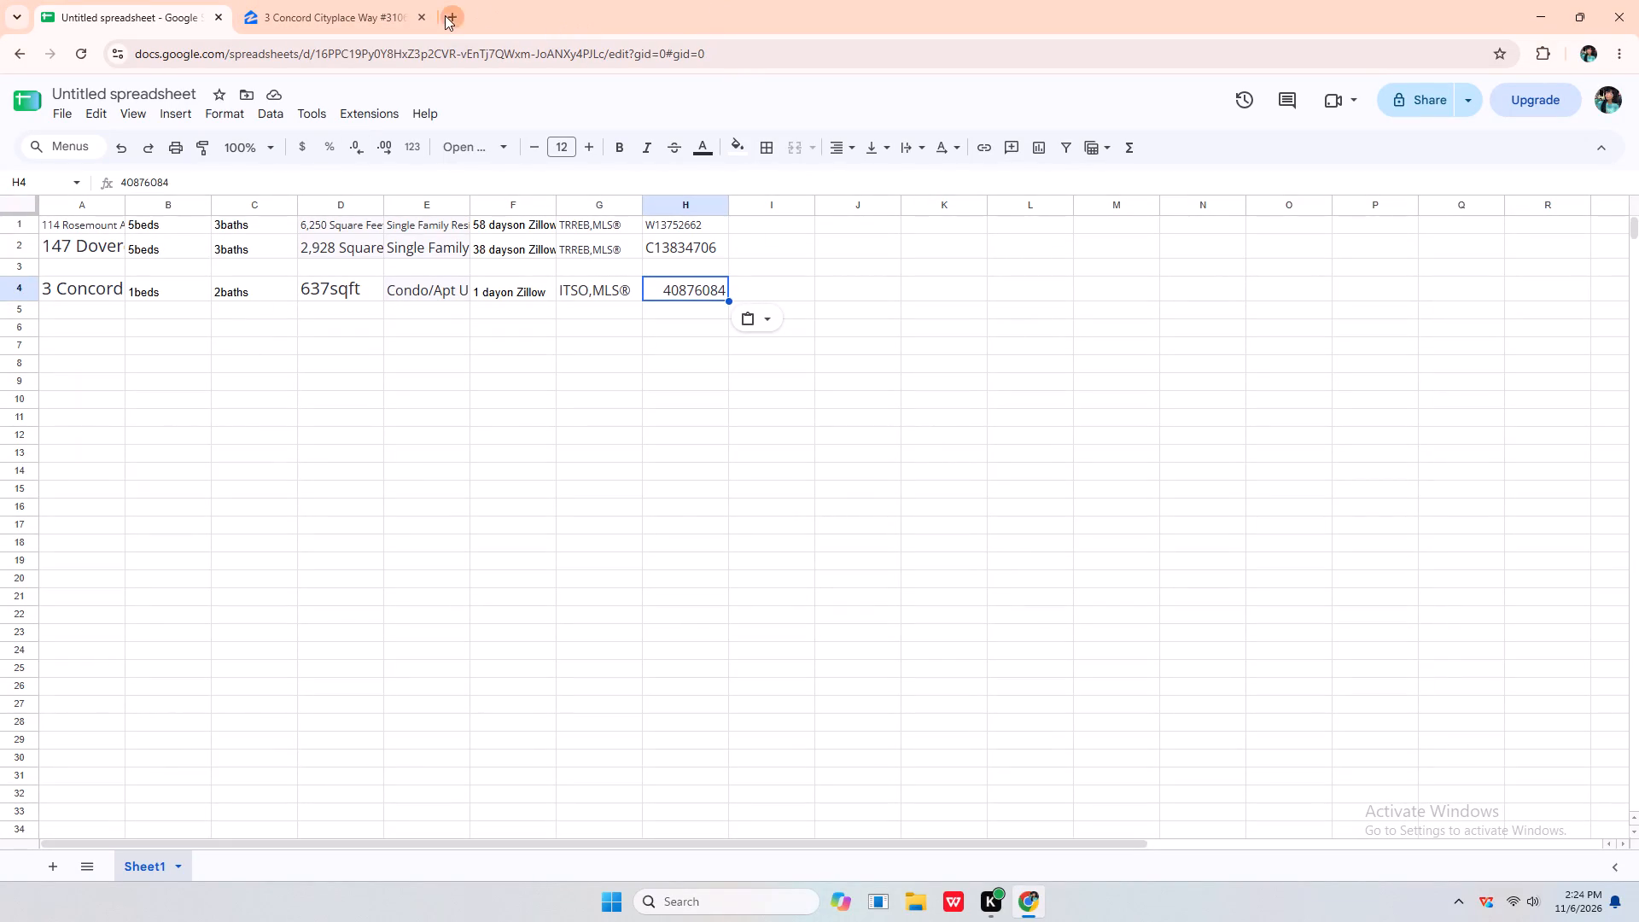
Select cell A3 in the spreadsheet, return to the Toronto search results and open the C$1,850,000 Queen St E house listing.
left_click(95, 266)
left_click(353, 9)
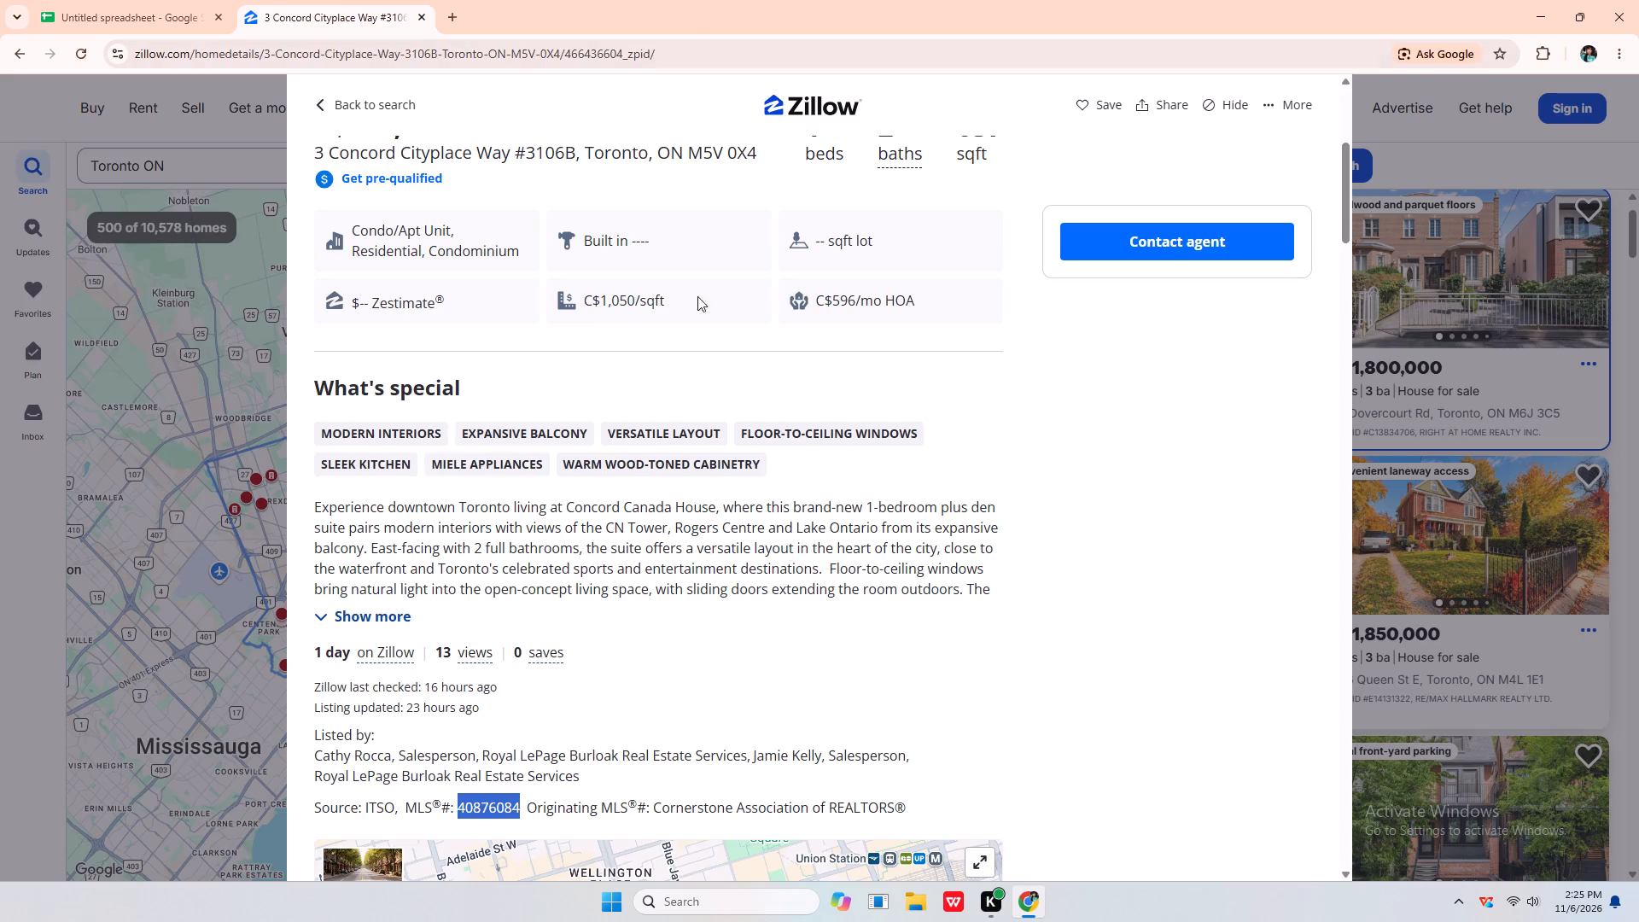
left_click(323, 108)
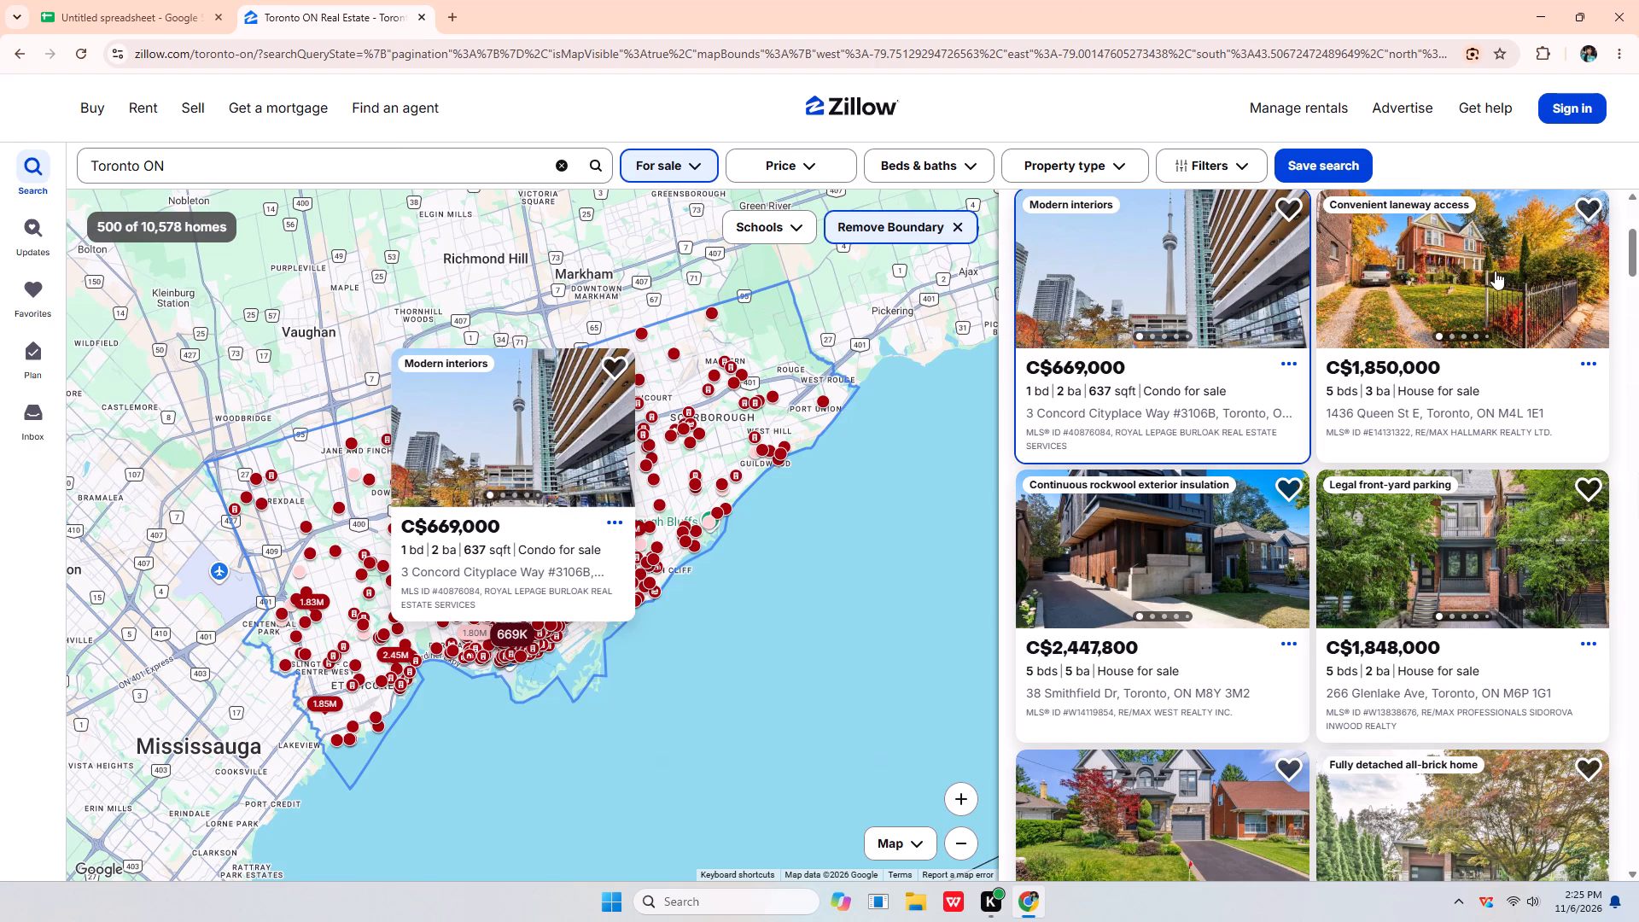
left_click(1434, 383)
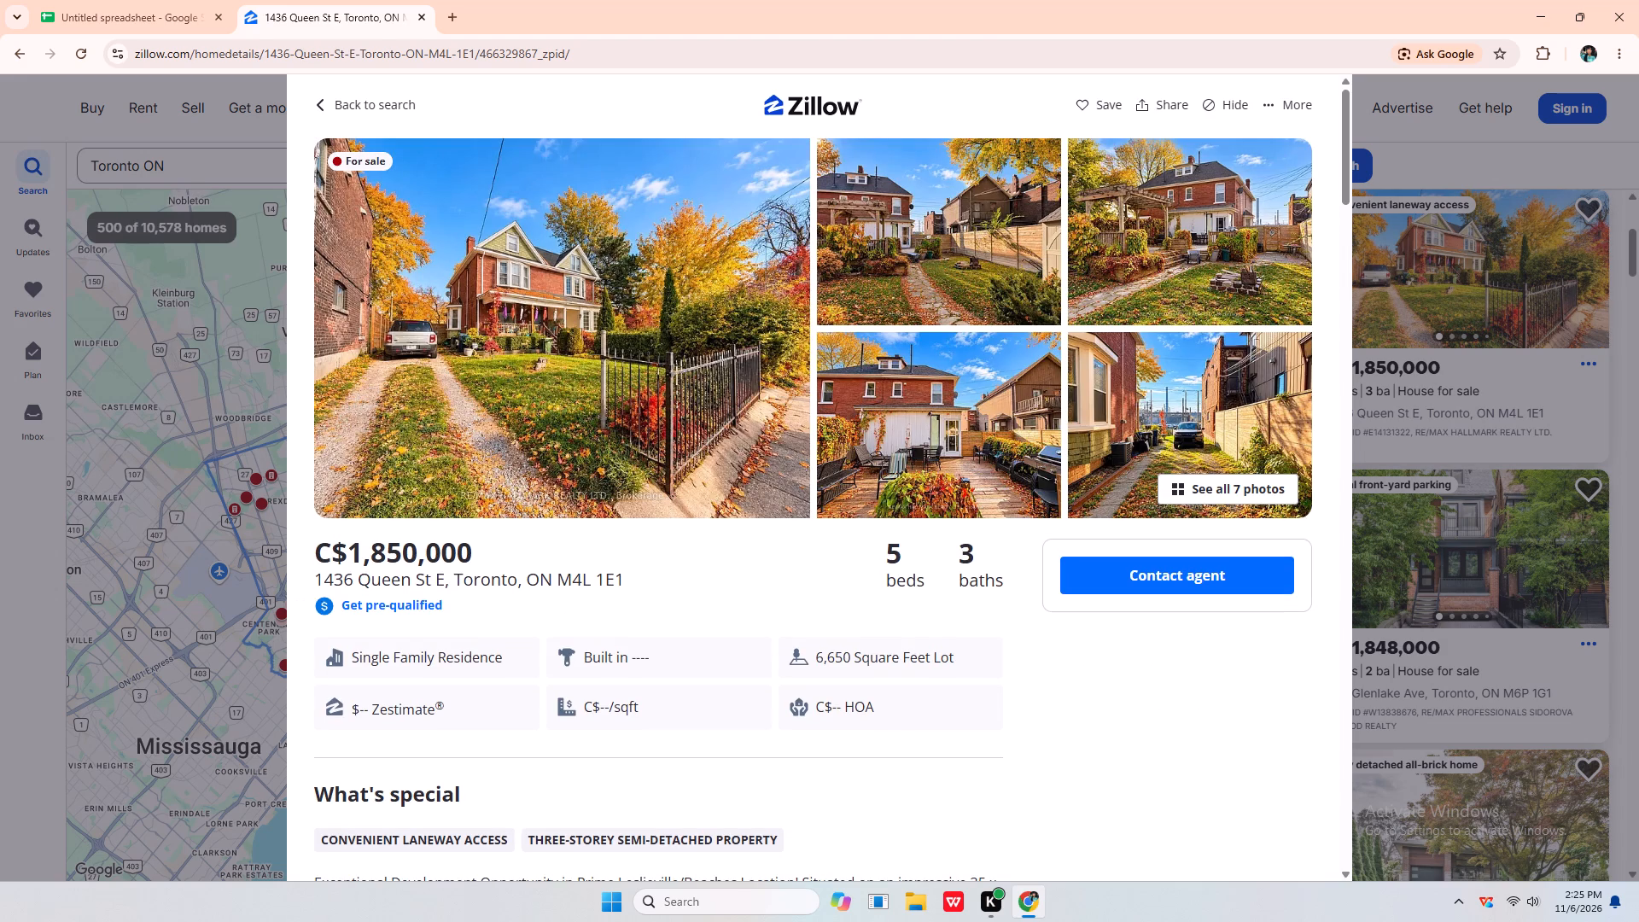
Copy the full address, including the postal code, from the Queen St E listing into cell A3 of the spreadsheet.
left_click_drag(315, 581, 516, 579)
double_click(528, 582)
left_click_drag(315, 581, 592, 577)
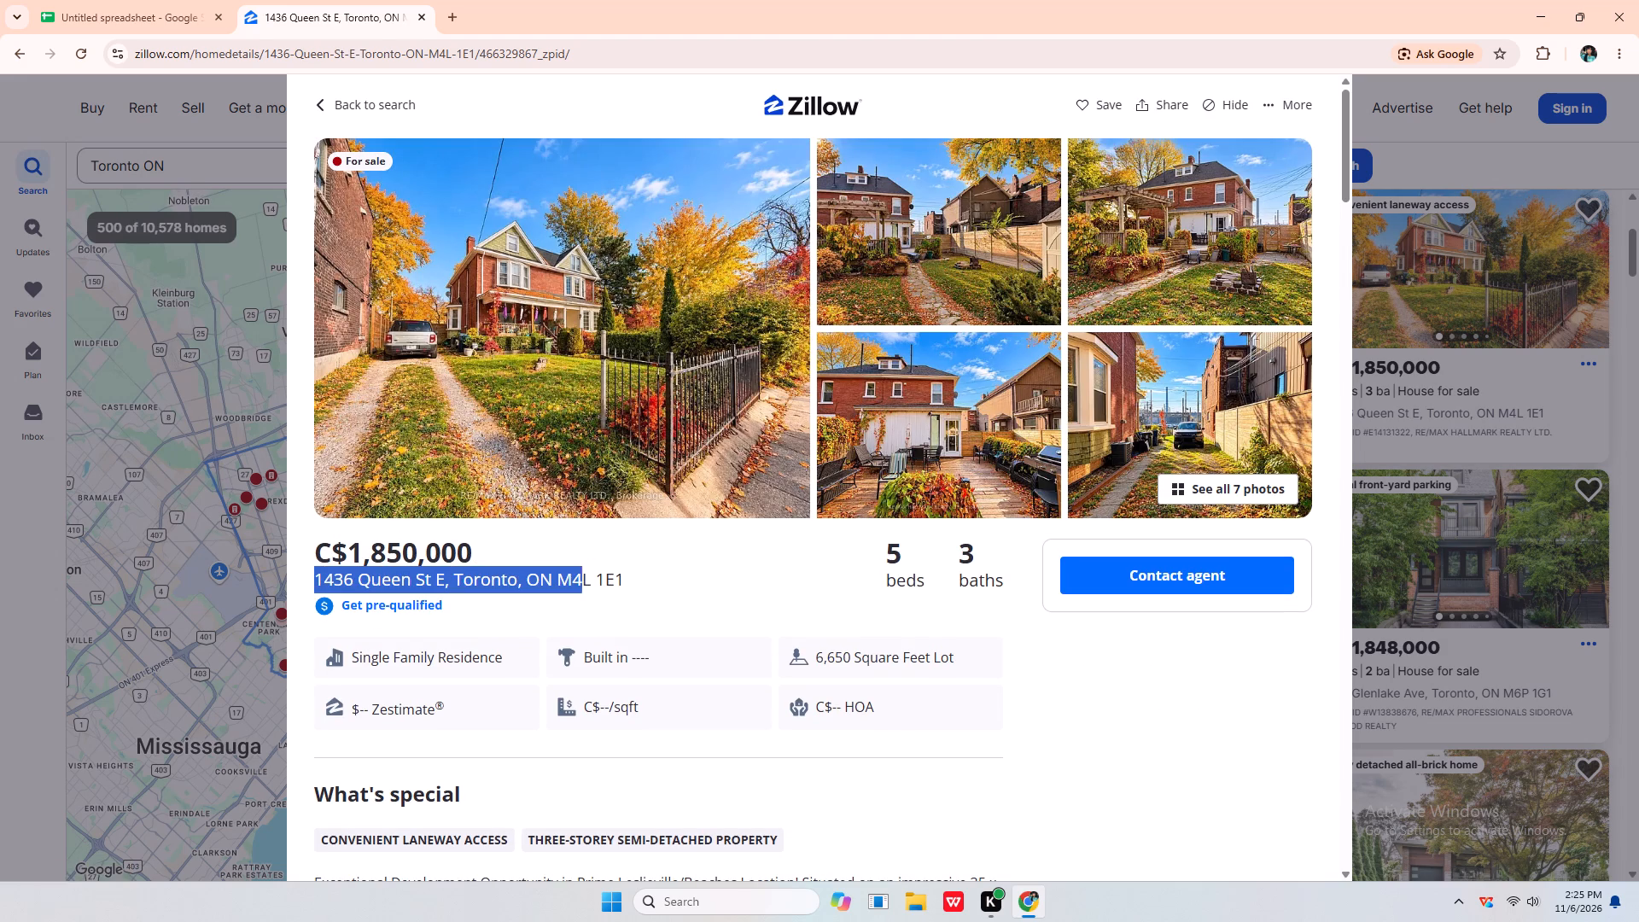
left_click_drag(592, 577, 617, 579)
left_click_drag(592, 583, 621, 583)
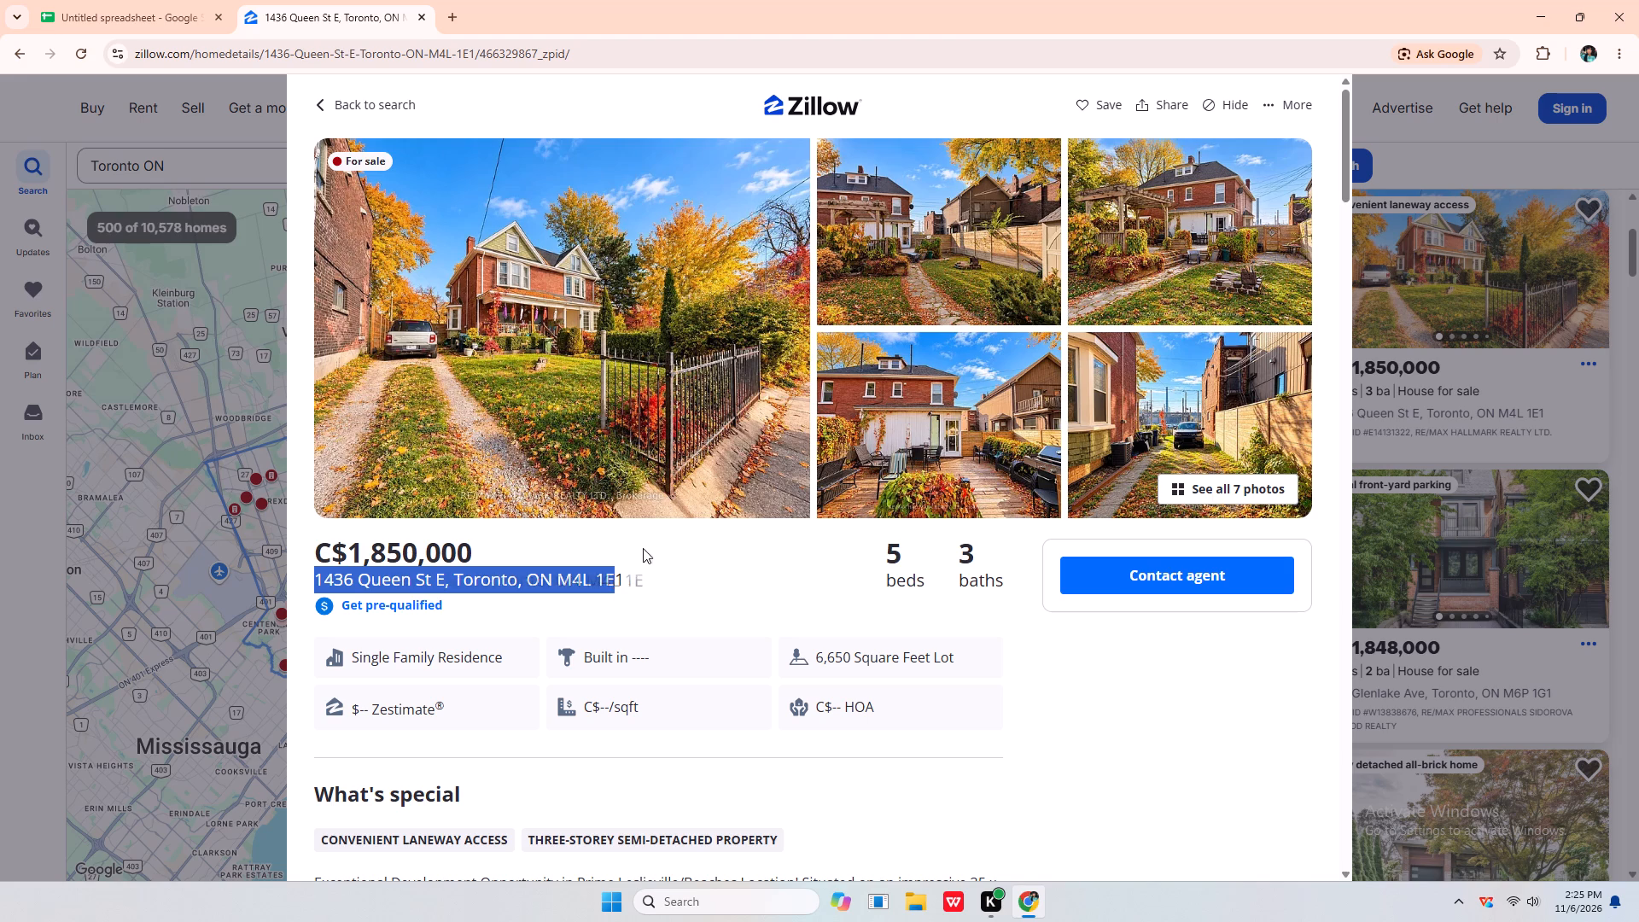
left_click_drag(657, 590, 659, 599)
left_click(624, 581)
left_click(652, 549)
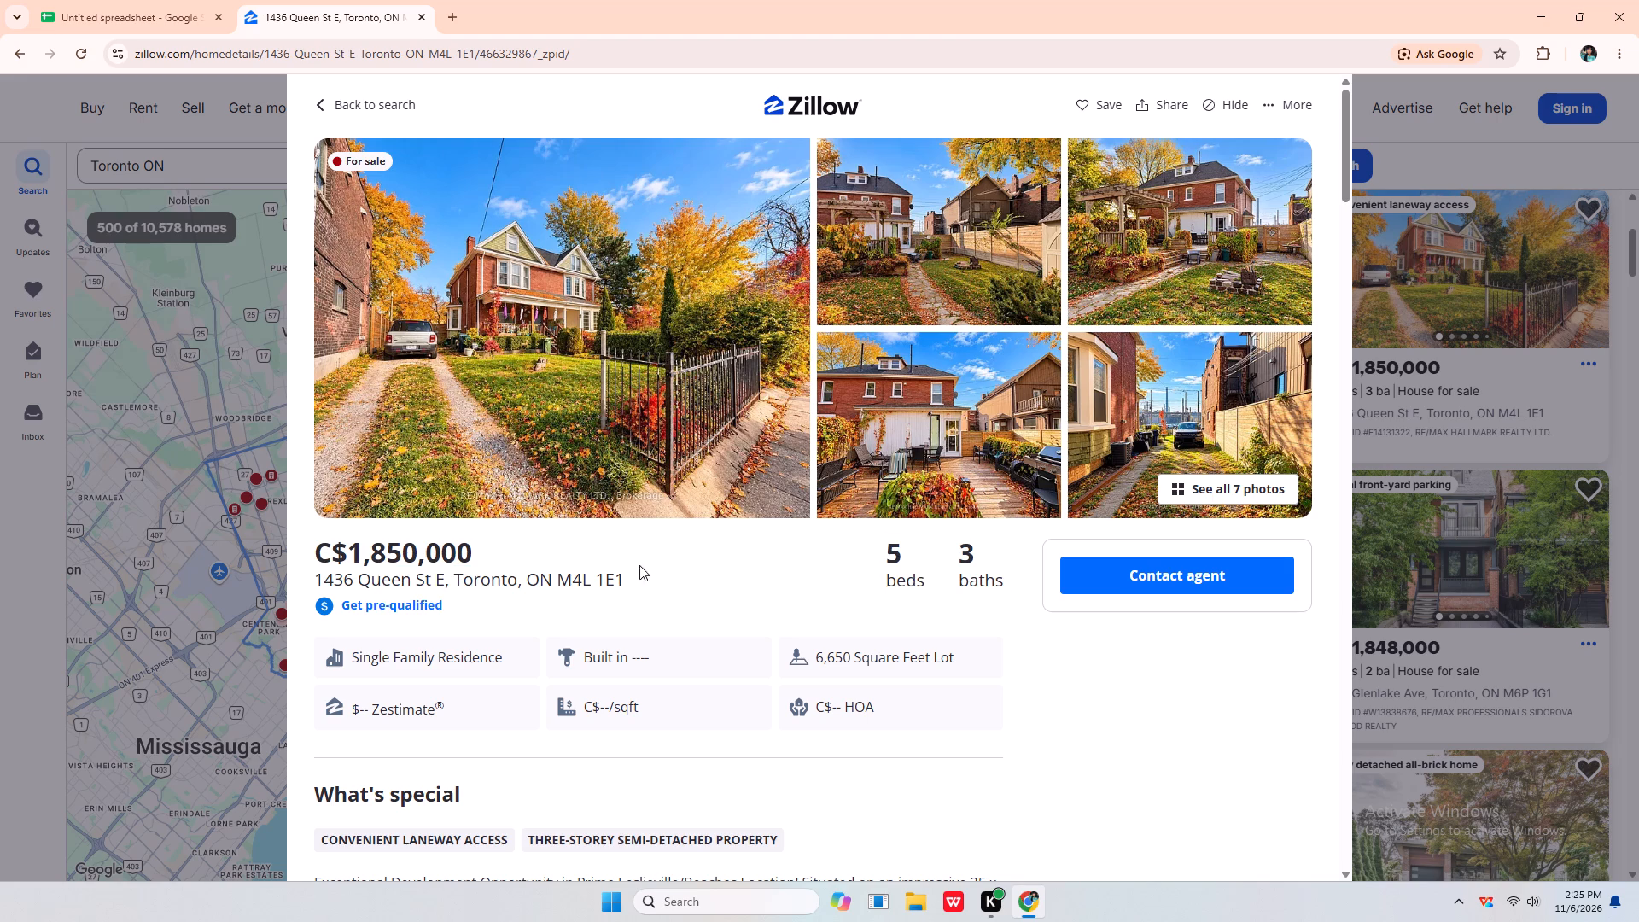
left_click_drag(622, 581, 375, 586)
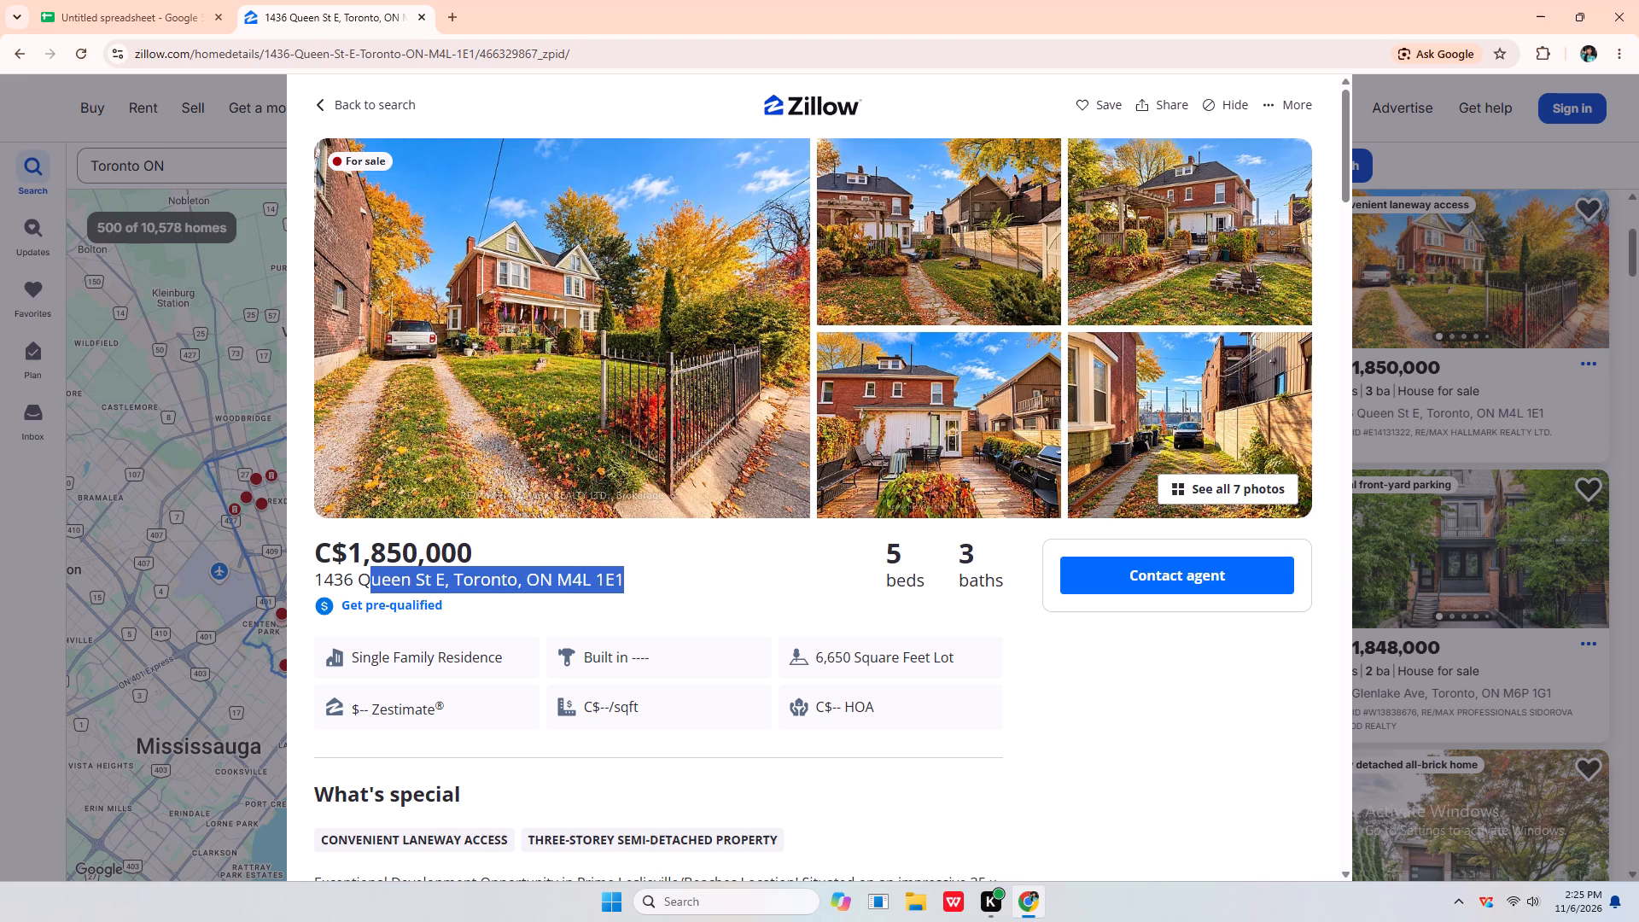
left_click_drag(375, 586, 317, 585)
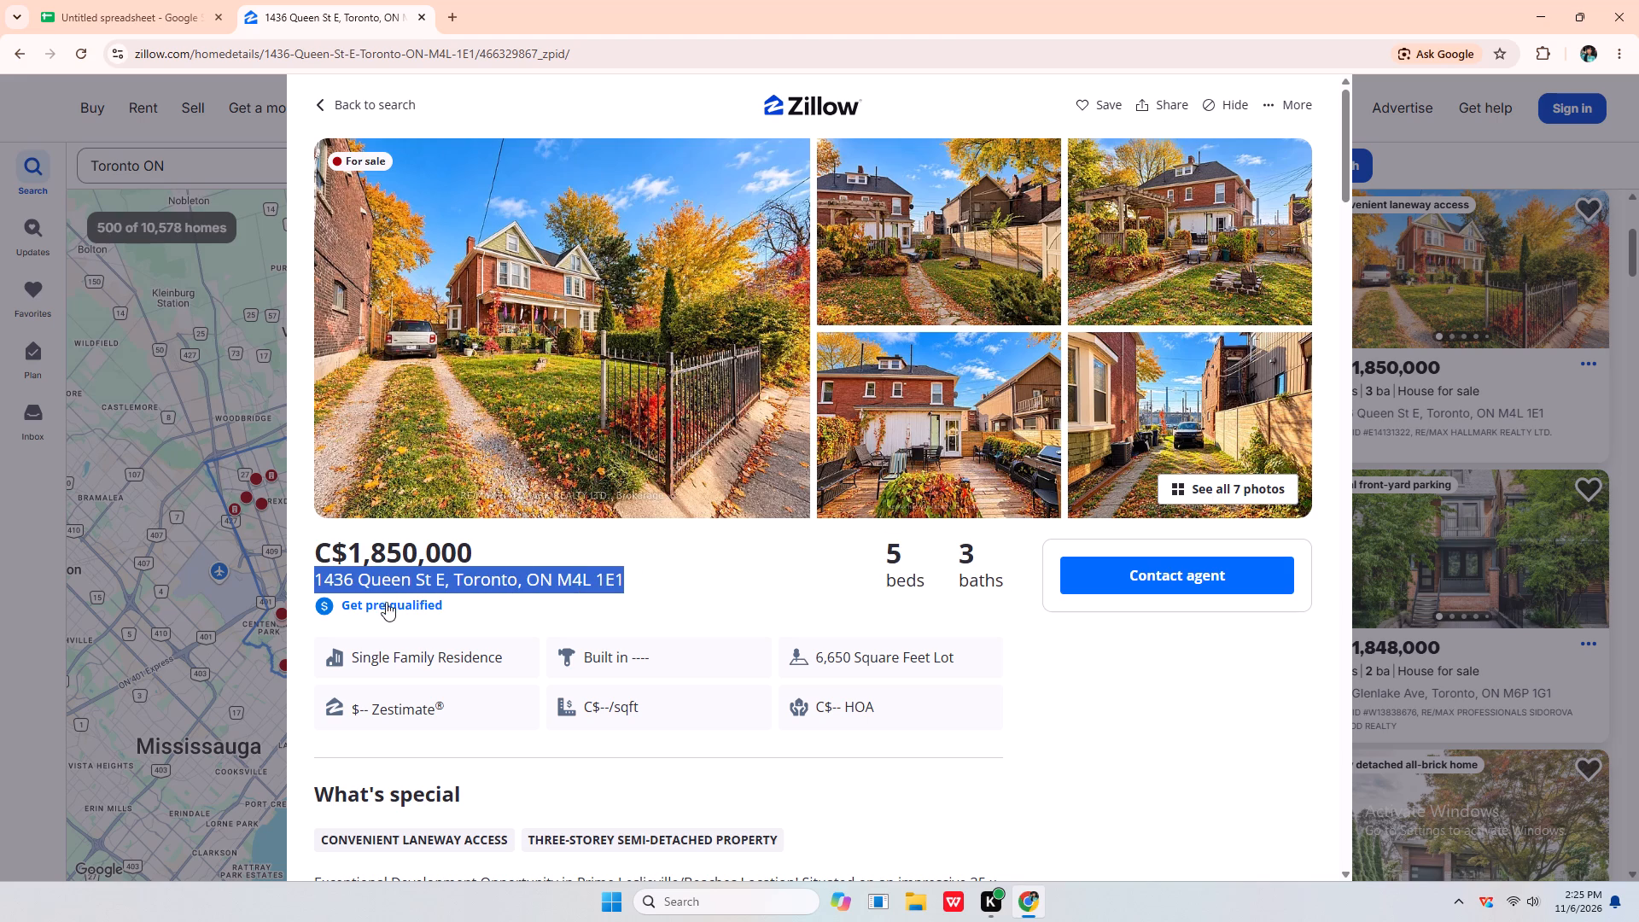
key("ctrl+c")
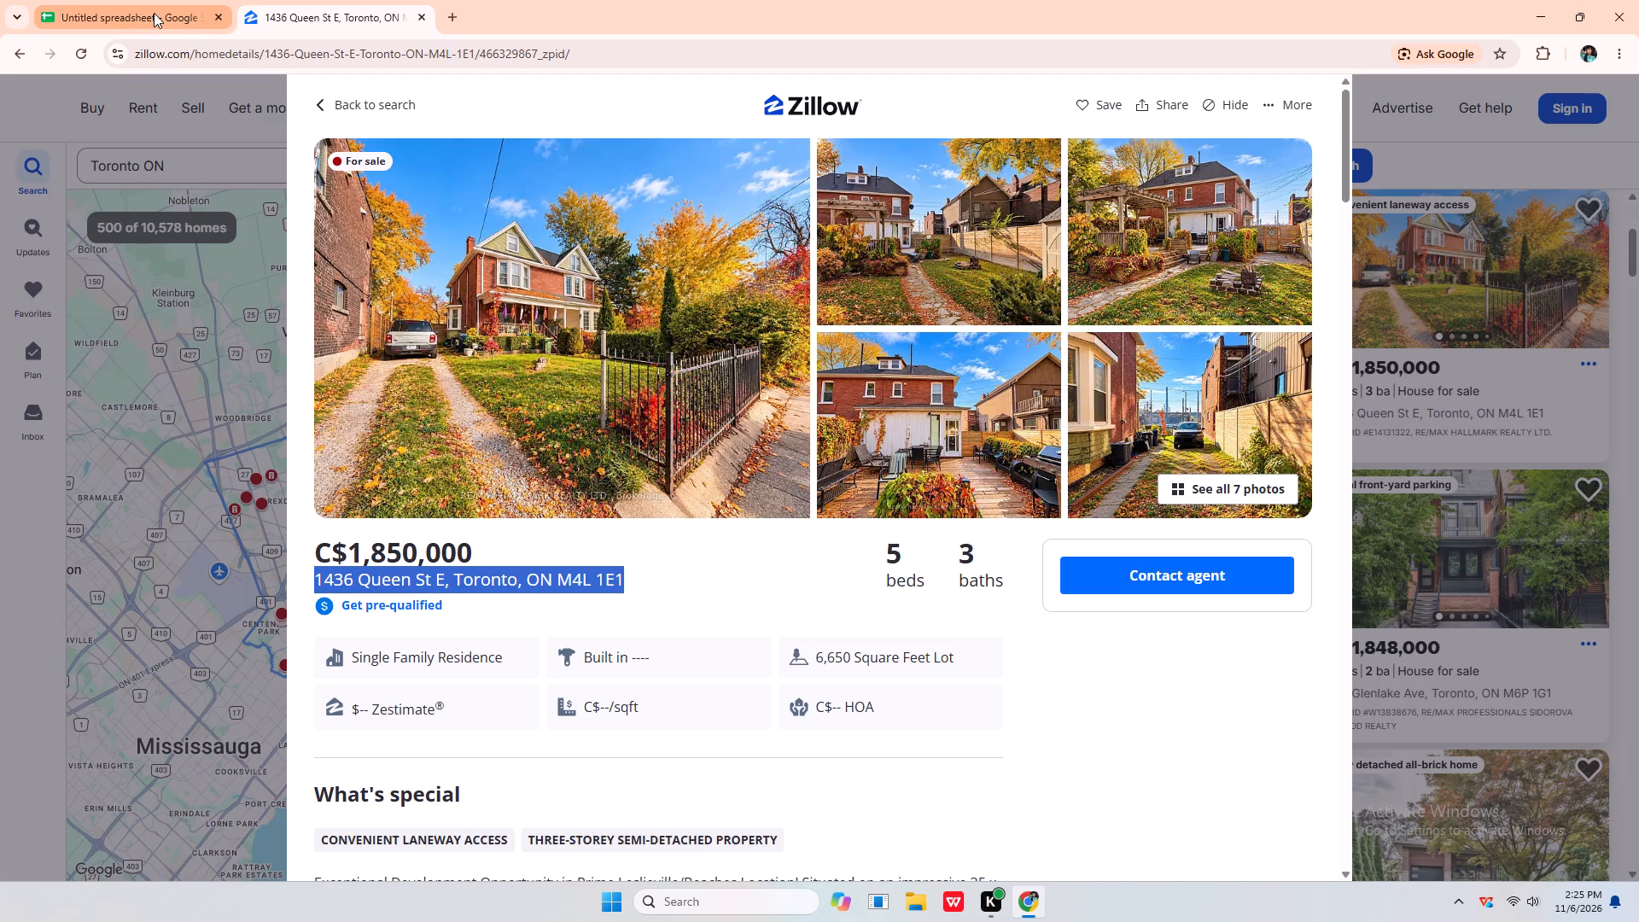
left_click(154, 13)
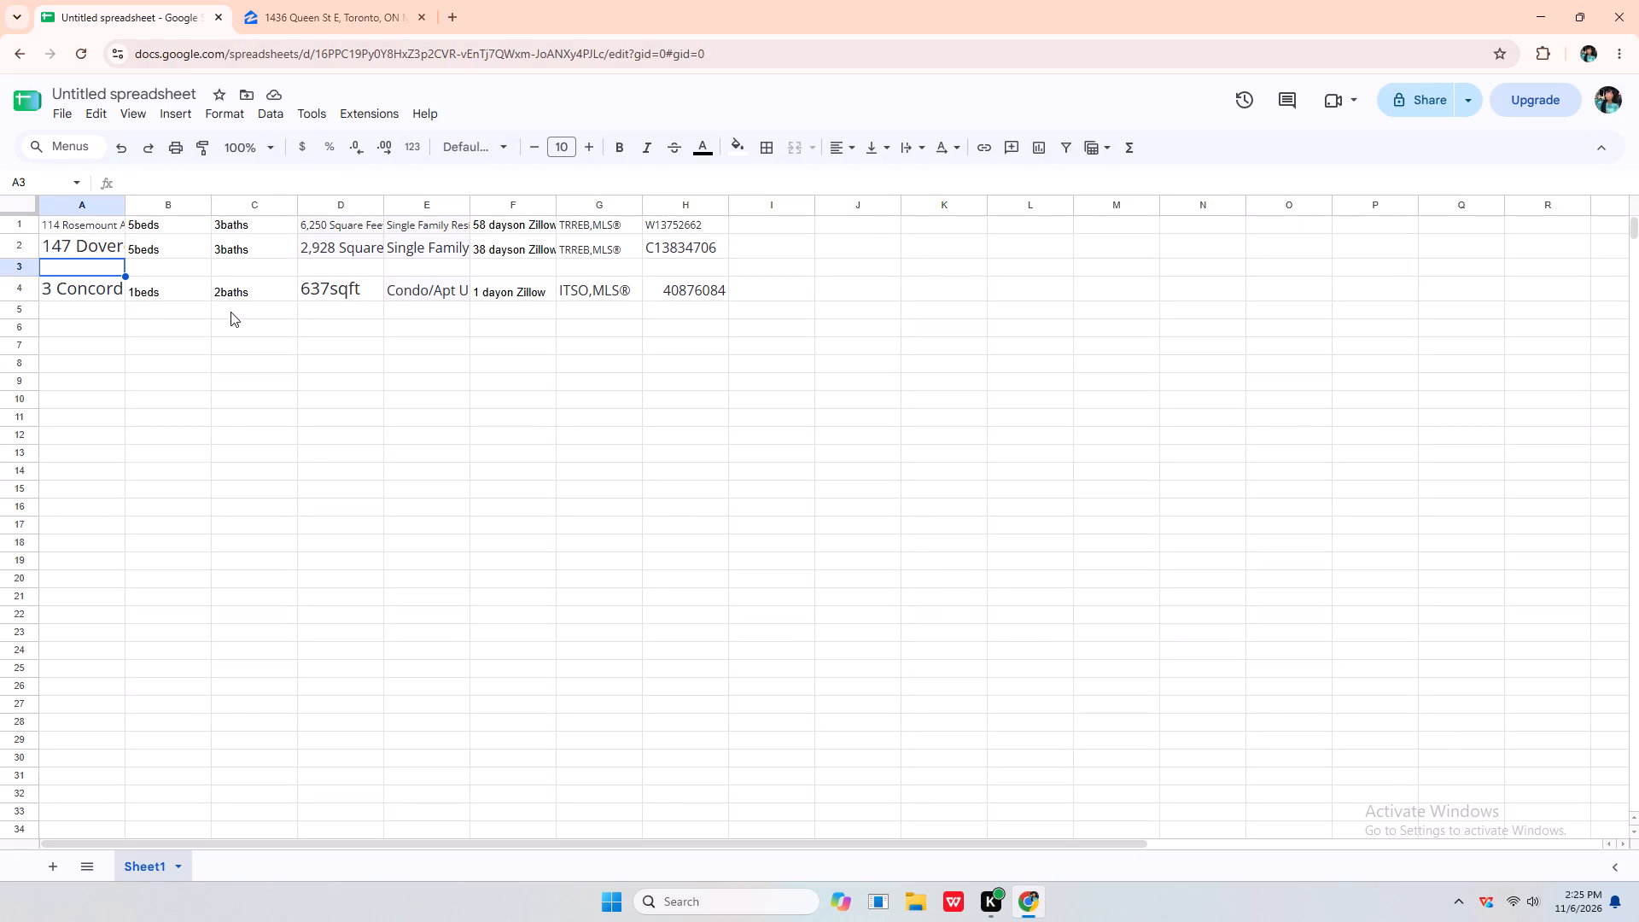
key("ctrl+v")
Enter the Queen St E house's bed count as 5beds in cell B3.
left_click(192, 261)
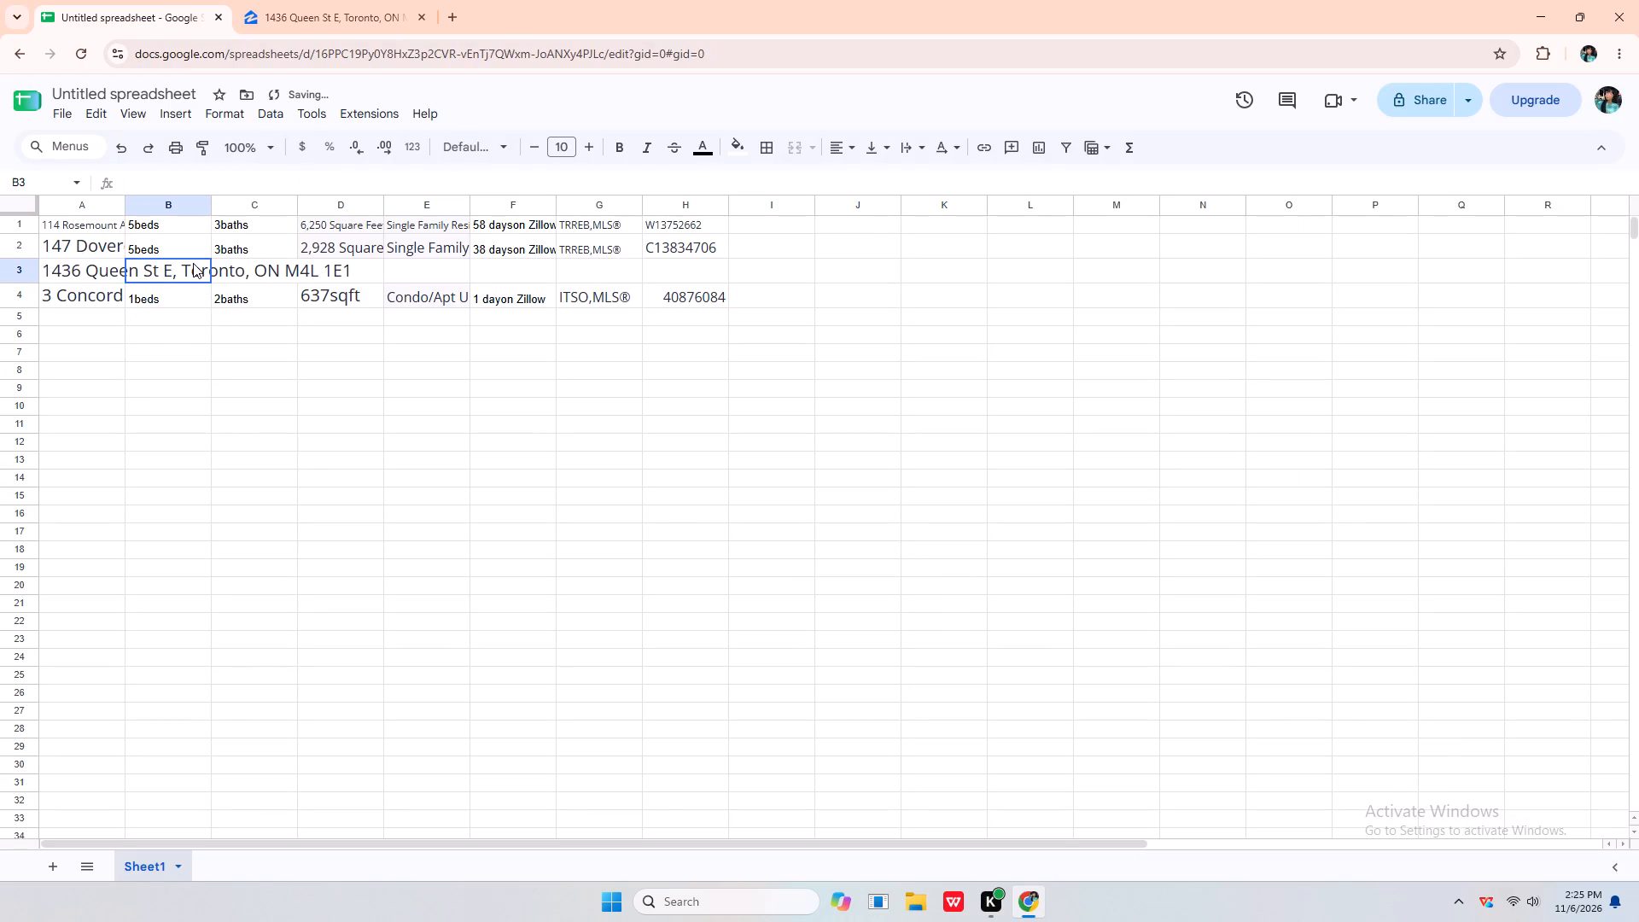
key("5")
type("beds")
key("Right")
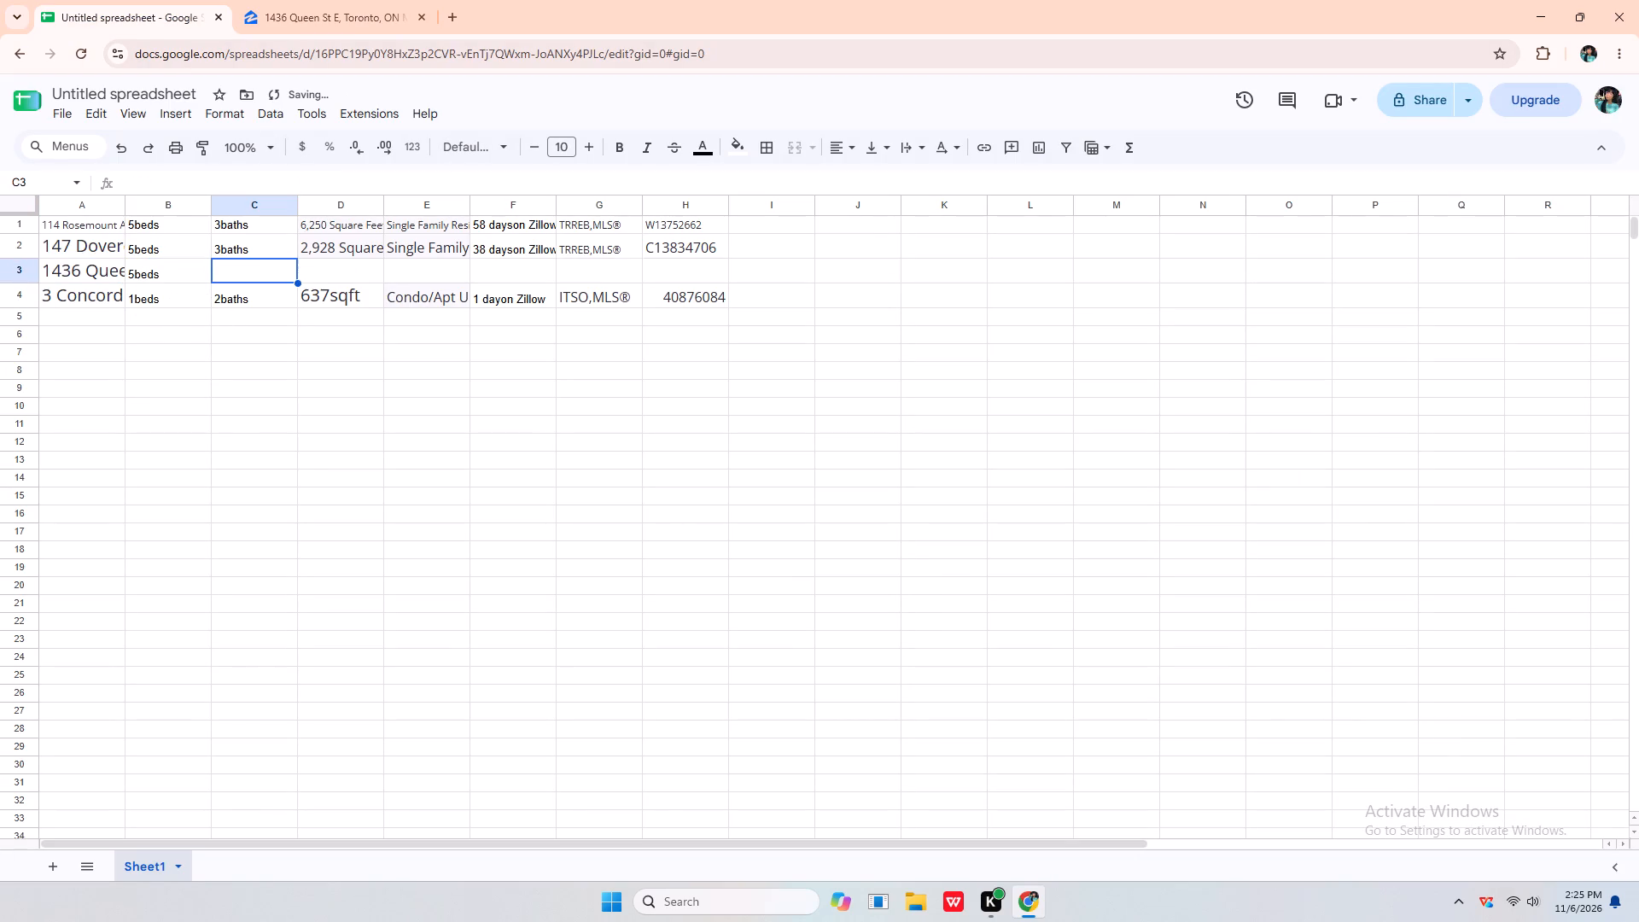
Enter the Queen St E house's bath count as 3baths in cell C3.
key("3")
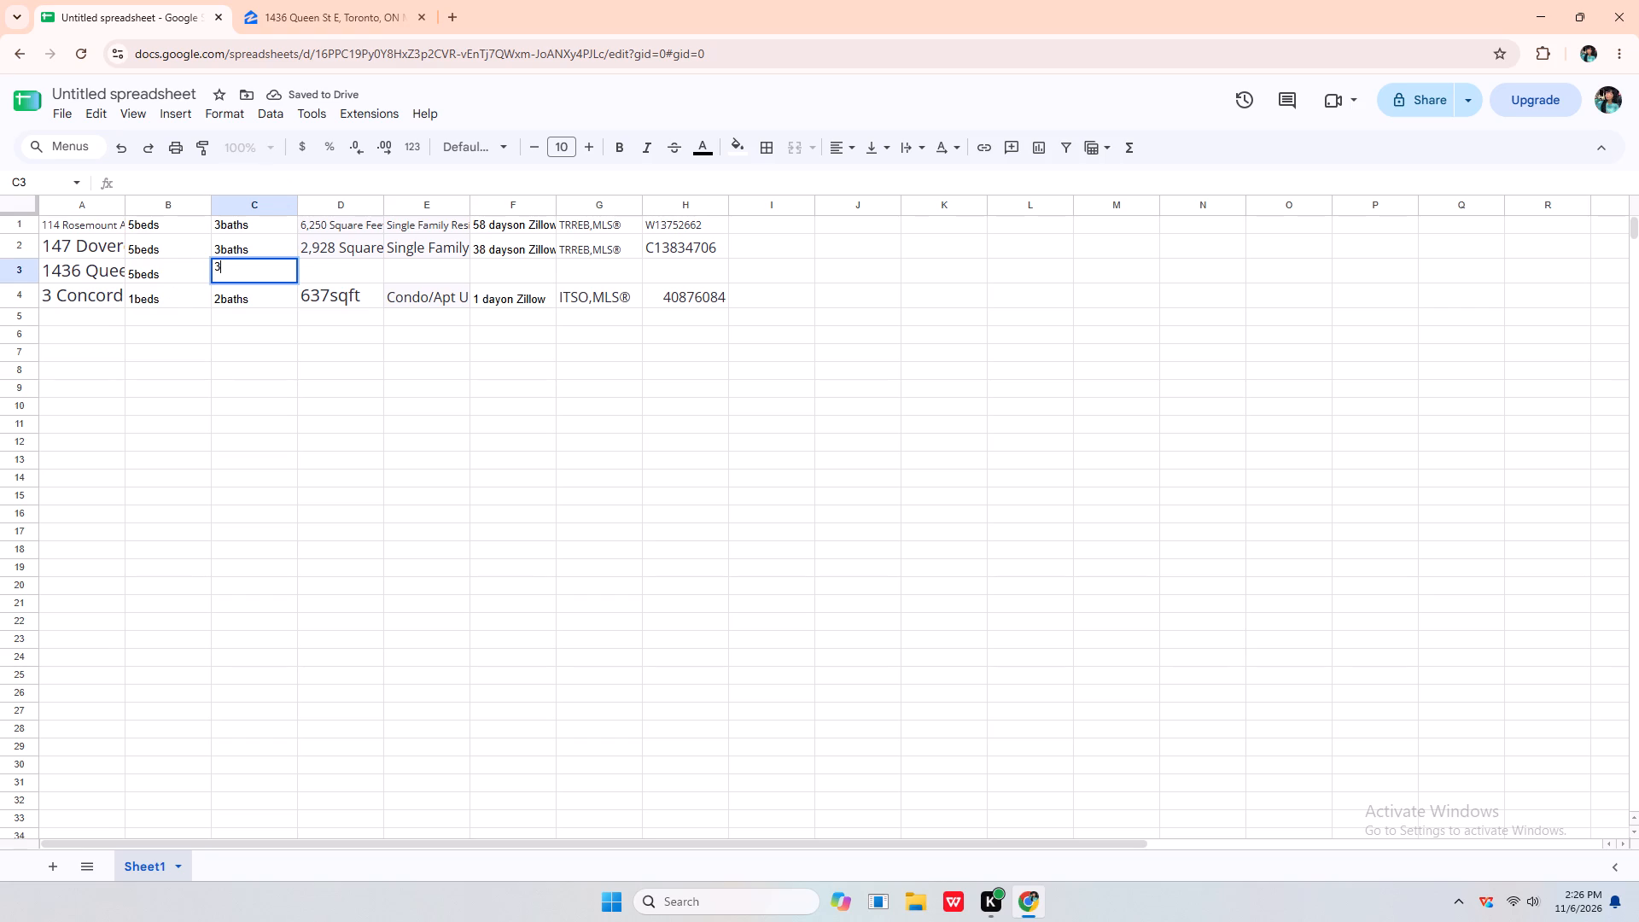
type("baths")
key("Right")
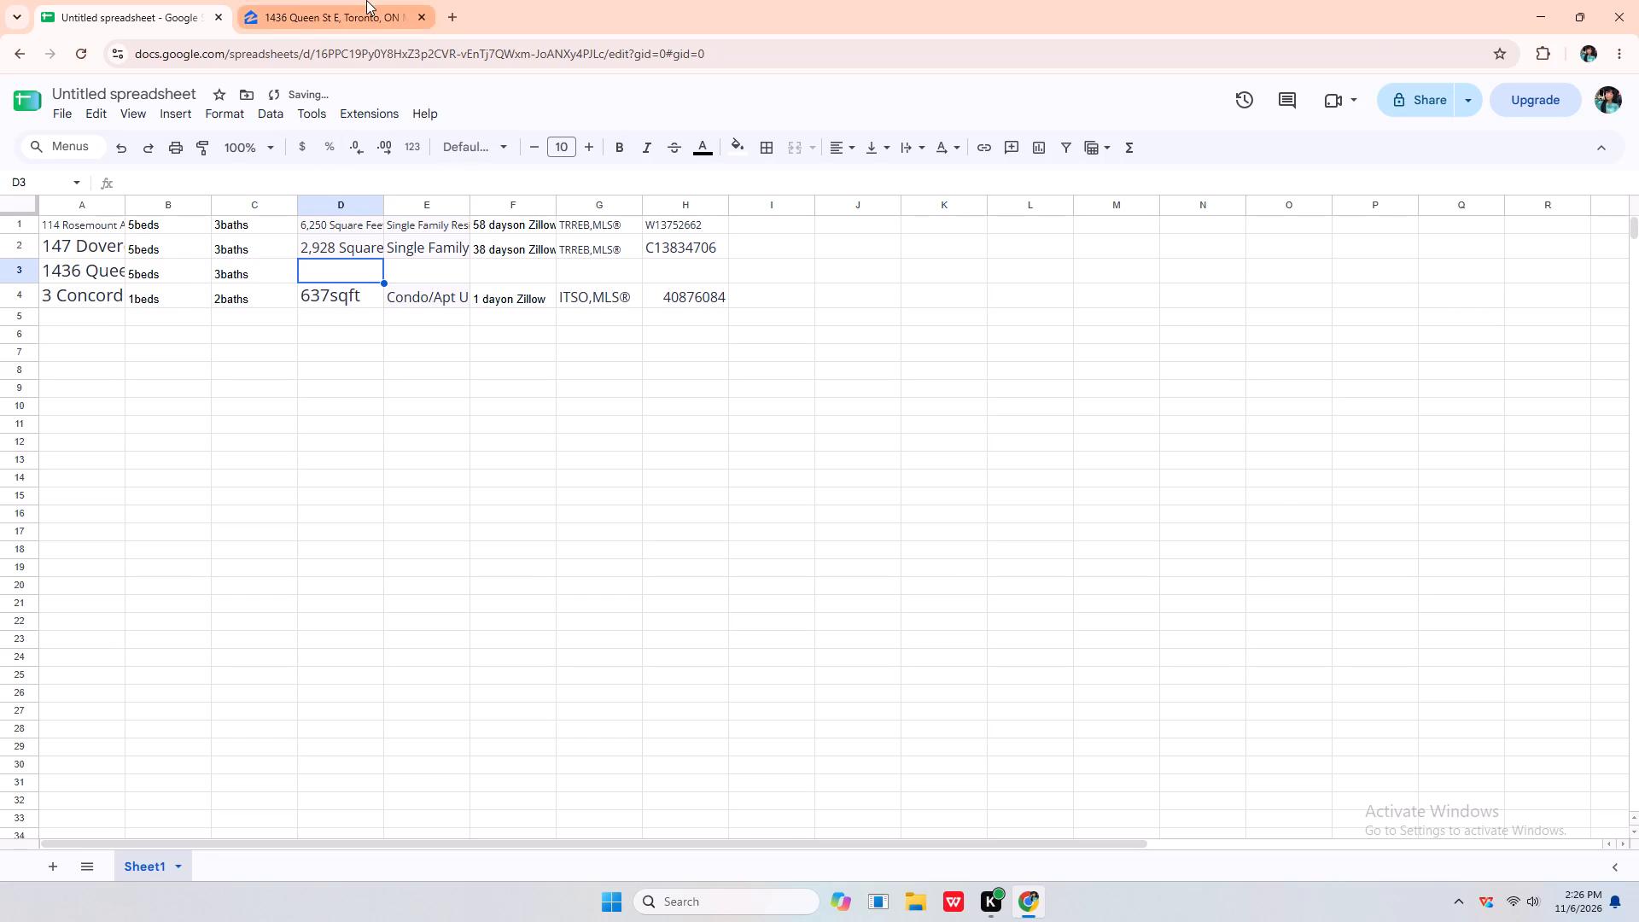
Copy the lot size, 6,650 Square Feet Lot, from the Queen St E Zillow listing into cell D3 of the spreadsheet.
left_click(366, 0)
scroll(891, 724, "down", 1)
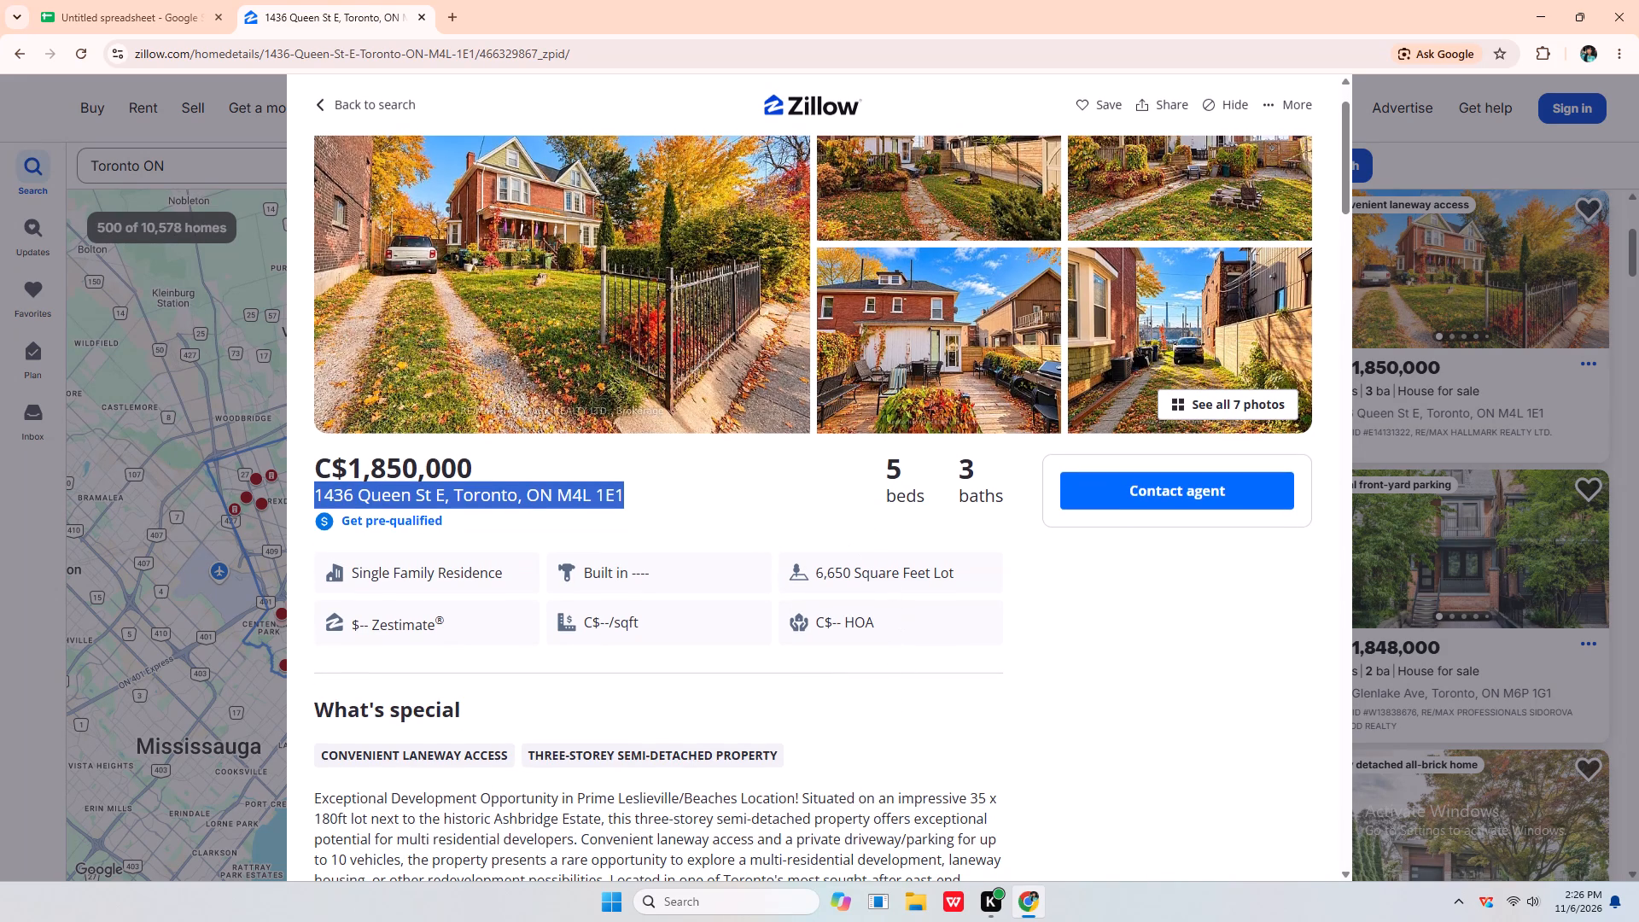
left_click_drag(818, 569, 950, 565)
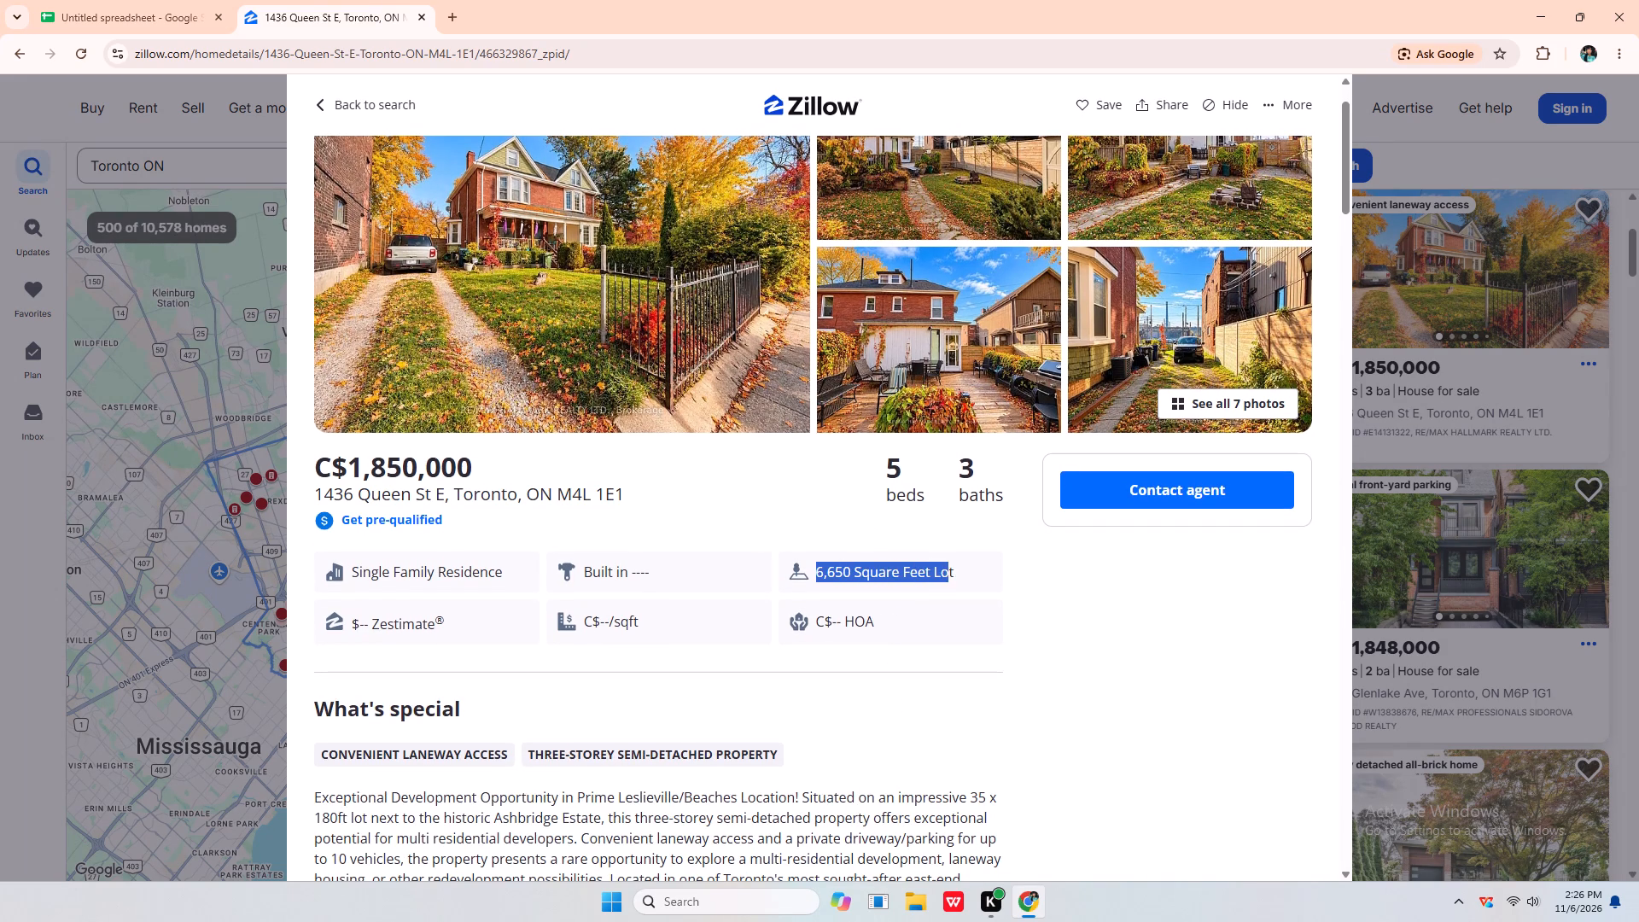
left_click_drag(950, 565, 953, 565)
key("ctrl+c")
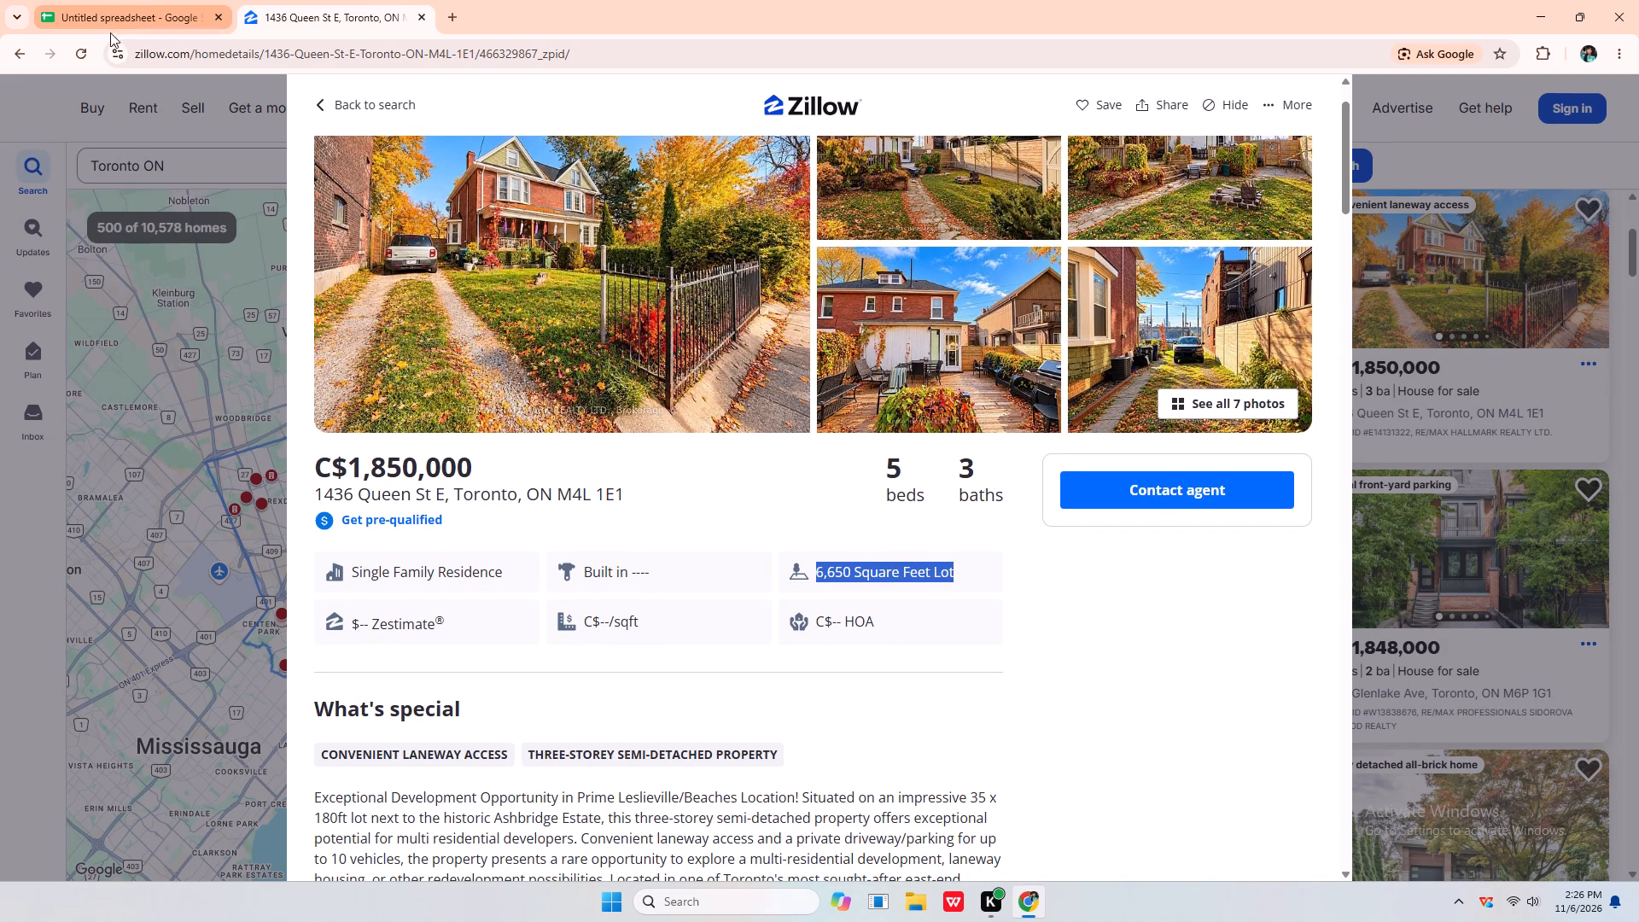
left_click(125, 5)
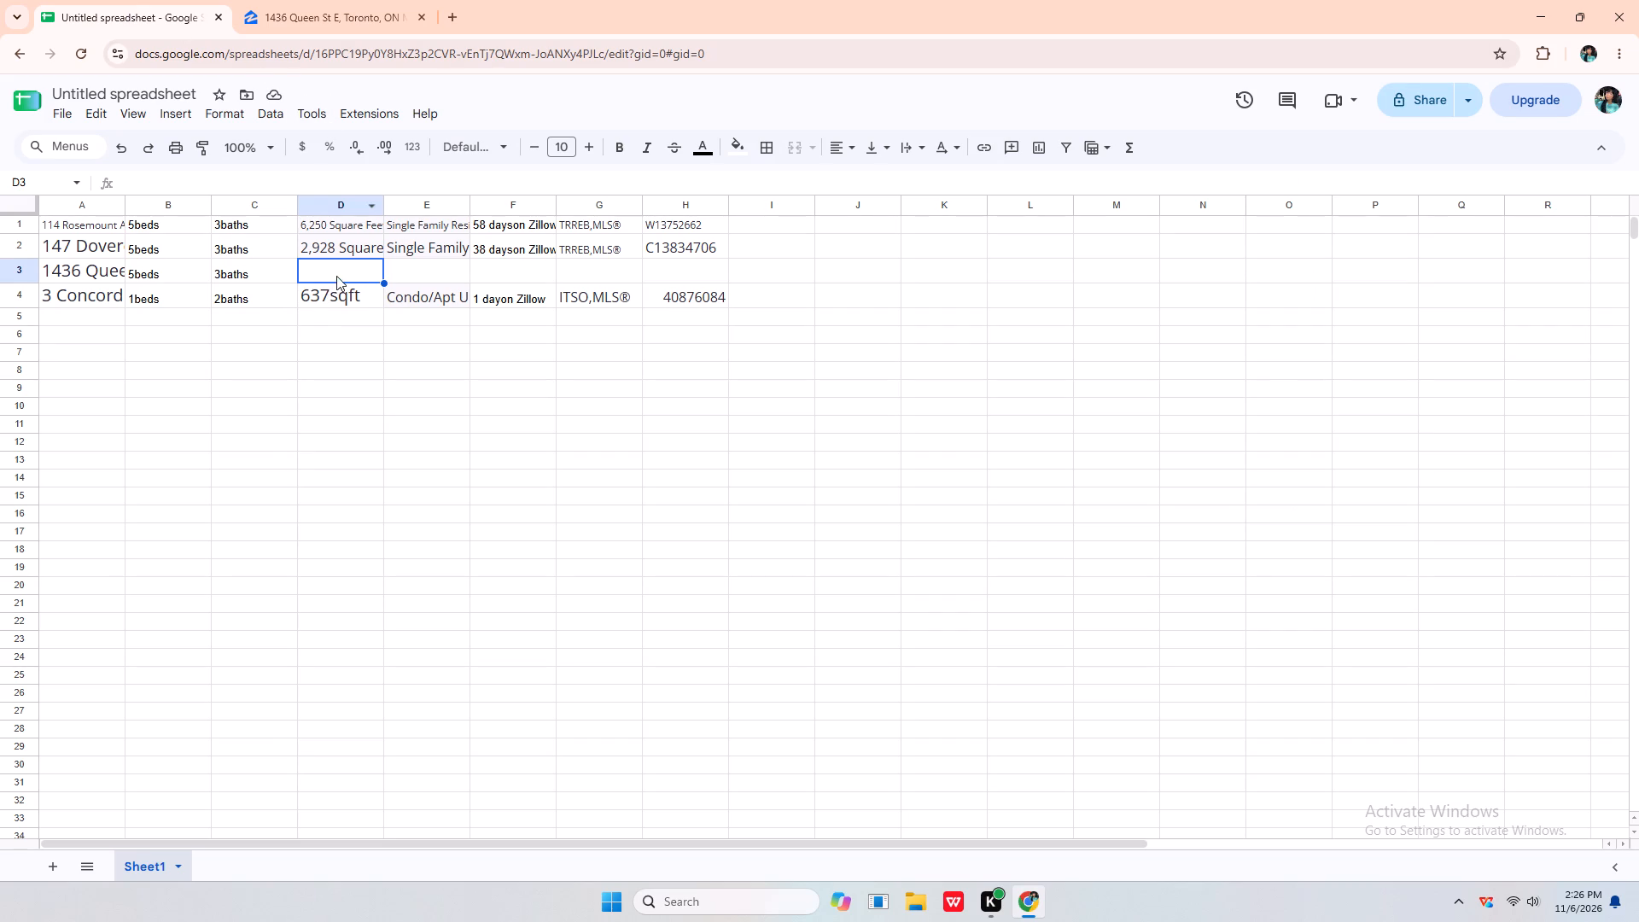
key("ctrl+v")
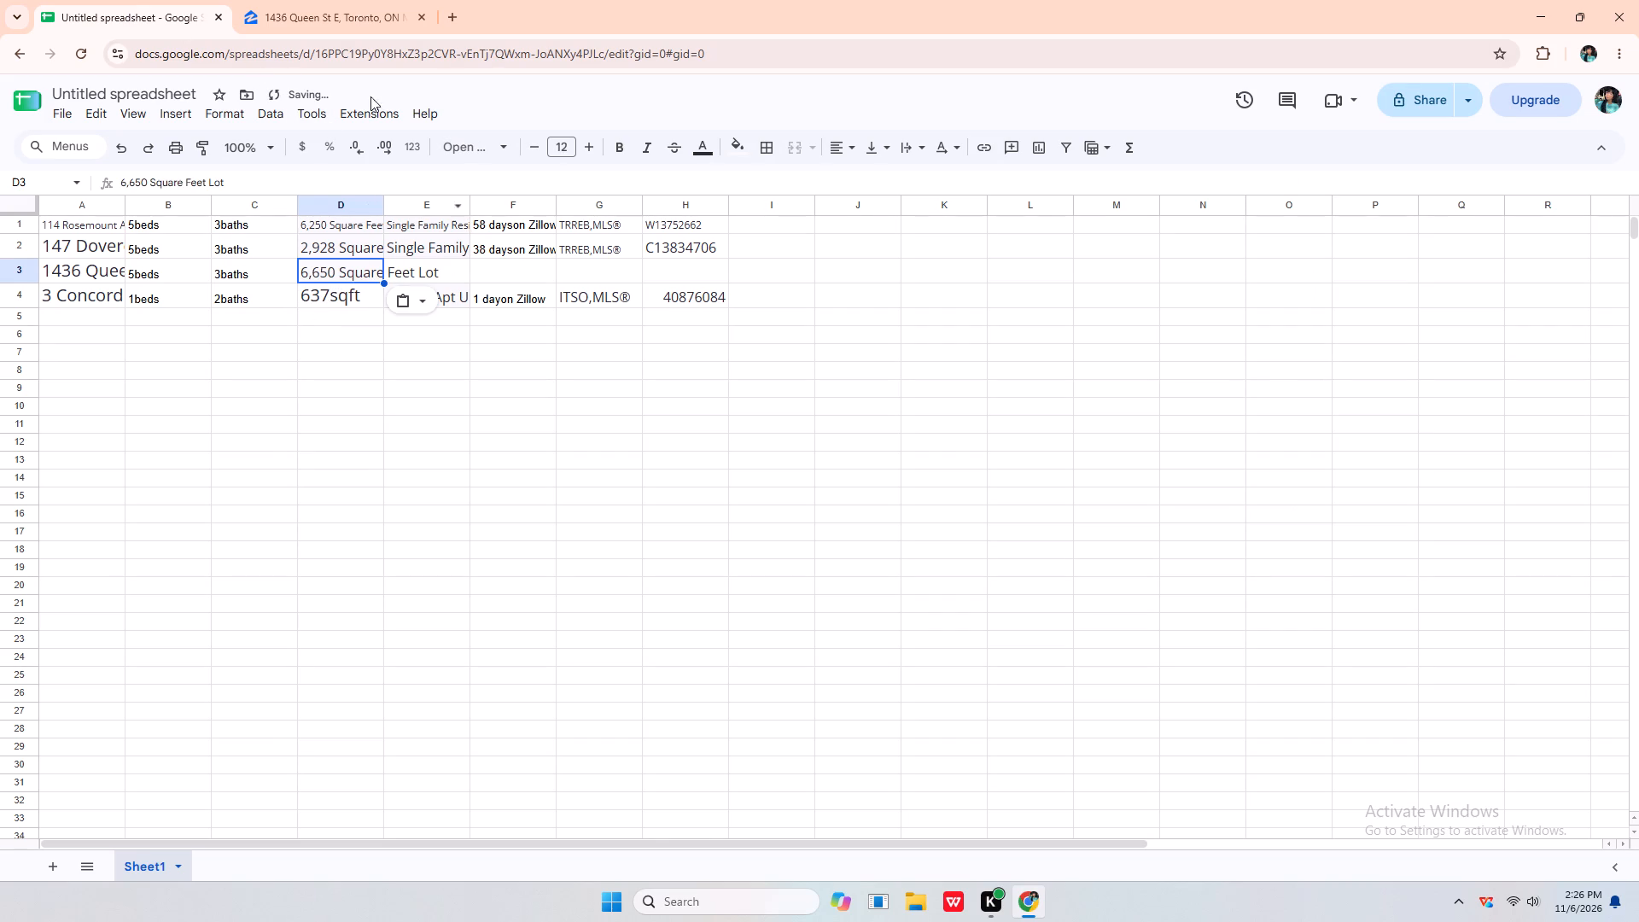
Copy the property type, Single Family Residence, from the Queen St E Zillow listing into cell E3 of the spreadsheet.
left_click(304, 5)
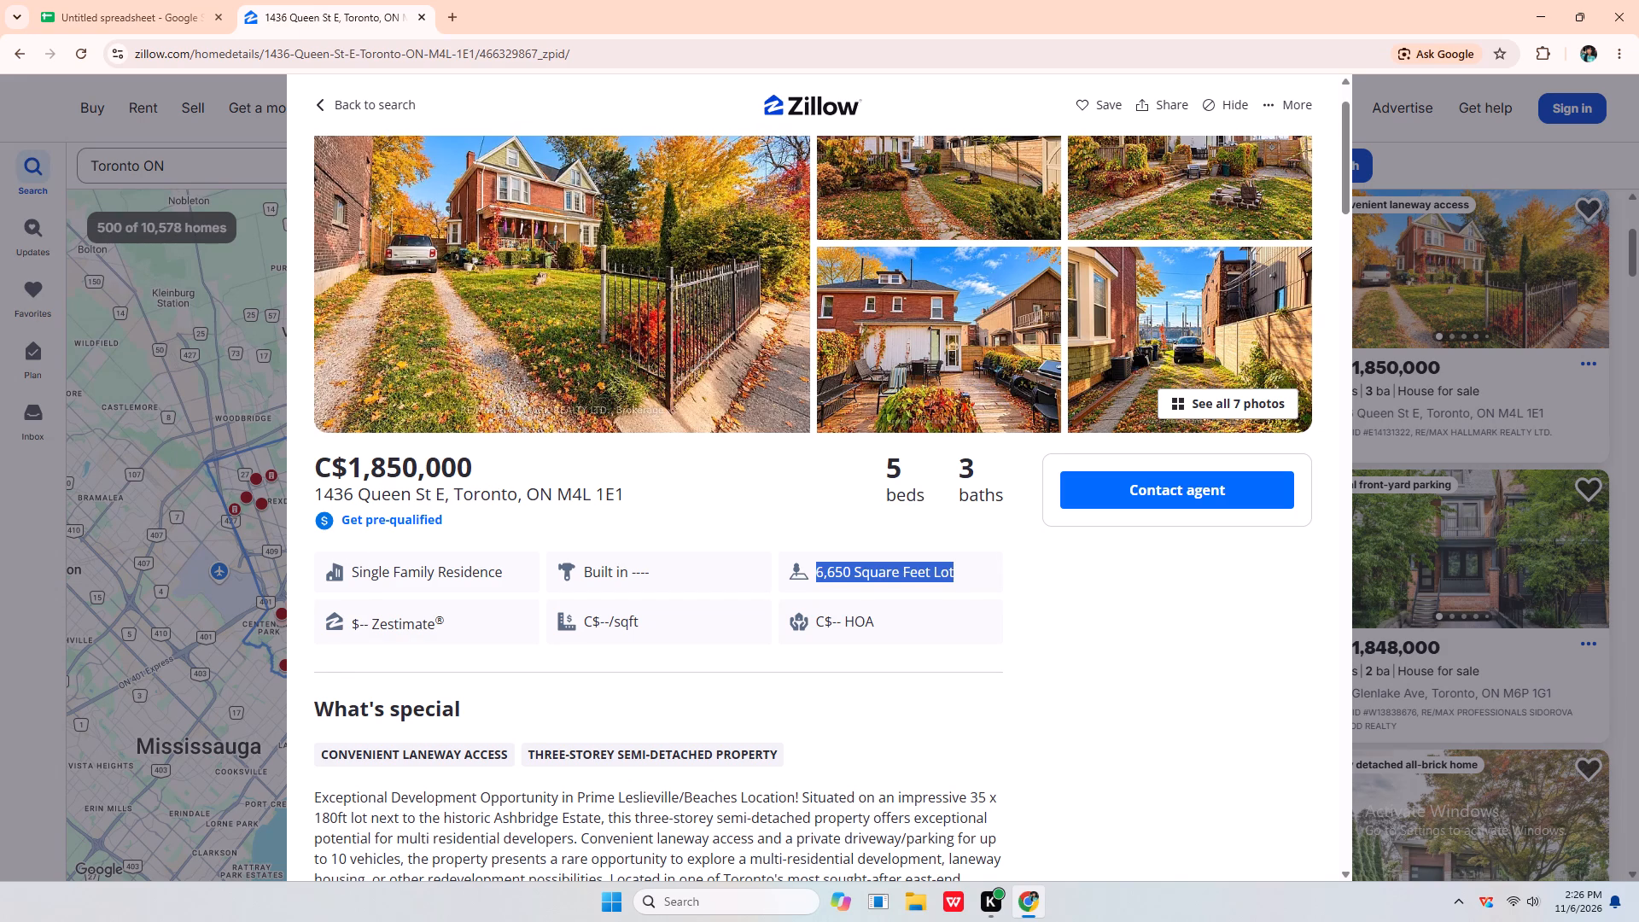
left_click_drag(351, 568, 512, 559)
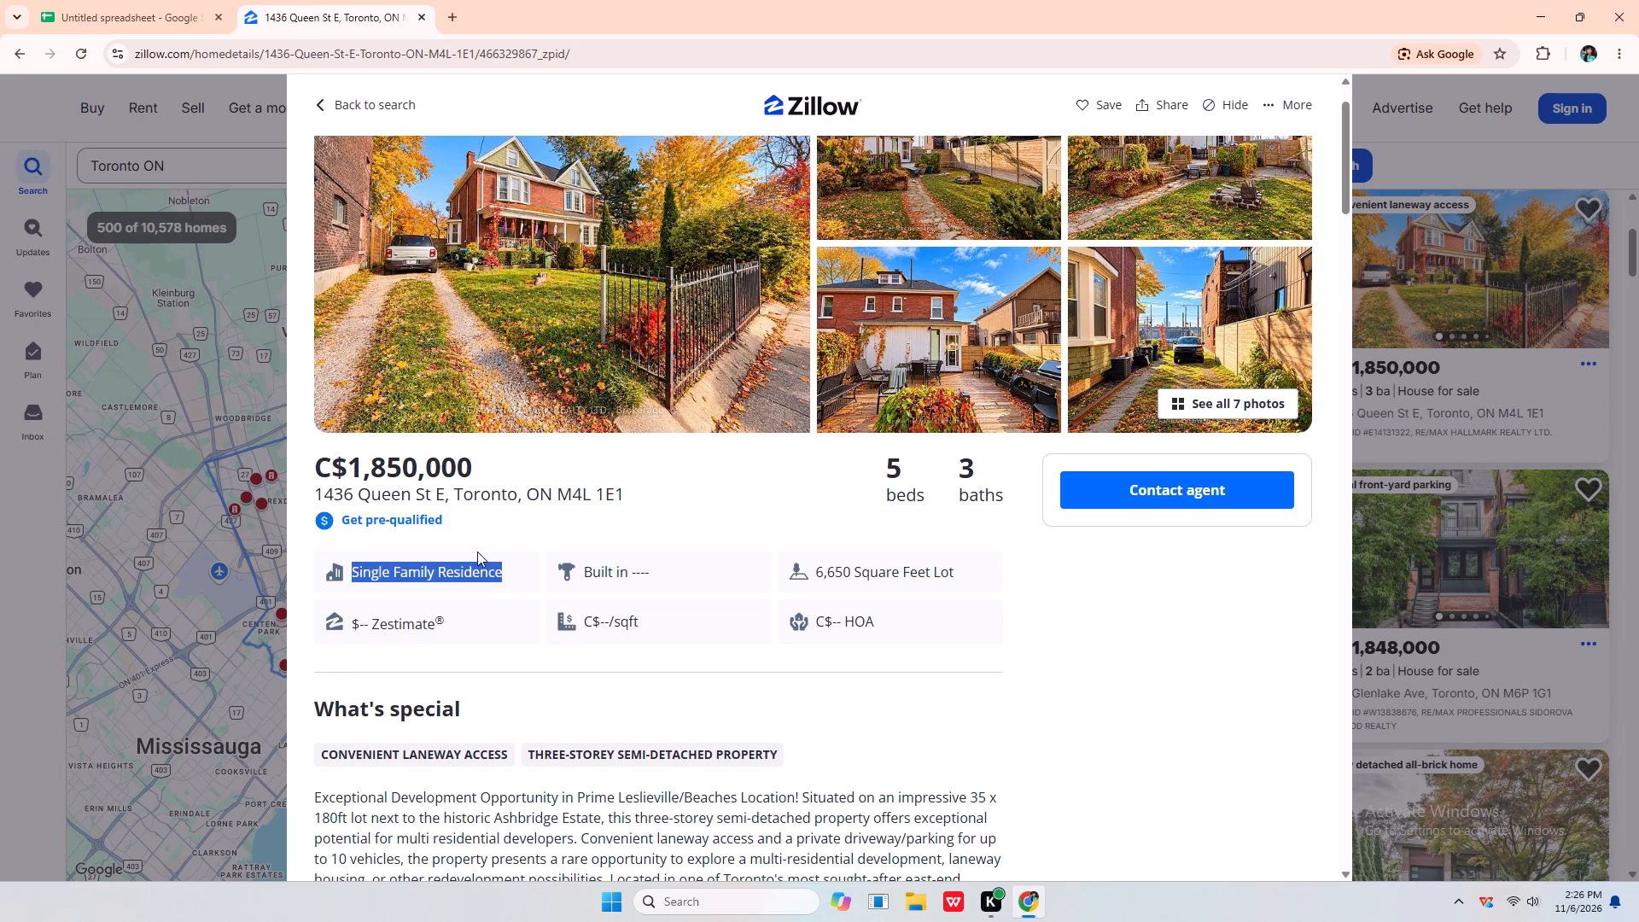
key("ctrl+c")
left_click(186, 15)
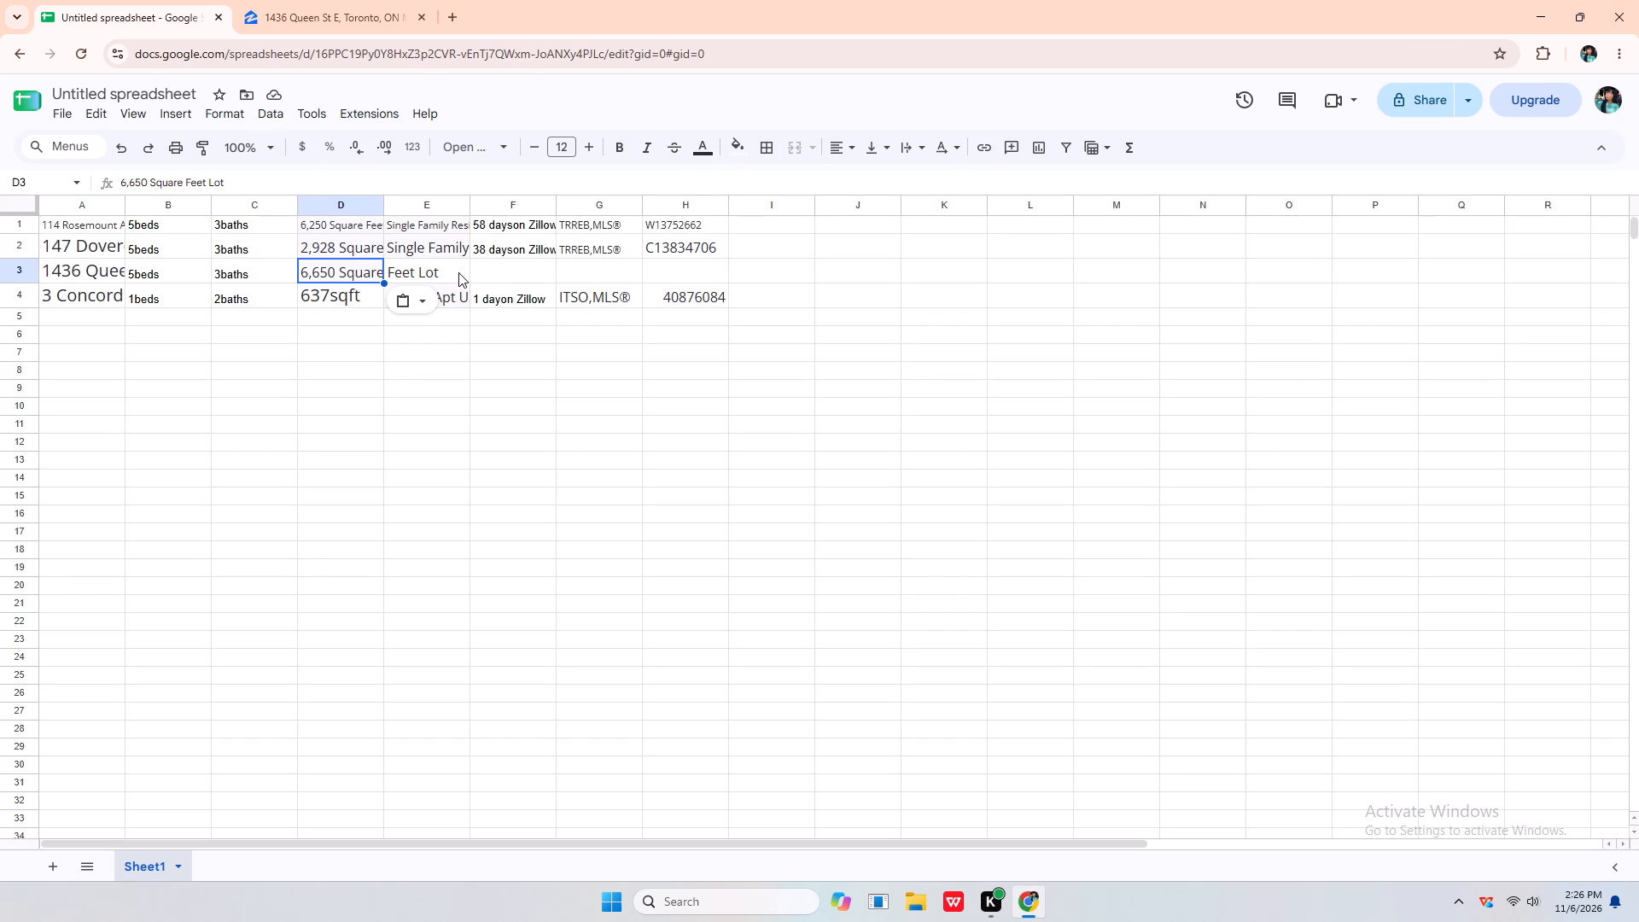
double_click(443, 270)
key("ctrl+v")
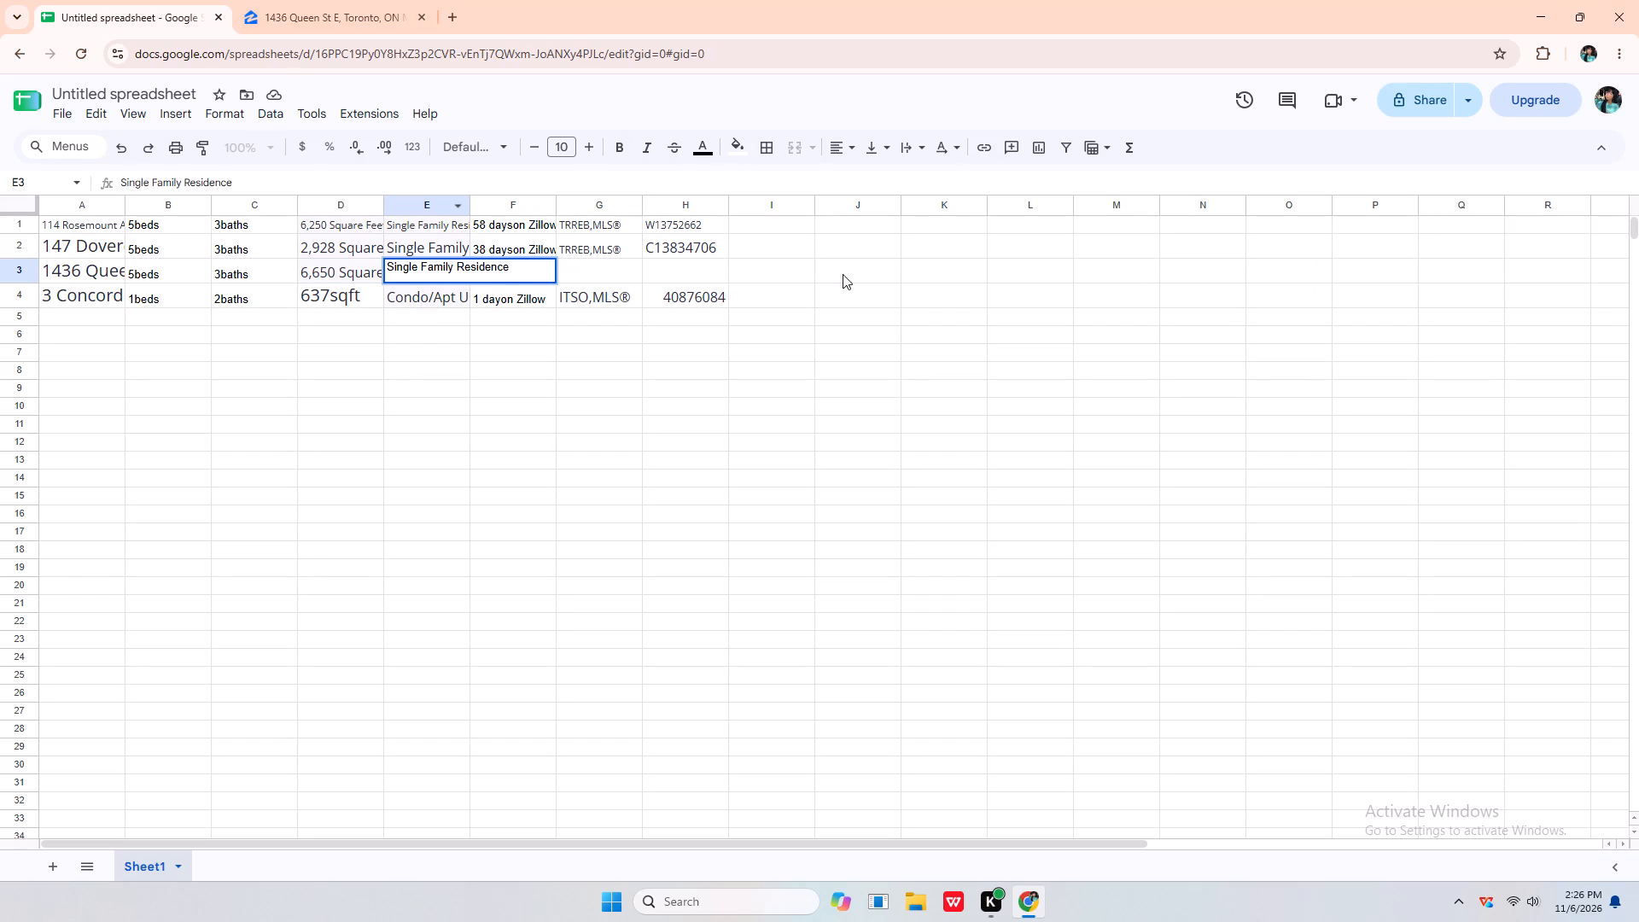
left_click(831, 308)
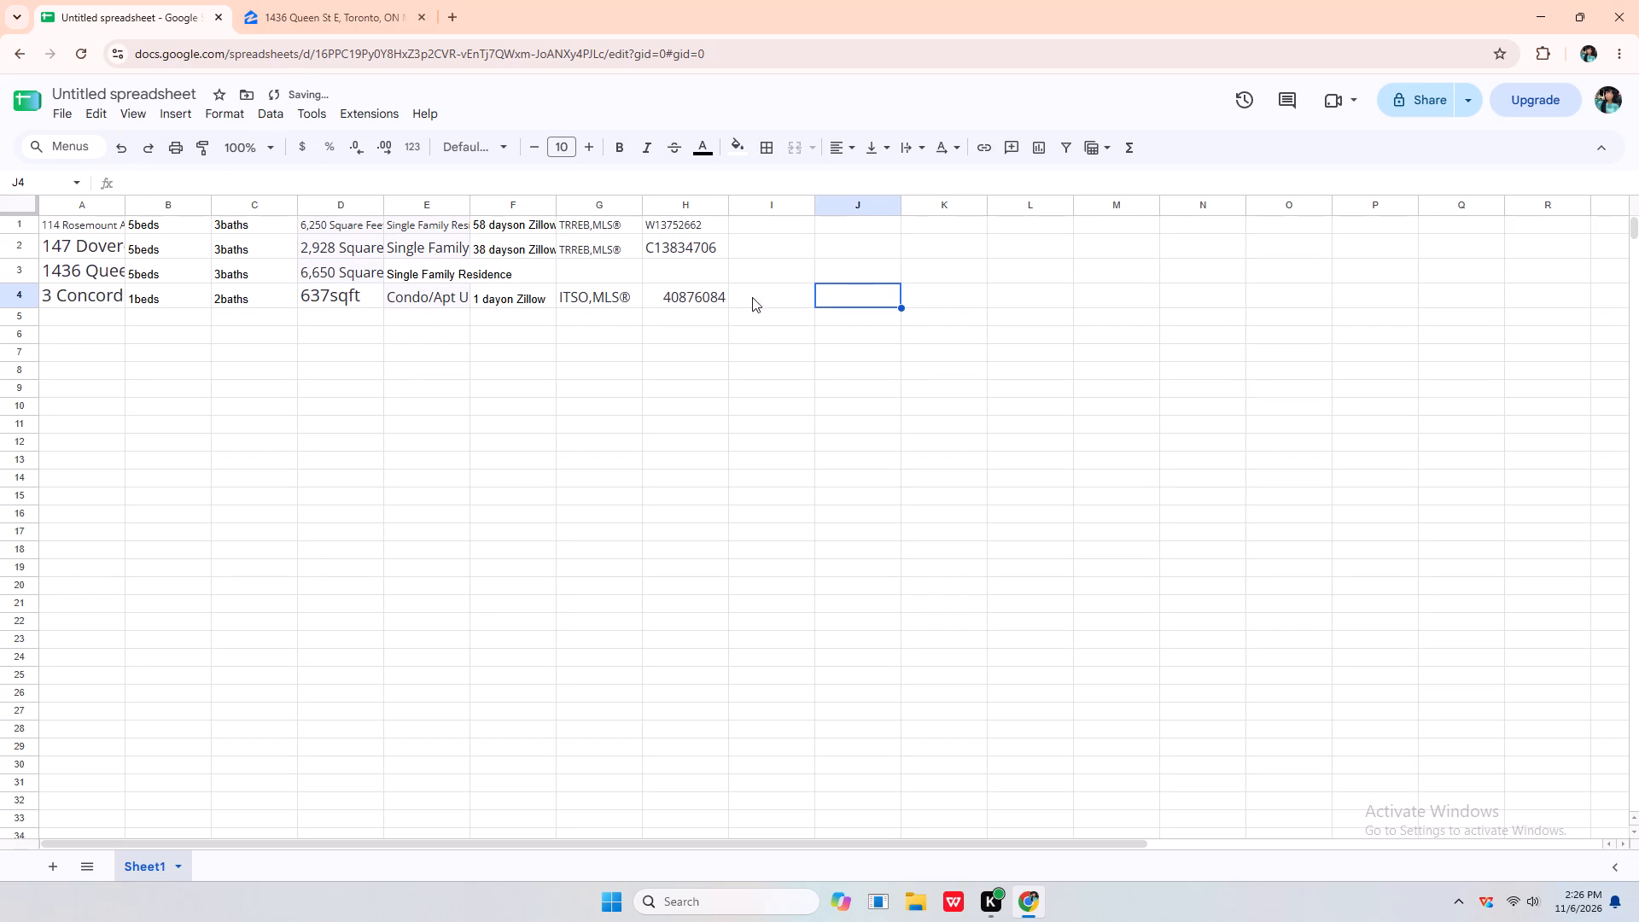
Select the text "6 days on Zillow" in the Queen St E listing for copying.
left_click(300, 23)
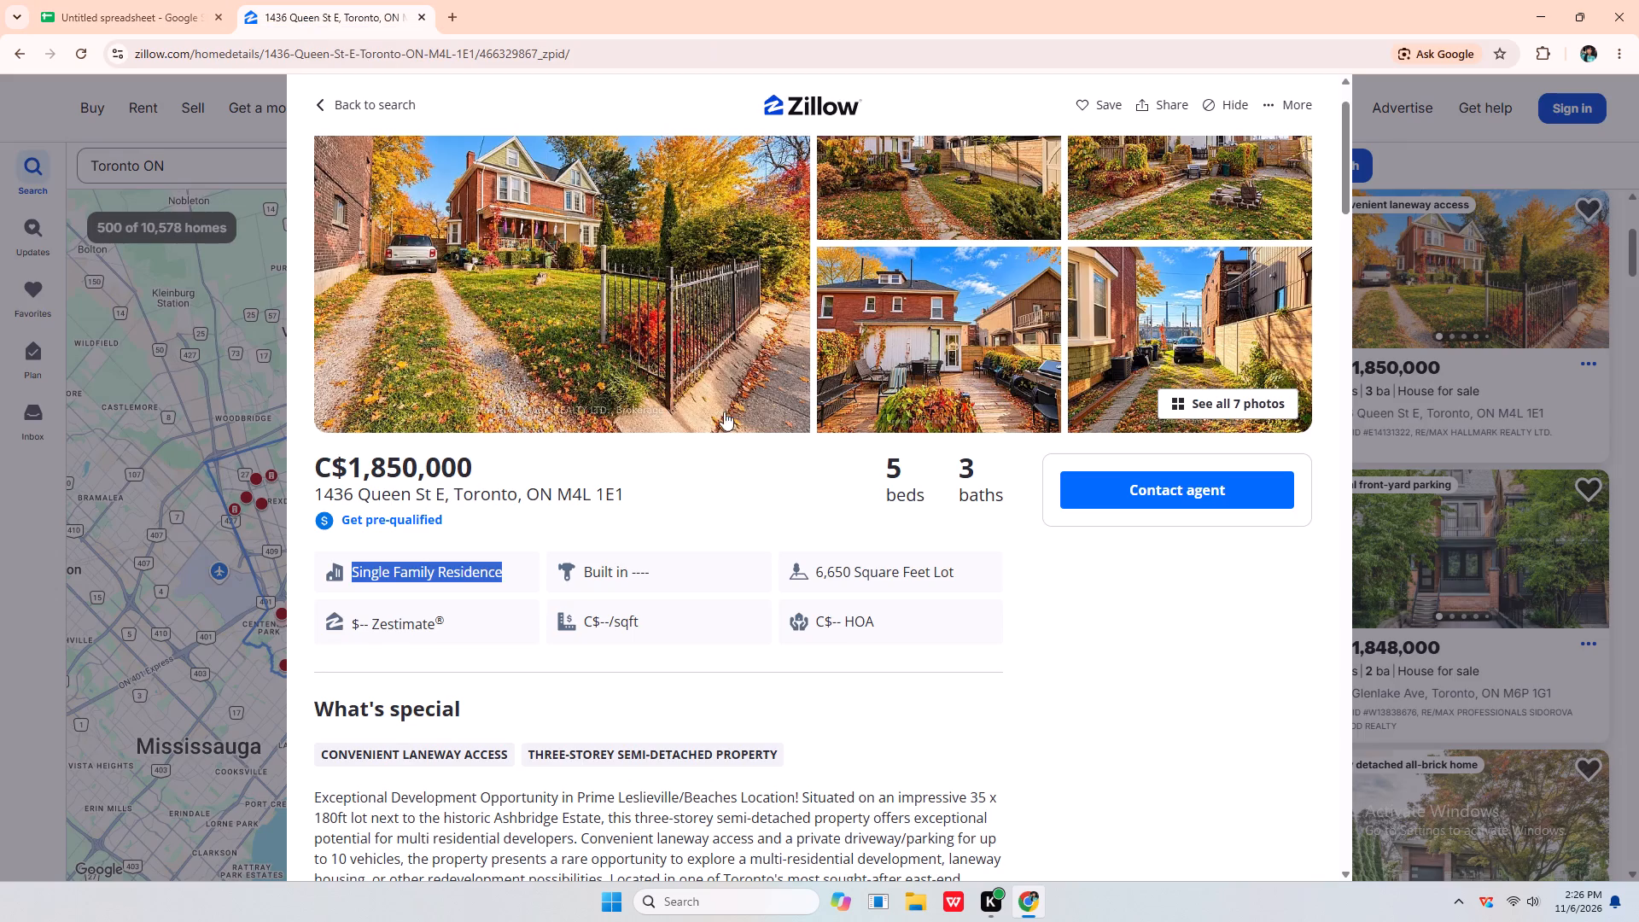
scroll(680, 618, "down", 6)
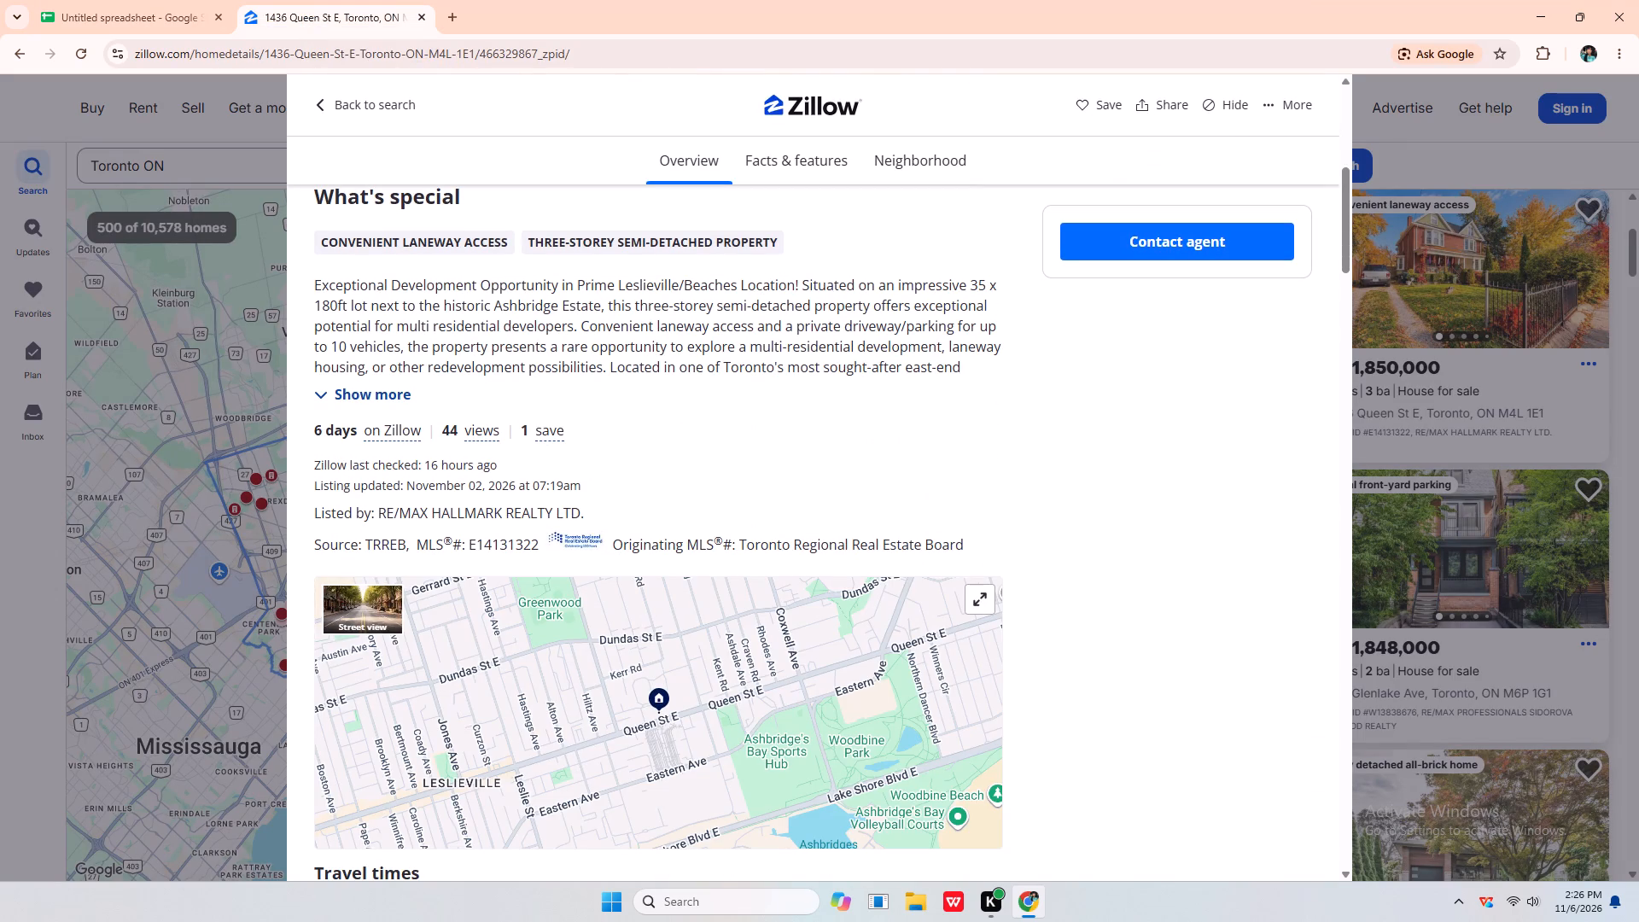
left_click_drag(312, 430, 428, 435)
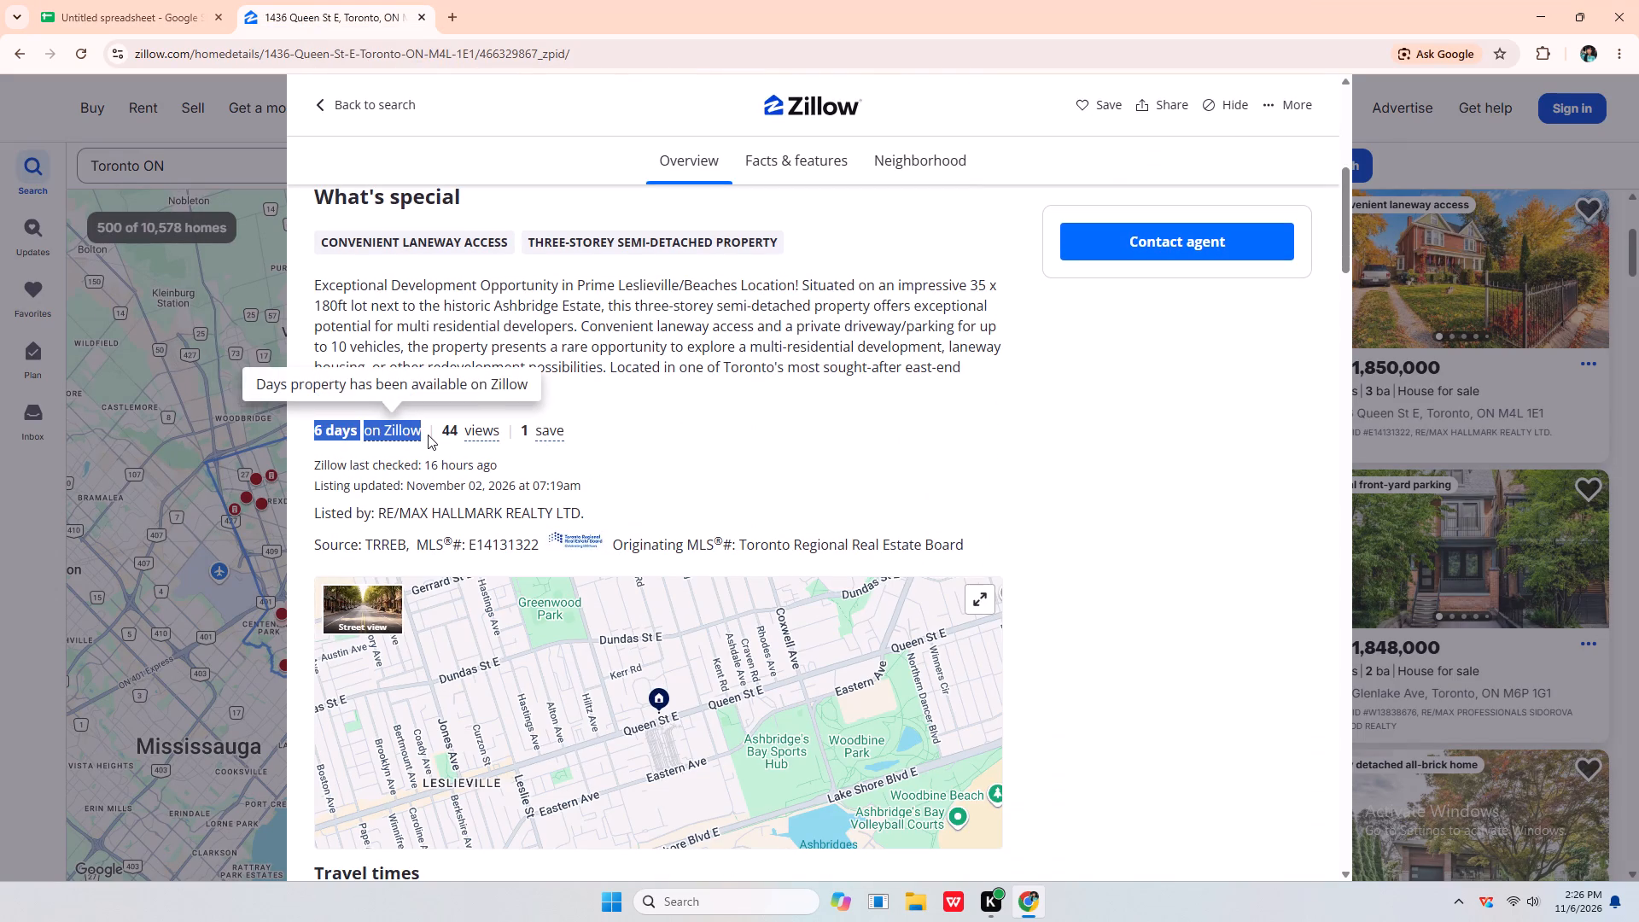
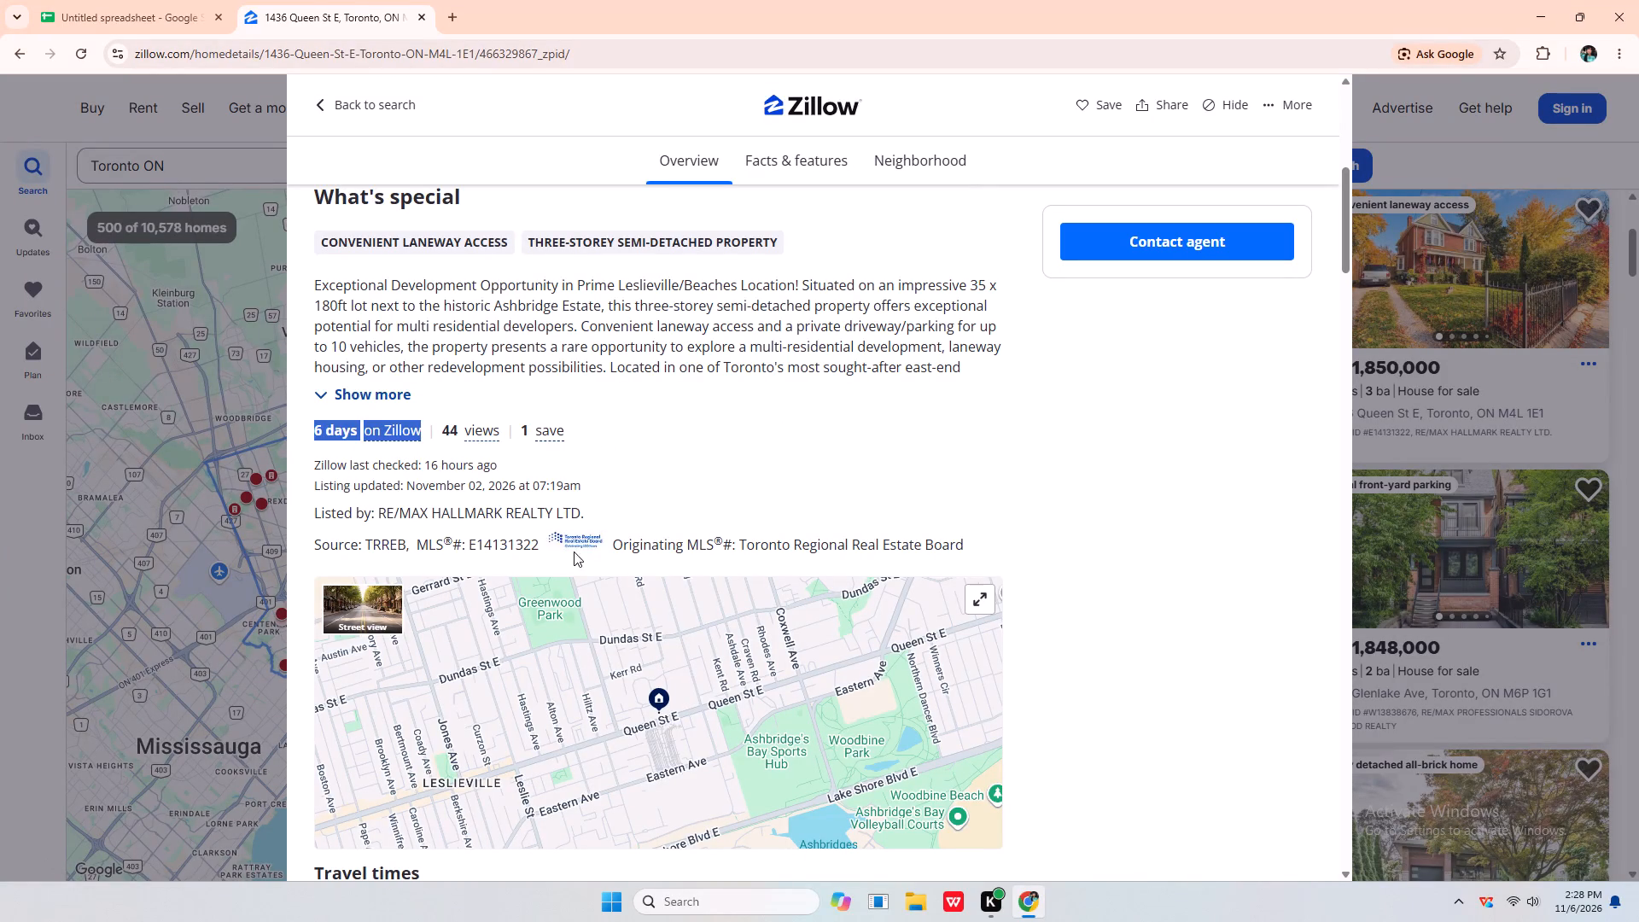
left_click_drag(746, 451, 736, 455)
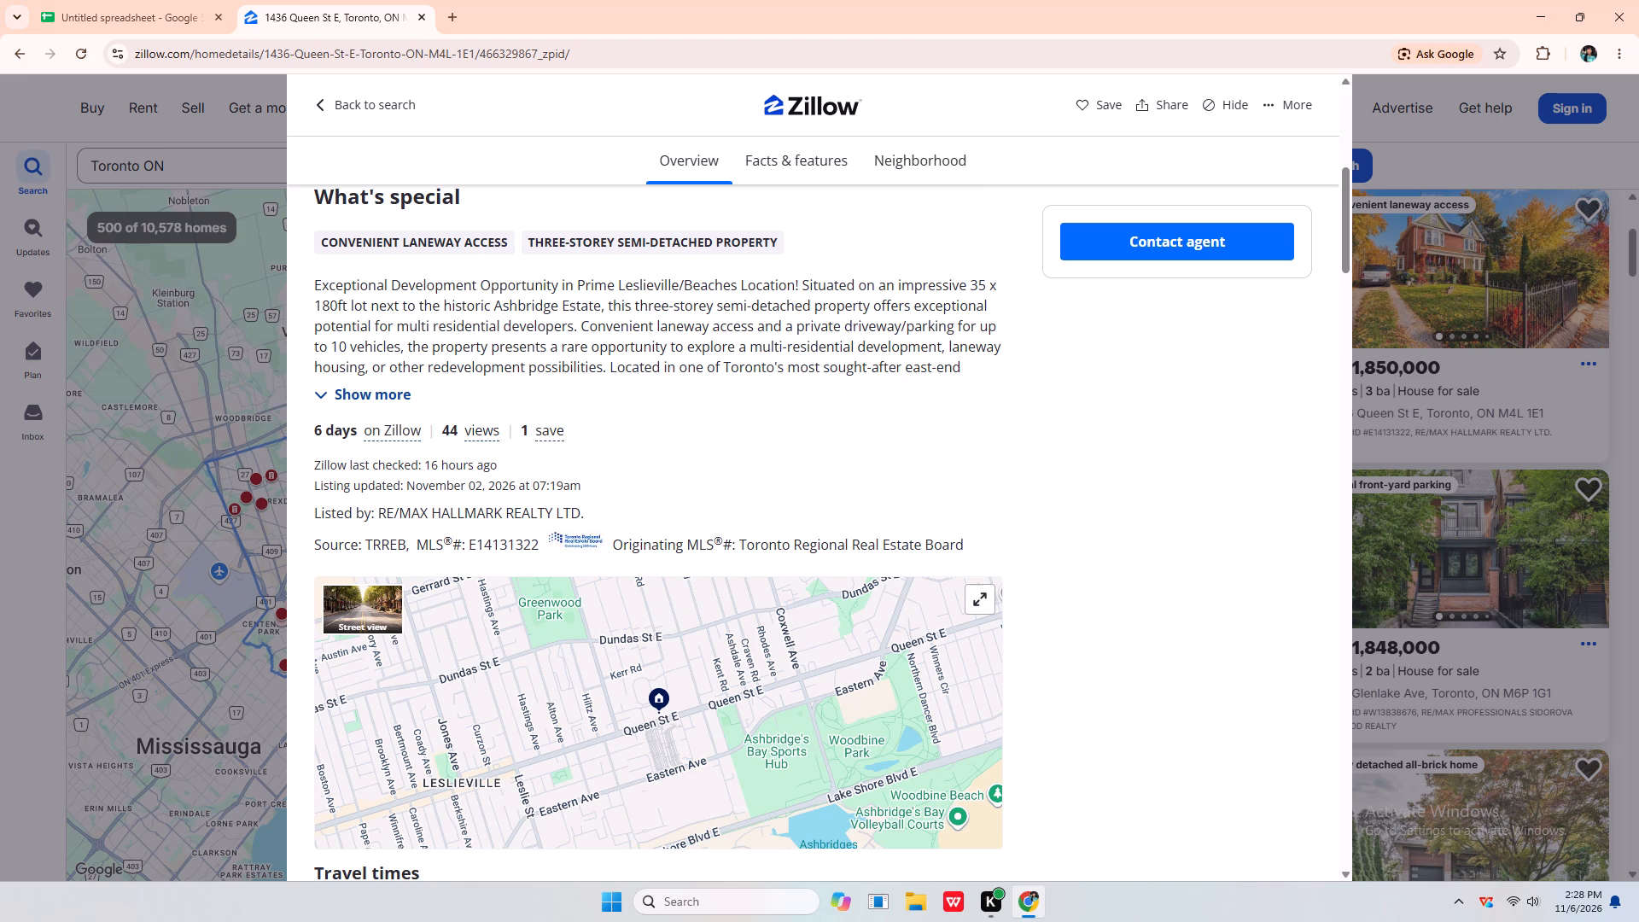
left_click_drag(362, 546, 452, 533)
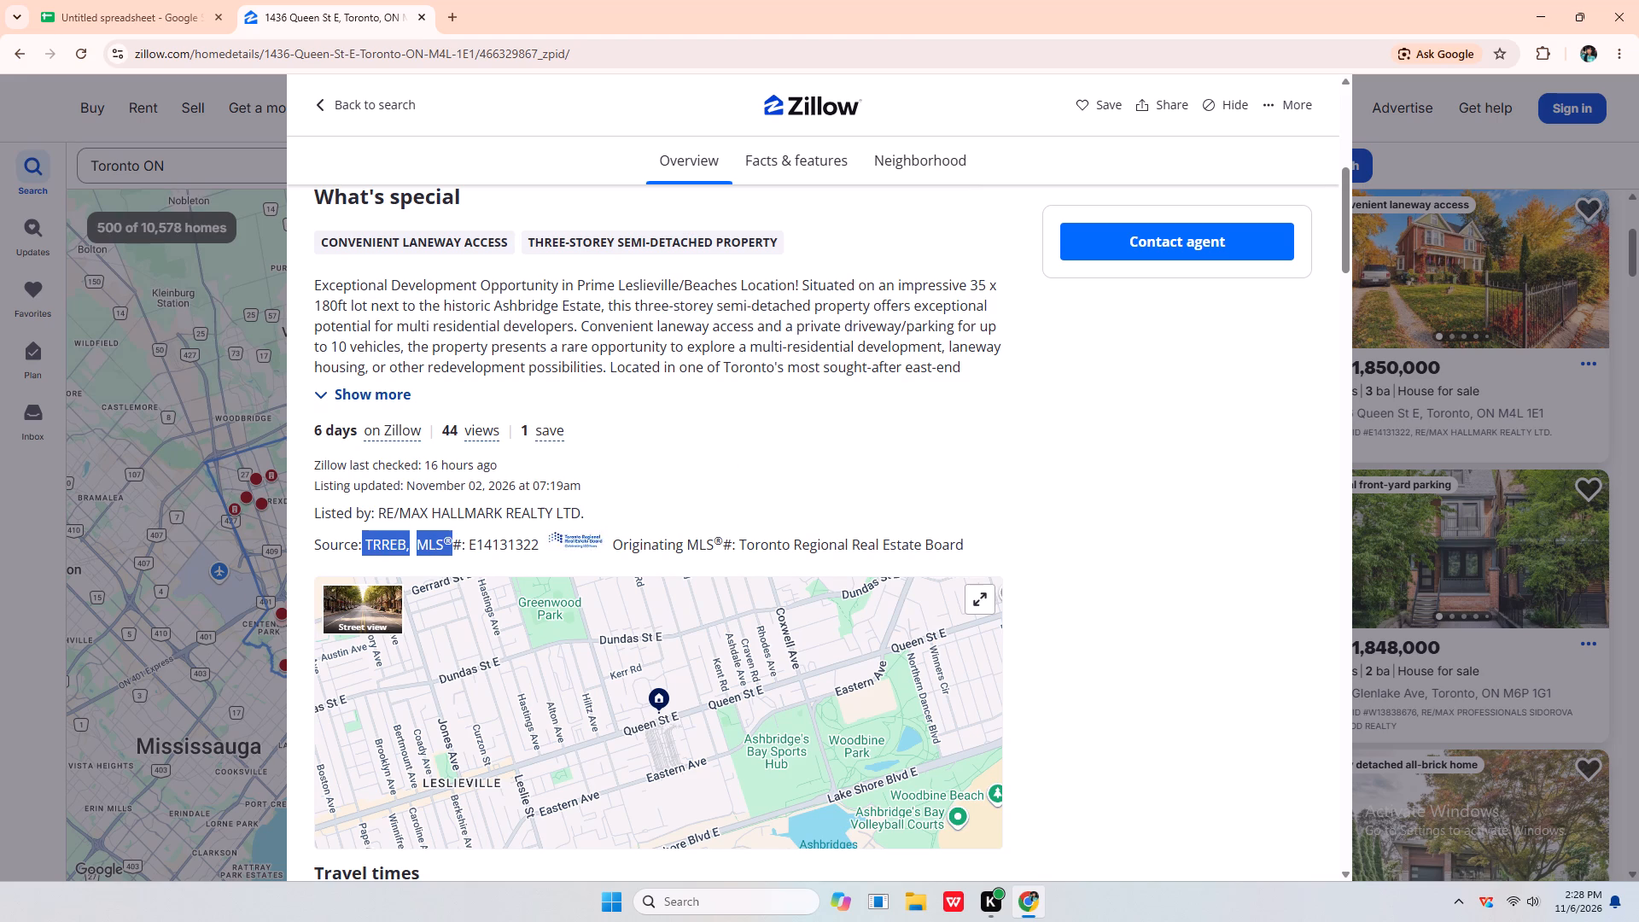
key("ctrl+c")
Copy the text "6 days on Zillow" from the Queen St E Zillow listing into cell F3 of the spreadsheet.
left_click(84, 9)
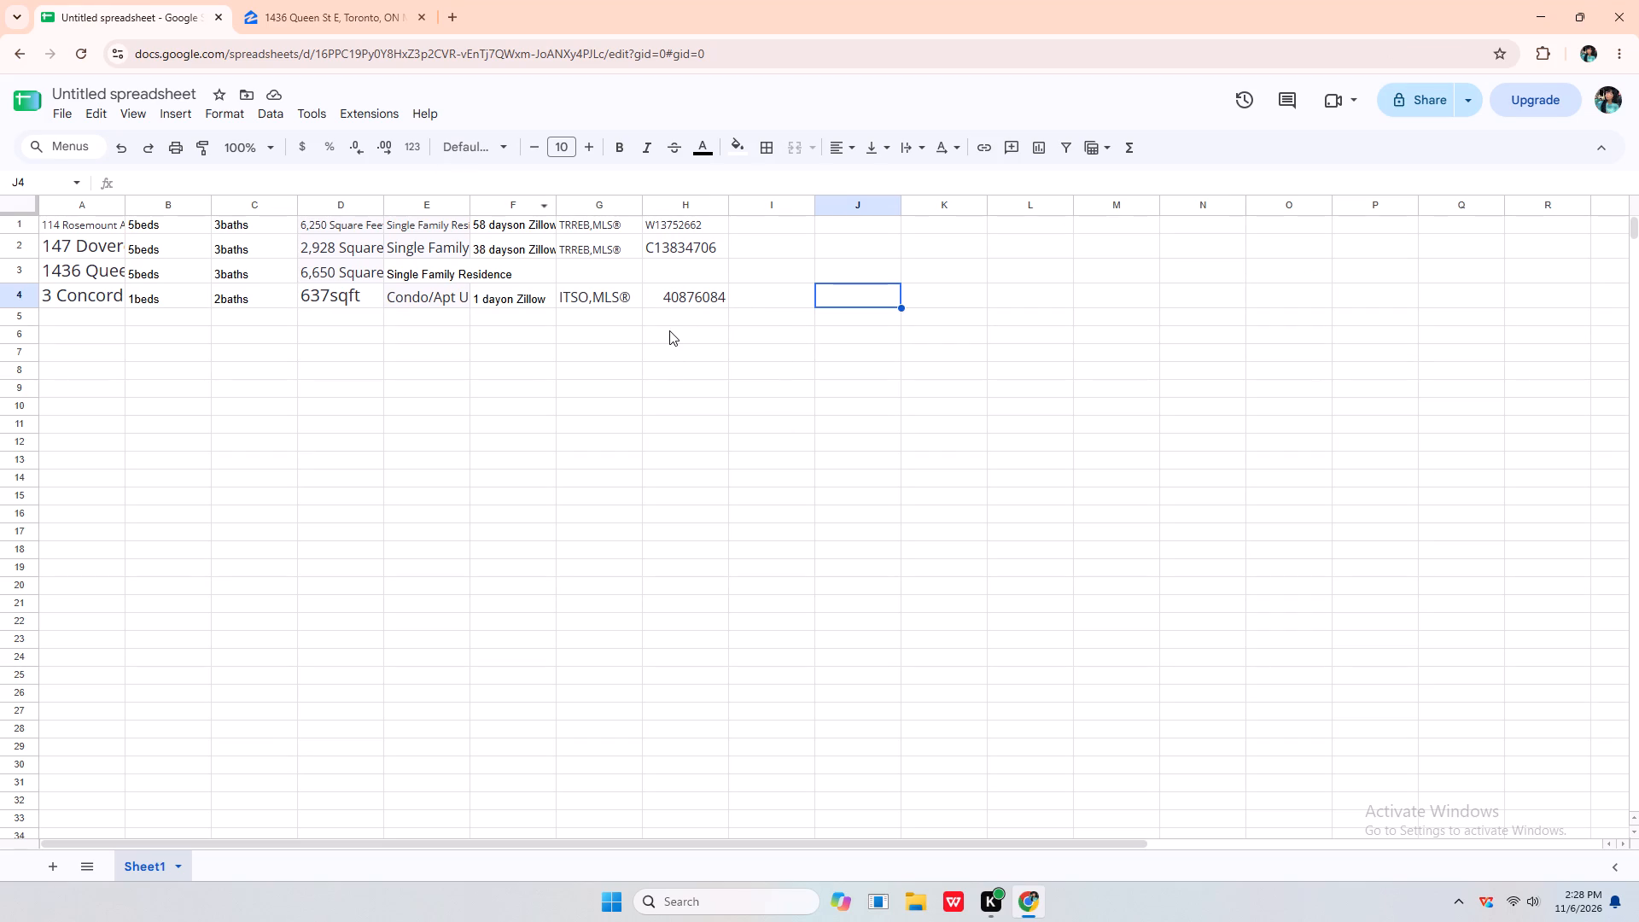
left_click(526, 270)
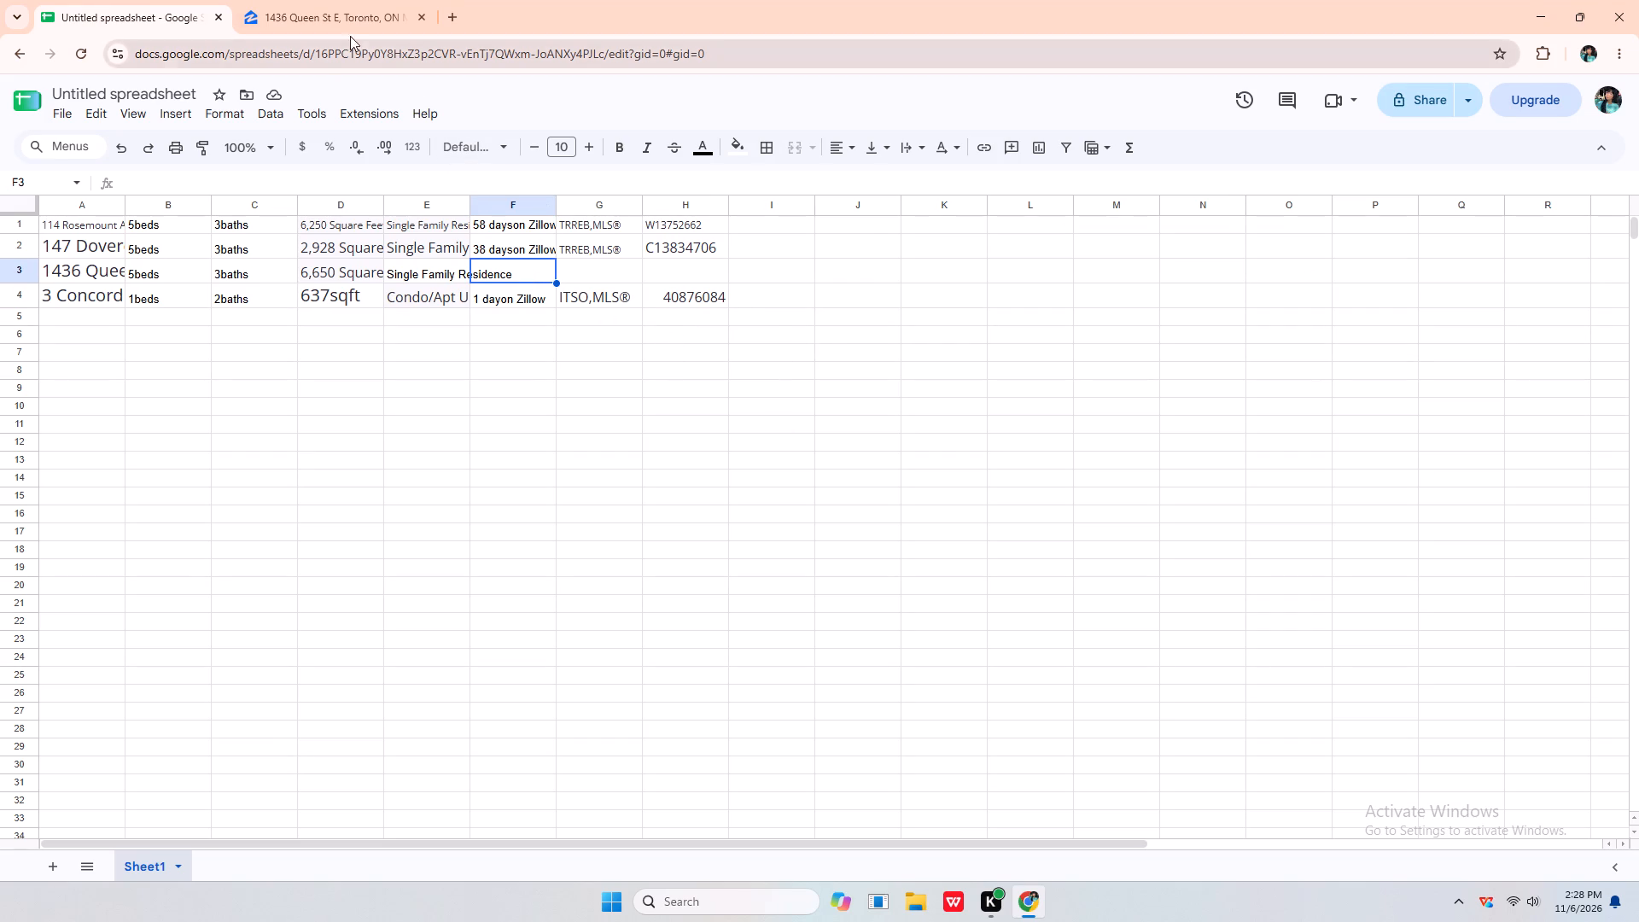
left_click(342, 22)
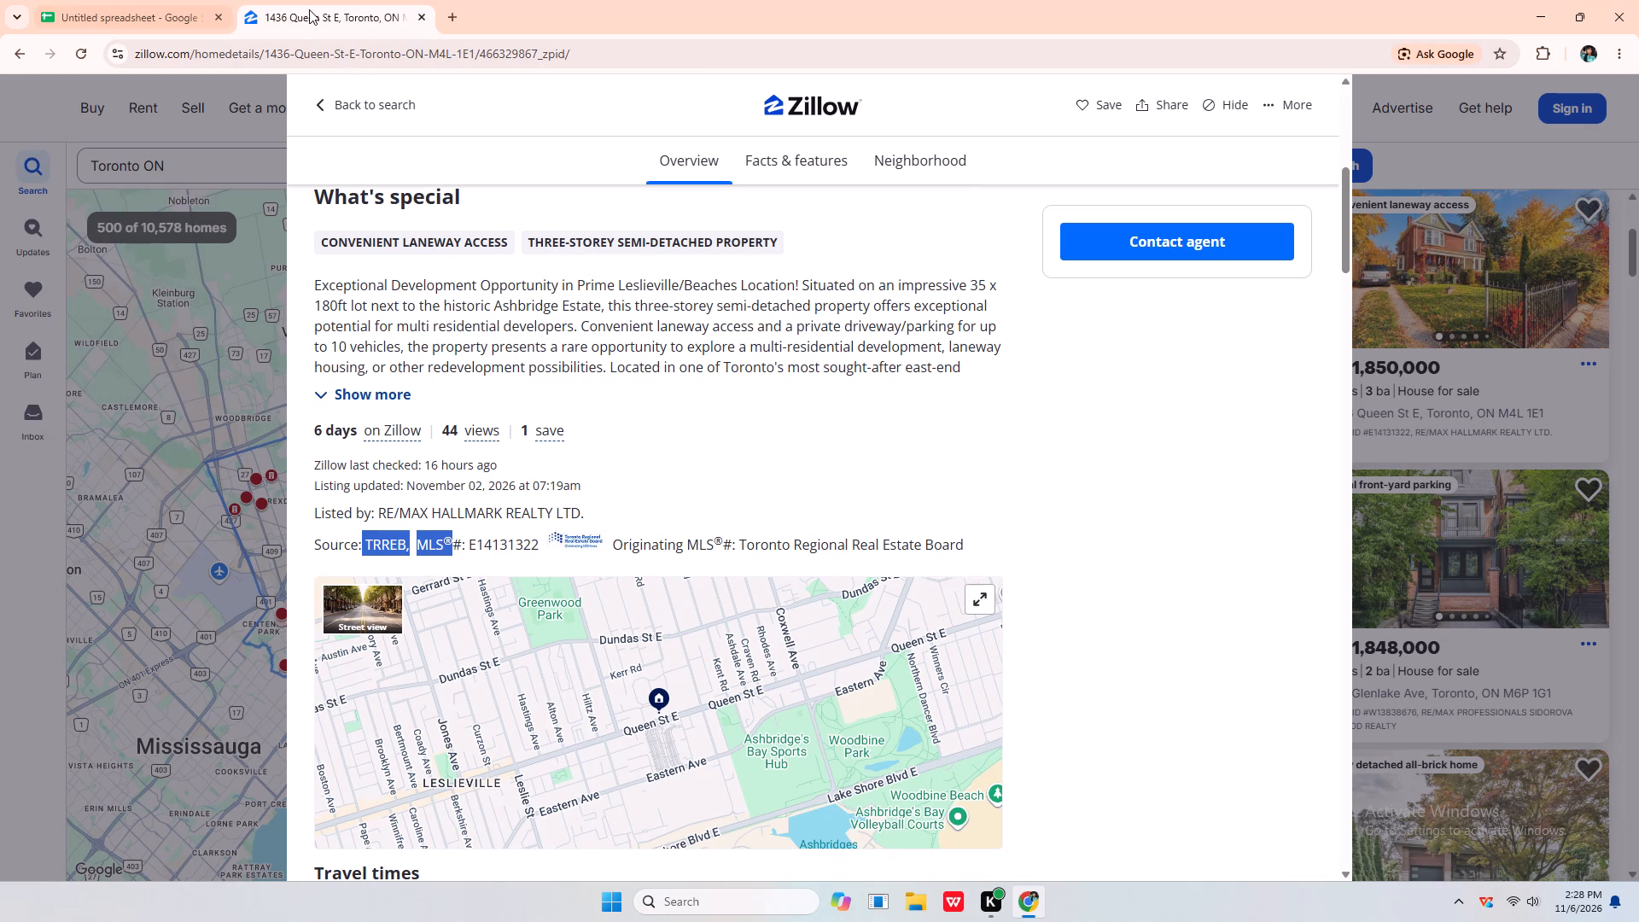
left_click(702, 426)
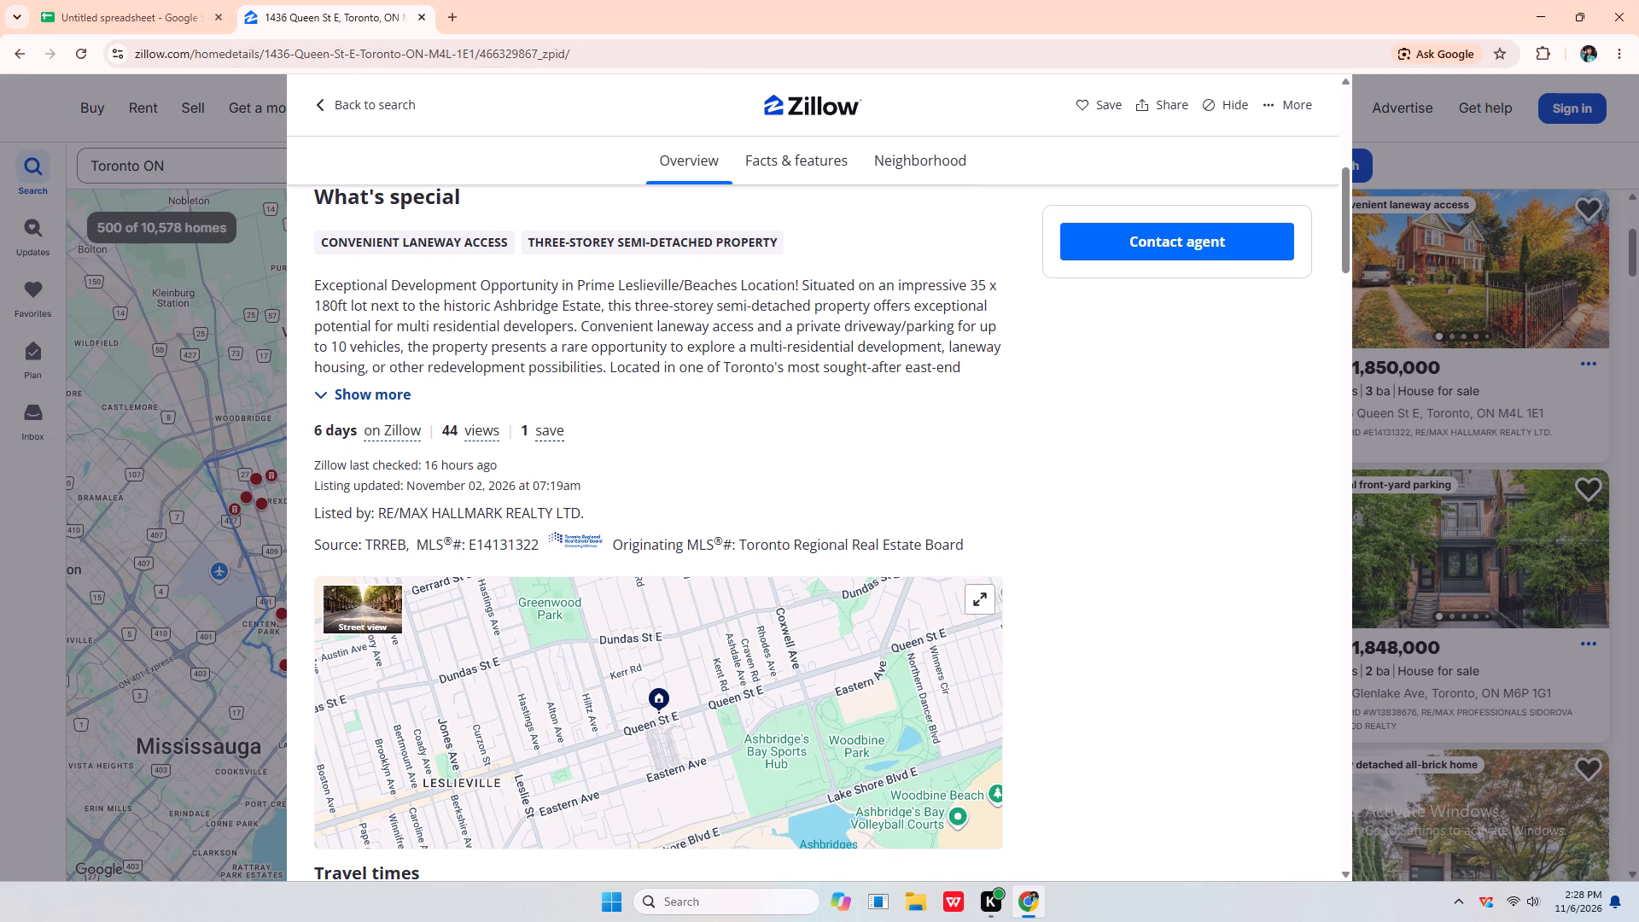
left_click_drag(311, 427, 427, 435)
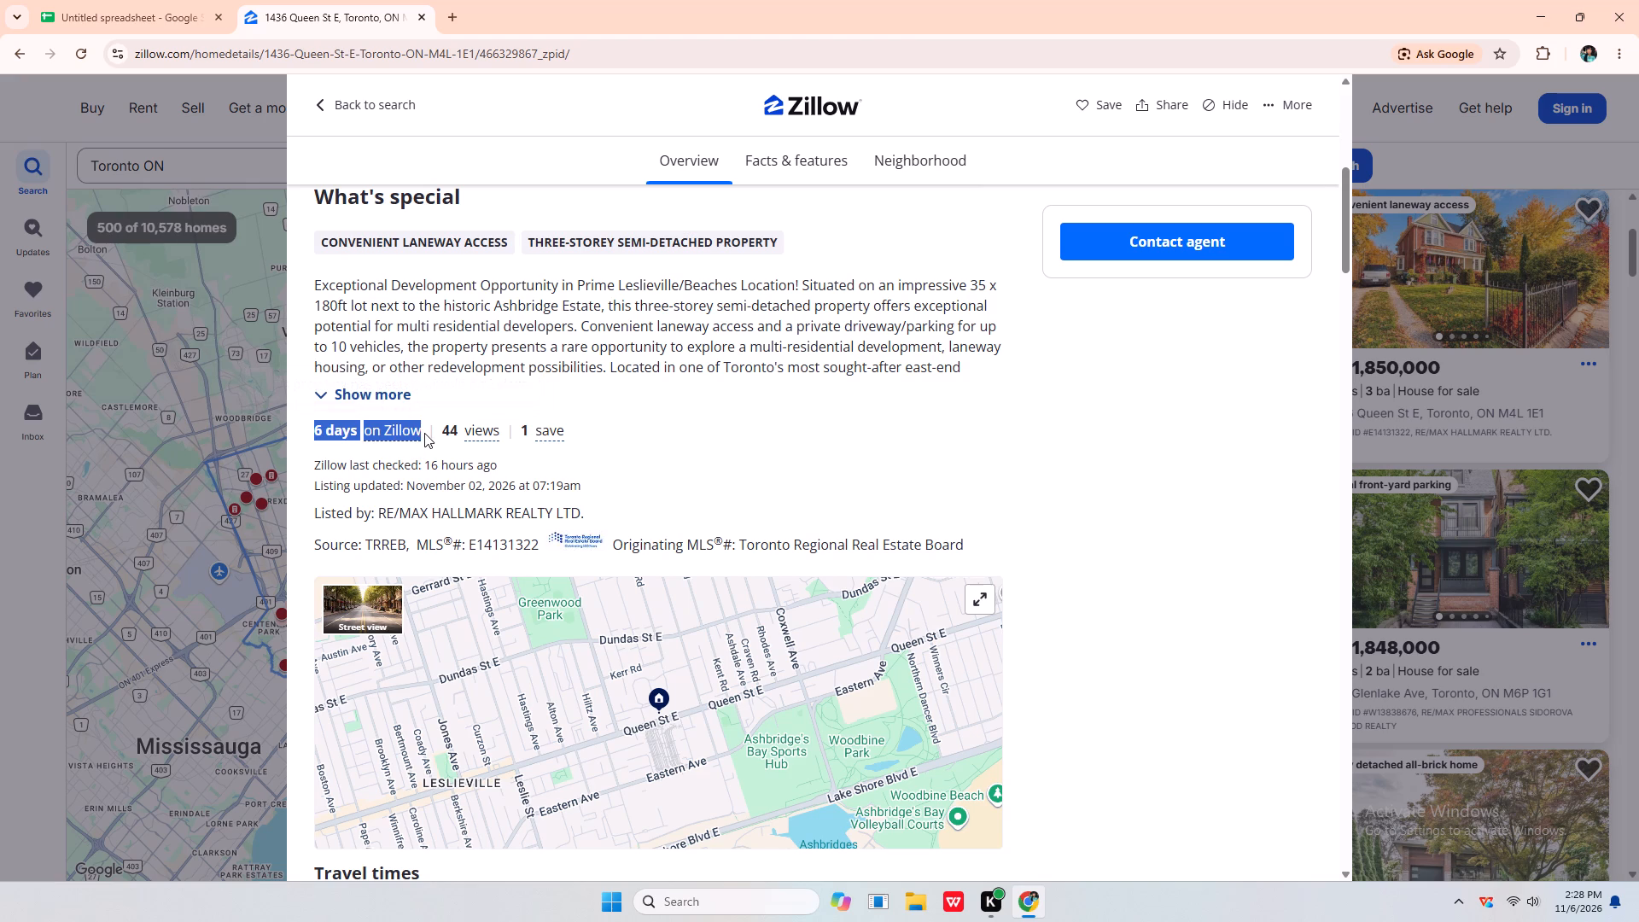
key("ctrl+c")
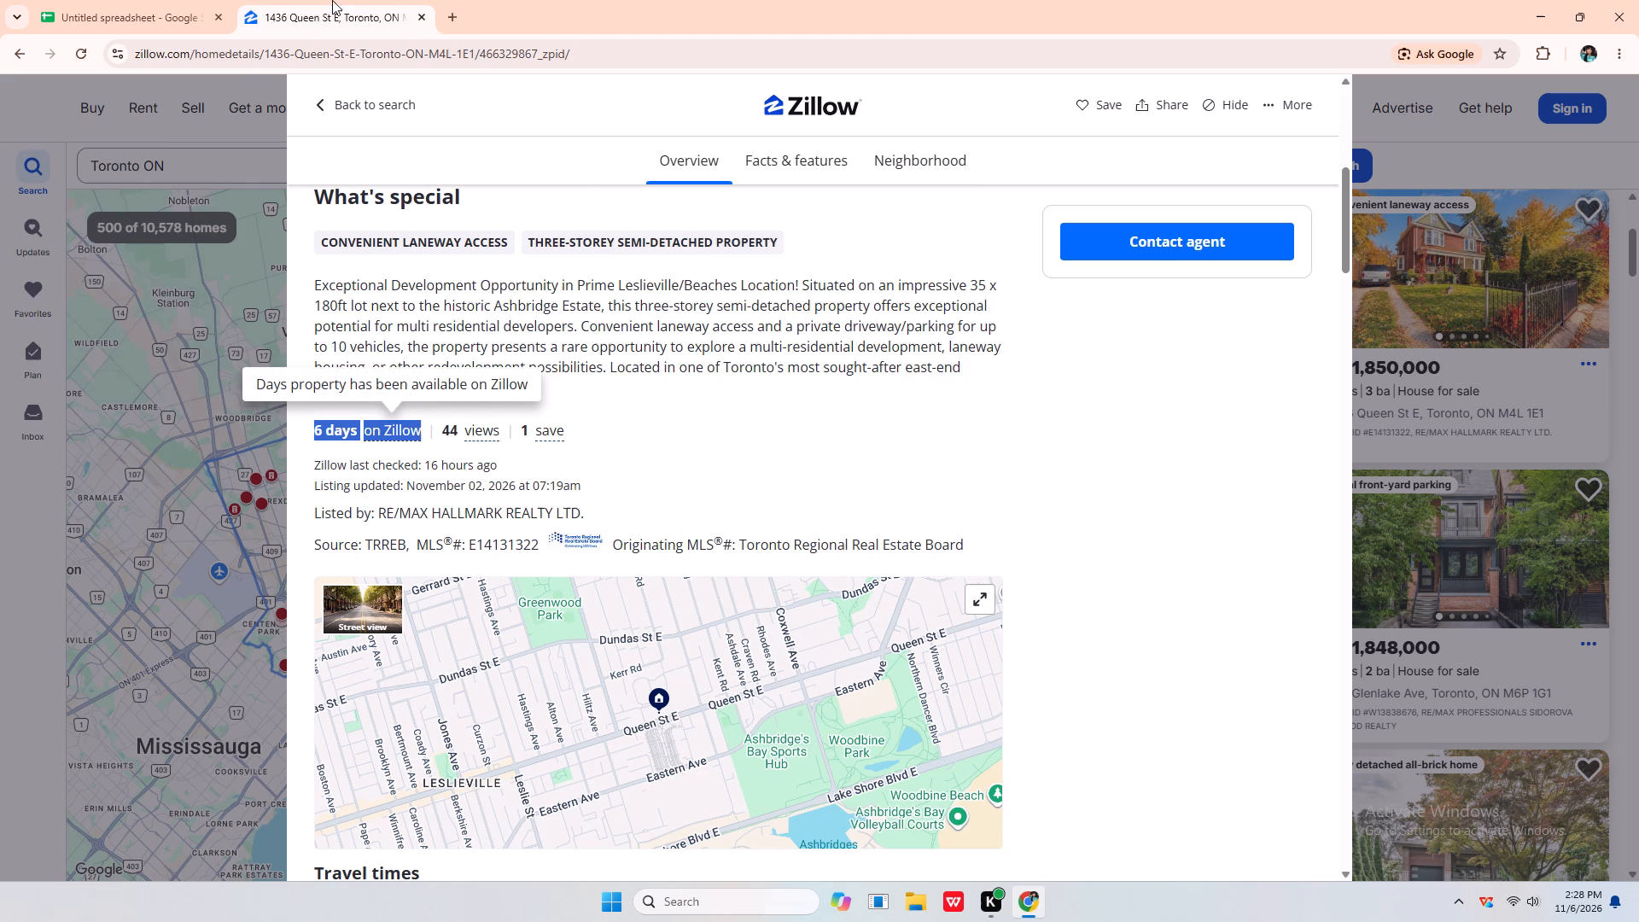
left_click(195, 19)
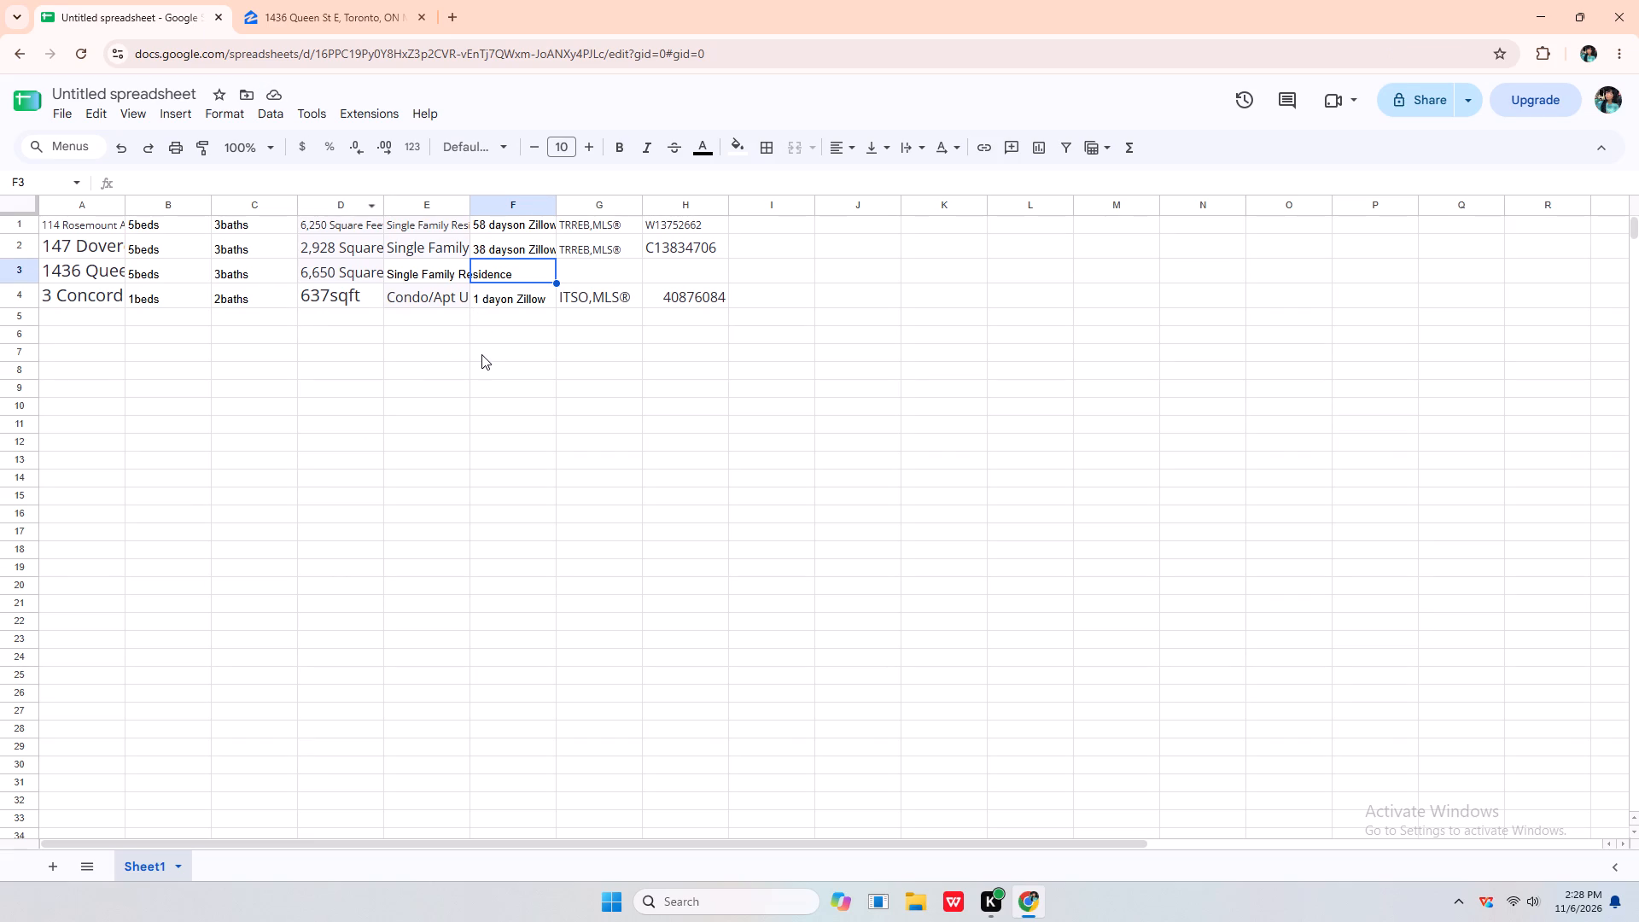
key("ctrl+v")
Copy the listing source TRREB,MLS® from cell G2 into cell G3 for the Queen St E house.
left_click(611, 245)
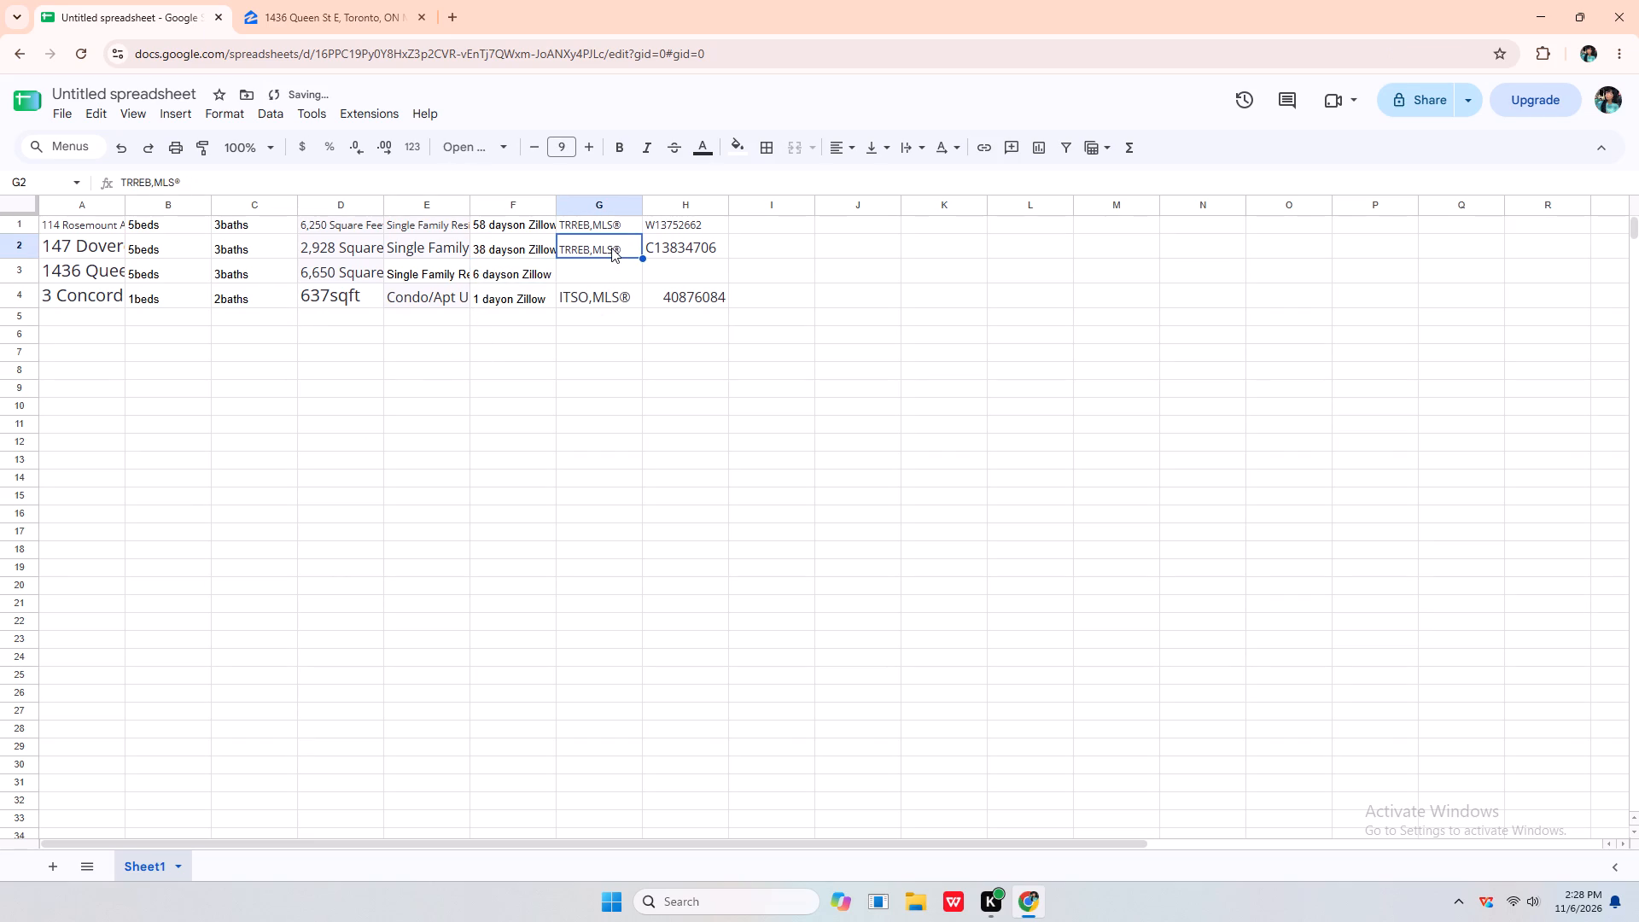
key("ctrl+c")
key("Down")
key("ctrl+v")
Copy the MLS number E14131322 from the Queen St E Zillow listing into cell H3 of the spreadsheet.
left_click(684, 268)
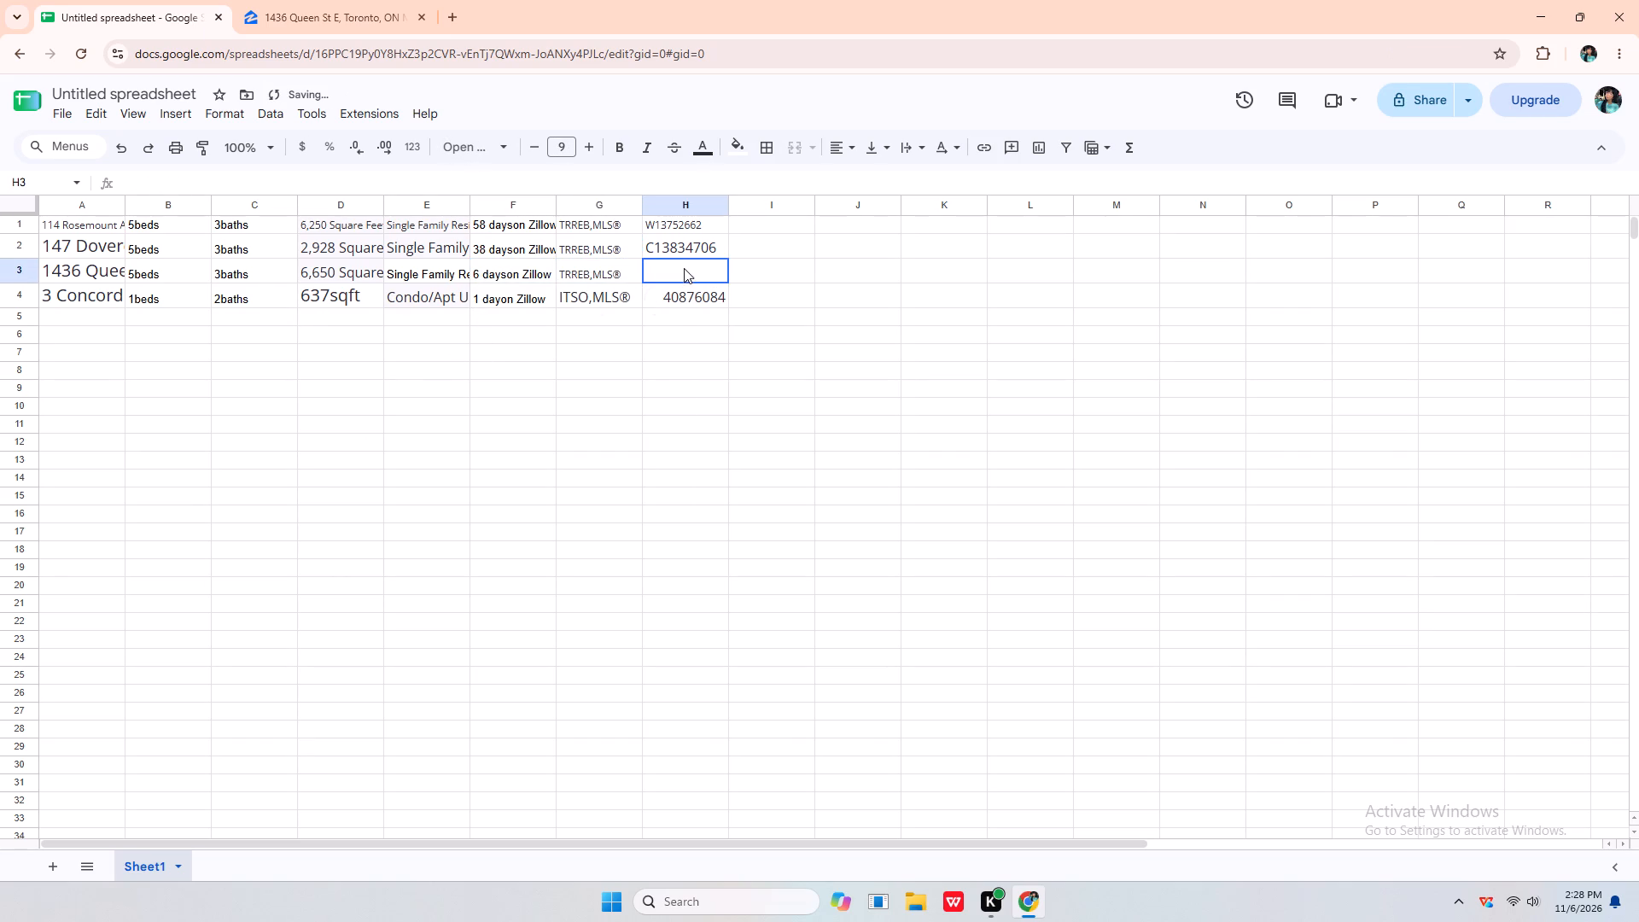
left_click(336, 19)
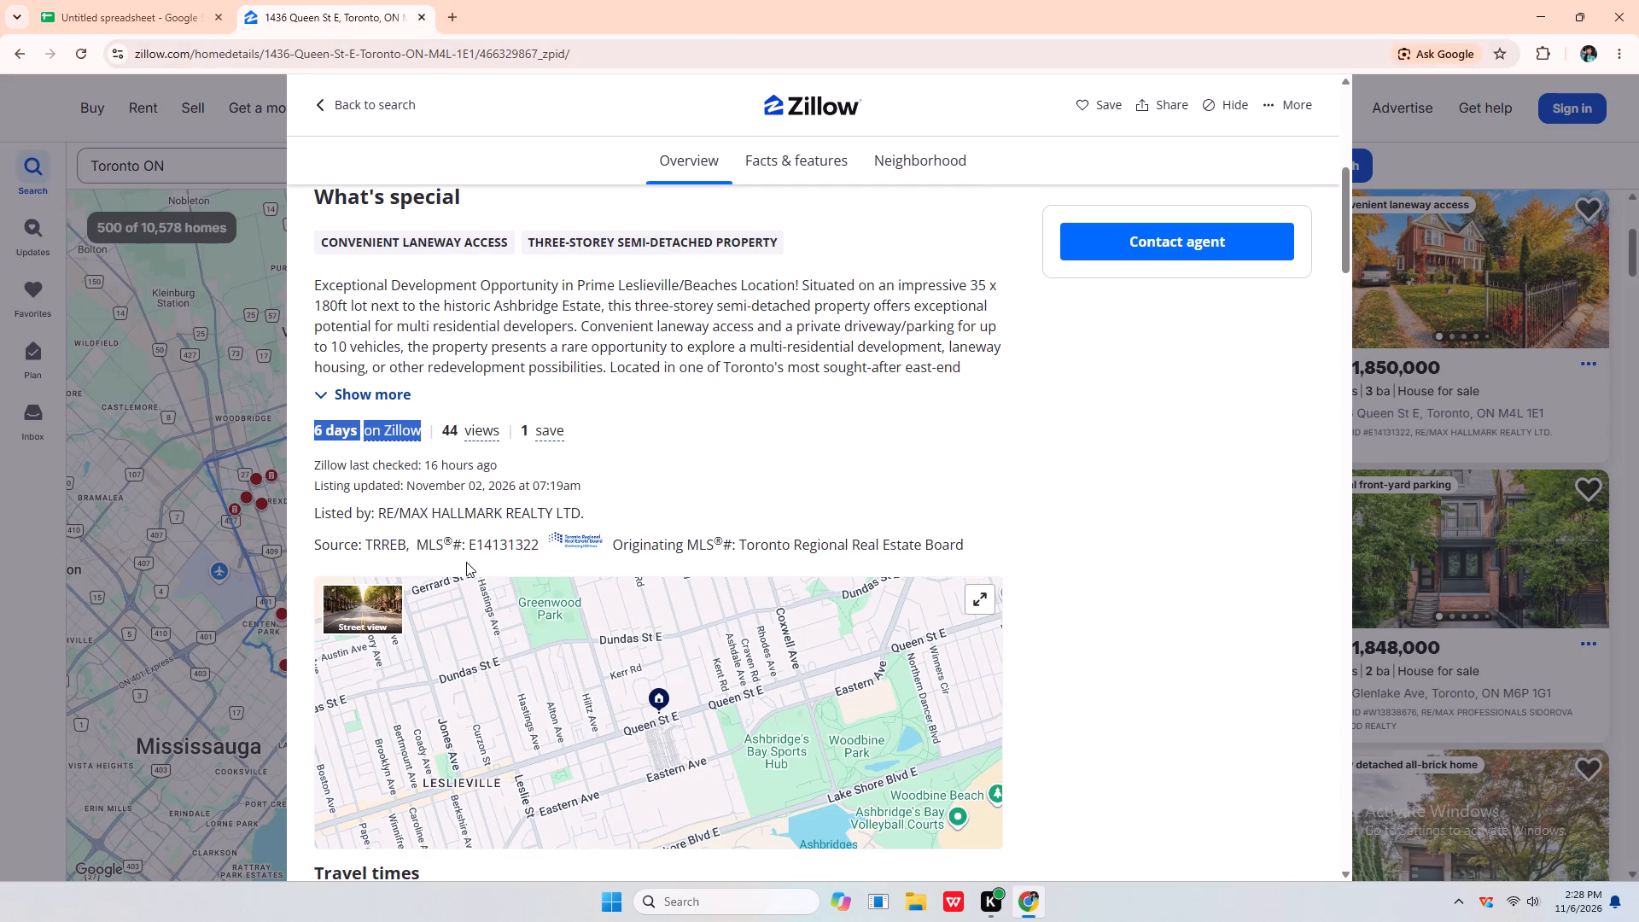
left_click_drag(467, 546, 539, 540)
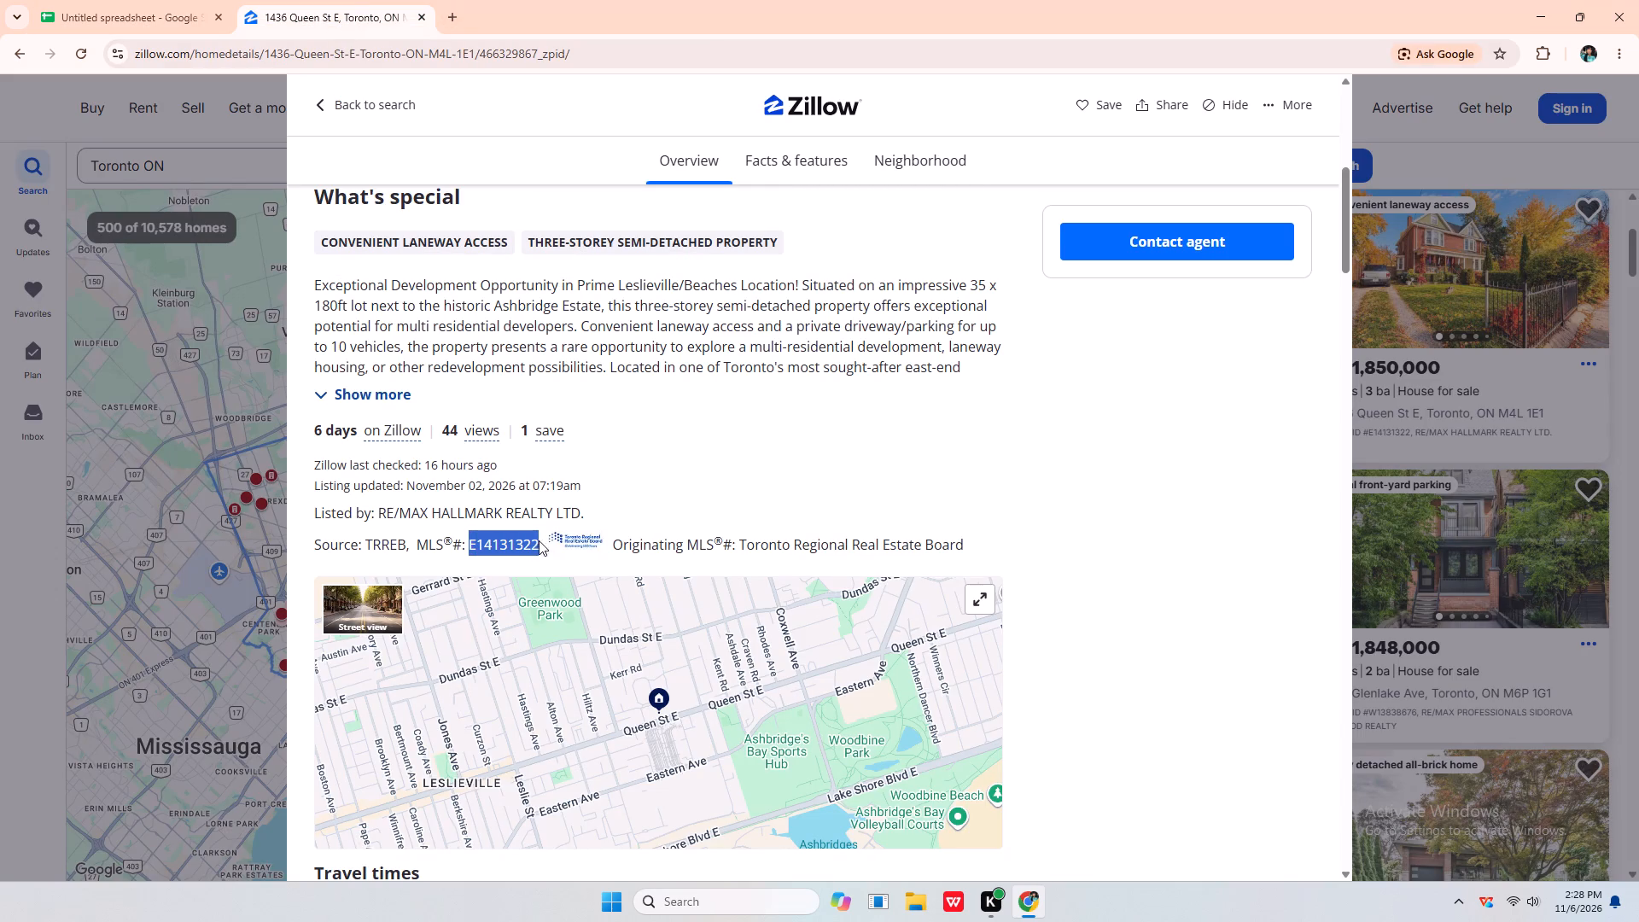
left_click_drag(539, 540, 545, 542)
key("ctrl+c")
left_click(1574, 16)
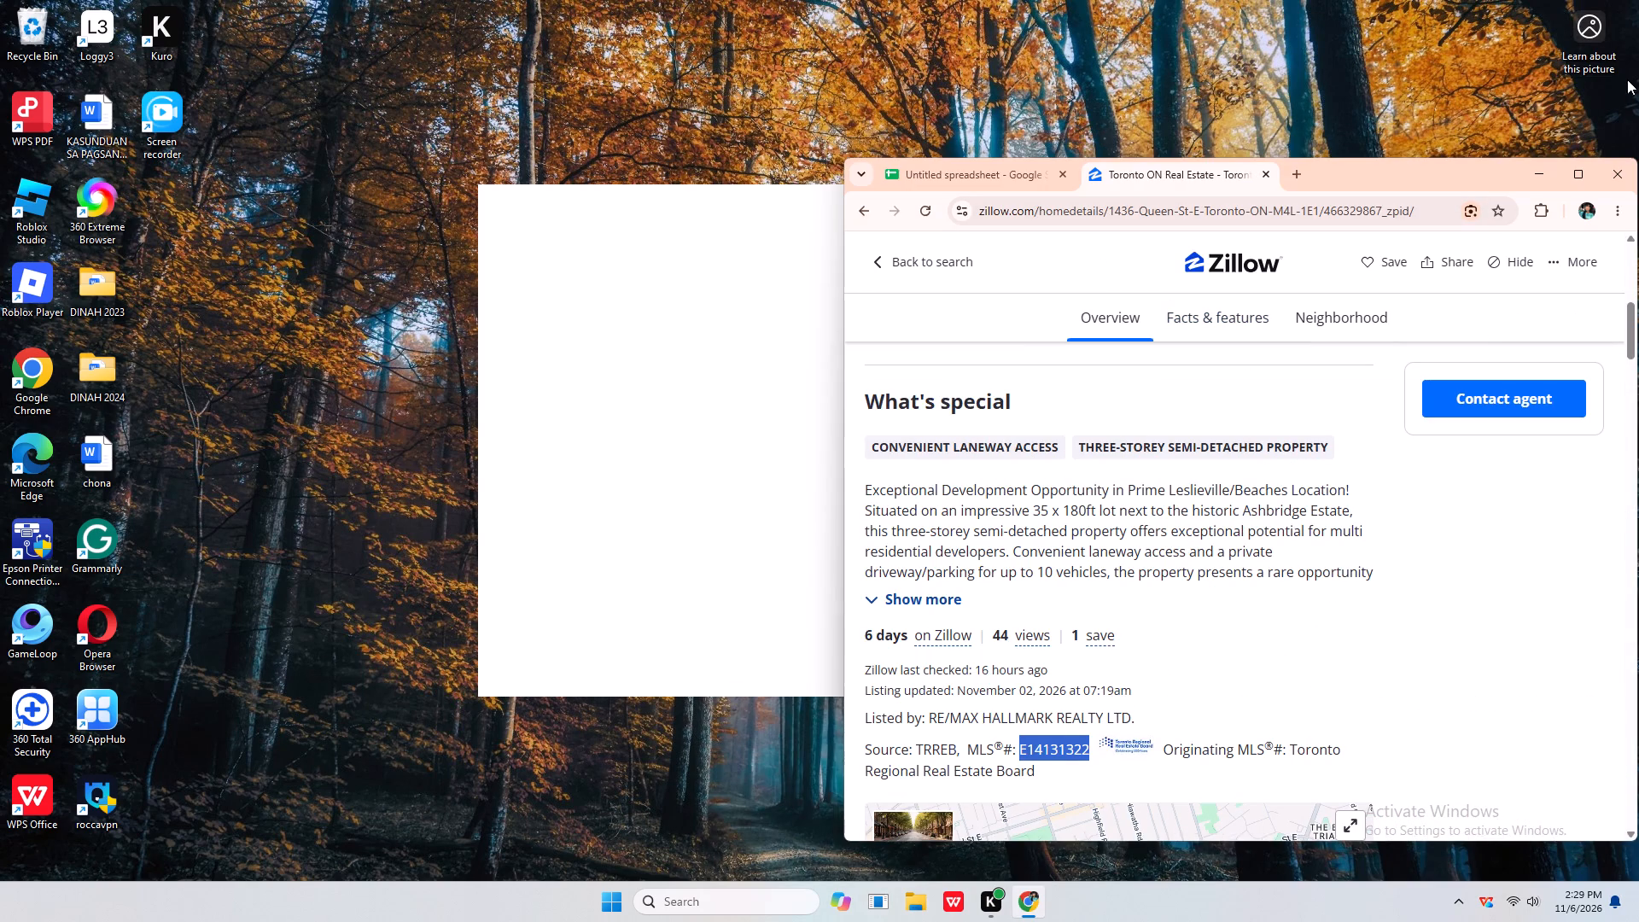
double_click(1581, 171)
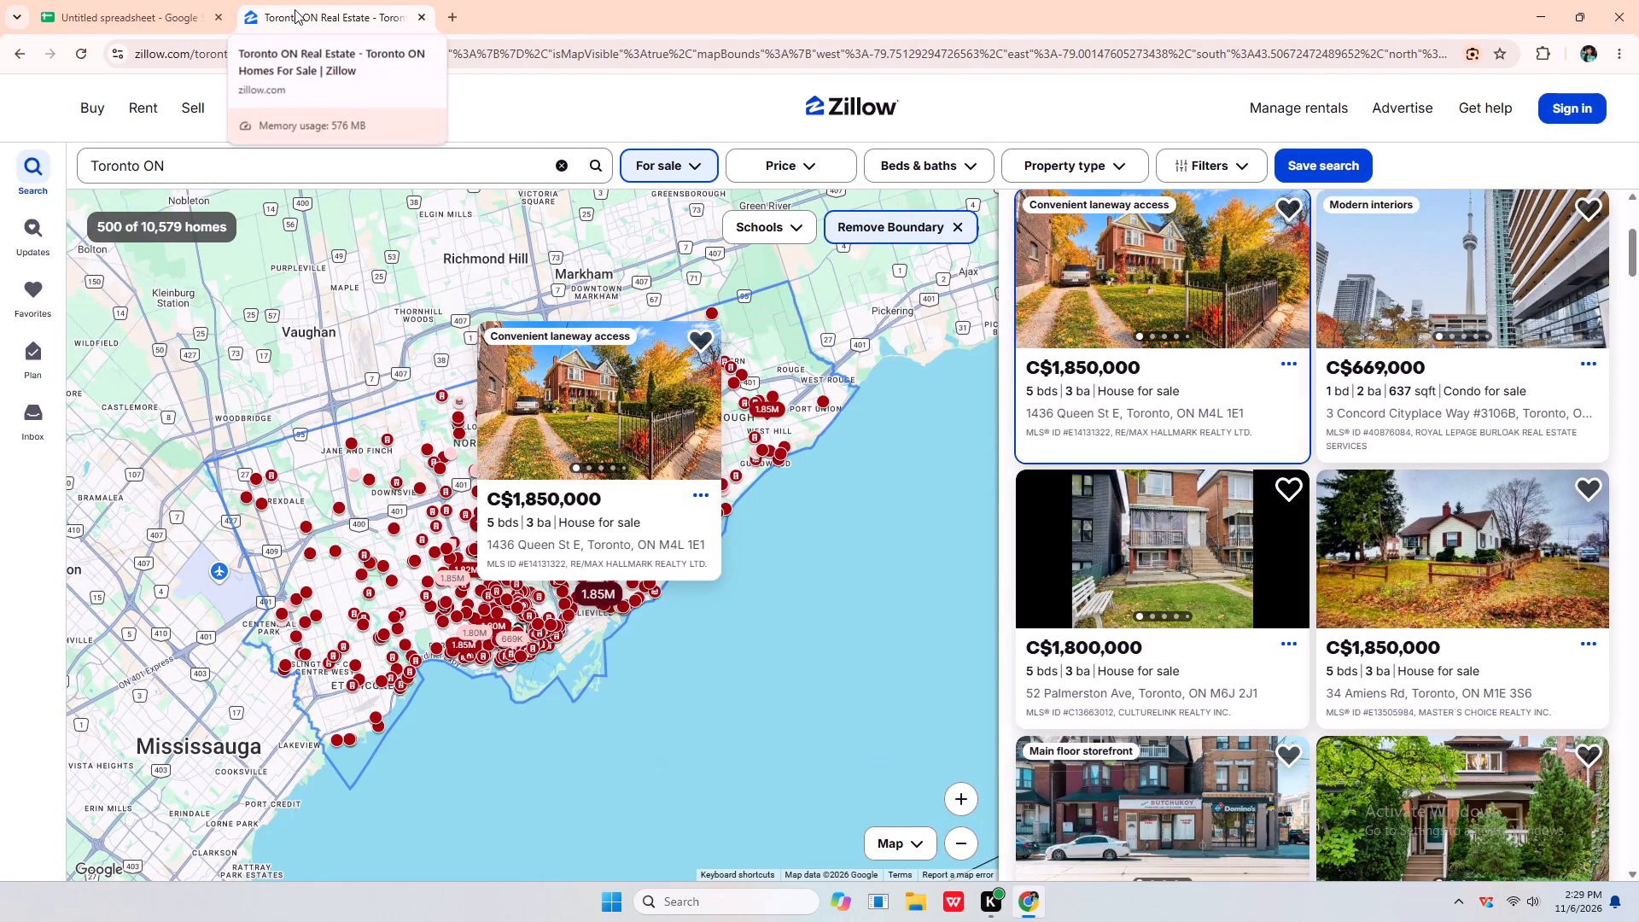
left_click(165, 15)
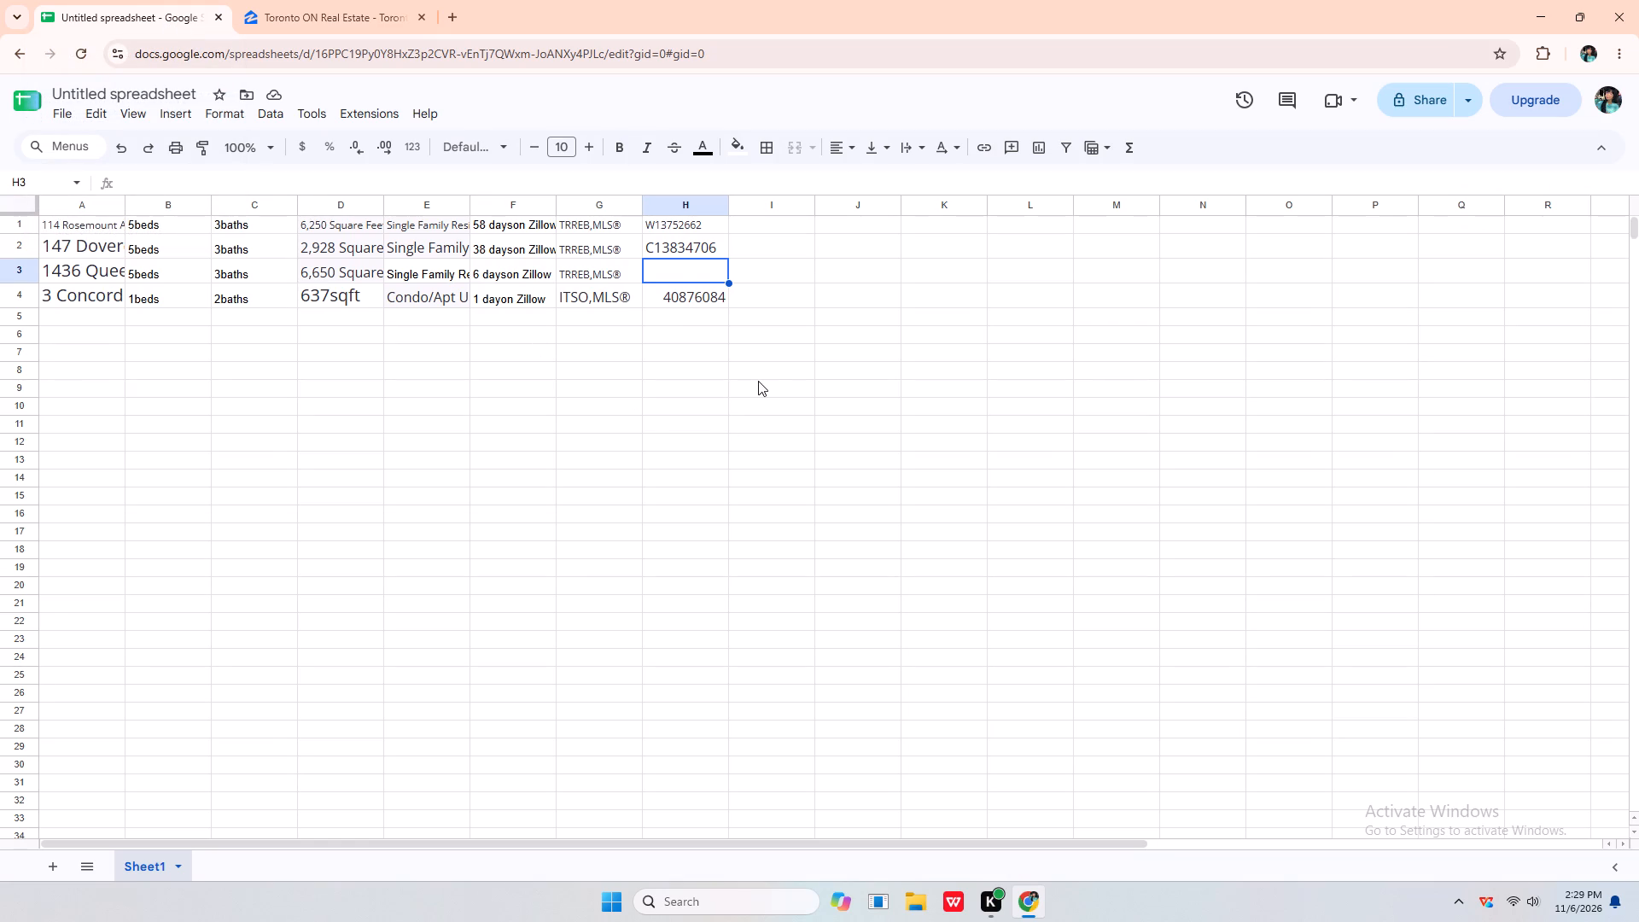
key("ctrl+v")
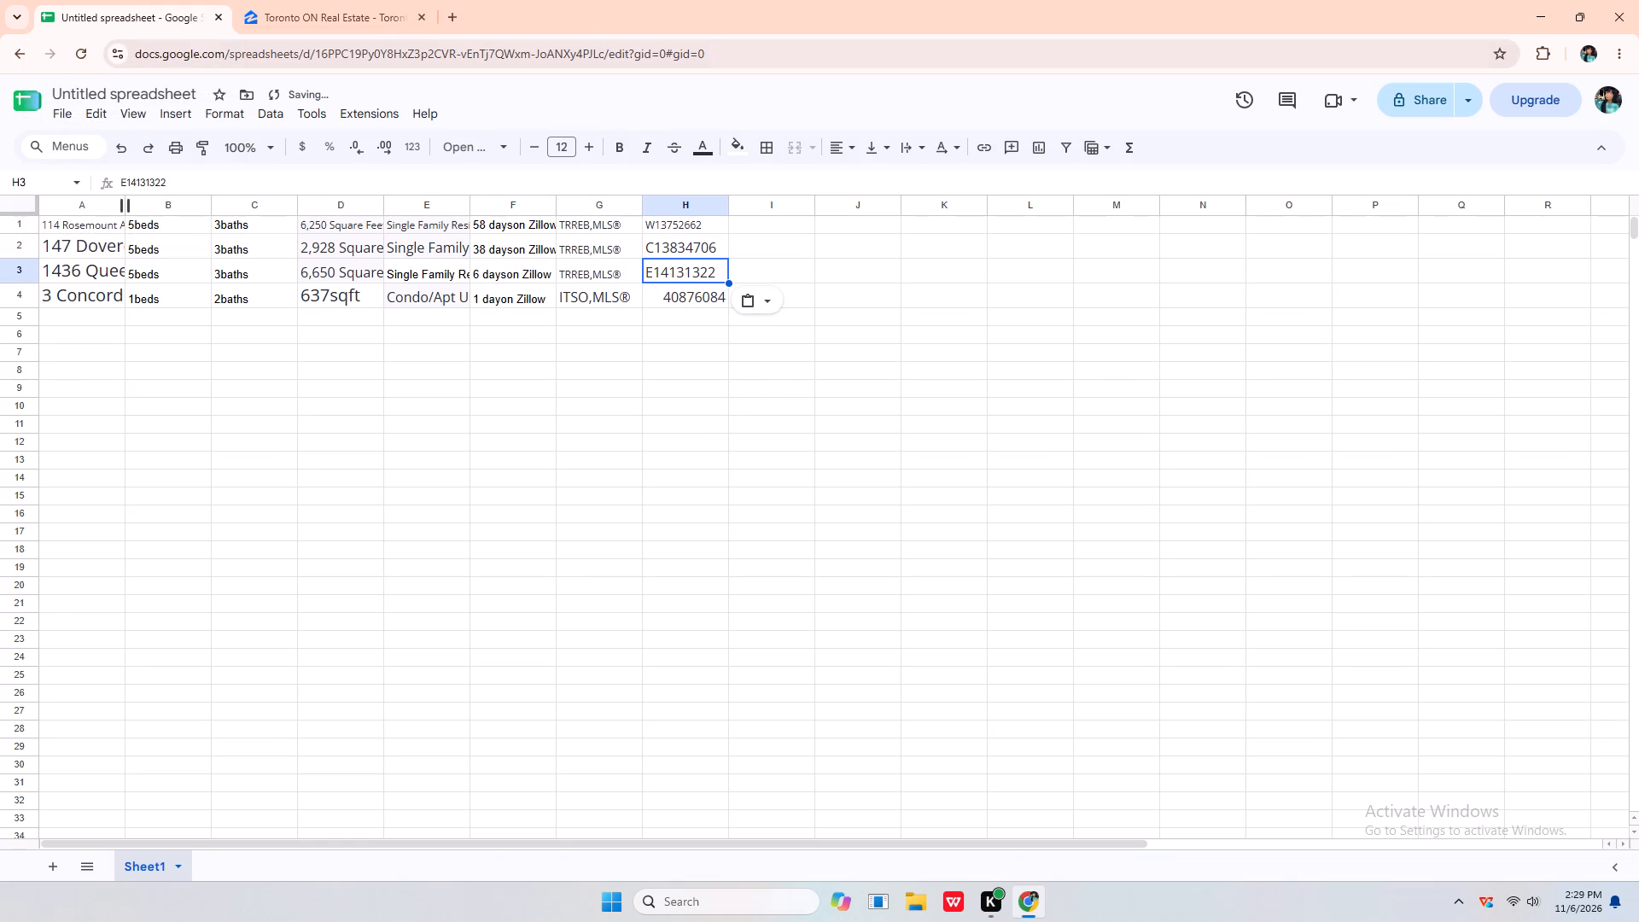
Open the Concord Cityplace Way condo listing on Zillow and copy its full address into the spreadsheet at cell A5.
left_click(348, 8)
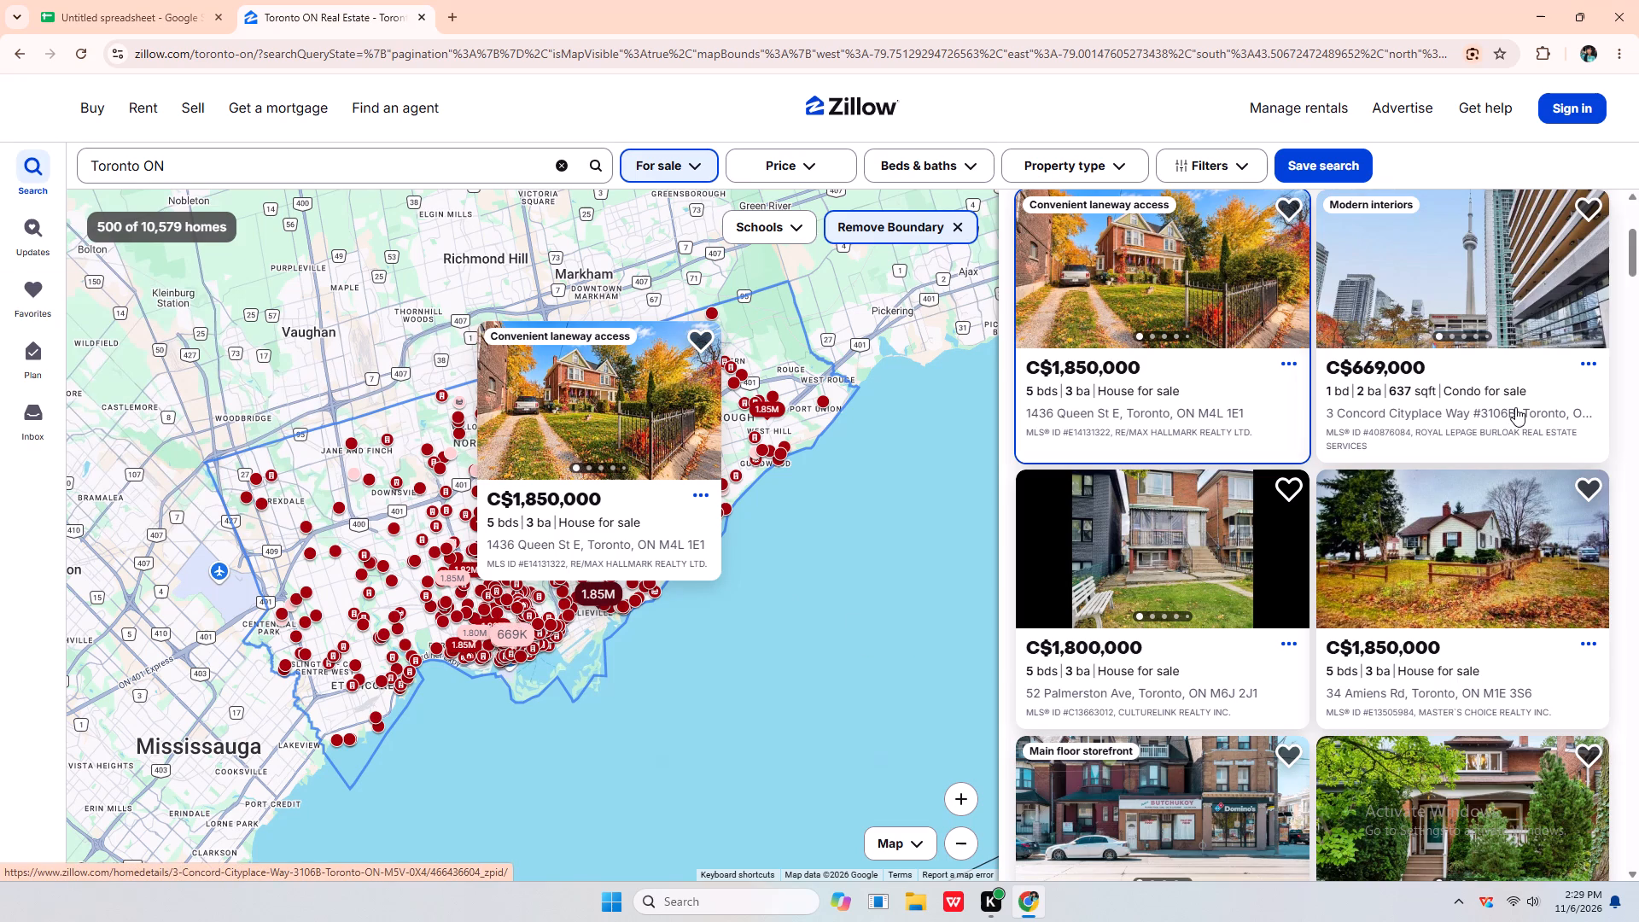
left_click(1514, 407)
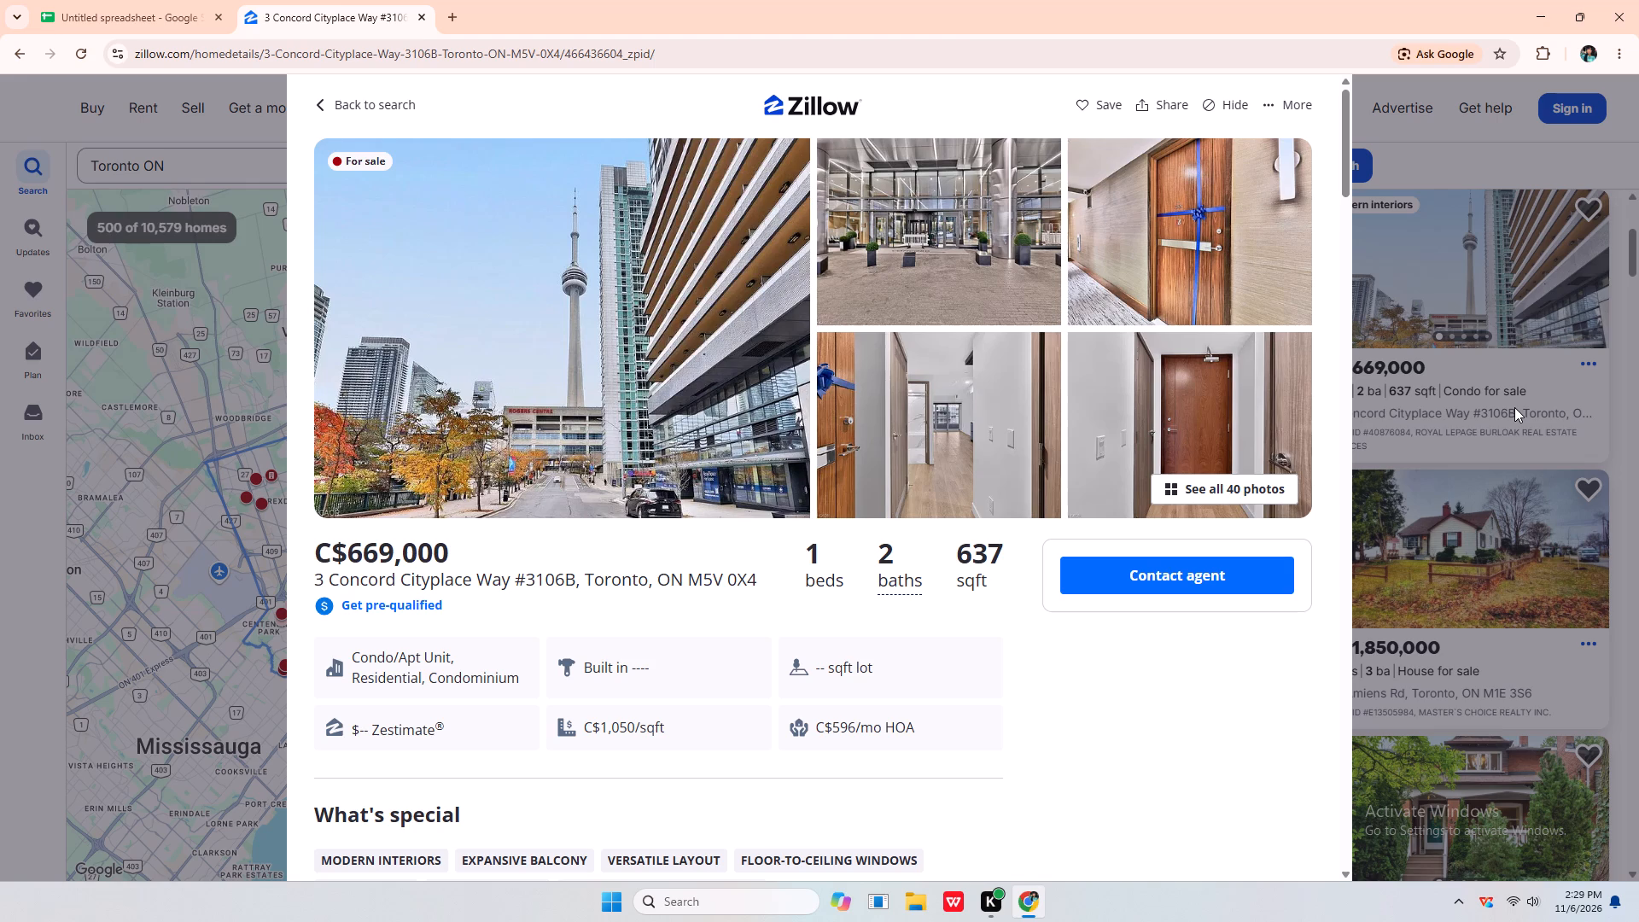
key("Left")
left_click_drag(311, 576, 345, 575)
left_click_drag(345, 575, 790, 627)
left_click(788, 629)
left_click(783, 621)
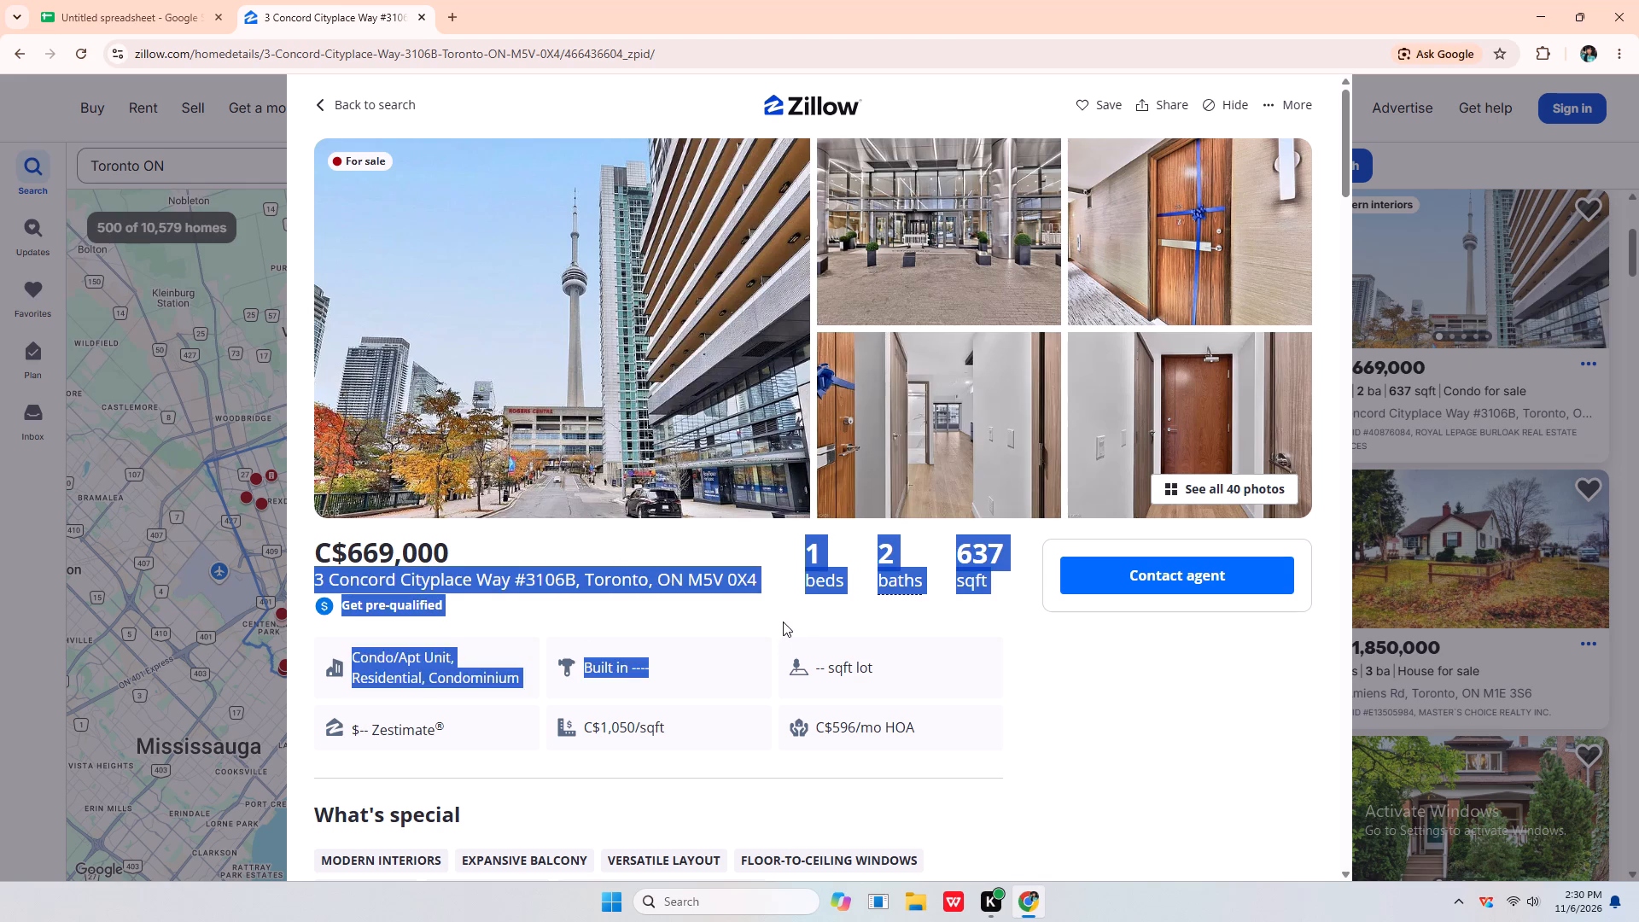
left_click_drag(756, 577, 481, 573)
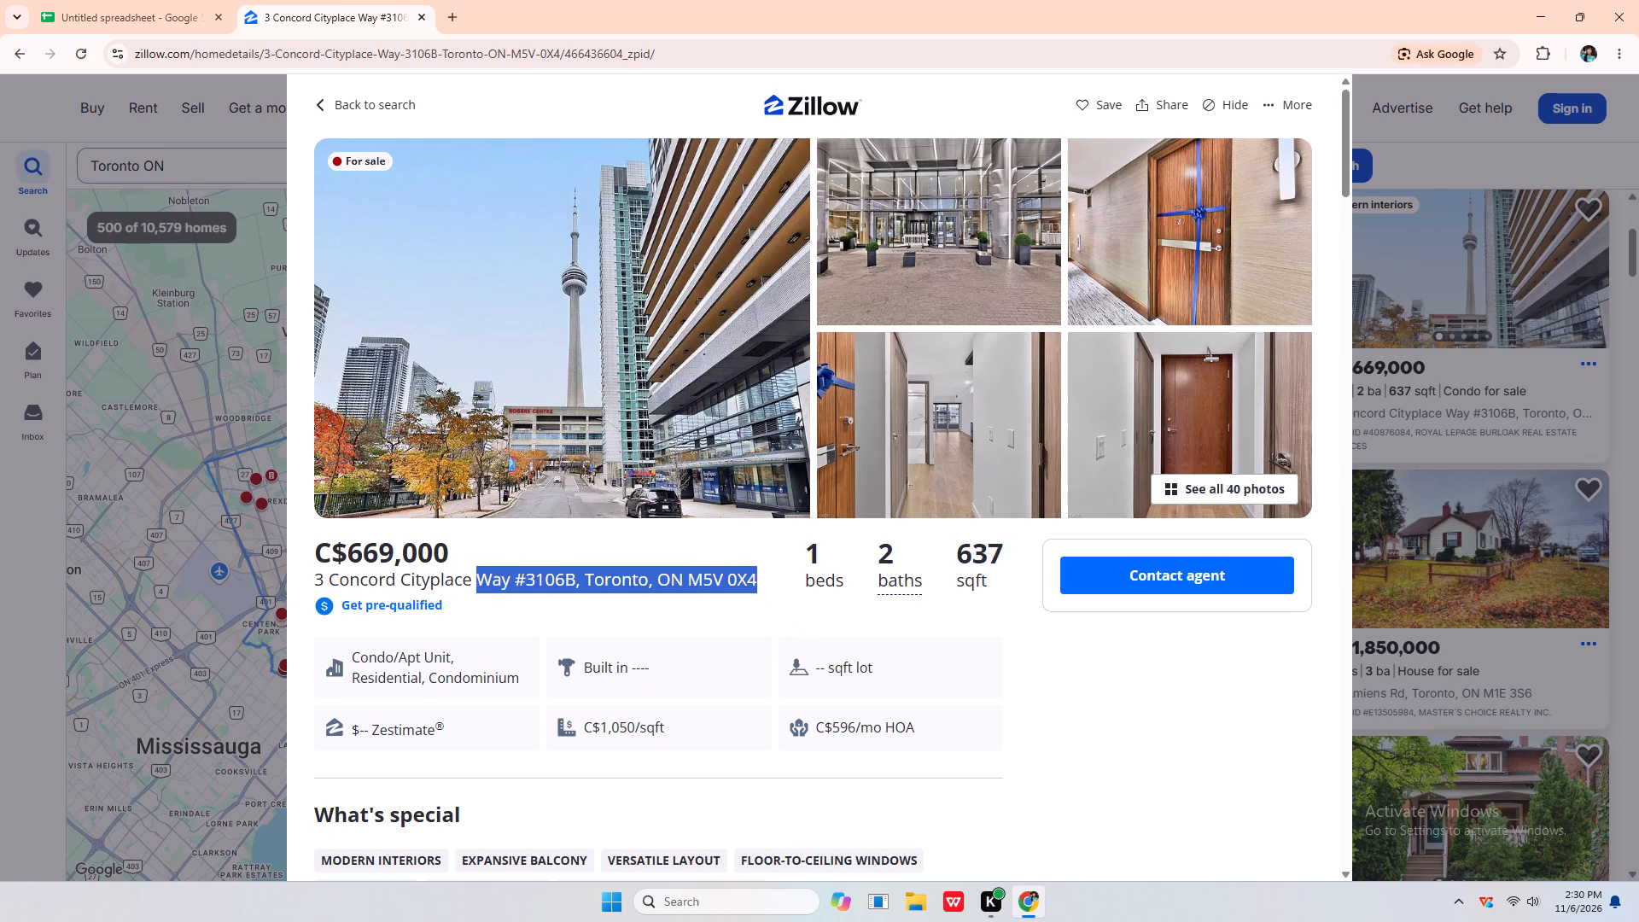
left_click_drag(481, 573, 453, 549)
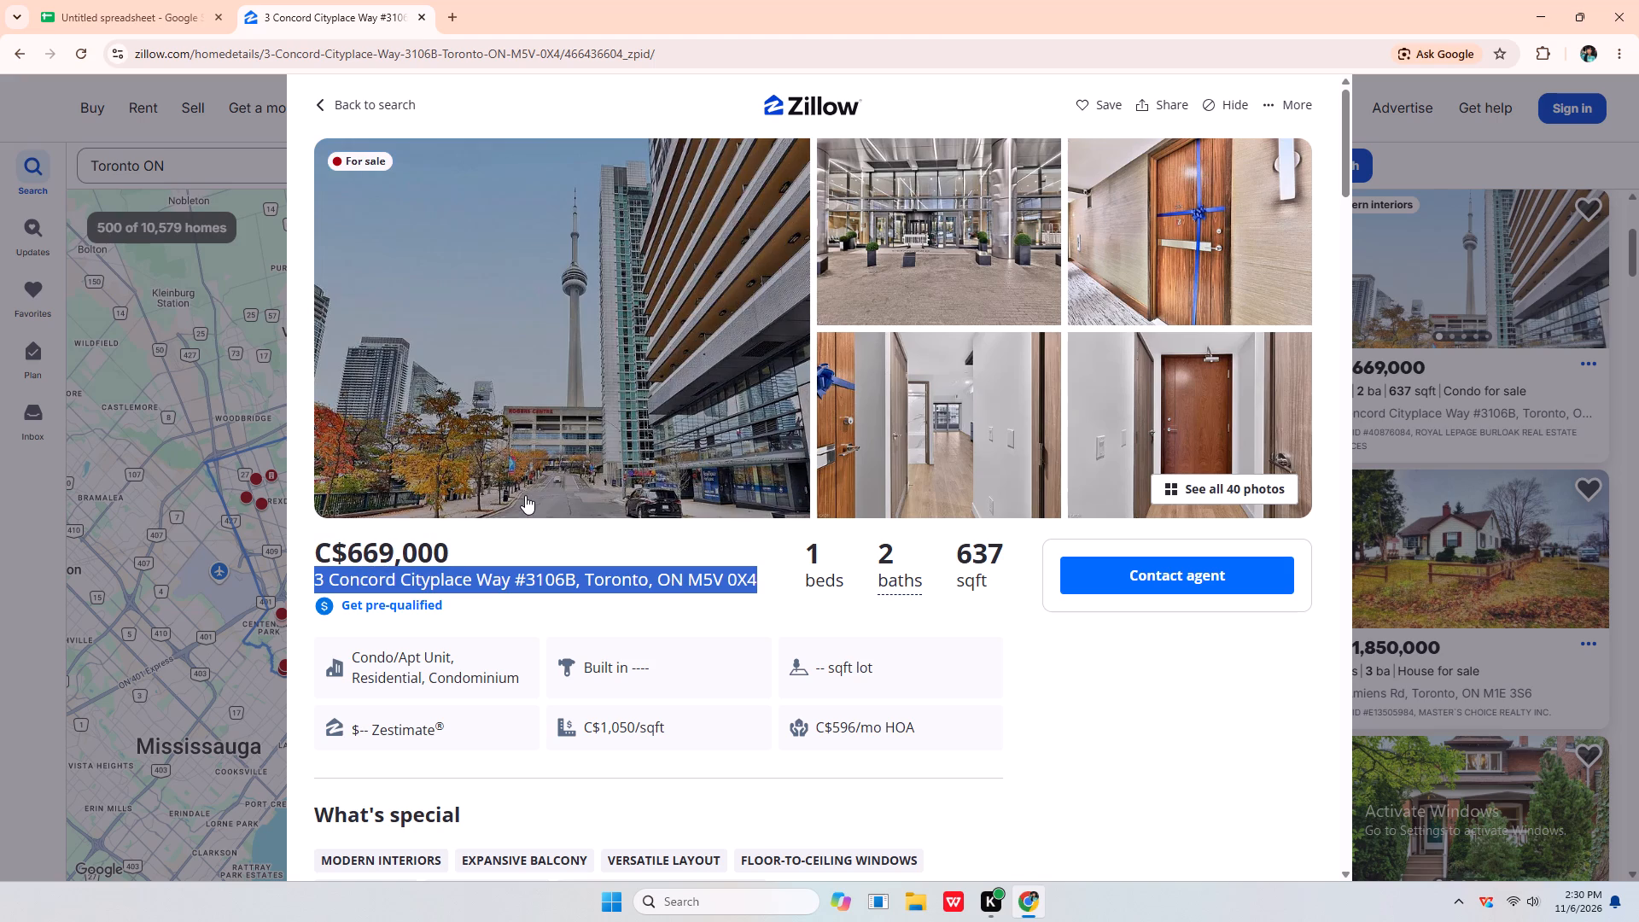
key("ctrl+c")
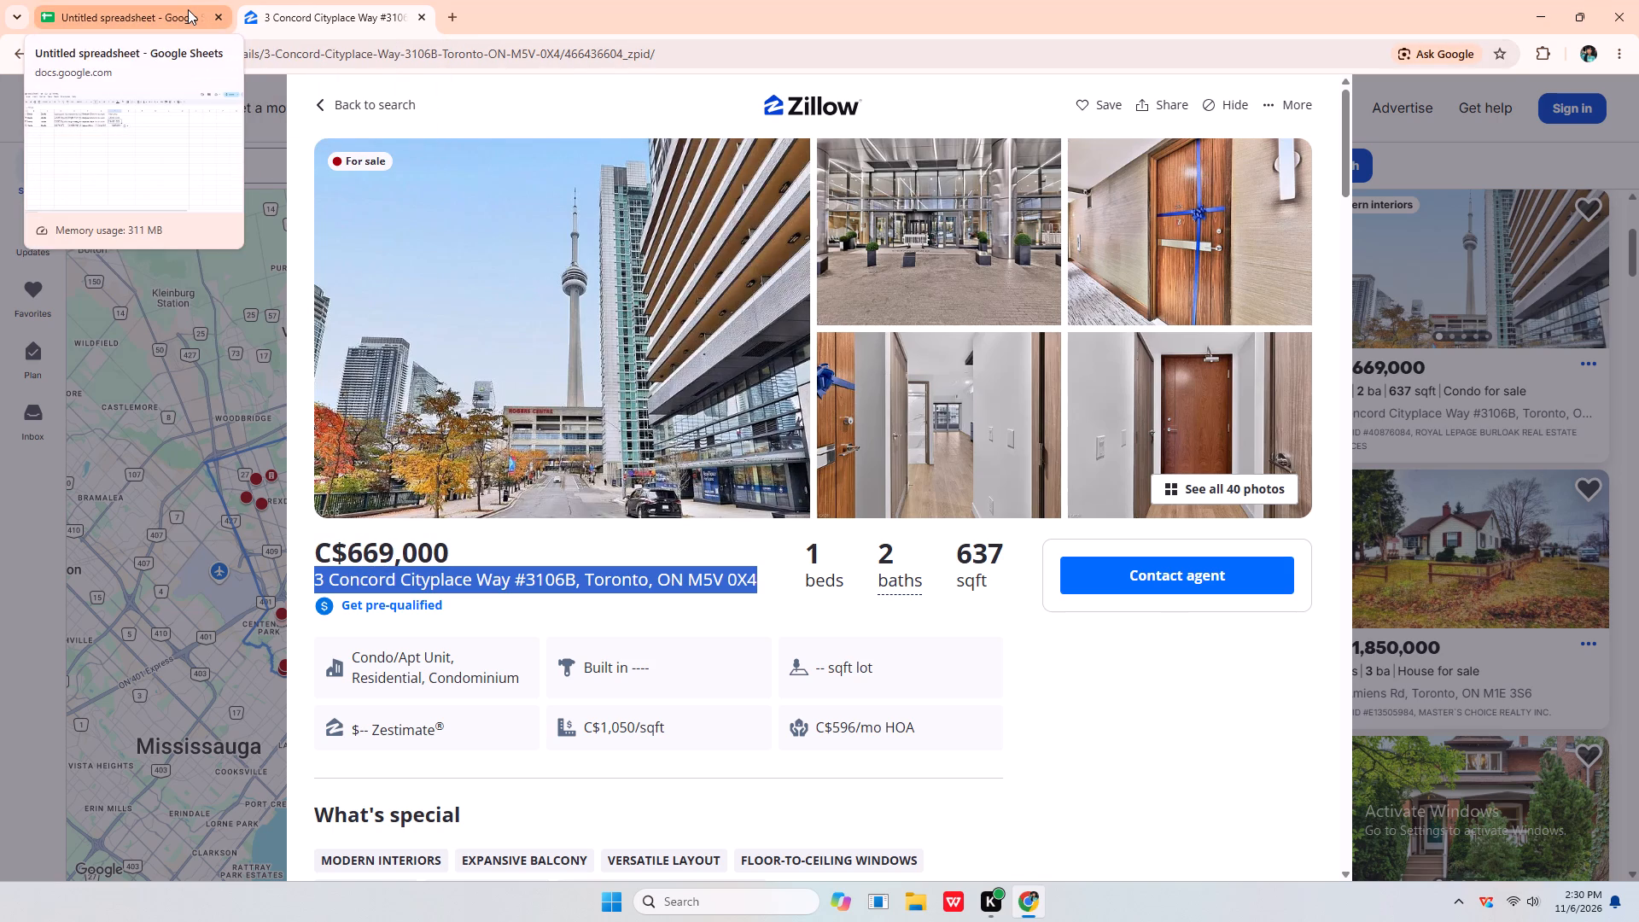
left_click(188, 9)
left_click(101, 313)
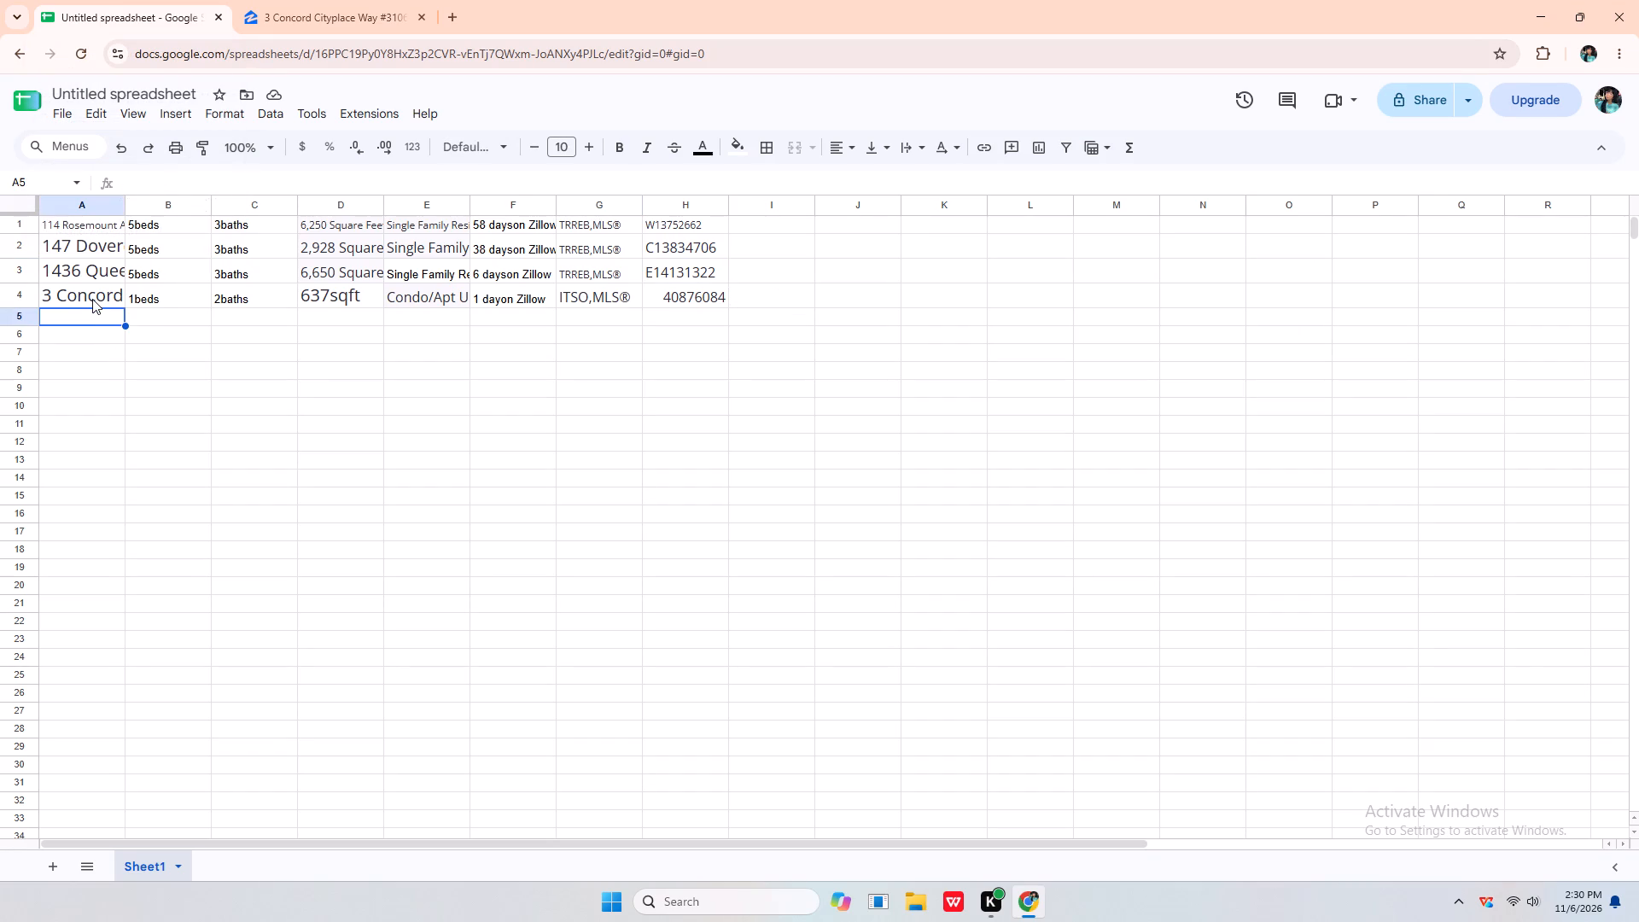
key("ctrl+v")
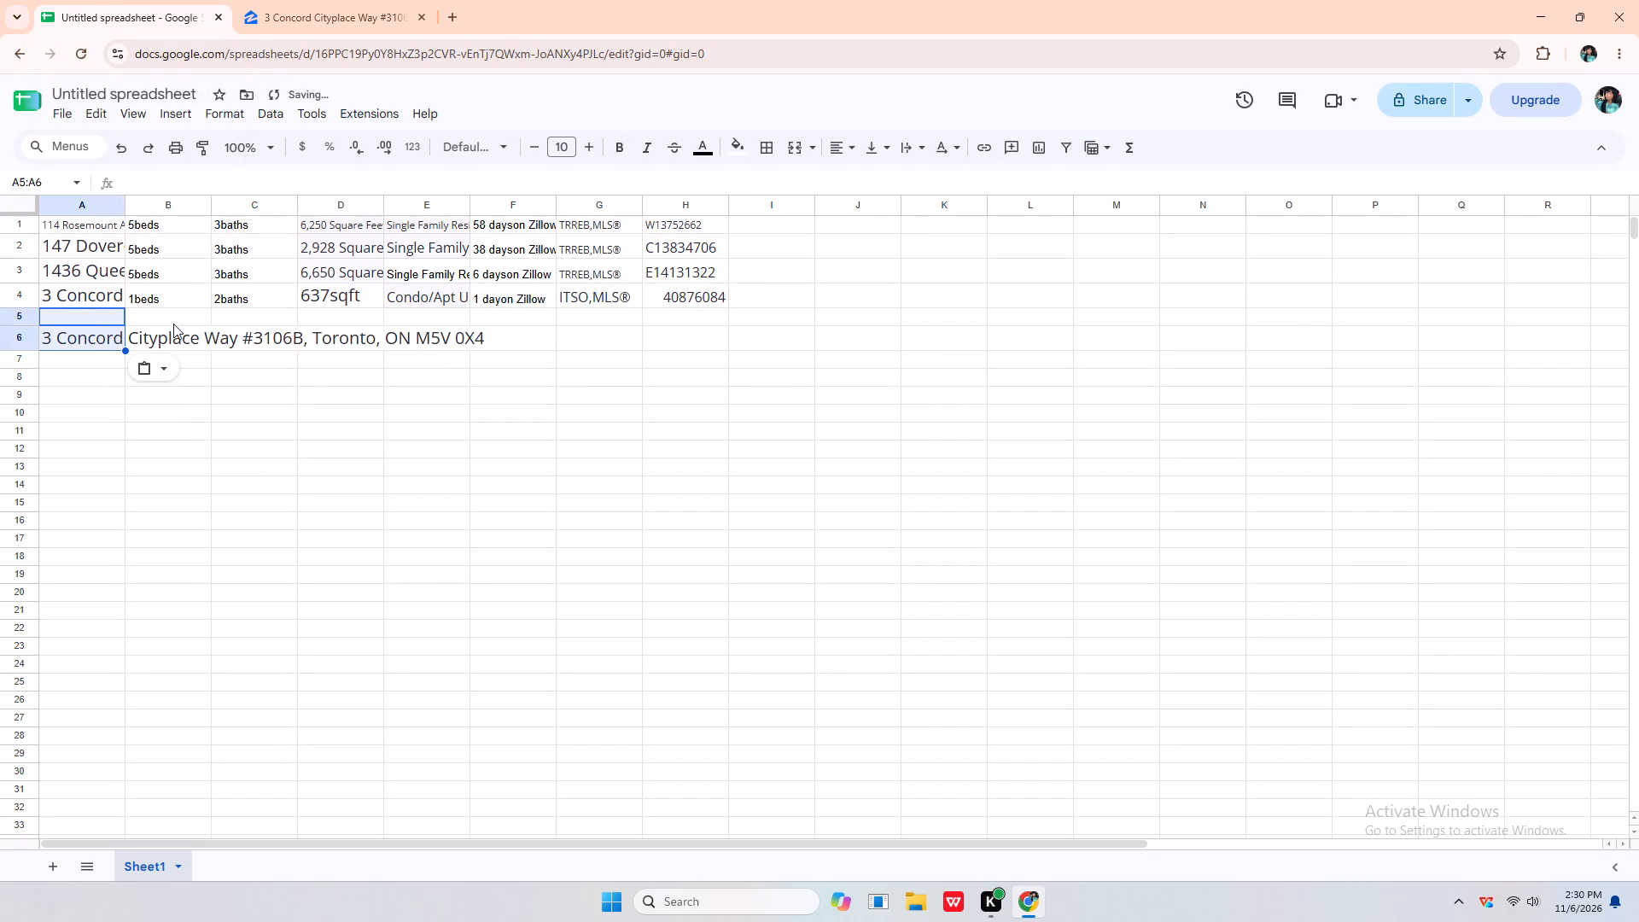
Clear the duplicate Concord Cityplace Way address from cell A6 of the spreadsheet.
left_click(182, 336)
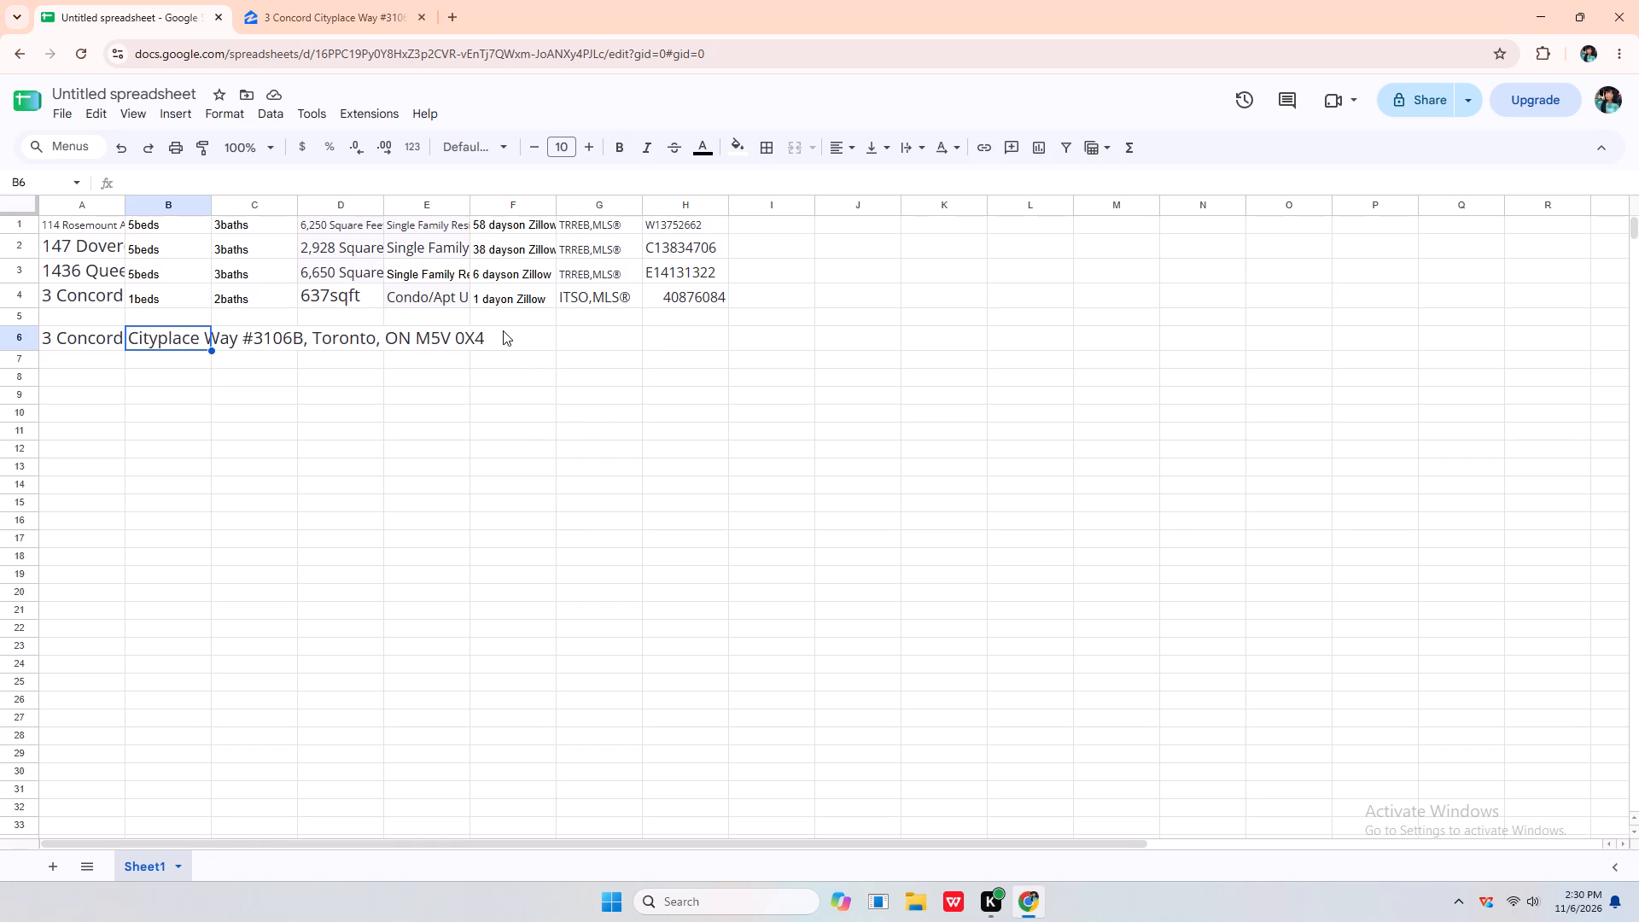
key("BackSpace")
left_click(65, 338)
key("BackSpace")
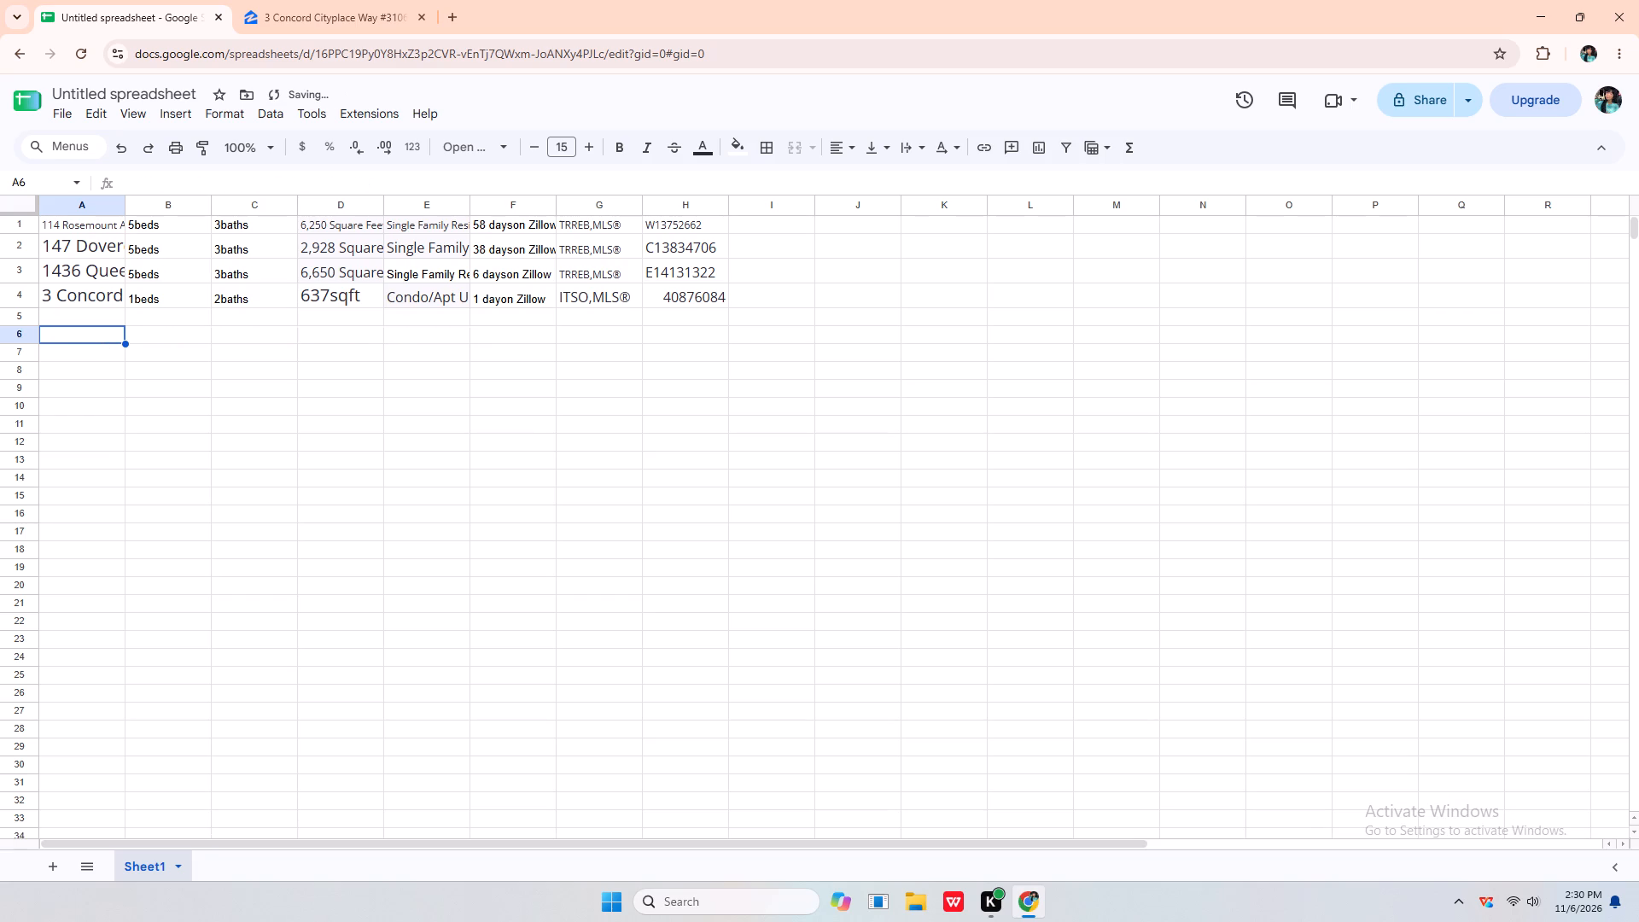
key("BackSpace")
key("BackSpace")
Return to the Toronto search results on Zillow and open the C$1,800,000 Palmerston Ave house listing.
left_click(383, 6)
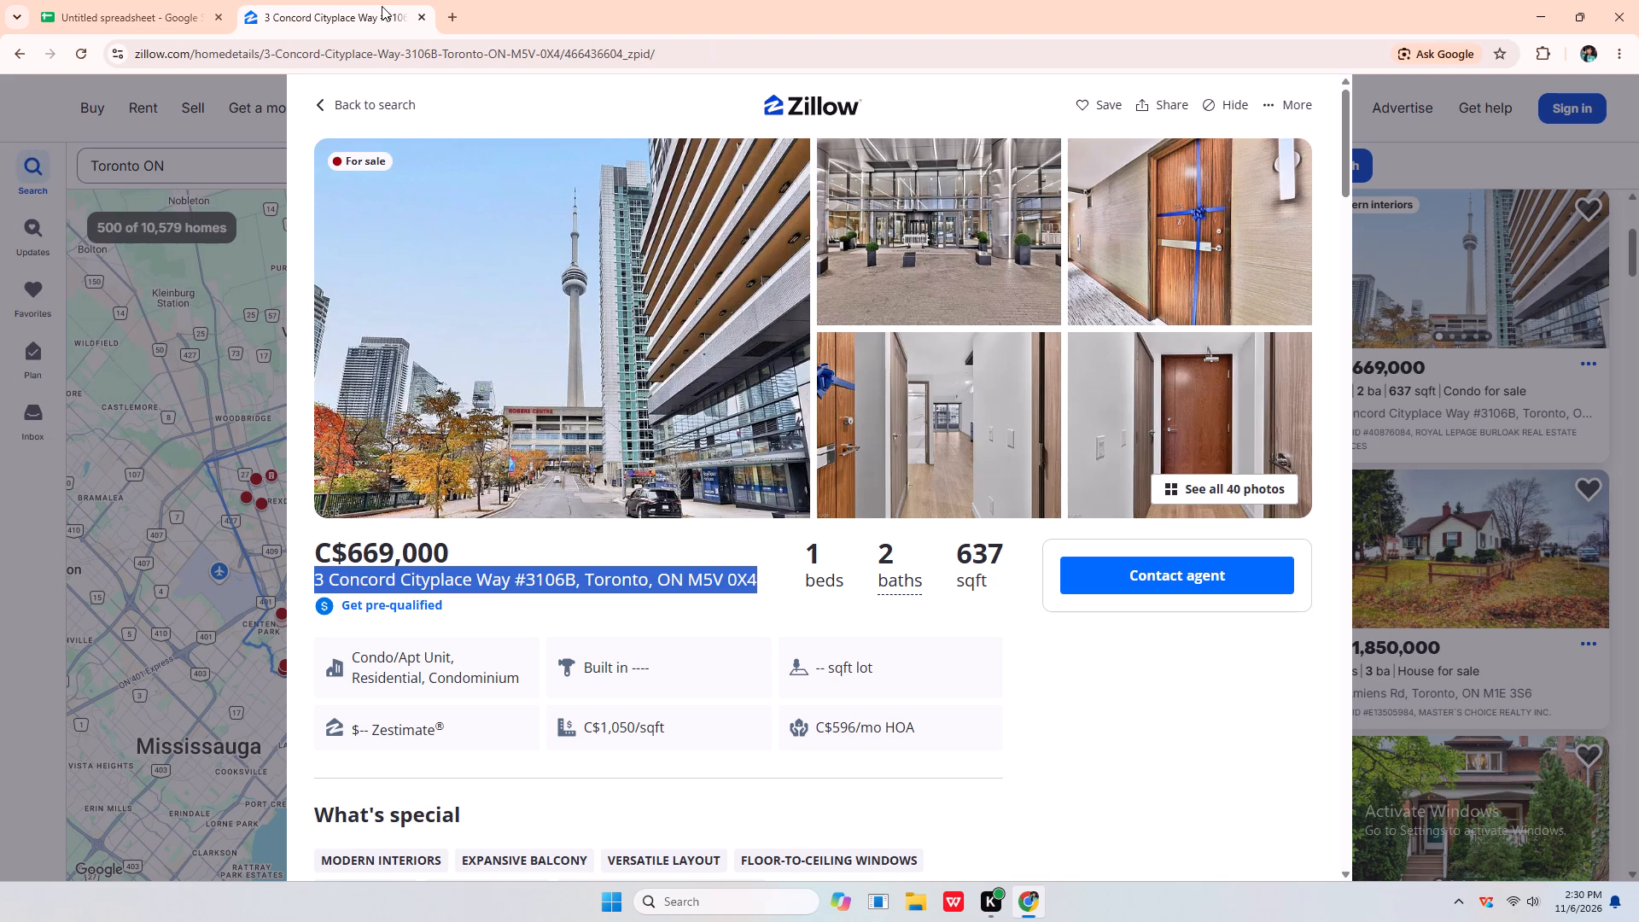
left_click(320, 108)
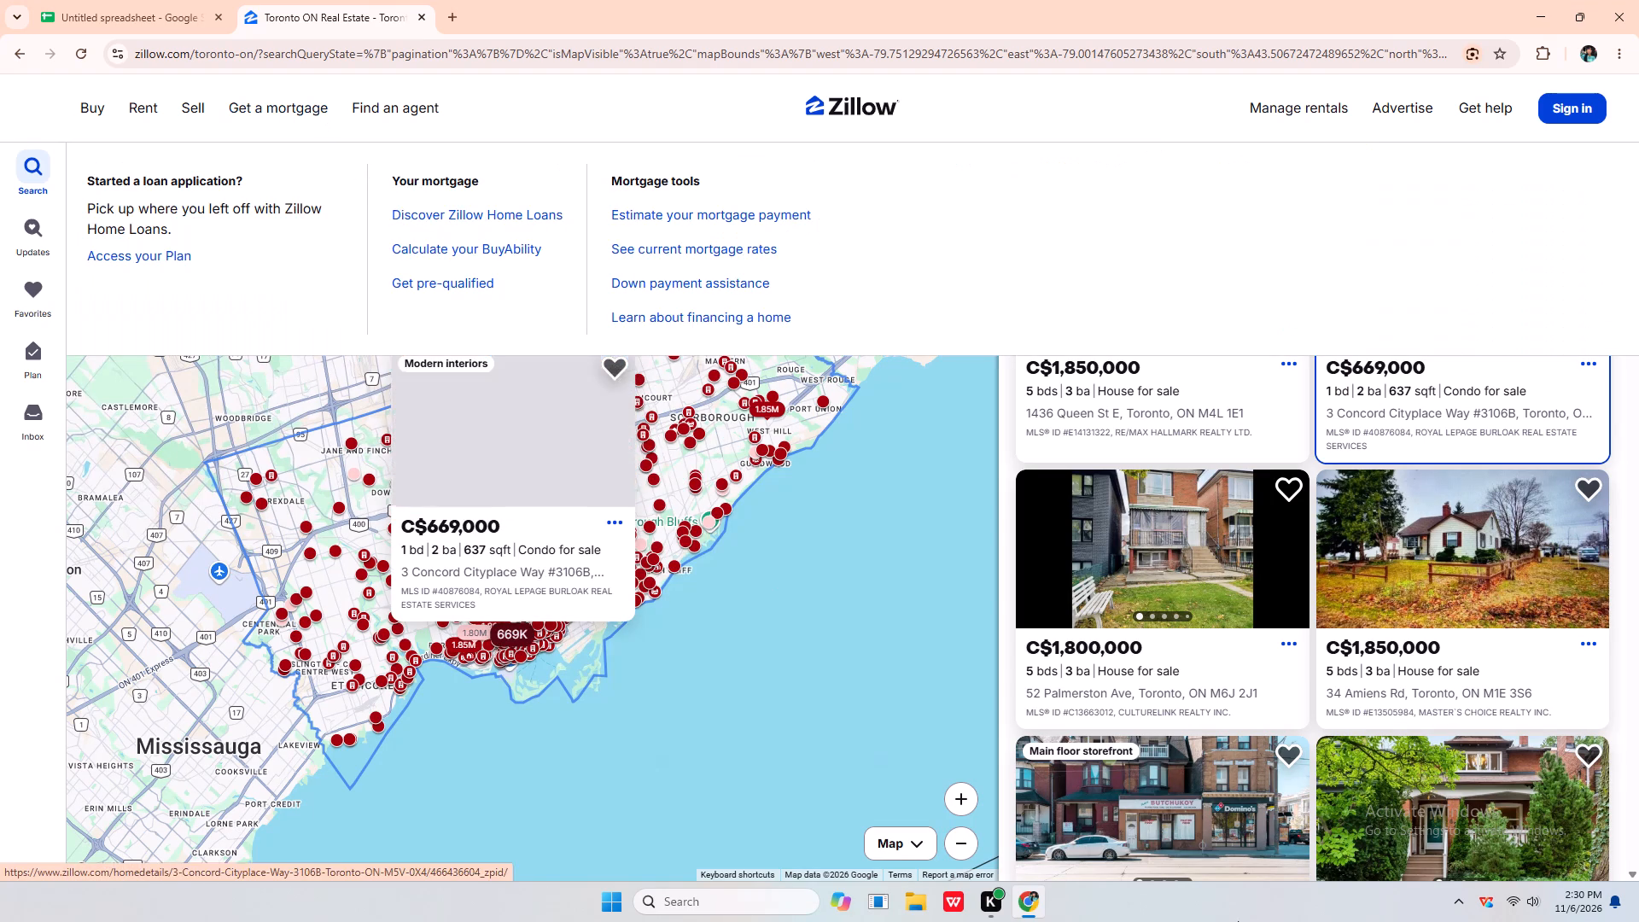
left_click(1212, 709)
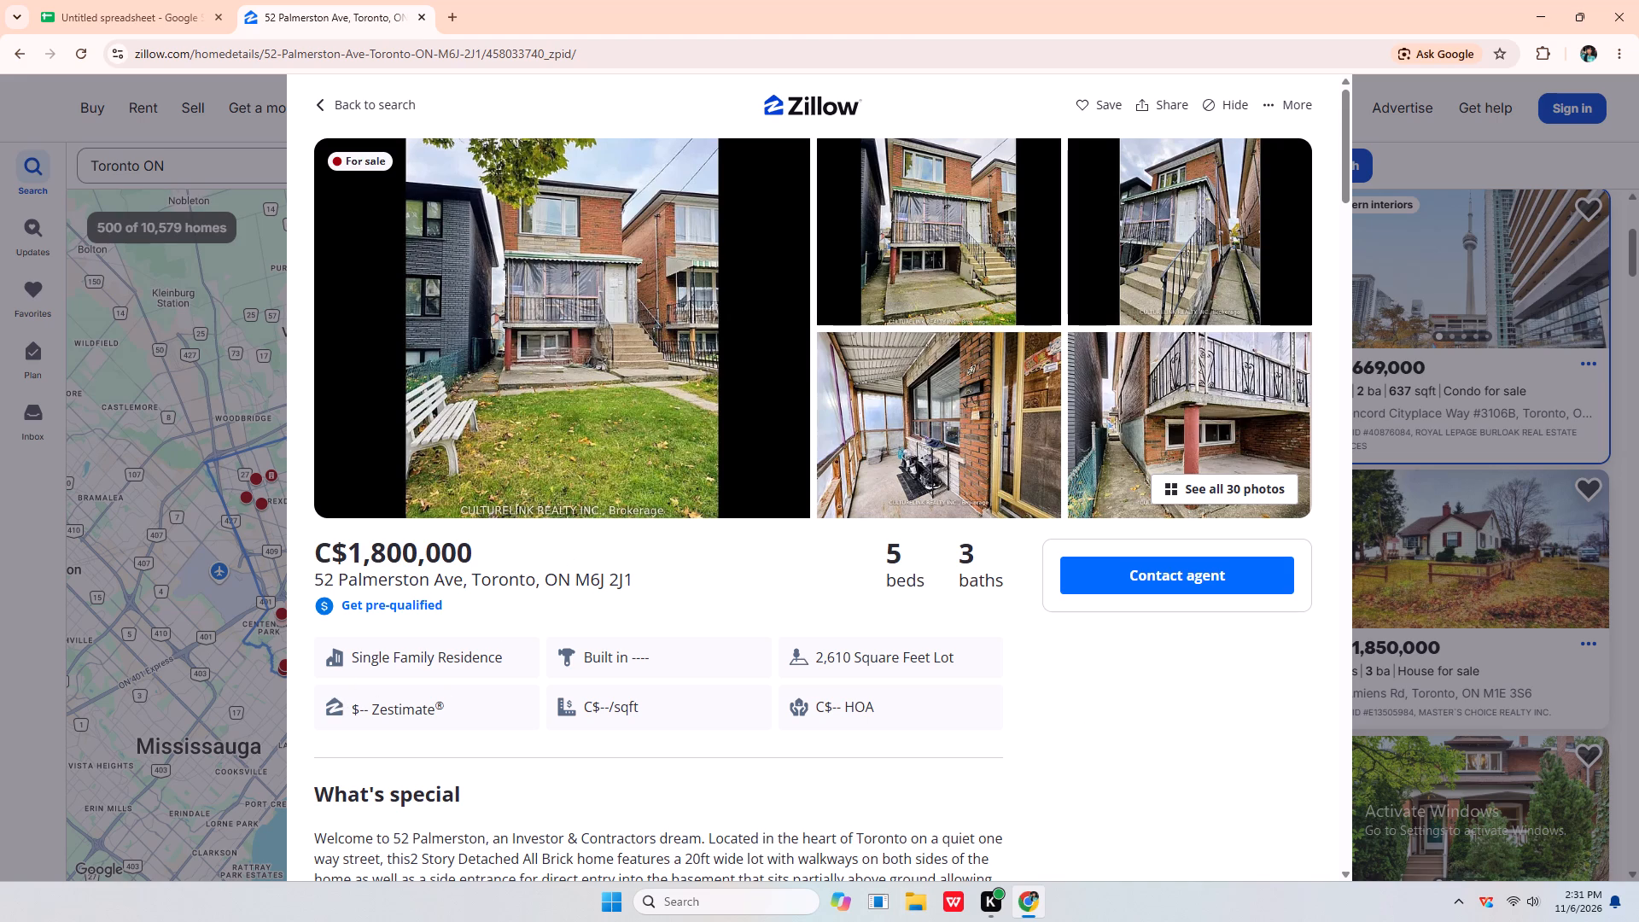
Select and copy the full address of the Palmerston Ave house from its Zillow listing.
left_click_drag(307, 575, 323, 576)
left_click_drag(323, 576, 689, 573)
double_click(689, 573)
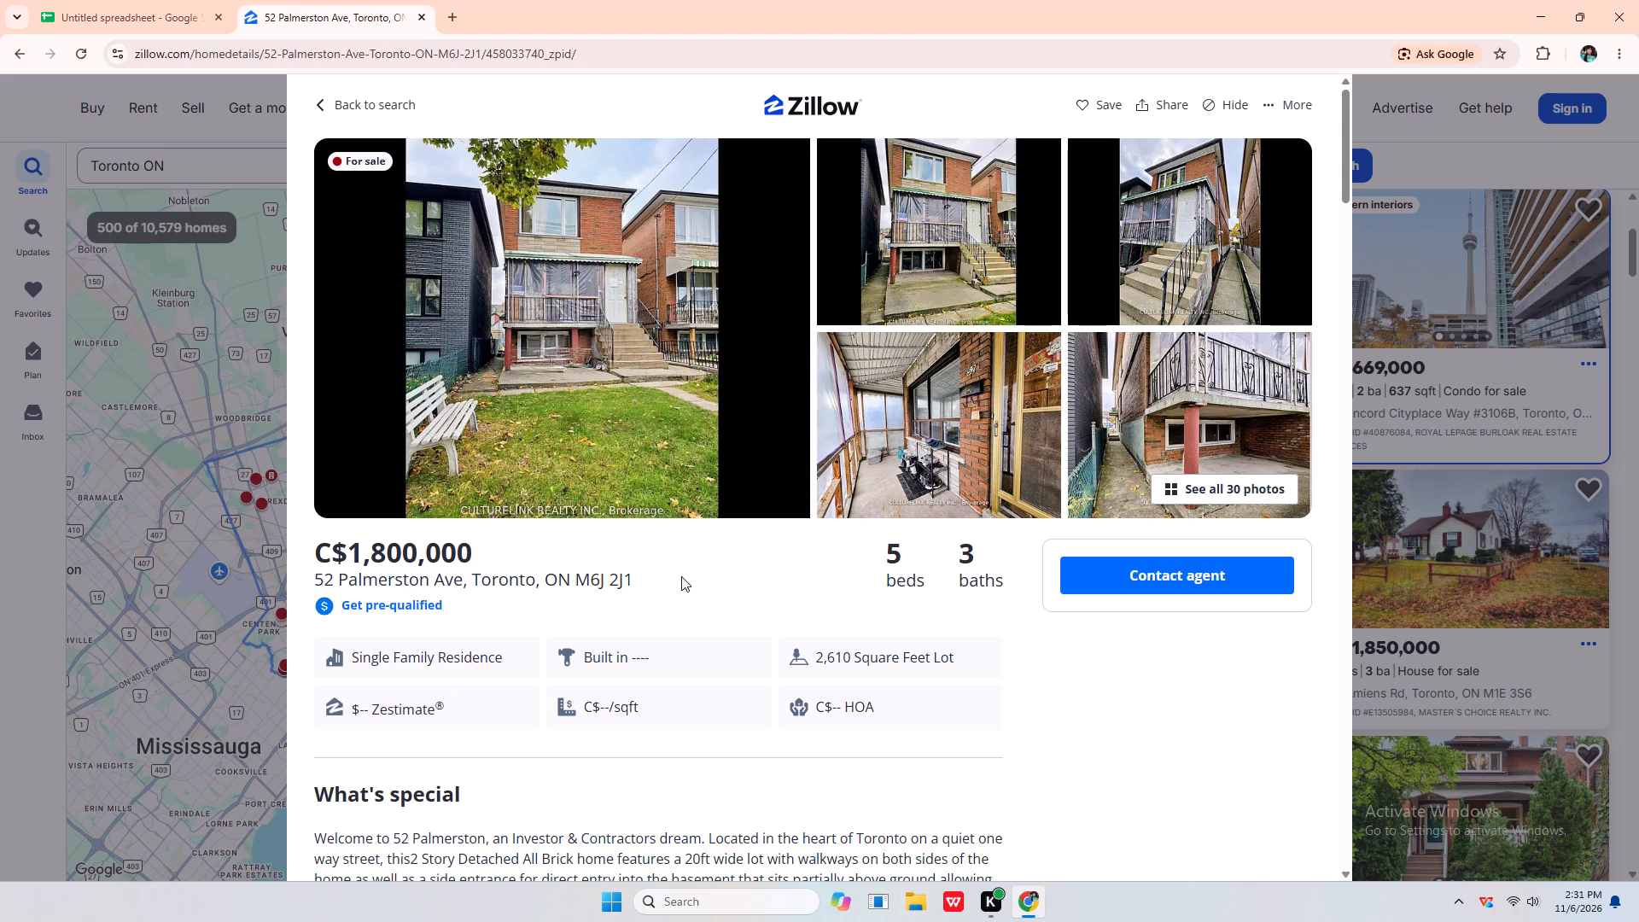
left_click_drag(633, 577, 572, 591)
left_click(674, 567)
left_click_drag(635, 579, 500, 581)
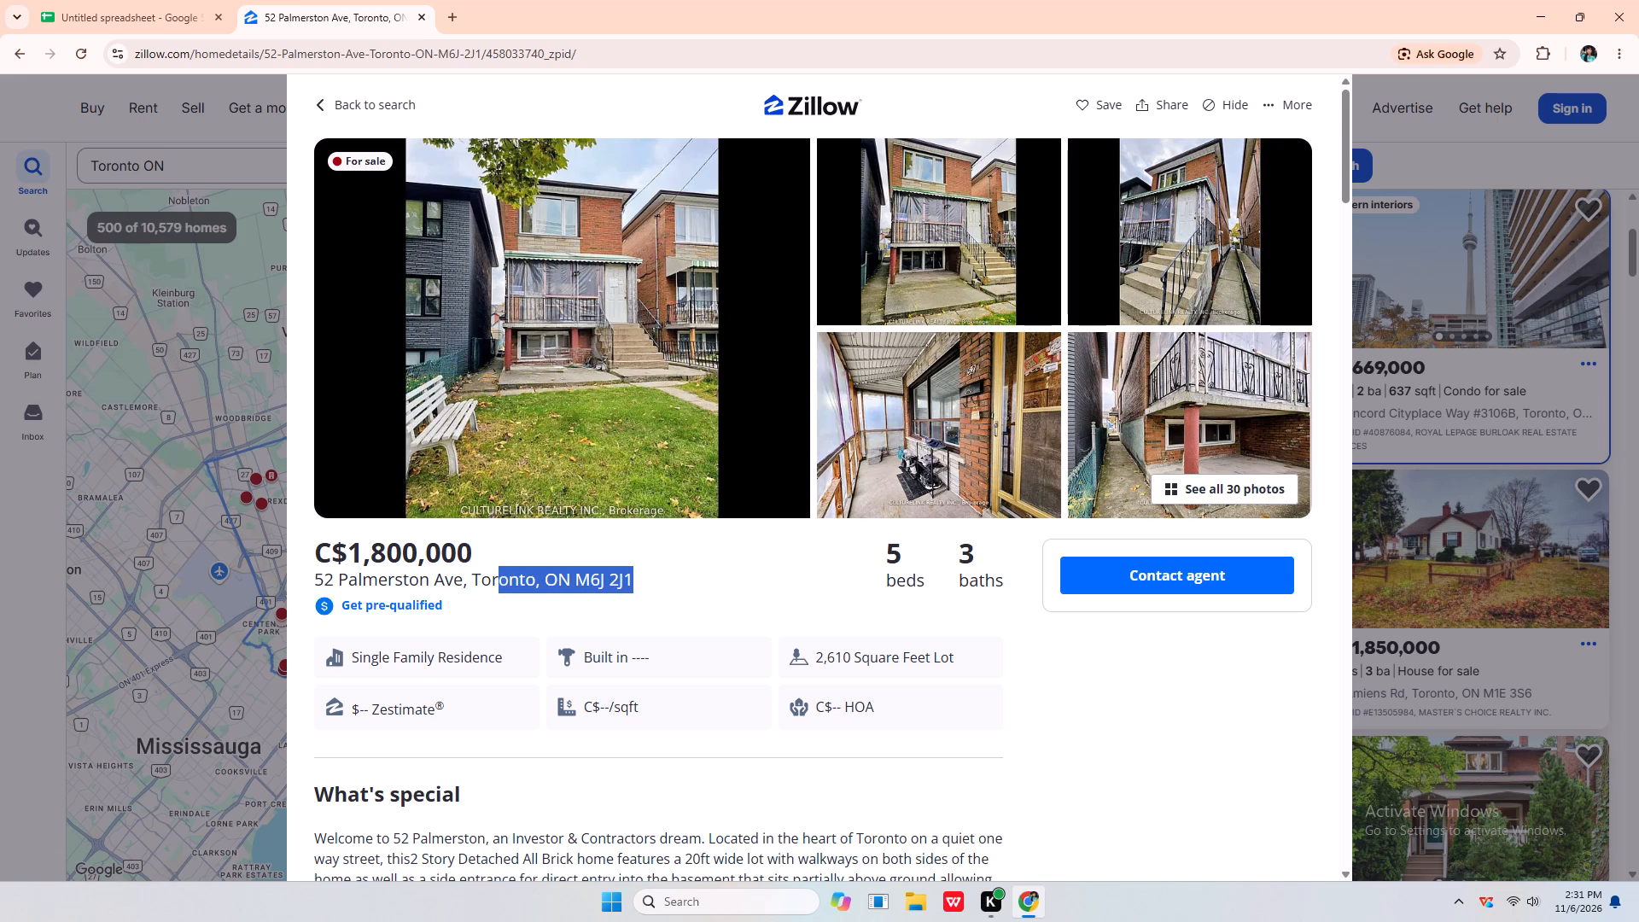
left_click_drag(500, 581, 432, 556)
left_click_drag(464, 556, 553, 552)
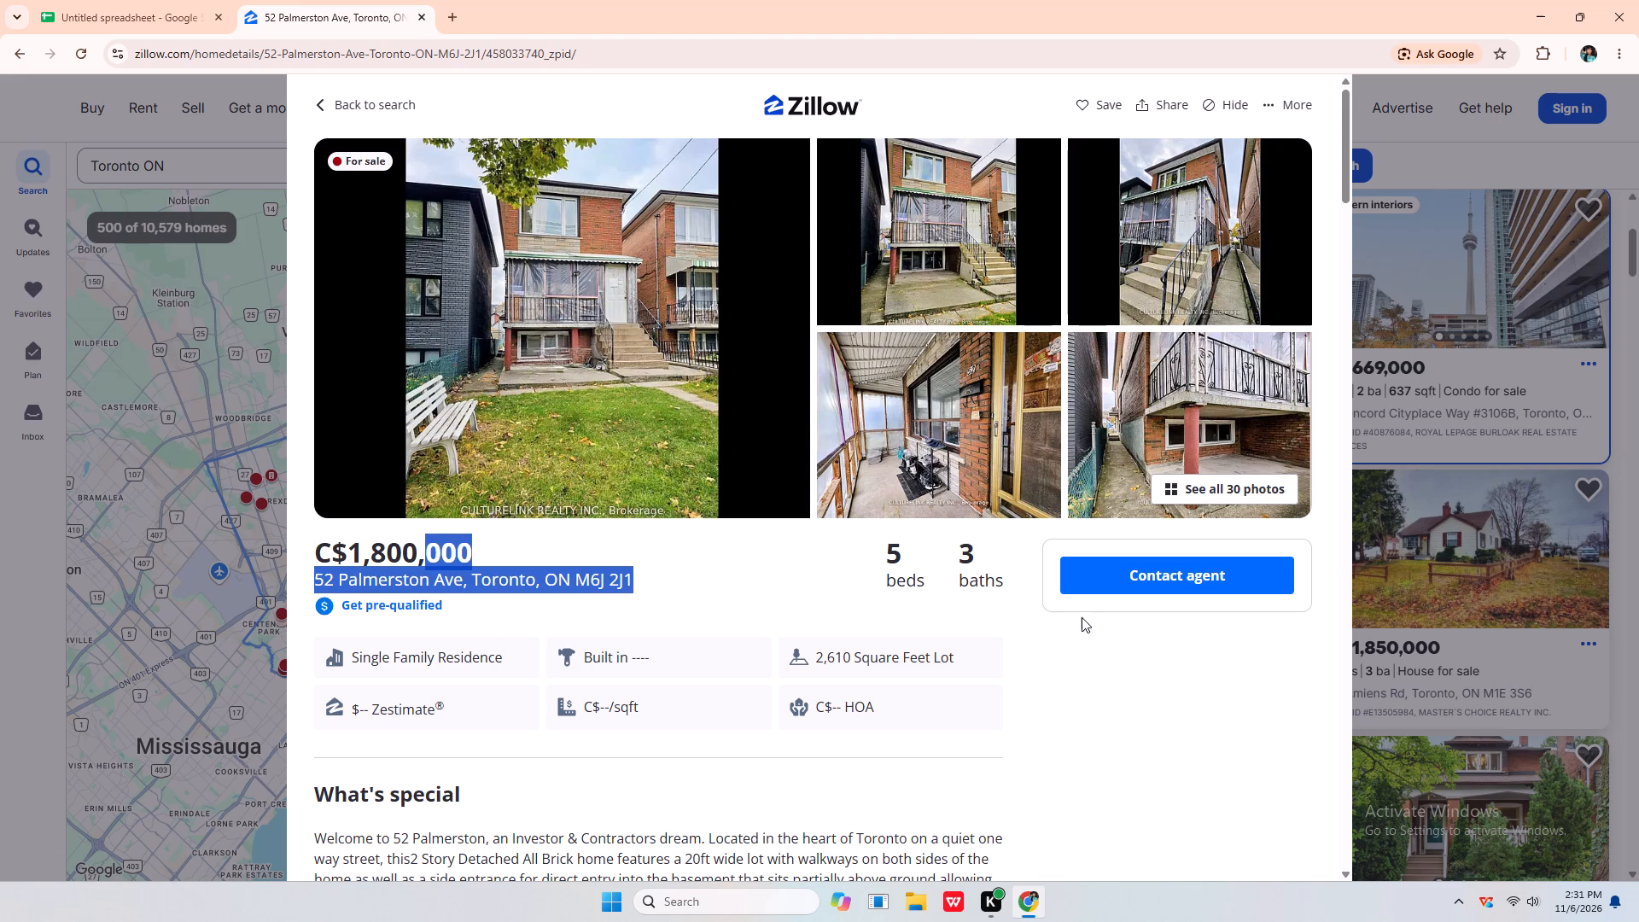
left_click(828, 586)
double_click(641, 579)
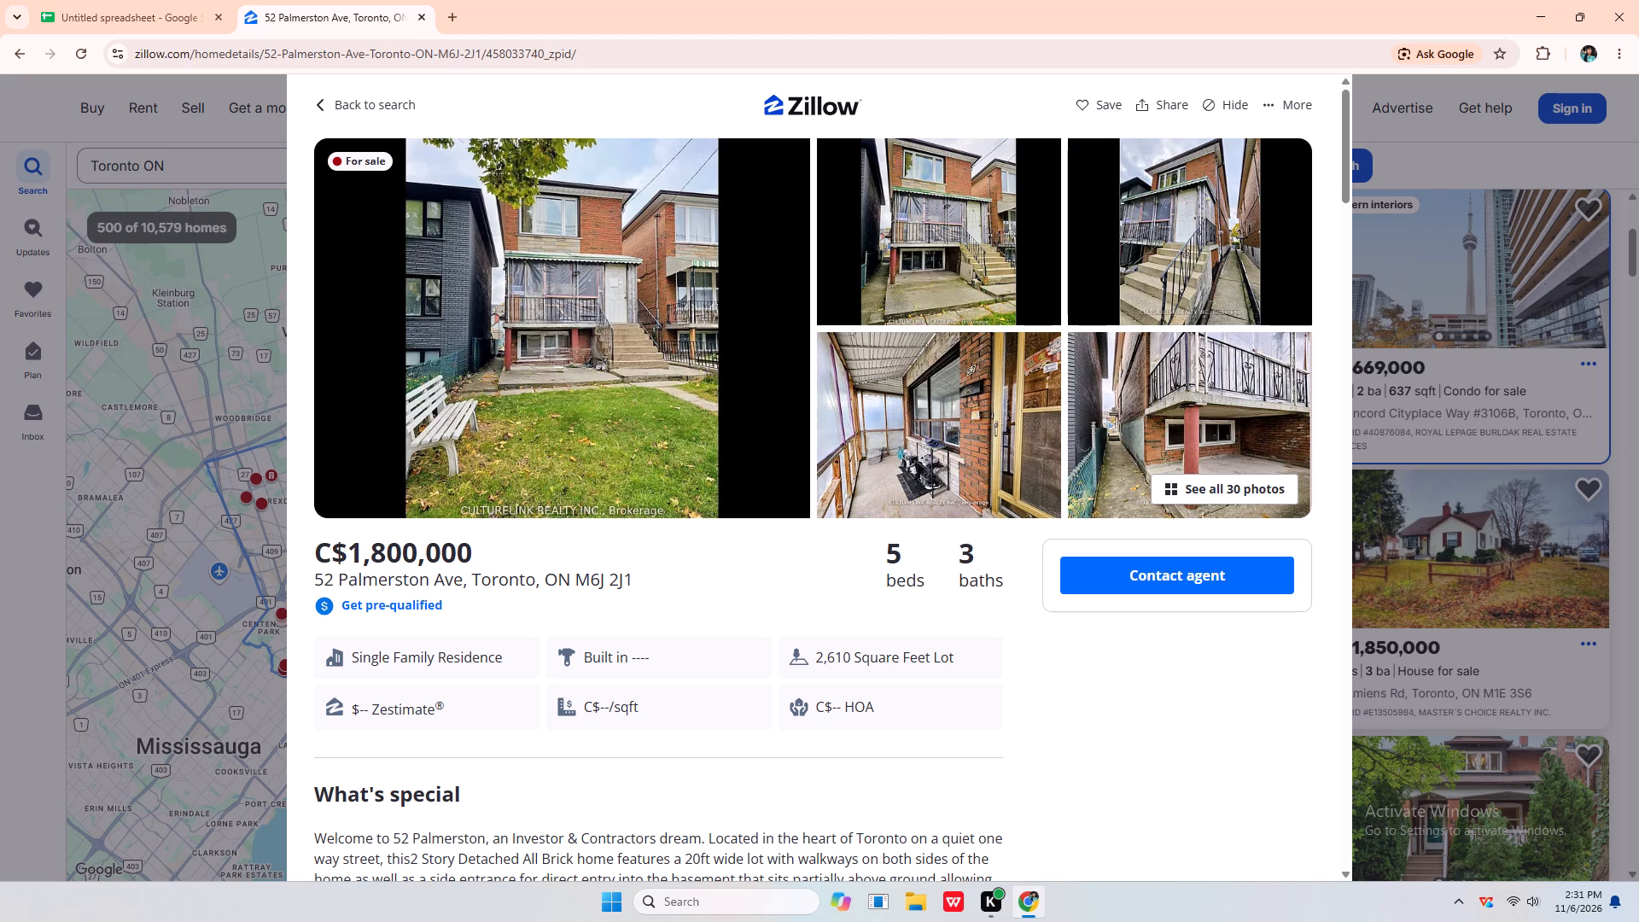
left_click_drag(633, 576, 533, 586)
left_click(764, 571)
double_click(308, 575)
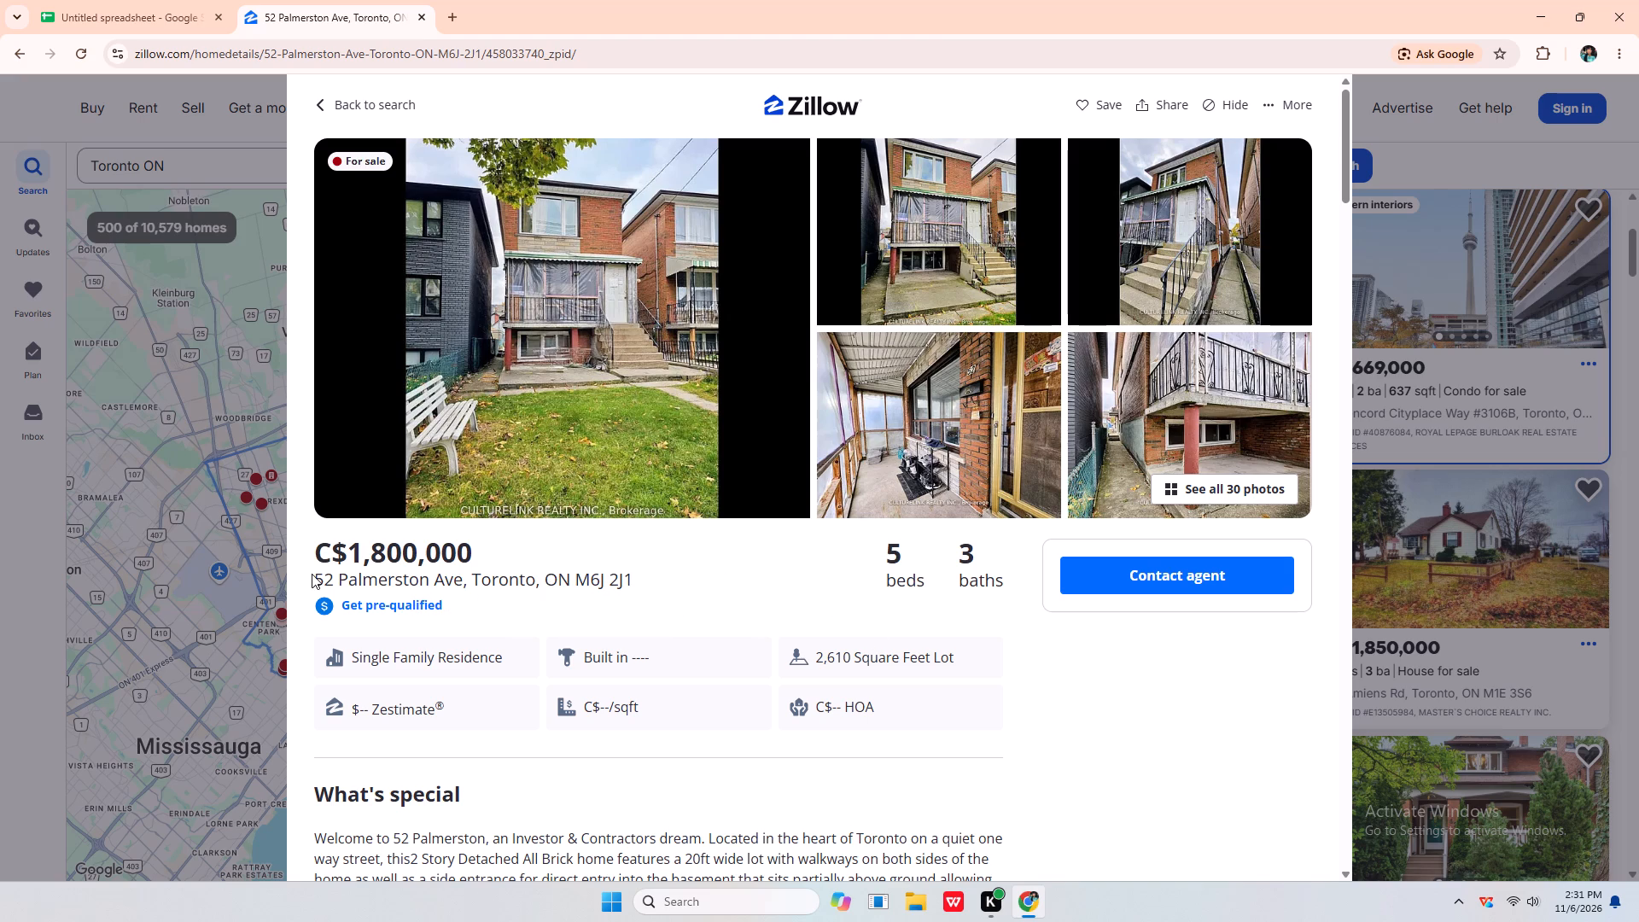
left_click(317, 577)
left_click_drag(318, 577, 448, 587)
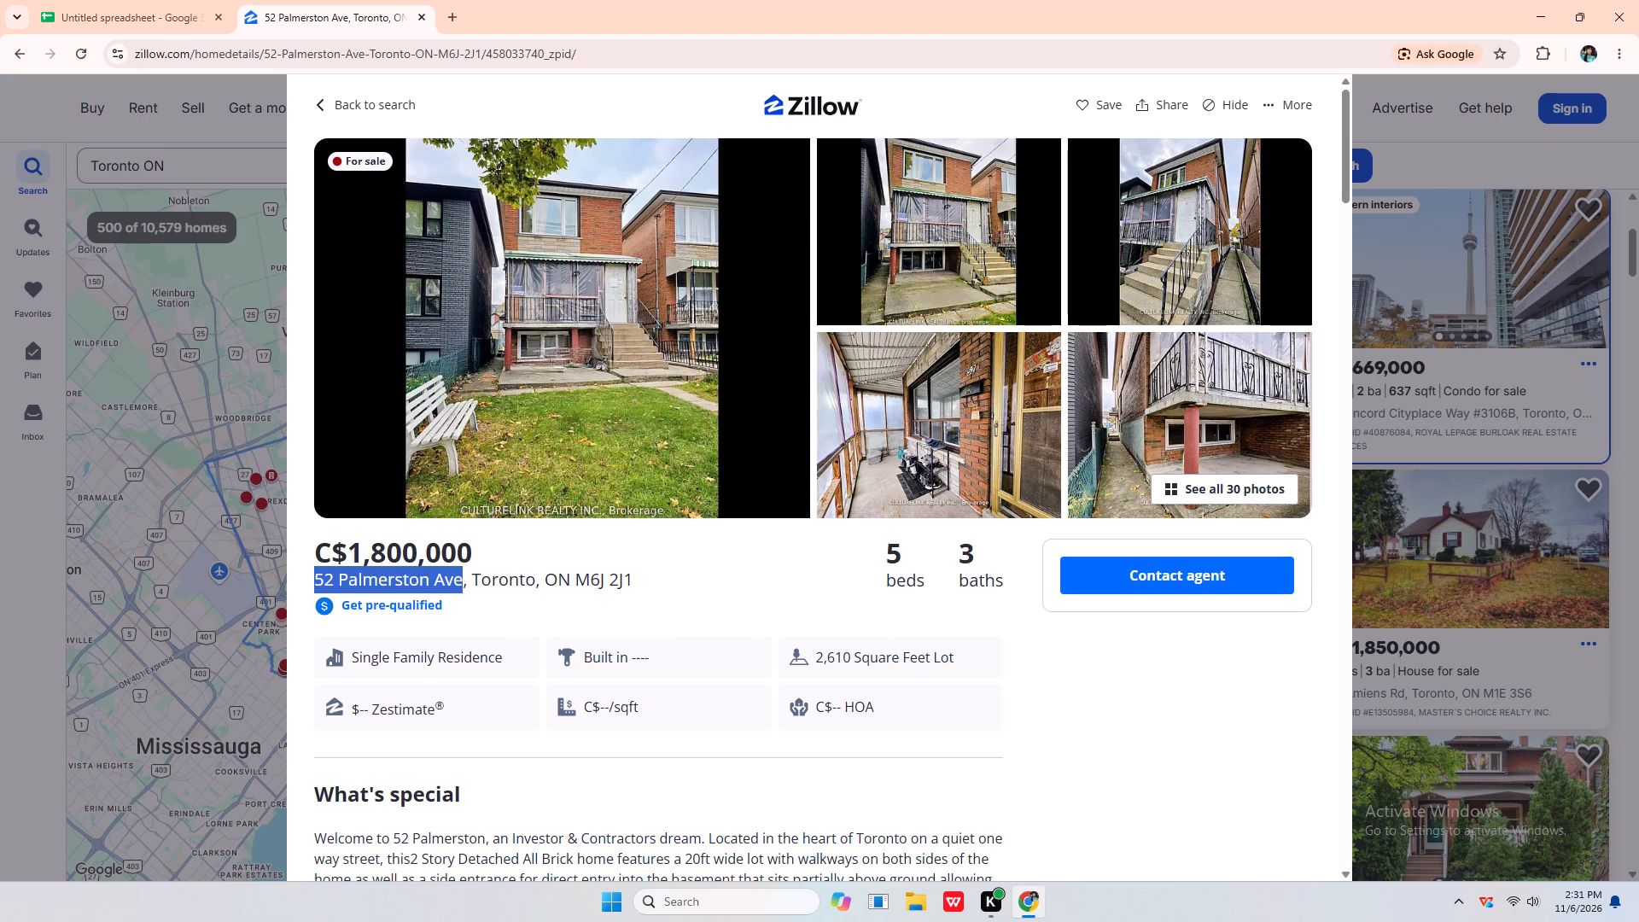
left_click_drag(448, 587, 679, 604)
left_click(716, 581)
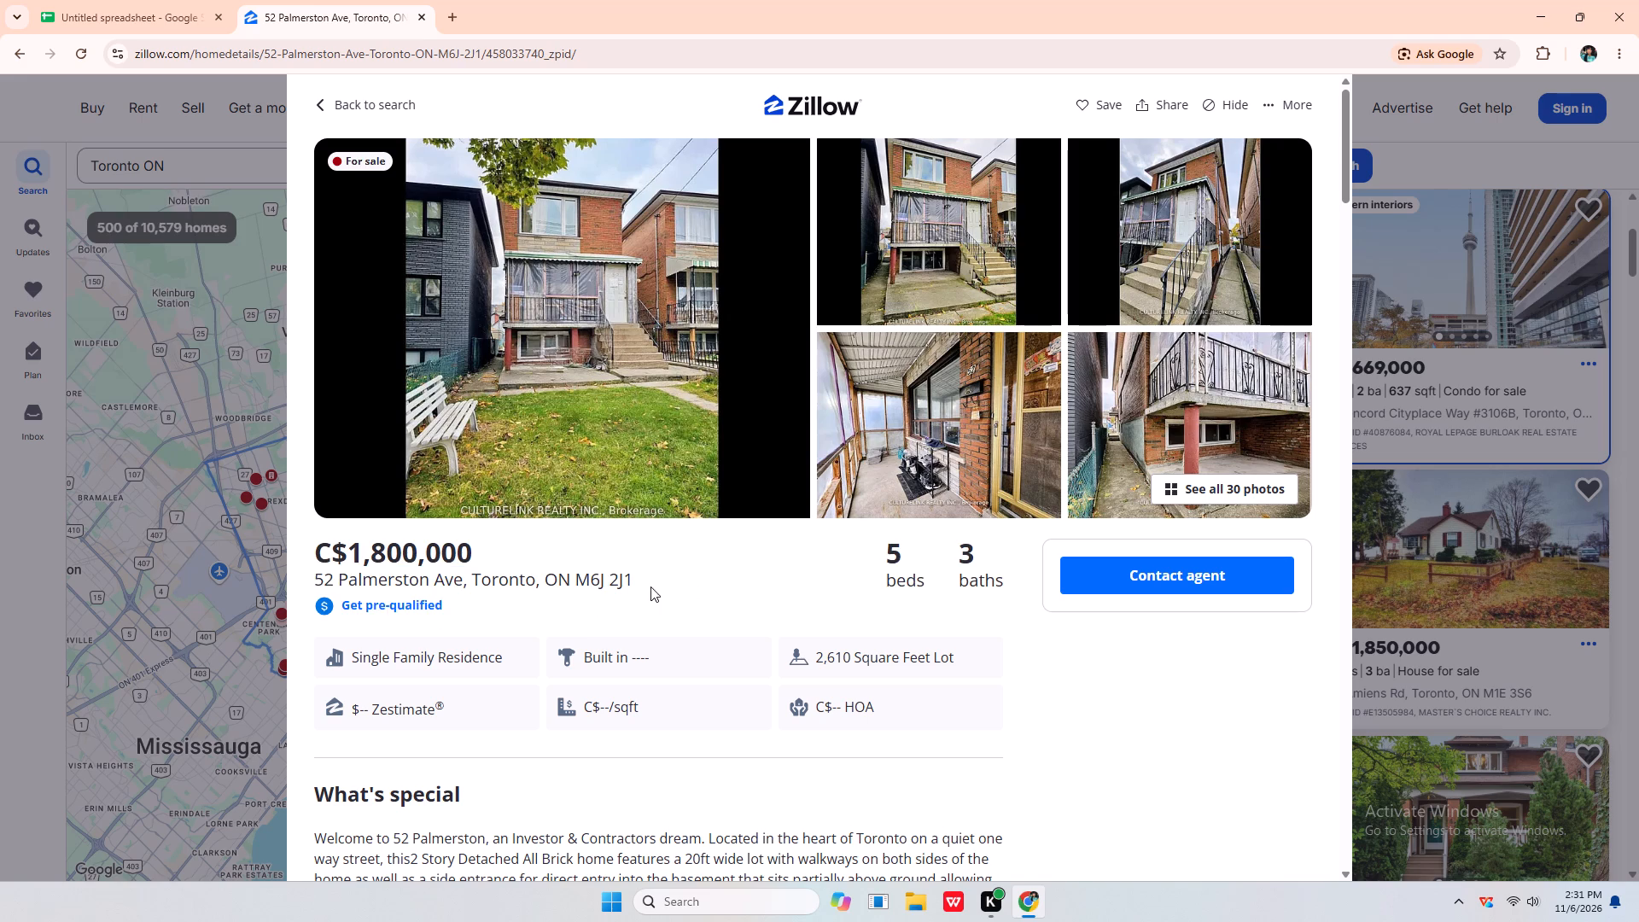
left_click_drag(629, 579, 551, 584)
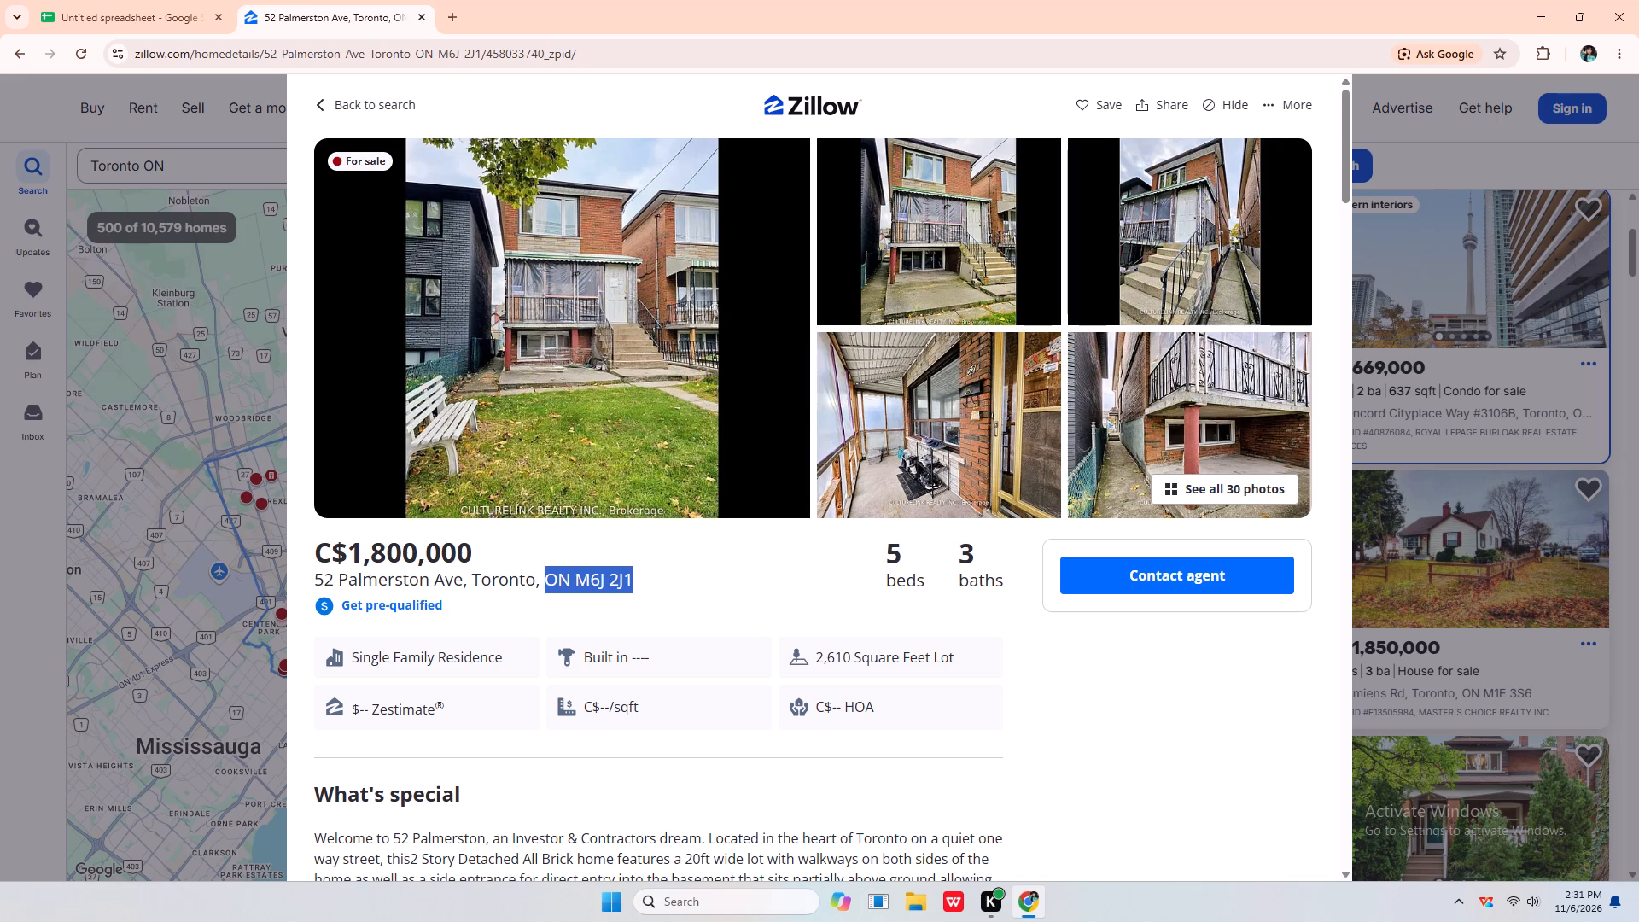
left_click_drag(551, 584, 314, 575)
key("ctrl+c")
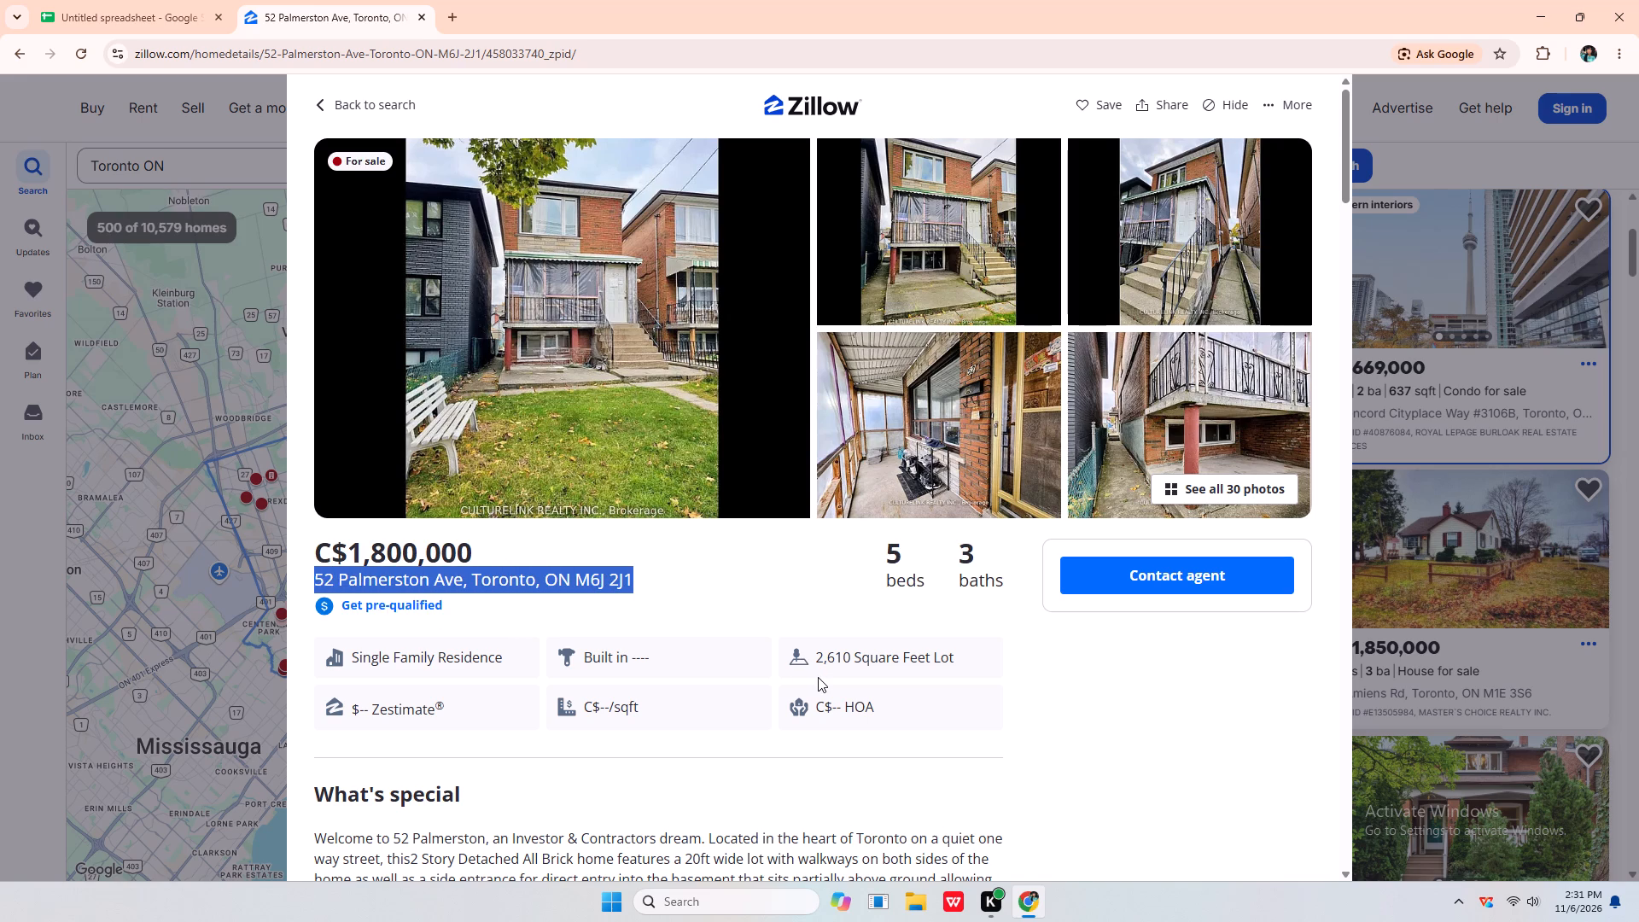
Paste the full Palmerston Ave address into cell A5 of the Google Sheets spreadsheet.
left_click(146, 7)
left_click(283, 18)
left_click(195, 13)
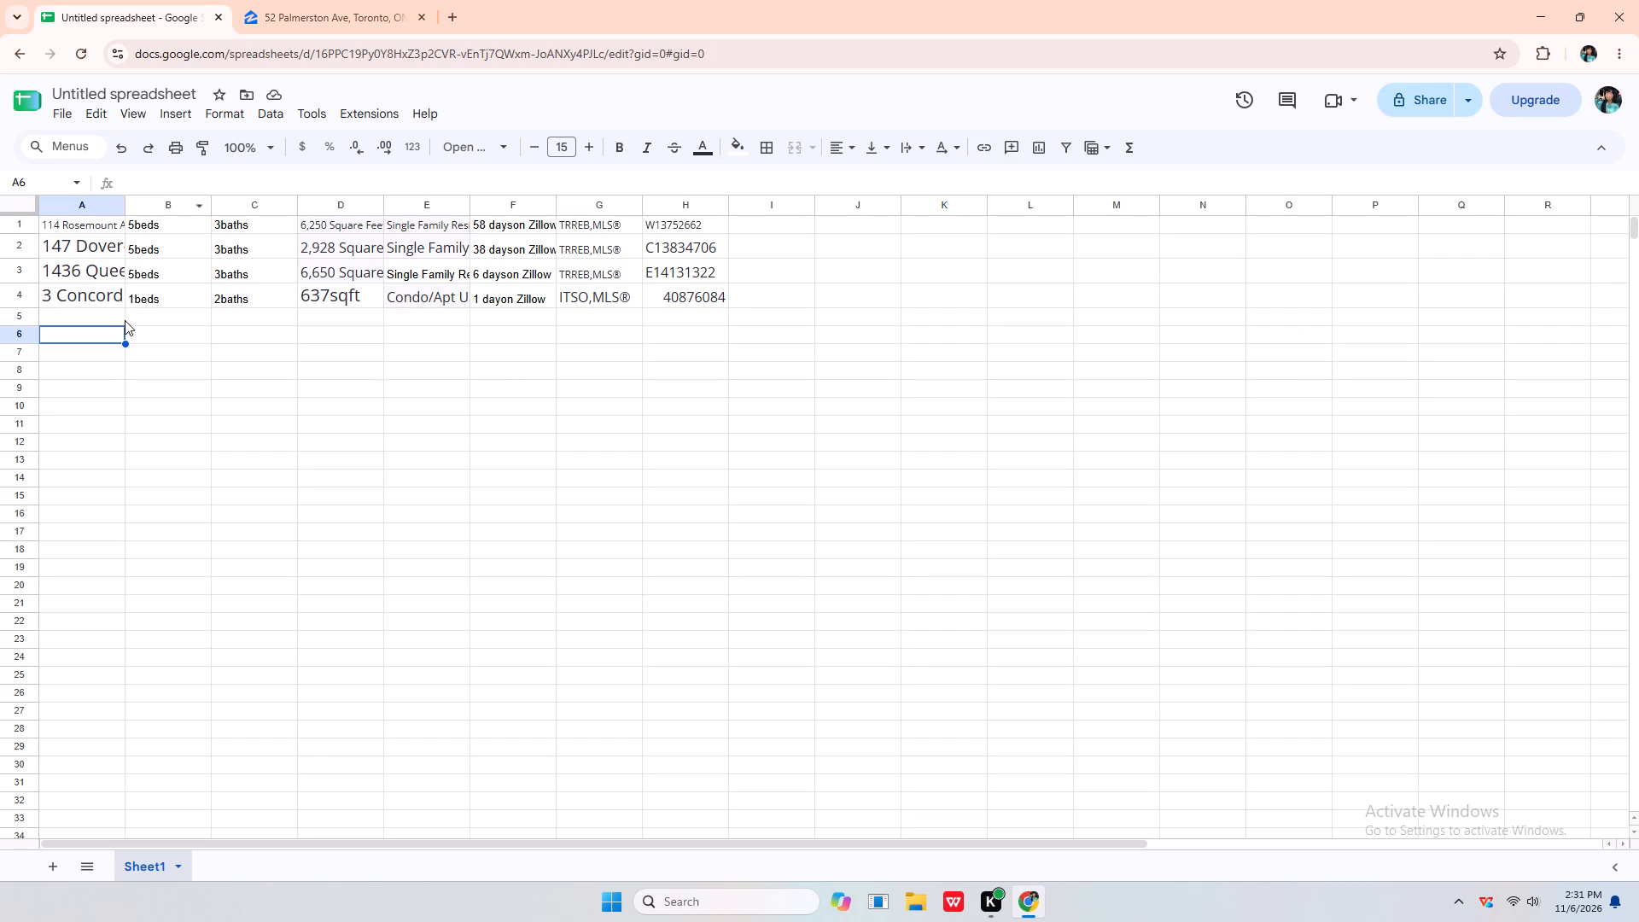
double_click(109, 316)
key("ctrl+v")
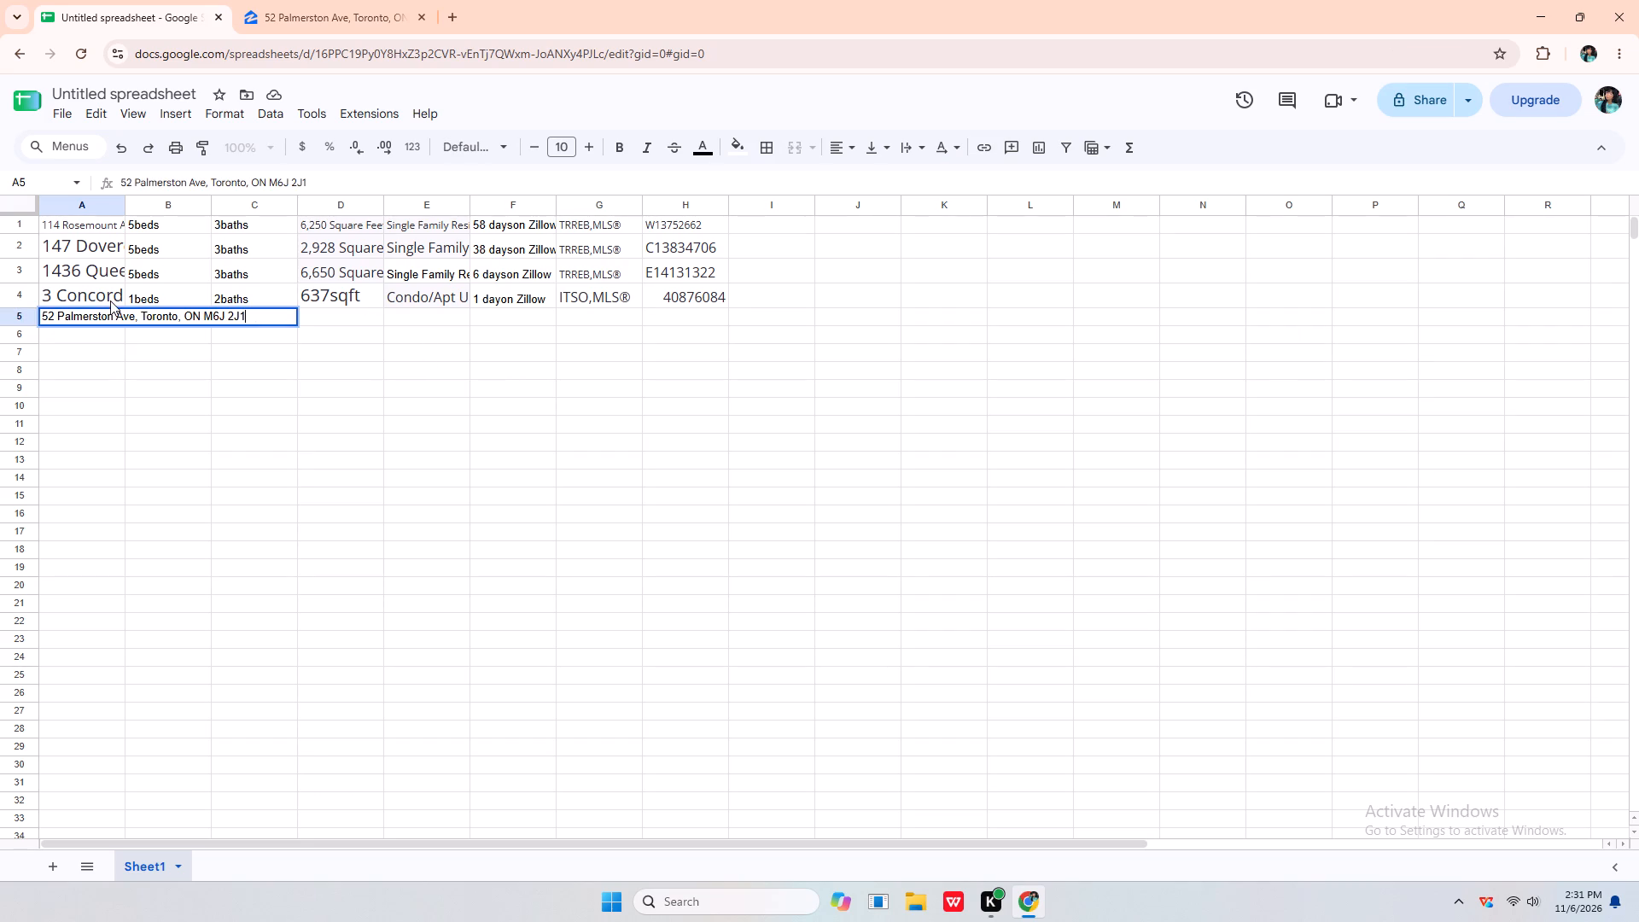
double_click(177, 309)
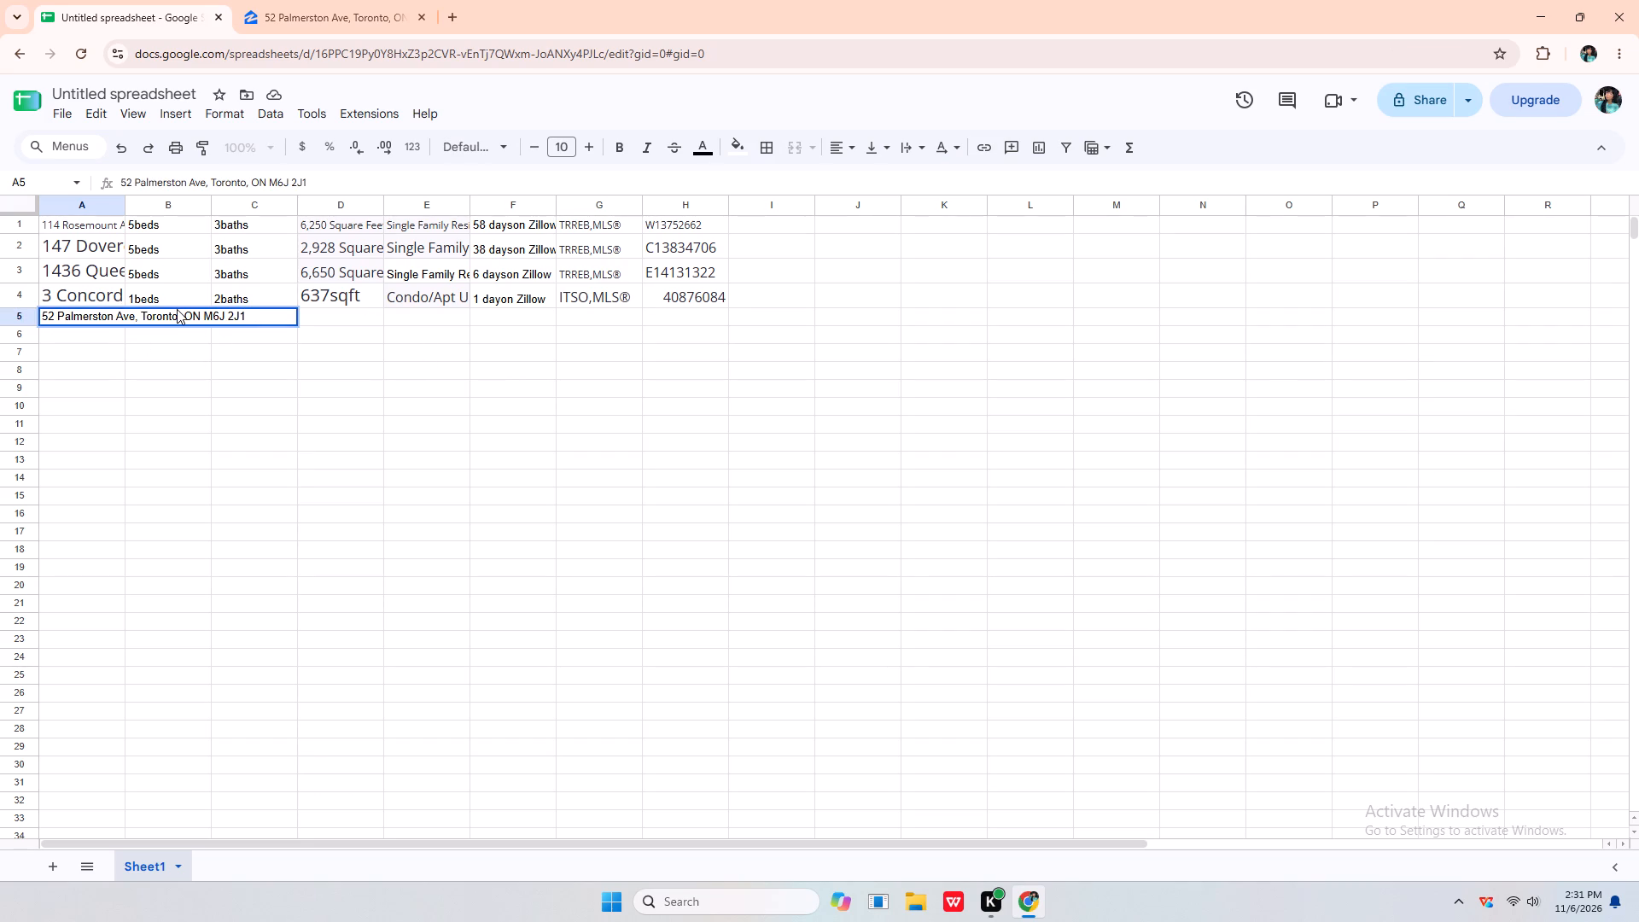
left_click(182, 316)
left_click(166, 200)
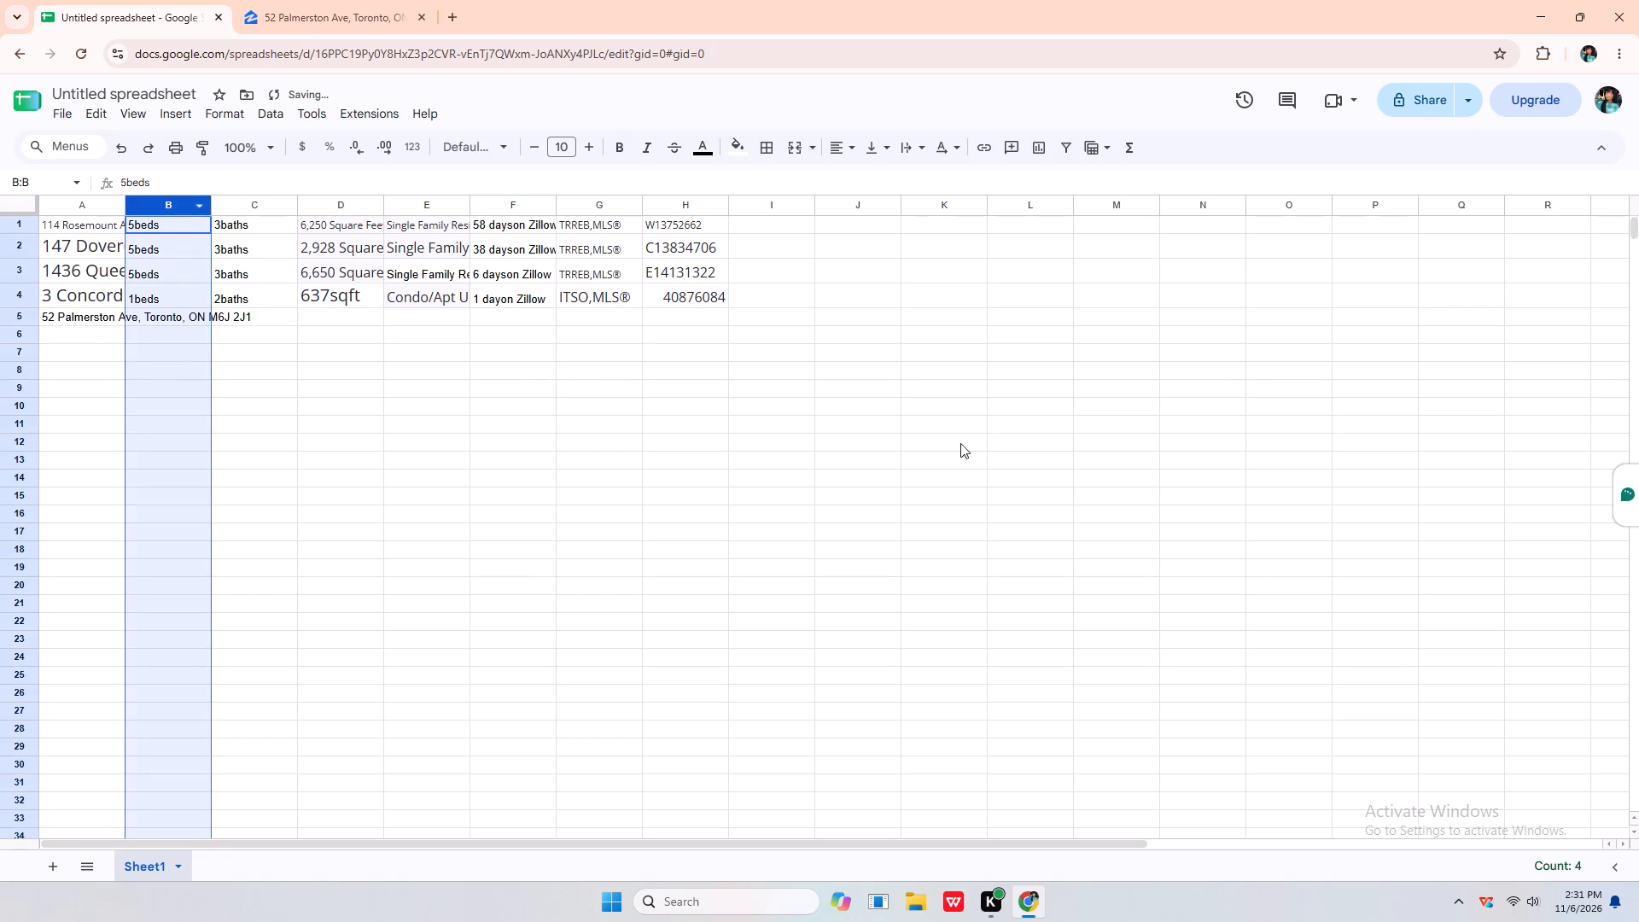
left_click(1286, 348)
Enter 5beds in cell B5 and 3baths in cell C5 for the Palmerston Ave house.
left_click(177, 317)
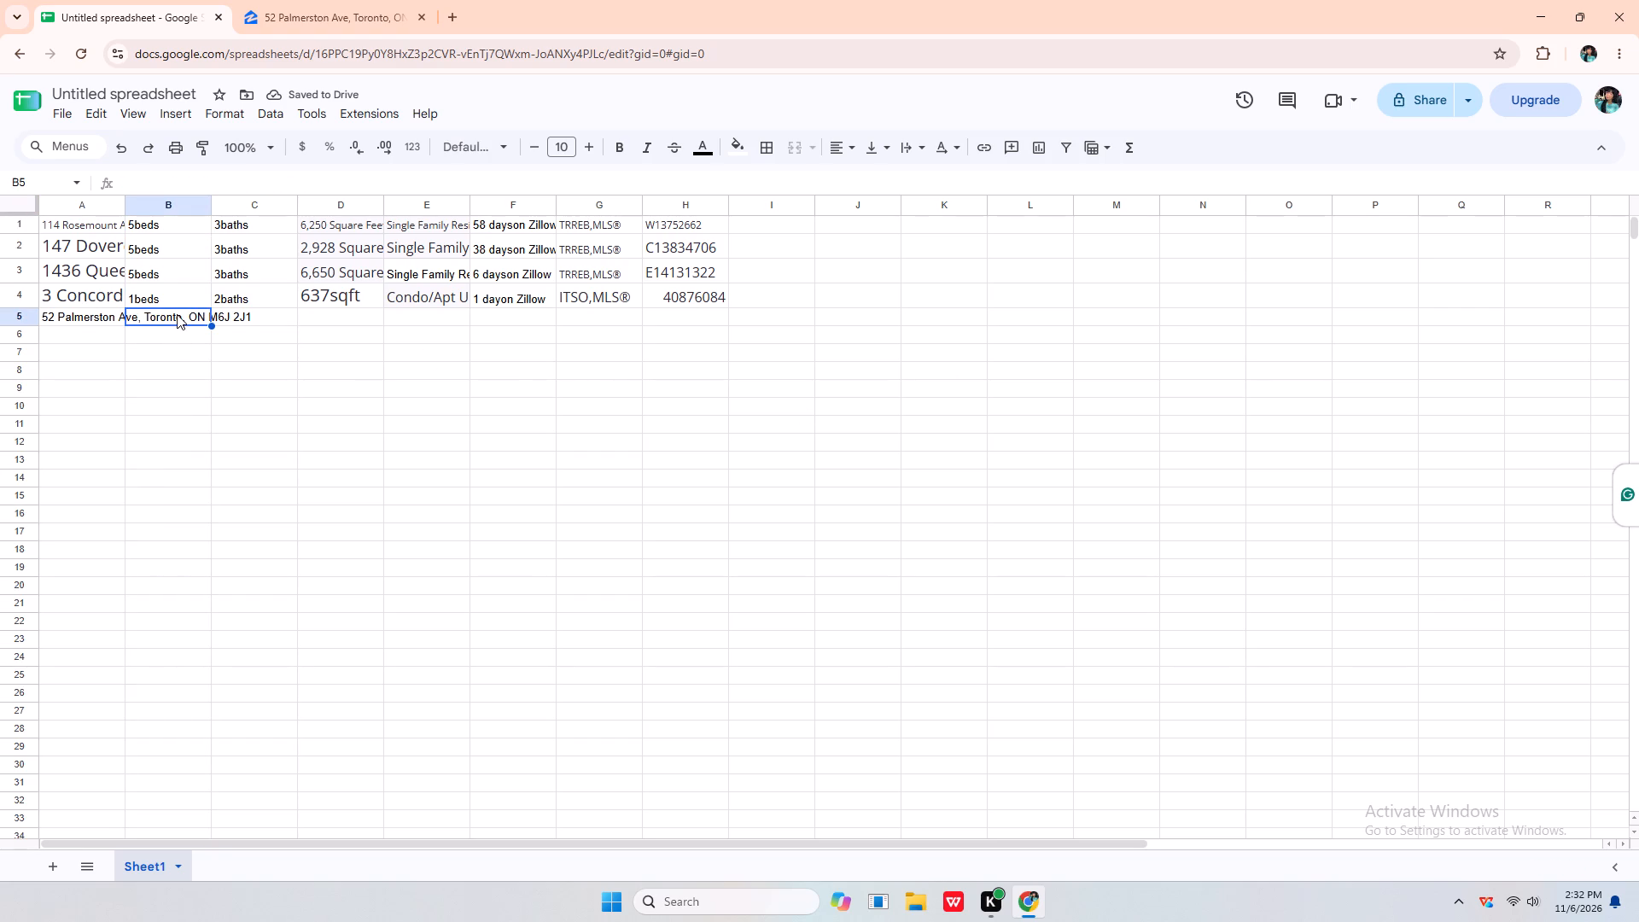
type("54")
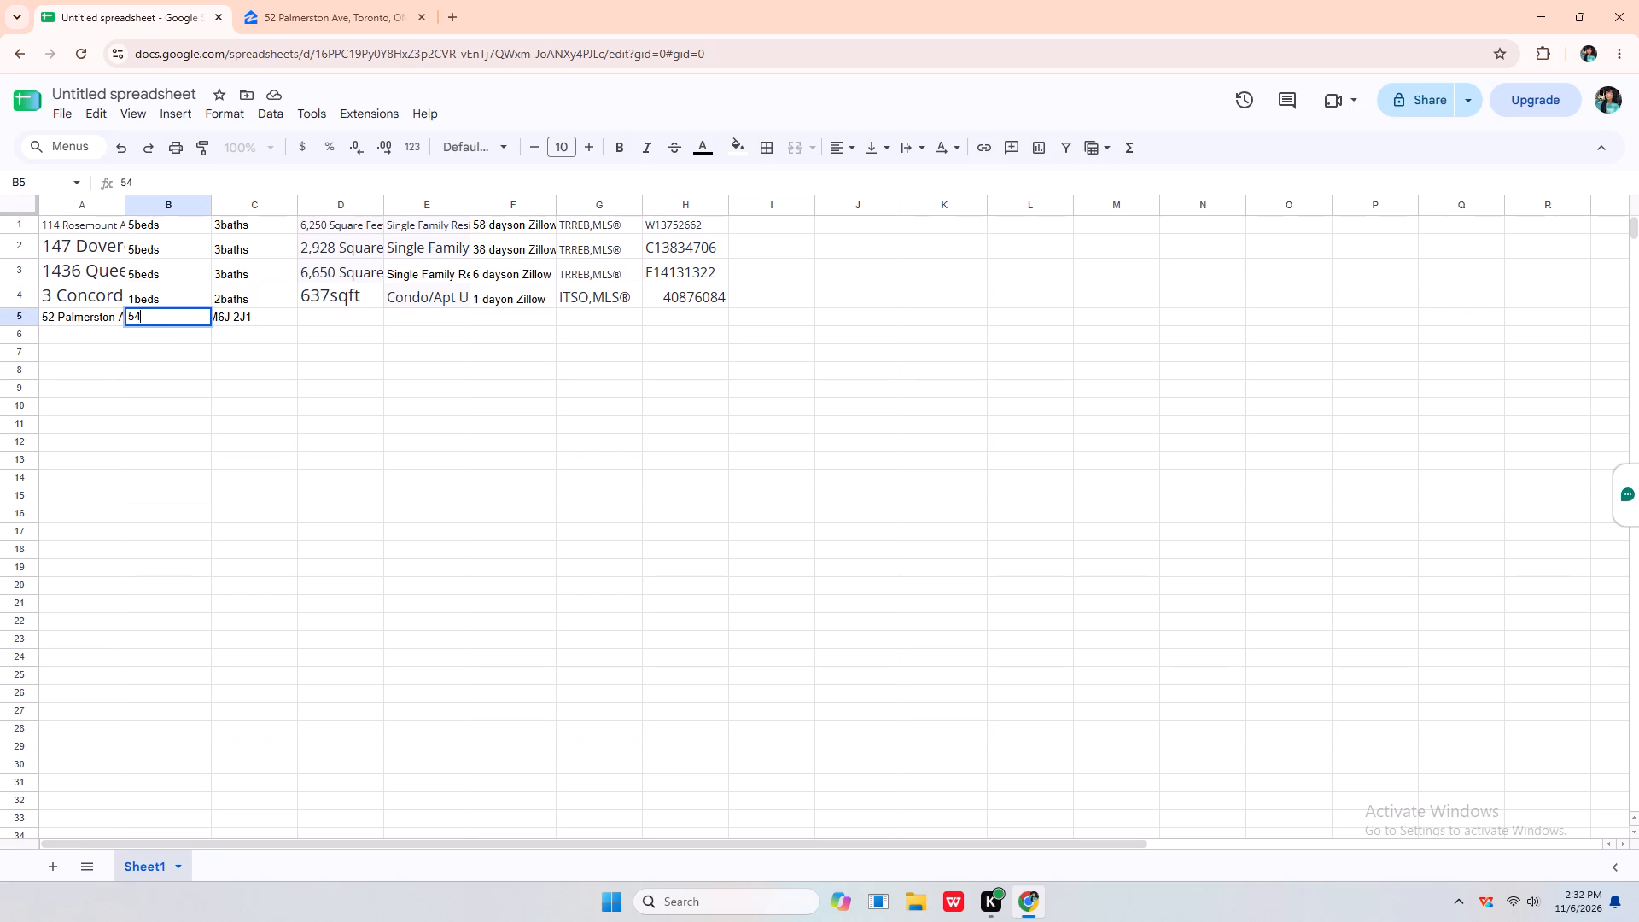
key("BackSpace")
type("beds")
key("Right")
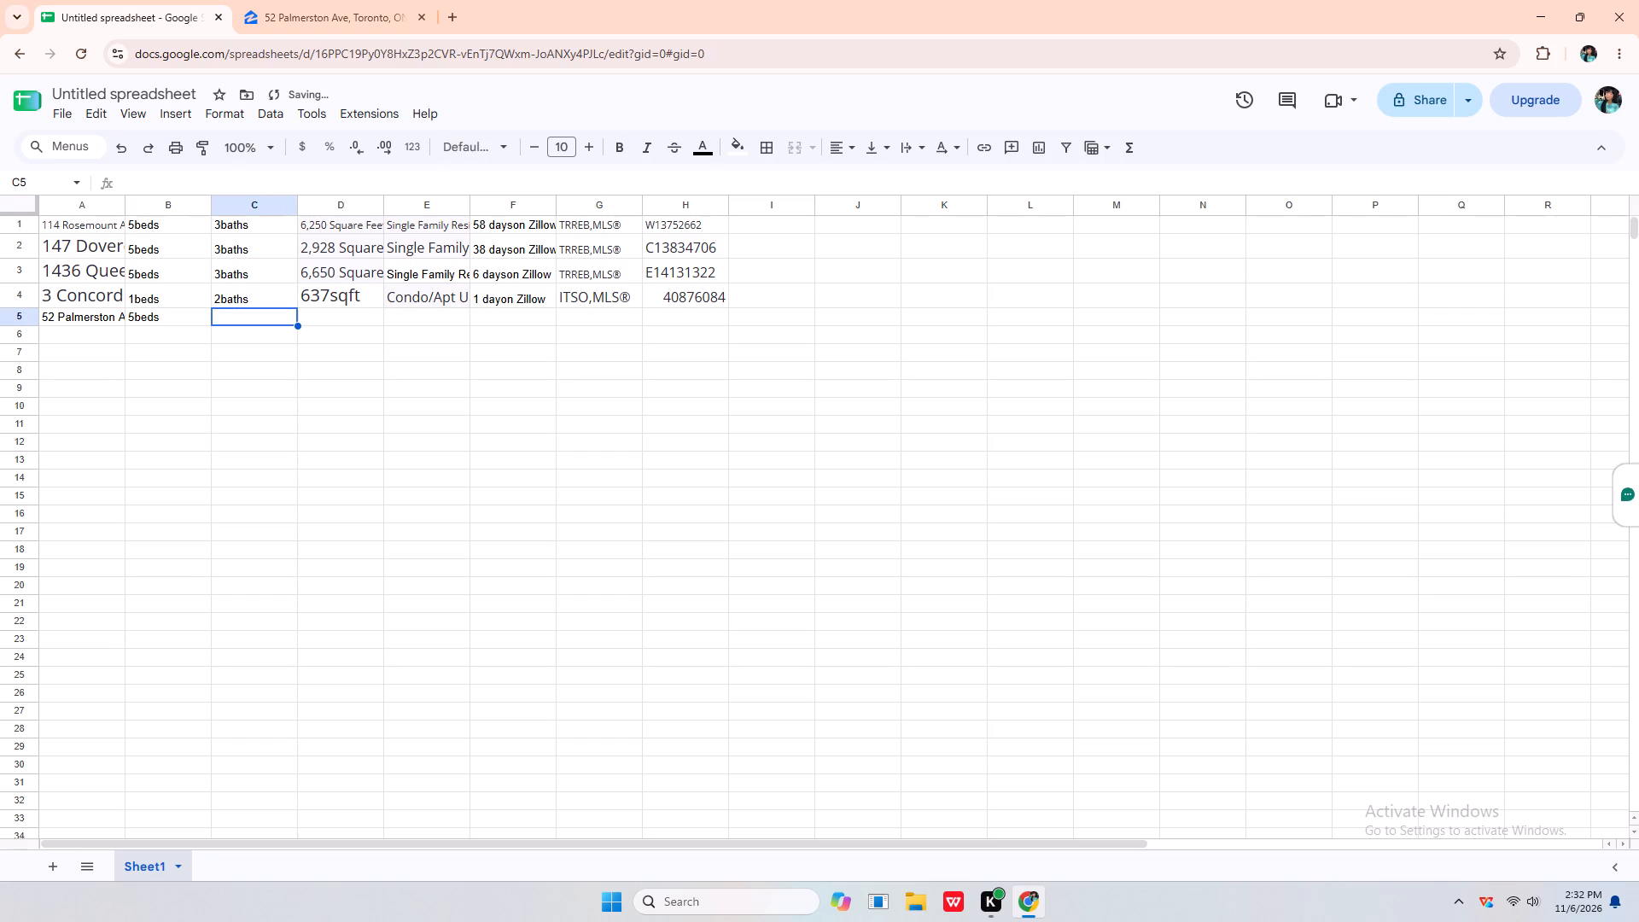
key("3")
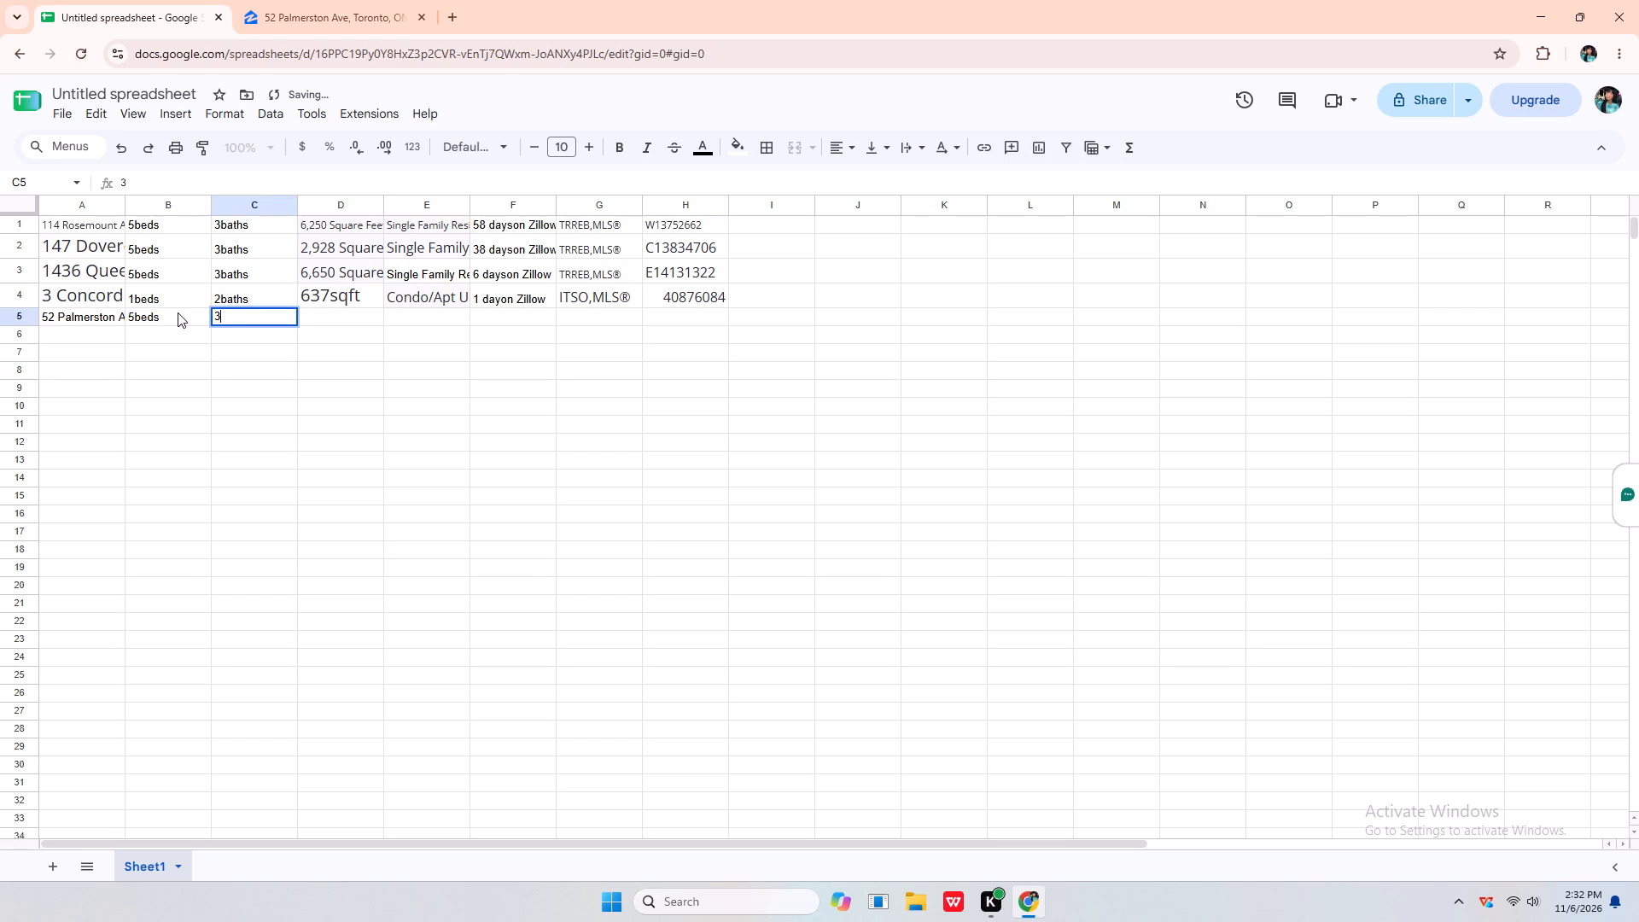
type("baths")
Try to copy the 2,610 Square Feet Lot size from the Palmerston Ave Zillow listing into cell D5 of the spreadsheet.
left_click(359, 25)
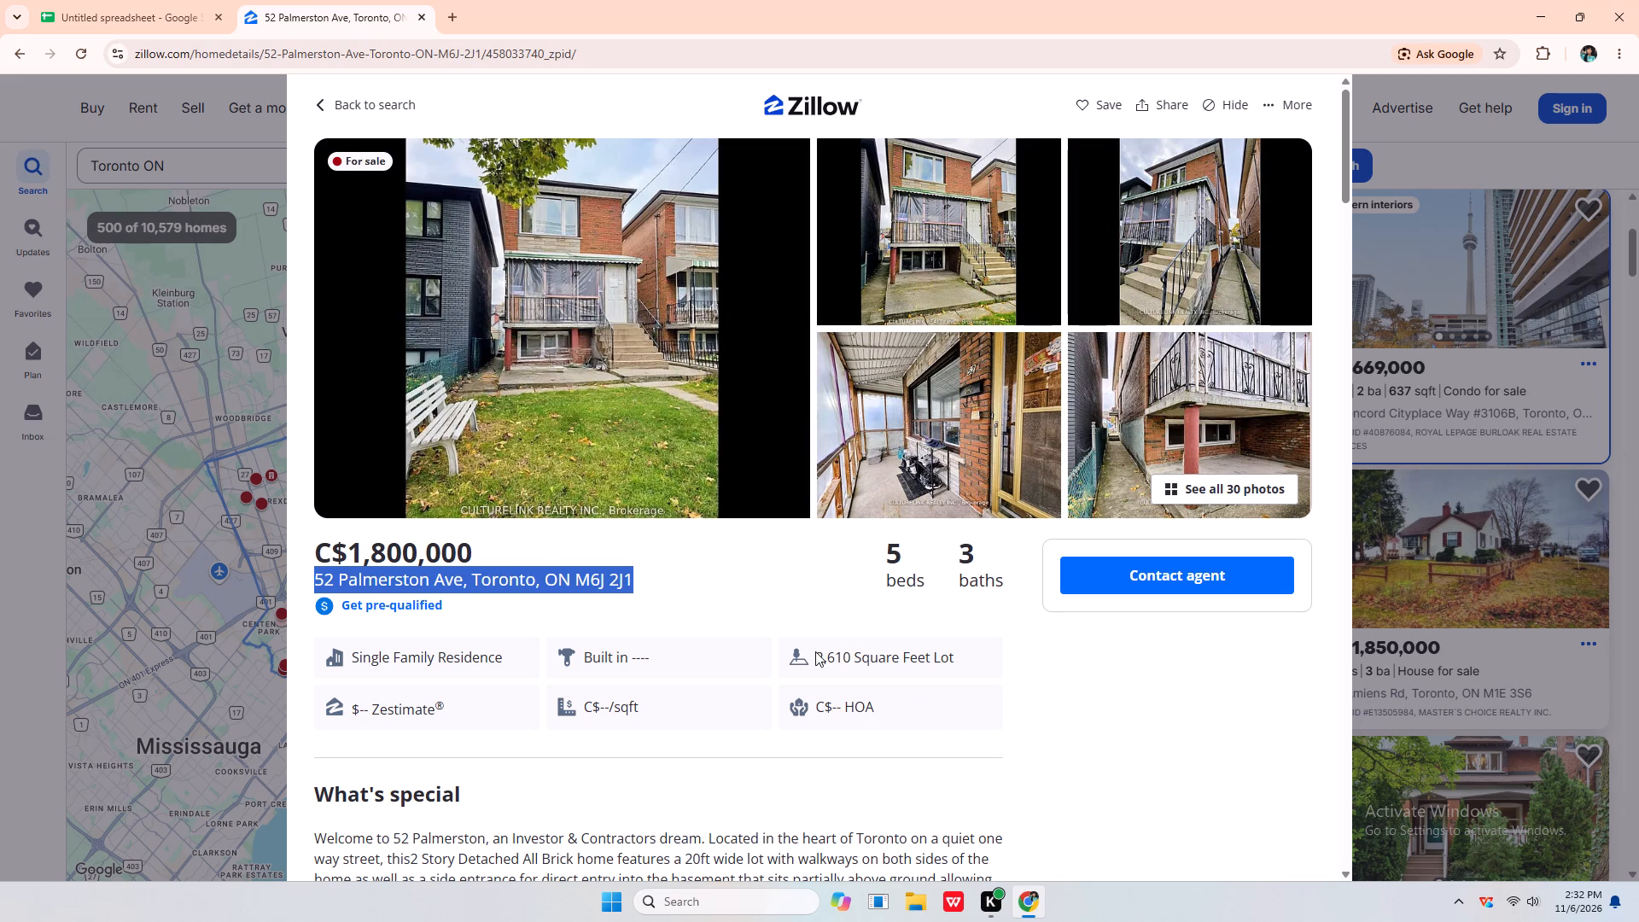
left_click_drag(814, 653, 951, 668)
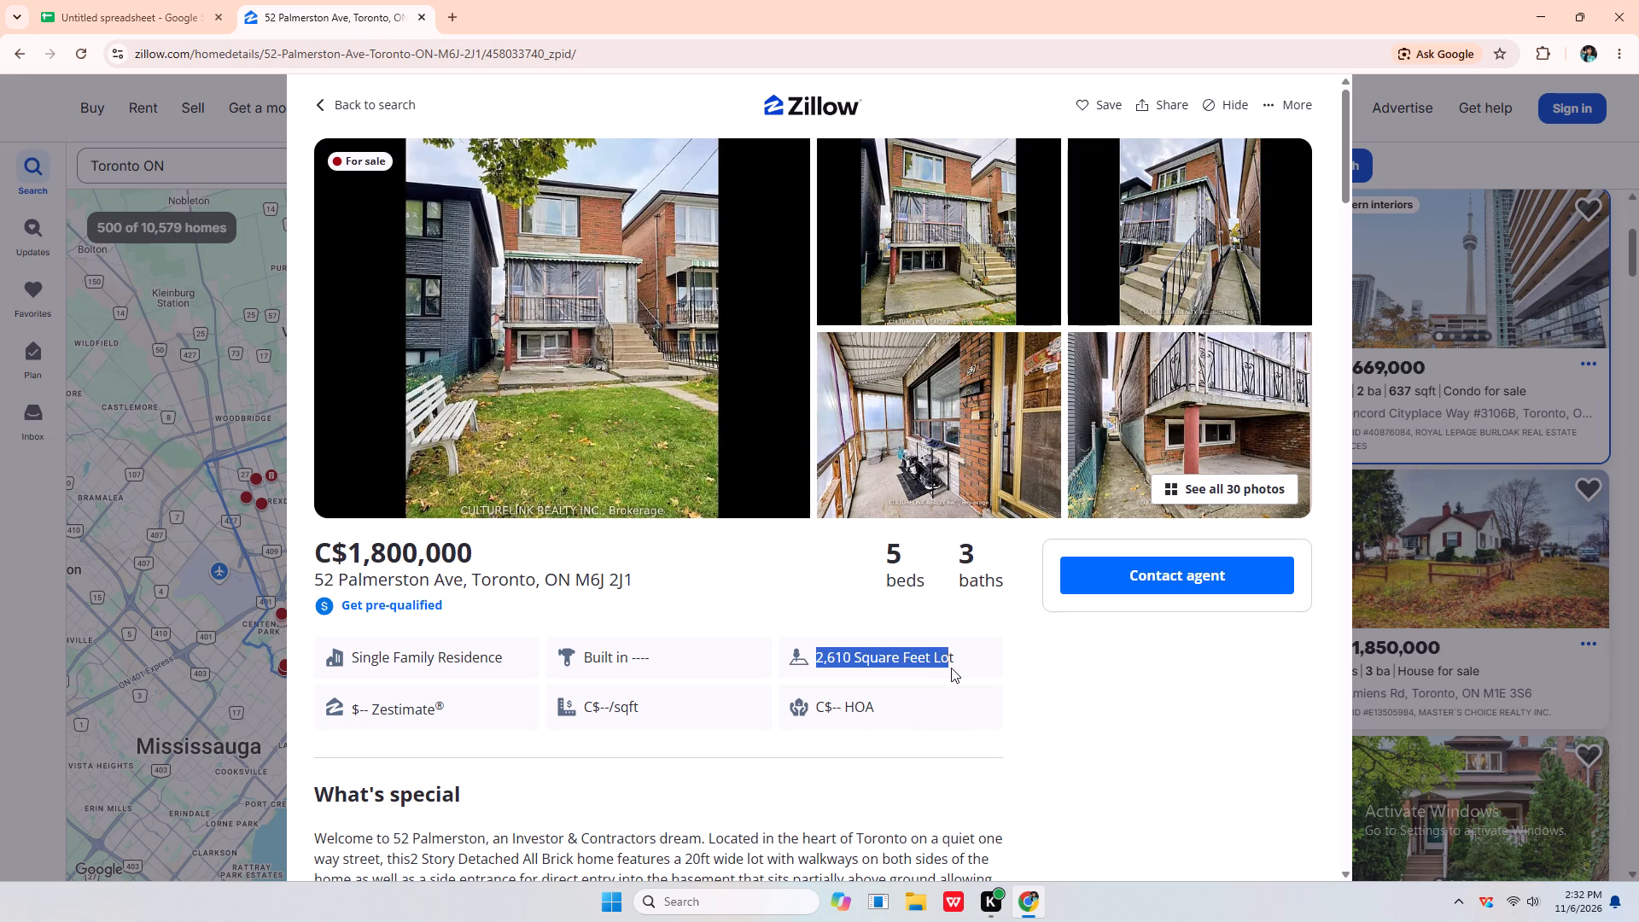
left_click_drag(951, 668, 956, 668)
left_click(956, 668)
key("ctrl+c")
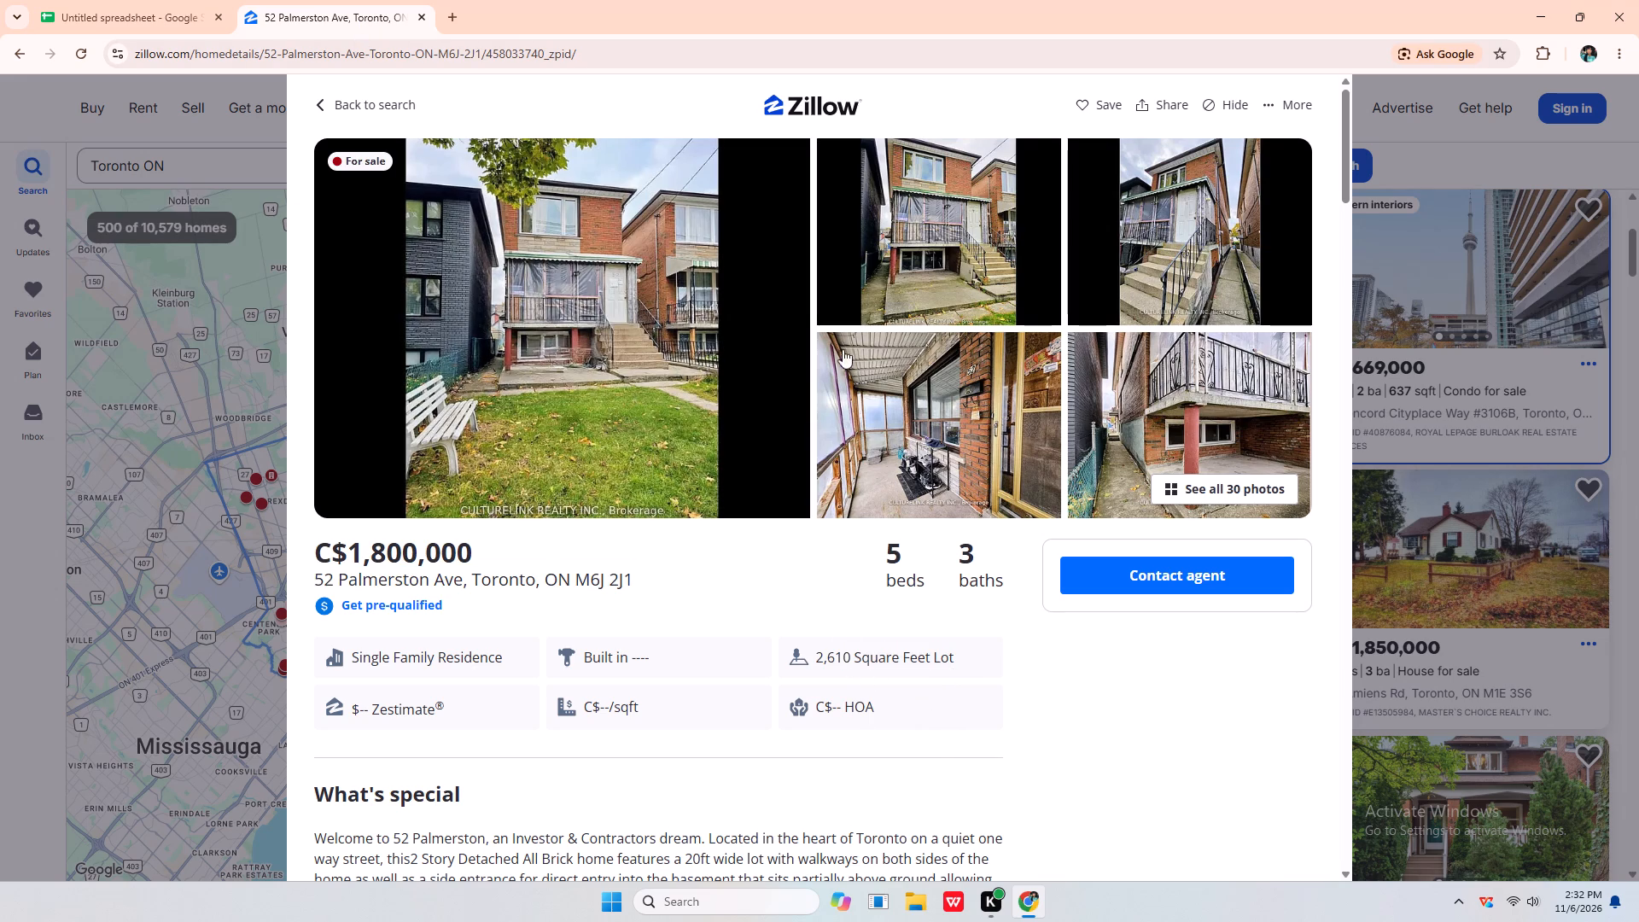
left_click(100, 7)
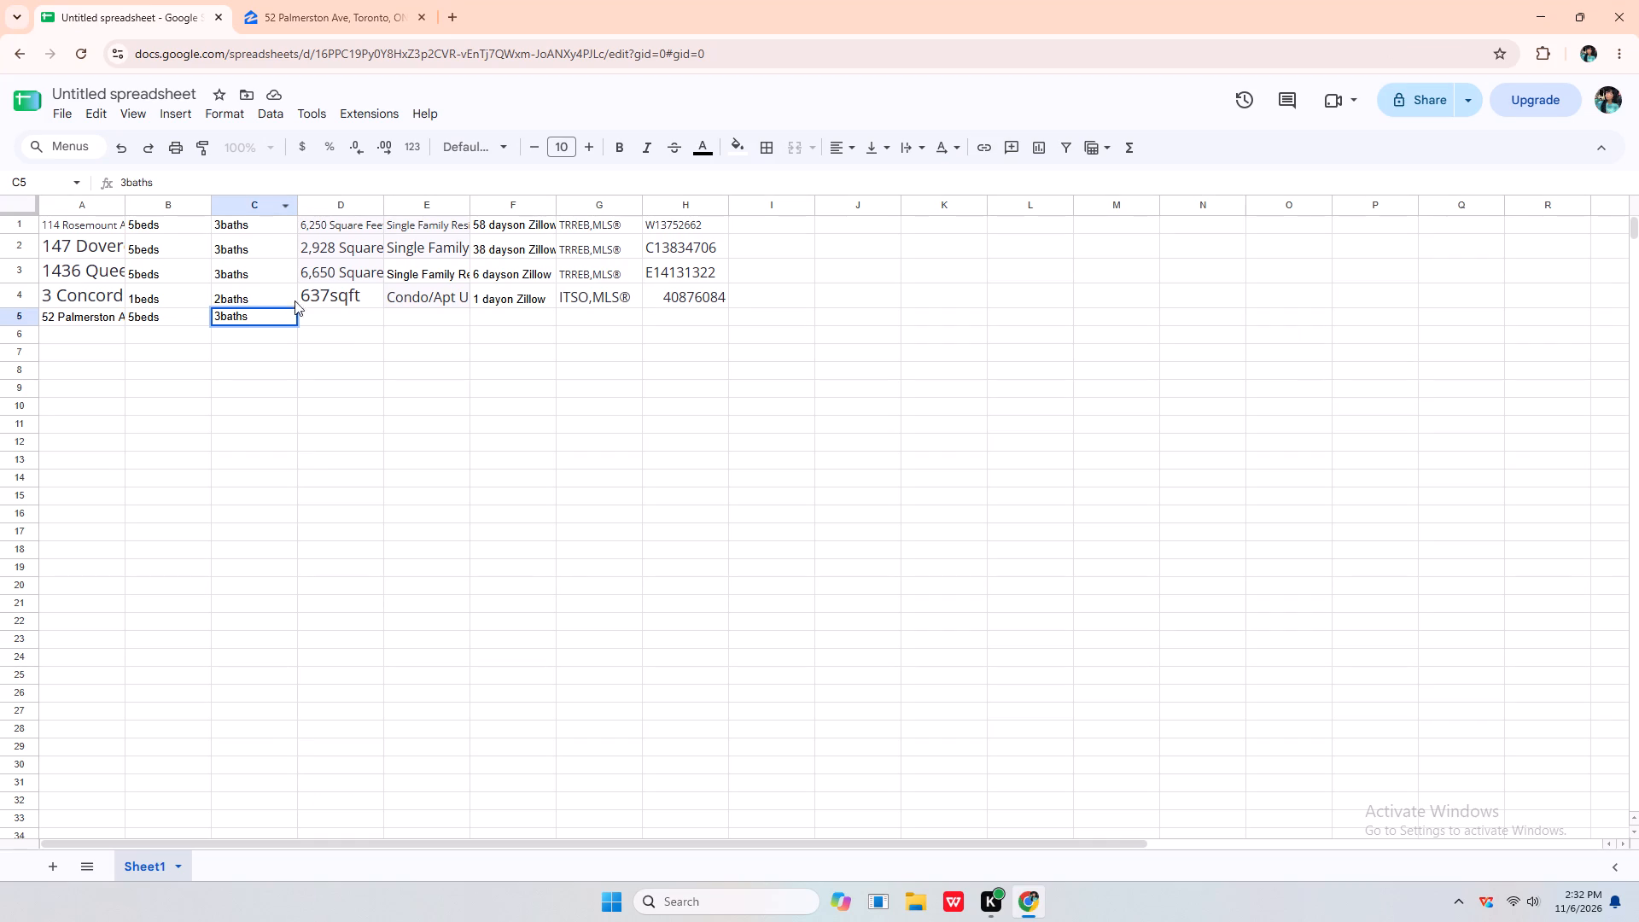
left_click(364, 321)
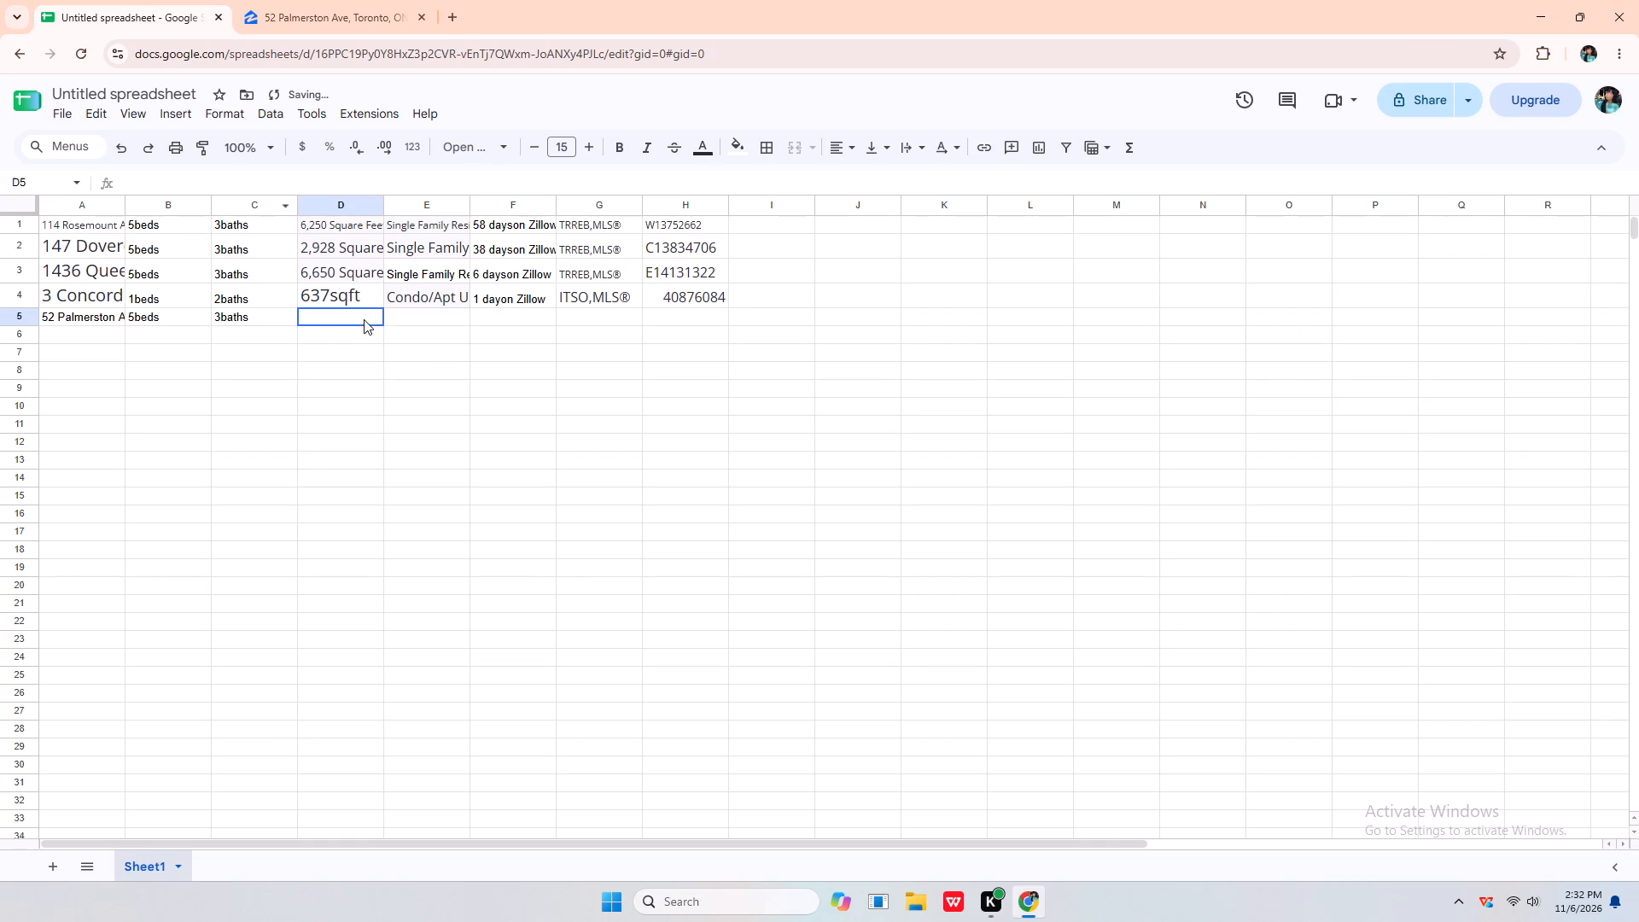
key("ctrl+v")
Copy the home type Single Family Residence from cell E1 into cell E5 for the Palmerston Ave row.
left_click(440, 222)
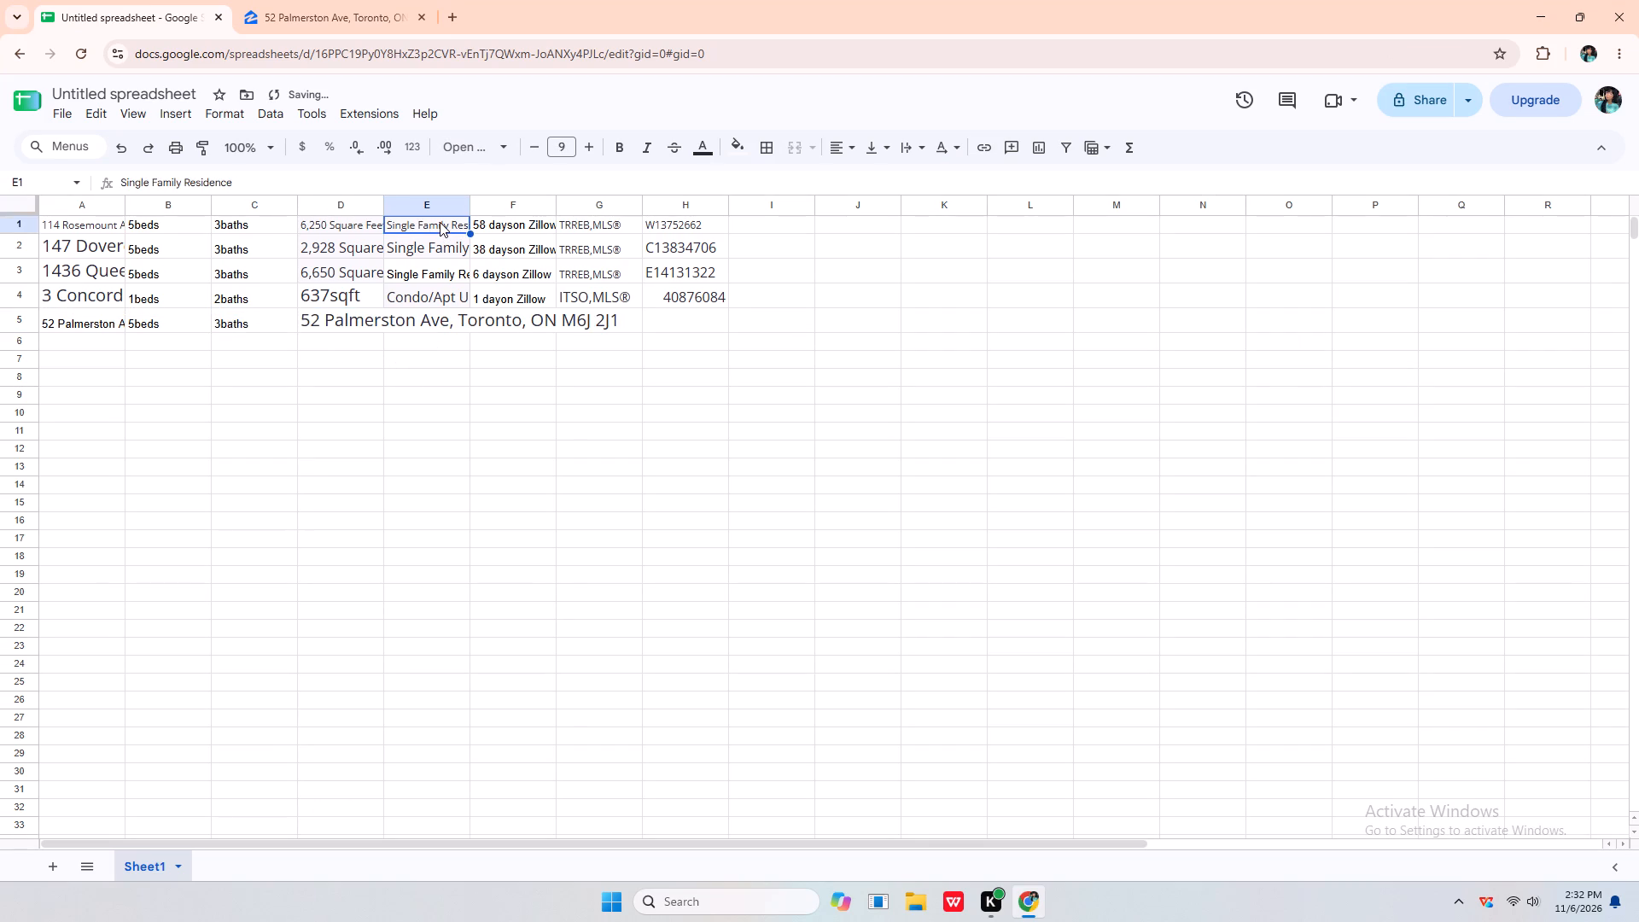
key("ctrl+c")
key("Down")
key("Down")
key("Down")
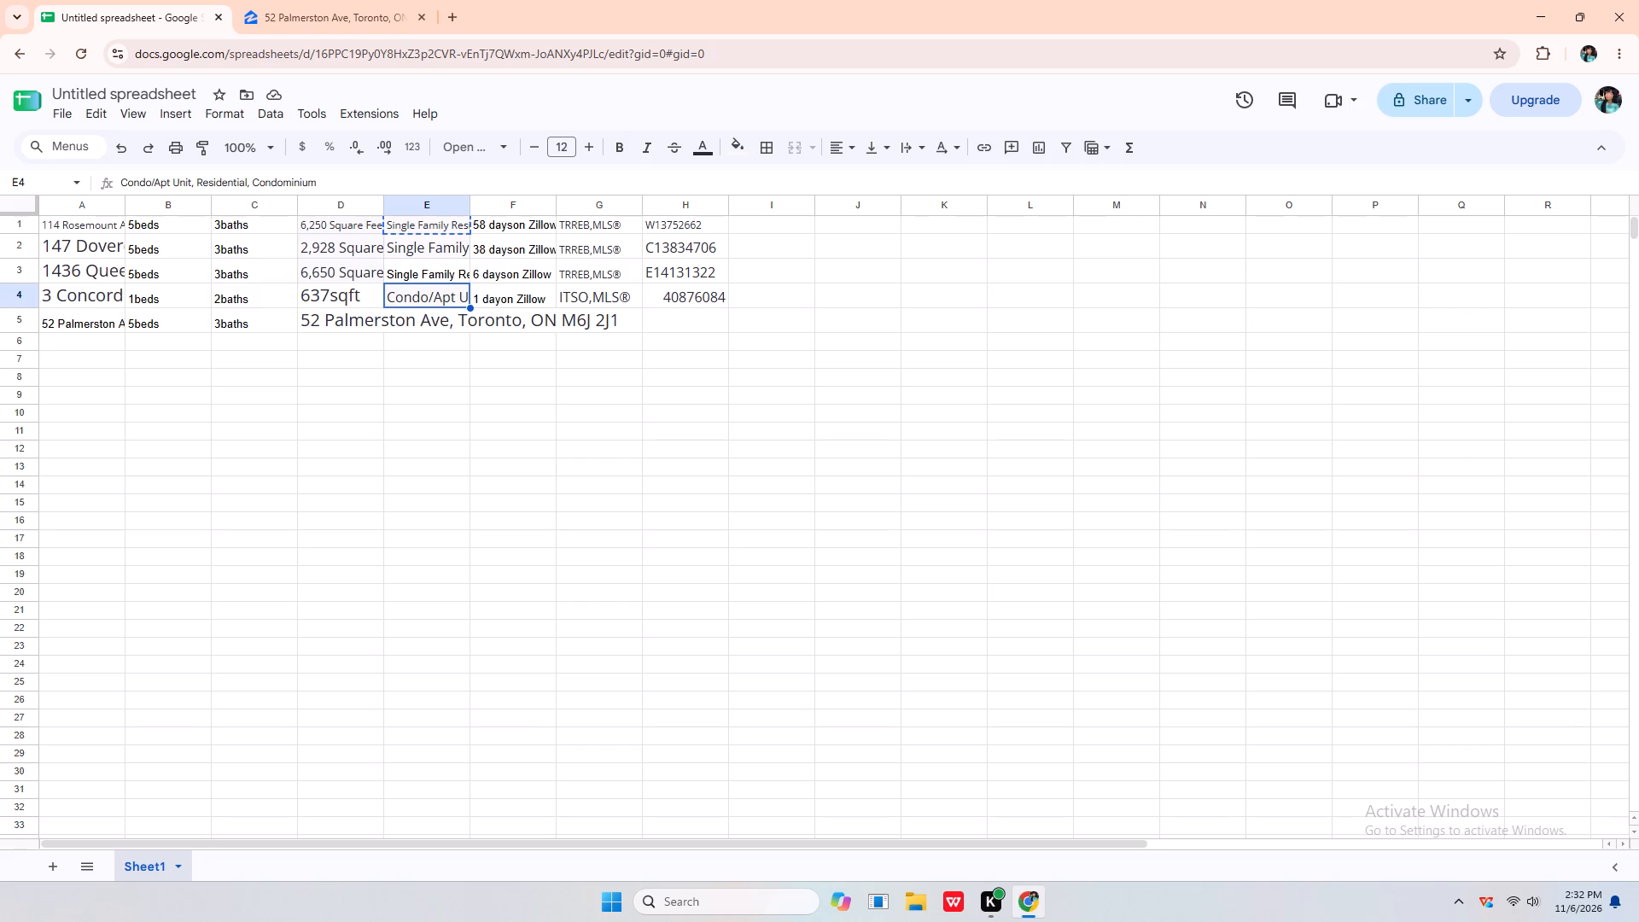
key("Down")
key("ctrl+v")
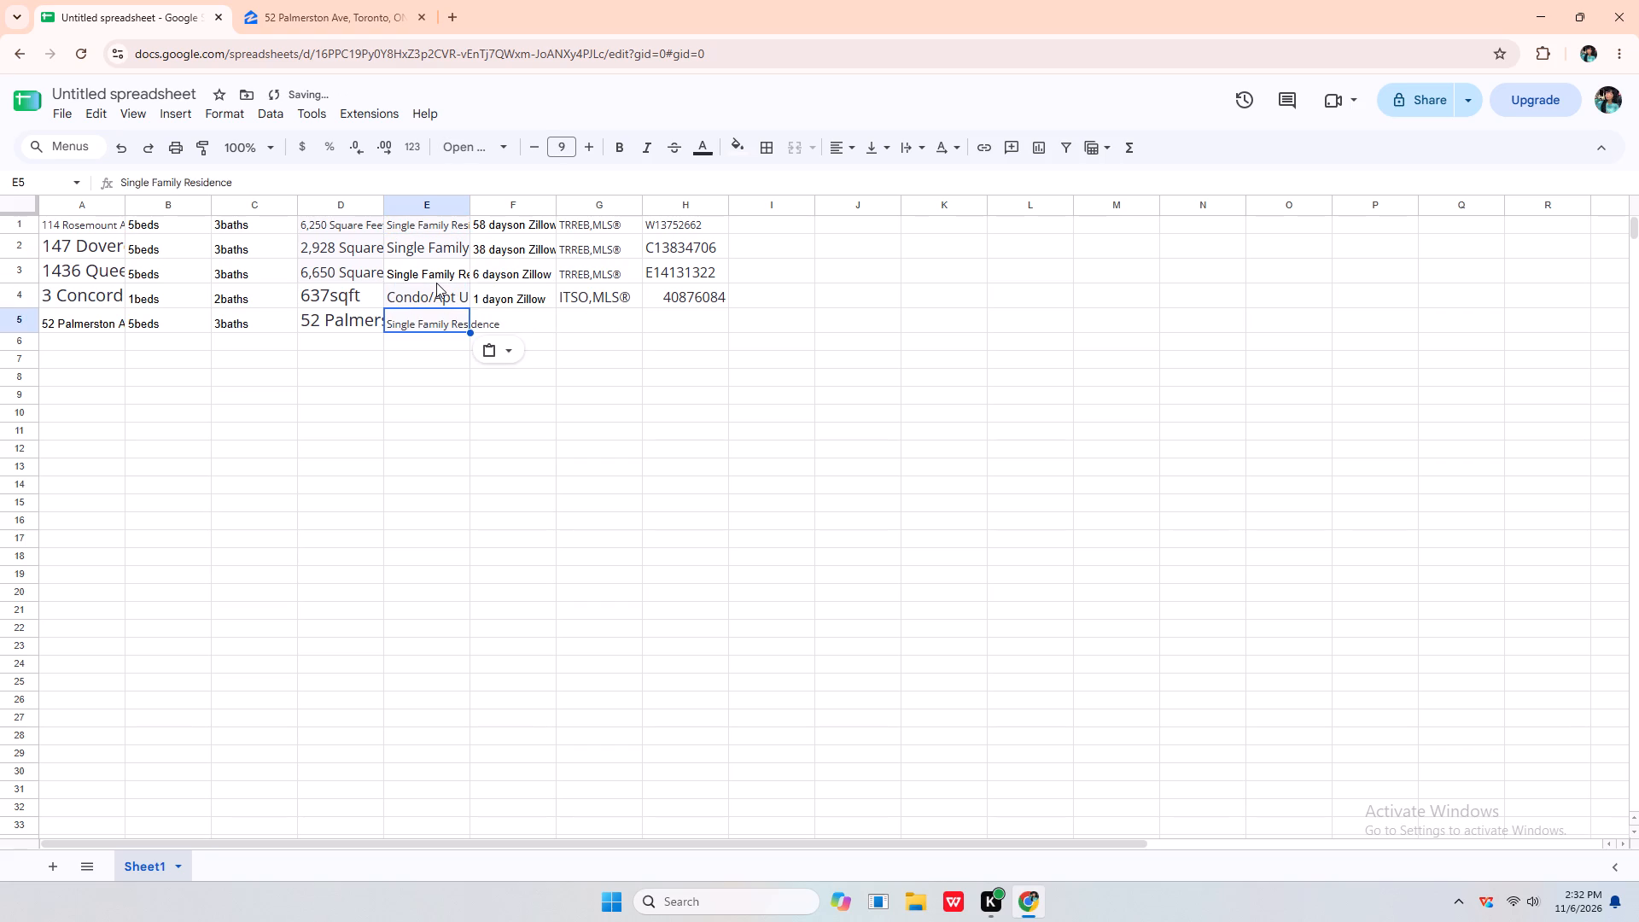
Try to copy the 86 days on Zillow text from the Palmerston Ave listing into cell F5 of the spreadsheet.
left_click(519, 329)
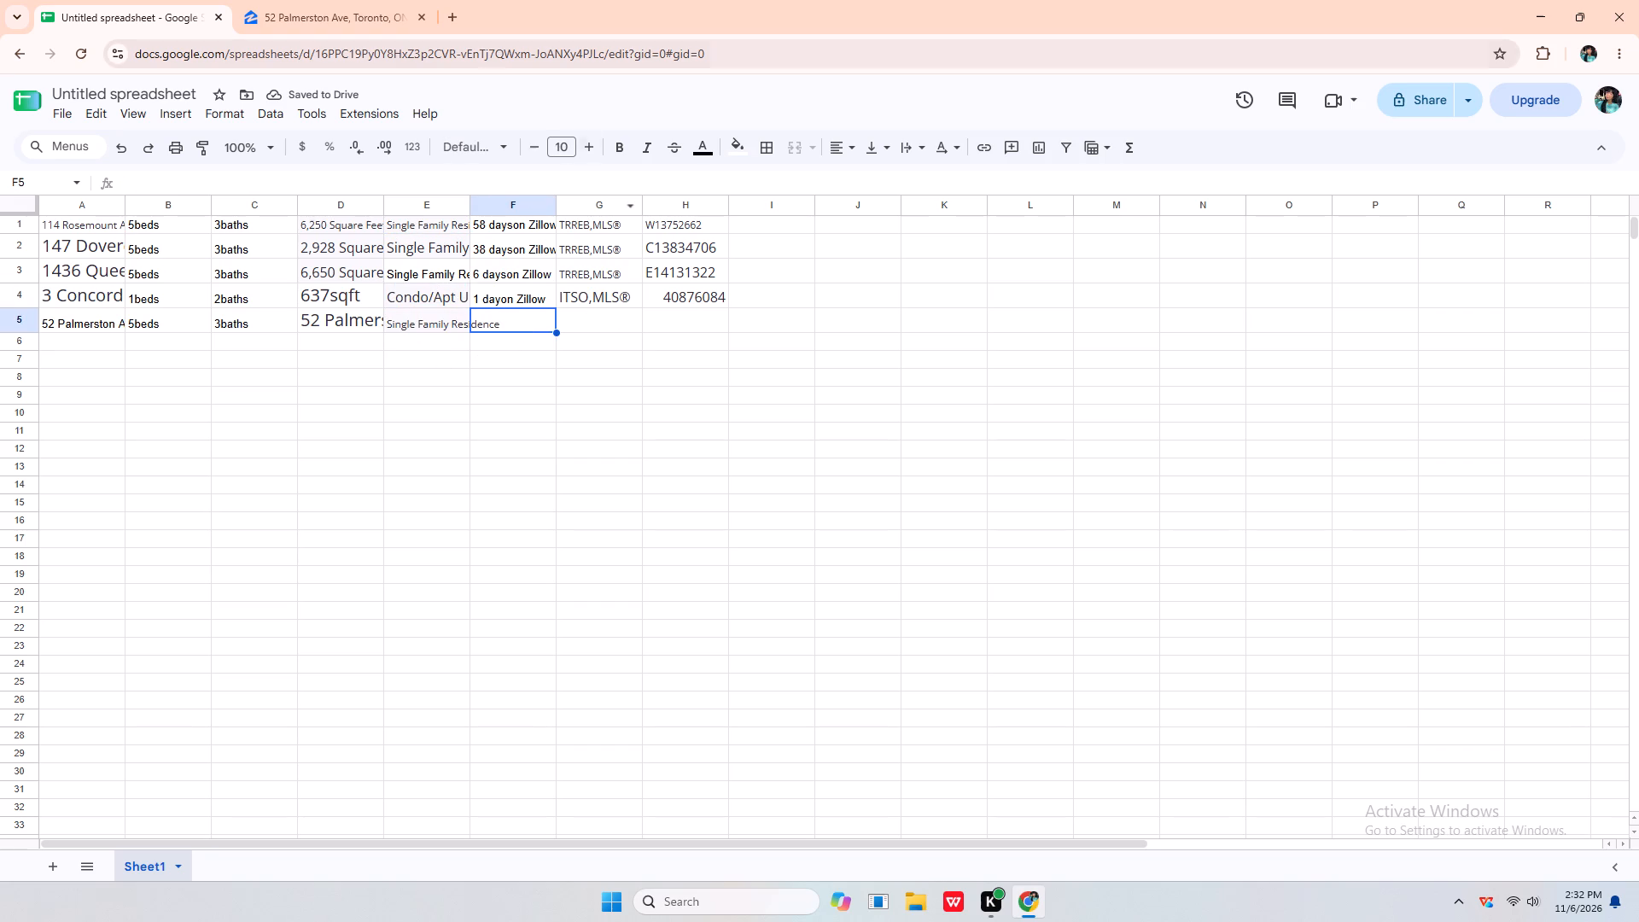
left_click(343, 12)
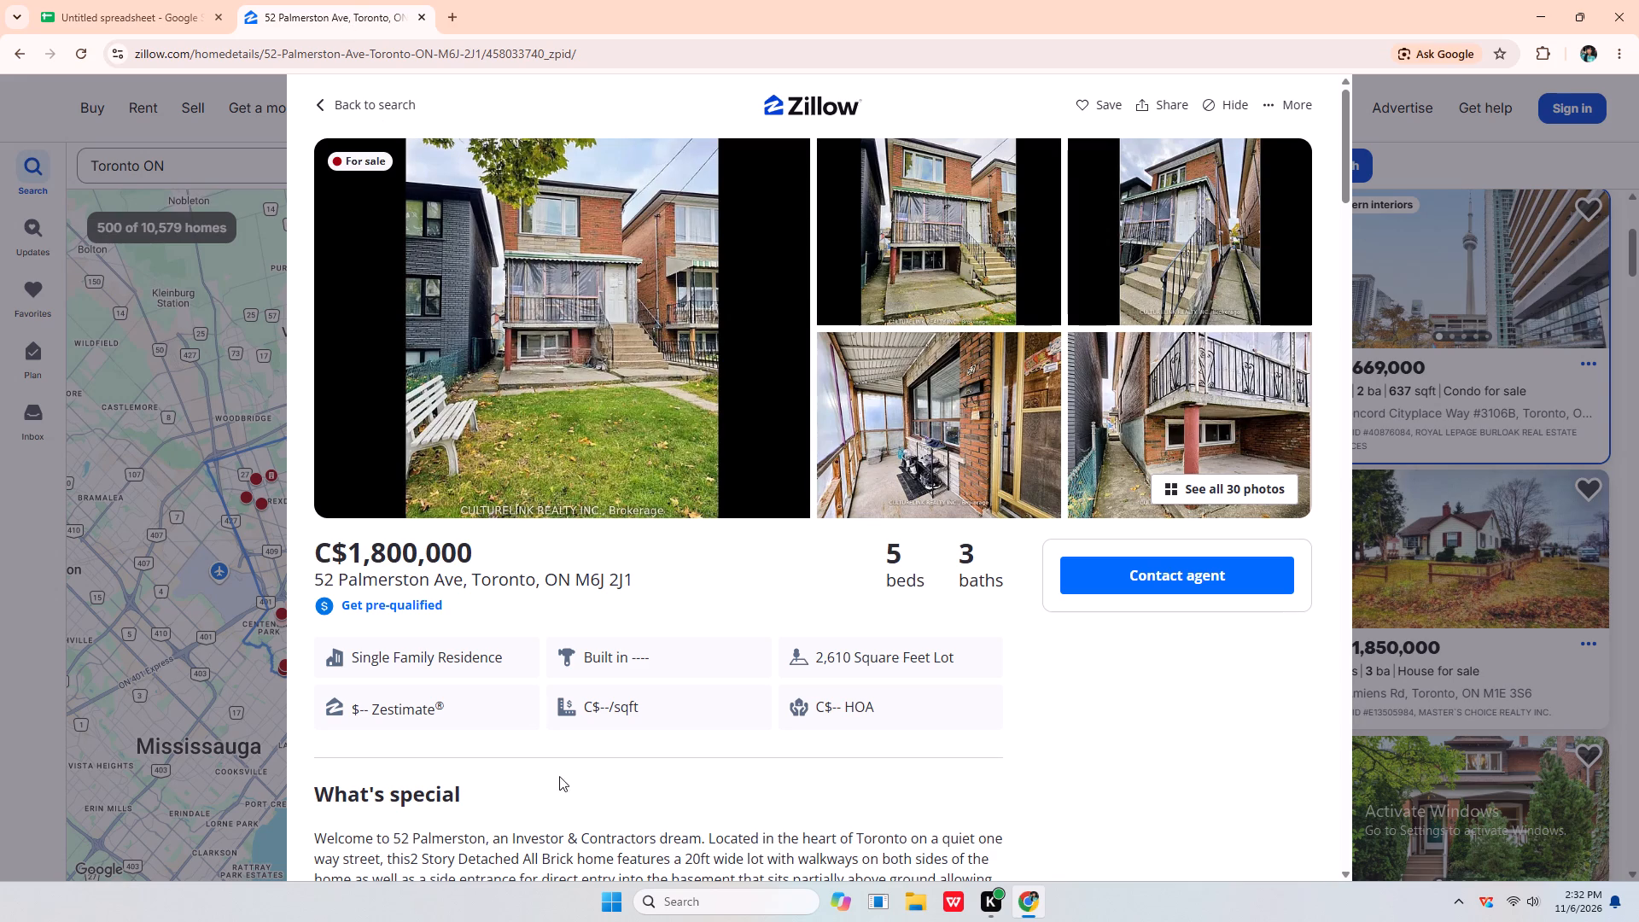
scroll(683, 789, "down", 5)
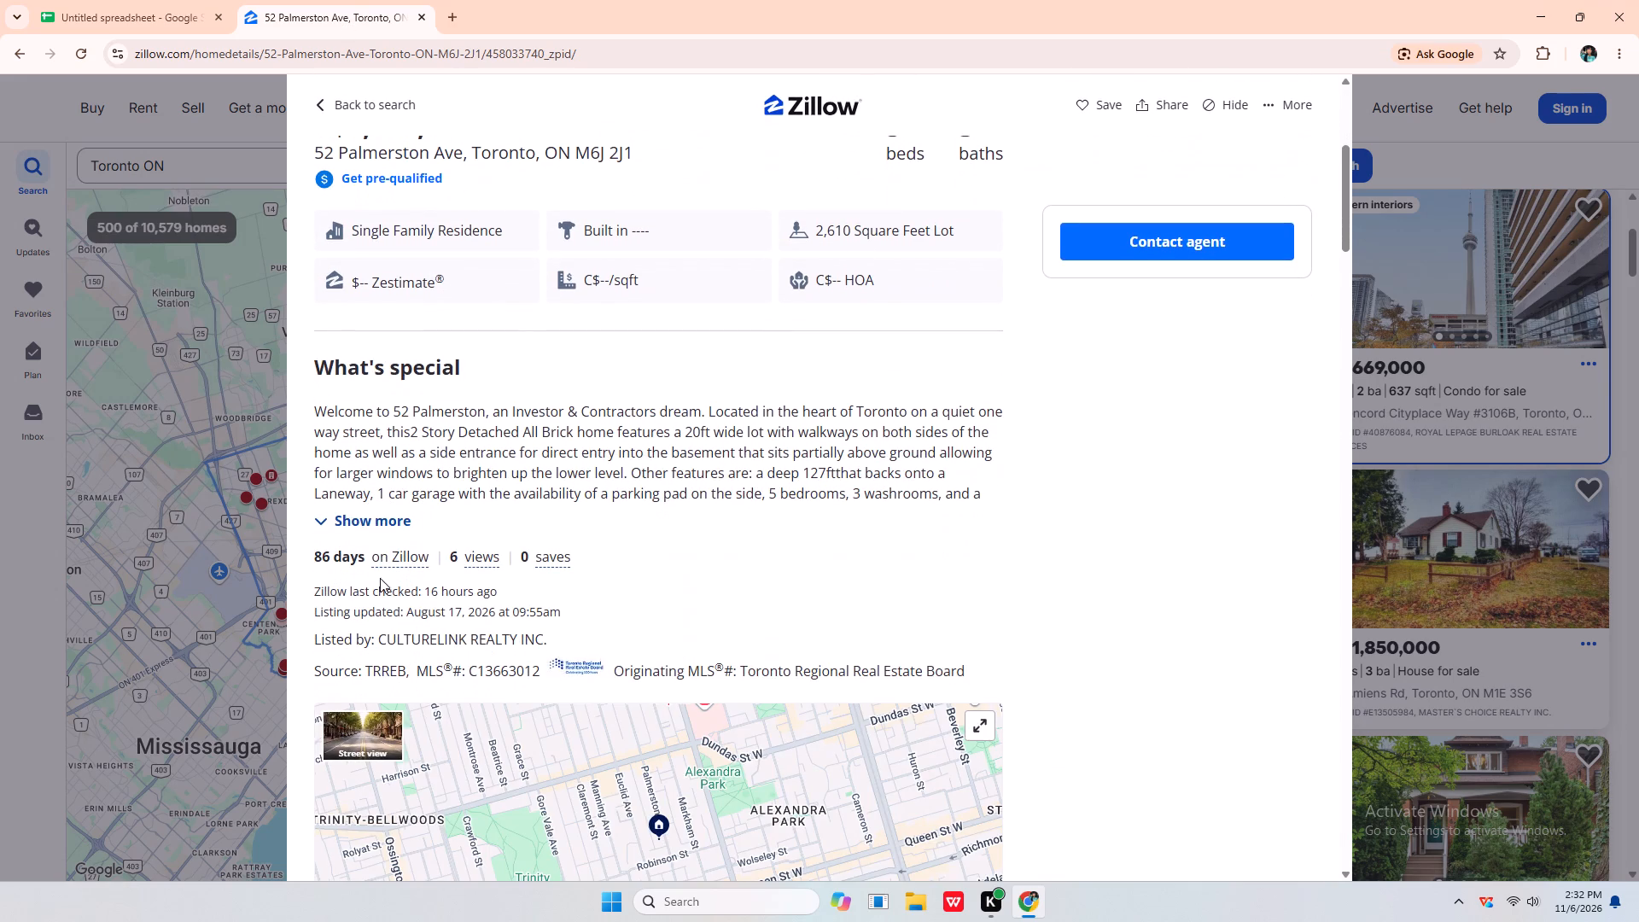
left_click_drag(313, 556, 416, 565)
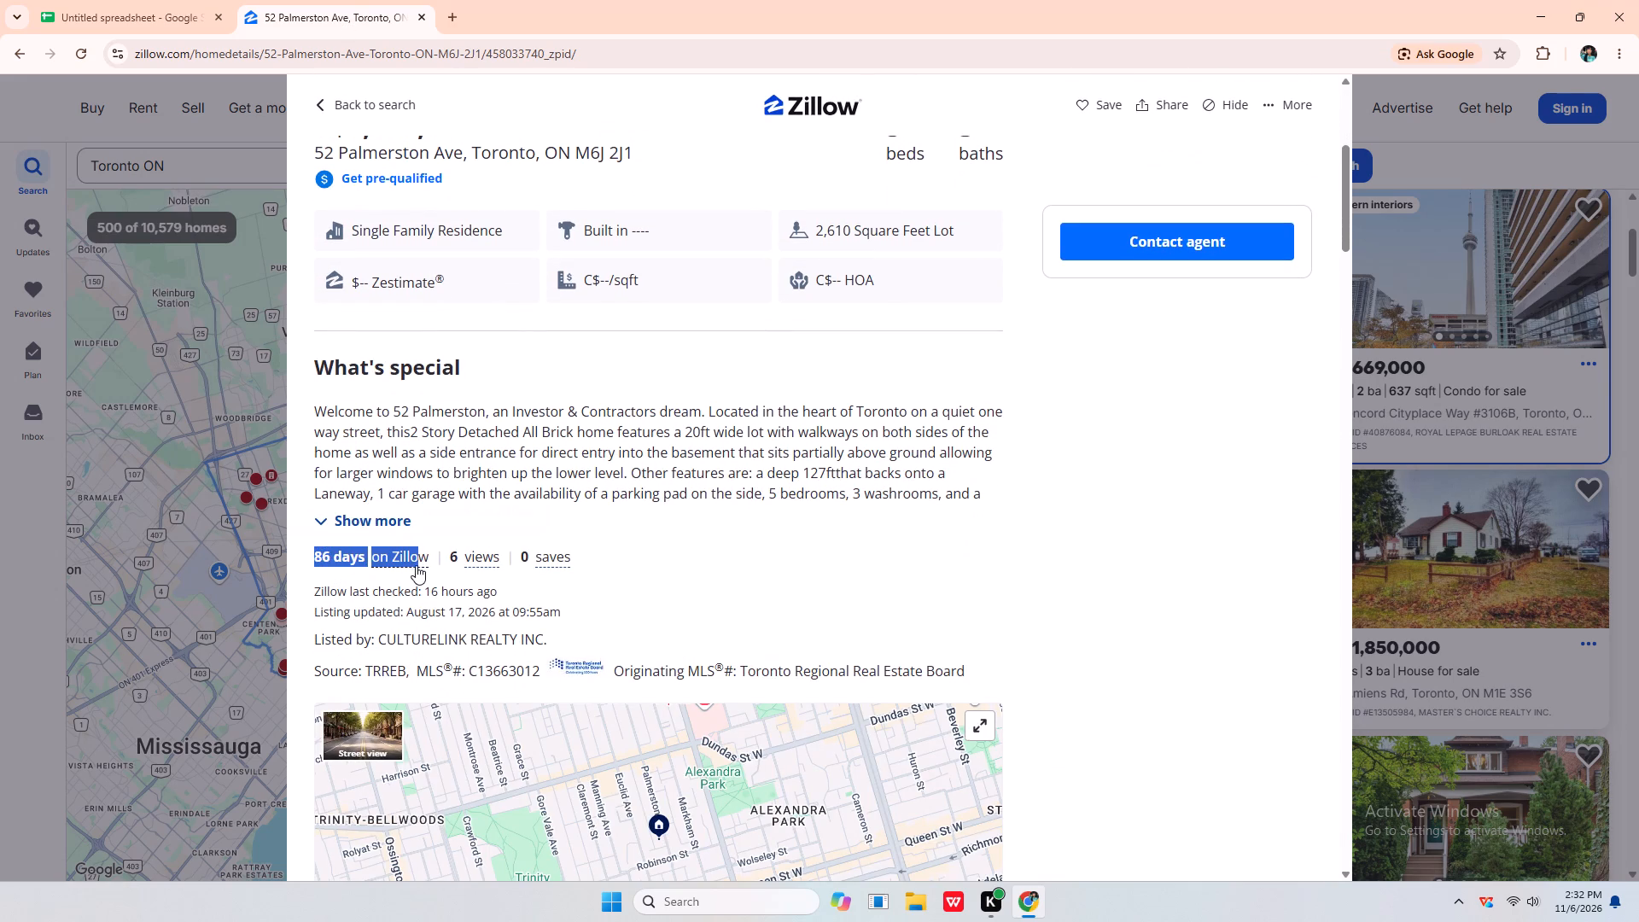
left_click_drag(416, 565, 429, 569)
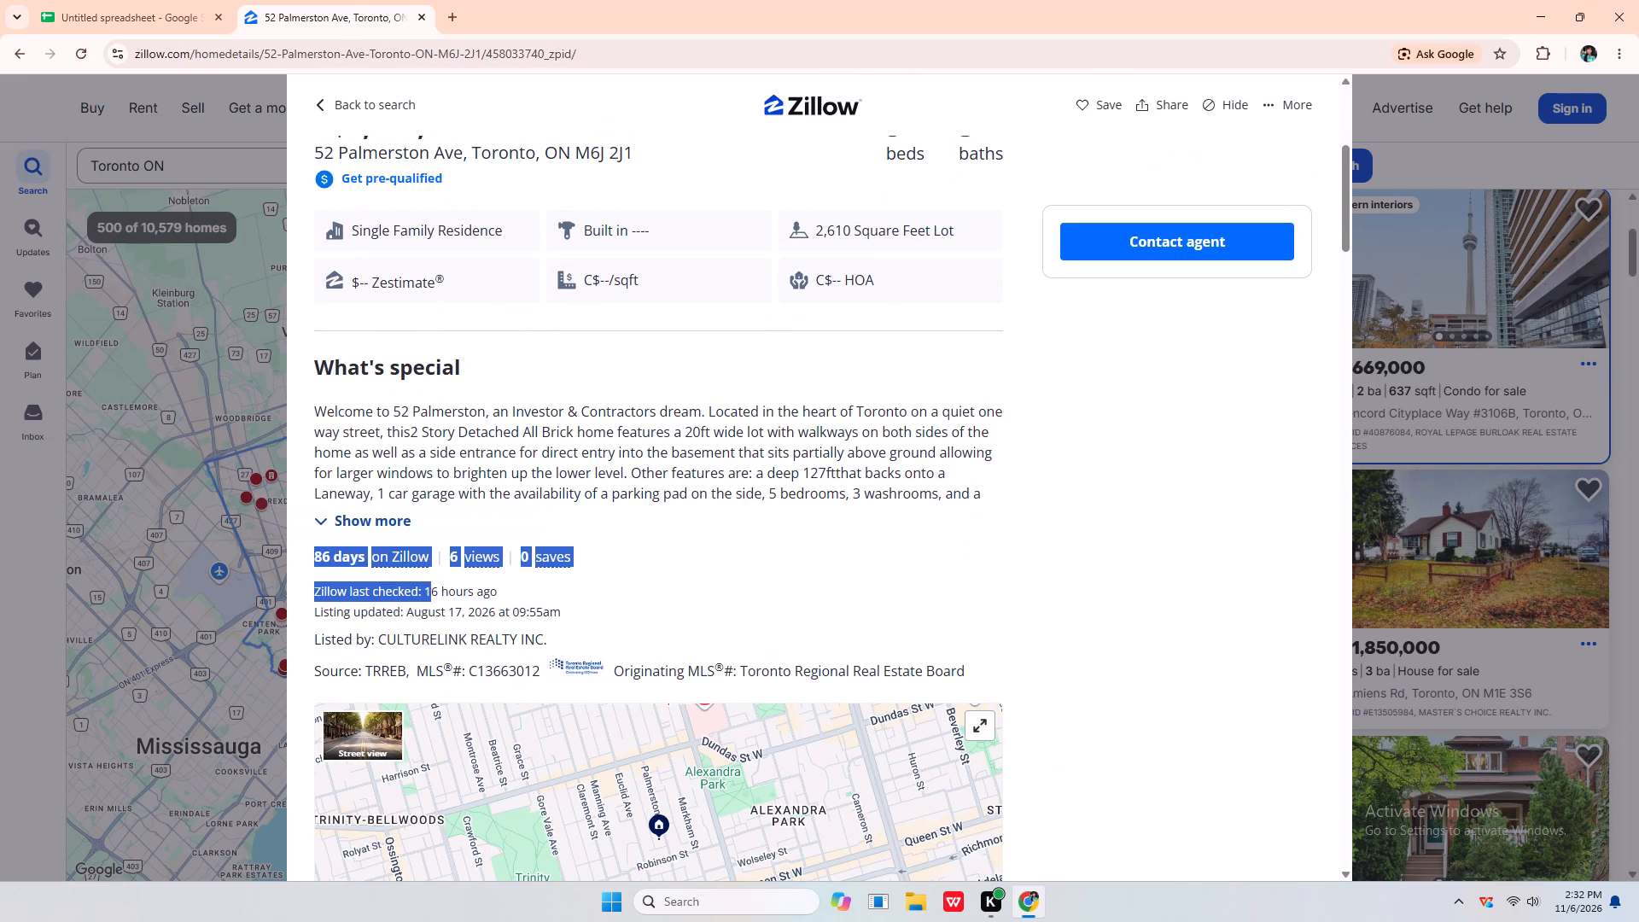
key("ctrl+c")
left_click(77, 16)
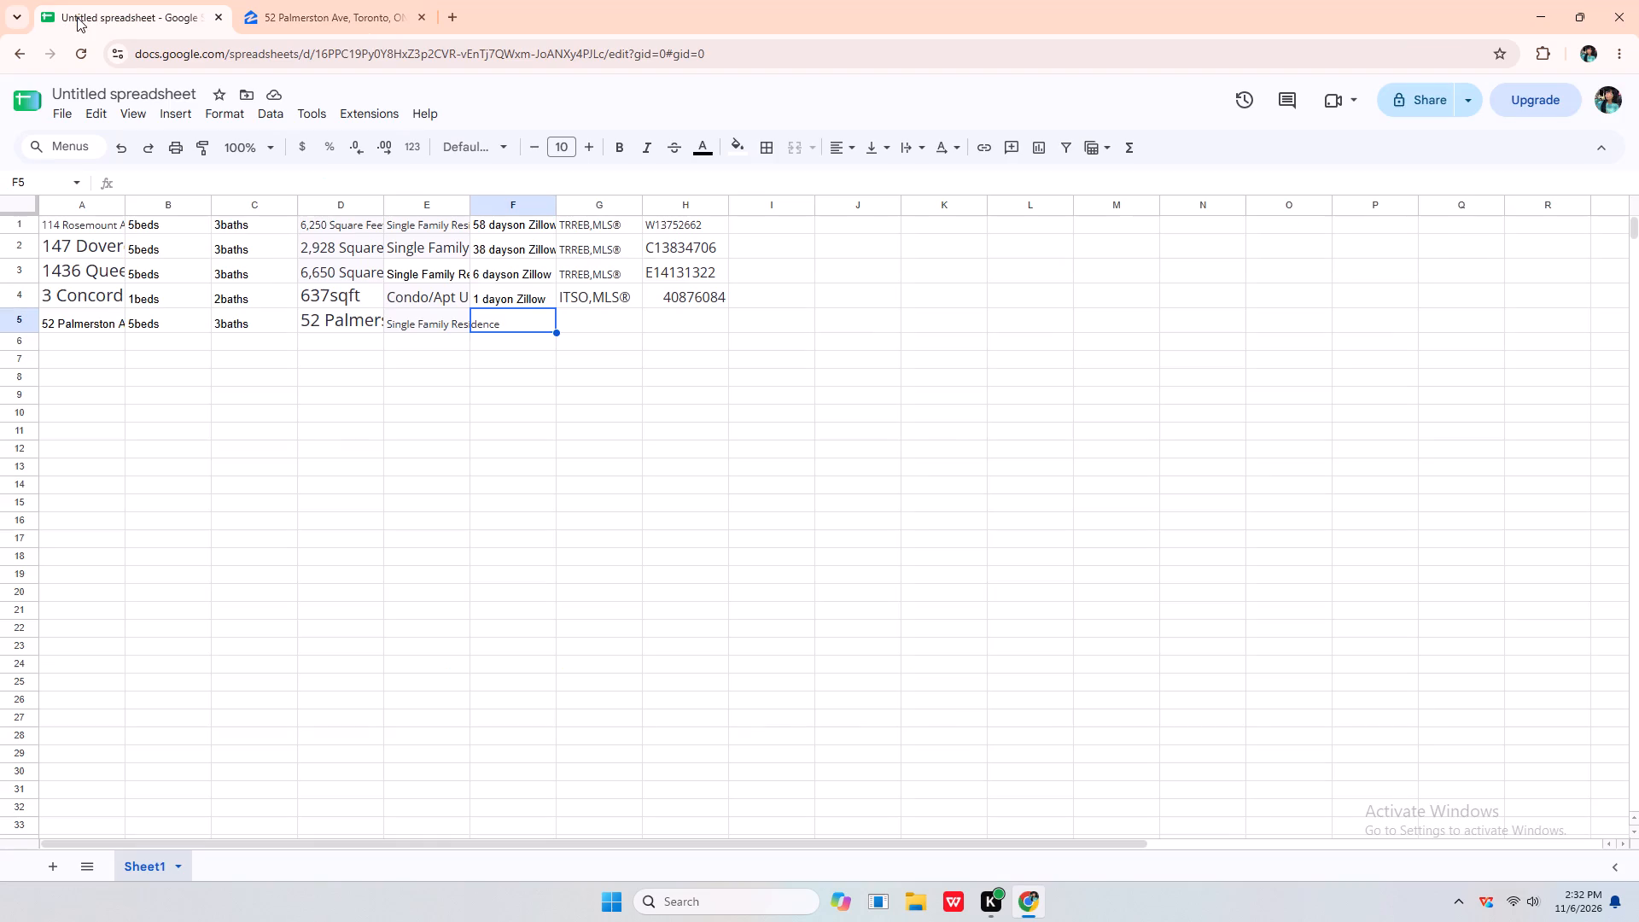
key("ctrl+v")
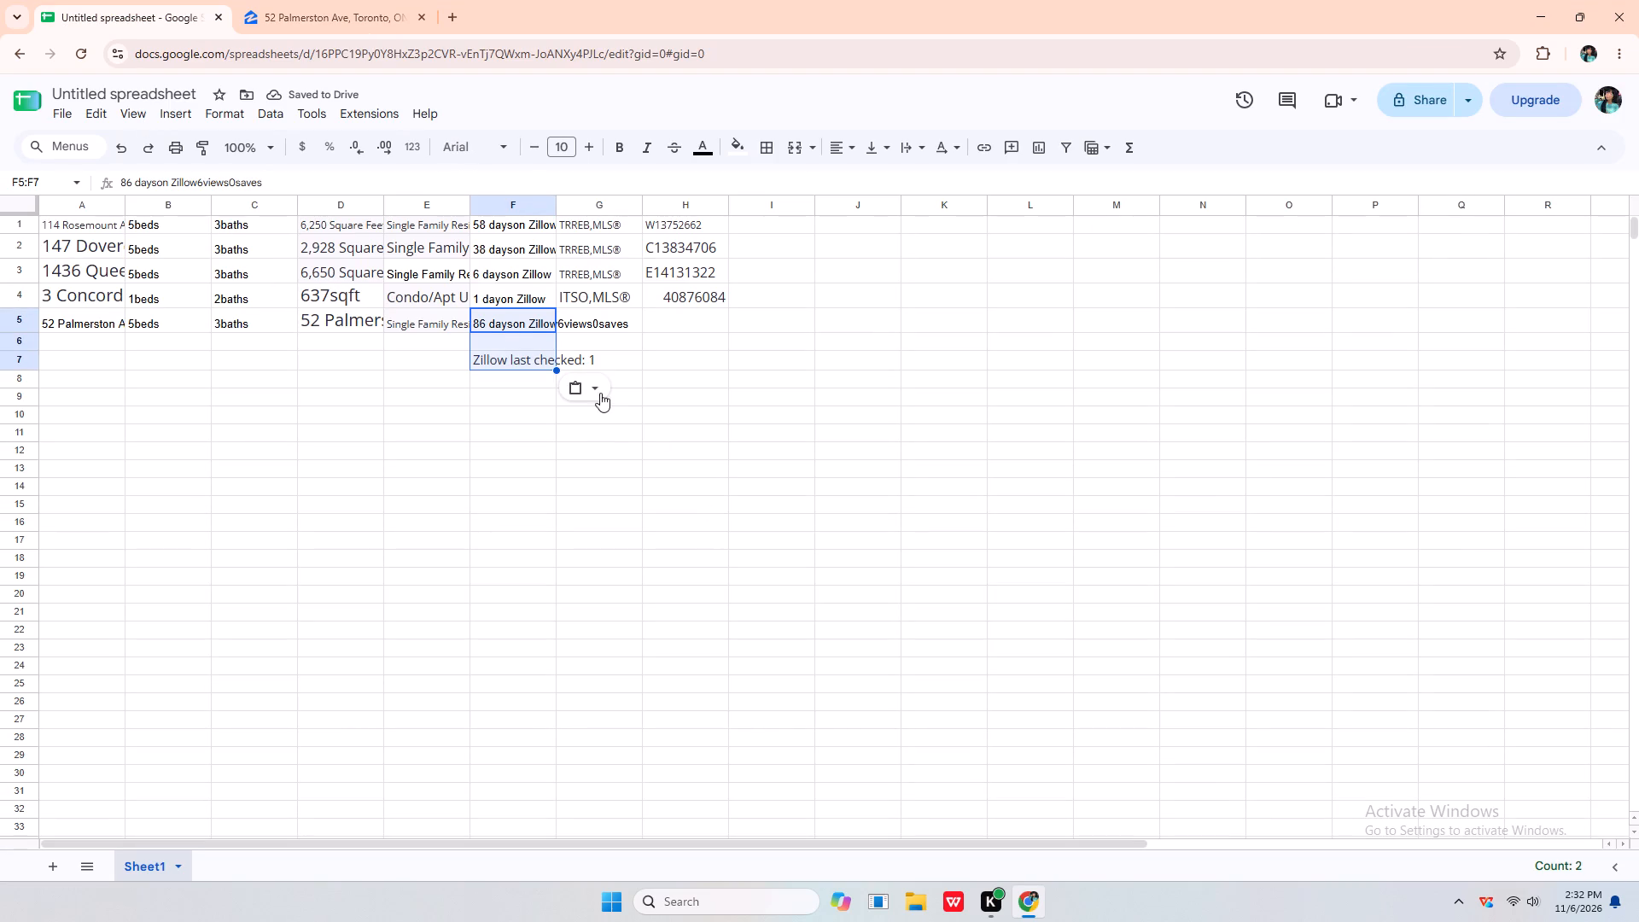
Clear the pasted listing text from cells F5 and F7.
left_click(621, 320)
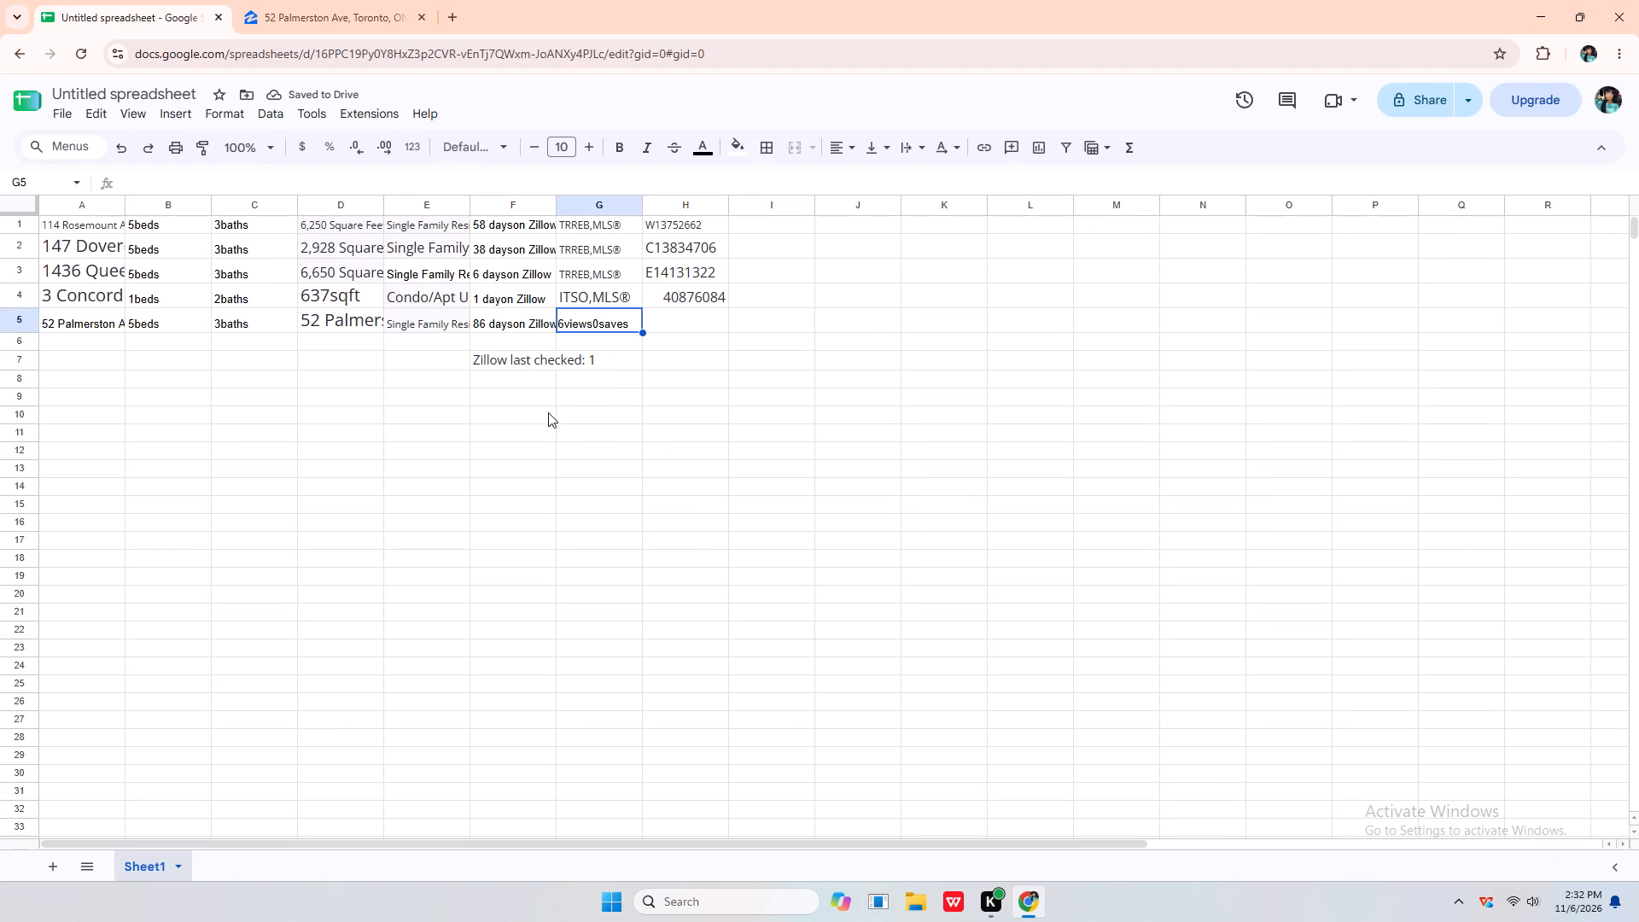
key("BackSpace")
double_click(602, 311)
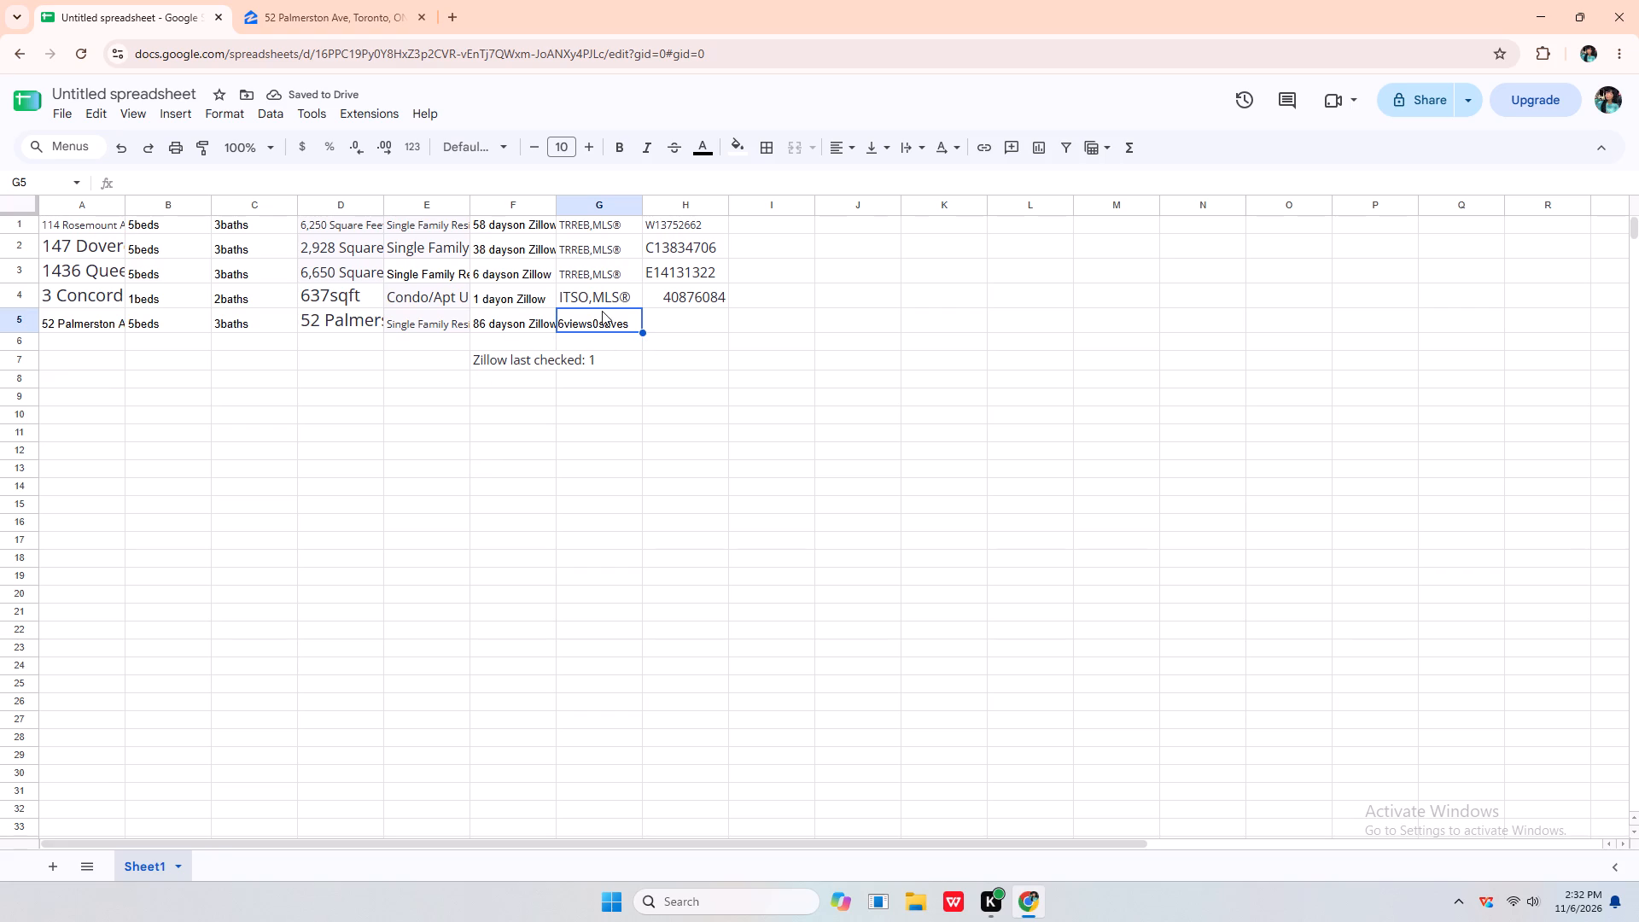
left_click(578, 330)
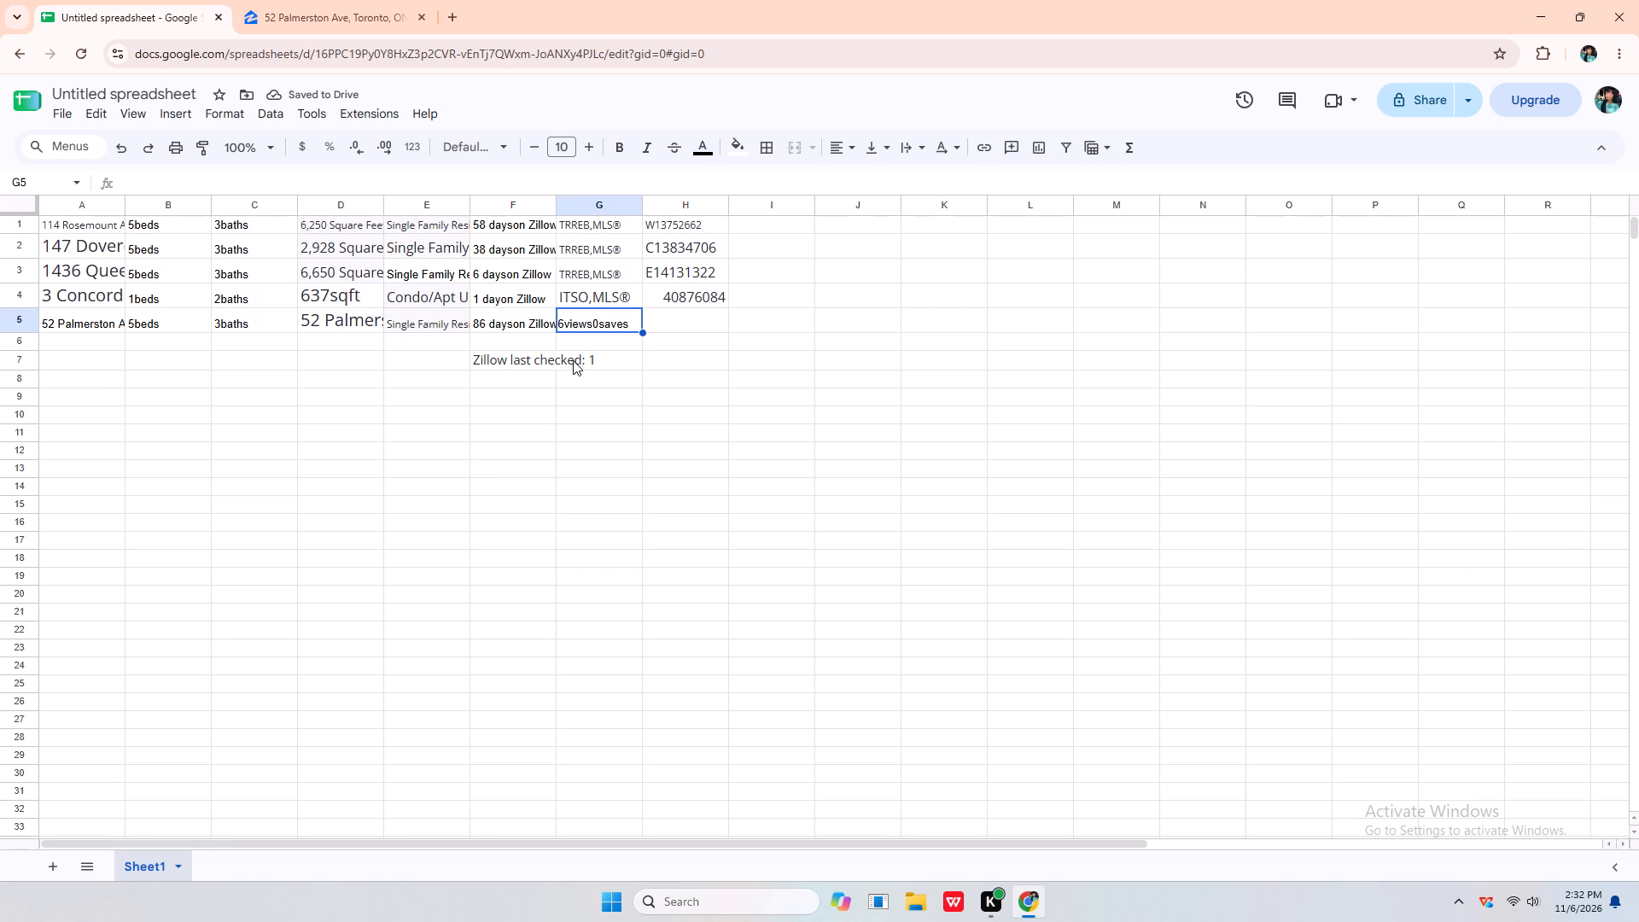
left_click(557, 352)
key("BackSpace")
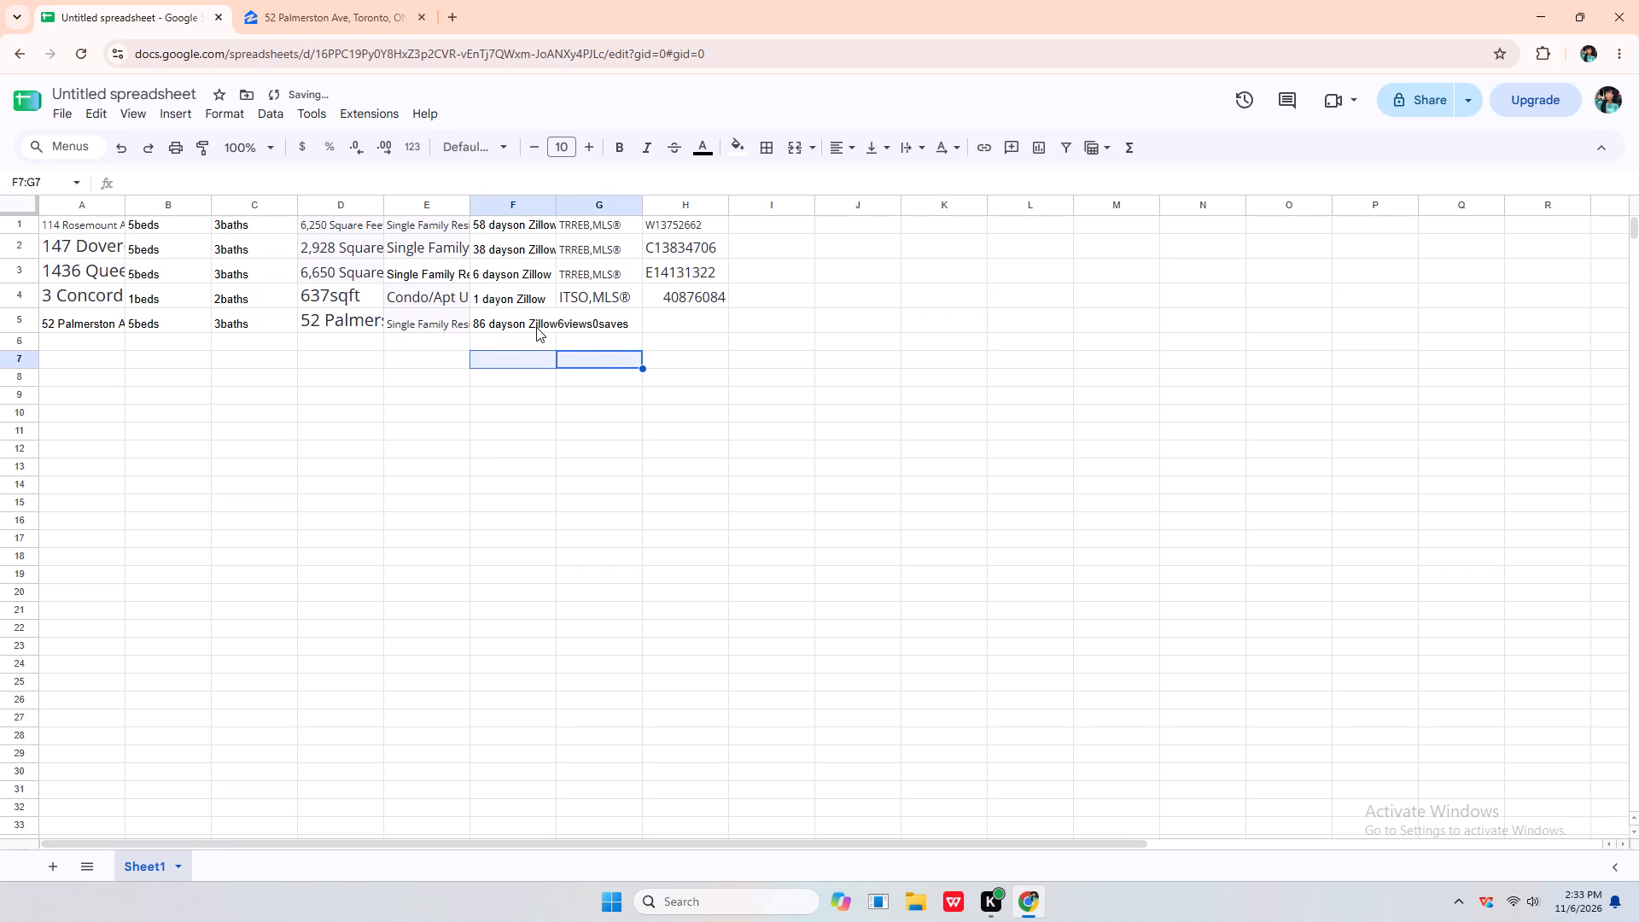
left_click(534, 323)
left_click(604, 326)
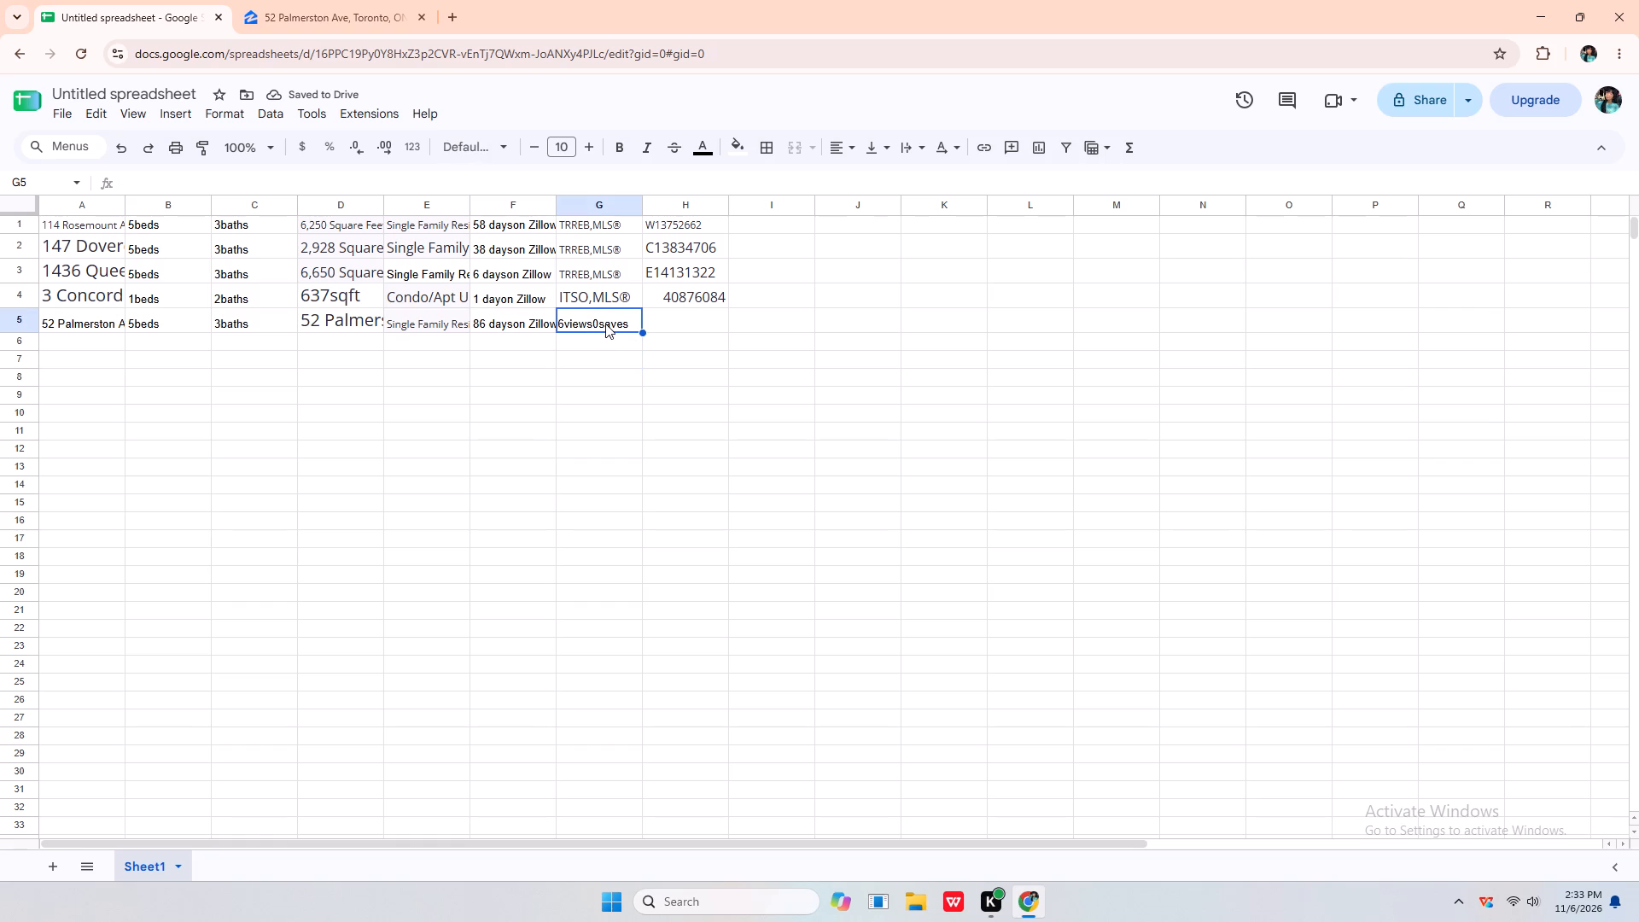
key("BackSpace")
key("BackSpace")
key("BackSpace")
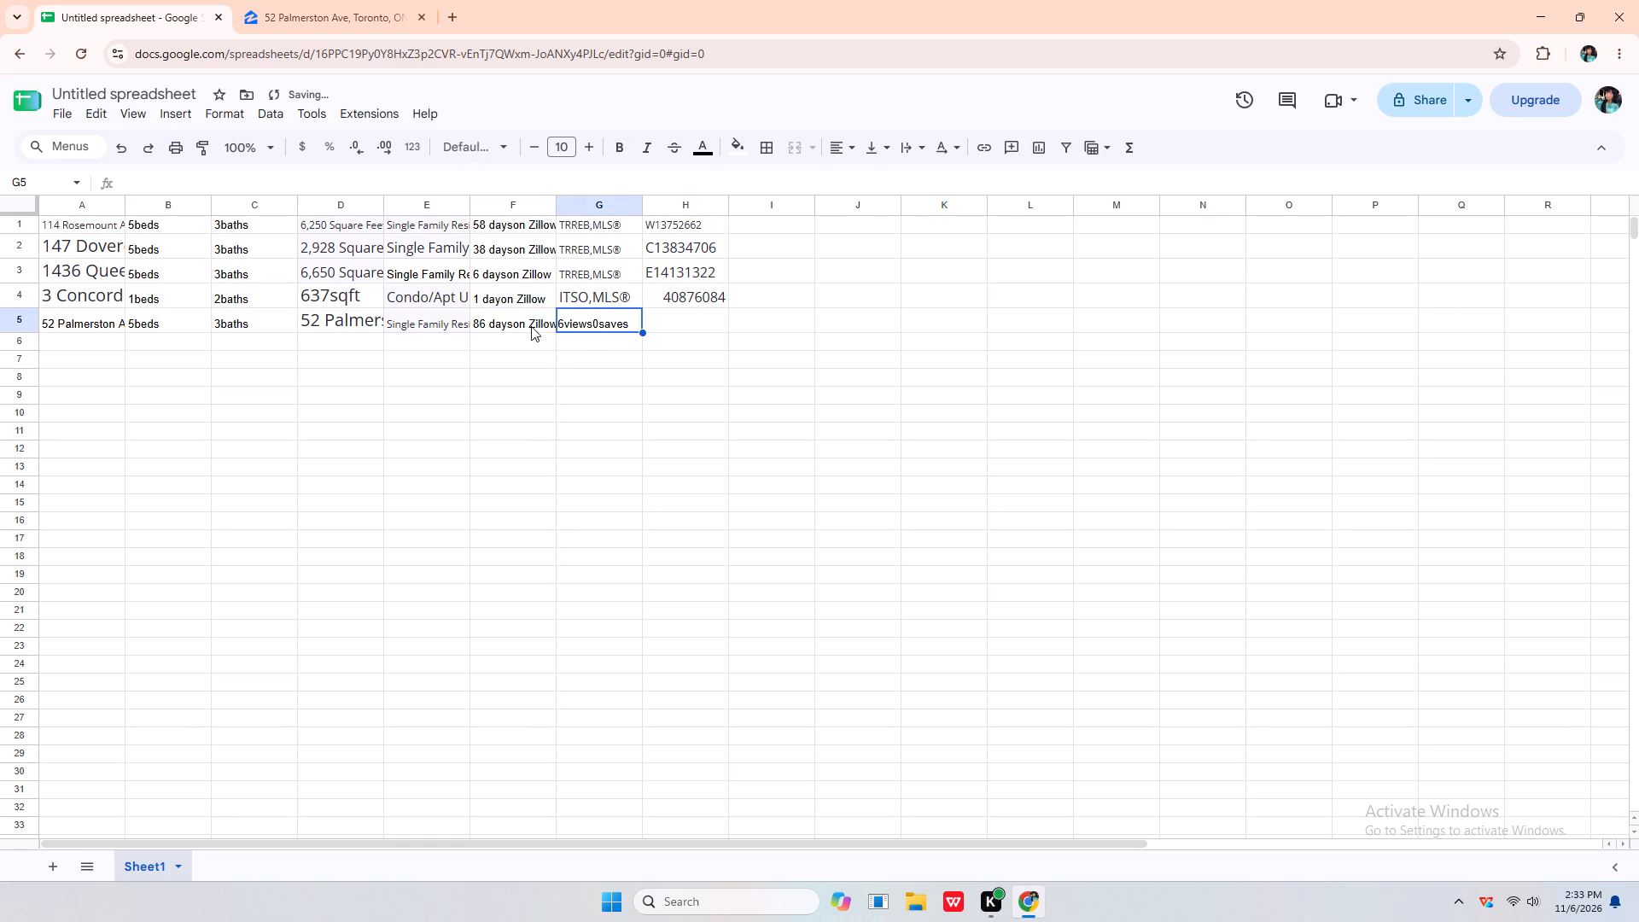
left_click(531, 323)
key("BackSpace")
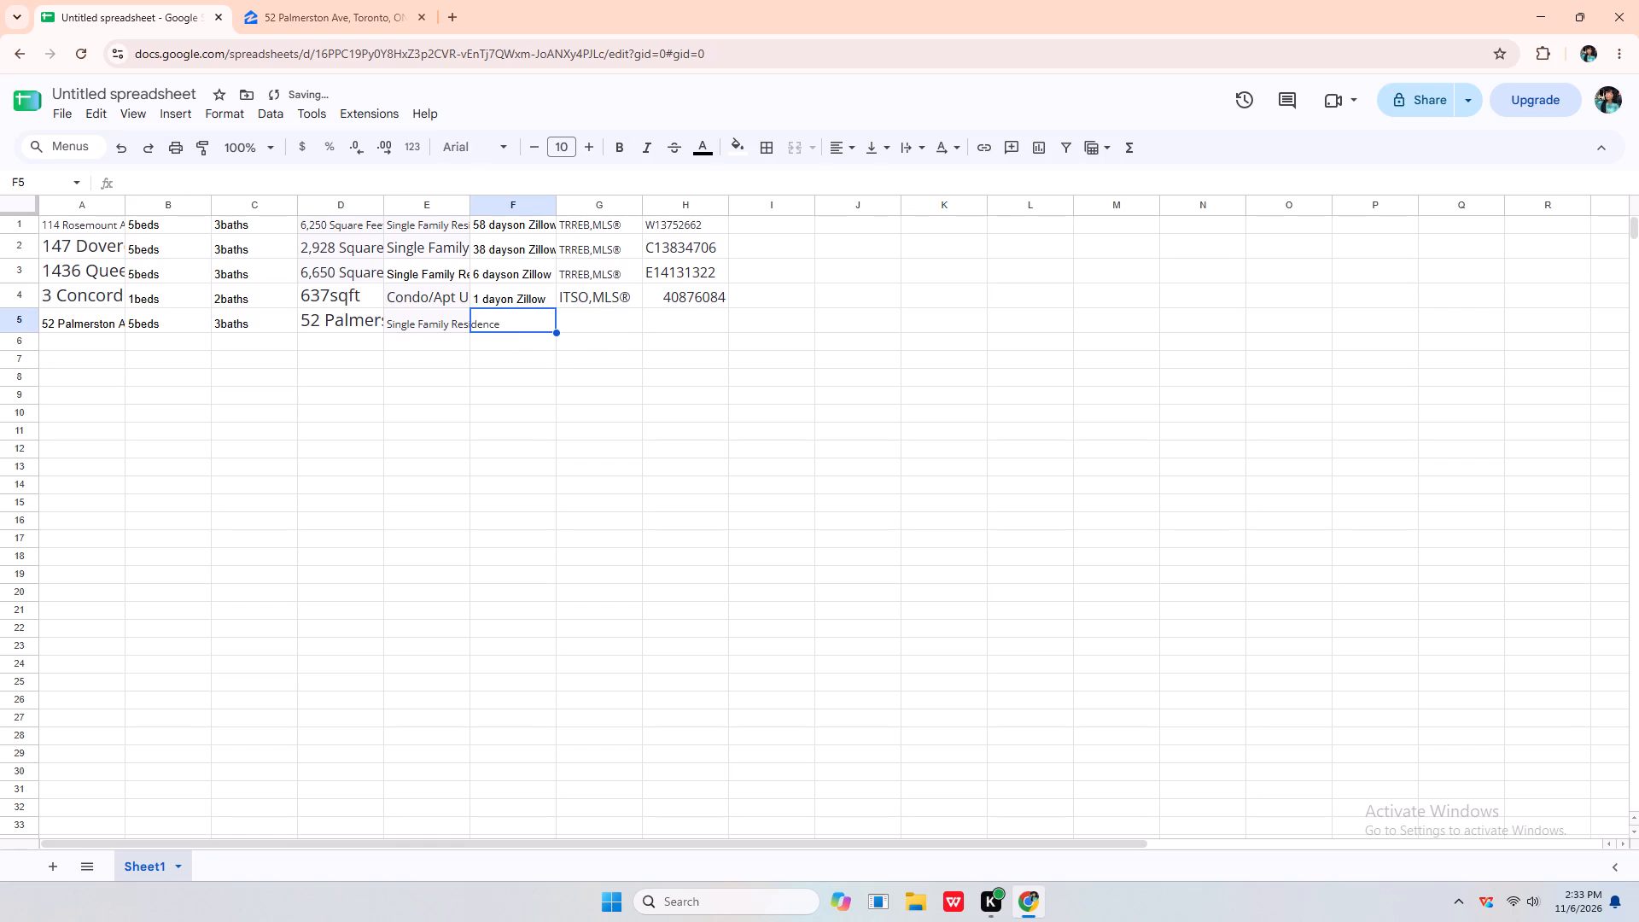
Copy only the 86 days on Zillow text from the Palmerston Ave listing into cell F5 of the spreadsheet.
left_click(335, 6)
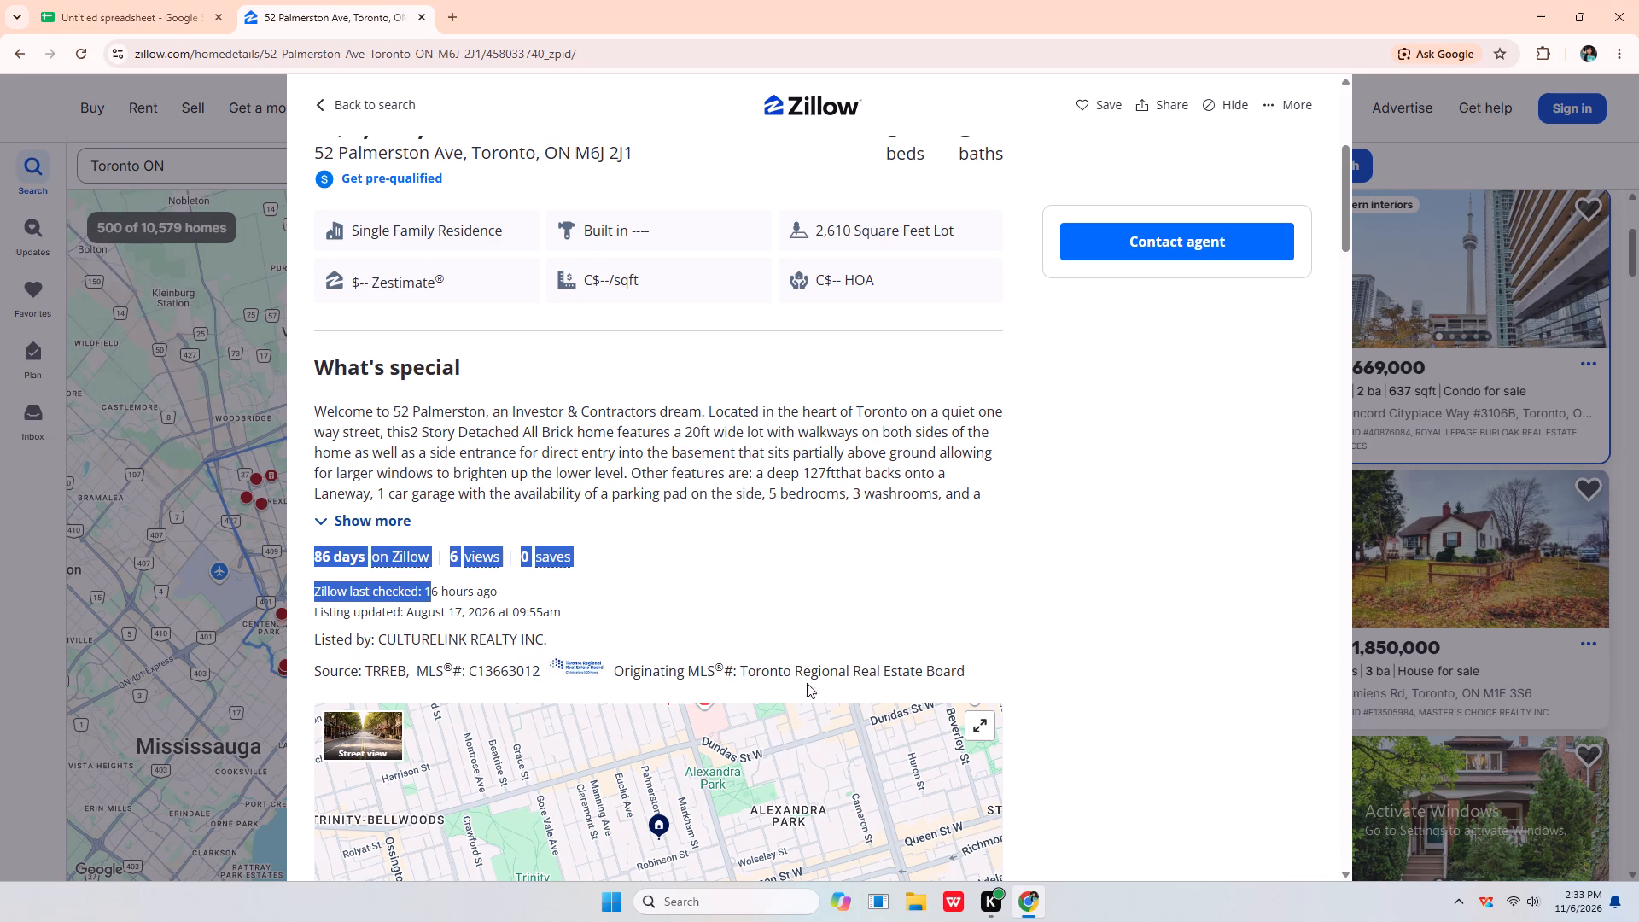
left_click(819, 610)
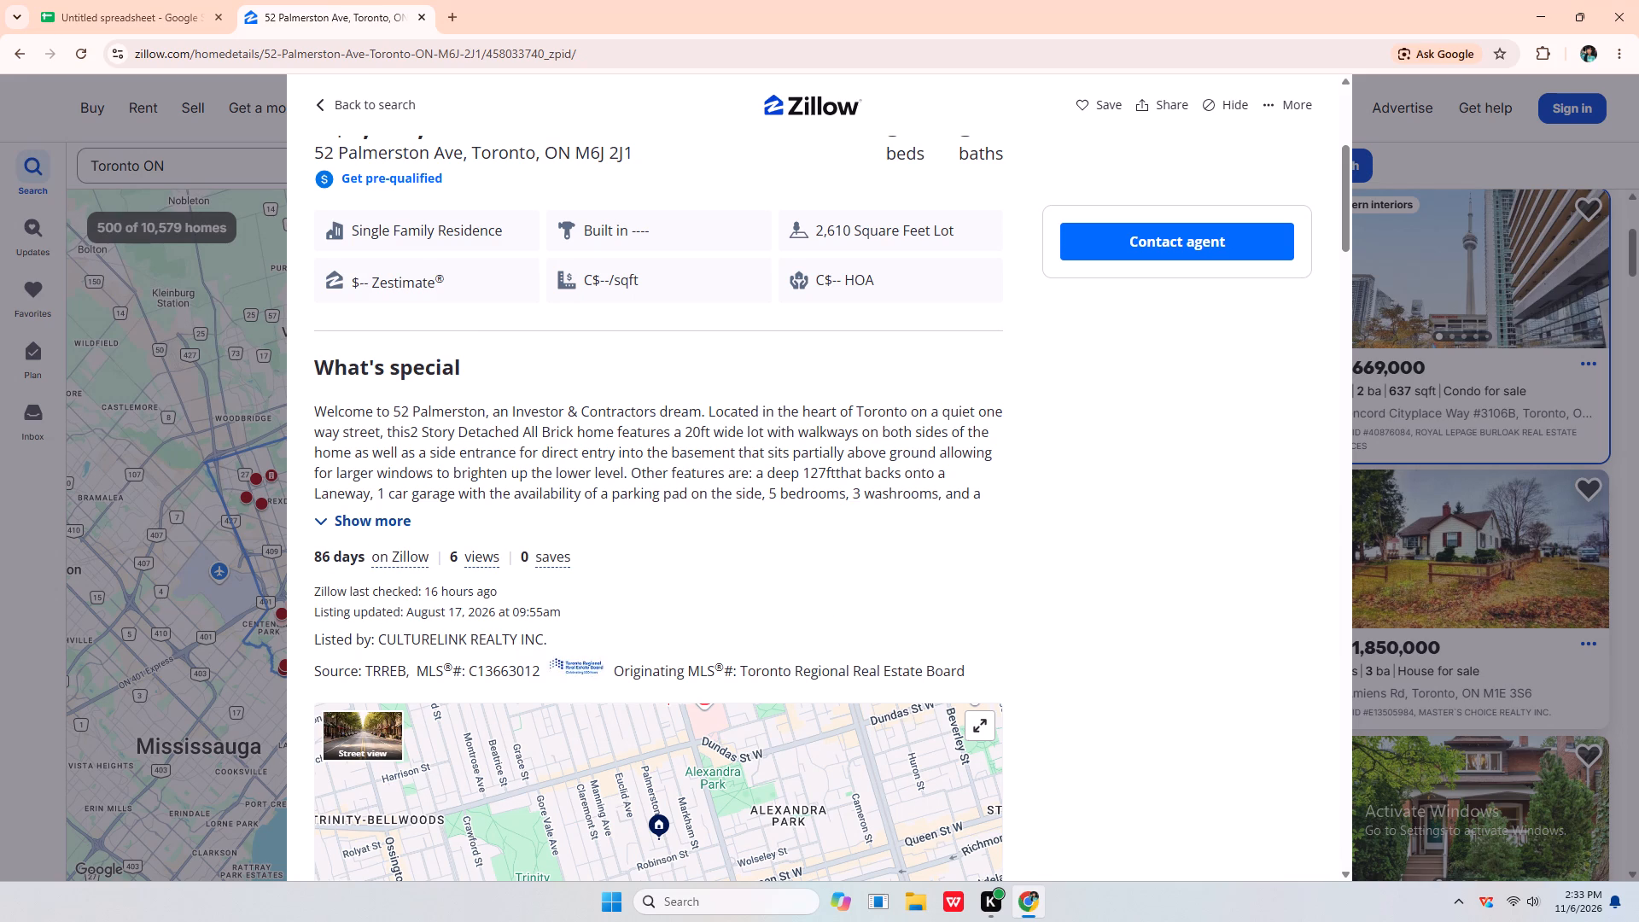
left_click_drag(313, 557, 432, 556)
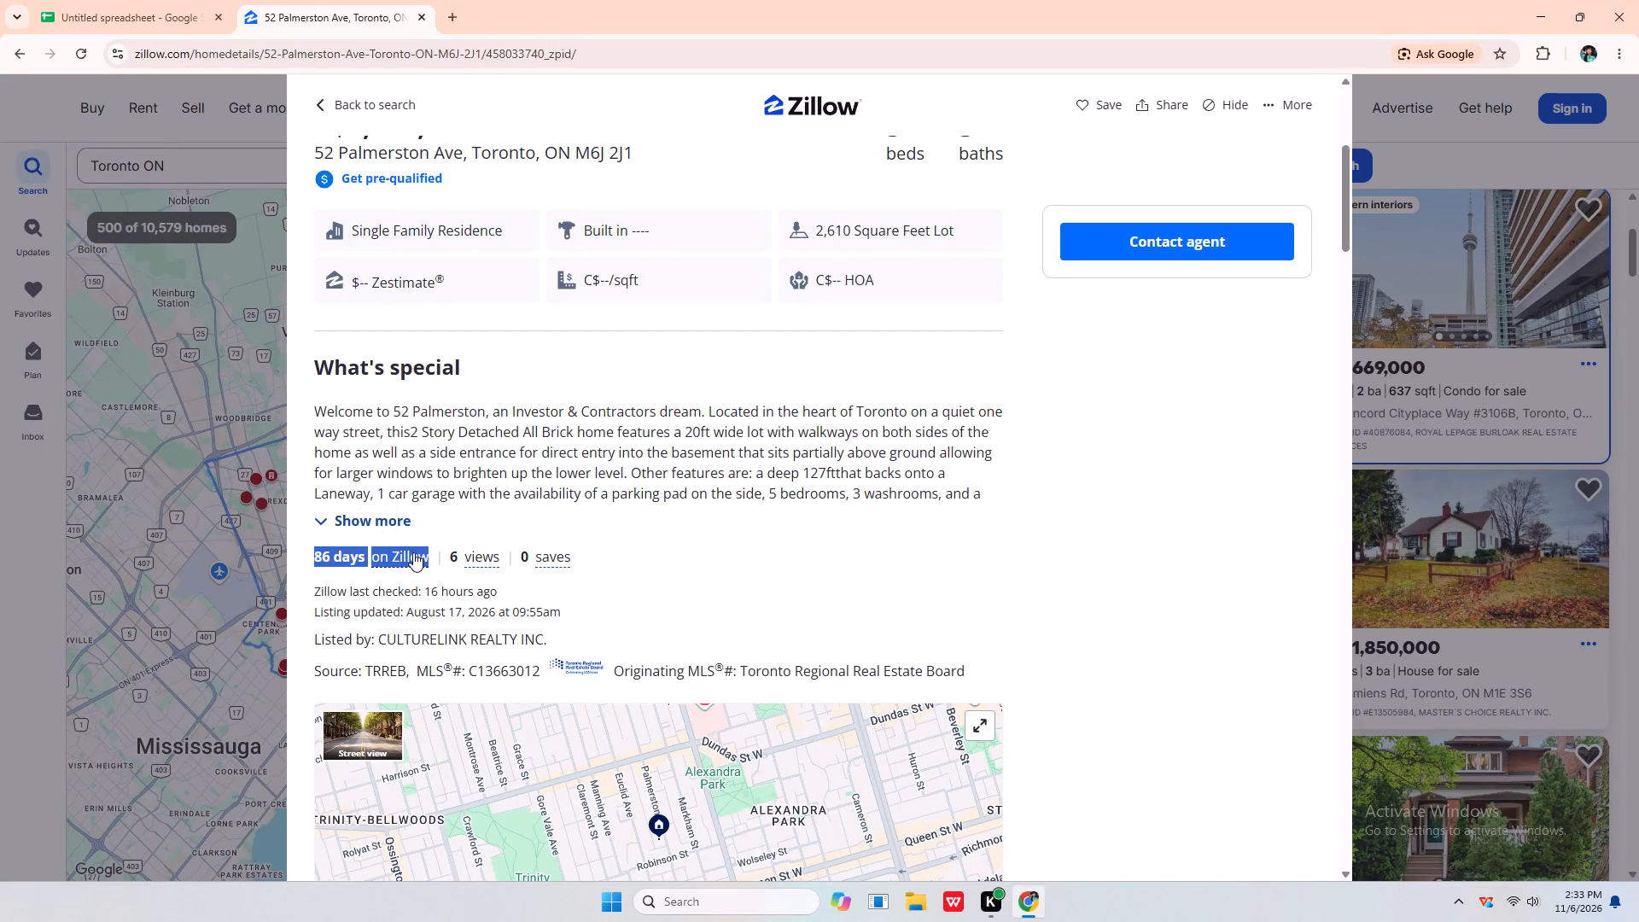
key("ctrl+c")
left_click(192, 10)
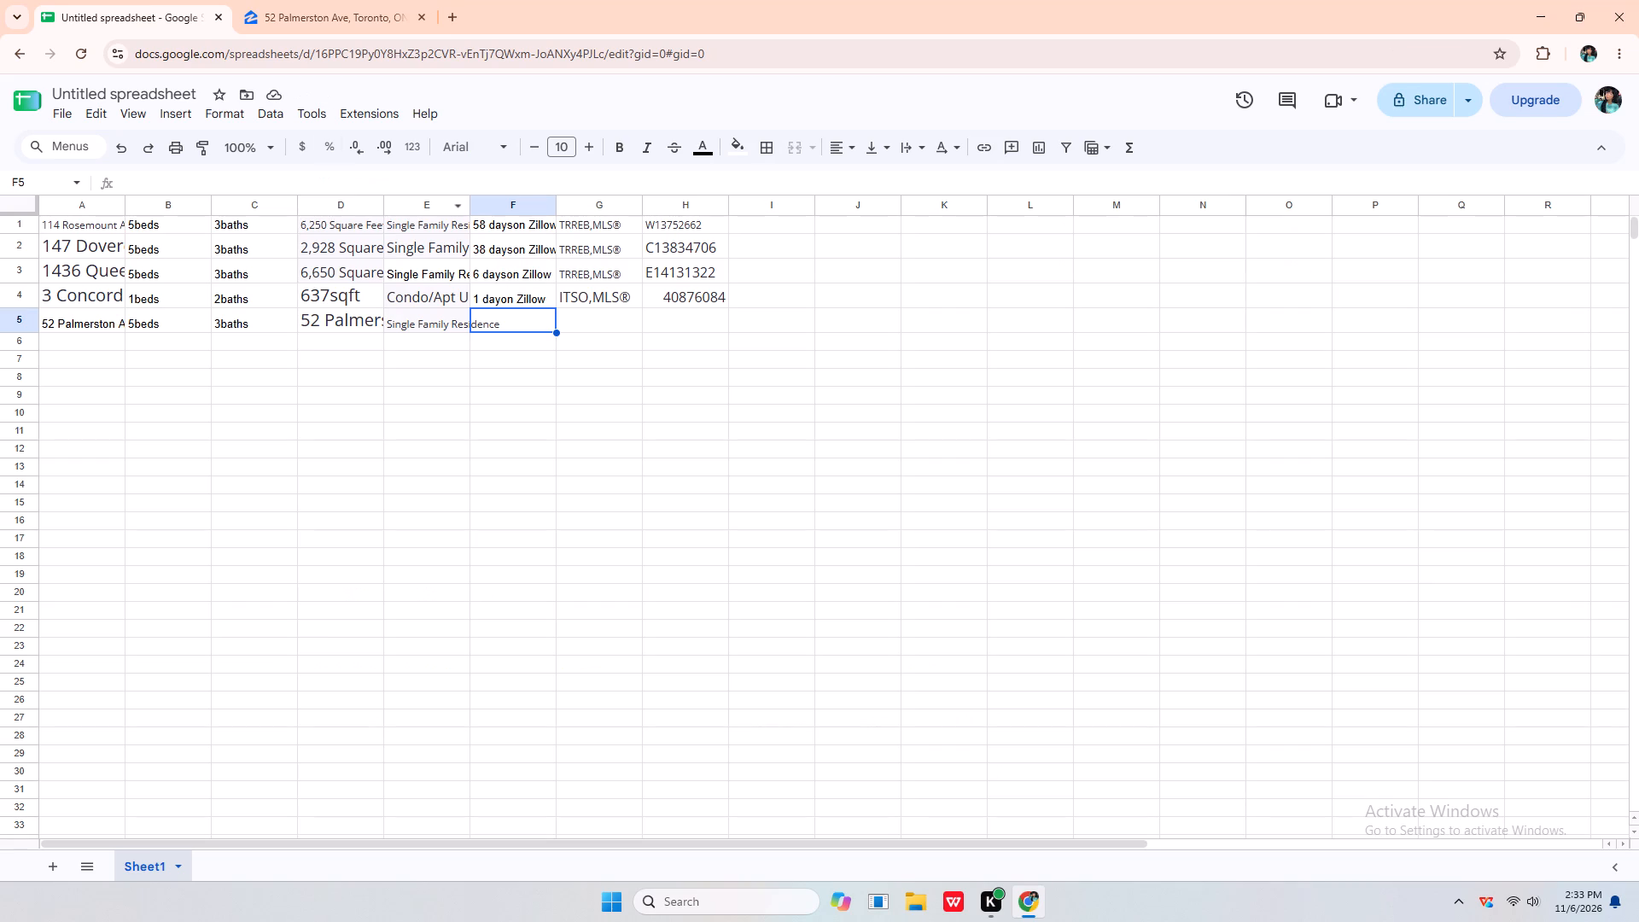
key("ctrl+v")
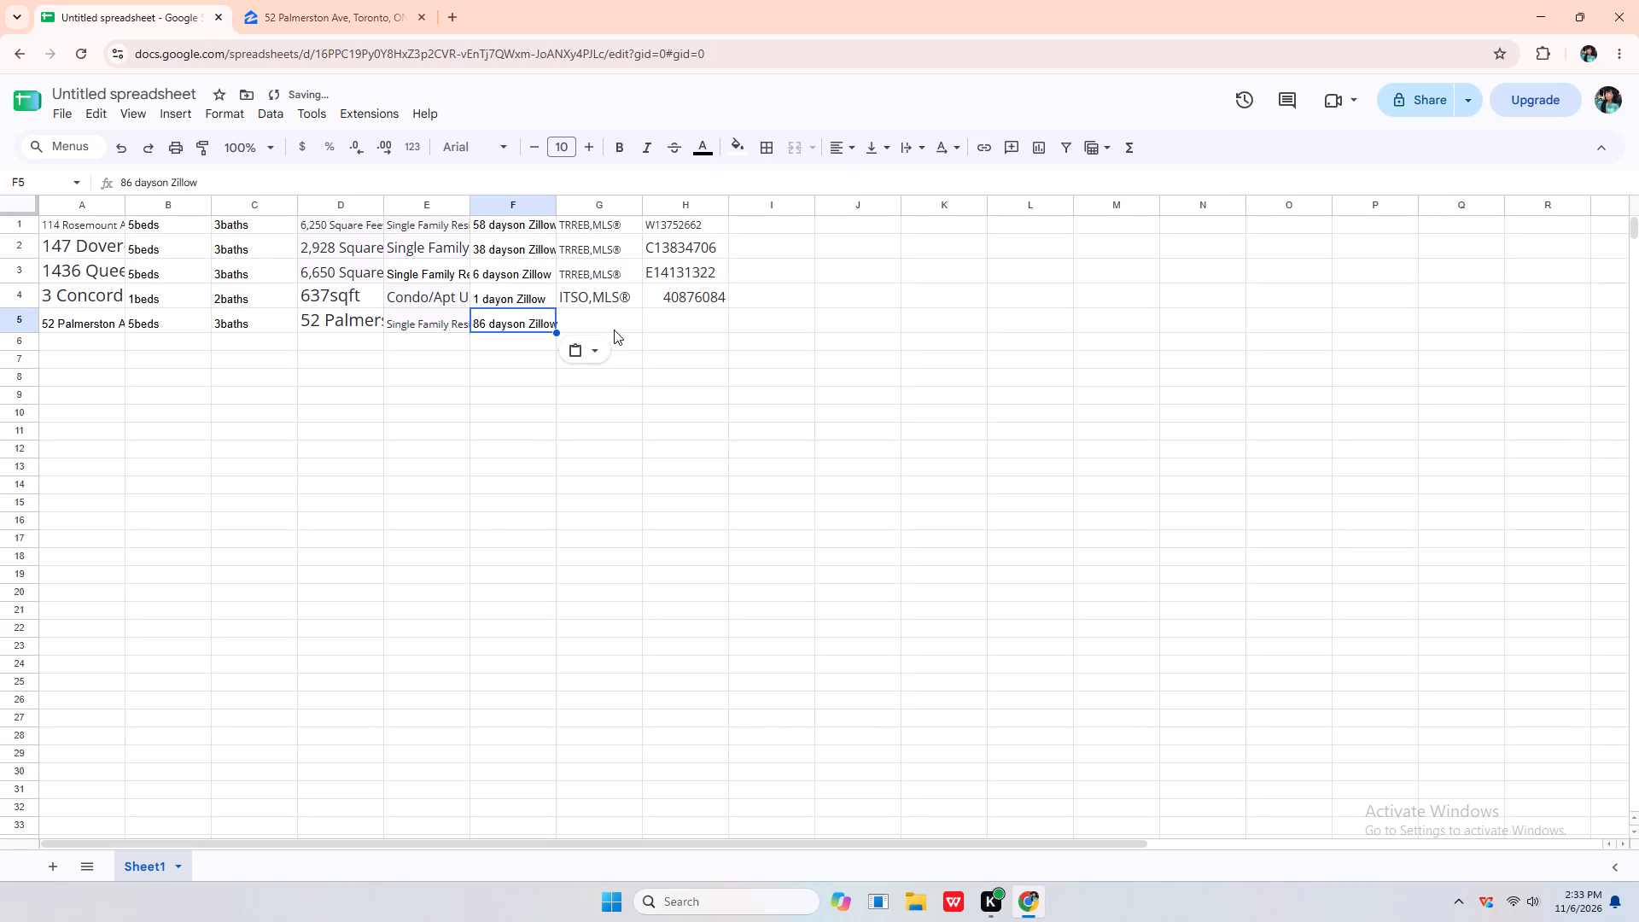
Copy the MLS number C13663012 from the Palmerston Ave Zillow listing into cell H5 of the spreadsheet.
key("Right")
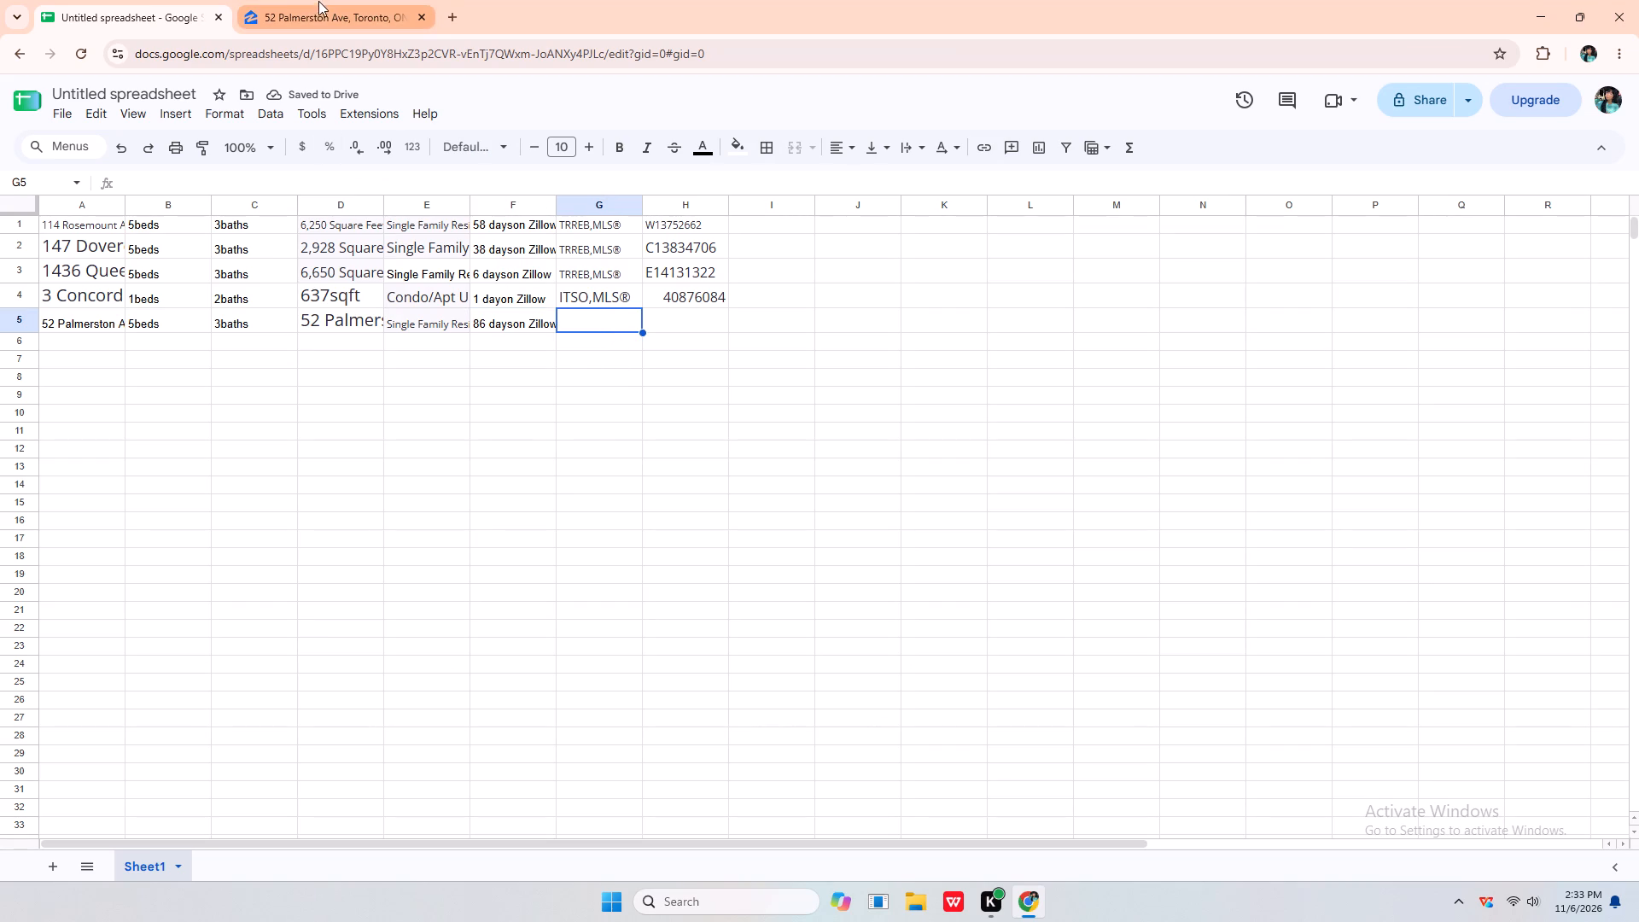
left_click(295, 9)
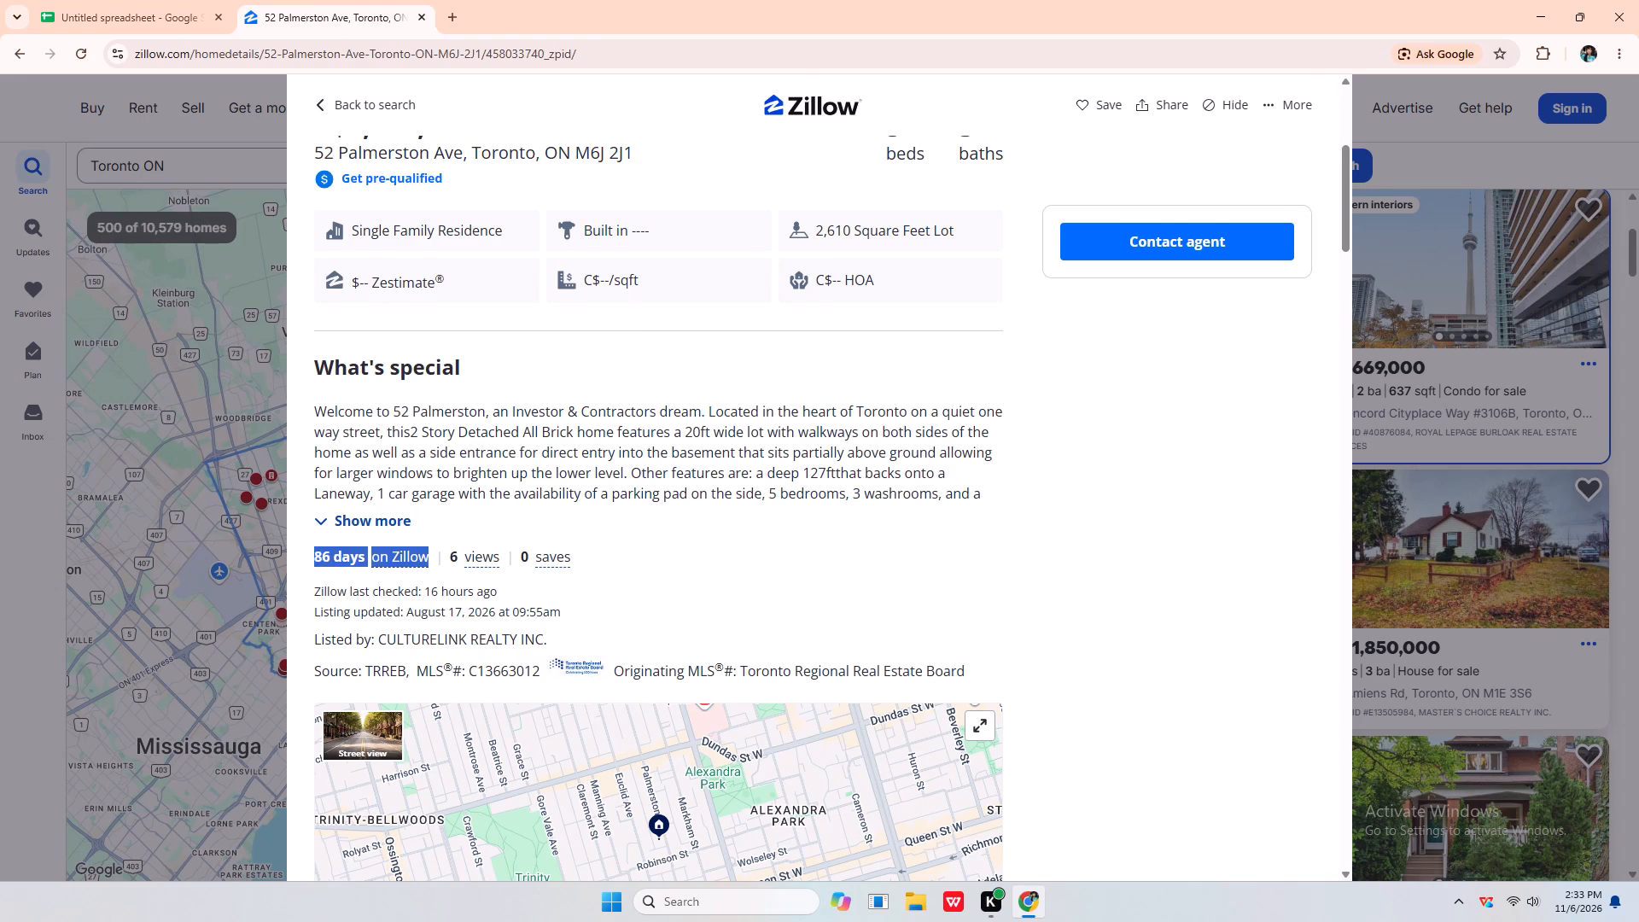
scroll(450, 670, "down", 1)
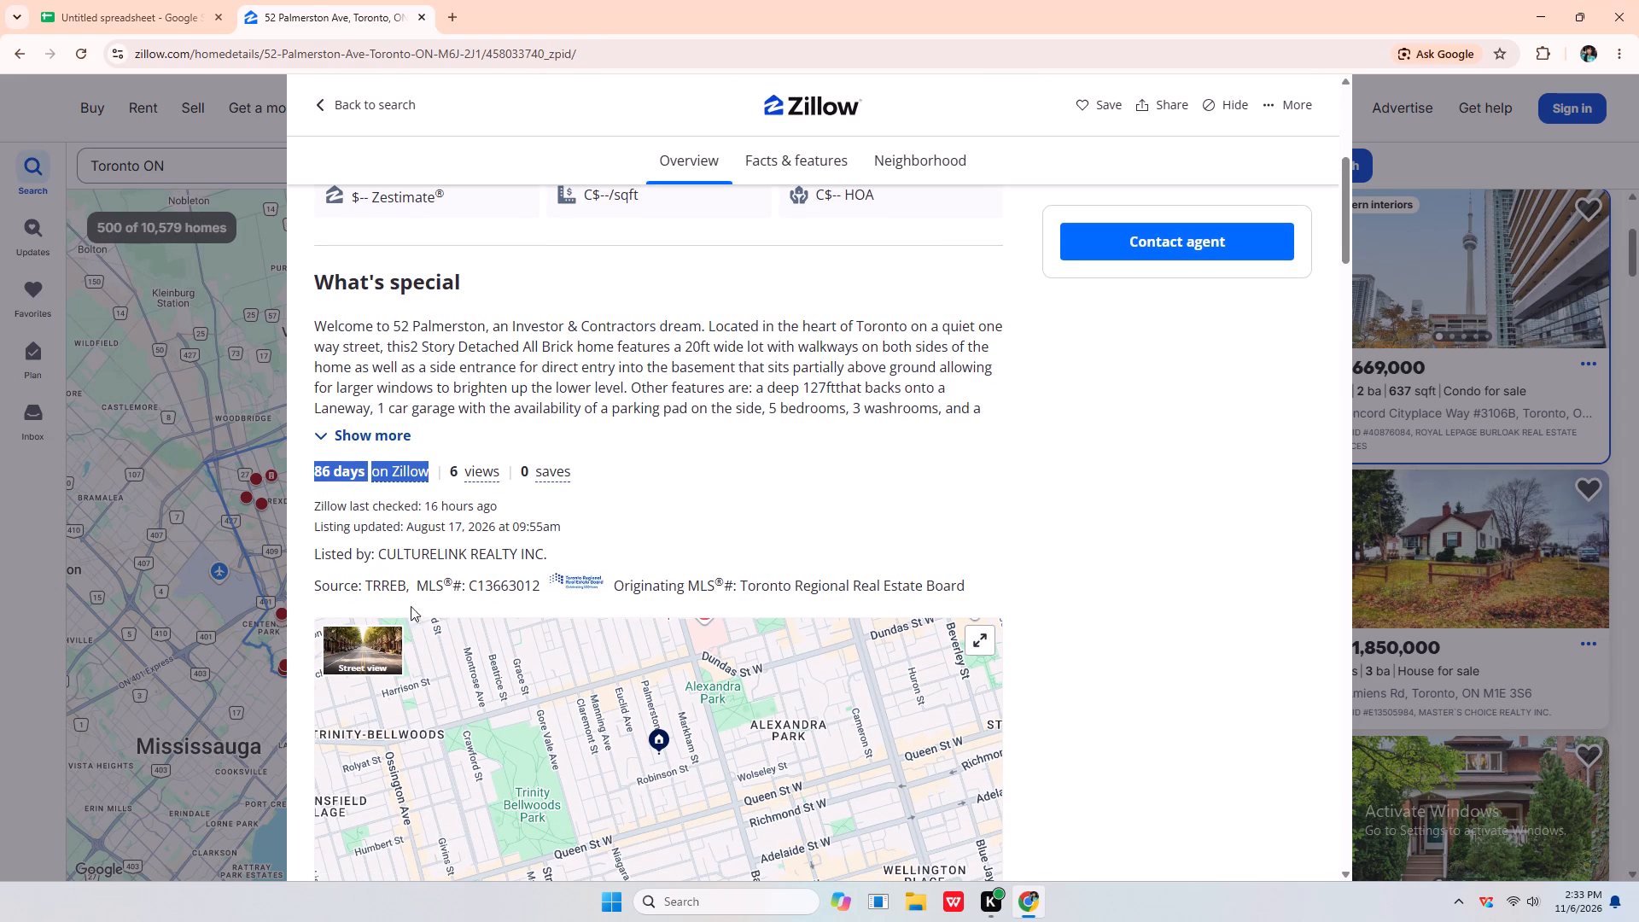
left_click_drag(465, 585, 572, 595)
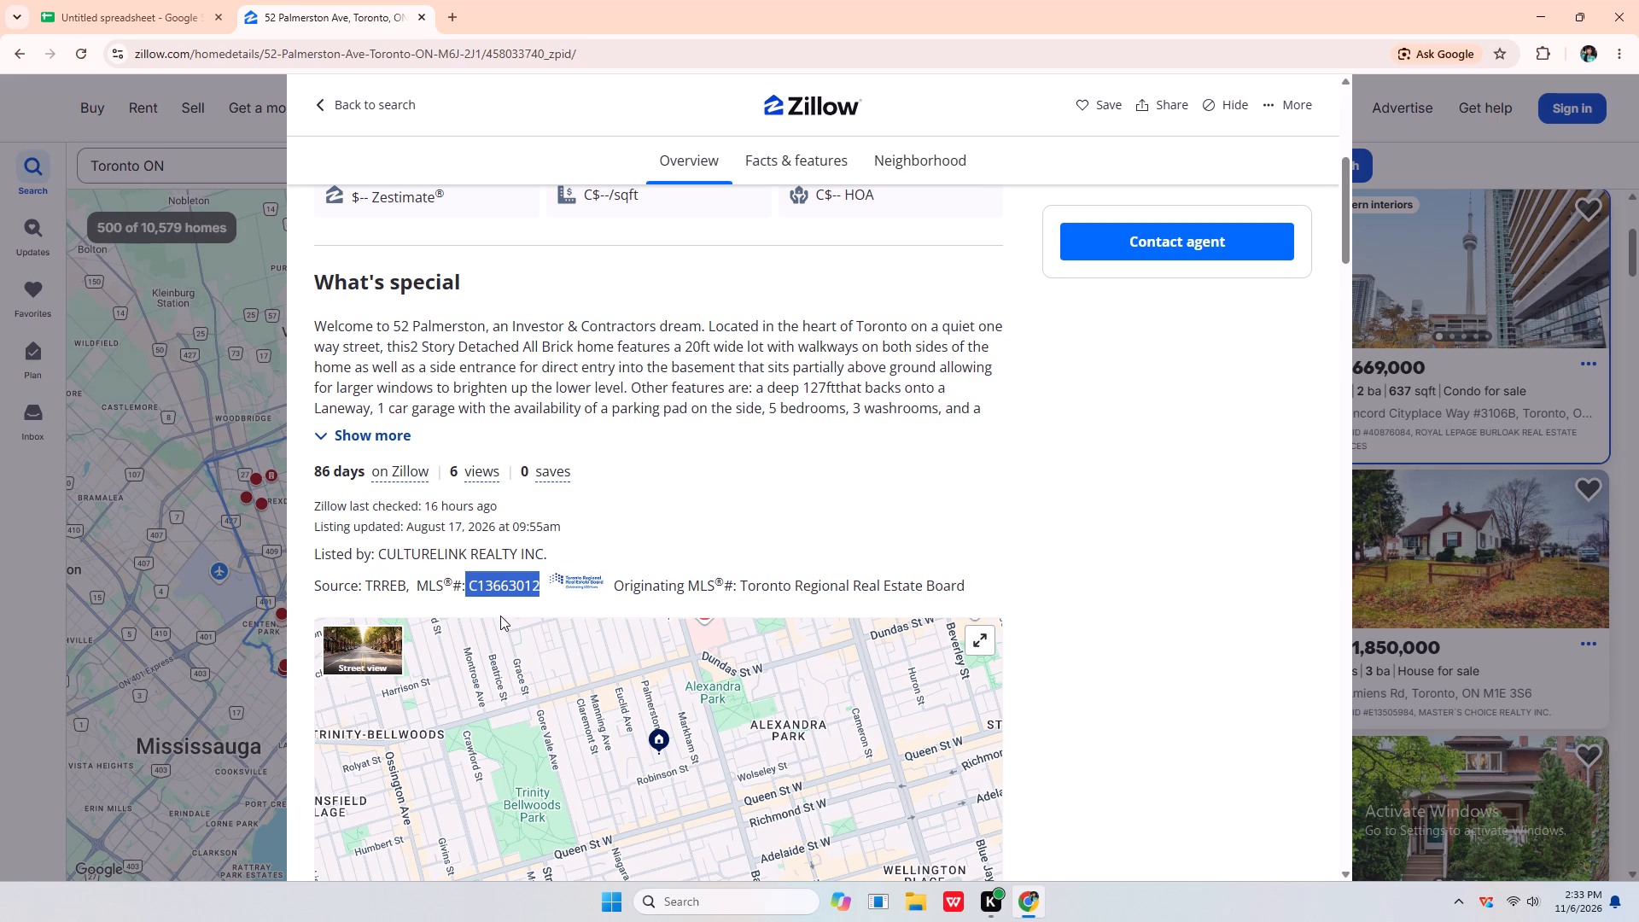
key("ctrl+c")
left_click(183, 15)
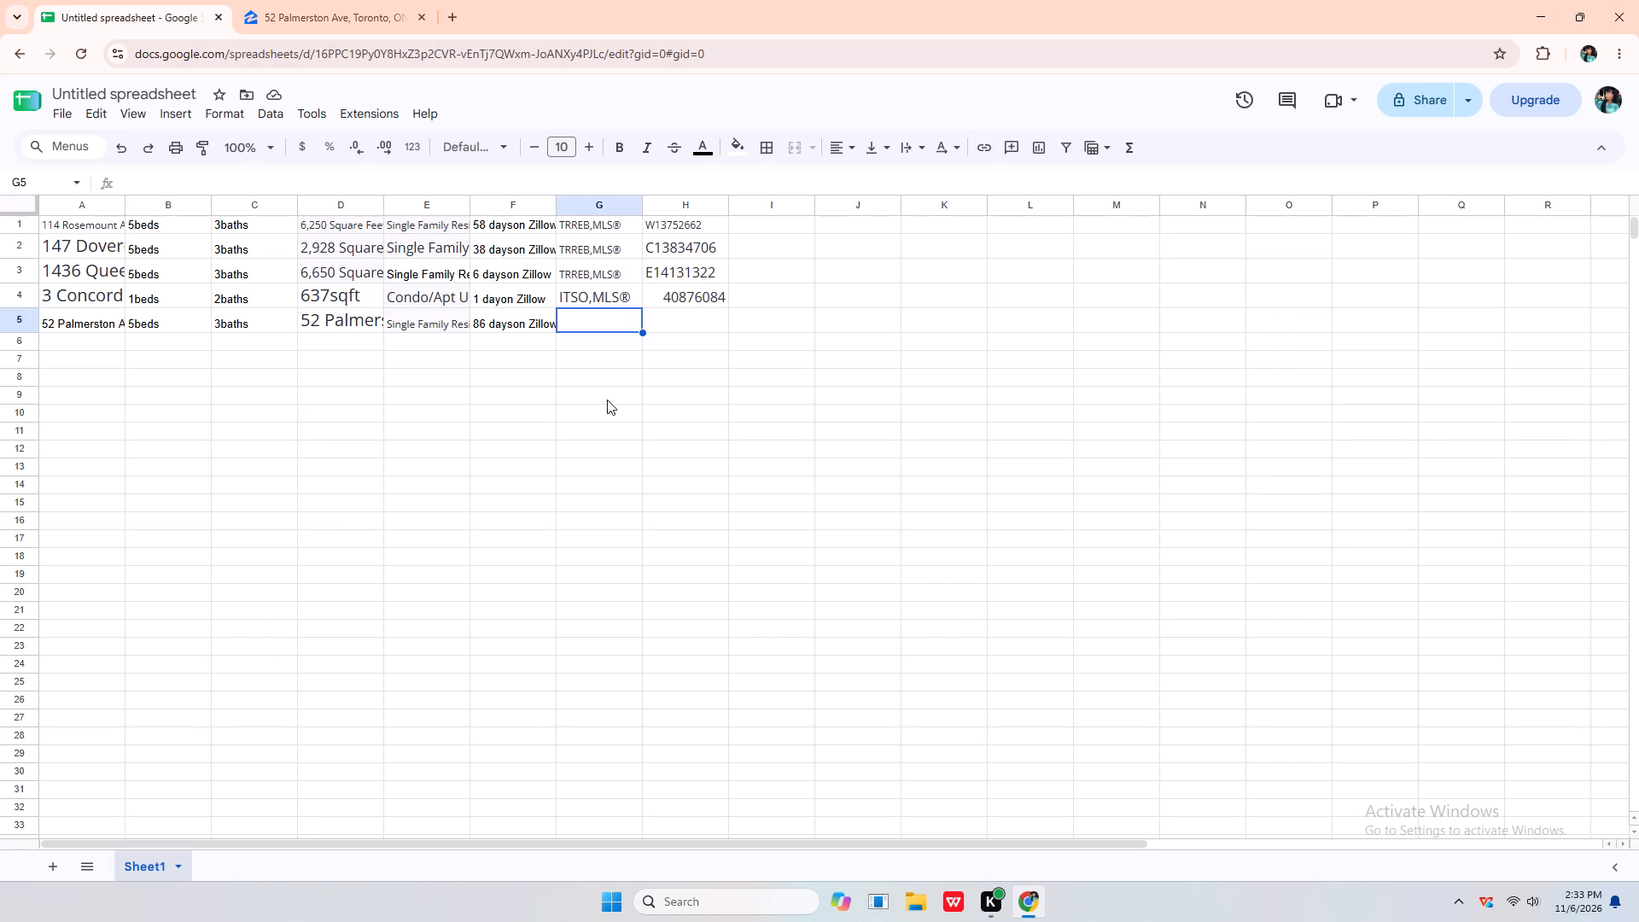
left_click(716, 324)
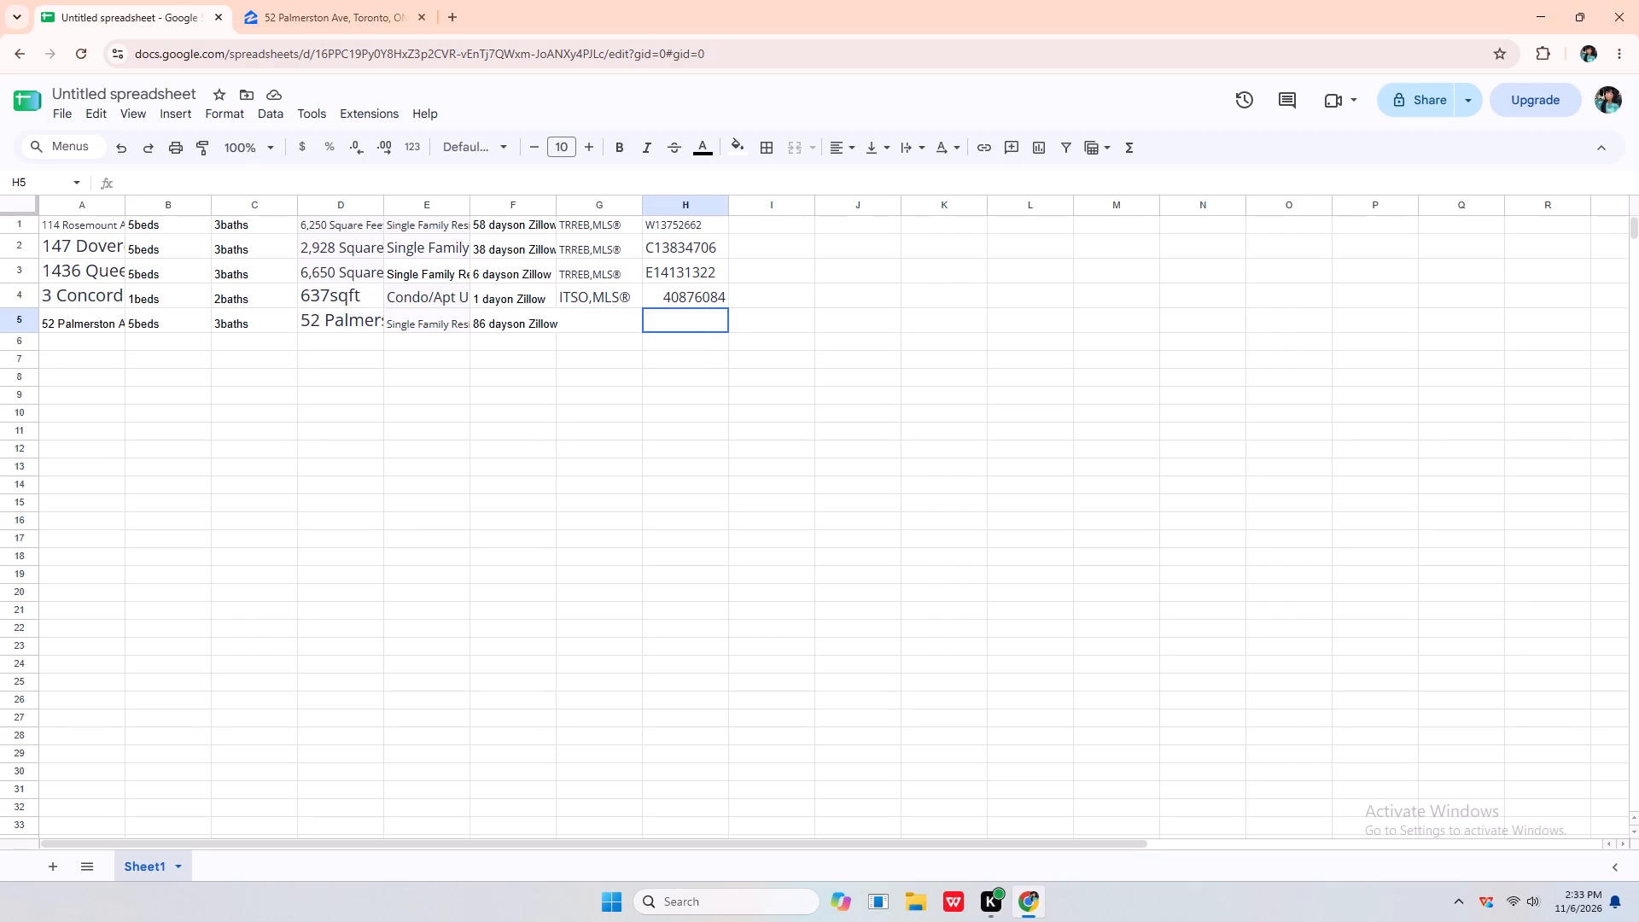
key("ctrl+v")
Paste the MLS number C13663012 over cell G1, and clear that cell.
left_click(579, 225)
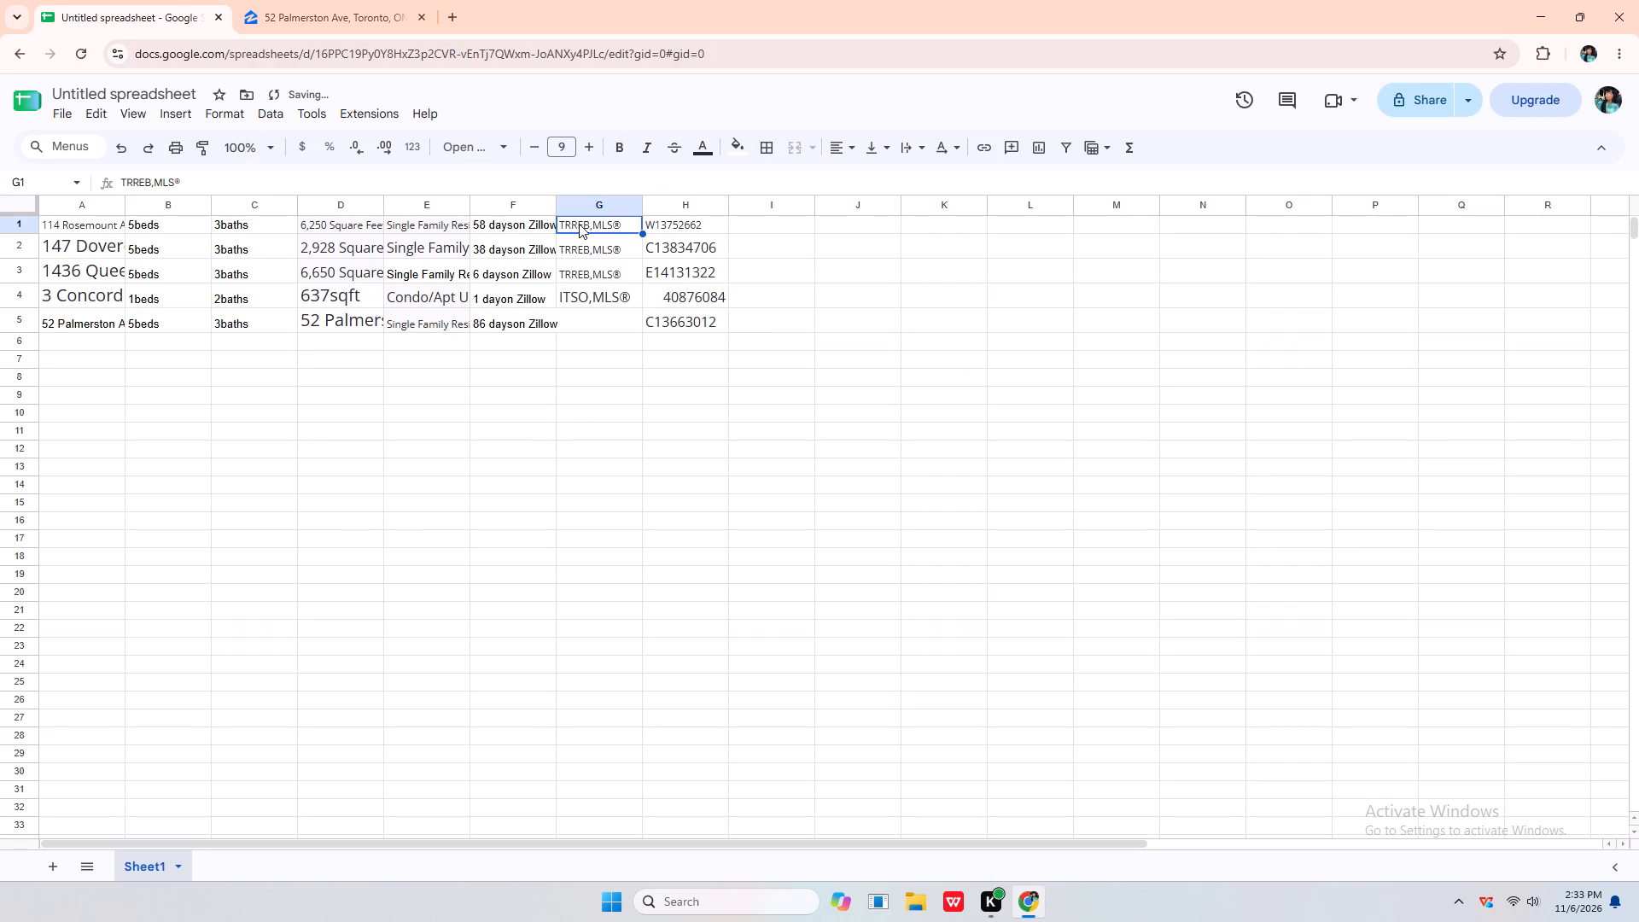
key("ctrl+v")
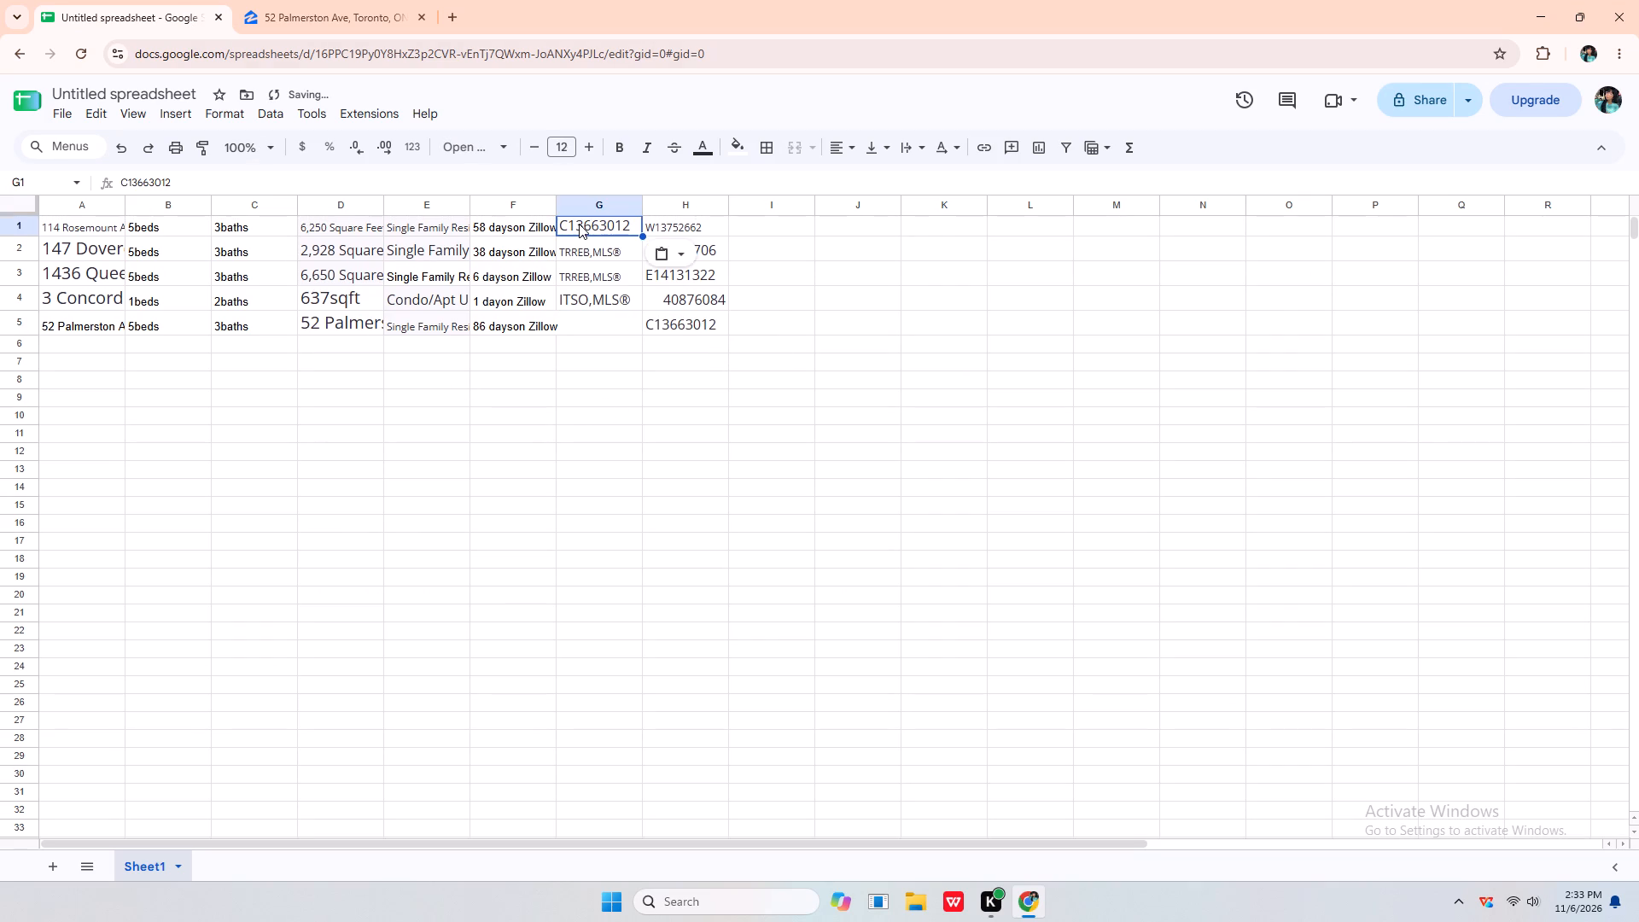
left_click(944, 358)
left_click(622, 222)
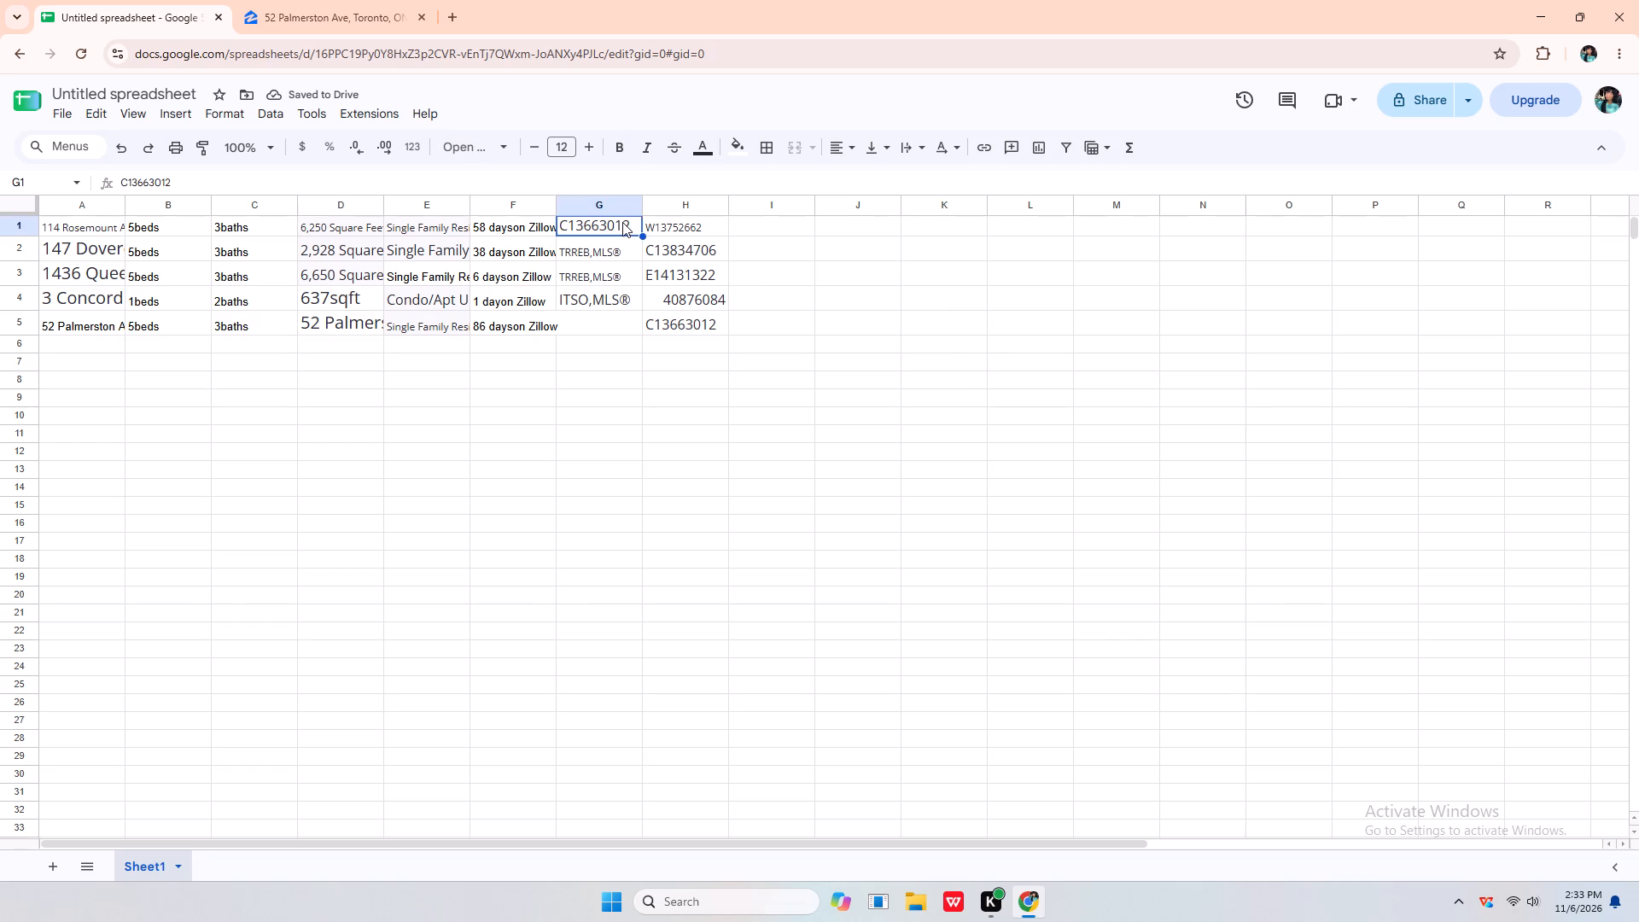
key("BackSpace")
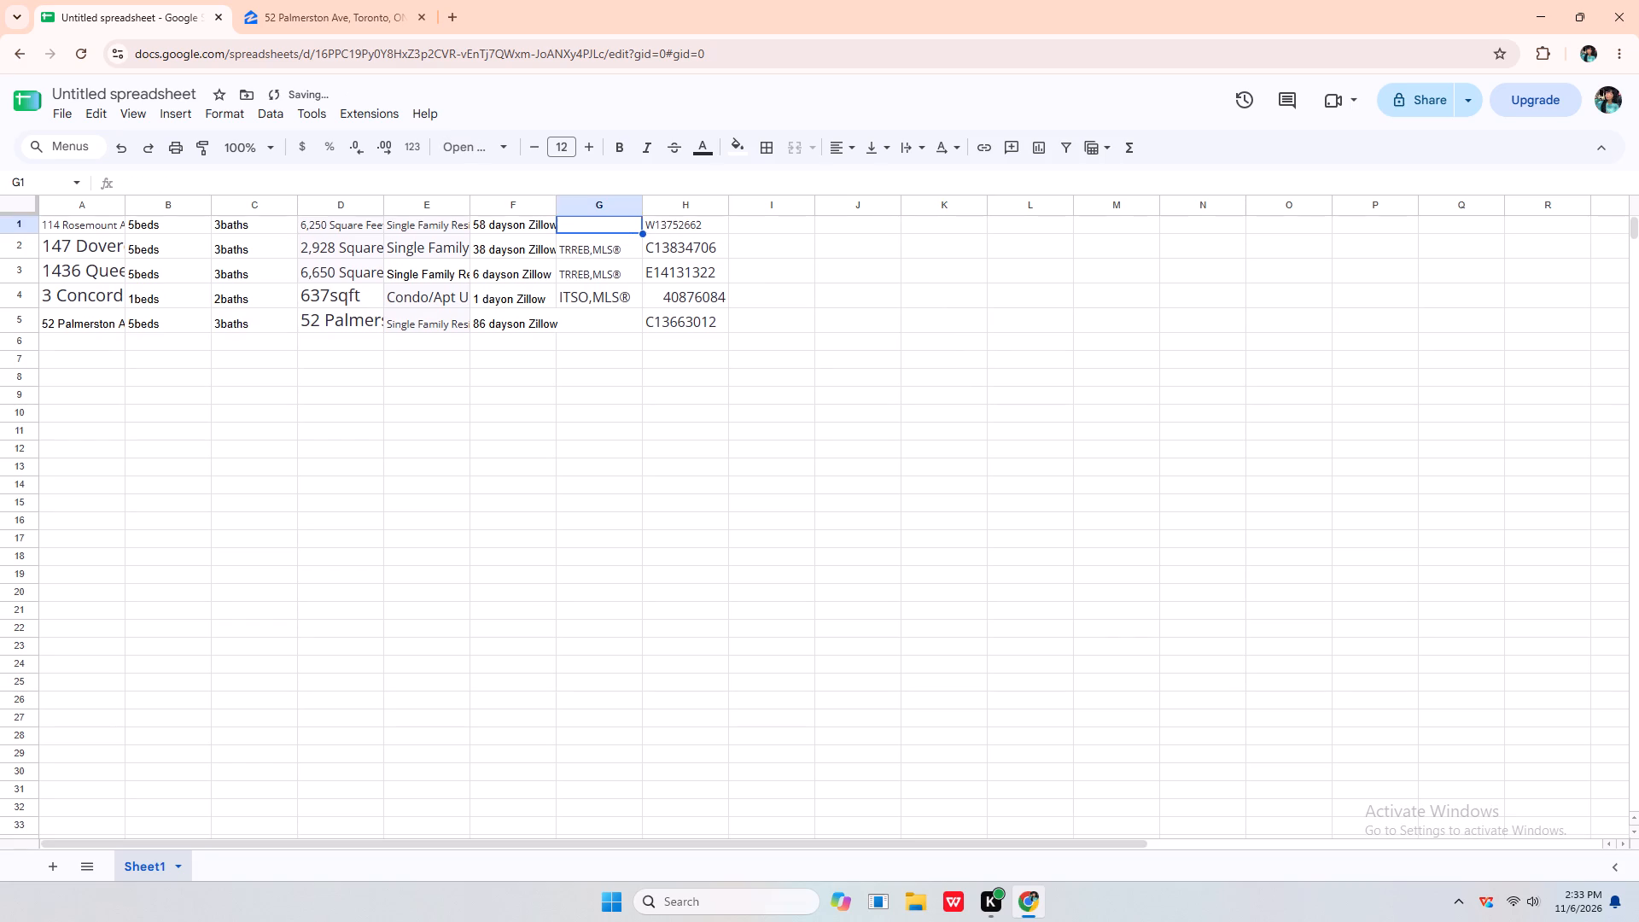
Copy the source label TRREB,MLS® from cell G2 into the empty cell G1.
left_click(614, 255)
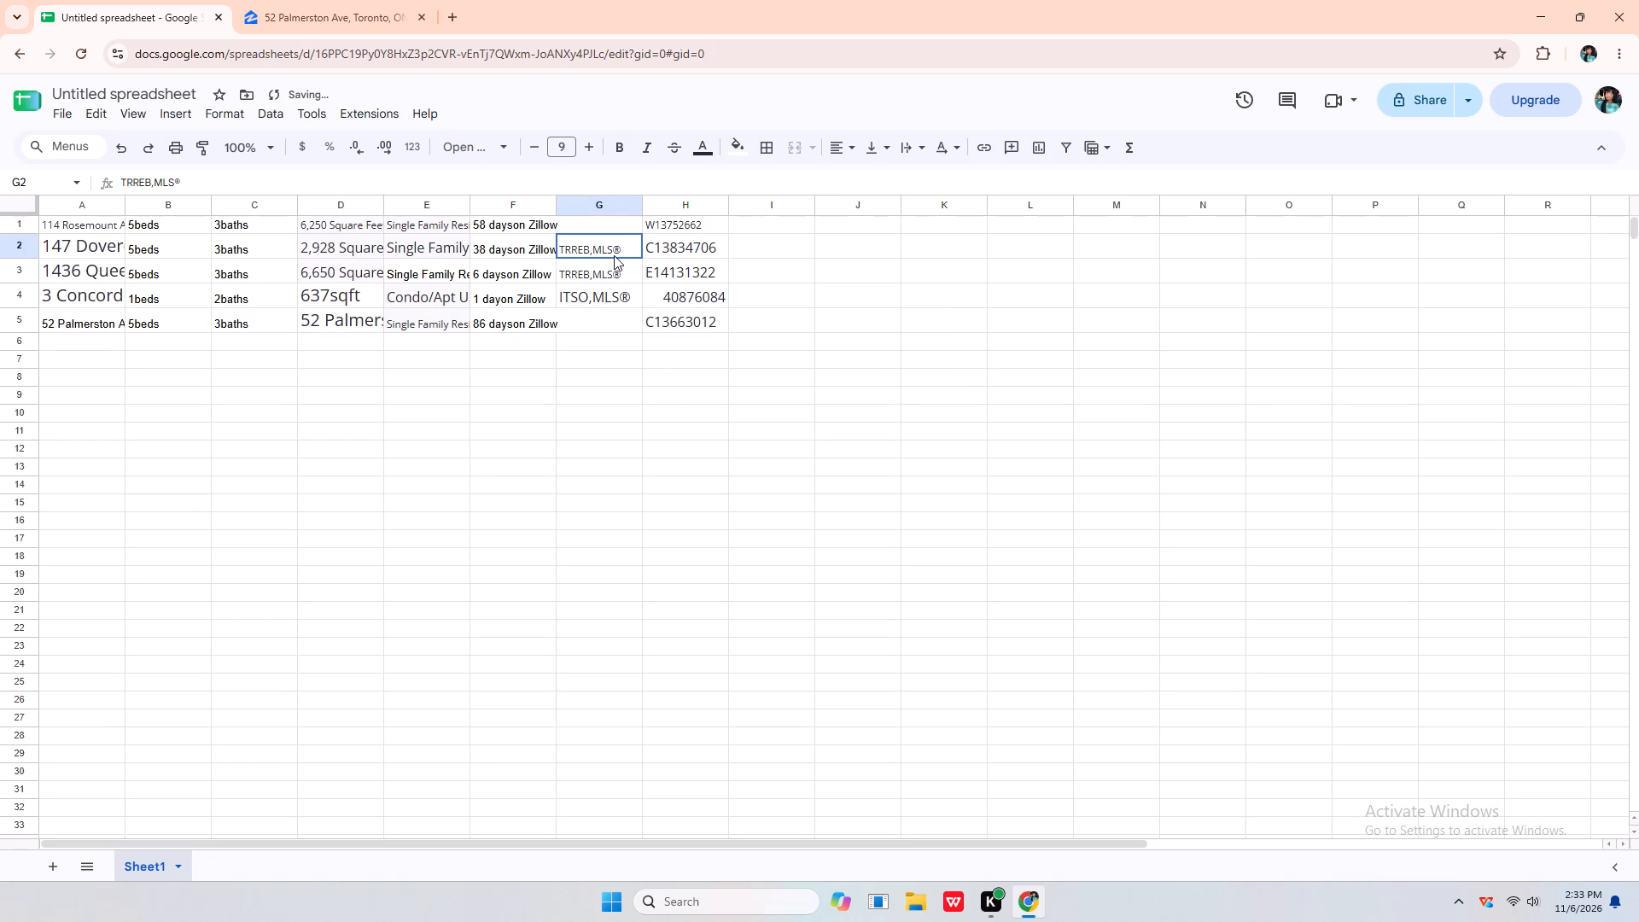
key("ctrl+c")
key("Up")
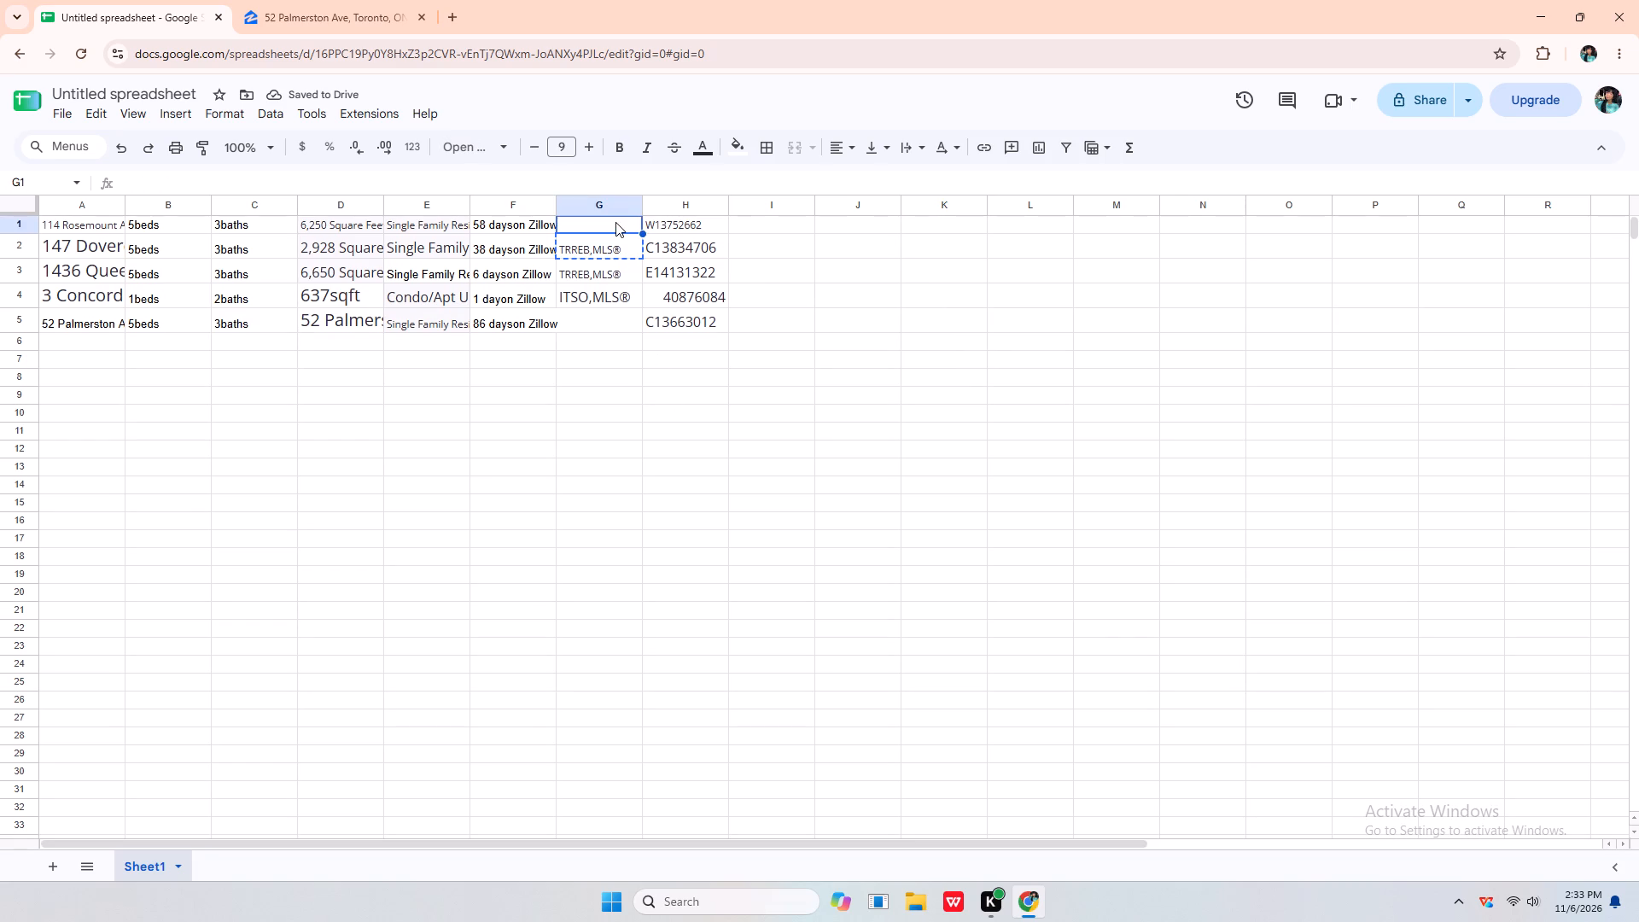
key("v")
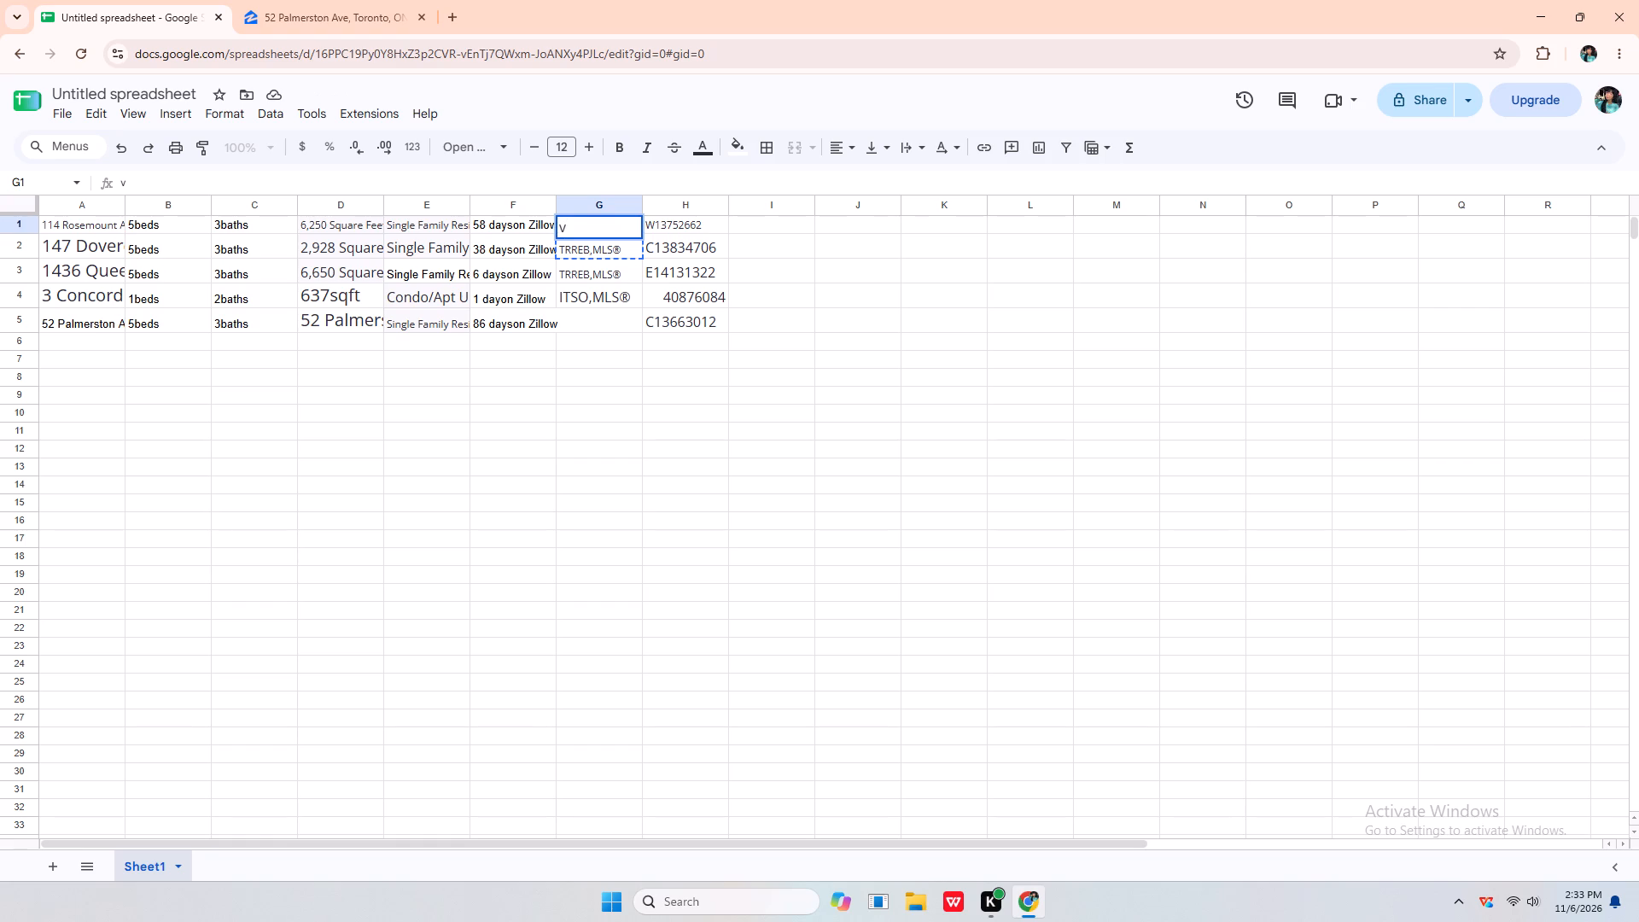
key("BackSpace")
key("ctrl+v")
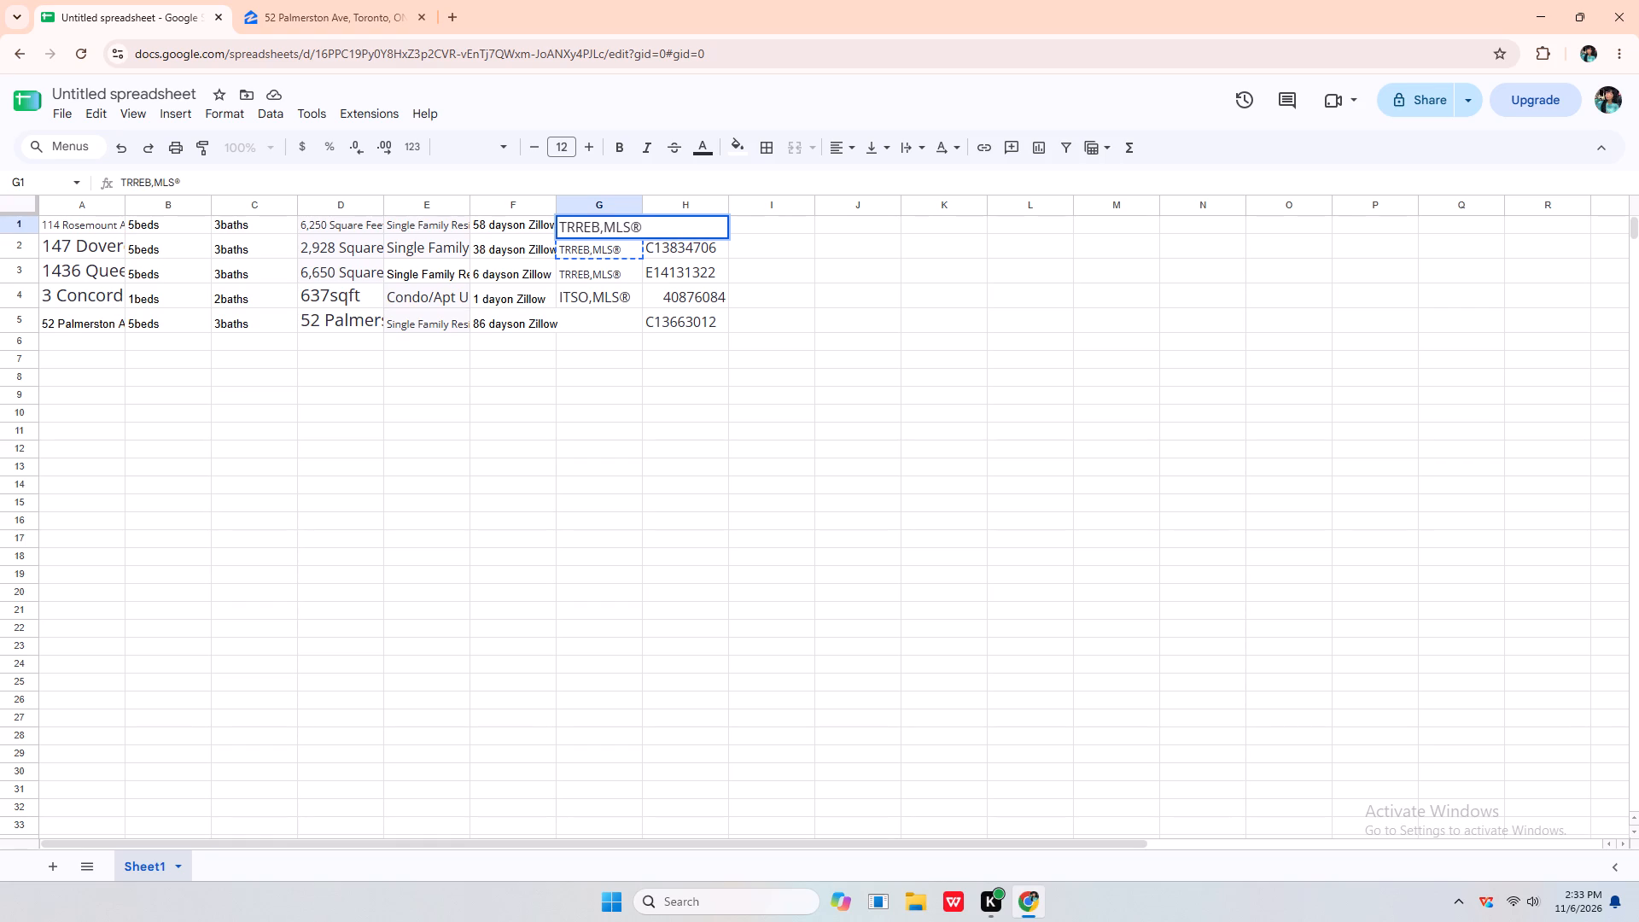
key("Down")
key("Down")
key("Down")
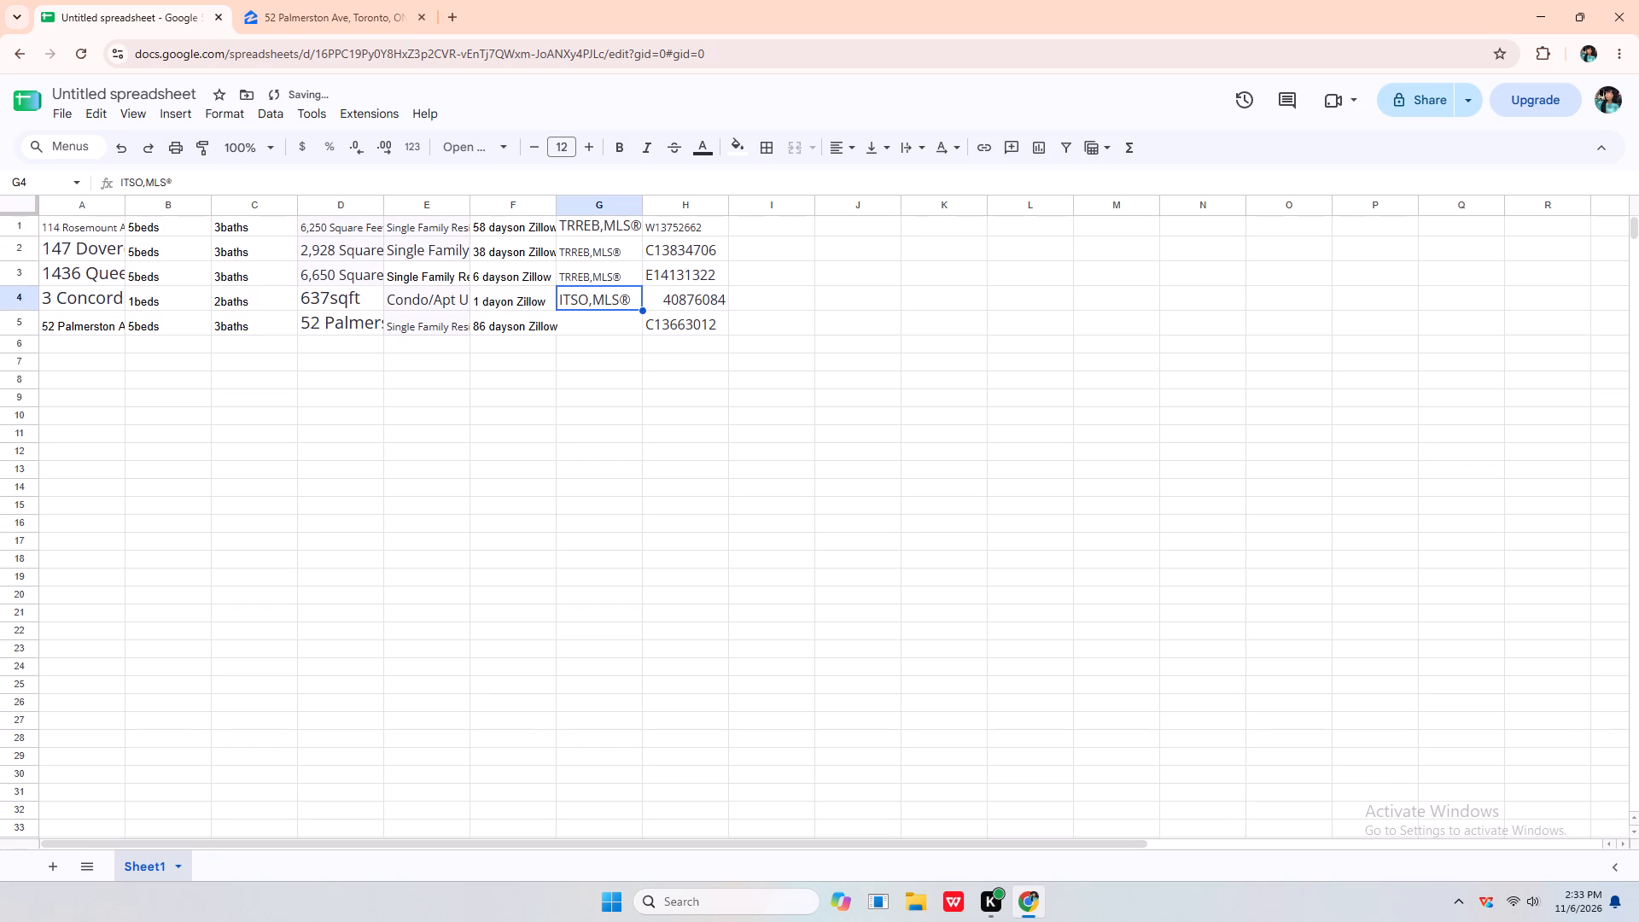
Paste the copied source label TRREB,MLS® into cell G5 of the Palmerston Ave row.
key("Down")
key("ctrl+v")
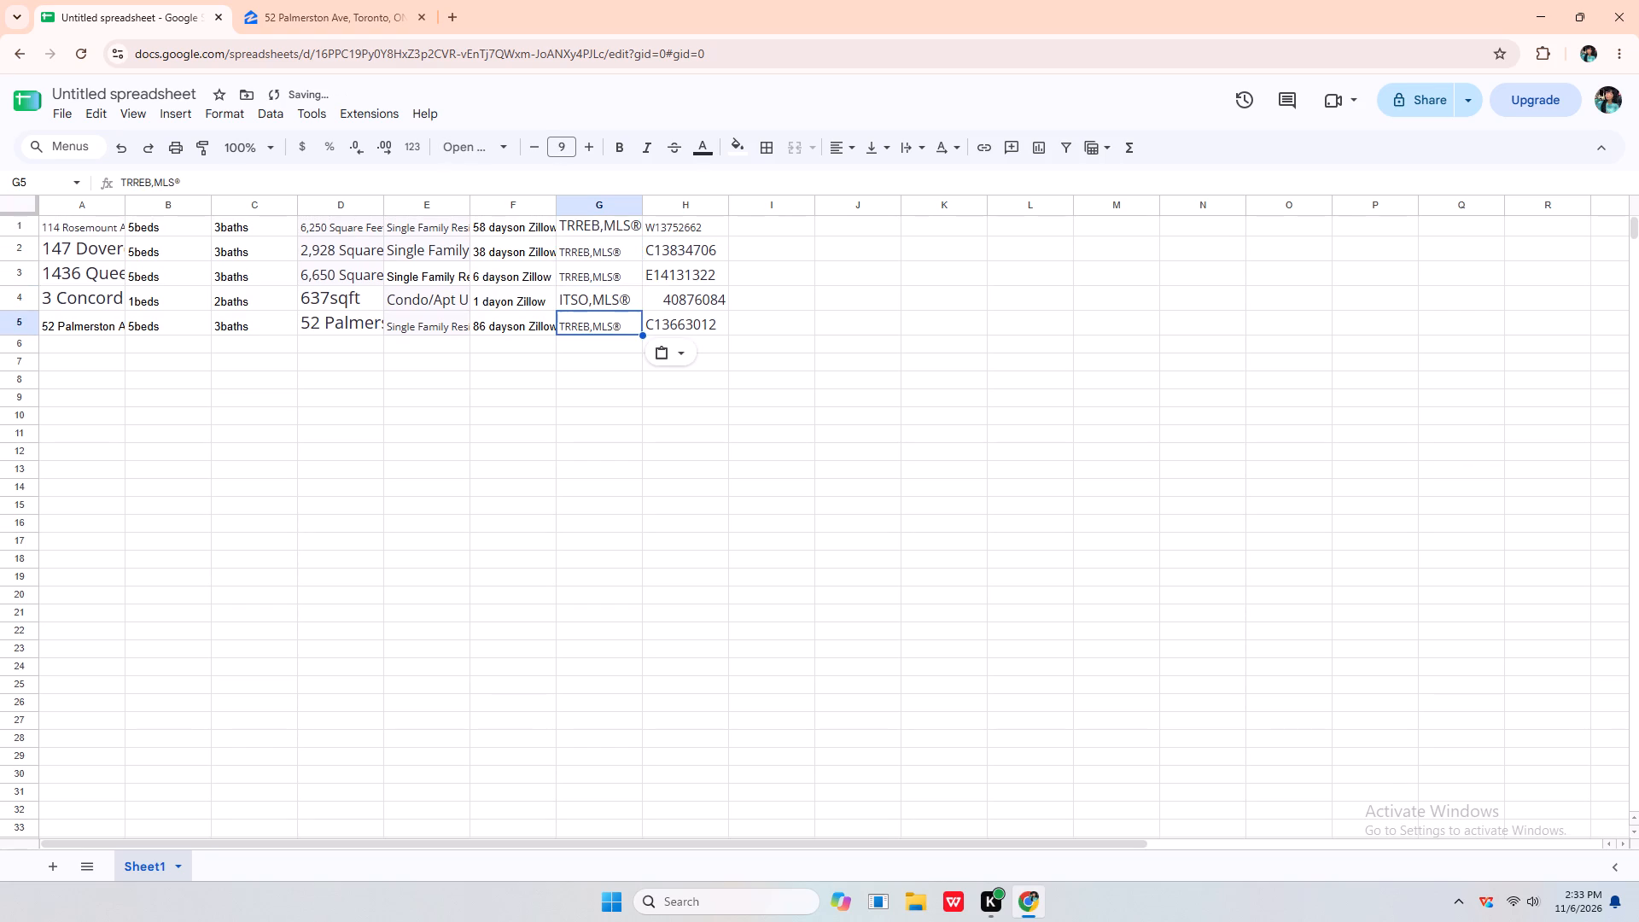
Return to the Zillow search results and open the Amiens Rd house listing.
left_click(337, 8)
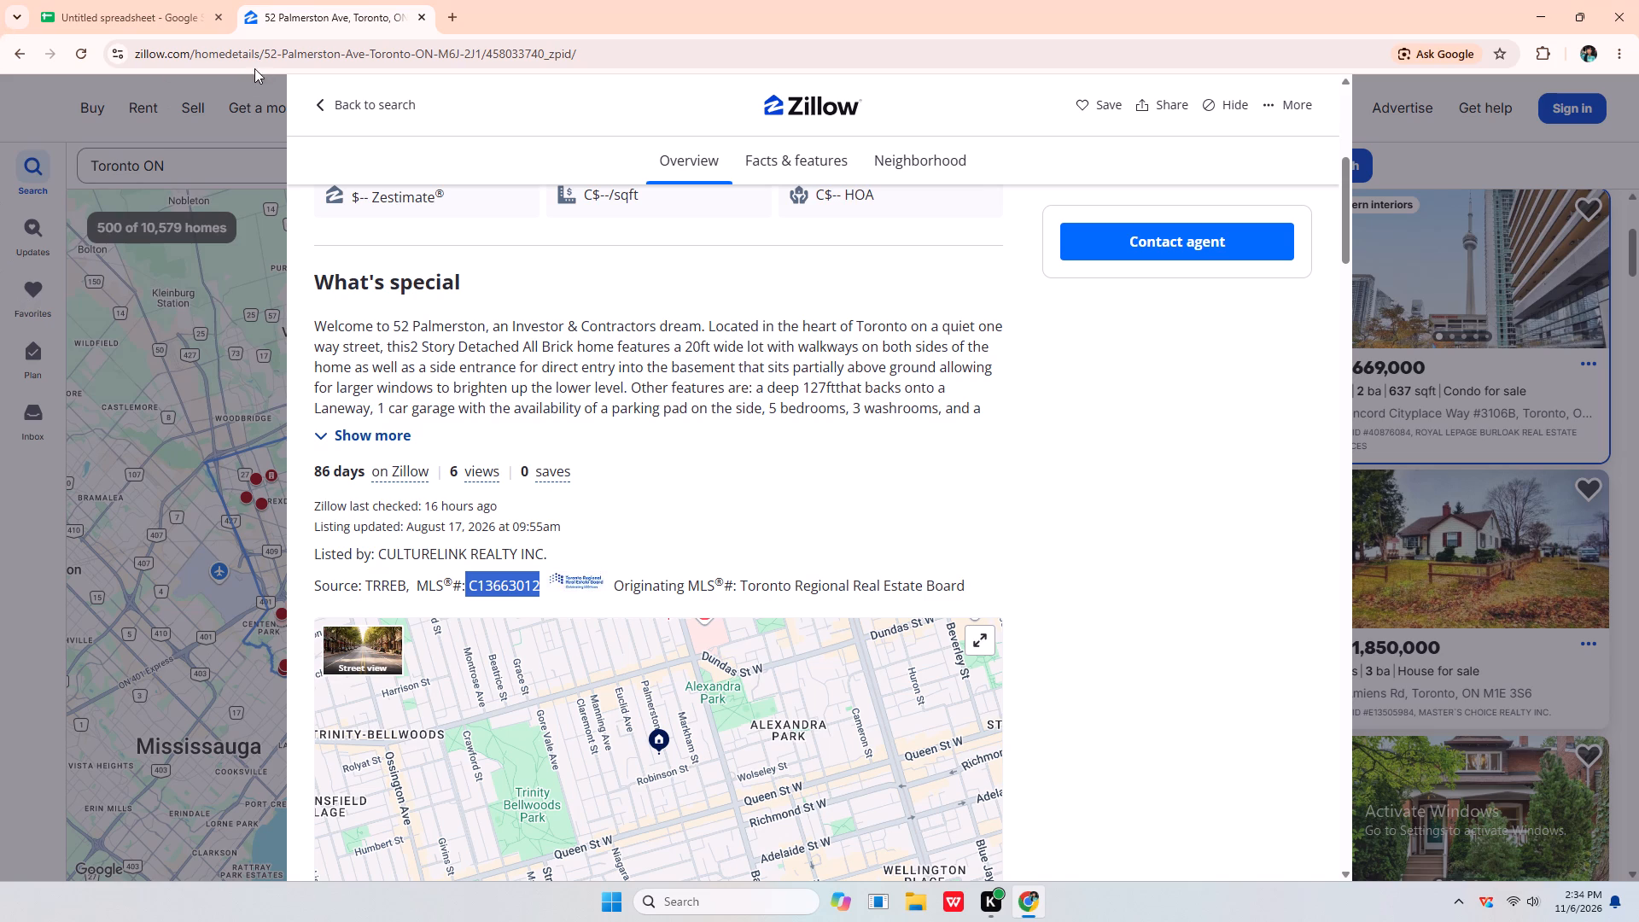
left_click(318, 105)
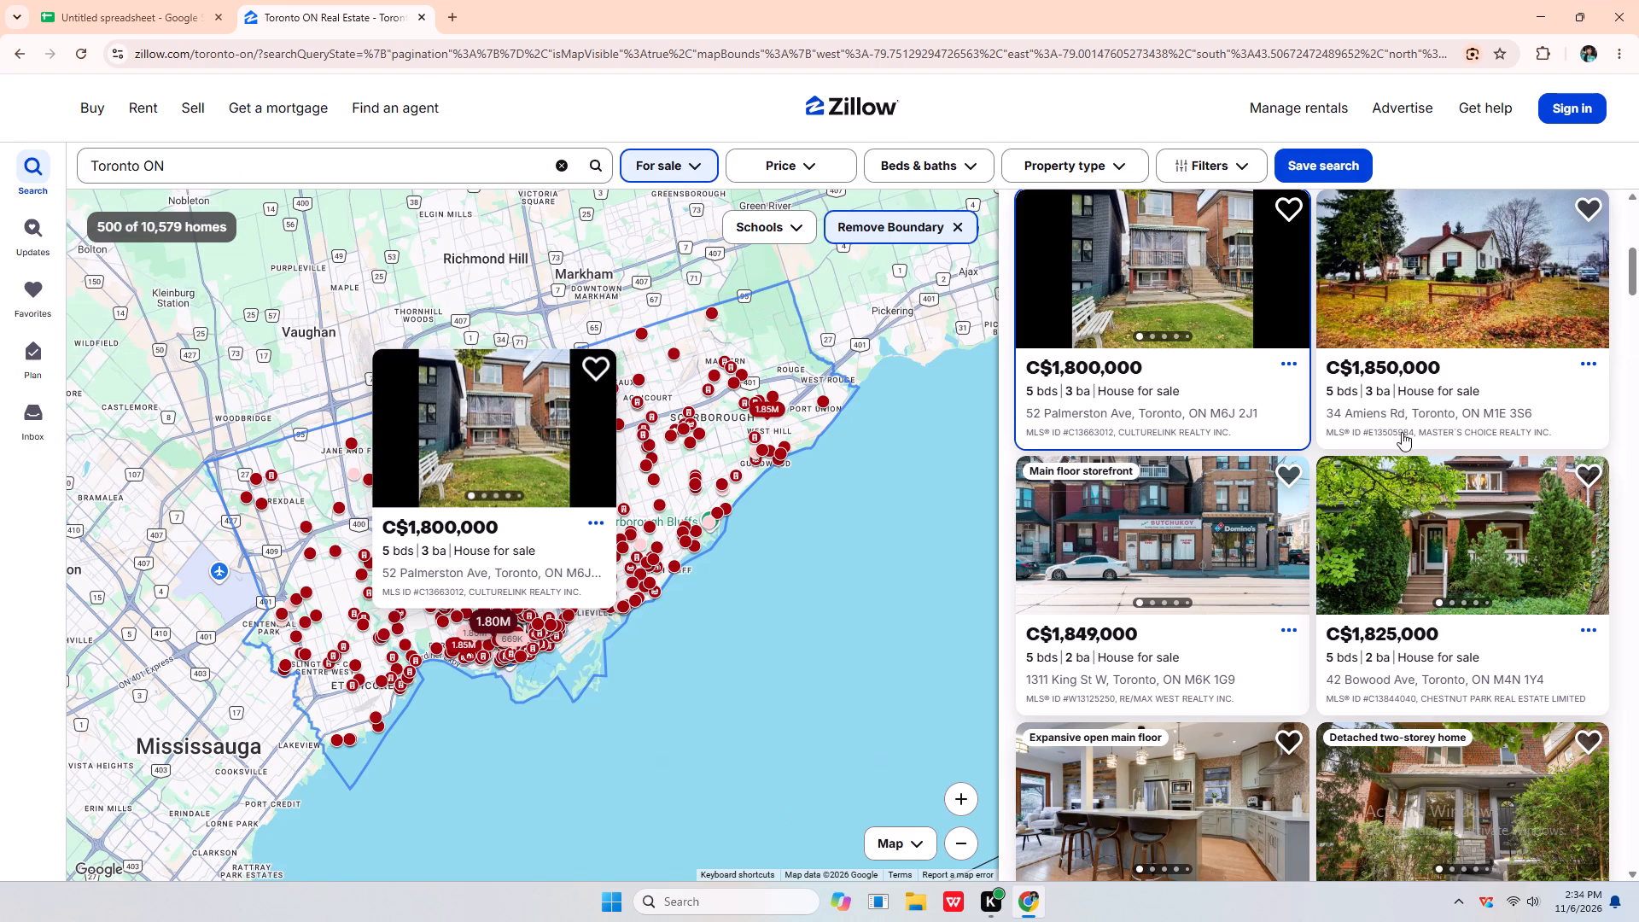
left_click(1404, 404)
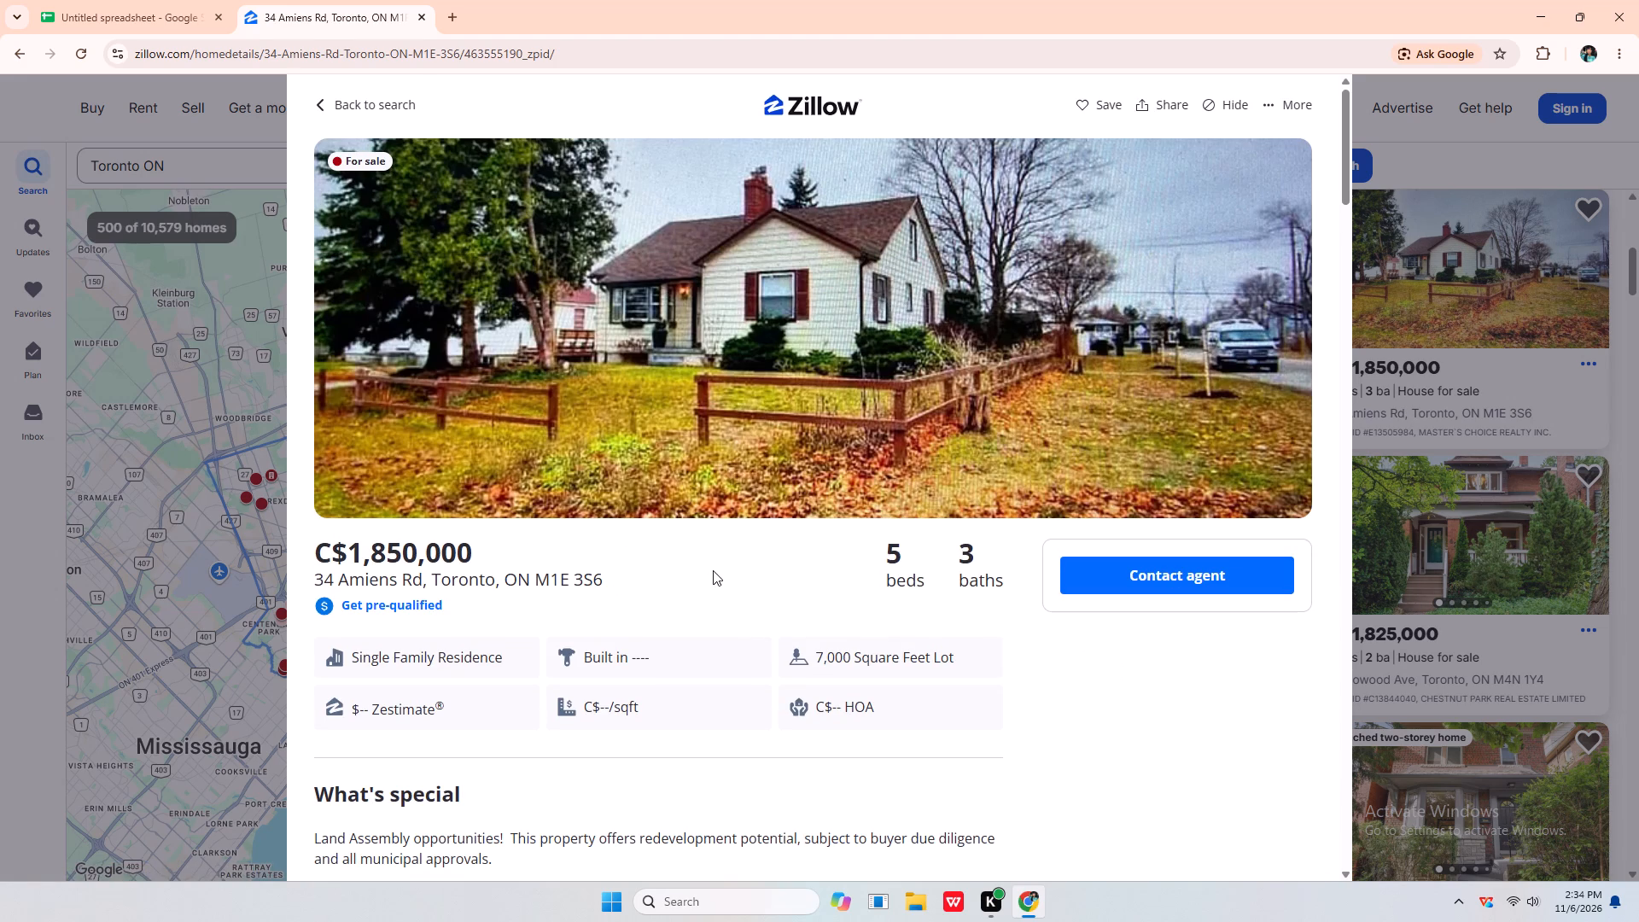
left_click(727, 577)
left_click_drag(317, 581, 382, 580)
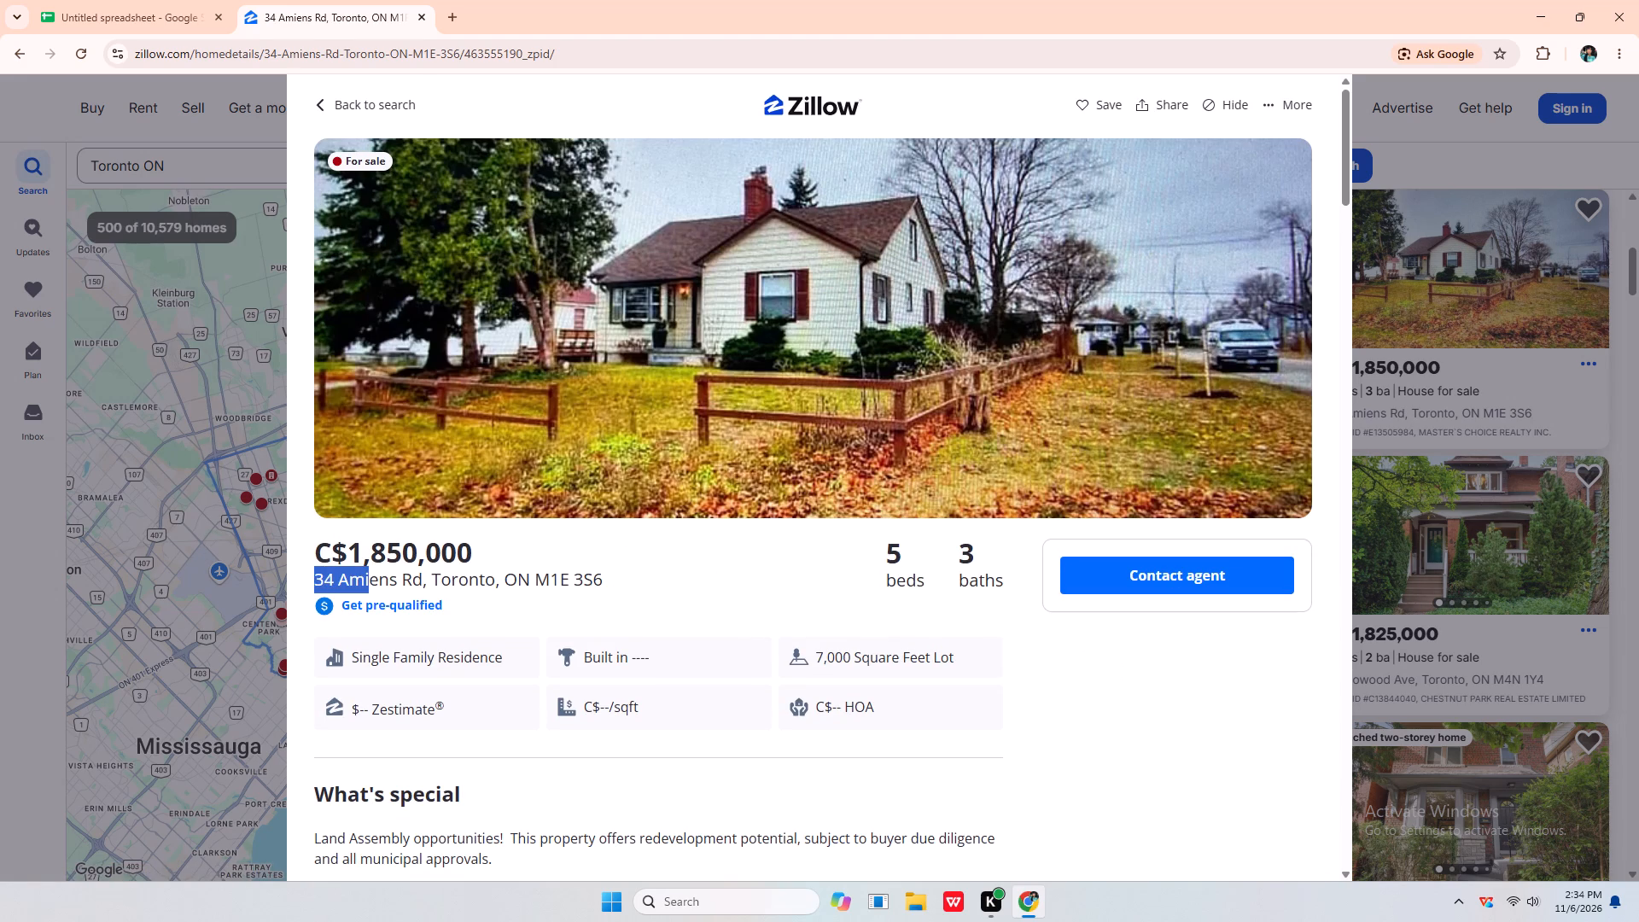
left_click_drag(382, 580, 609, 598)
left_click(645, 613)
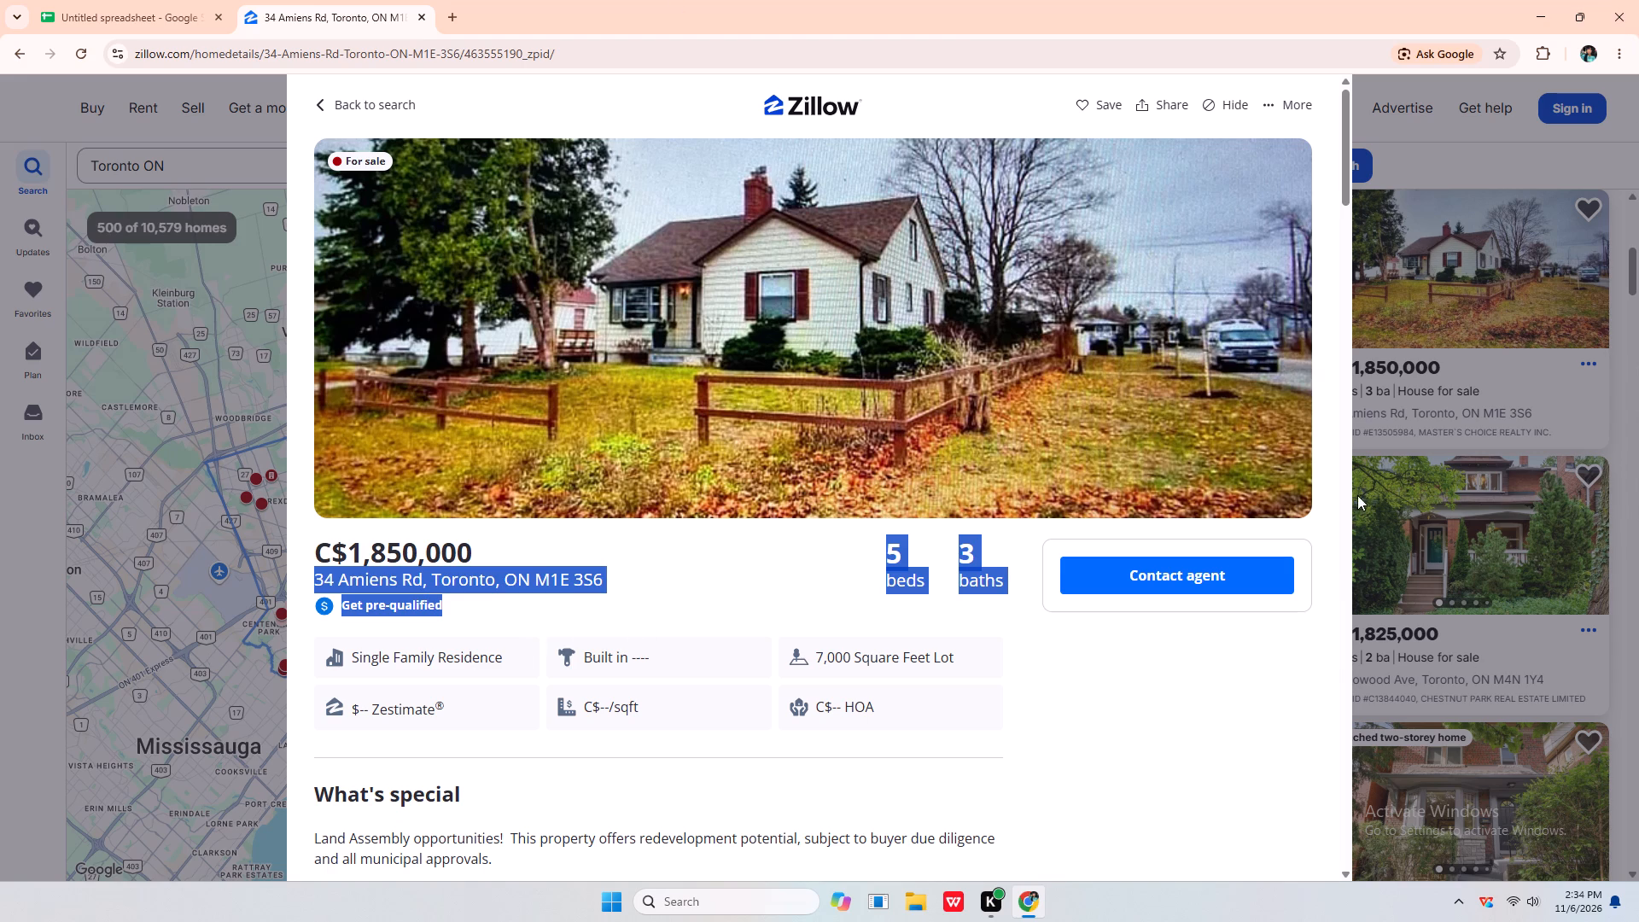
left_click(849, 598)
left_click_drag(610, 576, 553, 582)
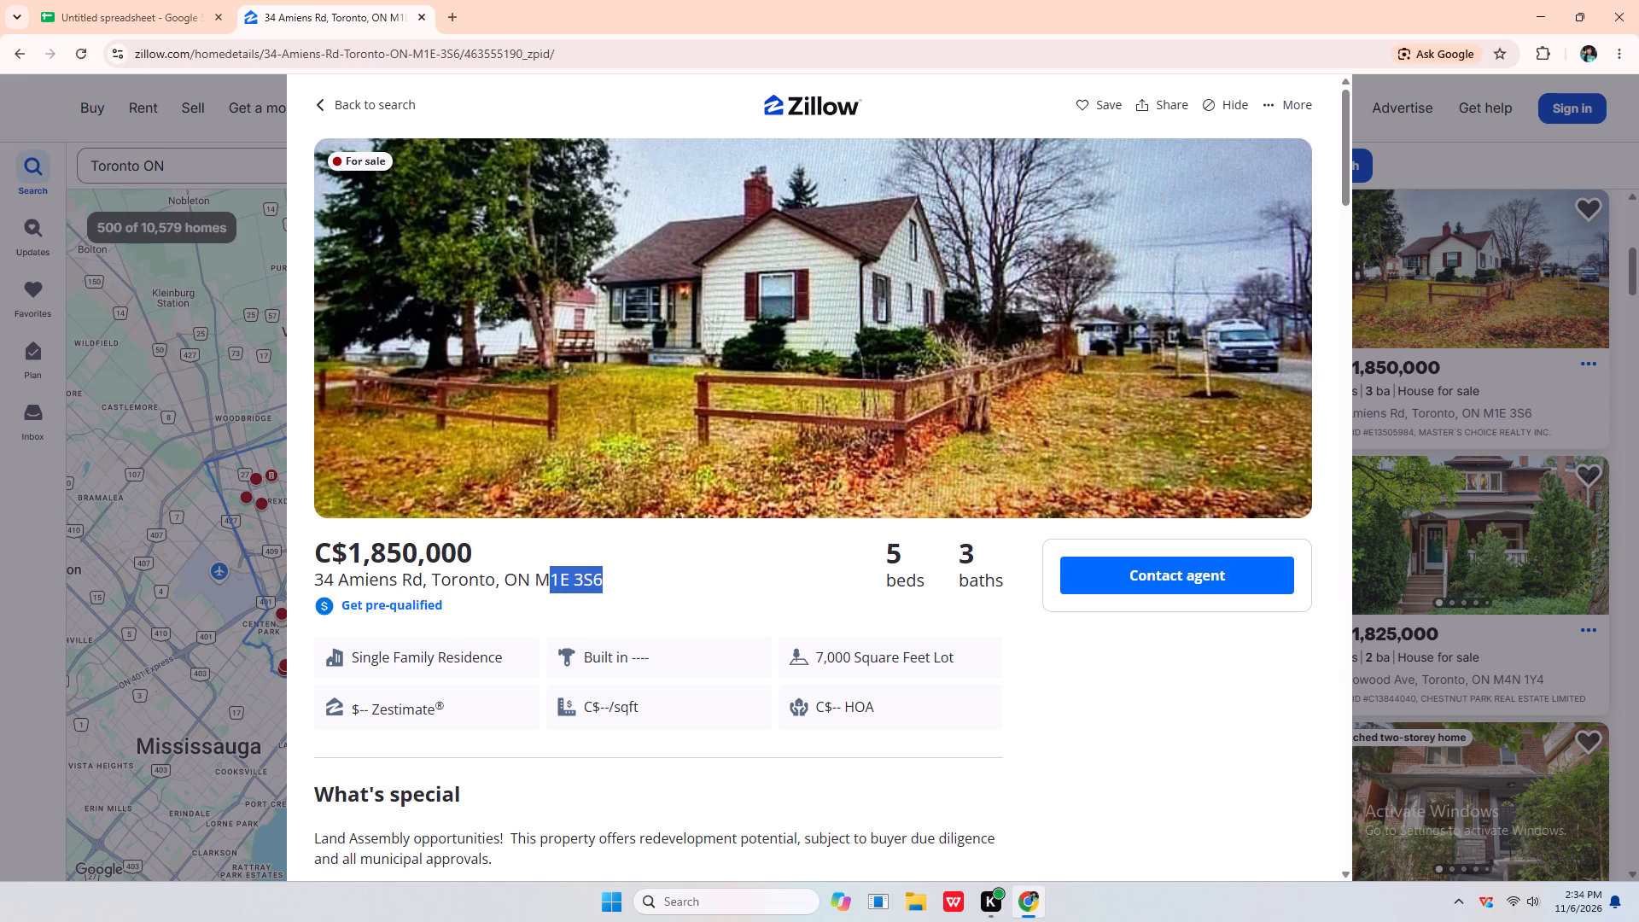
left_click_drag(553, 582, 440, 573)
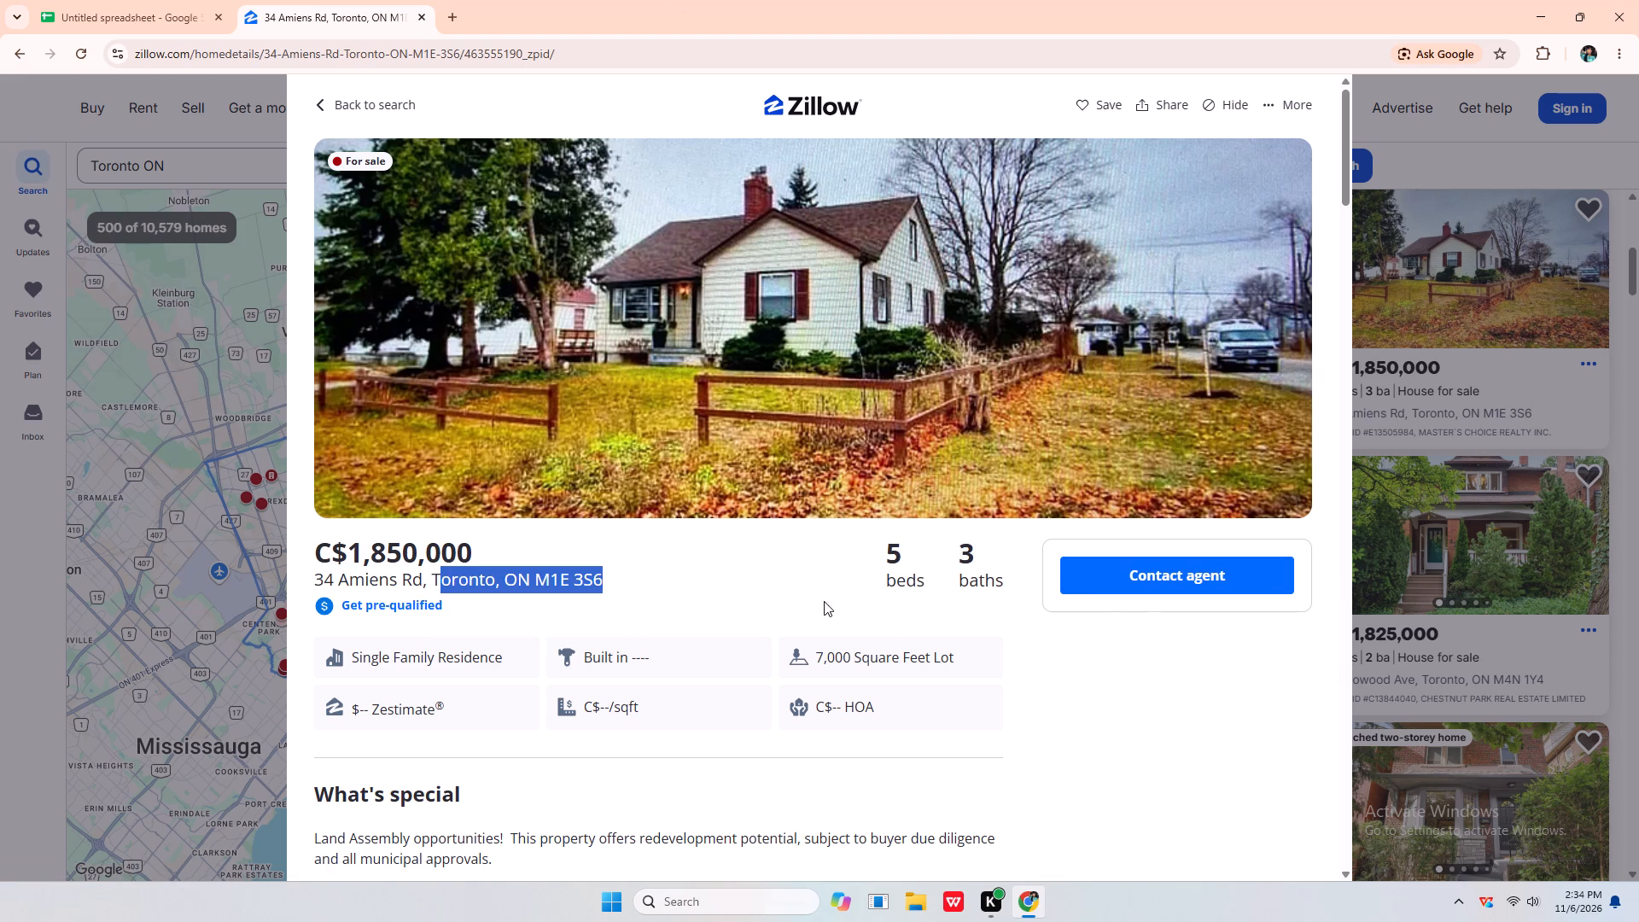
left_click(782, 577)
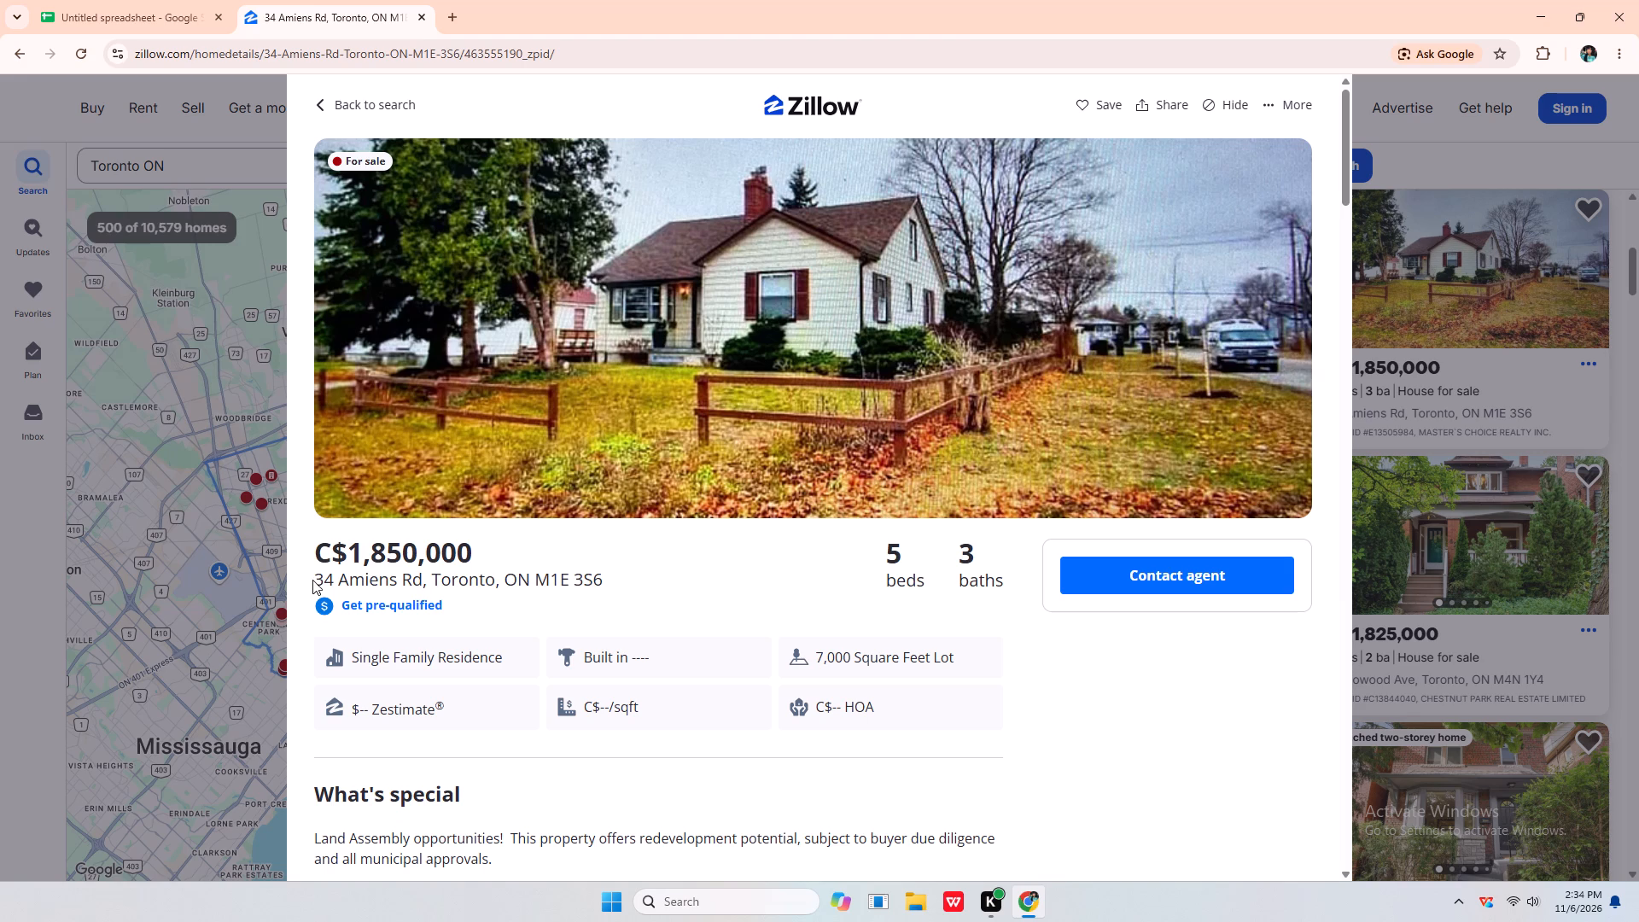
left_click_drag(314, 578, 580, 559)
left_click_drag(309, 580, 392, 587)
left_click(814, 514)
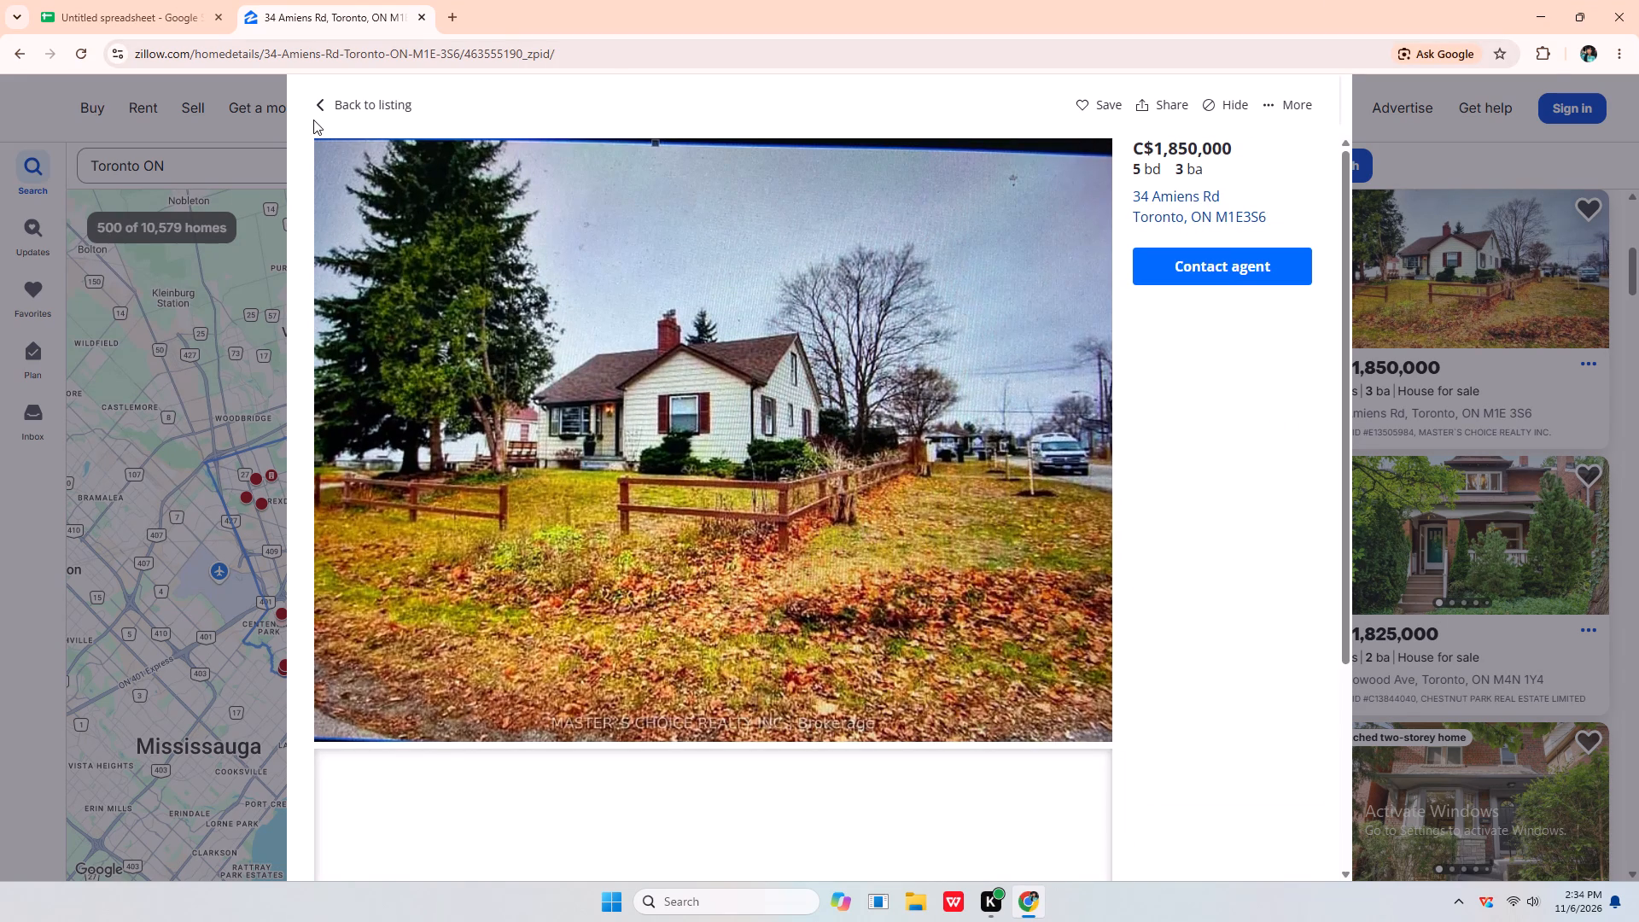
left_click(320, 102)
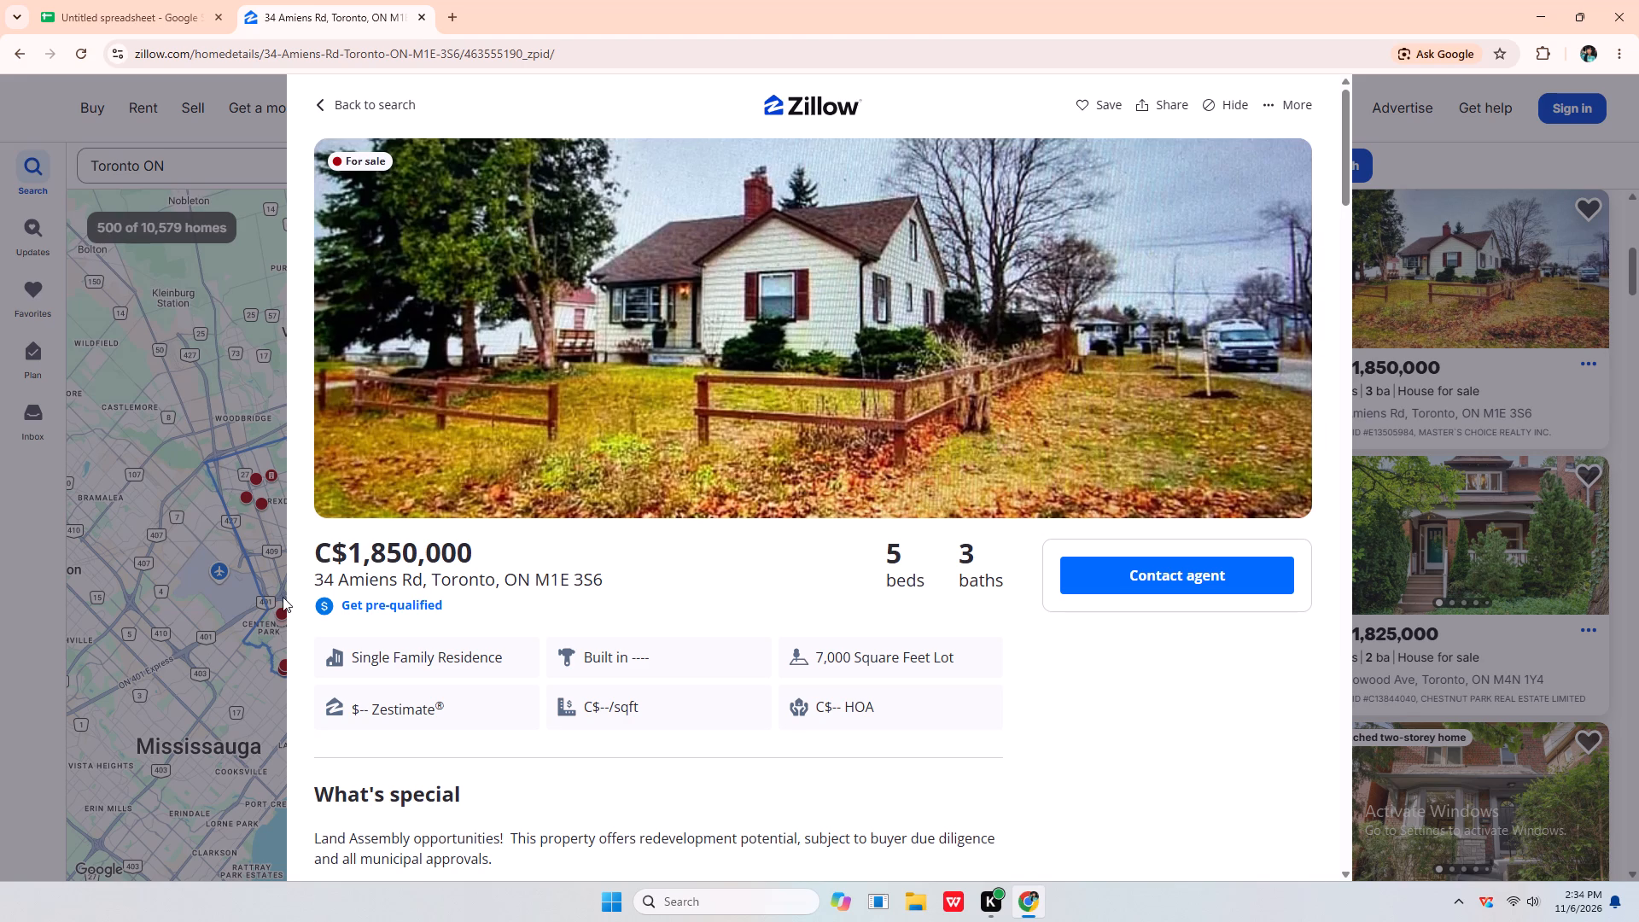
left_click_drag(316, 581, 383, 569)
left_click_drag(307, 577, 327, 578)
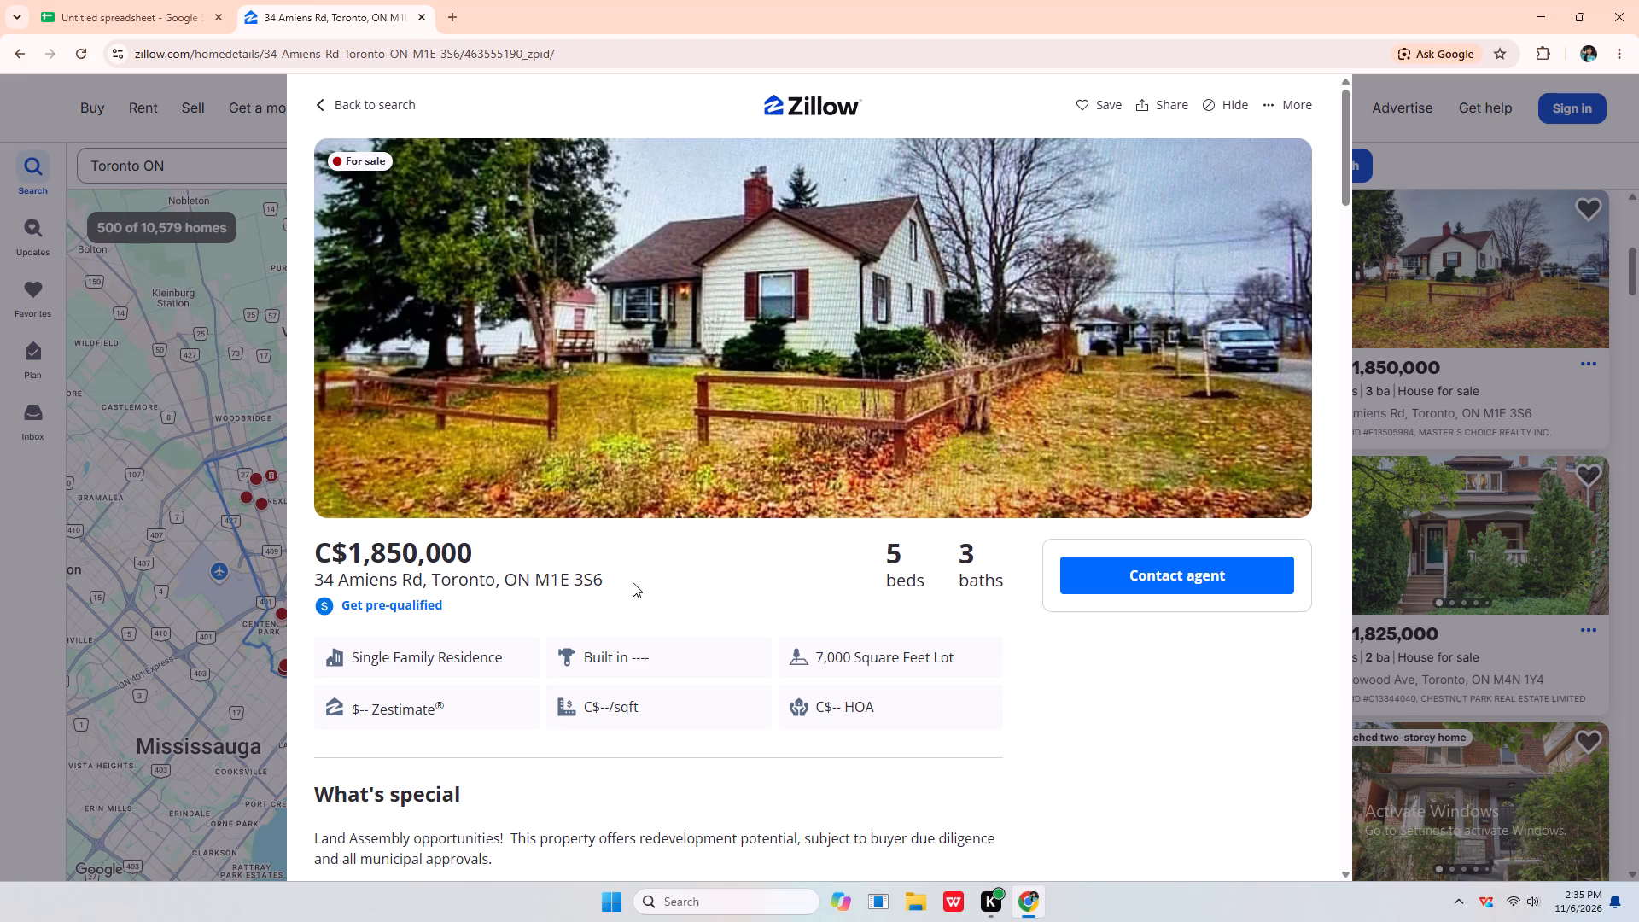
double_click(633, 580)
Copy the full property address from the Amiens Rd Zillow listing into cell A6 of the spreadsheet.
left_click_drag(310, 581, 588, 584)
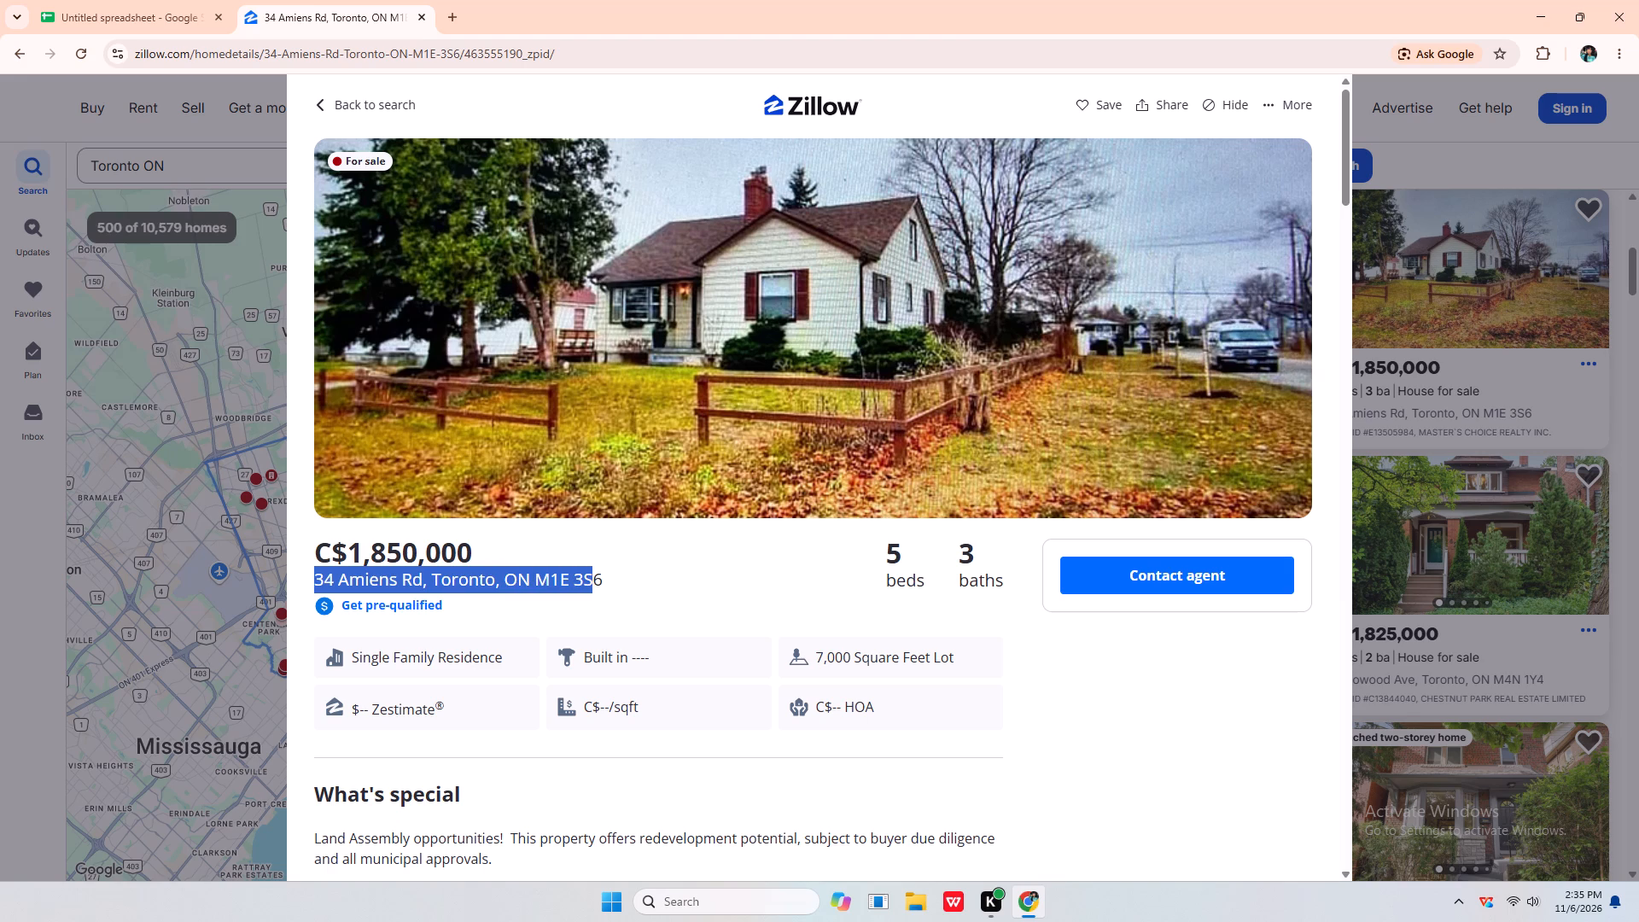
left_click_drag(588, 584, 603, 586)
key("ctrl+c")
left_click(184, 24)
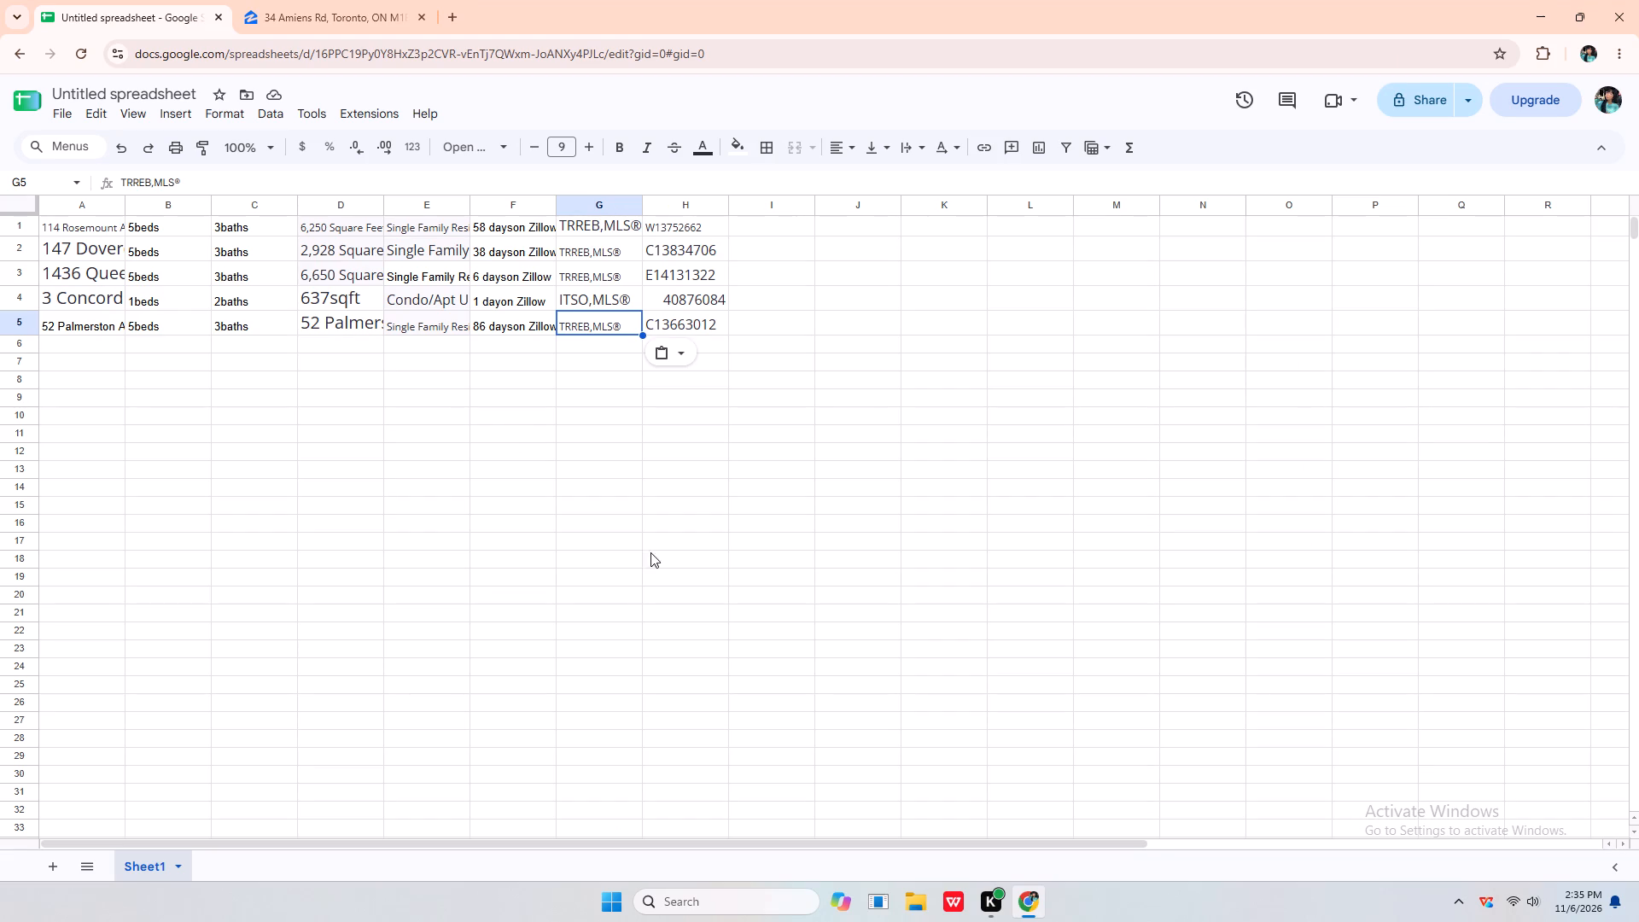
key("Left")
key("Left")
key("Left")
key("Left")
key("Left")
key("Left")
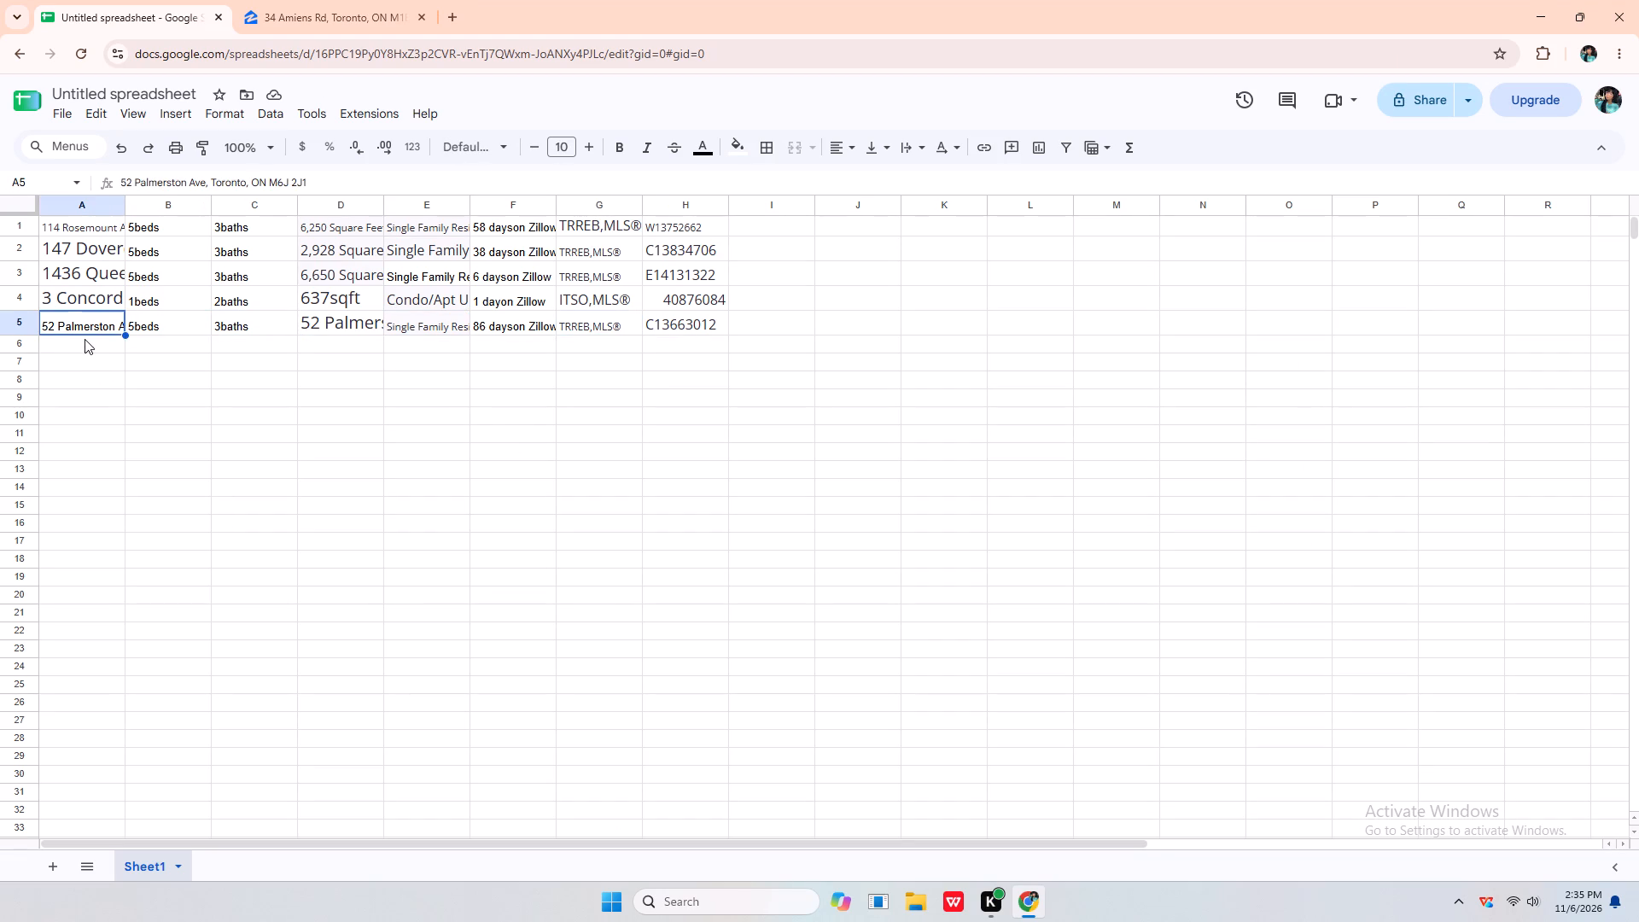
key("Down")
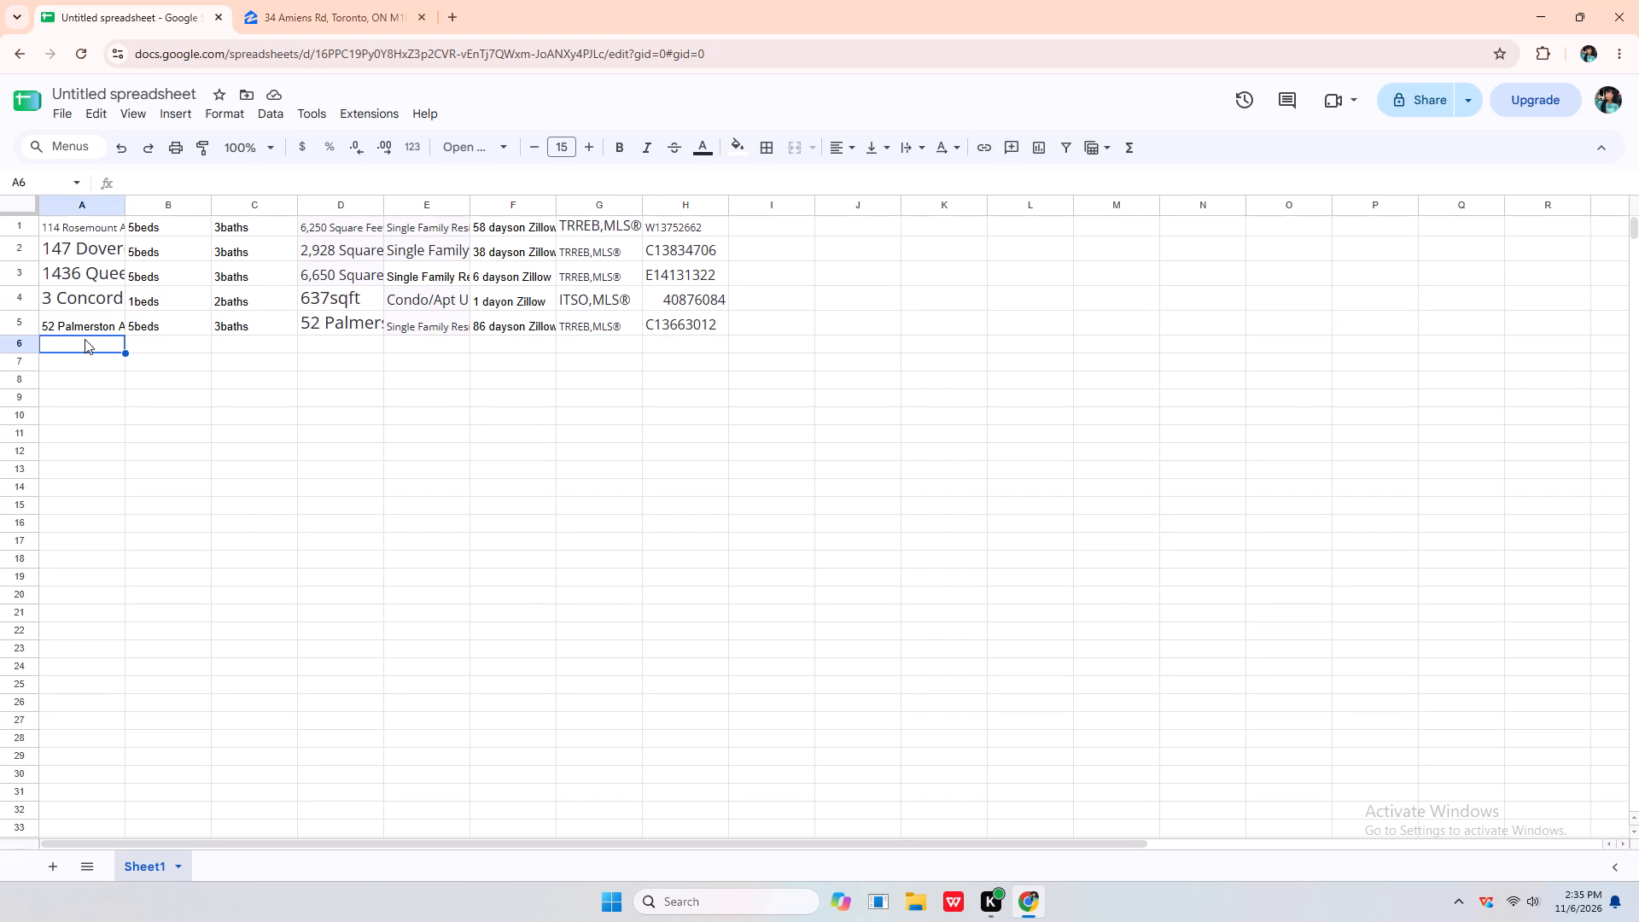
key("ctrl+v")
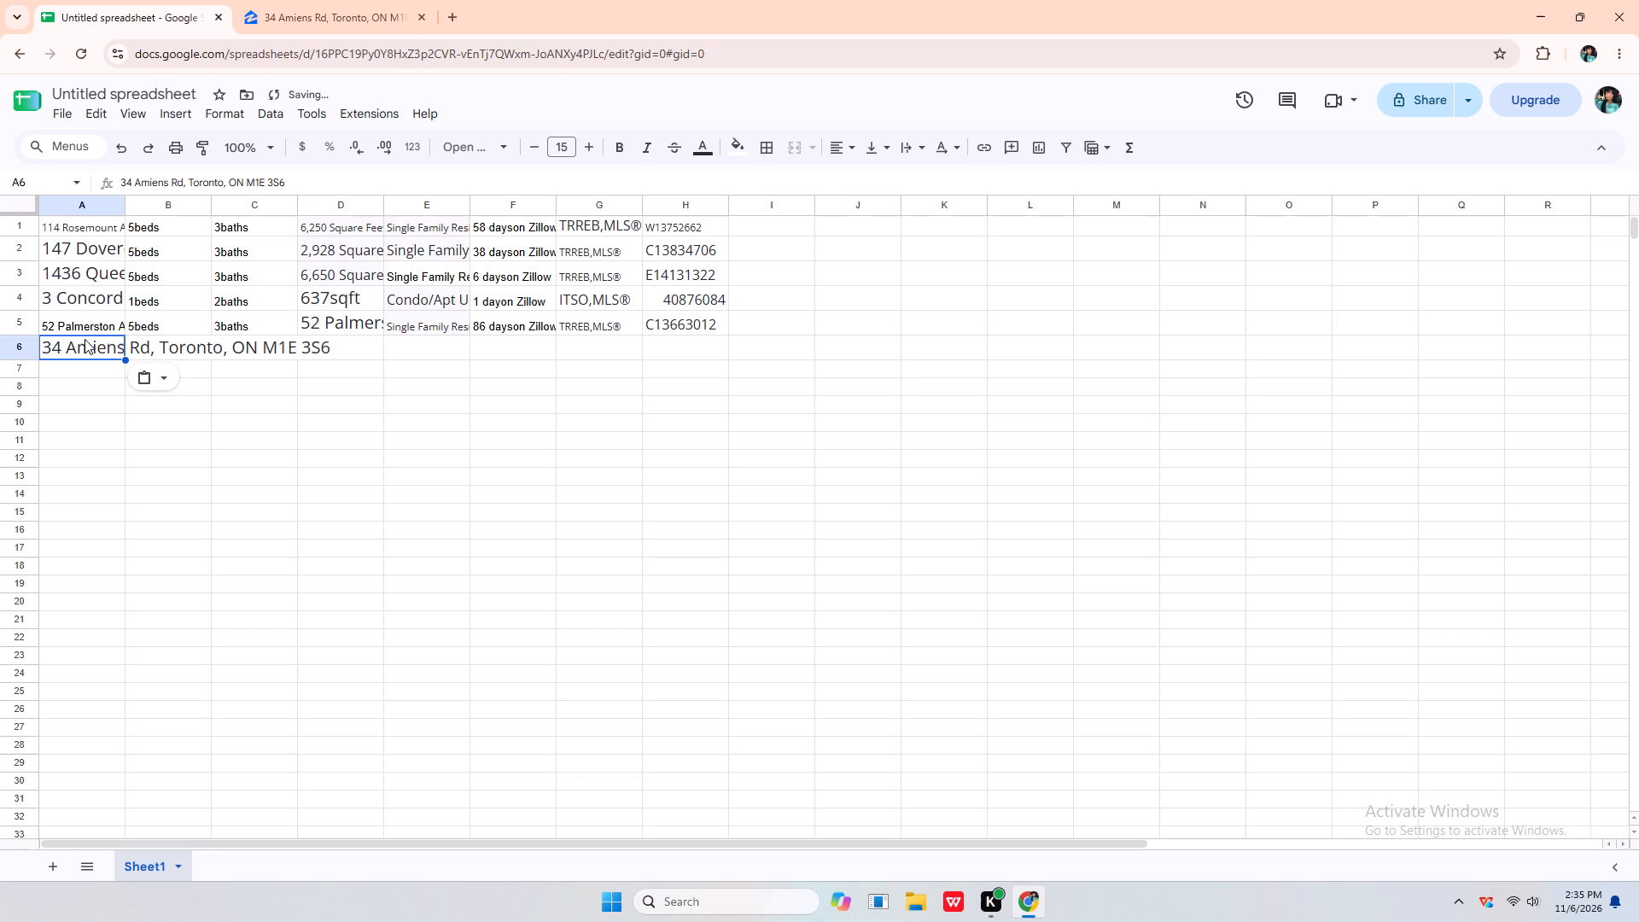
Enter 5beds in cell B6 and 3baths in cell C6 for the Amiens Rd home.
key("Right")
type("5beds")
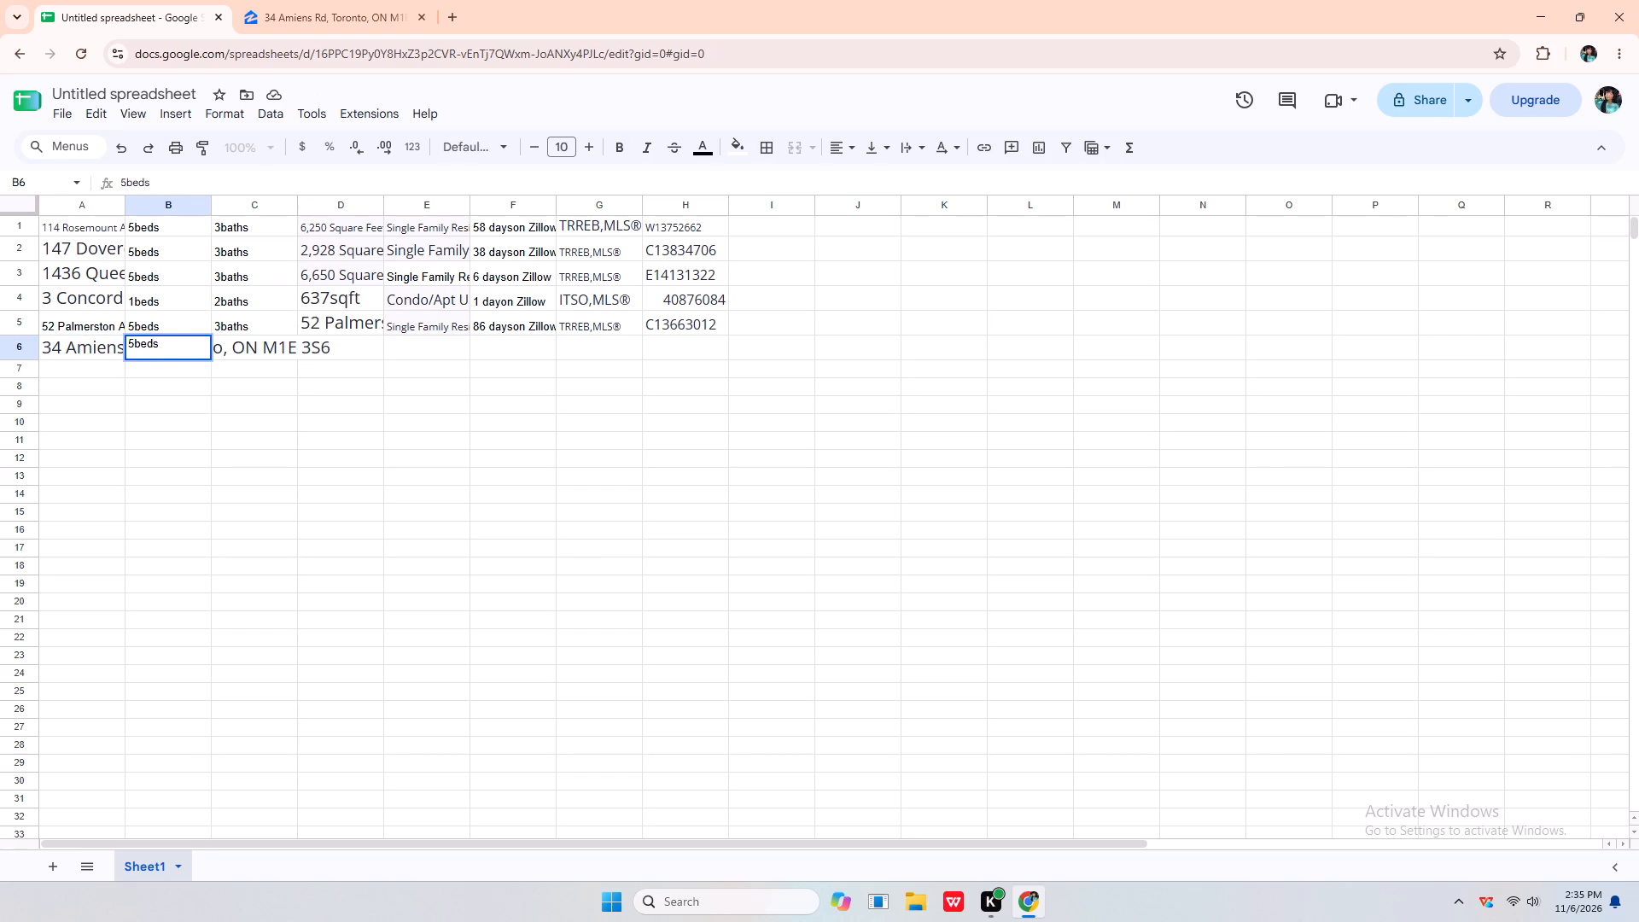
key("Right")
key("3")
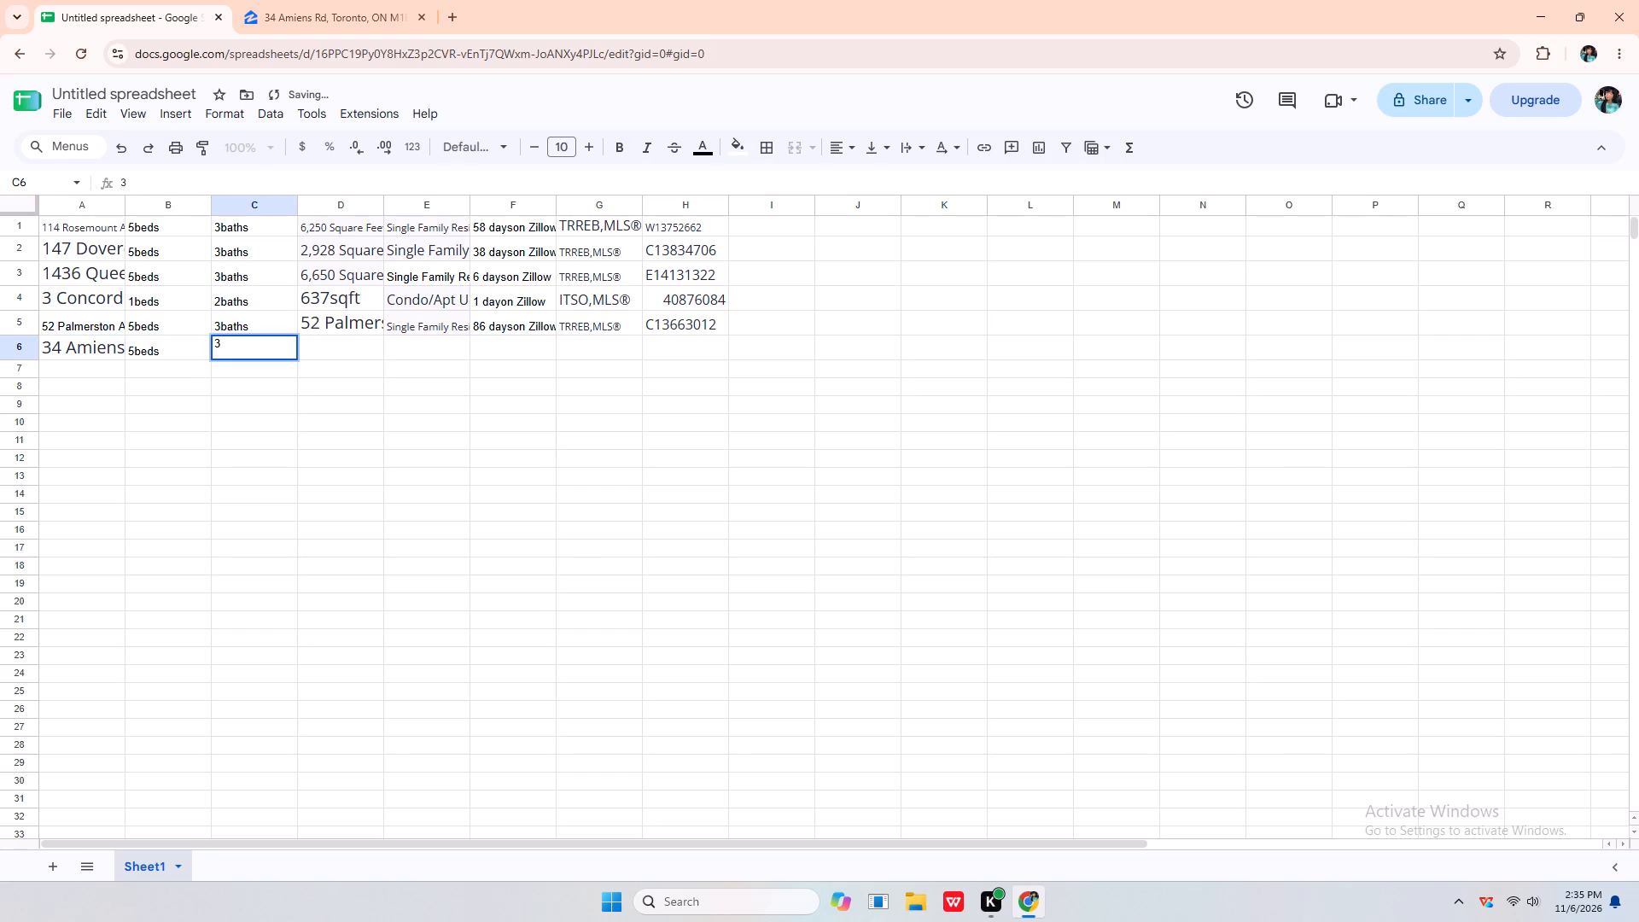
type("baths")
Copy the lot size 7,000 Square Feet Lot from the Amiens Rd Zillow listing into cell D6 of the spreadsheet.
left_click(311, 13)
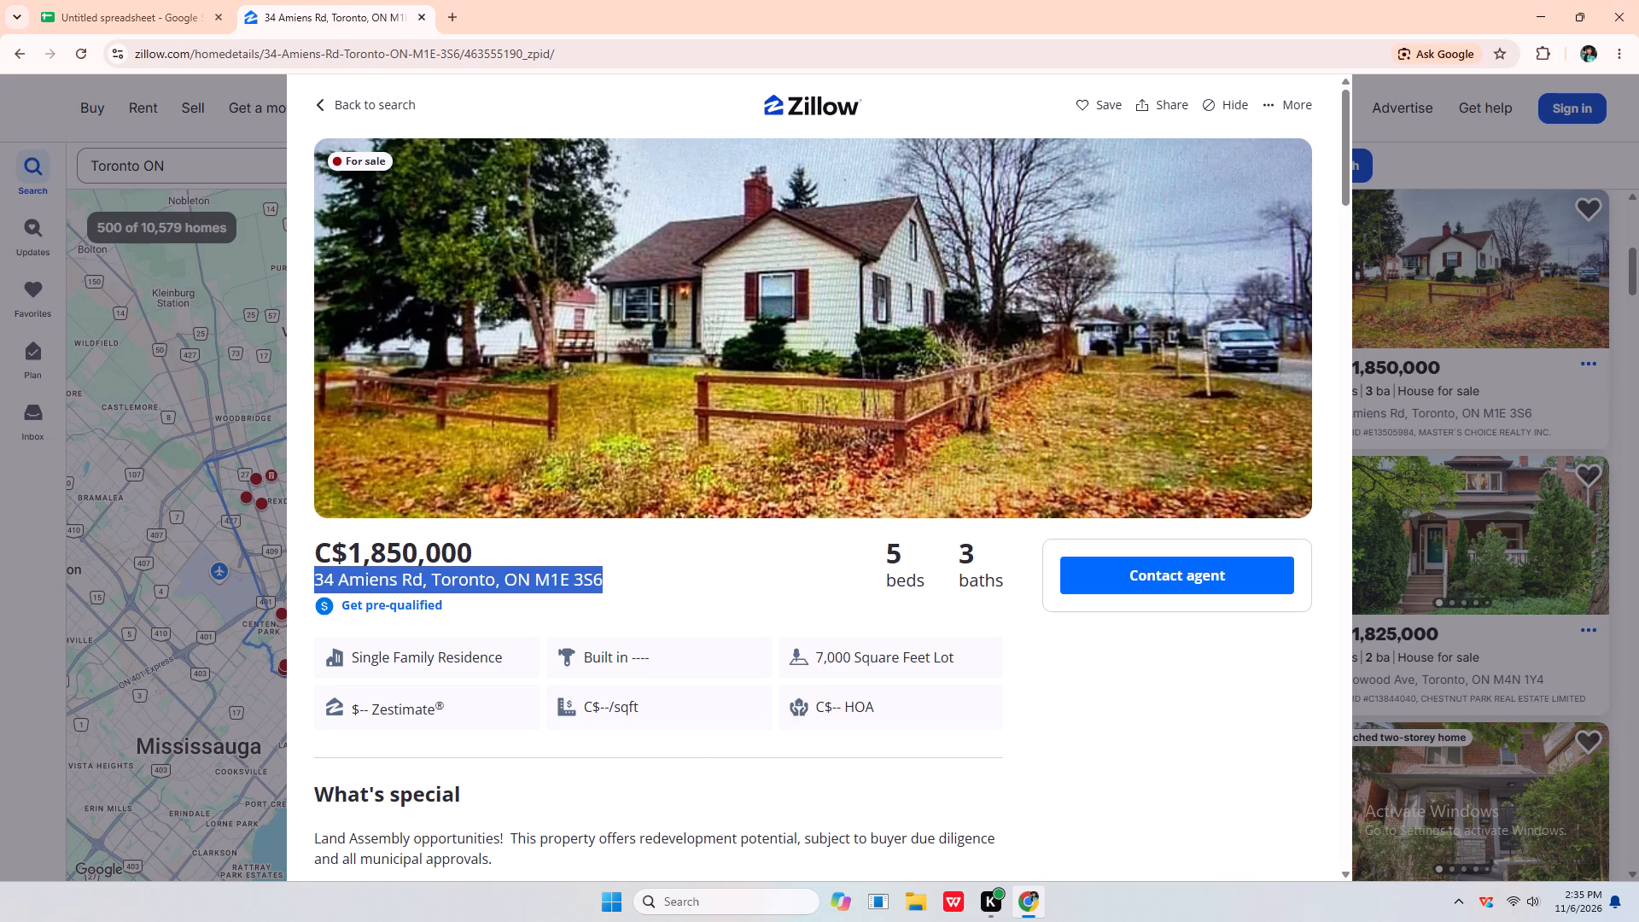
left_click_drag(819, 654, 998, 676)
key("ctrl+c")
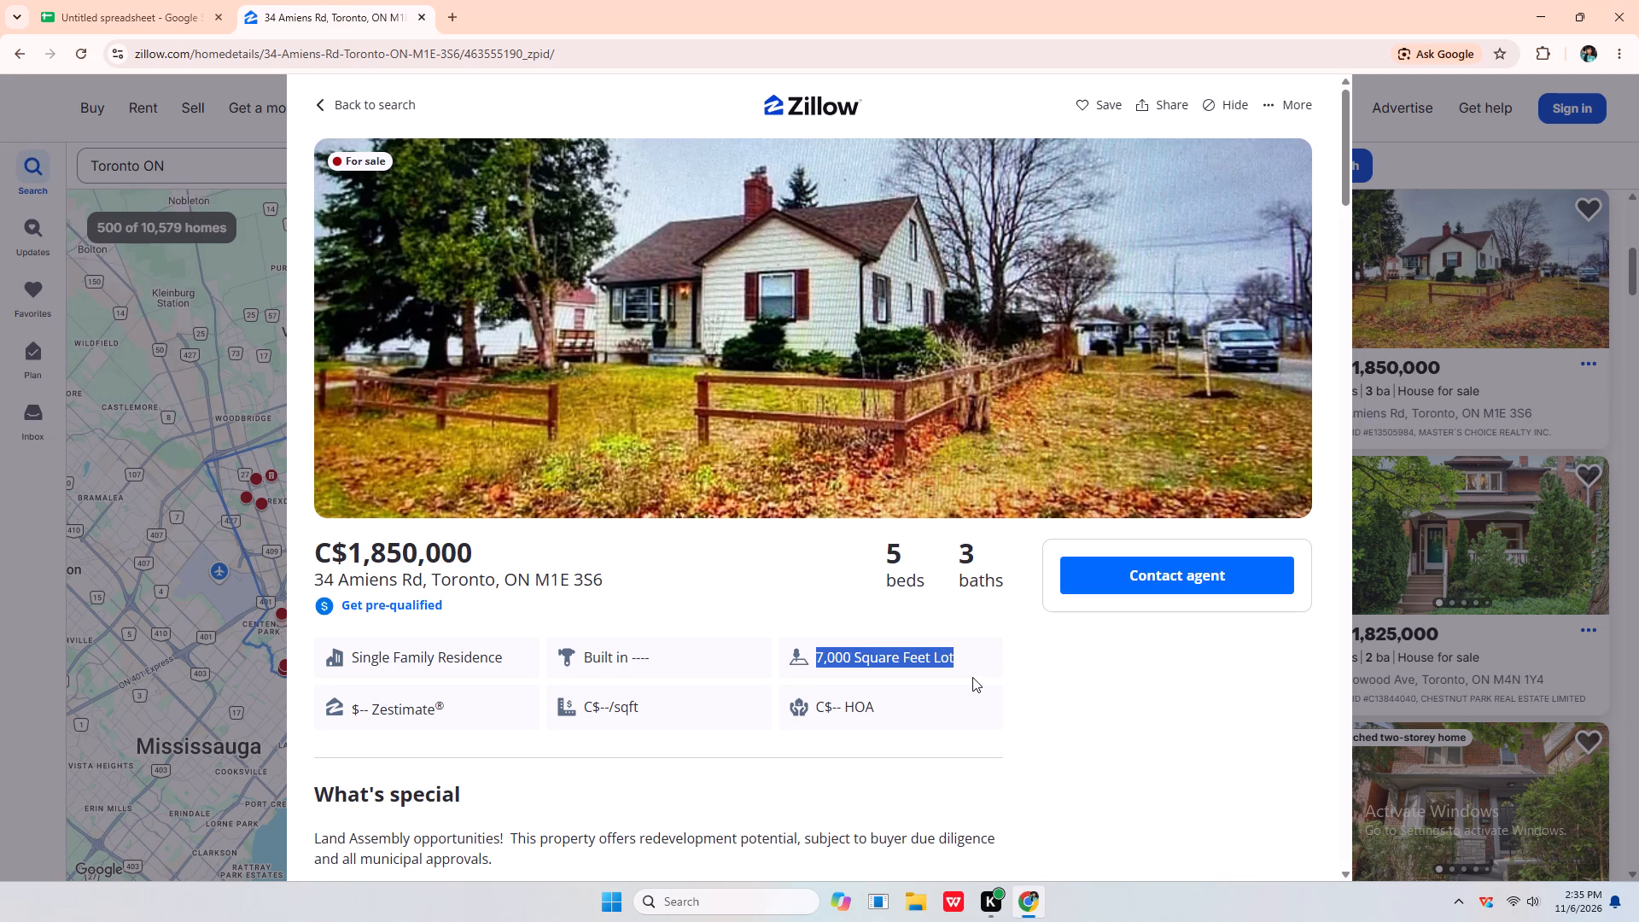
left_click(162, 15)
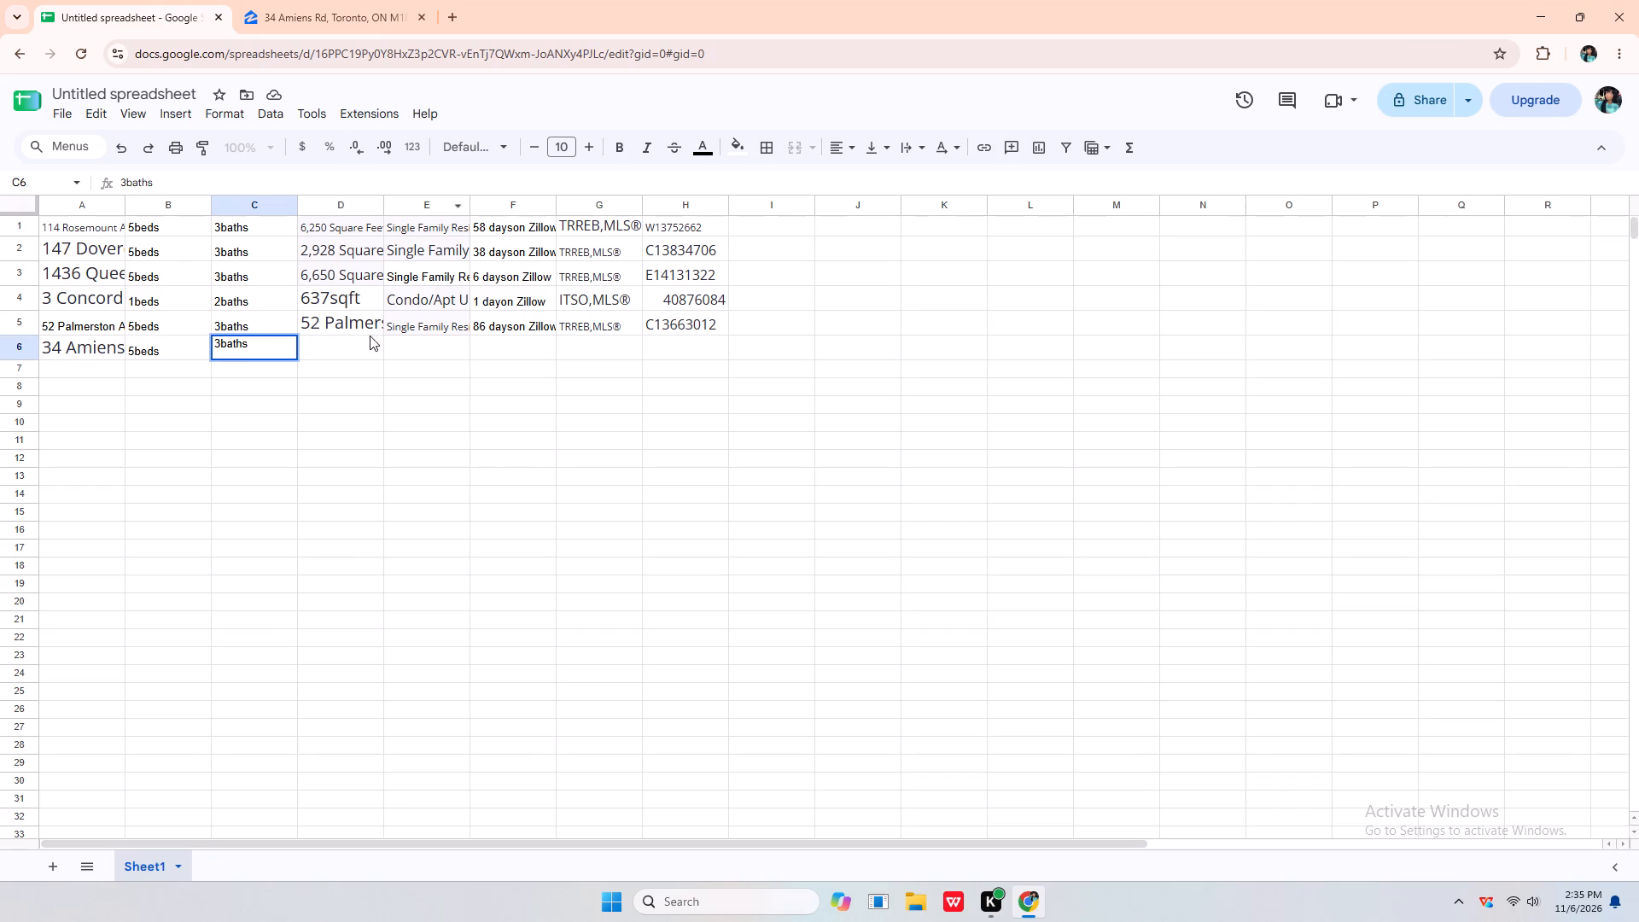
left_click(368, 342)
key("ctrl+v")
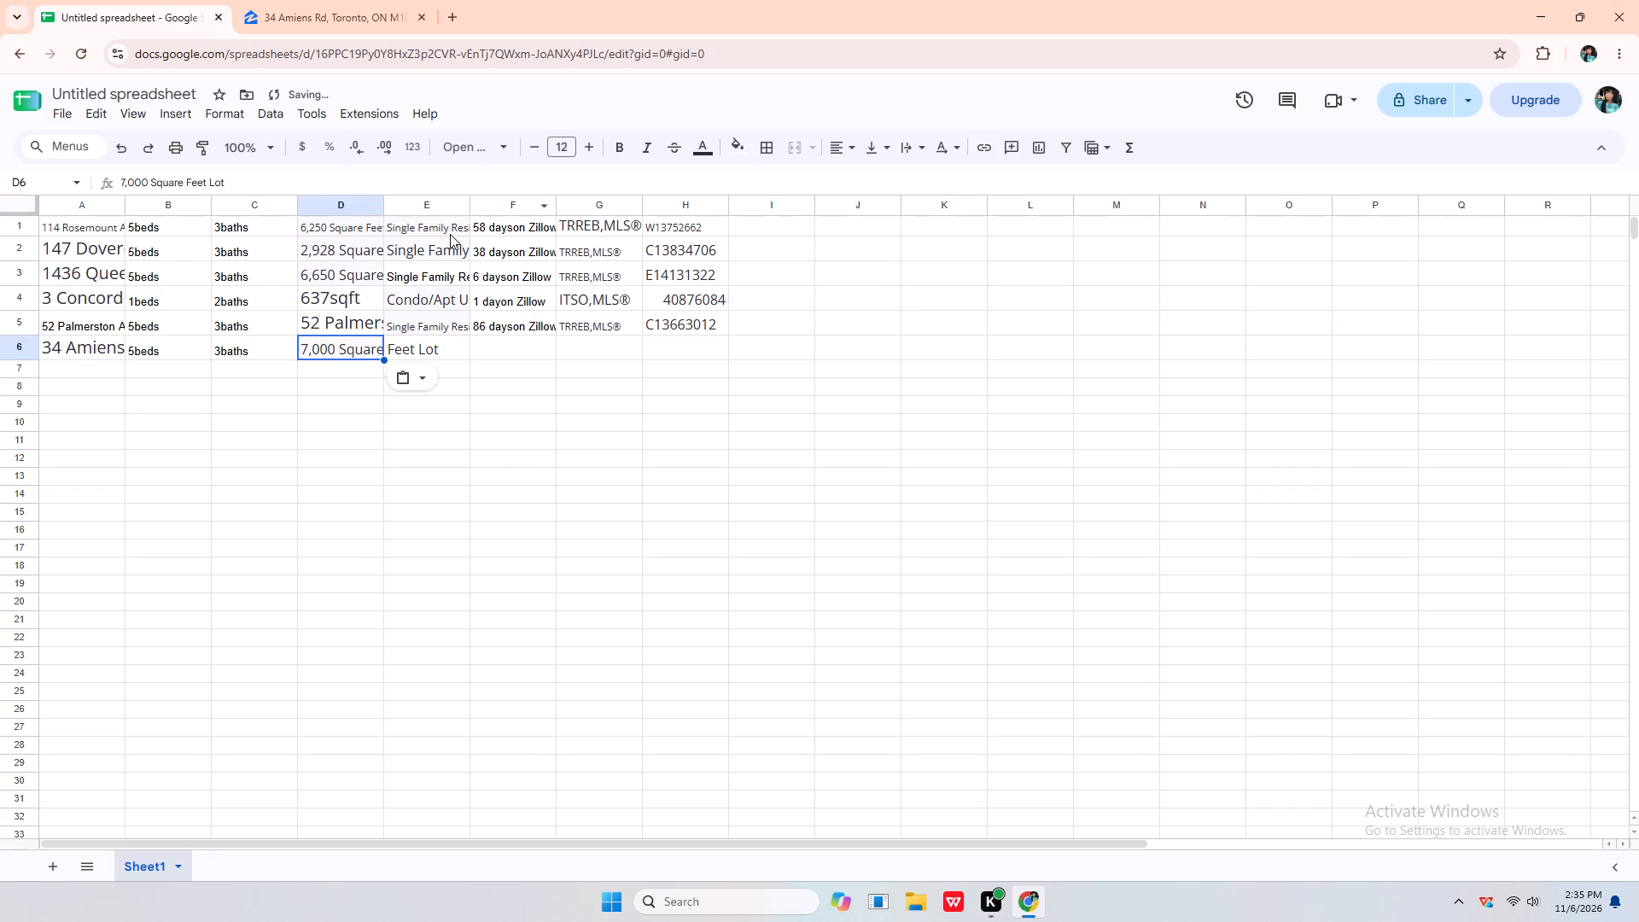
Copy the property type Single Family Residence from cell E1 into cell E6.
left_click(436, 230)
key("ctrl+c")
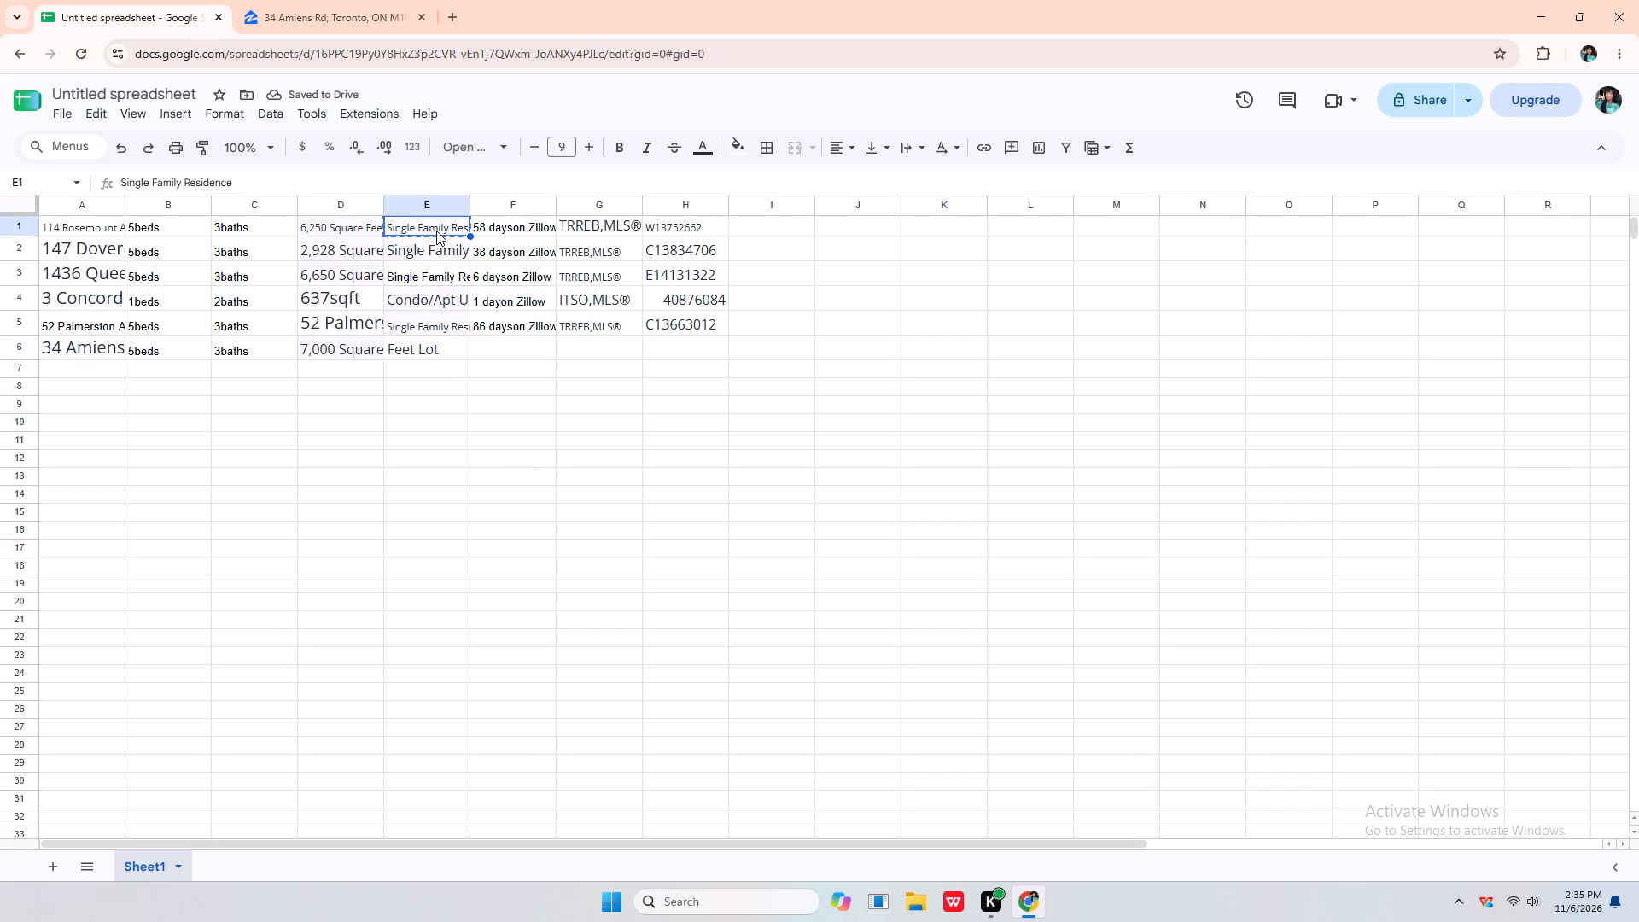
left_click(447, 347)
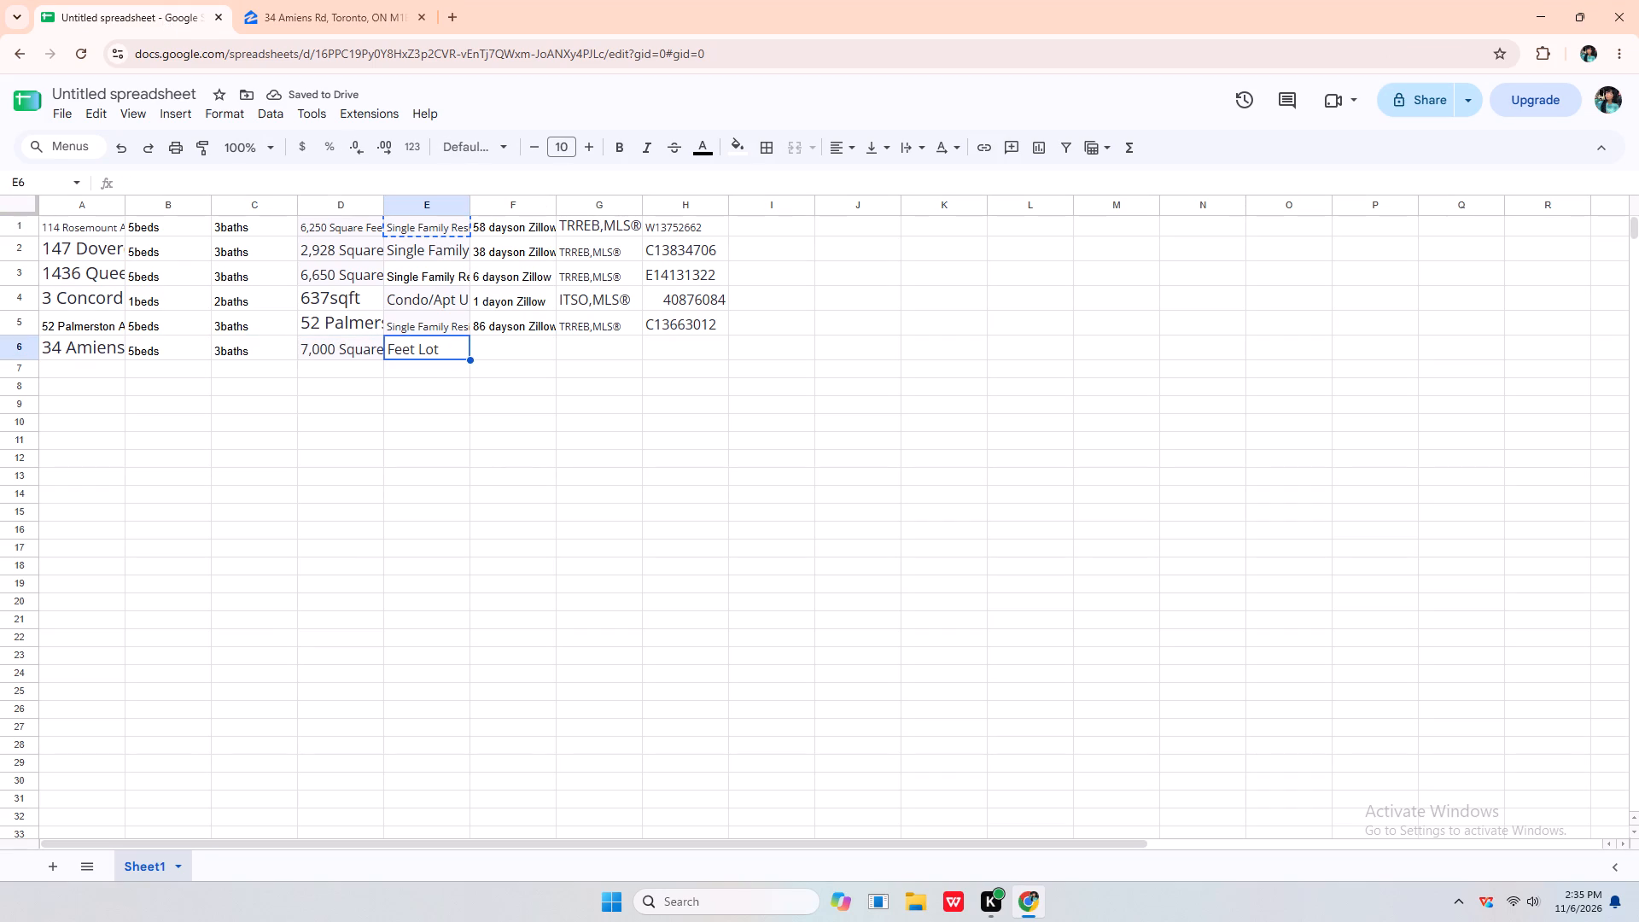
key("ctrl+v")
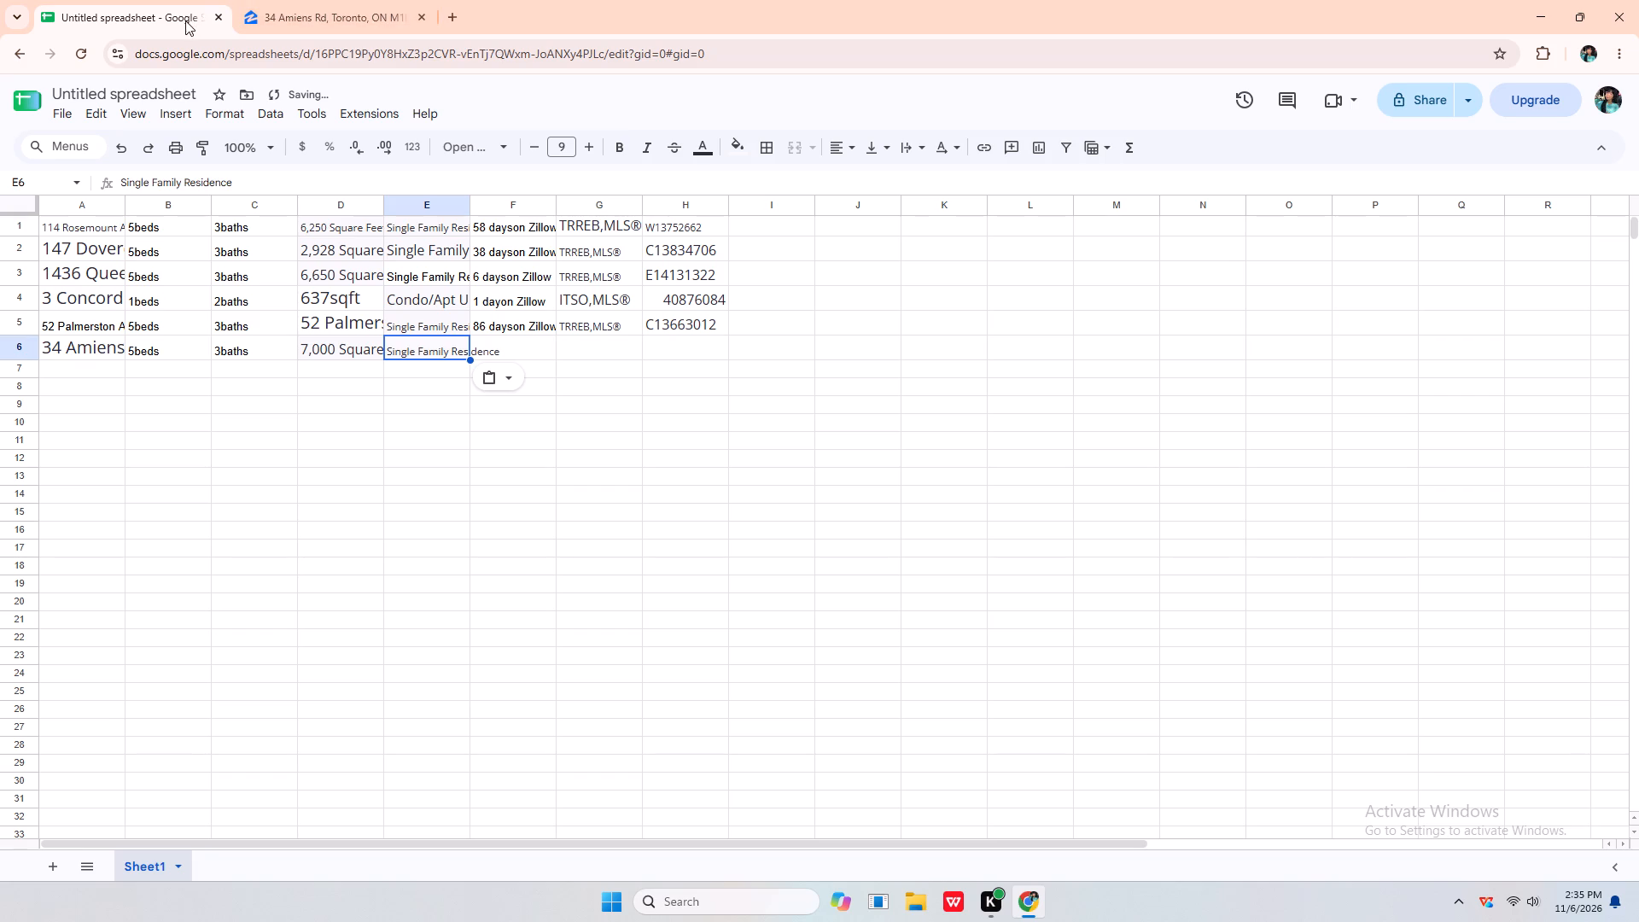
Copy the 128 days on Zillow text from the Amiens Rd listing into cell F6 of the spreadsheet.
left_click(316, 20)
scroll(576, 644, "up", 1)
scroll(576, 644, "down", 1)
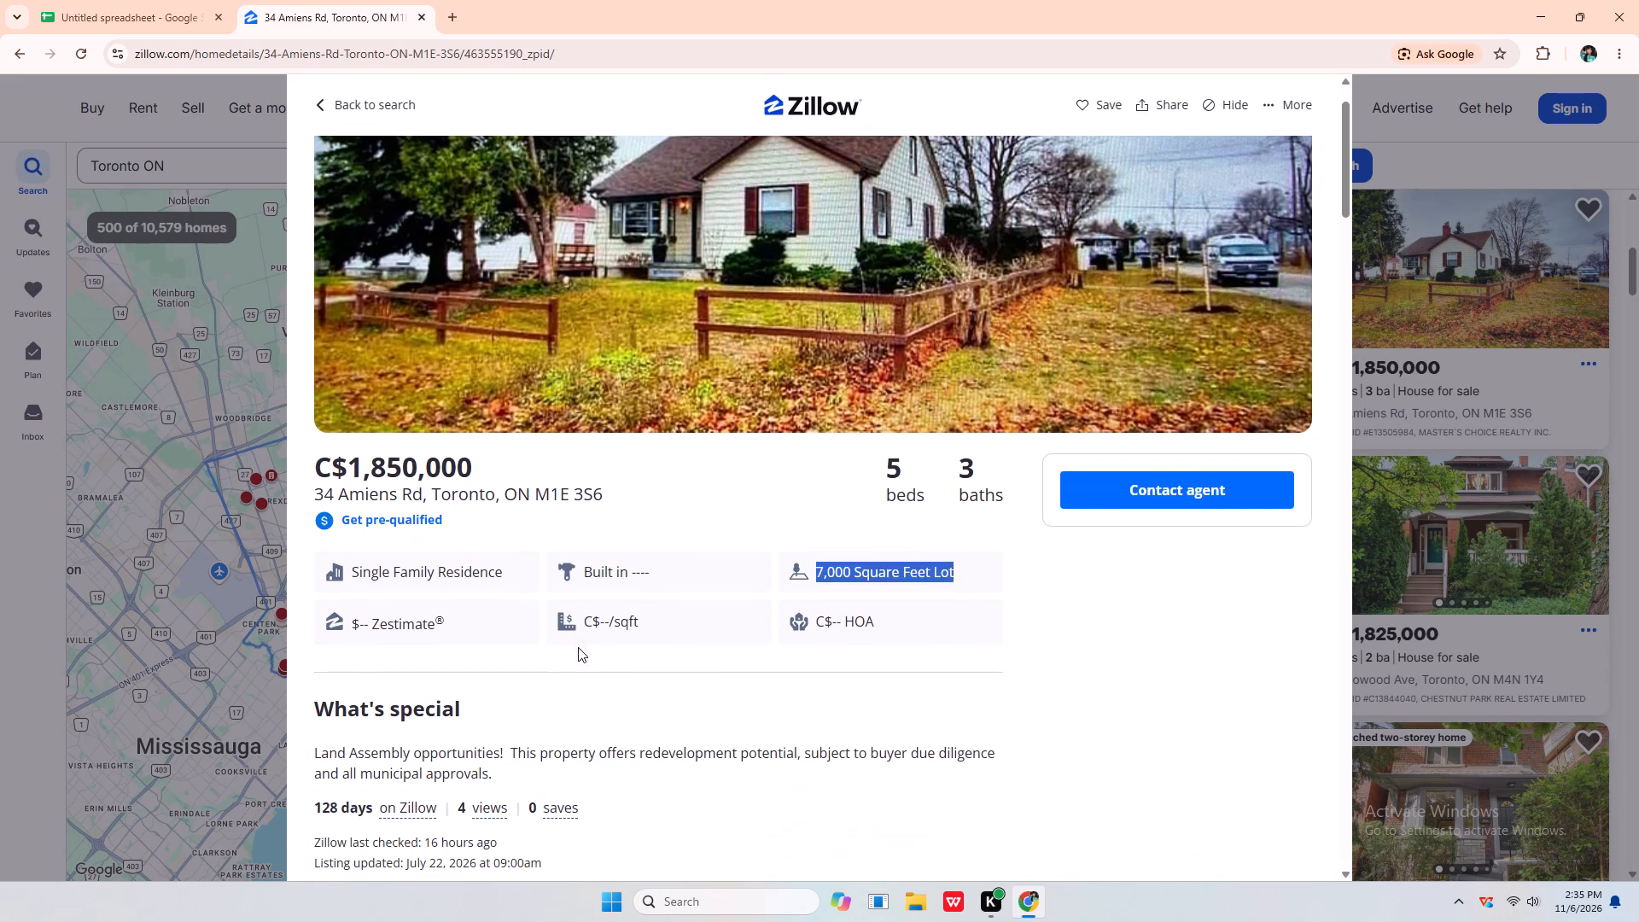
scroll(586, 668, "down", 4)
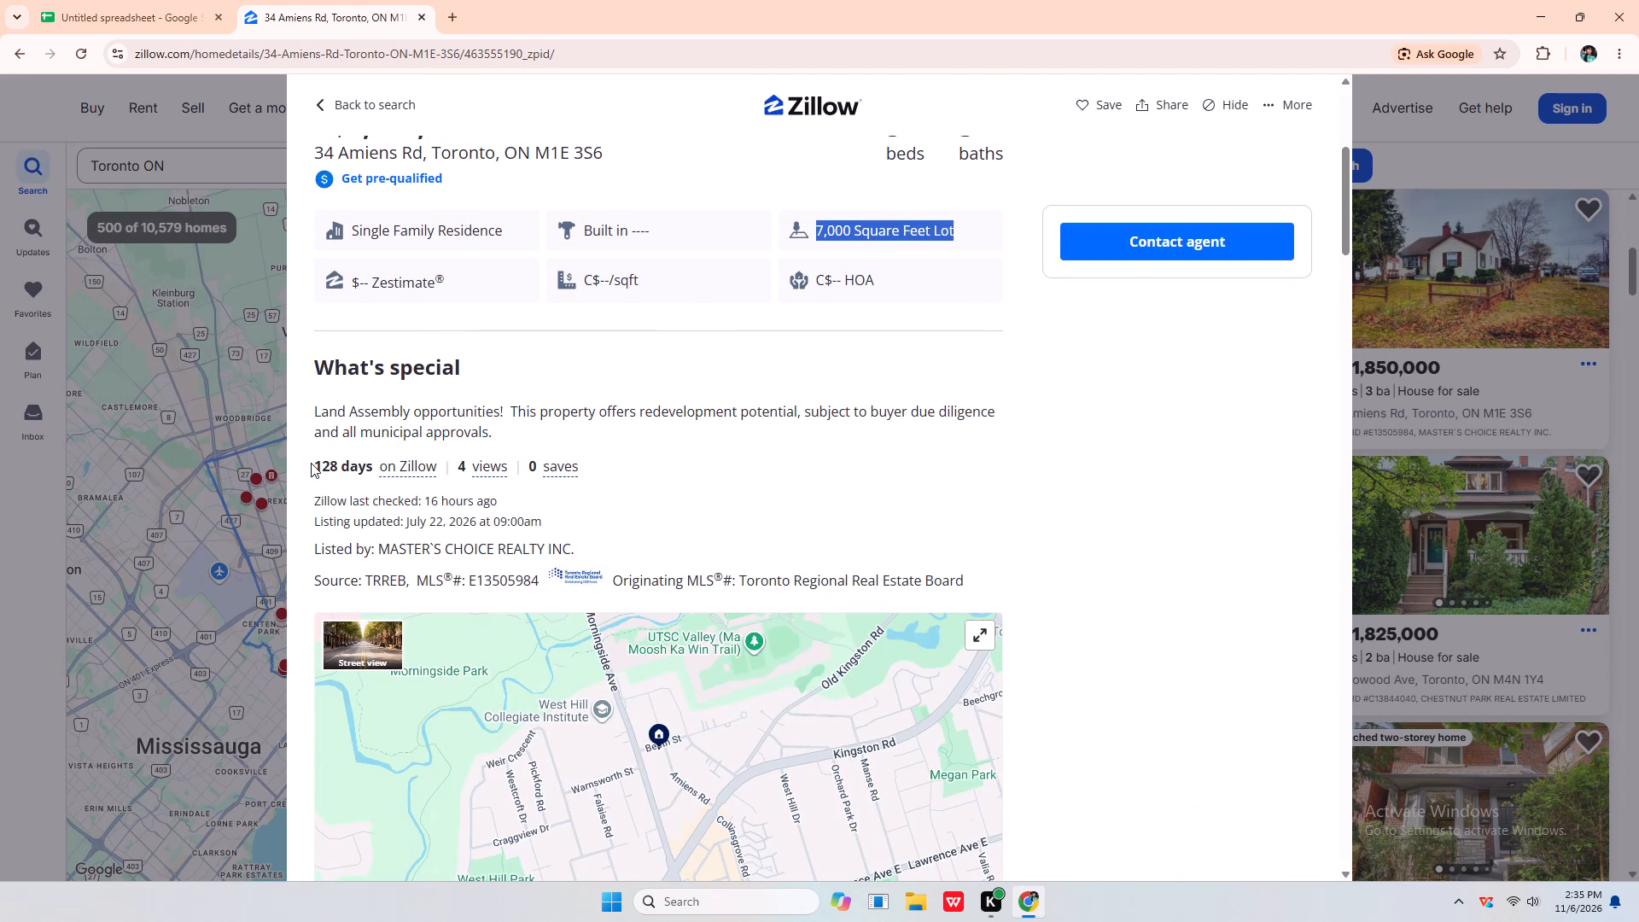
left_click_drag(311, 463, 412, 473)
left_click(698, 473)
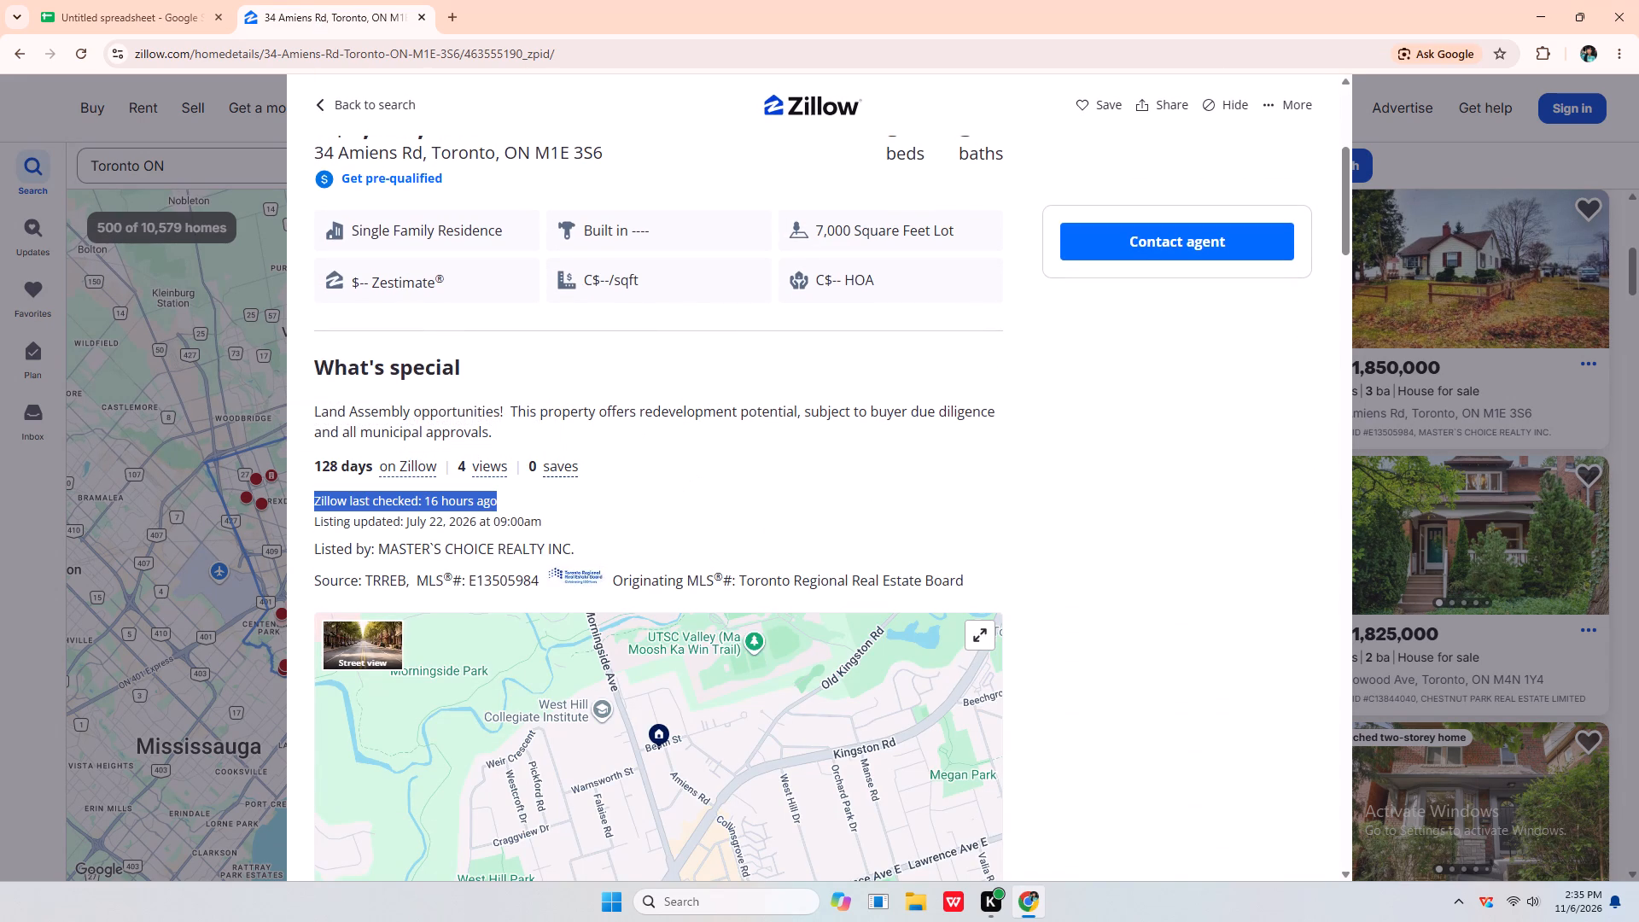
left_click_drag(306, 458, 423, 466)
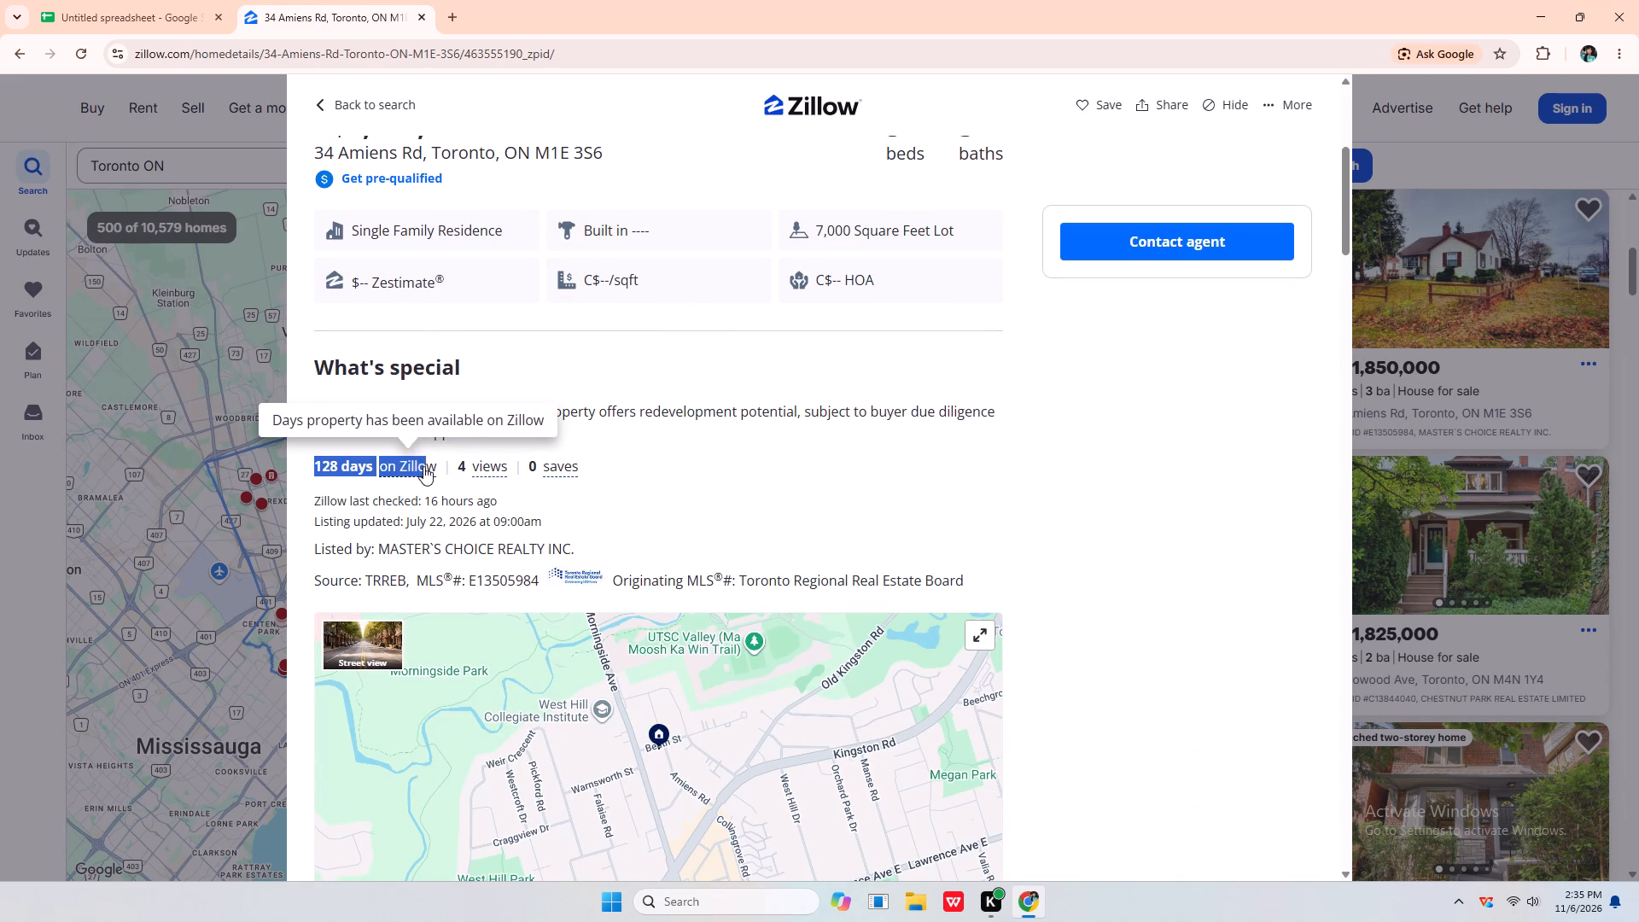
left_click_drag(423, 466, 429, 470)
key("ctrl+c")
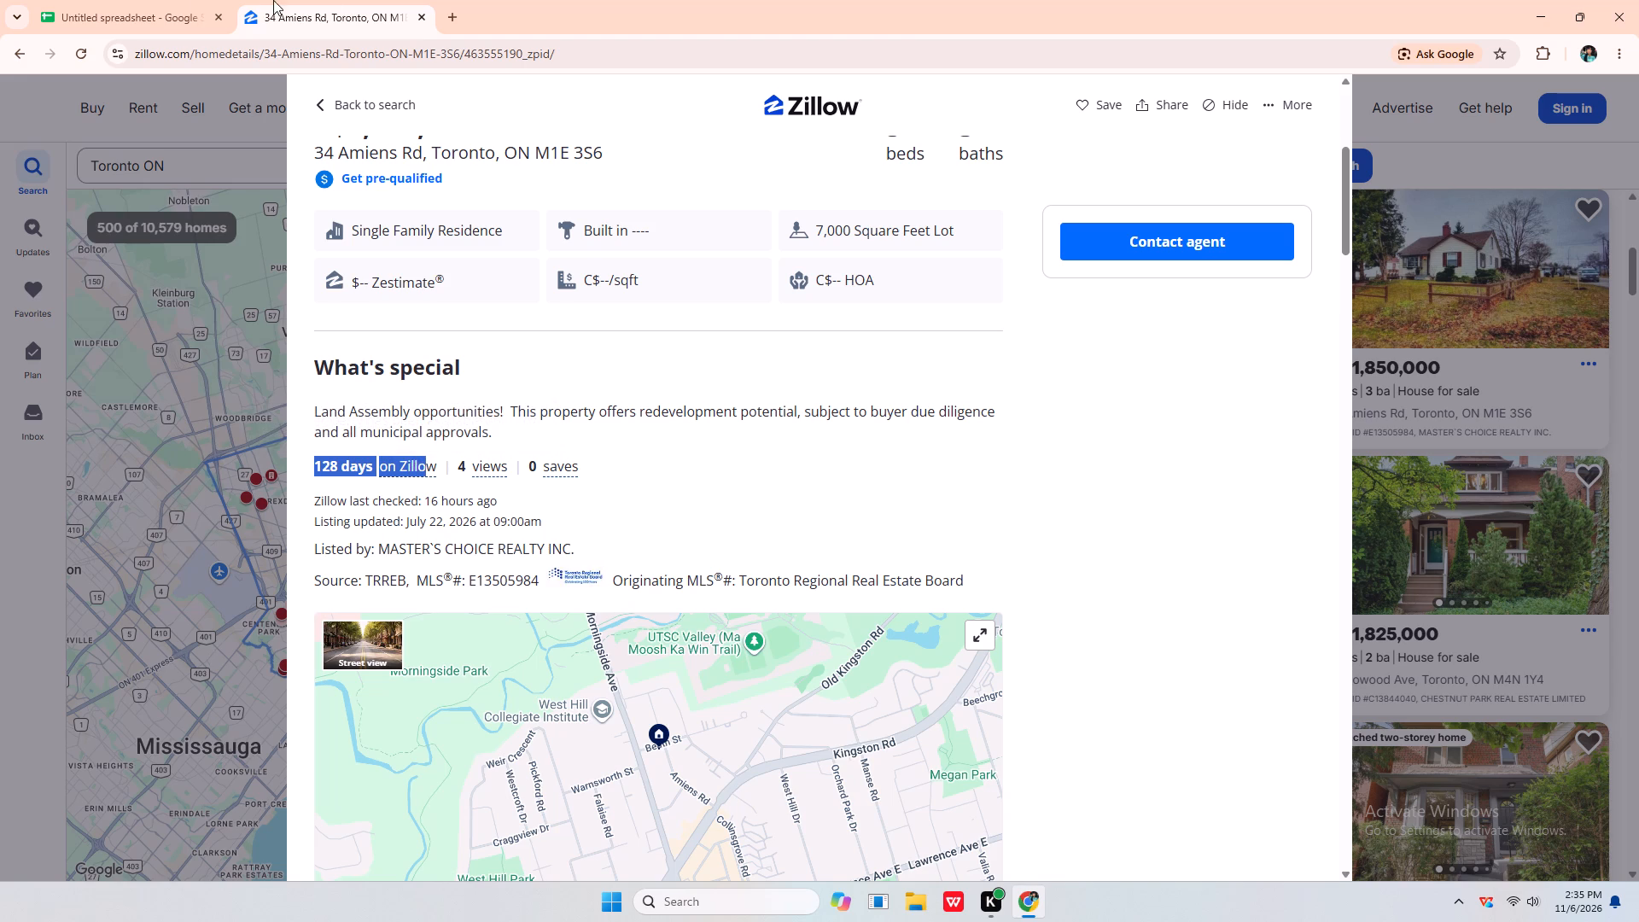
left_click(157, 20)
left_click(504, 346)
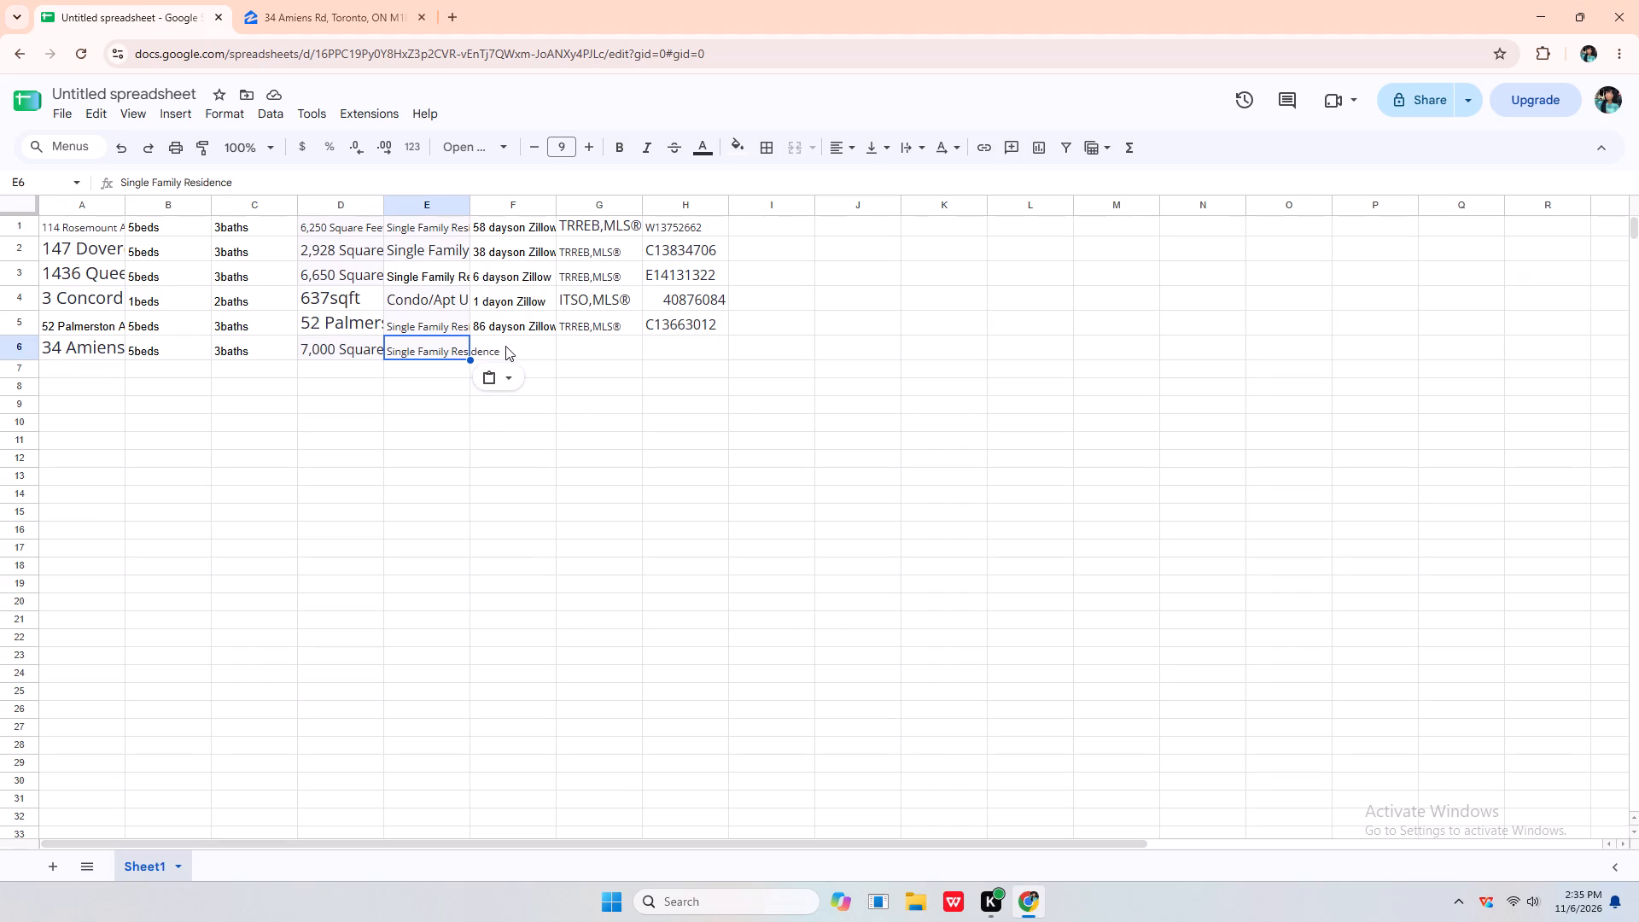
key("ctrl+v")
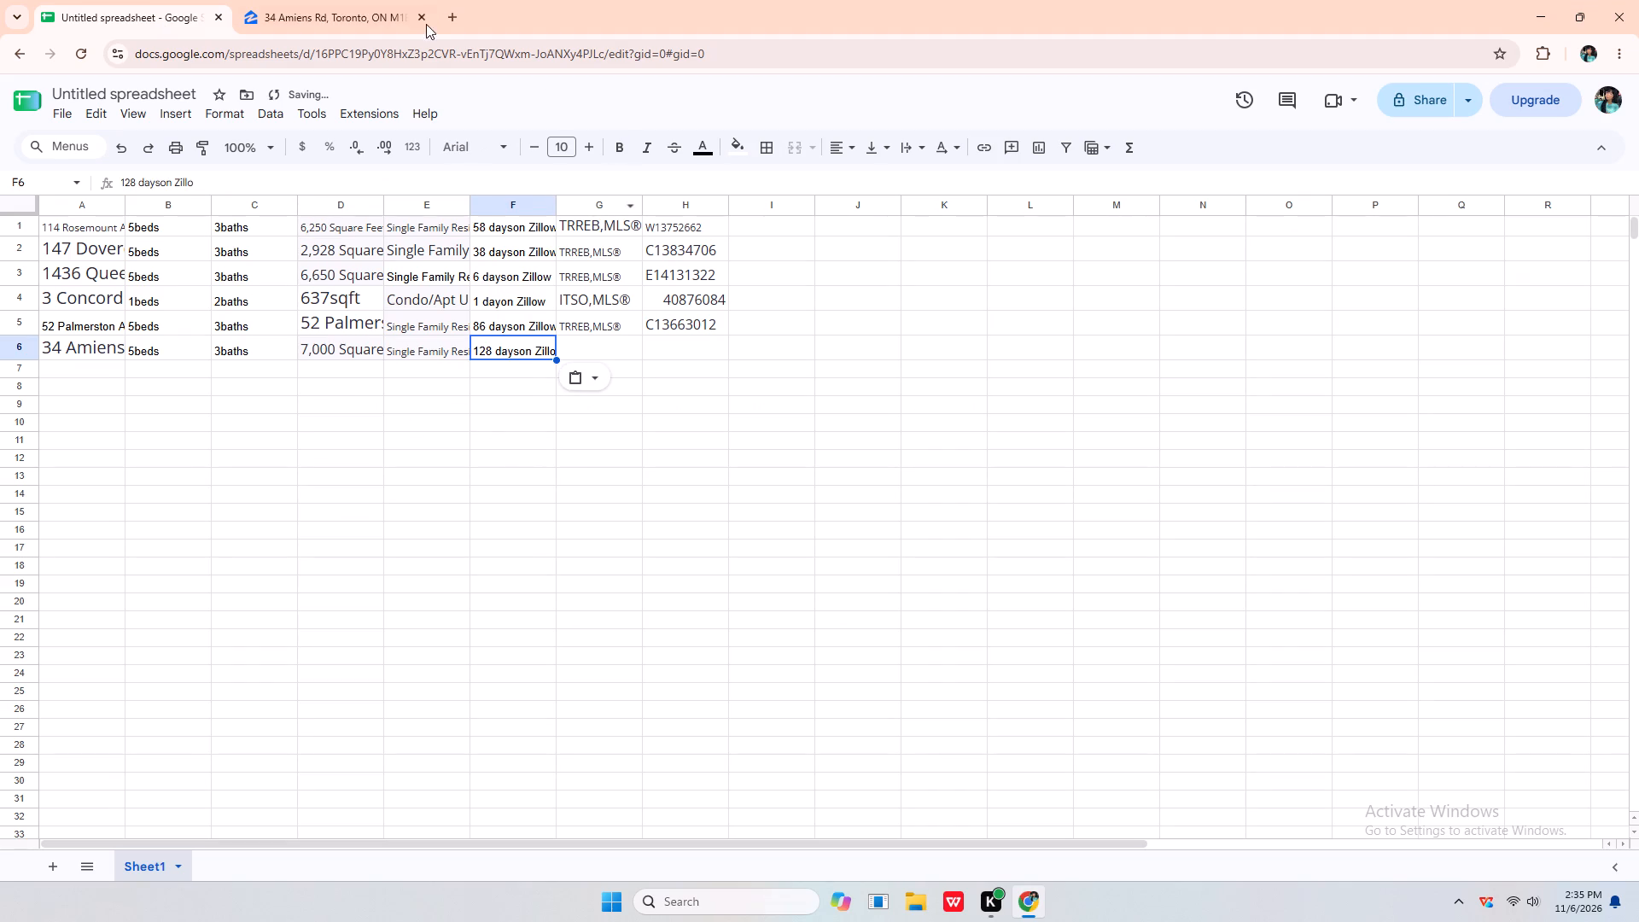
Copy the MLS number E13505984 from the Amiens Rd Zillow listing into cell H6 of the spreadsheet.
left_click(357, 20)
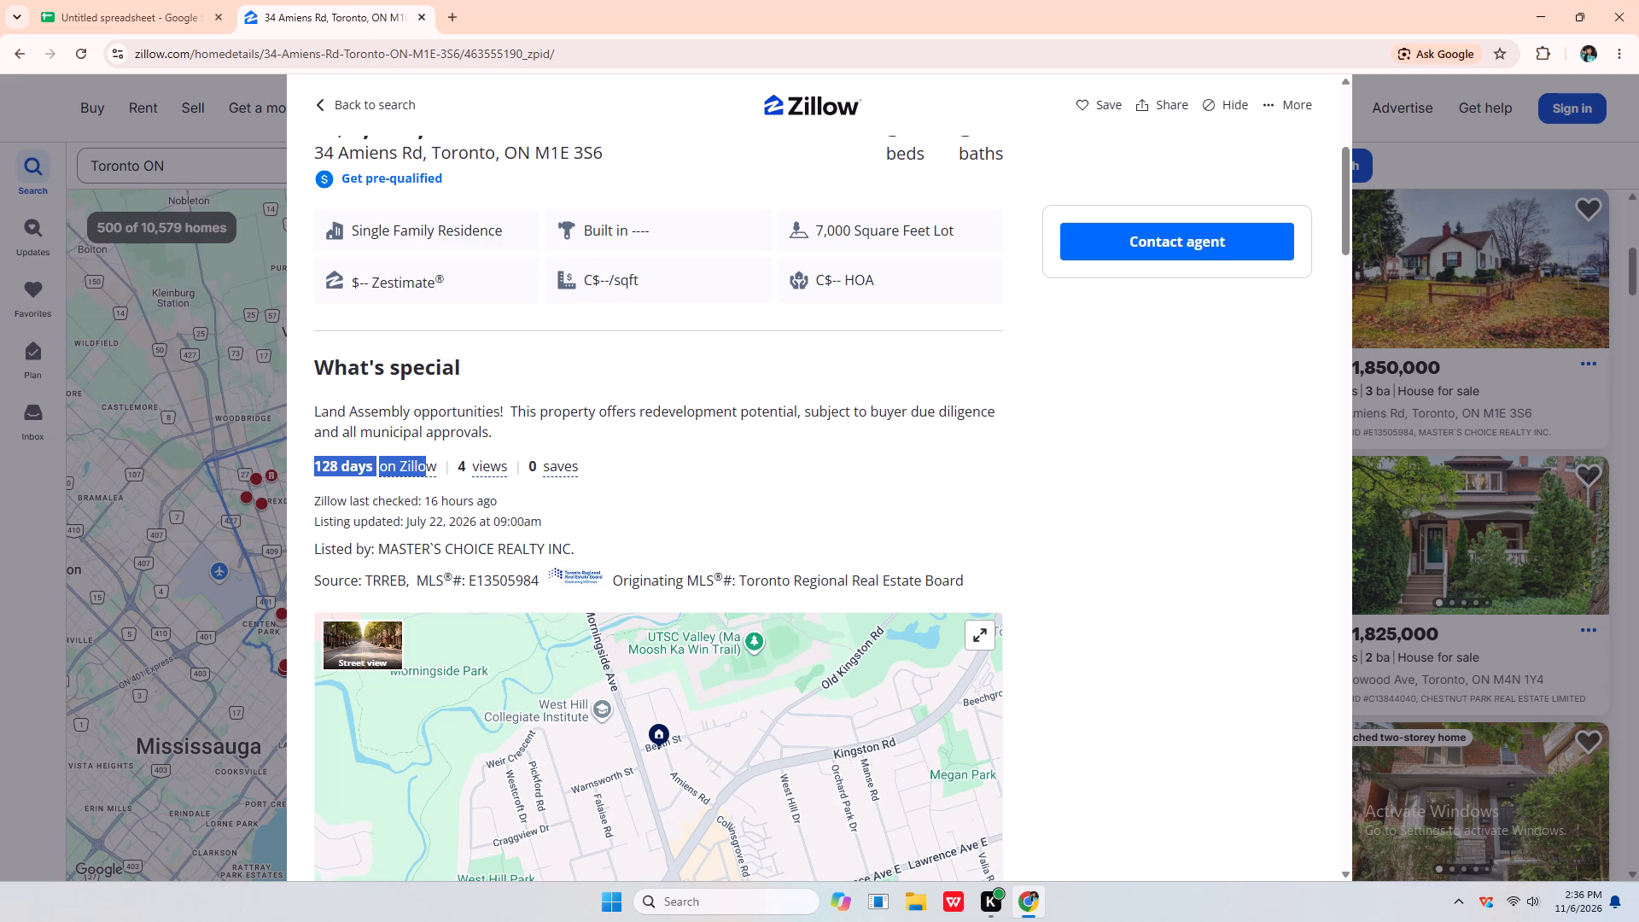
left_click_drag(465, 581, 546, 583)
left_click(545, 583)
key("ctrl+c")
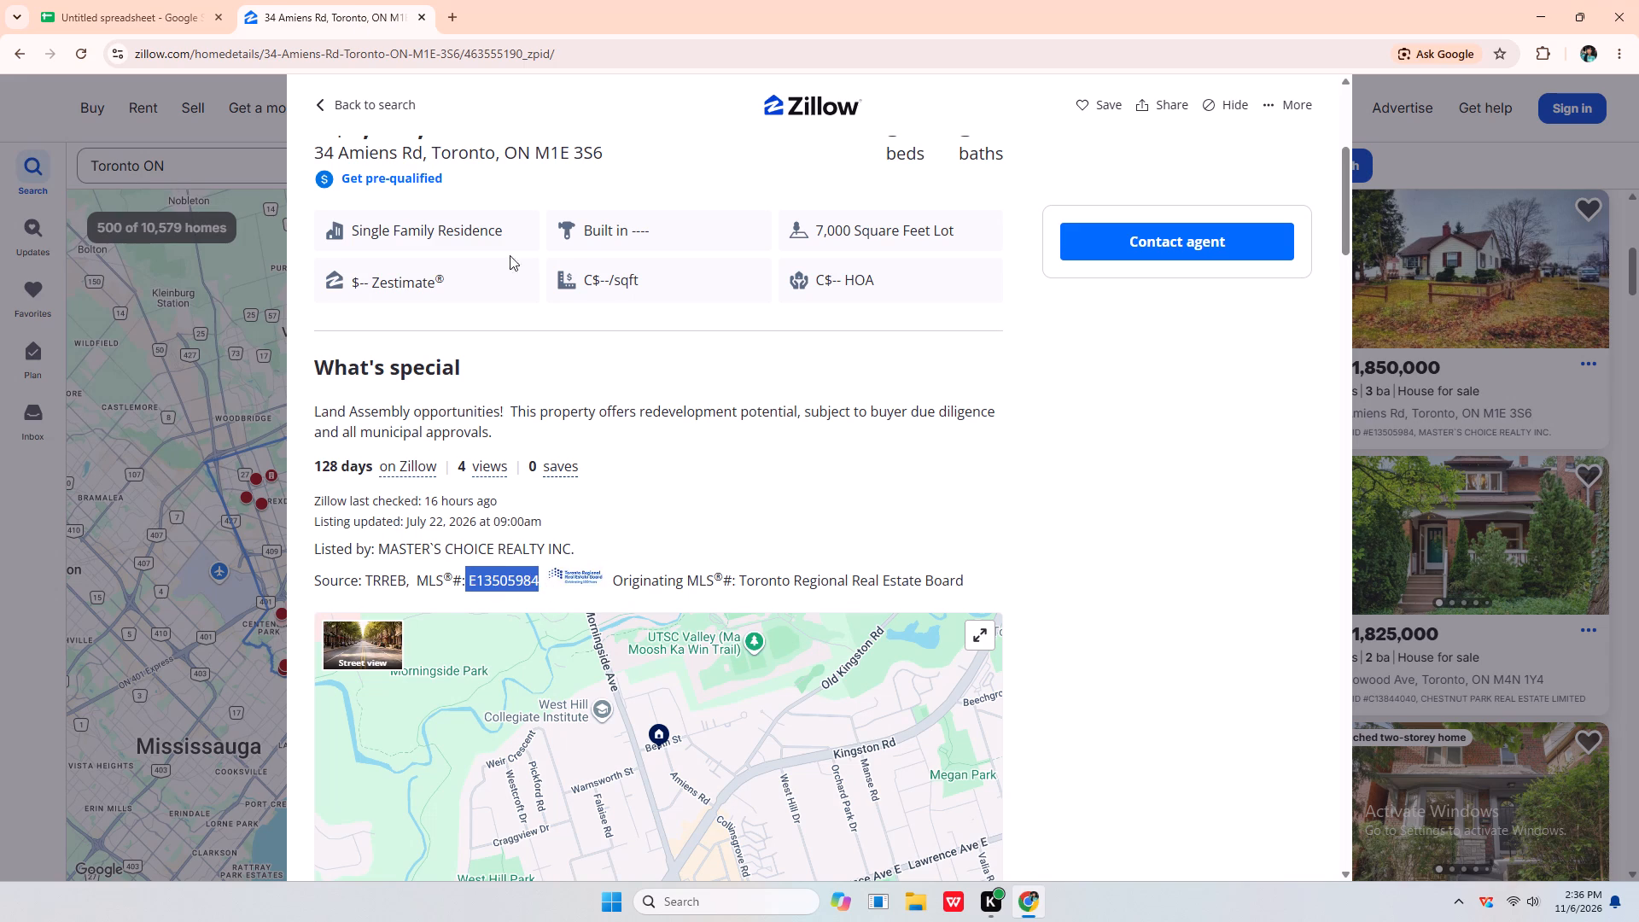
left_click(163, 6)
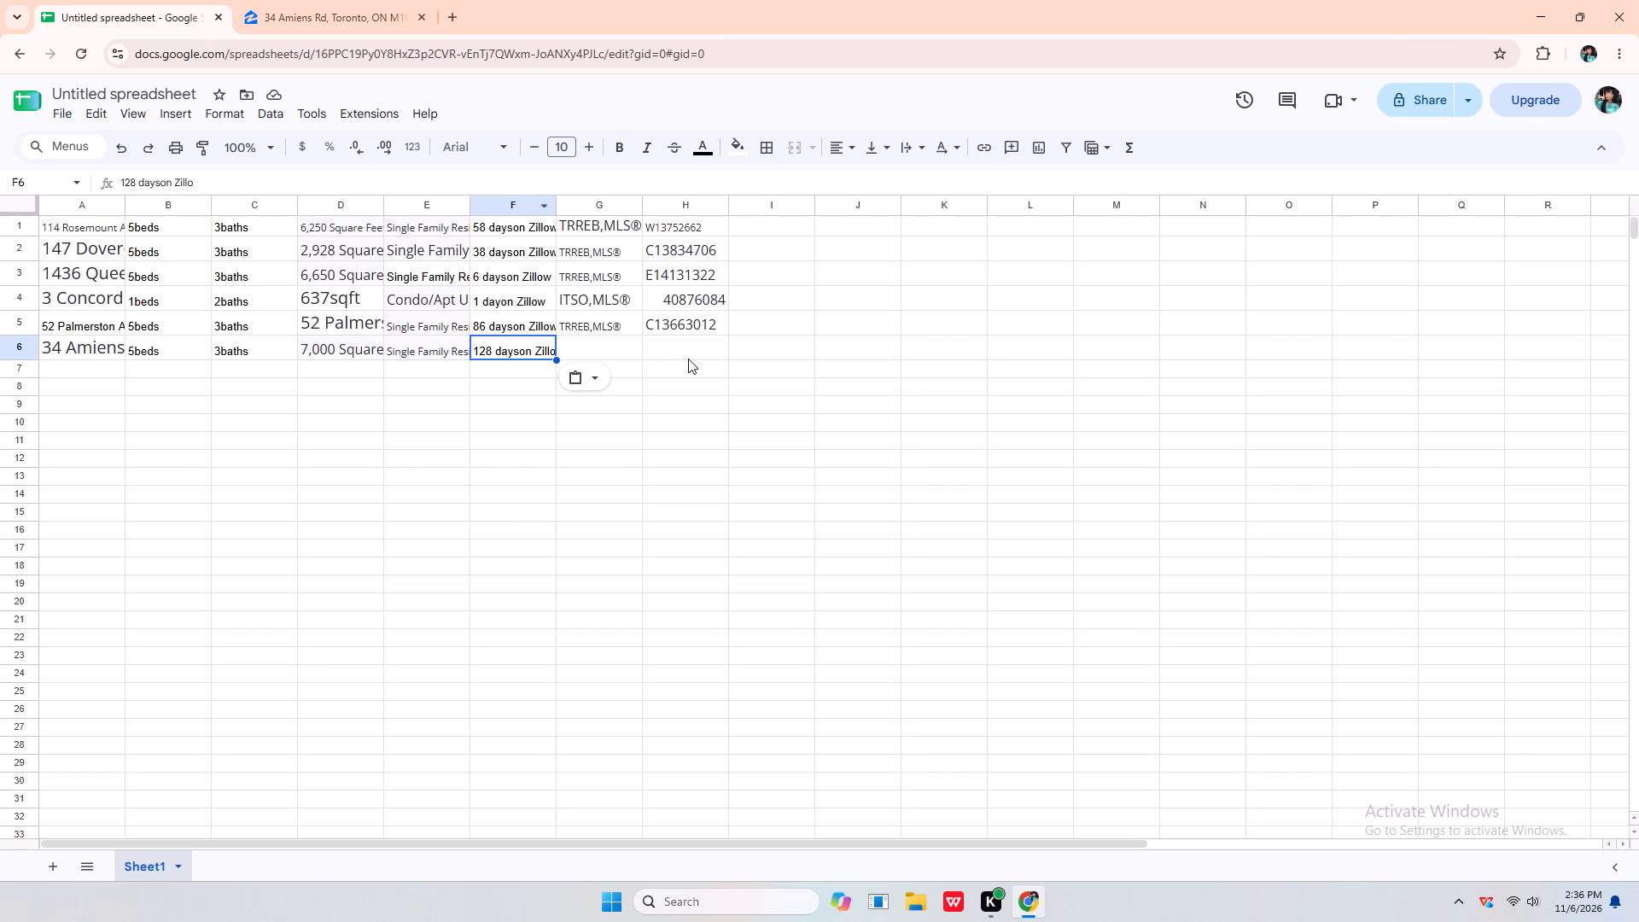
left_click(686, 350)
key("ctrl+v")
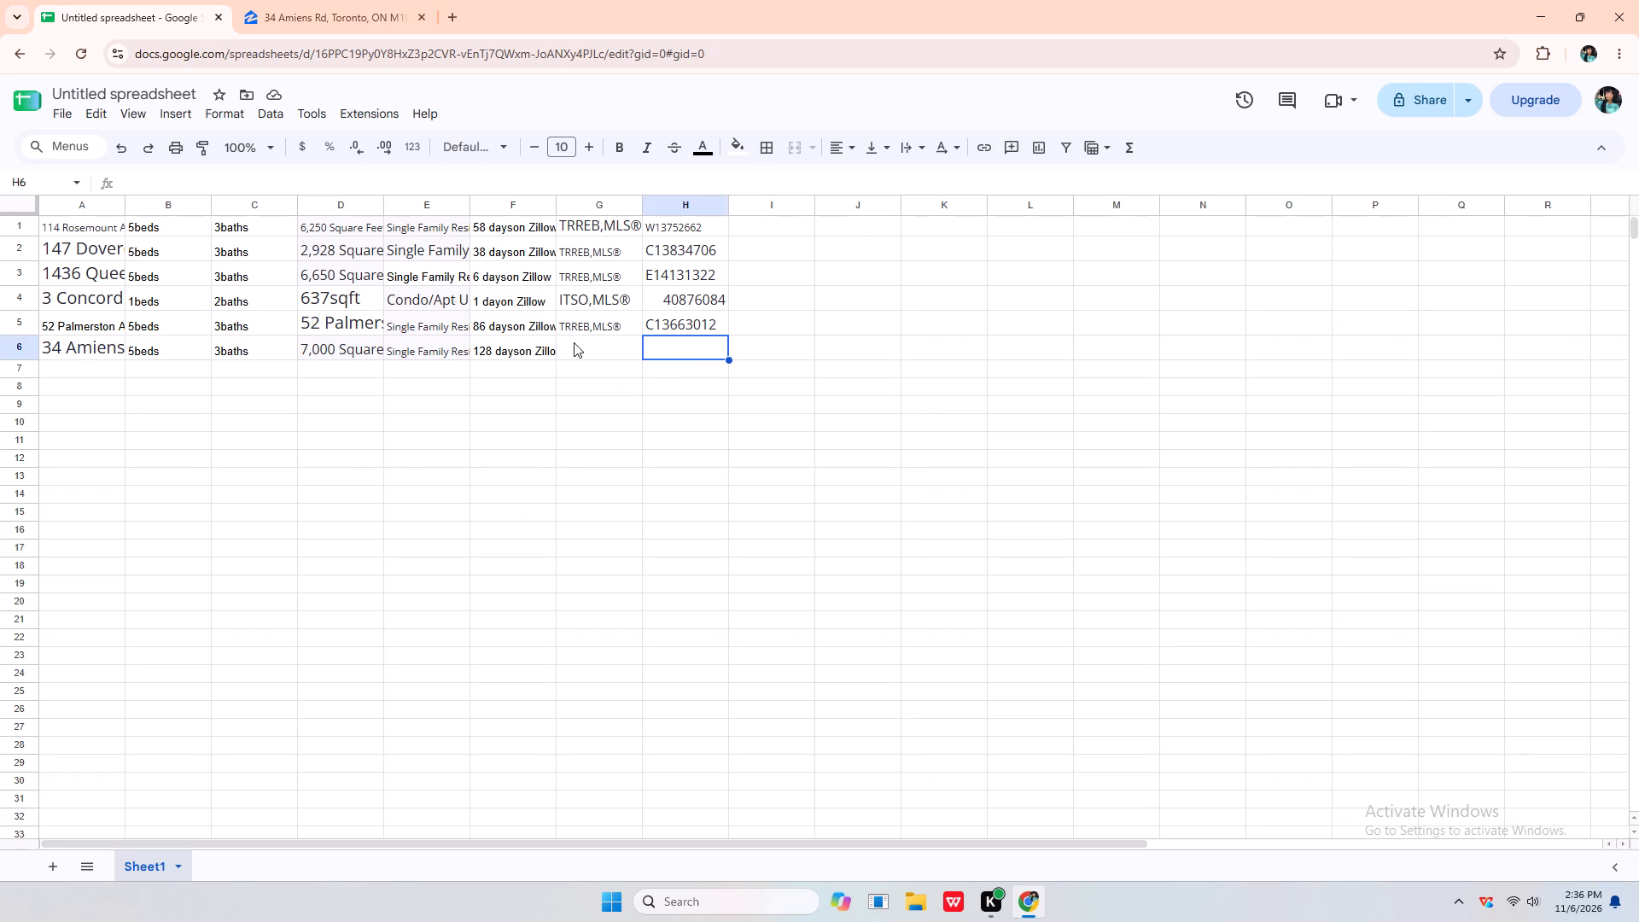
Copy the source text TRREB,MLS® from cell G5 into cell G6 for the Amiens Rd home.
left_click(588, 318)
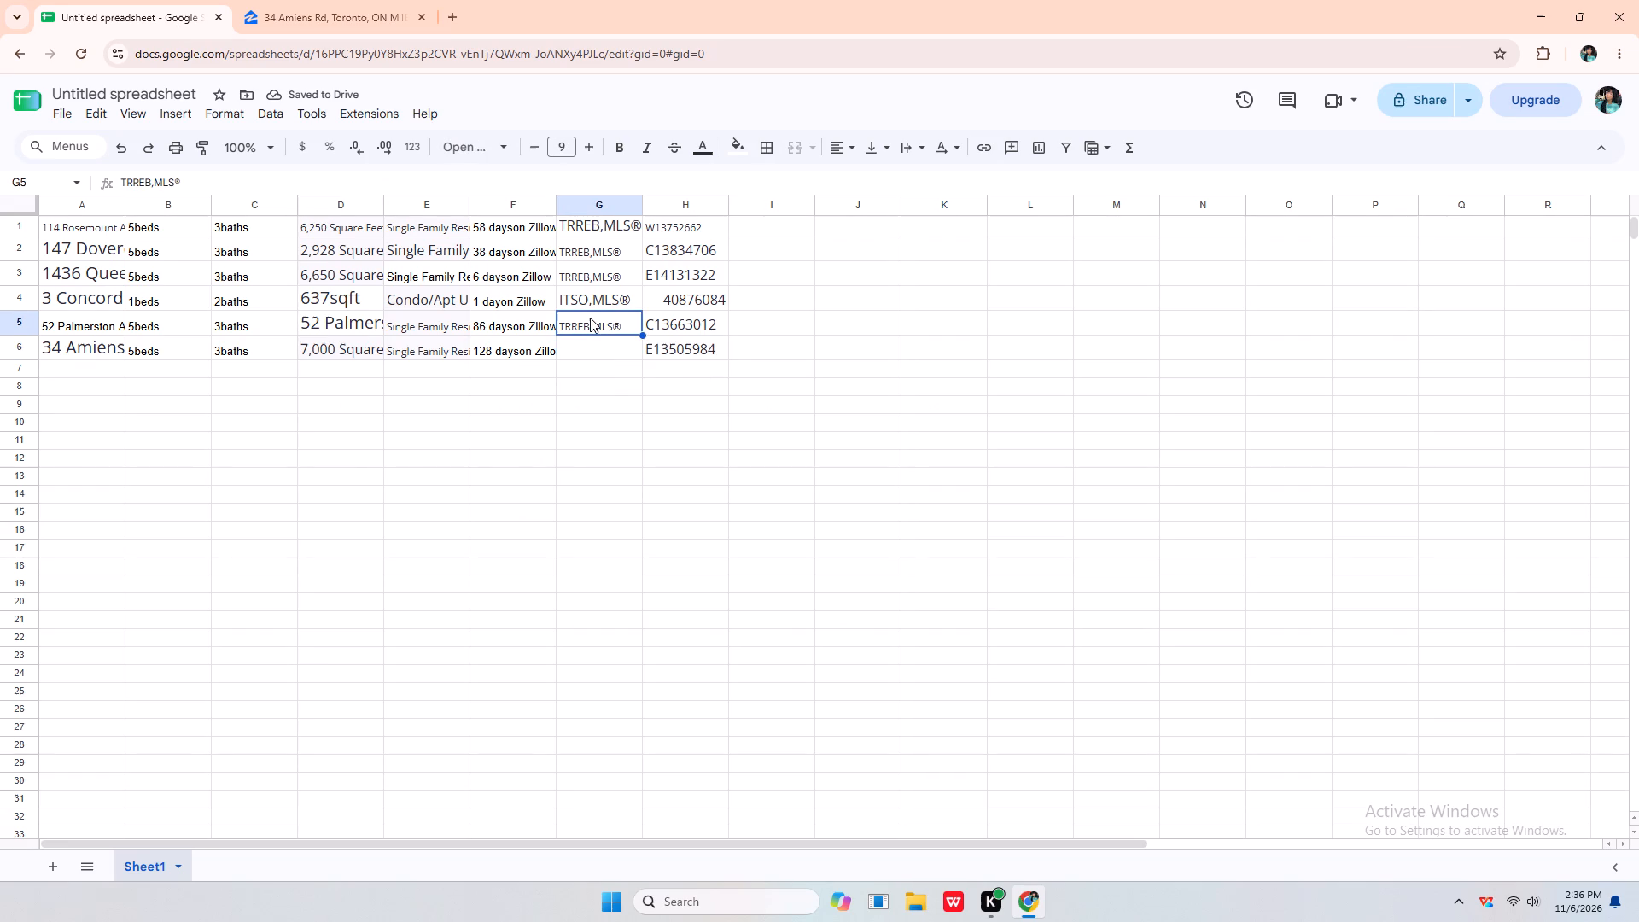
key("ctrl+c")
key("Down")
key("ctrl+v")
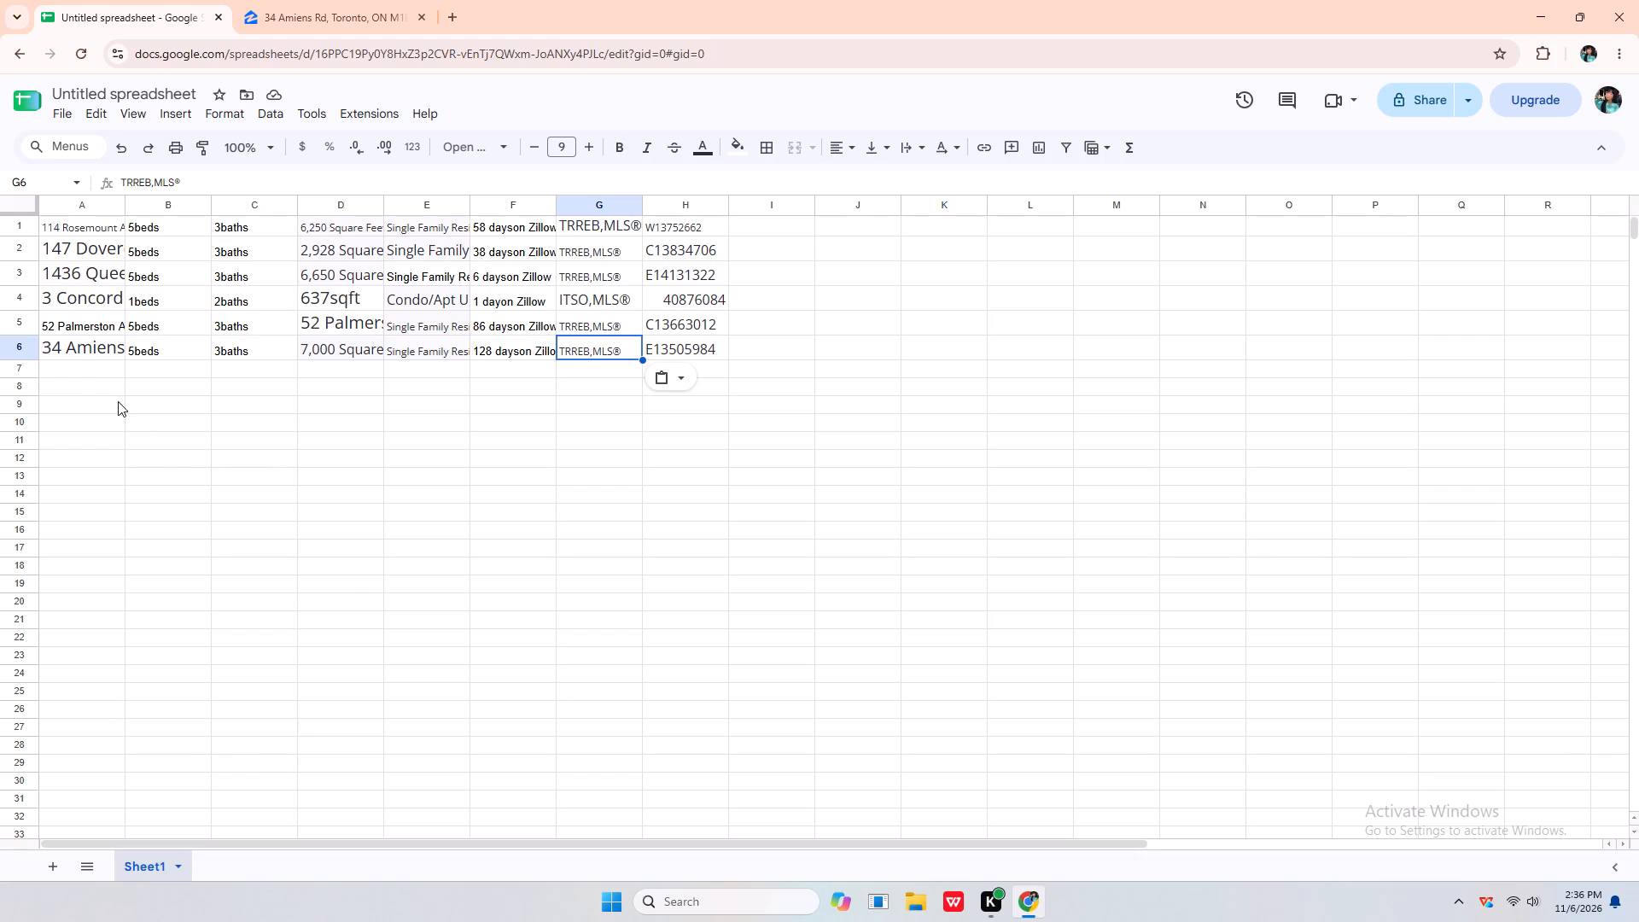
Select cell A7 for a new home, return to the Zillow search results and open the C$1,849,000 King St W listing.
key("Left")
key("Left")
key("Left")
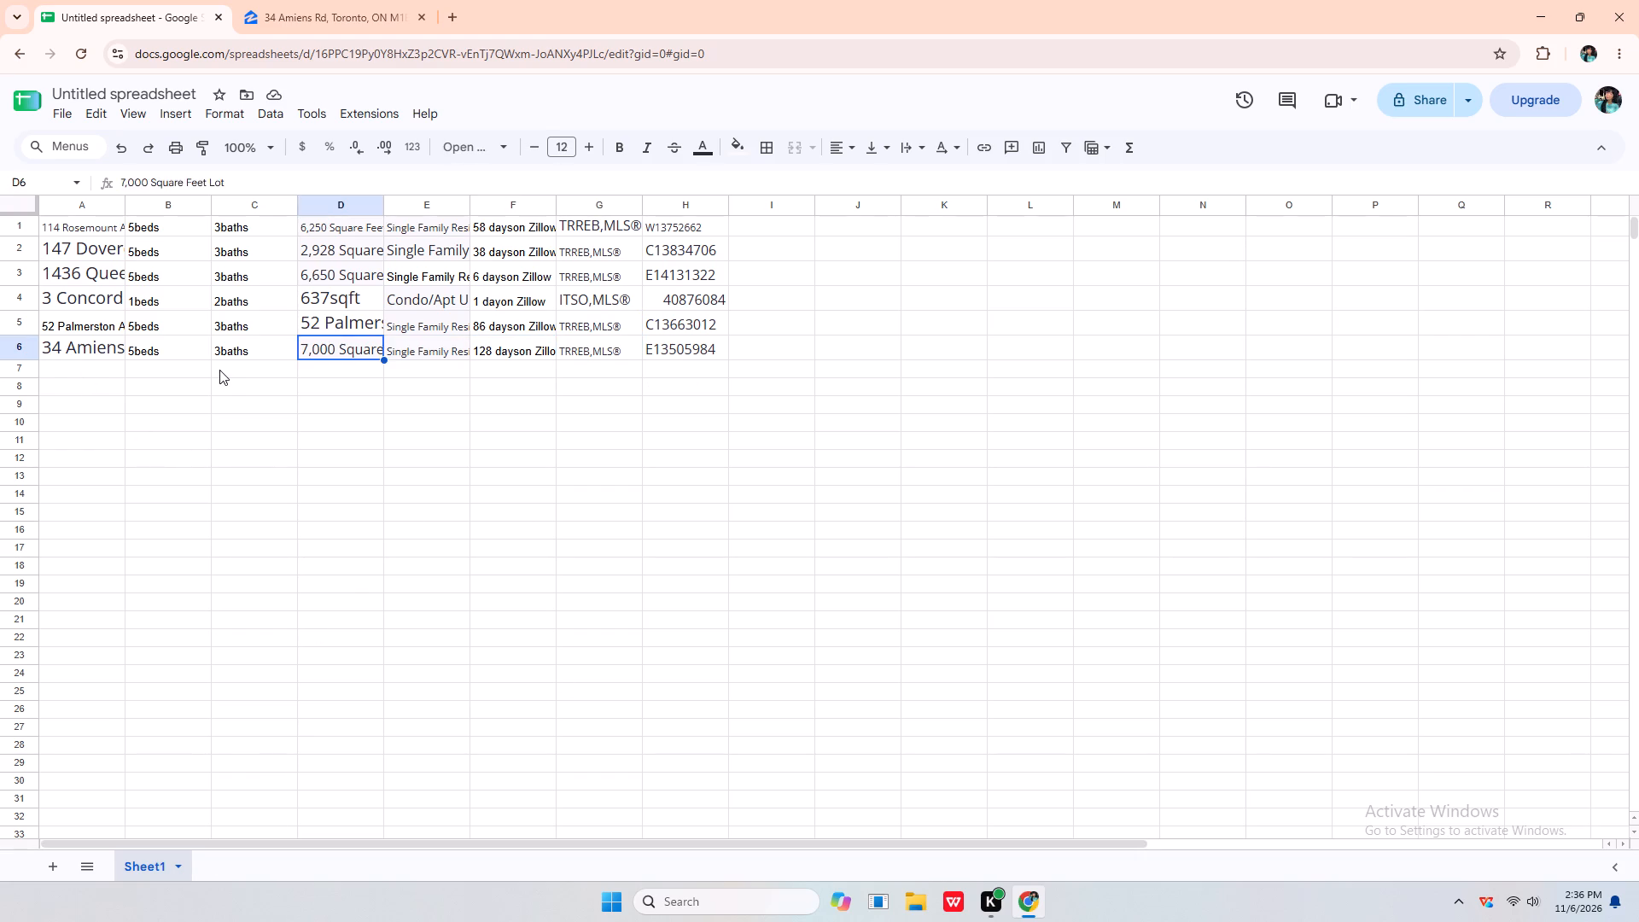
key("Left")
key("Left")
key("Left")
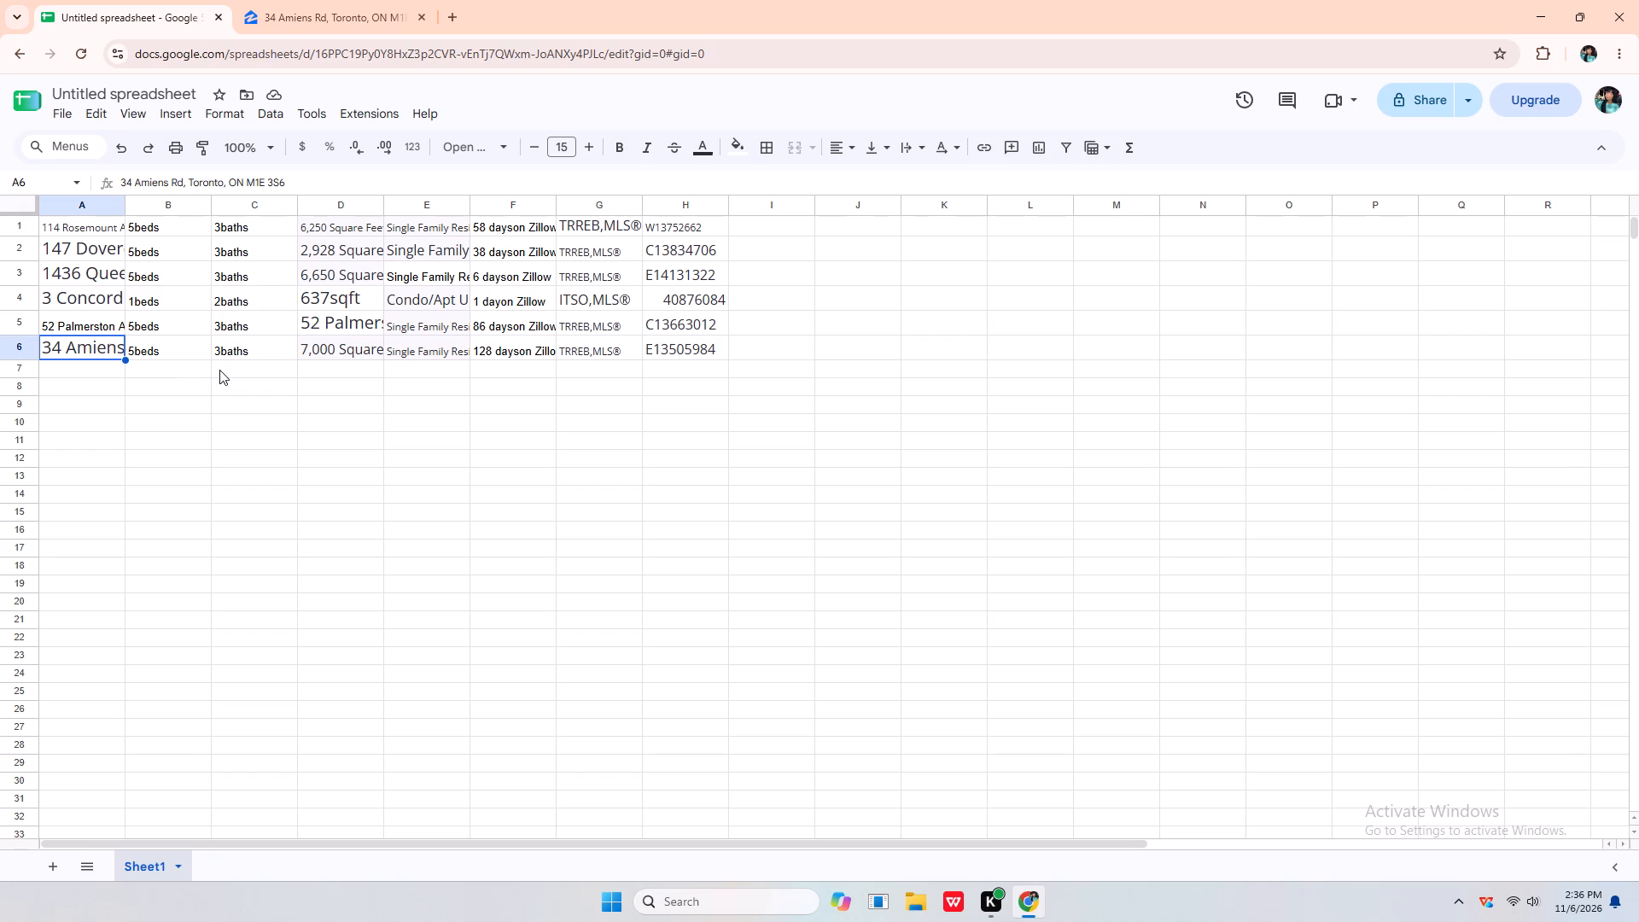
key("Down")
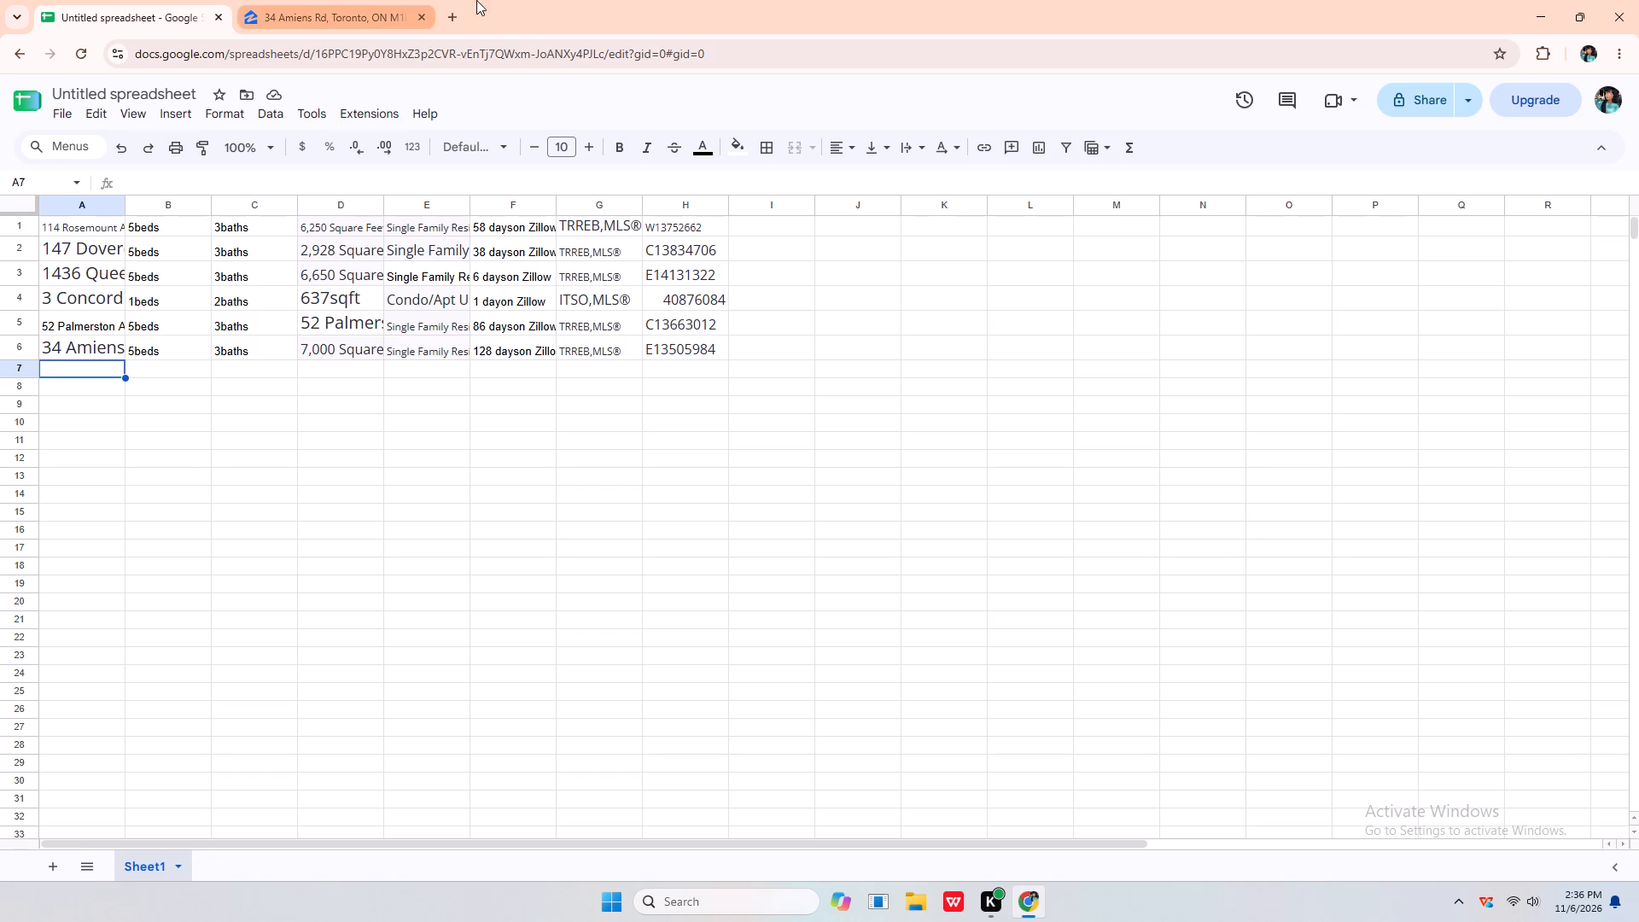
left_click(370, 15)
left_click(324, 97)
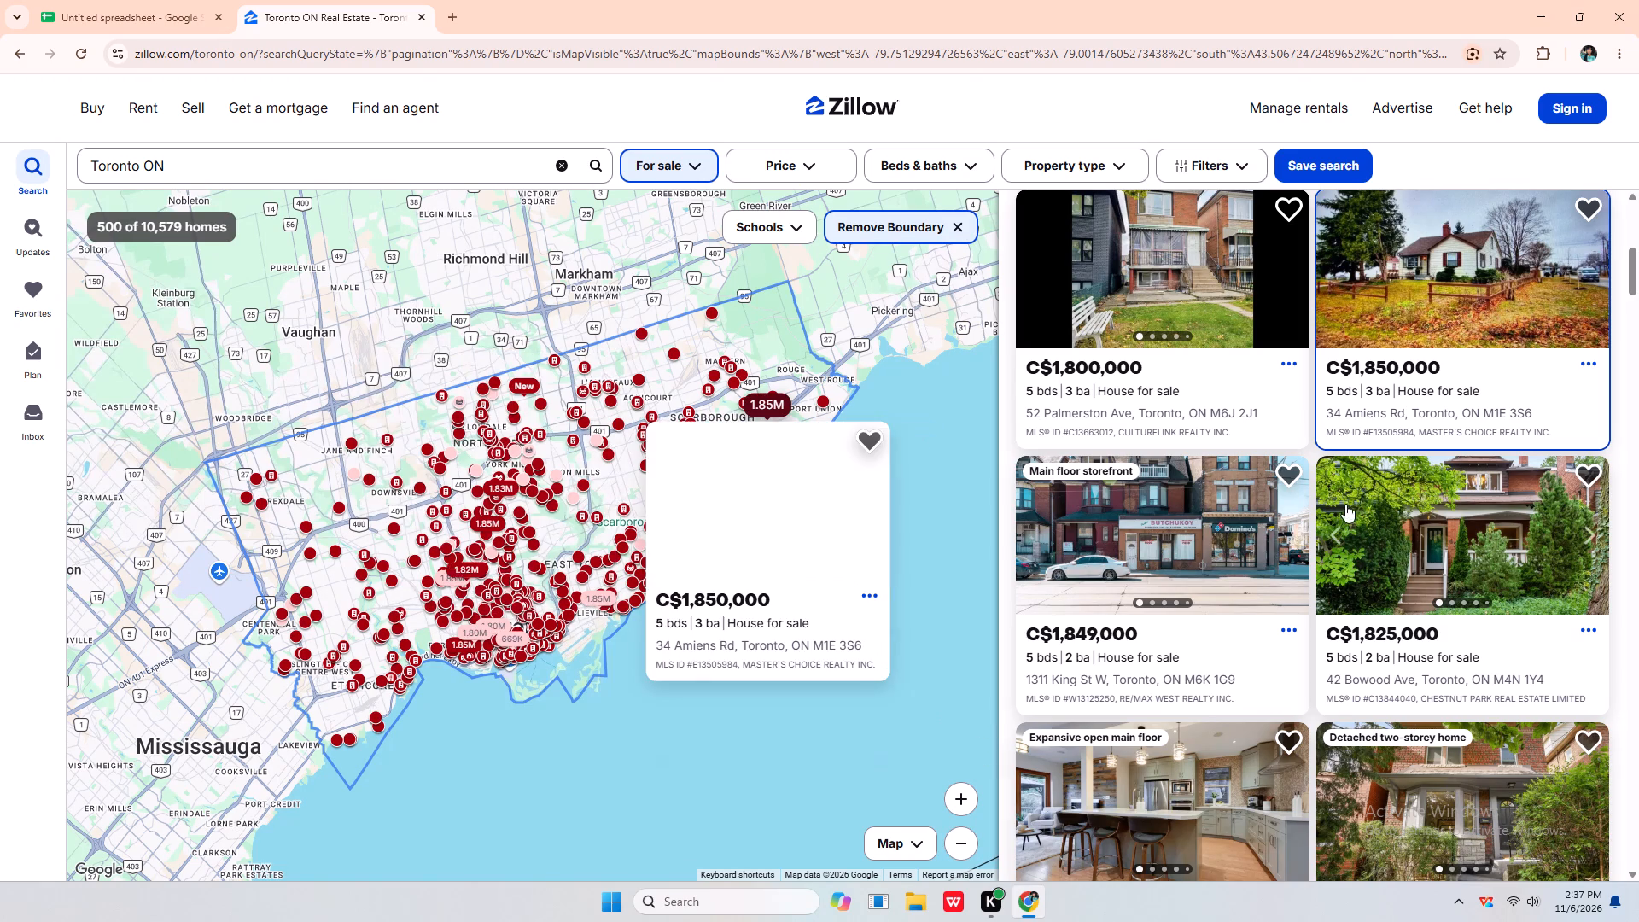
left_click(1183, 678)
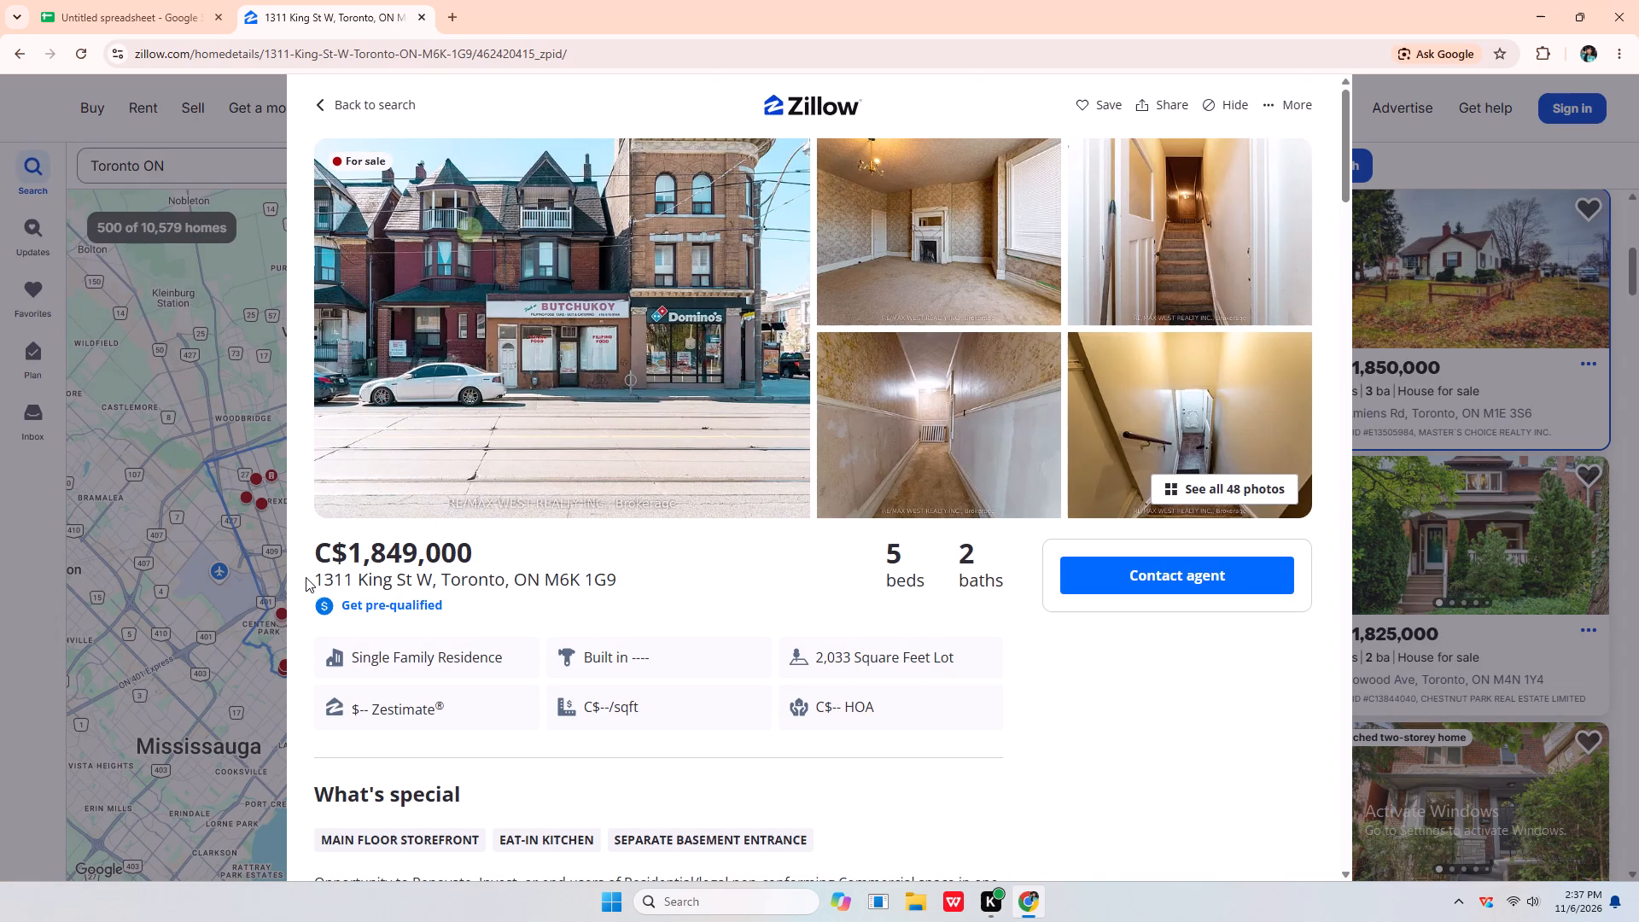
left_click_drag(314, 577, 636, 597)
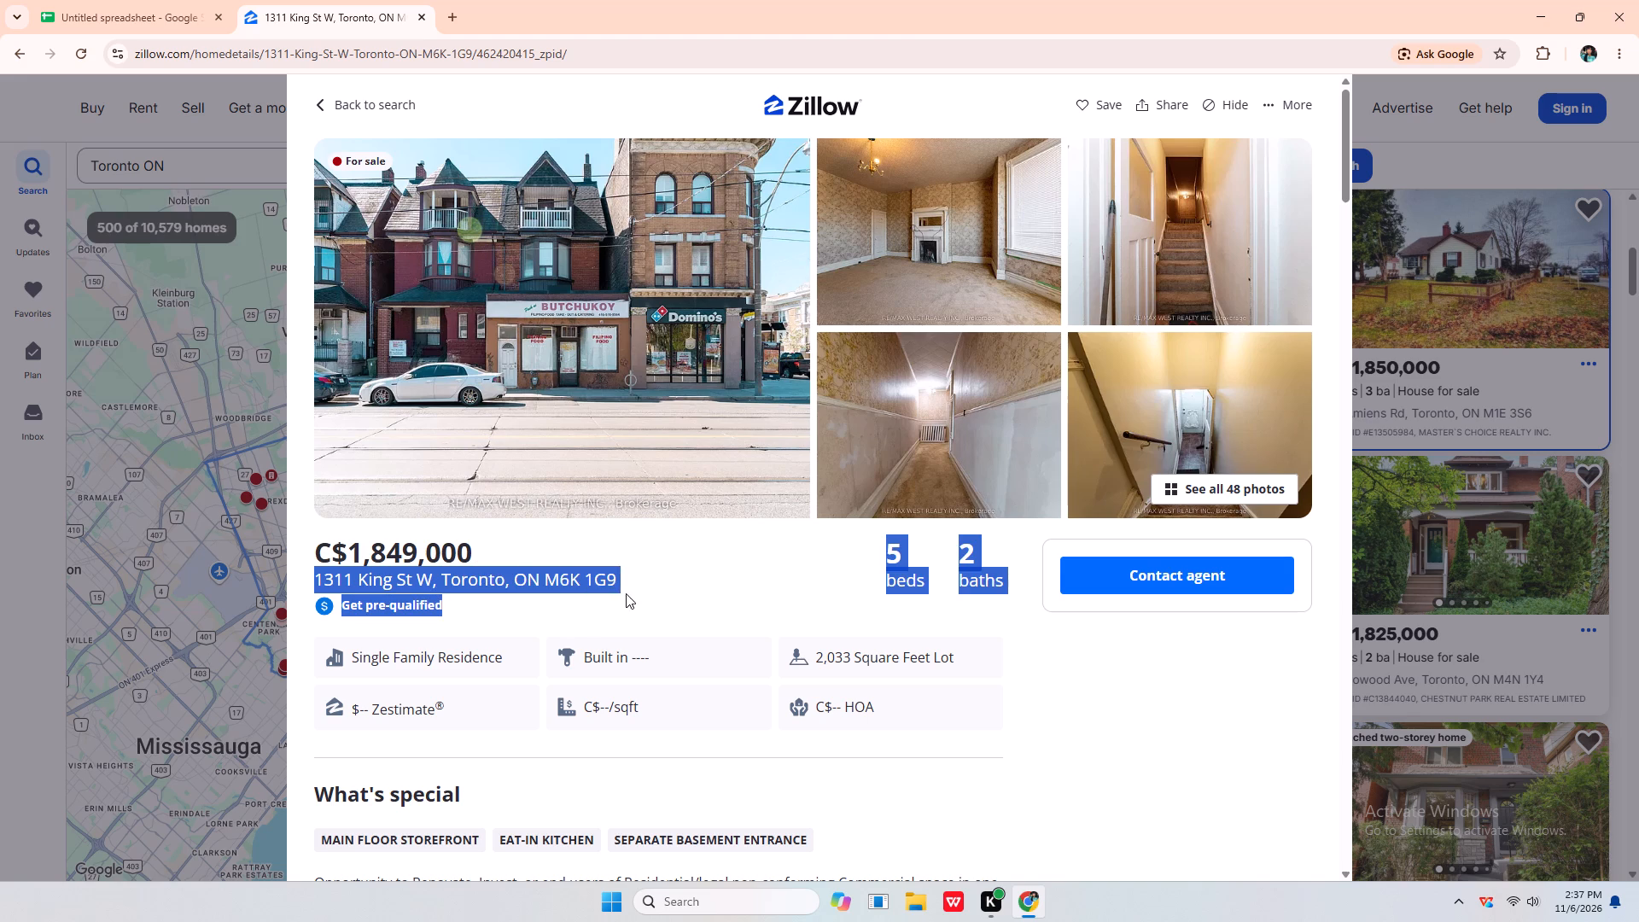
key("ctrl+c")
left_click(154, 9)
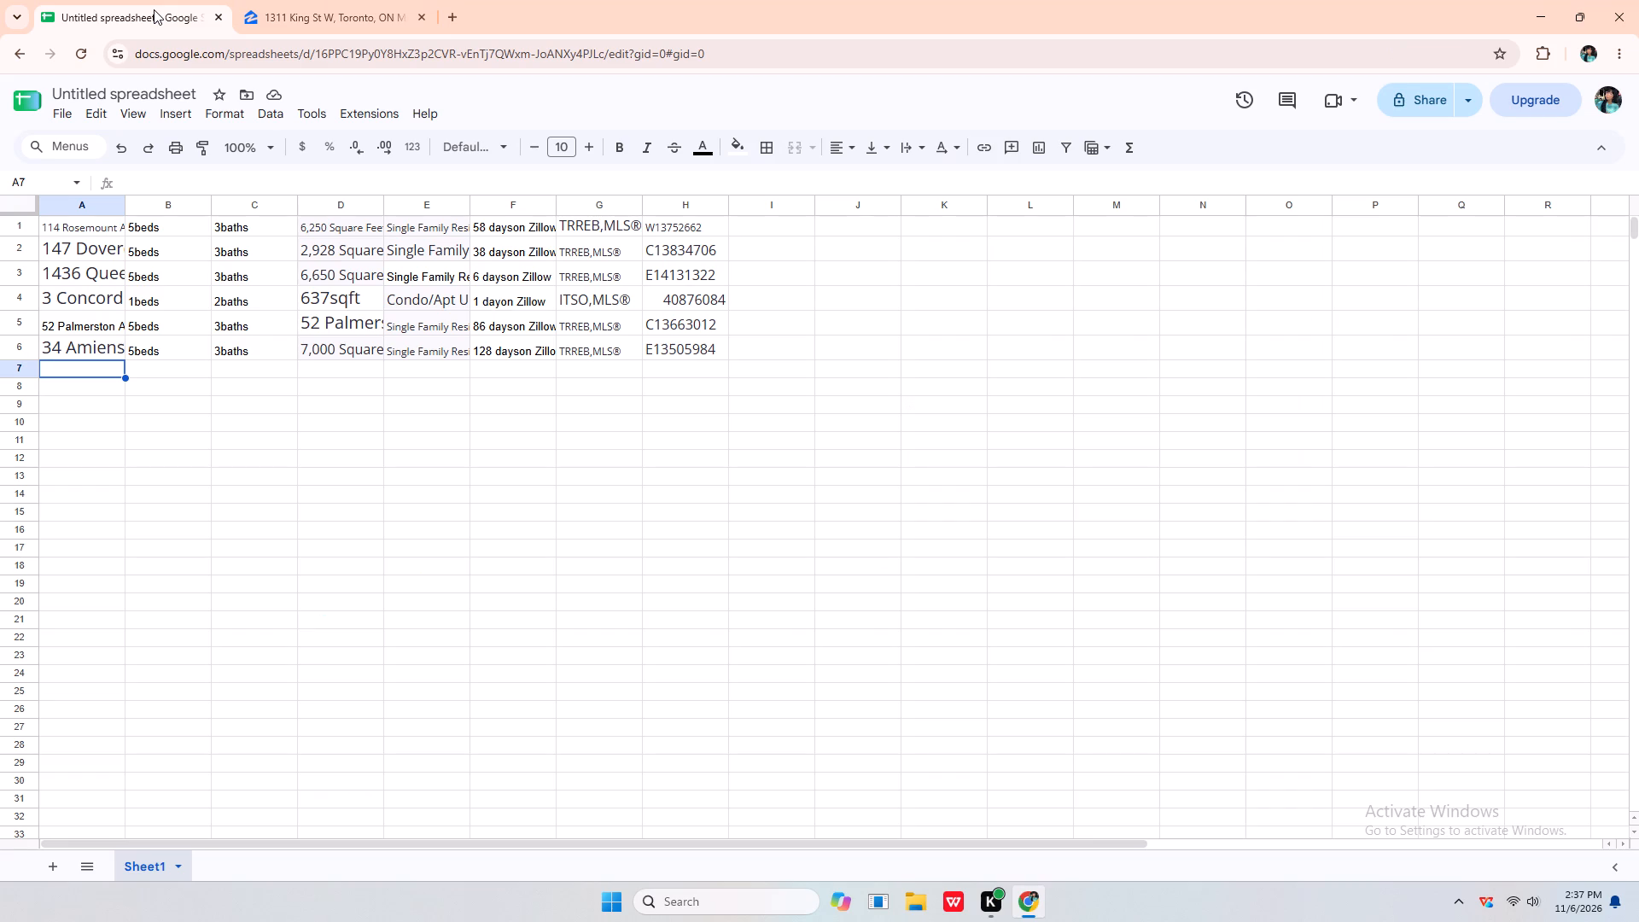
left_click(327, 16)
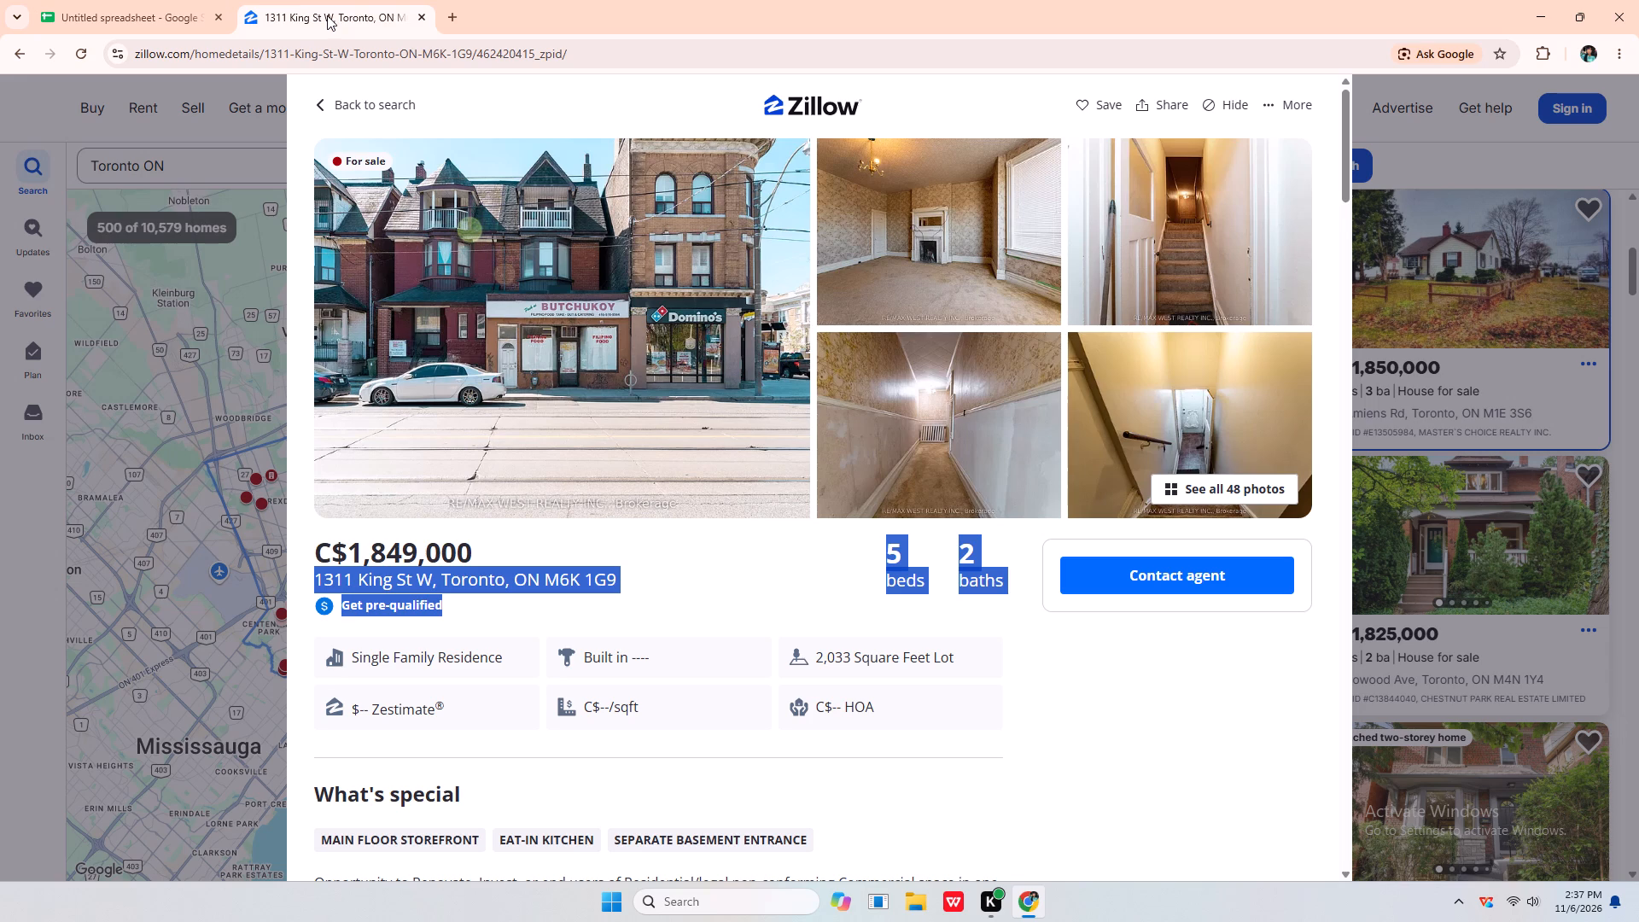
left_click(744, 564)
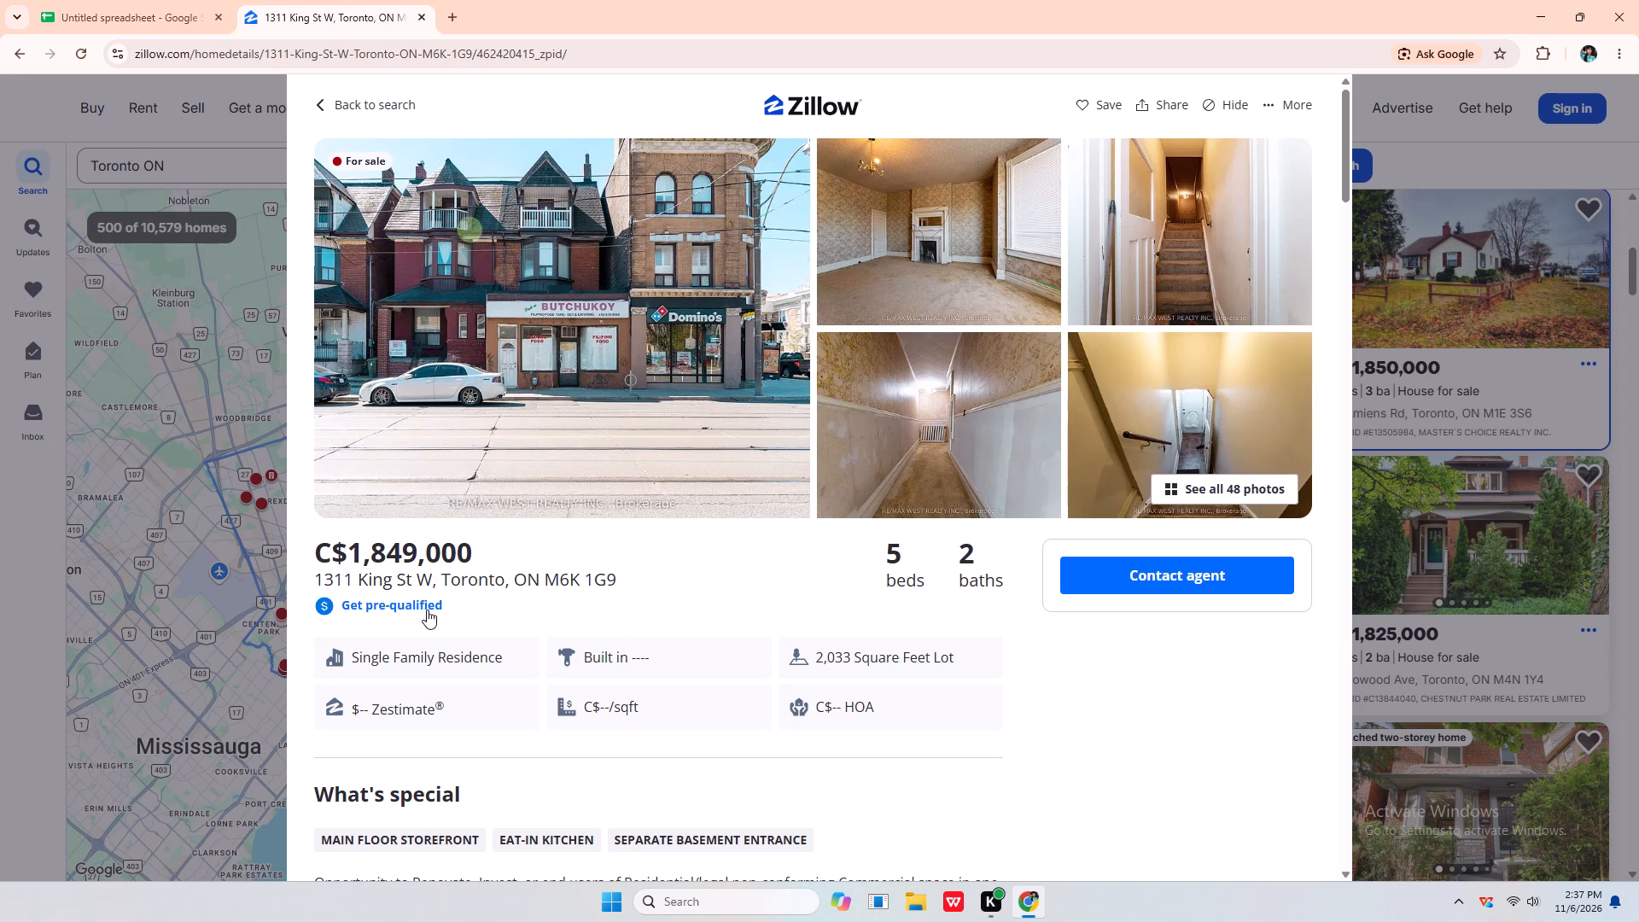
Copy the full property address from the King St W Zillow listing into cell A7 of the spreadsheet.
left_click_drag(311, 580, 474, 580)
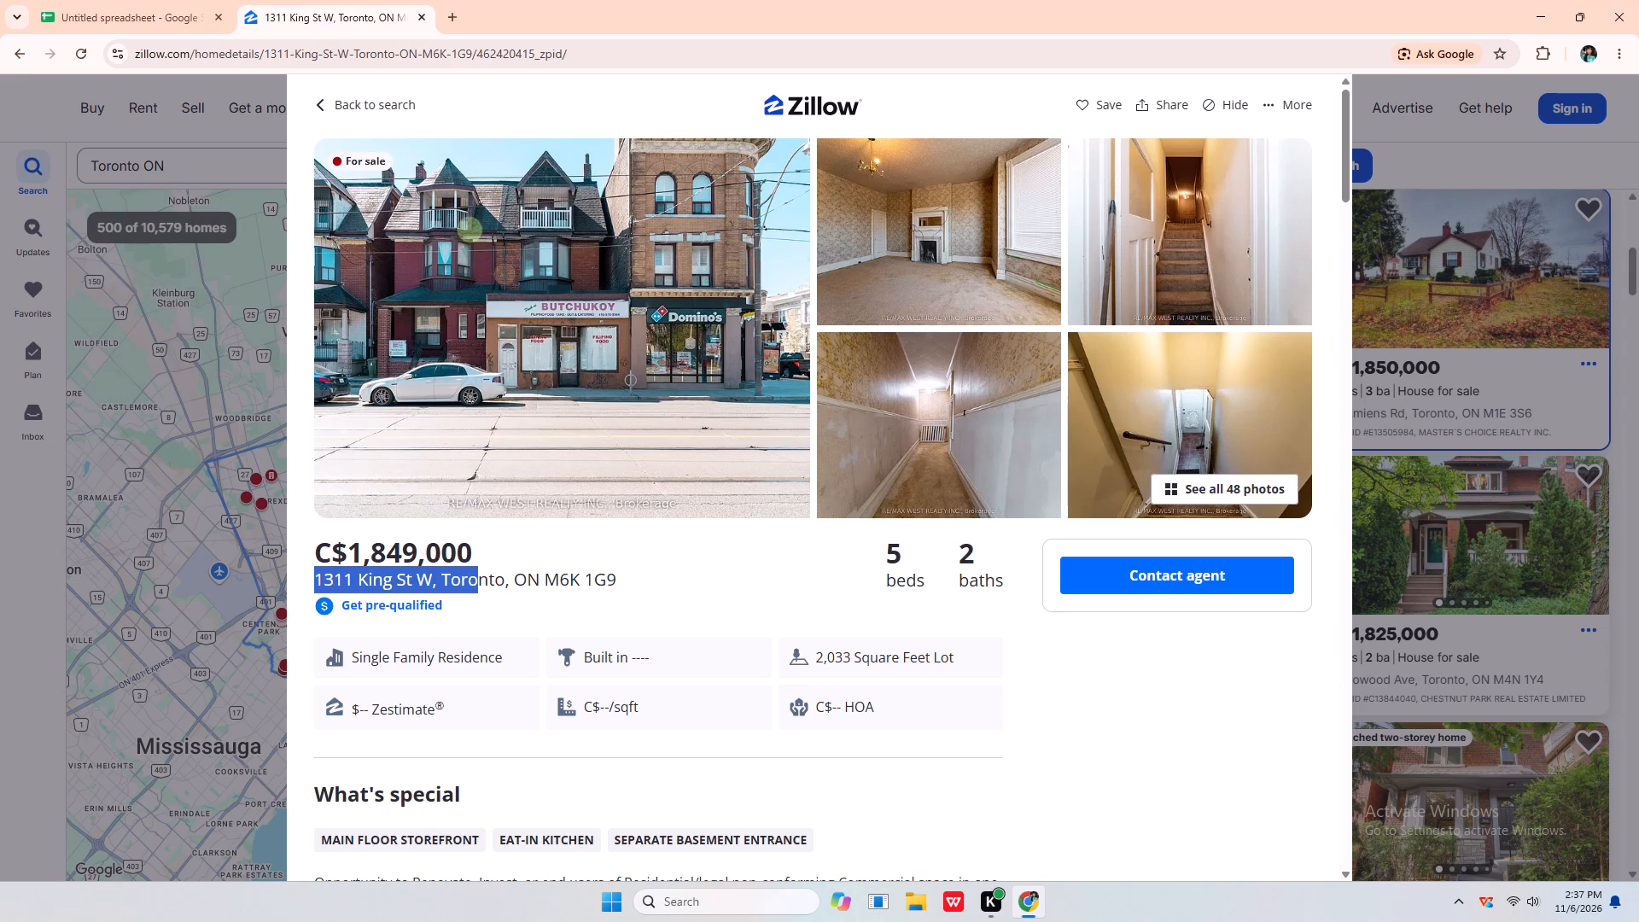
left_click_drag(474, 580, 616, 567)
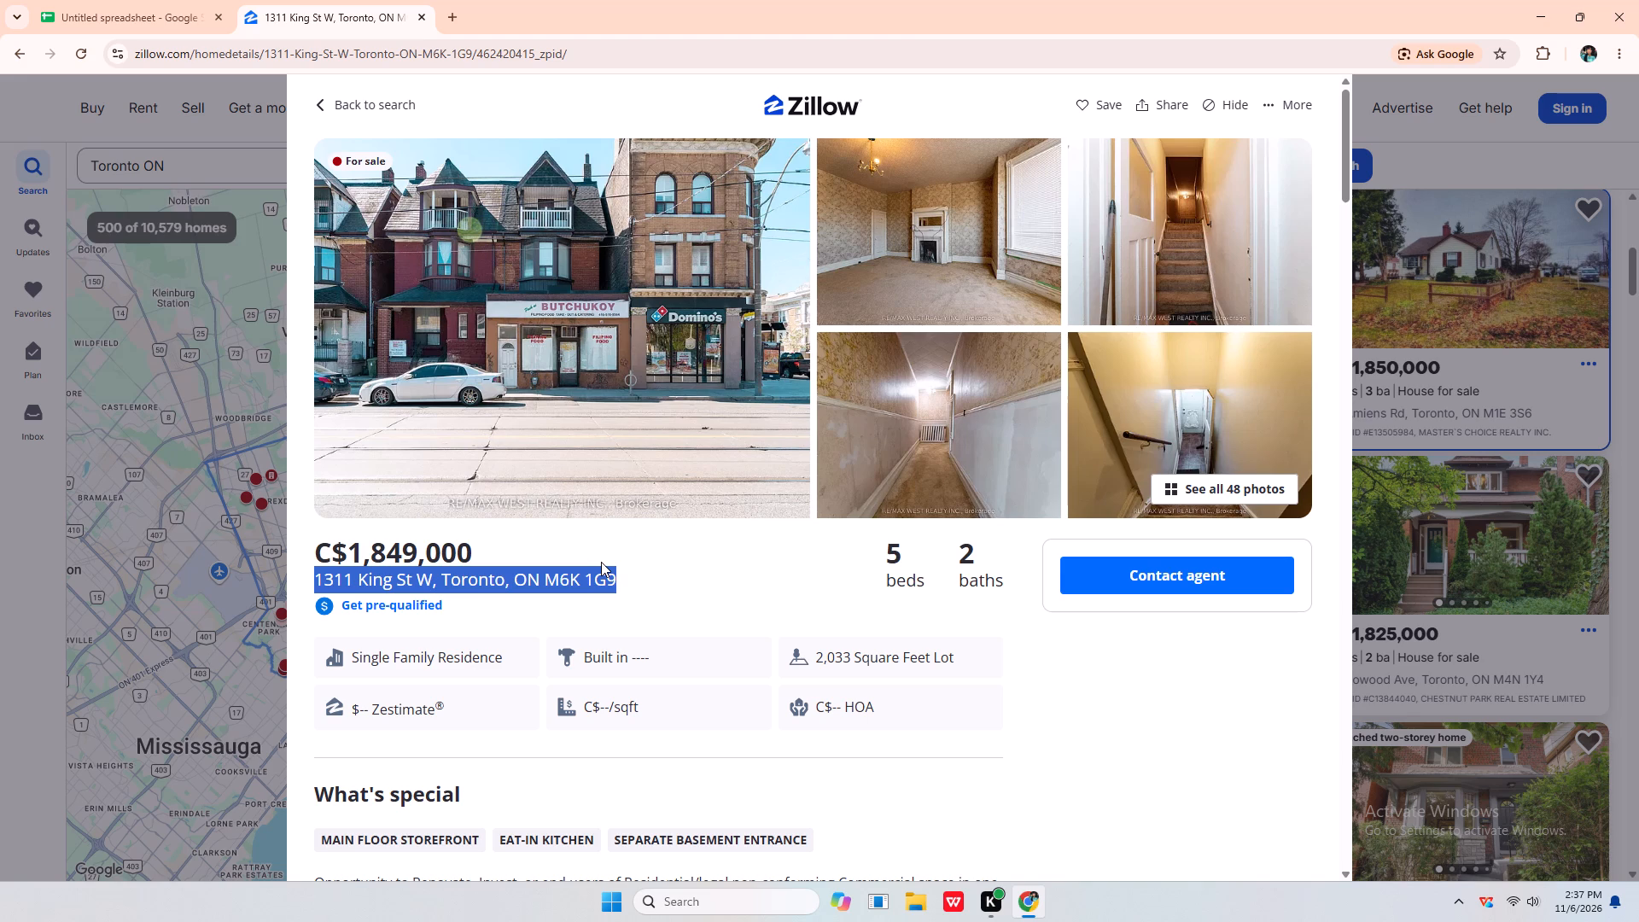
key("ctrl+c")
left_click(85, 10)
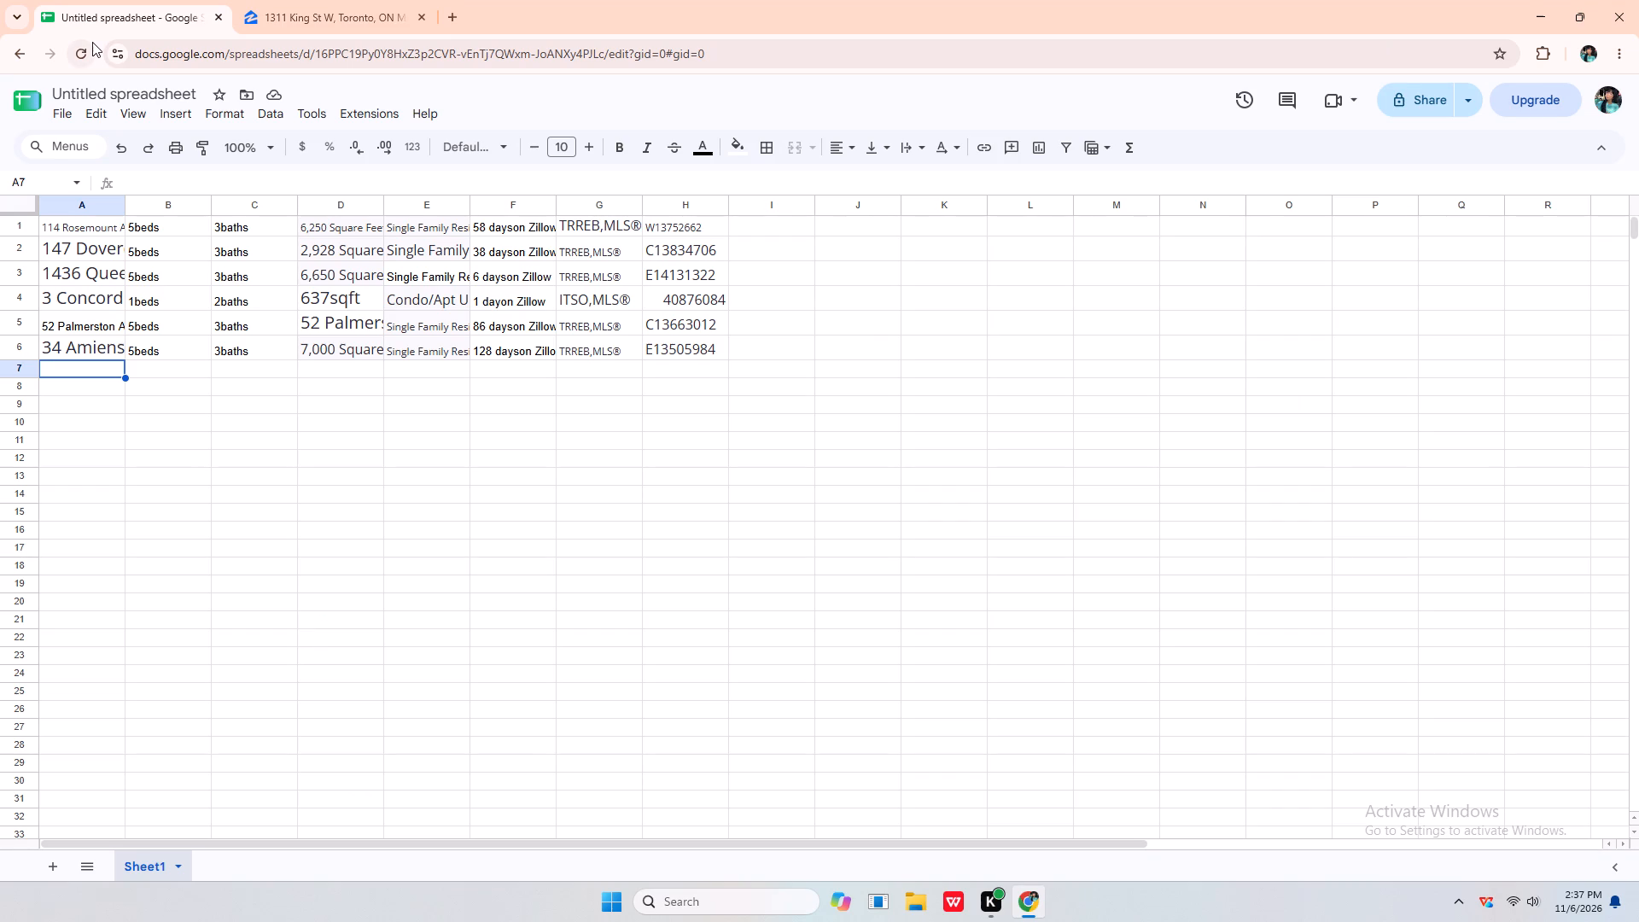
key("ctrl+v")
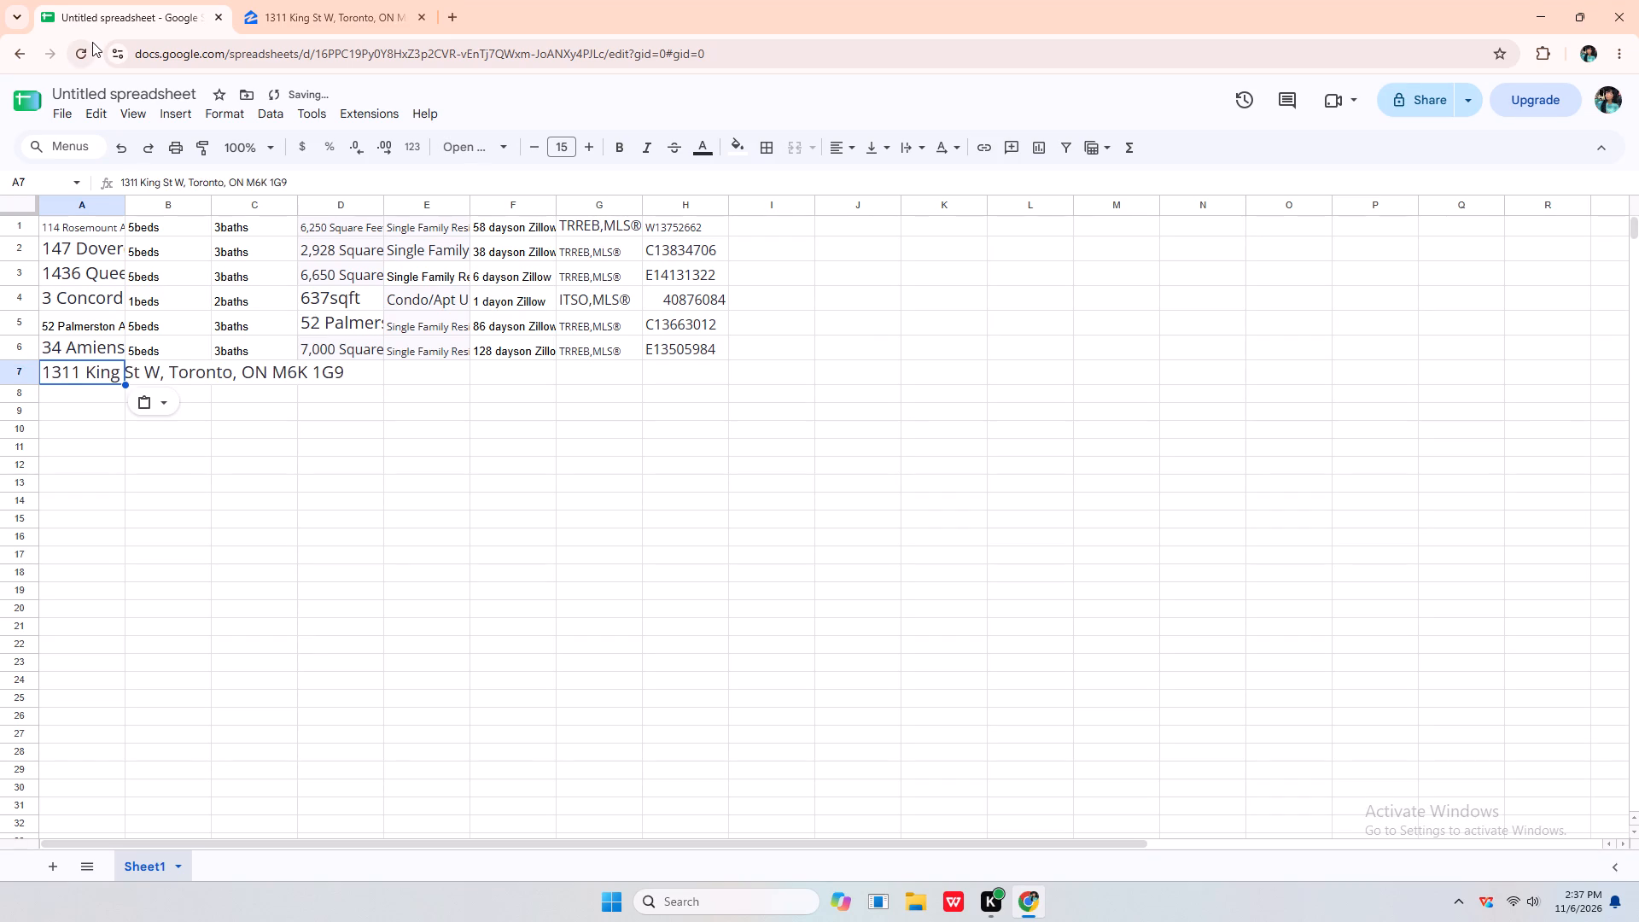
Enter 5beds in cell B7 and 2baths in cell C7 for the King St W home.
key("Right")
type("5beds")
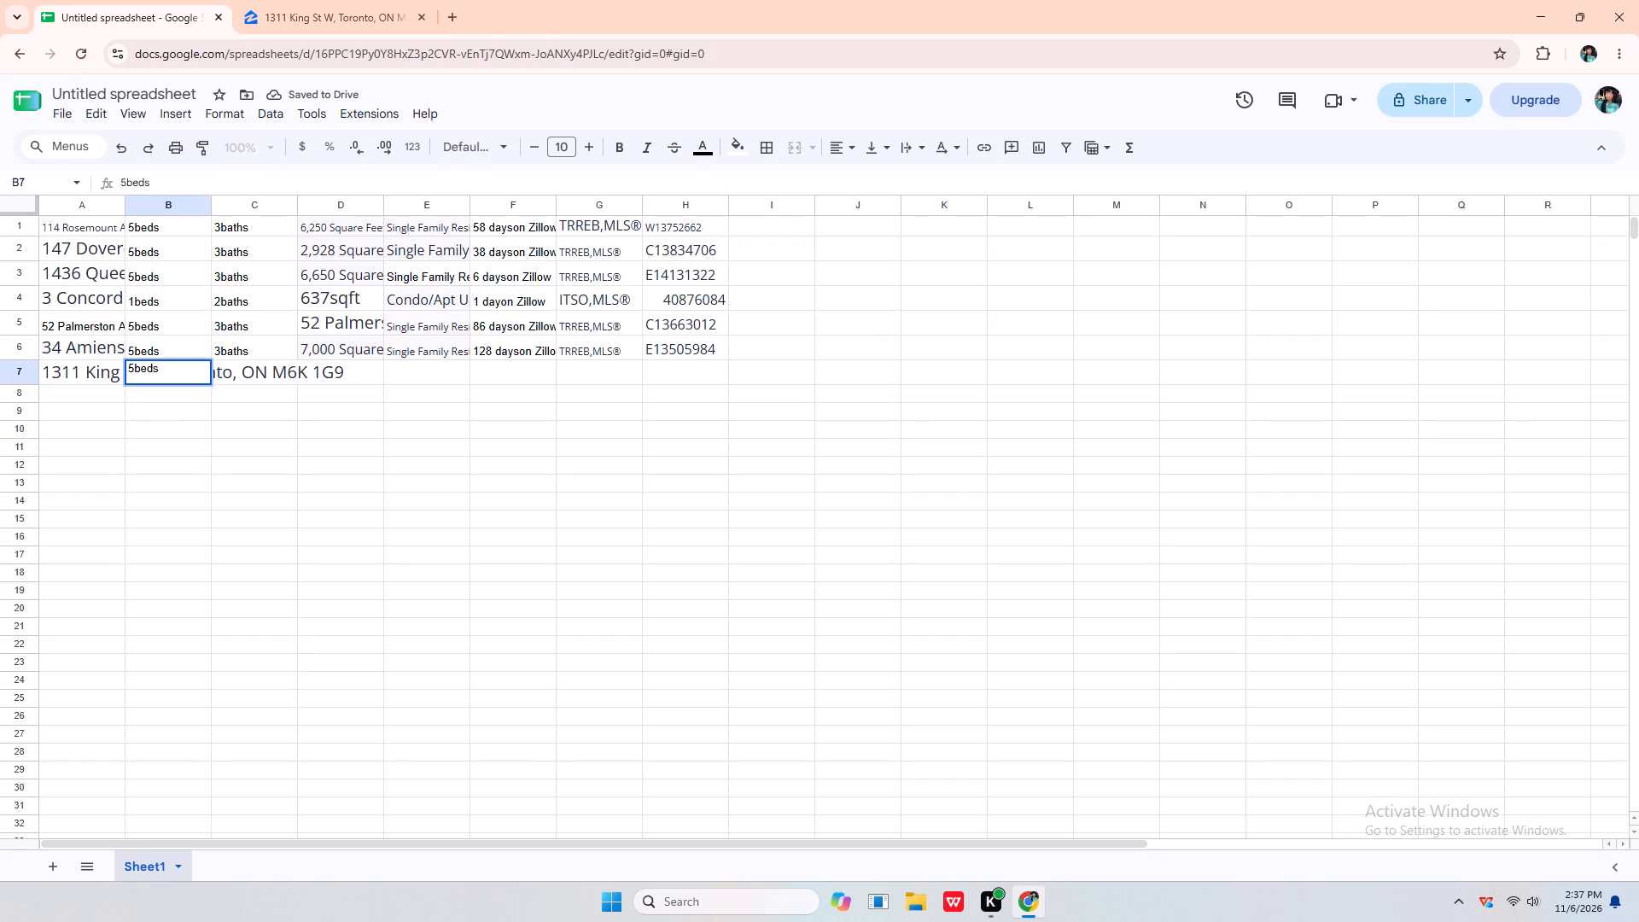
key("Right")
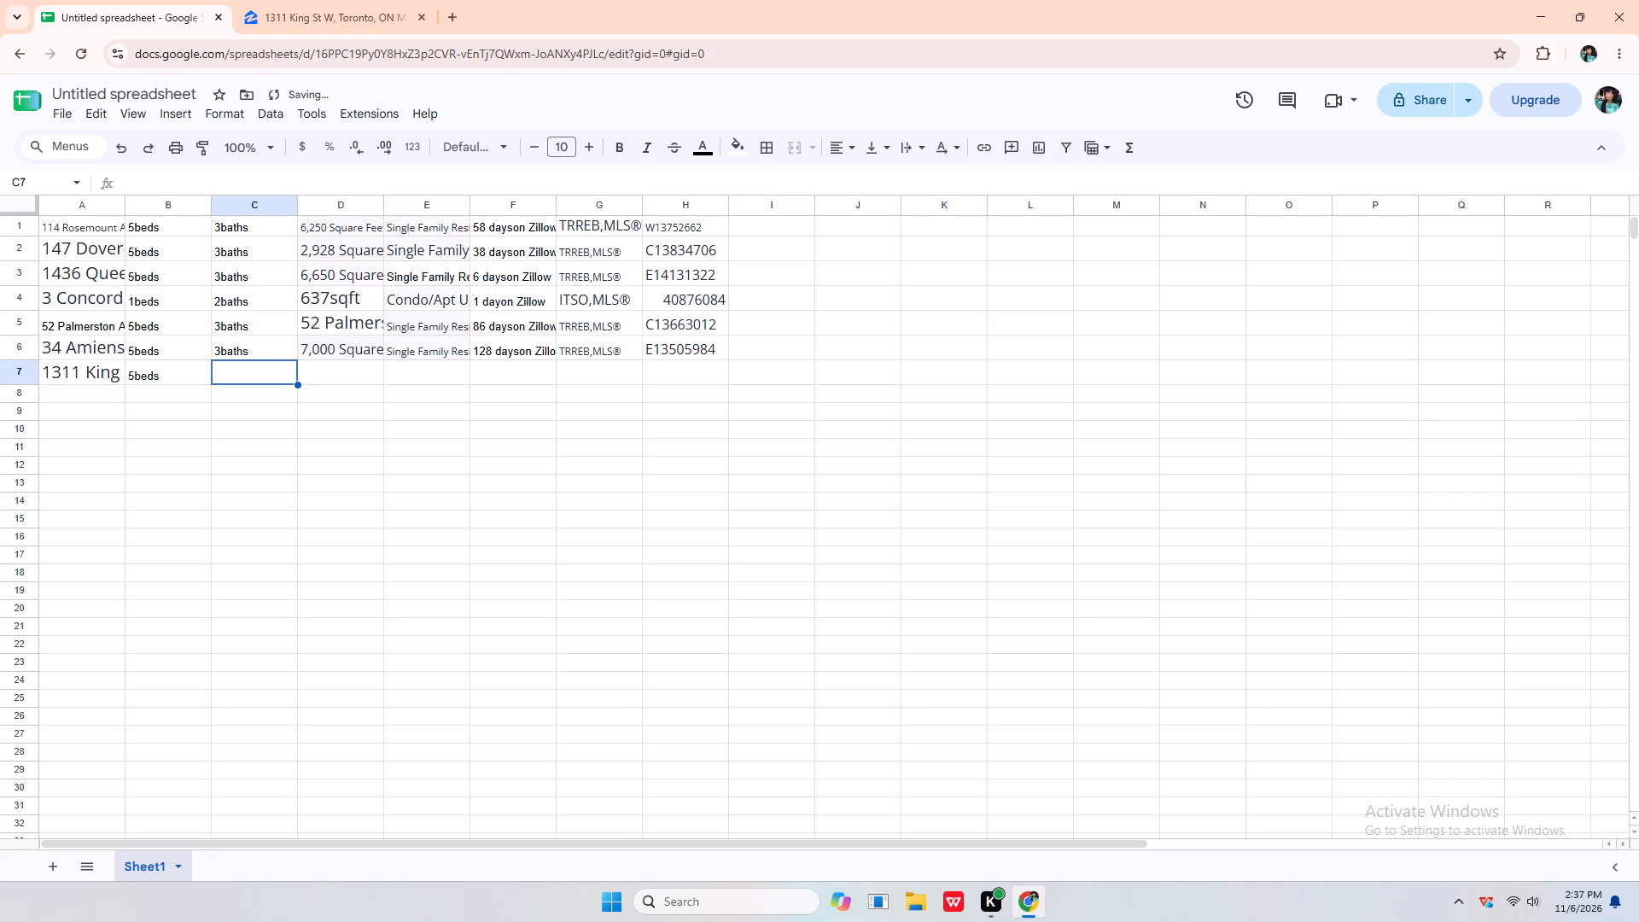
key("2")
type("batys")
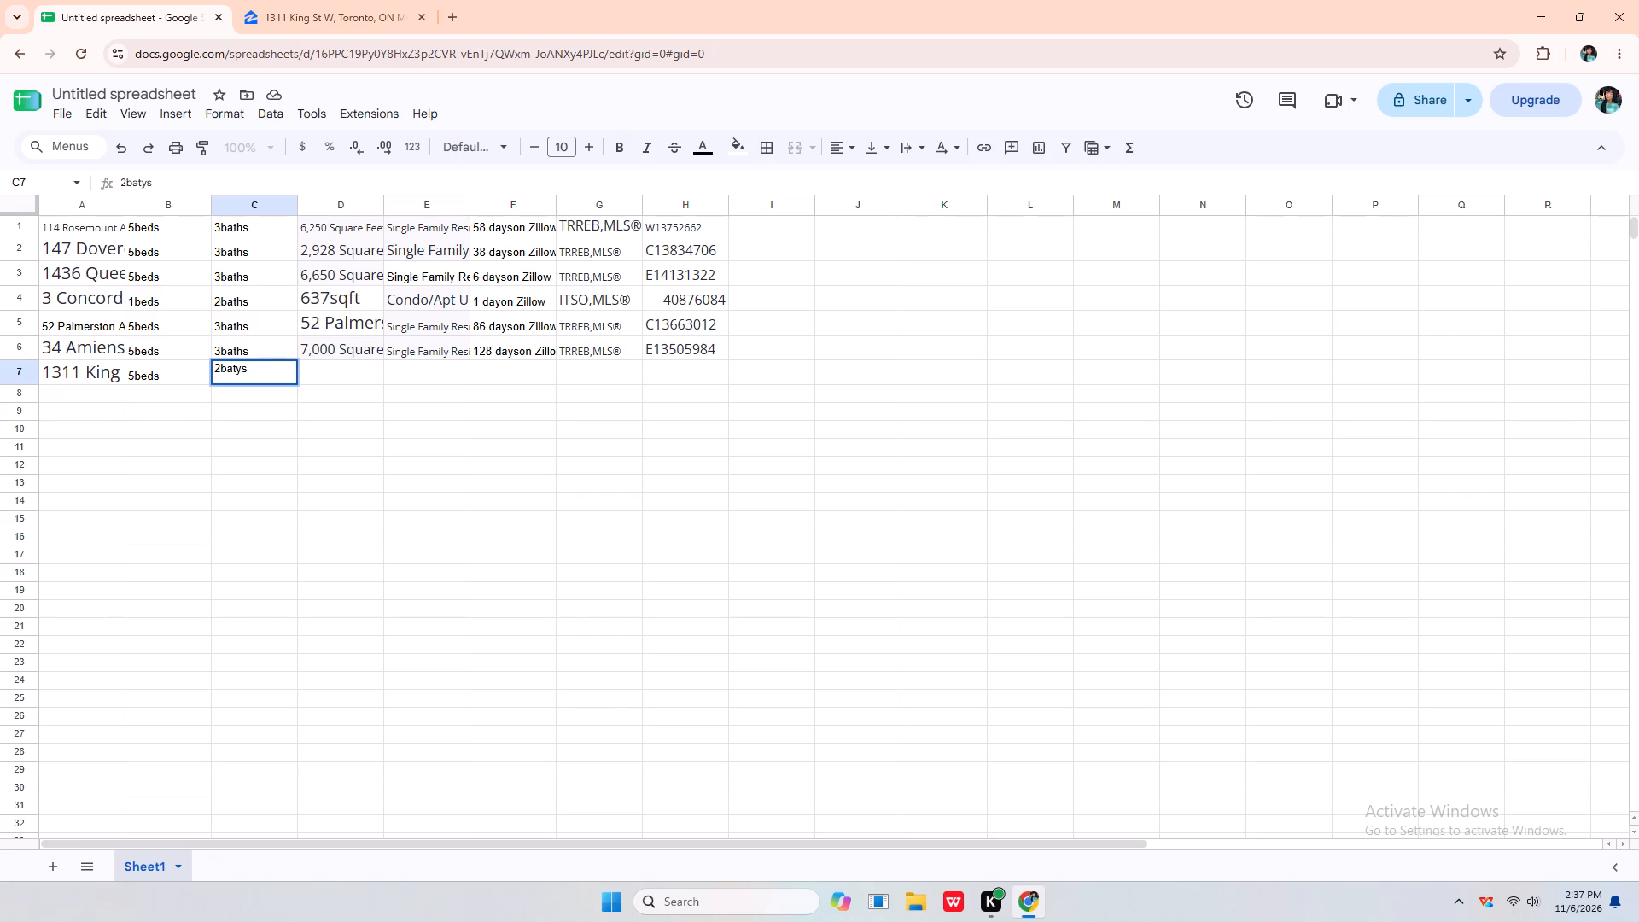
key("BackSpace")
key("BackSpace")
type("hs")
Copy the lot size 2,033 Square Feet Lot from the King St W Zillow listing into cell D7.
left_click(347, 27)
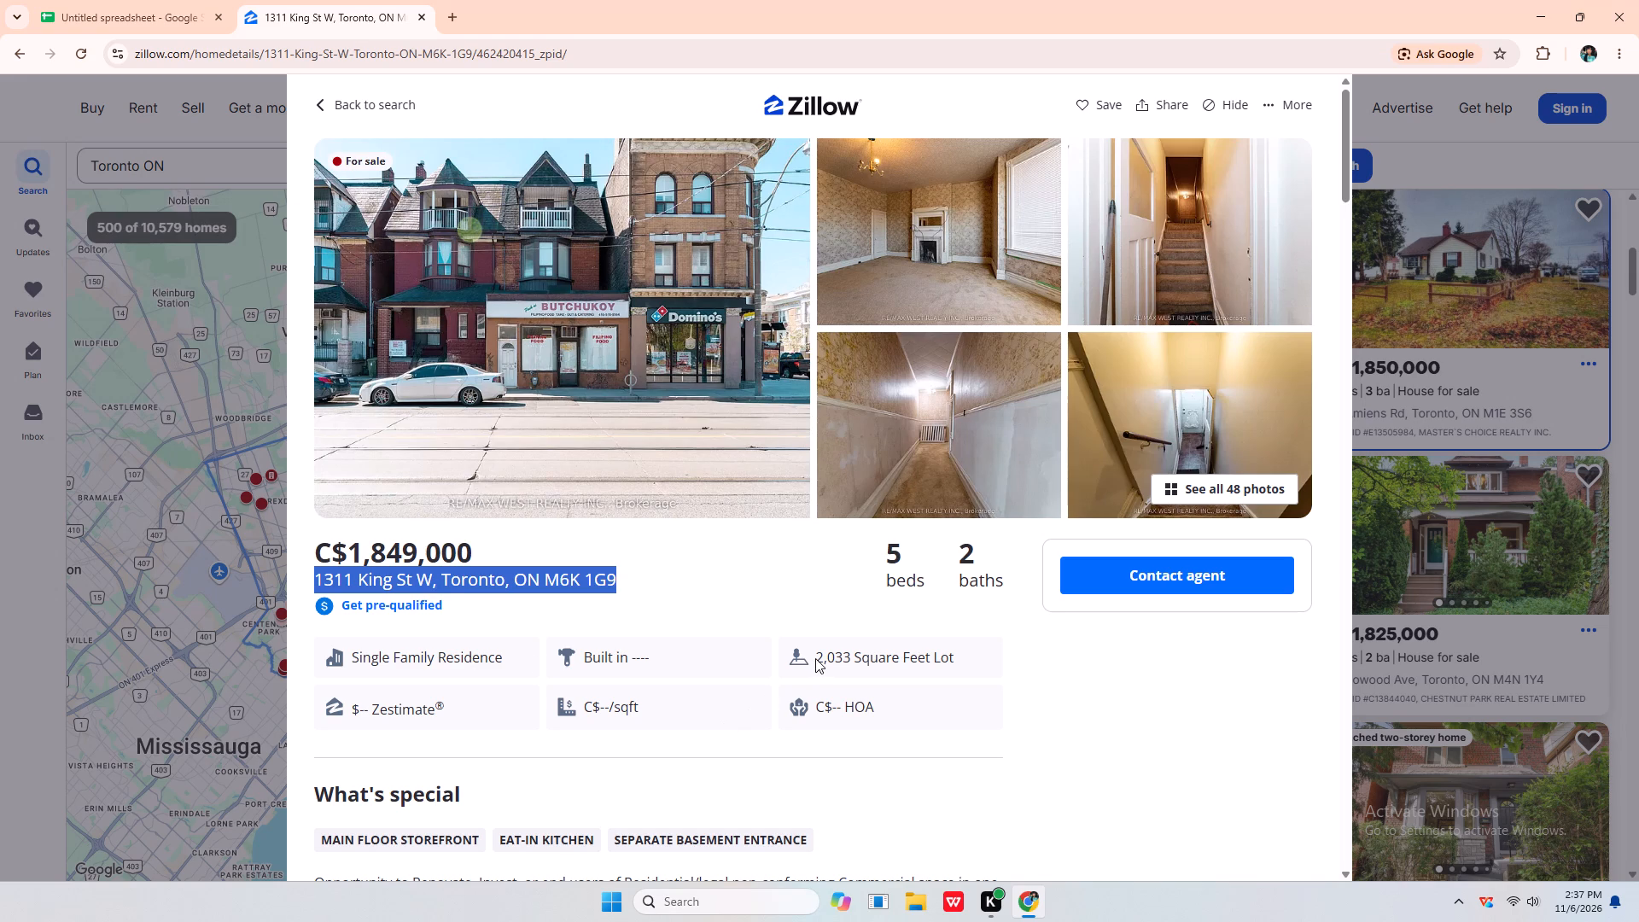
left_click_drag(815, 657, 994, 638)
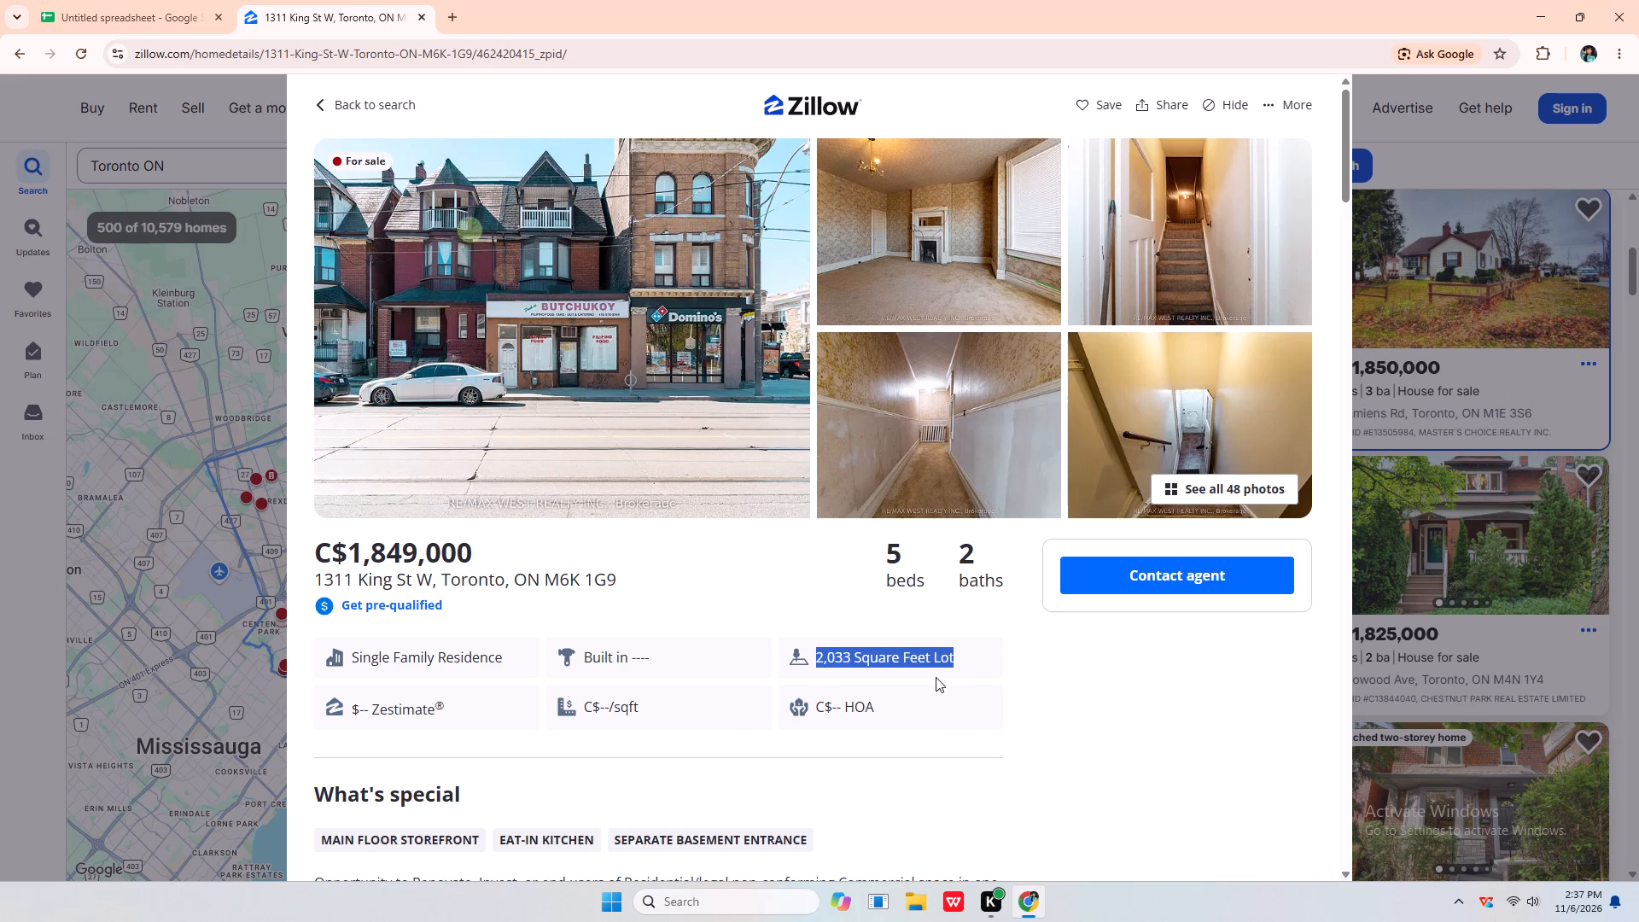
key("ctrl+c")
left_click(97, 5)
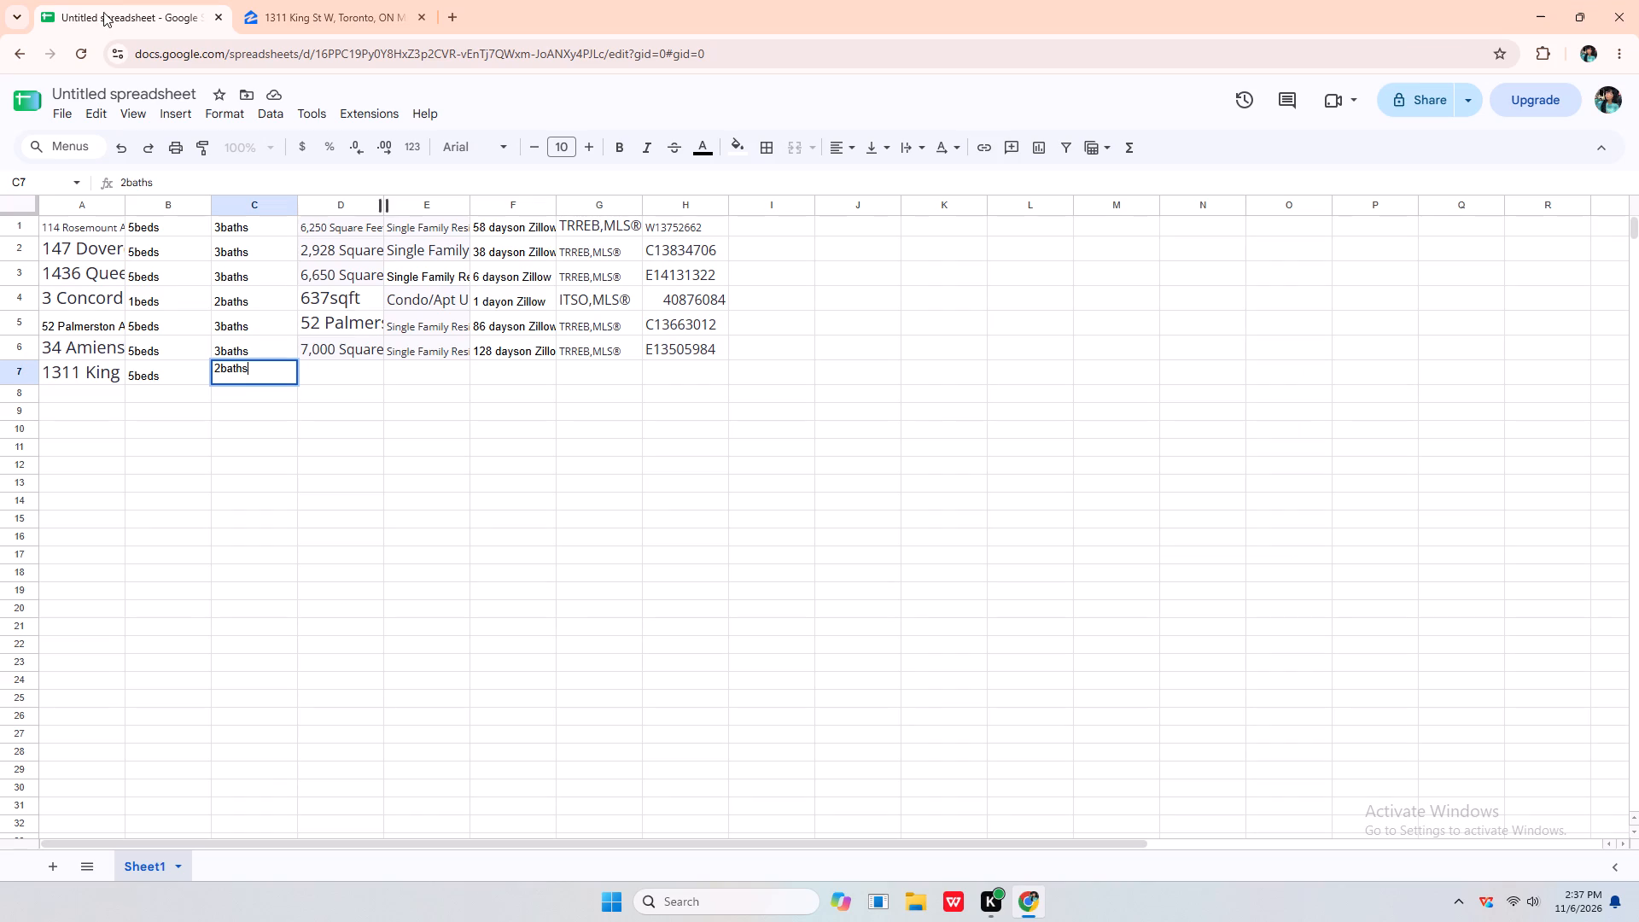
left_click(349, 366)
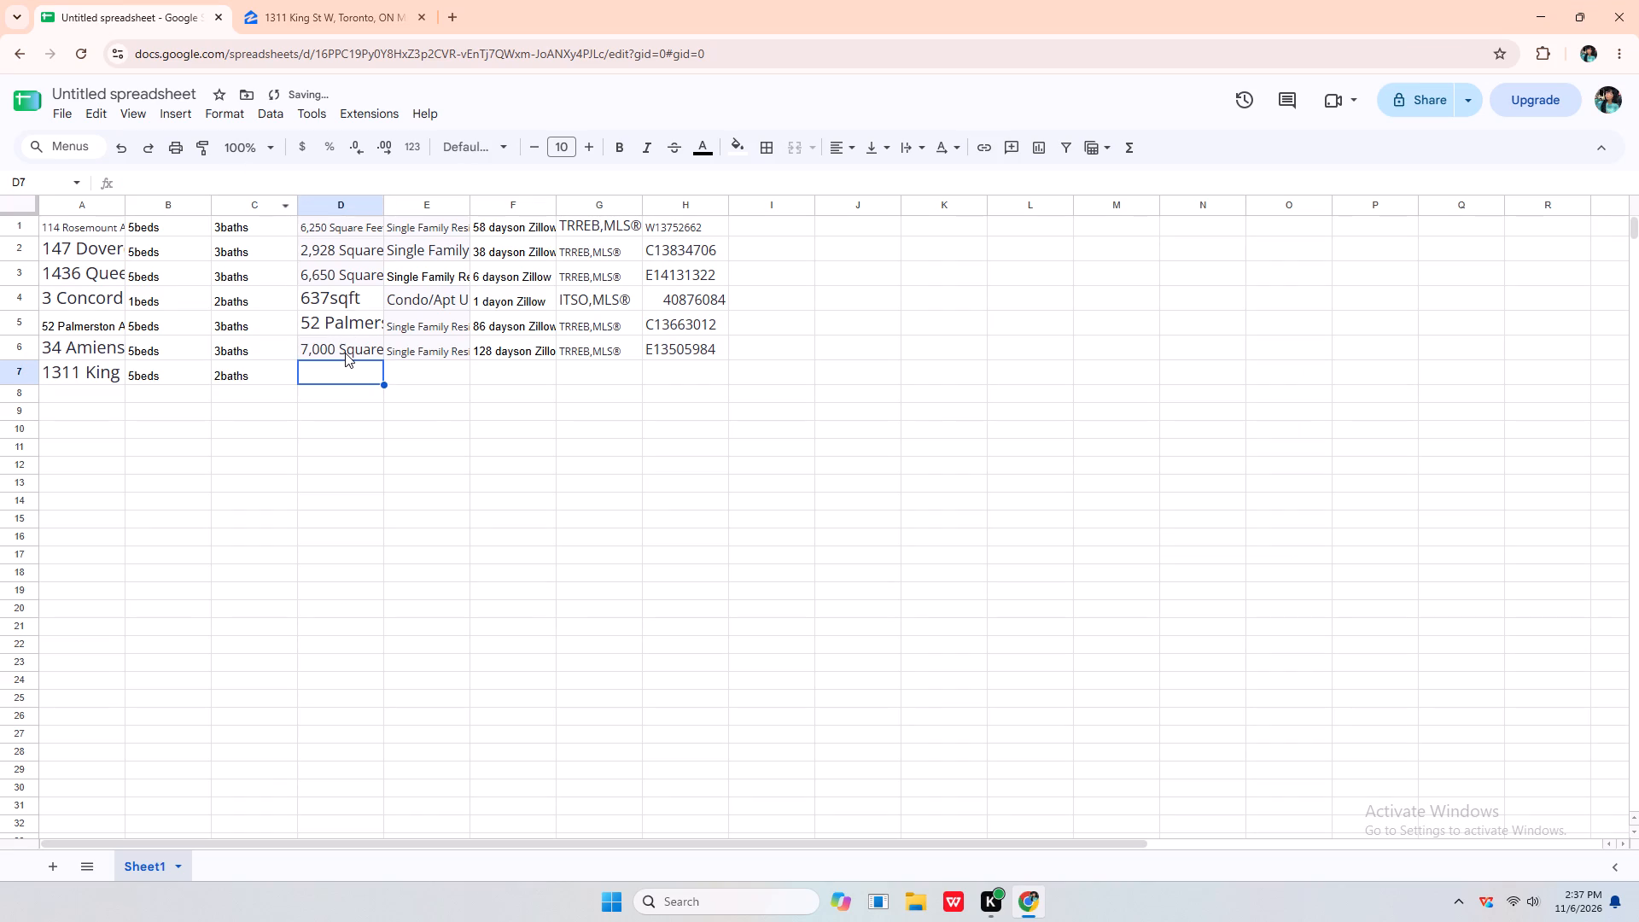
key("ctrl+v")
Copy the home type Single Family Residence from cell E1 into cell E7 for the King St W home.
left_click(417, 223)
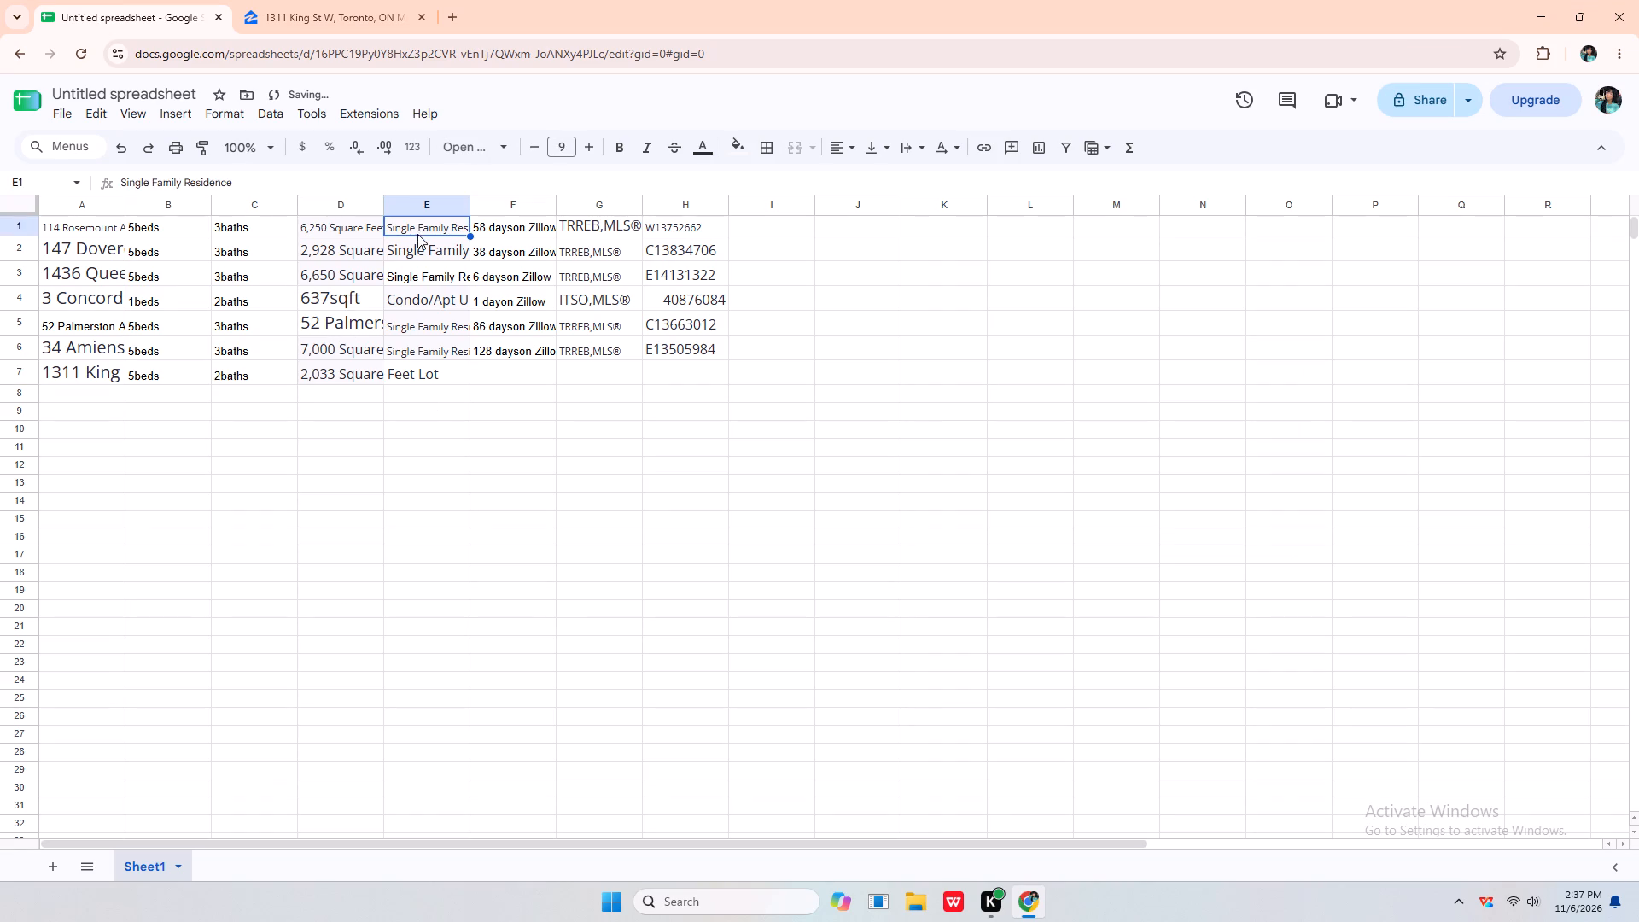
key("ctrl+c")
key("Down")
key("Down")
key("Down")
key("Down")
key("Down")
key("Down")
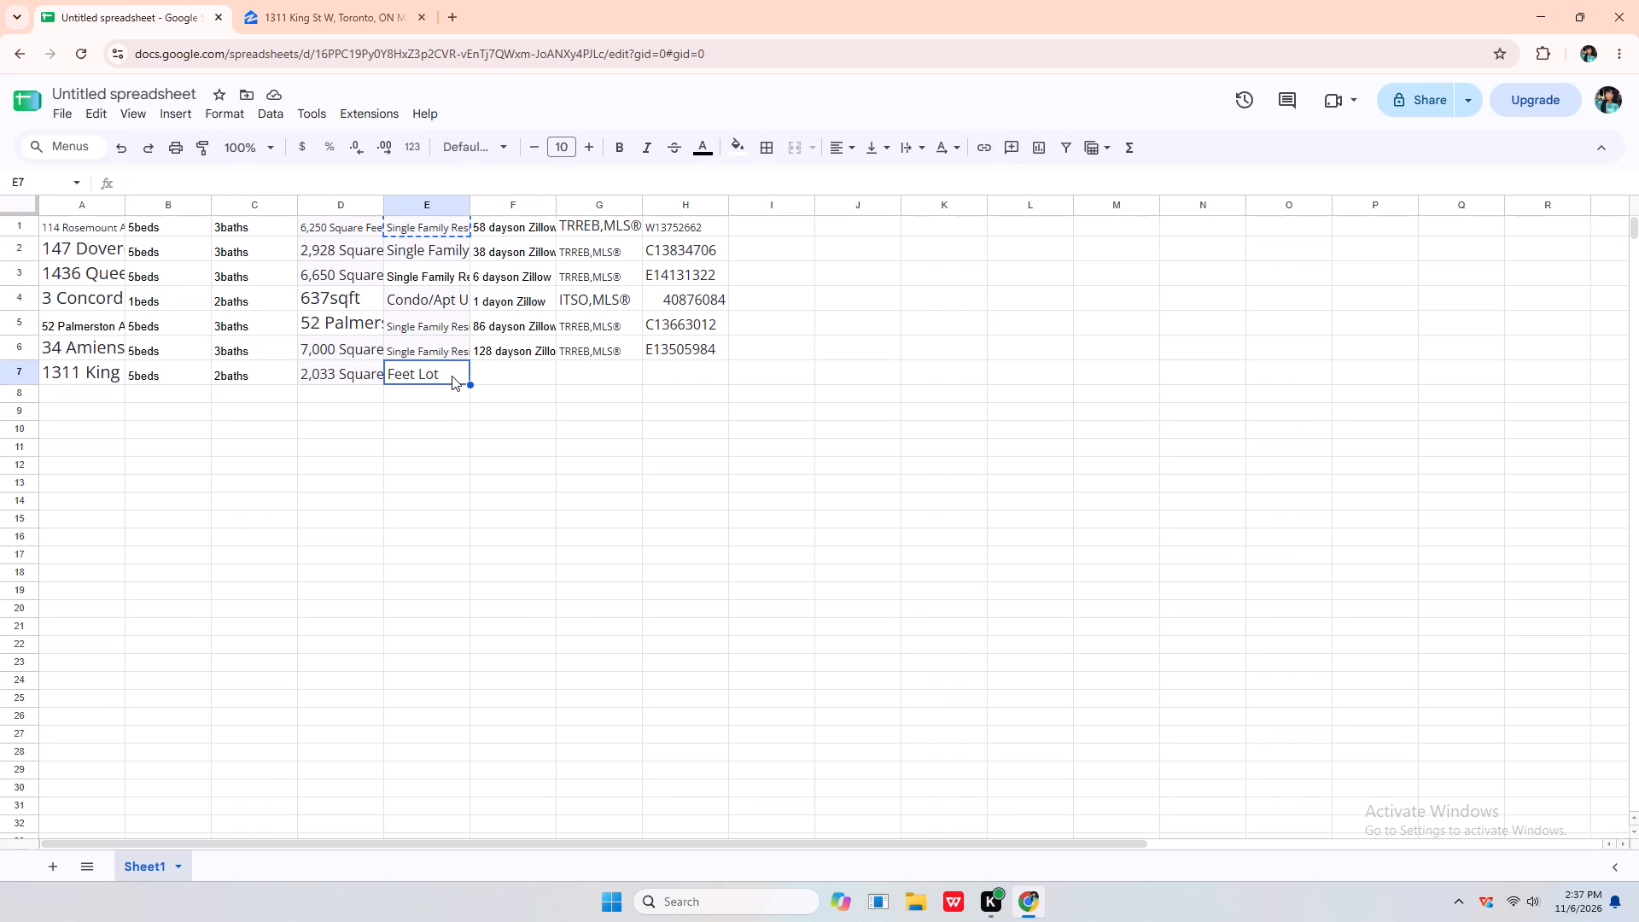
key("ctrl+v")
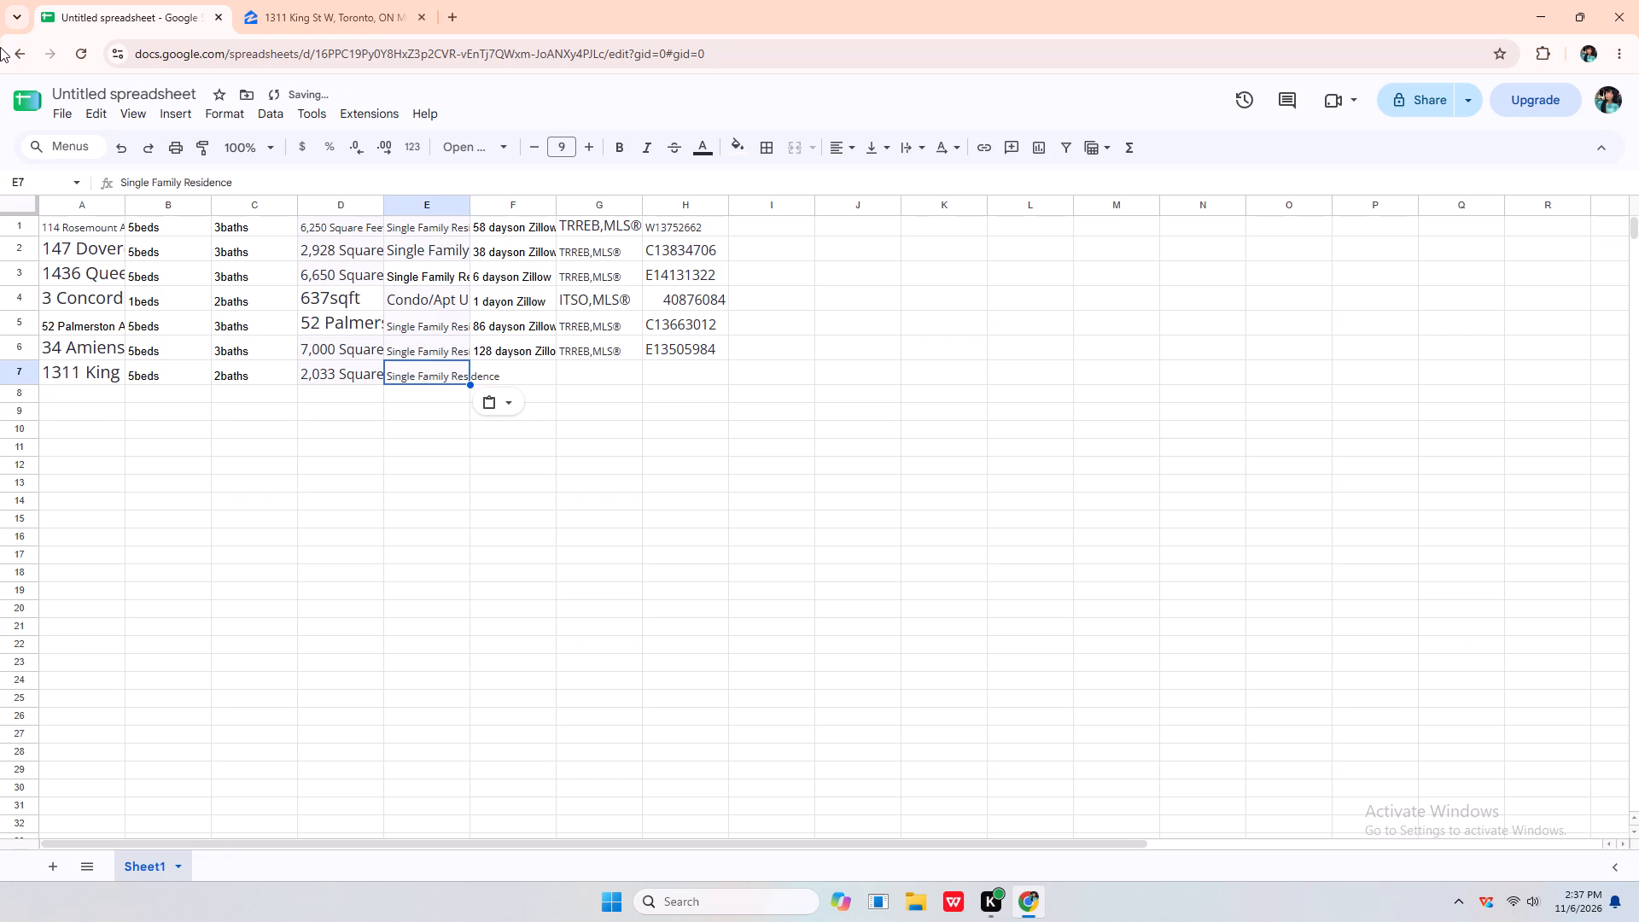
Copy the 176 days on Zillow text from the King St W listing into cell F7.
left_click(317, 19)
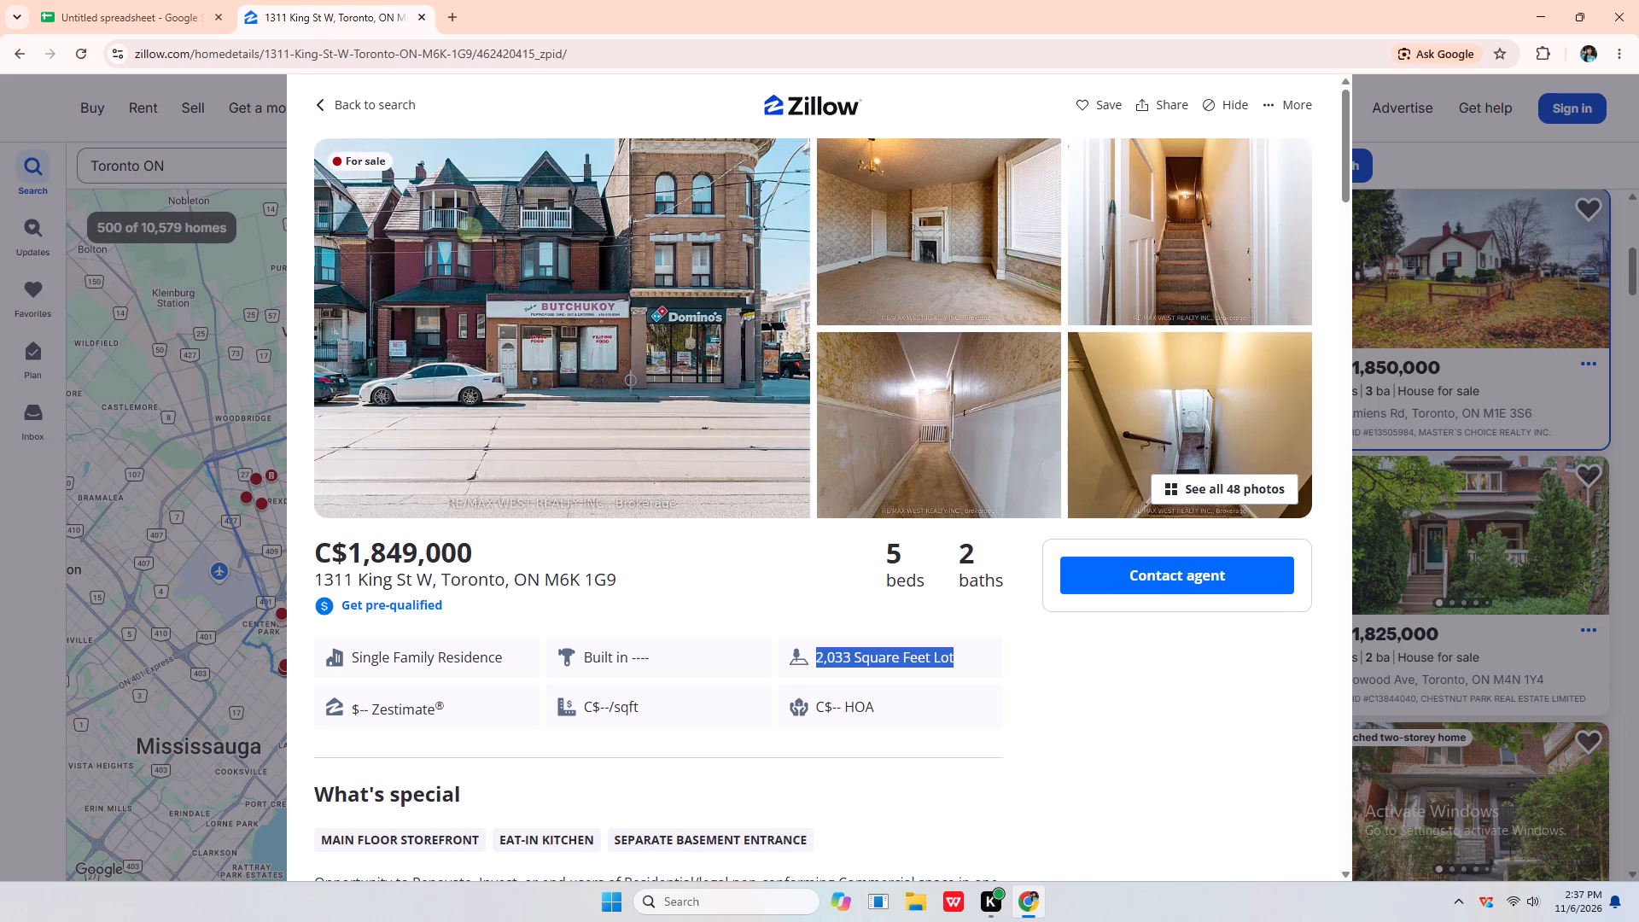
scroll(393, 662, "down", 4)
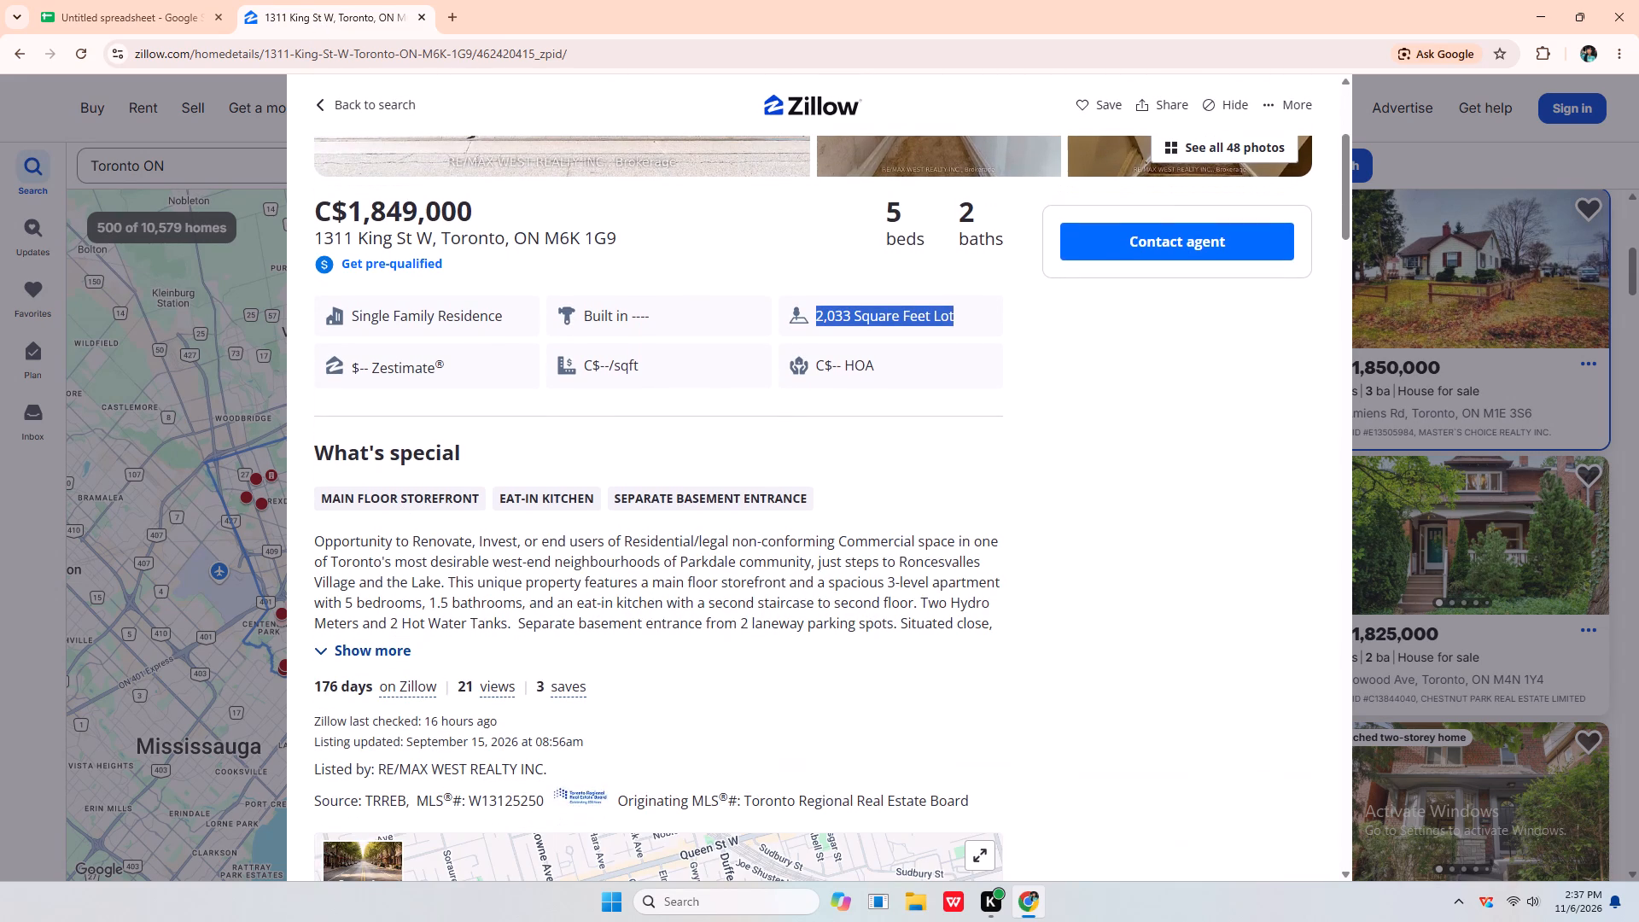
left_click_drag(316, 686, 436, 679)
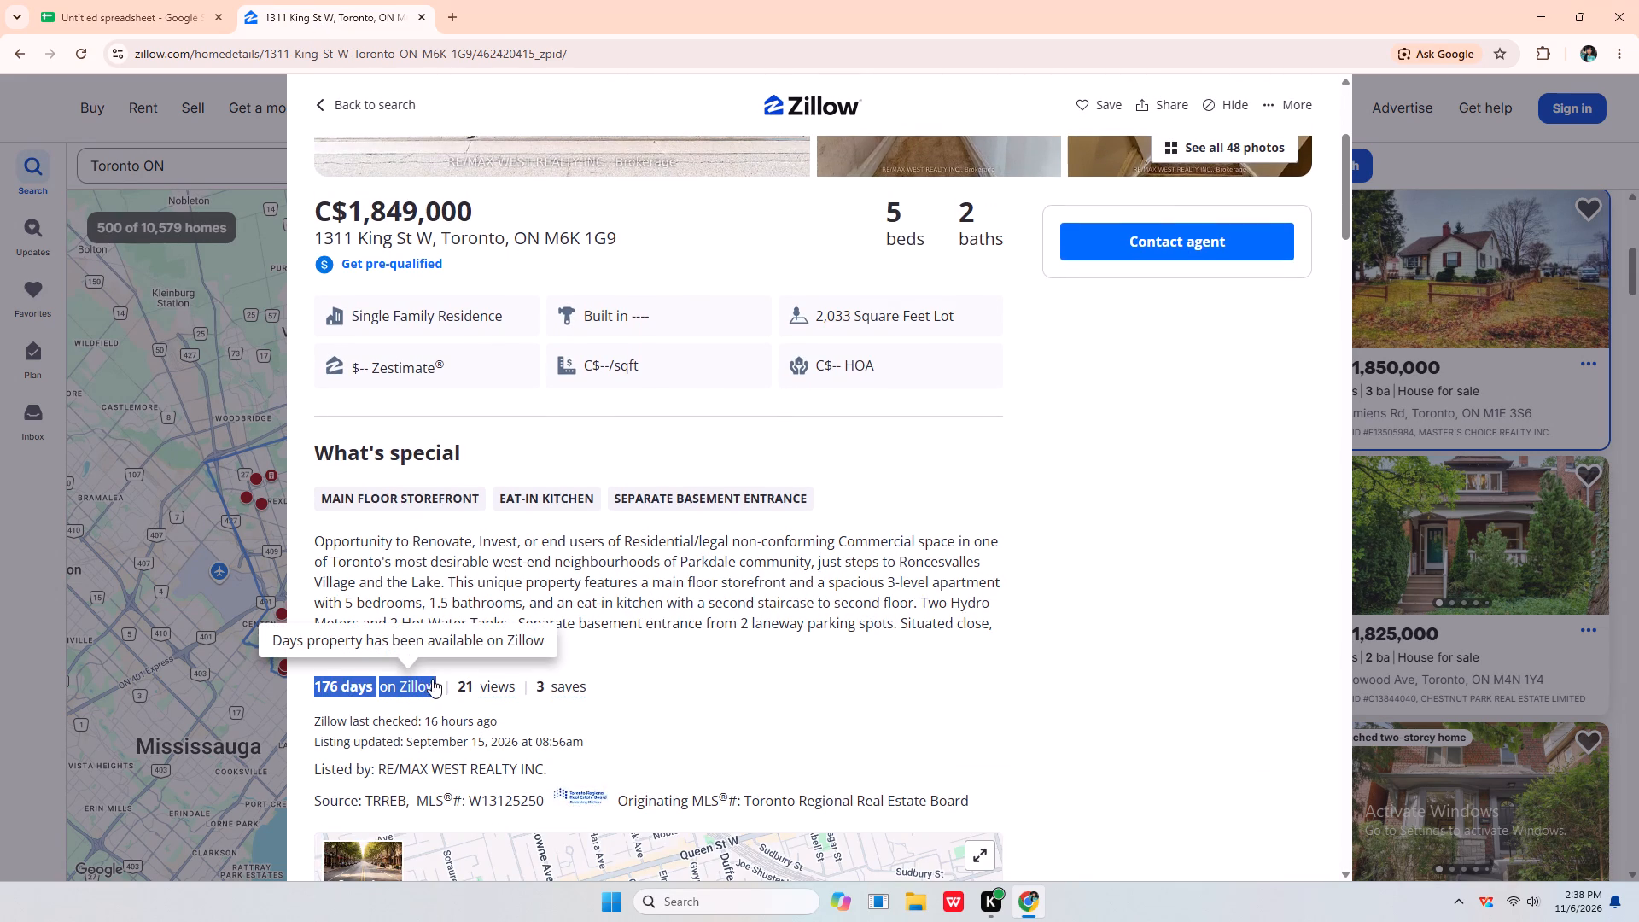
key("ctrl+c")
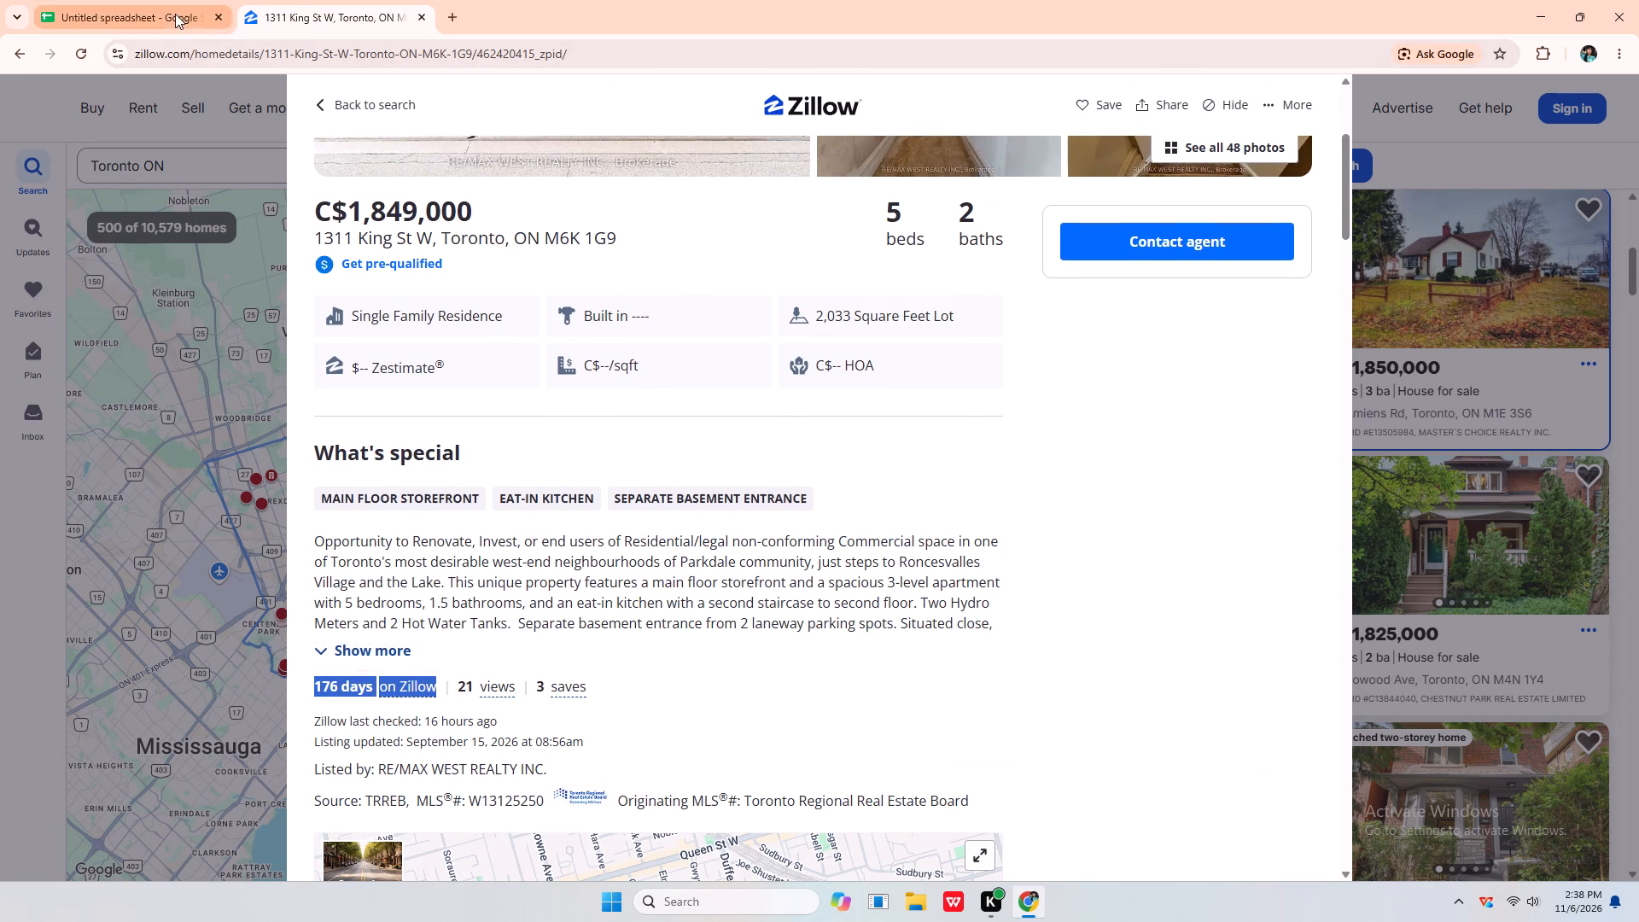
left_click(175, 14)
left_click(537, 369)
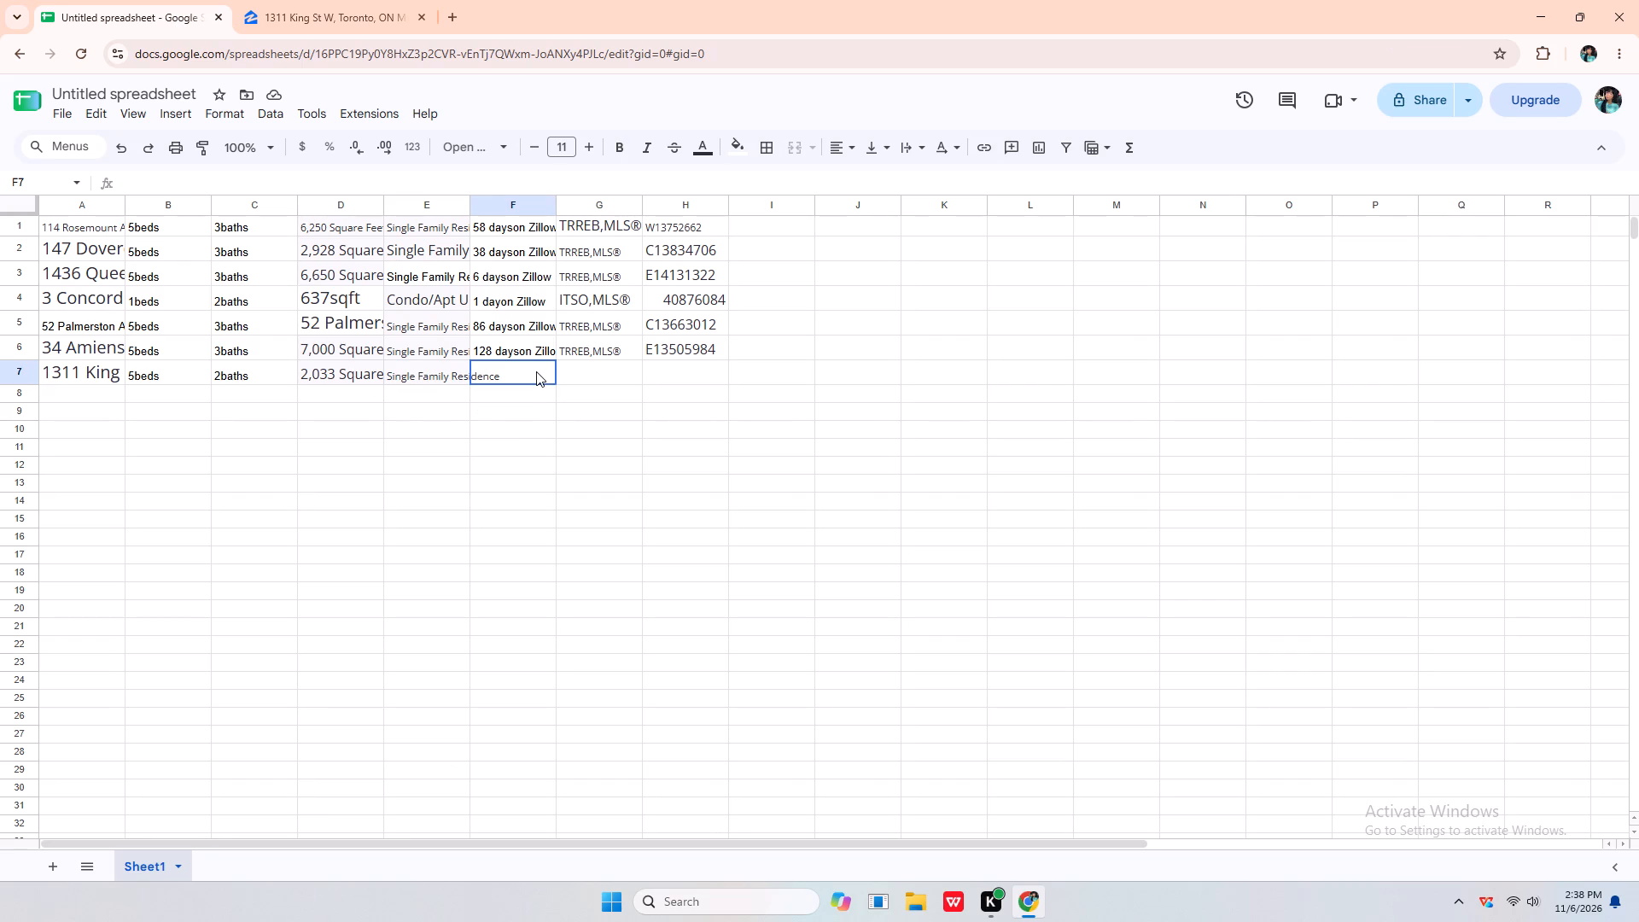
key("ctrl+v")
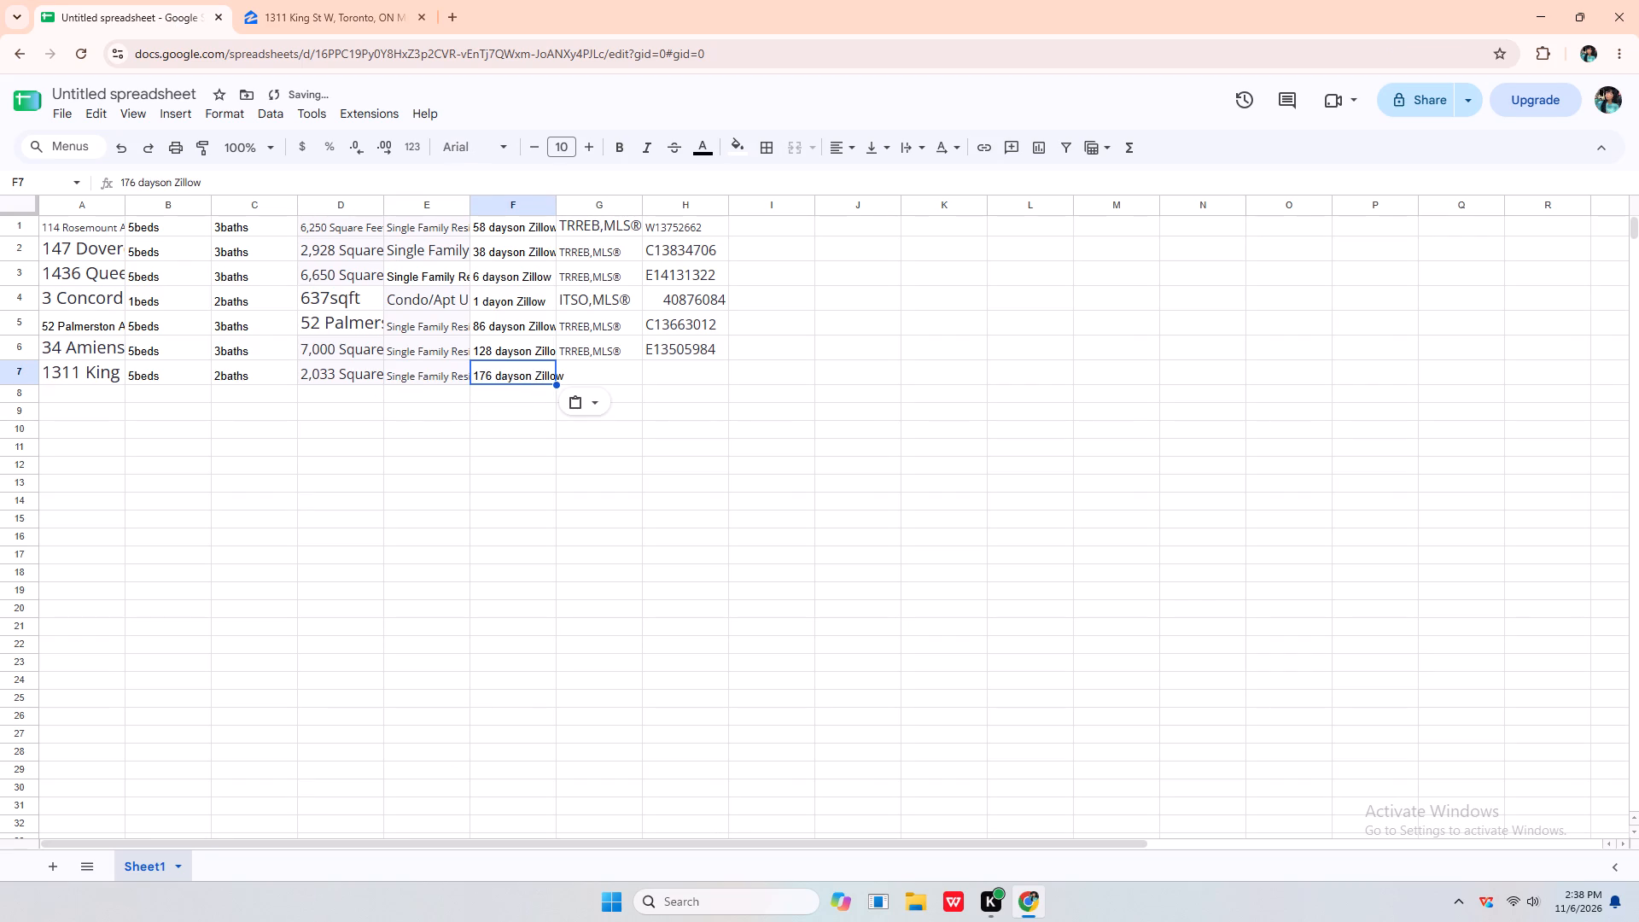
Copy the source text TRREB,MLS® from cell G6 into cell G7 for the King St W home.
left_click(604, 351)
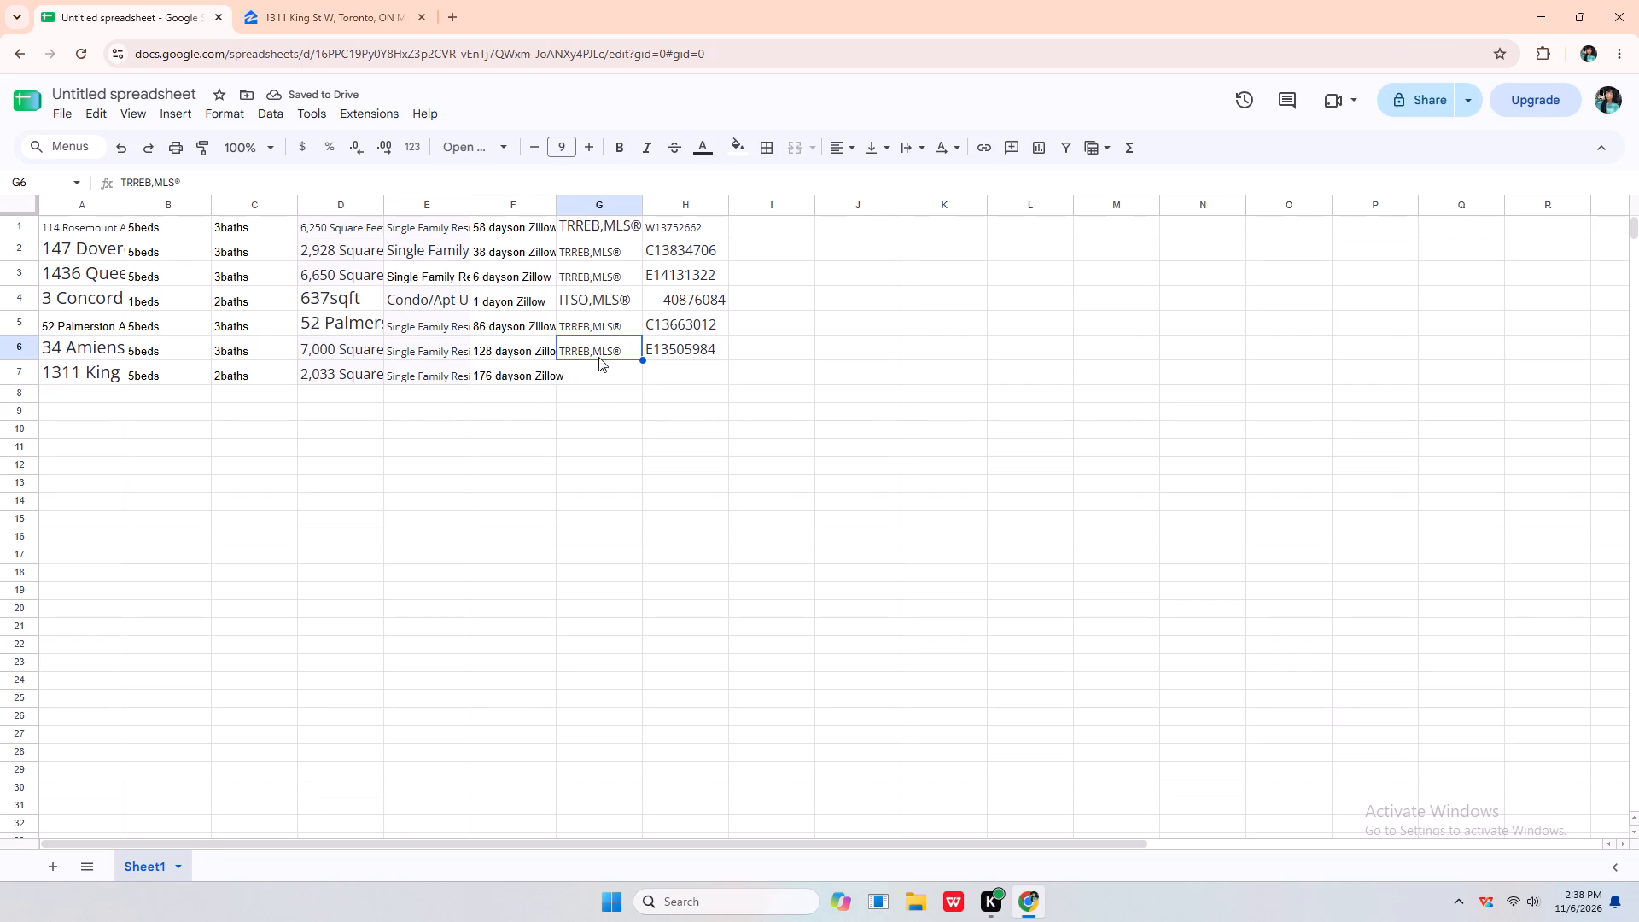
key("ctrl+c")
key("Down")
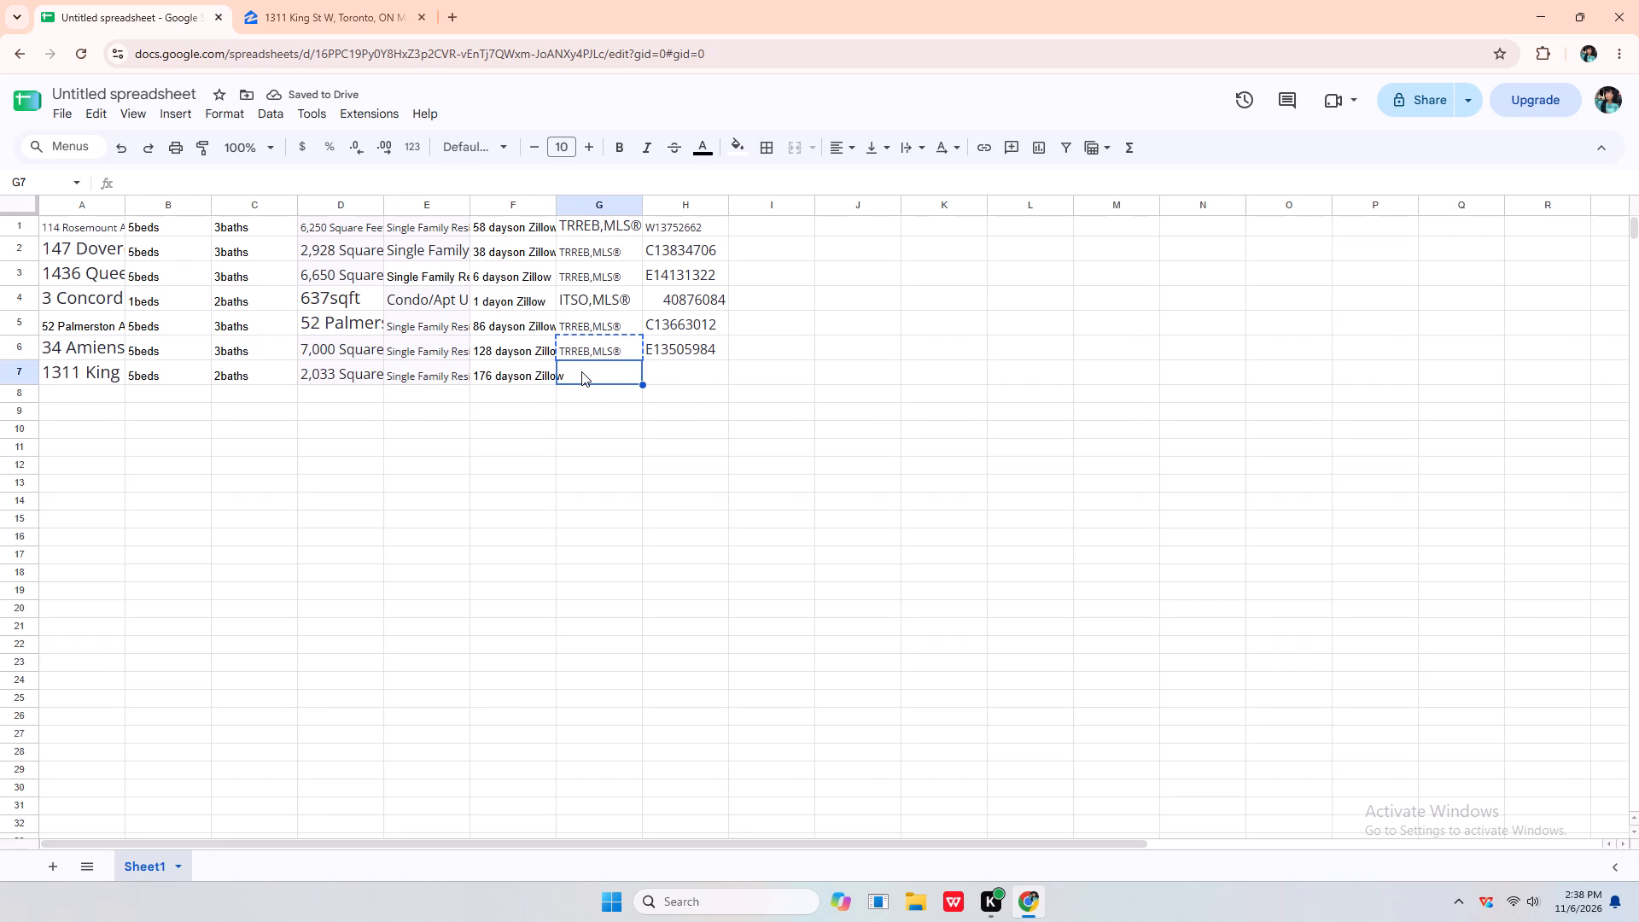
key("ctrl+v")
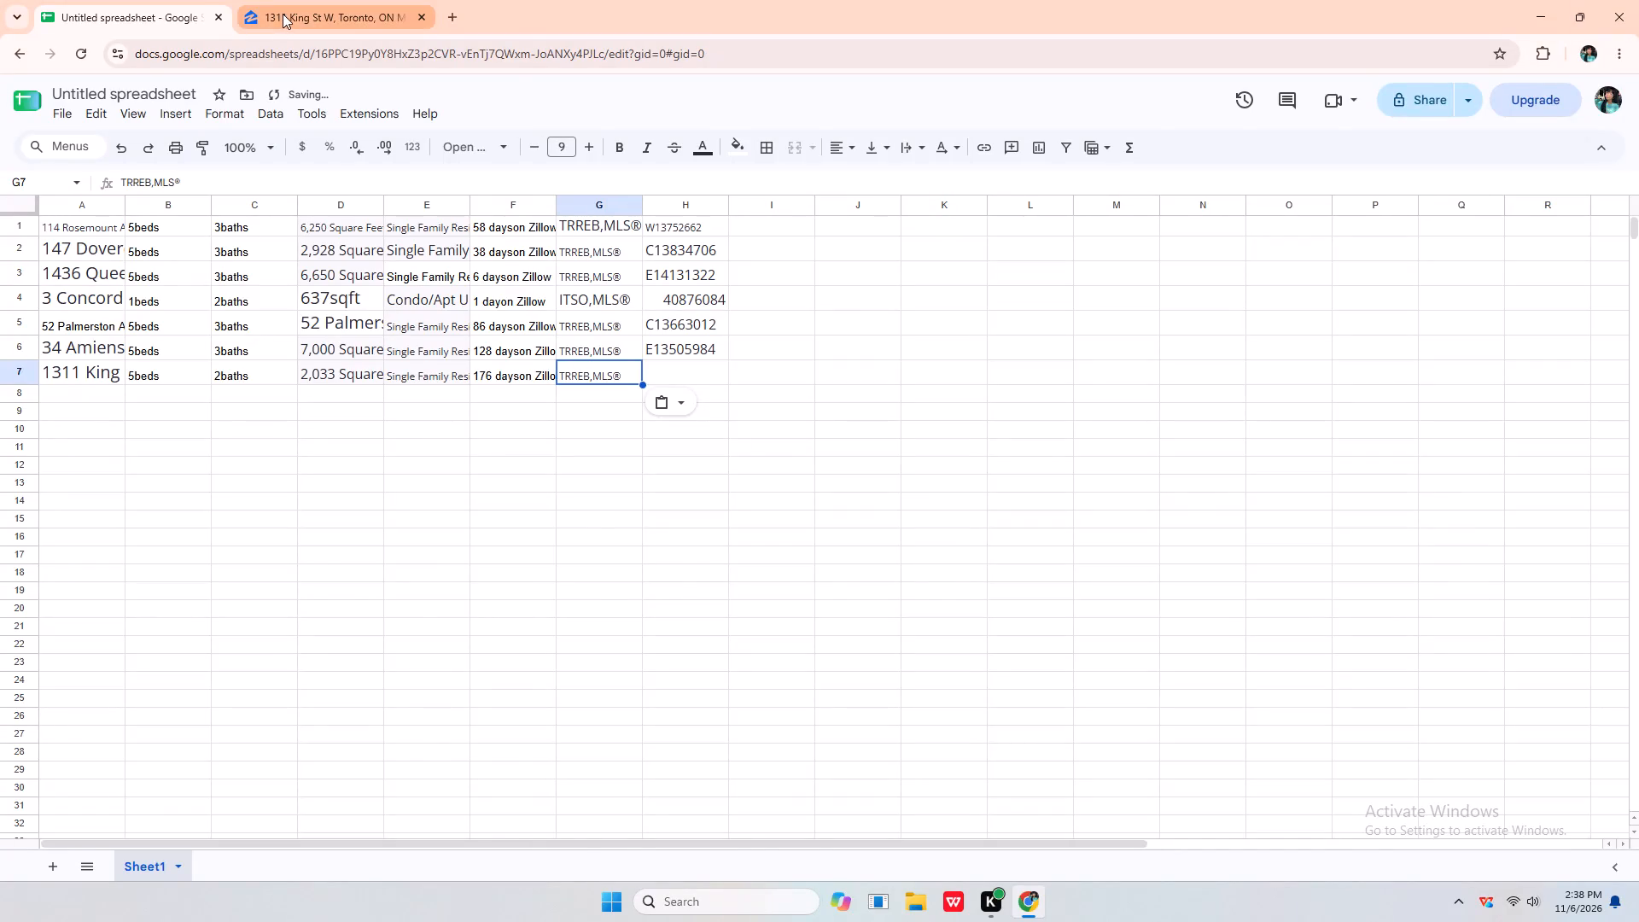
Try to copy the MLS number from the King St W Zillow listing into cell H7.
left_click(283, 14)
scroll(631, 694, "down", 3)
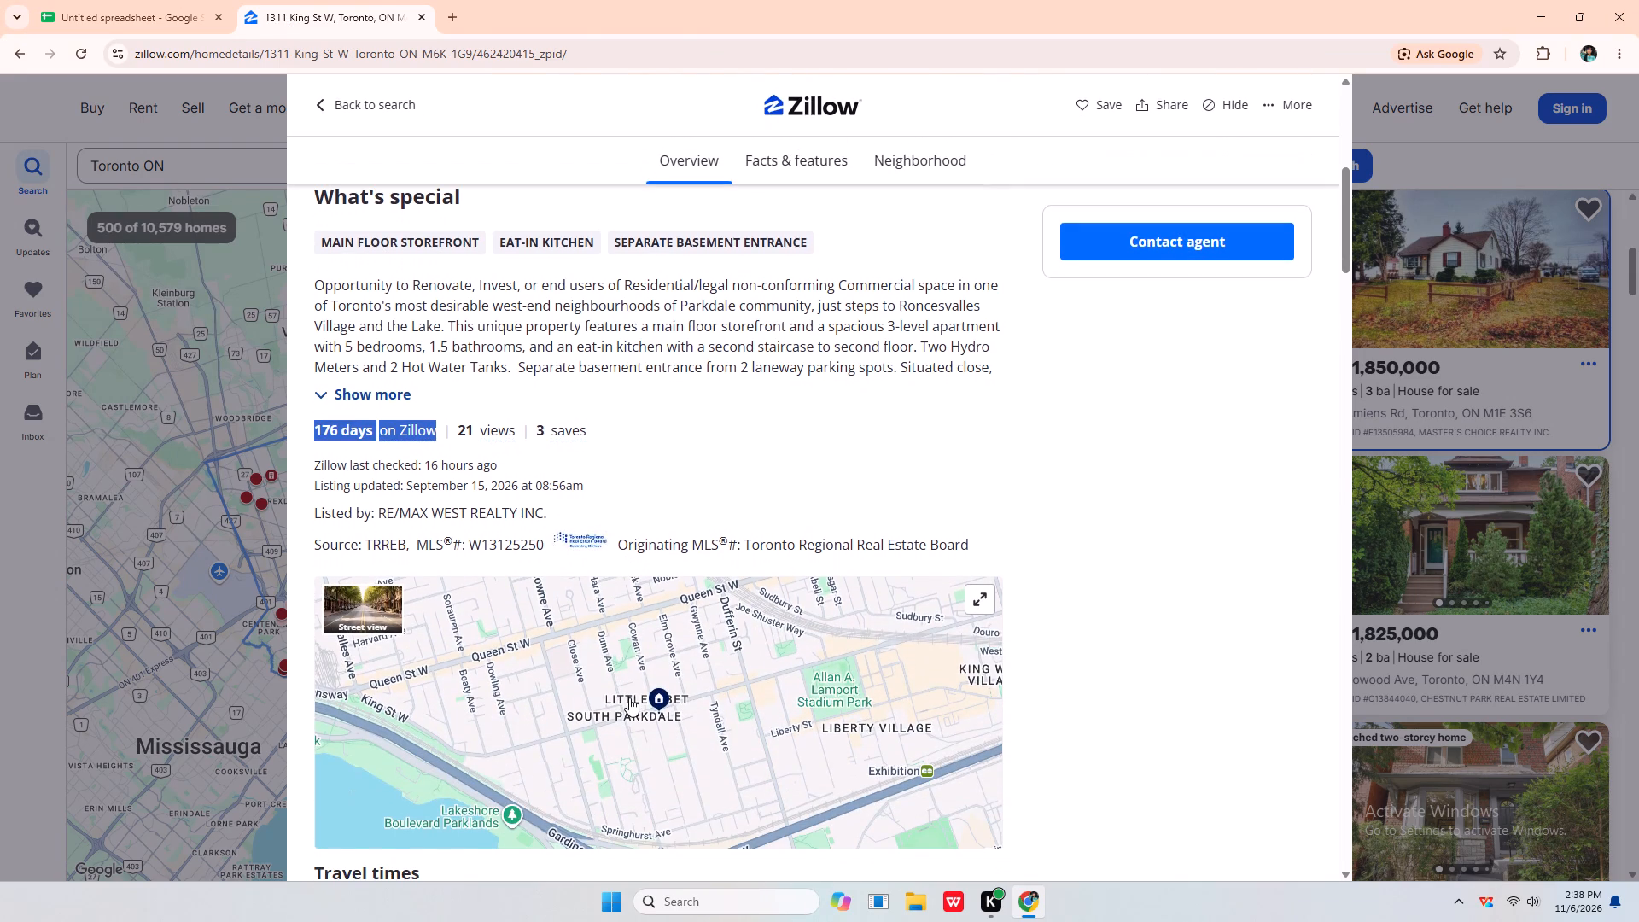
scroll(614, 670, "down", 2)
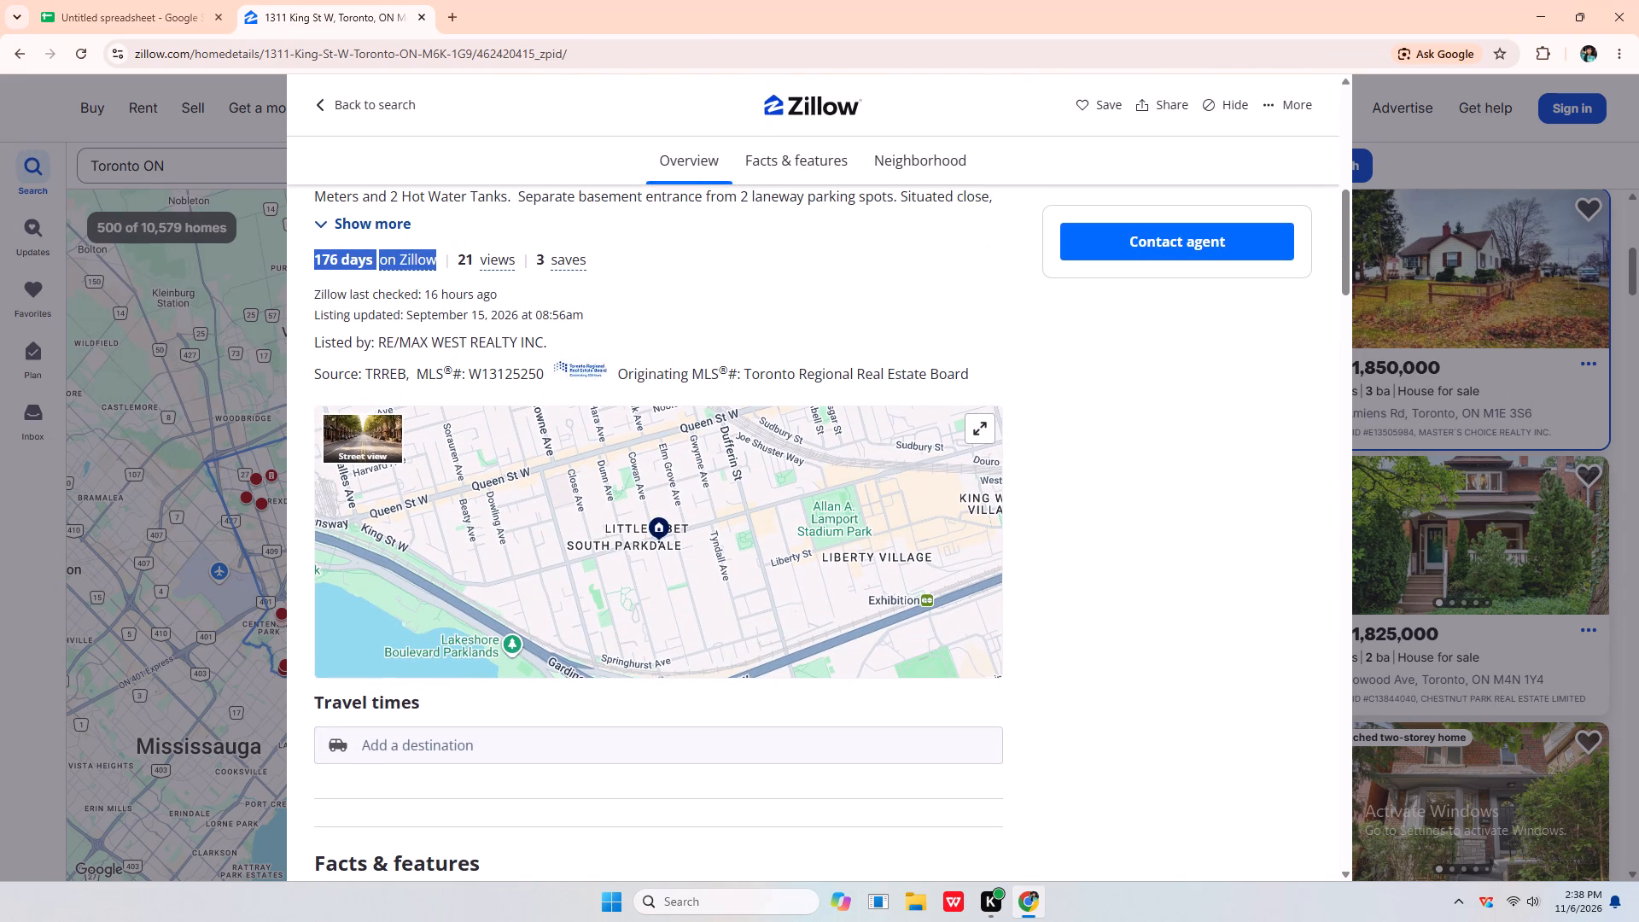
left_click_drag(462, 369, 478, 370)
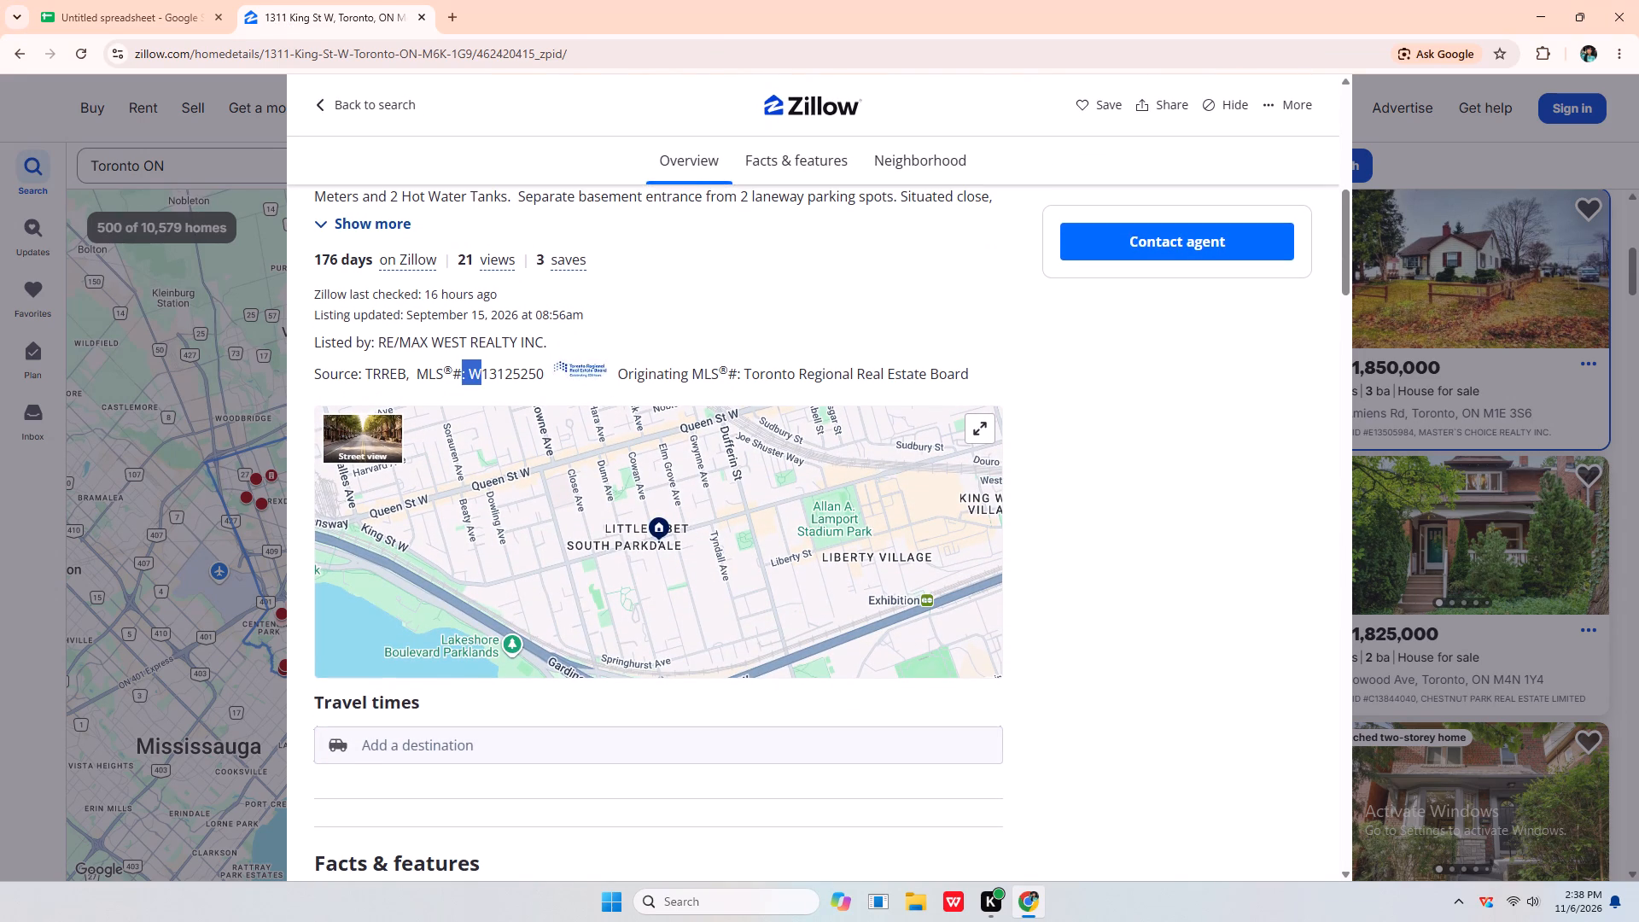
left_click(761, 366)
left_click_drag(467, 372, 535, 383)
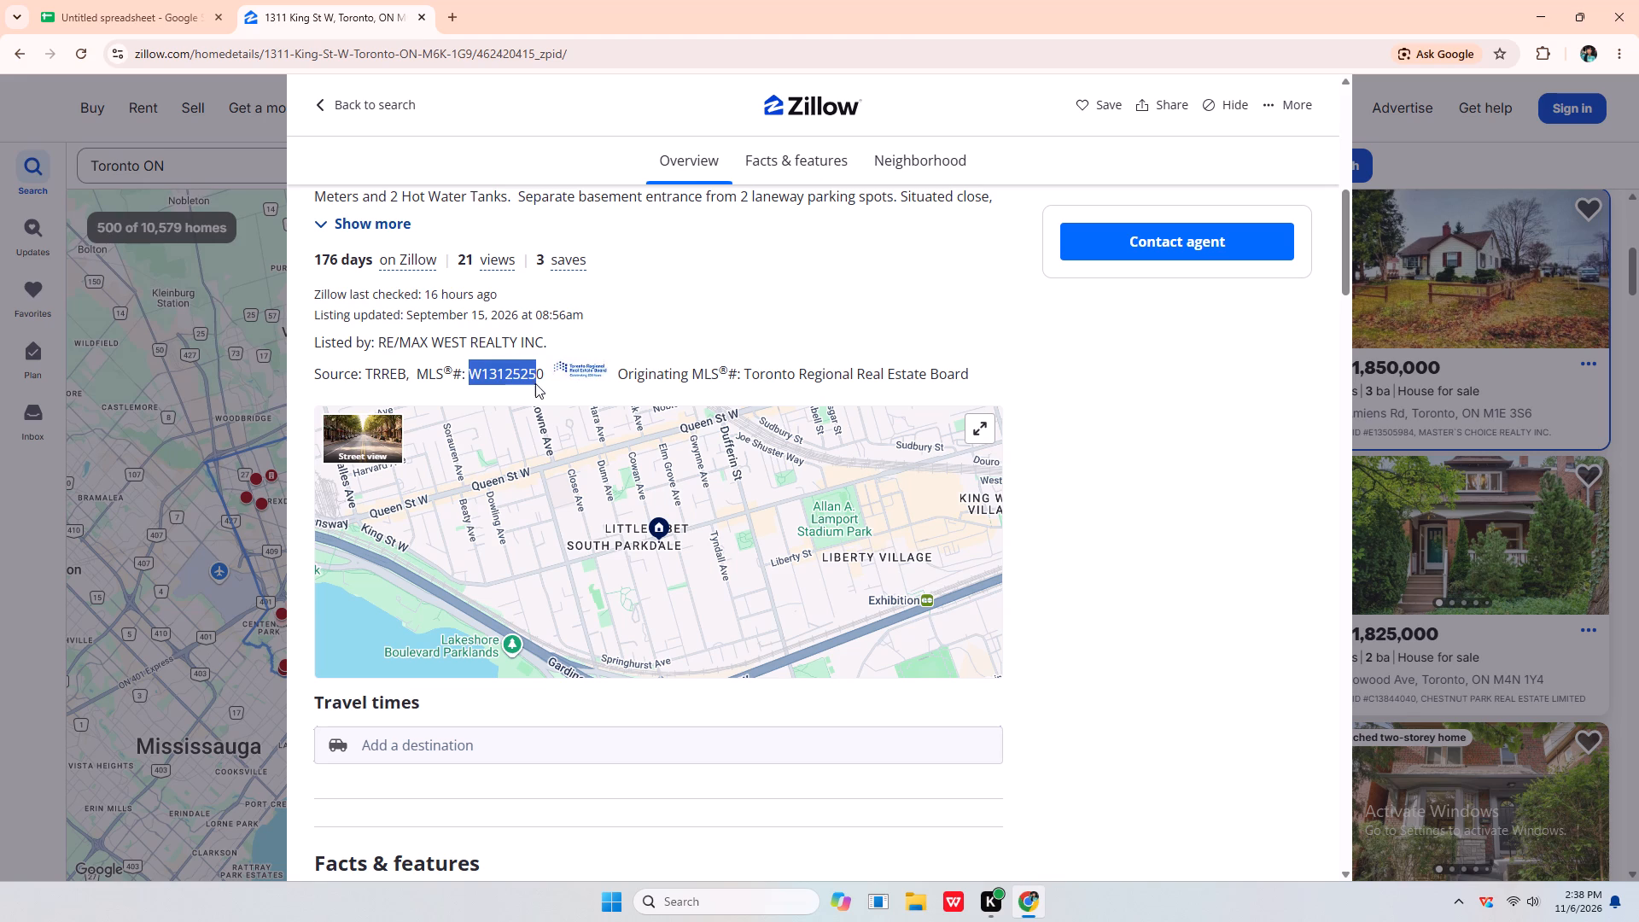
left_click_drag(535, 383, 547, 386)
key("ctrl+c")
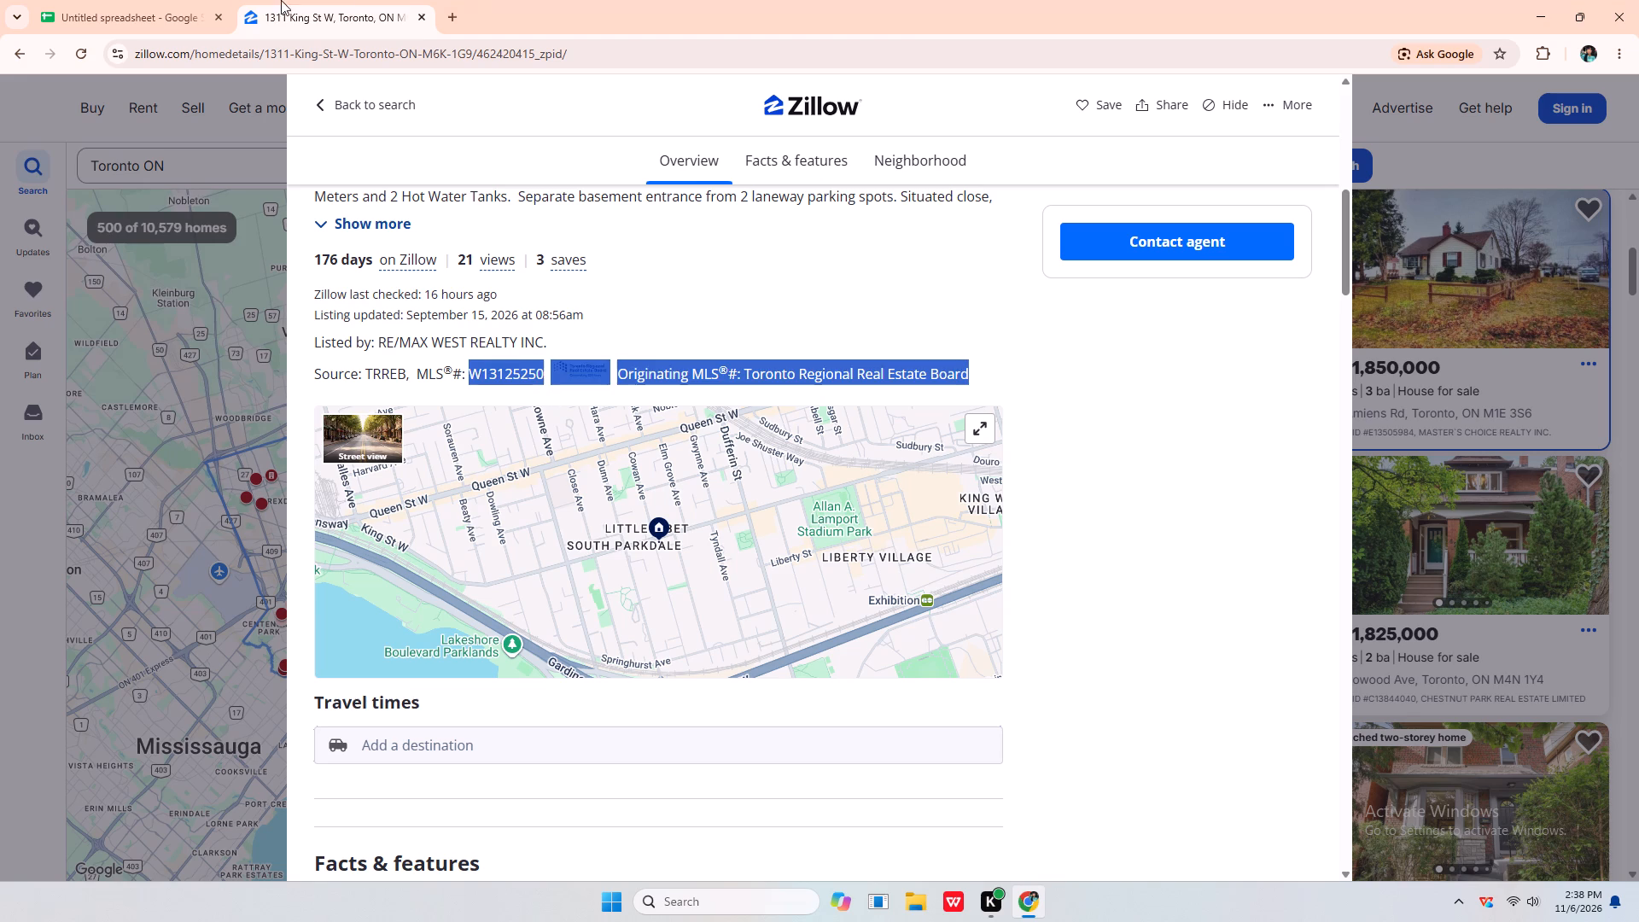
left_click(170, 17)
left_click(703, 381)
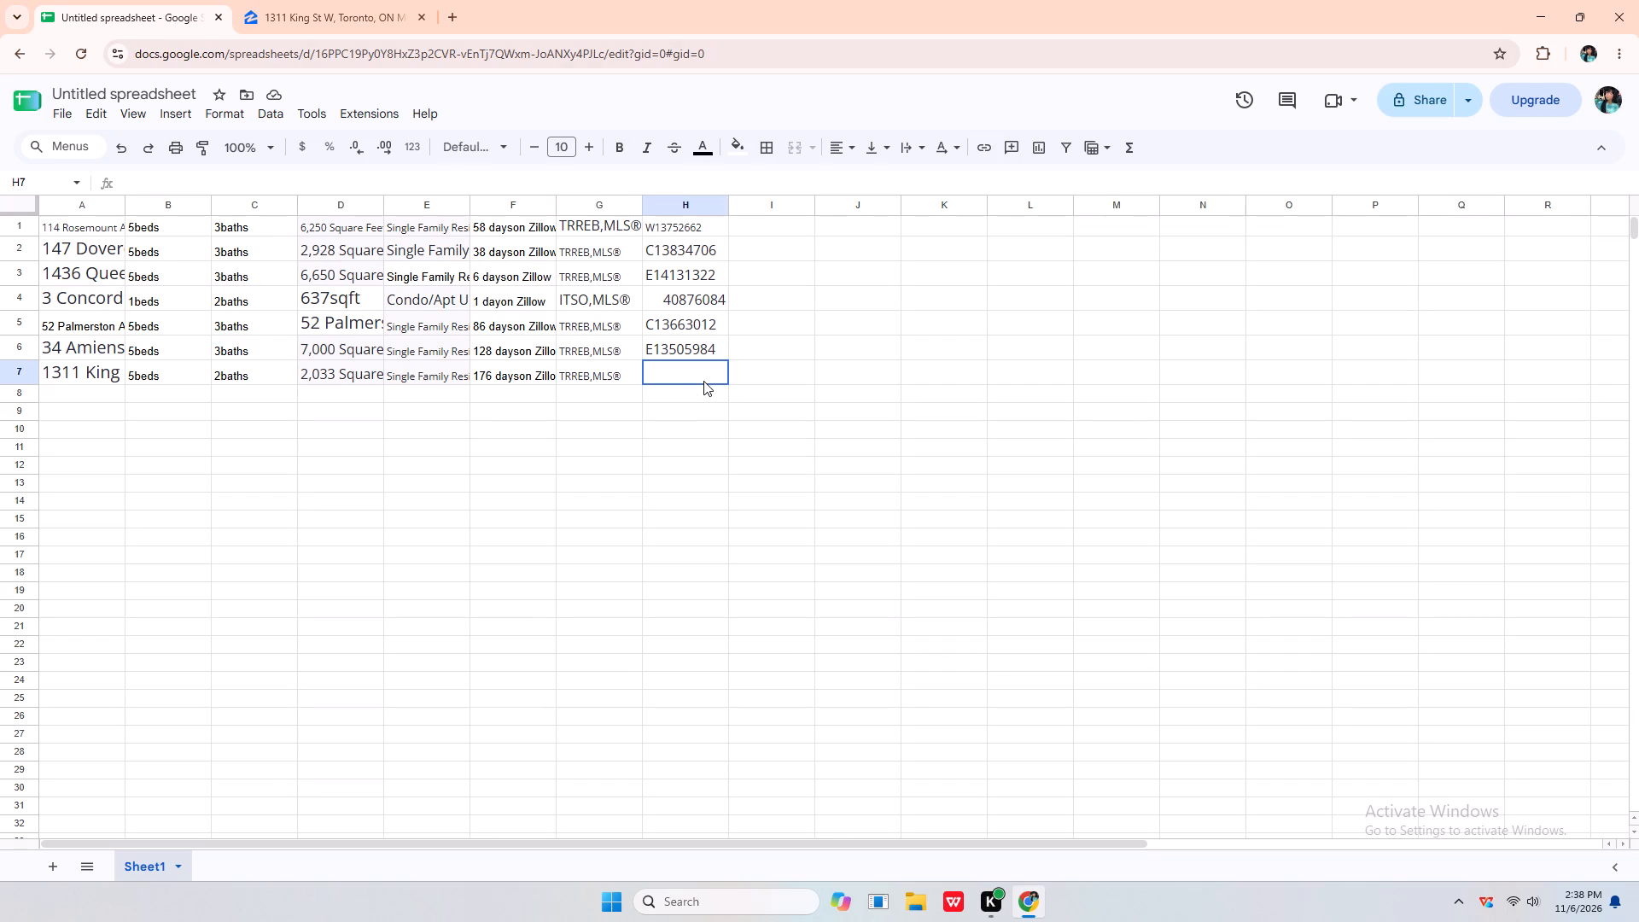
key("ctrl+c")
Copy only the MLS number W13125250 from the King St W Zillow listing into cell H7.
left_click(365, 0)
left_click(944, 283)
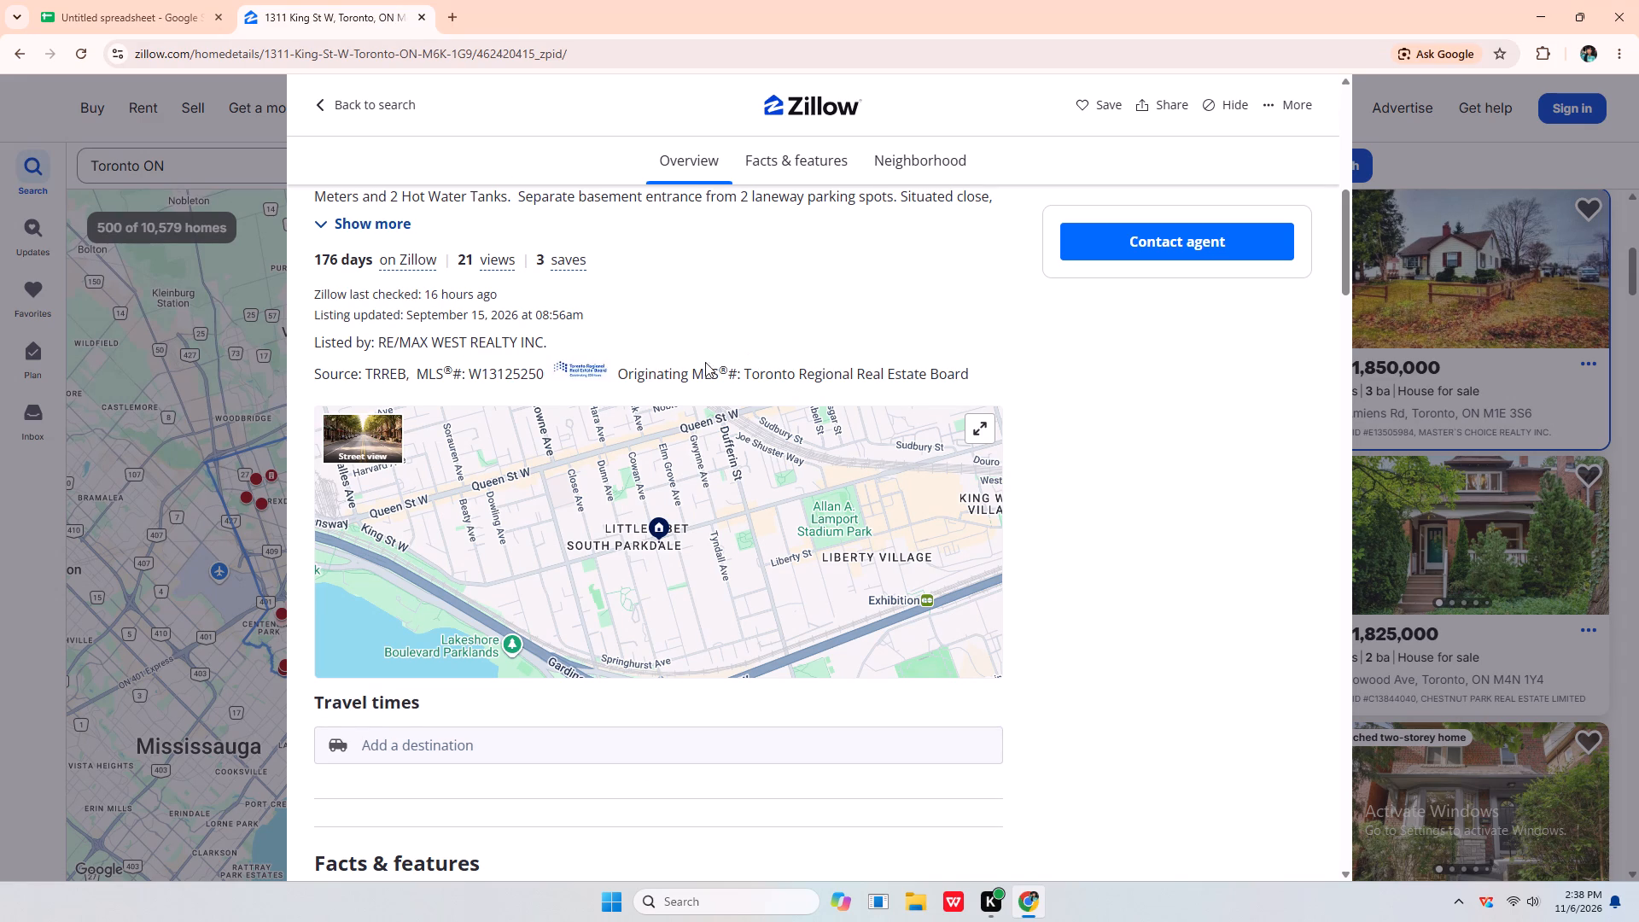
left_click_drag(470, 374, 543, 387)
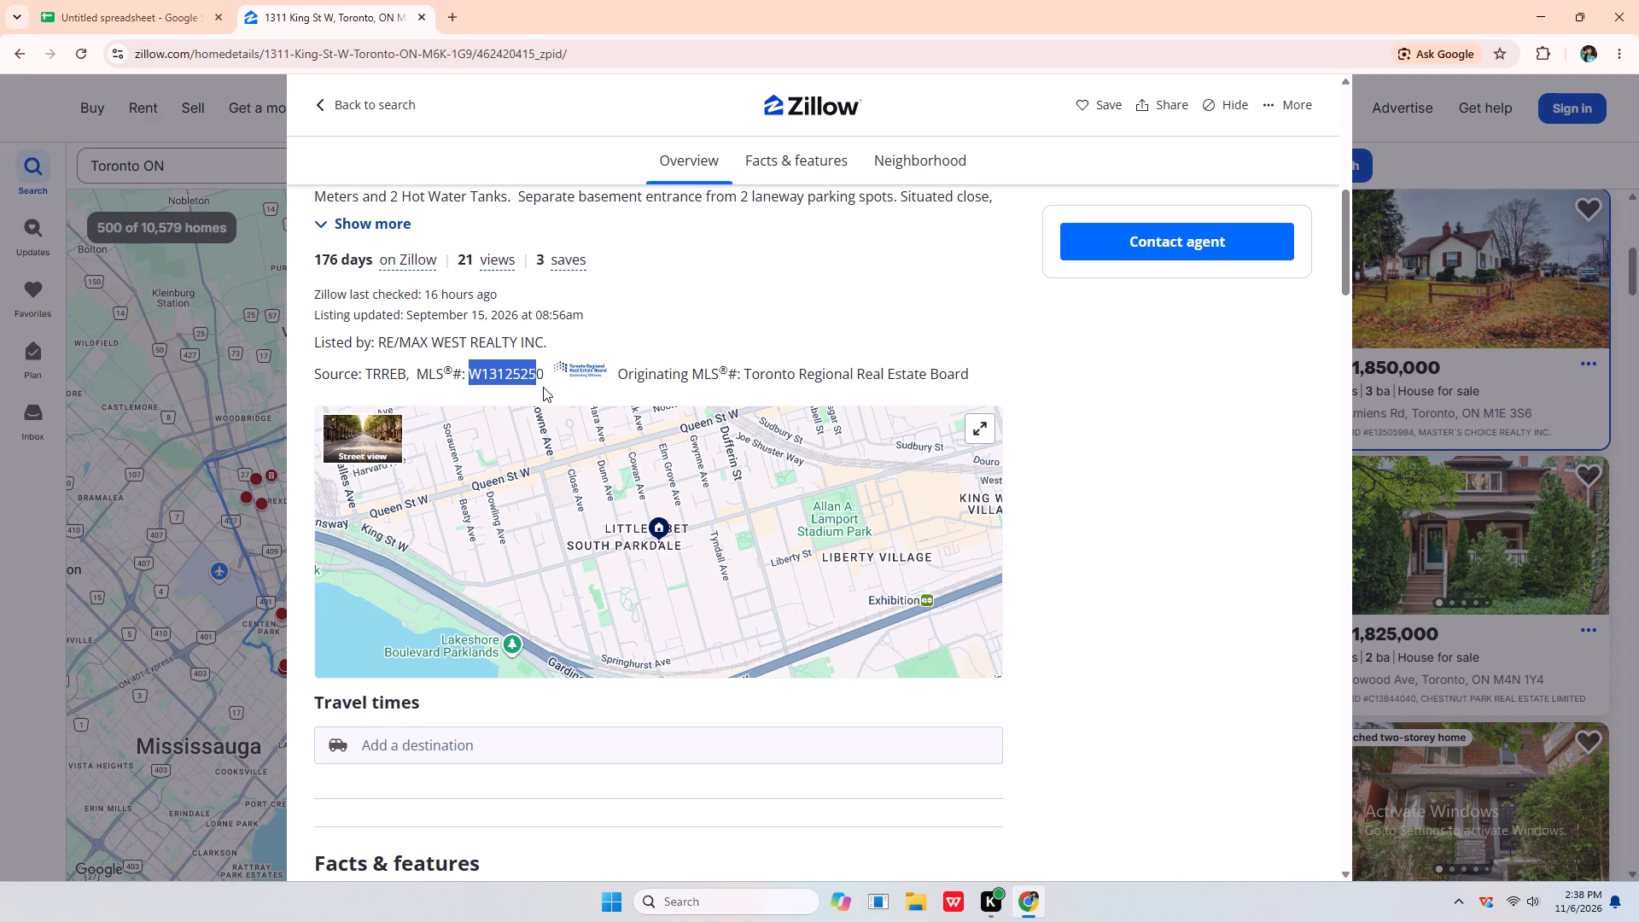
left_click_drag(543, 387, 552, 388)
left_click_drag(679, 291, 669, 302)
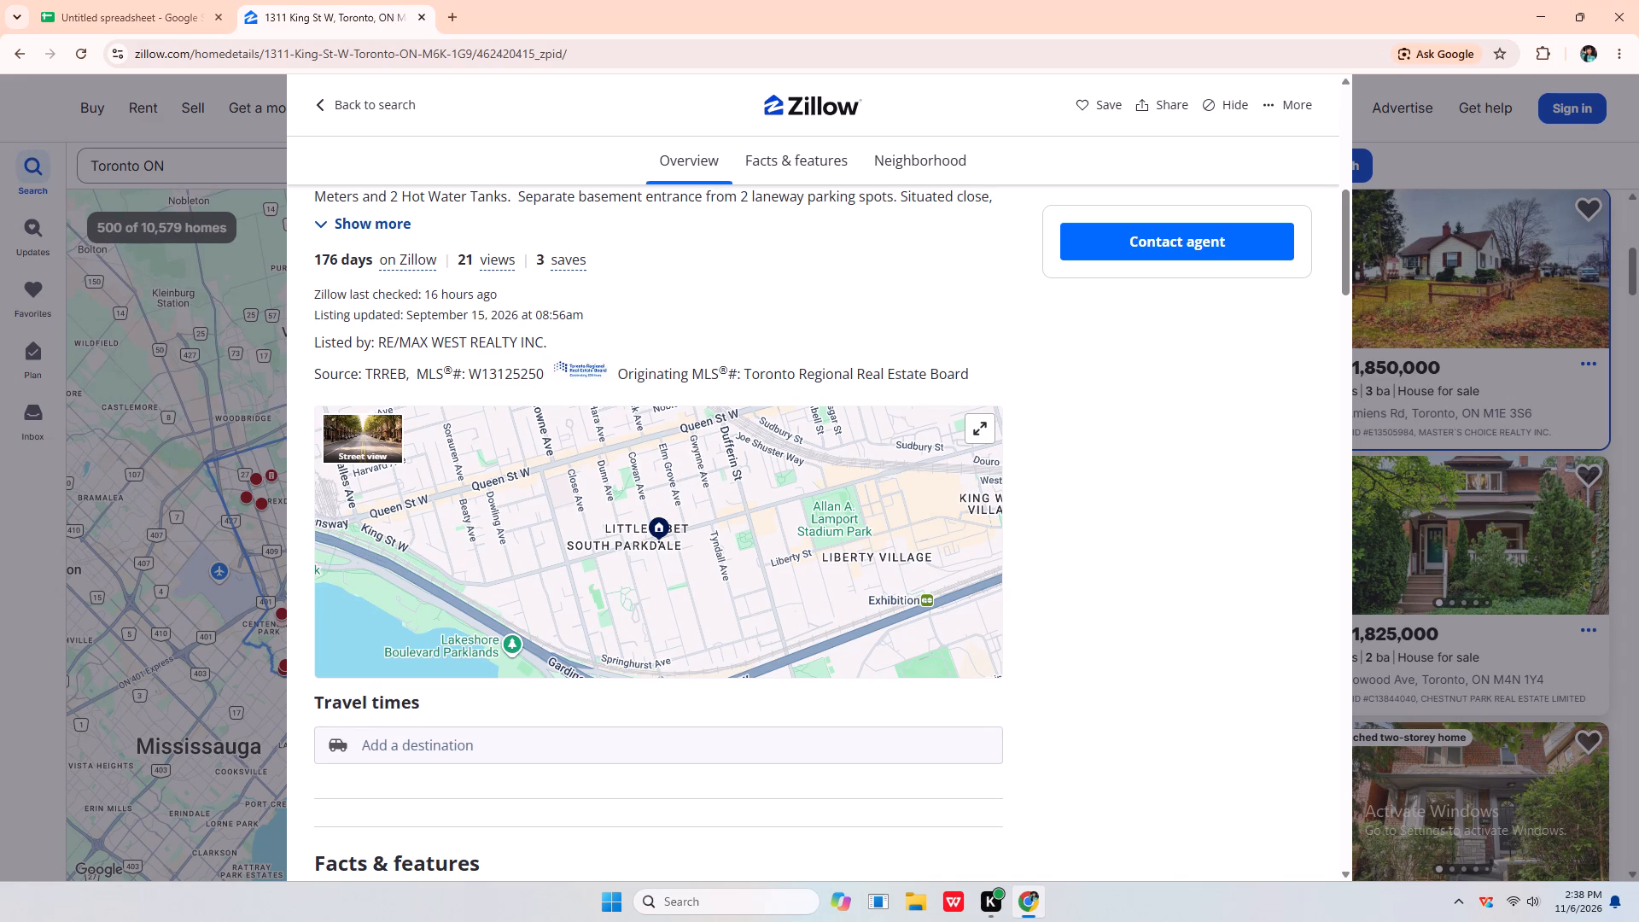
left_click_drag(470, 374, 543, 378)
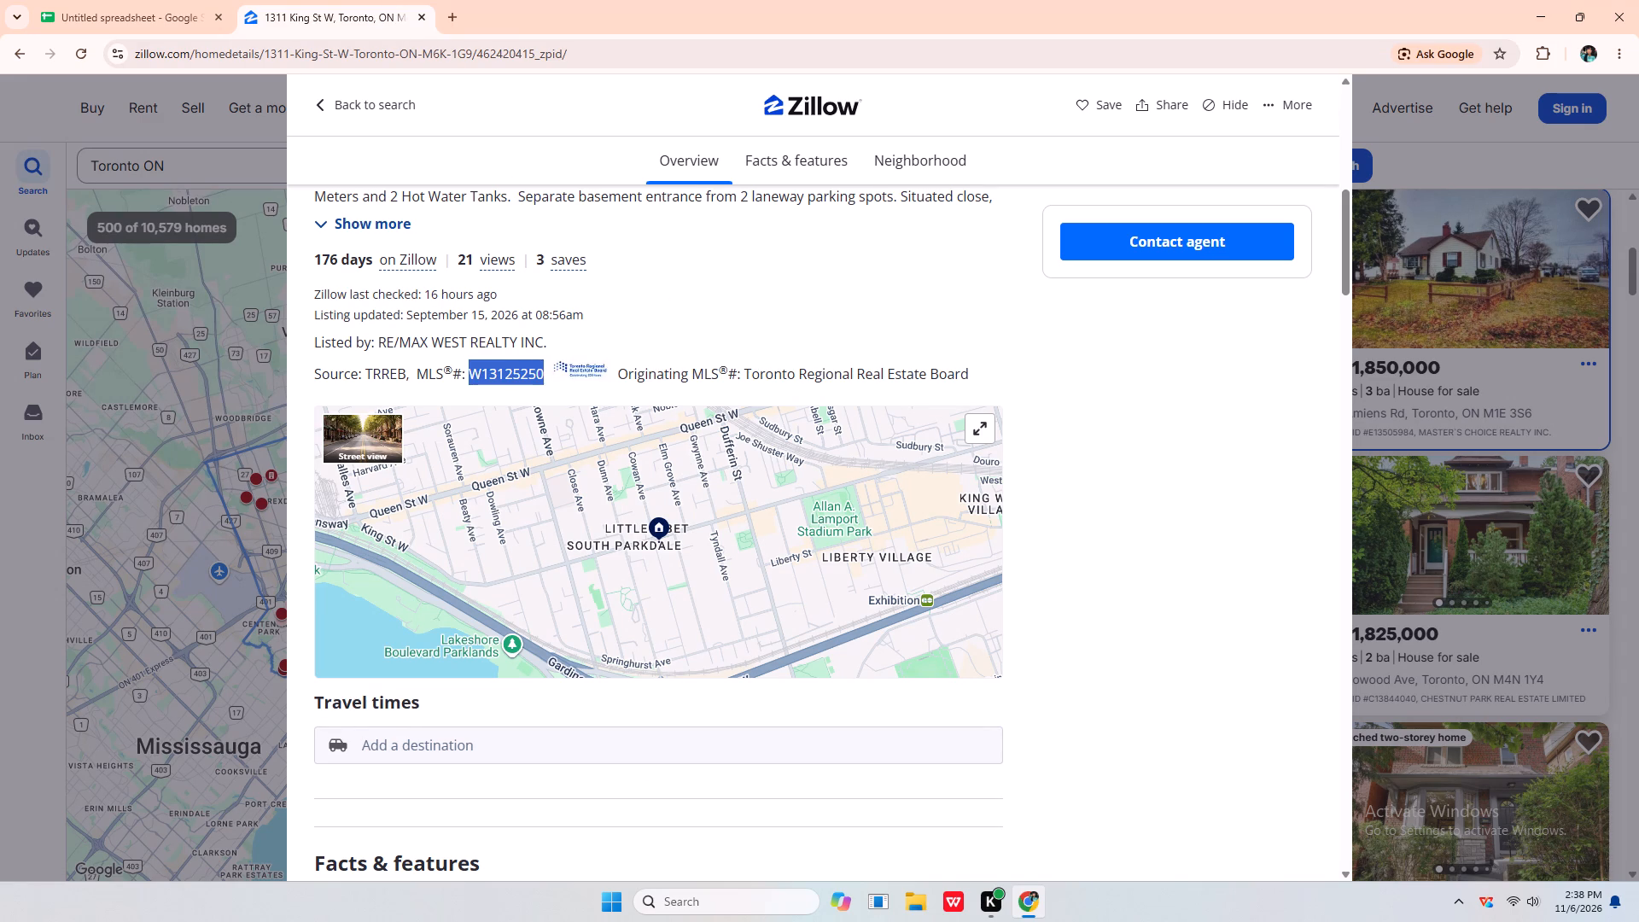
key("ctrl+c")
left_click(197, 12)
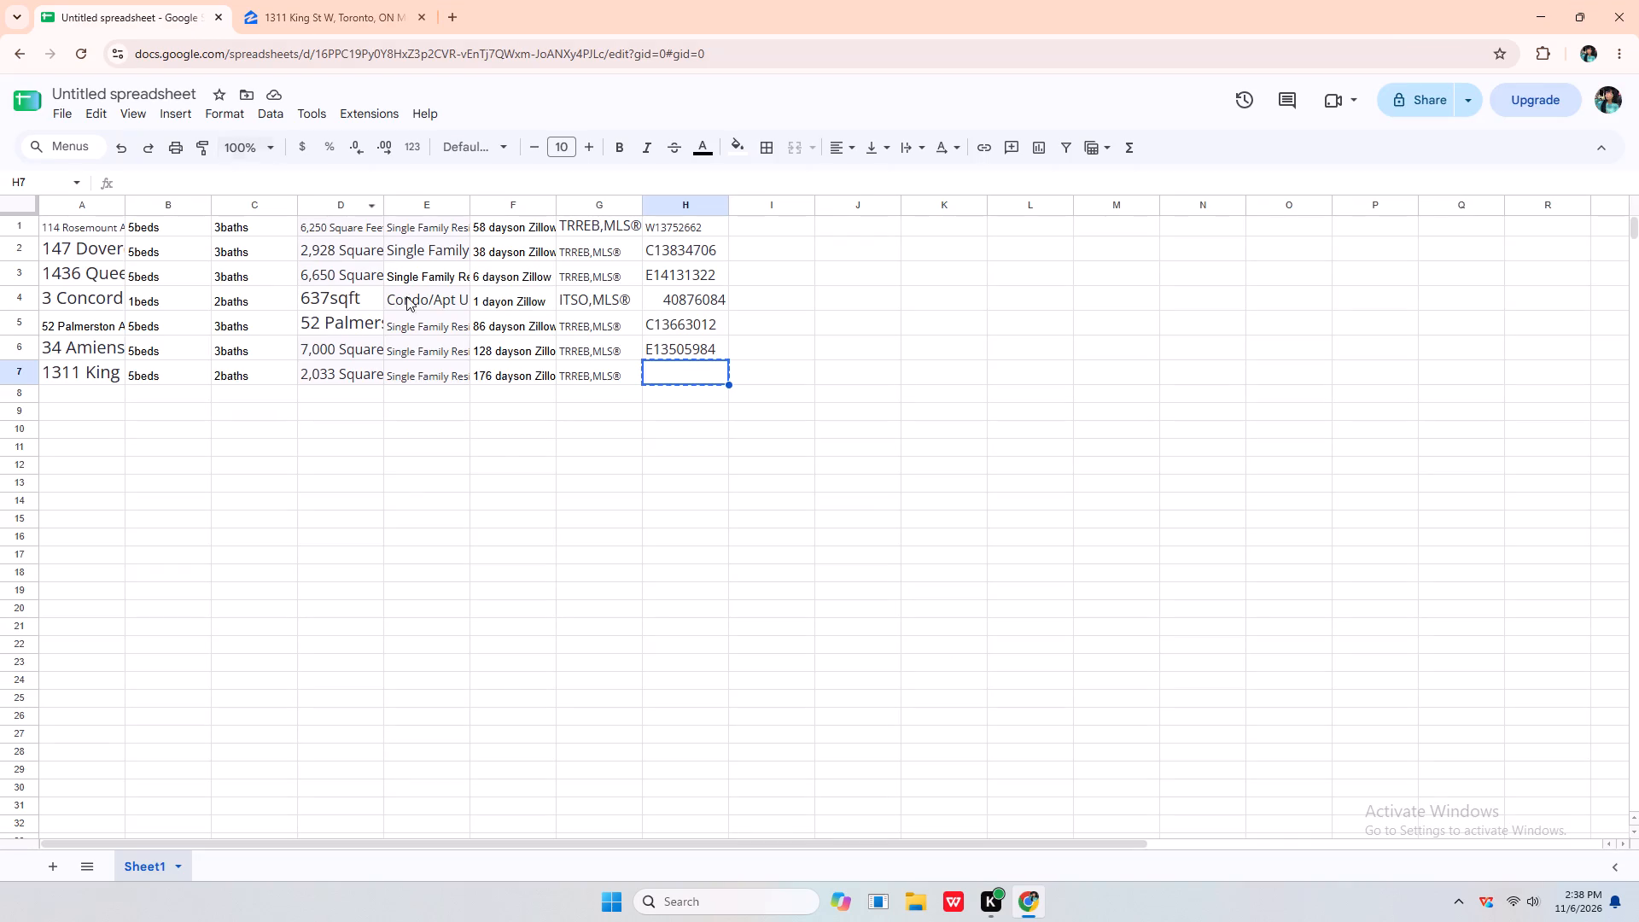
left_click(971, 397)
left_click(684, 371)
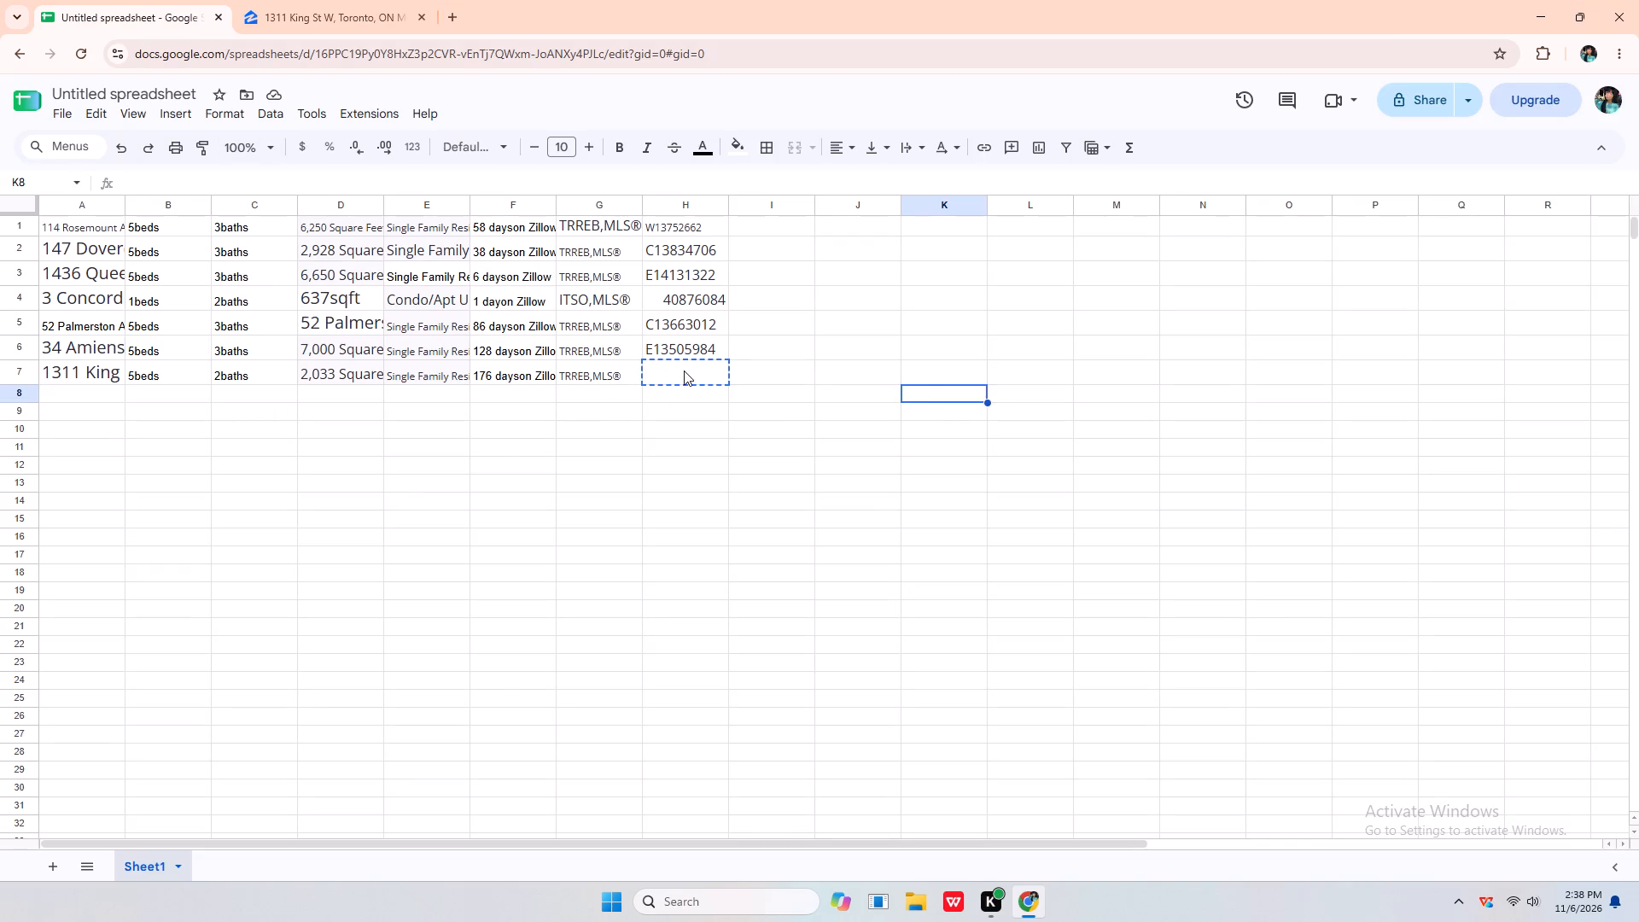
key("ctrl+v")
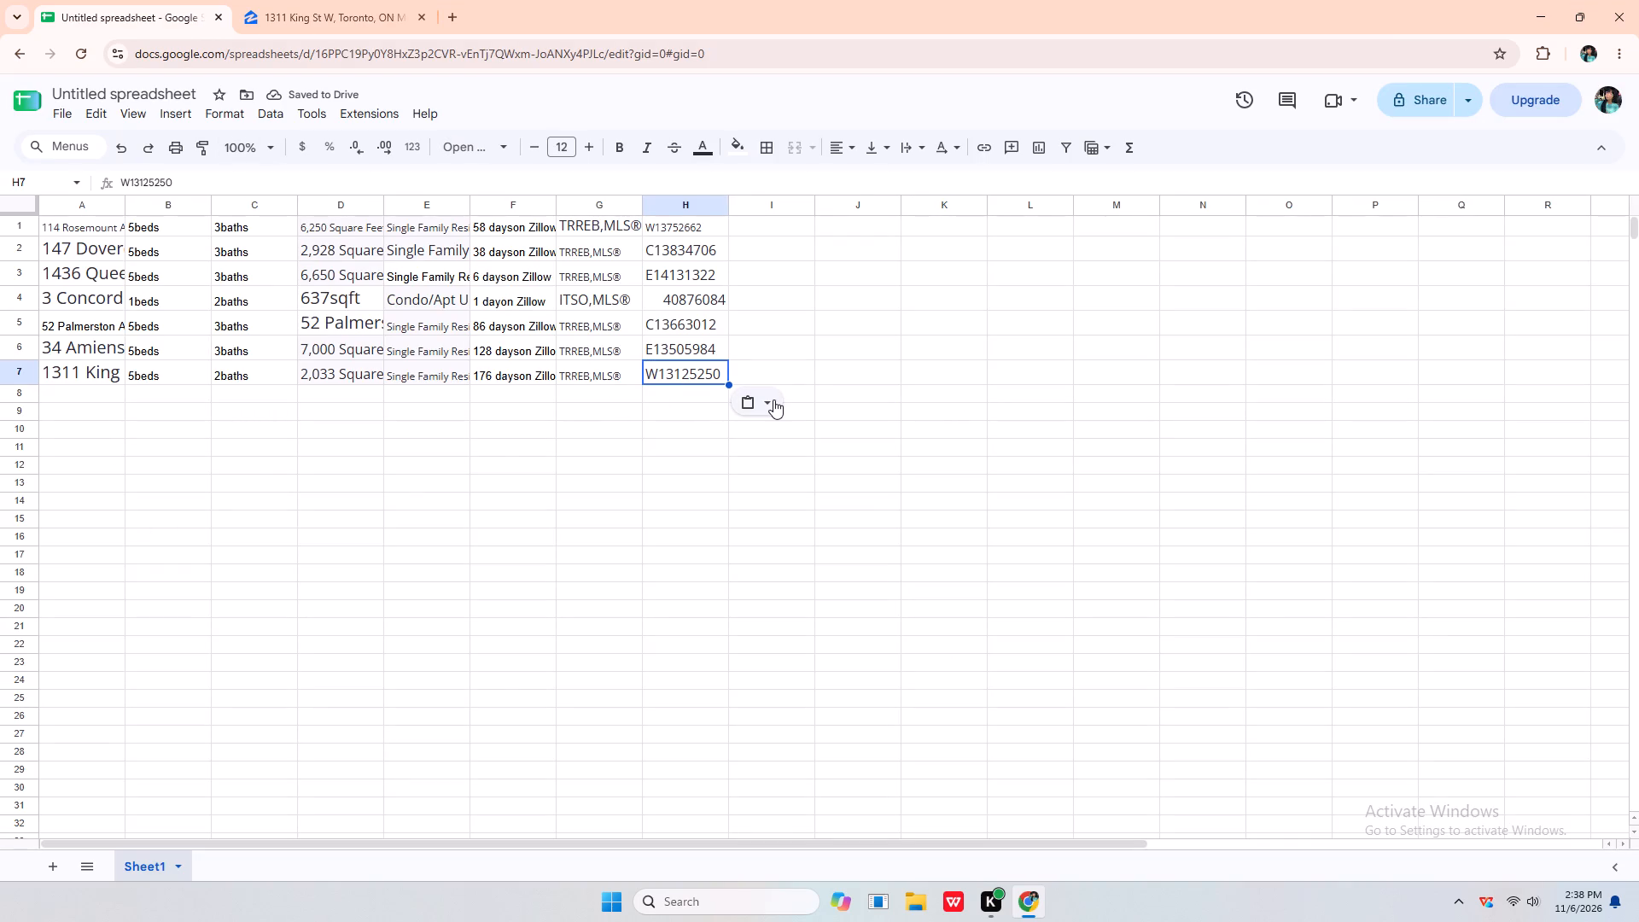
Select cell A8 for a new home and return from the King St W listing to the Zillow search results.
key("Left")
key("Left")
key("Left")
key("Left")
key("Left")
key("Left")
key("Left")
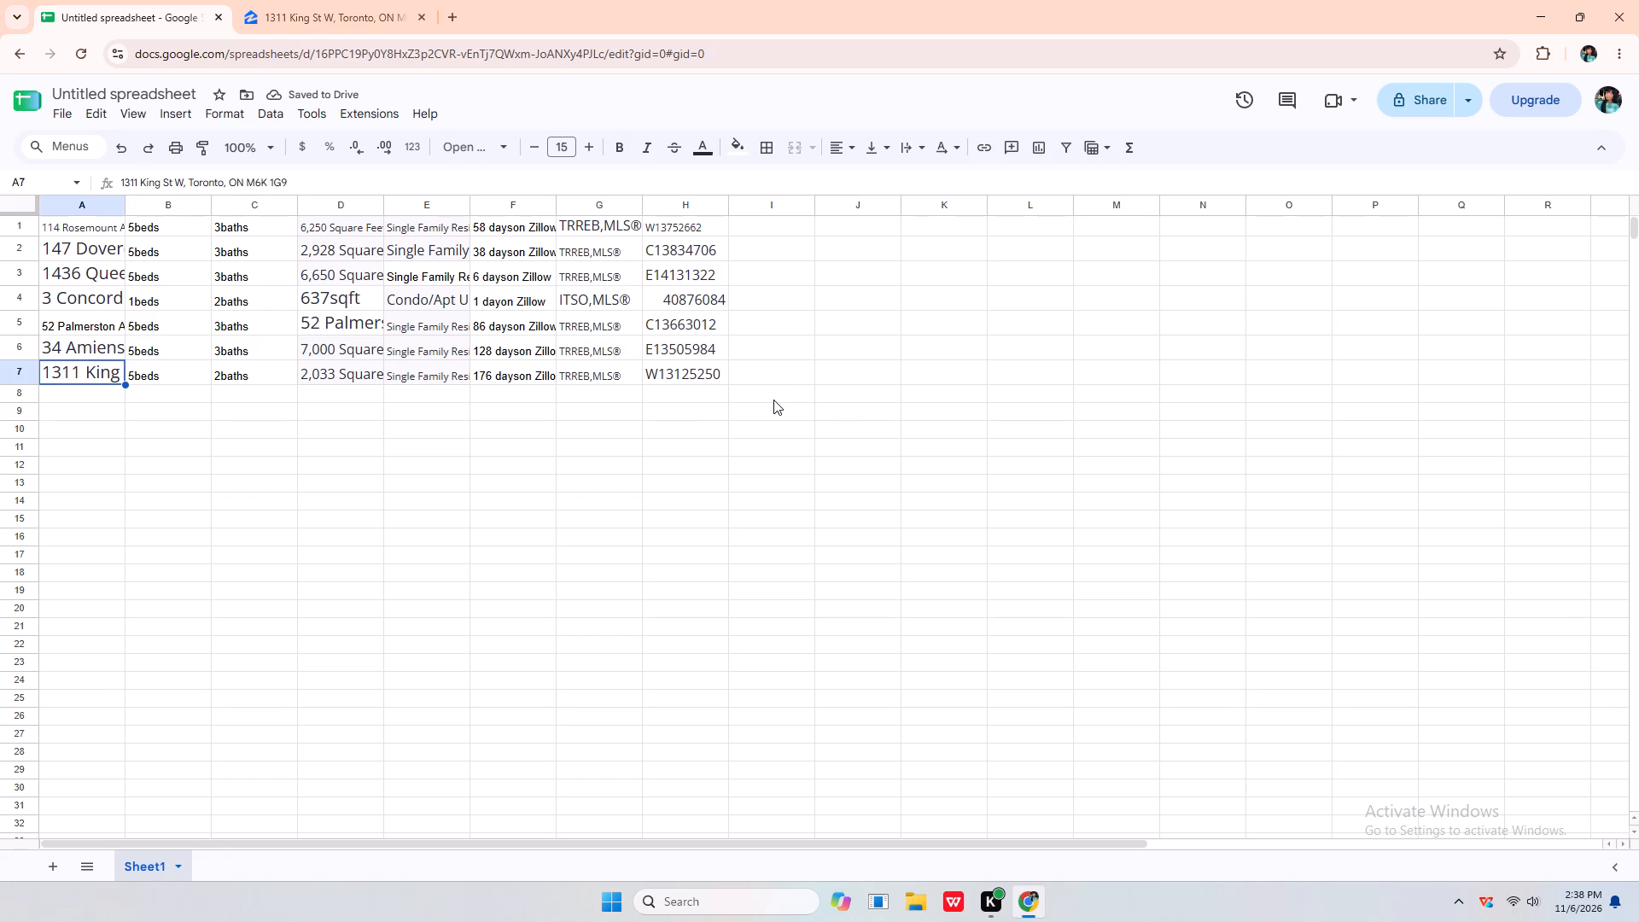
key("Down")
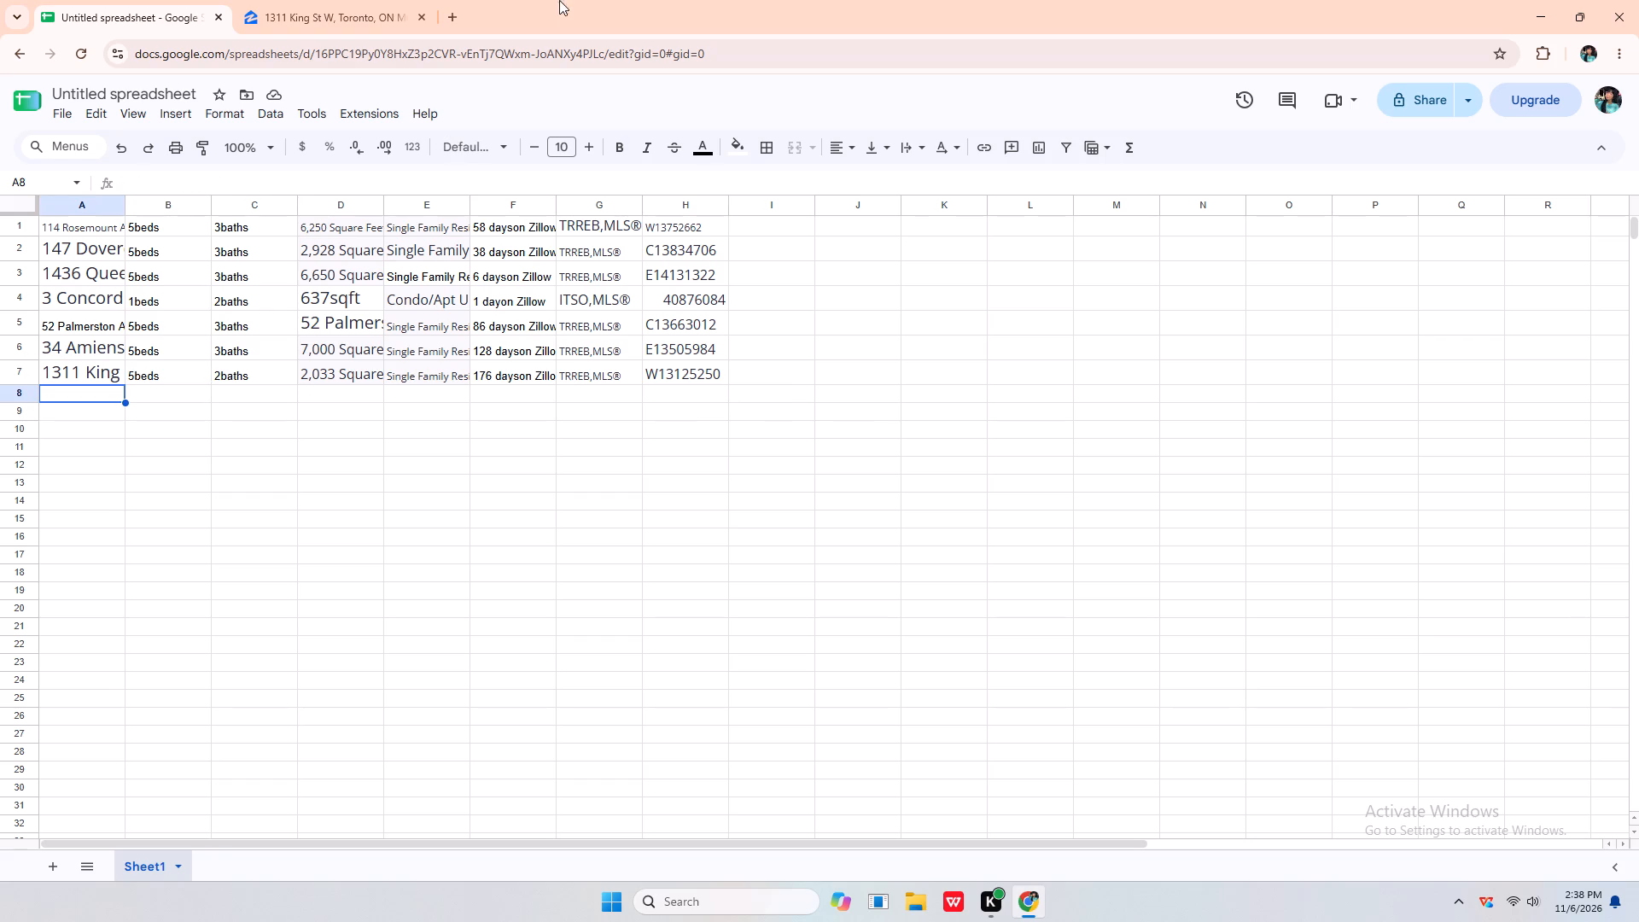
left_click(338, 21)
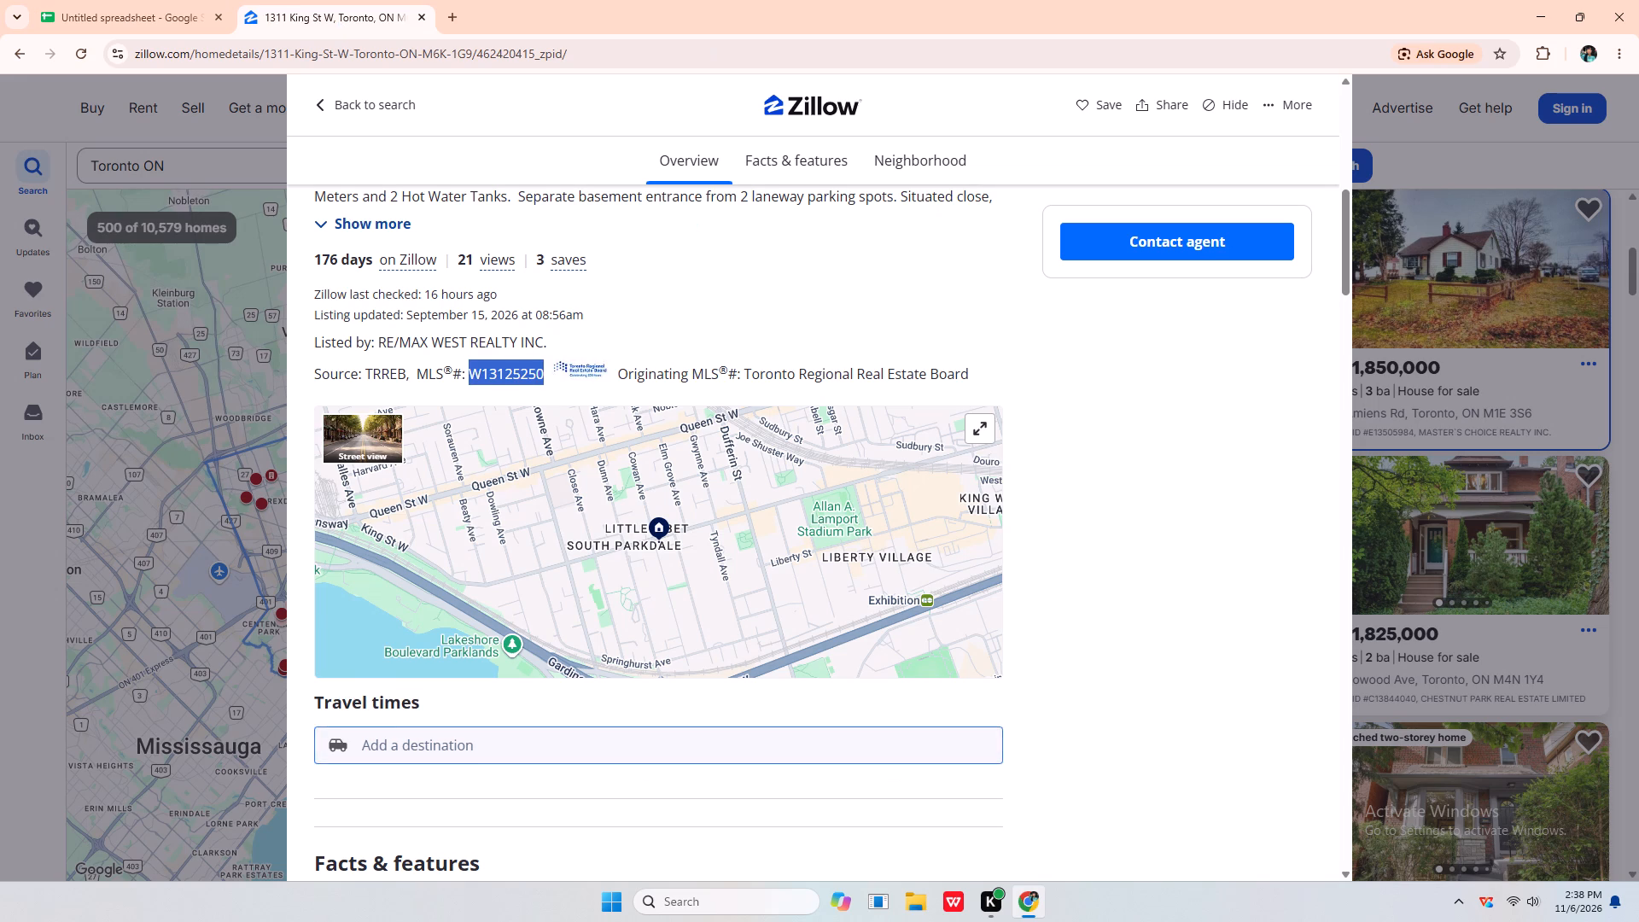
scroll(590, 756, "up", 1)
scroll(590, 756, "down", 2)
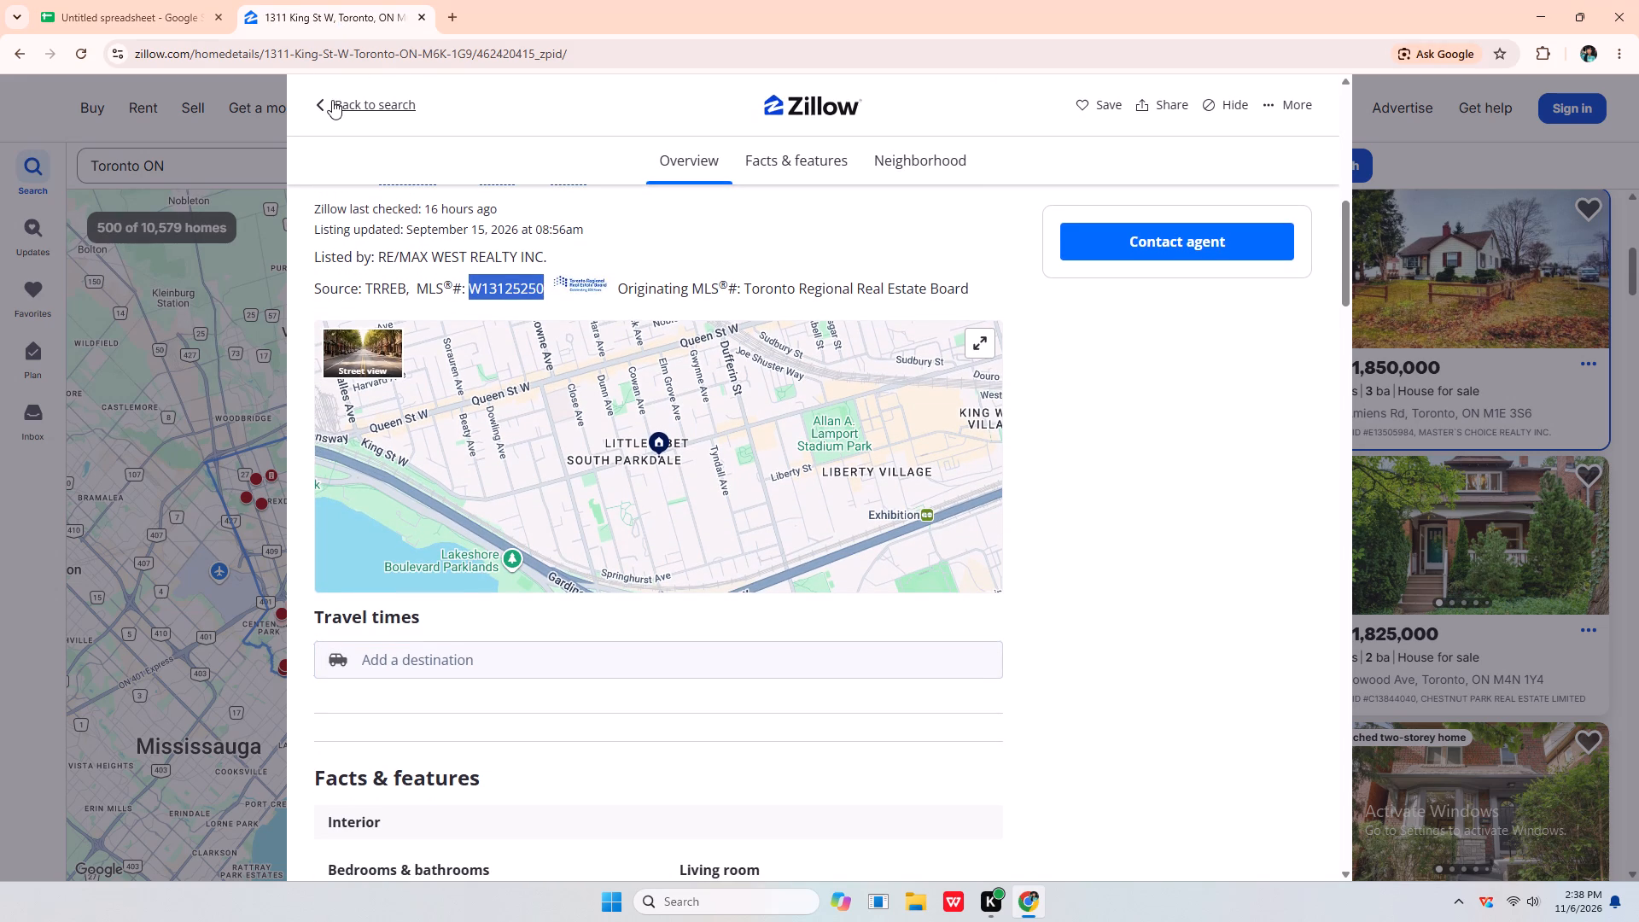
left_click(332, 100)
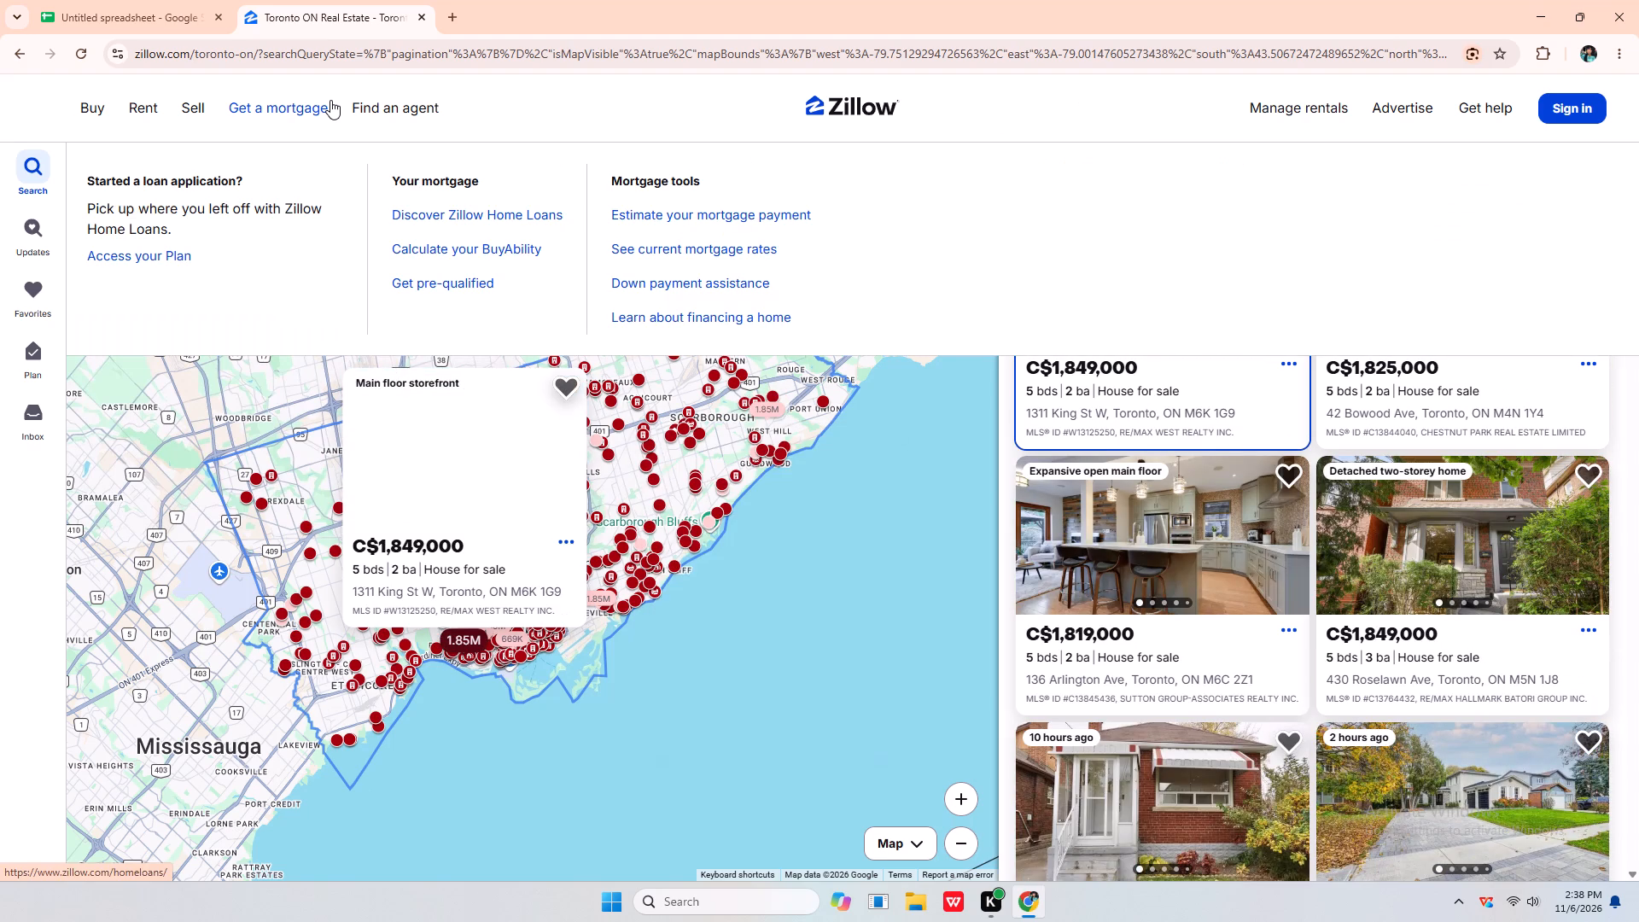
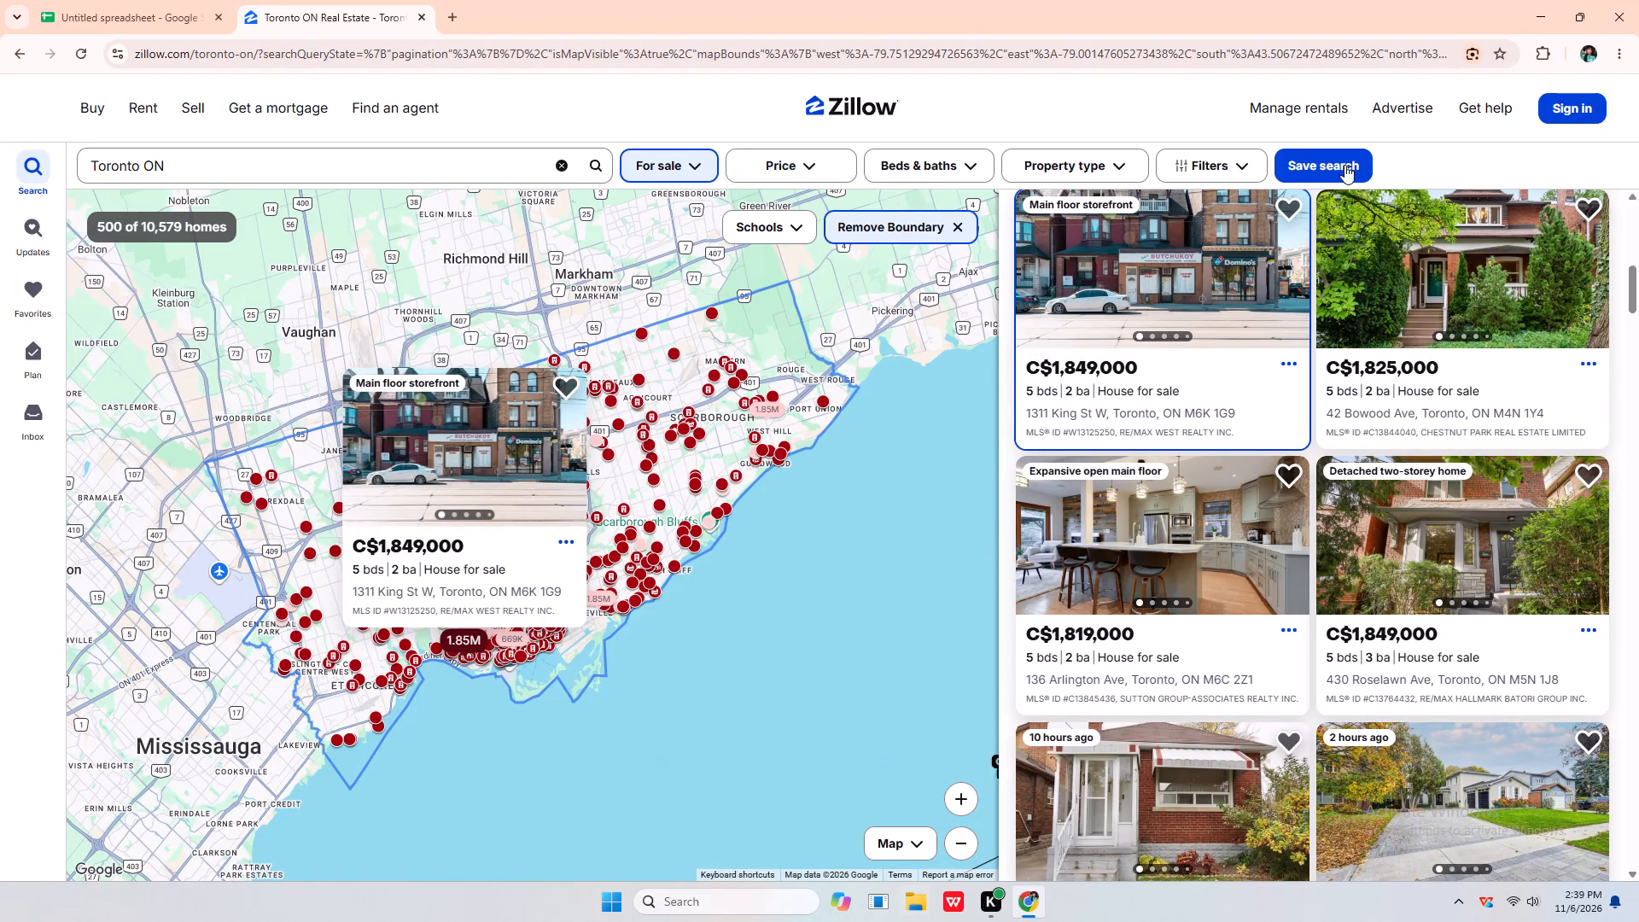
Open the Bowood Ave listing from the Zillow search results and copy its full address into cell A8 of the spreadsheet.
left_click(1413, 406)
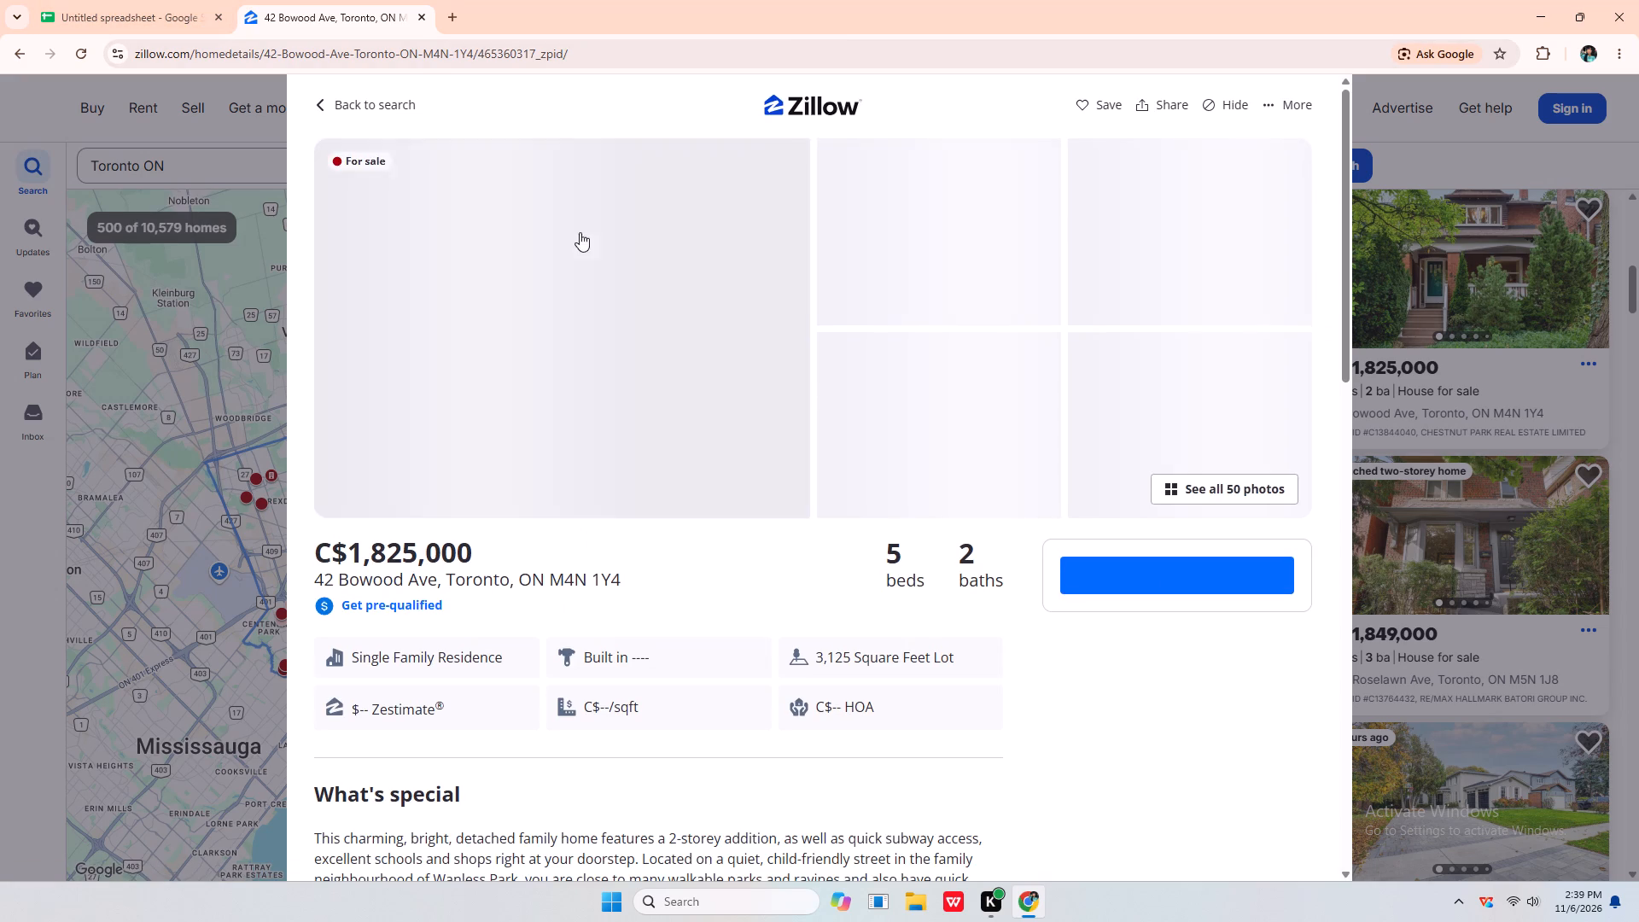
left_click_drag(314, 579, 321, 579)
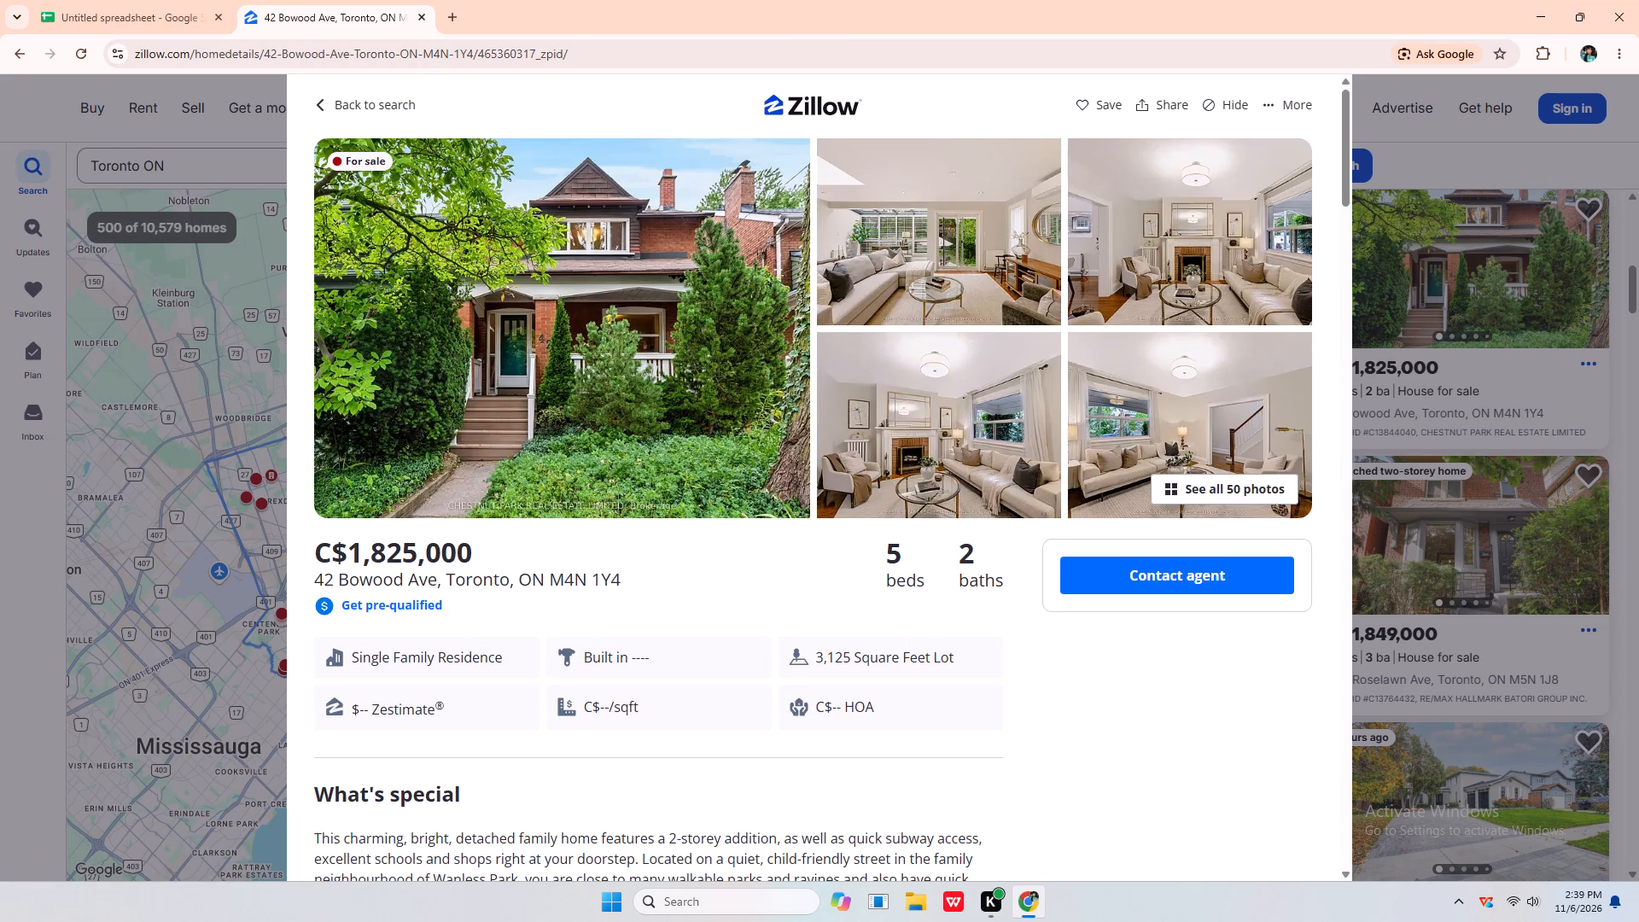
left_click_drag(321, 579, 639, 585)
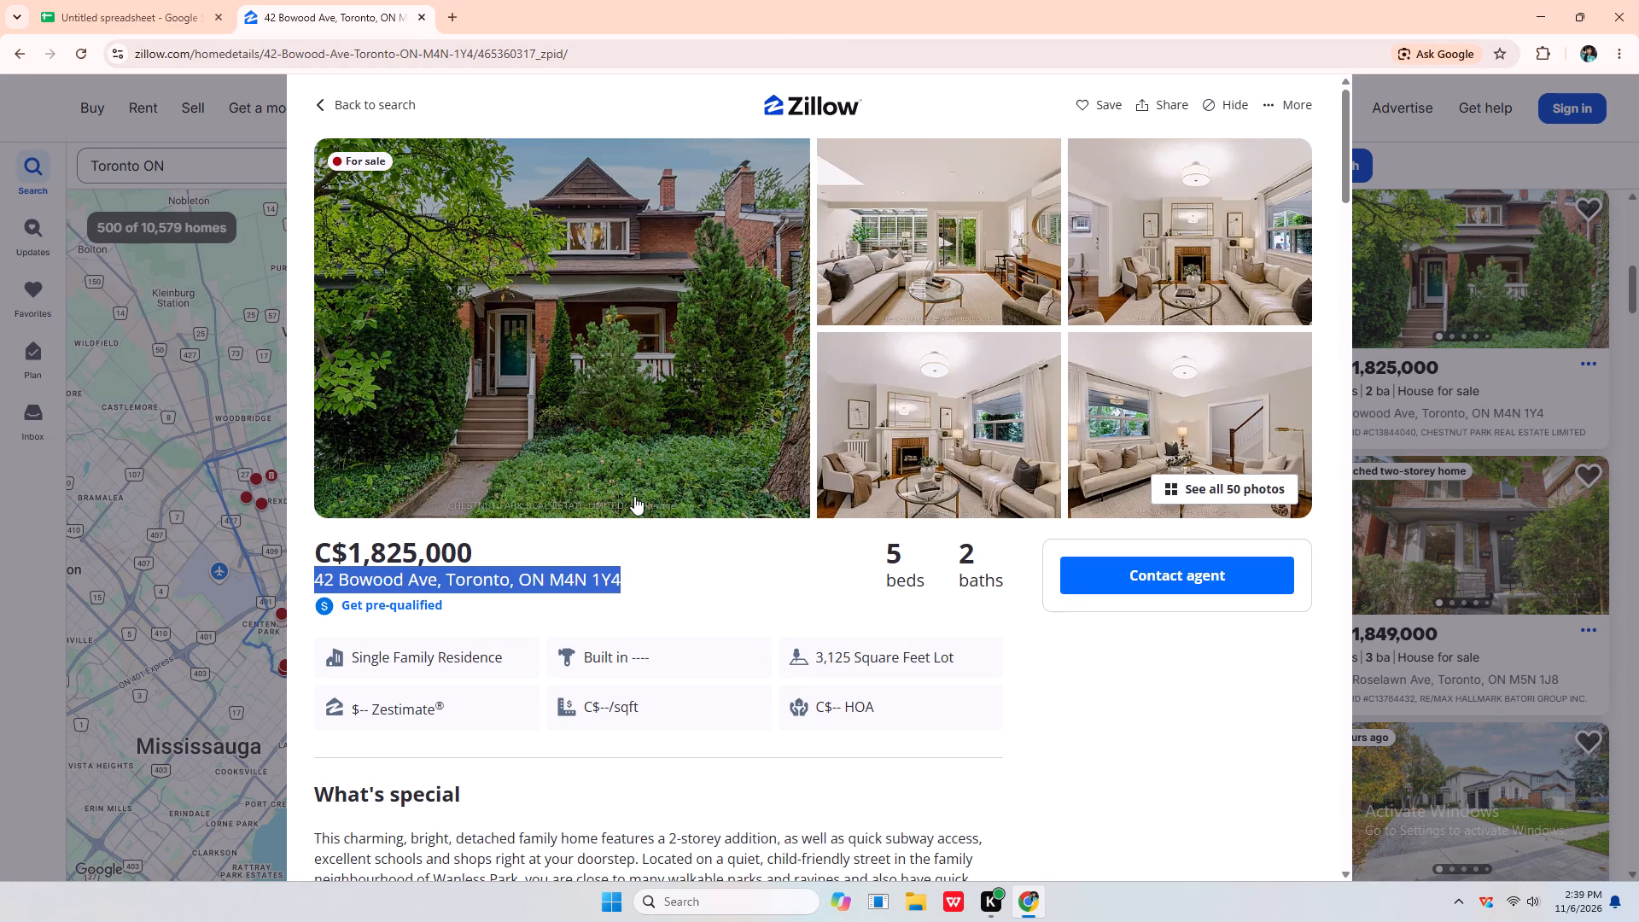
key("ctrl+c")
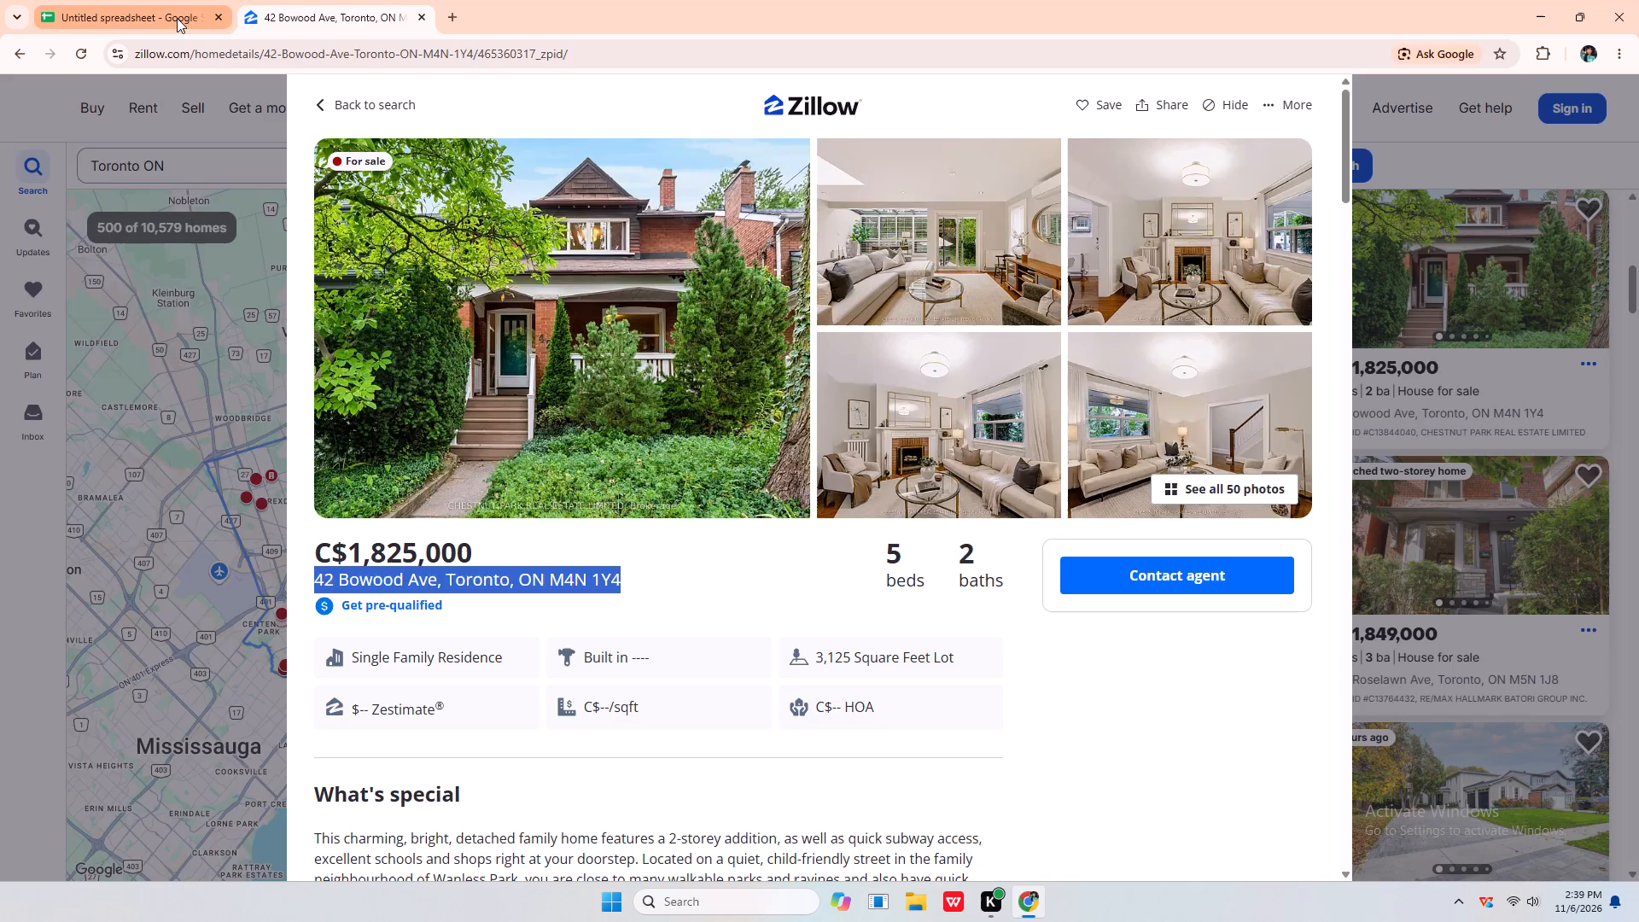
left_click(177, 18)
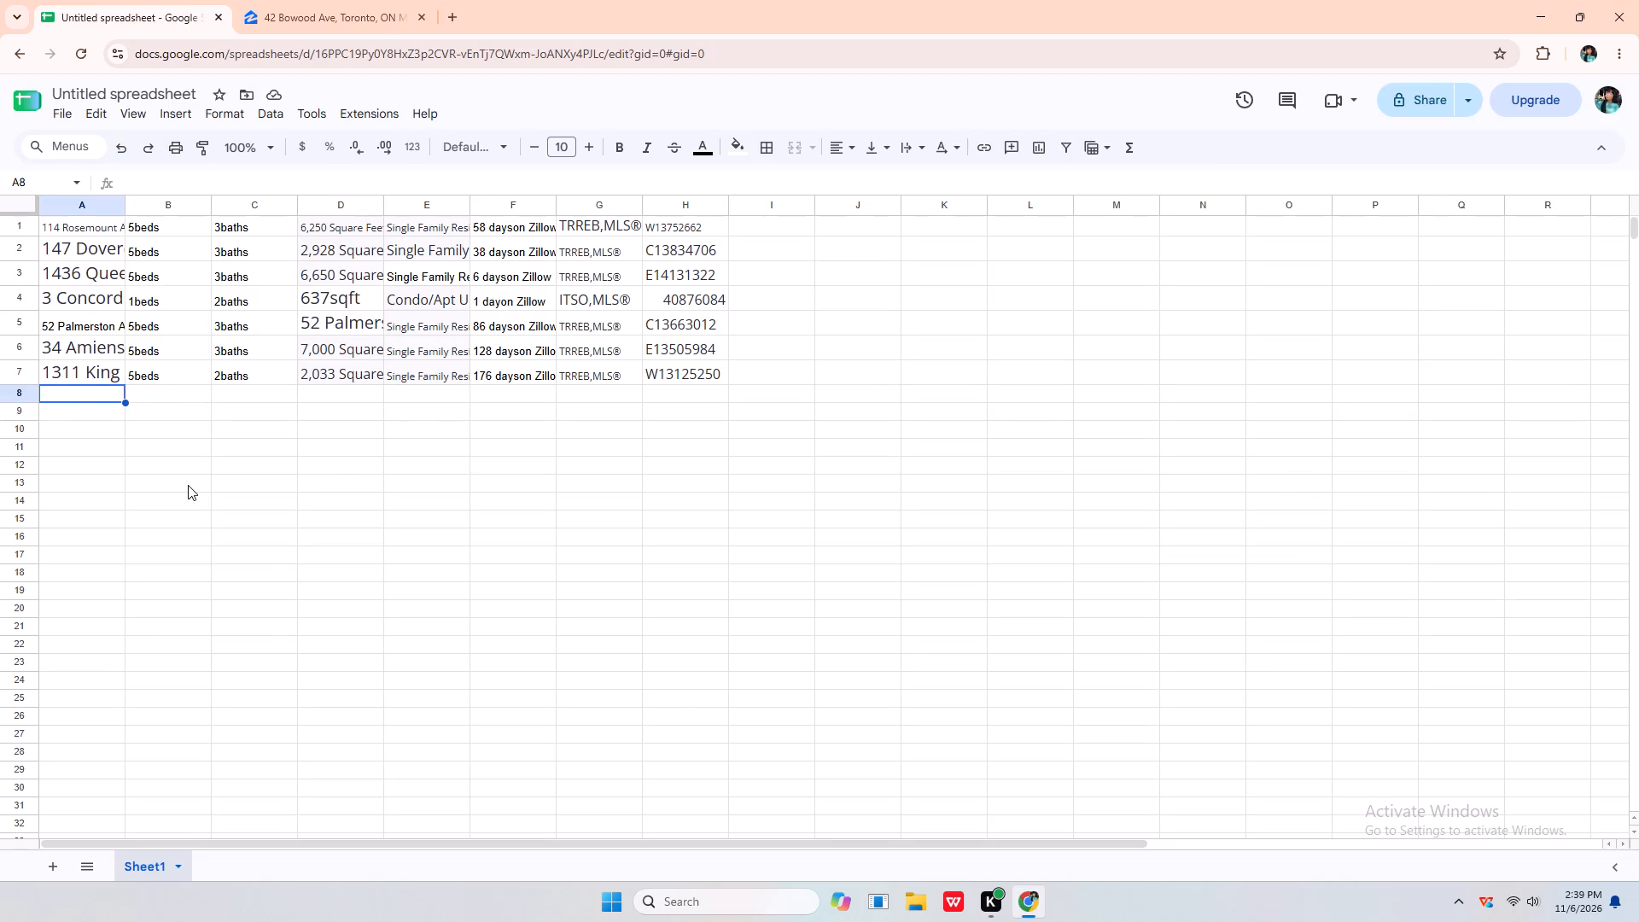
key("ctrl+v")
Copy the lot size 3,125 Square Feet Lot from the Bowood Ave Zillow listing into cell D8.
double_click(280, 8)
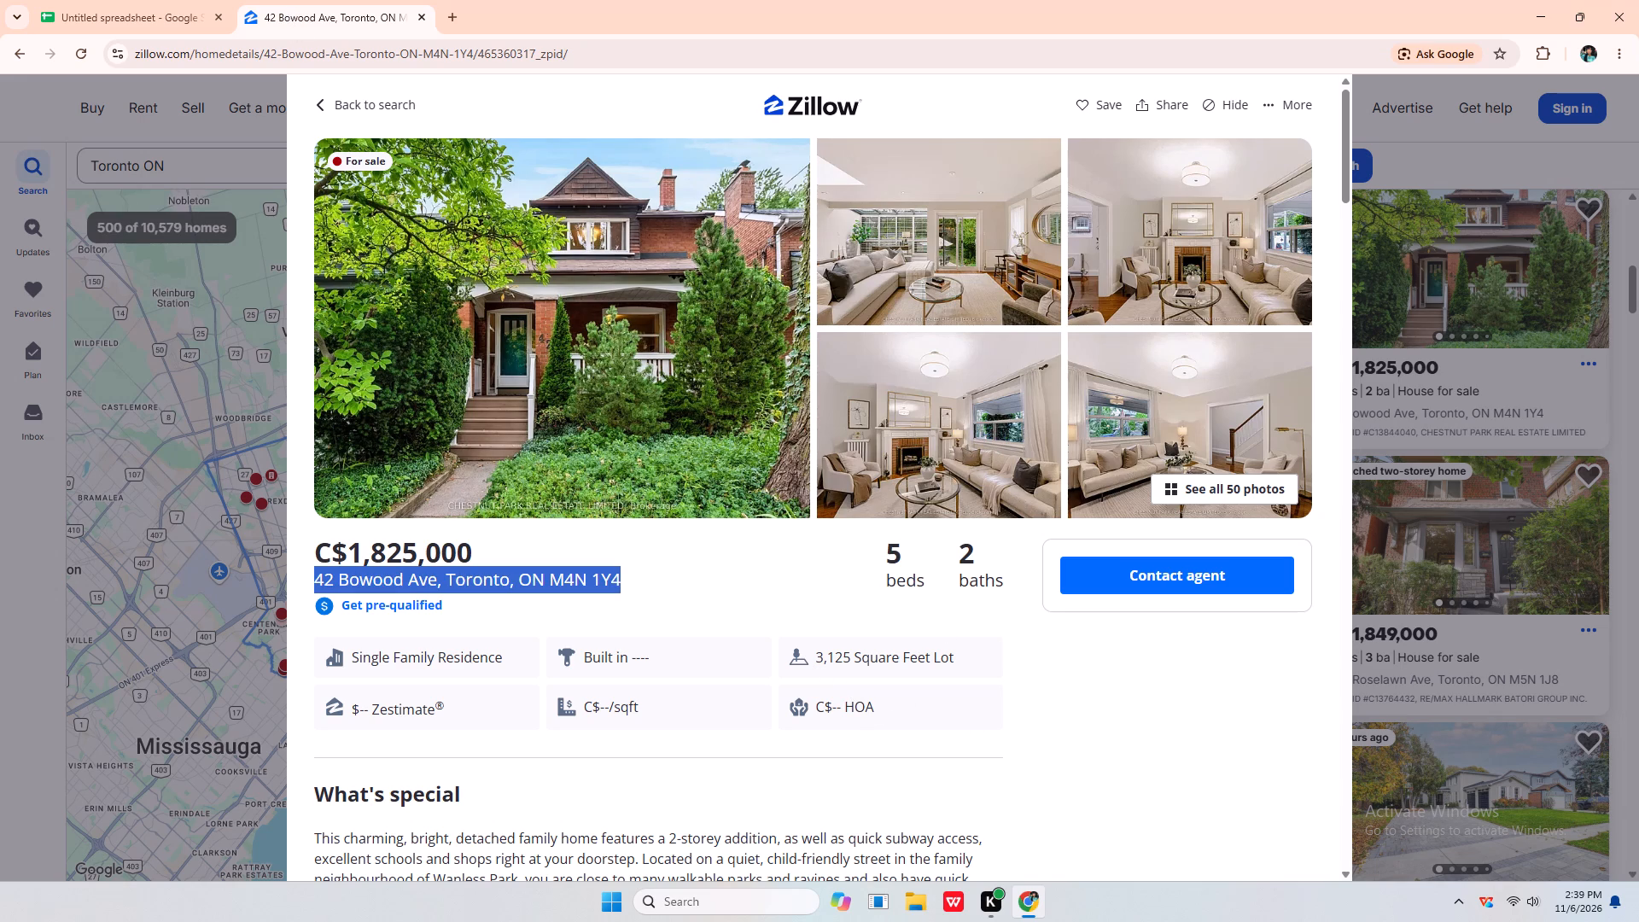
left_click_drag(814, 658, 962, 633)
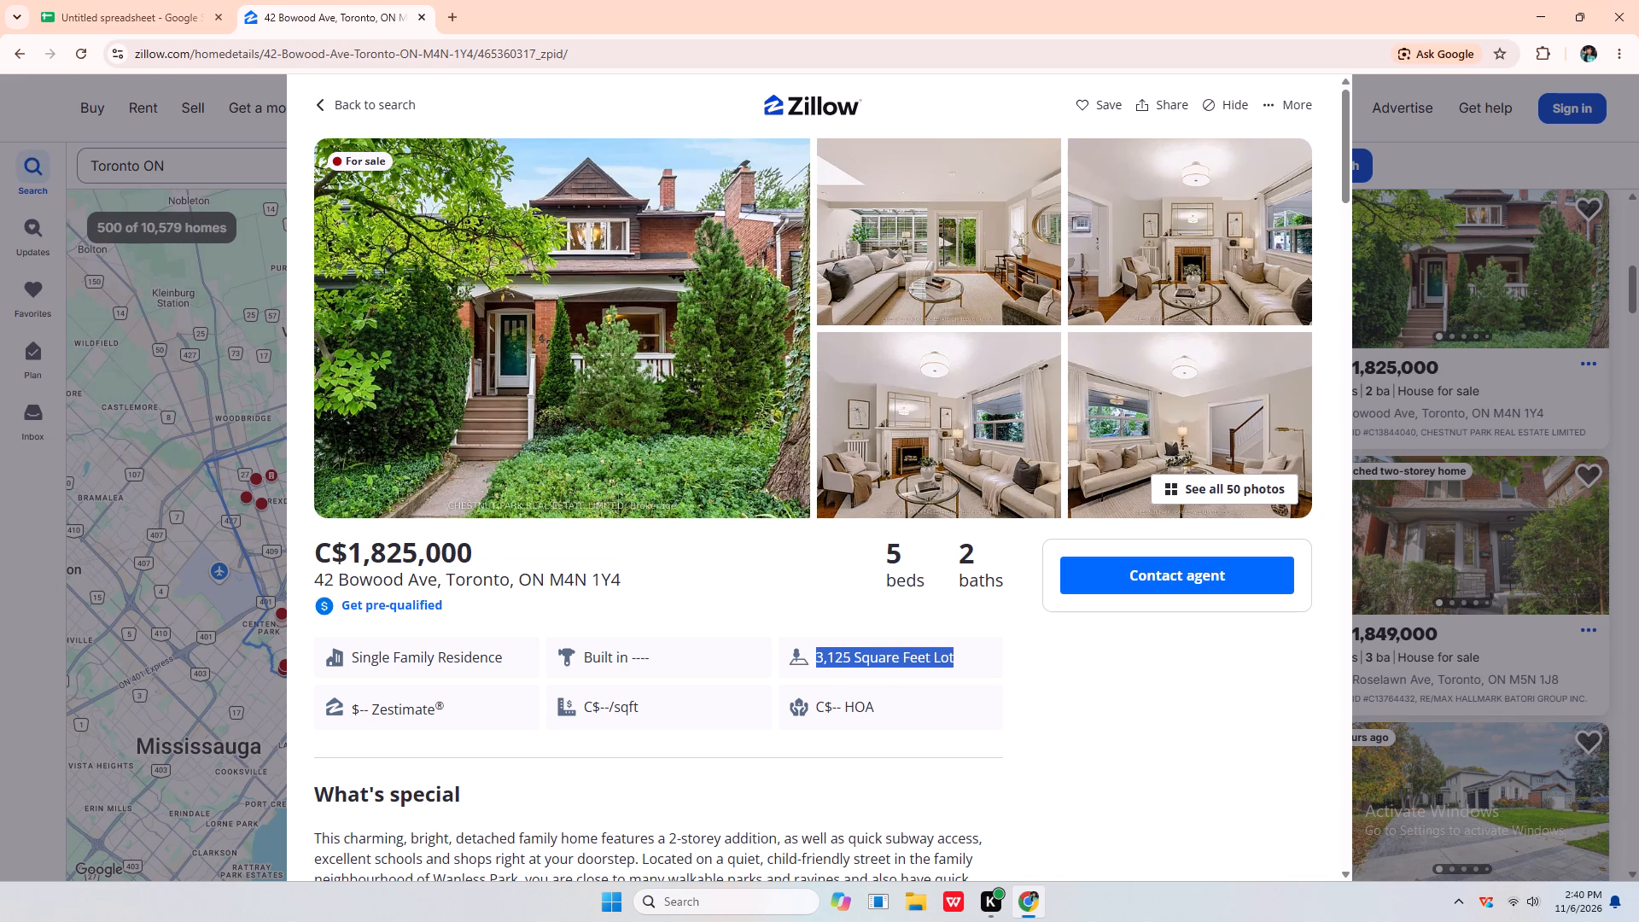
key("ctrl+c")
left_click(153, 23)
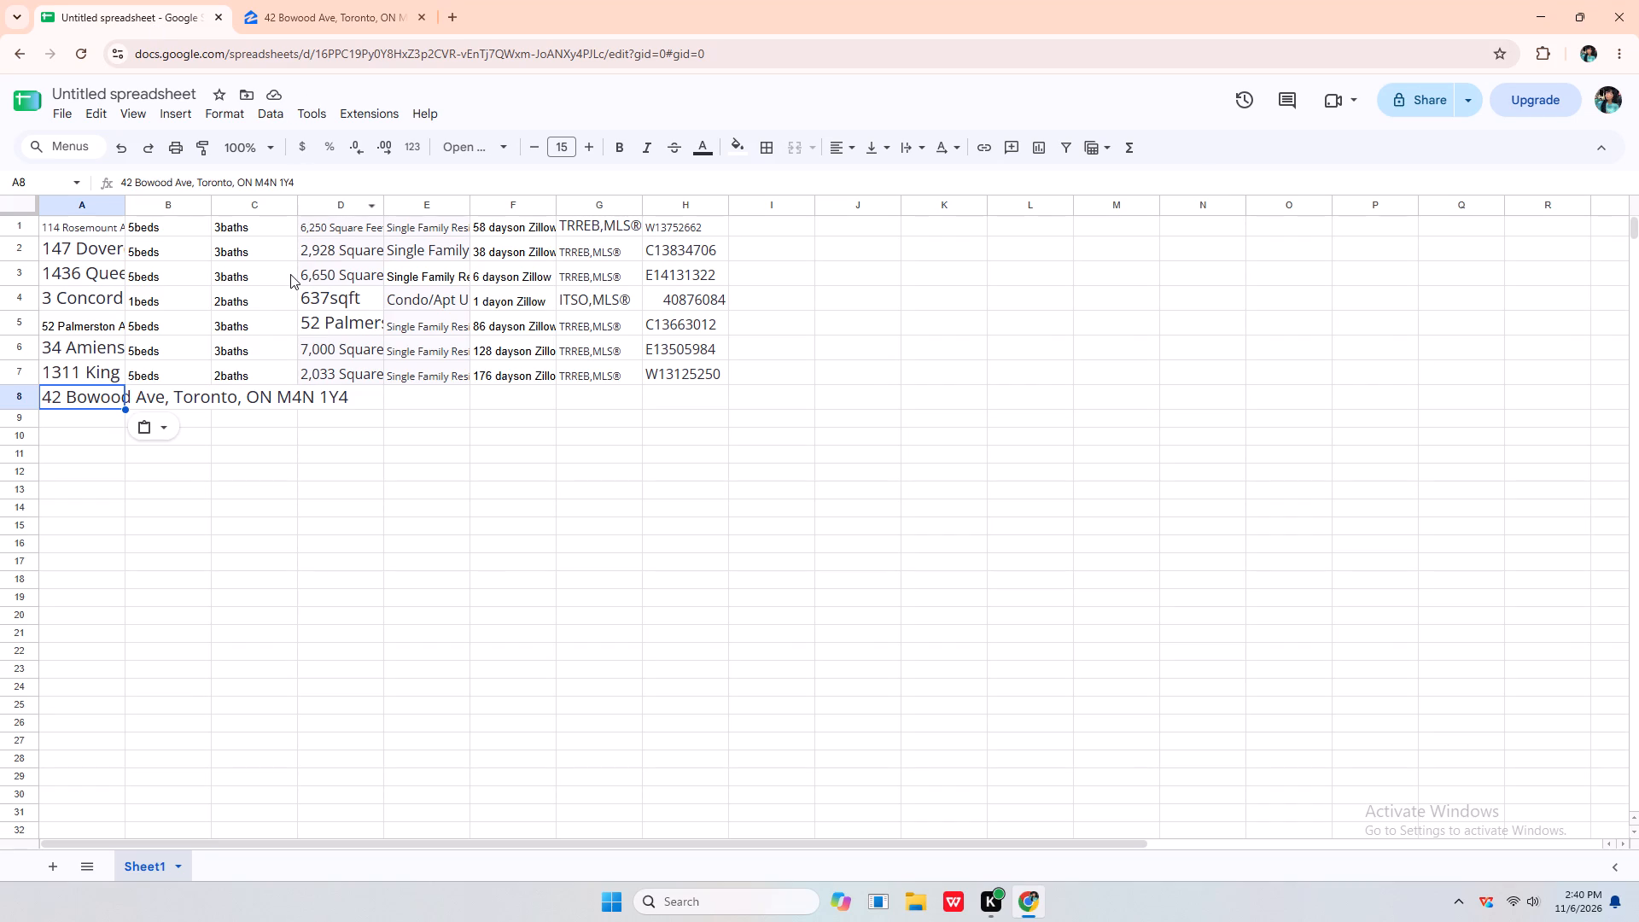
key("Right")
key("Right")
key("Right")
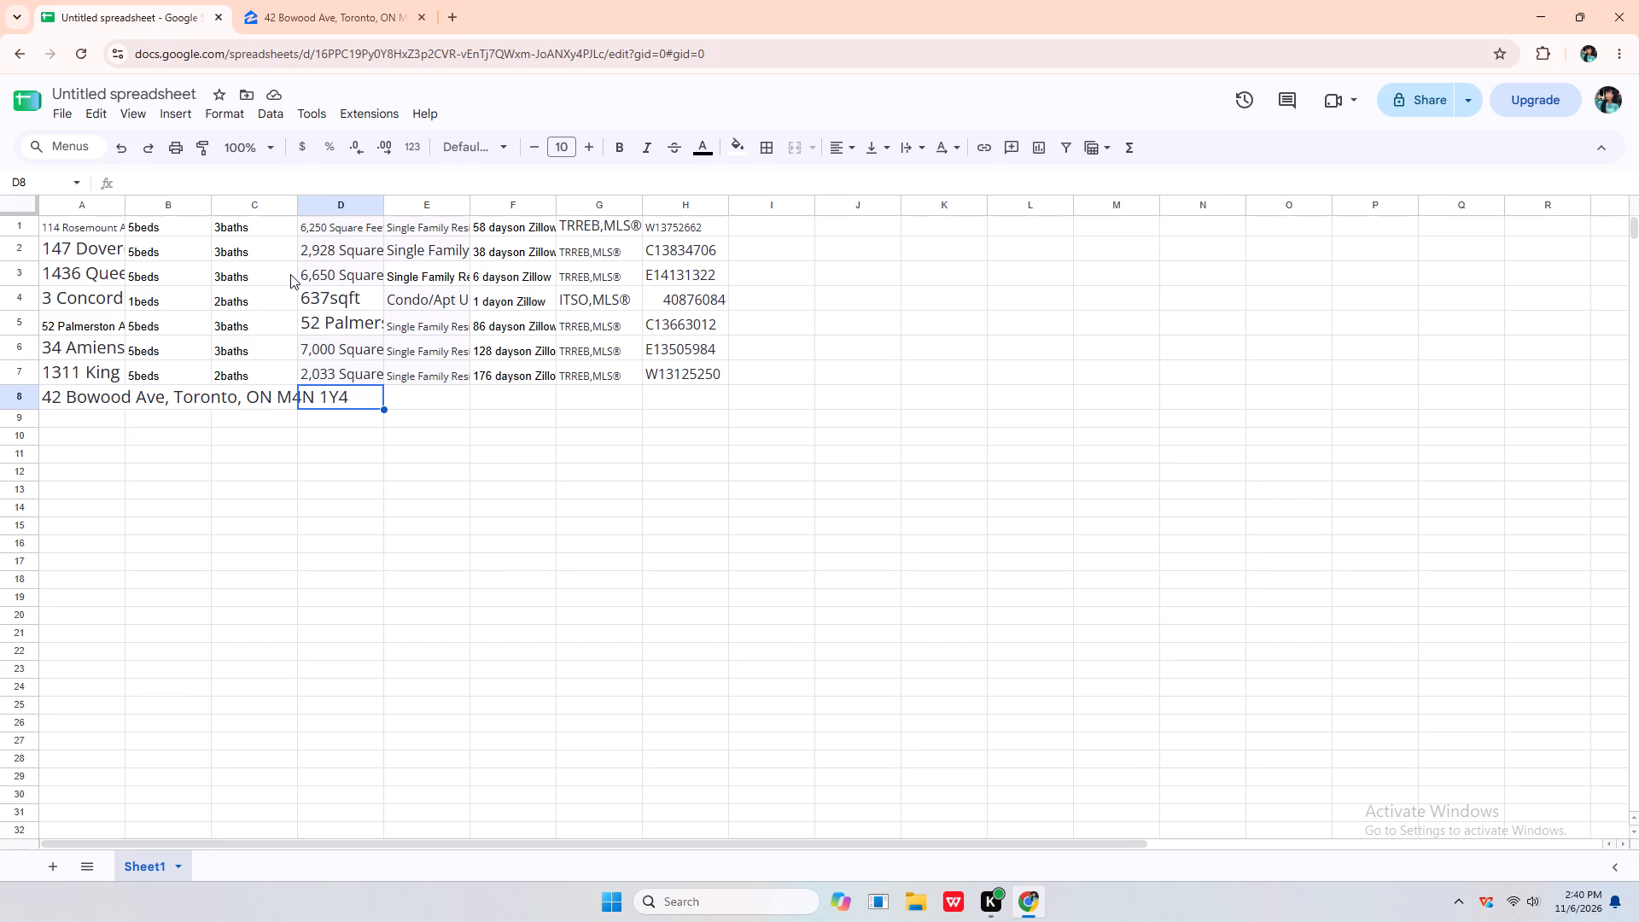
key("ctrl+v")
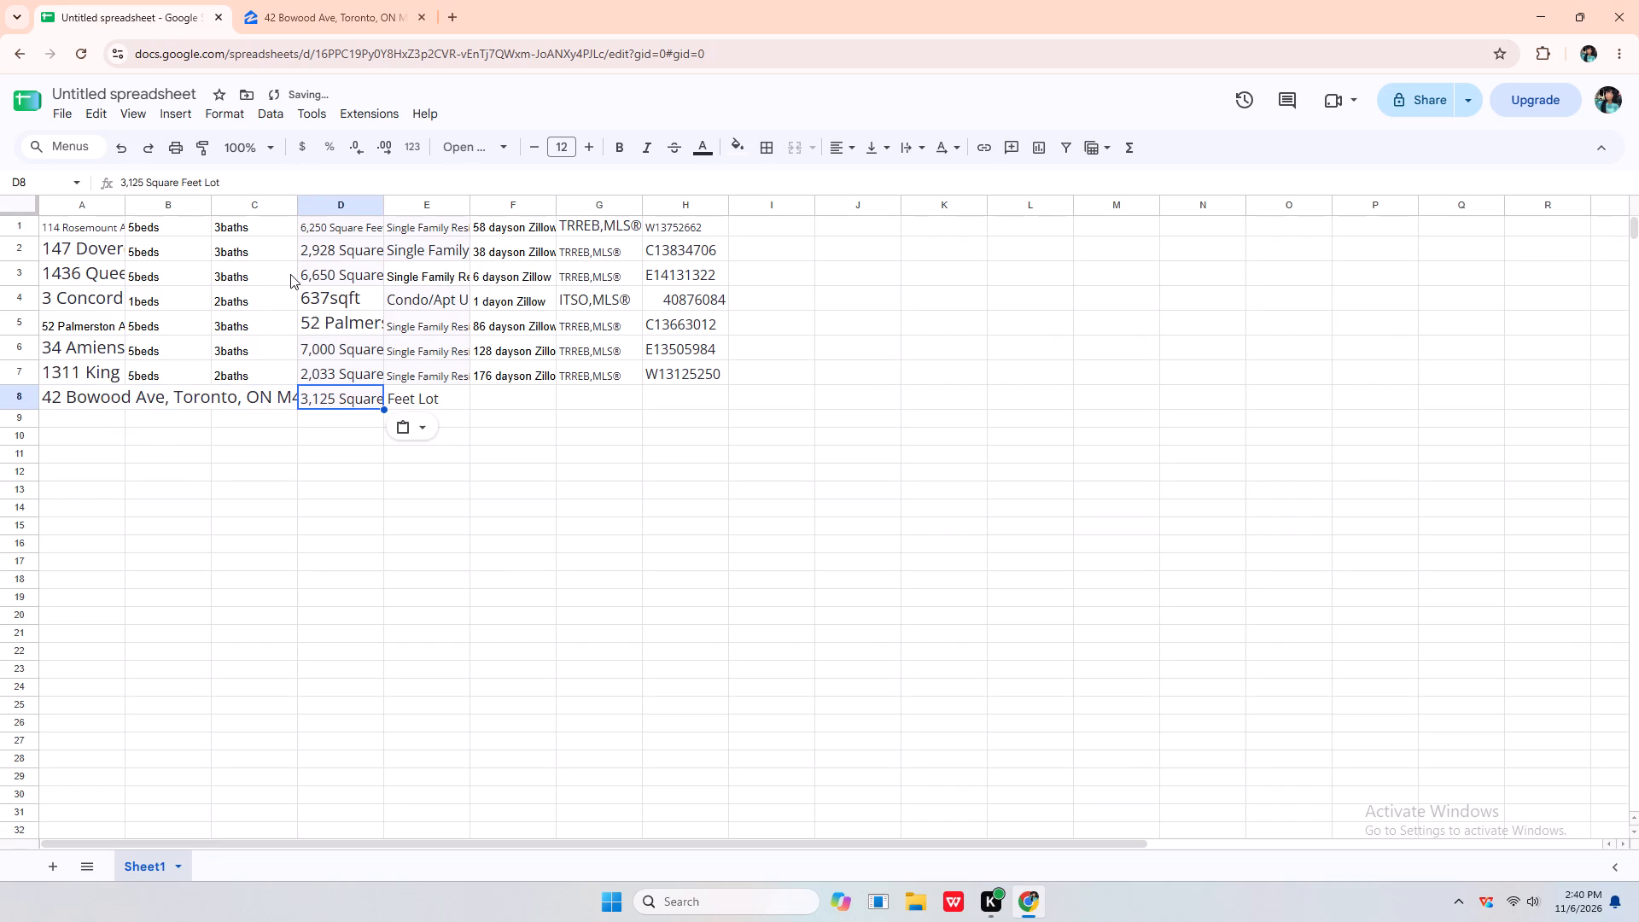
Enter 5beds in cell B8 and 2baths in cell C8 for the Bowood Ave home.
key("Left")
key("Left")
key("5")
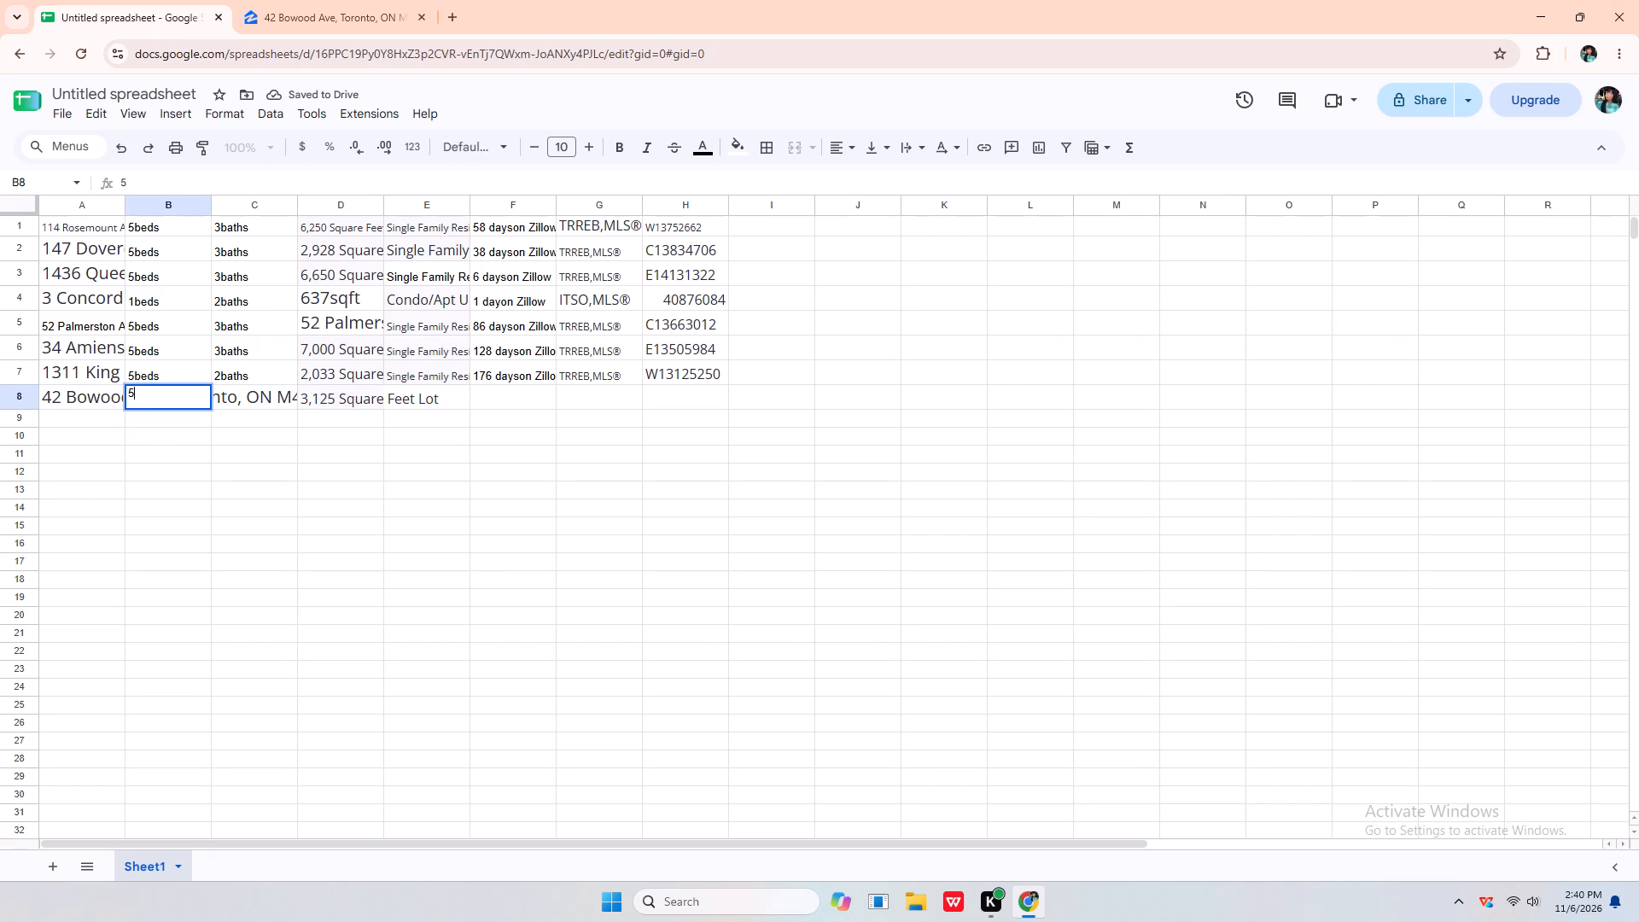
type("beds")
key("Right")
key("2")
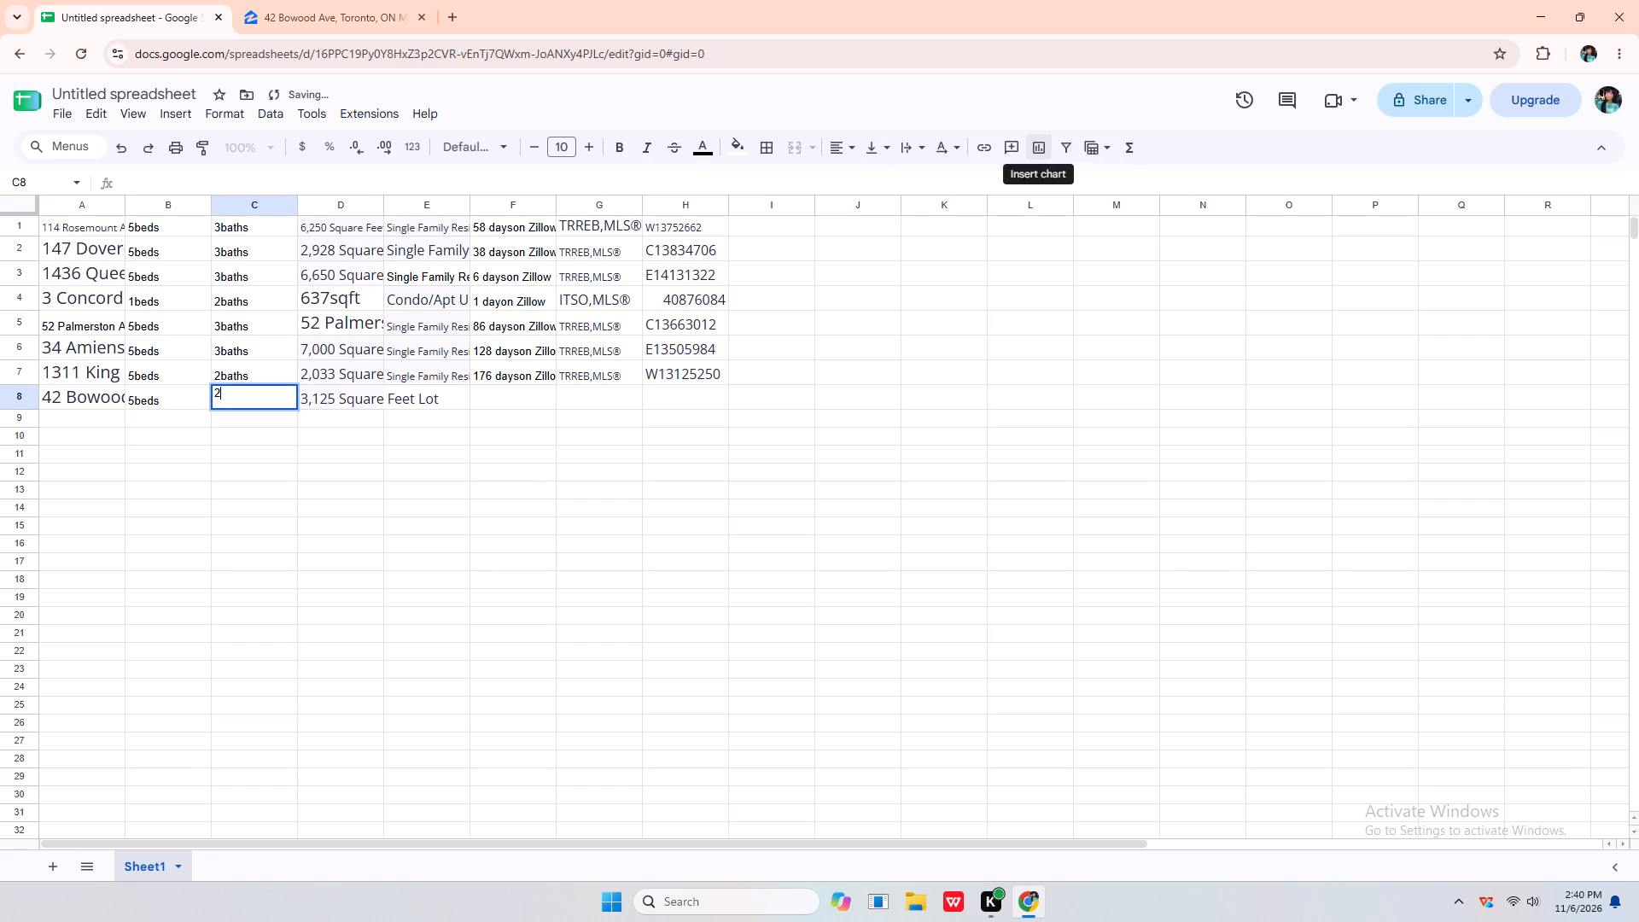
type("baths")
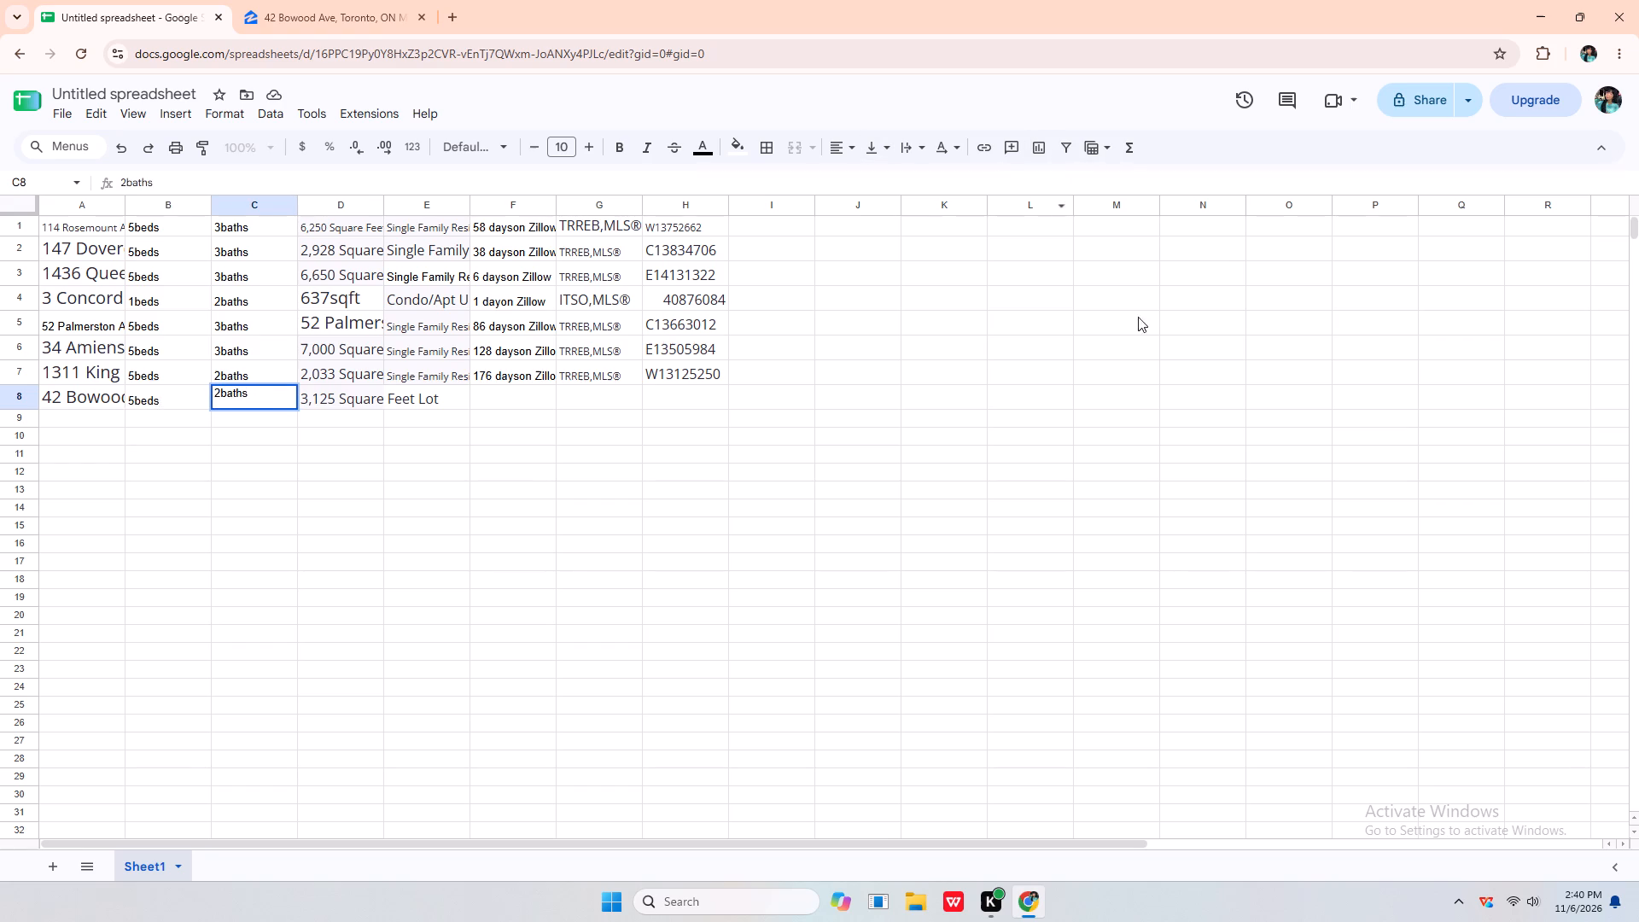
Copy the home type Single Family Residence from cell E2 into cell E8 for the Bowood Ave home.
left_click(450, 248)
key("ctrl+c")
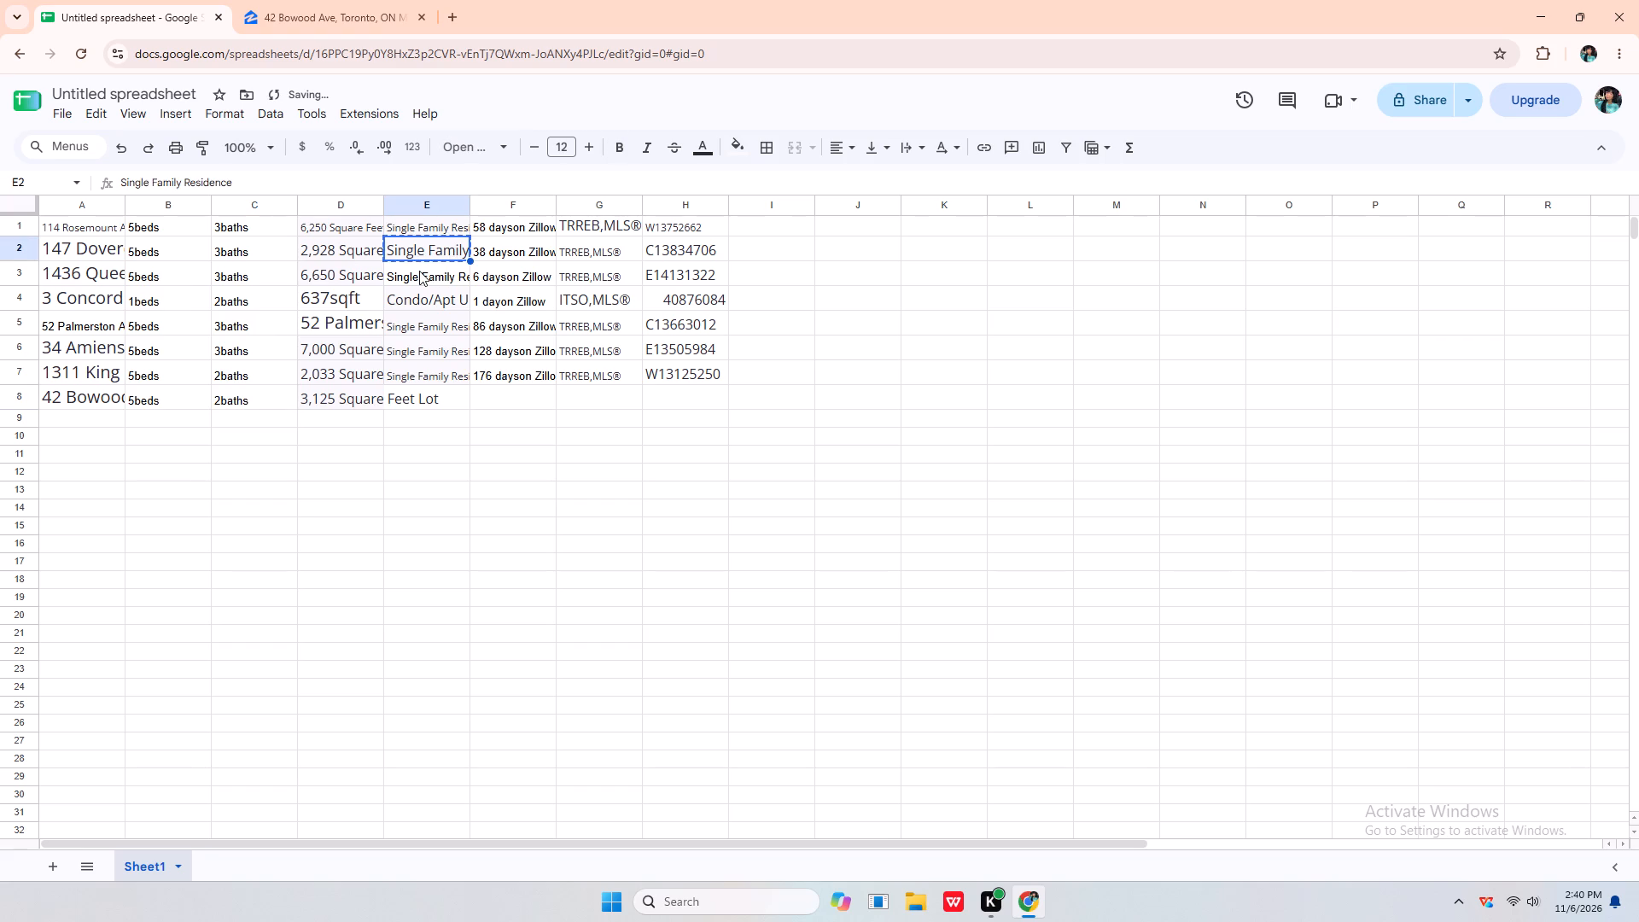
key("Down")
key("Down")
key("Down")
key("Down")
key("Down")
key("Down")
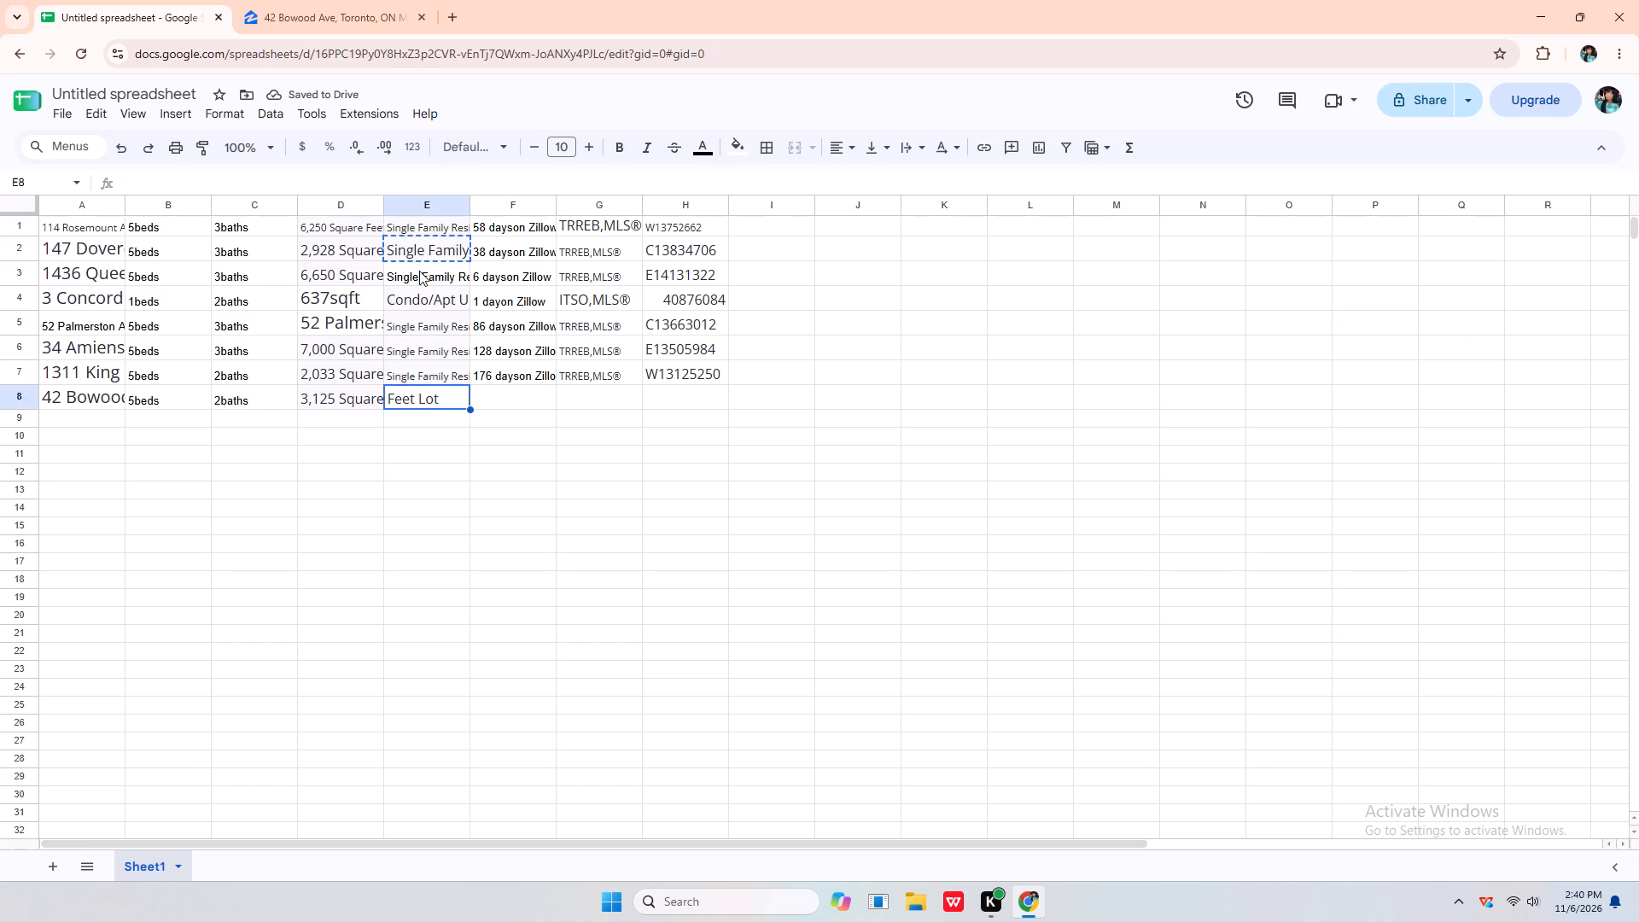
key("ctrl+v")
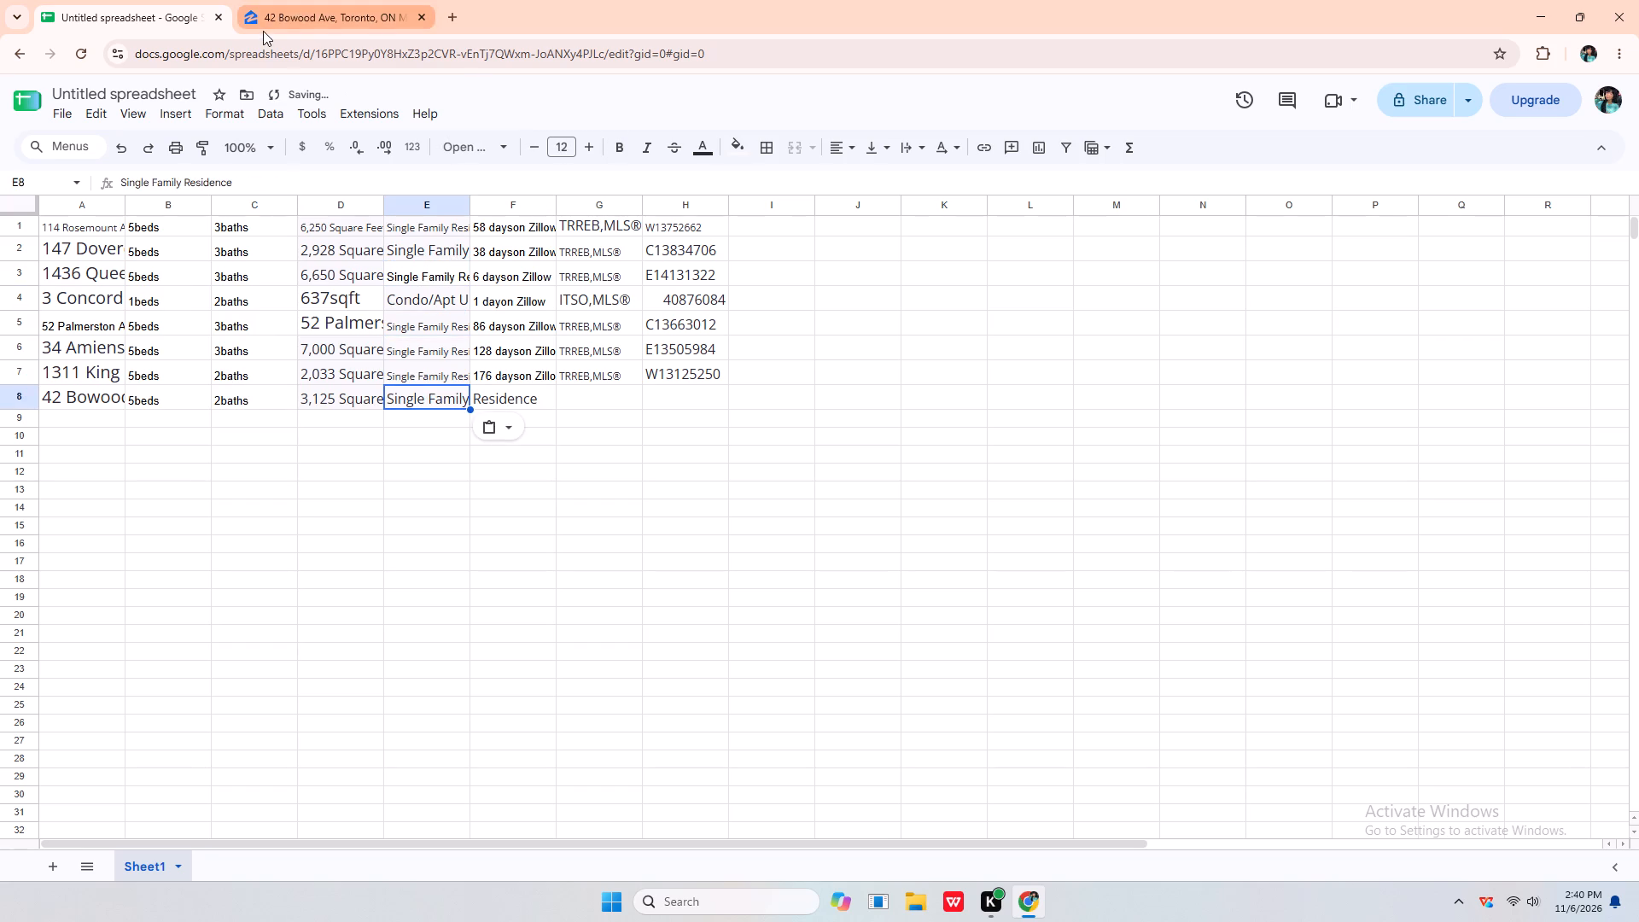
Copy only the 36 days on Zillow text from the Bowood Ave listing into cell F8.
left_click(296, 6)
scroll(485, 605, "down", 4)
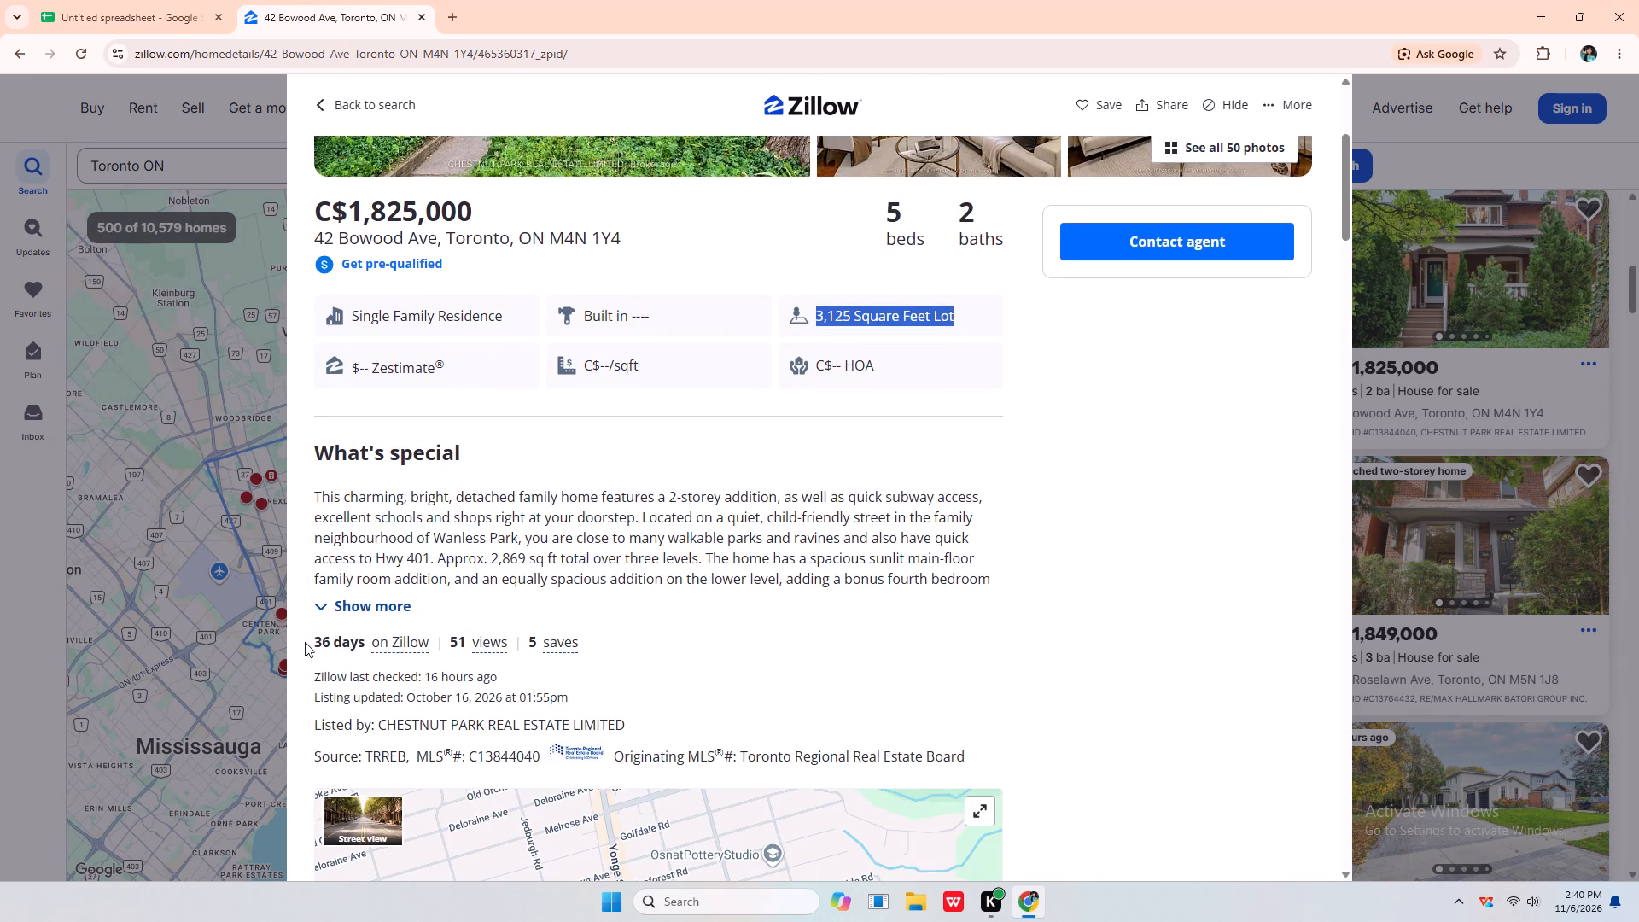
left_click_drag(306, 642, 417, 661)
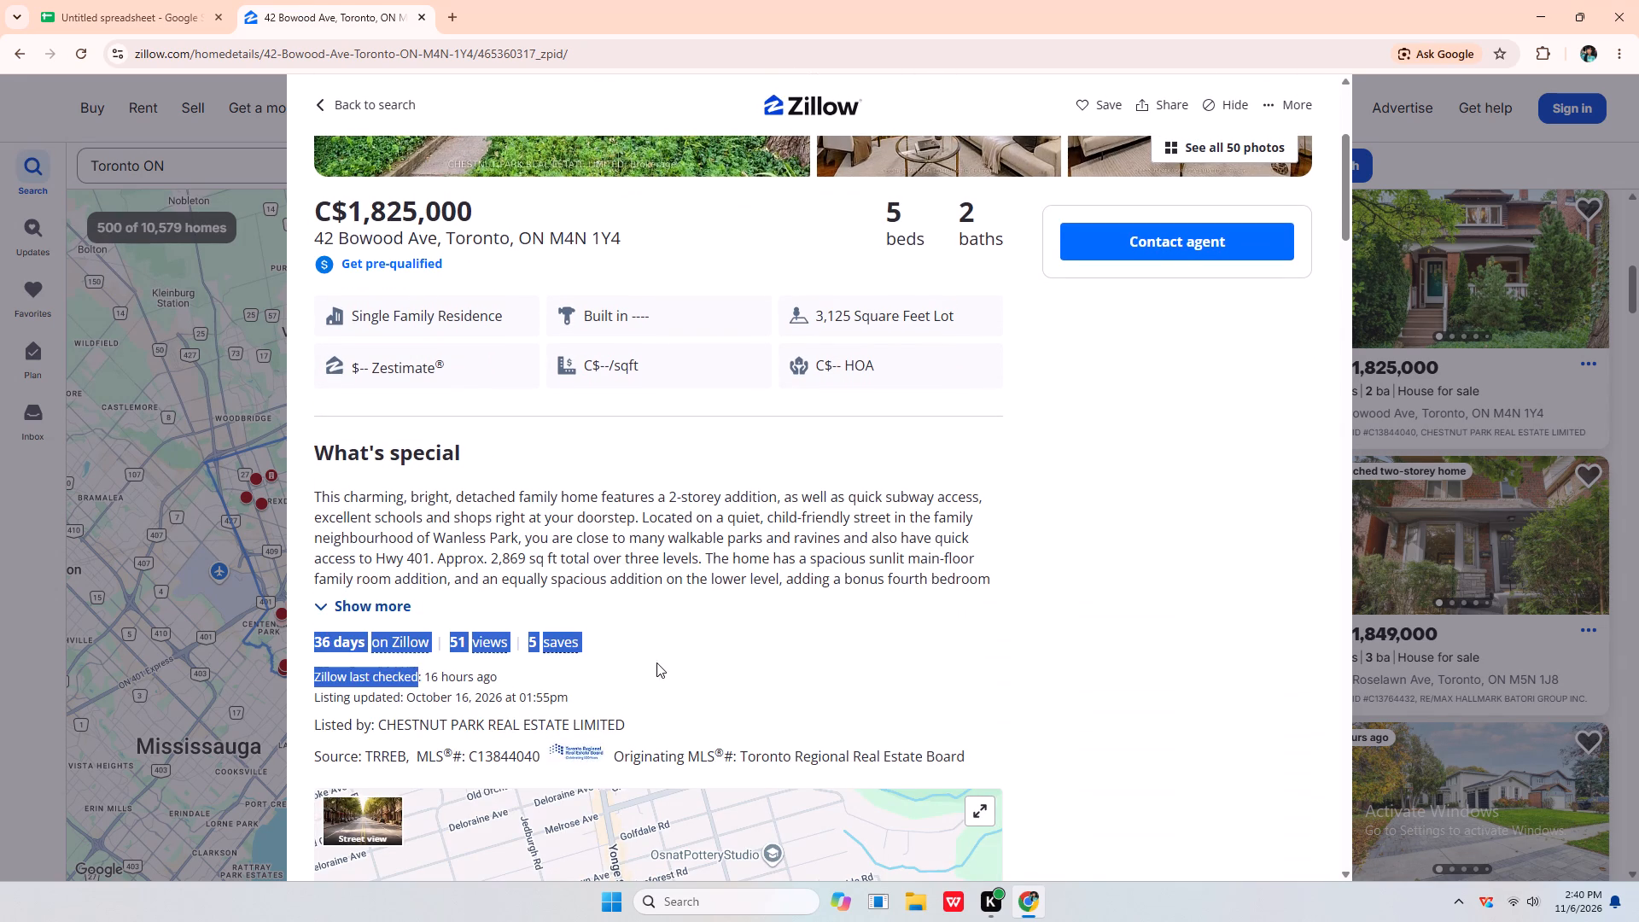
left_click(668, 657)
left_click_drag(312, 639, 354, 647)
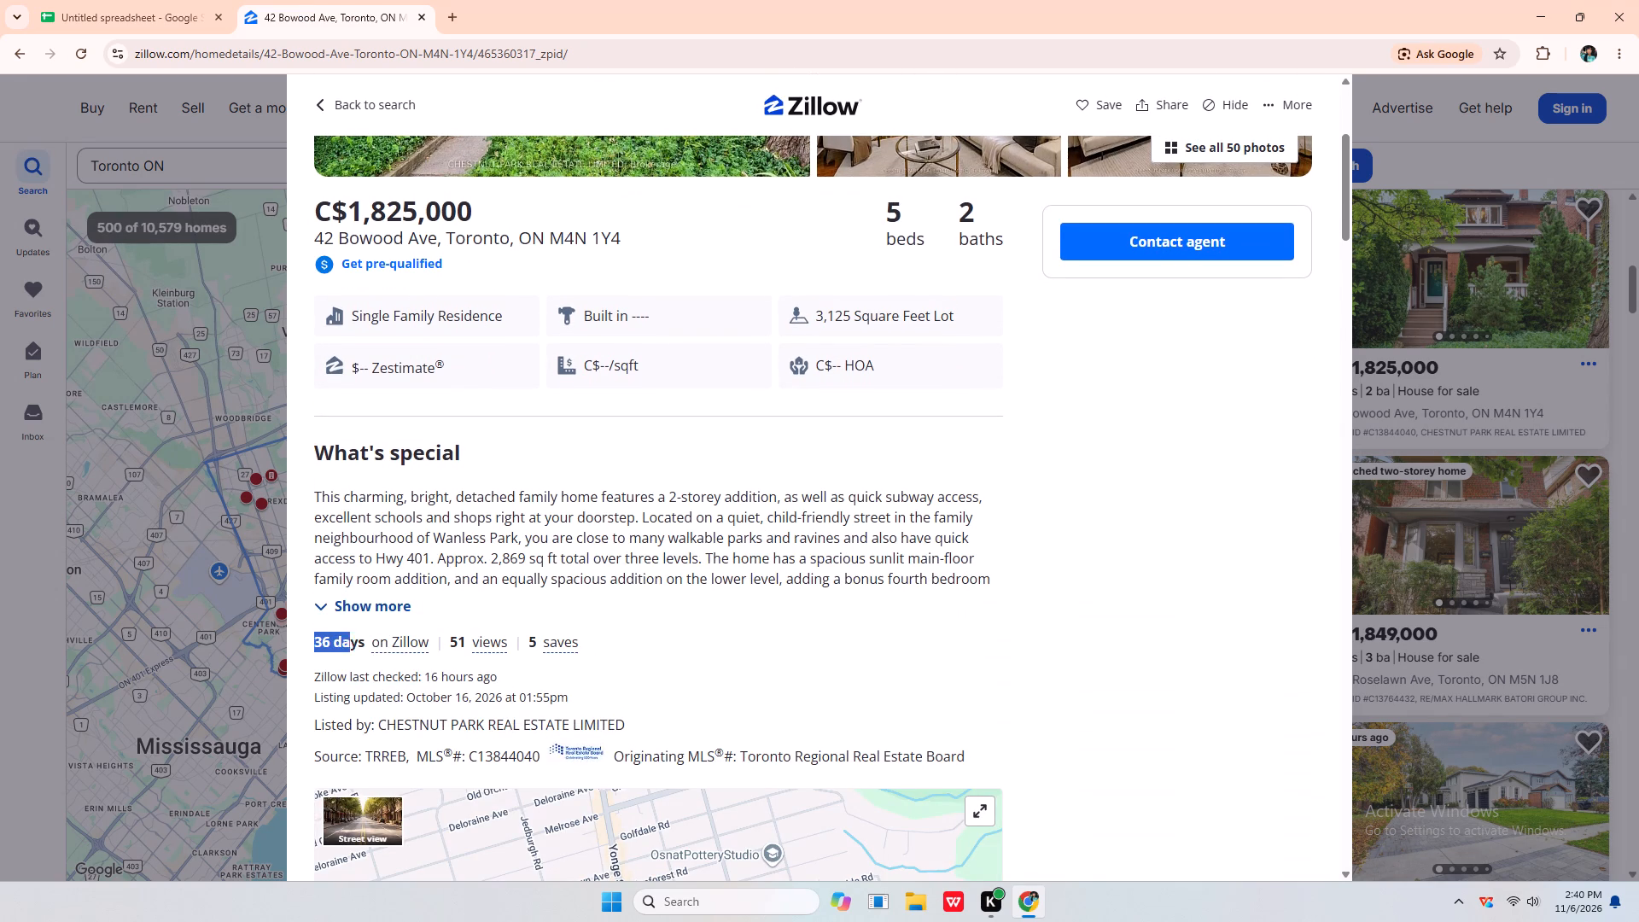
left_click_drag(354, 647, 423, 657)
left_click(650, 632)
left_click(712, 663)
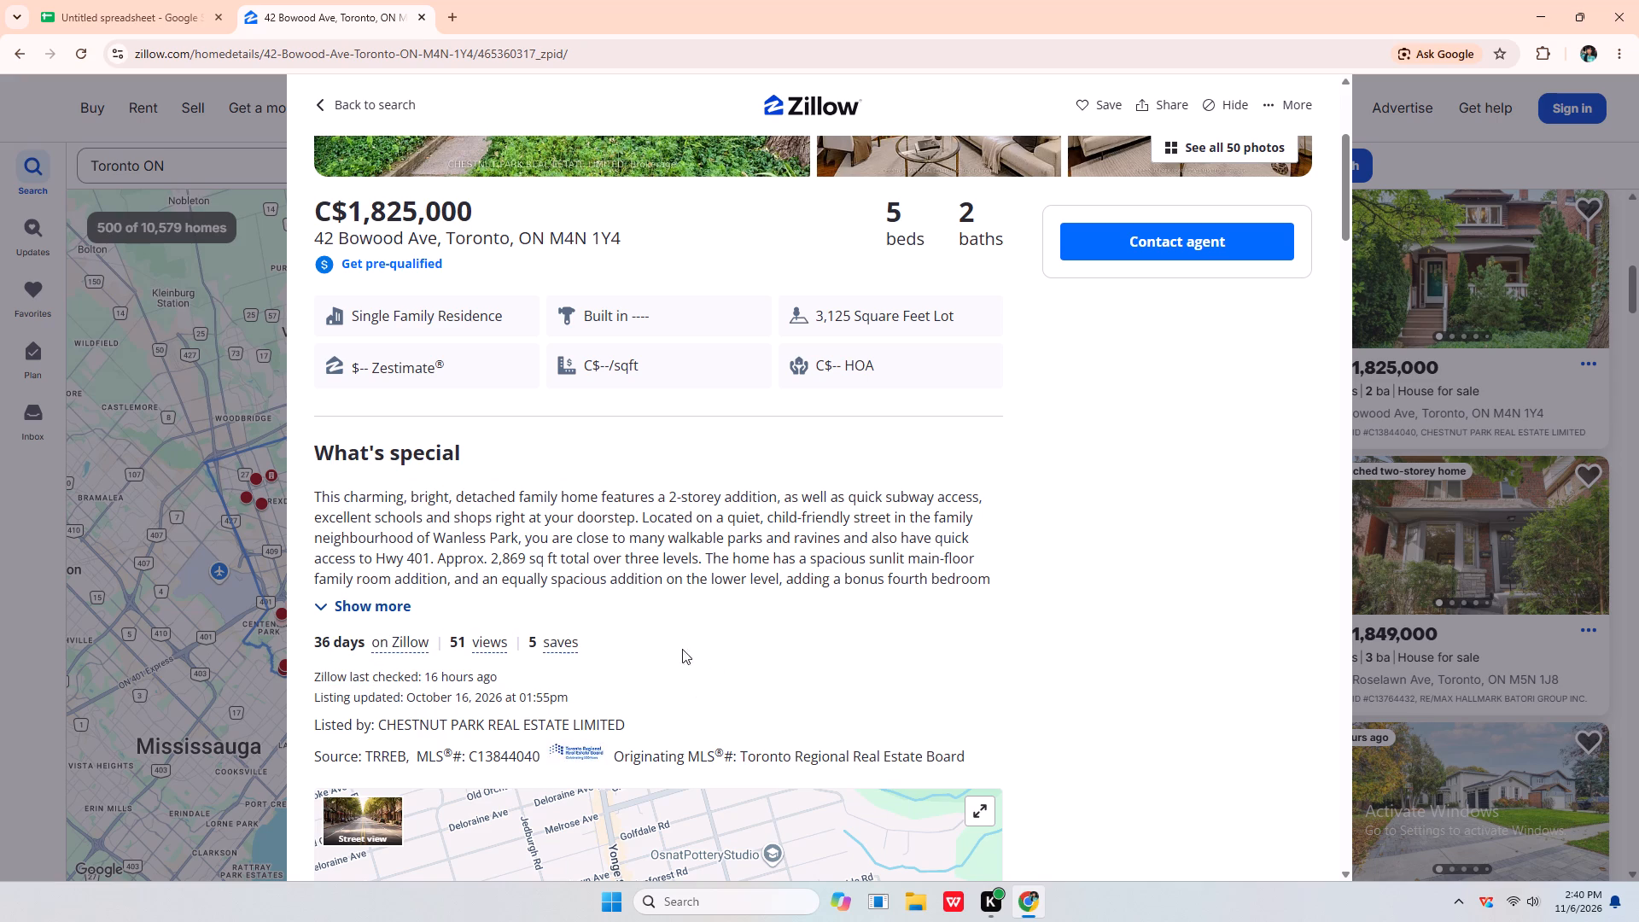
left_click_drag(316, 643, 318, 643)
left_click_drag(318, 643, 427, 646)
key("ctrl+c")
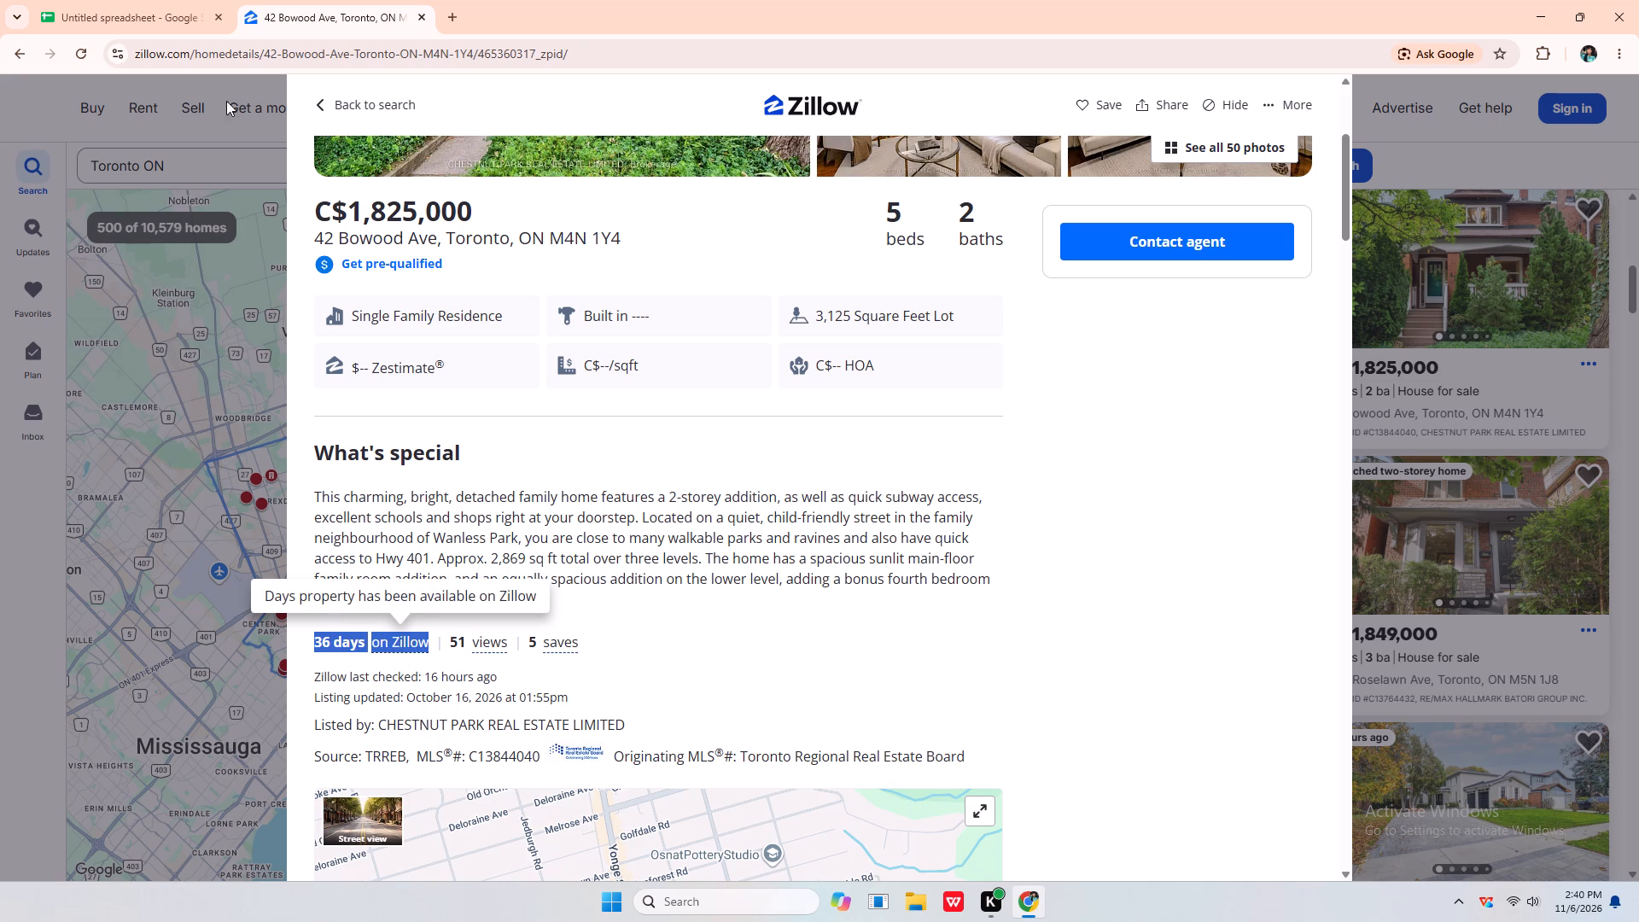
left_click(179, 25)
left_click(519, 393)
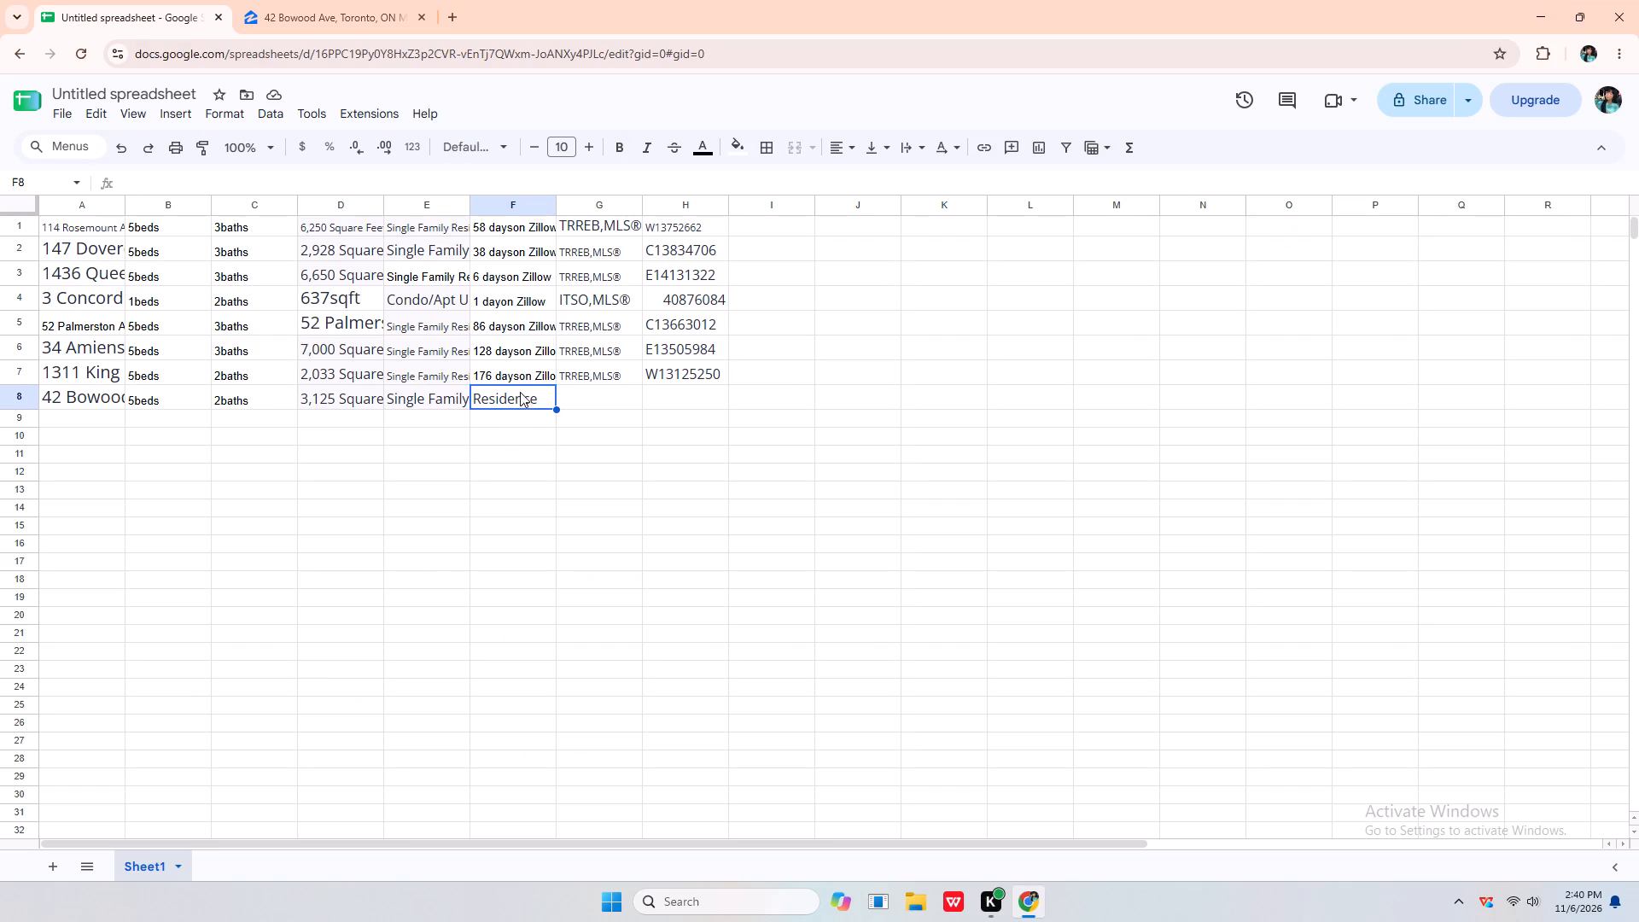
key("ctrl+v")
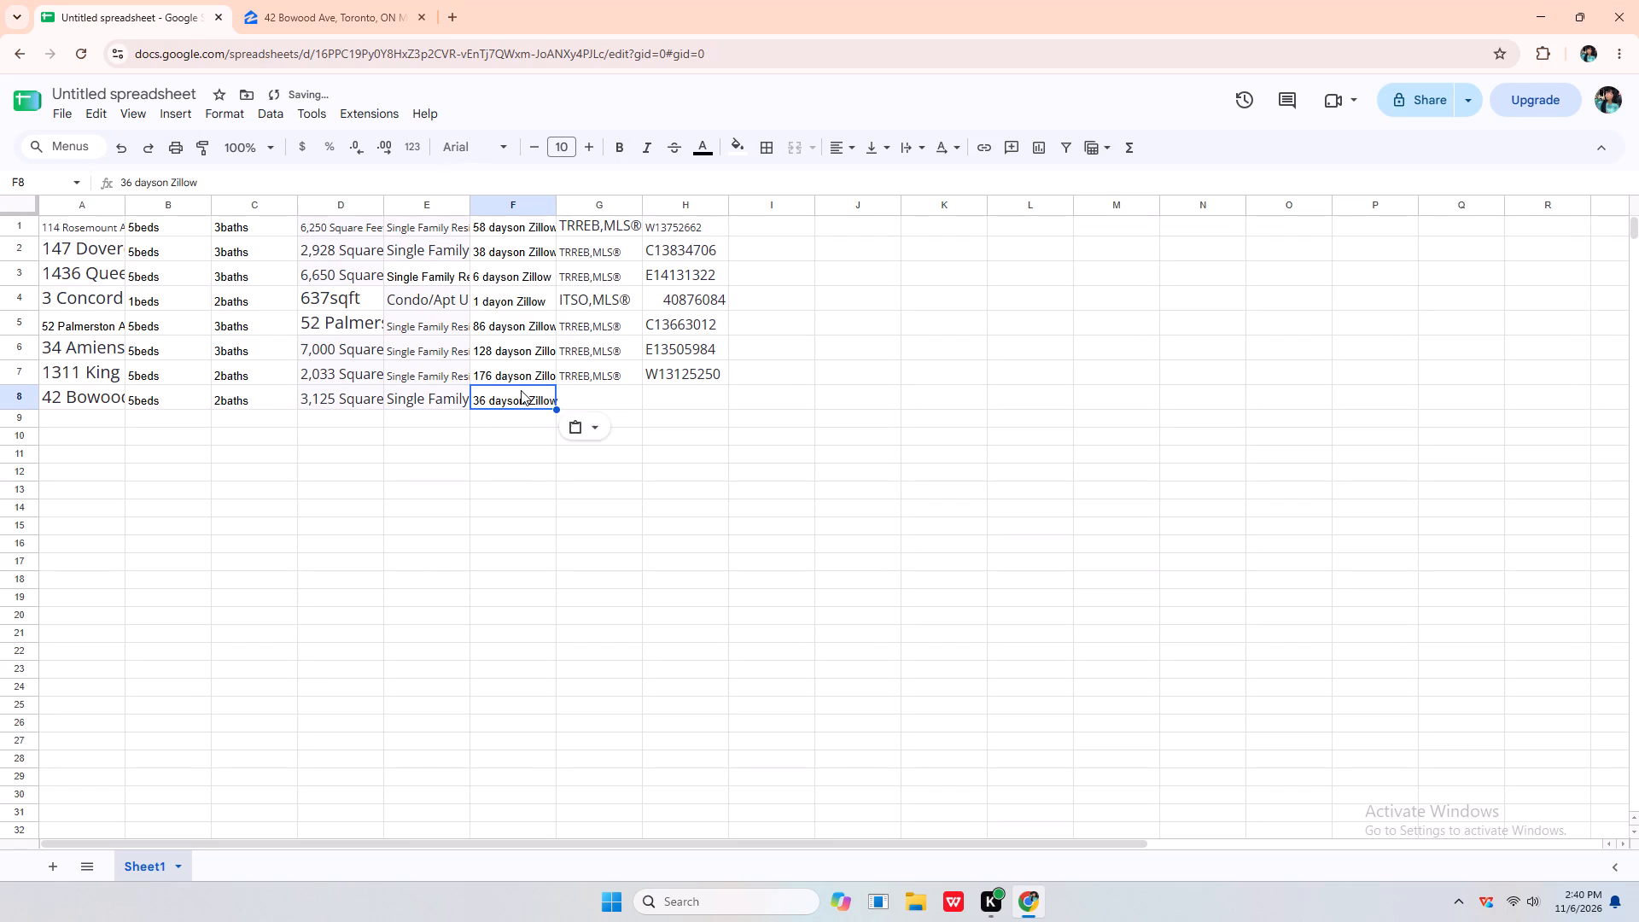
Copy the source text TRREB,MLS® from cell G7 into cell G8 for the Bowood Ave home.
key("Right")
key("Up")
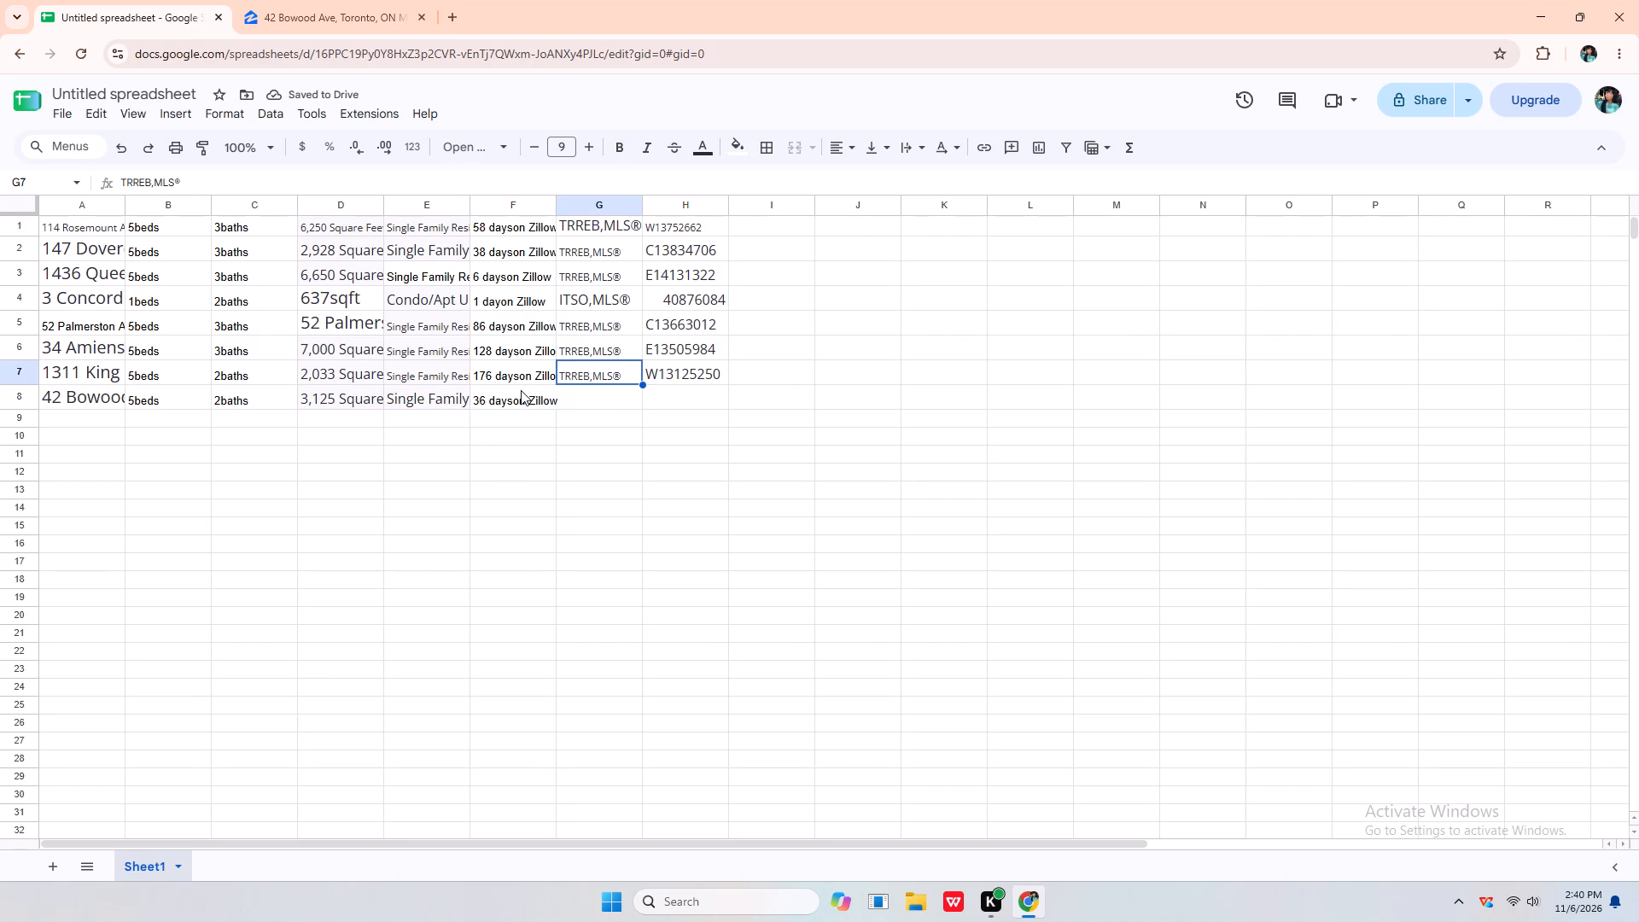
key("ctrl+c")
key("Down")
key("ctrl+v")
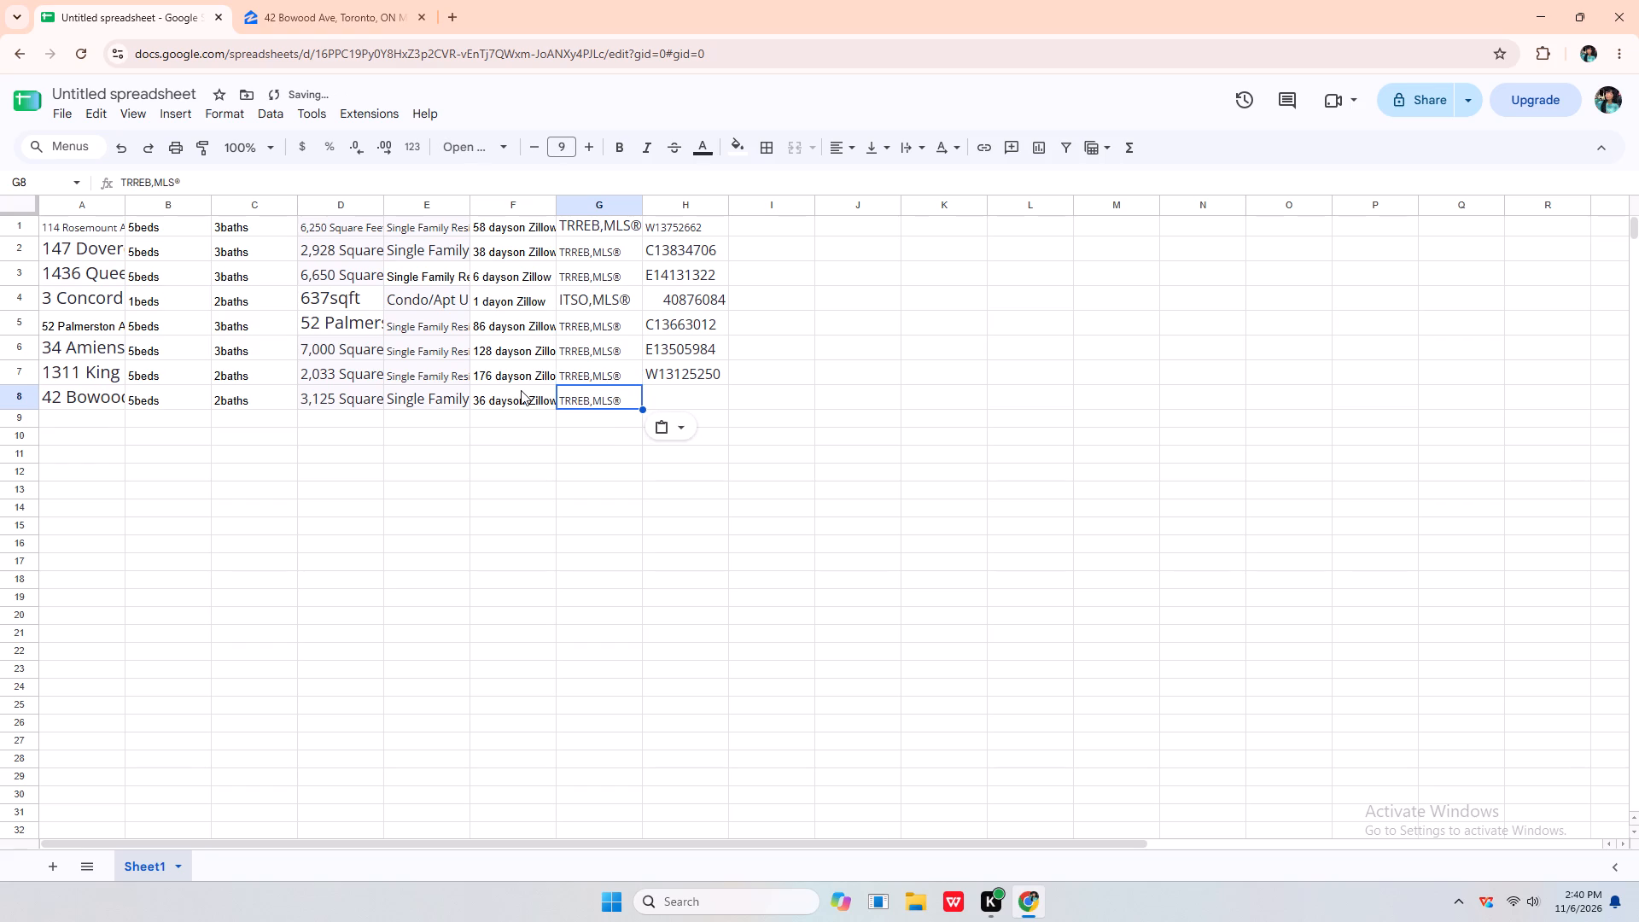
Copy the MLS number C13844040 from the Bowood Ave Zillow listing into cell H8.
left_click(283, 2)
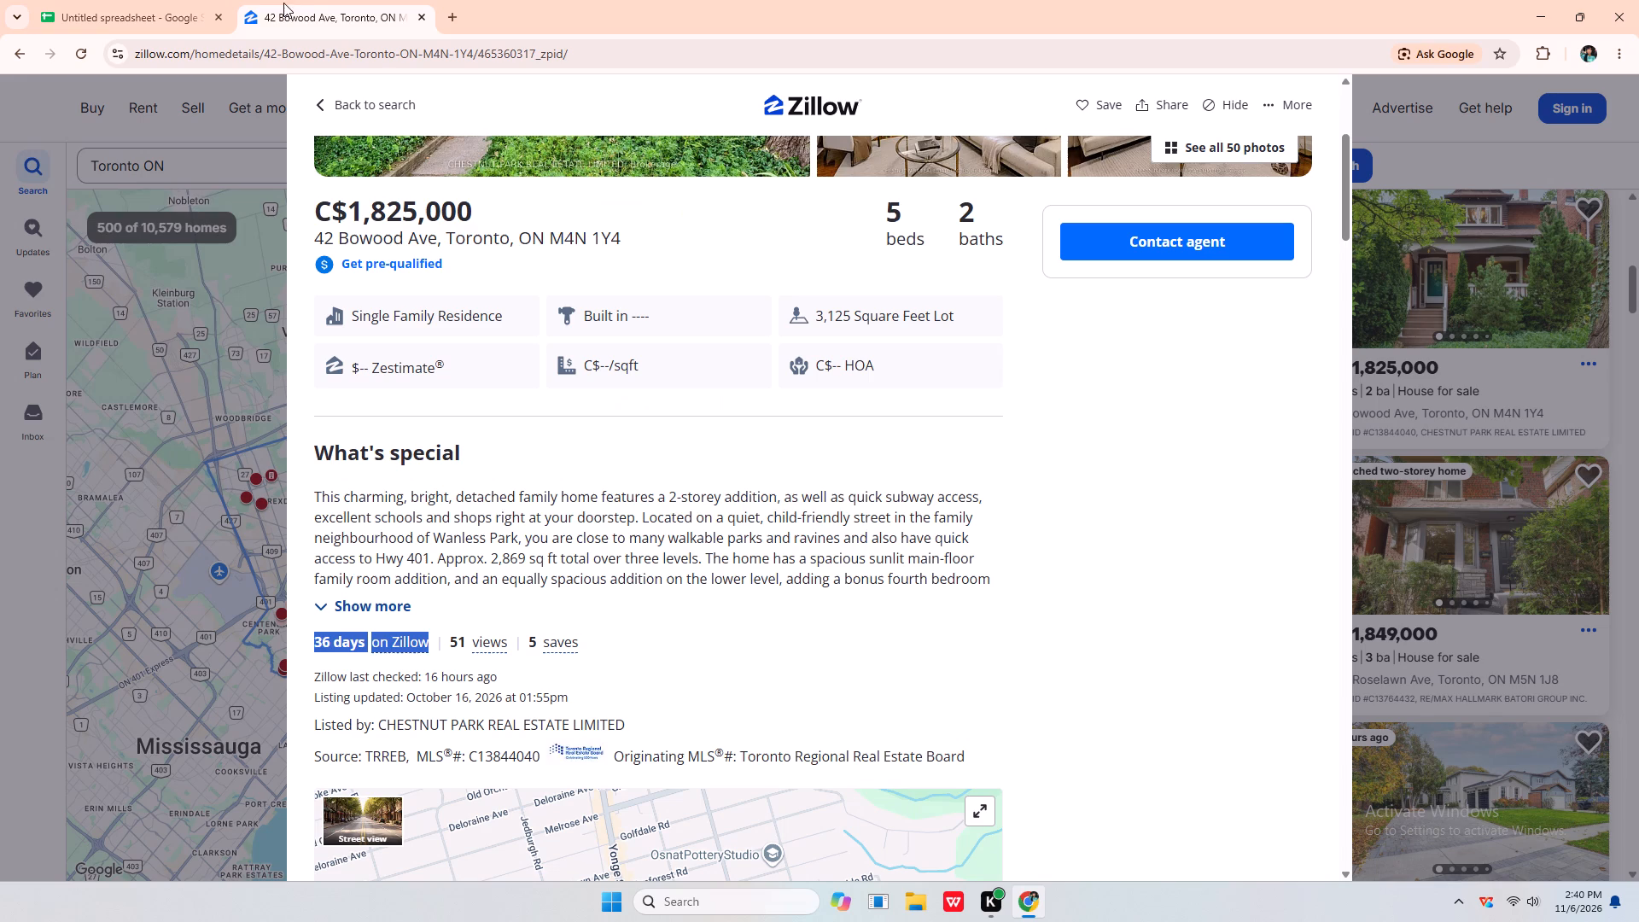
scroll(717, 666, "down", 4)
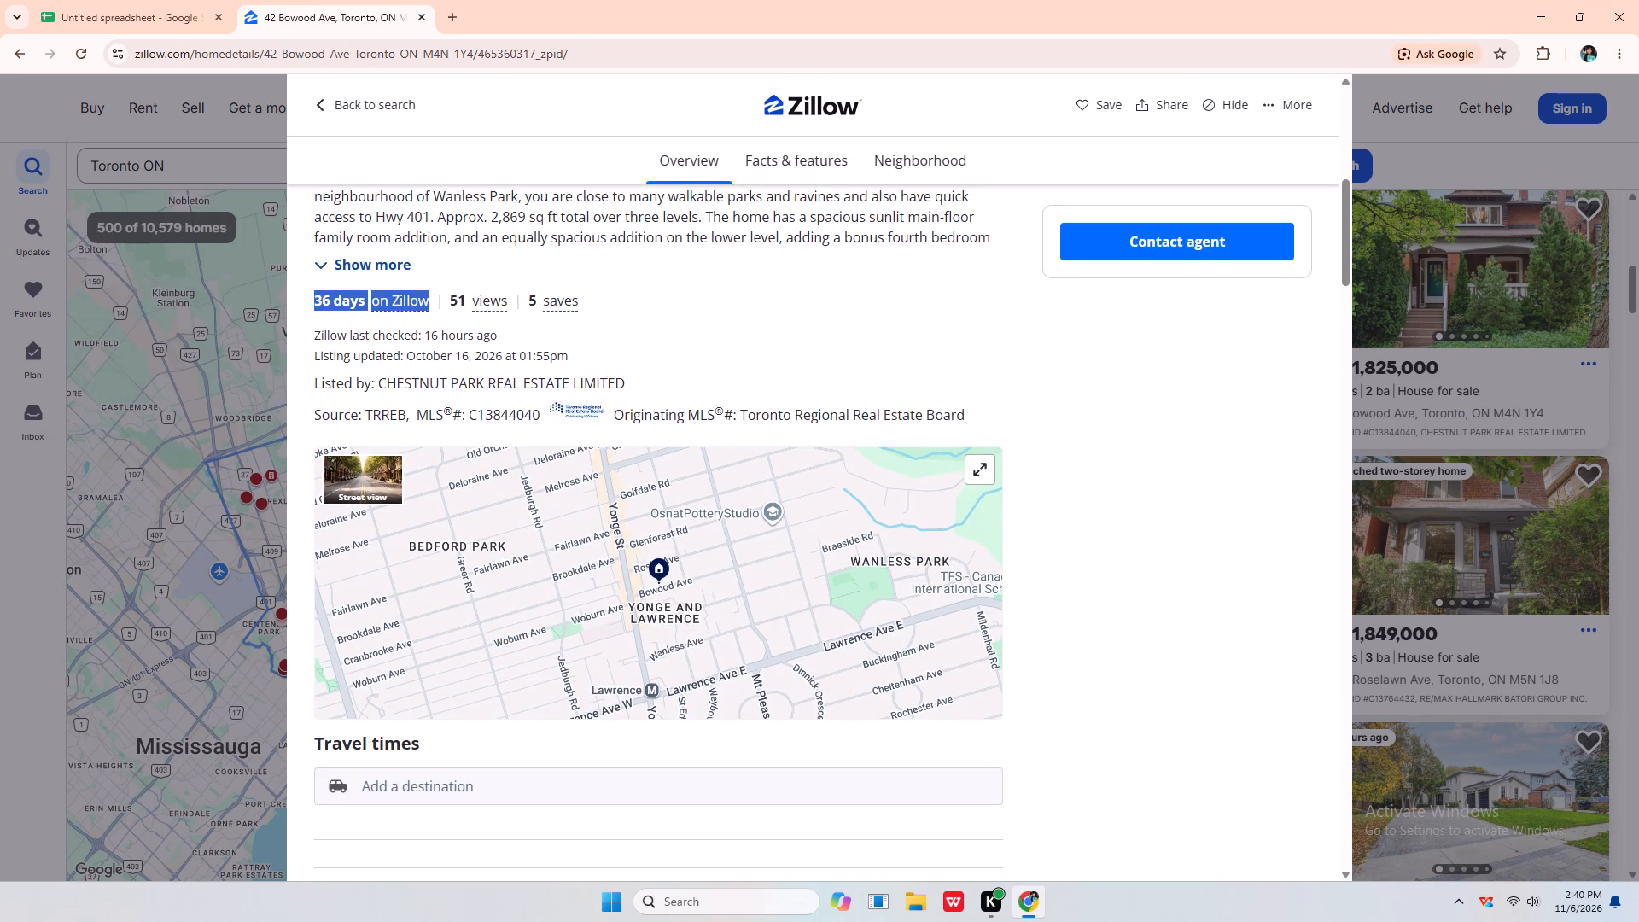
left_click_drag(470, 415, 540, 415)
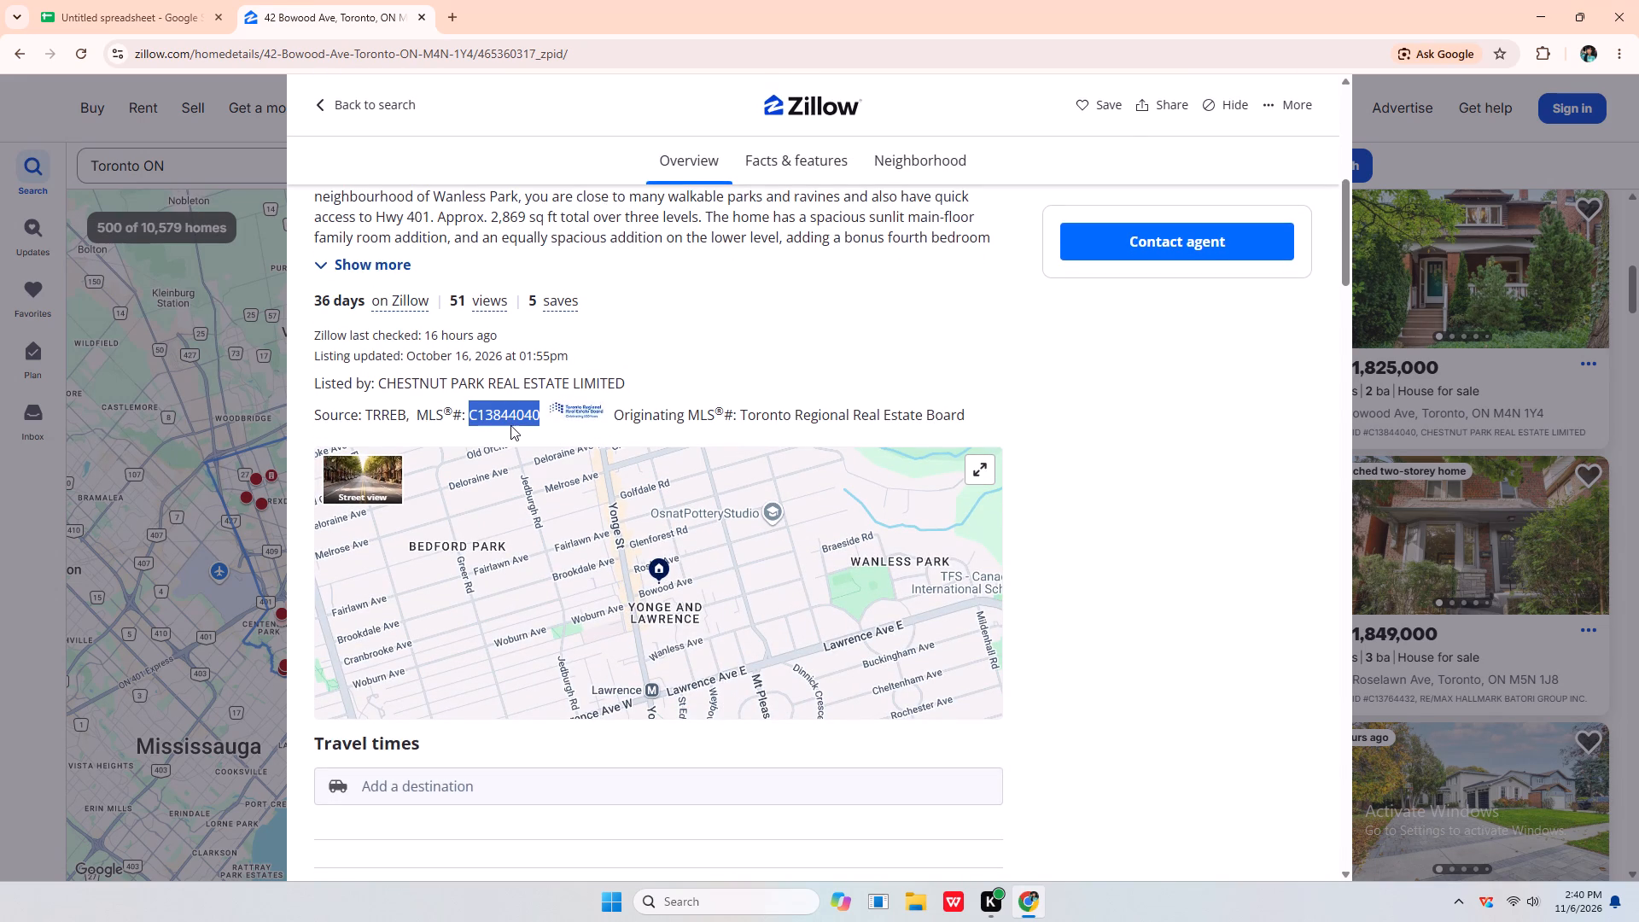
key("ctrl+c")
left_click(104, 8)
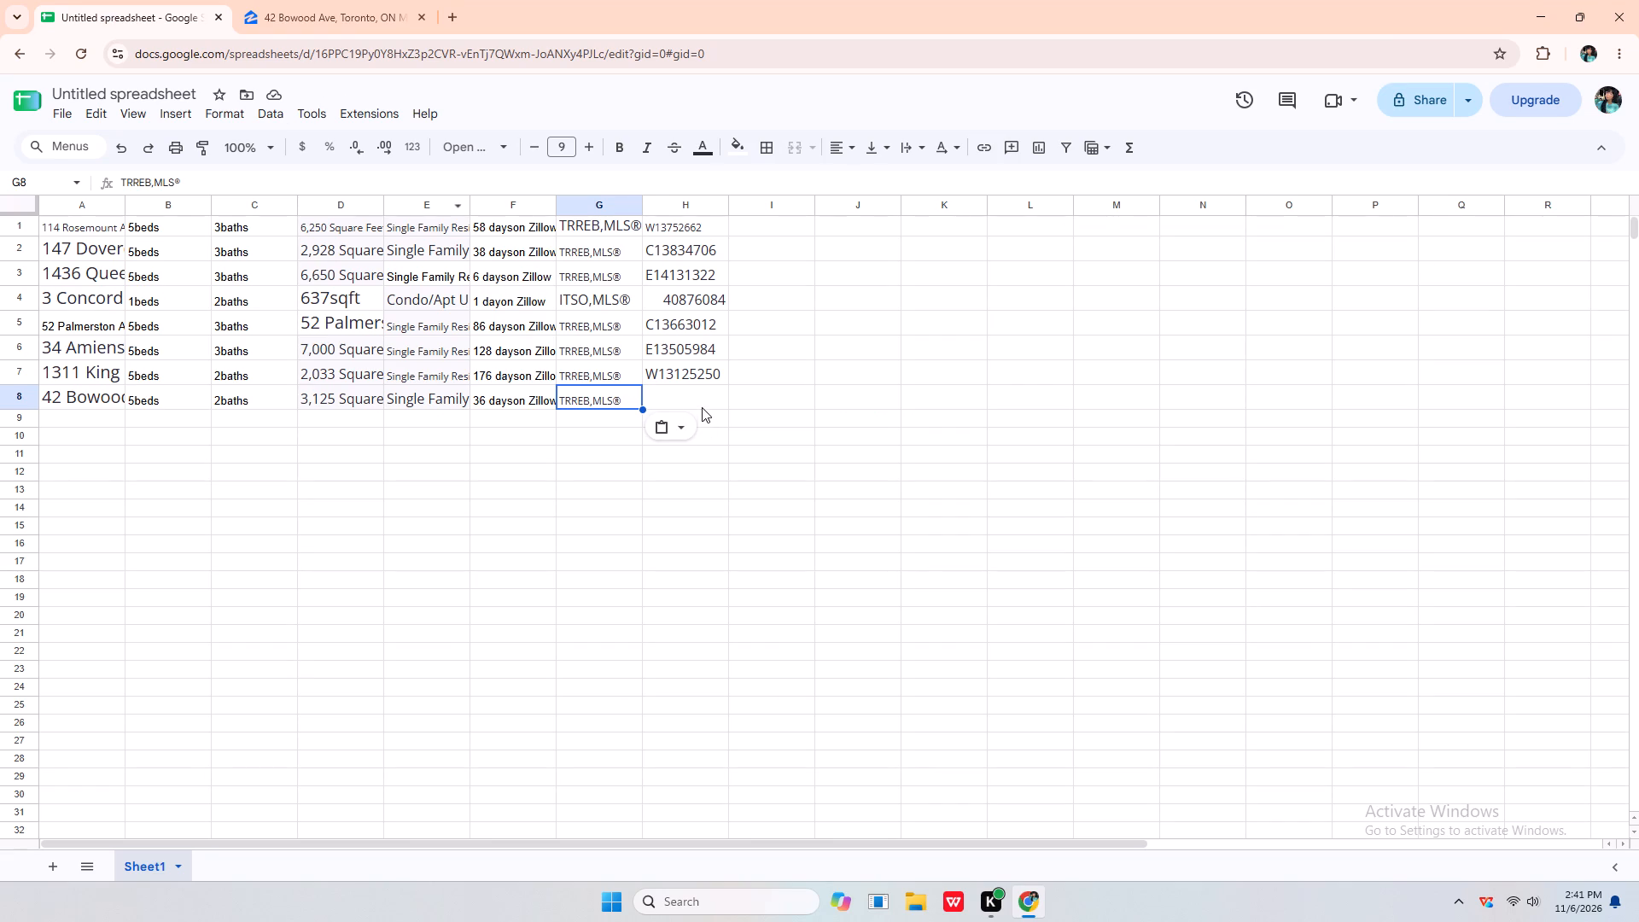
left_click(702, 407)
key("ctrl+v")
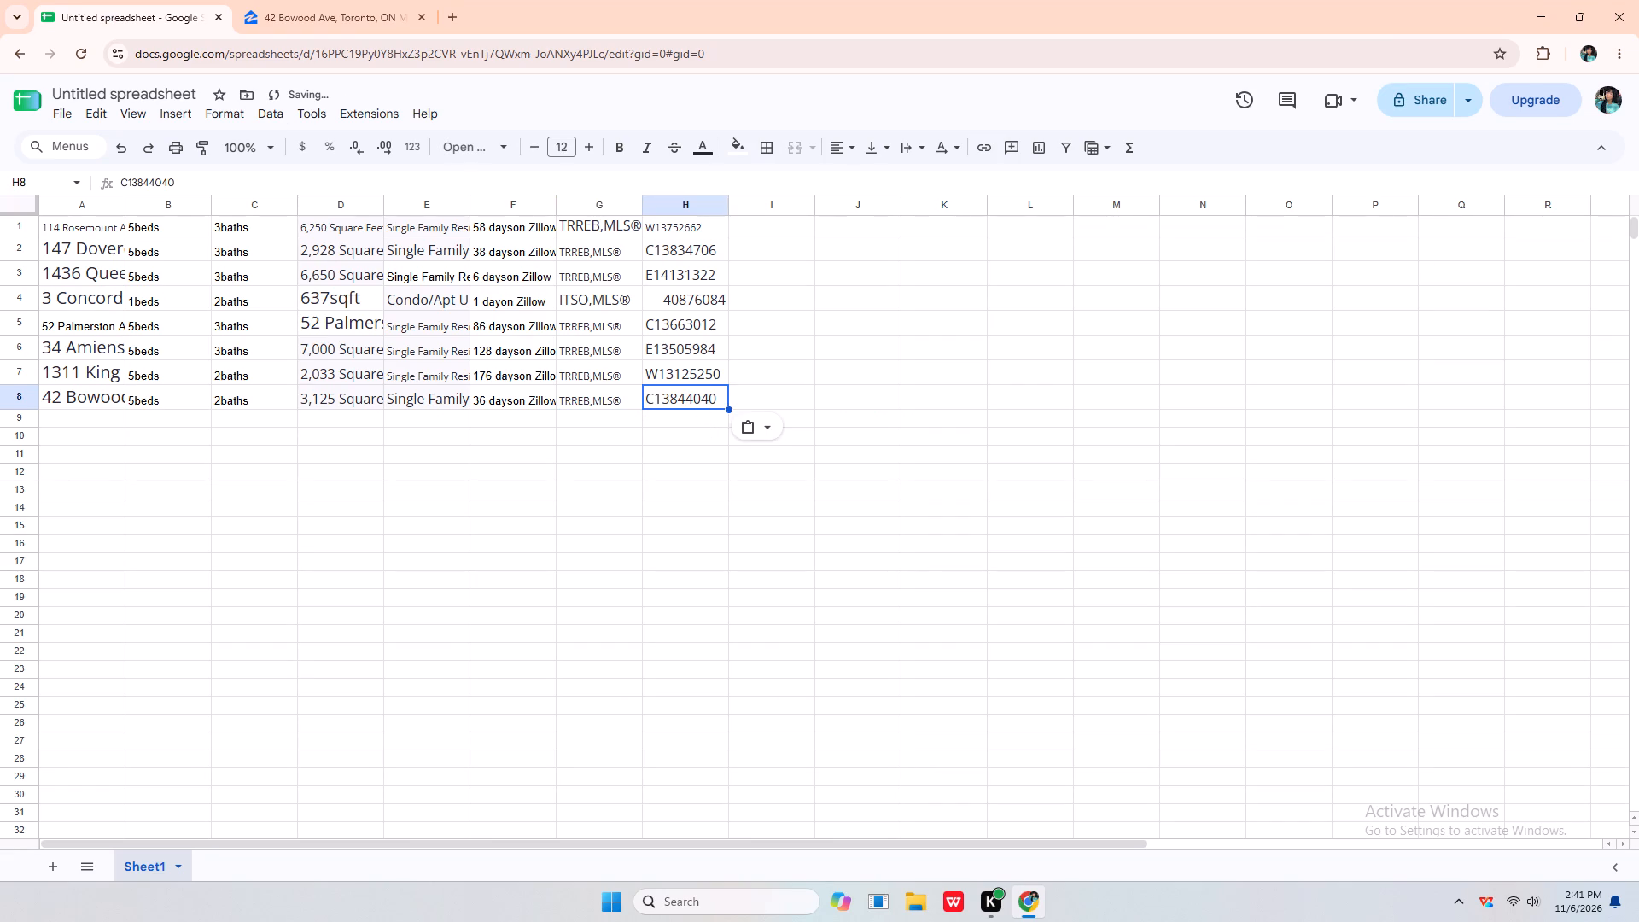
key("Left")
key("Left")
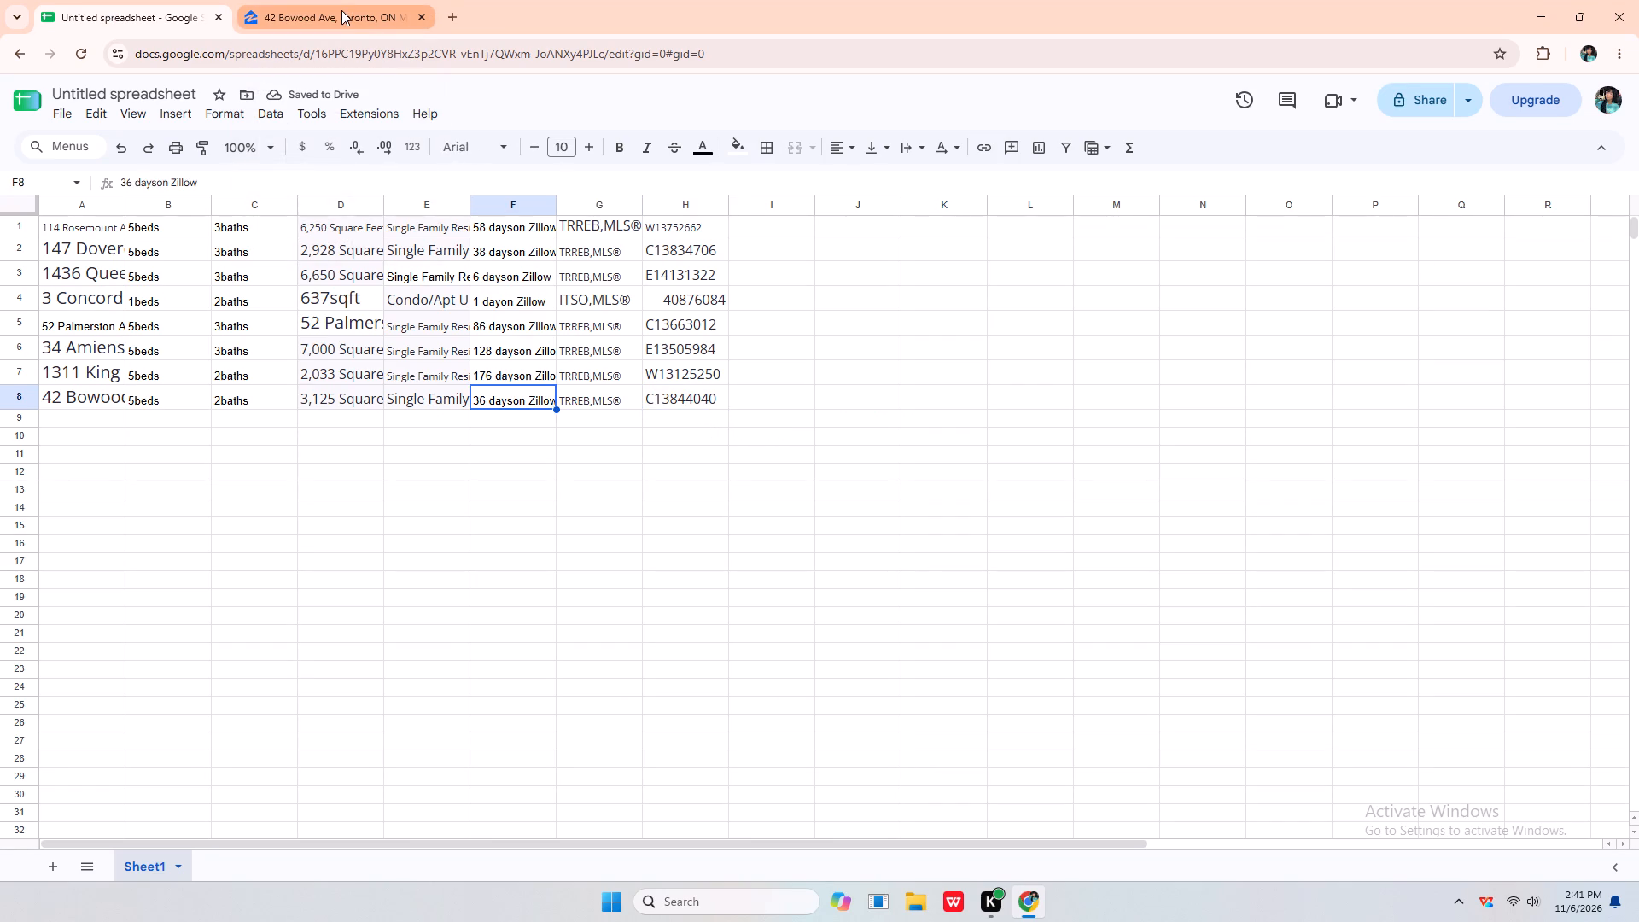
Select cell A9 for the next home, and open the Arlington Ave listing from the Toronto search results on Zillow.
key("Left")
key("Left")
key("Left")
key("Left")
key("Left")
key("Down")
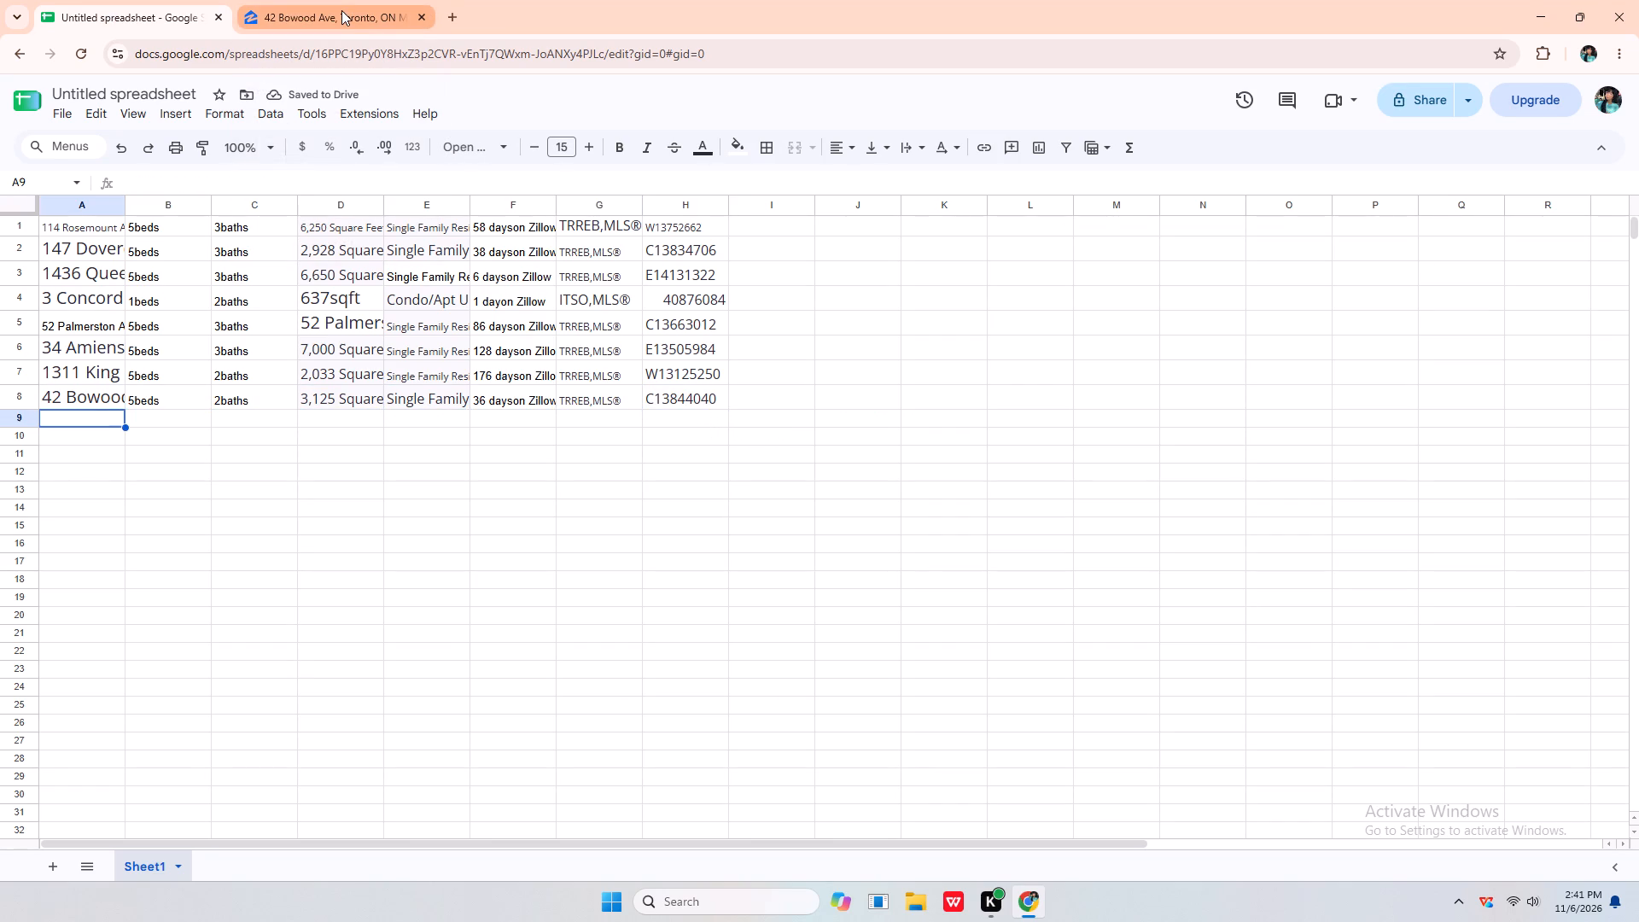
left_click(270, 8)
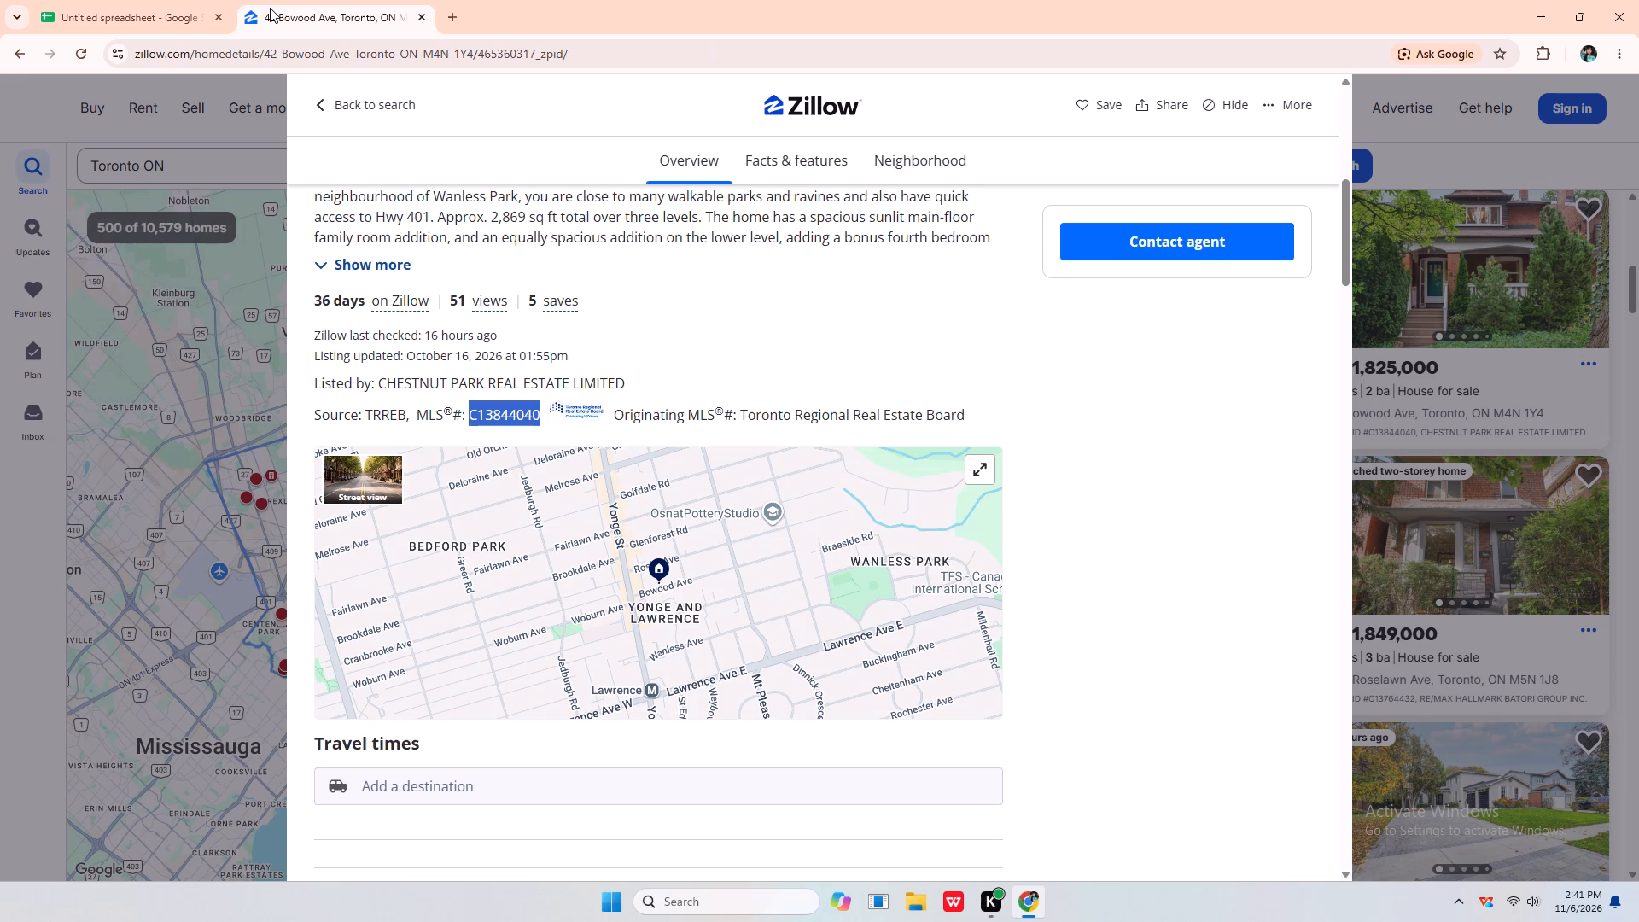
left_click(320, 100)
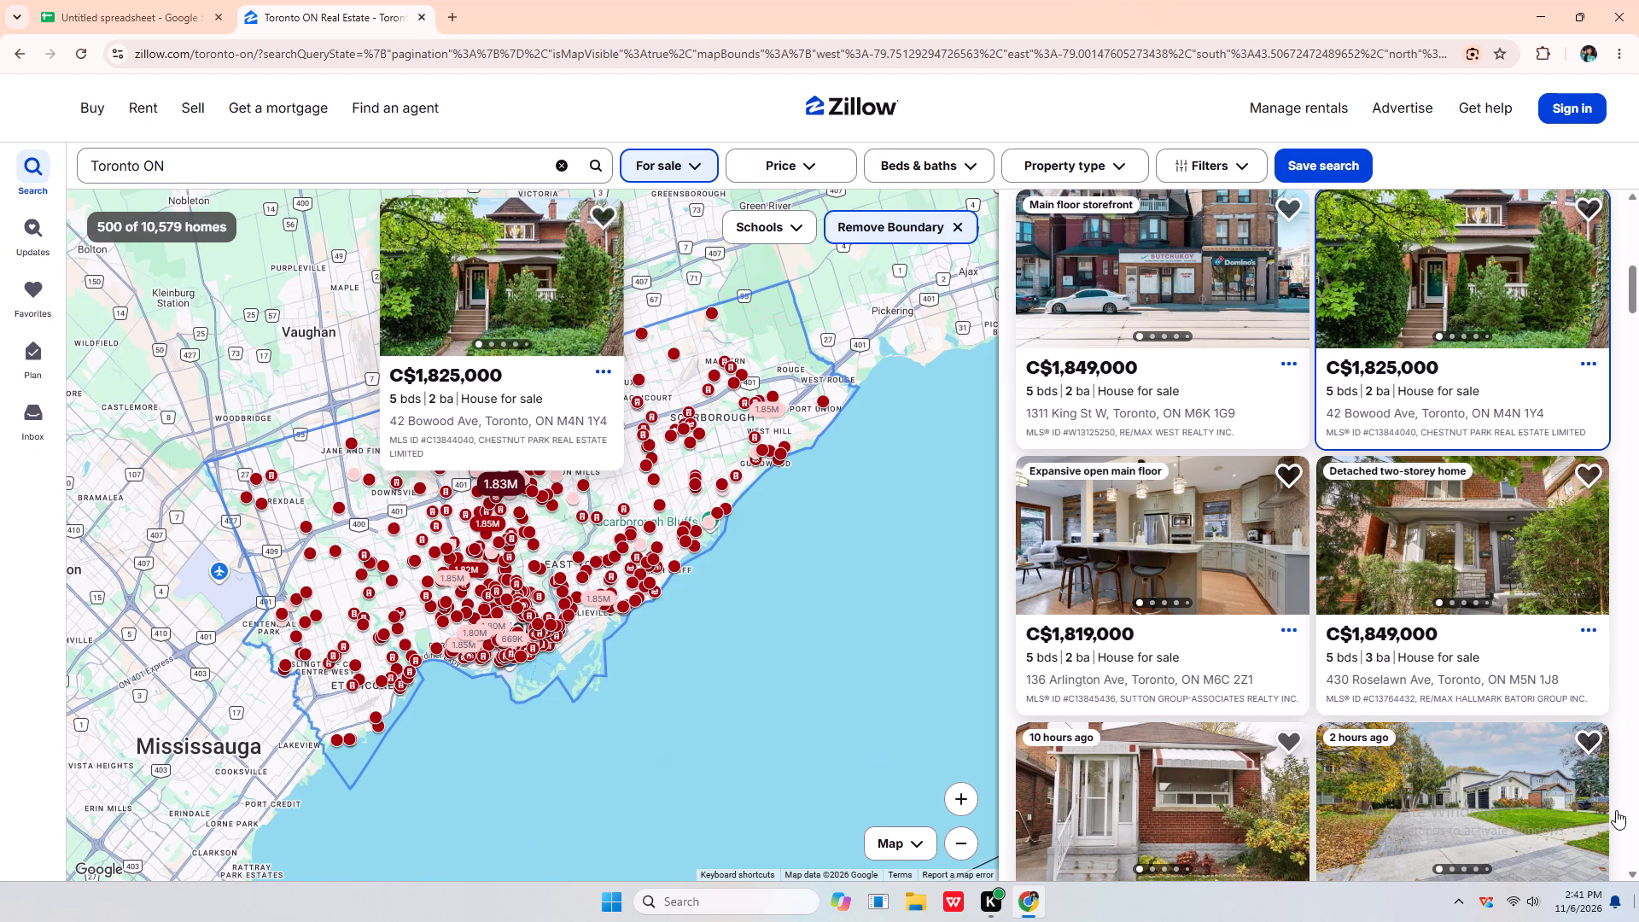
left_click(1142, 679)
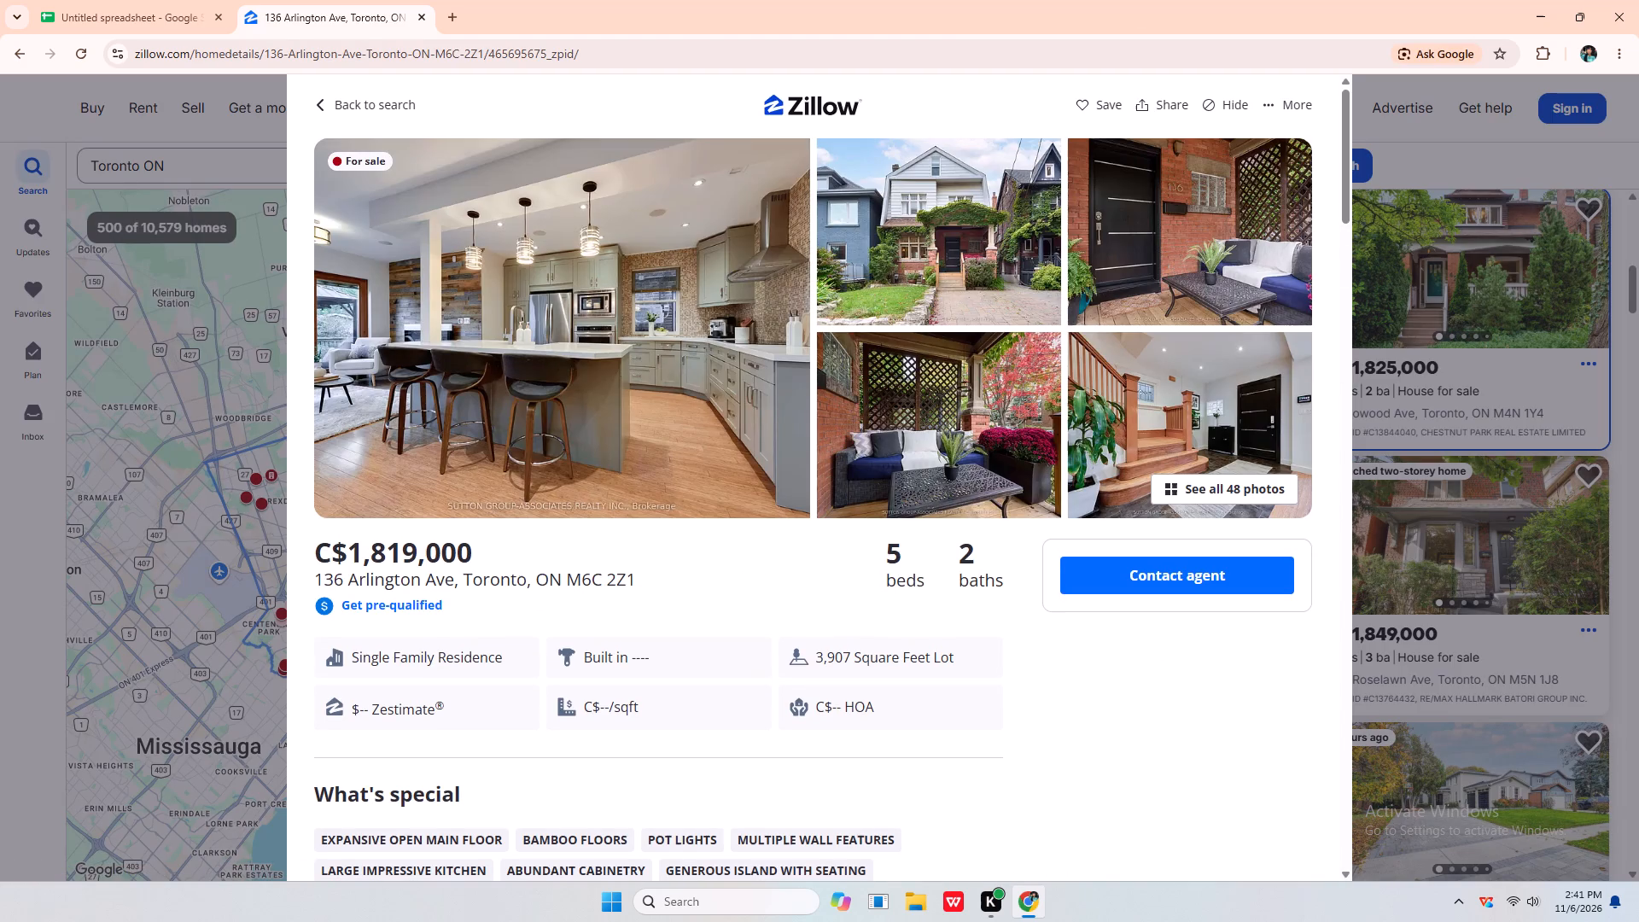
Copy the full address of the Arlington Ave home from its Zillow listing into cell A9.
left_click_drag(312, 576, 314, 575)
left_click_drag(314, 575, 642, 573)
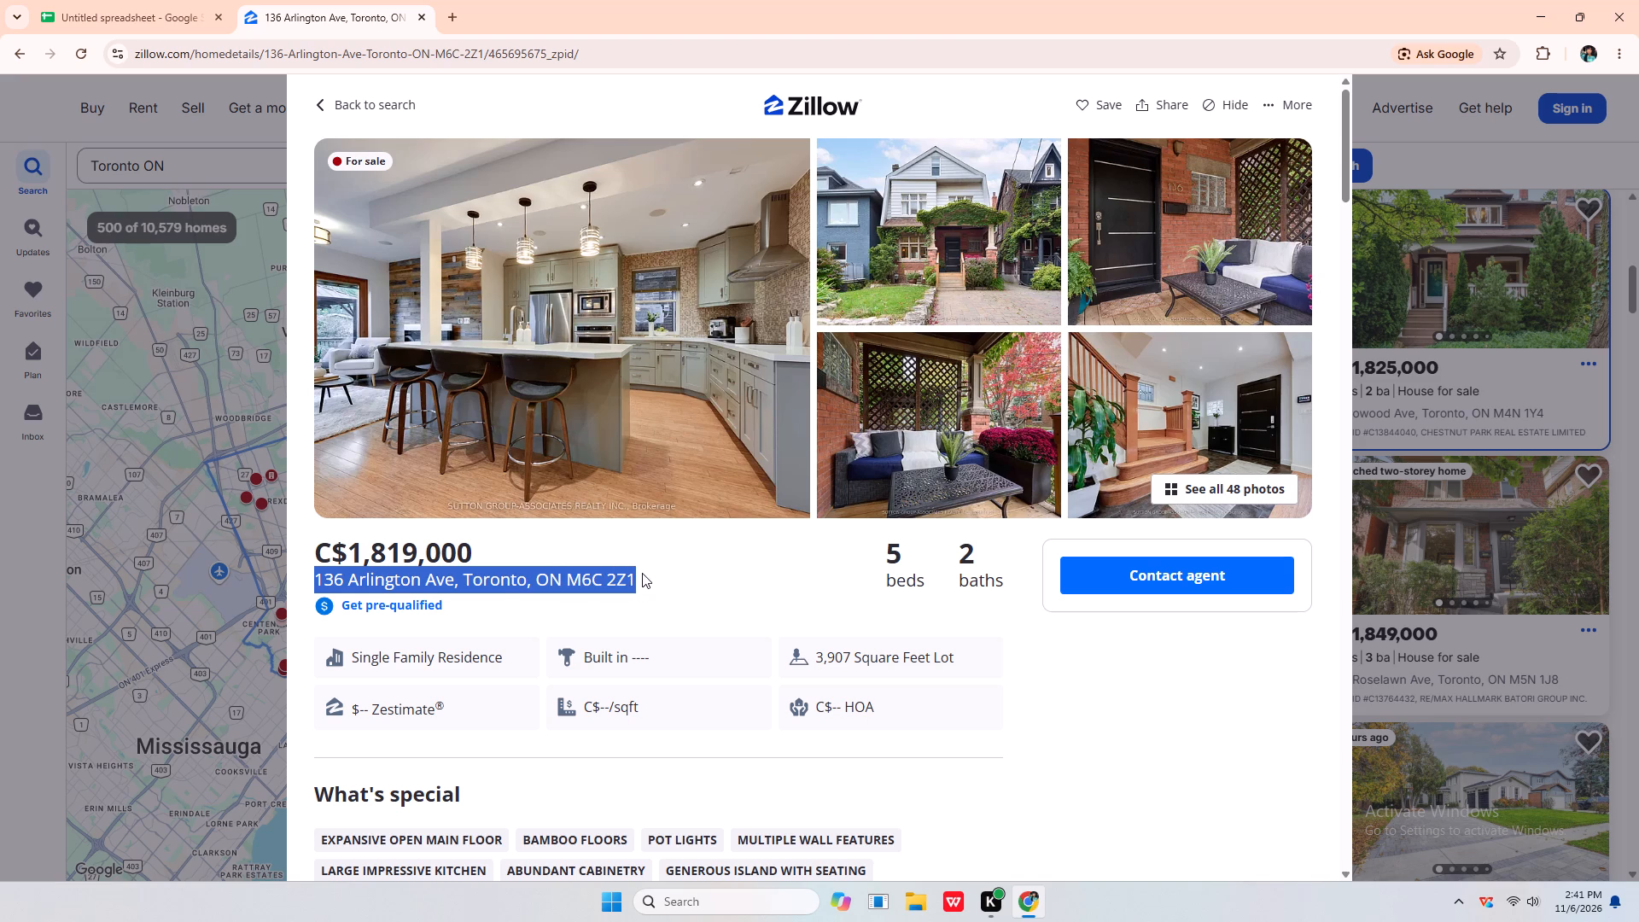
left_click_drag(642, 573, 642, 574)
key("ctrl+c")
left_click(120, 10)
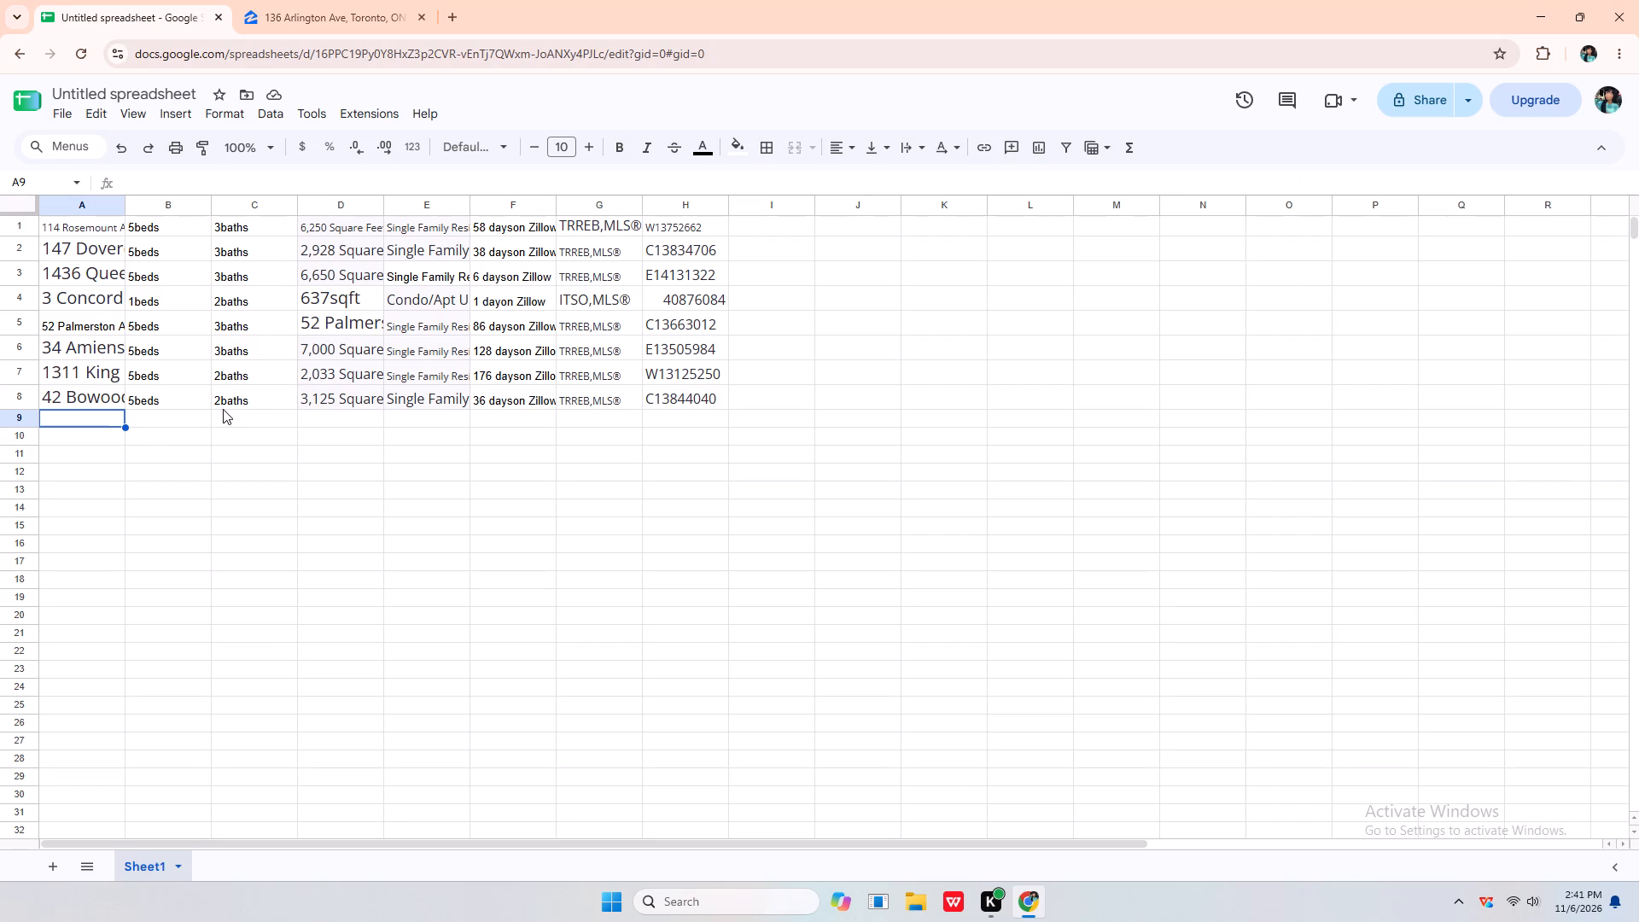
key("ctrl+v")
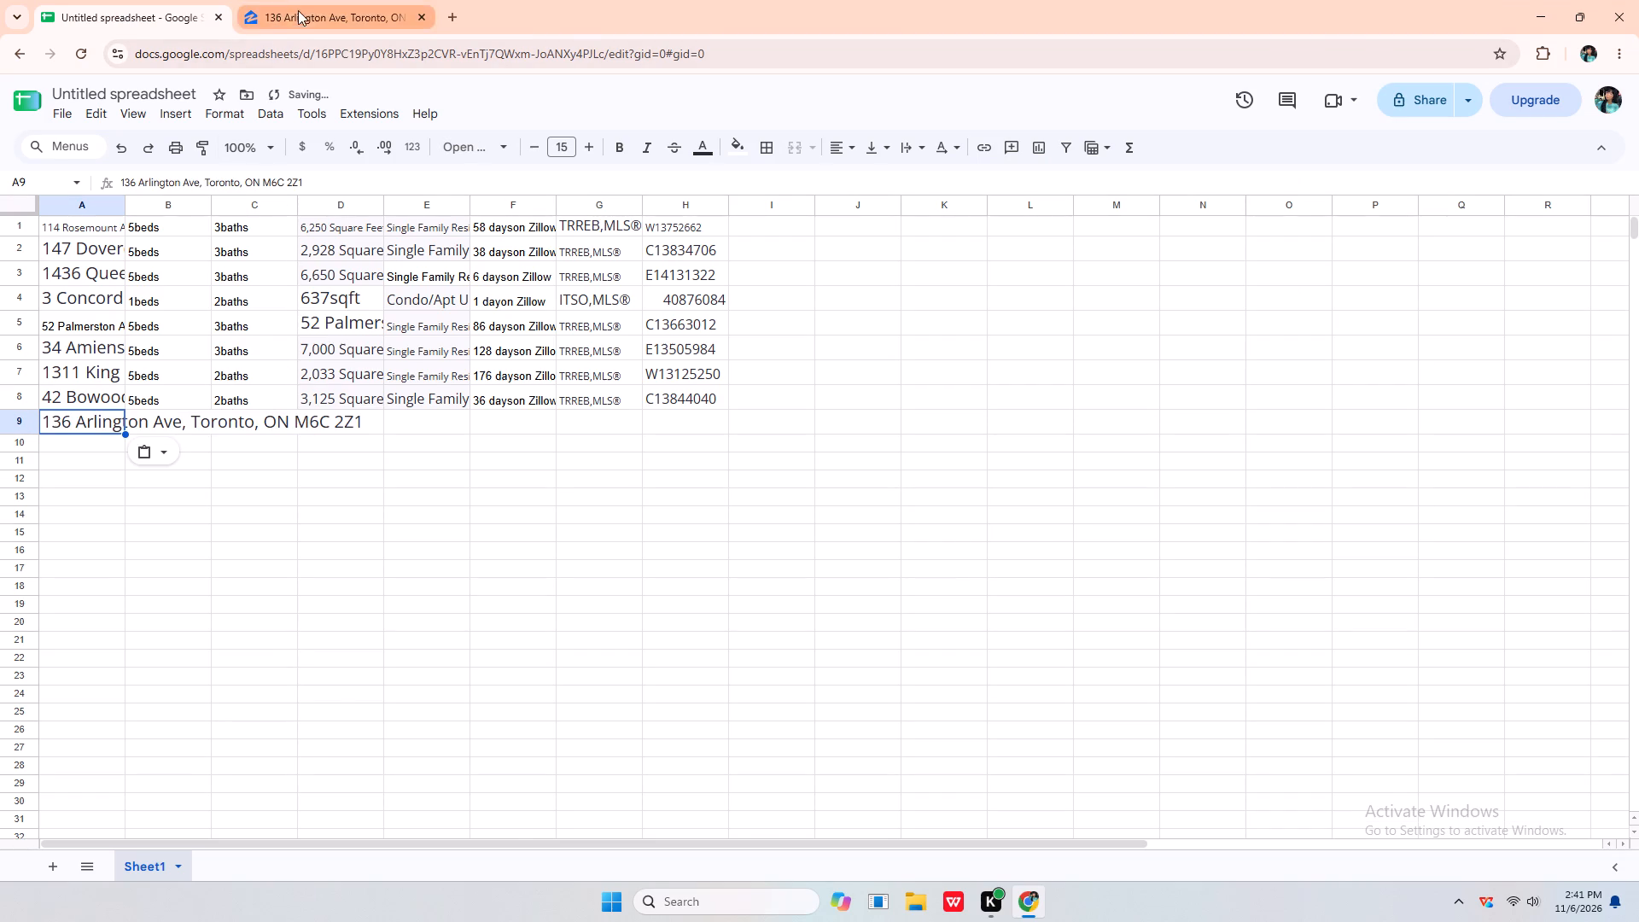
Copy the lot size 3,907 Square Feet Lot from the Arlington Ave Zillow listing into cell D9.
left_click(298, 9)
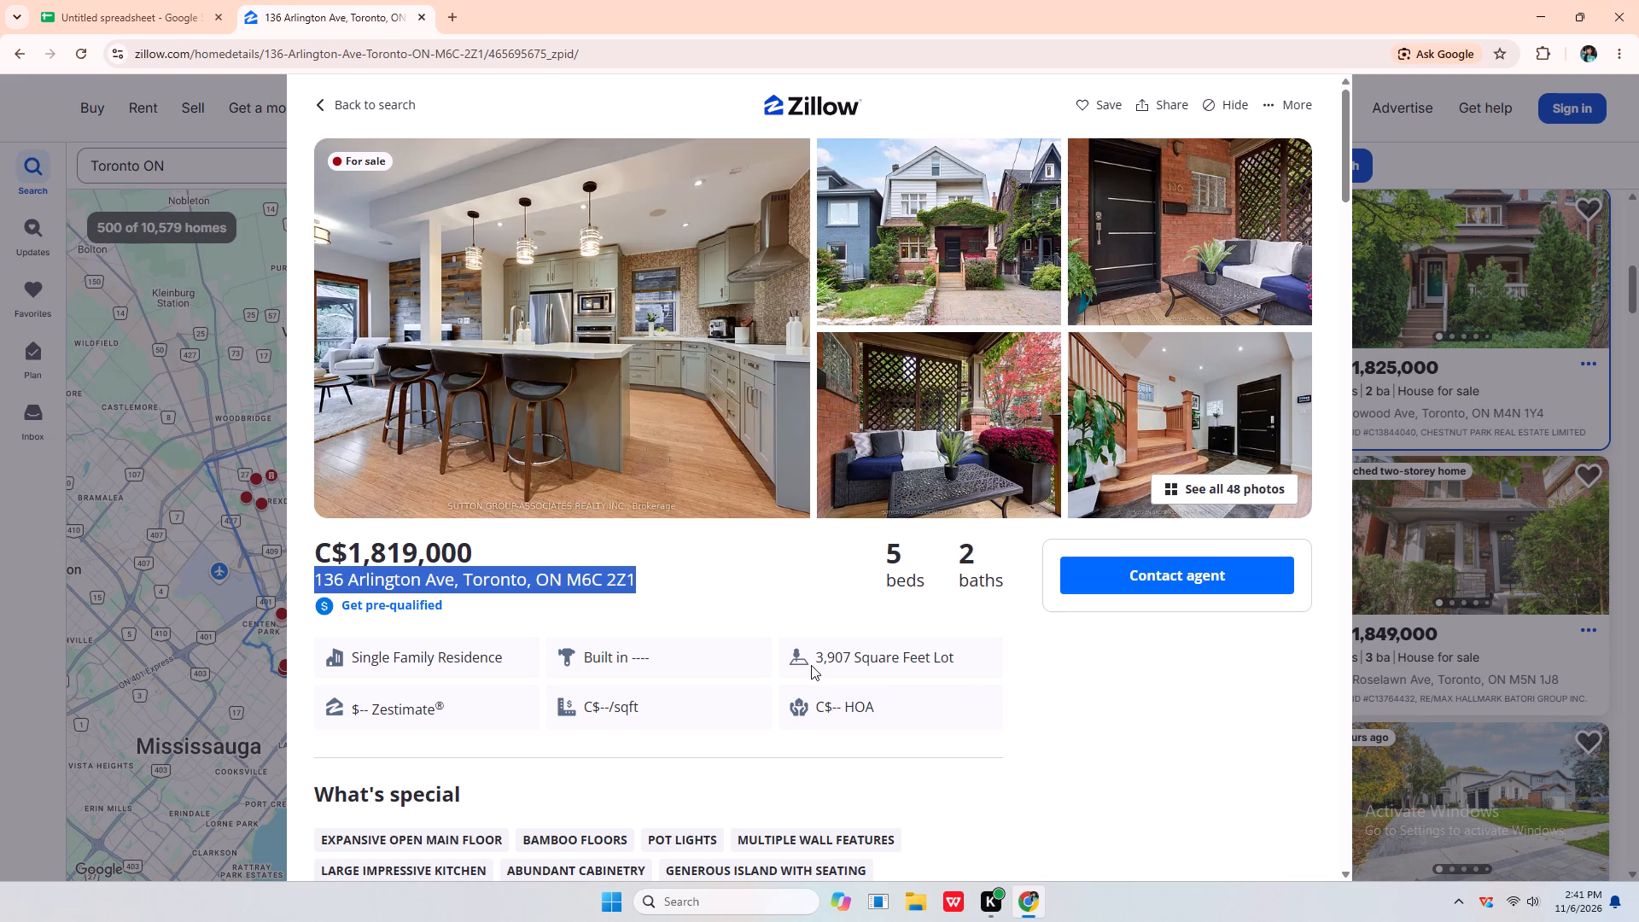
left_click_drag(814, 653, 967, 661)
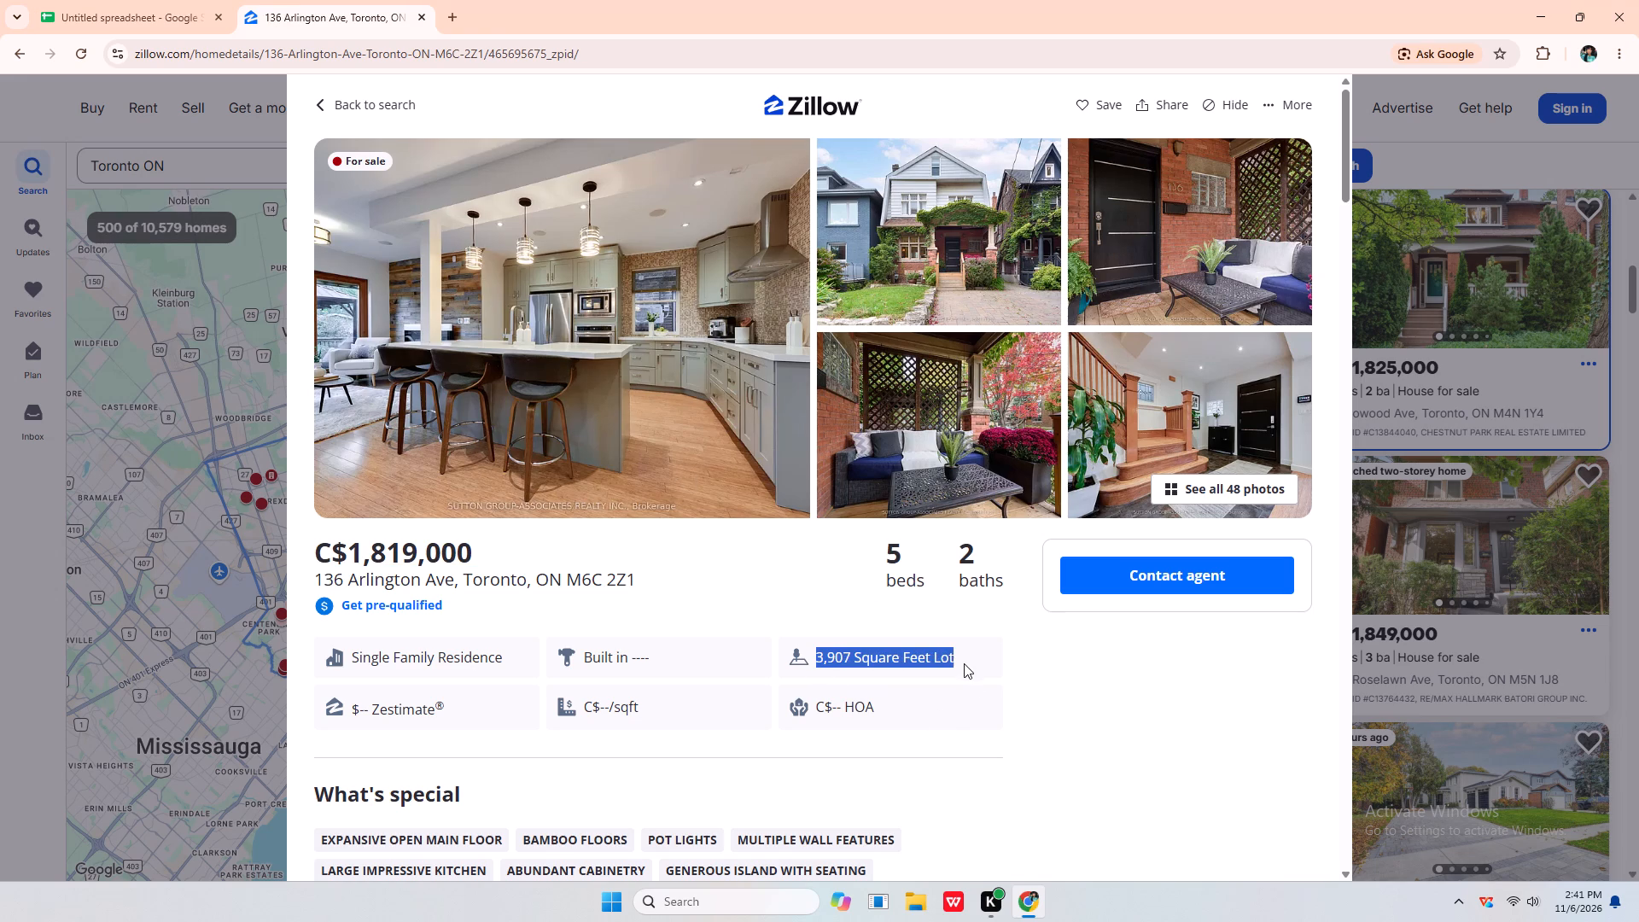
key("ctrl+c")
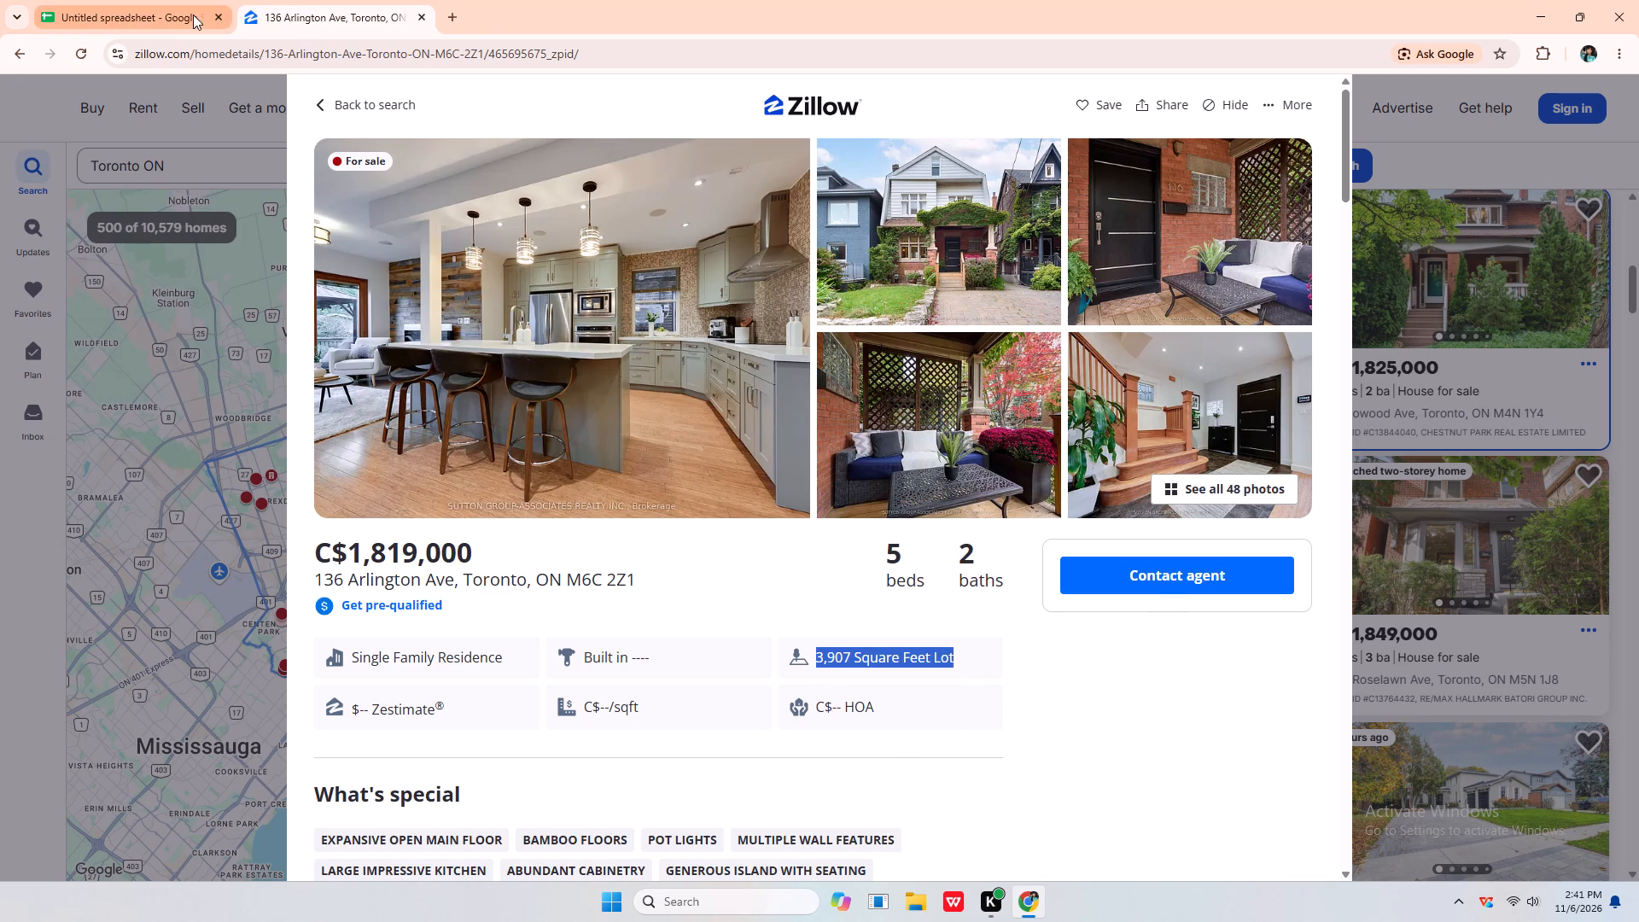
left_click(190, 15)
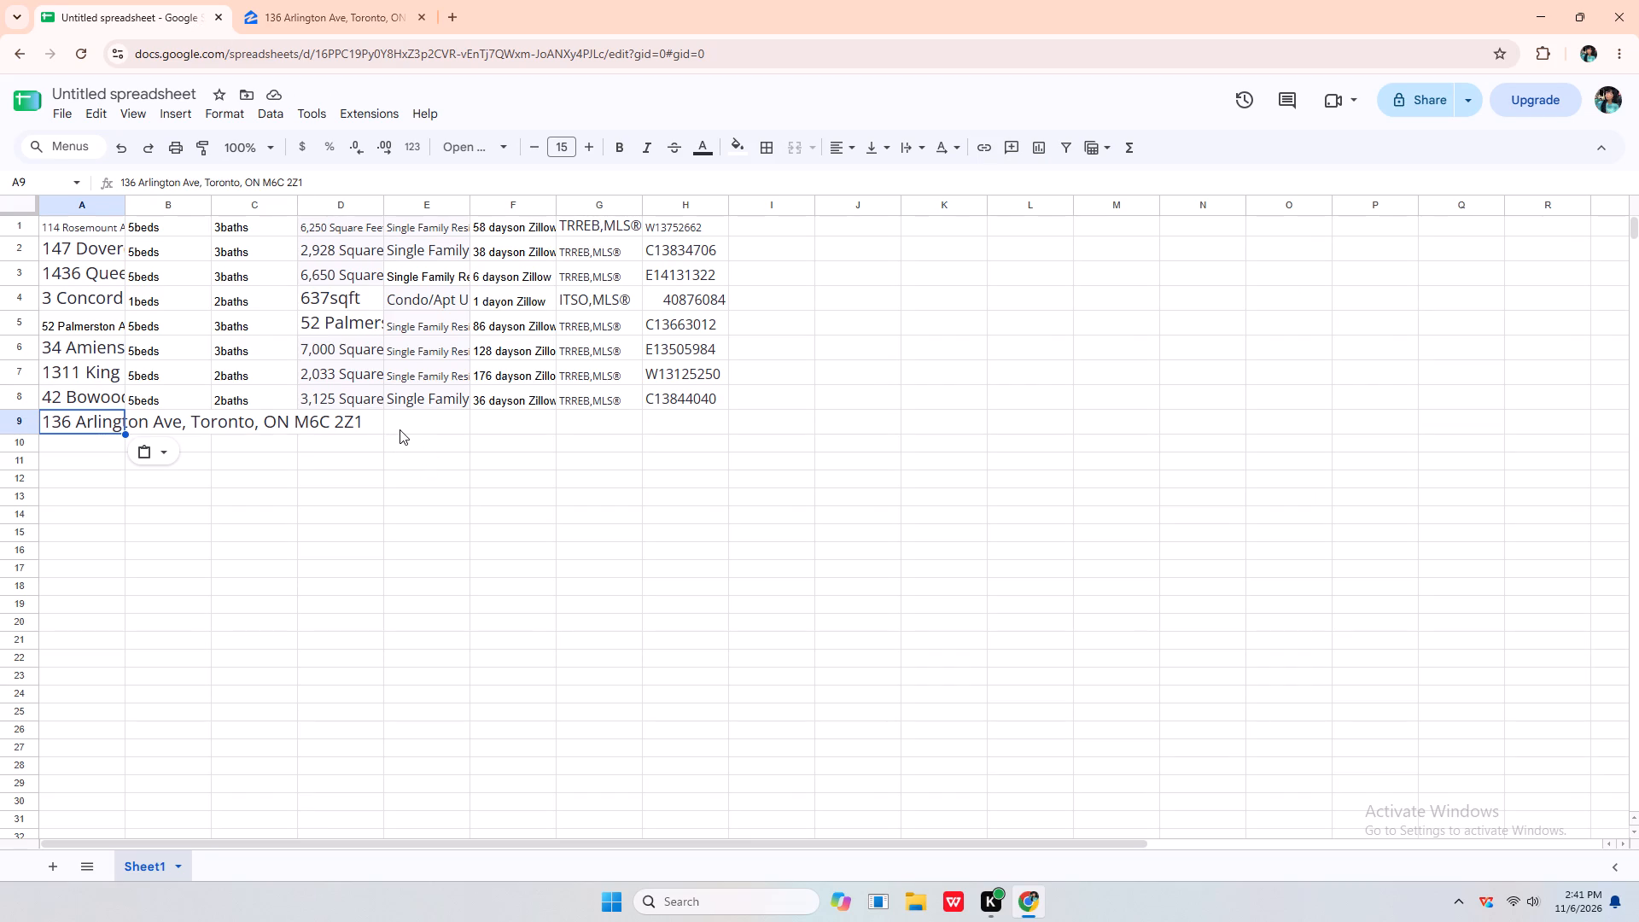
left_click(360, 421)
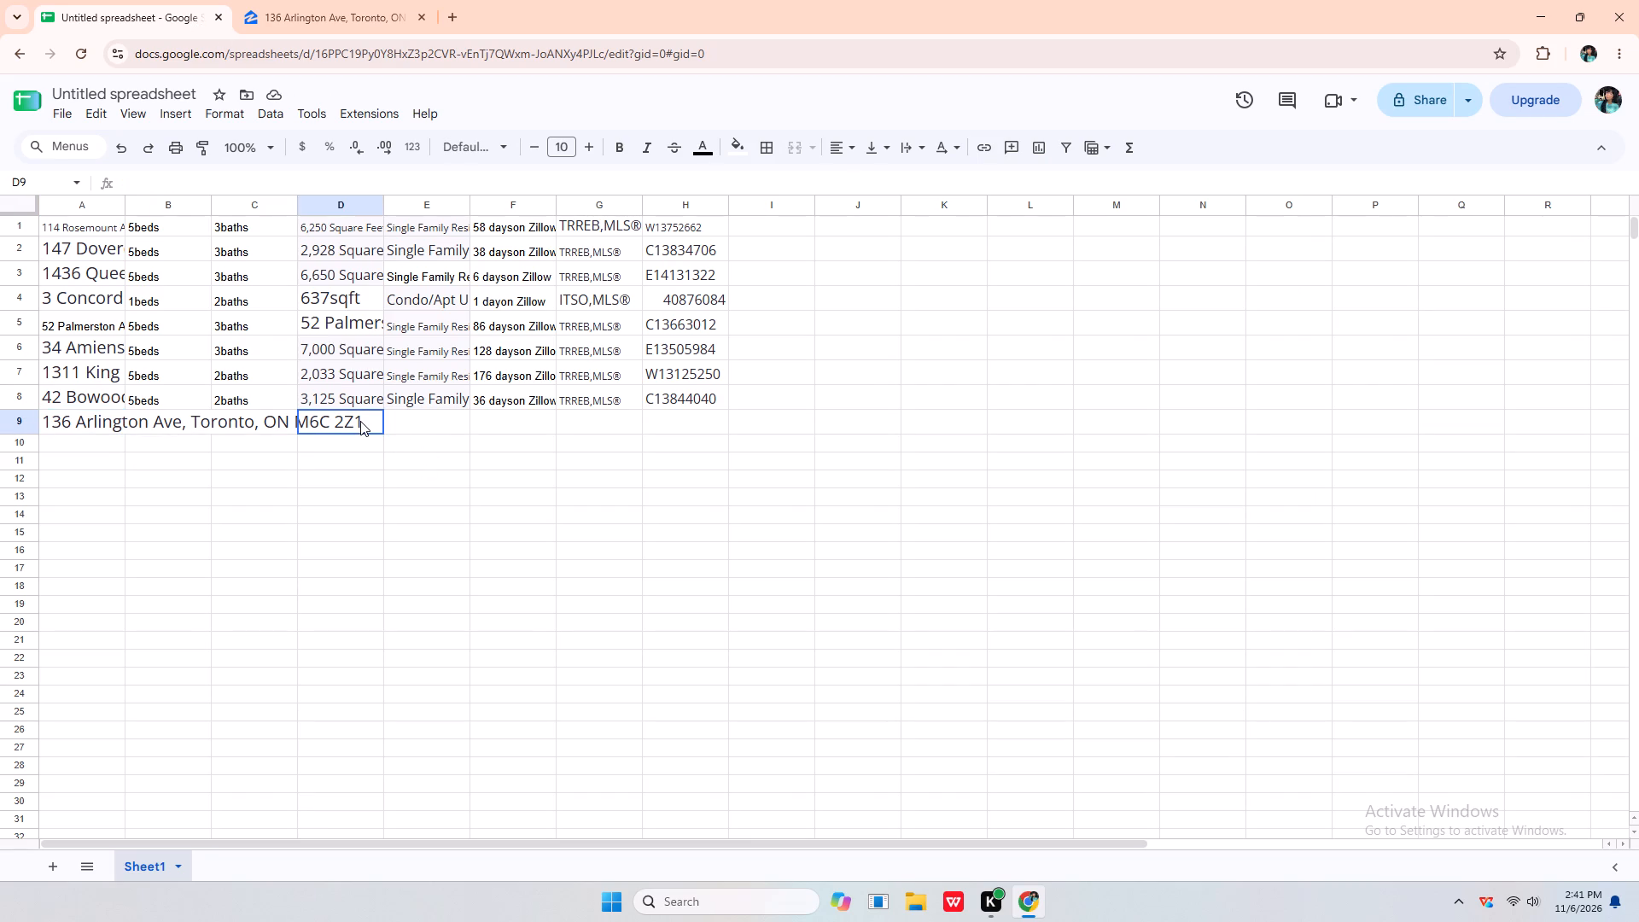
key("ctrl+v")
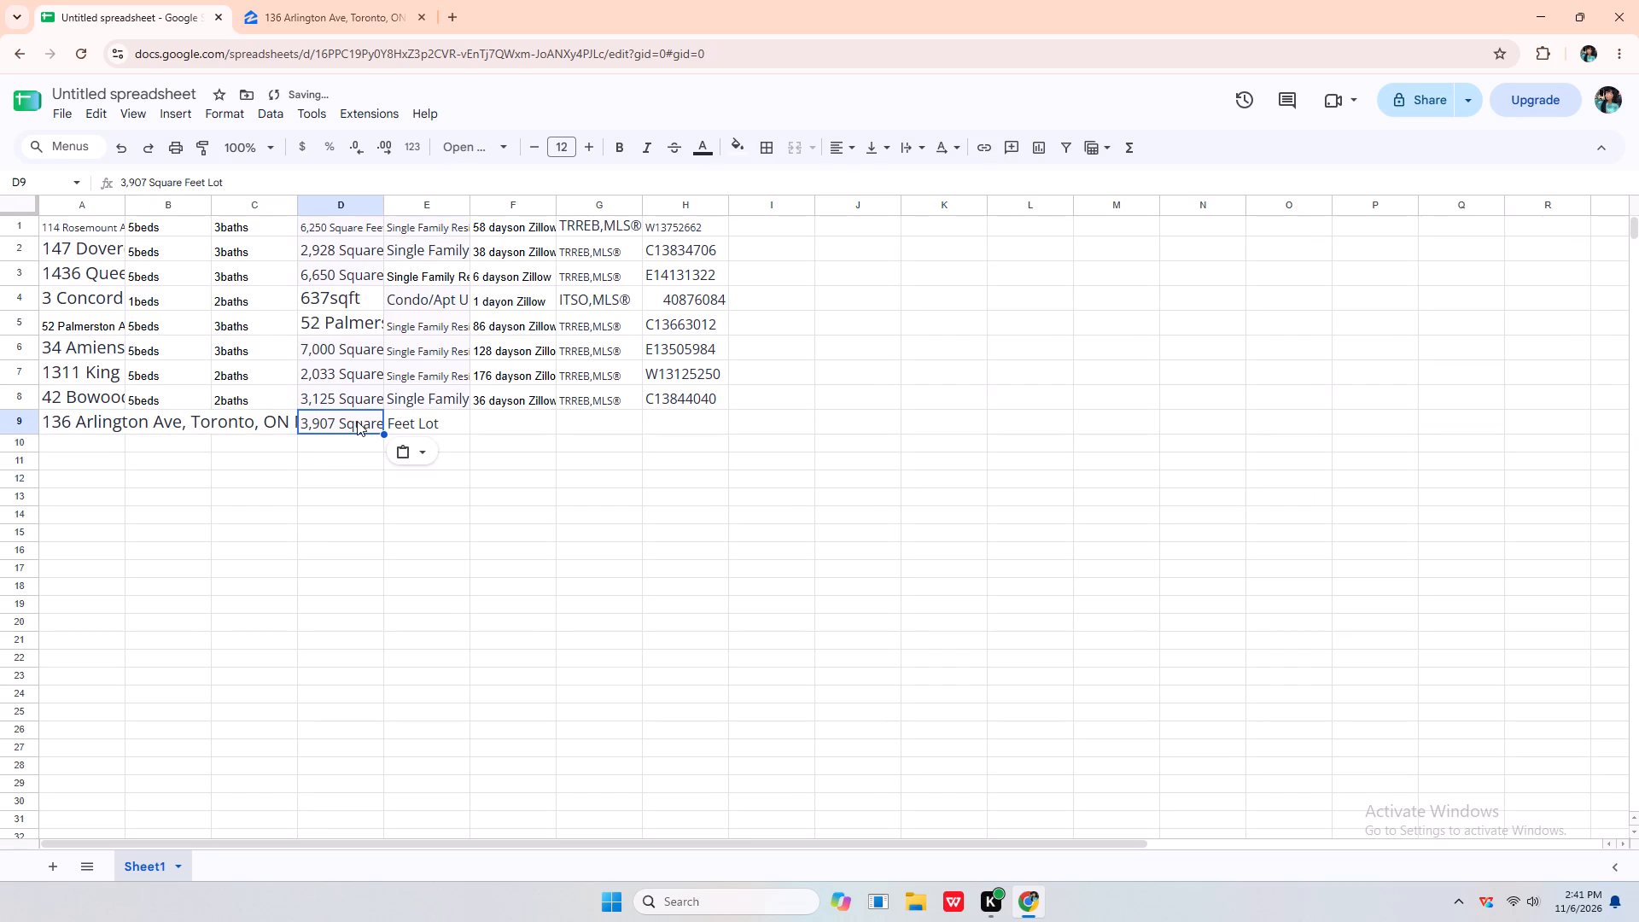
Enter 5beds in cell B9 and 2baths in cell C9 for the Arlington Ave home.
key("Left")
key("Left")
key("Left")
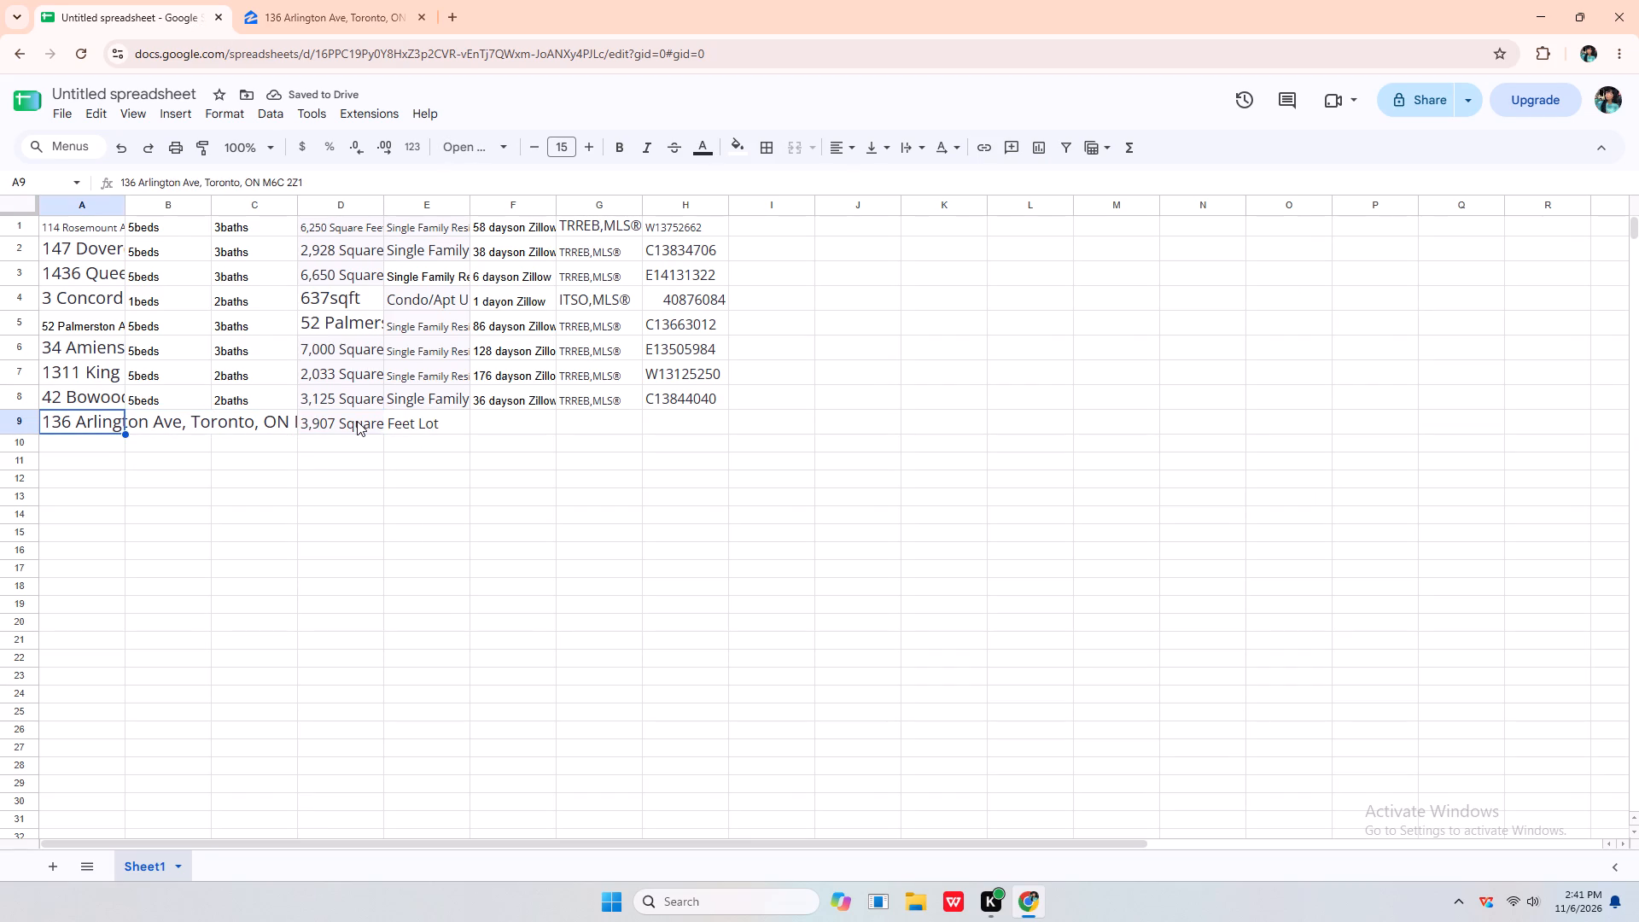
key("Right")
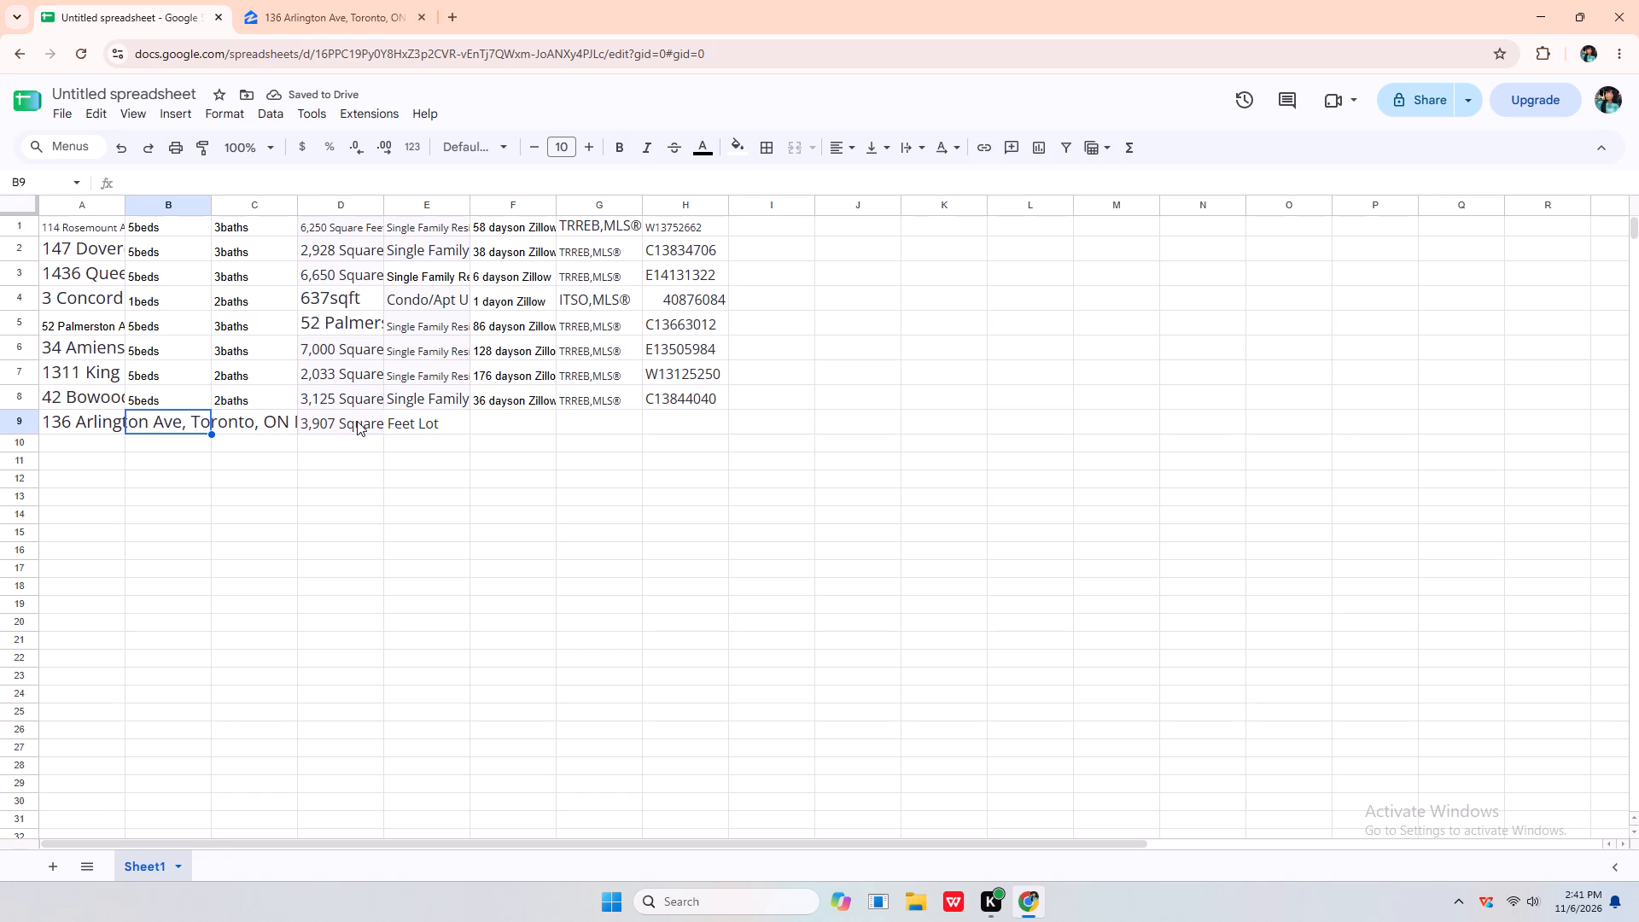
key("5")
type("beds")
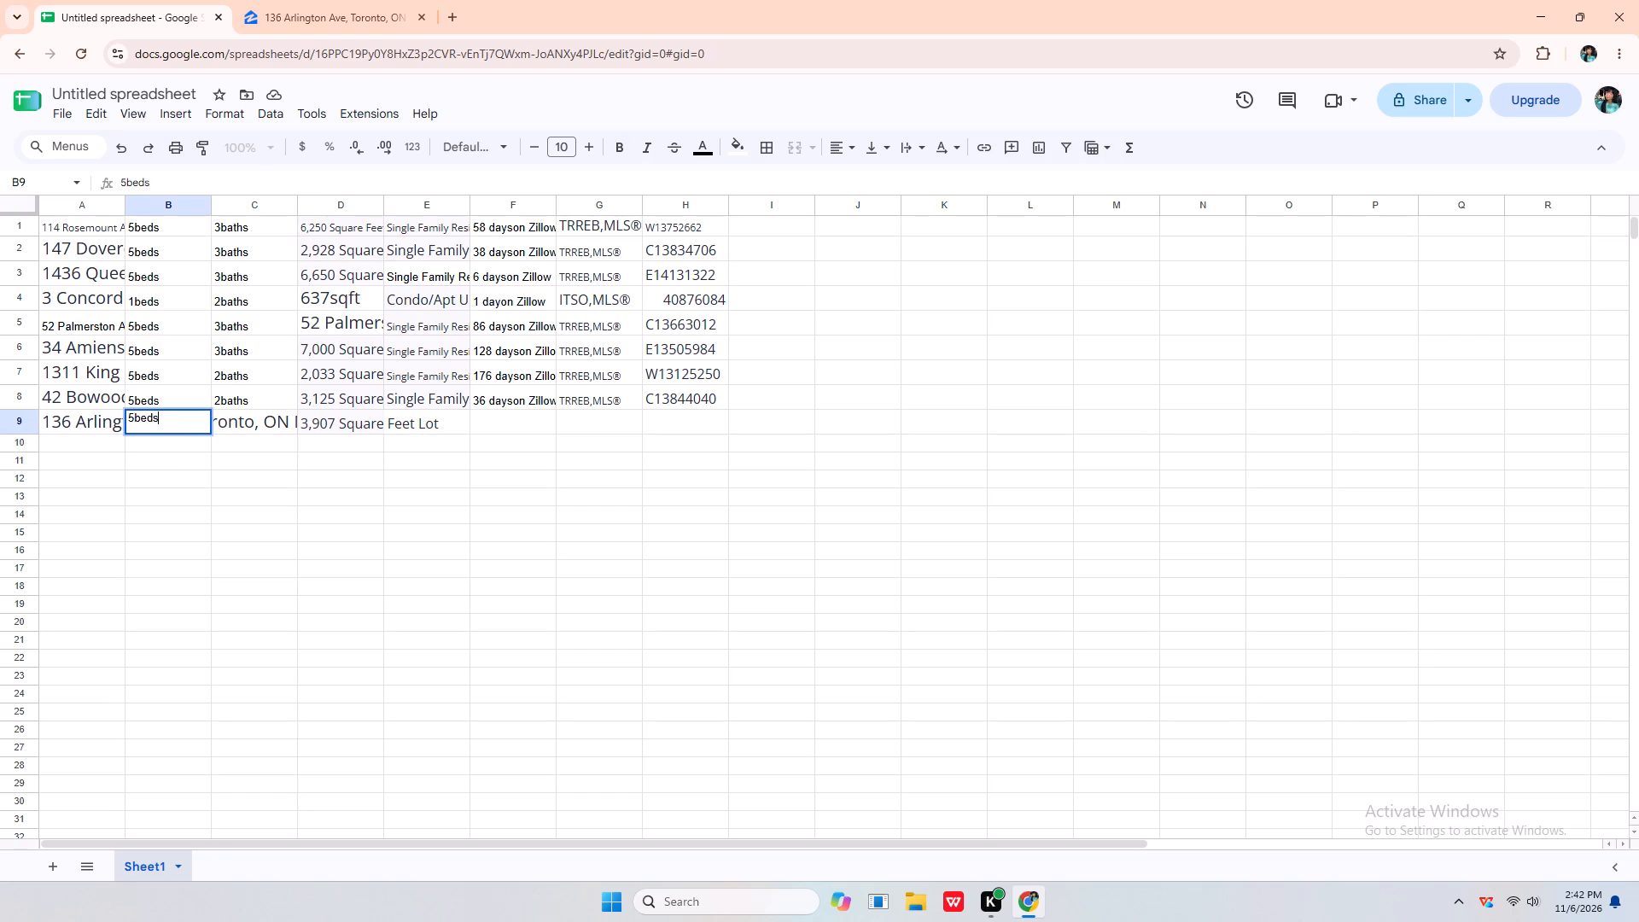
key("Right")
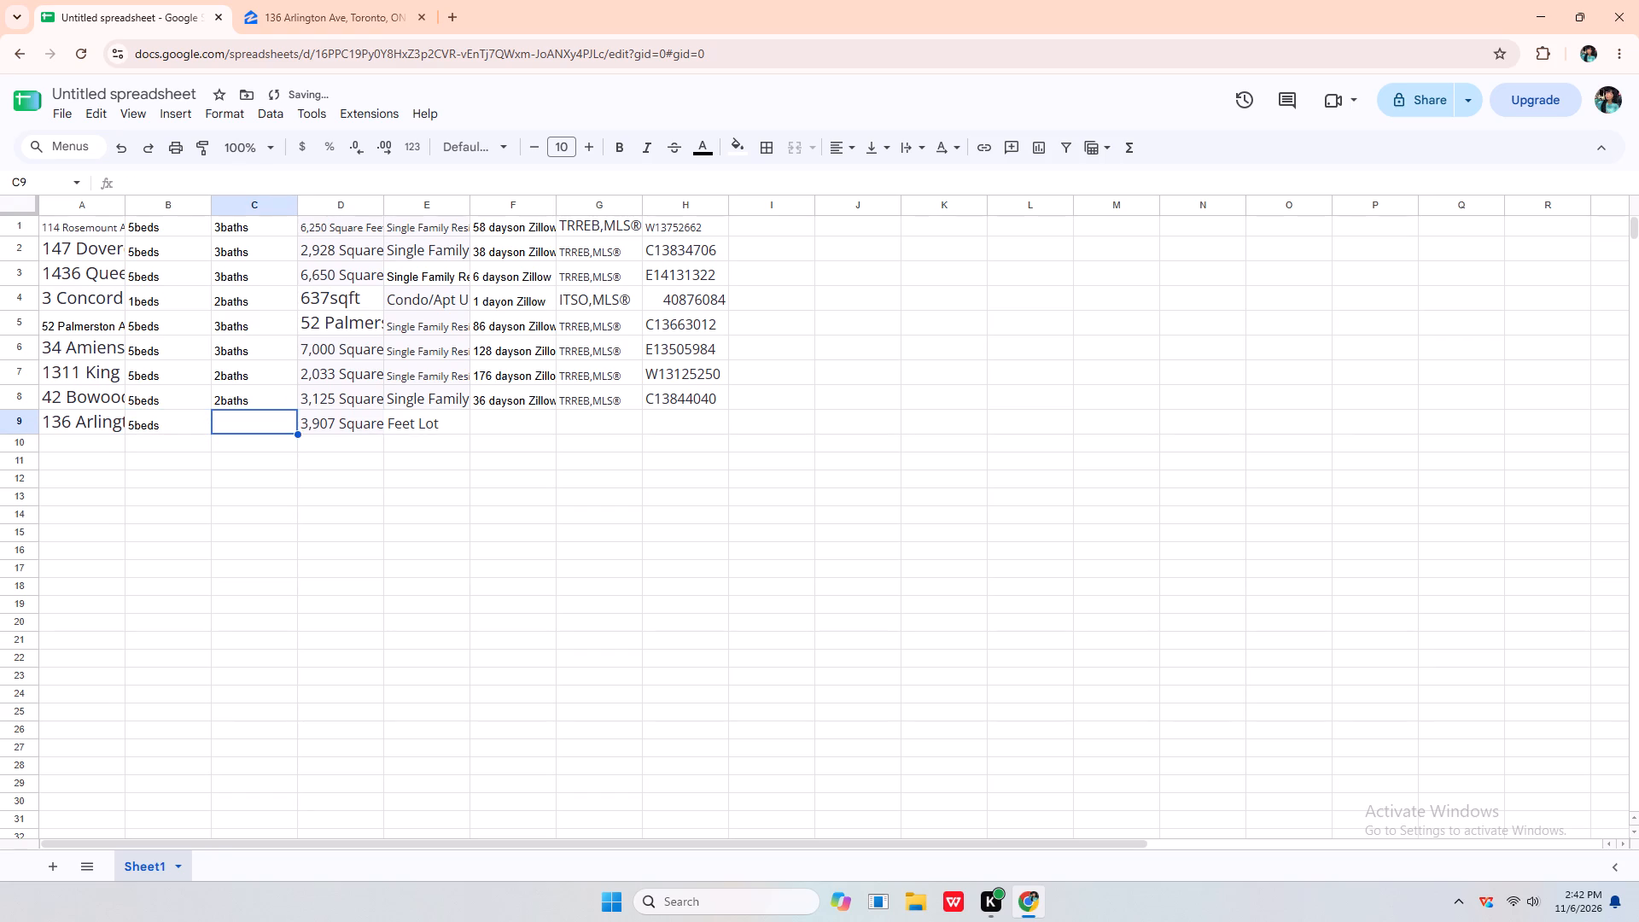
type("2baths")
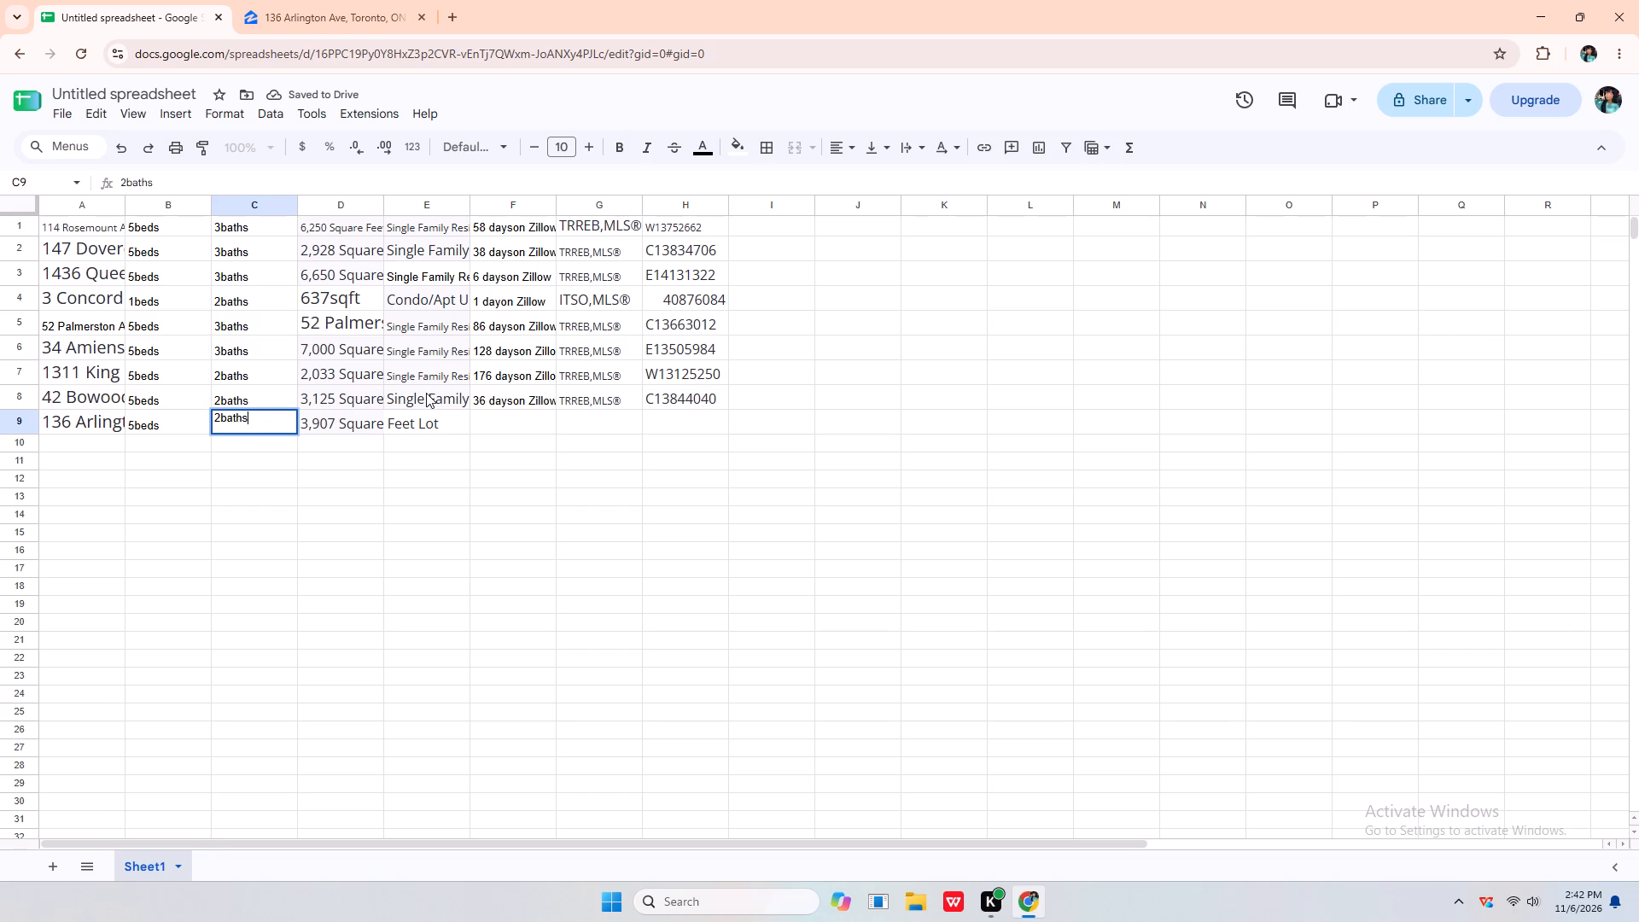
Copy the home type Single Family Residence from cell E8 into cell E9 for the Arlington Ave home.
left_click(425, 394)
key("ctrl+c")
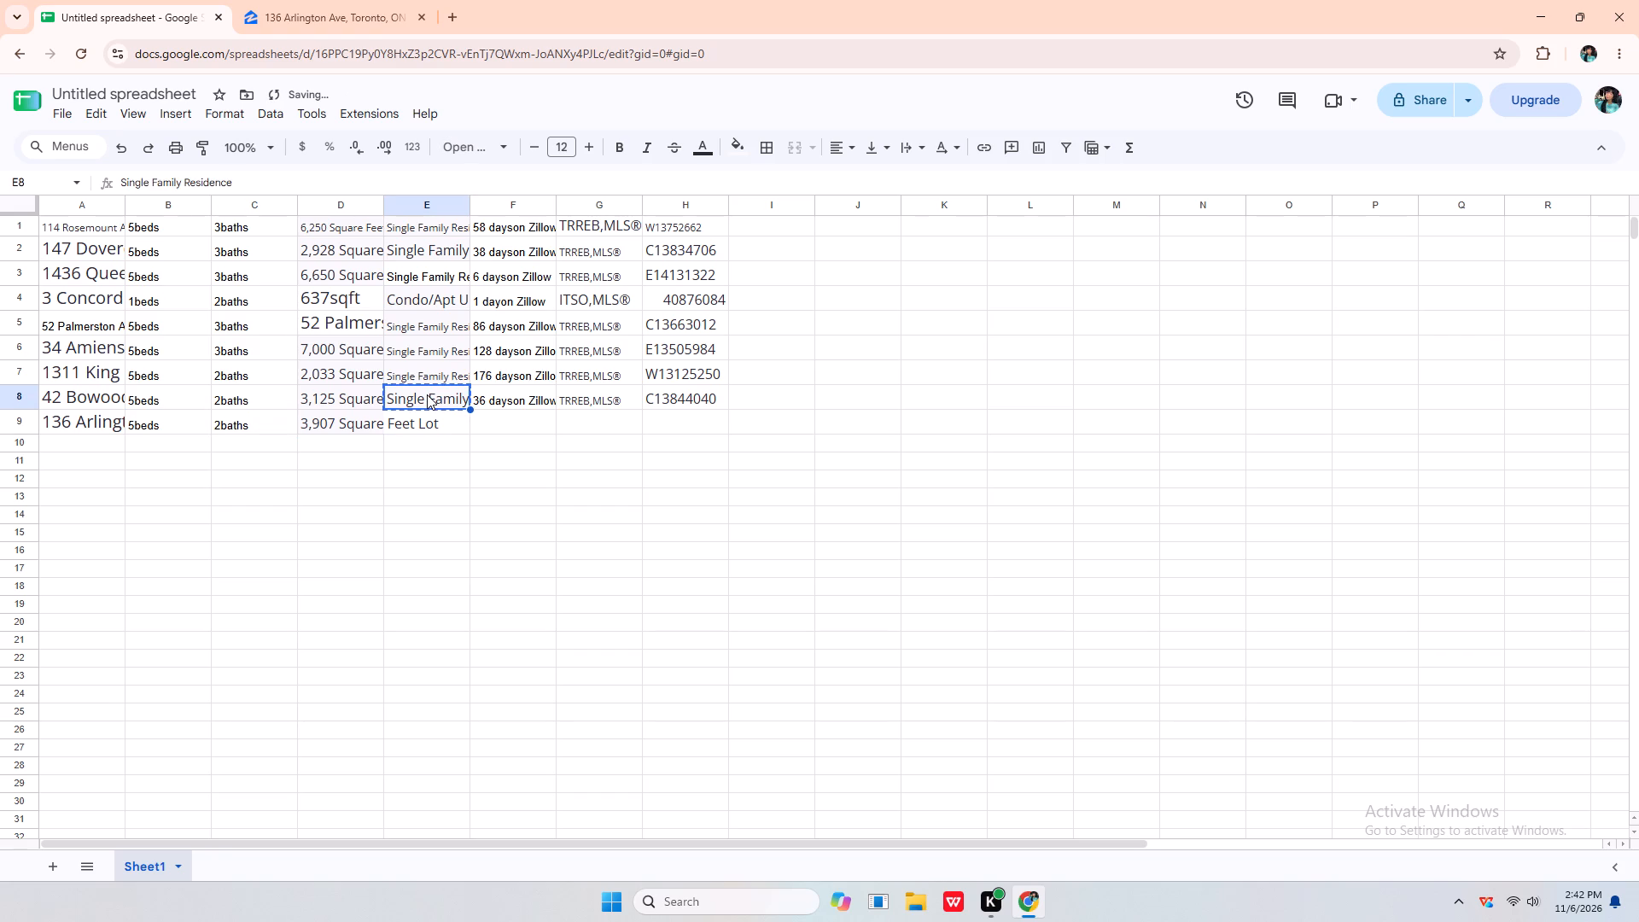
key("Down")
key("ctrl+v")
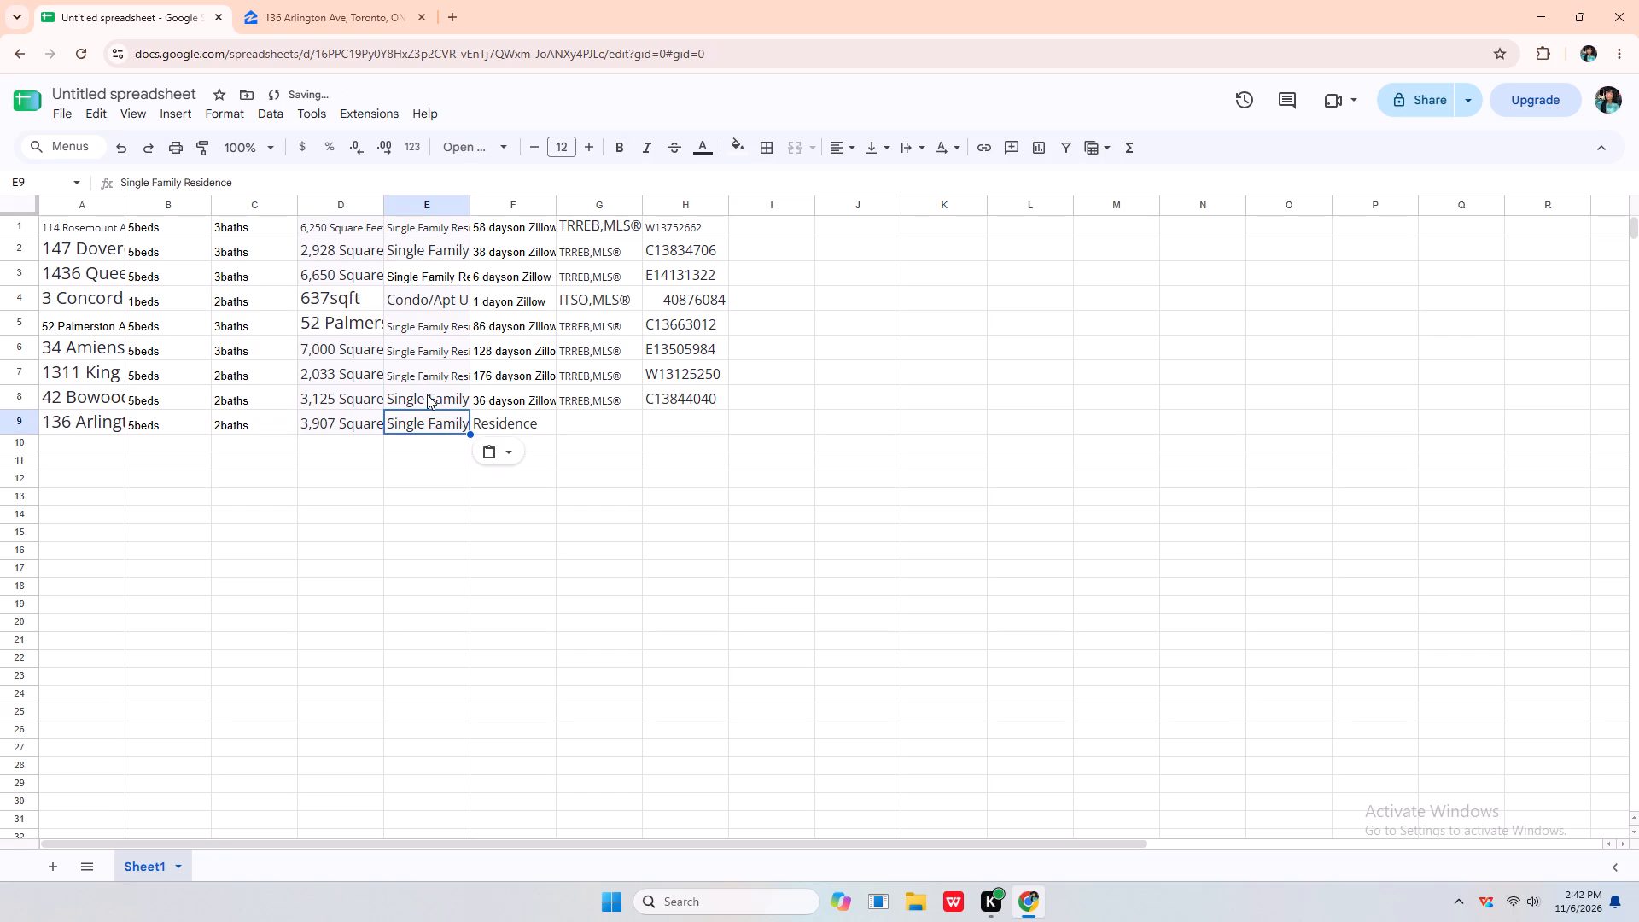
Copy the 36 days on Zillow text from the Arlington Ave listing into cell F9.
left_click(363, 19)
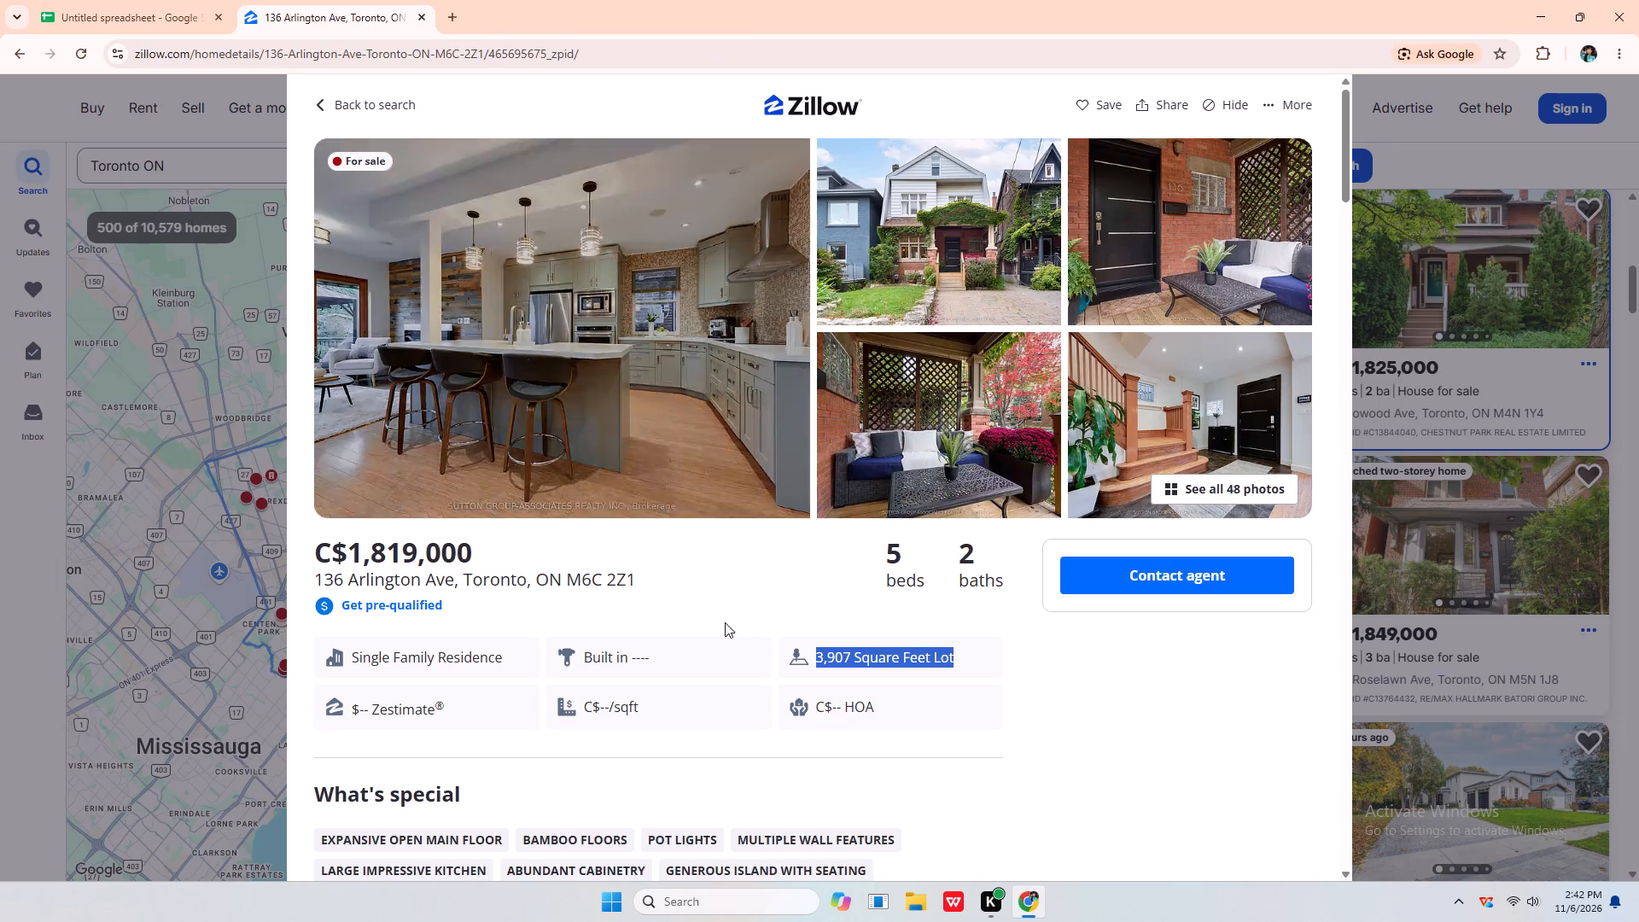
scroll(738, 640, "down", 2)
scroll(754, 753, "down", 2)
scroll(767, 826, "down", 1)
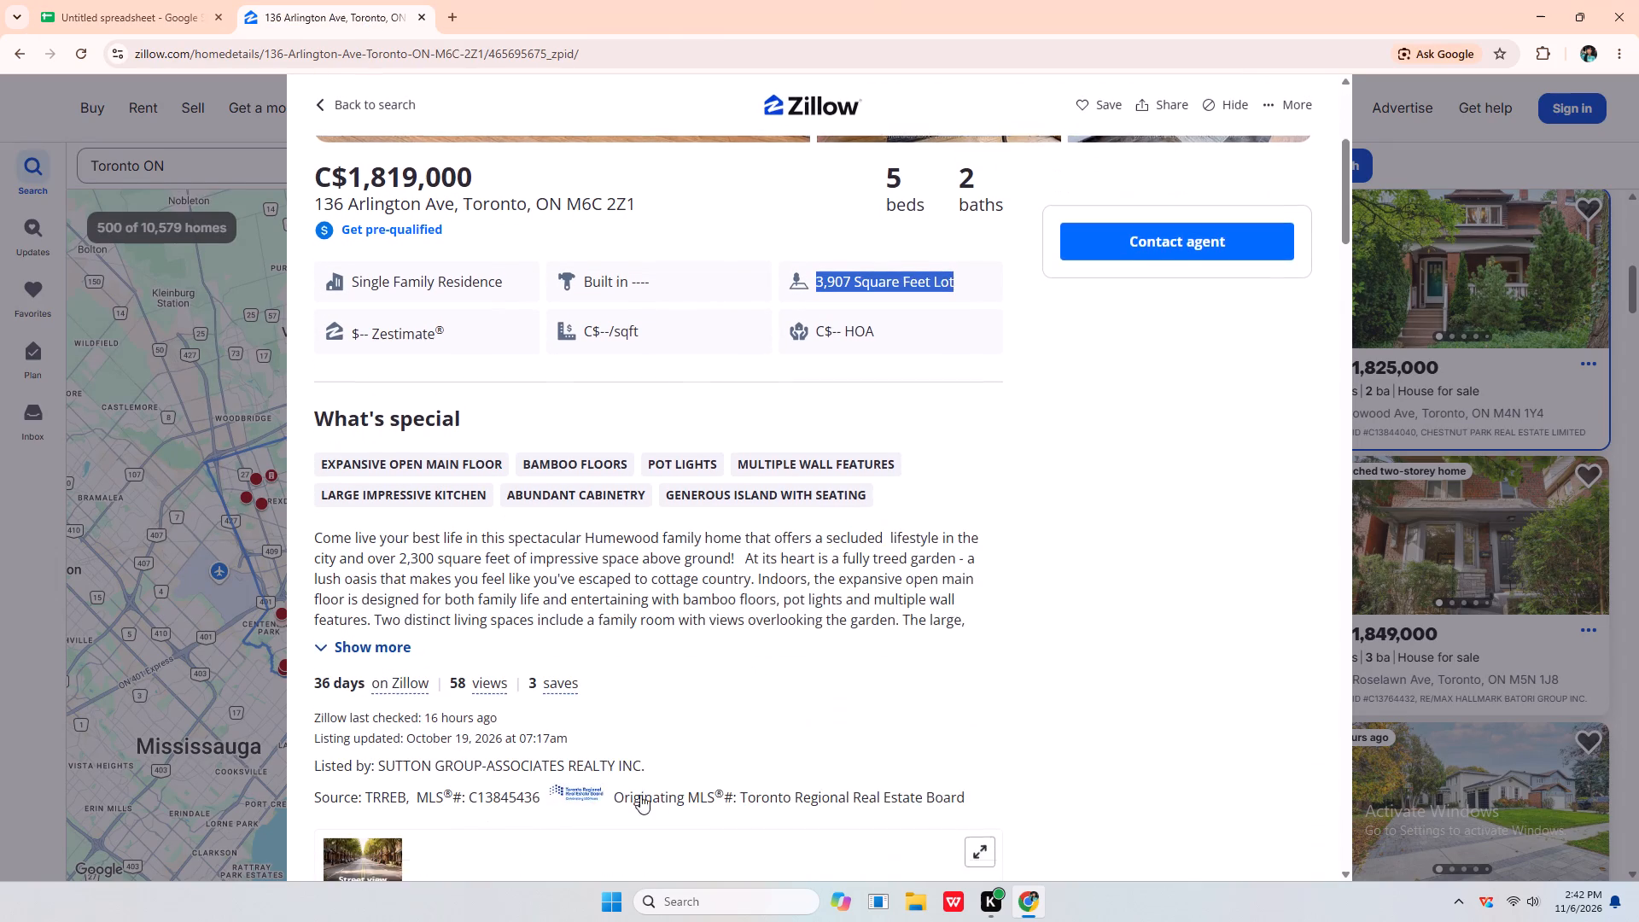
left_click_drag(311, 629, 440, 639)
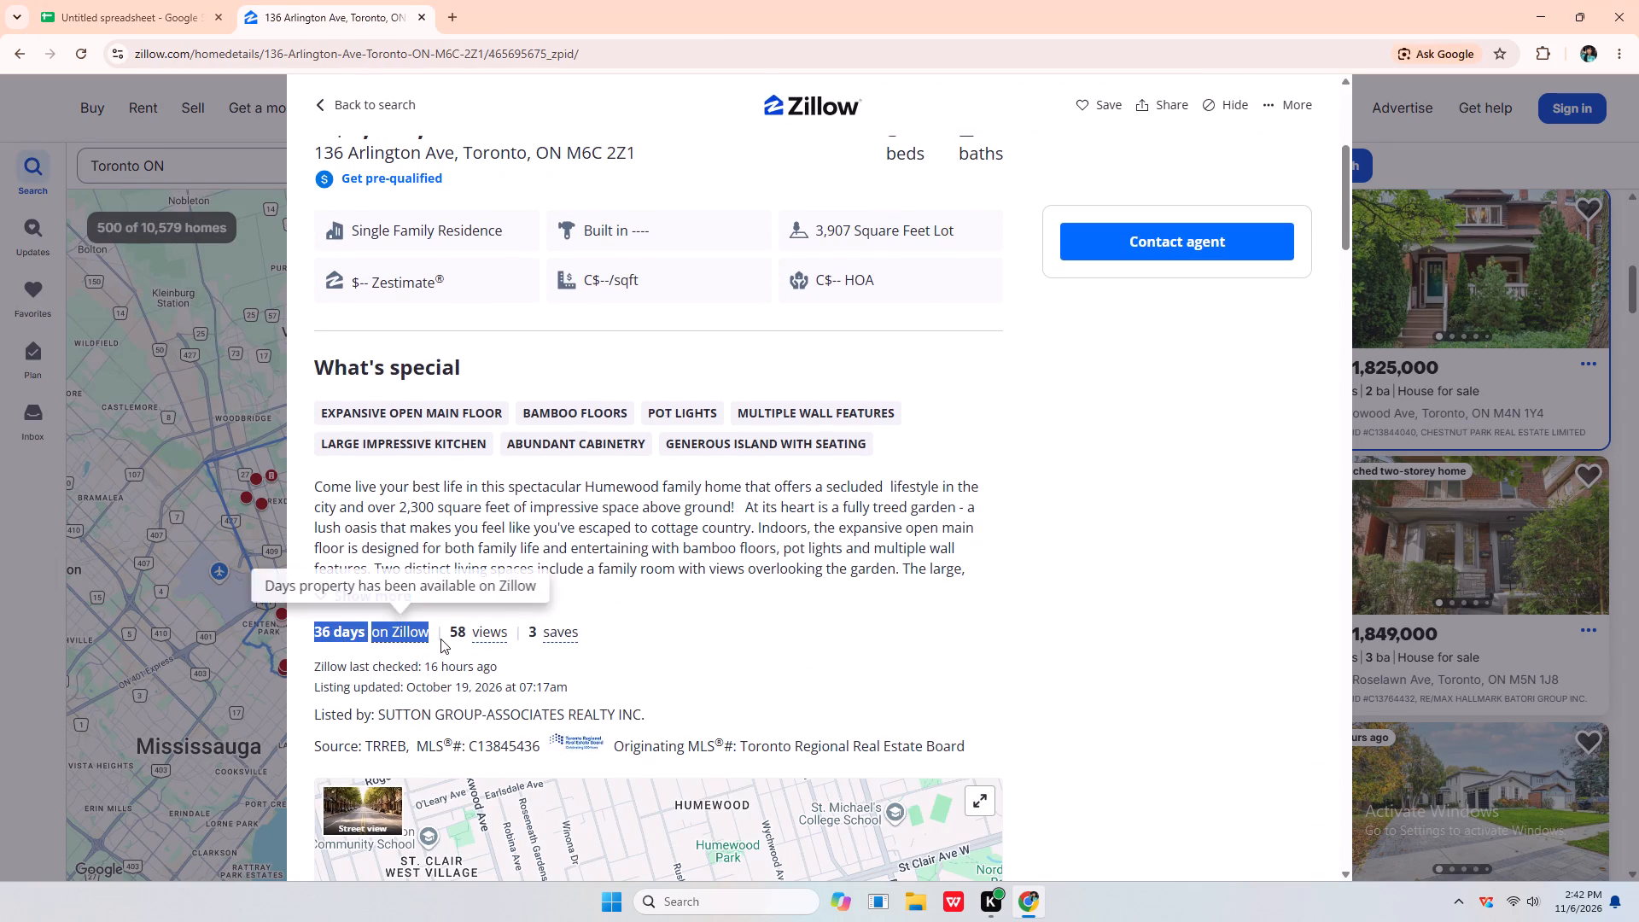
left_click_drag(440, 639, 442, 639)
key("ctrl+c")
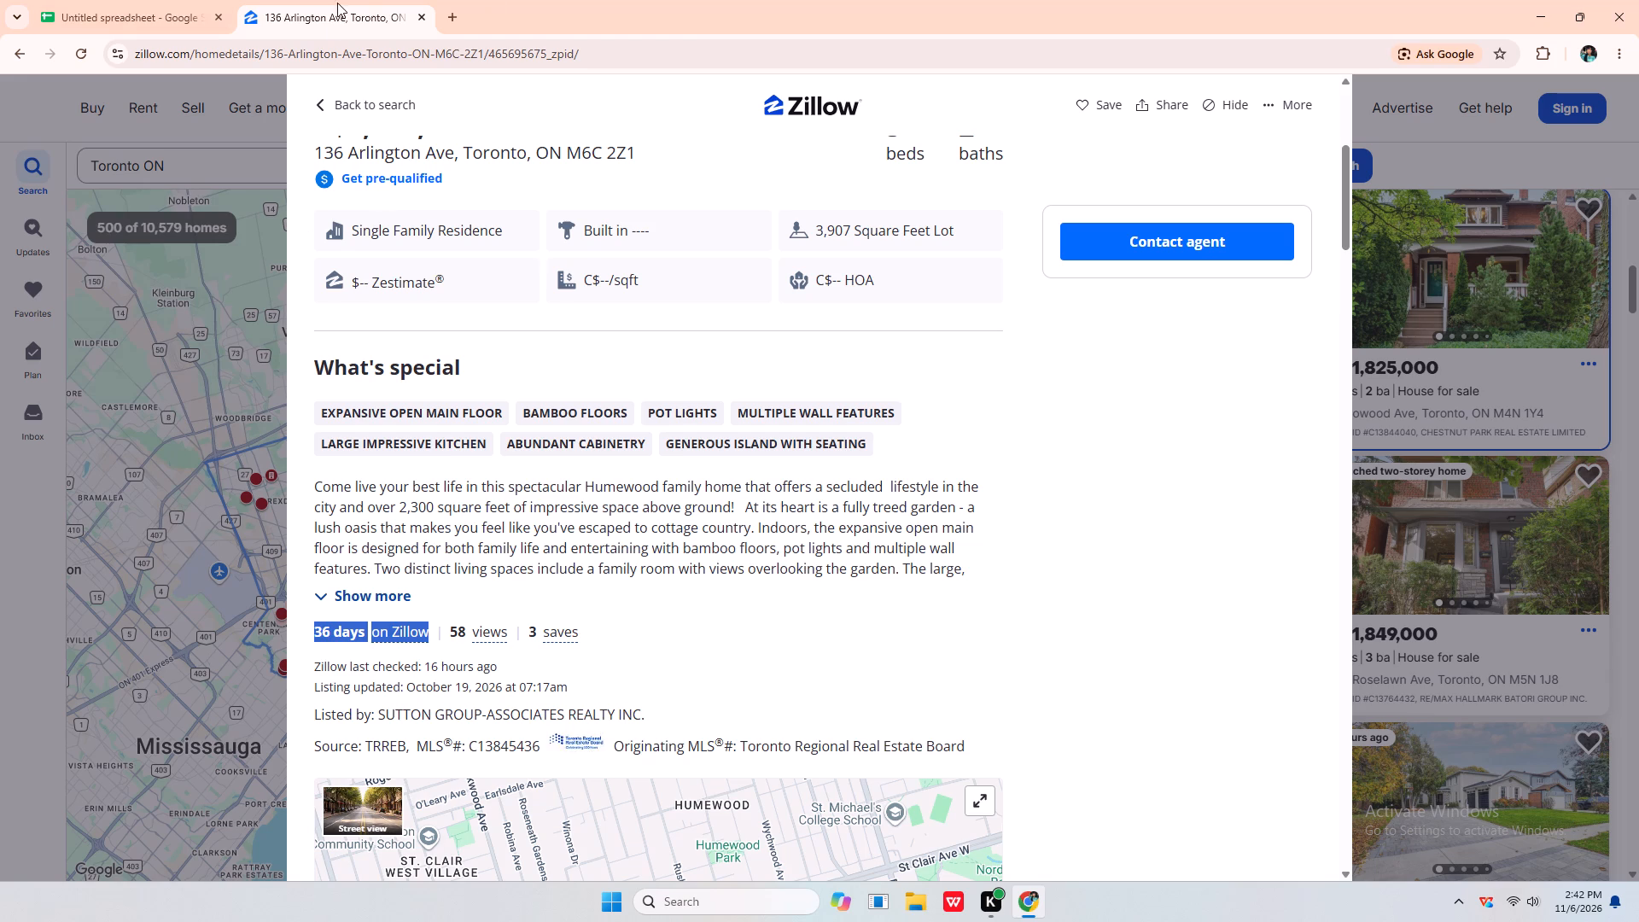
left_click(185, 20)
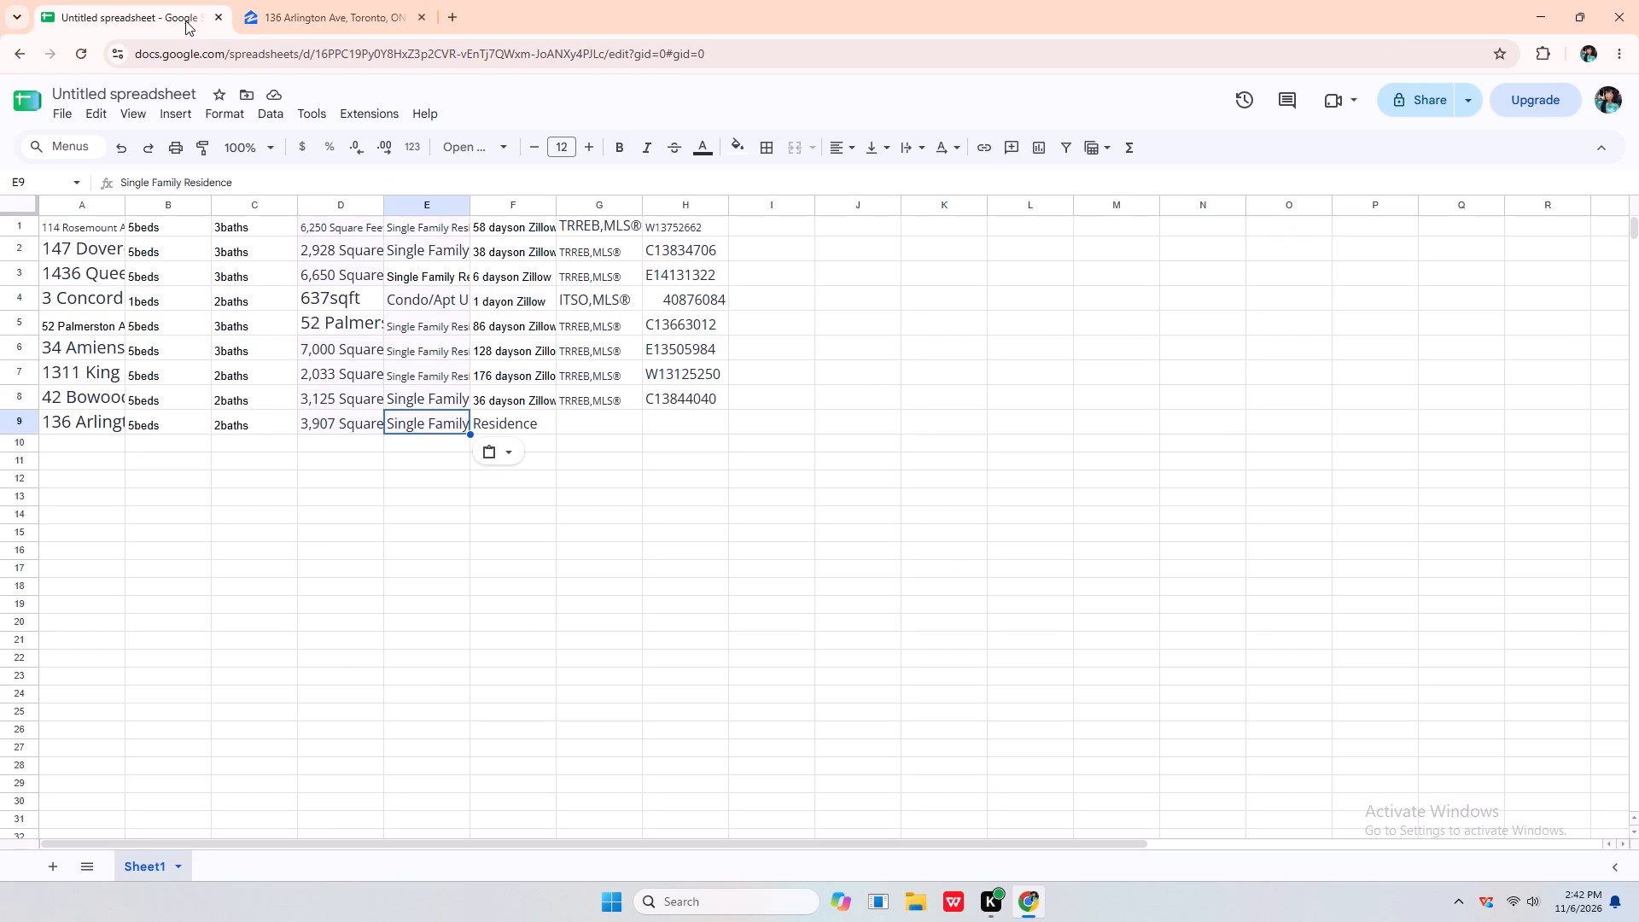
key("Right")
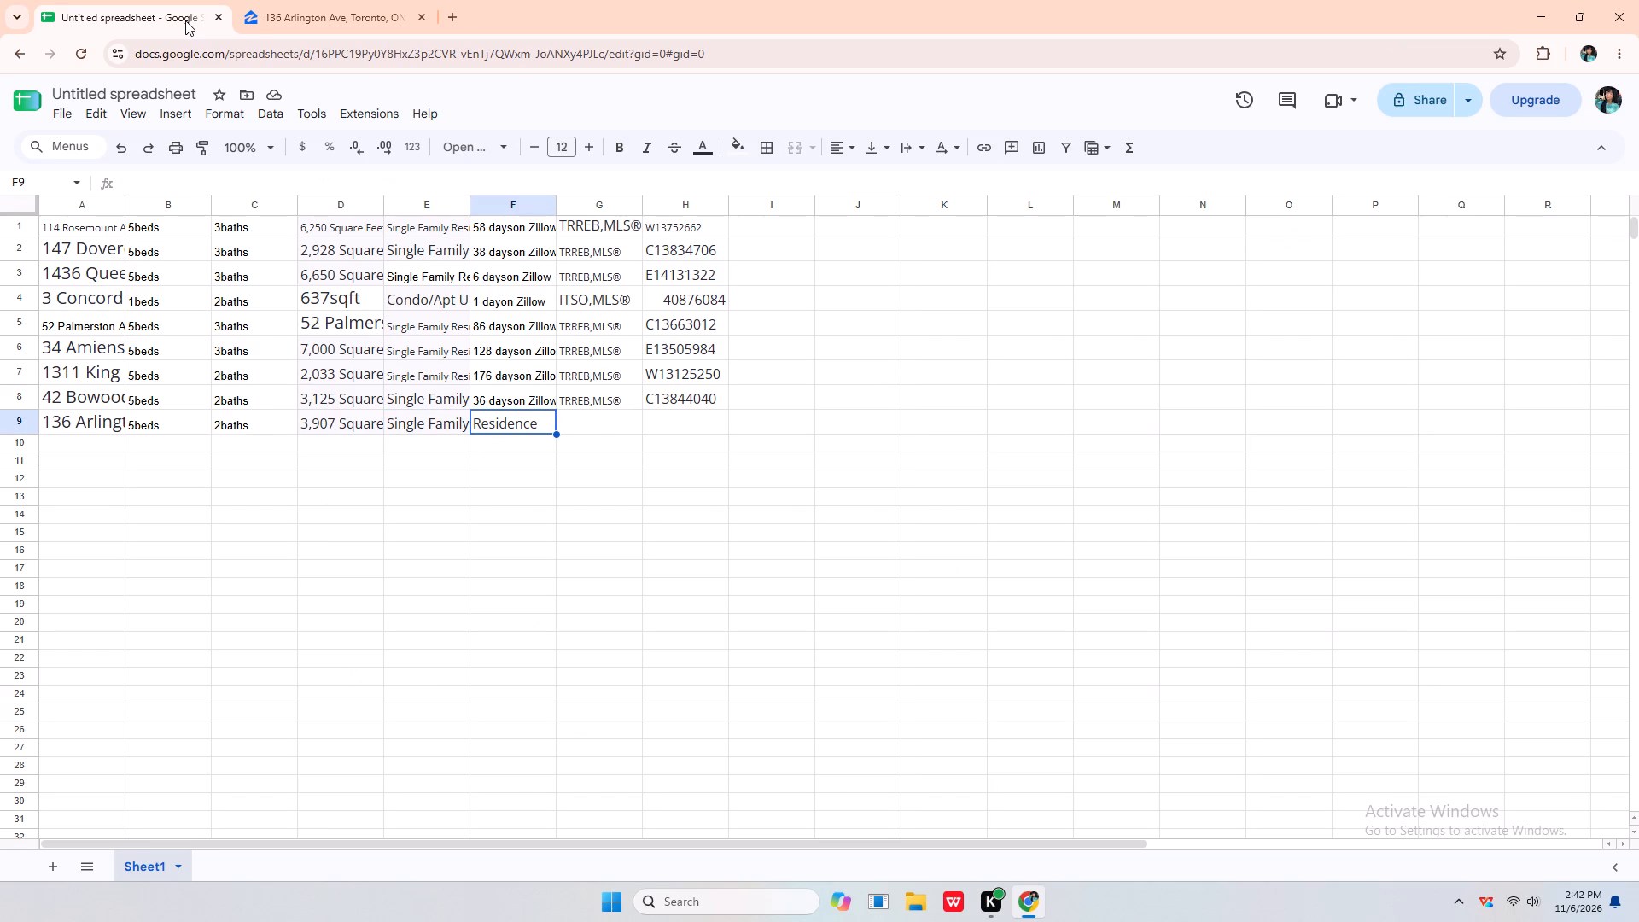
key("ctrl+v")
Copy the source text TRREB,MLS® from cell G8 into cell G9 for the Arlington Ave home.
key("Right")
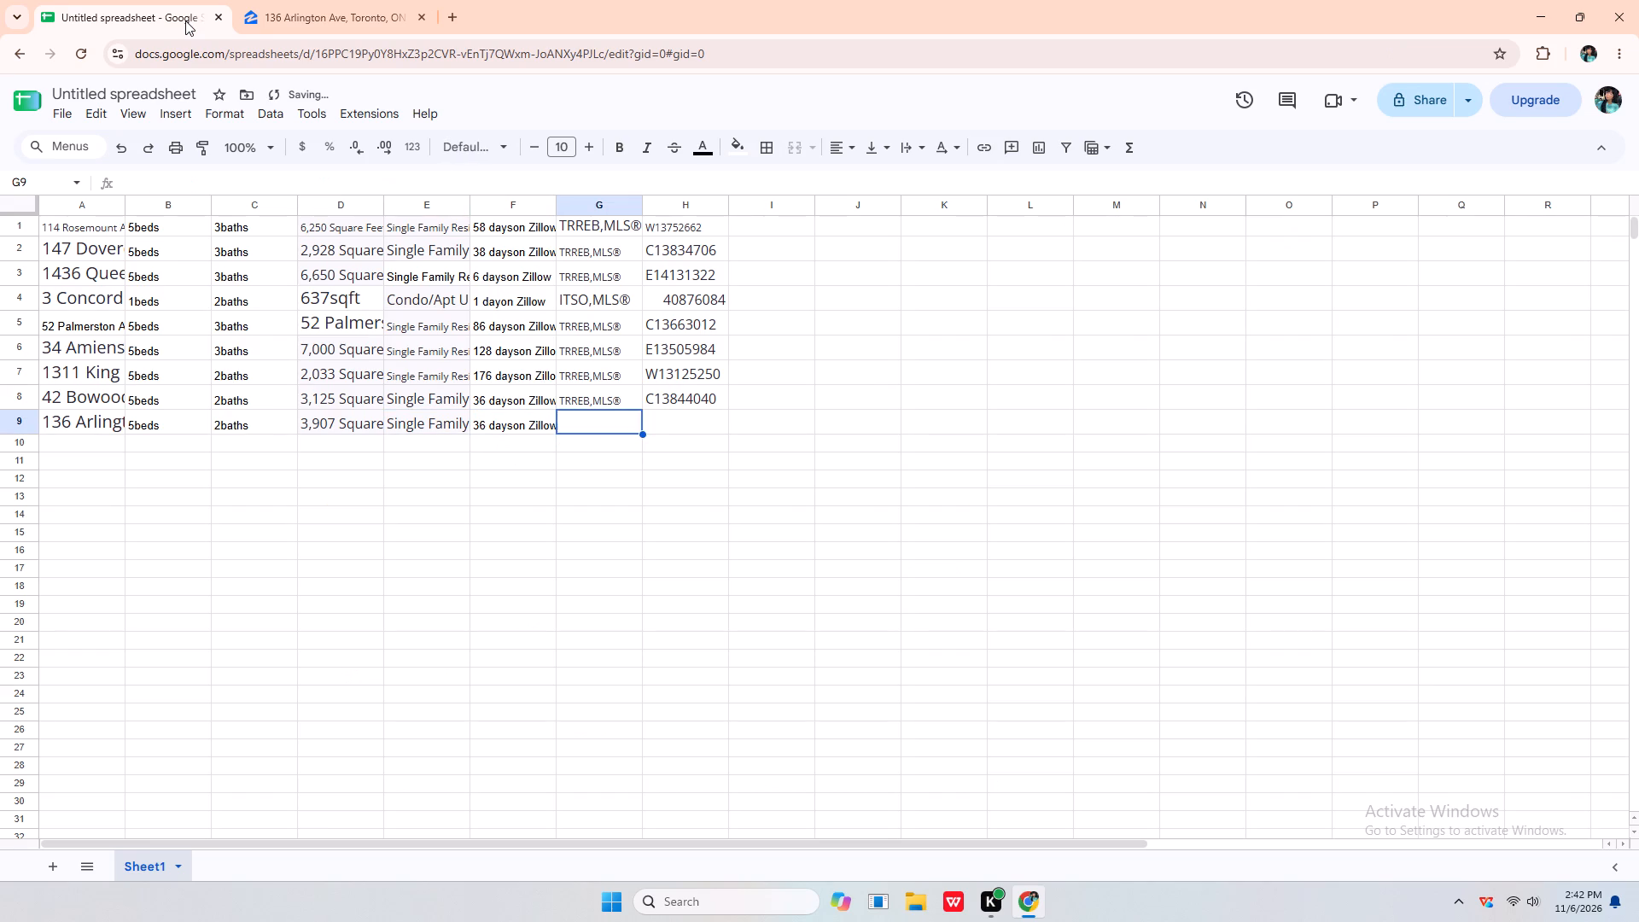
key("Up")
key("ctrl+c")
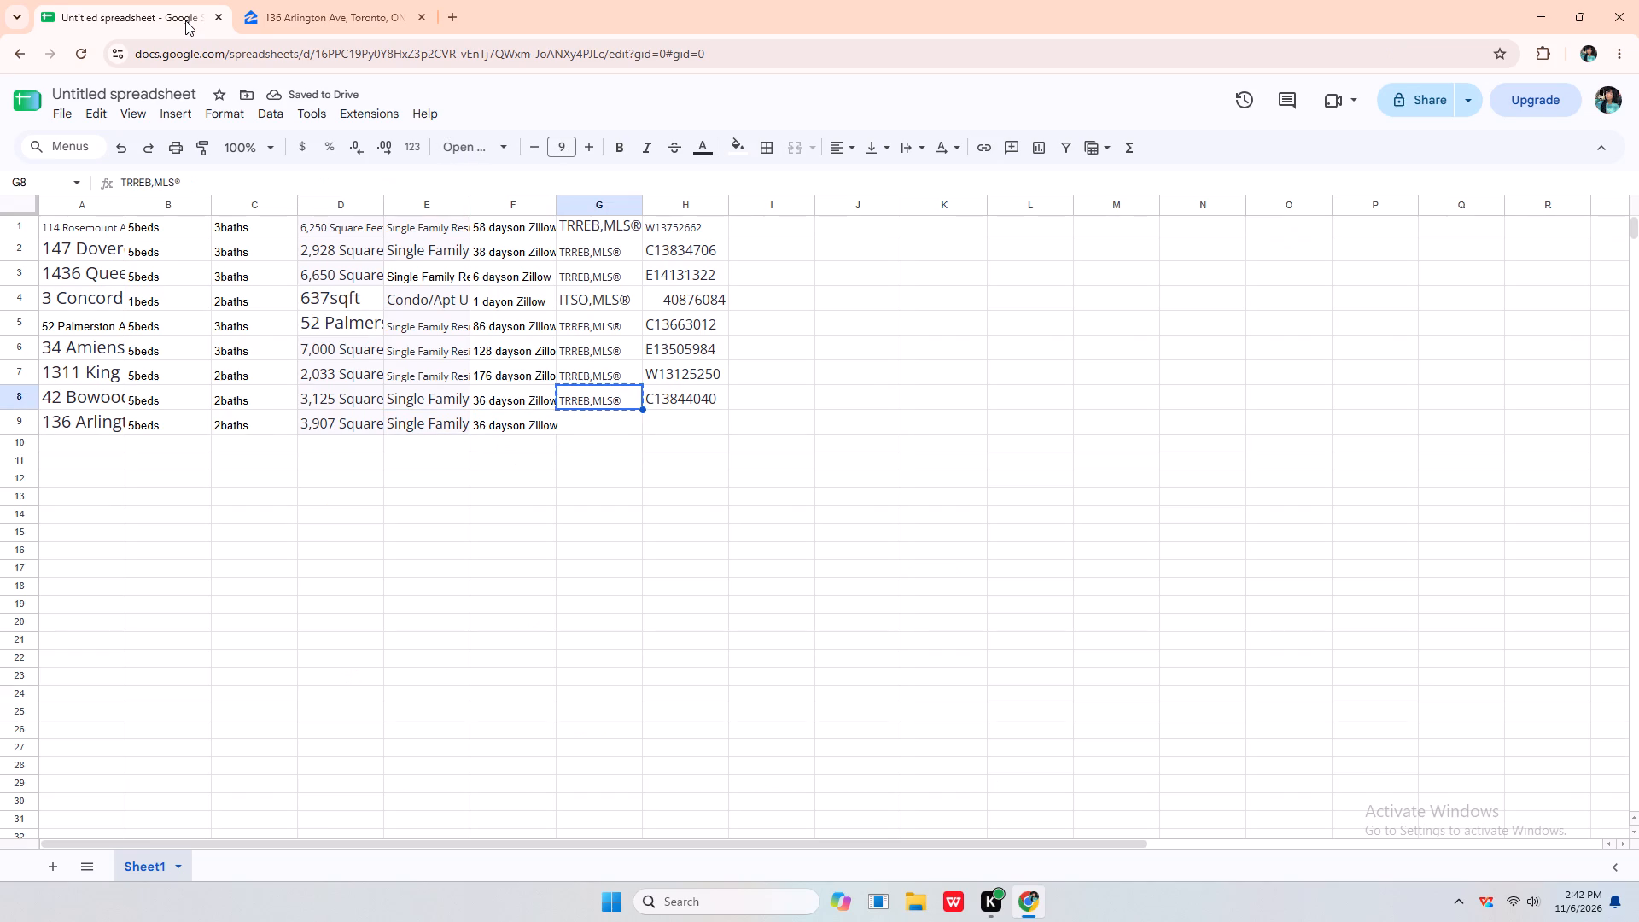
key("Down")
key("ctrl+v")
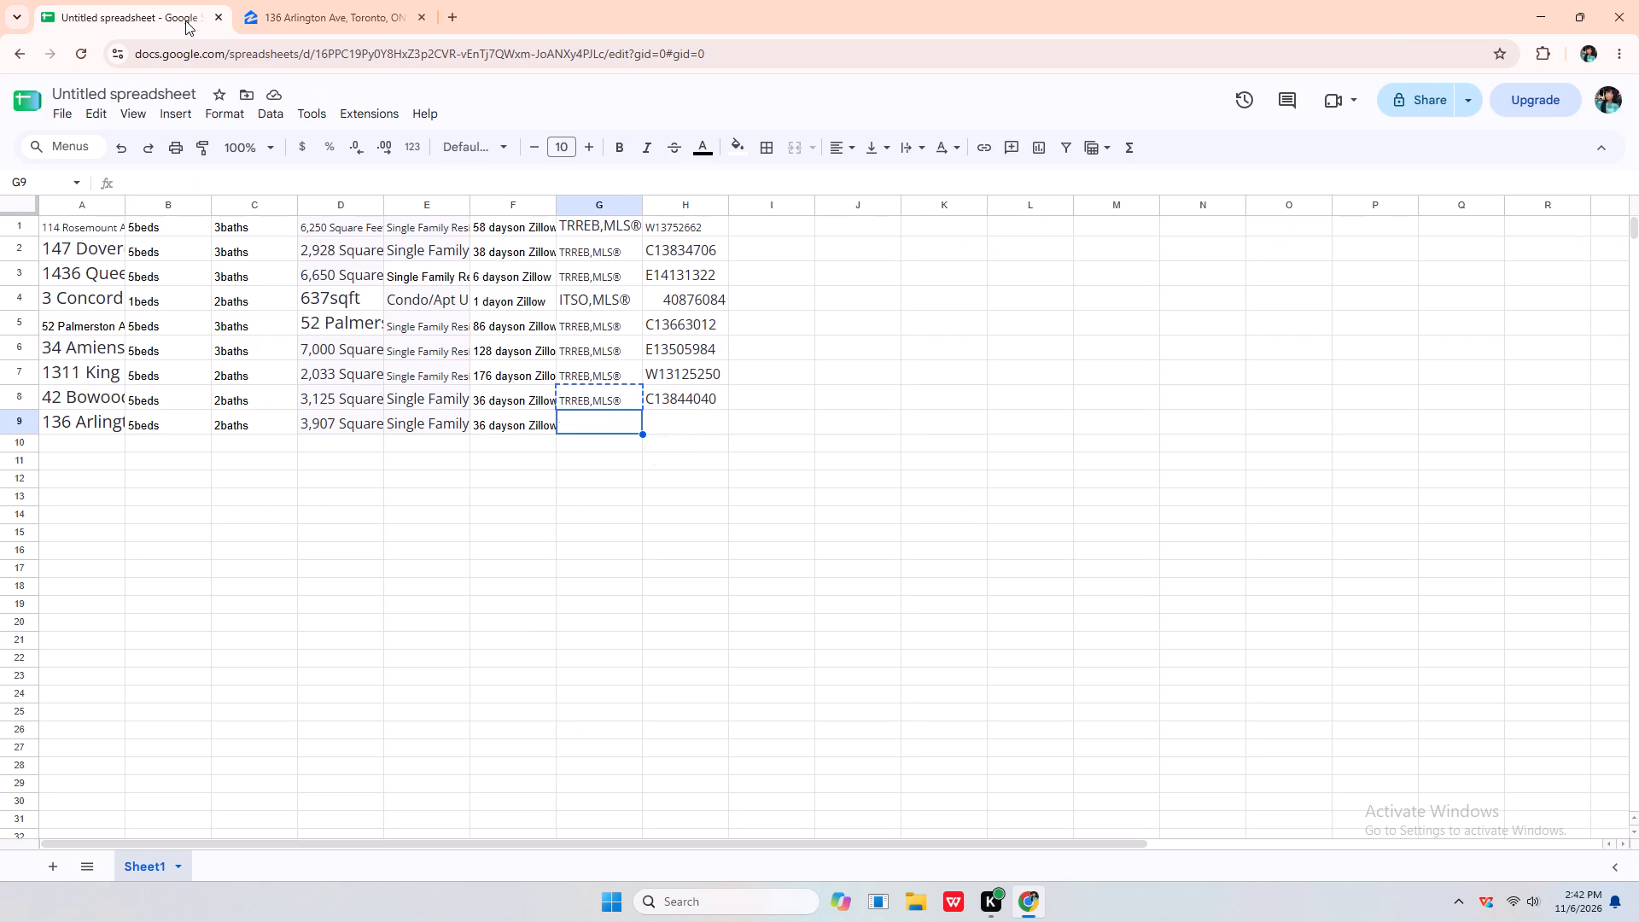
Copy the MLS number C13845436 from the Arlington Ave listing into cell H9.
left_click(350, 16)
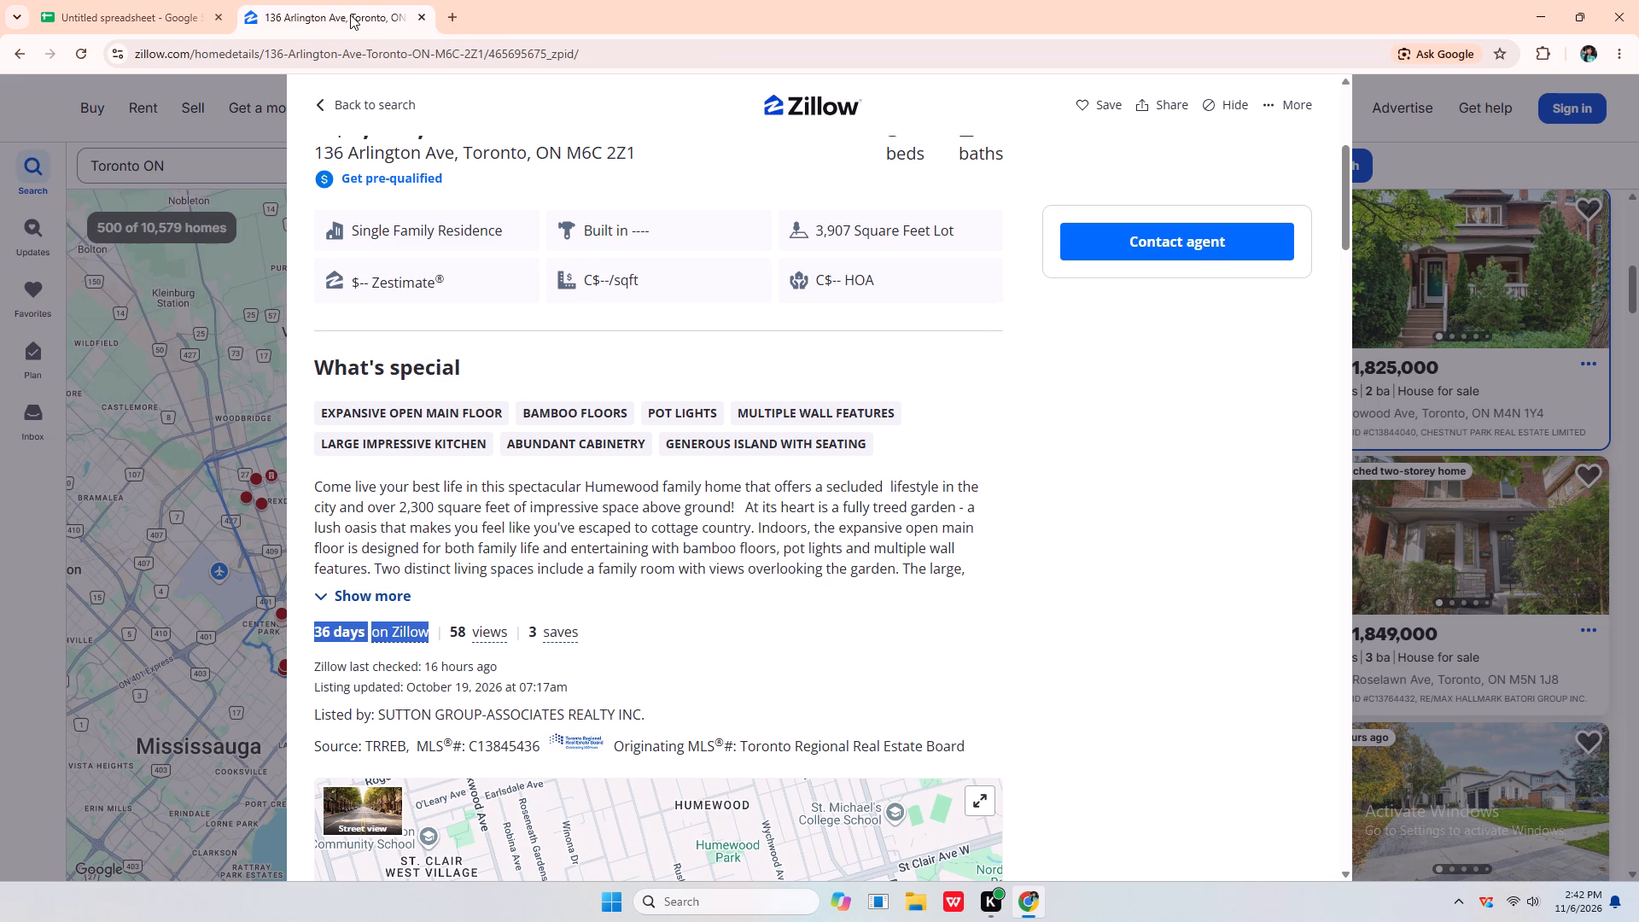
scroll(733, 663, "down", 4)
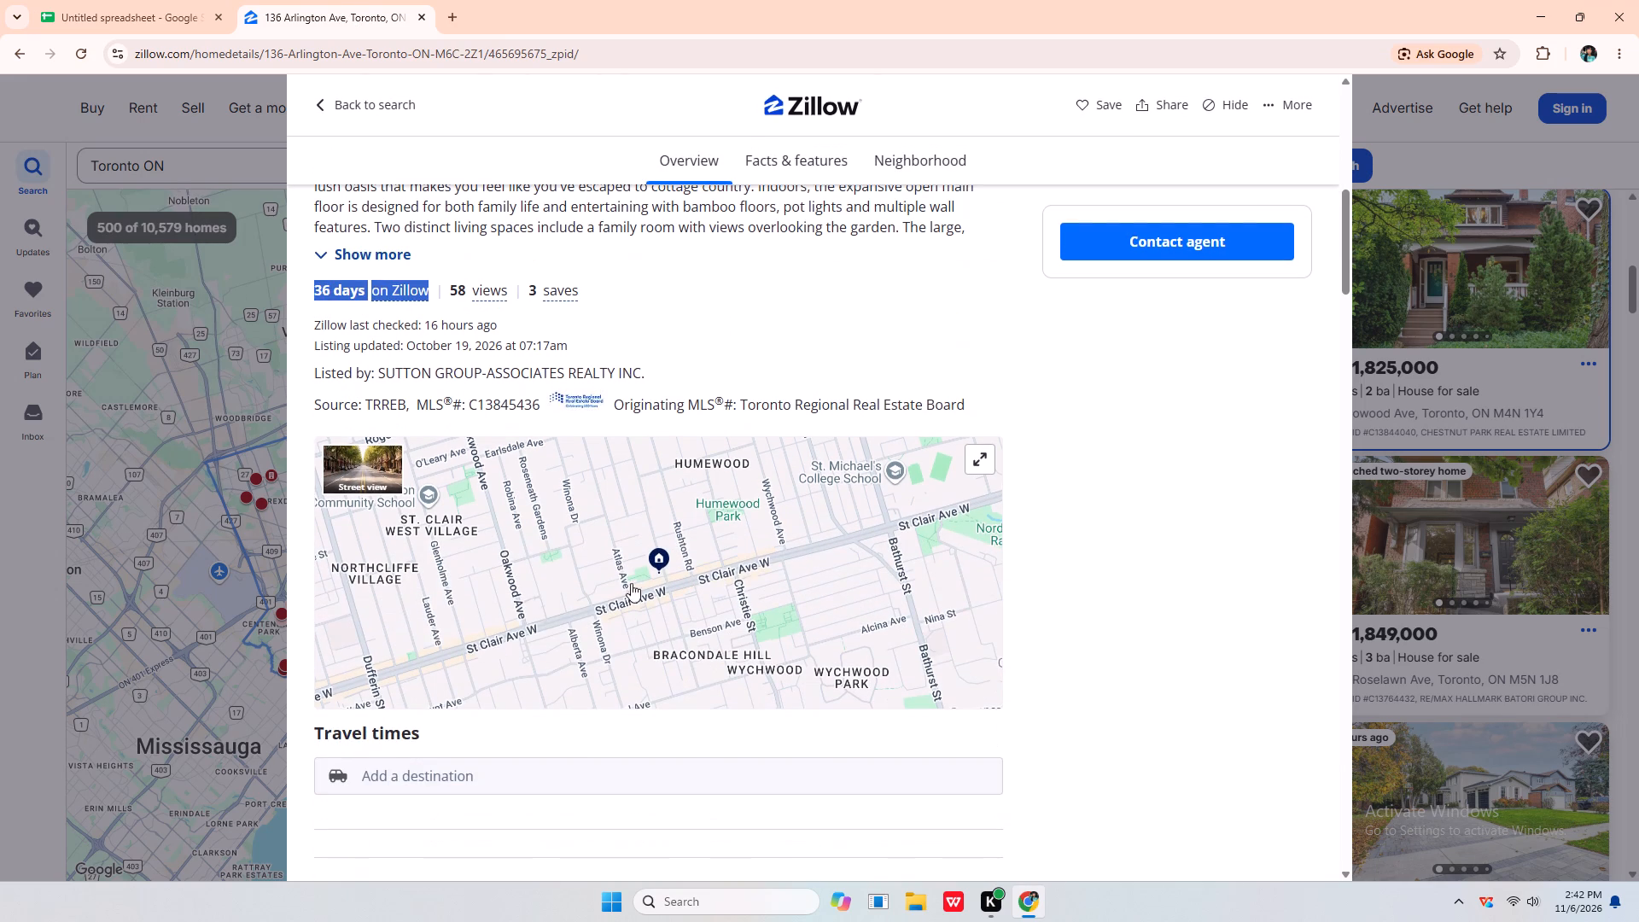
left_click_drag(469, 402, 536, 391)
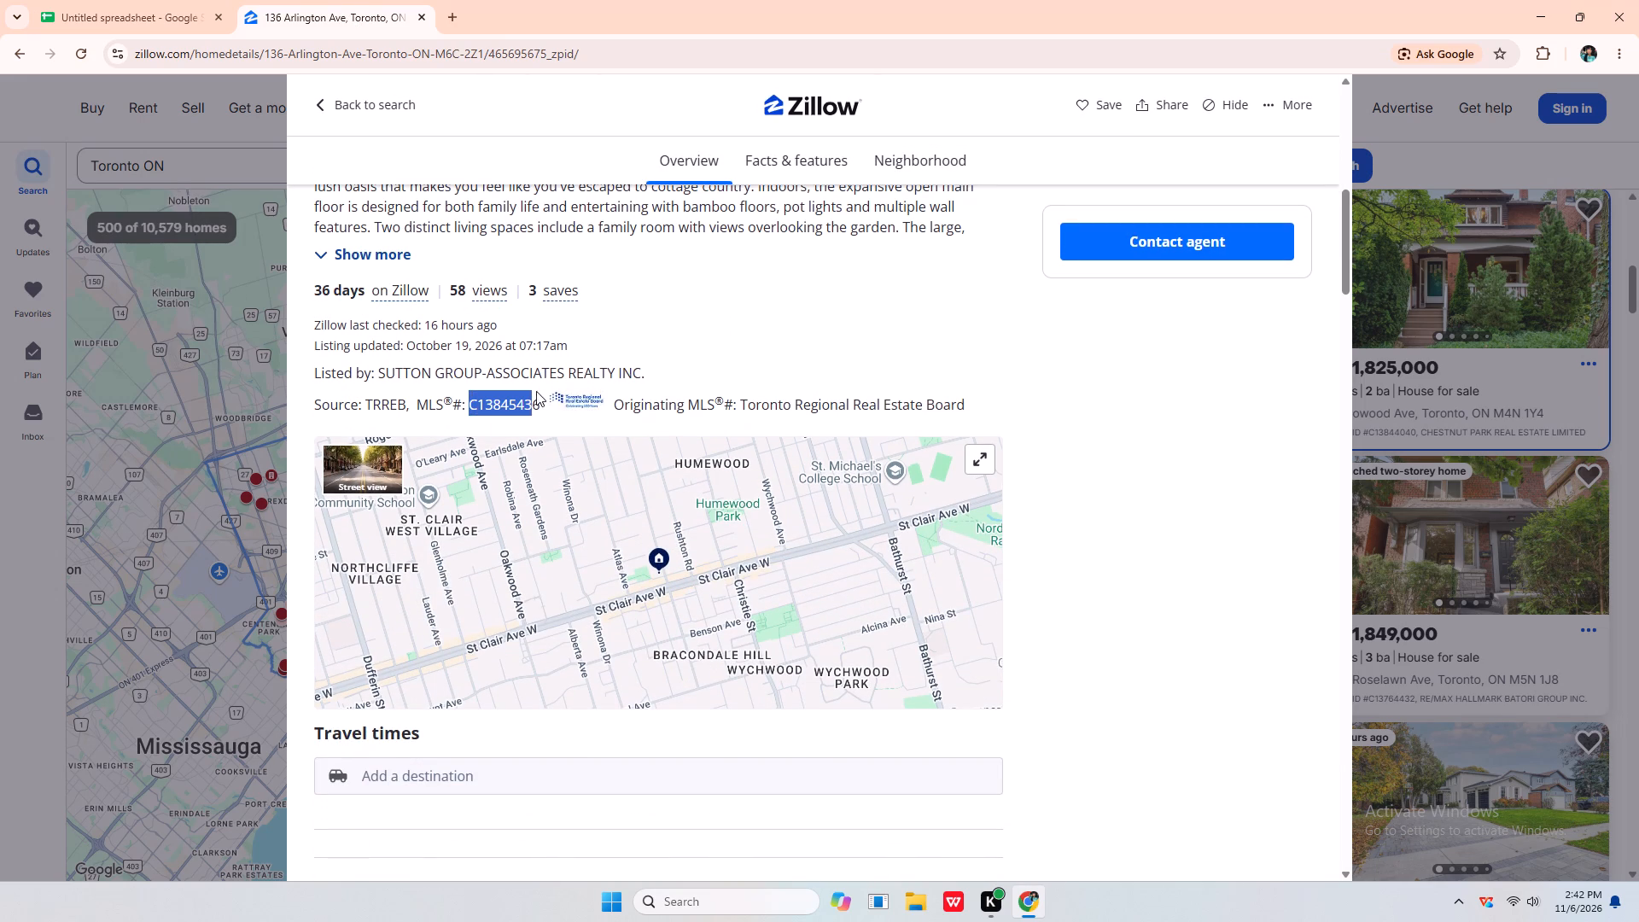
left_click_drag(536, 391, 539, 391)
key("ctrl+c")
left_click(319, 101)
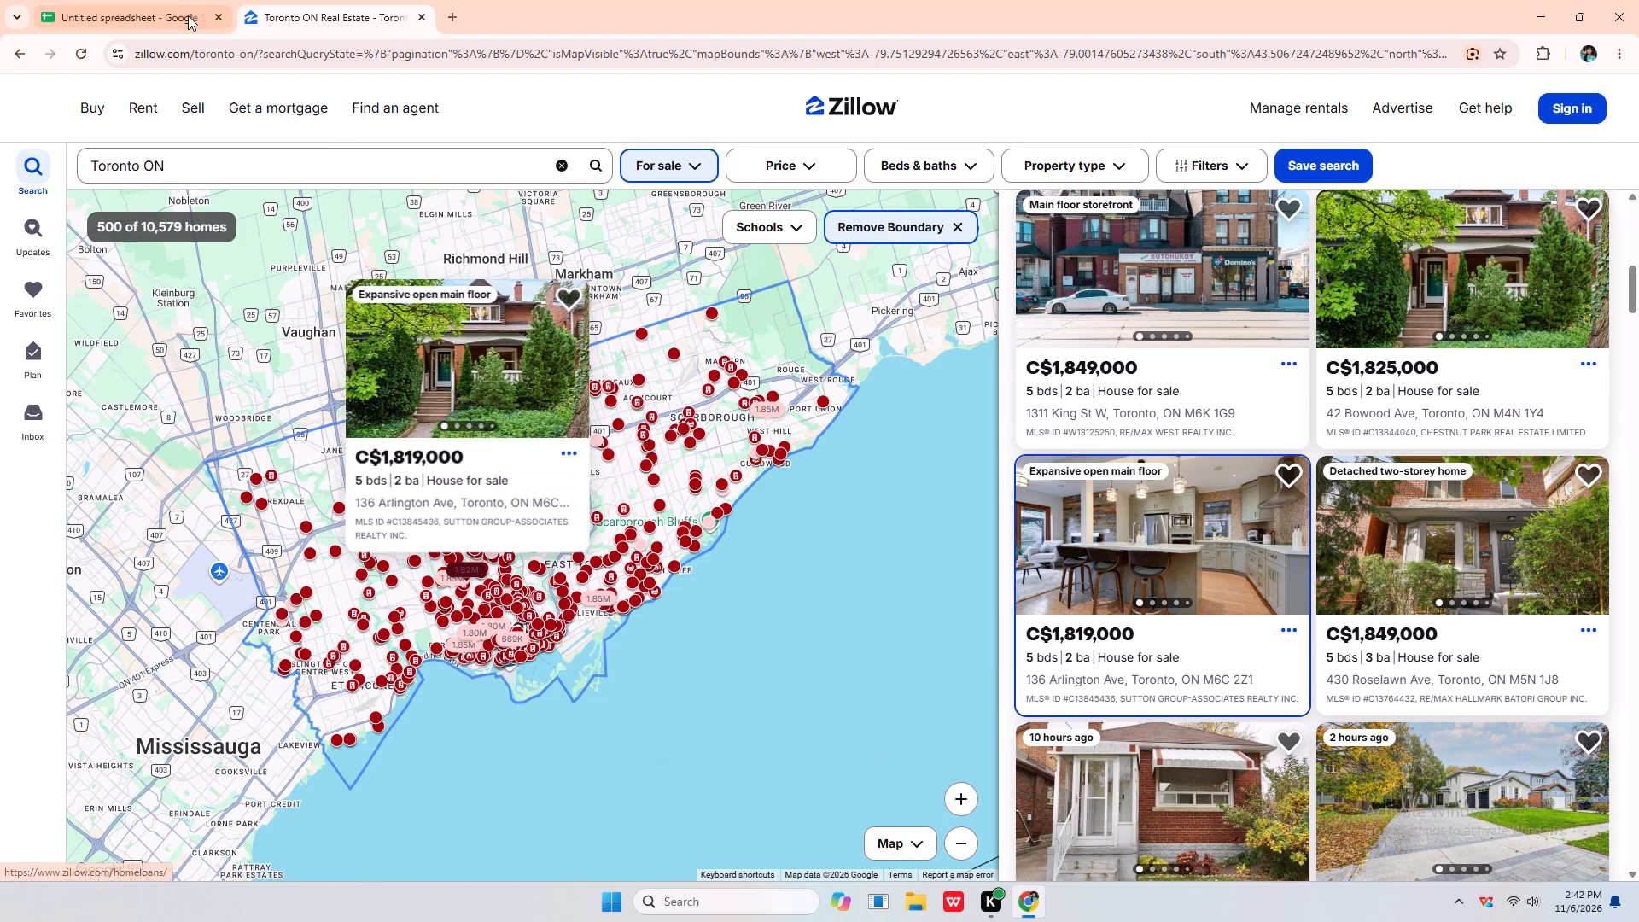
left_click(180, 17)
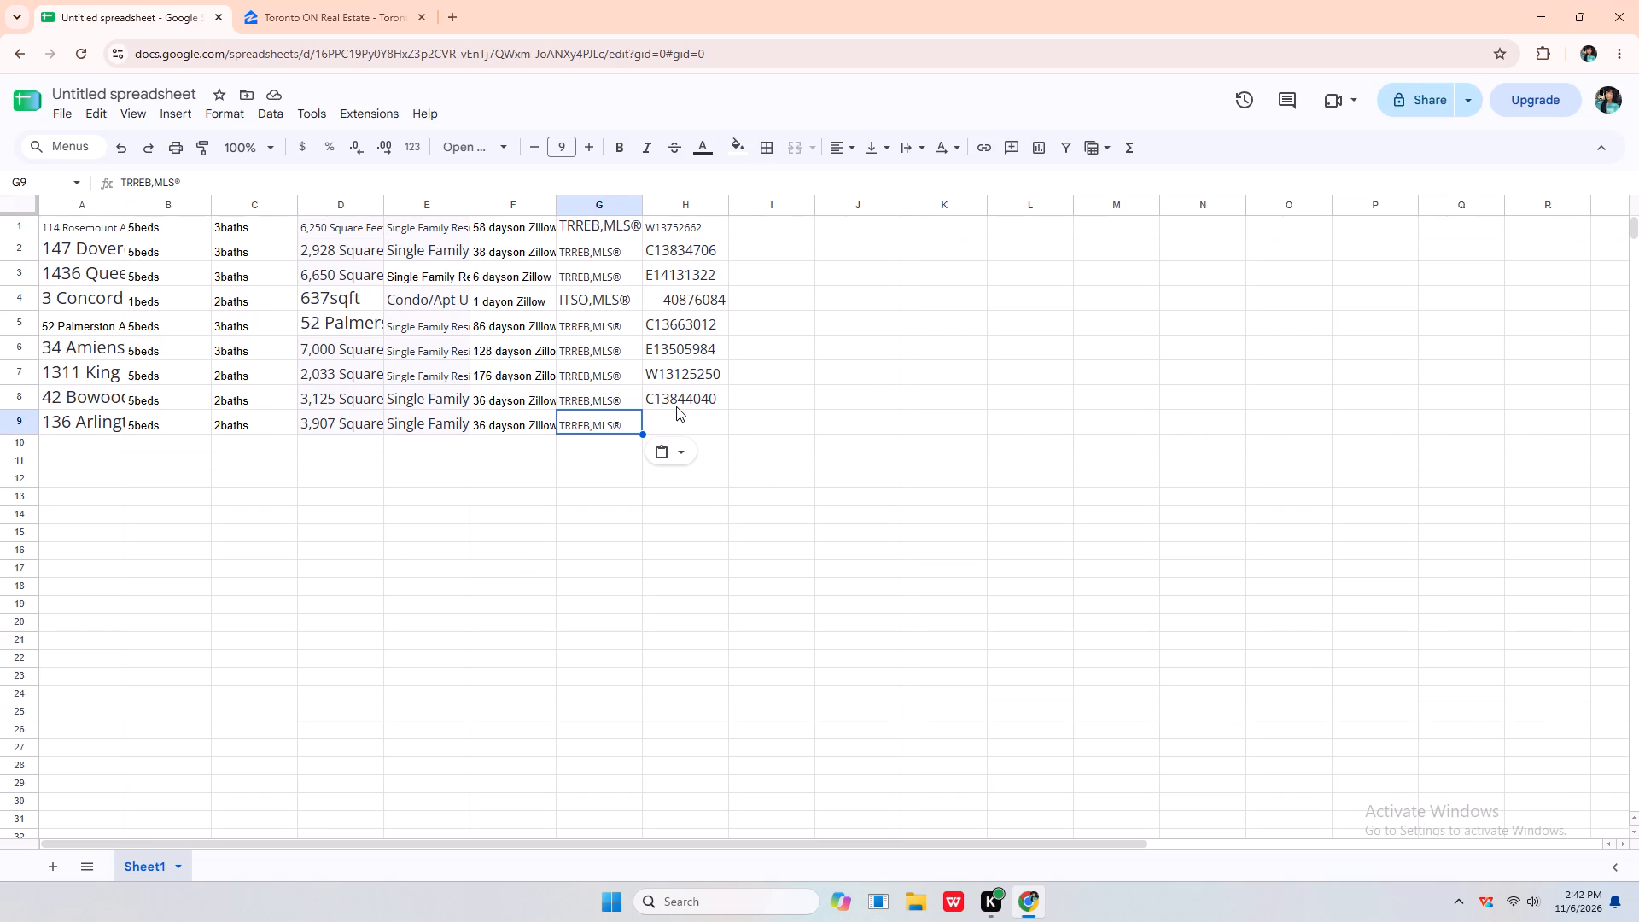
left_click(678, 415)
key("ctrl+v")
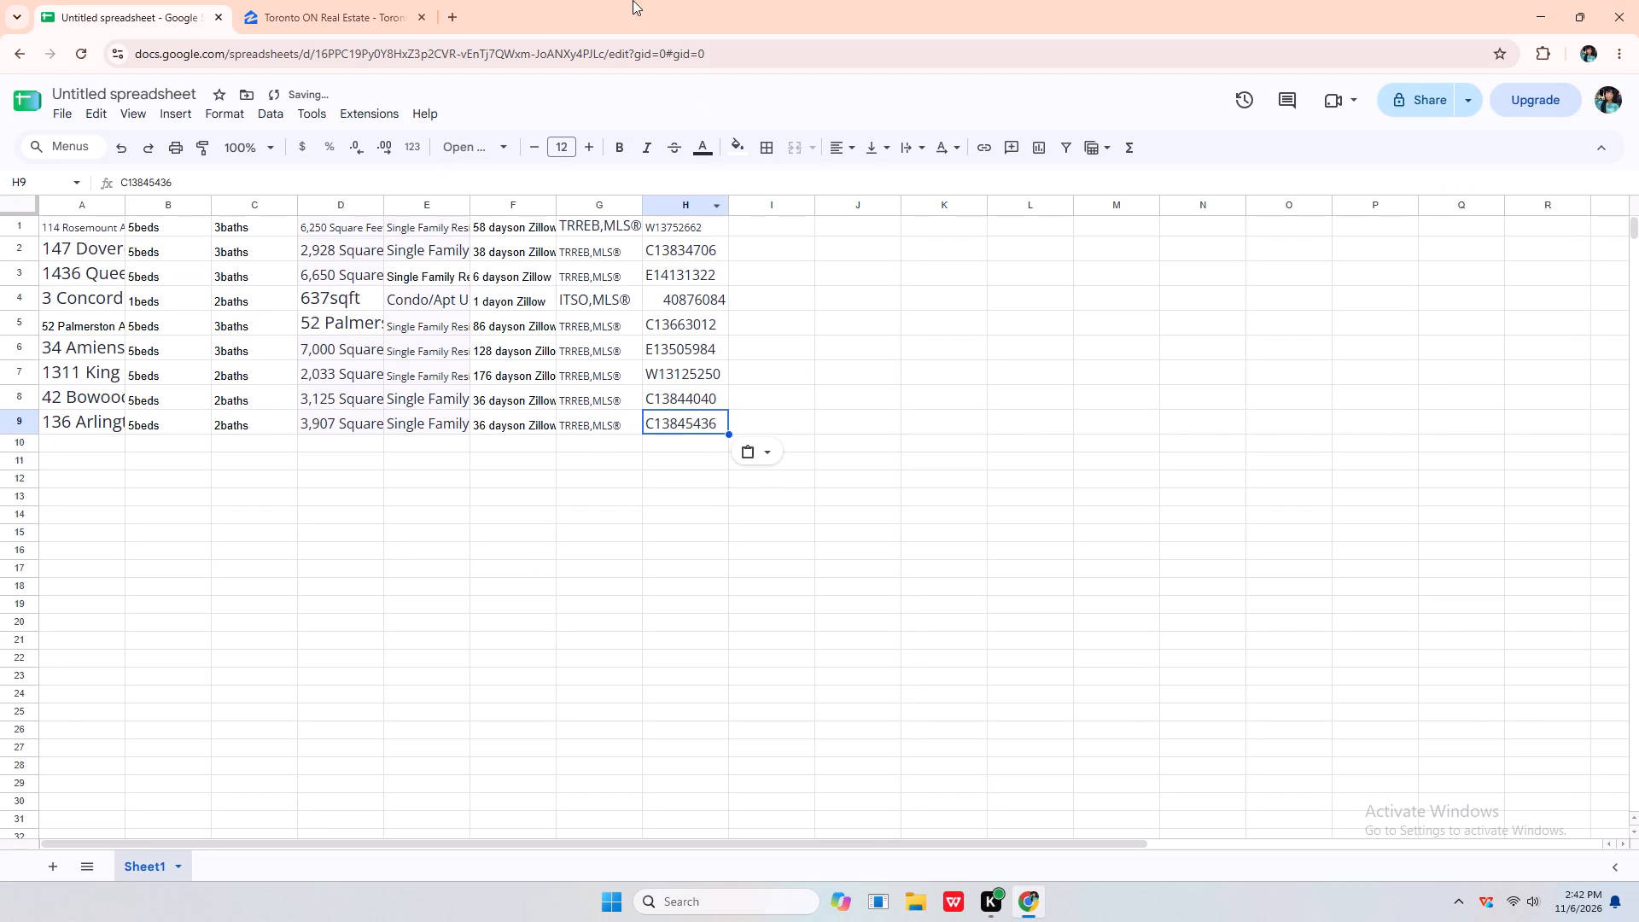
Open the Roselawn Ave home's listing from the Zillow search results for Toronto.
left_click(362, 9)
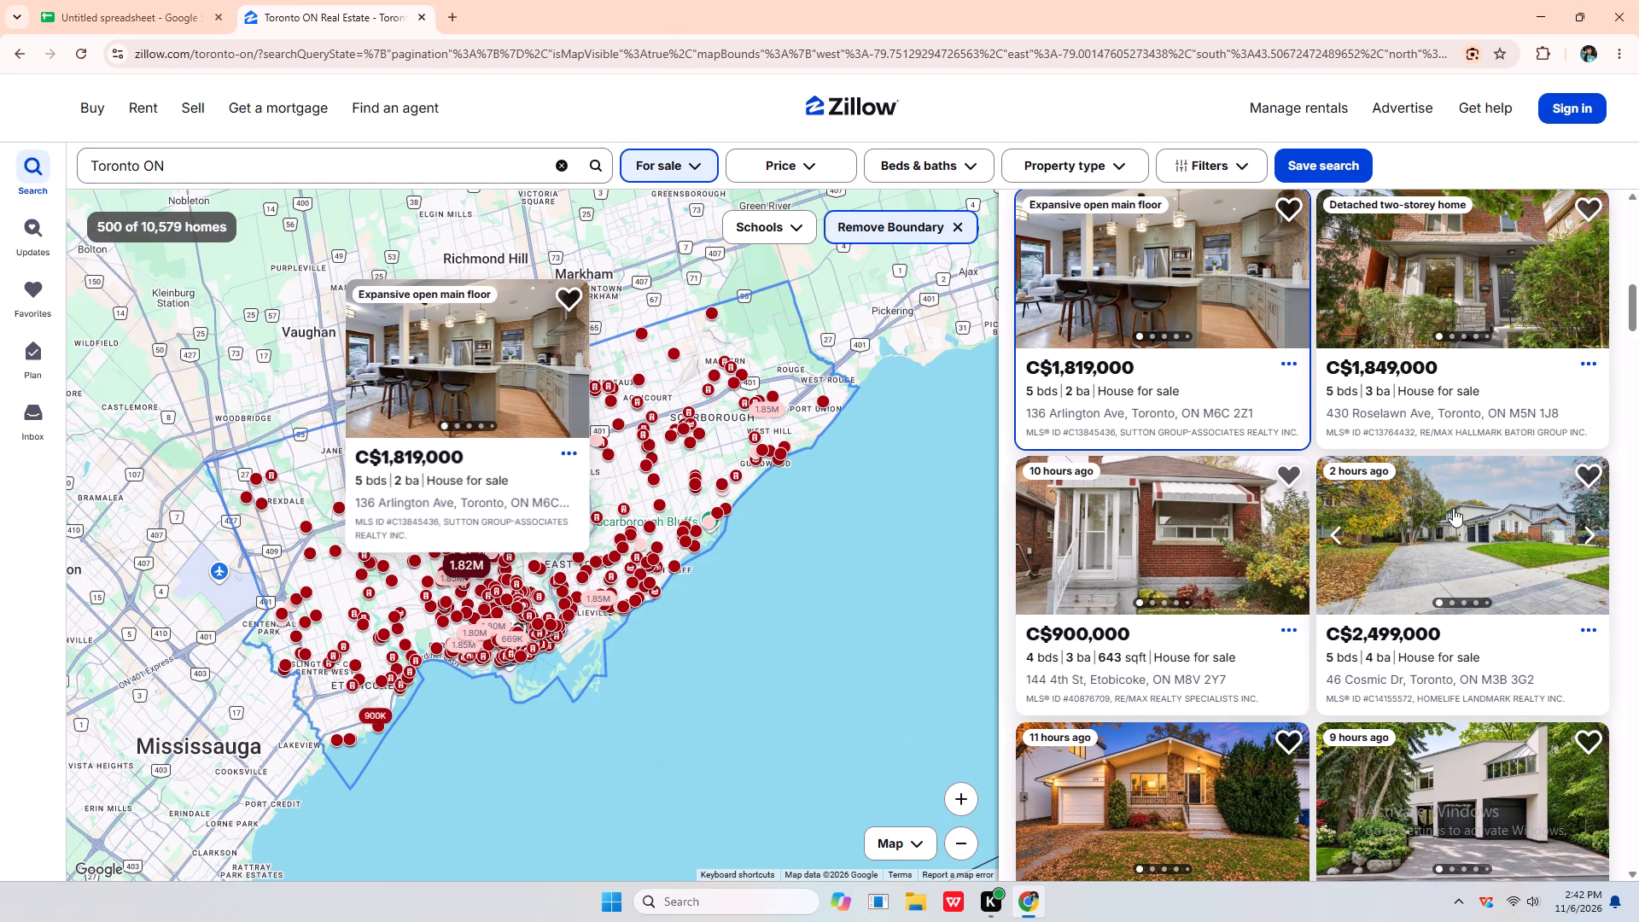
left_click(1465, 392)
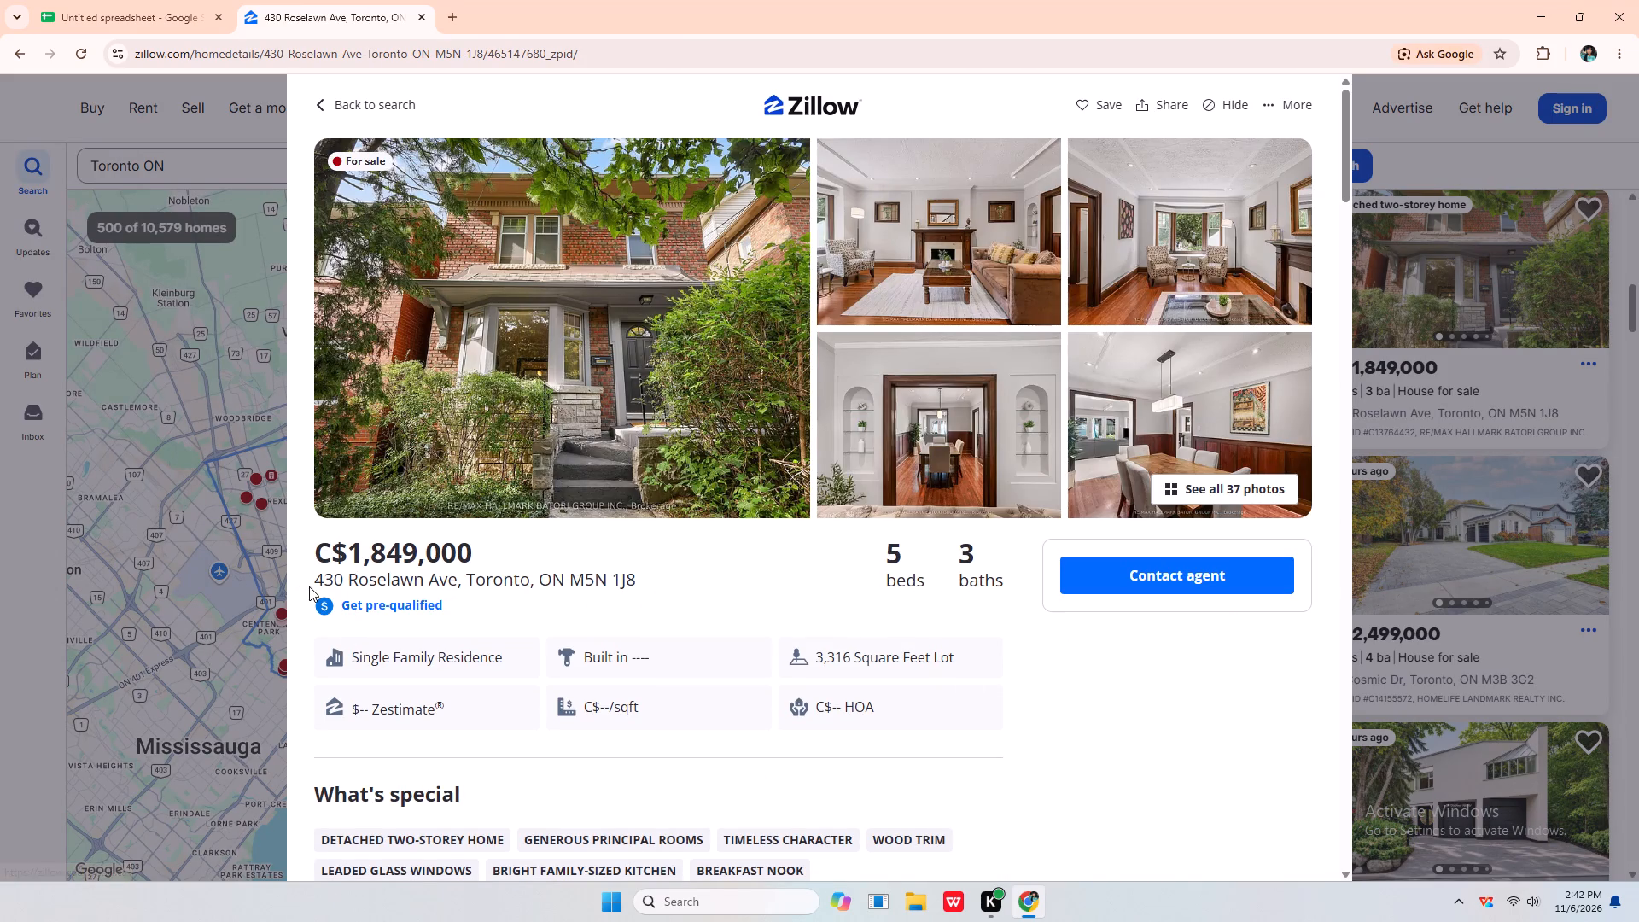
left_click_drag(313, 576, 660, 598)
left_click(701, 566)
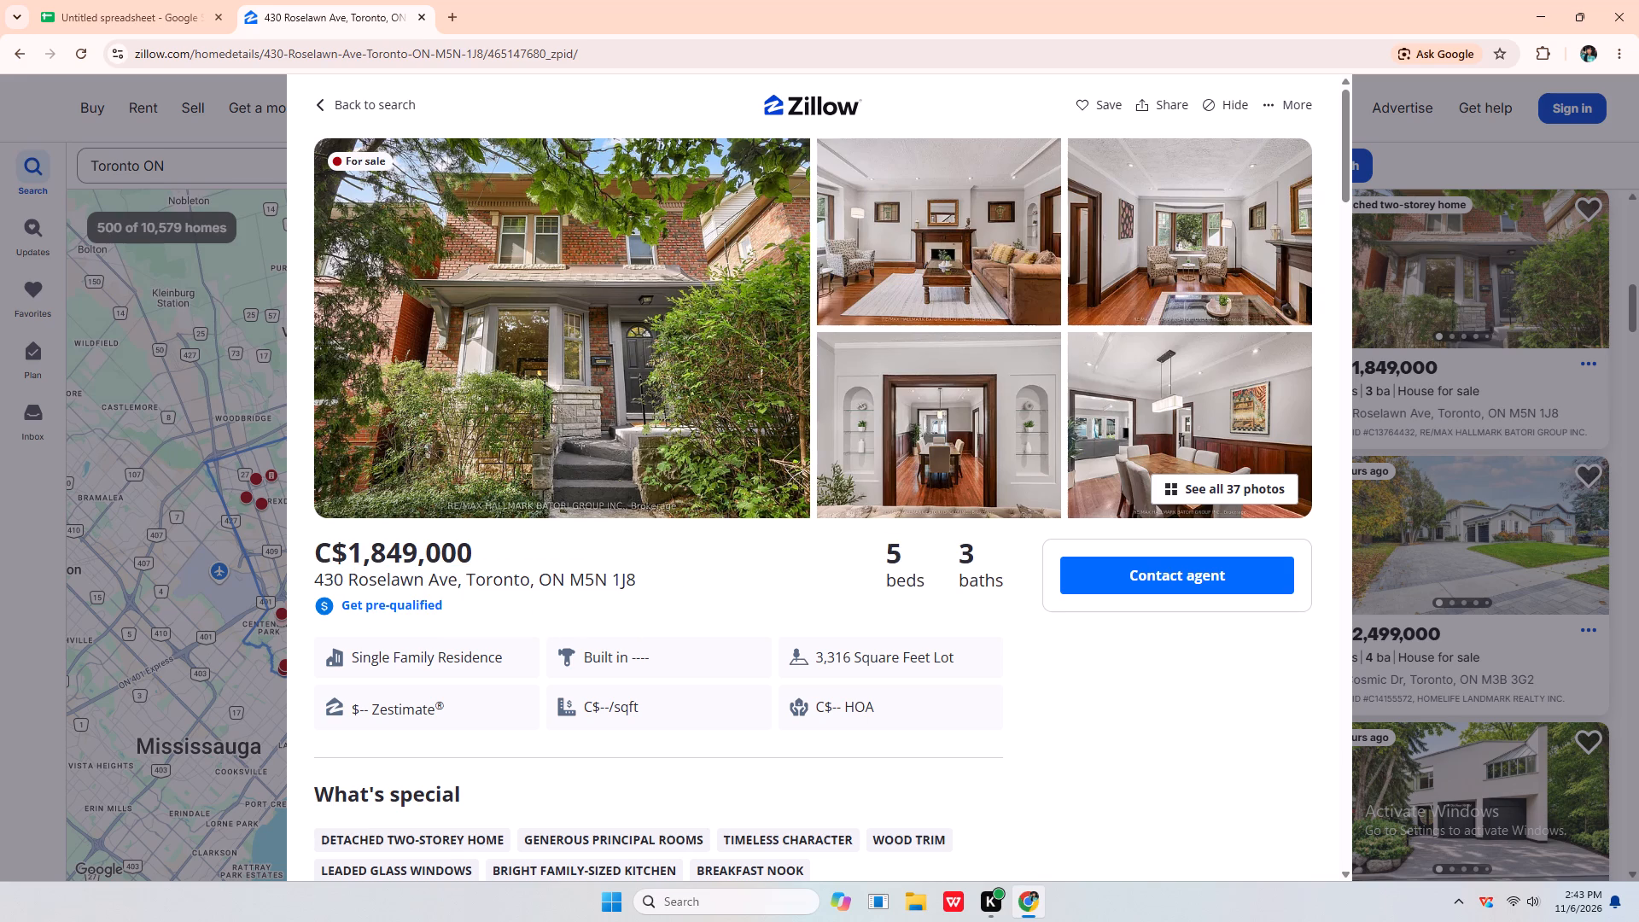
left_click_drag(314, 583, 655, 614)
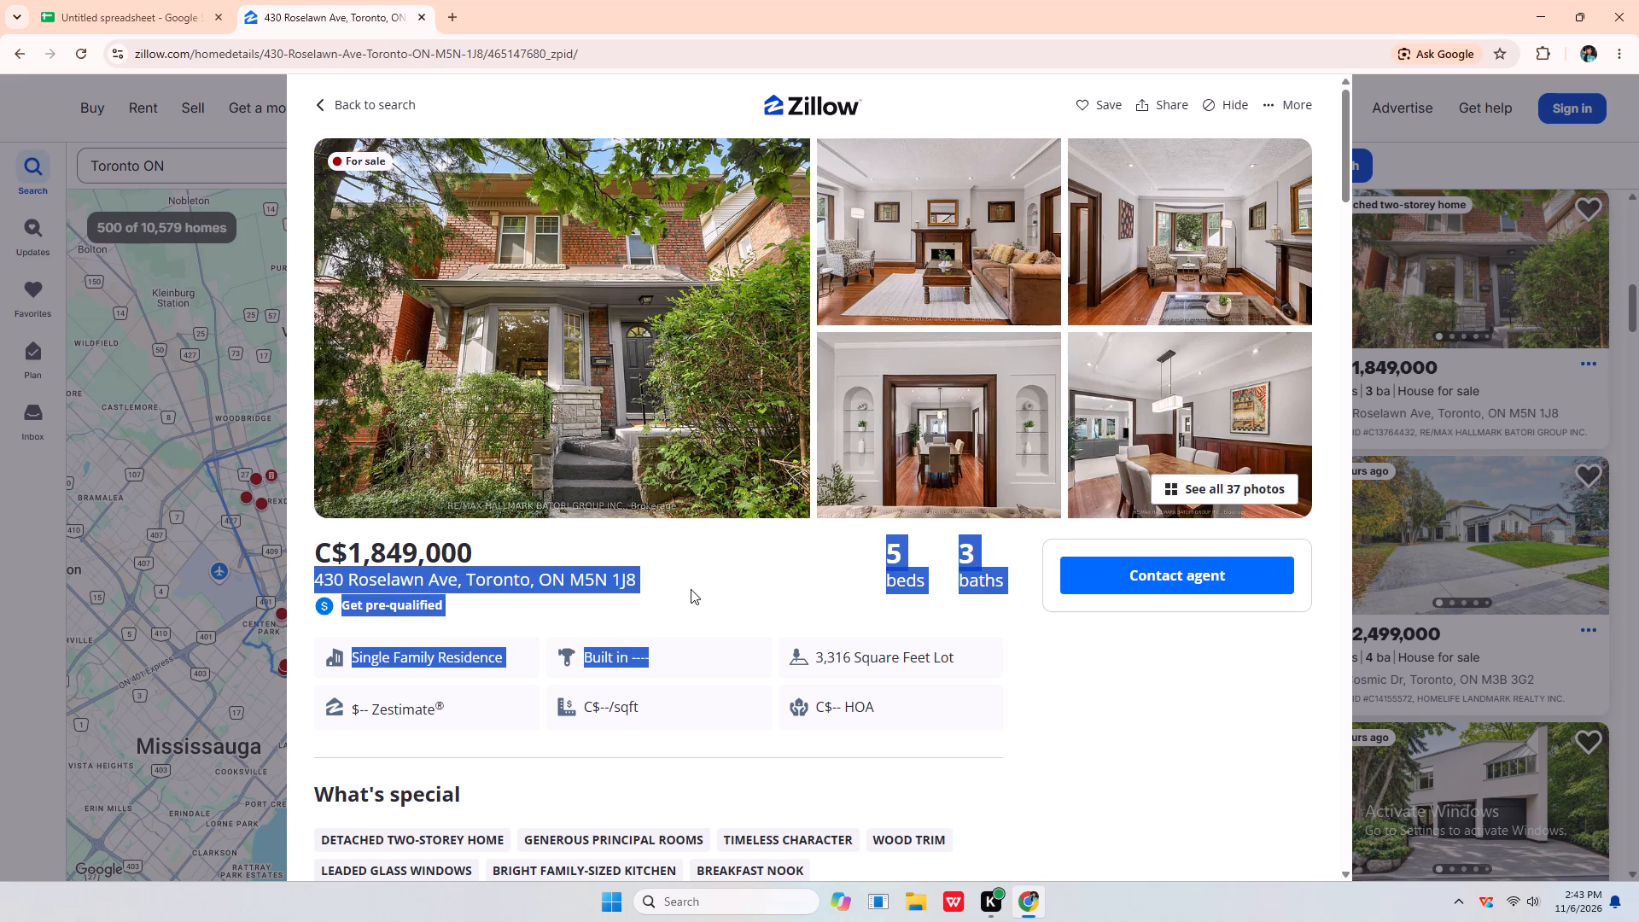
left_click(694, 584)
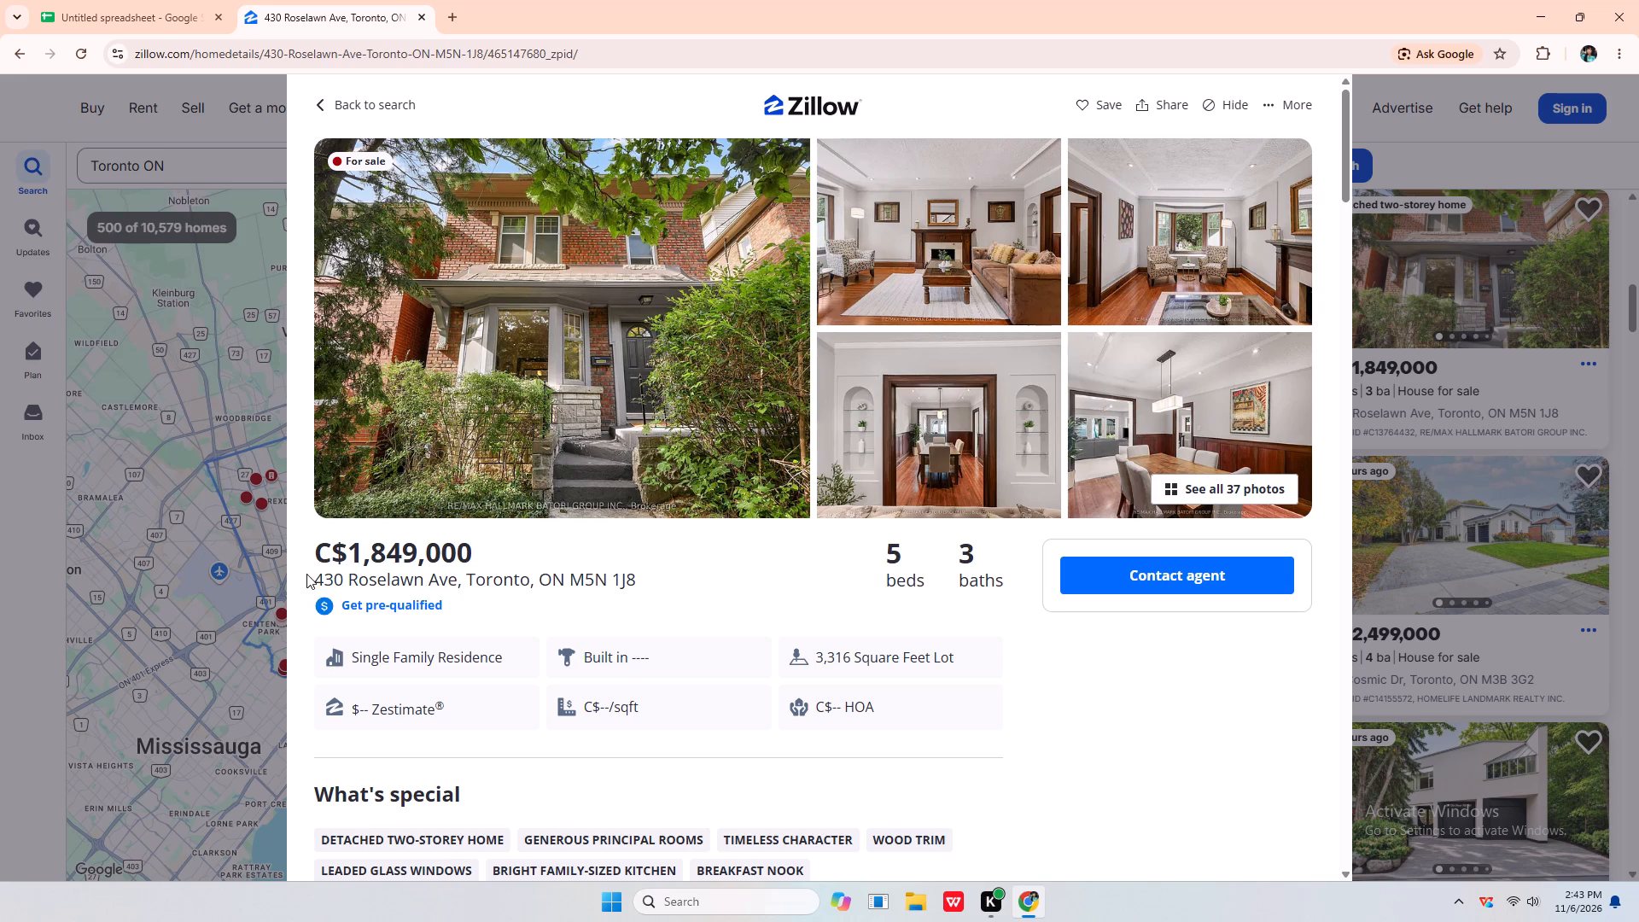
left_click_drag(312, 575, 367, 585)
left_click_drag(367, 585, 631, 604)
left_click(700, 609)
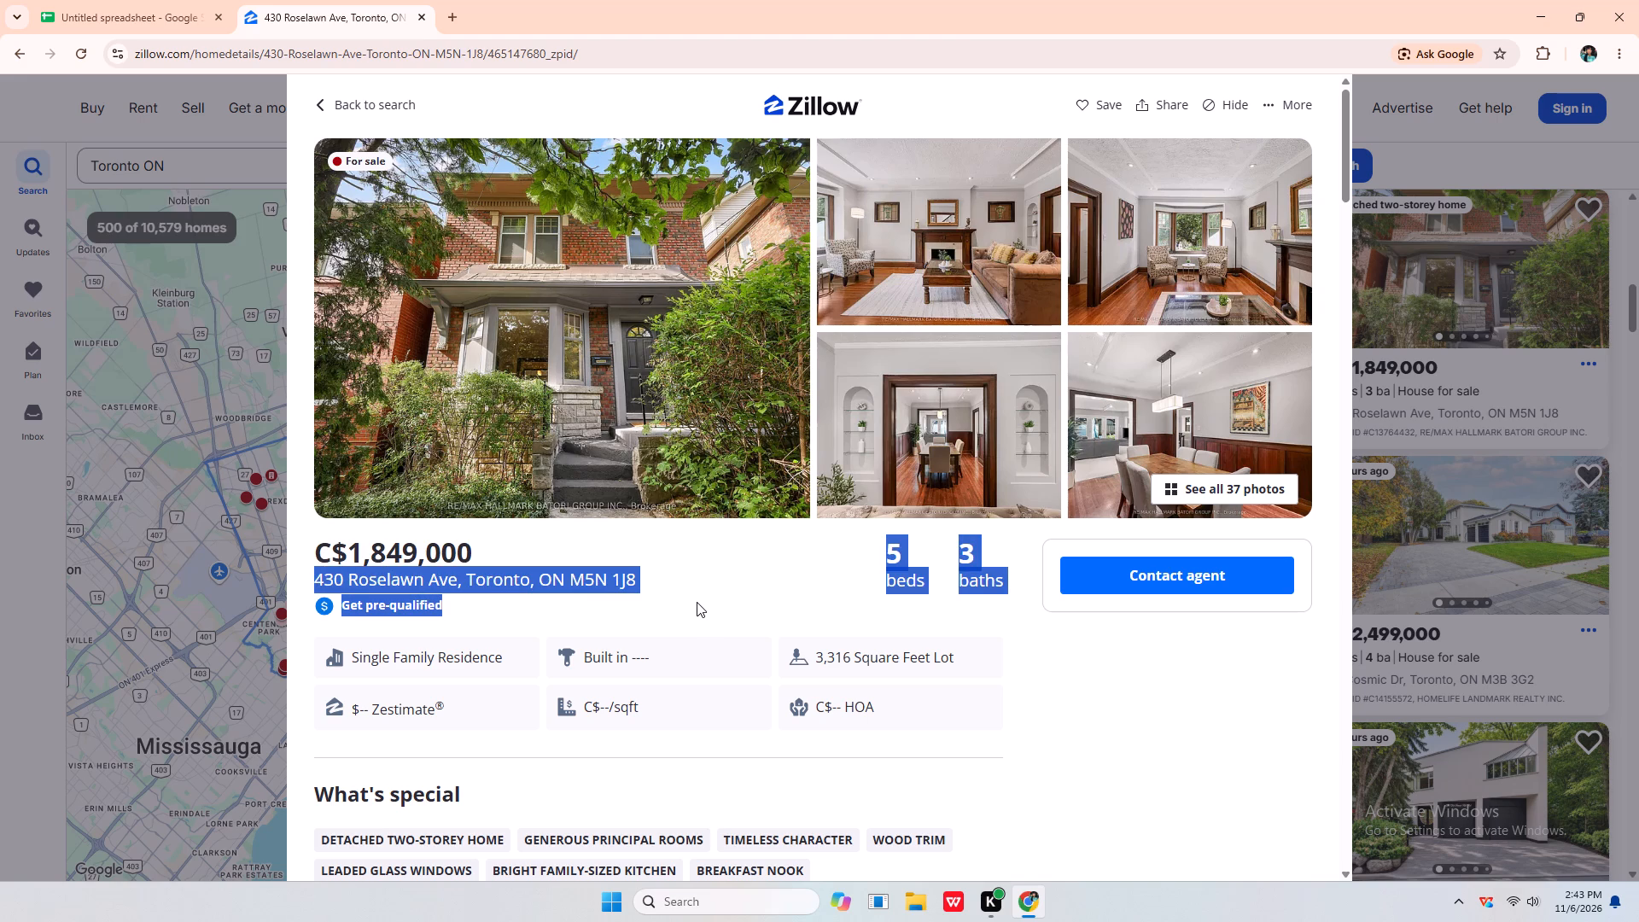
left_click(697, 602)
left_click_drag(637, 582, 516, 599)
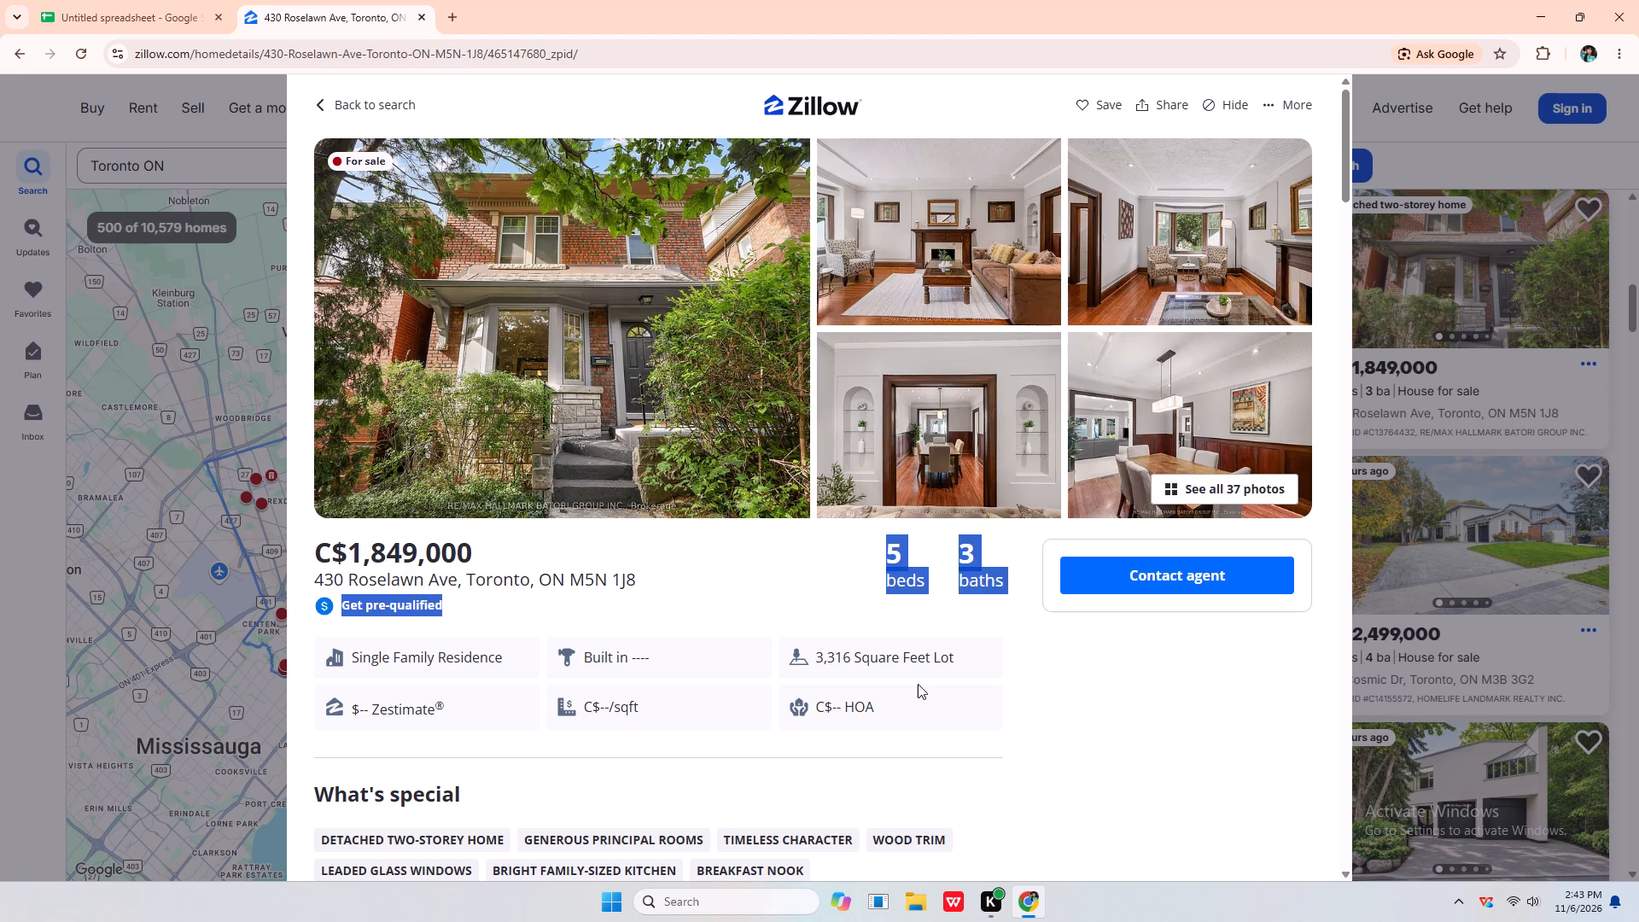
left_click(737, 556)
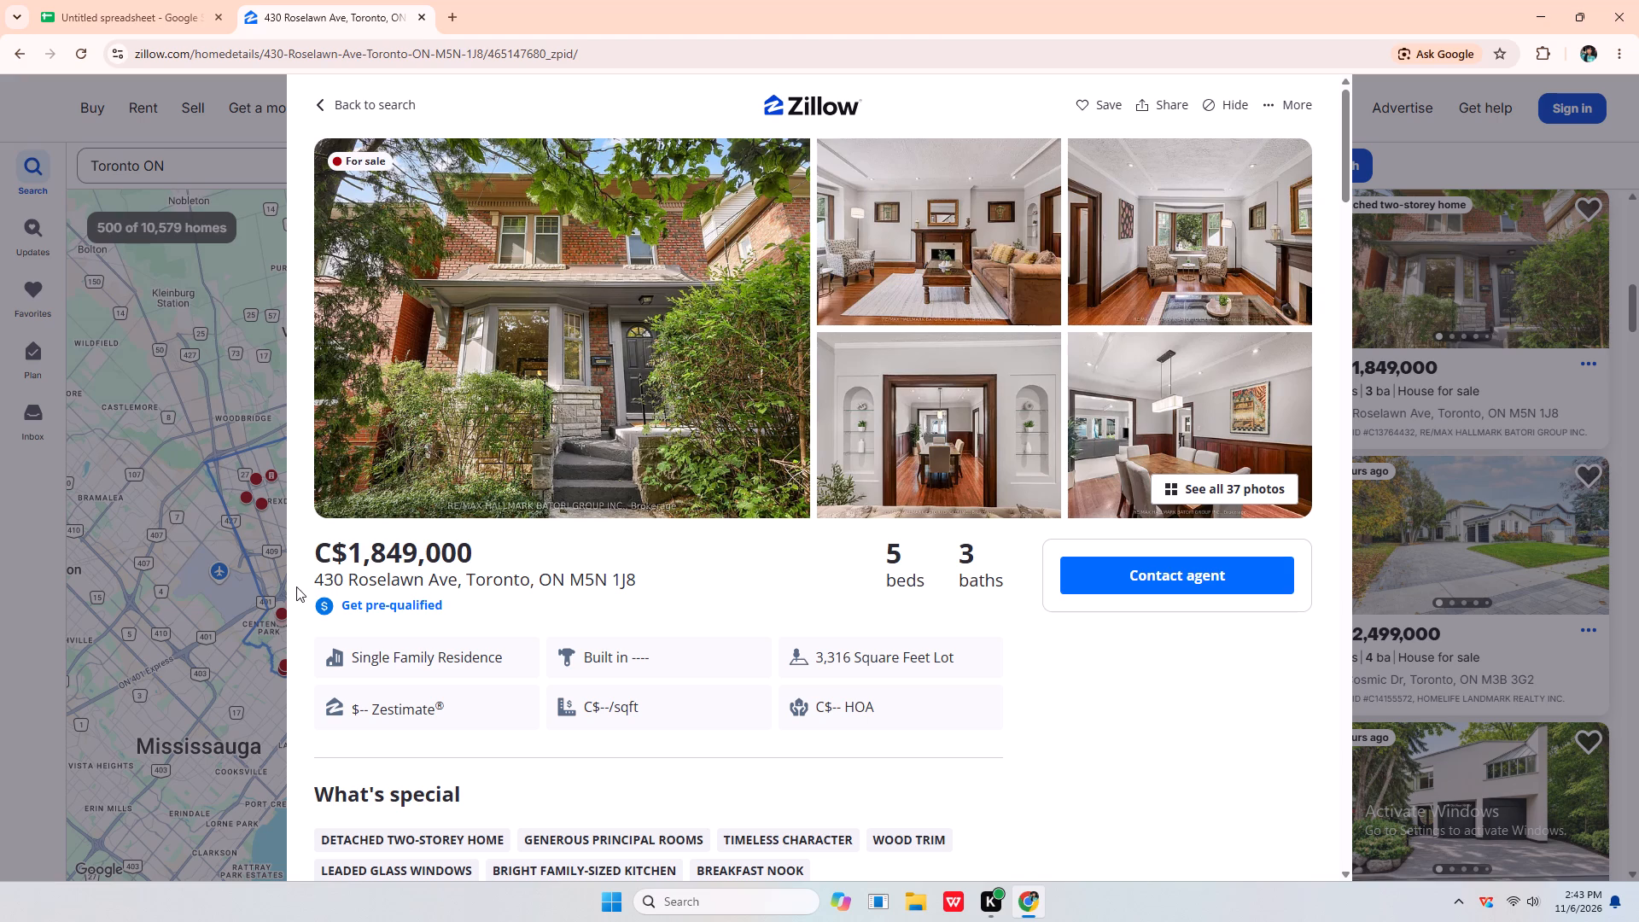
left_click_drag(307, 580, 331, 576)
left_click_drag(331, 576, 645, 578)
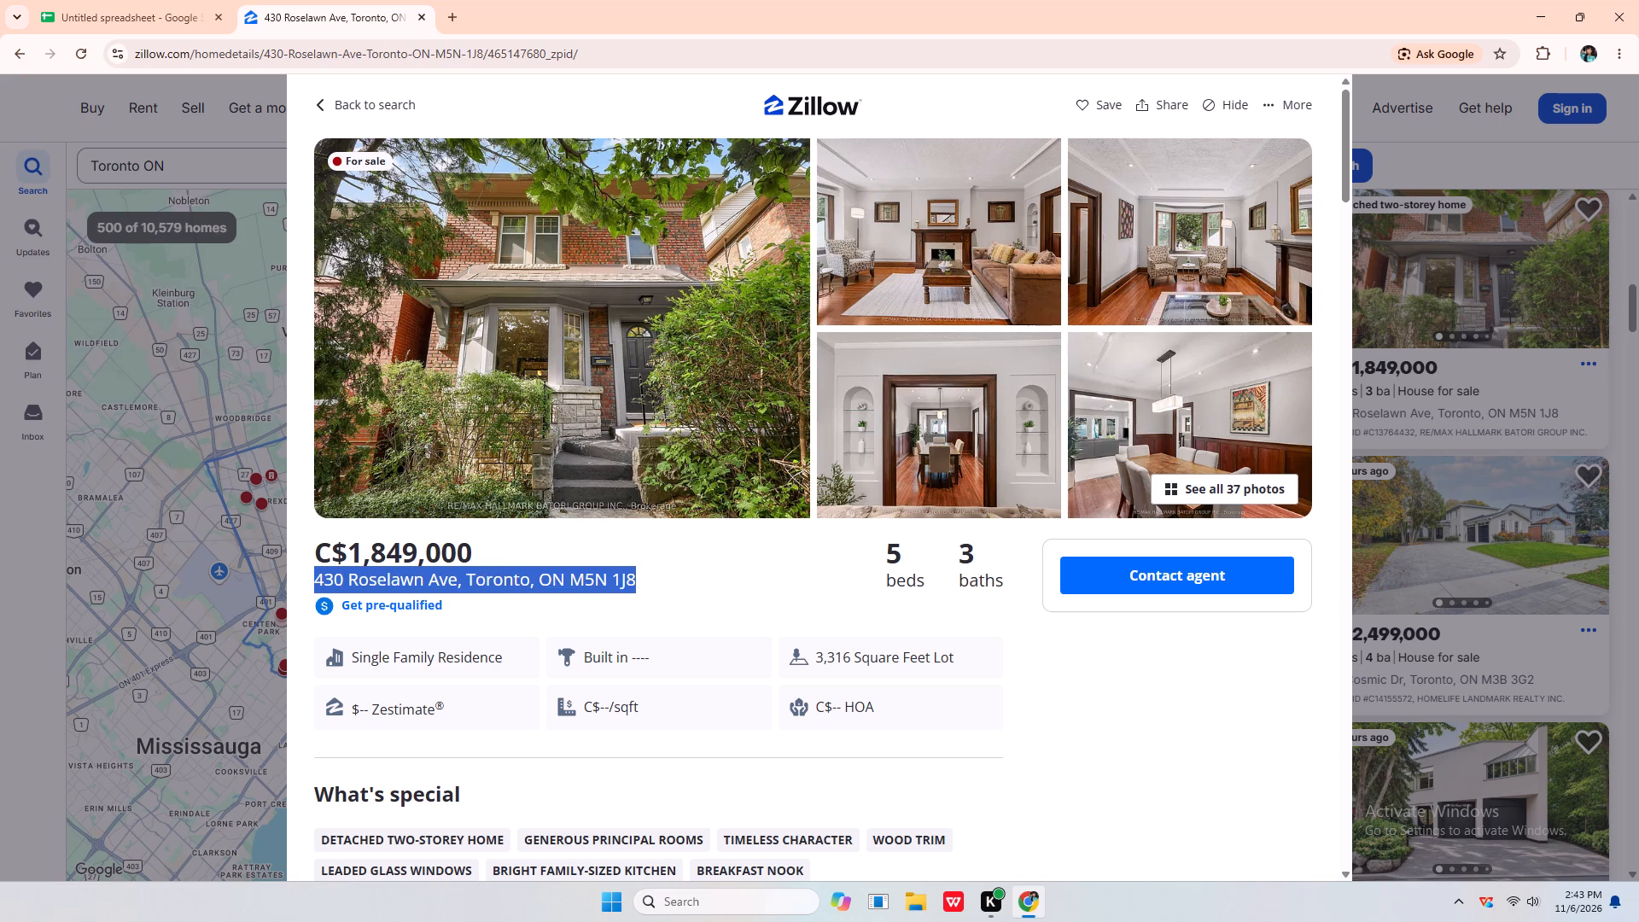
key("ctrl+c")
left_click(99, 14)
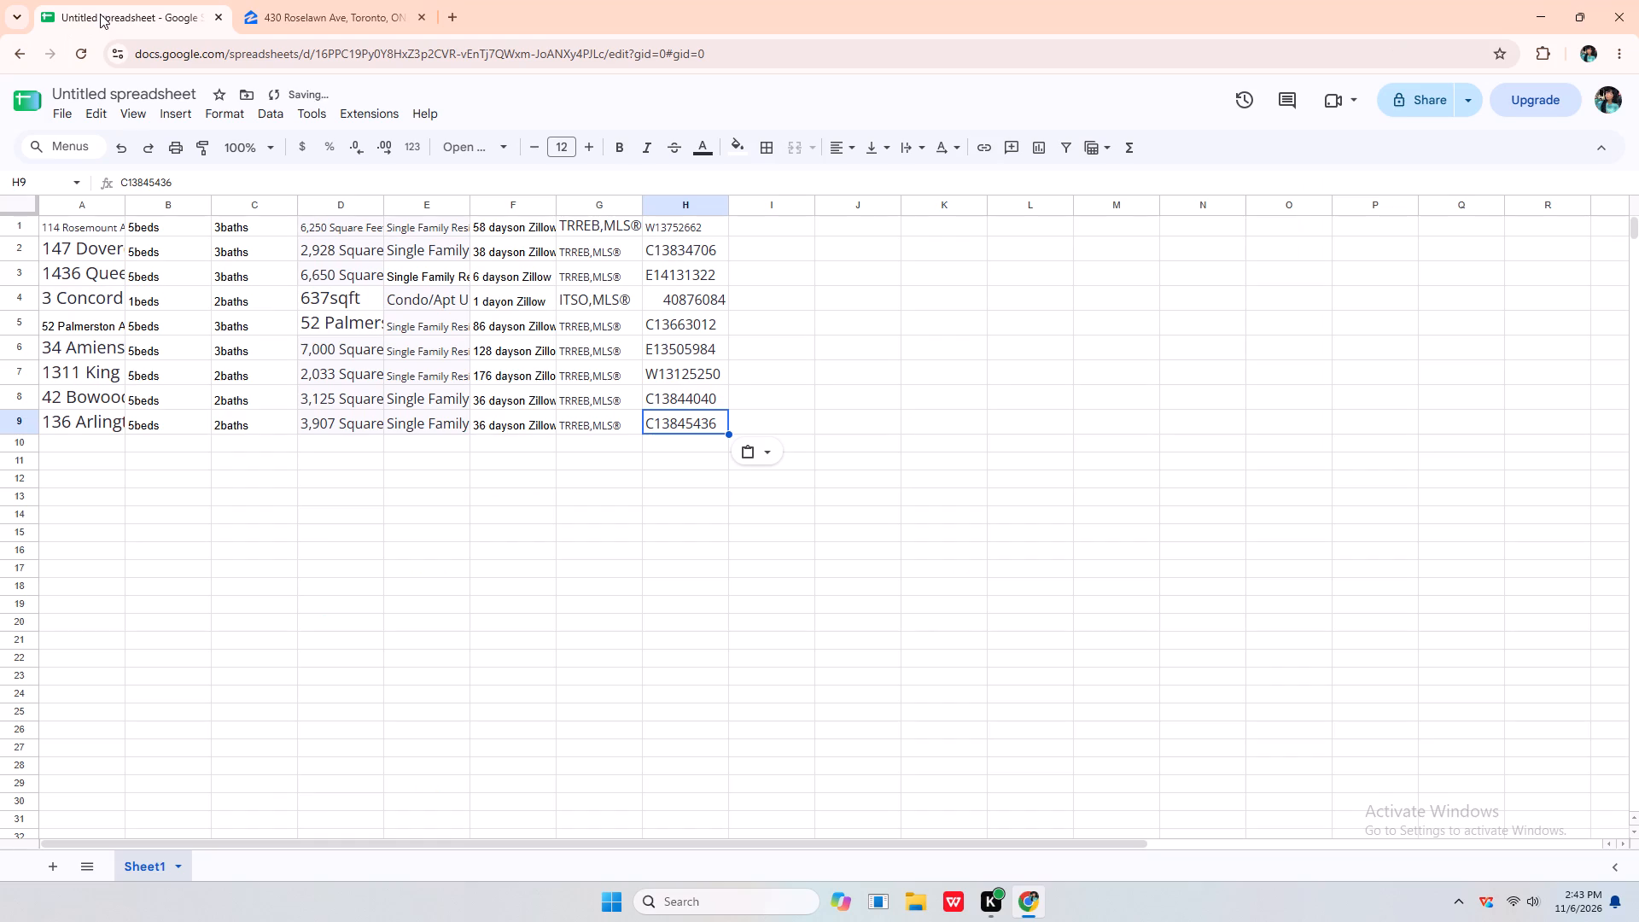
key("Left")
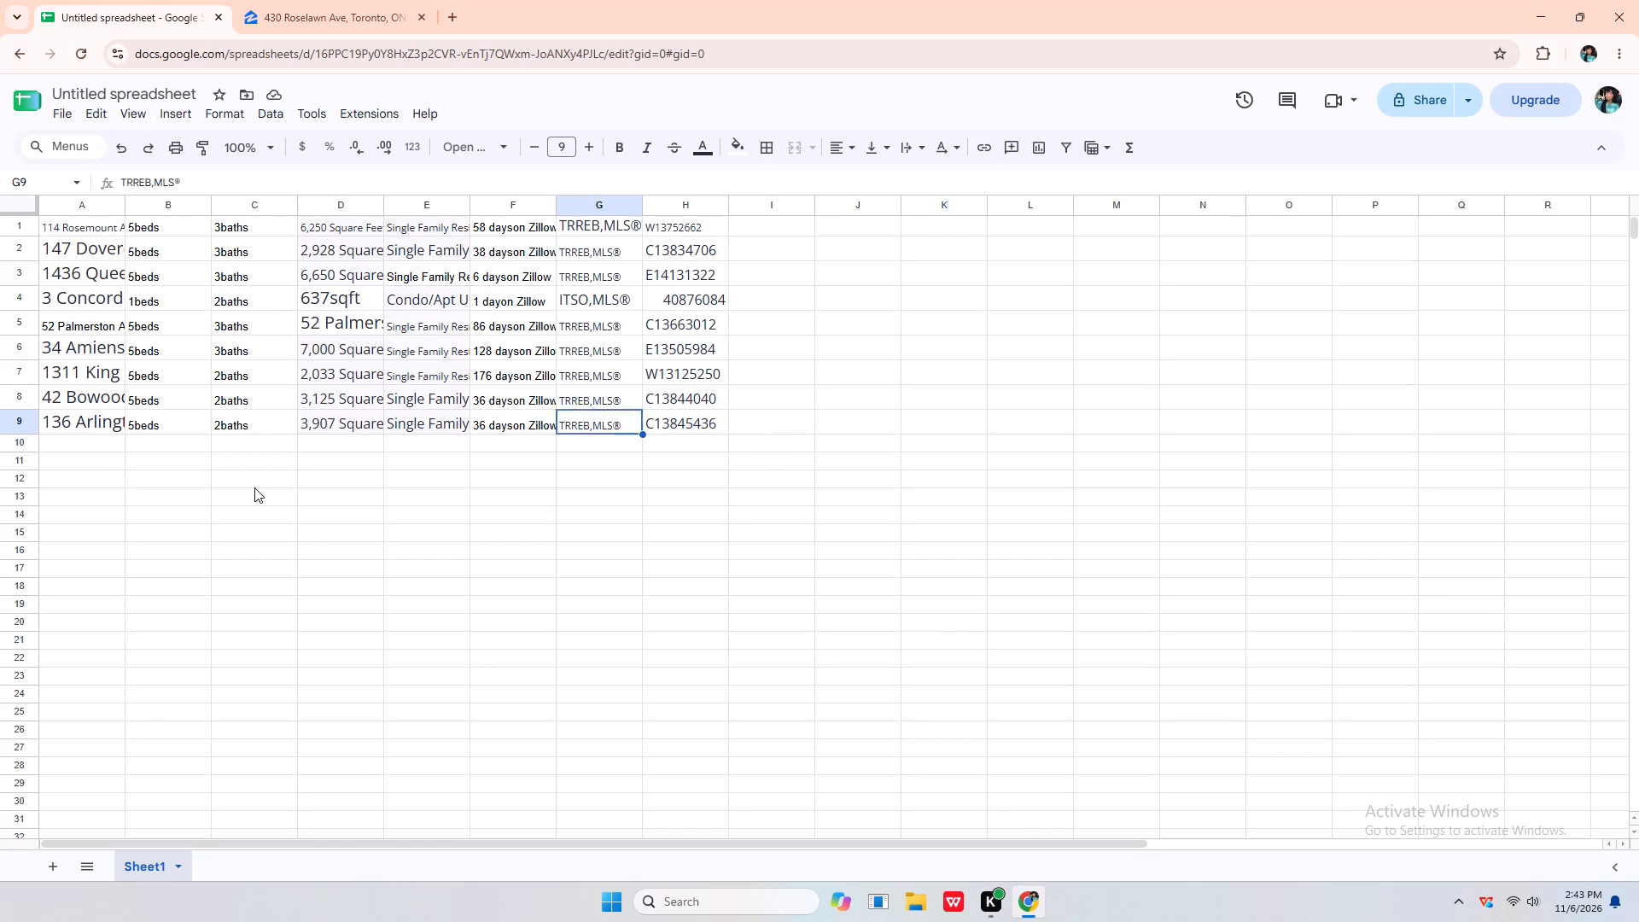
key("Left")
key("Left")
key("Left")
key("Left")
key("Left")
key("Left")
key("Down")
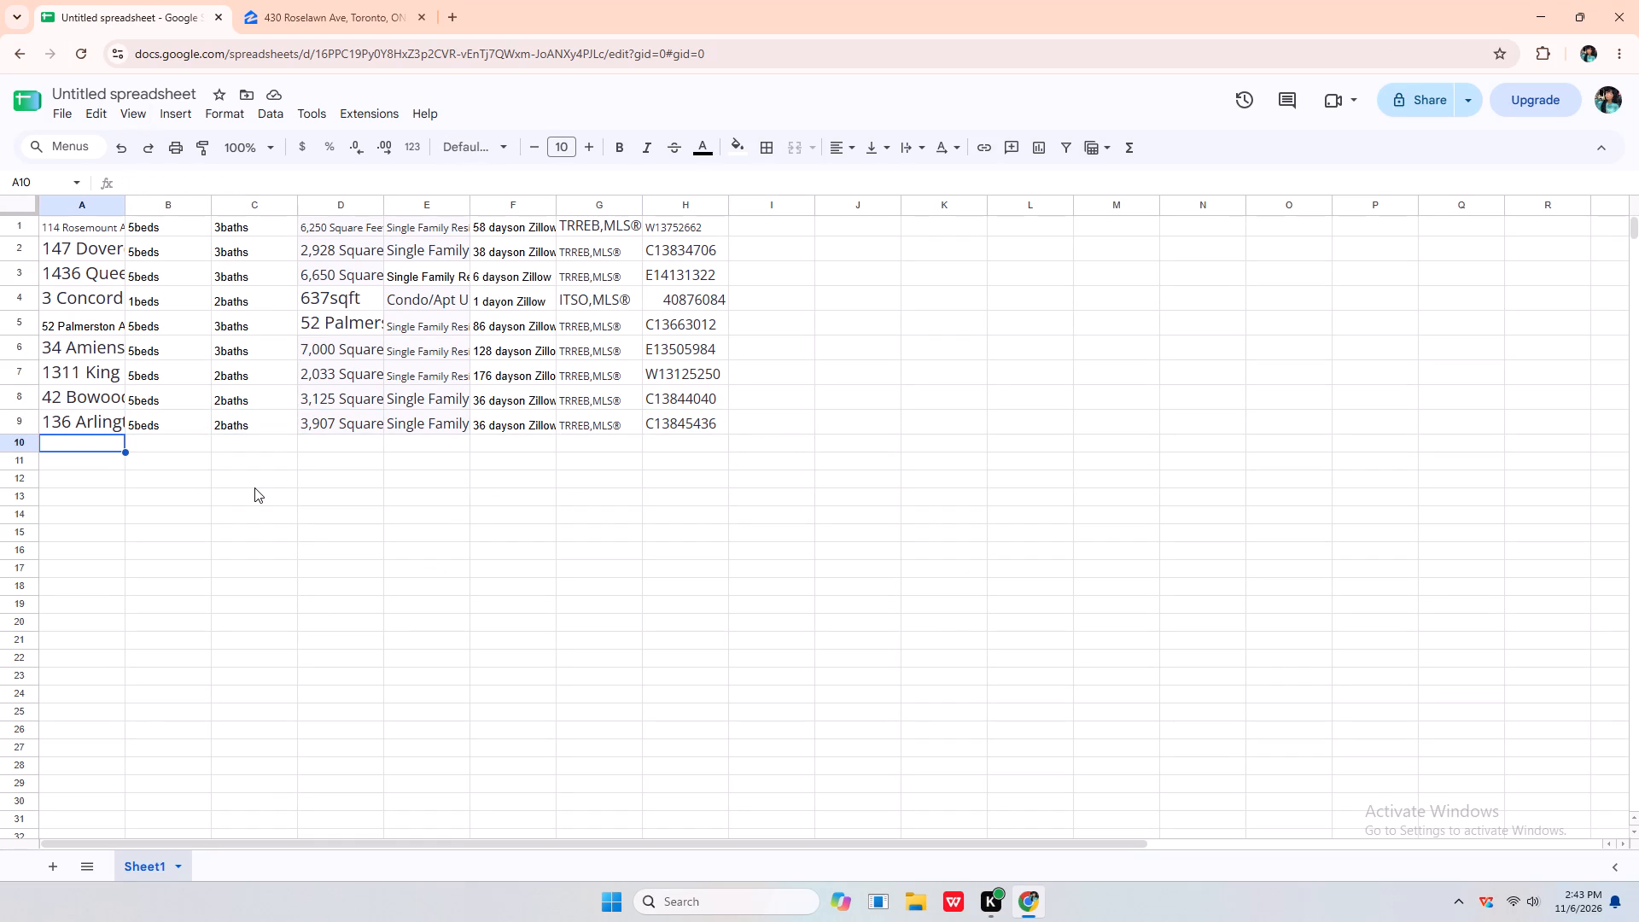
key("ctrl+v")
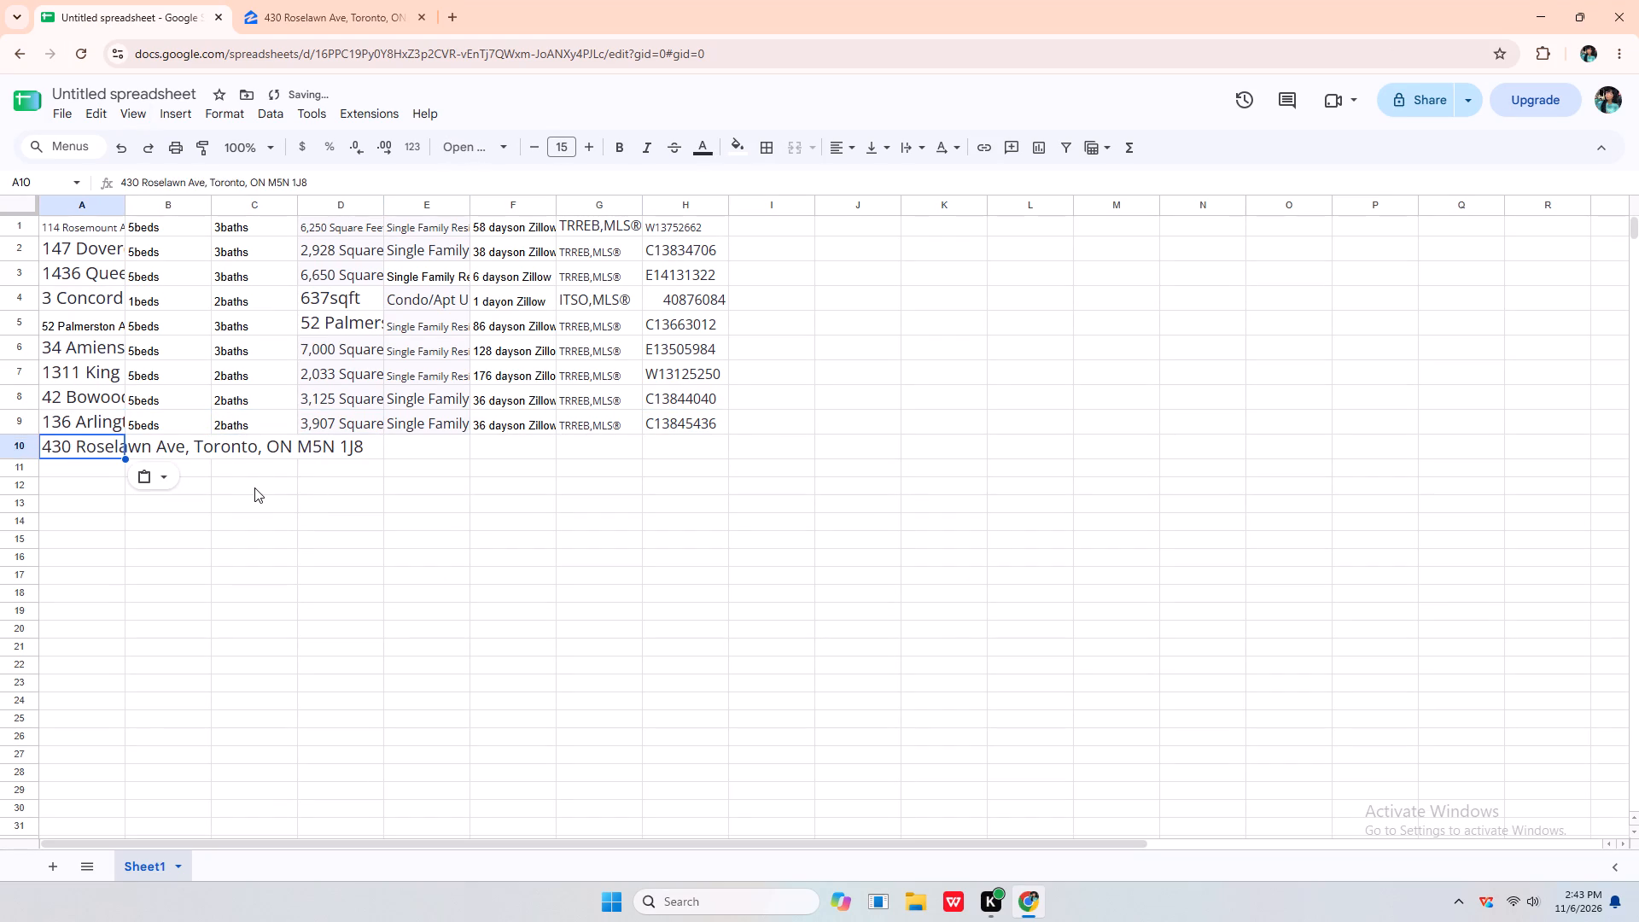
Copy the lot size 3,316 Square Feet Lot from the Roselawn Ave listing into cell D10.
left_click(301, 15)
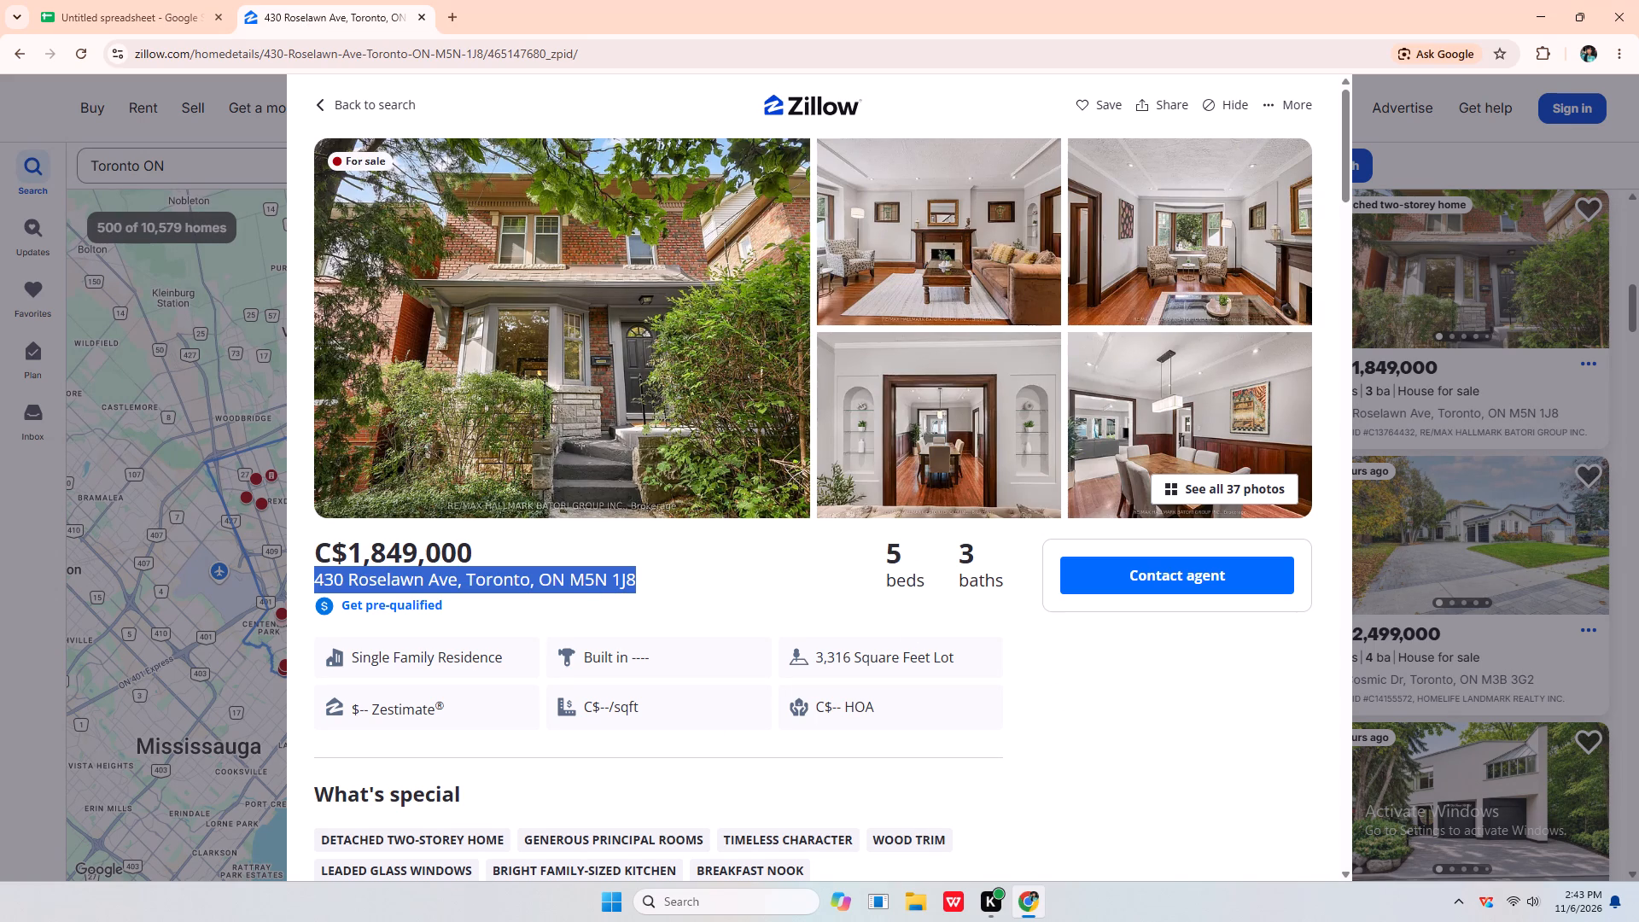
left_click_drag(815, 656, 959, 673)
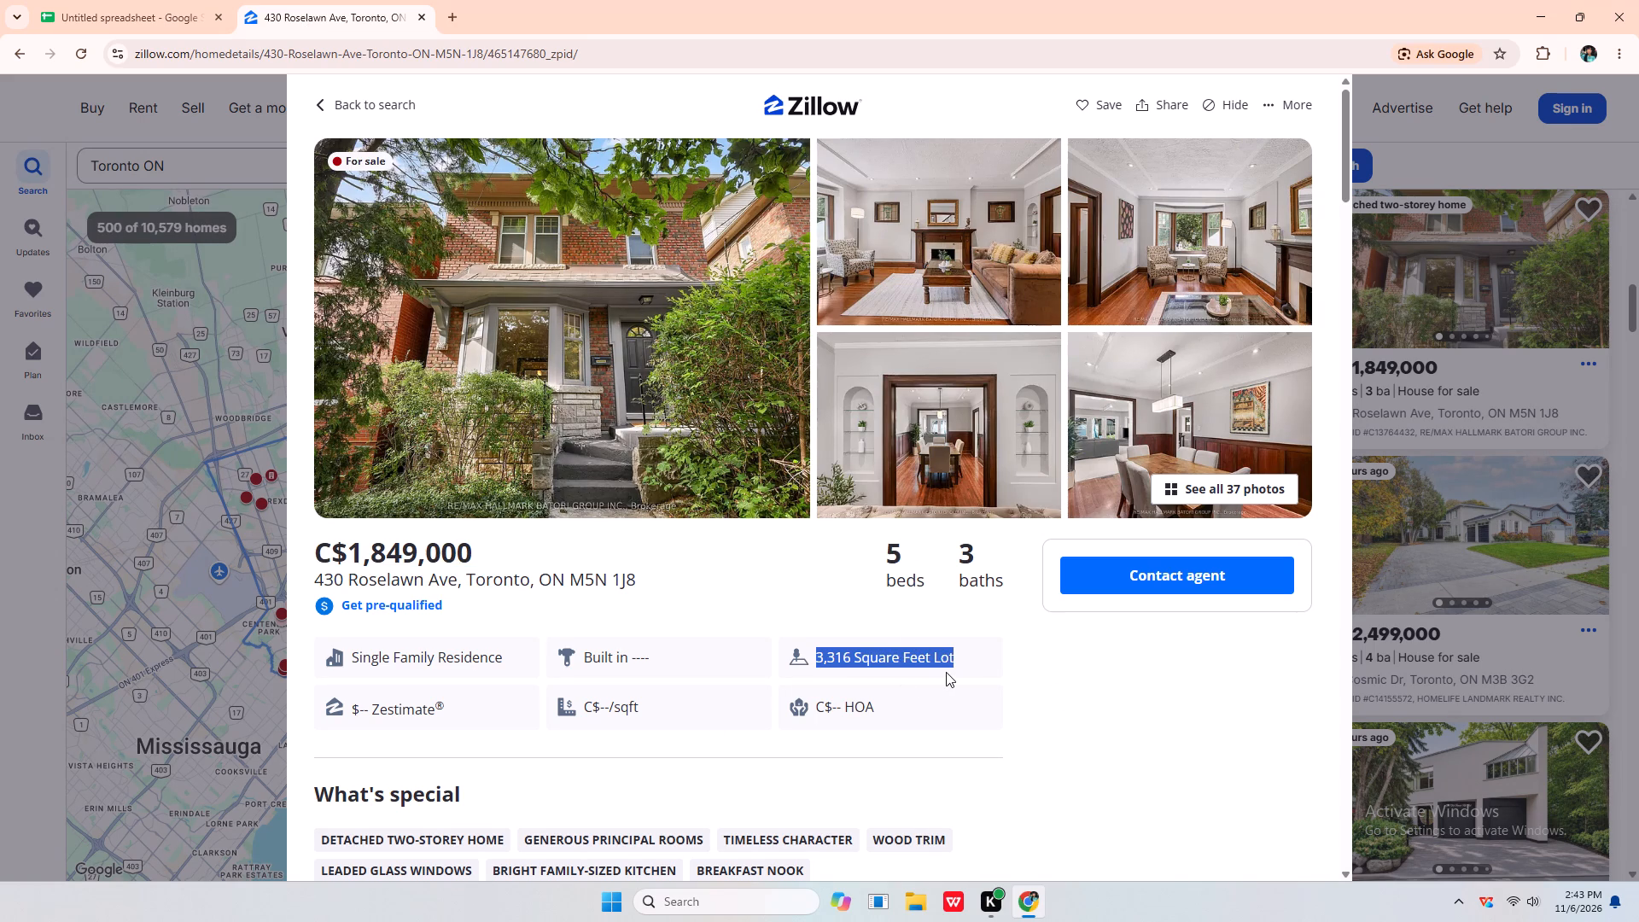
key("ctrl+c")
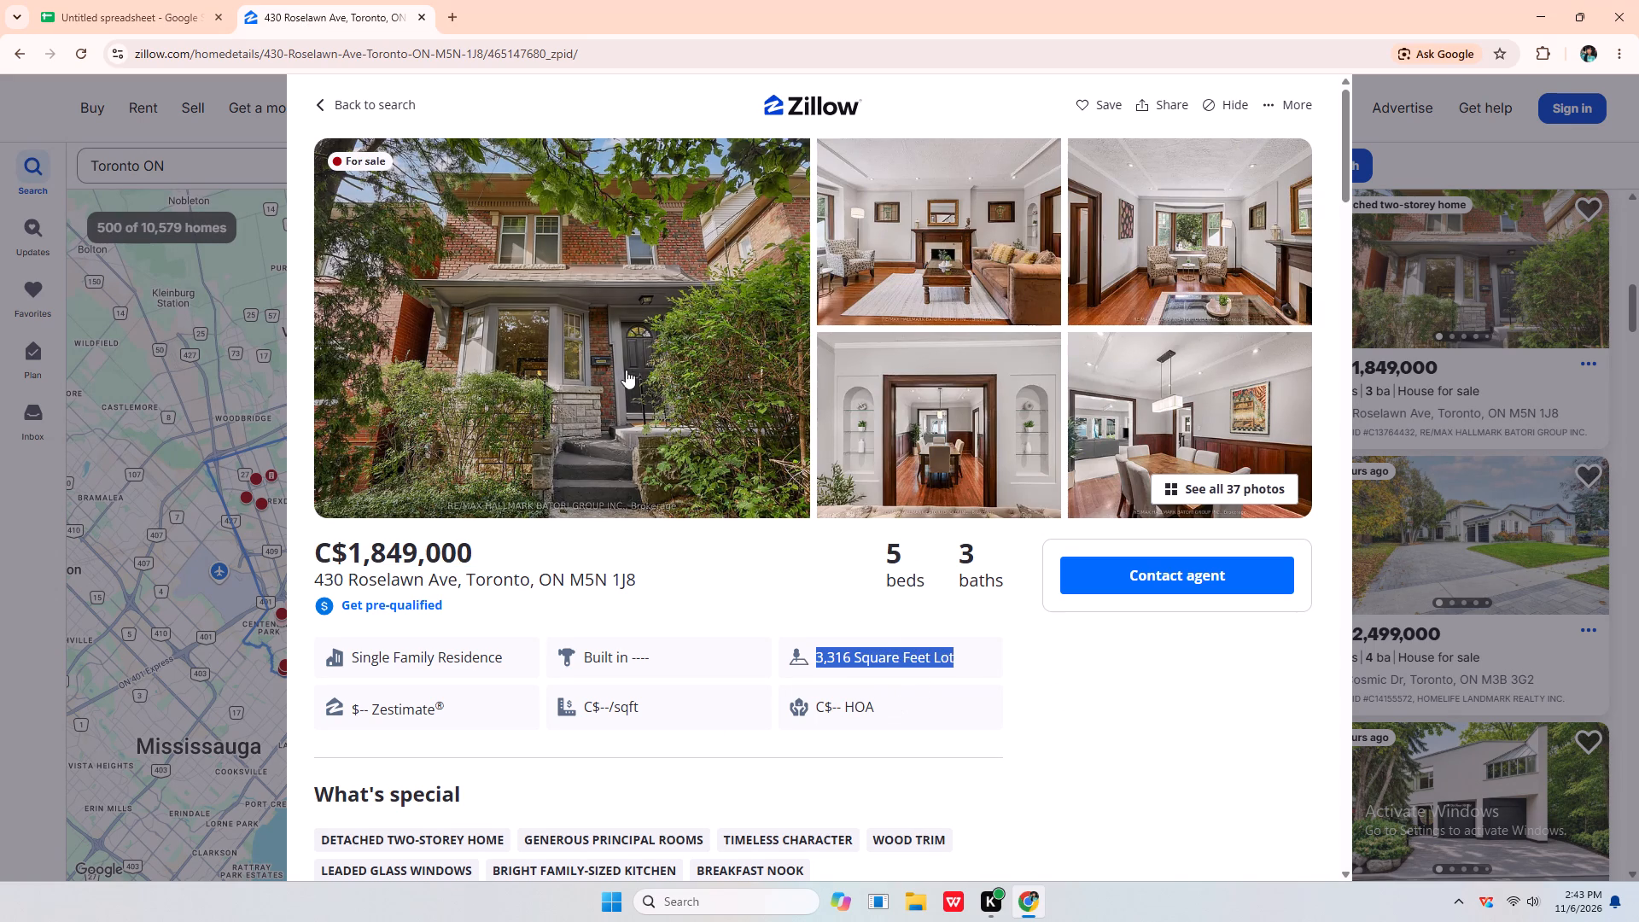
left_click(146, 4)
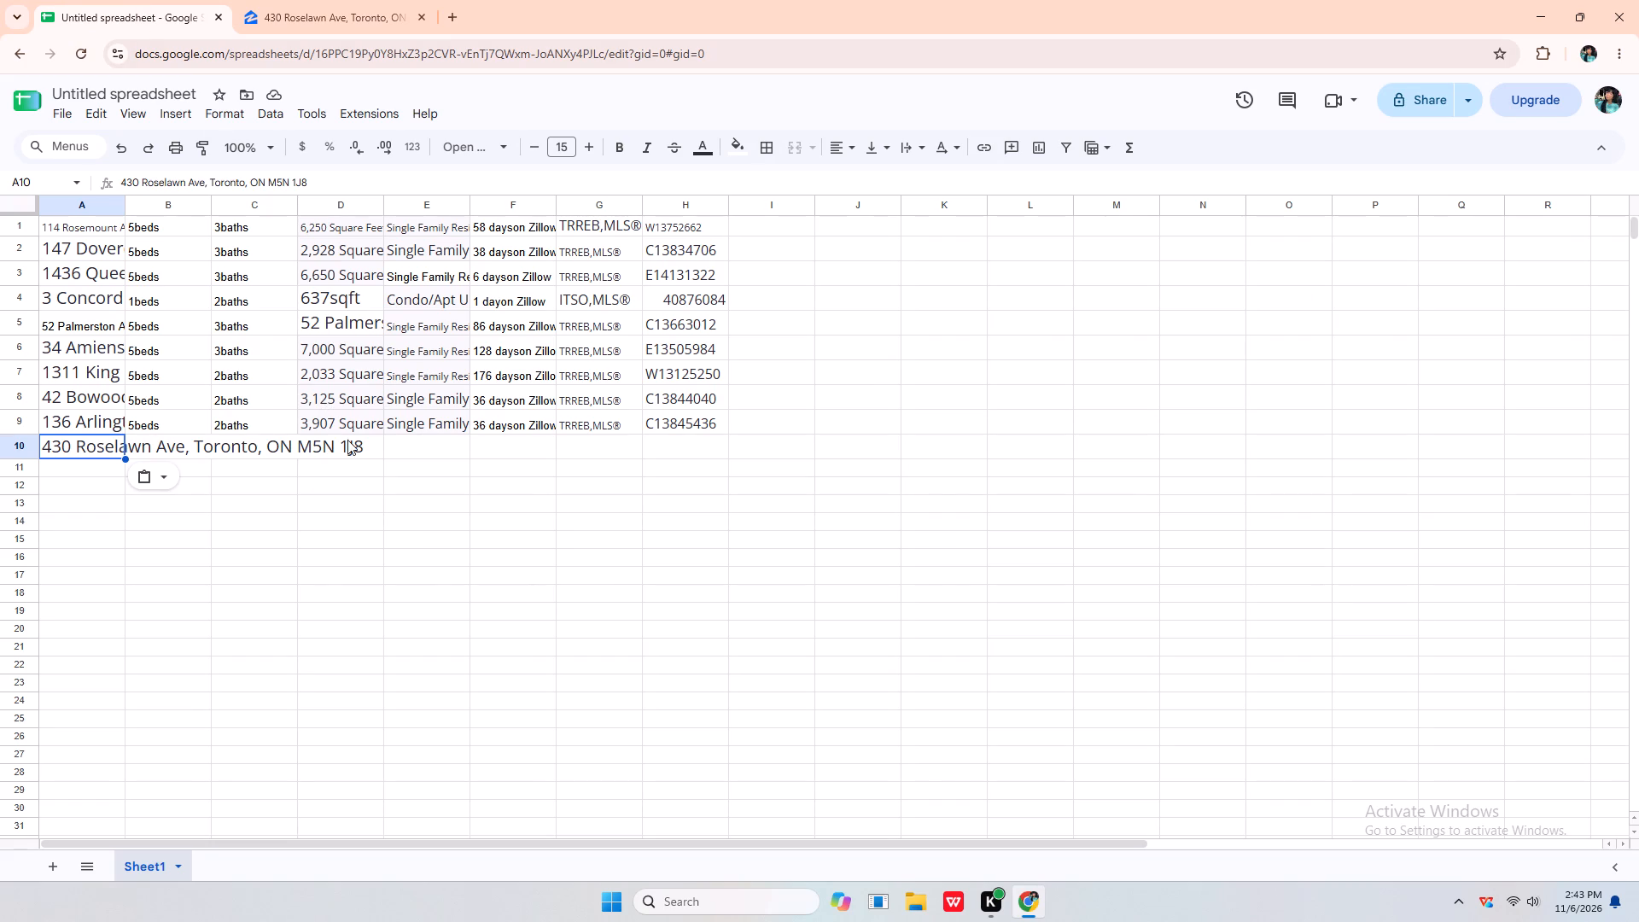
left_click(348, 445)
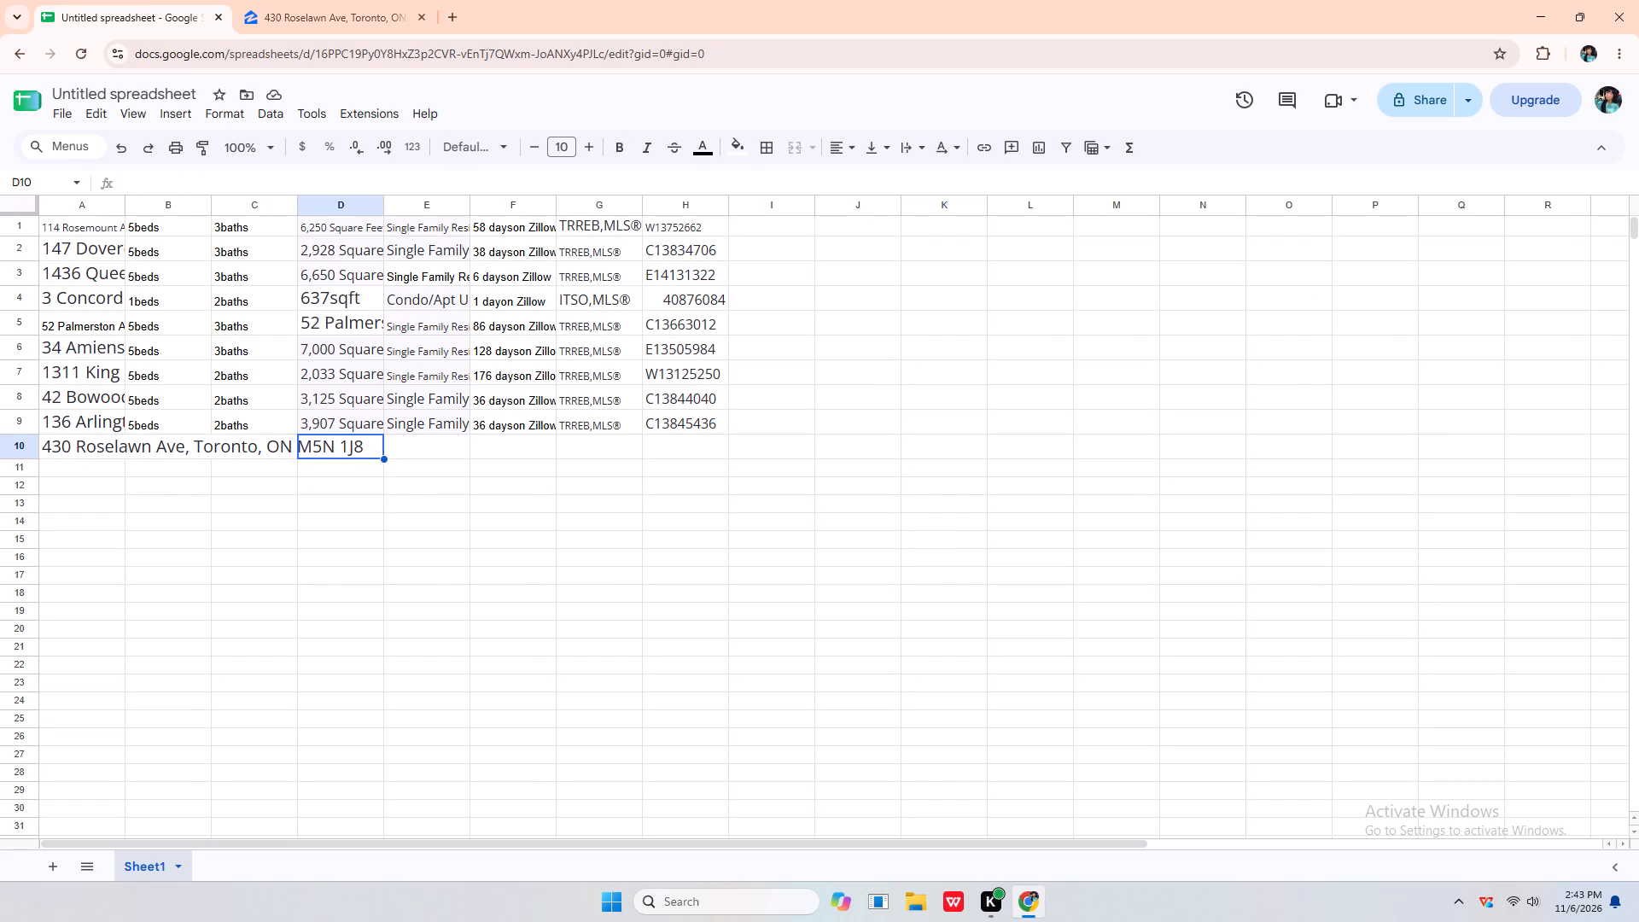
key("ctrl+v")
Enter 5beds in cell B10 and 3baths in cell C10 for the Roselawn Ave home.
key("Left")
key("Left")
key("Left")
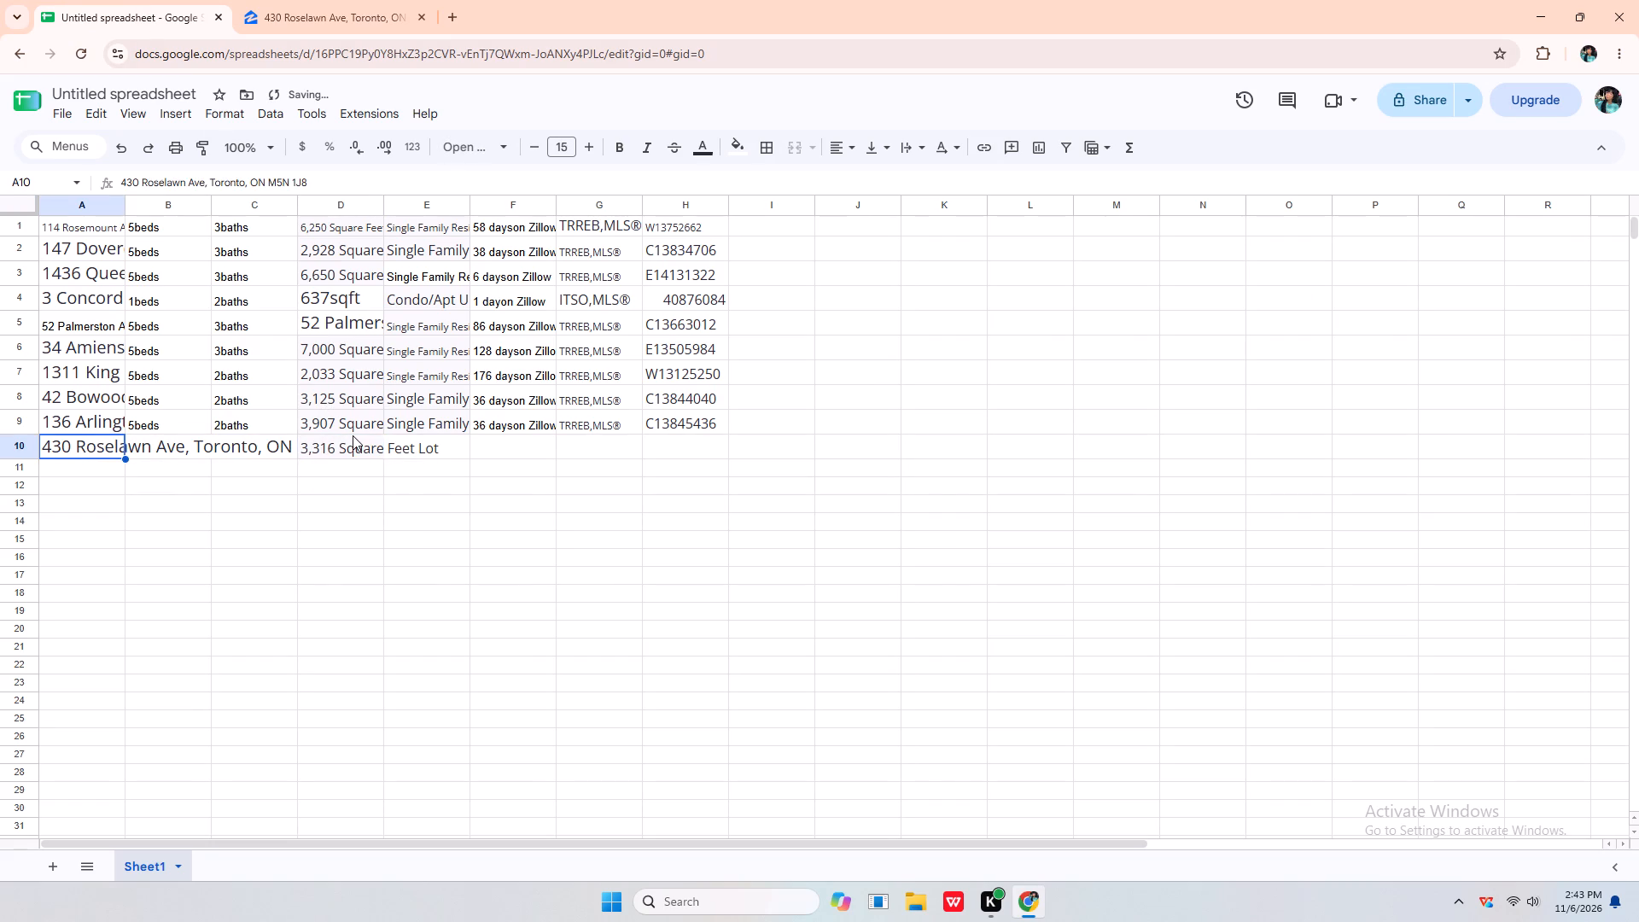
key("Down")
key("Up")
key("Right")
key("5")
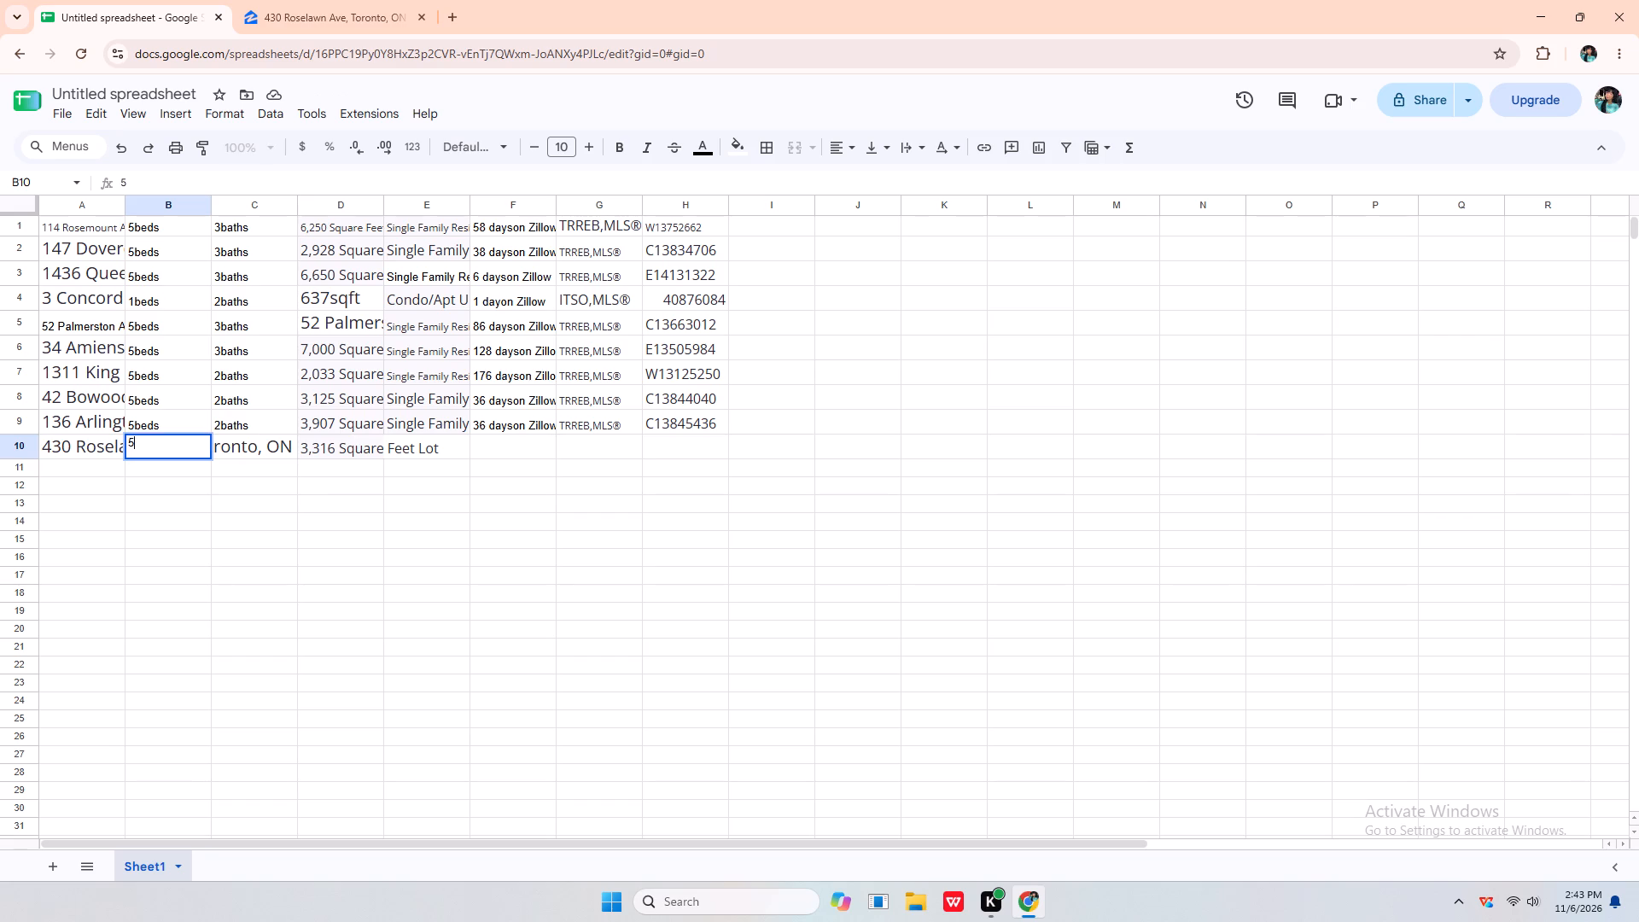
type("beds")
key("Right")
key("3")
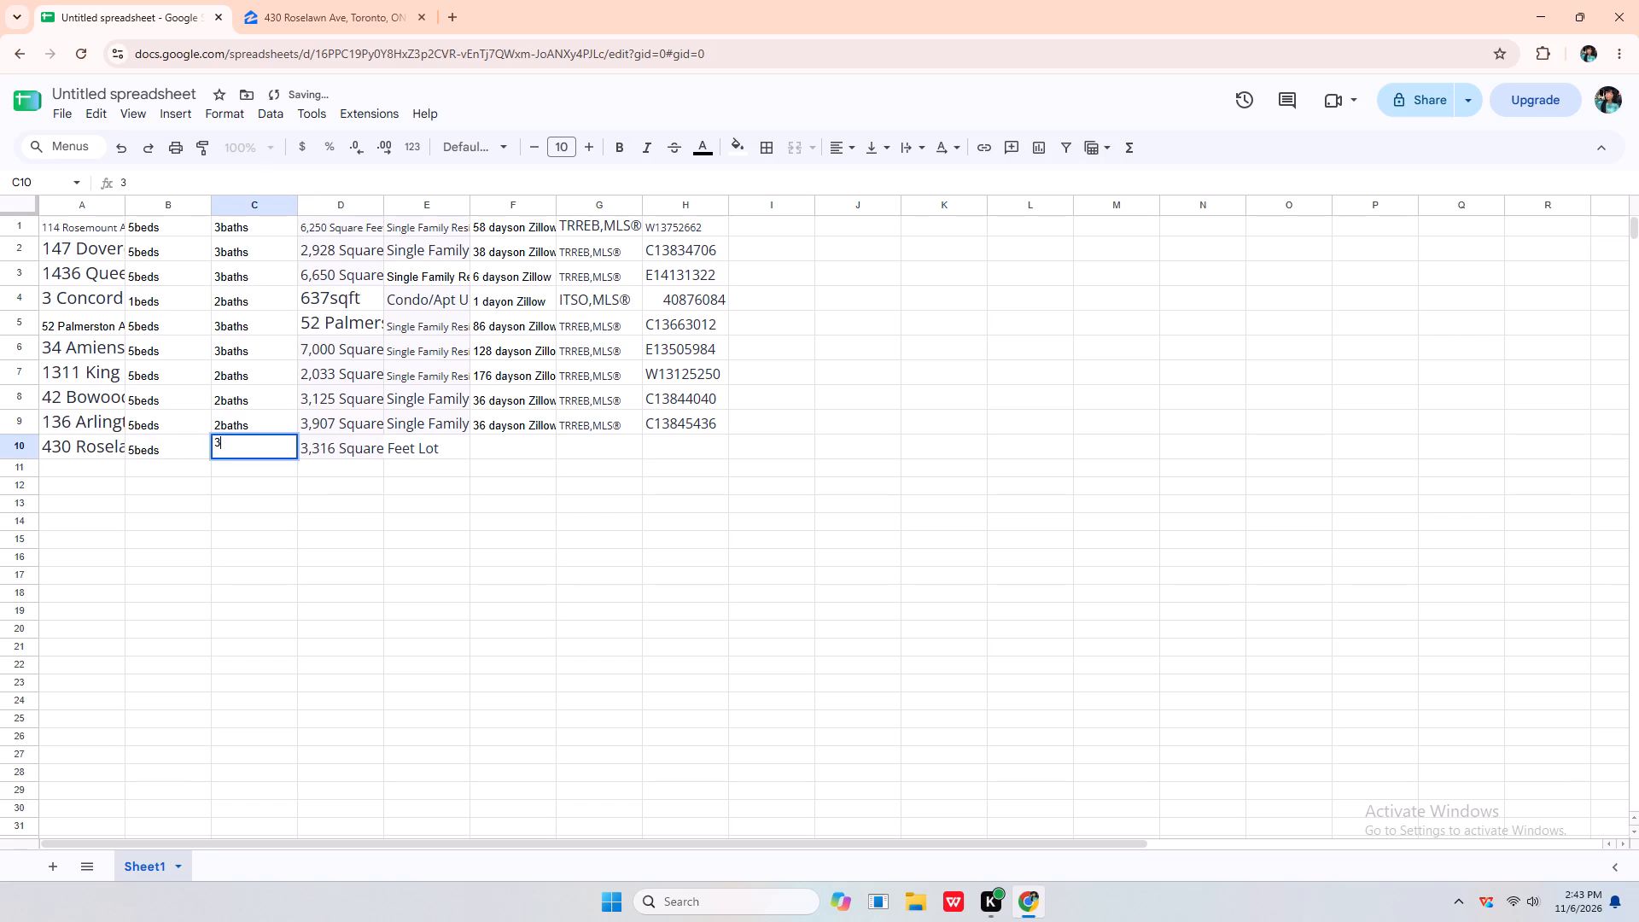
type("baths")
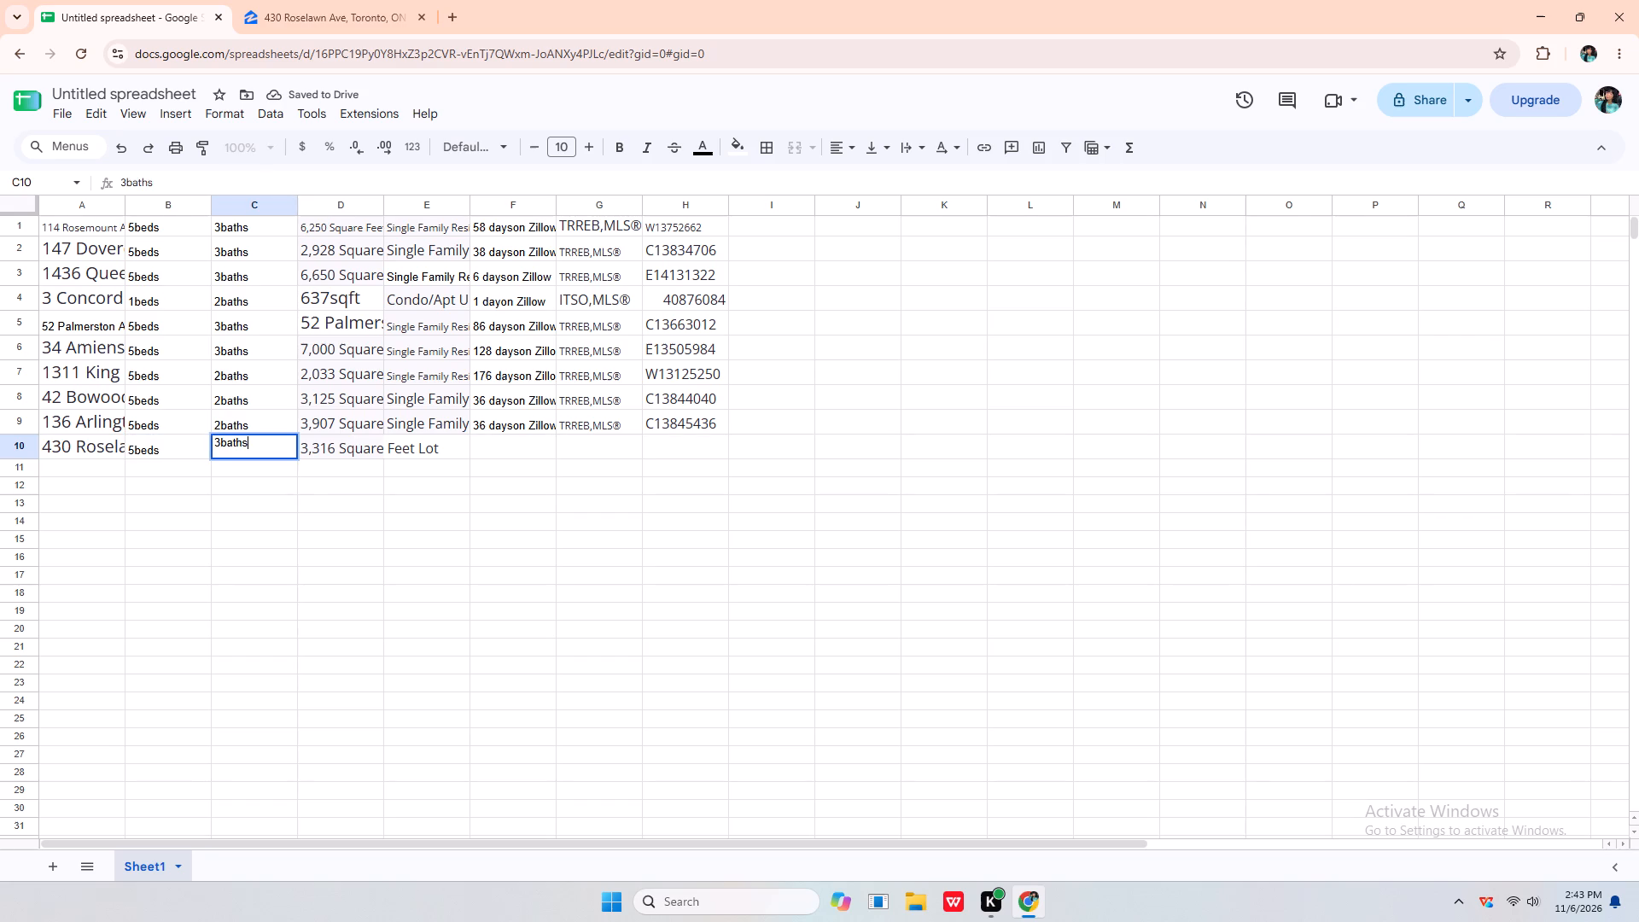
Copy the home type Single Family Residence from cell E9 into cell E10 for the Roselawn Ave home.
left_click(445, 423)
key("ctrl+c")
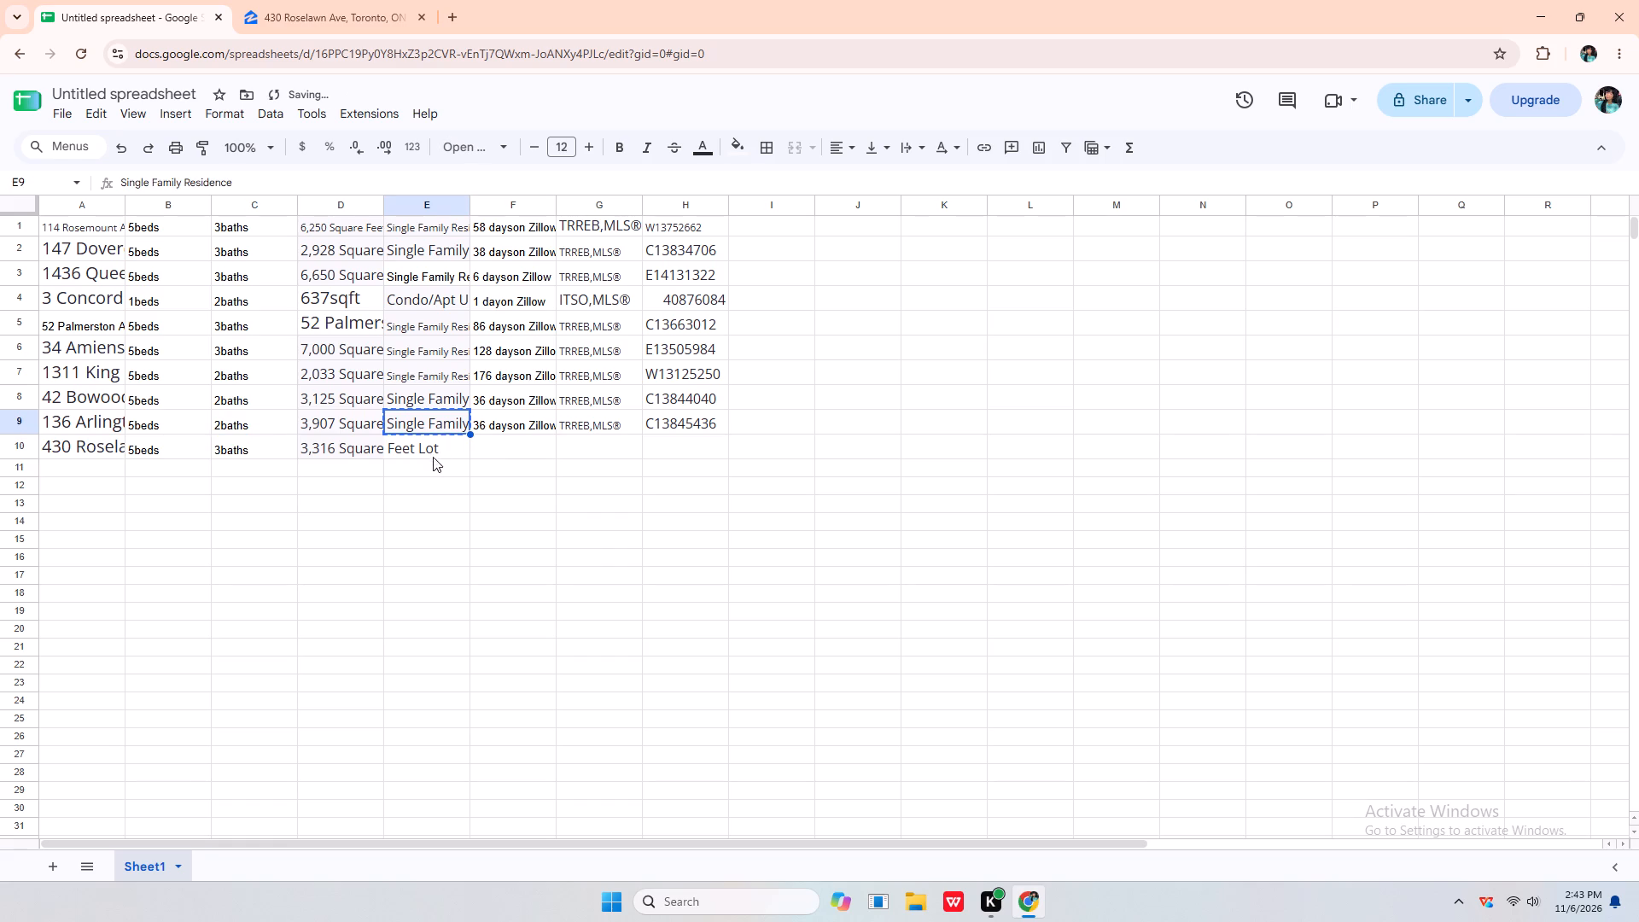
left_click(464, 453)
key("ctrl+v")
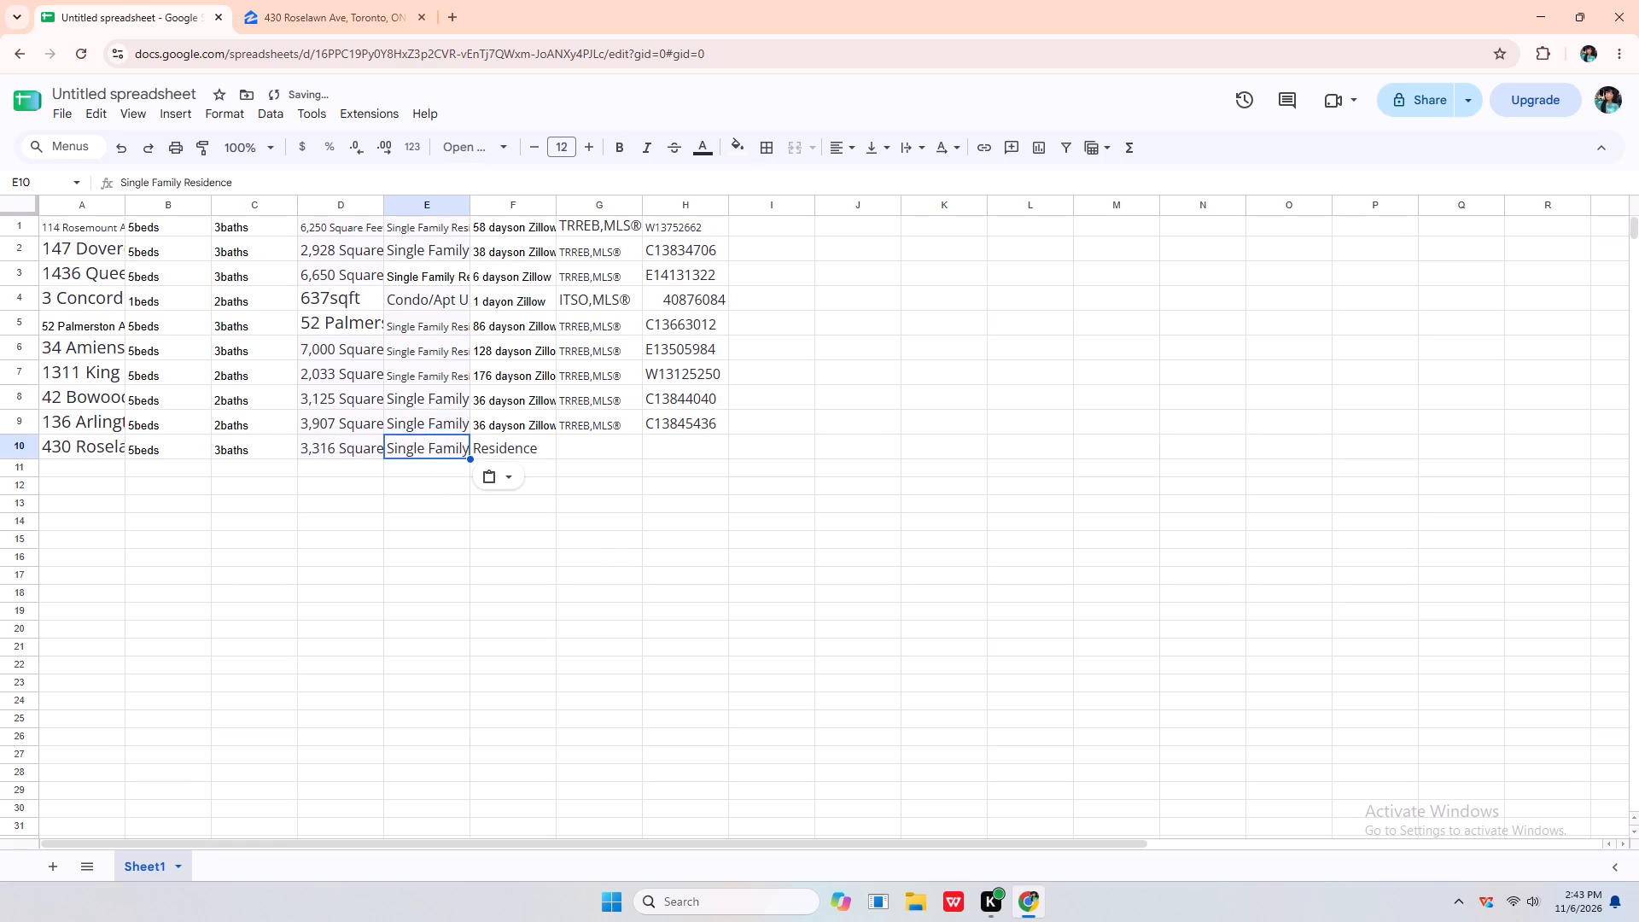
Copy the days-listed text 56 days on Zillow from the Roselawn Ave listing into cell F10 of the spreadsheet.
left_click(343, 7)
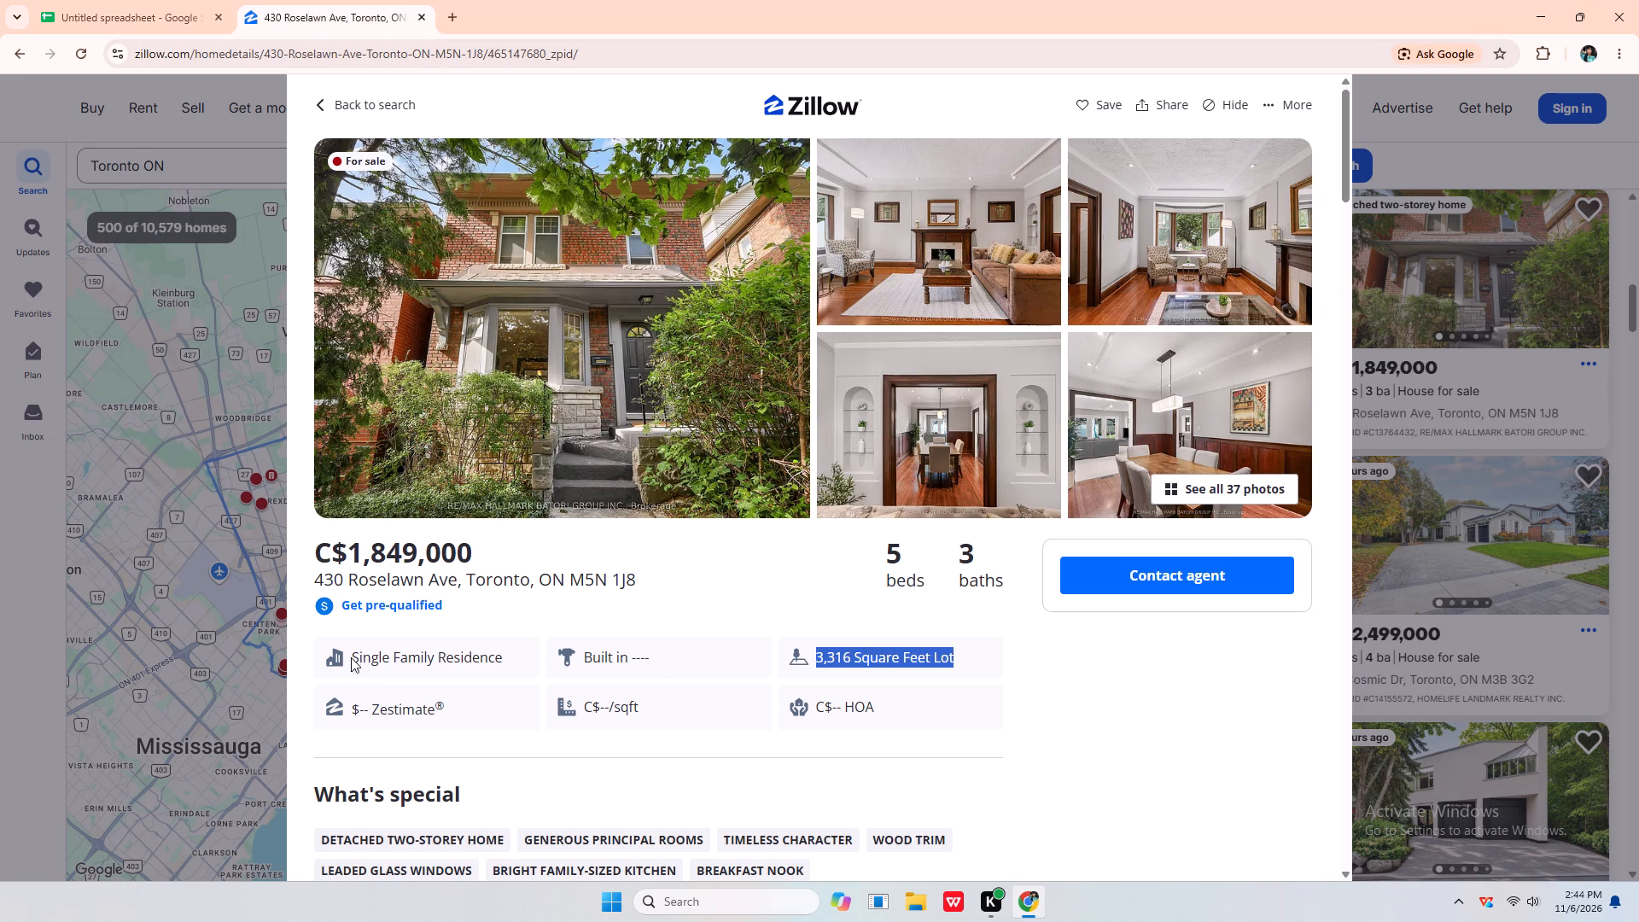
scroll(721, 823, "down", 4)
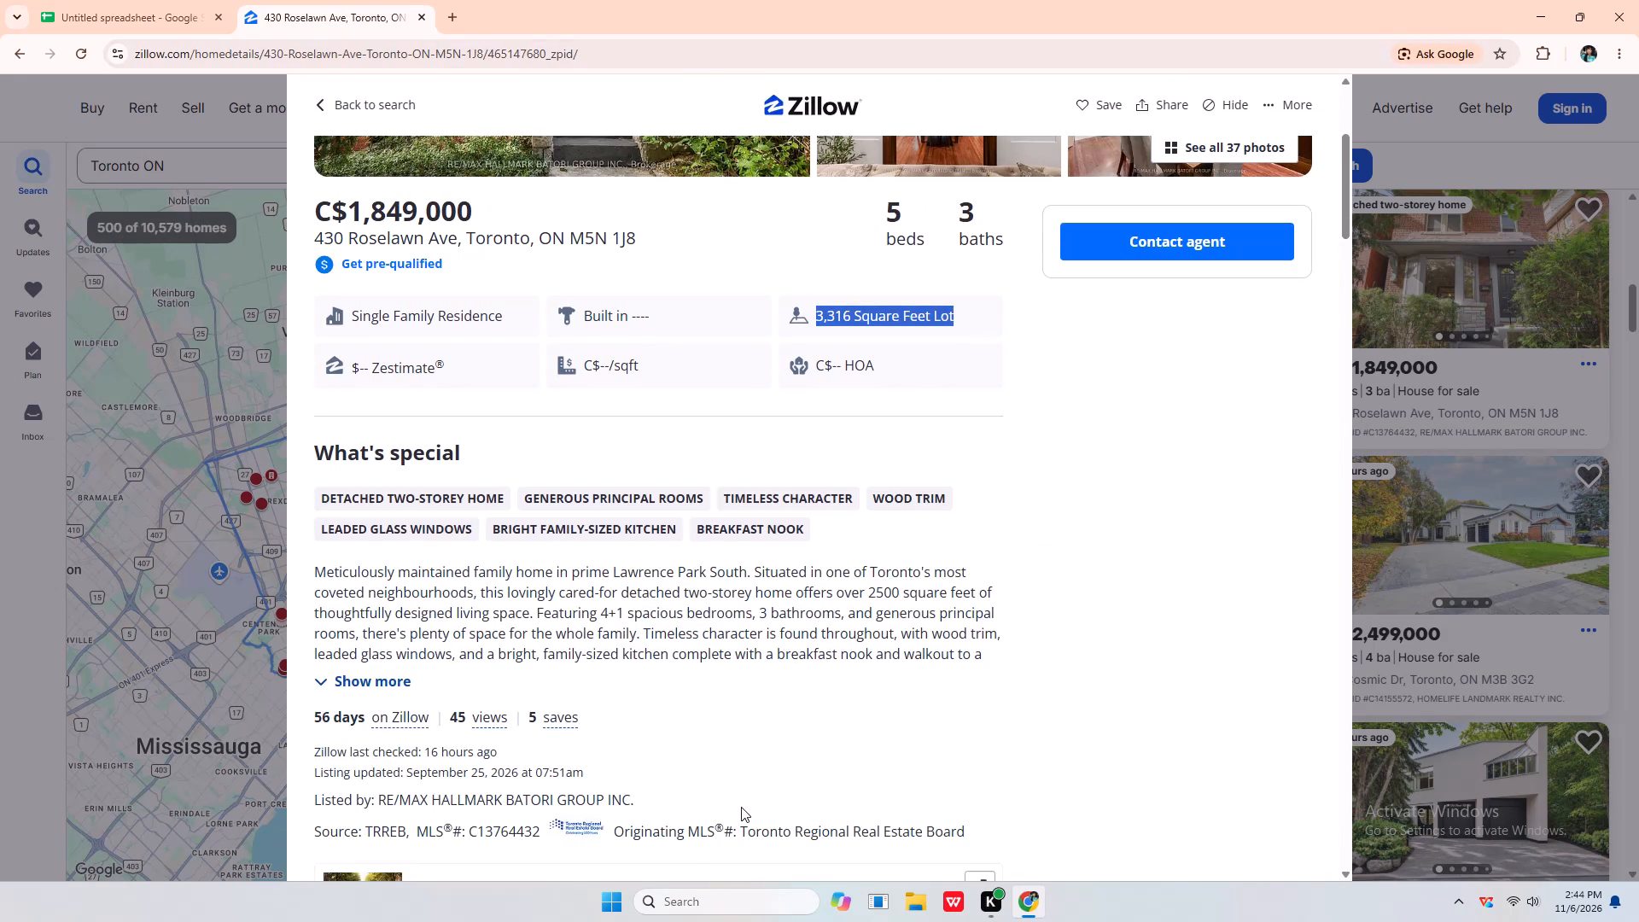
left_click_drag(307, 713, 423, 726)
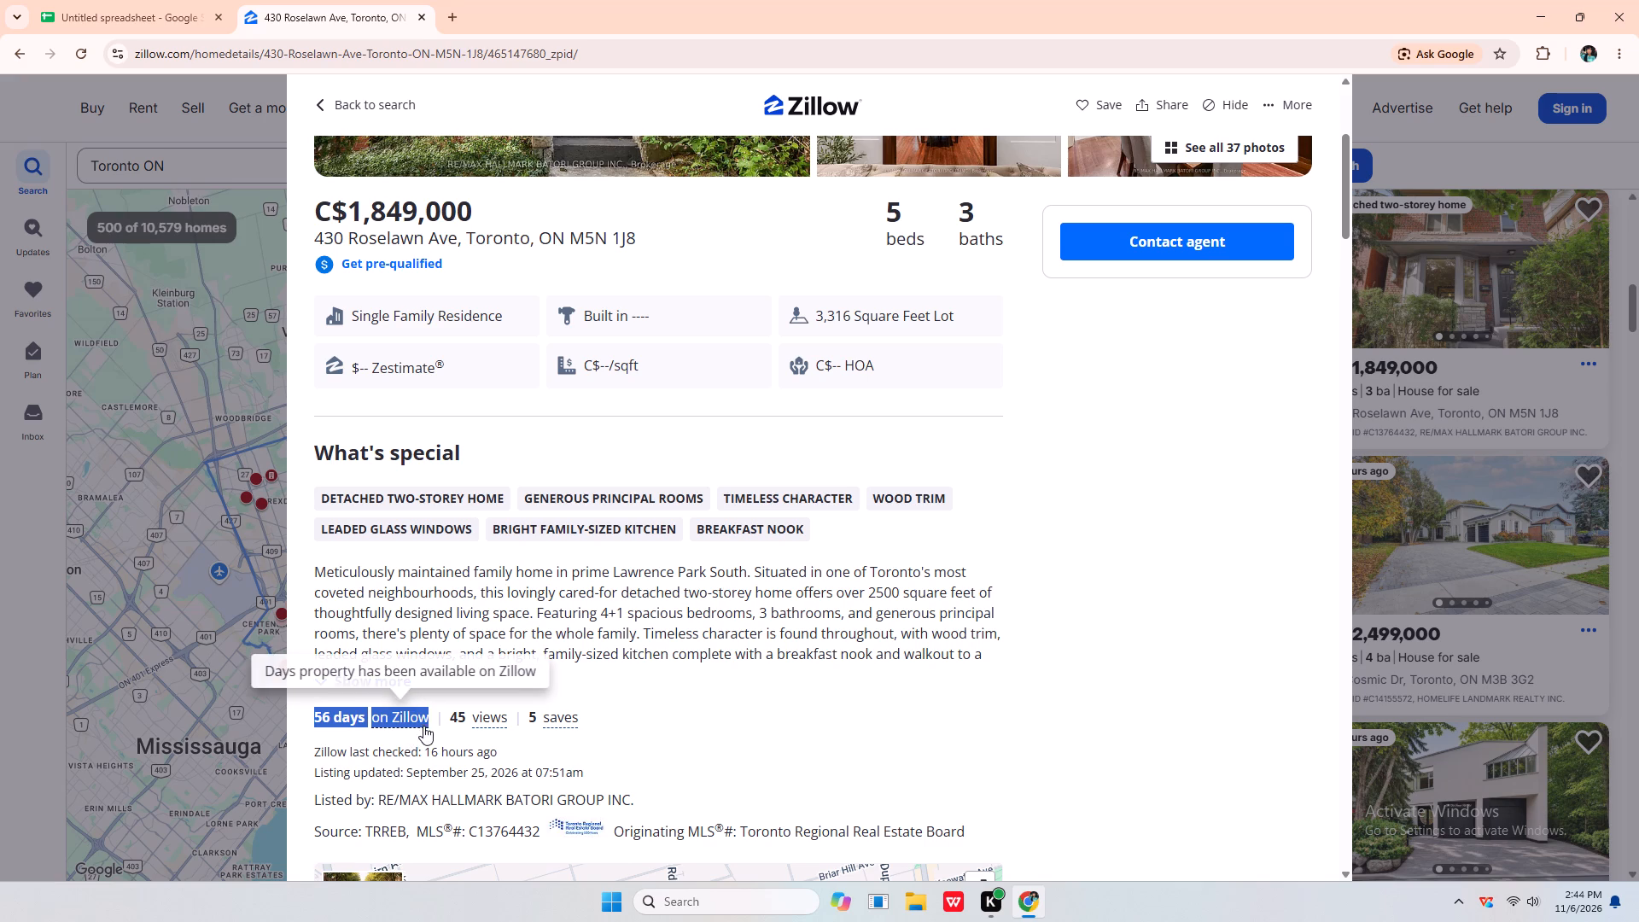
left_click_drag(423, 726, 429, 725)
key("ctrl+c")
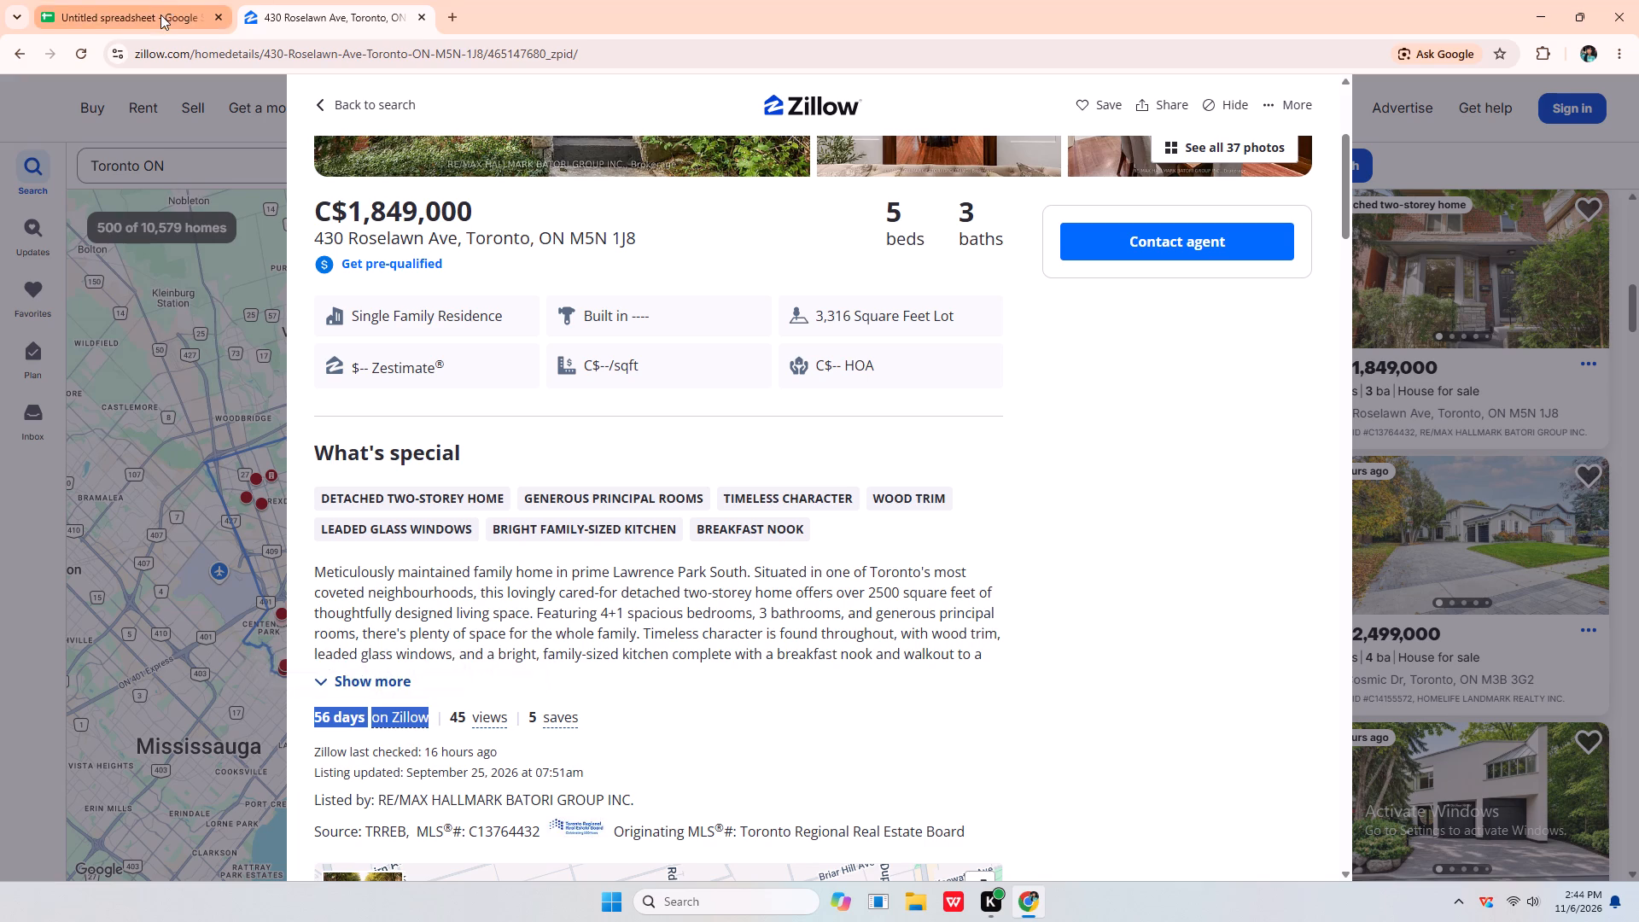
left_click(157, 19)
left_click(540, 452)
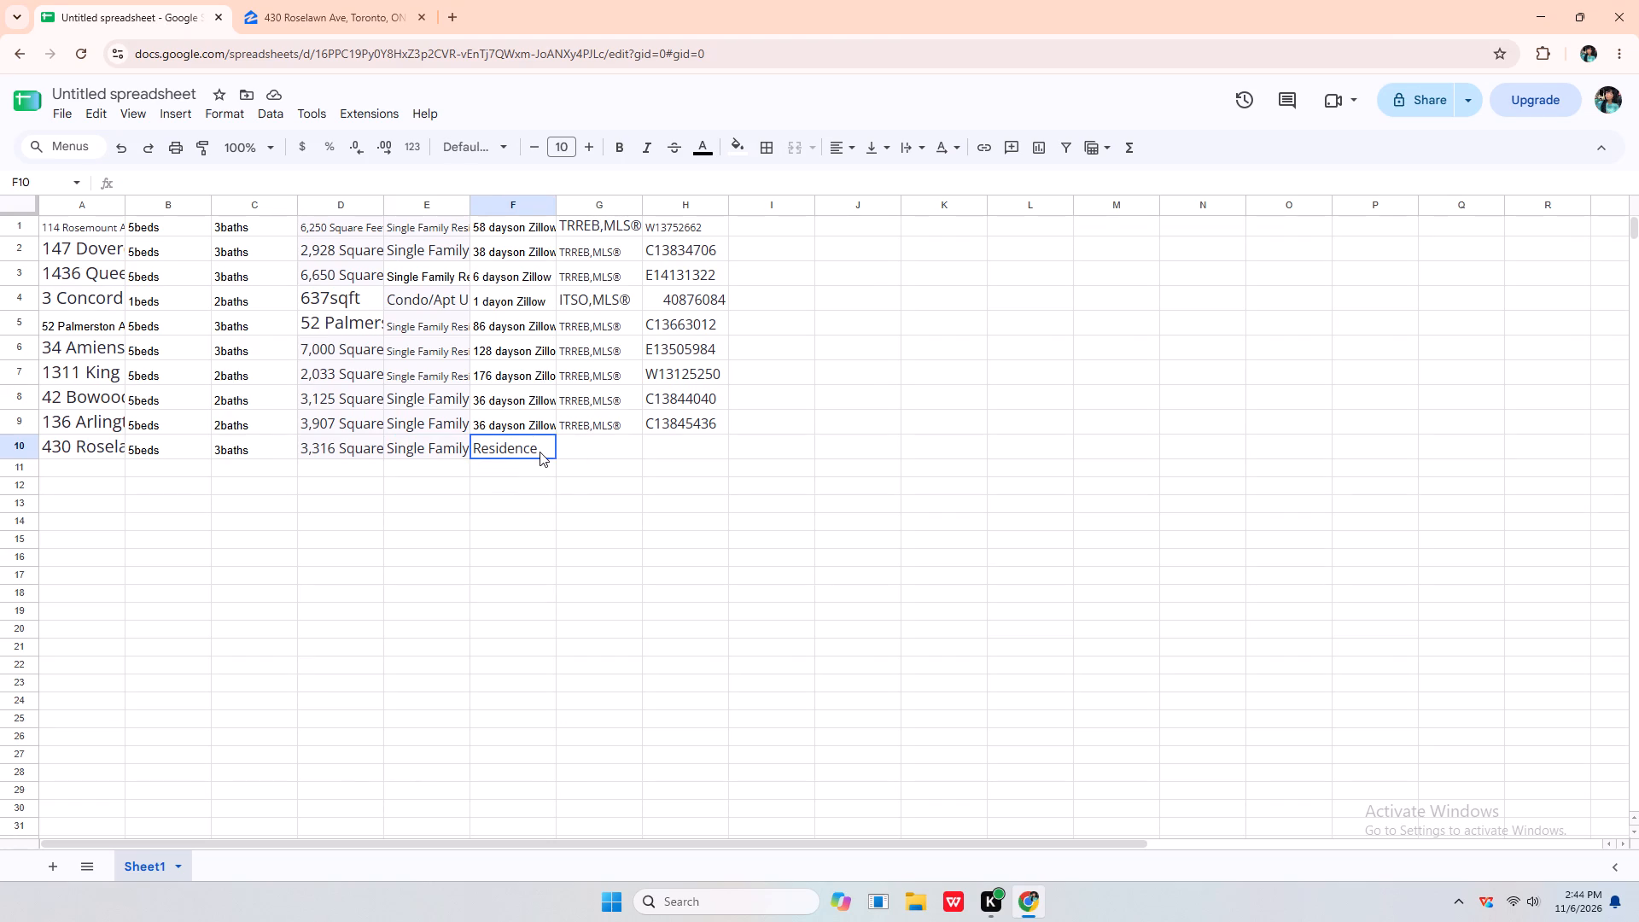
key("ctrl+v")
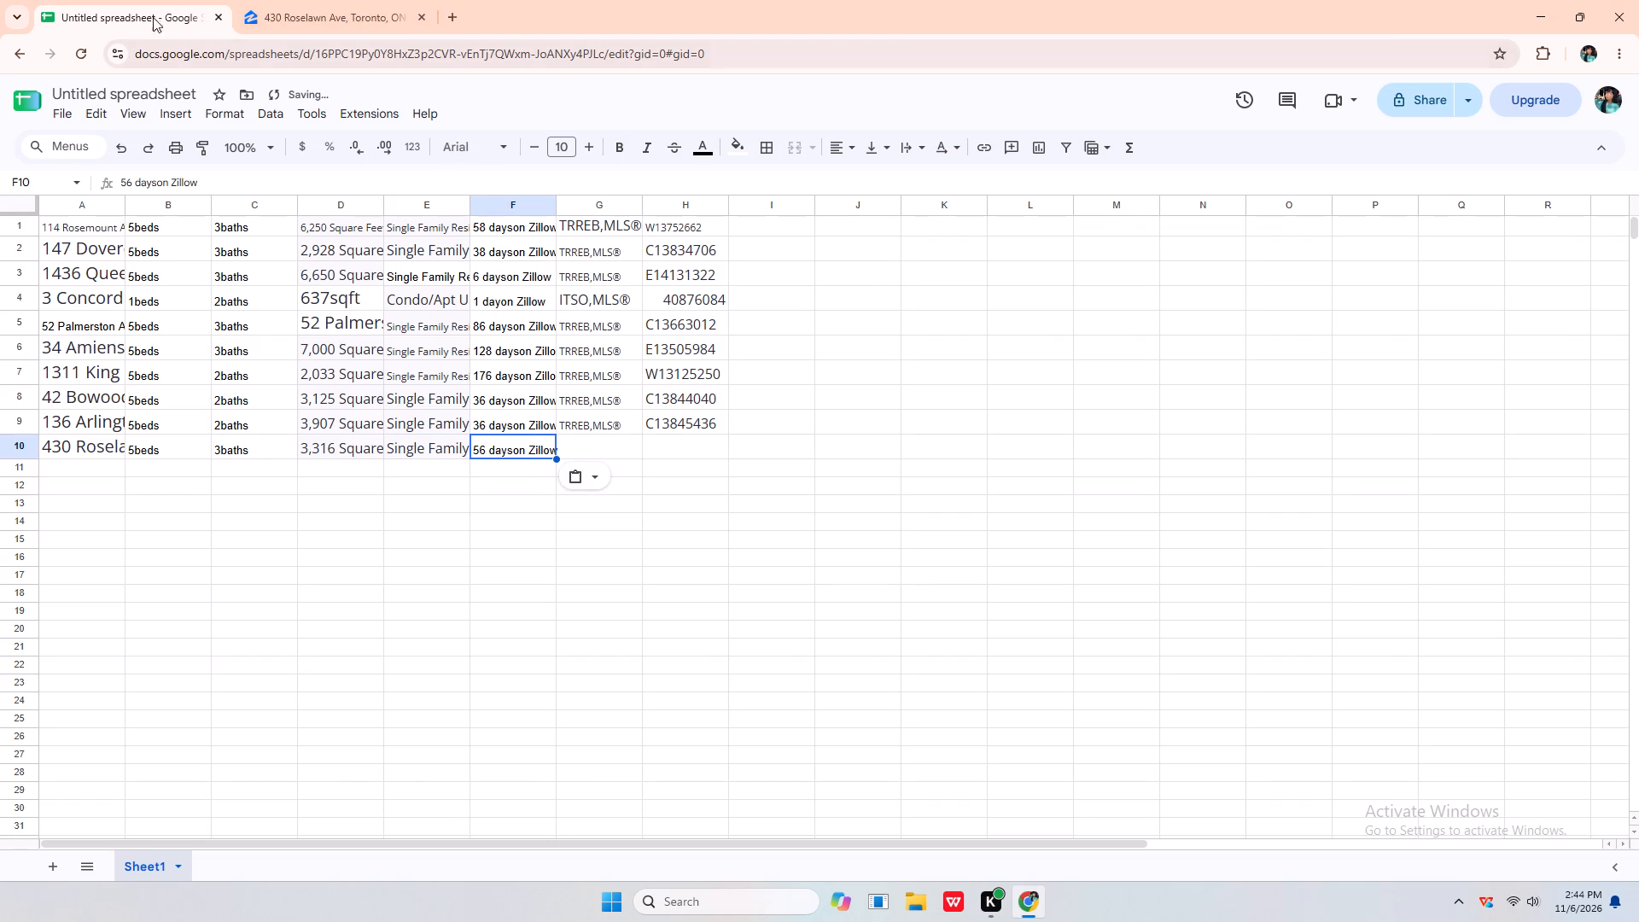
Copy the MLS number C13764432 from the Roselawn Ave listing into cell H10.
left_click(305, 25)
scroll(561, 672, "down", 2)
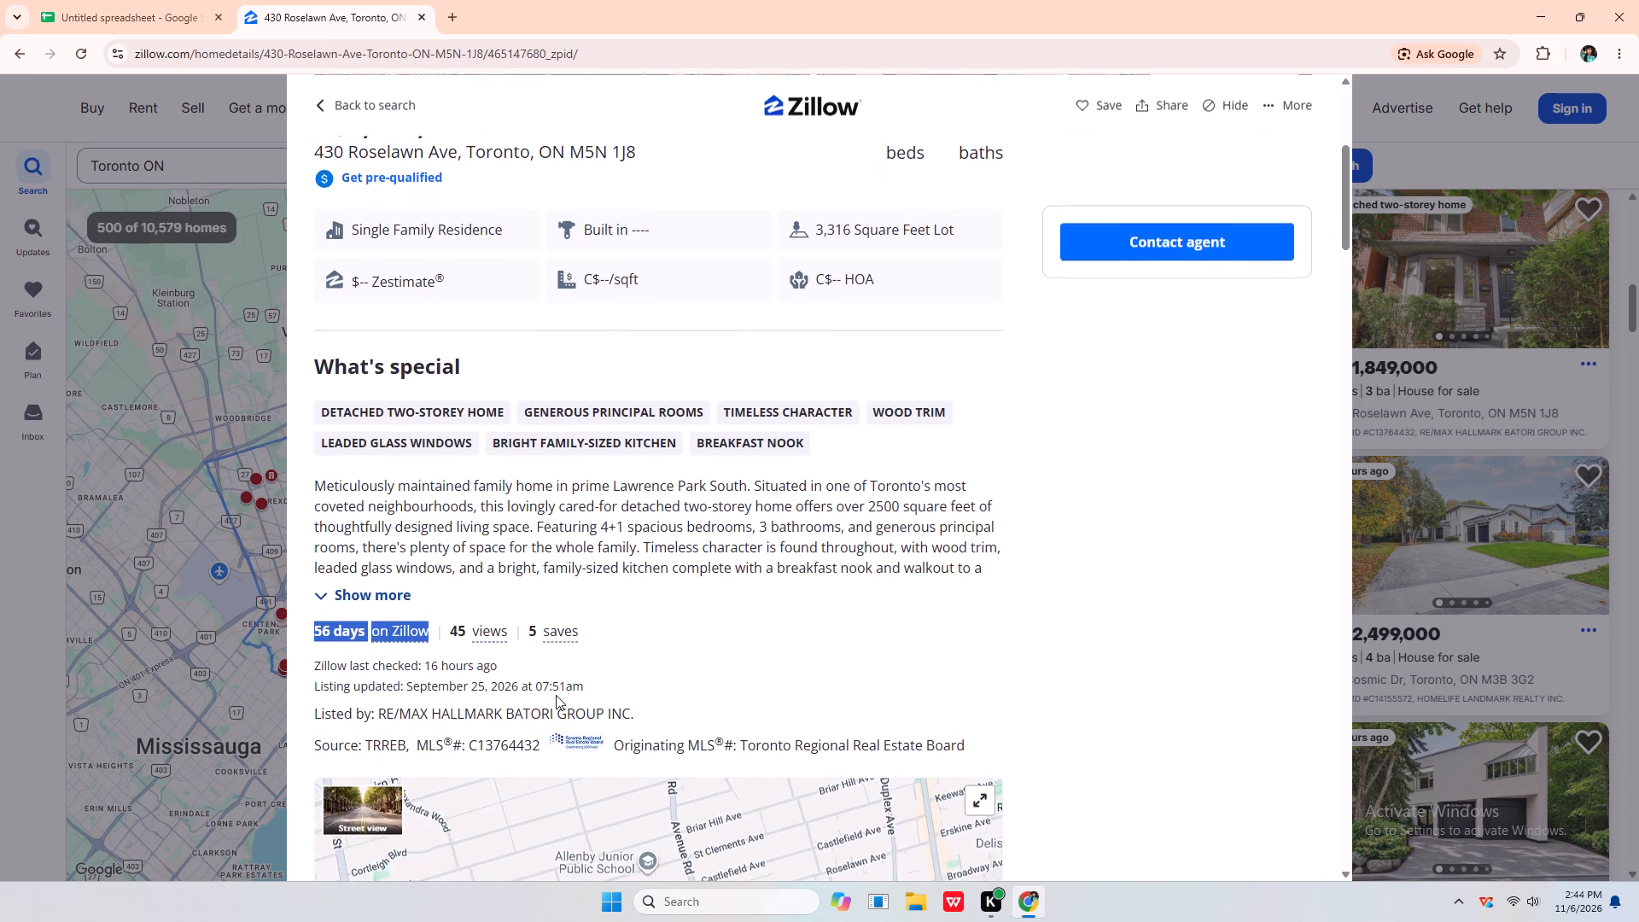
left_click_drag(466, 659, 551, 671)
key("ctrl+c")
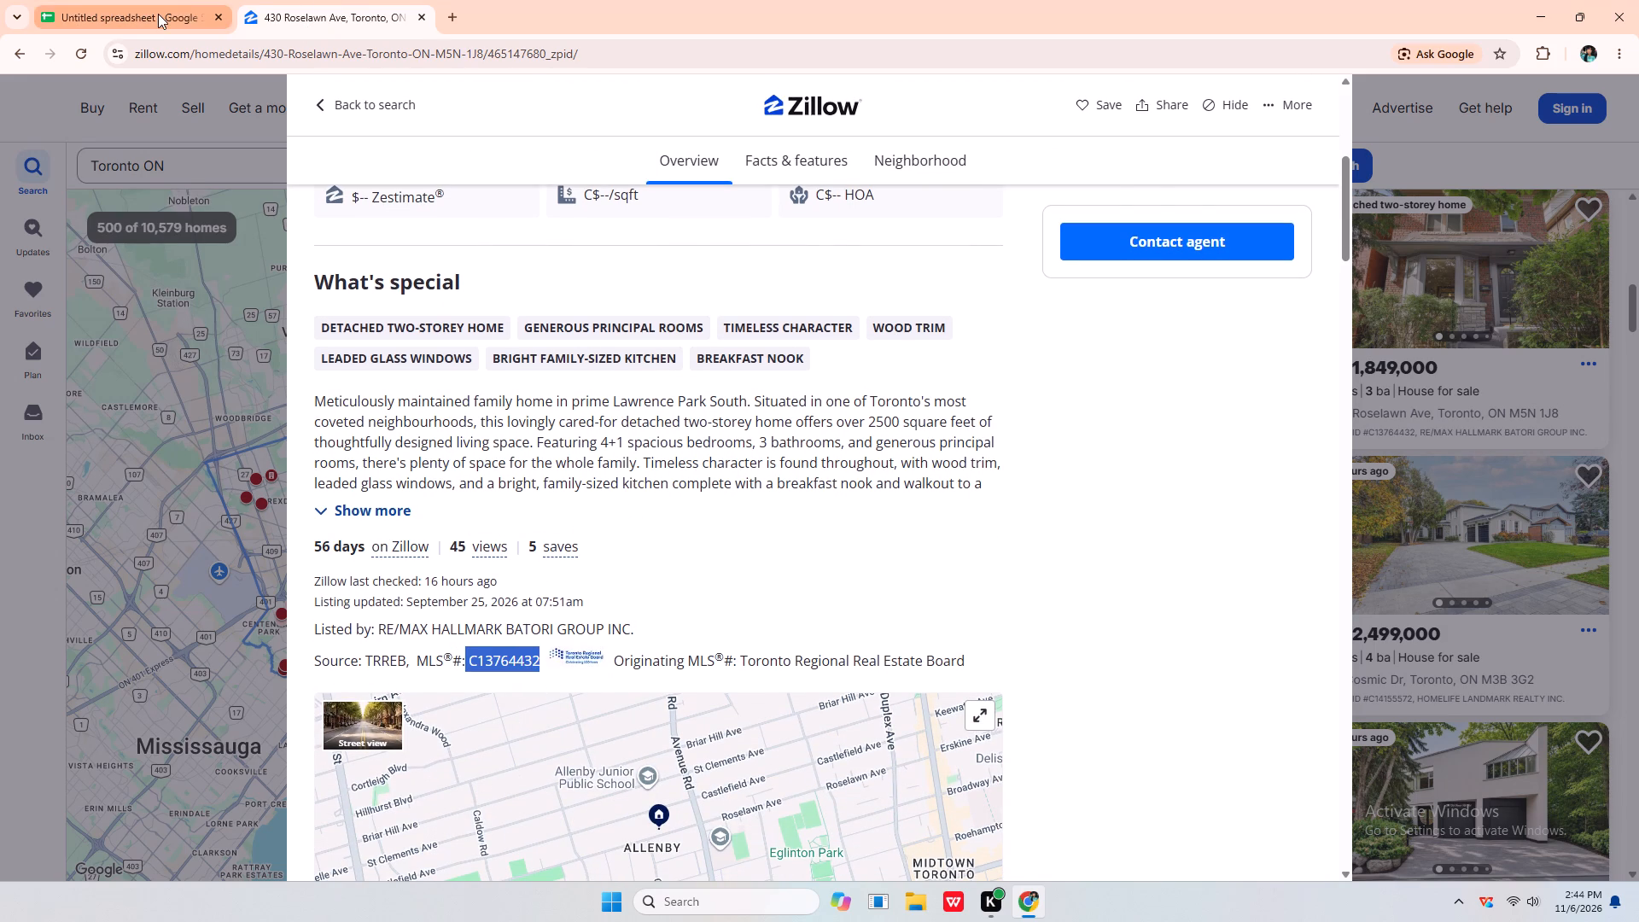
left_click(158, 14)
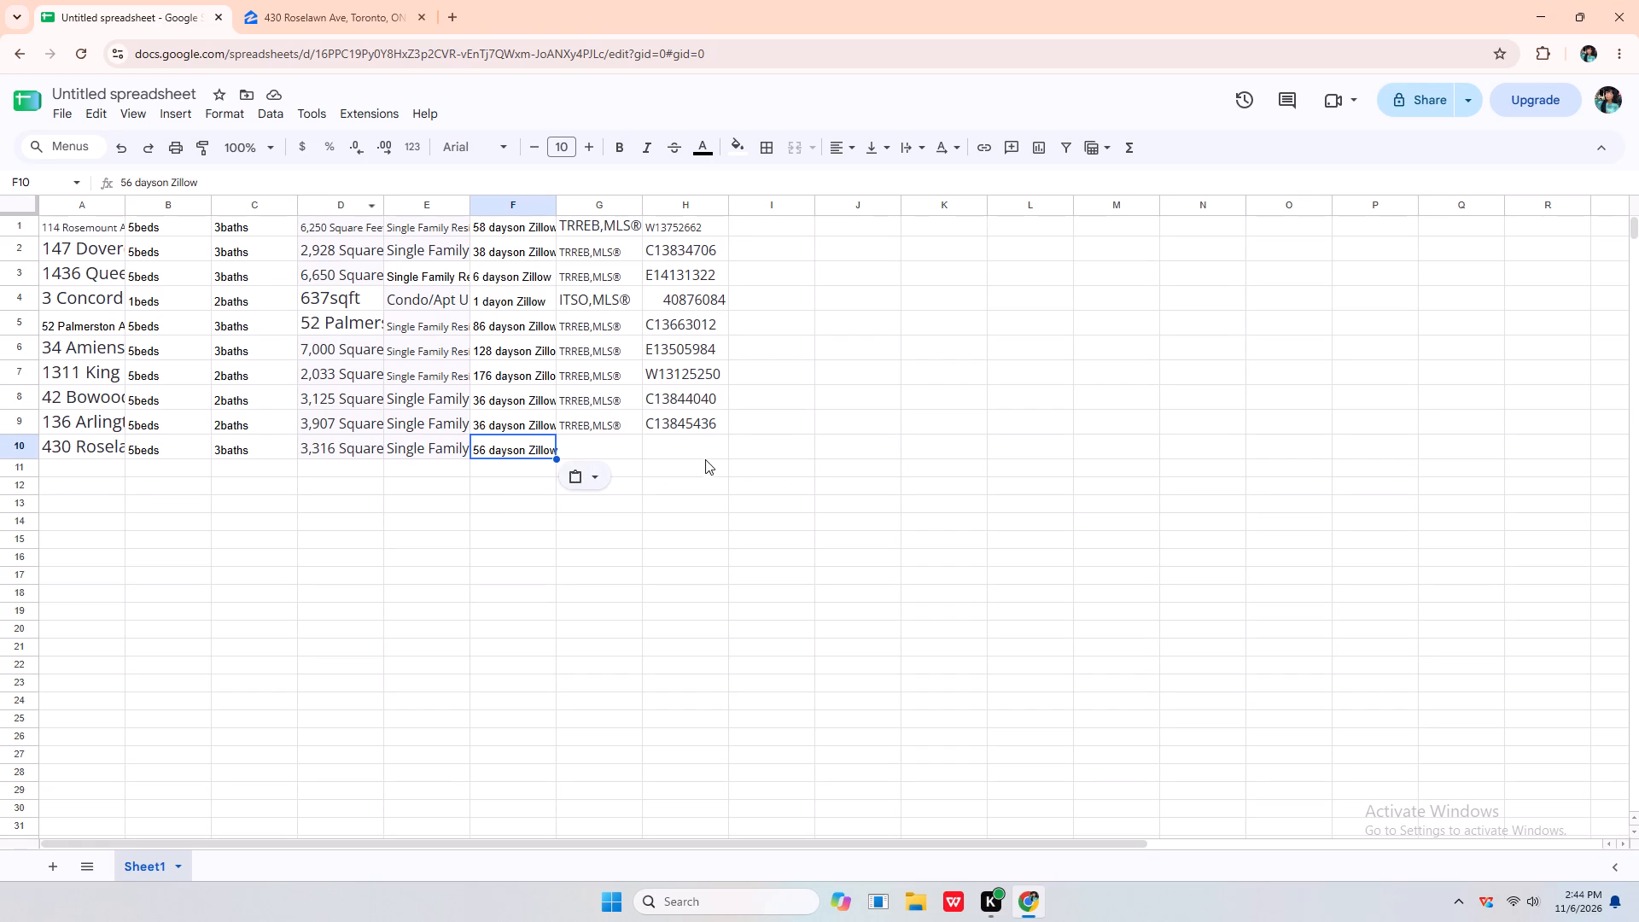
left_click(703, 446)
key("ctrl+v")
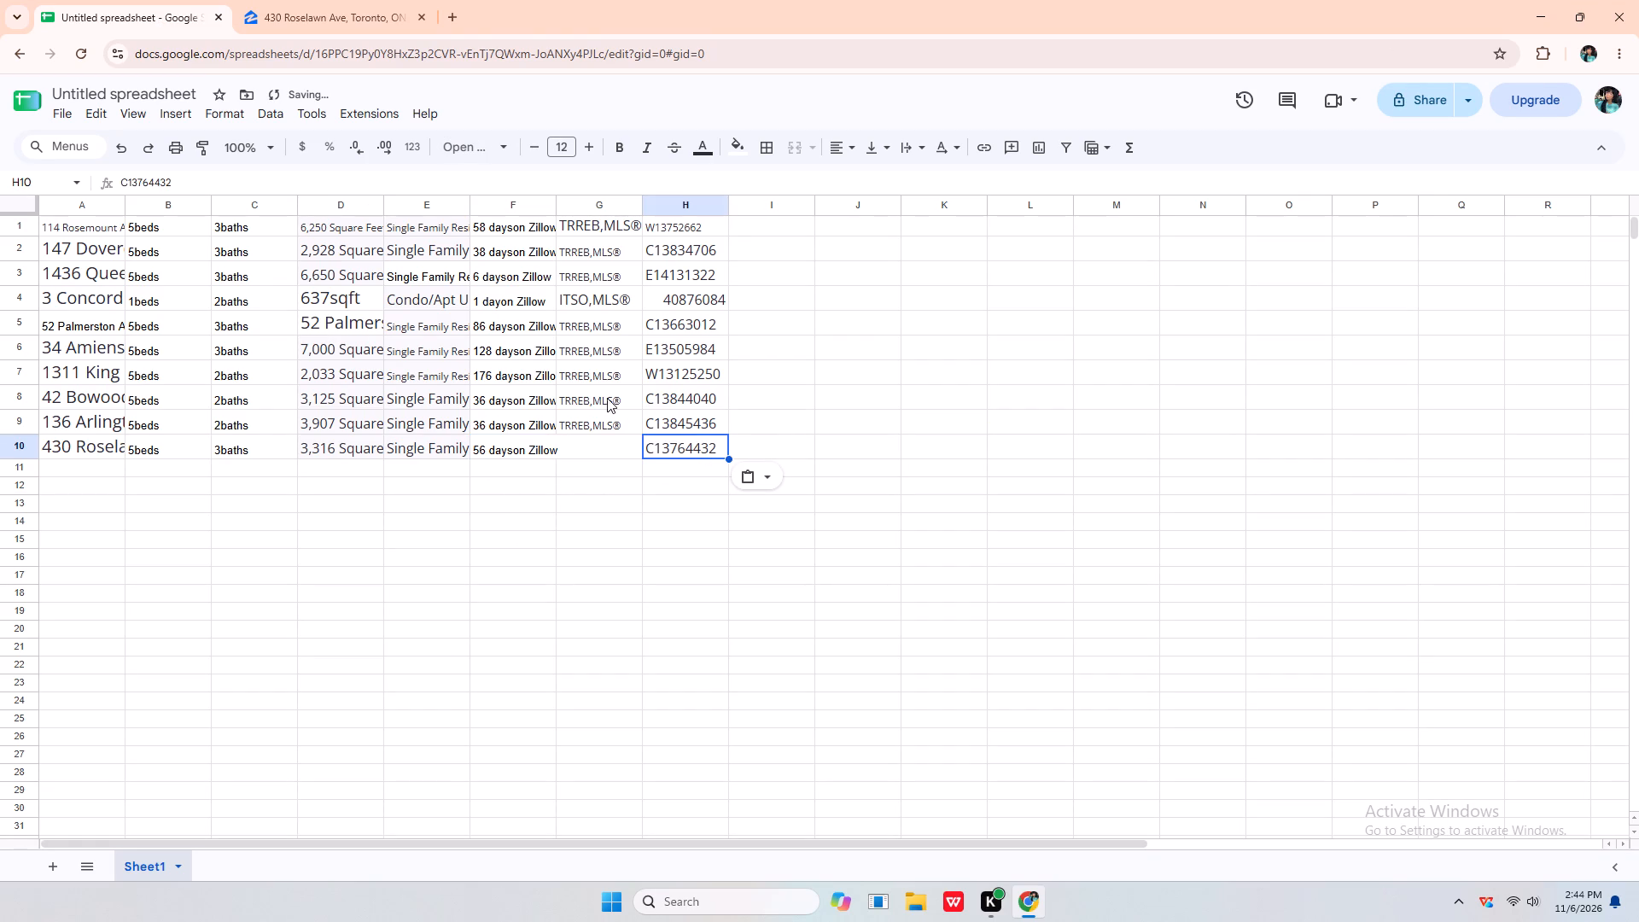
Copy the source TRREB,MLS® from cell G9 into cell G10 for the Roselawn Ave home.
key("Left")
key("Up")
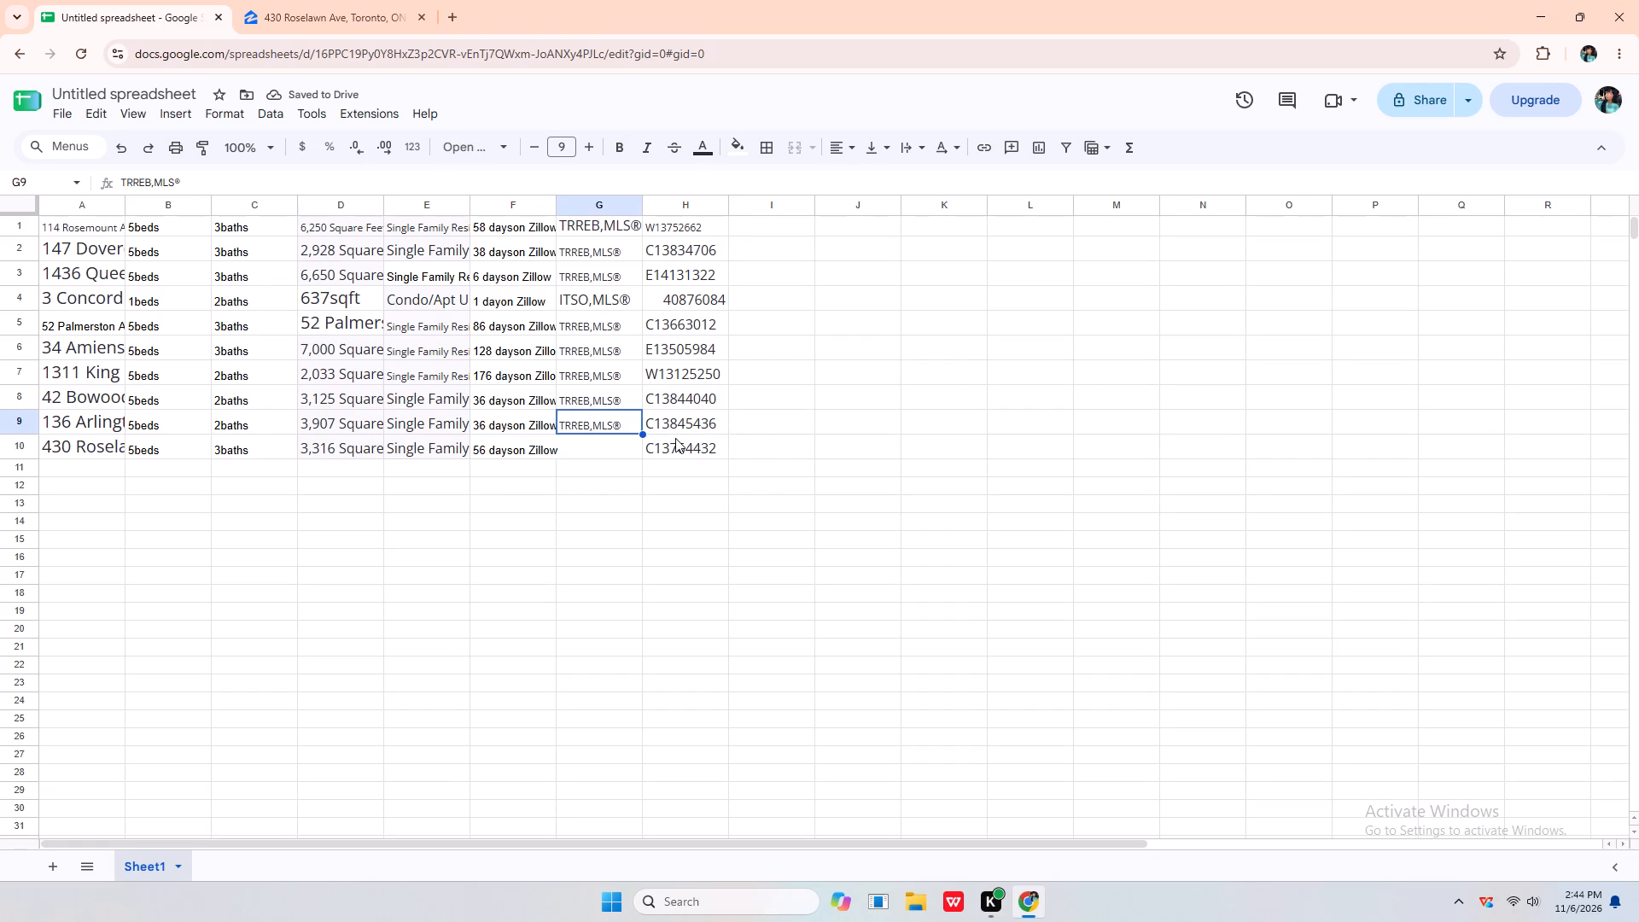
key("ctrl+c")
key("Down")
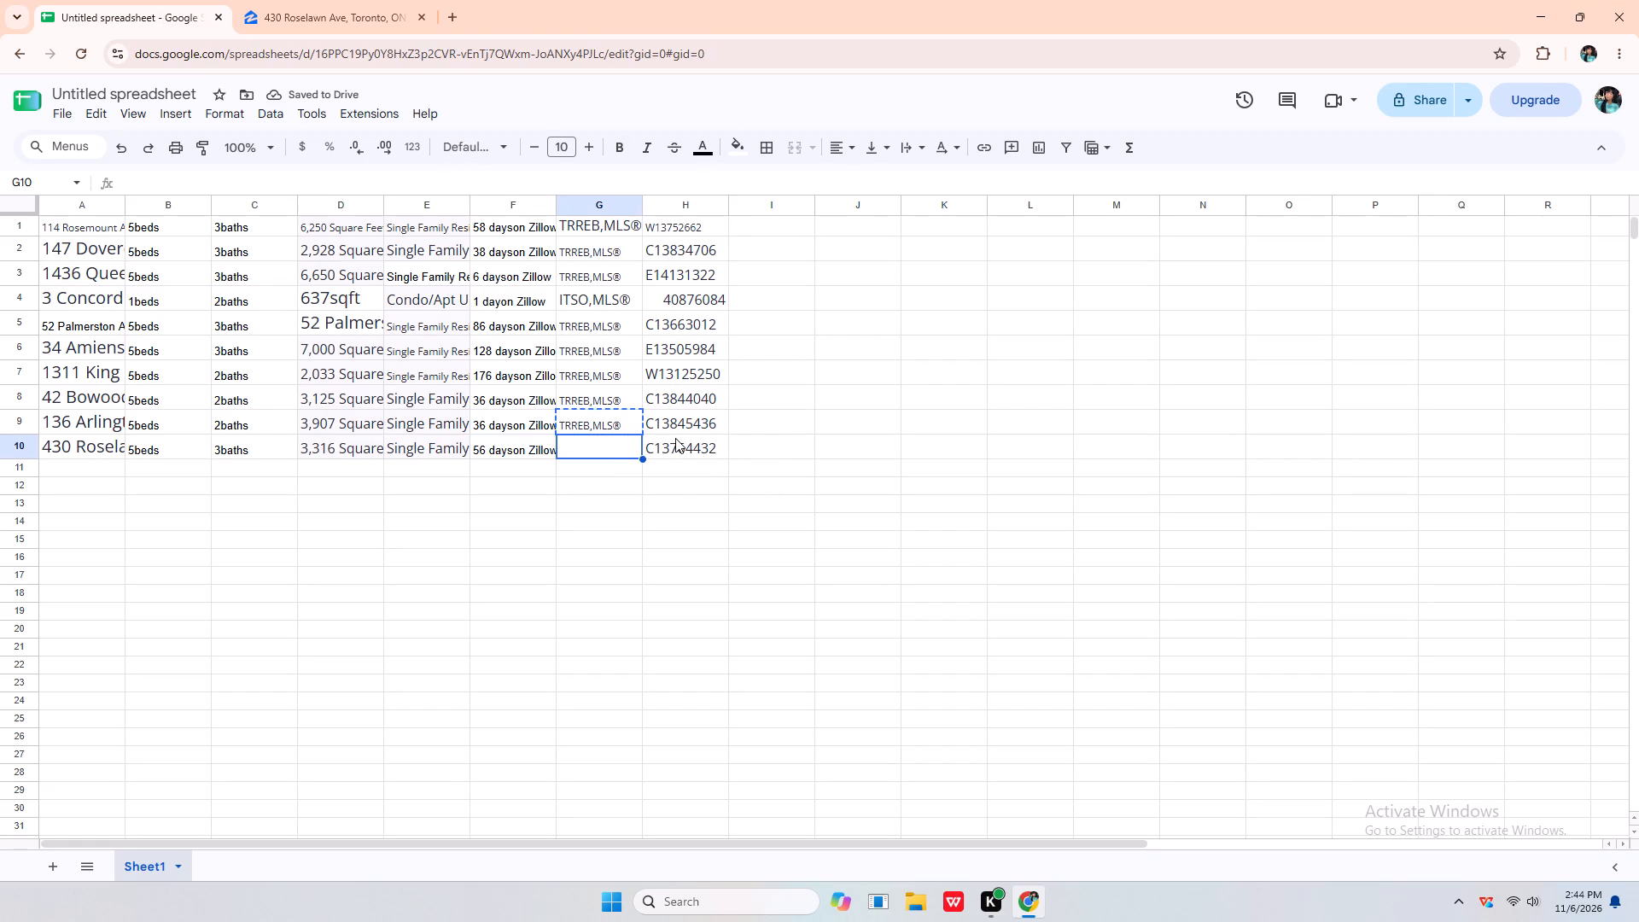
key("ctrl+v")
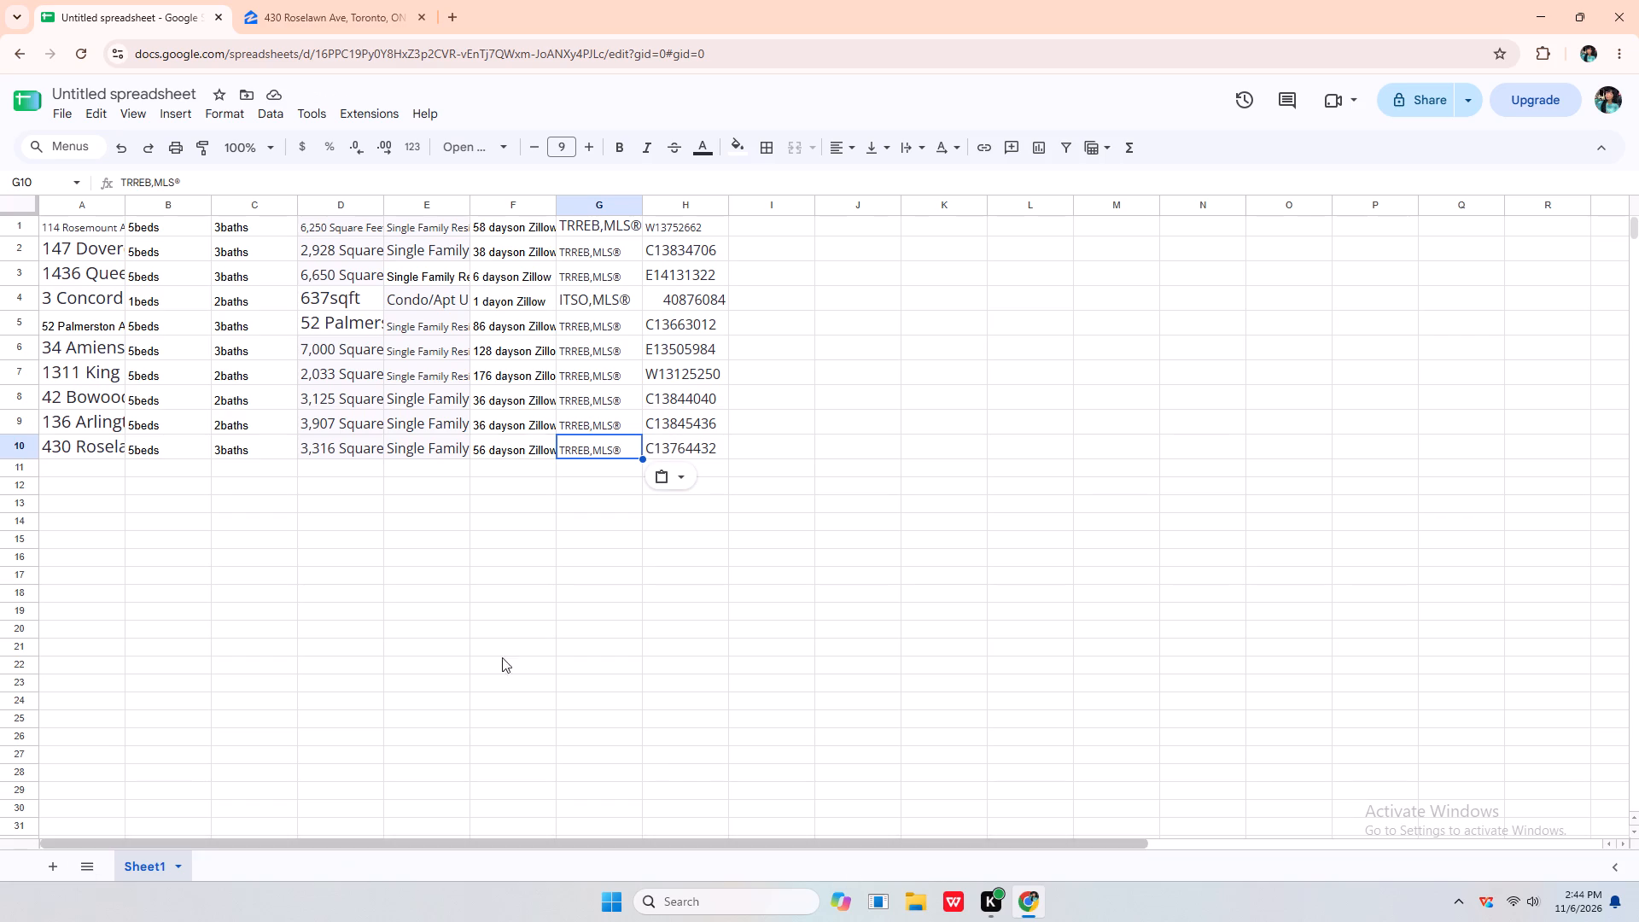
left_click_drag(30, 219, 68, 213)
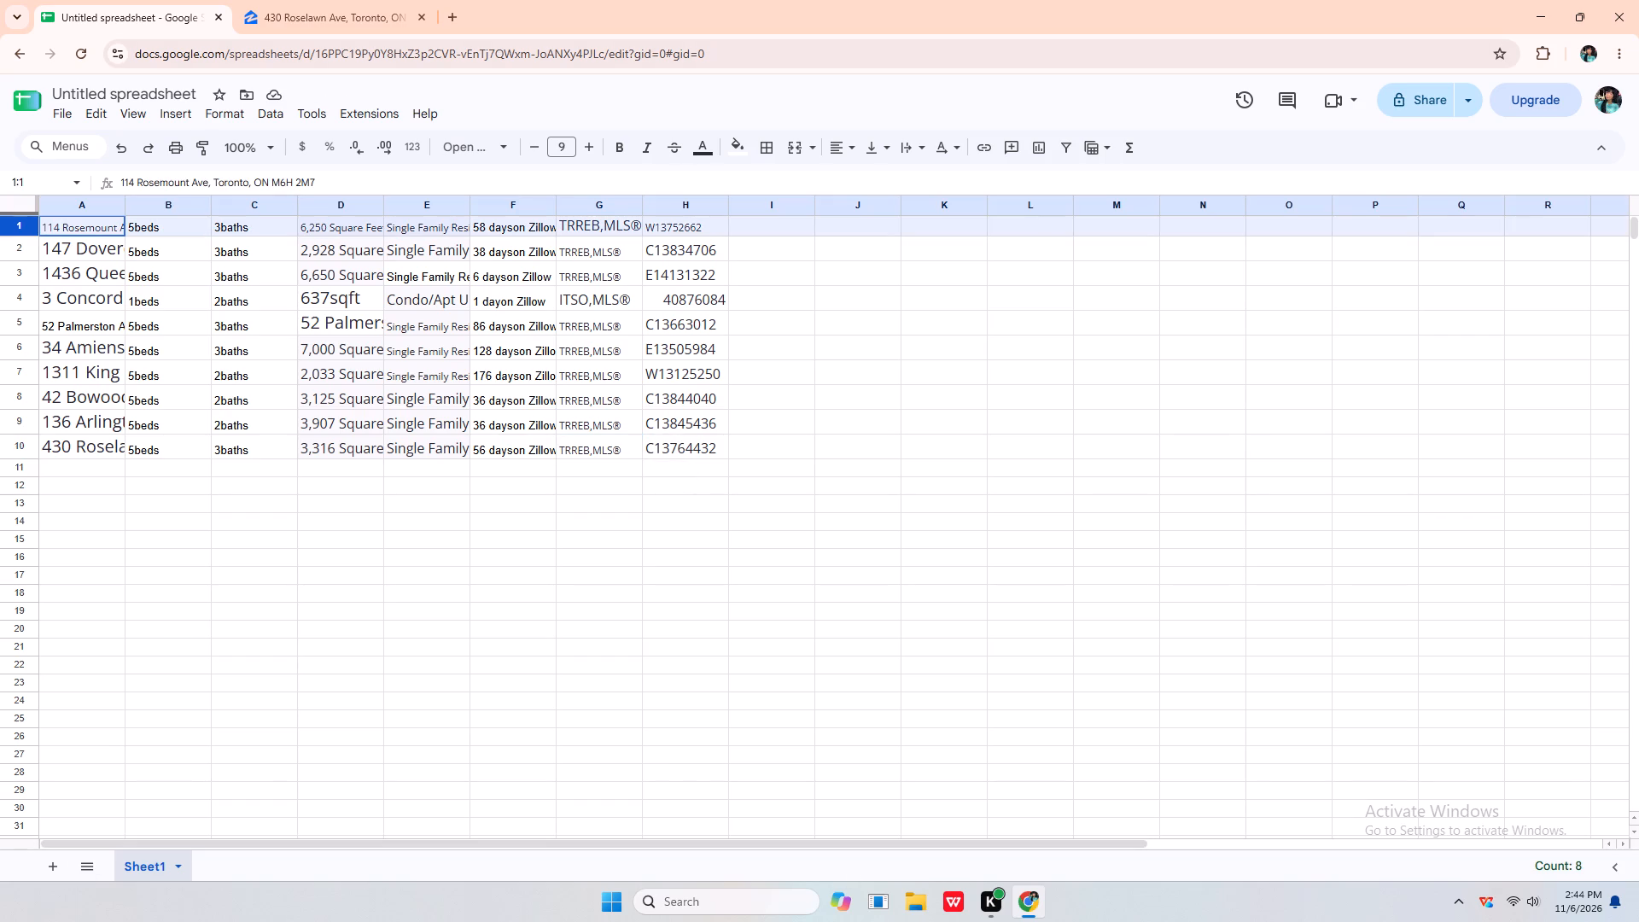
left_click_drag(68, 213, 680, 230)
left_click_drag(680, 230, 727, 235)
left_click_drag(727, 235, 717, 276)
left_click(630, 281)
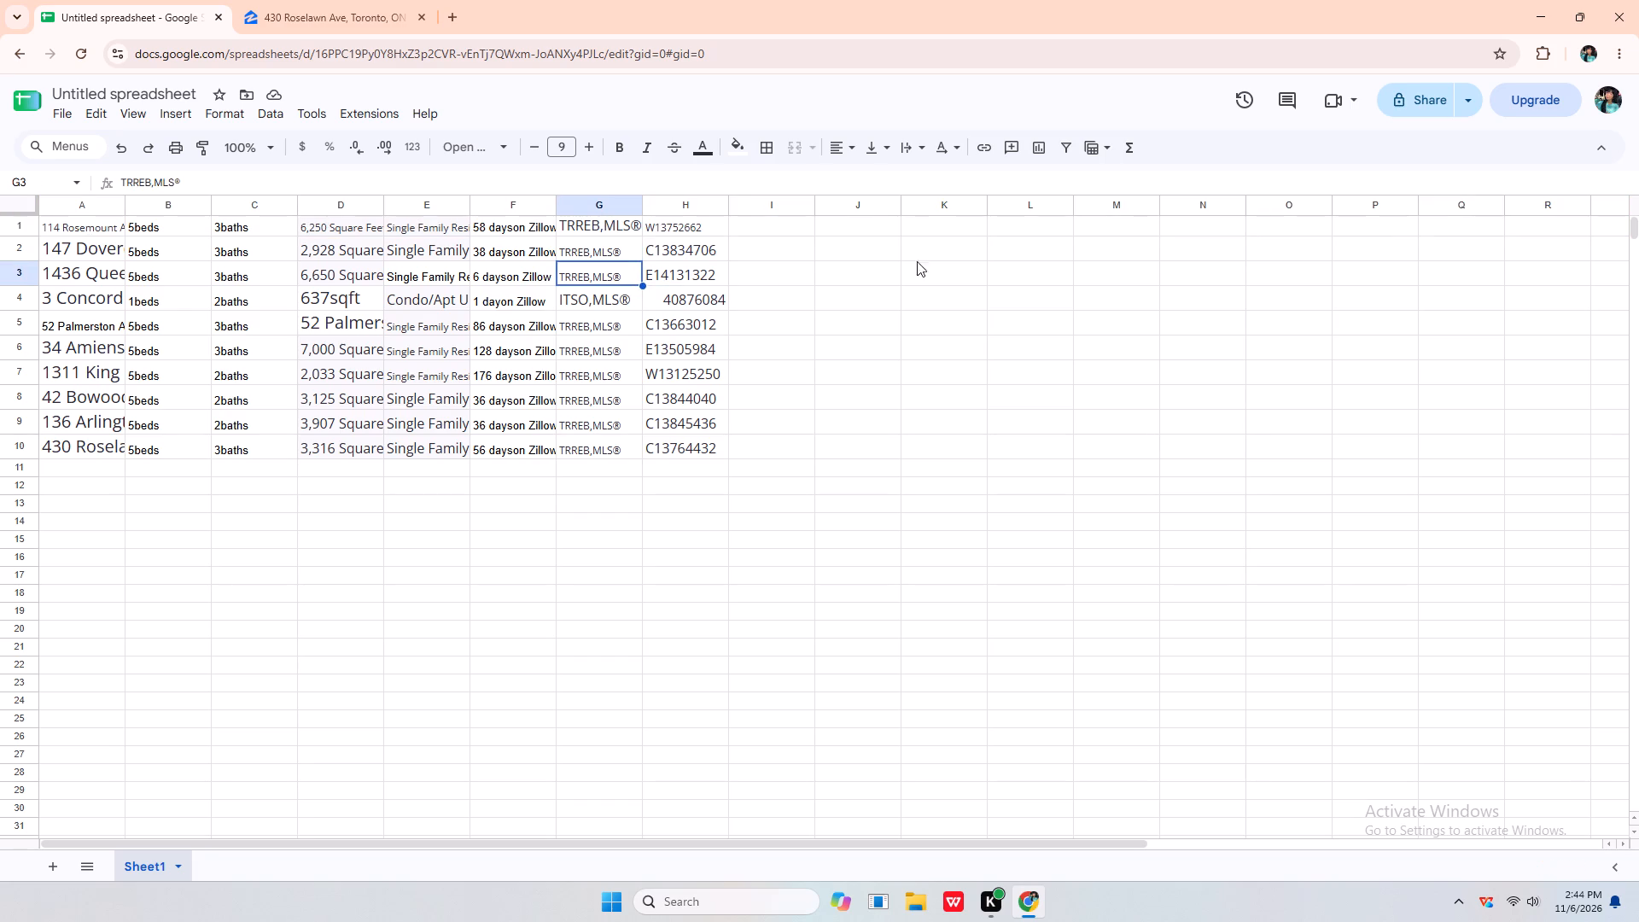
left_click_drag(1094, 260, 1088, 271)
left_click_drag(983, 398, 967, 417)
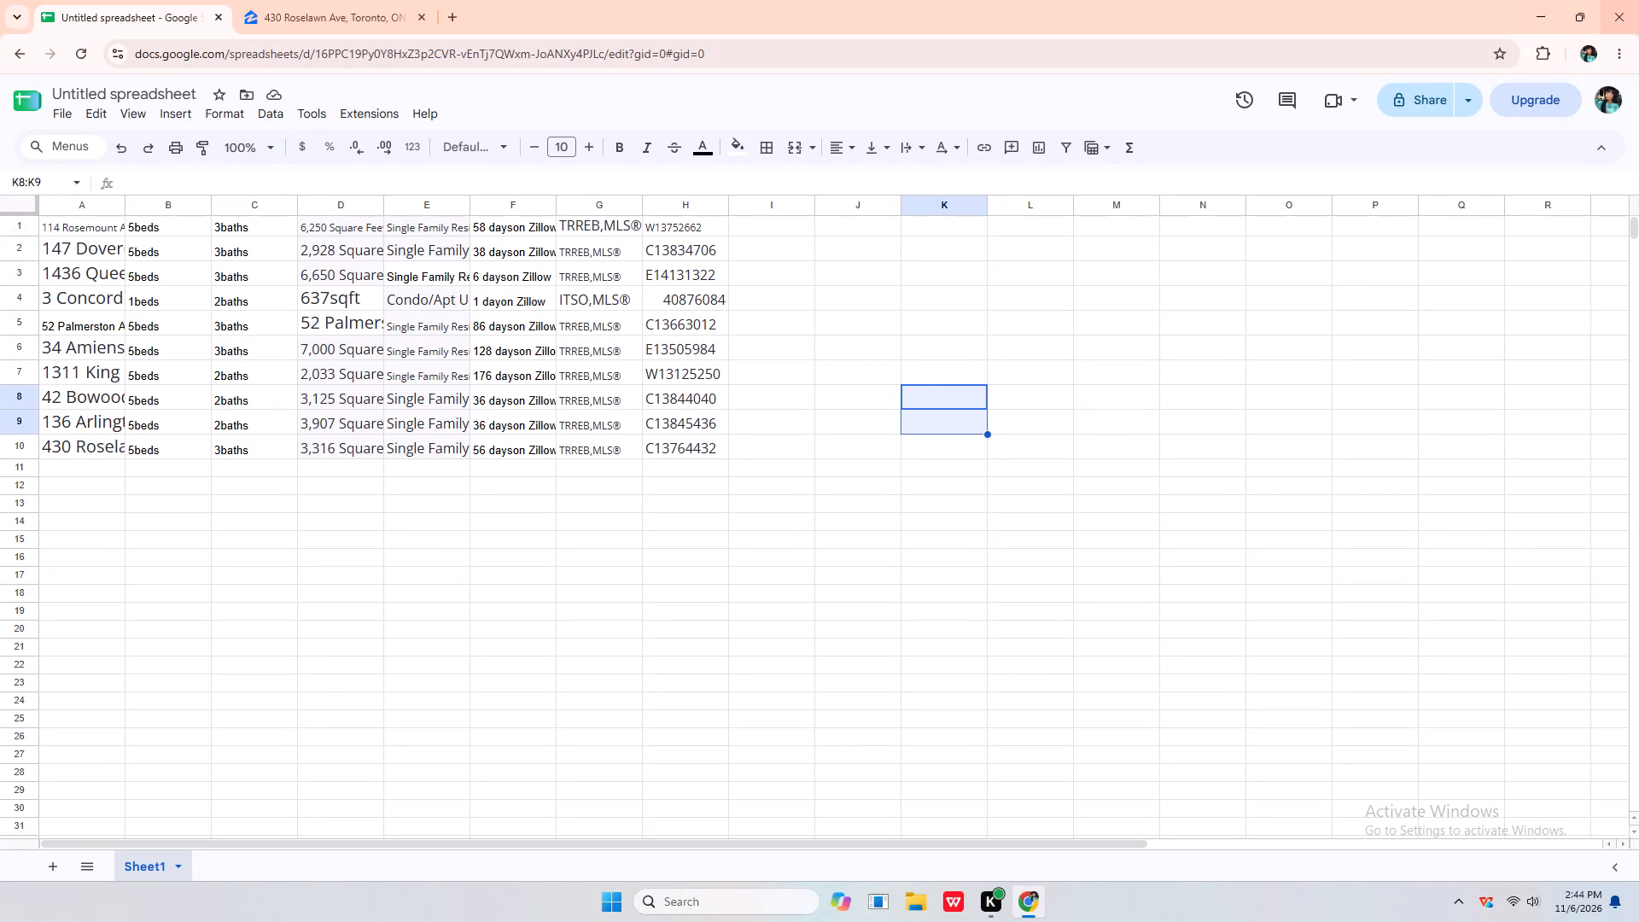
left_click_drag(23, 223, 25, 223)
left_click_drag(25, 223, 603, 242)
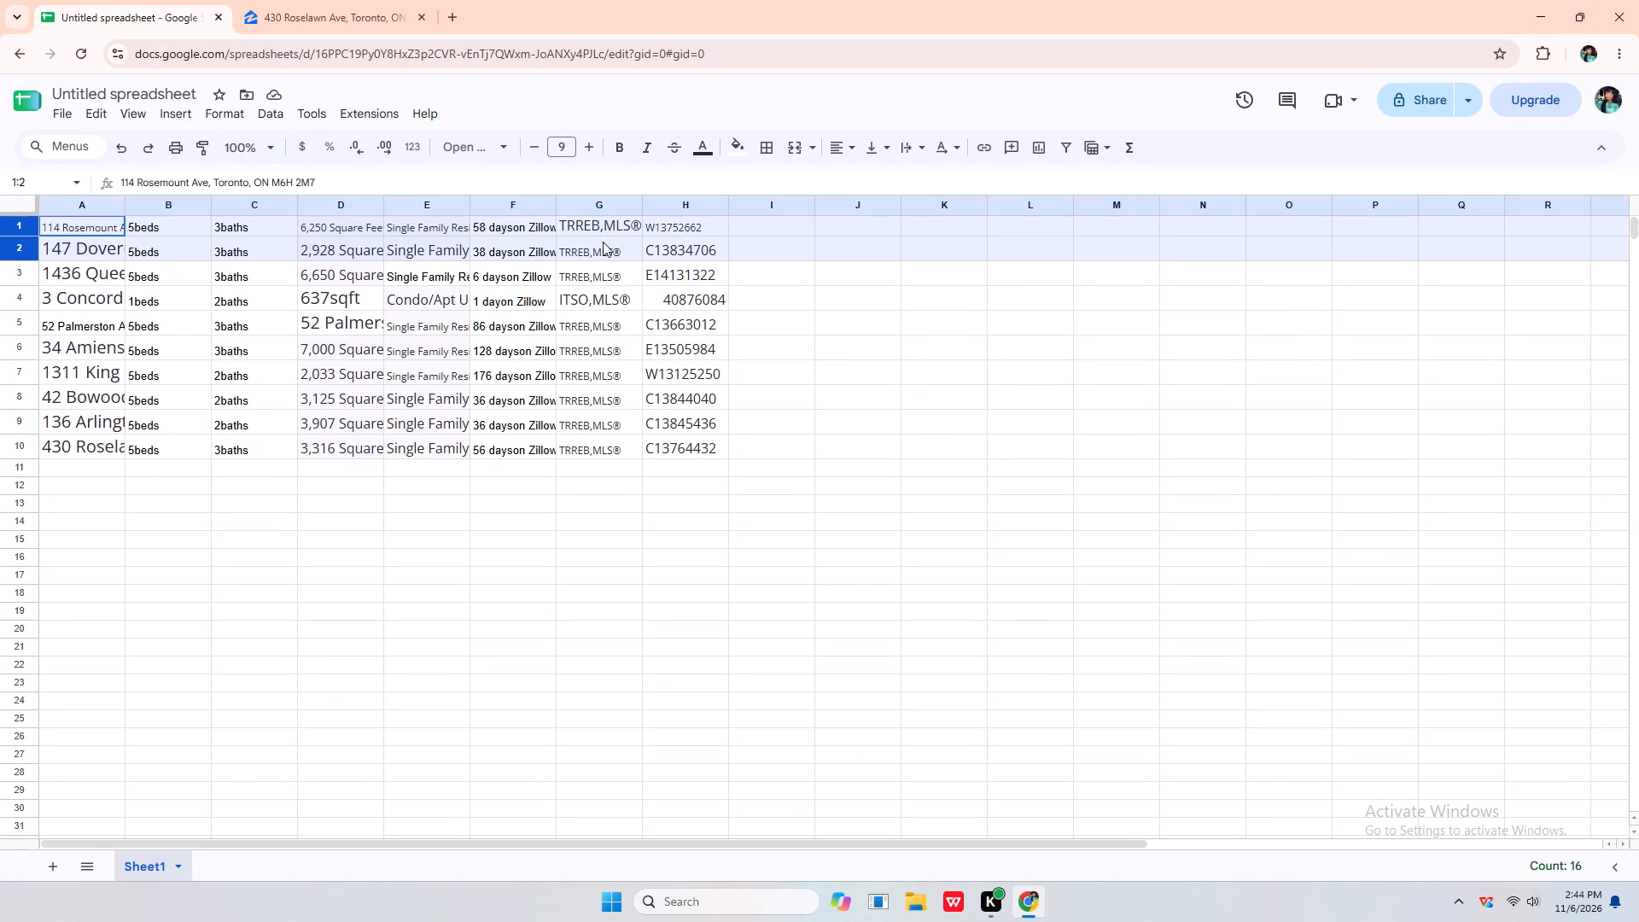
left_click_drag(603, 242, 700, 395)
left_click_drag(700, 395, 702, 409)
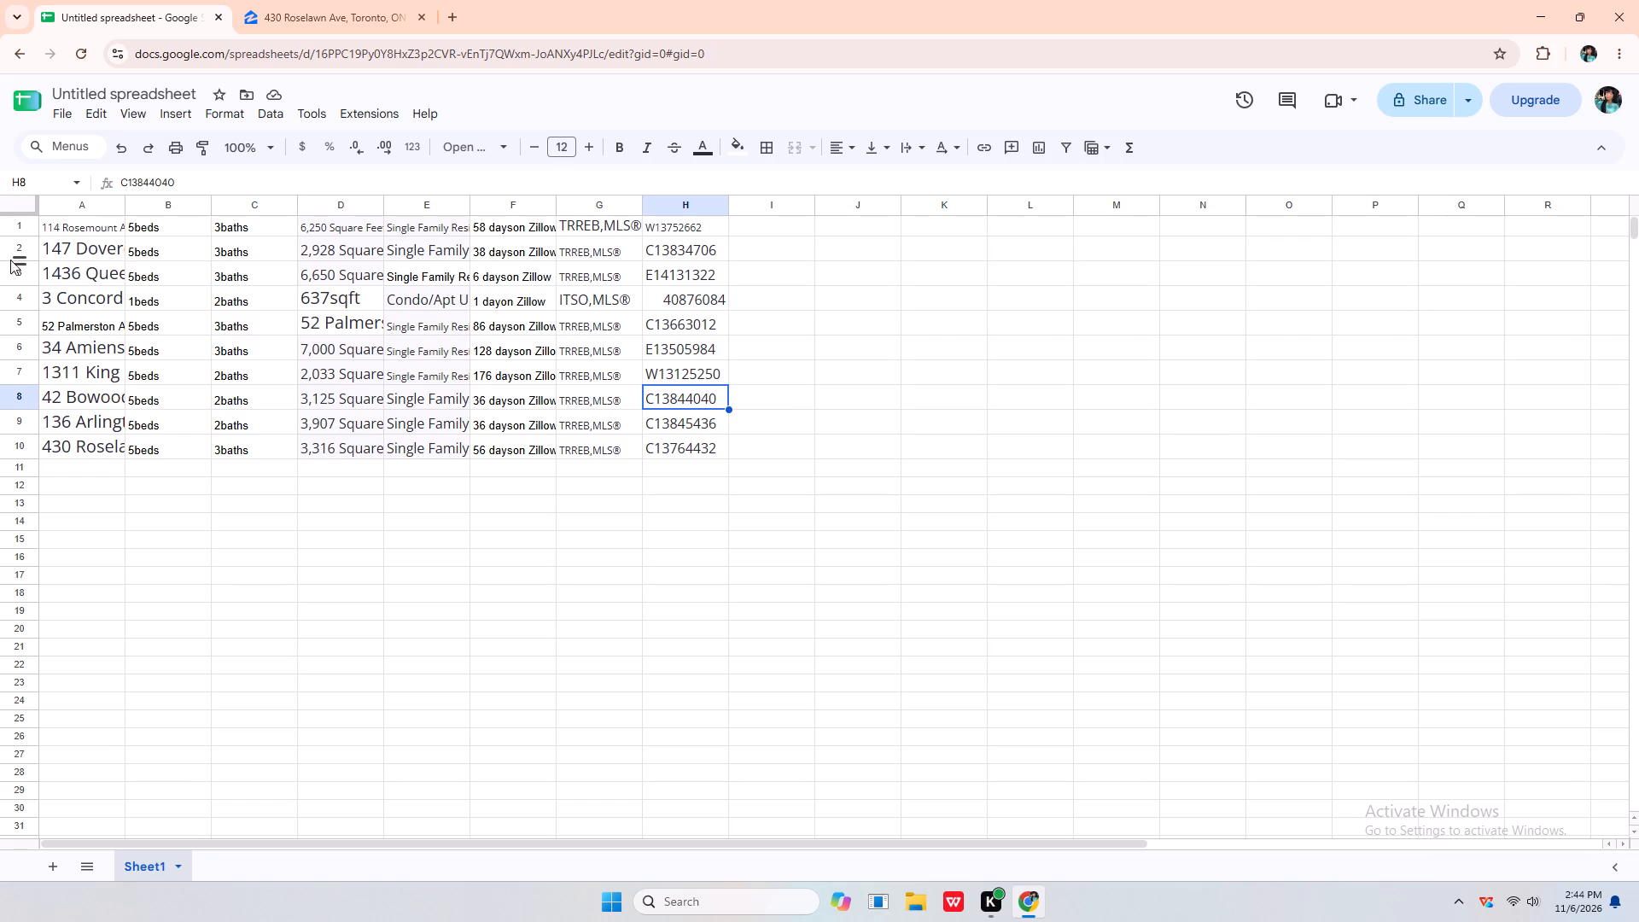
Reduce the height of row 1 slightly.
left_click_drag(20, 236, 63, 225)
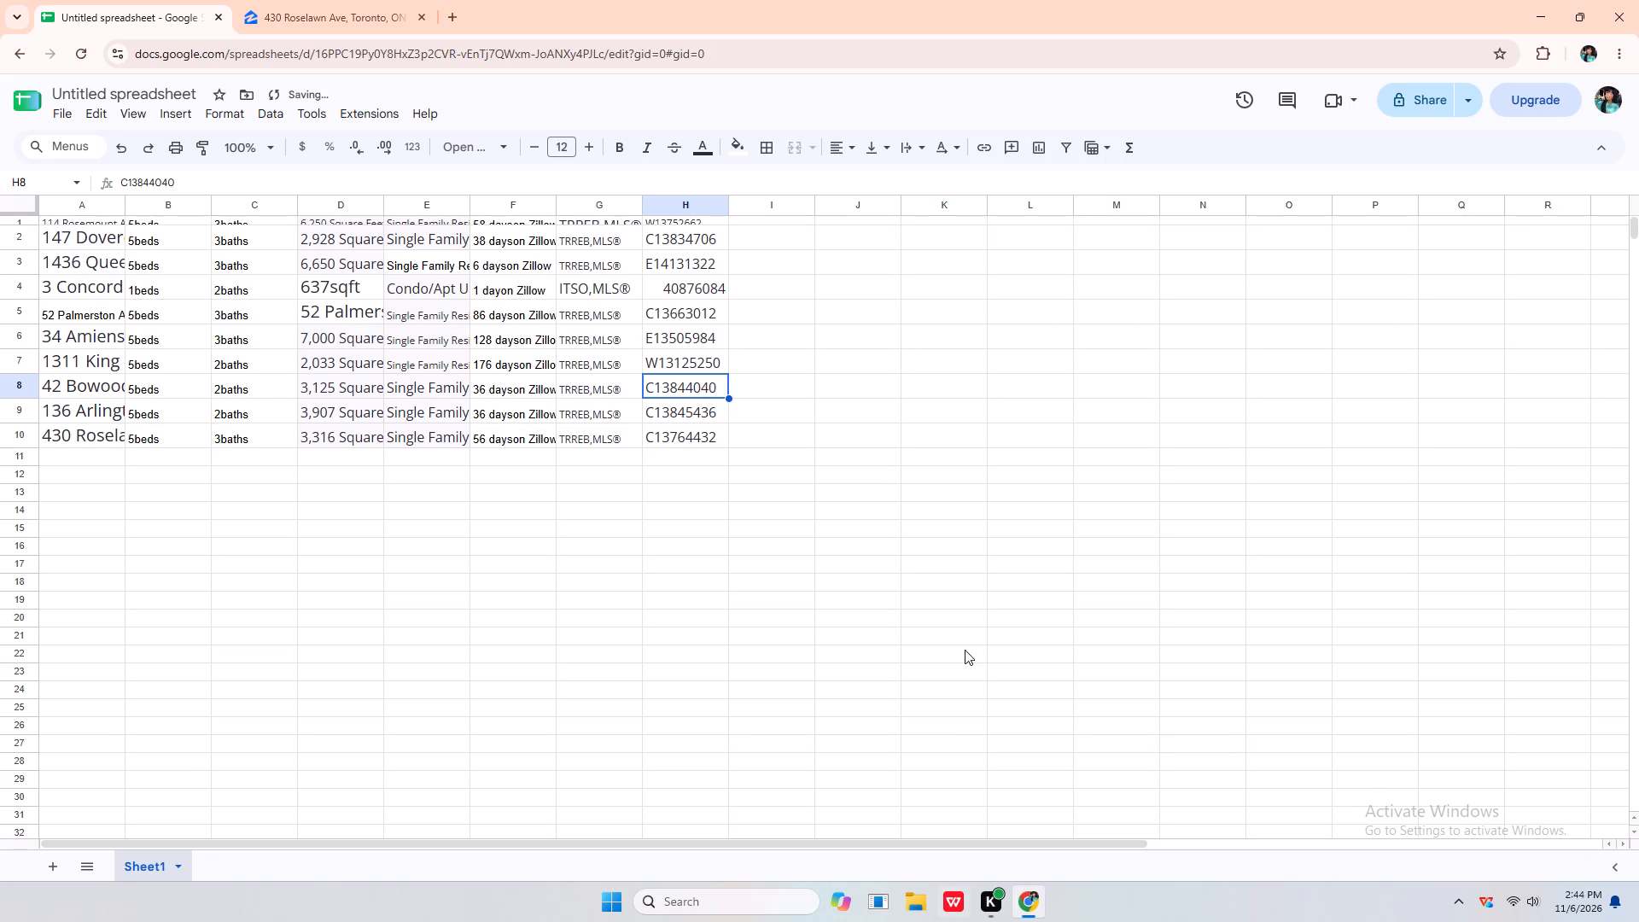
left_click(957, 658)
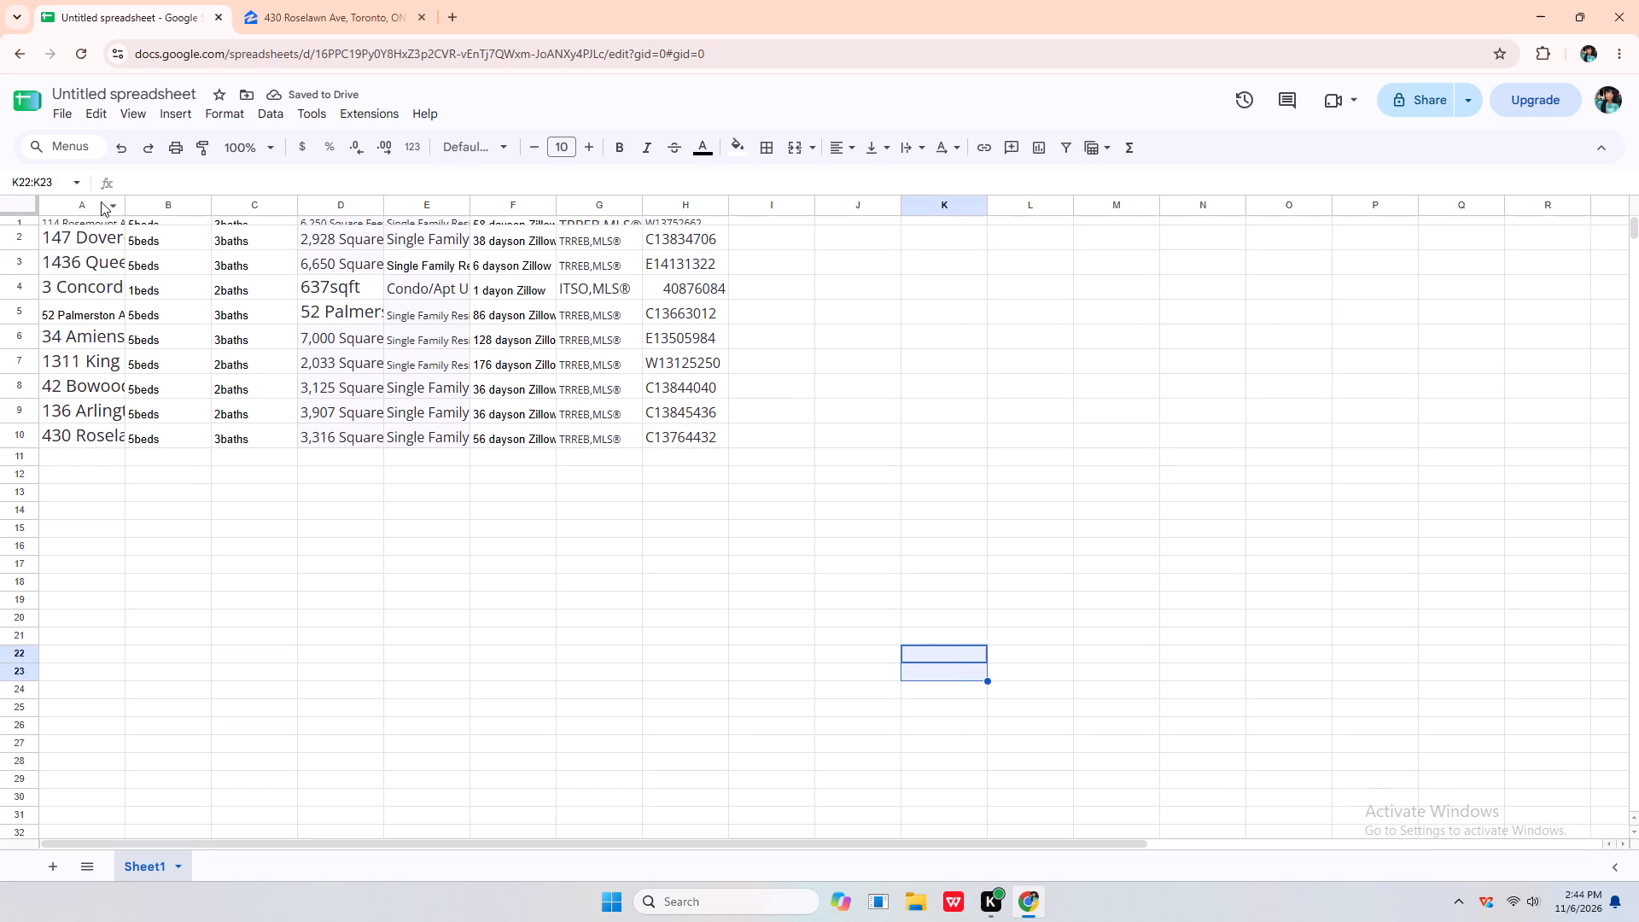
Set the font size of columns A to H to 9 so all home details share one text size.
left_click_drag(96, 201, 225, 291)
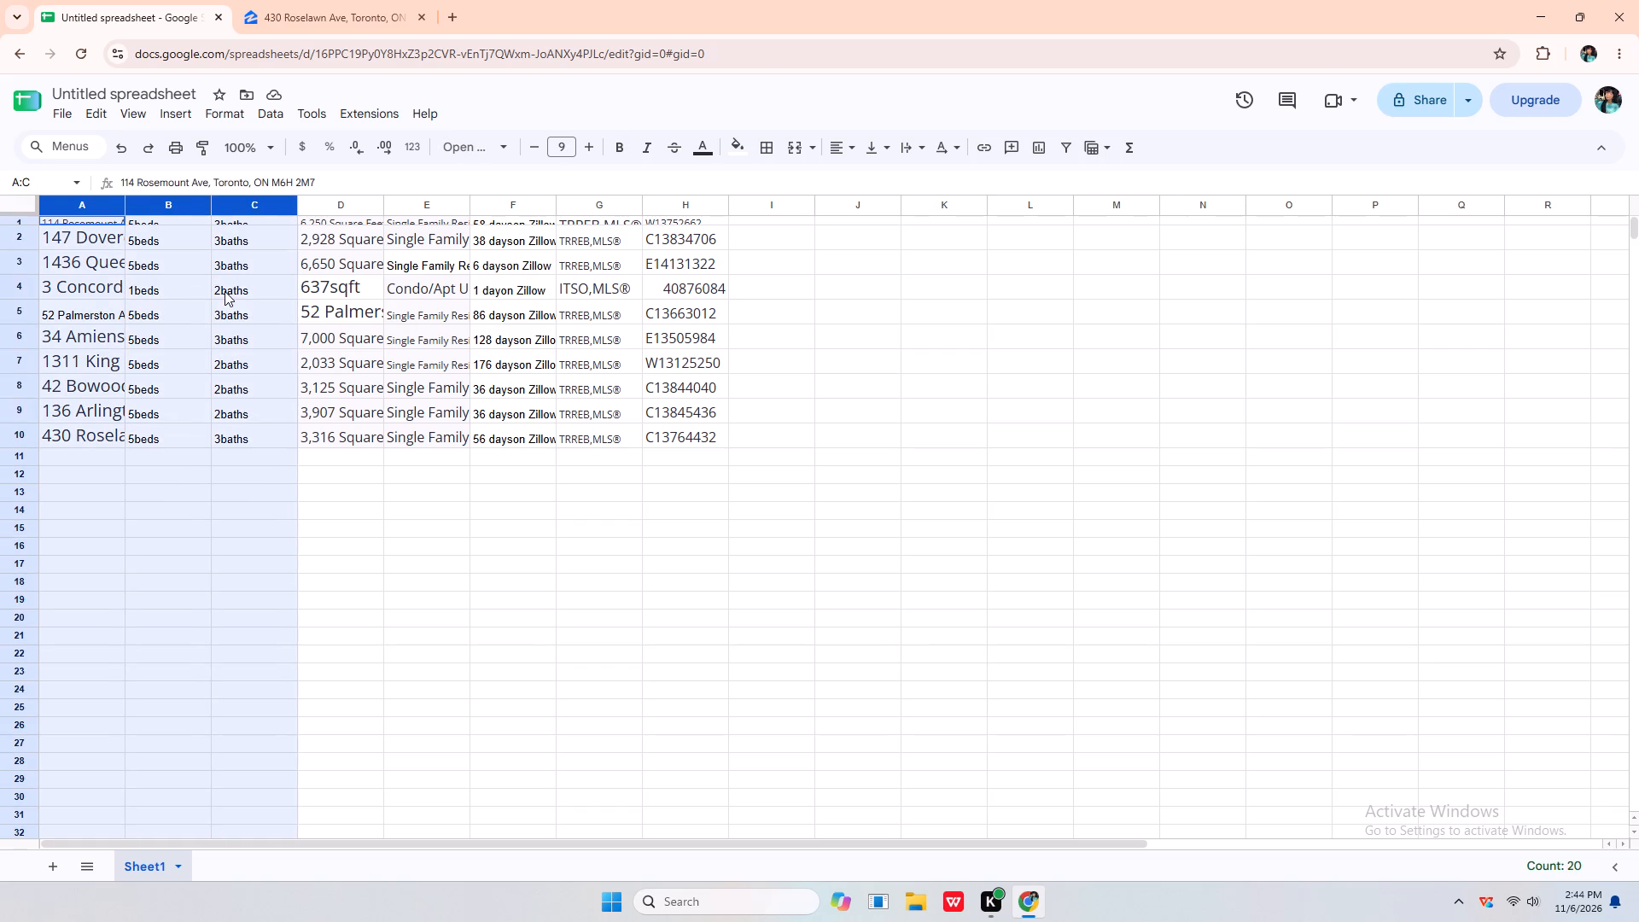
left_click_drag(225, 291, 674, 385)
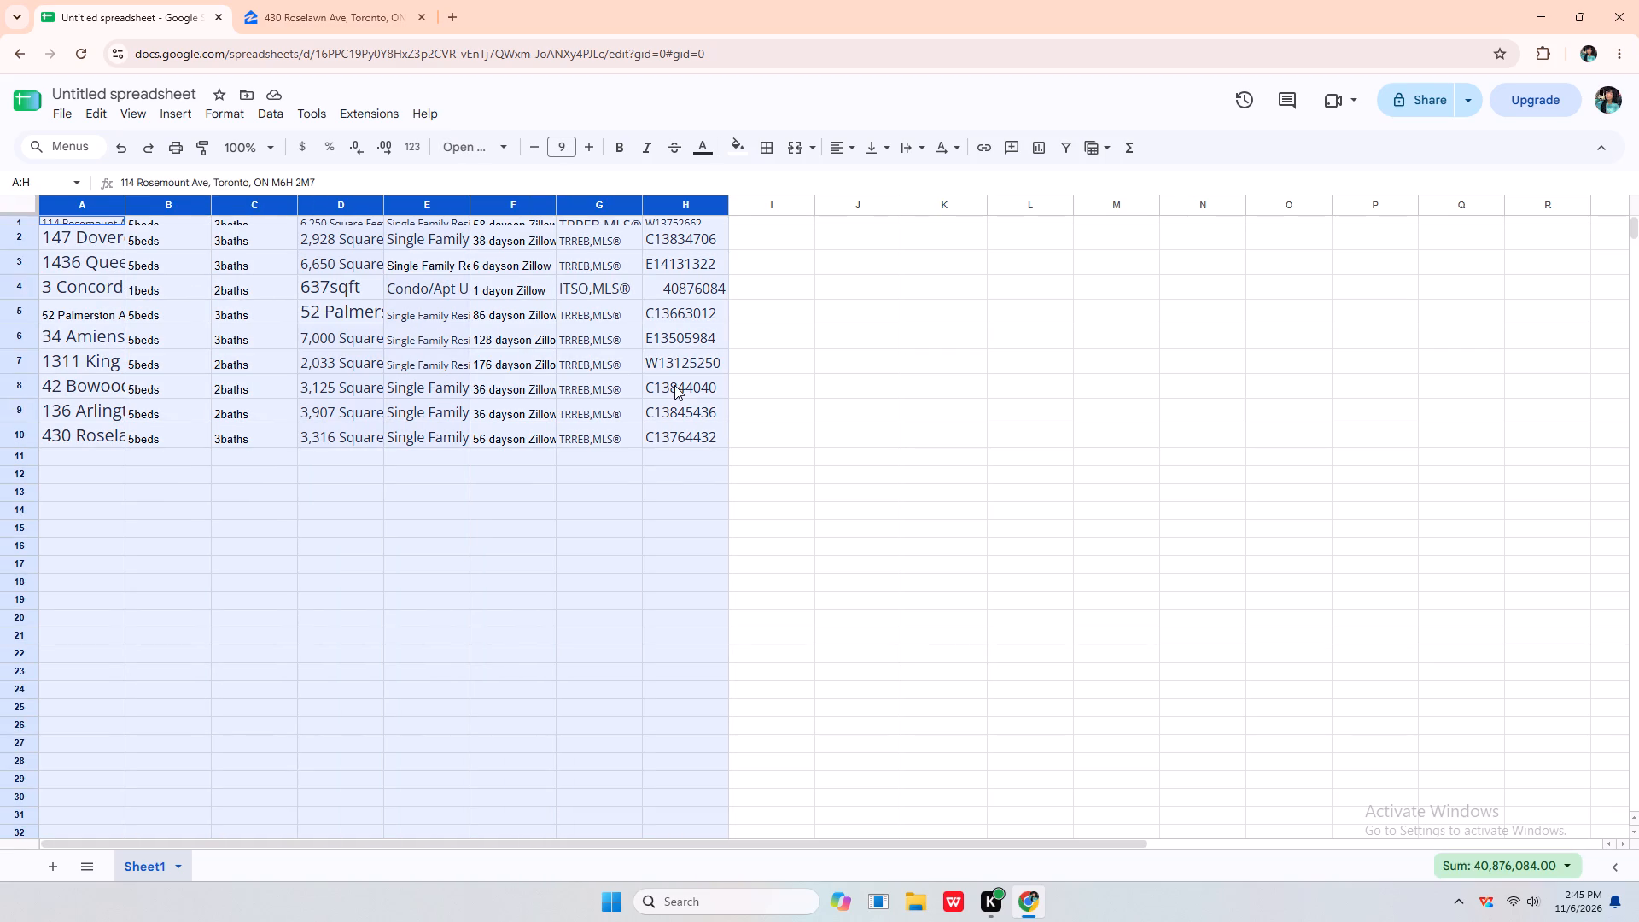
left_click_drag(674, 385, 675, 386)
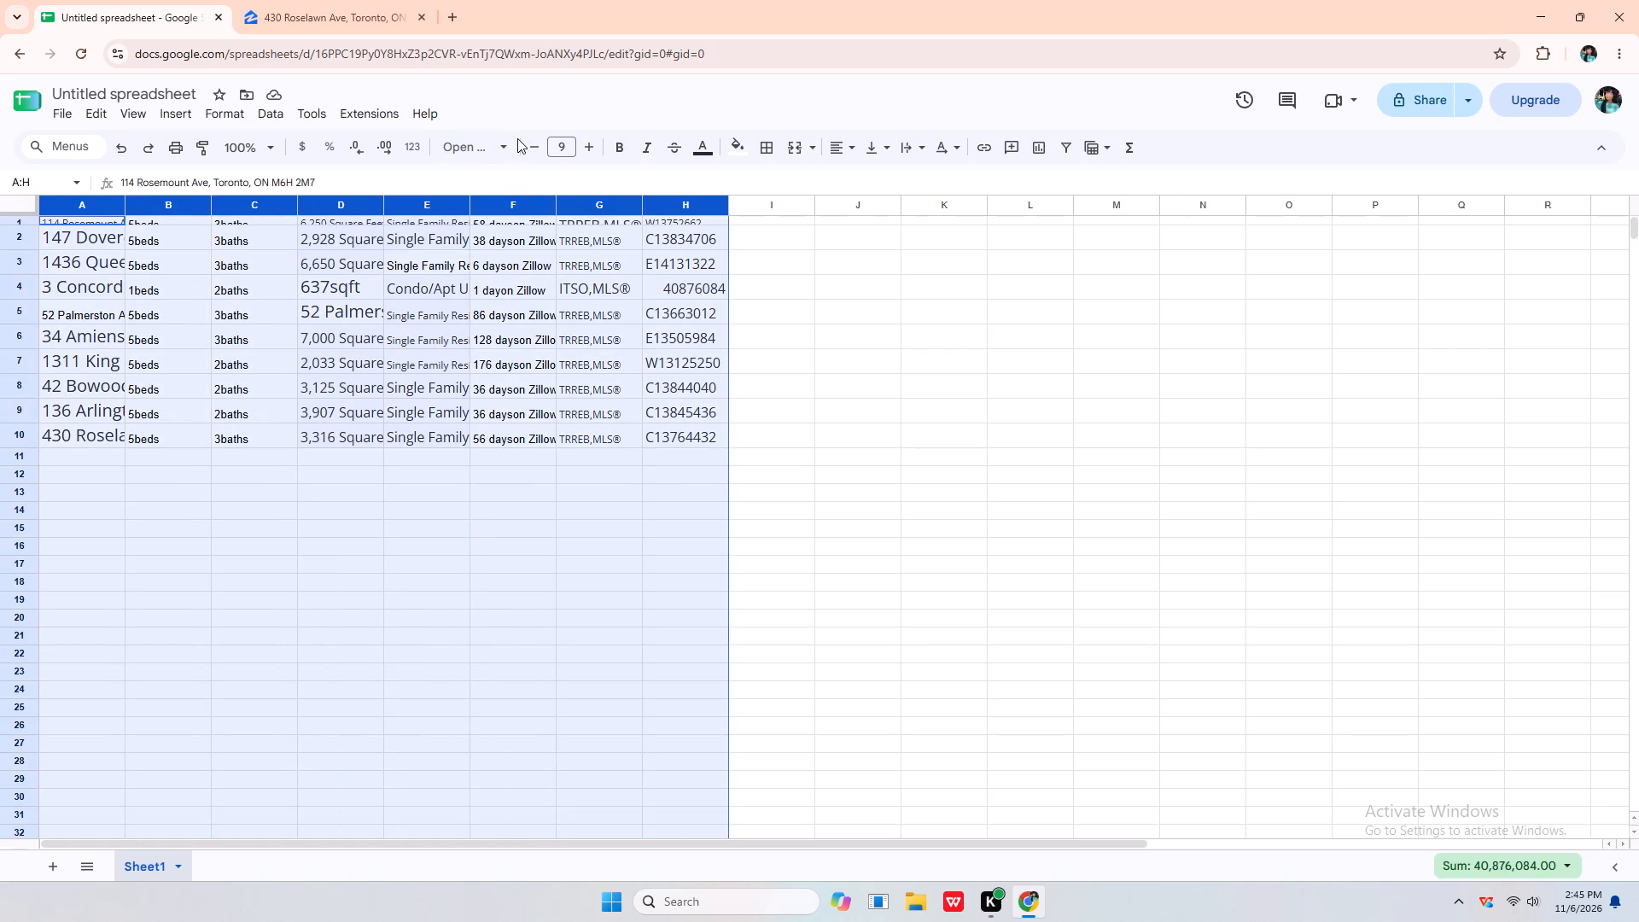
left_click(590, 147)
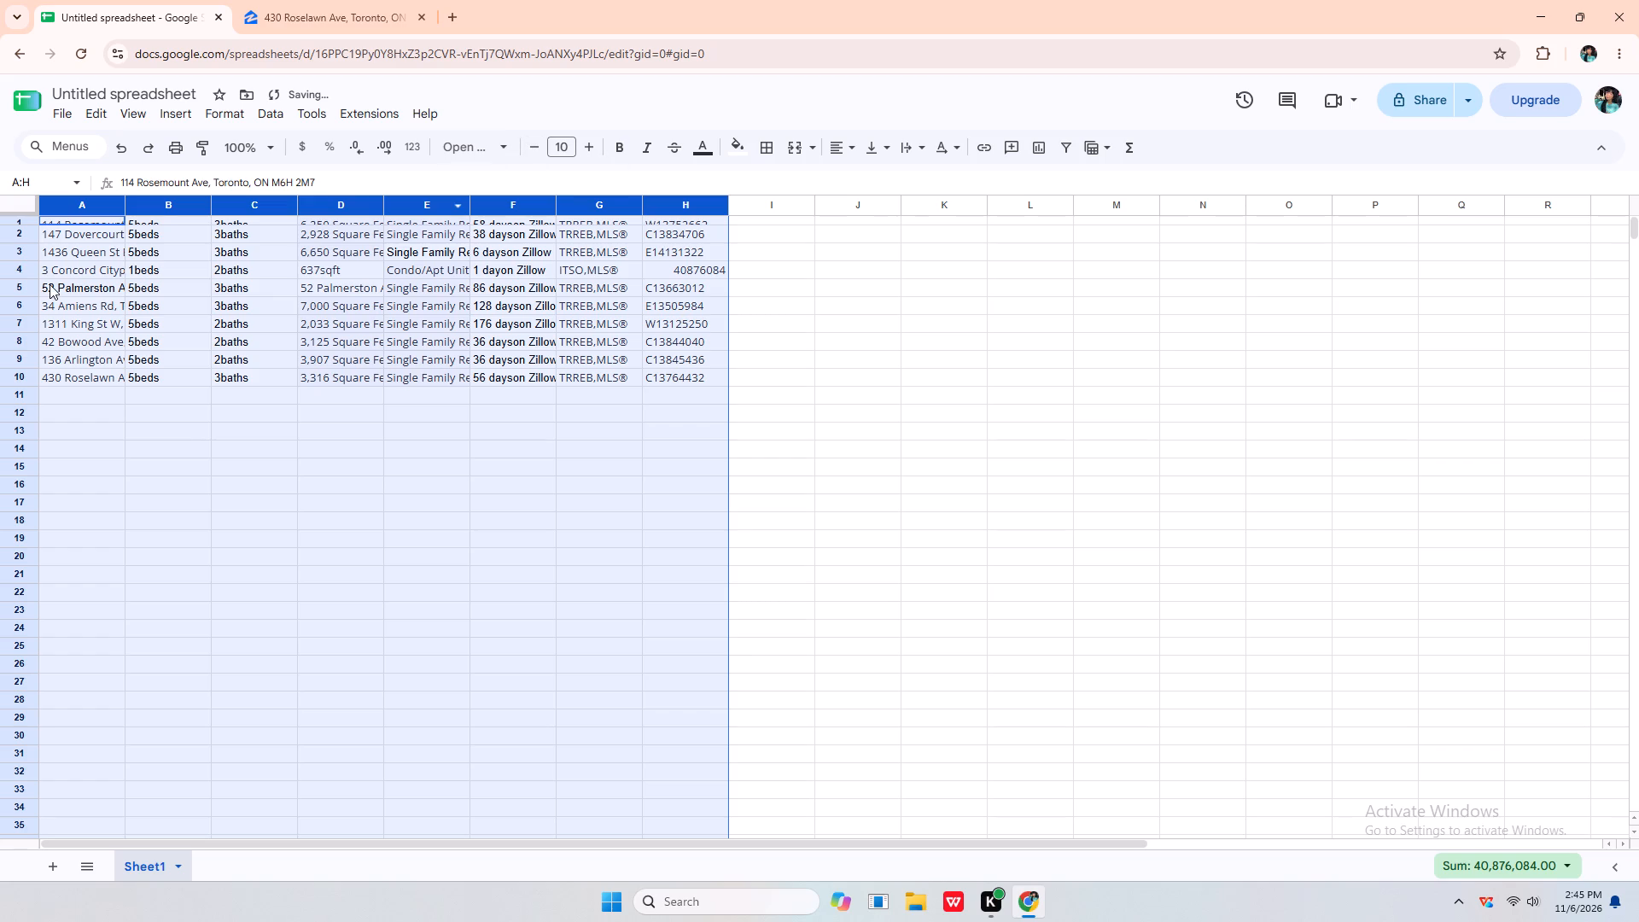
left_click(532, 147)
left_click(532, 147)
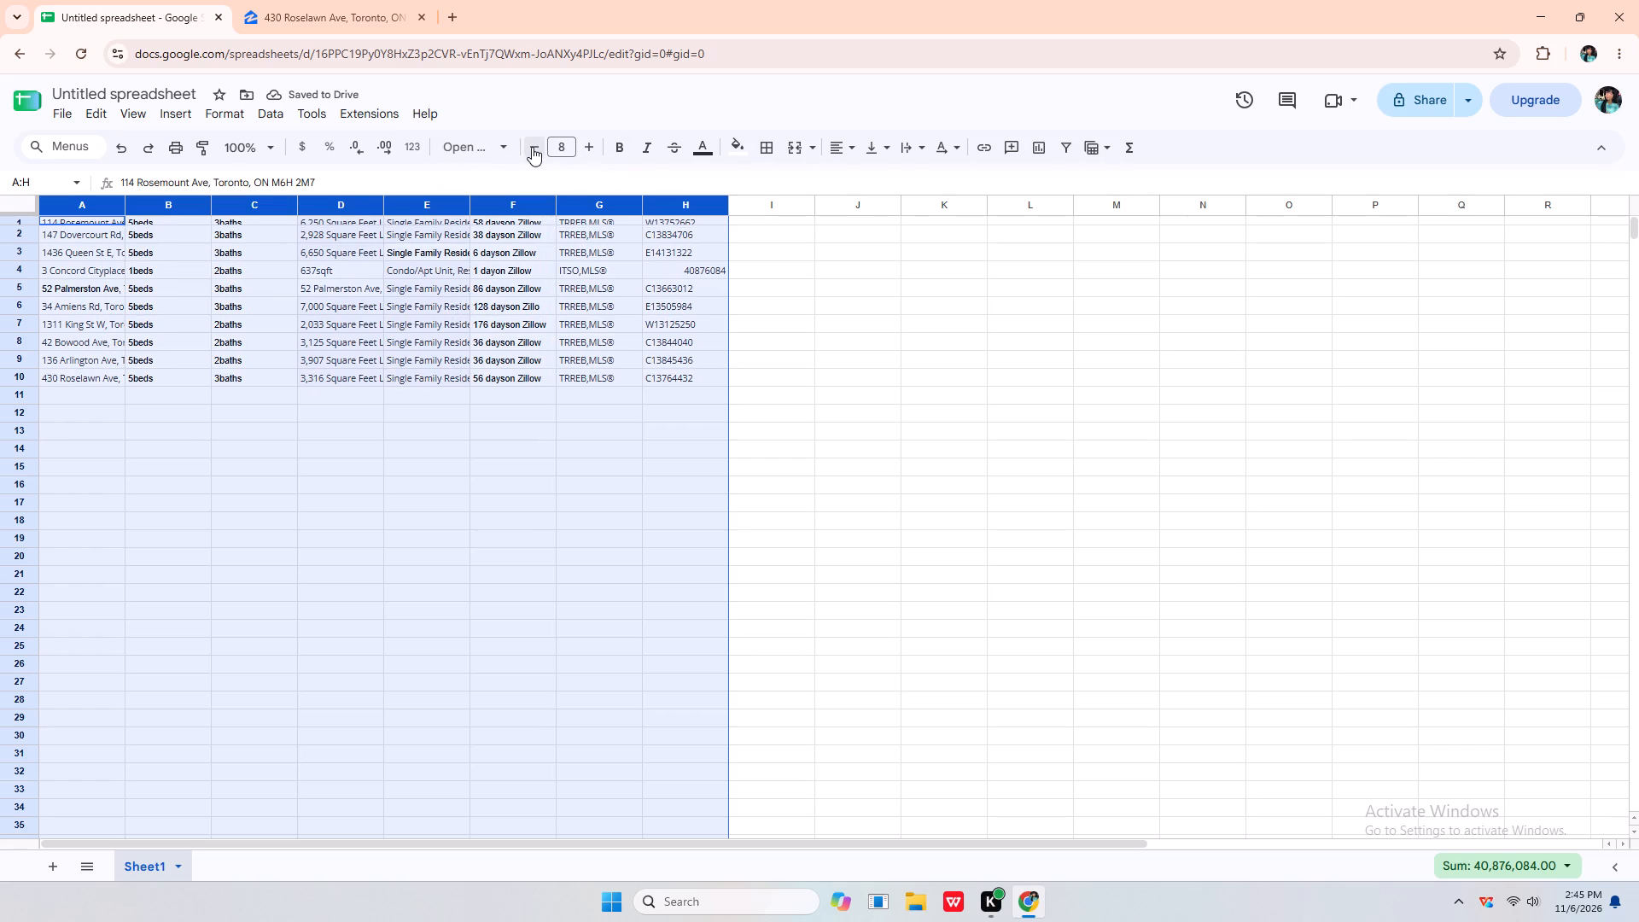
left_click(591, 146)
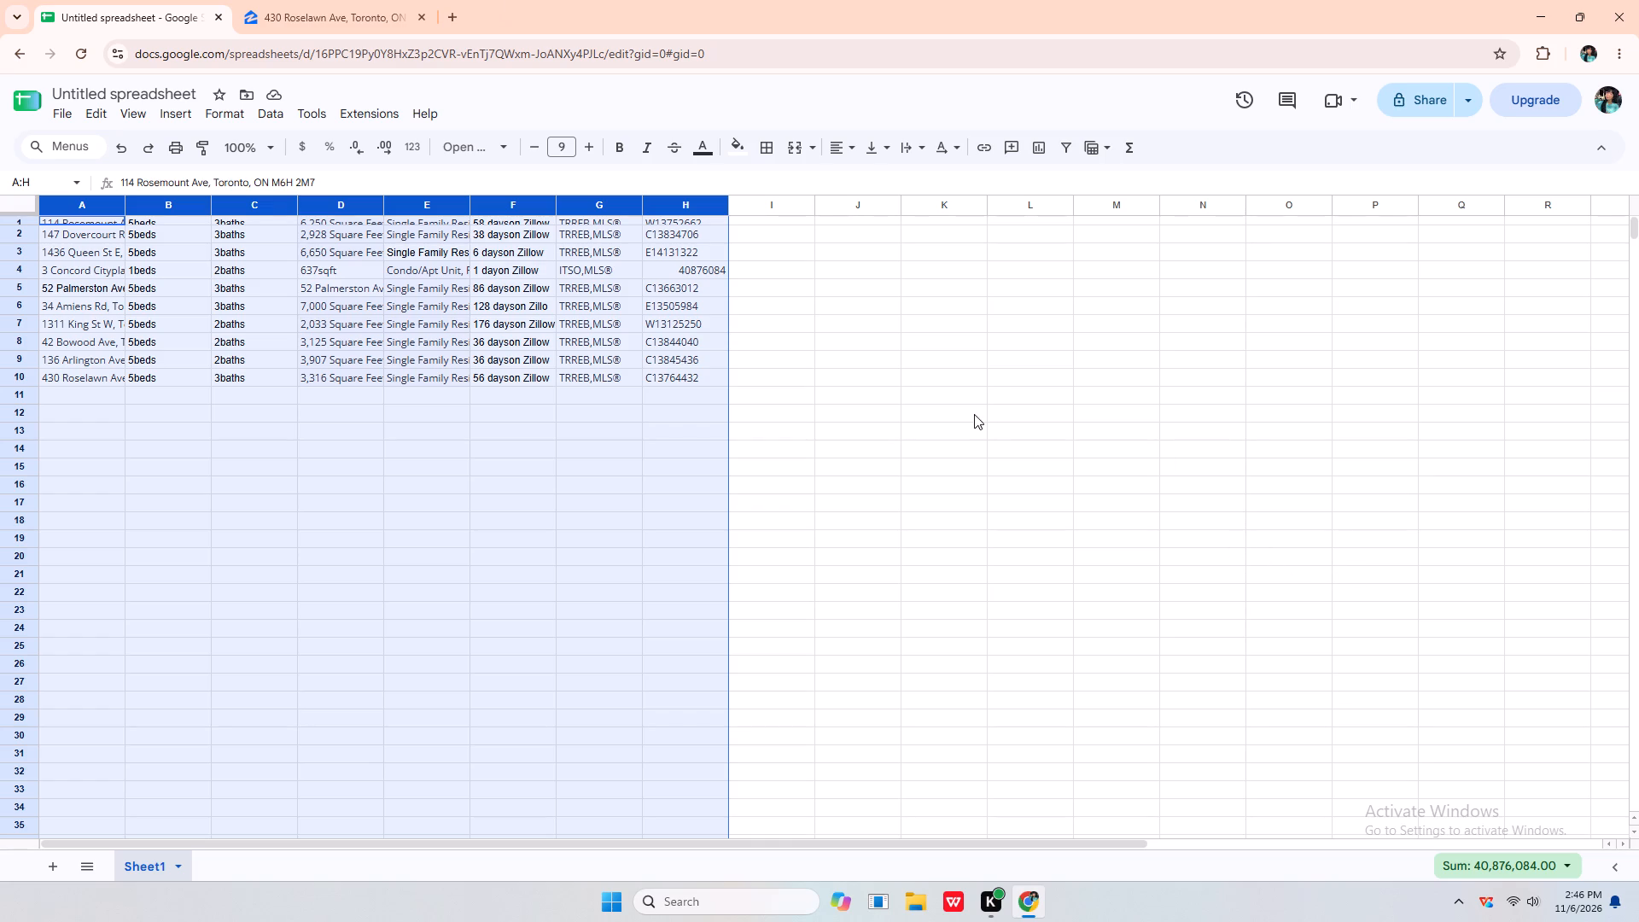
left_click(986, 376)
left_click(77, 399)
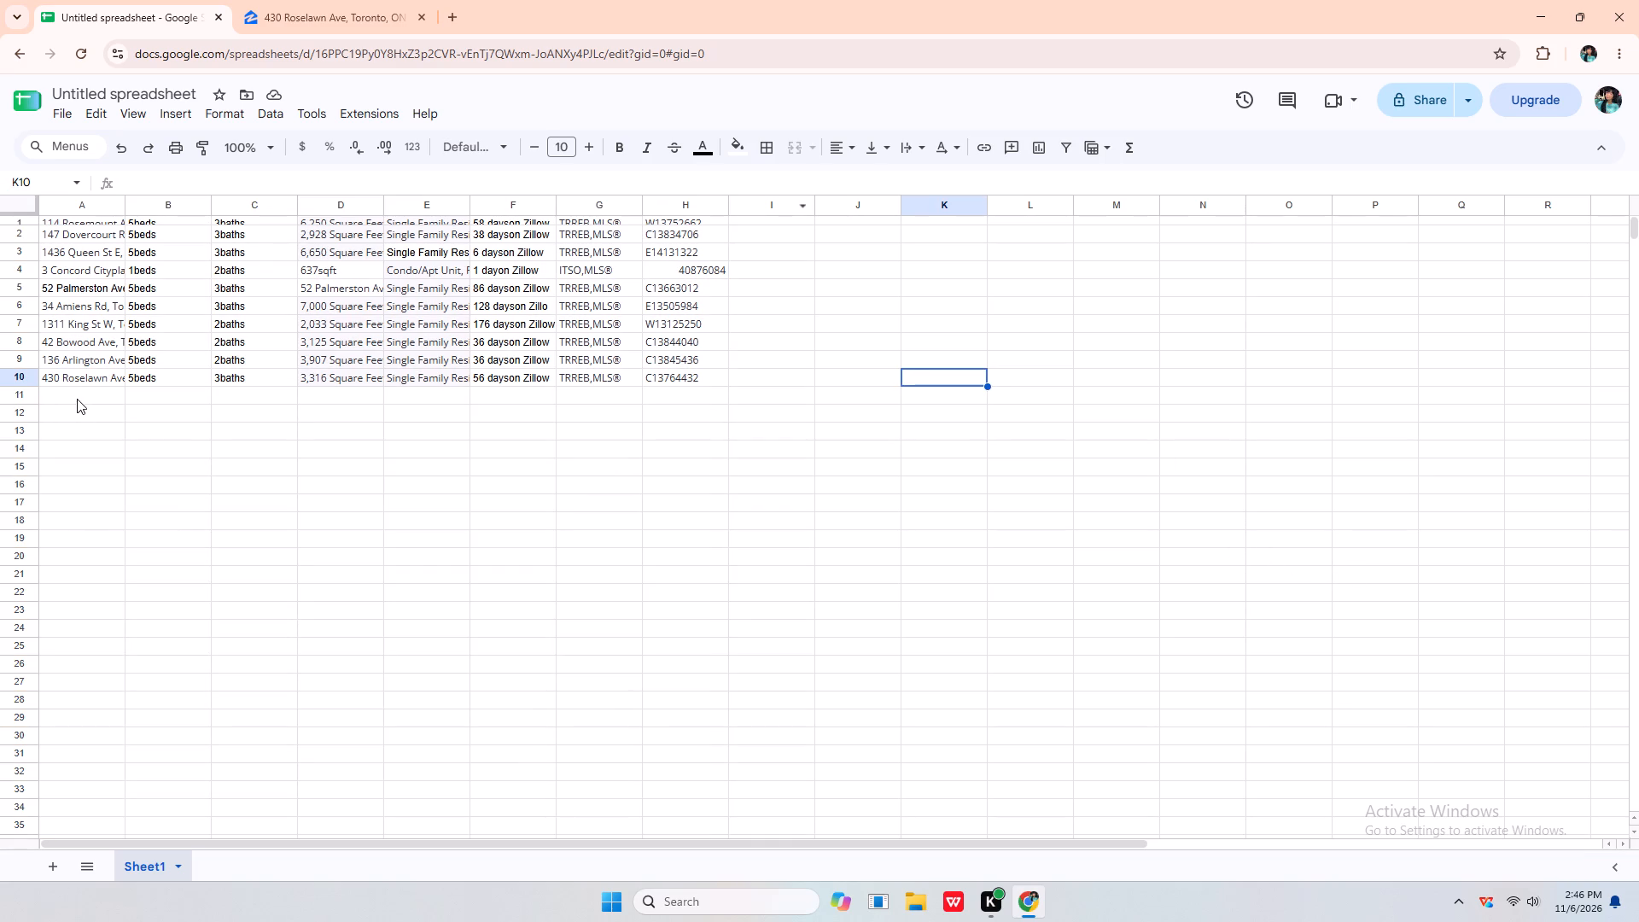
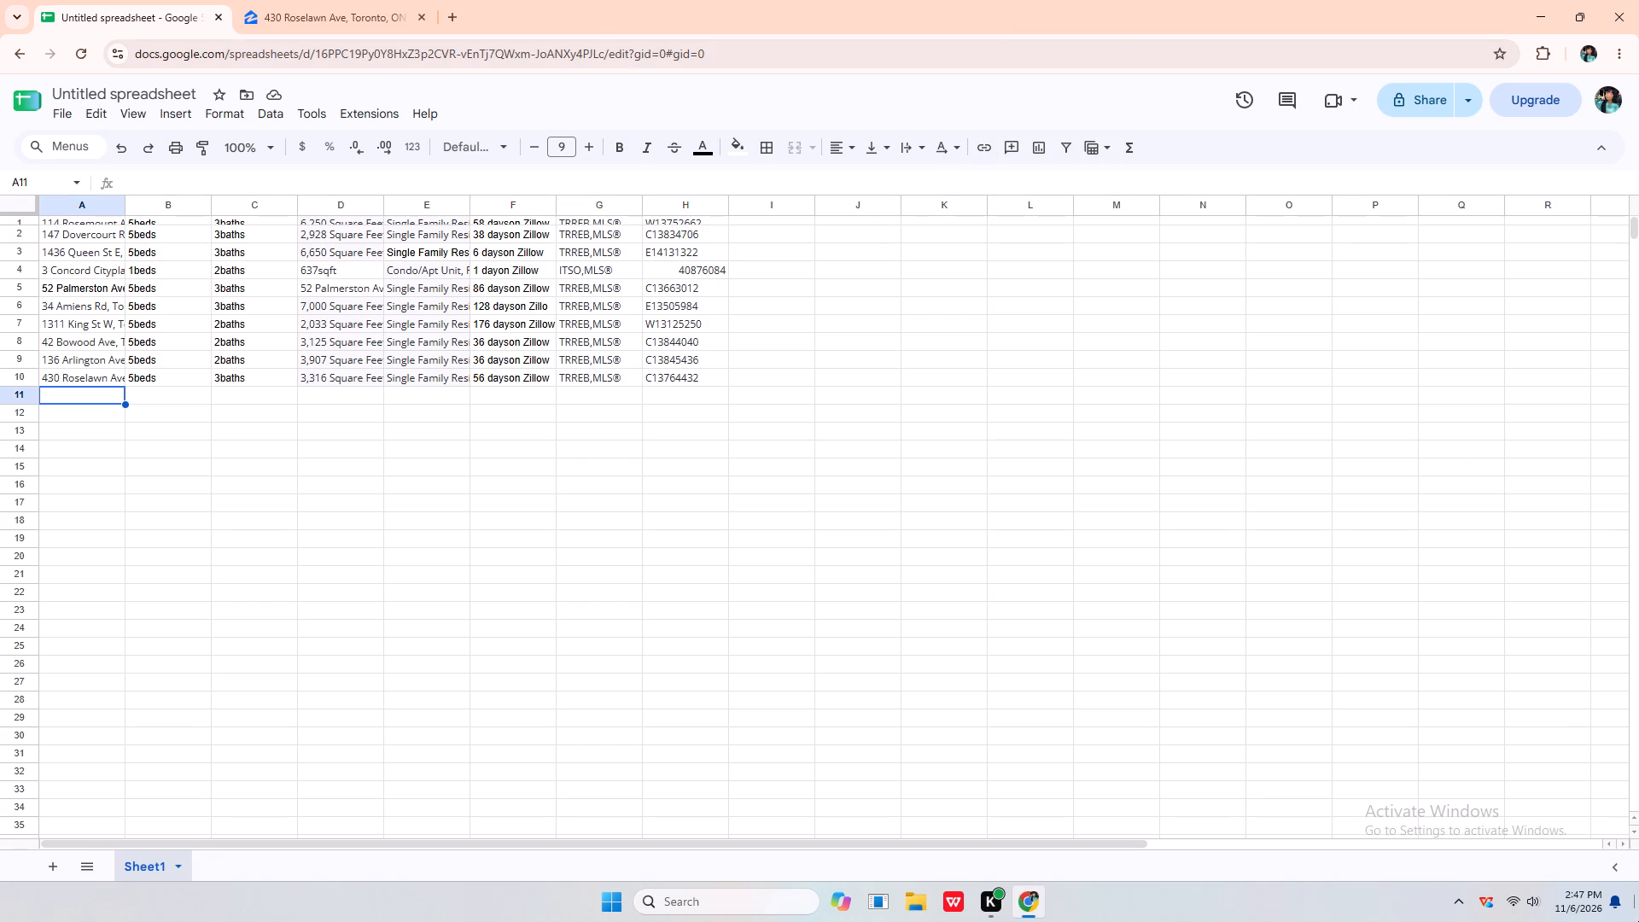
Open Netflix in a new browser tab and enter the Ai profile.
left_click(454, 17)
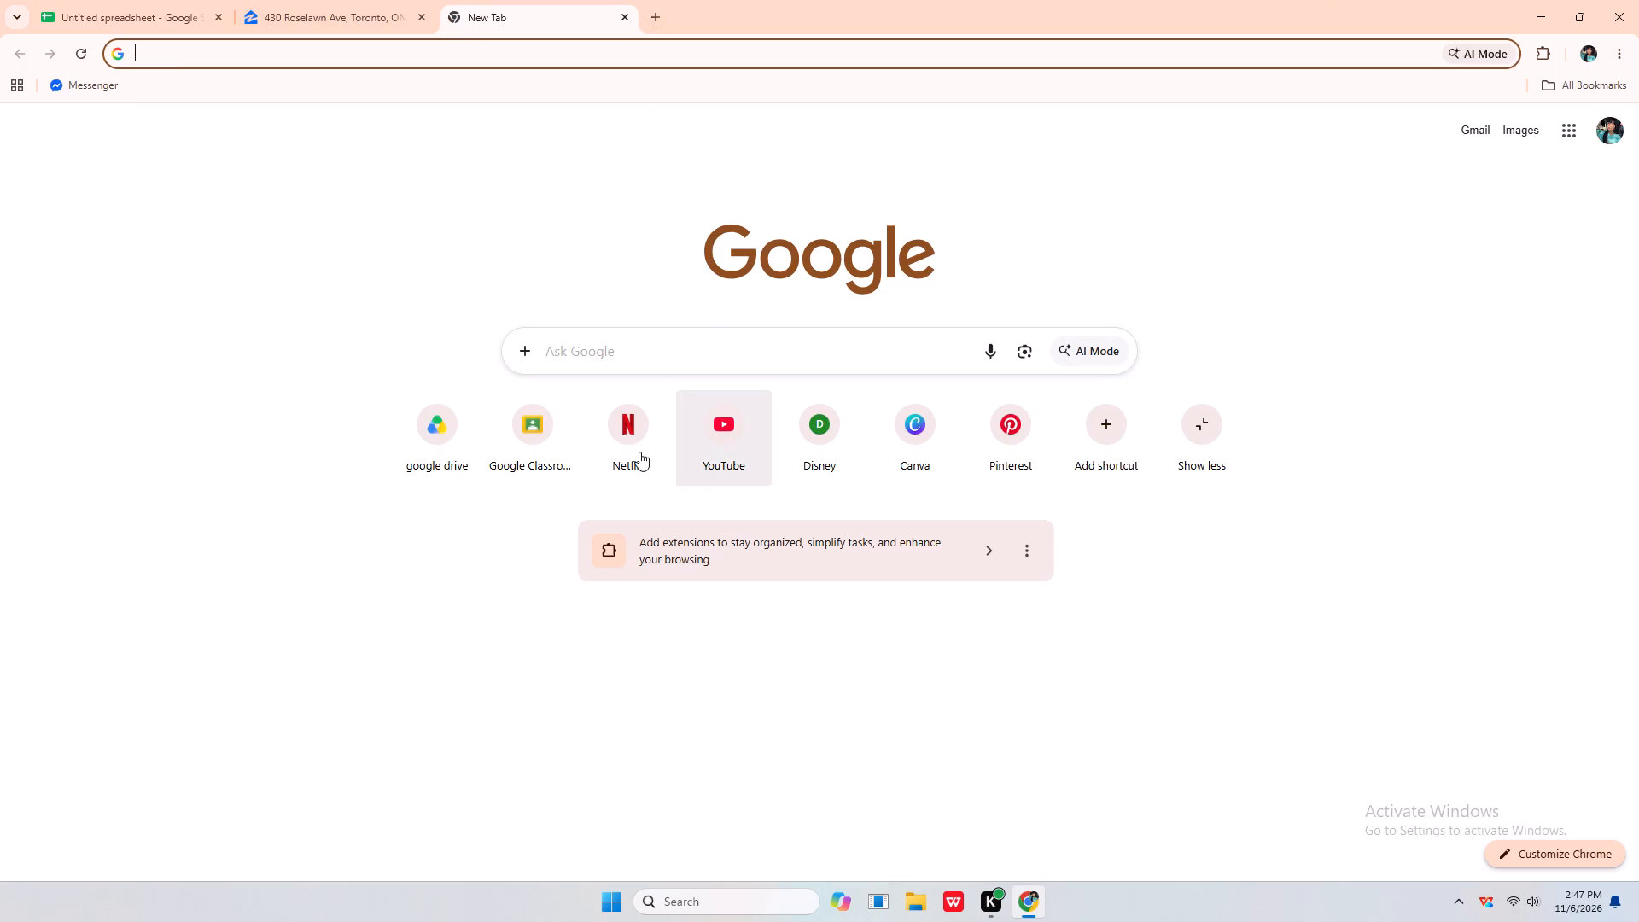
left_click(639, 452)
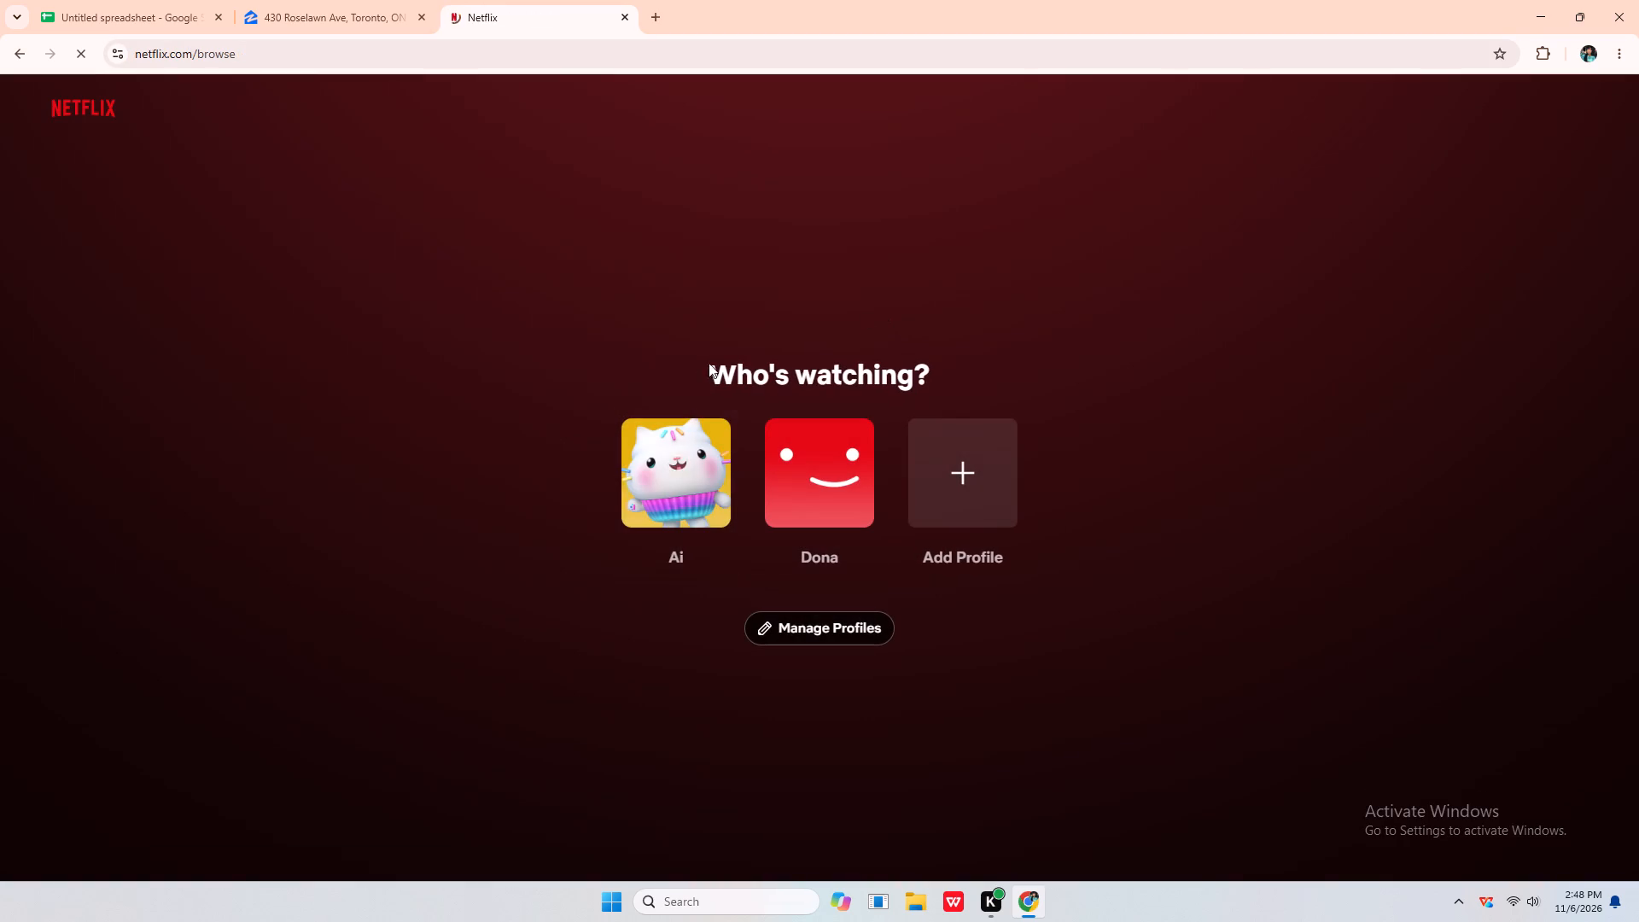
left_click(686, 465)
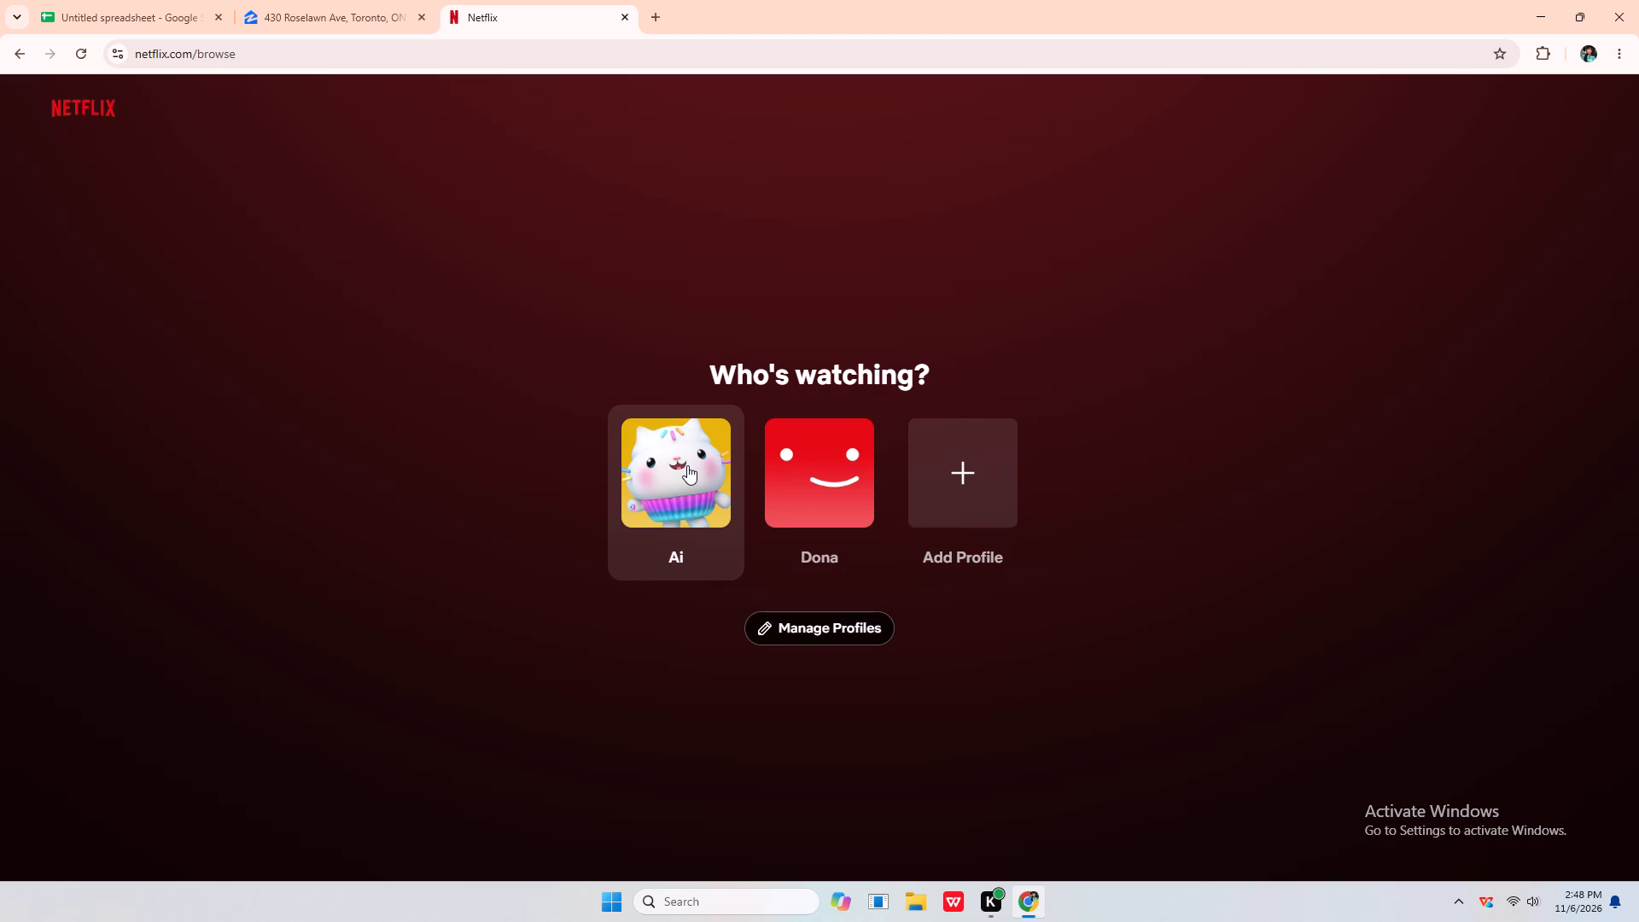
left_click(704, 510)
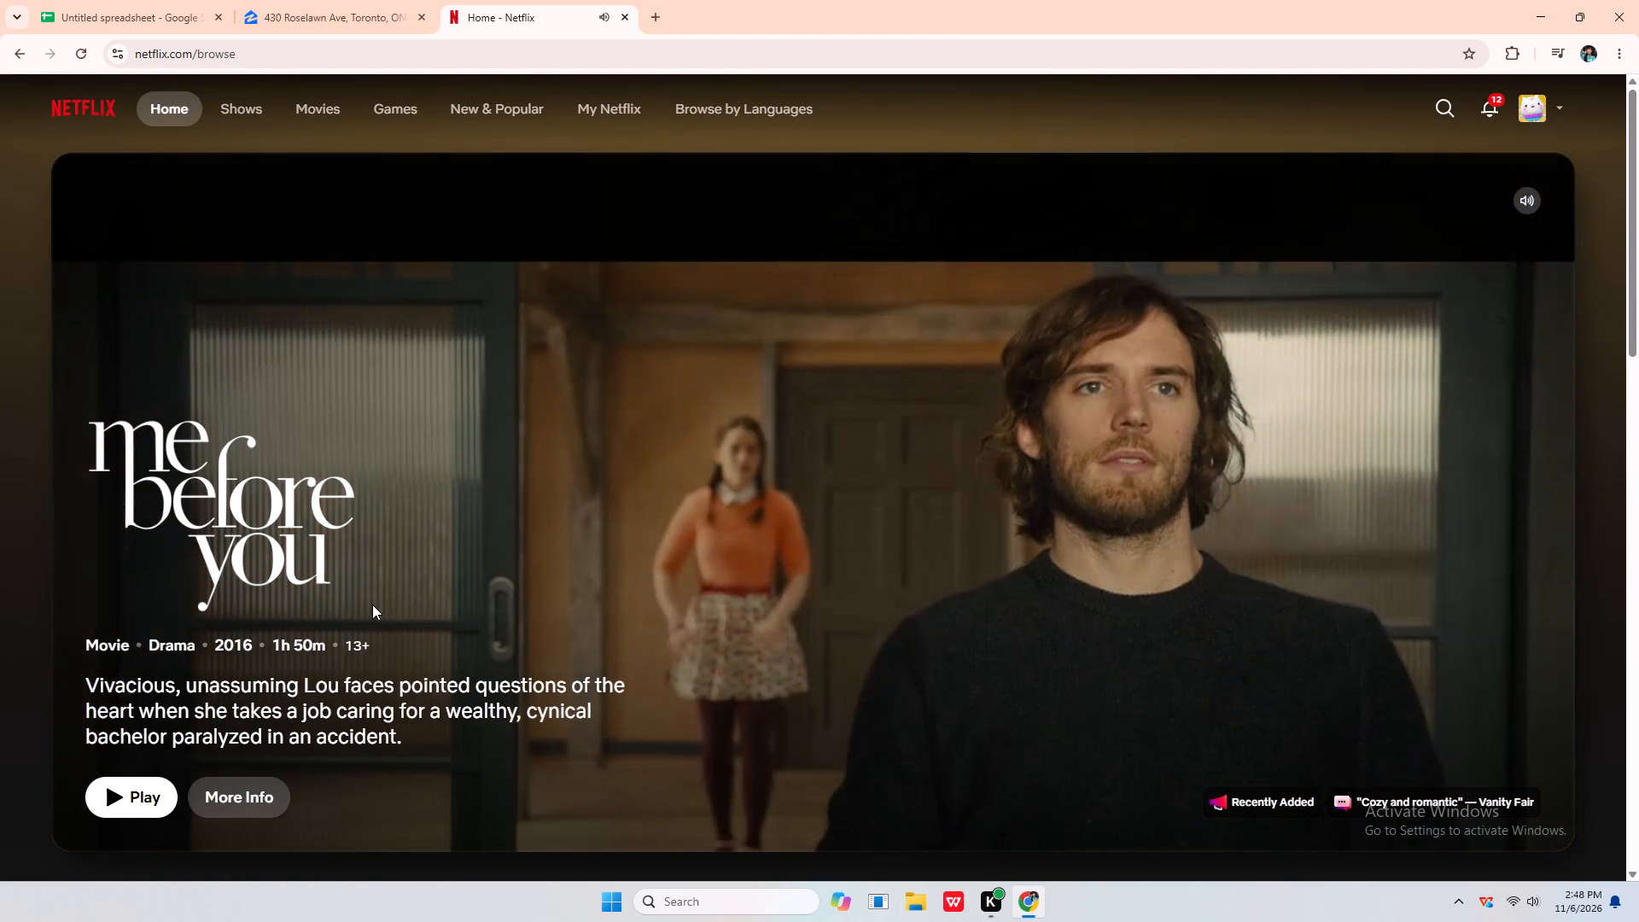
Resume My Royal Nemesis from the Continue Watching row and show the video in full screen.
scroll(484, 707, "down", 3)
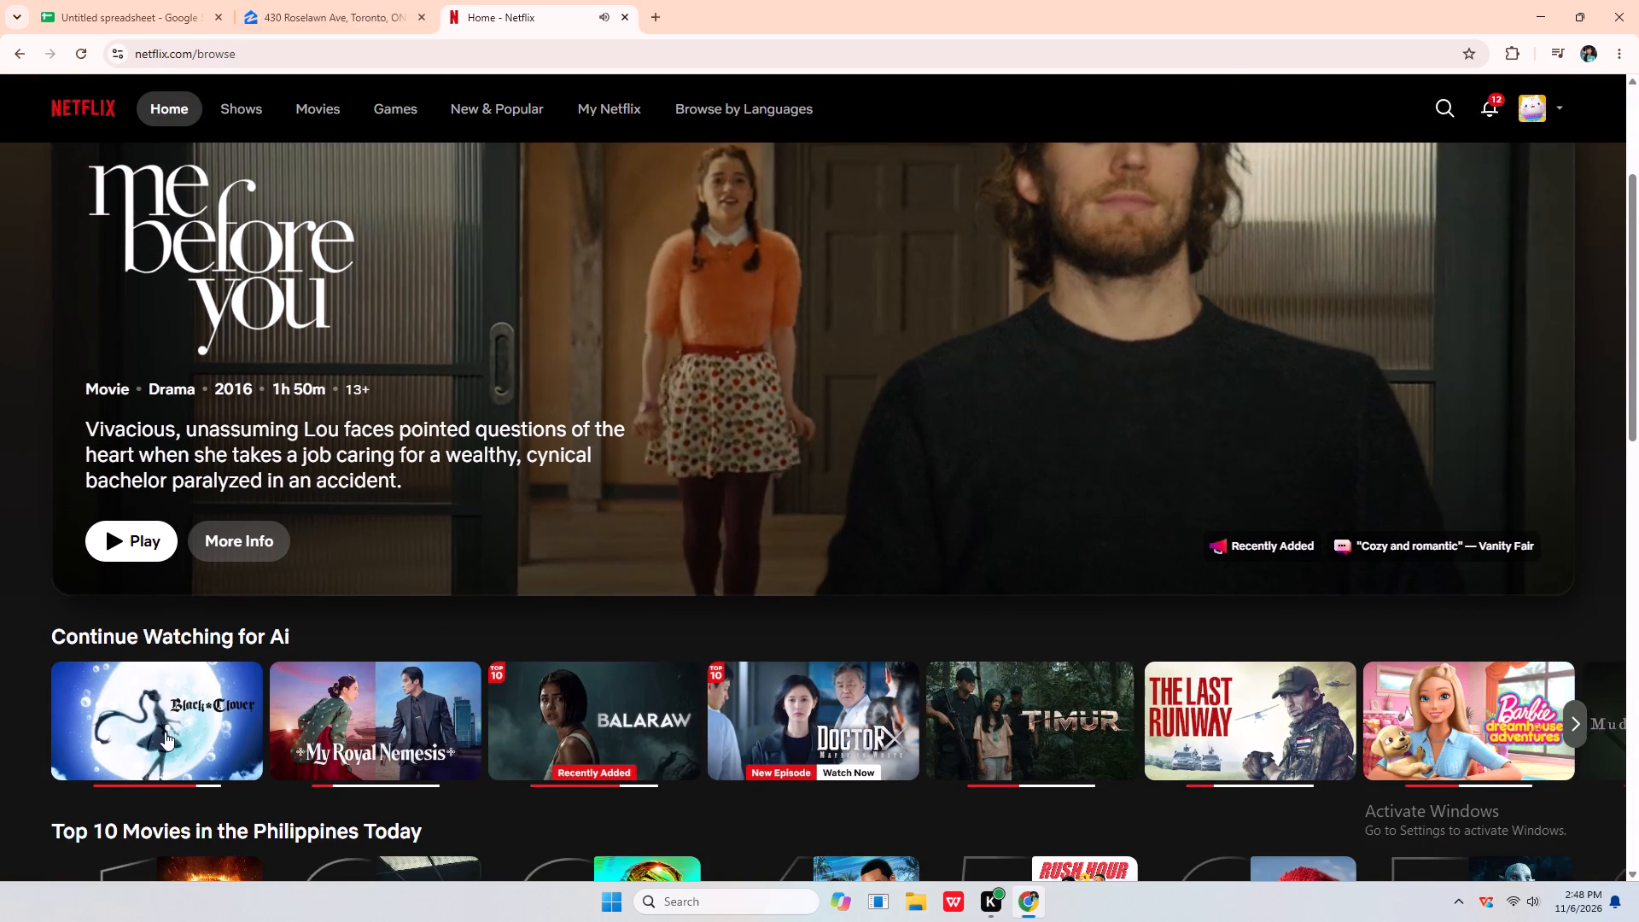
scroll(370, 706, "down", 1)
scroll(370, 706, "up", 1)
scroll(372, 705, "down", 1)
left_click(398, 632)
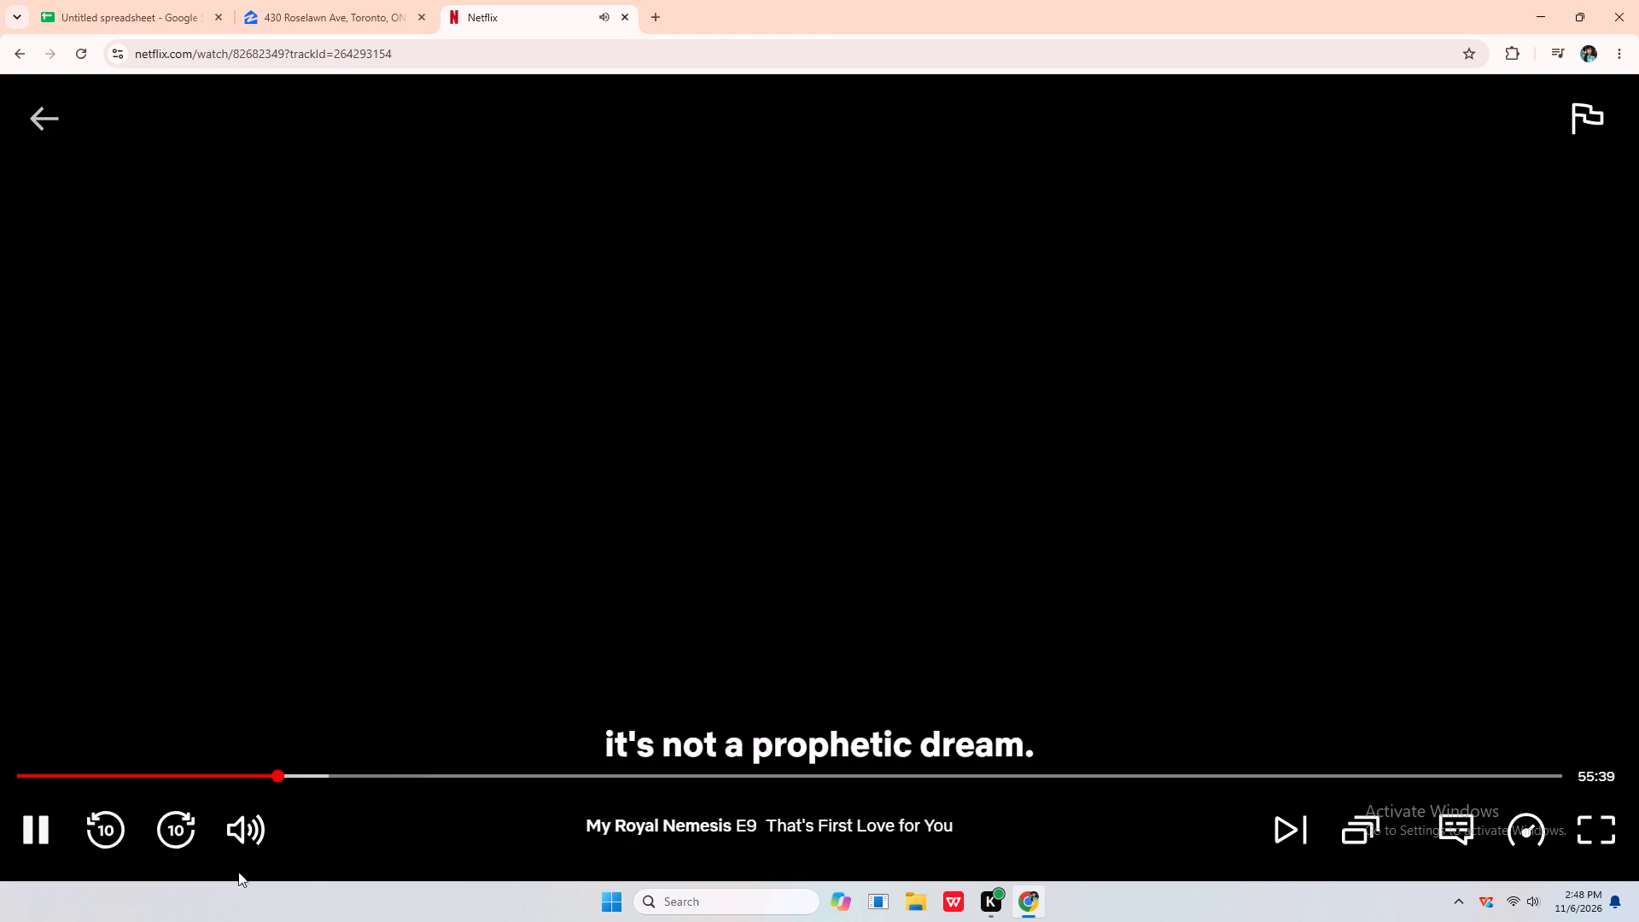
key("f")
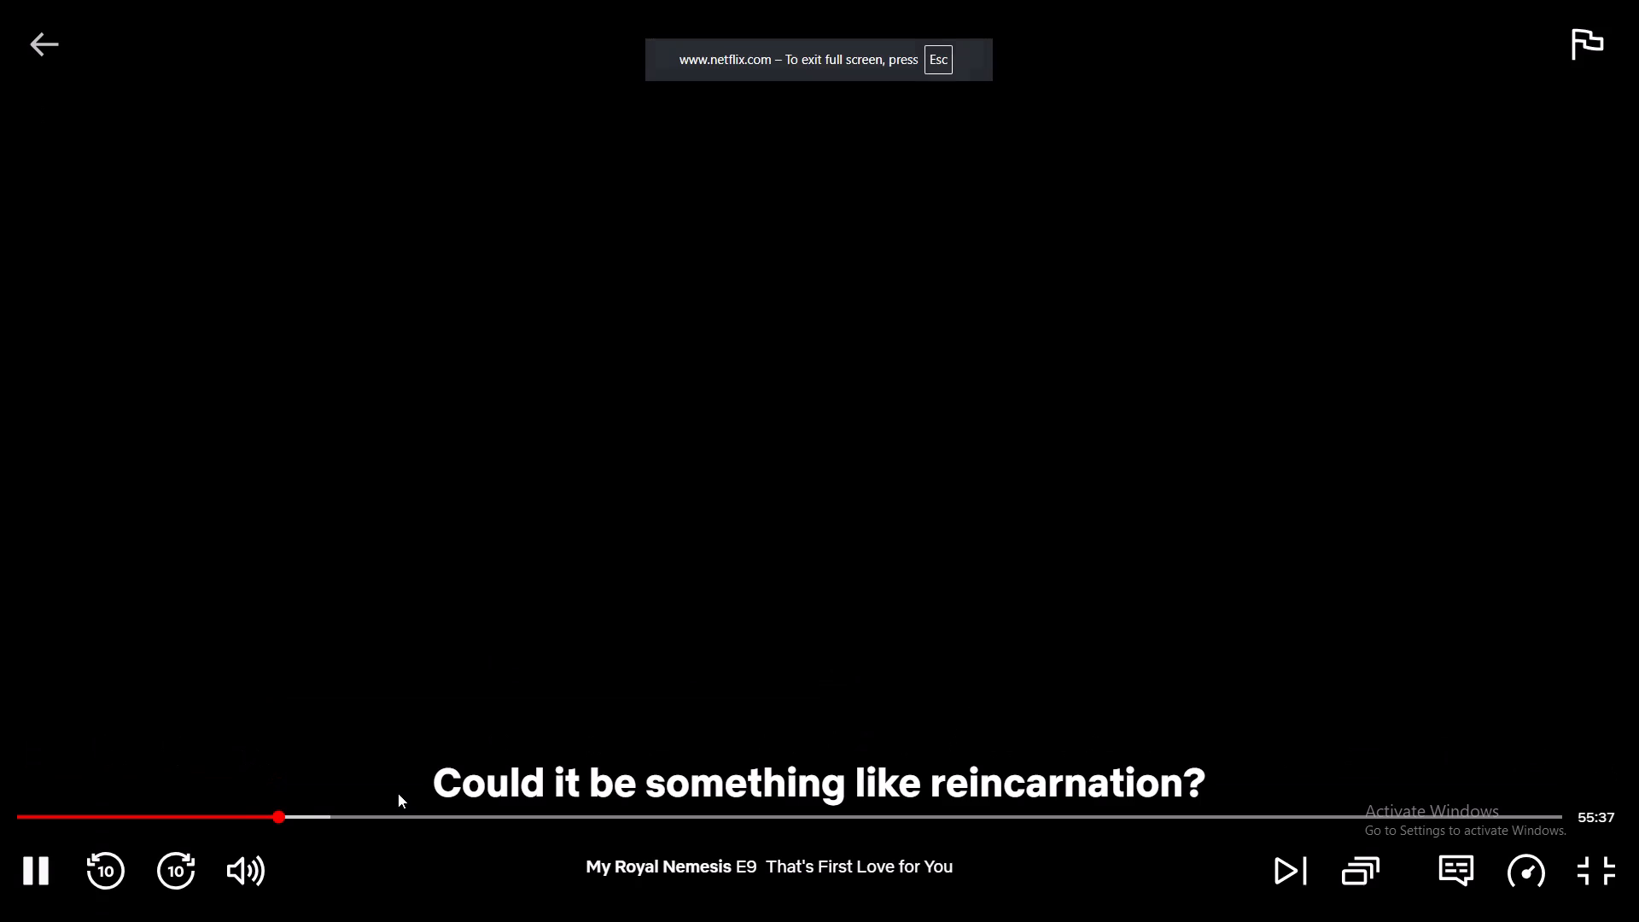
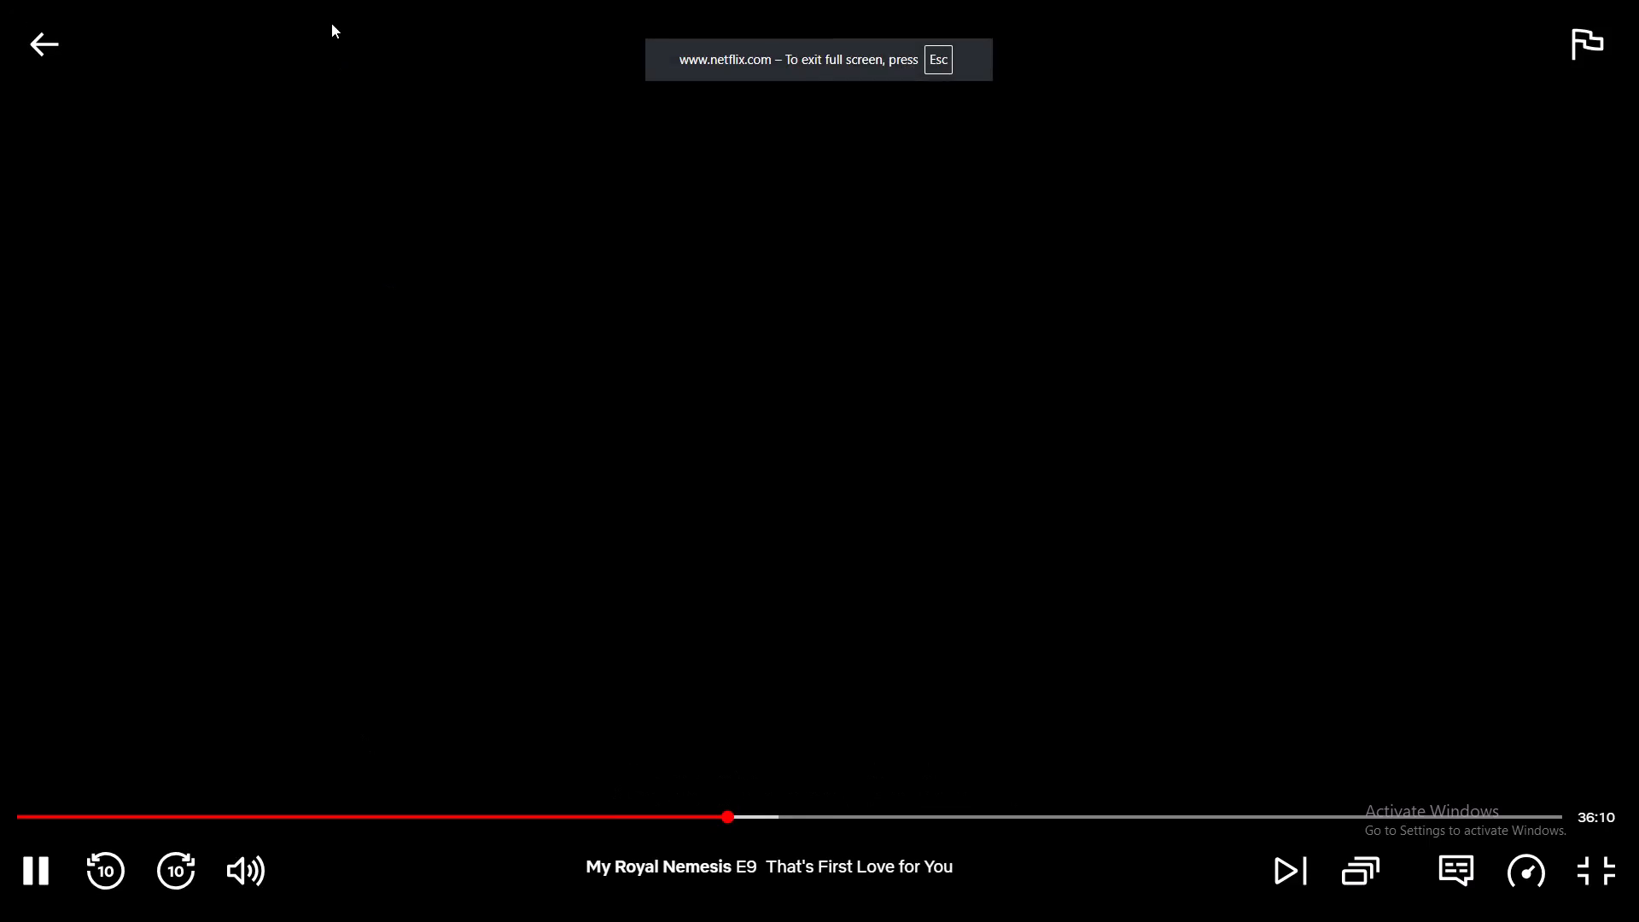
Exit full screen and pause the My Royal Nemesis episode.
left_click(821, 44)
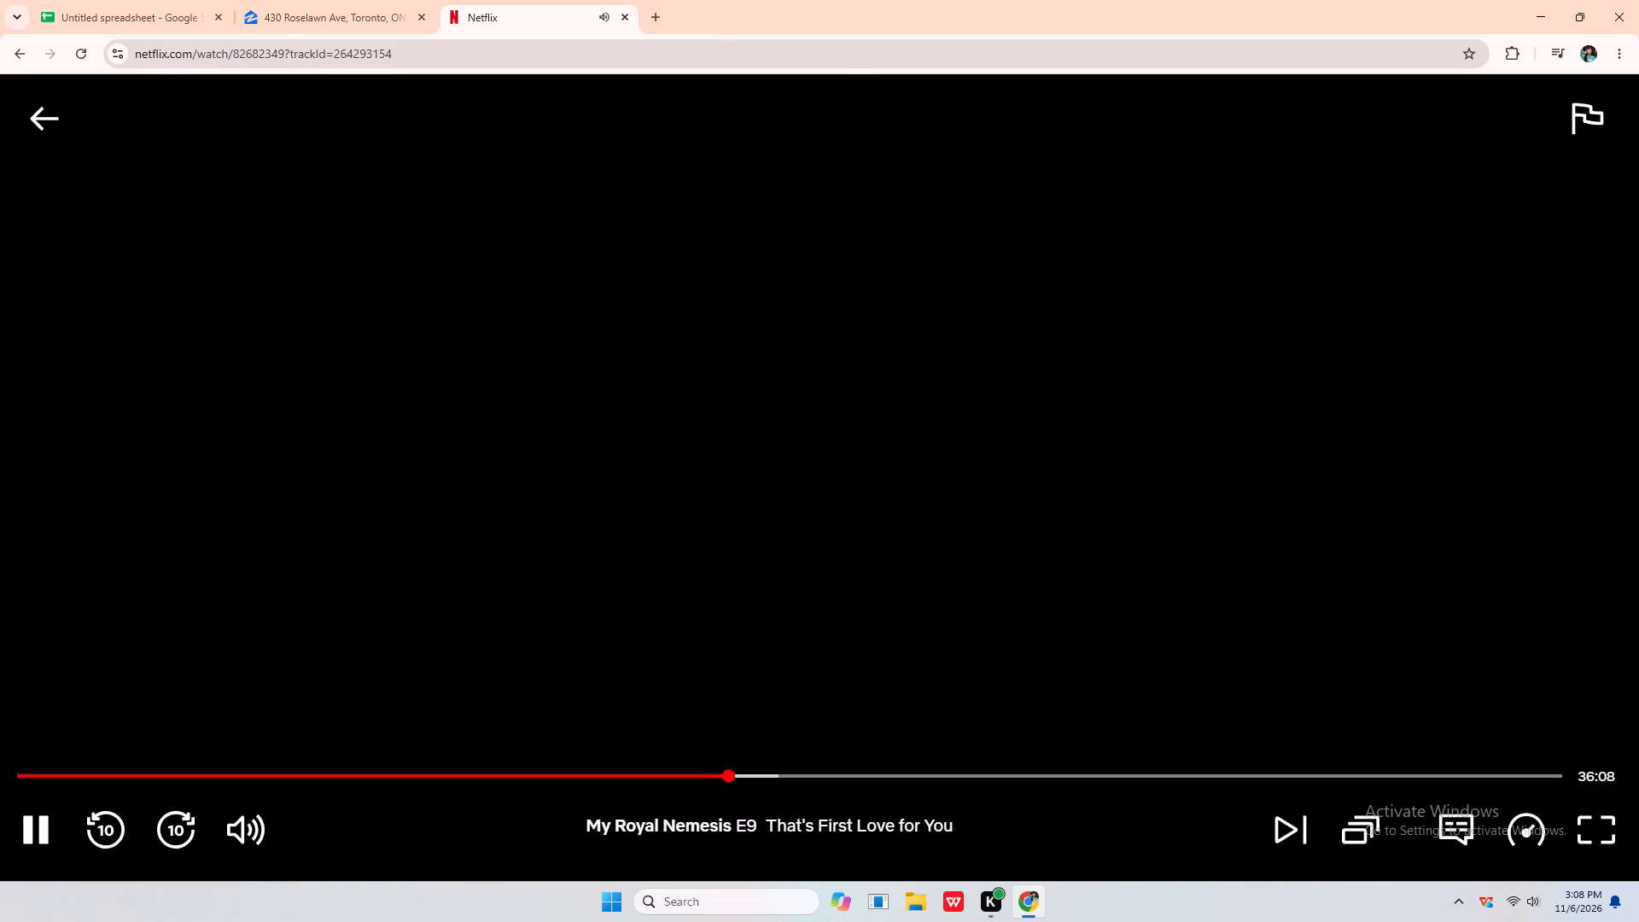
left_click(778, 548)
Return to the Toronto search results on Zillow and open the C$900,000 Etobicoke house listing.
left_click(338, 3)
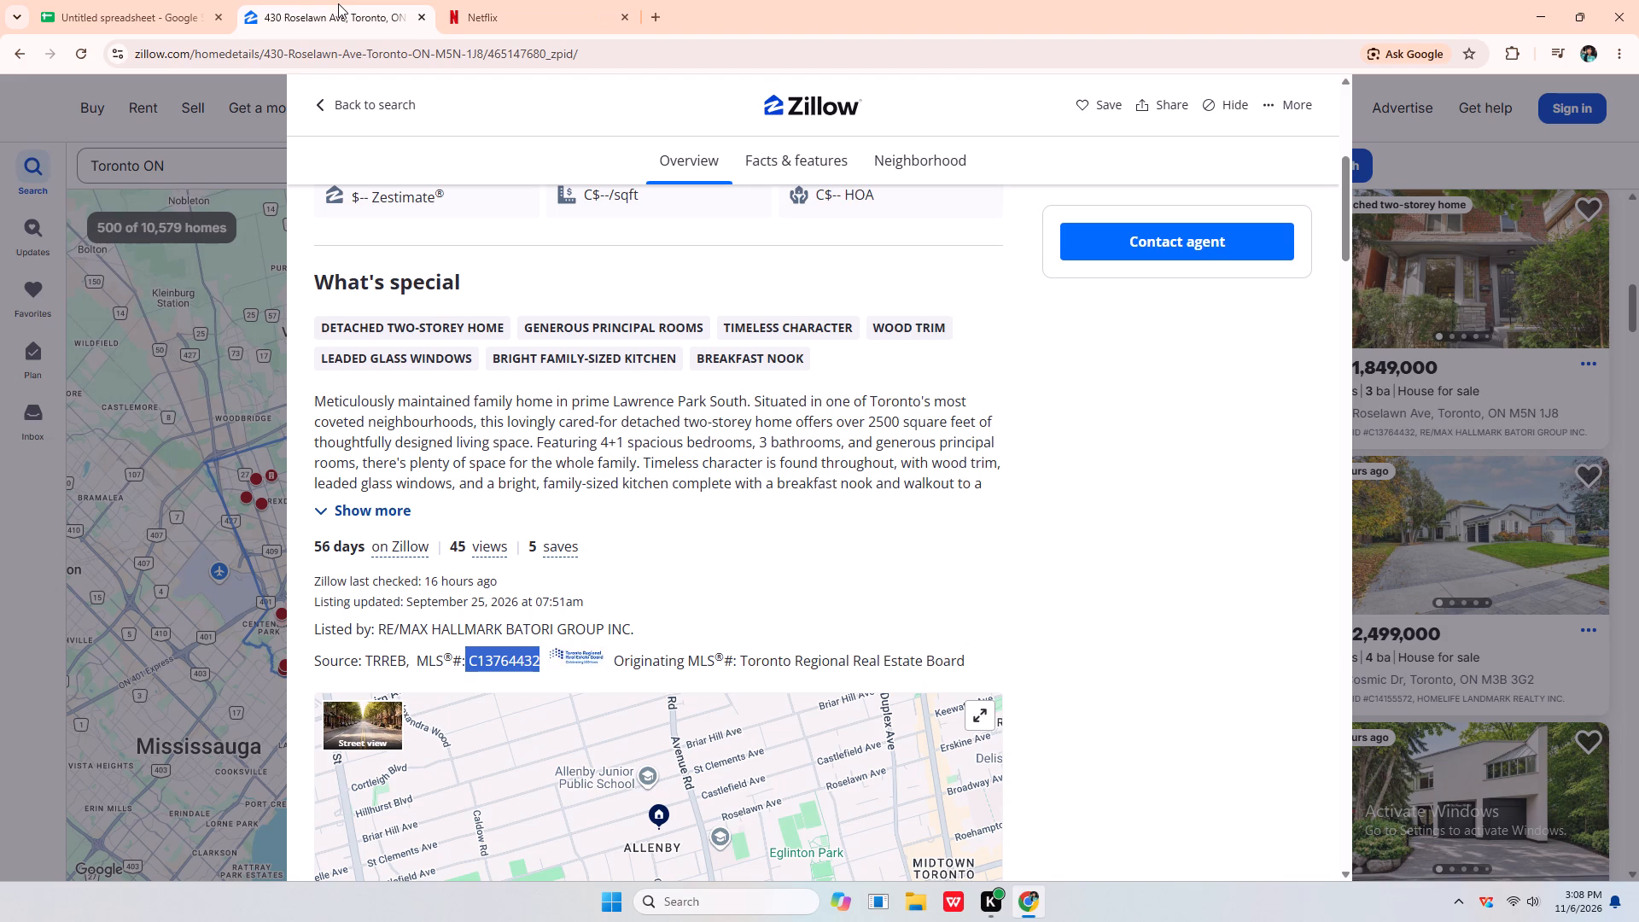
left_click(317, 107)
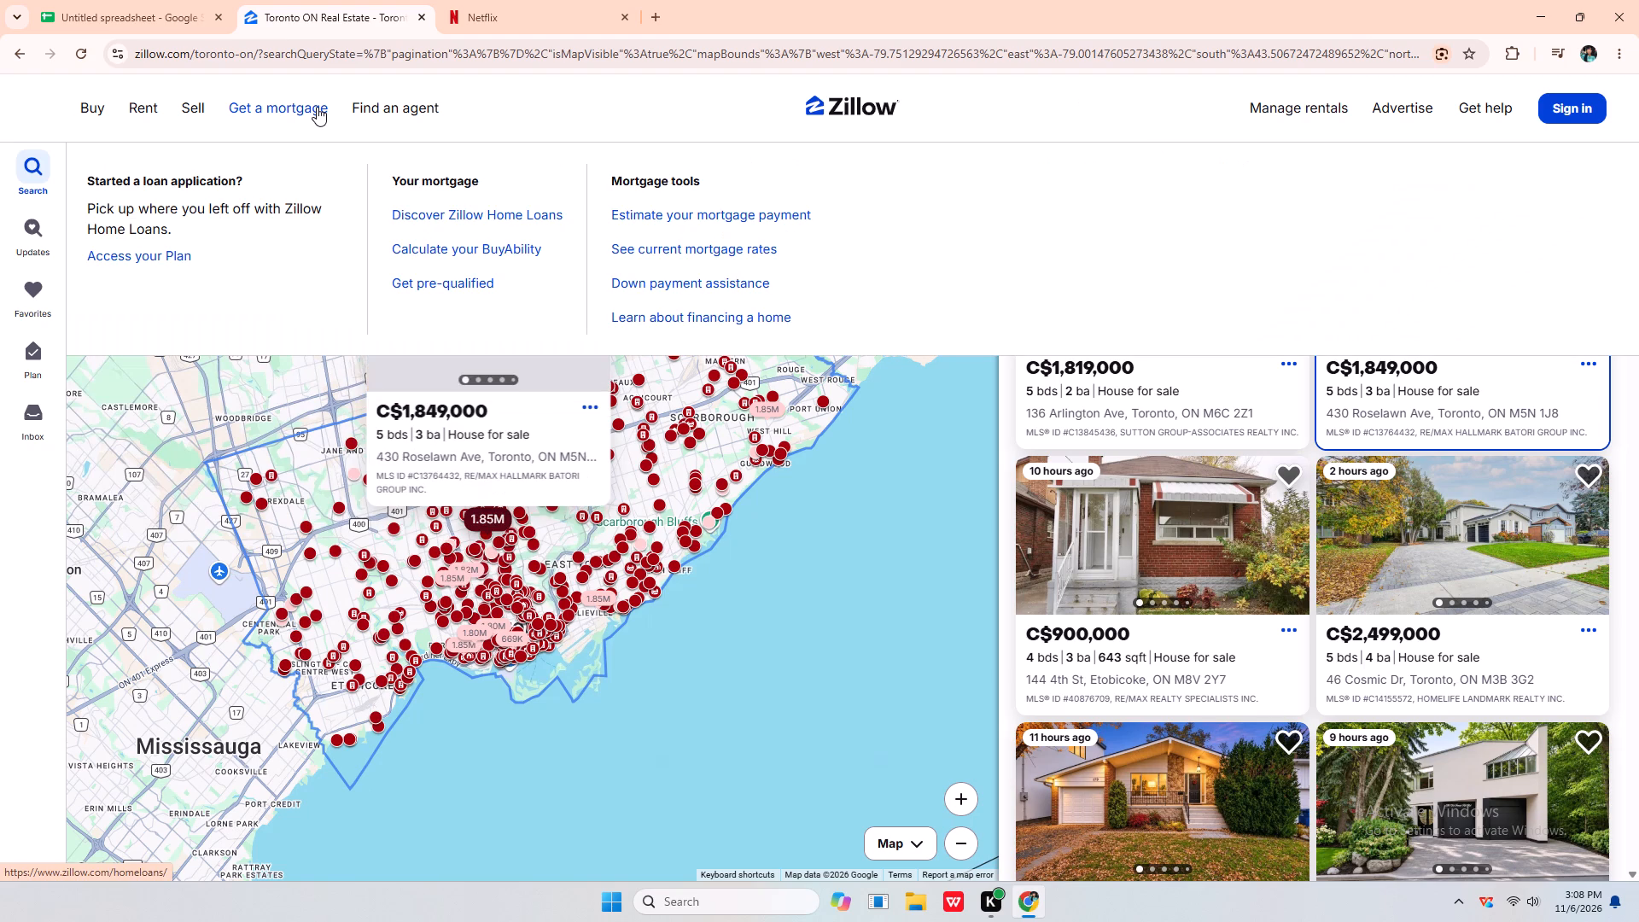
left_click(1183, 629)
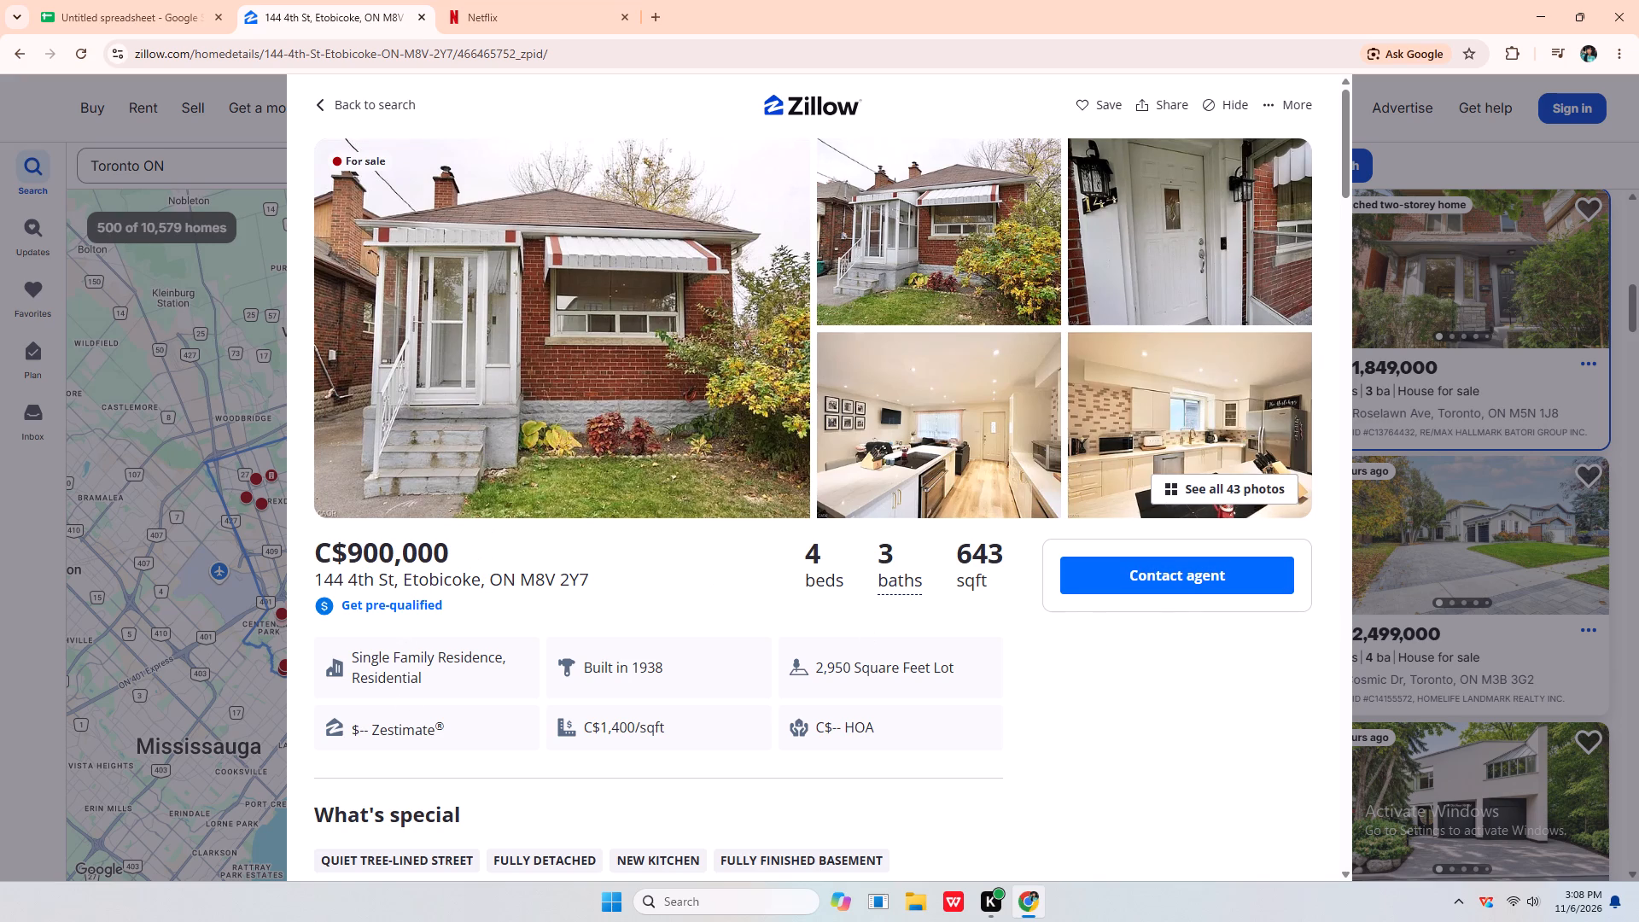
Copy the full address of the C$900,000 Etobicoke listing into cell A11 of the spreadsheet.
left_click_drag(311, 574, 459, 572)
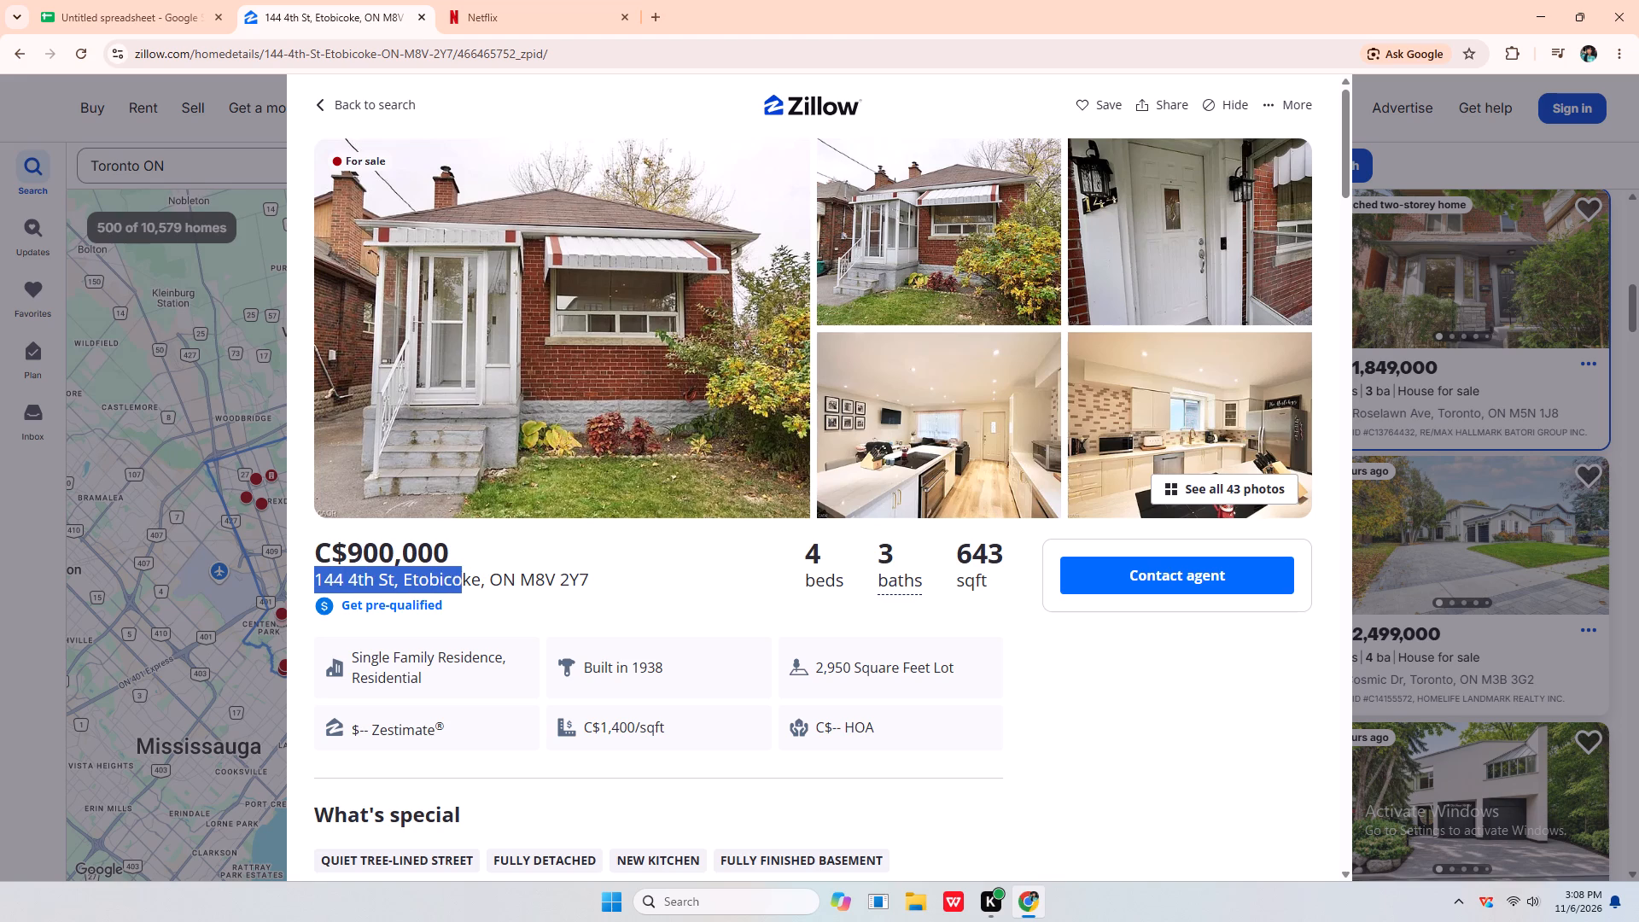
left_click_drag(459, 572, 592, 565)
left_click_drag(587, 577, 510, 586)
left_click(695, 542)
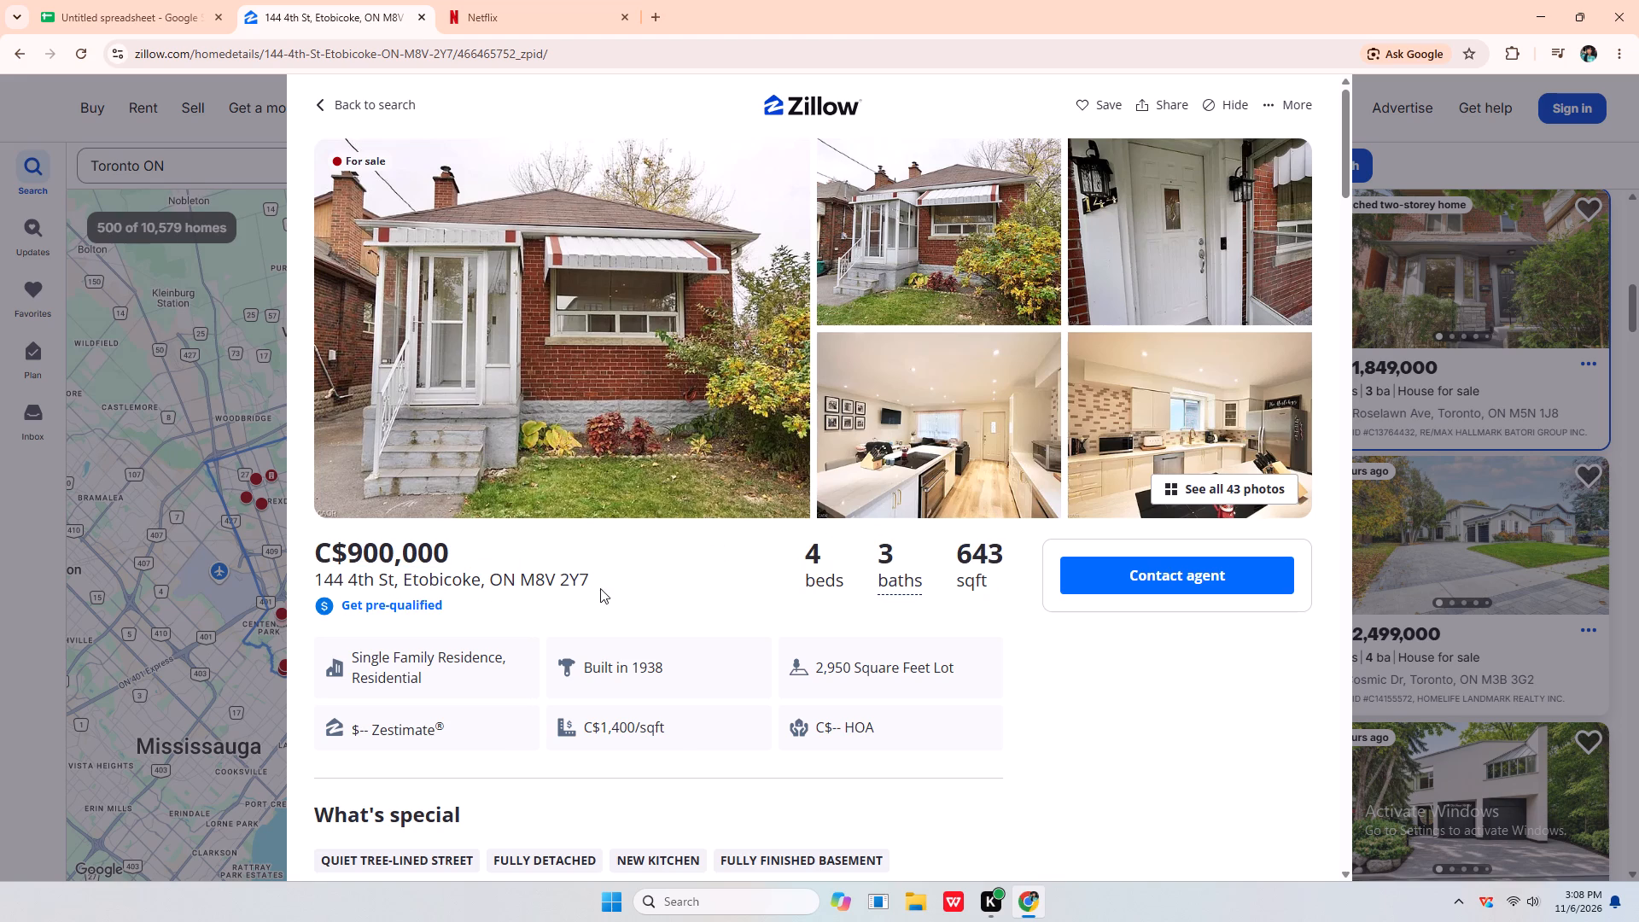
left_click_drag(589, 579, 420, 586)
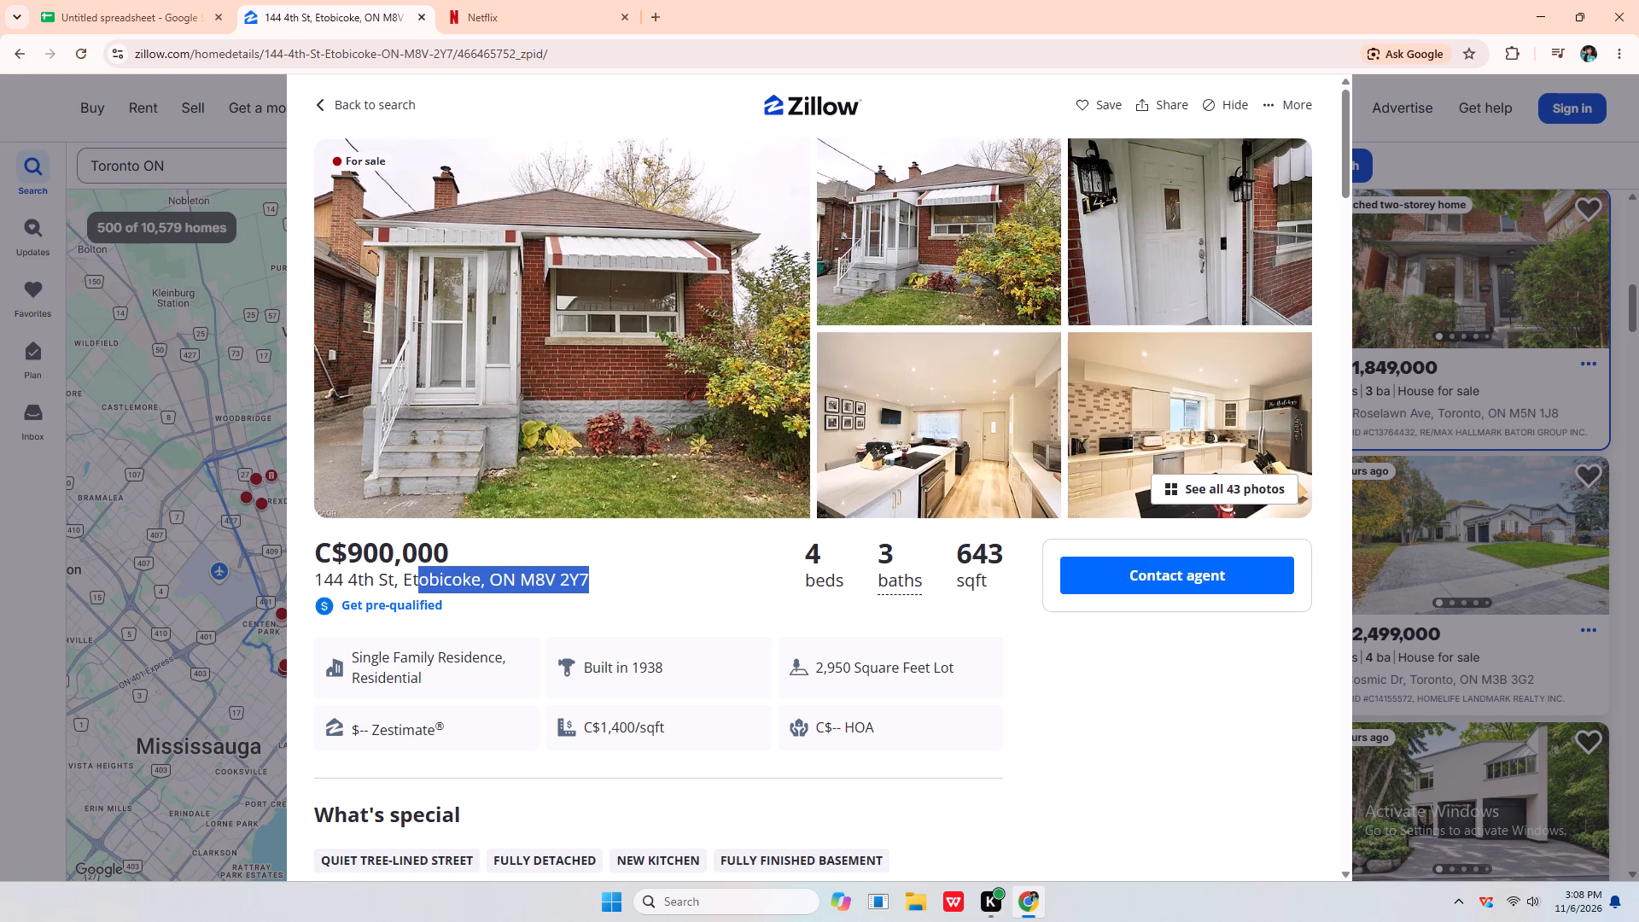
left_click_drag(420, 586, 303, 587)
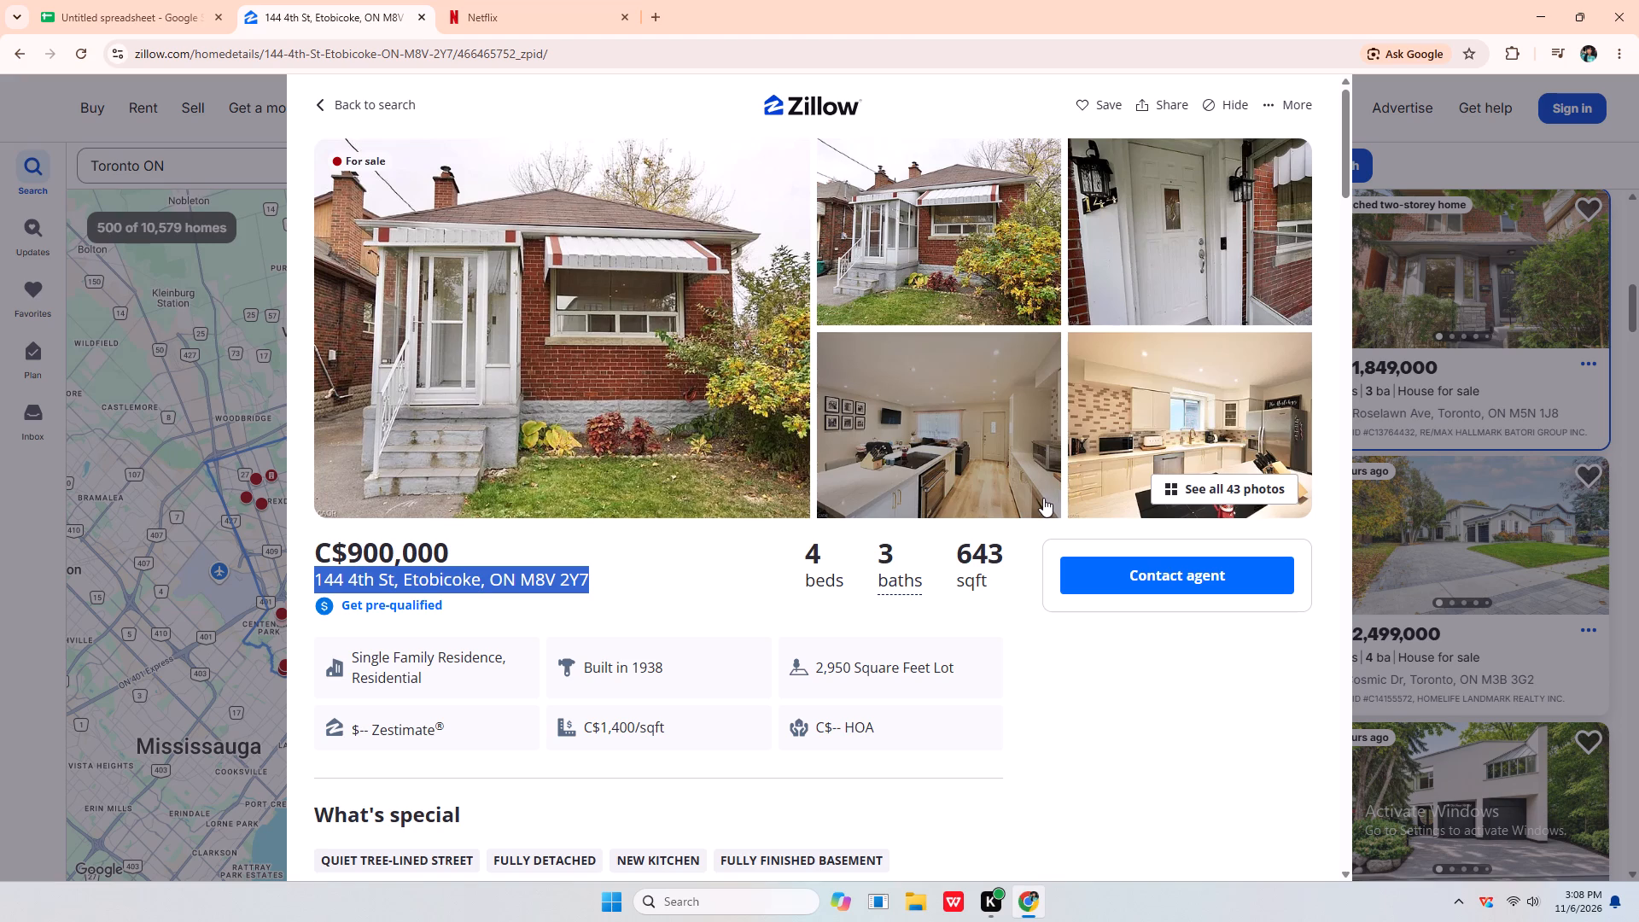
key("ctrl+c")
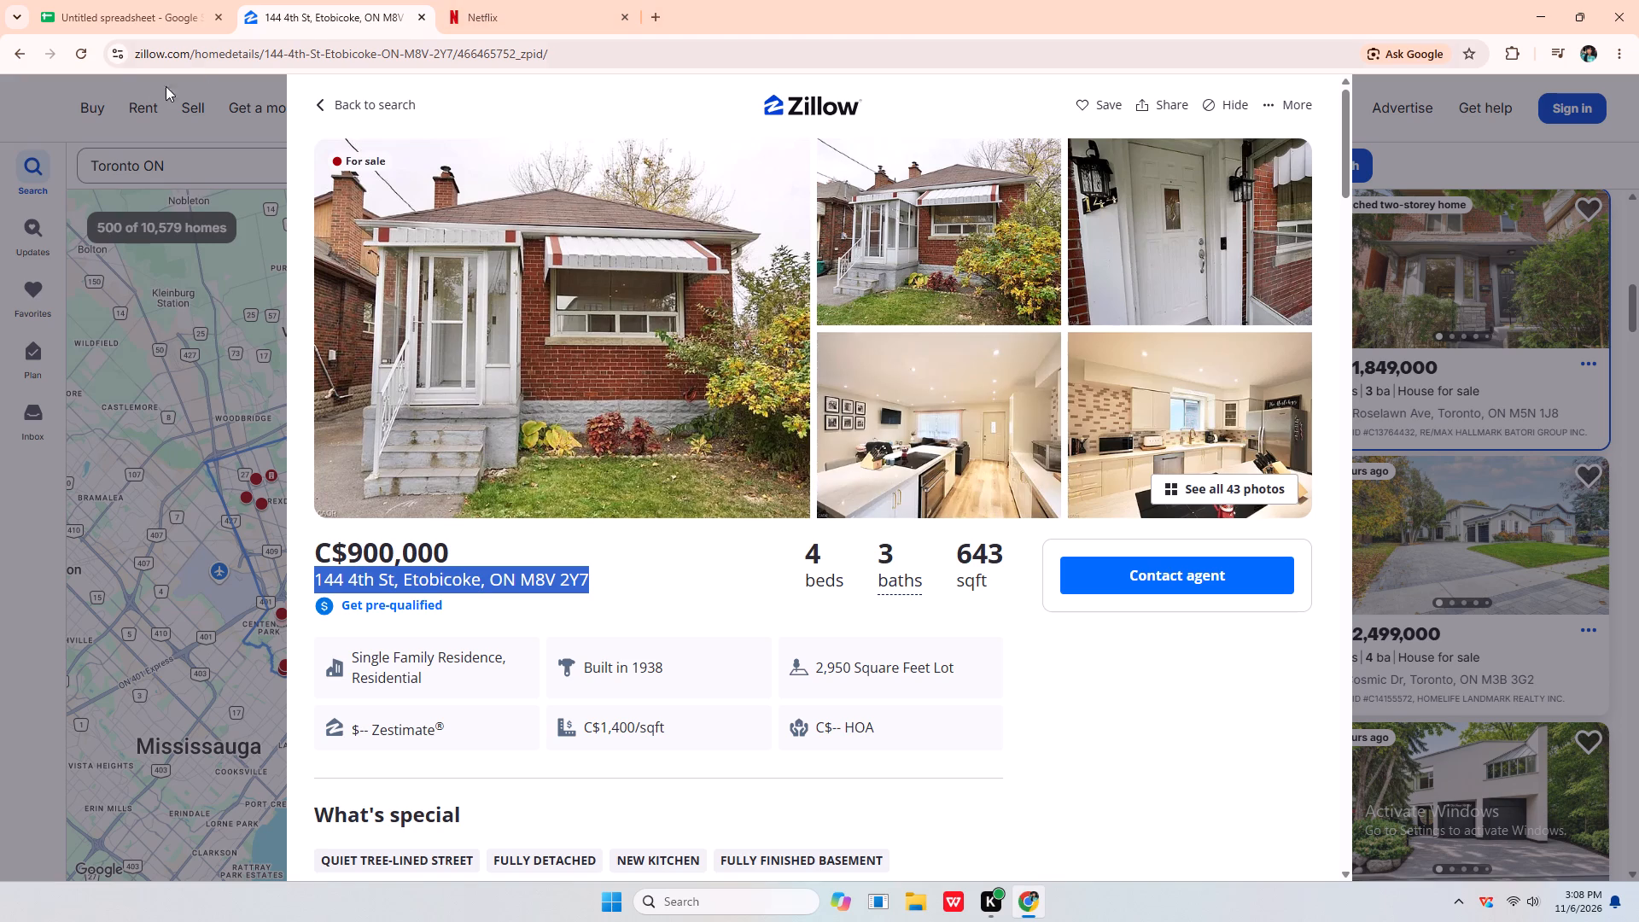
left_click(125, 5)
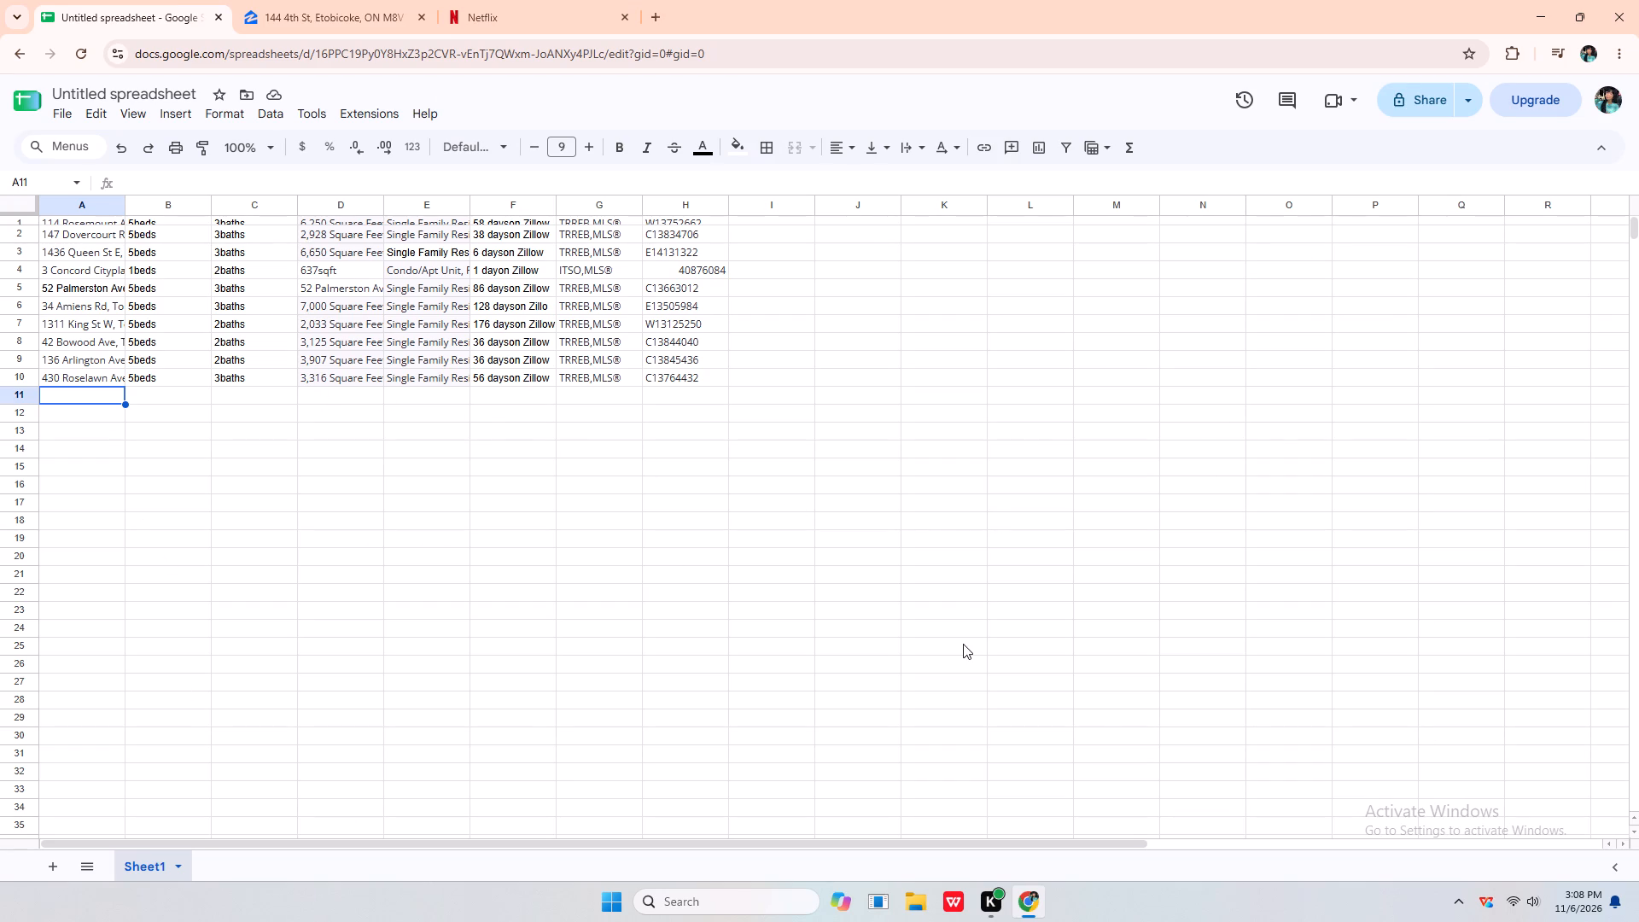
key("ctrl+v")
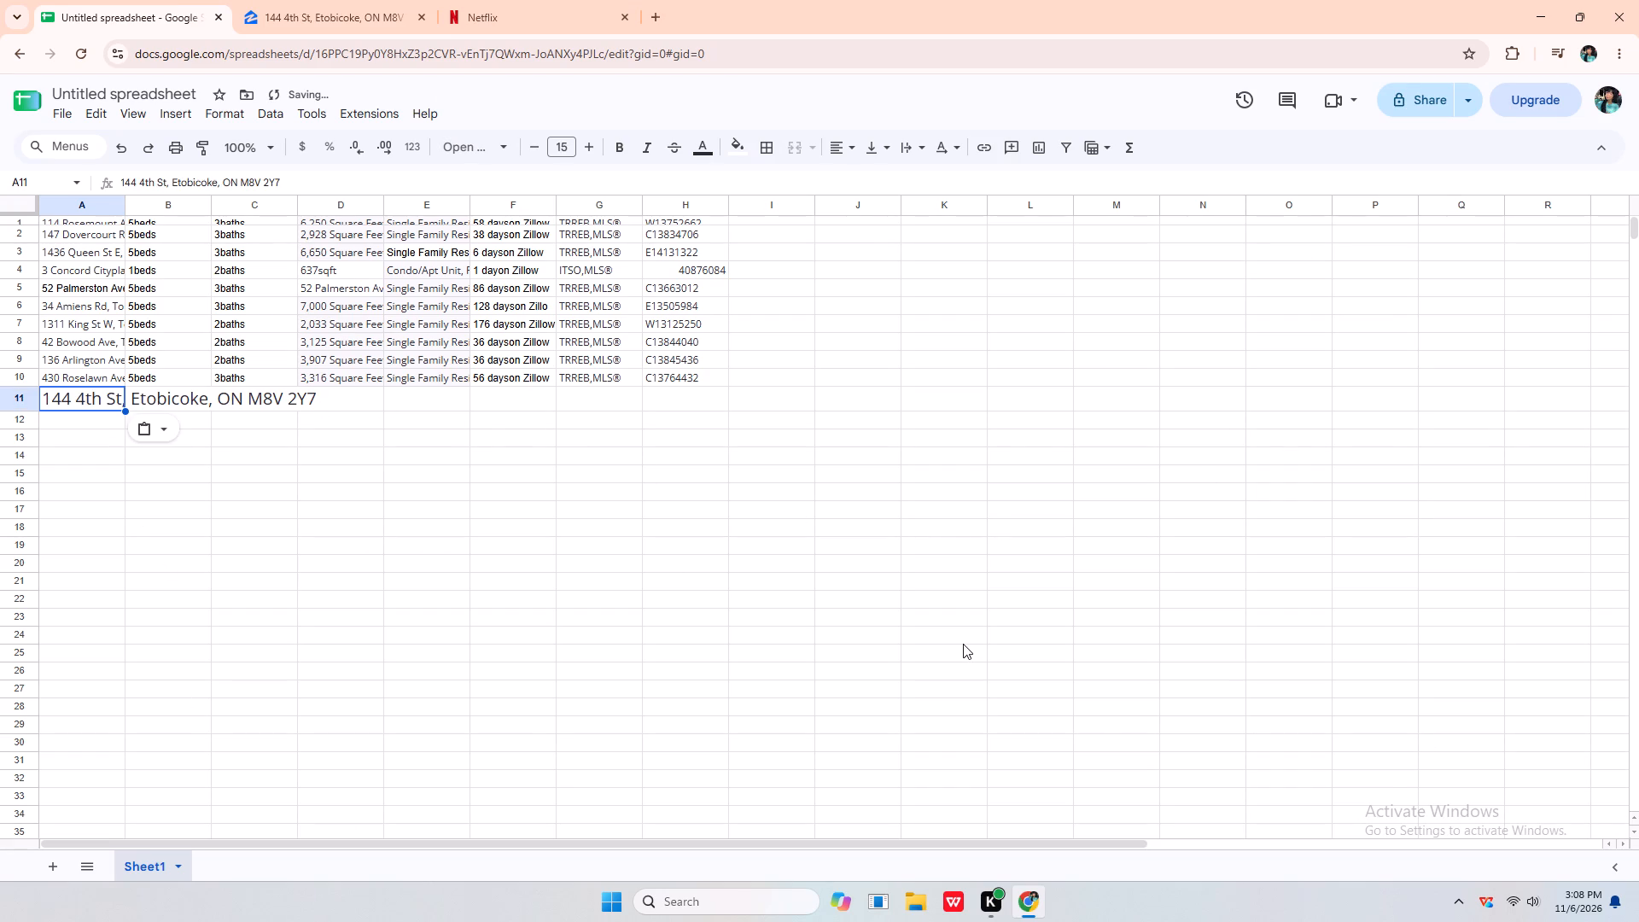
Enter 4beds in cell B11 and 3baths in cell C11.
key("Right")
type("4br")
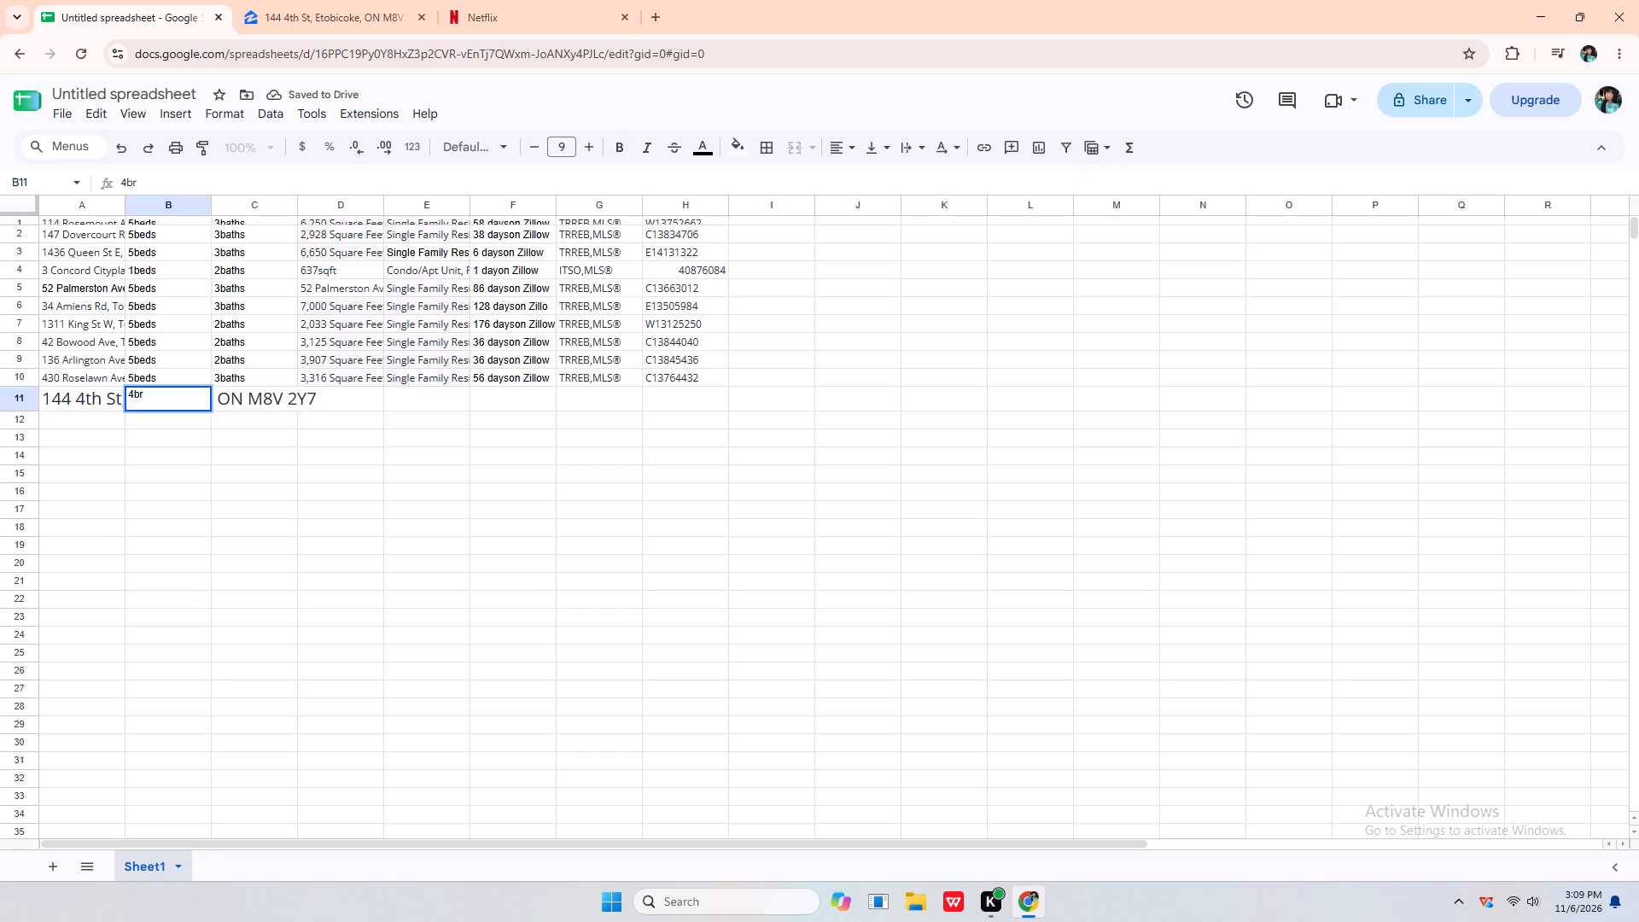
key("BackSpace")
type("eds")
key("Right")
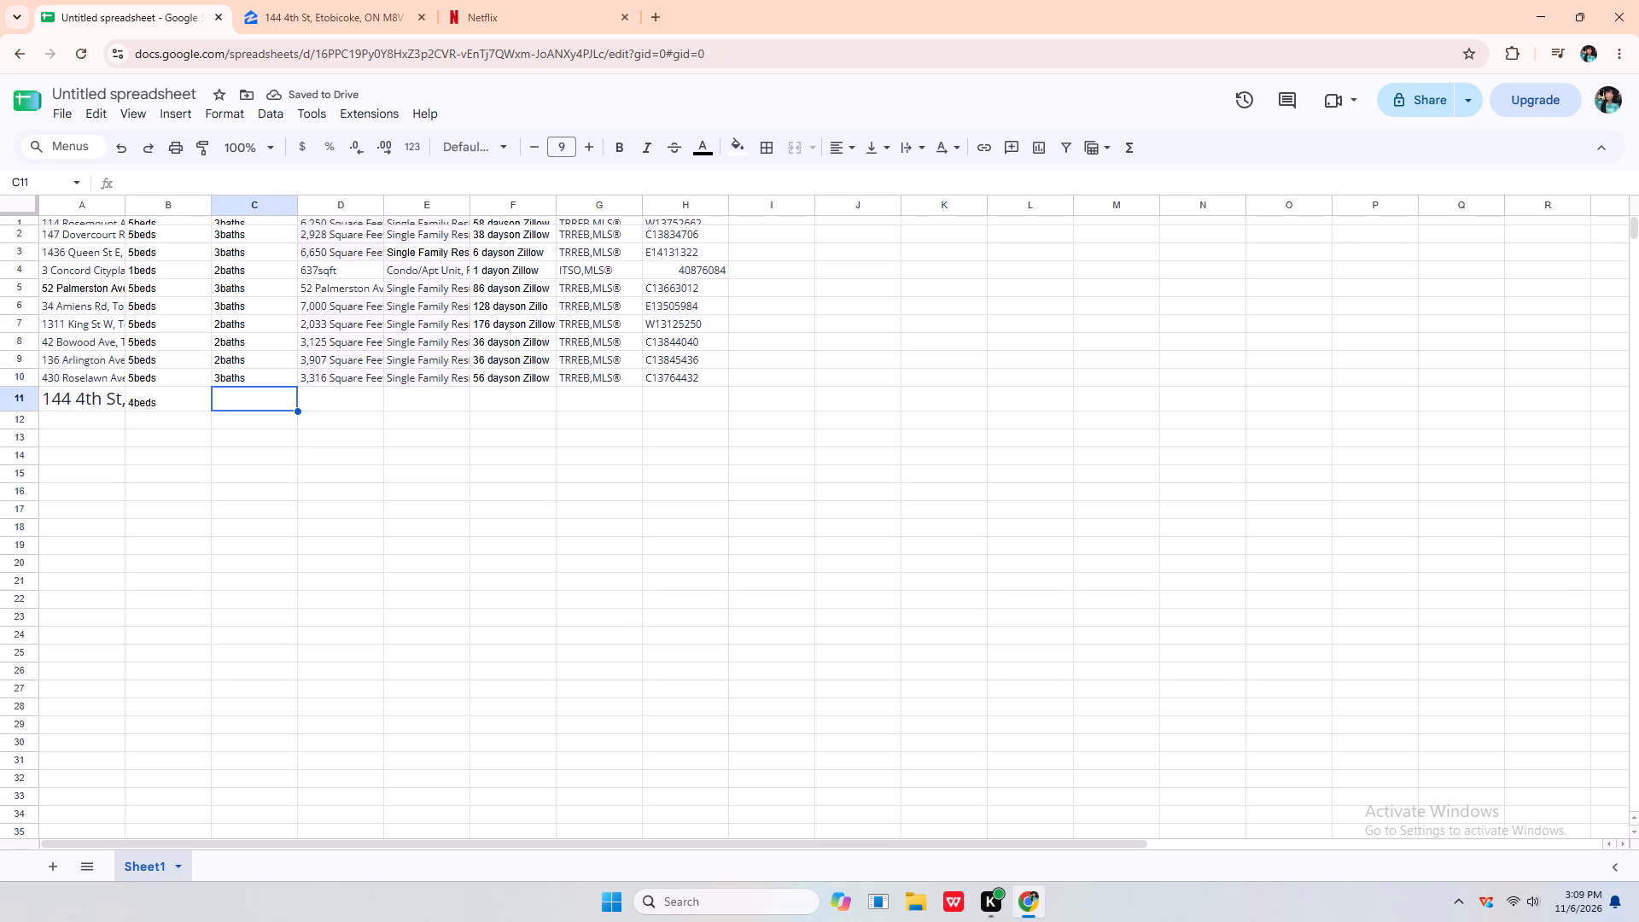
key("3")
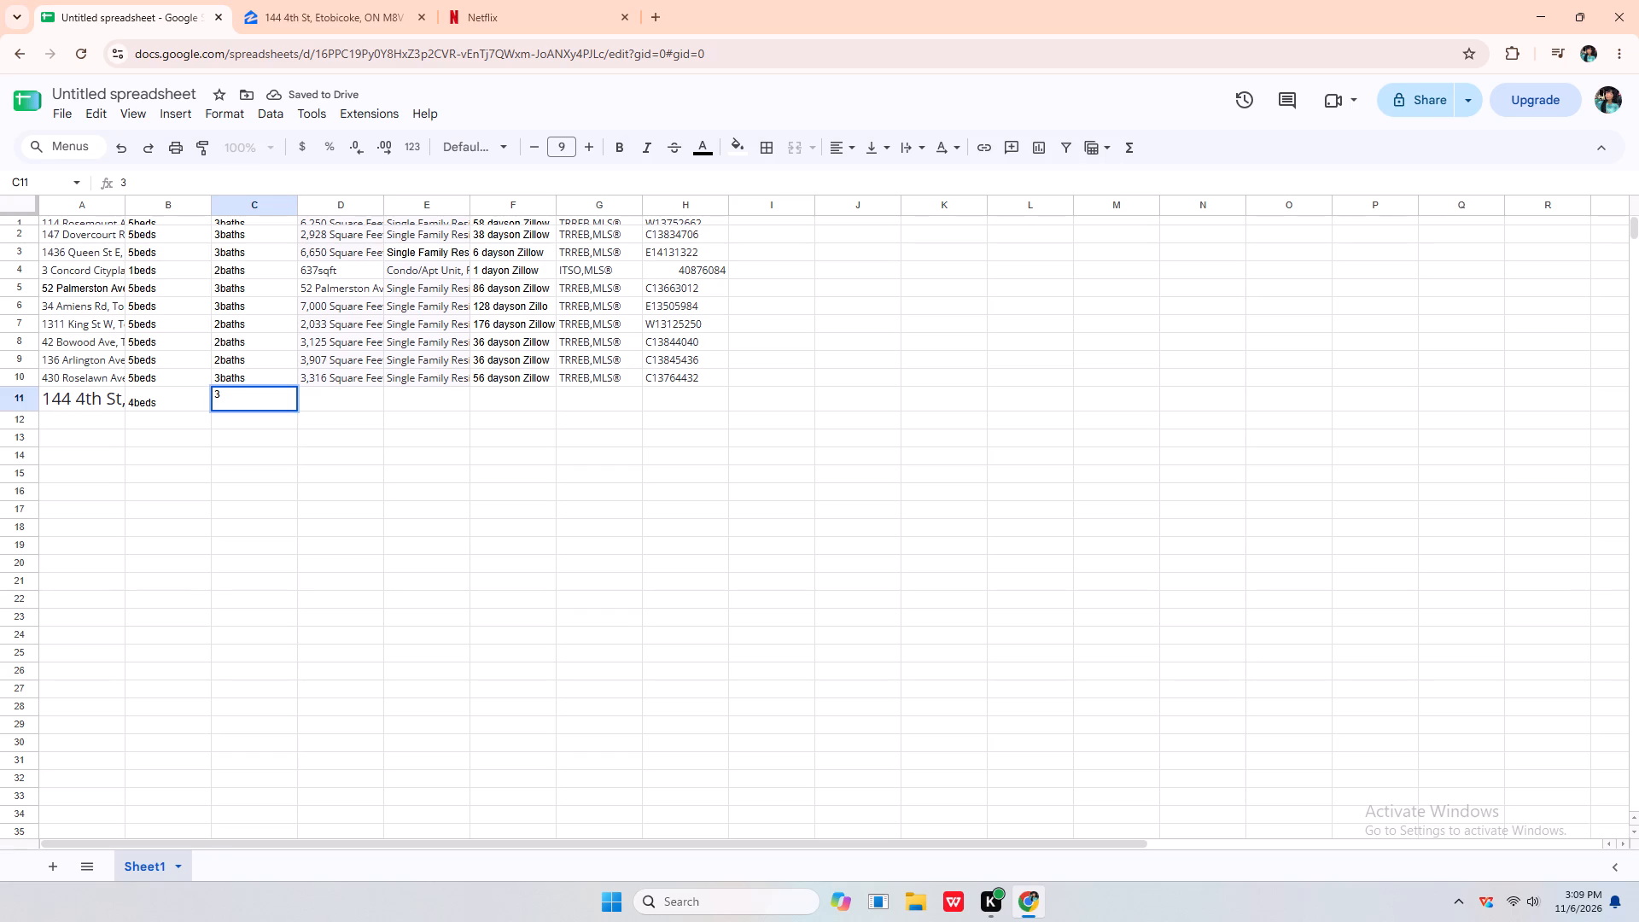
type("baths")
Close the Netflix tab.
left_click(626, 15)
Copy the lot size, 2,950 Square Feet Lot, from the Zillow listing into cell D11.
left_click(342, 15)
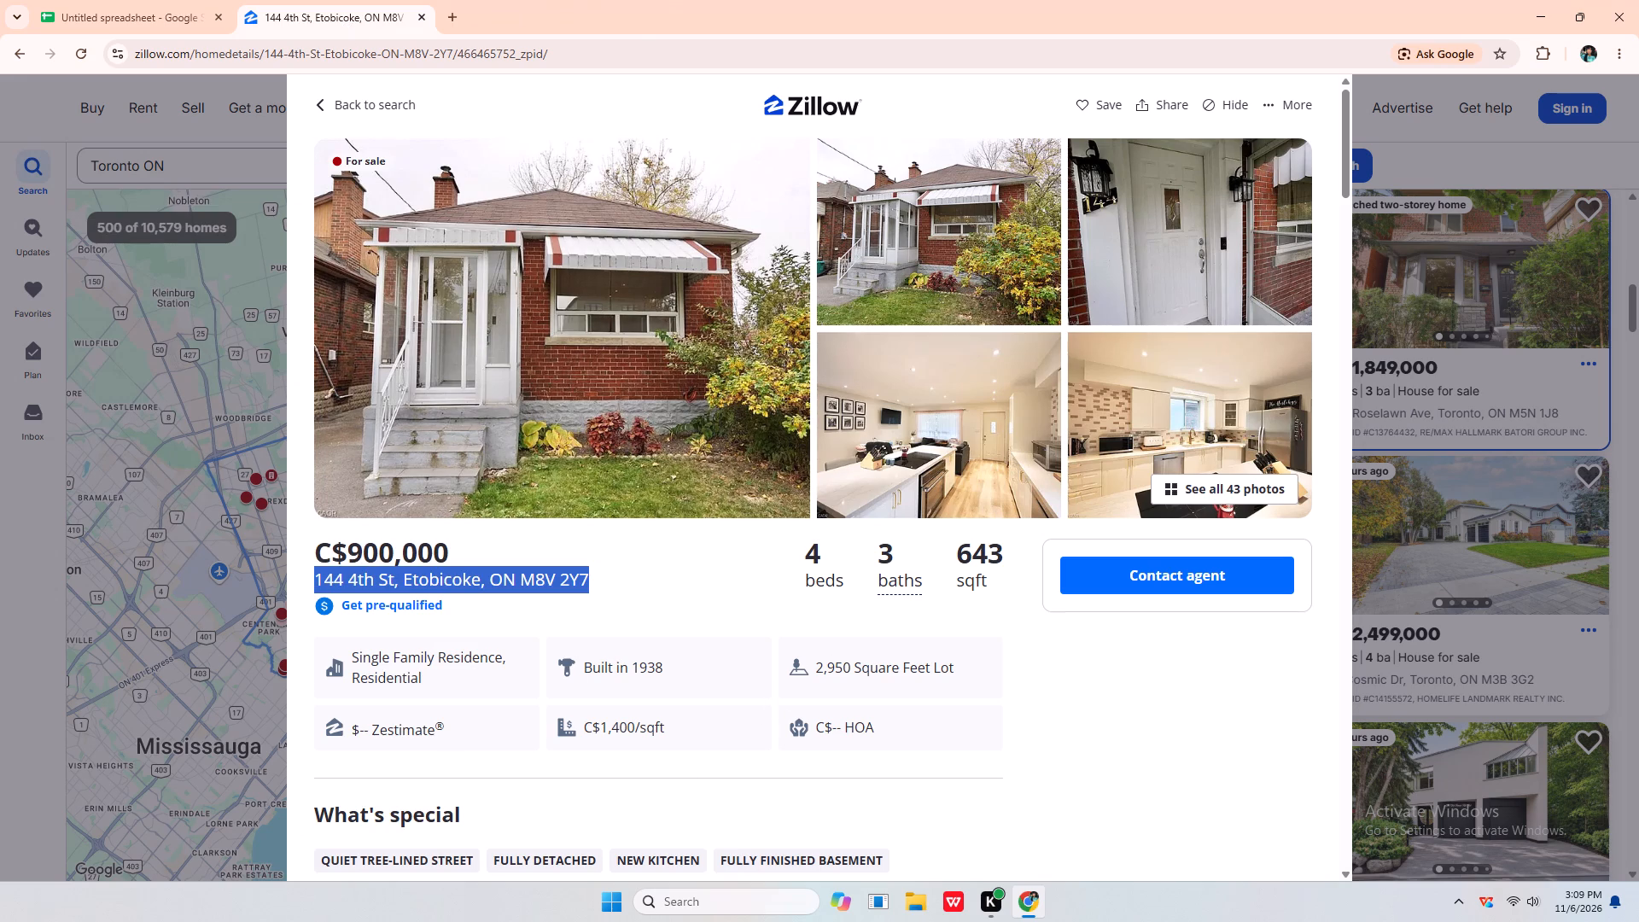
left_click_drag(817, 668, 954, 660)
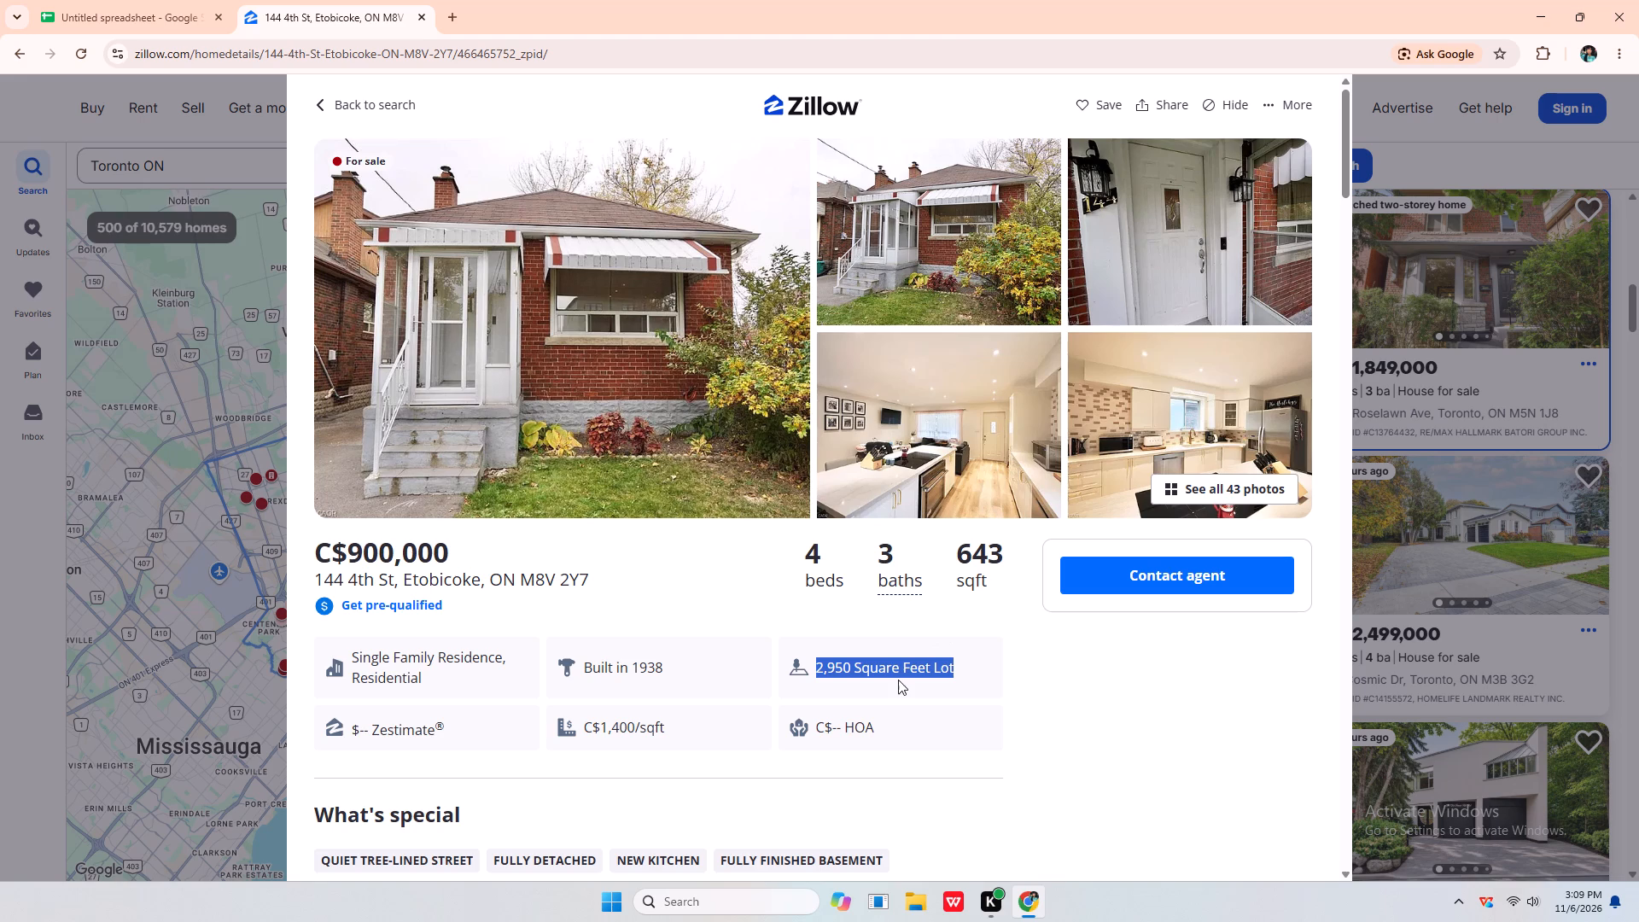
key("ctrl+c")
left_click(182, 12)
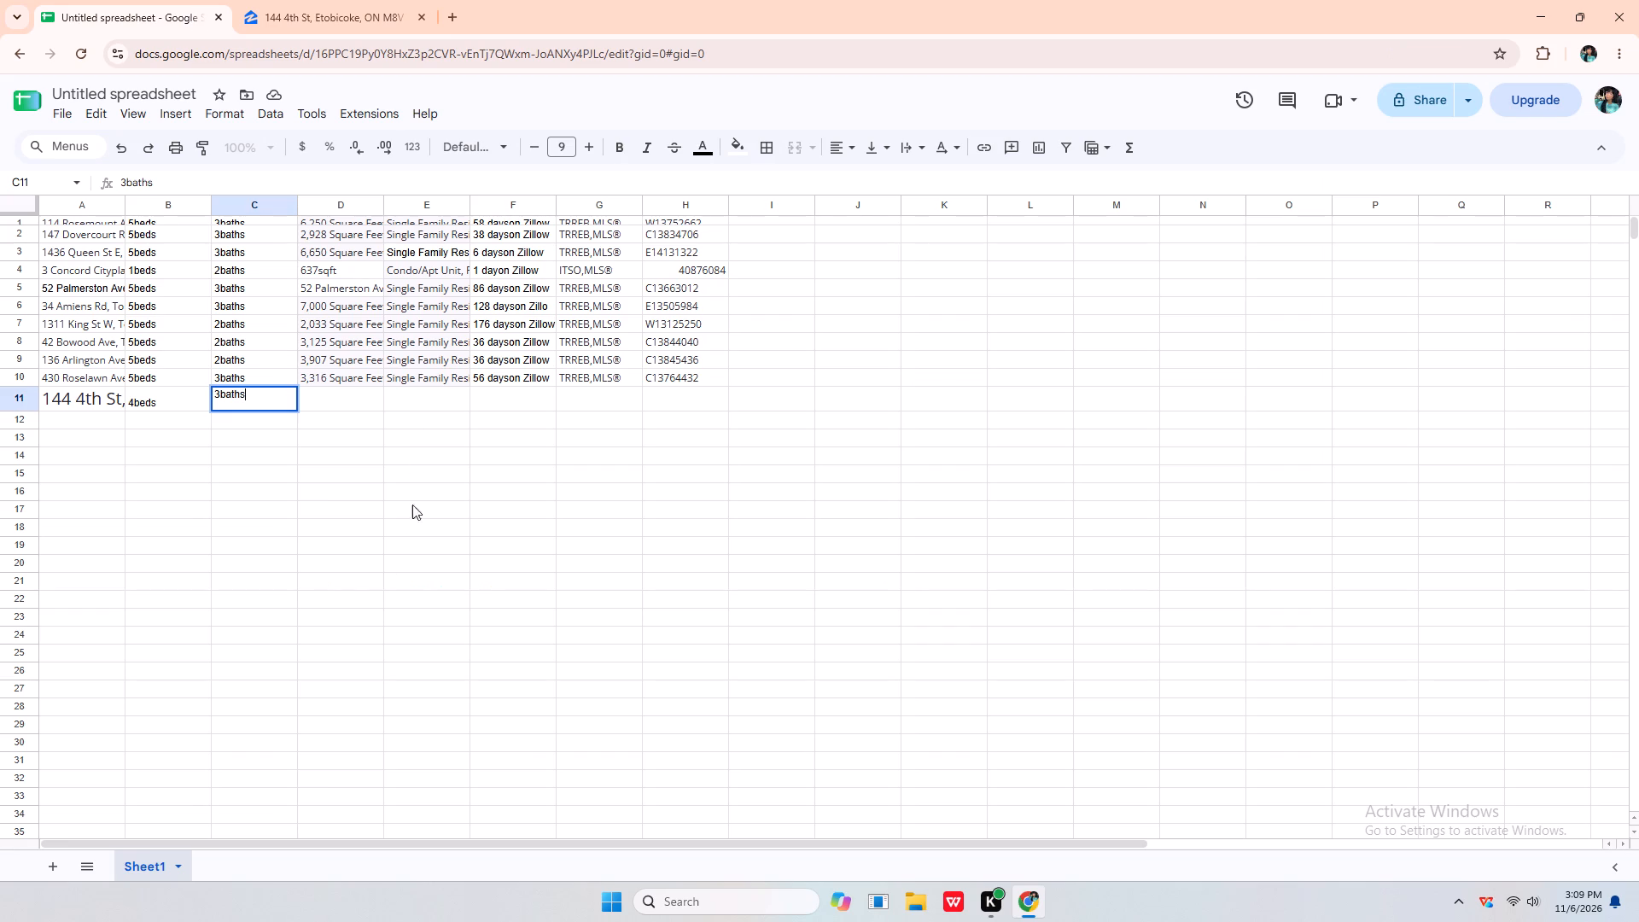
left_click(379, 388)
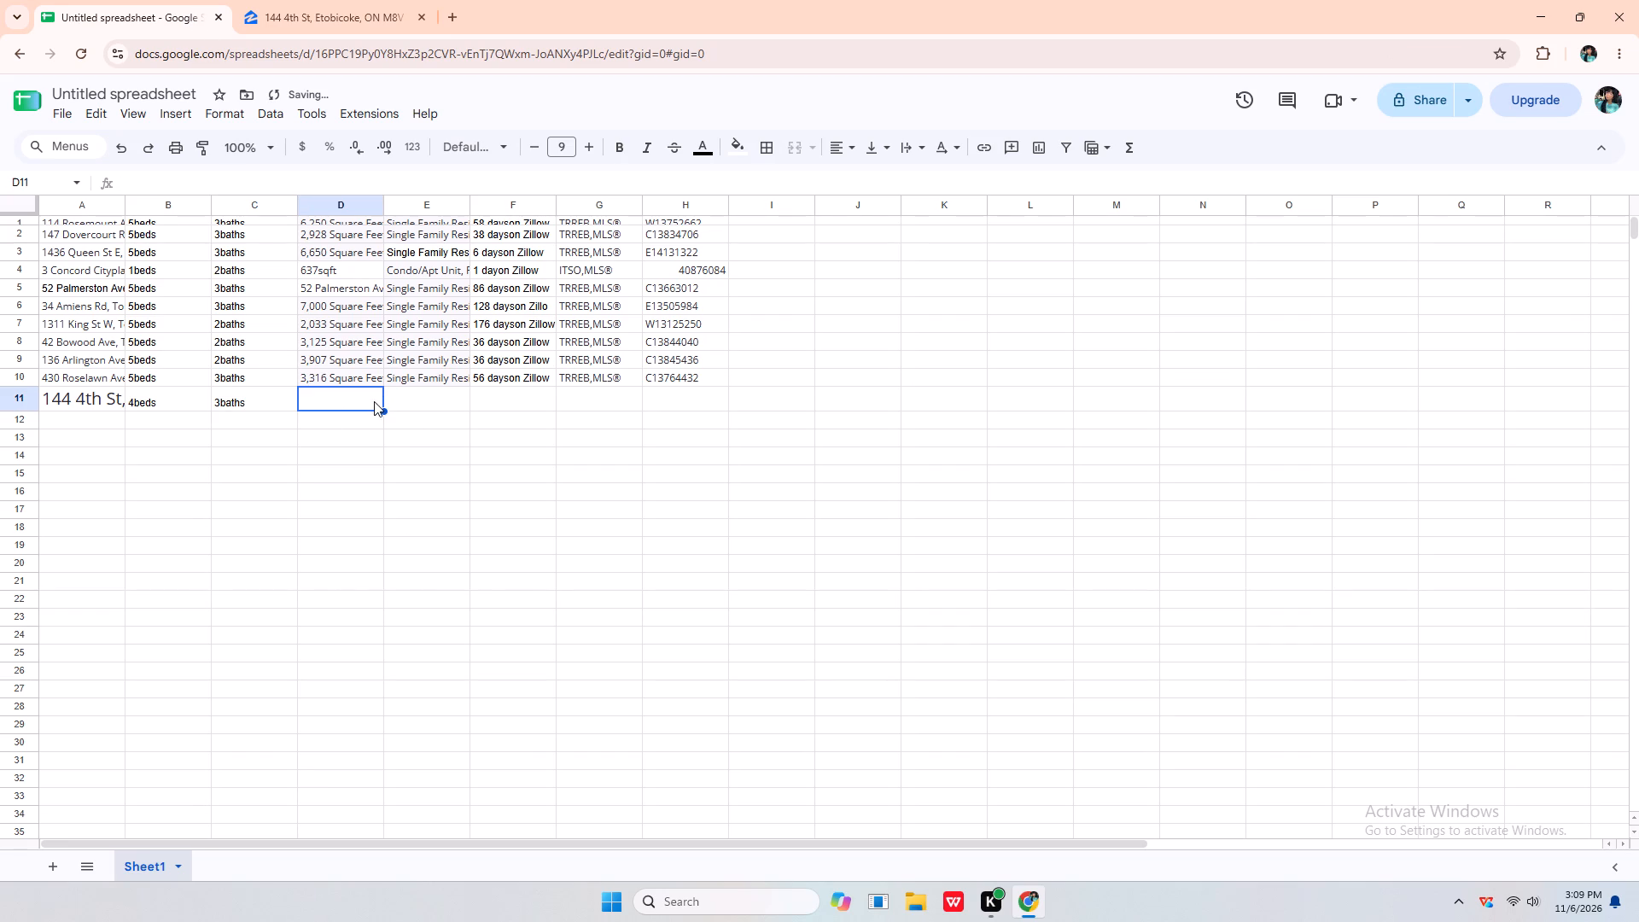
key("ctrl+v")
Copy the property type, Single Family Residence, Residential, from the Zillow listing into cell E11.
left_click(288, 9)
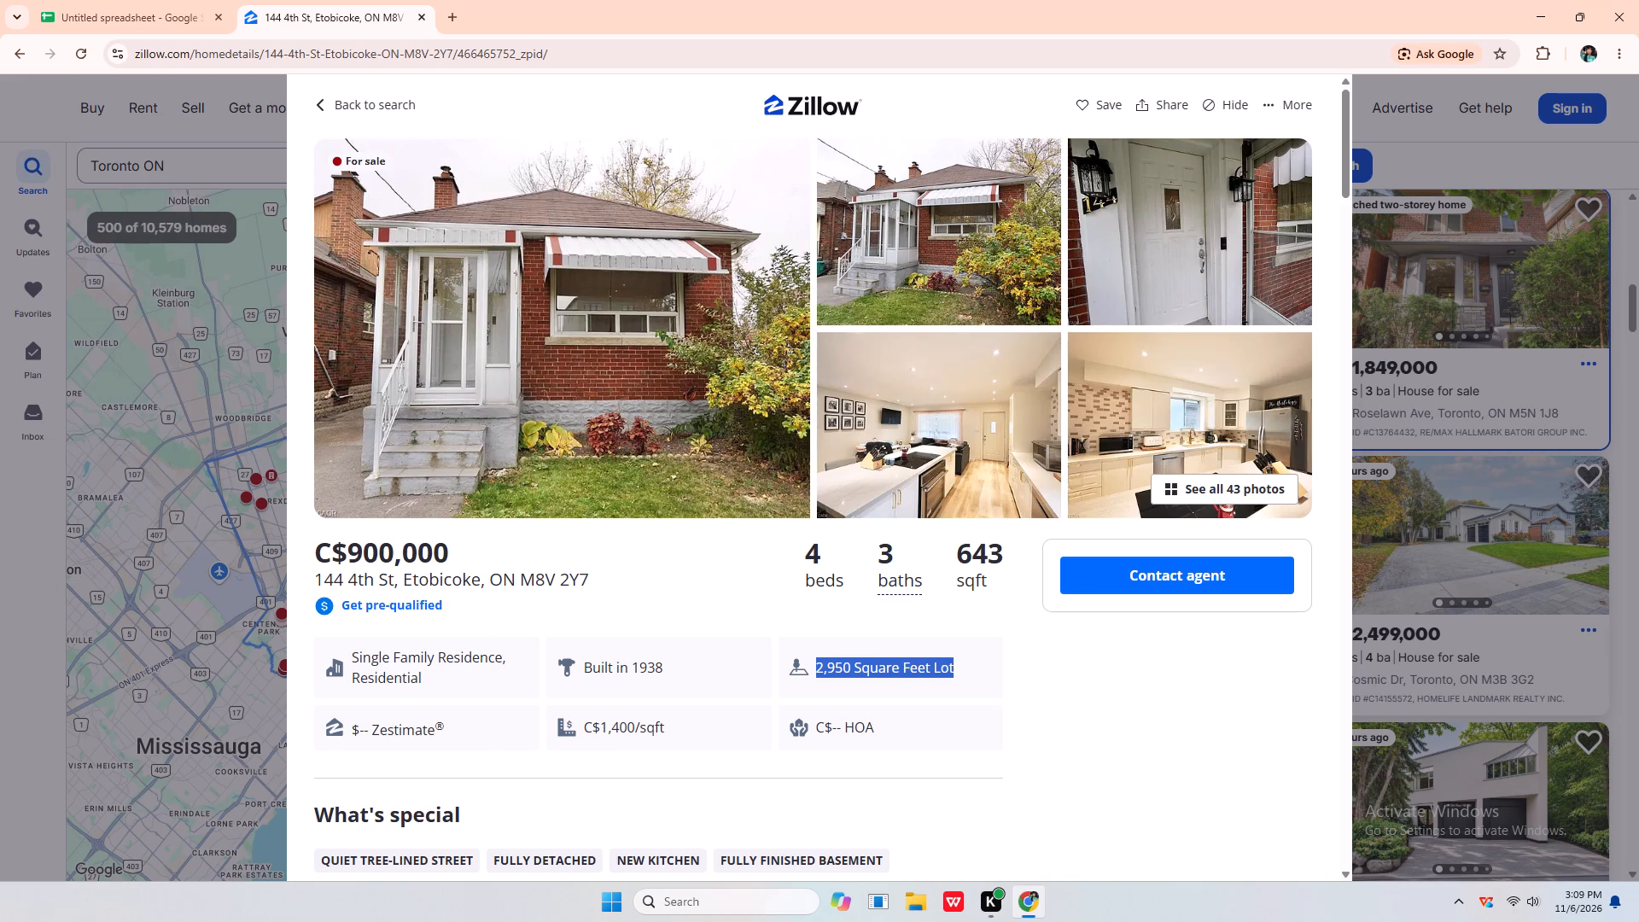
left_click_drag(347, 658, 456, 679)
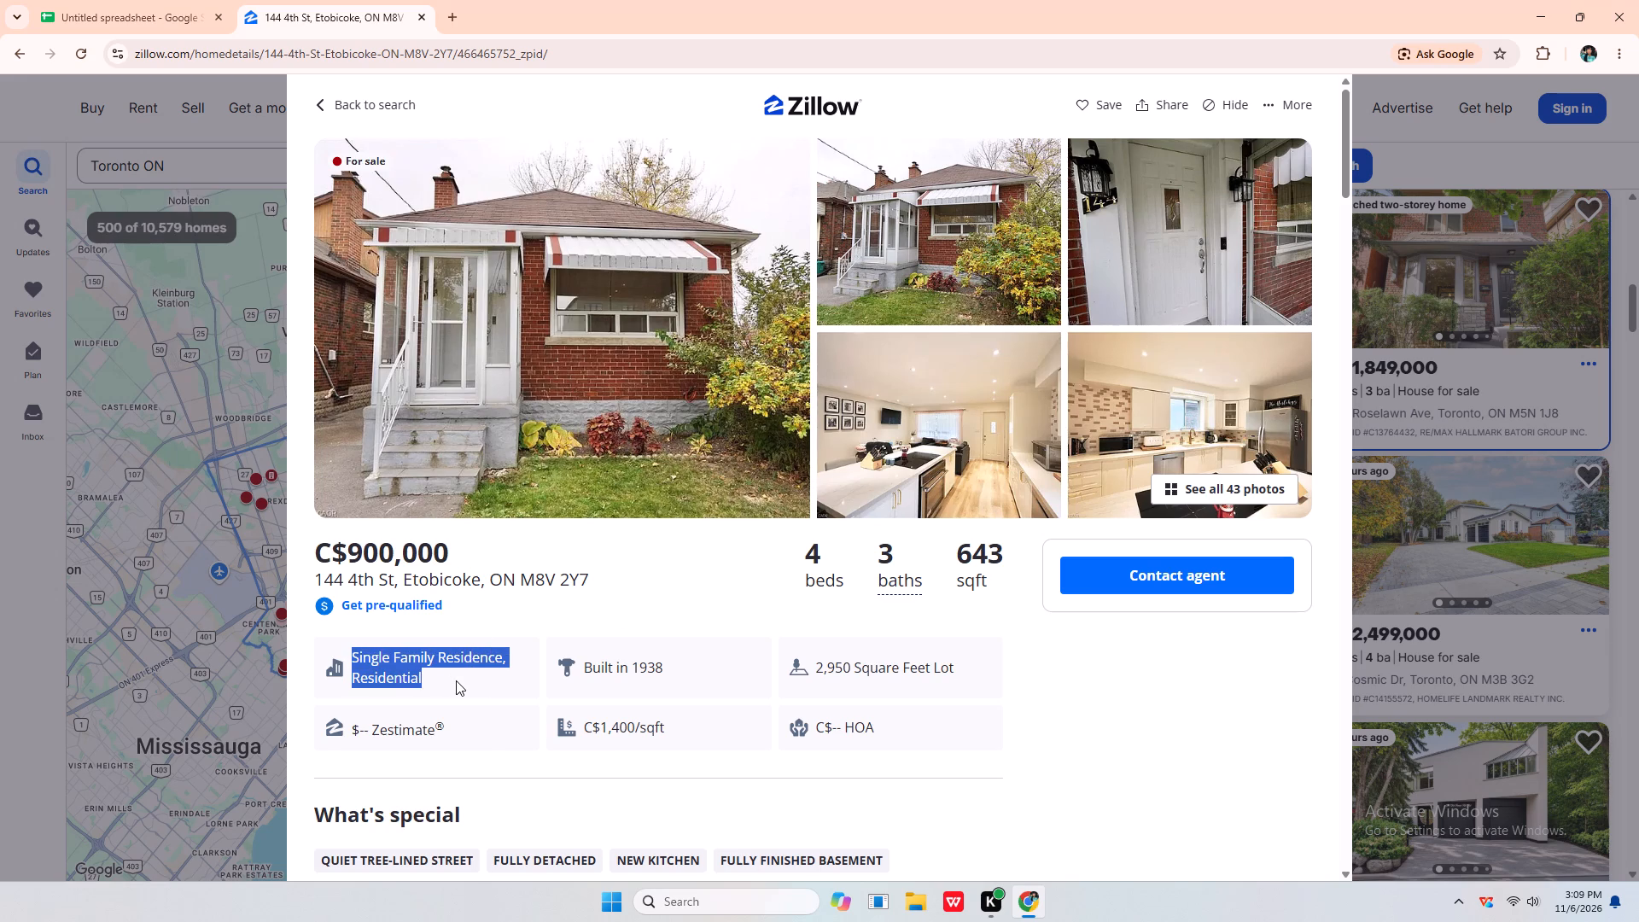
key("ctrl+c")
left_click(120, 6)
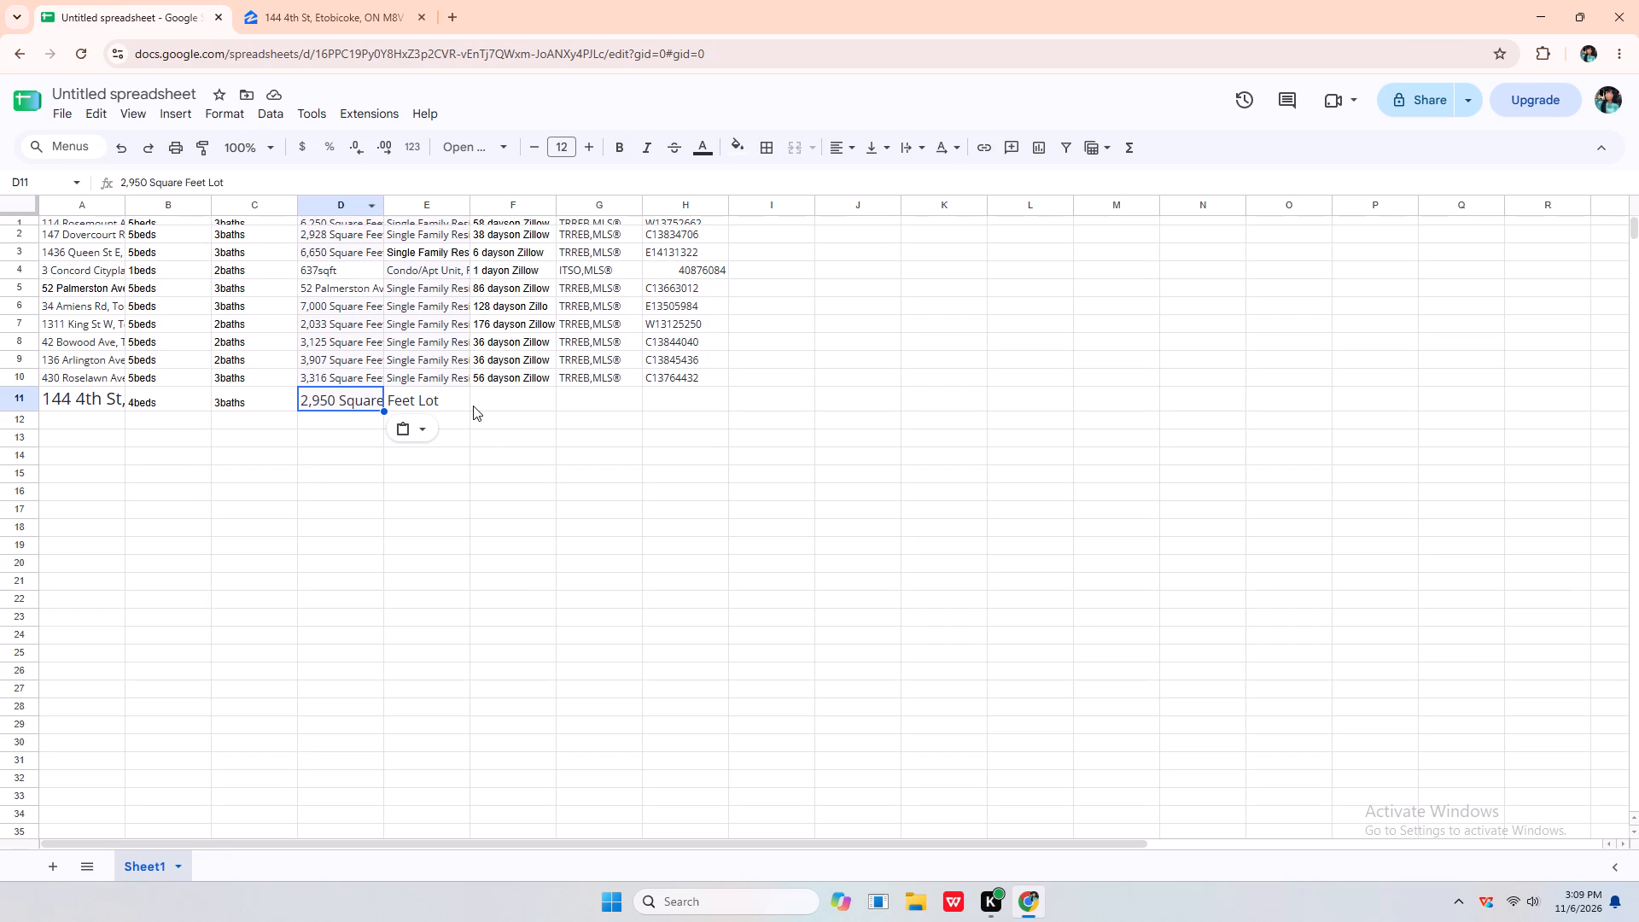
left_click(424, 397)
key("ctrl+v")
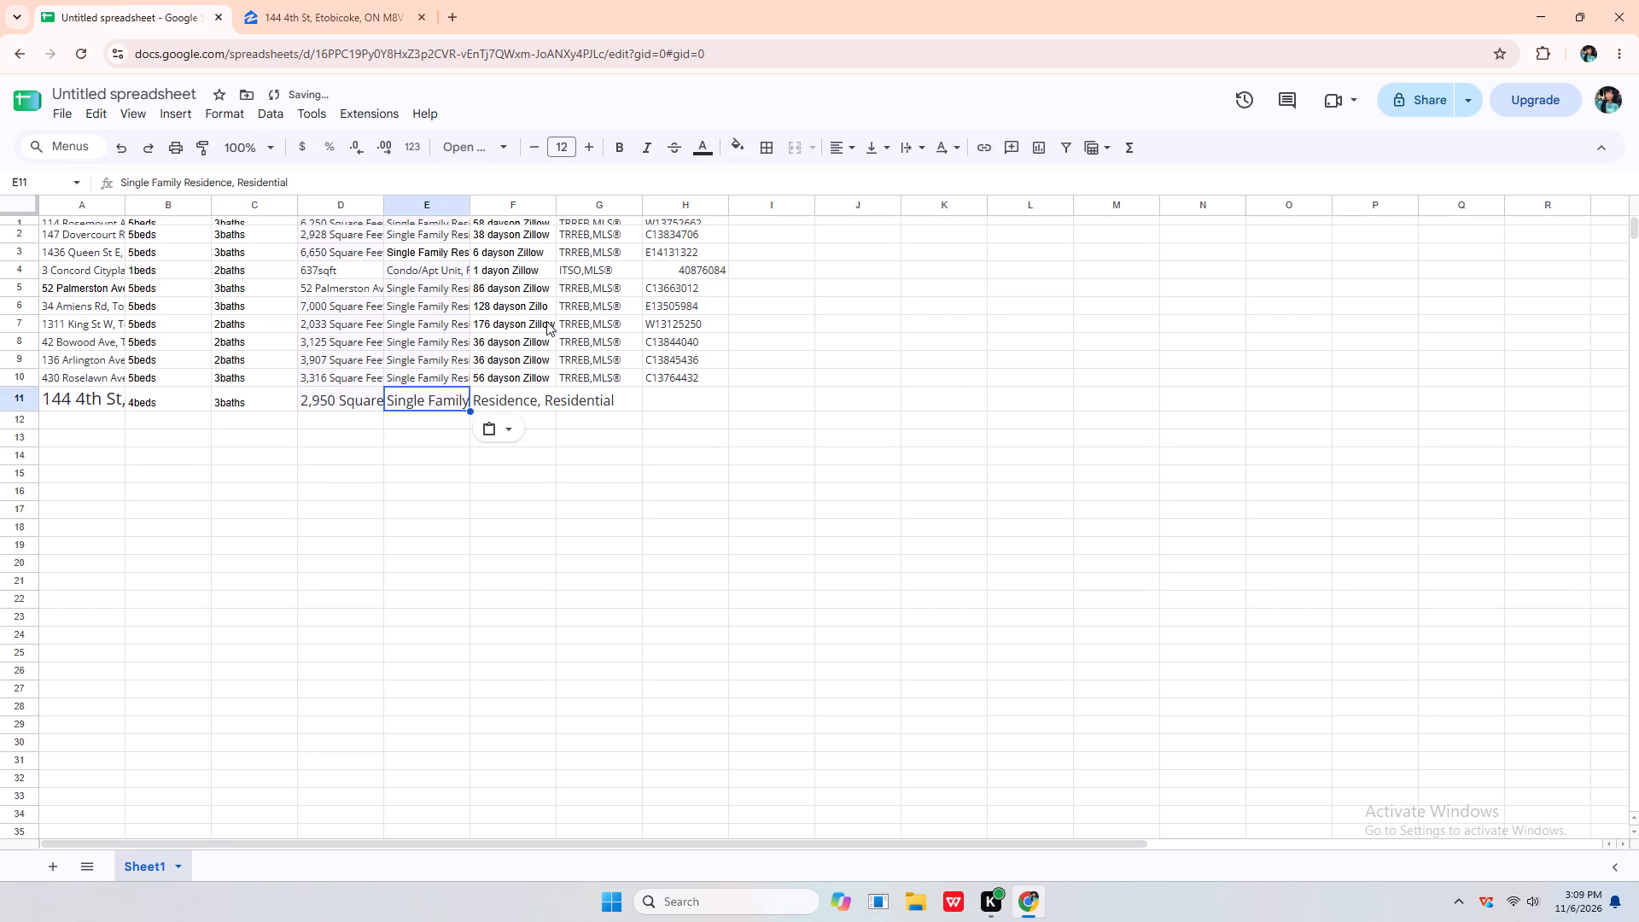
Copy the listing's time on the market, 10 hours on Zillow, into cell F11.
left_click(293, 20)
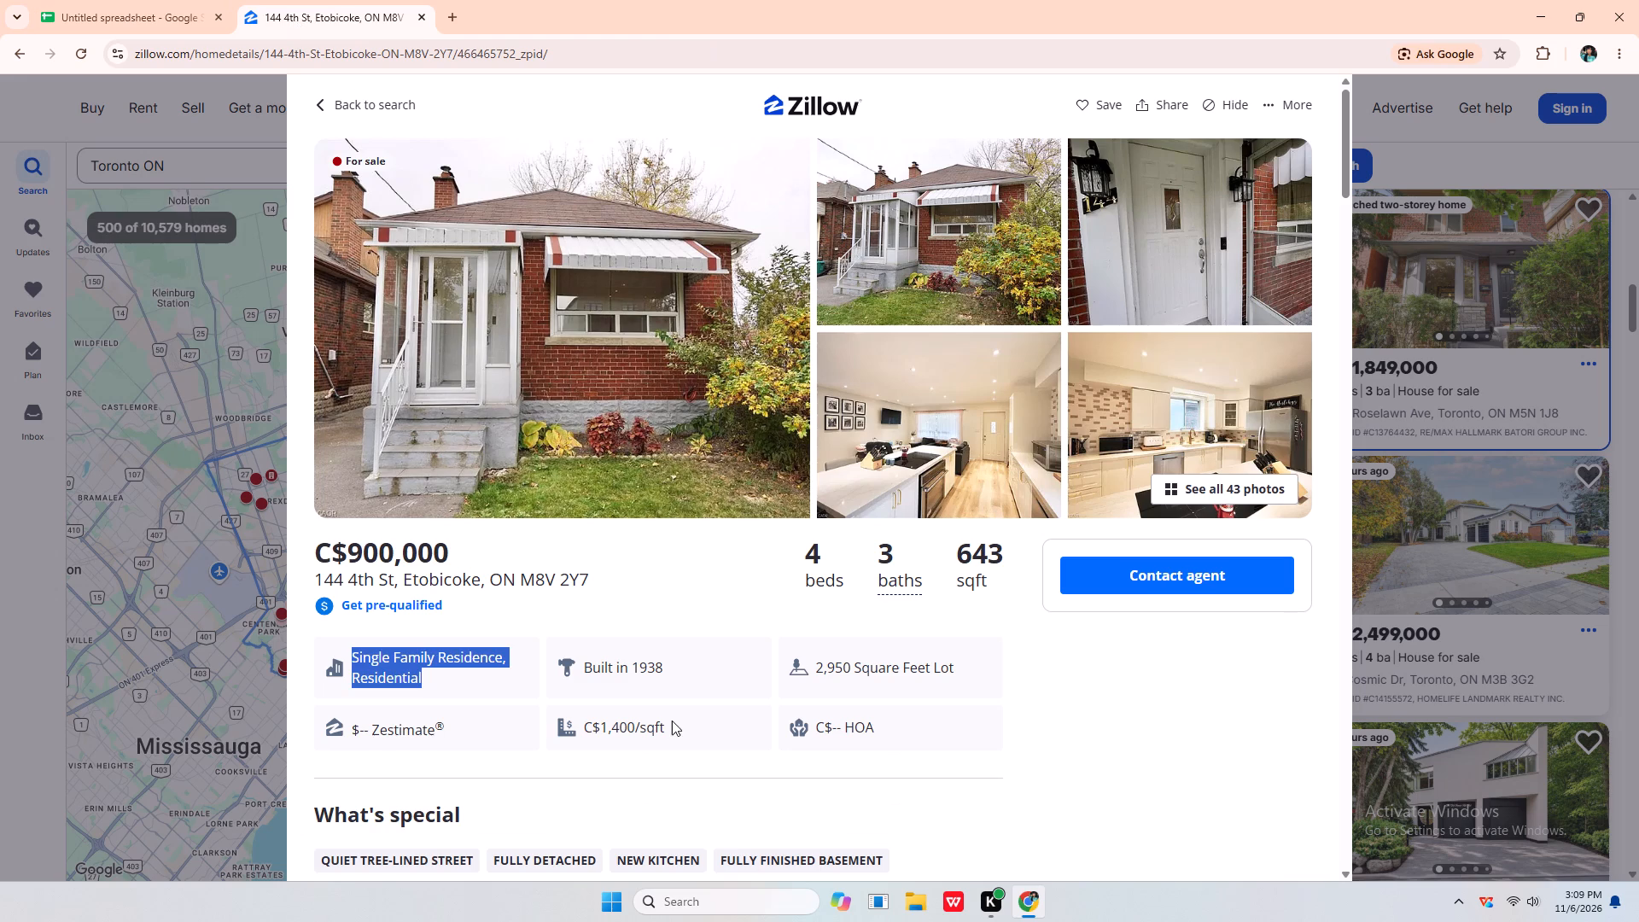
scroll(670, 721, "down", 5)
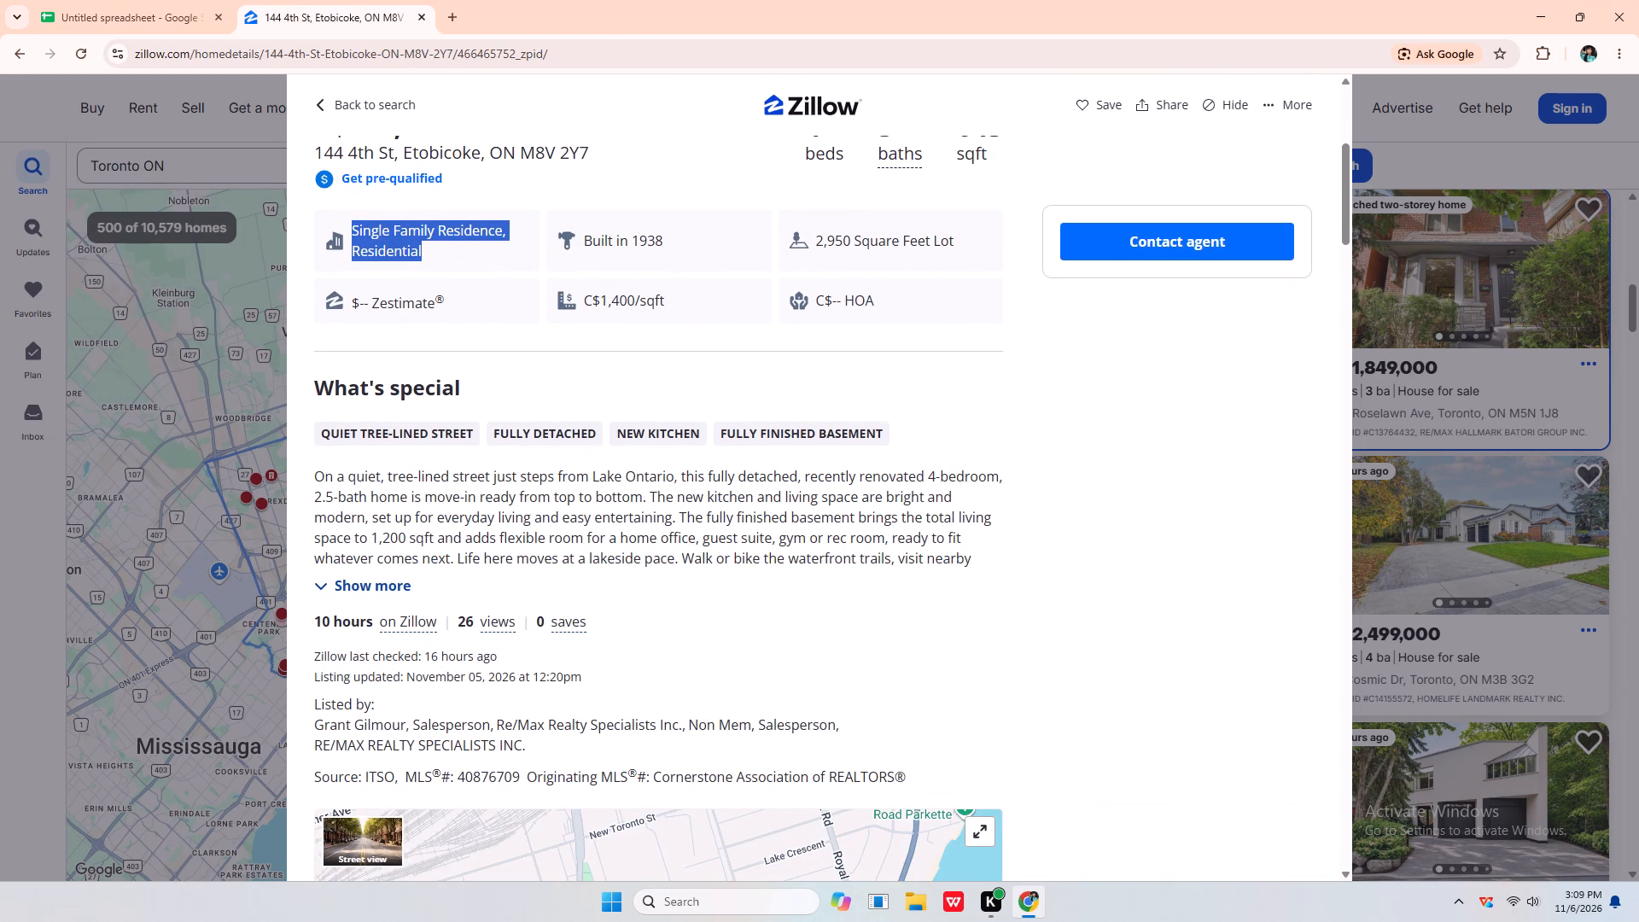
left_click_drag(312, 620, 429, 621)
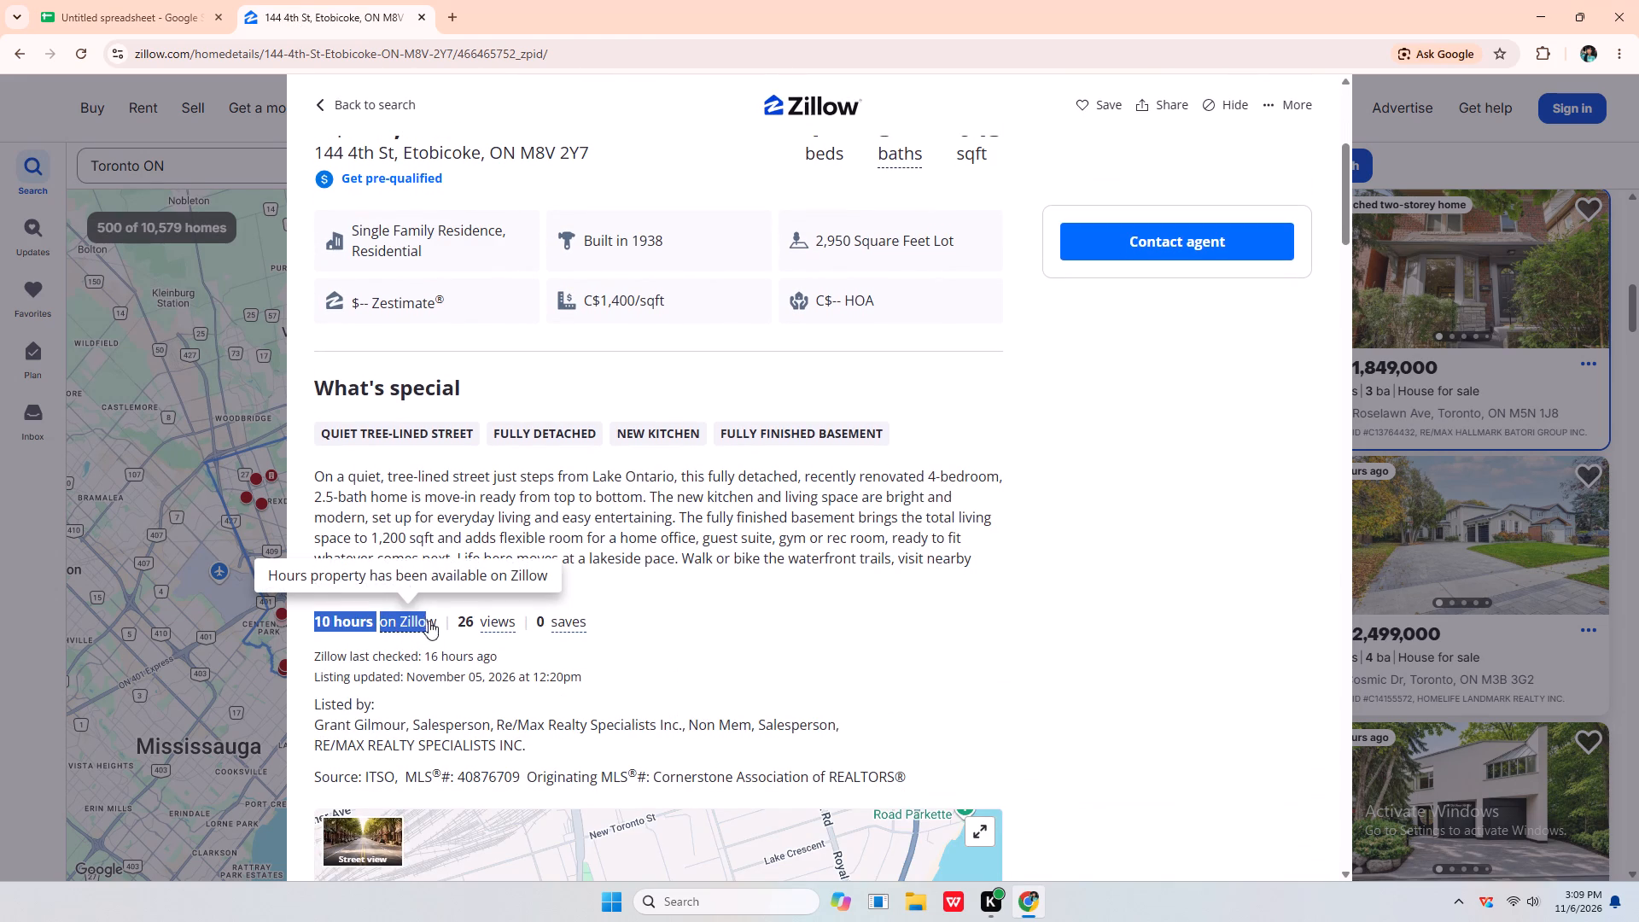
left_click_drag(429, 621, 439, 624)
key("ctrl+c")
key("ctrl+c")
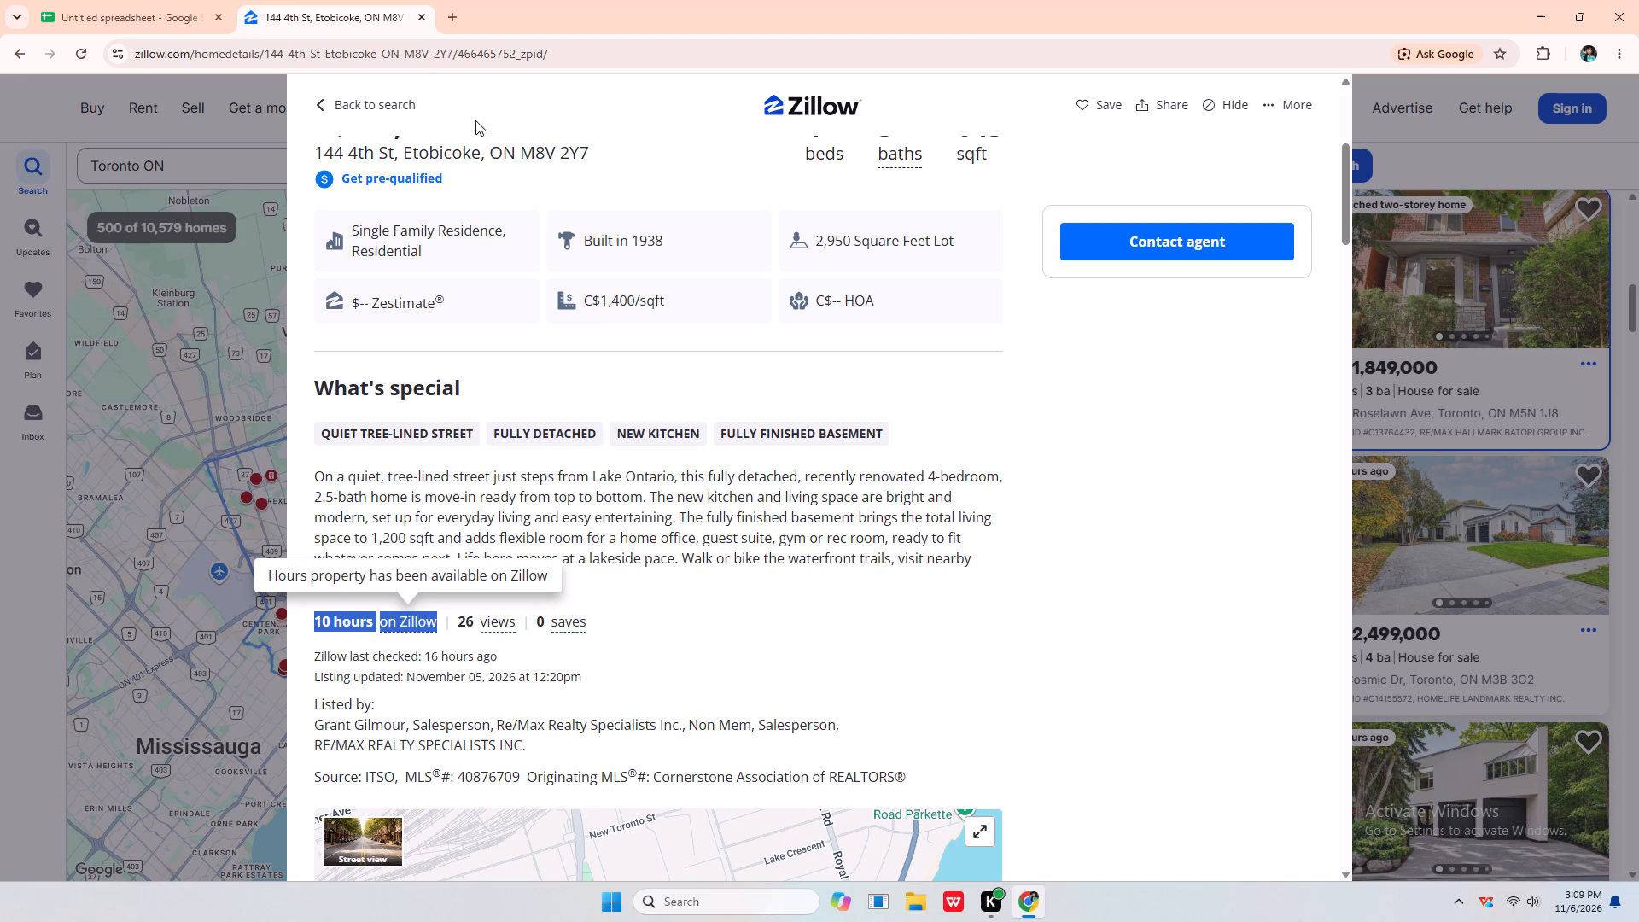
left_click(181, 18)
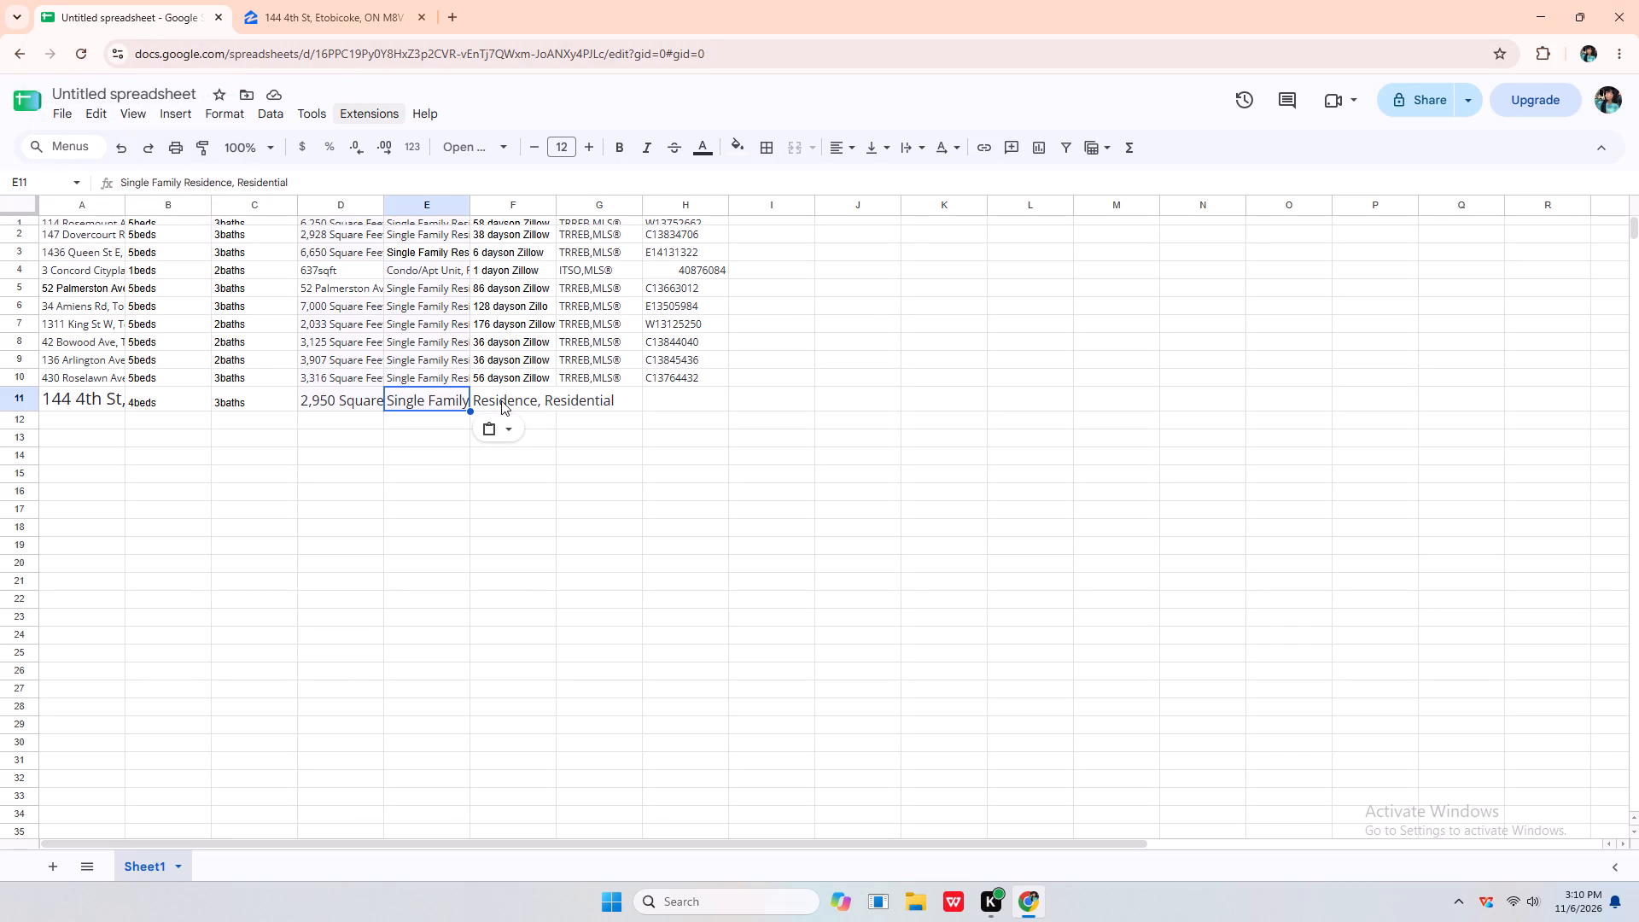
left_click(503, 399)
key("ctrl+v")
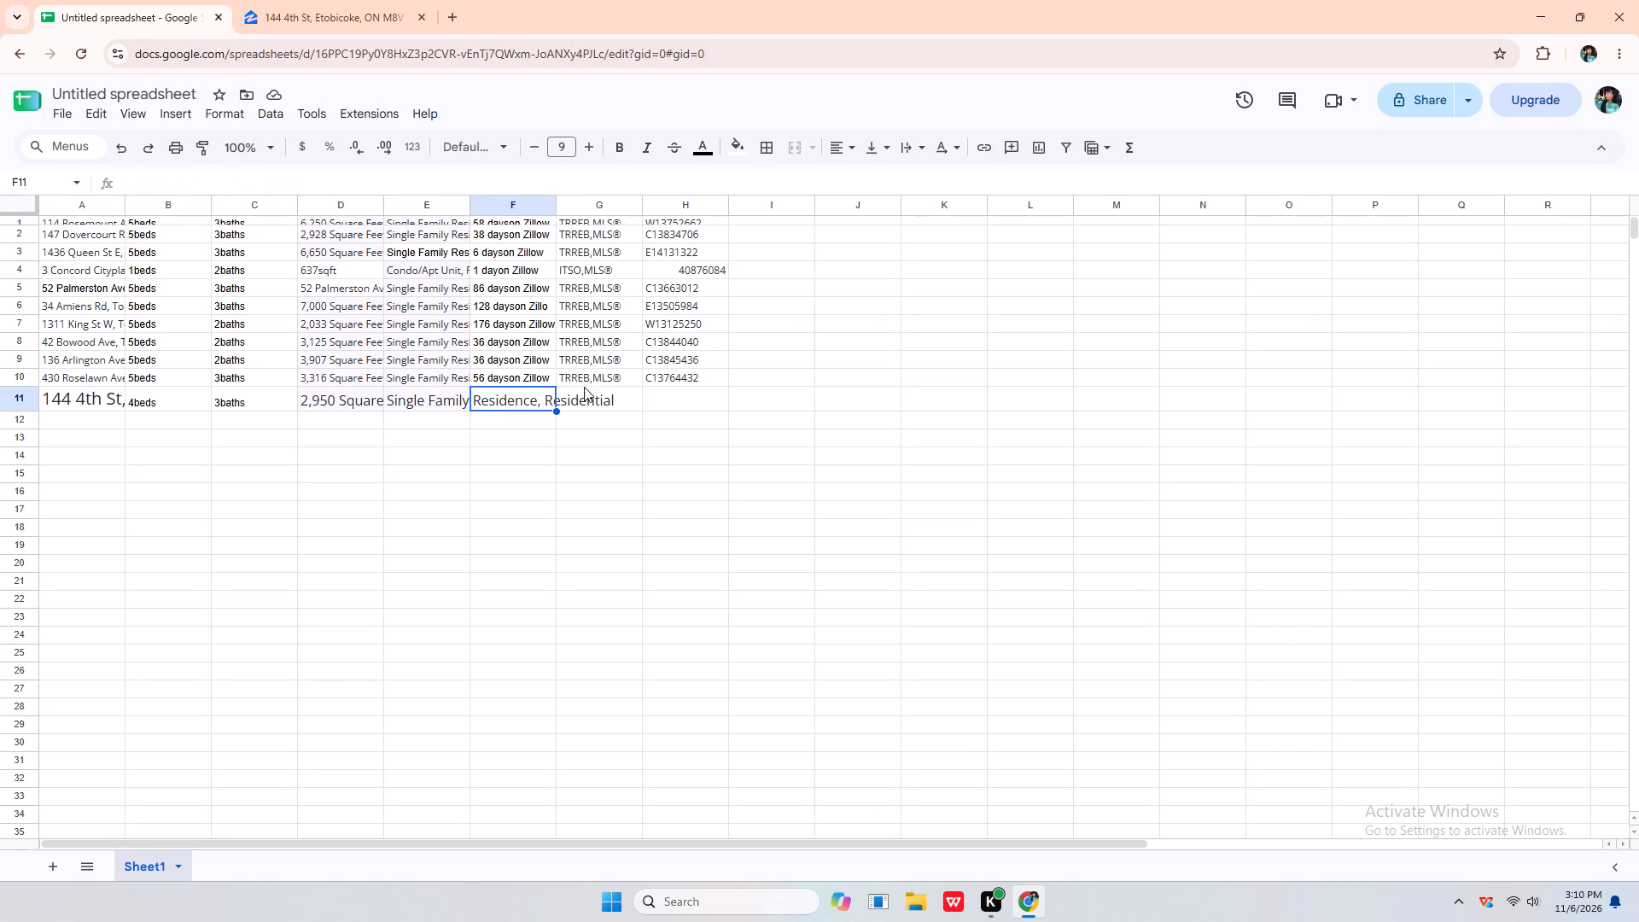
Copy the listing source, ITSO,MLS®, from cell G4 into cell G11.
left_click(592, 270)
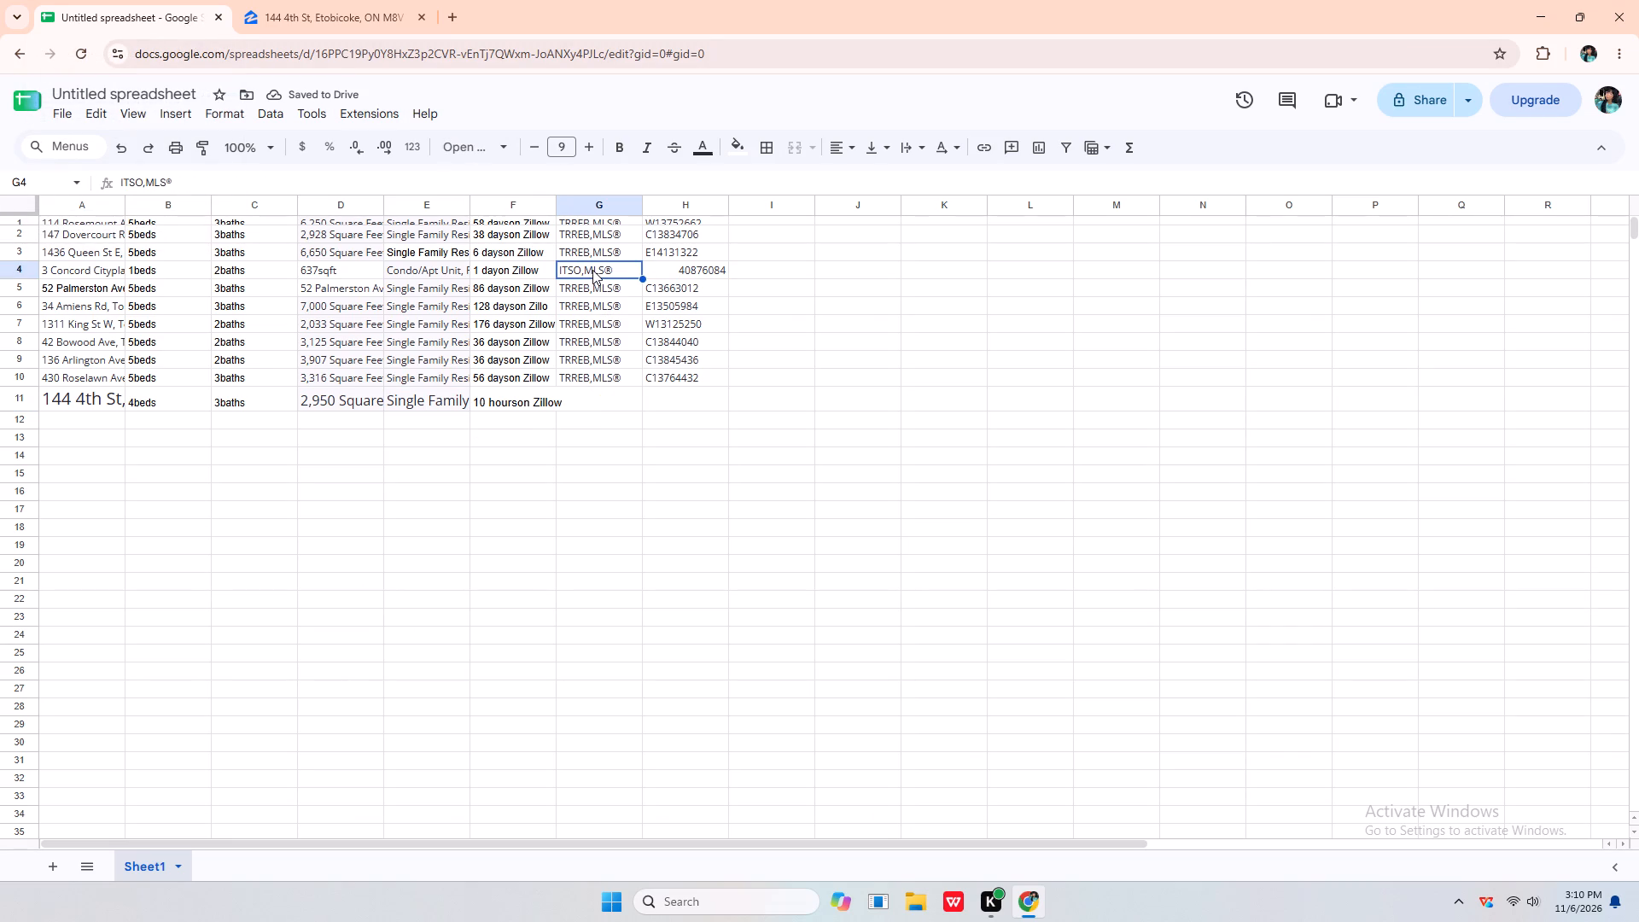
key("ctrl+c")
key("Down")
key("Down")
key("Down")
key("Down")
key("Down")
key("Down")
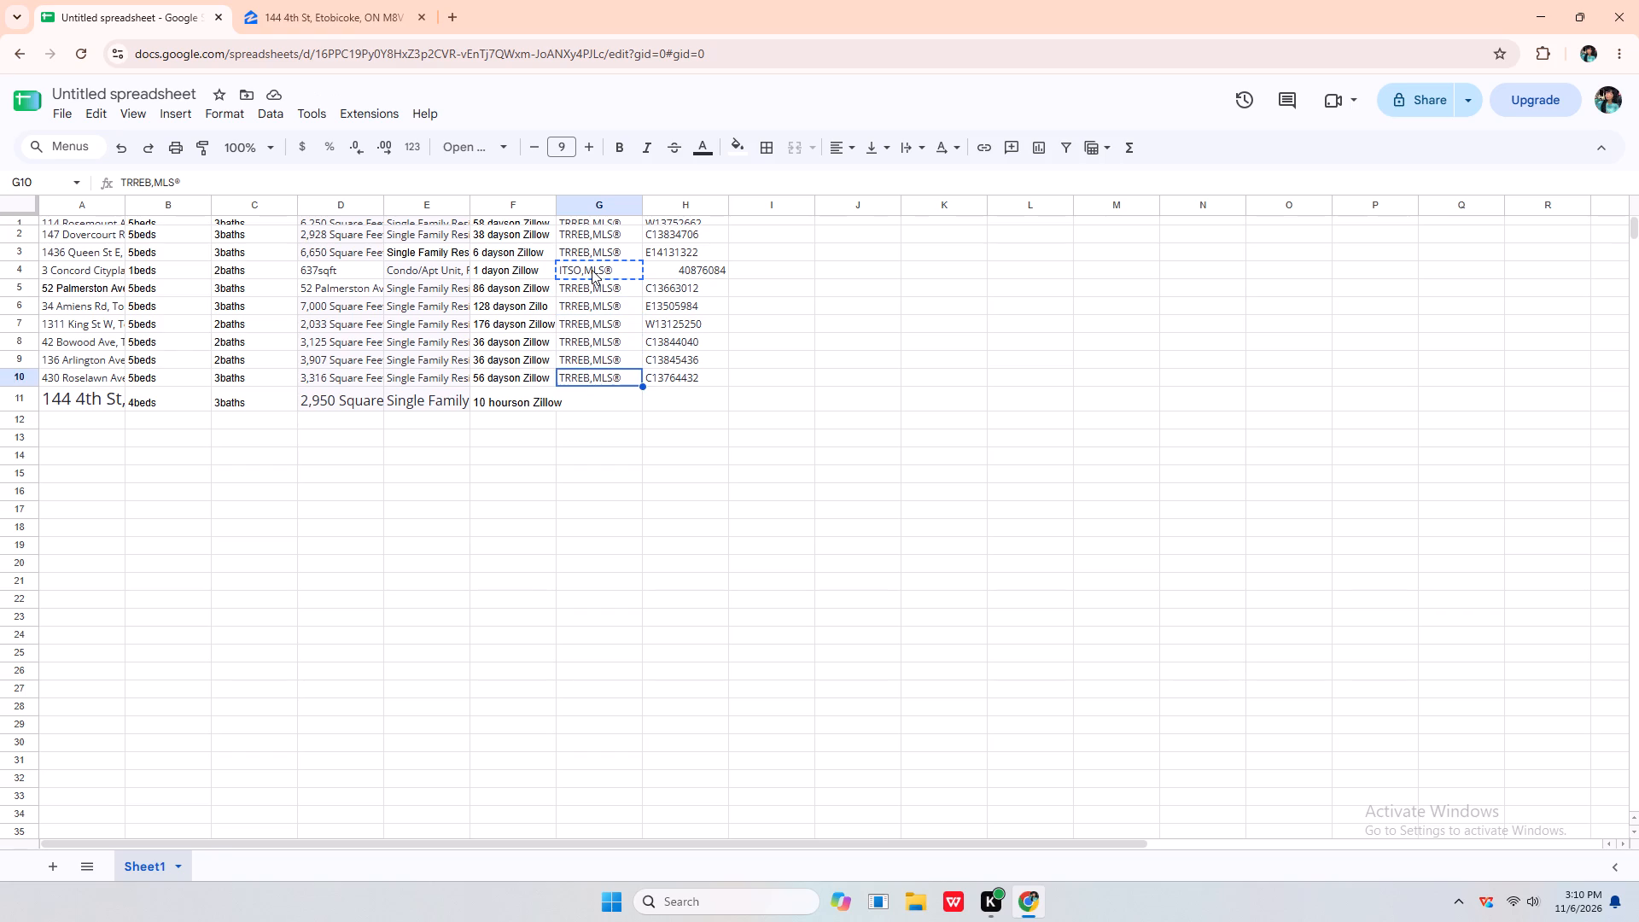
key("Down")
key("ctrl+v")
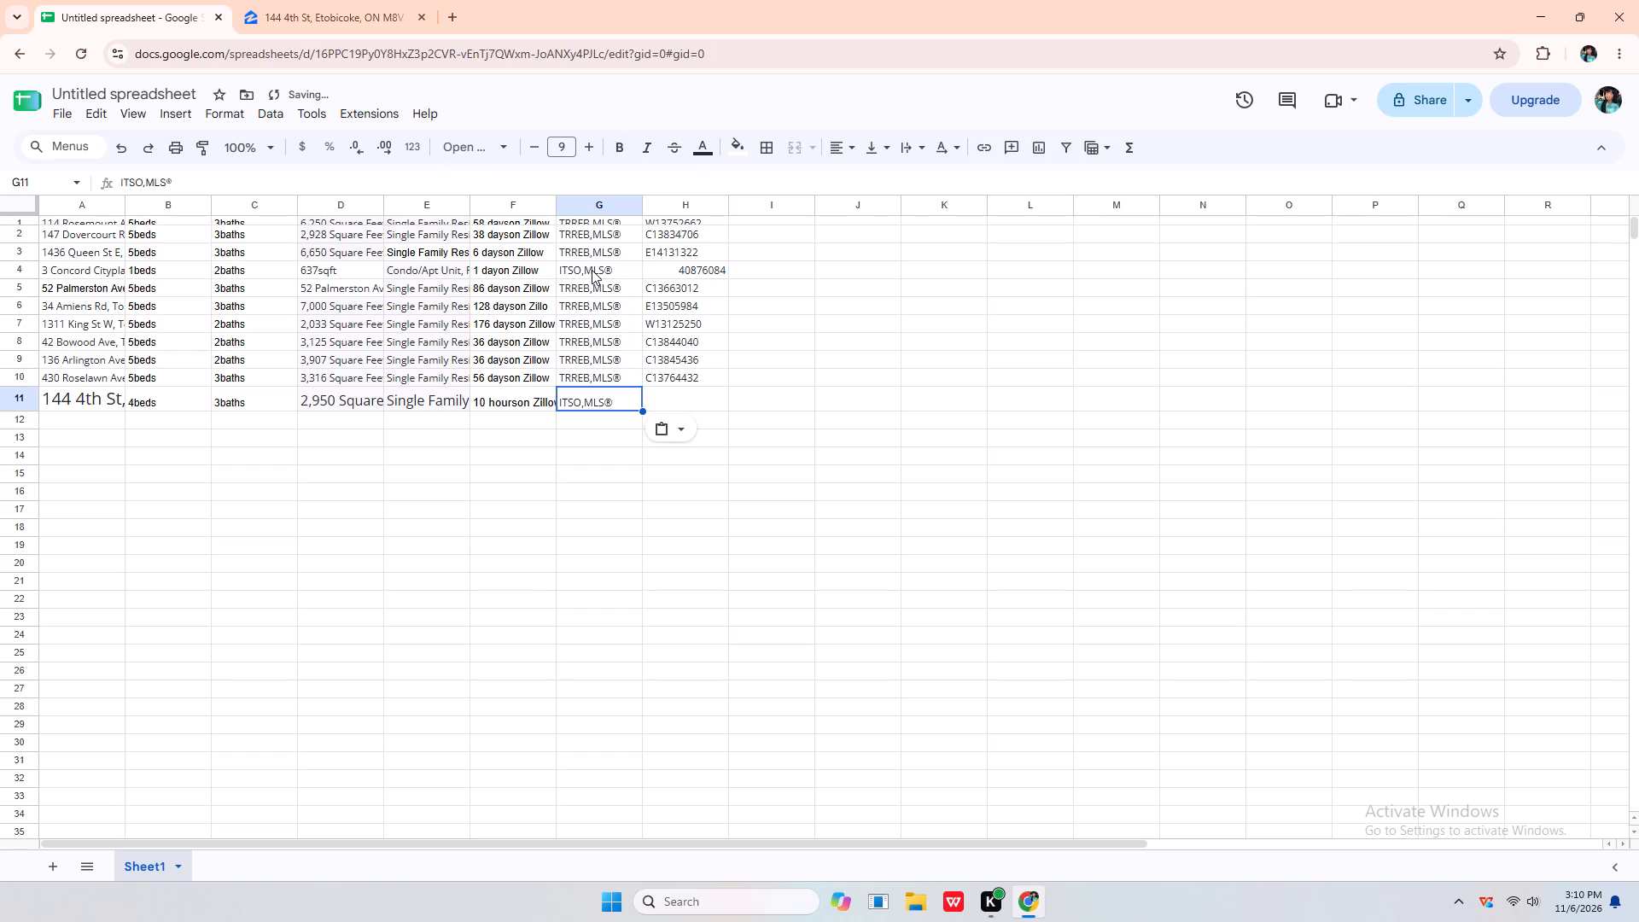
Copy the MLS number, 40876709, from the Zillow listing into cell H11.
left_click(344, 15)
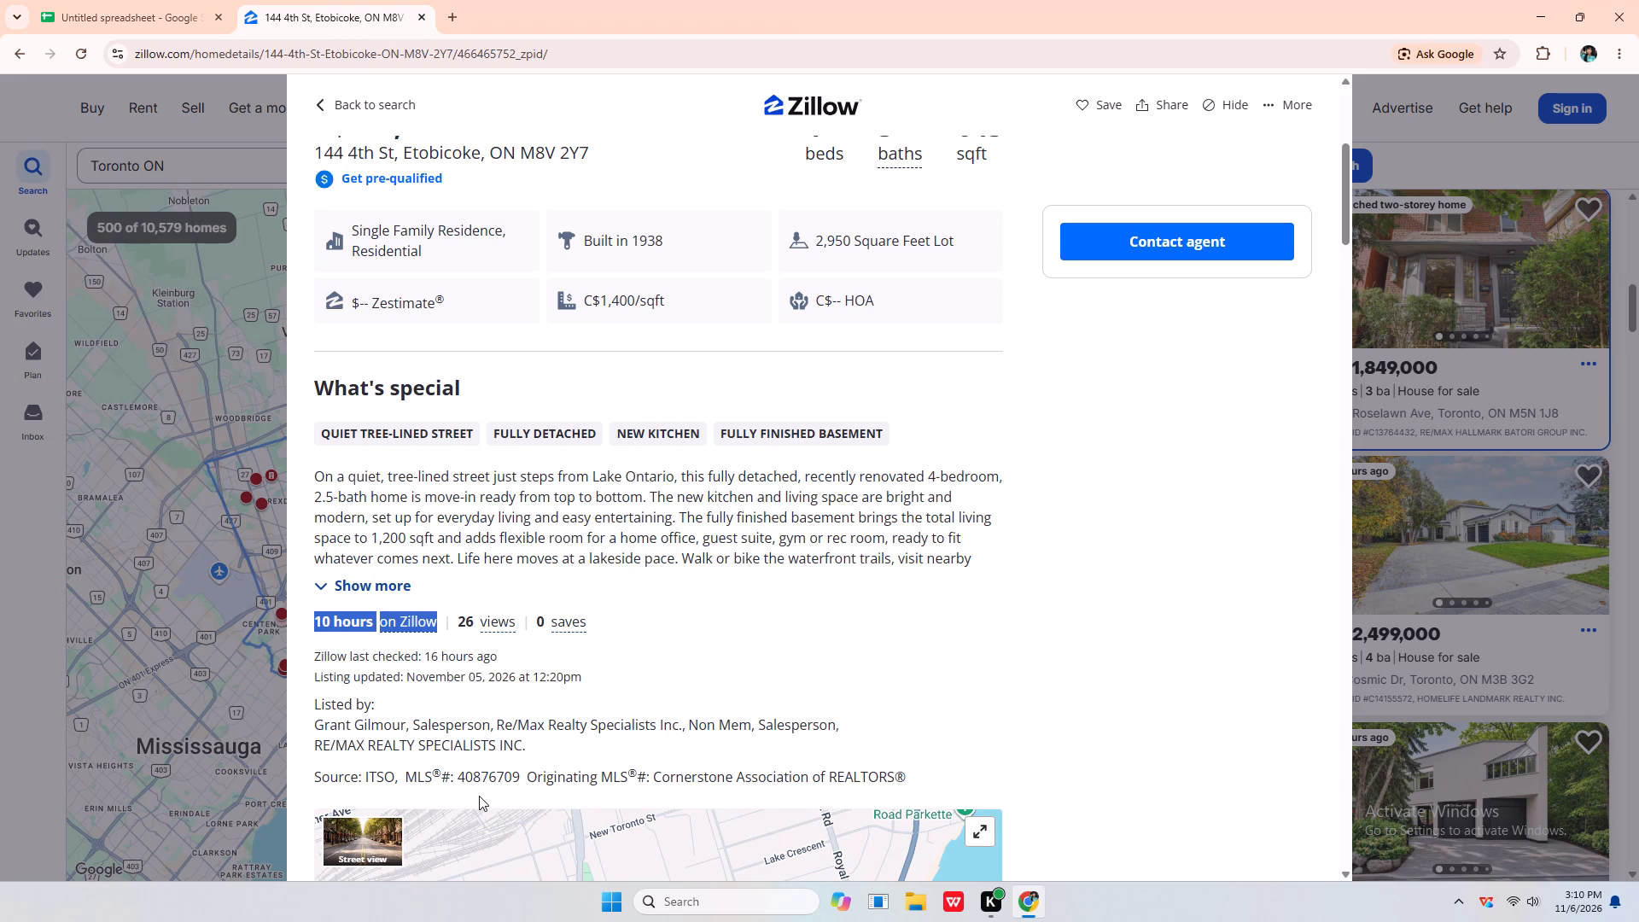
left_click_drag(454, 776, 472, 769)
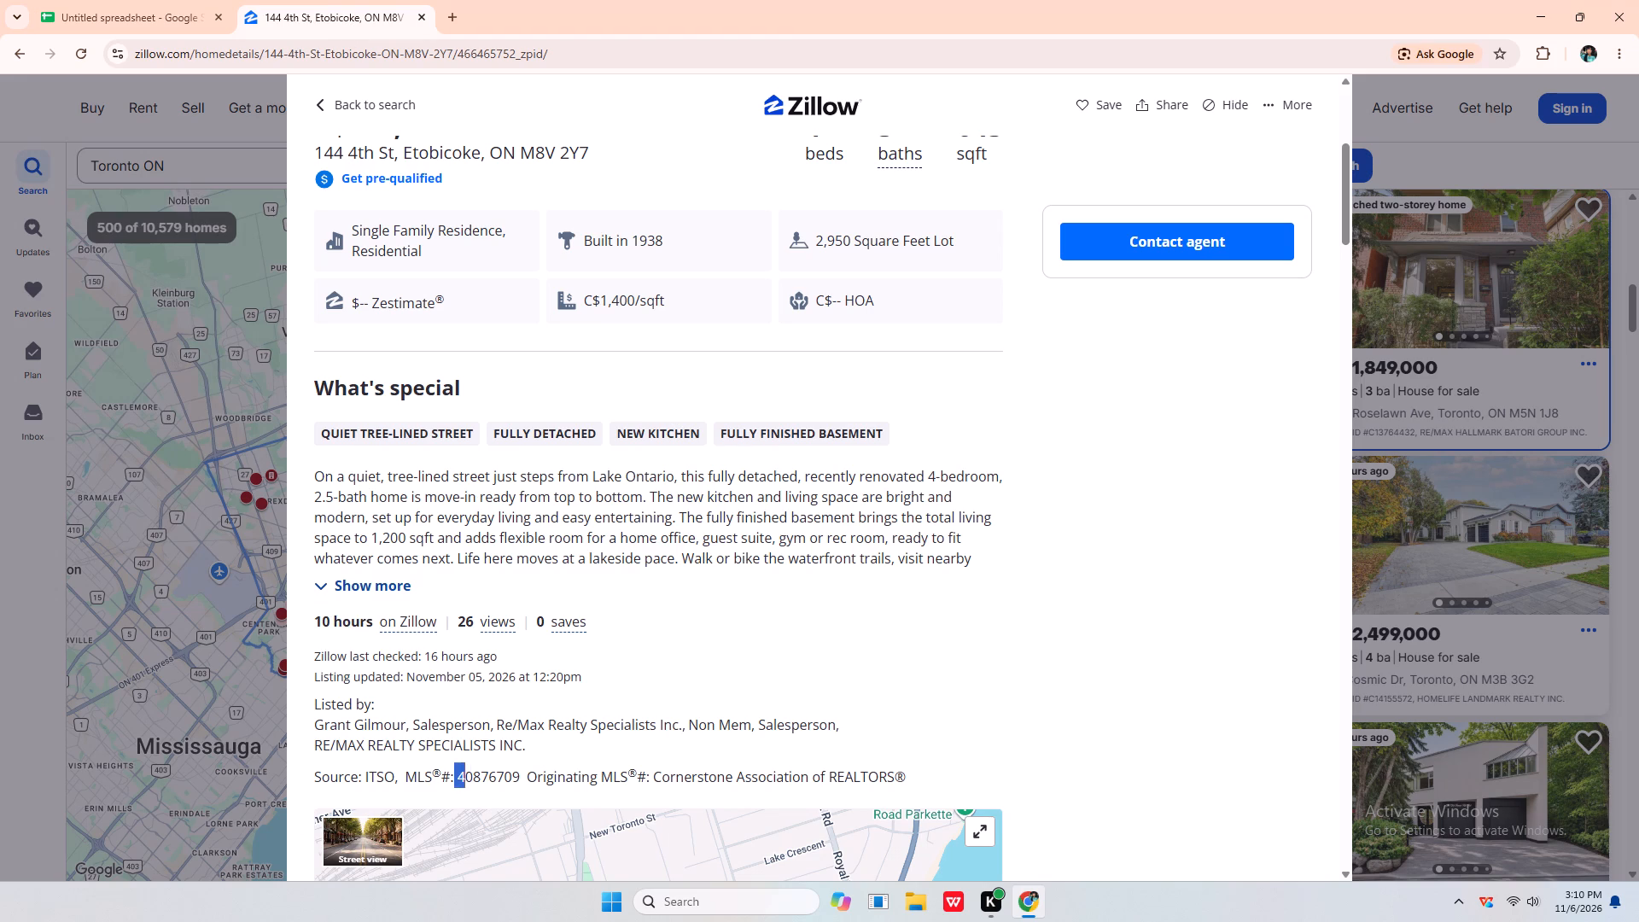
left_click_drag(472, 769, 519, 768)
key("ctrl+c")
left_click(174, 13)
left_click(696, 392)
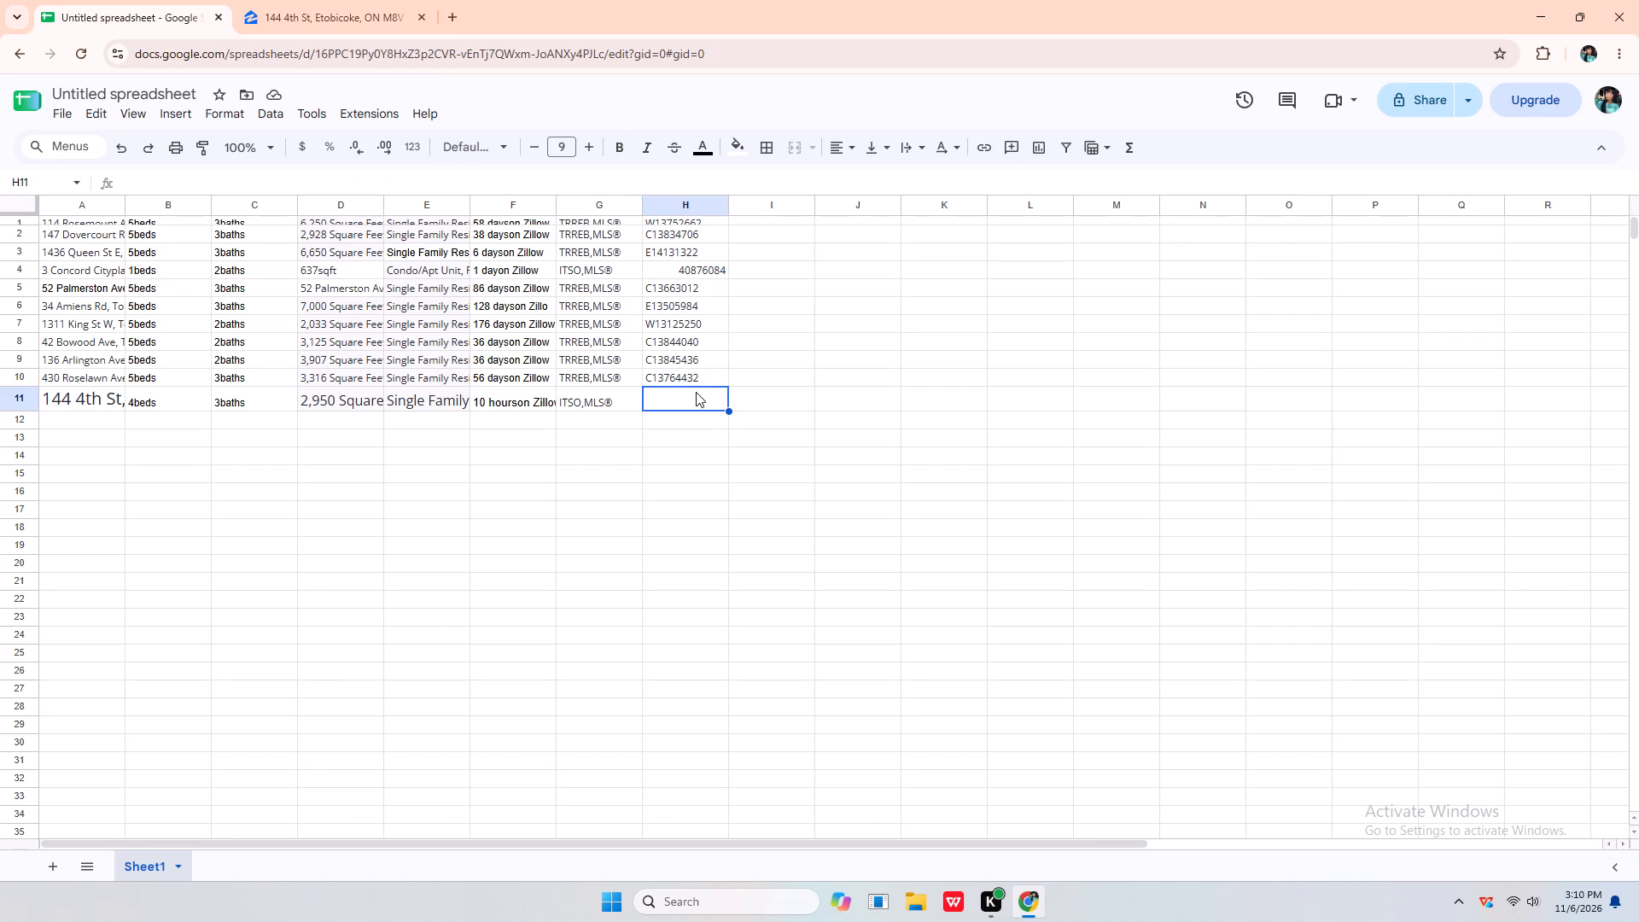
key("ctrl+v")
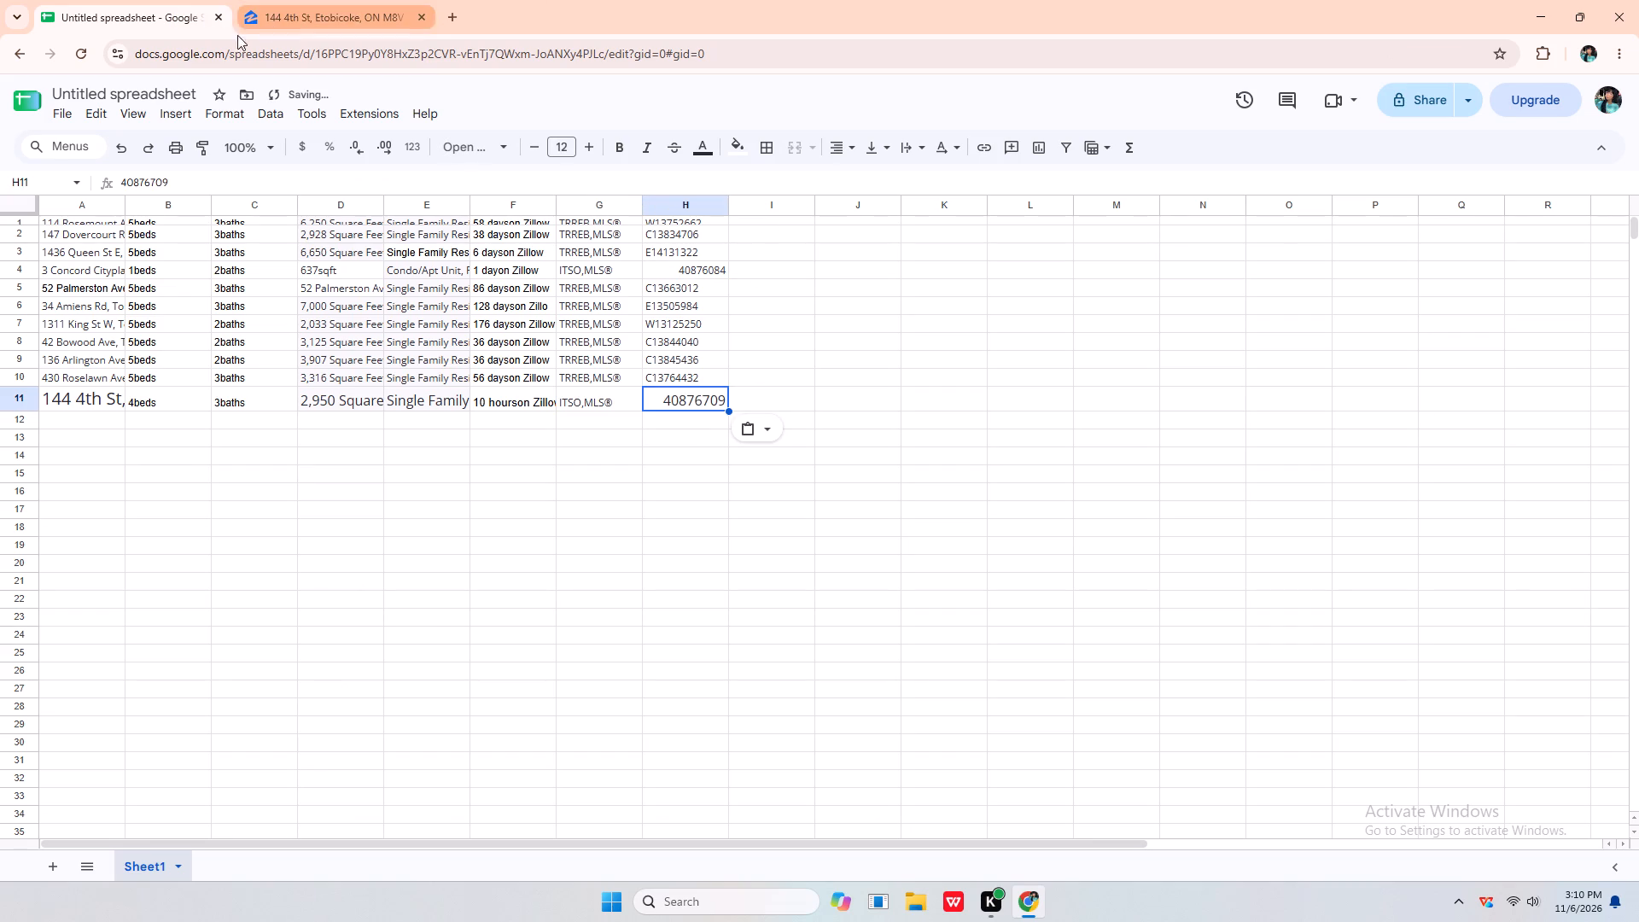
Return to the Zillow search results and open the C$2,499,000 five-bedroom house listing.
left_click(287, 9)
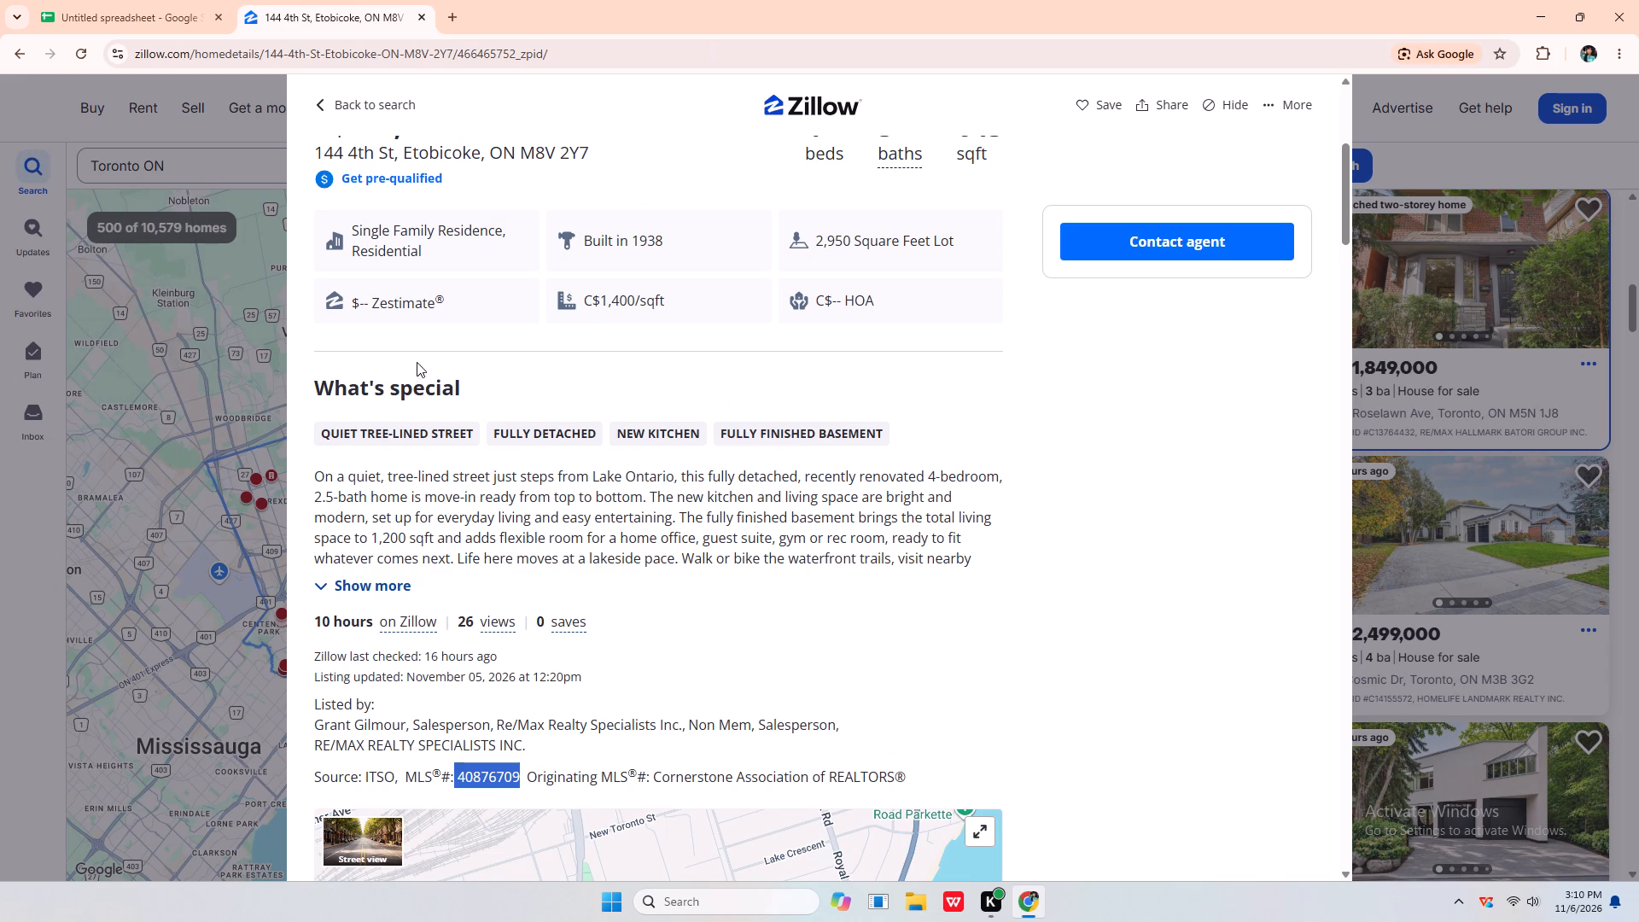
left_click(326, 108)
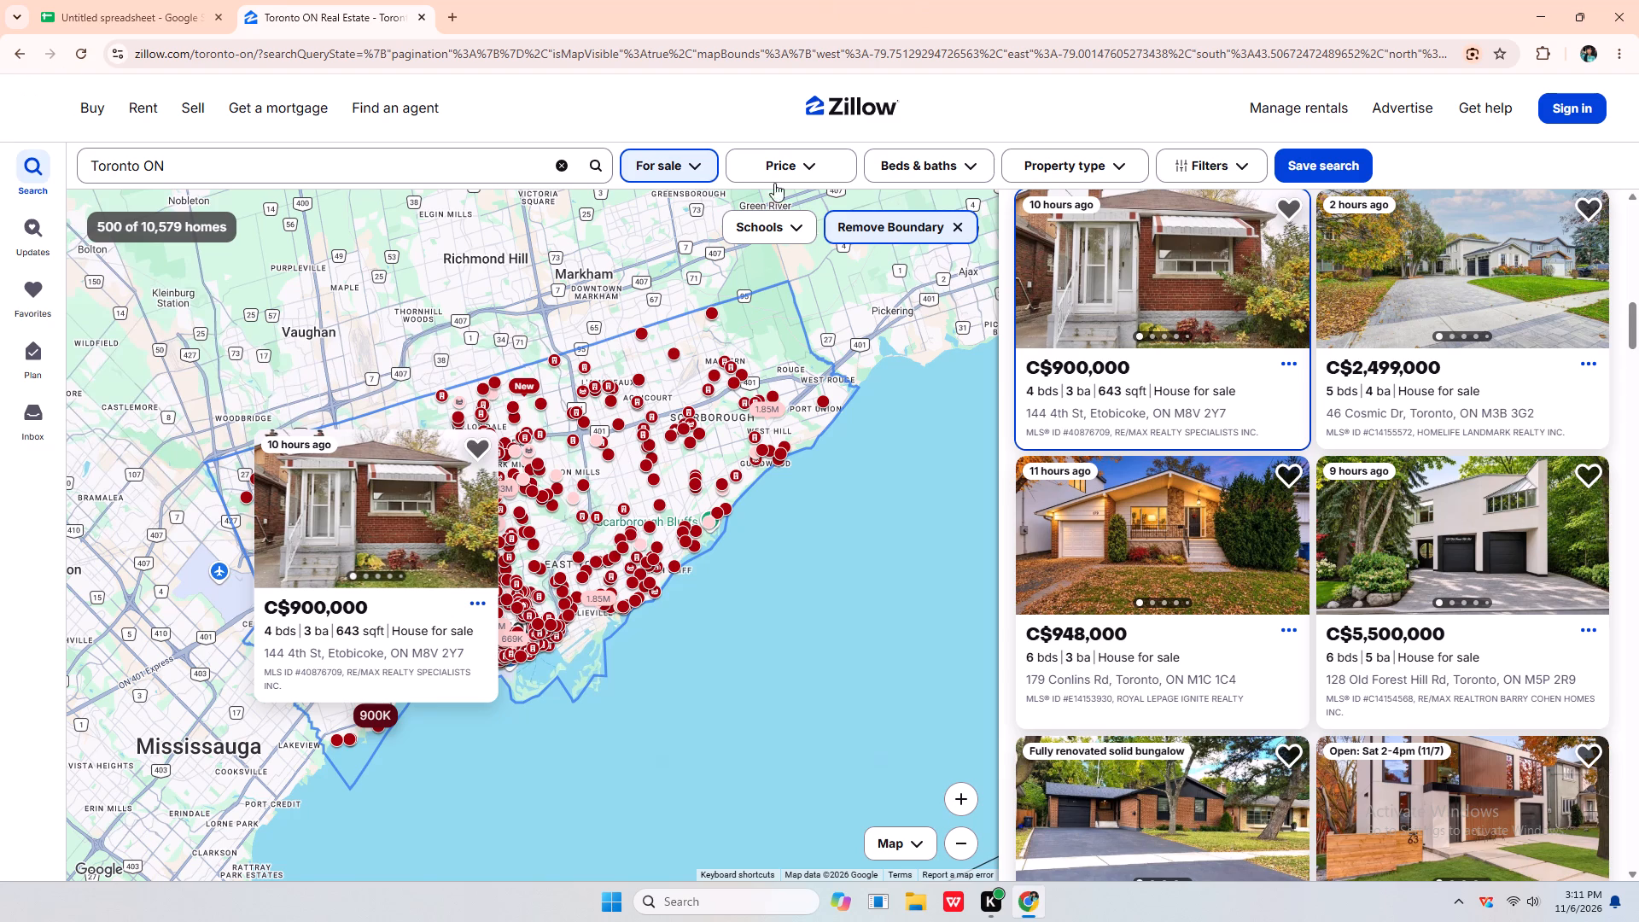
left_click(1458, 423)
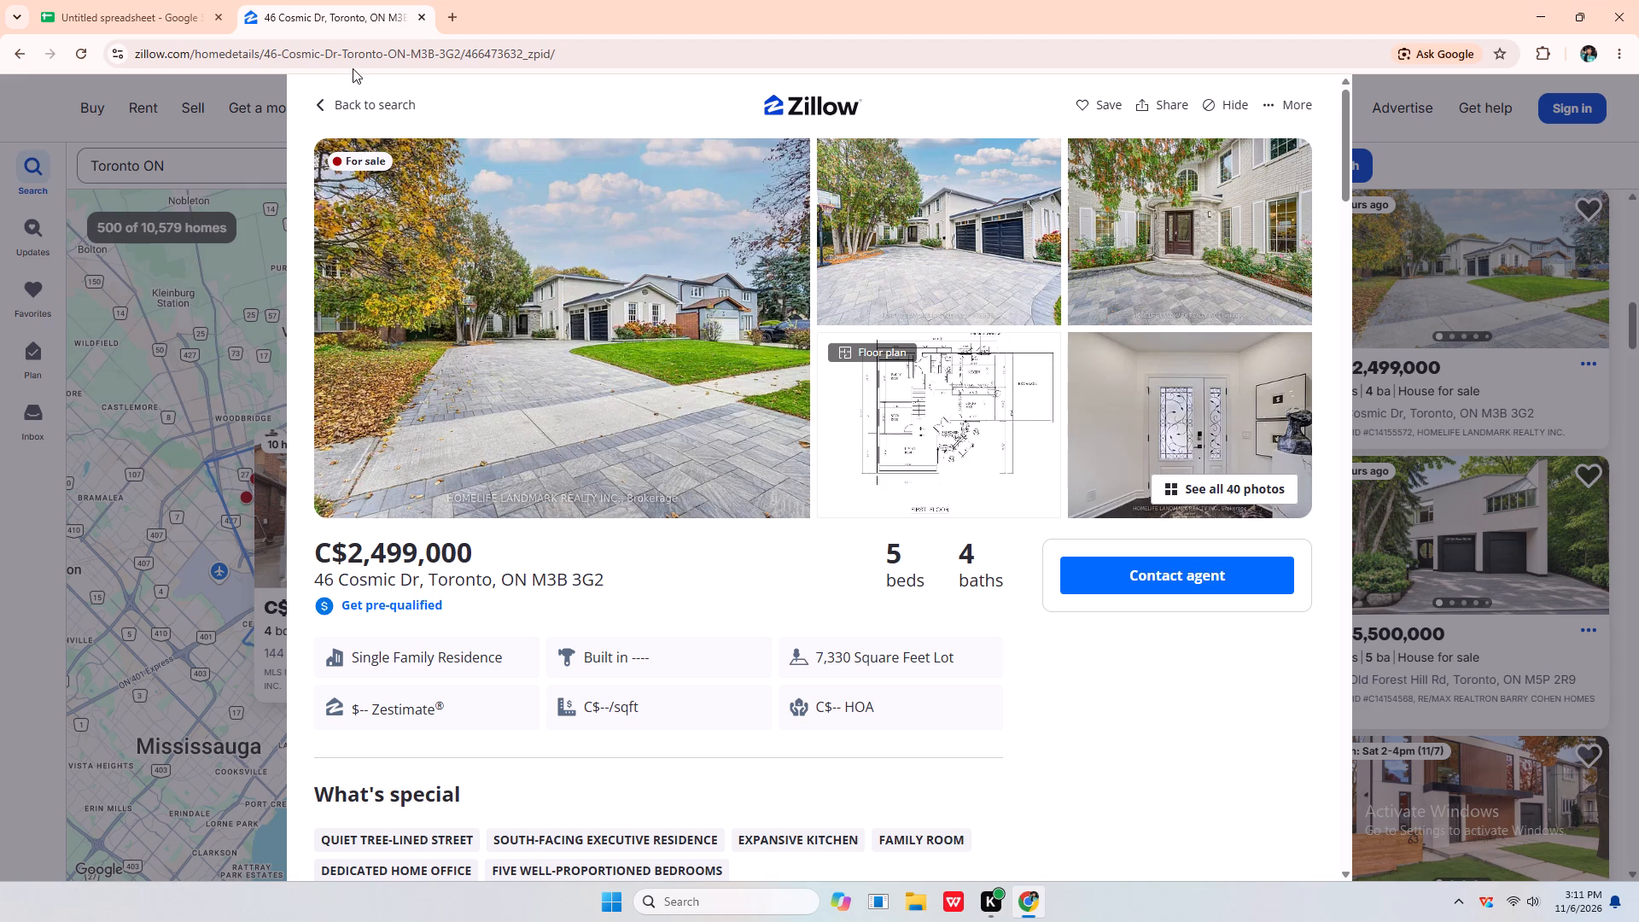
Copy the full address from the C$2,499,000 listing and paste it into column A at cell A12.
left_click_drag(312, 580, 521, 617)
left_click(693, 562)
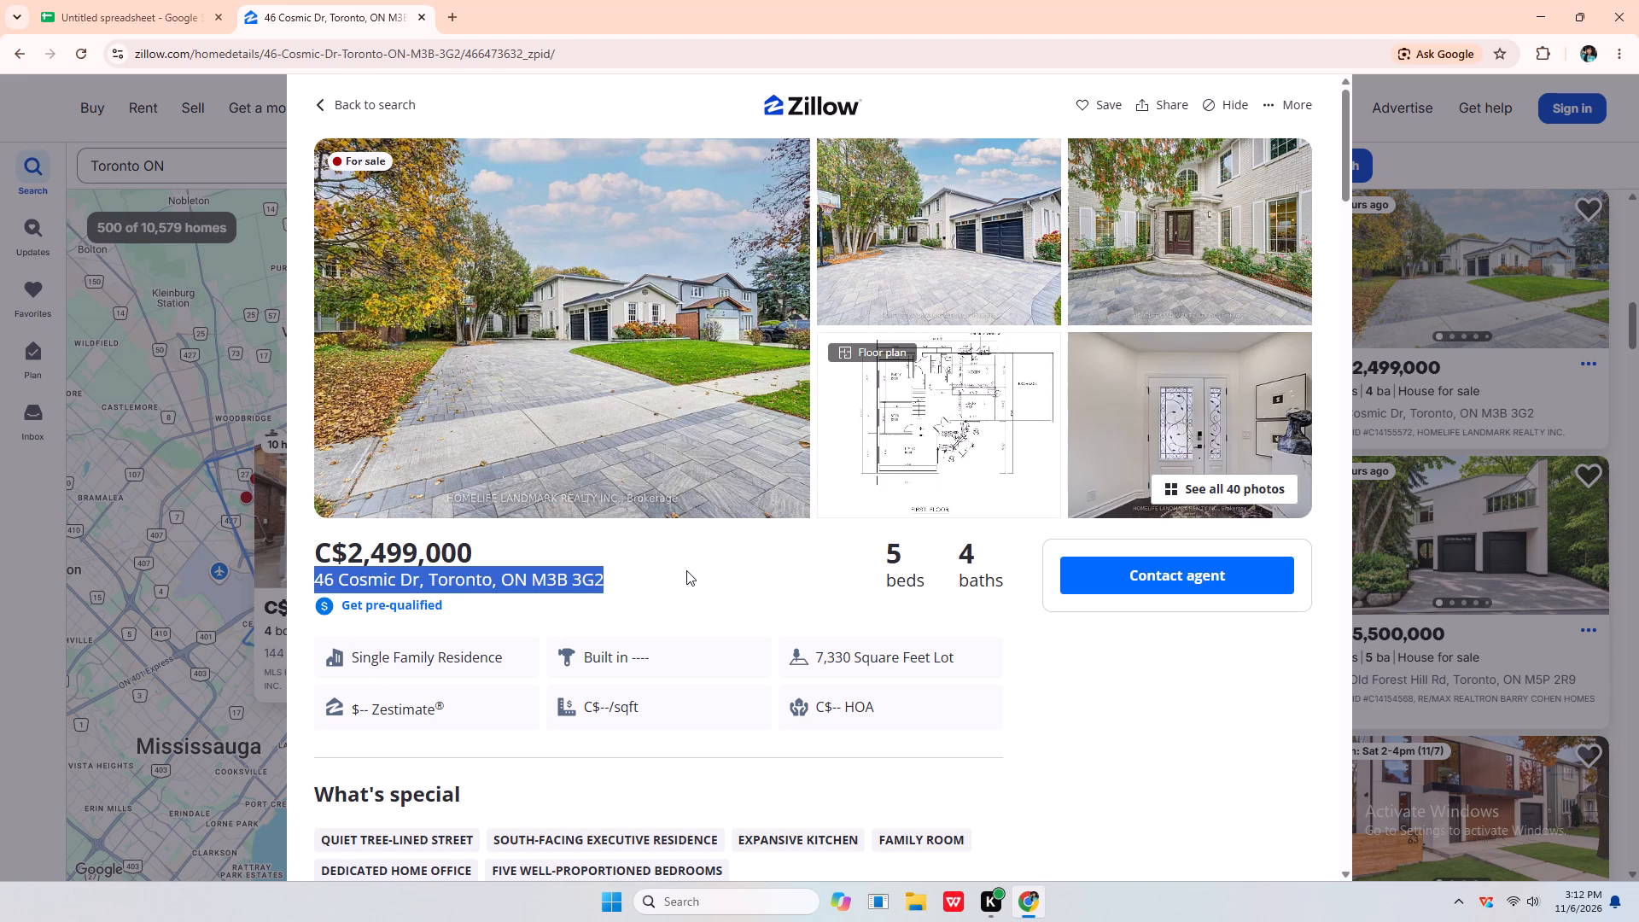
key("ctrl+c")
left_click(153, 29)
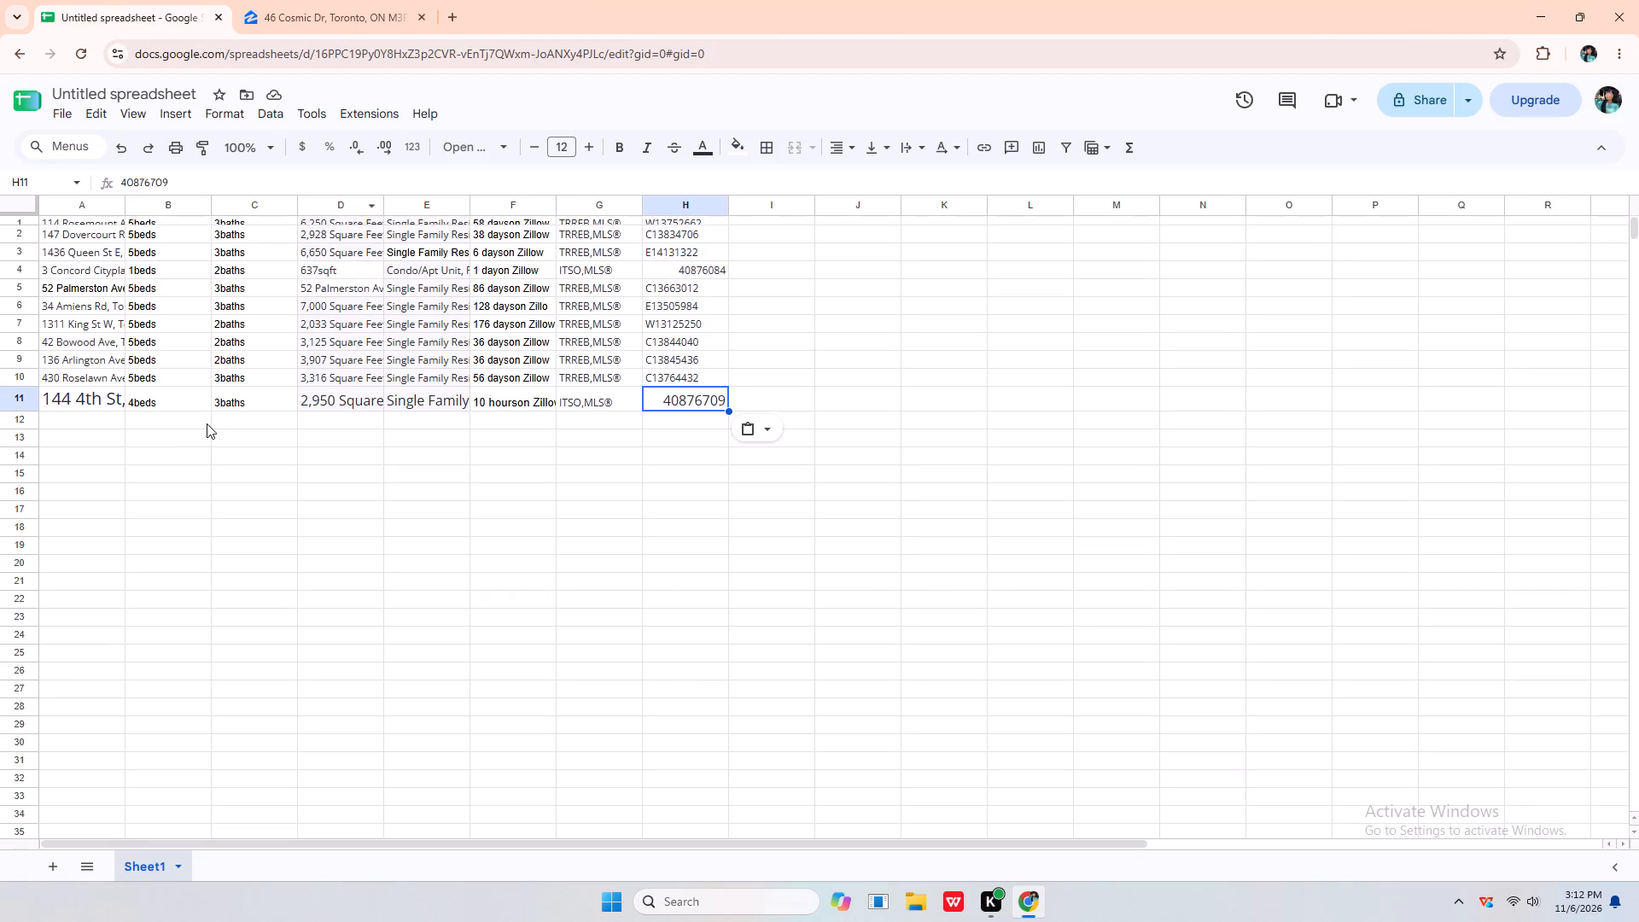
key("Down")
key("Left")
key("Left")
key("Left")
key("Left")
key("Left")
key("Left")
key("Left")
key("Left")
key("Left")
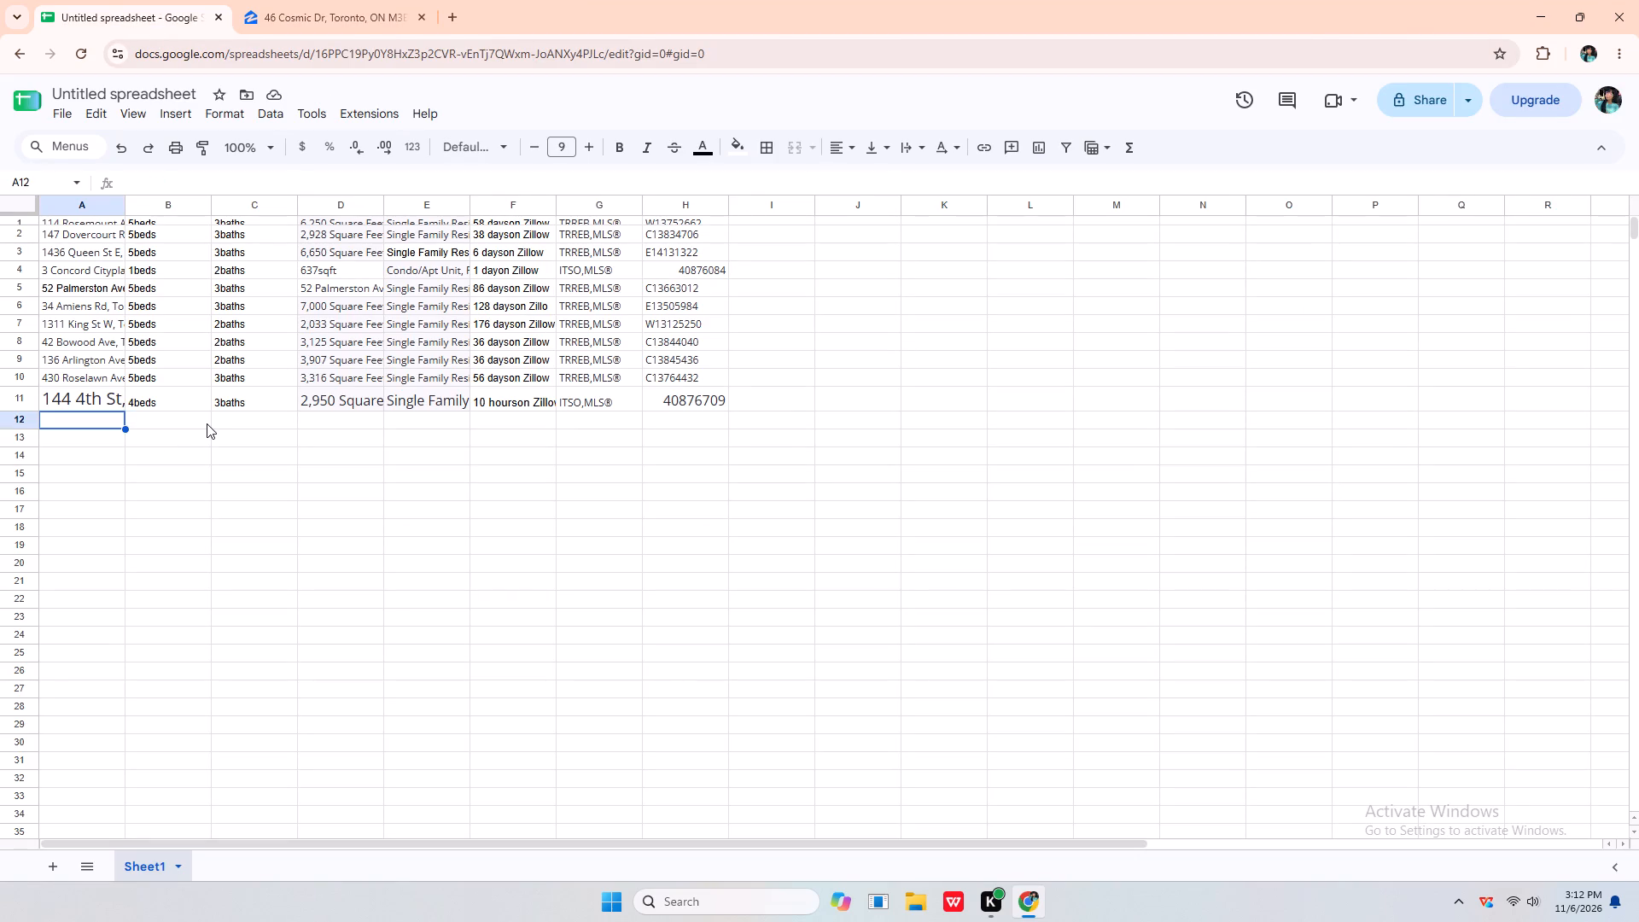
key("ctrl+v")
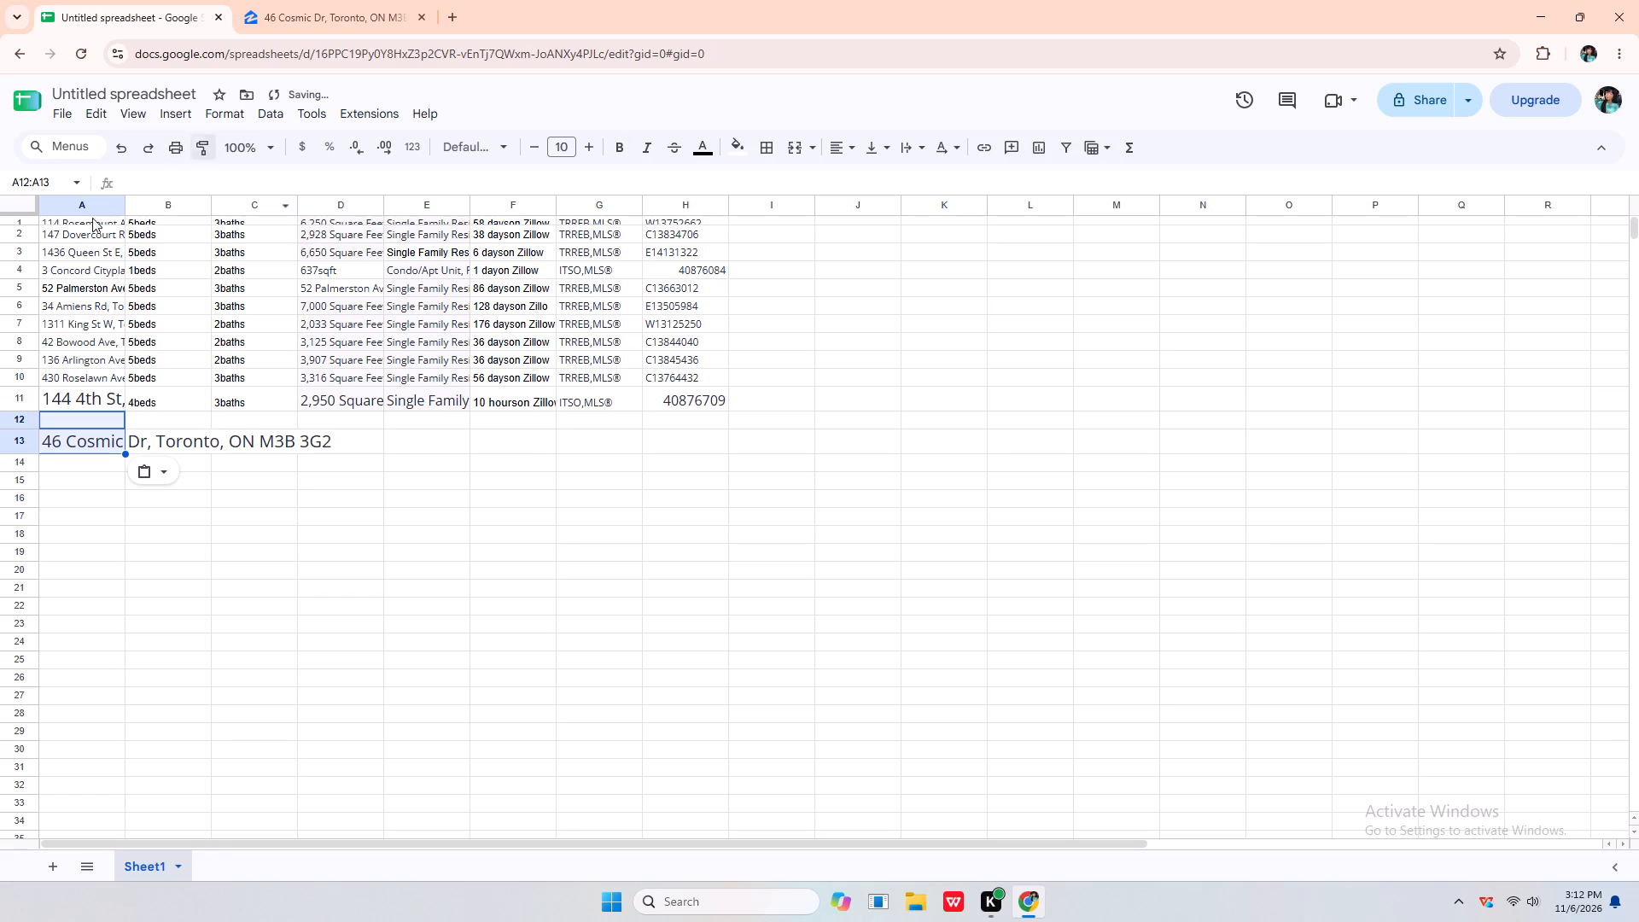
Enter 5beds in cell B13 and 4baths in cell C13.
left_click(178, 439)
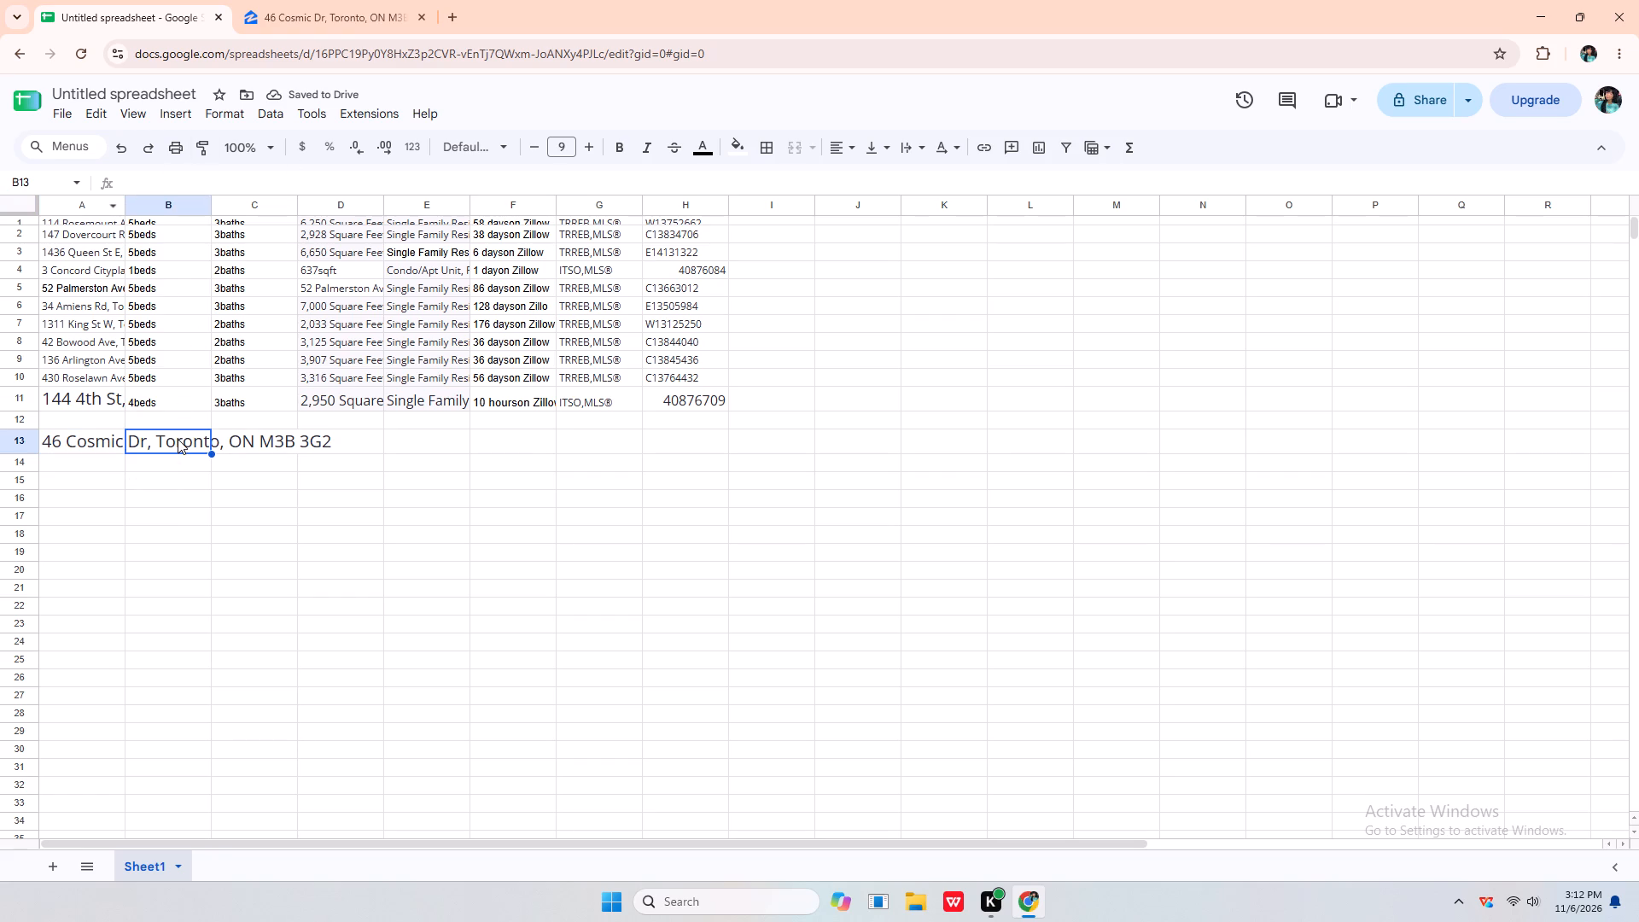
key("5")
type("beds")
key("Right")
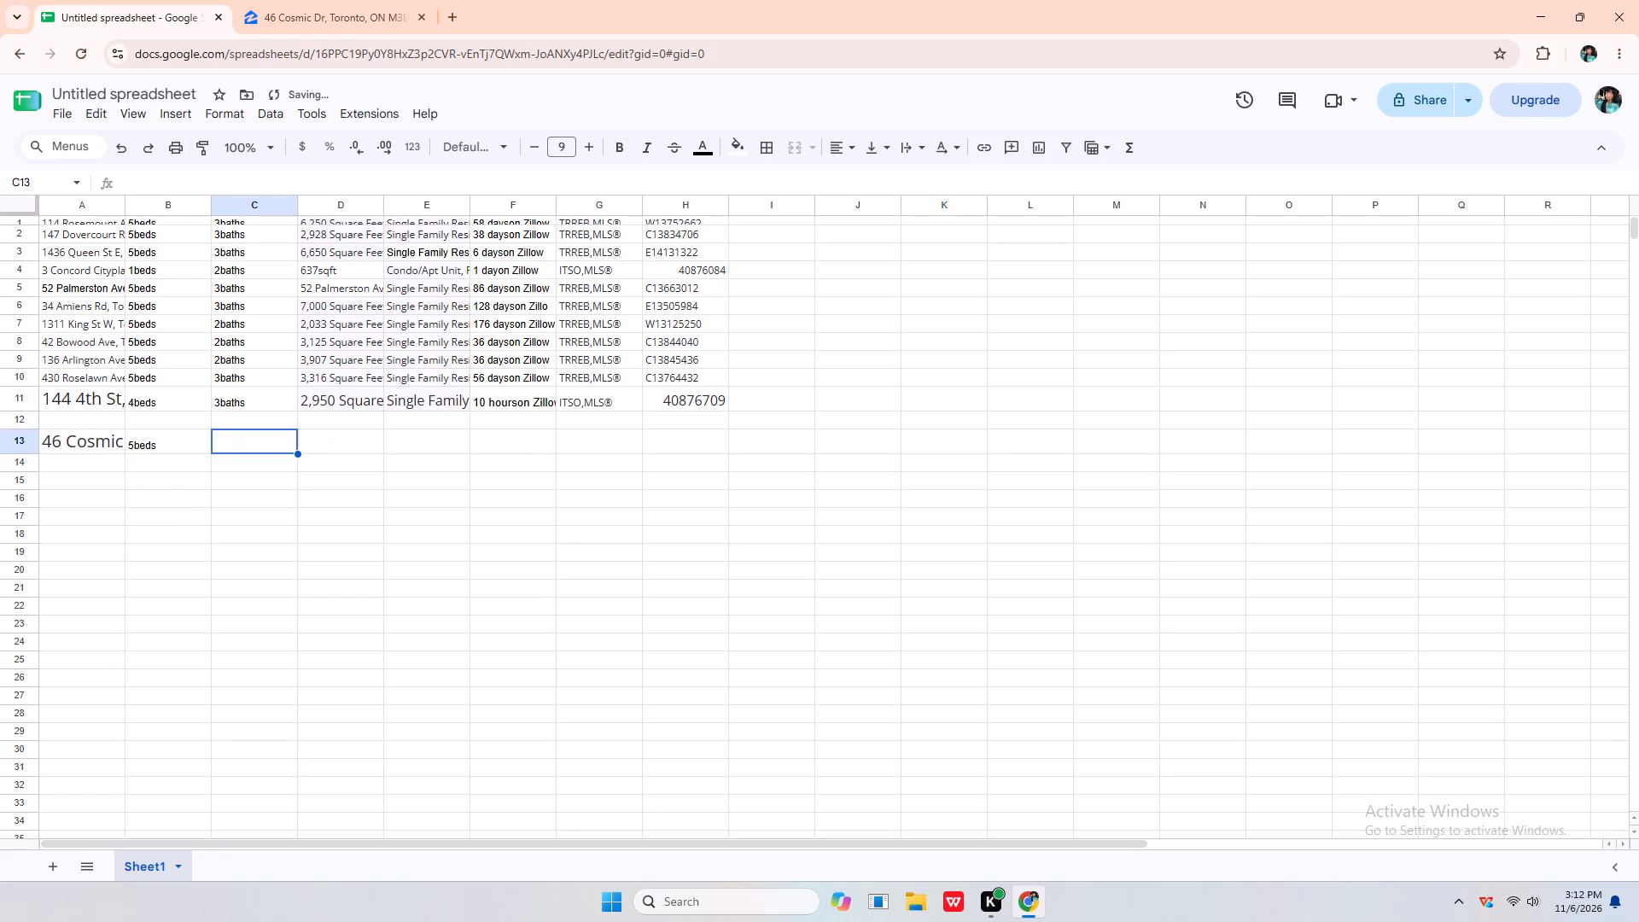
key("4")
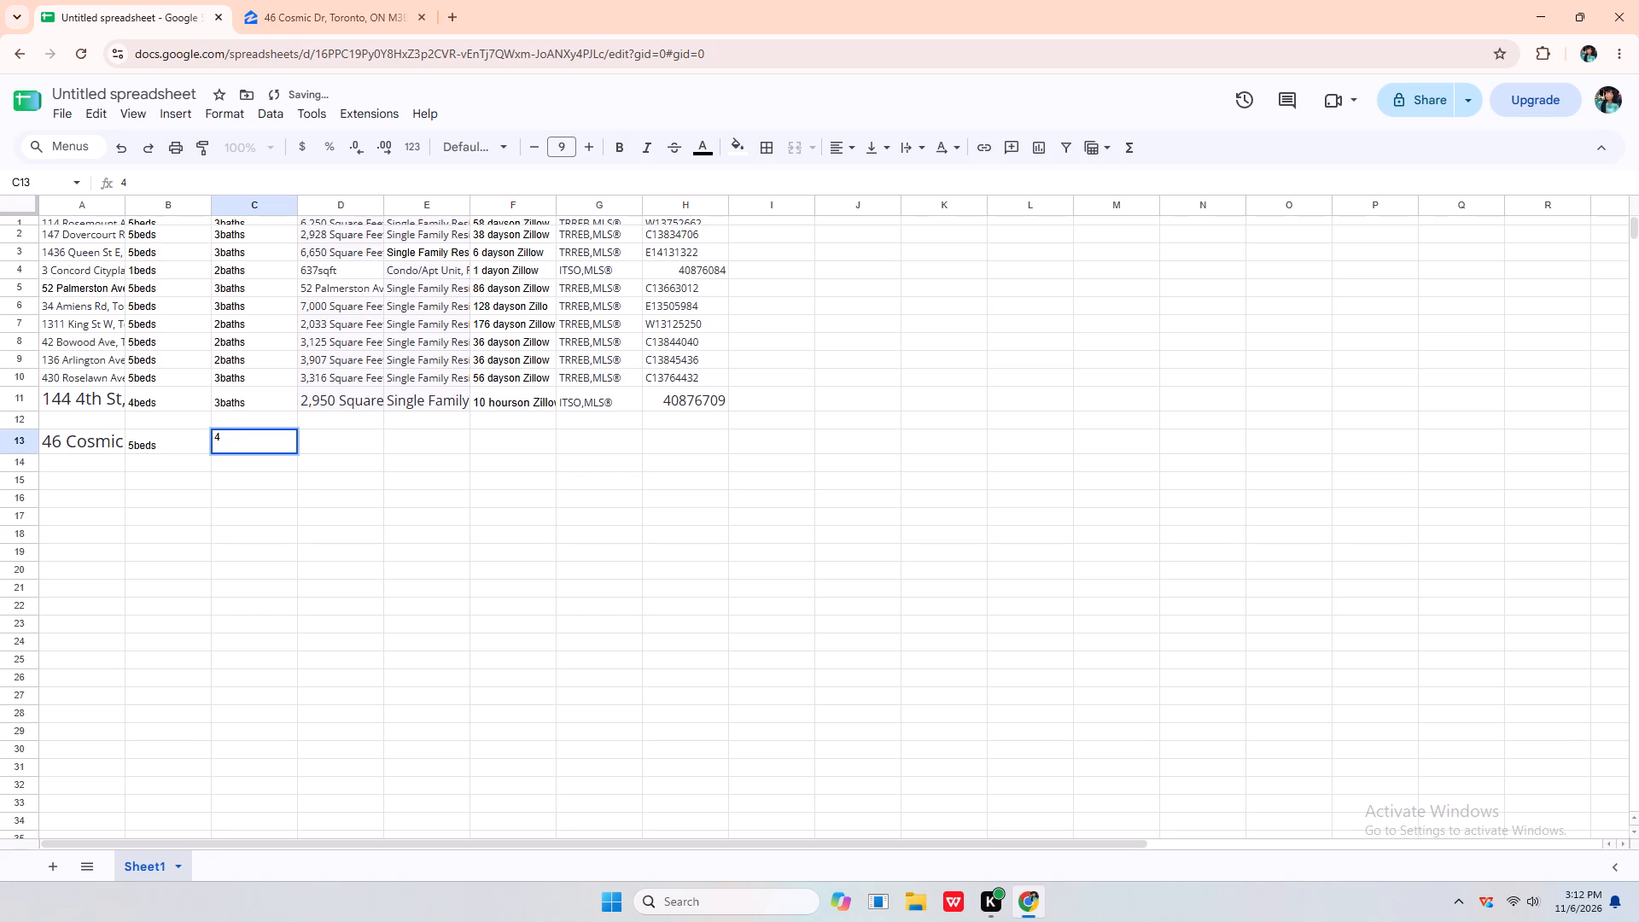
type("baths")
Copy the lot size, 7,330 Square Feet Lot, from the Zillow listing into cell D13.
left_click(324, 20)
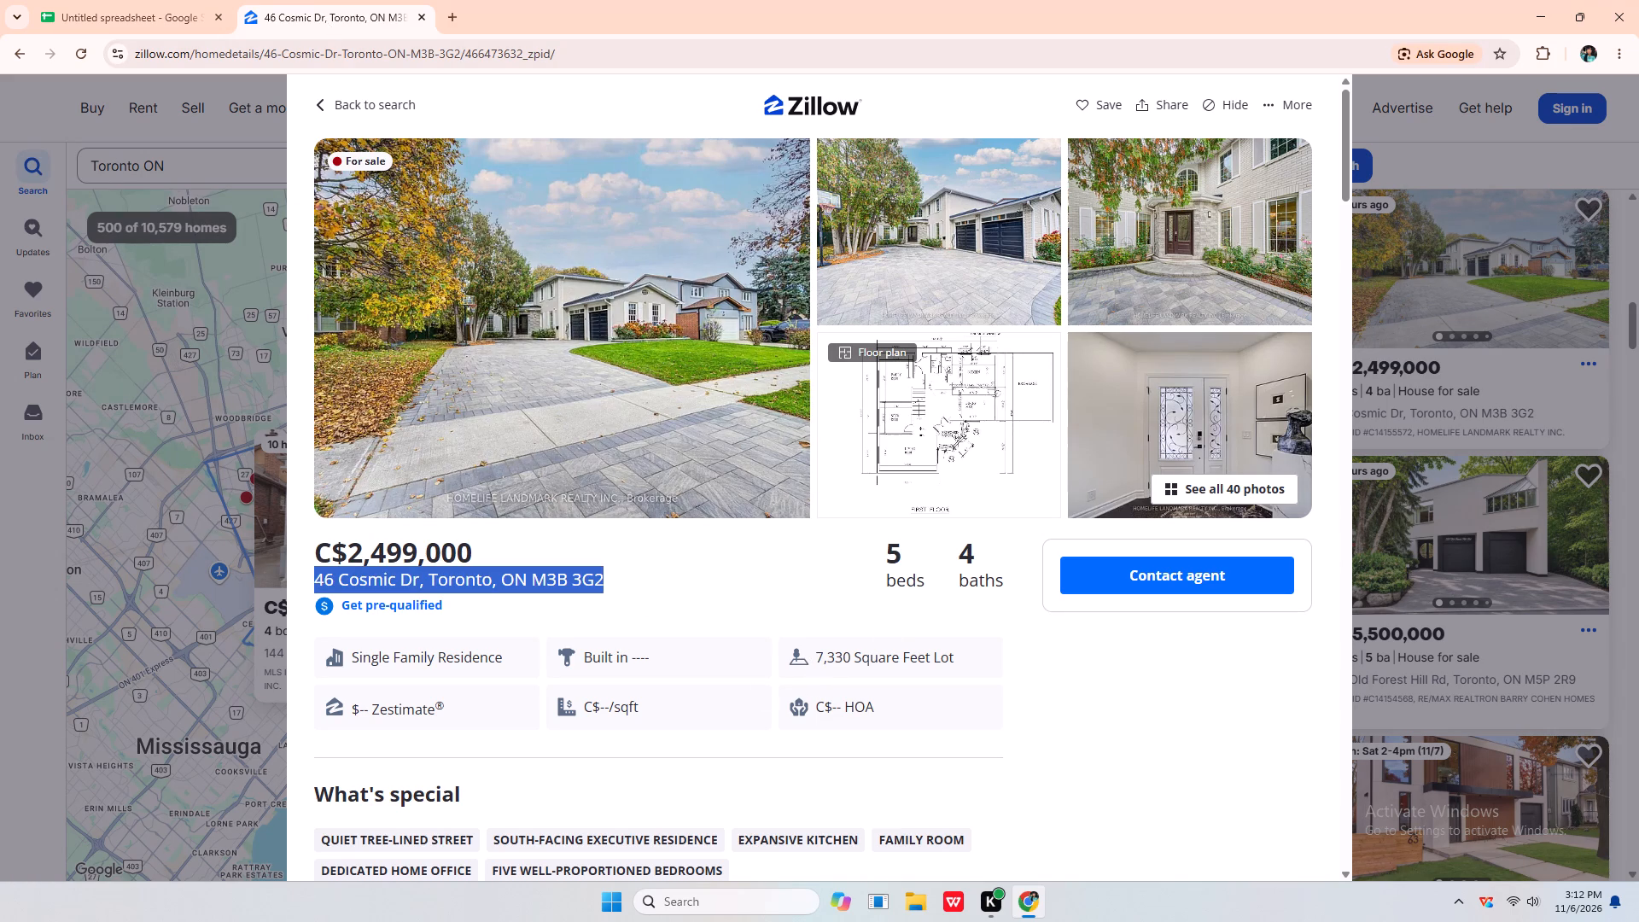
left_click_drag(815, 654, 961, 652)
key("ctrl+c")
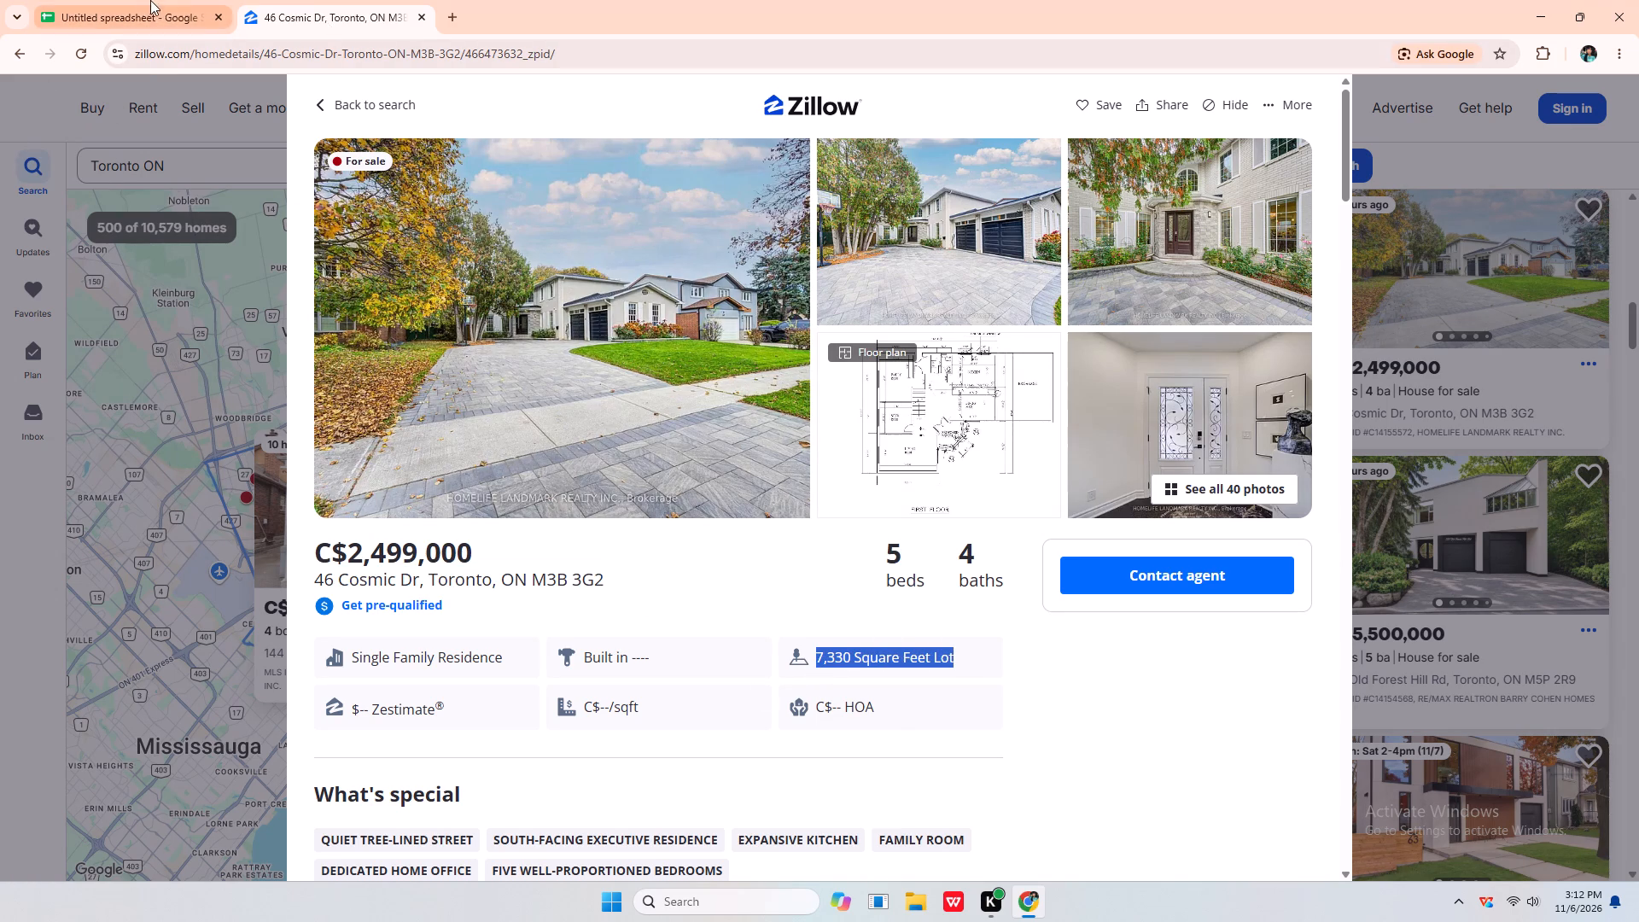
left_click(148, 15)
left_click(330, 443)
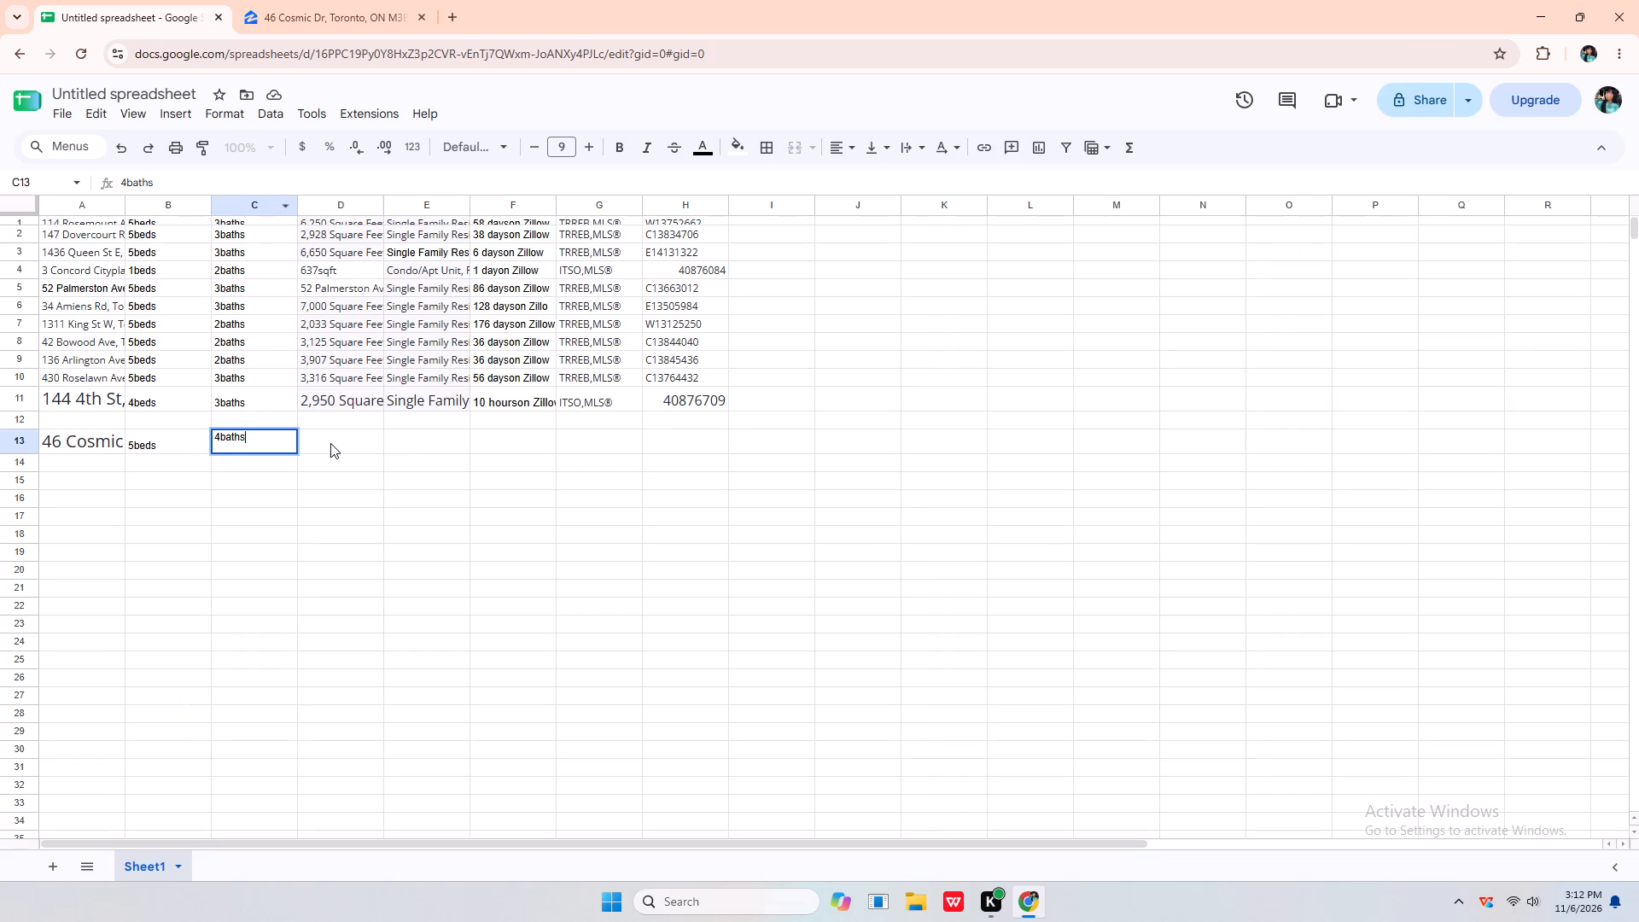
key("ctrl+v")
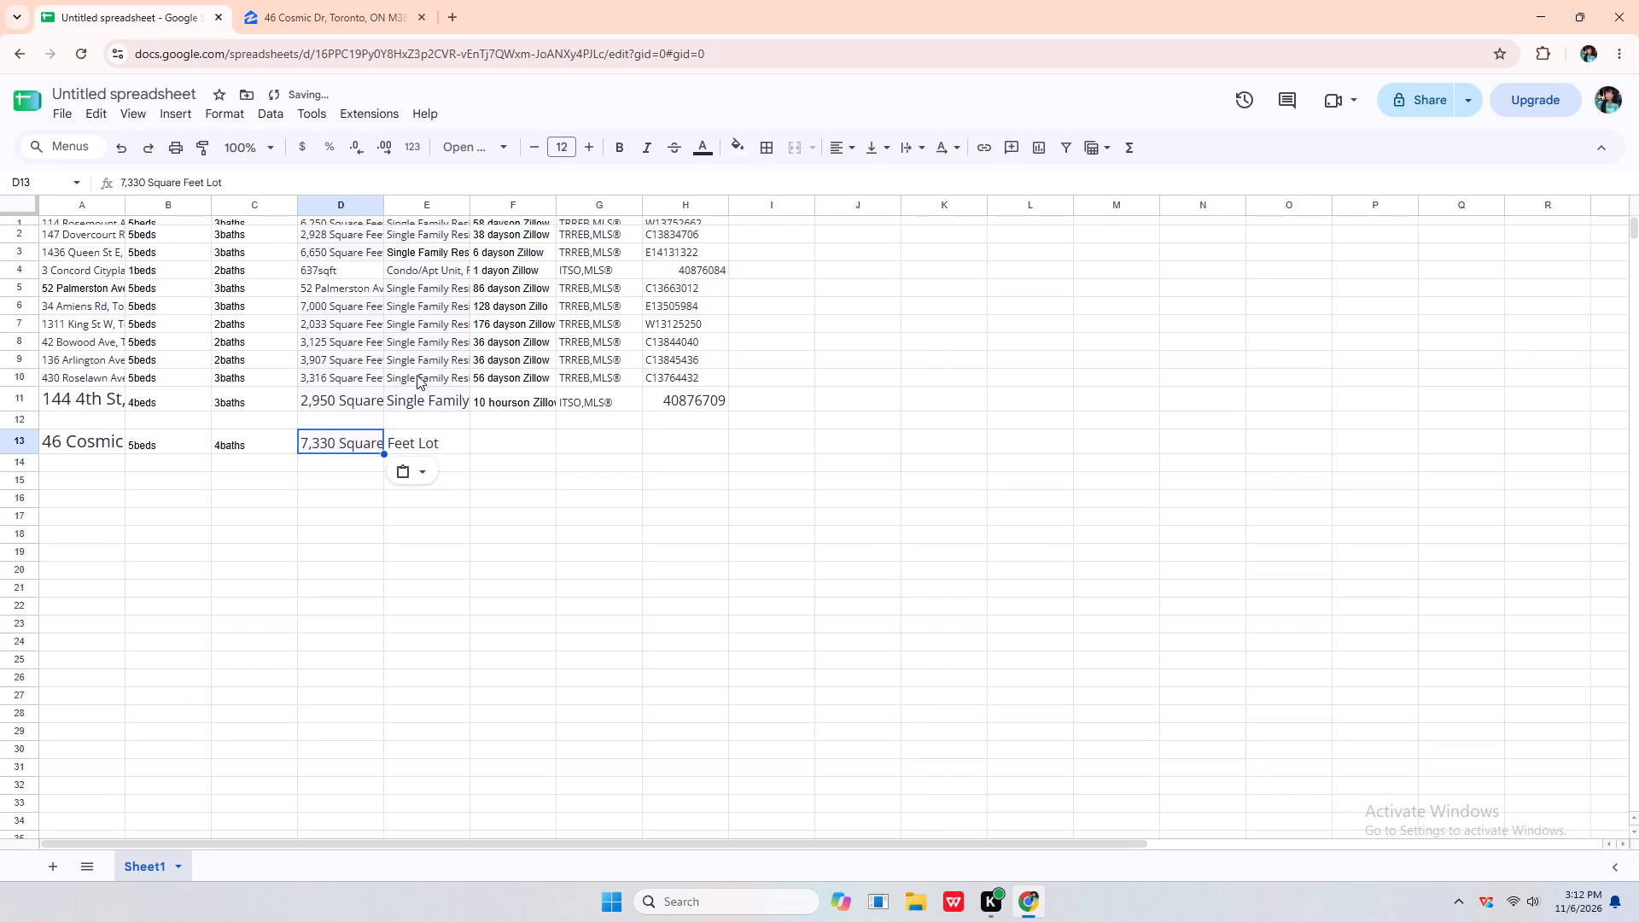
Copy the property type, Single Family Residence, from cell E8 into cell E13.
left_click_drag(394, 340, 402, 340)
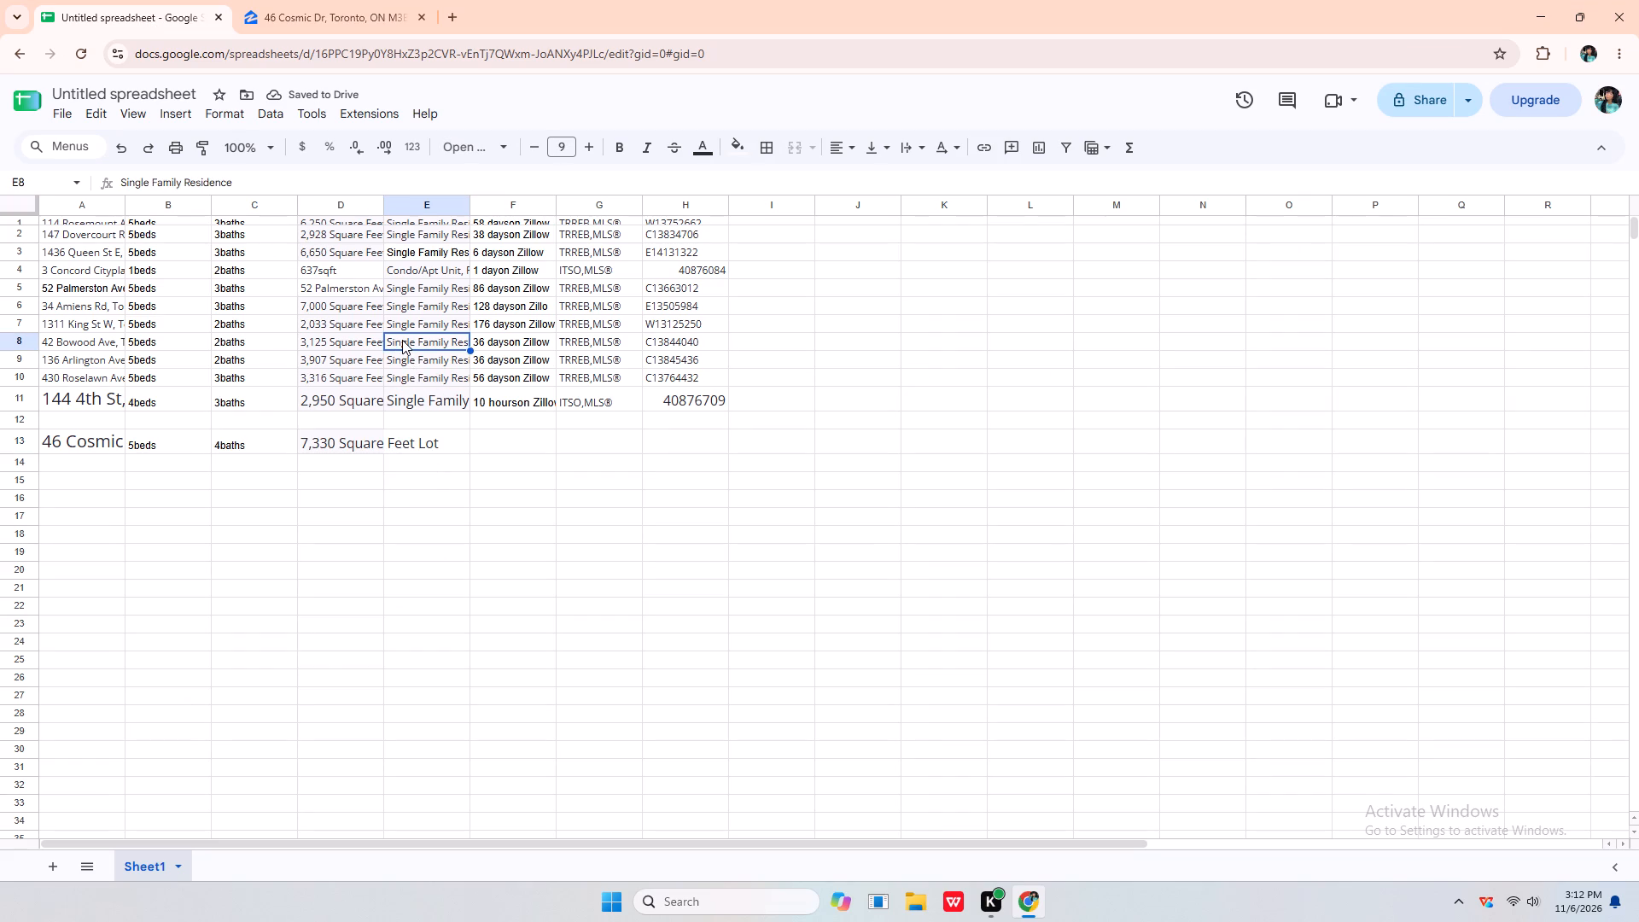
key("ctrl+c")
key("Down")
key("Down")
key("Down")
key("Down")
key("Down")
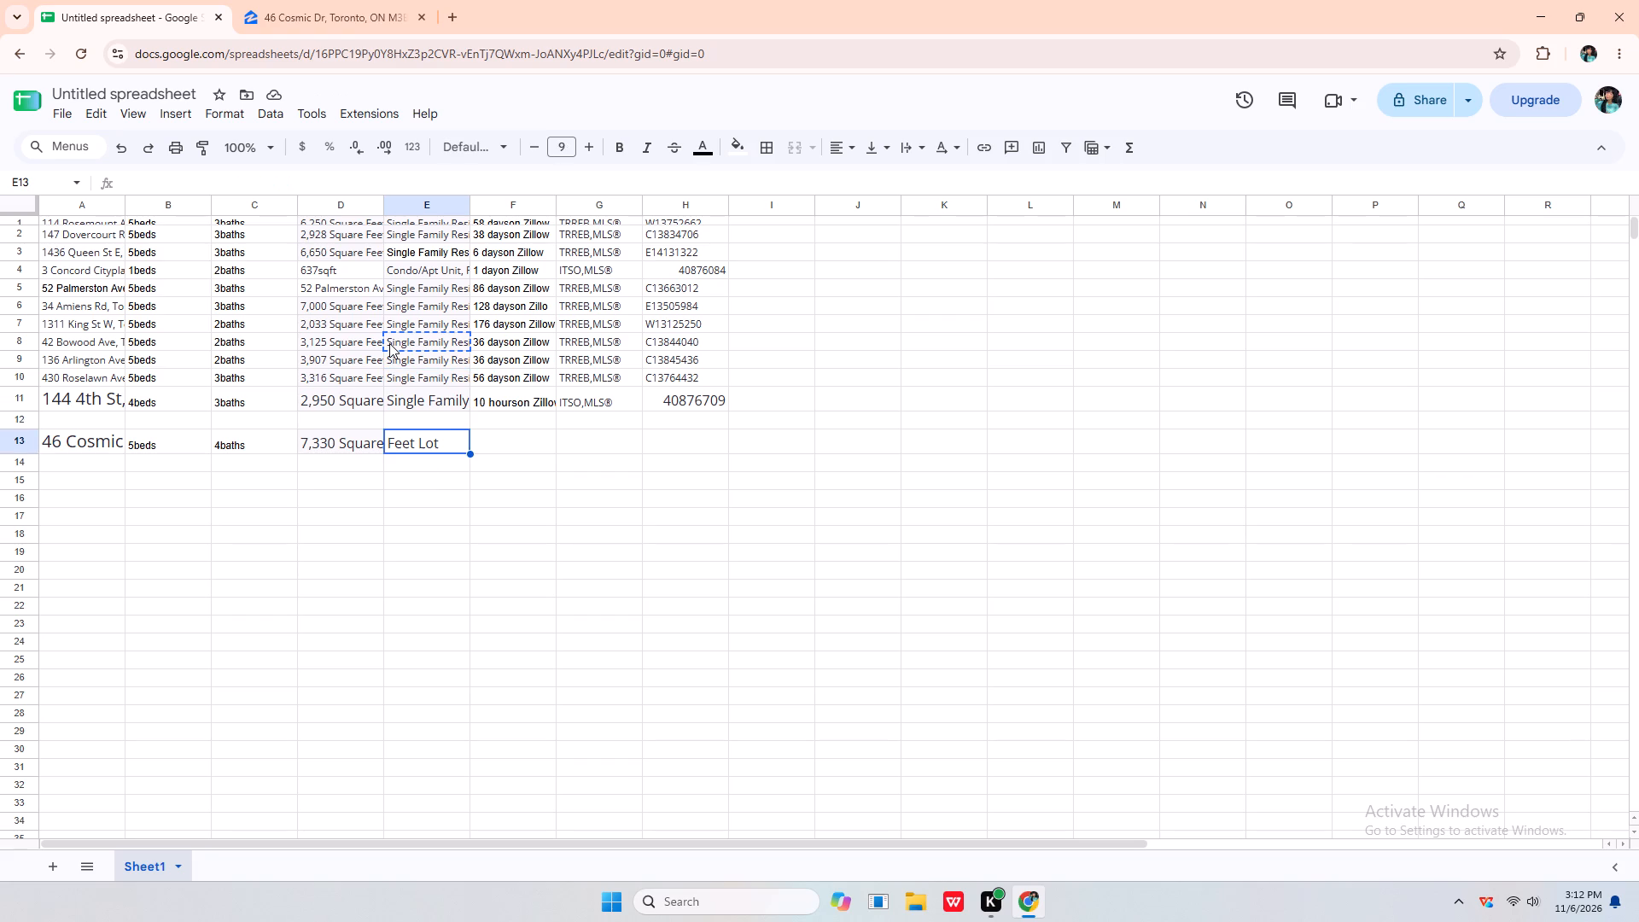
key("ctrl+v")
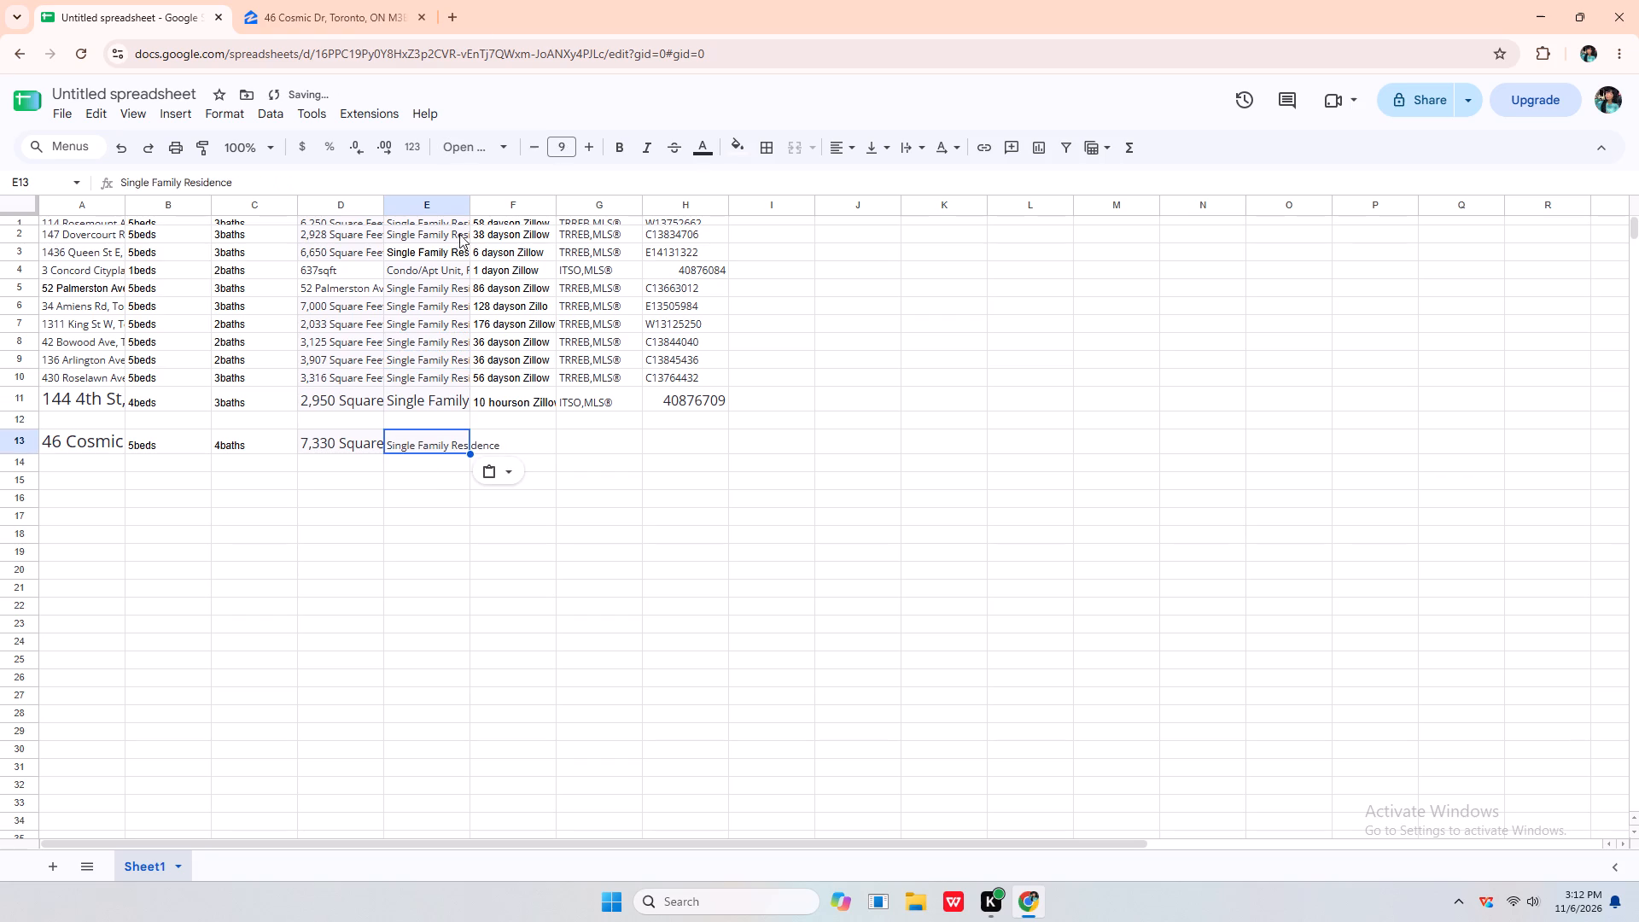
Copy the listing's time on the market, 3 hours on Zillow, for row 13 of the spreadsheet.
left_click(338, 14)
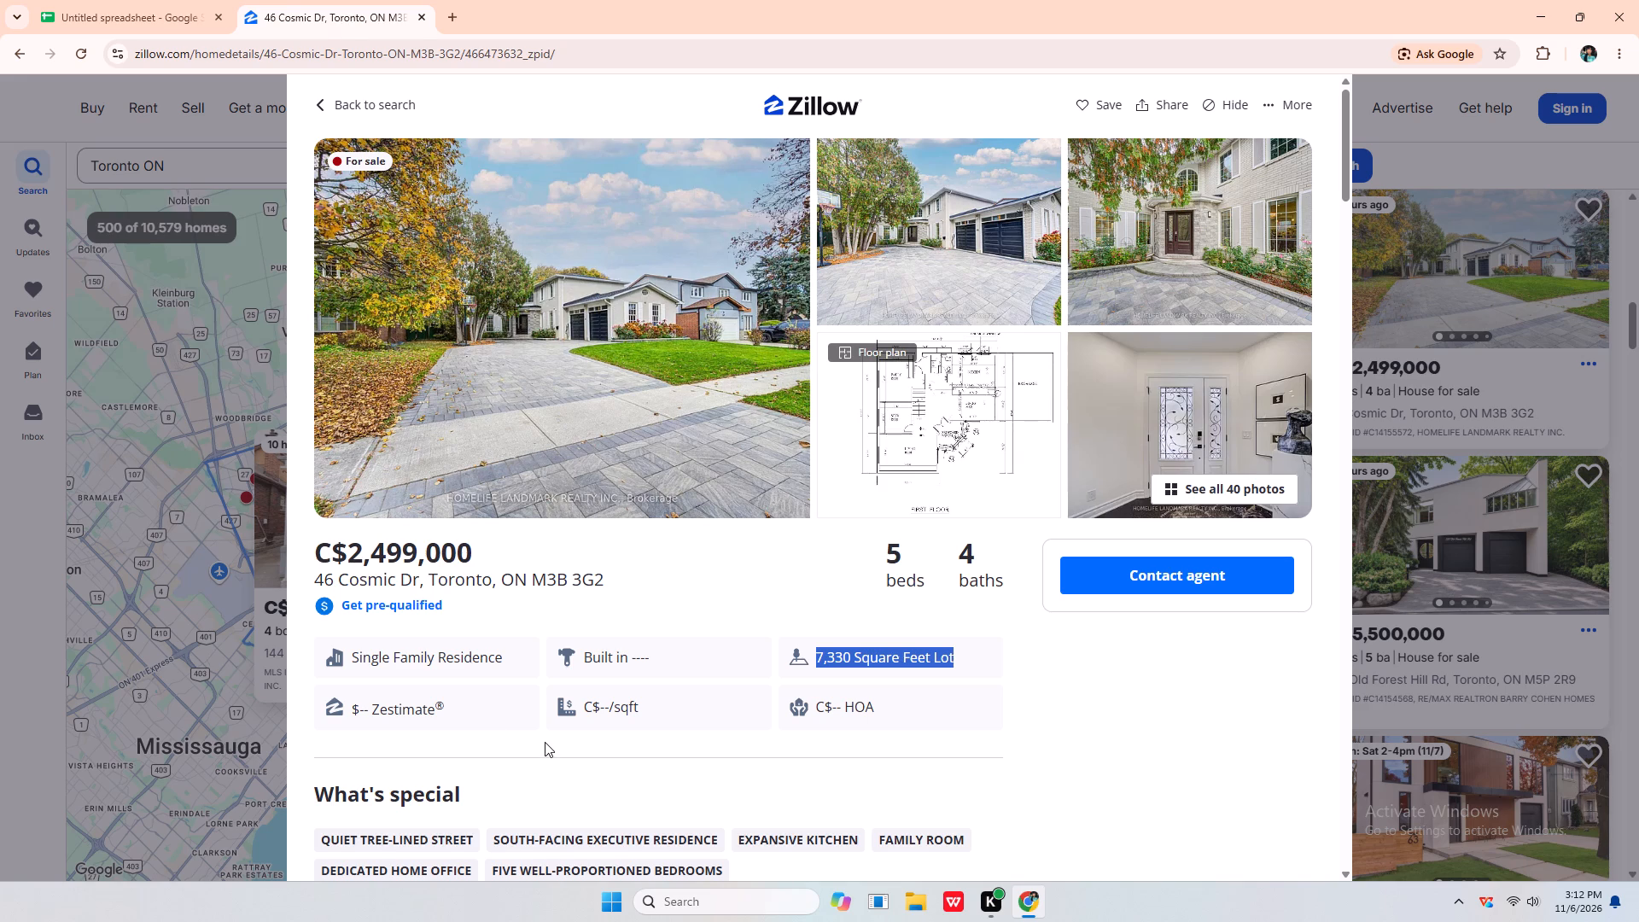
scroll(555, 738, "down", 5)
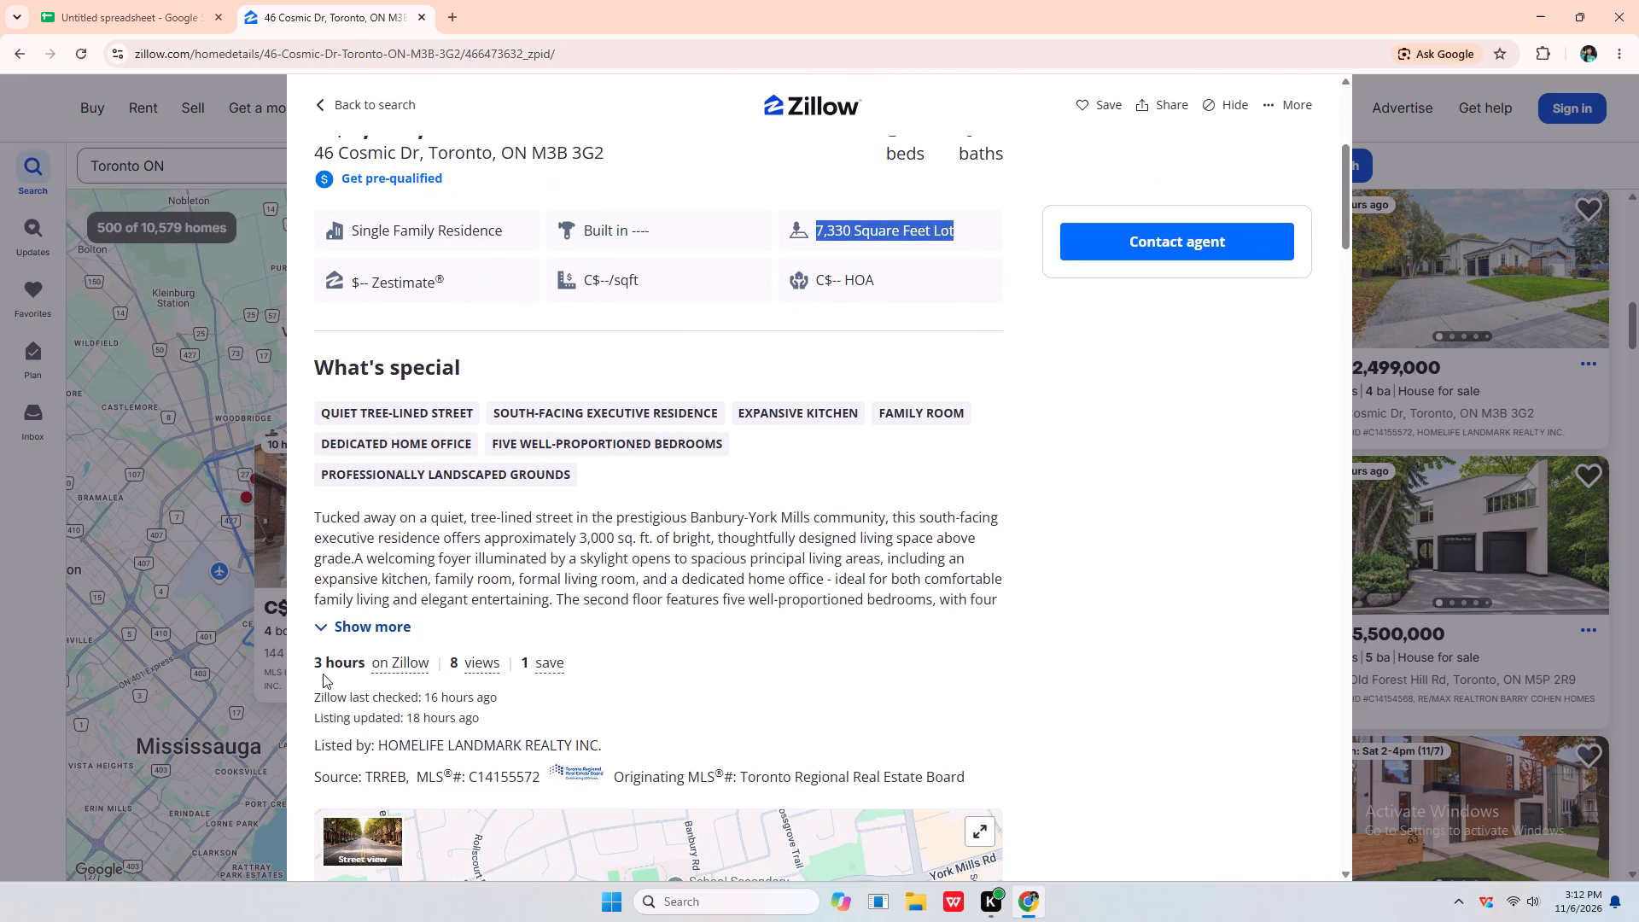
left_click_drag(306, 656, 321, 657)
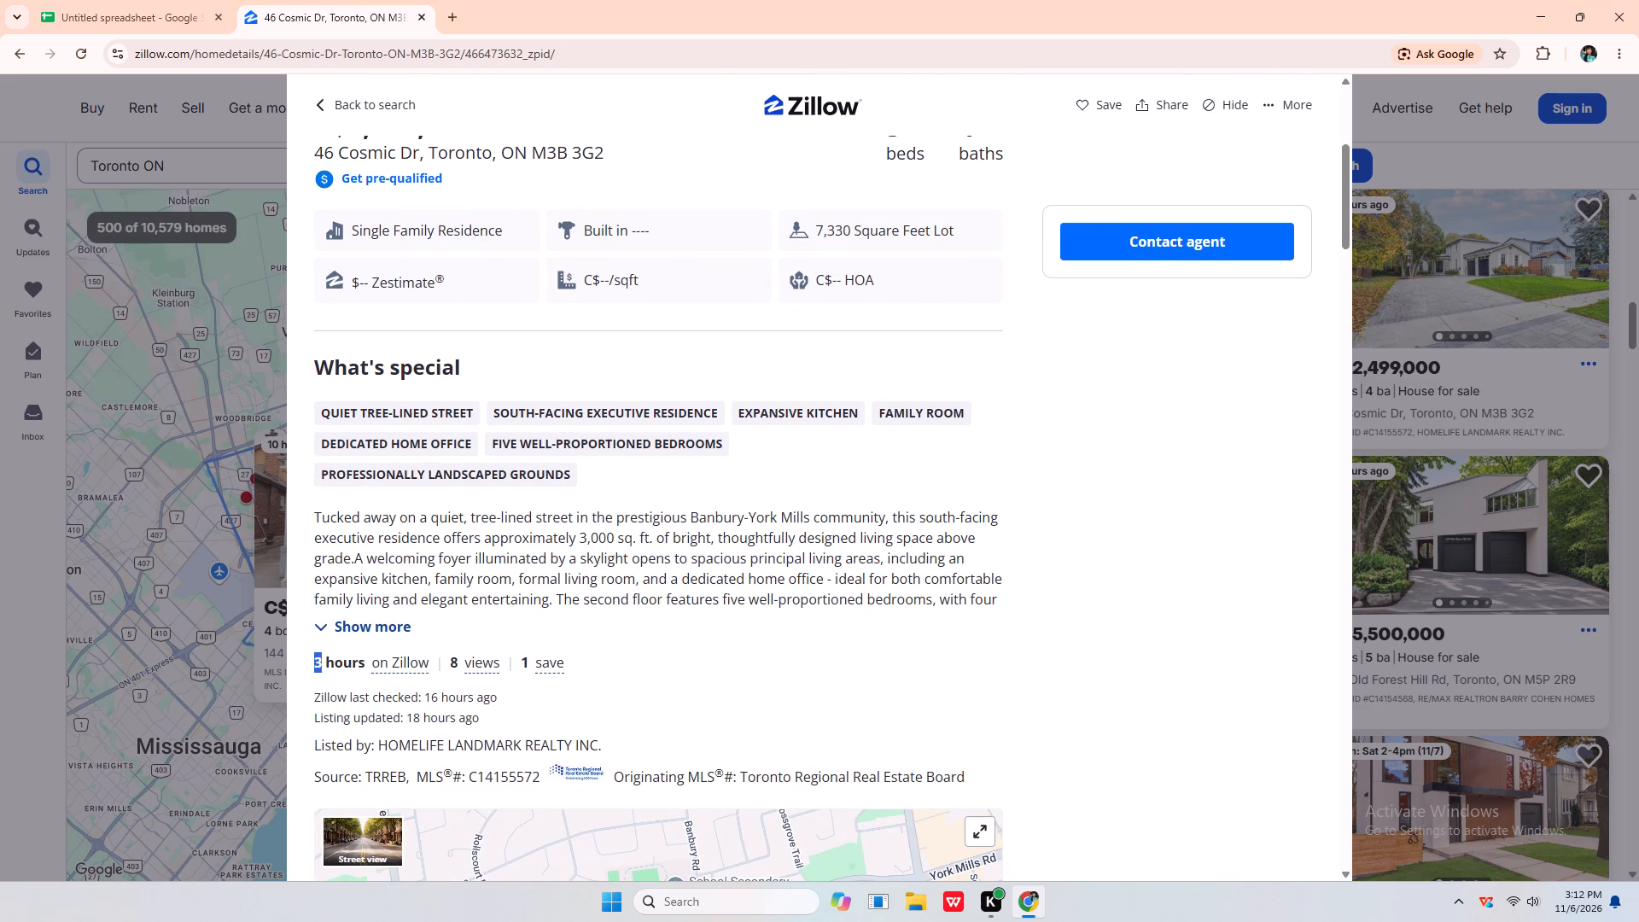
left_click_drag(321, 657, 435, 661)
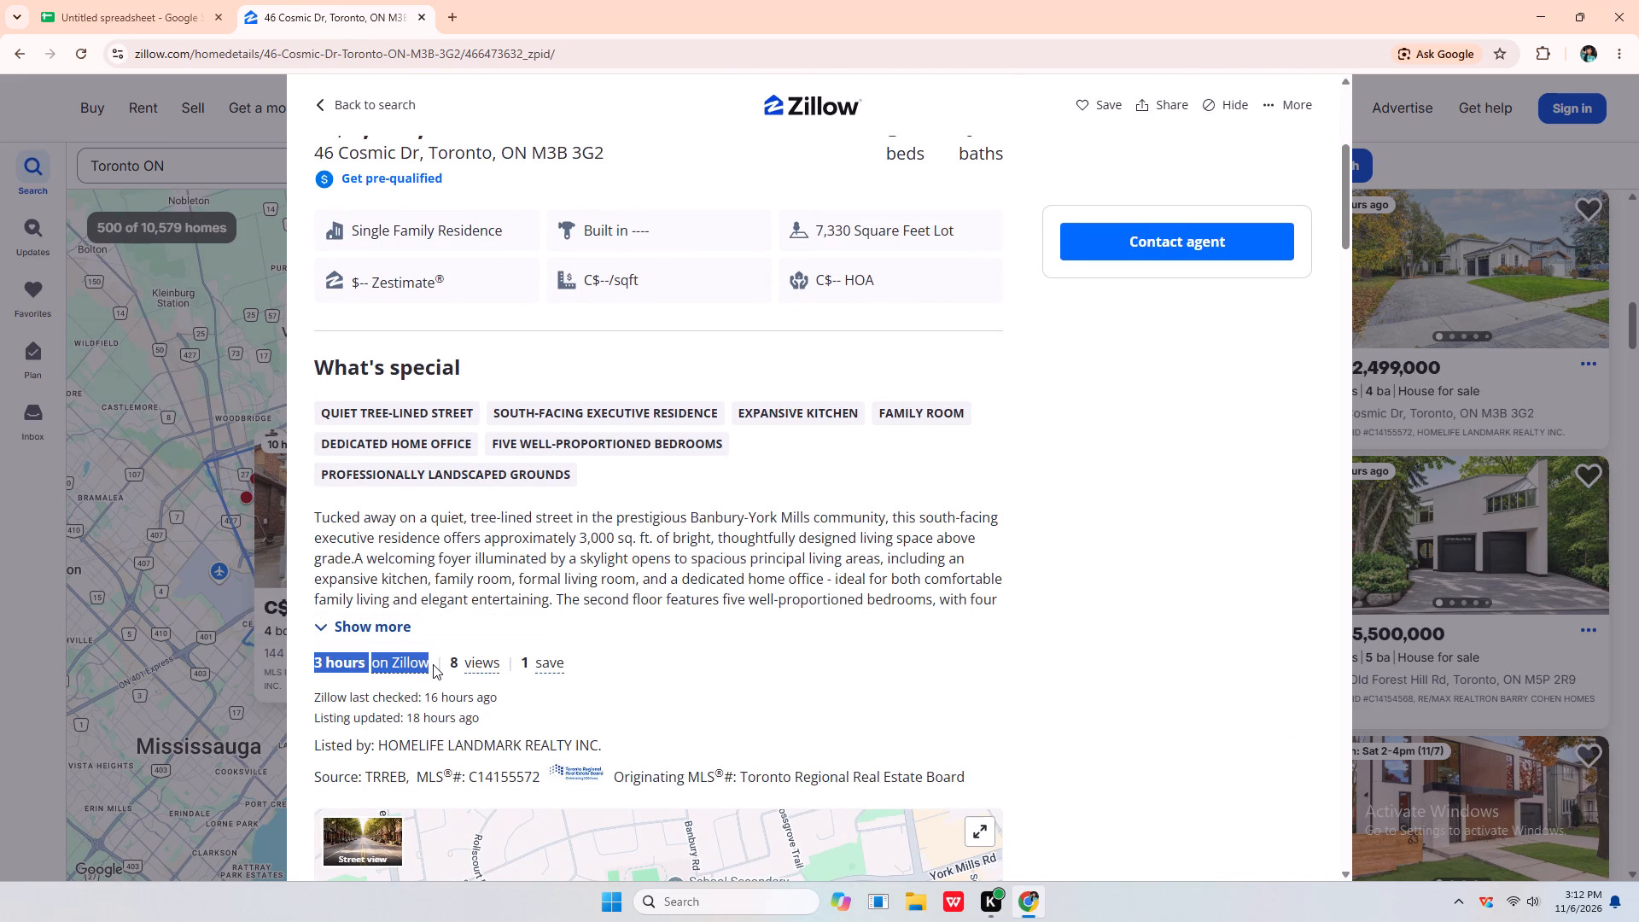
key("ctrl+c")
left_click(142, 0)
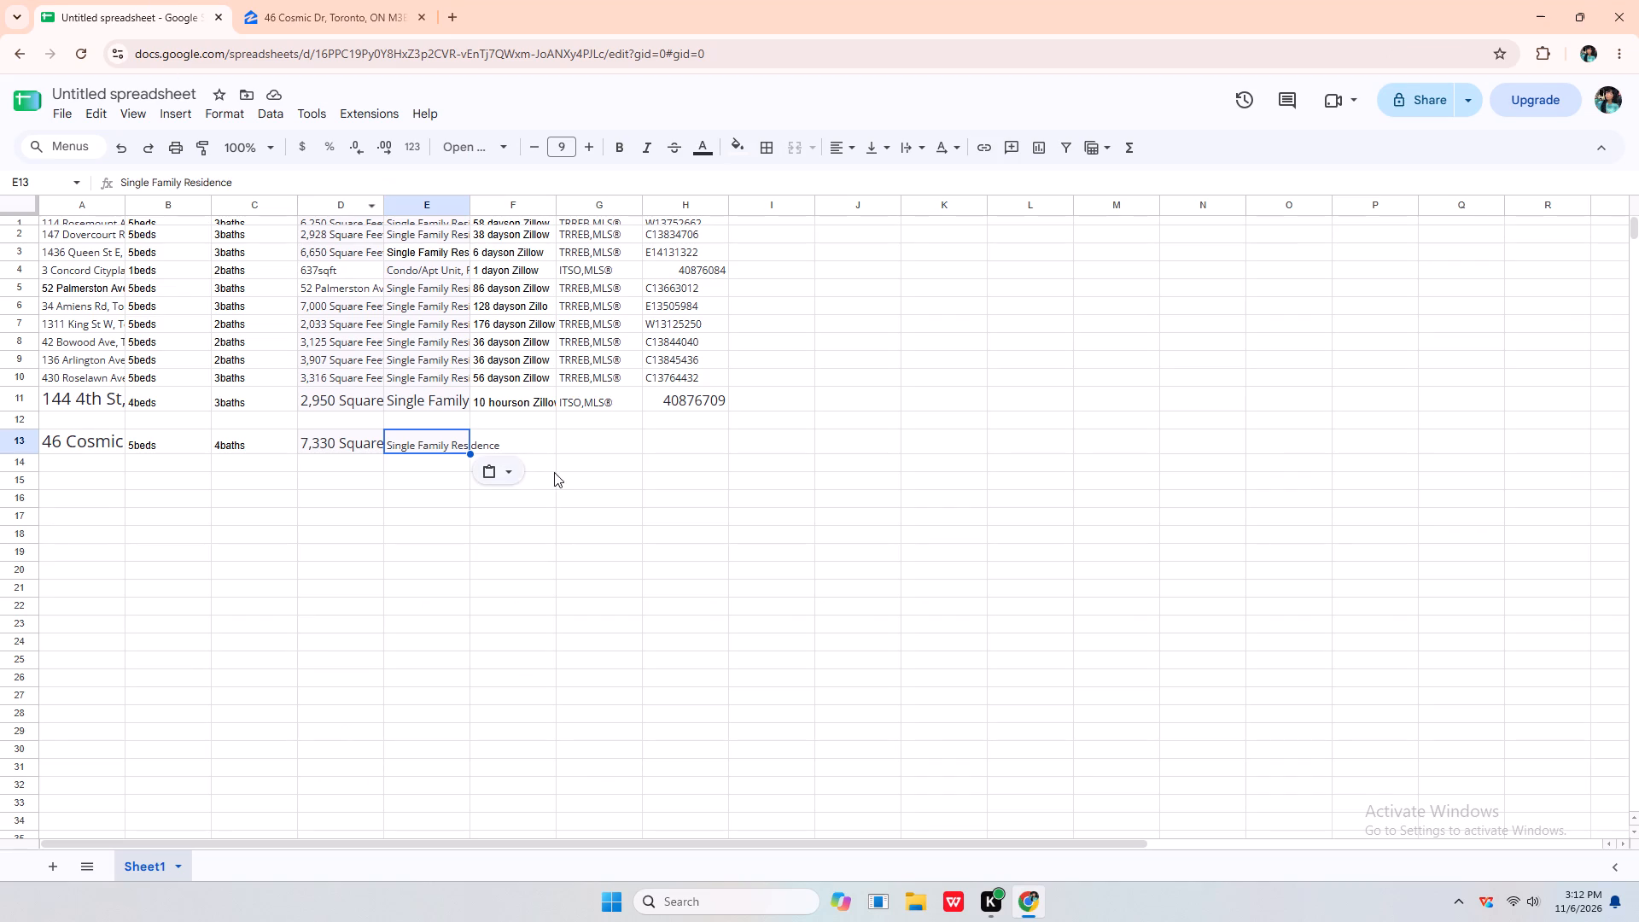
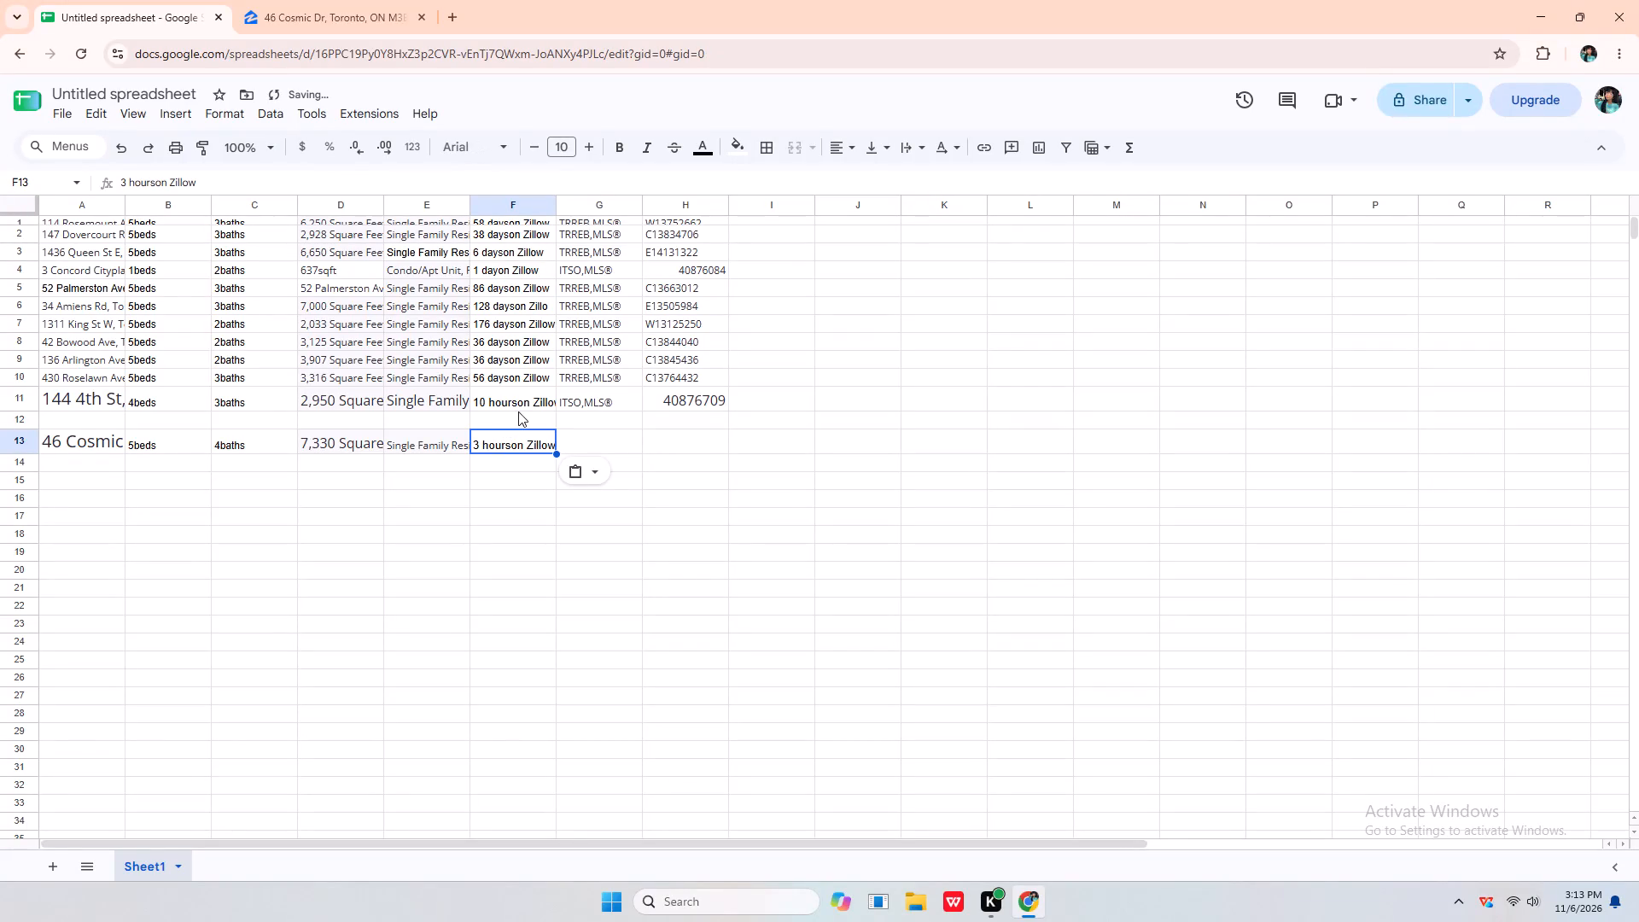
Copy the listing source, TRREB,MLS®, from cell G10 into cell G13.
left_click(596, 376)
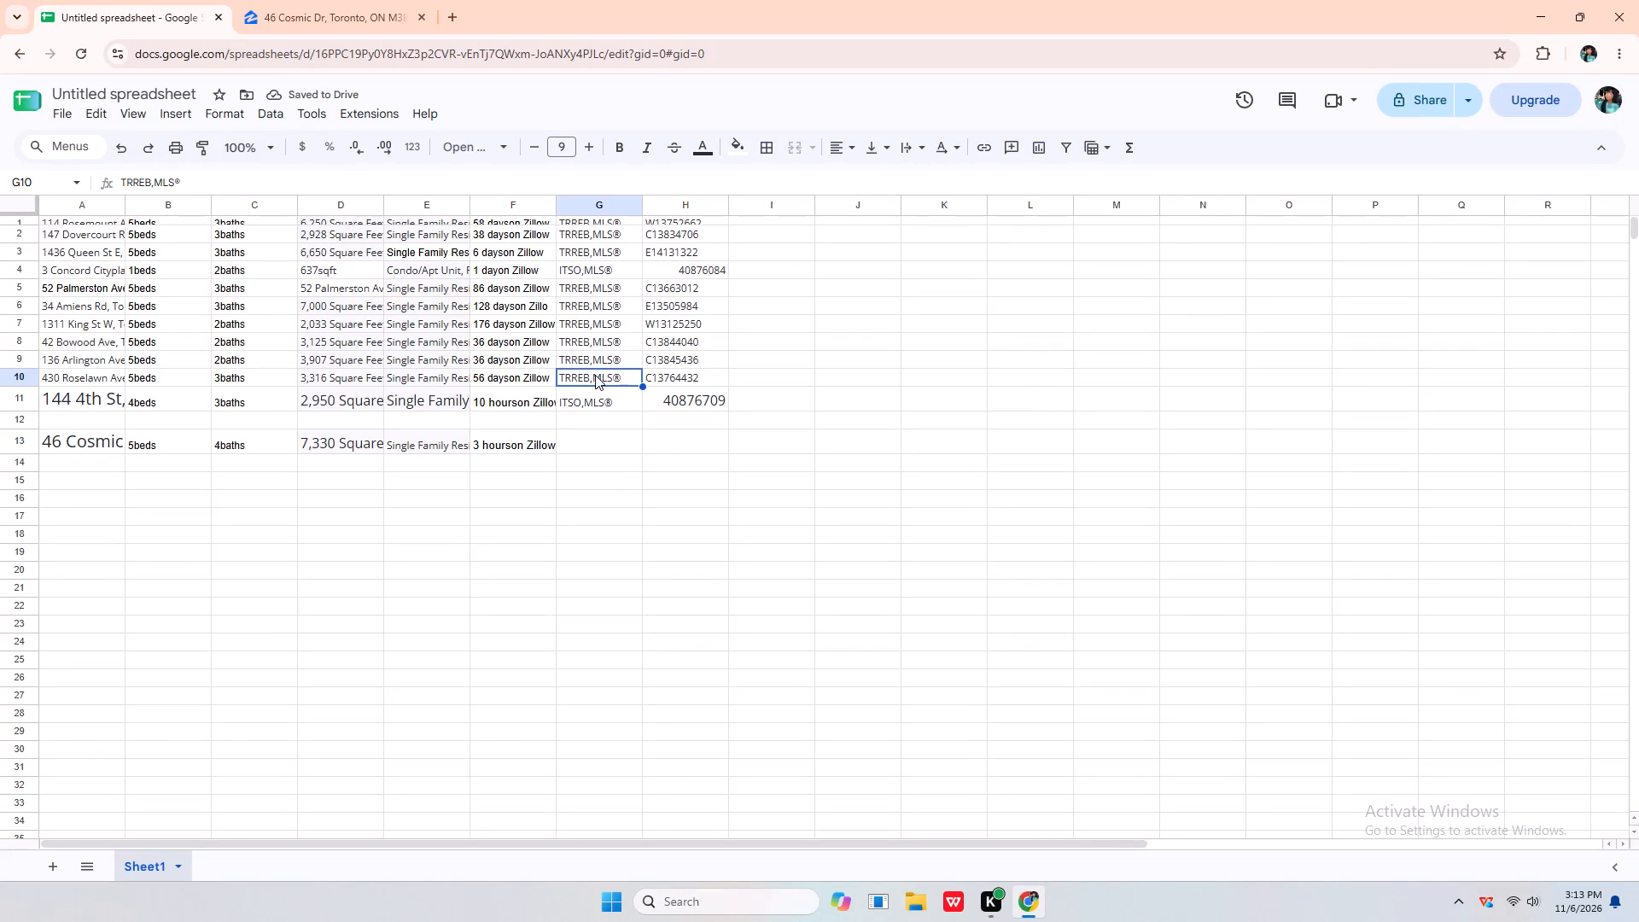
key("ctrl+c")
key("Down")
key("Down")
key("Down")
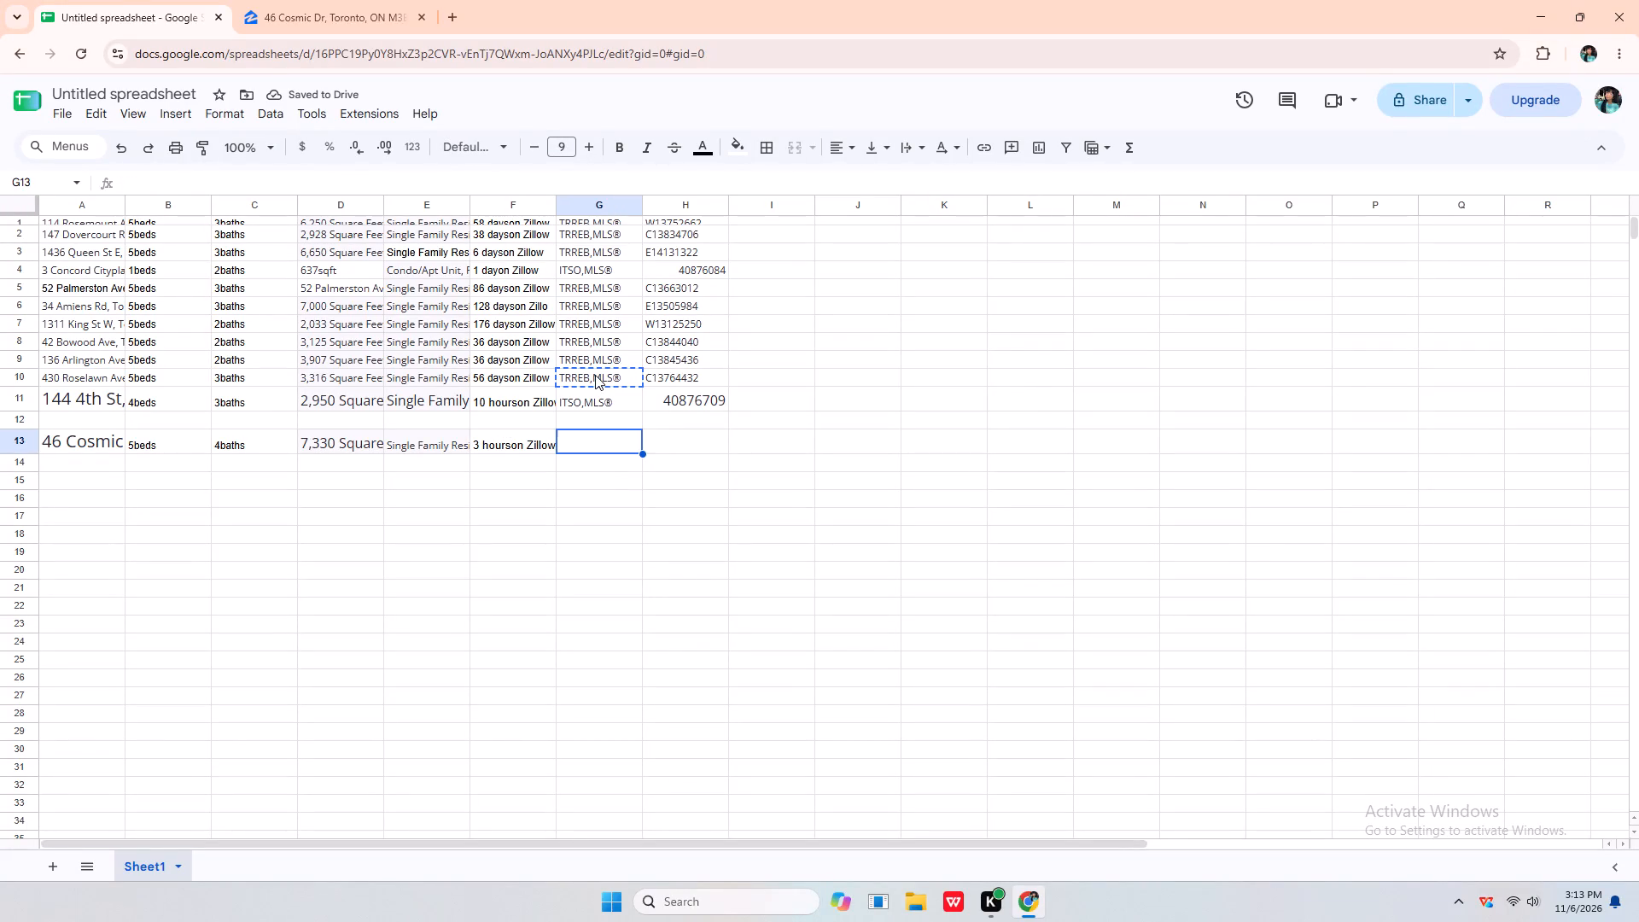
key("ctrl+v")
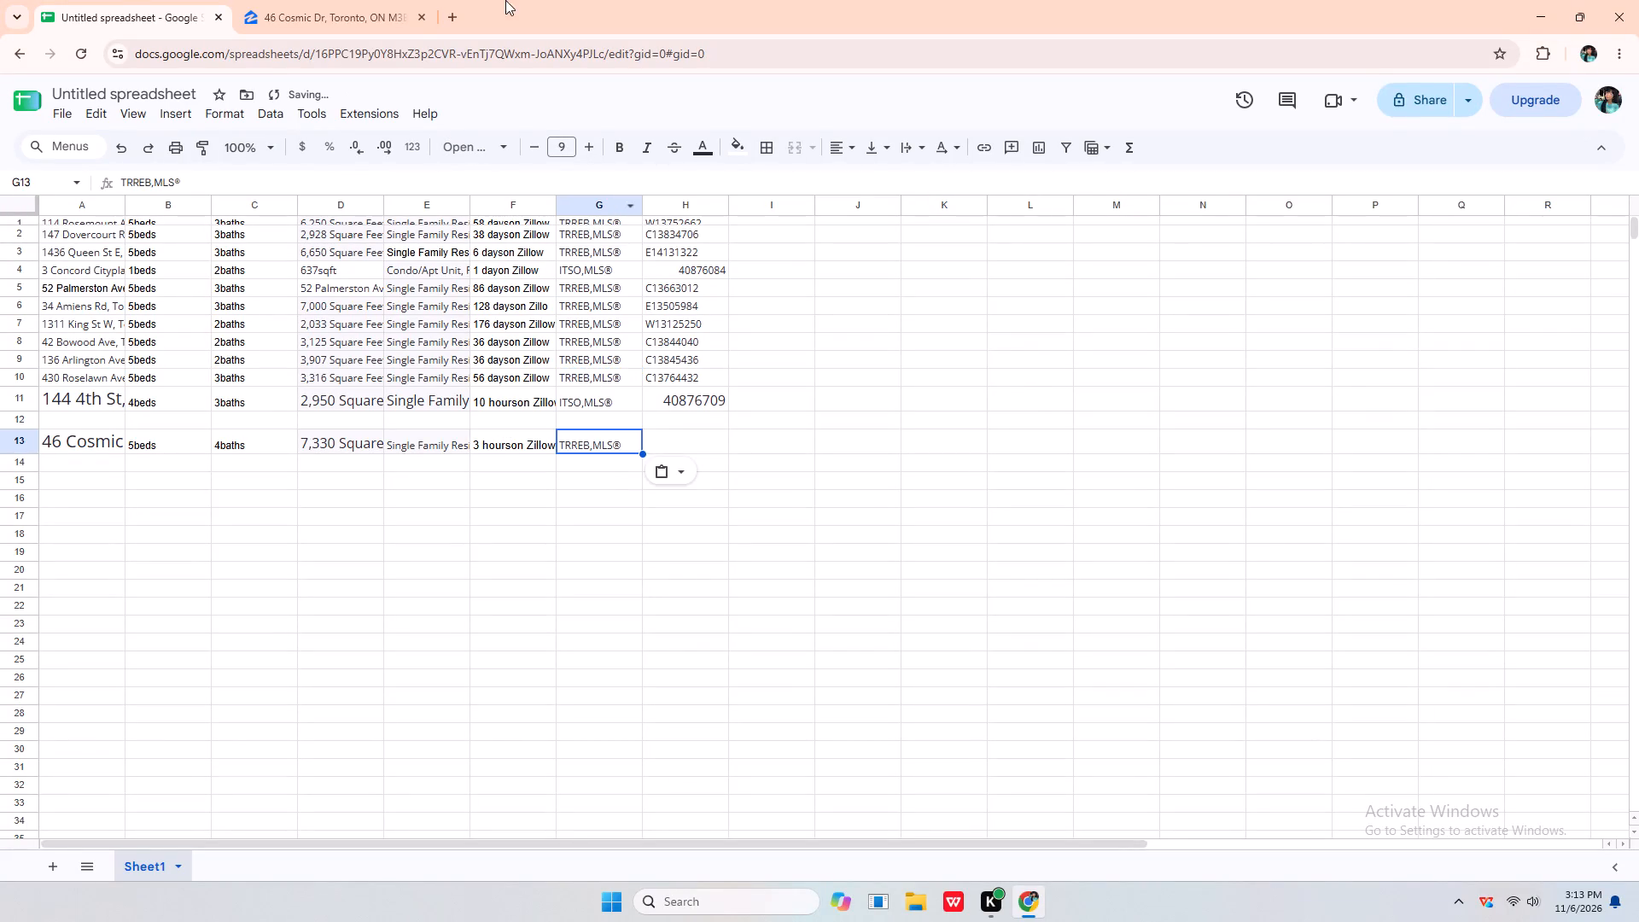
Copy the MLS number, C14155572, from the Zillow listing into cell H13.
left_click(295, 8)
scroll(906, 768, "down", 2)
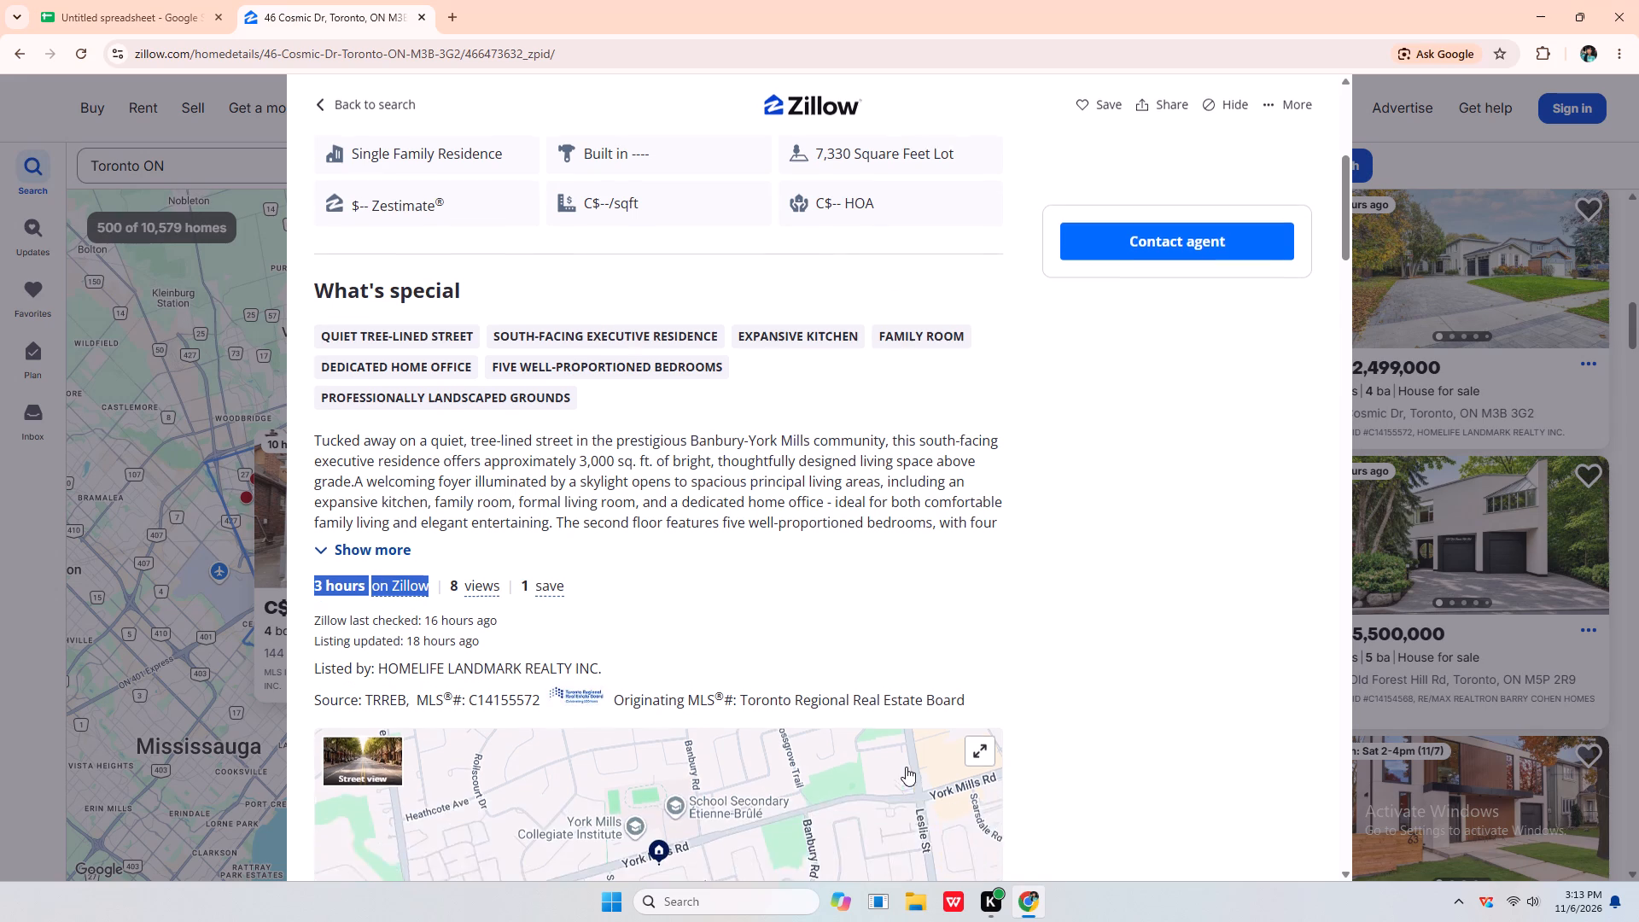
scroll(906, 767, "down", 2)
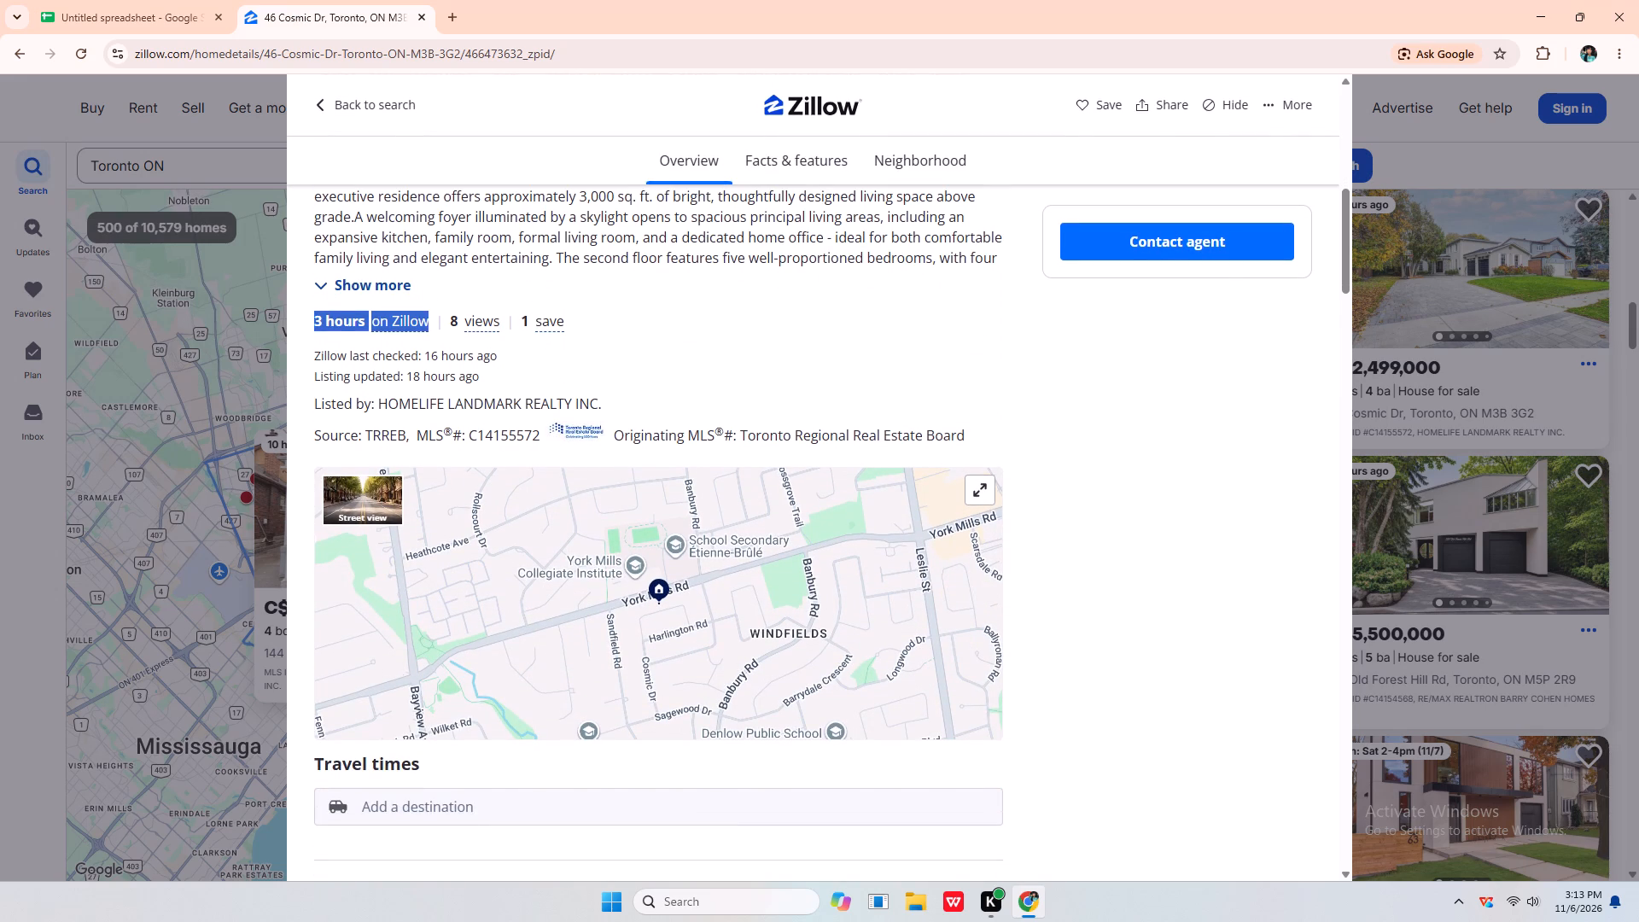
left_click_drag(469, 435, 549, 428)
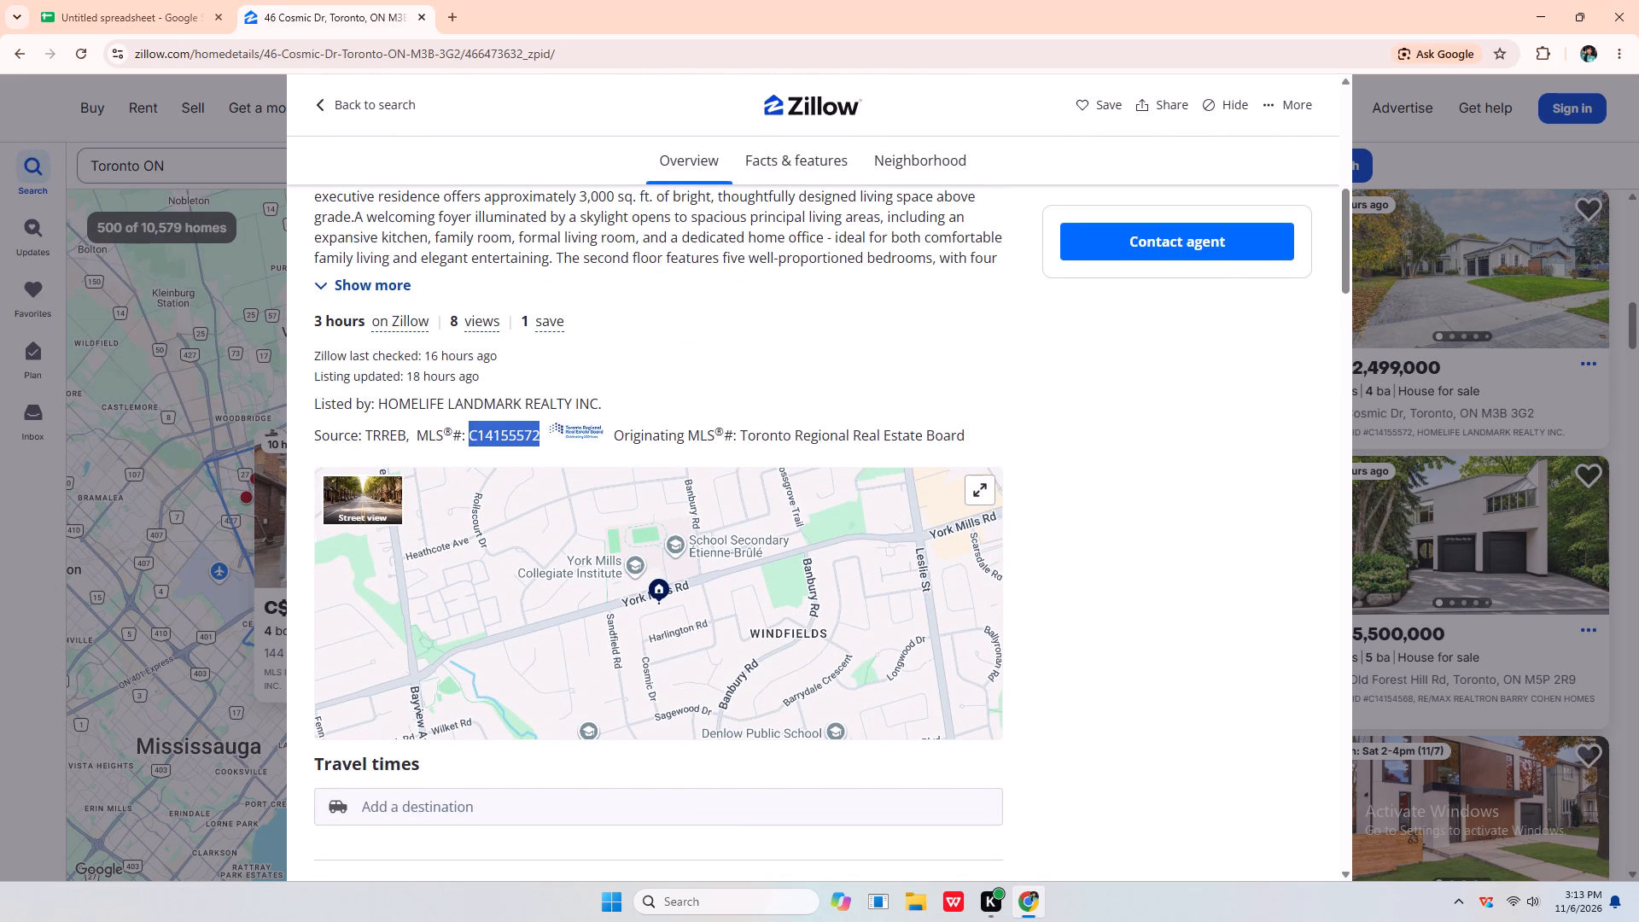
key("ctrl+c")
left_click(96, 12)
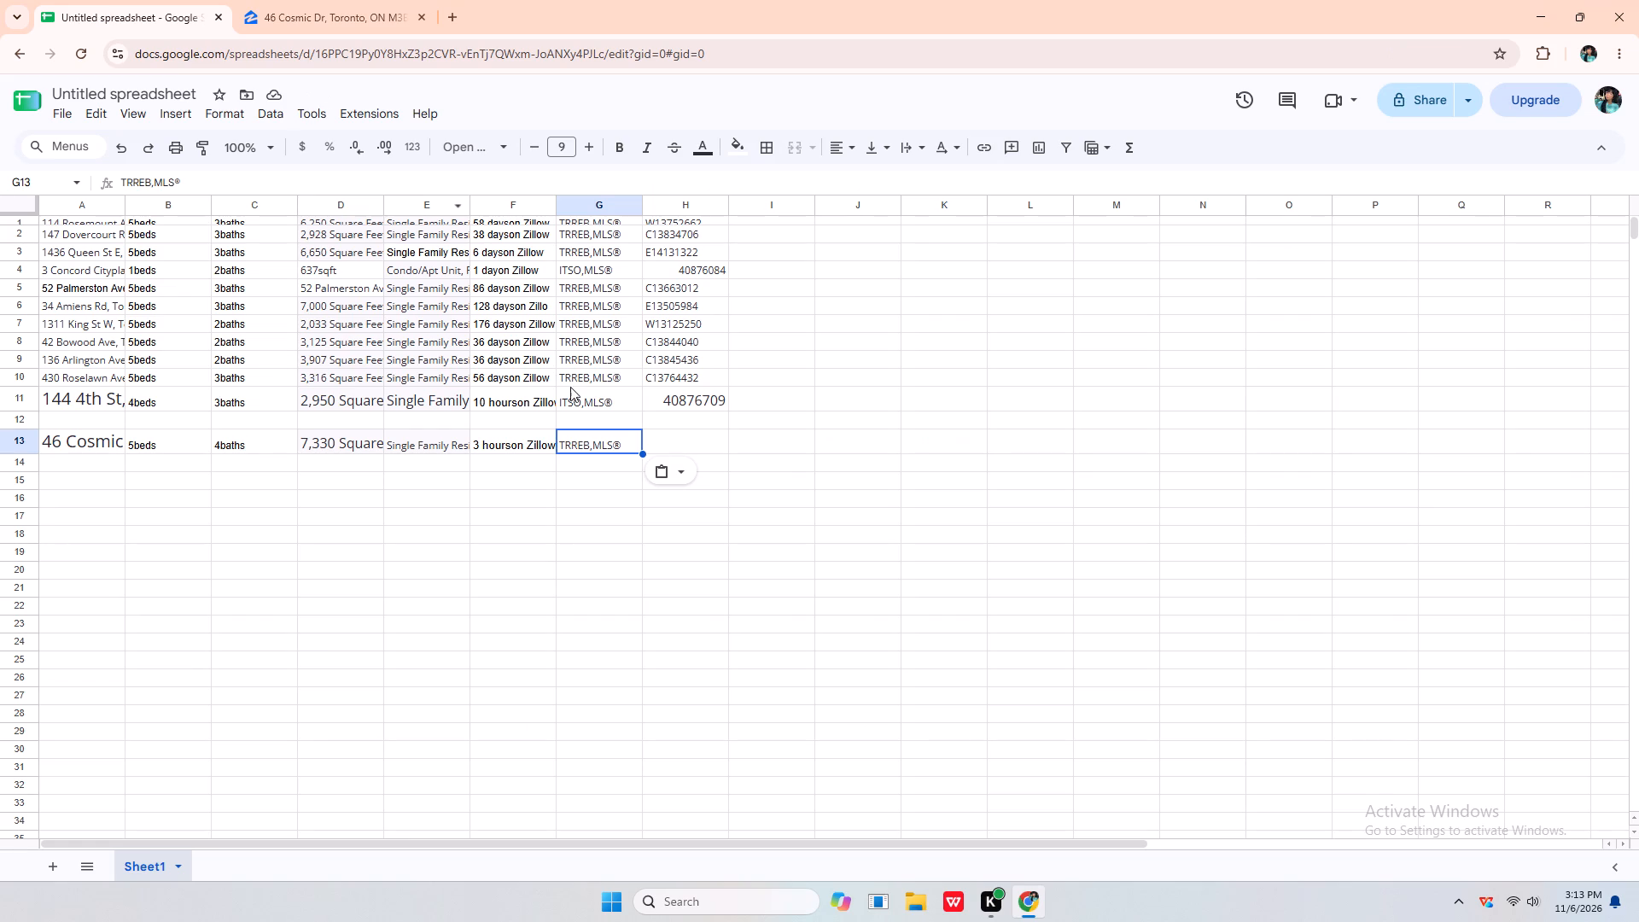
left_click(714, 446)
key("ctrl+v")
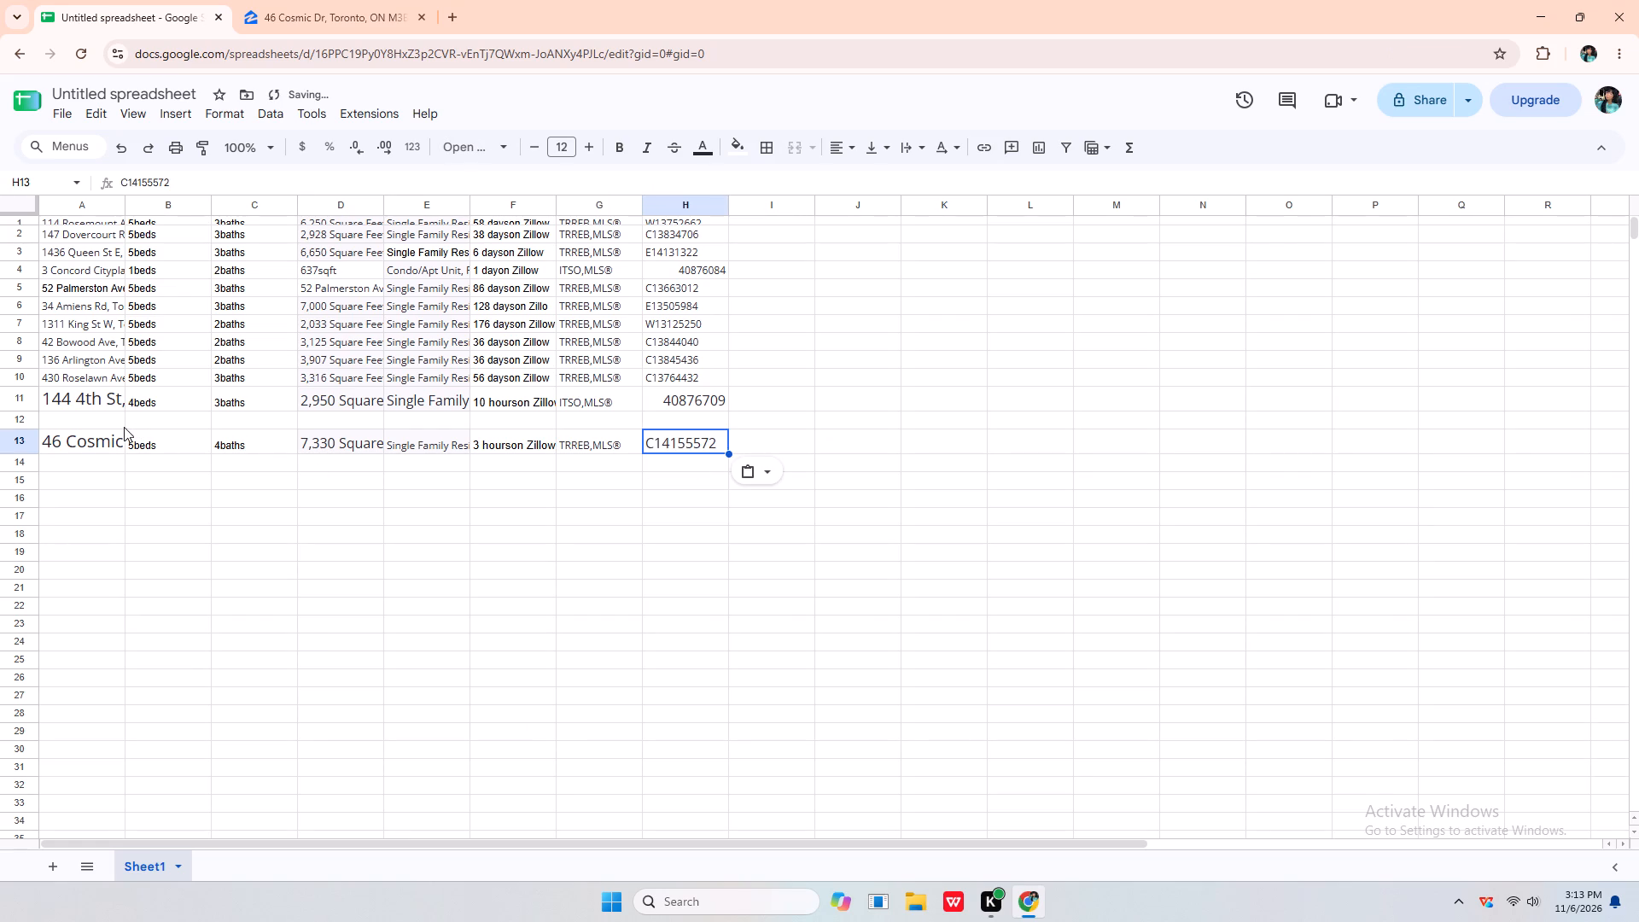
Return to the Zillow search results, open the C$948,000 Conlins Rd listing and copy its full address into cell A12.
key("Up")
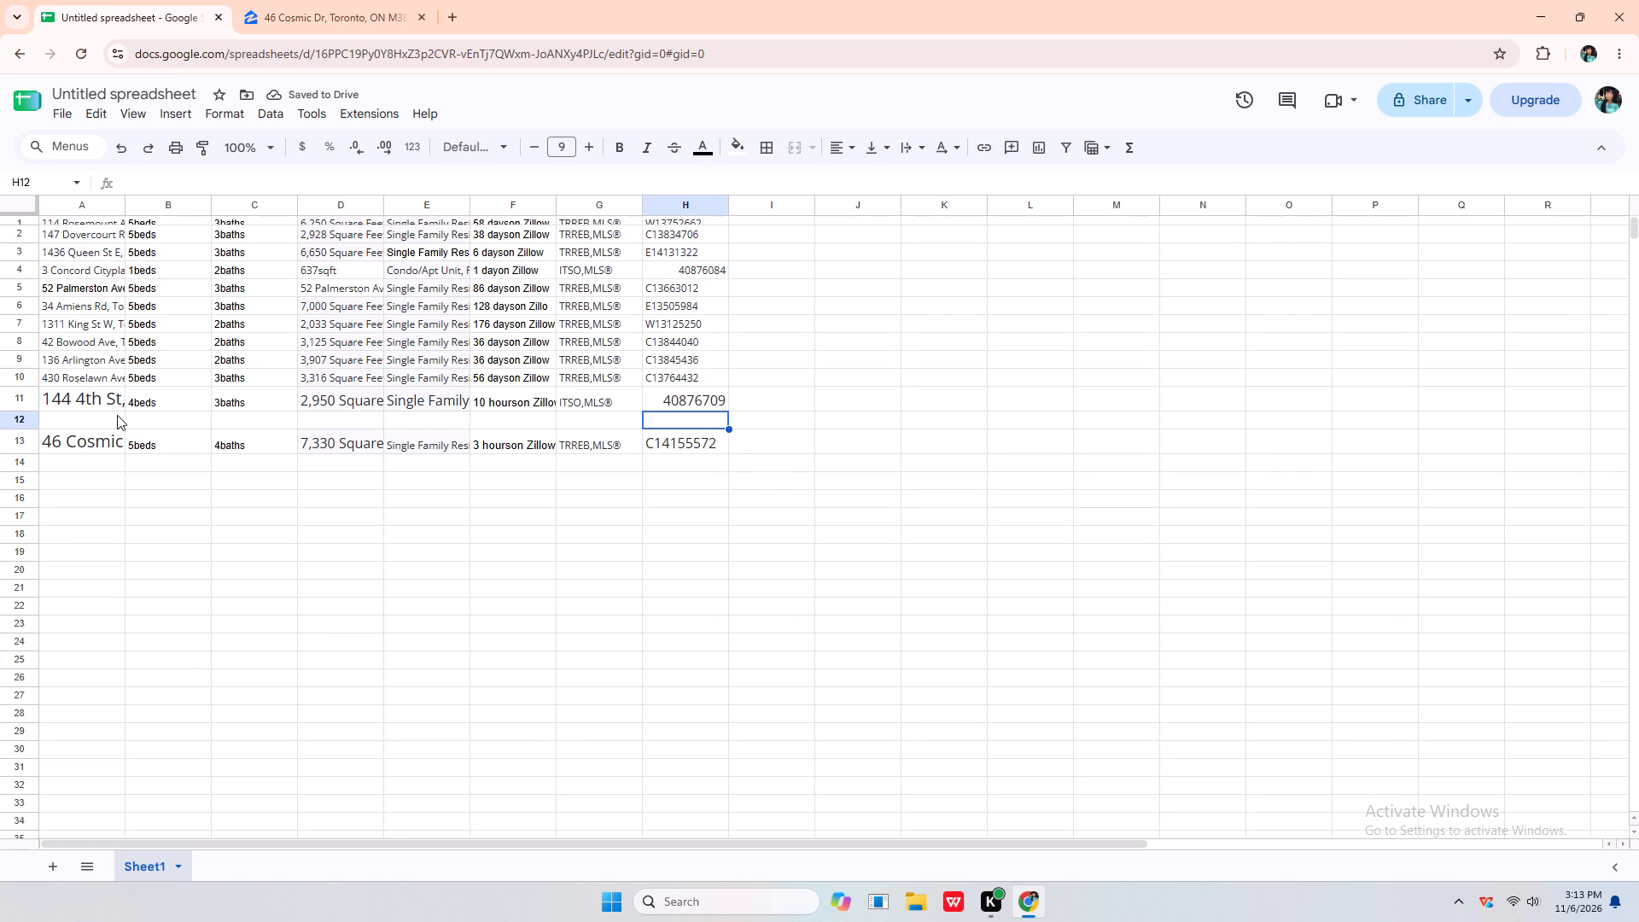
key("Left")
key("Left")
key("Left")
key("Left")
key("Left")
key("Left")
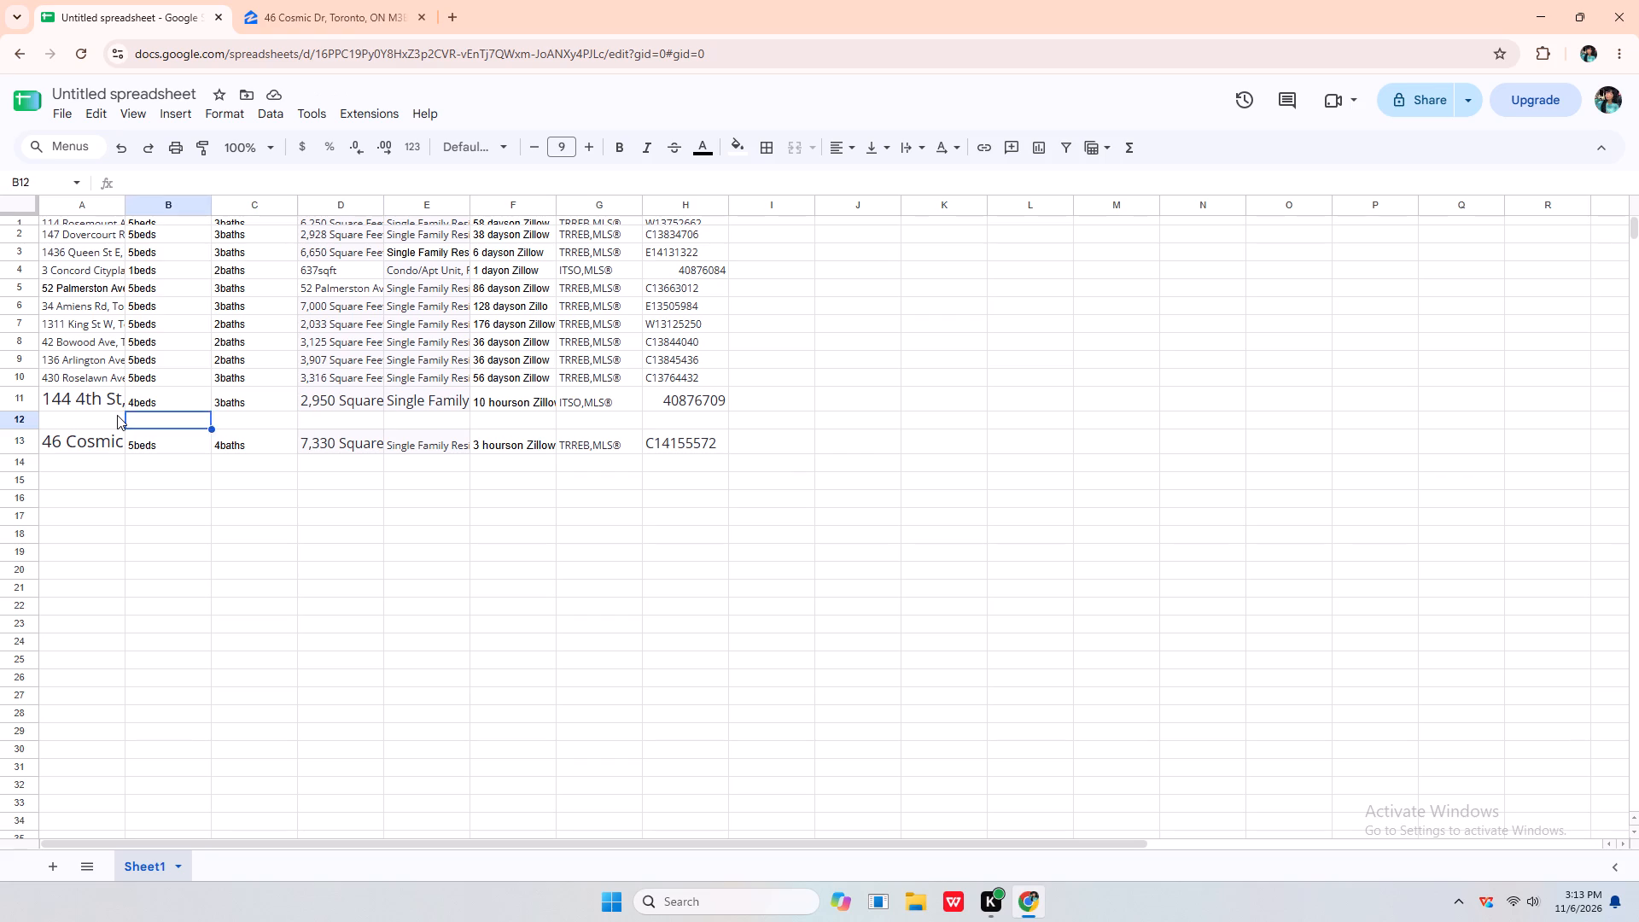
key("Left")
key("Left")
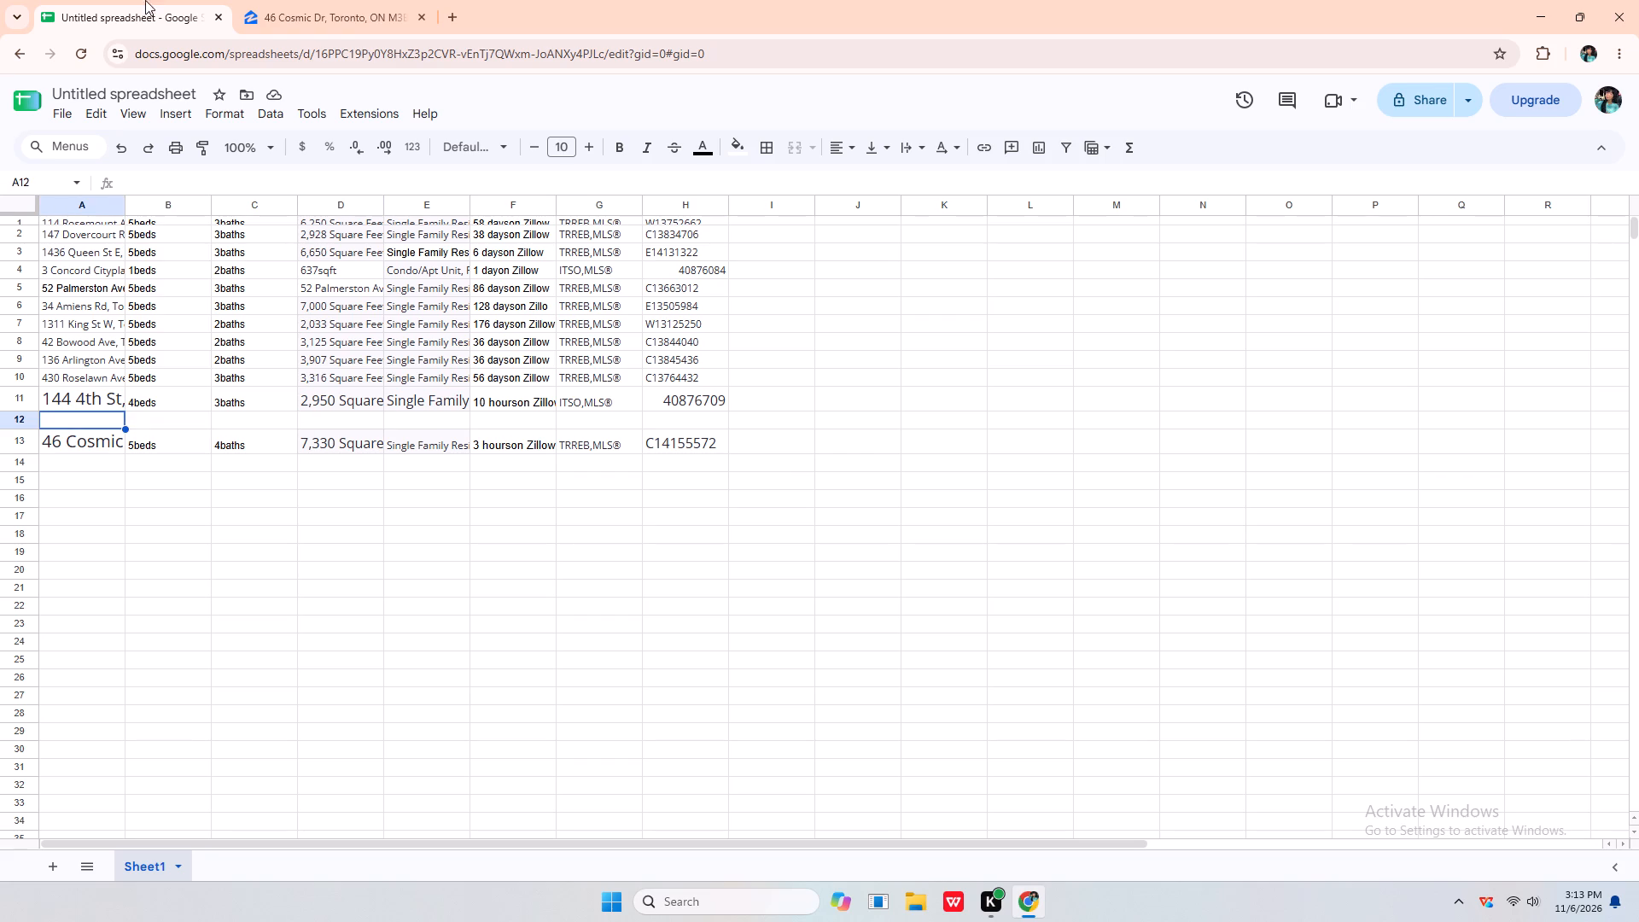
left_click(283, 2)
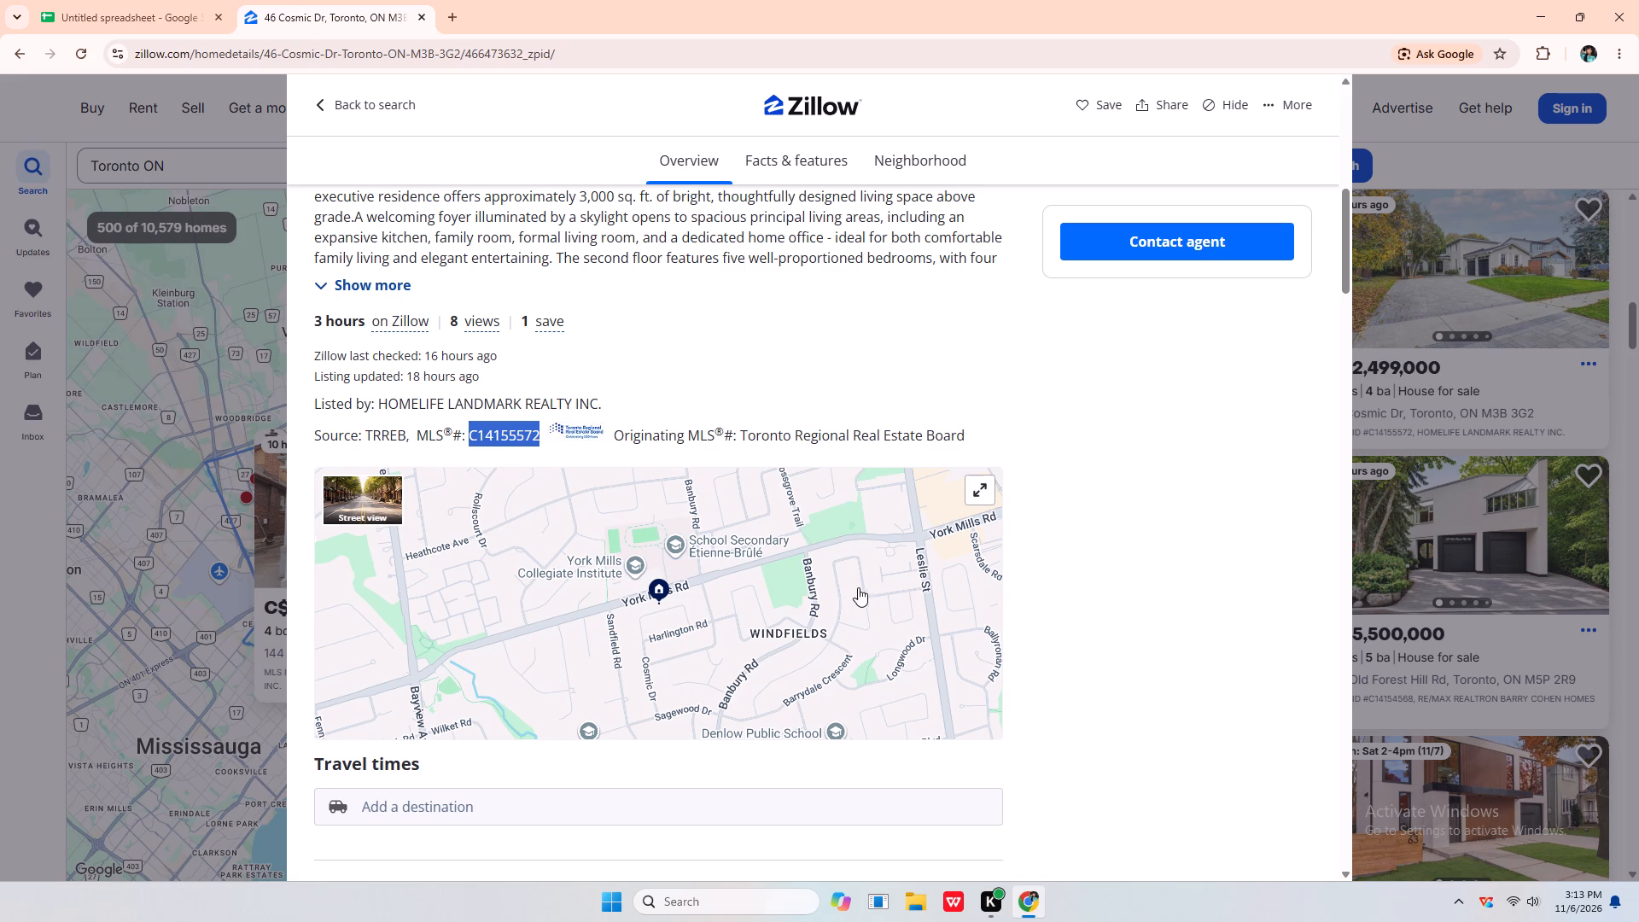
left_click(318, 106)
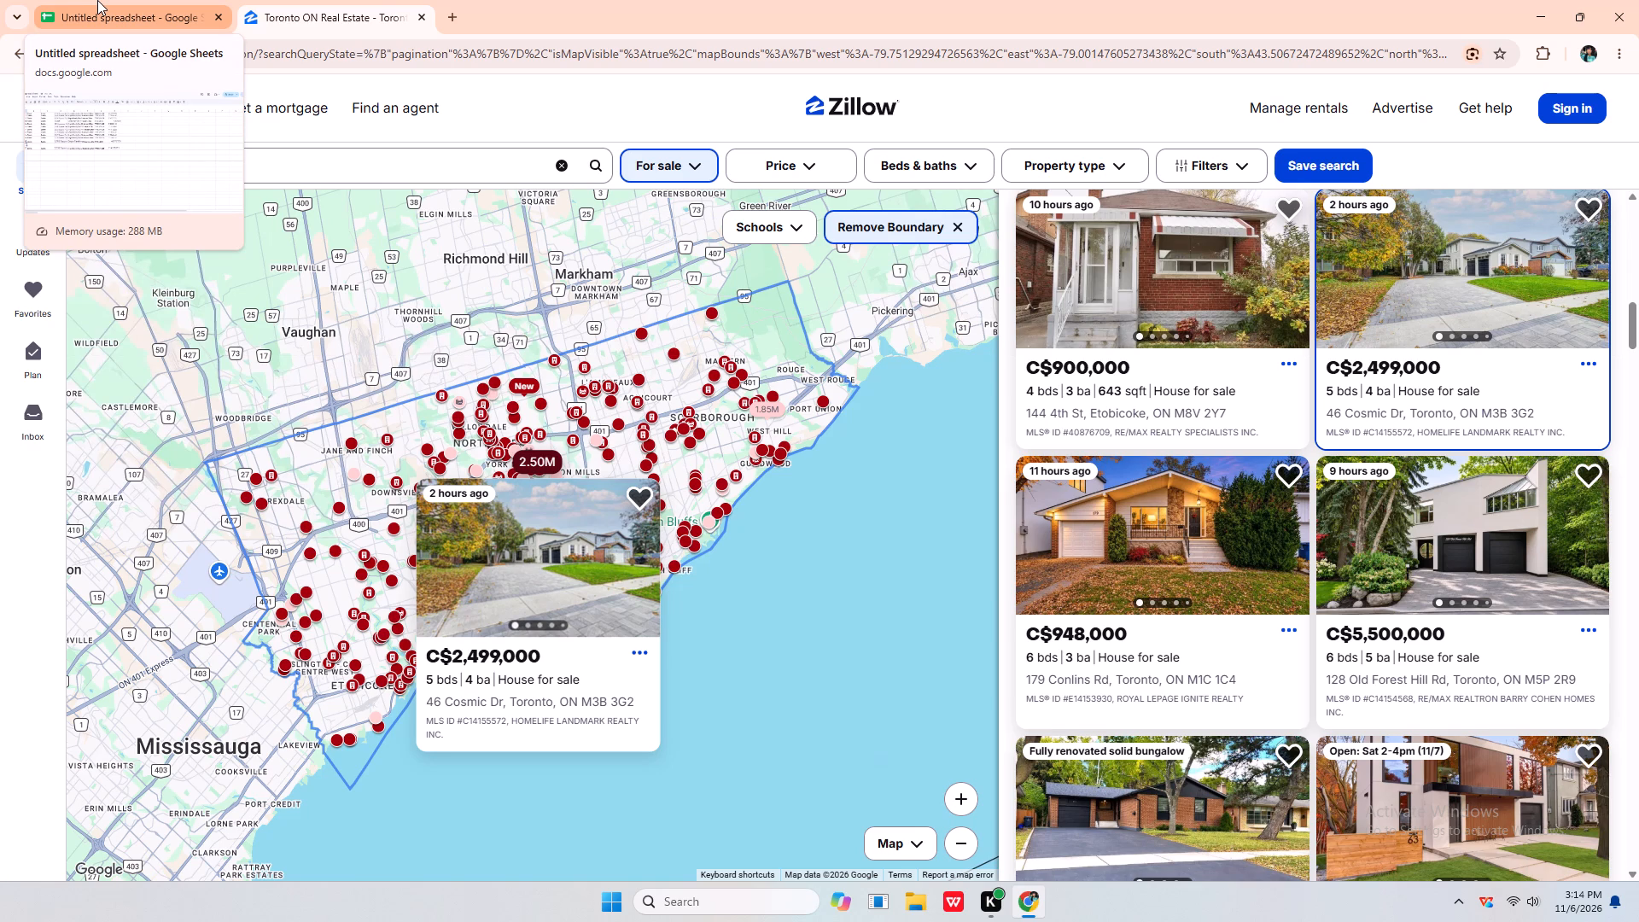
left_click(1263, 659)
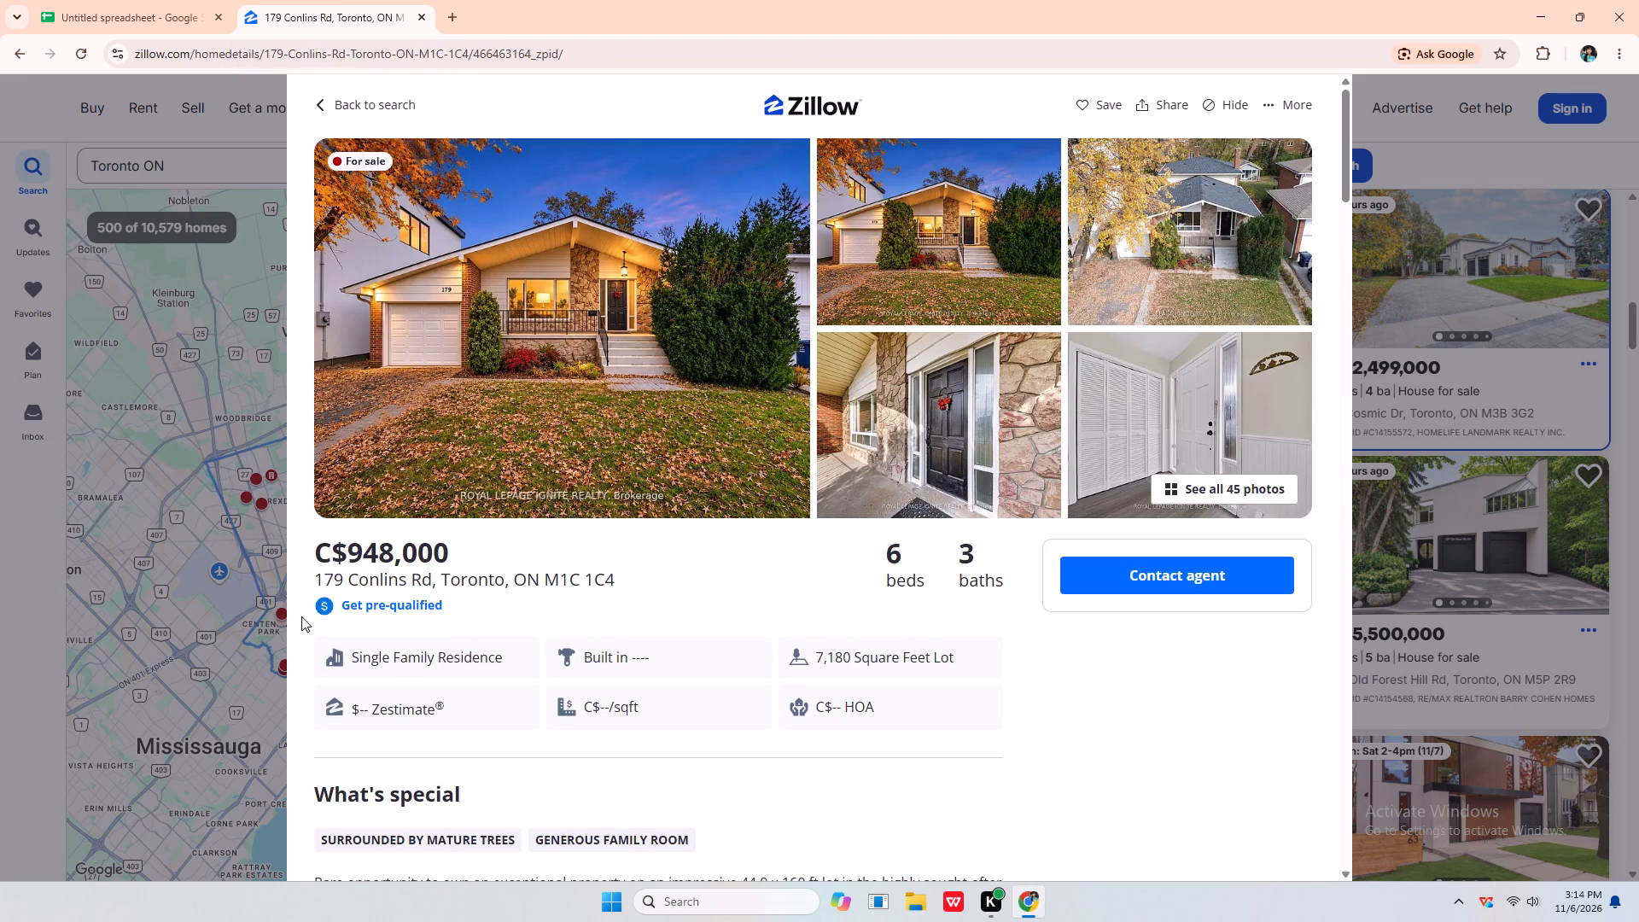
left_click_drag(316, 581, 441, 586)
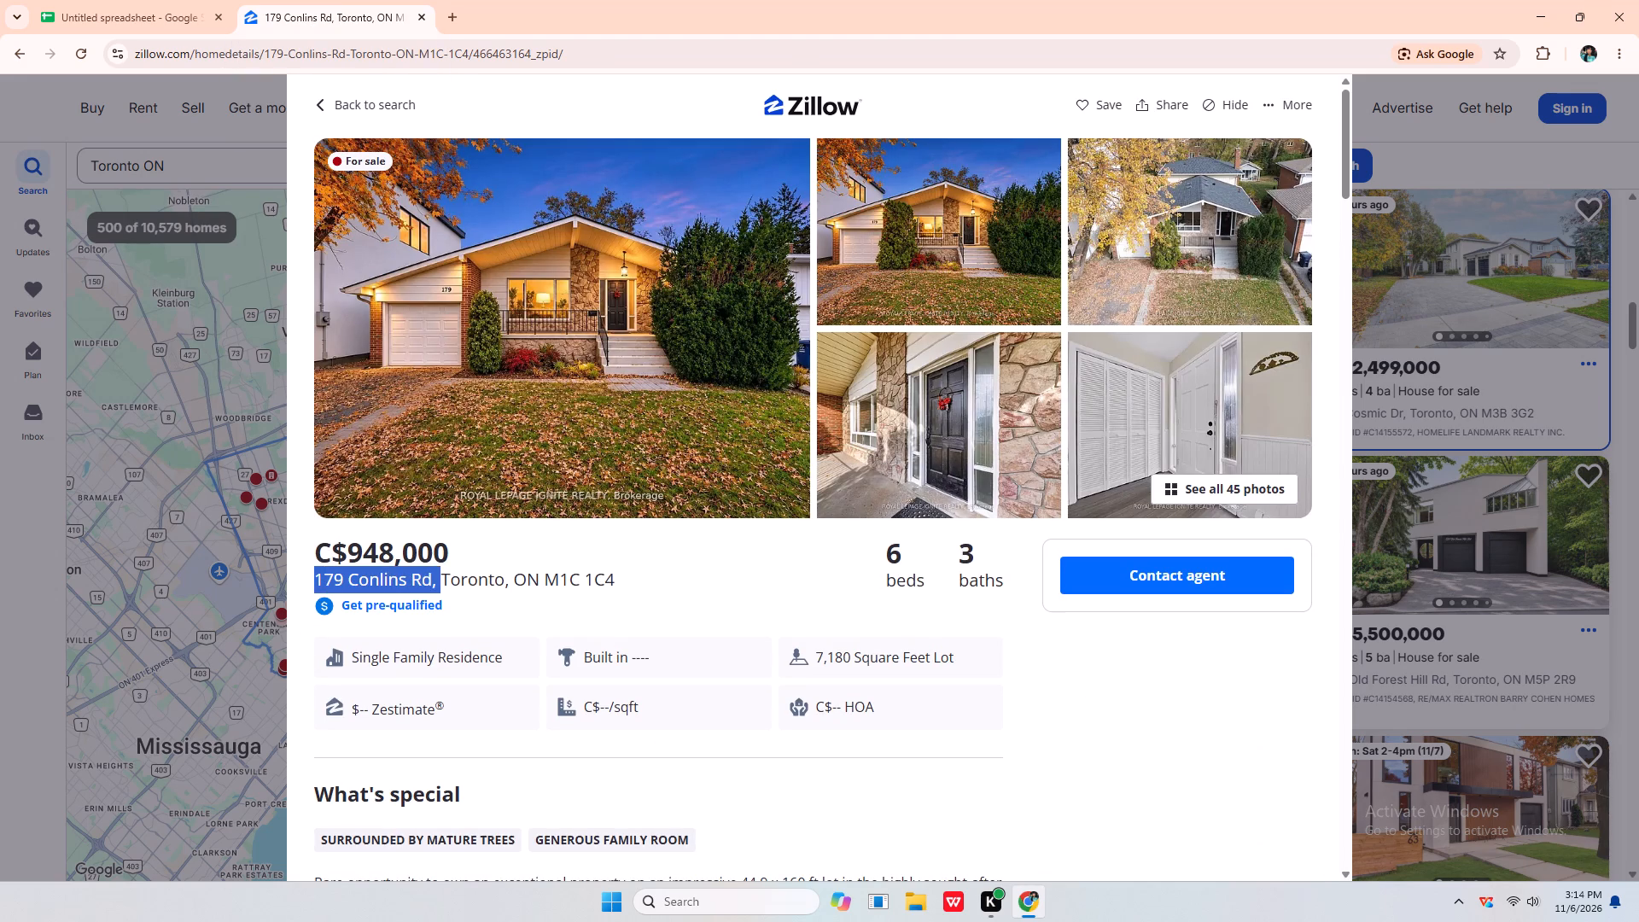
left_click_drag(441, 586, 629, 592)
left_click_drag(725, 566, 722, 574)
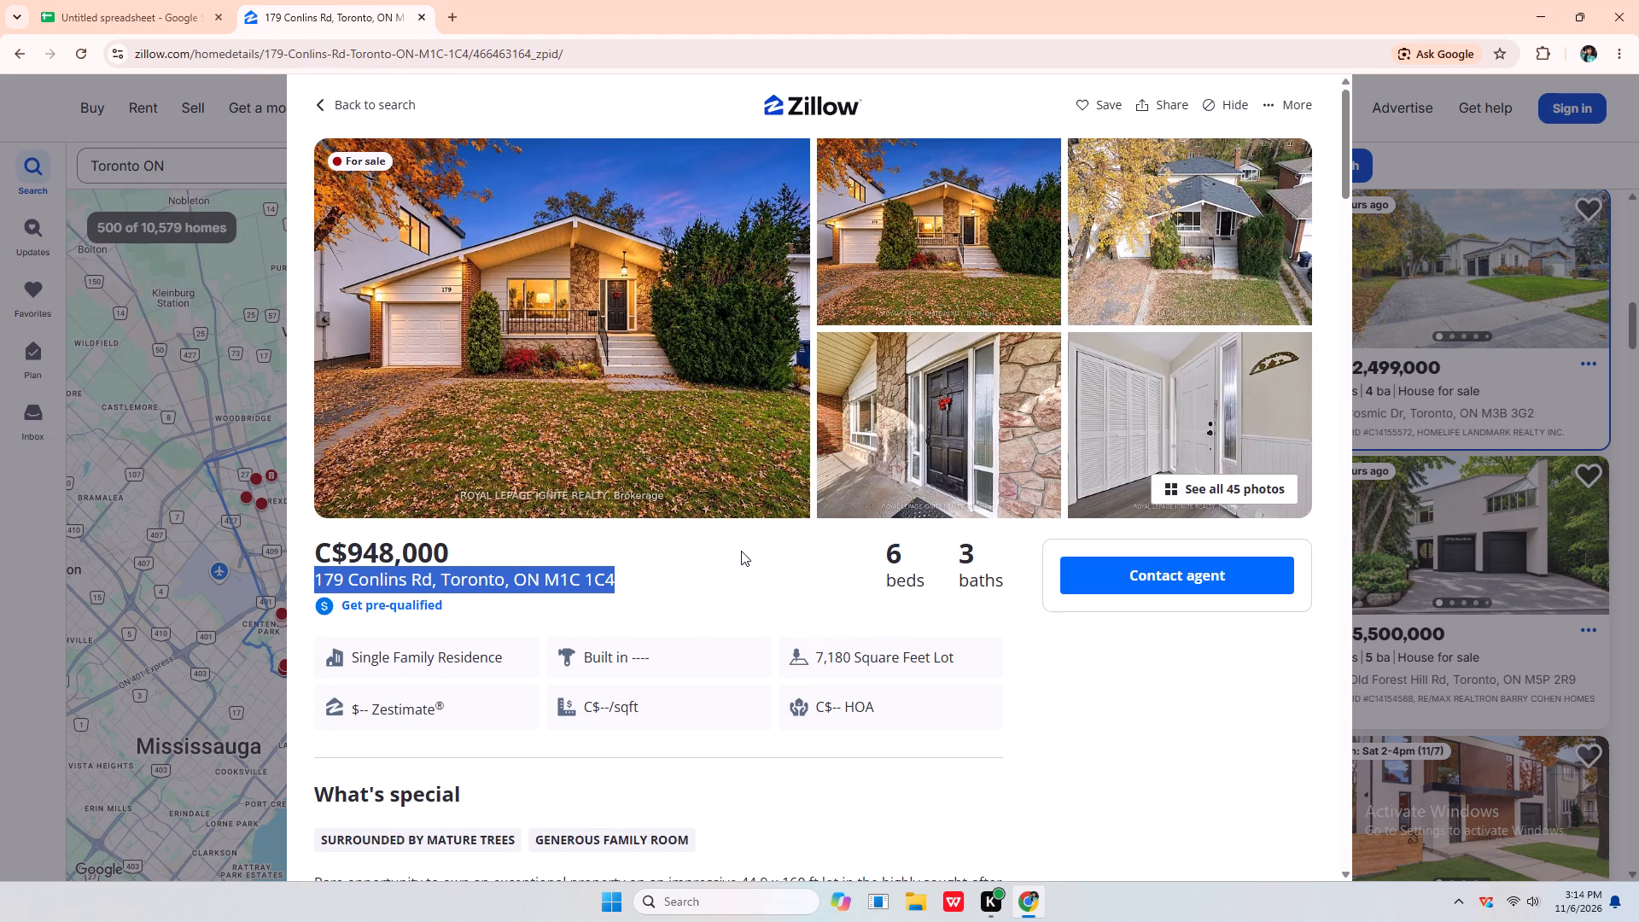
key("ctrl+c")
left_click(182, 11)
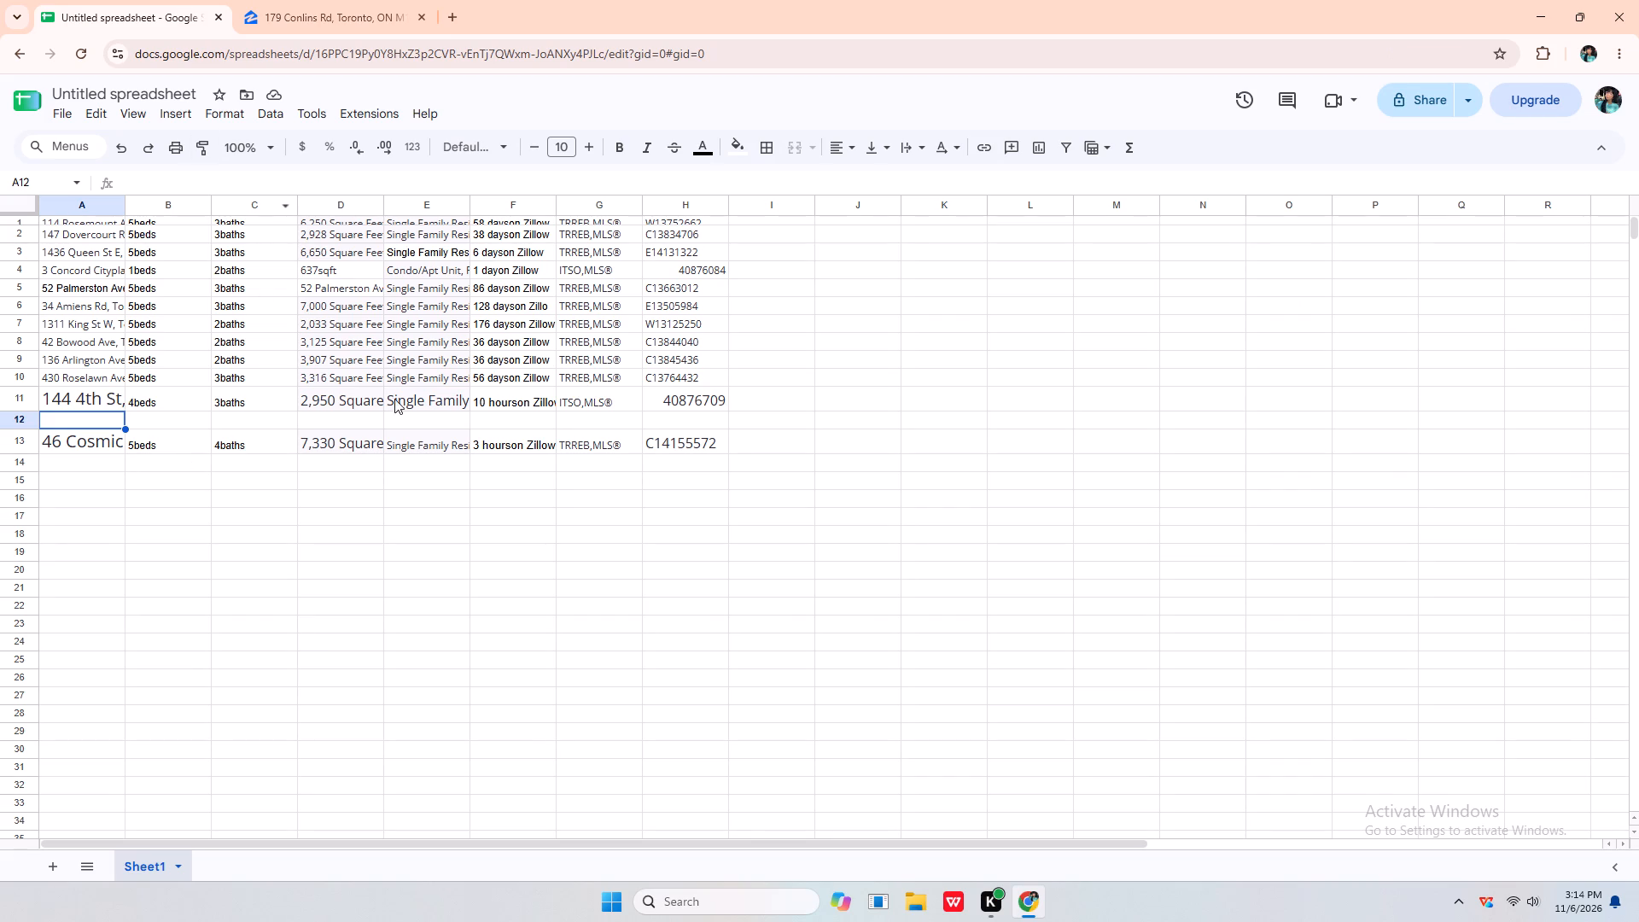
key("ctrl+v")
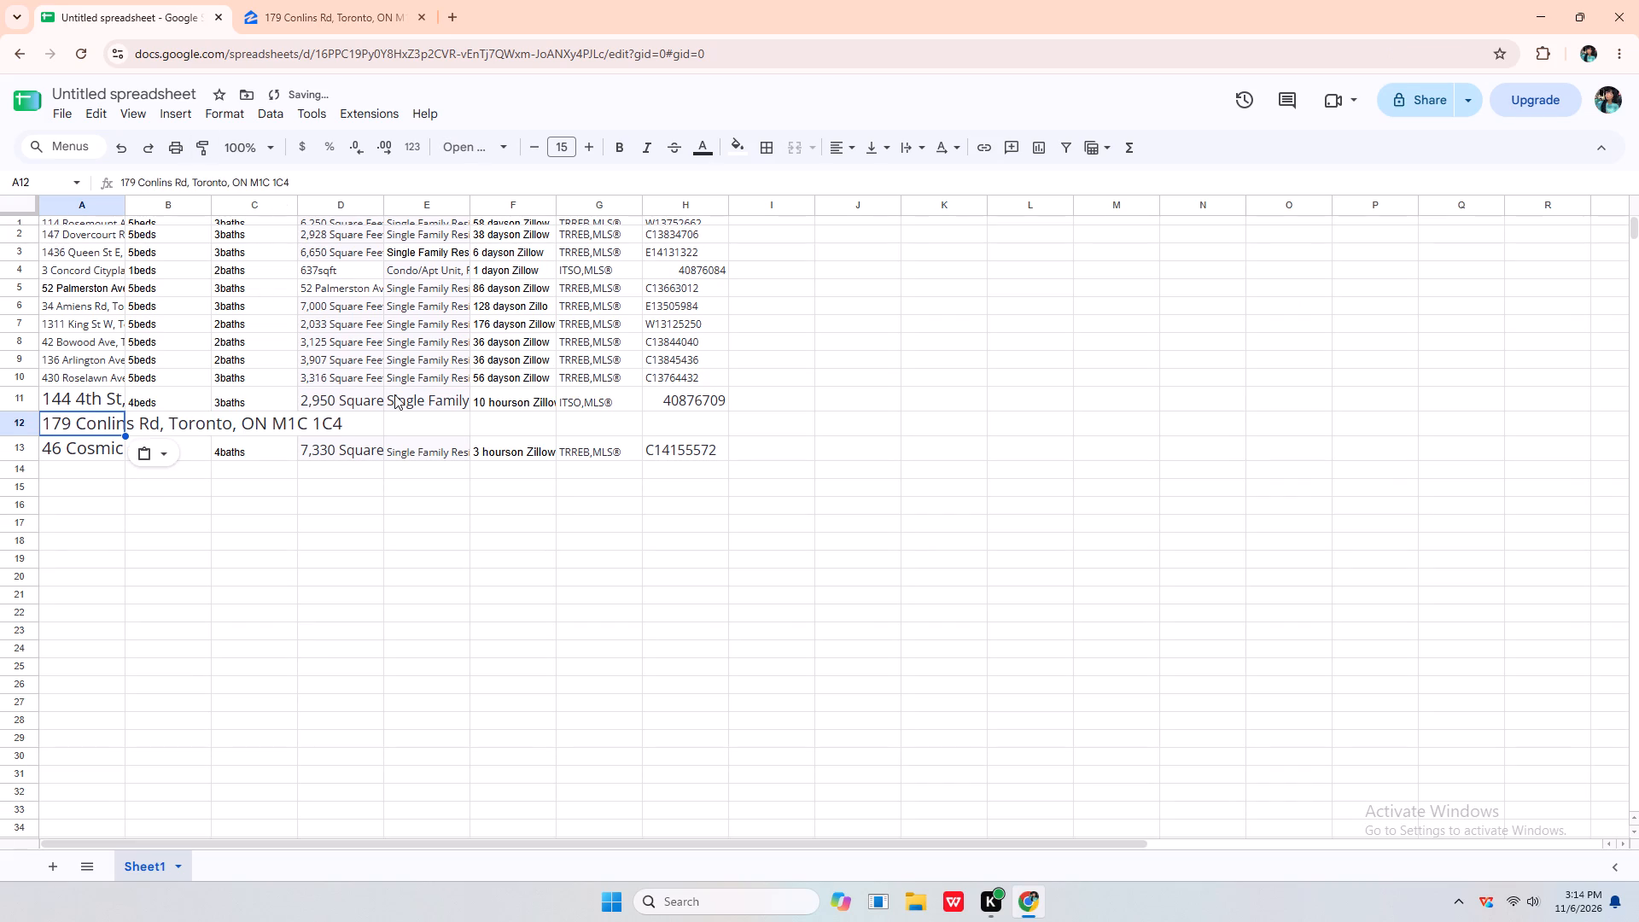
Copy the lot size, 7,180 Square Feet Lot, from the Zillow listing into cell D12.
left_click(300, 13)
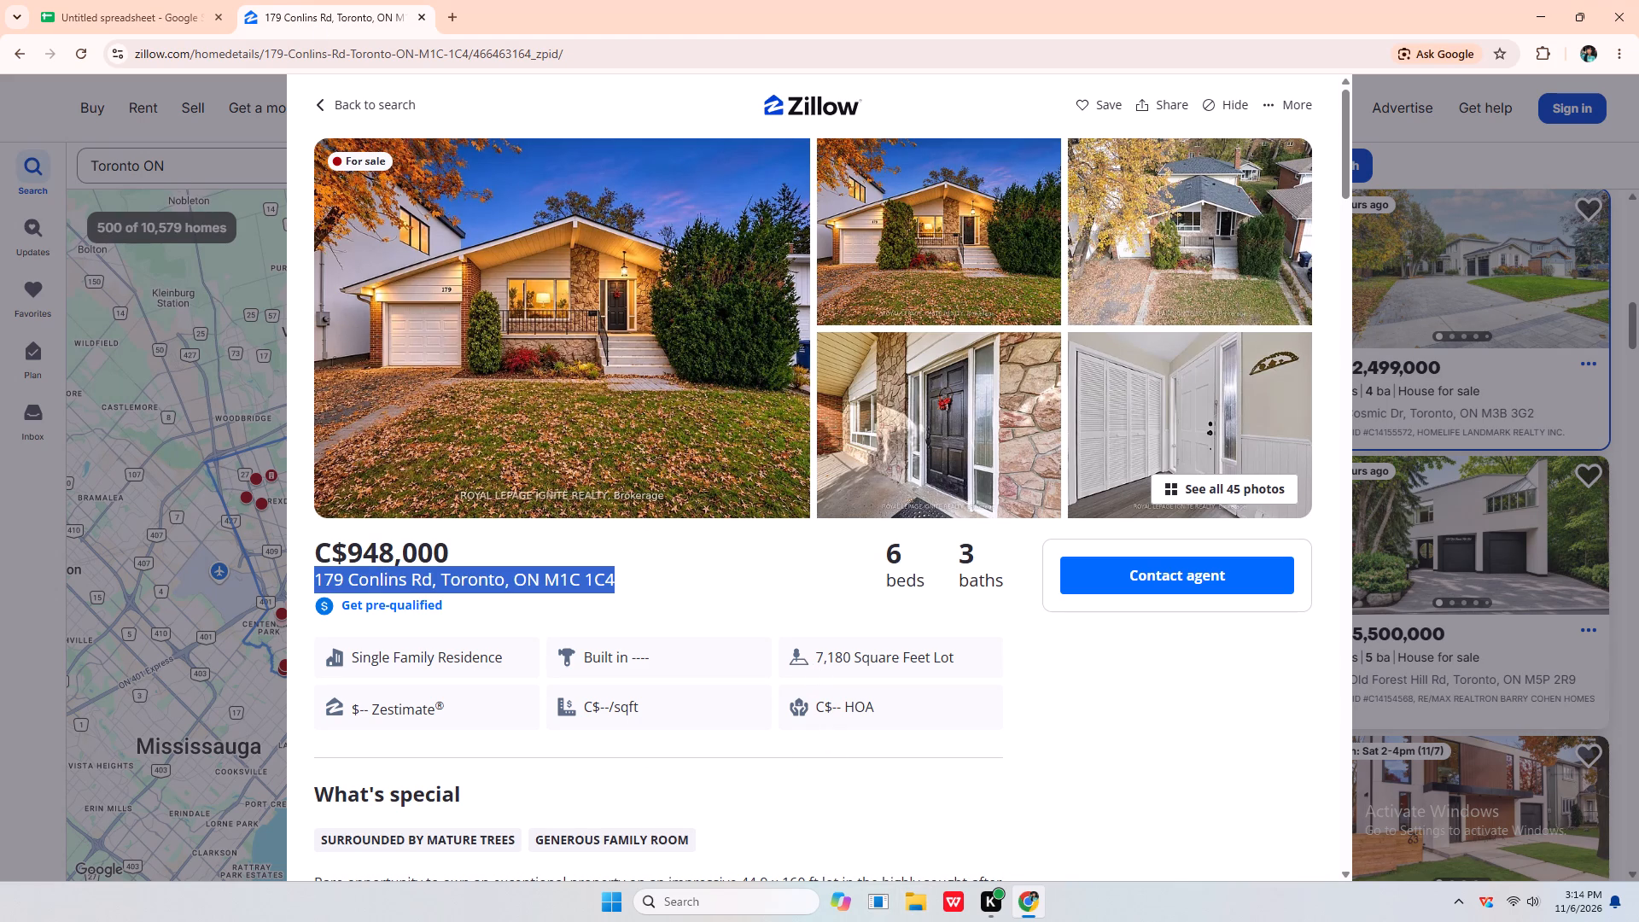
left_click_drag(821, 655, 975, 685)
left_click(1135, 712)
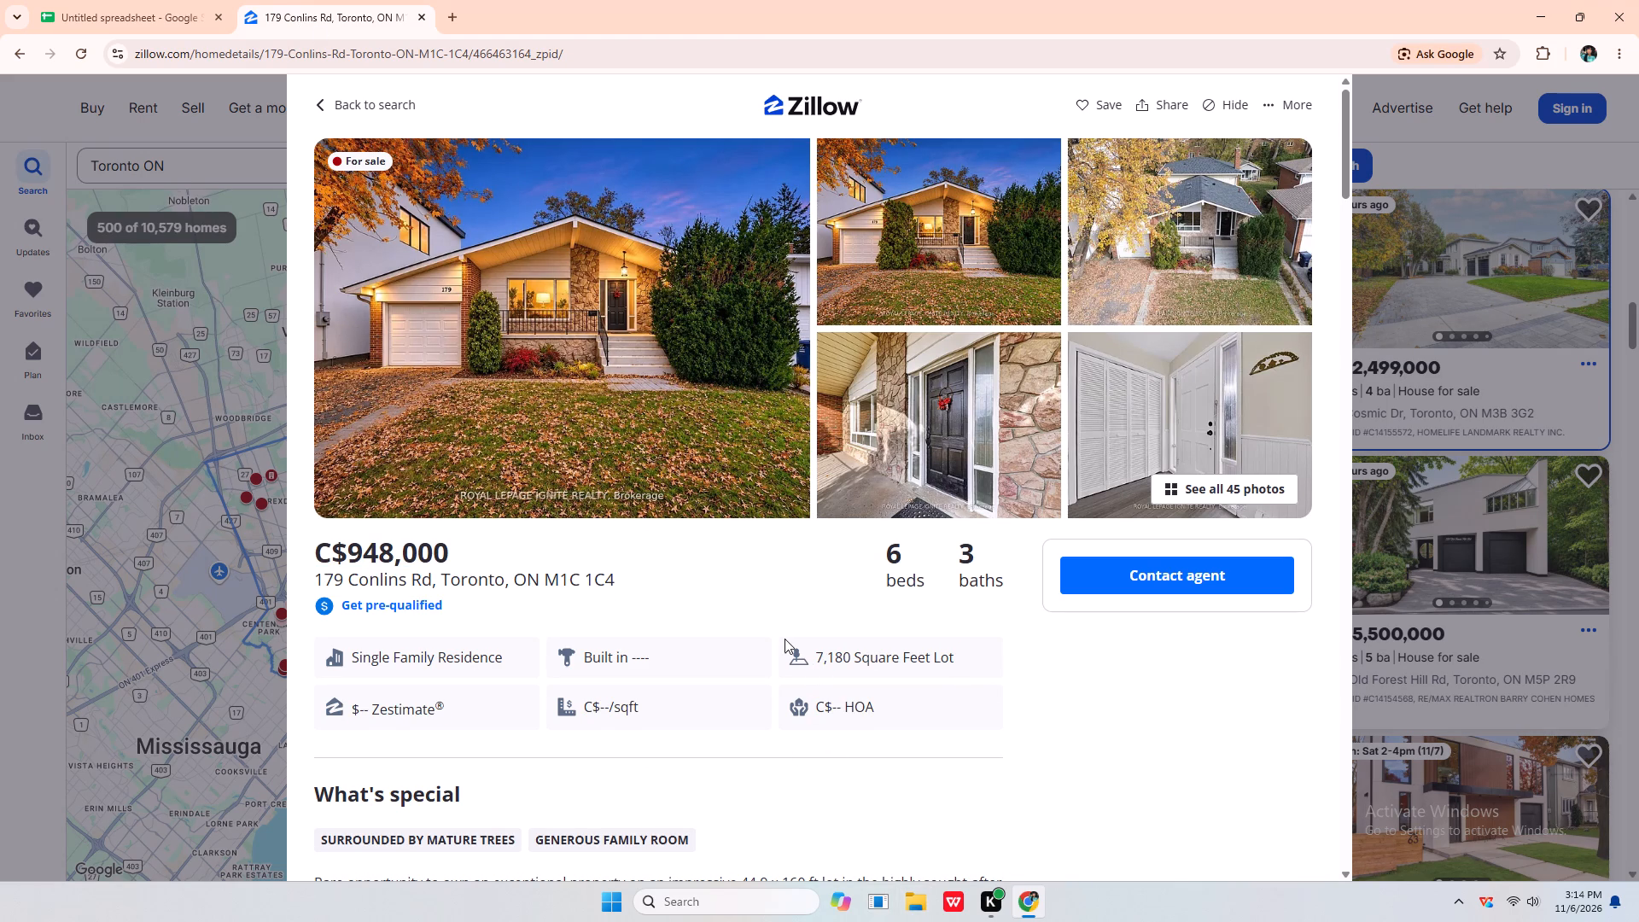
left_click_drag(810, 656, 967, 674)
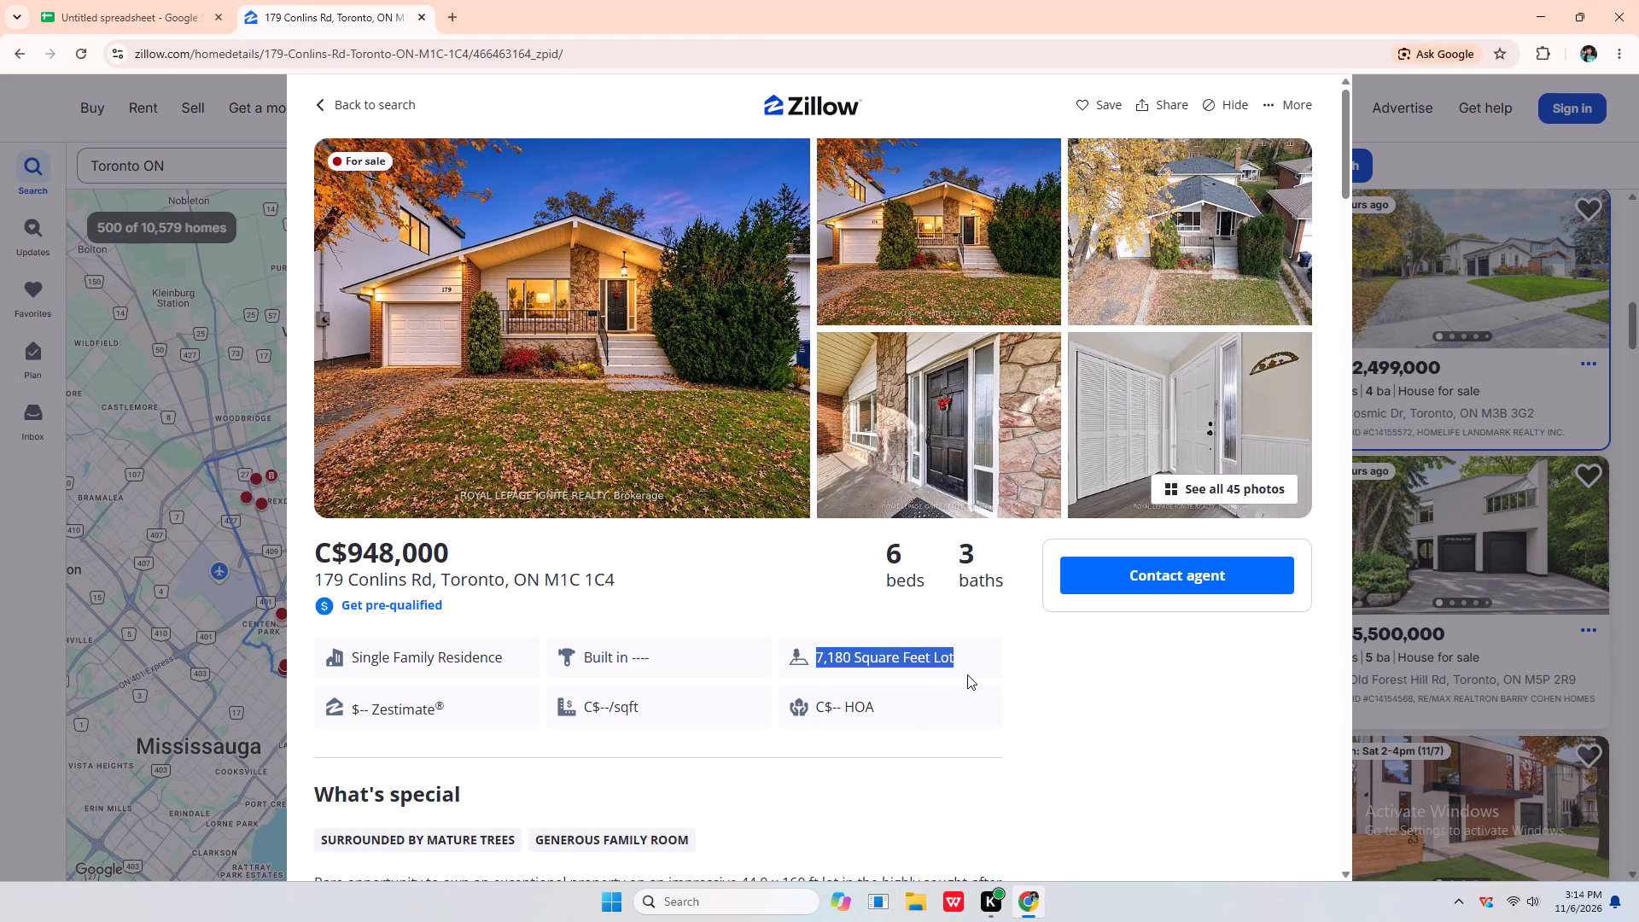
left_click_drag(967, 674, 968, 674)
key("ctrl+c")
left_click(118, 13)
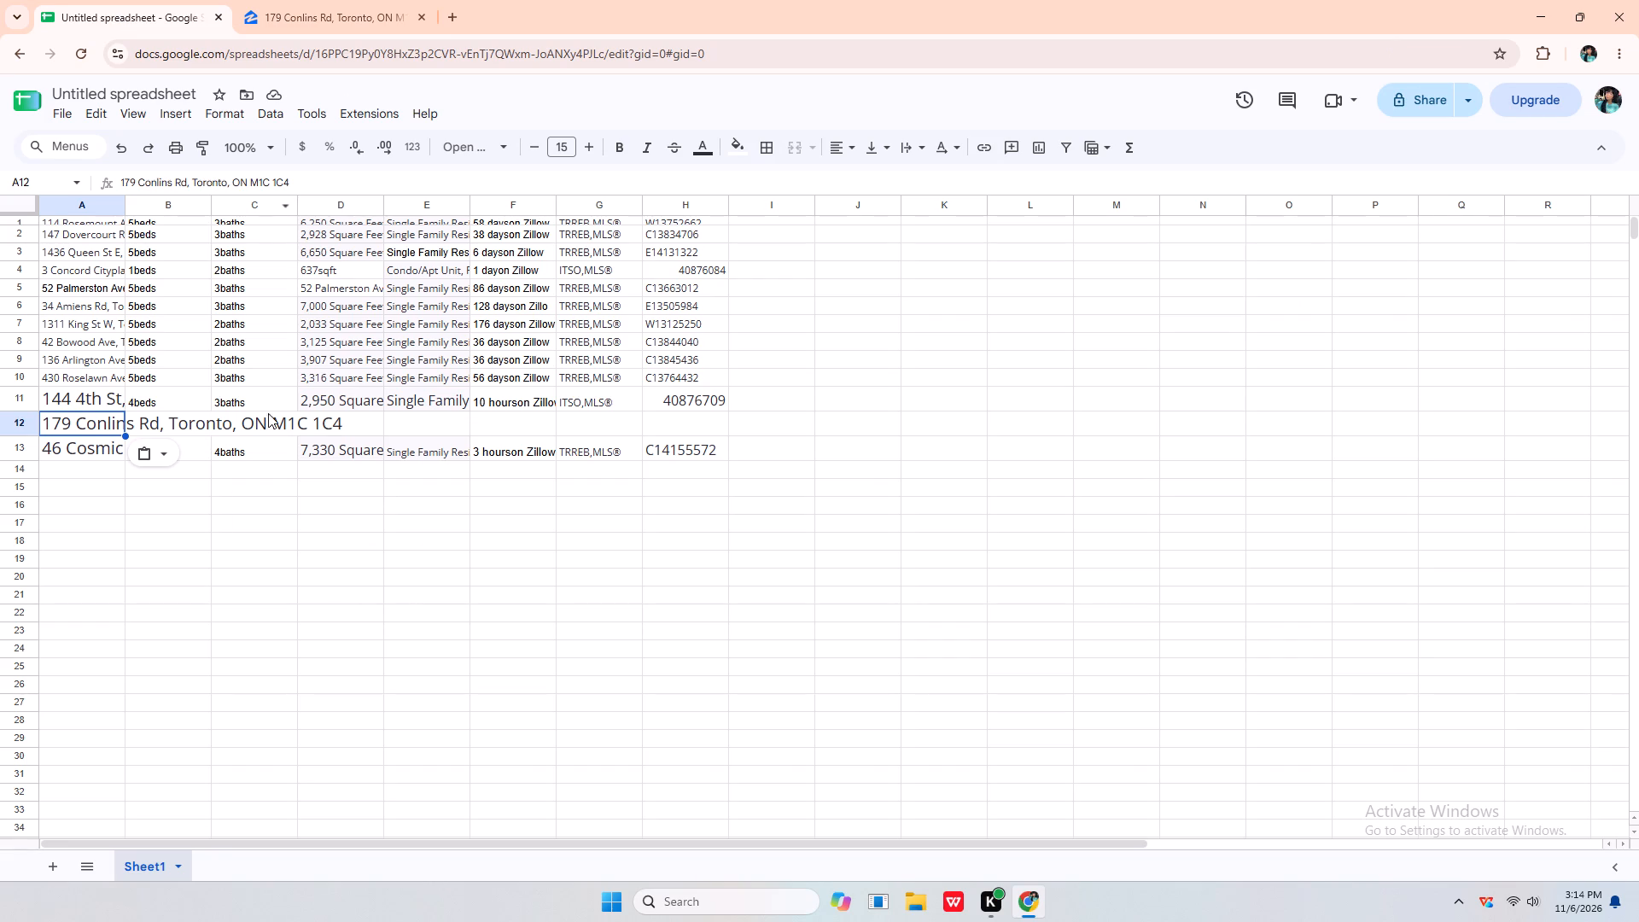
left_click(343, 417)
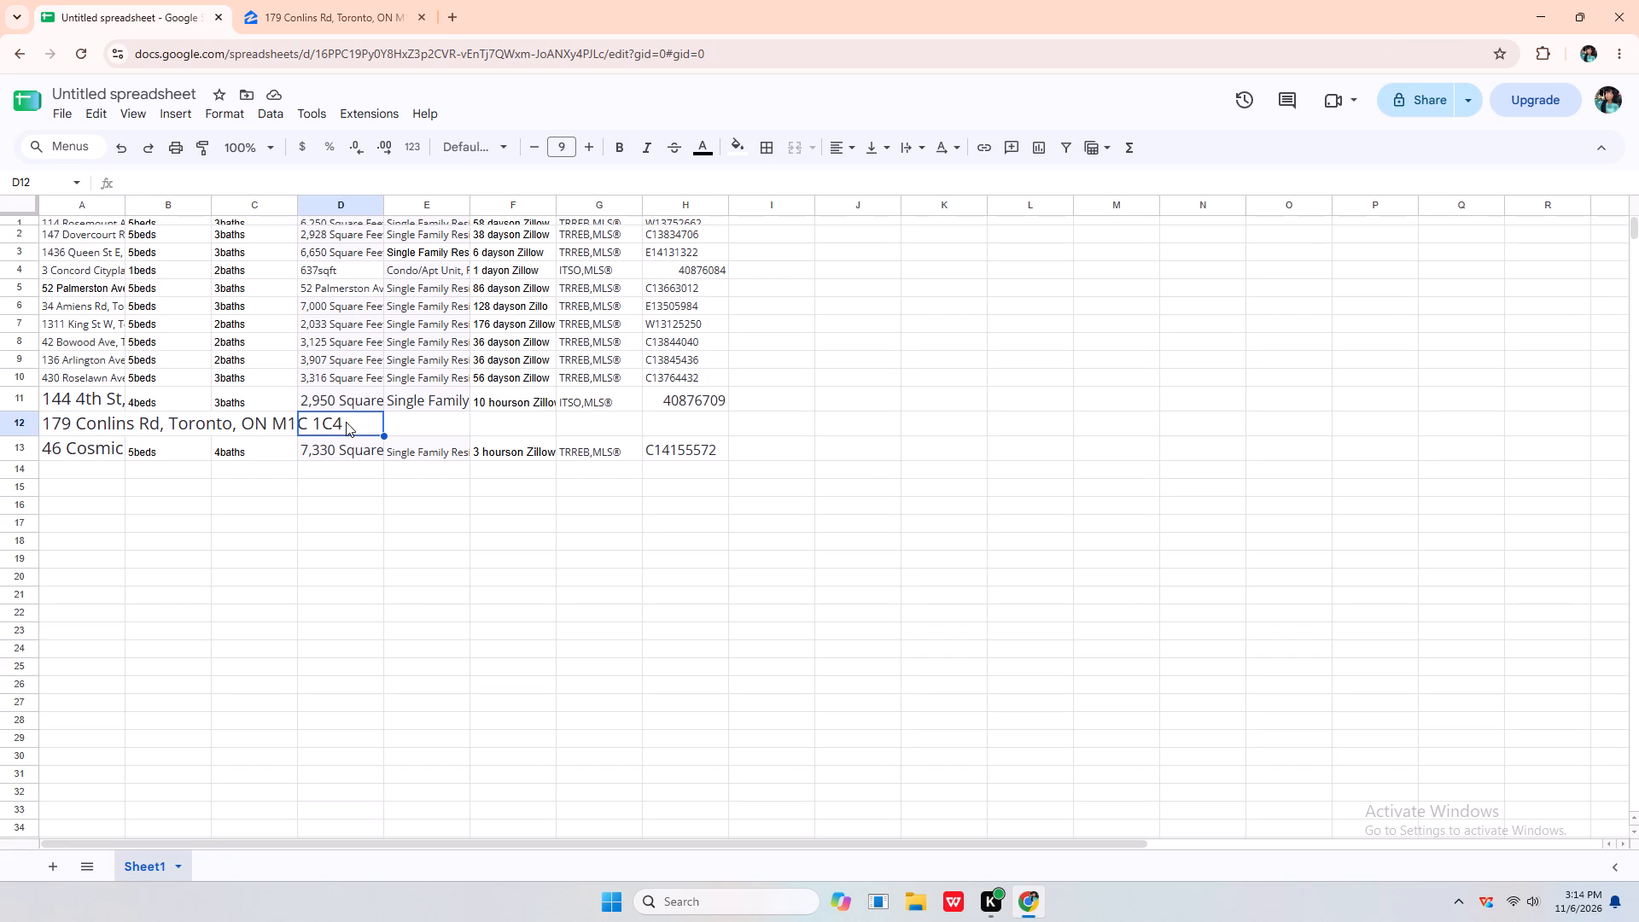
key("ctrl+v")
Enter 6beds in cell B12 and 3baths in cell C12.
key("Left")
key("Left")
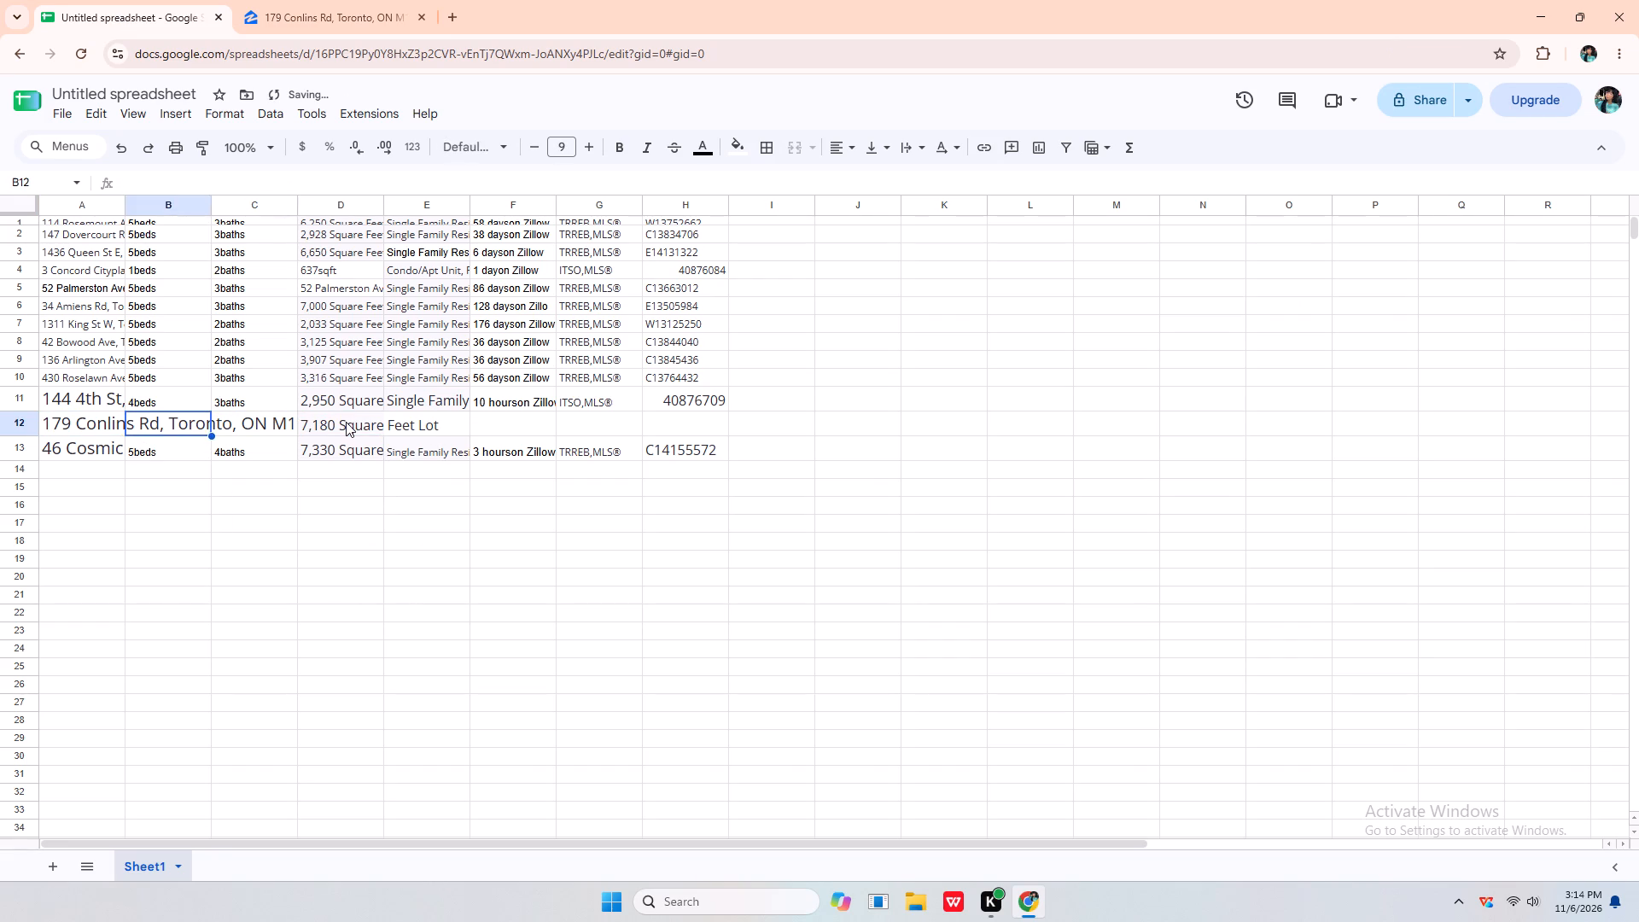
key("Left")
key("Right")
key("6")
type("beds")
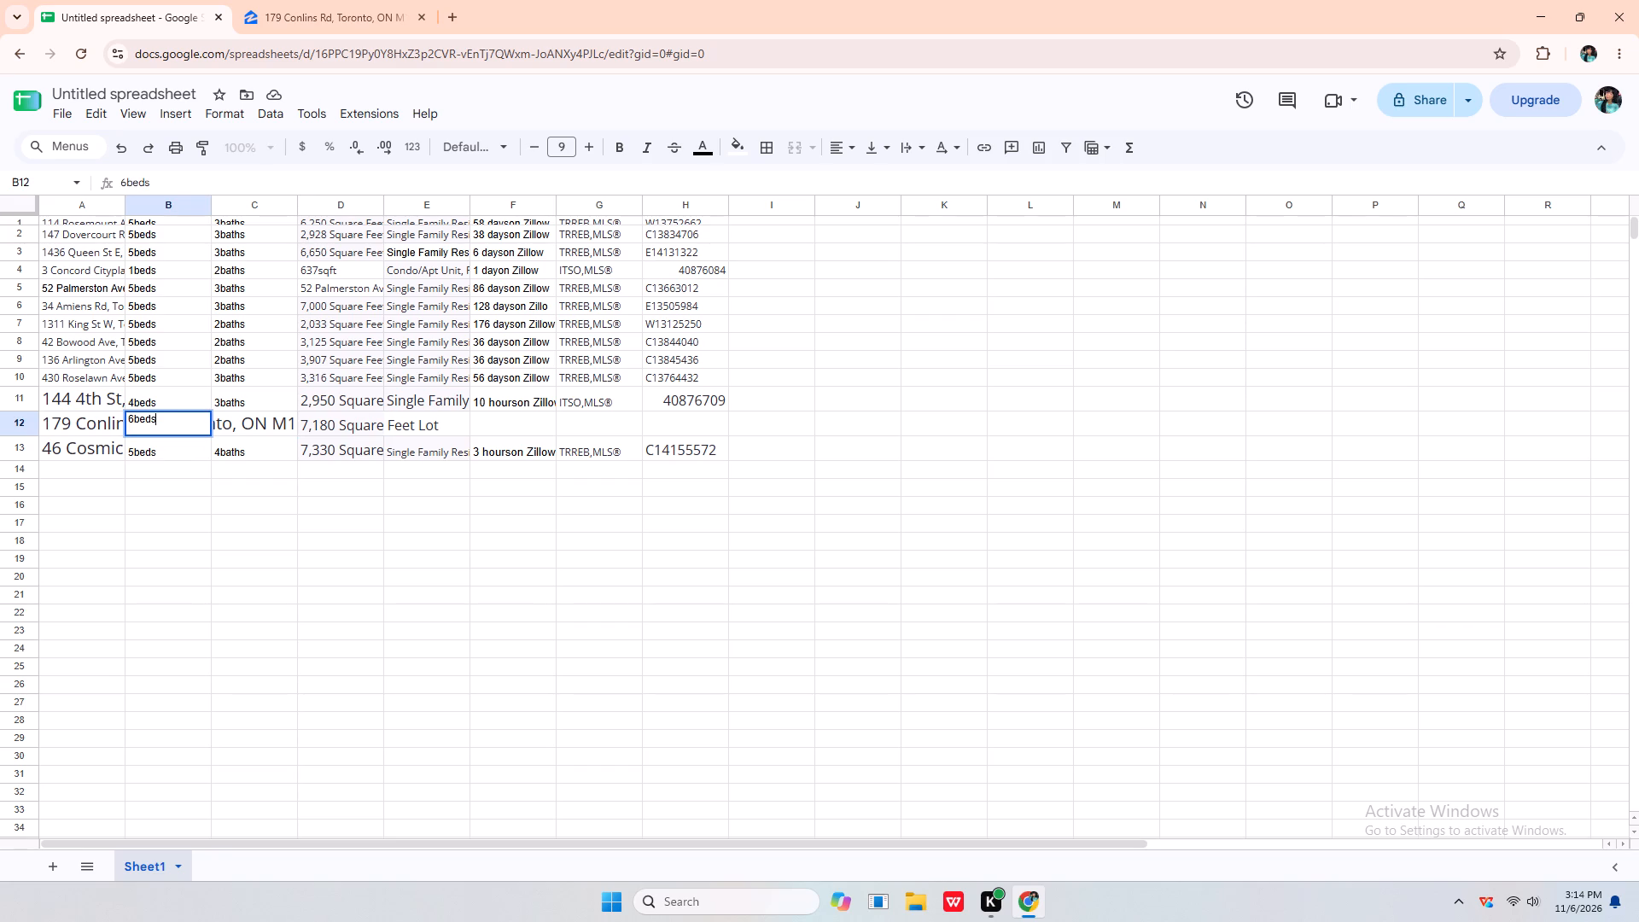
key("Right")
key("3")
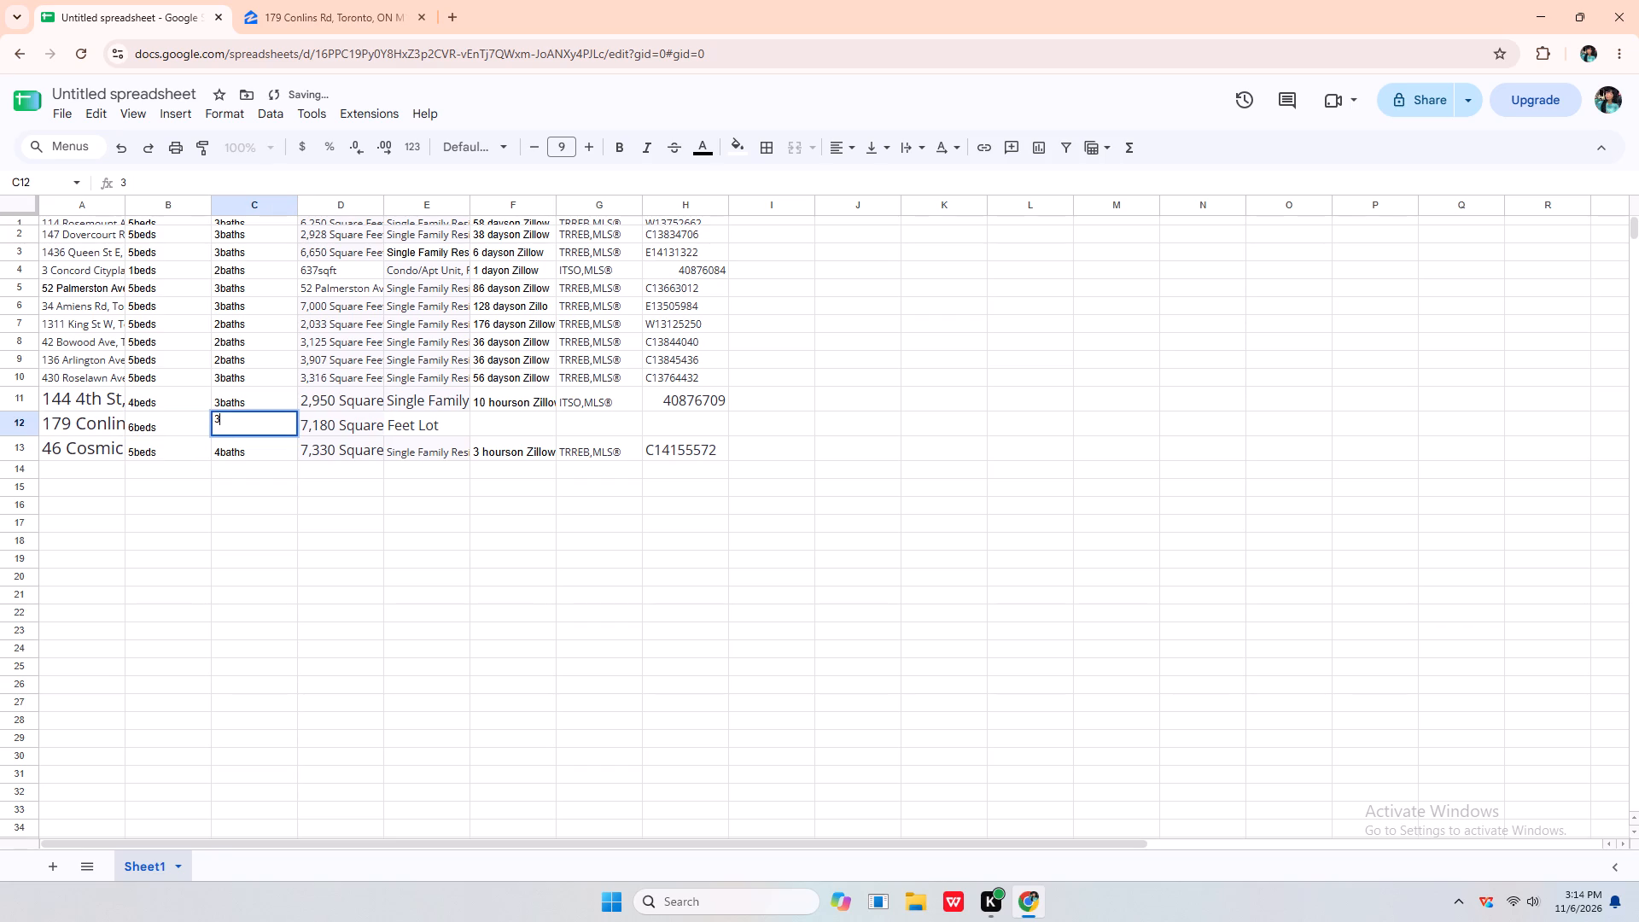
type("ba")
type("tg")
key("BackSpace")
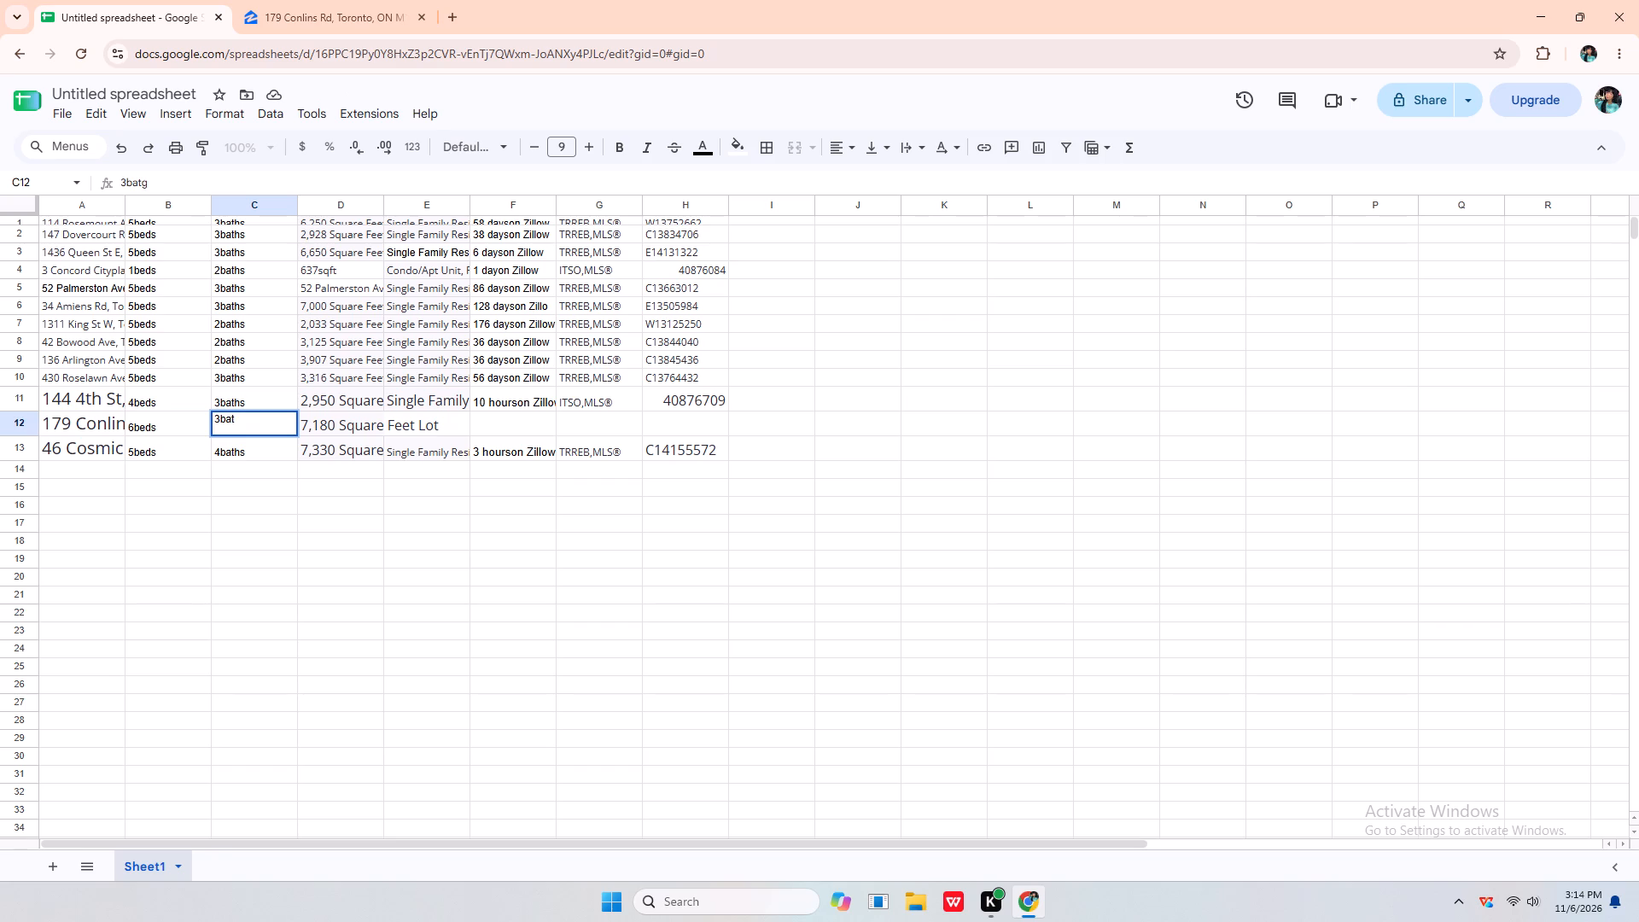
type("hs")
Copy the property type, Single Family Residence, from cell E7 into cell E12.
left_click(428, 320)
key("ctrl+c")
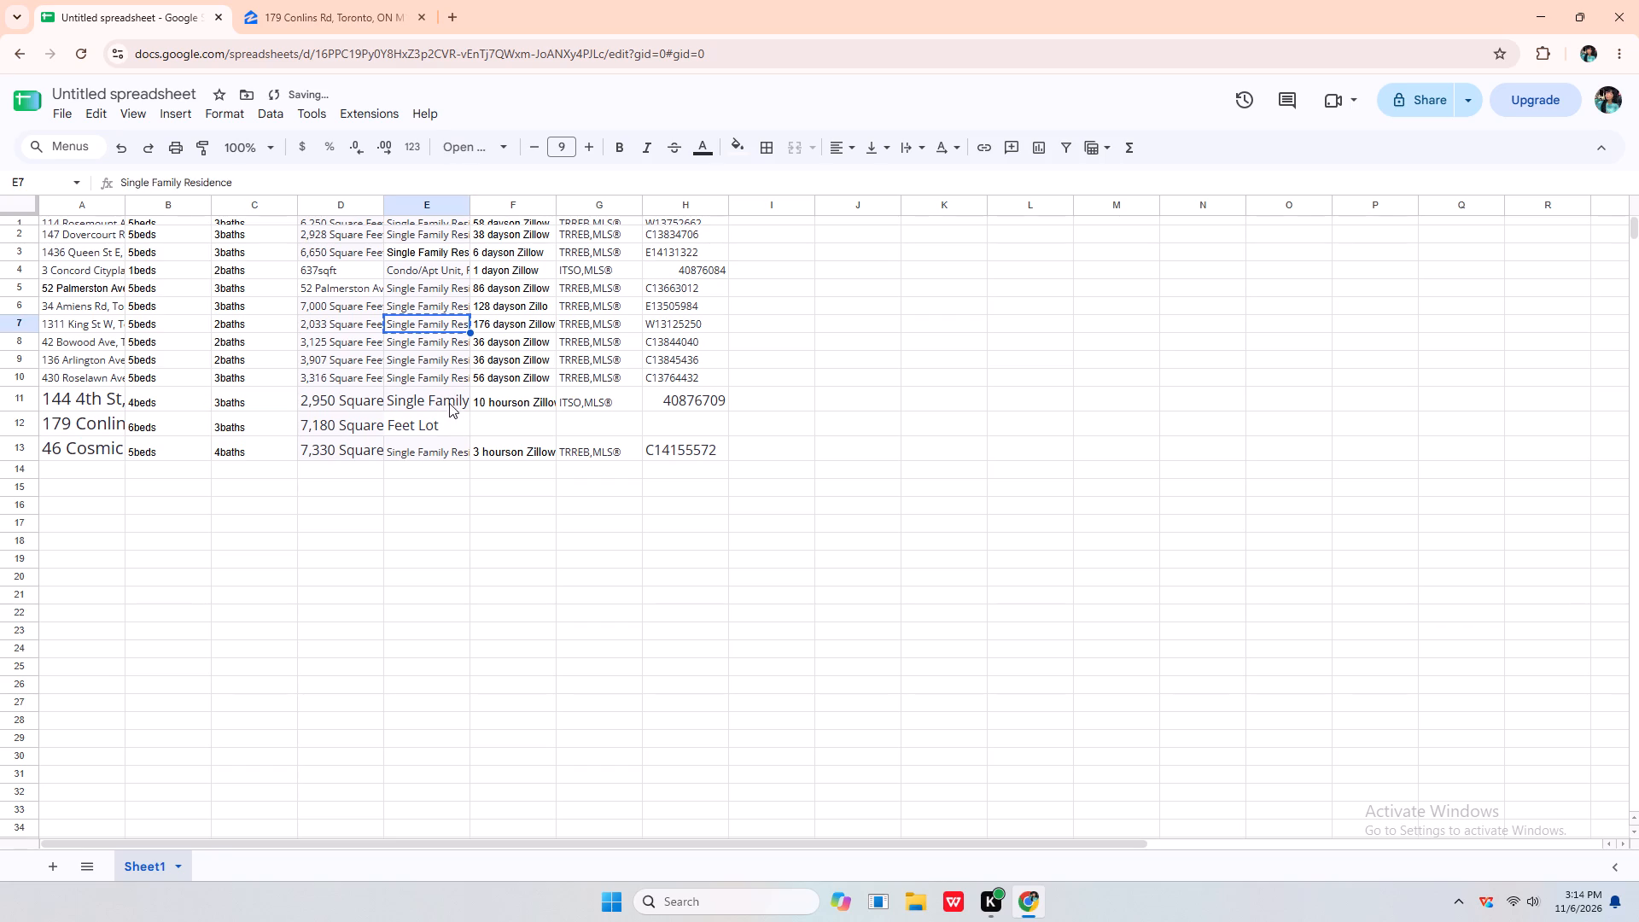
key("Down")
key("Down")
key("Down")
key("Down")
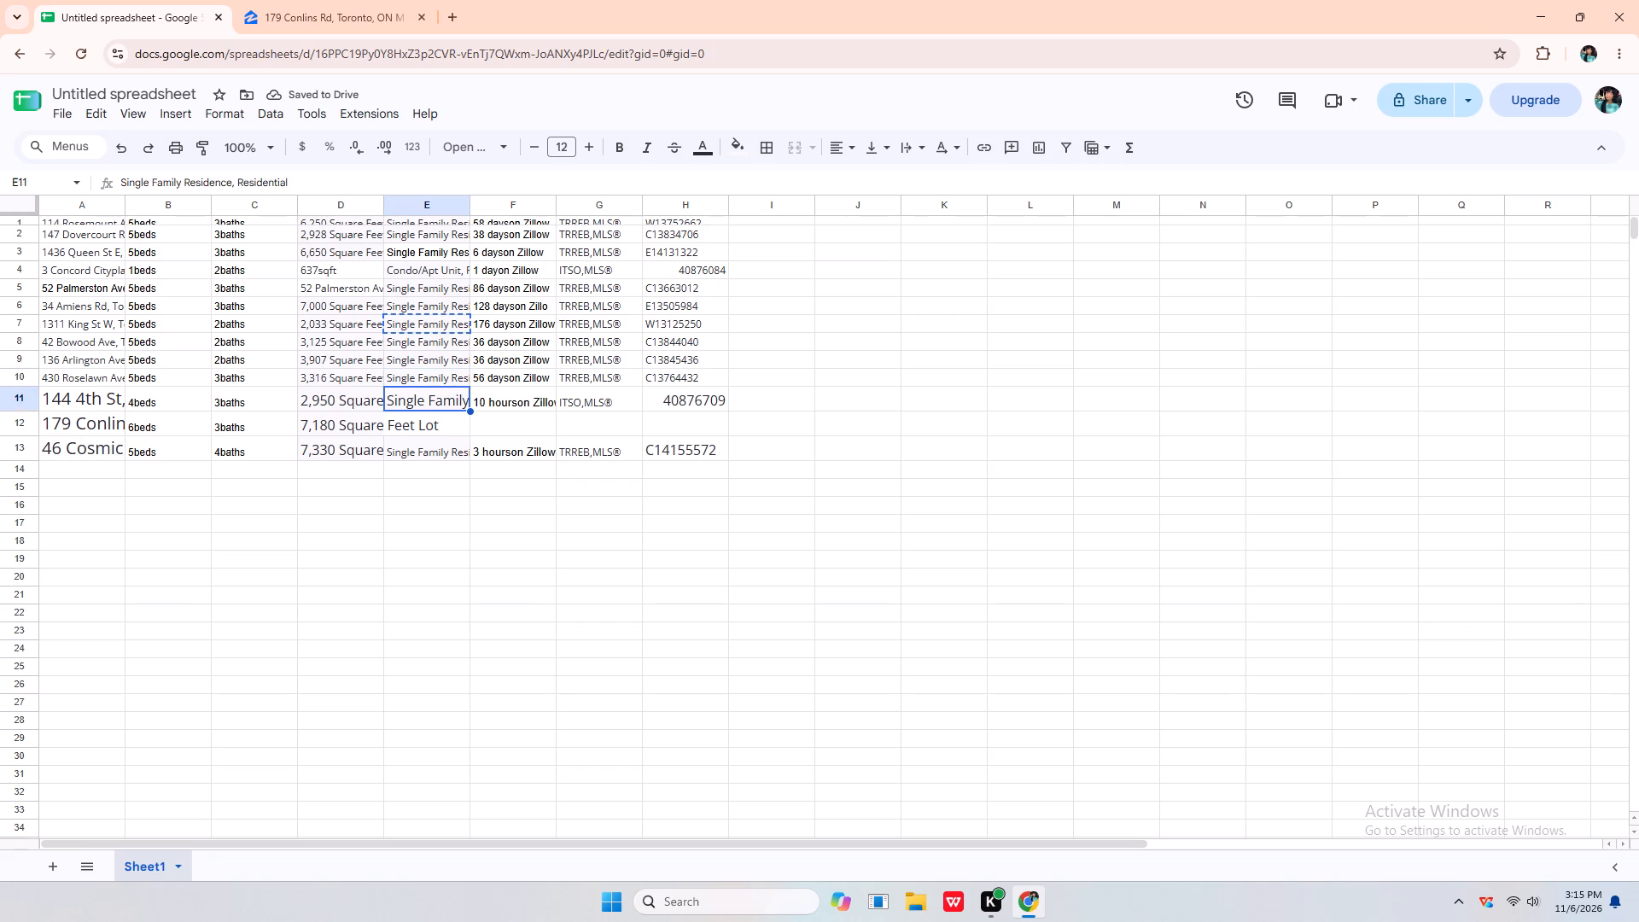
key("Down")
key("ctrl+v")
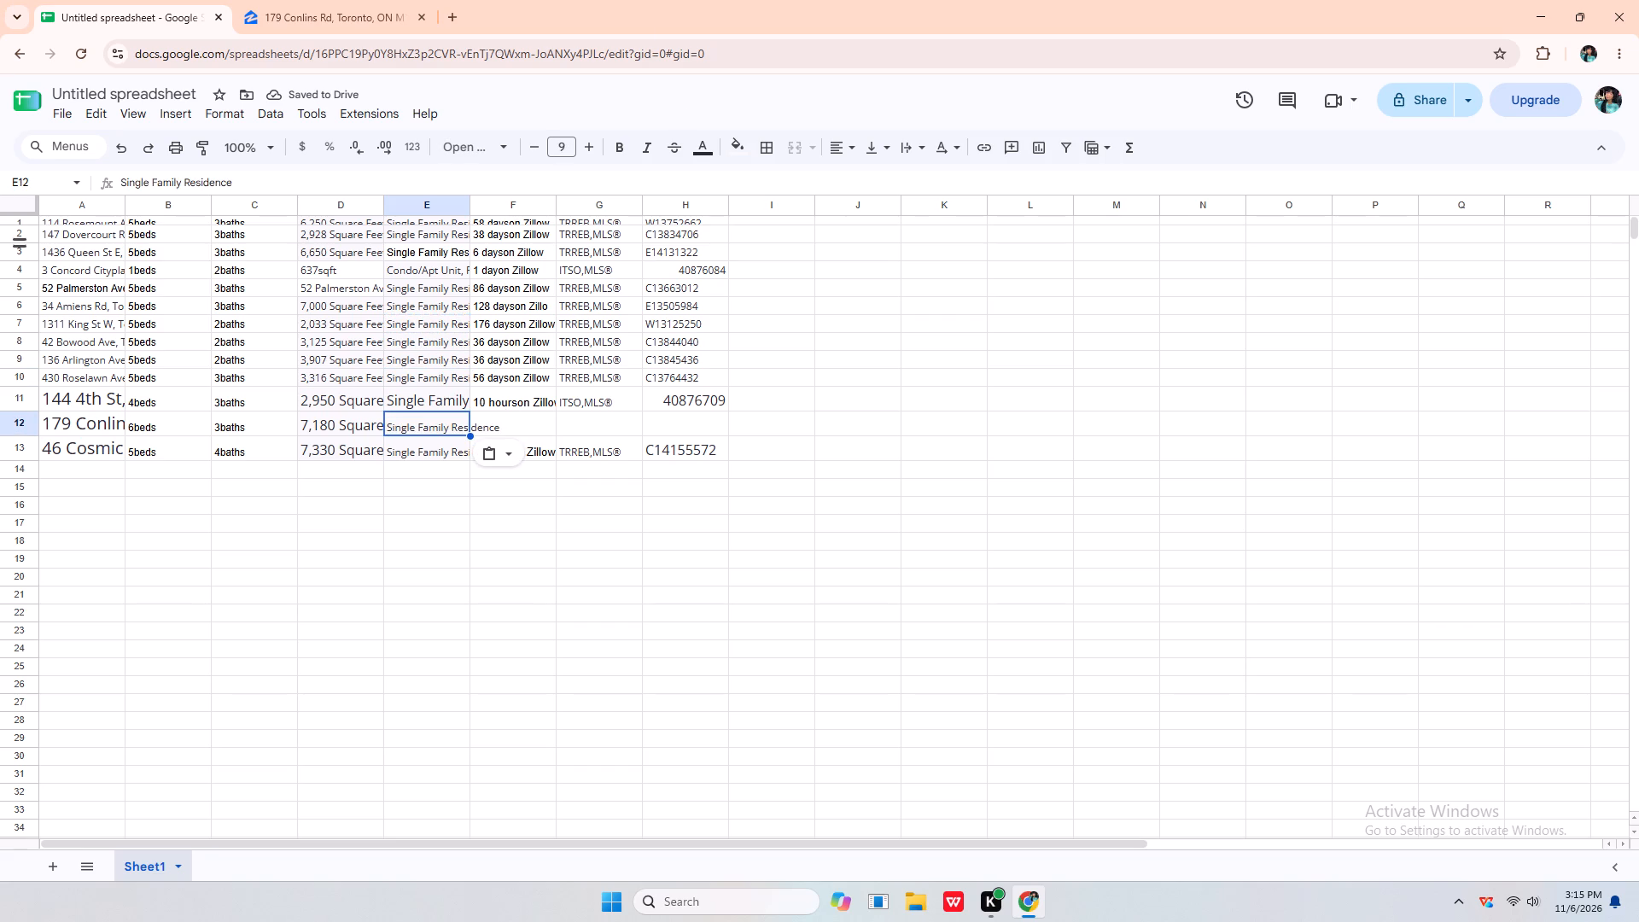
Copy the listing age, 12 hours on Zillow, from the Conlins Rd listing into cell F12.
left_click(393, 16)
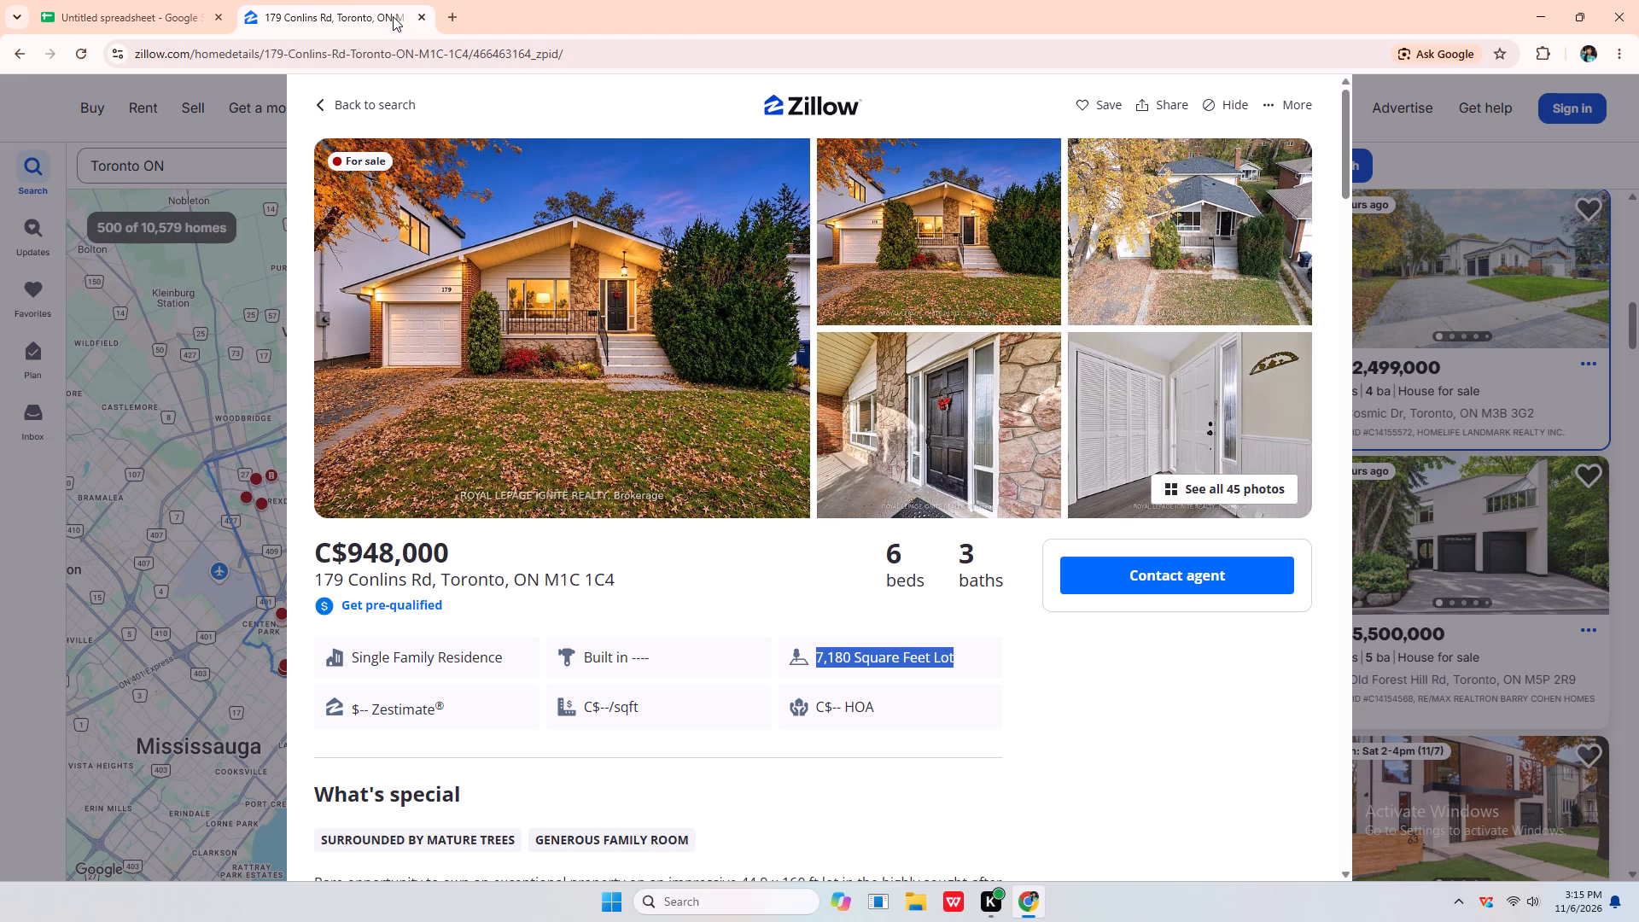
scroll(845, 708, "down", 2)
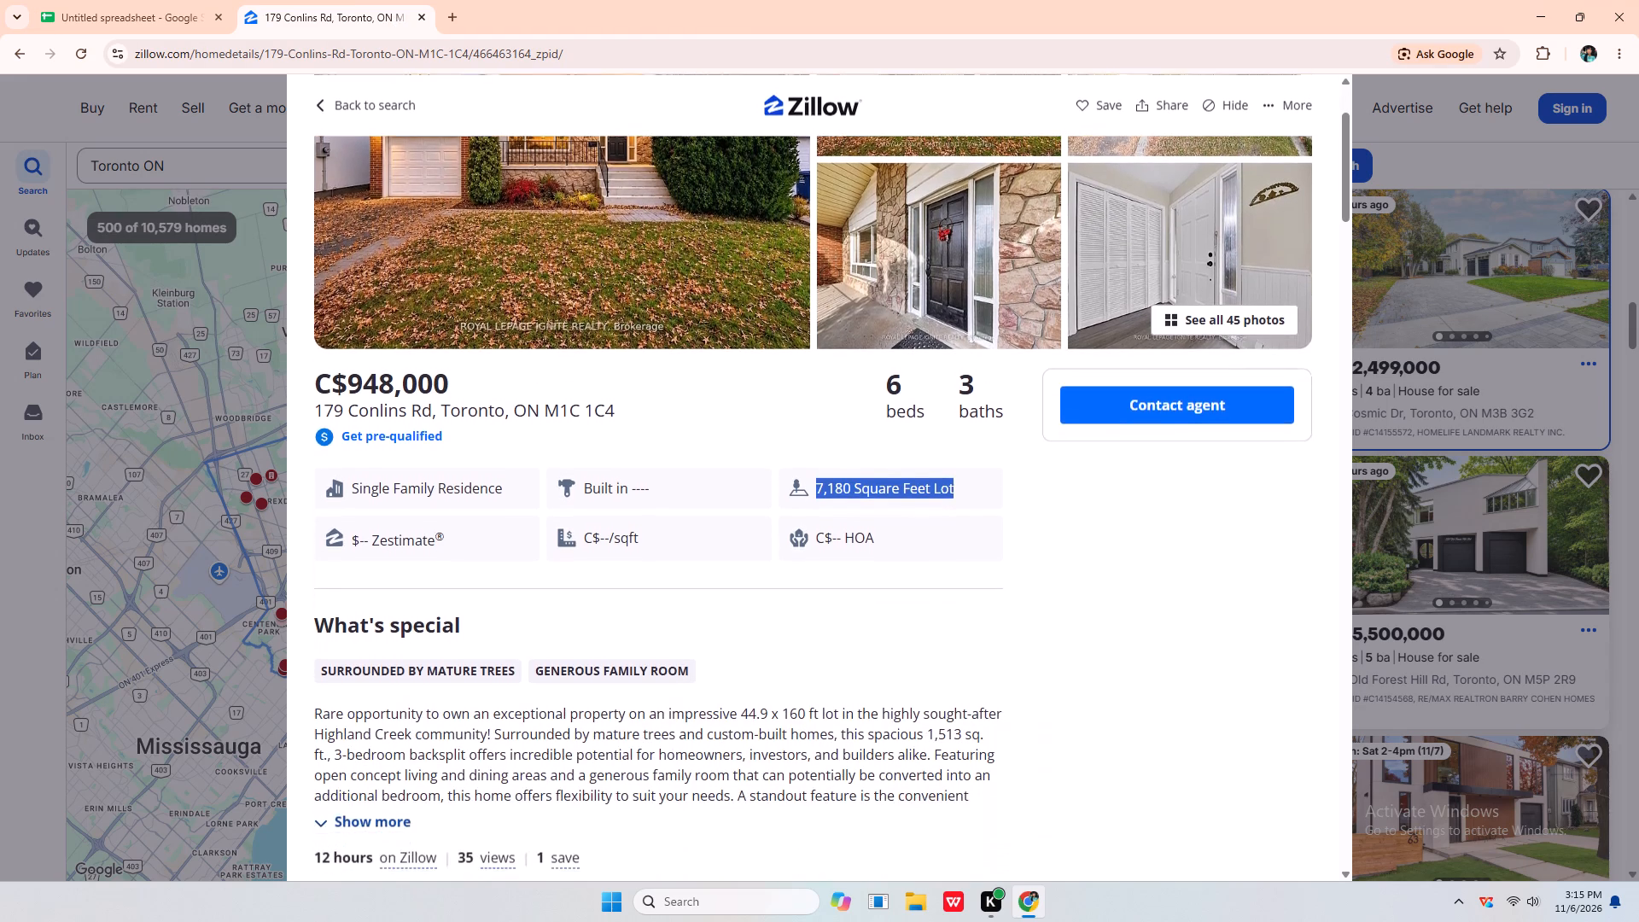
scroll(845, 706, "down", 2)
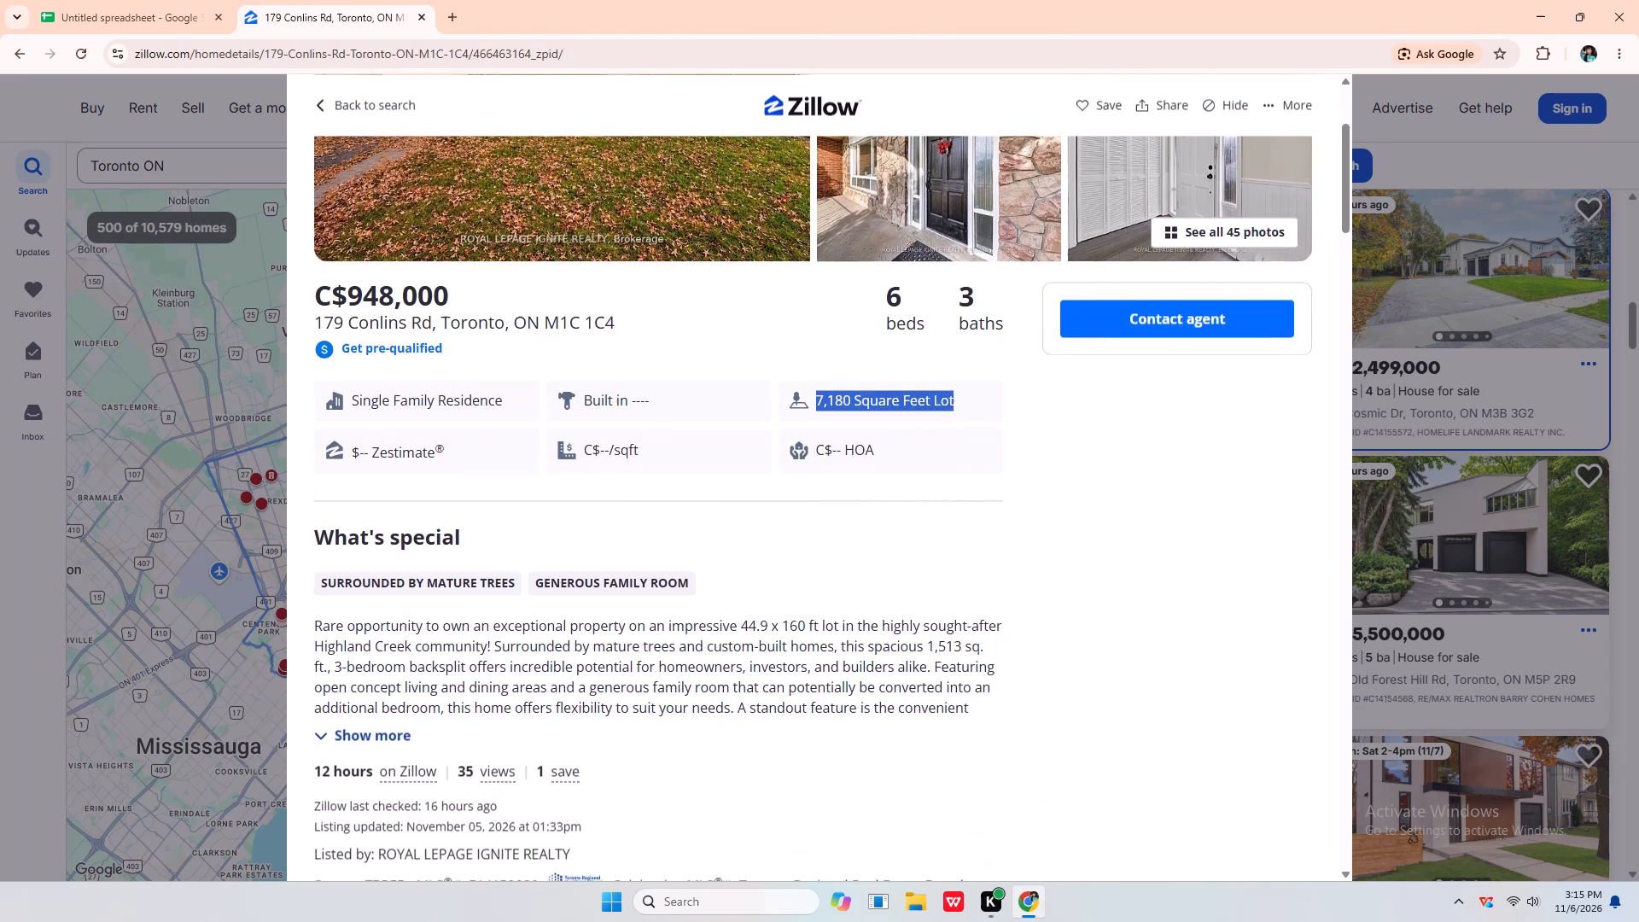
scroll(845, 703, "down", 3)
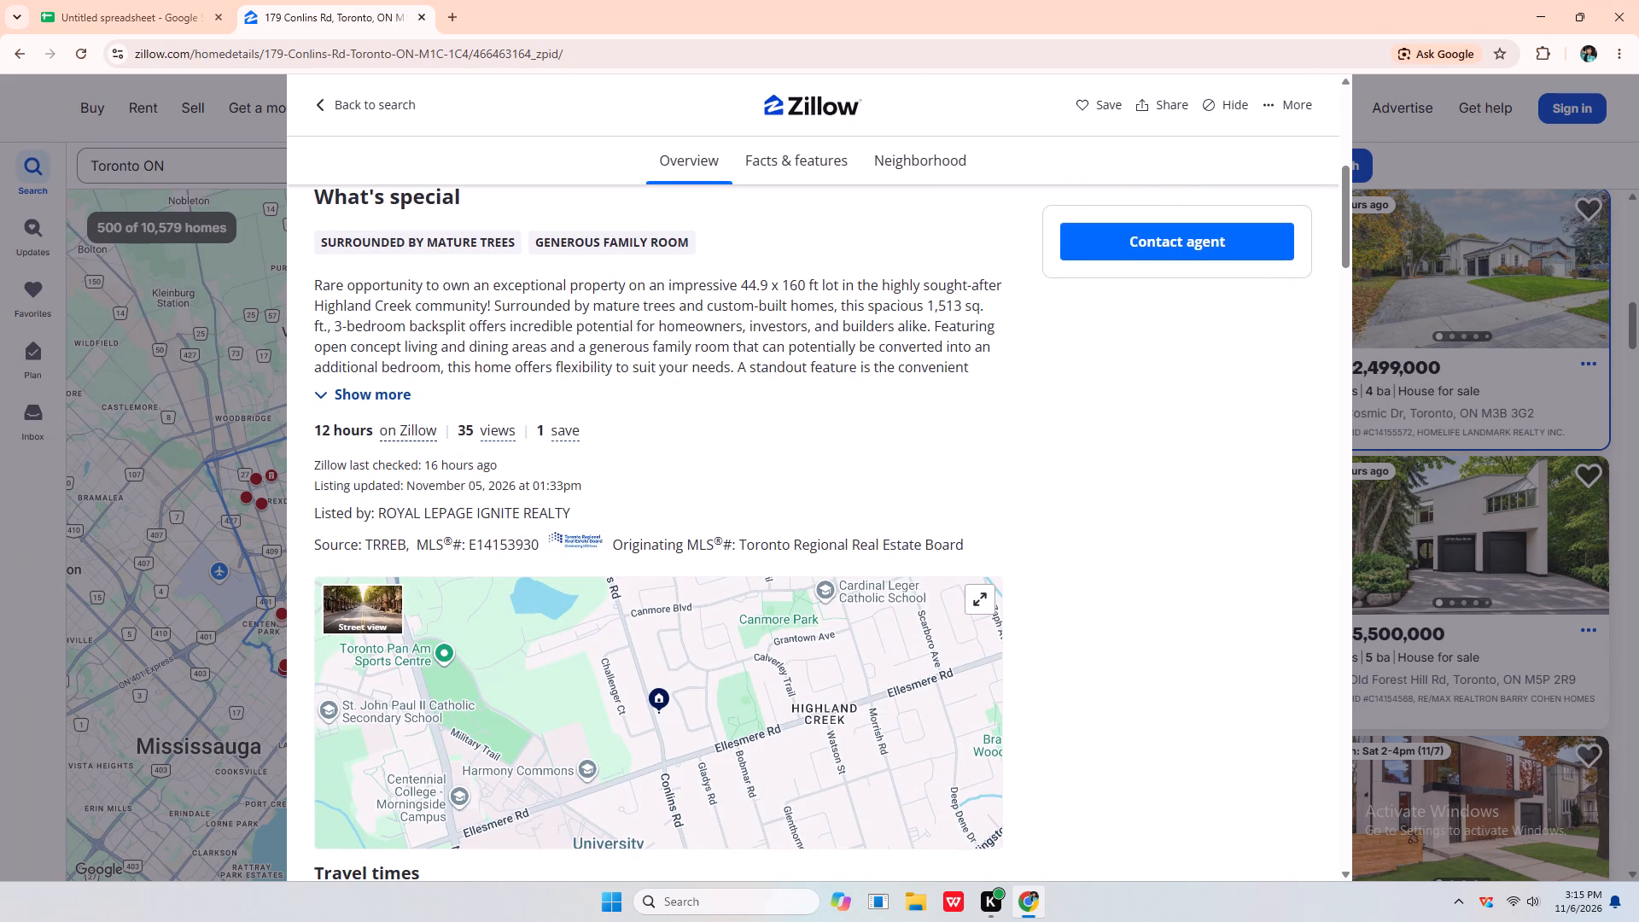
left_click_drag(312, 429, 450, 435)
key("ctrl+c")
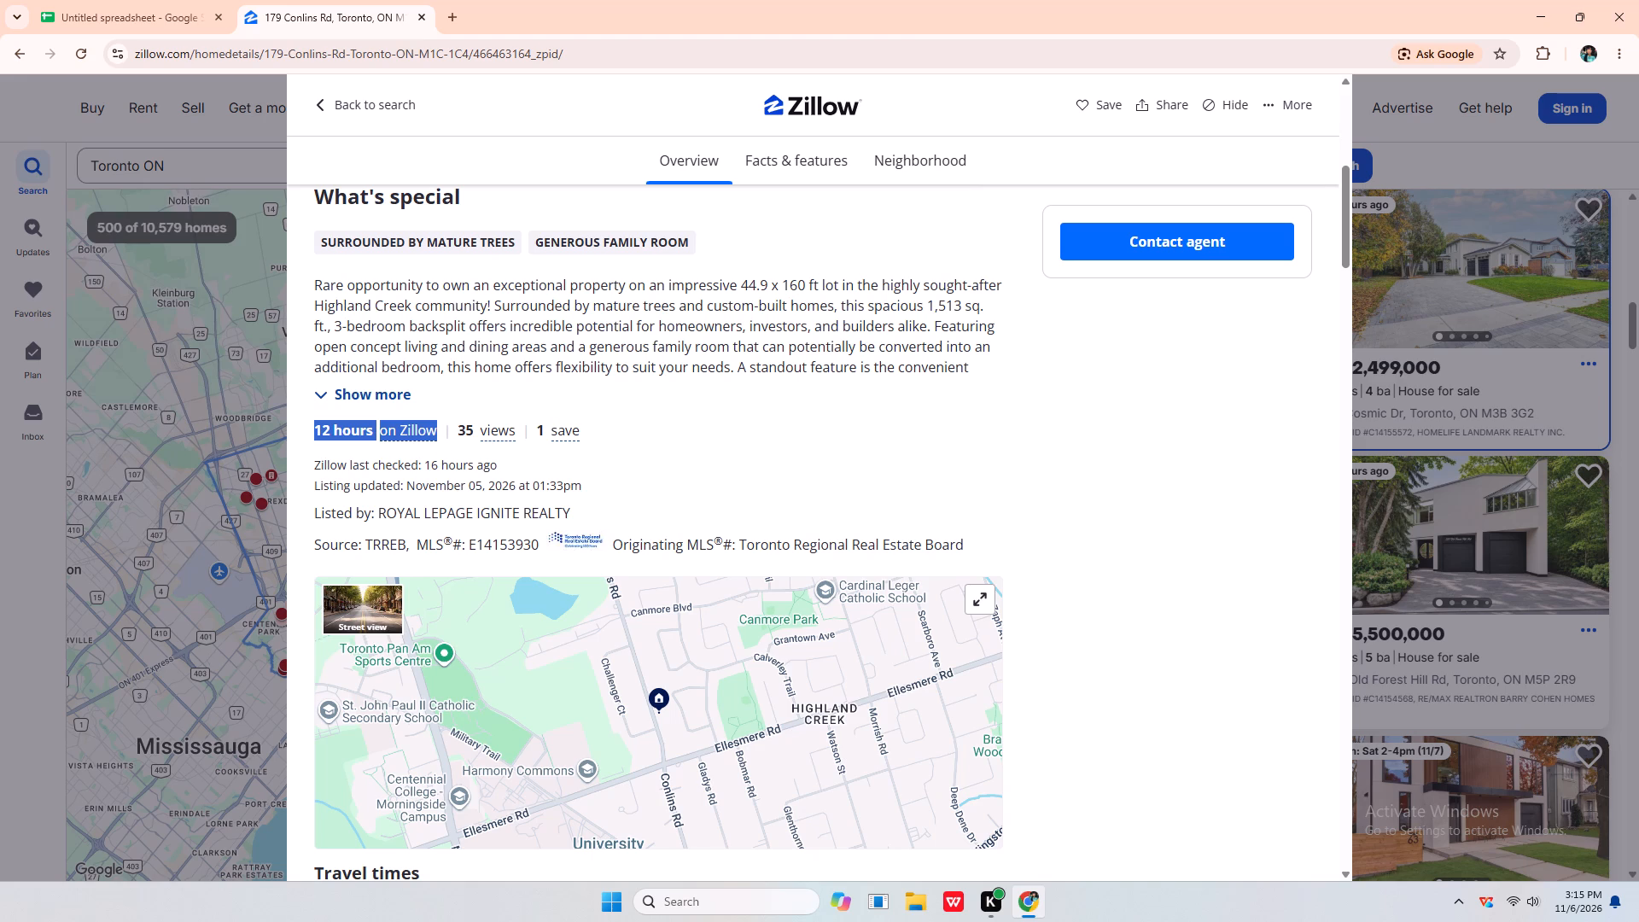
left_click(180, 29)
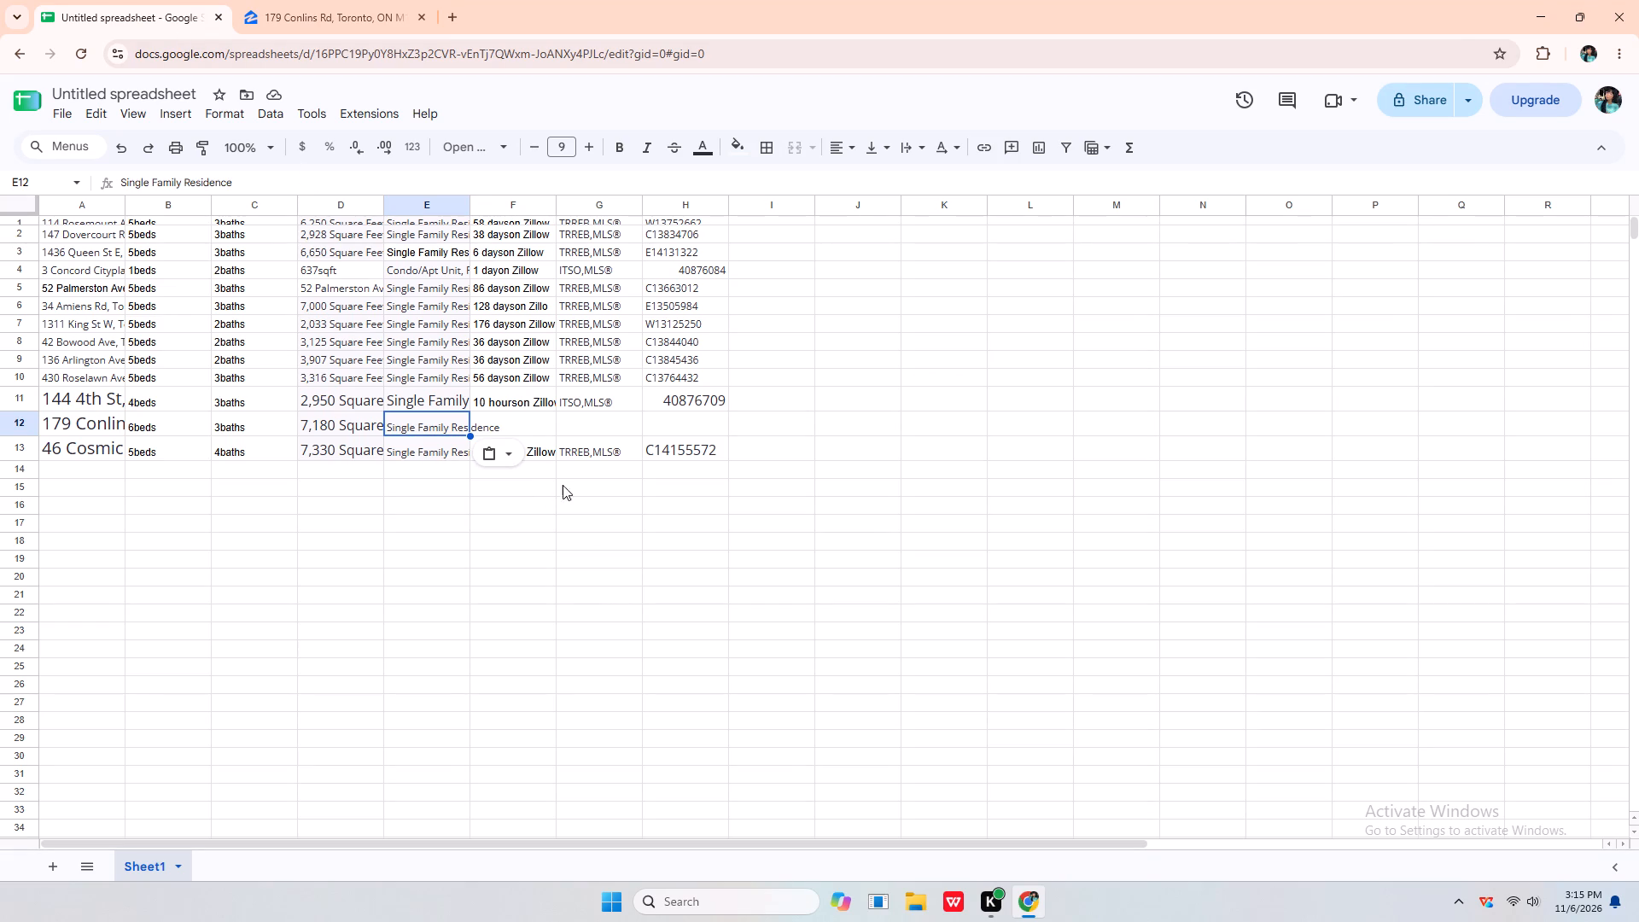
left_click(534, 429)
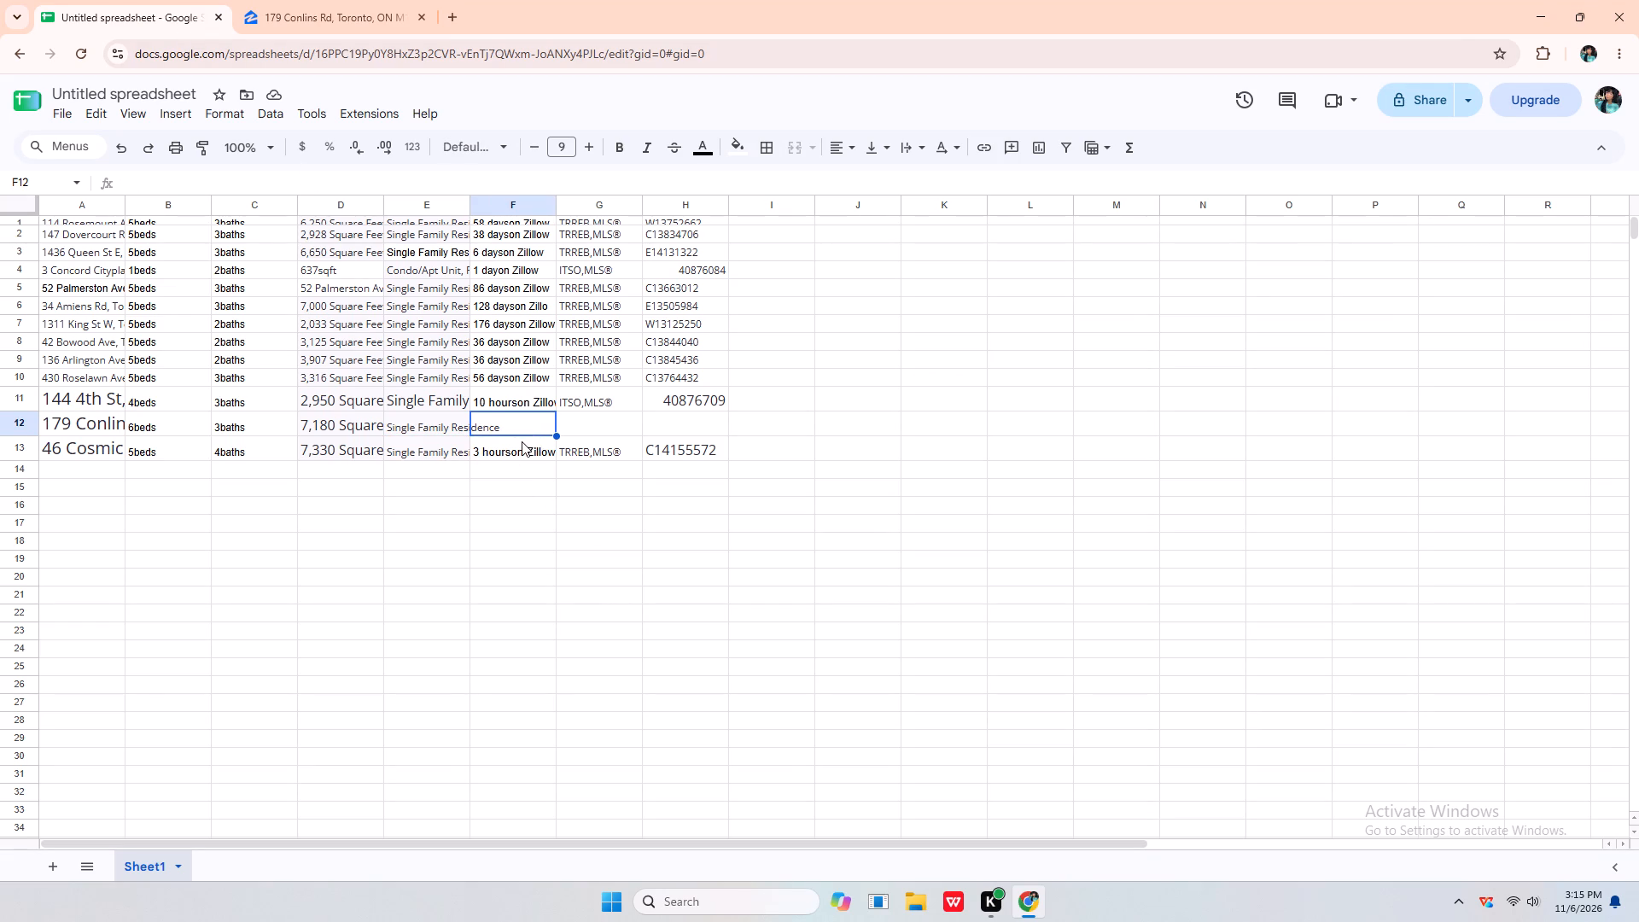
key("ctrl+v")
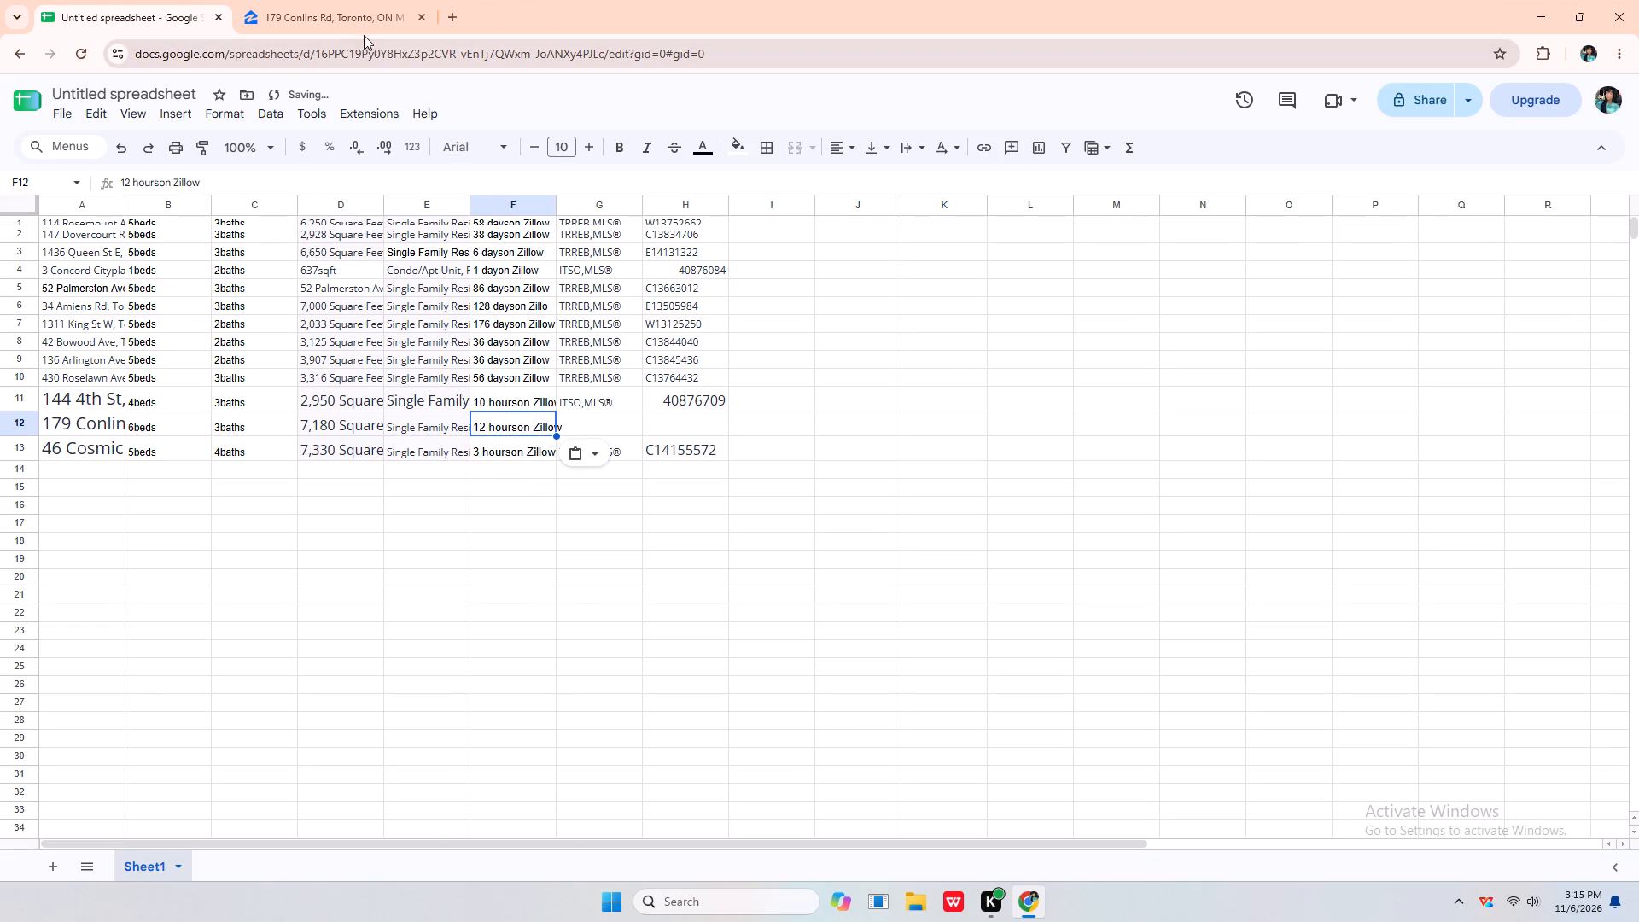
Copy the MLS number E14153930 from the Conlins Rd listing into cell H12.
left_click(362, 26)
scroll(692, 532, "down", 2)
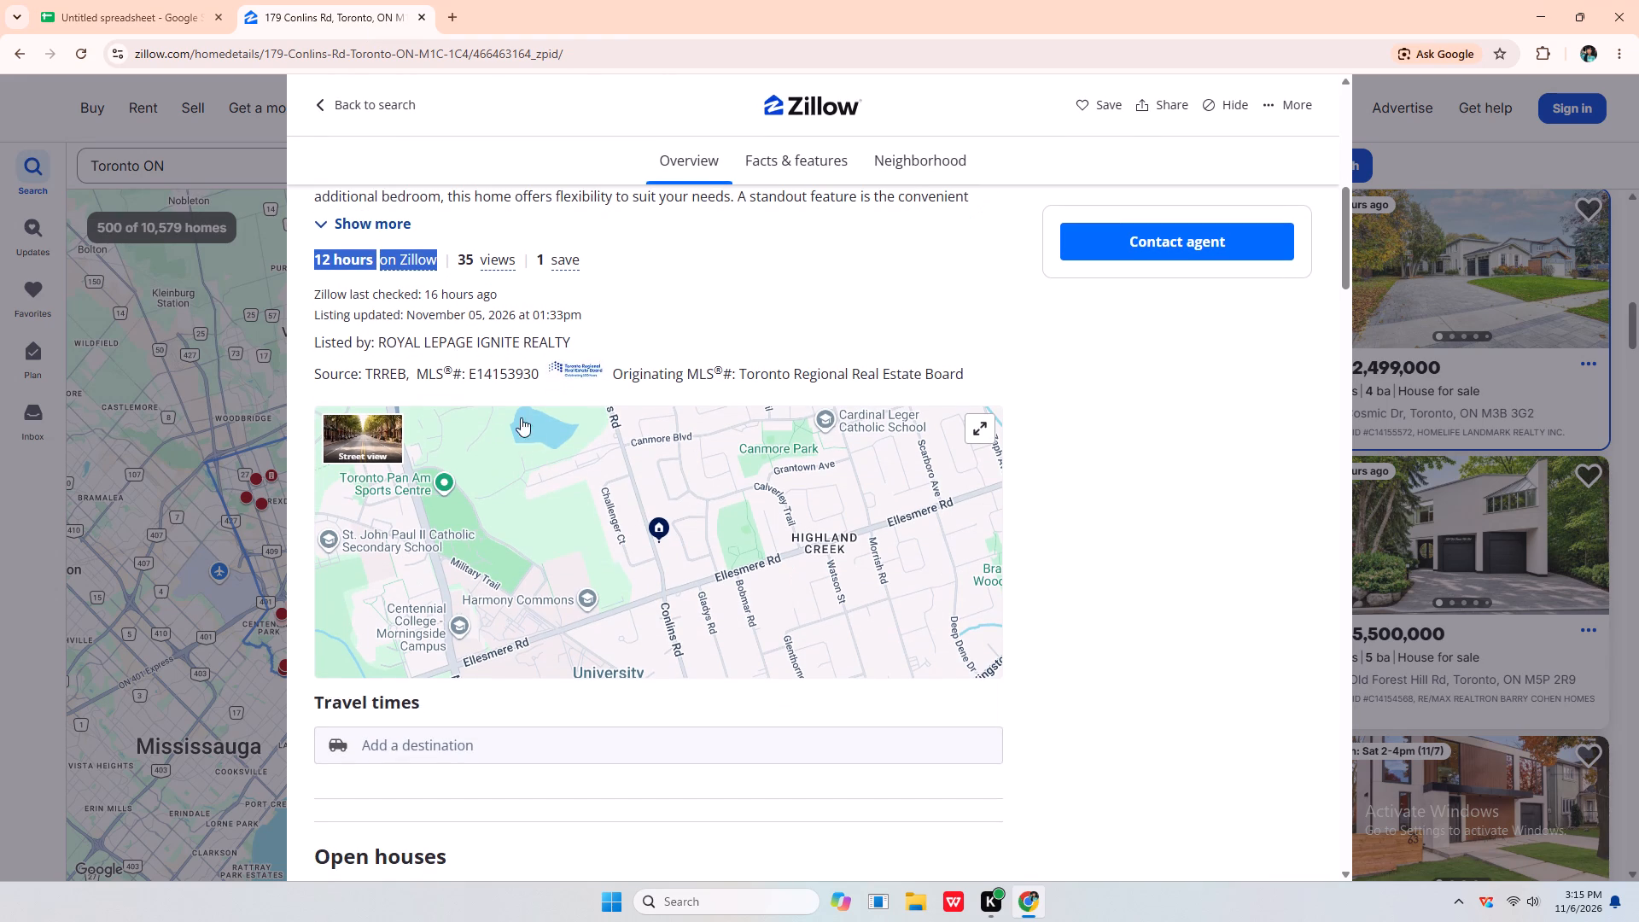
left_click_drag(466, 371, 539, 380)
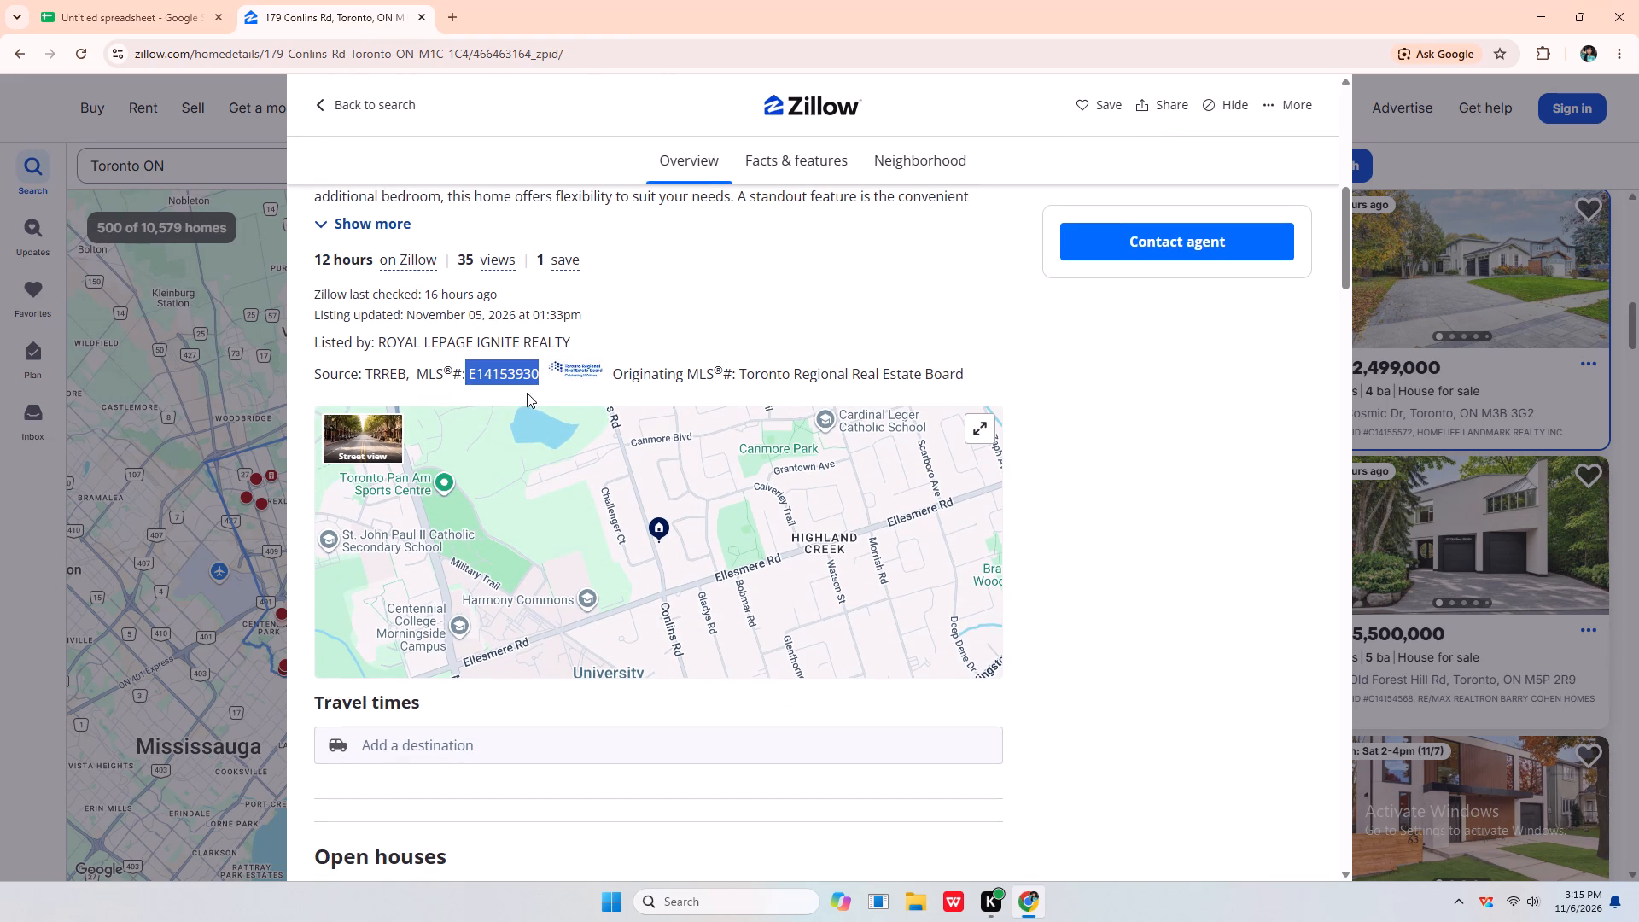
key("ctrl+c")
left_click(143, 20)
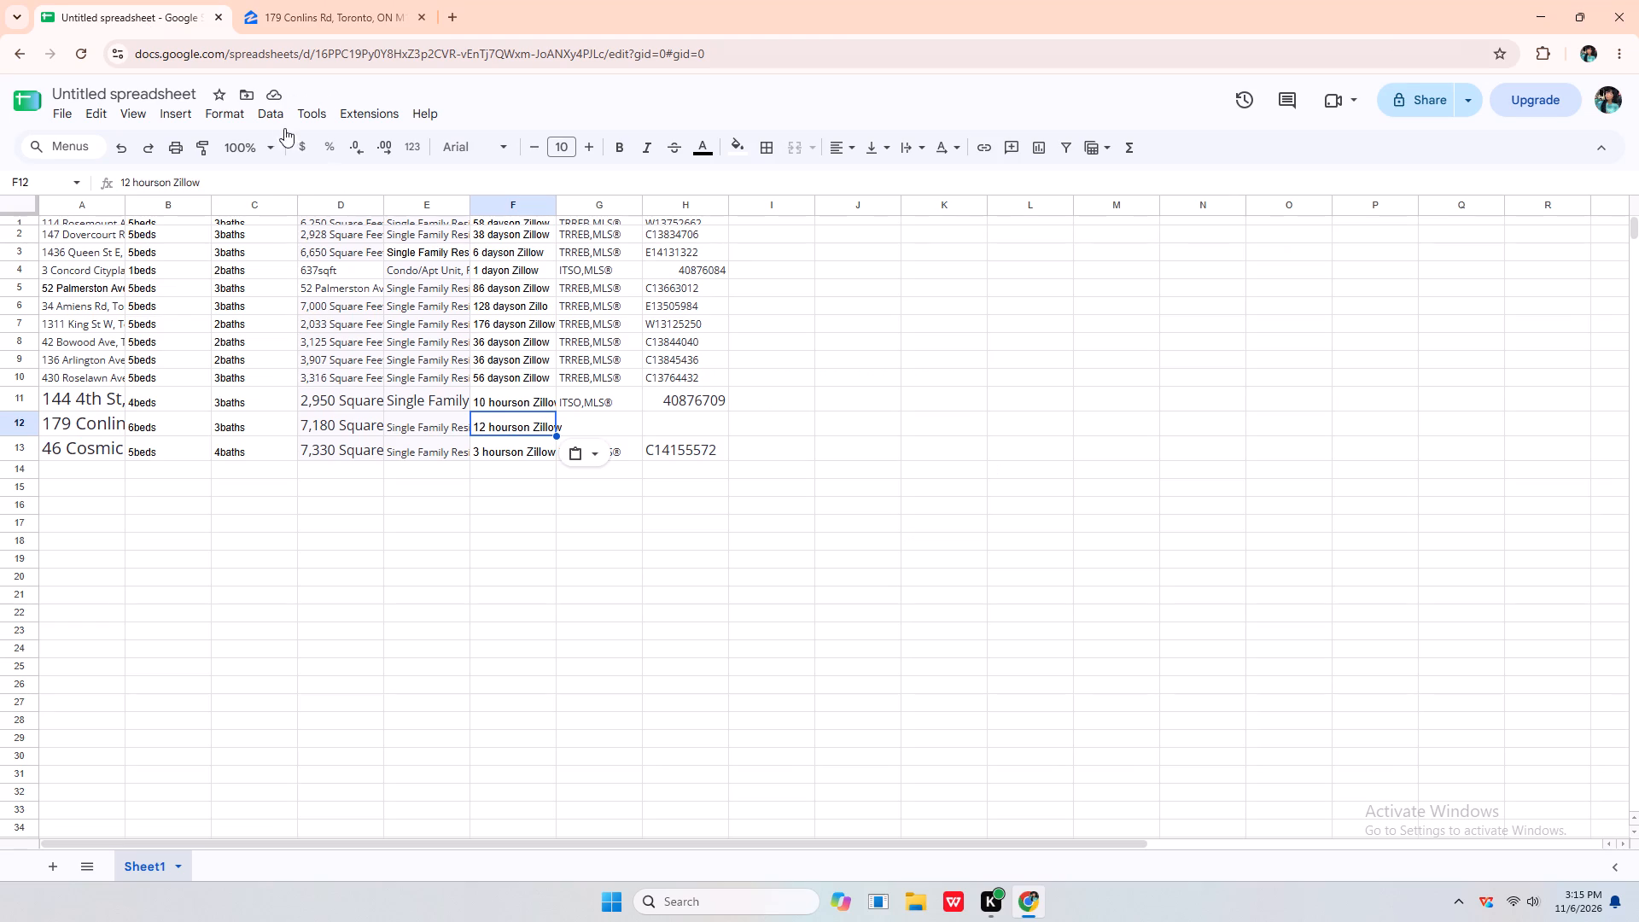
left_click(689, 432)
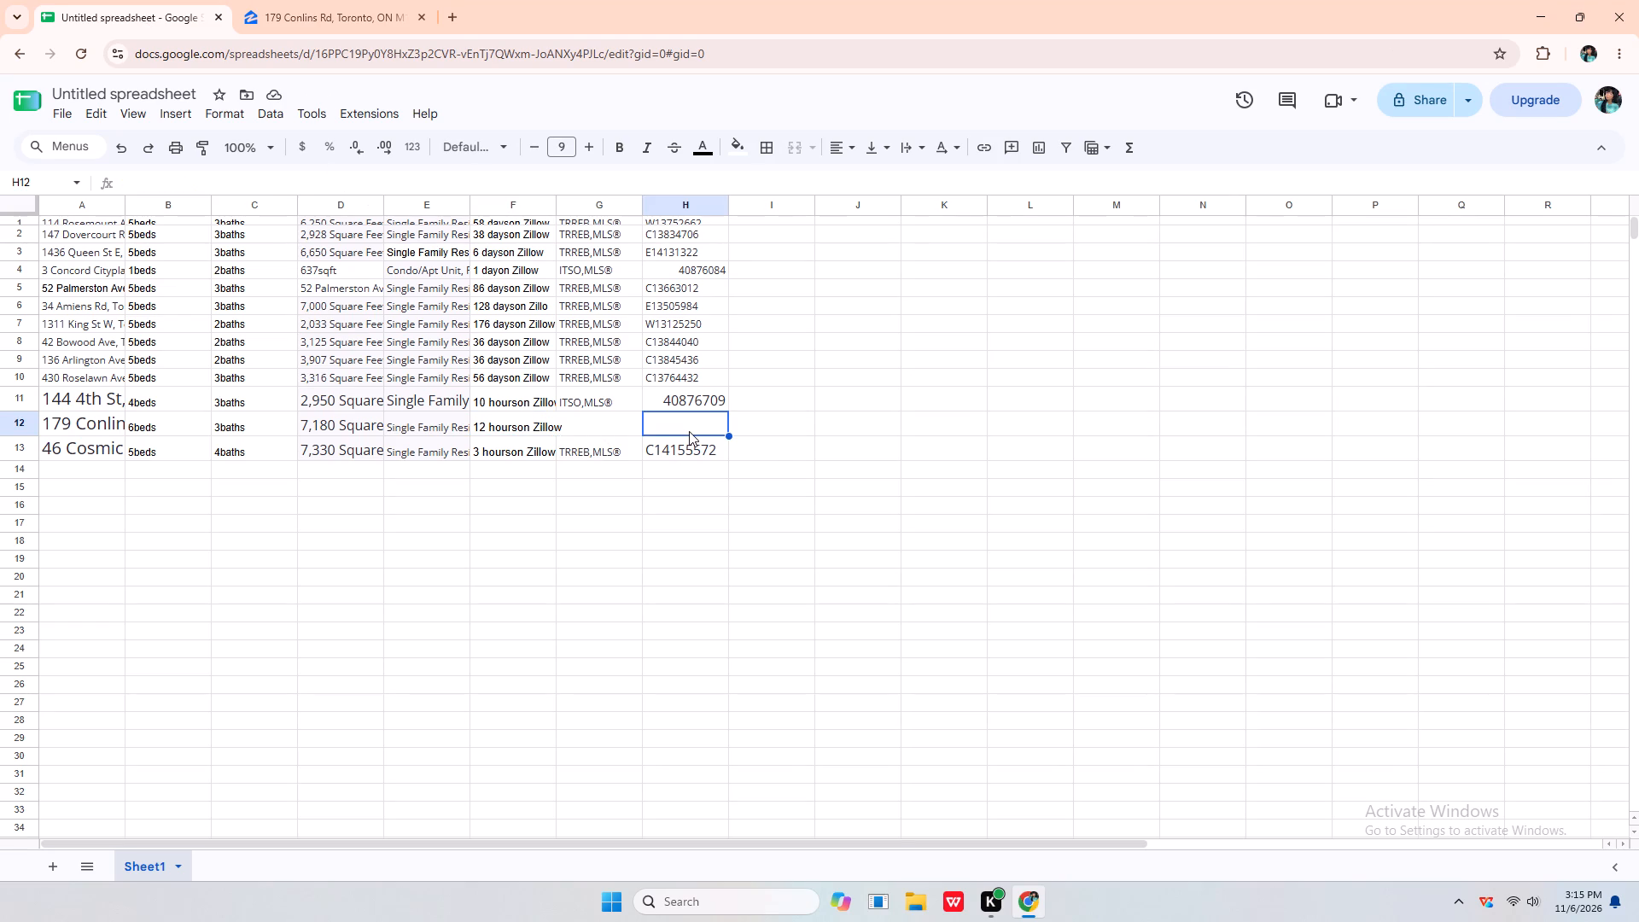
key("ctrl+v")
Copy the listing source, TRREB,MLS®, from cell G10 into cell G12.
left_click(578, 378)
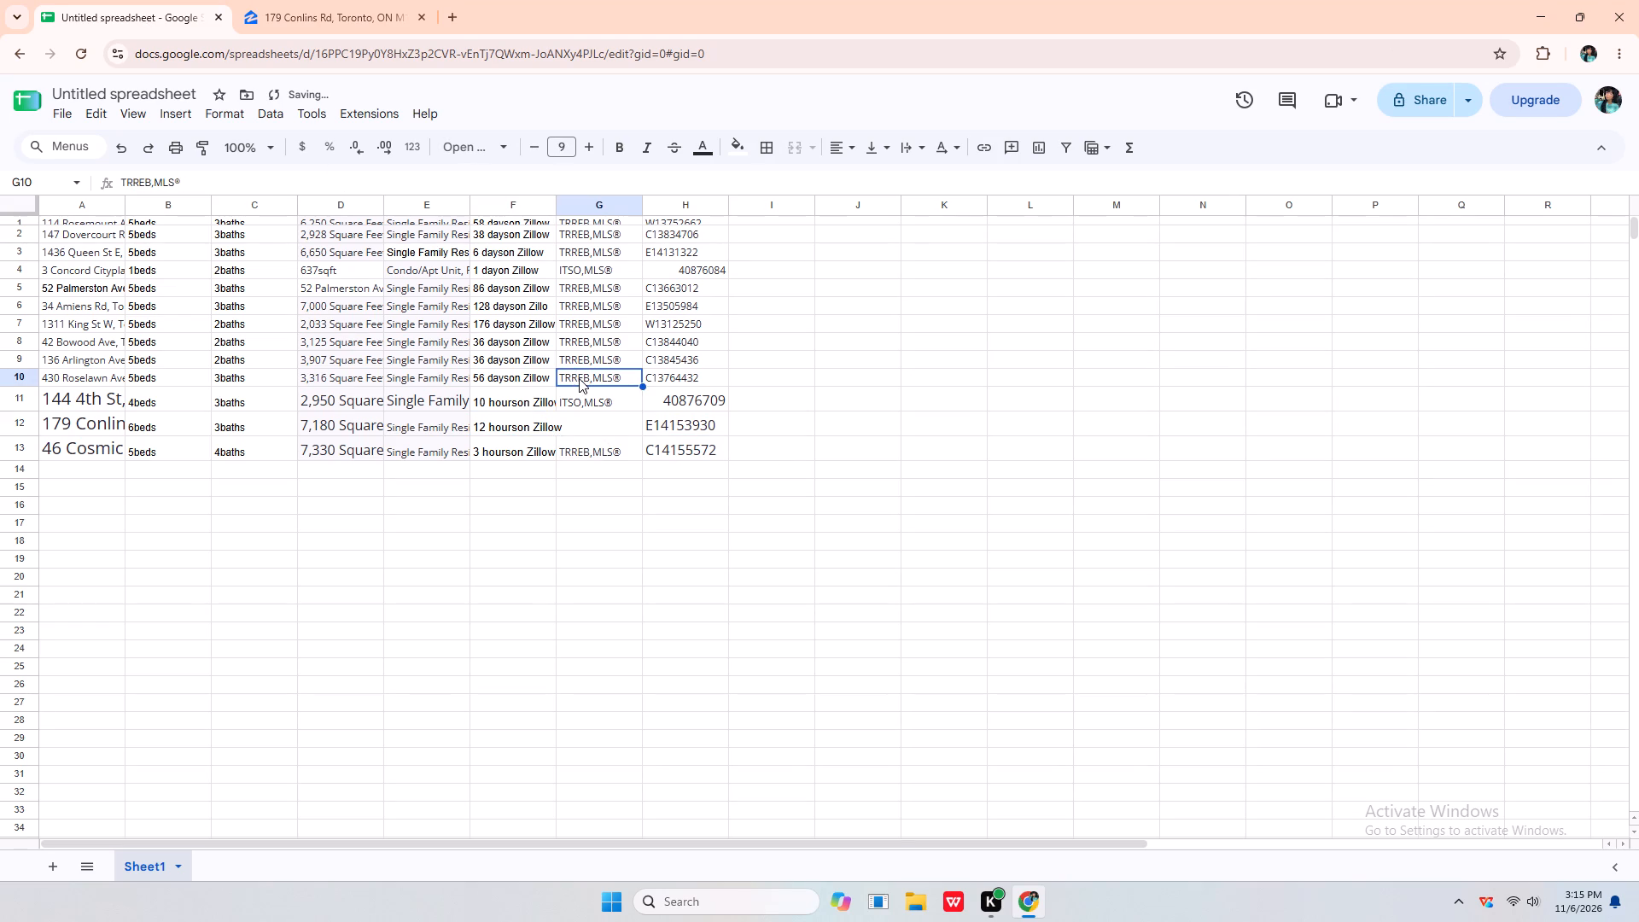
key("ctrl+c")
key("Down")
key("Down")
key("Down")
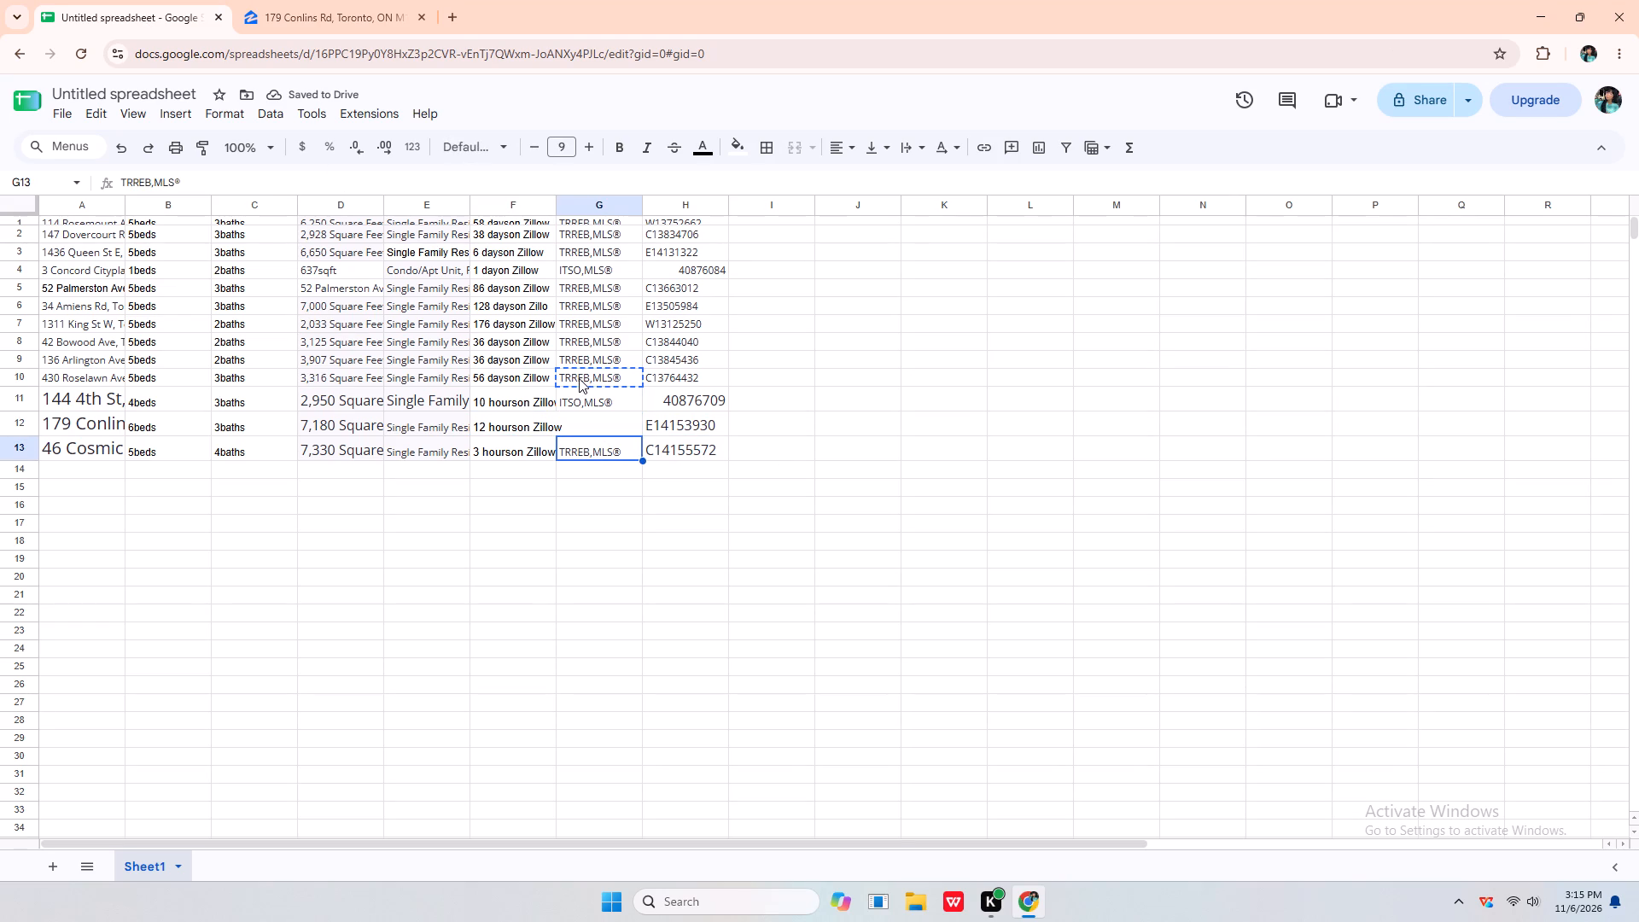
key("Up")
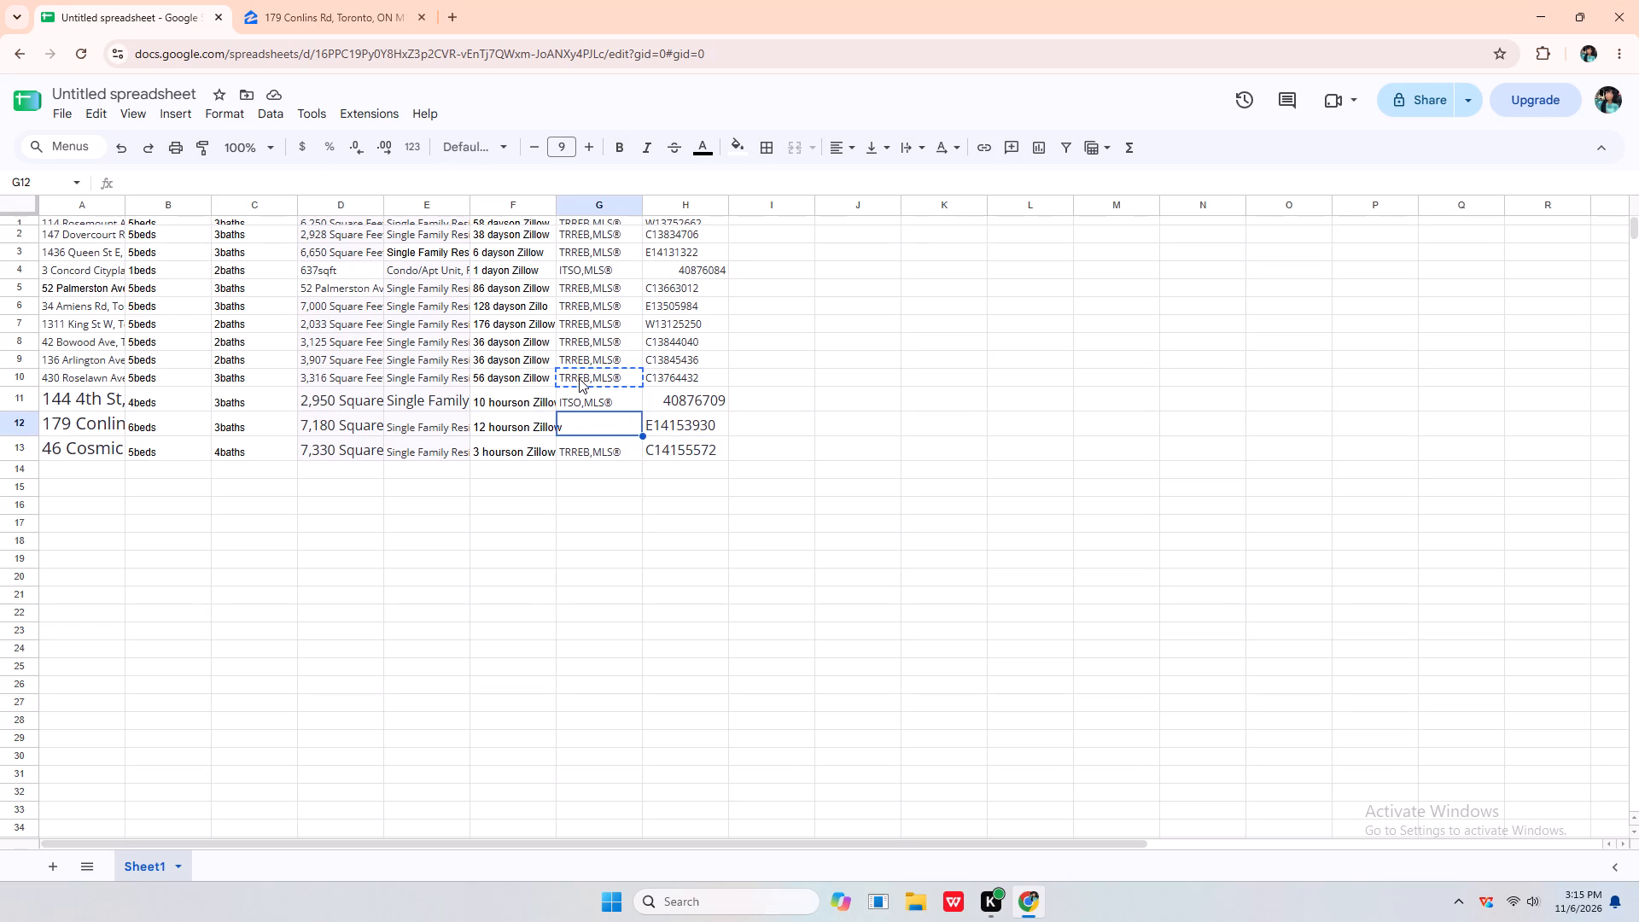
key("ctrl+v")
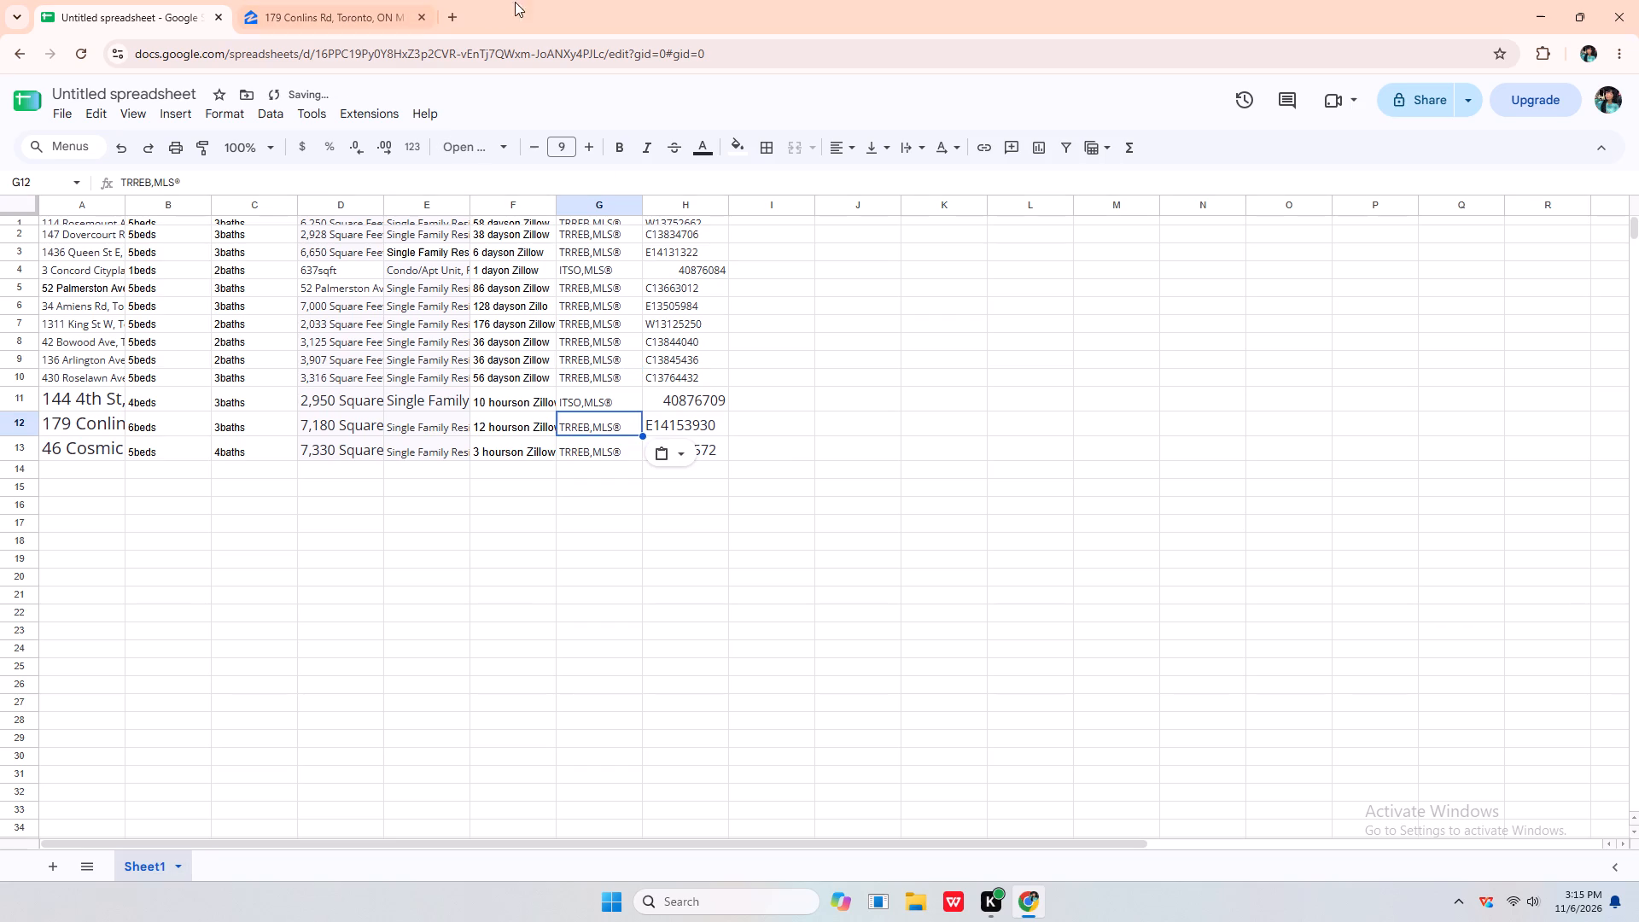
Return to the Zillow search results, open the C$5,500,000 Old Forest Hill Rd listing and copy its full address for the spreadsheet.
left_click(396, 20)
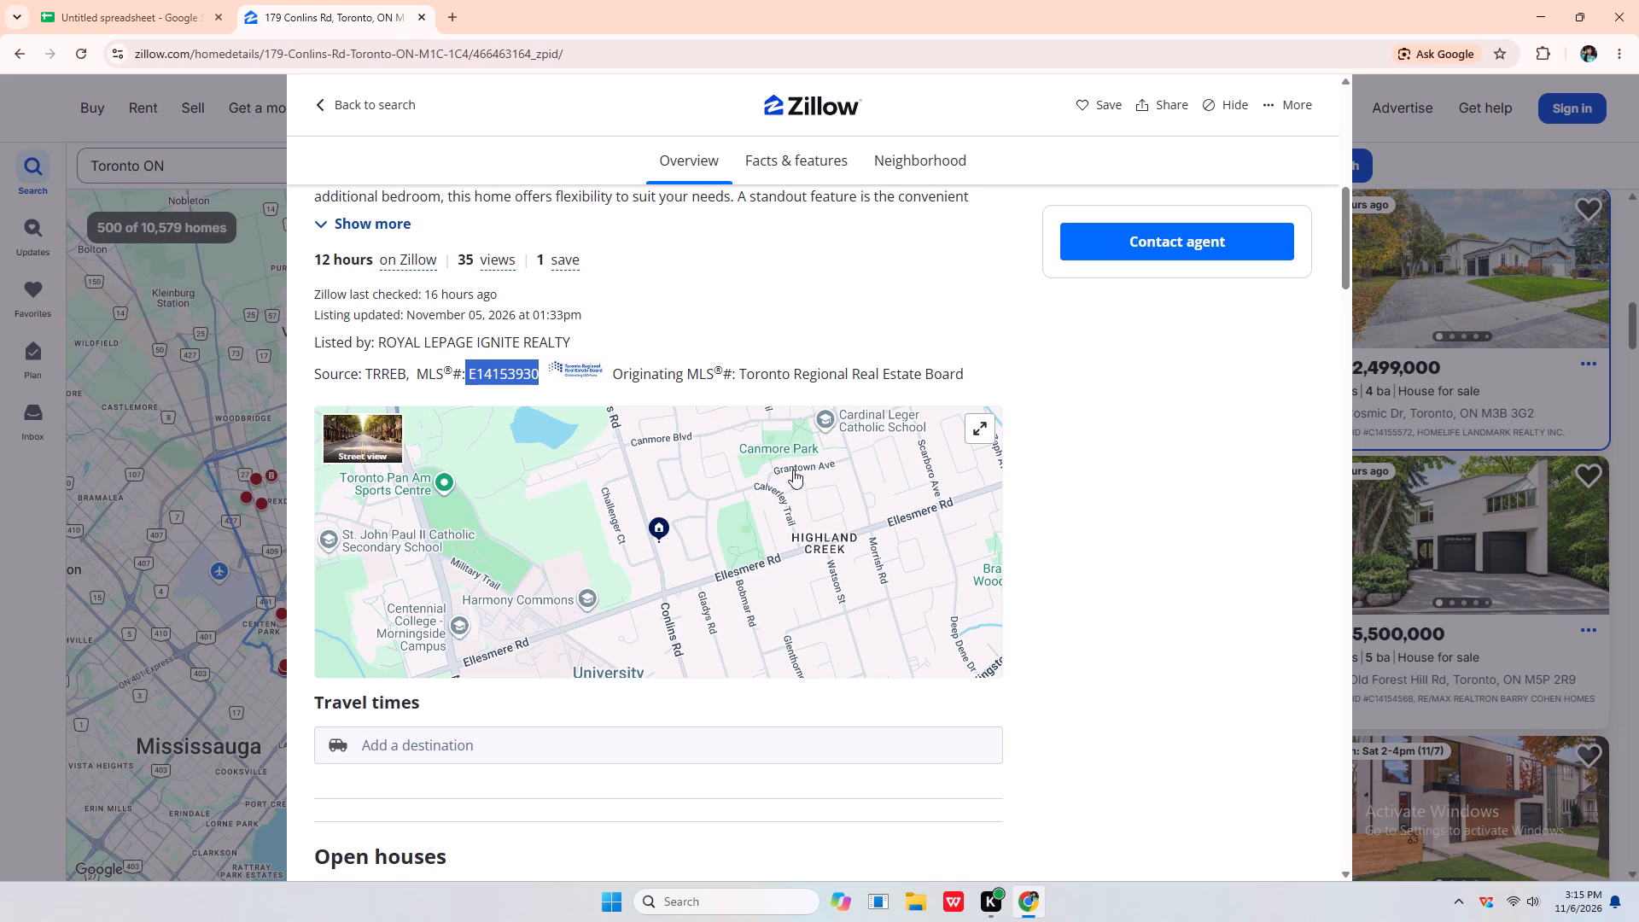
left_click(335, 107)
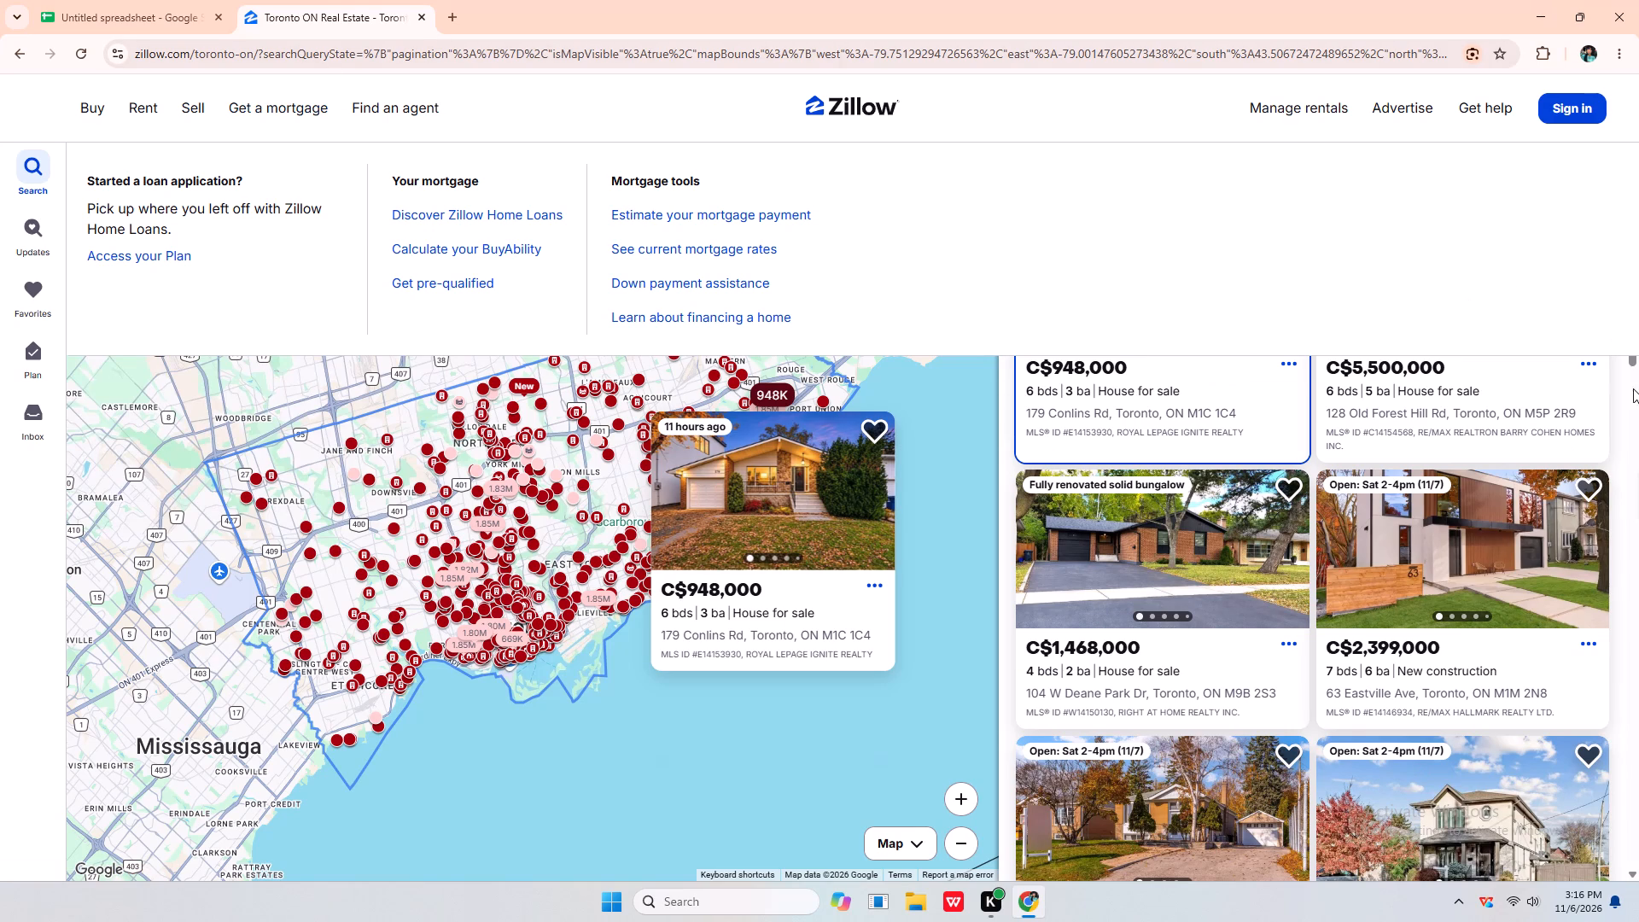
left_click(1502, 405)
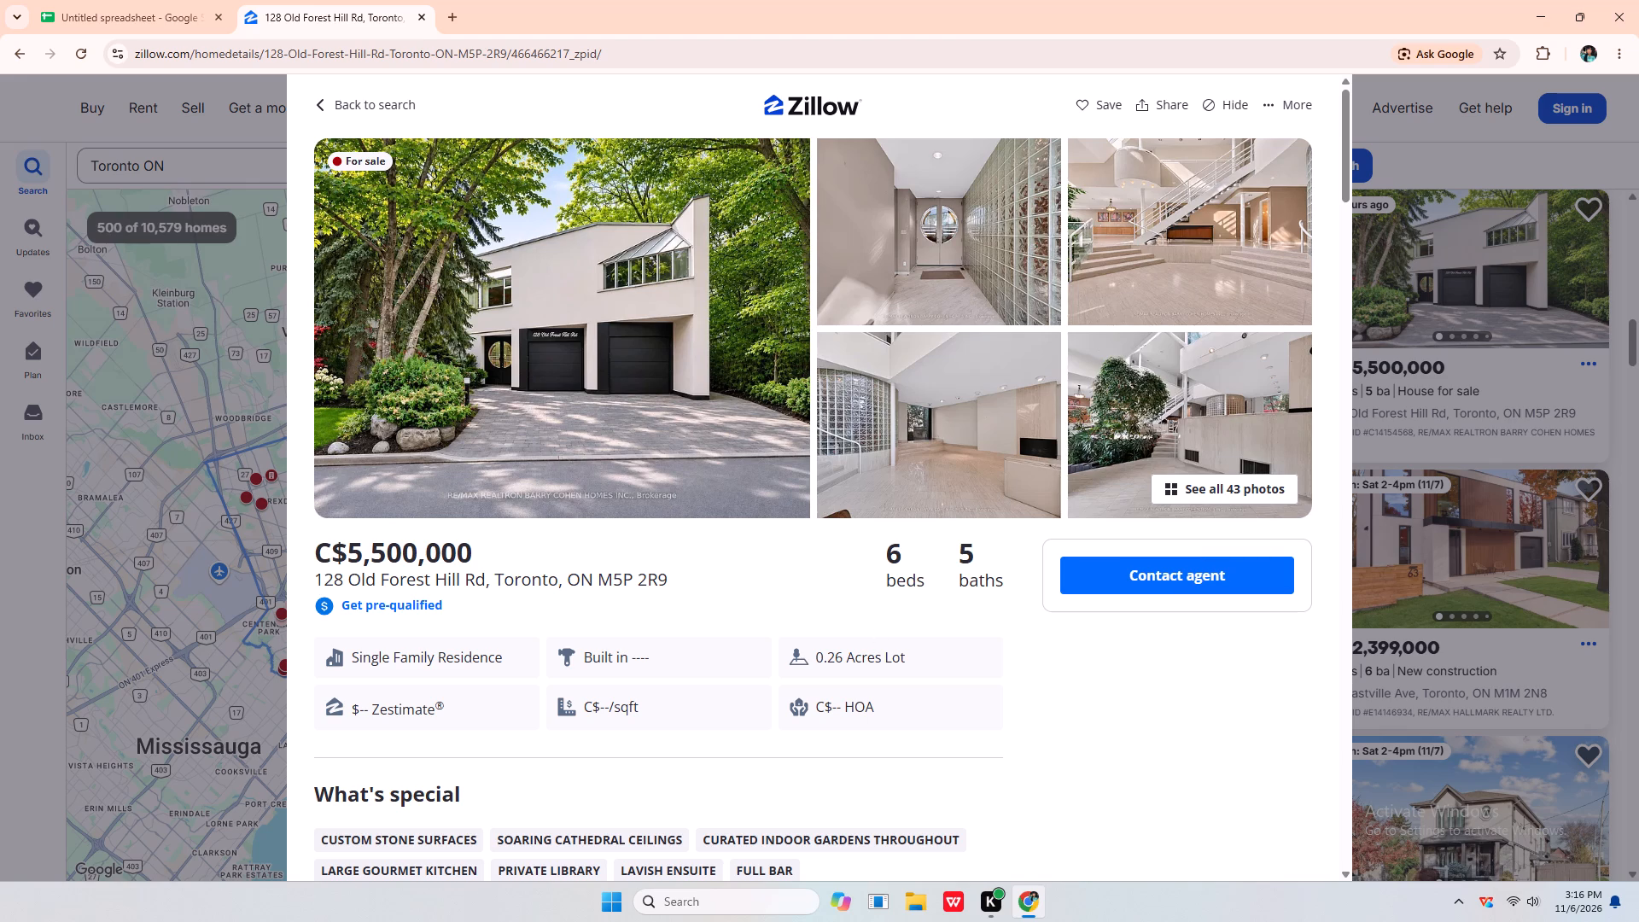
left_click_drag(317, 585, 707, 576)
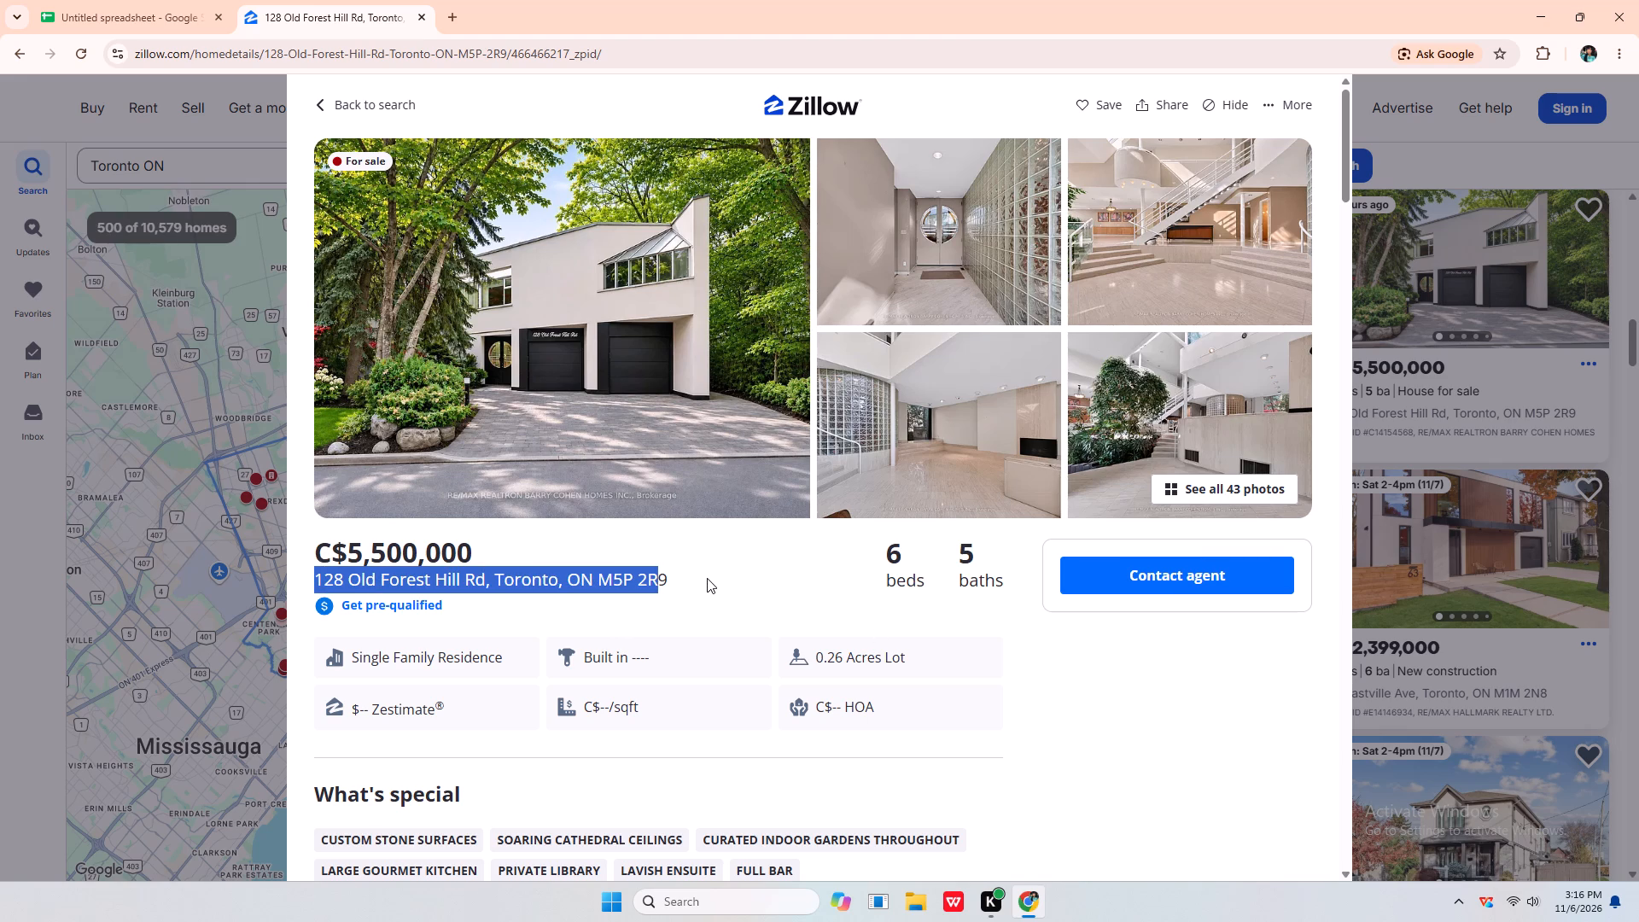
key("ctrl+c")
left_click(207, 19)
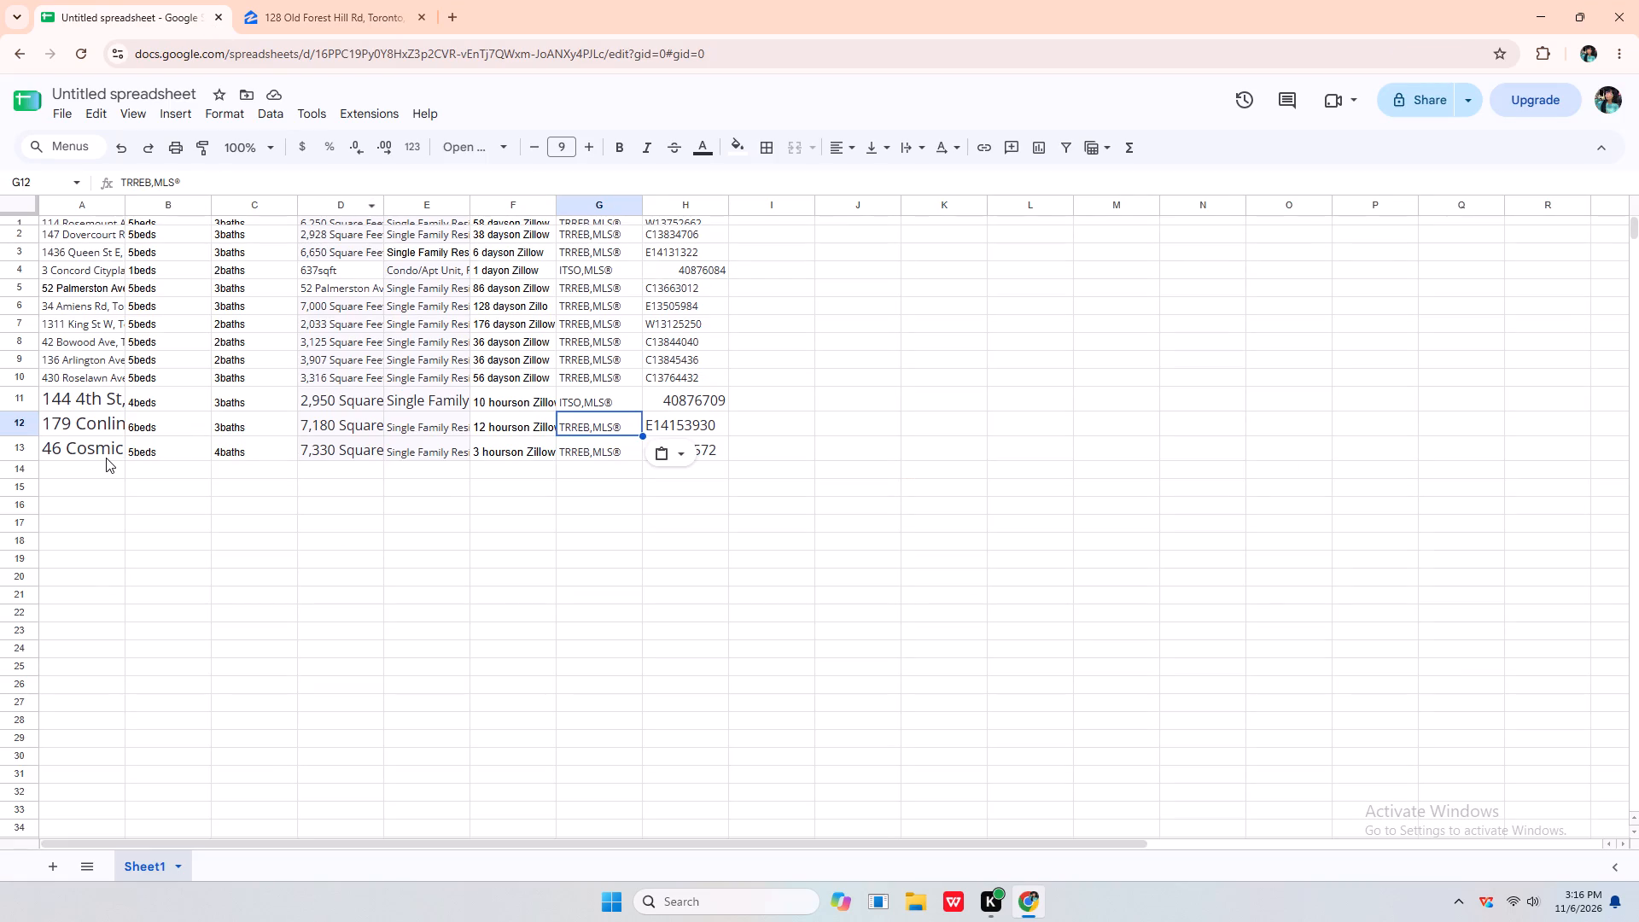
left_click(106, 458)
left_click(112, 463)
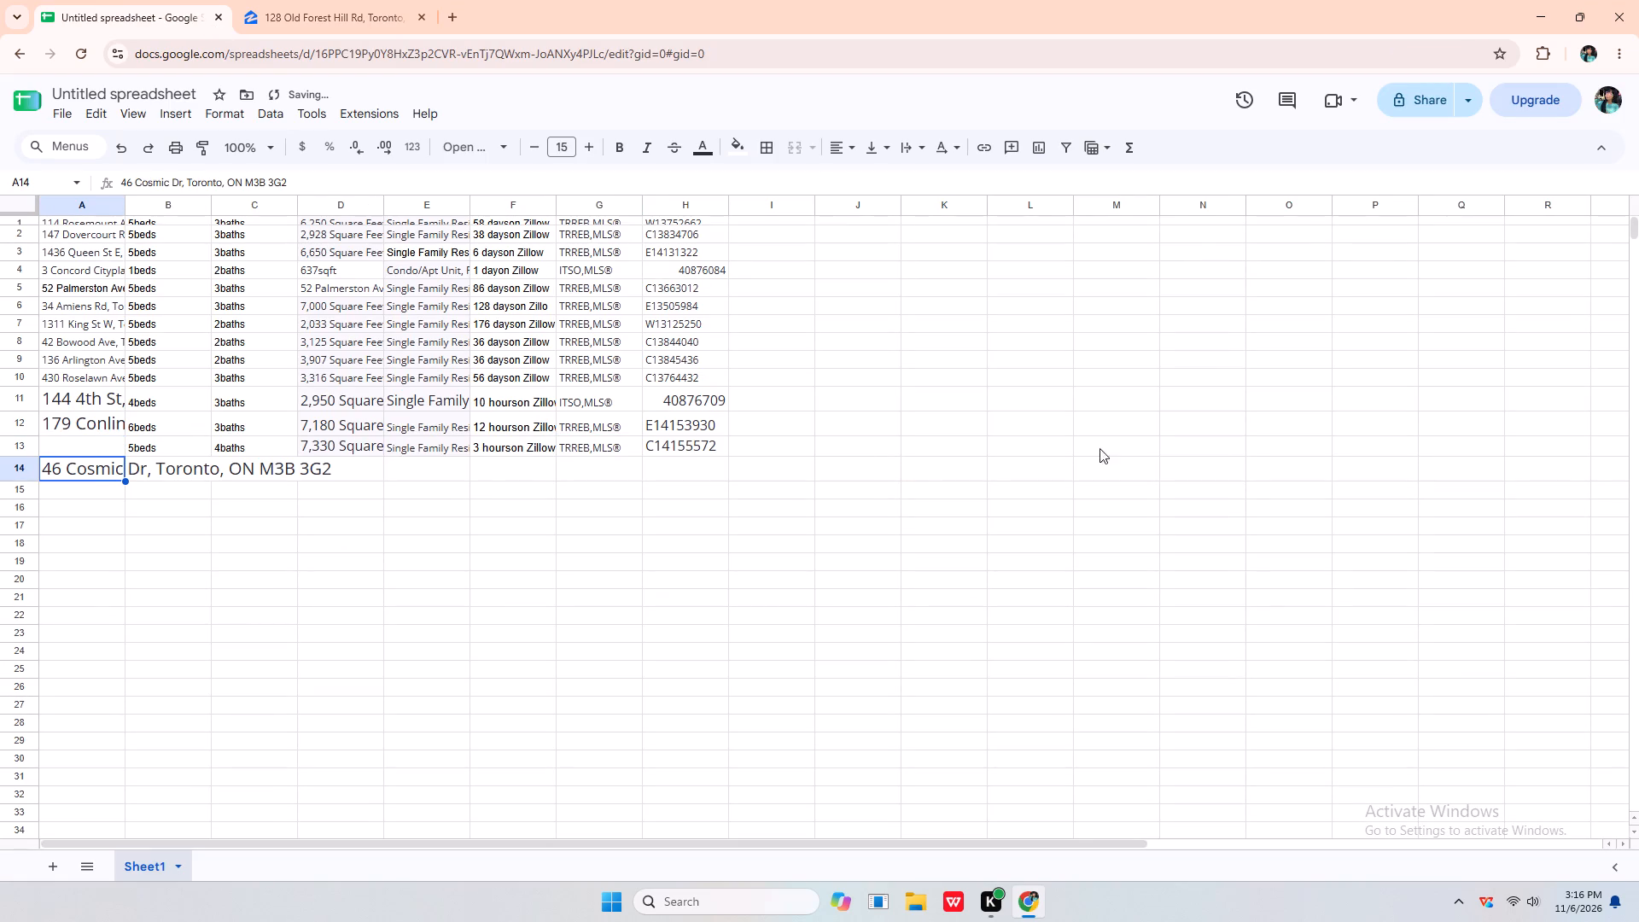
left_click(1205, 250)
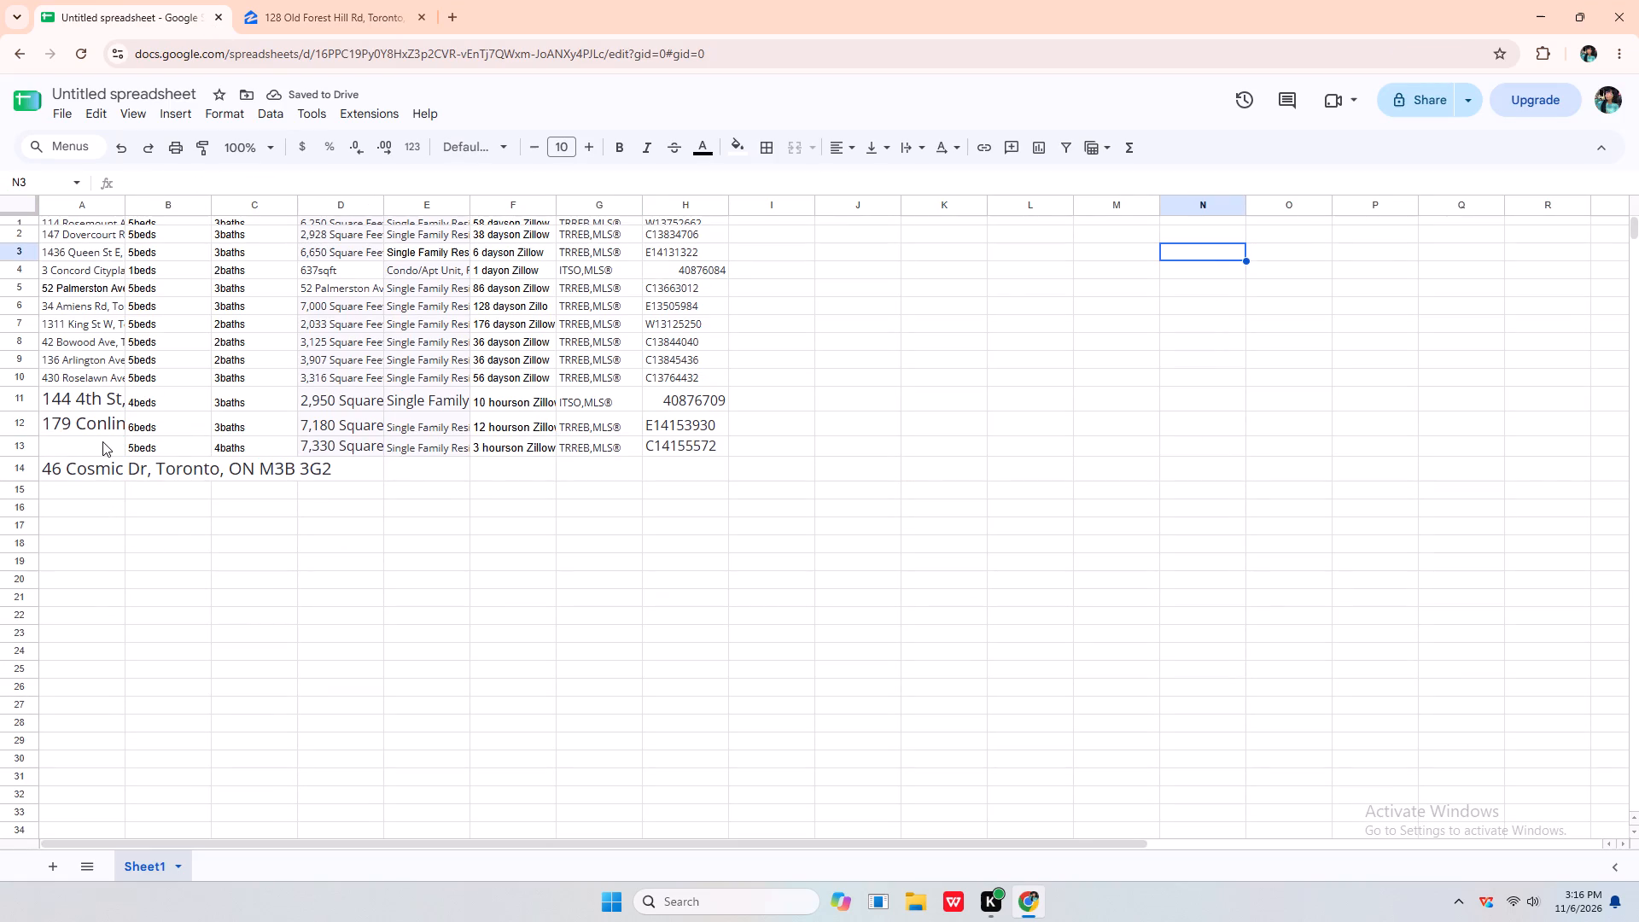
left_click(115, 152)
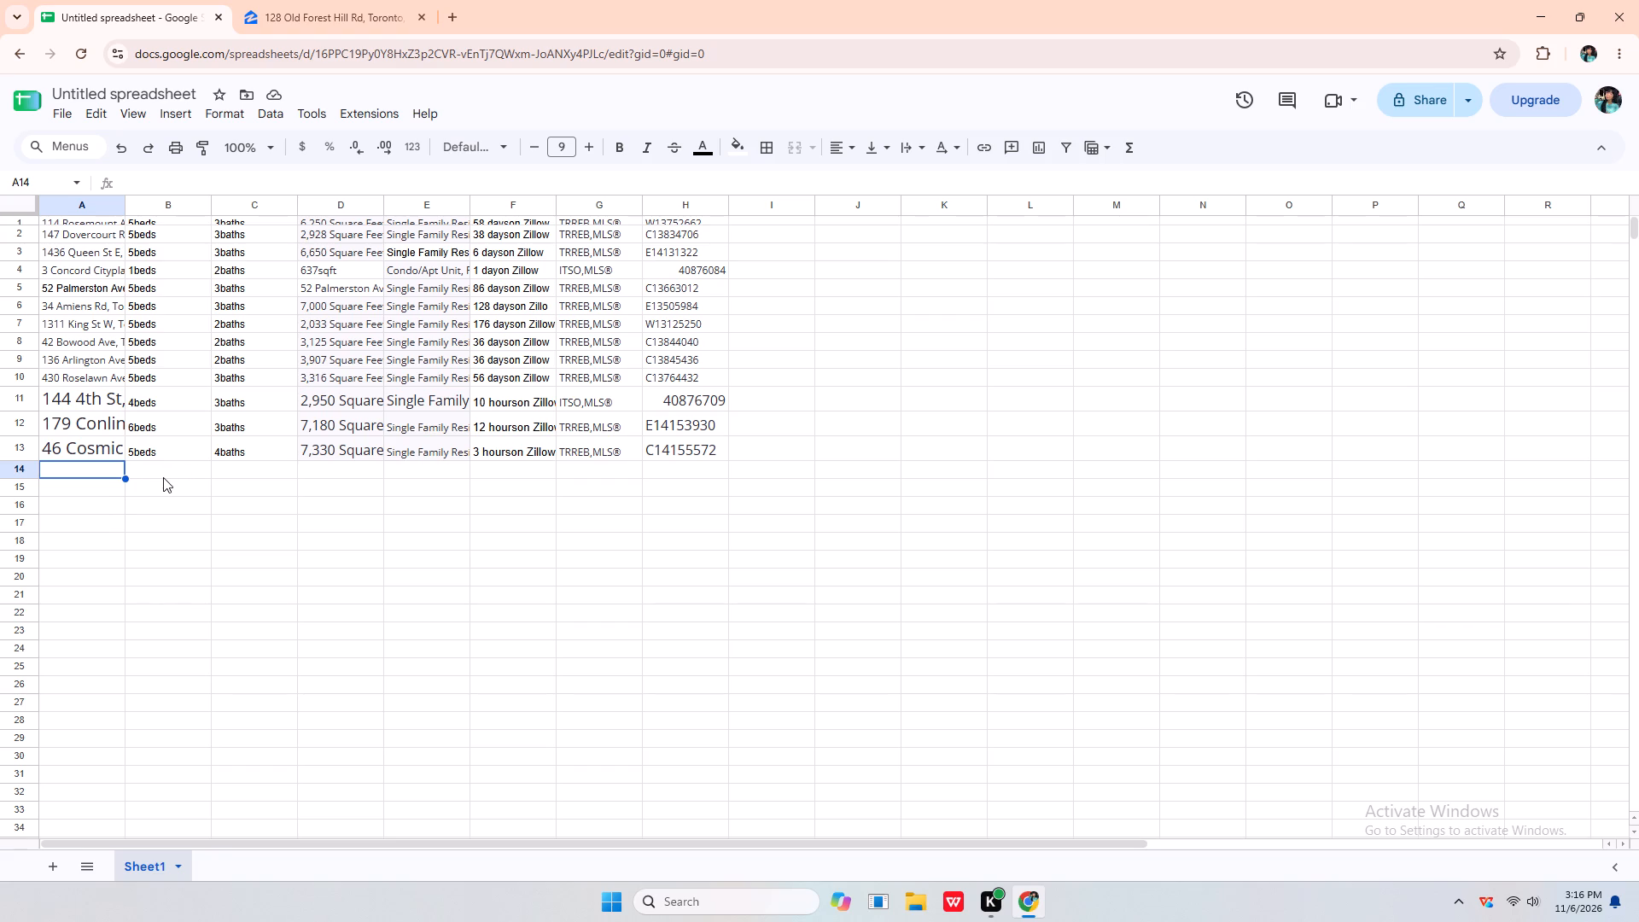
Paste the copied Old Forest Hill Rd address into cell A14.
key("ctrl+v")
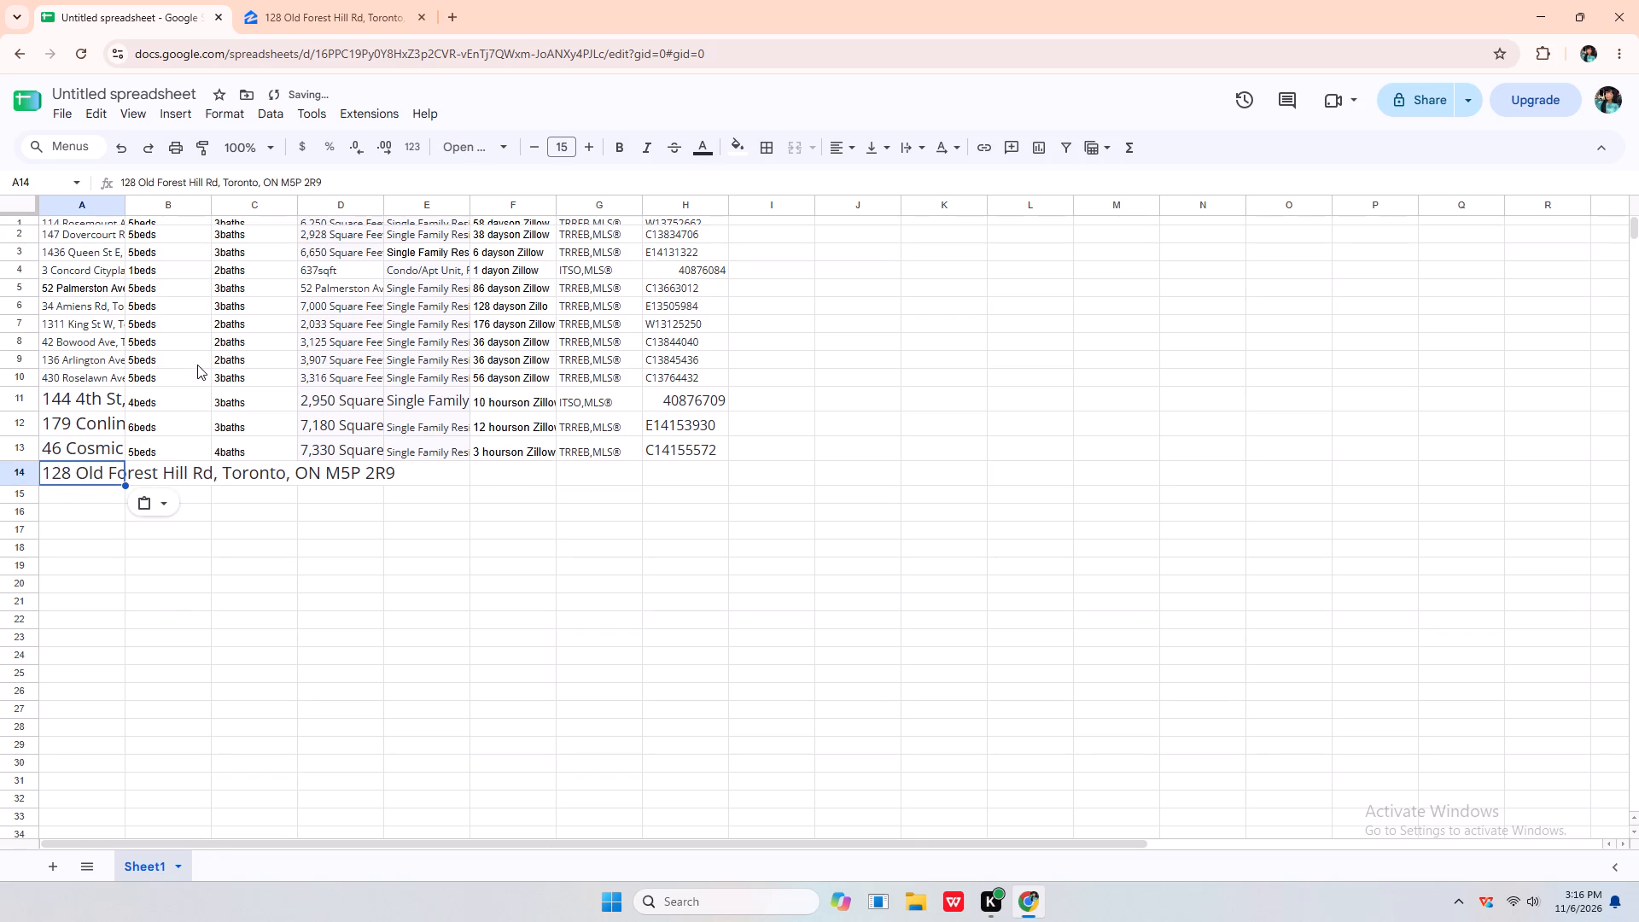
Enter the Old Forest Hill Rd home's bedroom count, 6beds, in cell B14.
key("Right")
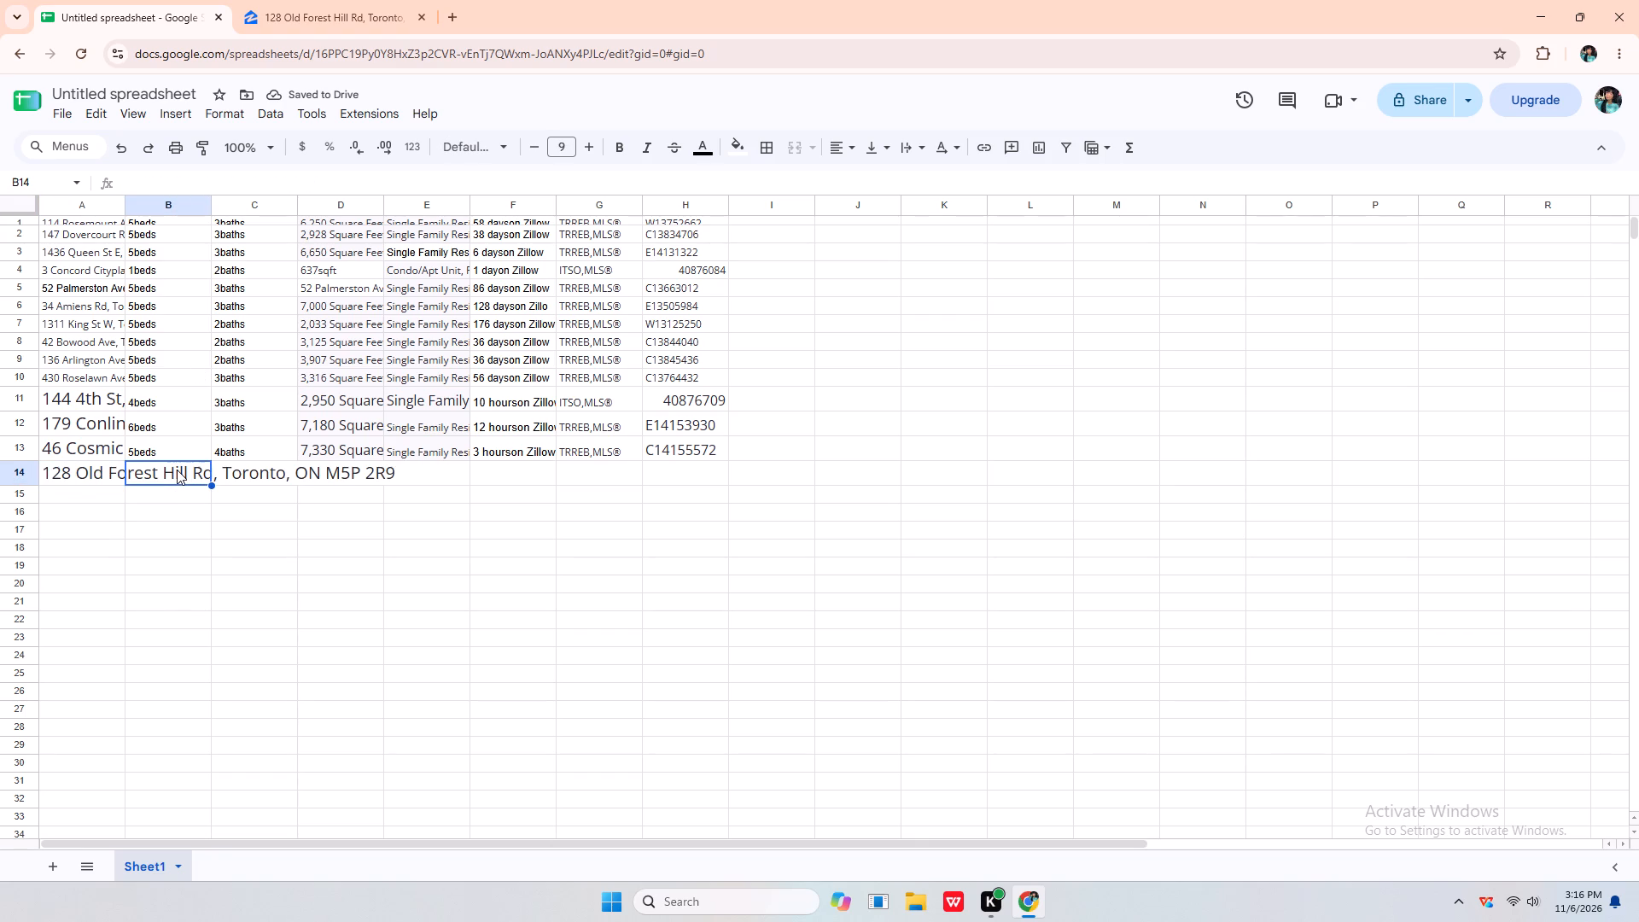
key("6")
type("br")
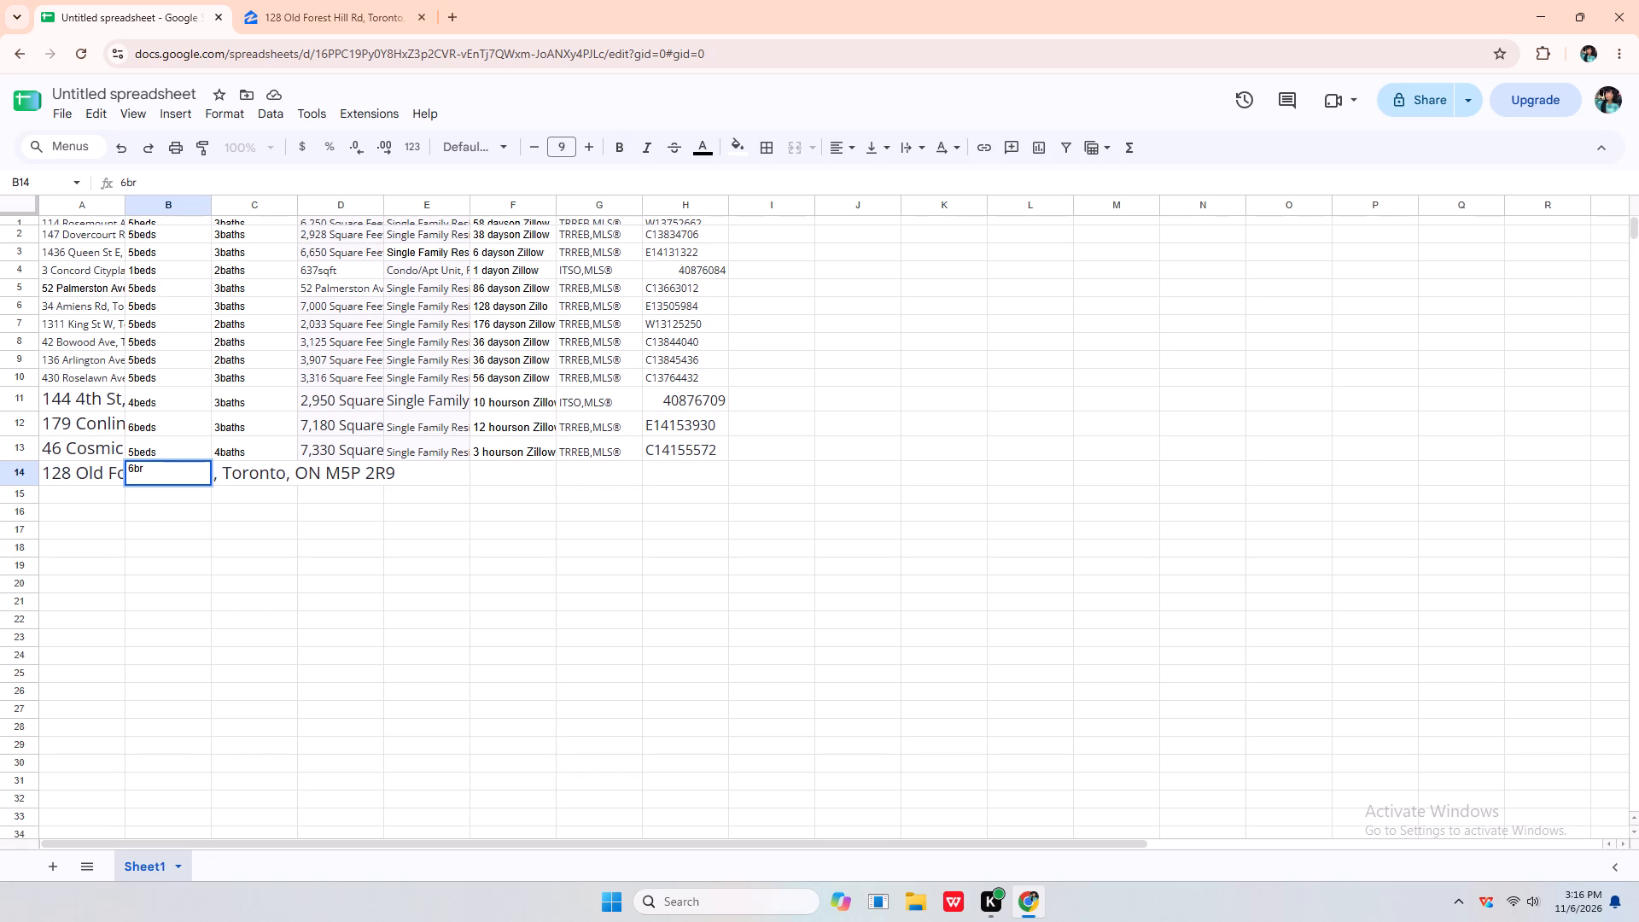
key("BackSpace")
type("eds")
key("Right")
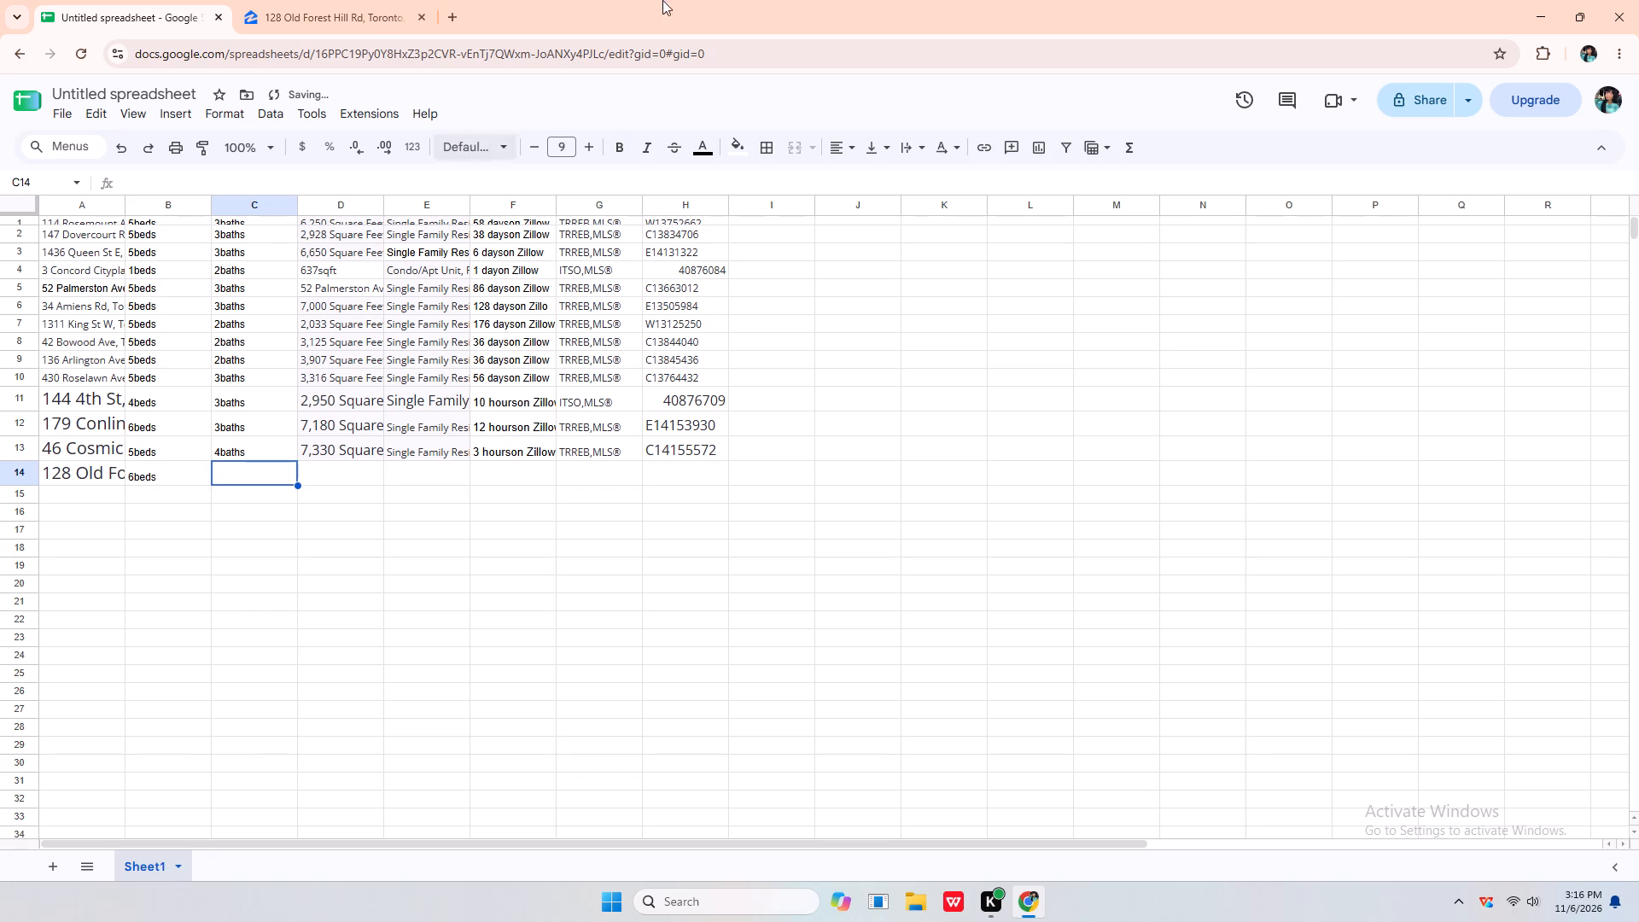
Check the Old Forest Hill Rd listing for its bathroom count and enter 5baths in cell C14.
left_click(363, 18)
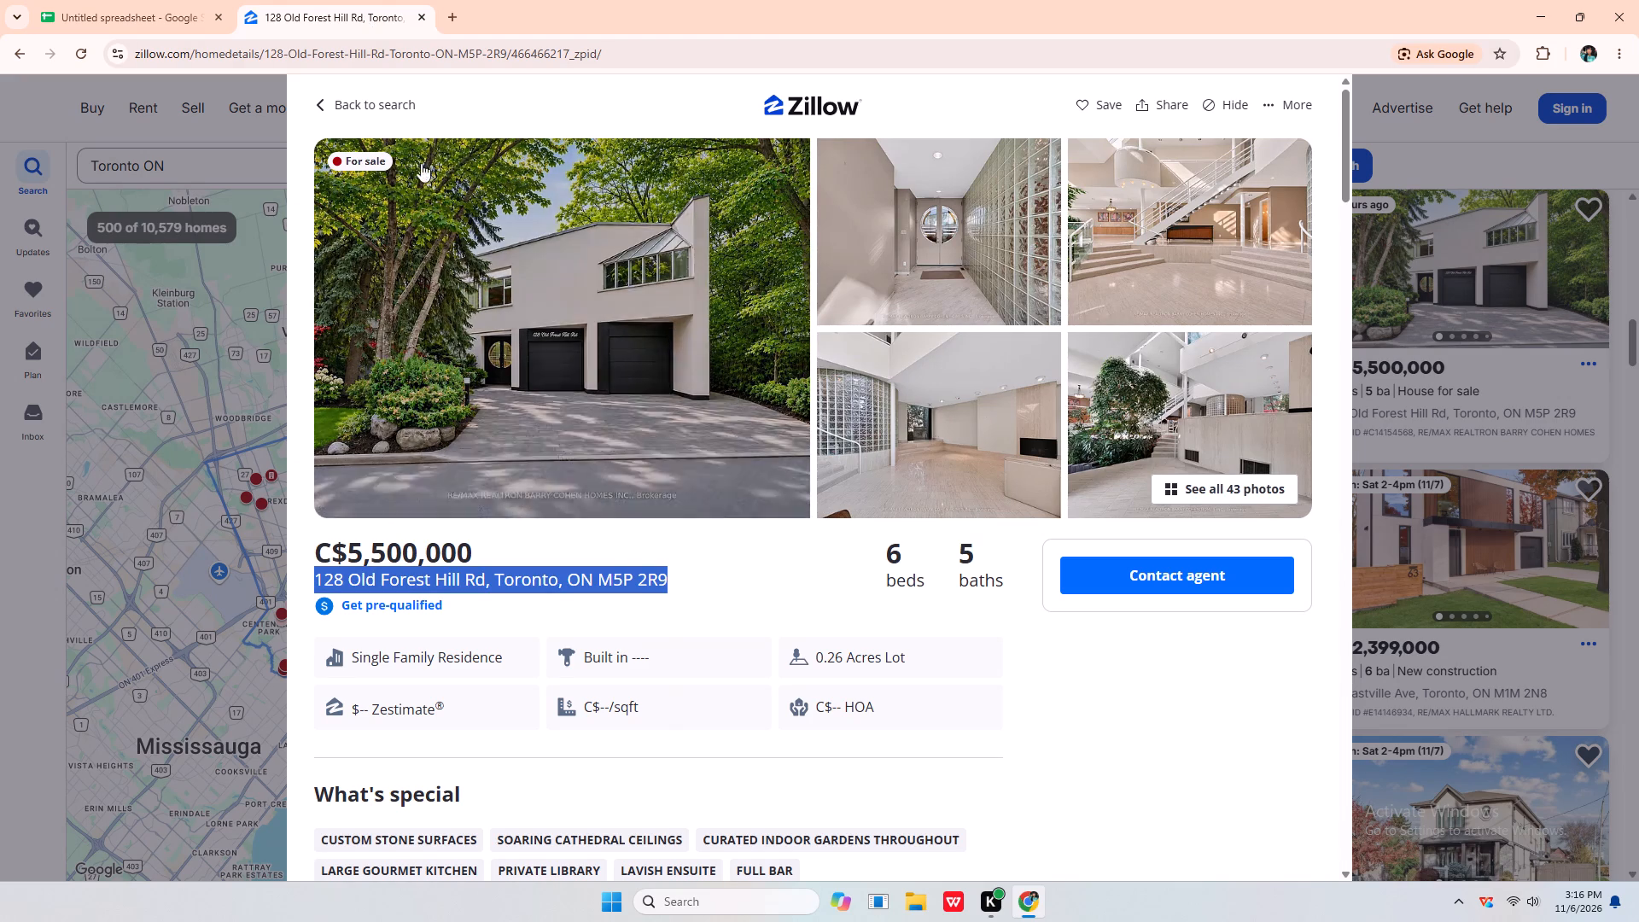
left_click(178, 16)
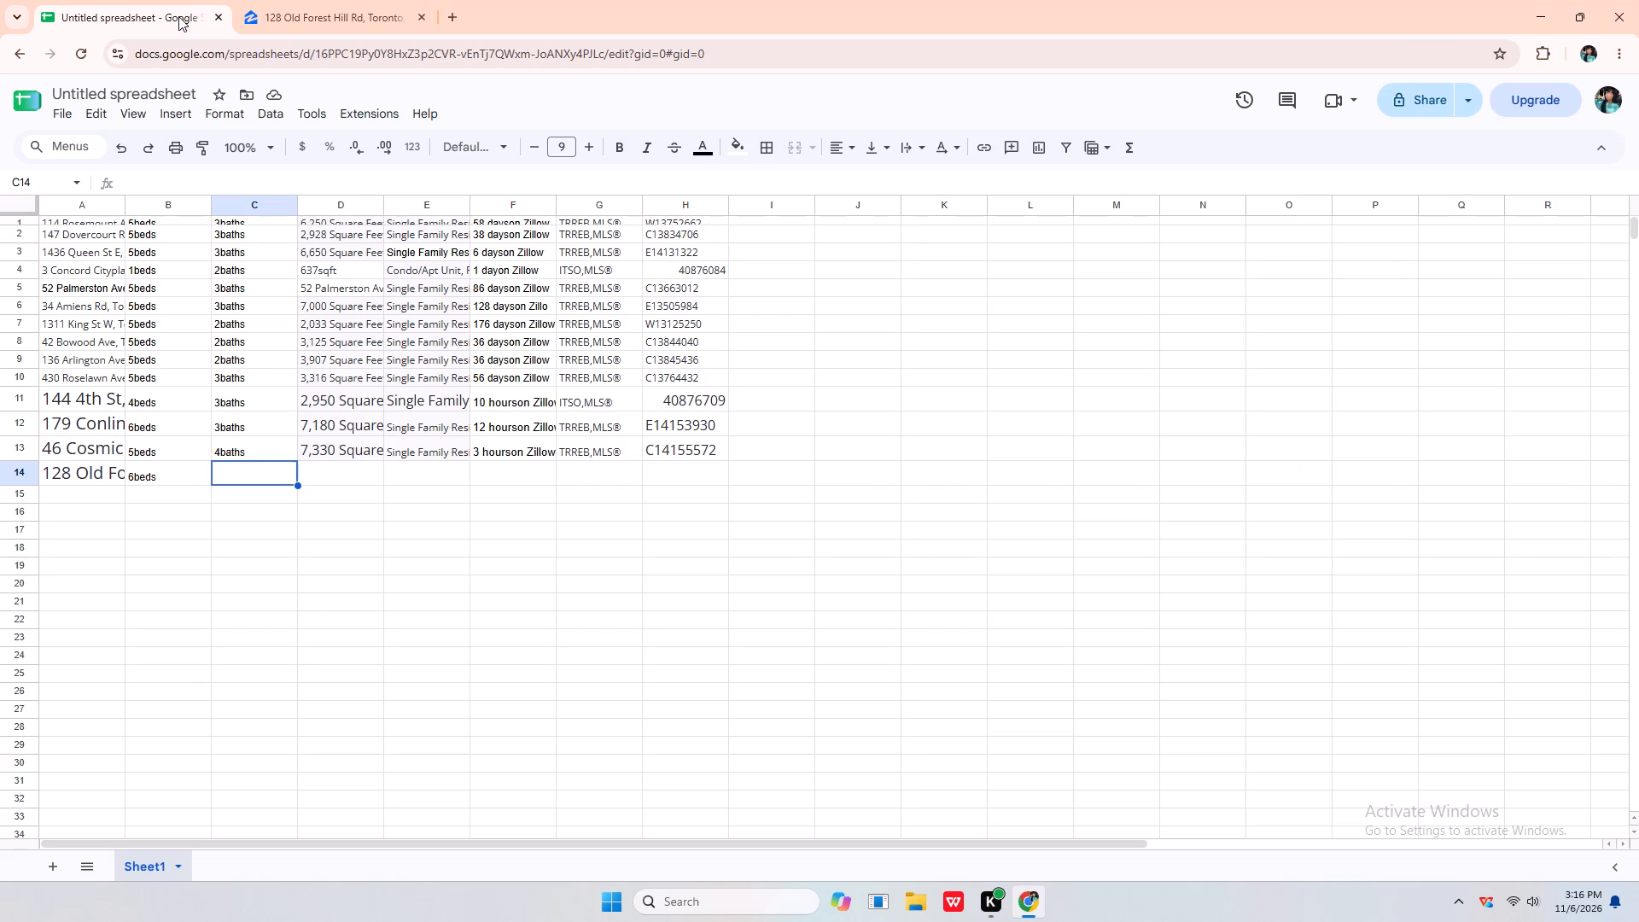
key("5")
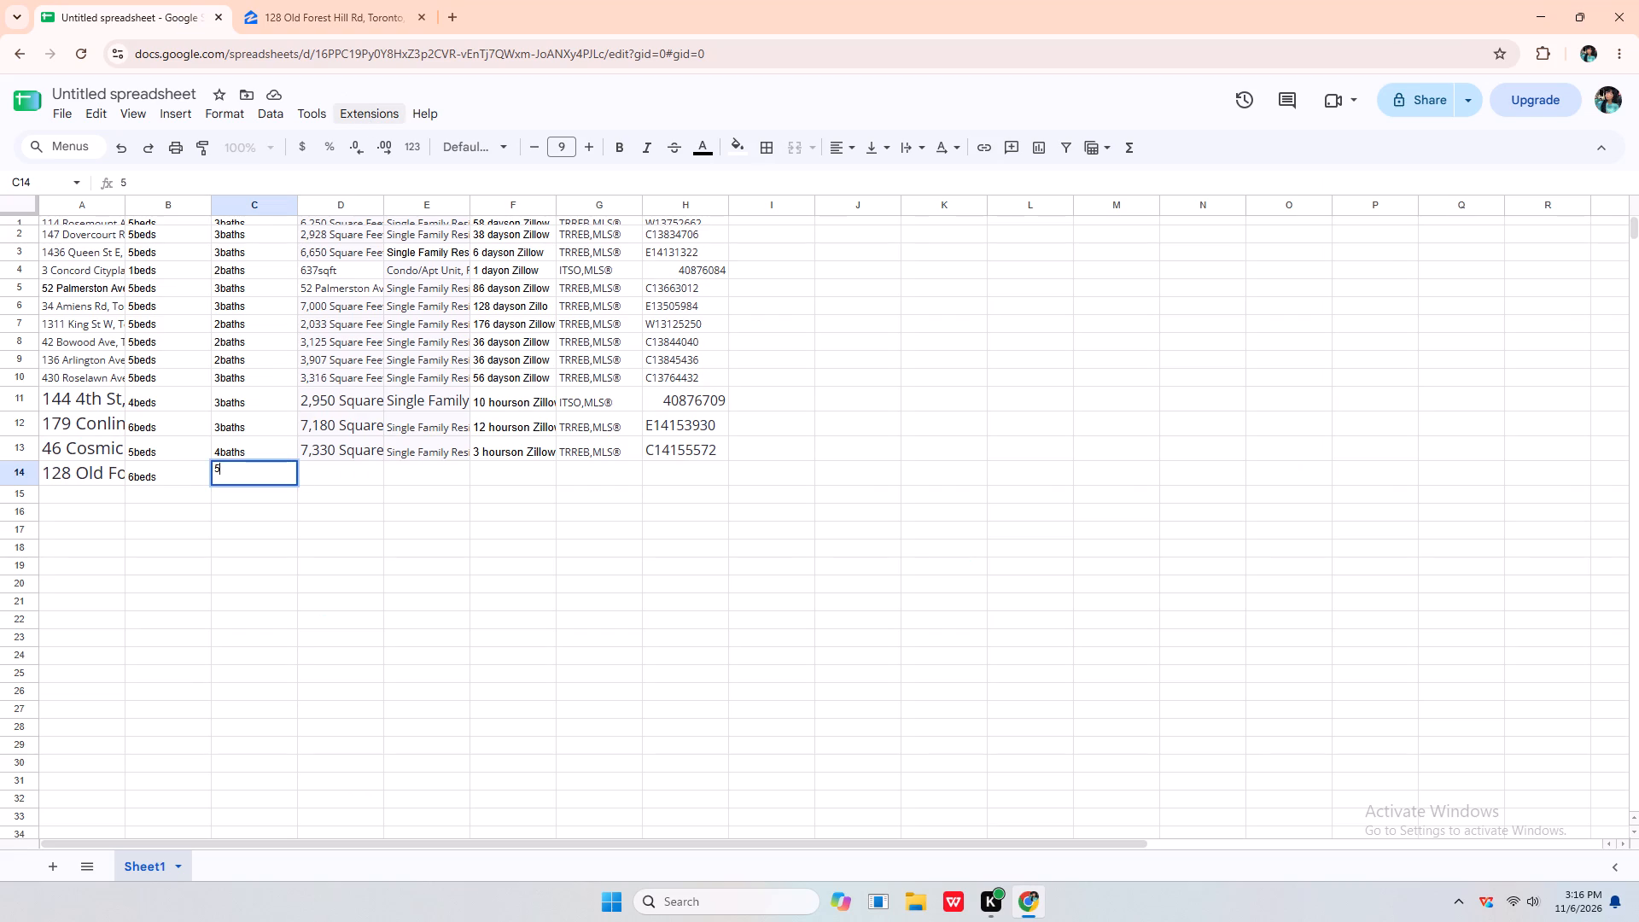
key("b")
type("at")
key("h")
key("s")
key("Right")
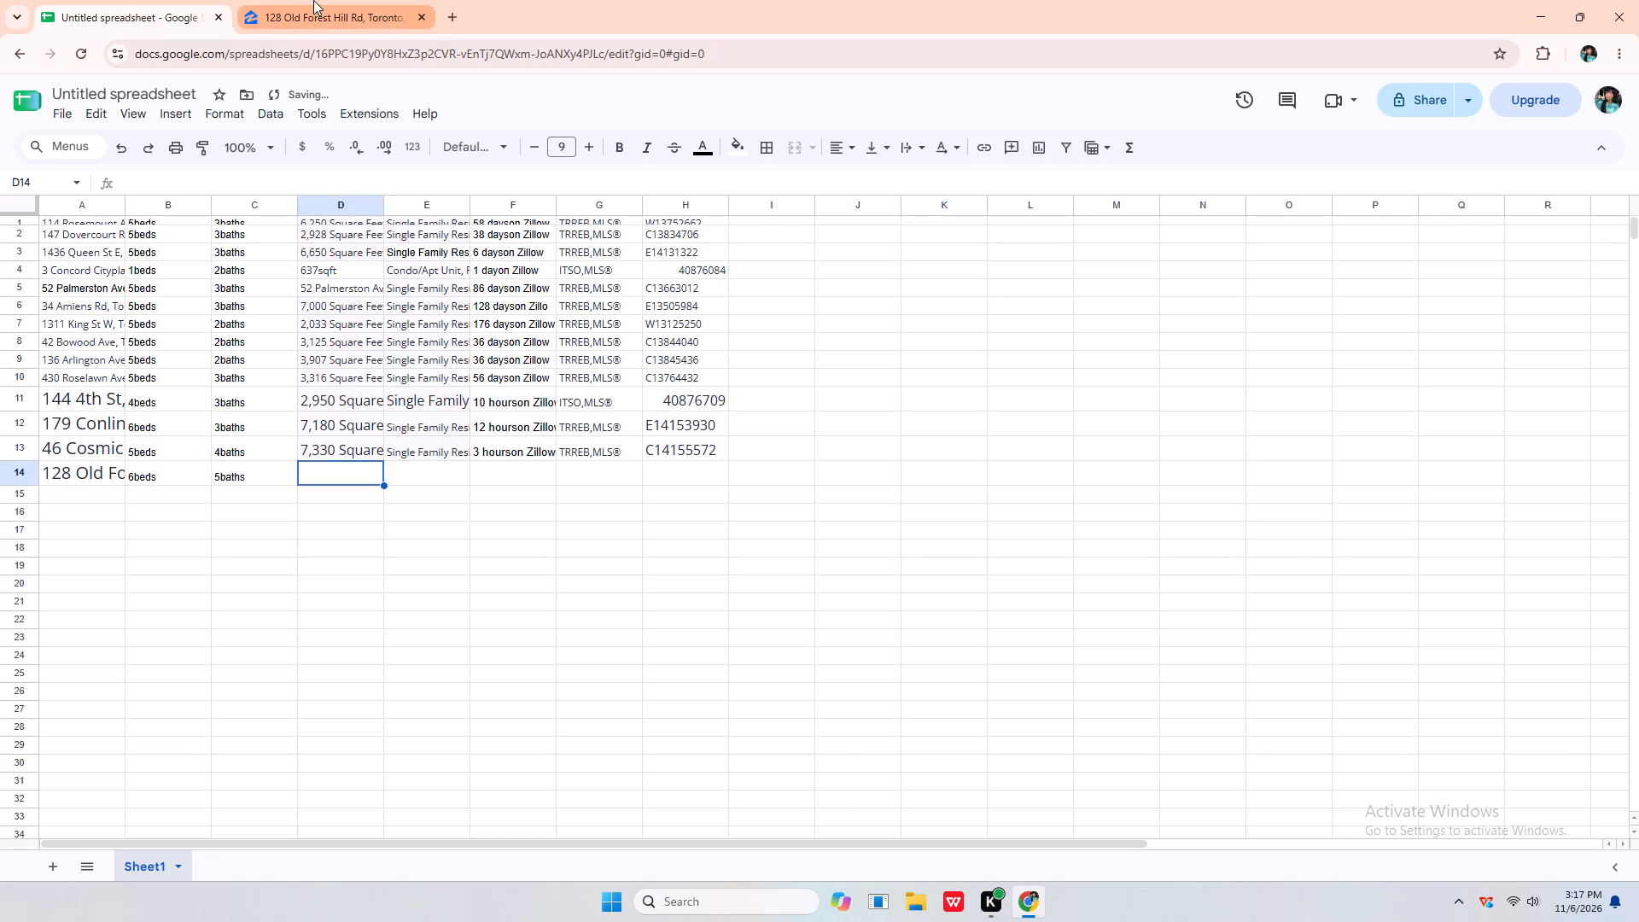
Copy the lot size, 0.26 Acres Lot, from the Old Forest Hill Rd listing into cell D14.
left_click(313, 0)
scroll(607, 627, "down", 2)
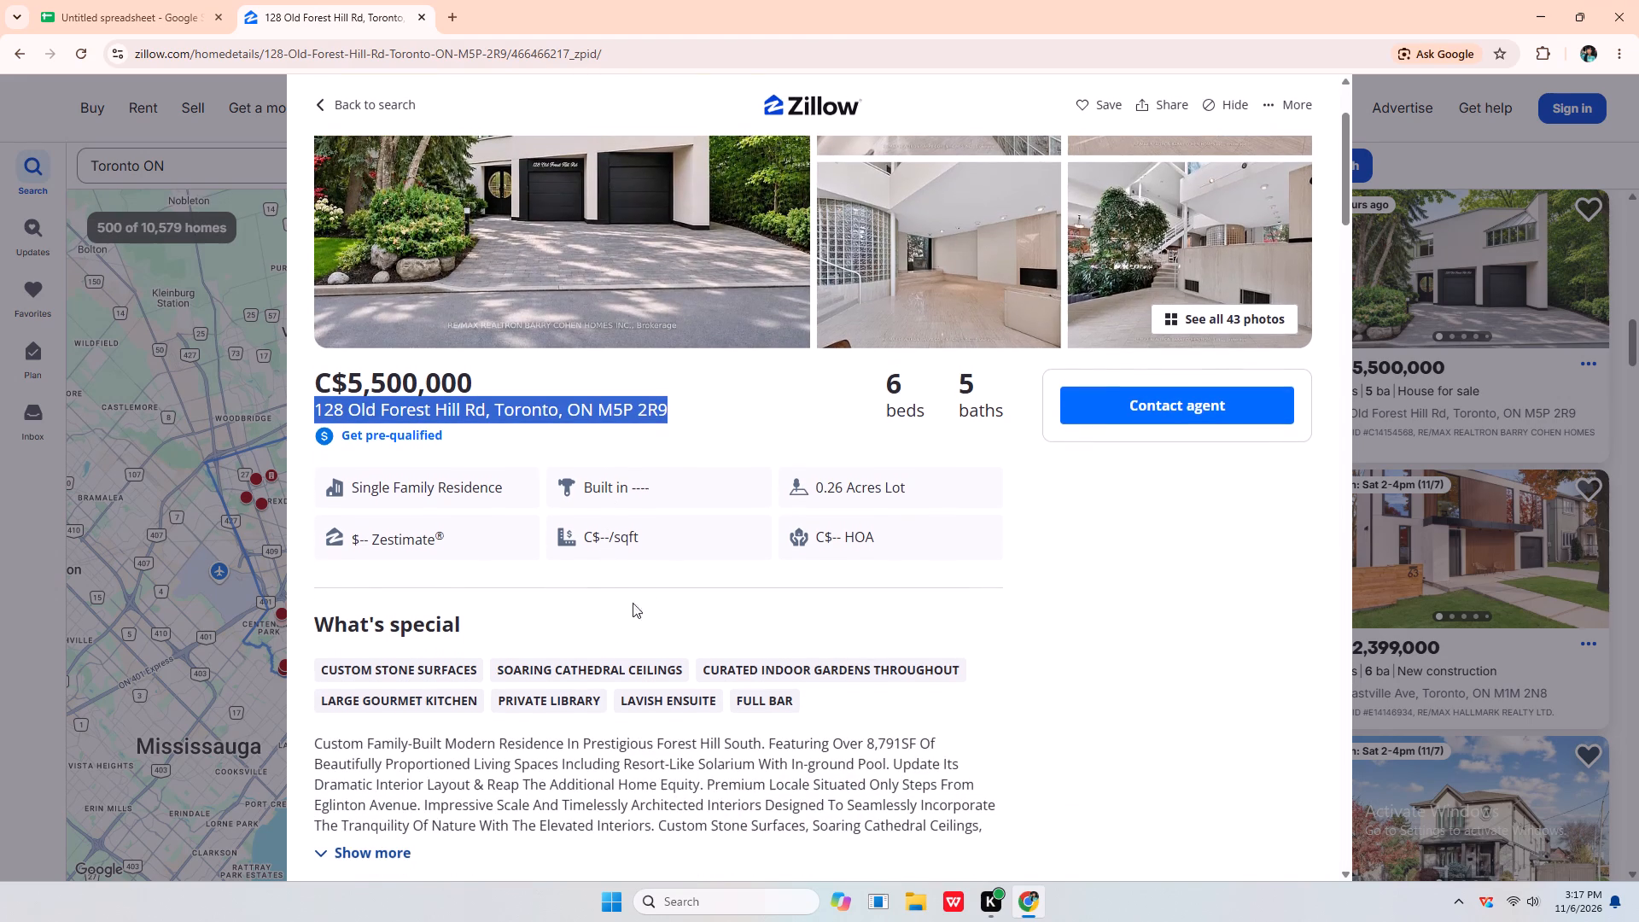
left_click_drag(817, 490, 913, 476)
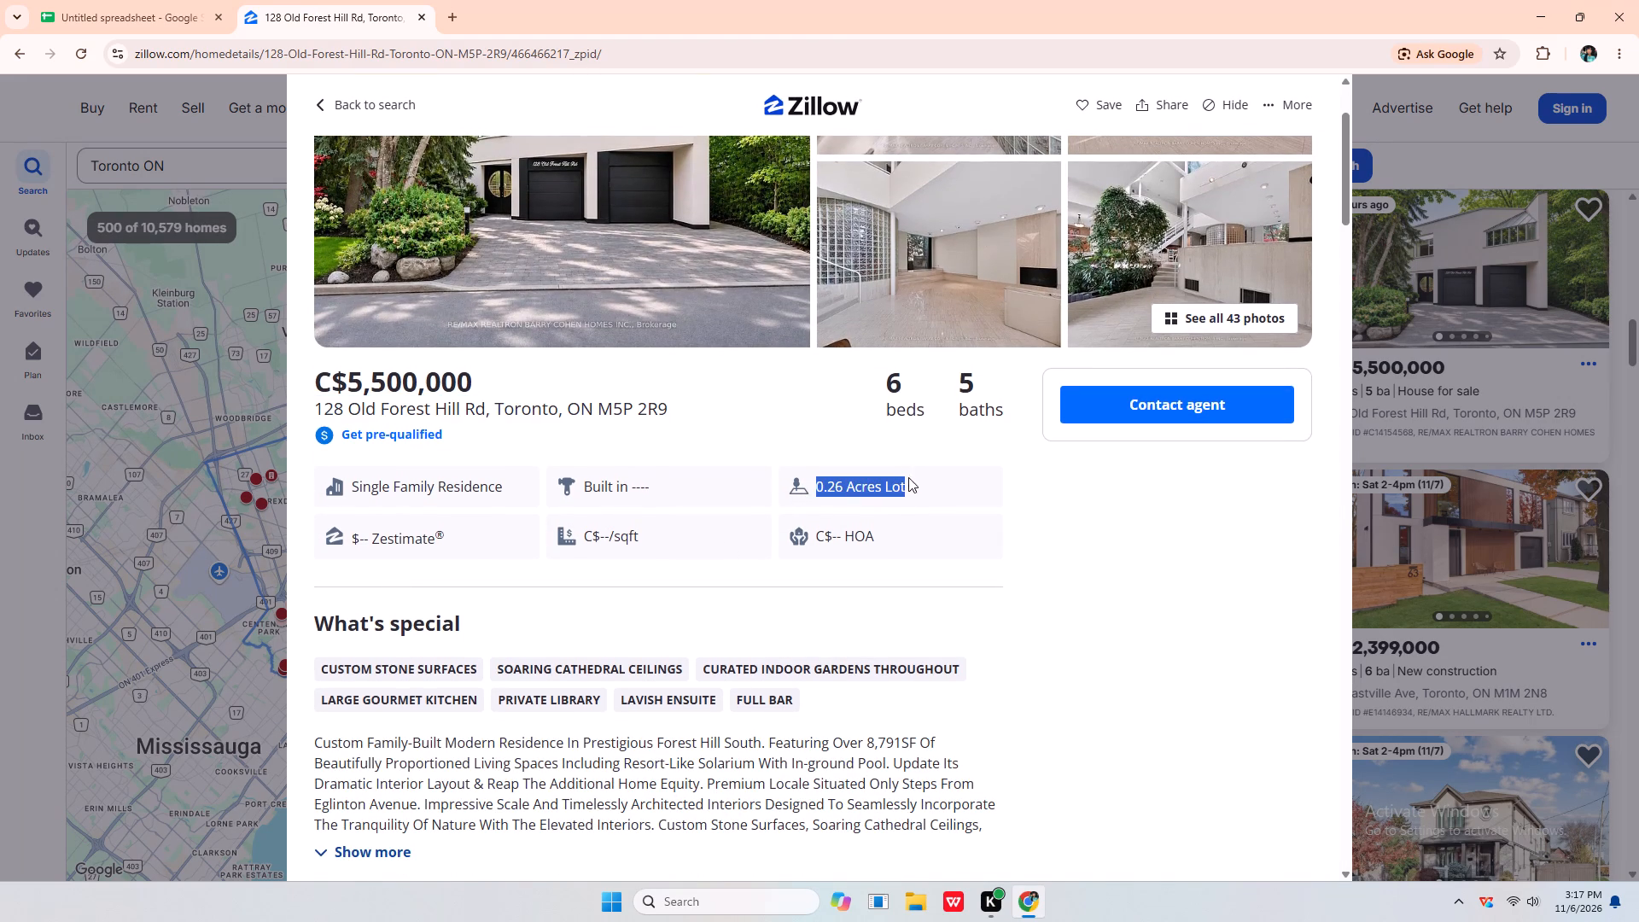
key("ctrl+c")
left_click(172, 24)
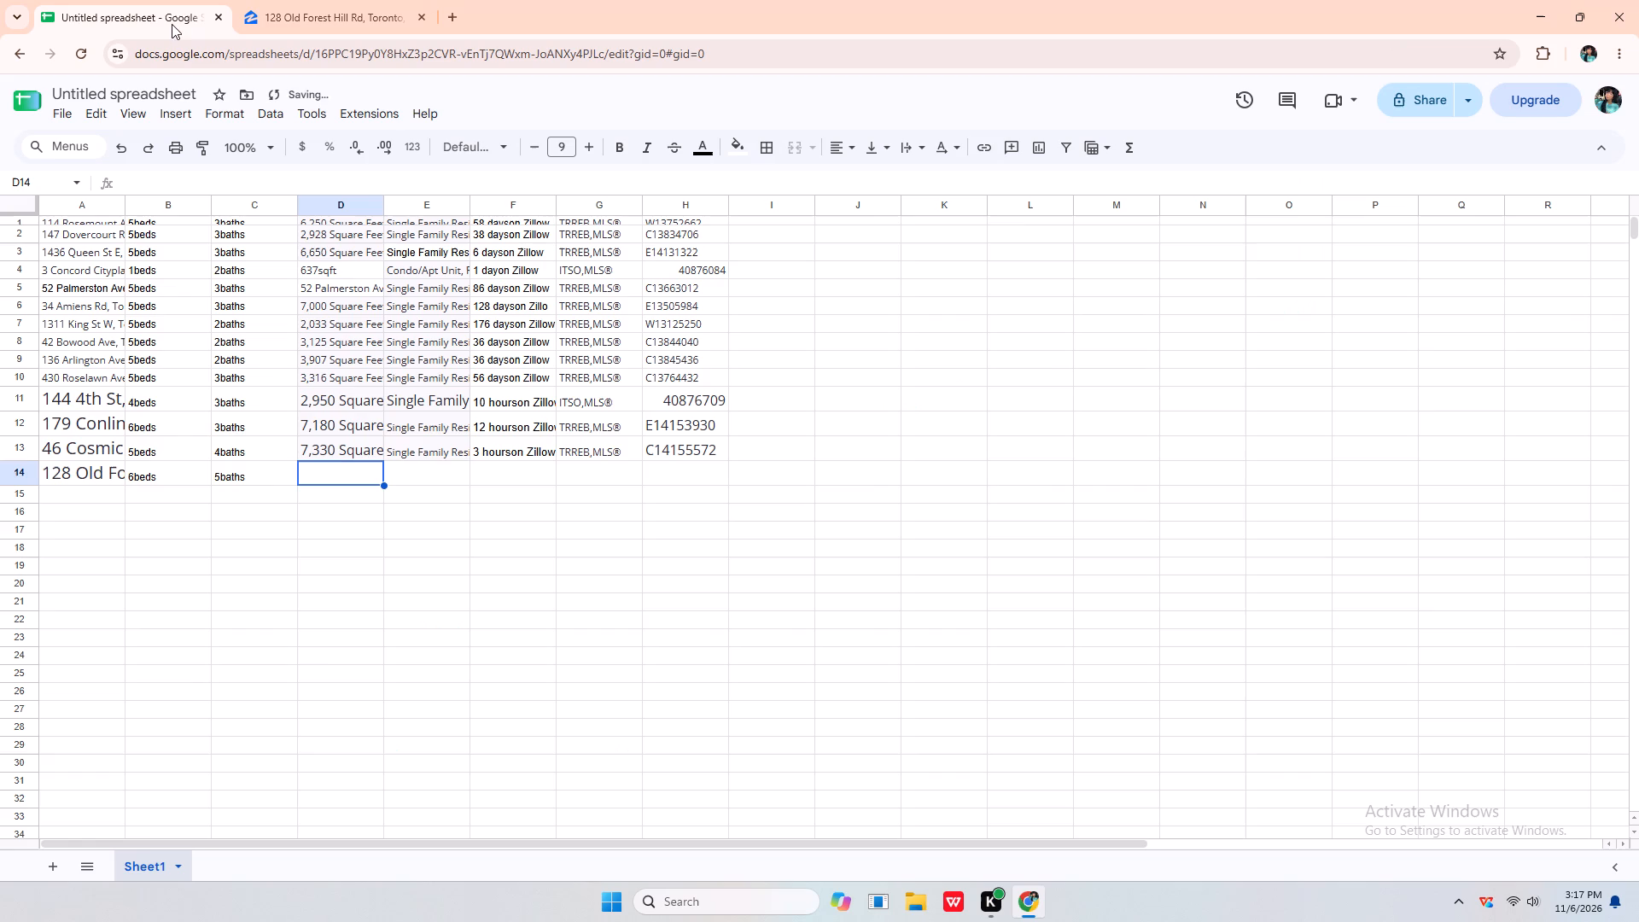
key("ctrl+v")
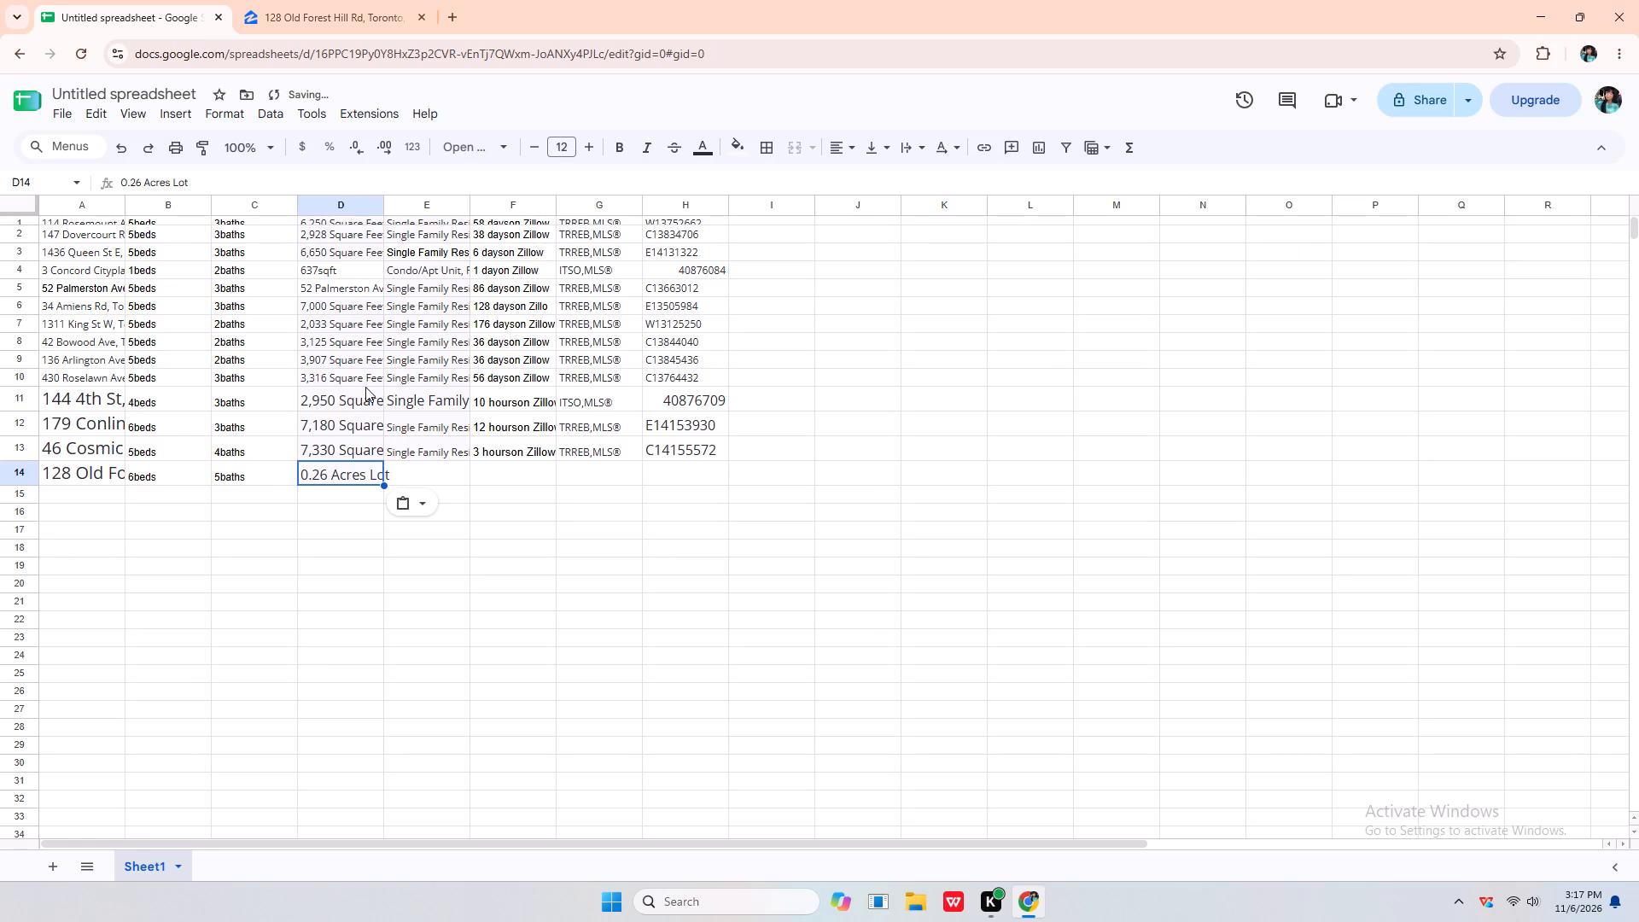
Copy the property type, Single Family Residence, from cell E13 into cell E14.
key("Right")
key("Up")
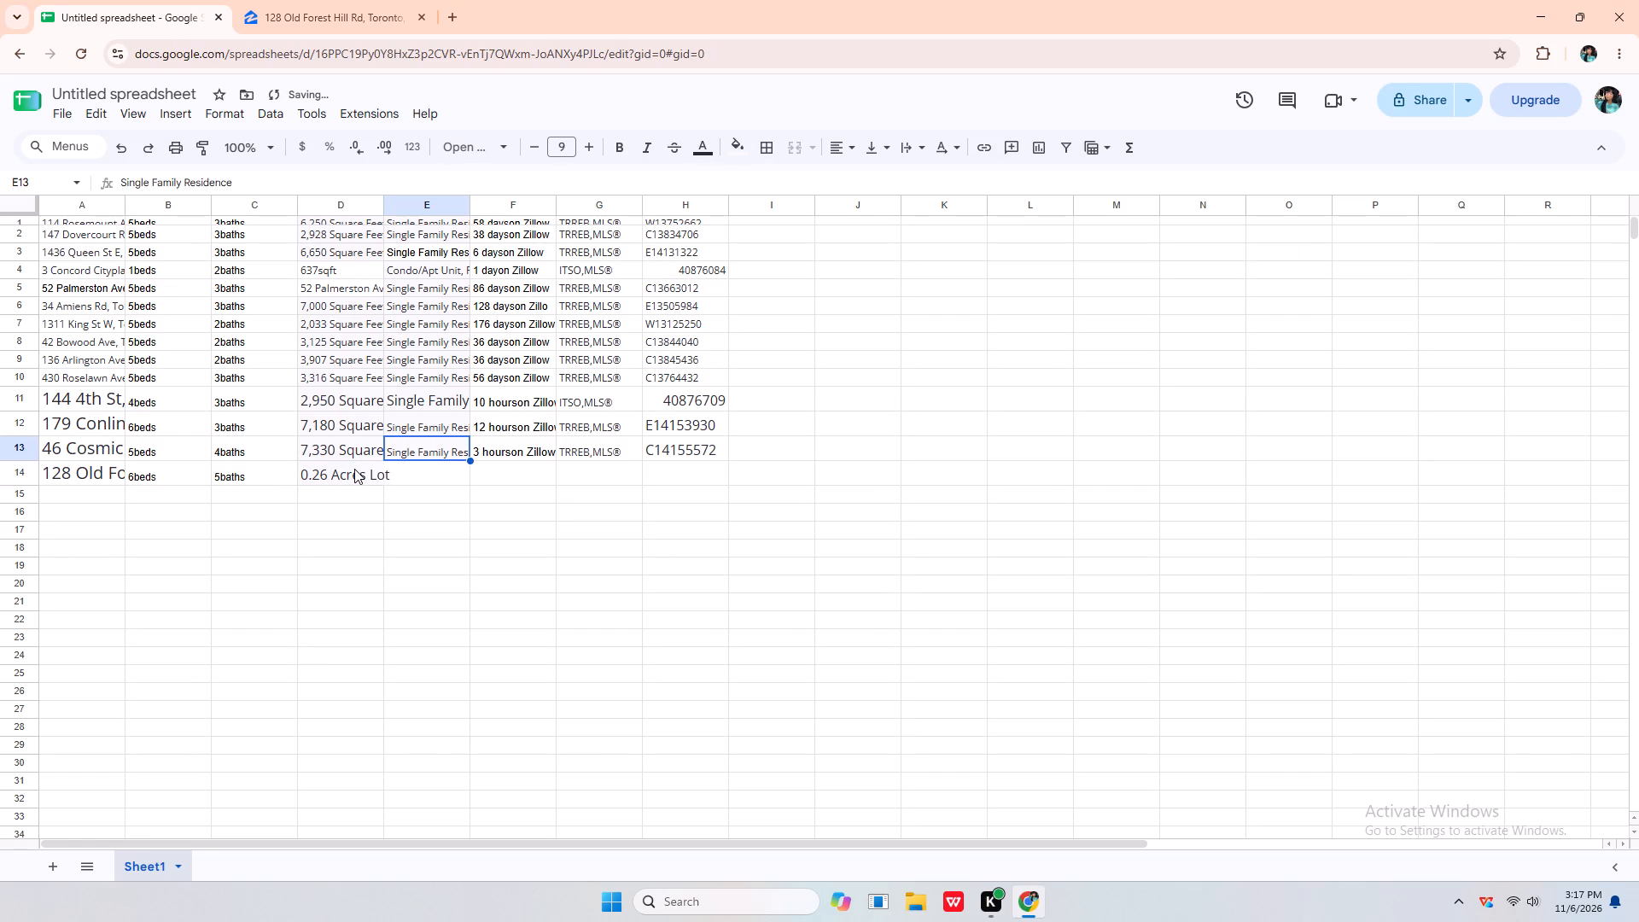
key("ctrl+c")
key("Down")
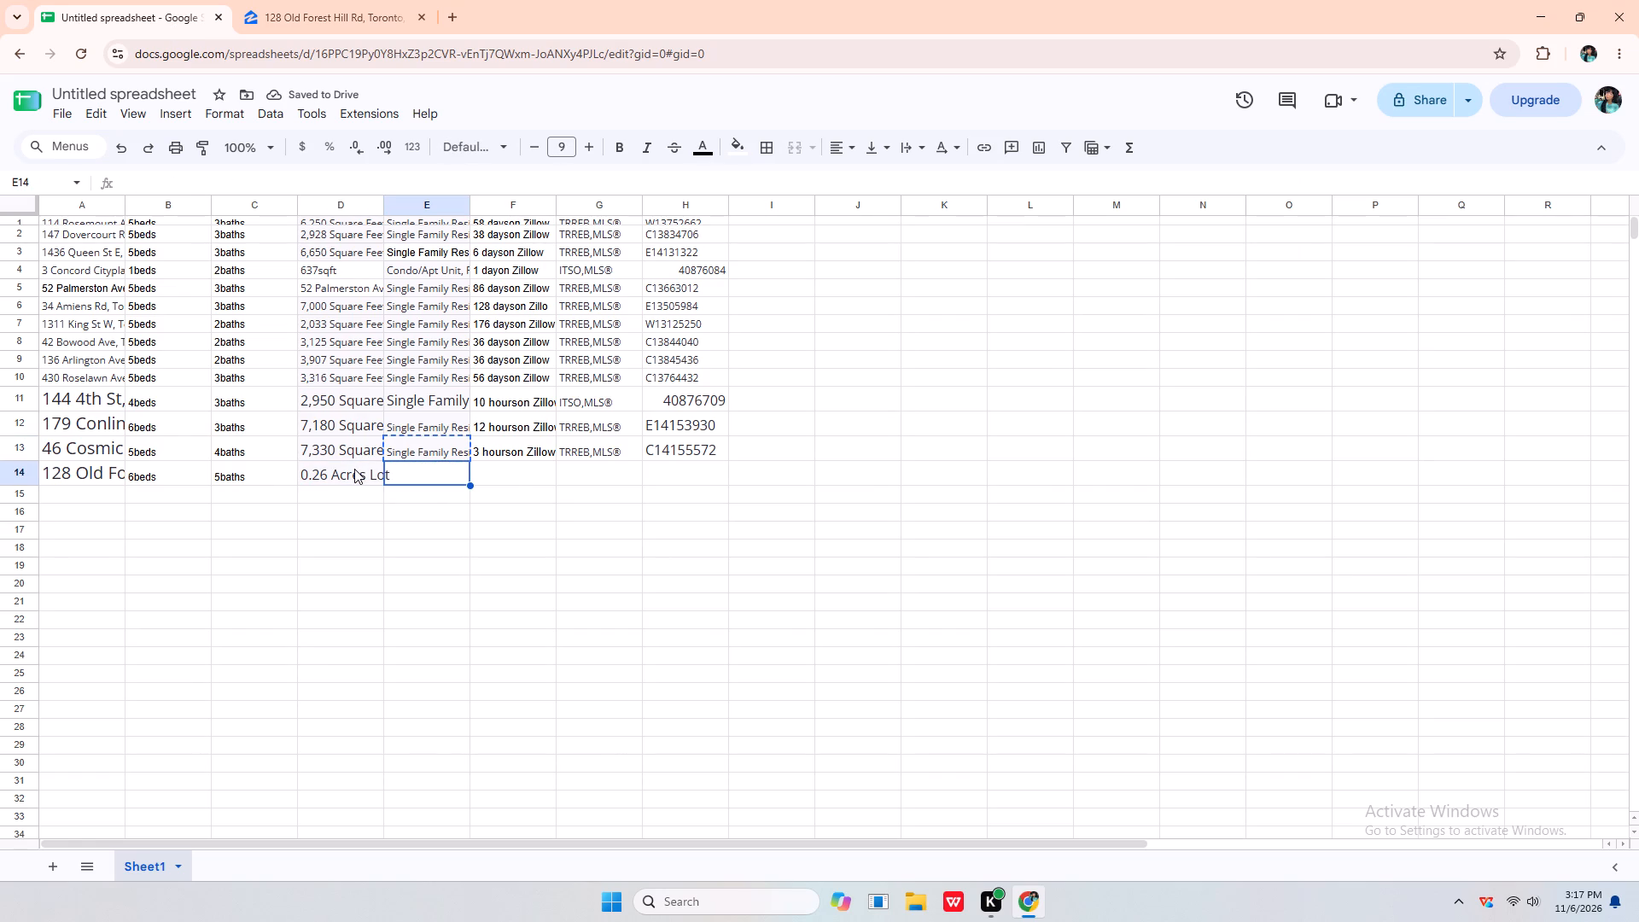
key("ctrl+v")
Copy the time on Zillow, 10 hours on Zillow, from the Old Forest Hill Rd listing into cell F14.
left_click(303, 24)
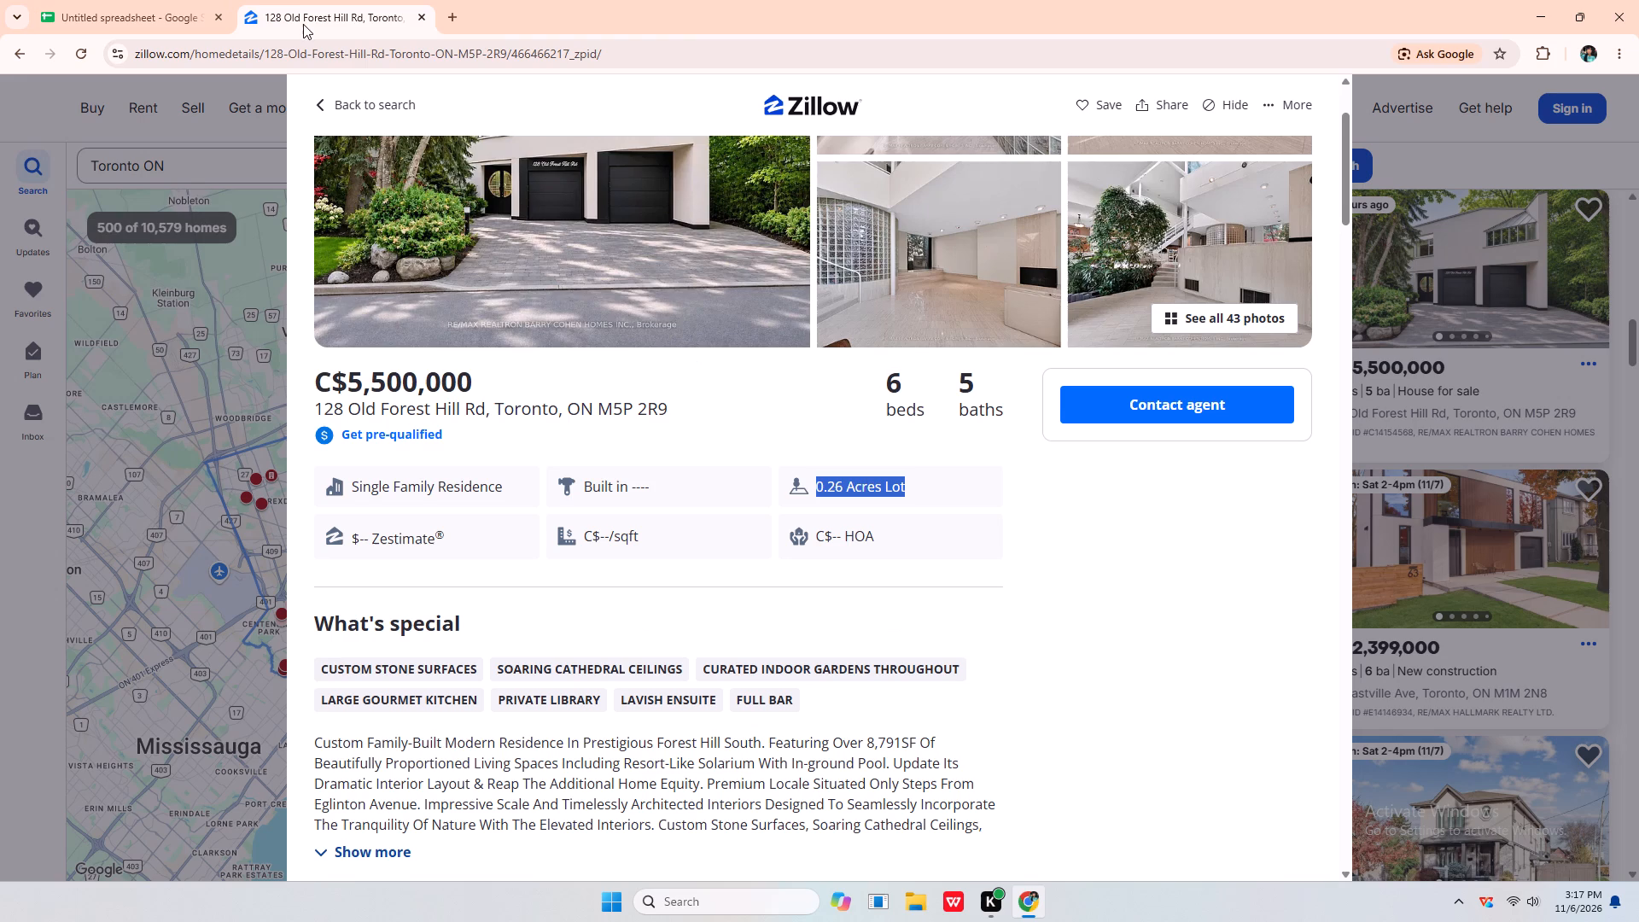
scroll(511, 651, "down", 4)
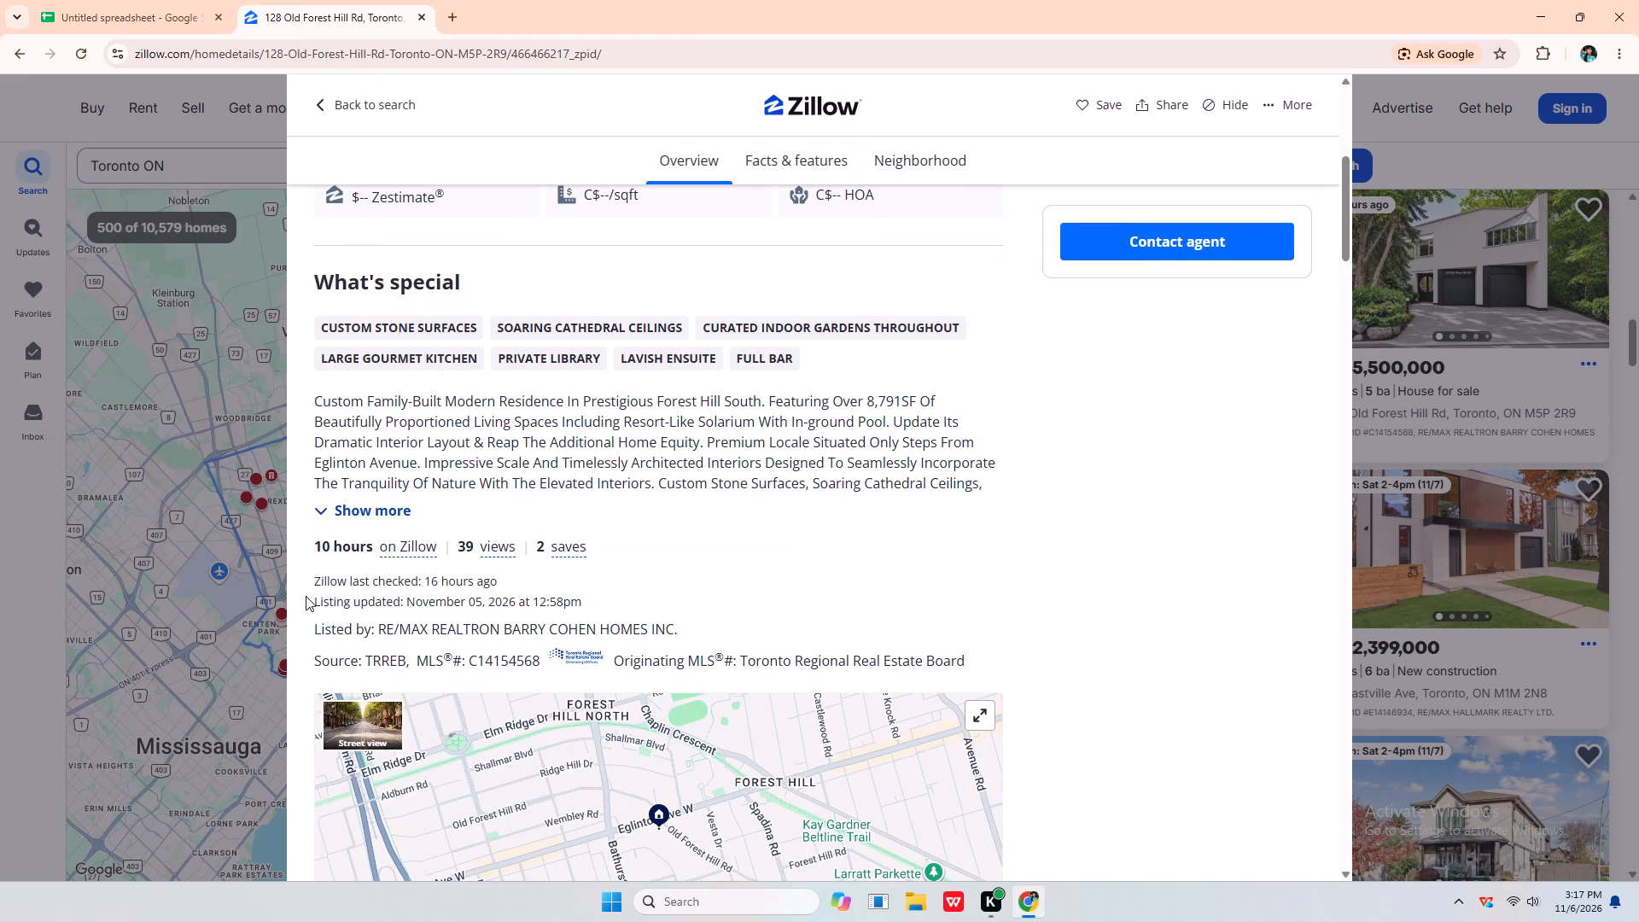
left_click_drag(313, 547, 429, 542)
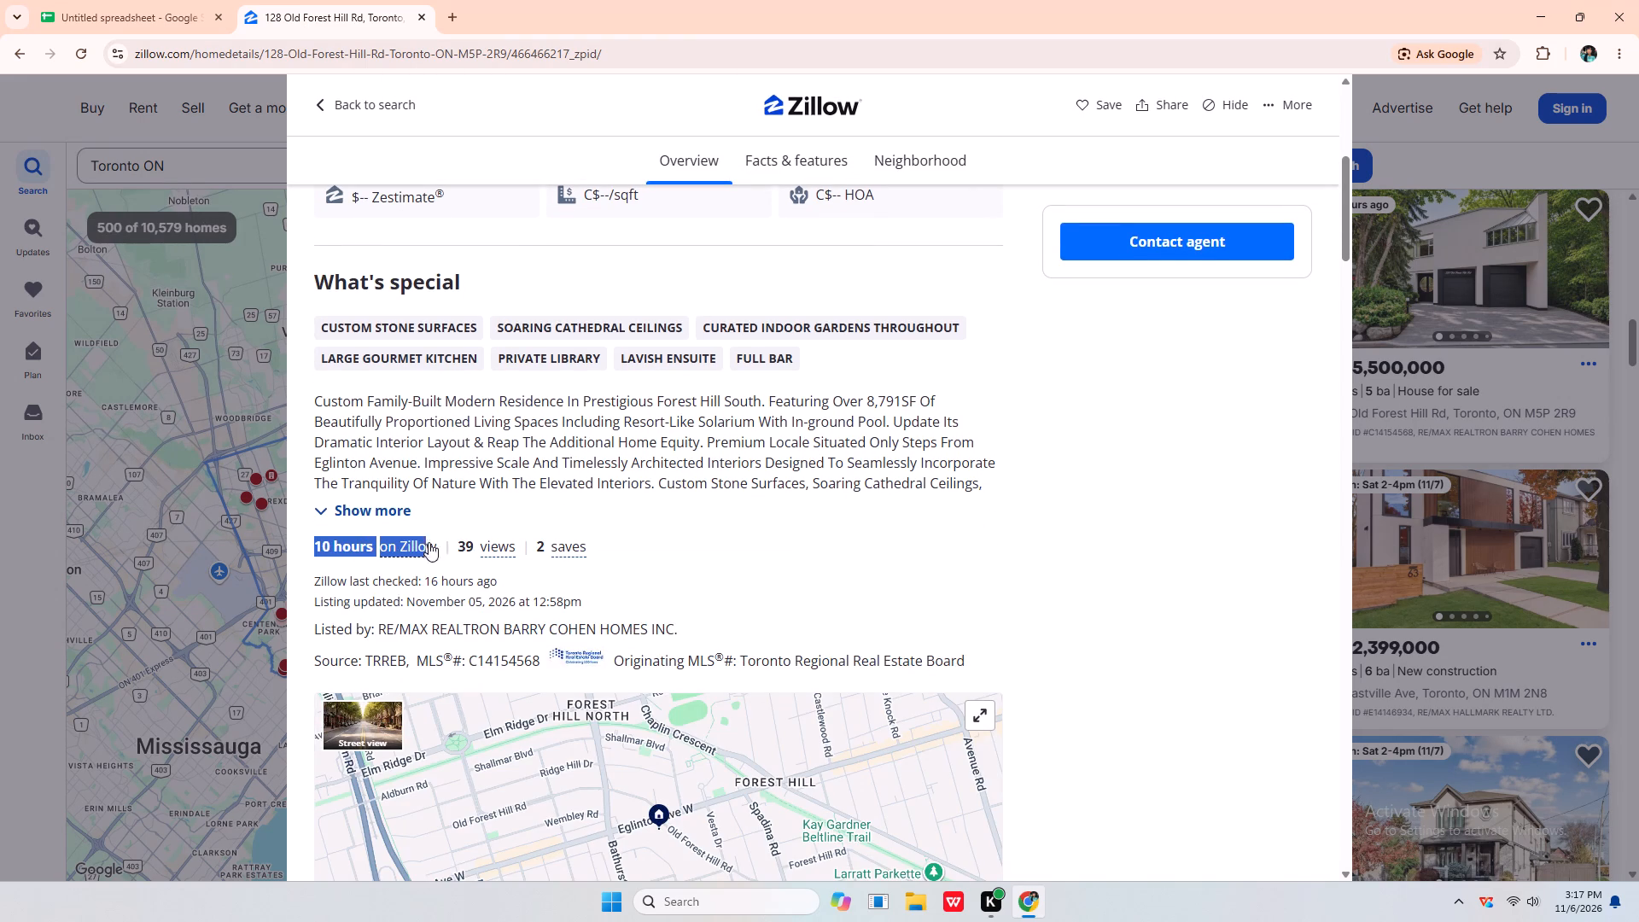
left_click_drag(429, 542, 444, 546)
key("ctrl+c")
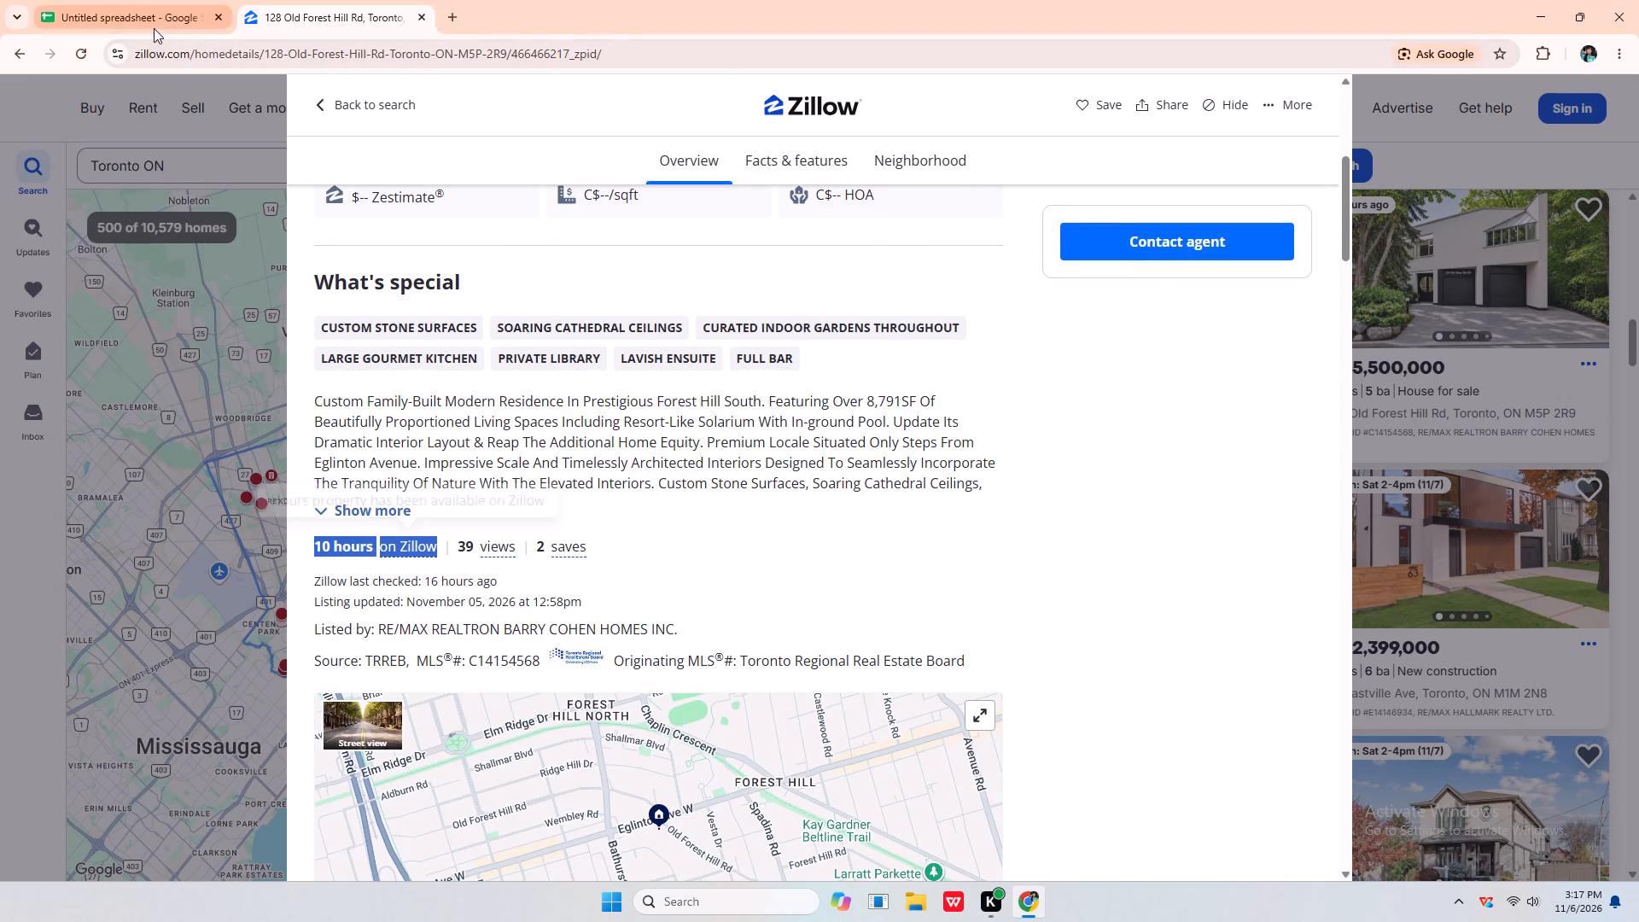
left_click(153, 26)
left_click(513, 473)
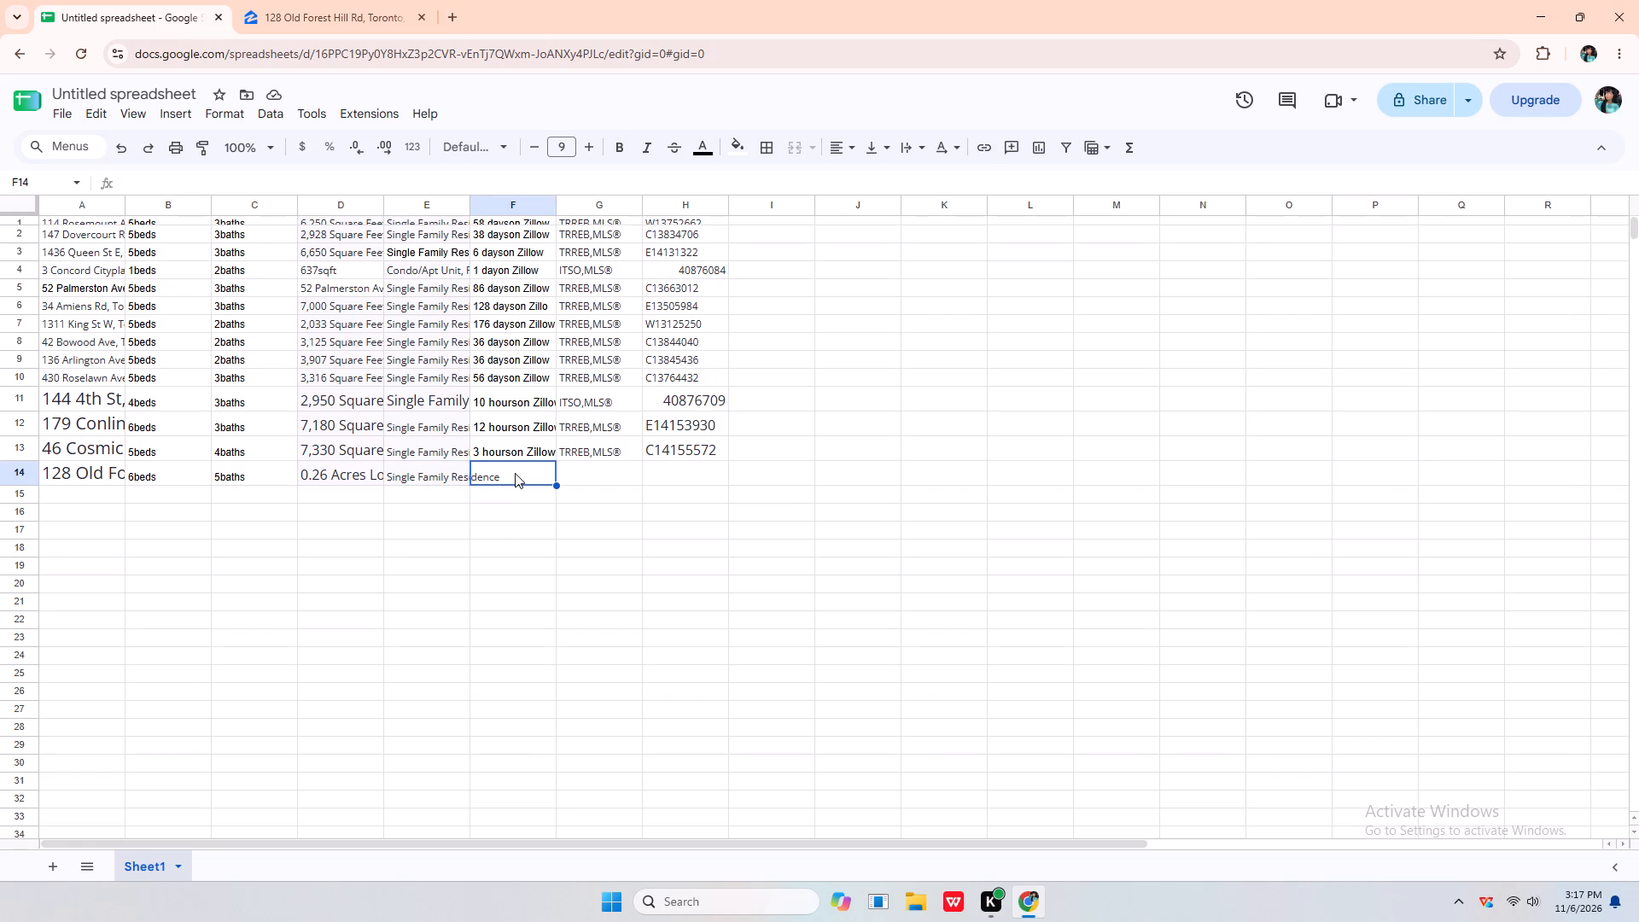
key("ctrl+v")
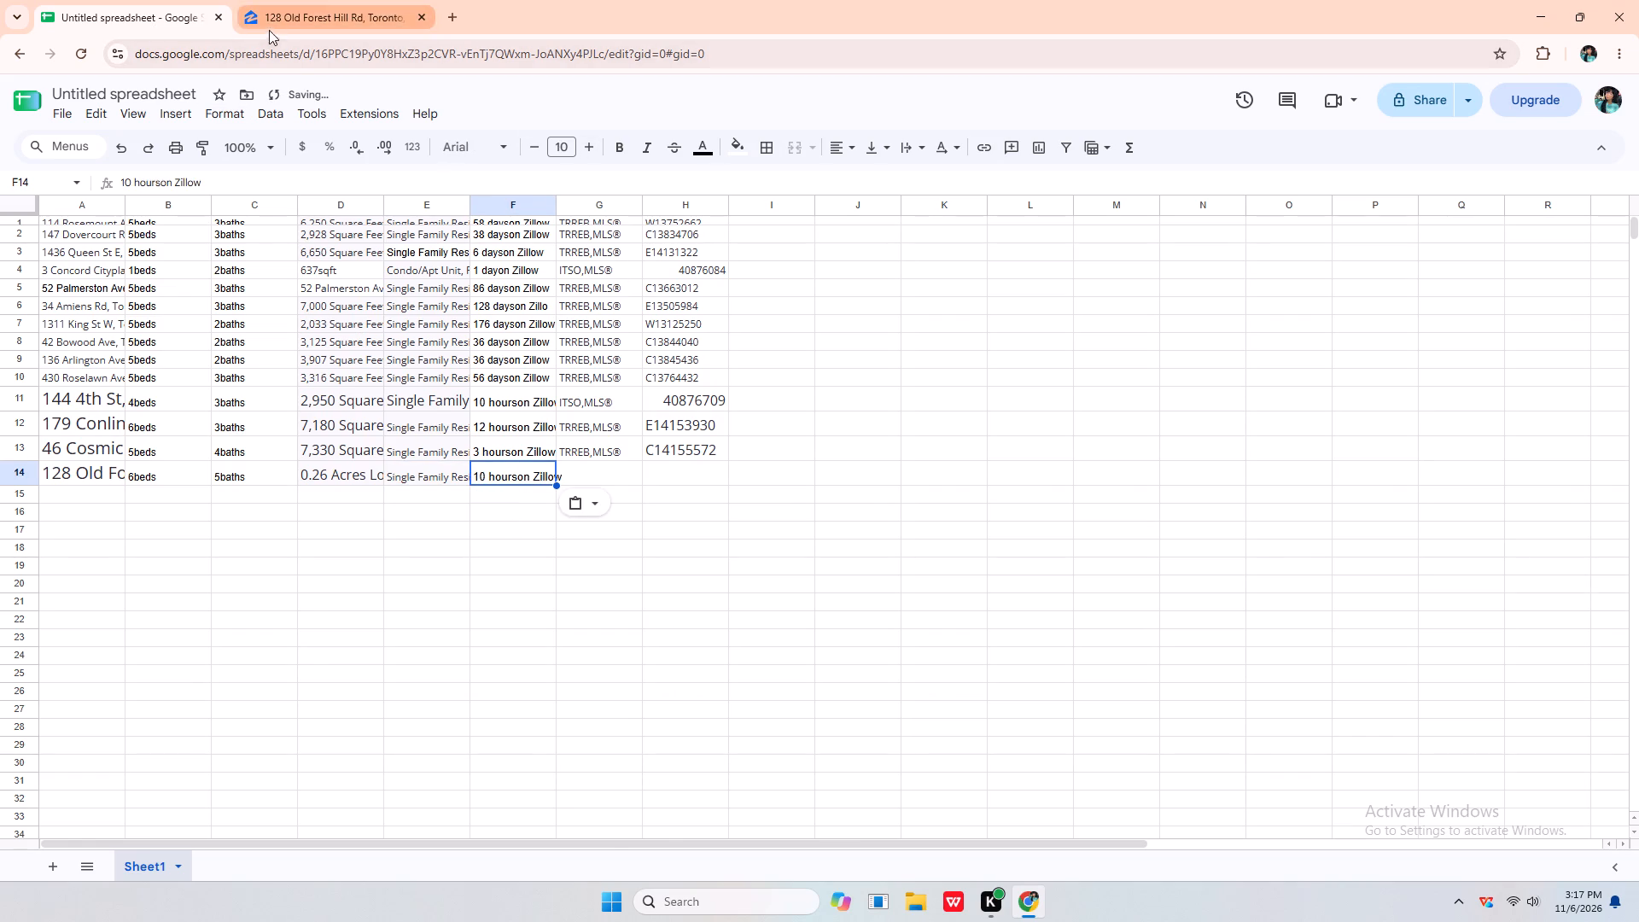
Copy the MLS number C14154568 from the Old Forest Hill Rd listing into cell H14.
left_click(289, 15)
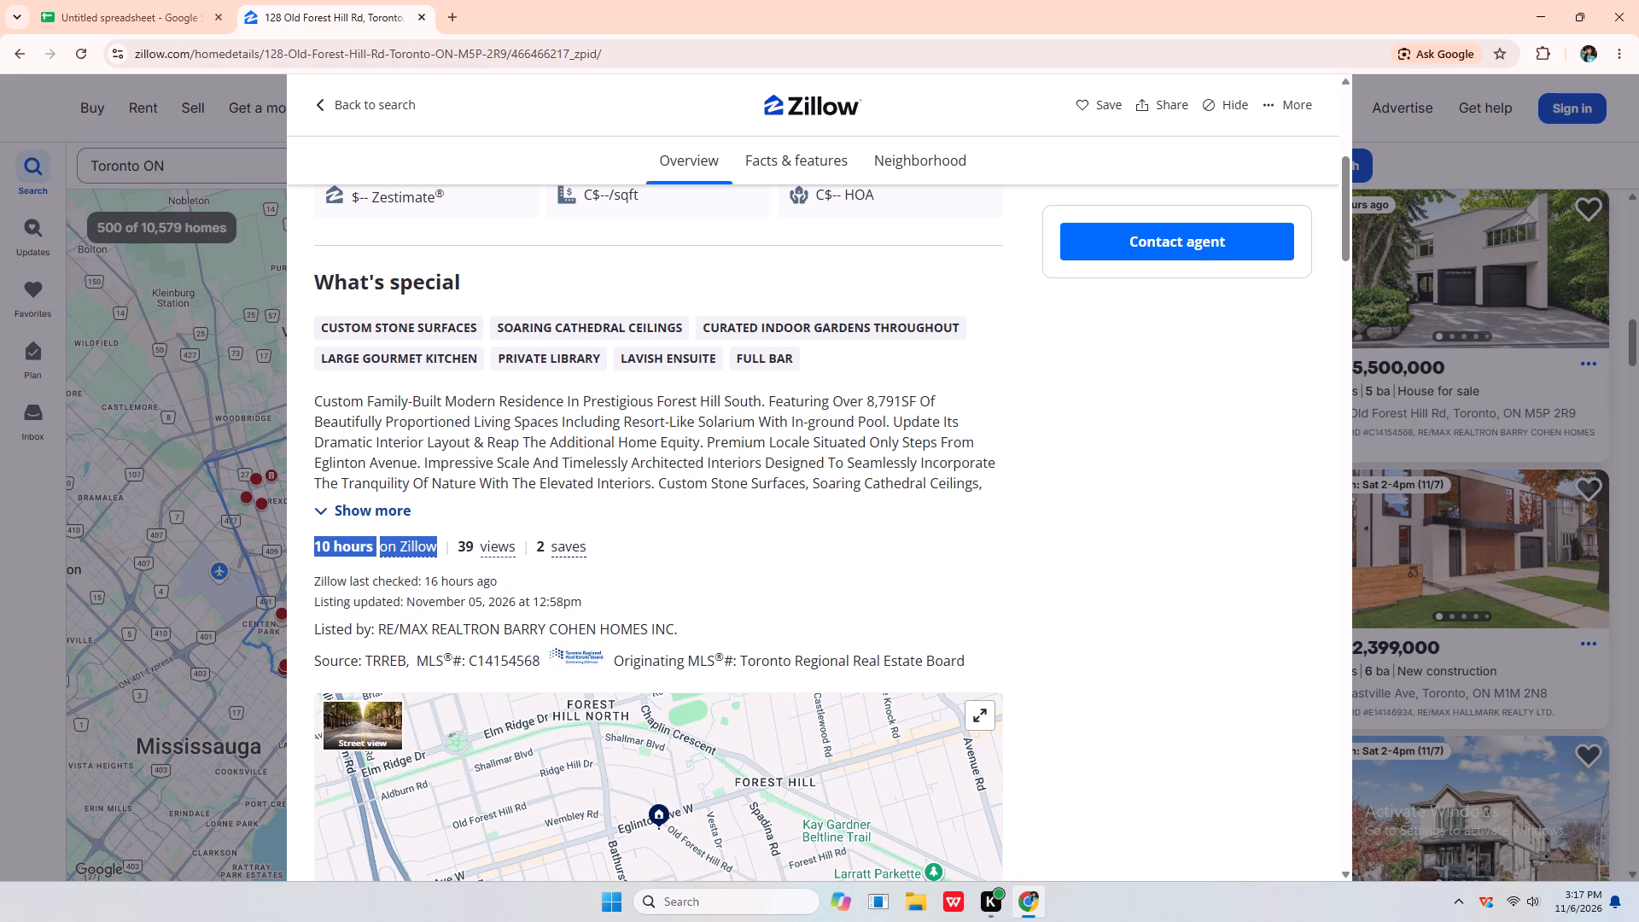
left_click_drag(468, 663, 552, 659)
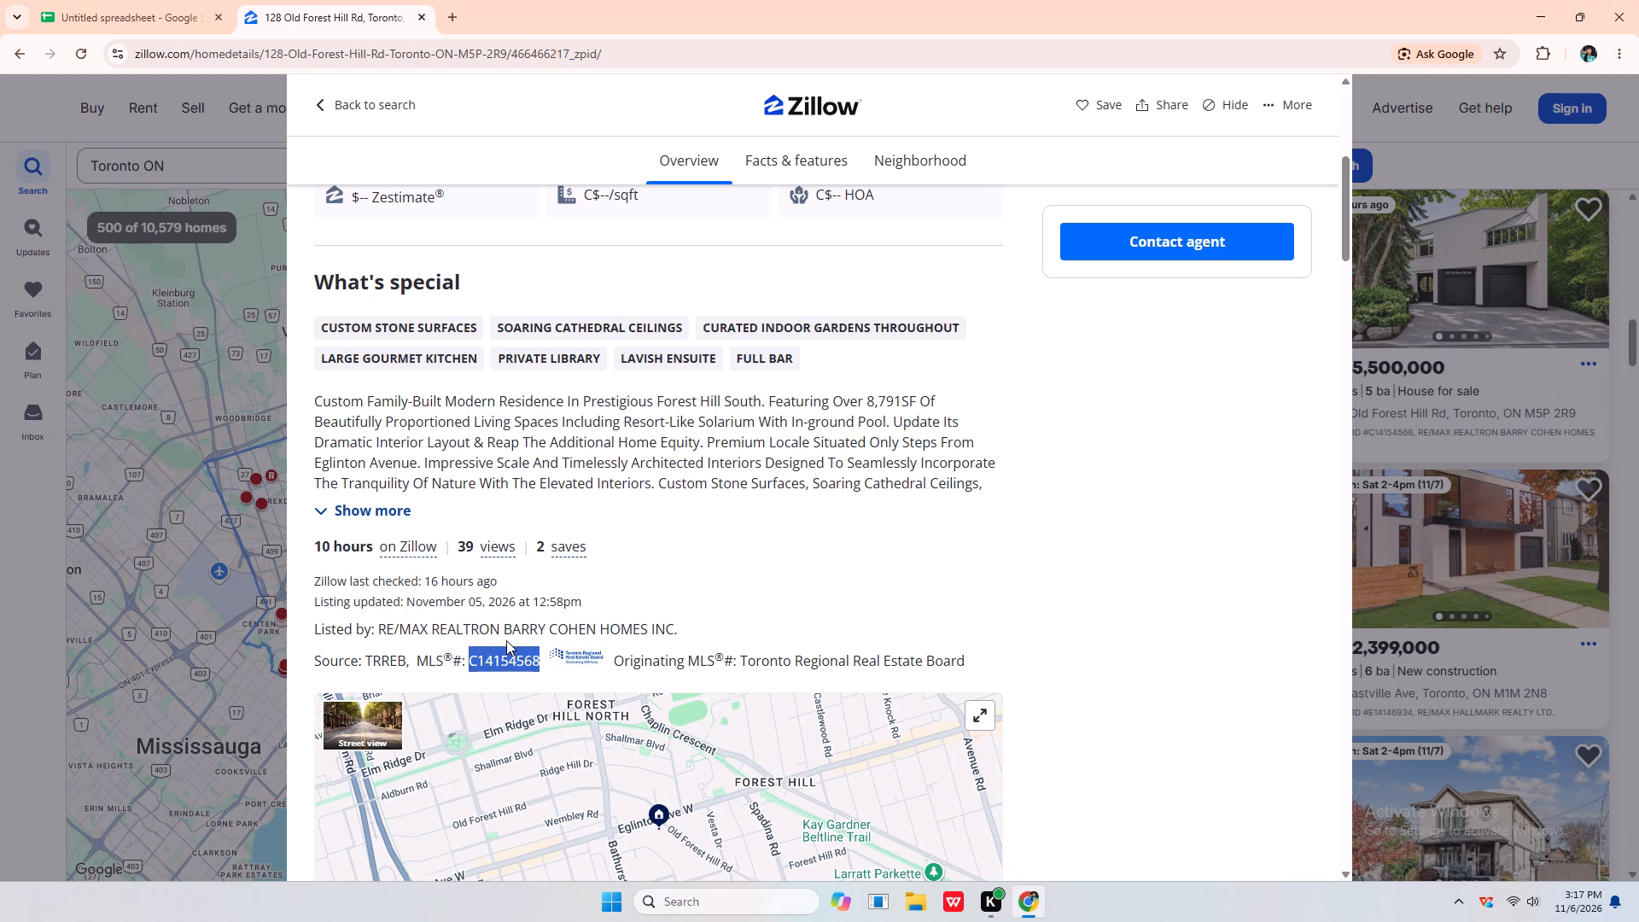
key("ctrl+c")
left_click(161, 17)
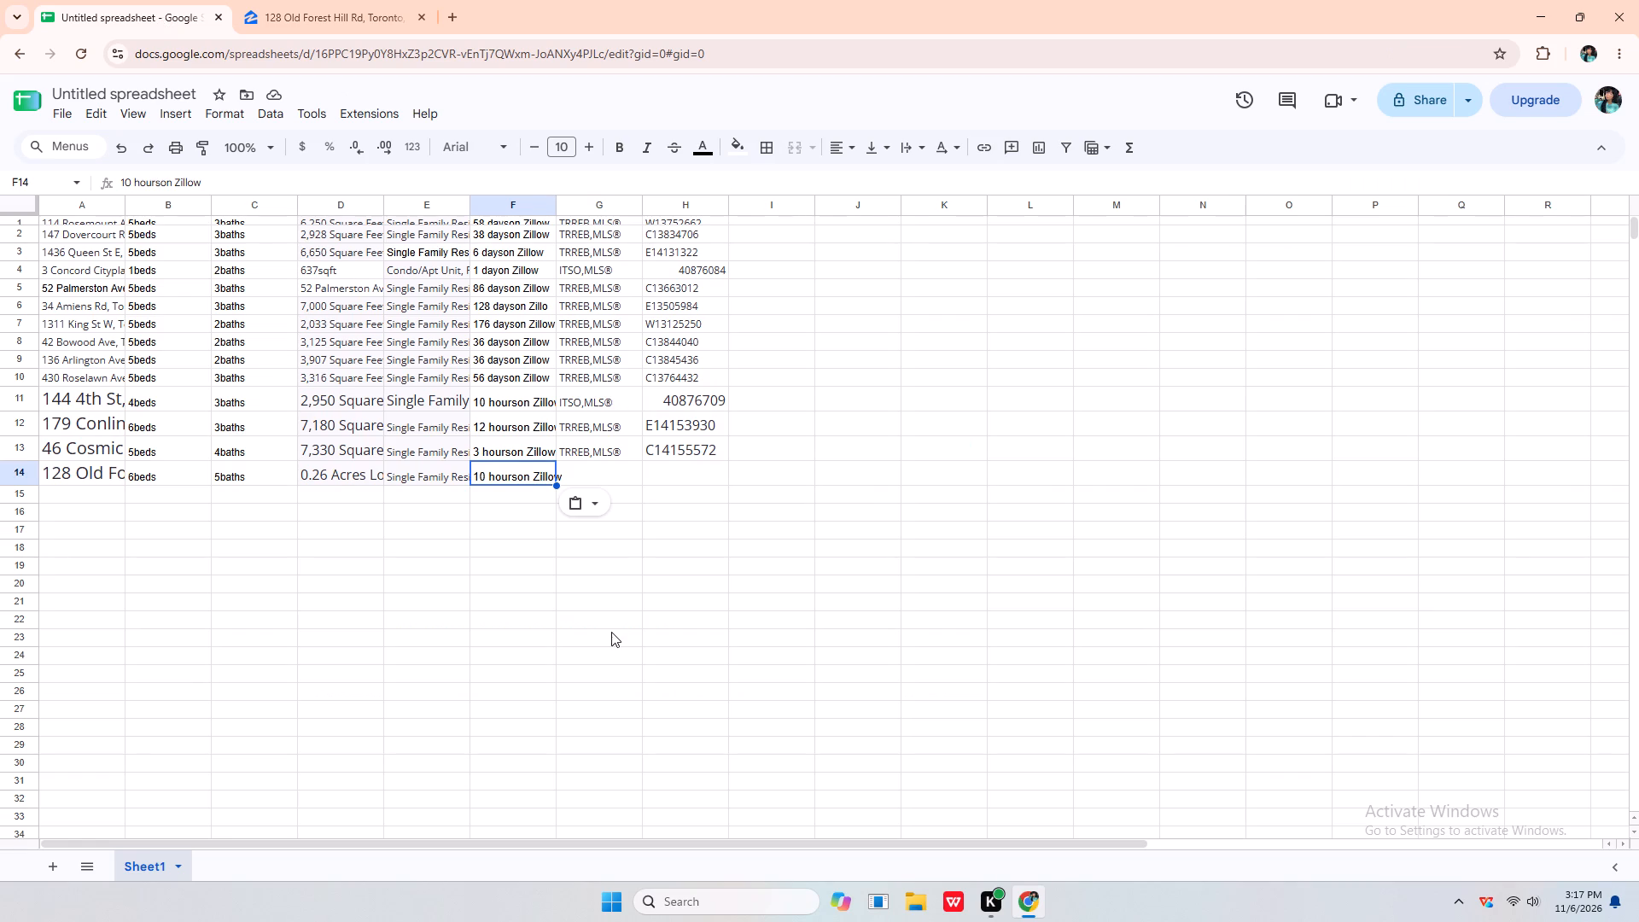
left_click(660, 473)
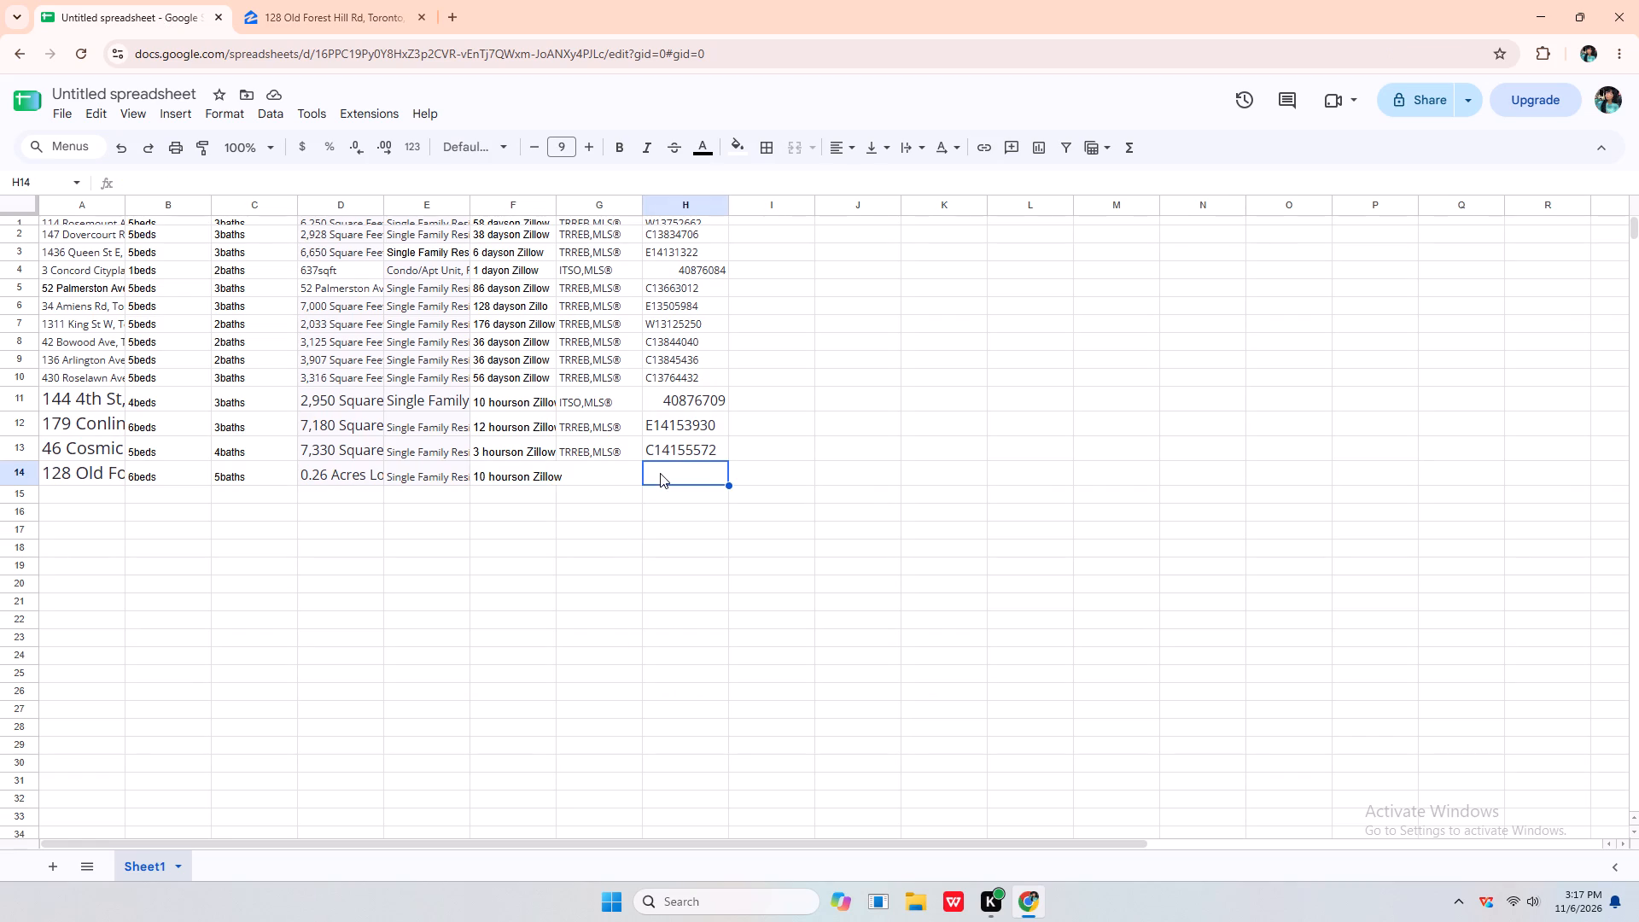
key("ctrl+v")
Copy the listing source, TRREB,MLS®, from cell G13 into cell G14.
left_click(592, 476)
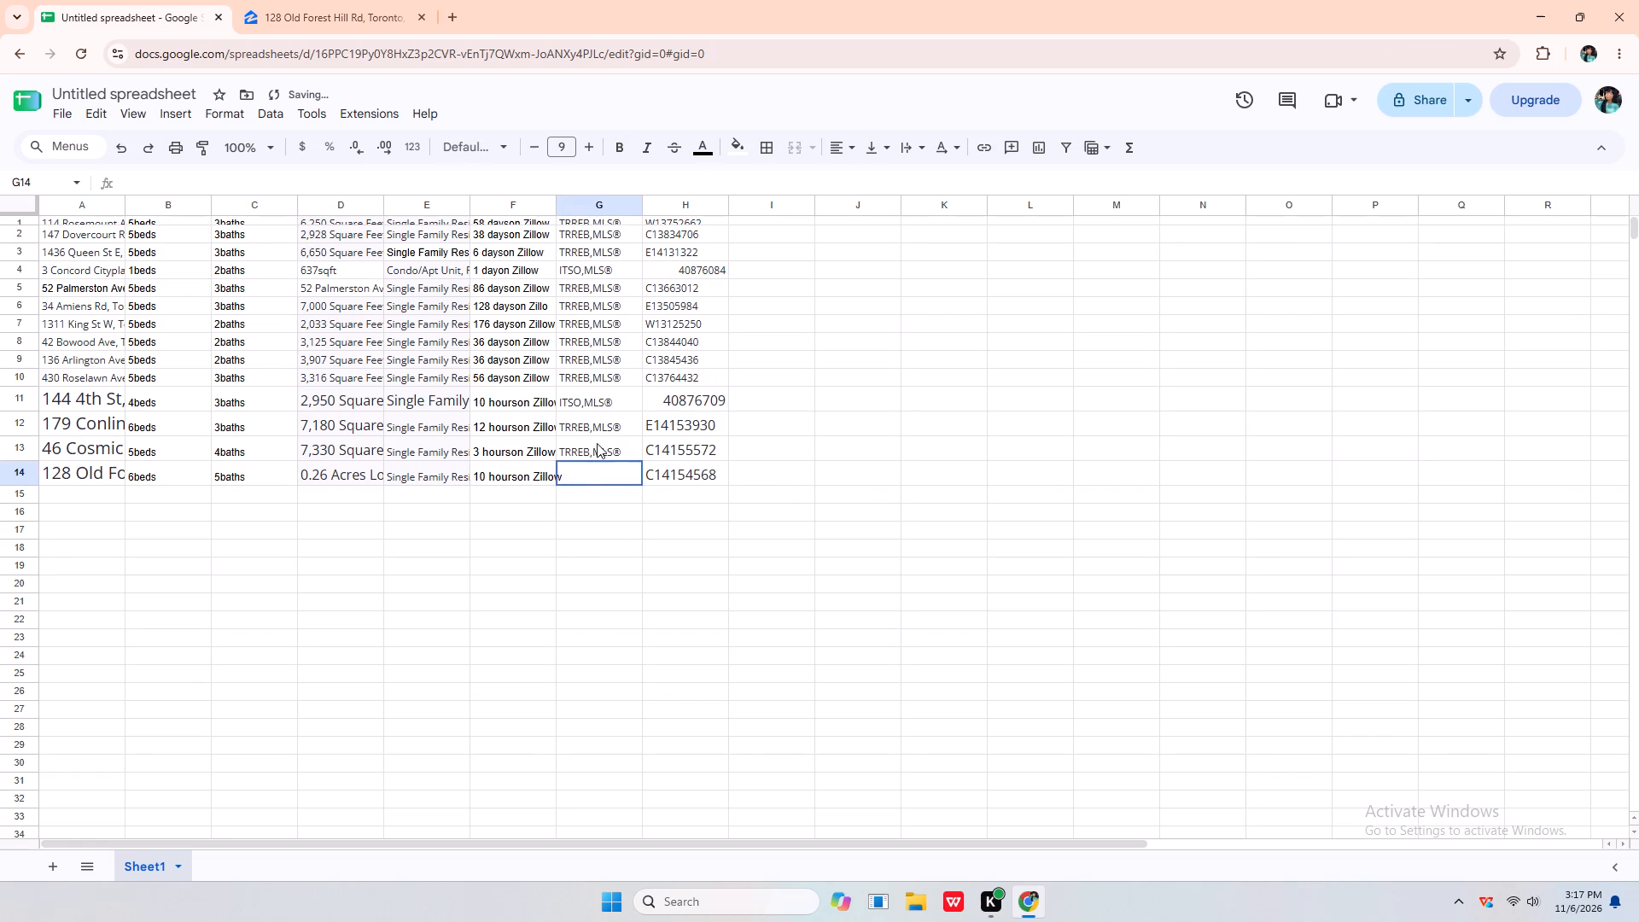
left_click(598, 443)
key("ctrl+c")
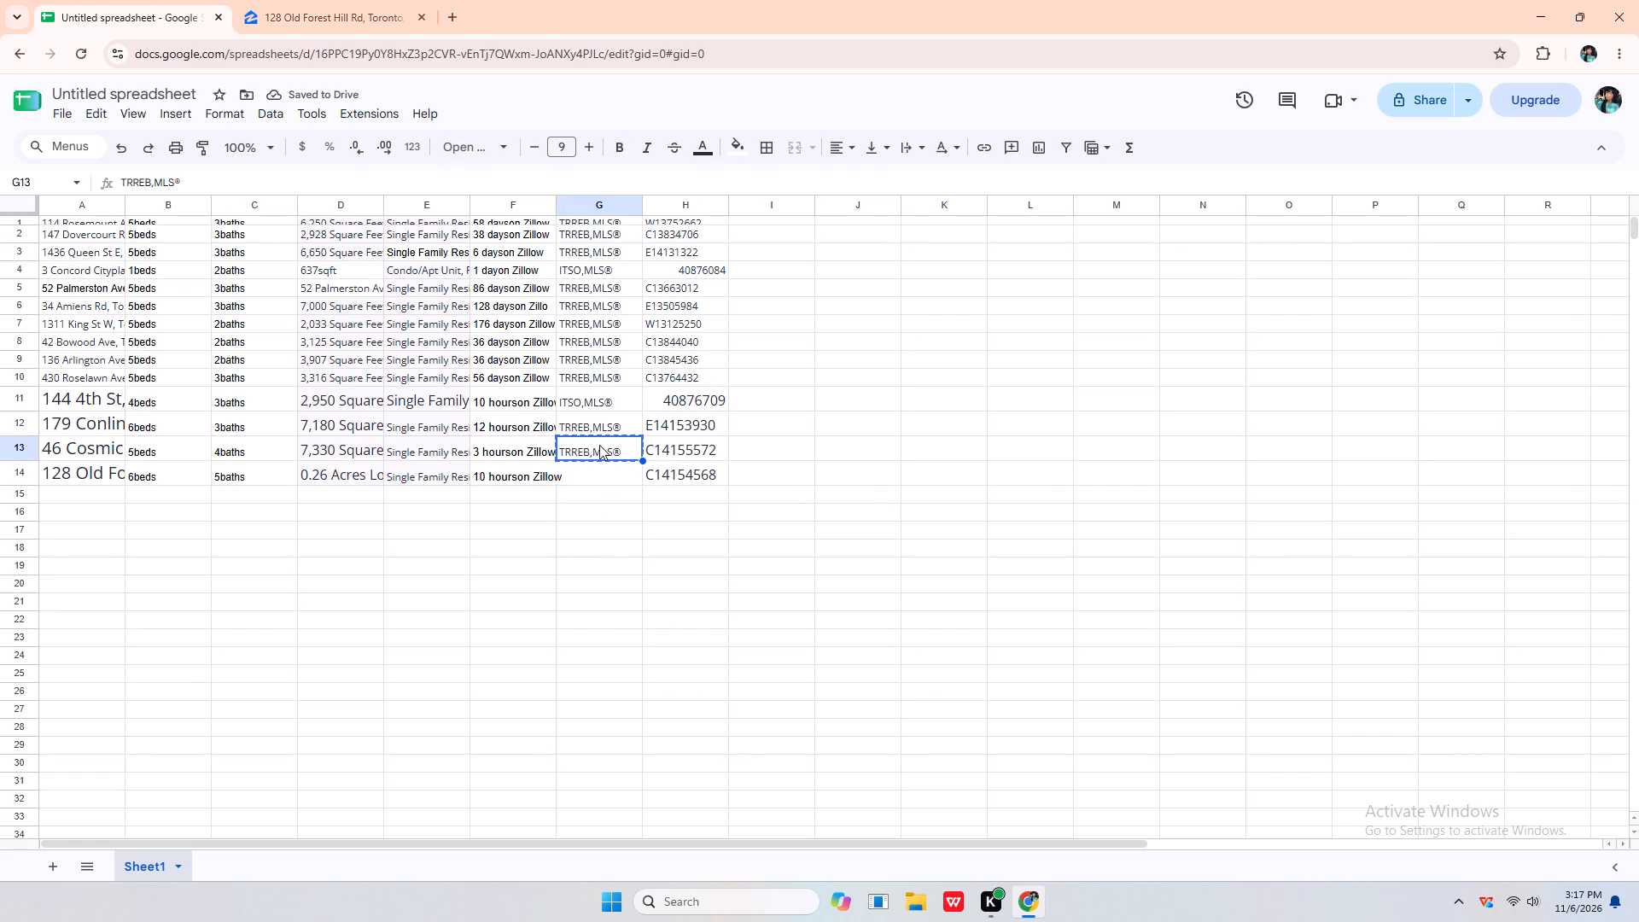
key("Down")
key("ctrl+v")
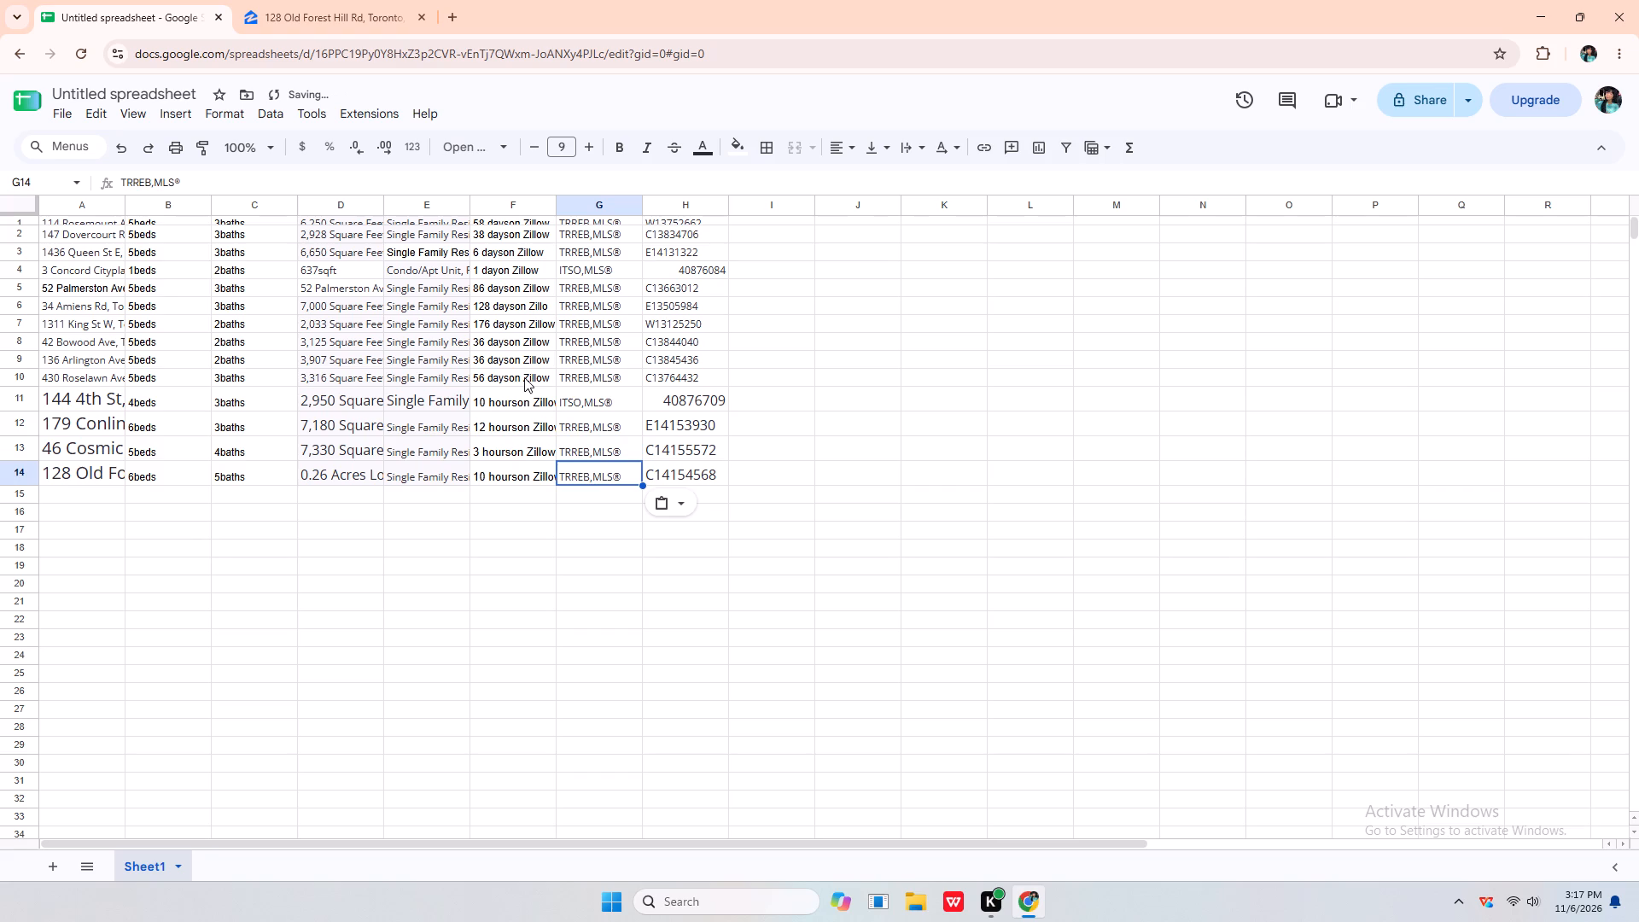
Return to the Toronto search results on Zillow and open the C$1,468,000 W Deane Park Dr listing.
left_click(308, 9)
scroll(601, 711, "down", 1)
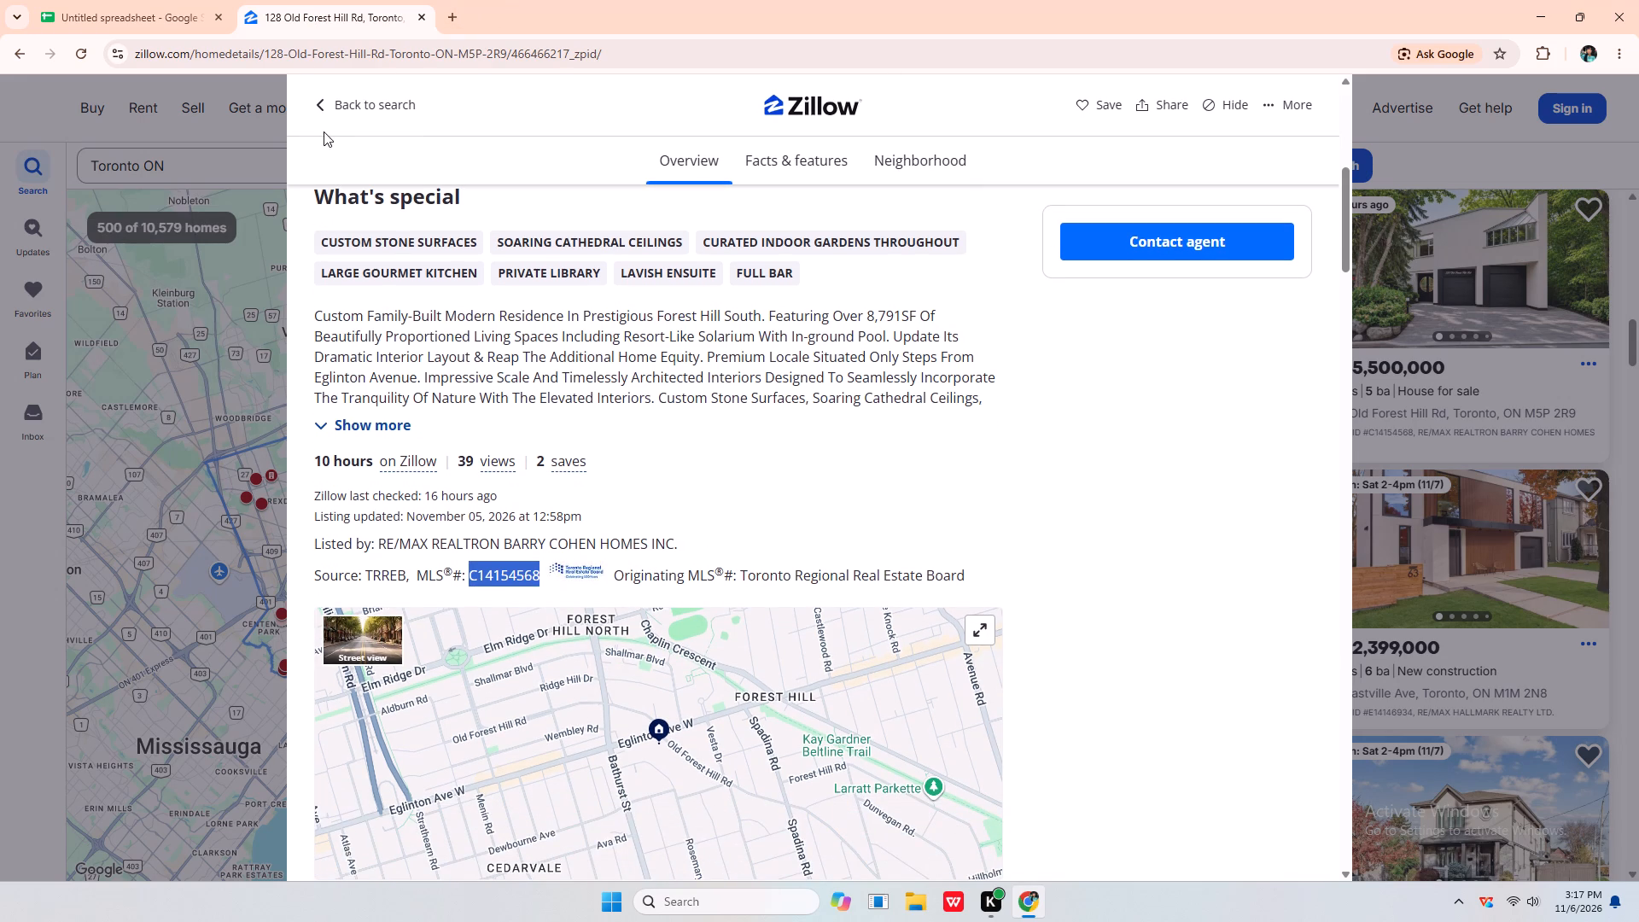
left_click(341, 99)
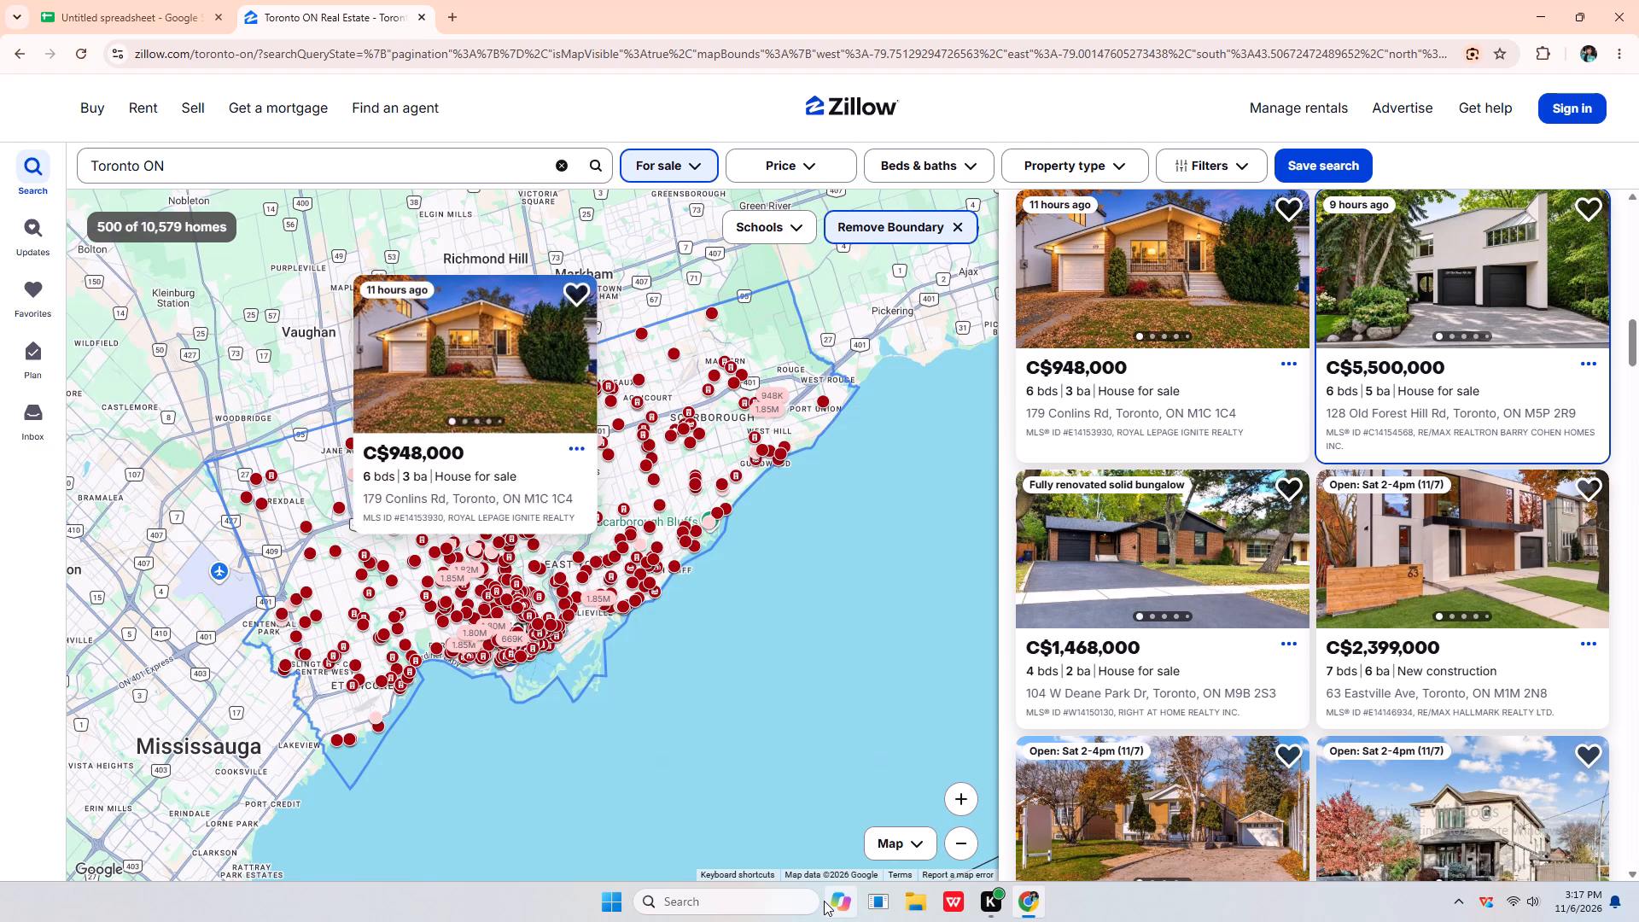
left_click(1119, 697)
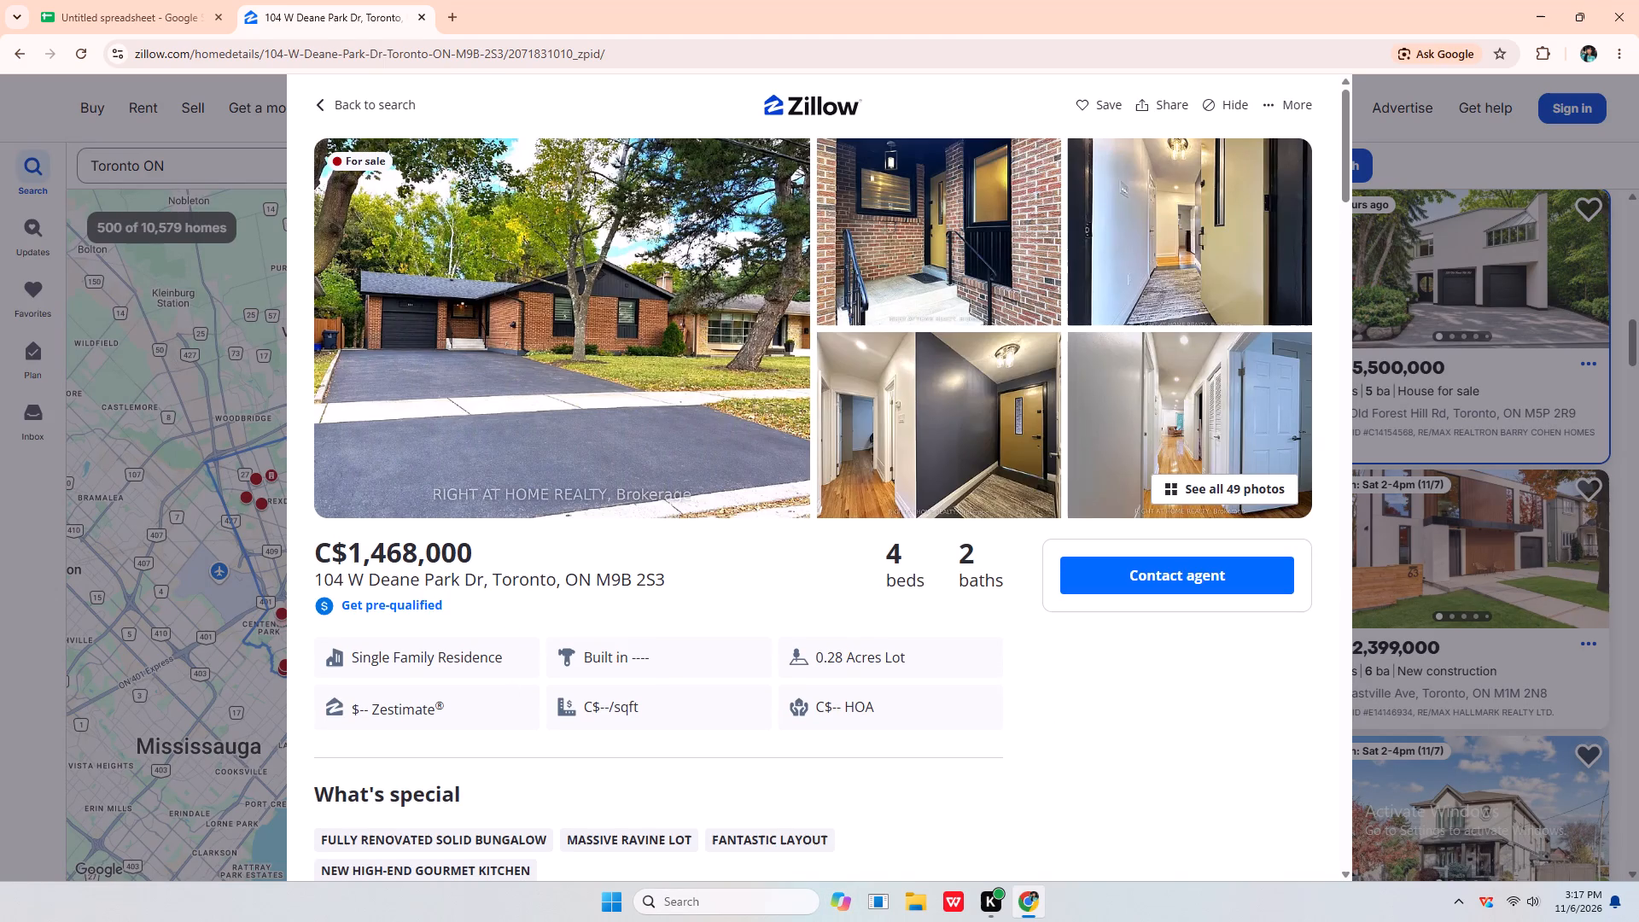
Copy the full address from the W Deane Park Dr listing into cell A15 of the spreadsheet.
left_click_drag(318, 578, 665, 590)
key("ctrl+c")
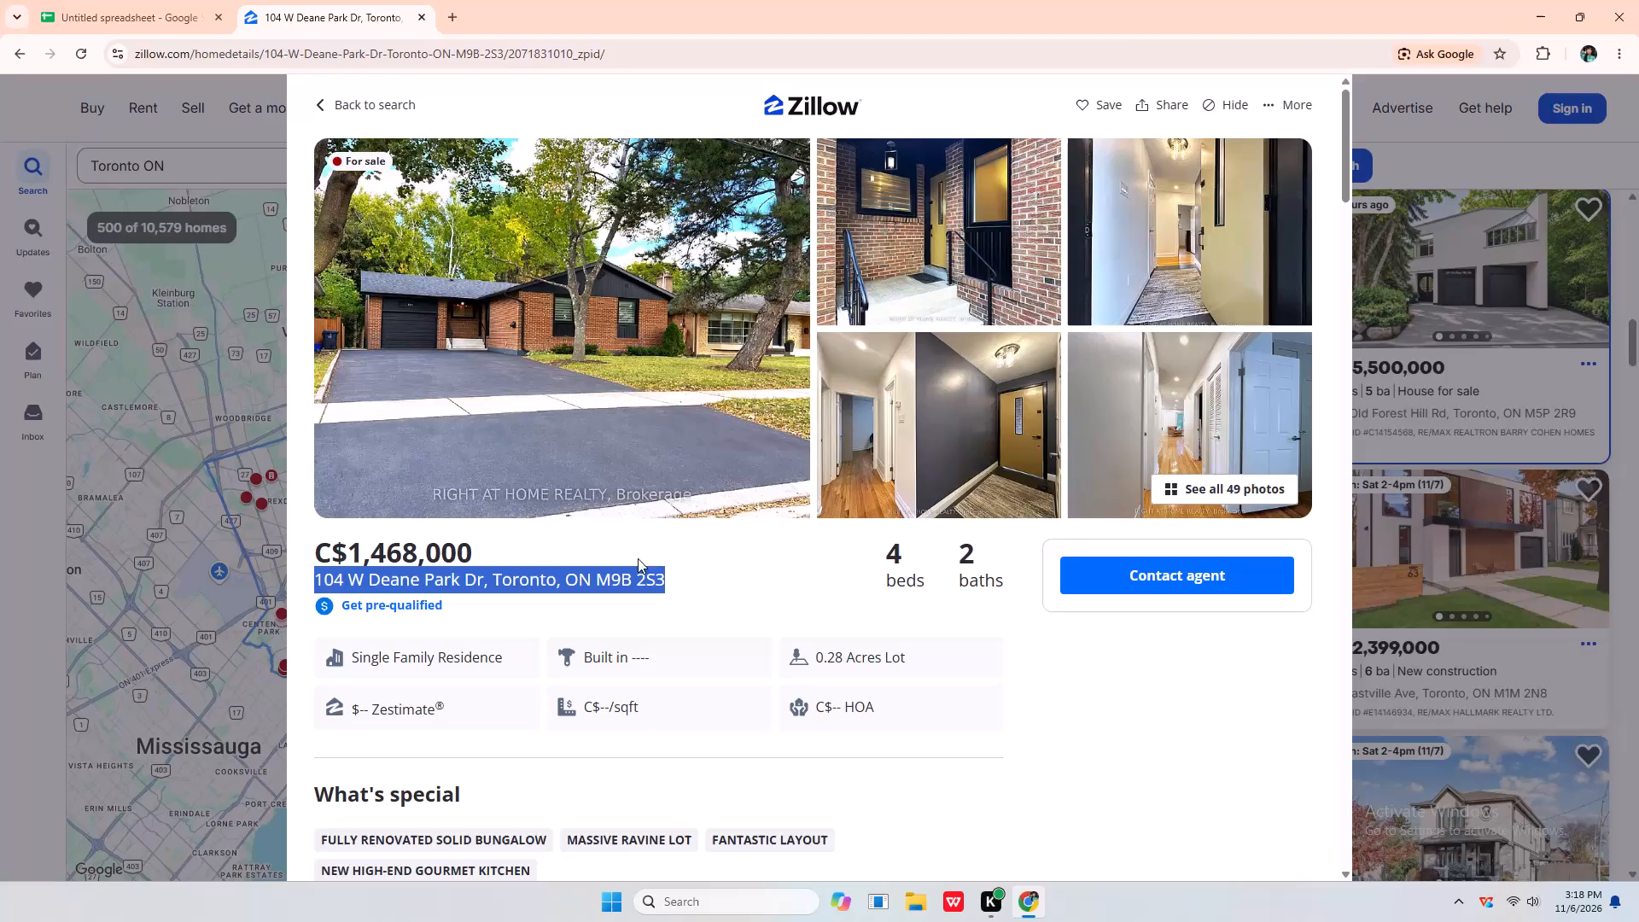
left_click(117, 14)
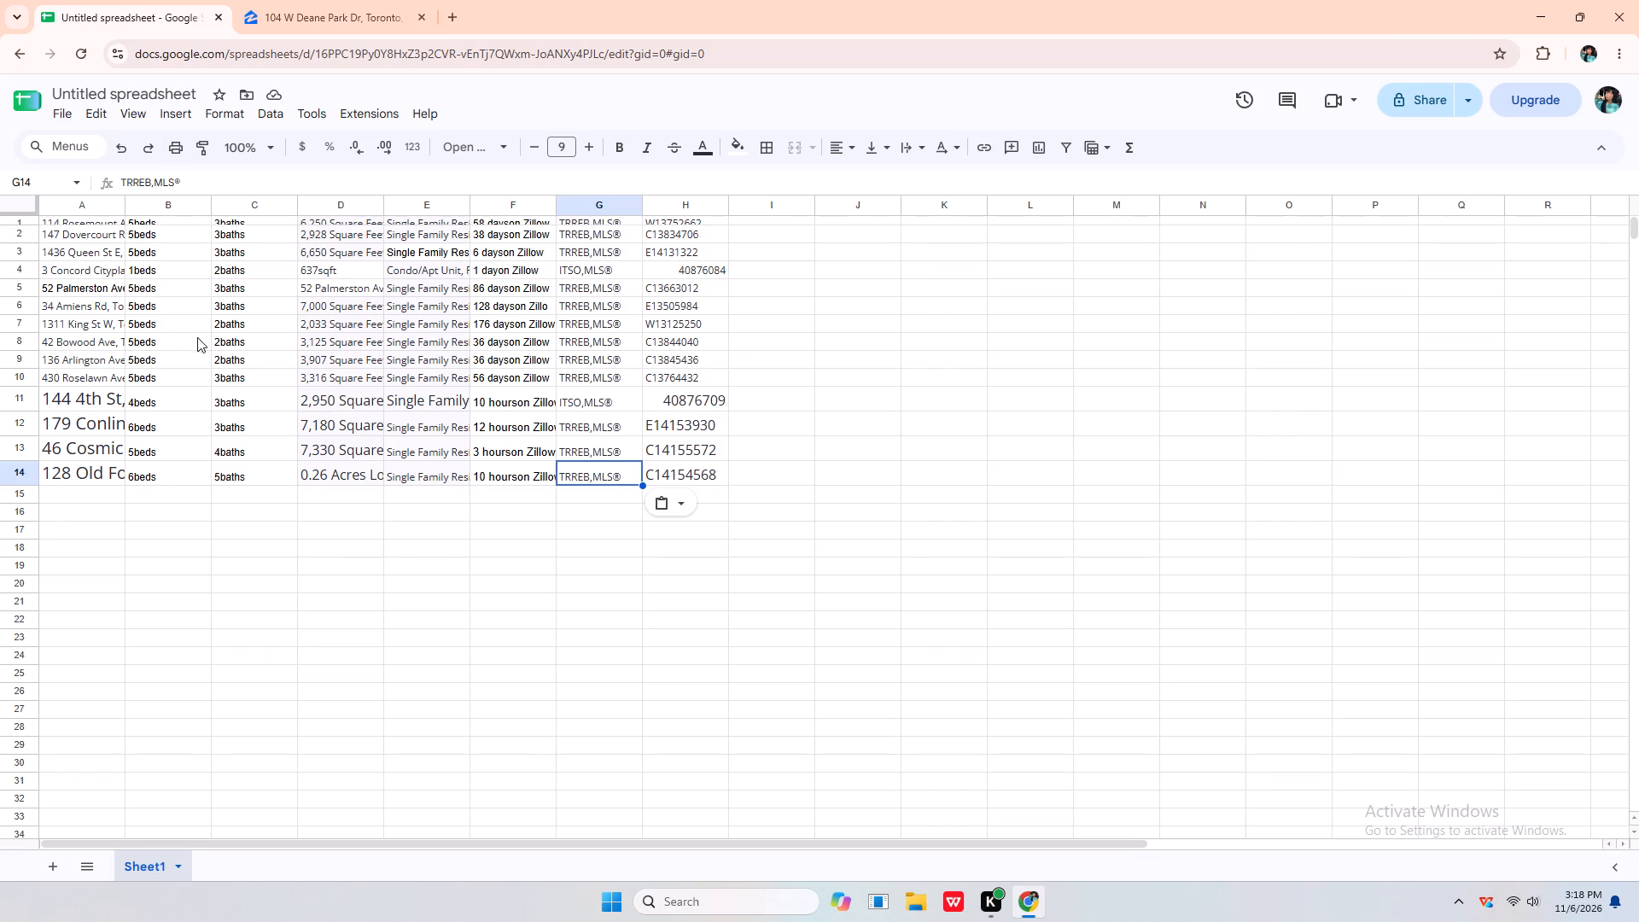
left_click(86, 497)
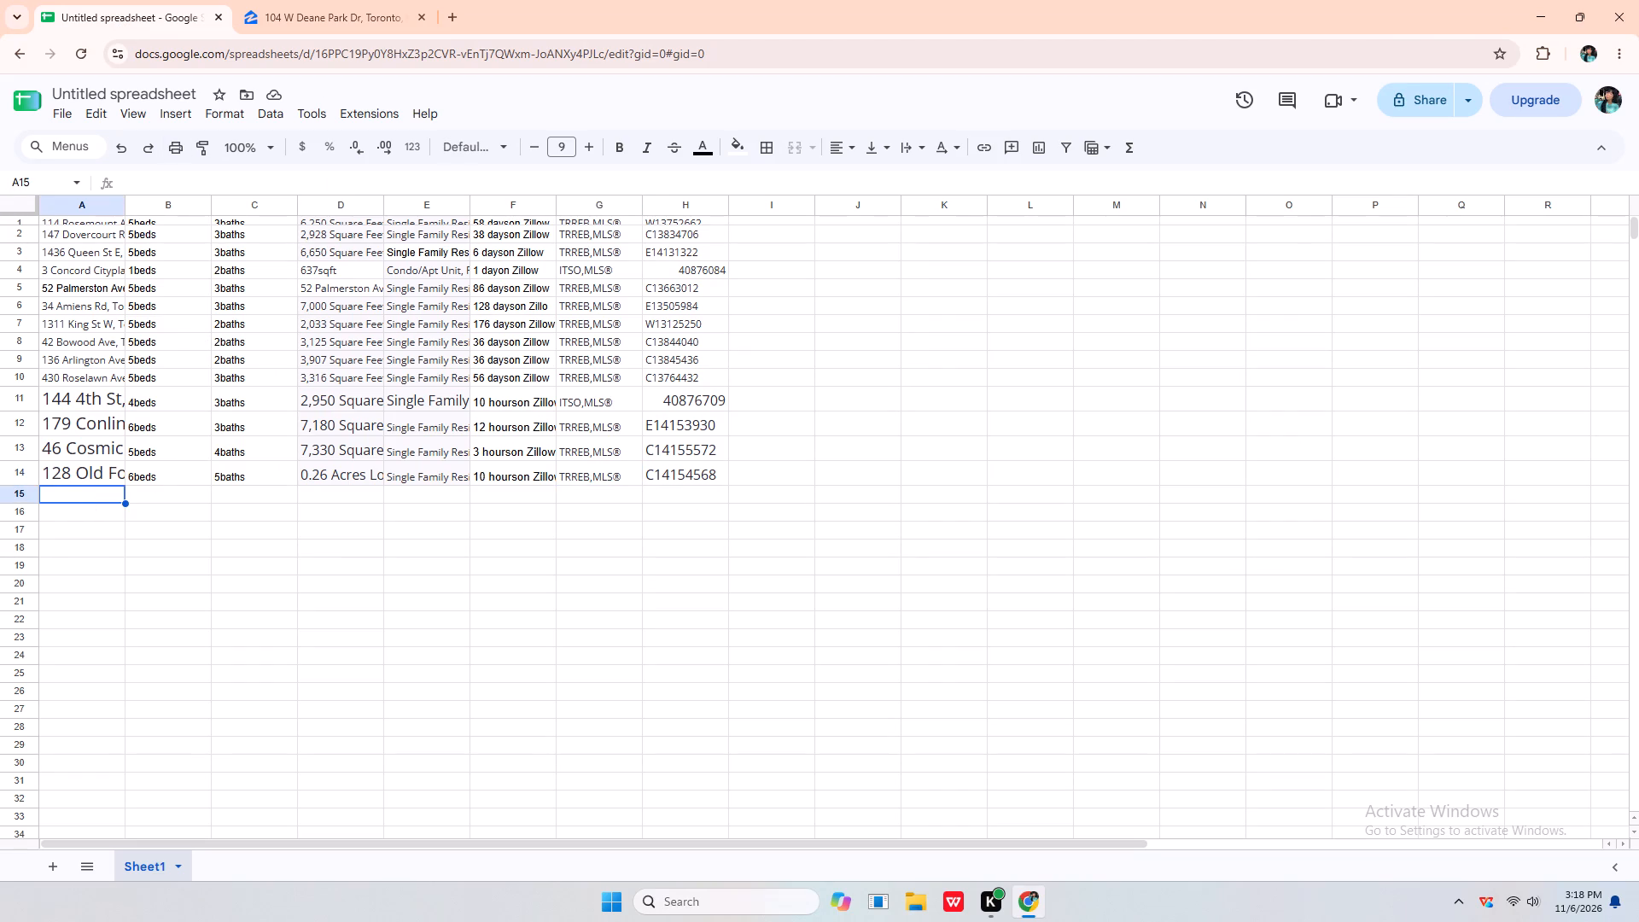
key("ctrl+v")
Enter the bedroom count 4beds in cell B15.
key("Right")
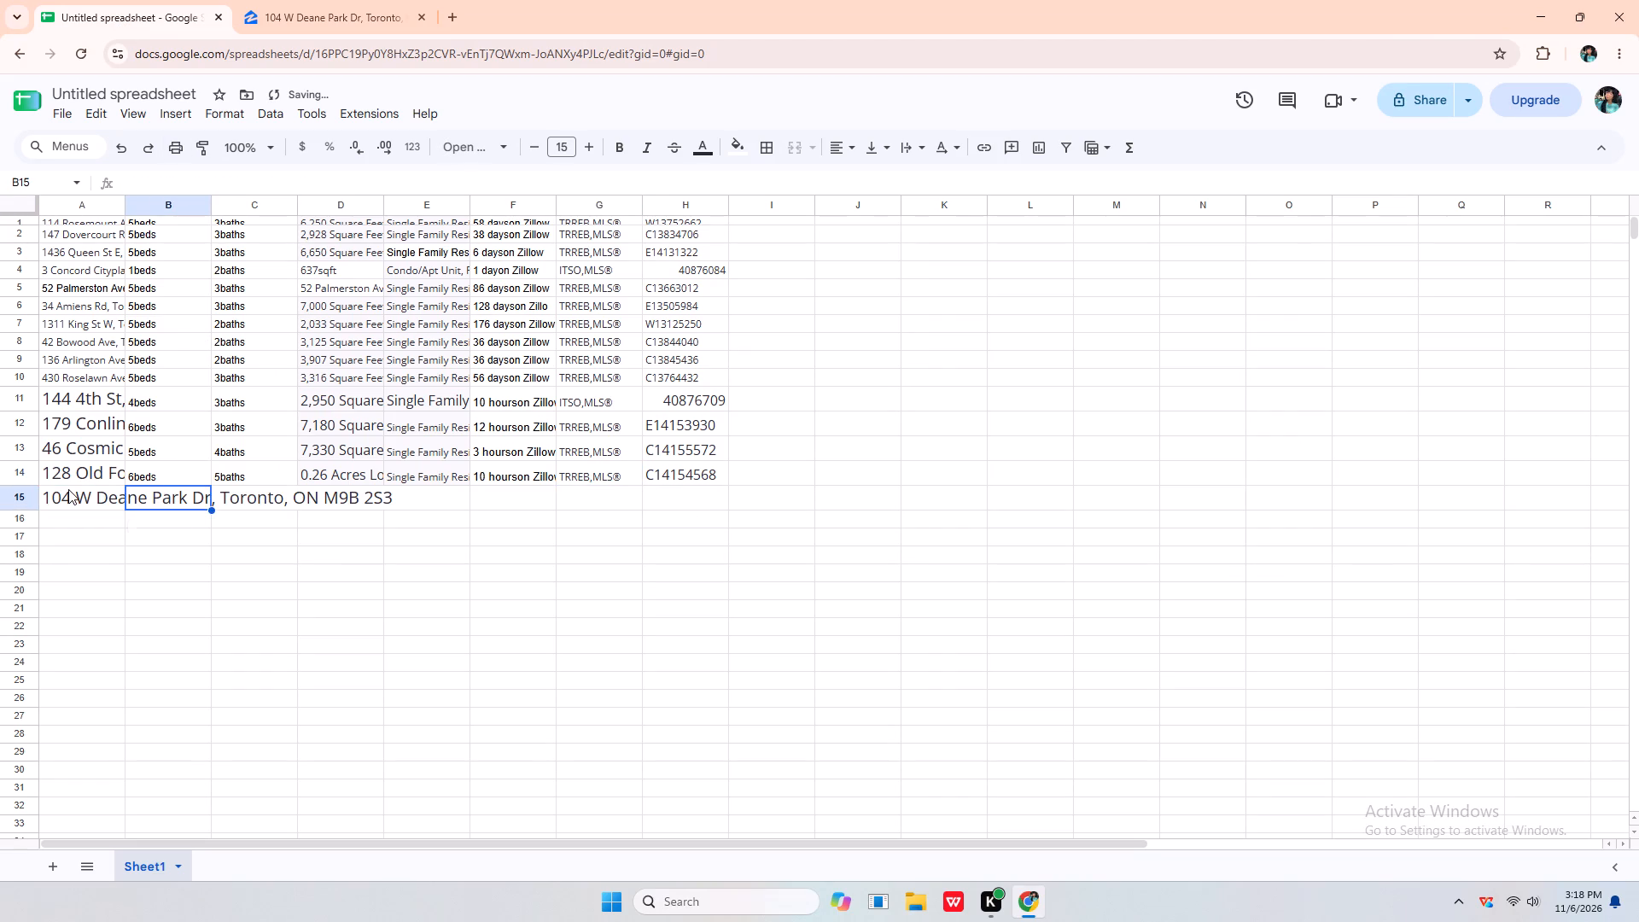
key("4")
key("b")
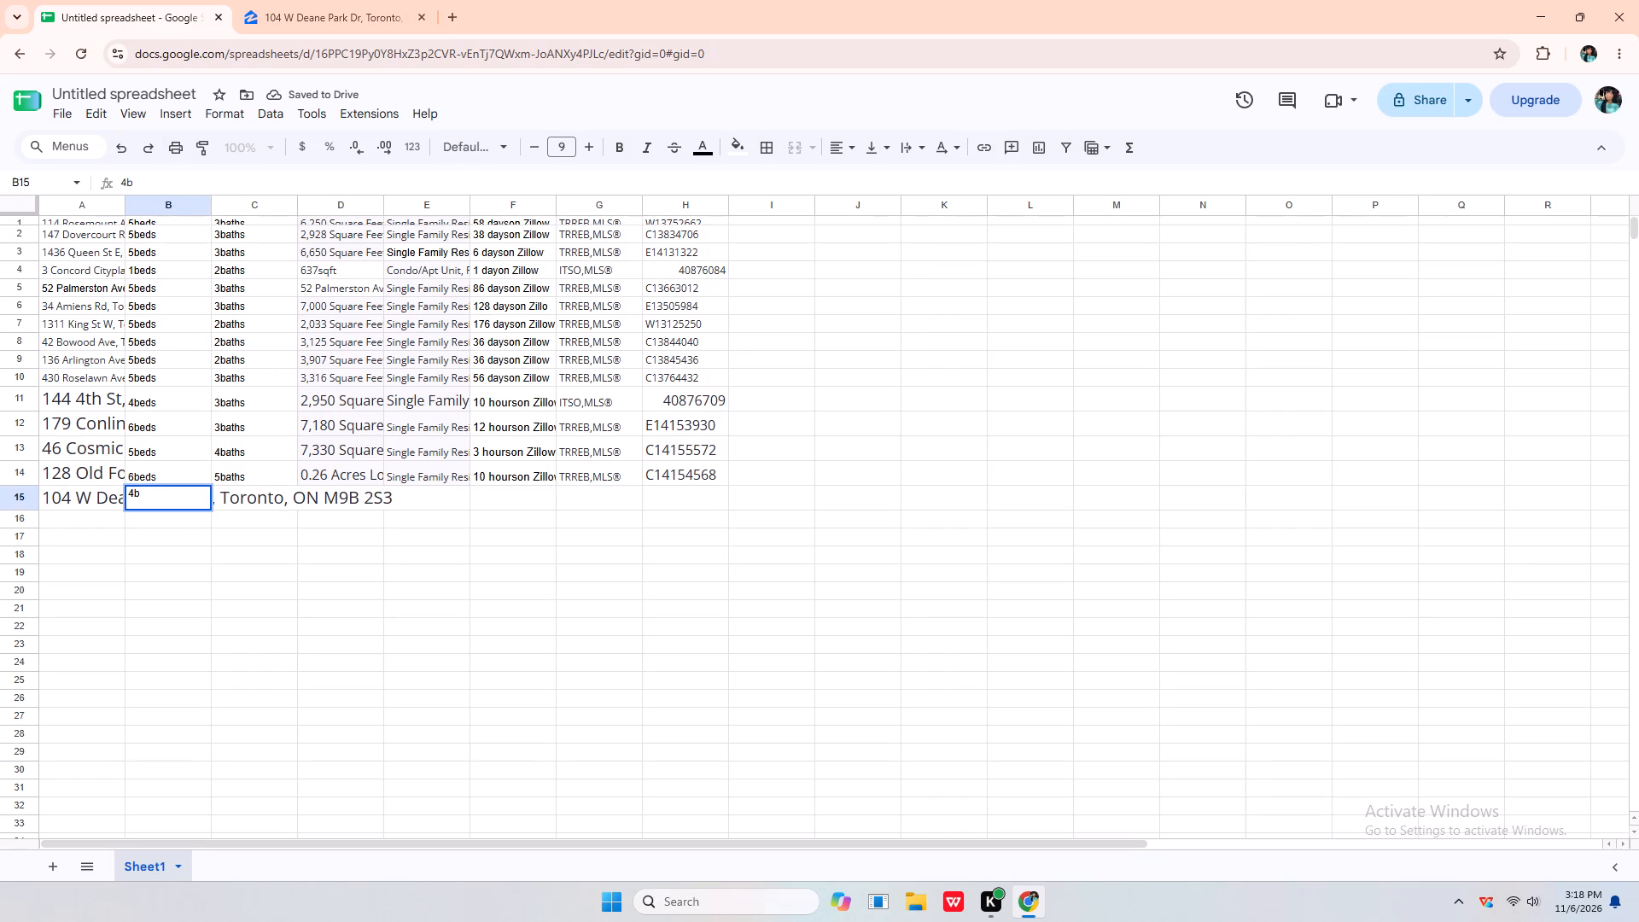
type("eds")
Copy the lot size, 0.28 Acres Lot, from the W Deane Park Dr listing into cell D15.
left_click(392, 17)
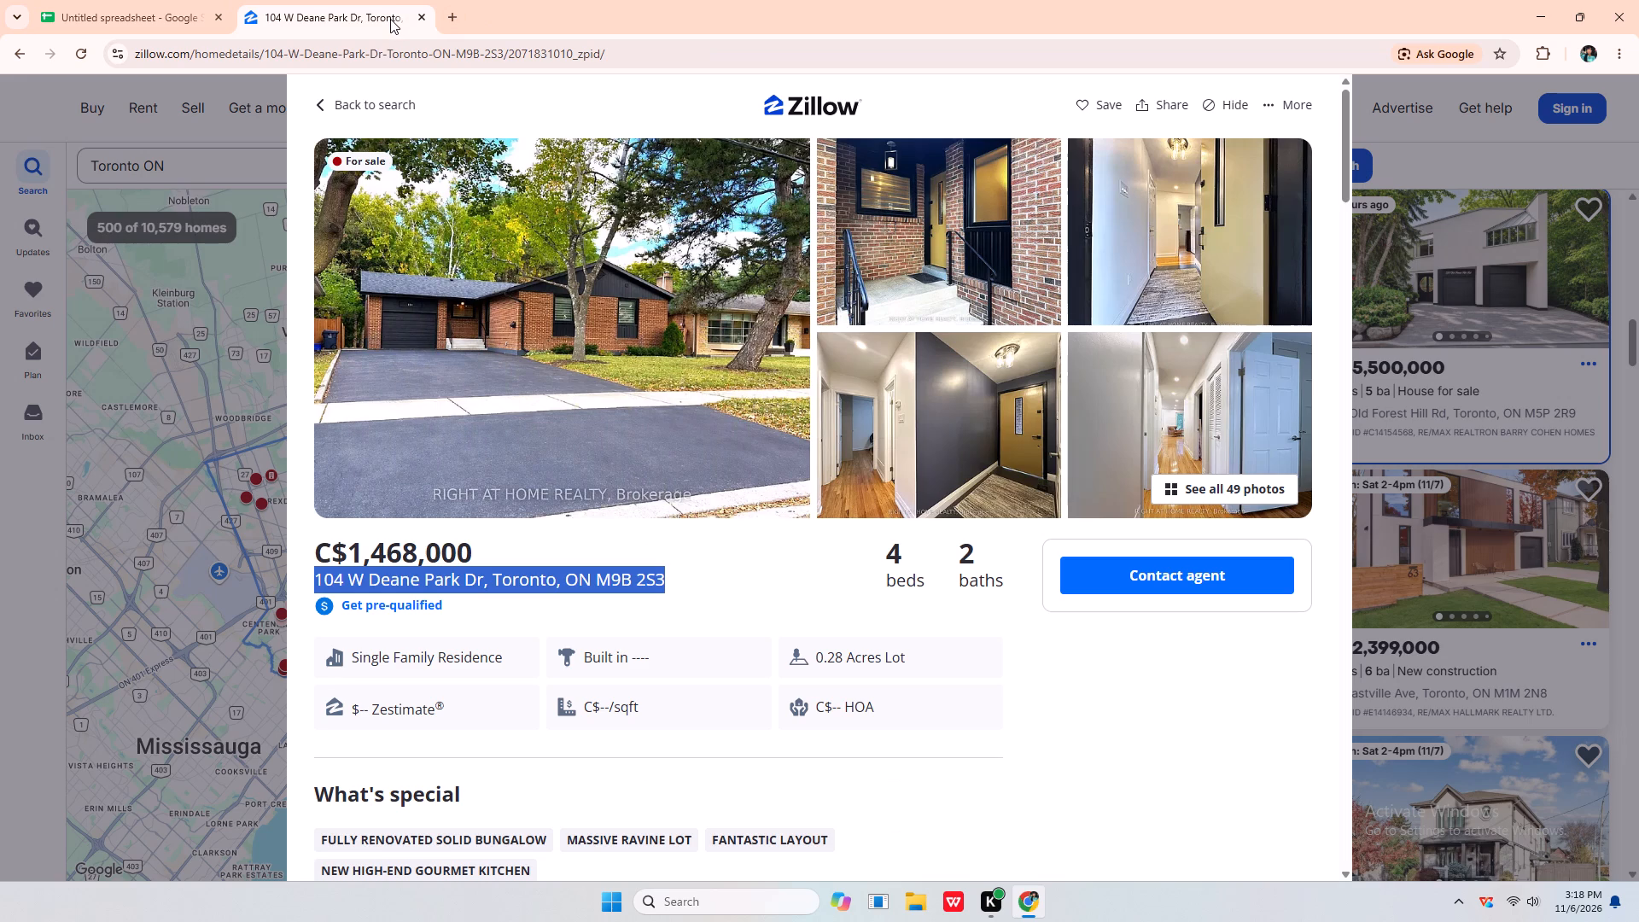
left_click(129, 15)
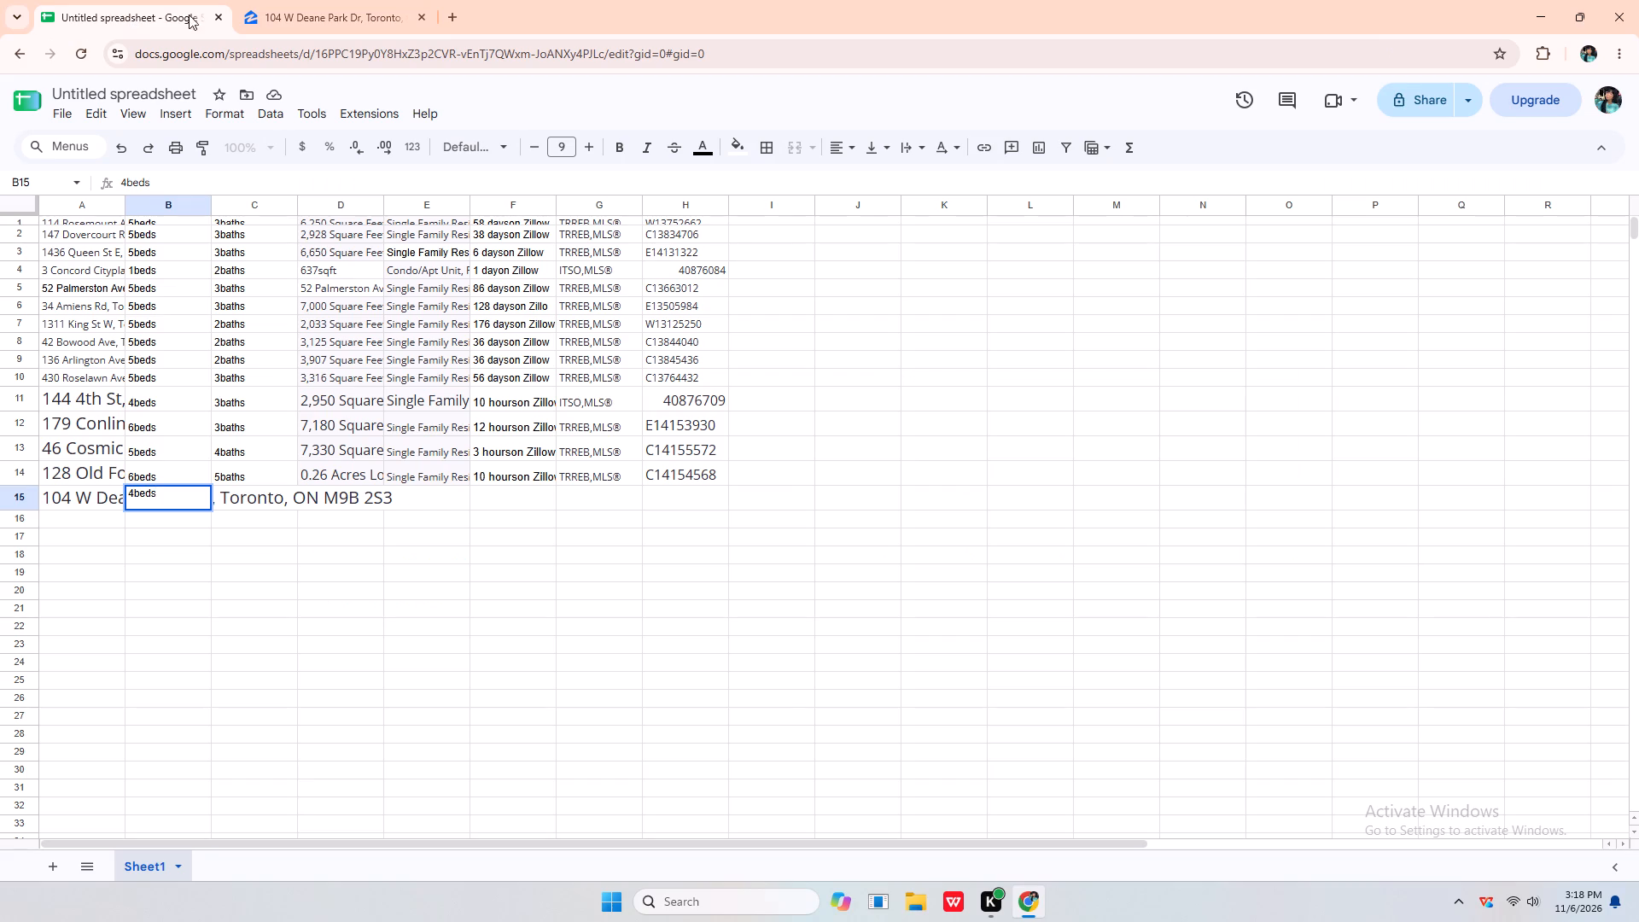
left_click(327, 16)
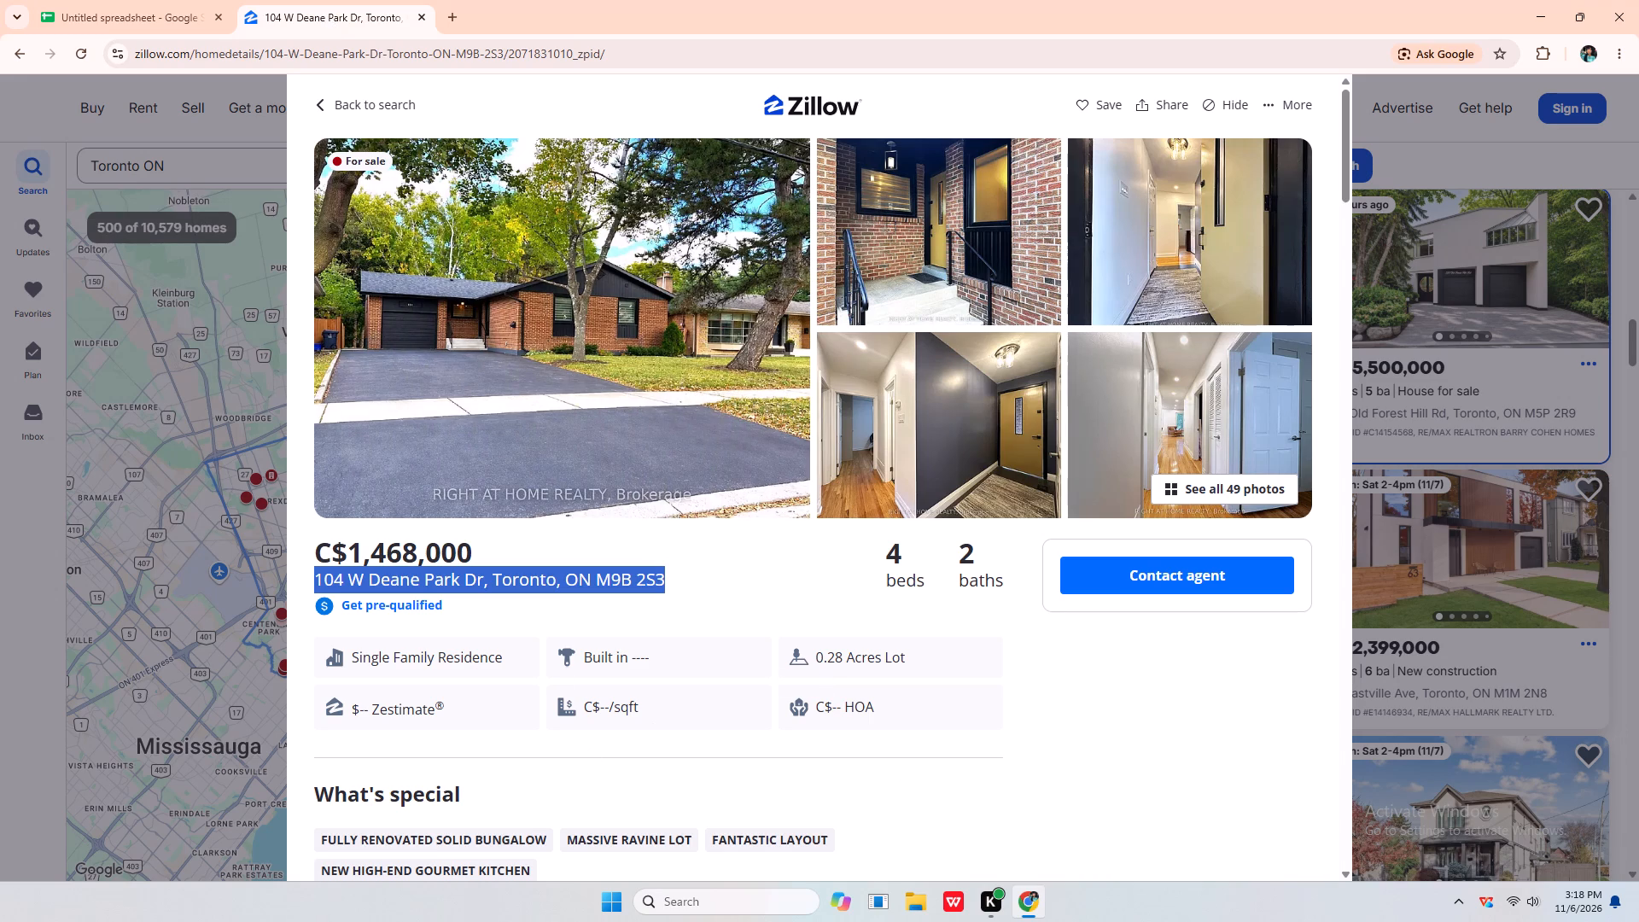
left_click_drag(817, 658, 903, 648)
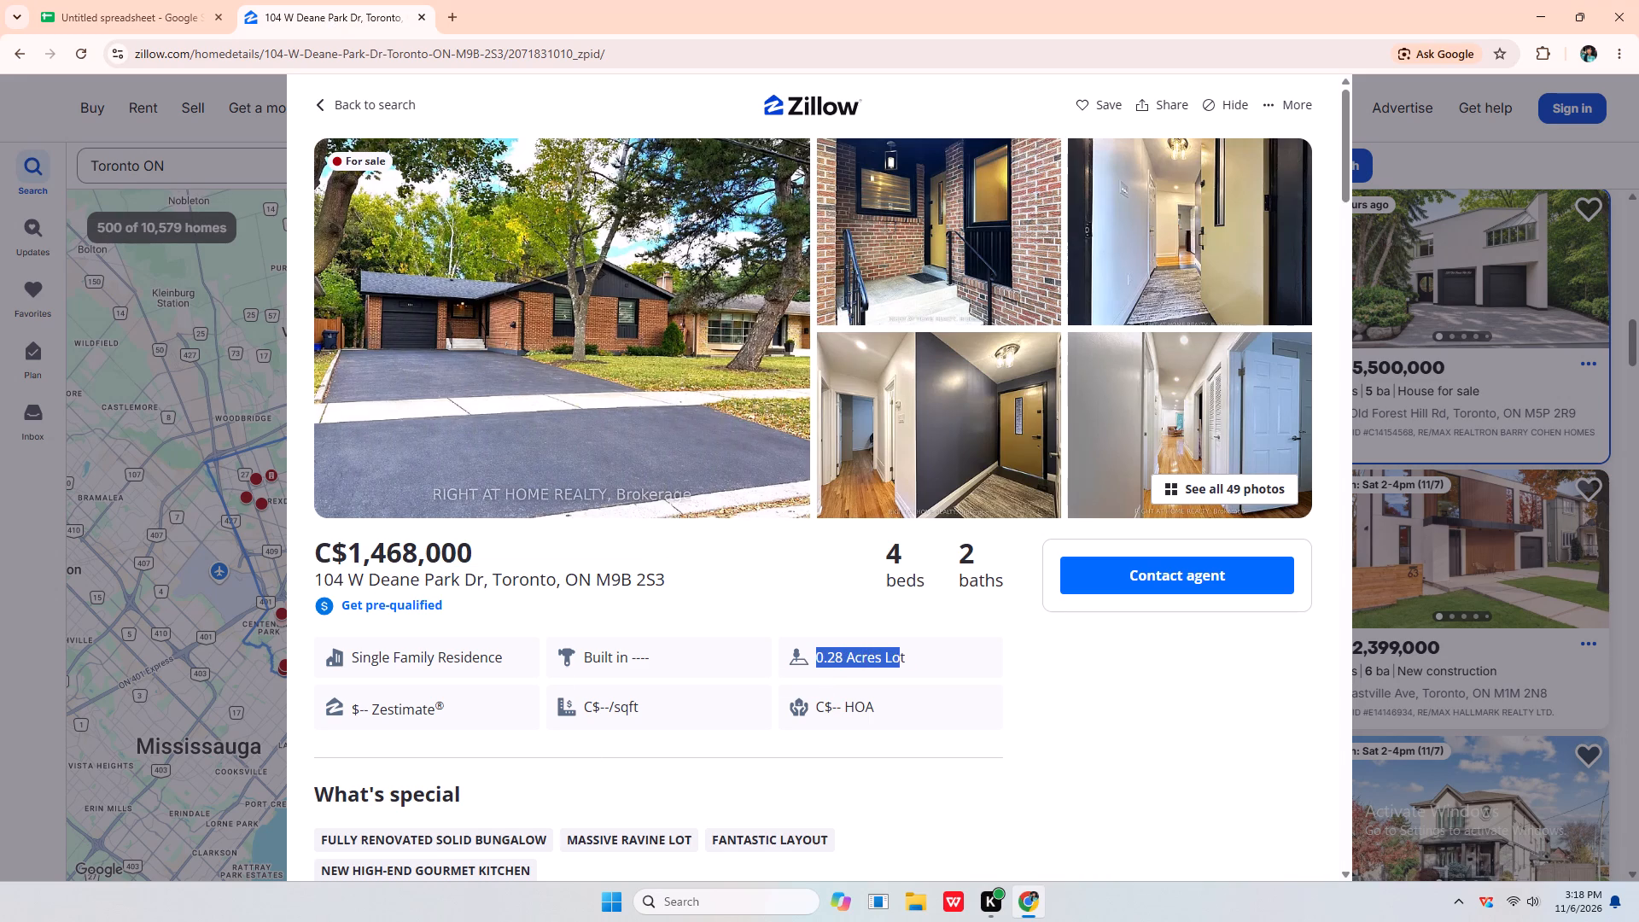
left_click_drag(903, 648, 907, 647)
key("ctrl+c")
left_click(107, 11)
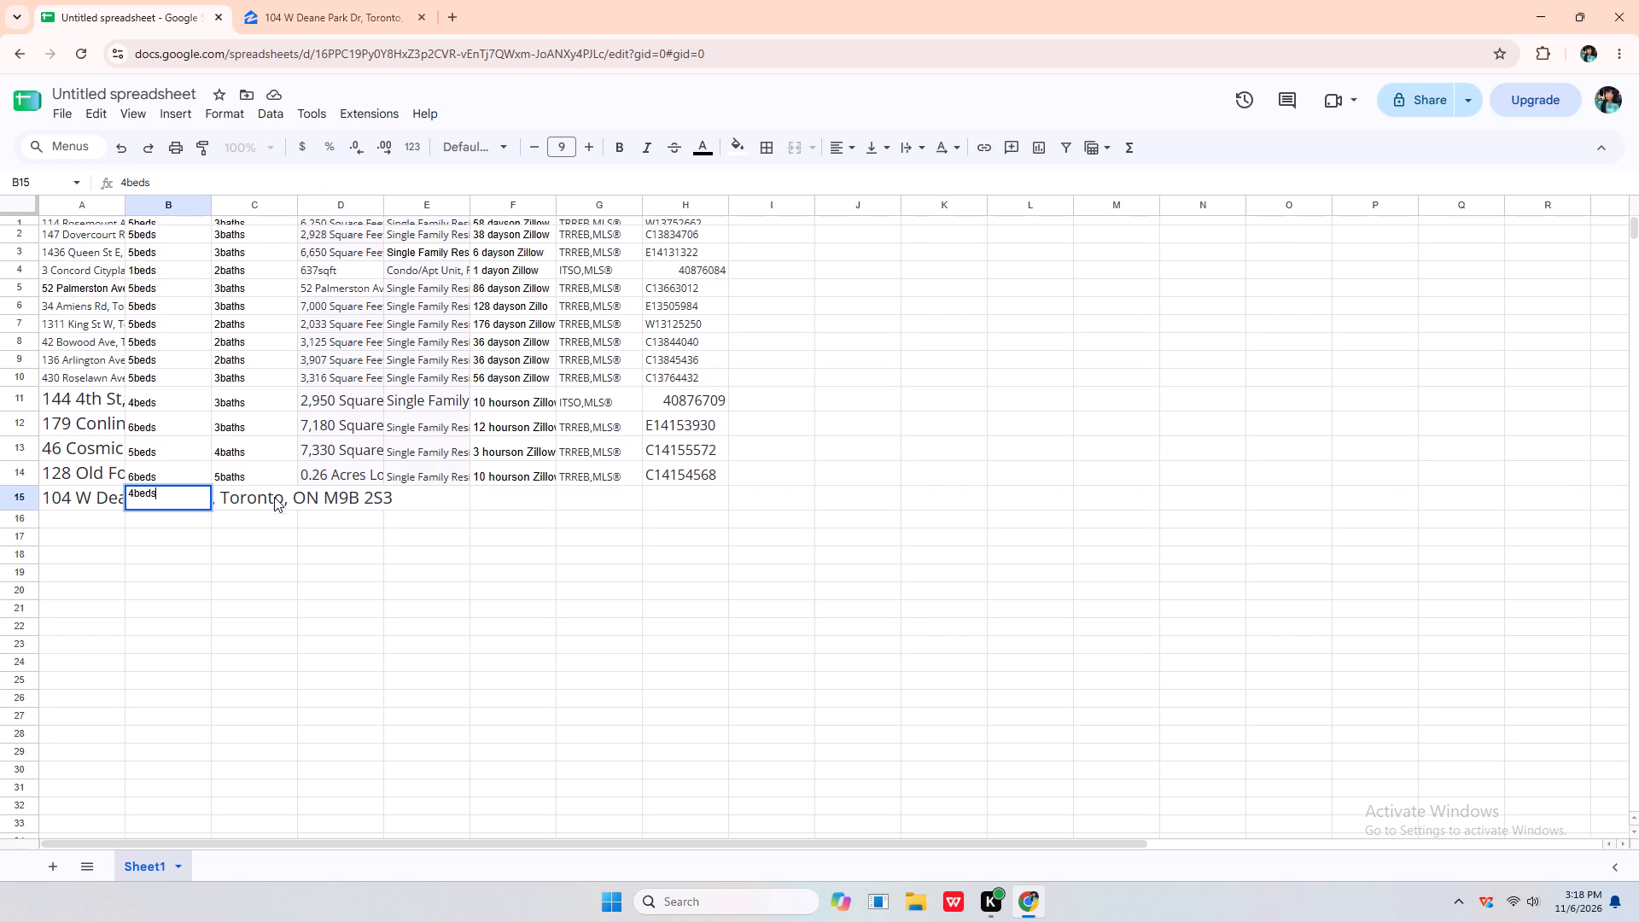
key("Right")
key("Right")
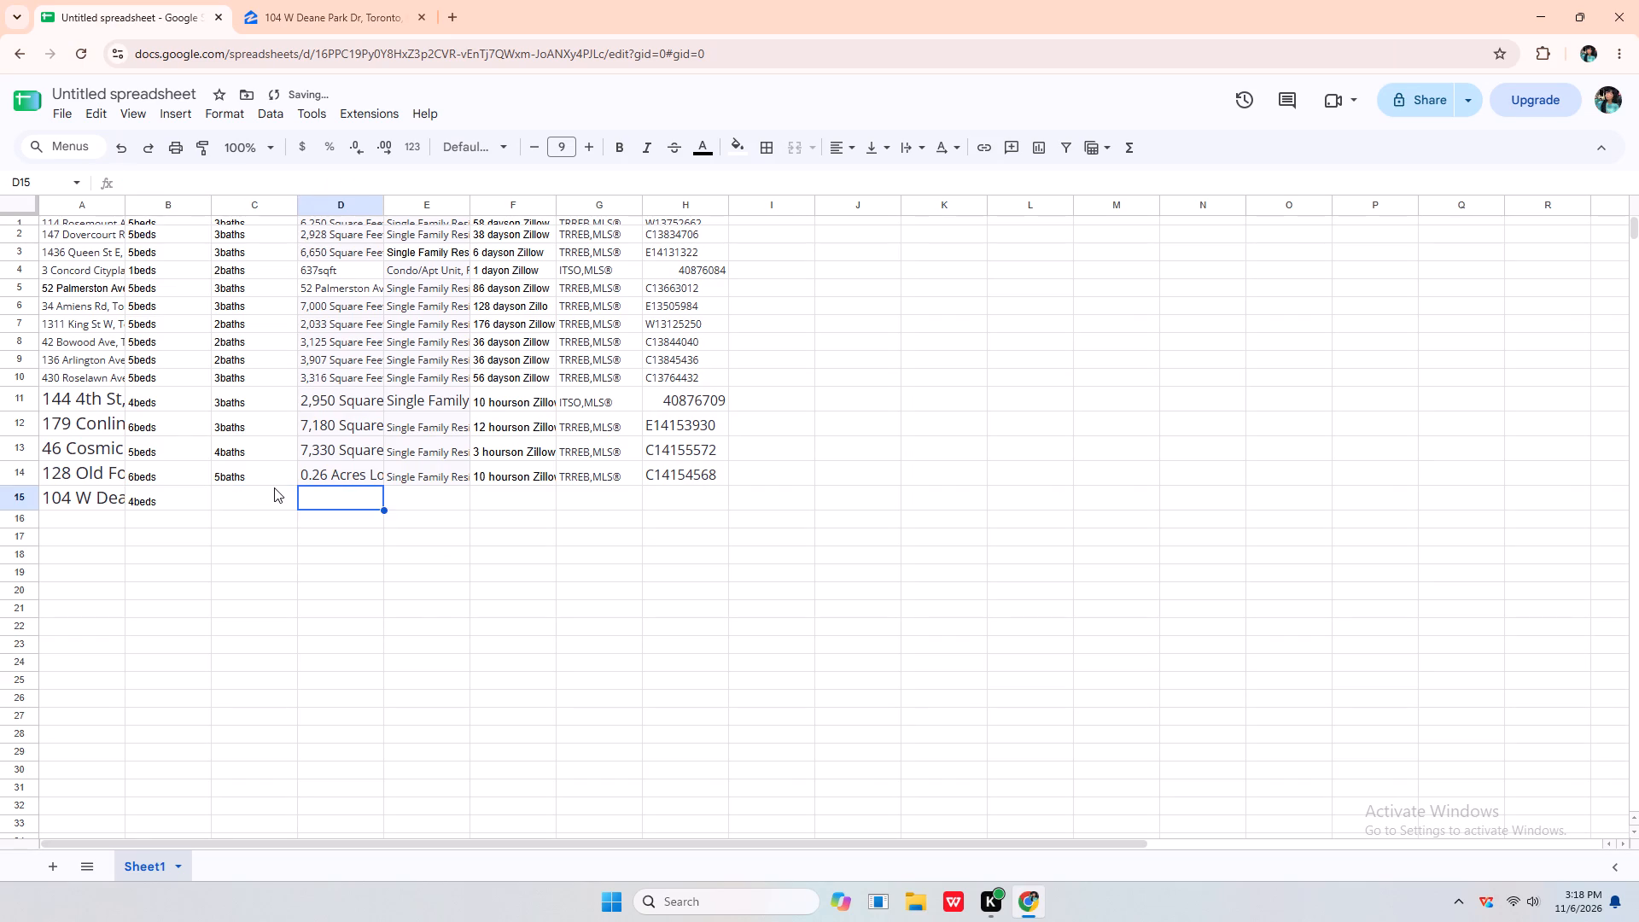
key("Right")
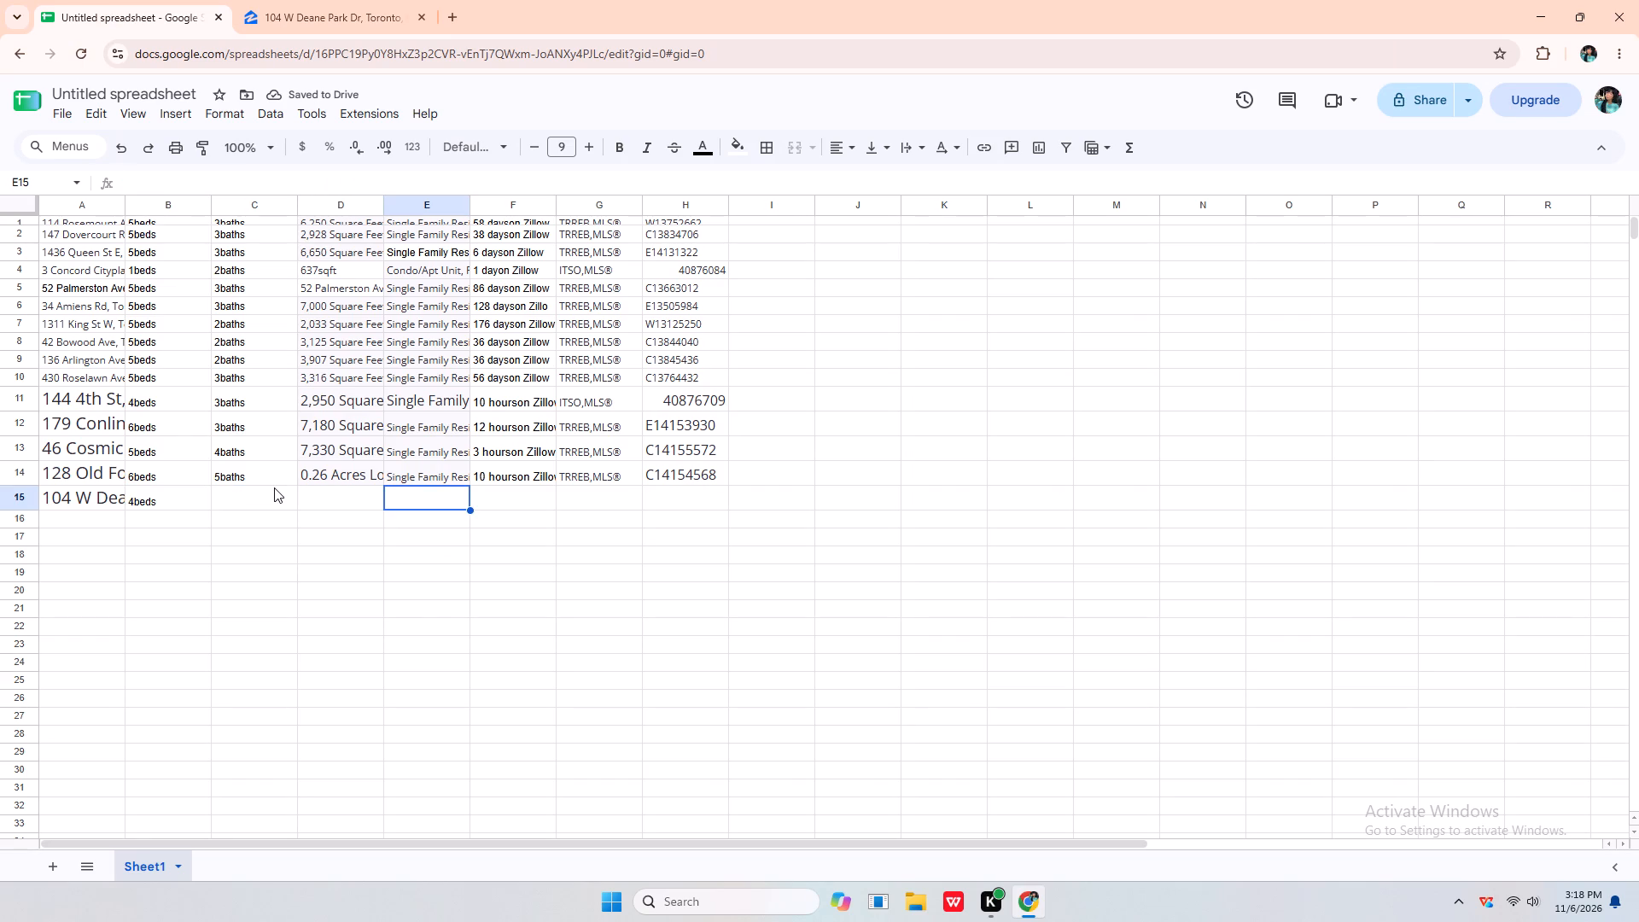
key("Left")
key("ctrl+v")
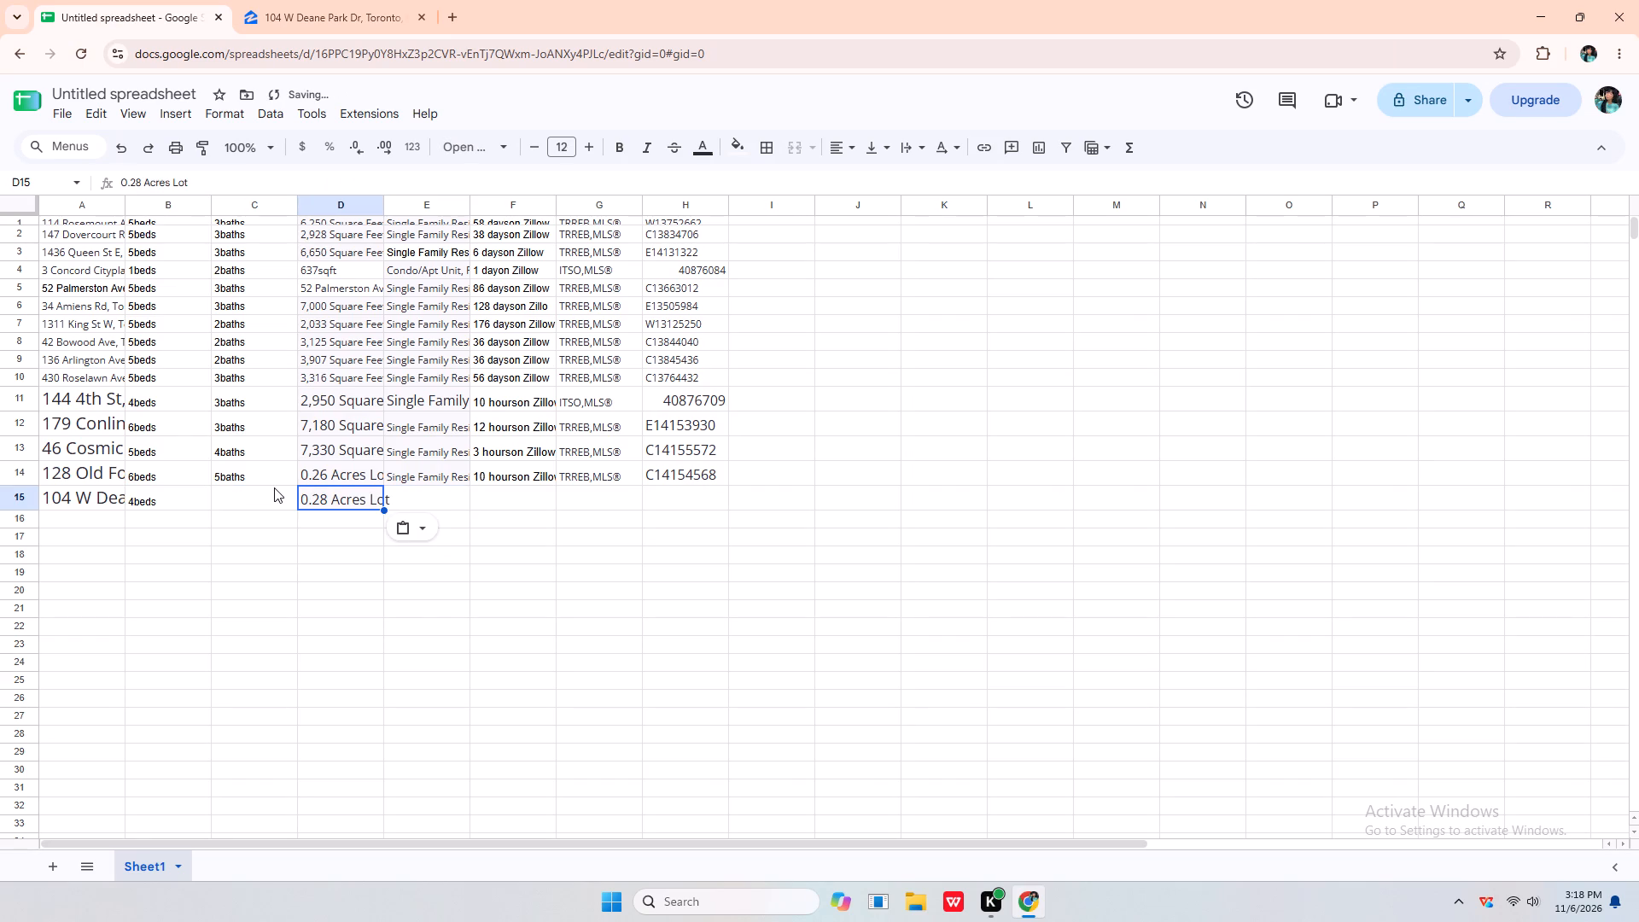
Enter the bathroom count 2baths in cell C15.
key("Left")
key("2")
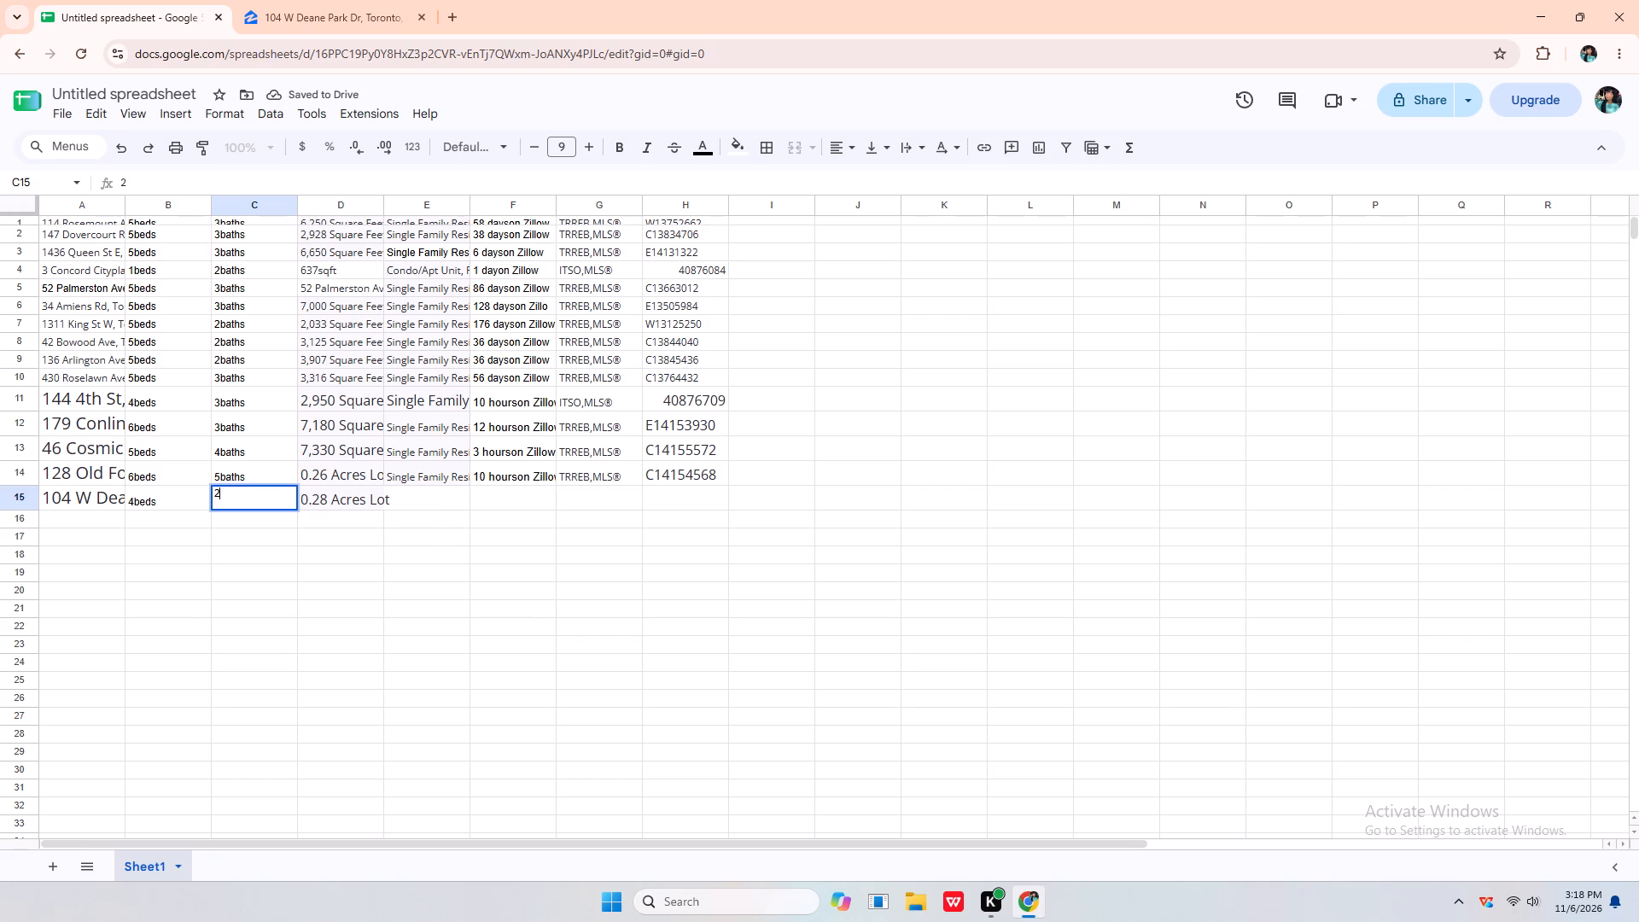
key("b")
type("aths")
Copy the property type, Single Family Residence, from cell E14 into cell E15.
left_click(446, 477)
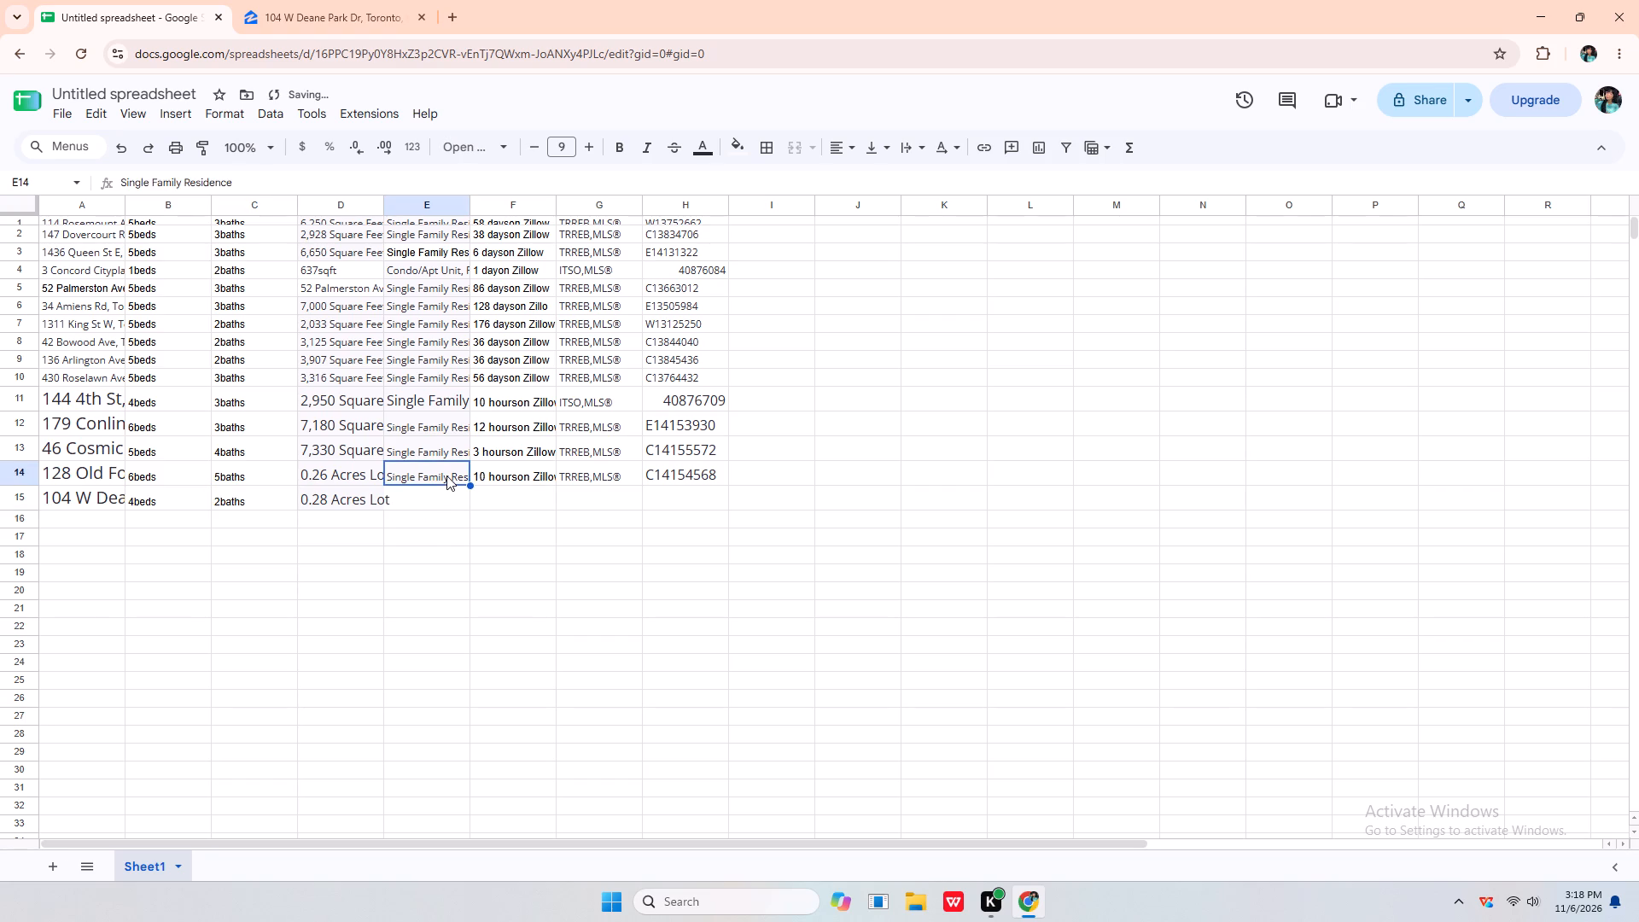
key("ctrl+c")
key("Down")
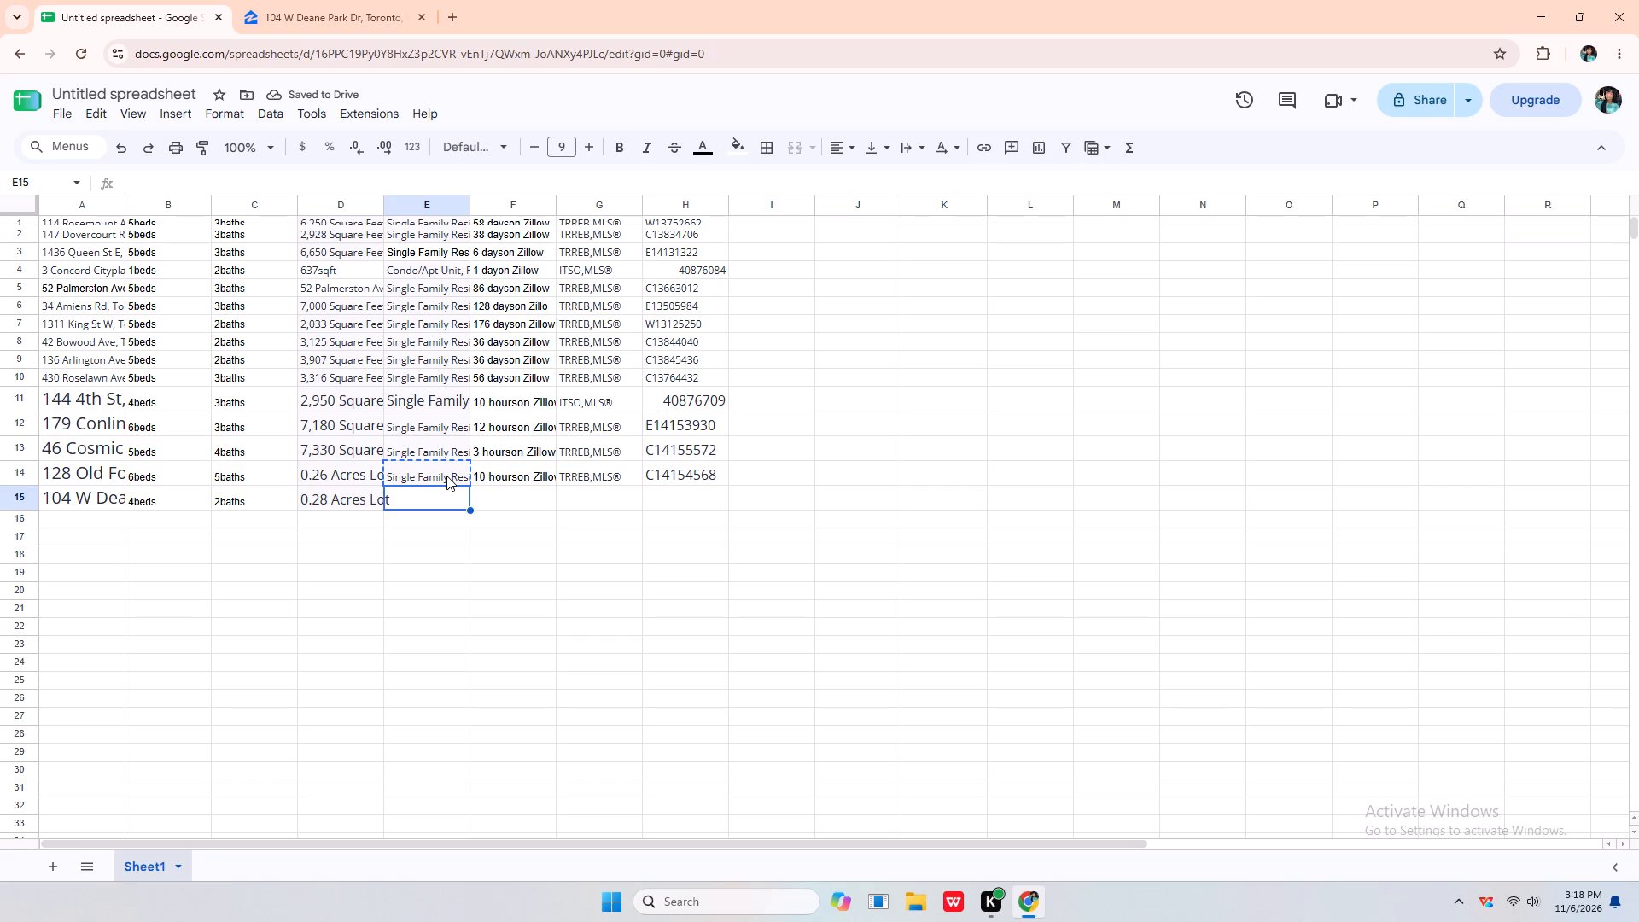
key("ctrl+v")
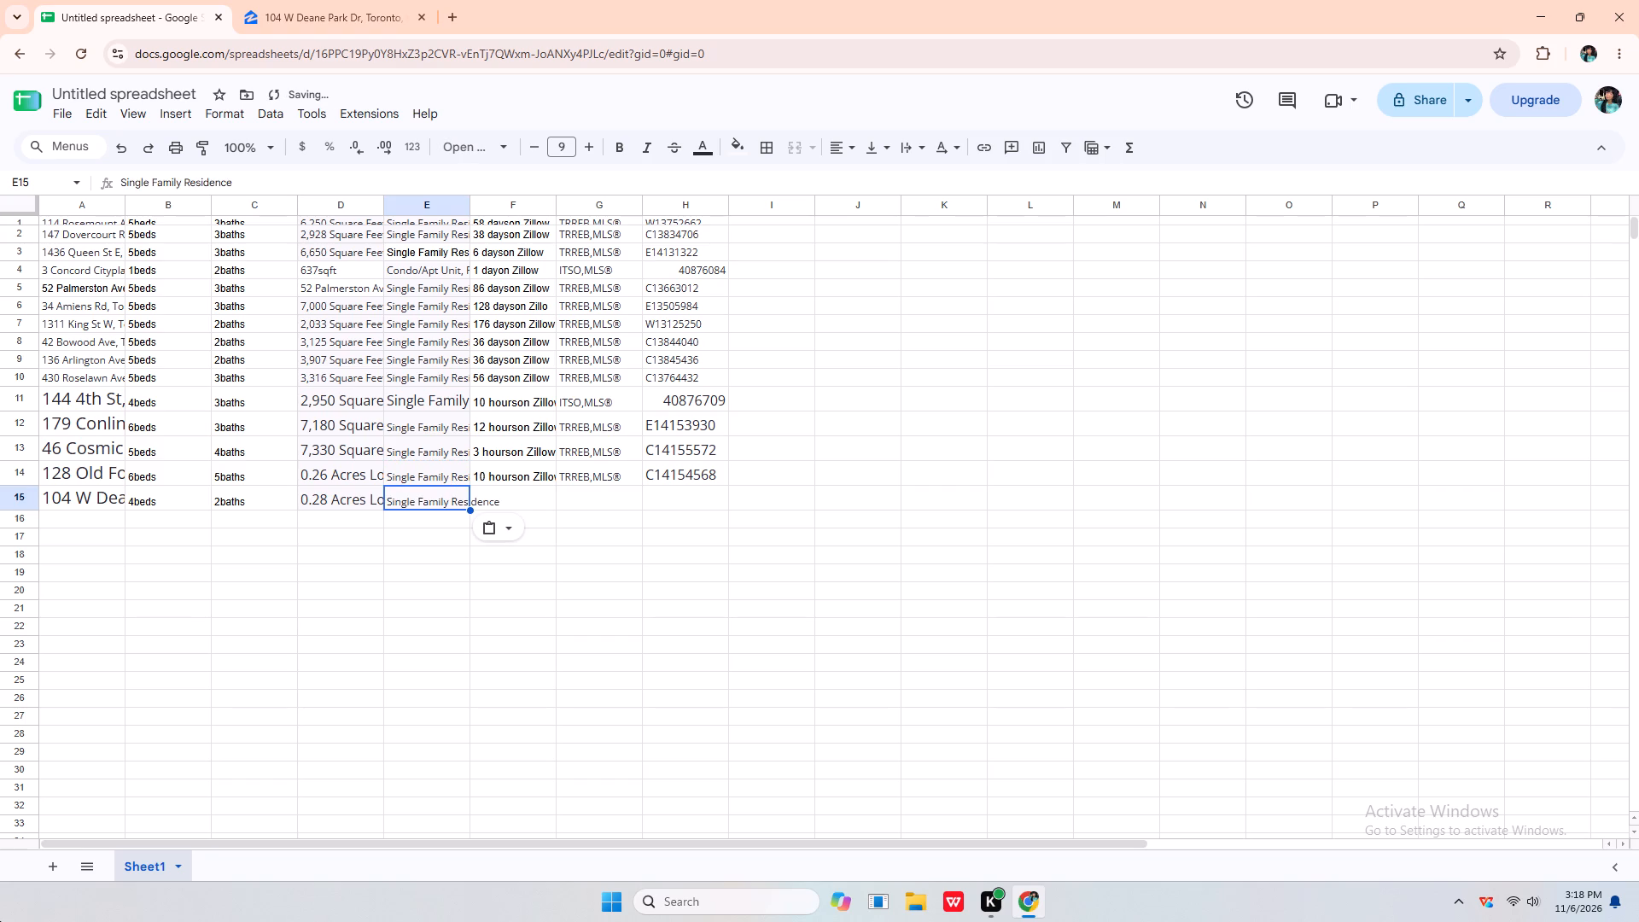
Copy the listing age, 1 day on Zillow, from the W Deane Park Dr listing into cell F15.
left_click(385, 7)
scroll(627, 750, "down", 2)
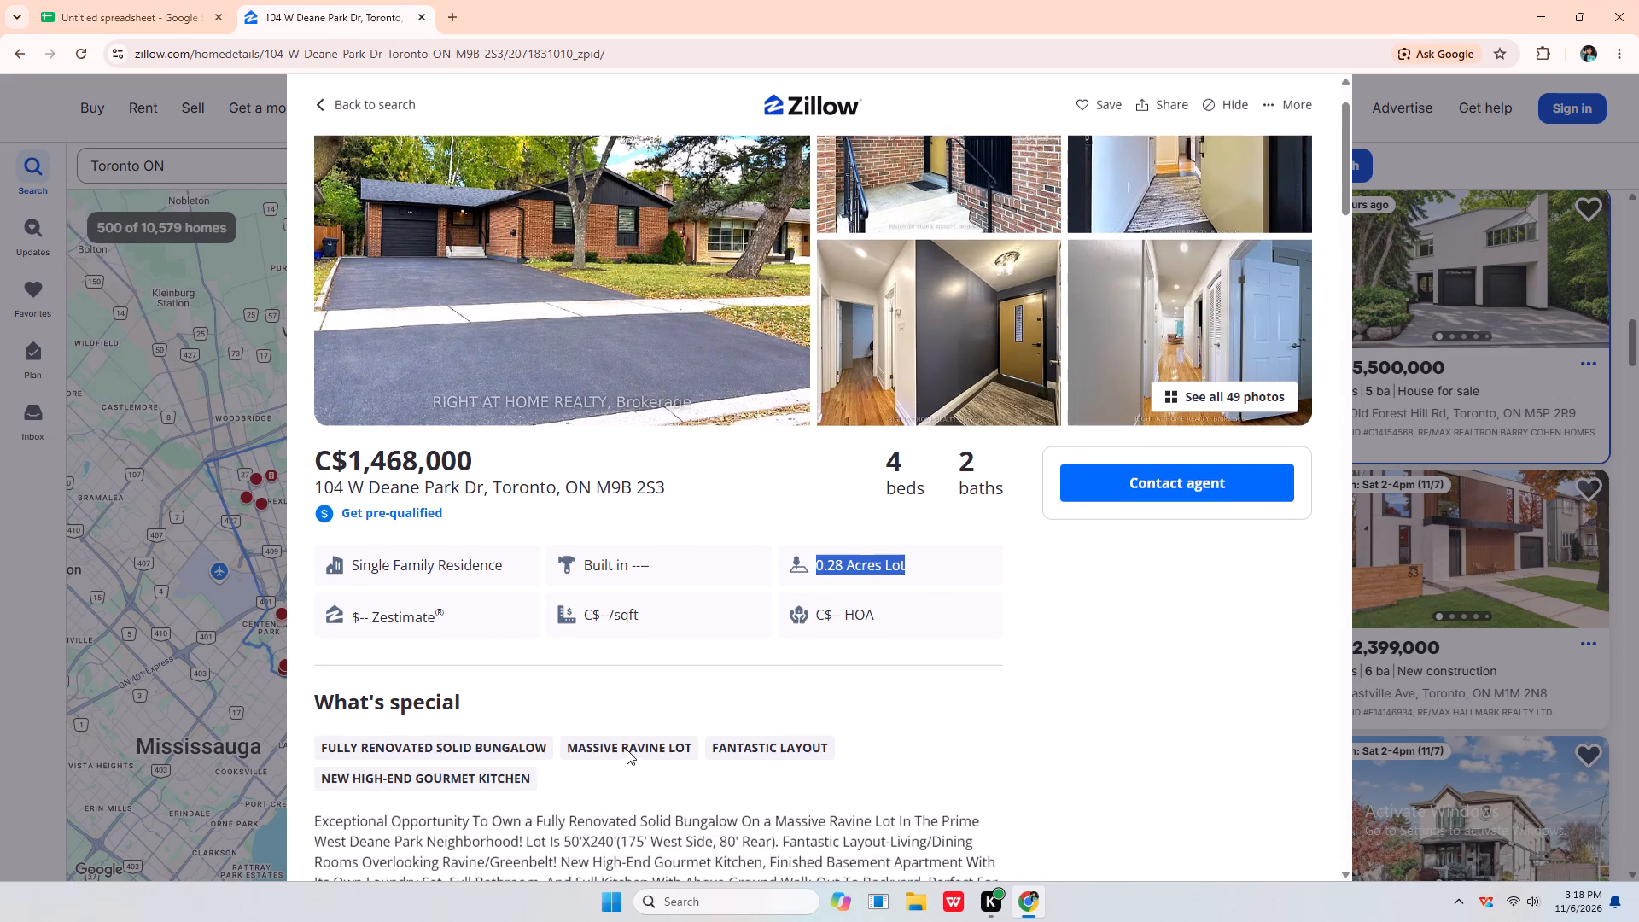
scroll(627, 750, "down", 3)
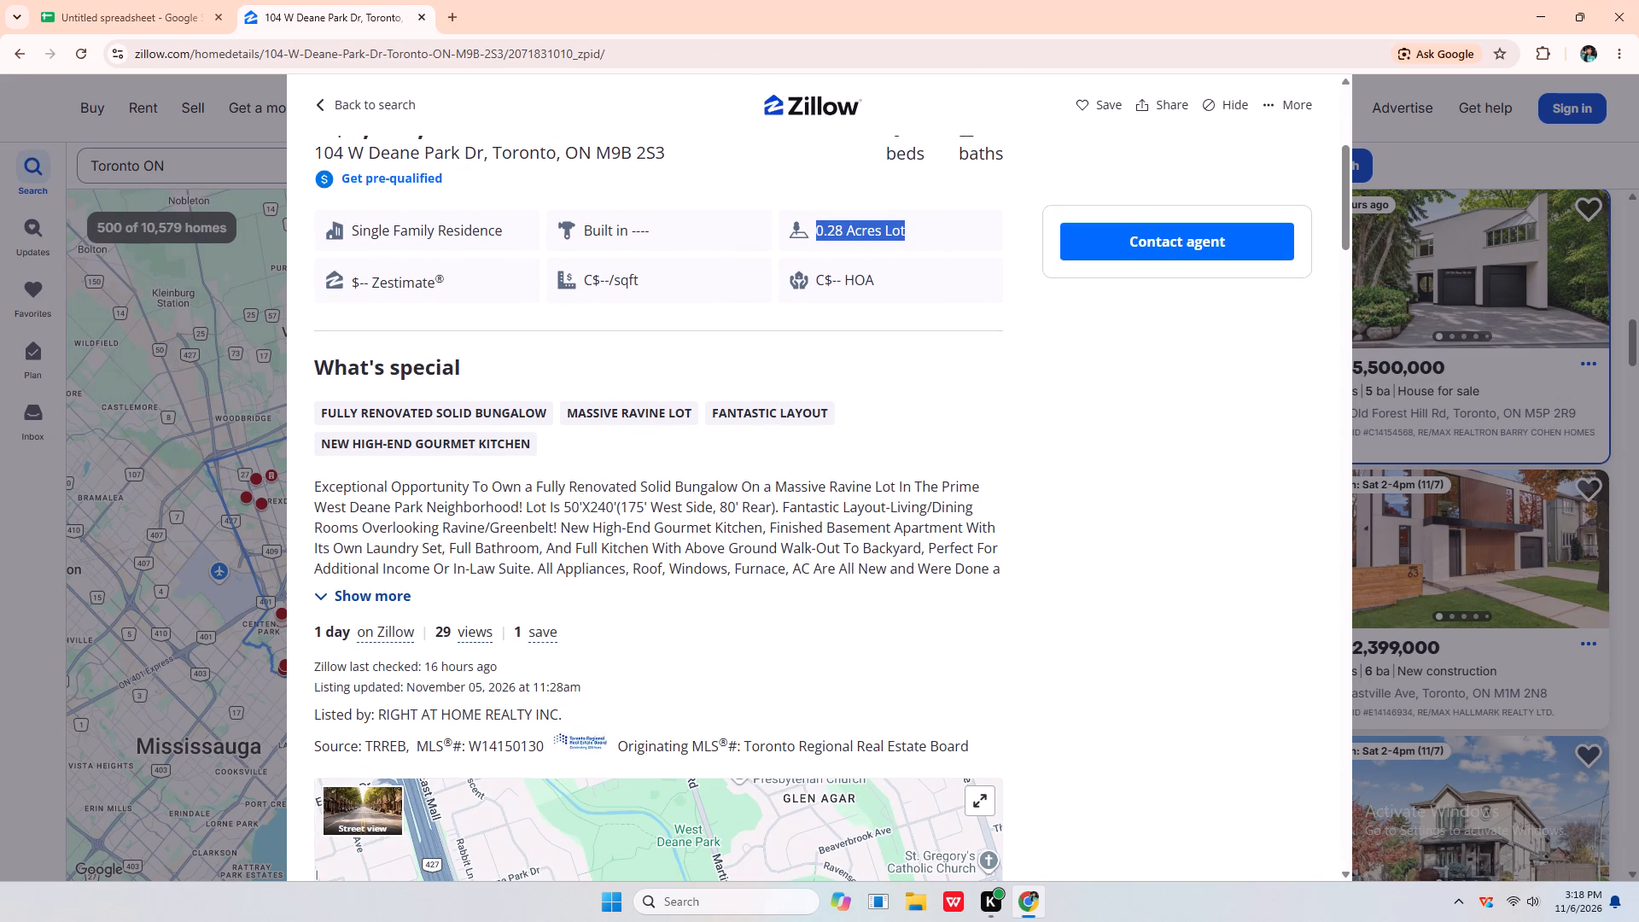
left_click_drag(310, 631, 423, 645)
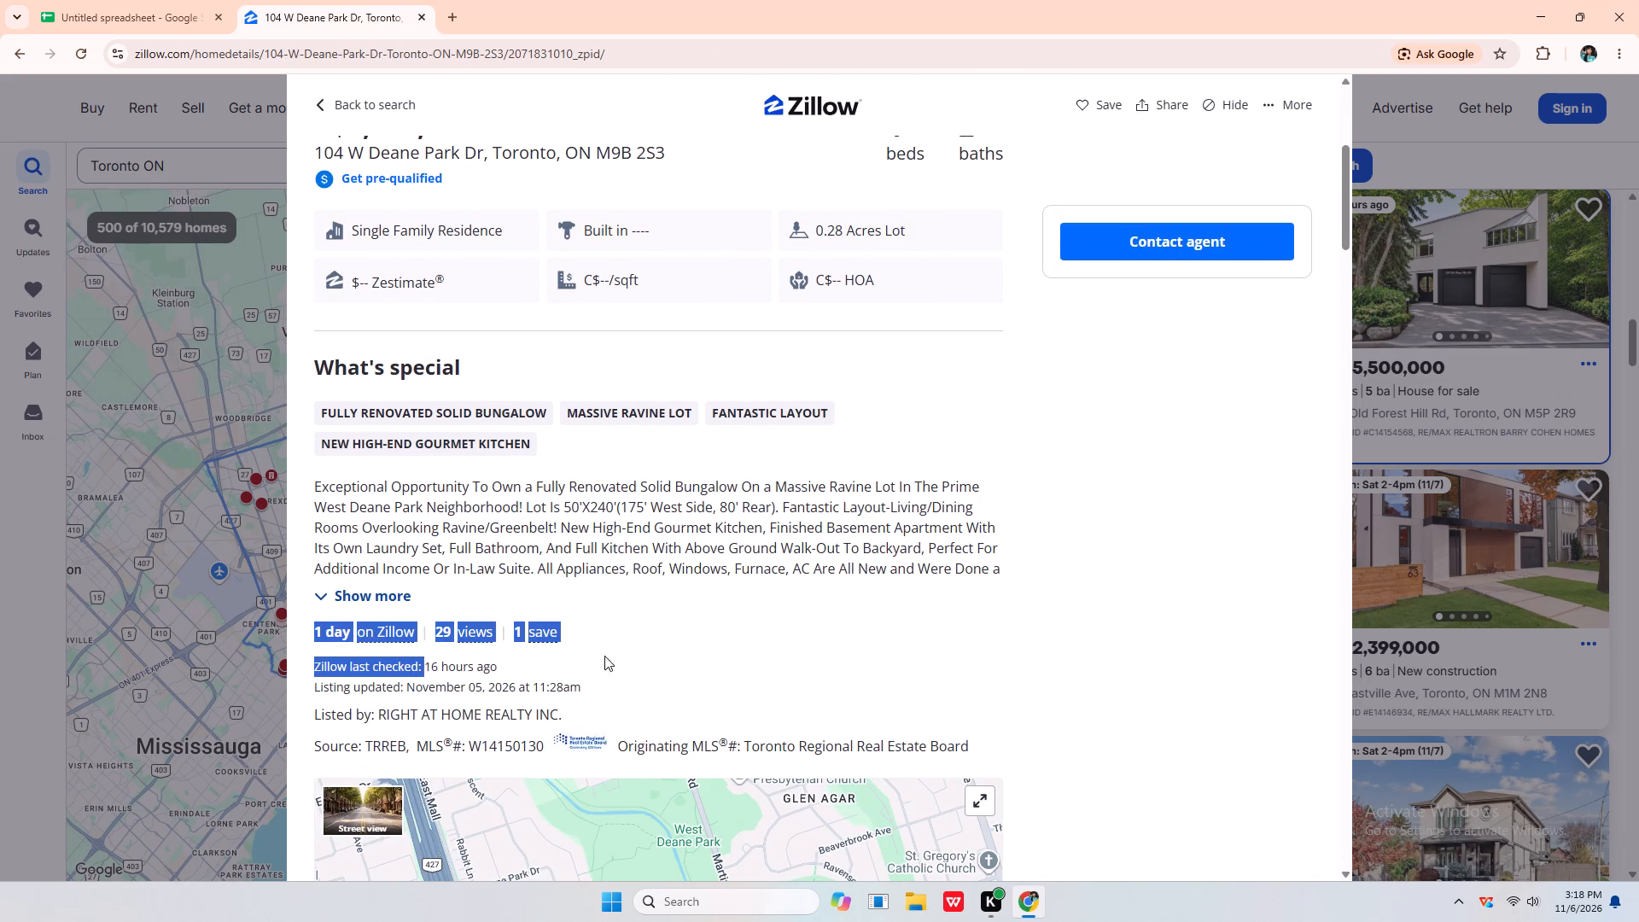
left_click(721, 640)
left_click(603, 607)
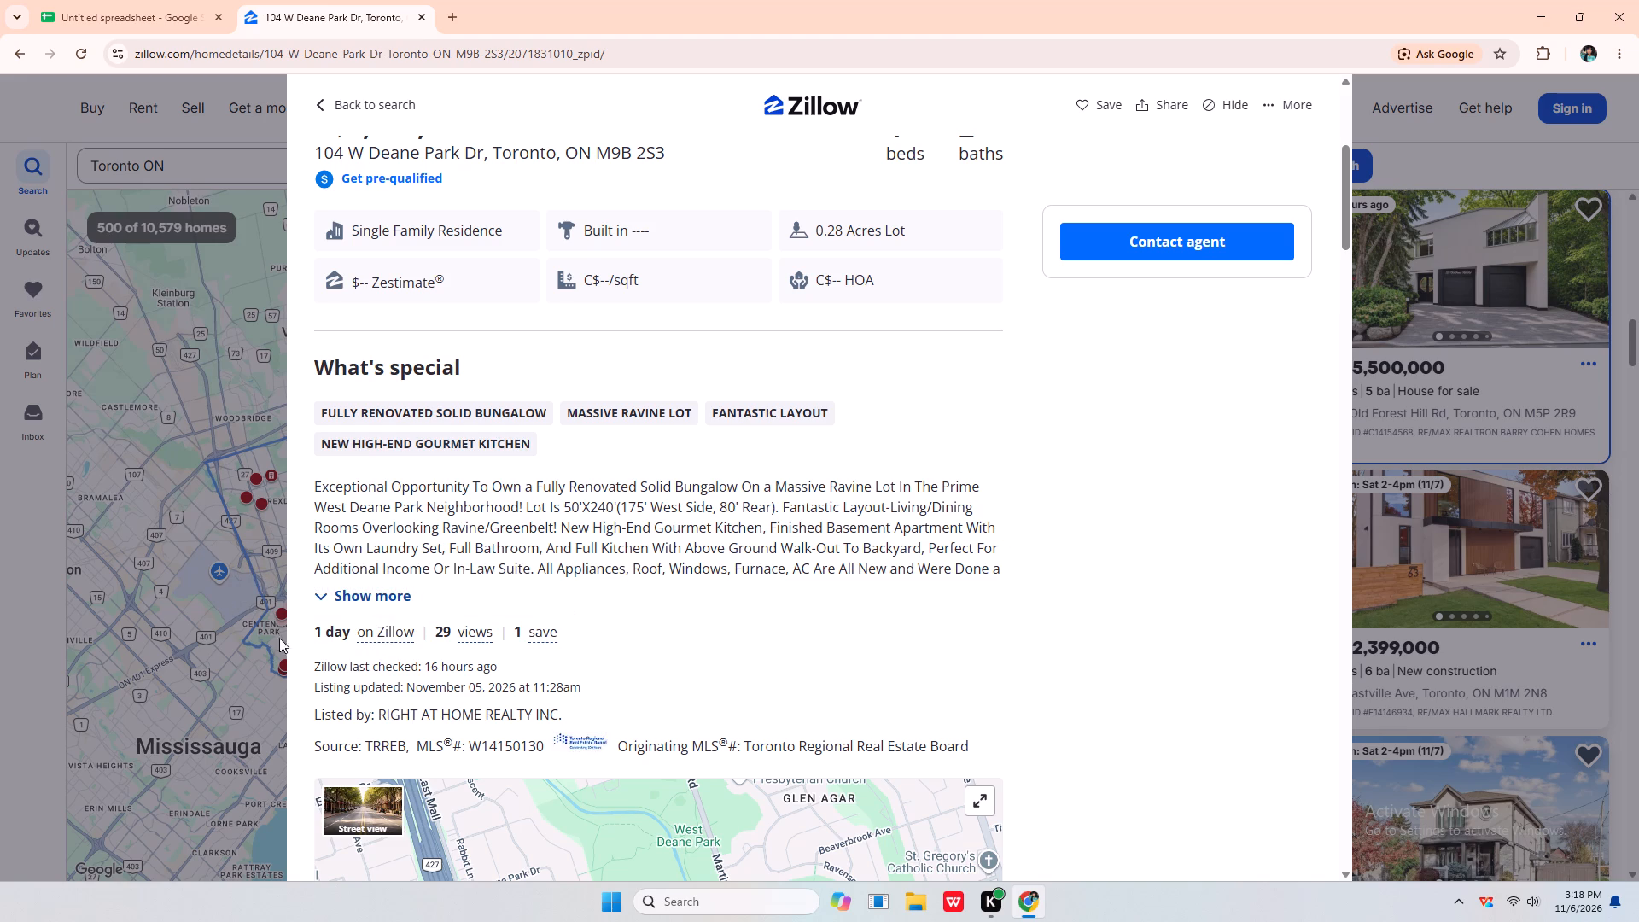
left_click_drag(314, 629, 400, 619)
left_click_drag(400, 619, 388, 625)
left_click(628, 635)
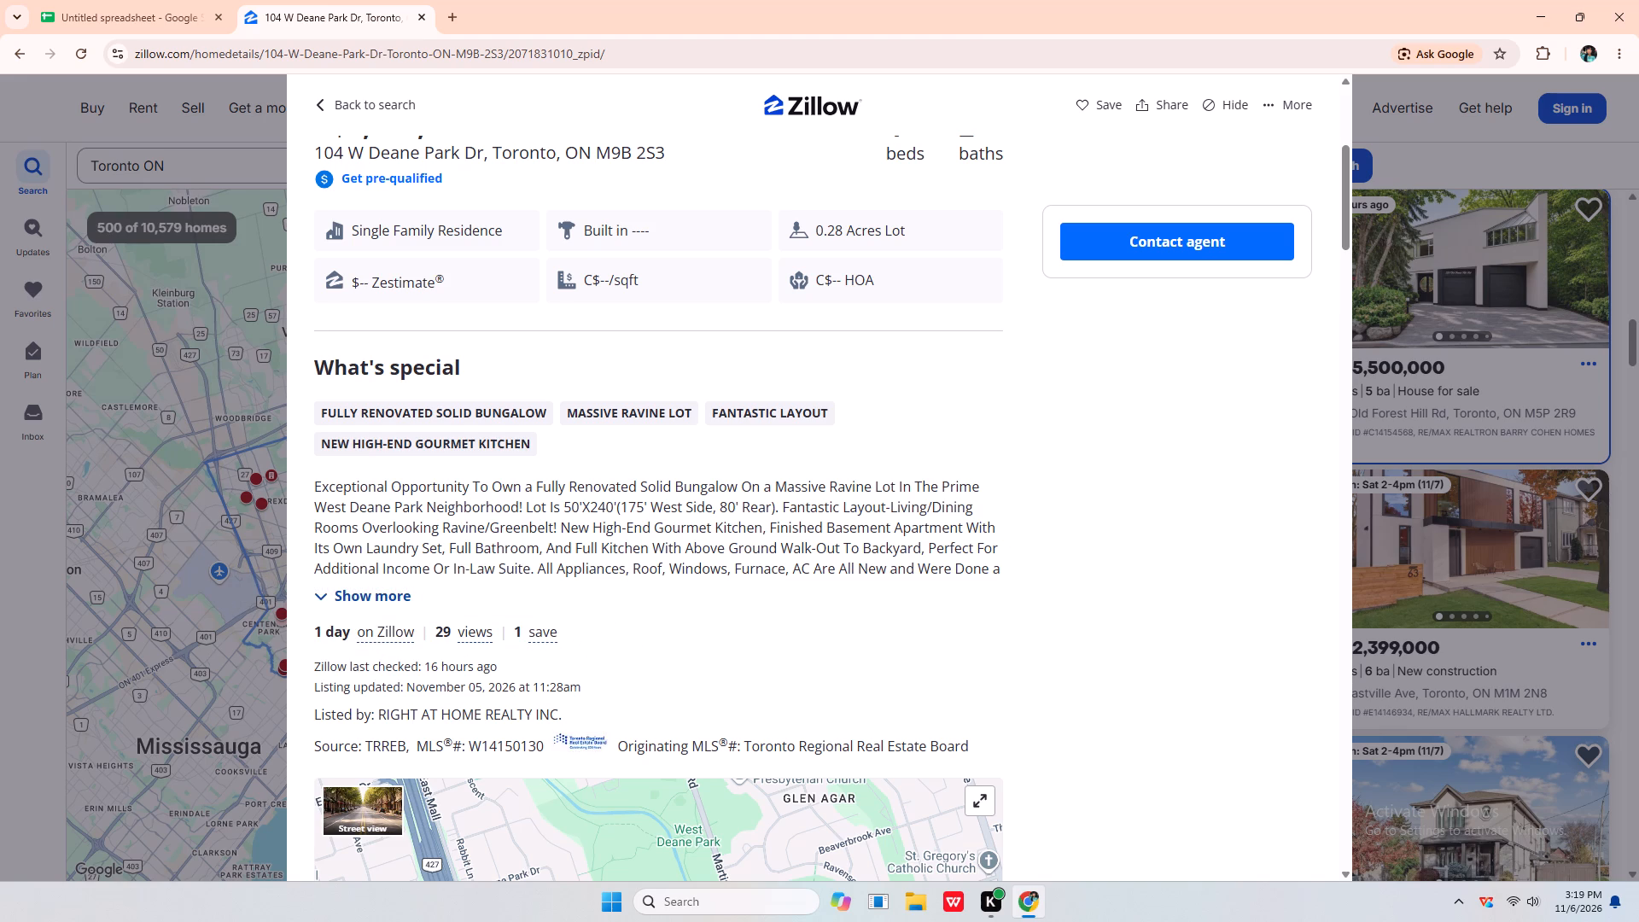
left_click_drag(310, 633, 406, 637)
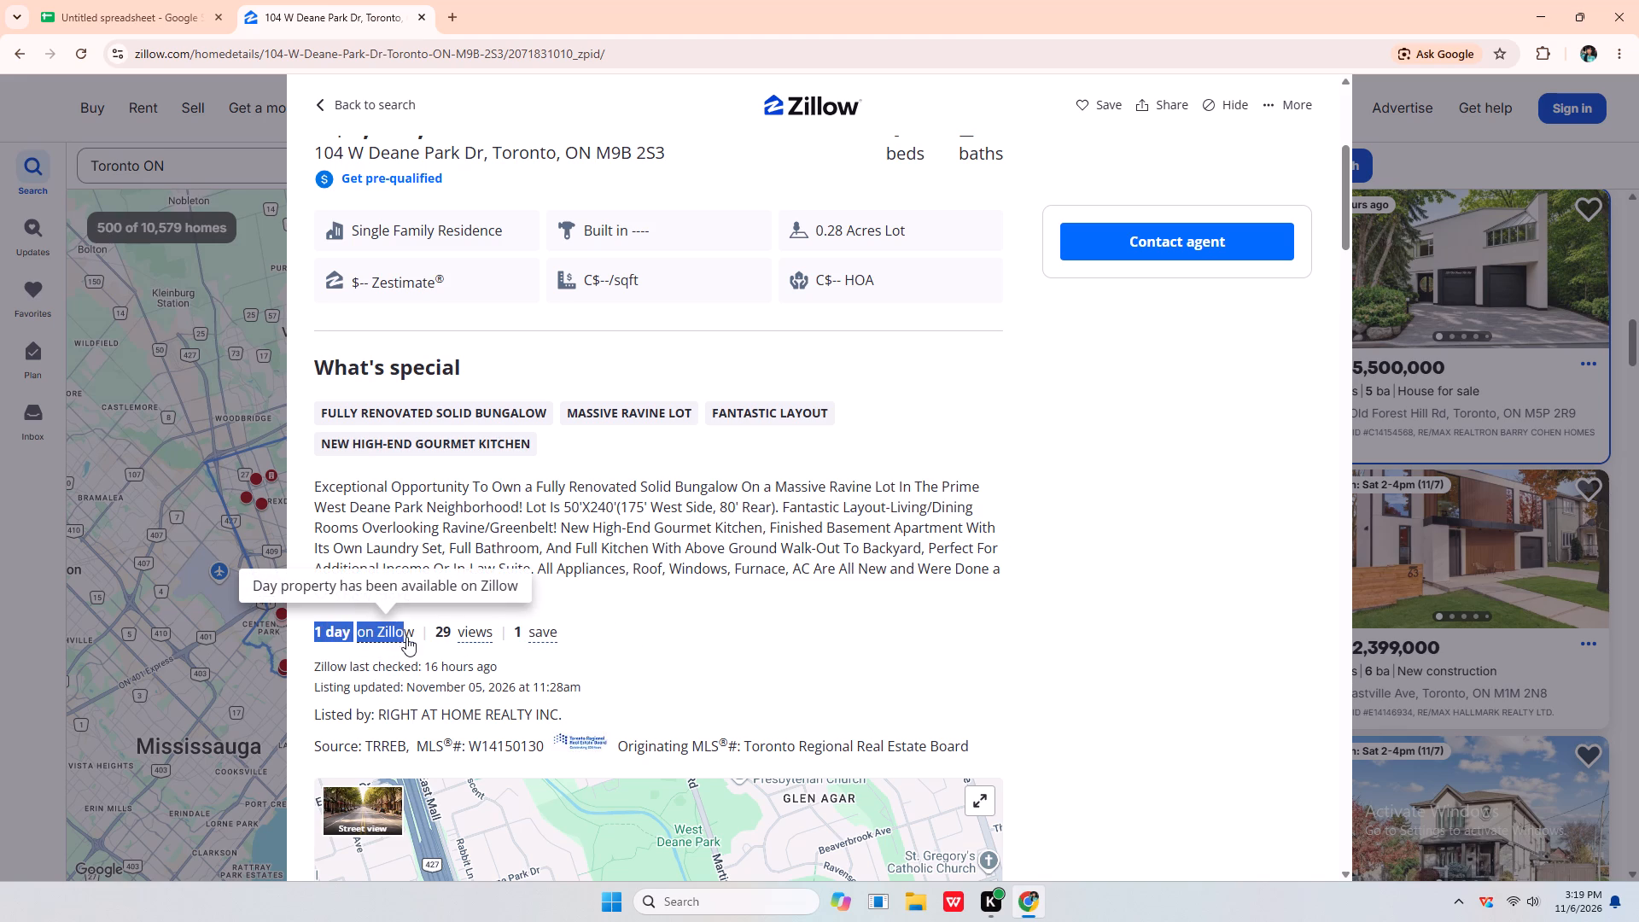
left_click_drag(406, 637, 413, 636)
key("ctrl+c")
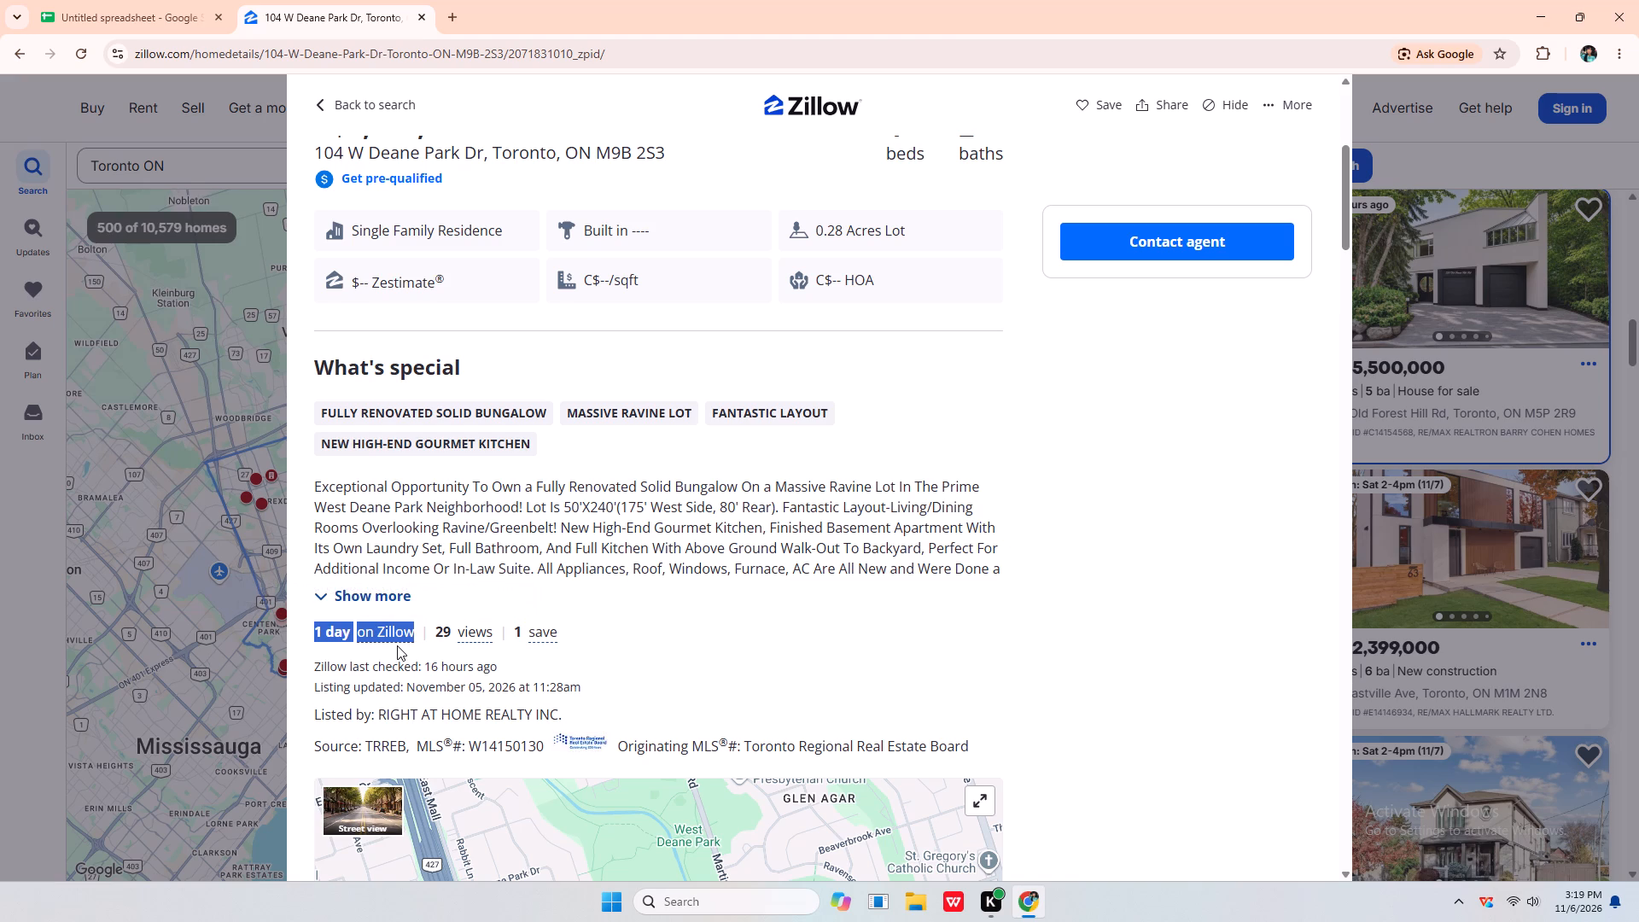
left_click(156, 7)
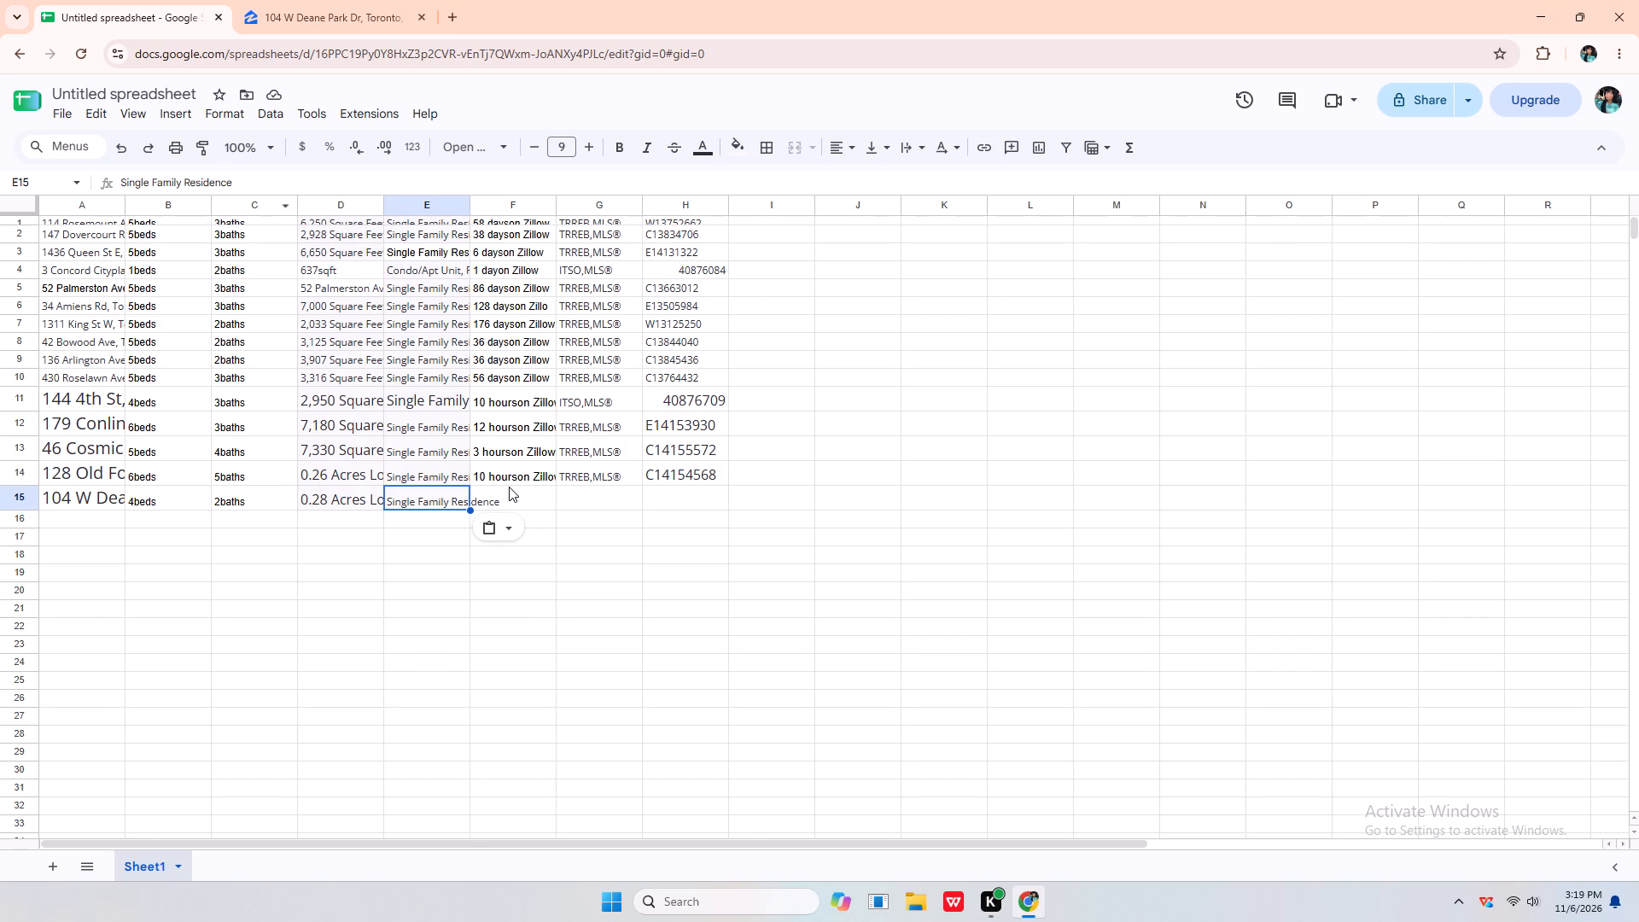
left_click(509, 487)
key("ctrl+c")
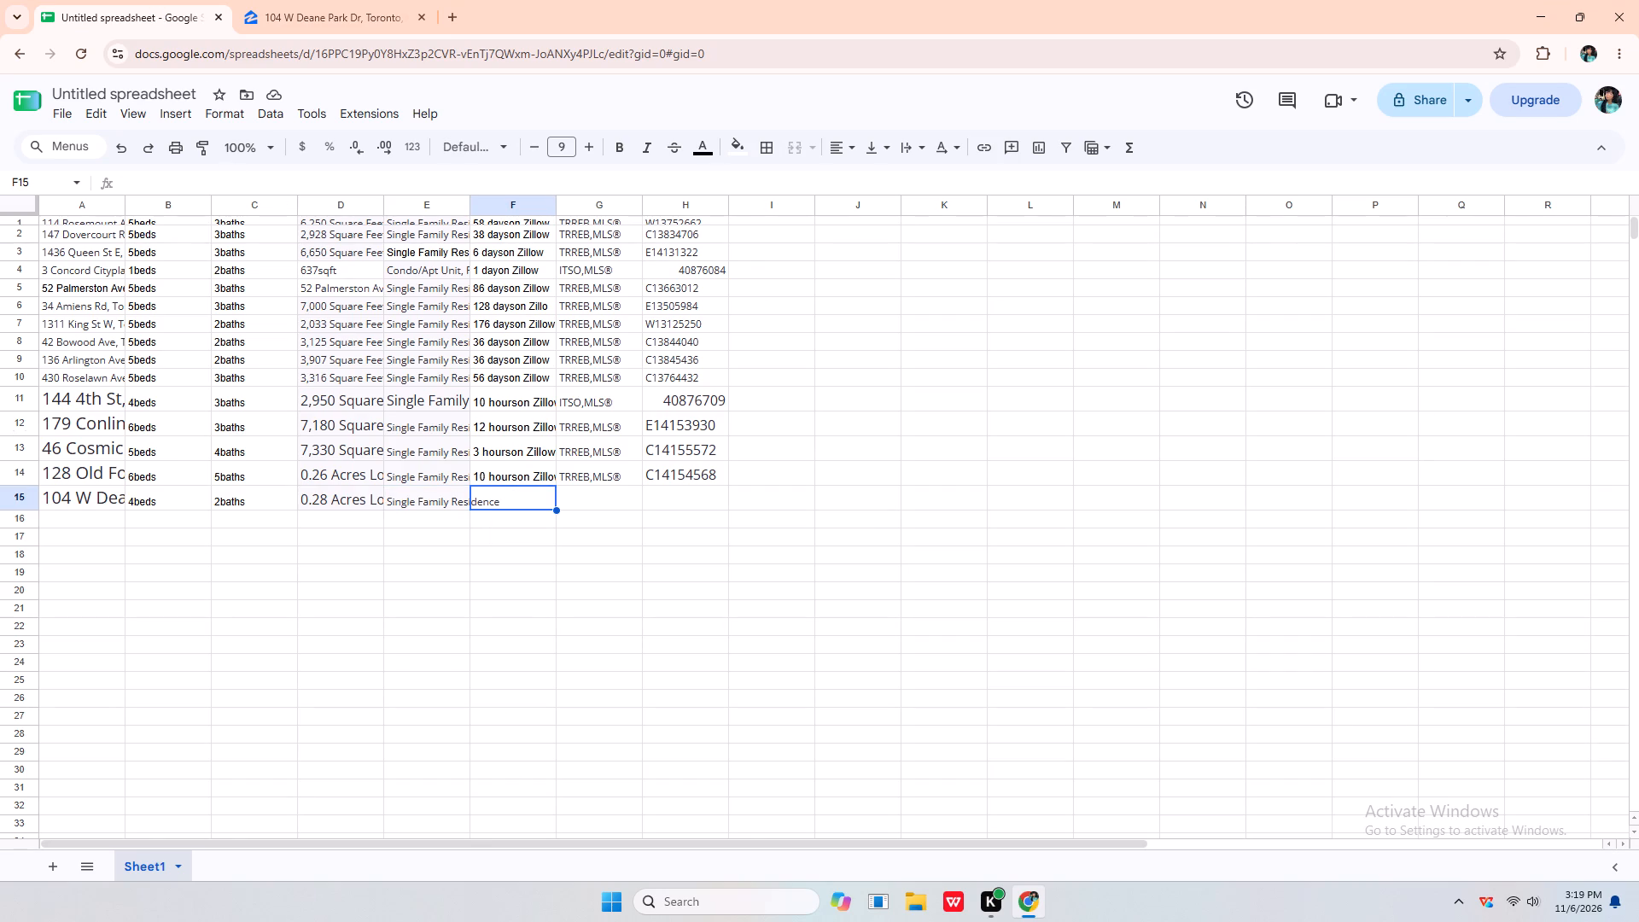
key("ctrl+v")
left_click(328, 18)
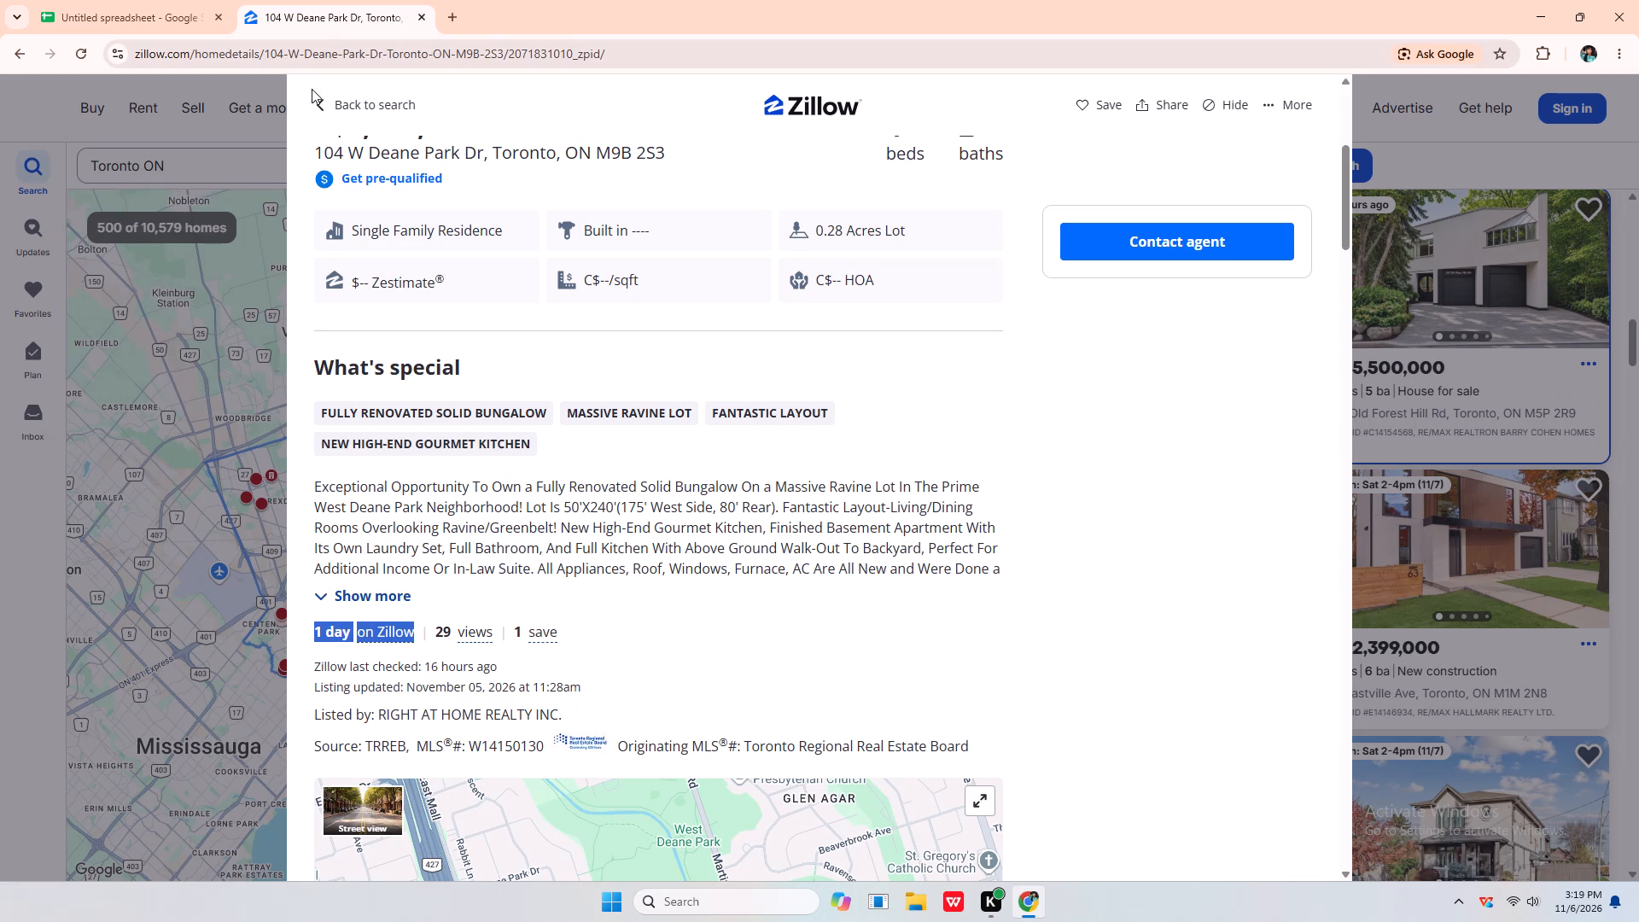
key("ctrl+c")
left_click(186, 18)
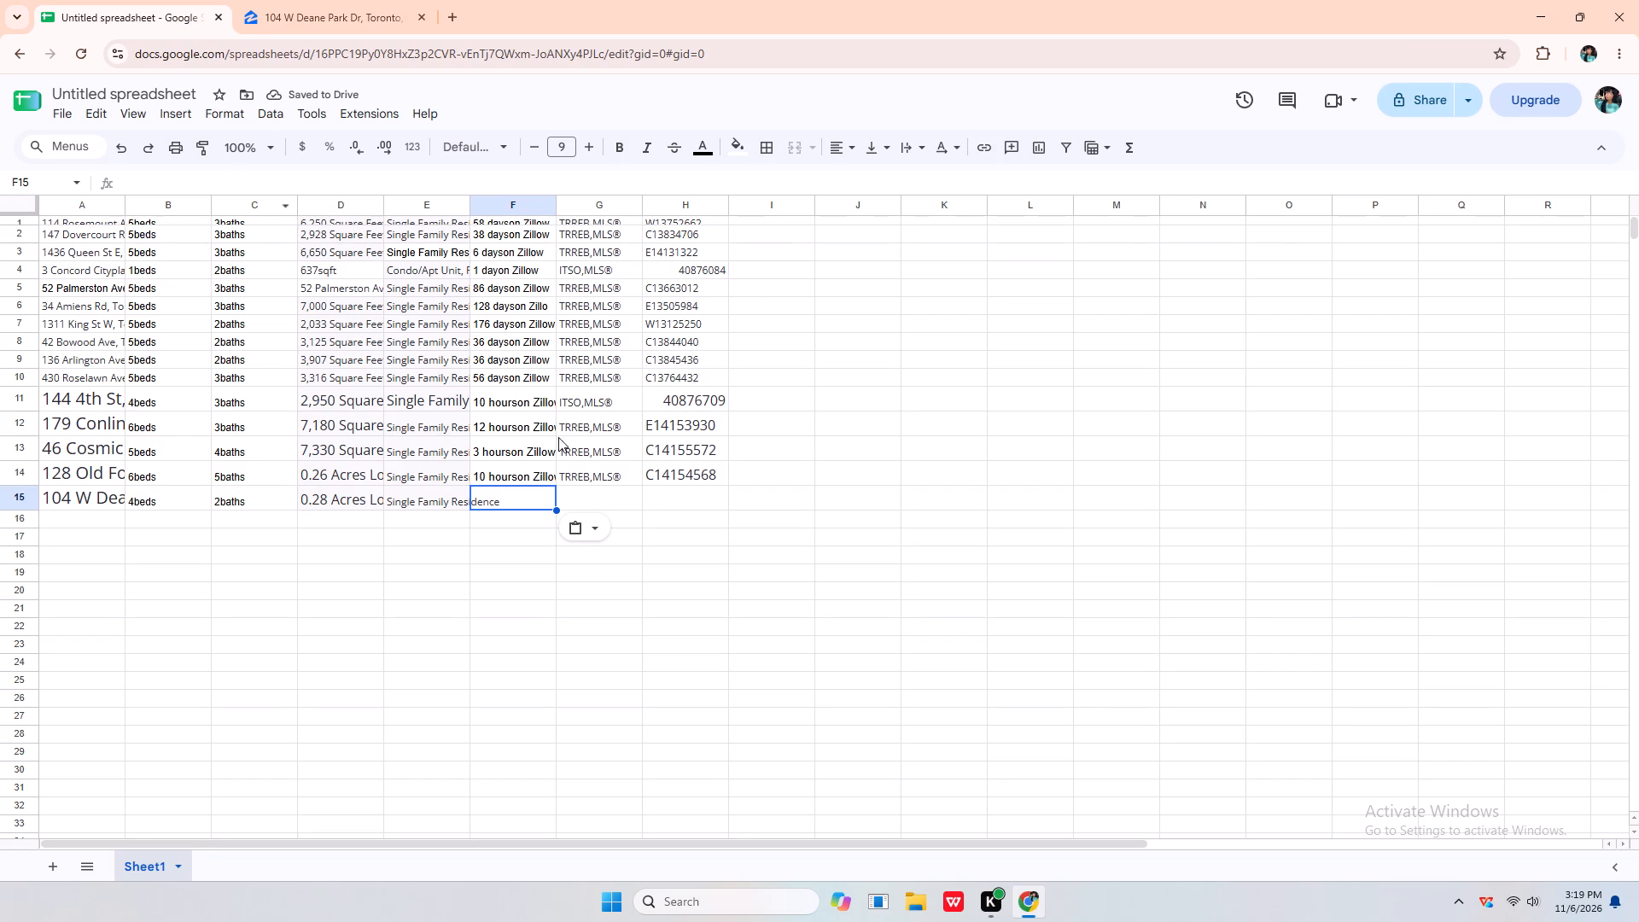
key("ctrl+v")
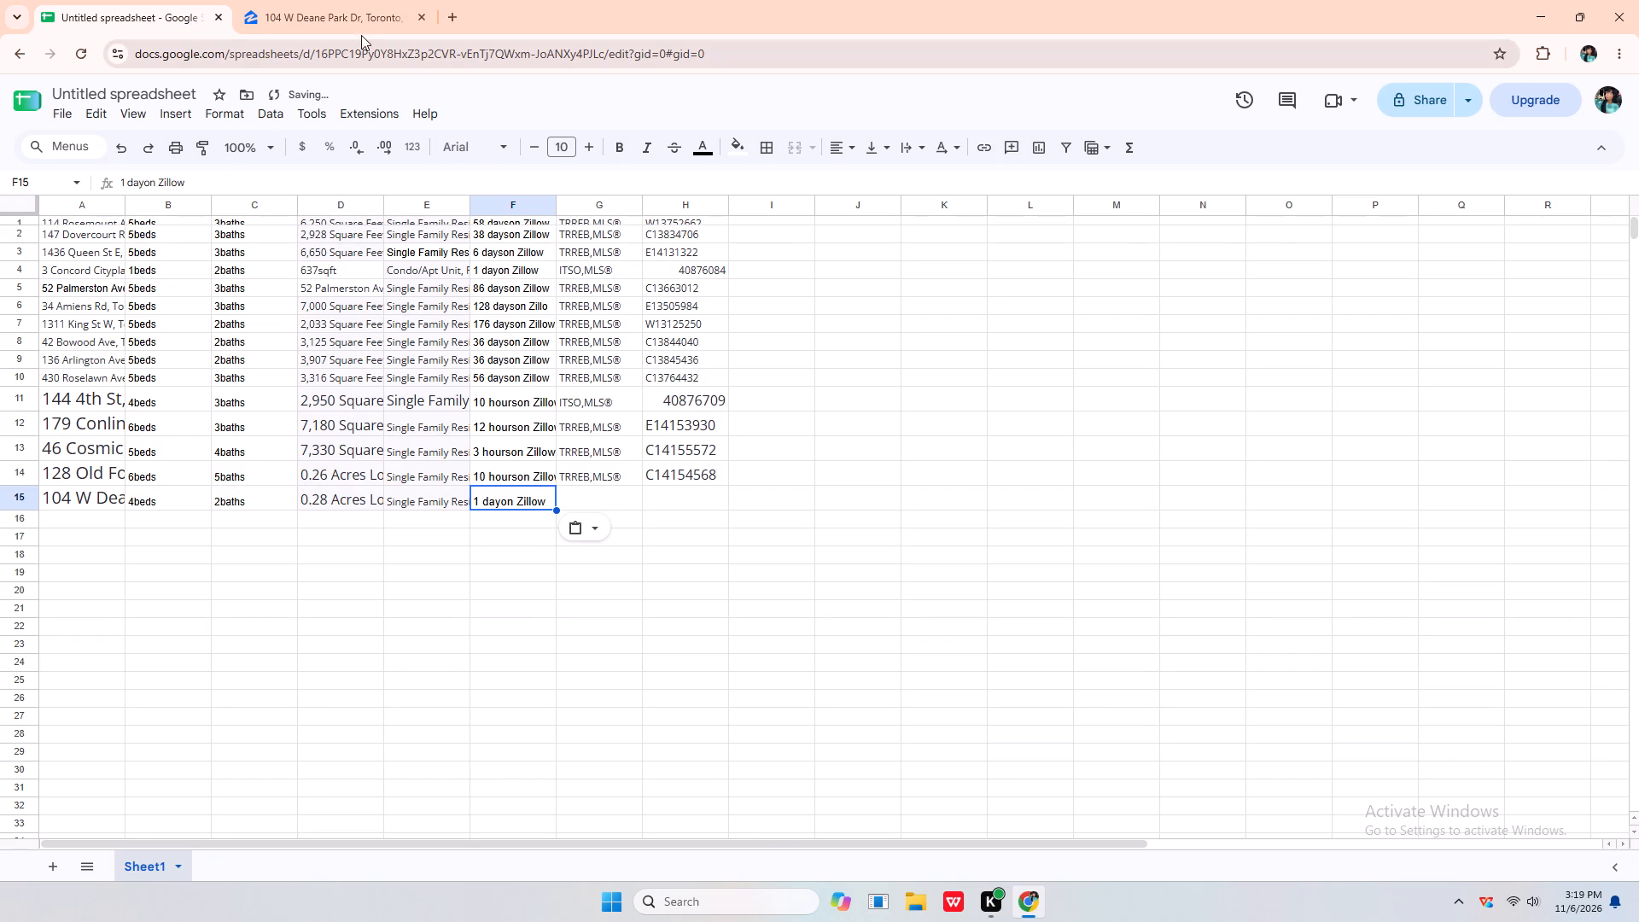
Copy the MLS number W14150130 from the W Deane Park Dr listing into cell H15.
left_click(347, 25)
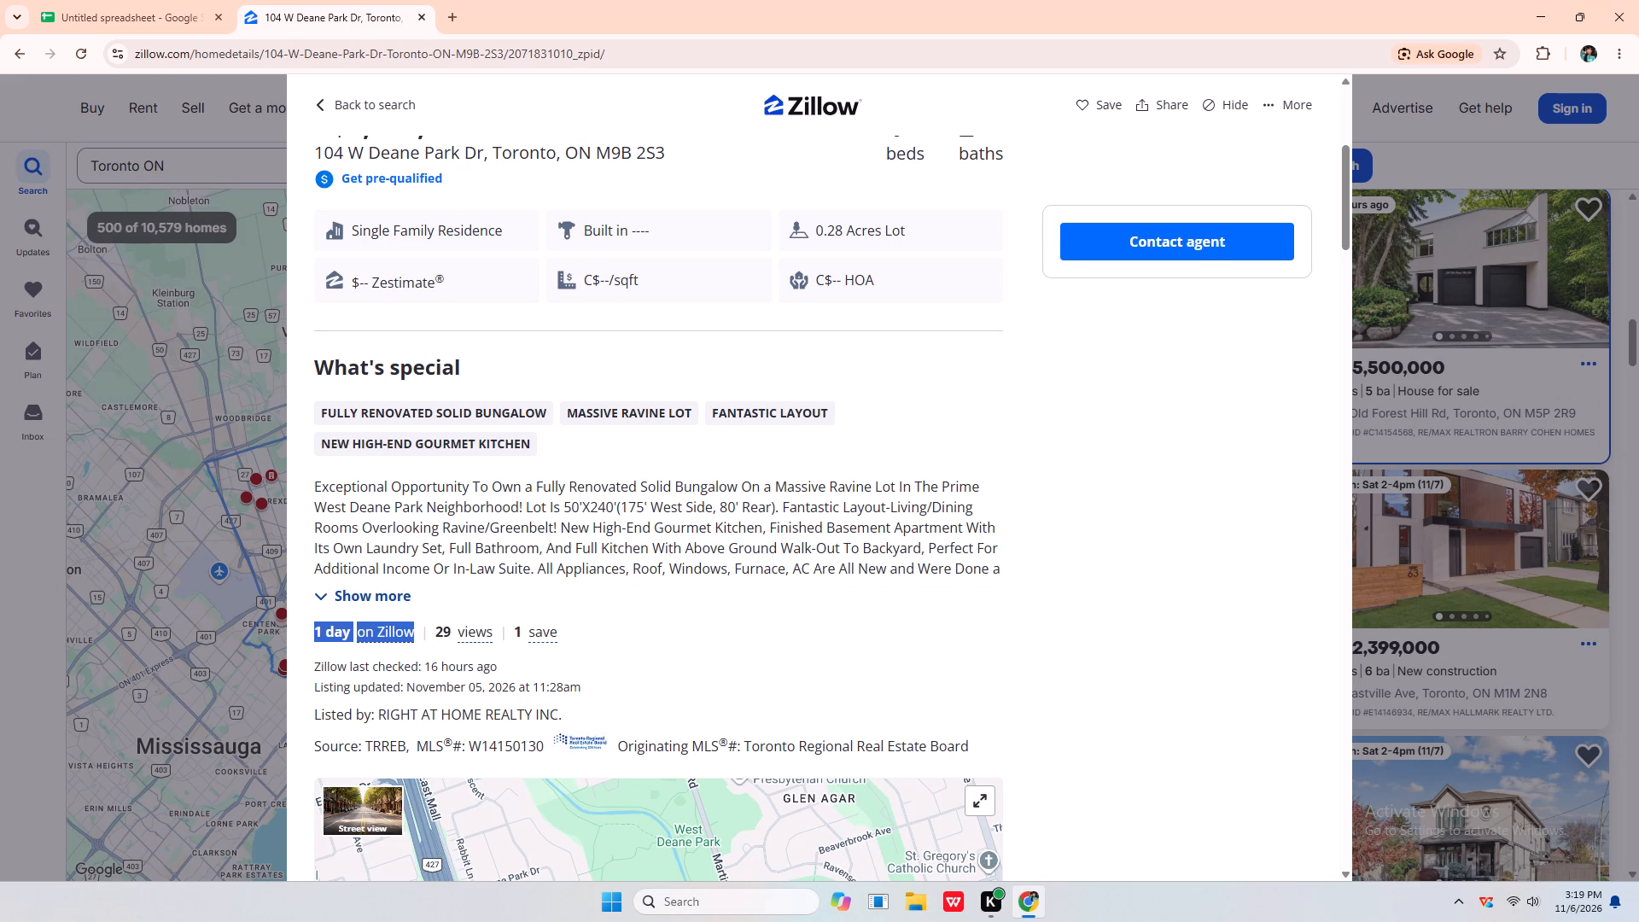
left_click_drag(466, 744, 563, 740)
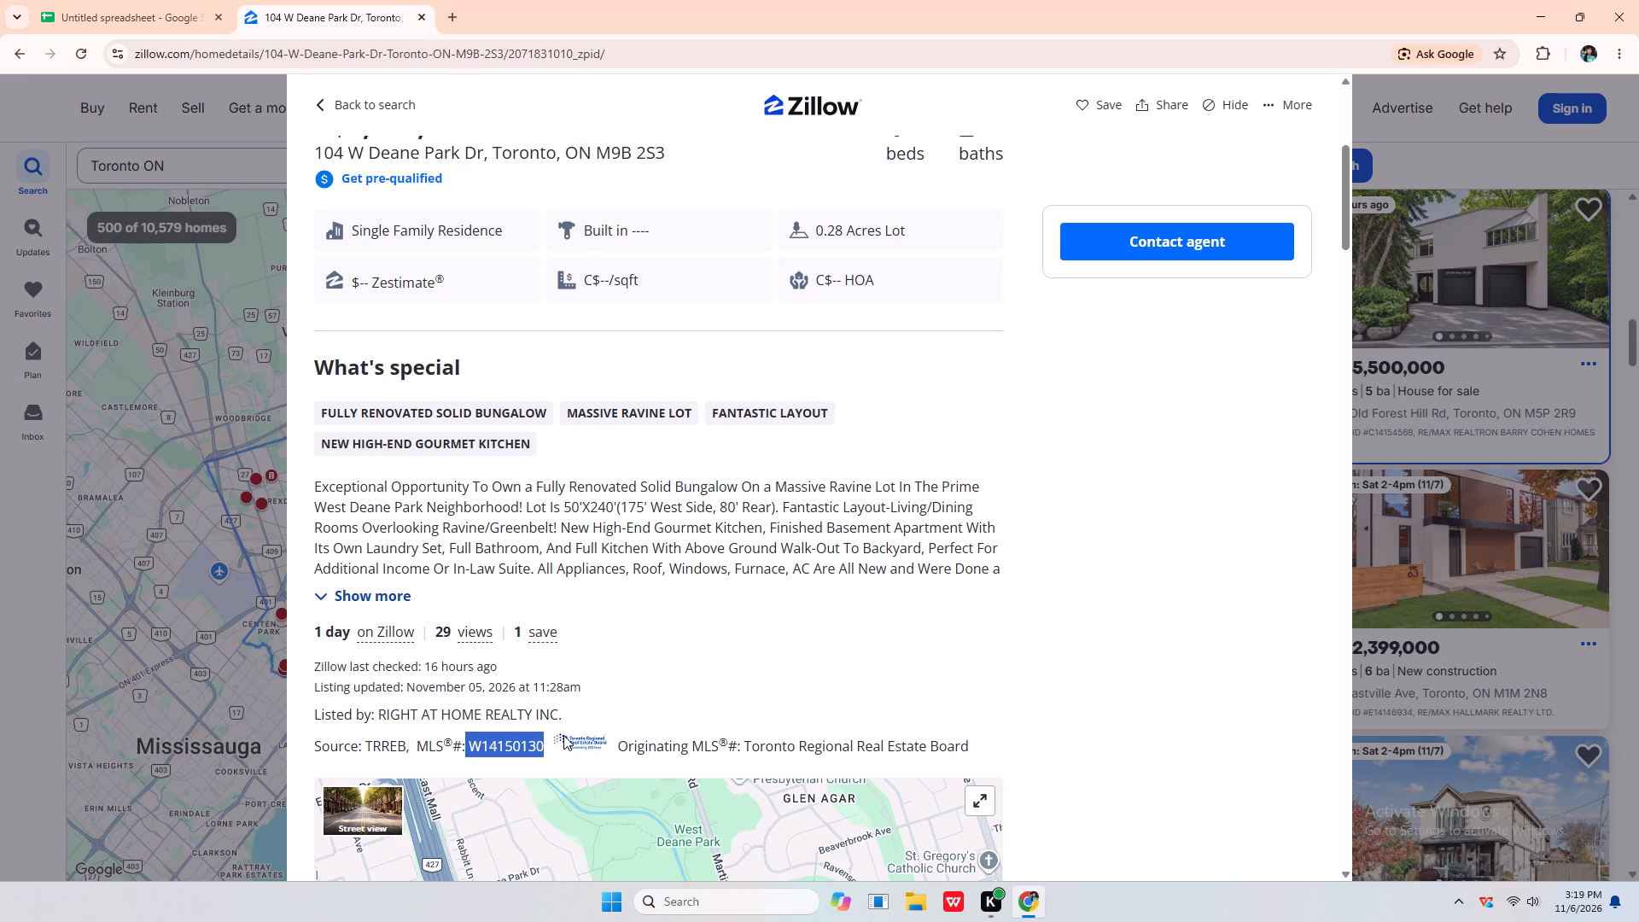
key("ctrl+c")
left_click(188, 15)
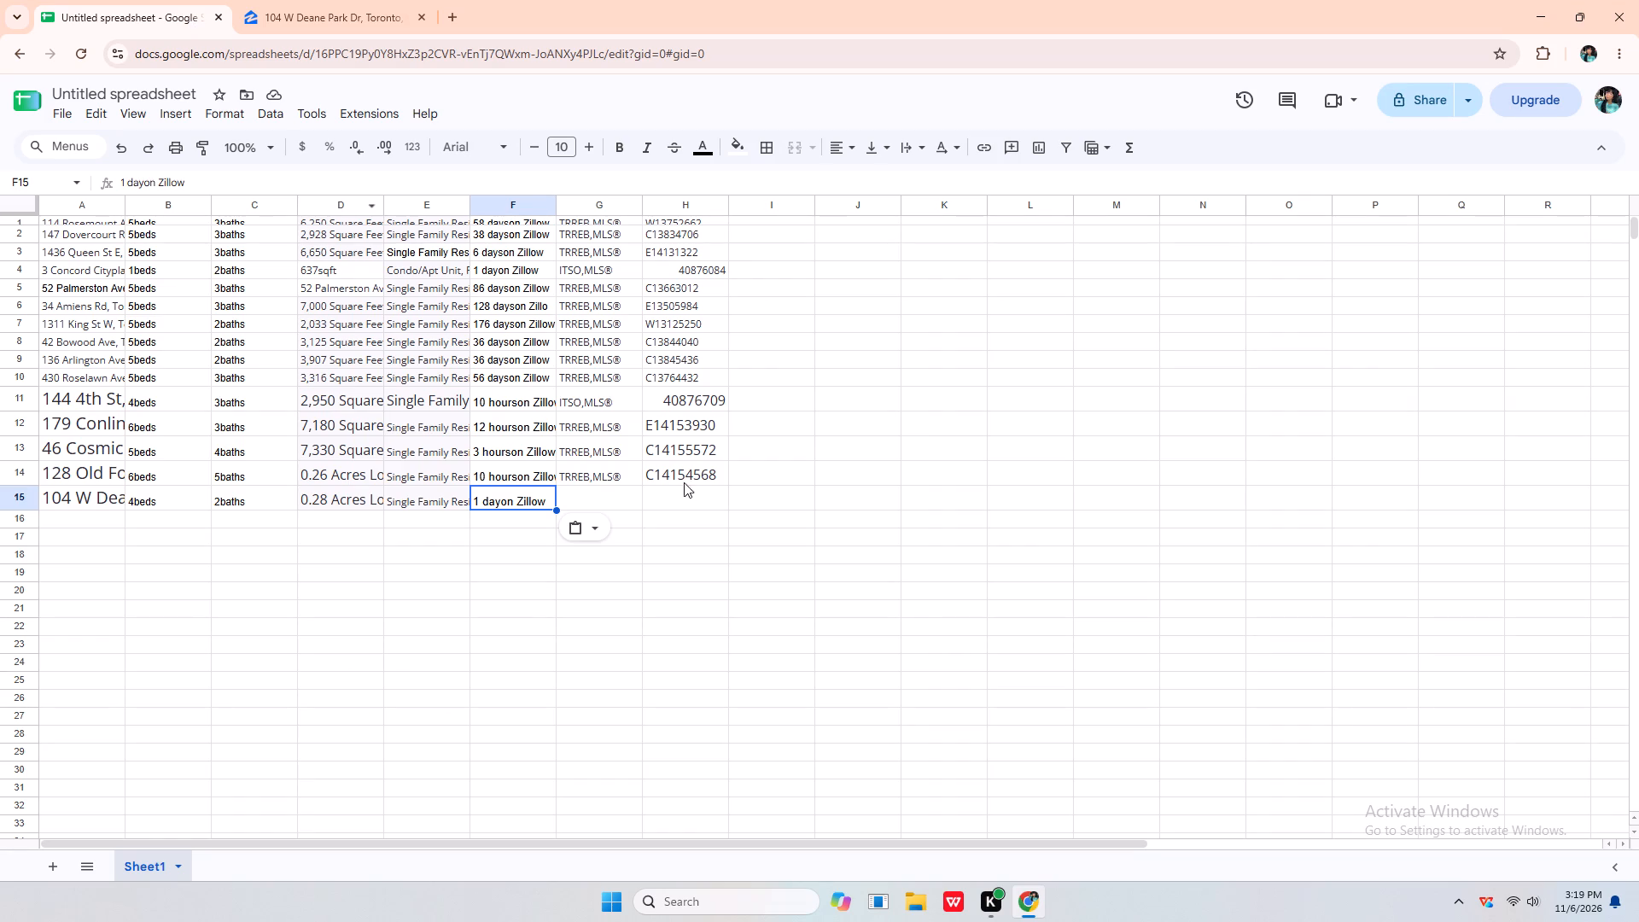
left_click(694, 491)
key("ctrl+v")
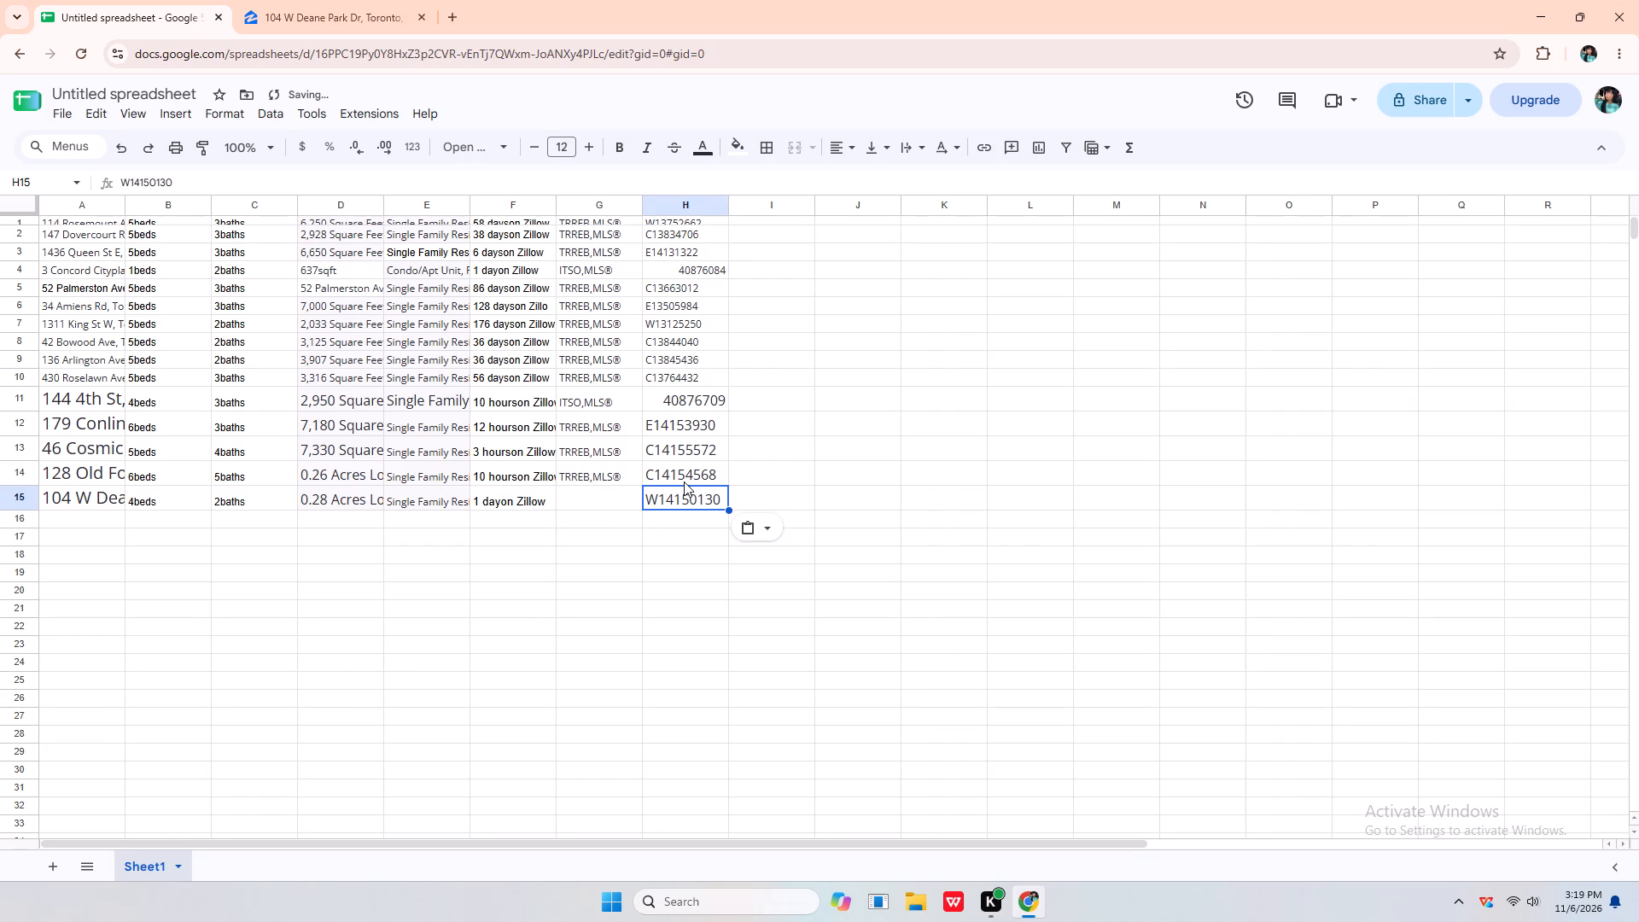
Copy the listing source, TRREB,MLS®, from cell G14 into cell G15.
key("Left")
key("Up")
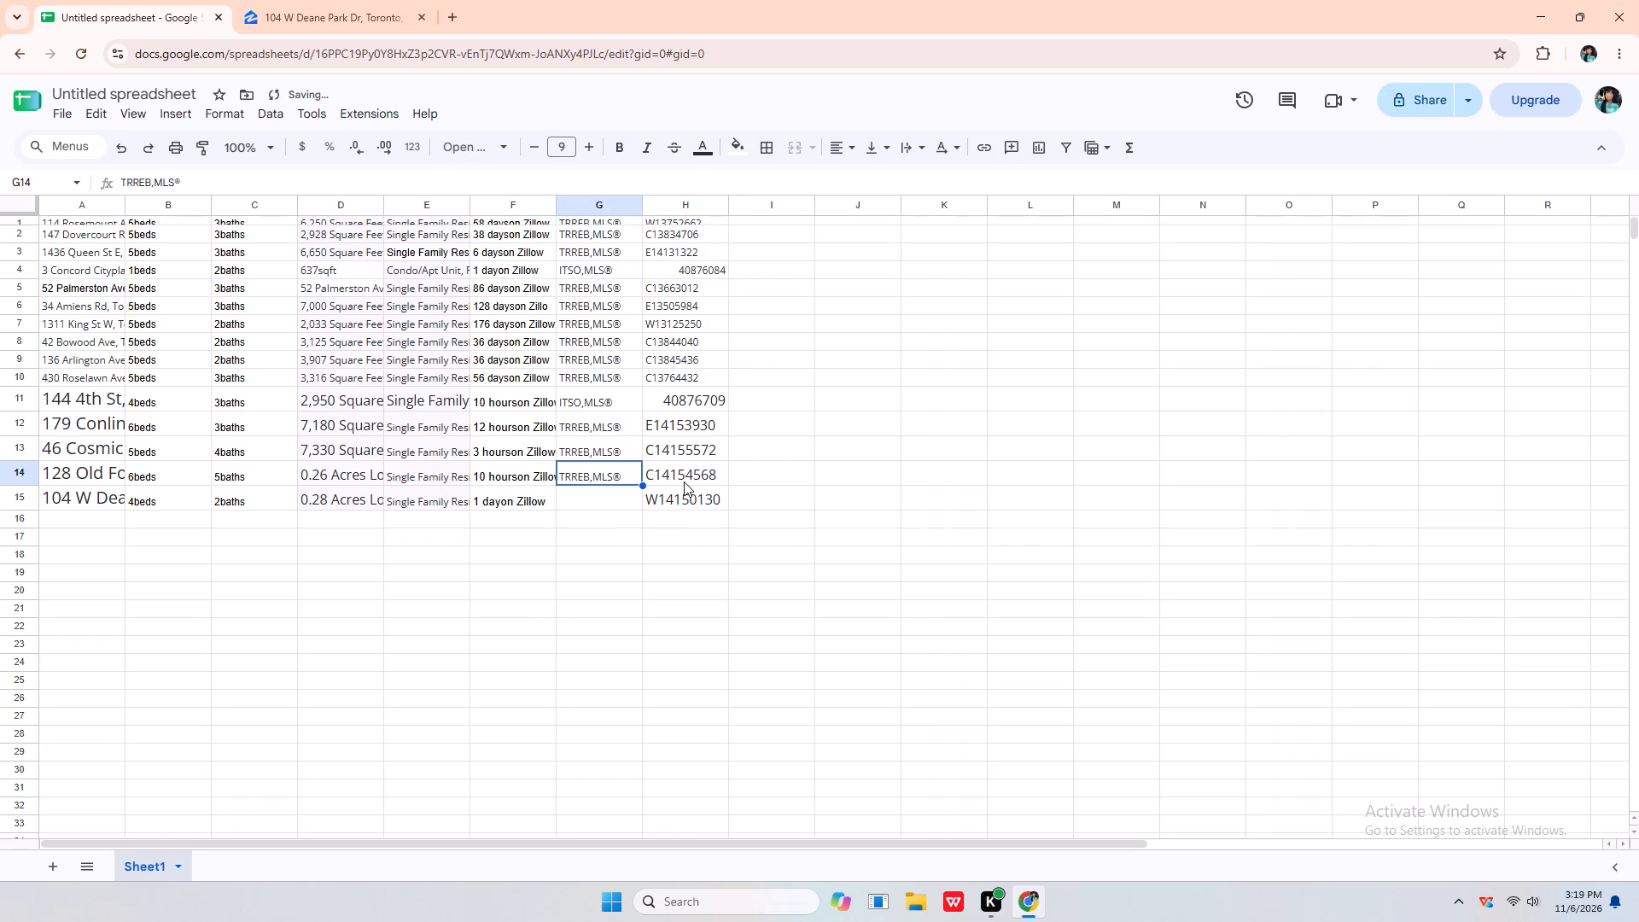
key("ctrl+c")
key("Down")
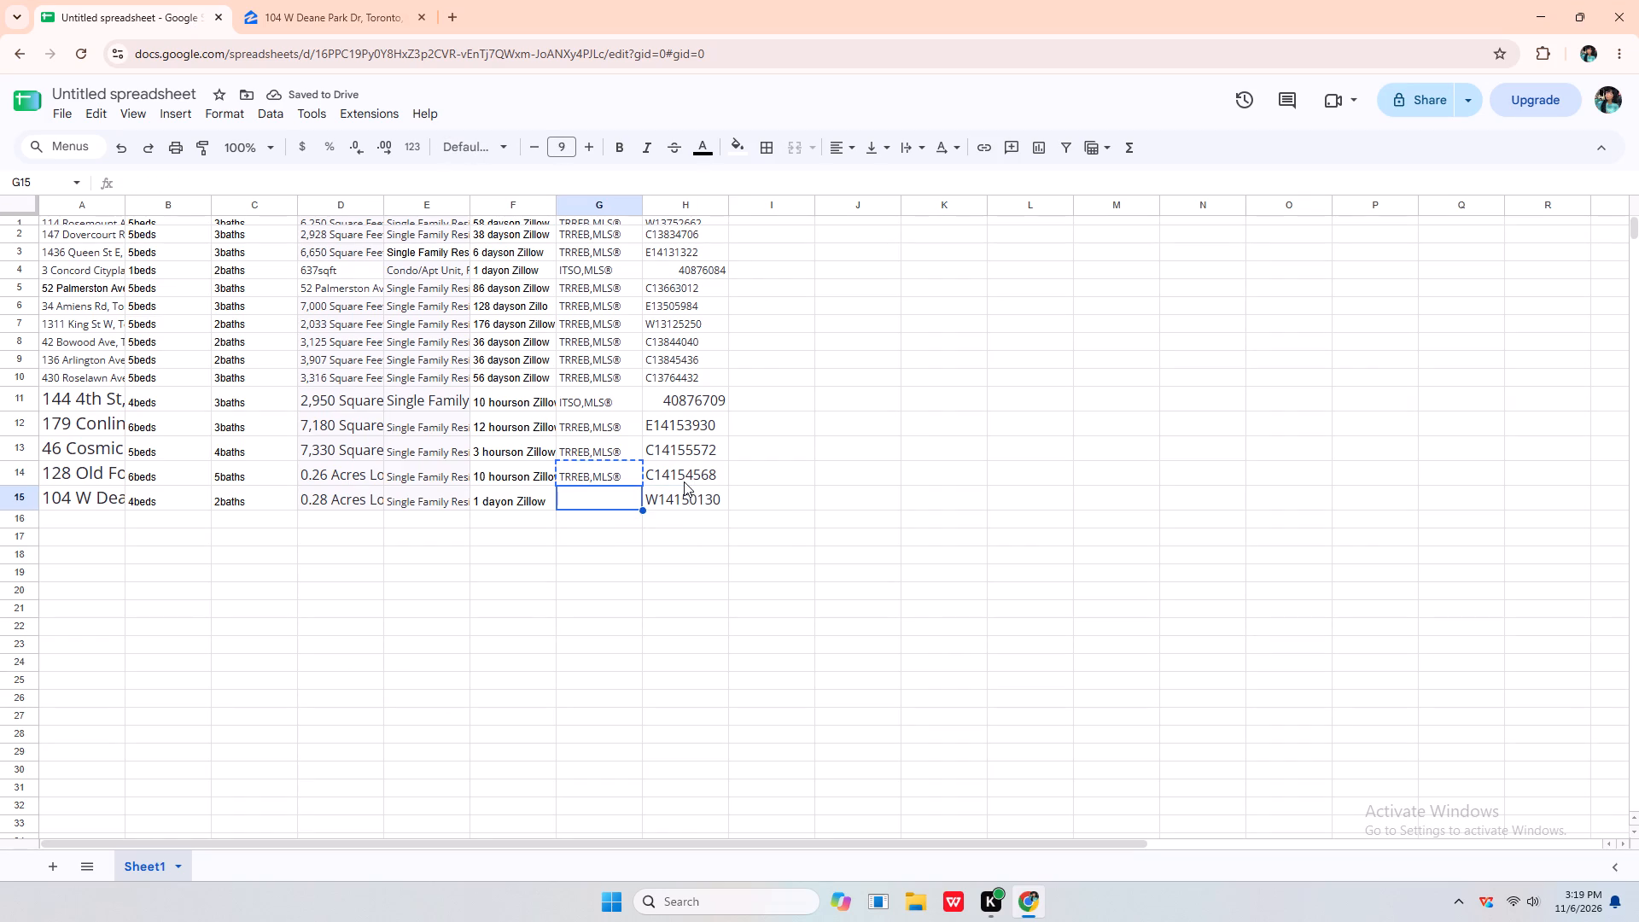
key("ctrl+v")
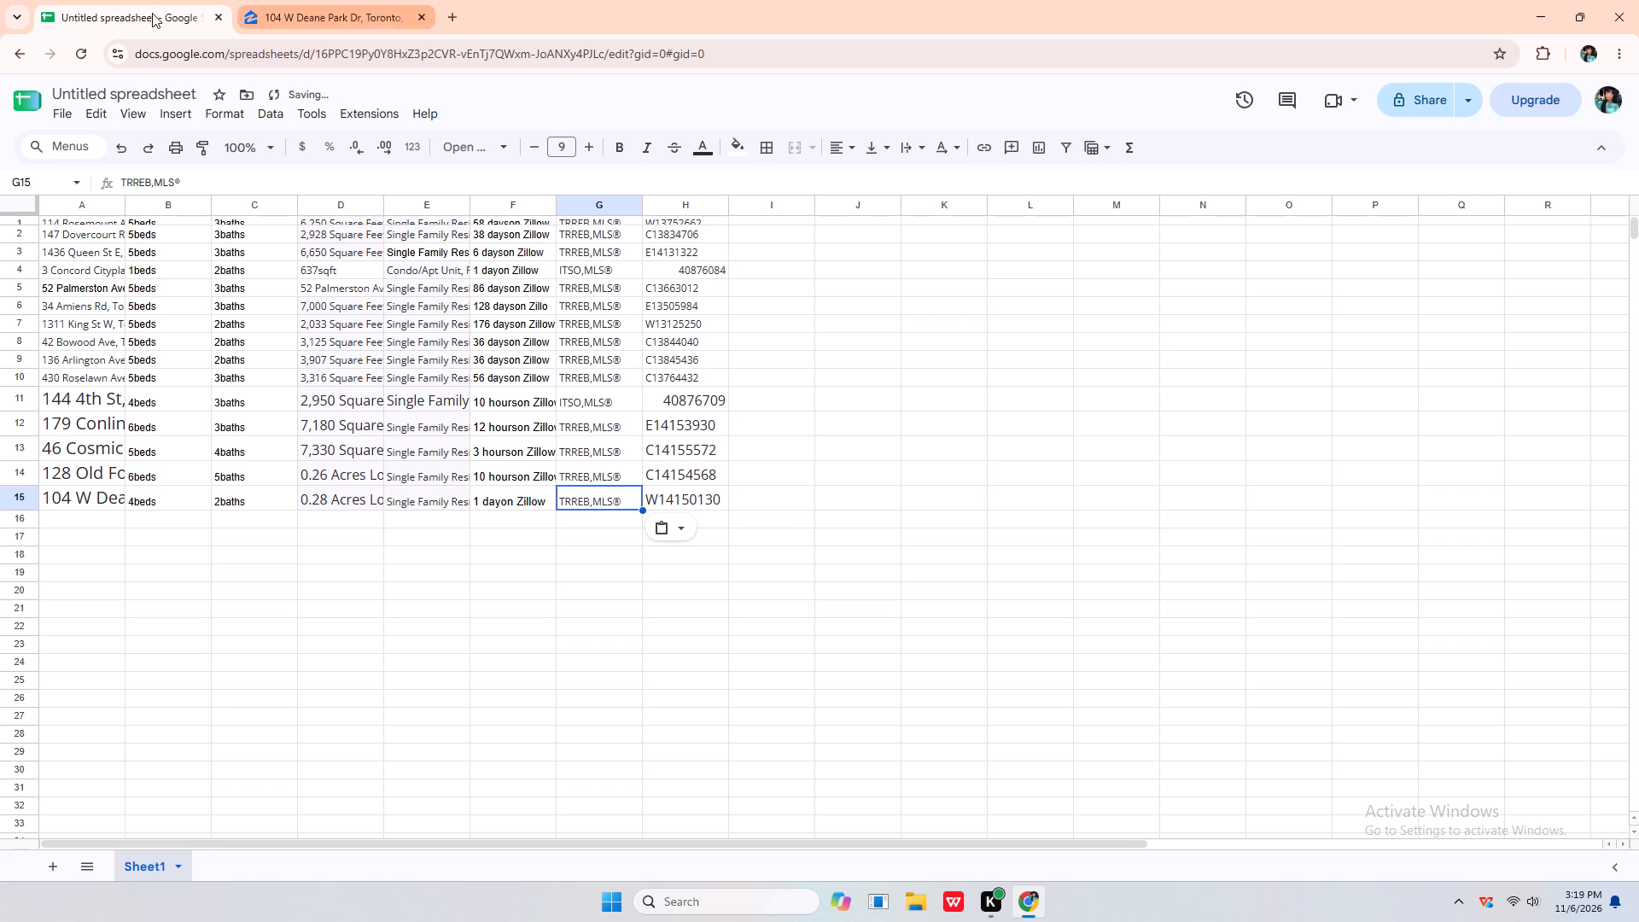
Return to the Toronto search results on Zillow and open the Eastville Ave listing priced at C$2,399,000.
left_click(316, 13)
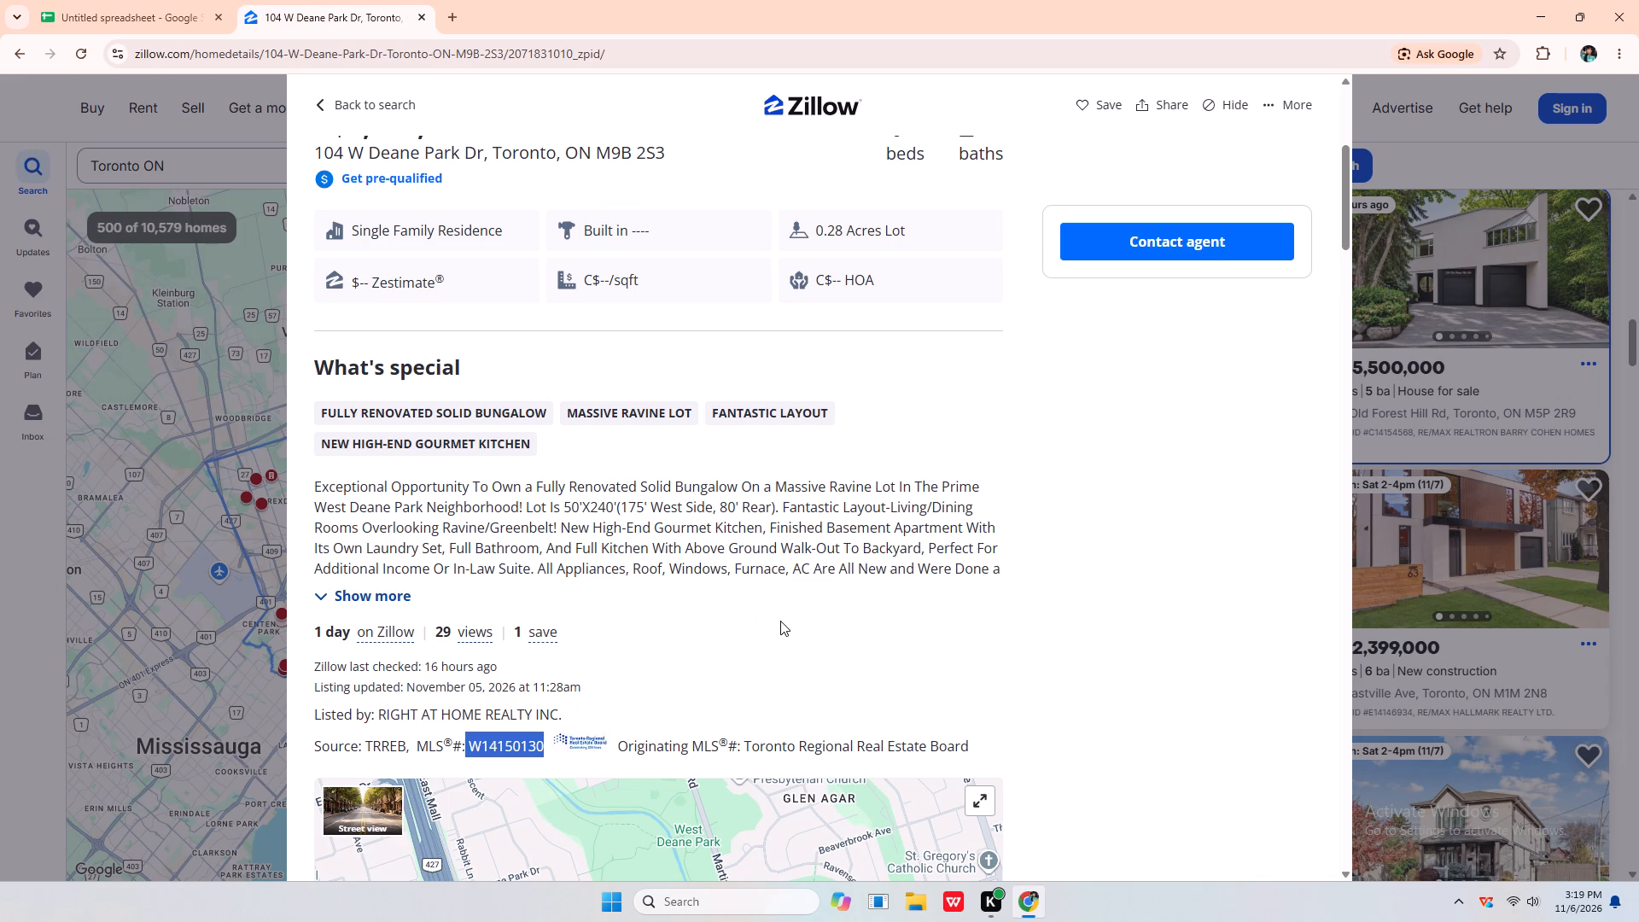
scroll(780, 621, "down", 3)
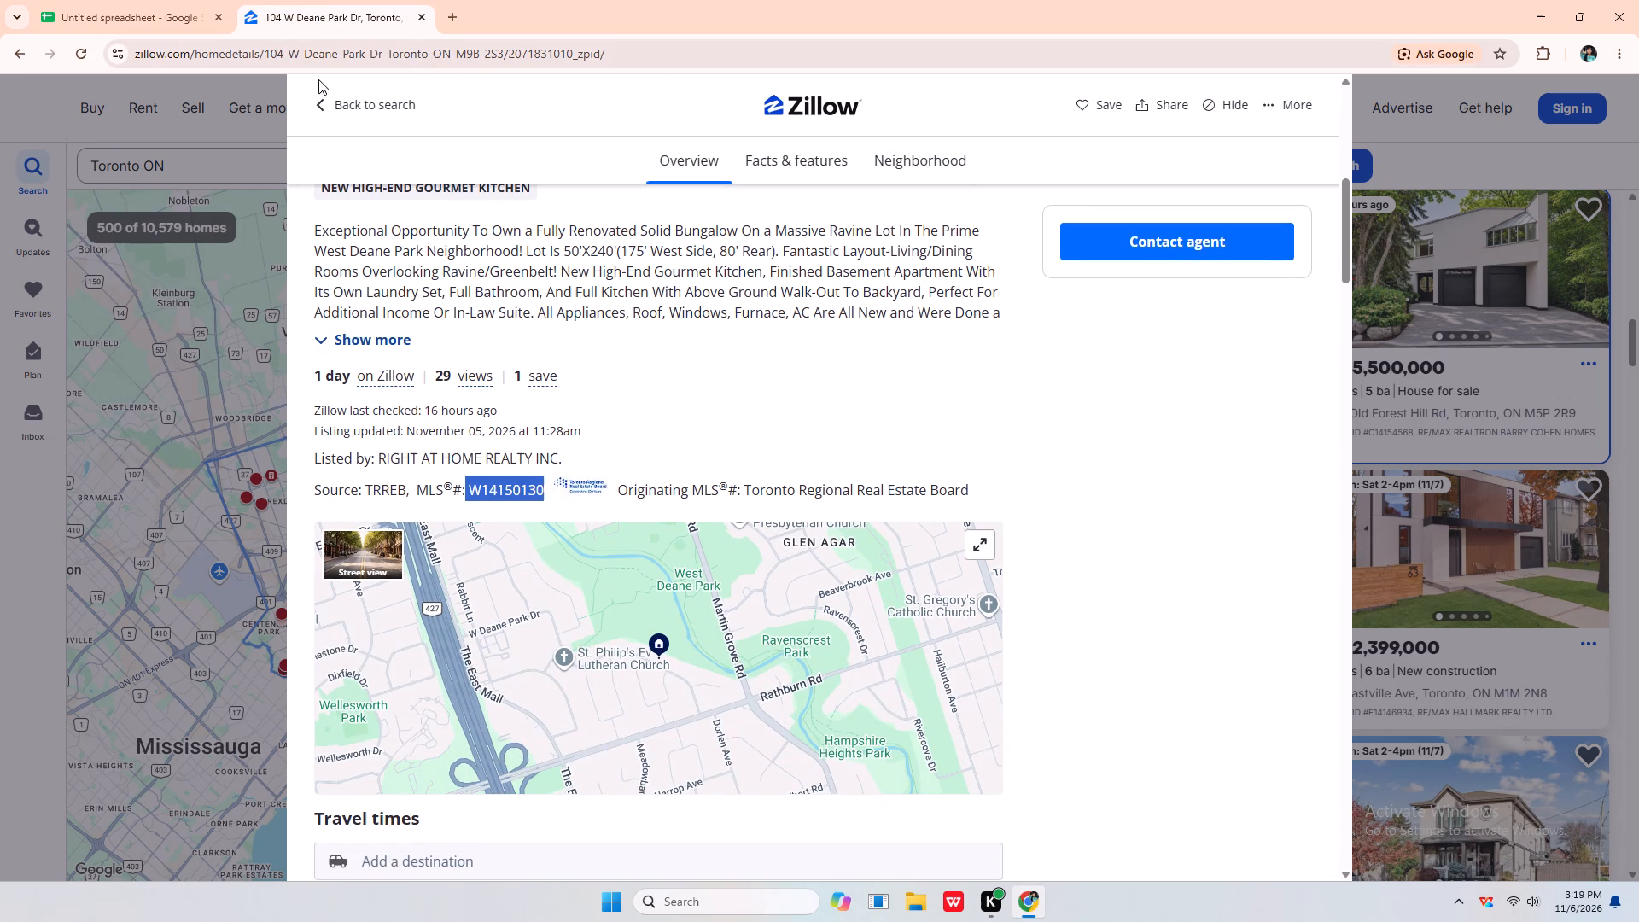
left_click(326, 106)
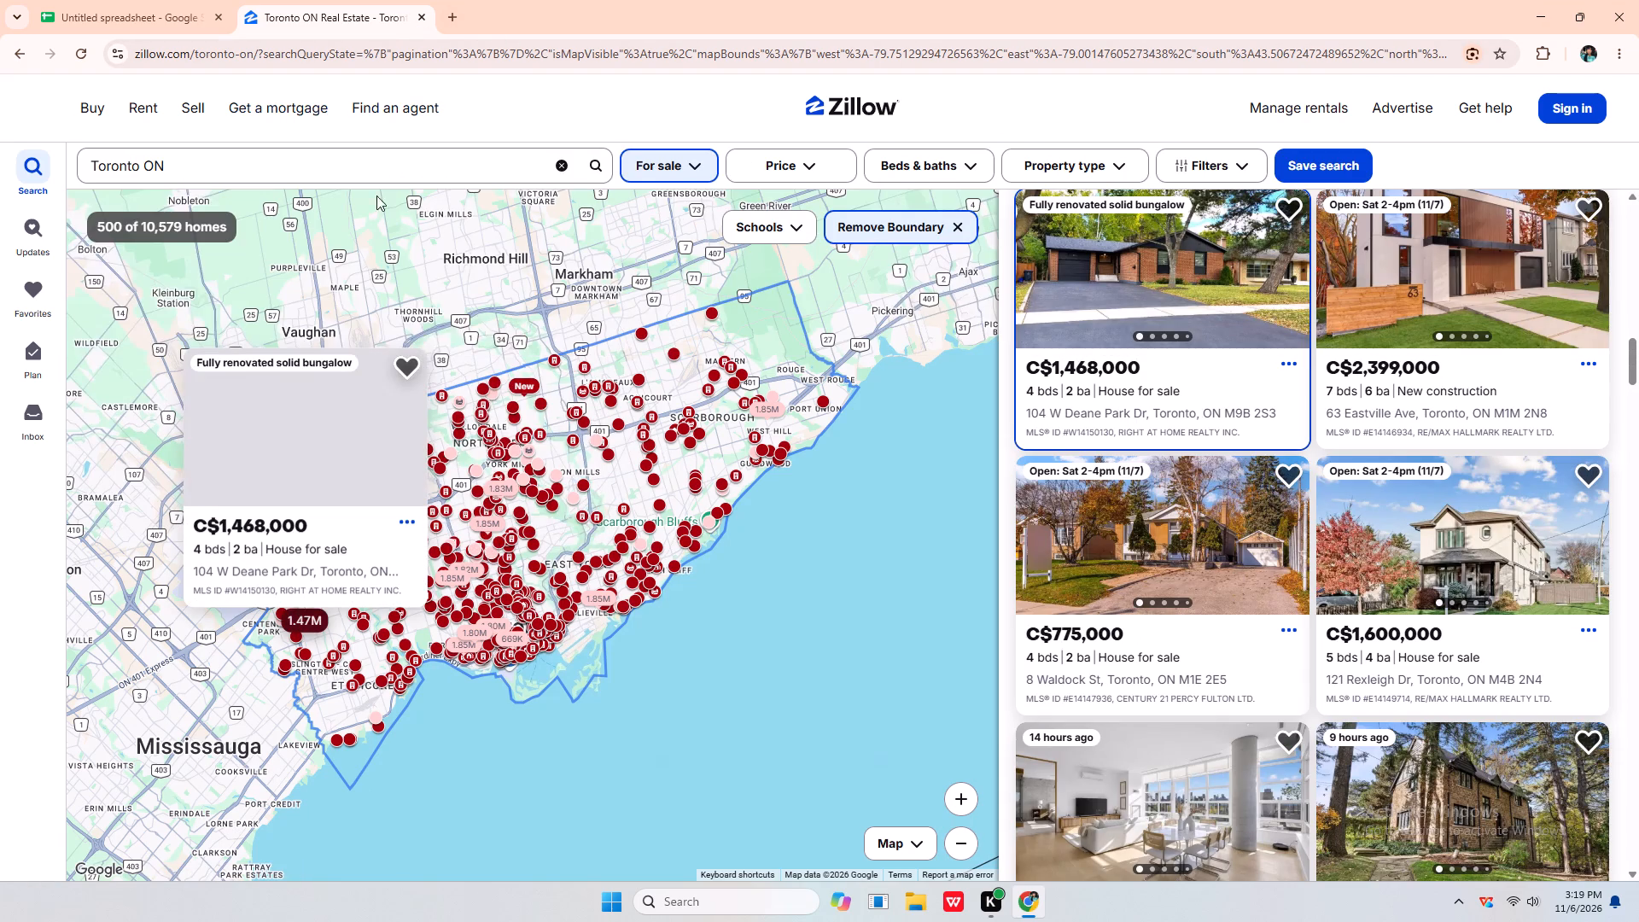
left_click(1414, 390)
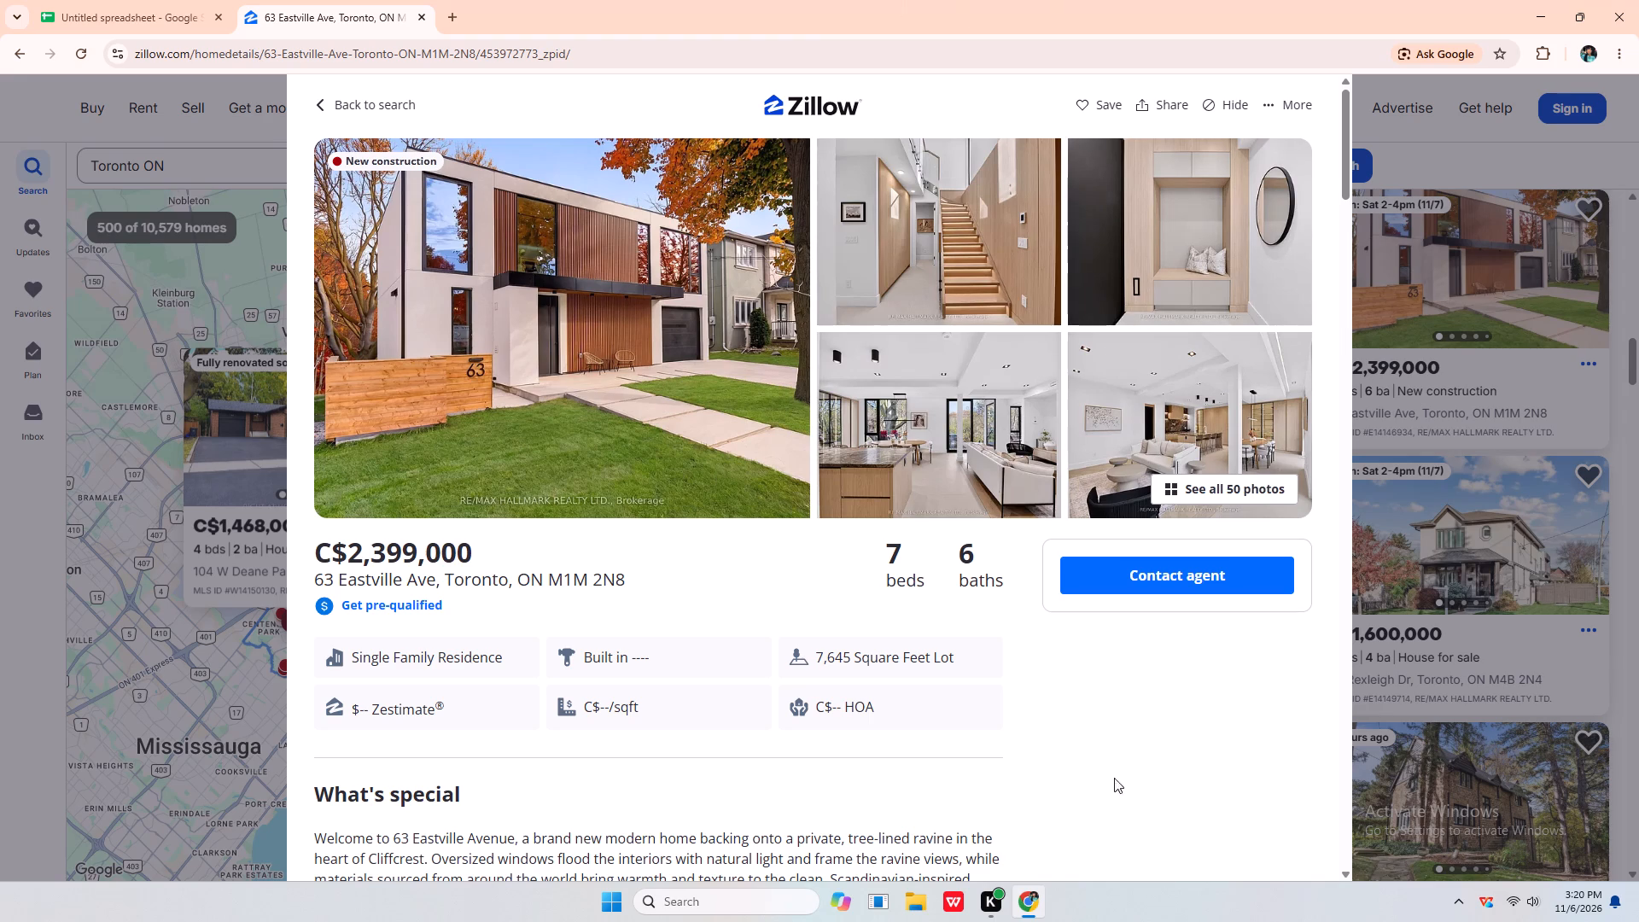
Copy the full property address from the Eastville Ave listing into cell A16 of the spreadsheet.
left_click_drag(307, 581, 309, 580)
left_click_drag(309, 580, 627, 592)
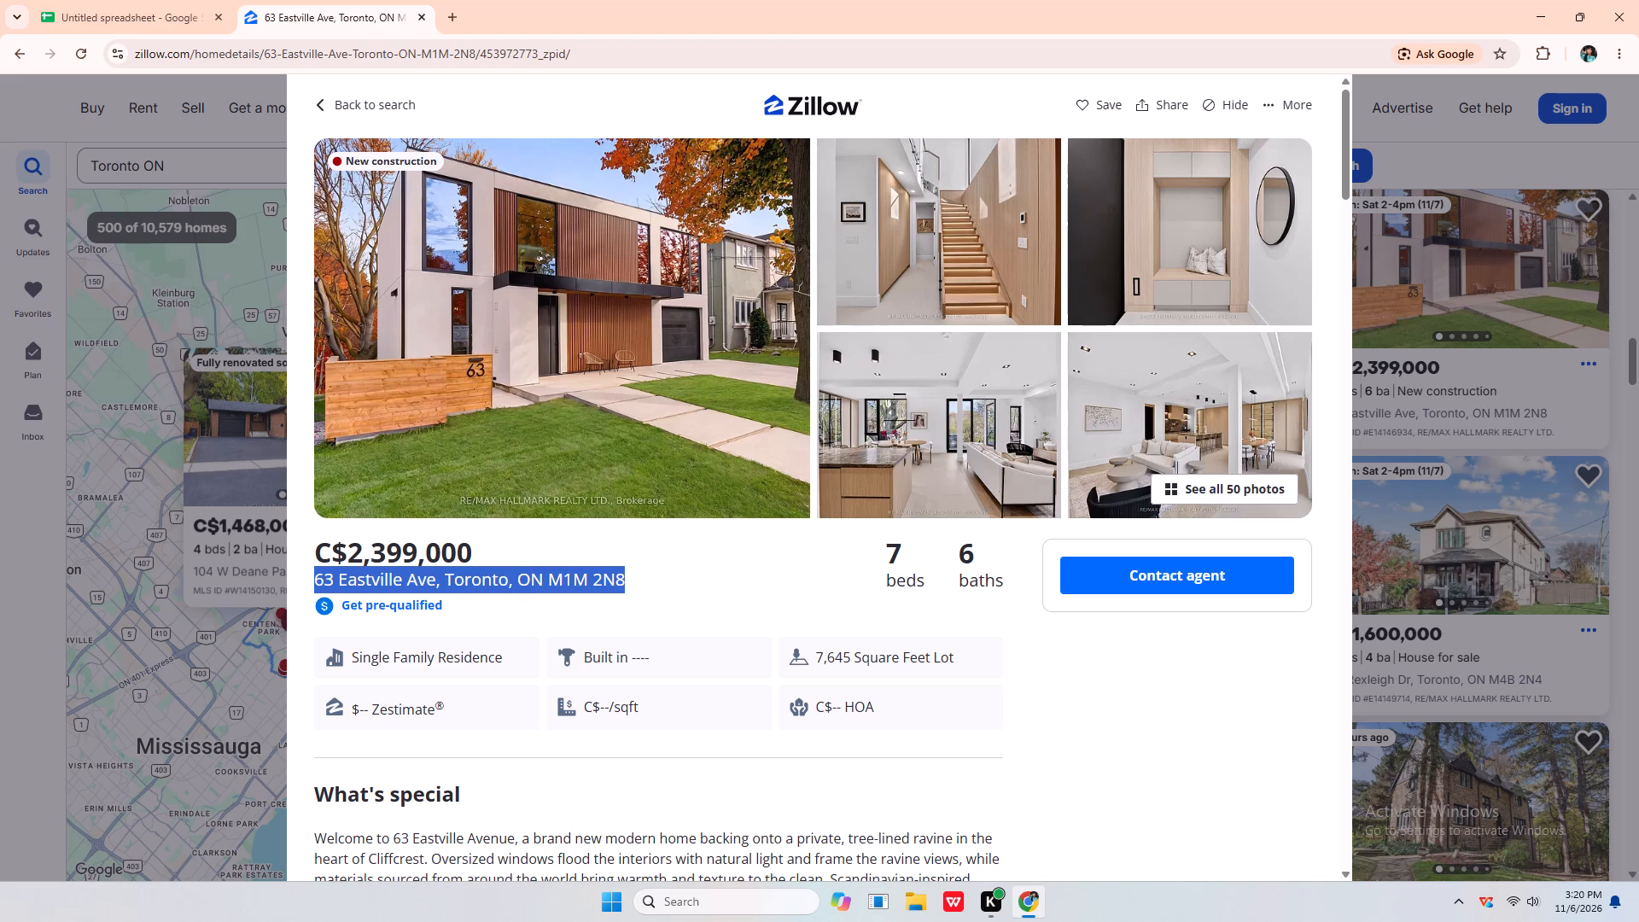
key("ctrl+c")
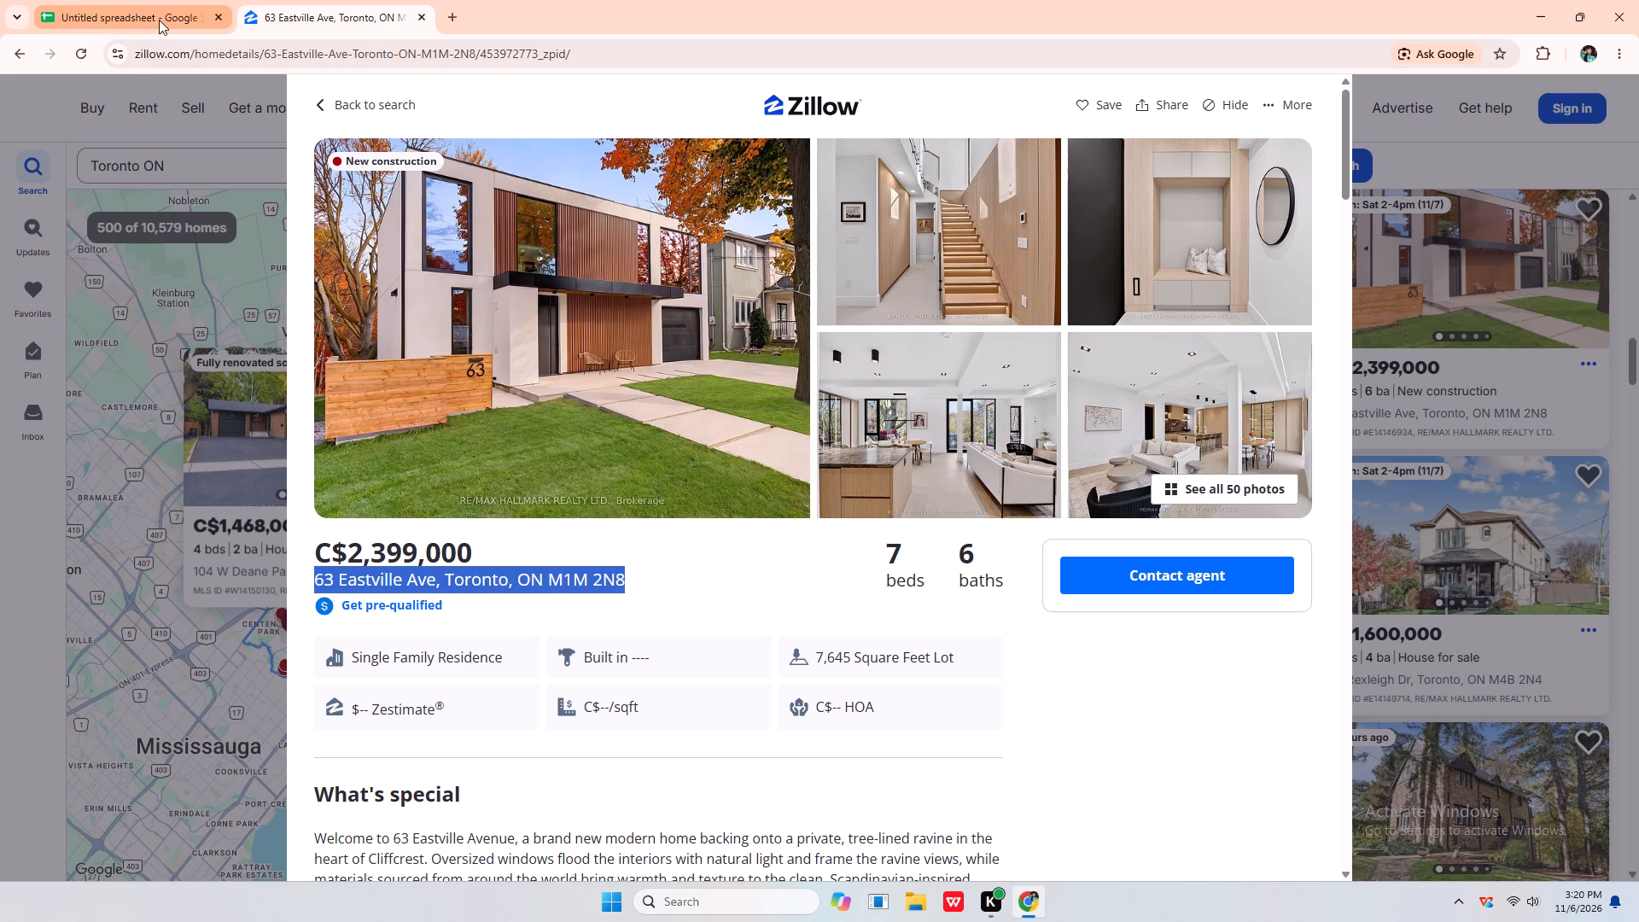
left_click(142, 17)
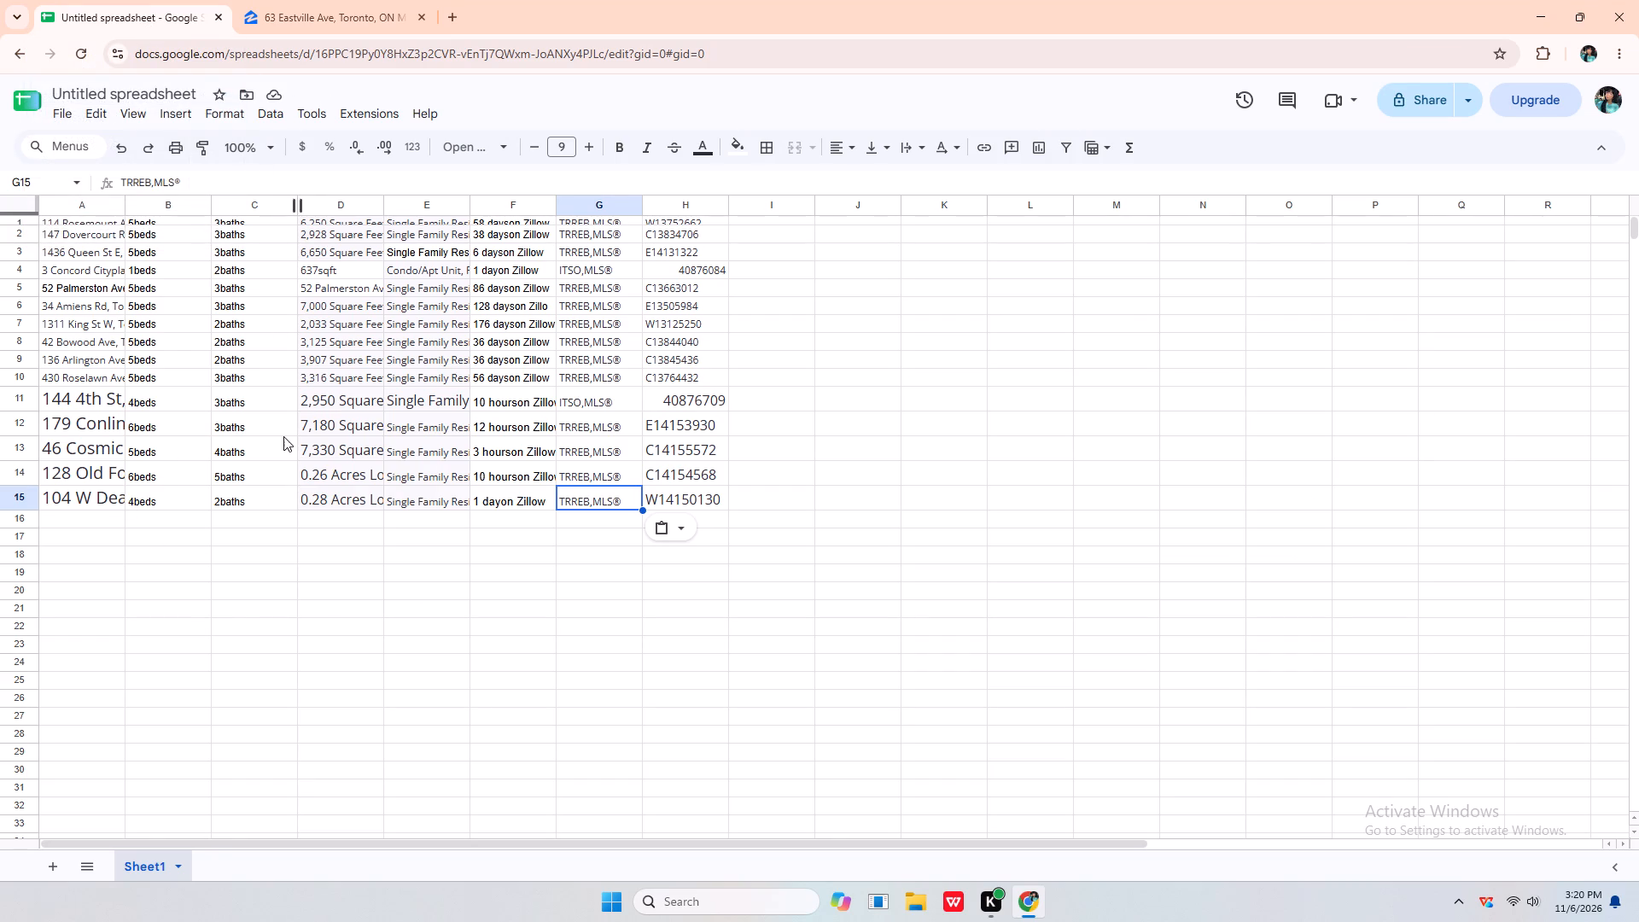
key("Left")
key("Left")
key("Left")
key("Left")
key("Left")
key("Left")
key("Left")
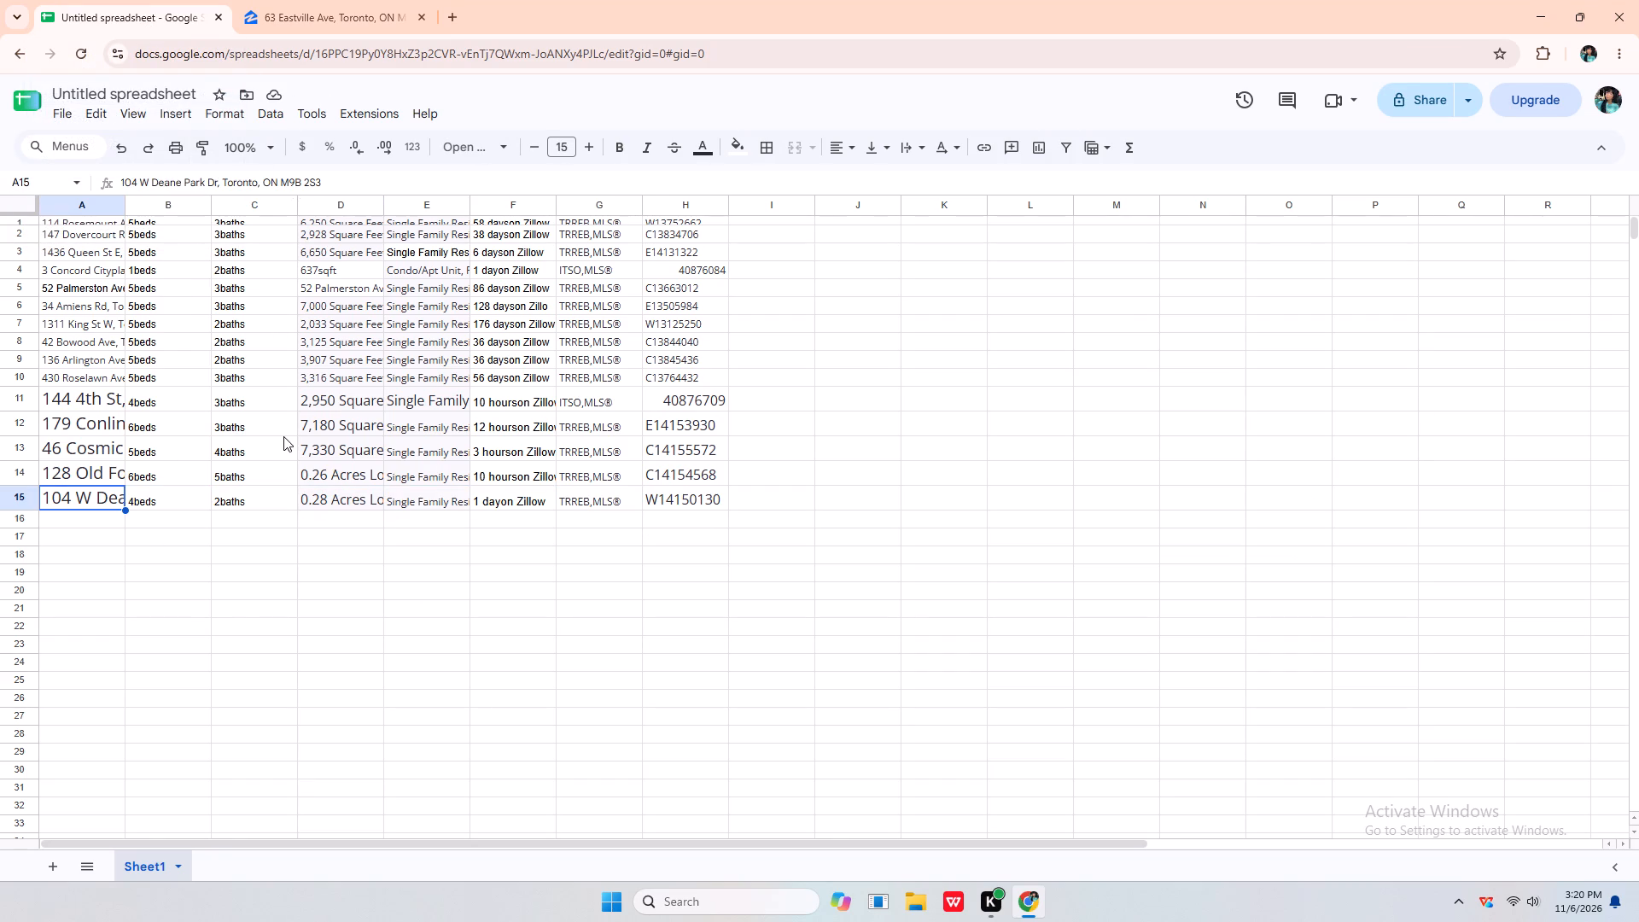
key("Down")
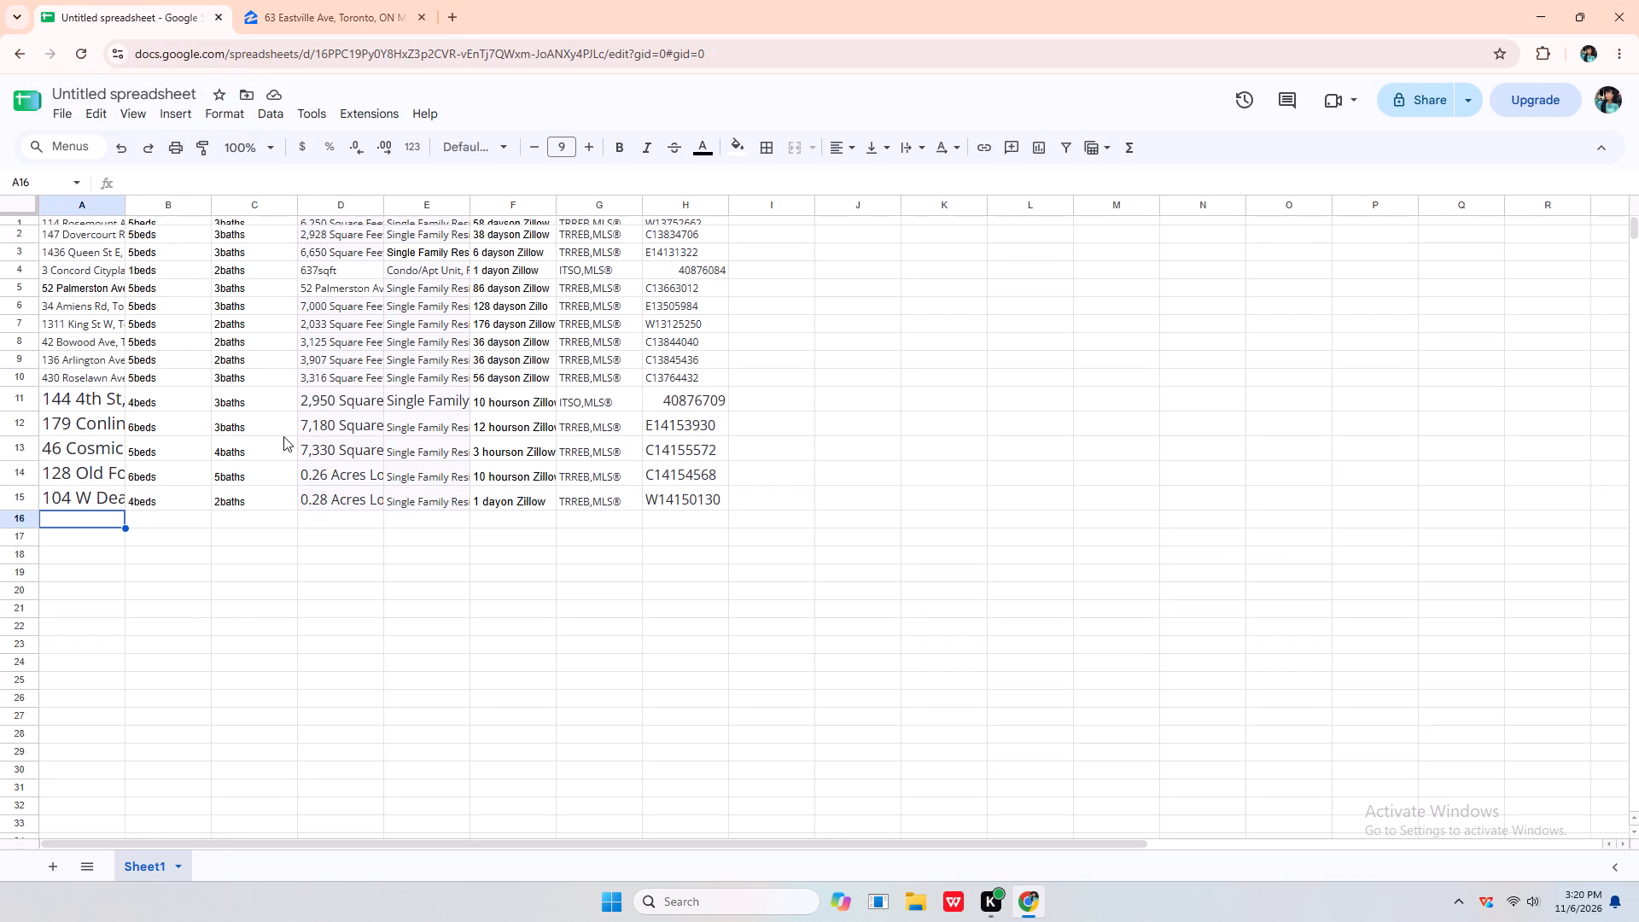
key("ctrl+v")
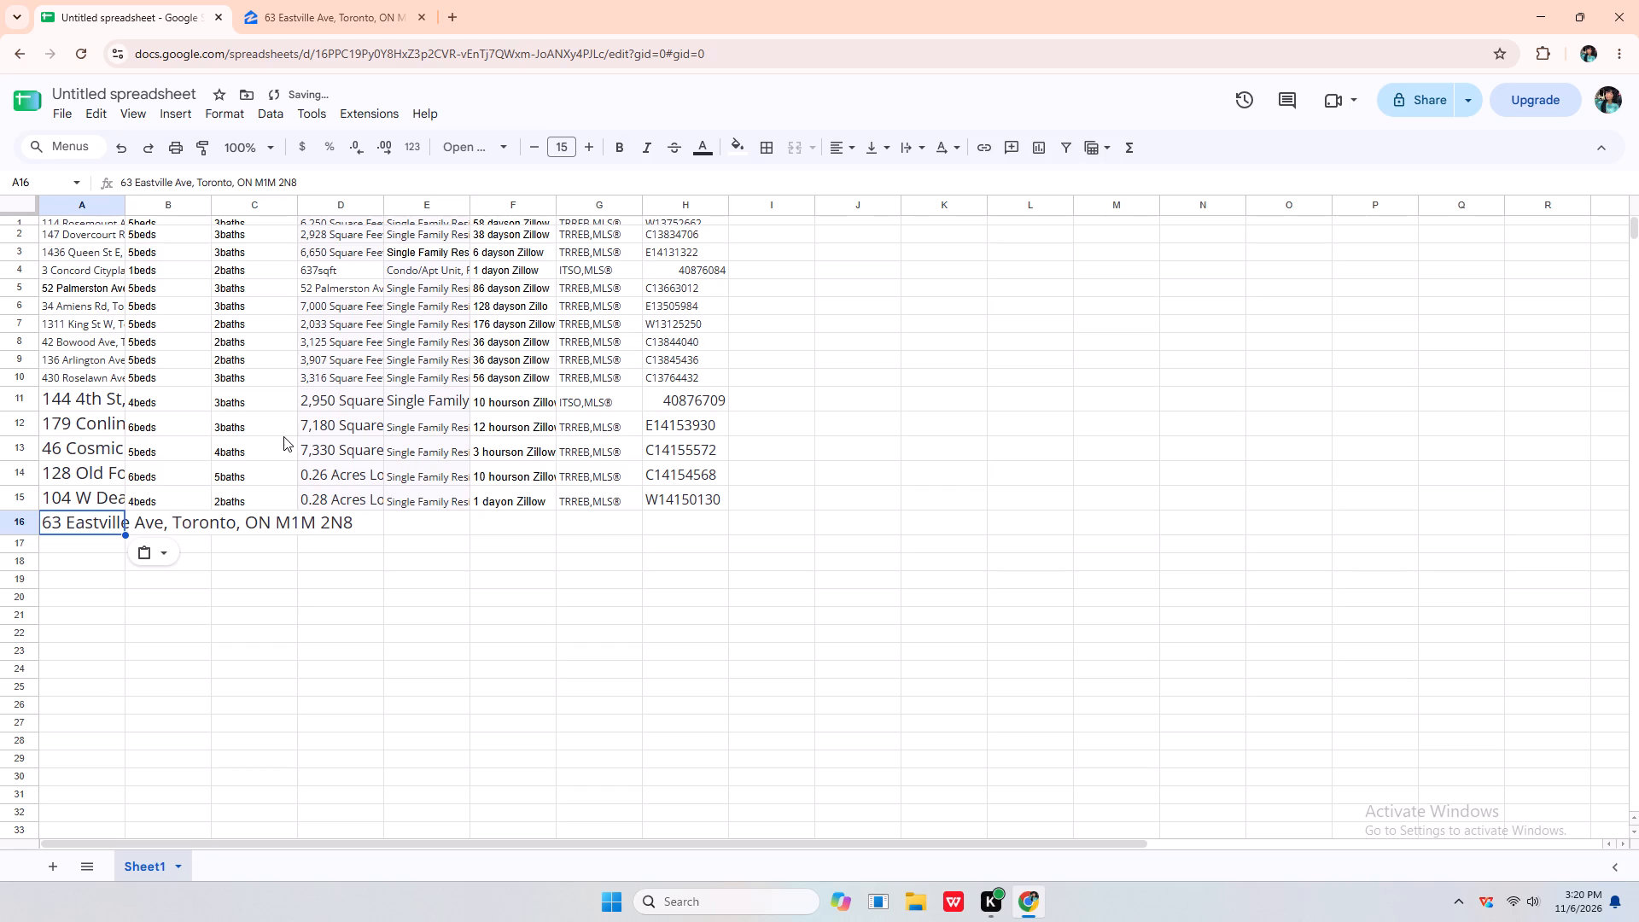
Enter the bedroom count 7beds in cell B16.
key("Right")
key("7")
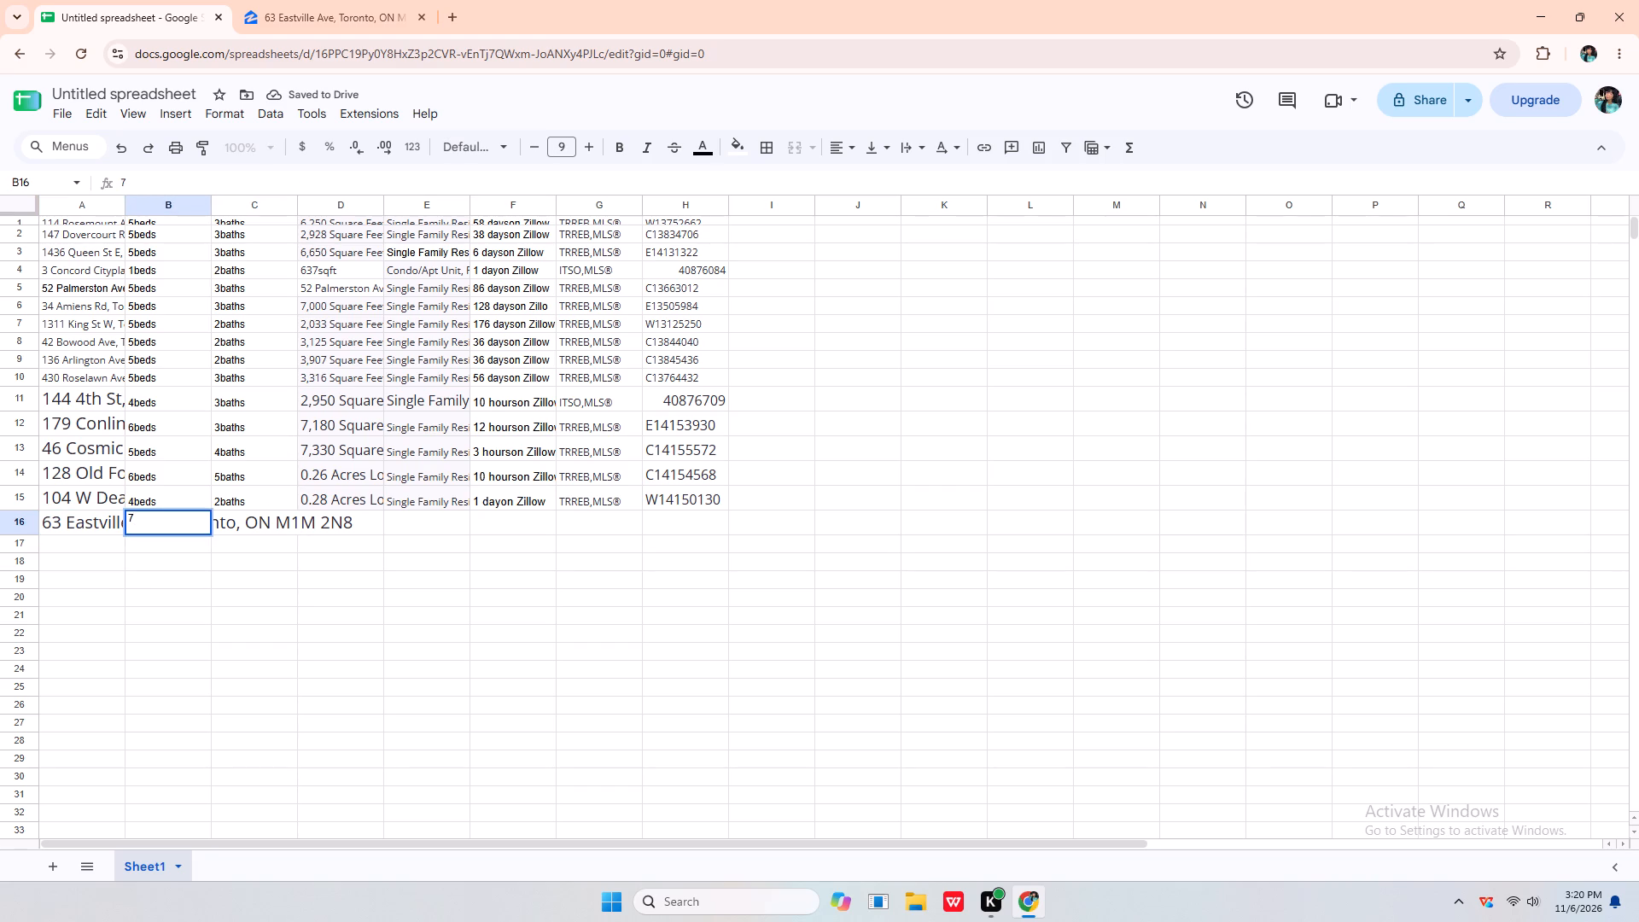
type("beds")
Enter the bathroom count 6baths in cell C16.
key("Right")
key("6")
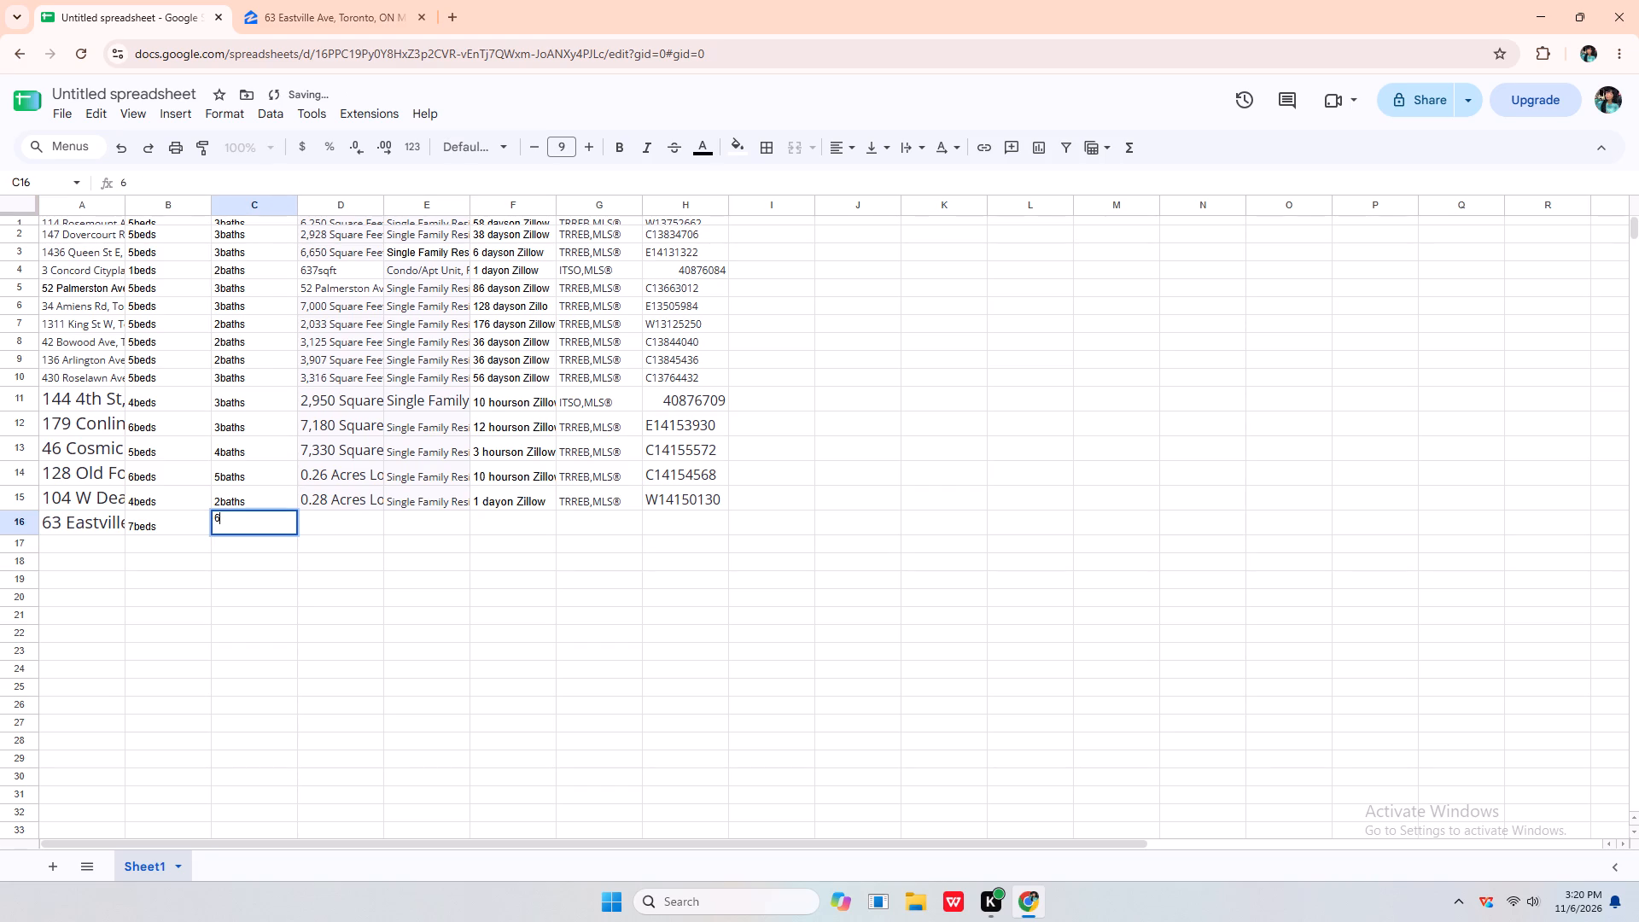
type("baths")
Copy the lot size, 7,645 Square Feet Lot, from the Eastville Ave listing into cell D16 of the spreadsheet.
left_click(314, 11)
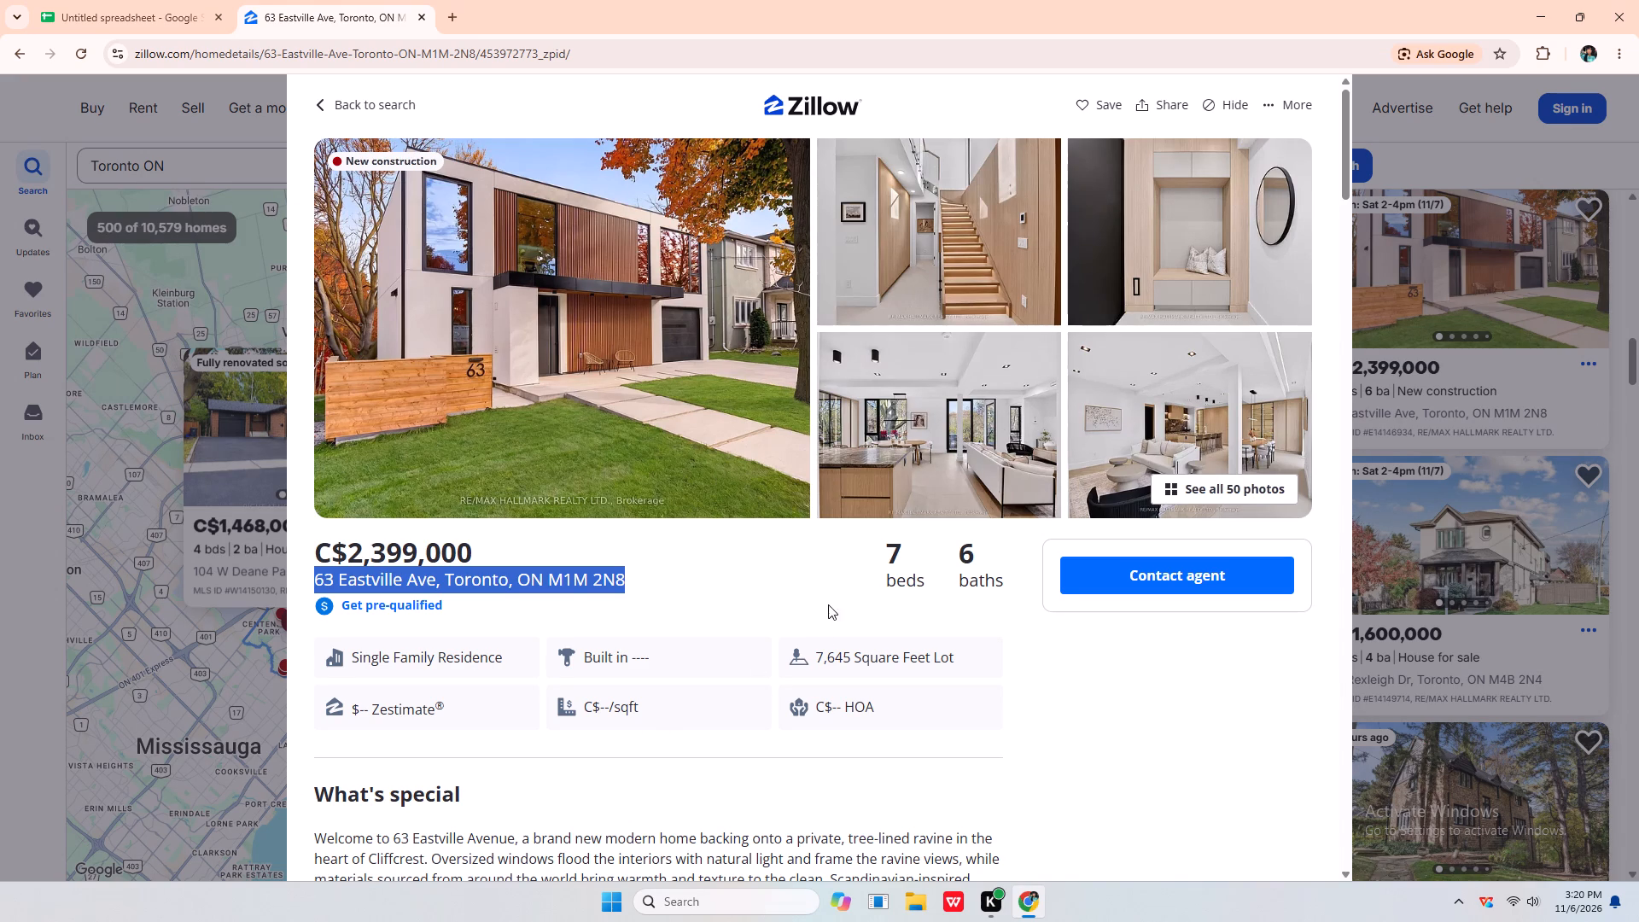
left_click(819, 649)
left_click_drag(812, 655, 949, 675)
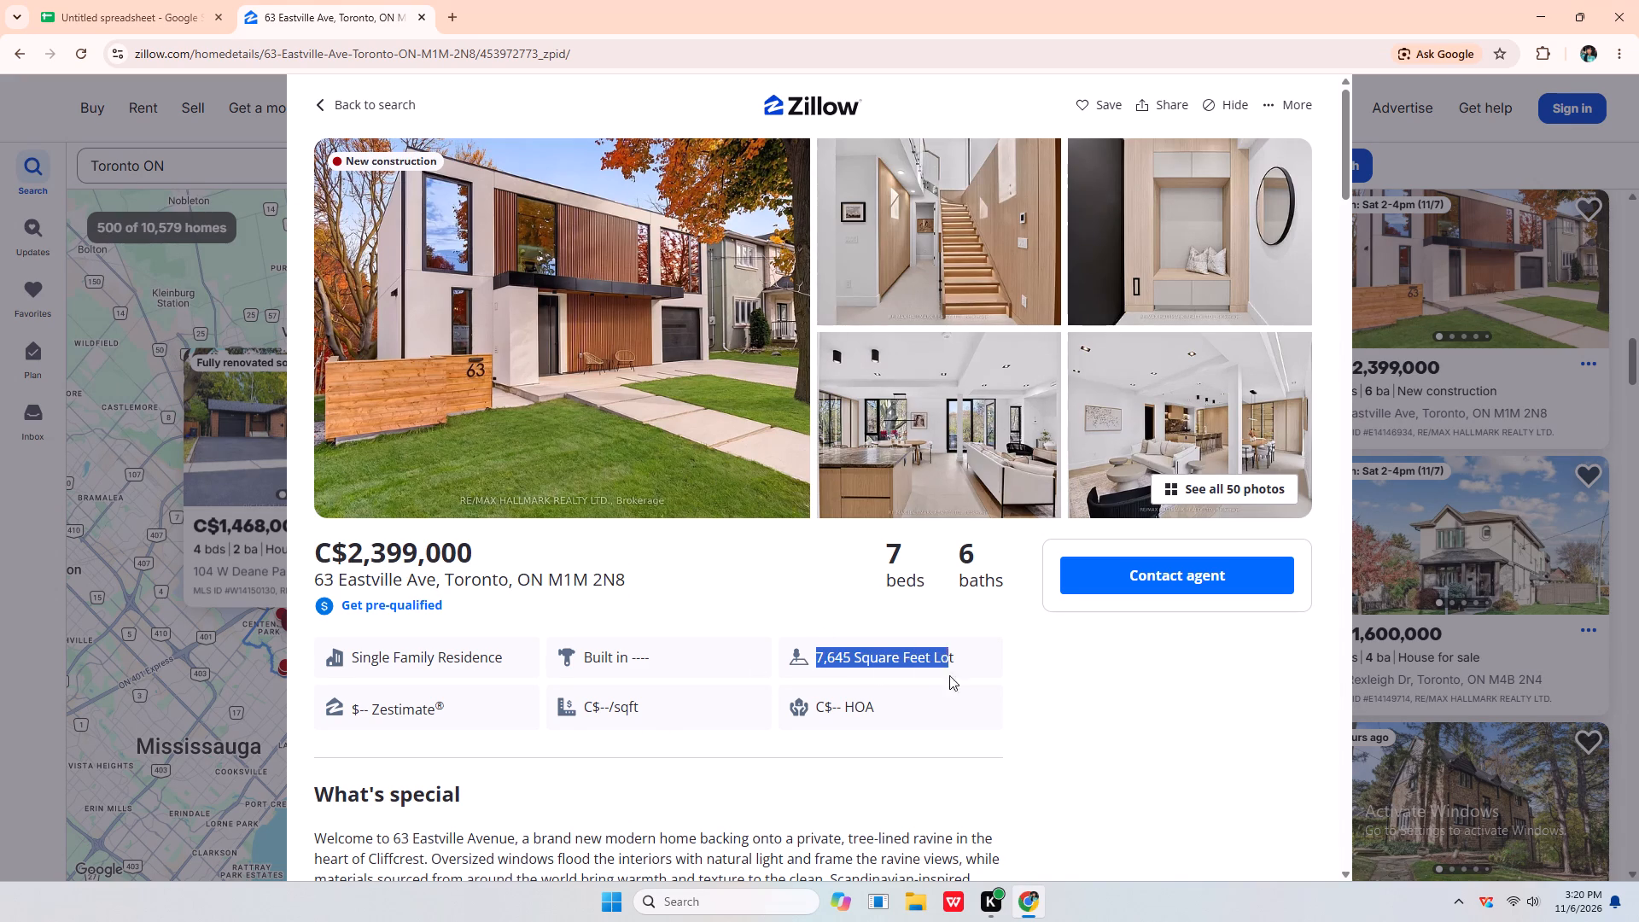
left_click_drag(949, 675, 986, 684)
left_click(1103, 674)
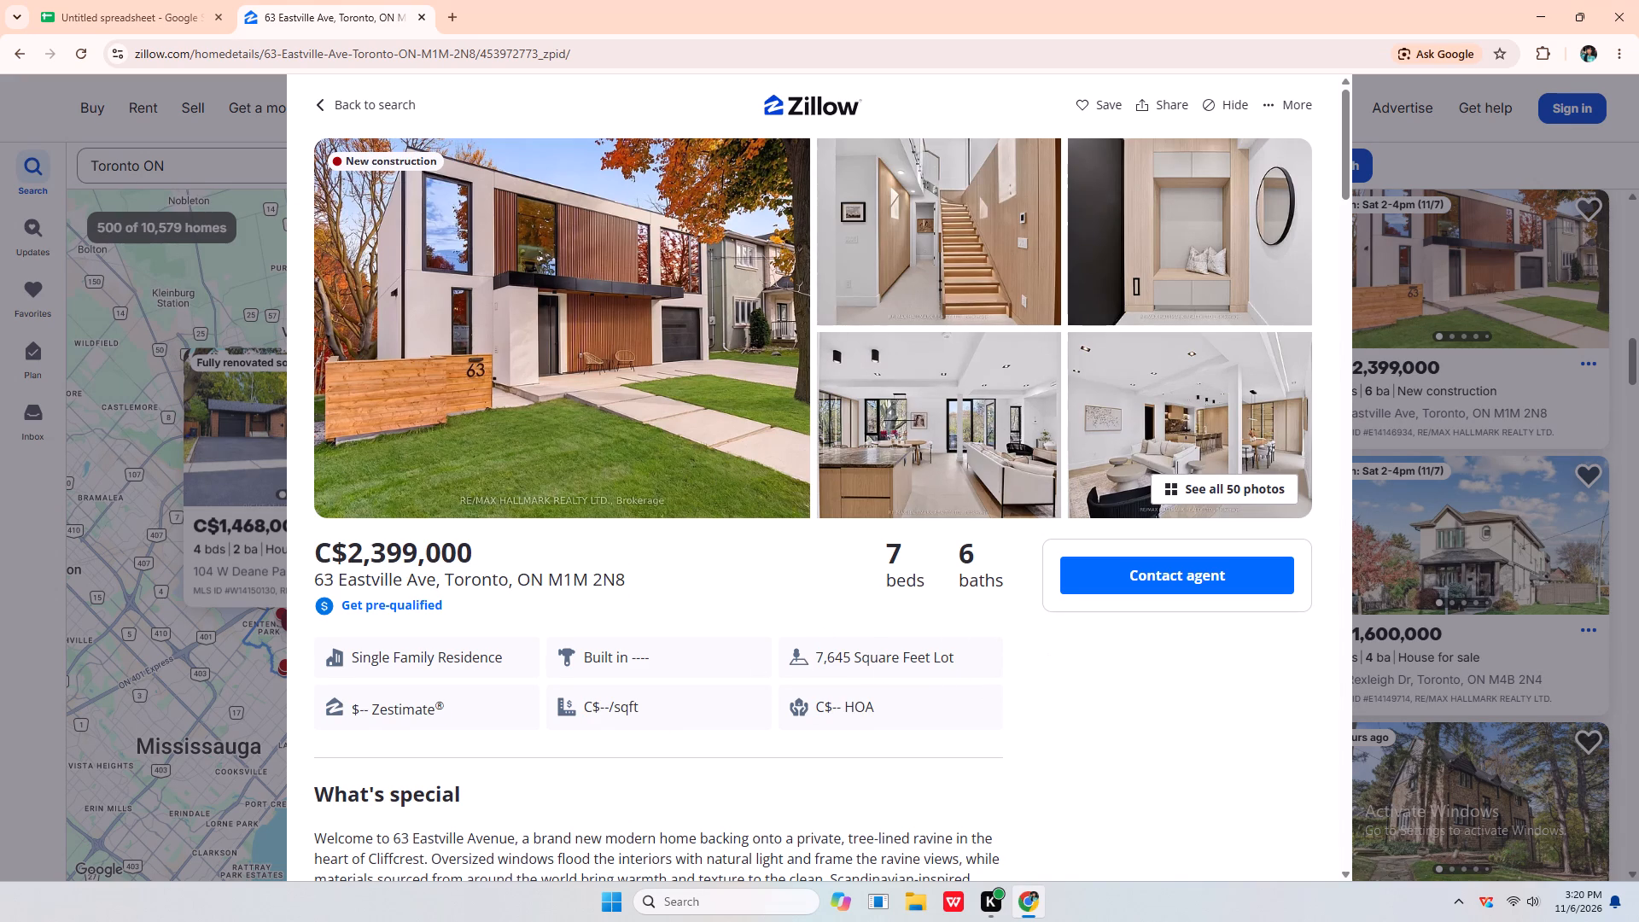
left_click_drag(815, 660, 926, 668)
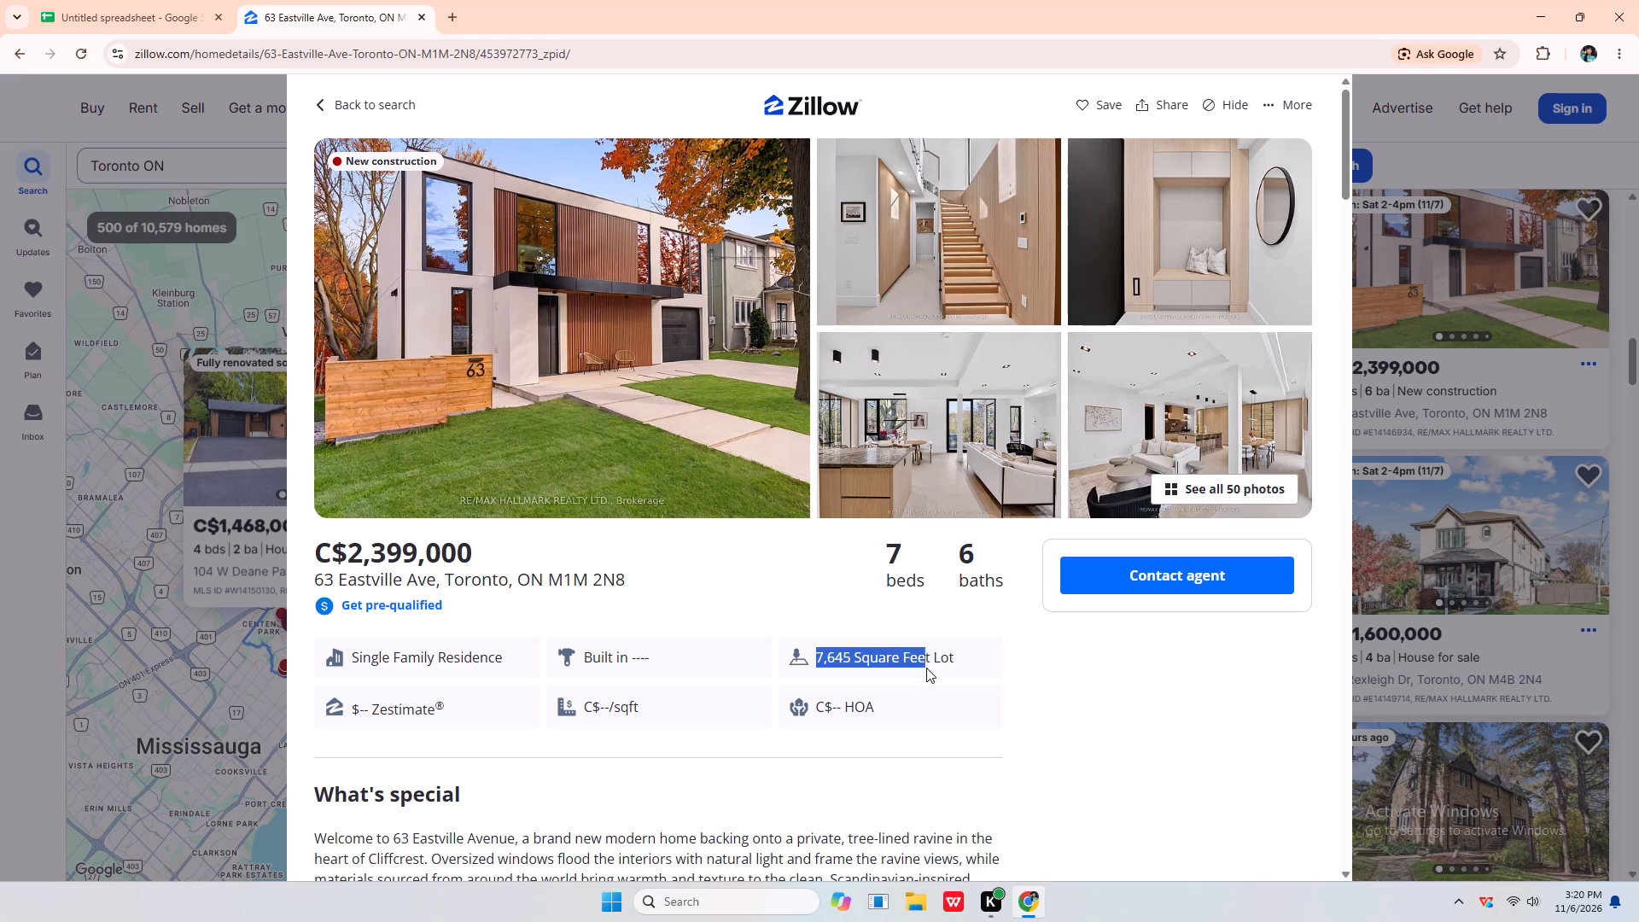
left_click_drag(926, 668, 964, 677)
key("ctrl+c")
left_click(189, 15)
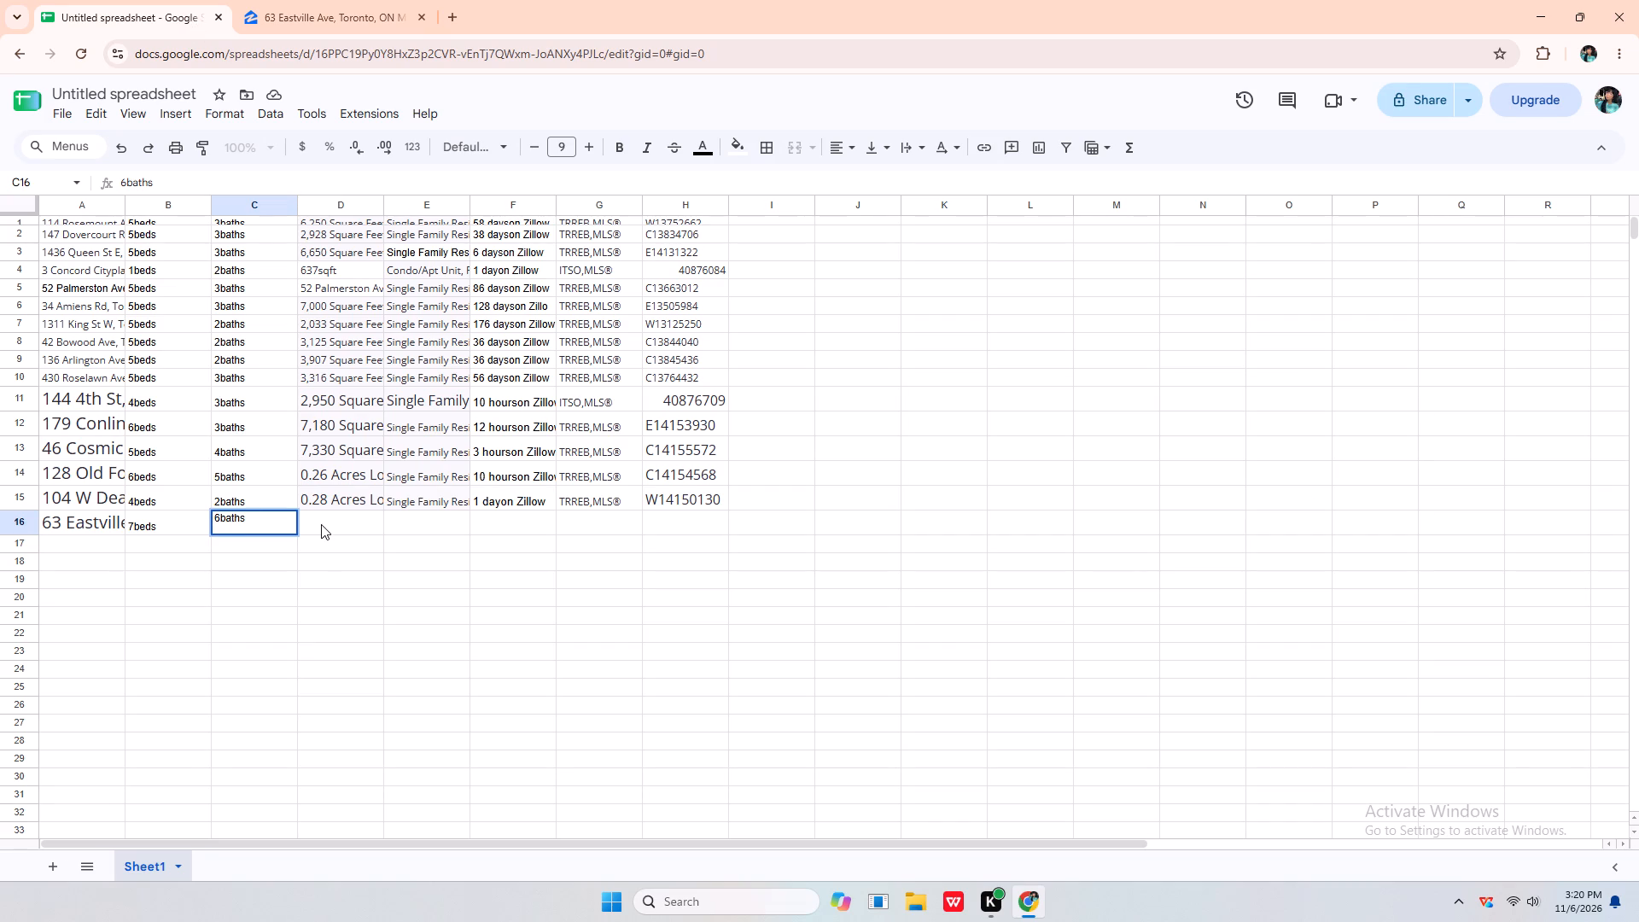
left_click(321, 524)
key("ctrl+v")
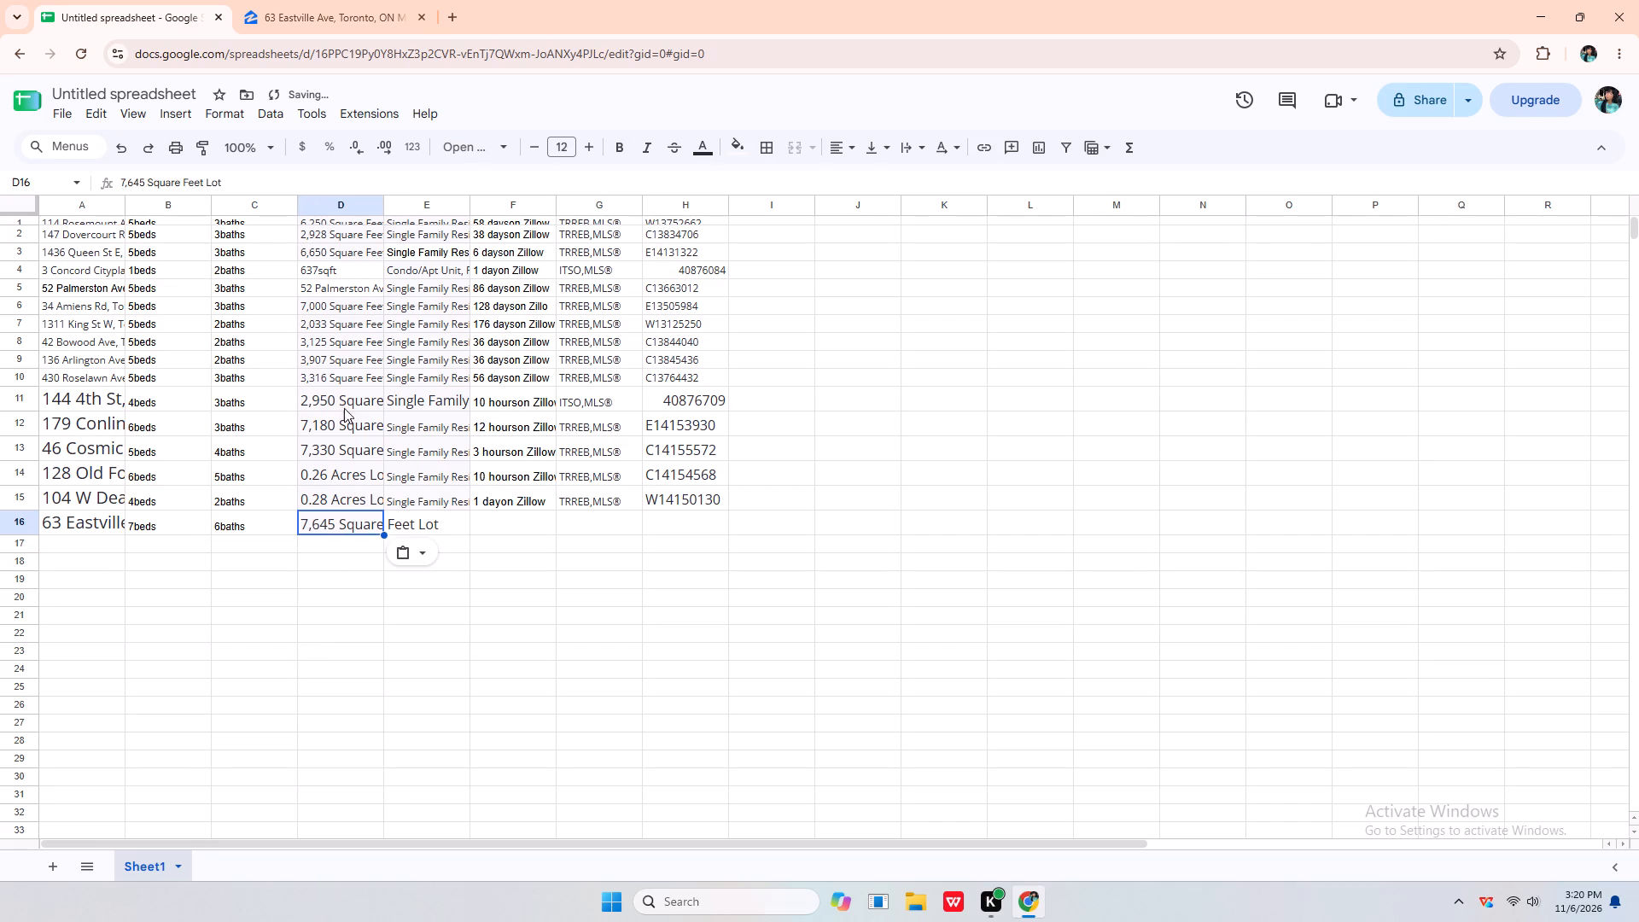
Copy the property type, Single Family Residence, from cell E15 into cell E16.
left_click(440, 494)
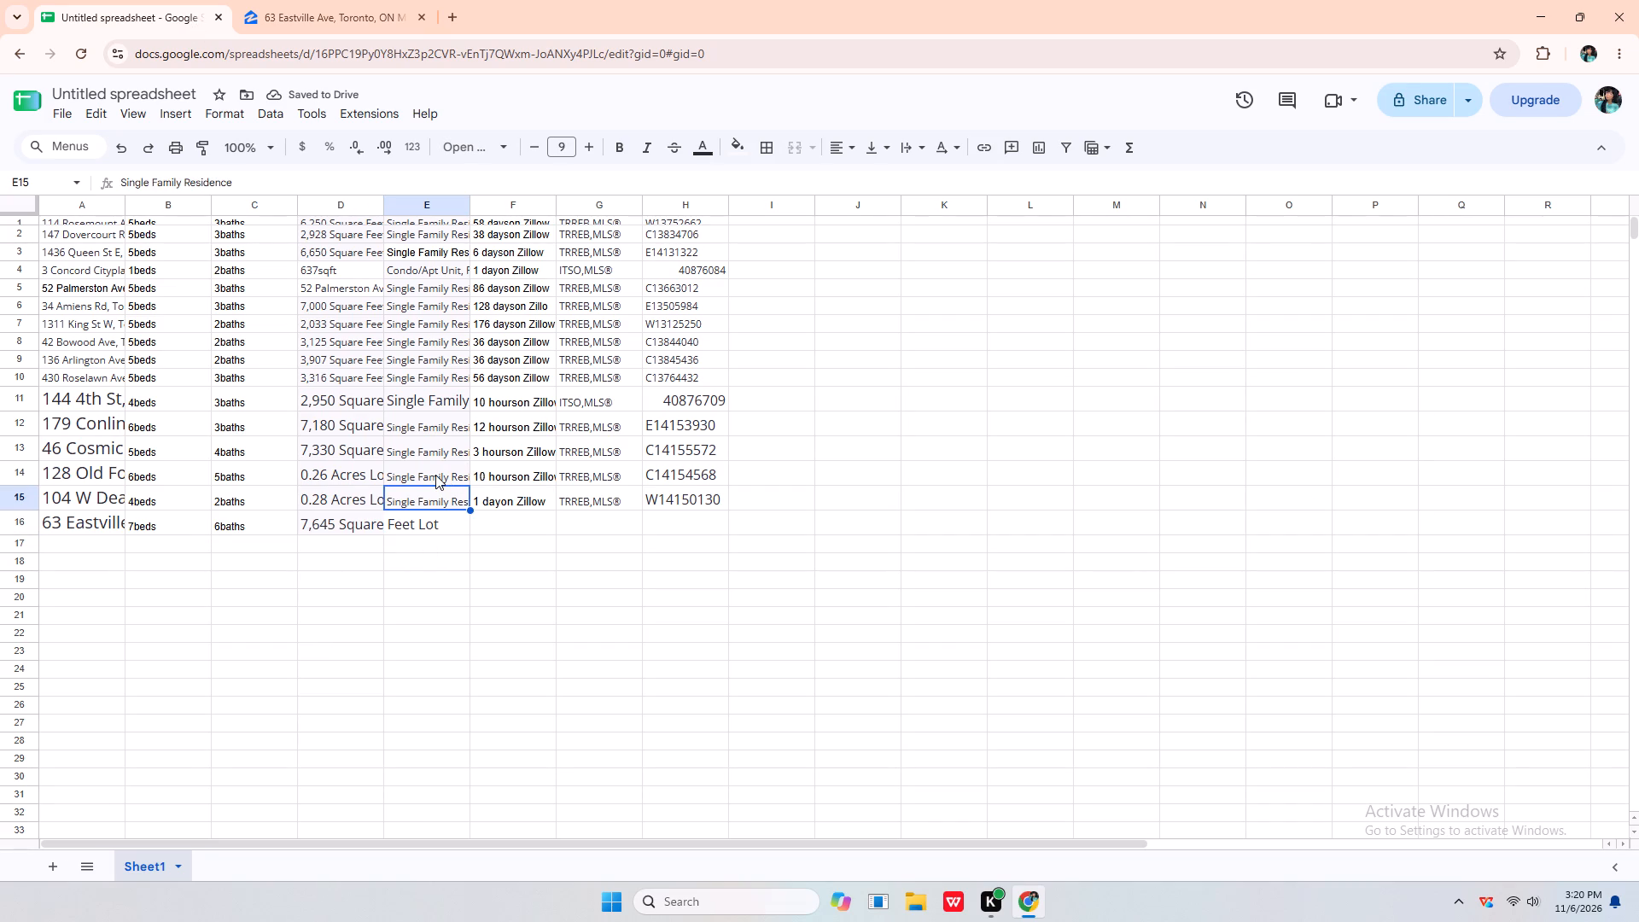
key("ctrl+c")
key("Down")
key("ctrl+v")
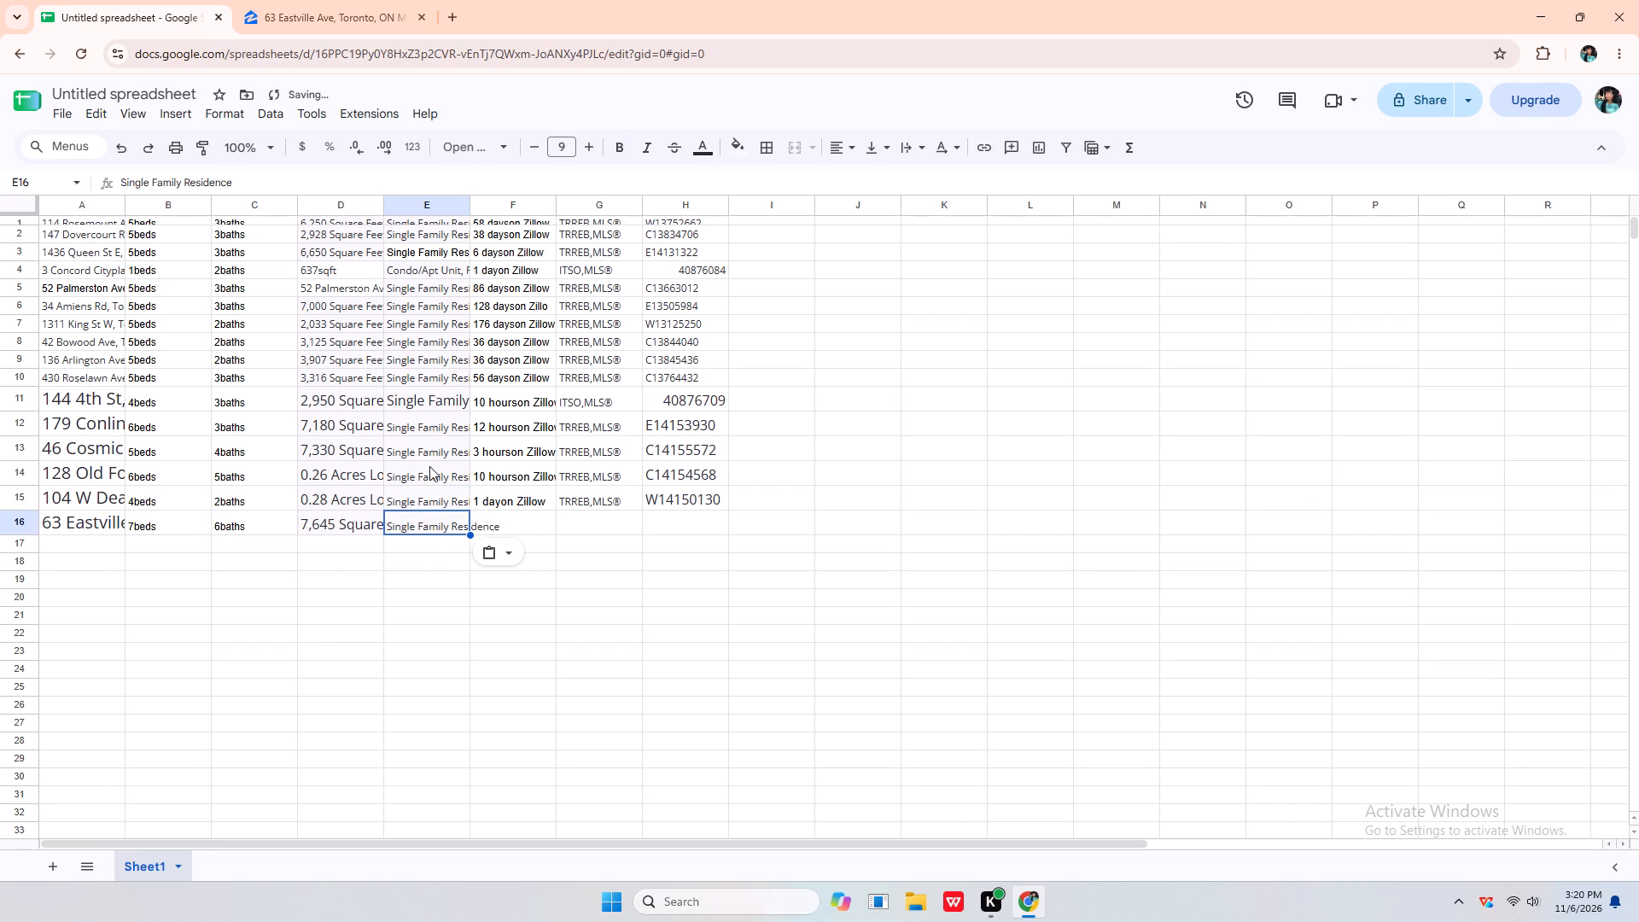
Copy the listing age, 1 day on Zillow, from the Eastville Ave listing into cell F16 of the spreadsheet.
left_click(300, 17)
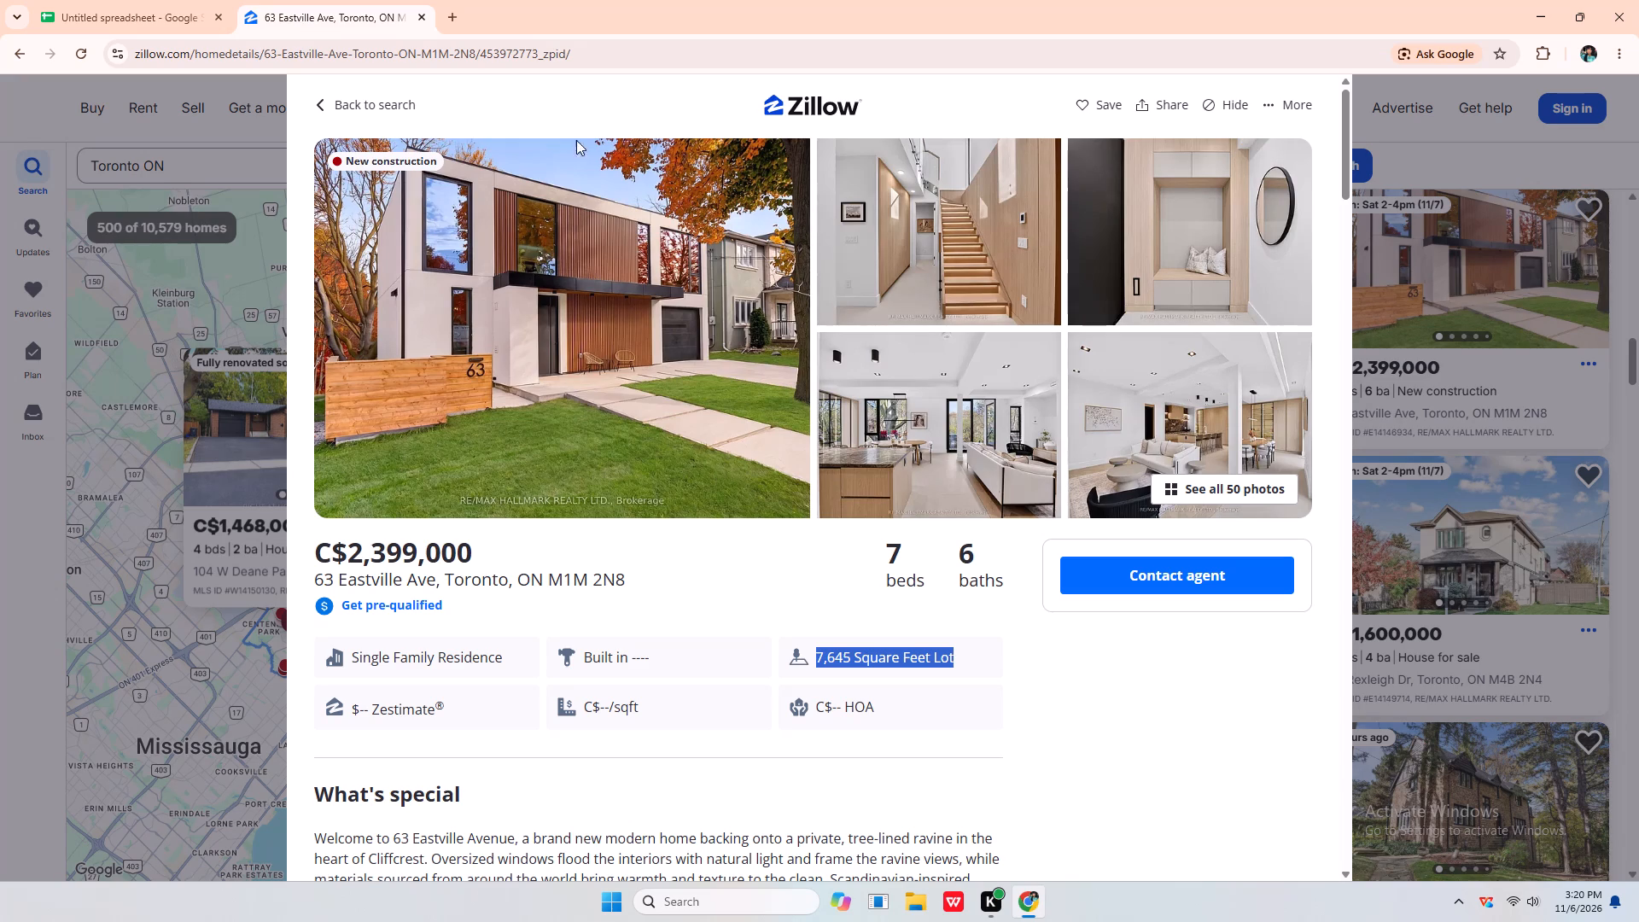
scroll(1149, 791, "down", 4)
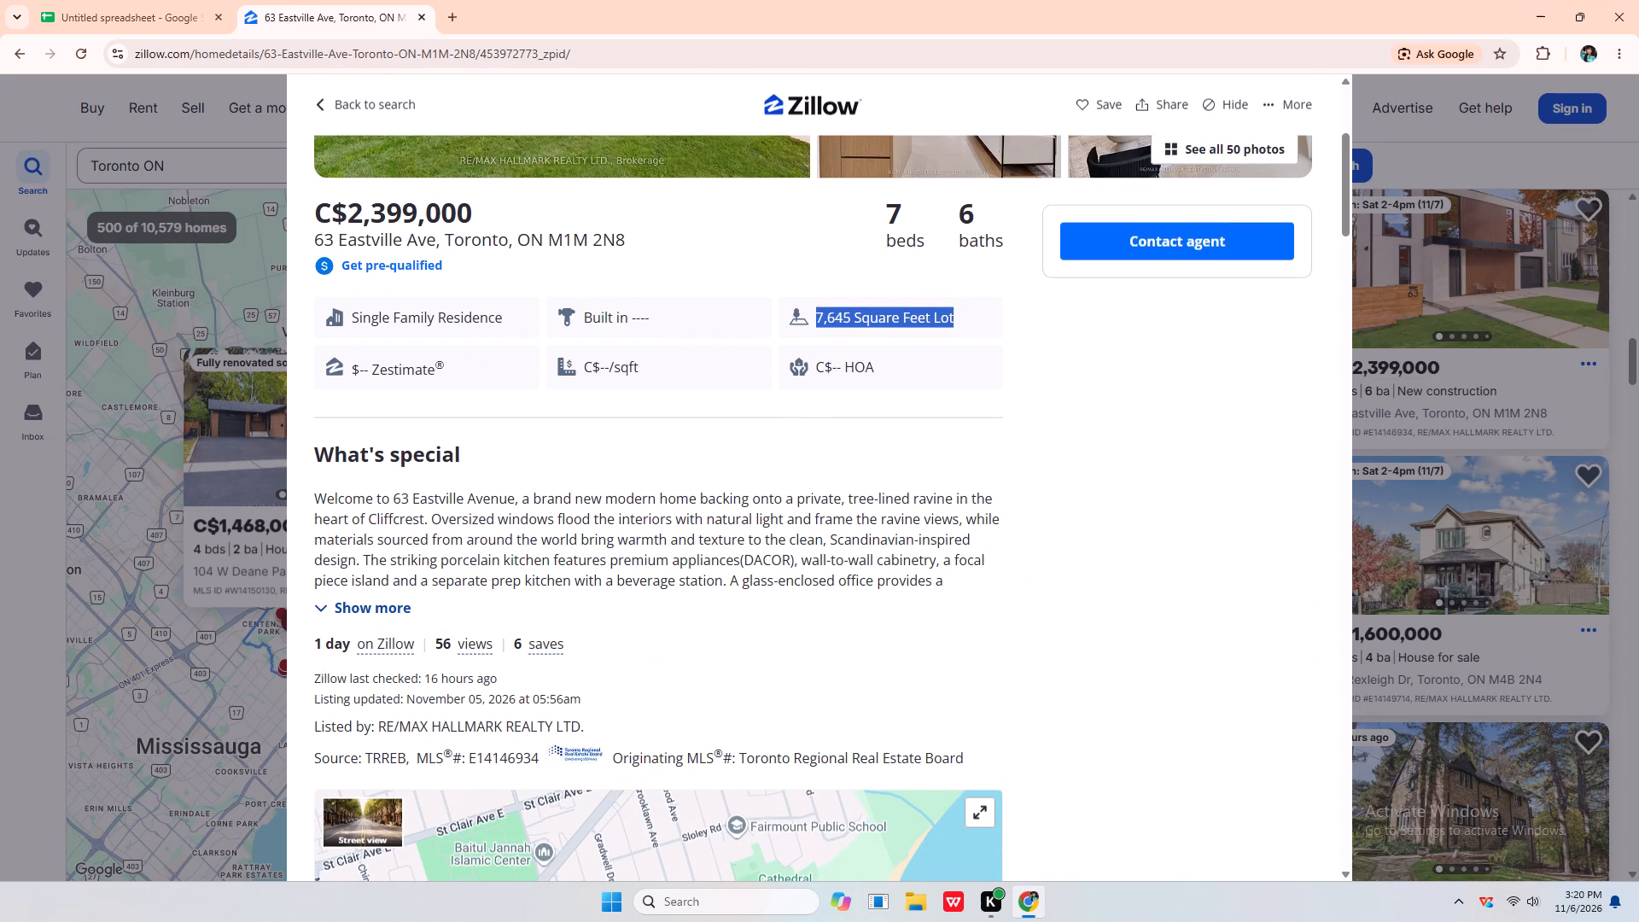
left_click_drag(317, 645, 417, 650)
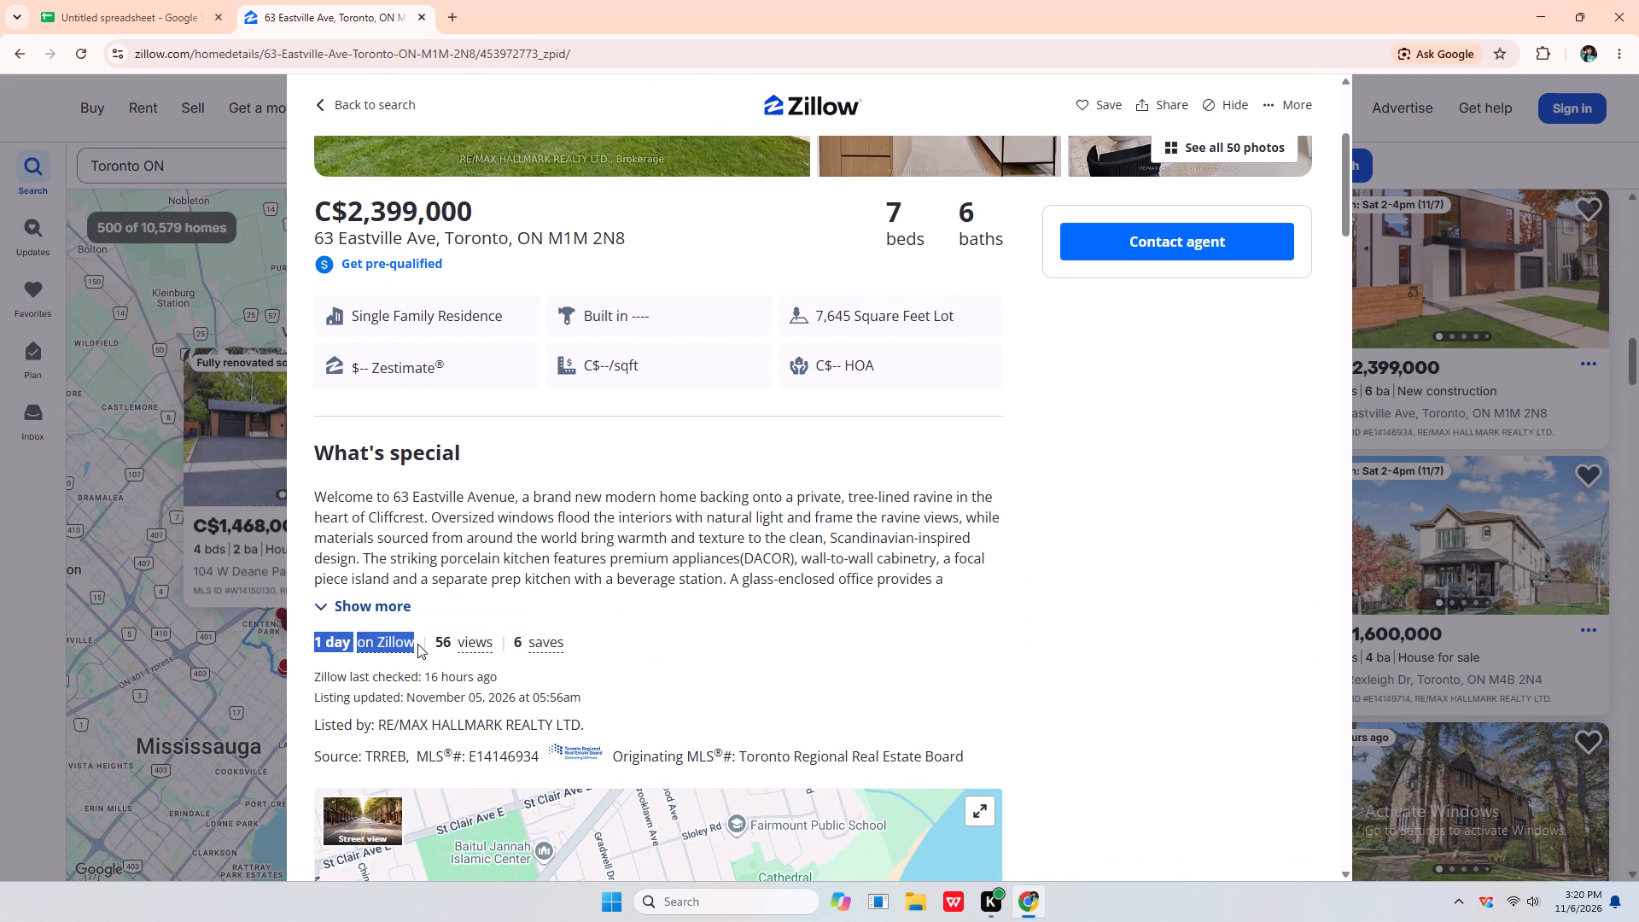
key("ctrl+c")
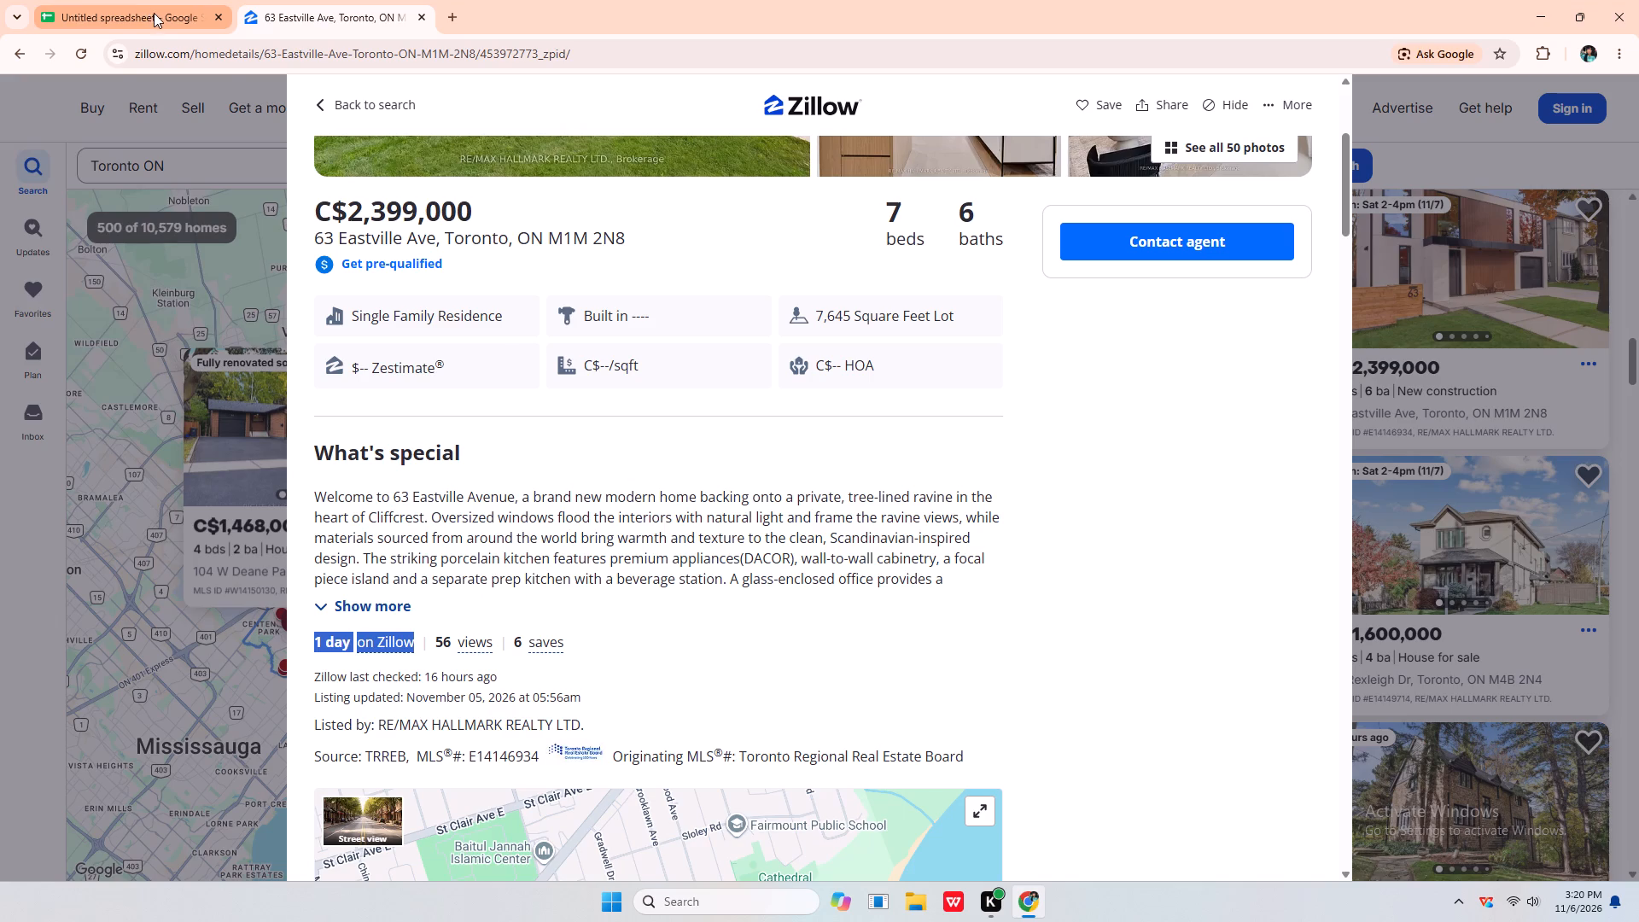
left_click(155, 13)
left_click(523, 524)
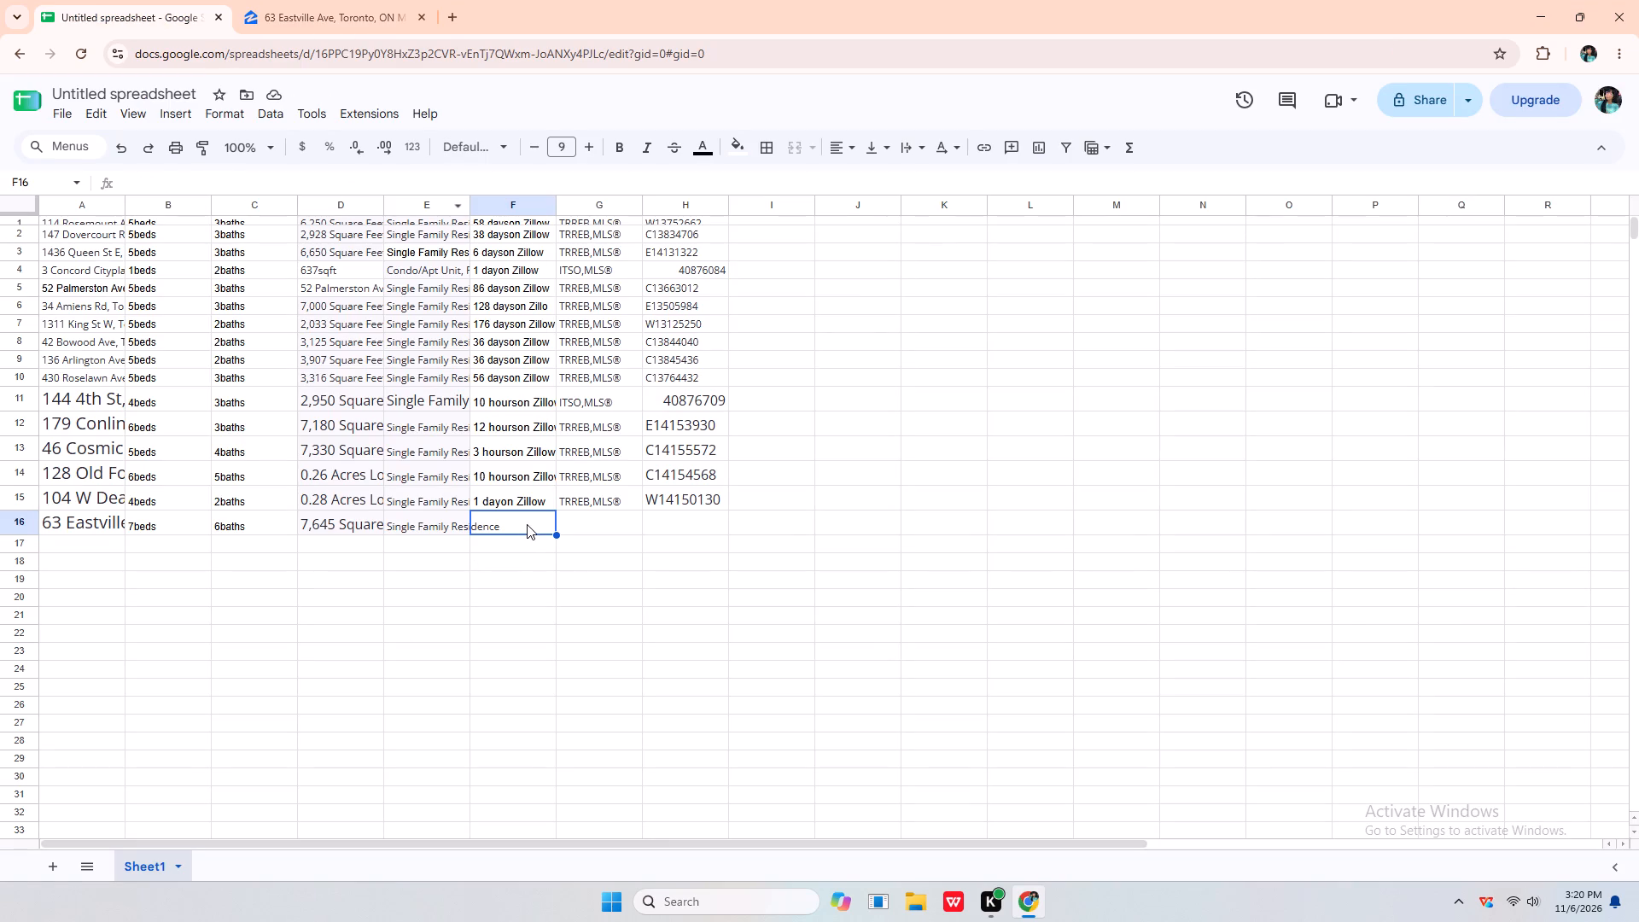
key("ctrl+v")
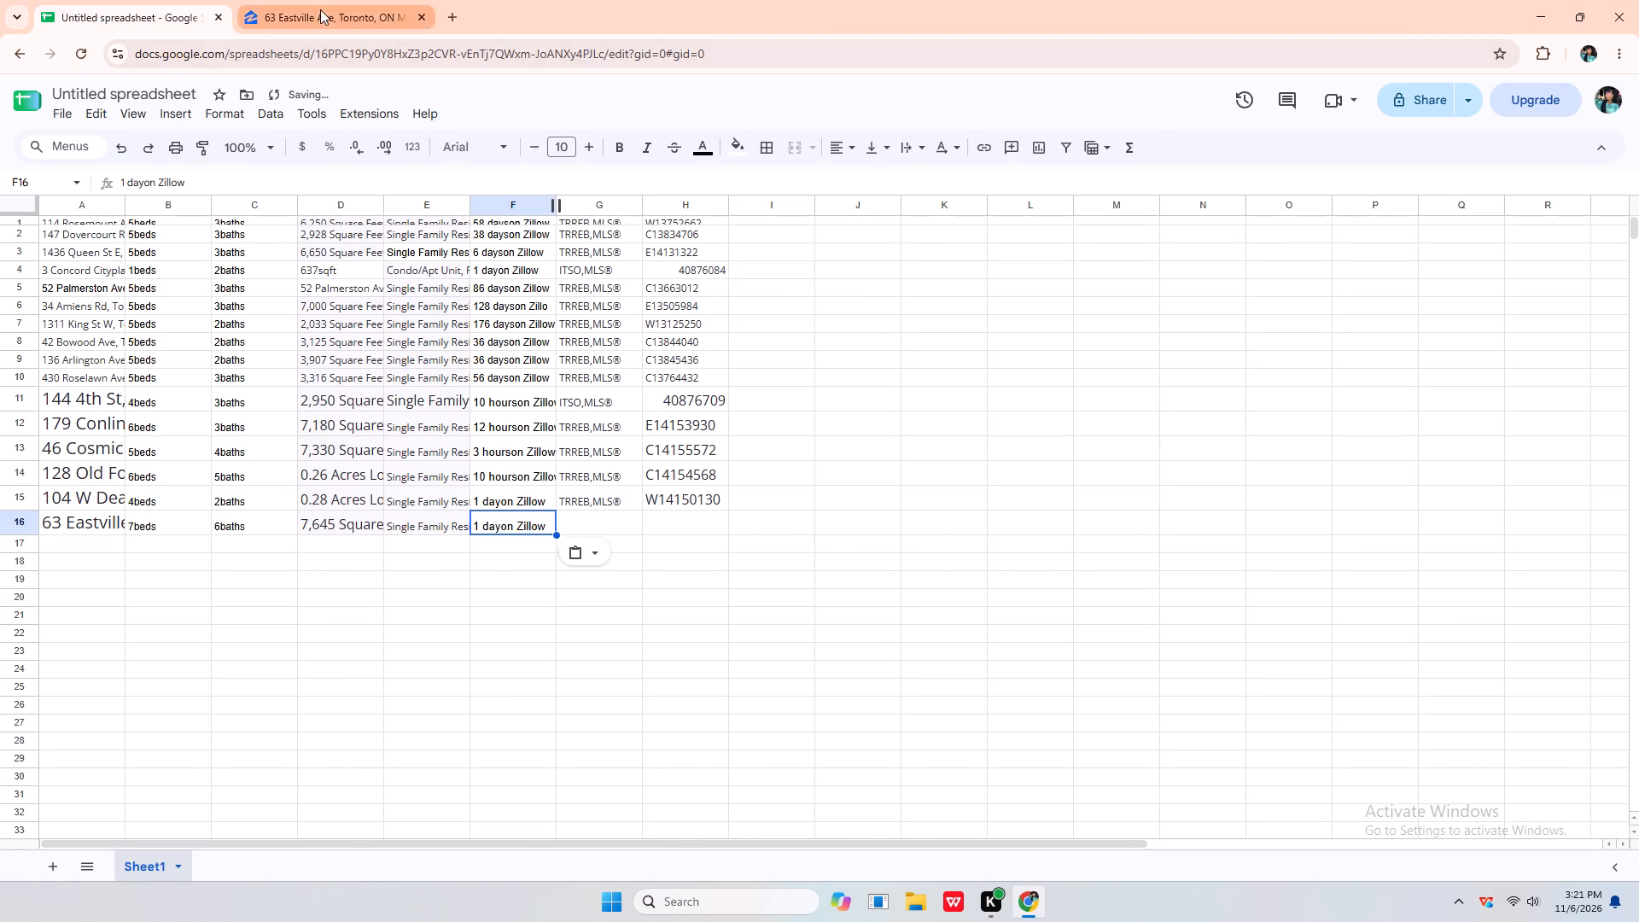
Copy the MLS number E14146934 from the Eastville Ave listing into cell H16 of the spreadsheet.
left_click(320, 9)
left_click_drag(470, 756, 470, 756)
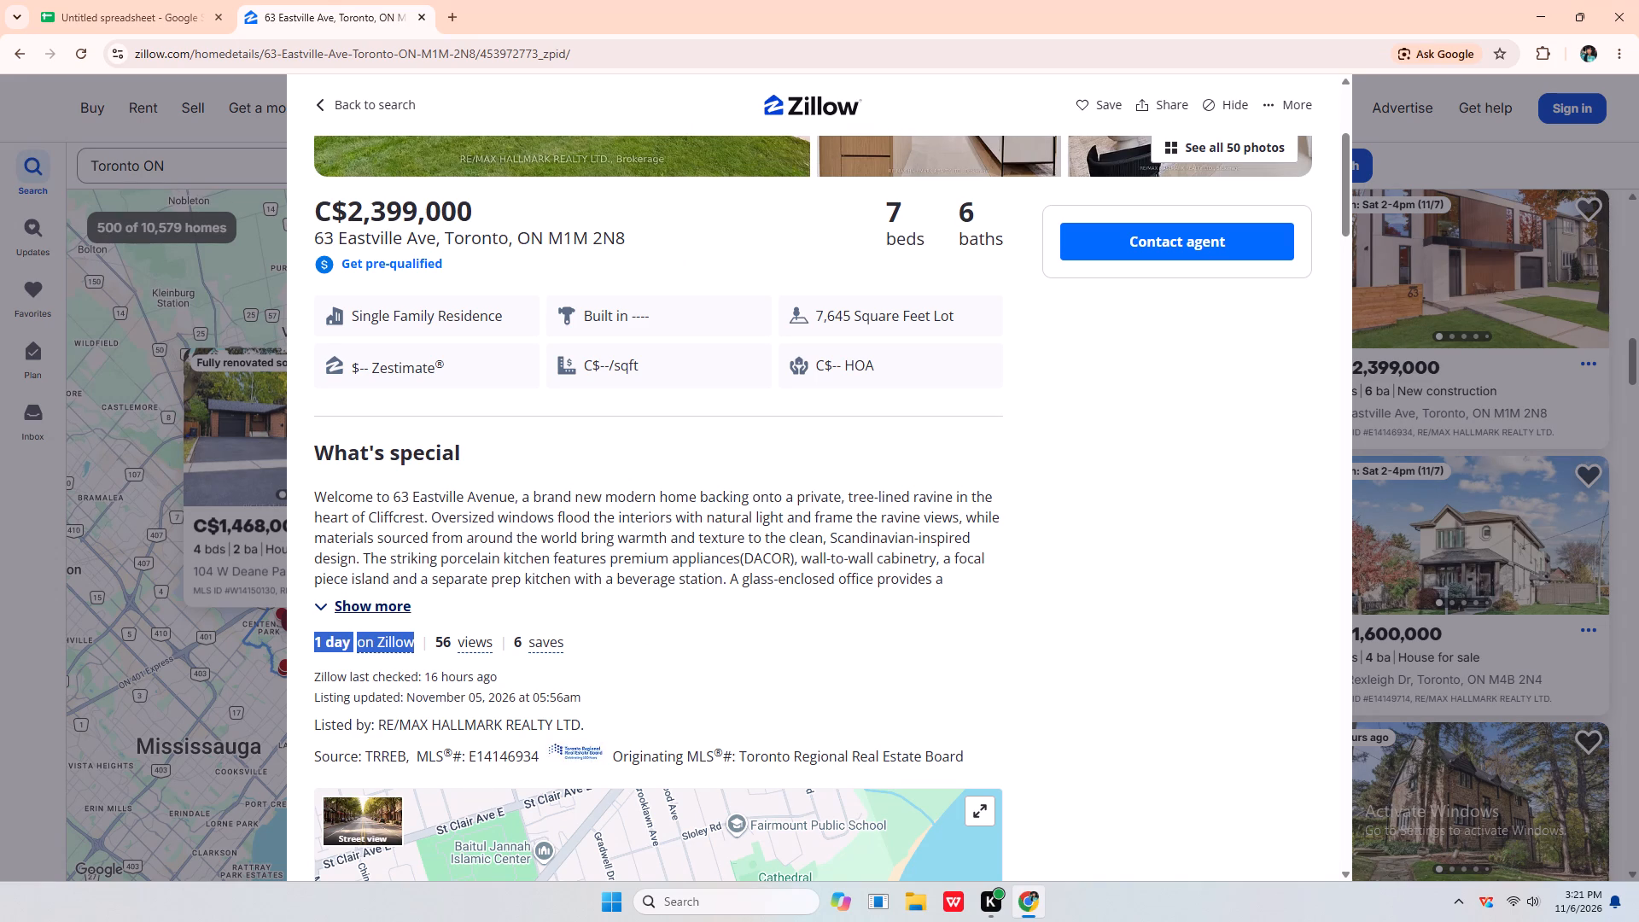
left_click_drag(470, 756, 547, 755)
key("ctrl+c")
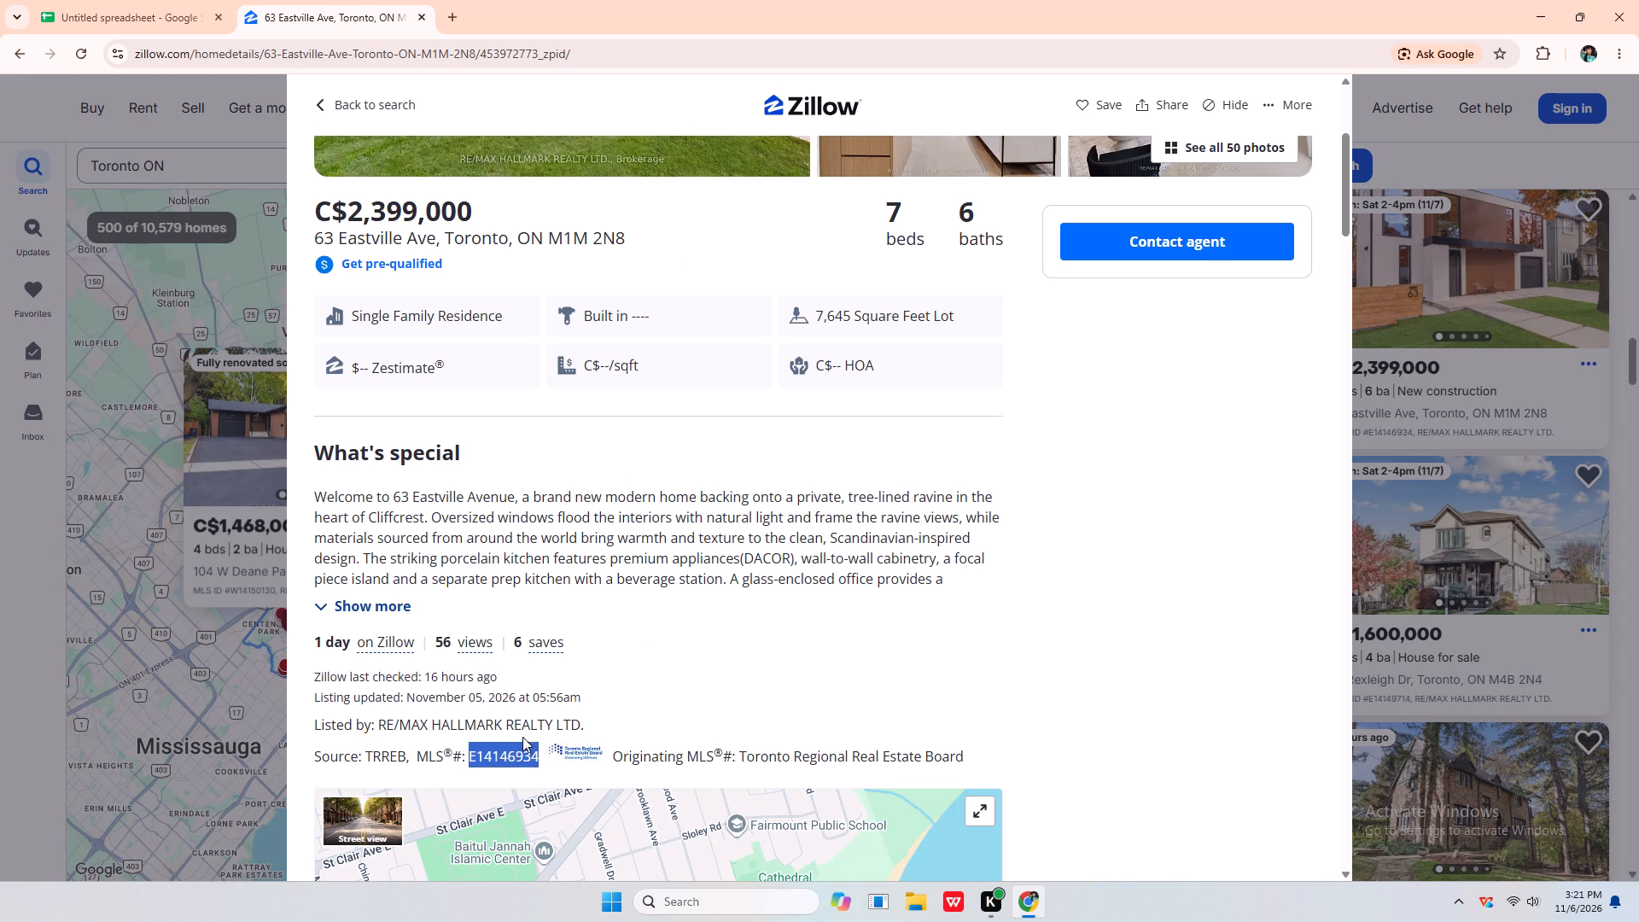
left_click(121, 16)
left_click(677, 519)
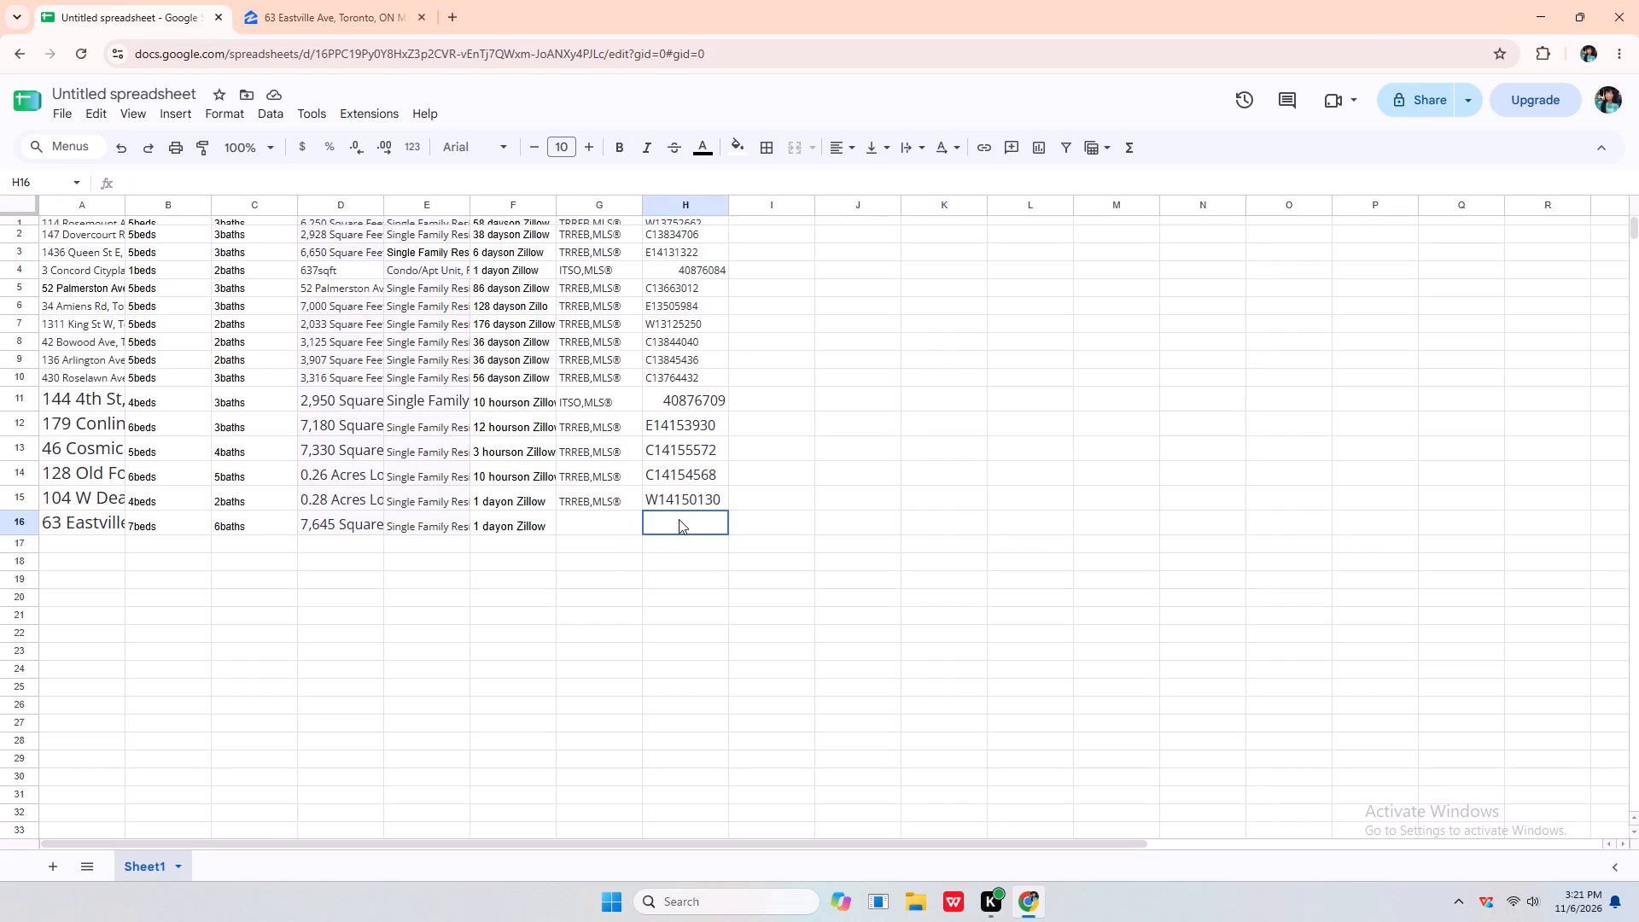
key("ctrl+v")
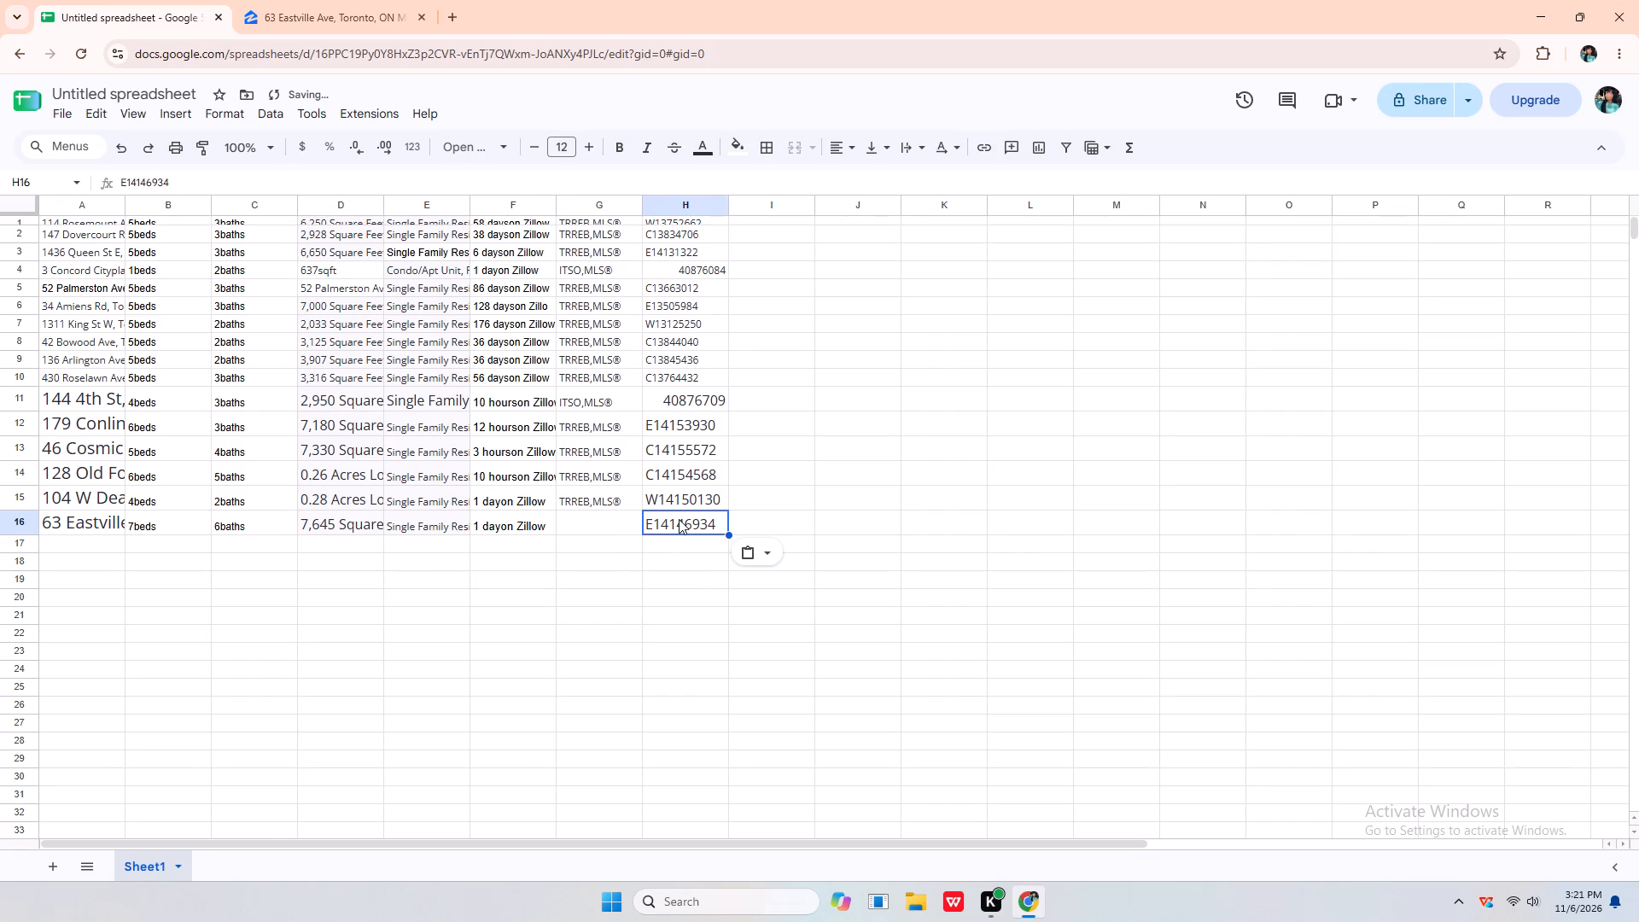
Copy the listing source, TRREB,MLS®, from cell G15 into cell G16.
key("Left")
key("Up")
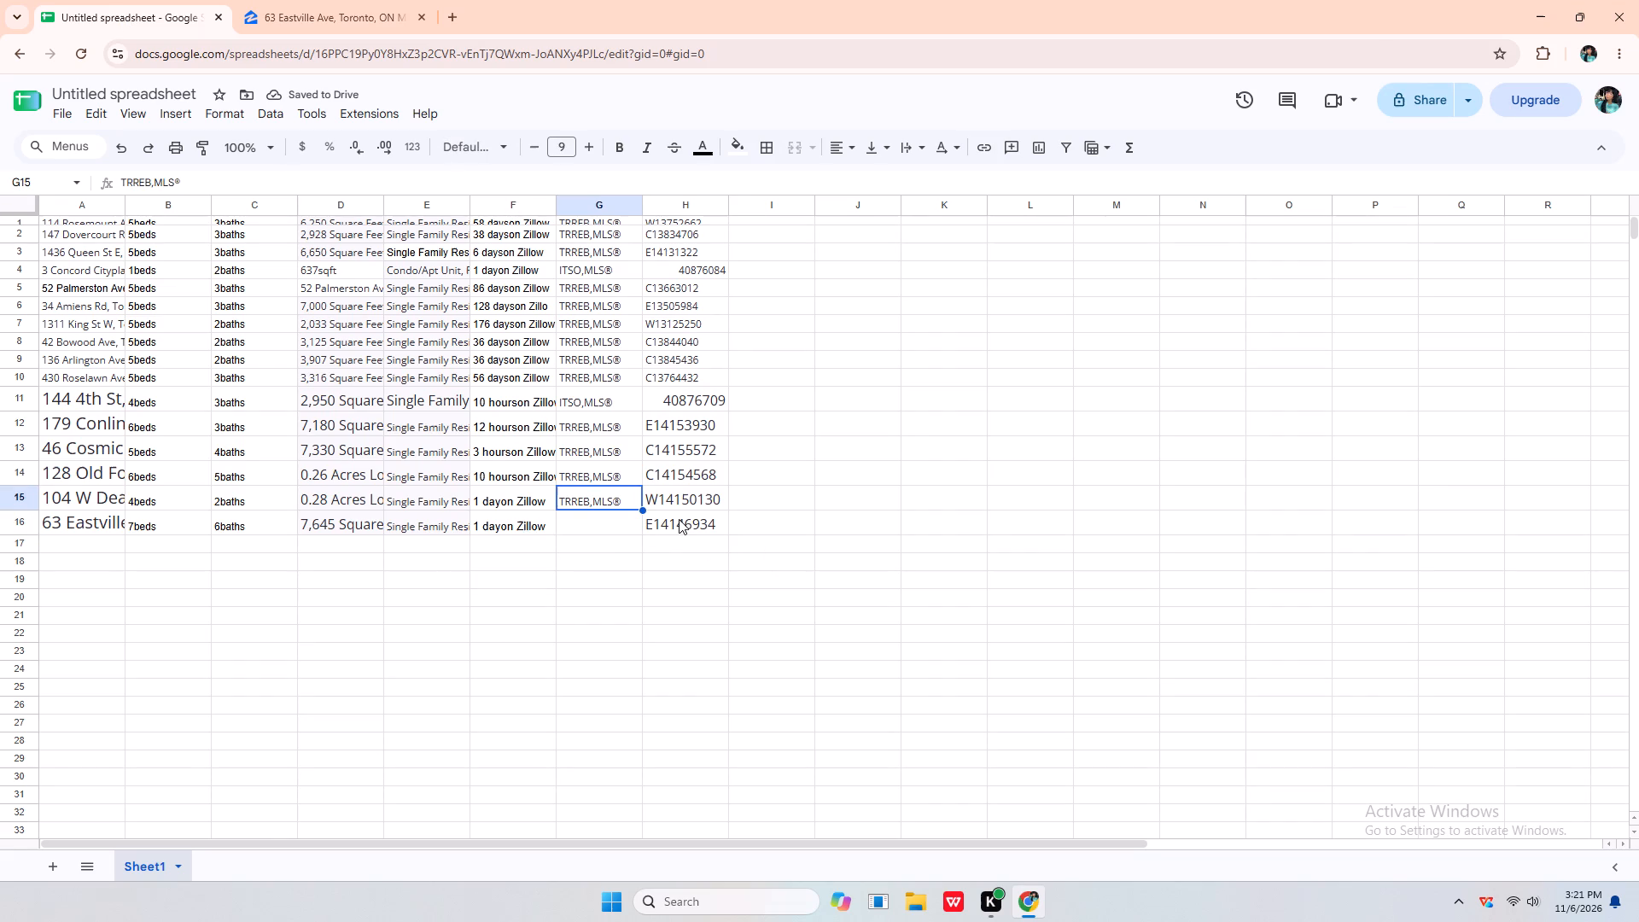
key("ctrl+c")
key("Down")
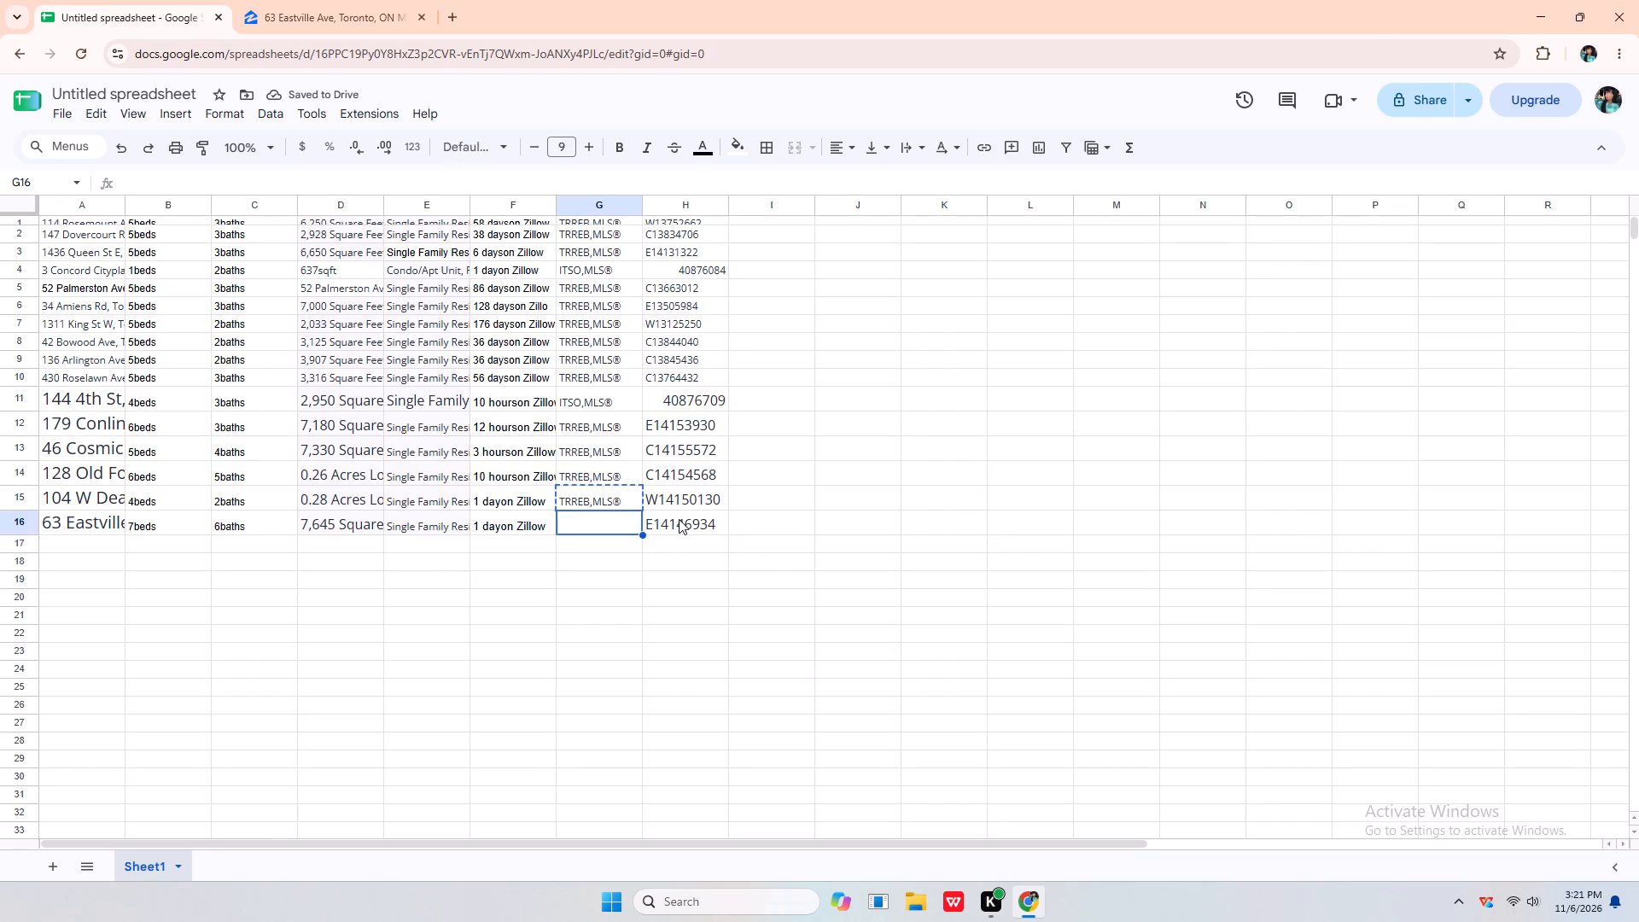
key("ctrl+v")
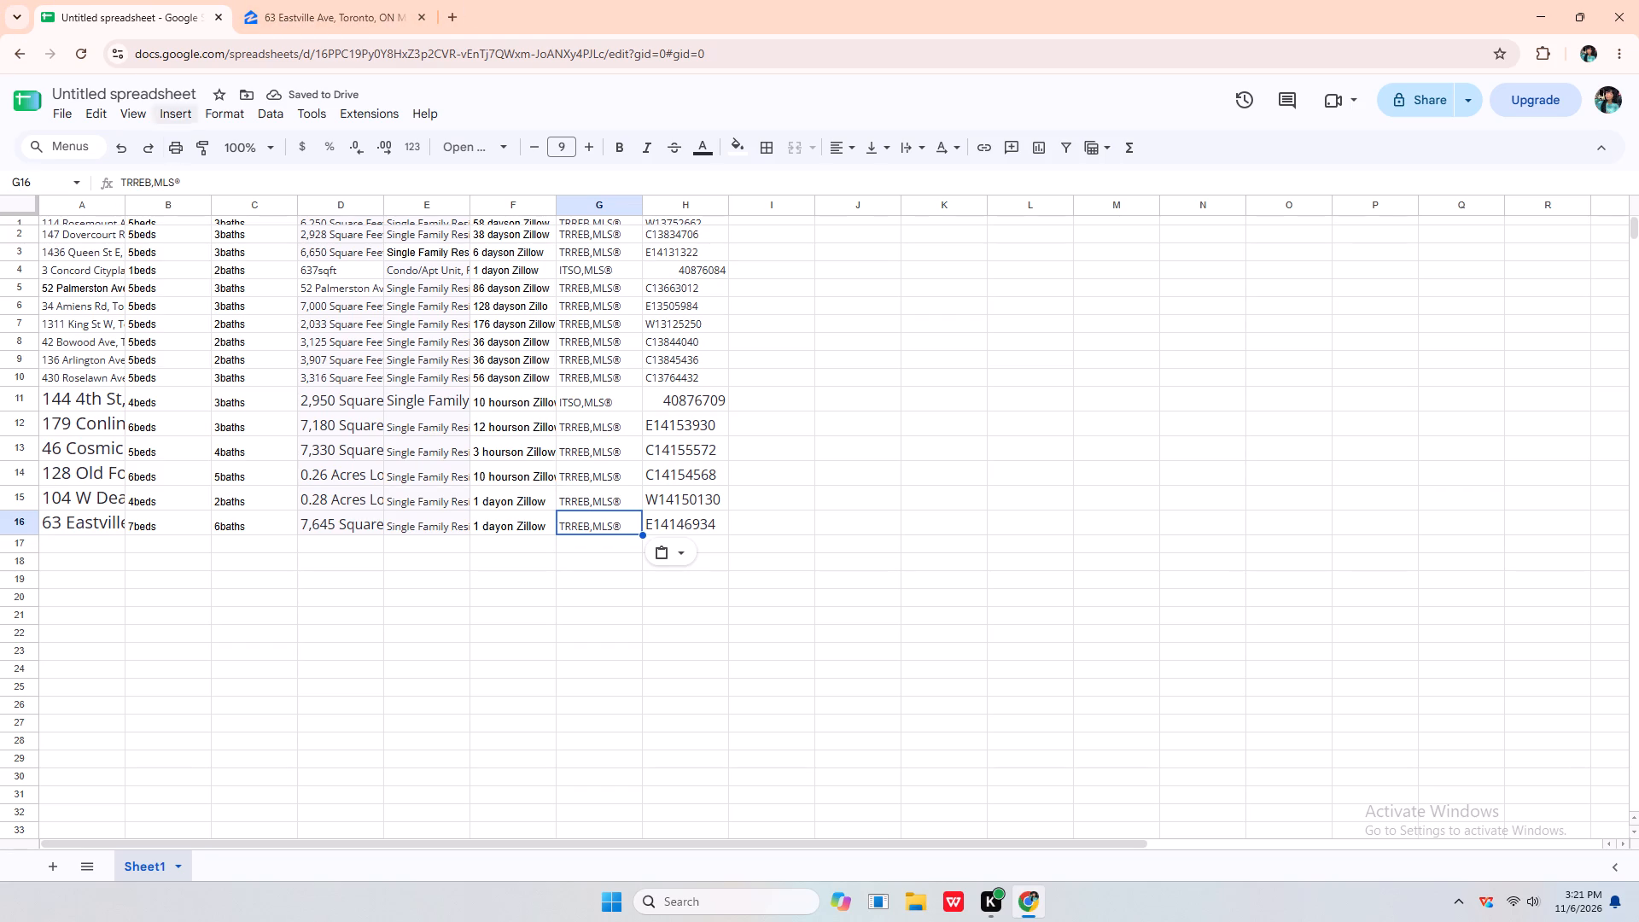
Return to the Toronto search results on Zillow and open the Waldock St listing priced at C$775,000.
left_click(357, 13)
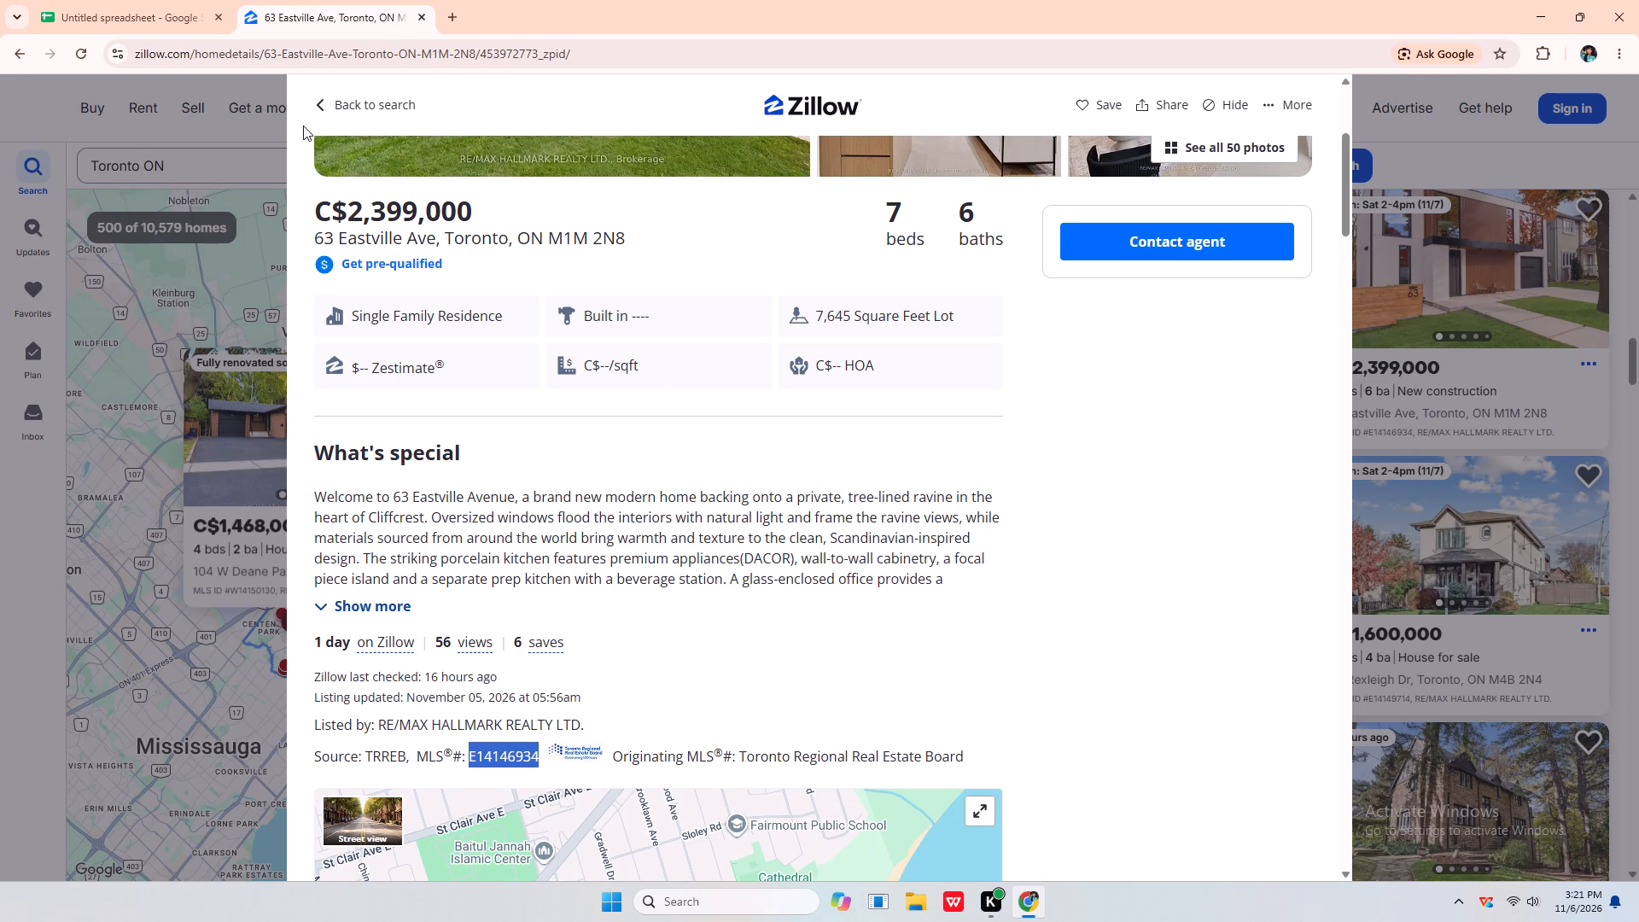
left_click(328, 105)
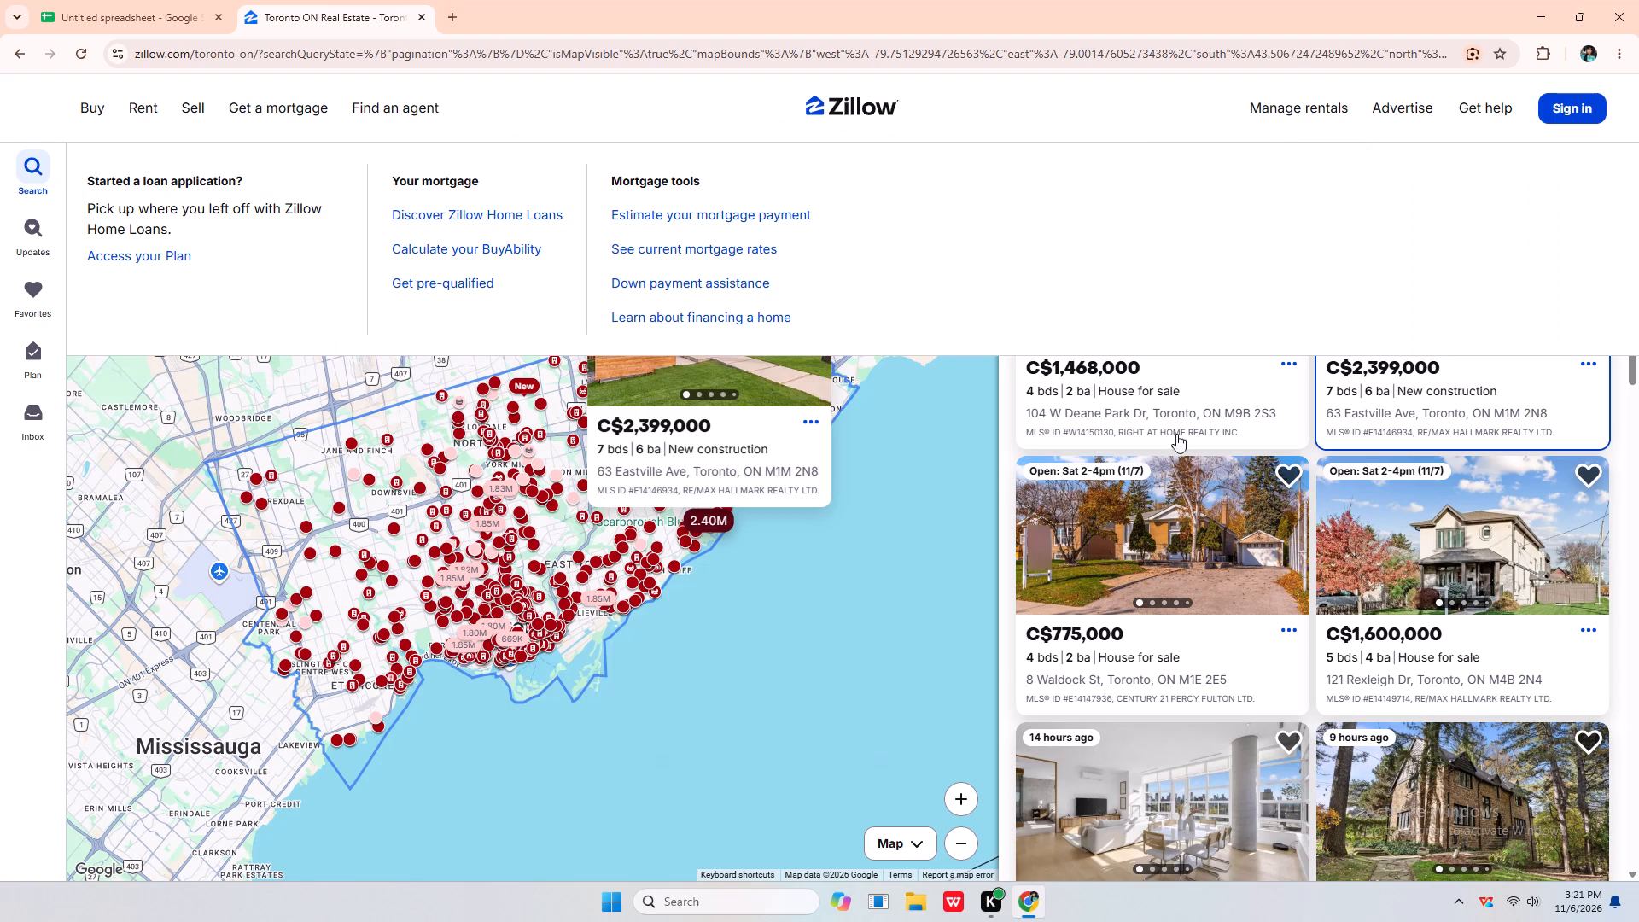
left_click(1220, 669)
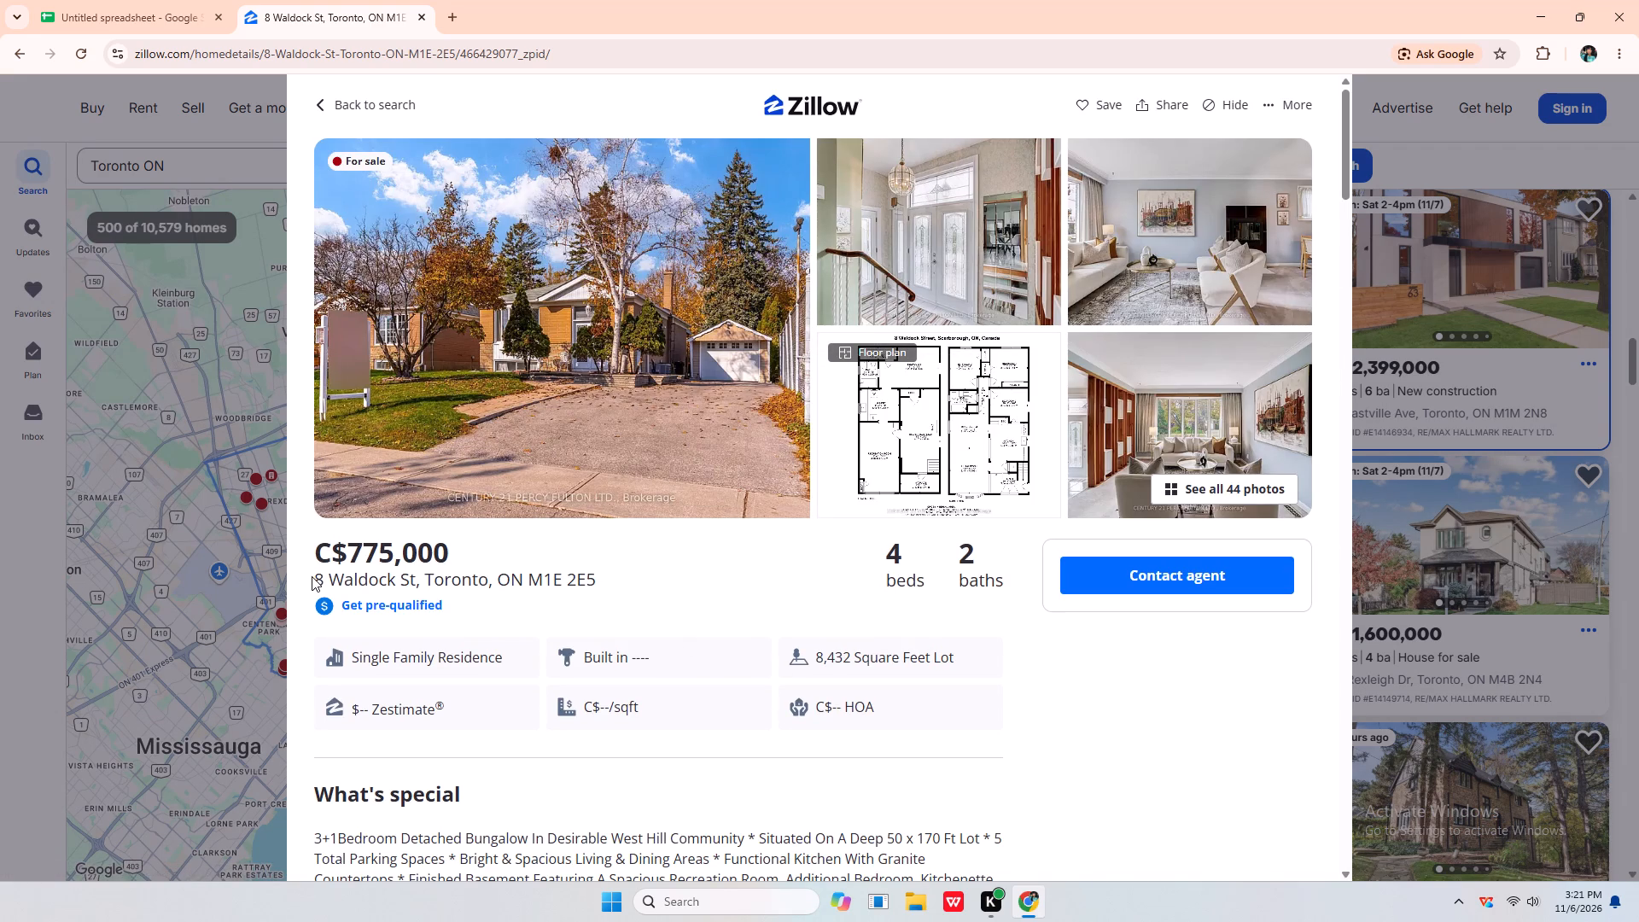
Copy the full property address from the Waldock St listing into cell A17 of the spreadsheet.
left_click_drag(312, 576, 623, 573)
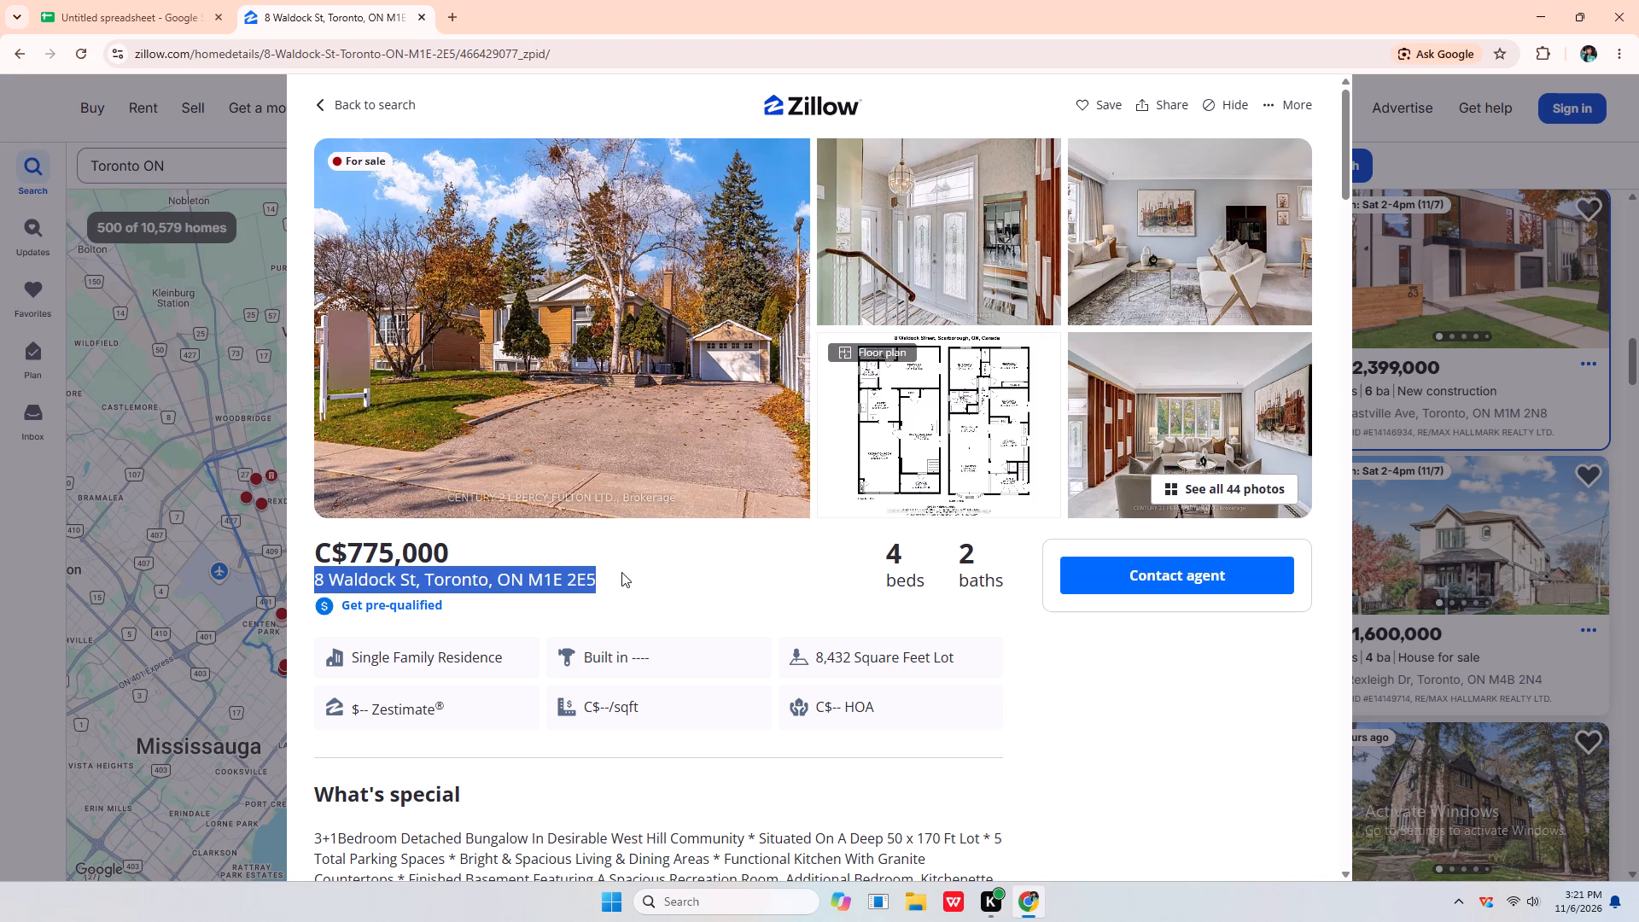
key("ctrl+c")
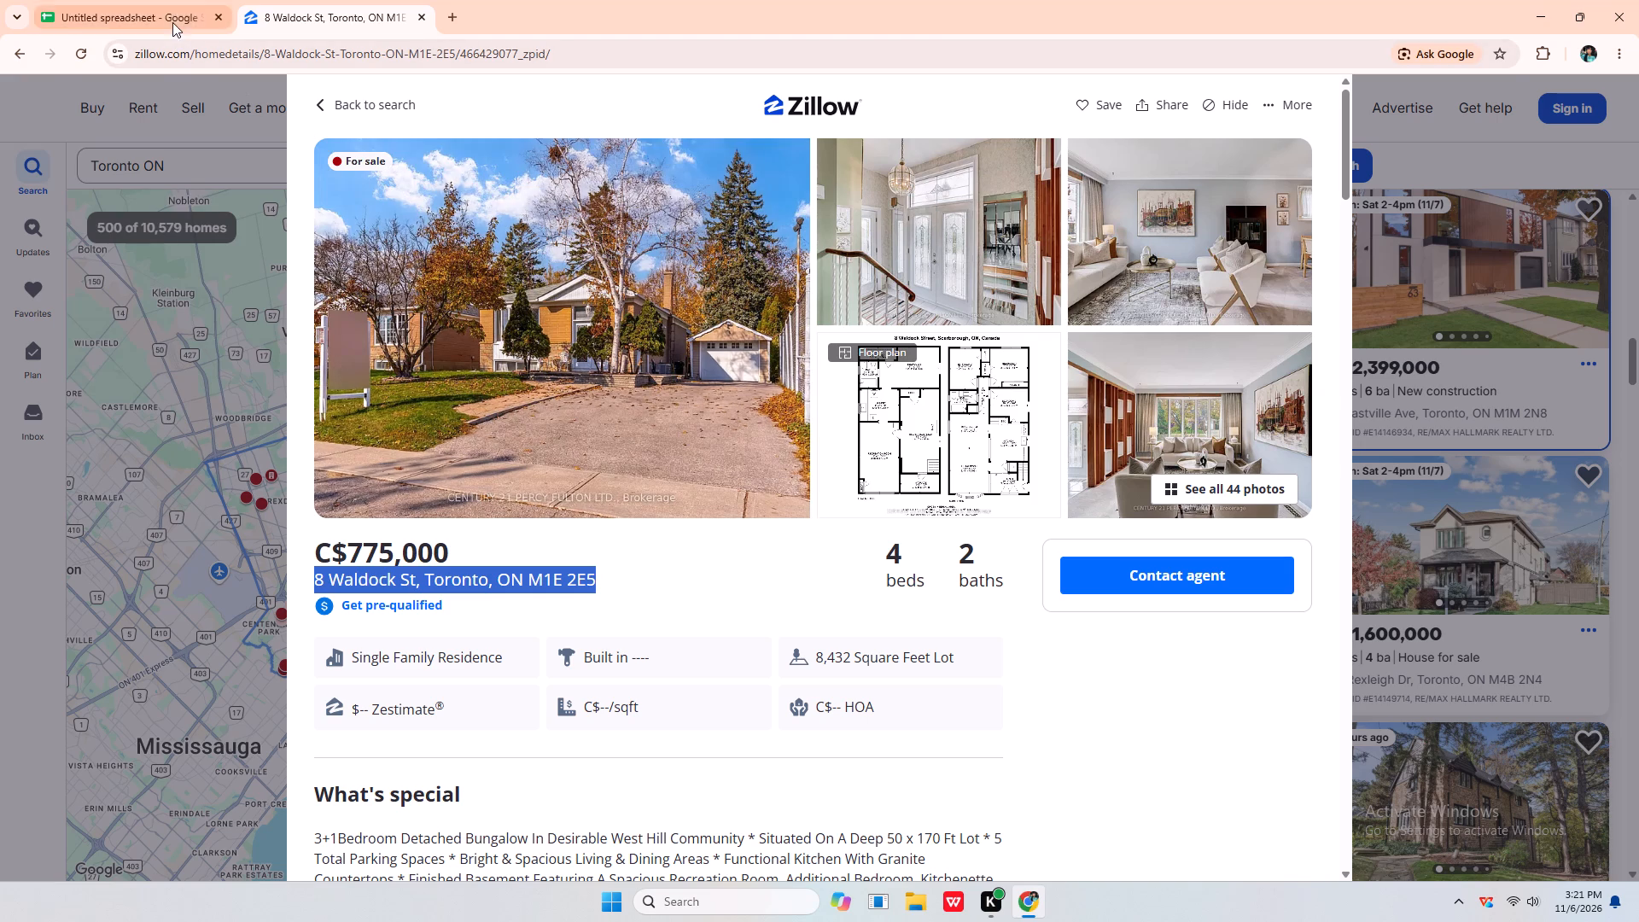
left_click(172, 20)
left_click(88, 547)
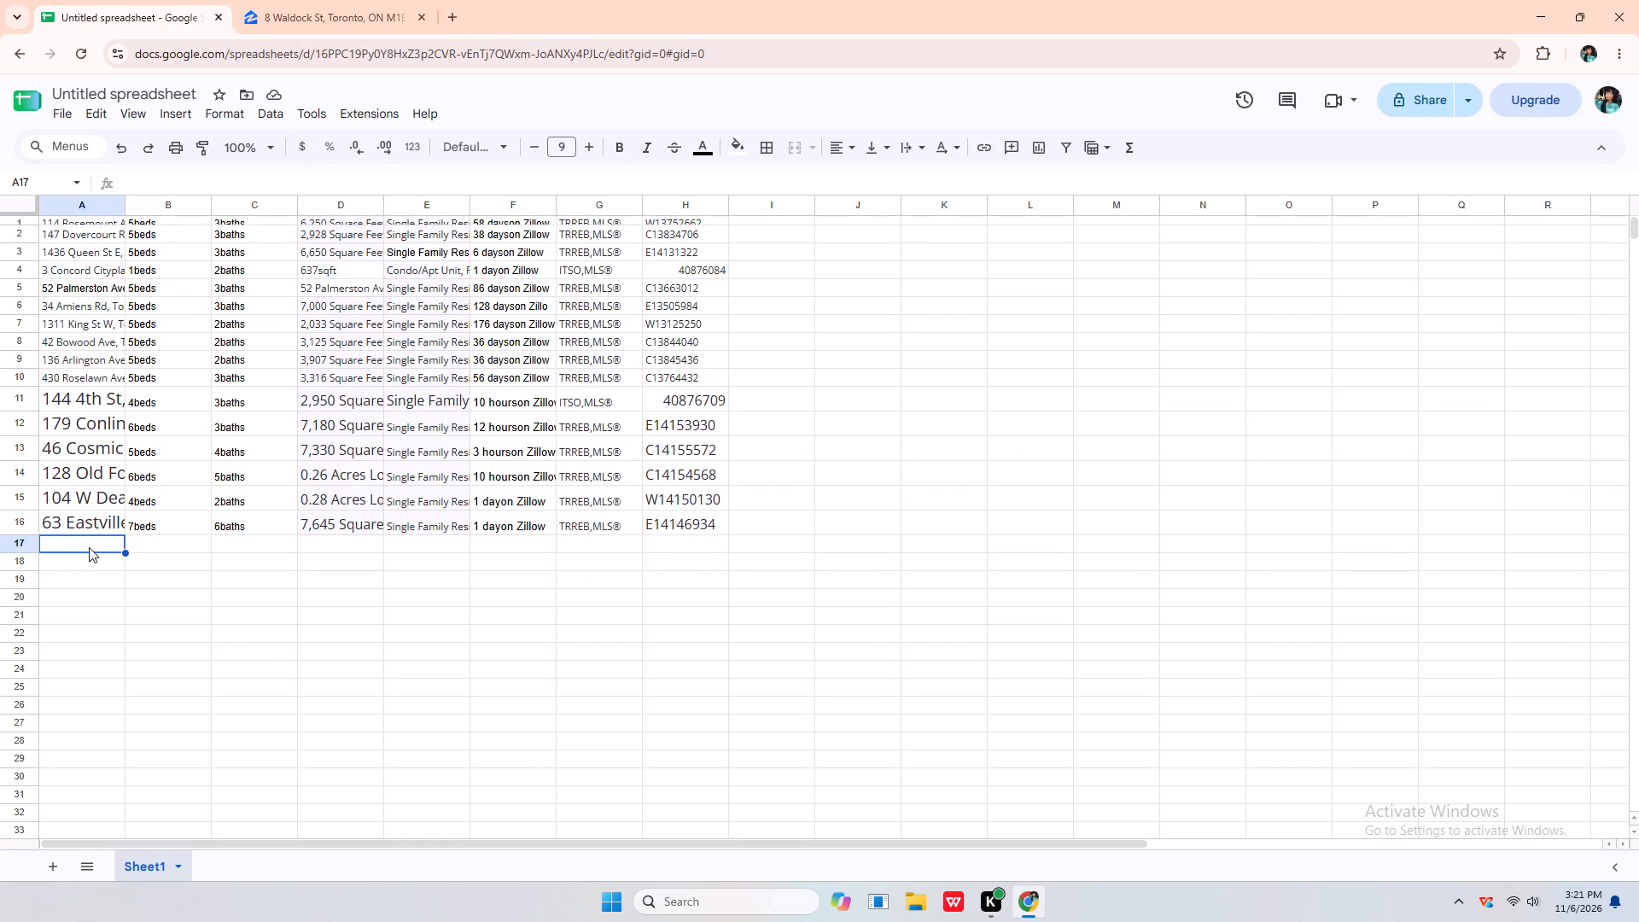
key("ctrl+v")
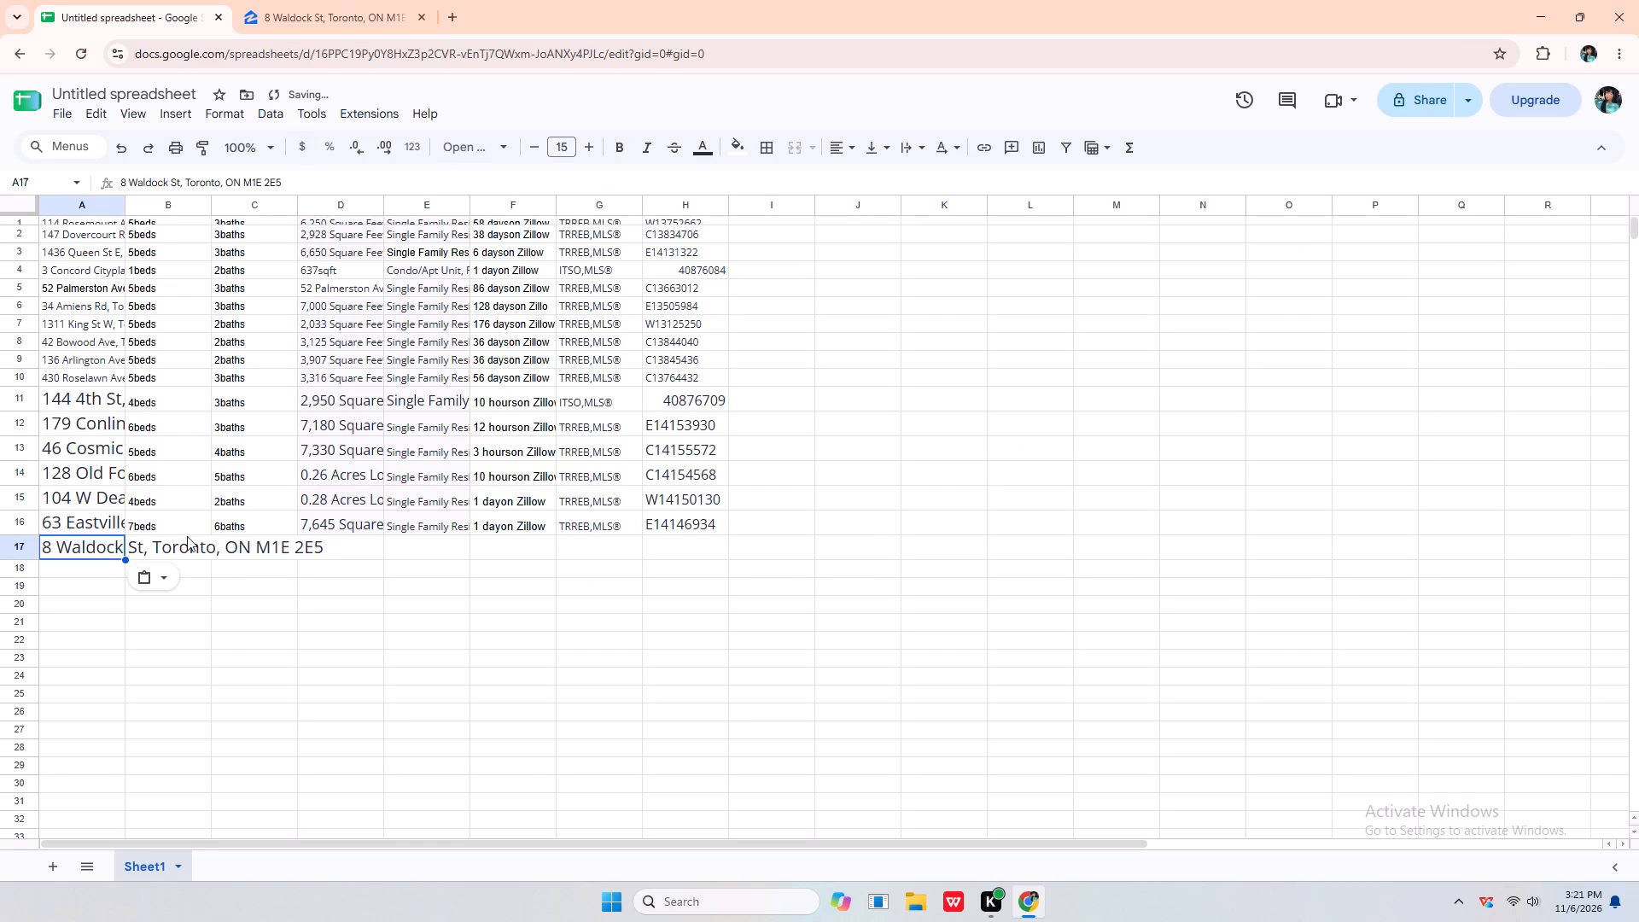
Copy the lot size, 8,432 Square Feet Lot, from the Waldock St listing into cell D17 of the spreadsheet.
left_click(326, 18)
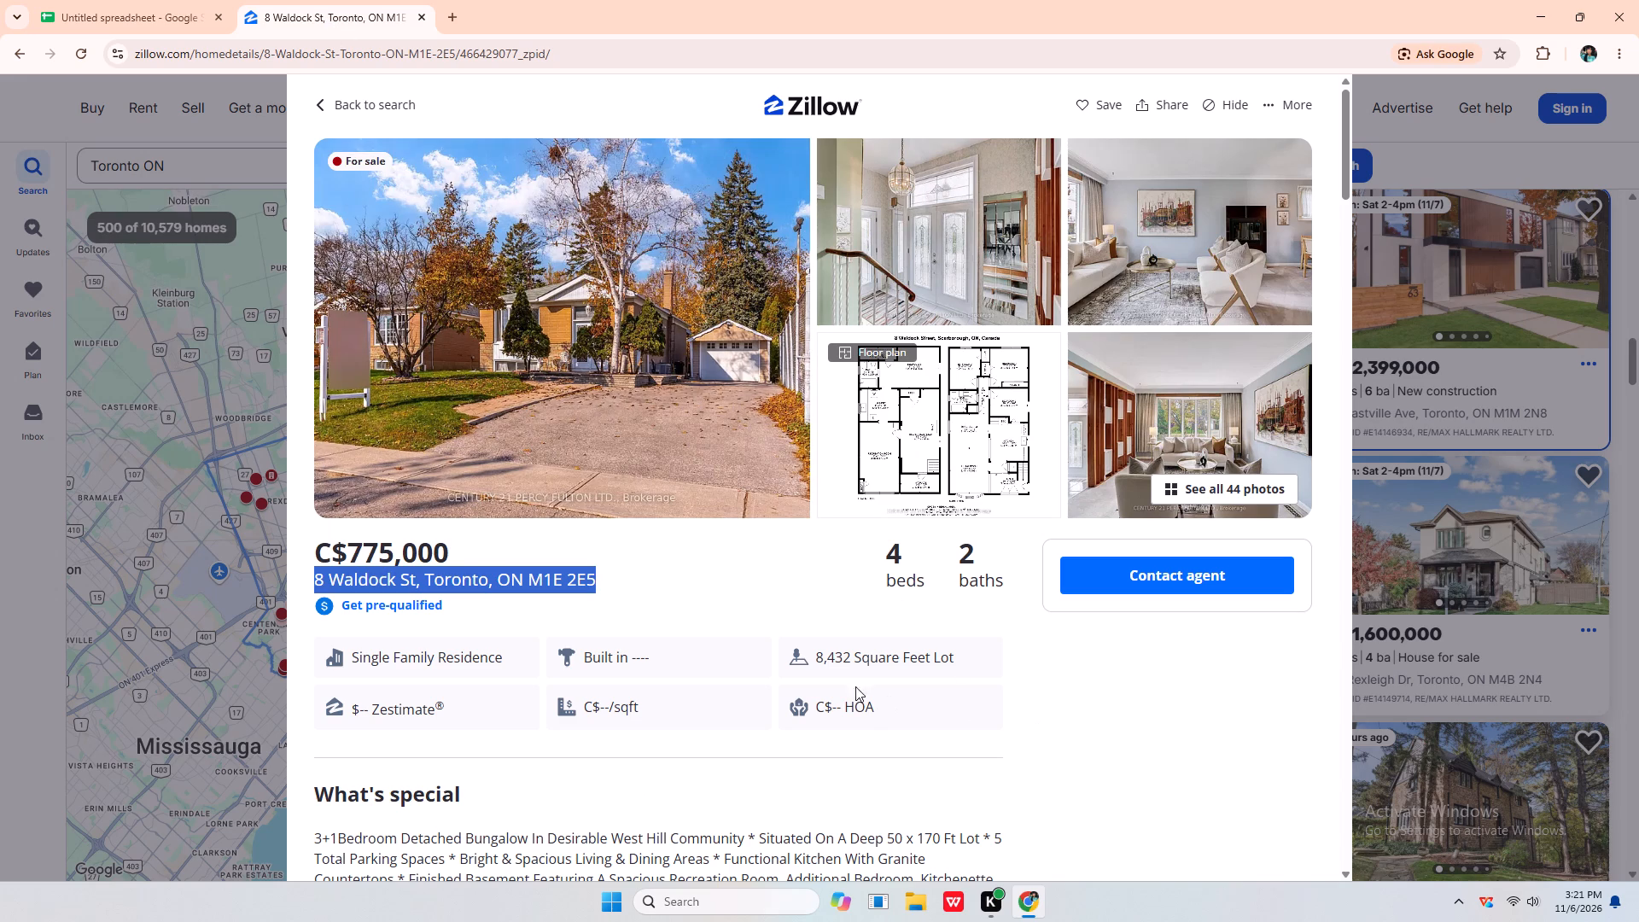
left_click_drag(816, 655, 963, 662)
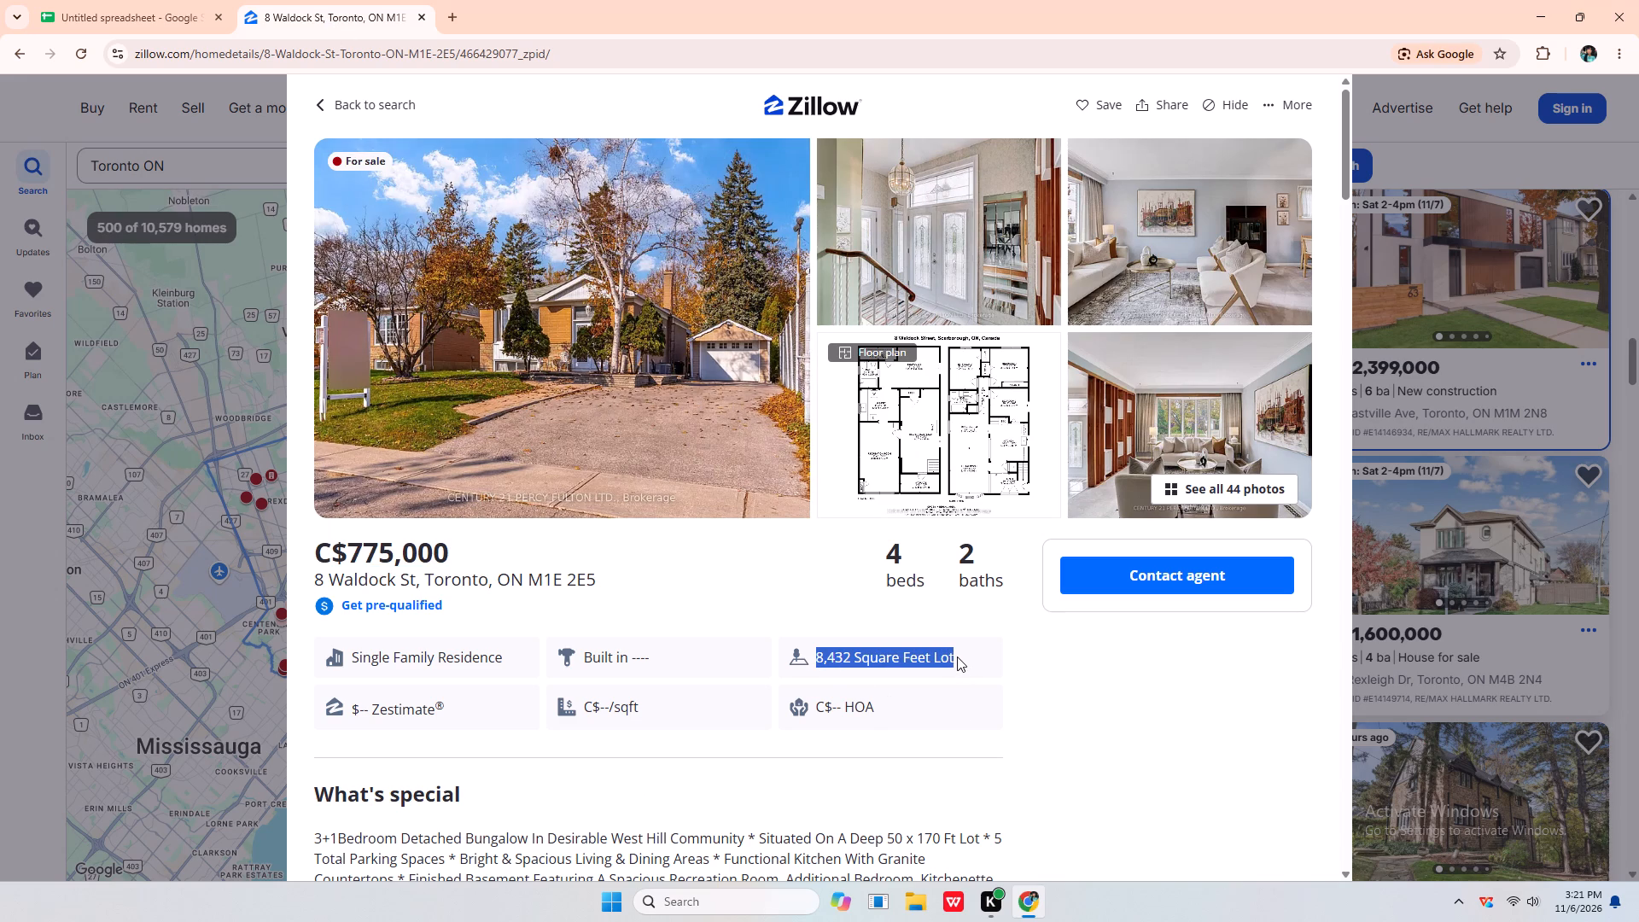
key("ctrl+c")
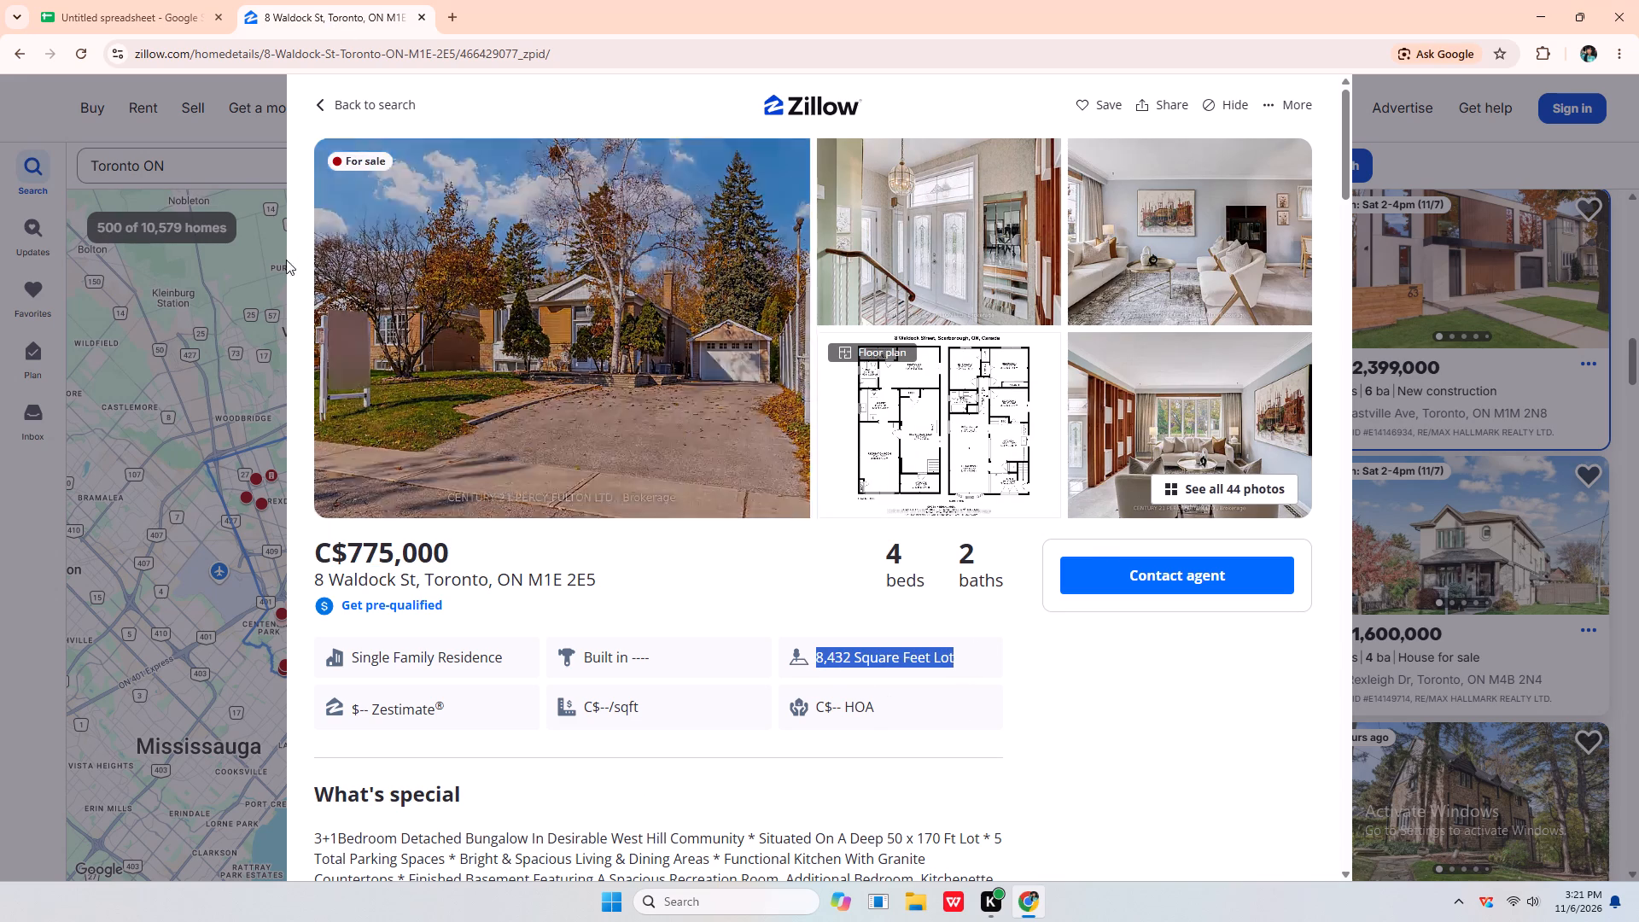
left_click(169, 14)
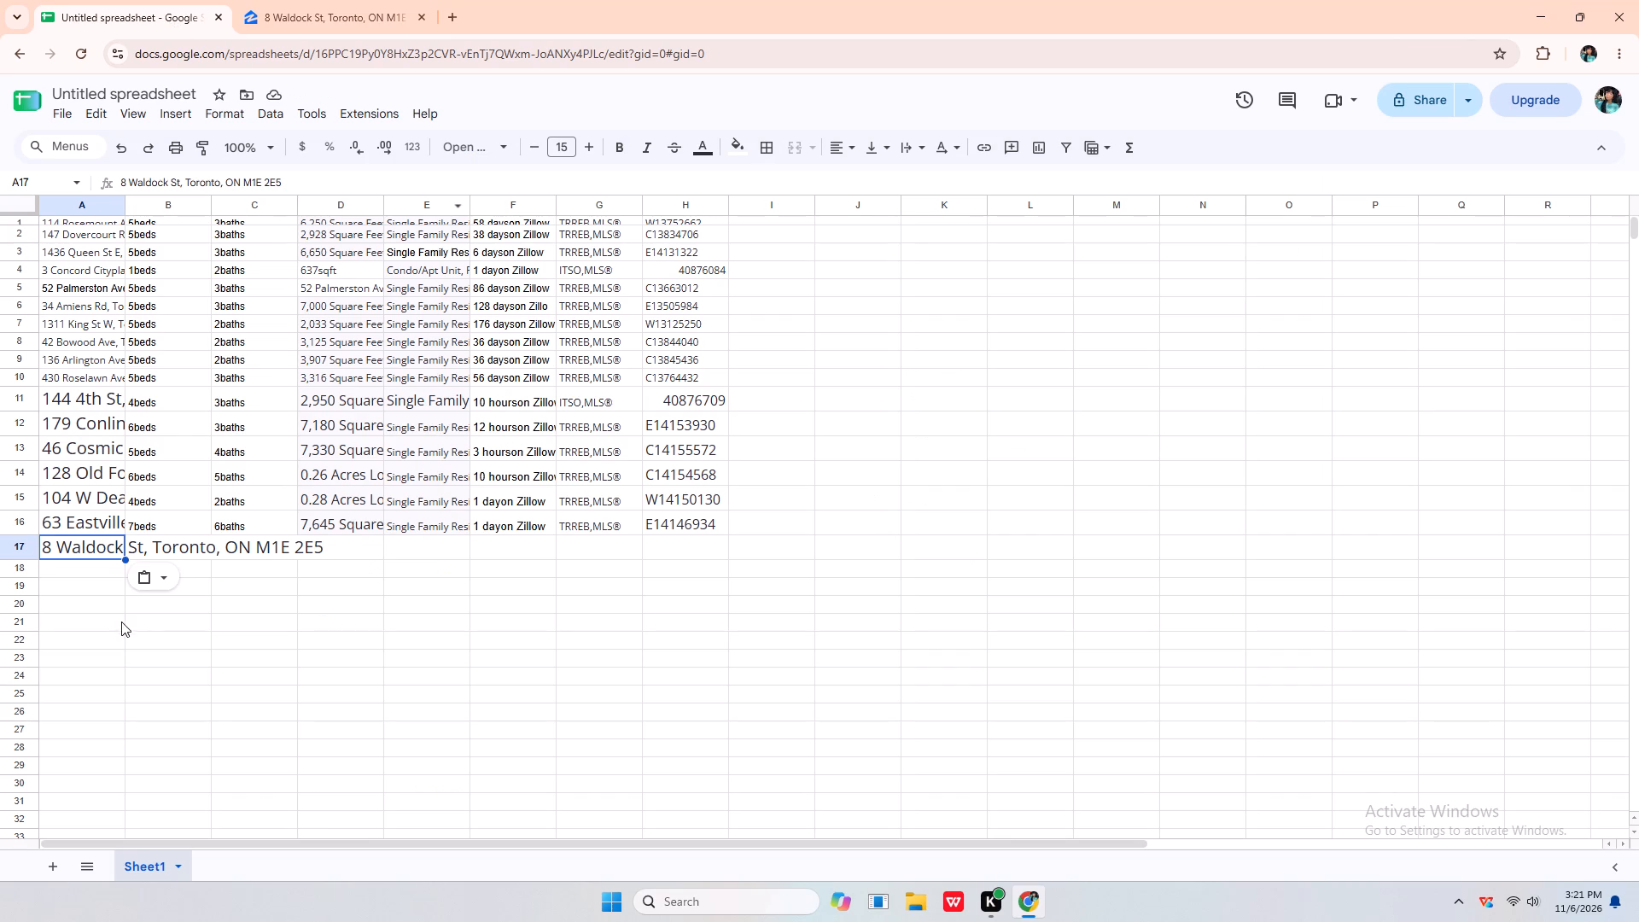
left_click(346, 543)
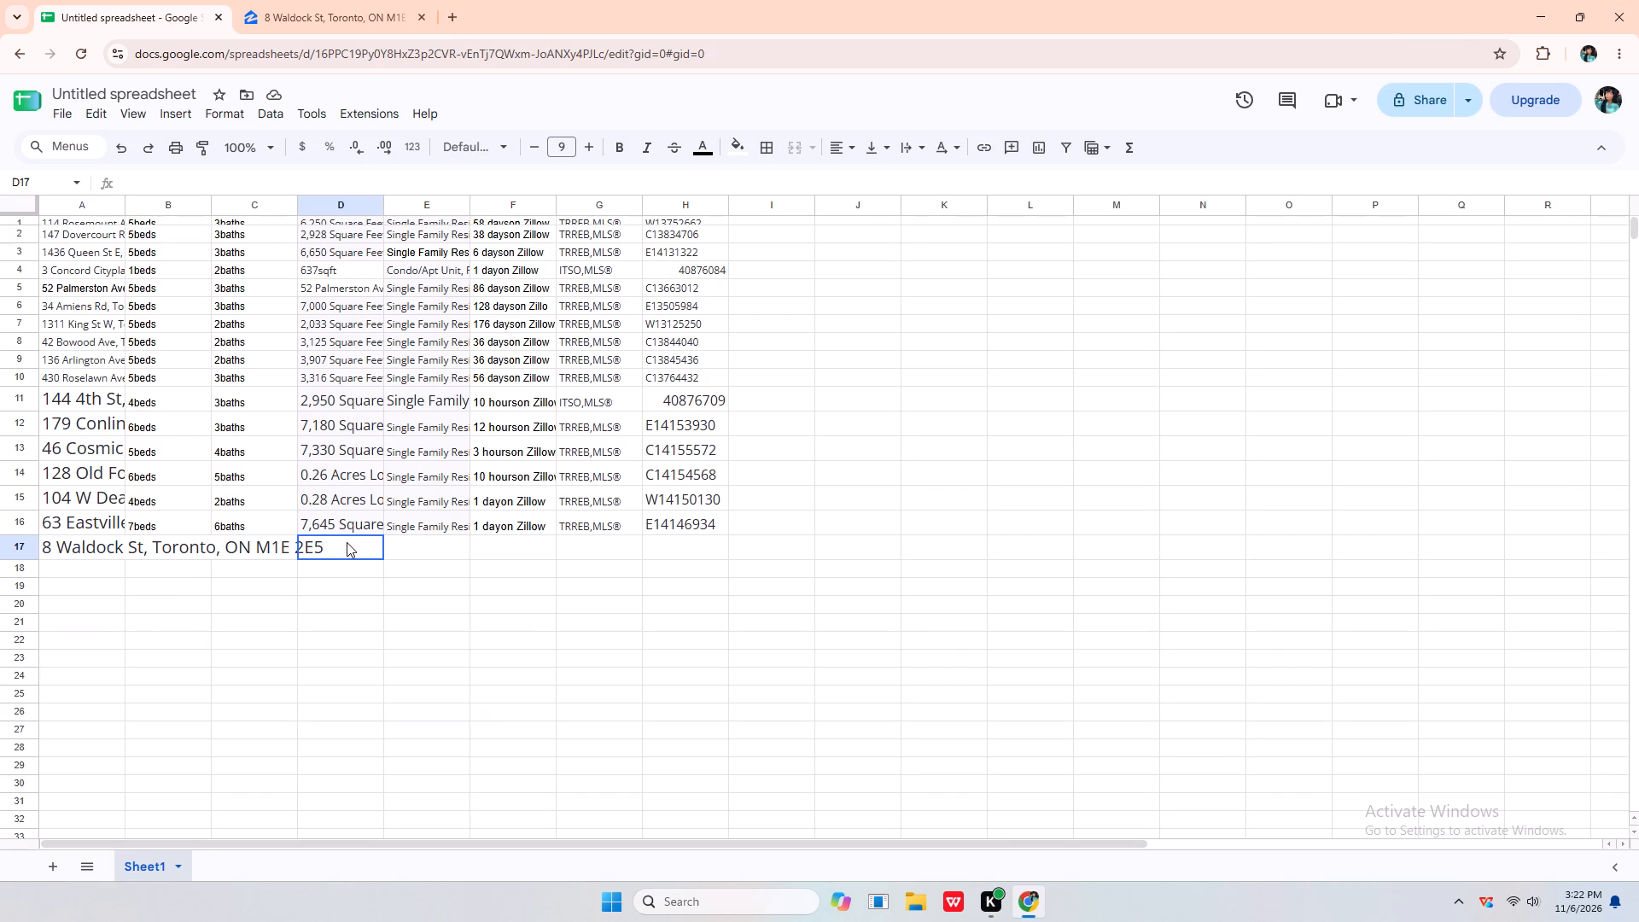
key("ctrl+v")
Enter 4beds in cell B17 and 2baths in cell C17 for the Waldock St home.
key("Left")
key("Left")
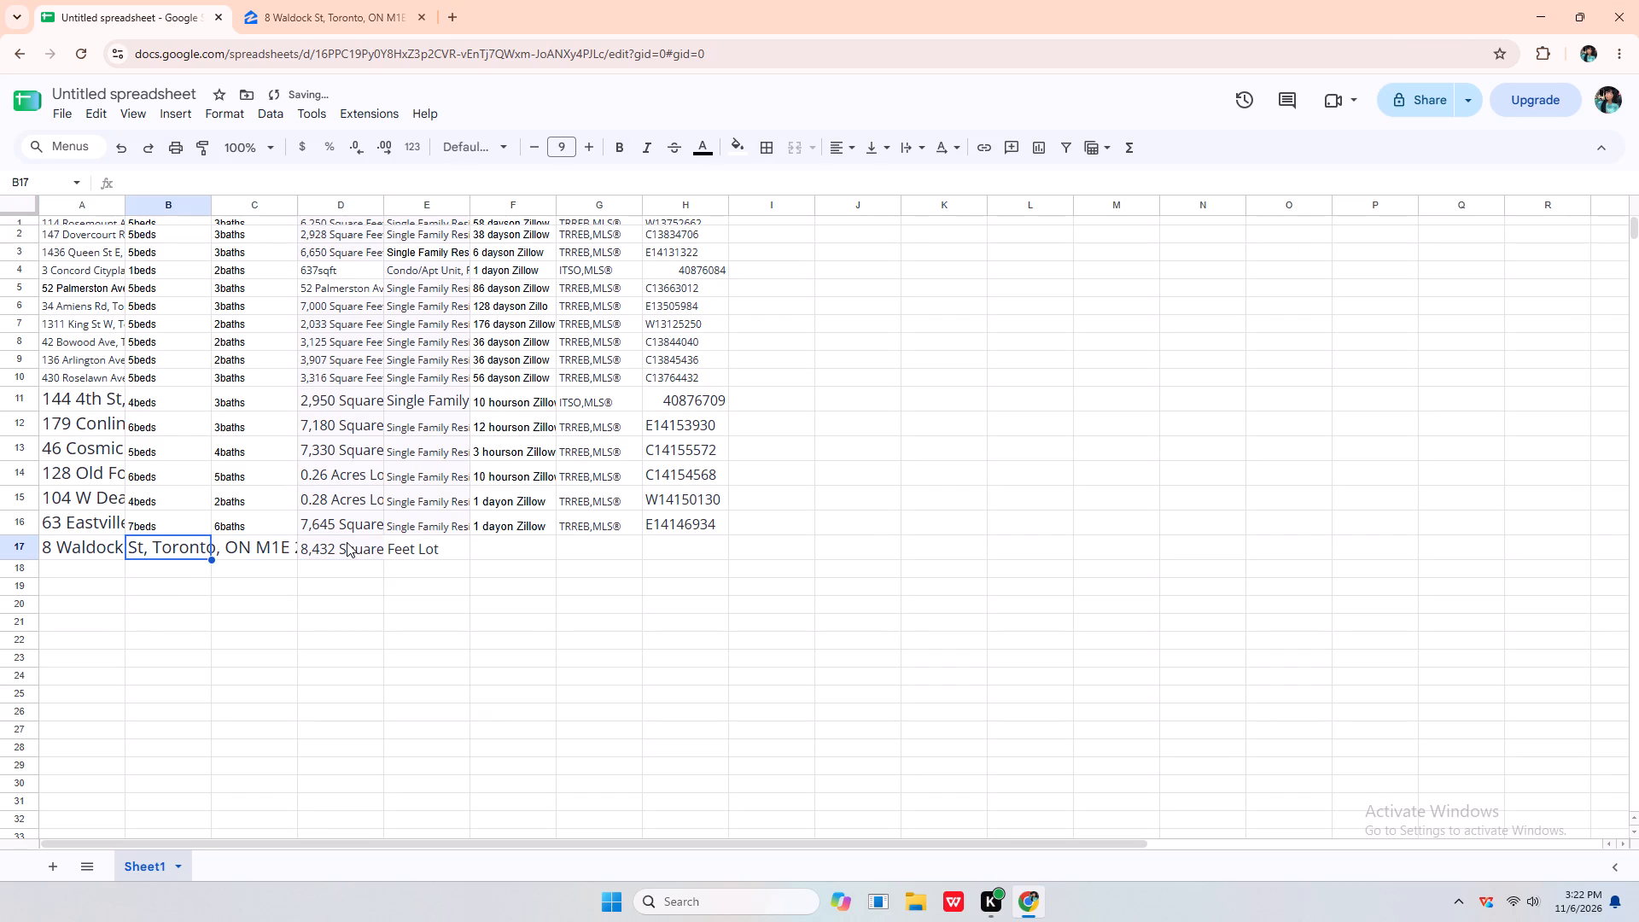
key("4")
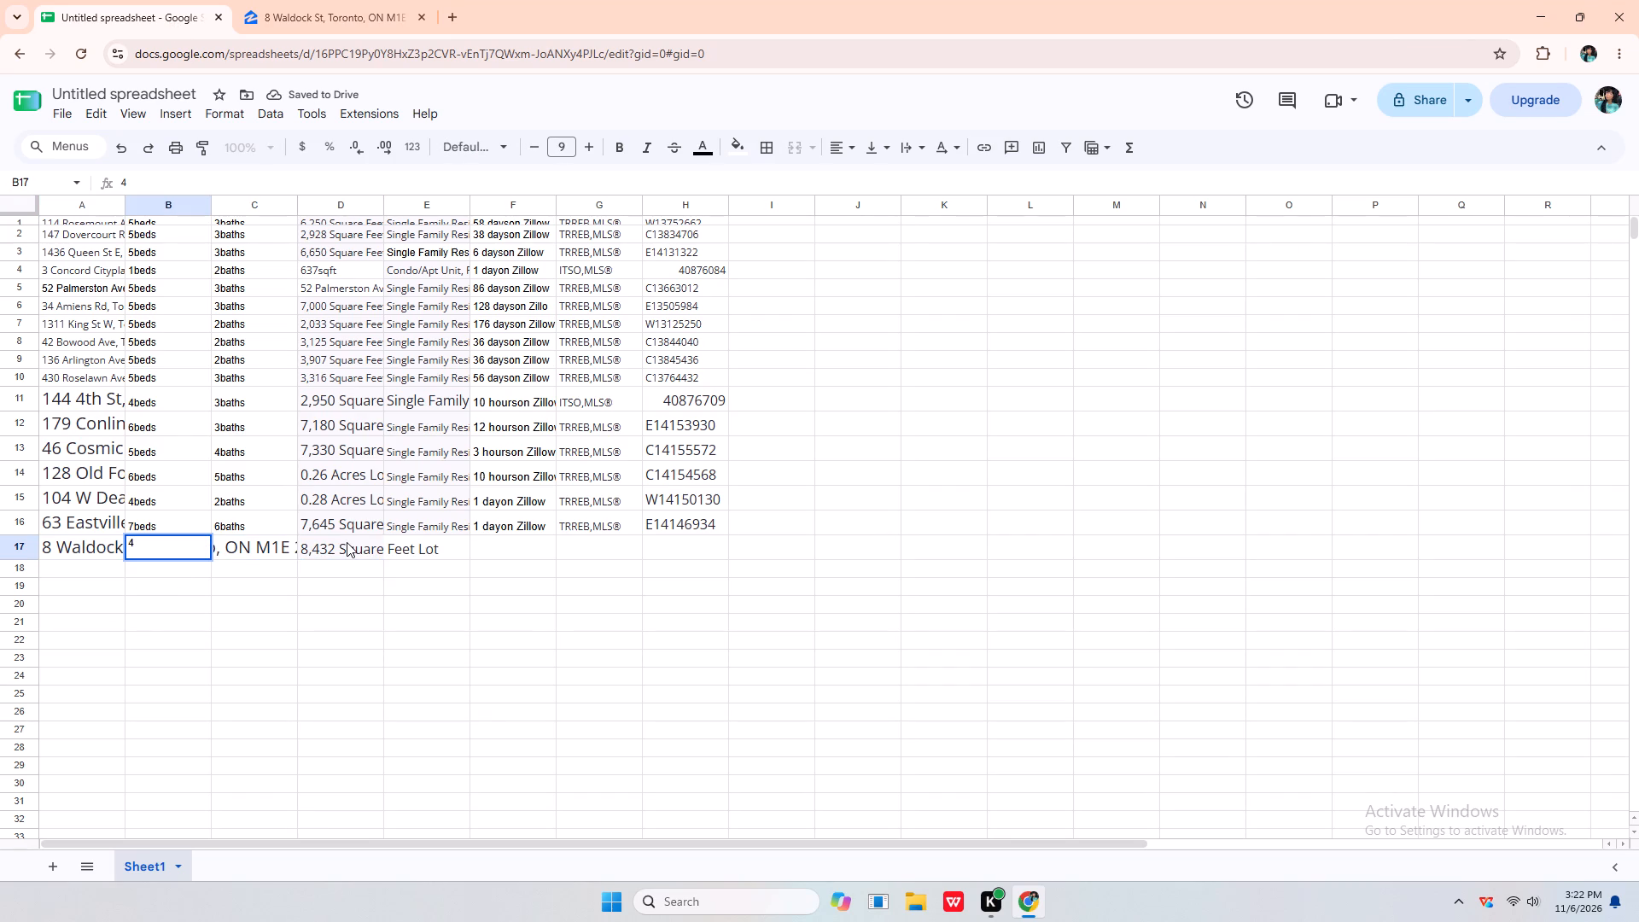
key("b")
type("es")
key("BackSpace")
type("ds")
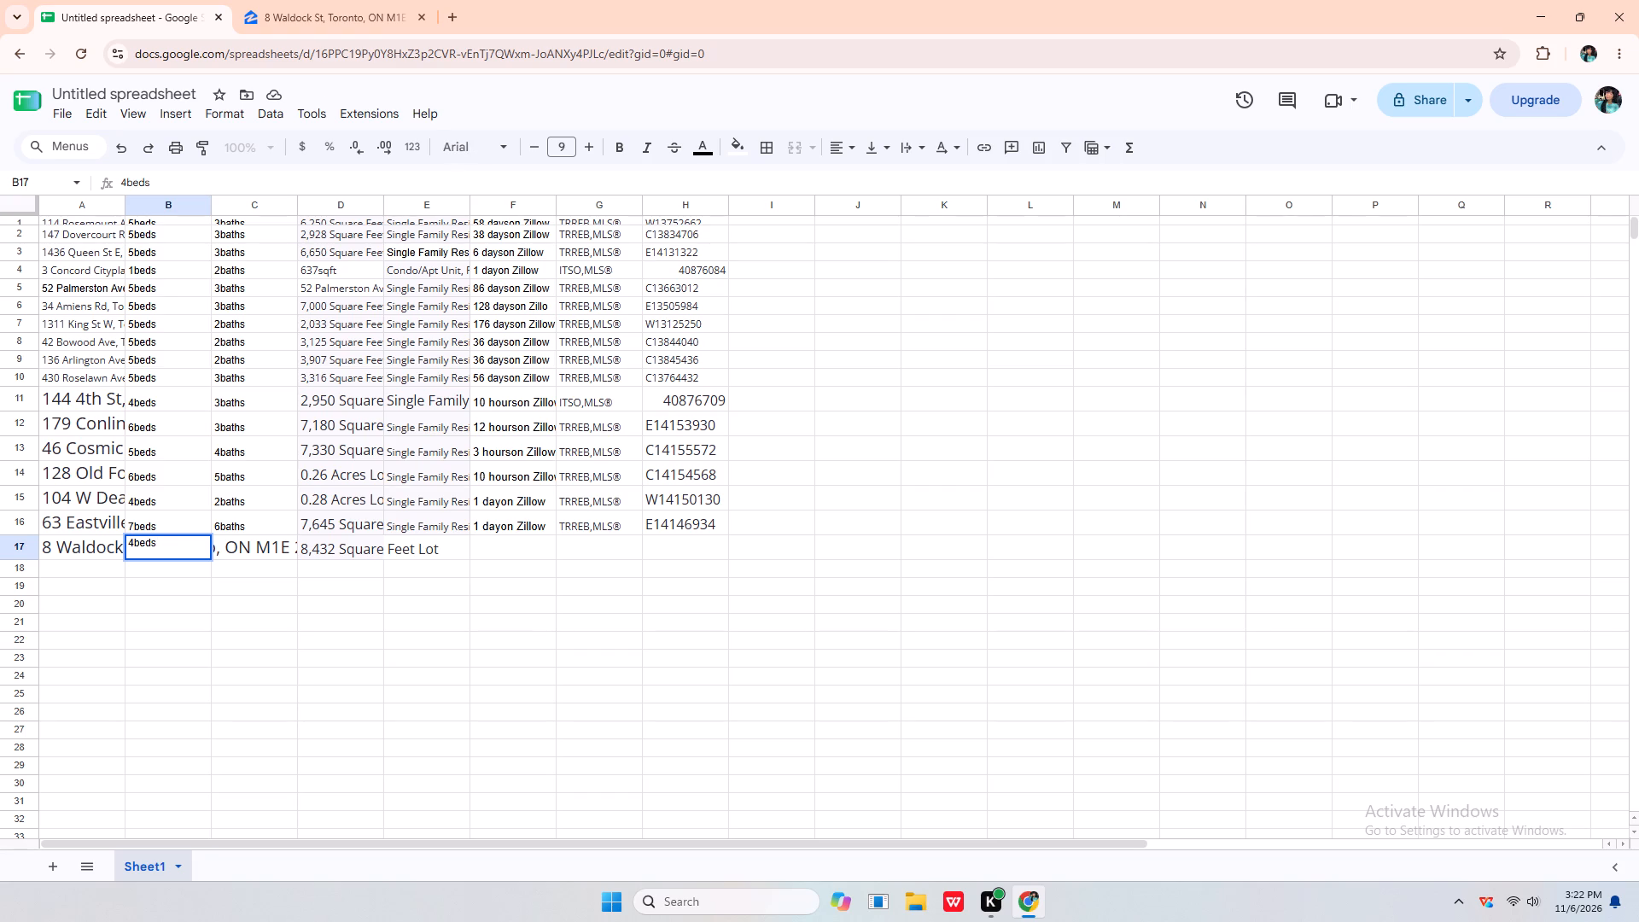
key("Right")
key("2")
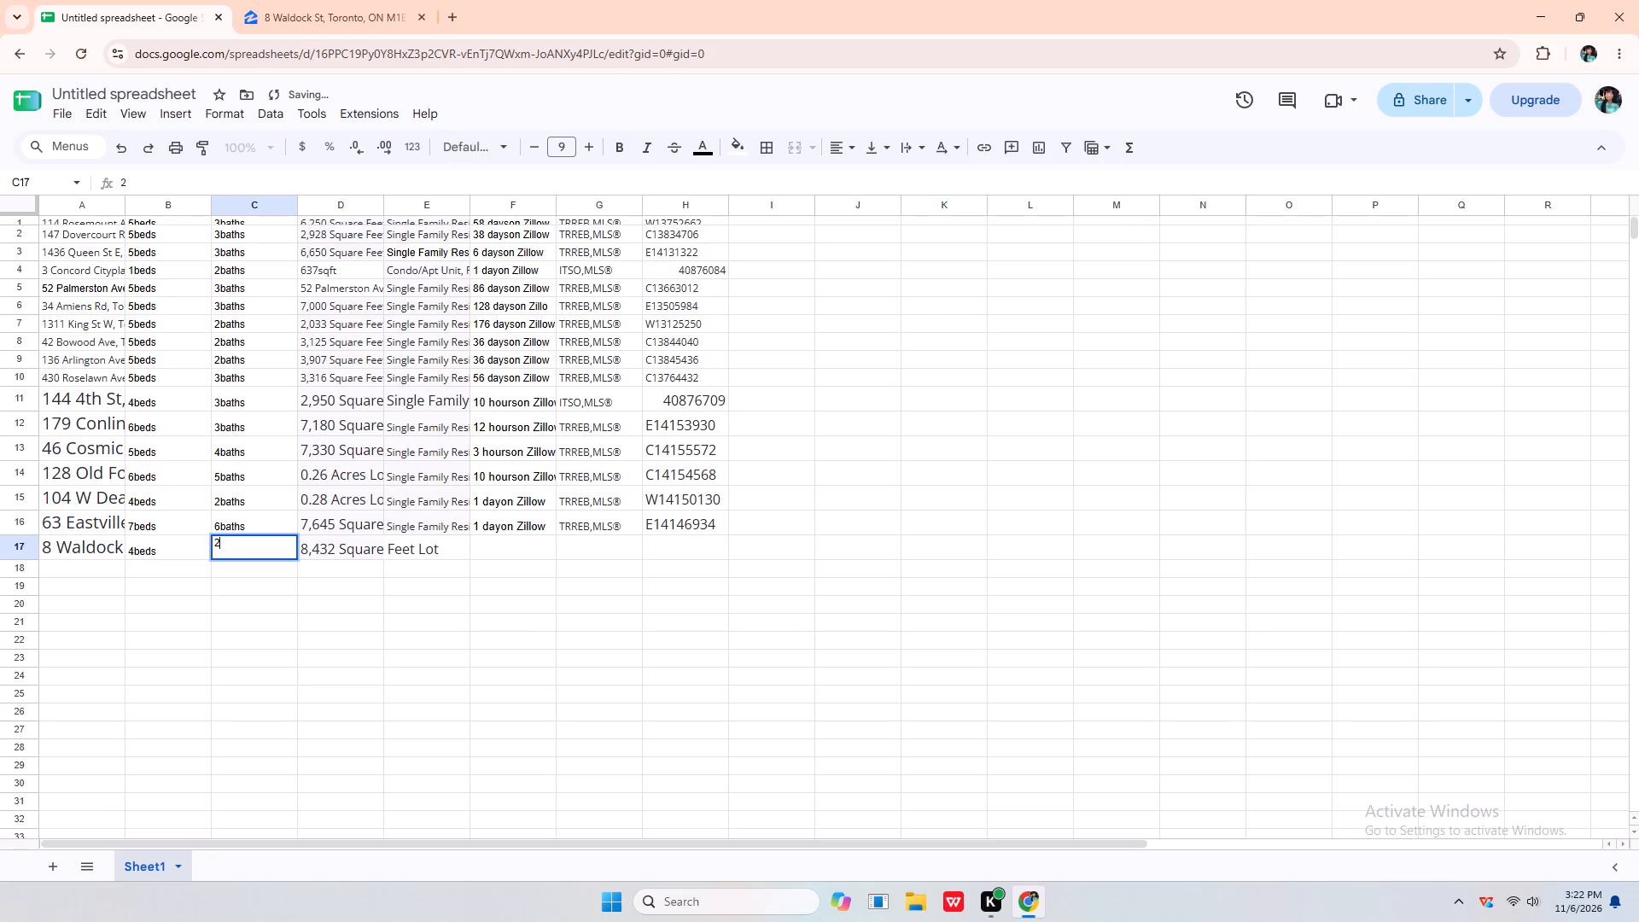
type("bs")
key("BackSpace")
key("a")
type("th")
key("s")
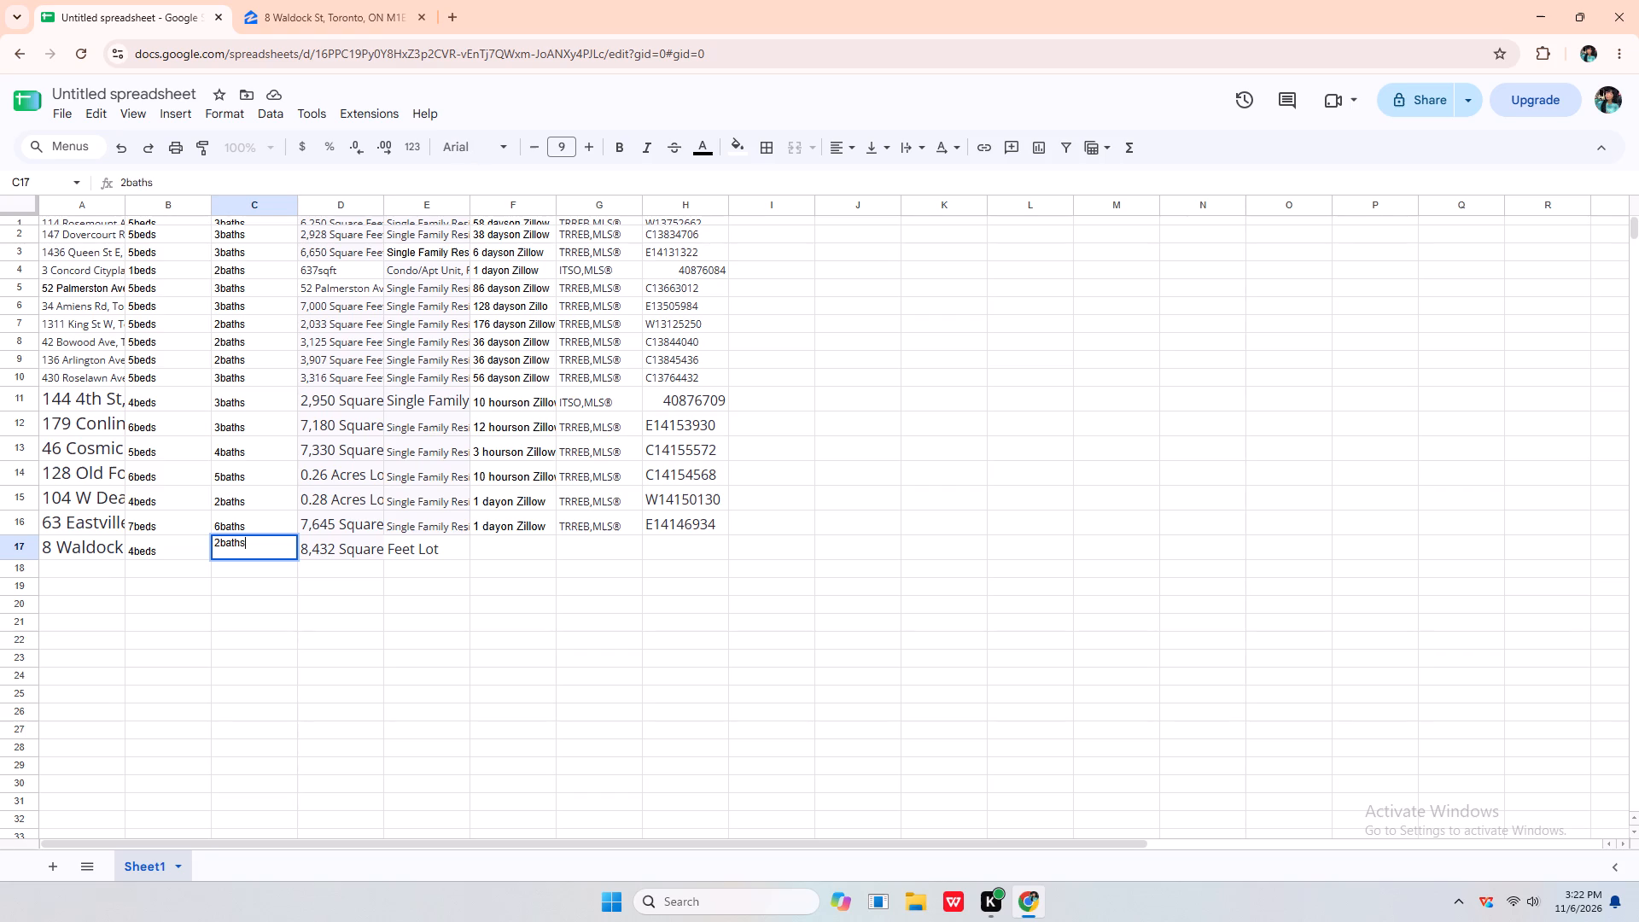
Copy the property type, Single Family Residence, from cell E16 into cell E17.
key("Right")
key("Right")
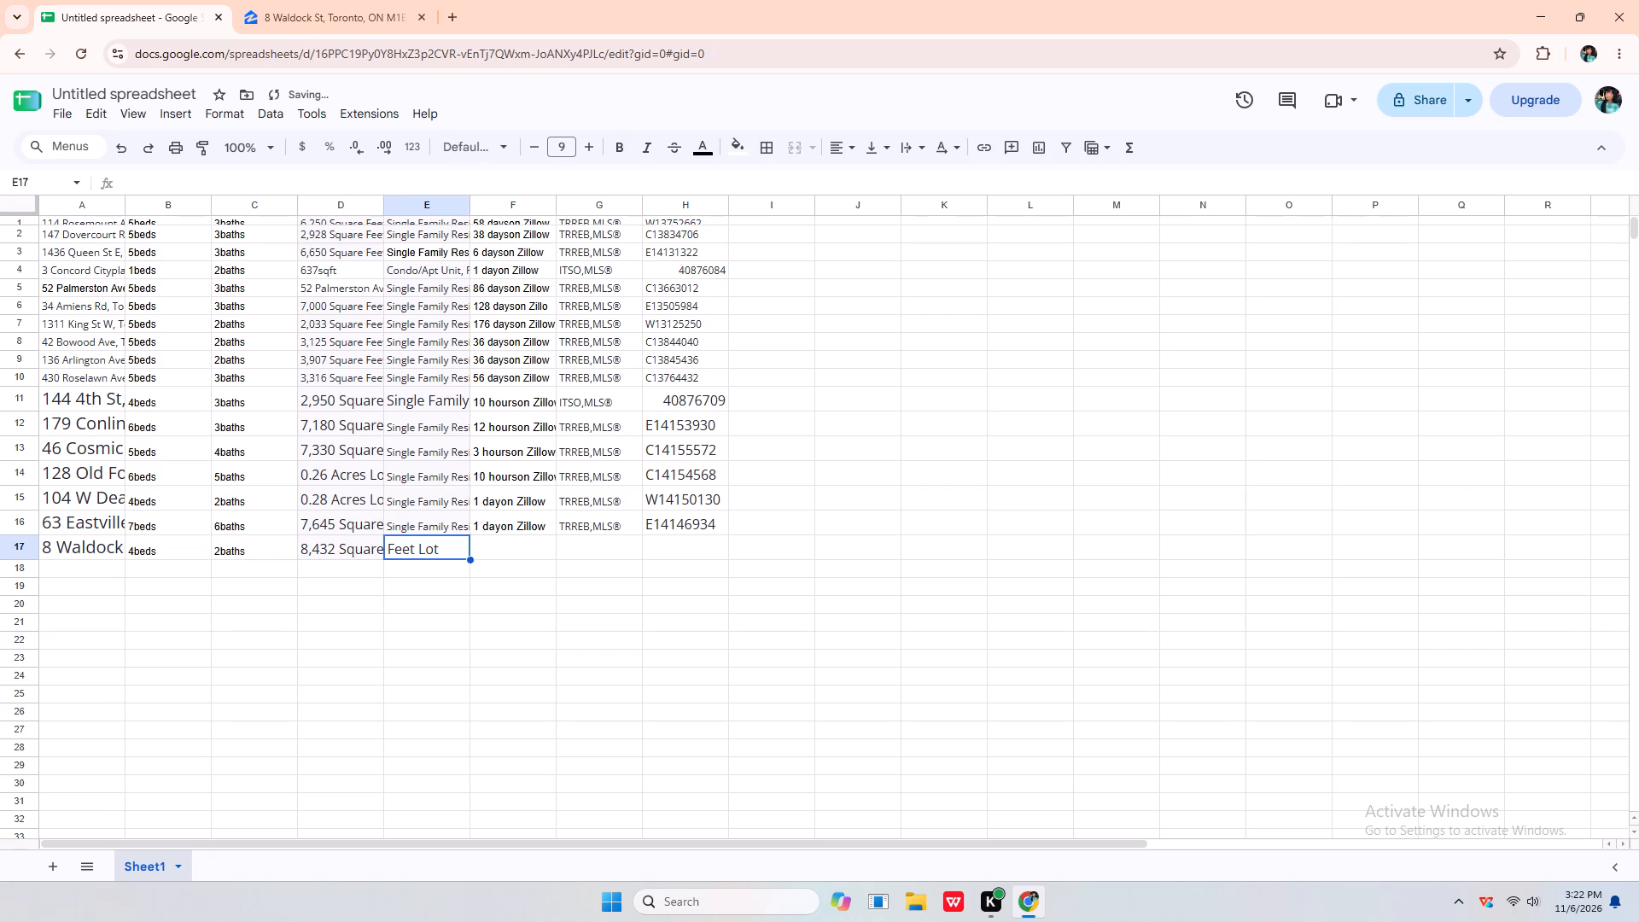
key("Up")
key("ctrl+c")
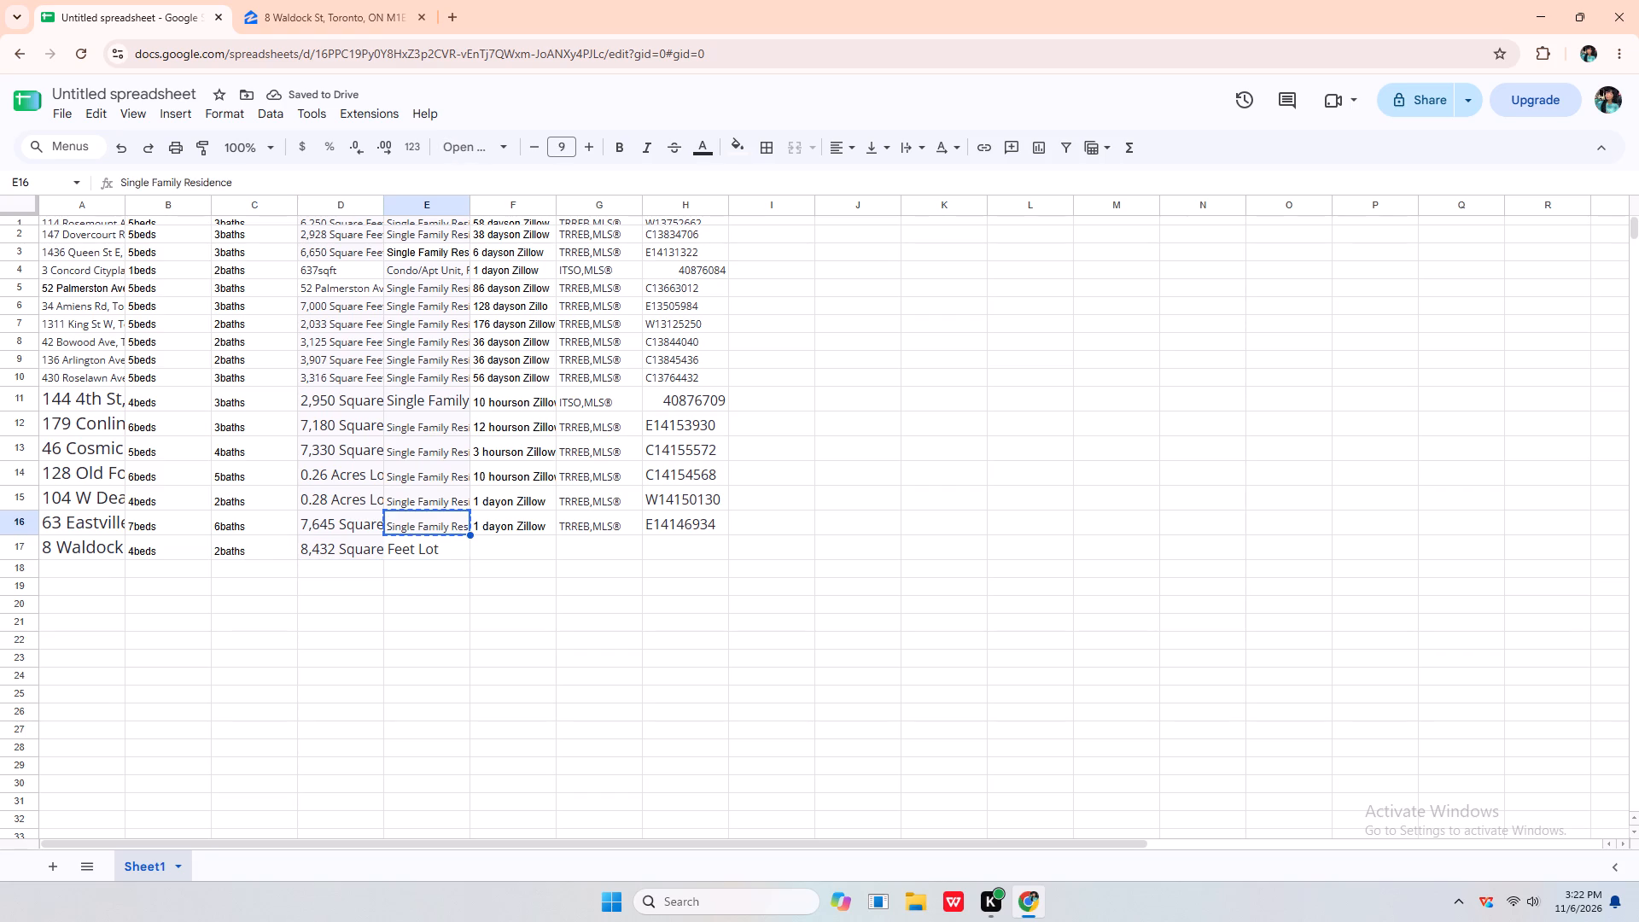
key("Down")
key("ctrl+v")
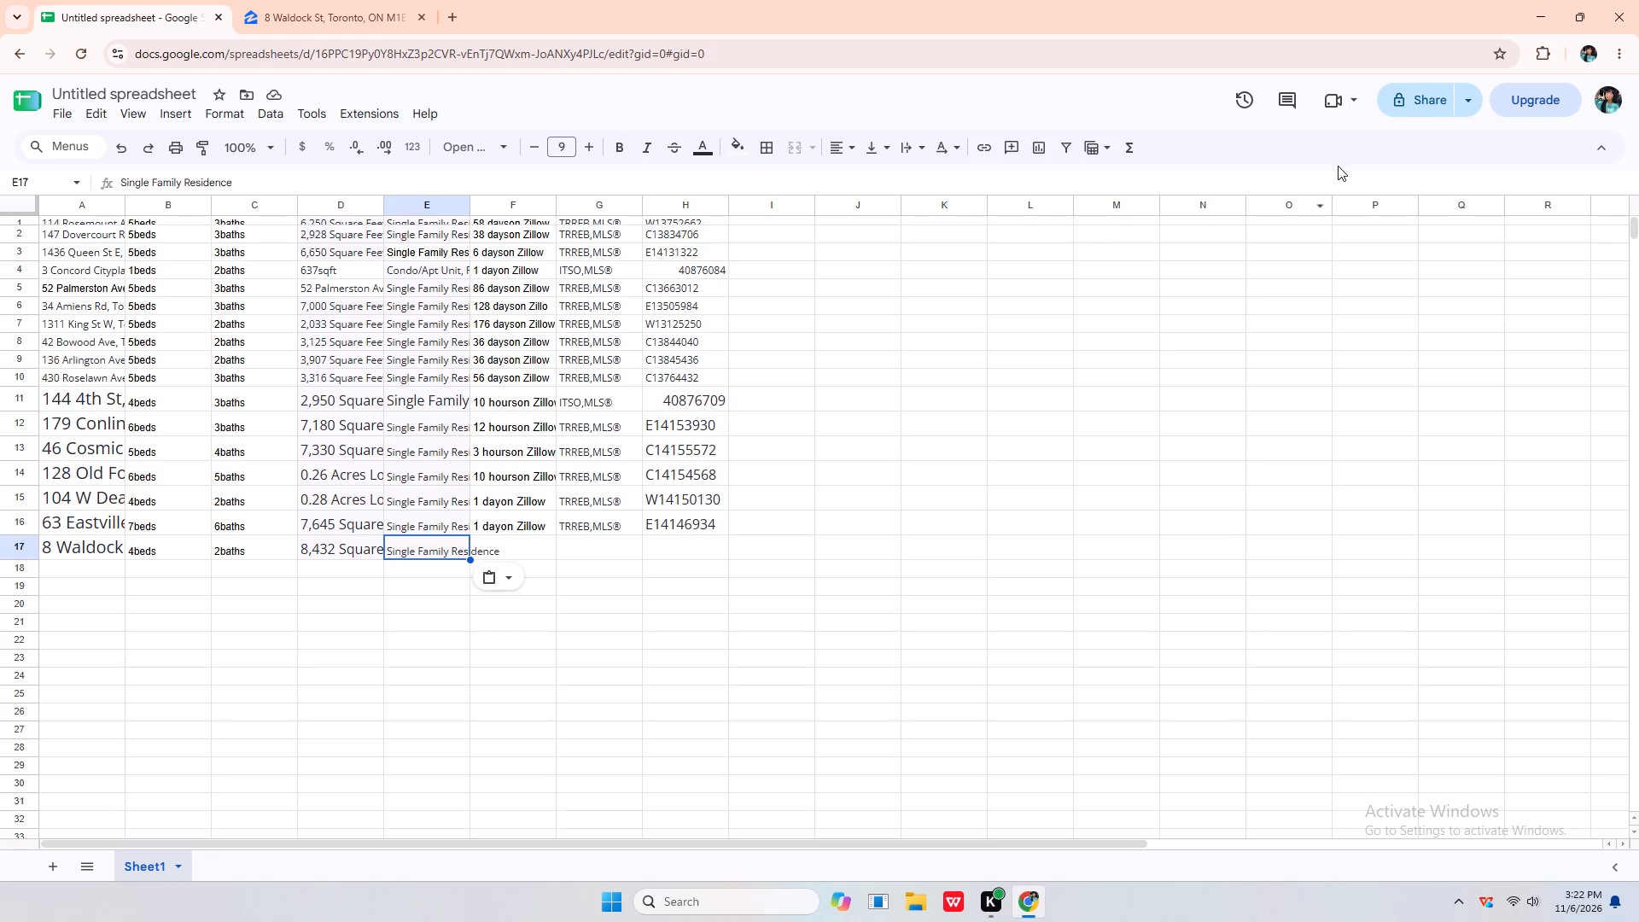
Copy the time on Zillow, 1 day on Zillow, from the Waldock St listing into cell F17 of the spreadsheet.
left_click(379, 10)
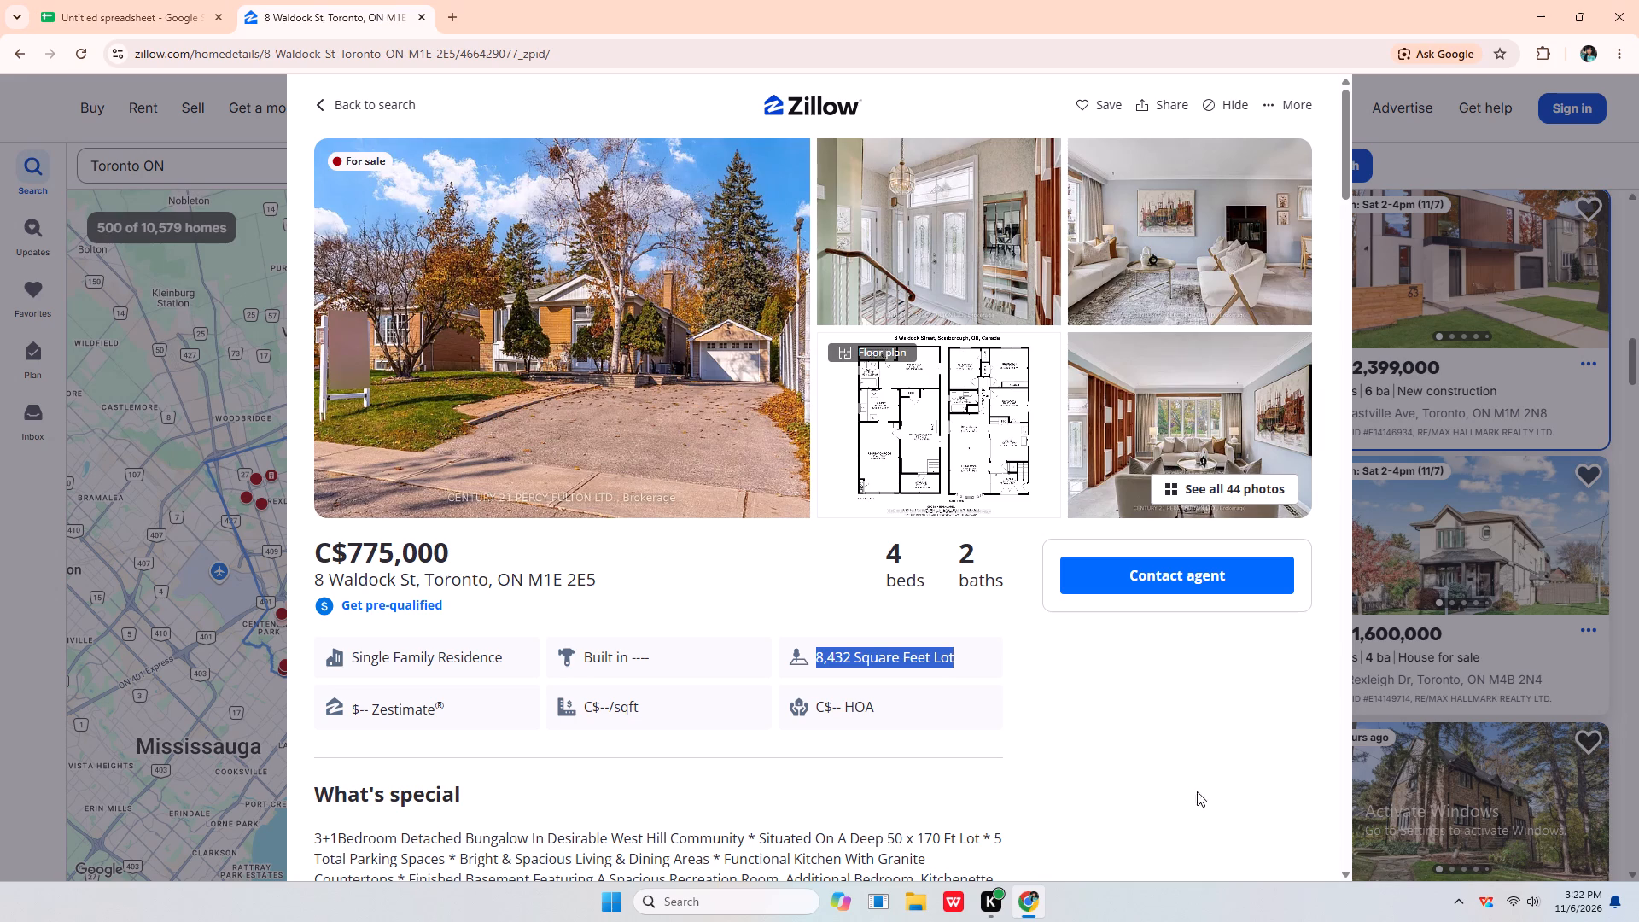
scroll(1173, 773, "down", 2)
scroll(668, 710, "down", 1)
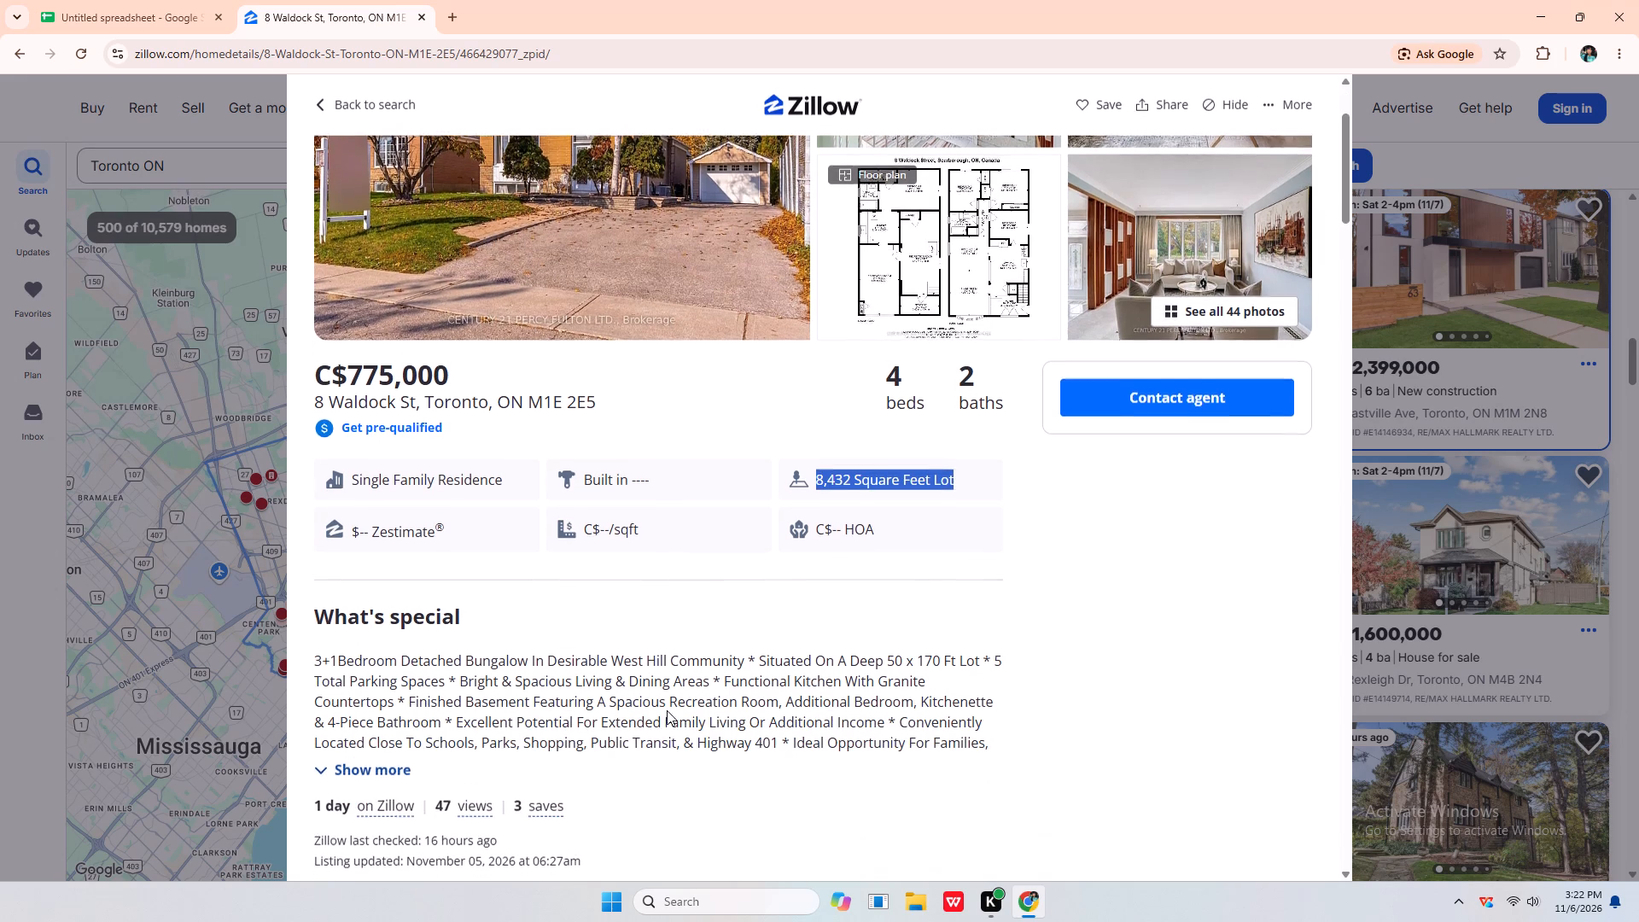
scroll(667, 710, "down", 2)
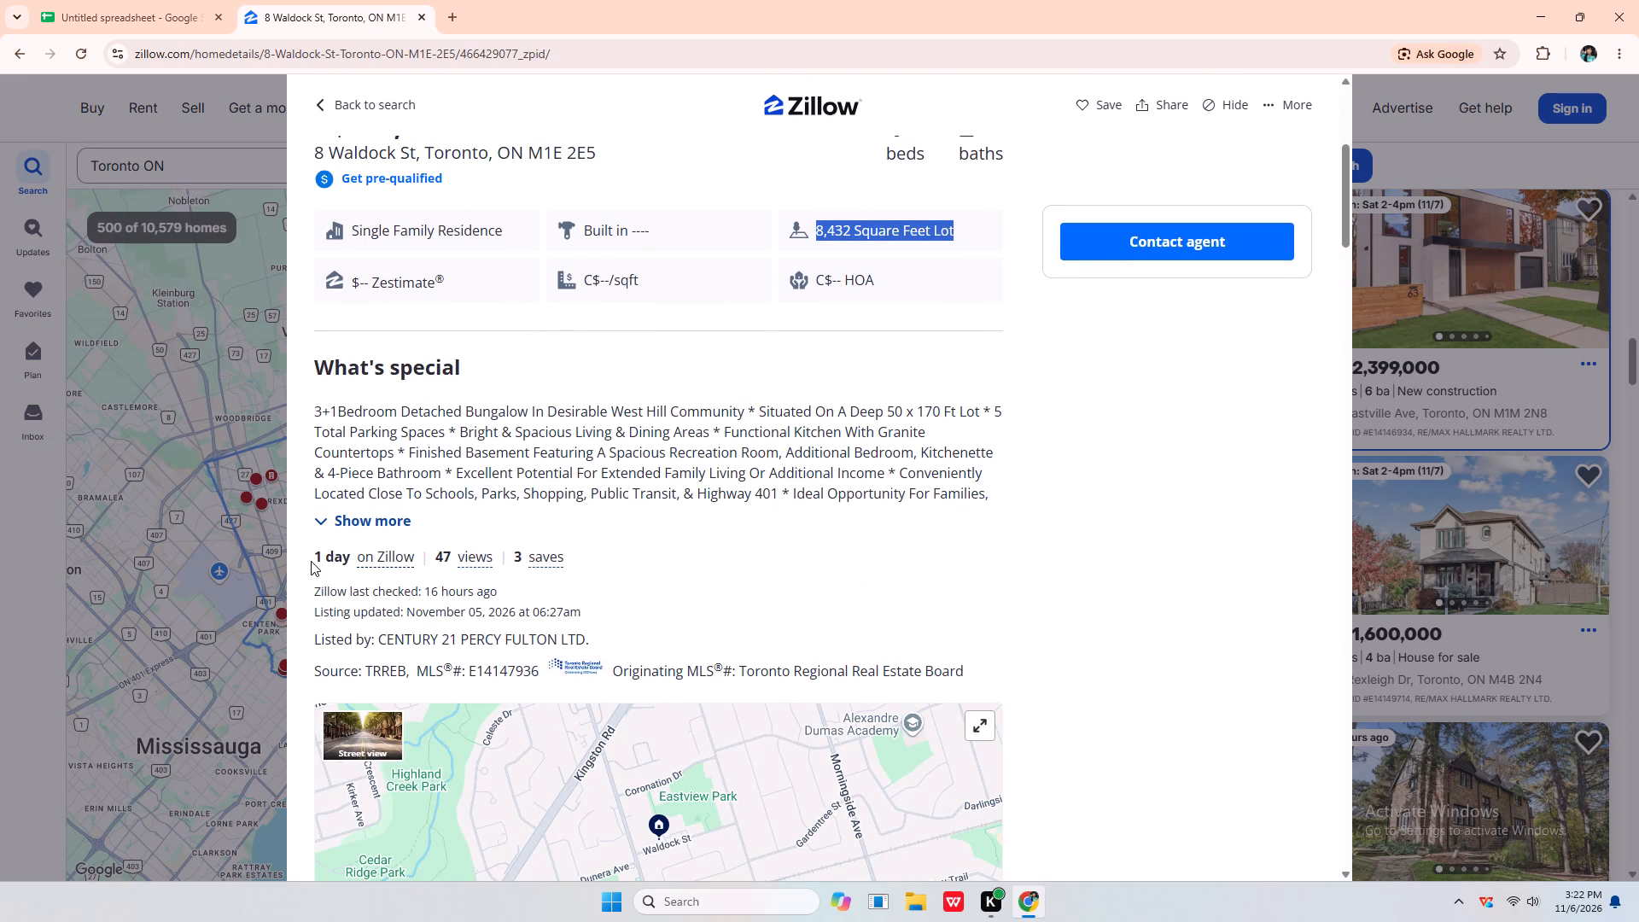
left_click_drag(311, 561, 443, 557)
left_click(909, 586)
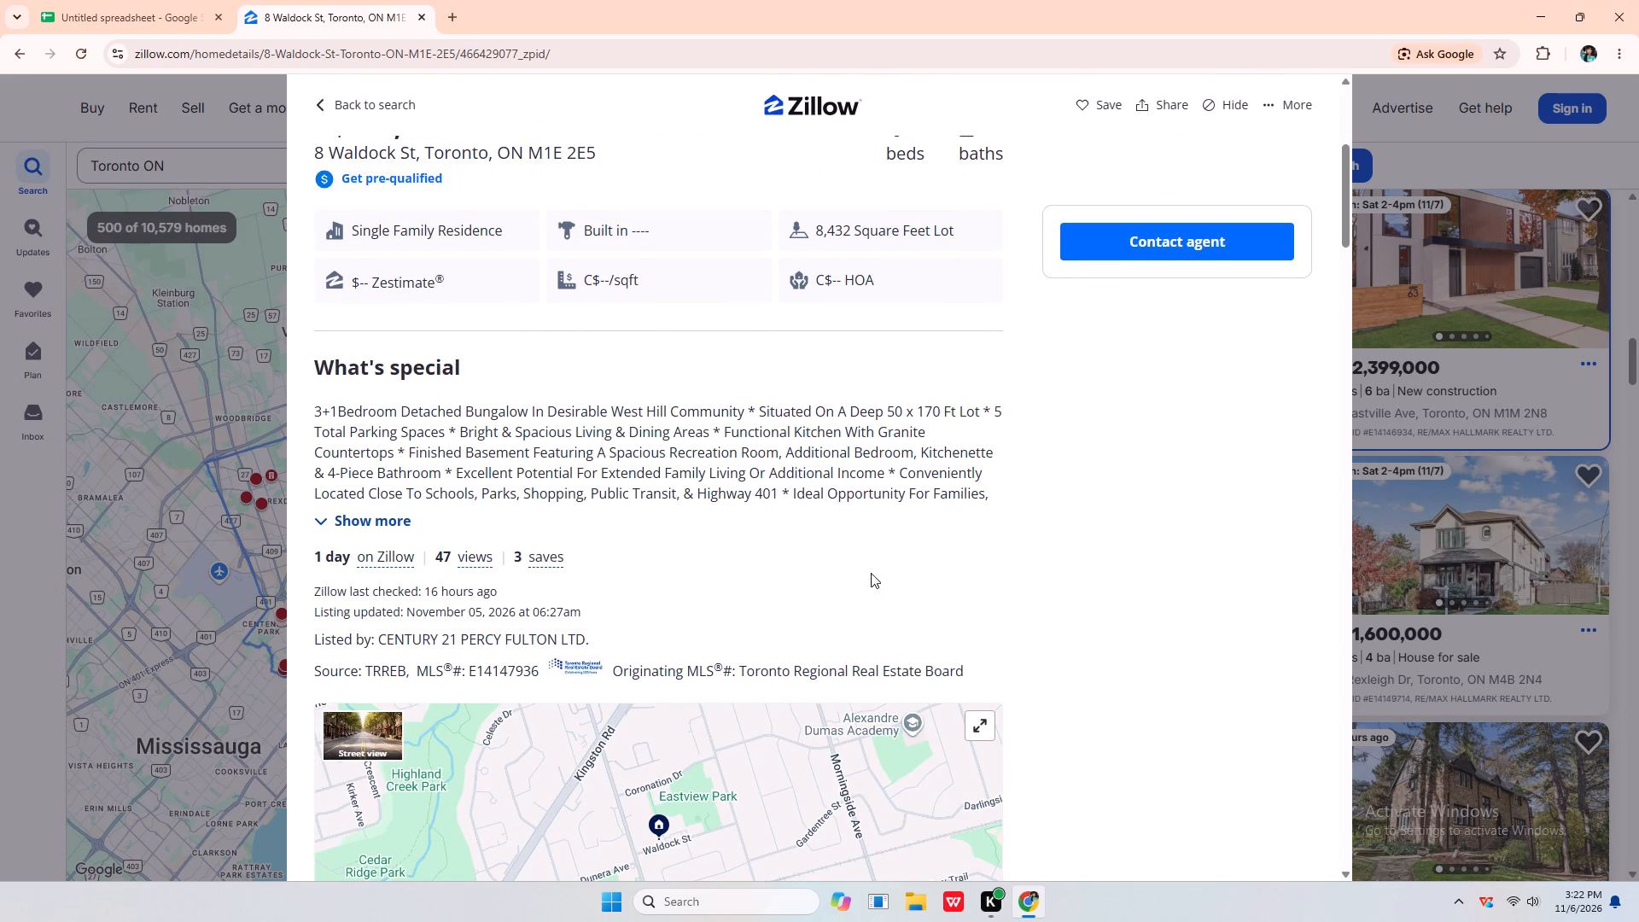
left_click_drag(306, 558, 411, 565)
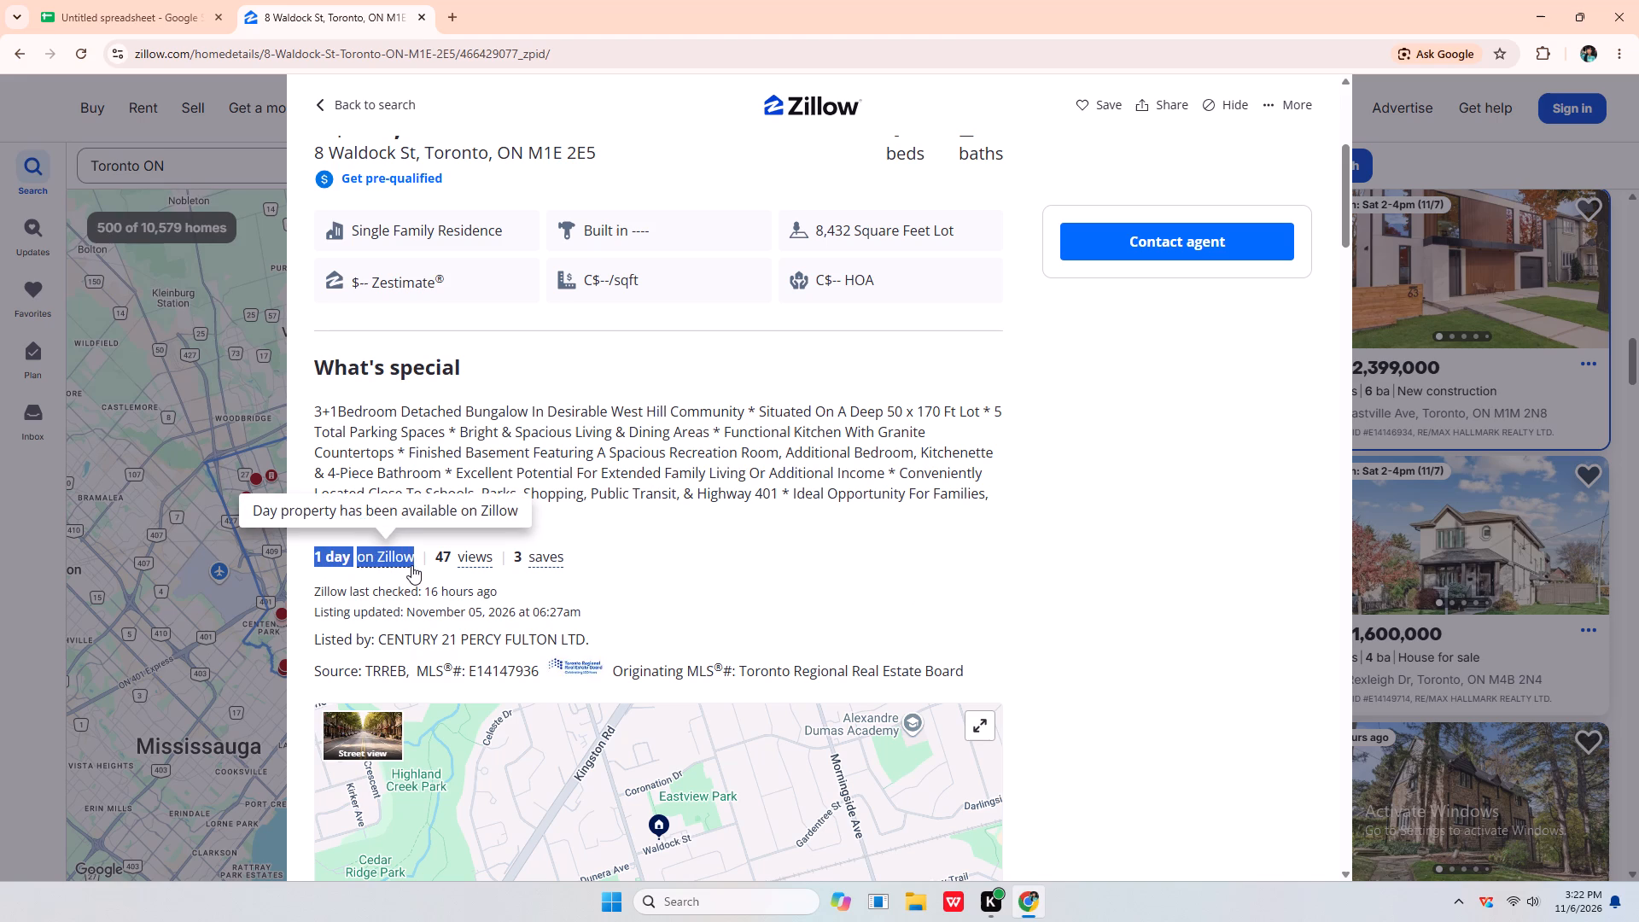
left_click_drag(411, 565, 411, 566)
key("ctrl+c")
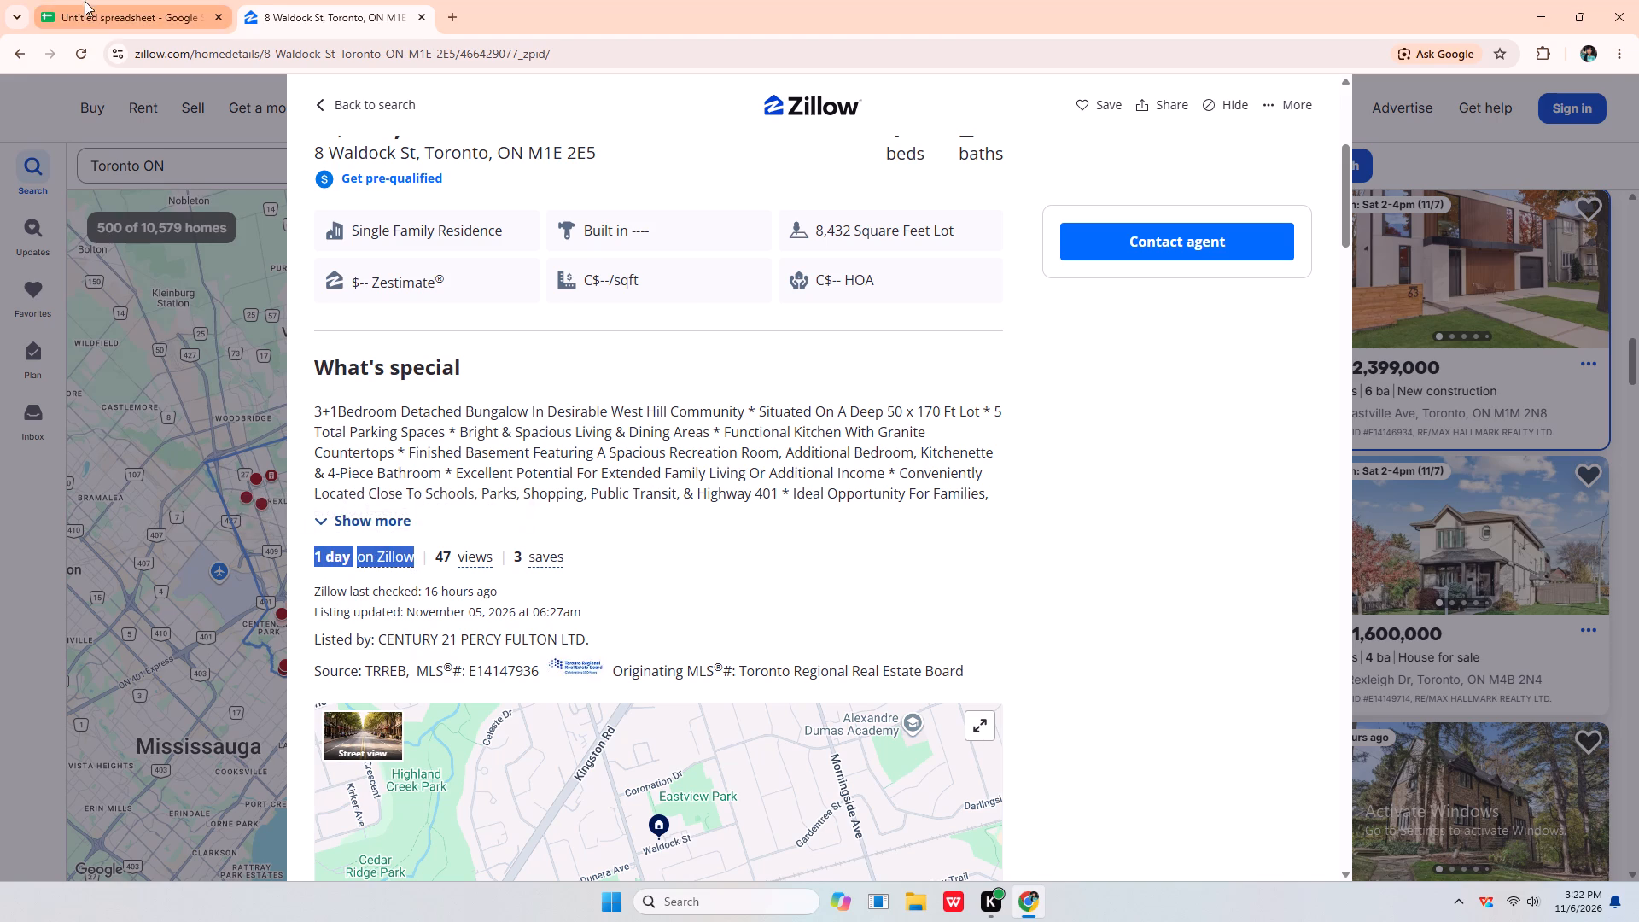
left_click(100, 12)
left_click(520, 545)
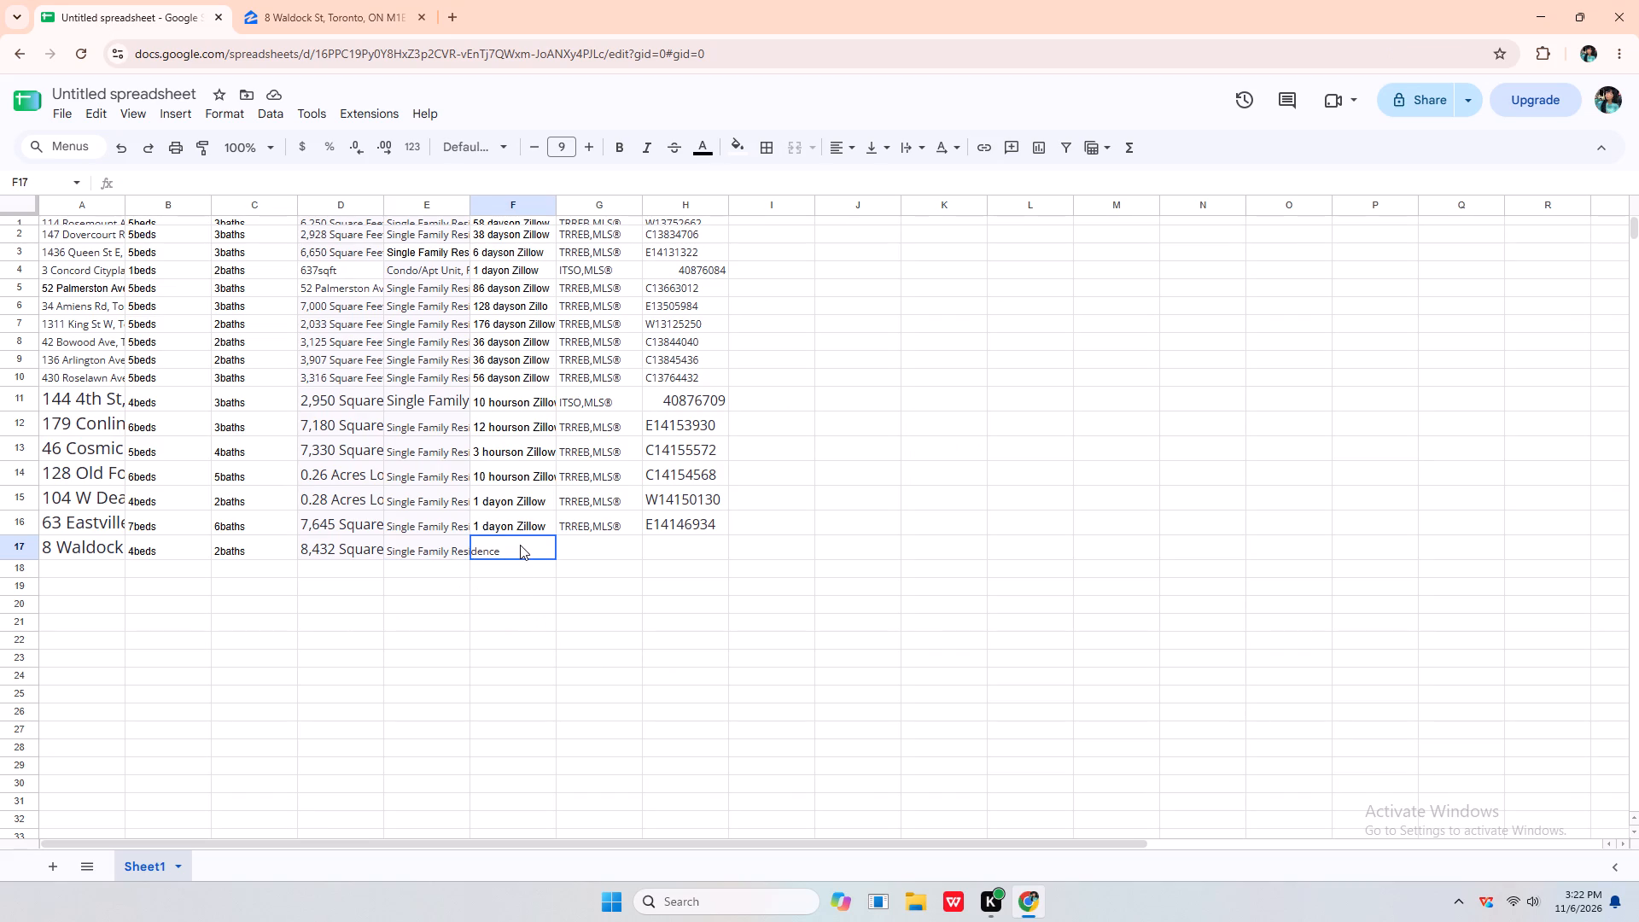
key("ctrl+v")
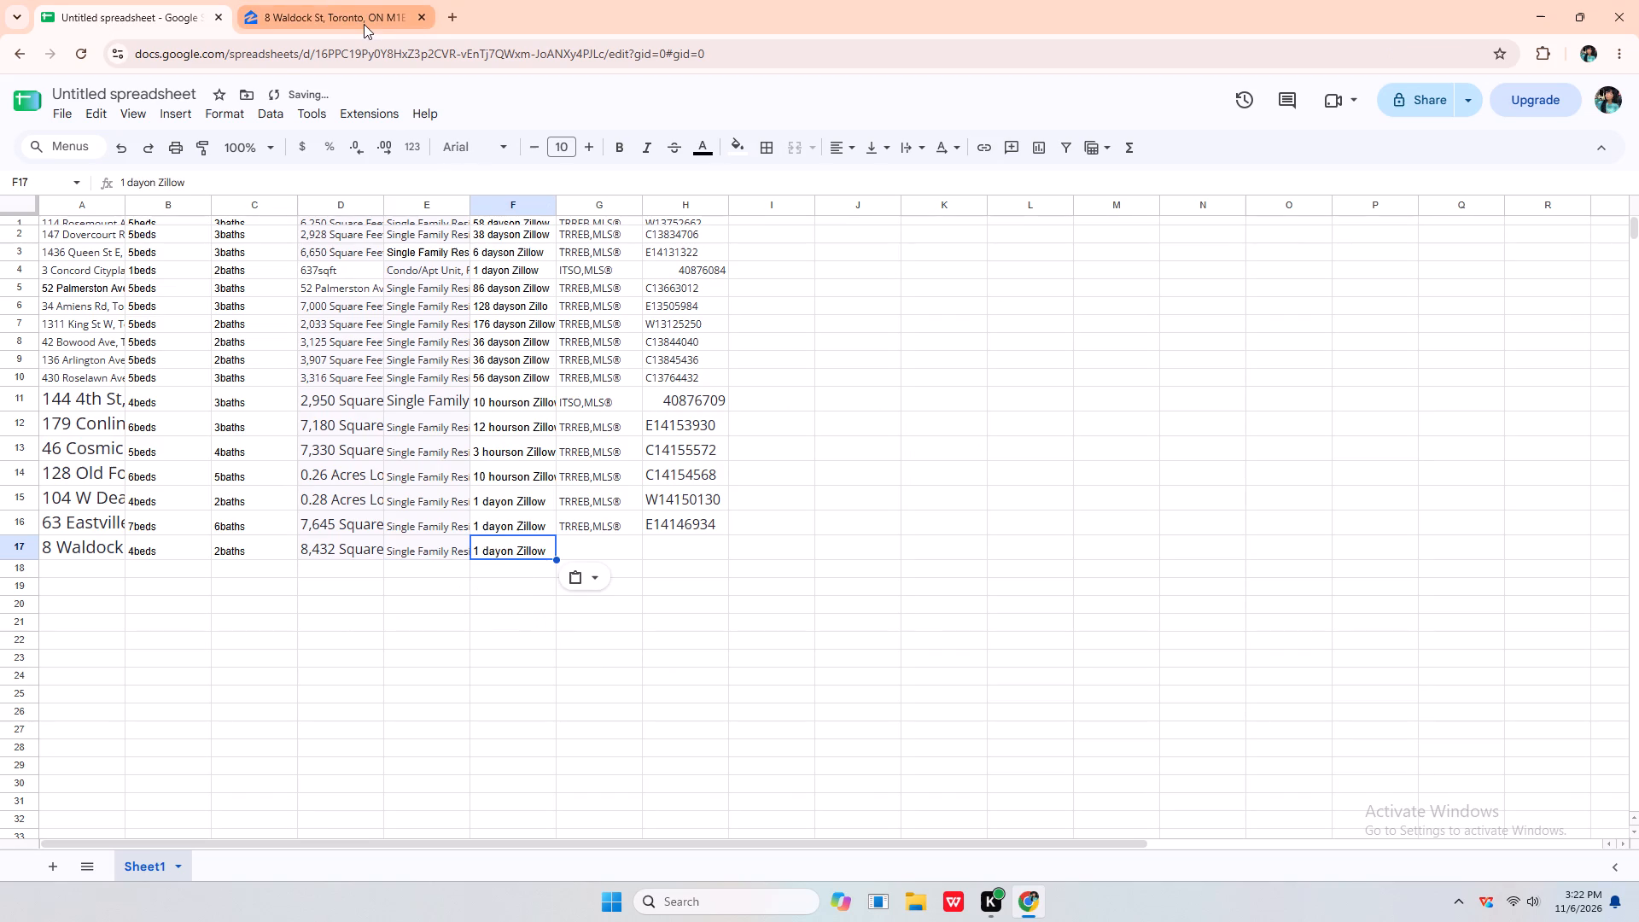
Copy the MLS number E14147936 from the Waldock St listing into cell H17 of the spreadsheet.
left_click(364, 24)
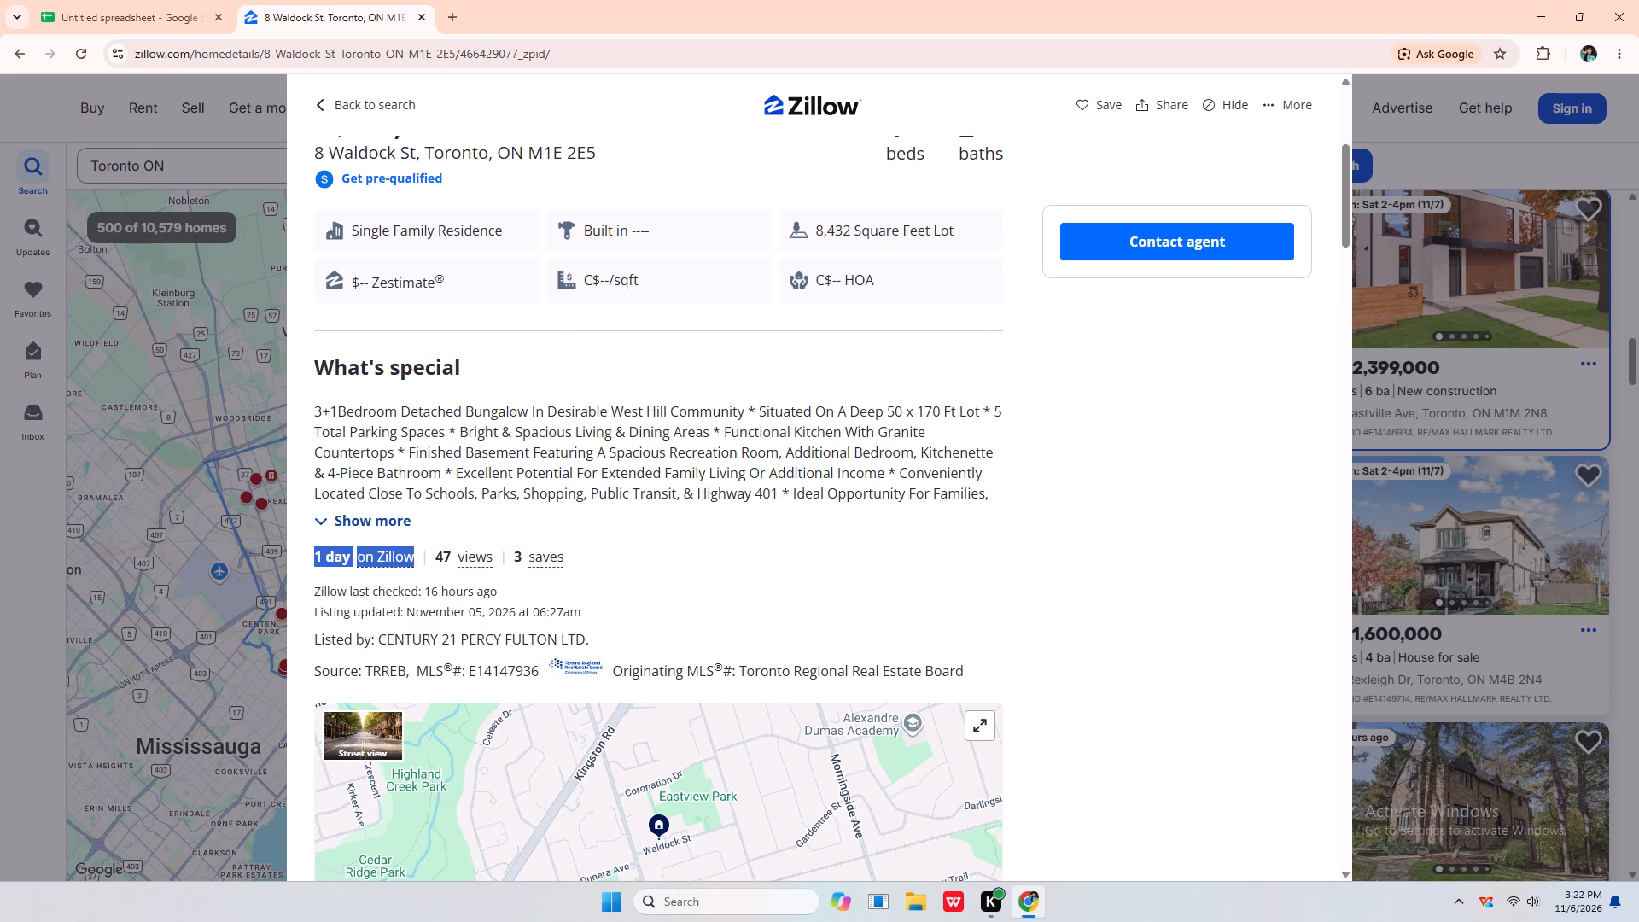
left_click_drag(465, 669, 545, 672)
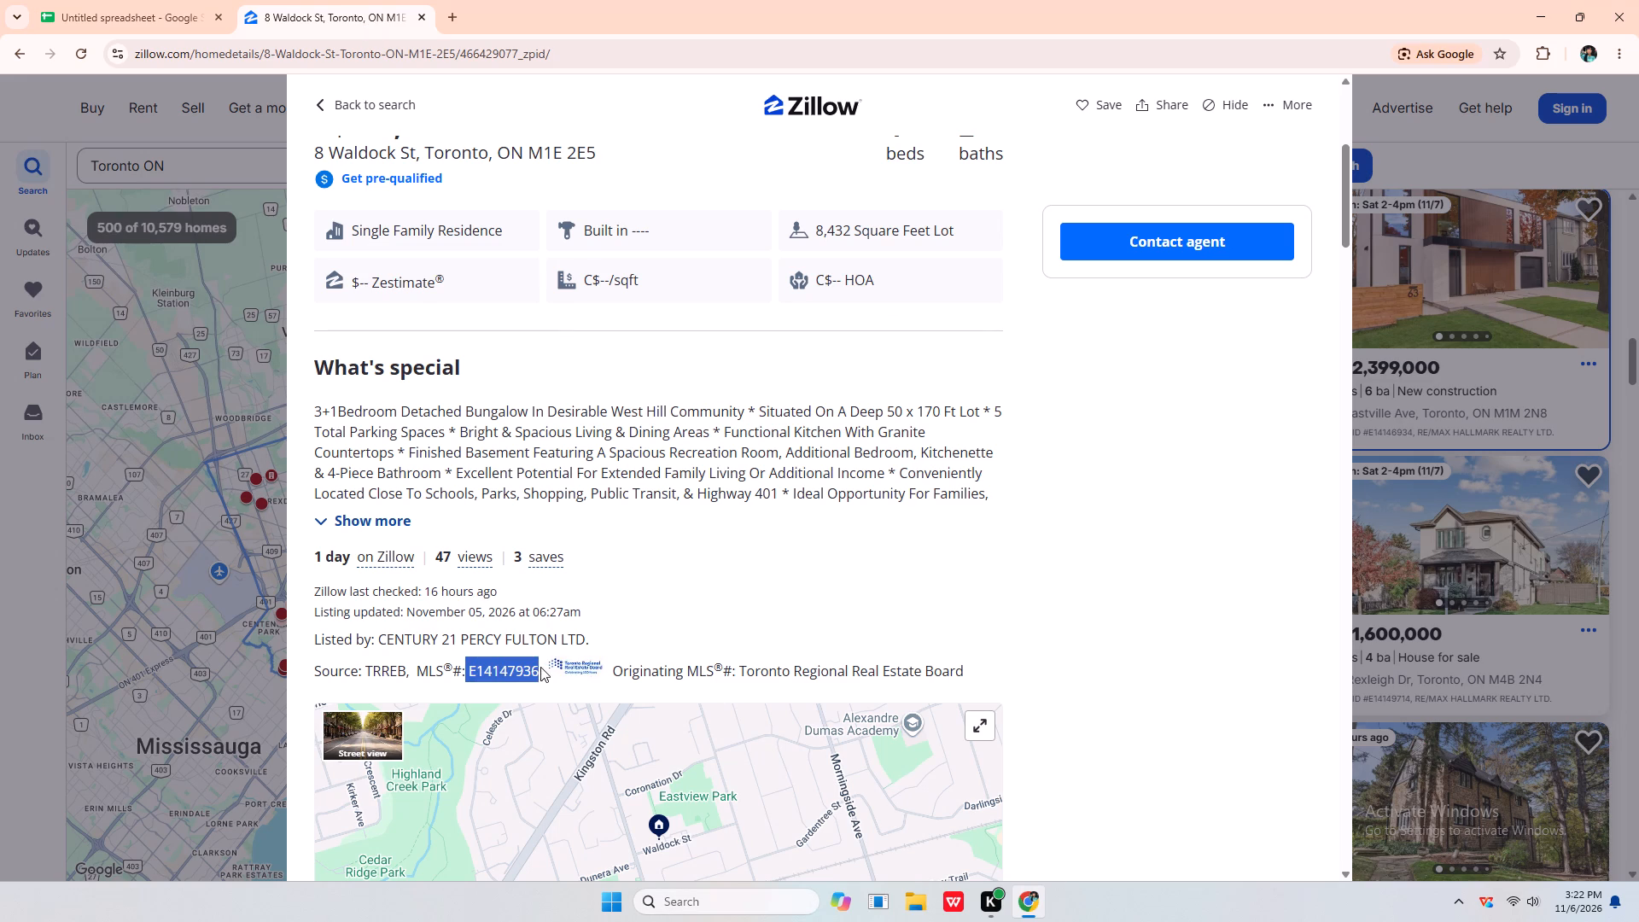
key("ctrl+c")
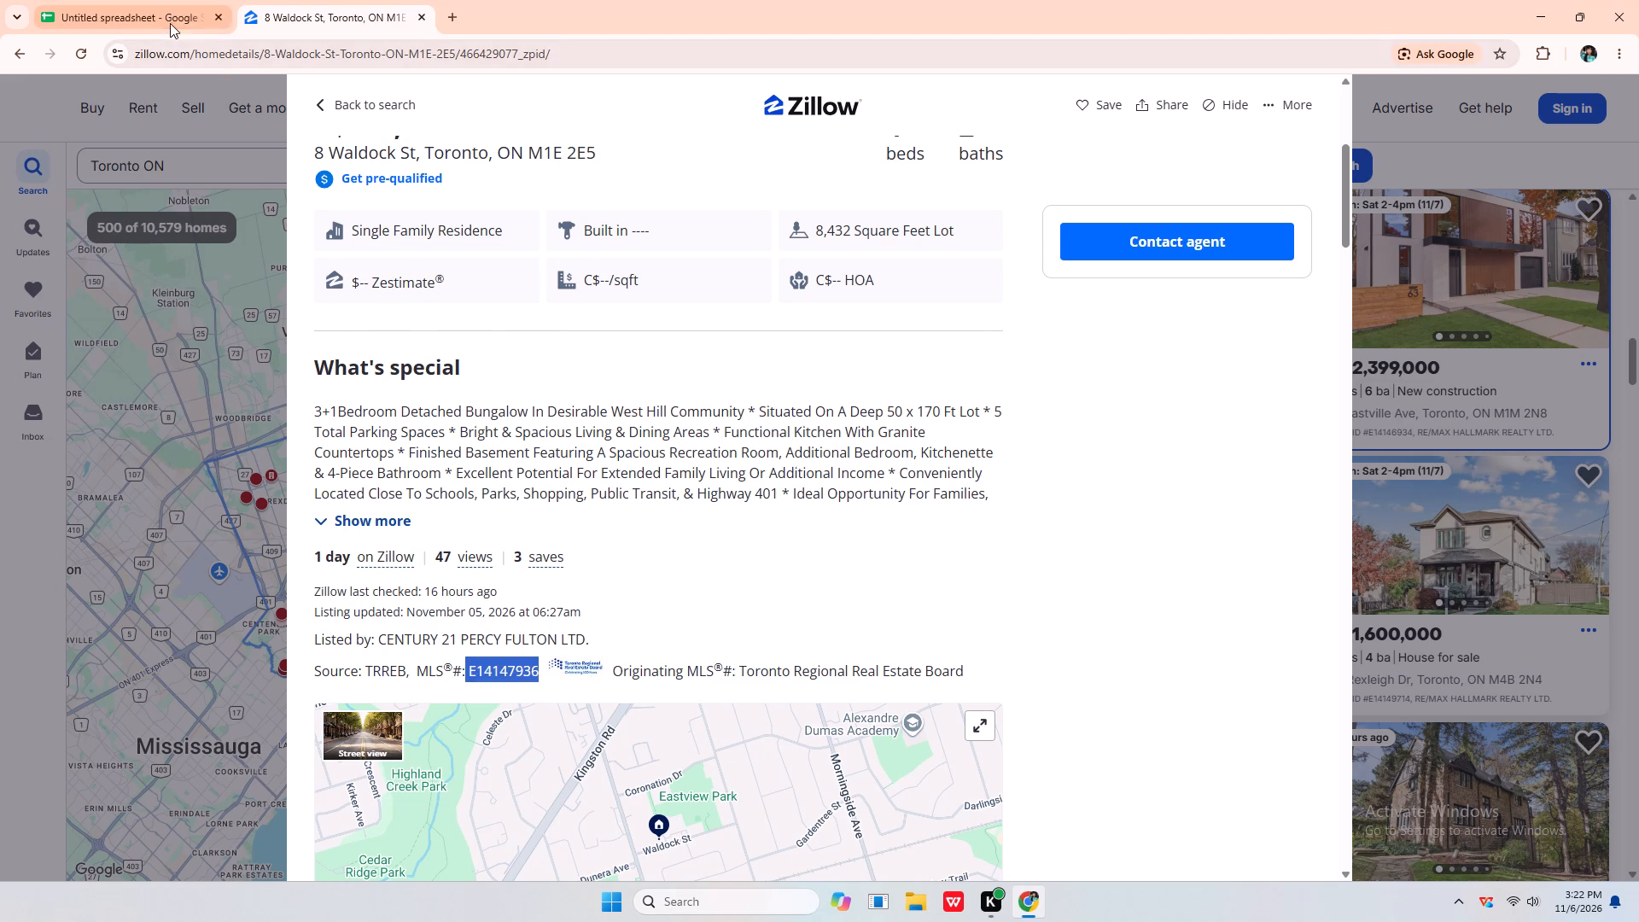
left_click(170, 22)
left_click(691, 548)
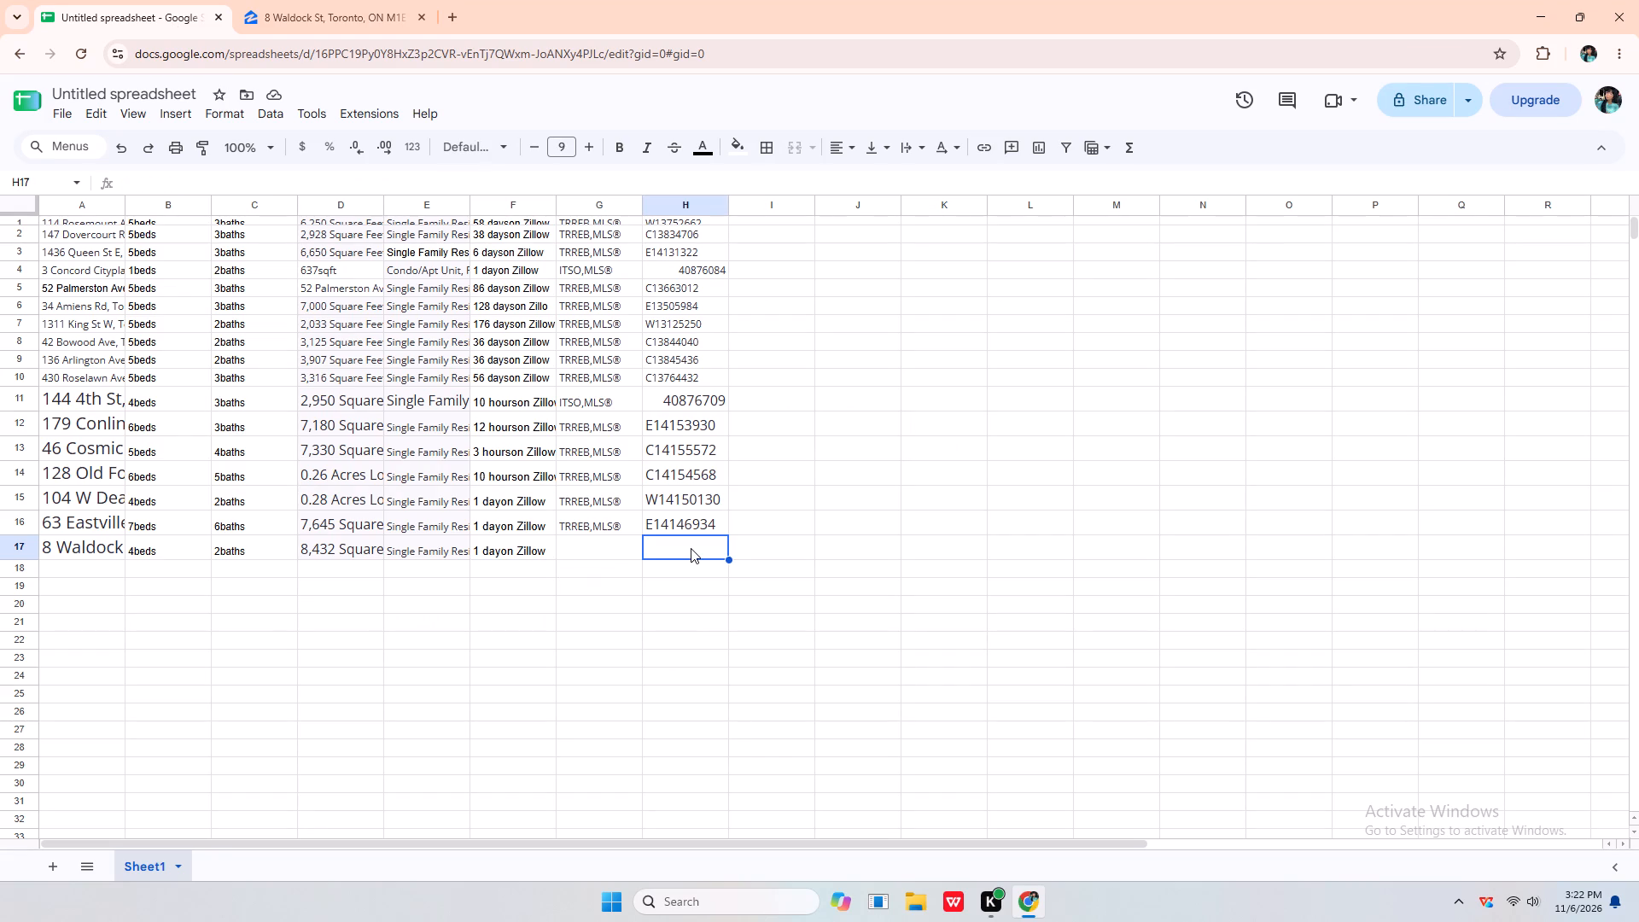
key("ctrl+v")
Copy the listing source, TRREB,MLS®, from cell G16 into cell G17.
key("Left")
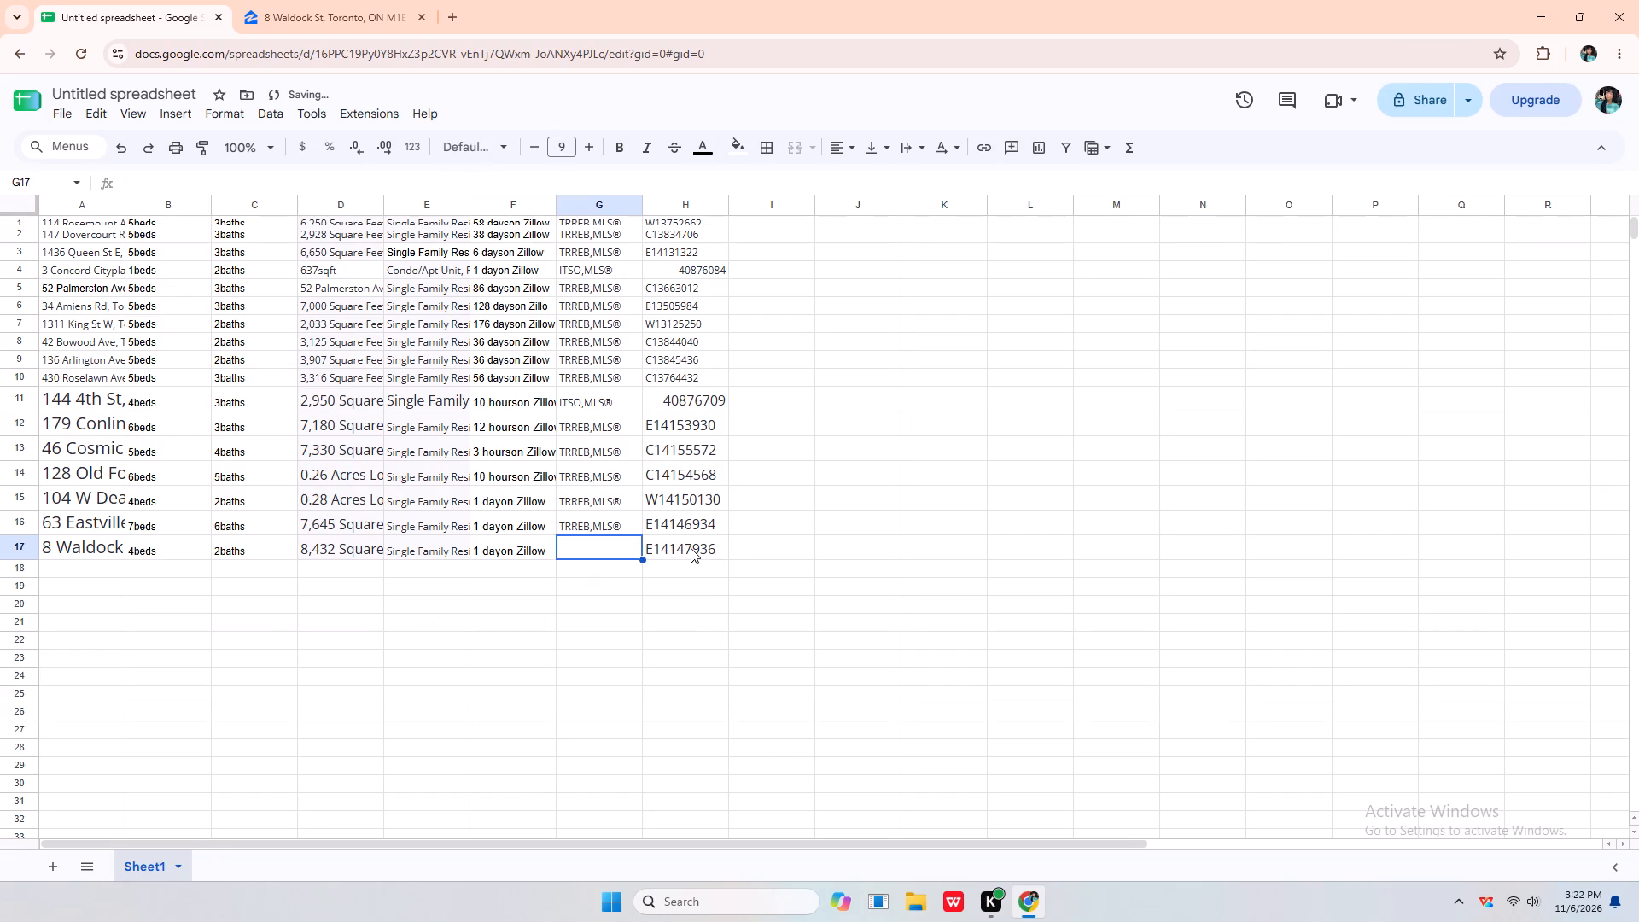
key("Up")
key("ctrl+c")
key("Down")
key("ctrl+v")
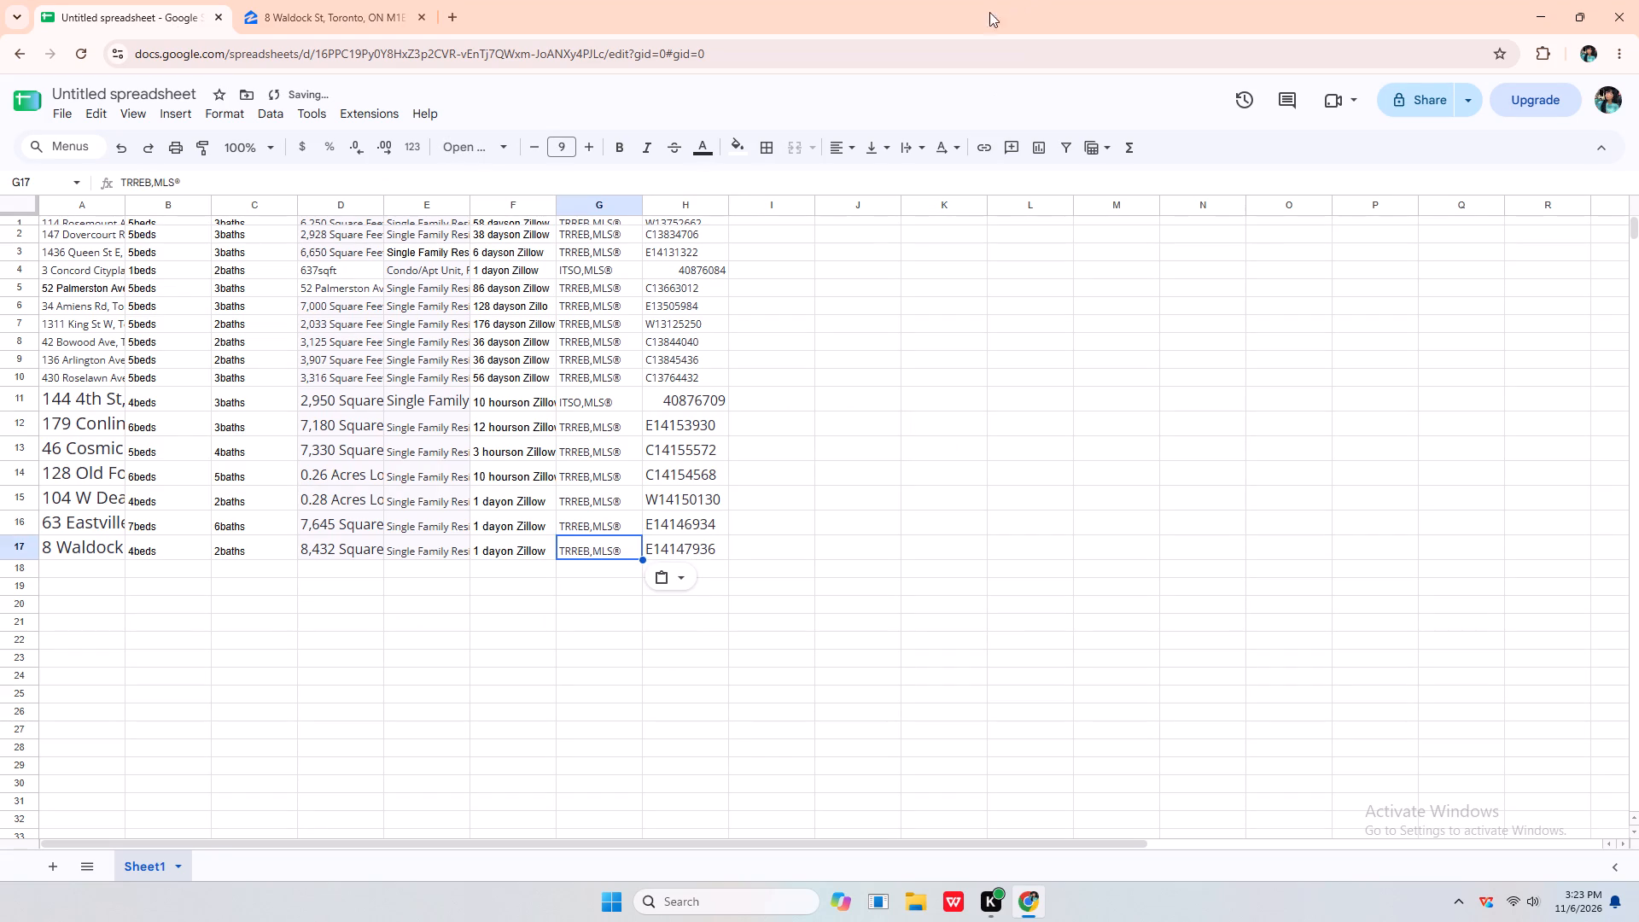
Return to the Toronto search results on Zillow and open the Rexleigh Dr listing priced at C$1,600,000.
left_click(298, 11)
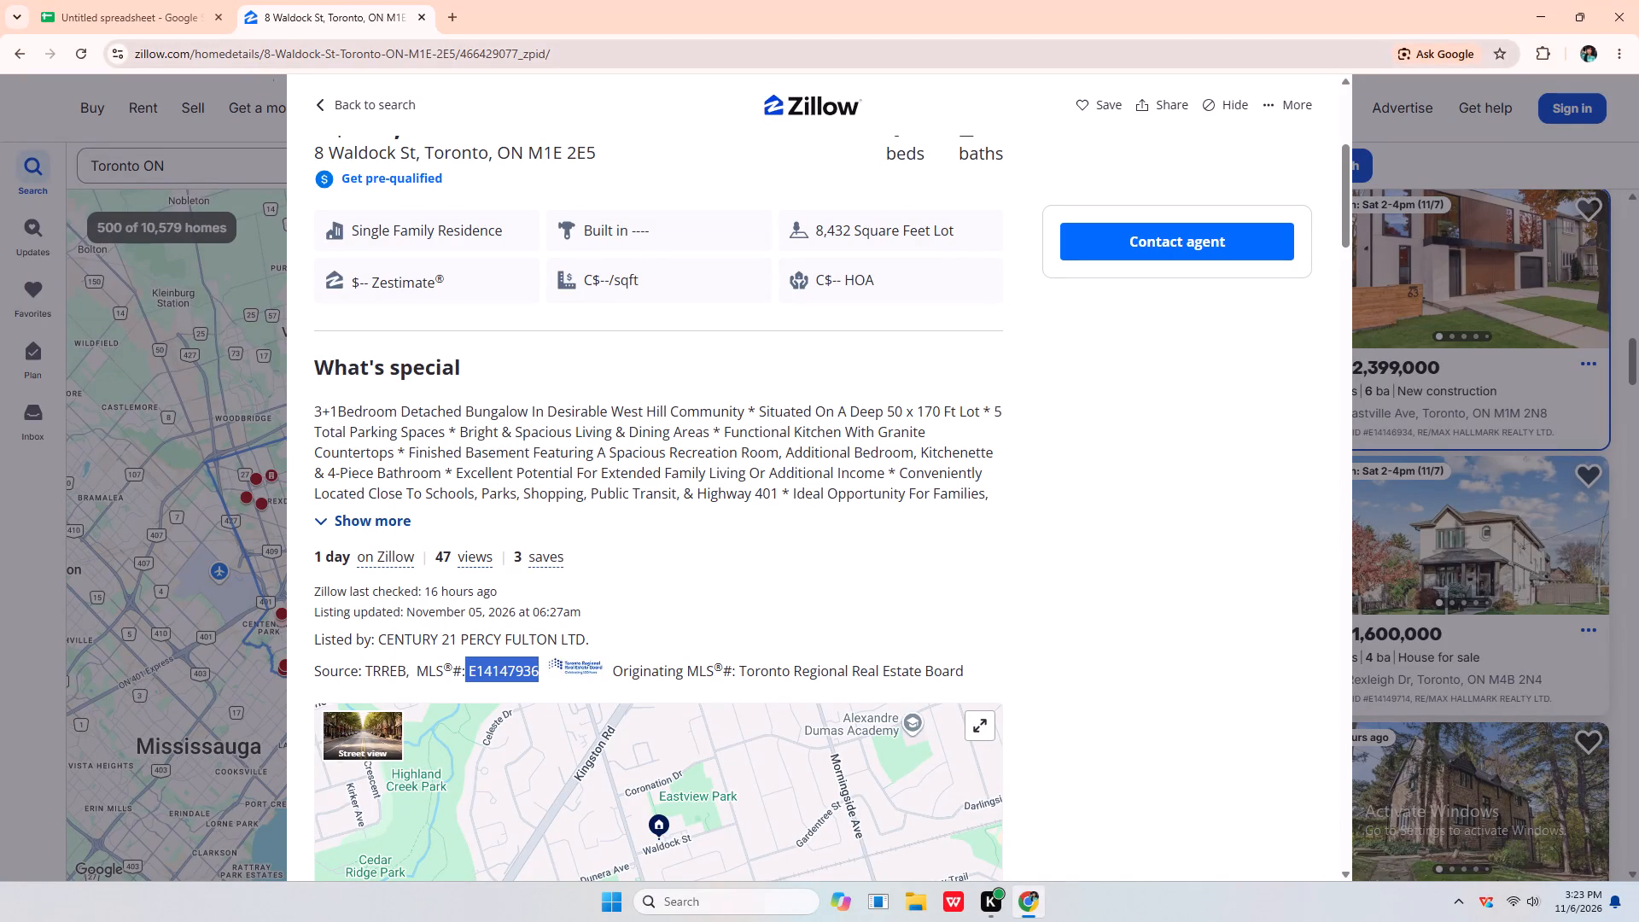
left_click(330, 100)
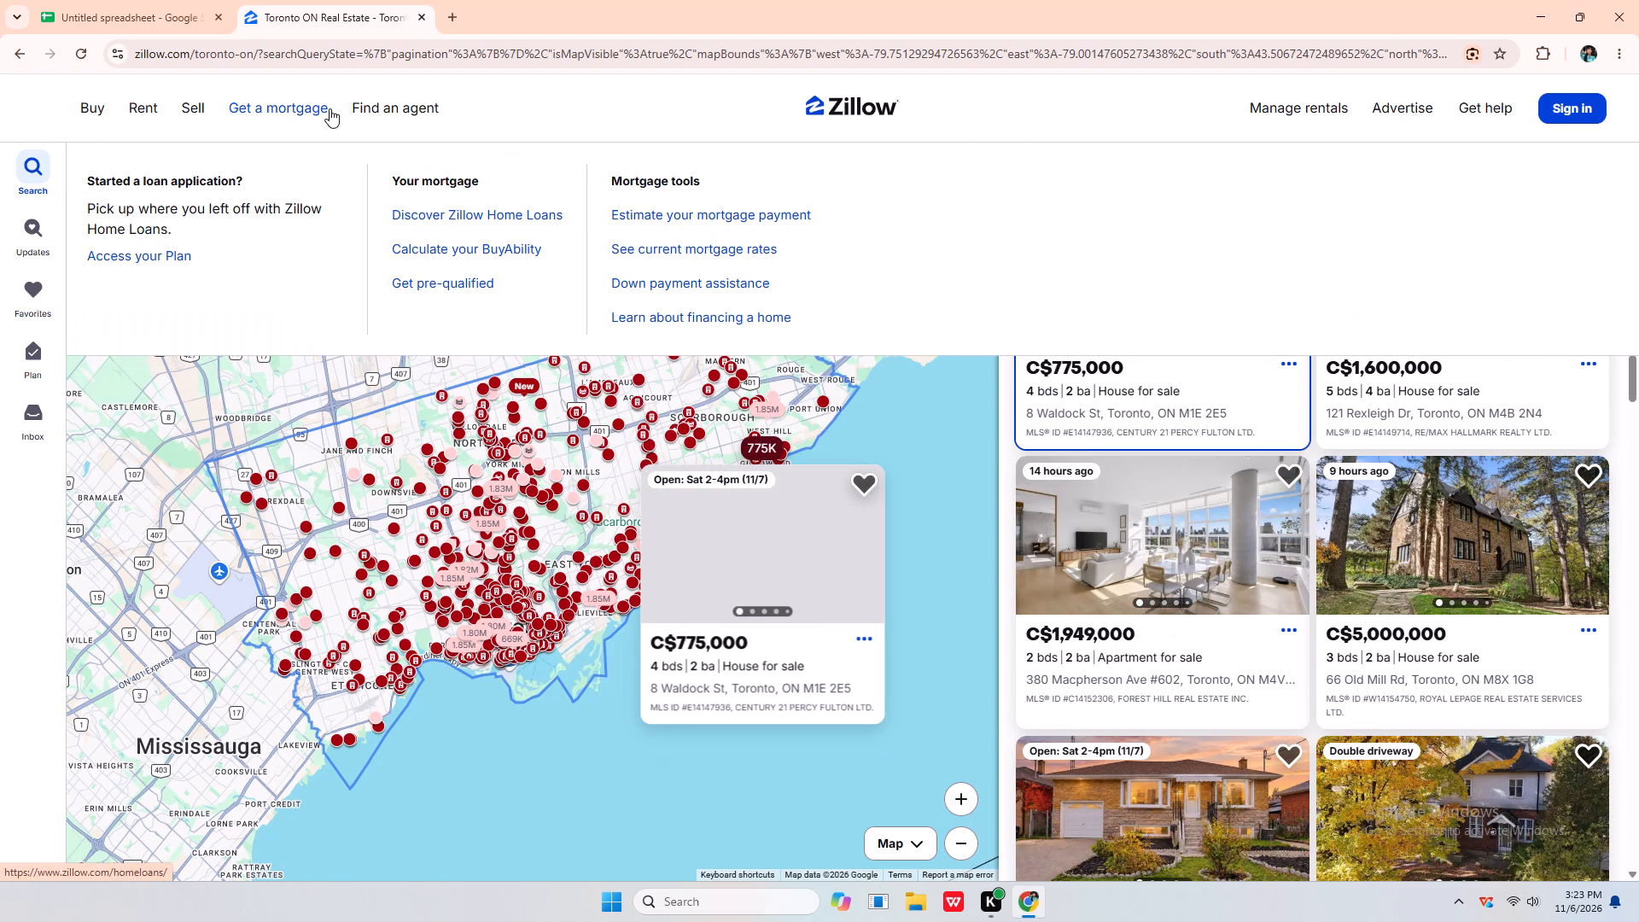
left_click(1404, 393)
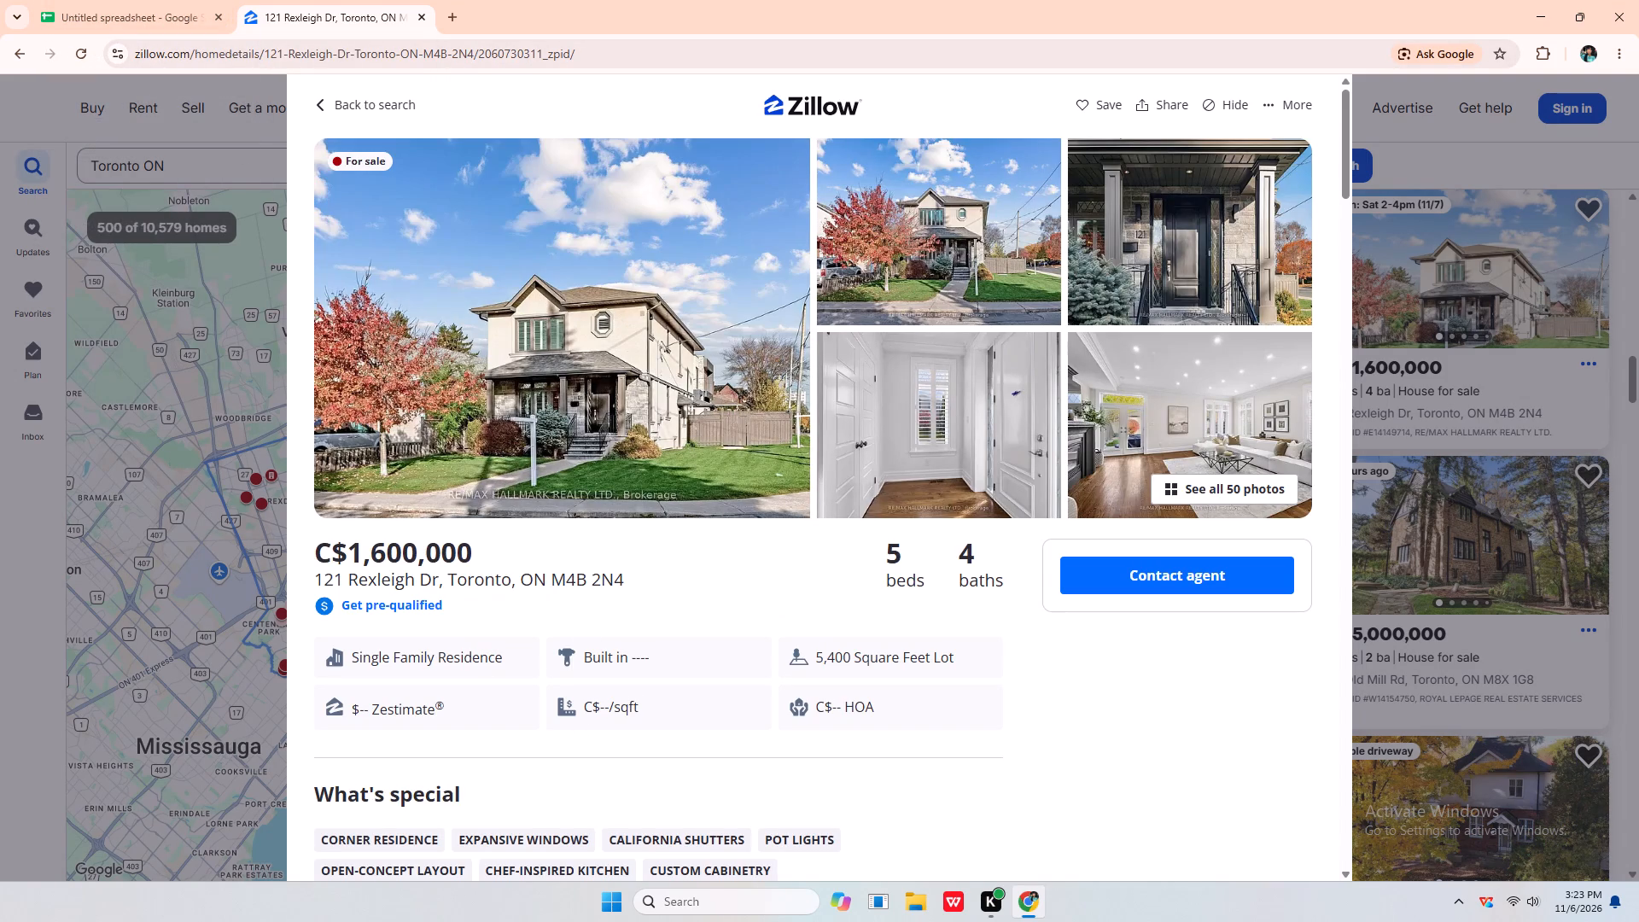
Copy the full street address from the Rexleigh Dr listing into cell A18 of the spreadsheet.
left_click_drag(314, 577, 389, 584)
left_click_drag(389, 584, 664, 598)
left_click(703, 592)
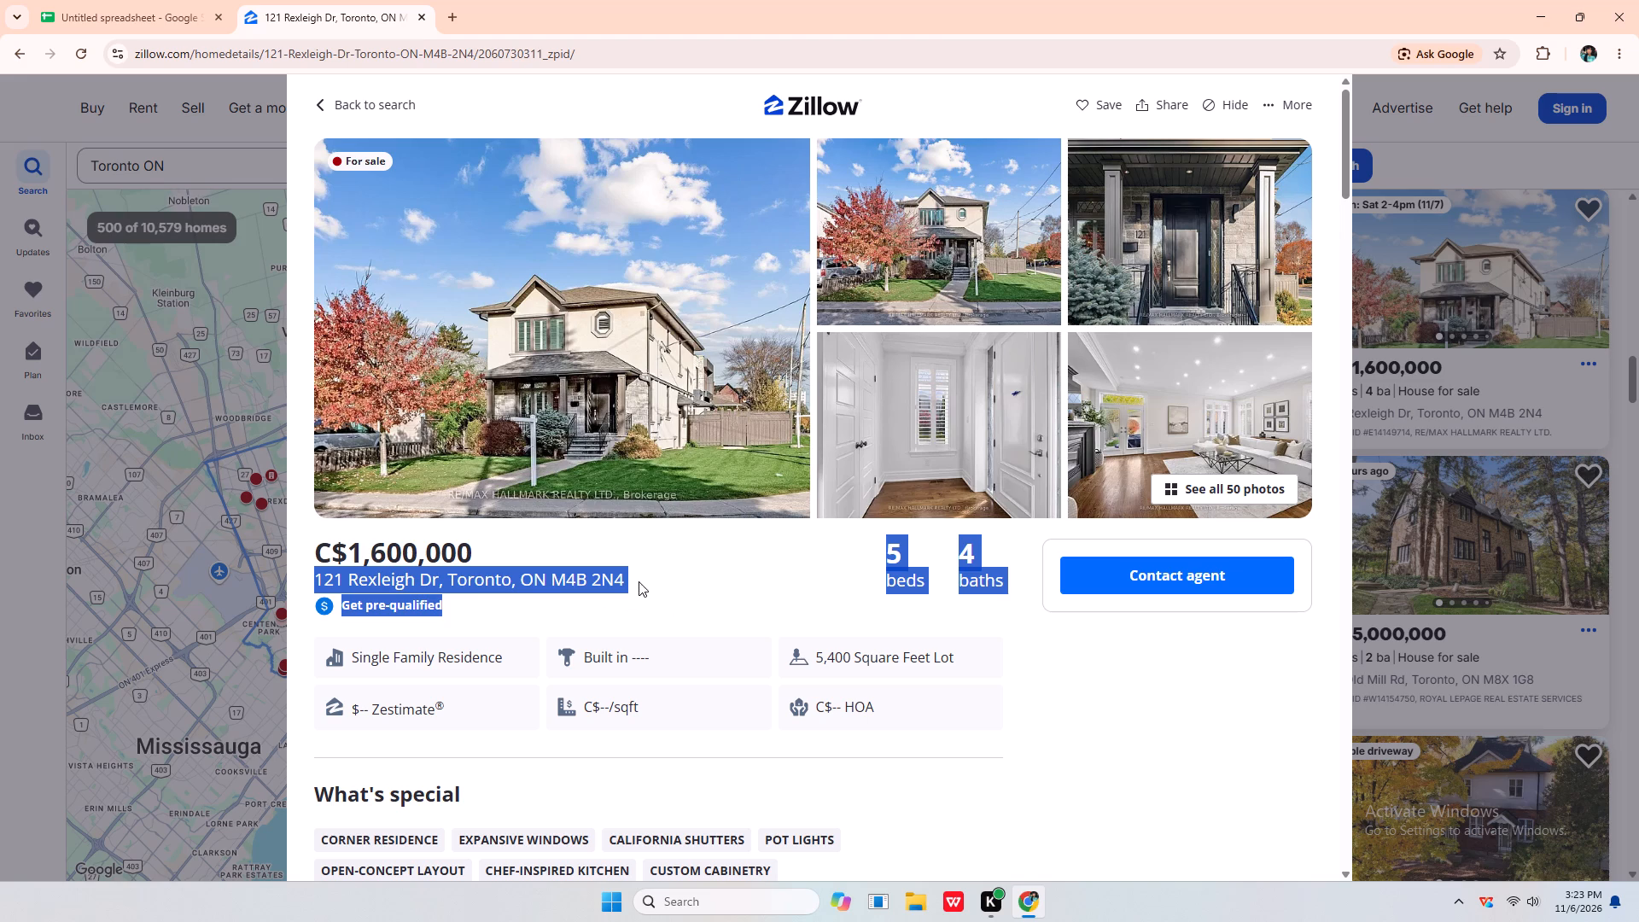
left_click(664, 553)
left_click_drag(625, 581, 400, 586)
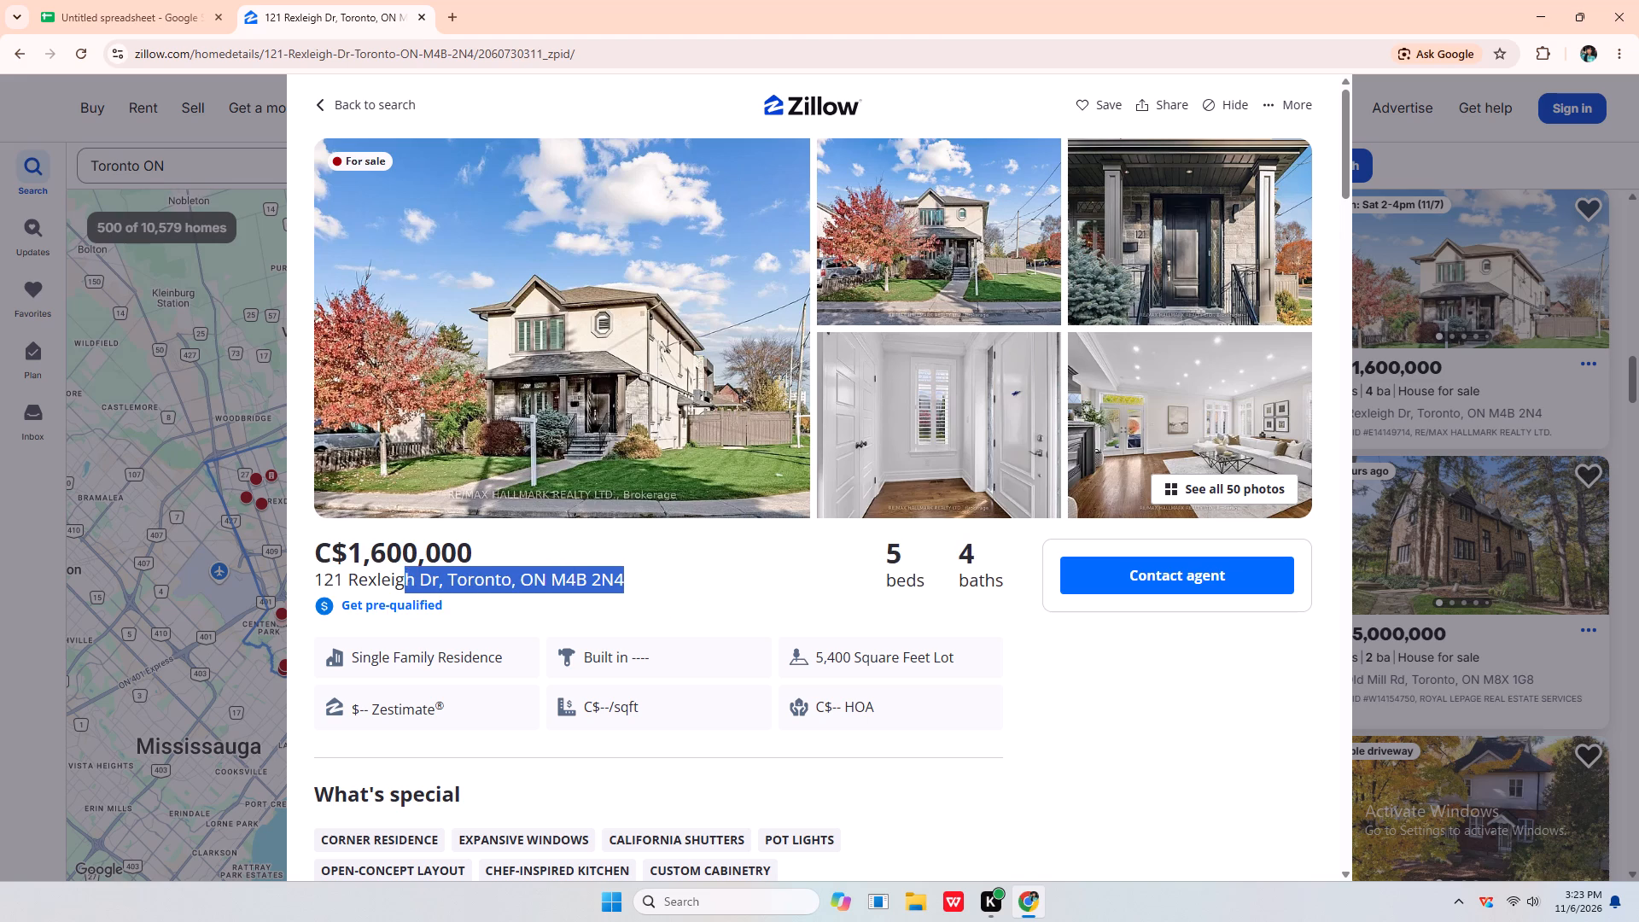
left_click_drag(400, 586, 316, 582)
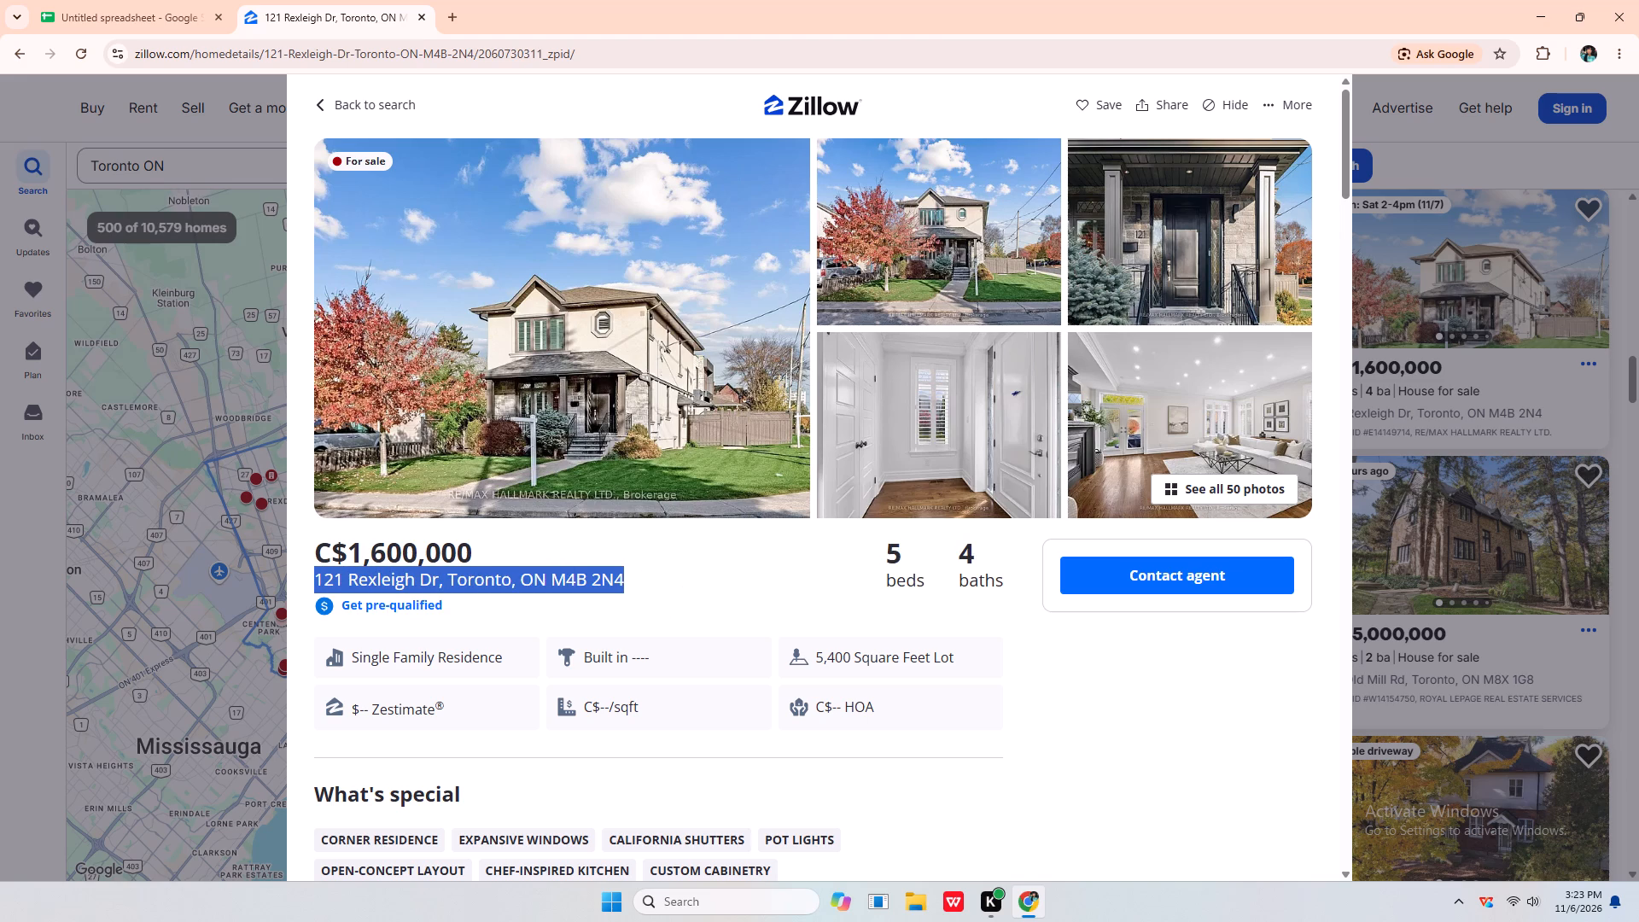
key("ctrl+c")
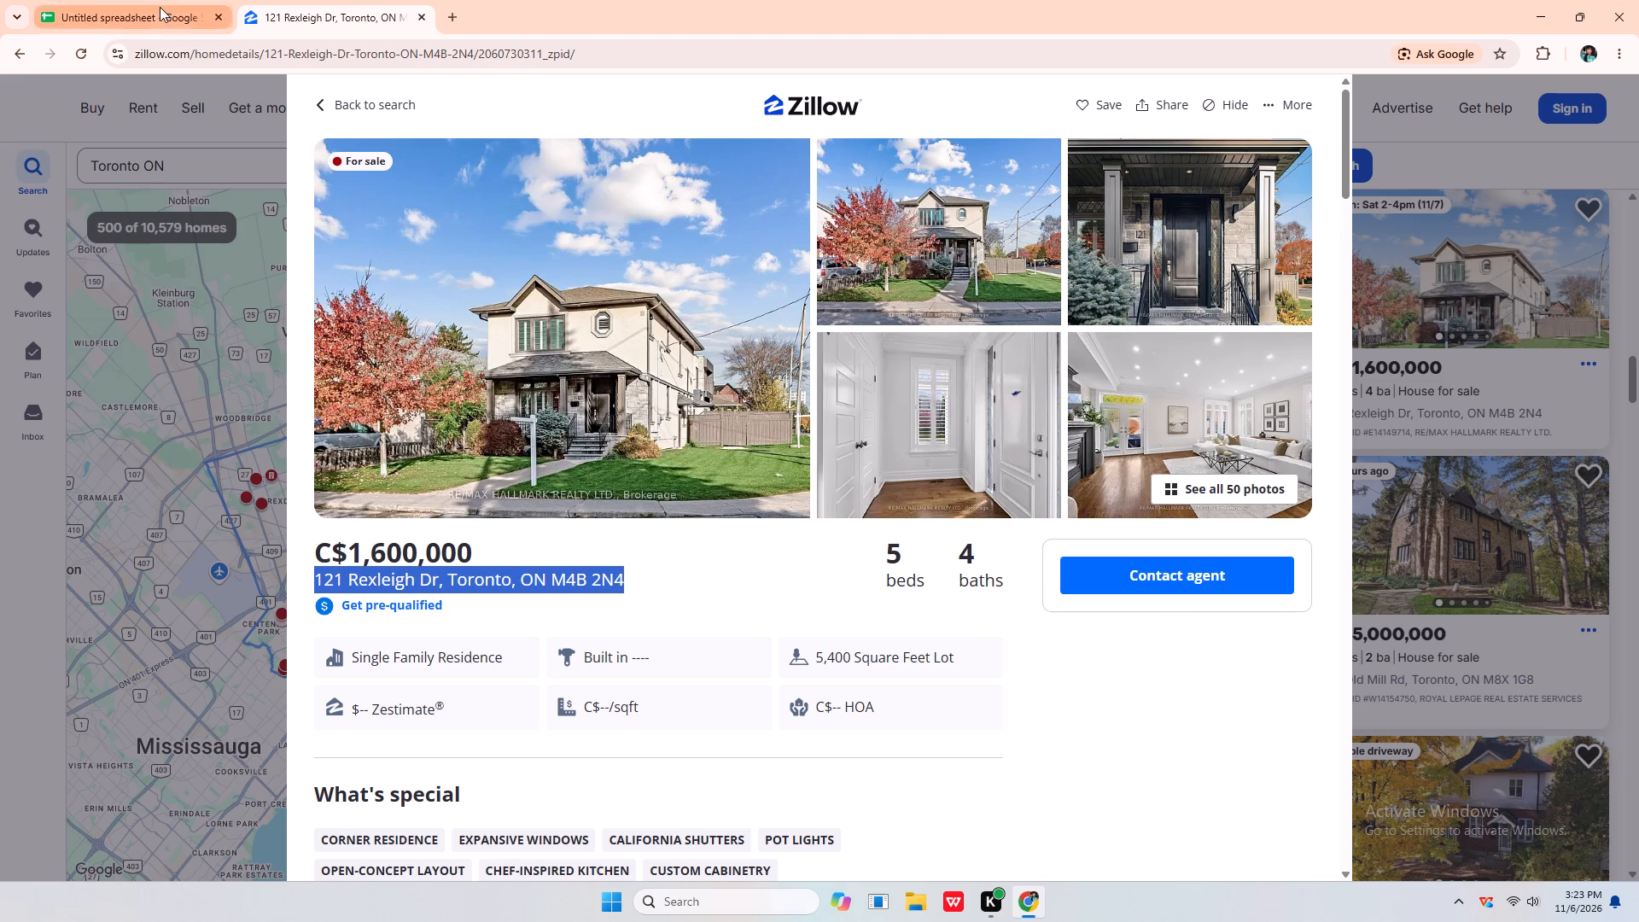
left_click(158, 7)
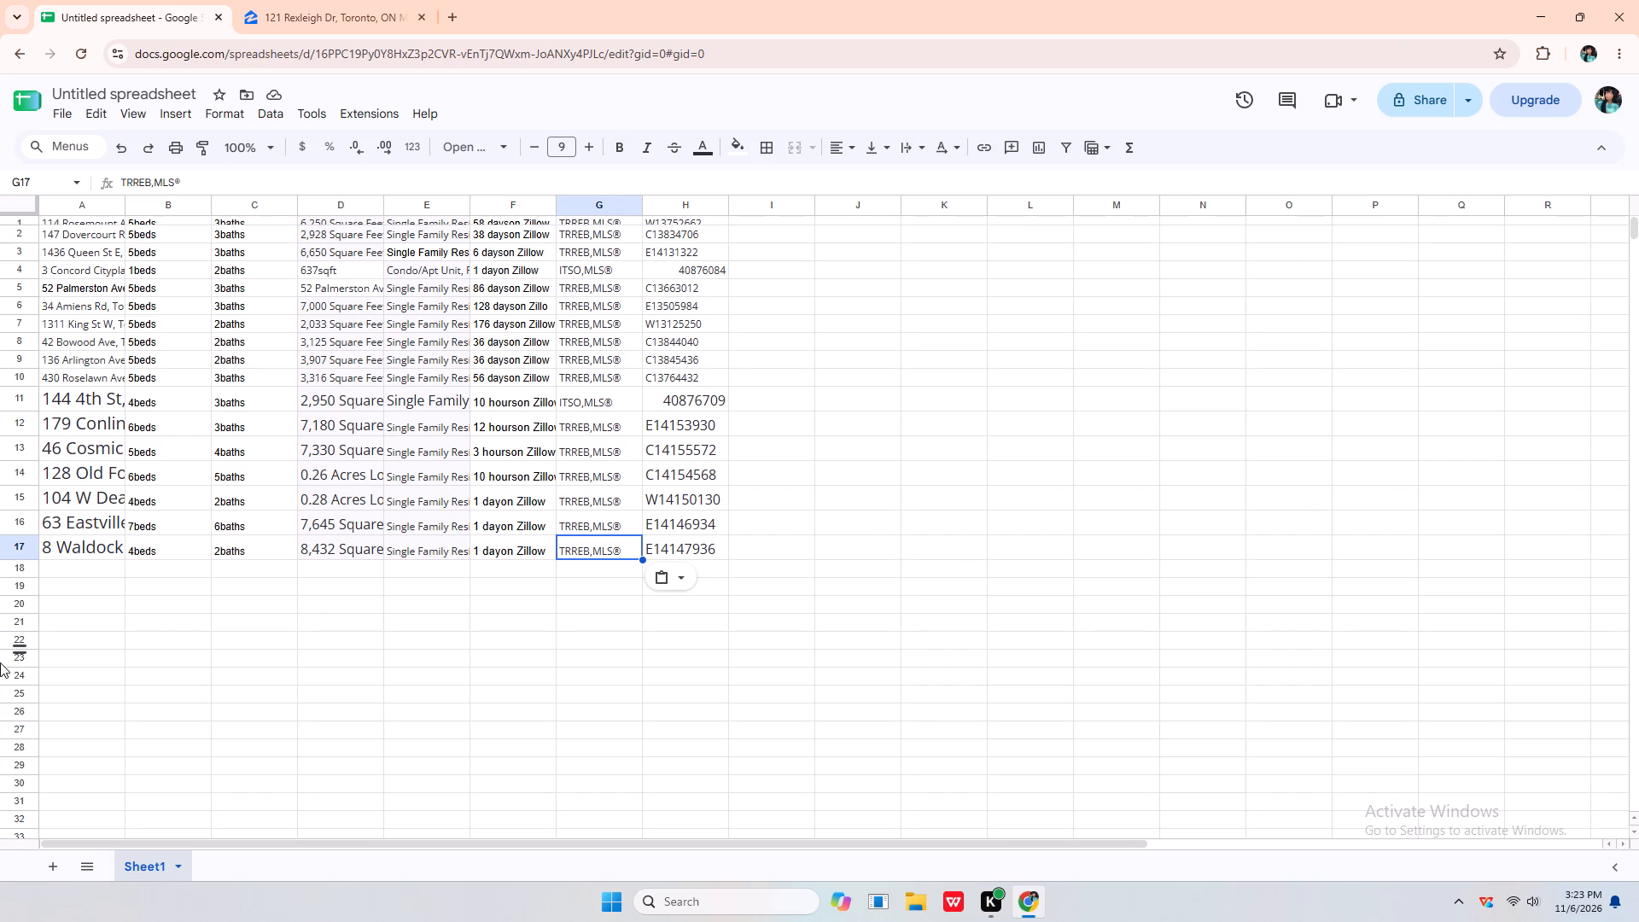
left_click(70, 570)
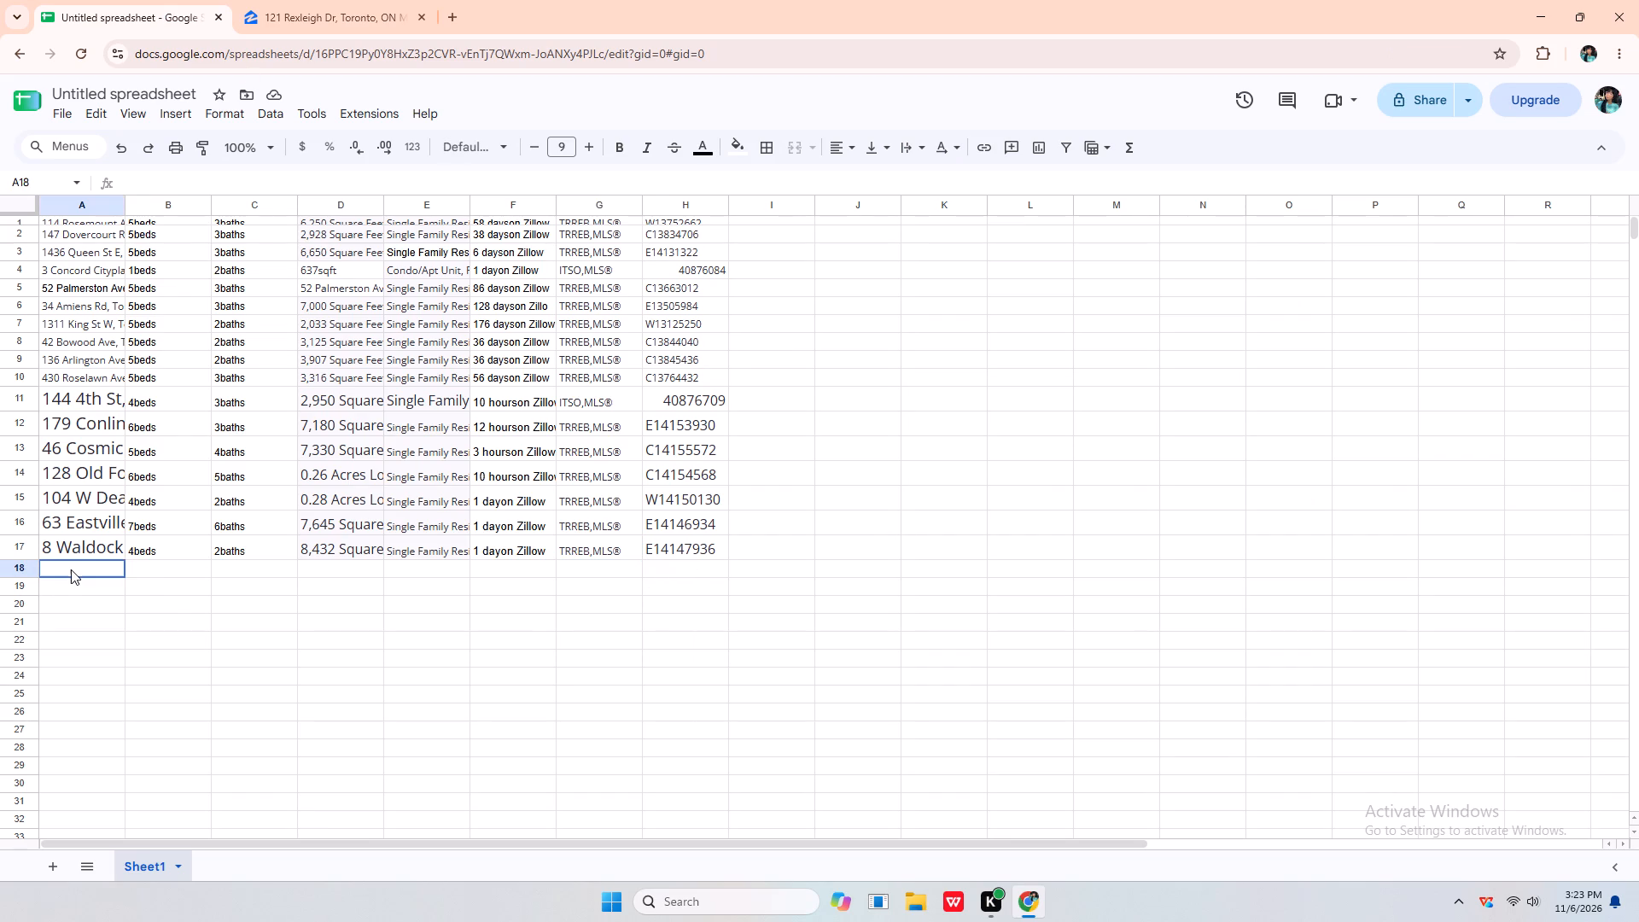
key("ctrl+v")
Enter 5beds in cell B18 and 4baths in cell C18 for the Rexleigh Dr home.
key("Right")
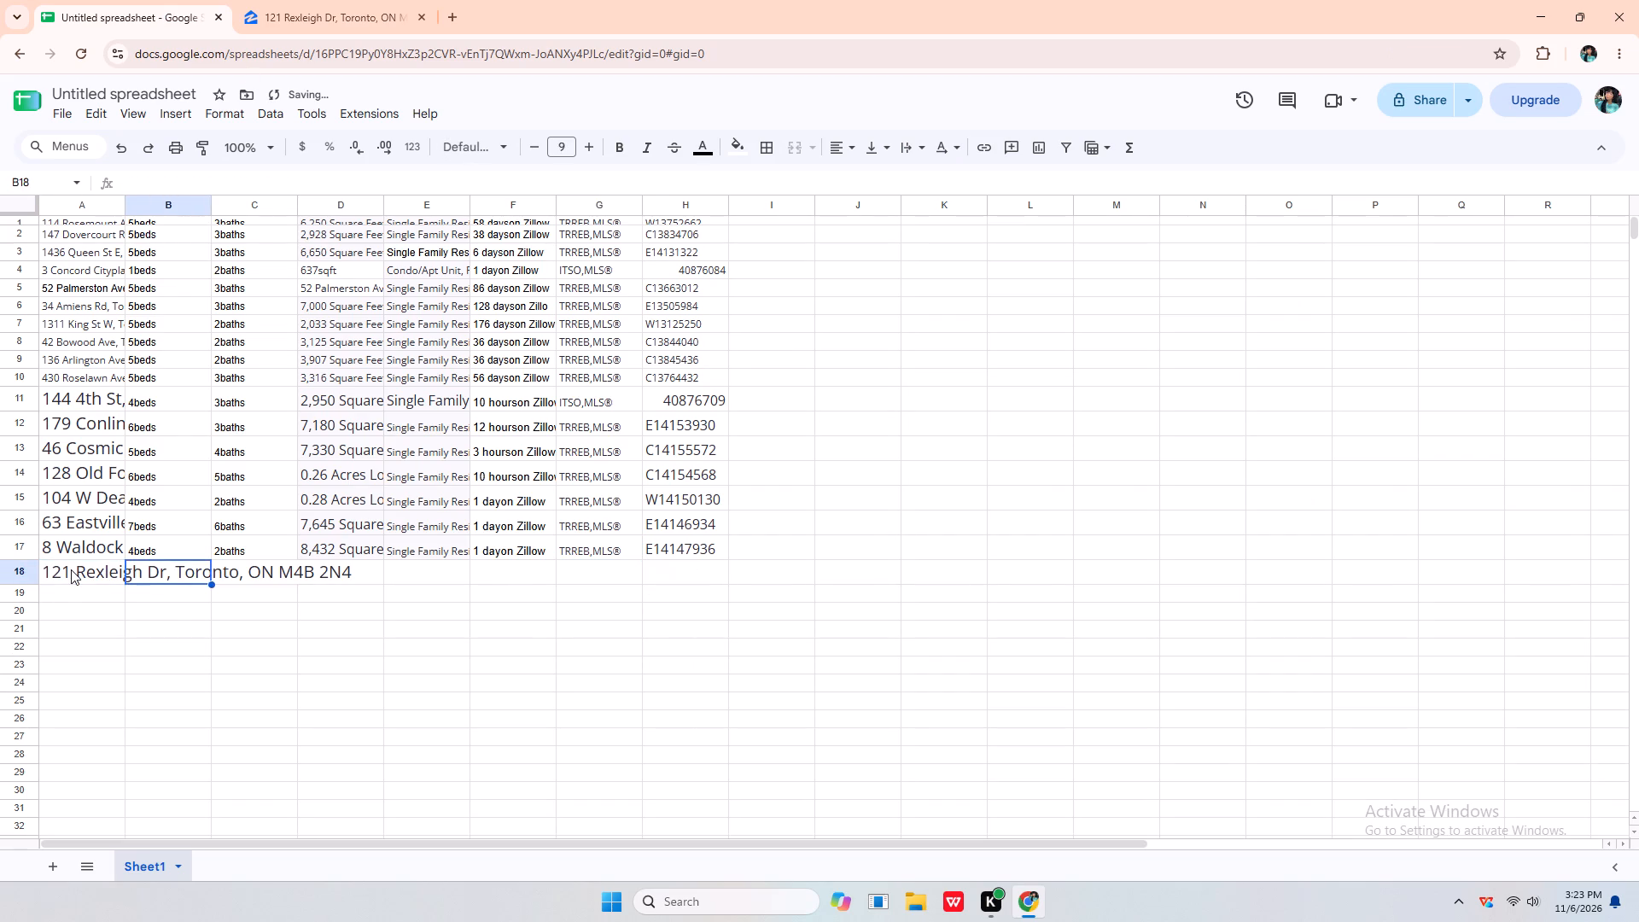
key("5")
type("beds")
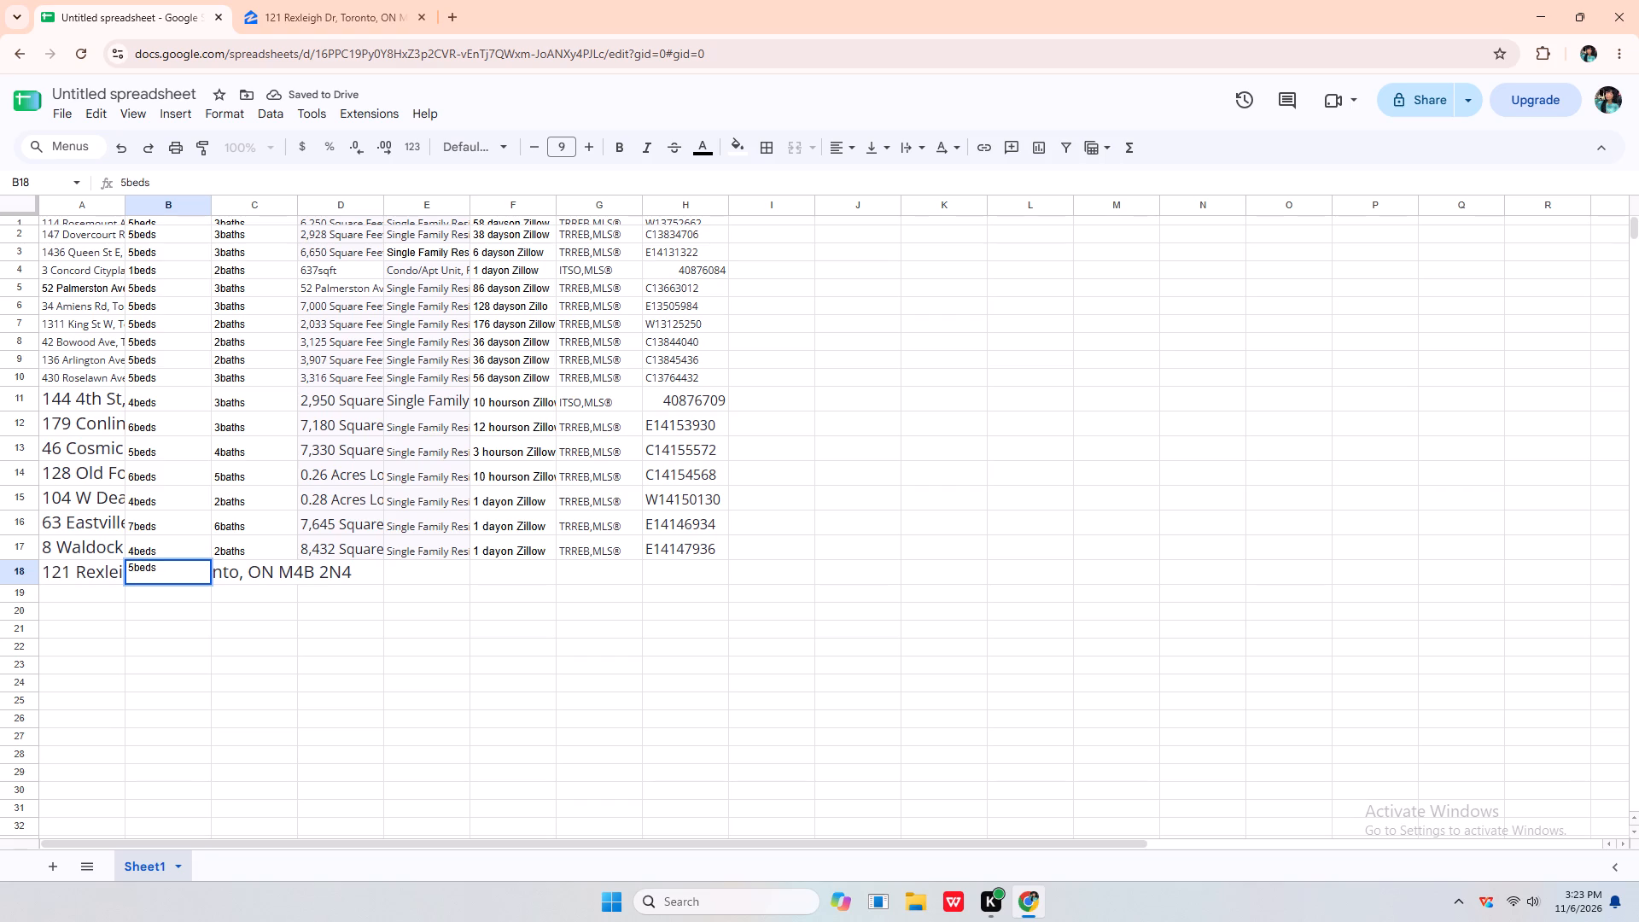
key("Right")
key("4")
type("baths")
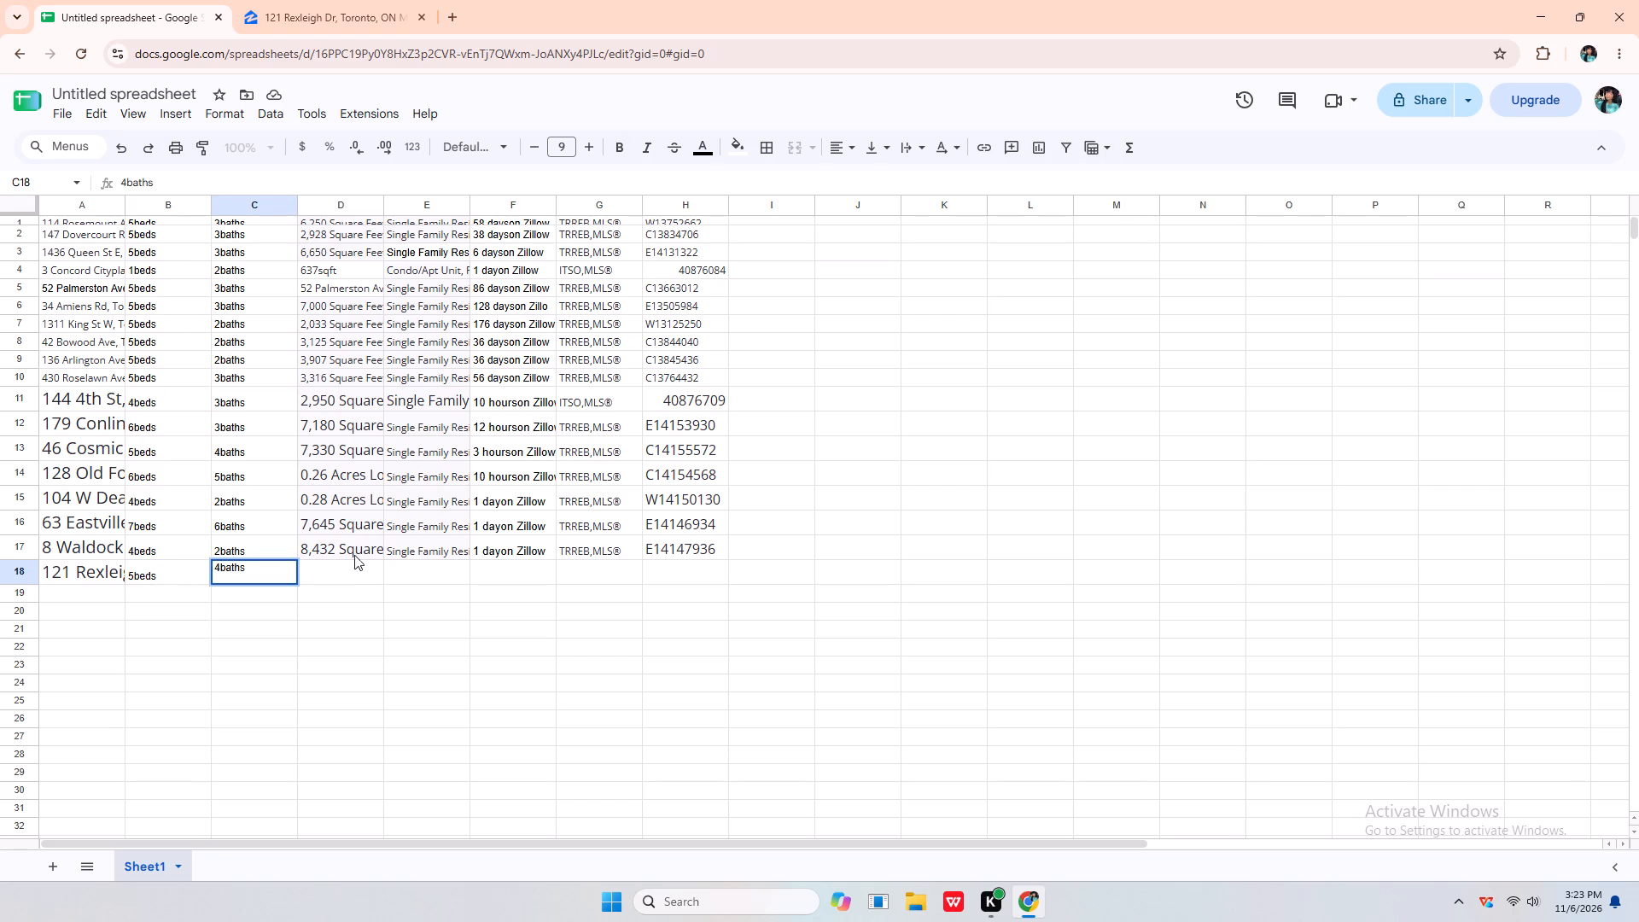
Copy the lot size, 5,400 Square Feet Lot, from the Rexleigh Dr listing into cell D18 of the spreadsheet.
left_click(387, 19)
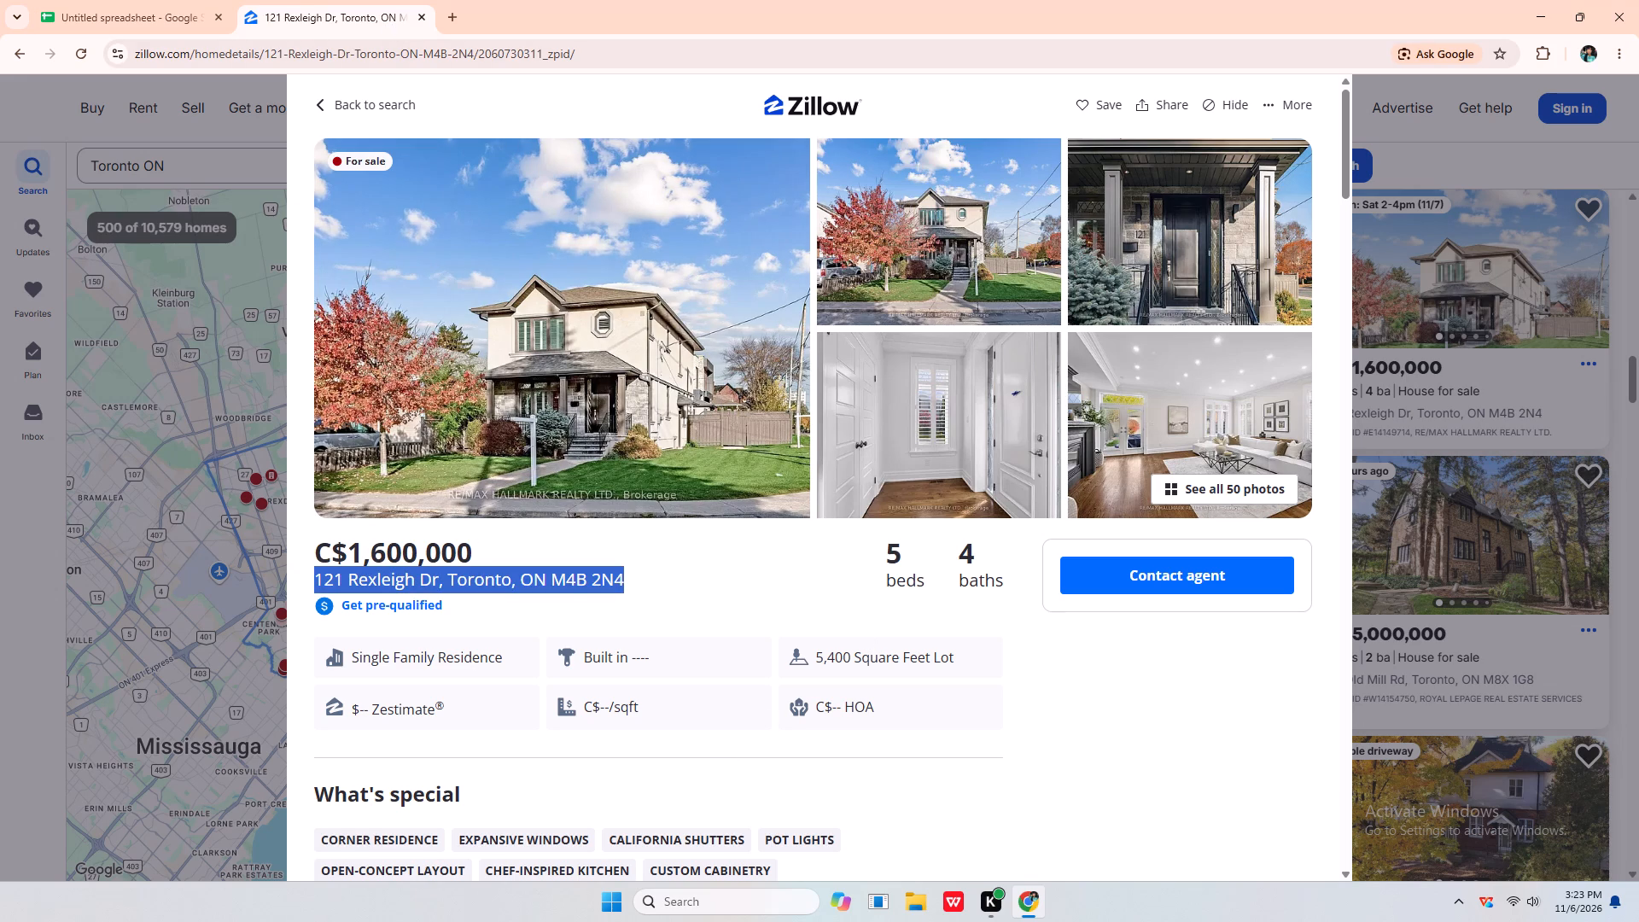
left_click_drag(811, 657, 991, 657)
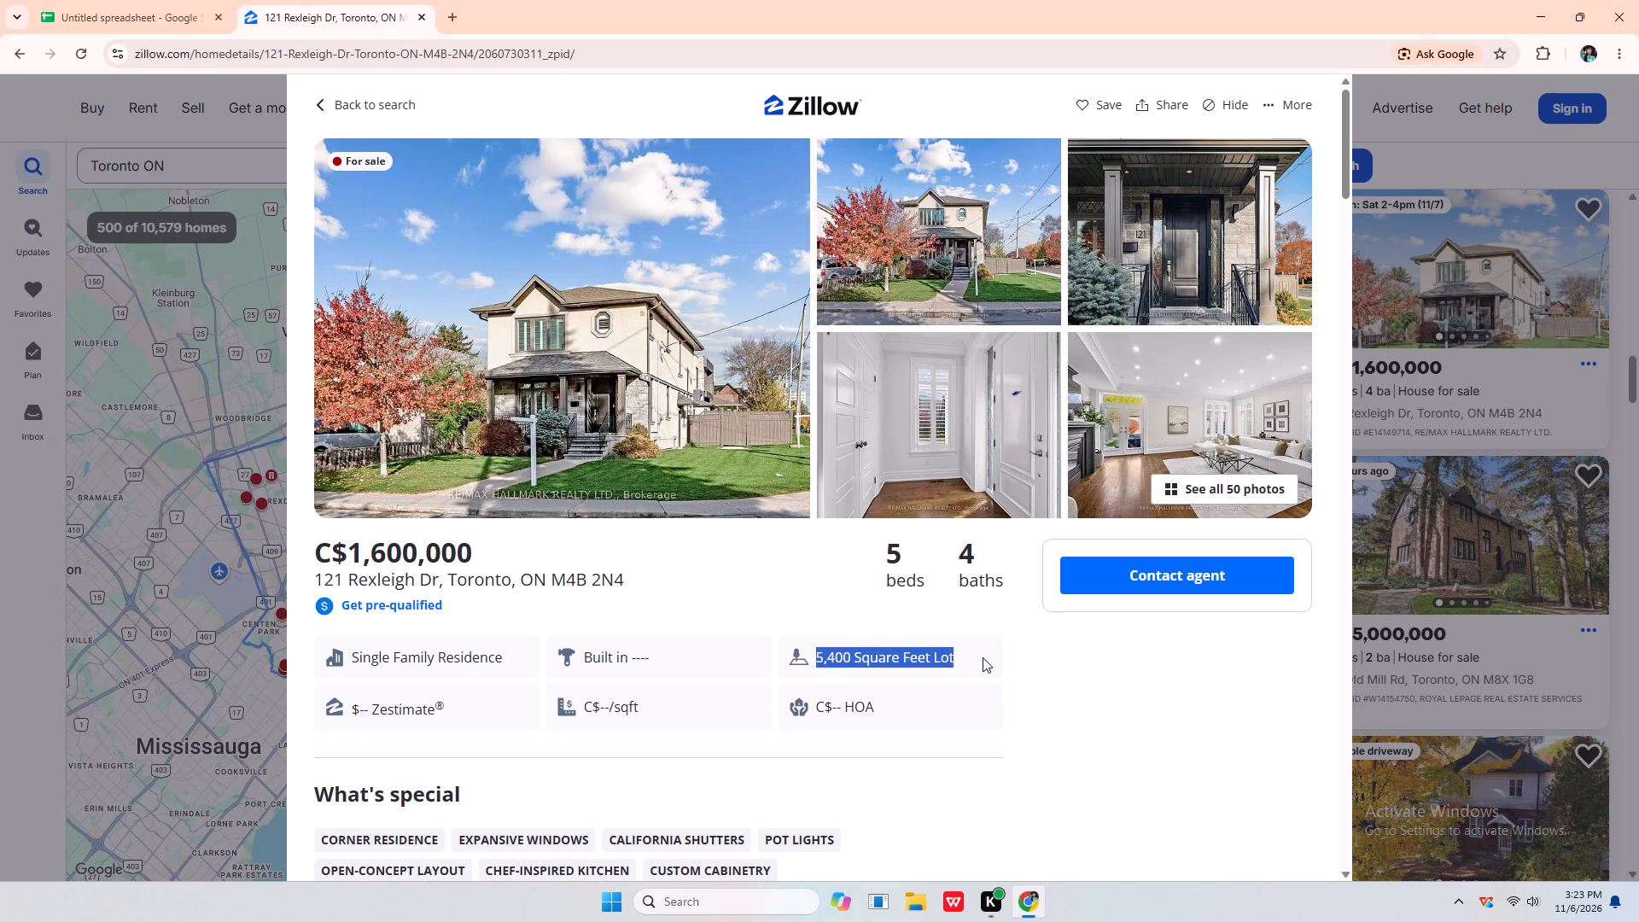
key("ctrl+c")
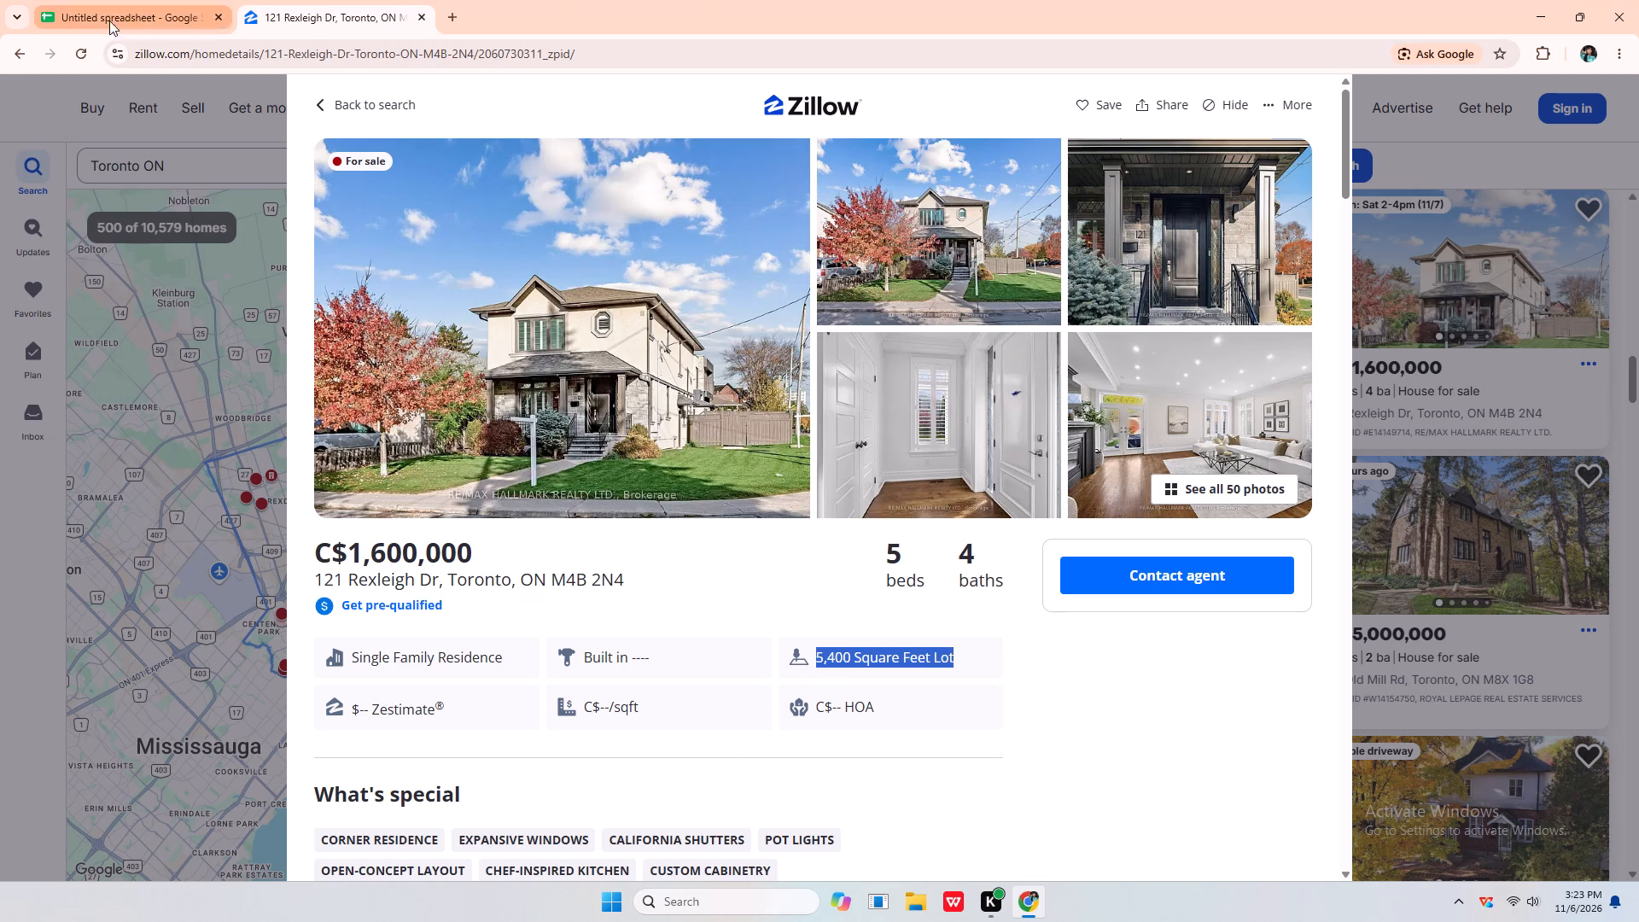
left_click(116, 17)
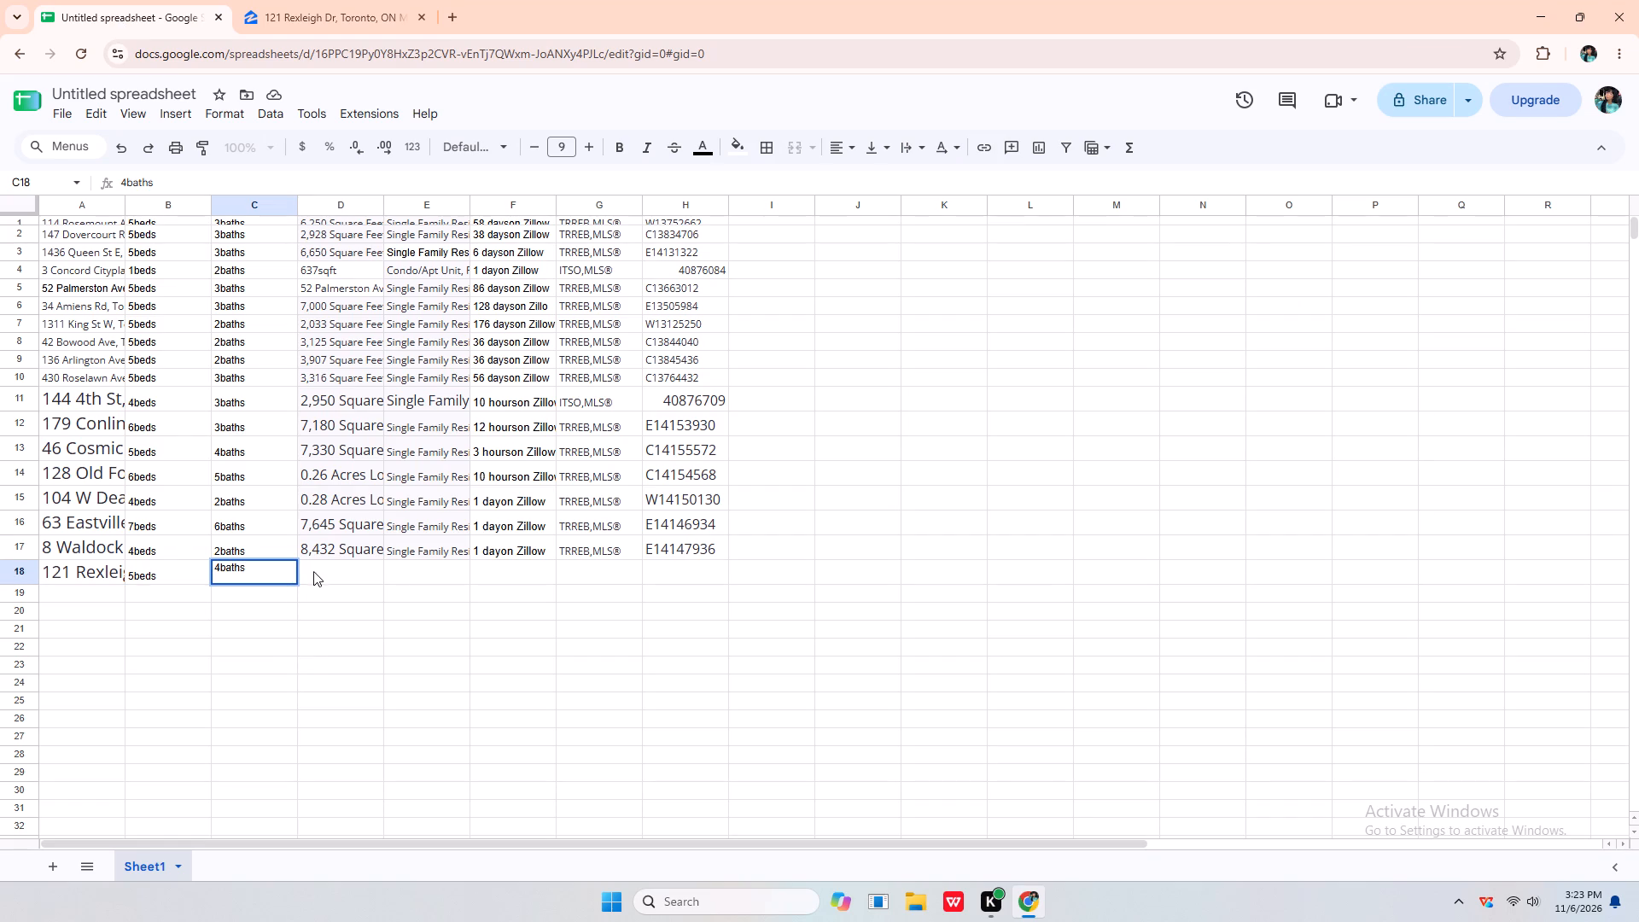
key("Right")
key("ctrl+v")
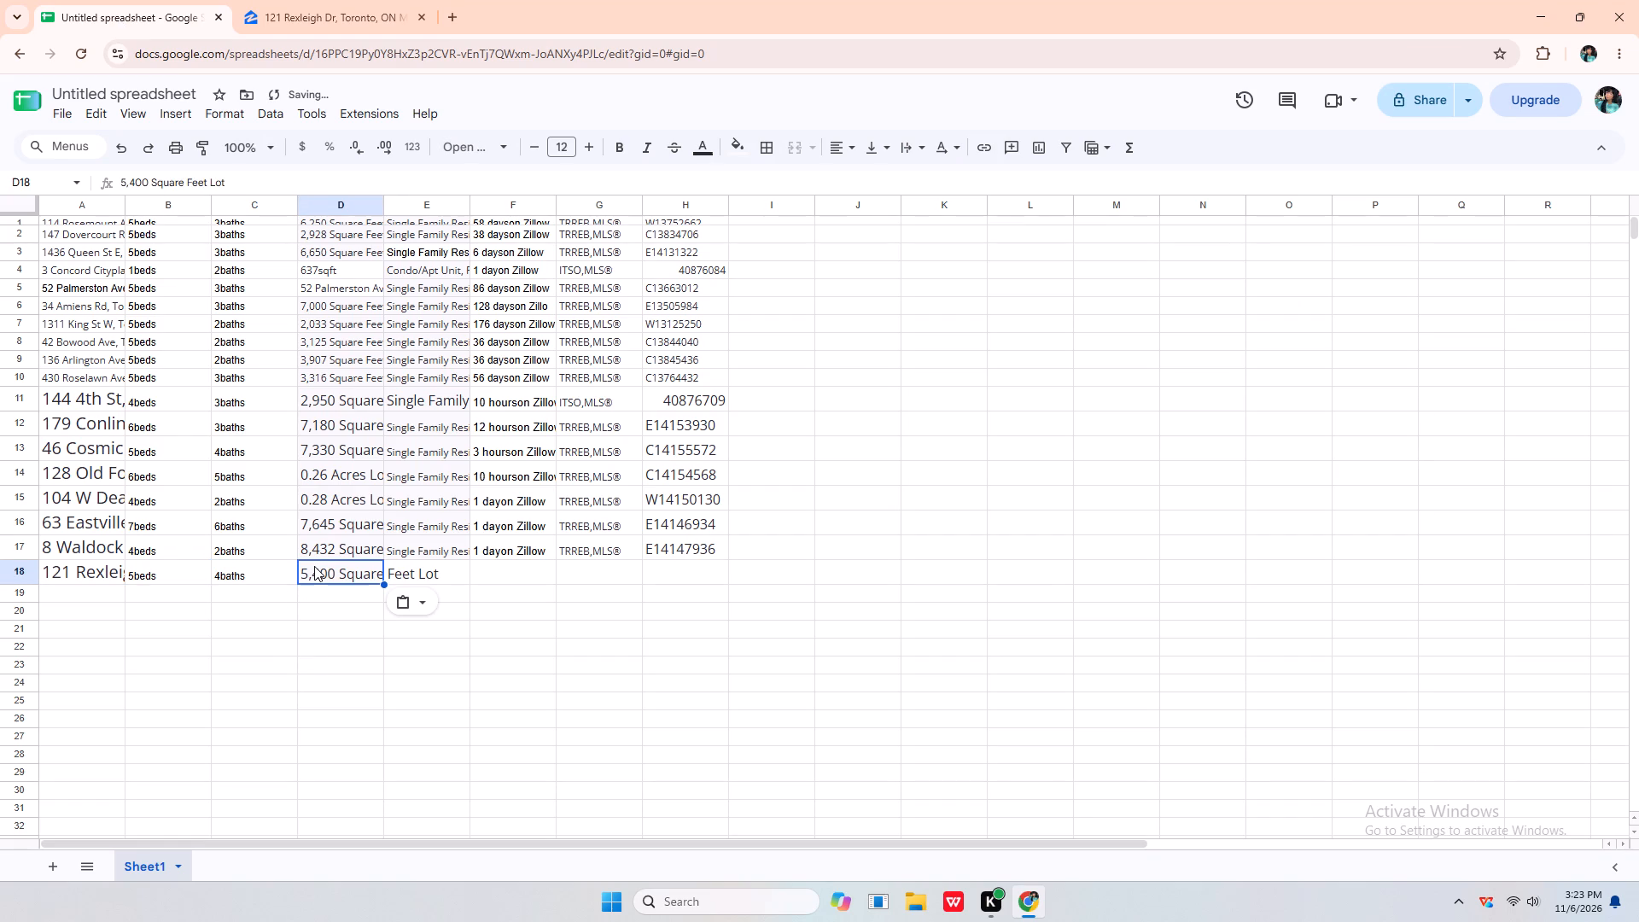
Copy the property type, Single Family Residence, from cell E17 into cell E18.
key("Right")
key("Up")
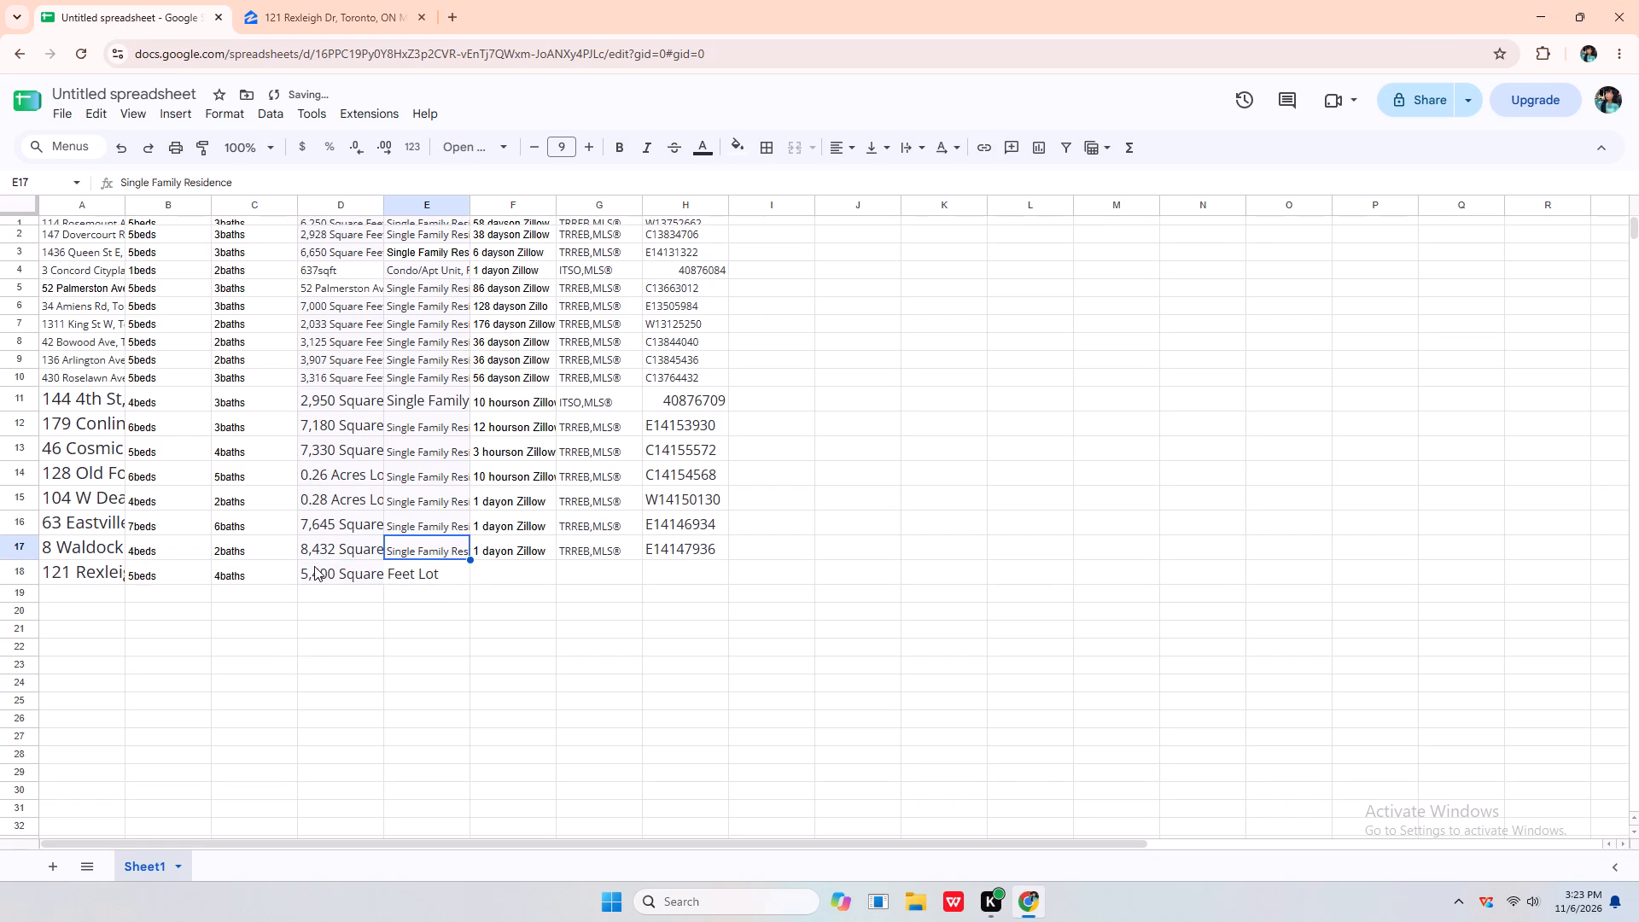
key("ctrl+c")
key("Down")
key("ctrl+v")
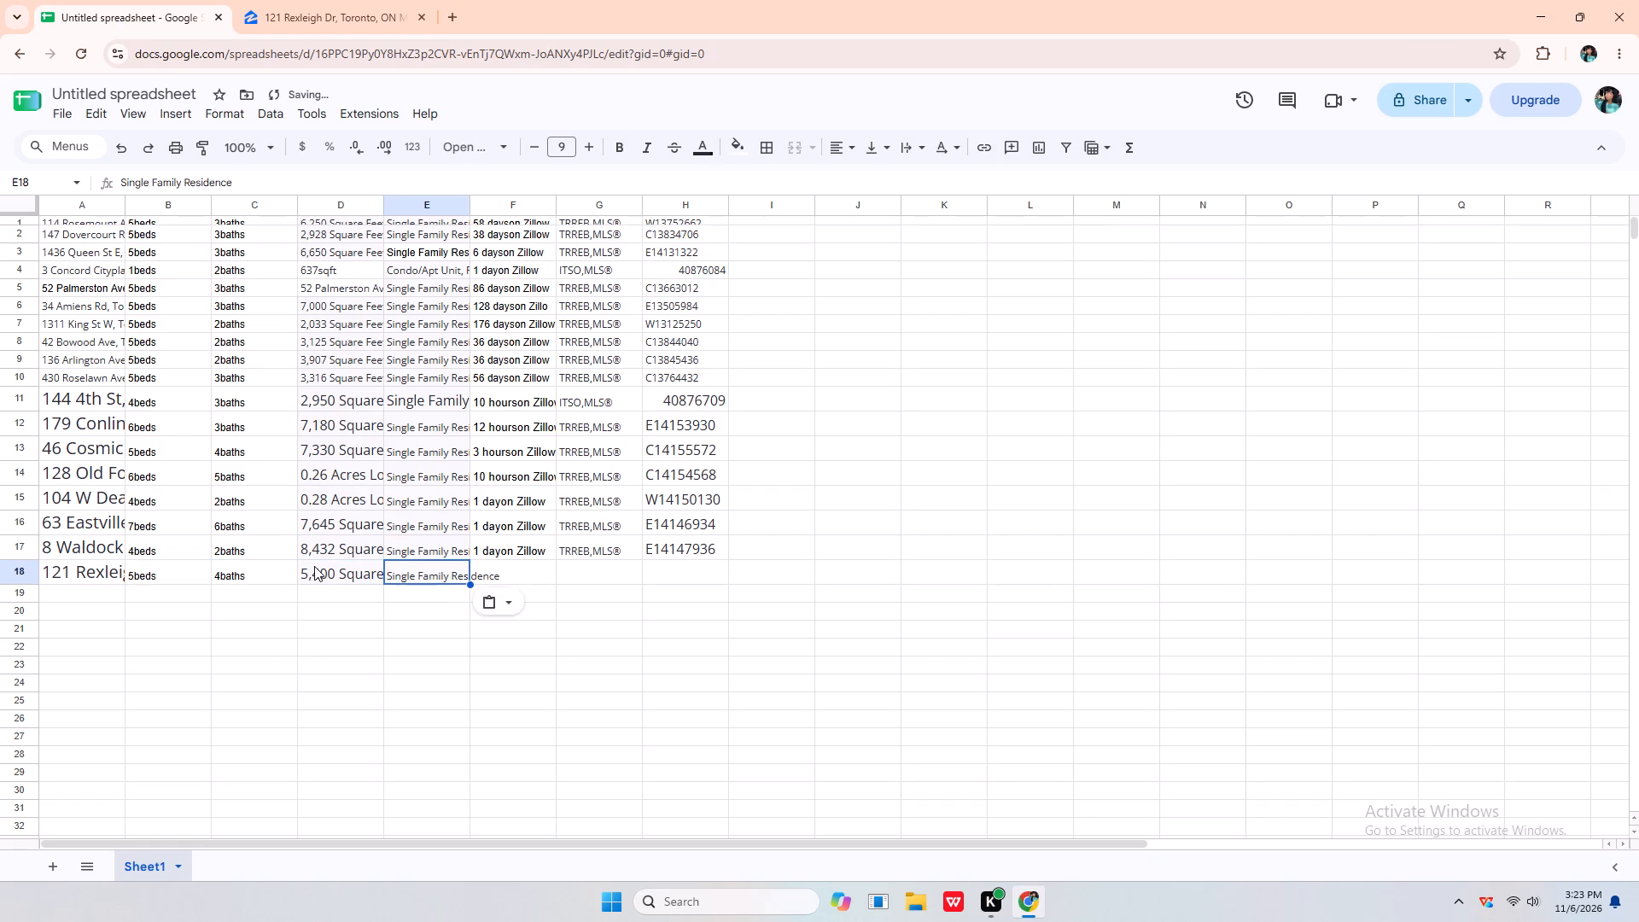
Copy the time on Zillow, 1 day on Zillow, from the Rexleigh Dr listing into cell F18 of the spreadsheet.
left_click(308, 20)
scroll(527, 464, "up", 1)
scroll(528, 474, "down", 1)
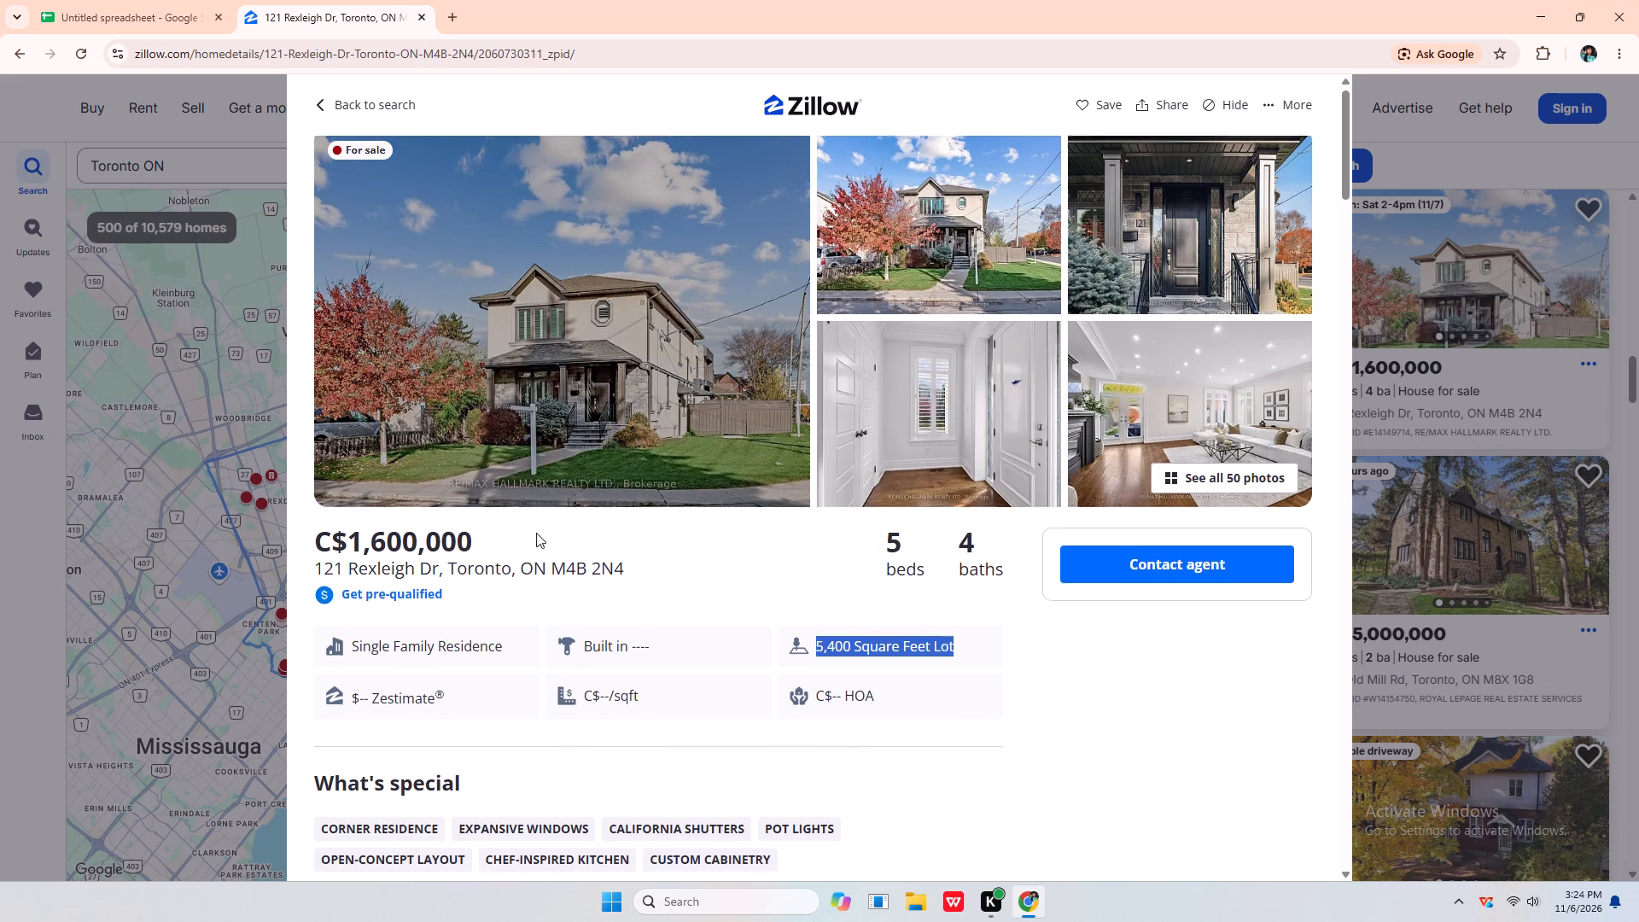
scroll(552, 606, "down", 7)
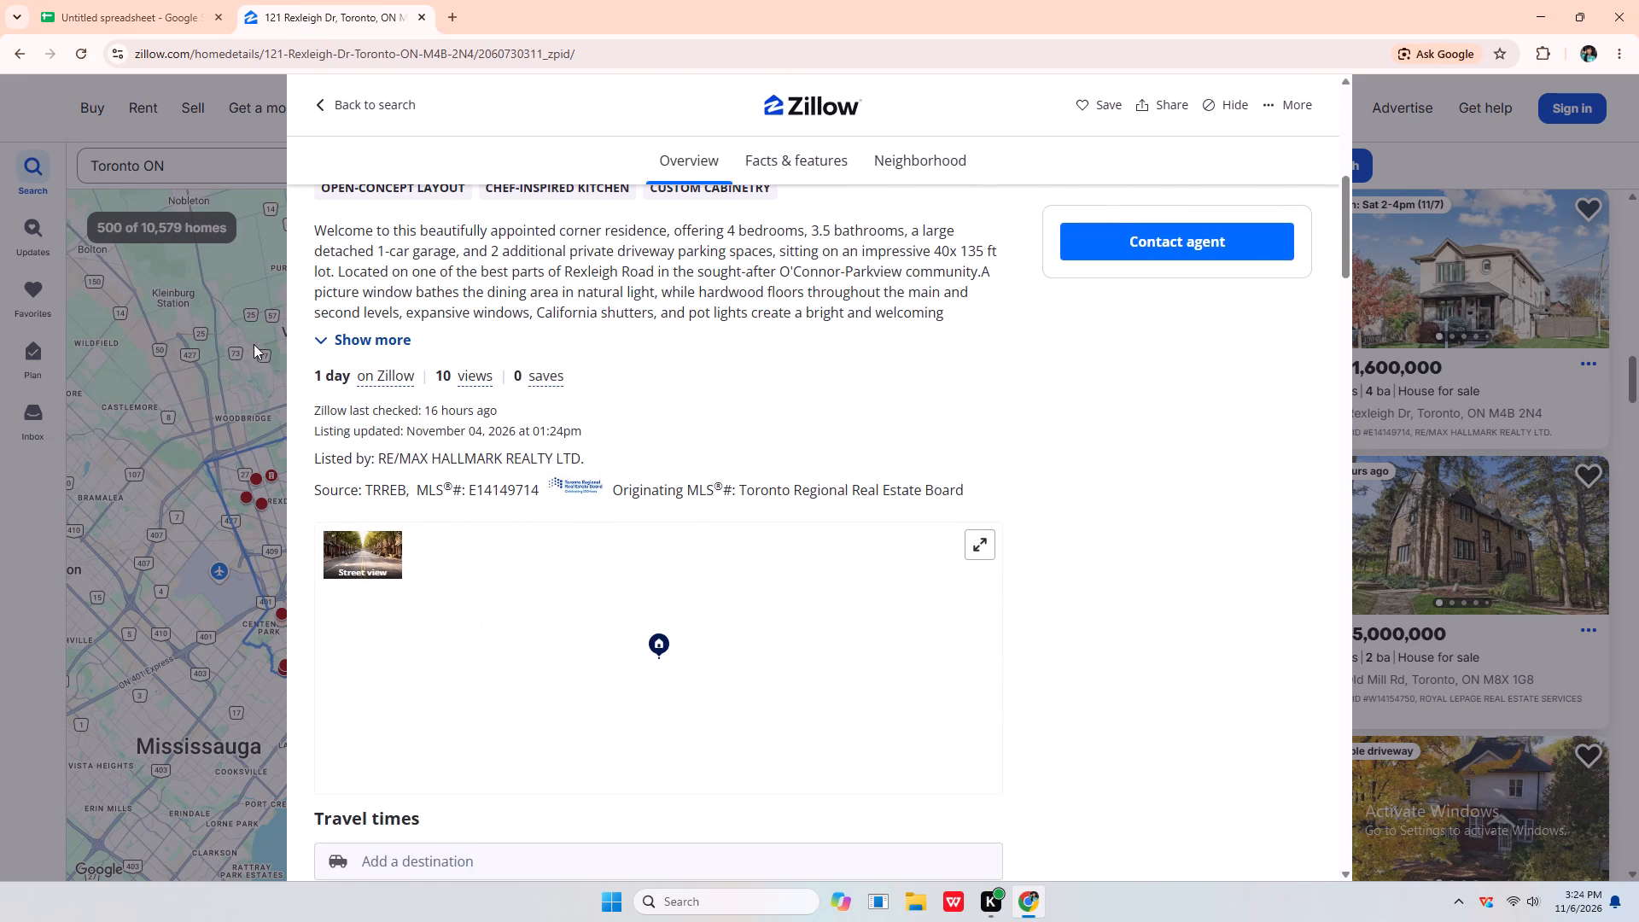
left_click_drag(312, 371, 388, 385)
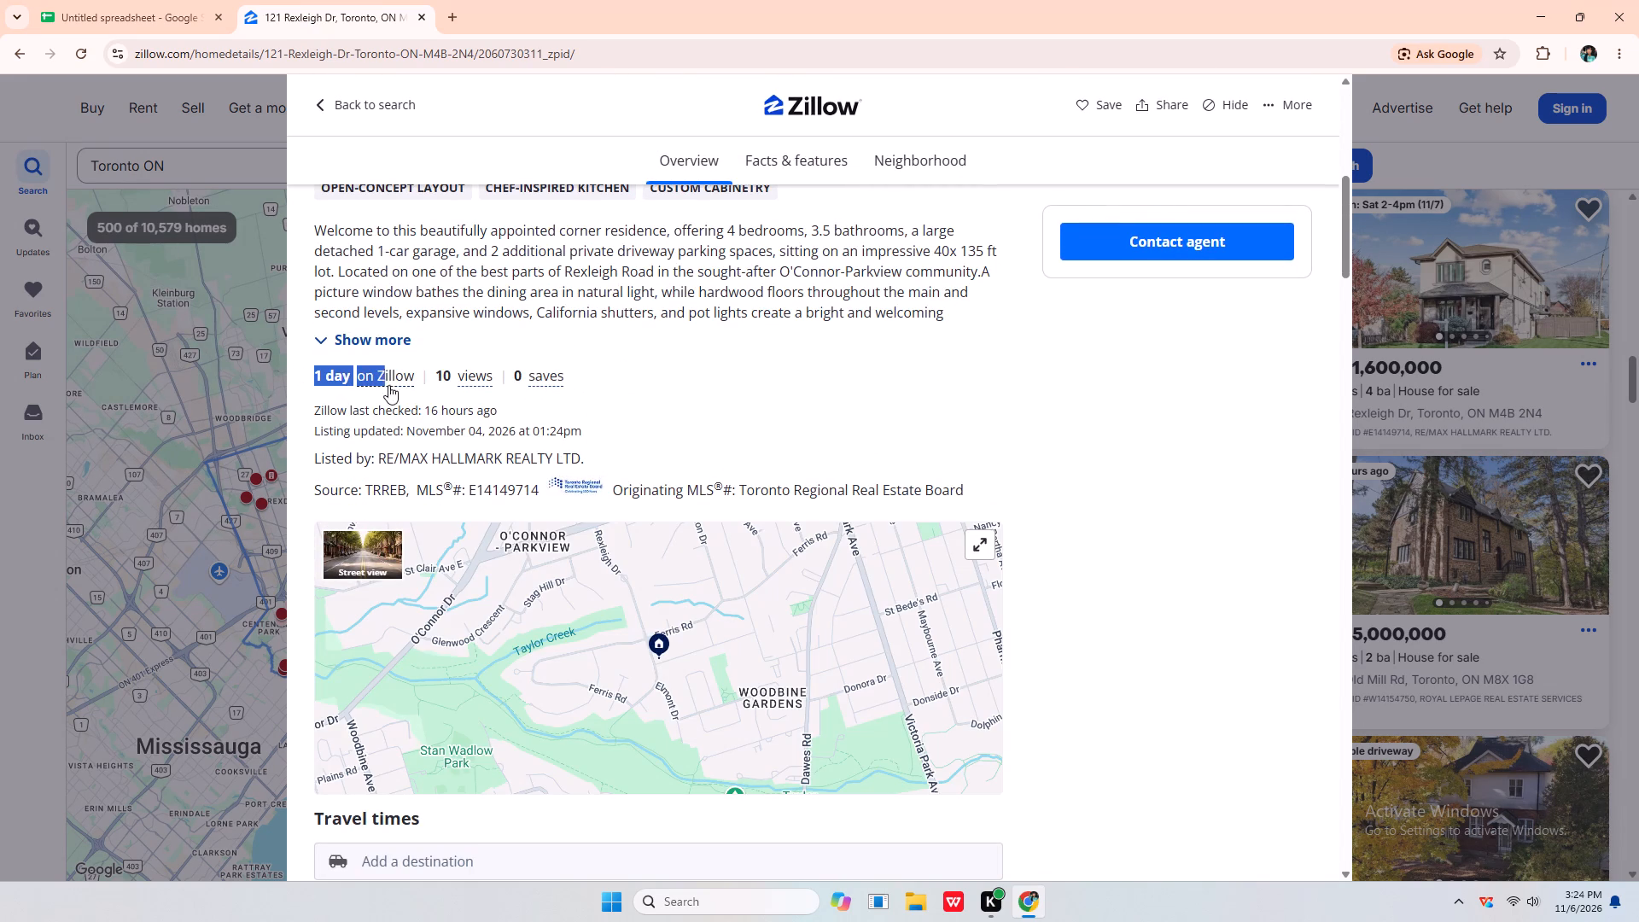
left_click_drag(388, 385, 416, 382)
key("ctrl+c")
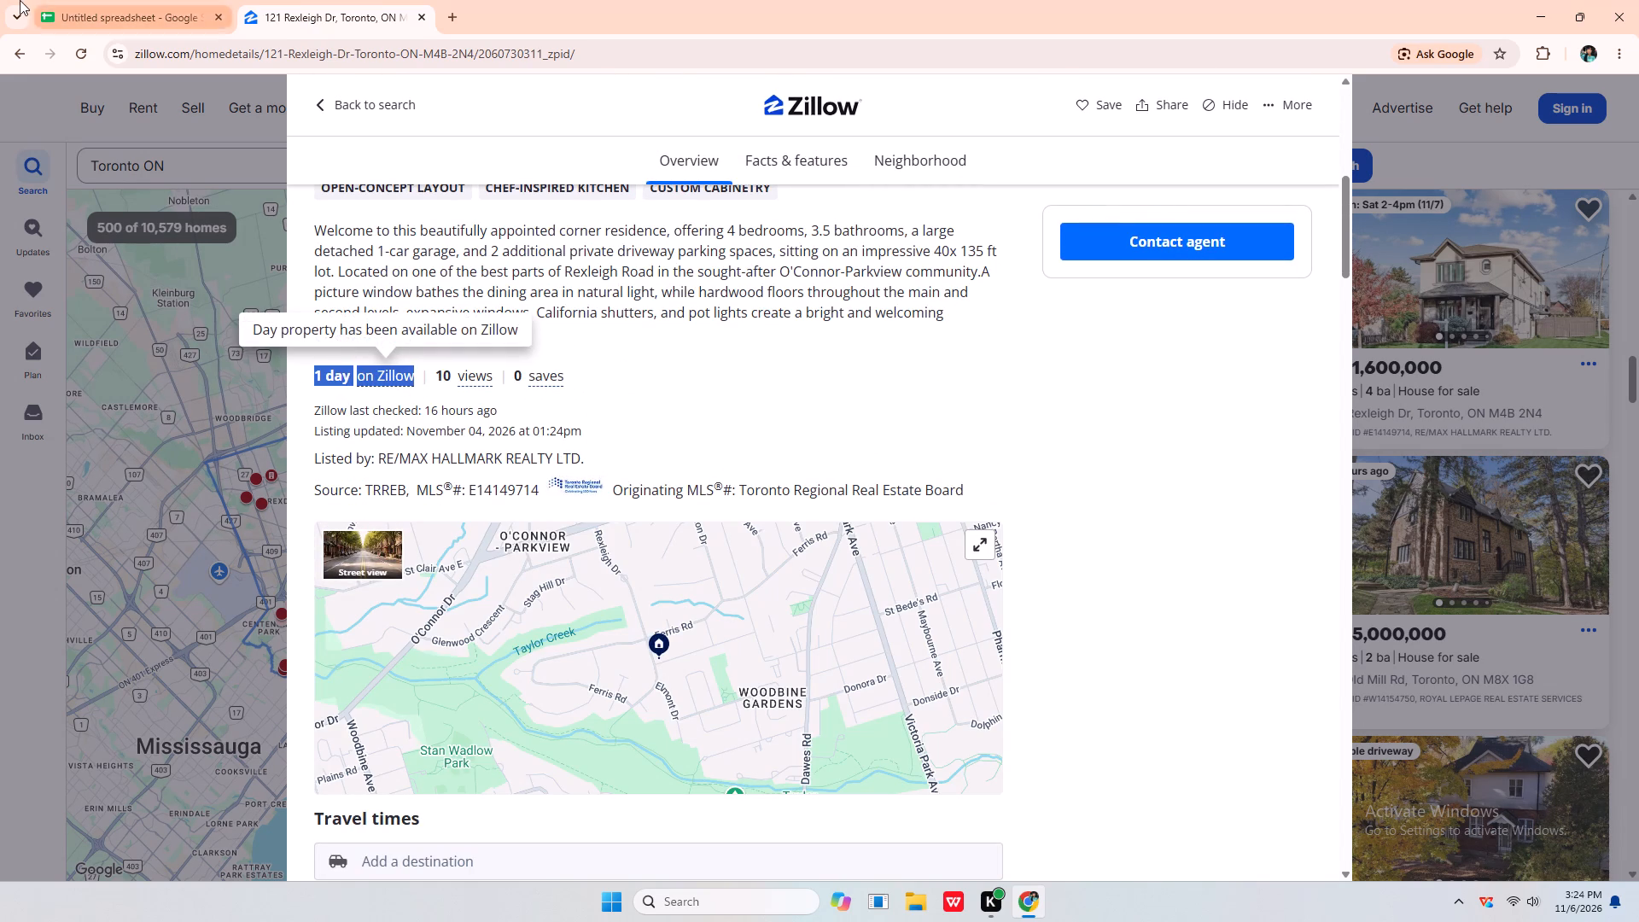
left_click(93, 19)
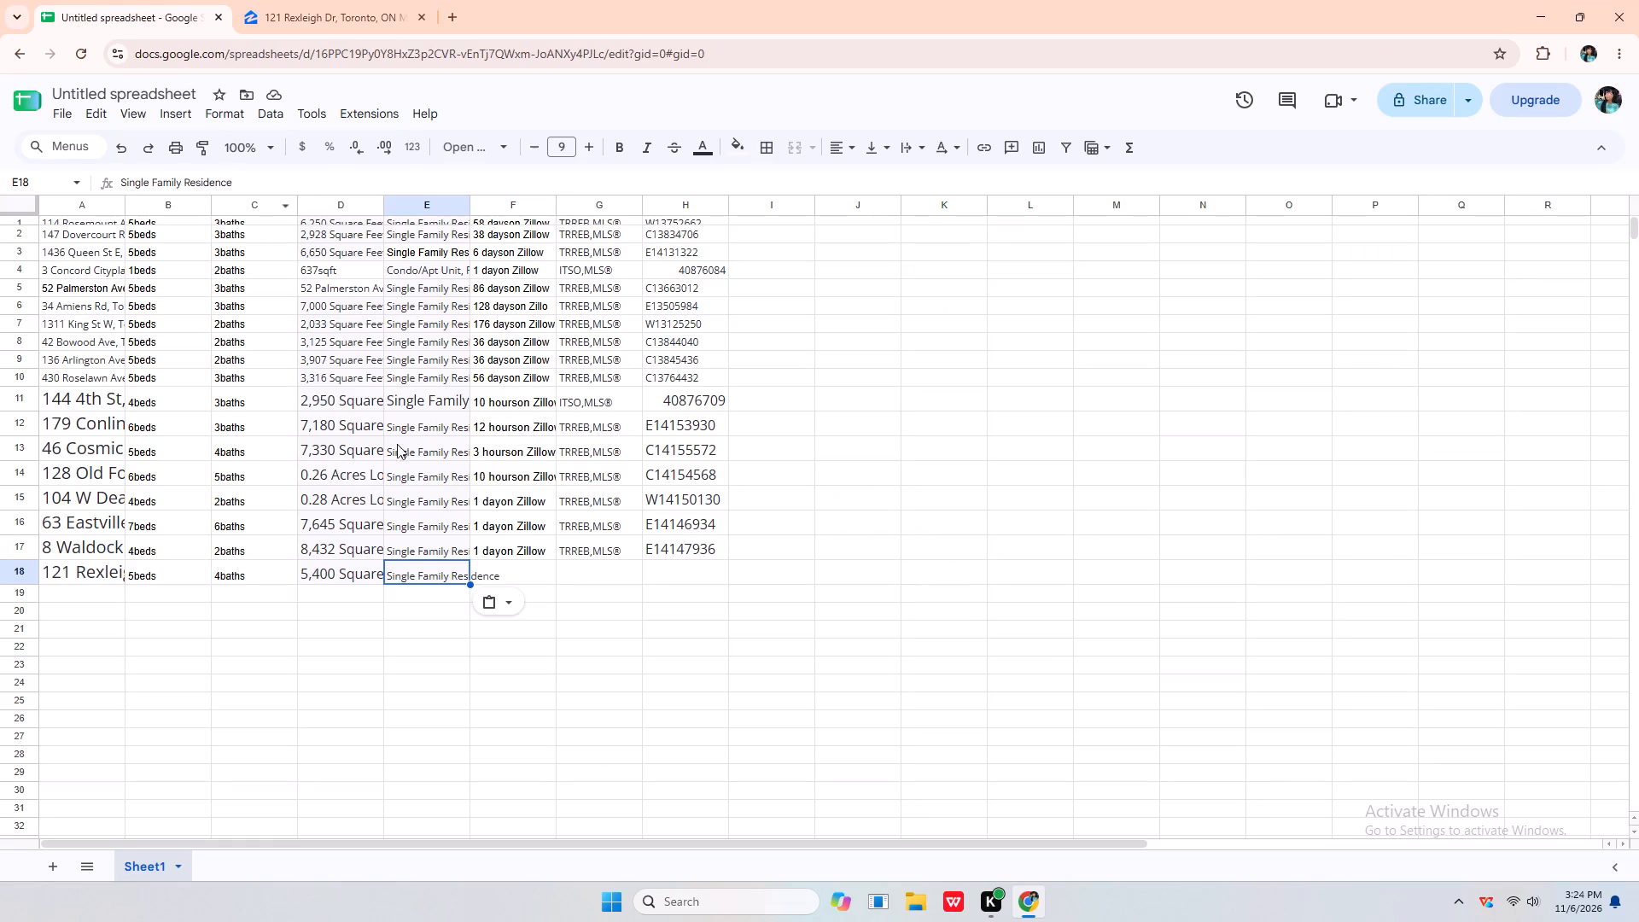
left_click(507, 571)
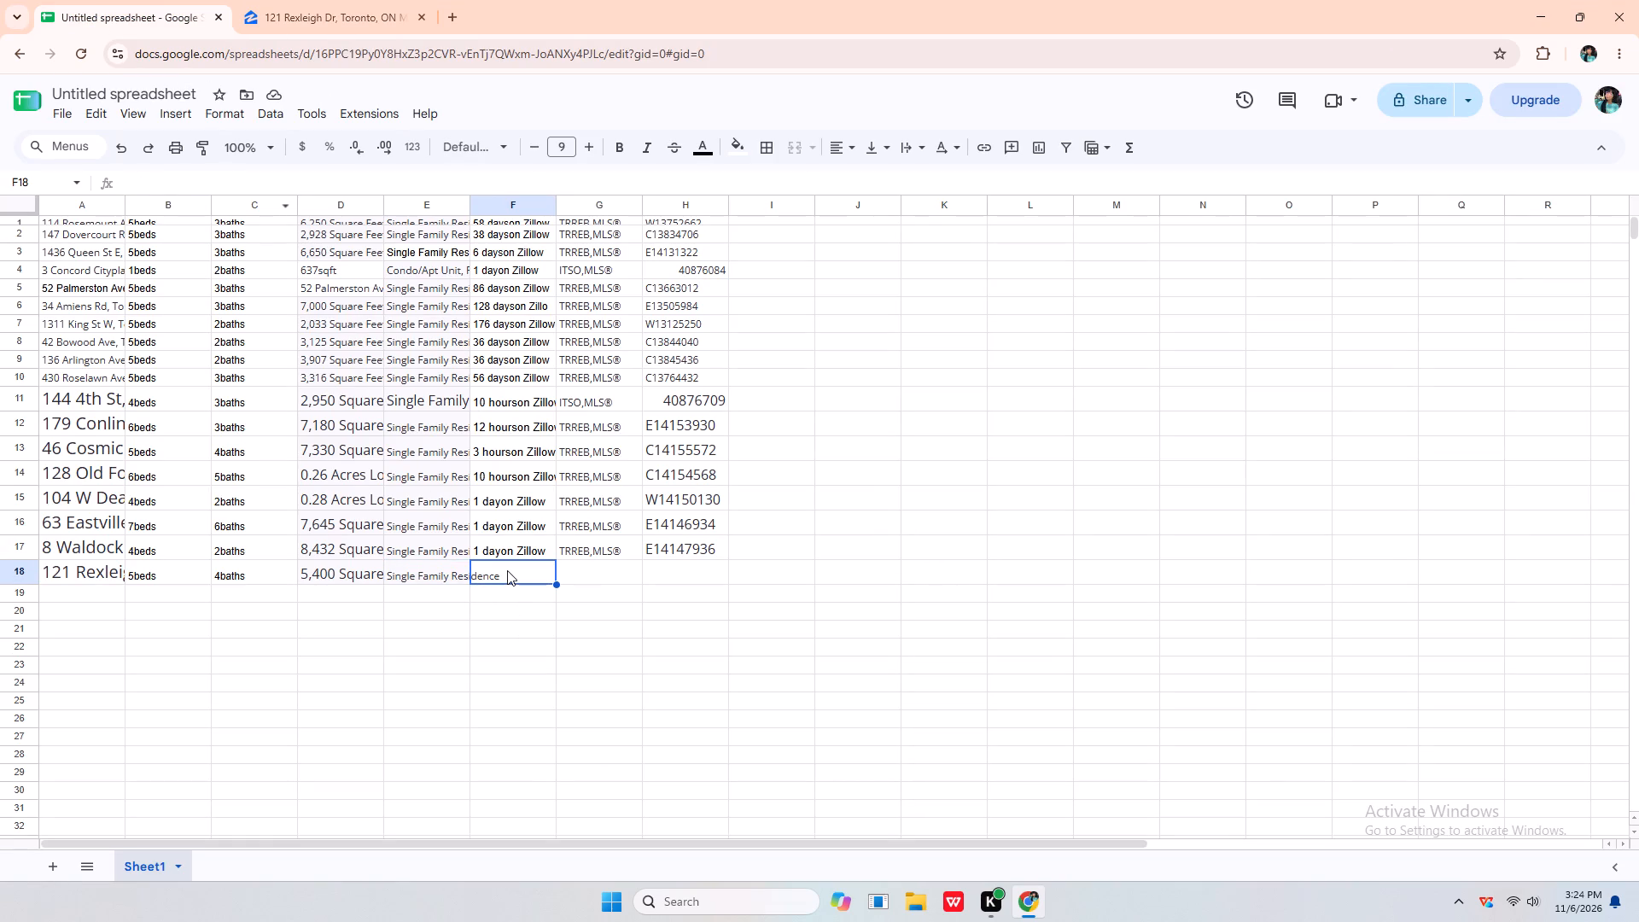
key("ctrl+v")
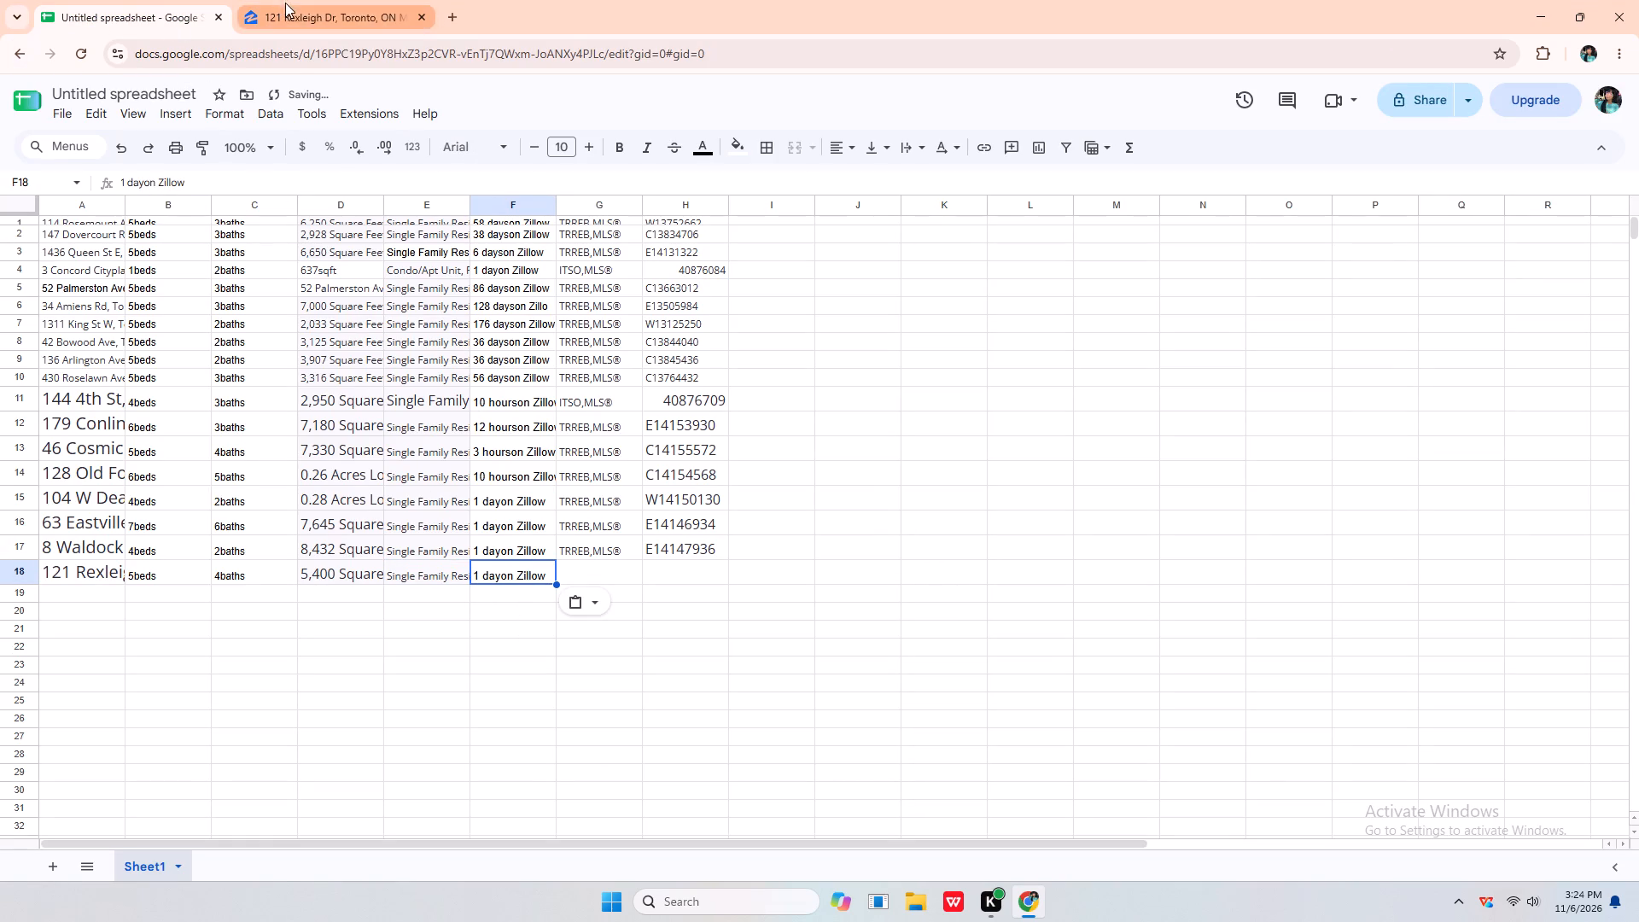
Copy the MLS number E14149714 from the Rexleigh Dr listing into cell H18 of the spreadsheet.
left_click(290, 10)
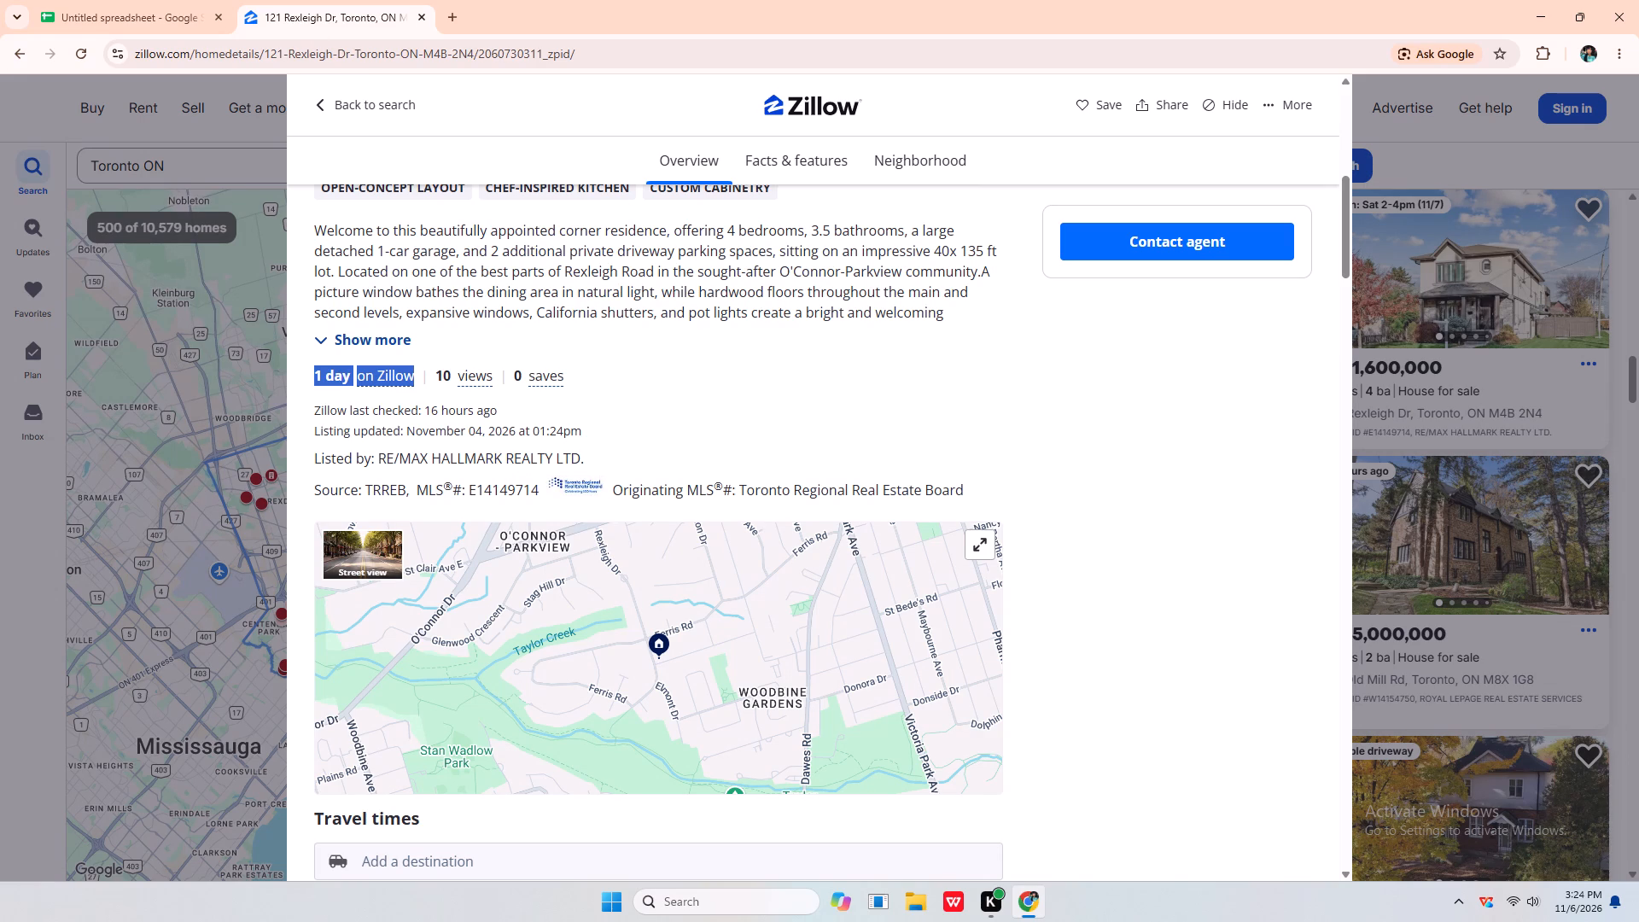
left_click_drag(469, 490, 541, 483)
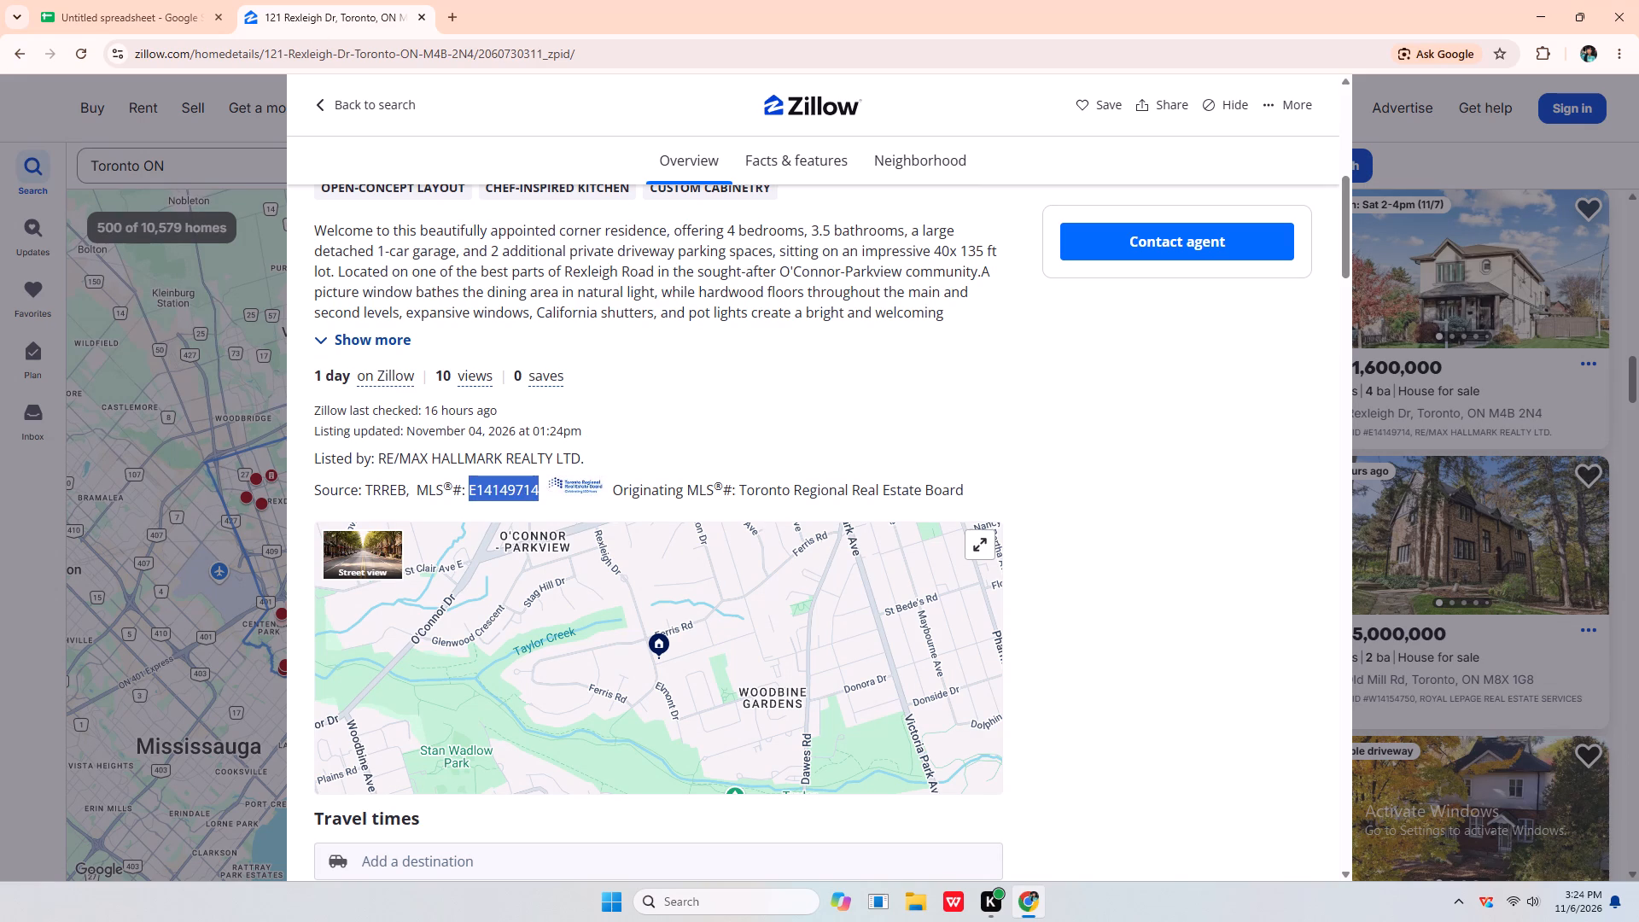
key("ctrl+c")
left_click(183, 7)
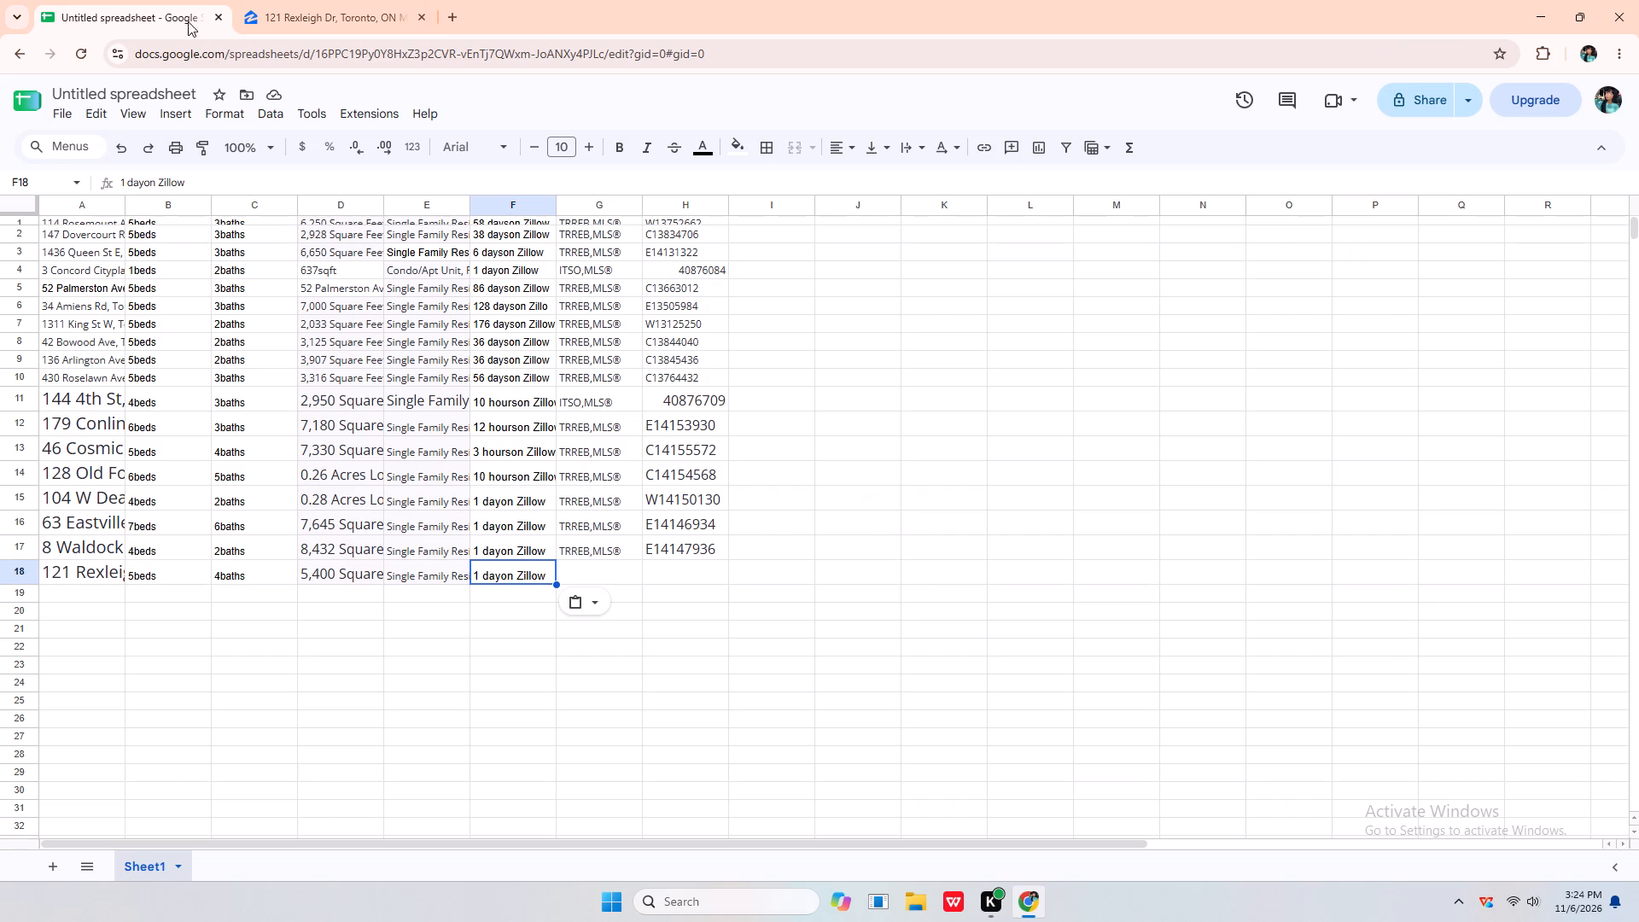
left_click(657, 569)
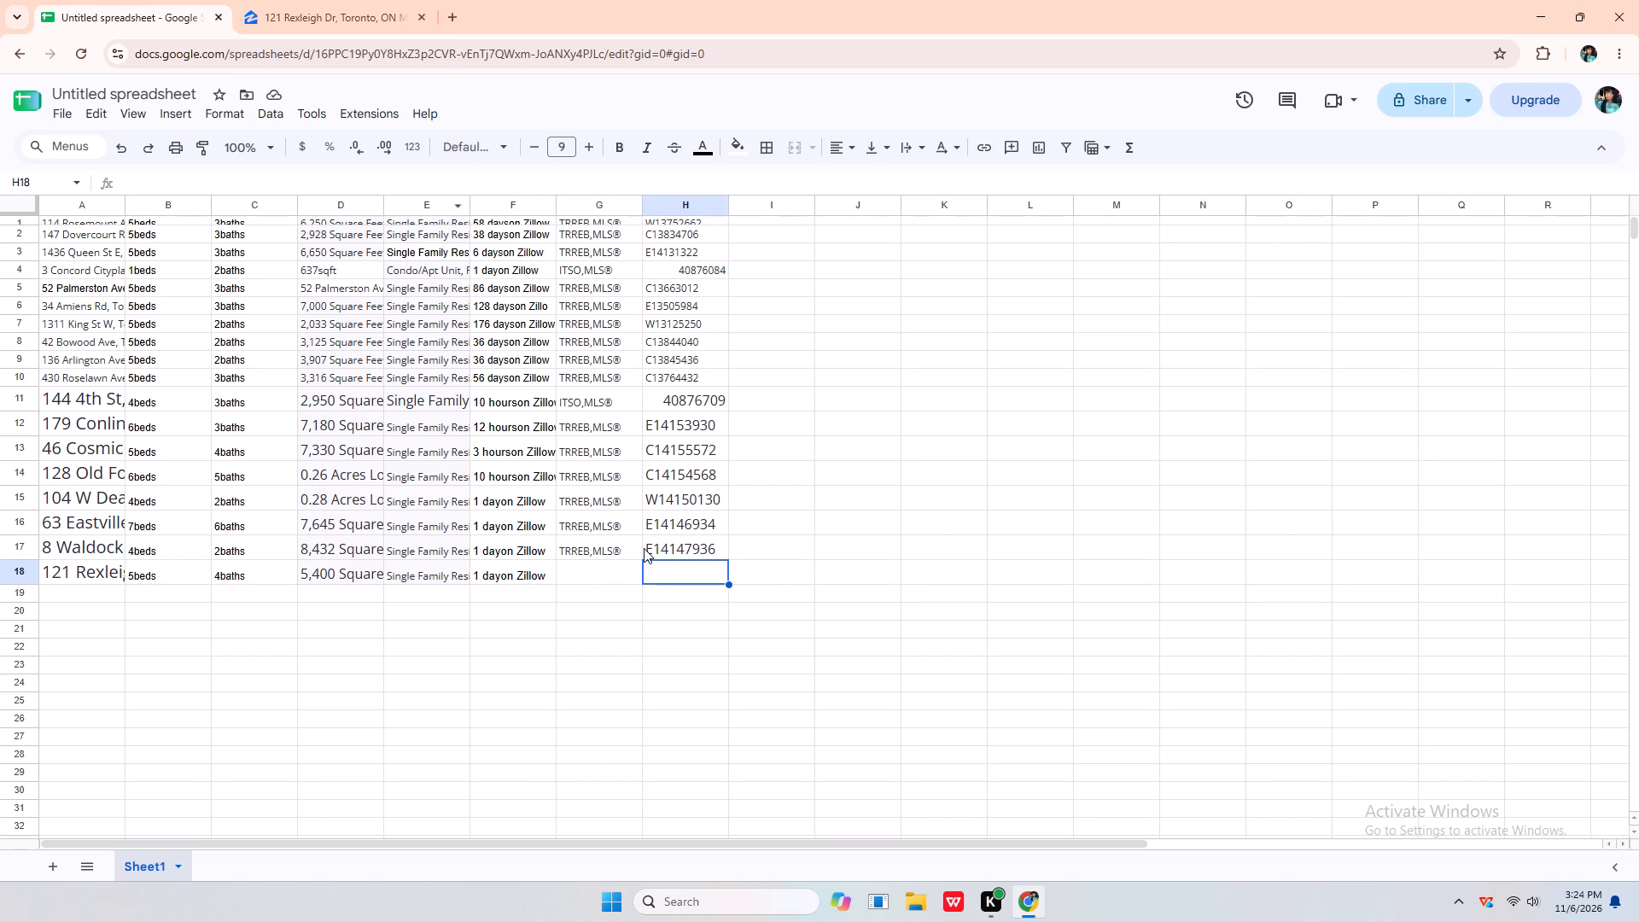
key("ctrl+v")
Copy the listing source, TRREB,MLS®, from cell G17 into cell G18.
key("Left")
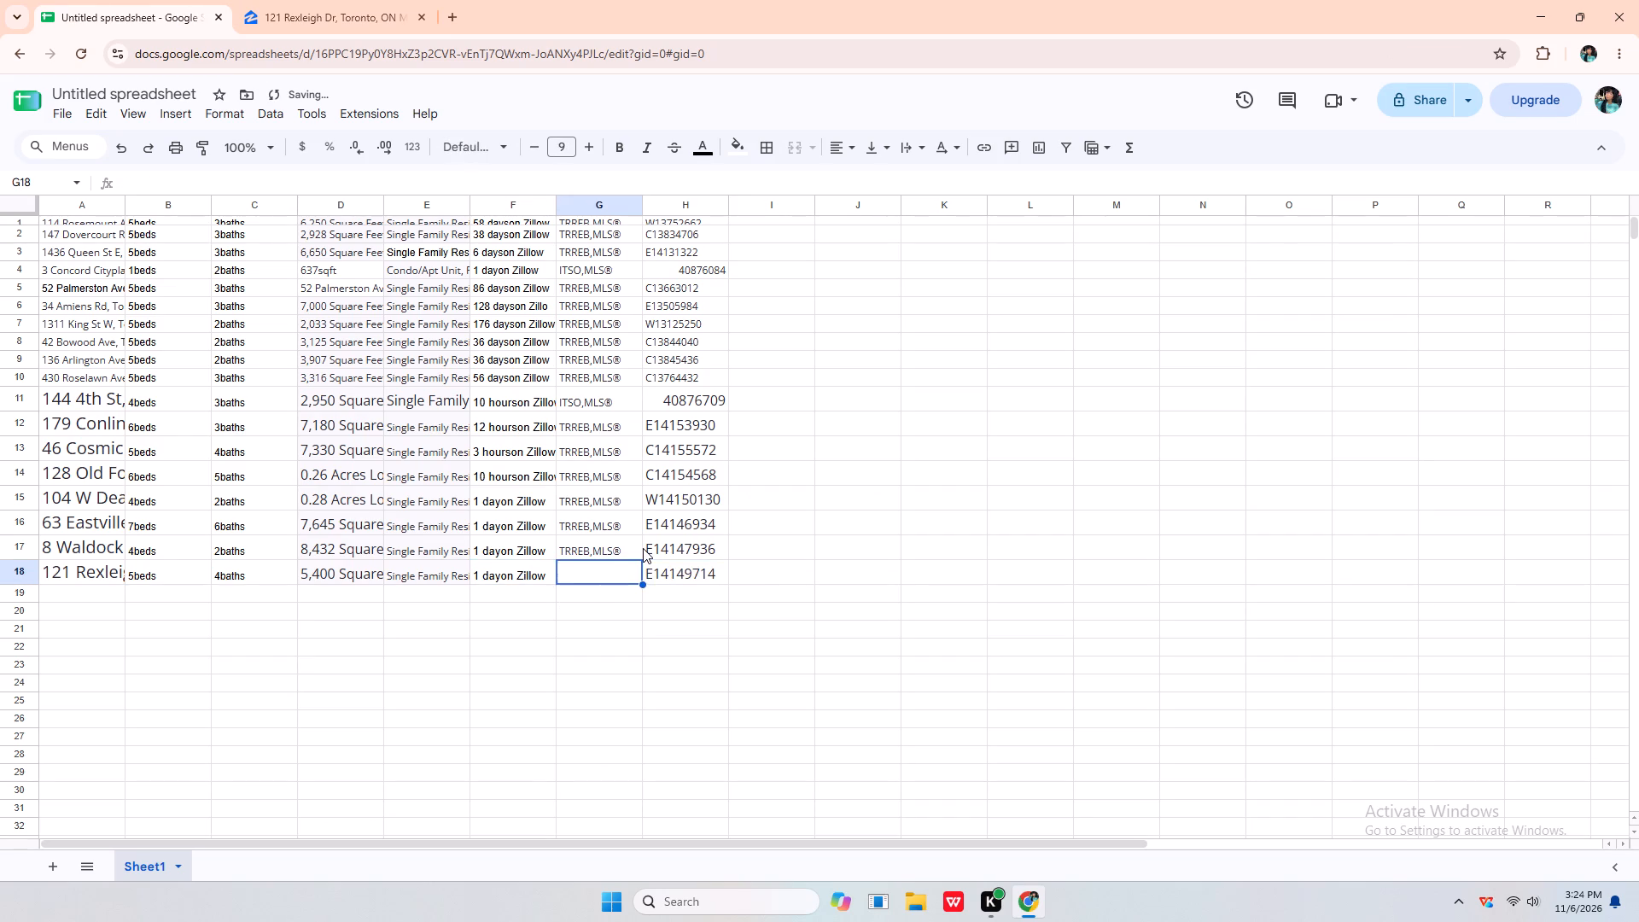
key("Up")
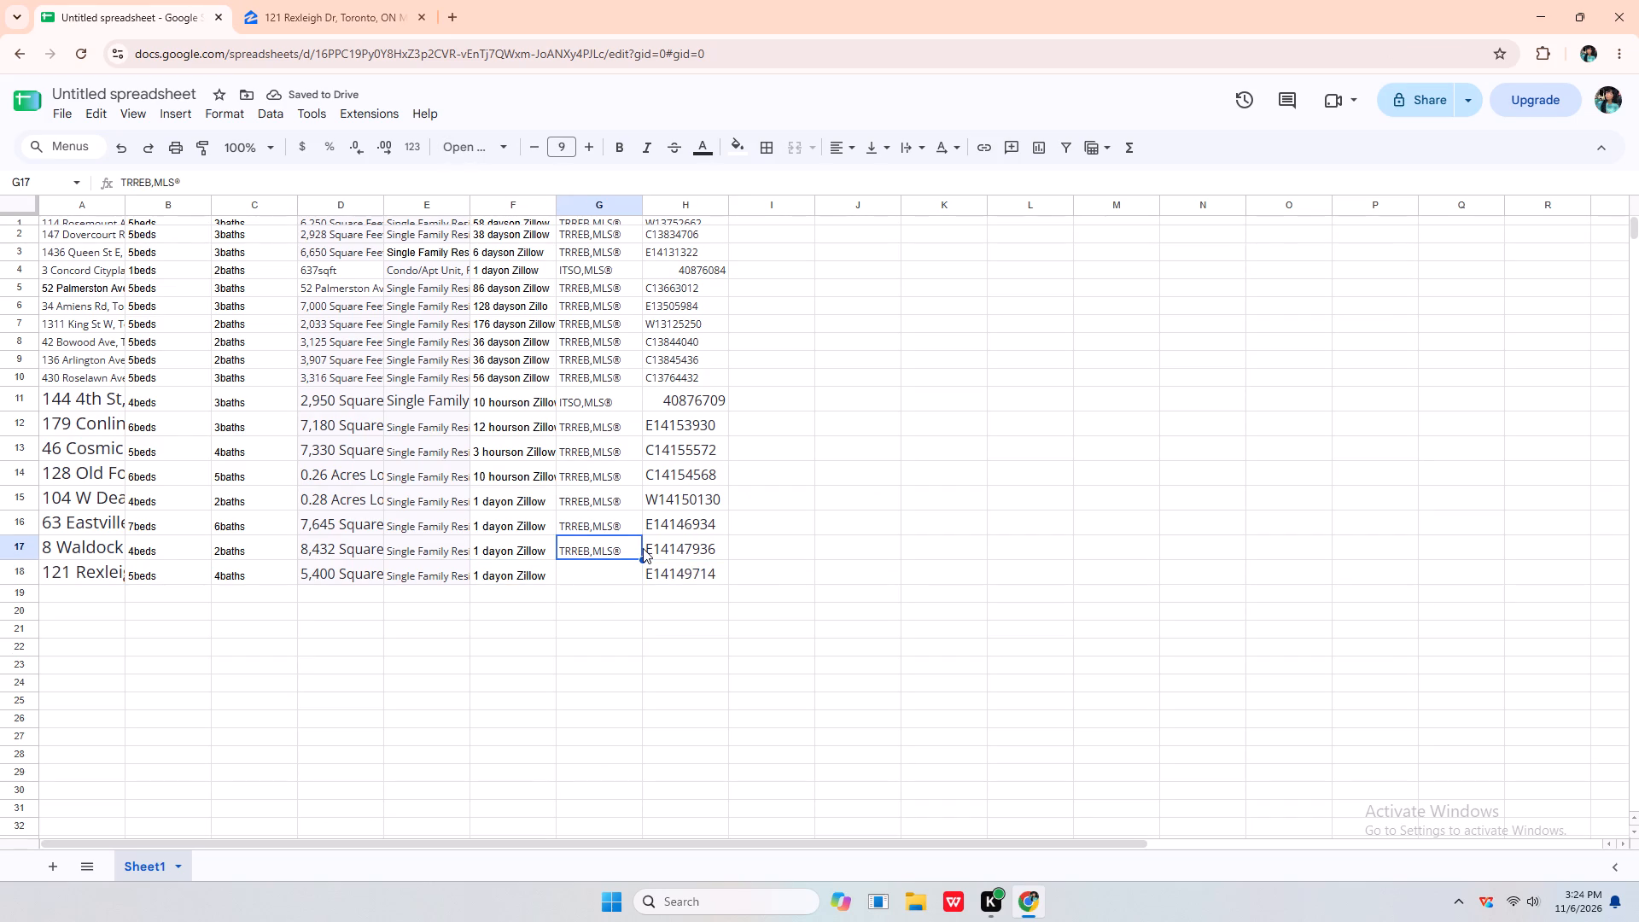
key("ctrl+c")
key("Down")
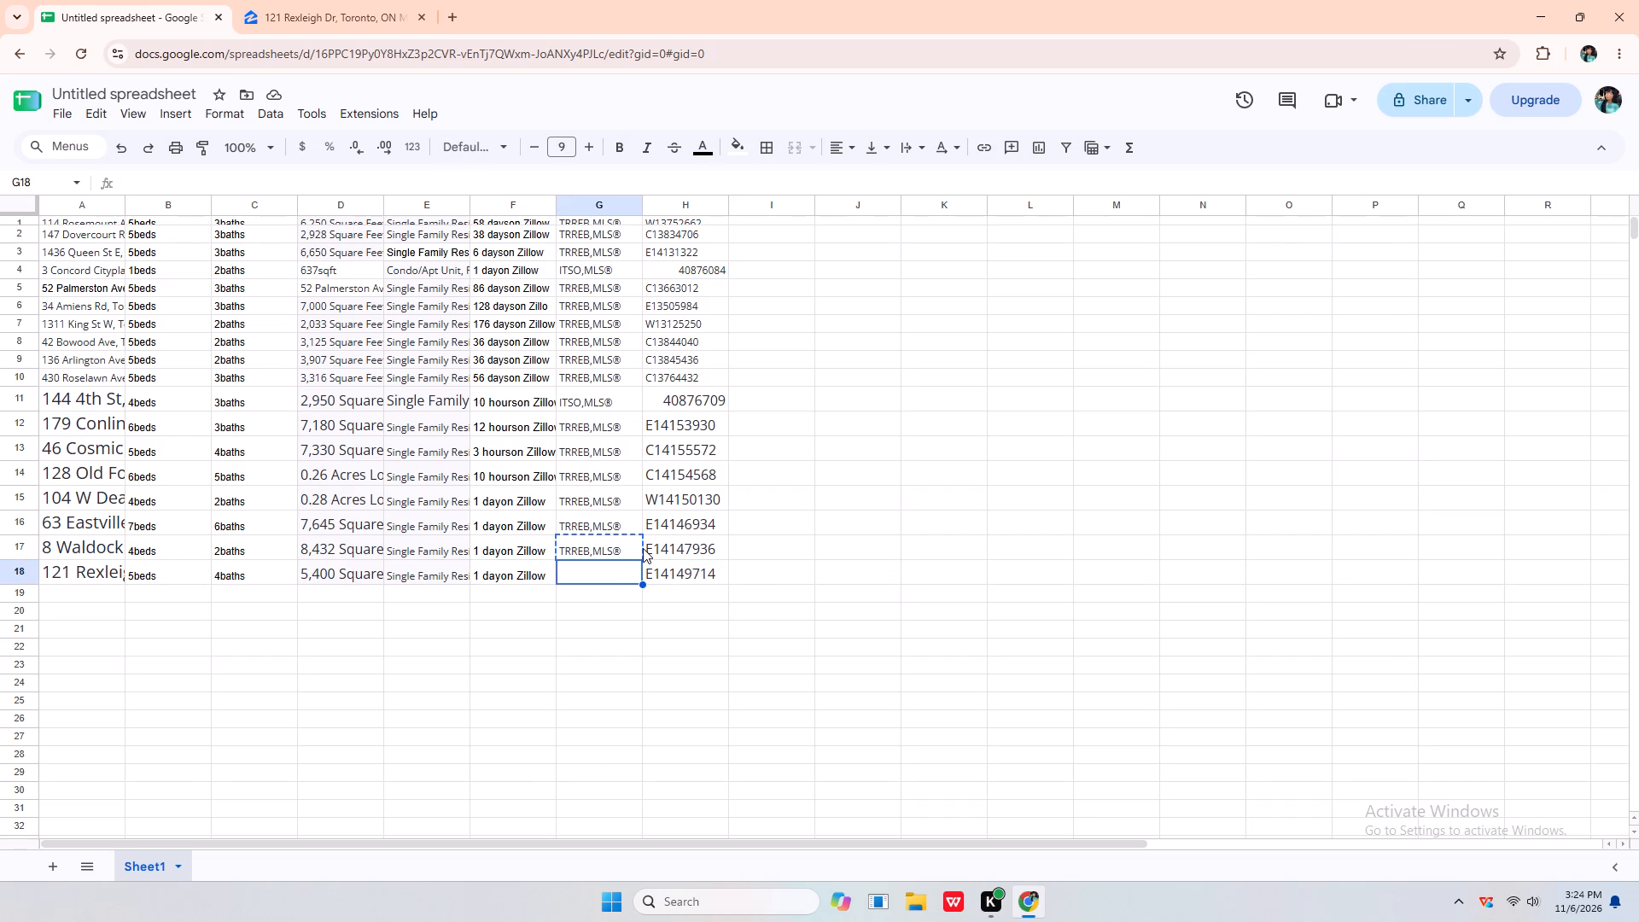
key("ctrl+v")
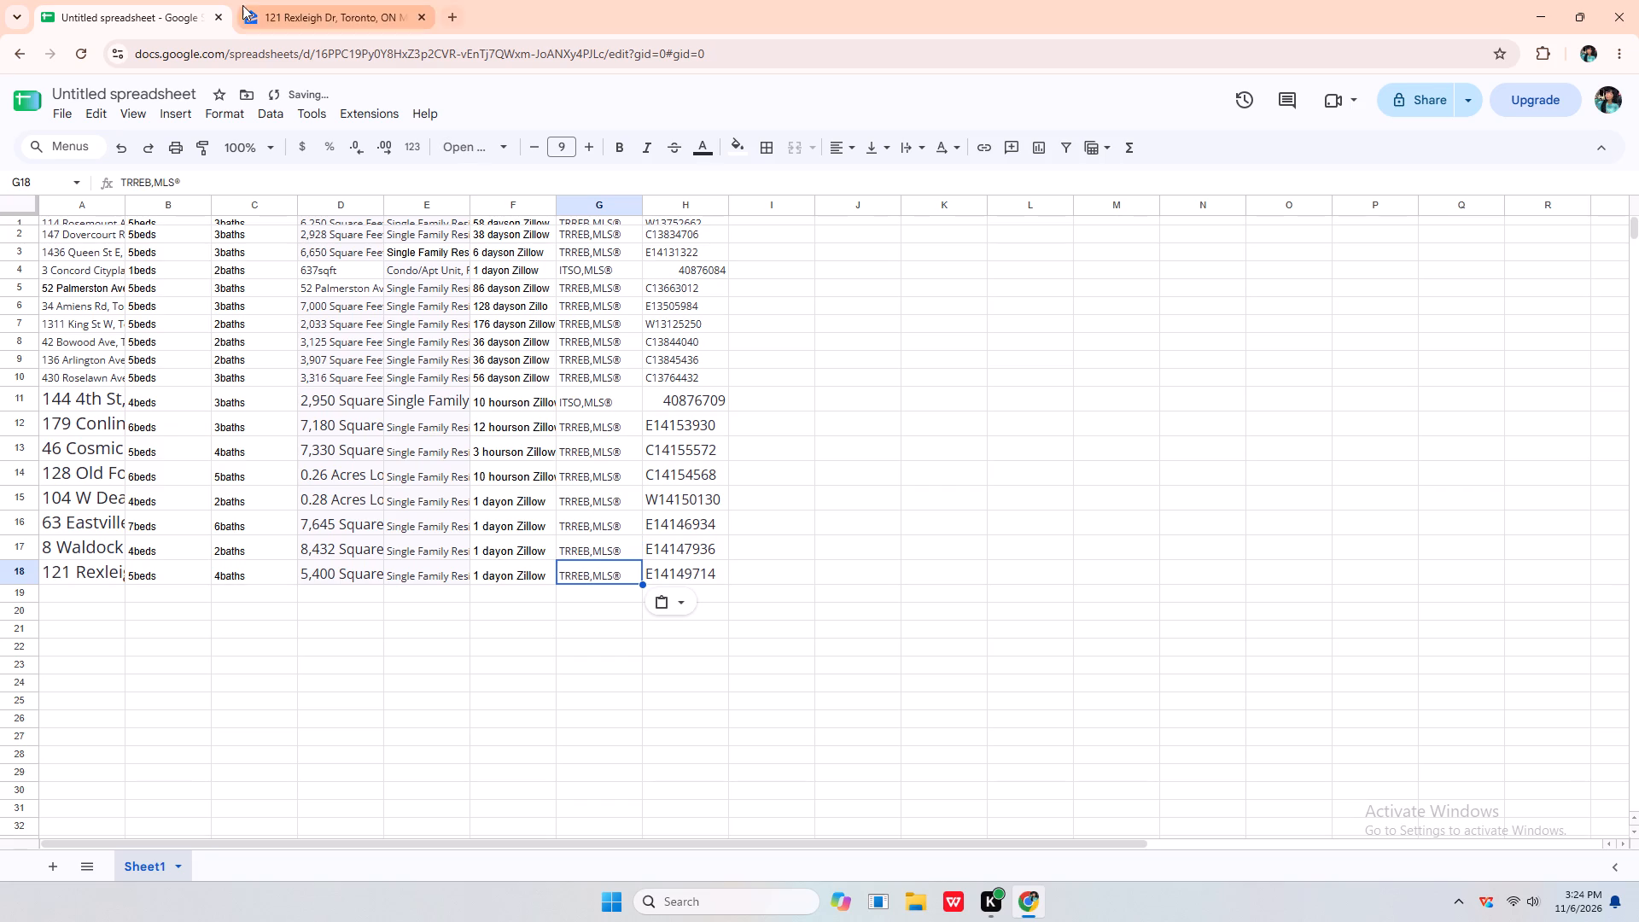
Return to the Toronto search results on Zillow and open the Macpherson Ave listing priced at C$1,949,000.
left_click(317, 12)
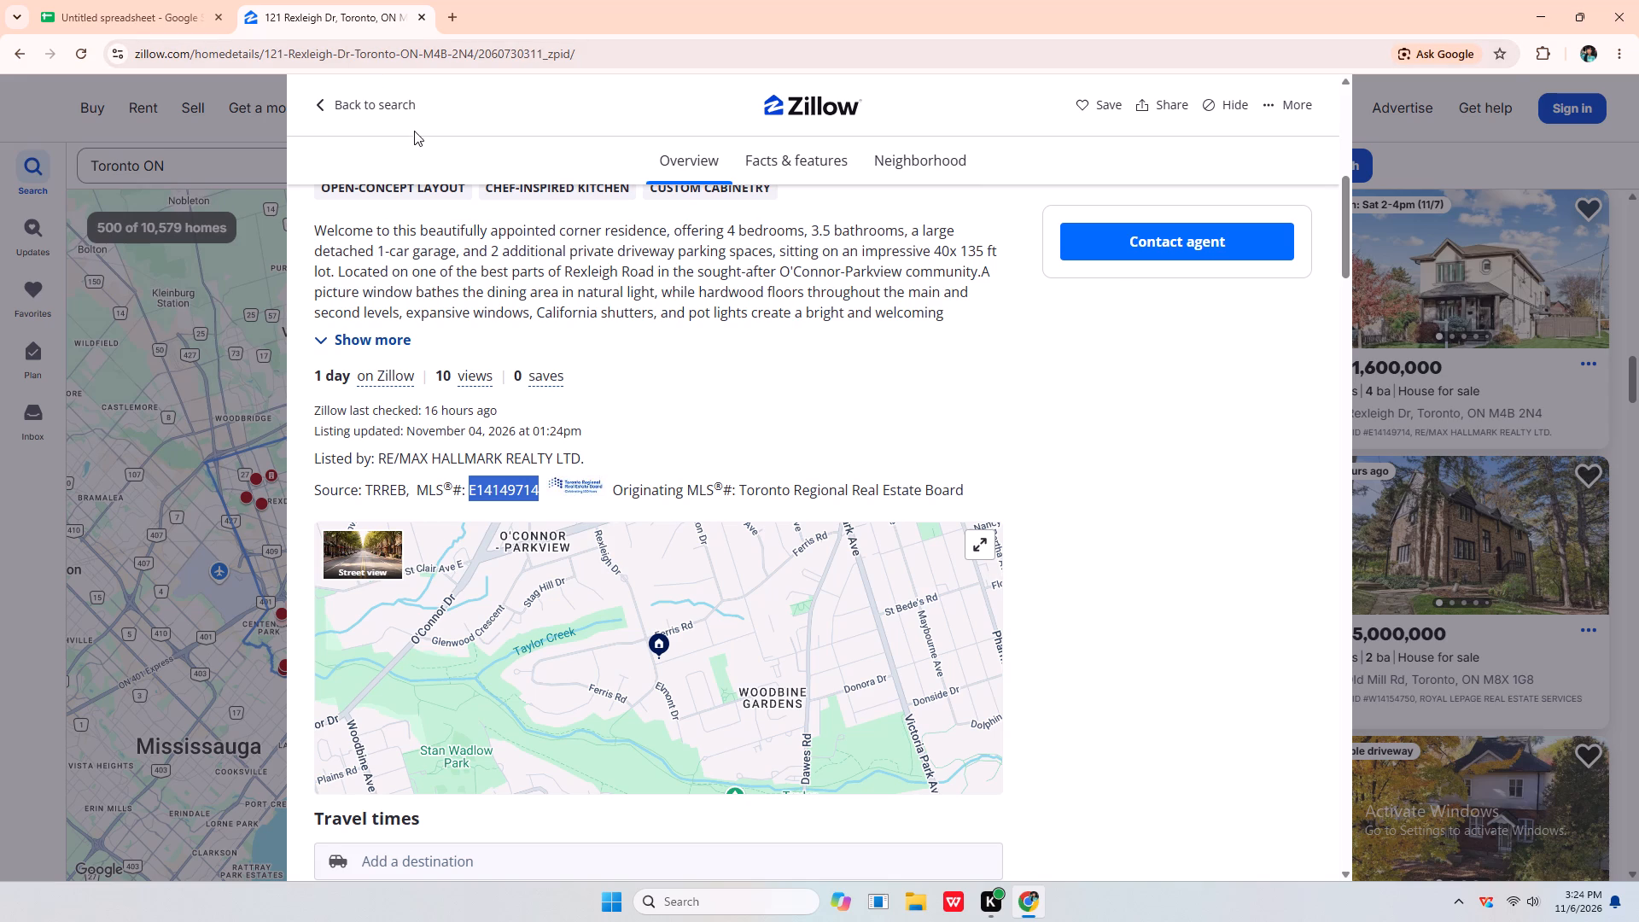
left_click(318, 100)
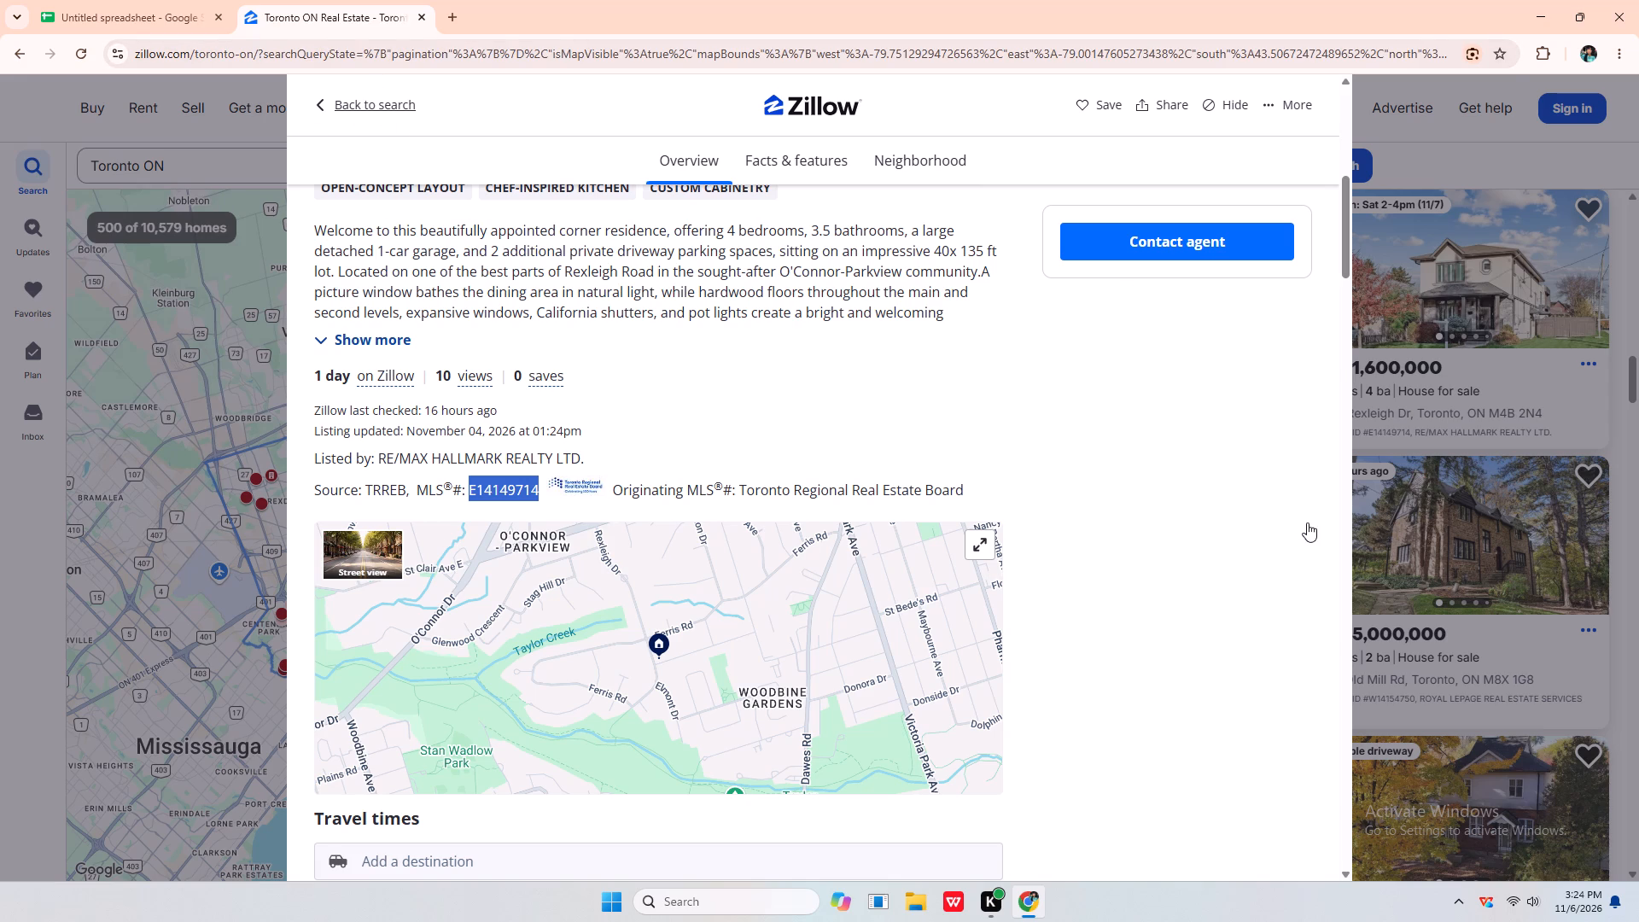
left_click(1236, 696)
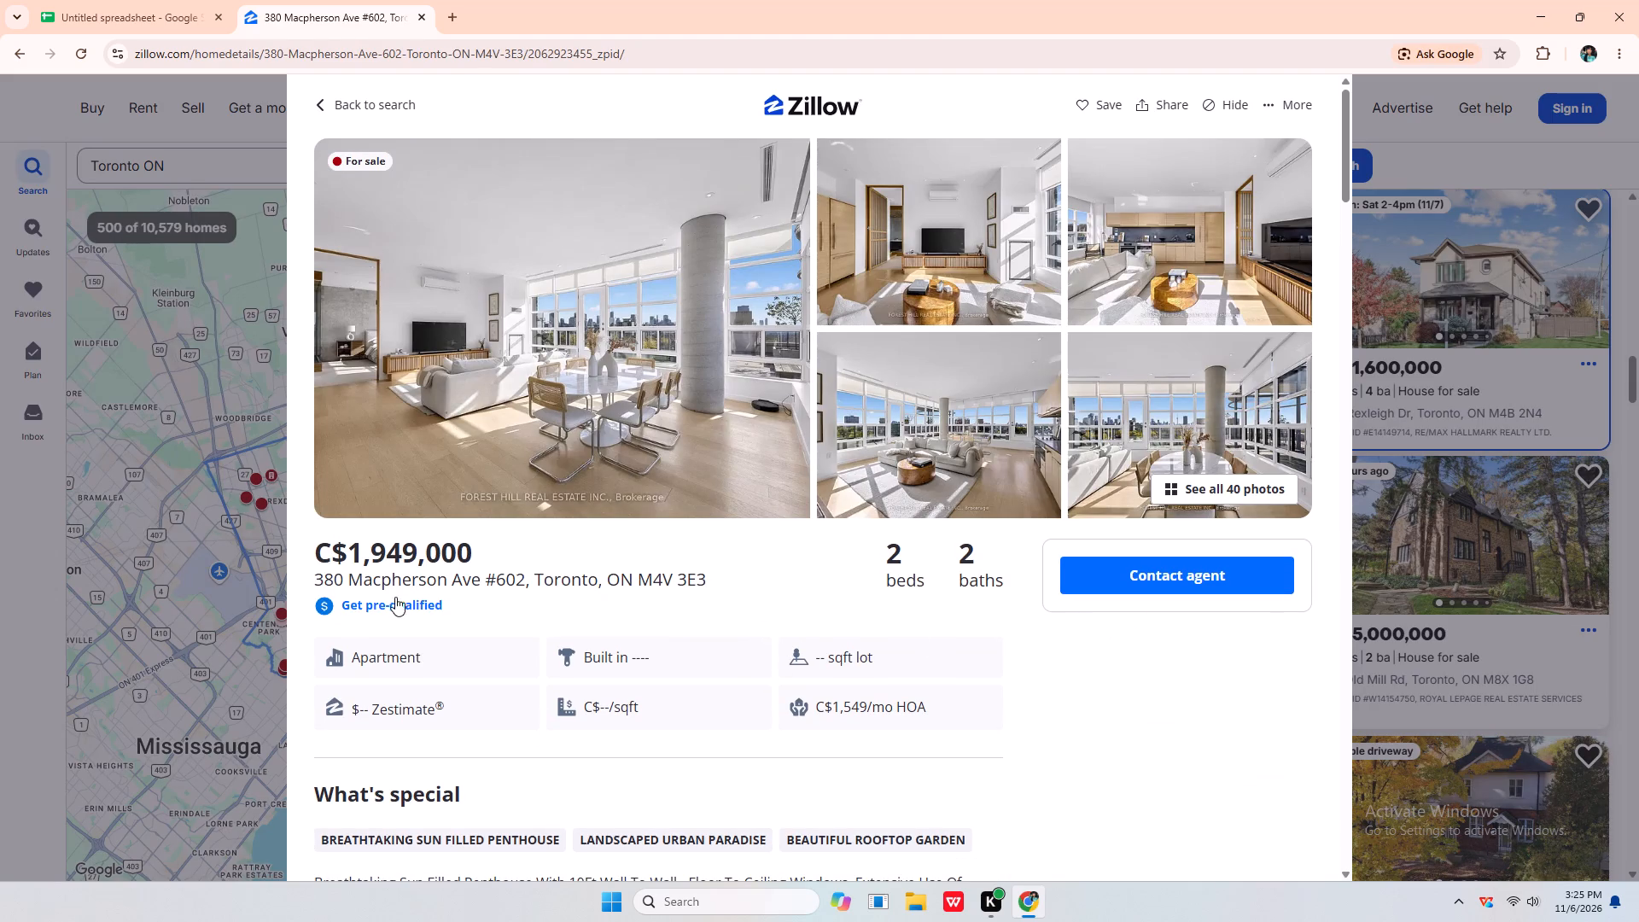
Copy the full address from the Macpherson Ave listing into cell A19 of the spreadsheet.
left_click_drag(310, 578, 729, 583)
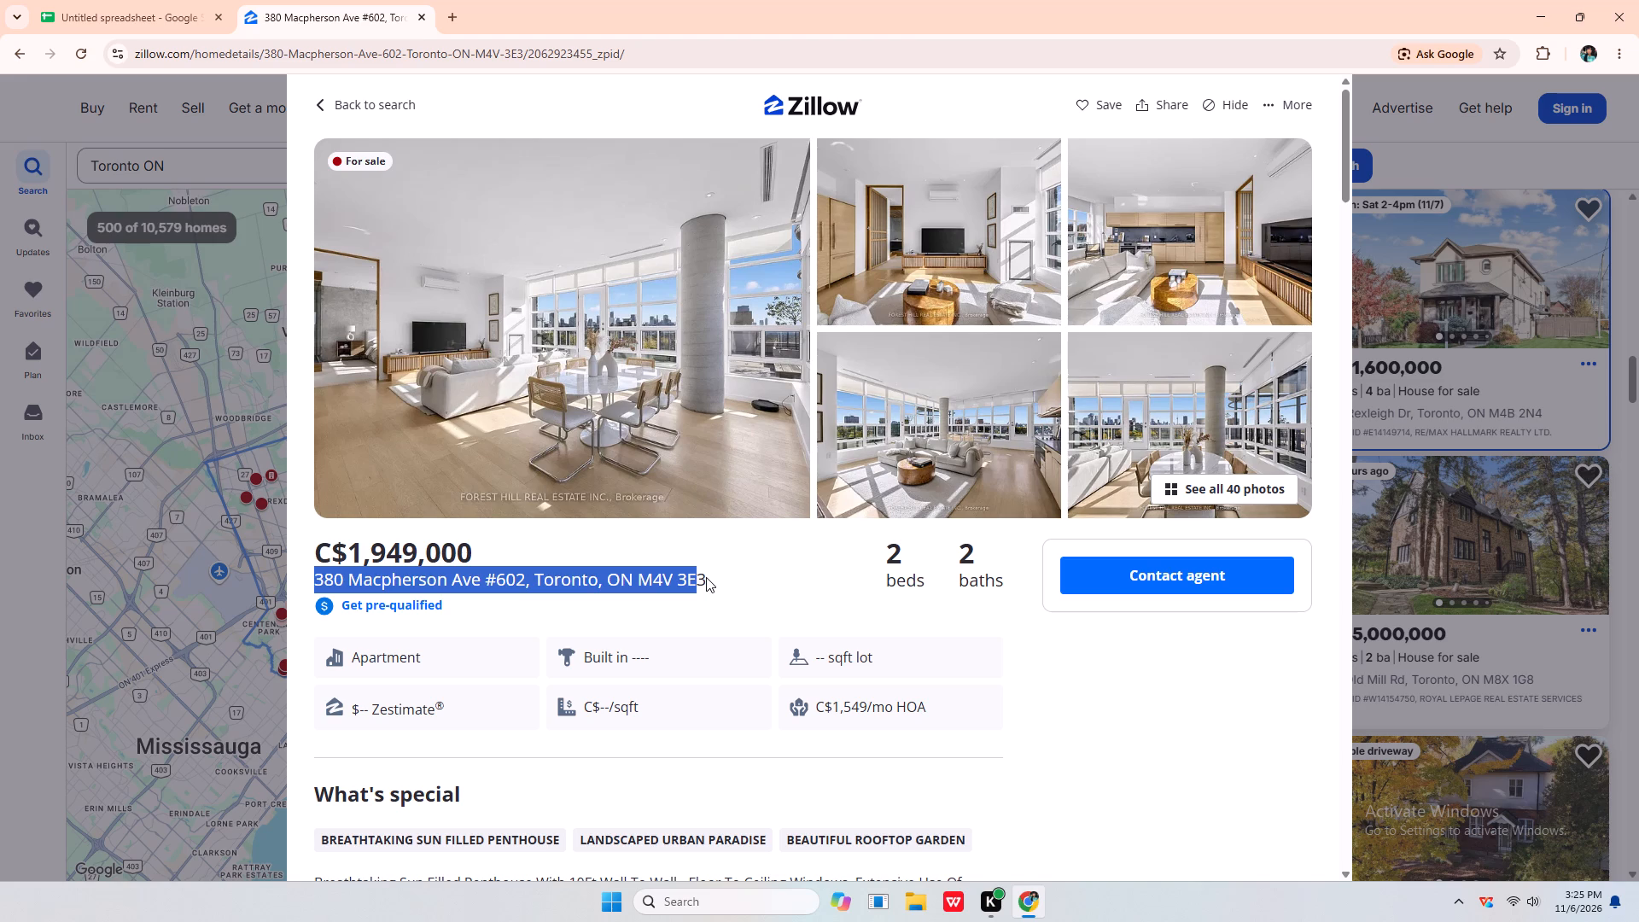
key("ctrl+c")
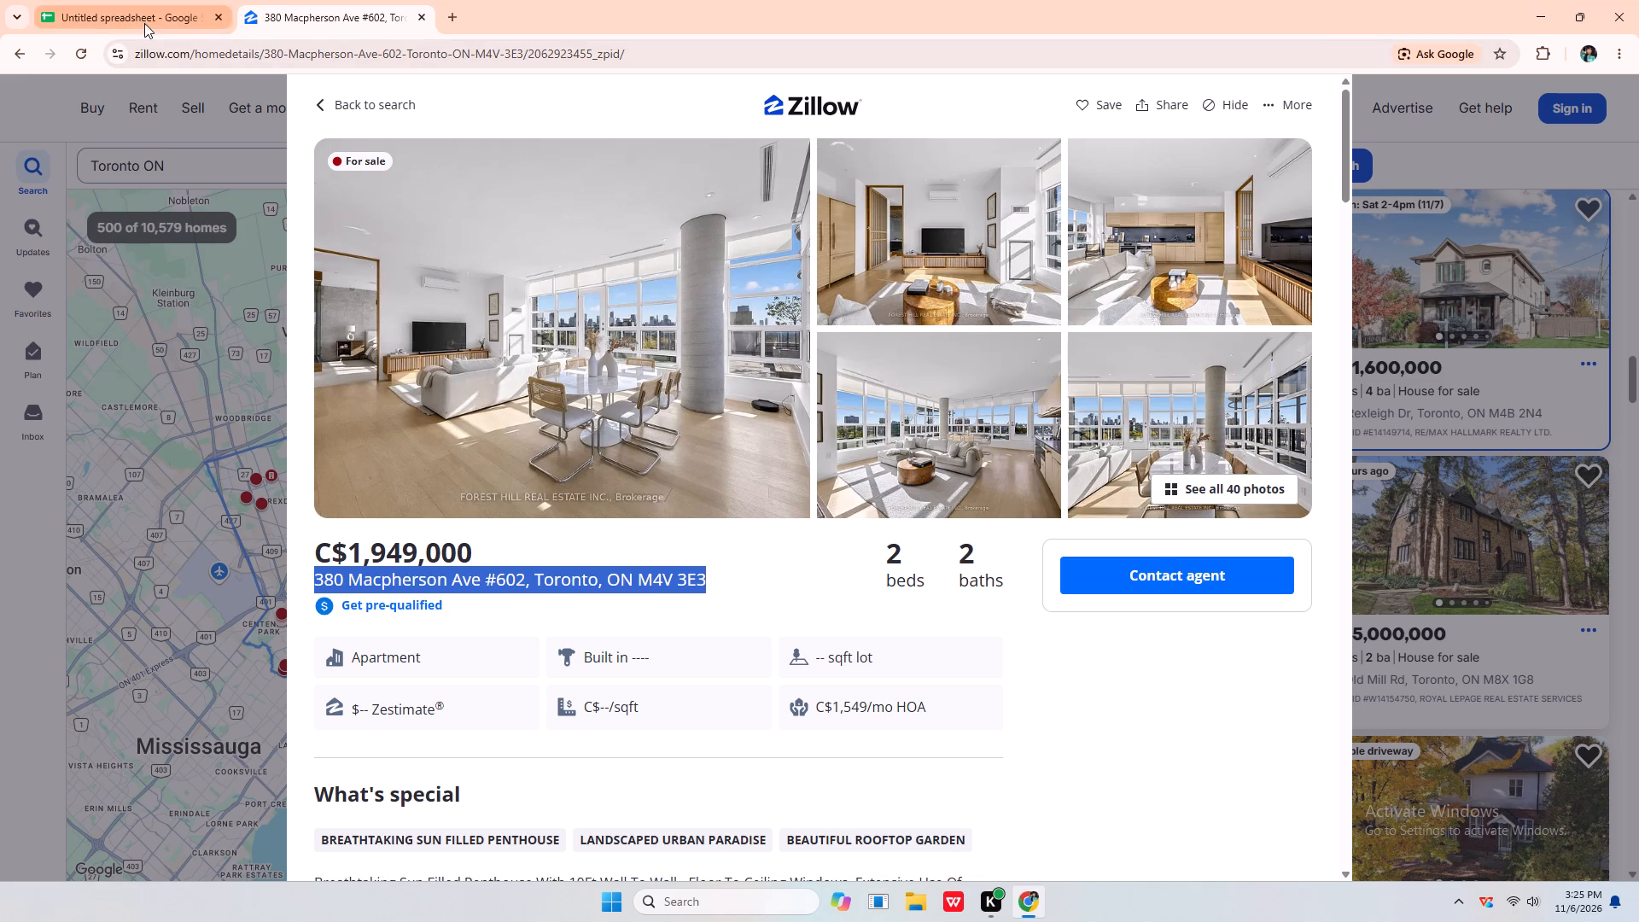
left_click(144, 21)
left_click(99, 597)
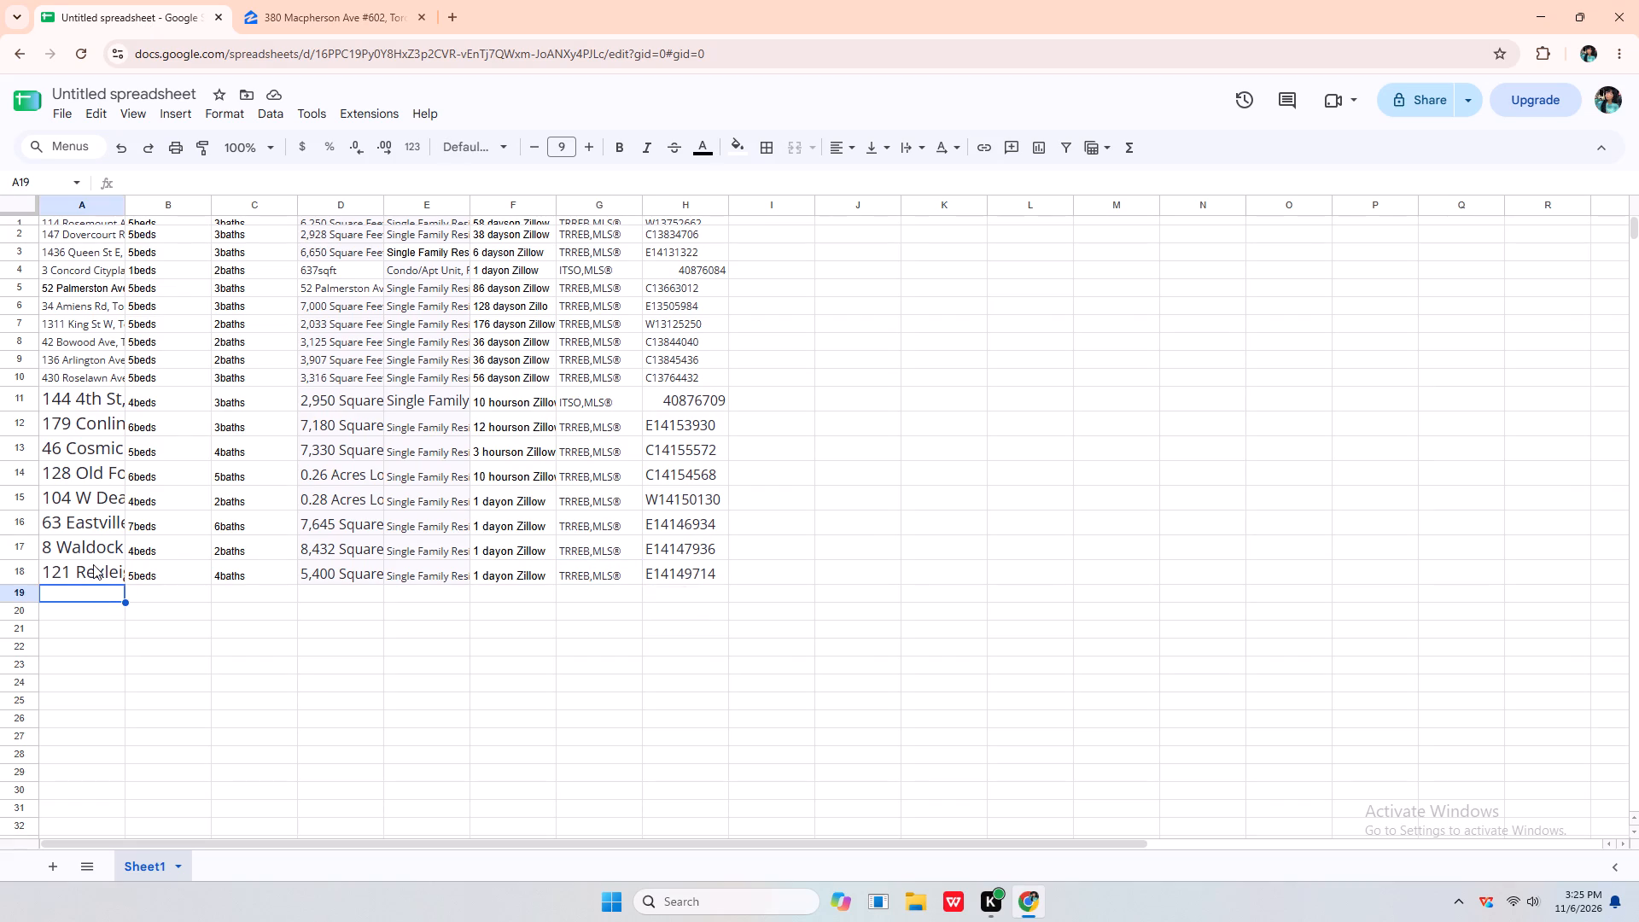
key("ctrl+v")
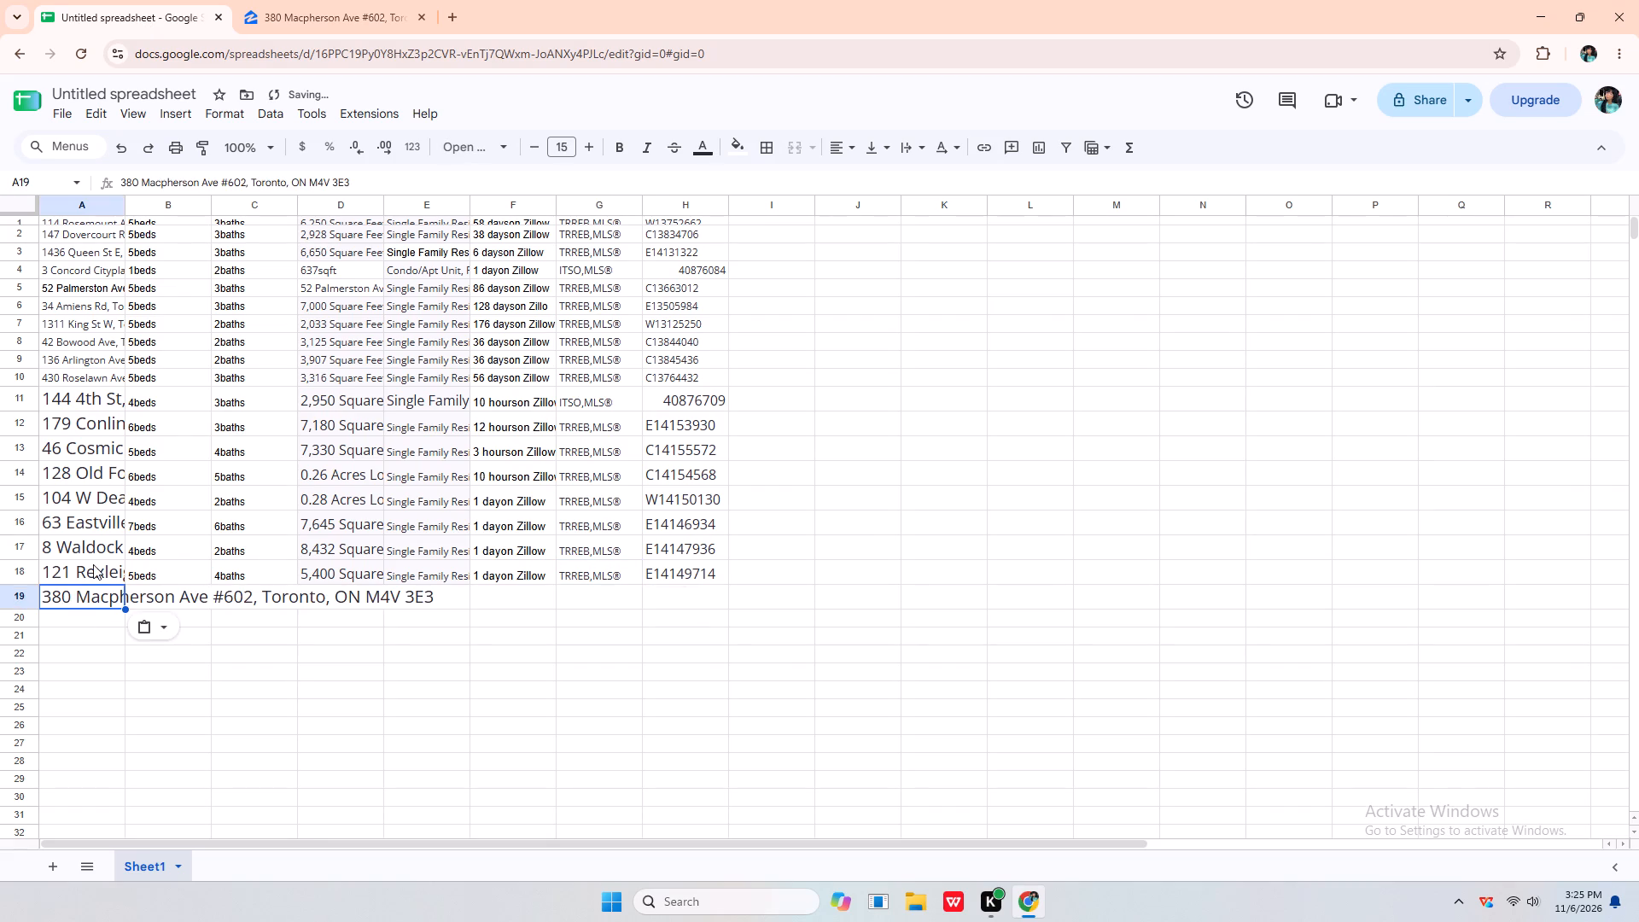
Enter 2beds in cell B19 and 2baths in cell C19 for the Macpherson Ave listing.
key("Right")
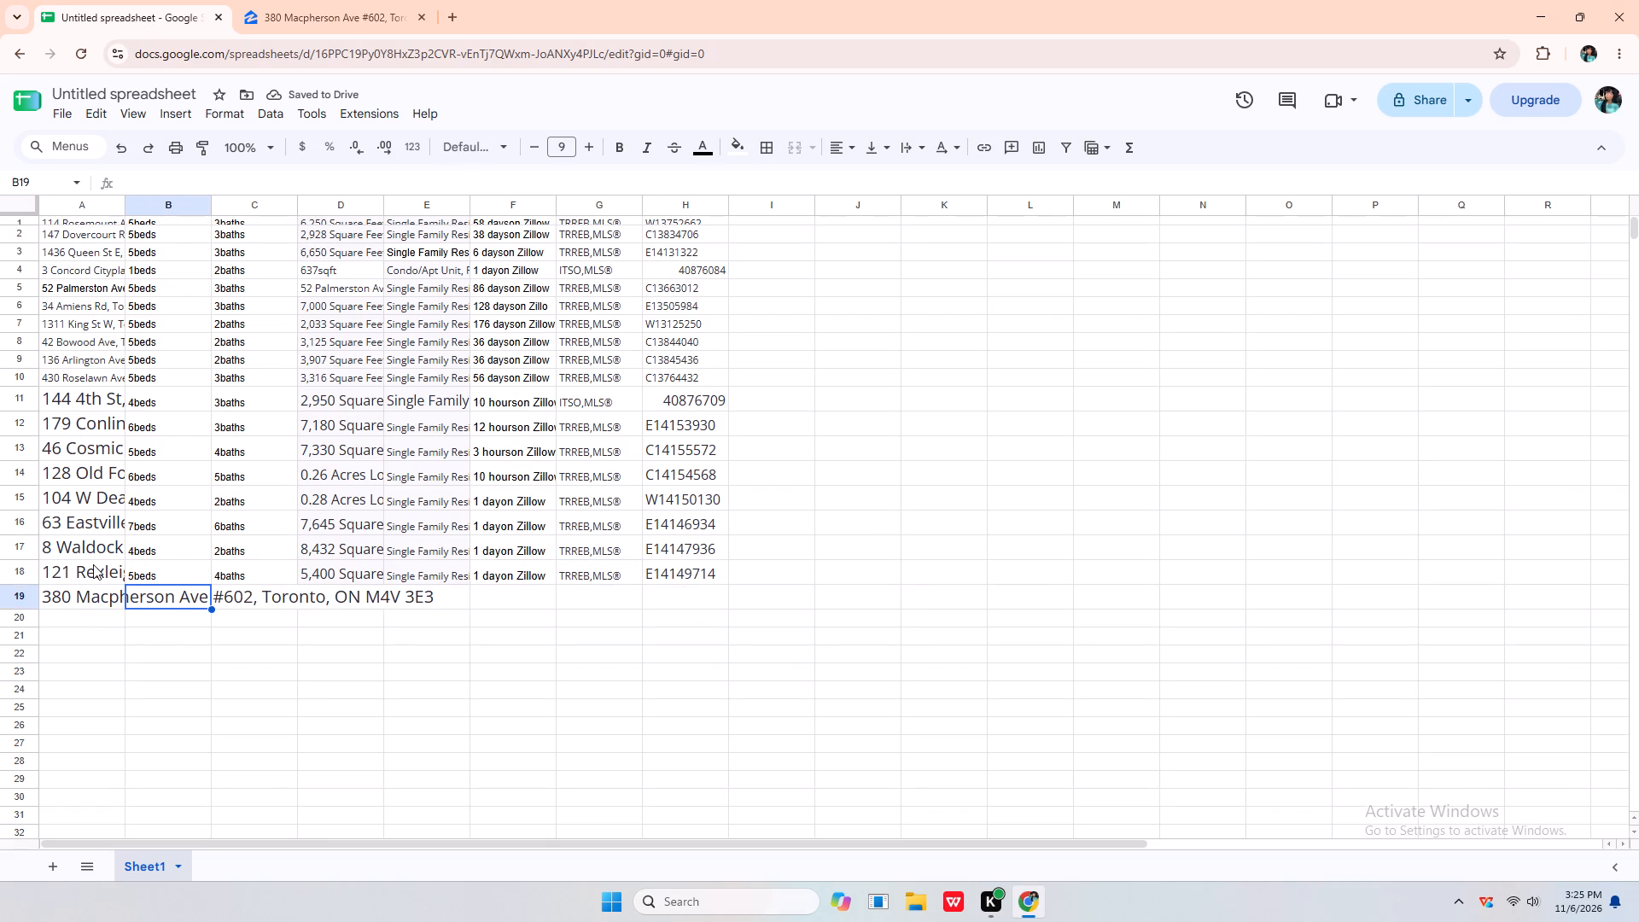
key("2")
key("b")
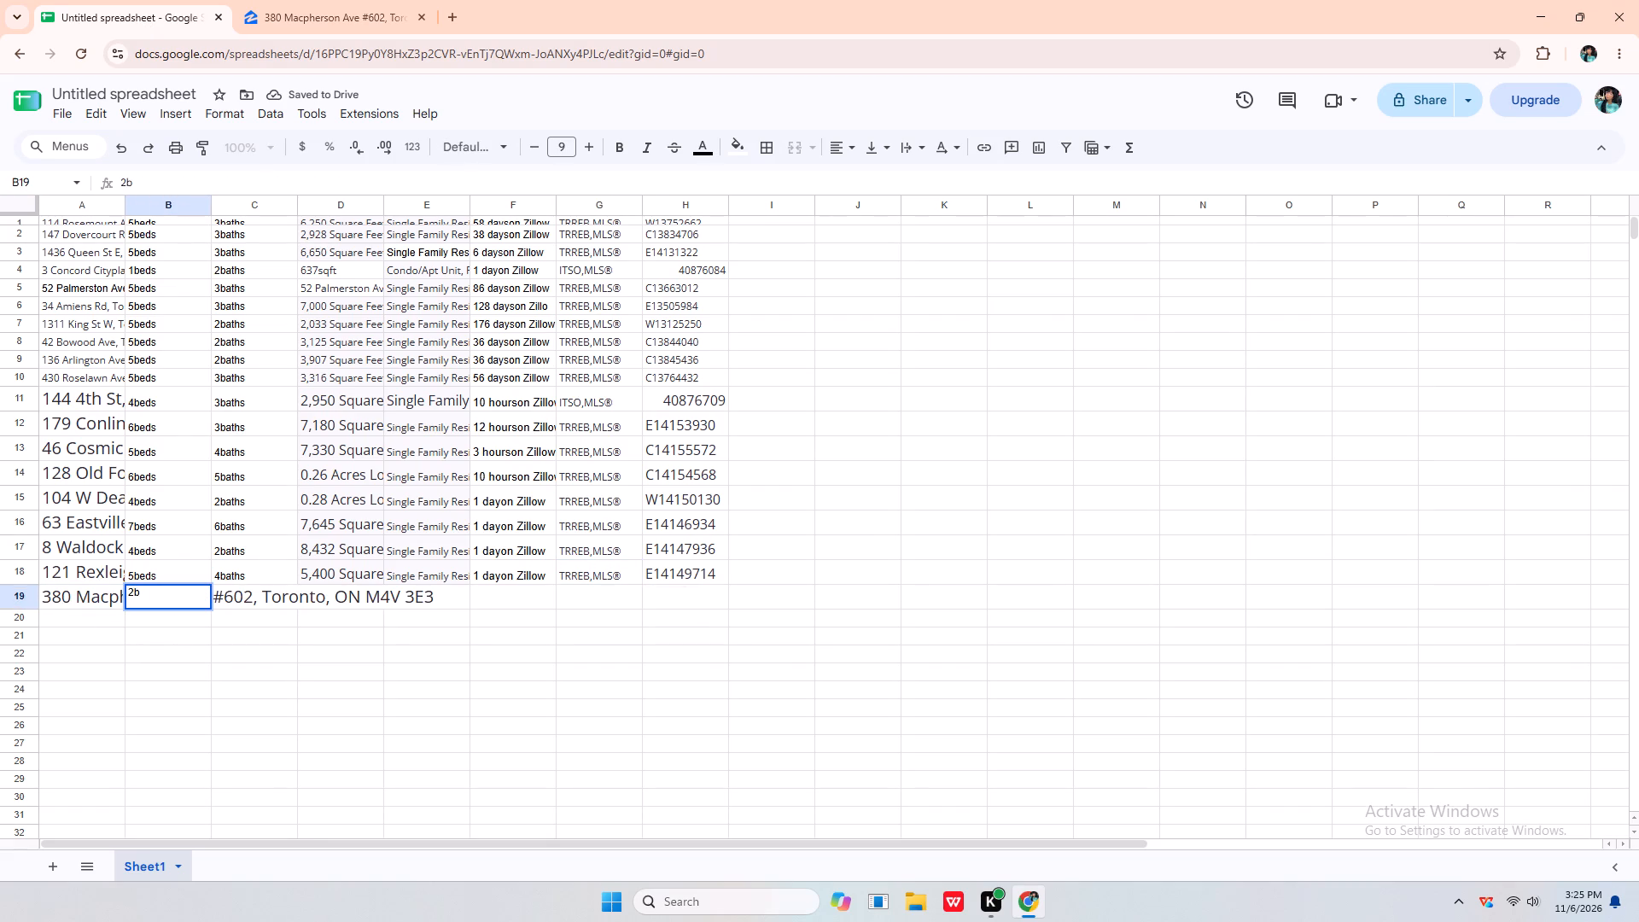
type("eds")
key("Right")
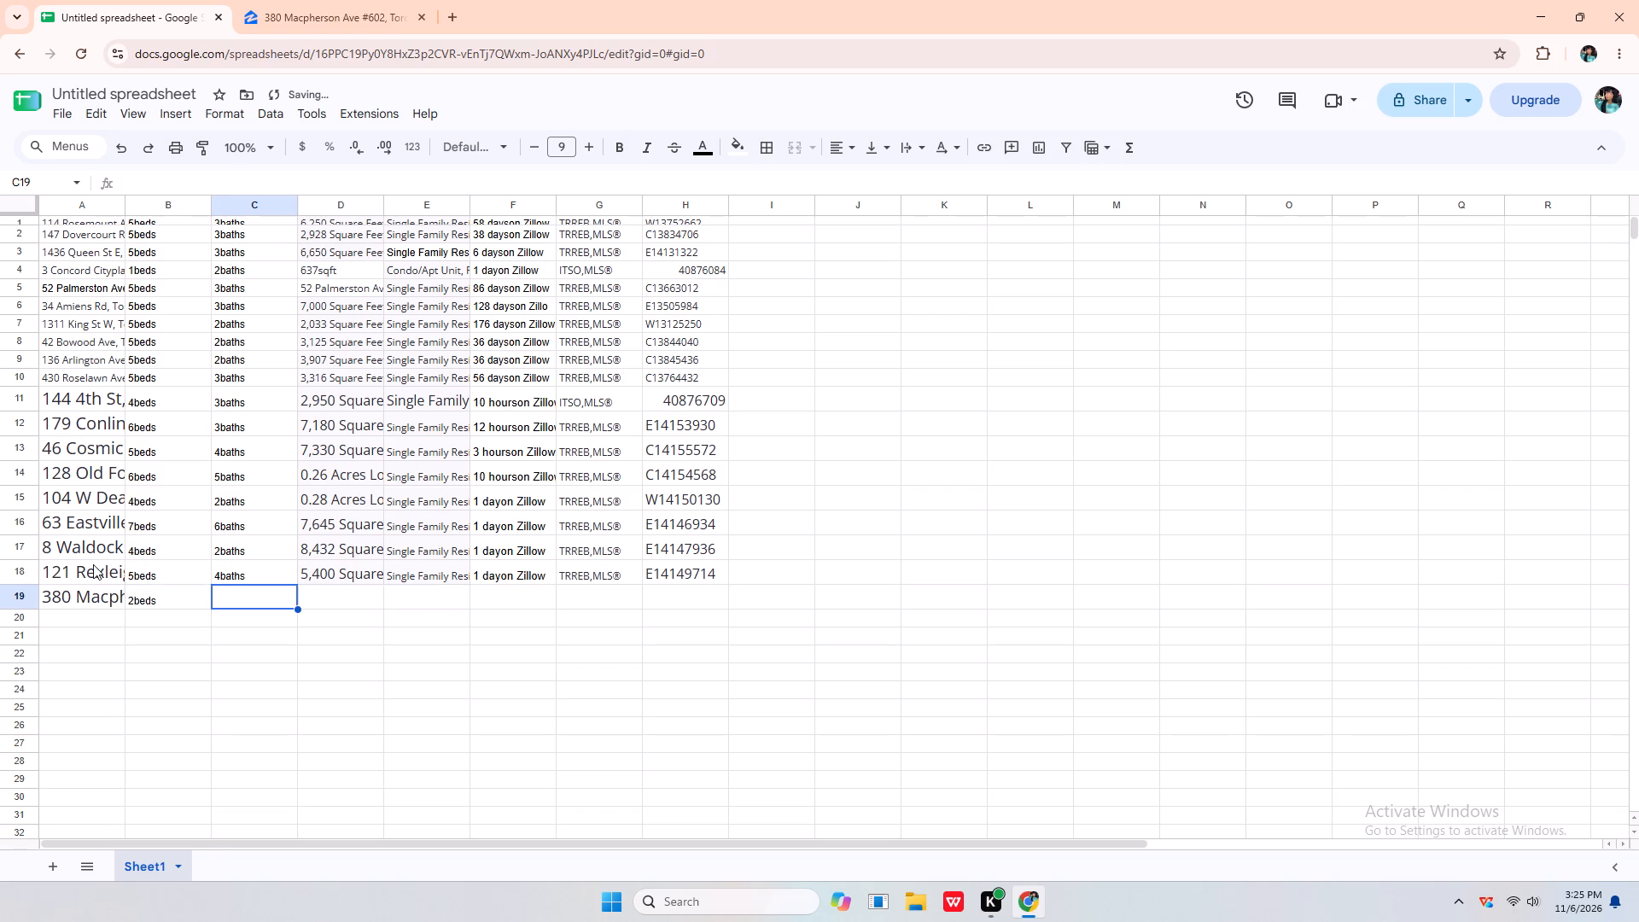
key("2")
key("b")
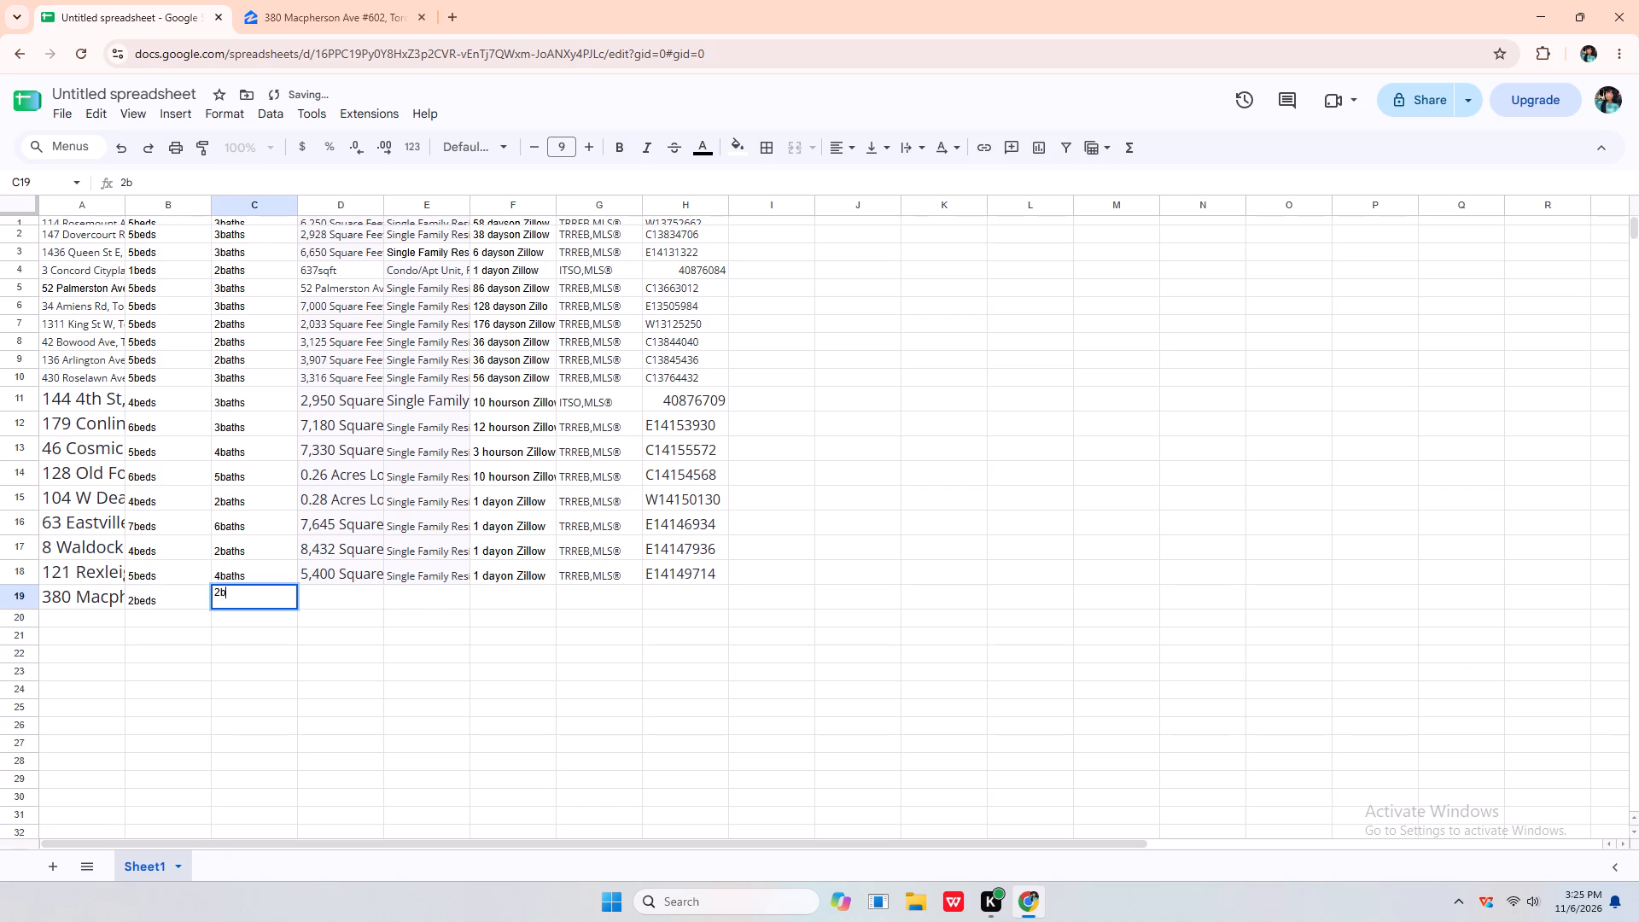
type("aths")
key("Right")
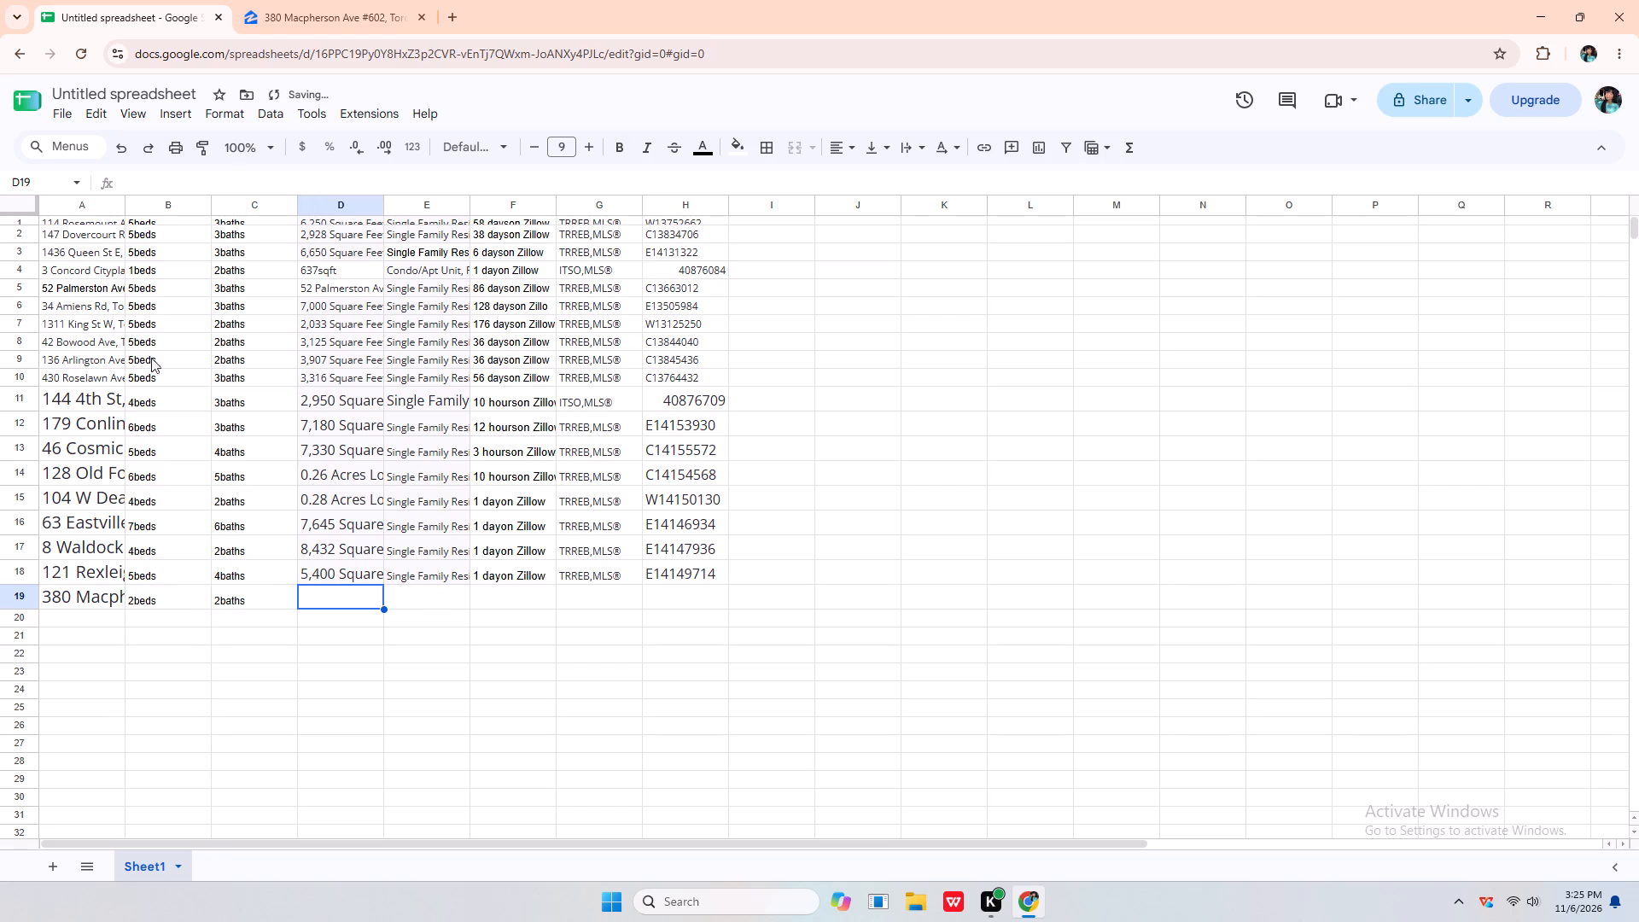
Copy the HOA fee, C$1,549/mo HOA, from the Macpherson Ave listing into cell D19 of the spreadsheet.
left_click(323, 10)
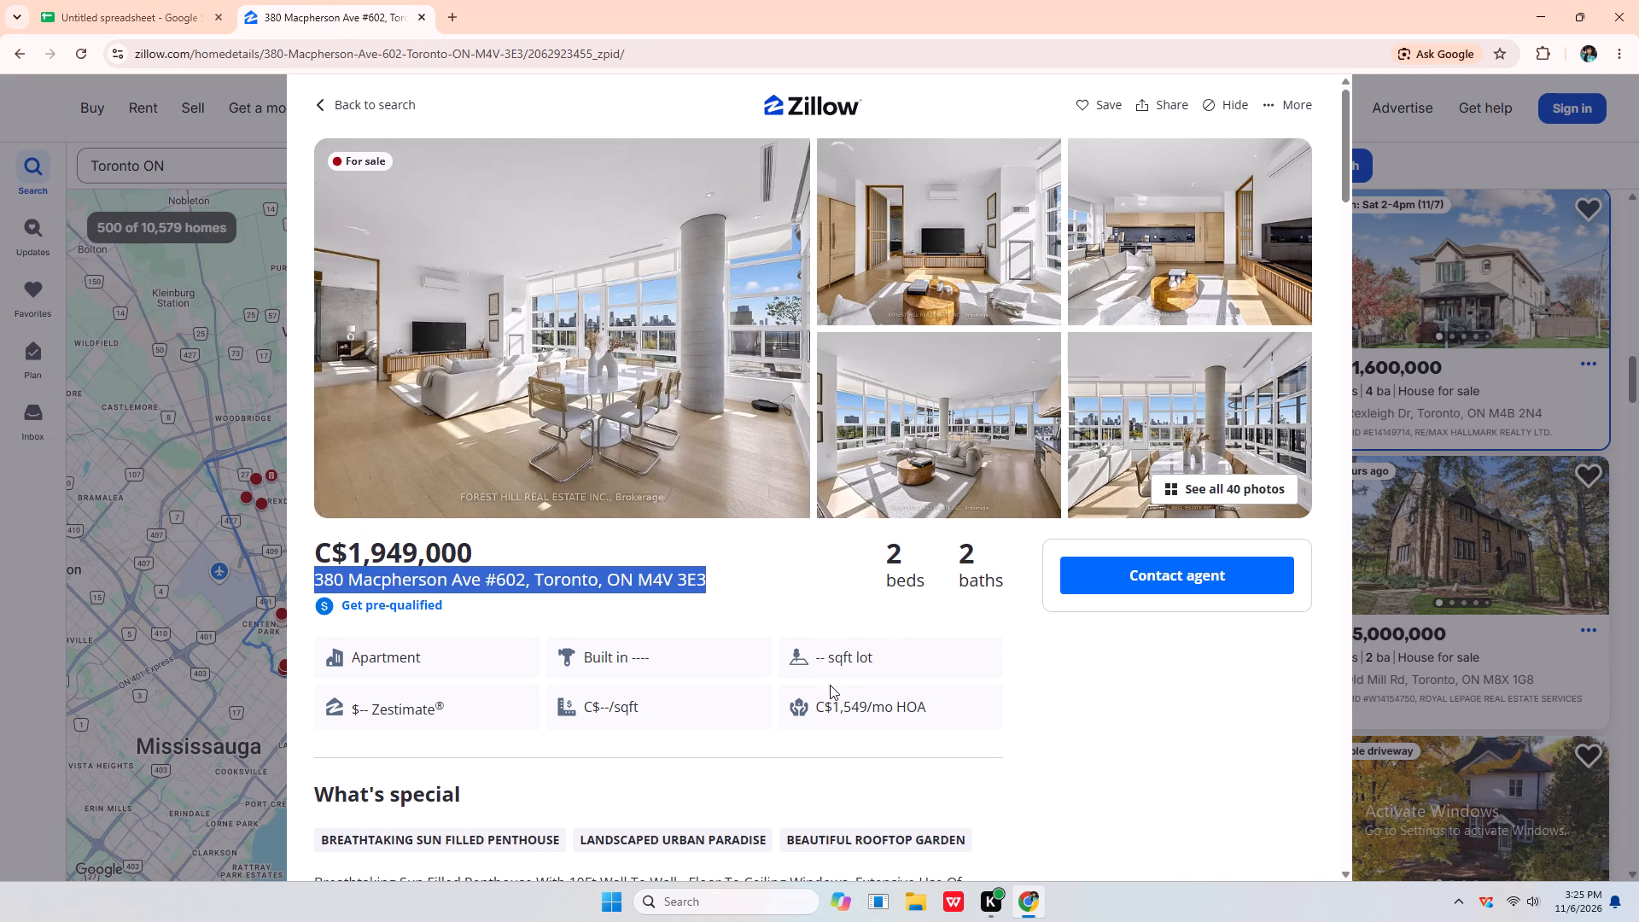
left_click_drag(815, 707, 959, 724)
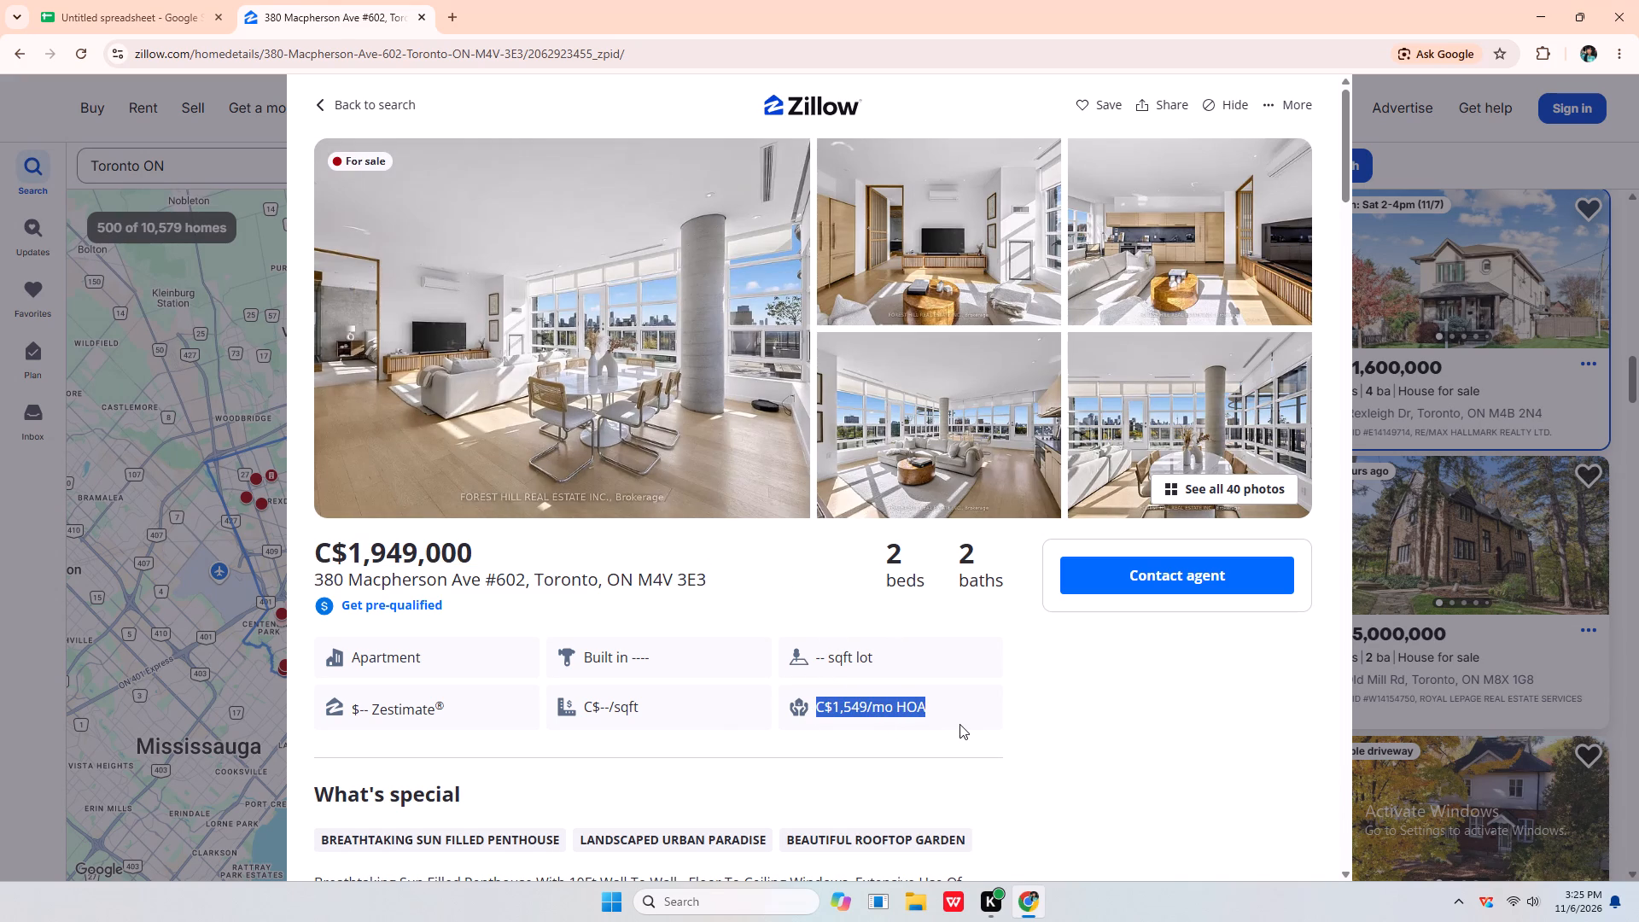
left_click_drag(959, 724, 959, 725)
key("ctrl+c")
left_click(191, 17)
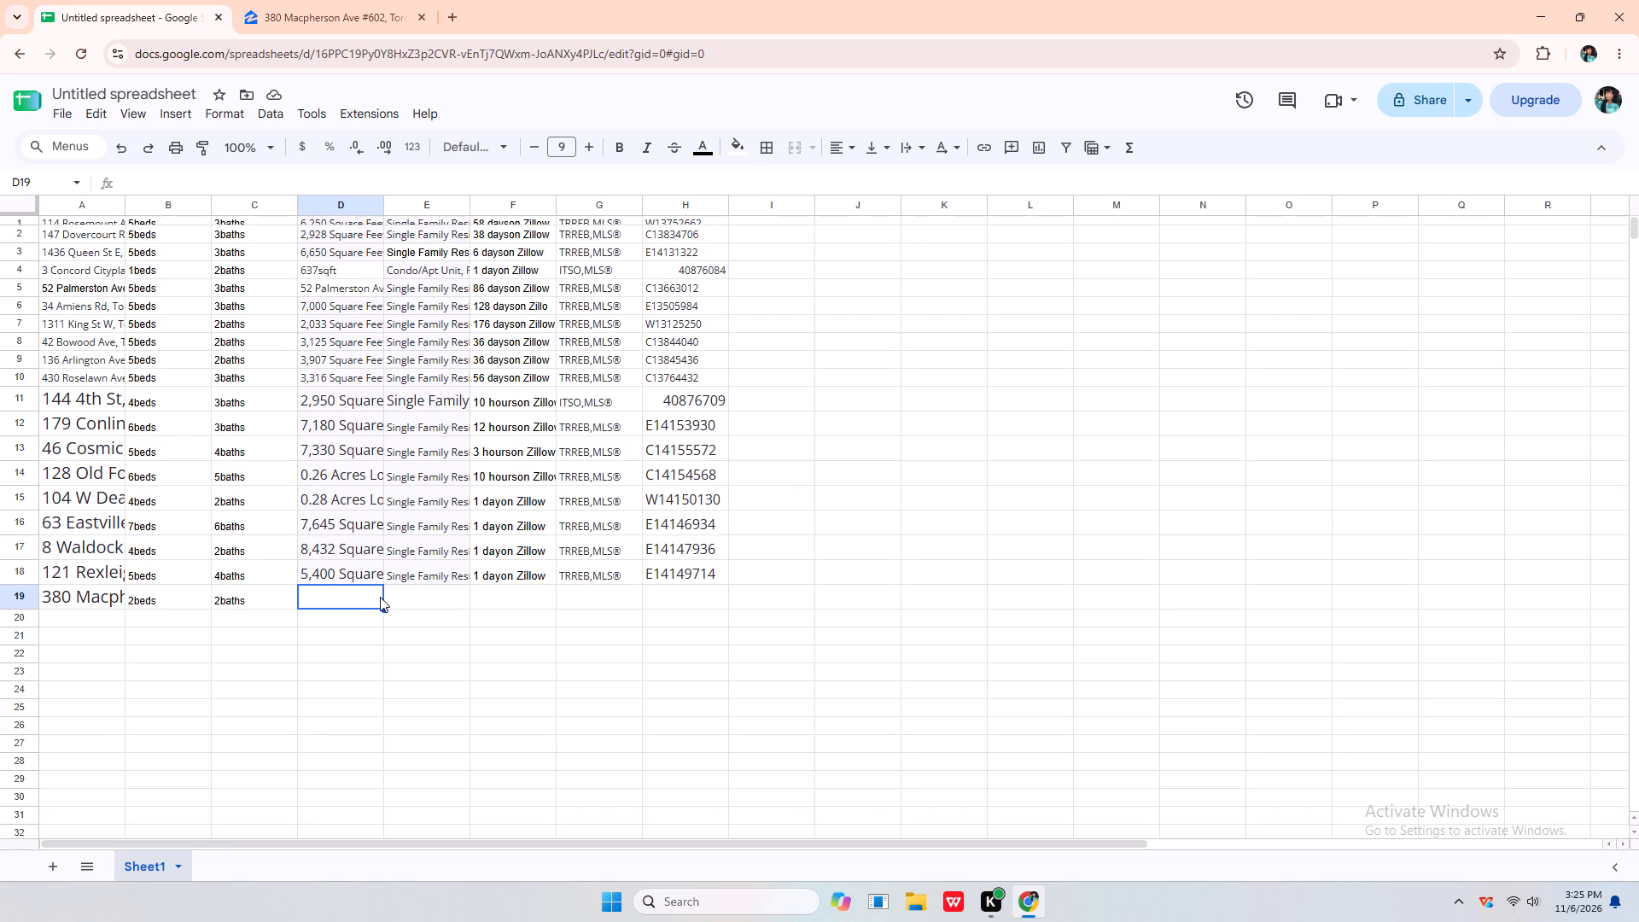
key("ctrl+v")
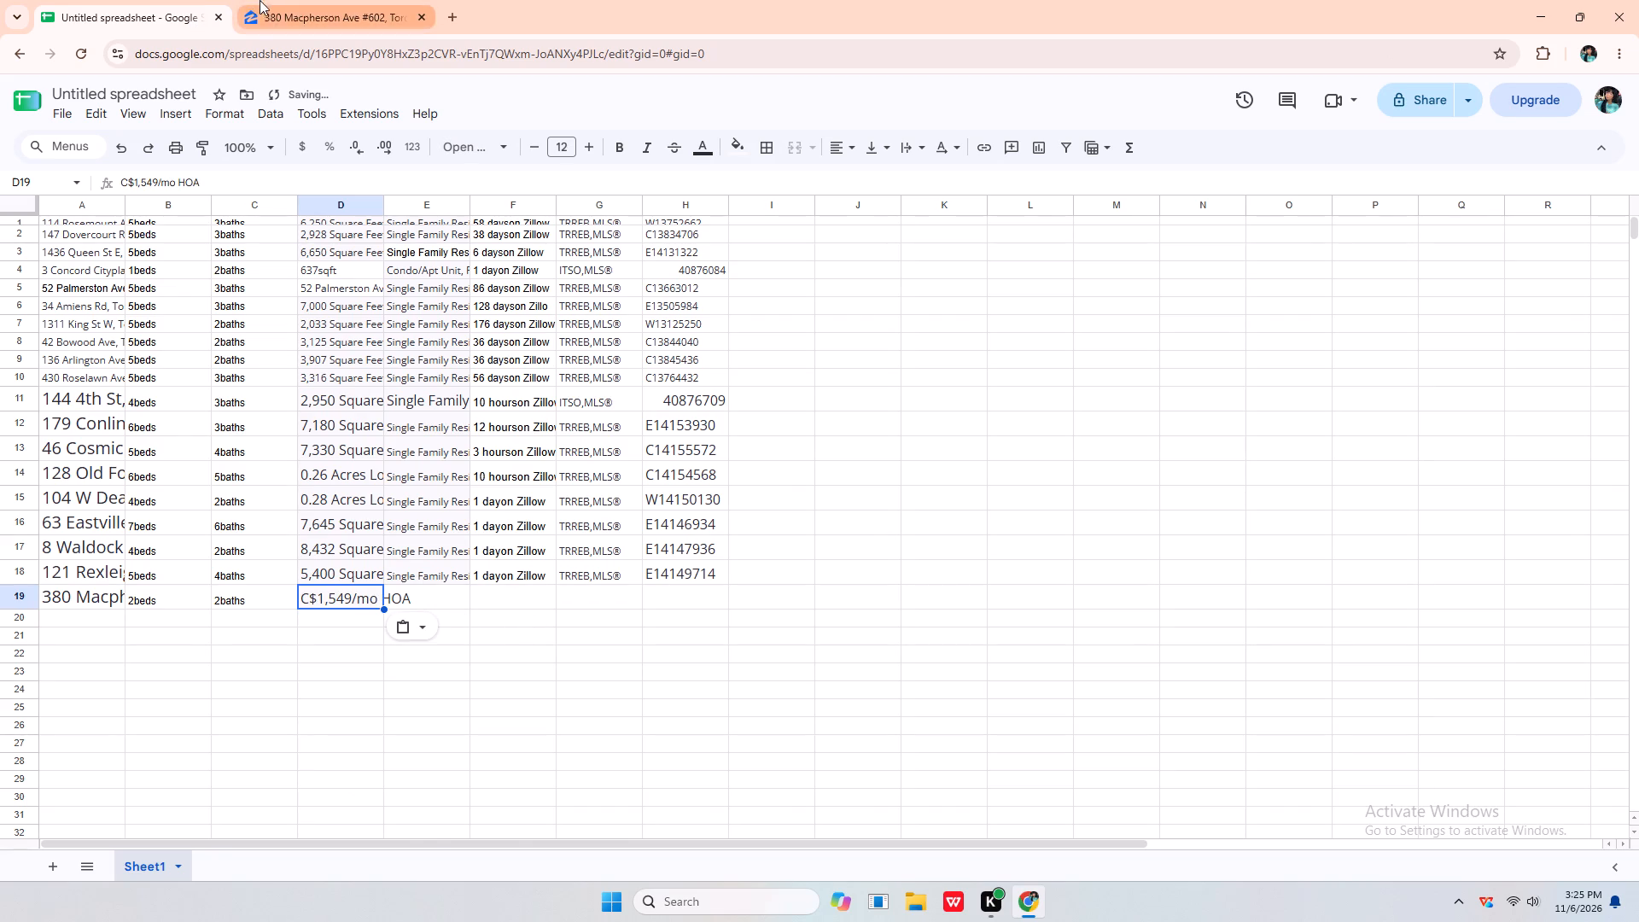
Copy the property type, Apartment, from the Macpherson Ave listing into cell E19 of the spreadsheet.
left_click(289, 17)
left_click_drag(351, 660, 351, 659)
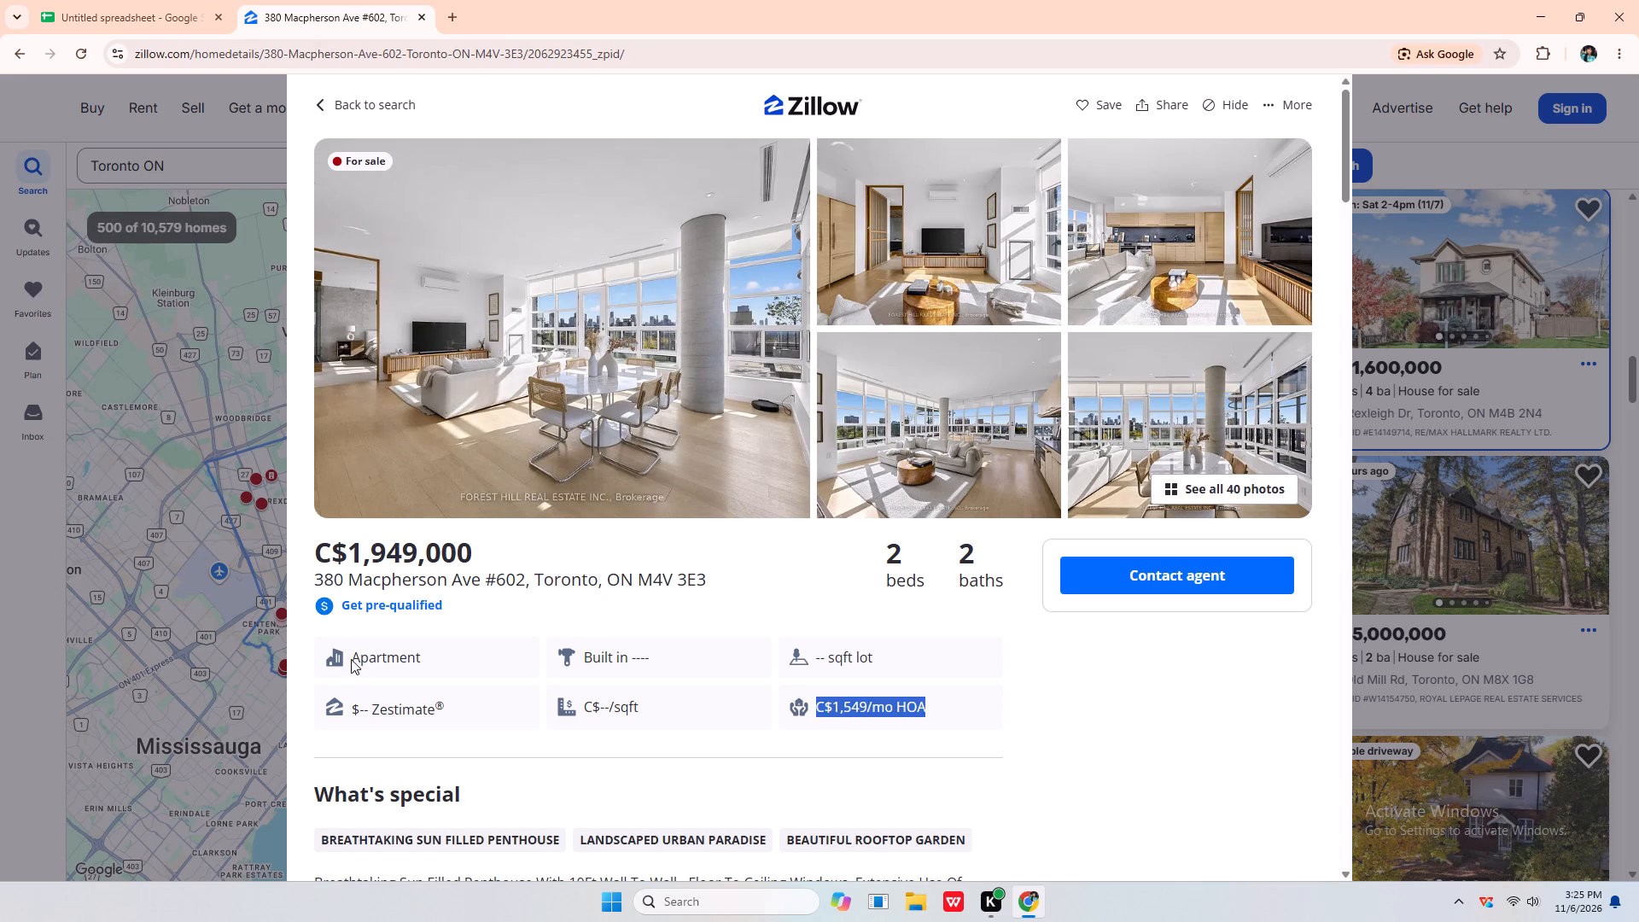
left_click_drag(351, 659, 427, 649)
key("ctrl+c")
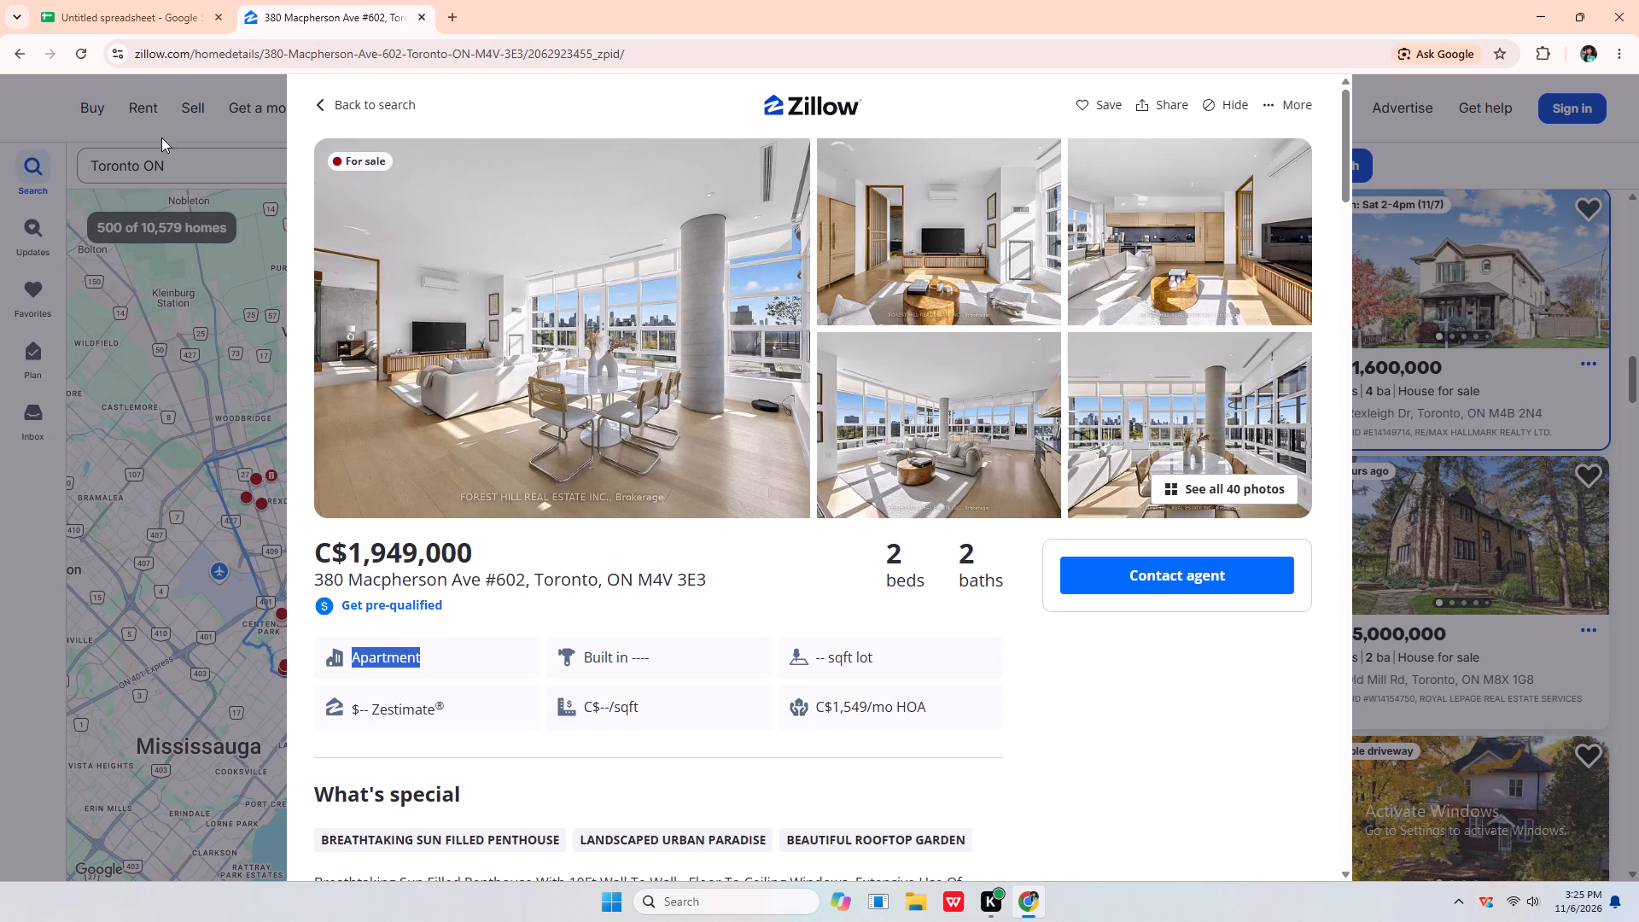
left_click(125, 3)
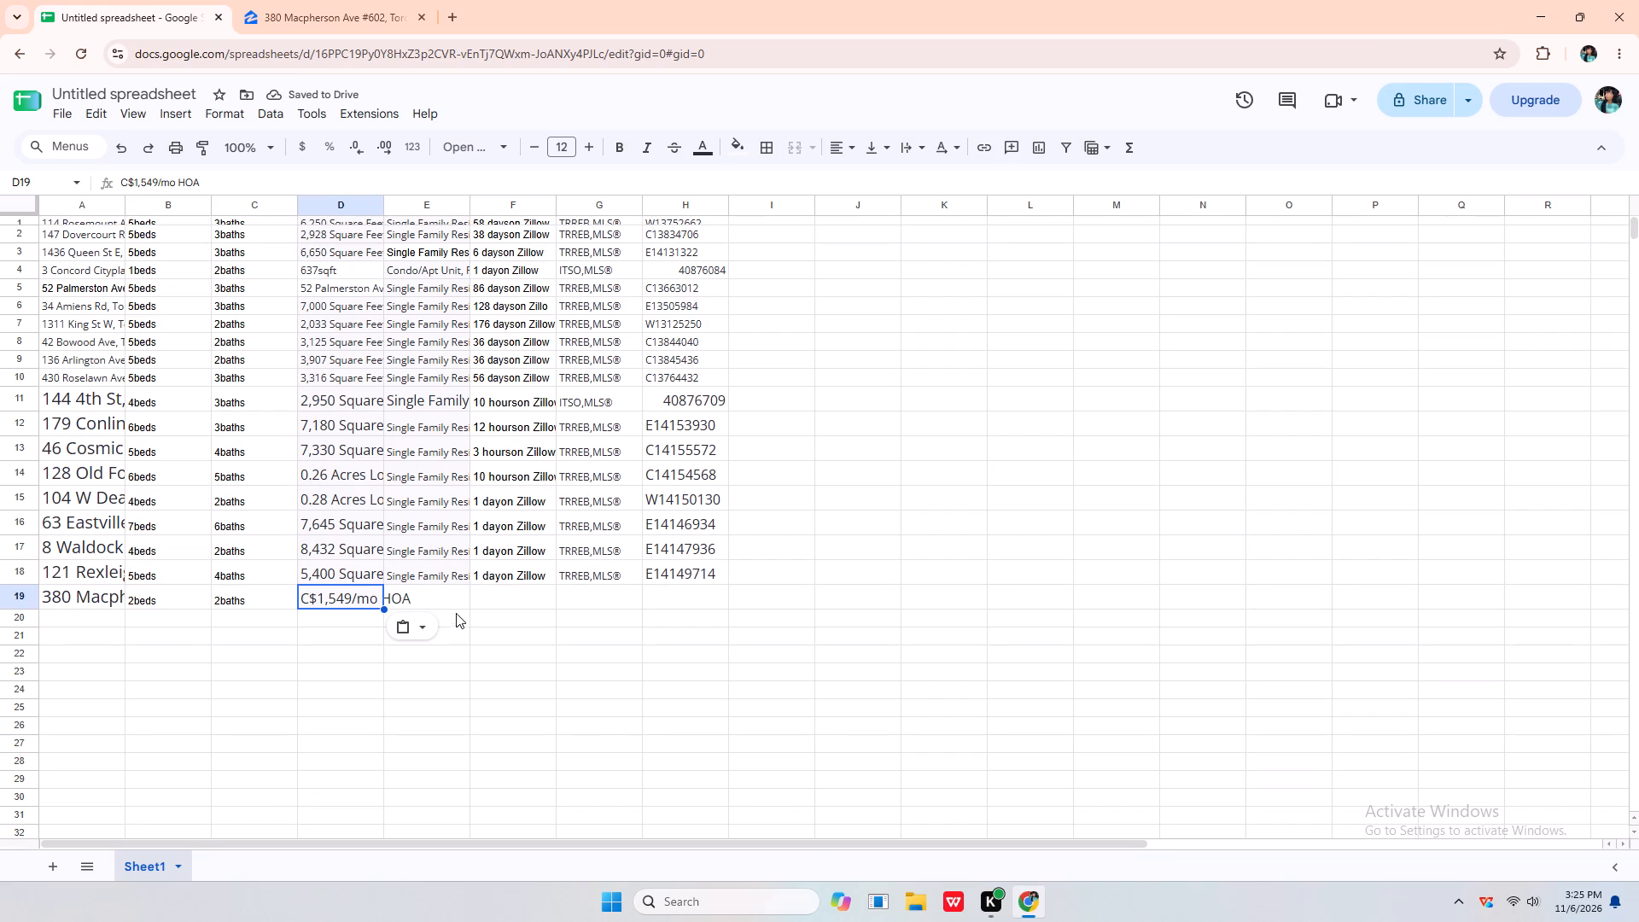
left_click(451, 602)
key("ctrl+v")
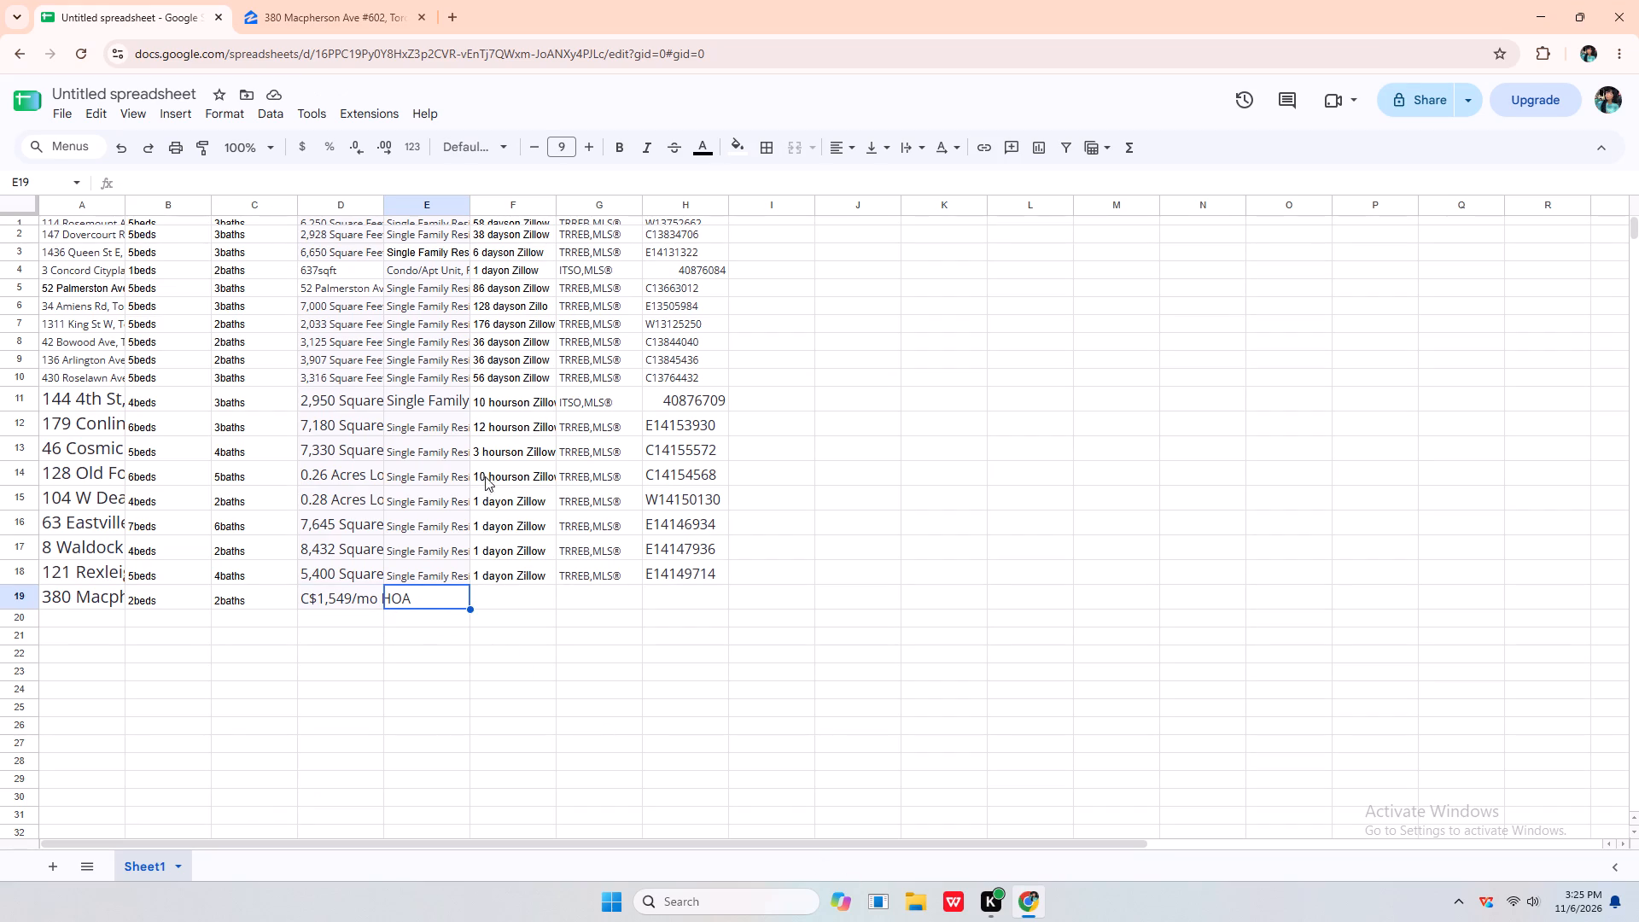
Copy the time on Zillow, 15 hours on Zillow, from the Macpherson Ave listing into cell F19 of the spreadsheet.
left_click(353, 28)
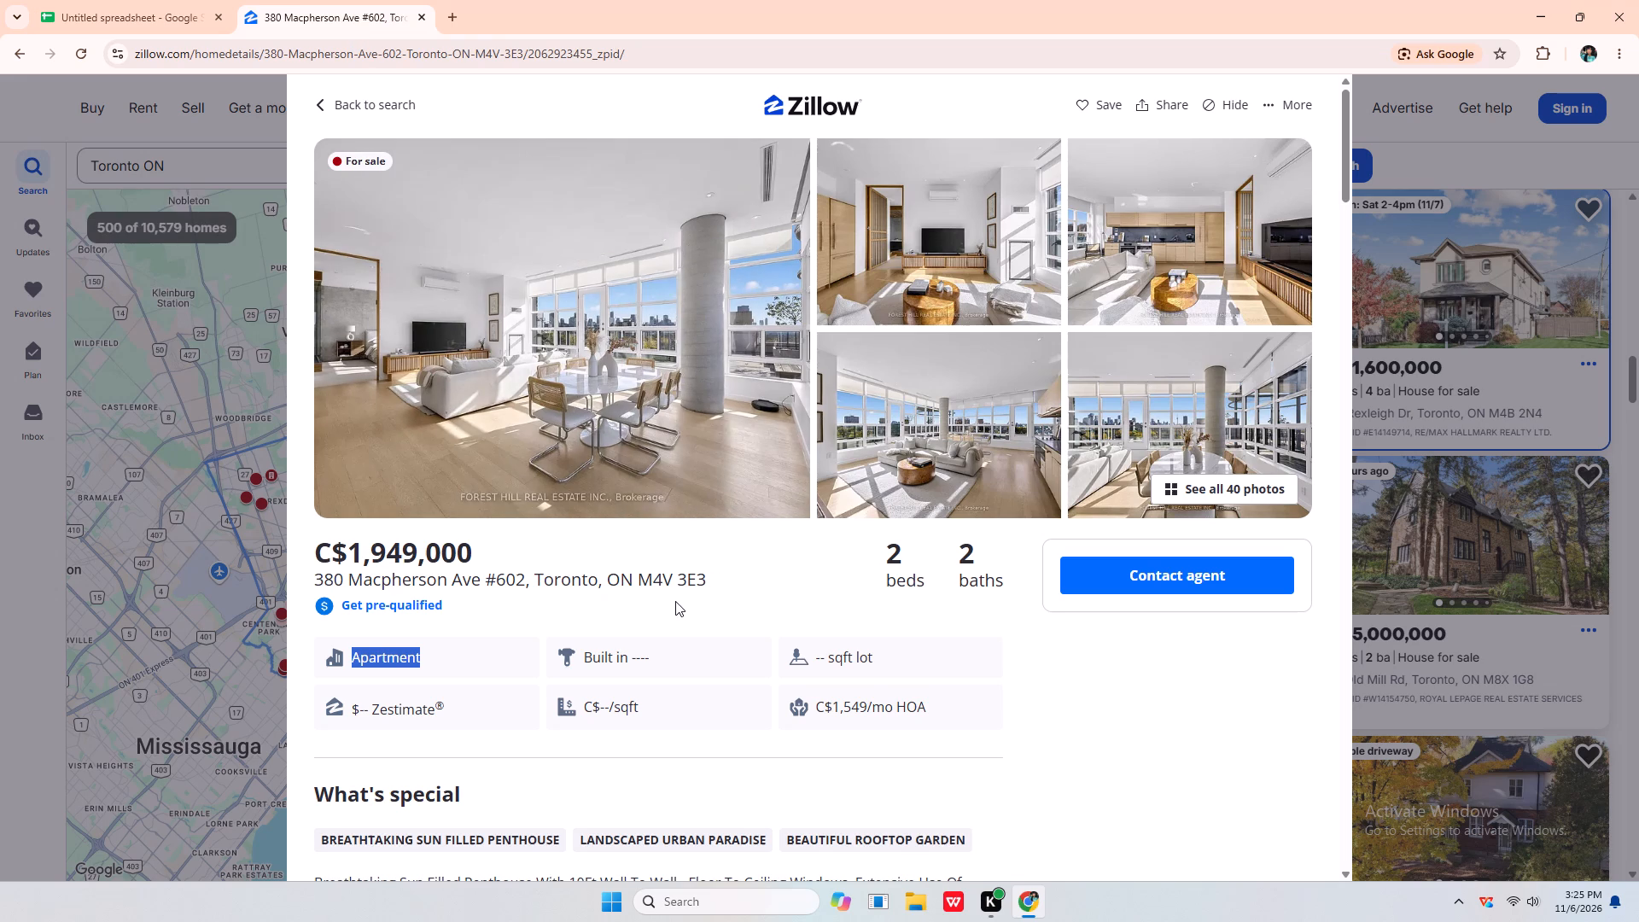
scroll(677, 604, "down", 5)
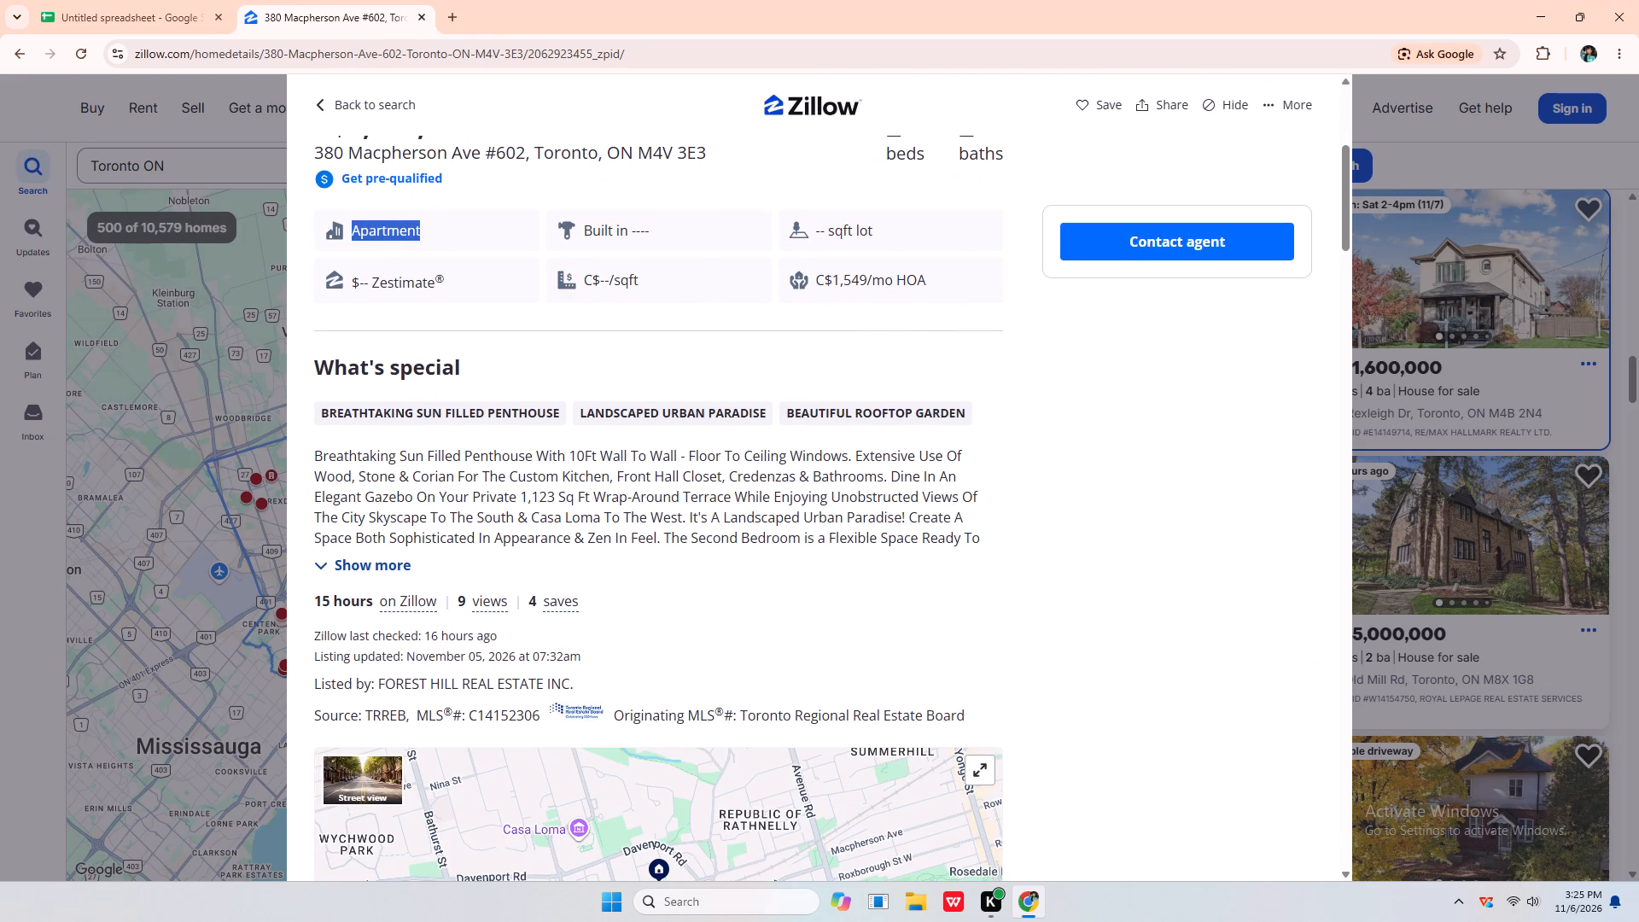
left_click_drag(310, 598, 456, 596)
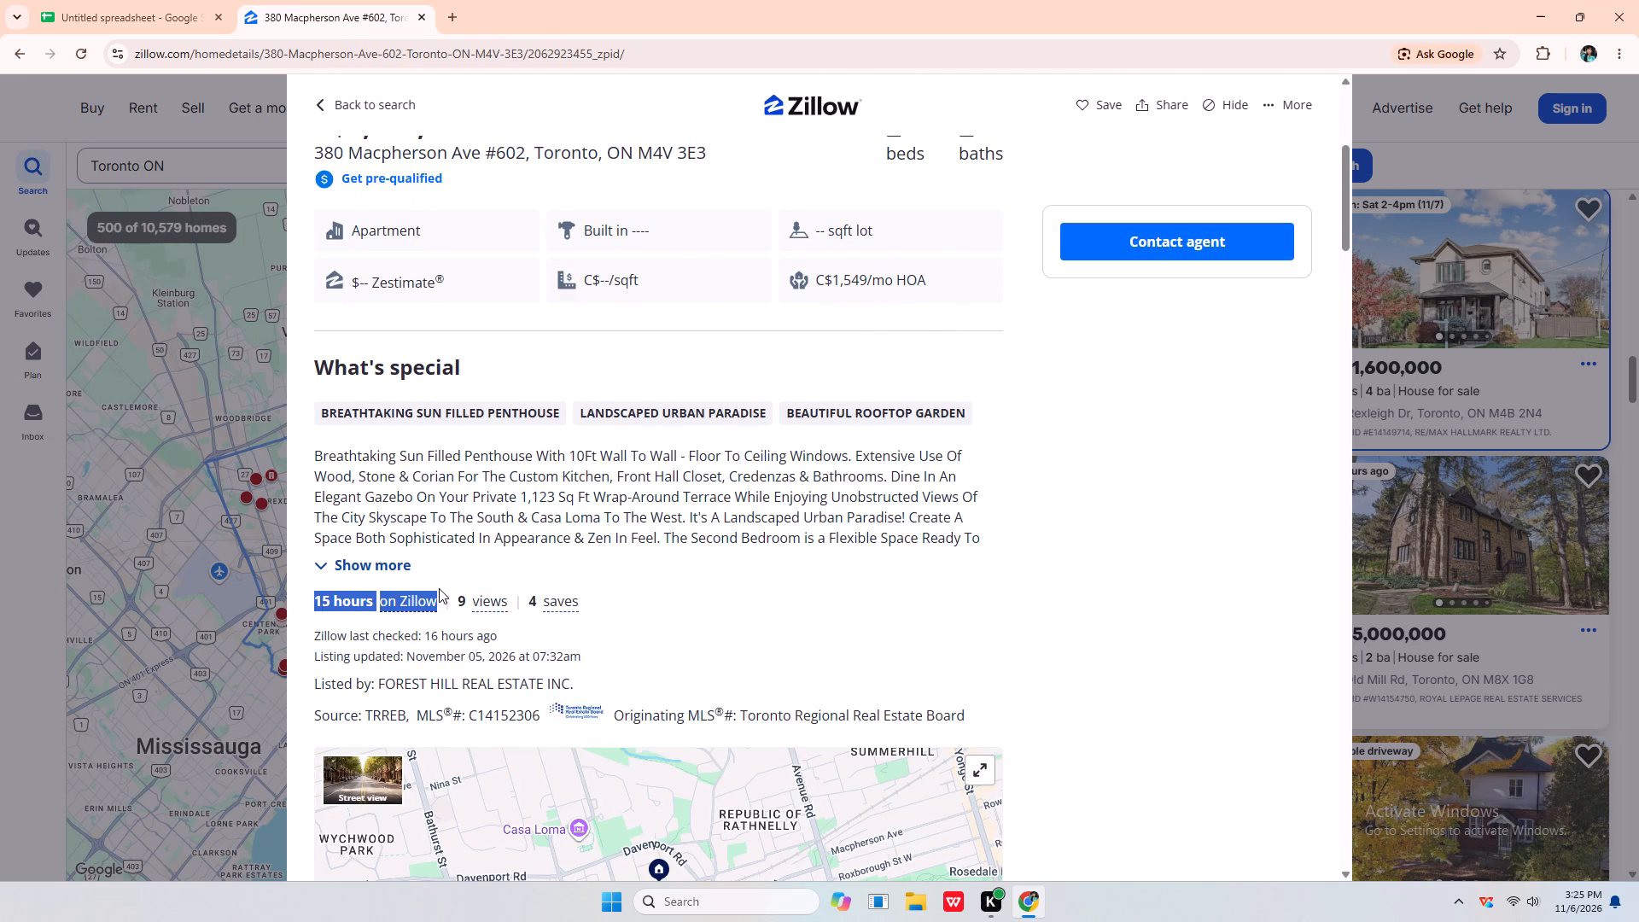
key("ctrl+c")
left_click(170, 9)
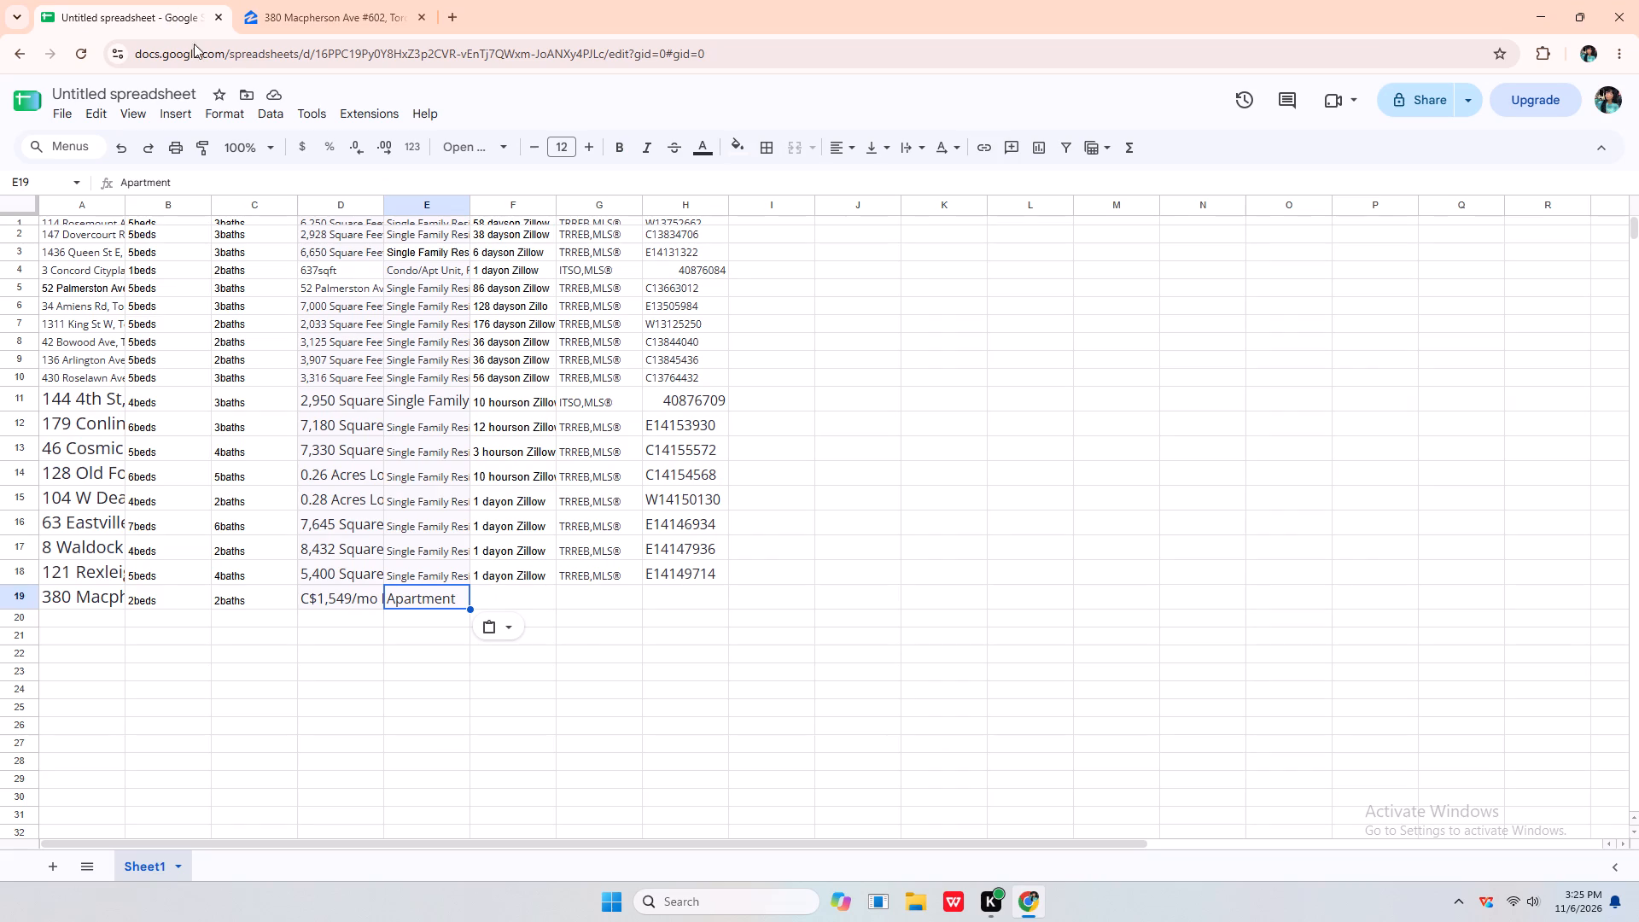
left_click(539, 598)
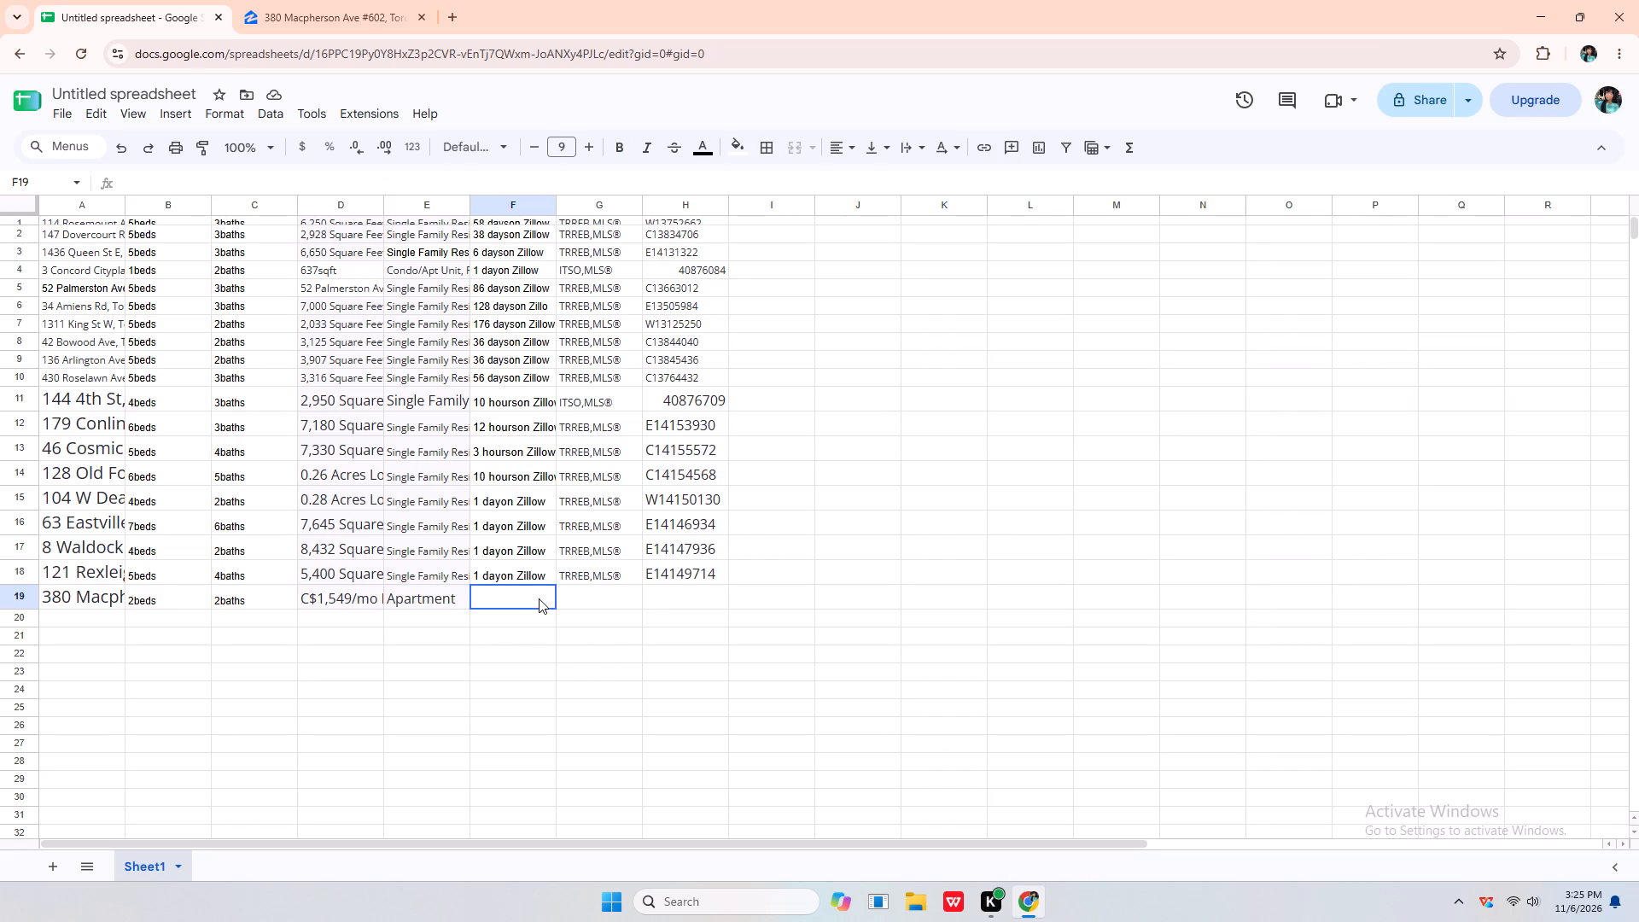
key("ctrl+v")
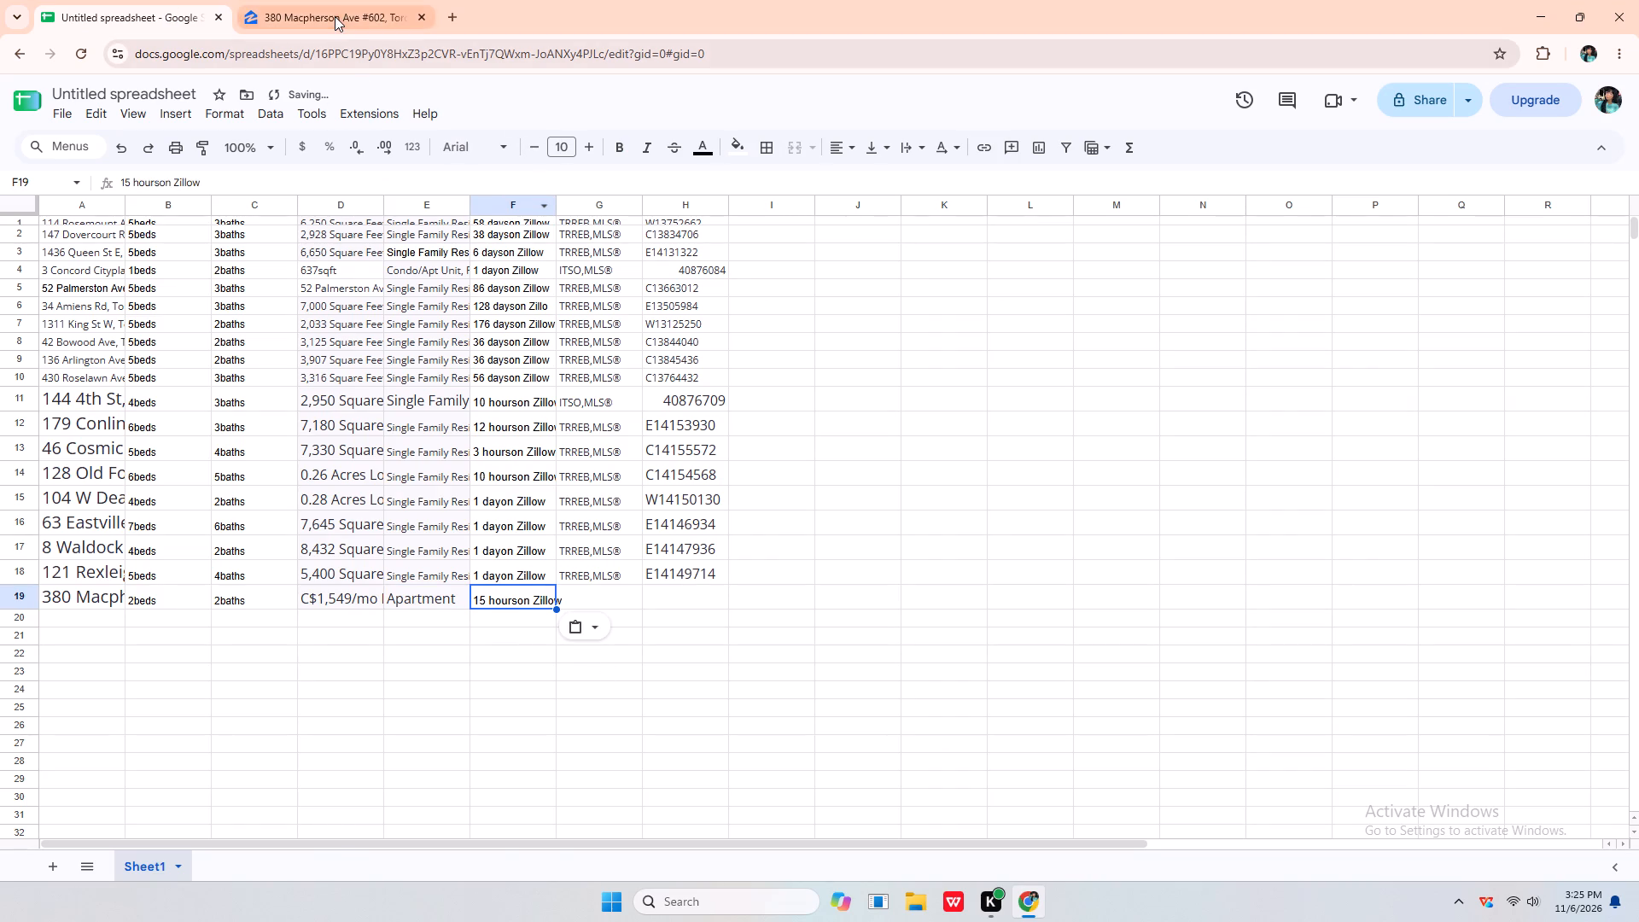
Copy the MLS number C14152306 from the Macpherson Ave listing into cell H19 of the spreadsheet.
left_click(335, 16)
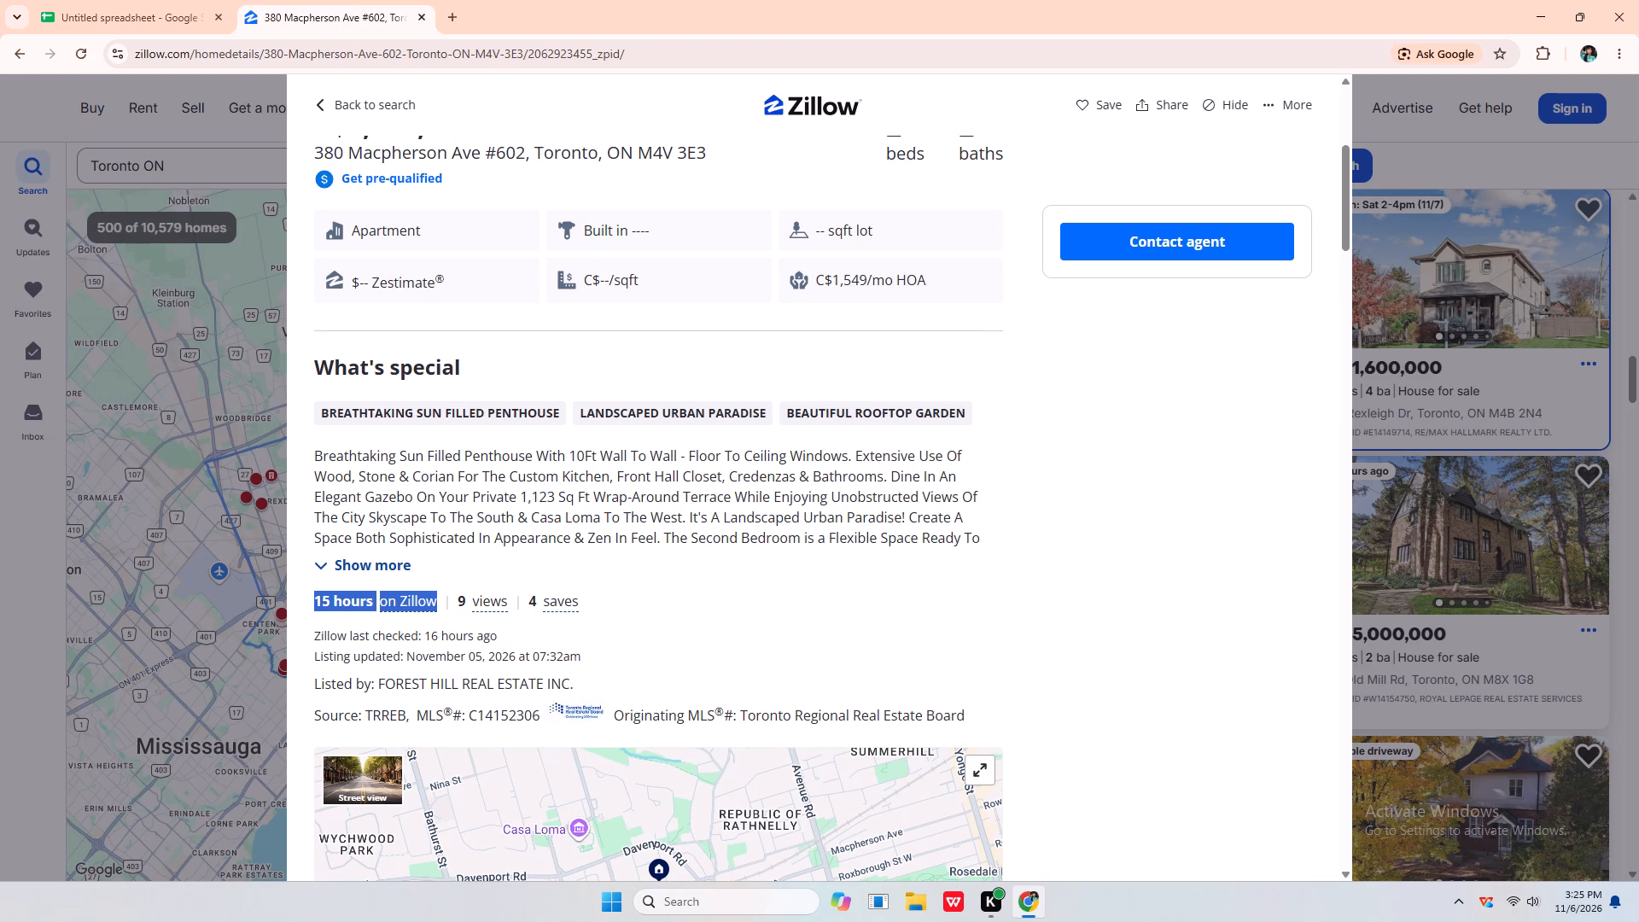
left_click_drag(467, 713, 545, 716)
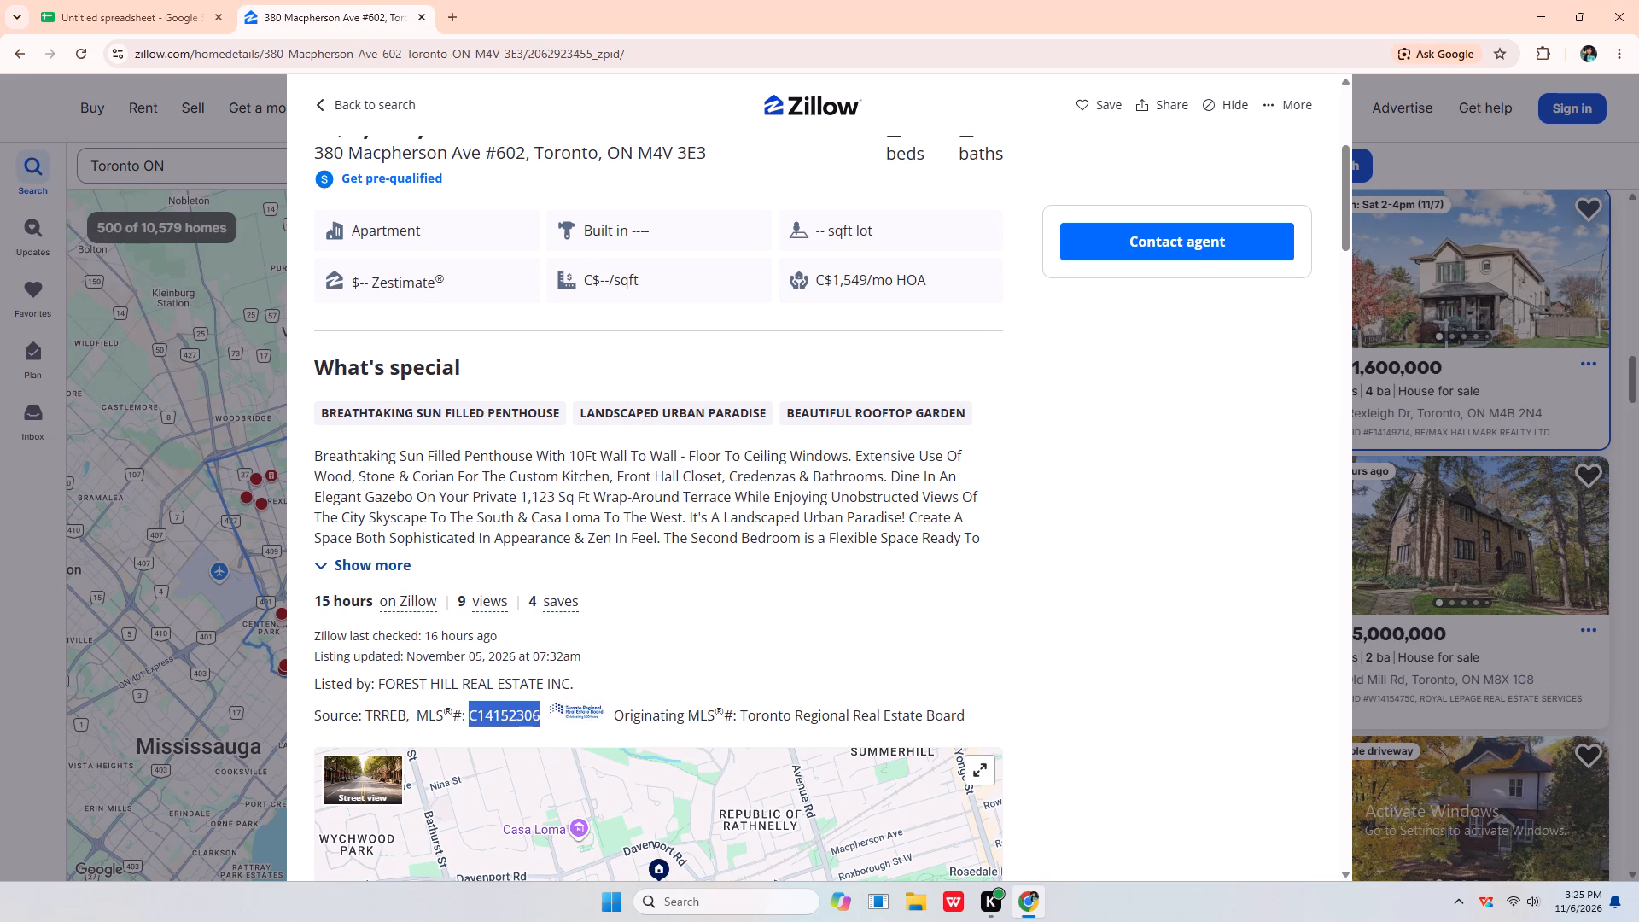
key("ctrl+c")
left_click(156, 11)
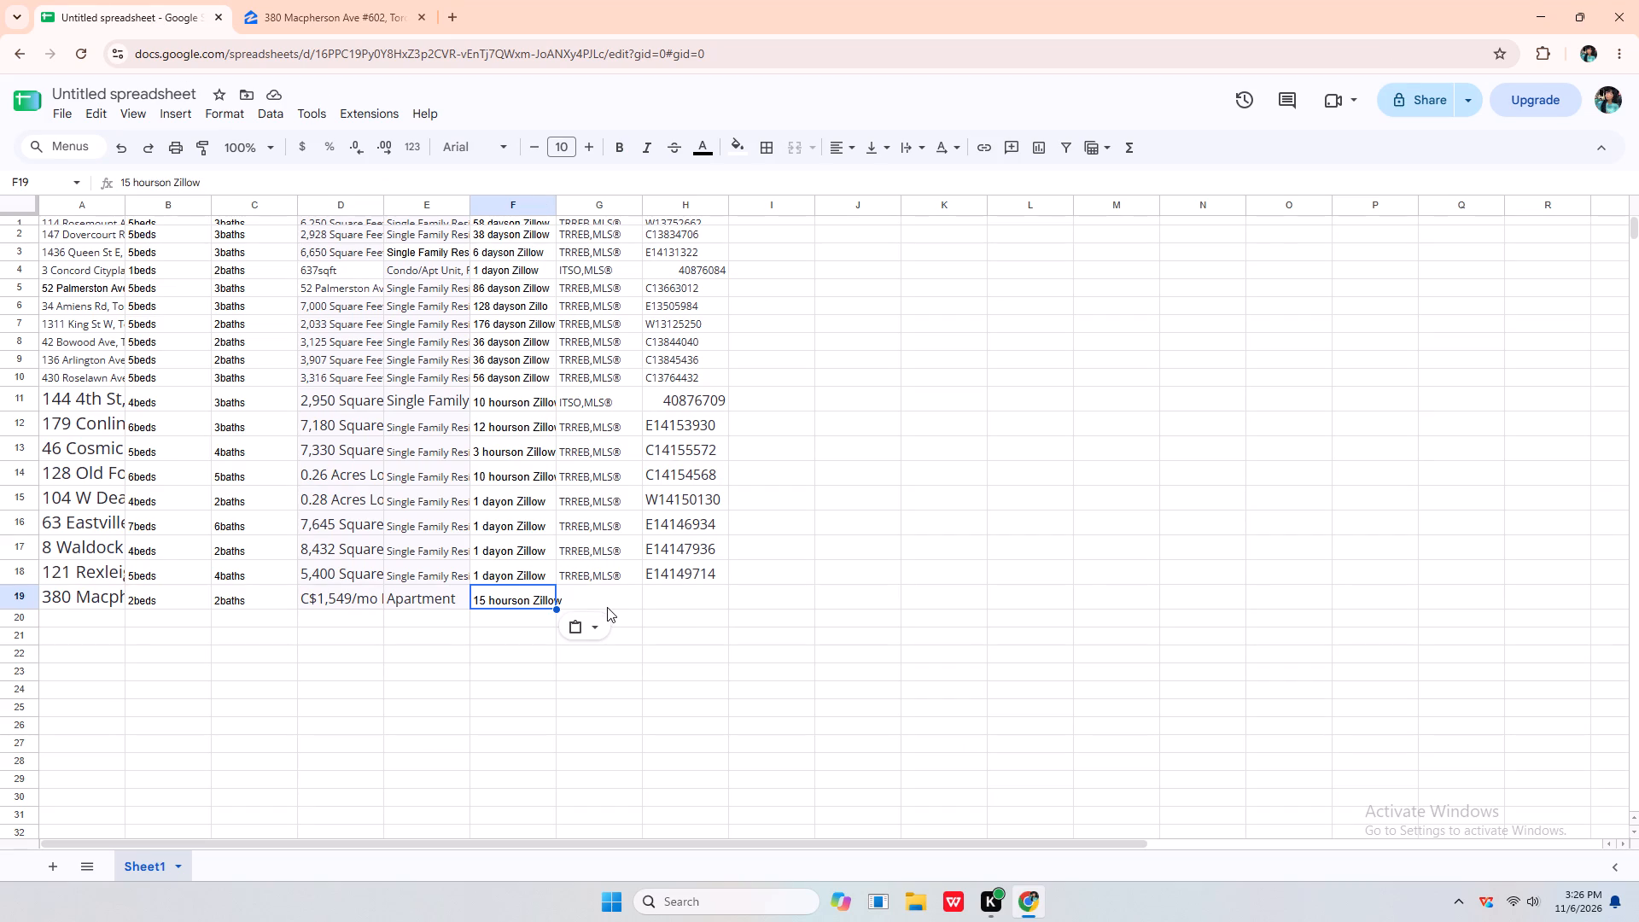
left_click(695, 601)
key("ctrl+v")
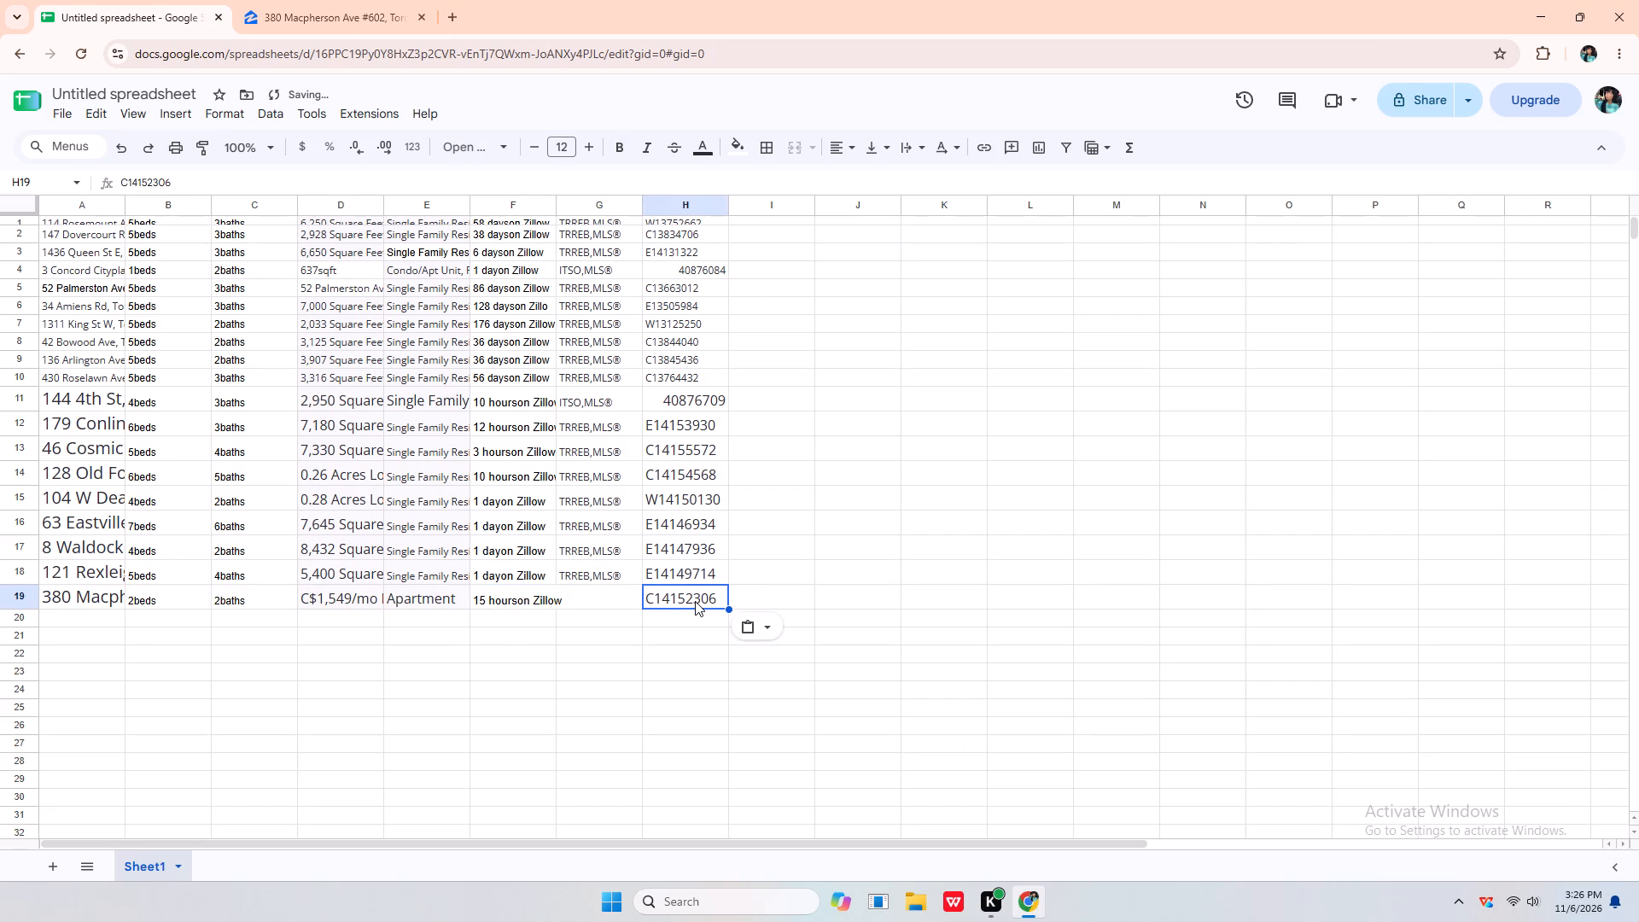
Copy the listing source, TRREB,MLS®, from cell G18 into cell G19.
key("Left")
key("Up")
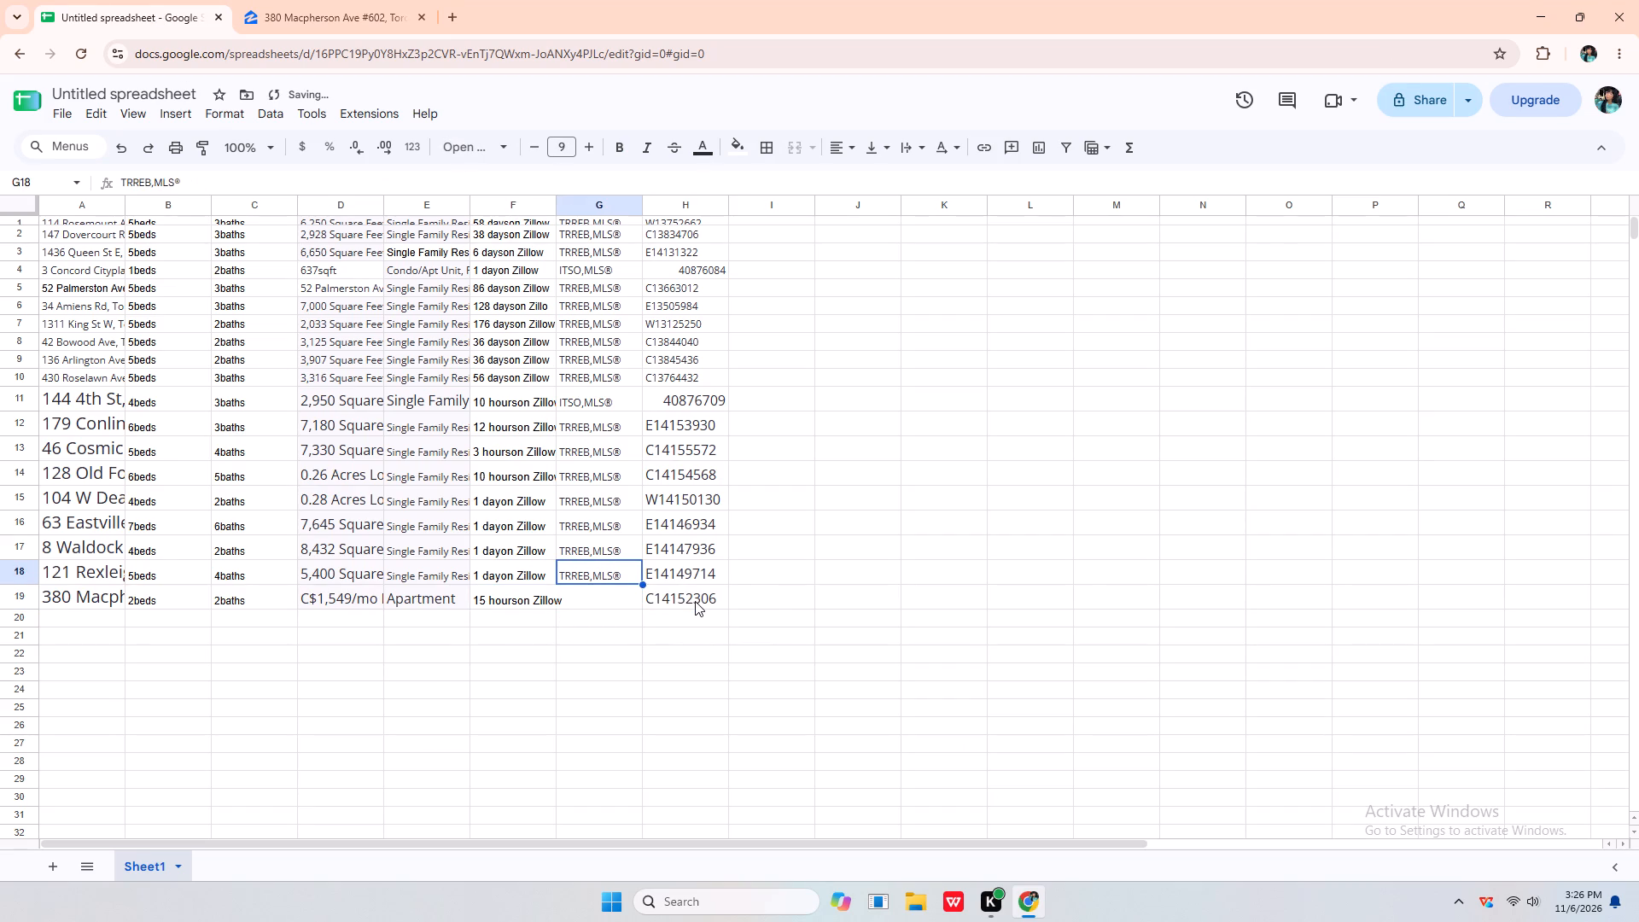
key("ctrl+c")
key("Down")
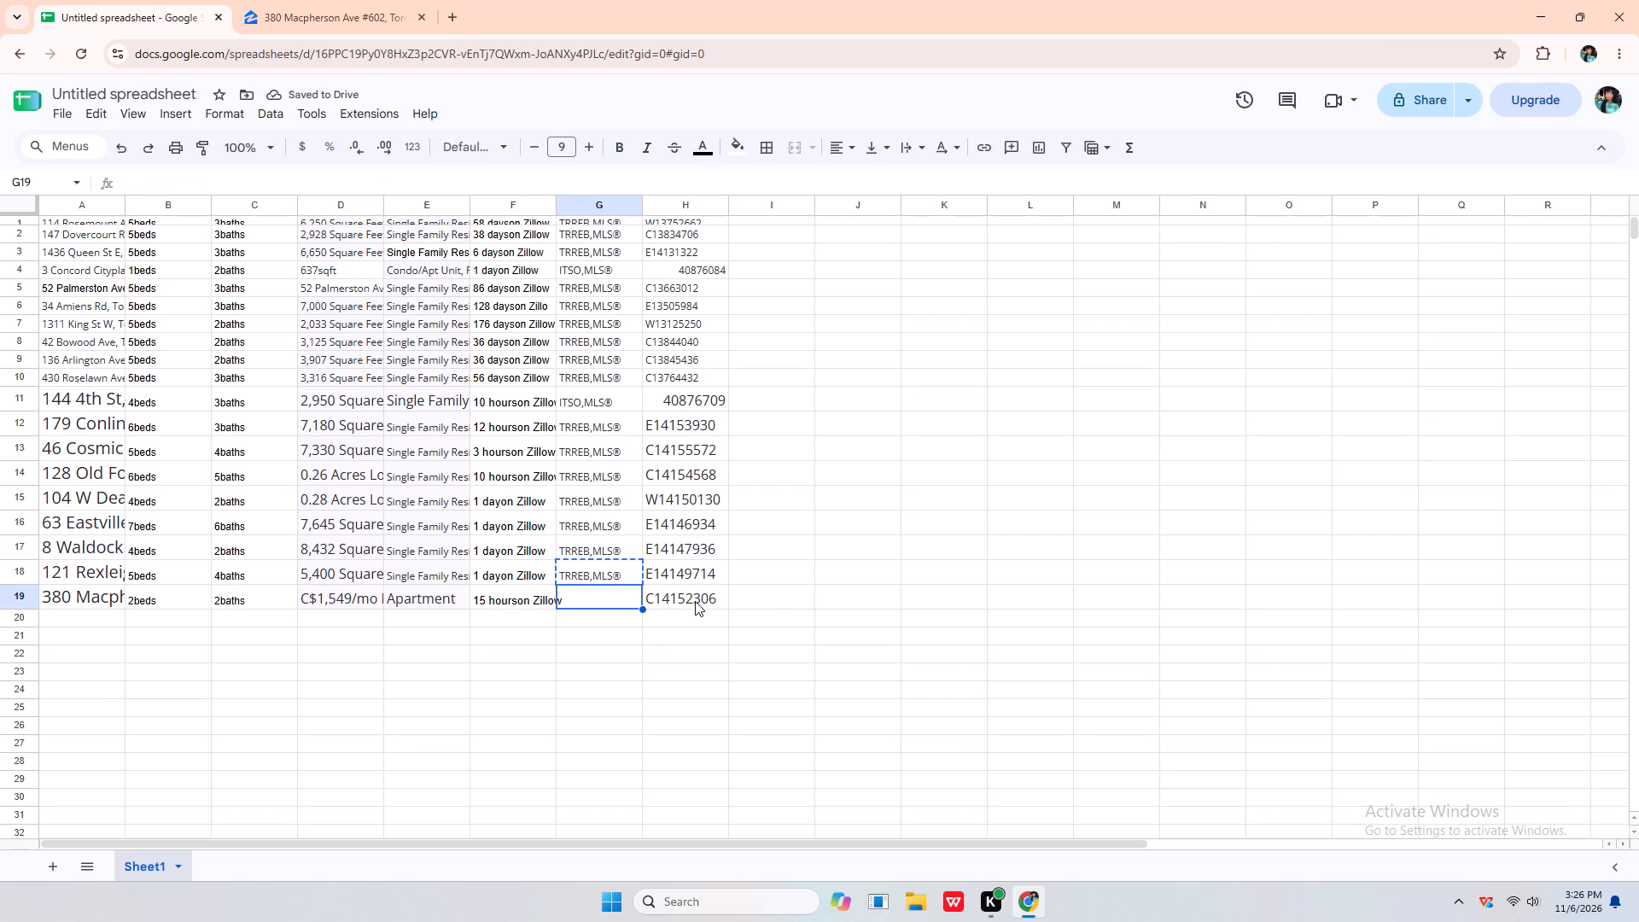
key("ctrl+v")
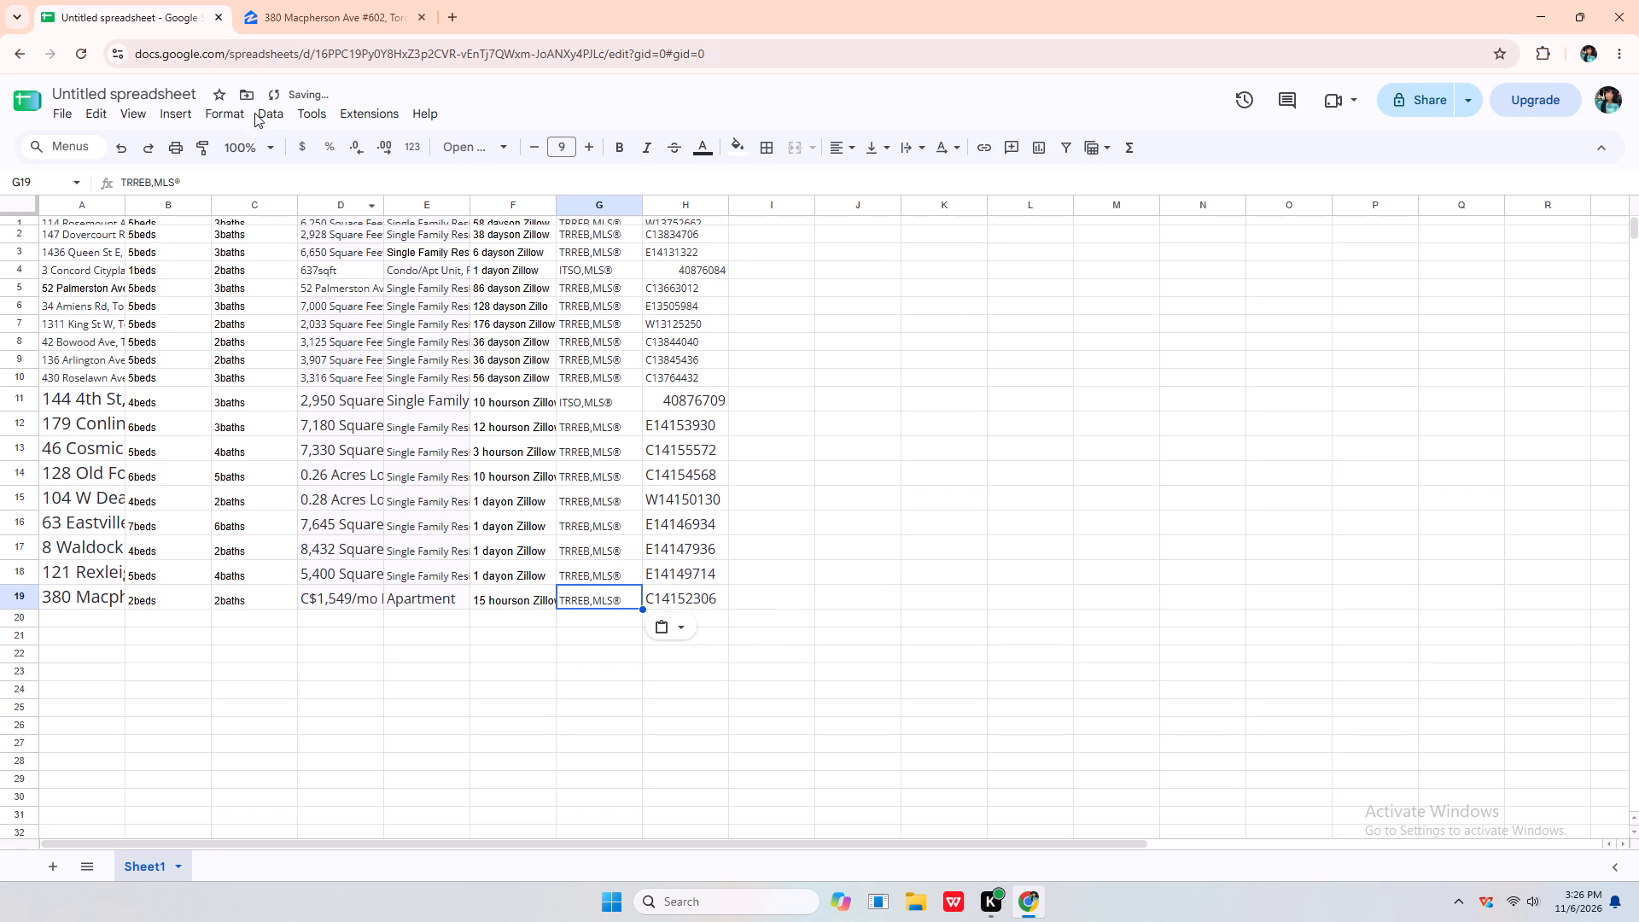
Return to the Toronto search results on Zillow and open the Old Mill Rd listing priced at C$5,000,000.
left_click(334, 8)
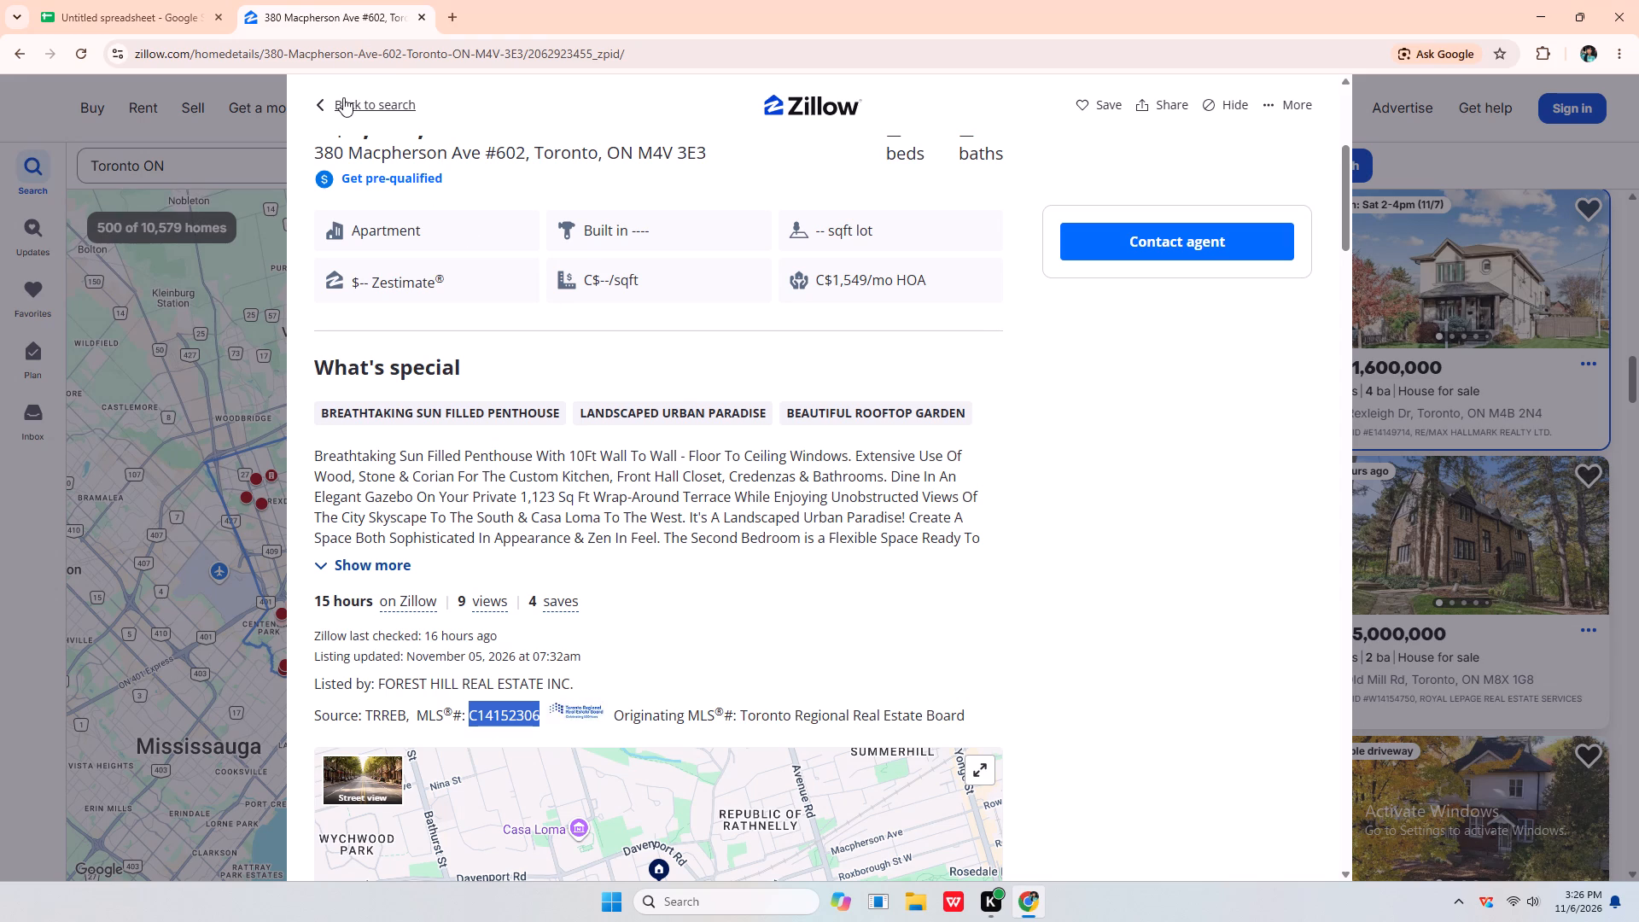
left_click(330, 96)
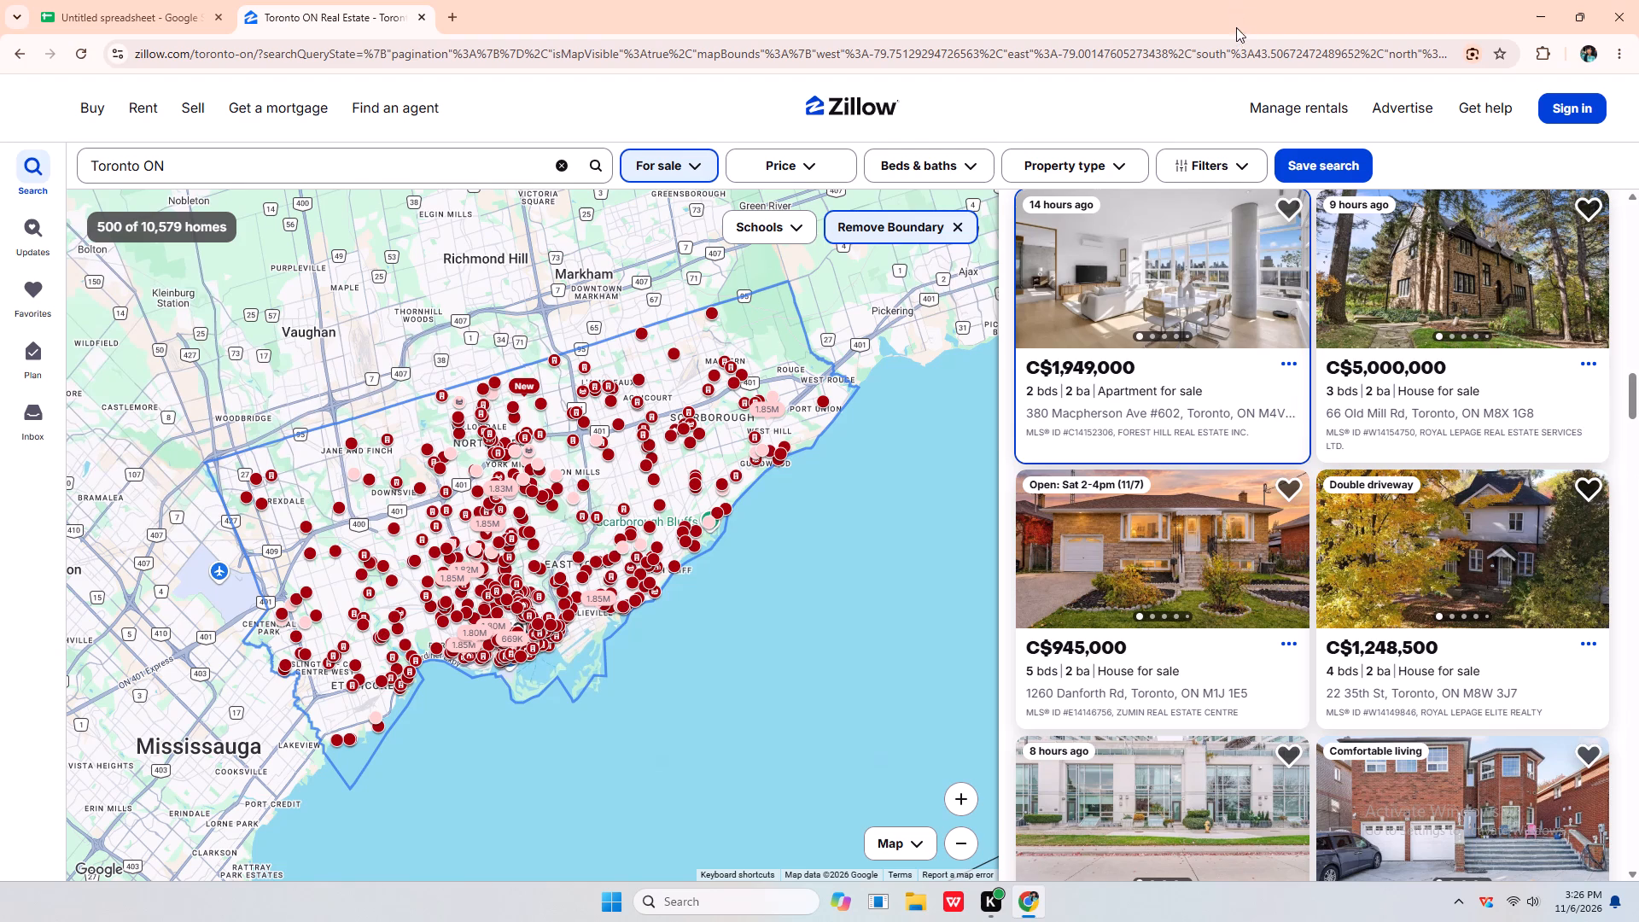
left_click(1496, 404)
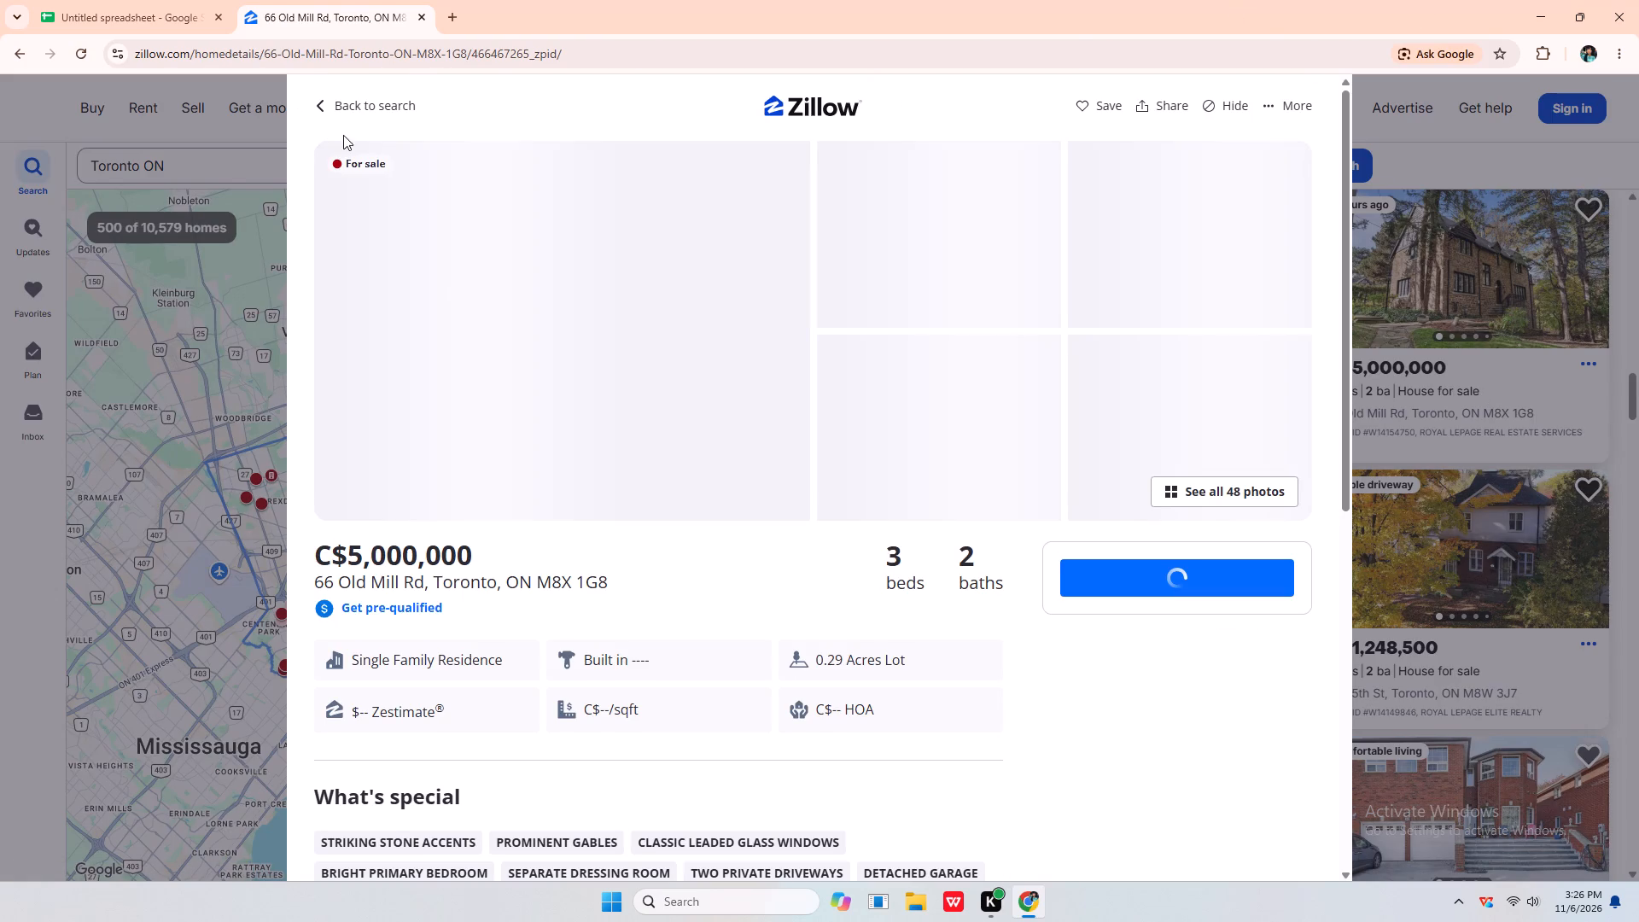
Copy the full address from the Old Mill Rd listing into cell A20 of the spreadsheet.
left_click_drag(312, 576, 340, 579)
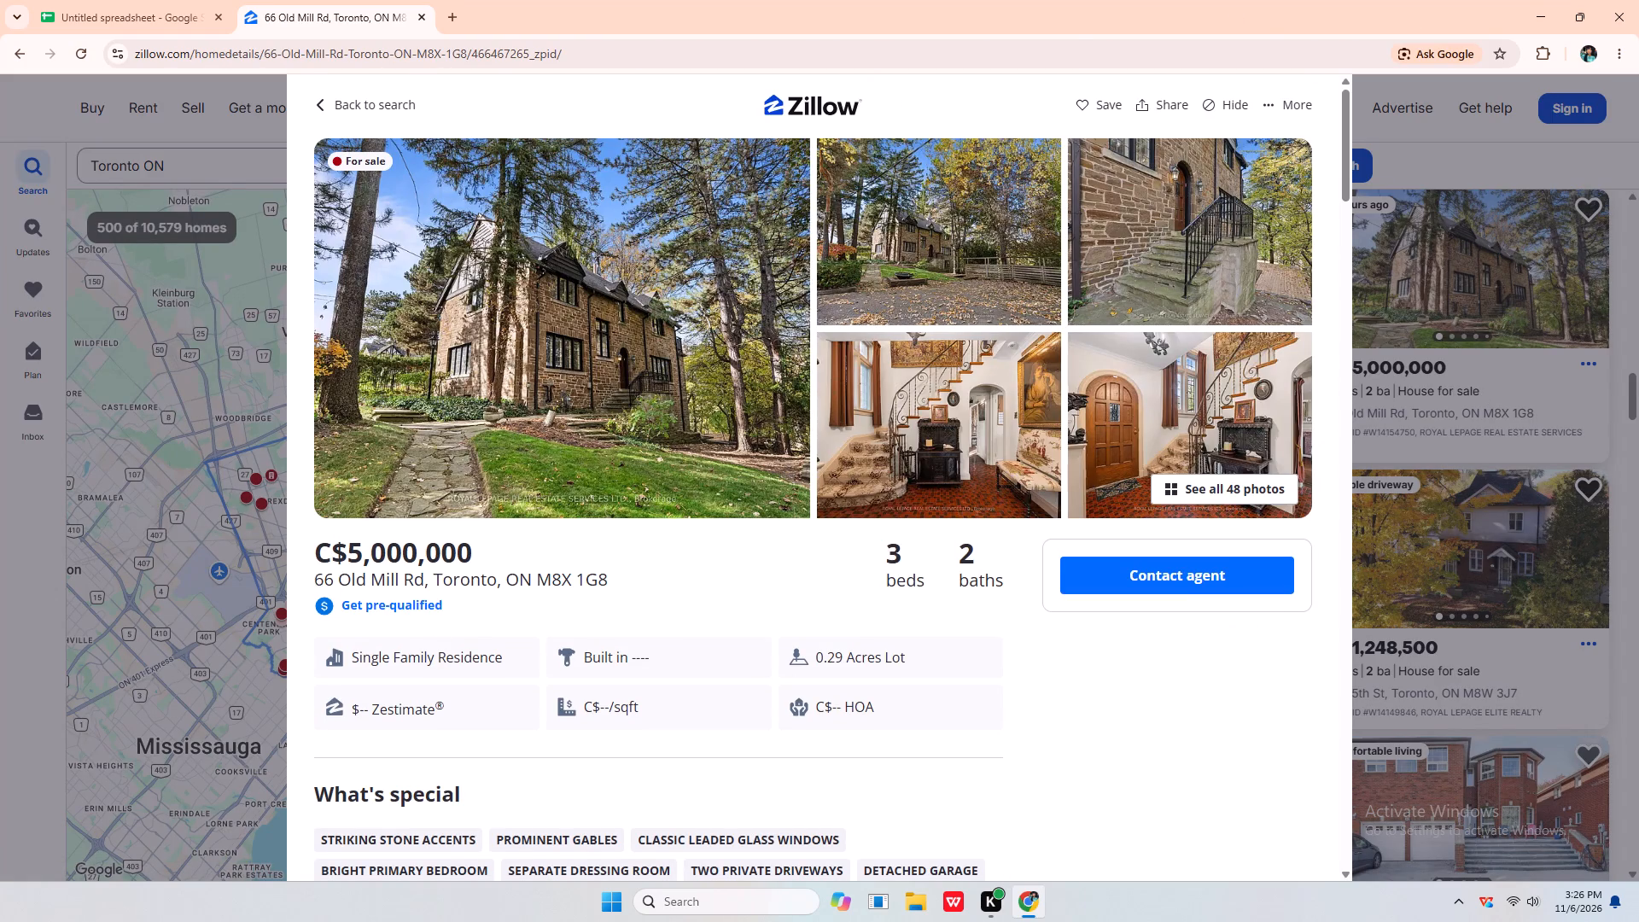
left_click_drag(340, 579, 621, 586)
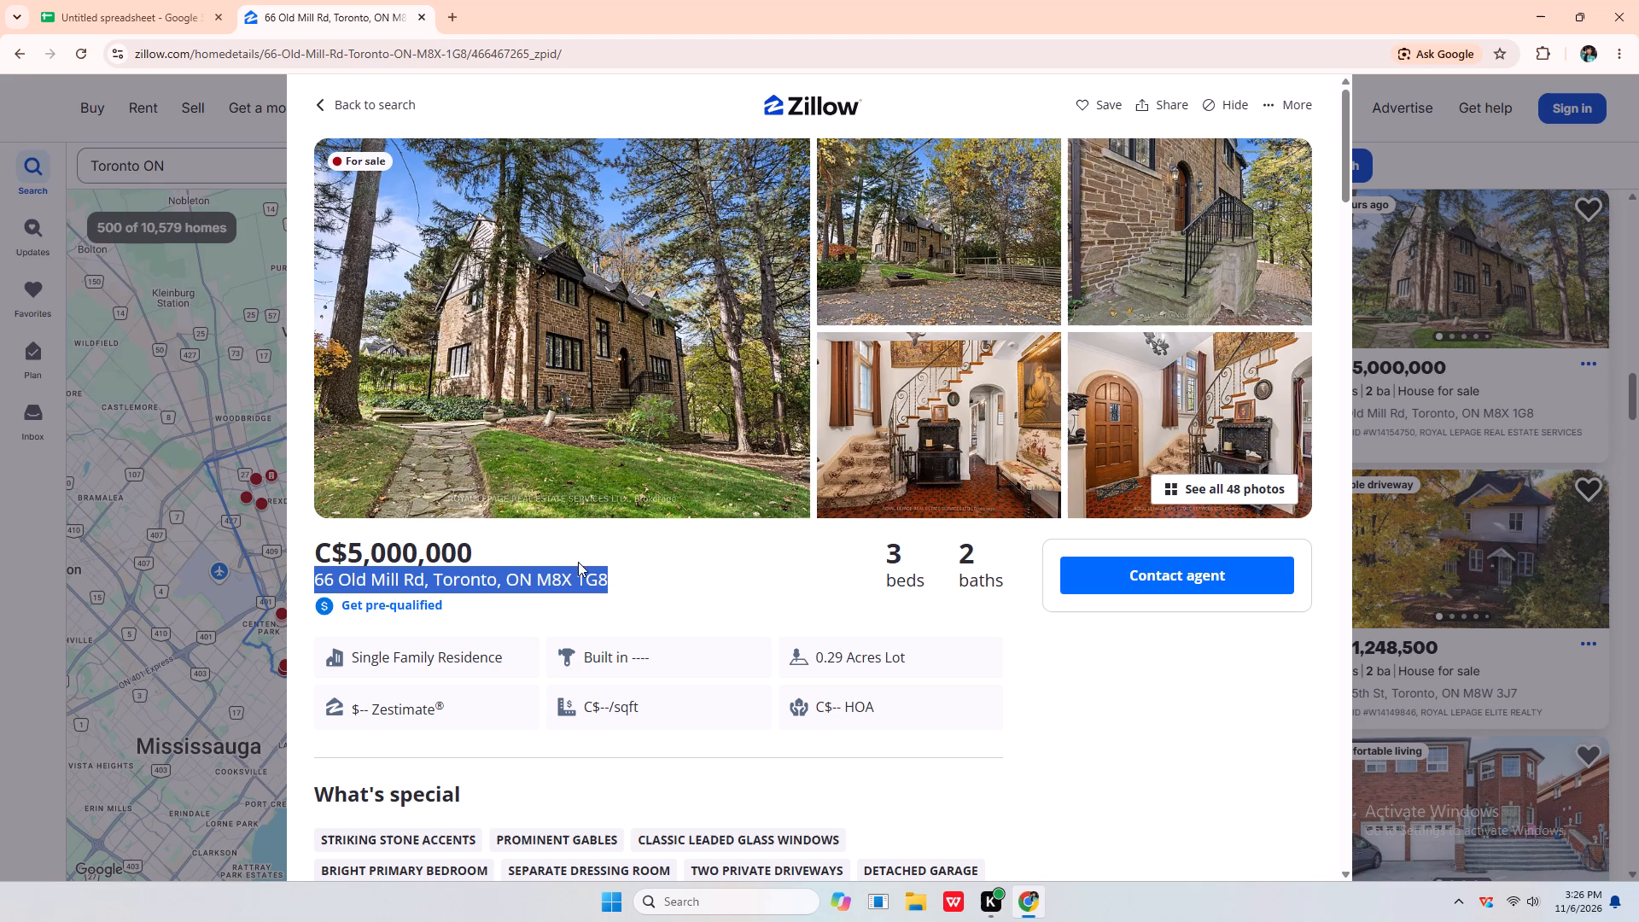
key("ctrl+c")
left_click(141, 17)
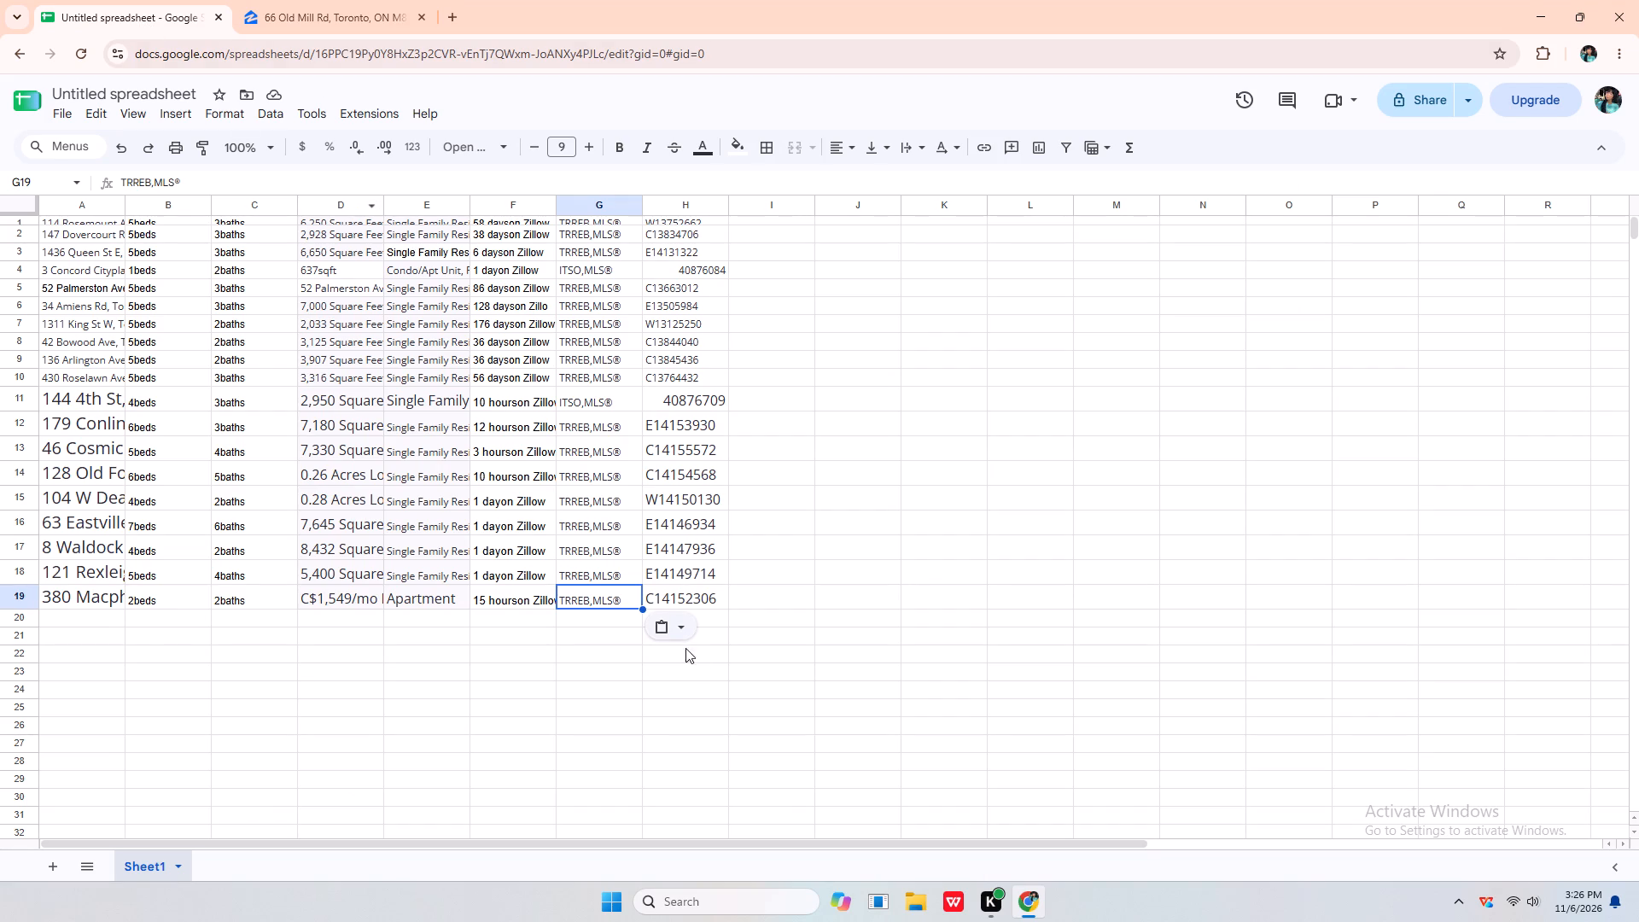
left_click(74, 614)
key("ctrl+v")
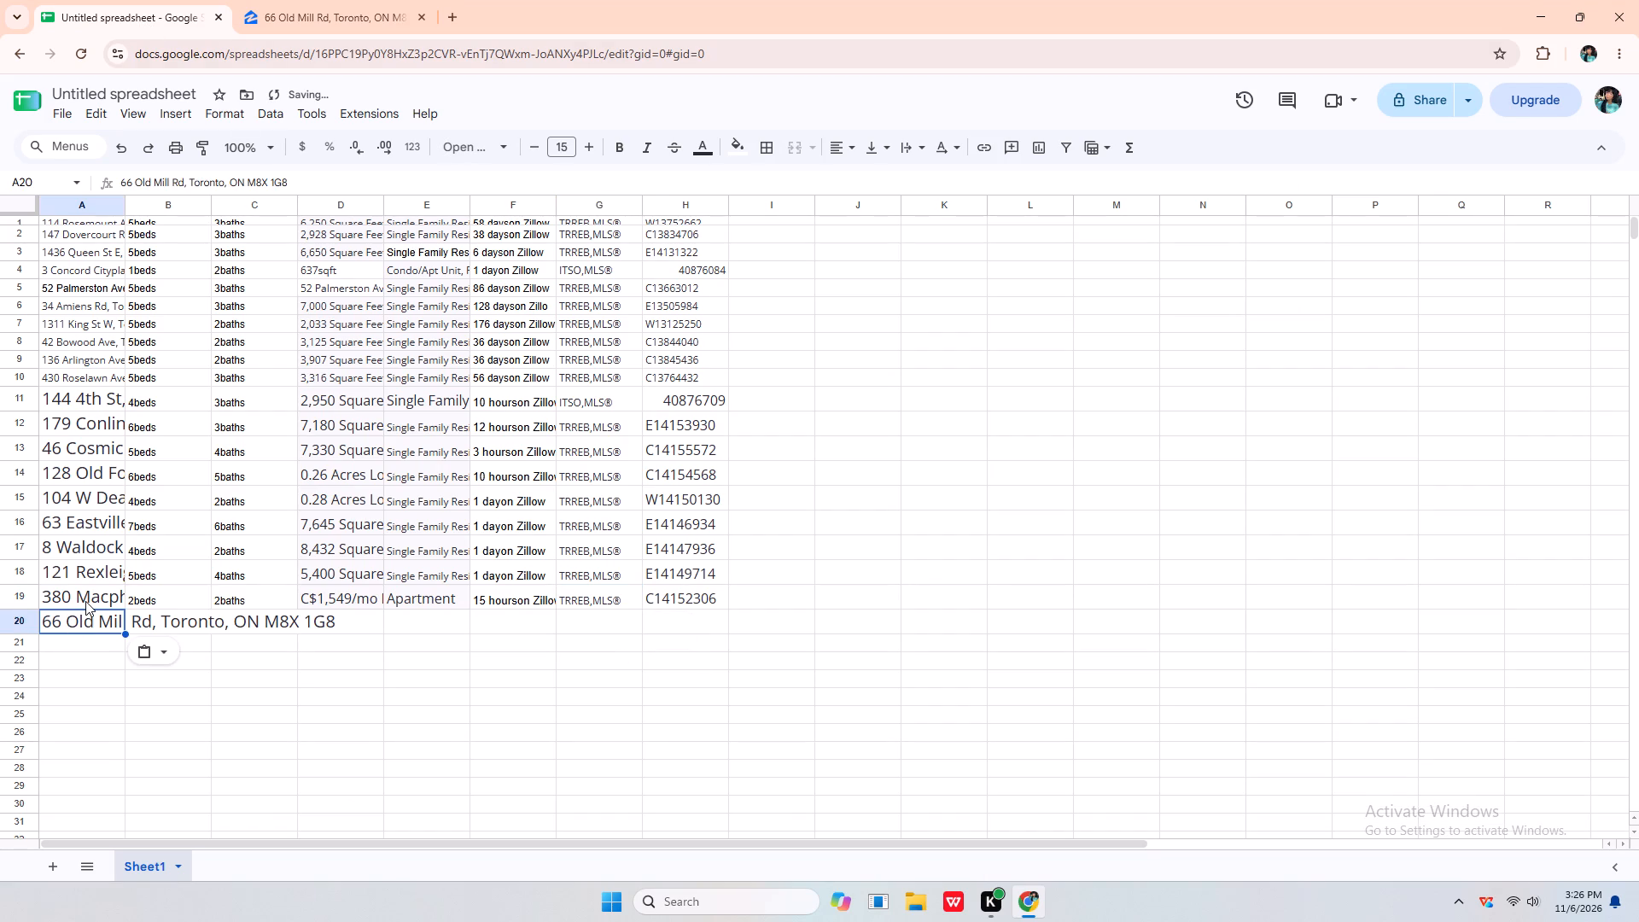
Copy the lot size, 0.29 Acres Lot, from the Old Mill Rd listing into cell D20 of the spreadsheet.
left_click(285, 5)
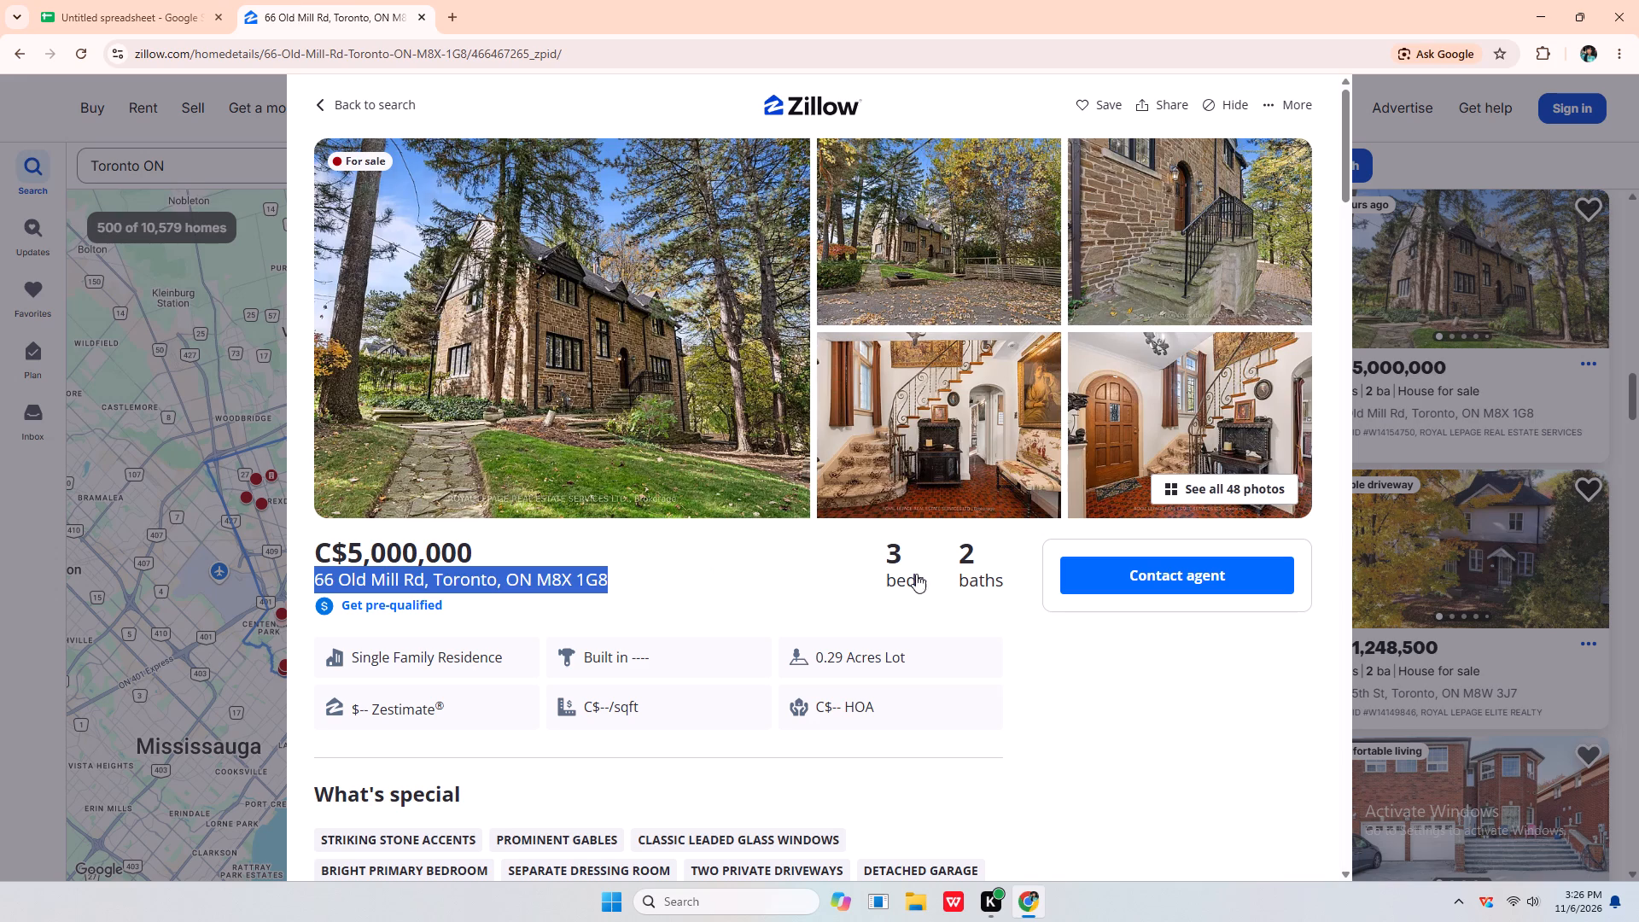
left_click_drag(786, 657, 878, 672)
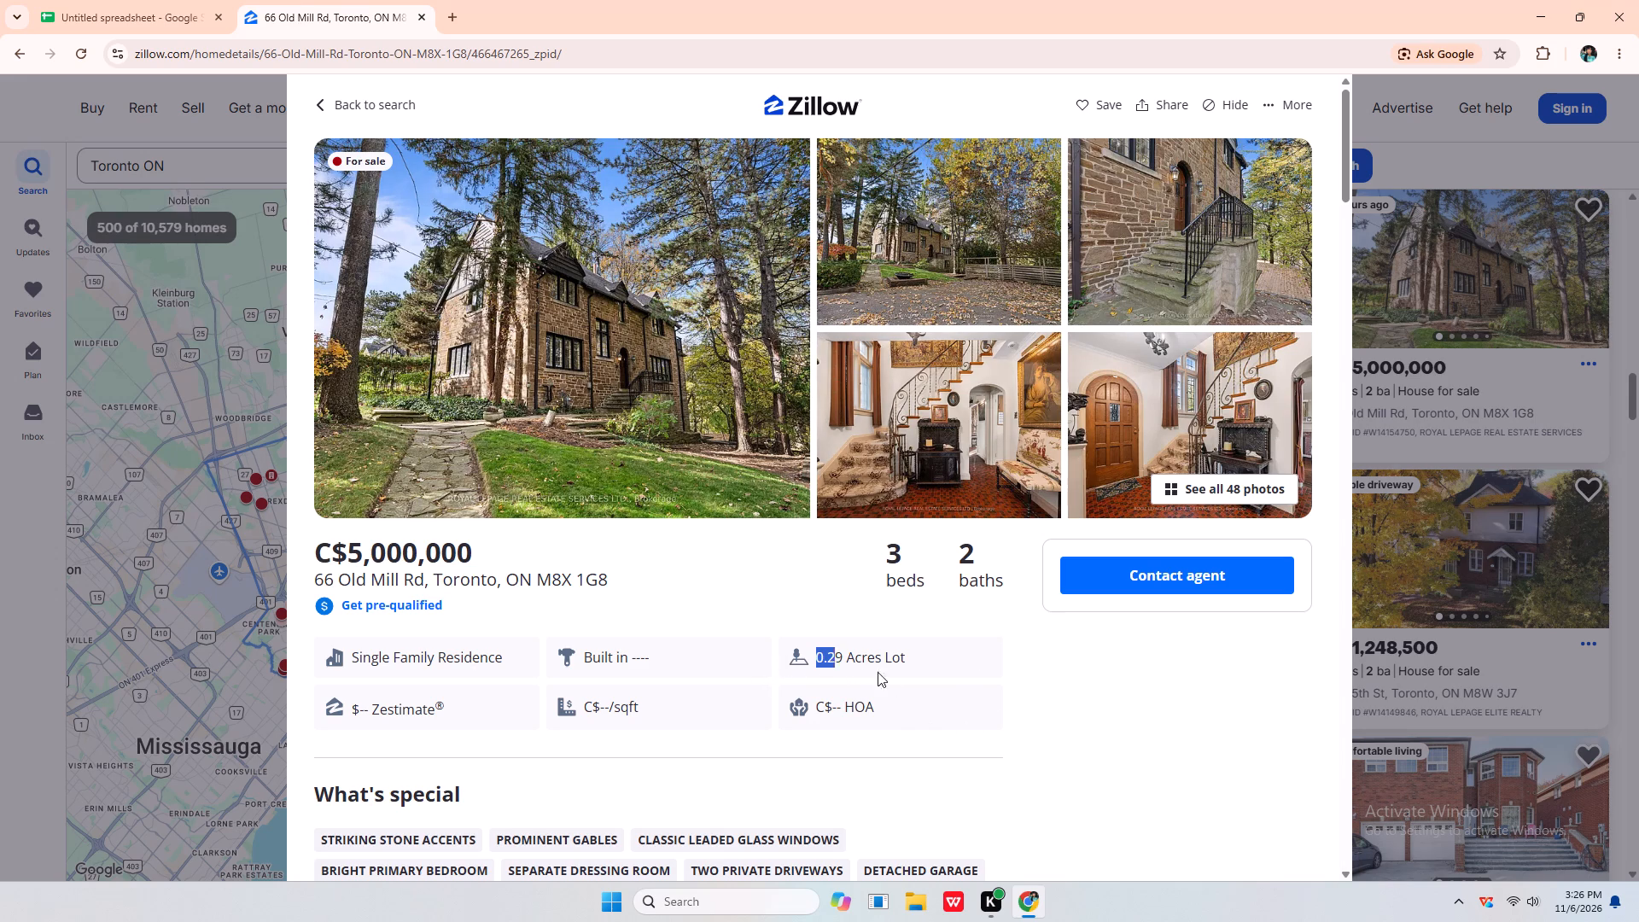
left_click_drag(878, 672, 949, 674)
key("ctrl+c")
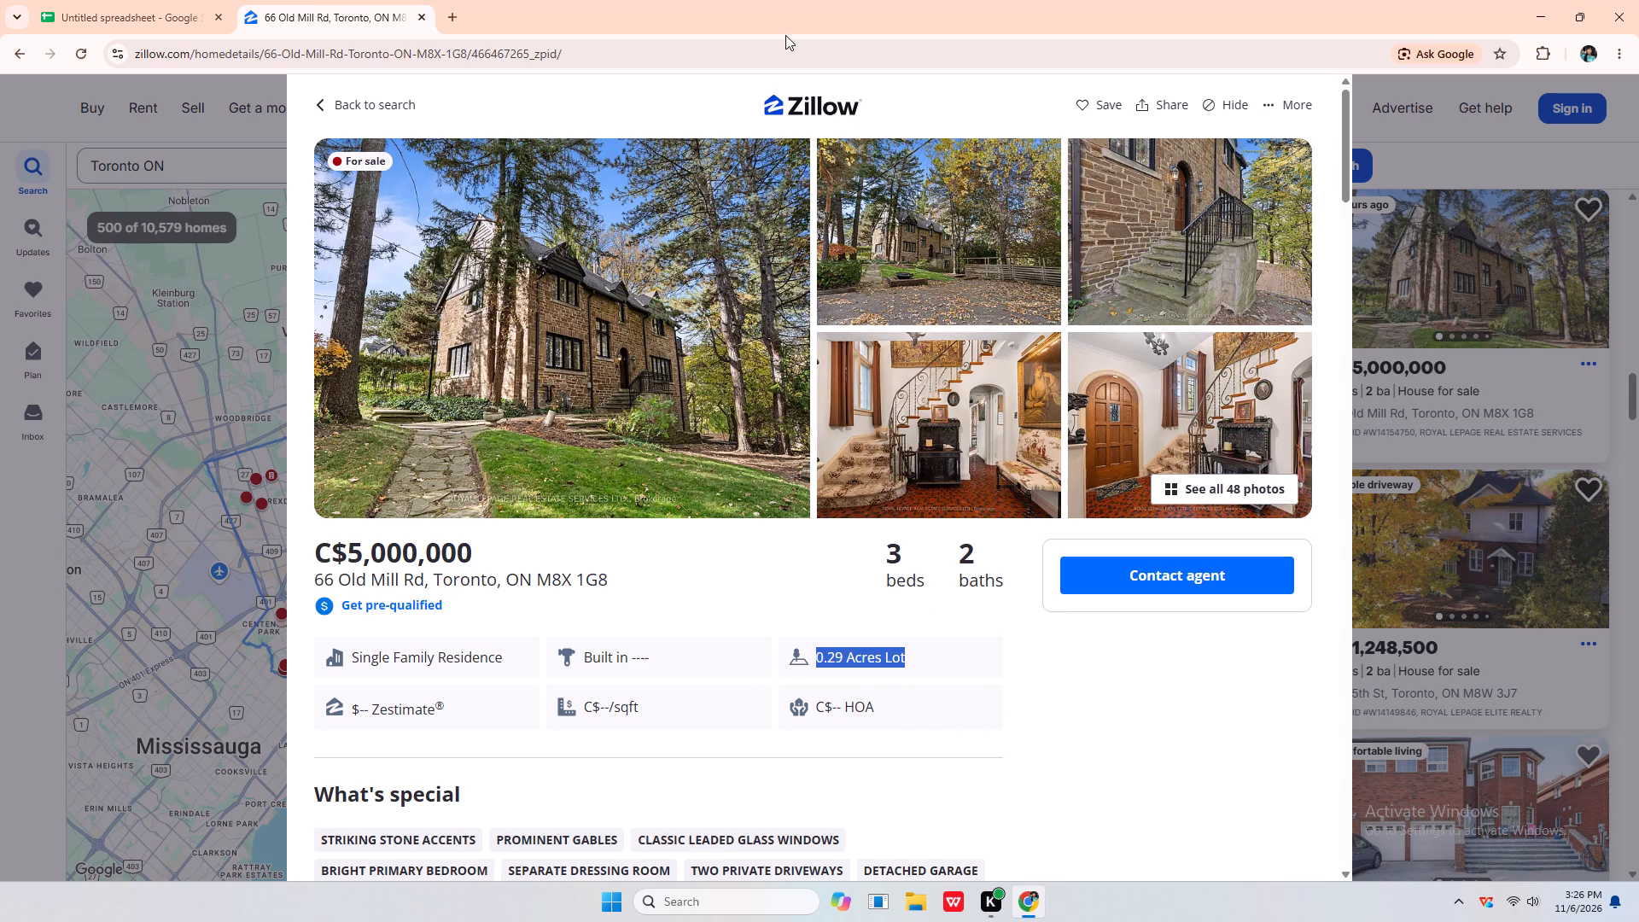
left_click(157, 2)
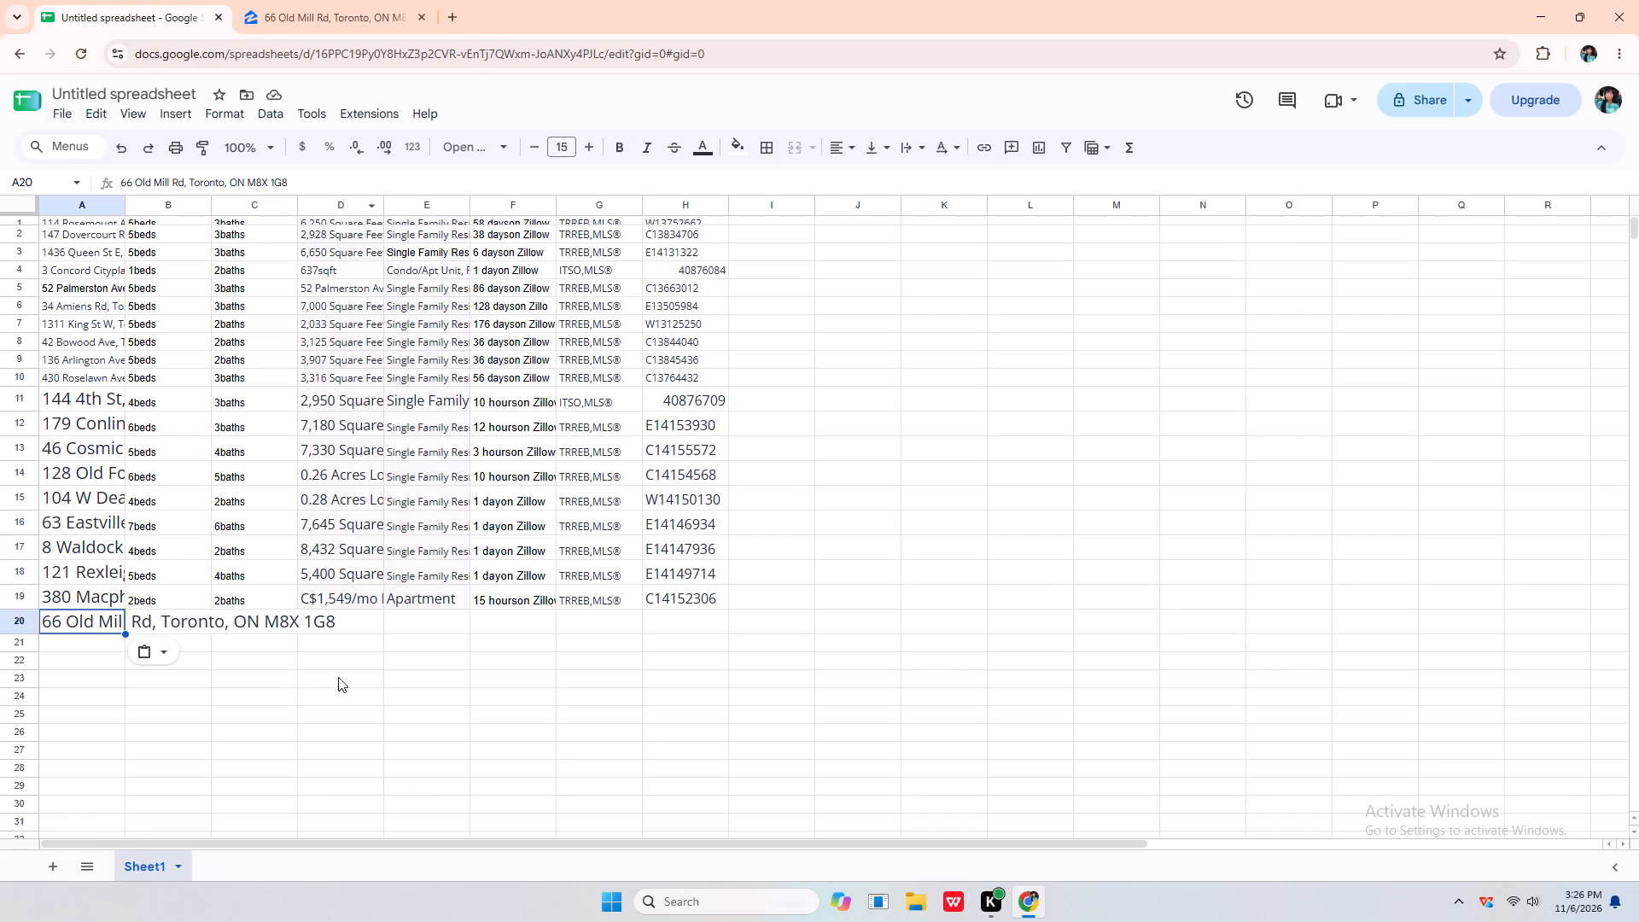
left_click(376, 626)
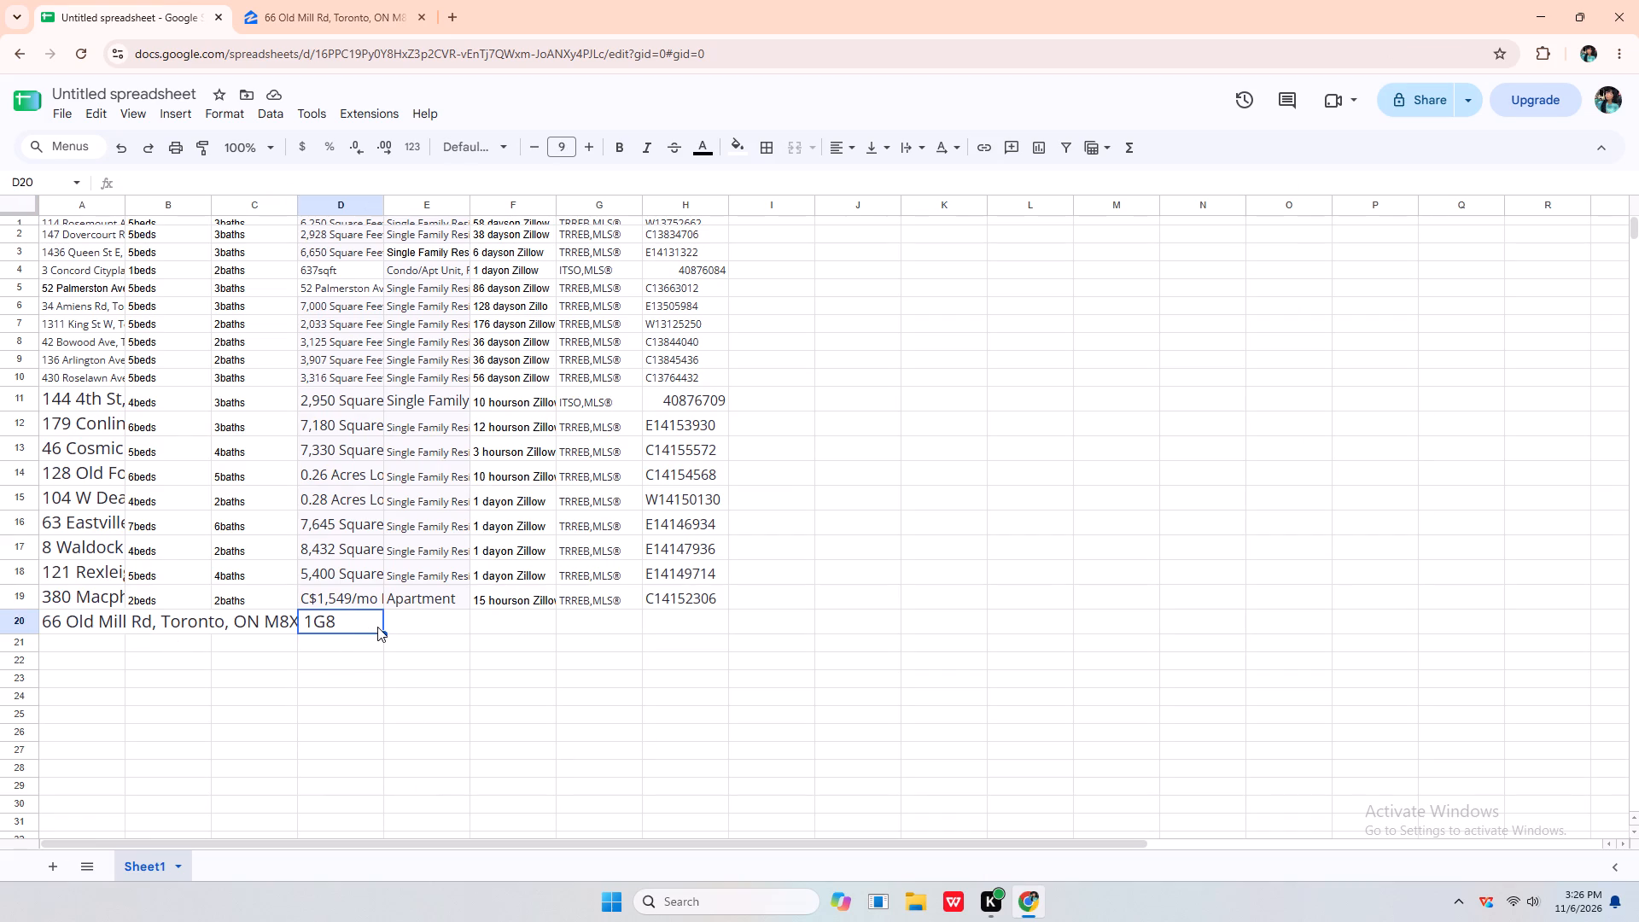
key("ctrl+v")
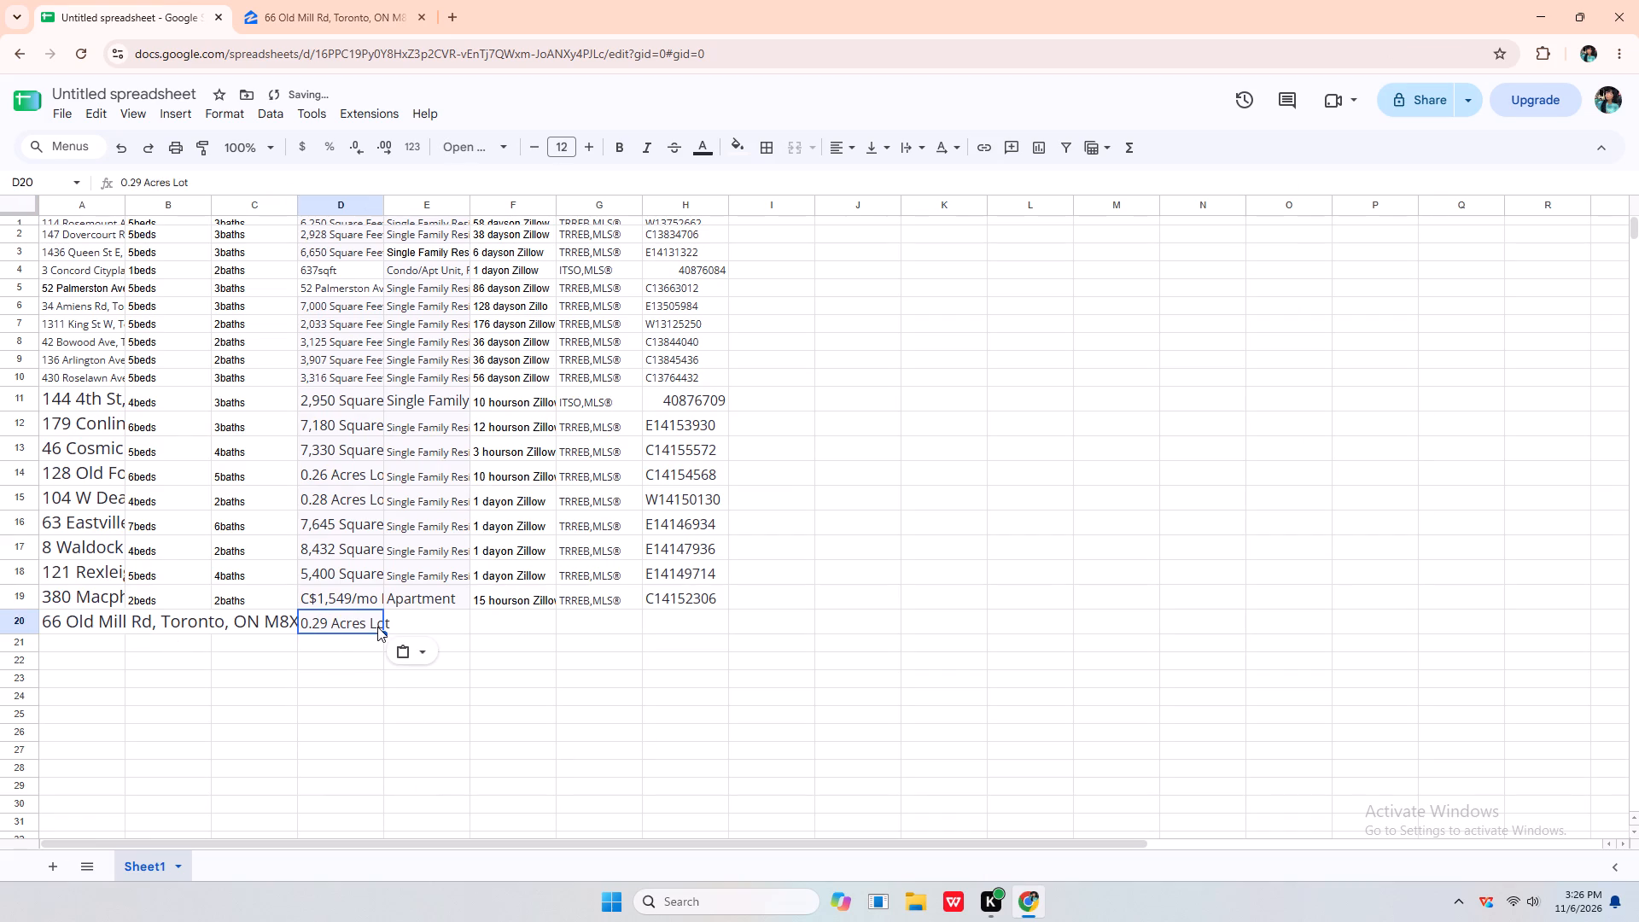
Enter 3beds in cell B20 and 2baths in cell C20 for the Old Mill Rd home.
key("Left")
key("Left")
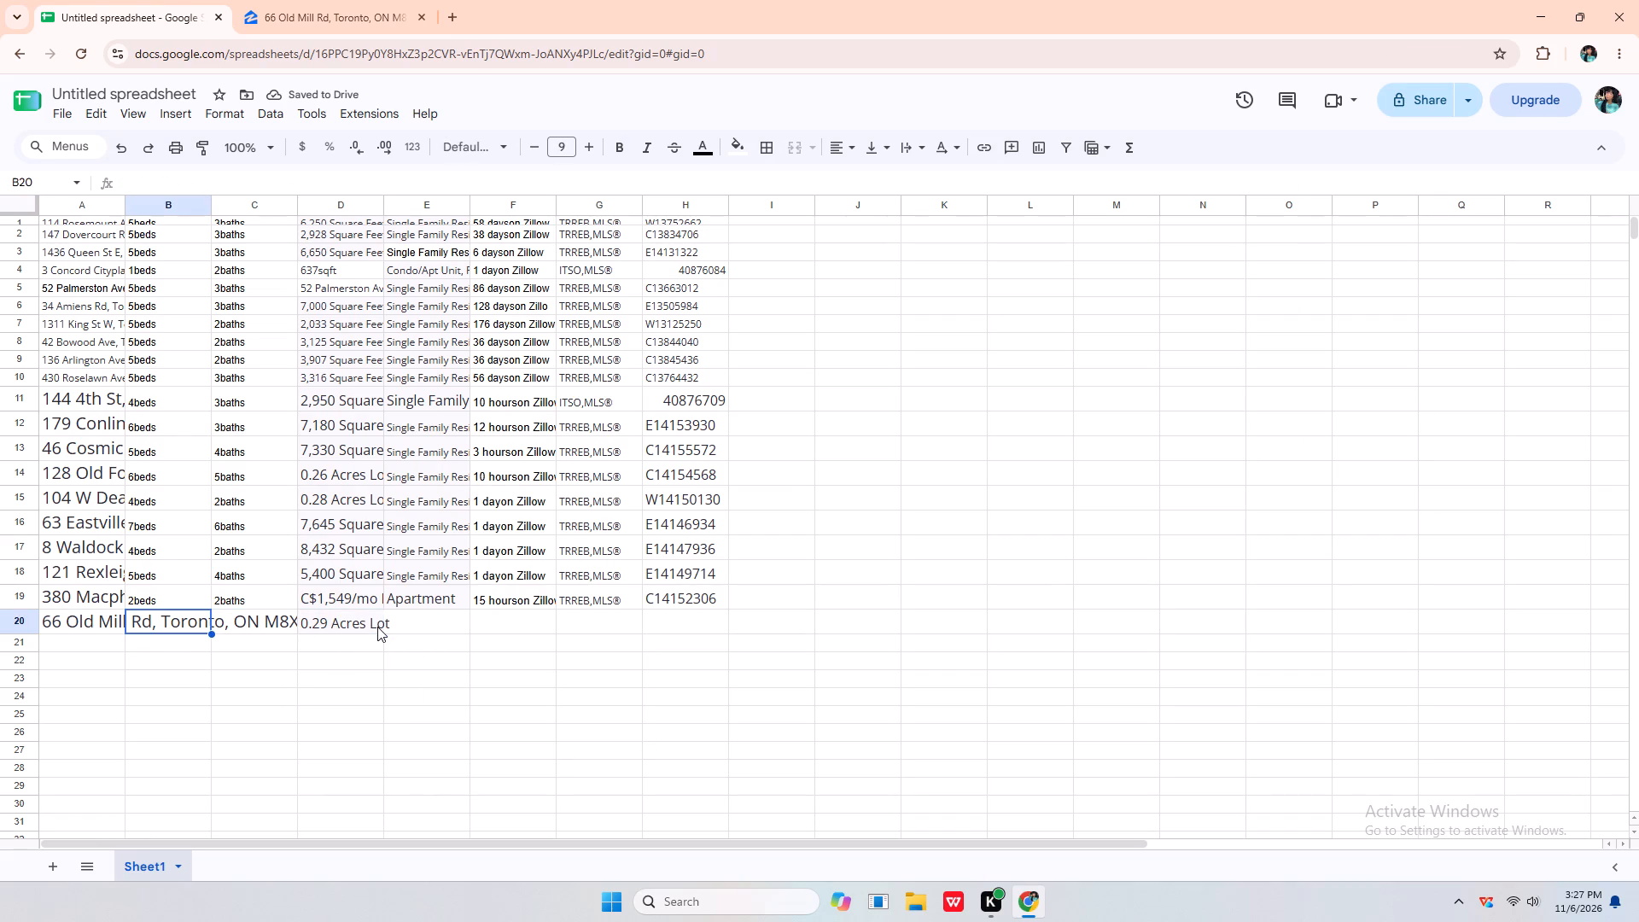
key("3")
key("b")
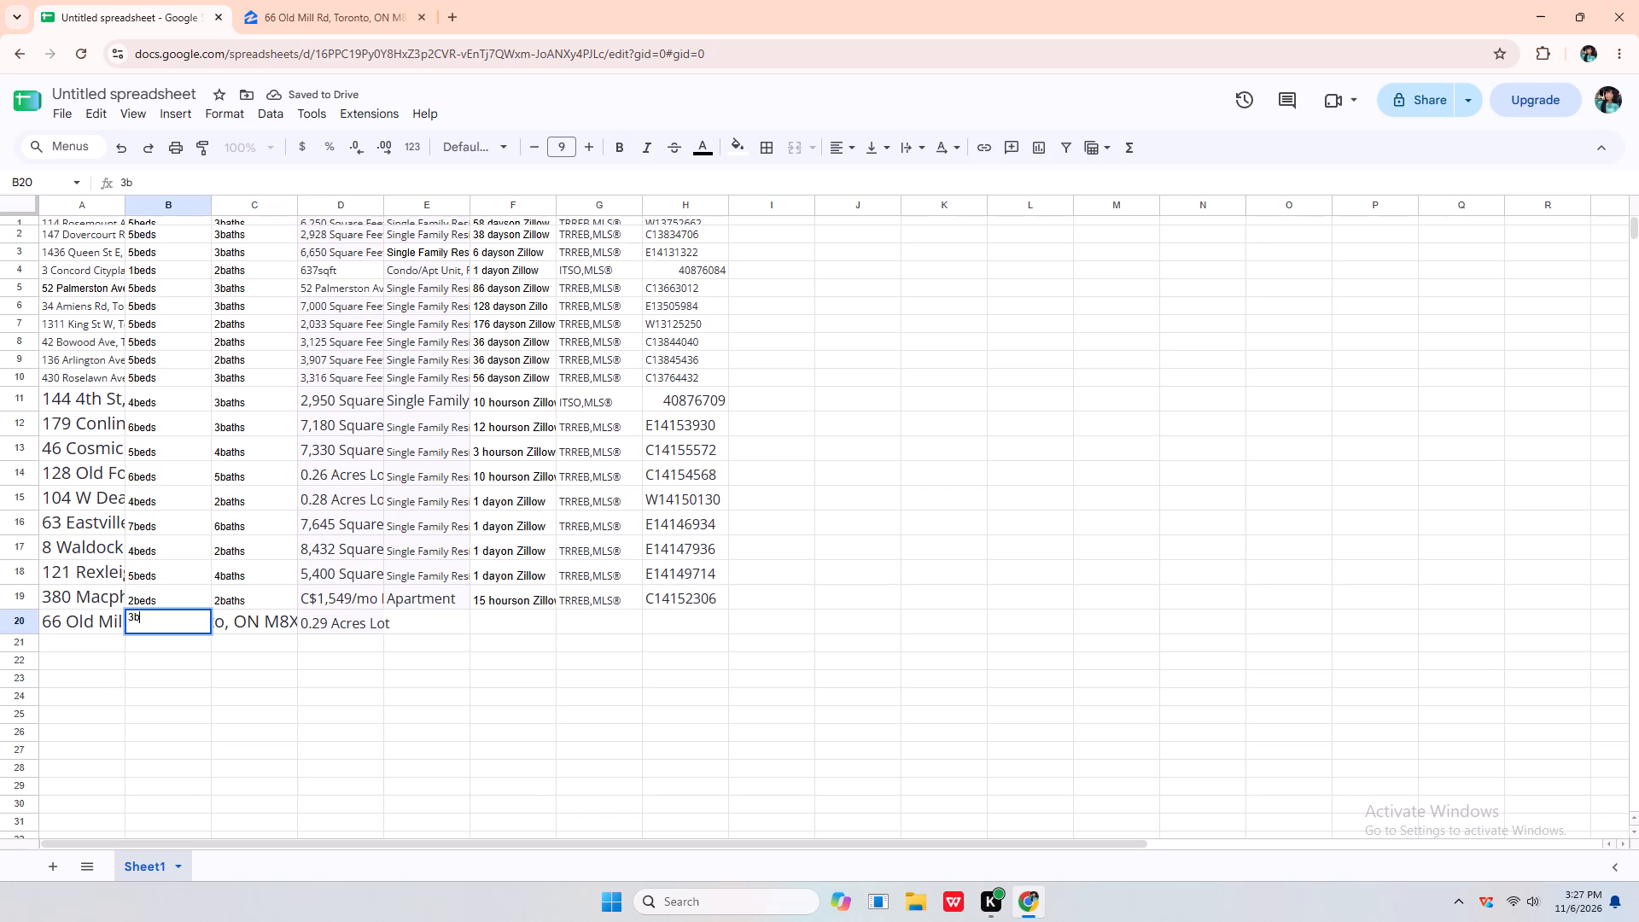
type("eds")
key("Right")
key("2")
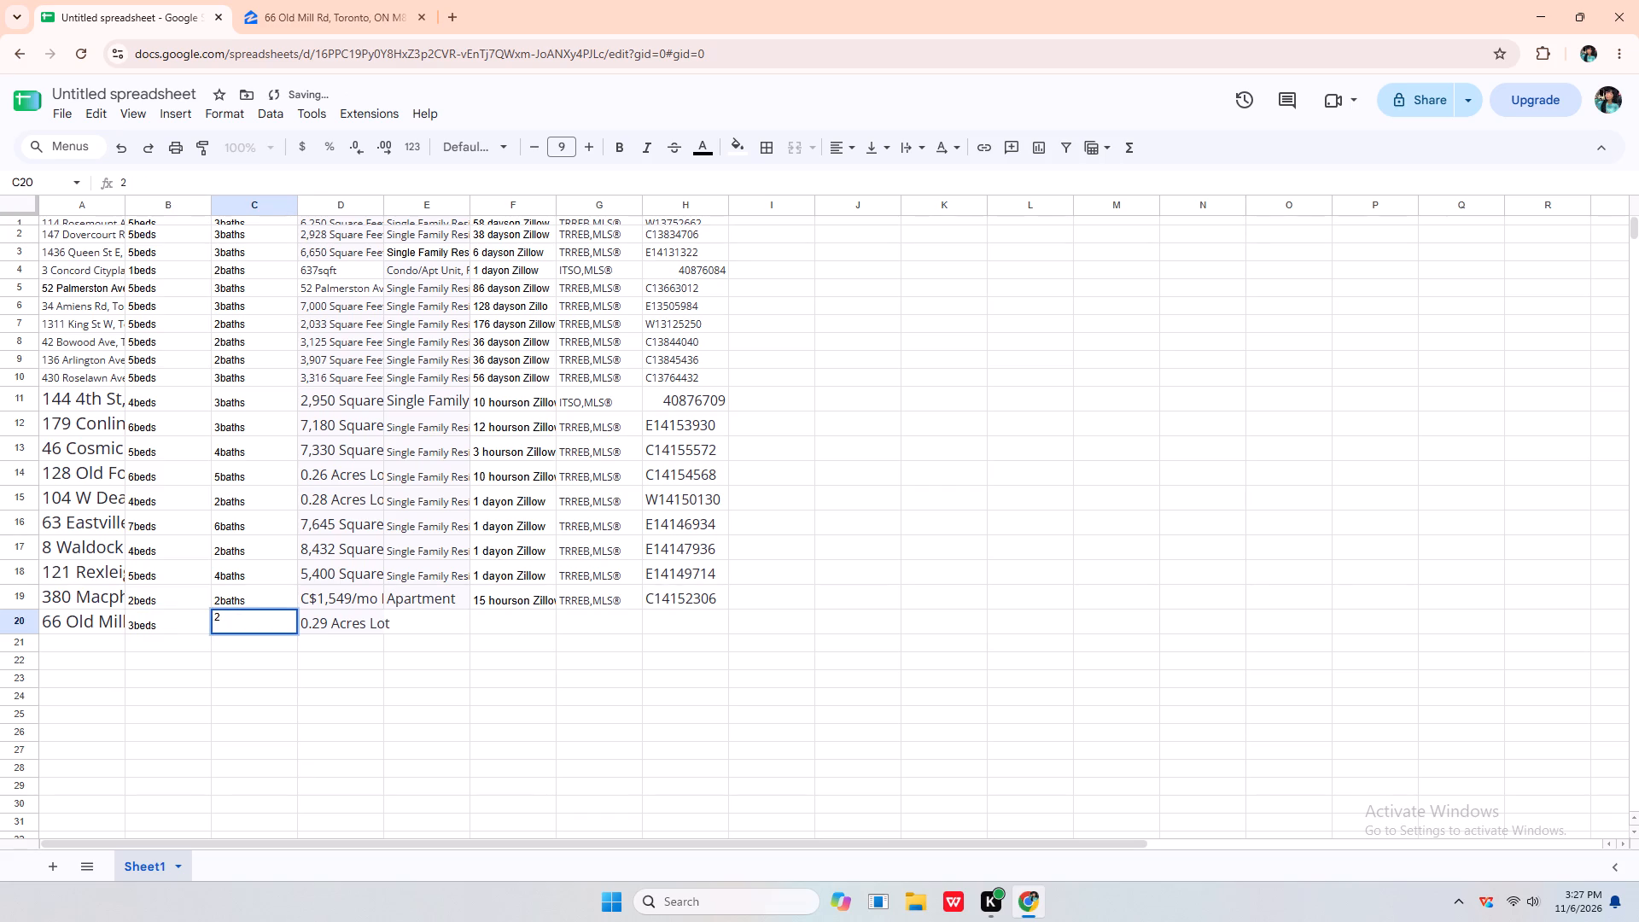
type("baths")
Copy the home type, Single Family Residence, from cell E18 into cell E20.
left_click(455, 578)
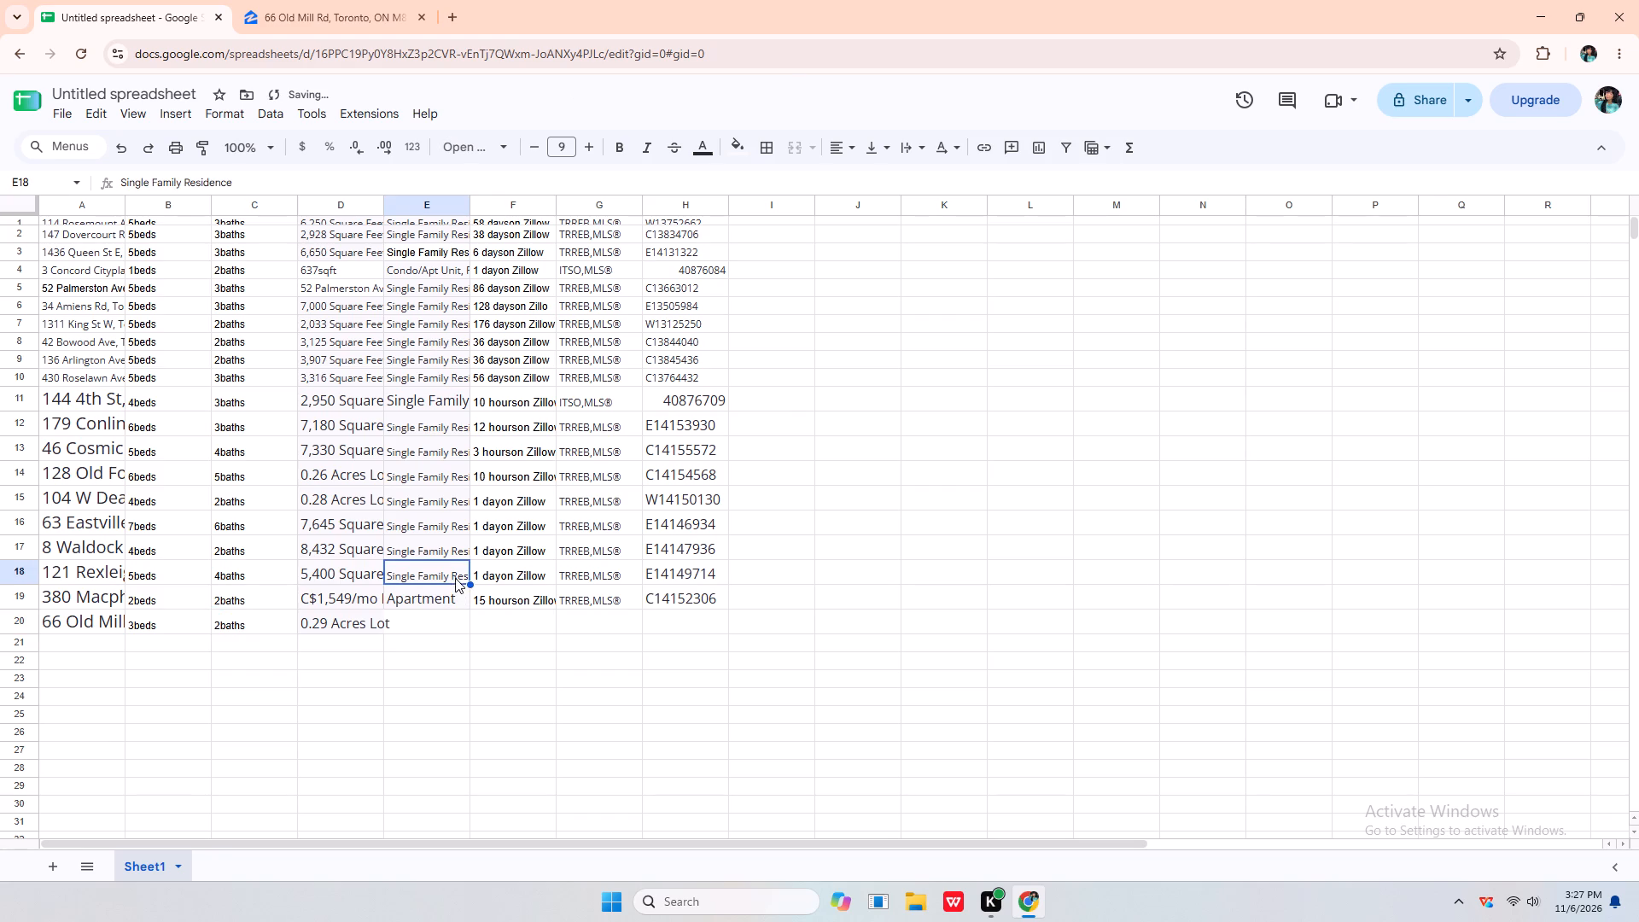
key("ctrl+c")
key("Down")
key("Down")
key("ctrl+v")
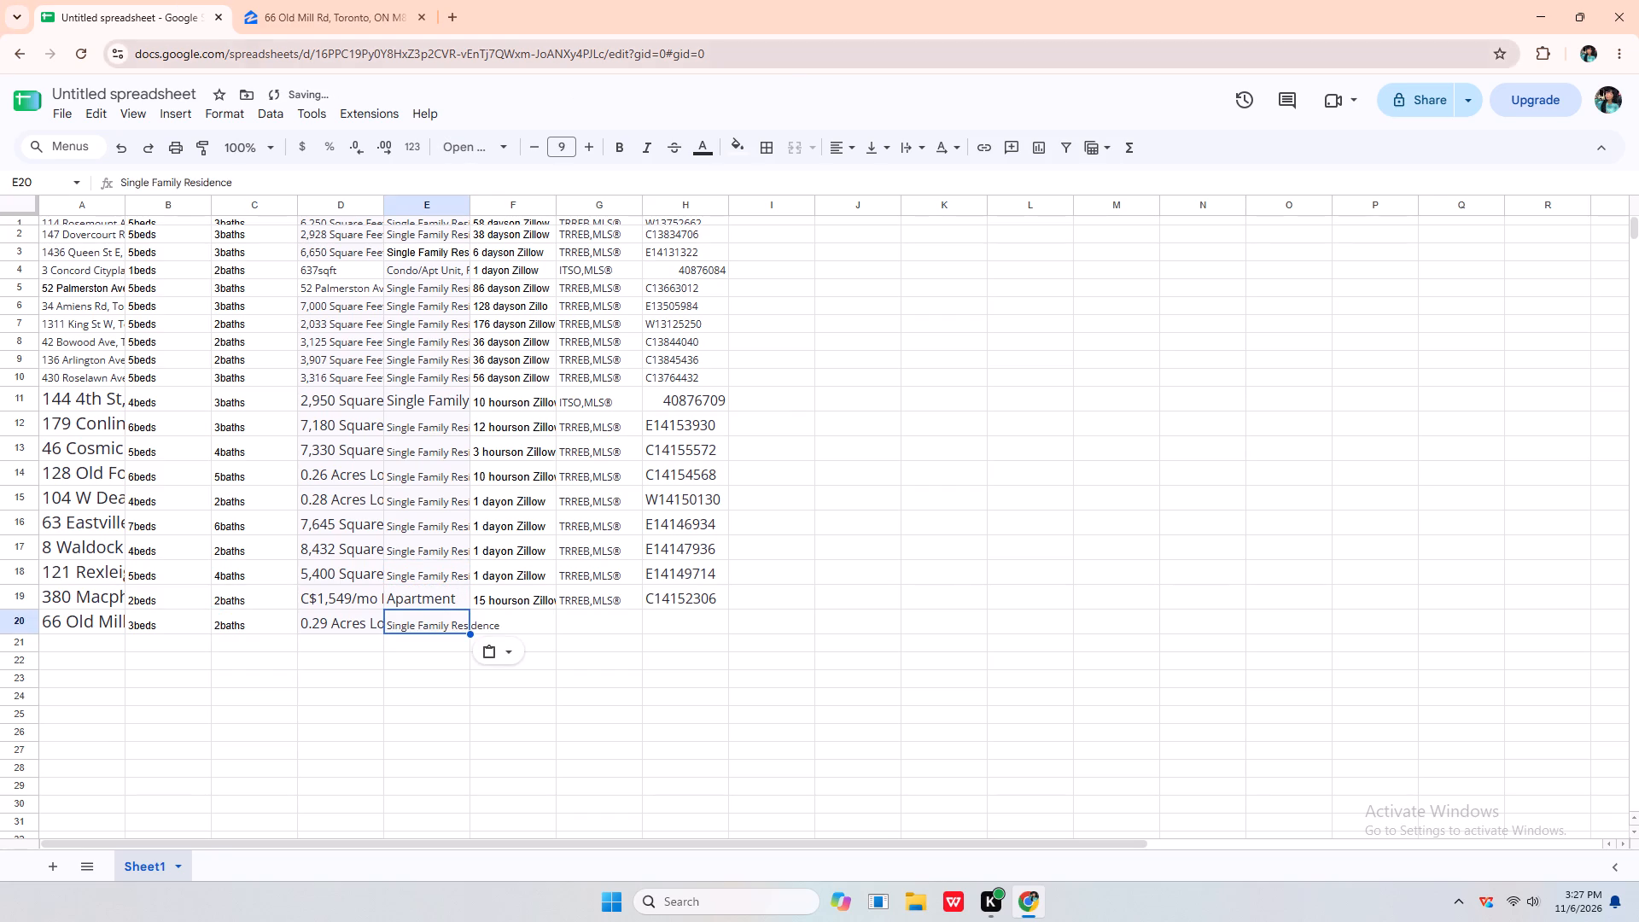
Copy the time on Zillow, 10 hours on Zillow, from the Old Mill Rd listing into cell F20 of the spreadsheet.
left_click(280, 22)
scroll(485, 644, "down", 2)
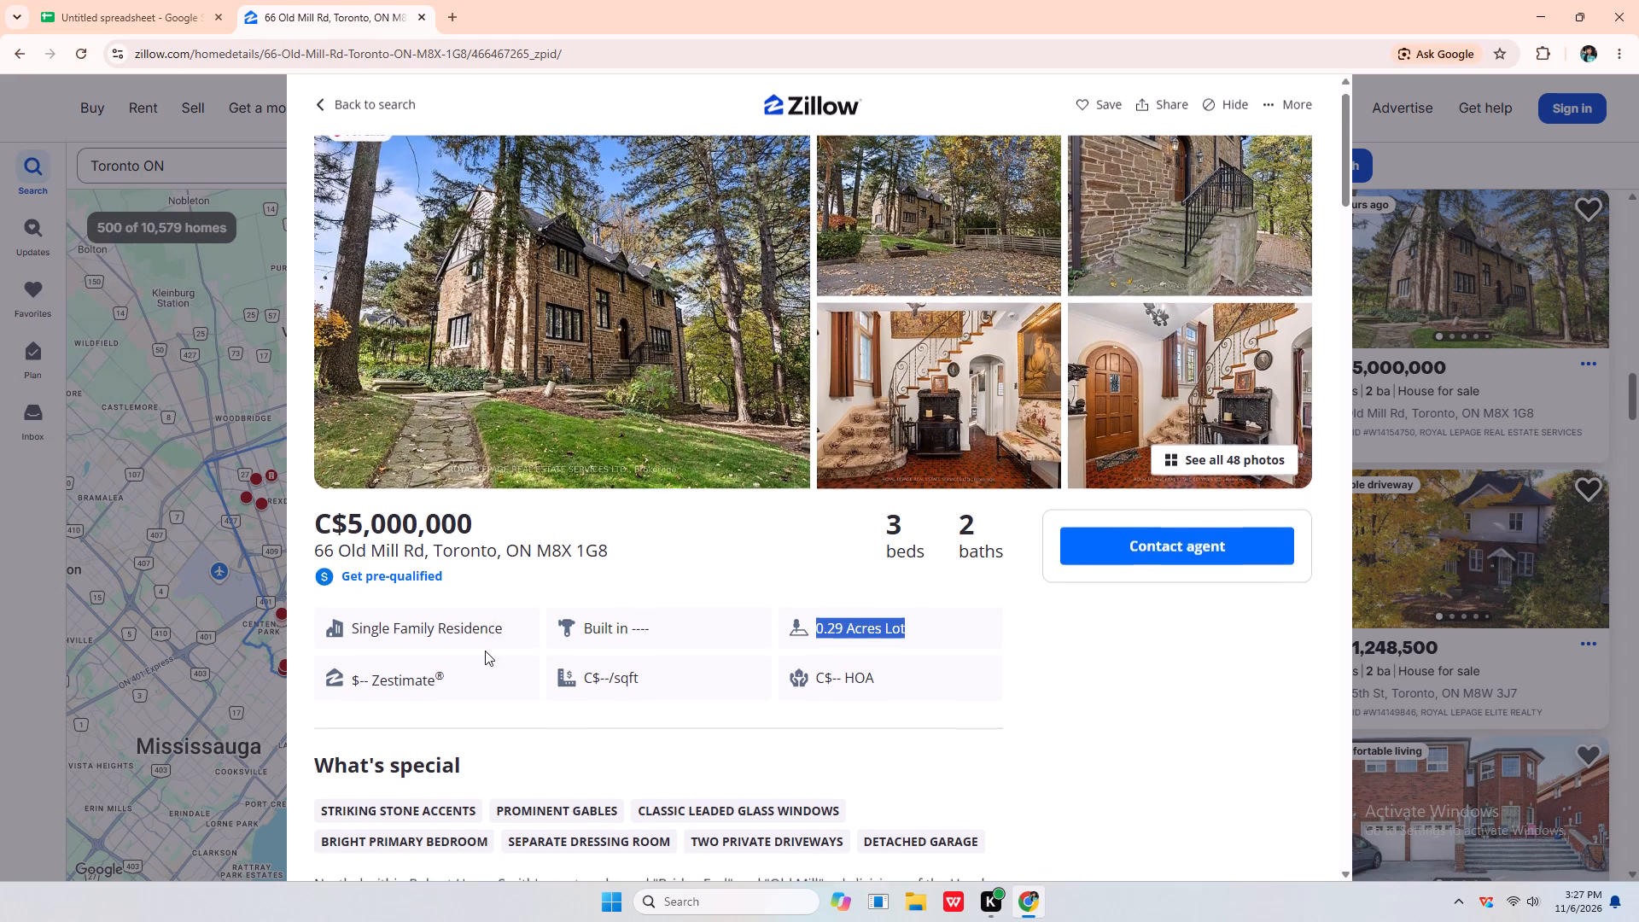
scroll(485, 651, "down", 1)
scroll(485, 651, "up", 1)
scroll(485, 651, "down", 3)
scroll(507, 726, "down", 2)
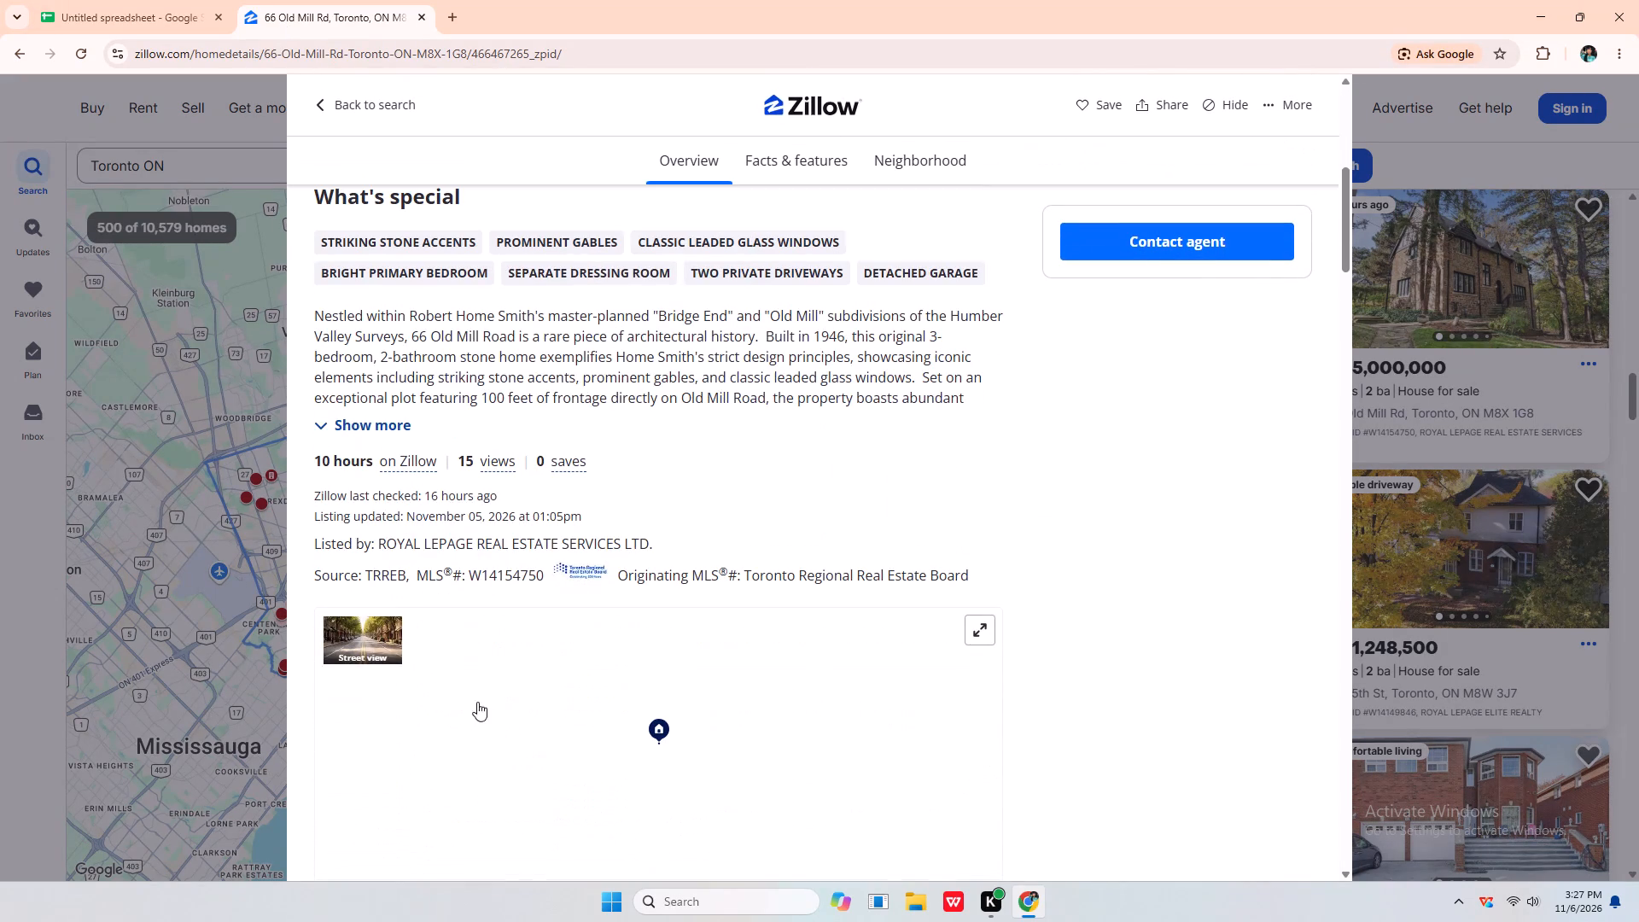
left_click_drag(312, 458, 429, 466)
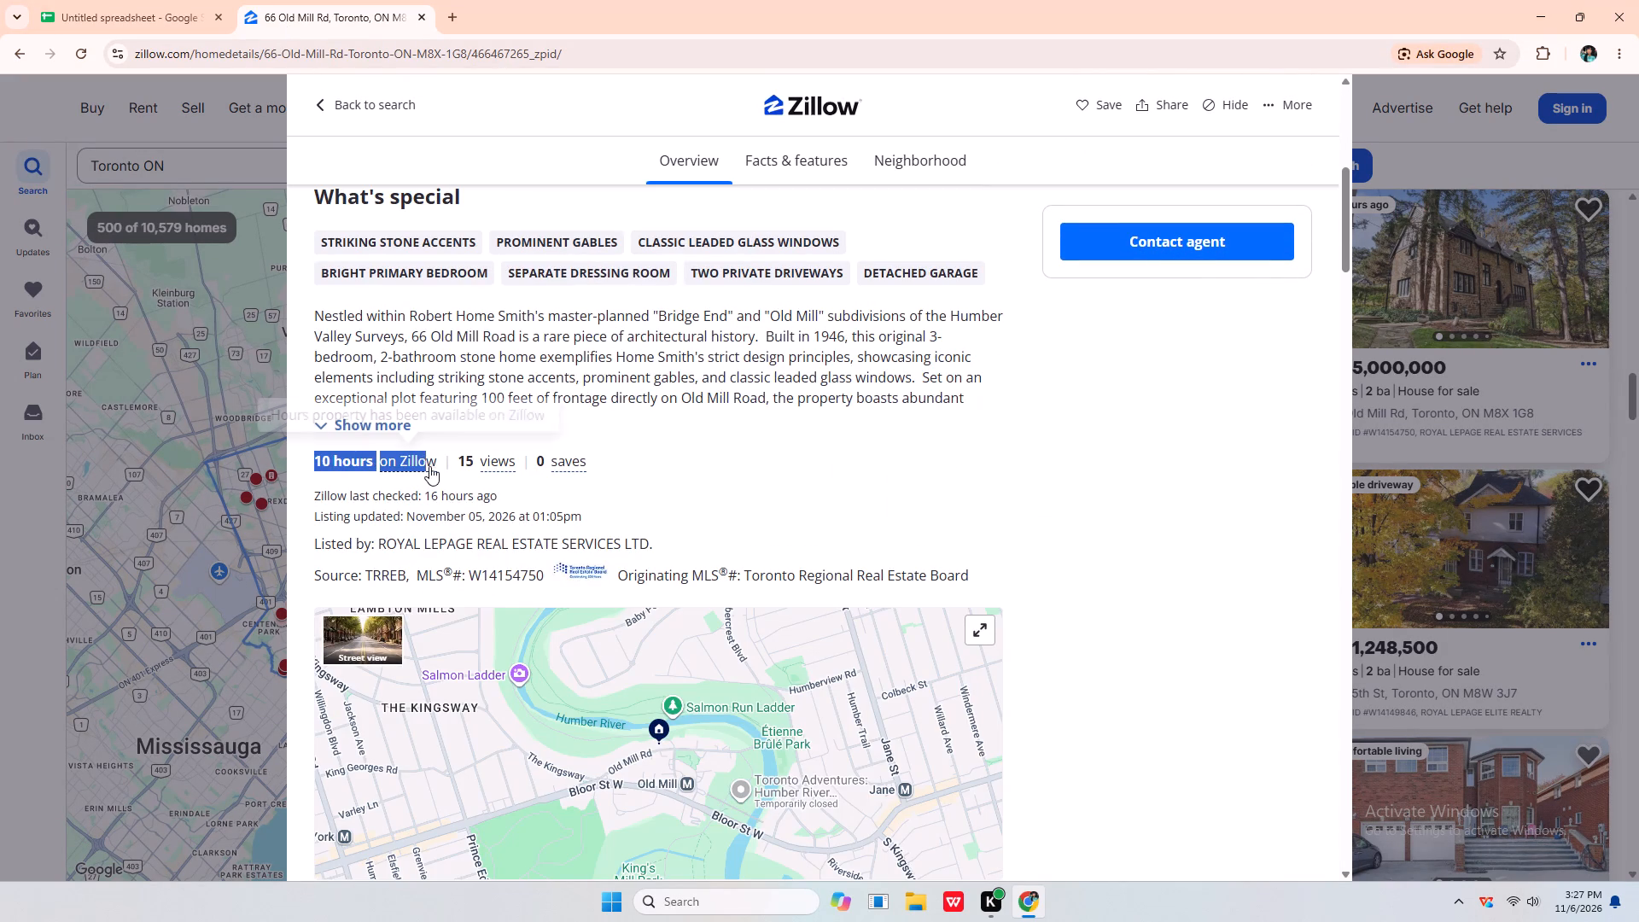
left_click_drag(429, 466, 439, 466)
key("ctrl+c")
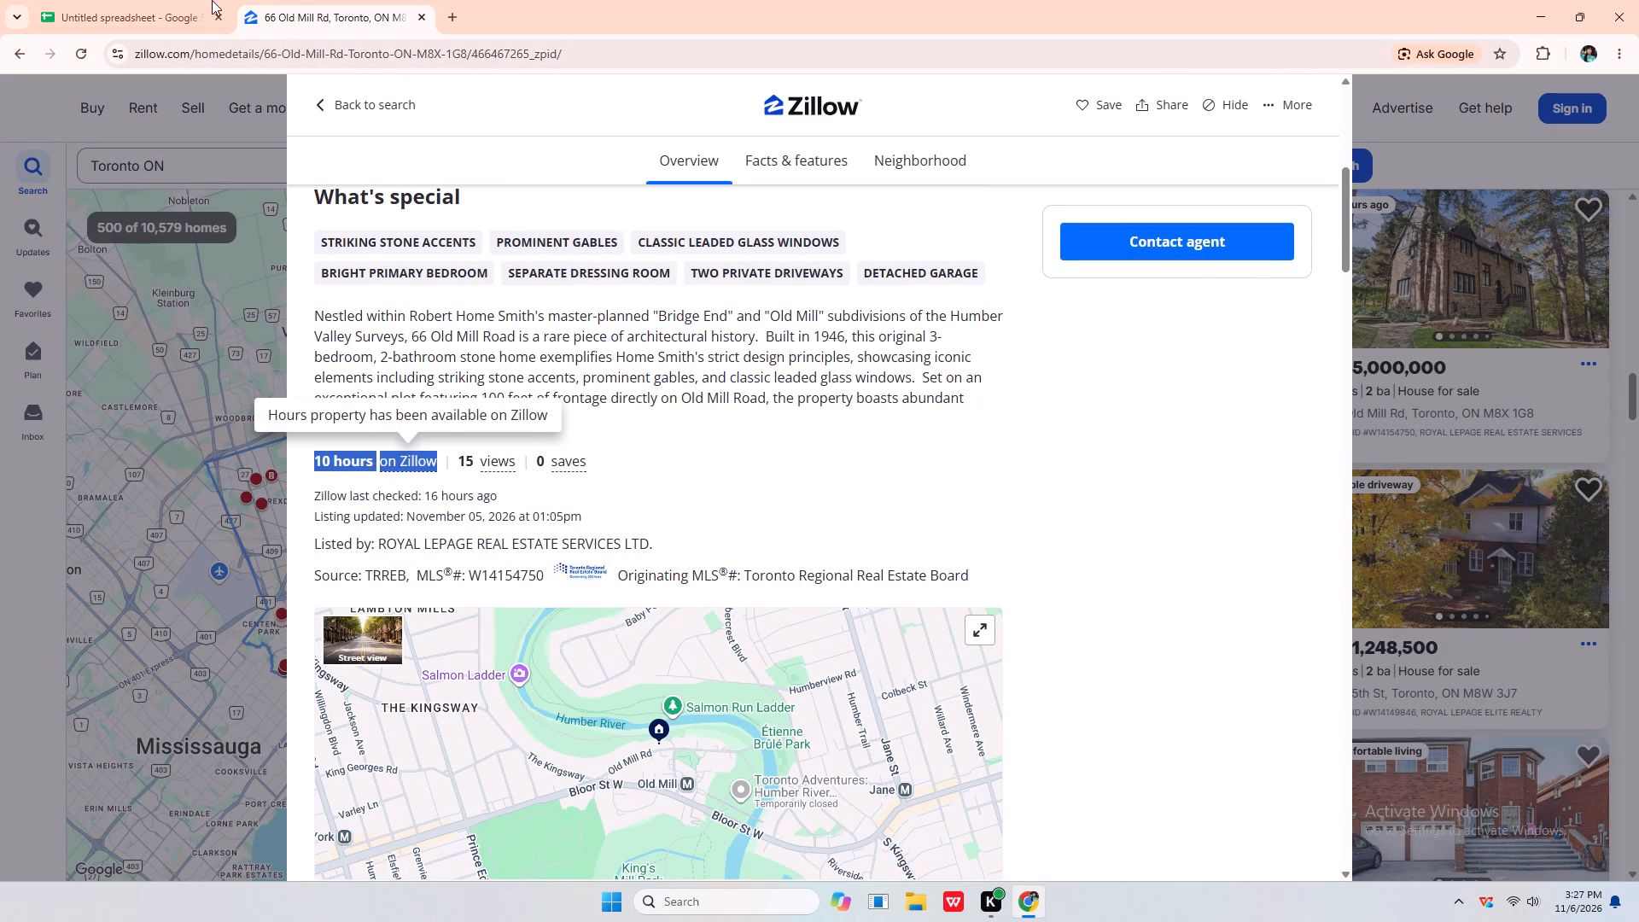
left_click(109, 23)
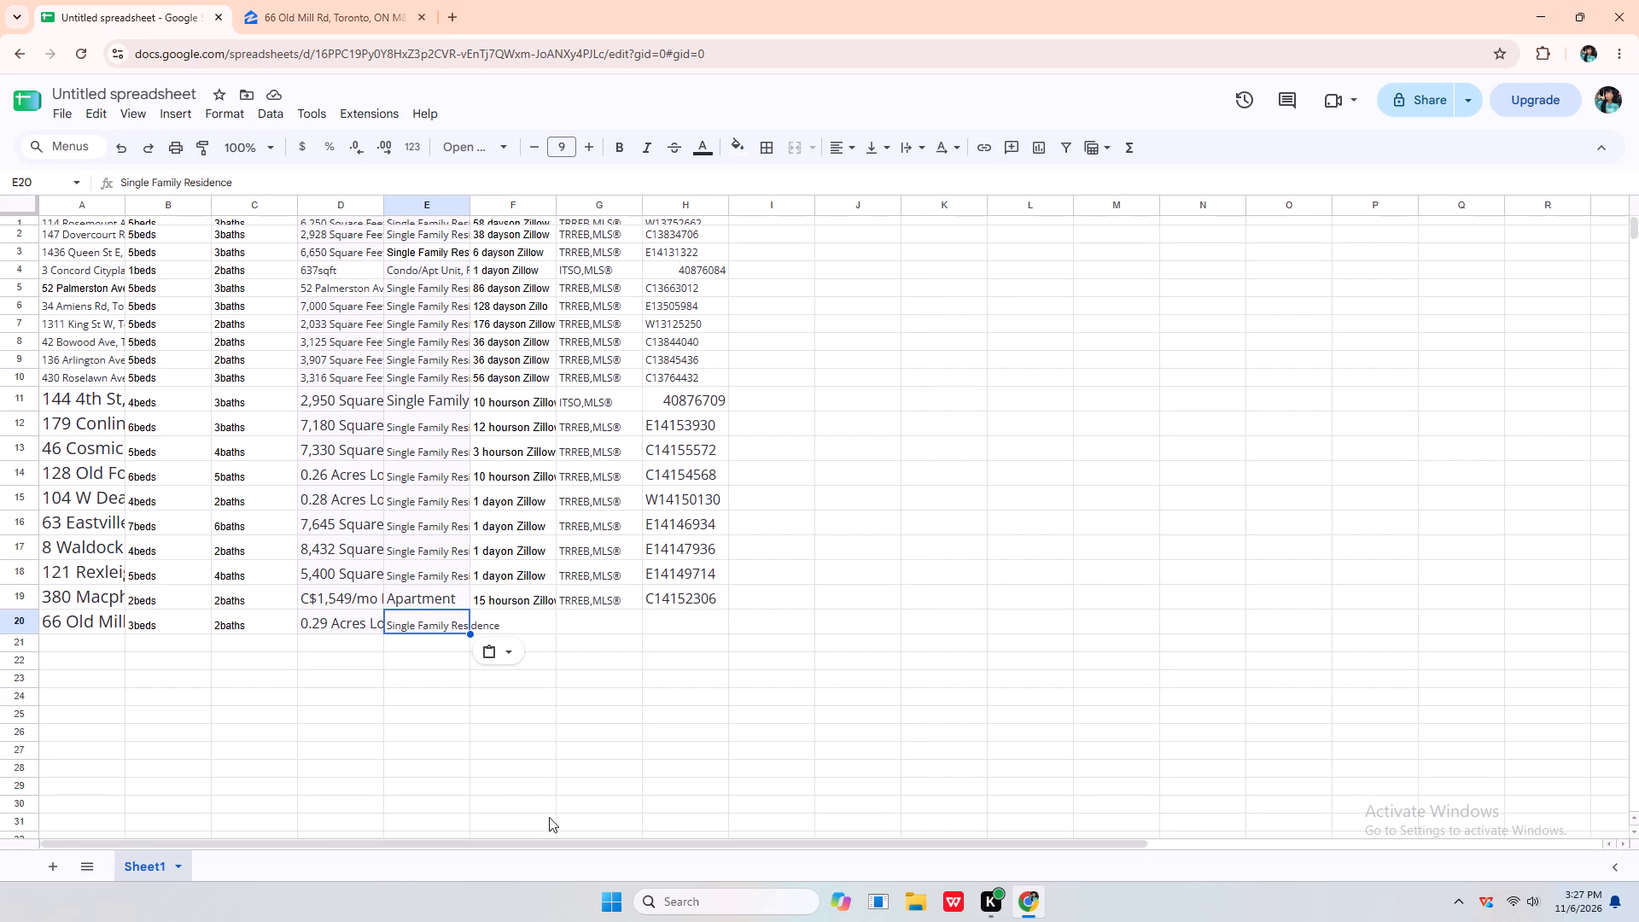
left_click(523, 620)
key("ctrl+v")
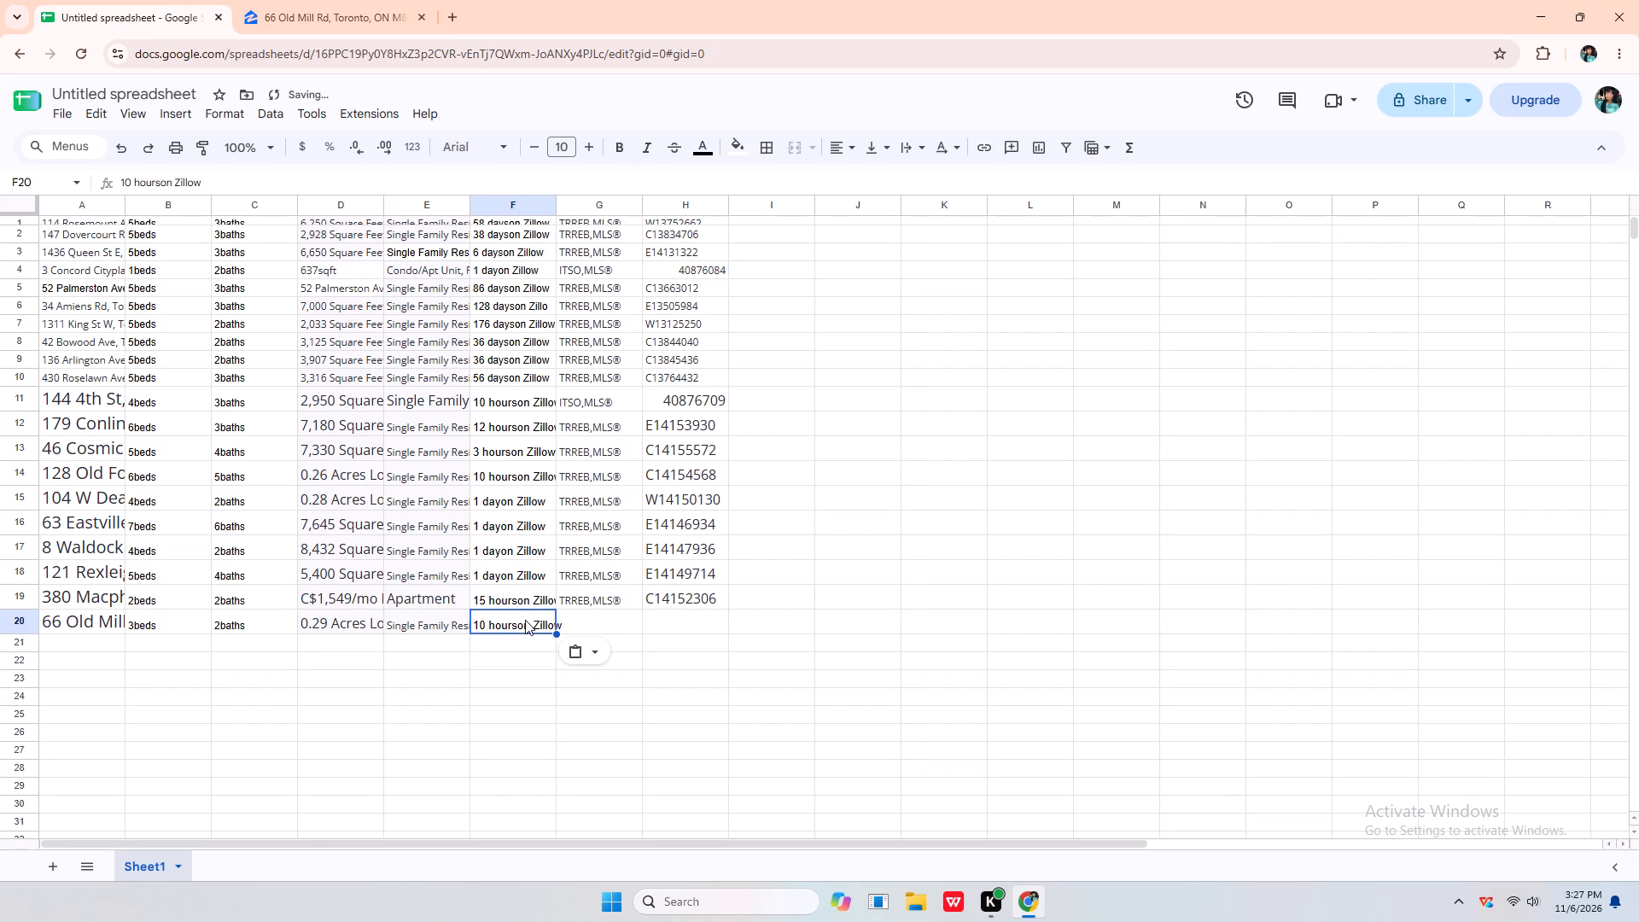
Copy the MLS number W14154750 from the Old Mill Rd listing, close the listing, and paste the number into cell H20 of the spreadsheet.
left_click(353, 24)
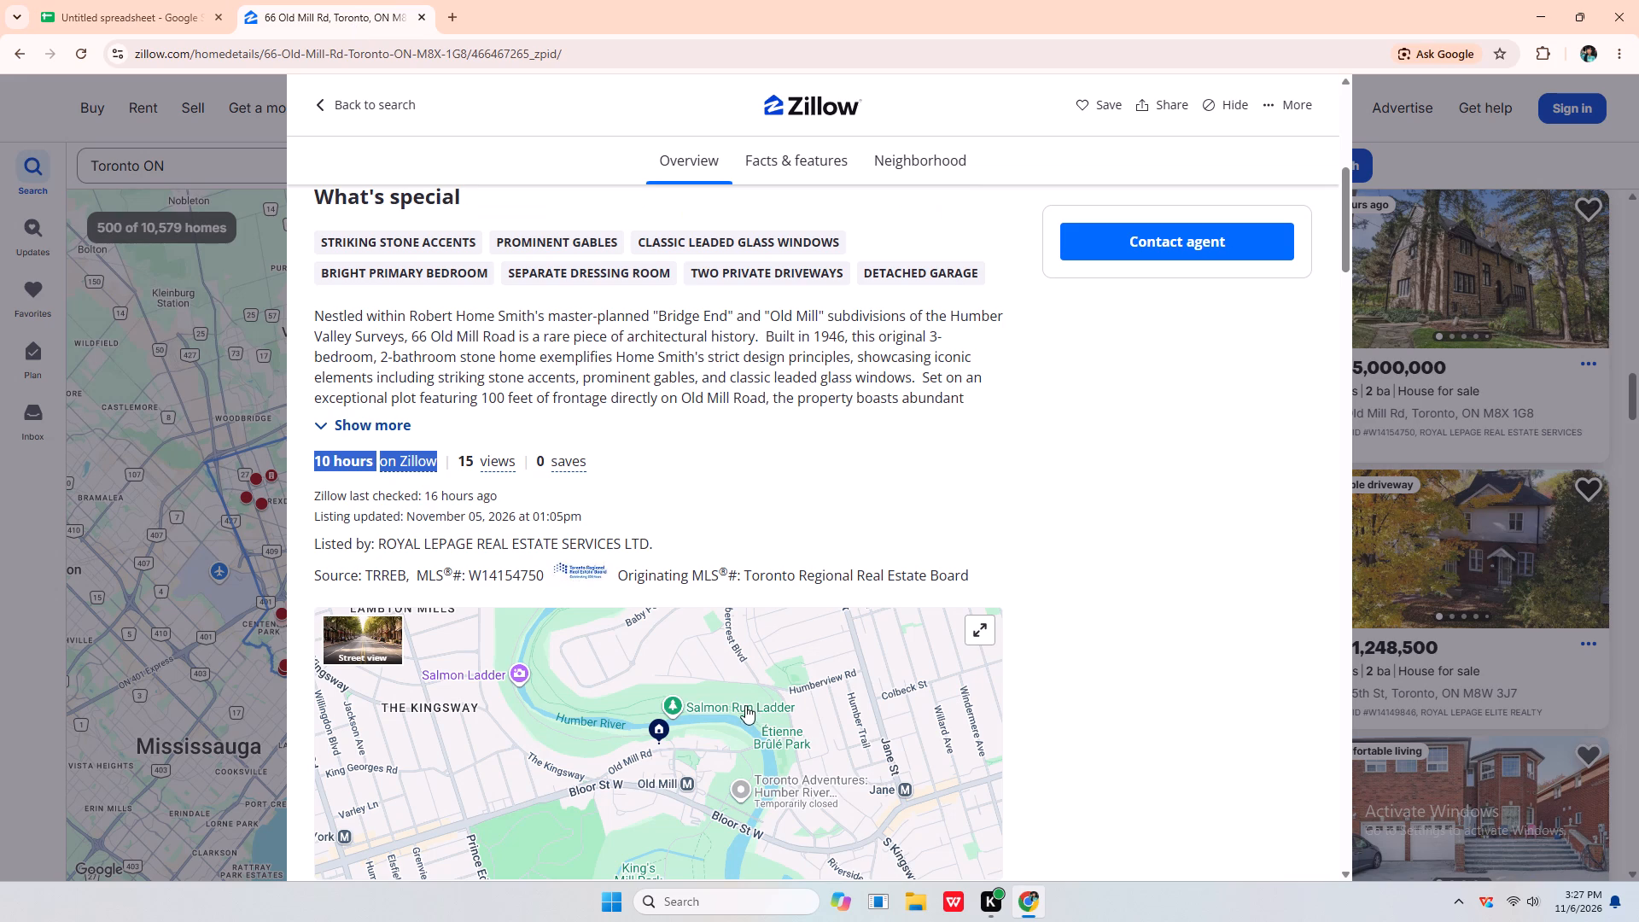
left_click_drag(466, 573, 554, 570)
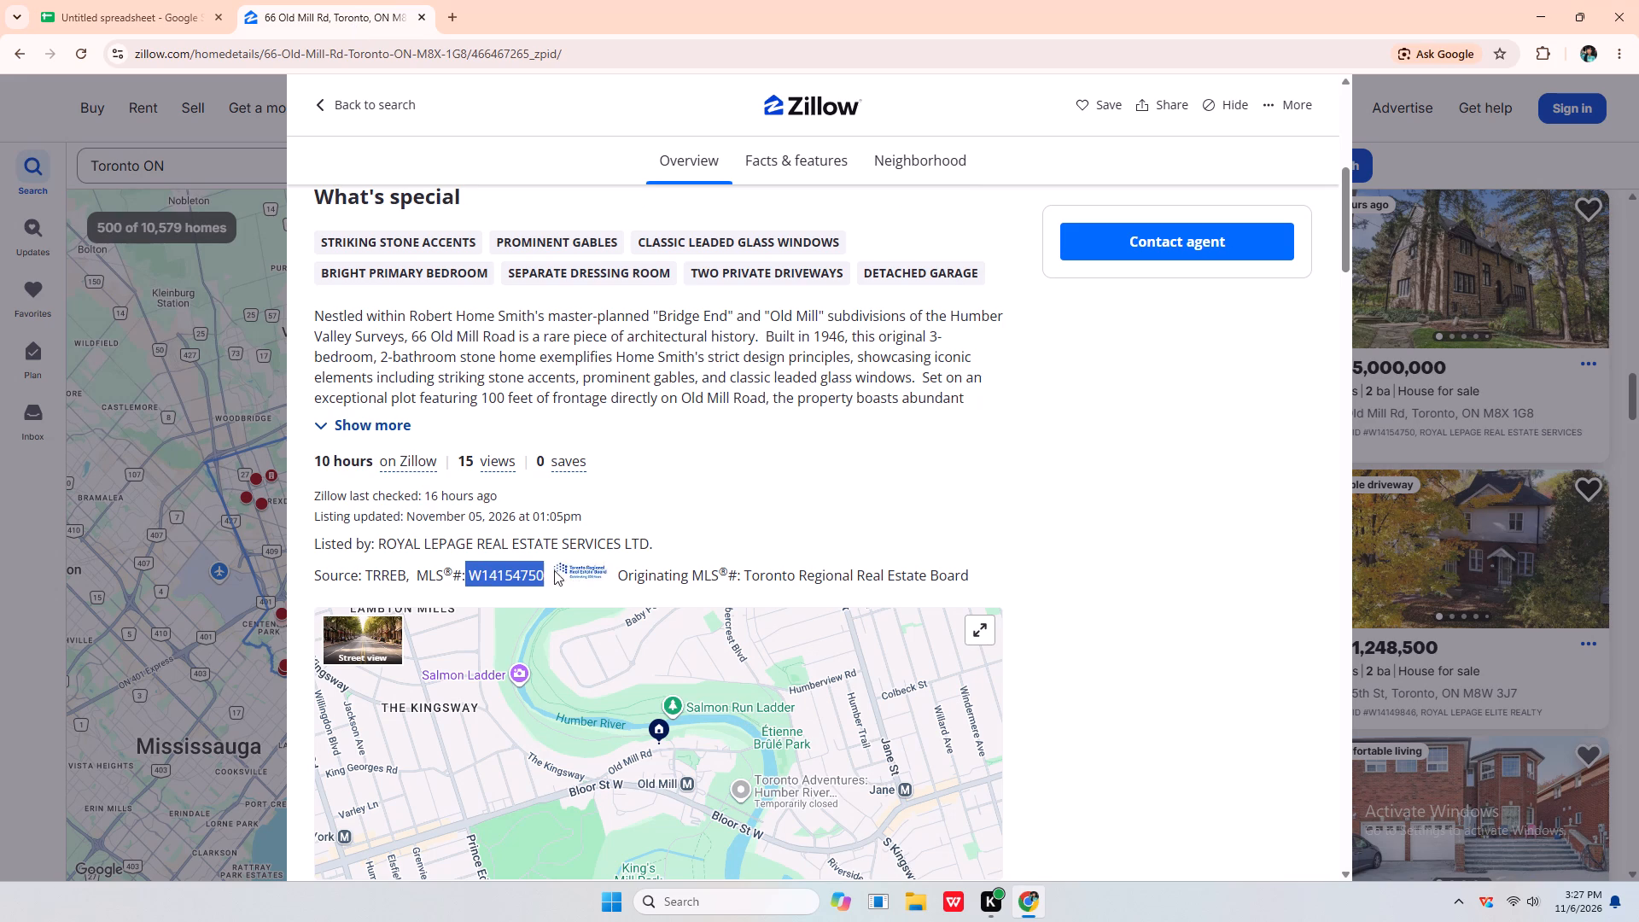
left_click_drag(554, 570, 563, 569)
key("ctrl+c")
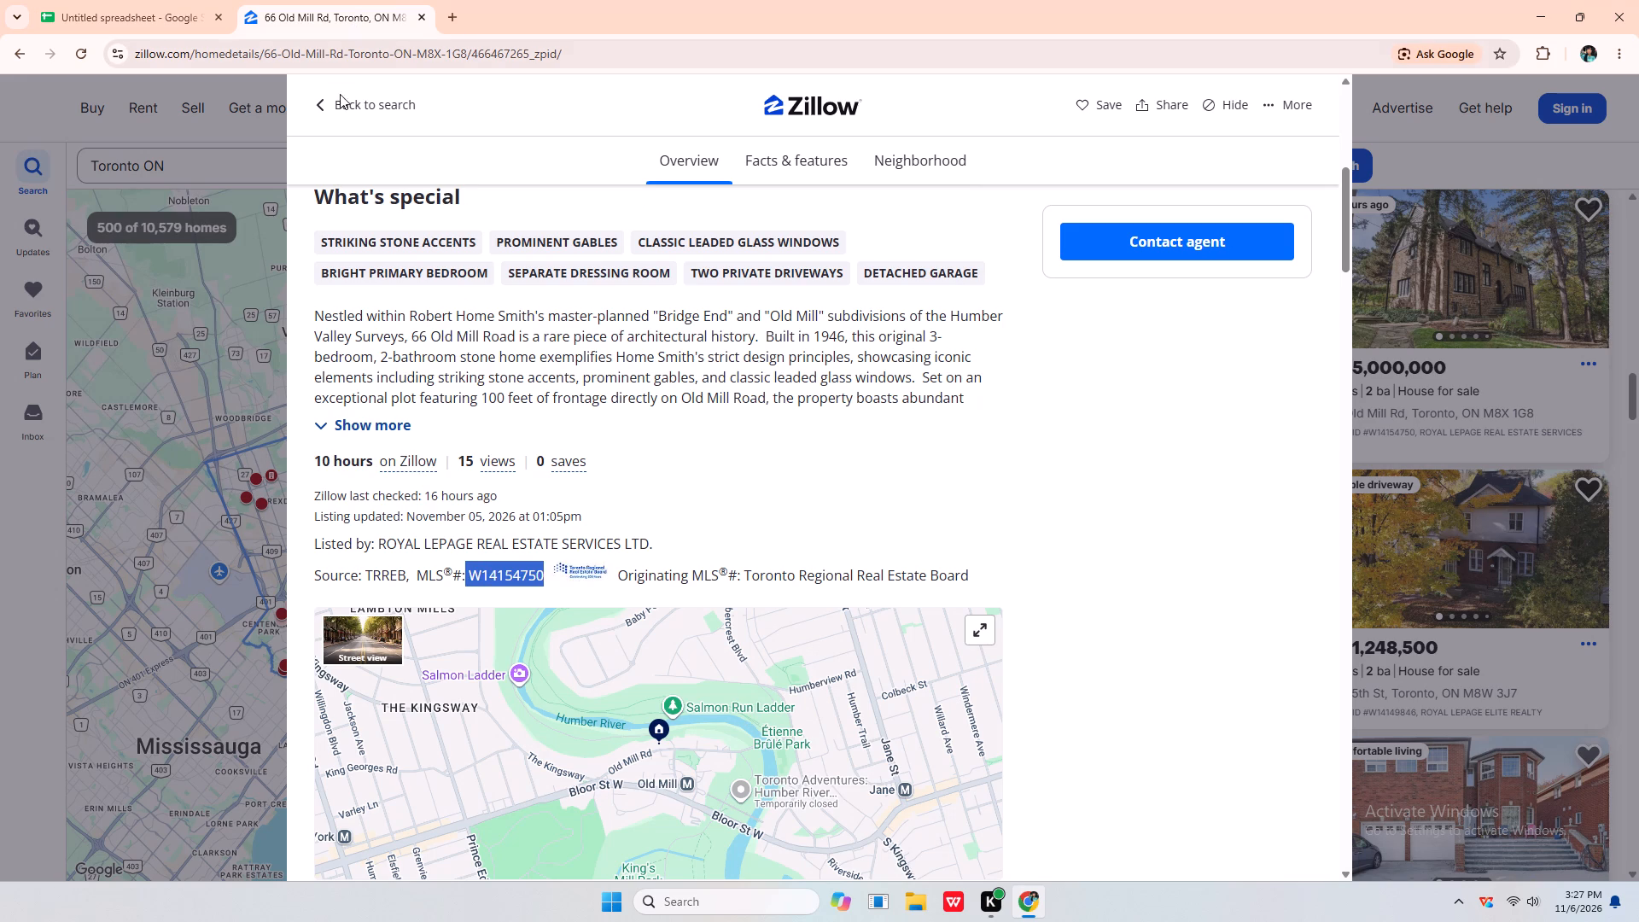
left_click(337, 98)
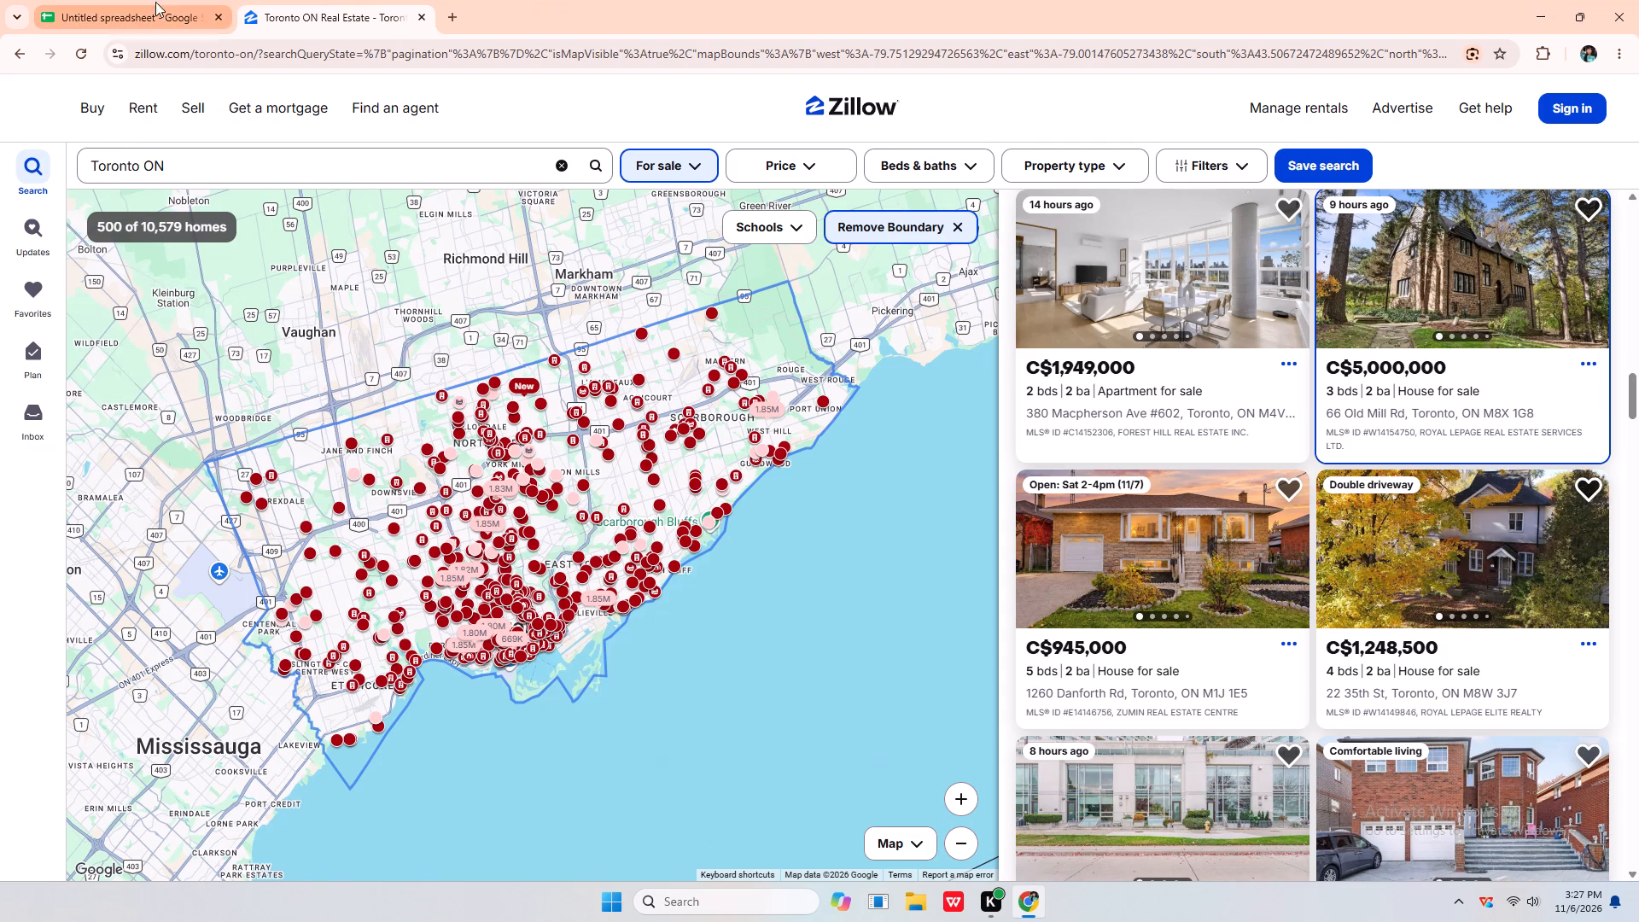
left_click(109, 20)
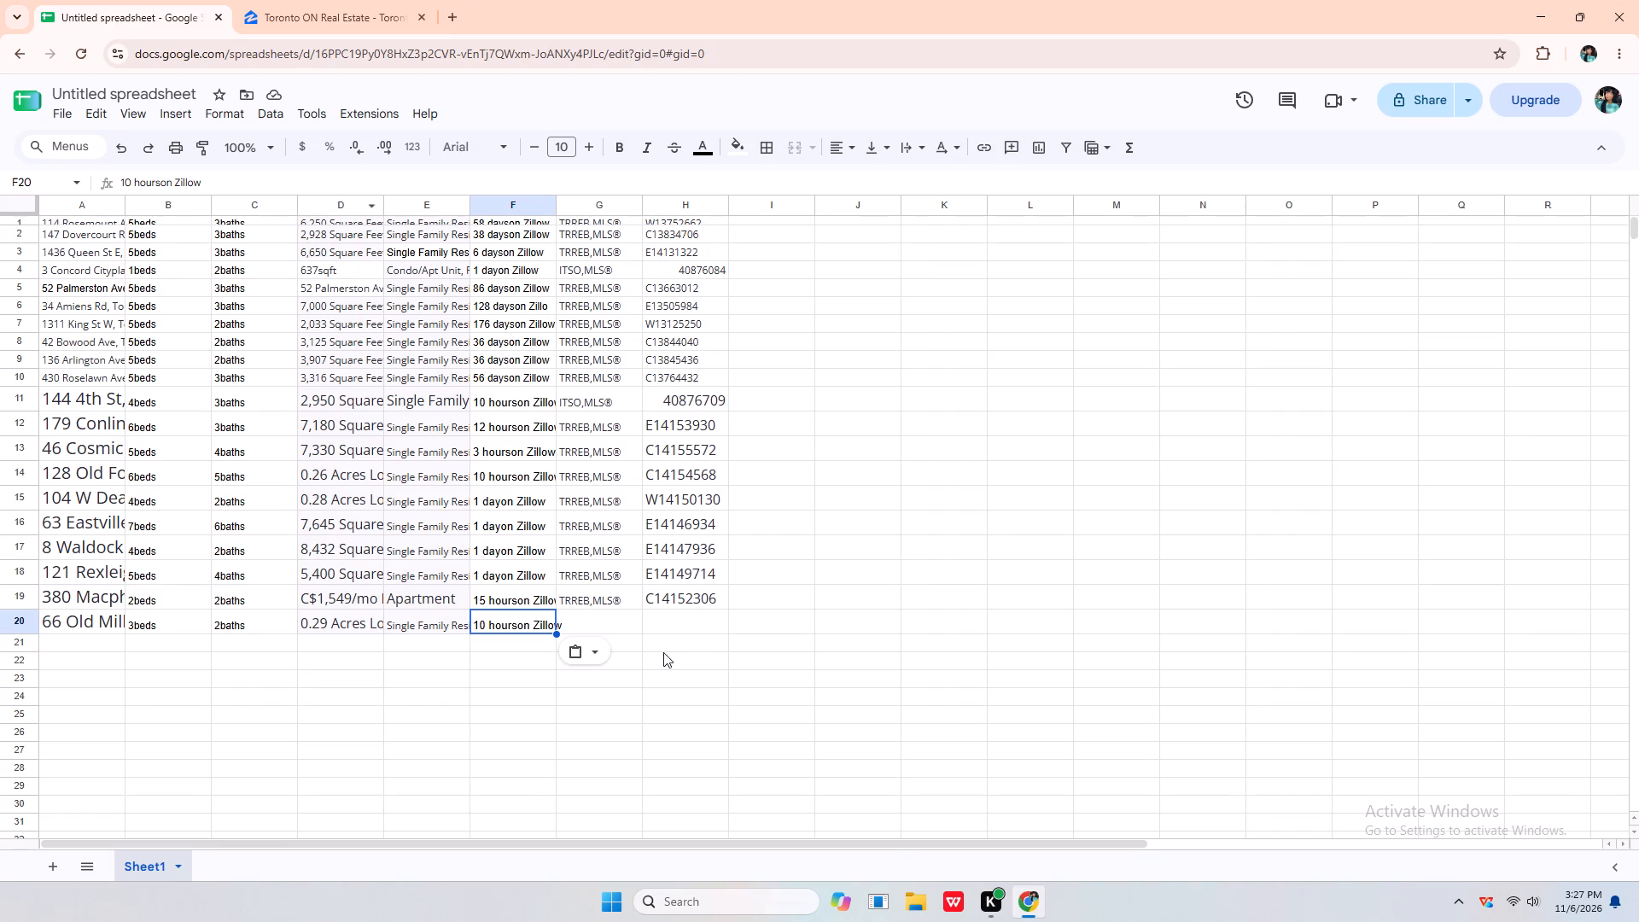
left_click(694, 625)
key("ctrl+v")
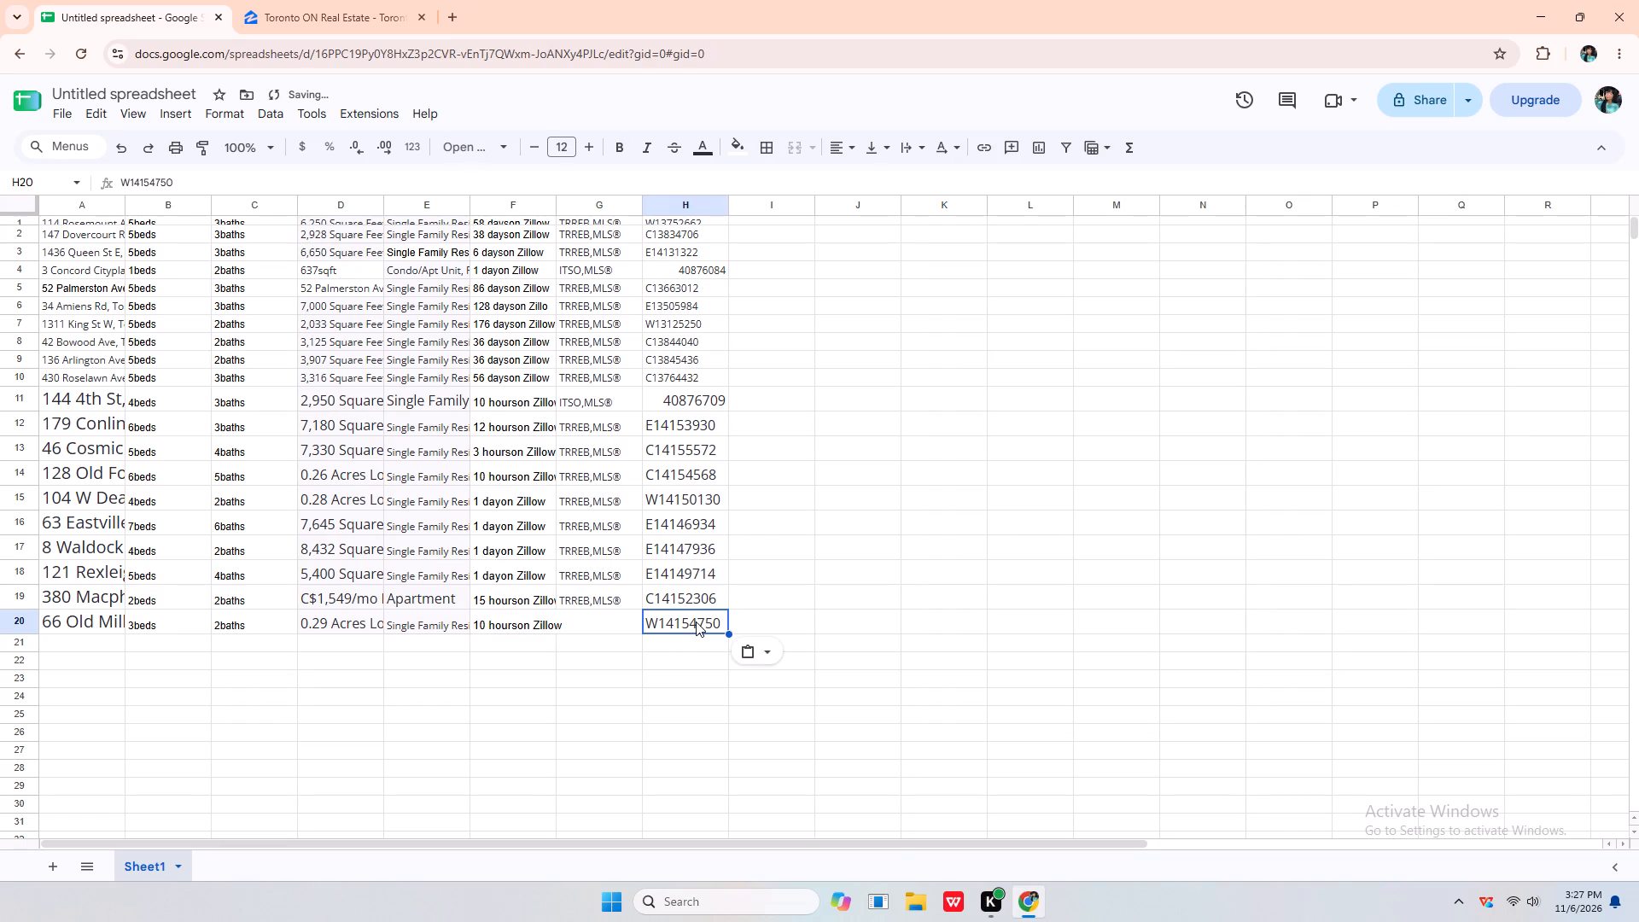
Copy the listing source, TRREB,MLS®, from cell G19 into cell G20.
left_click(603, 597)
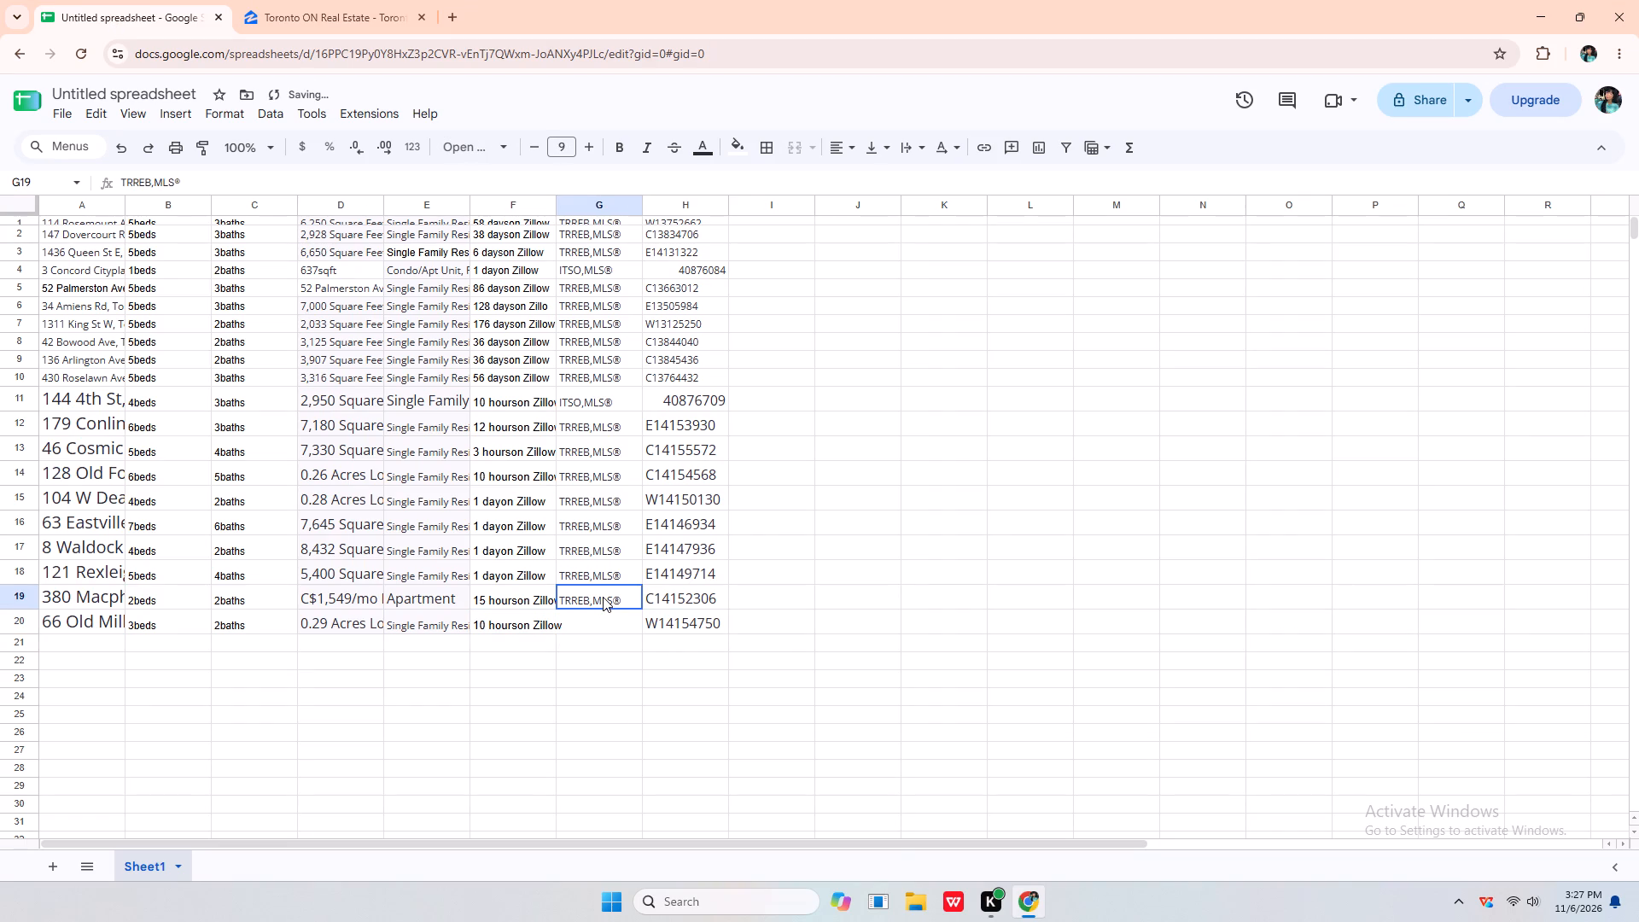
key("ctrl+c")
key("Down")
key("ctrl+v")
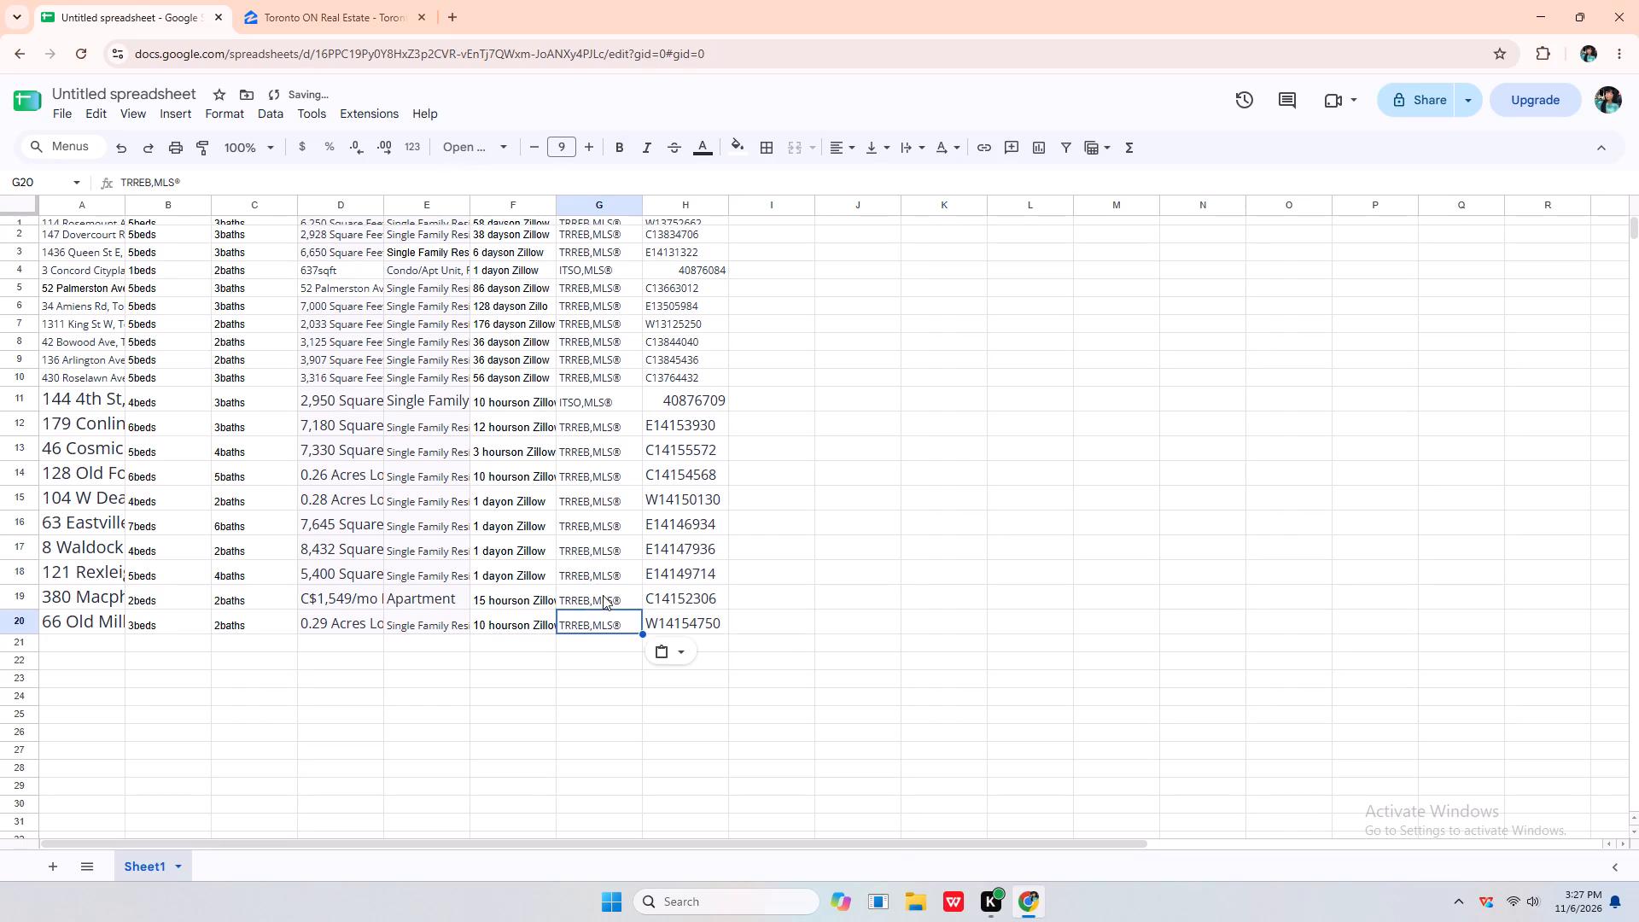
Return to the Toronto search results on Zillow and open the Danforth Rd listing priced at C$945,000.
left_click(308, 16)
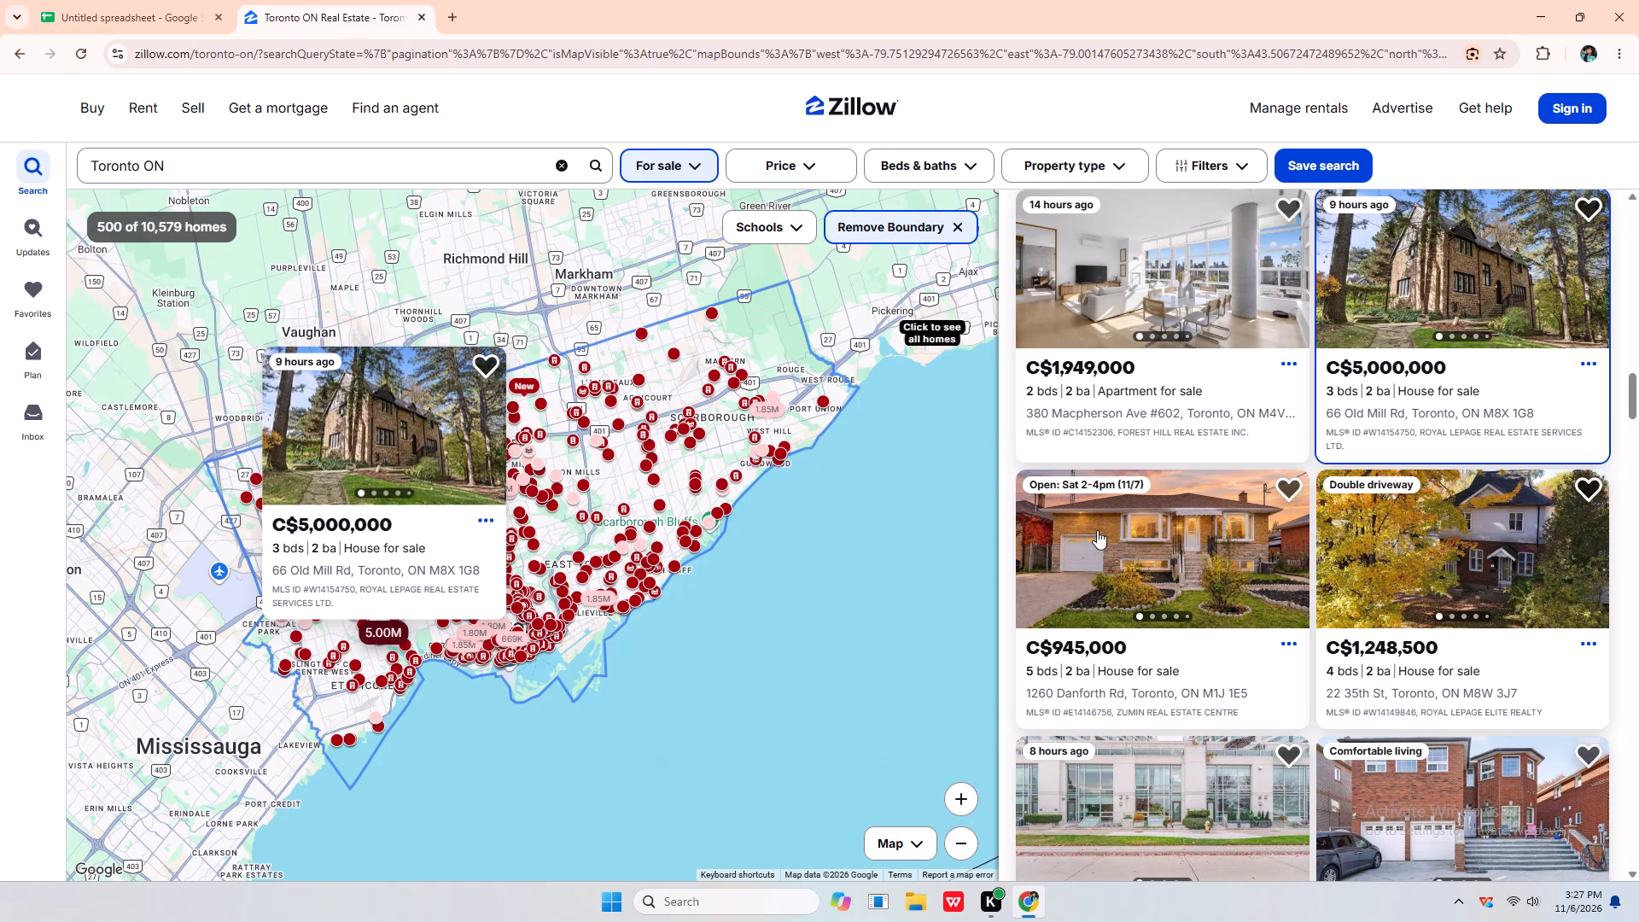
left_click(1199, 680)
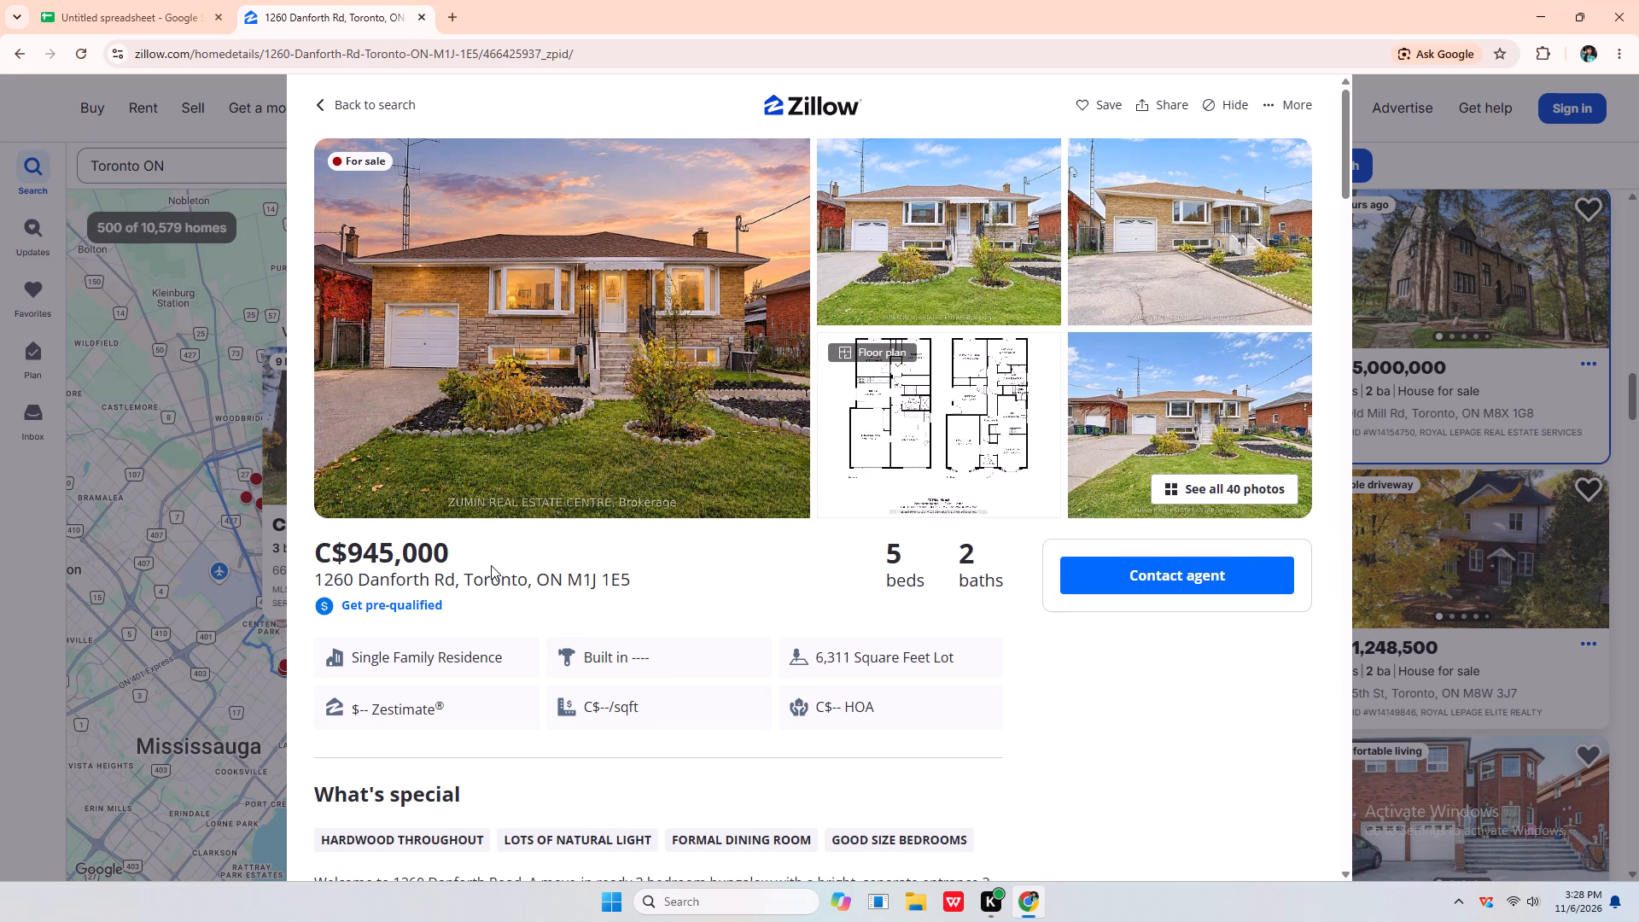
Copy the full address from the Danforth Rd listing and paste it into cell A21 of the spreadsheet.
left_click_drag(308, 577, 715, 670)
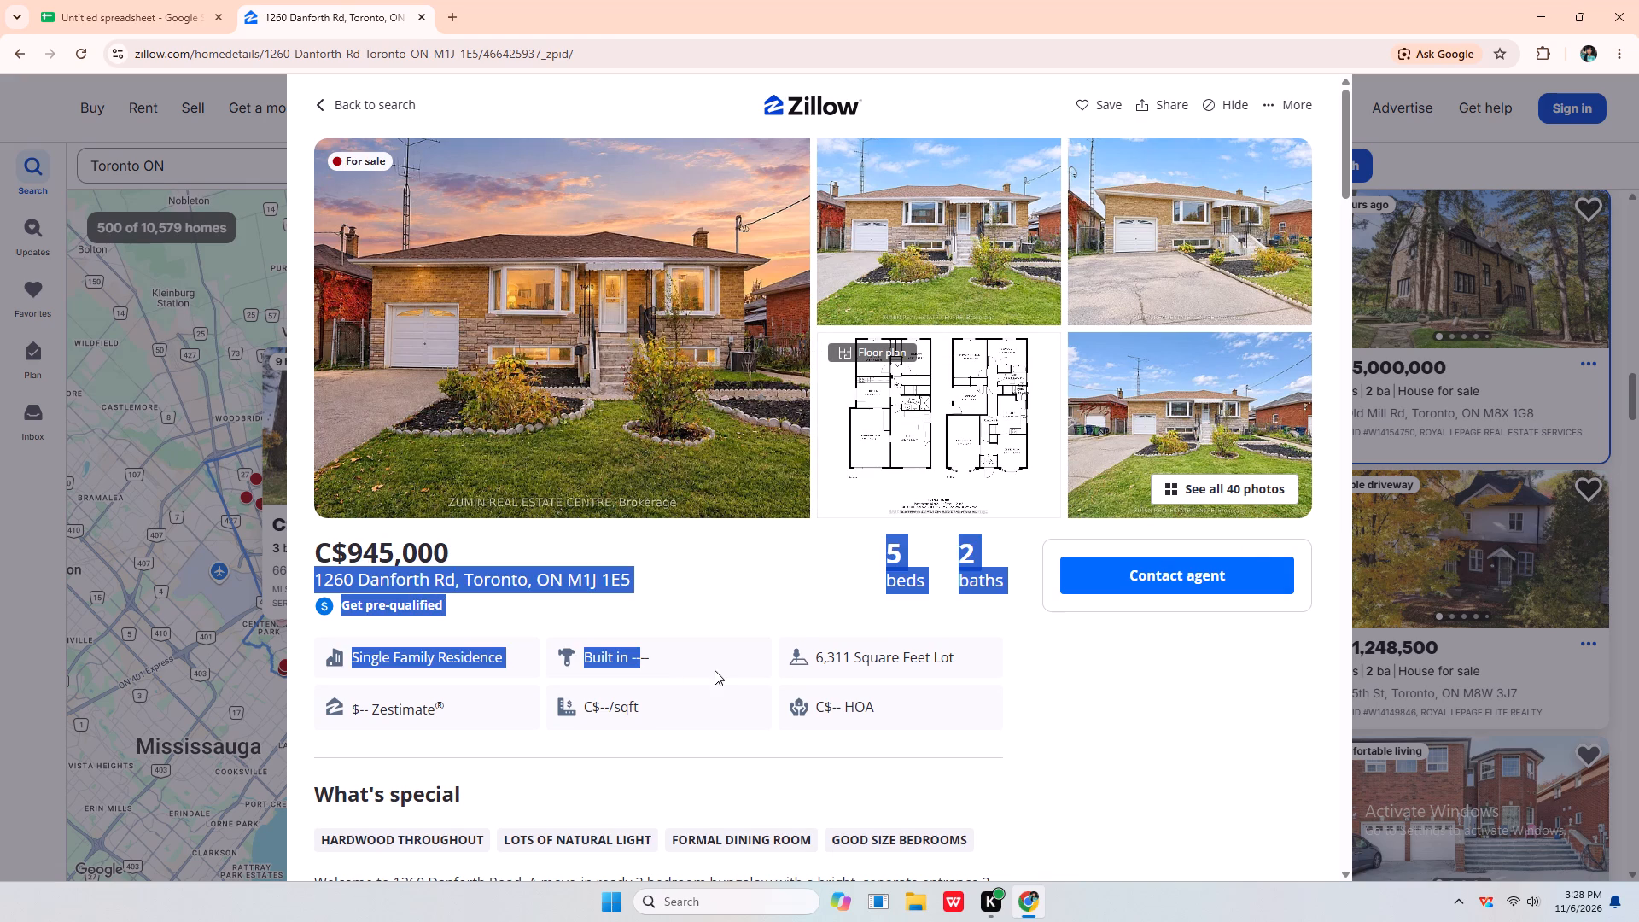
left_click_drag(715, 670, 720, 670)
left_click_drag(804, 616, 785, 610)
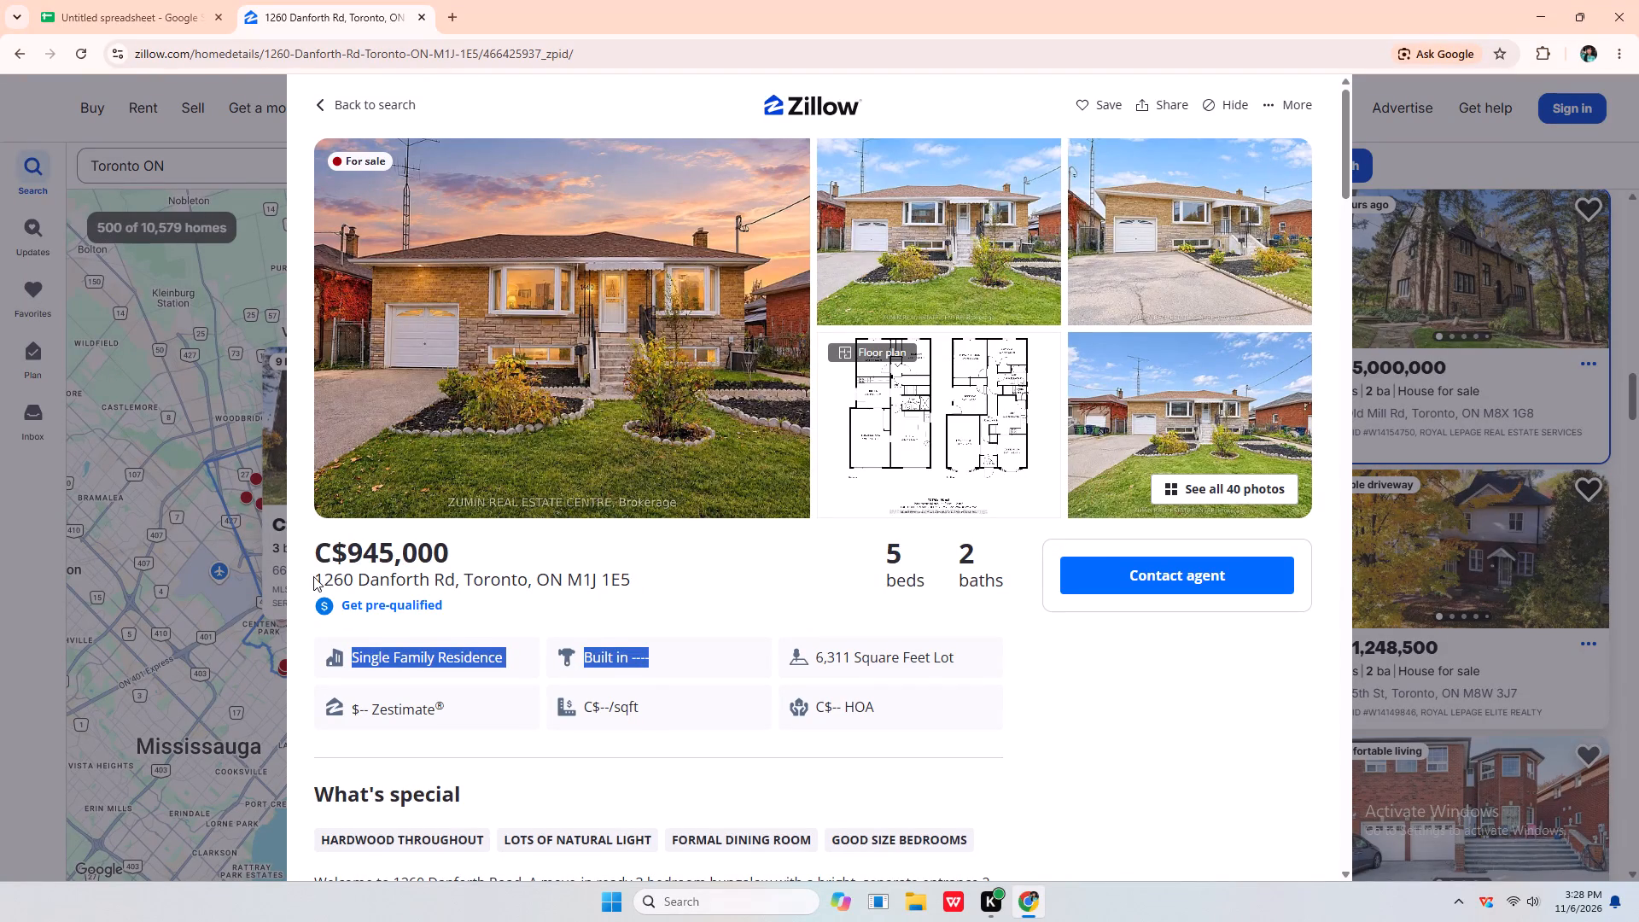
left_click_drag(313, 576, 615, 639)
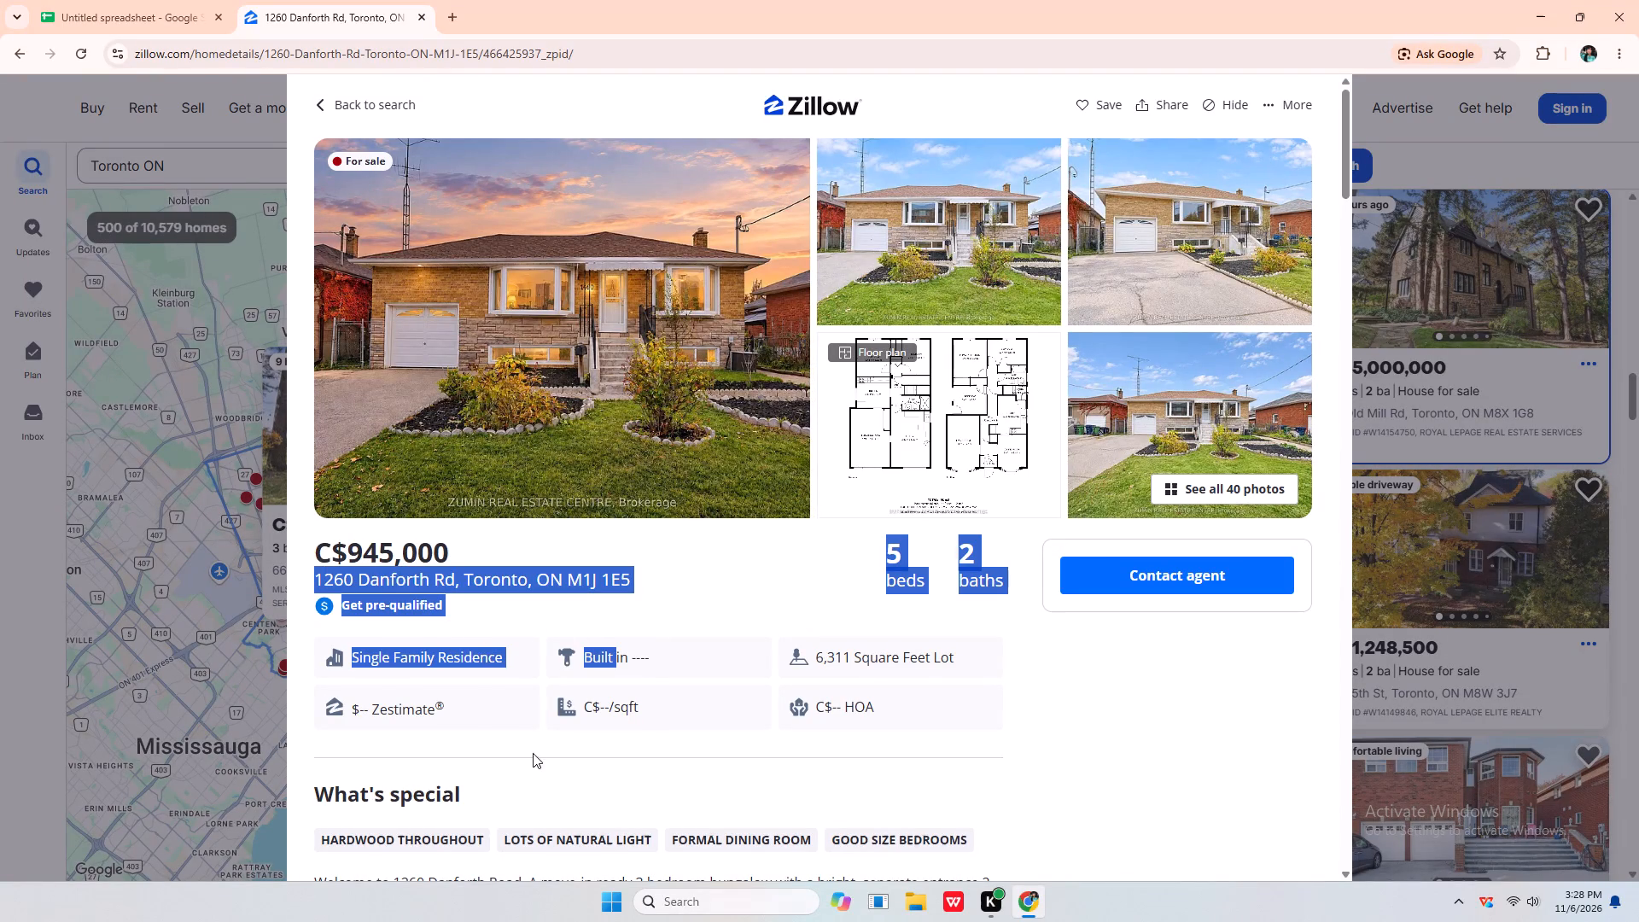
left_click(763, 597)
left_click(733, 566)
left_click(664, 522)
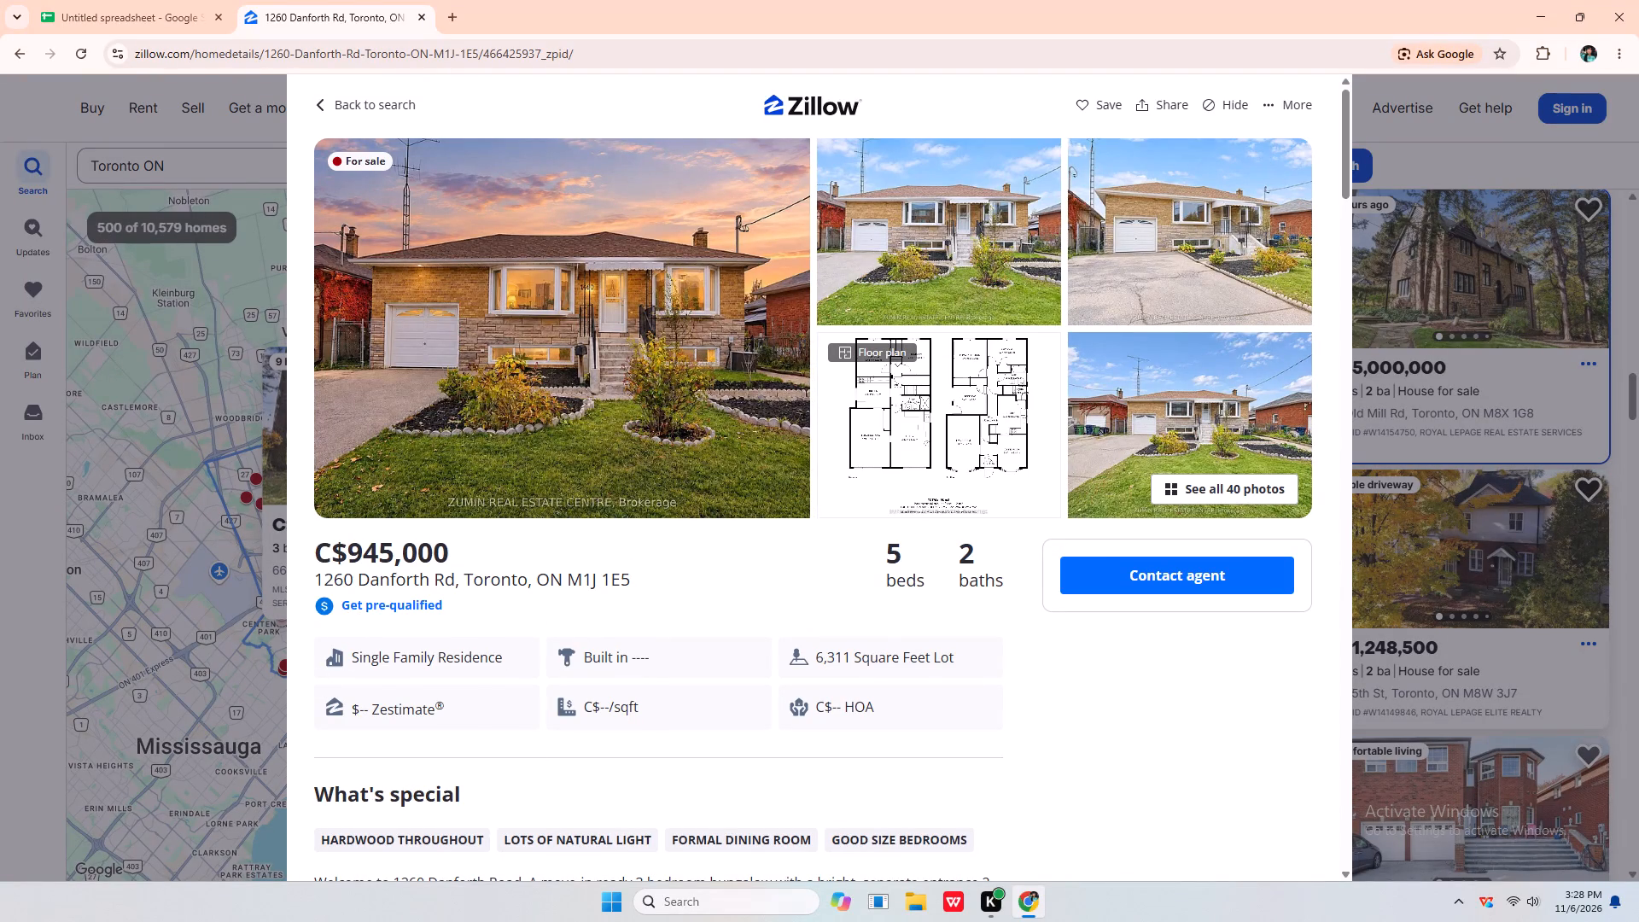
left_click_drag(316, 581, 633, 570)
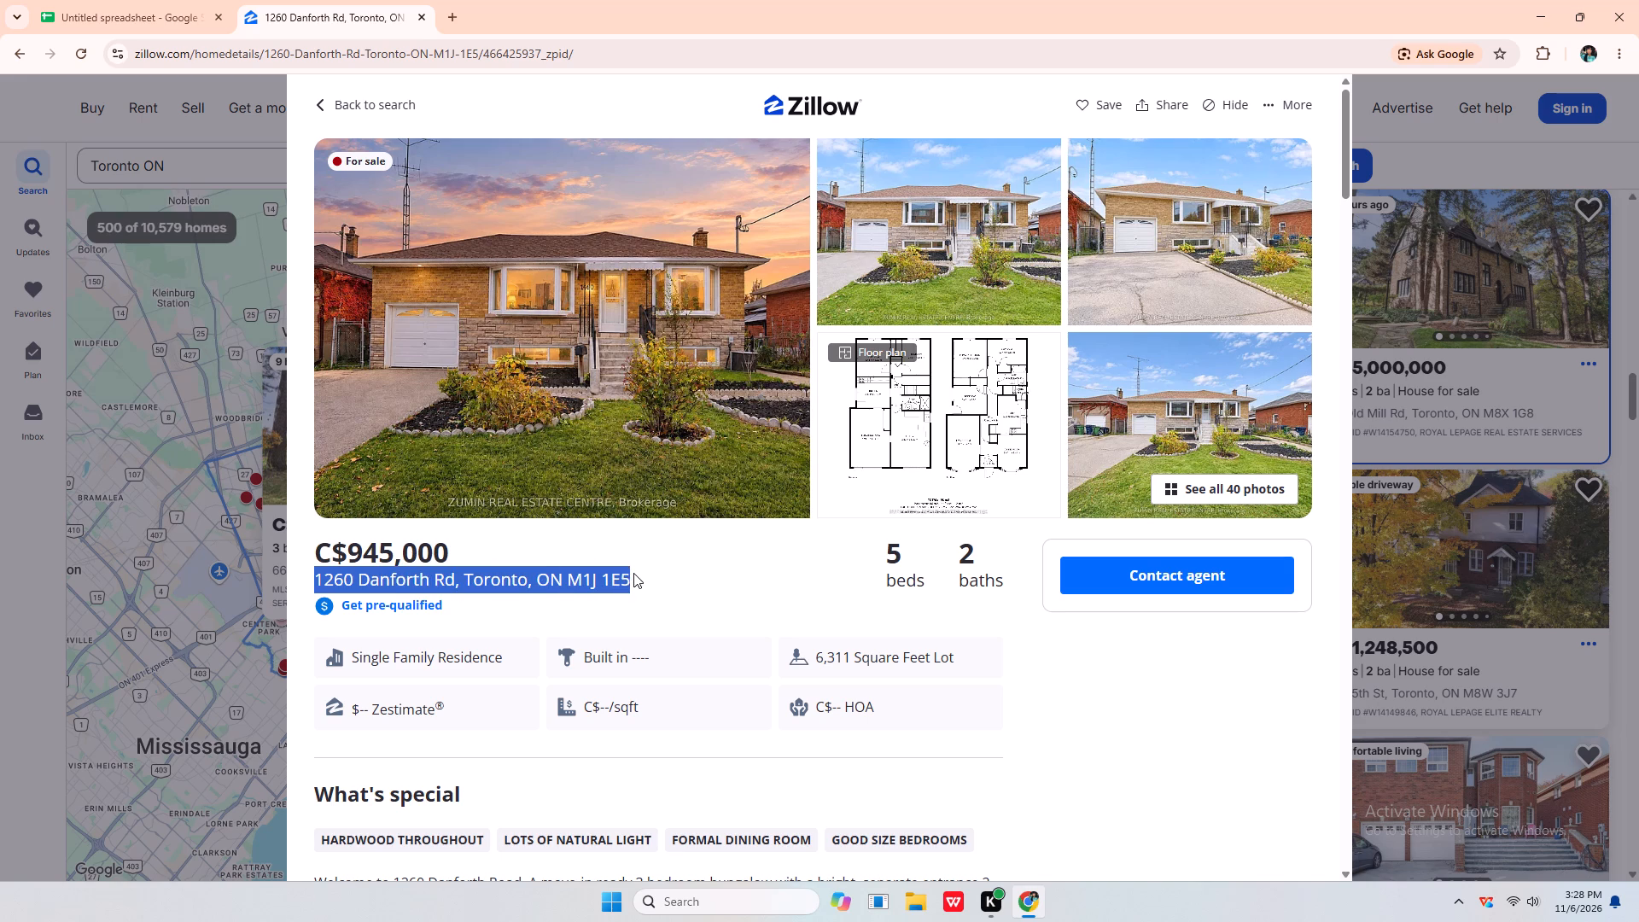
key("ctrl+c")
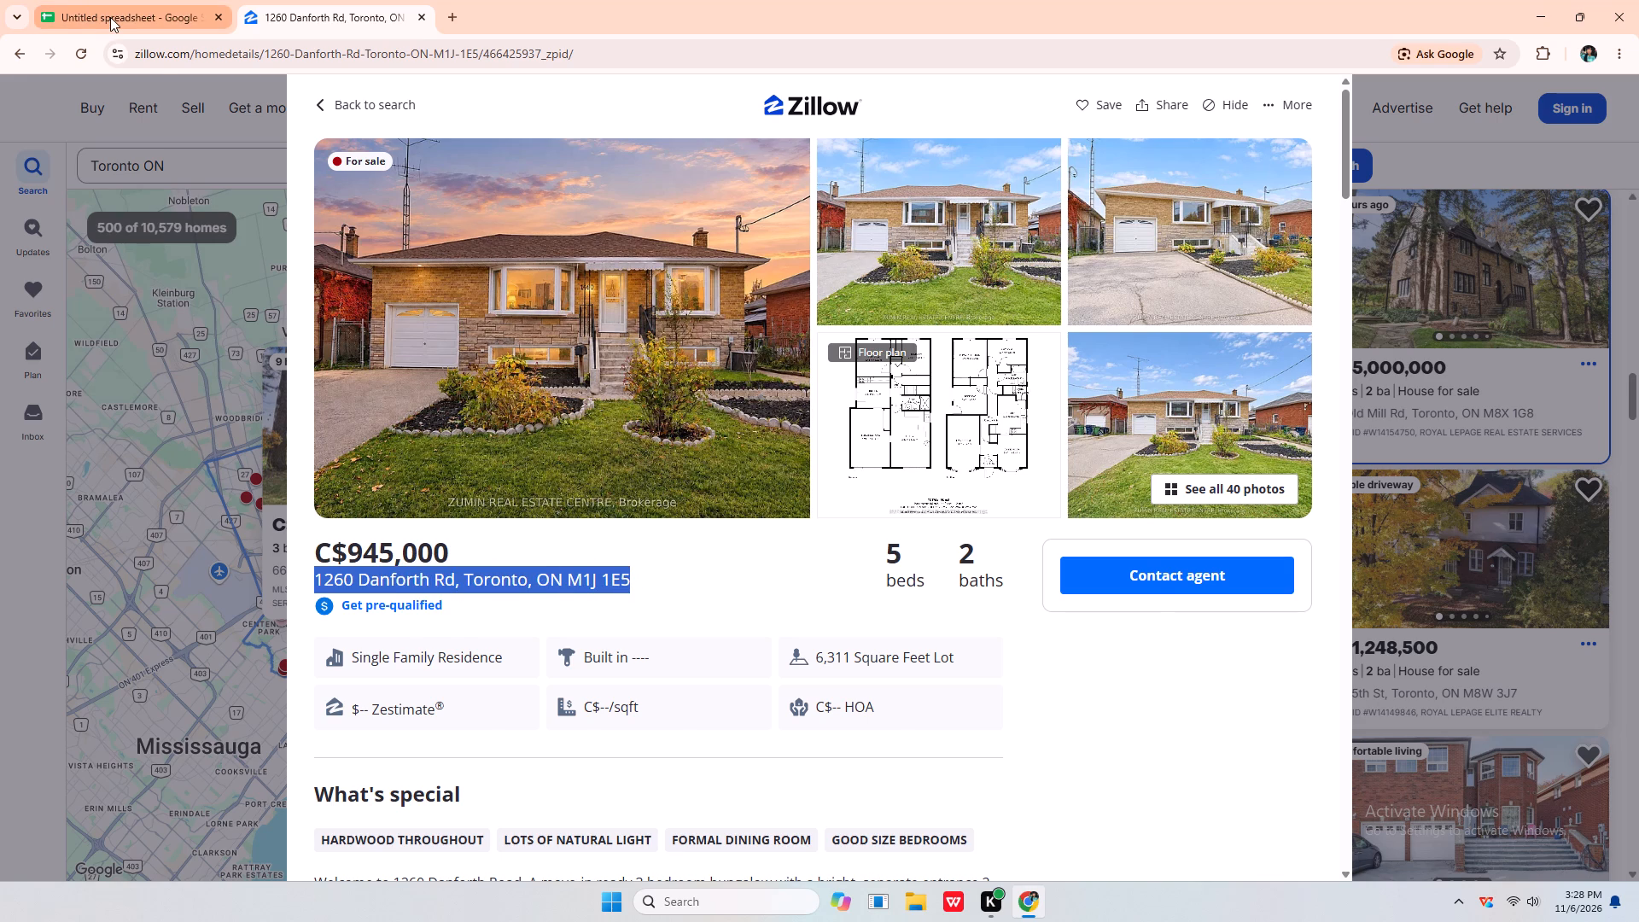
left_click(110, 17)
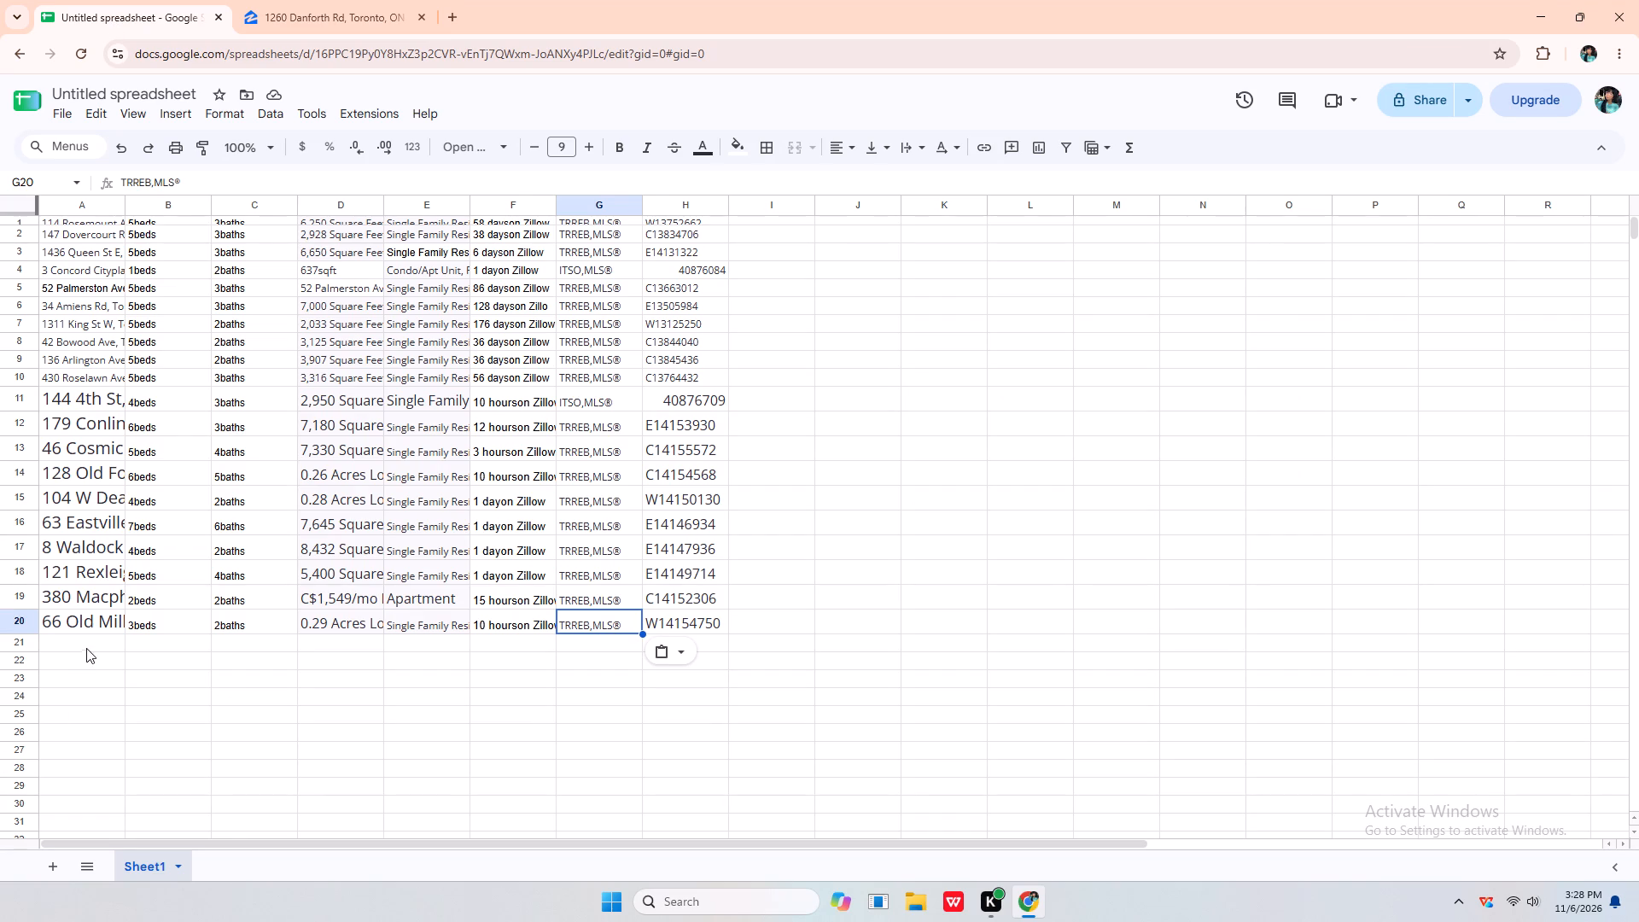
left_click(87, 647)
key("ctrl+v")
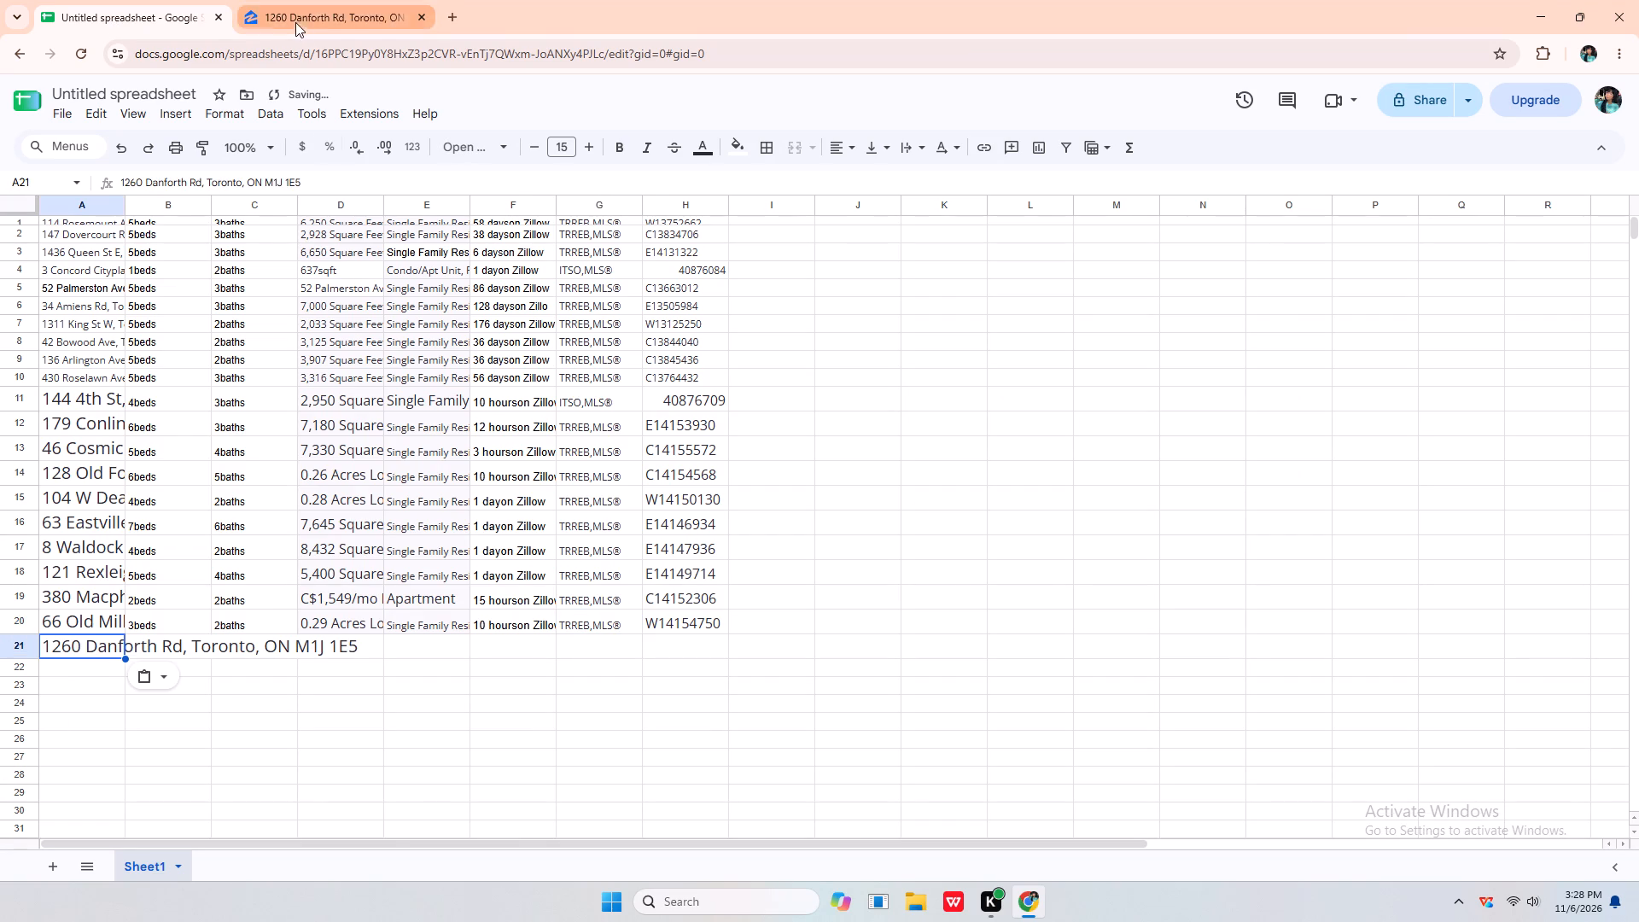
Copy the lot size, 6,311 Square Feet Lot, from the Danforth Rd listing into cell D21 of the spreadsheet.
left_click(304, 24)
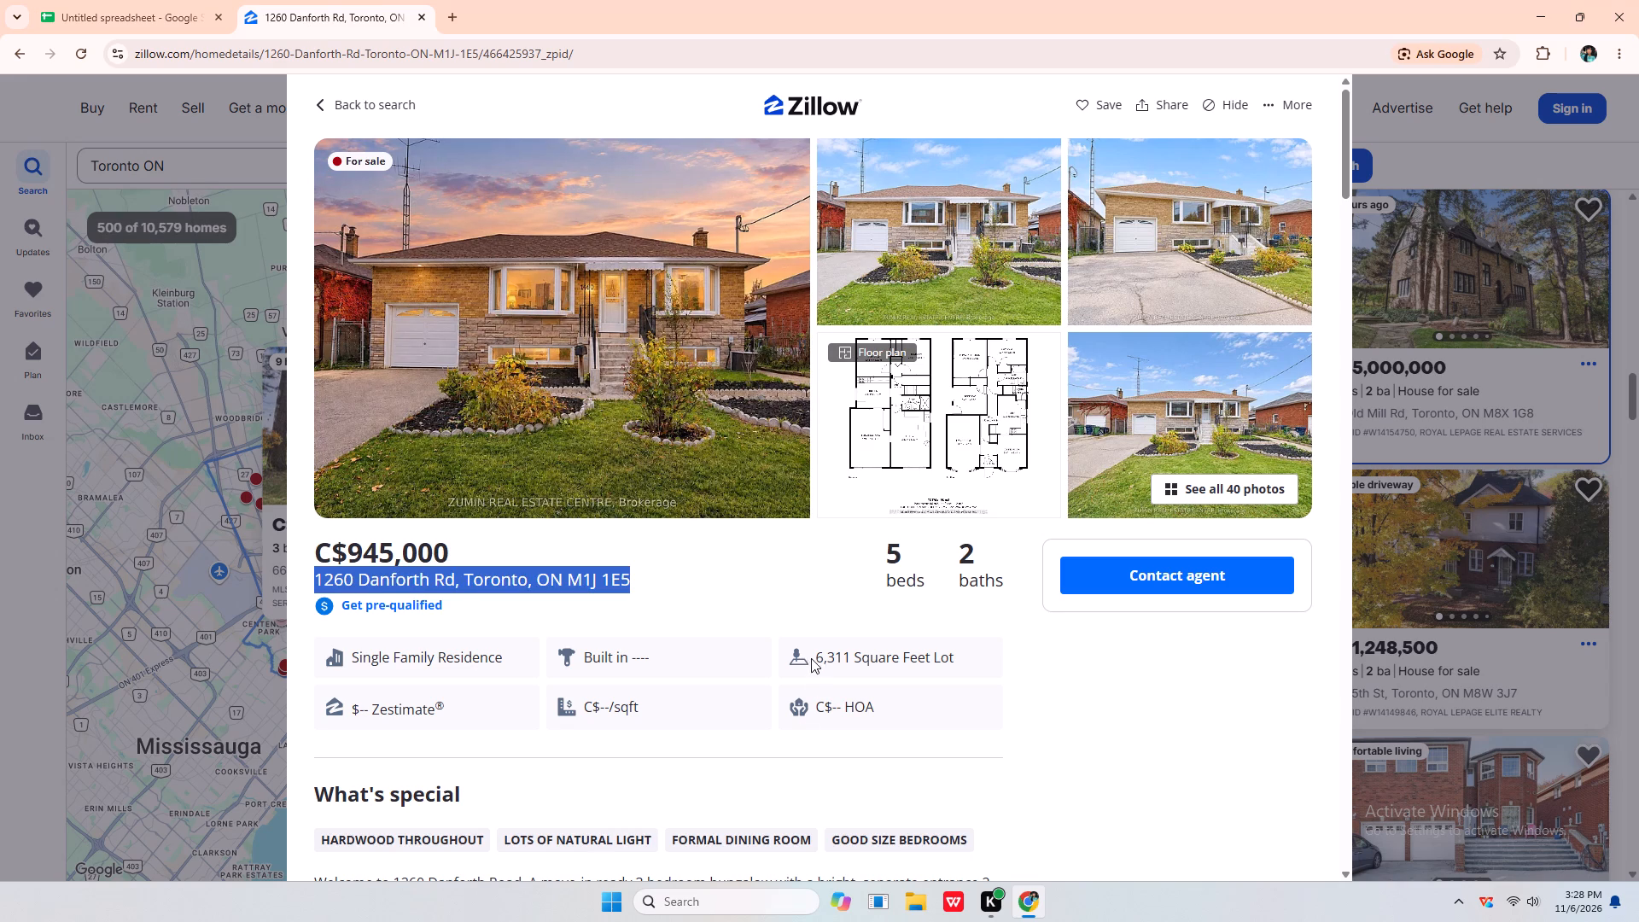
left_click_drag(813, 654, 959, 645)
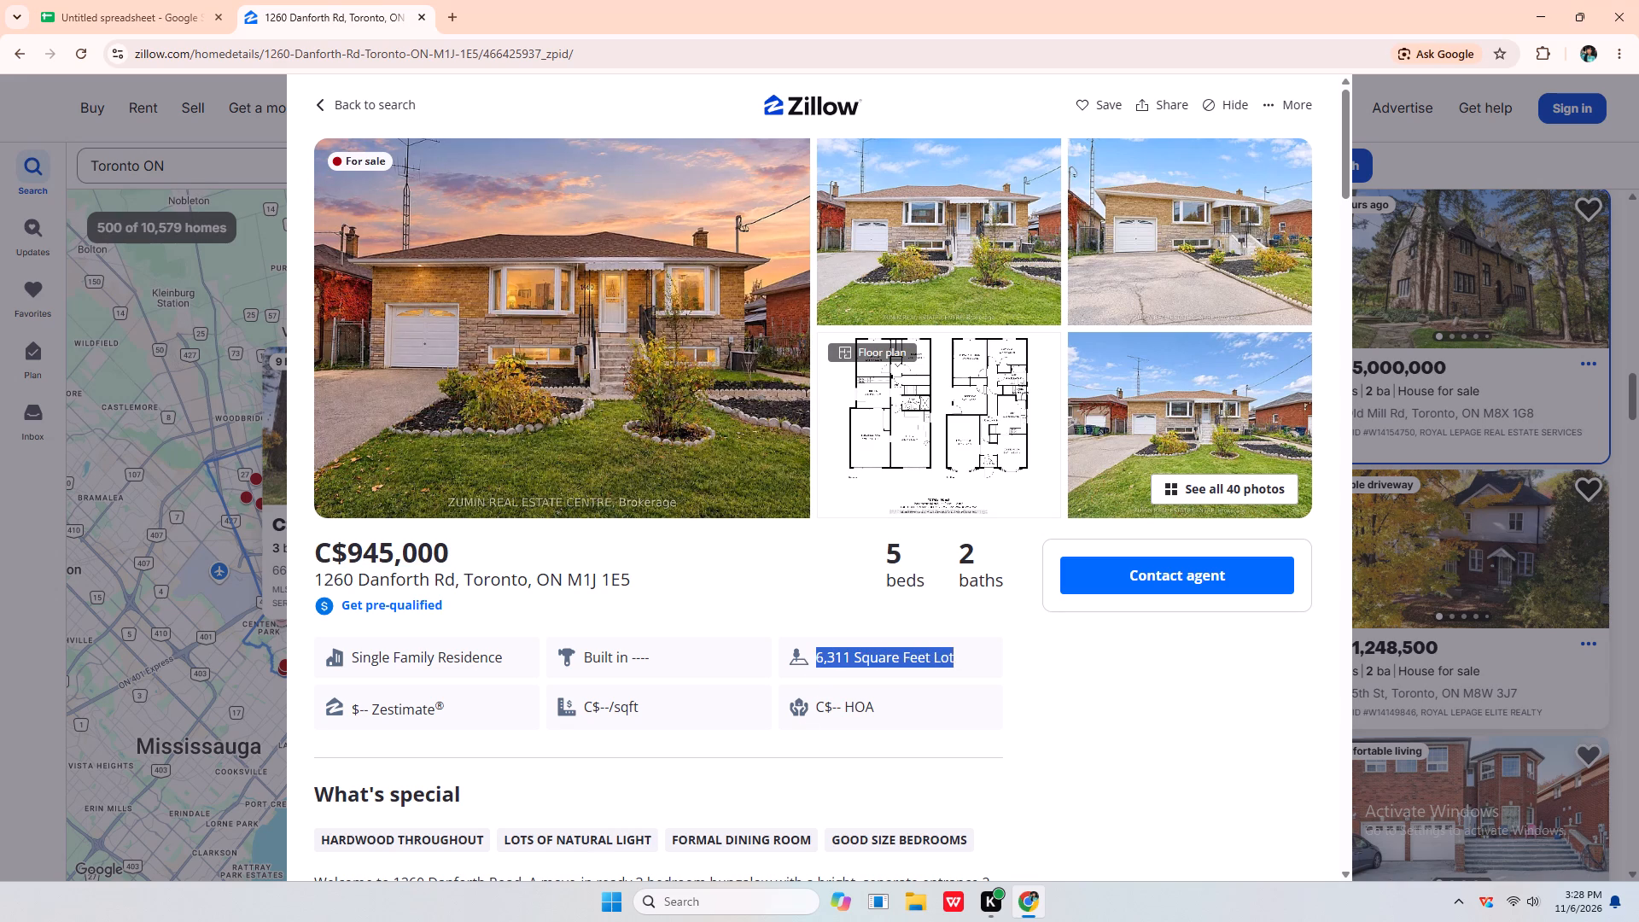
key("ctrl+c")
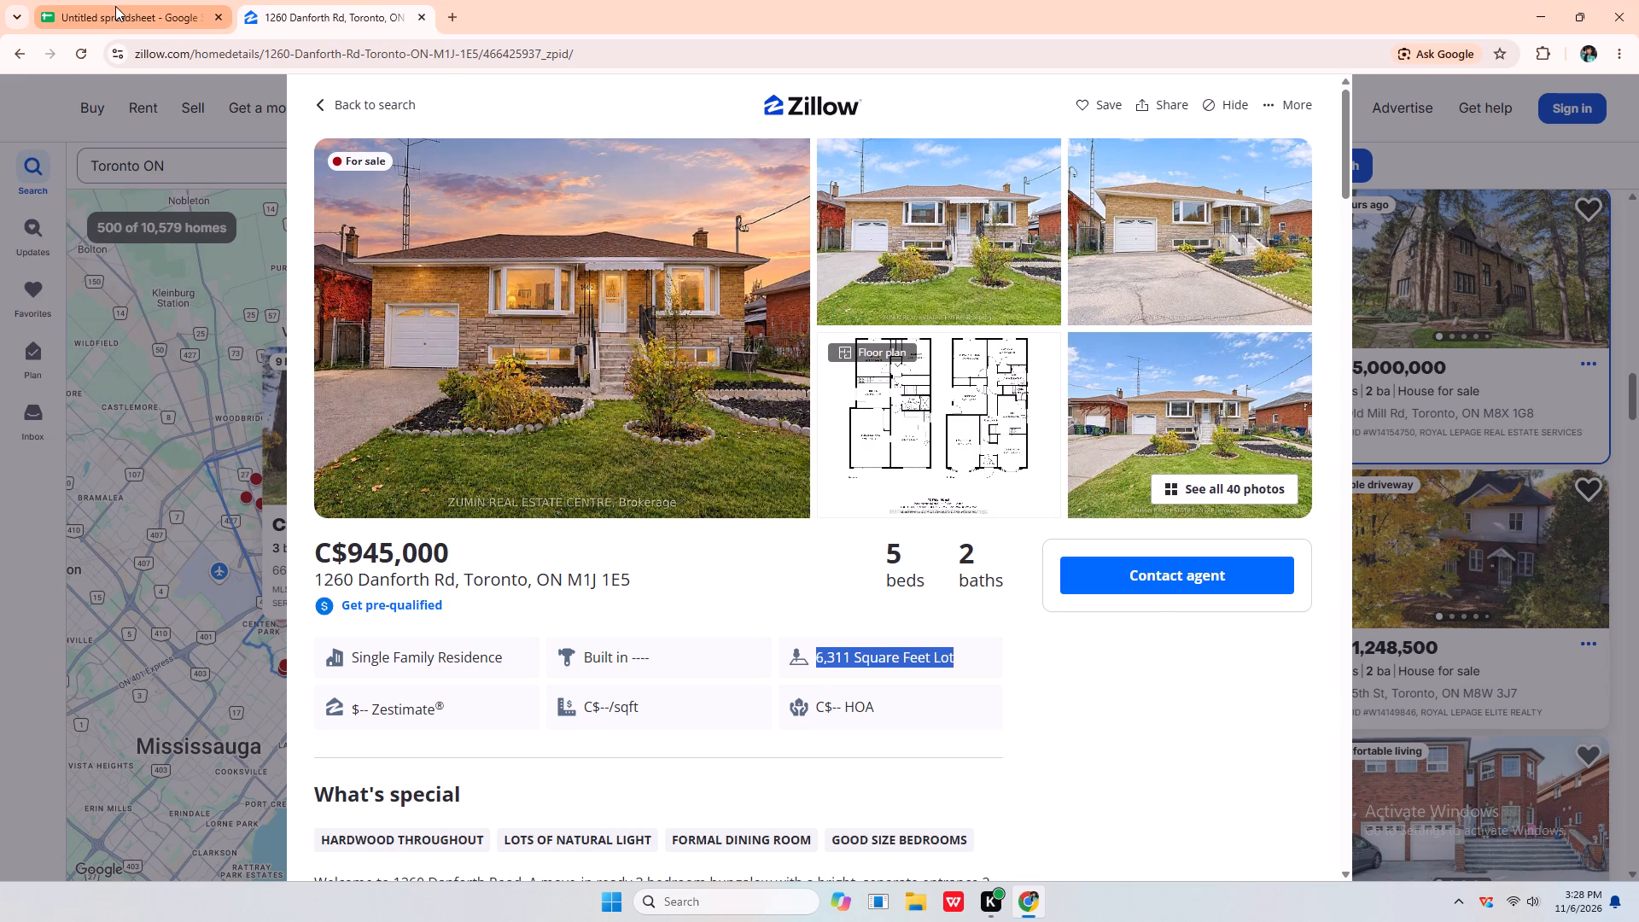
left_click(115, 6)
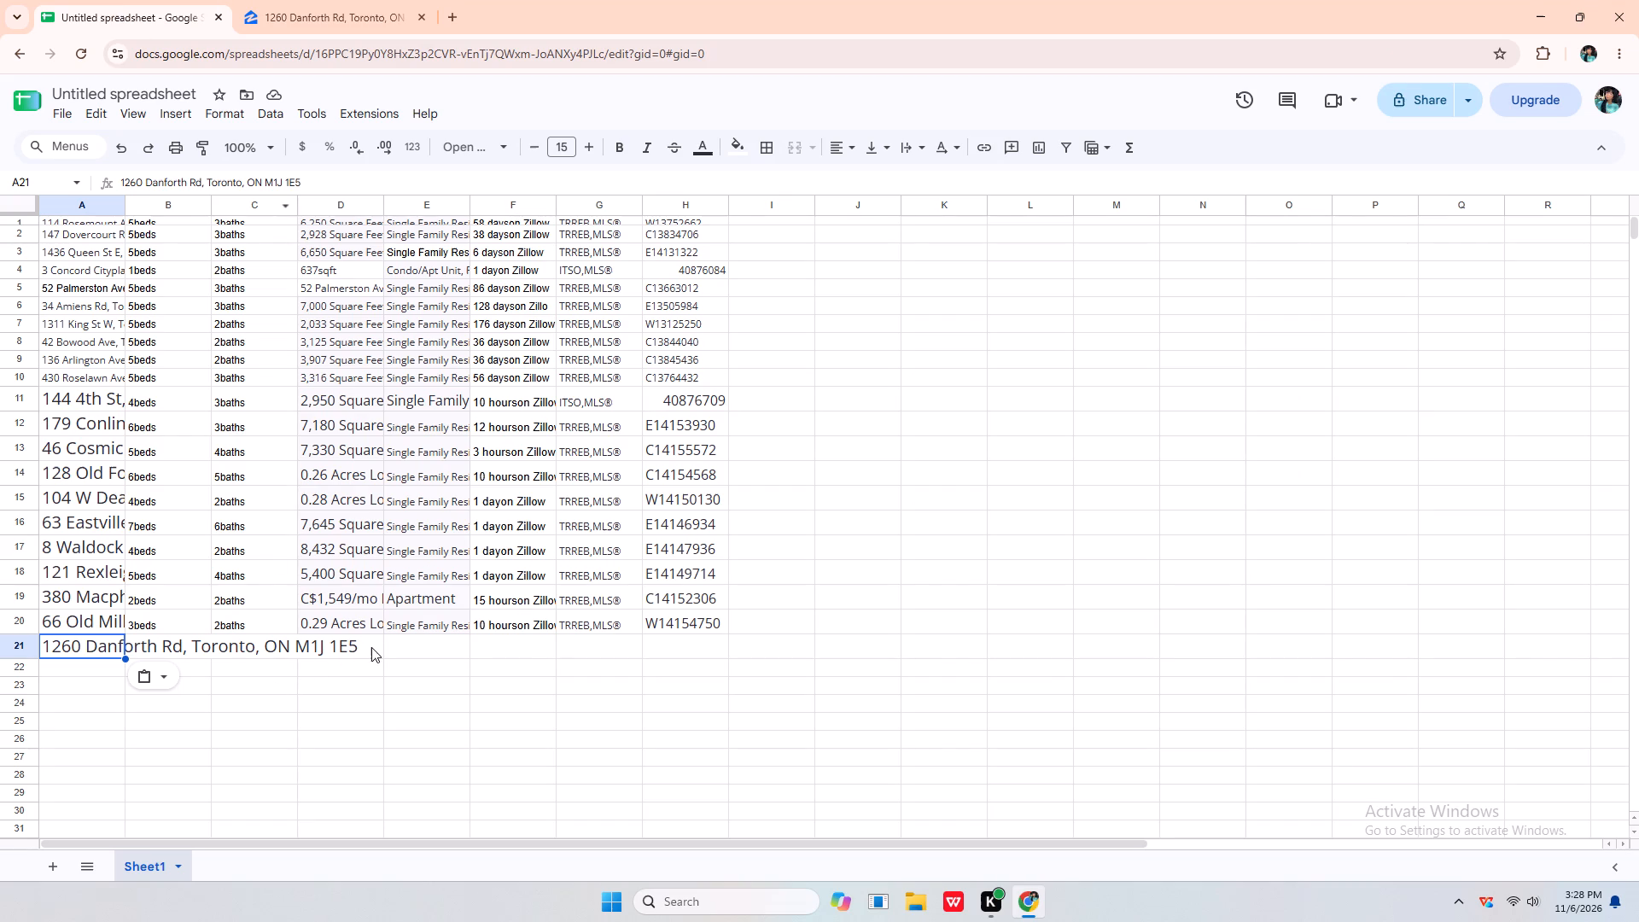
left_click(371, 647)
key("ctrl+v")
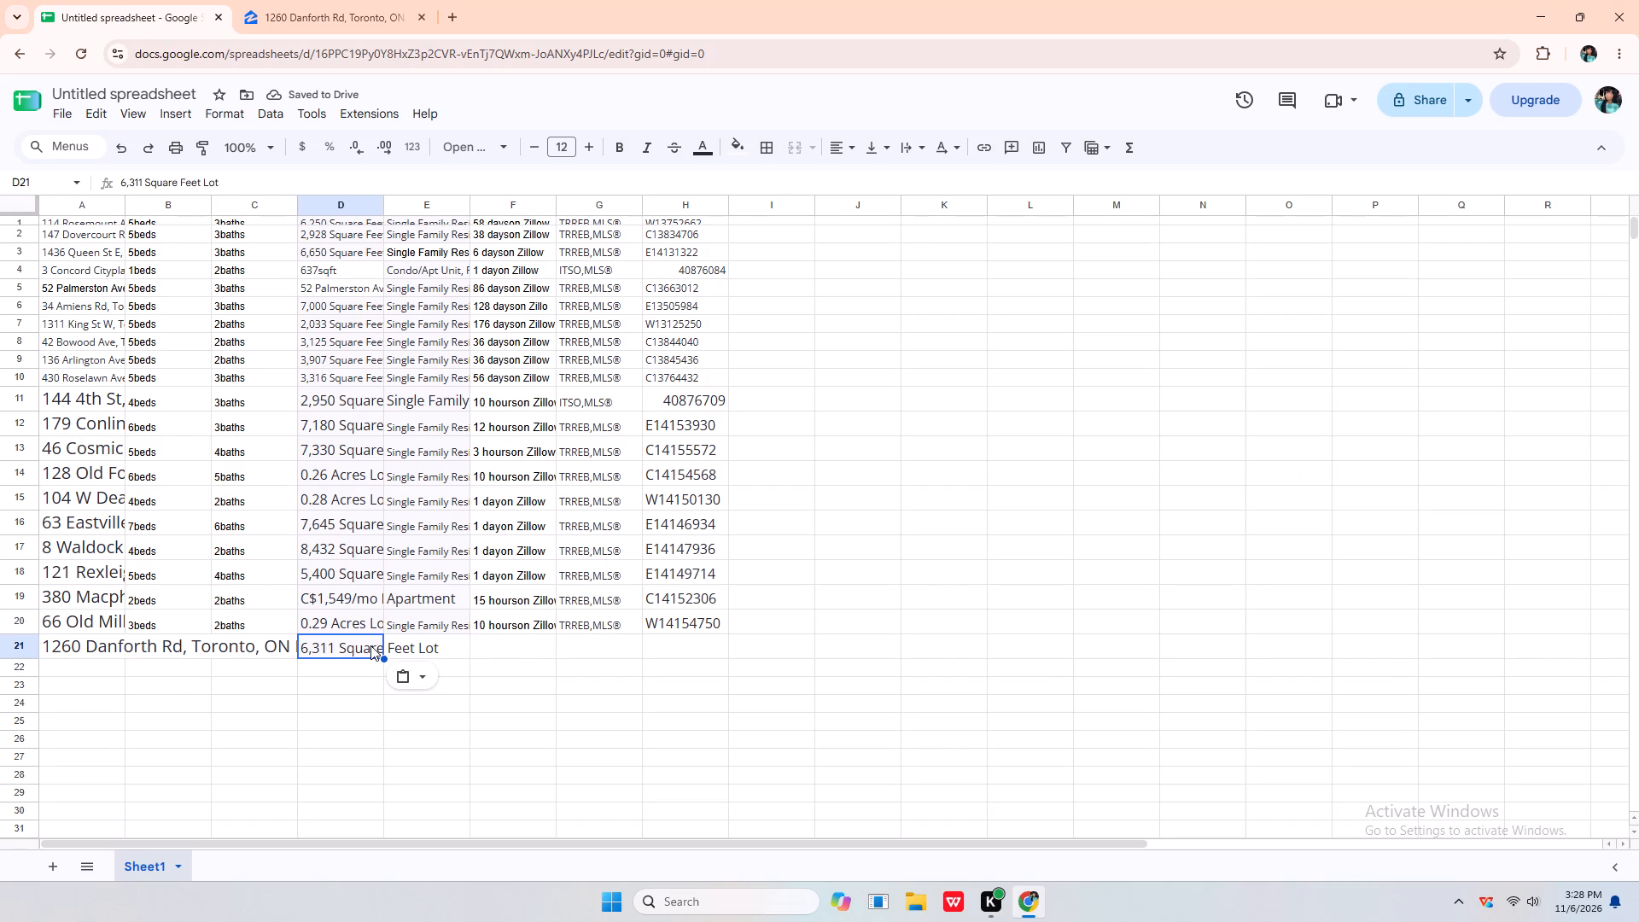
Enter 5beds in cell B21 and 2baths in cell C21 for the Danforth Rd home.
key("Left")
key("Left")
key("Left")
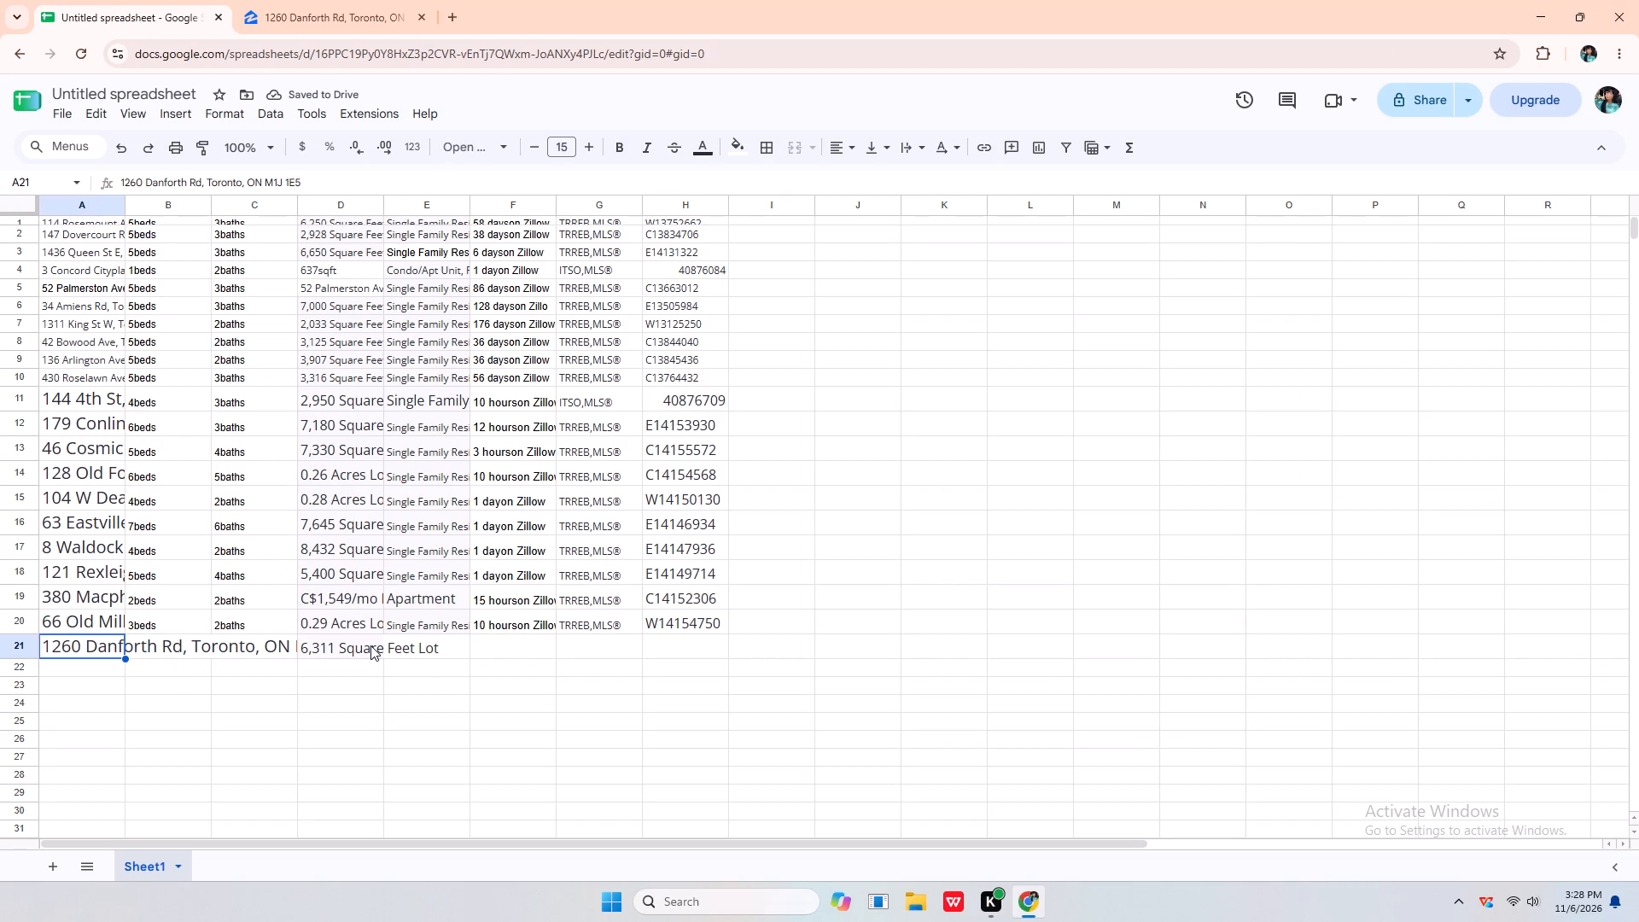
key("Right")
type("5beds")
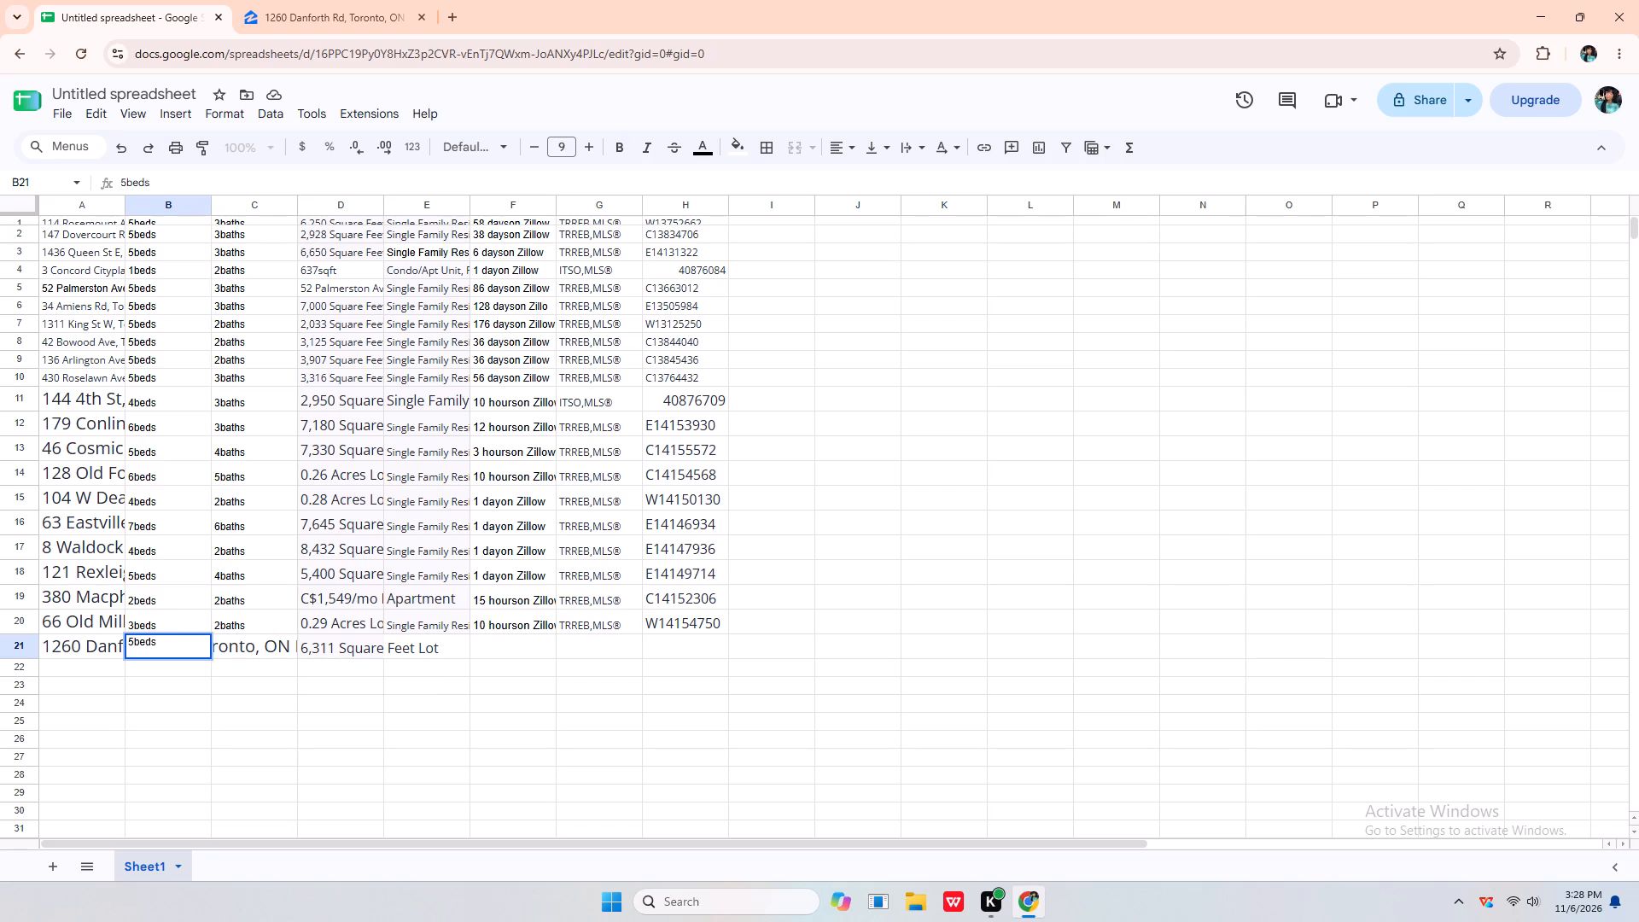
key("Right")
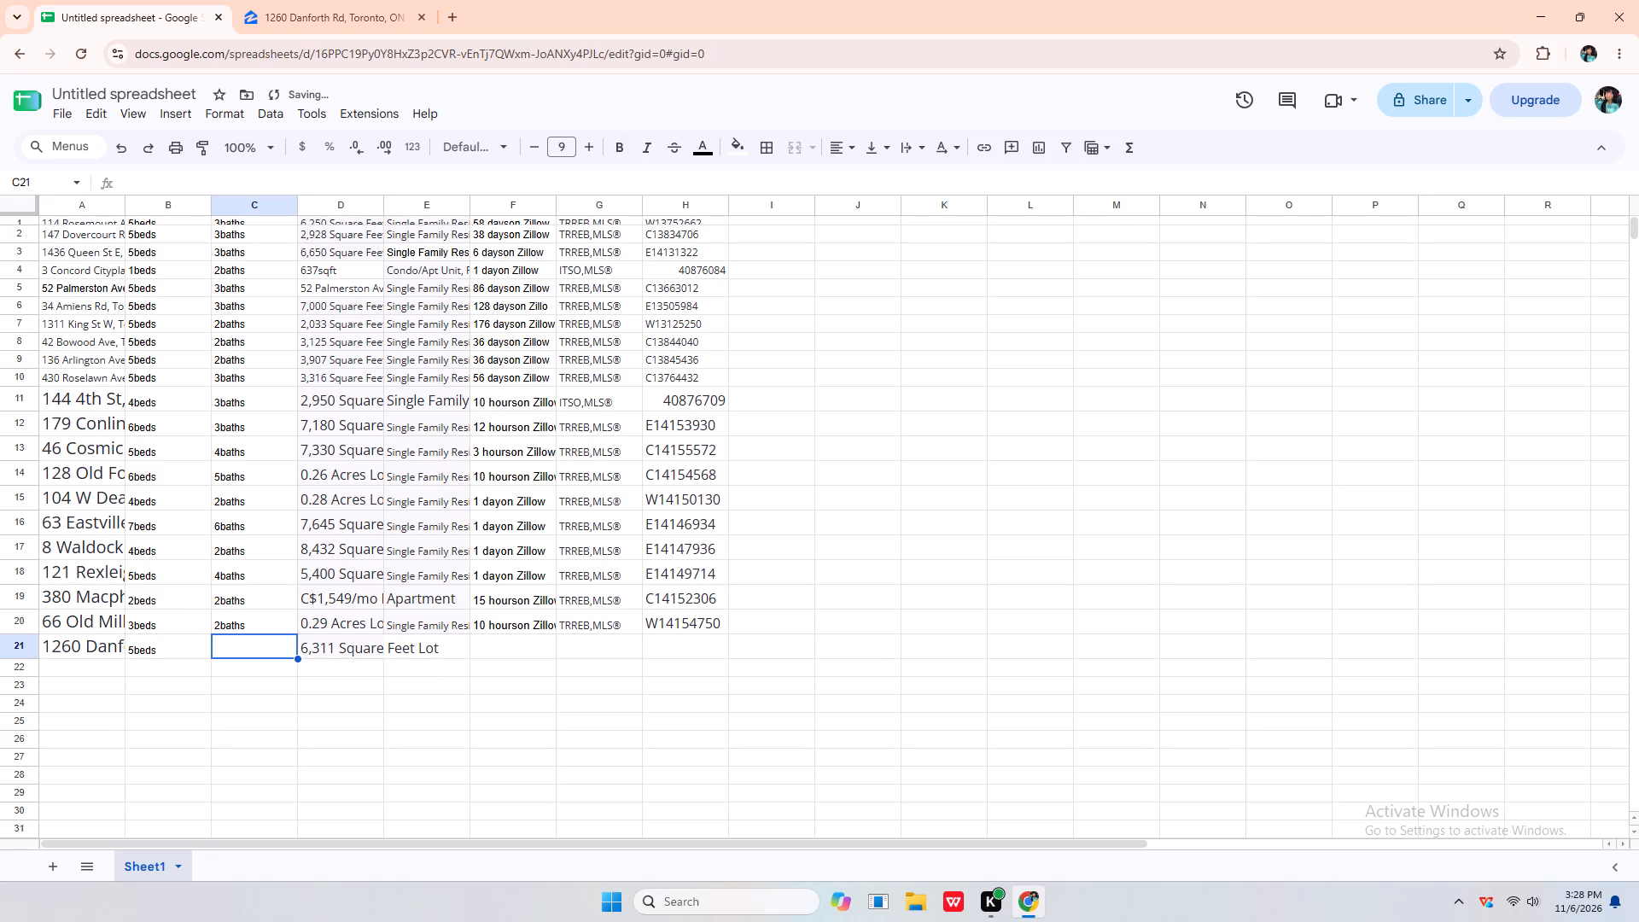
key("2")
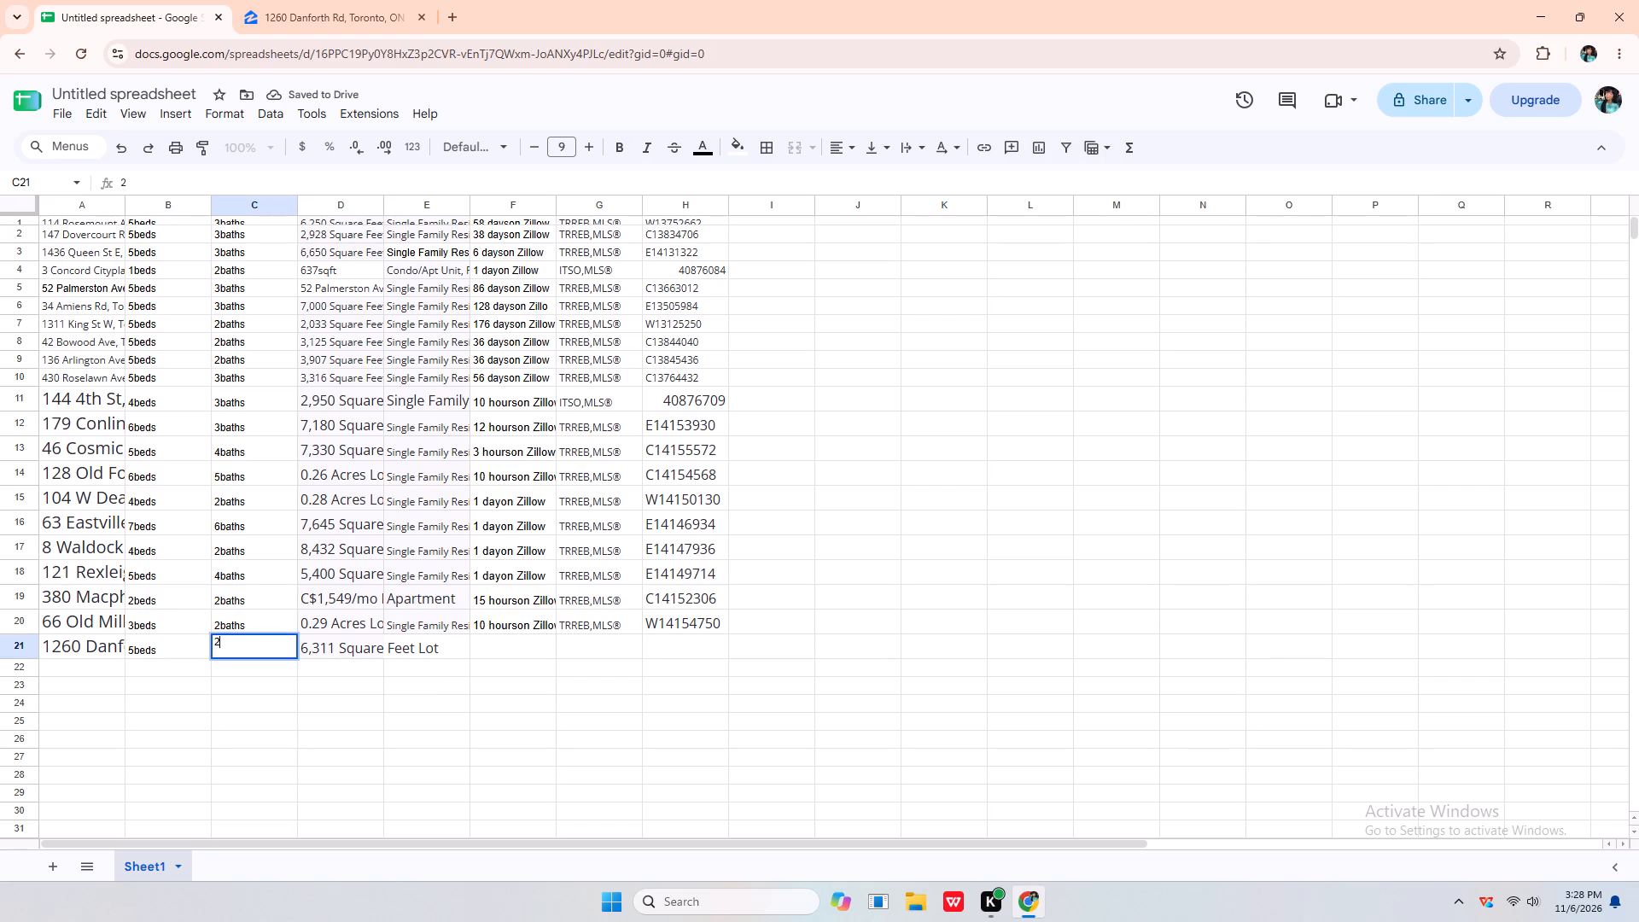
type("baths")
Copy the property type, Single Family Residence, from cell E20 into cell E21.
left_click(448, 628)
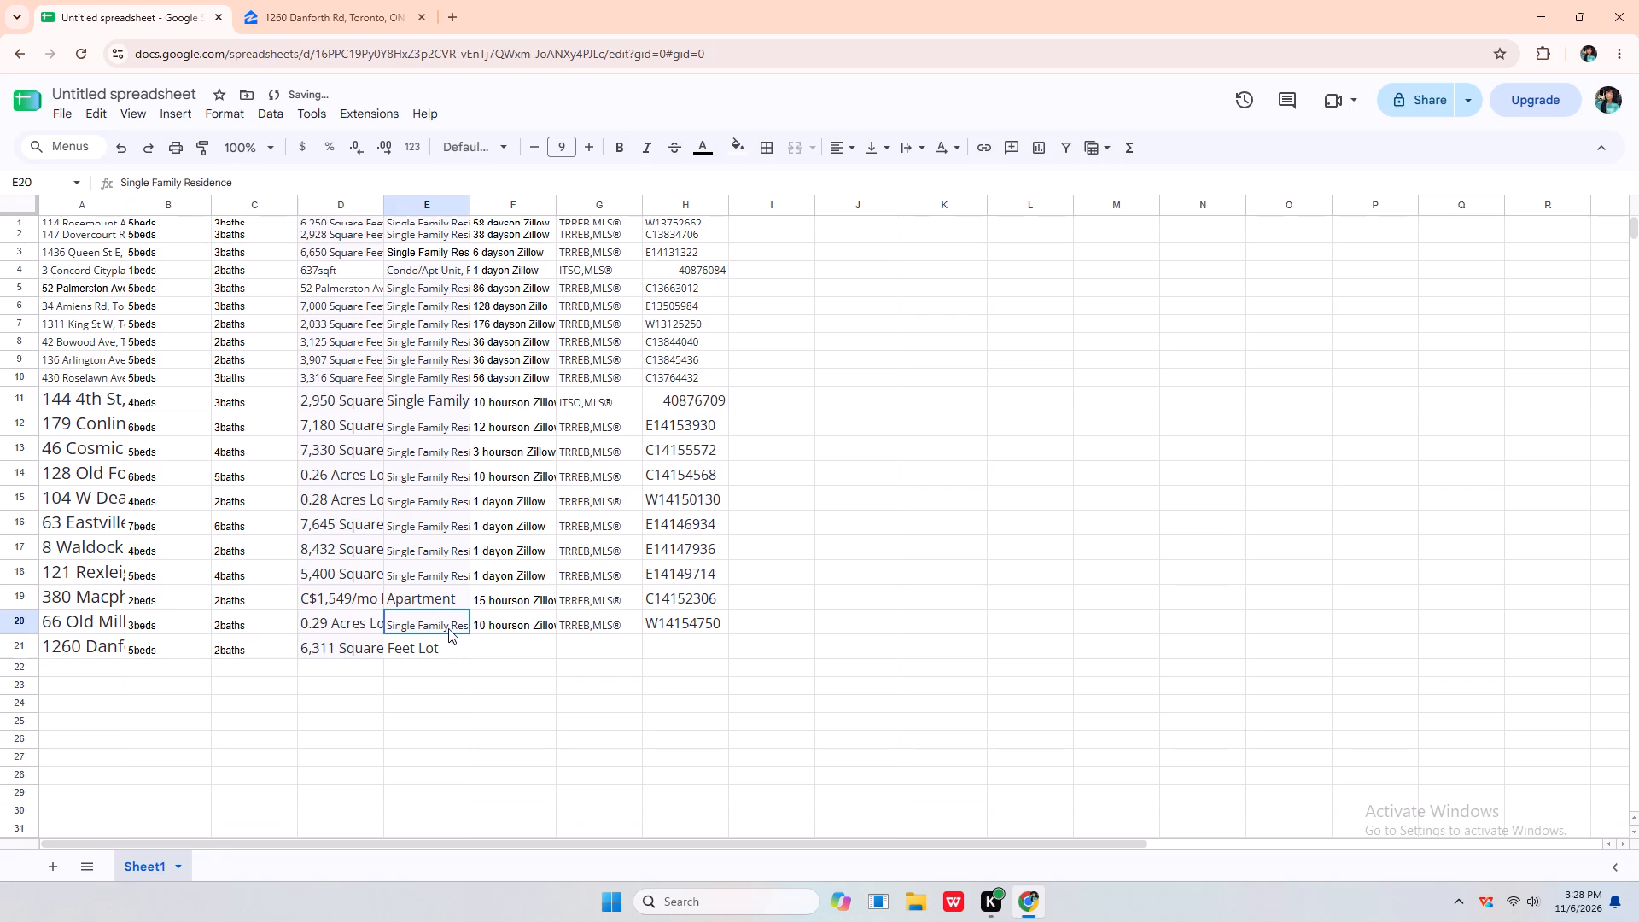
key("ctrl+c")
key("Down")
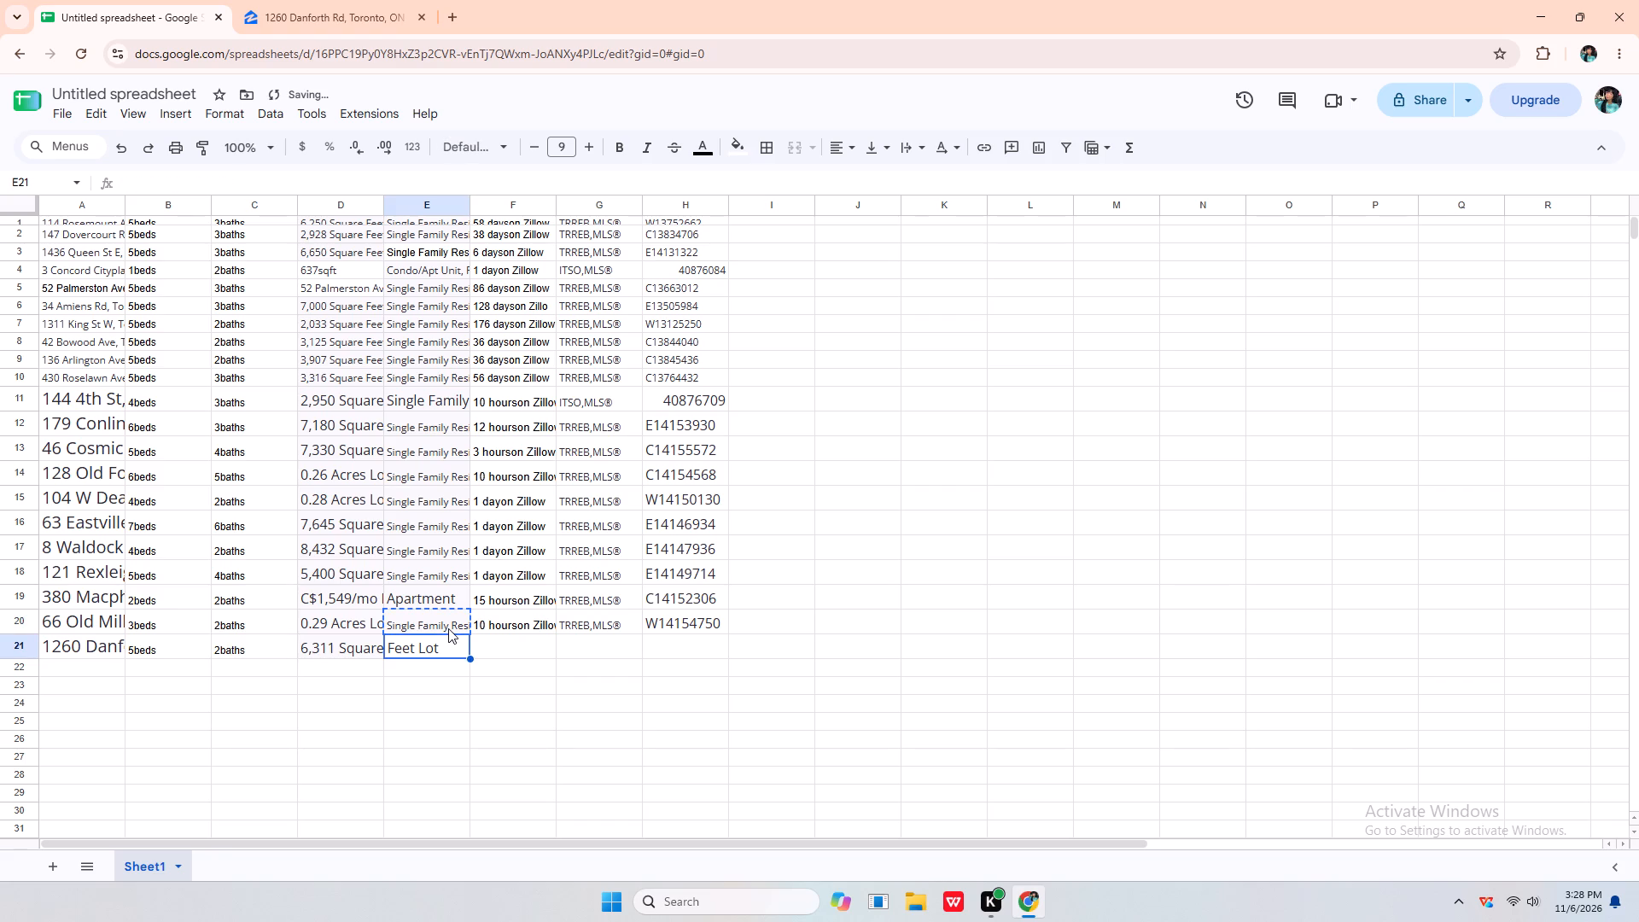
key("ctrl+v")
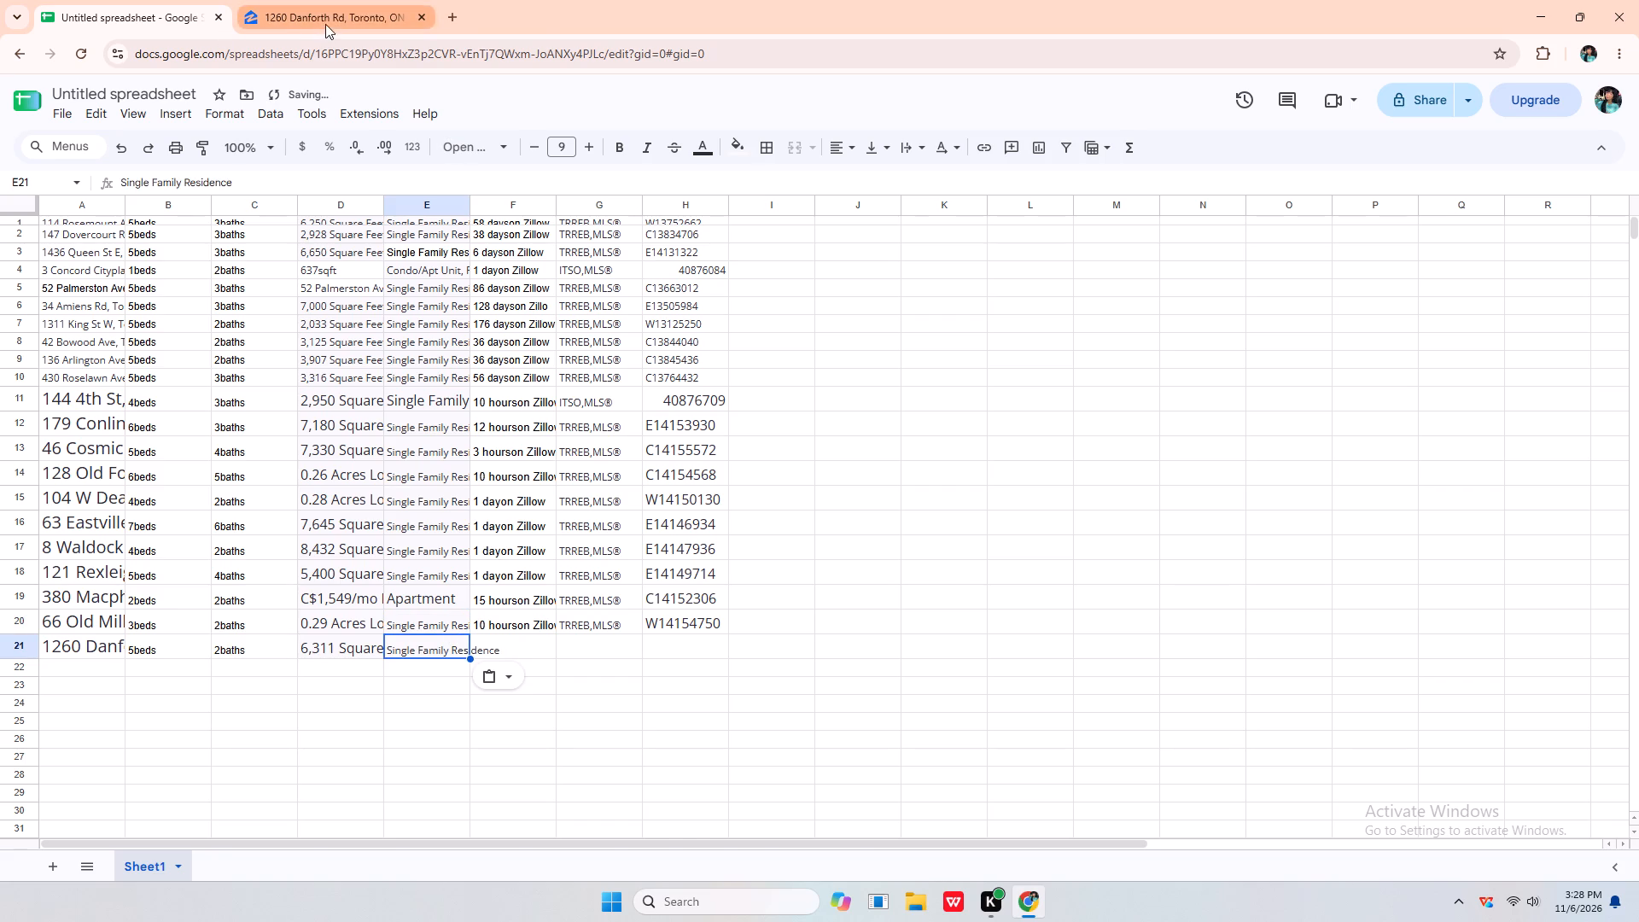
Copy the time on Zillow, 1 day on Zillow, from the Danforth Rd listing into cell F21 of the spreadsheet.
left_click(325, 20)
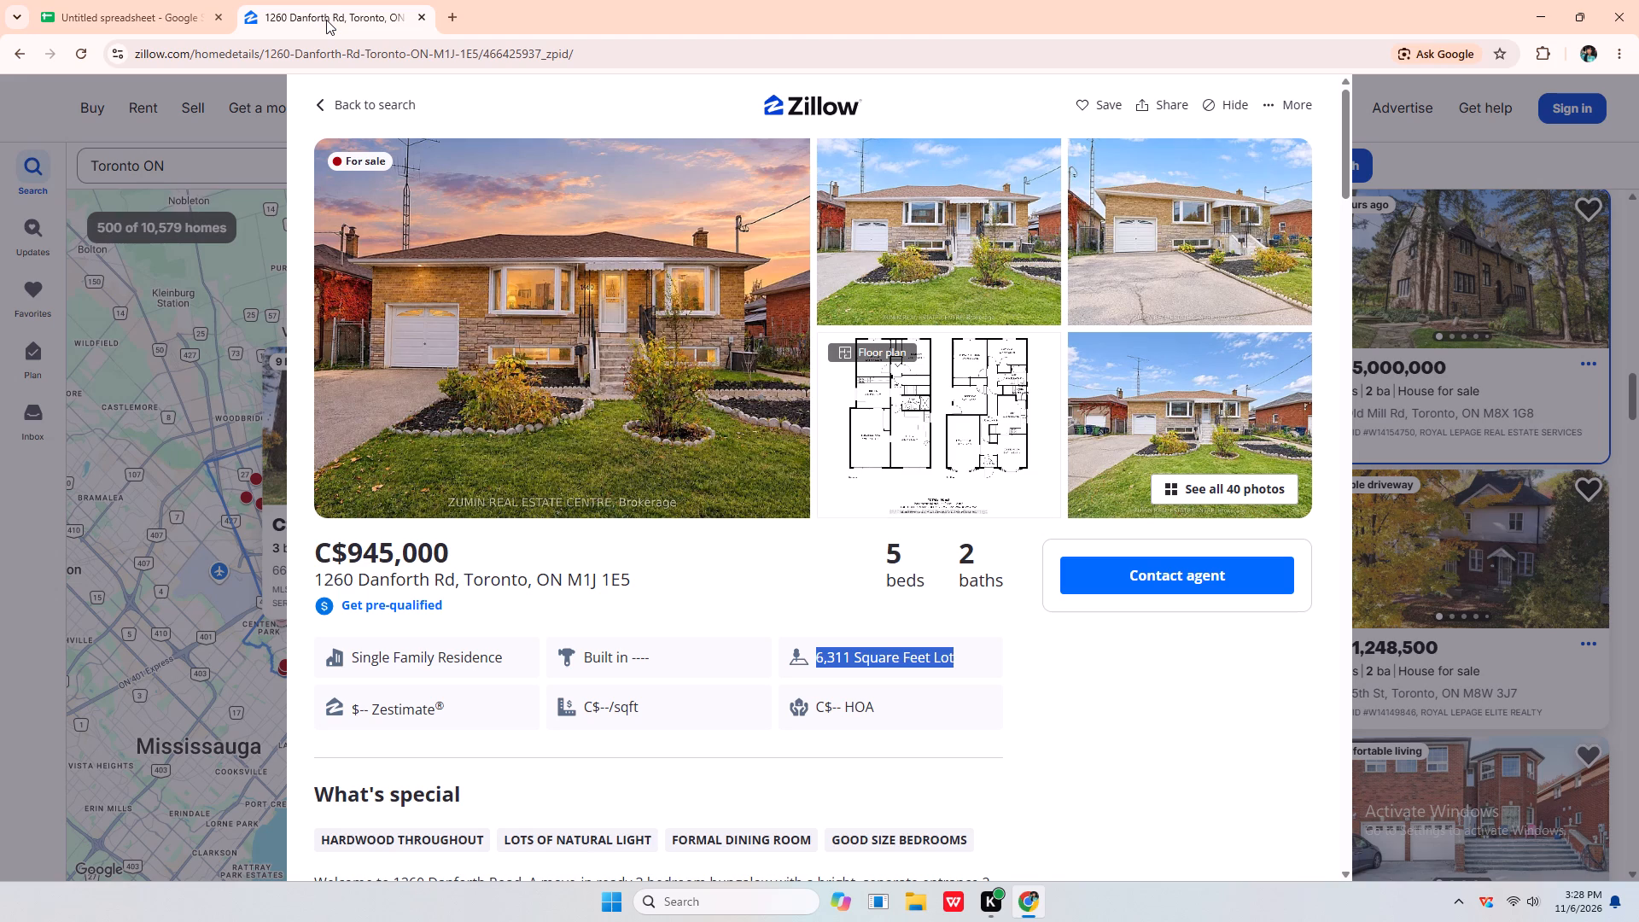
scroll(860, 644, "down", 1)
scroll(837, 745, "down", 1)
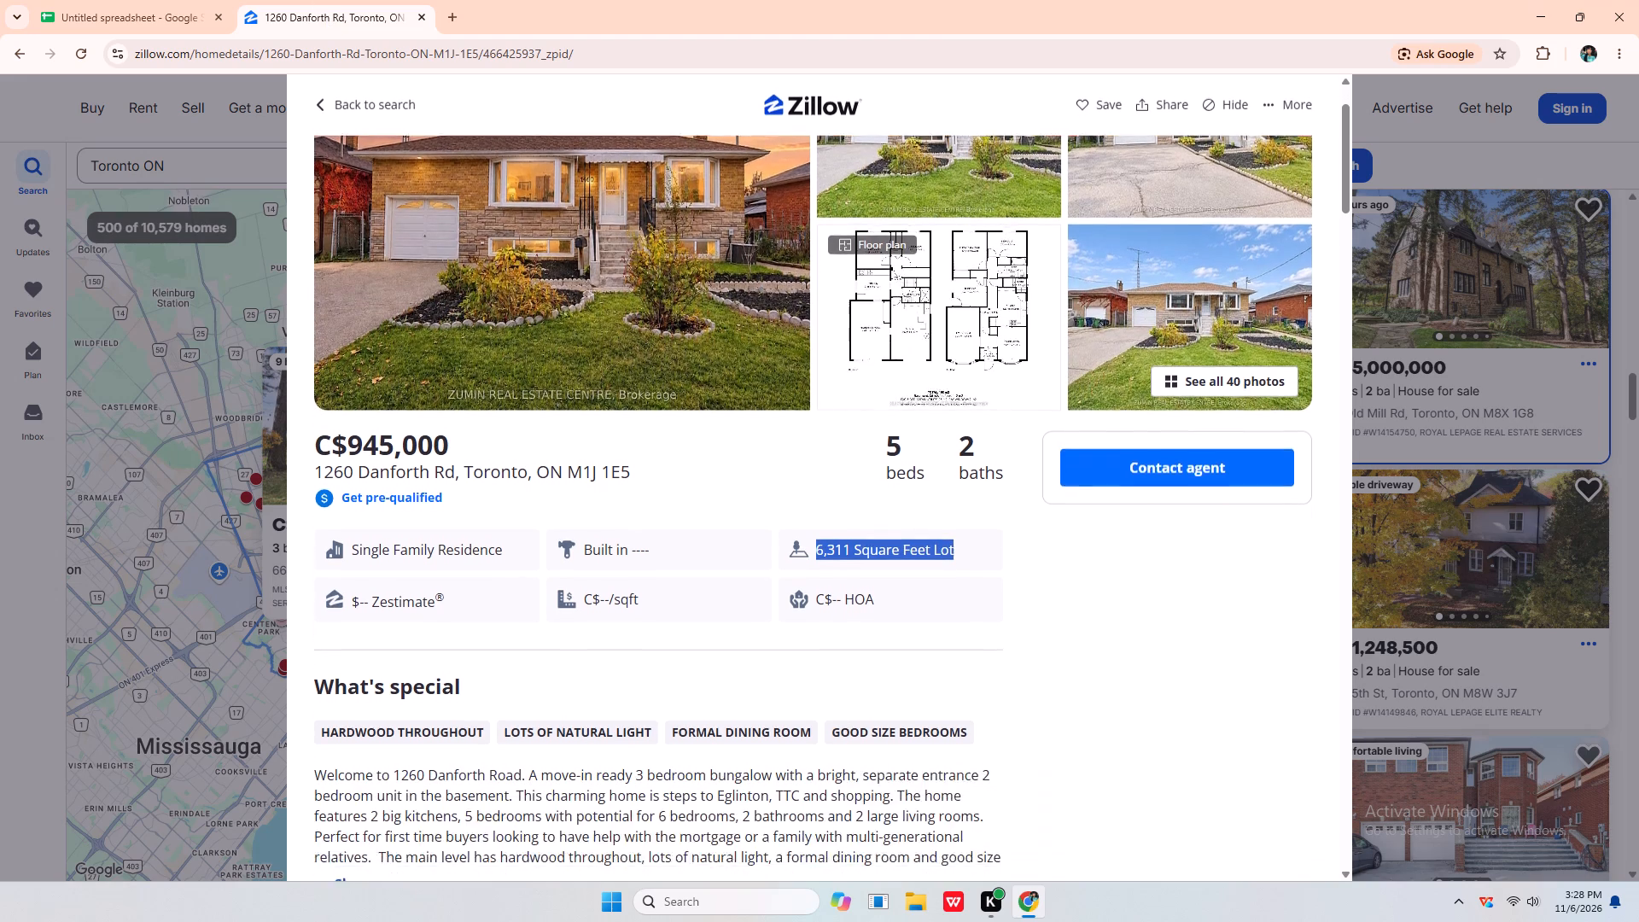
scroll(837, 747, "down", 1)
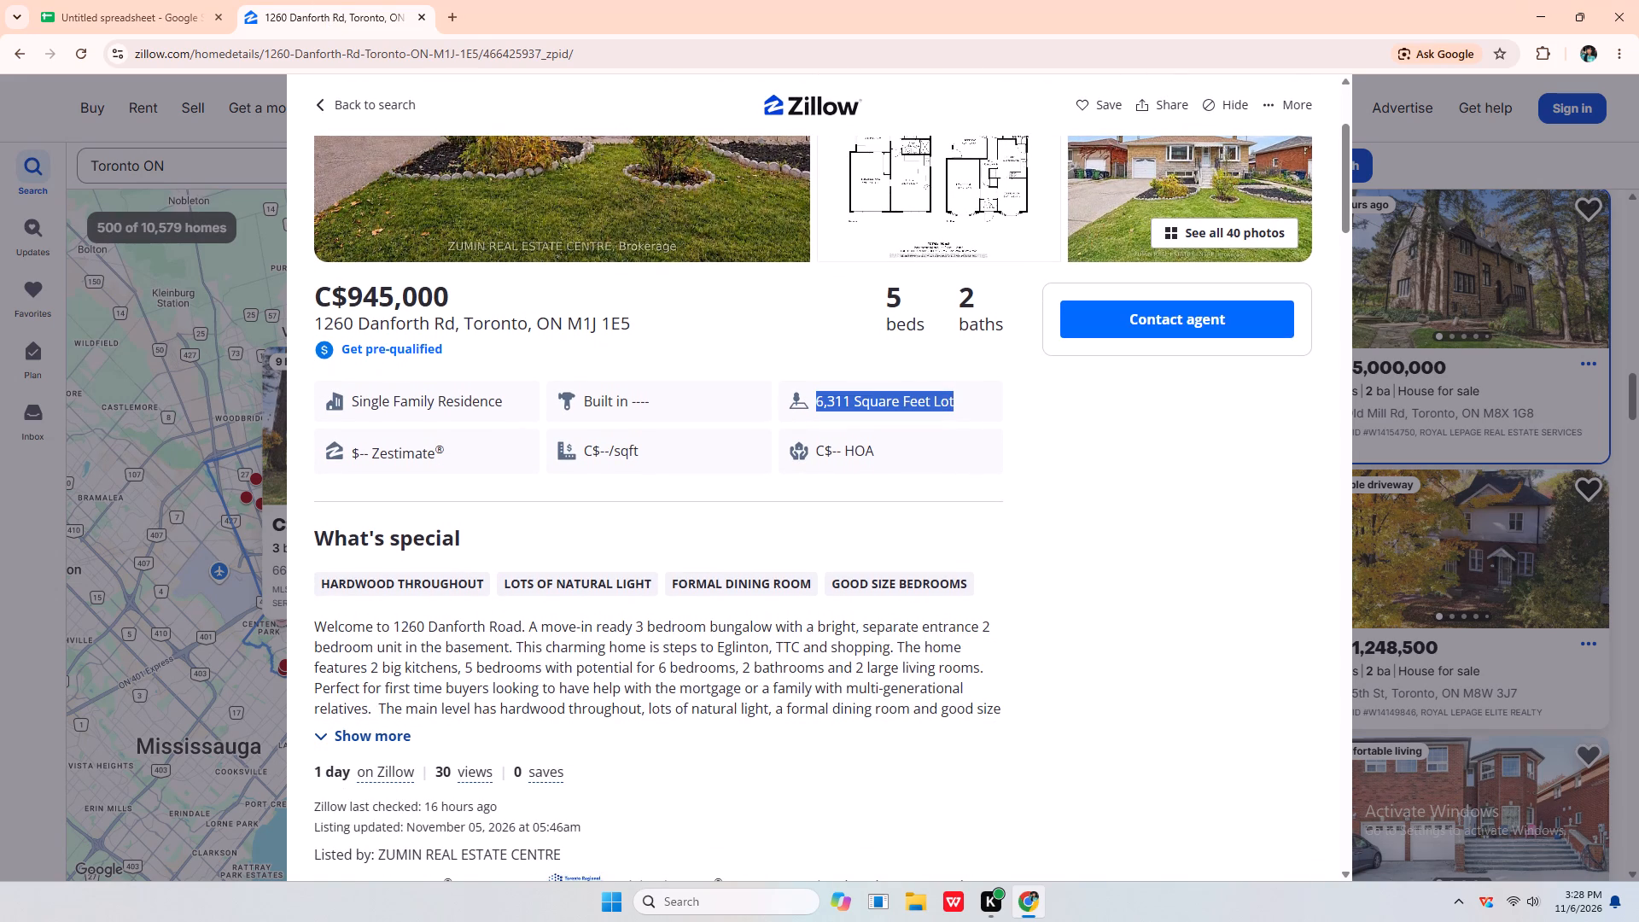
left_click_drag(310, 773, 392, 789)
left_click(764, 797)
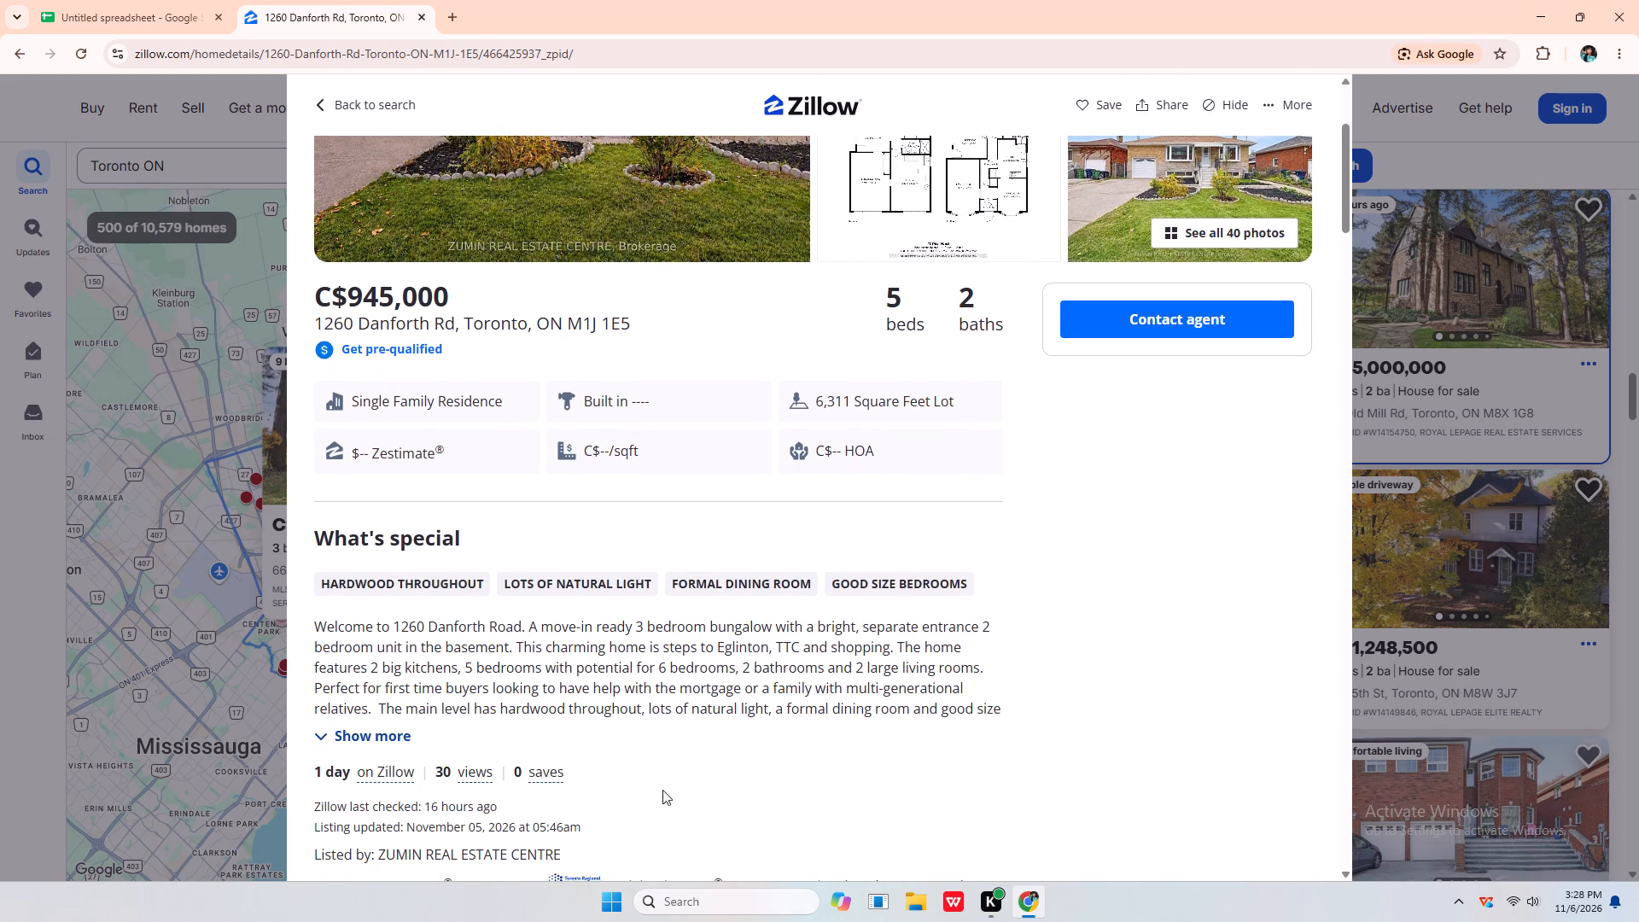
left_click_drag(308, 768, 424, 778)
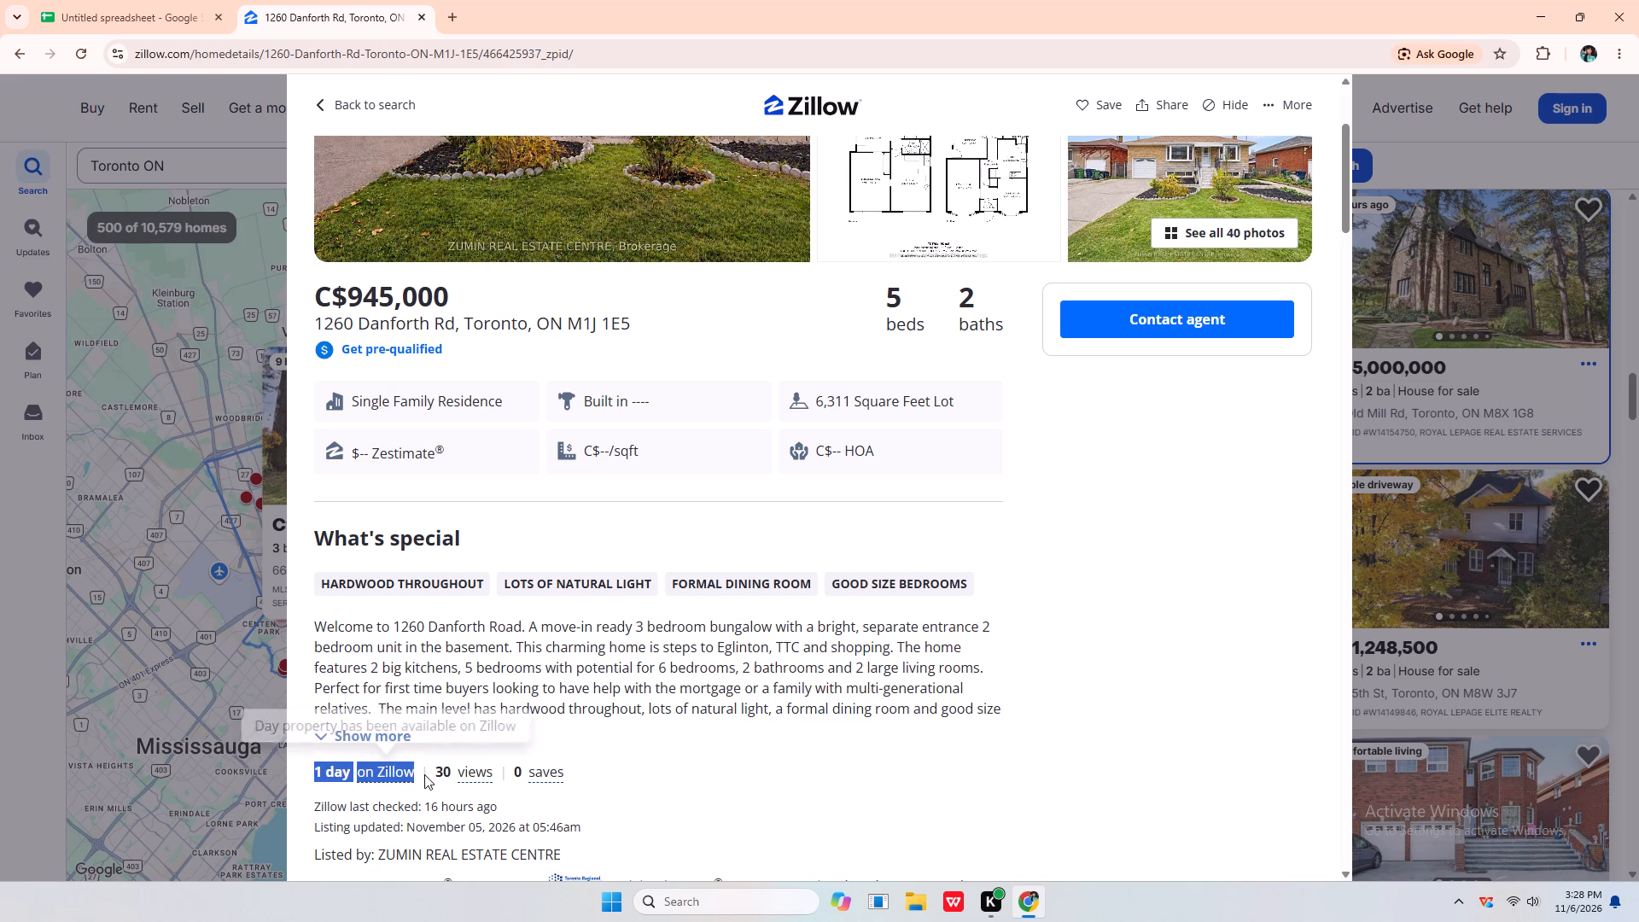
key("ctrl+c")
left_click(178, 15)
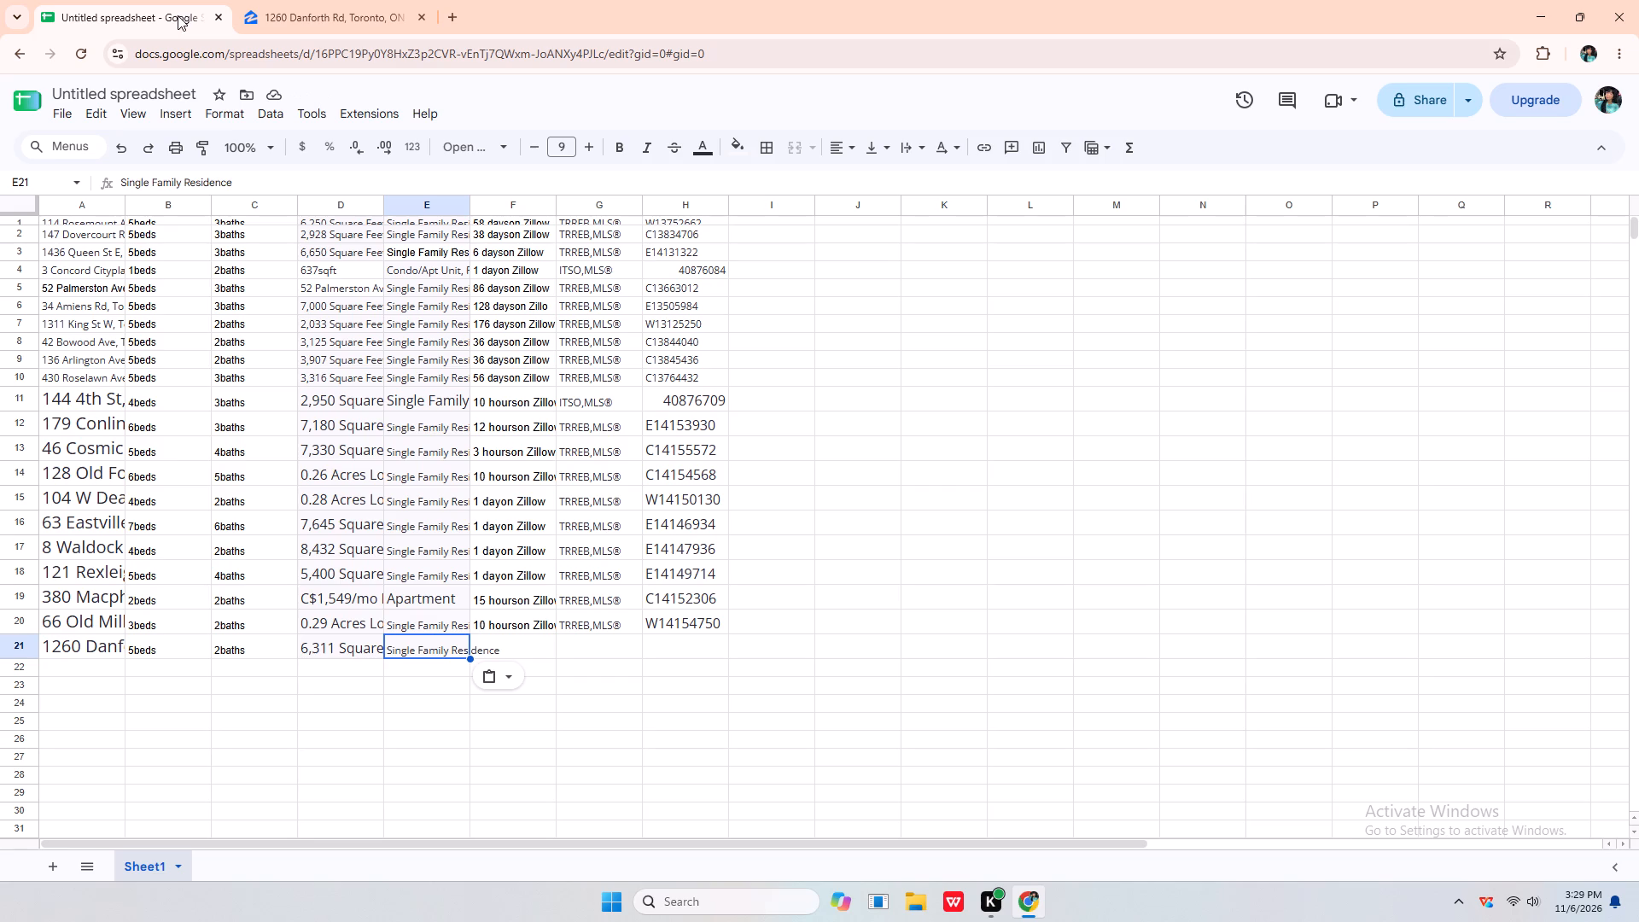
left_click(541, 652)
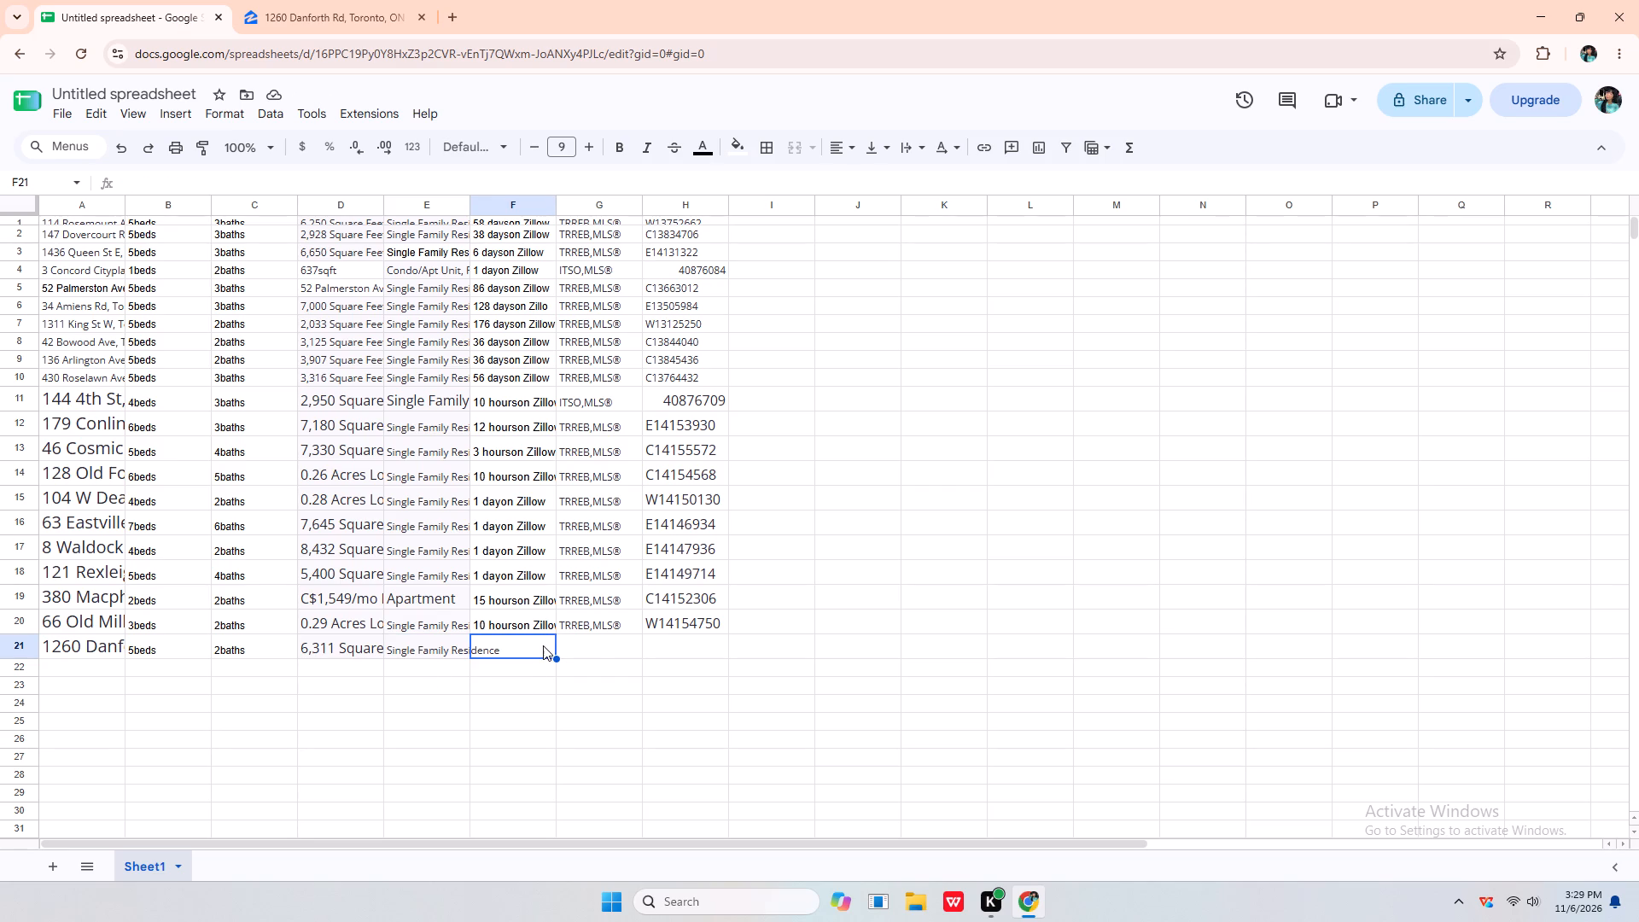
key("ctrl+v")
Copy the MLS number E14146756 from the Danforth Rd listing into cell H21 of the spreadsheet.
left_click(358, 23)
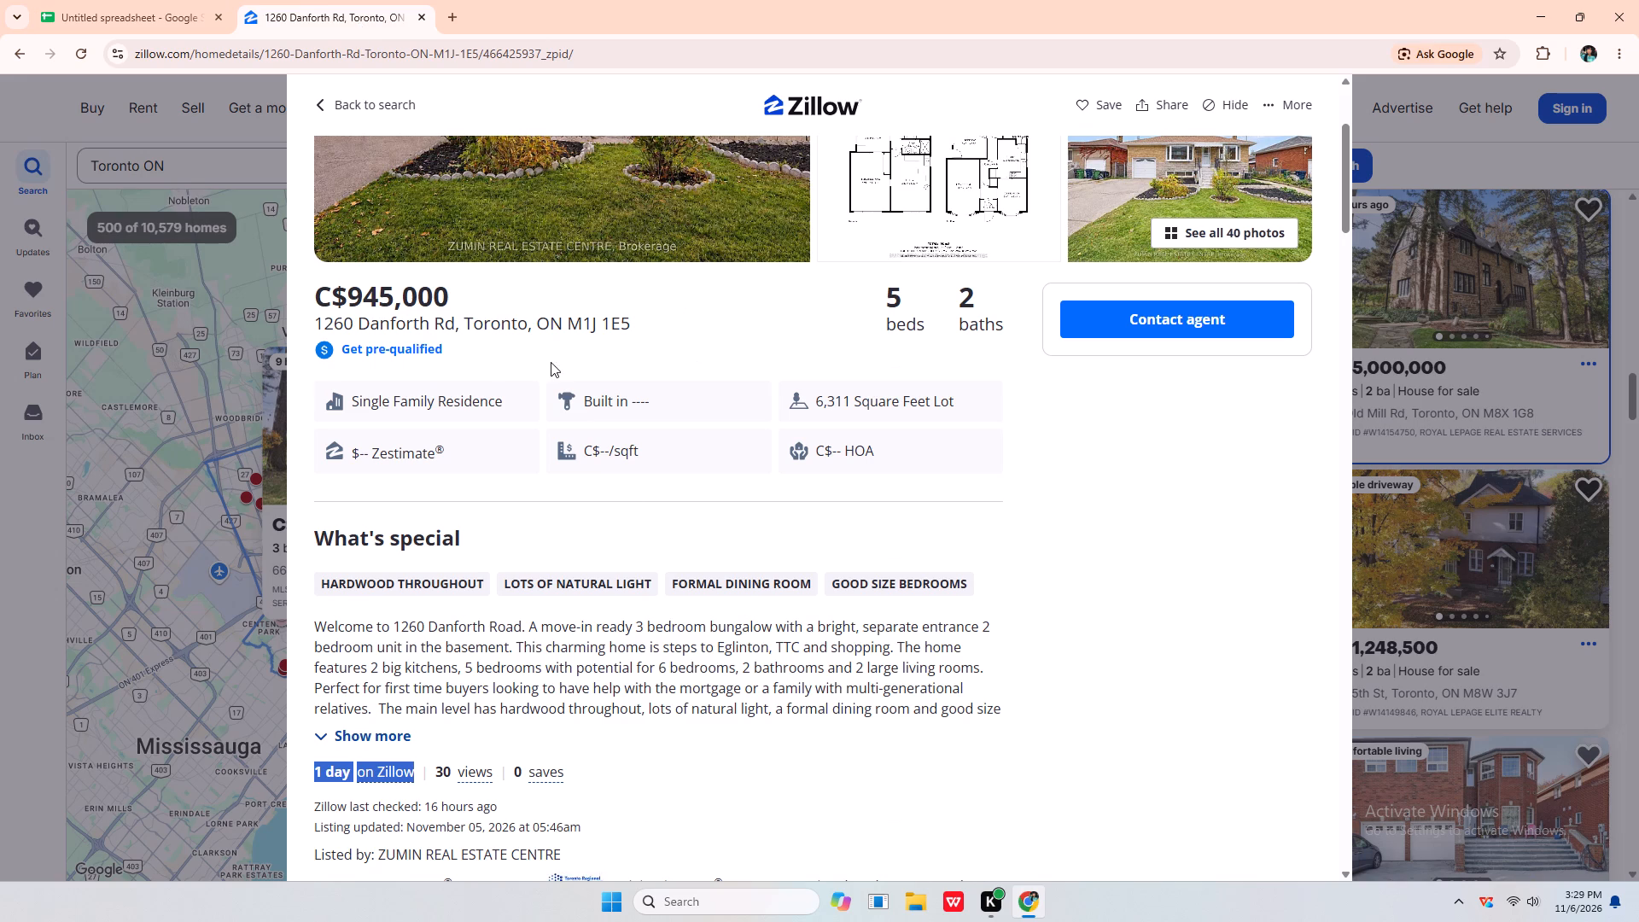
scroll(639, 636, "down", 3)
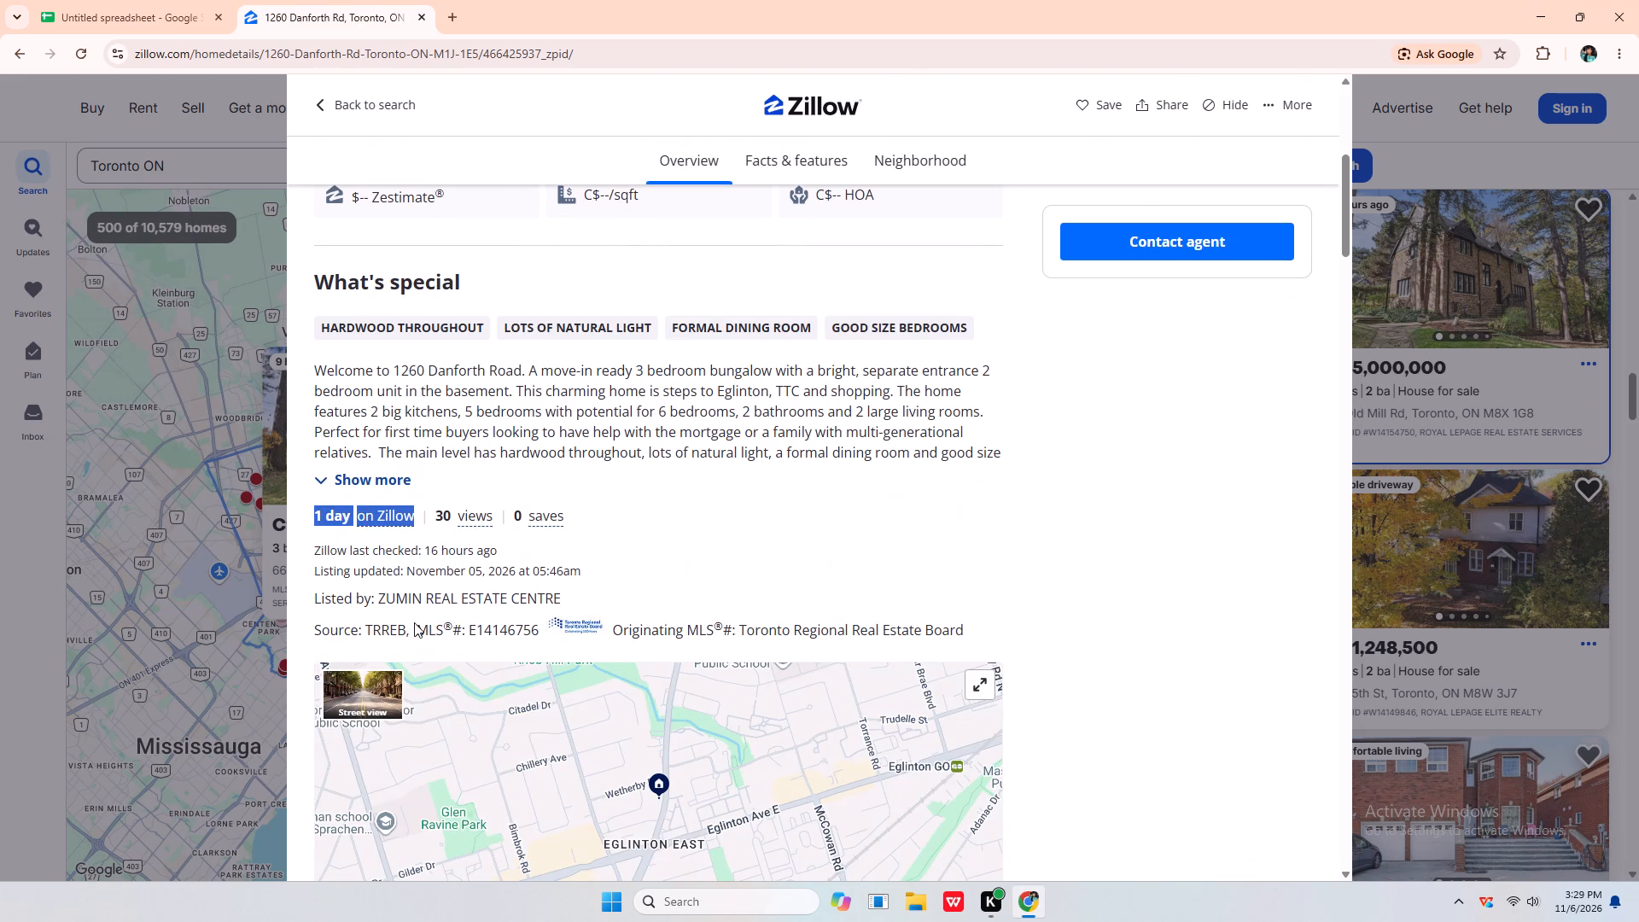
left_click_drag(468, 633, 539, 627)
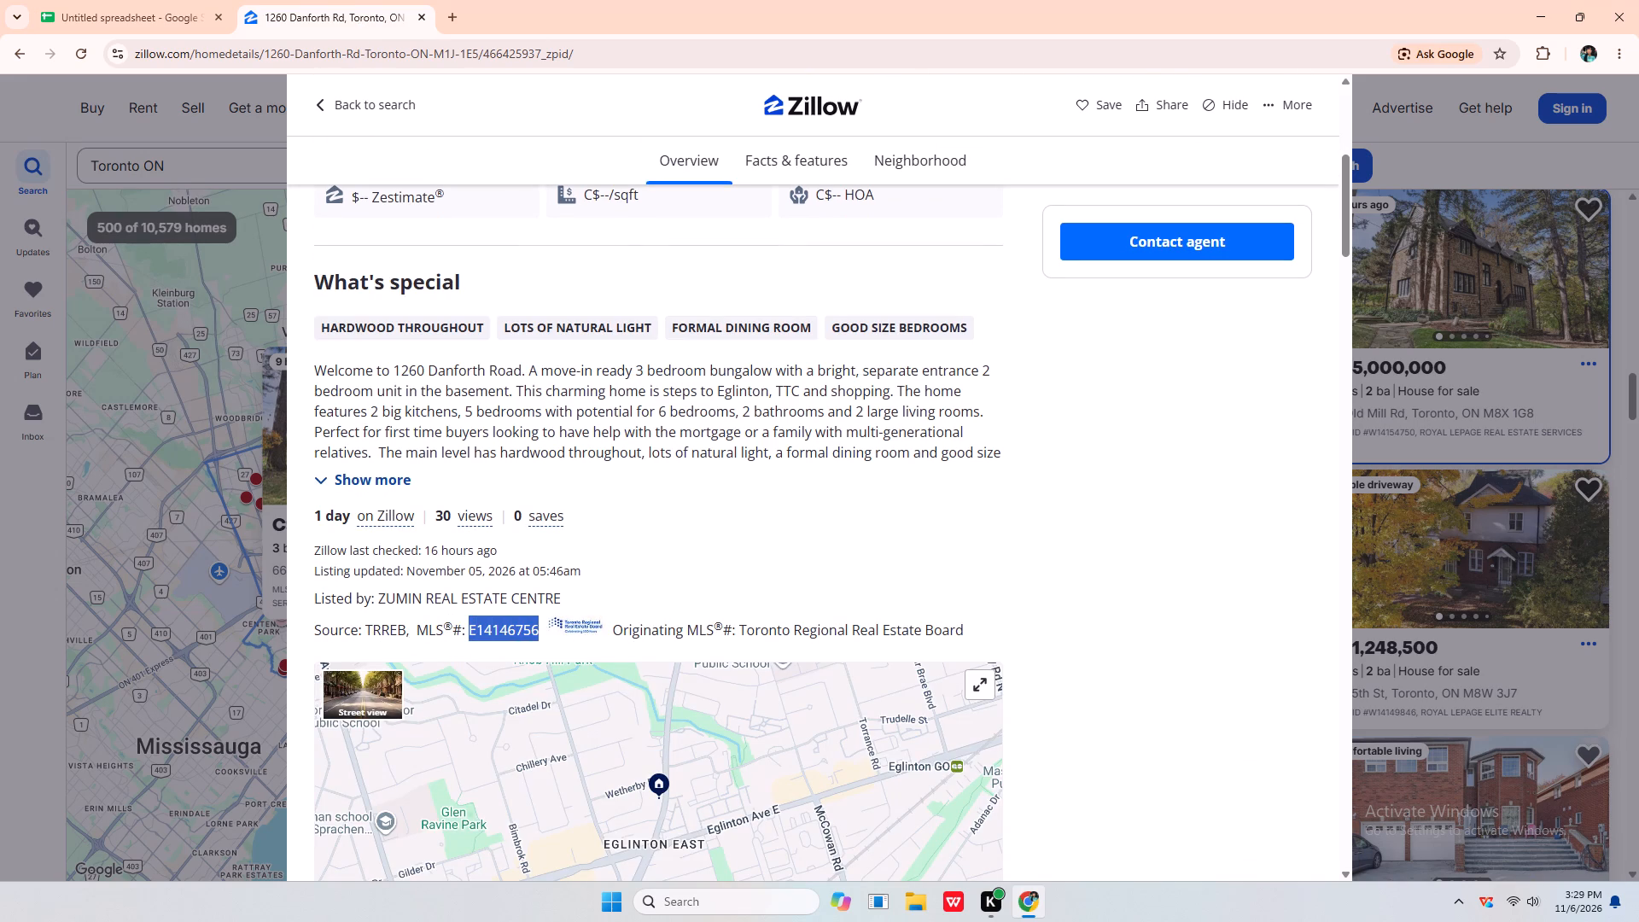
key("ctrl+c")
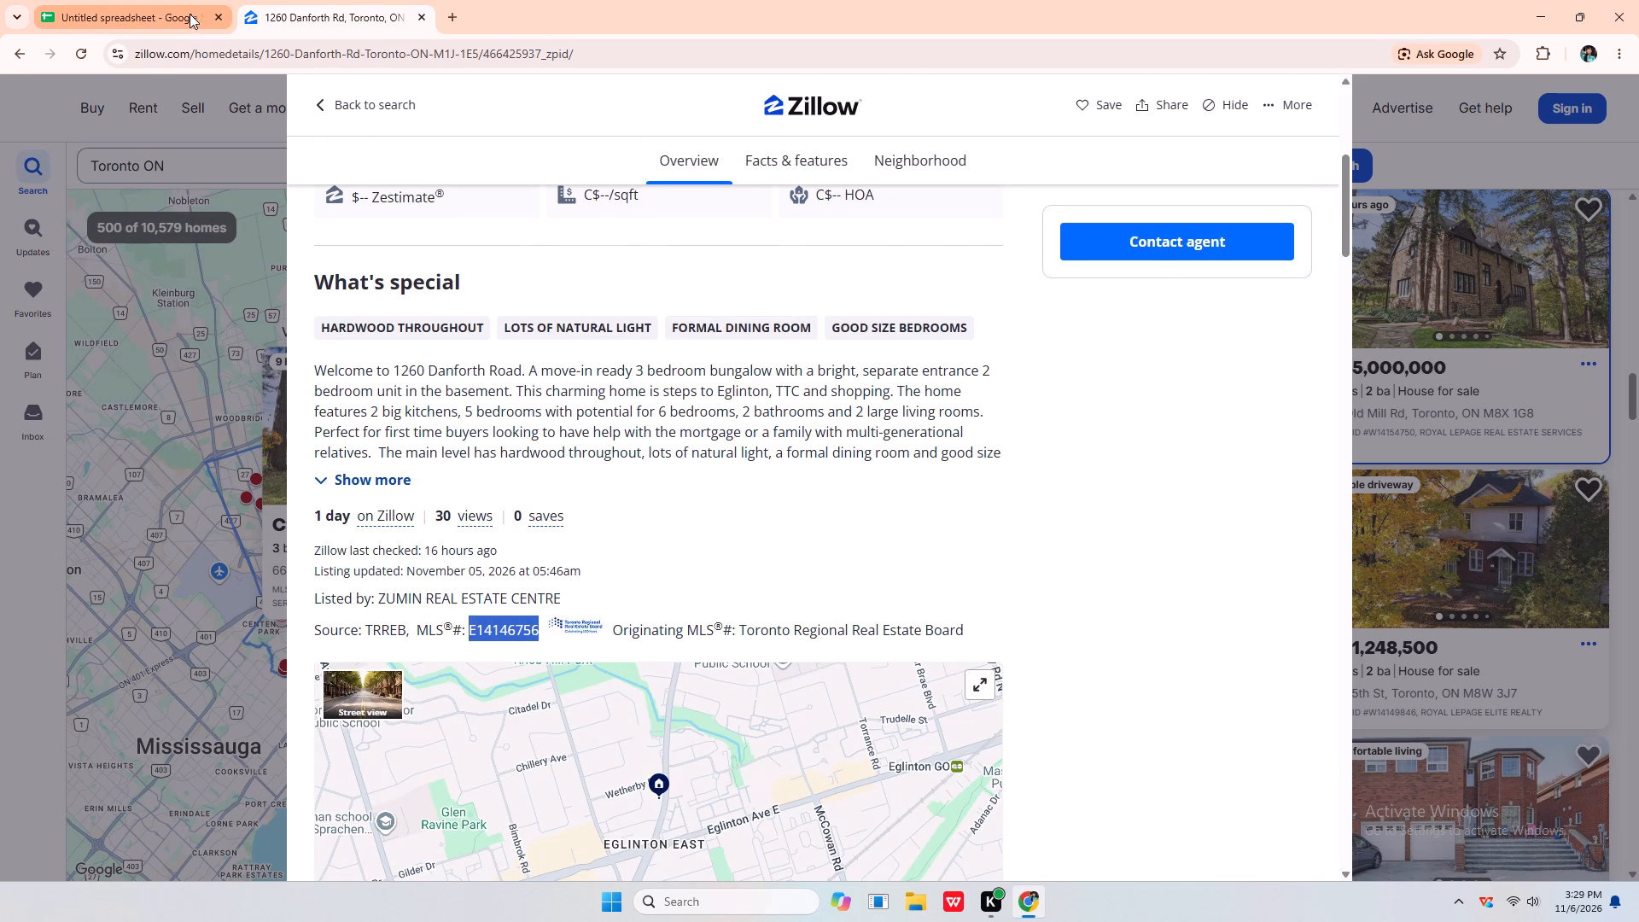
left_click(190, 14)
left_click(683, 654)
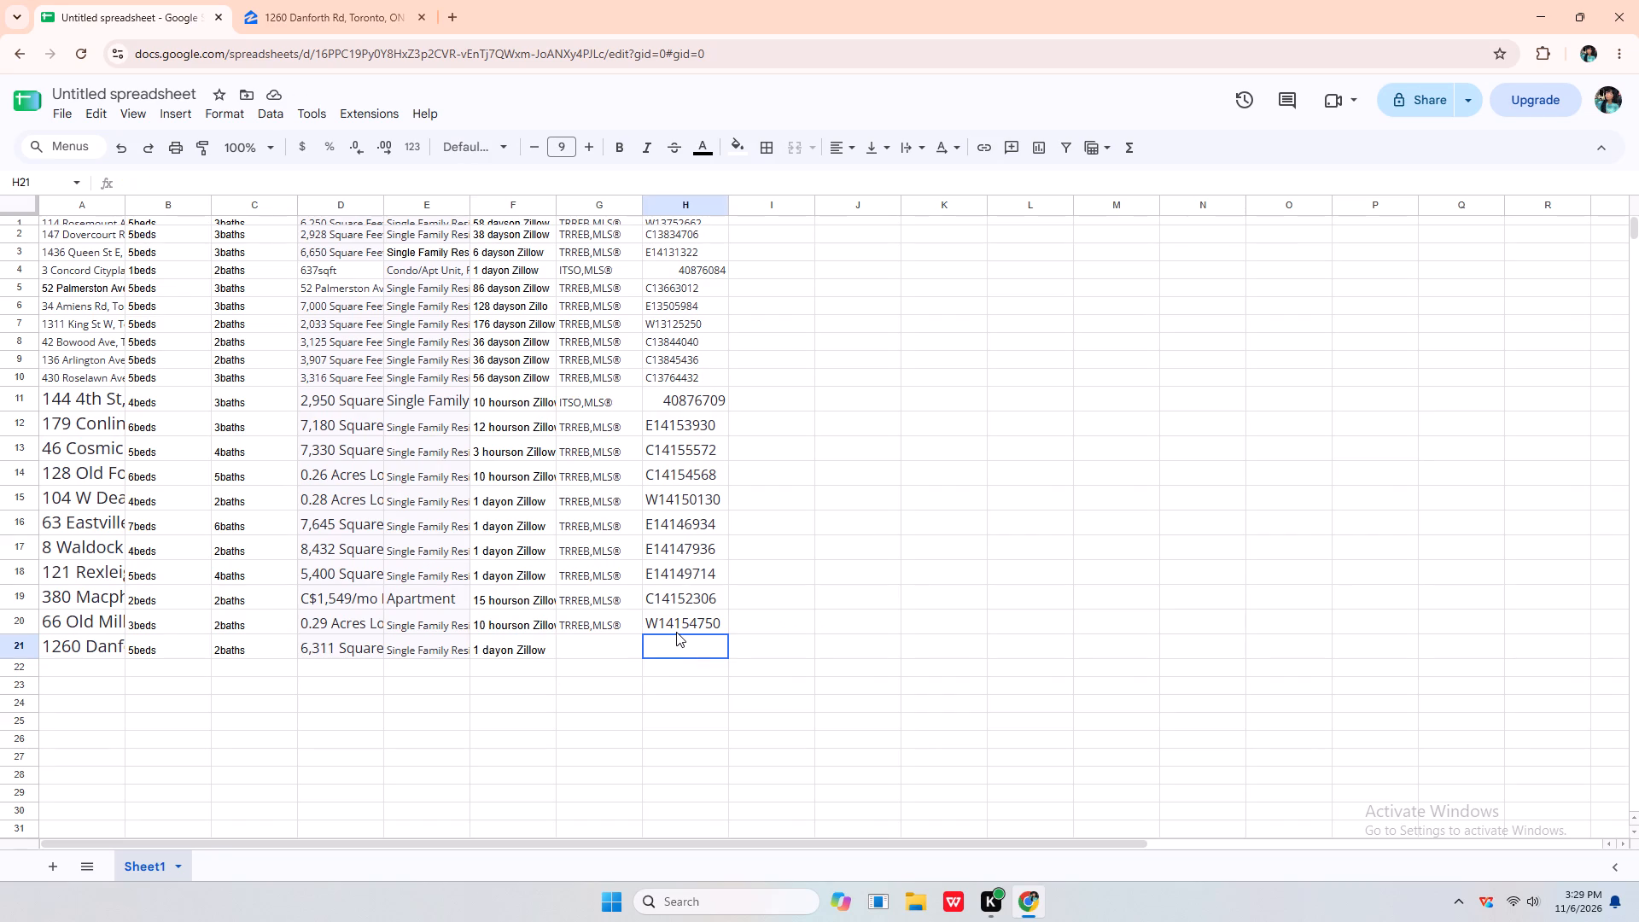
key("ctrl+v")
Copy the listing source, TRREB,MLS®, from cell G19 into cell G21 for the Danforth Rd home.
left_click(603, 610)
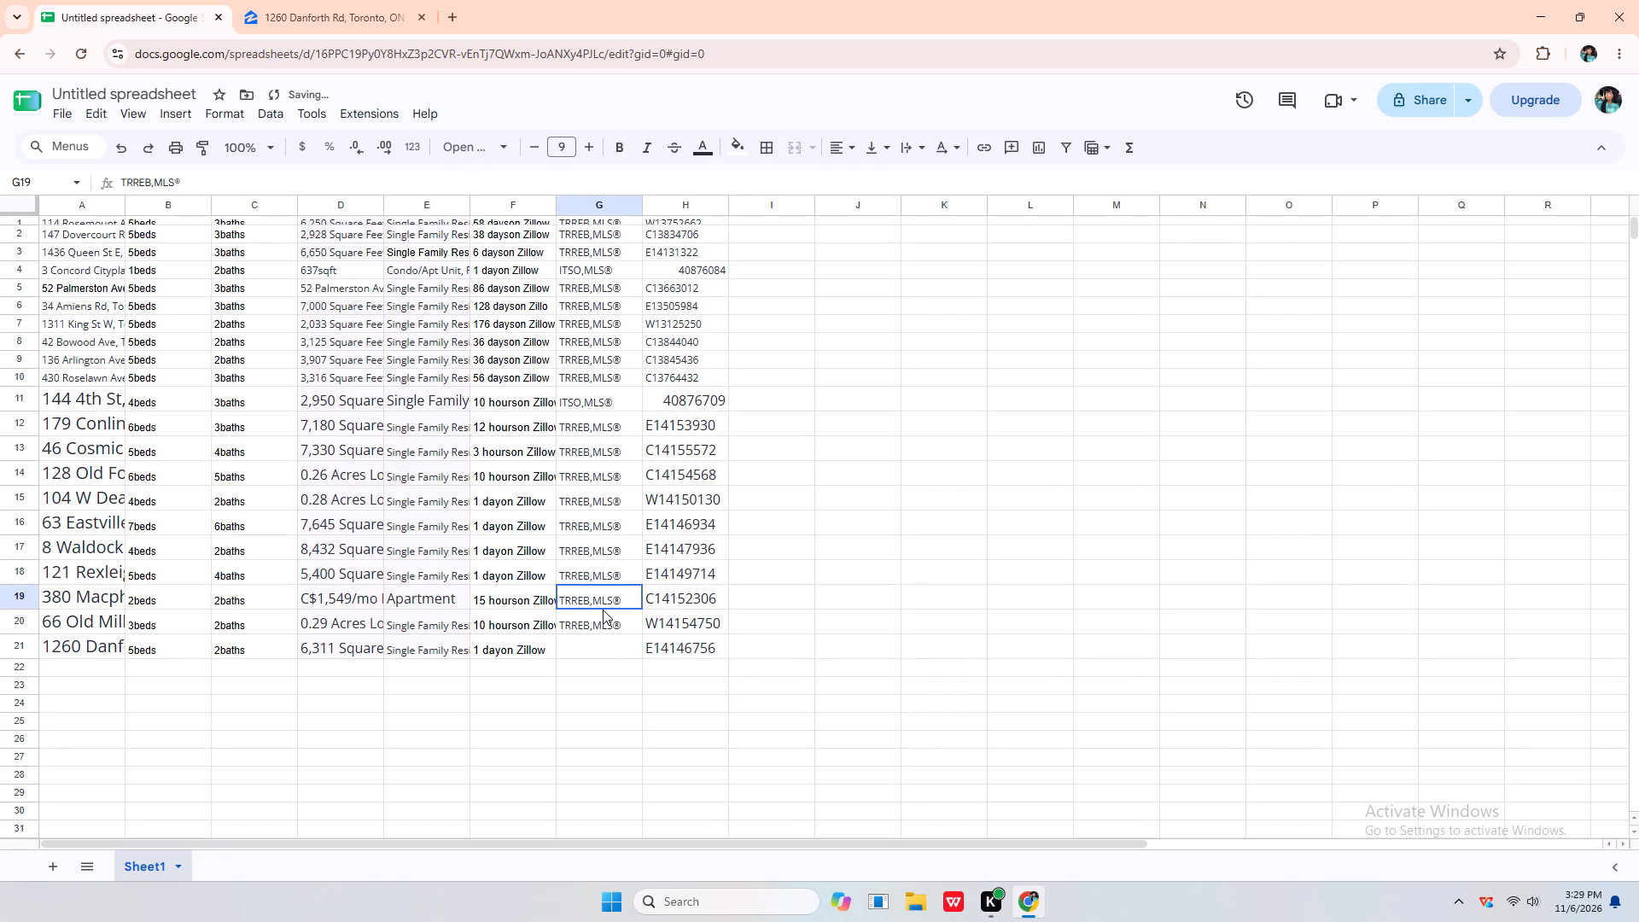
left_click(1097, 484)
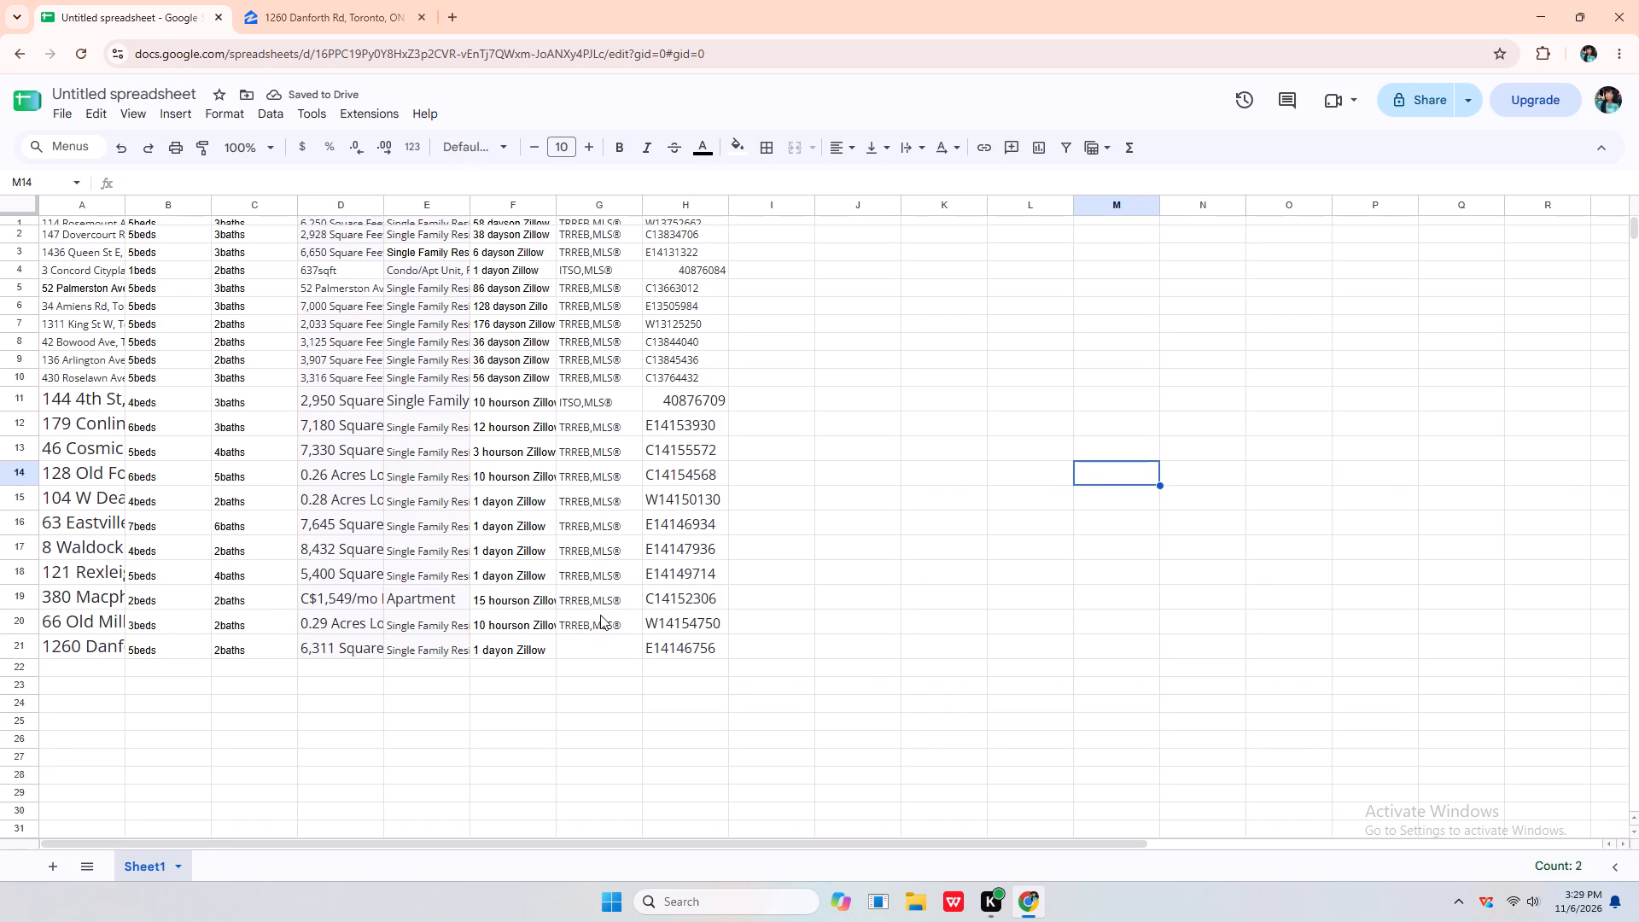
left_click(599, 604)
key("ctrl+c")
key("Down")
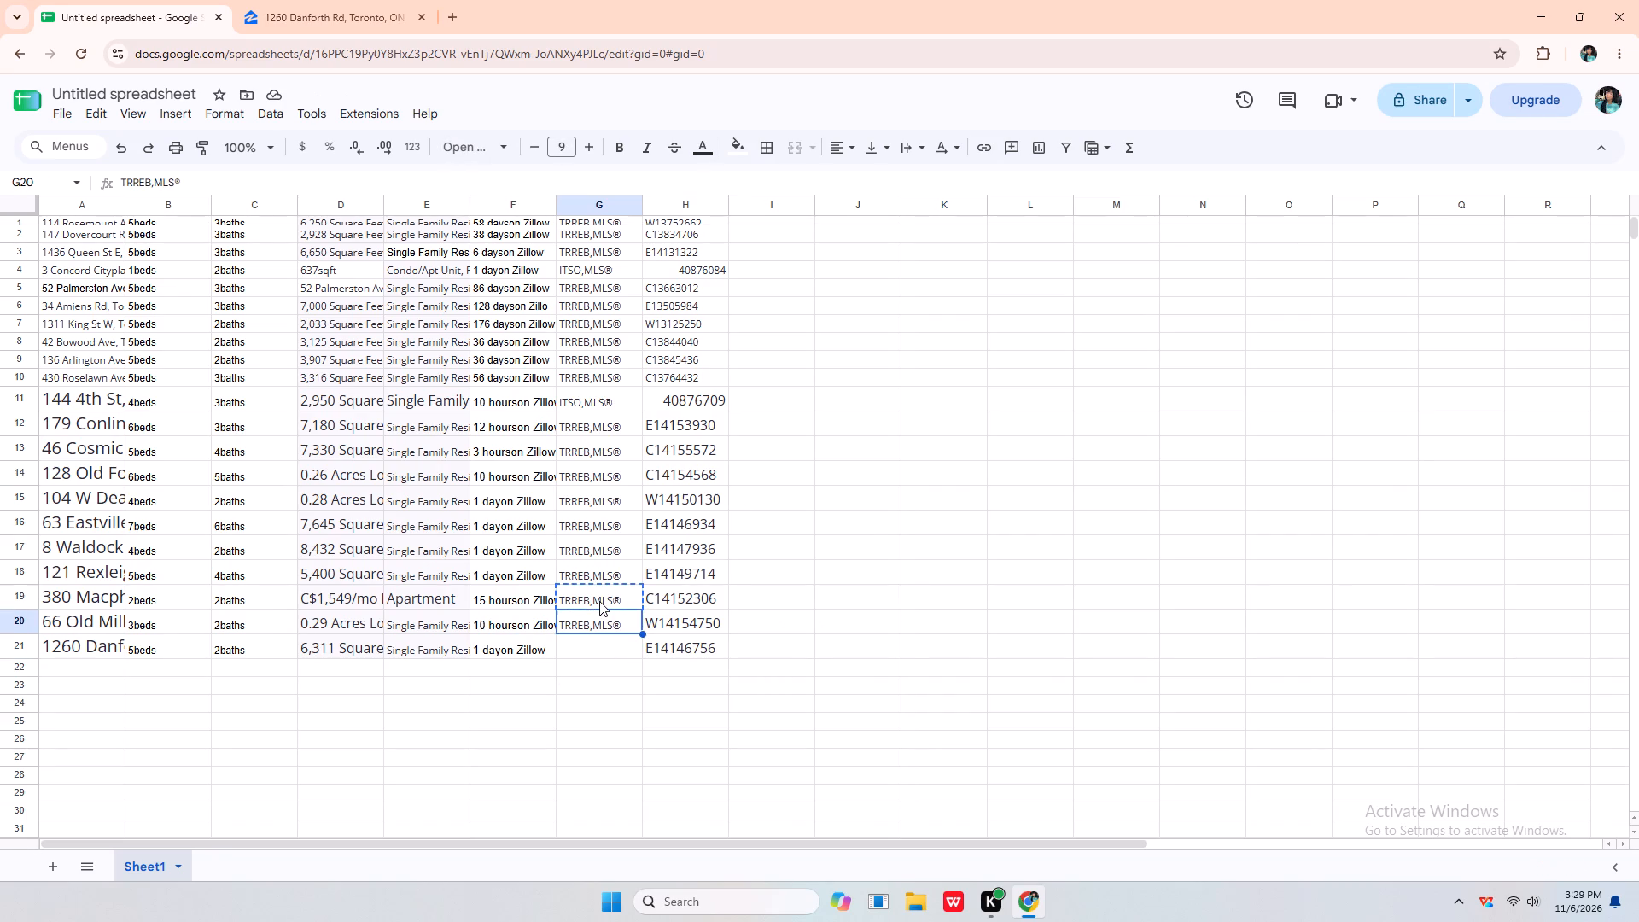
key("Down")
key("ctrl+v")
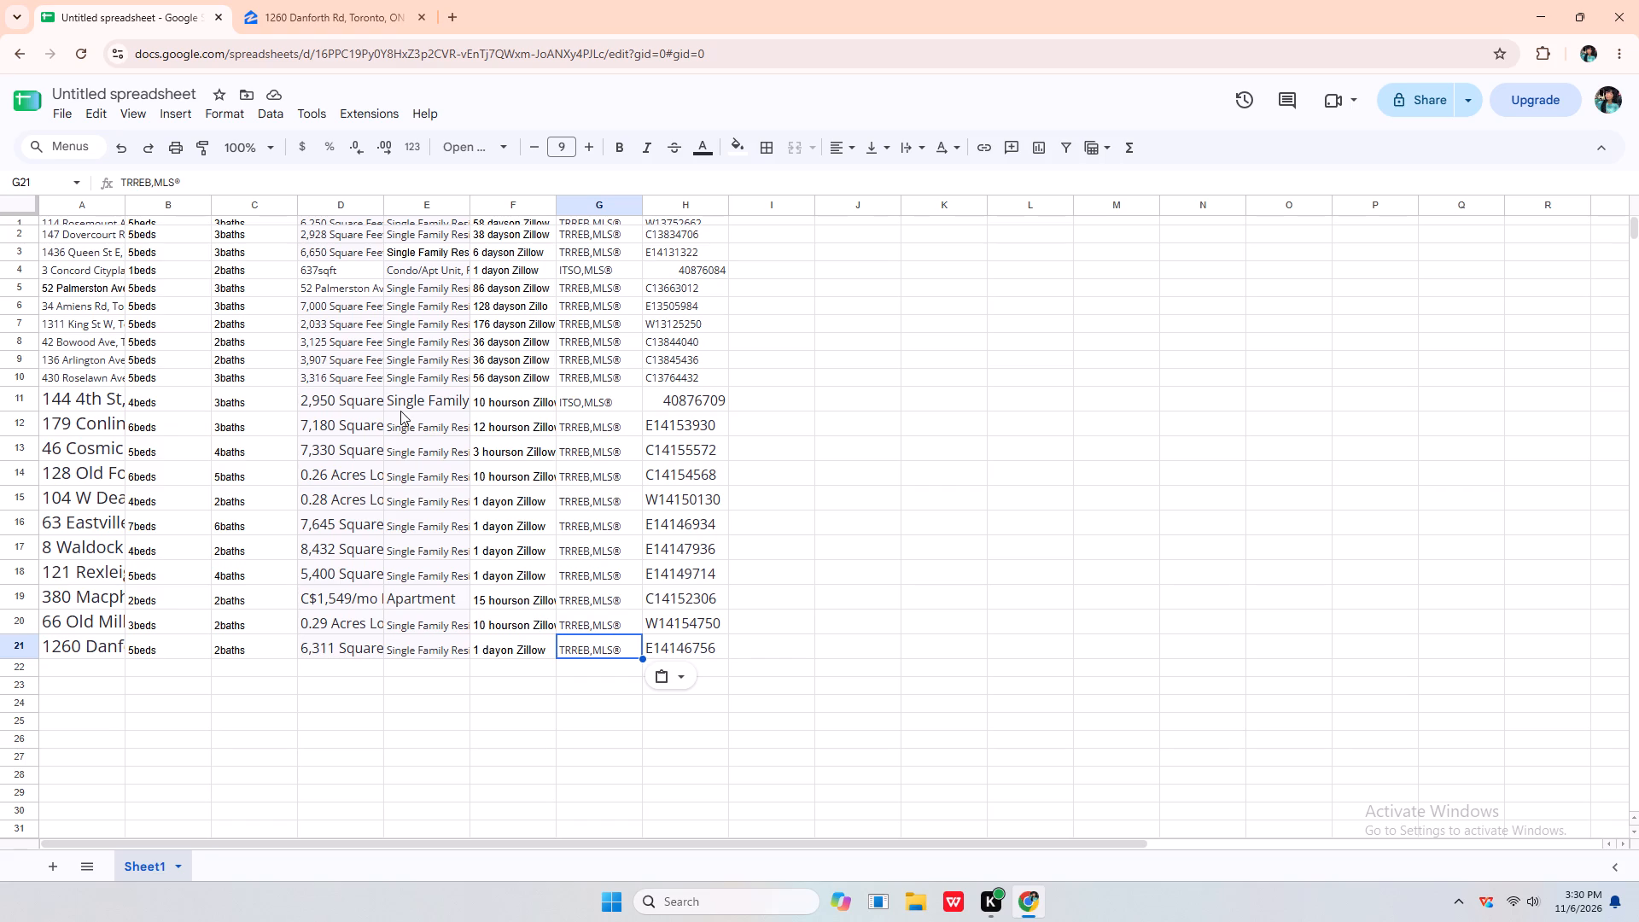
Return to the Zillow search results and open the 35th St house listing priced at C$1,248,500.
left_click(306, 13)
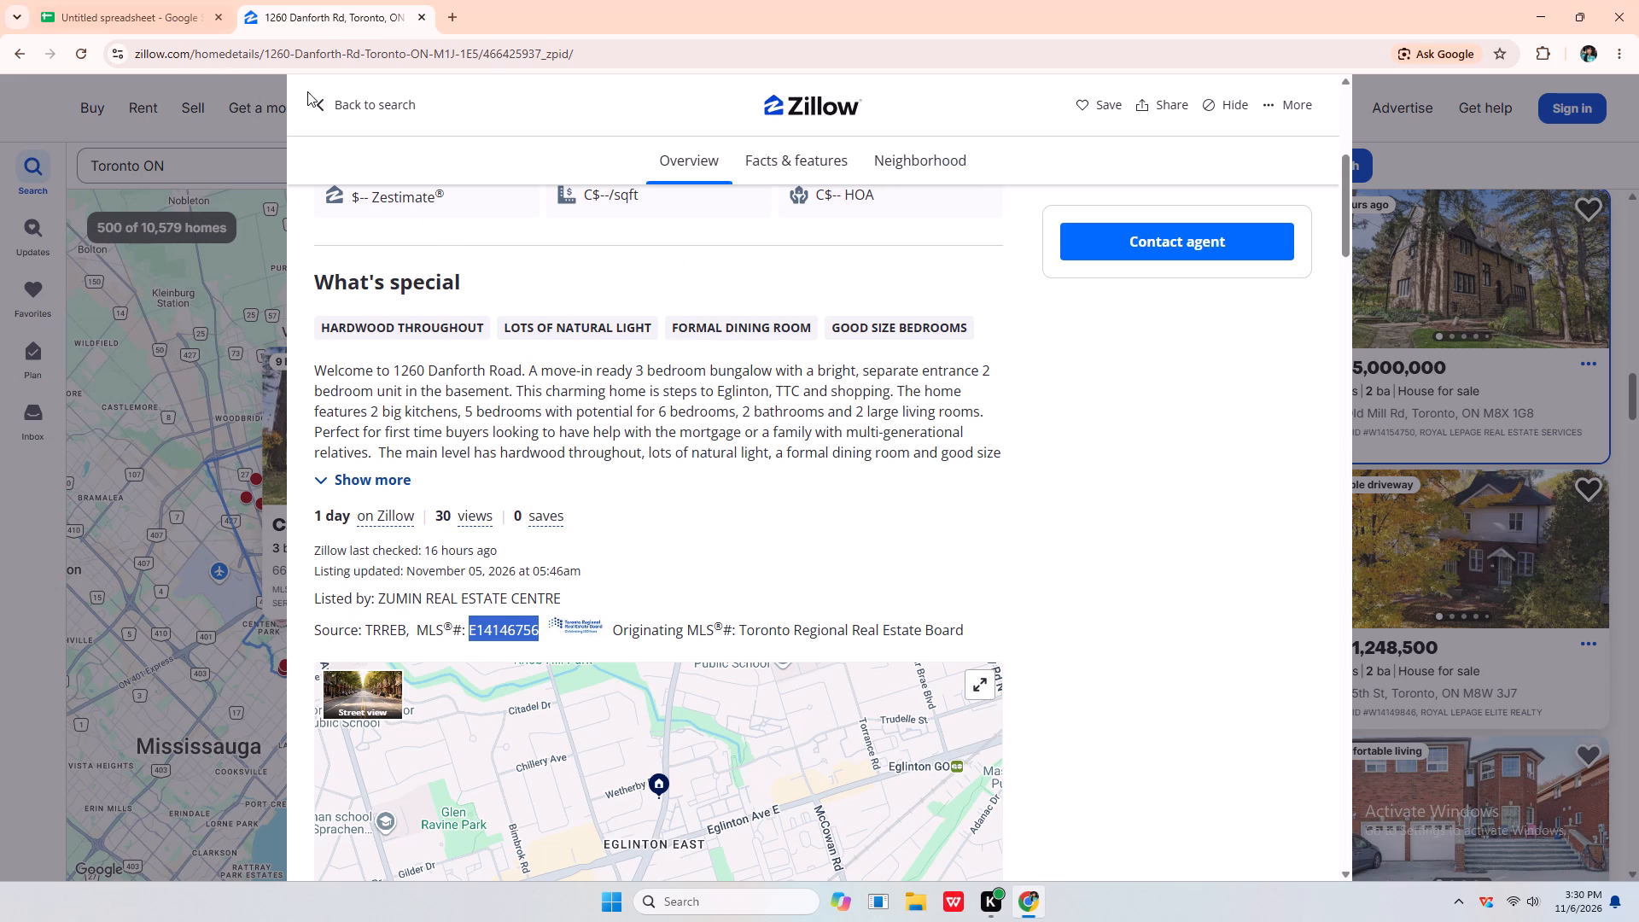
left_click(333, 106)
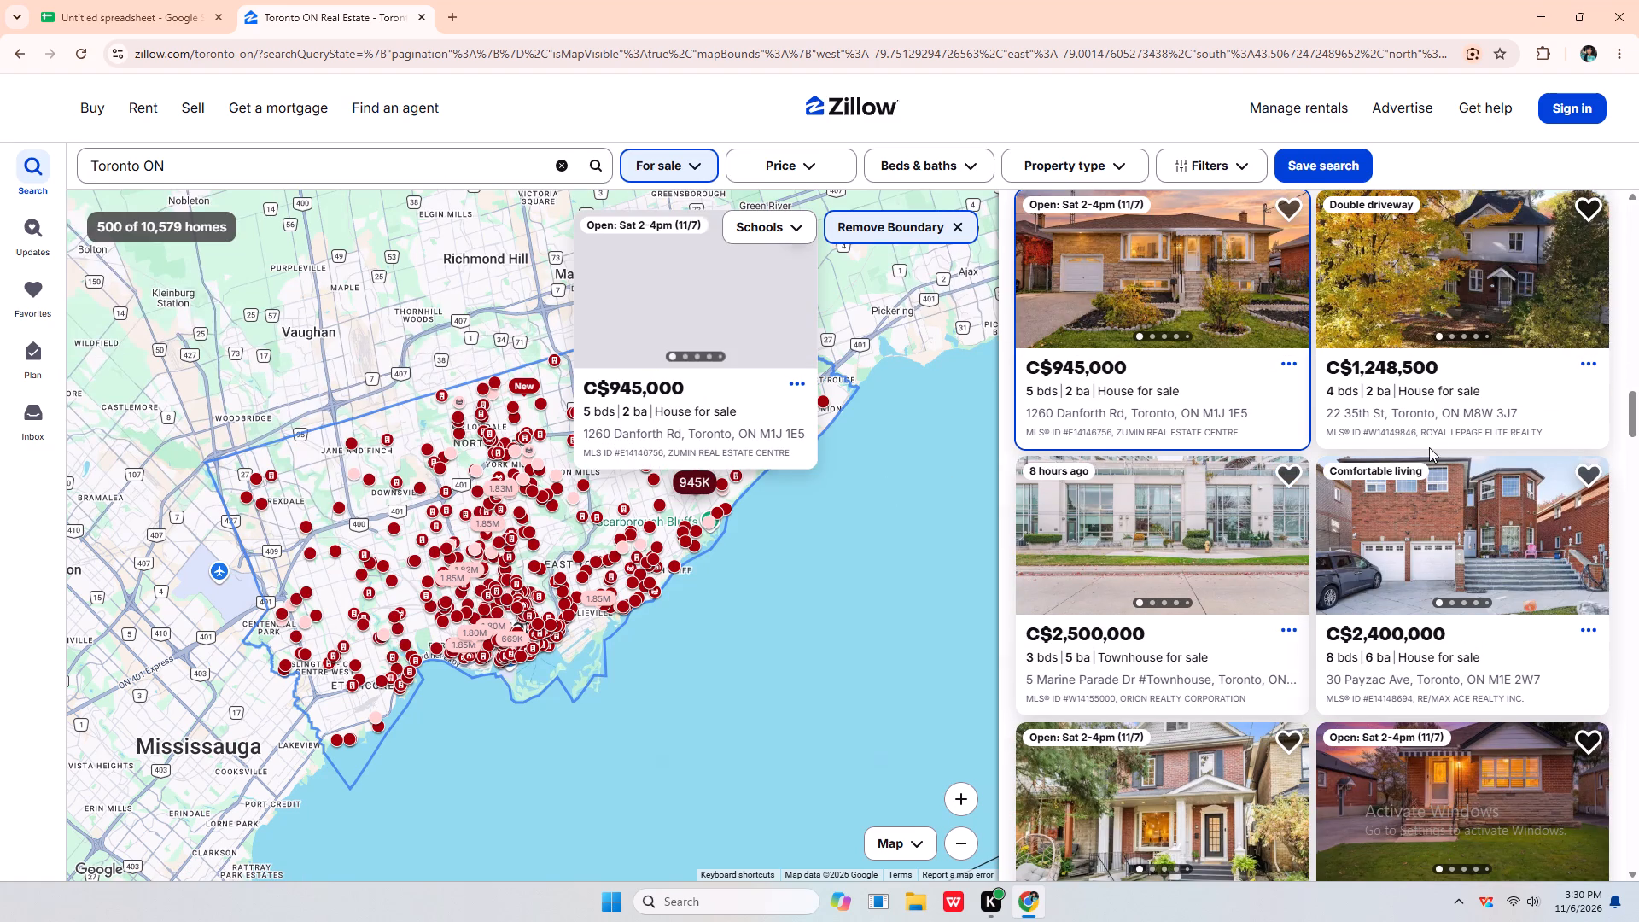
left_click(1431, 417)
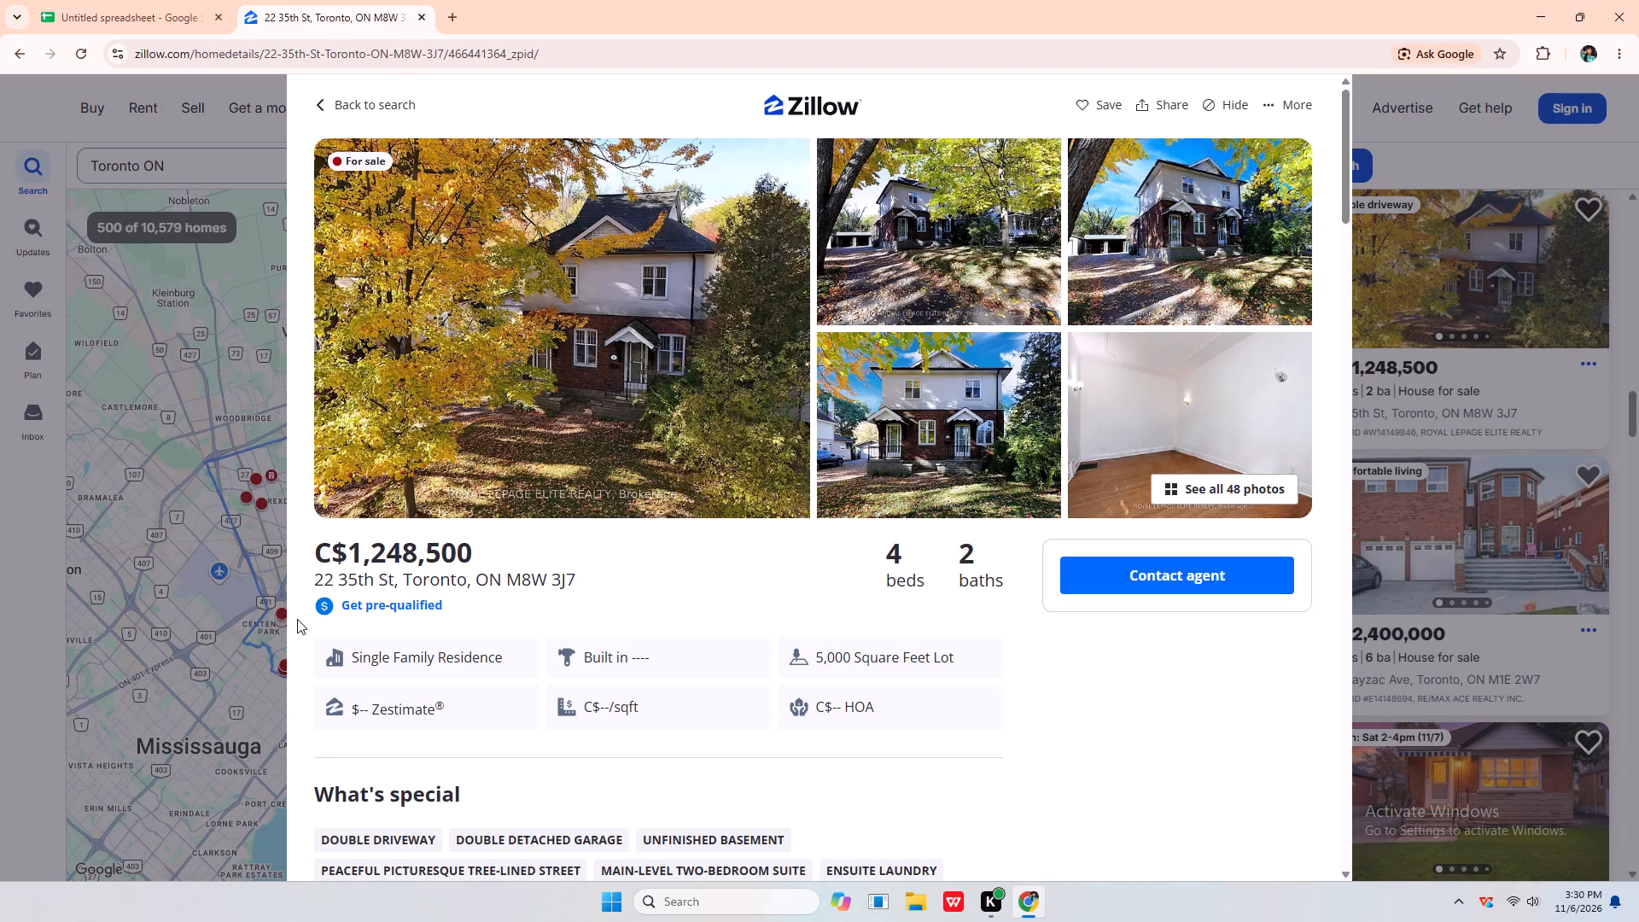
Copy the full address from the 35th St listing into cell A22 of the spreadsheet.
left_click_drag(311, 568, 341, 565)
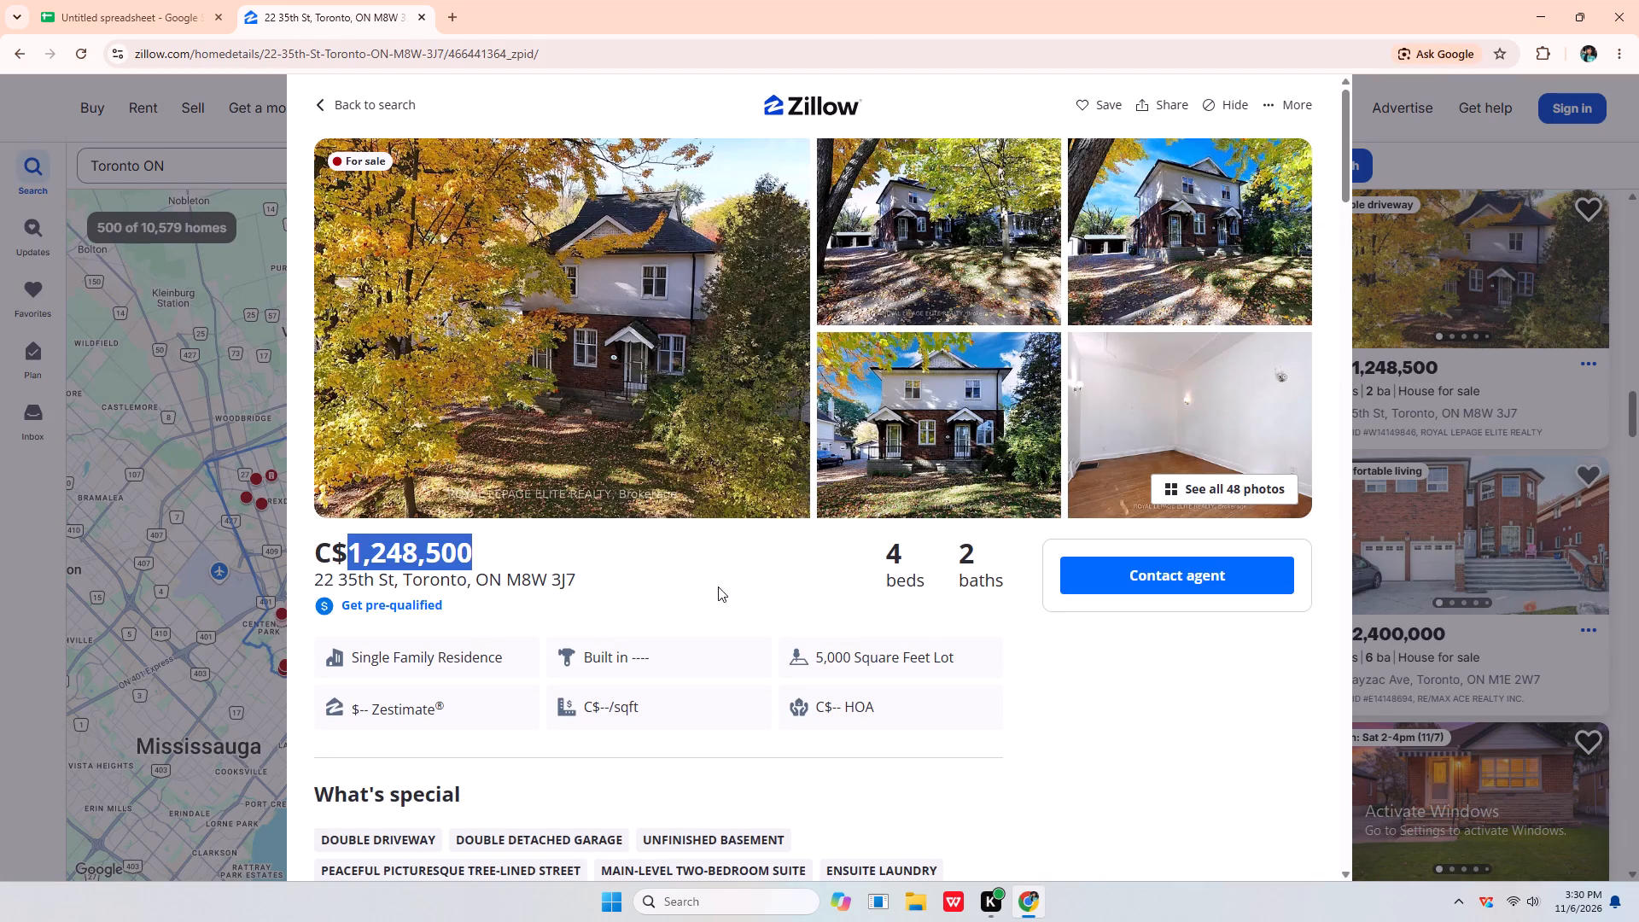
left_click(722, 569)
left_click_drag(575, 579, 502, 588)
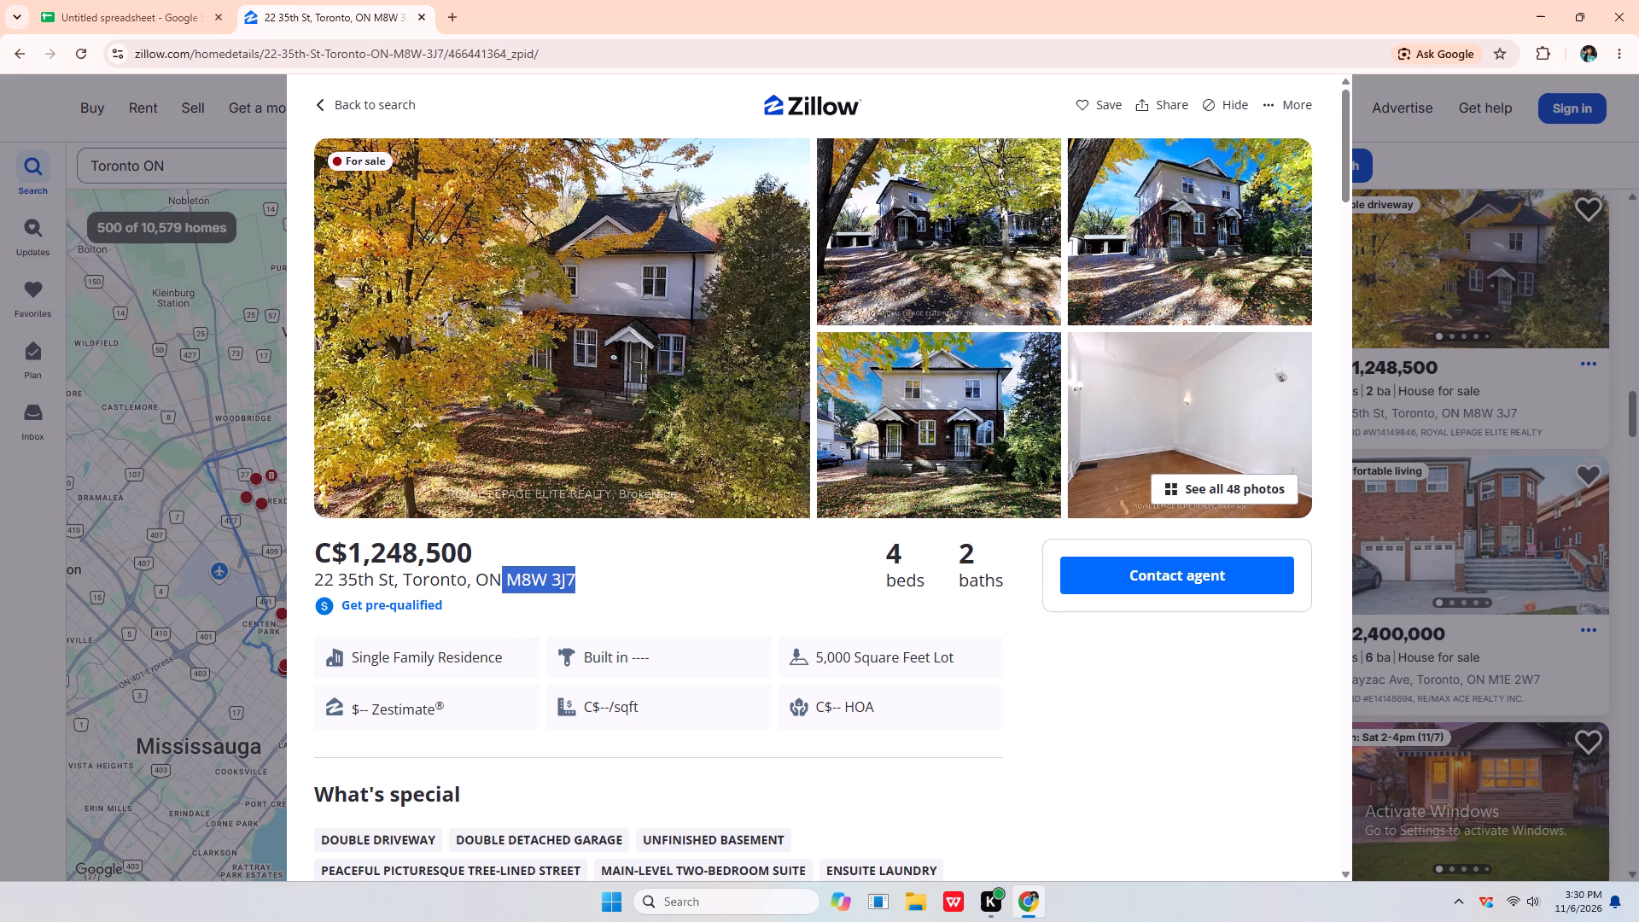
left_click_drag(502, 588, 420, 603)
left_click(688, 581)
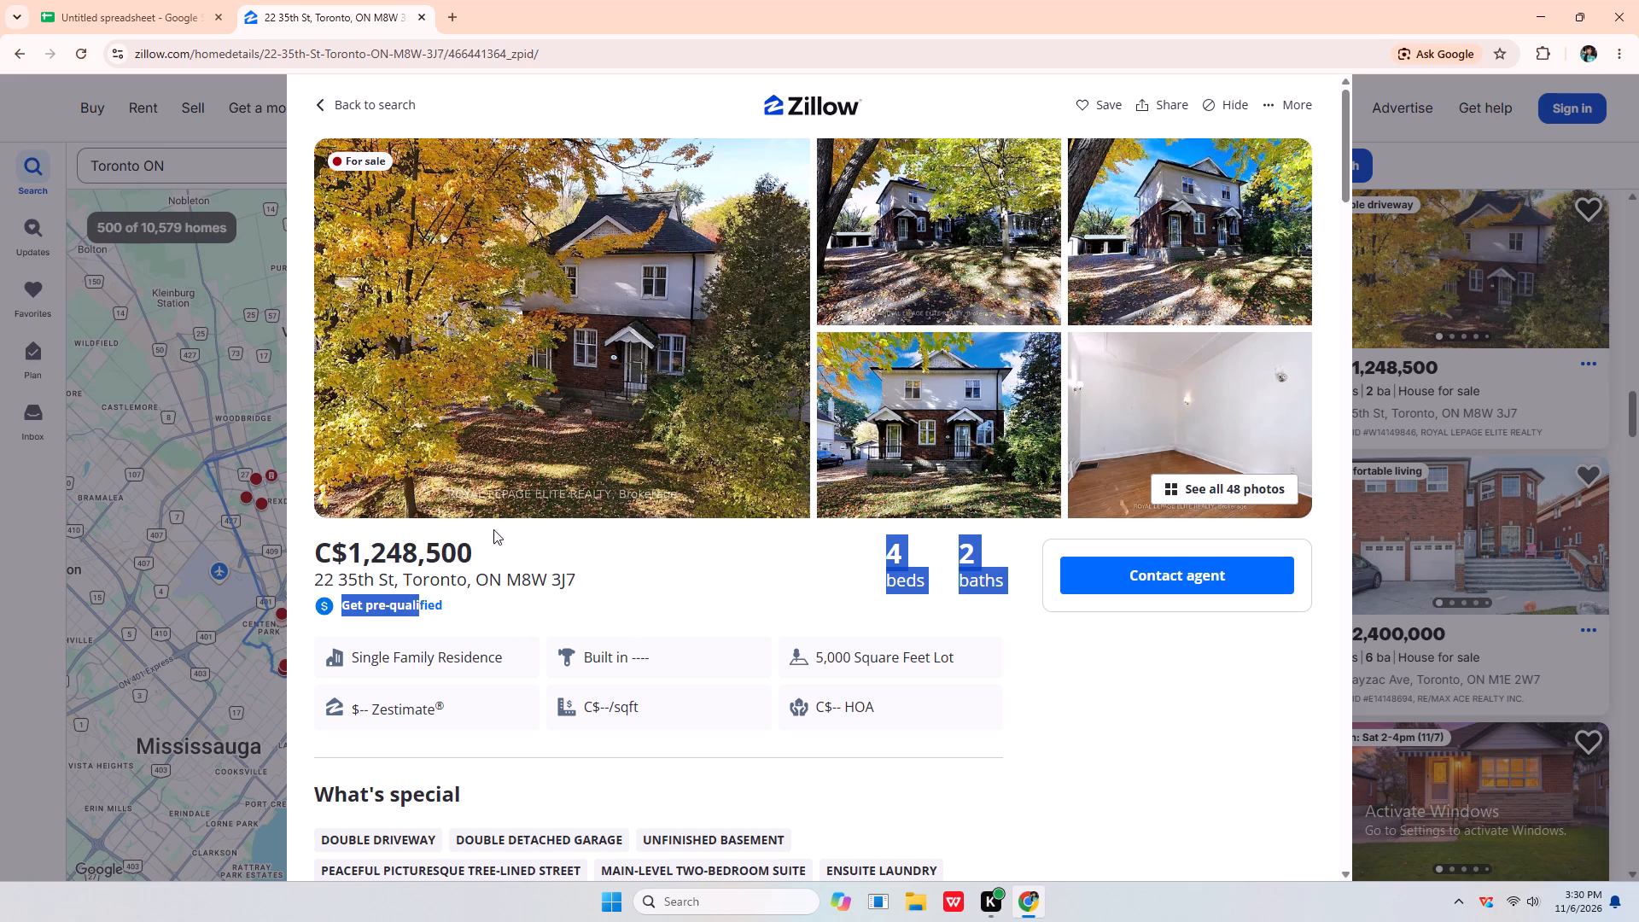
left_click(493, 529)
left_click_drag(302, 574, 315, 576)
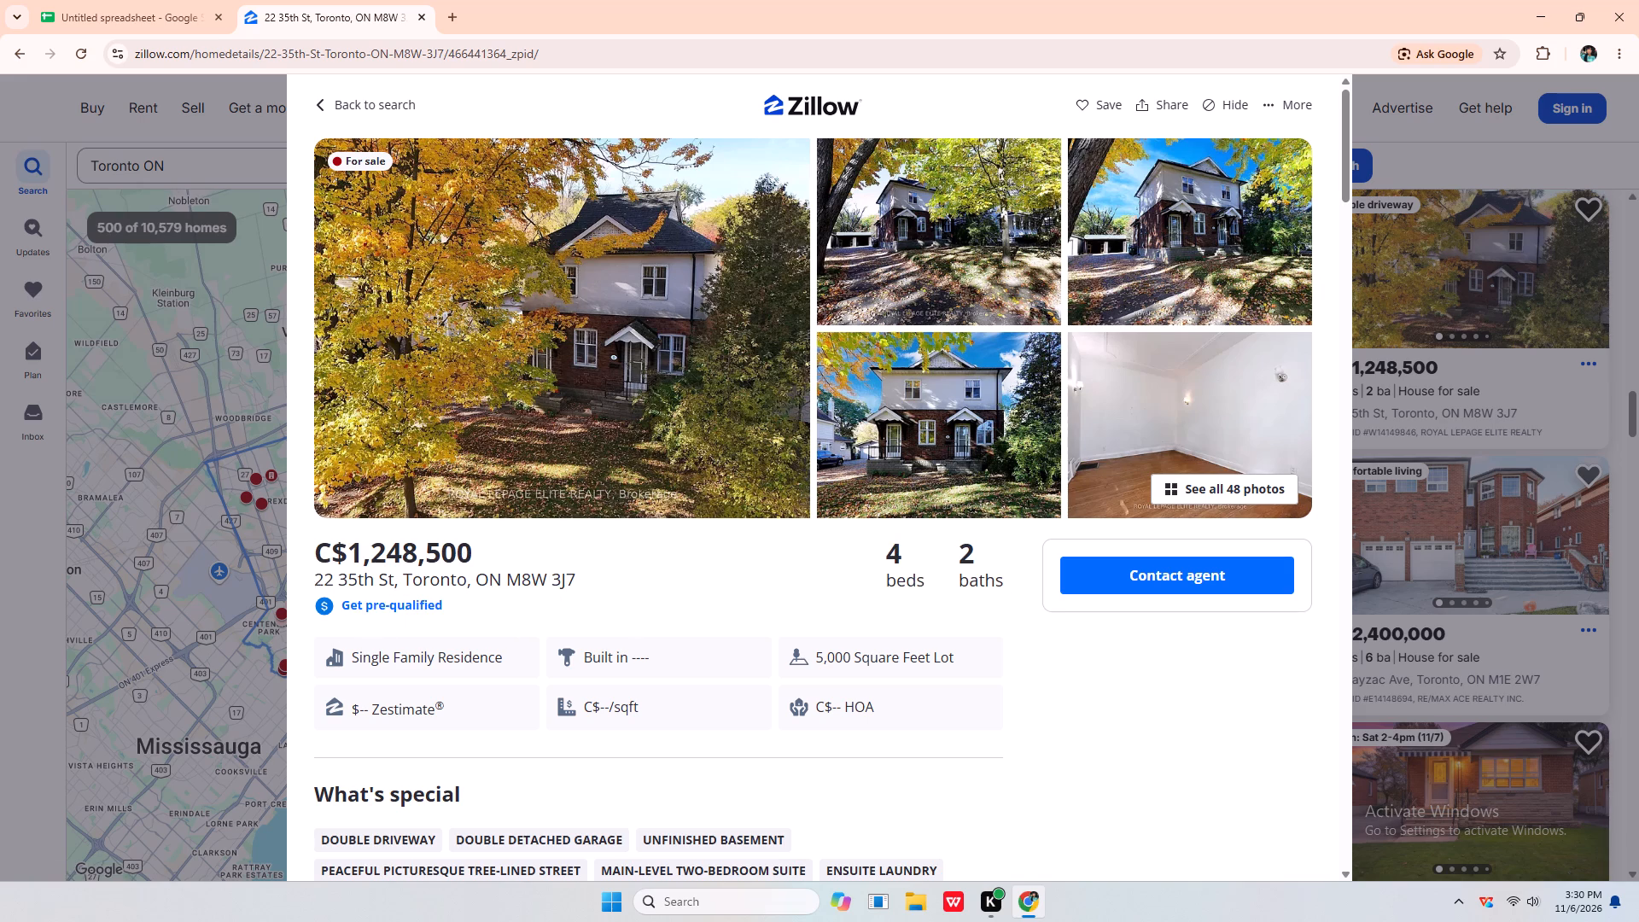
left_click_drag(315, 576, 595, 581)
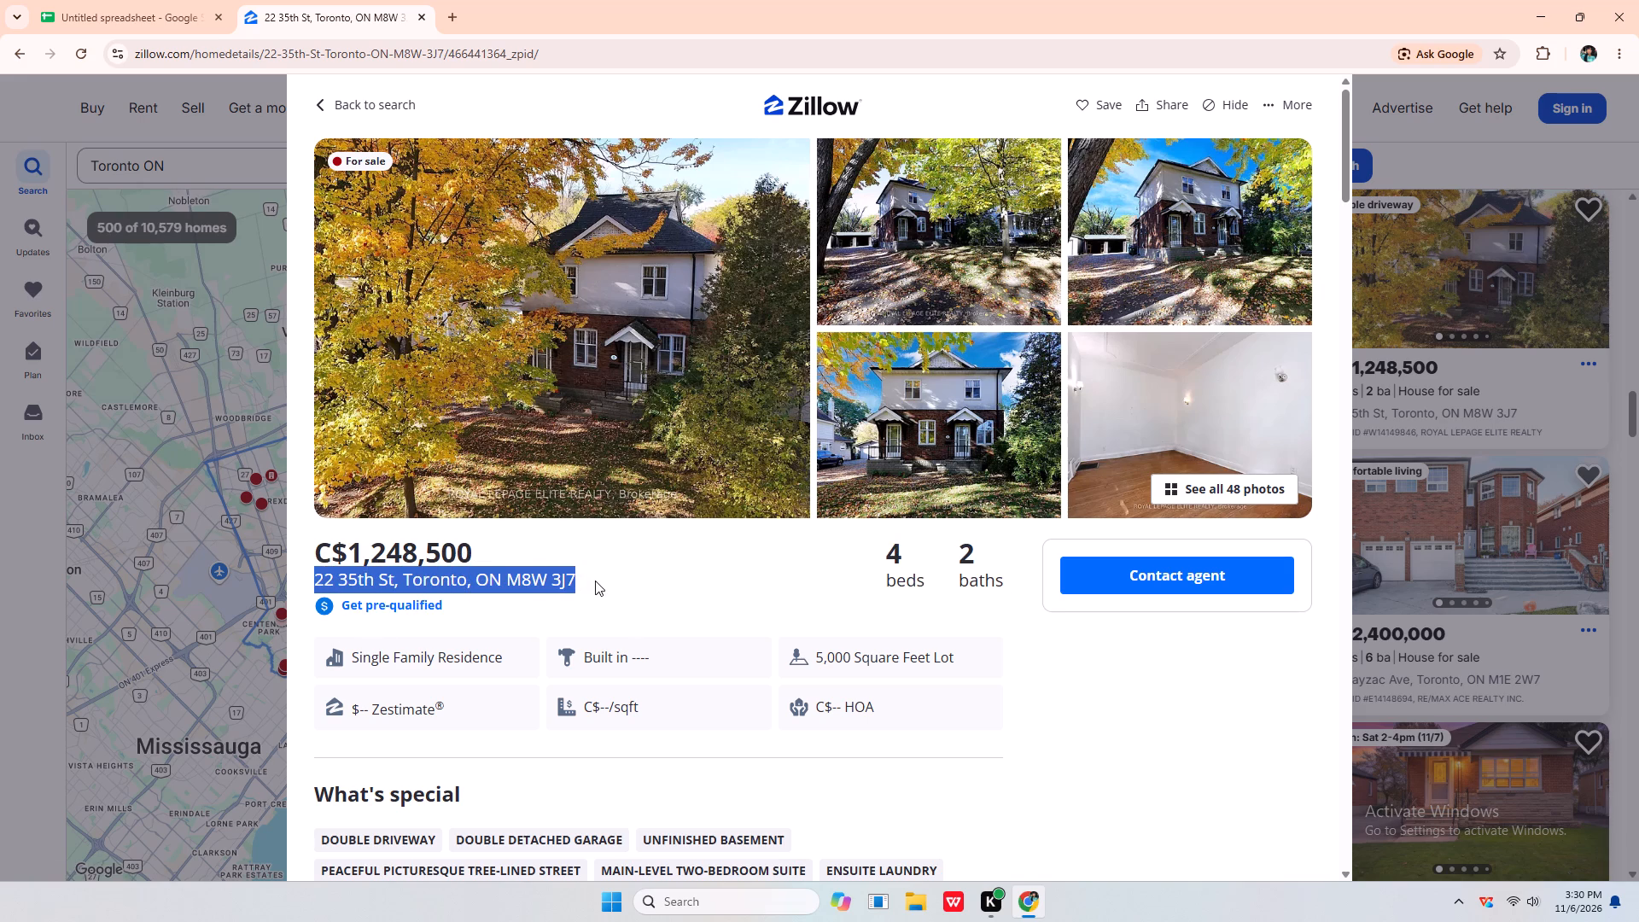
key("ctrl+c")
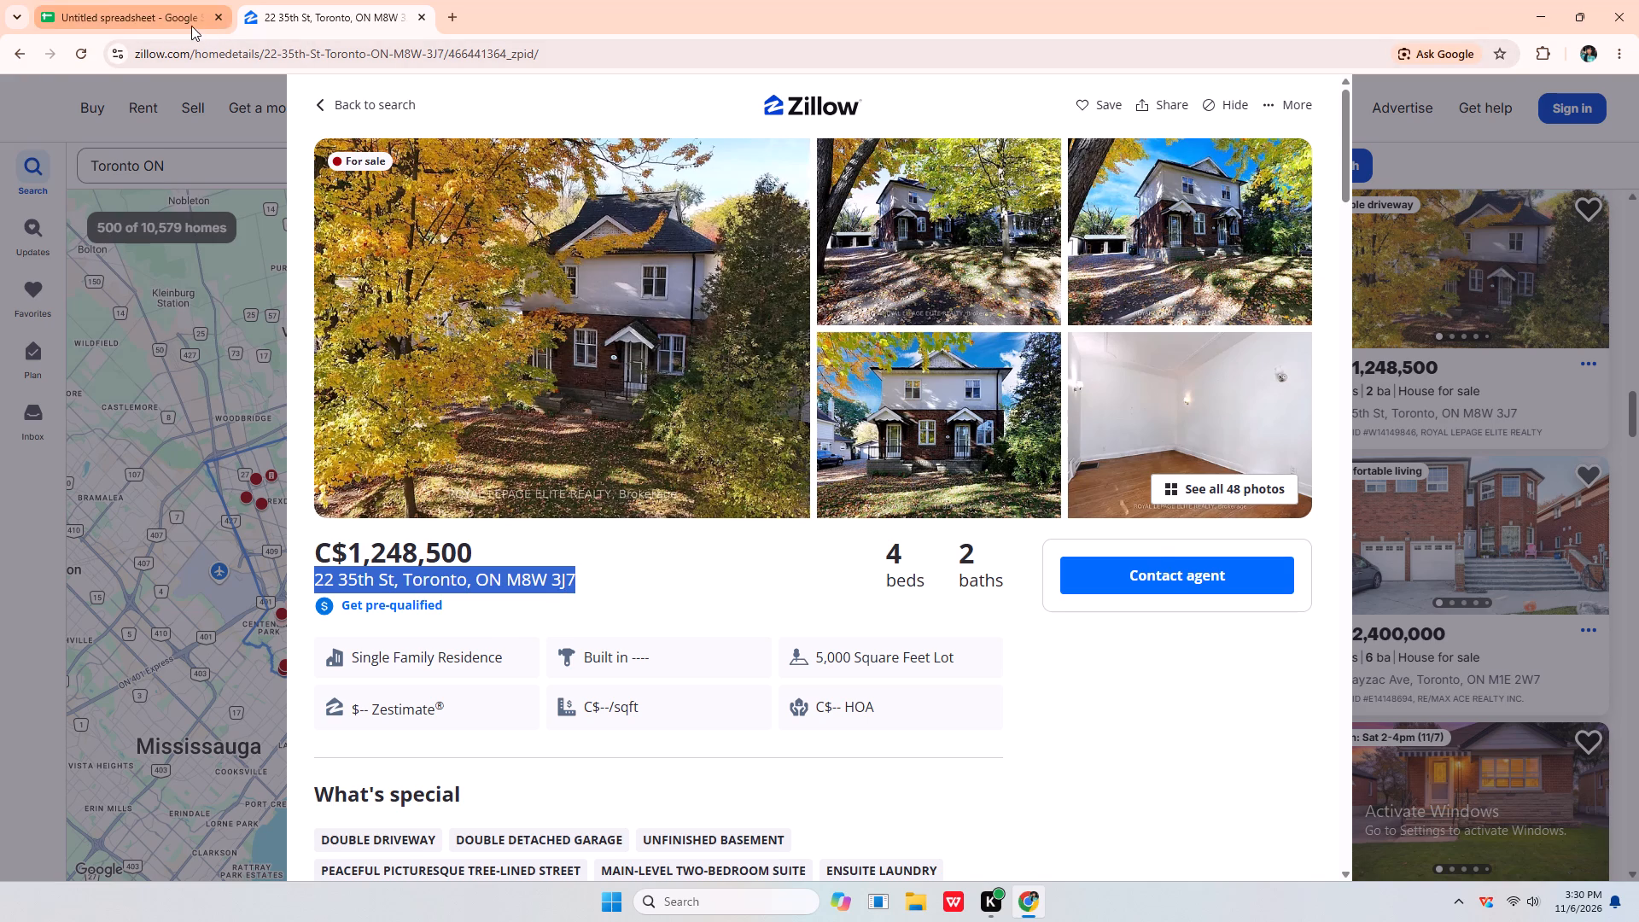
left_click(183, 24)
left_click(86, 668)
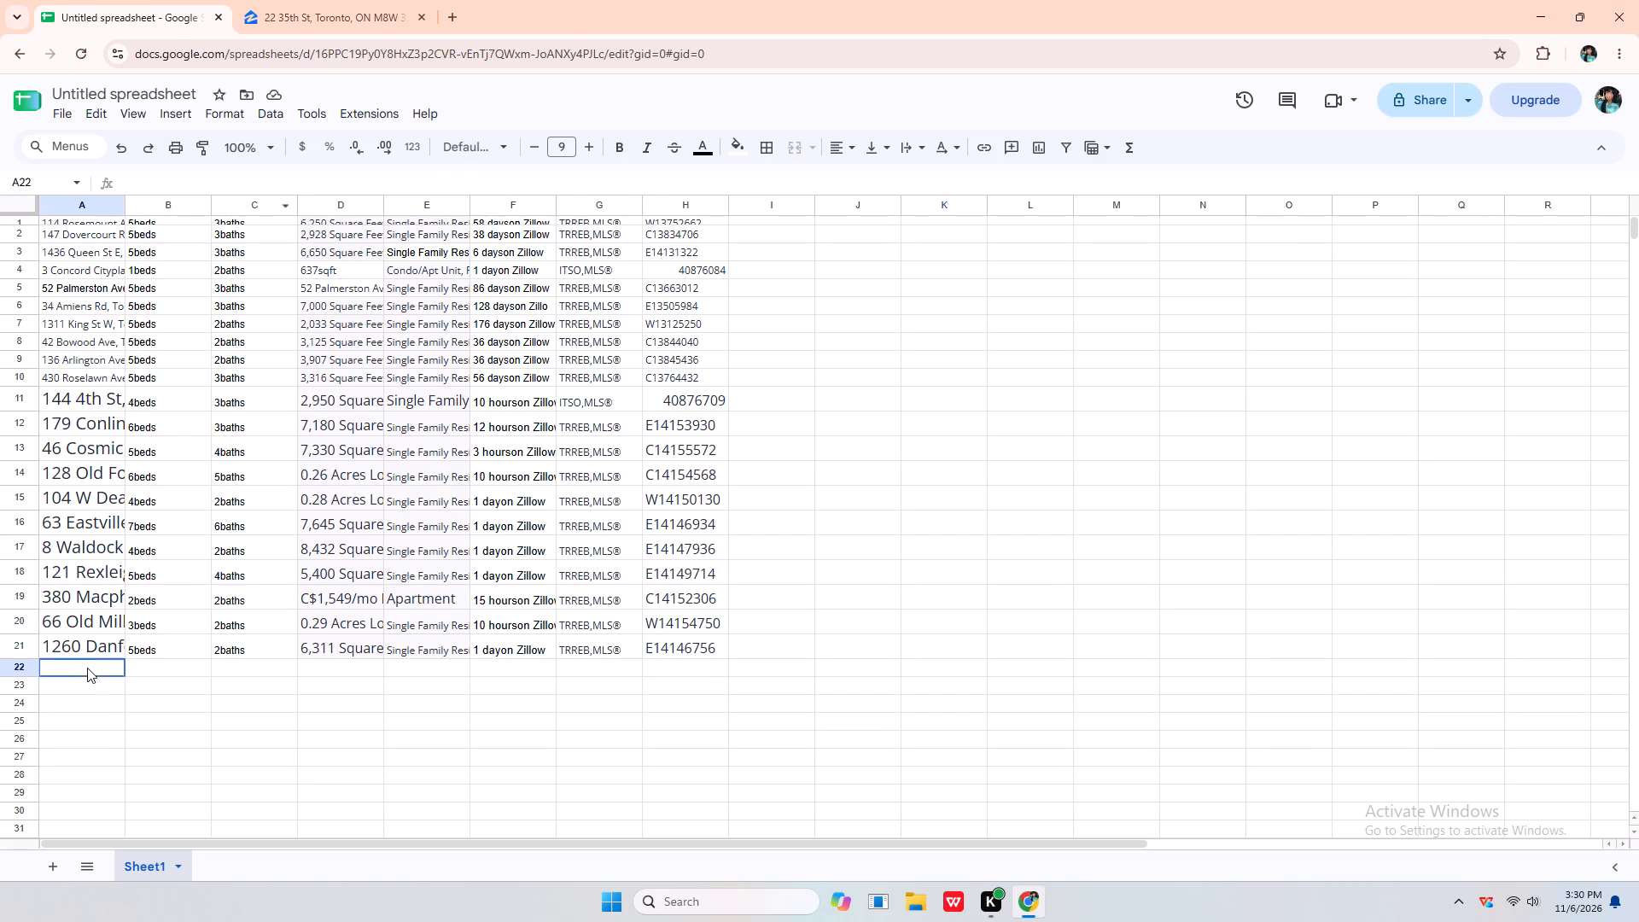
key("ctrl+v")
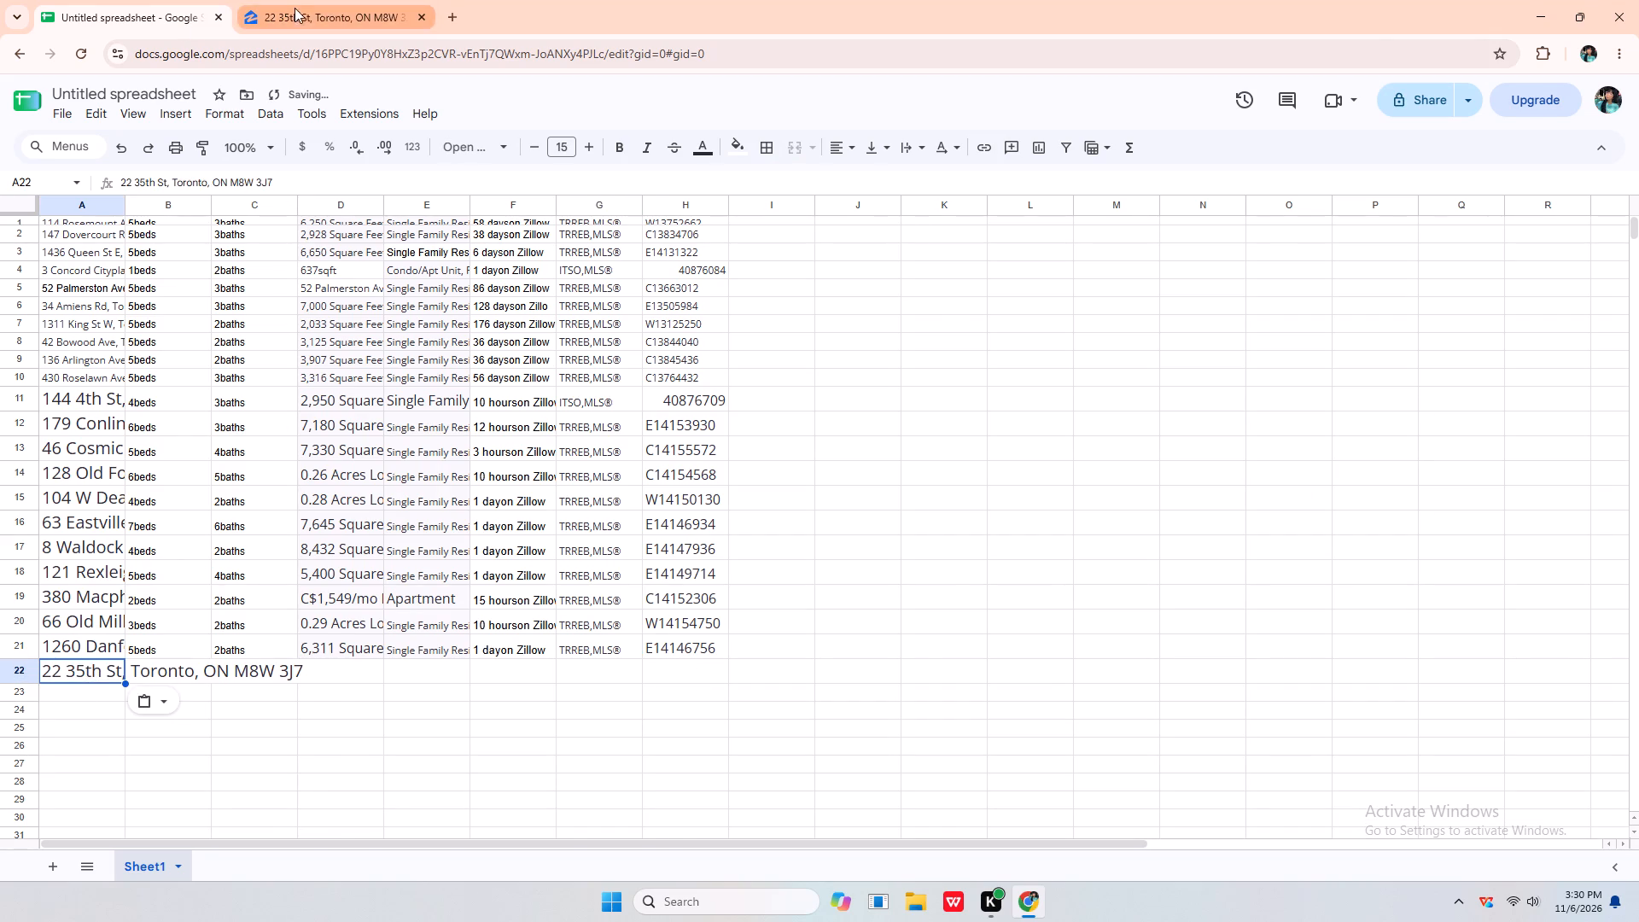
Copy the lot size, 5,000 Square Feet Lot, from the 35th St listing into cell D22 of the spreadsheet.
left_click(308, 10)
left_click_drag(812, 653, 846, 651)
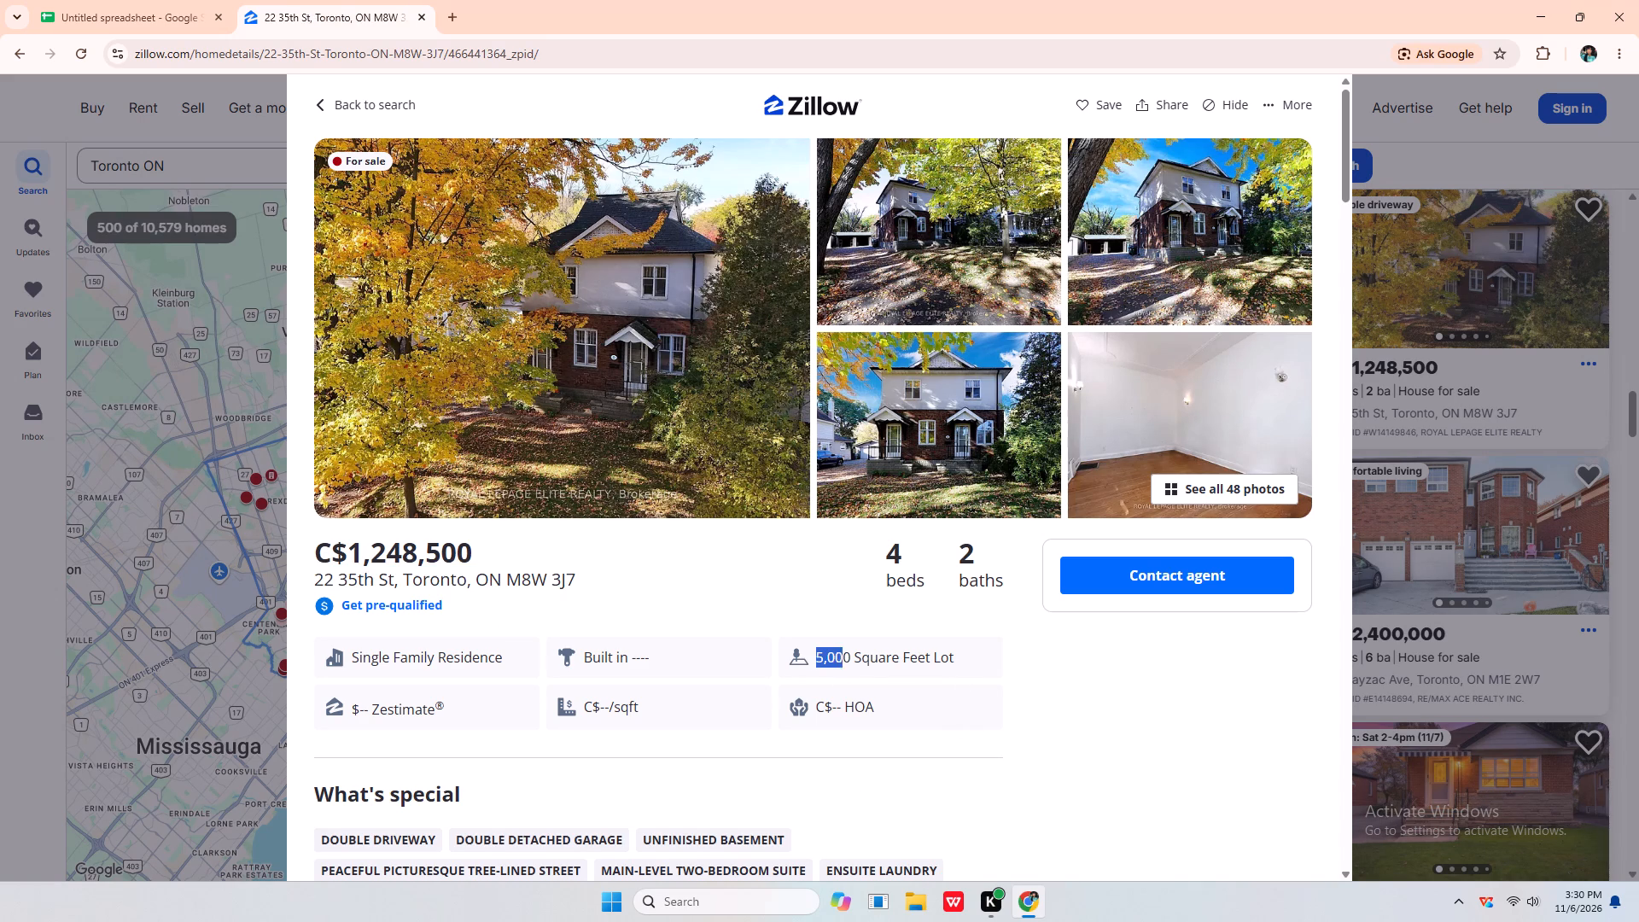
left_click_drag(846, 651, 971, 653)
key("ctrl+c")
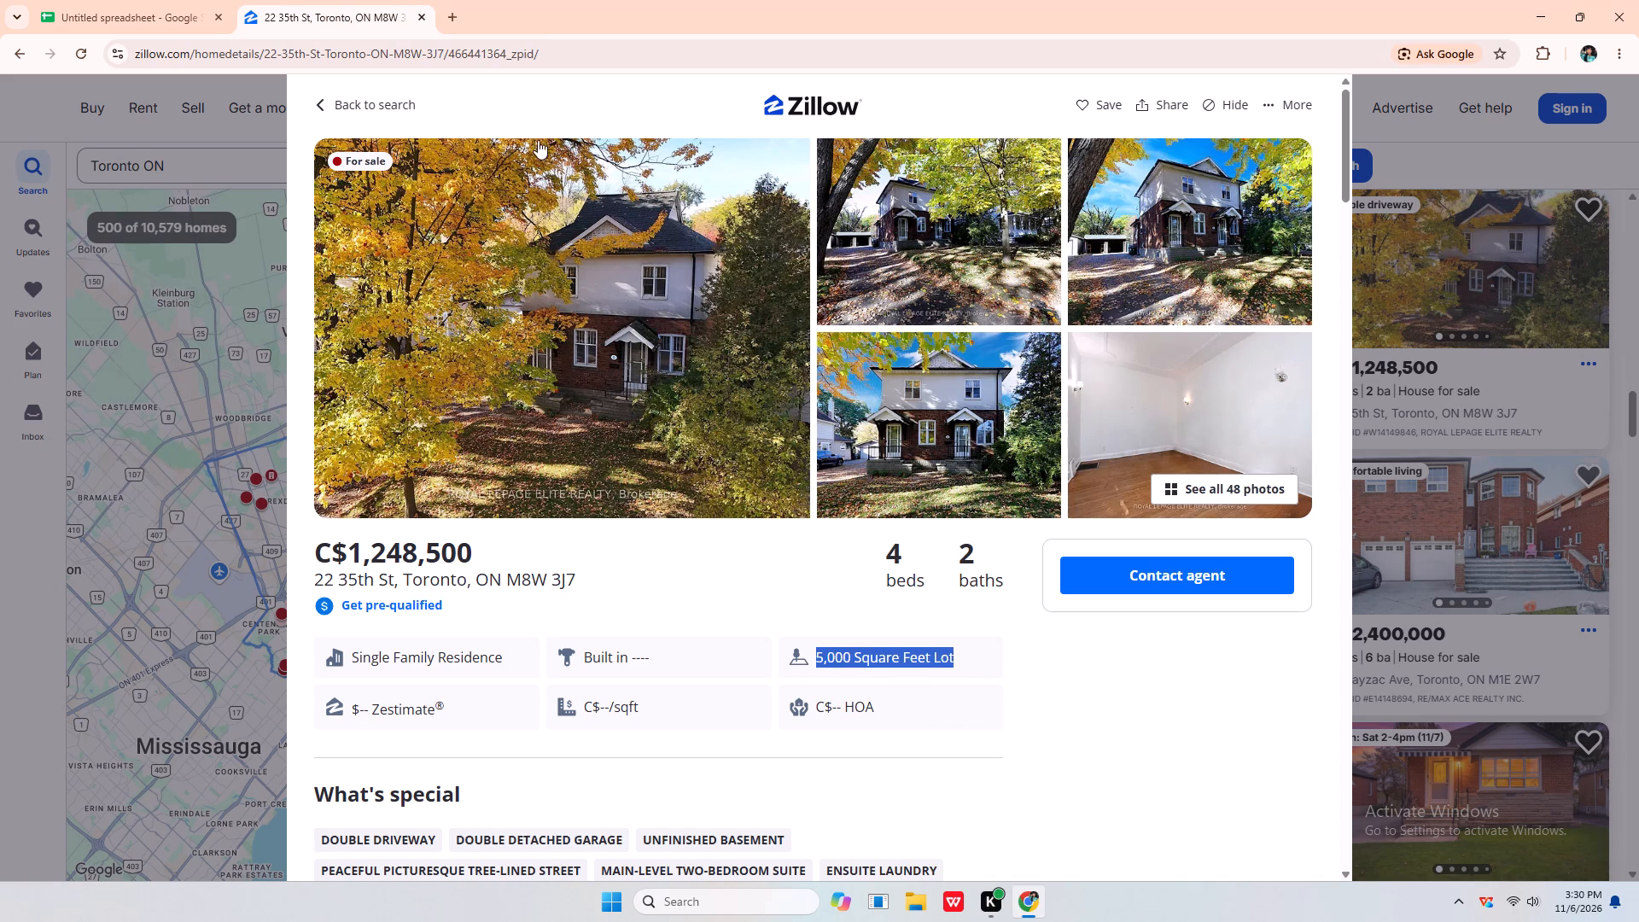
left_click(196, 18)
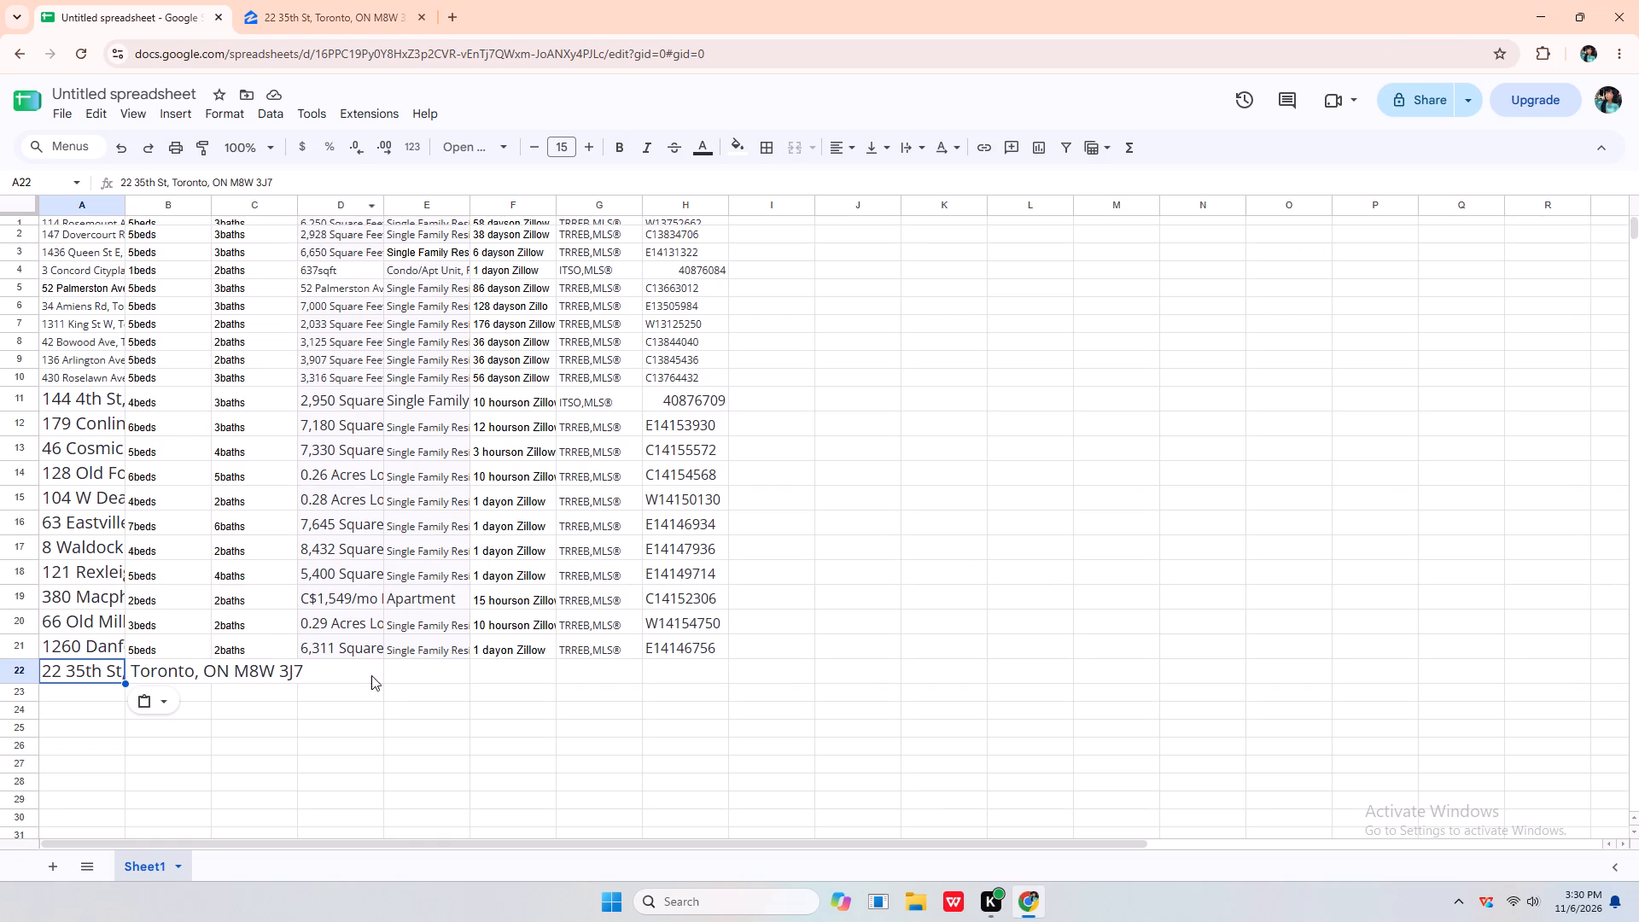
left_click(350, 662)
key("ctrl+v")
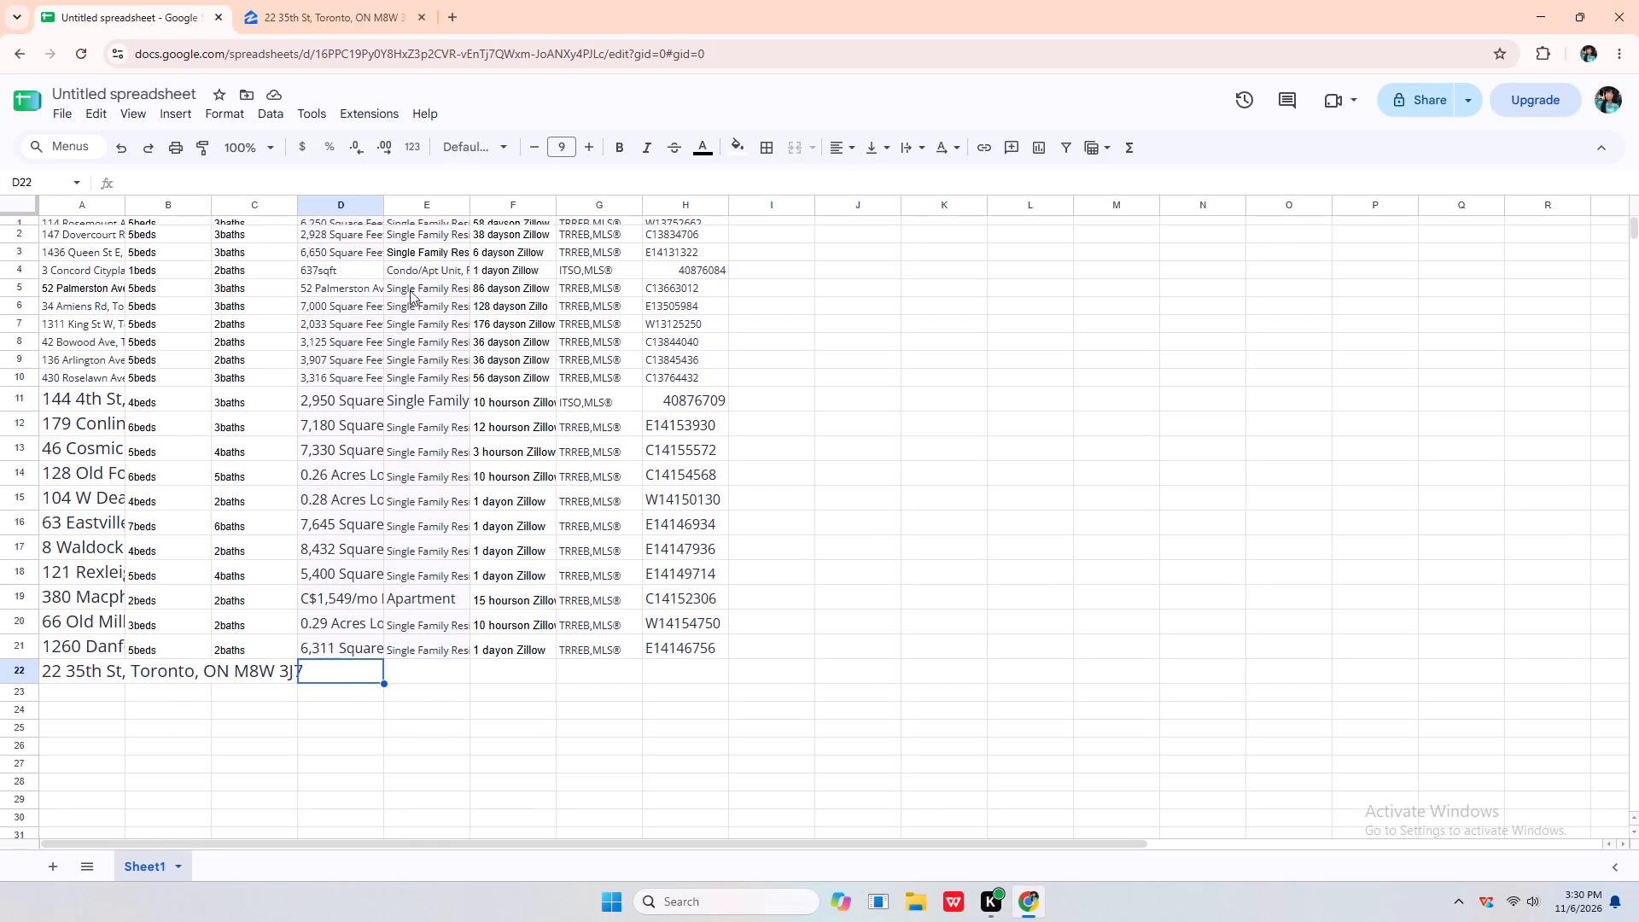
Copy the time on Zillow, 1 day on Zillow, from the 35th St listing into cell F22 of the spreadsheet.
left_click(346, 22)
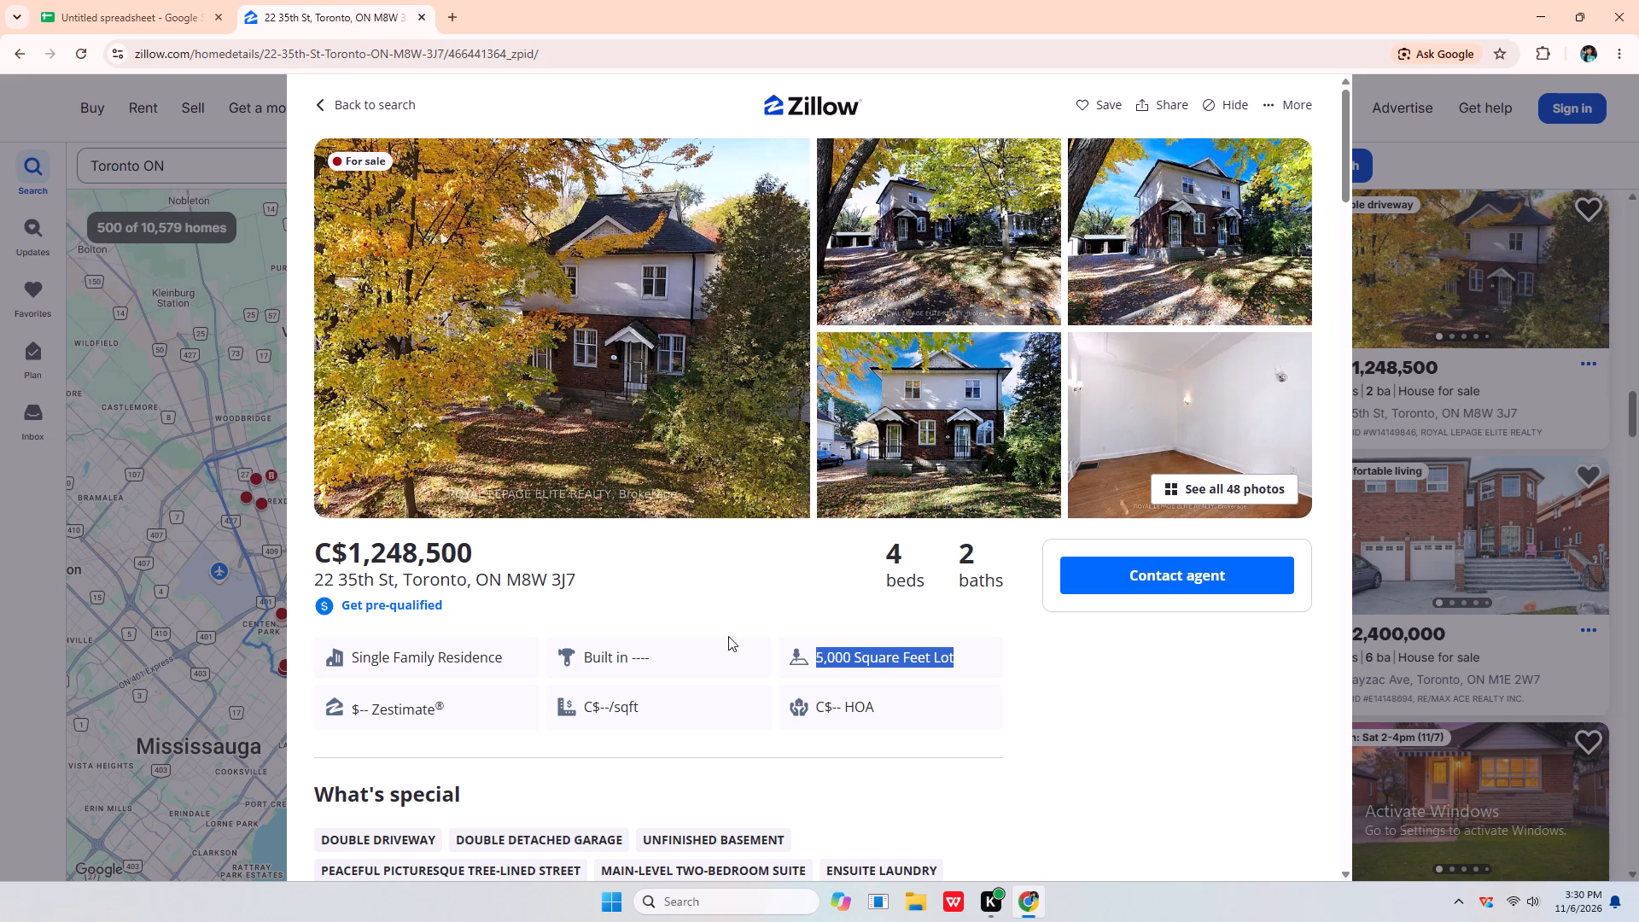
scroll(727, 654, "down", 3)
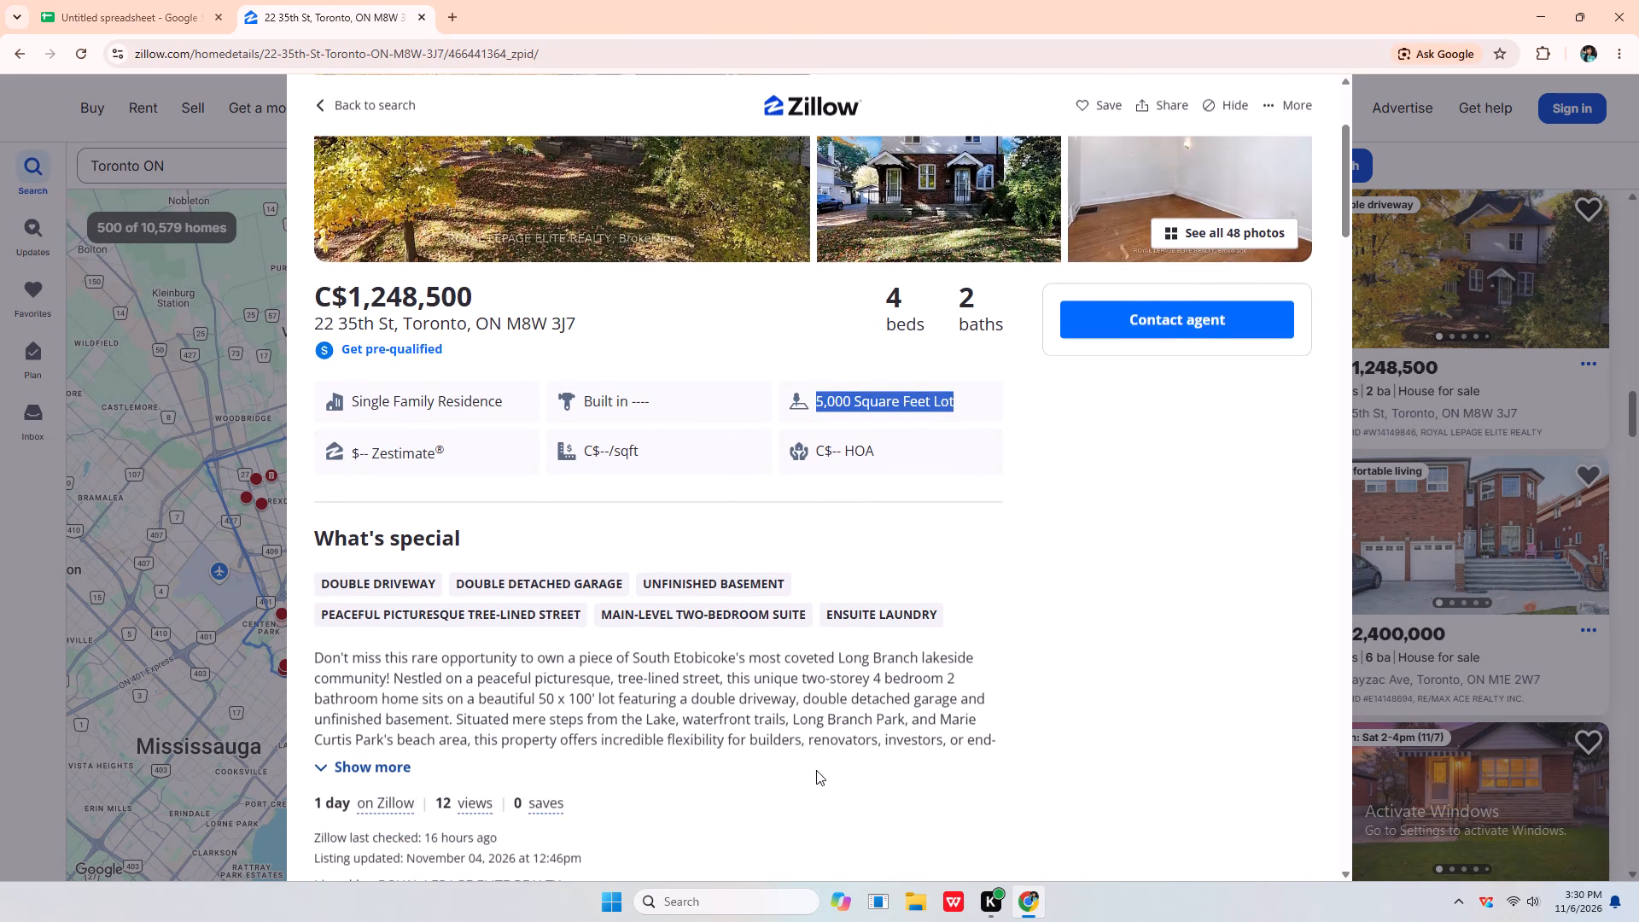
left_click_drag(307, 802, 399, 789)
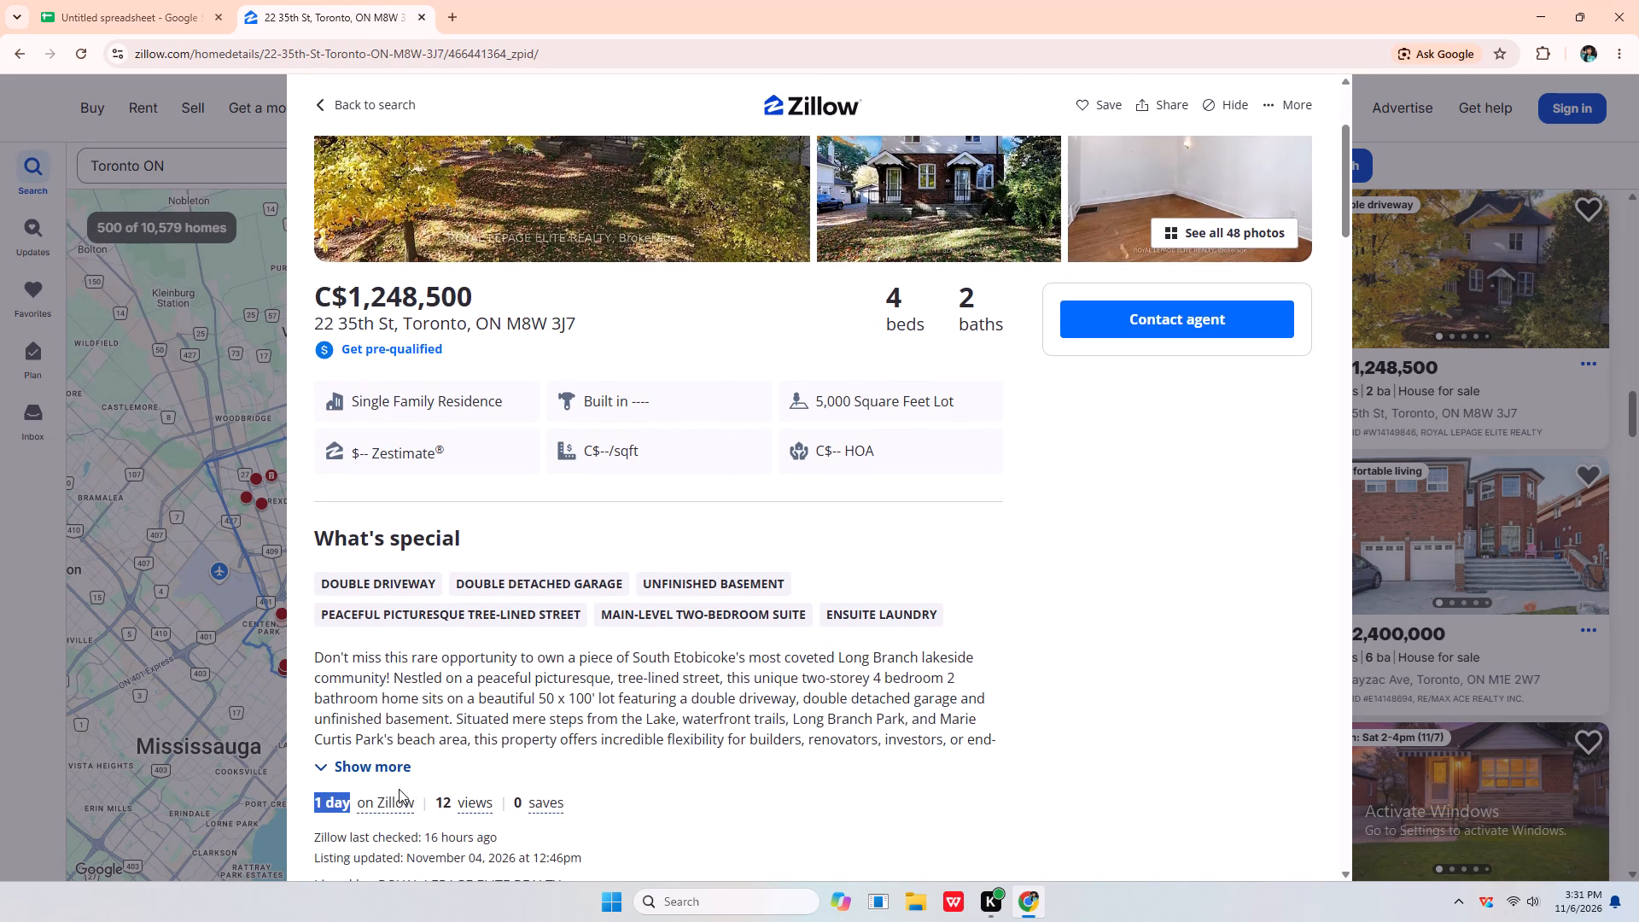
left_click_drag(399, 789, 361, 810)
left_click_drag(318, 798, 385, 807)
left_click(627, 785)
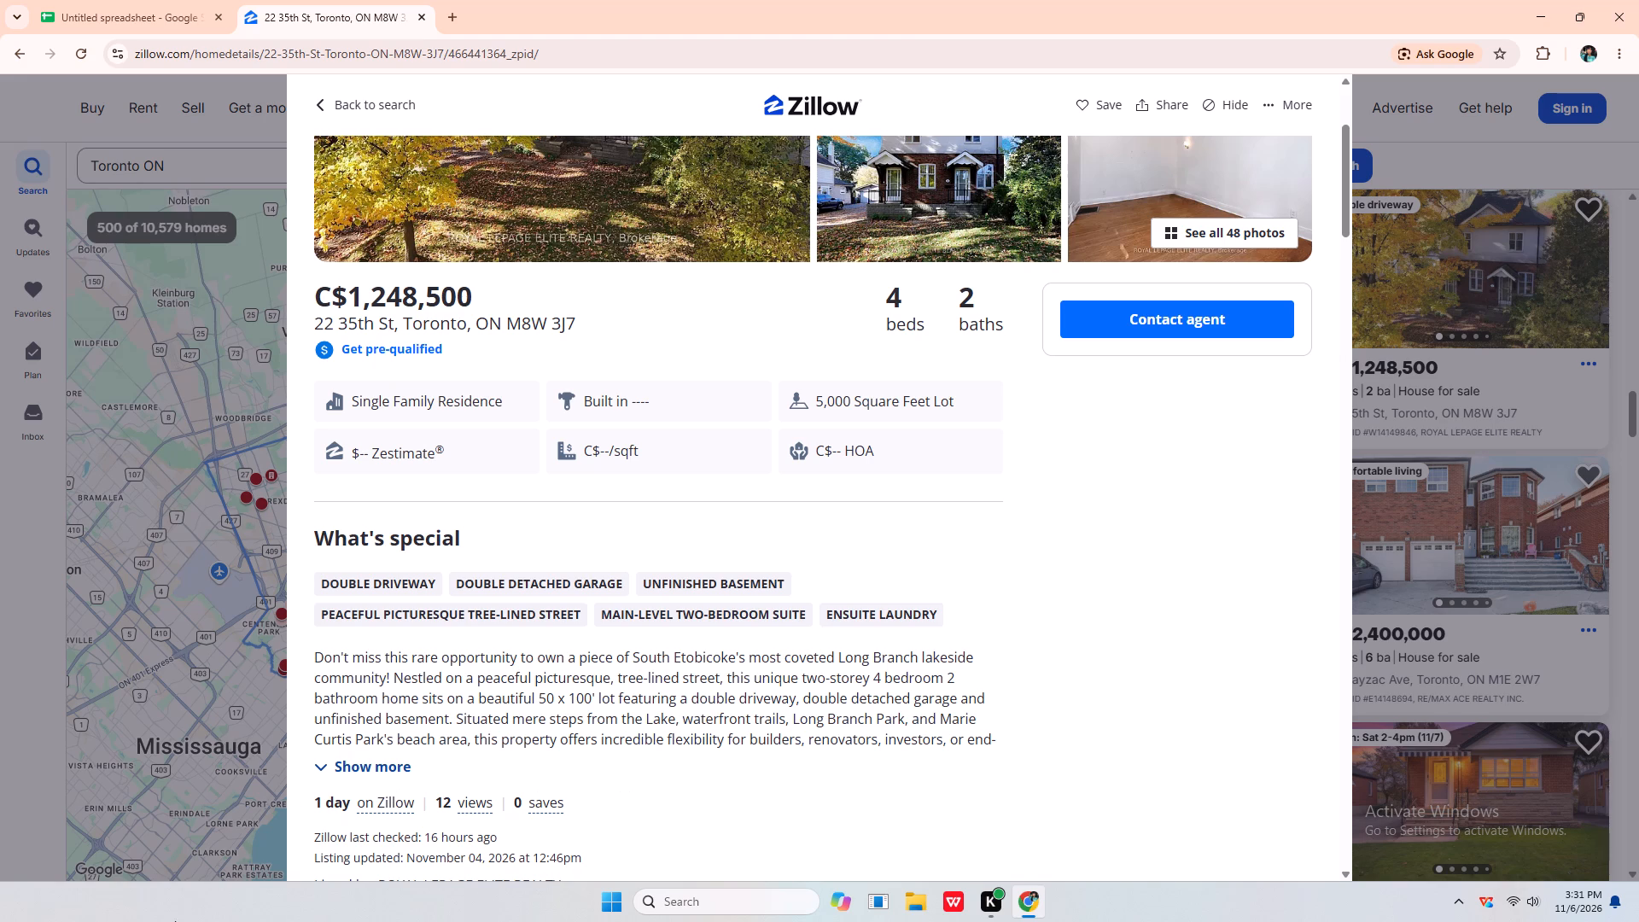
left_click_drag(312, 802, 321, 799)
left_click_drag(321, 799, 417, 791)
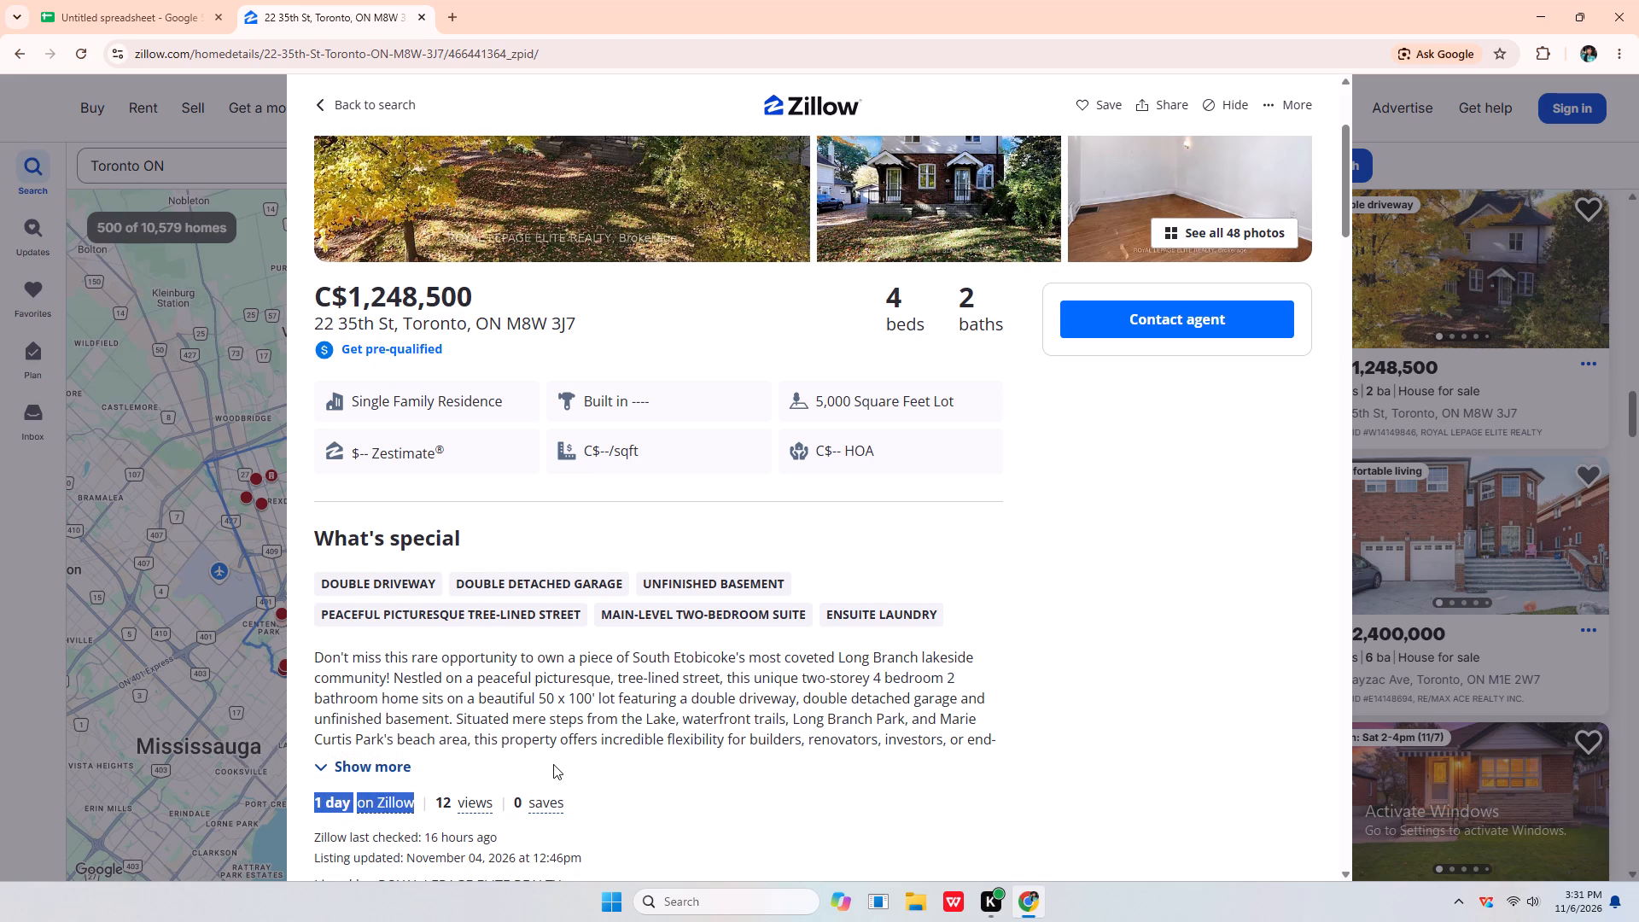
key("ctrl+c")
left_click(127, 1)
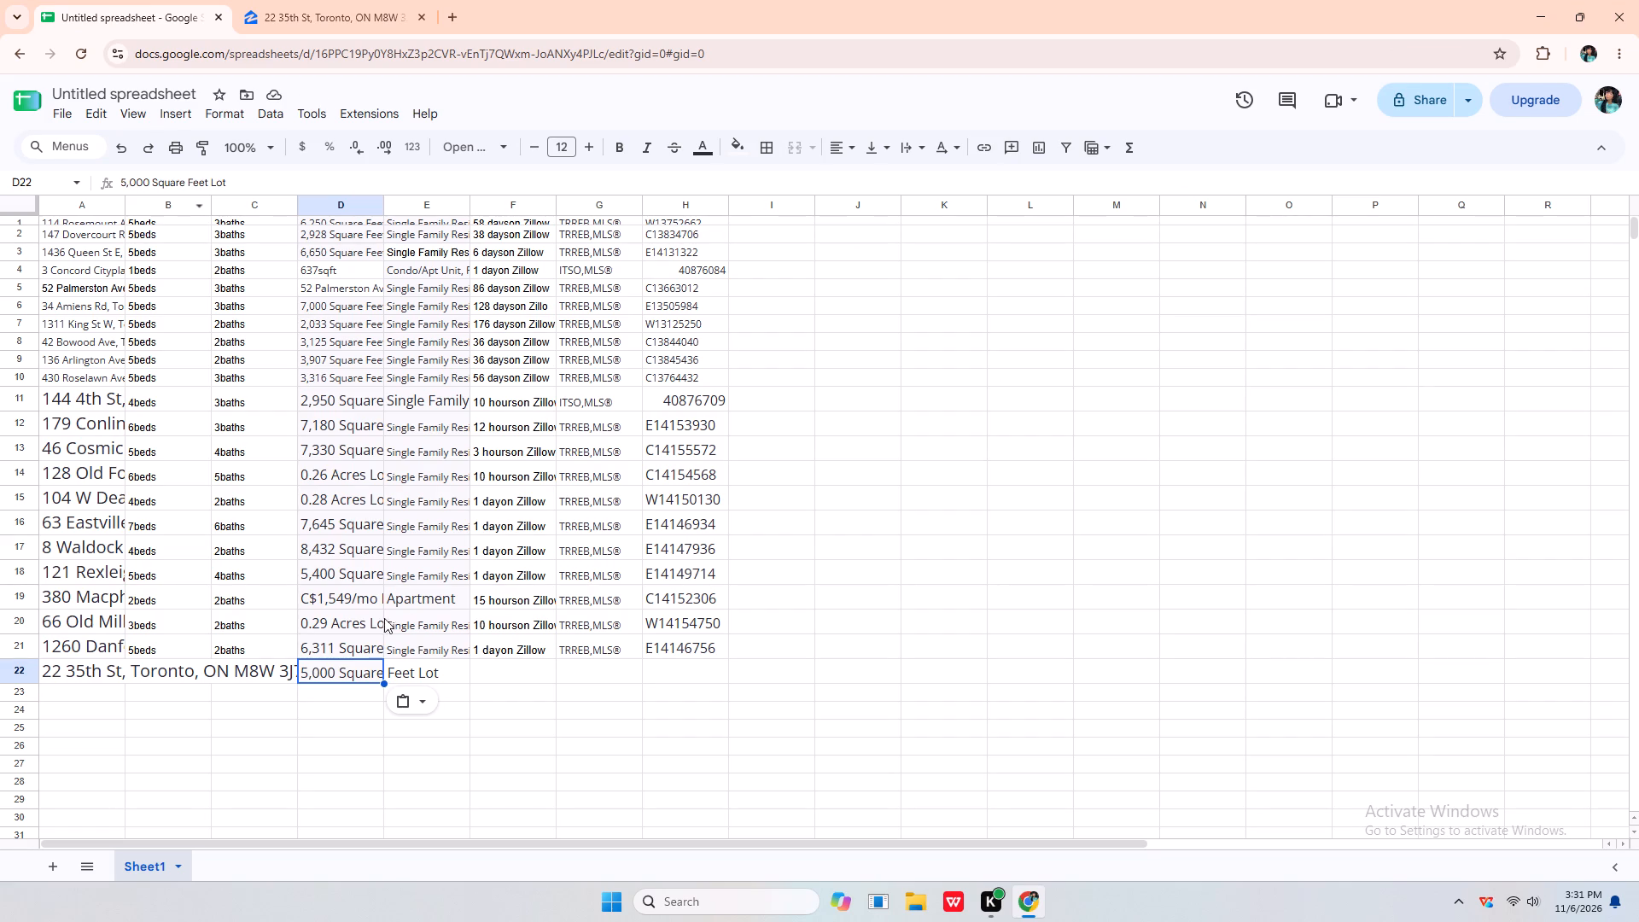
left_click(533, 666)
key("ctrl+v")
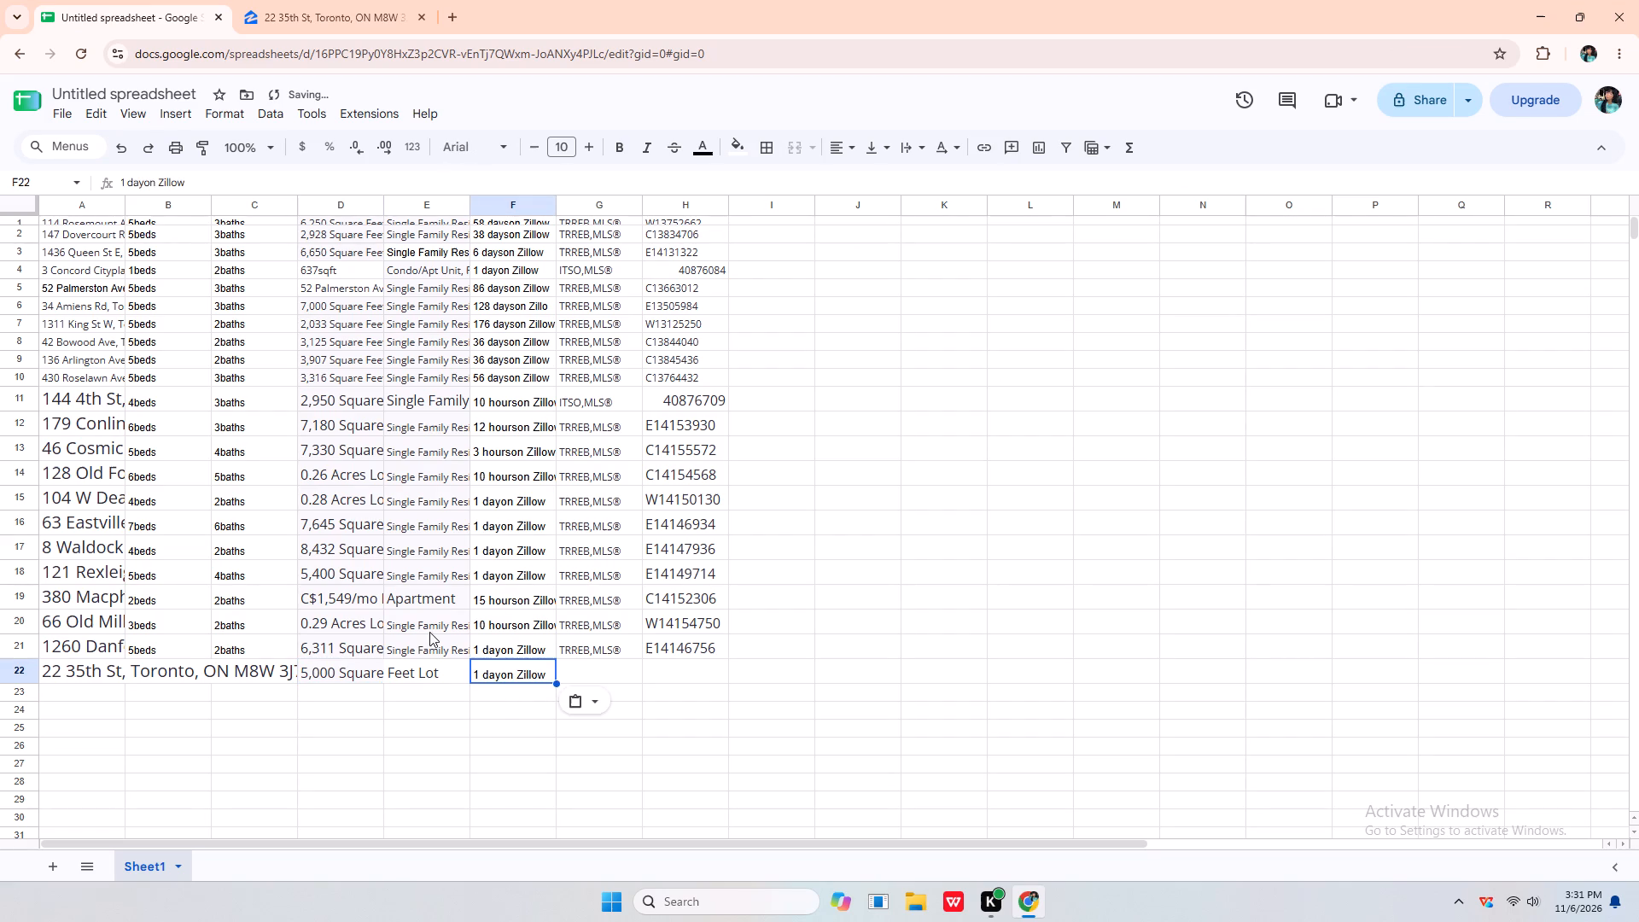
Copy the property type, Single Family Residence, from cell E20 into cells E21 and E22.
left_click(430, 627)
key("ctrl+c")
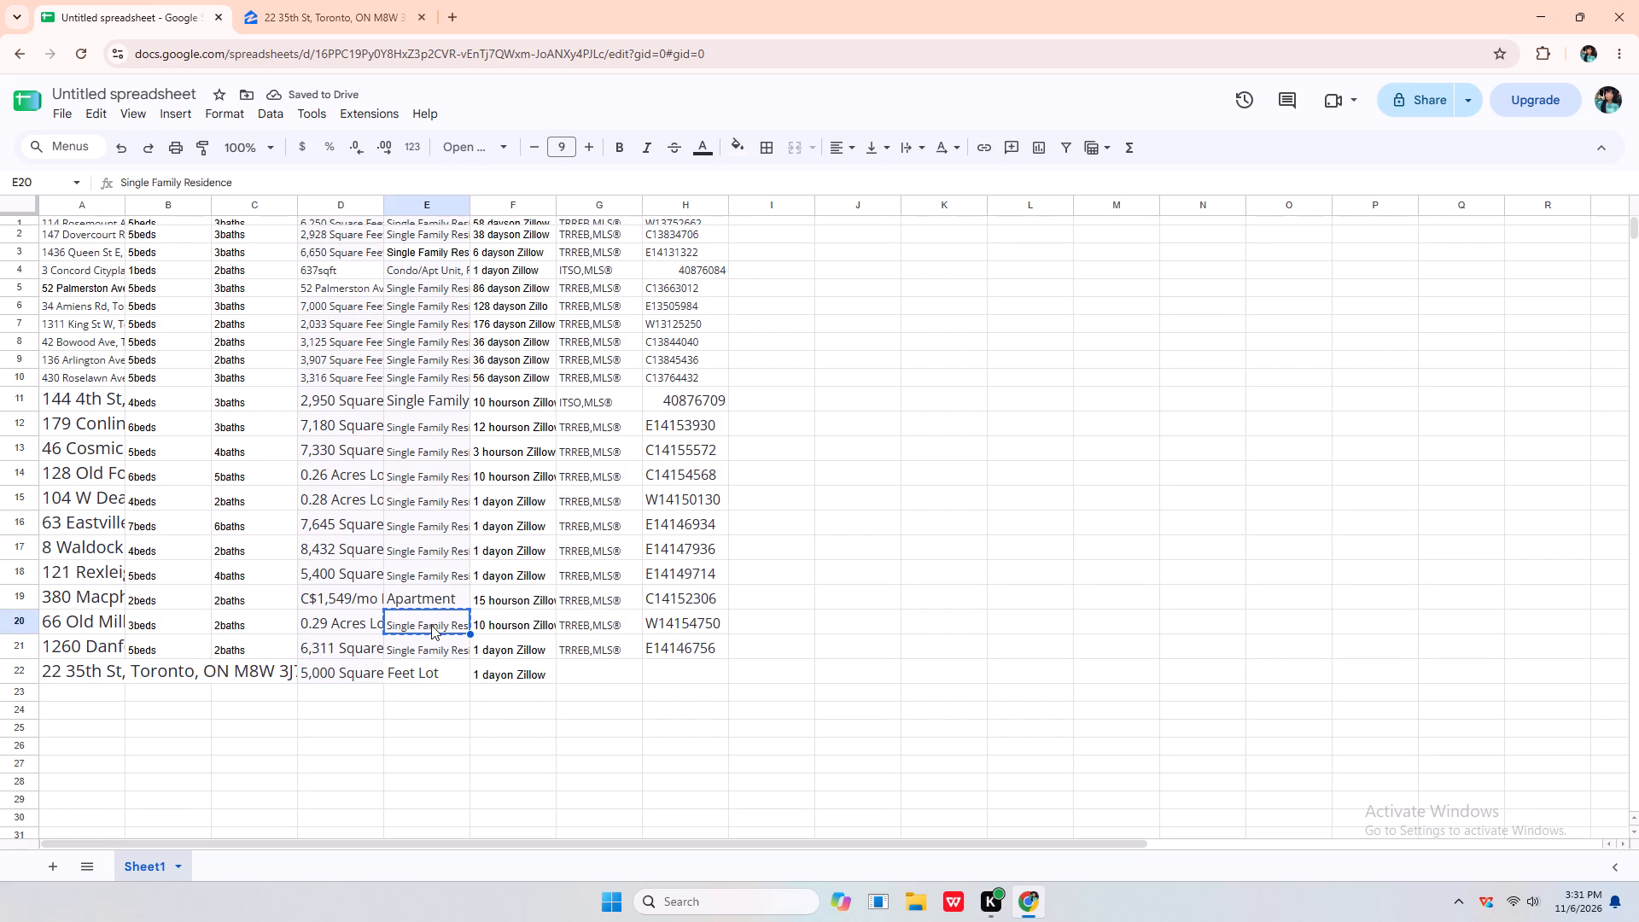
key("Down")
key("ctrl+v")
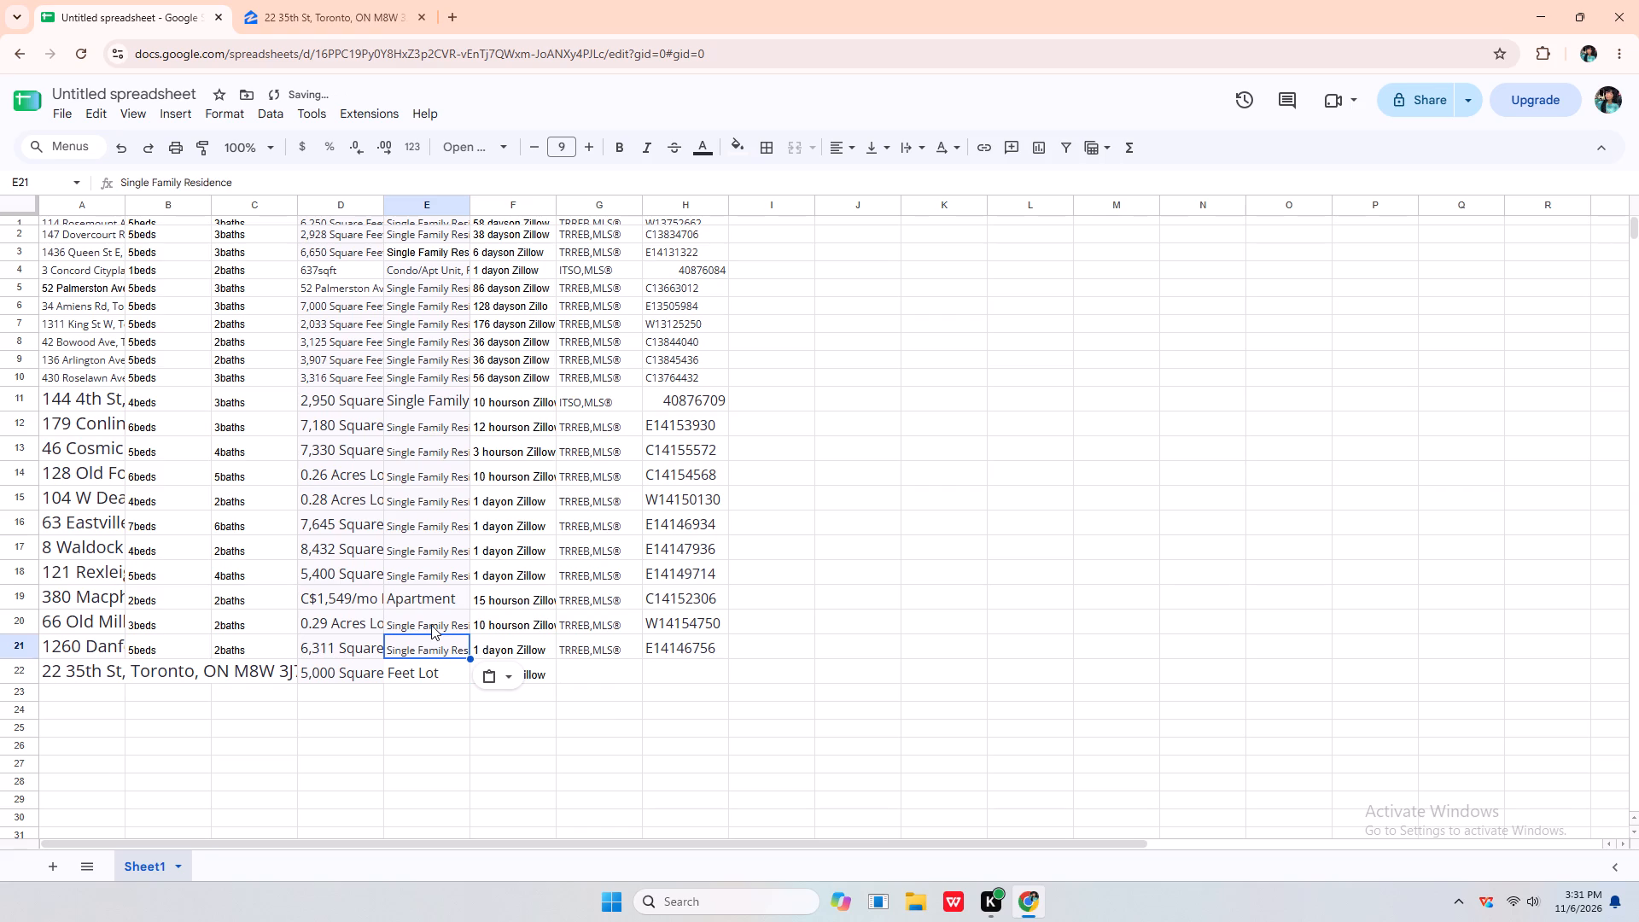
key("Down")
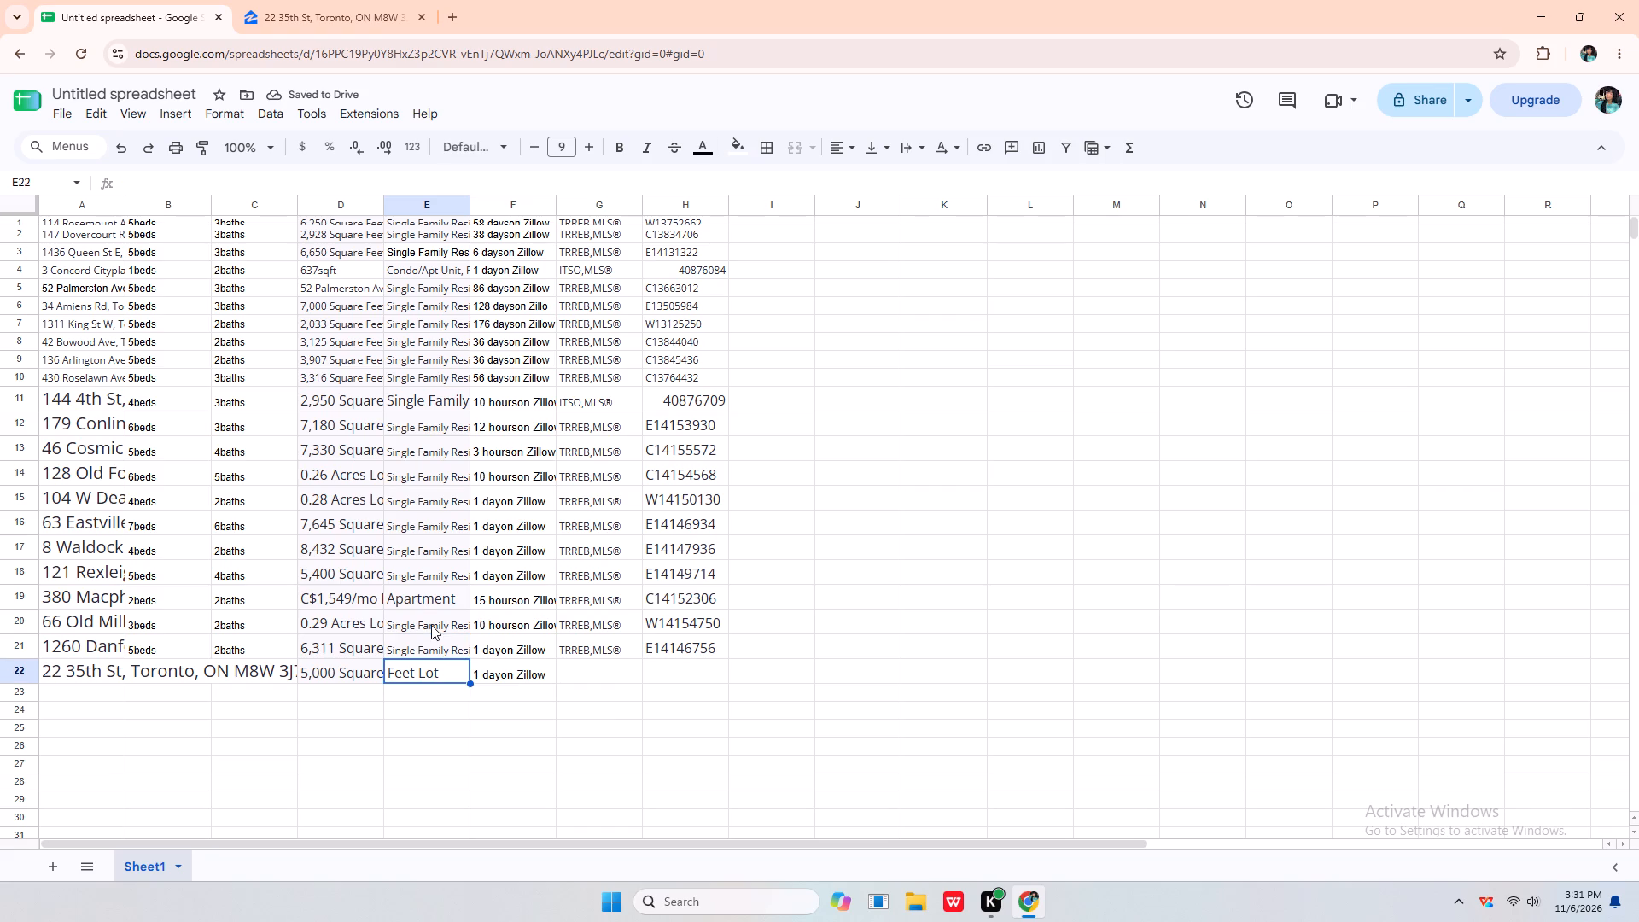
key("ctrl+v")
Enter 4beds in cell B22 for the 35th St home.
key("Left")
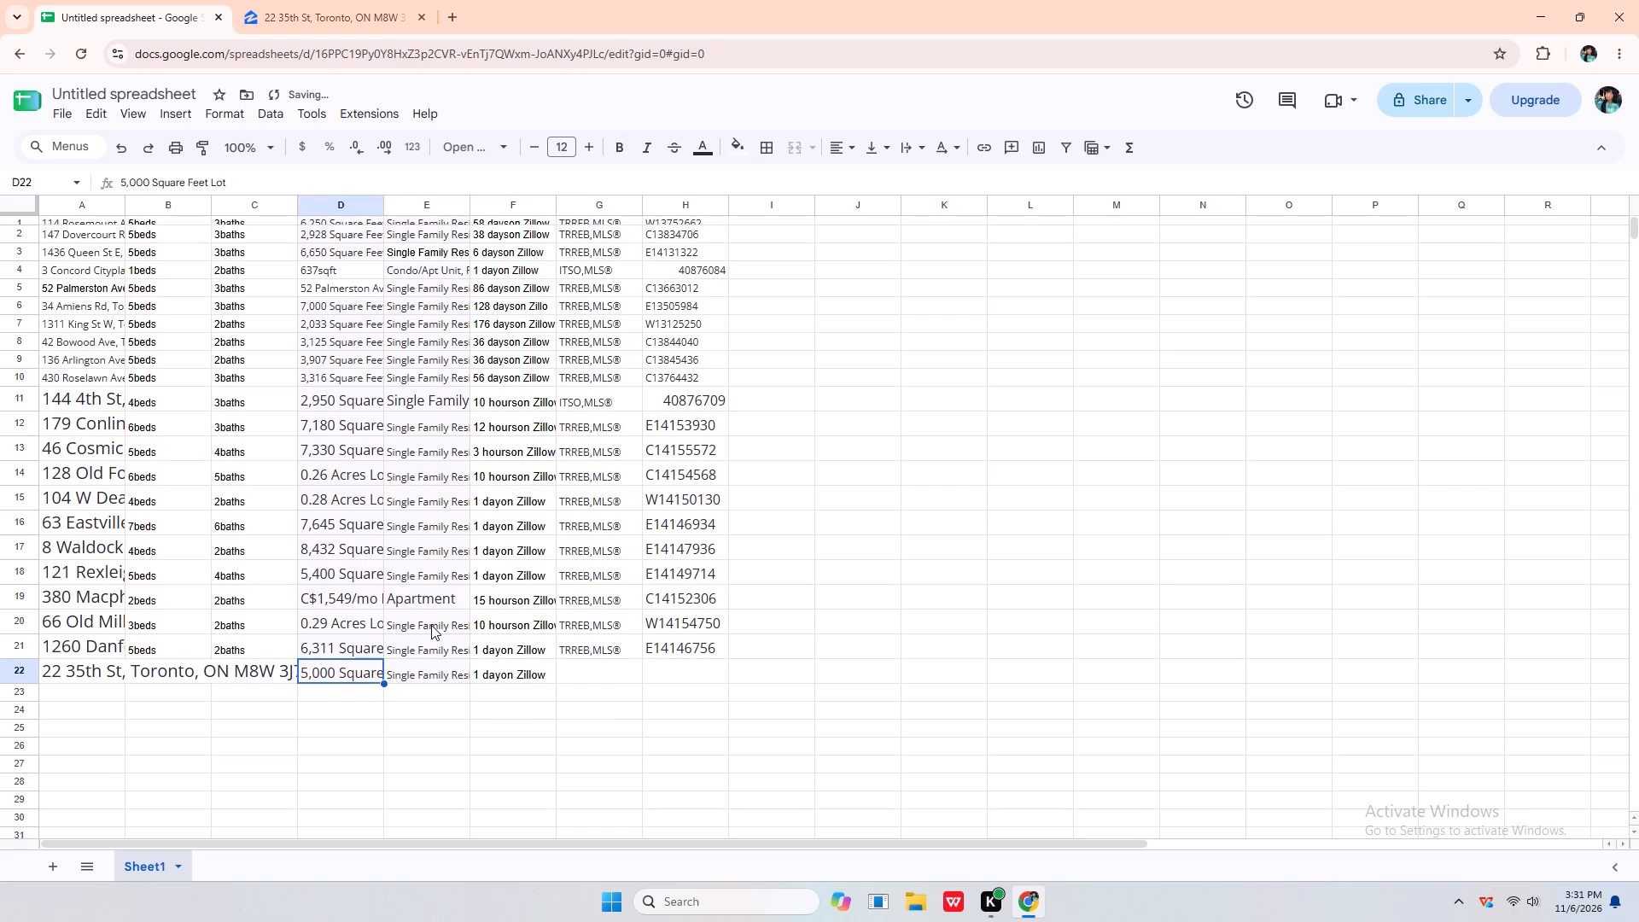
key("Left")
key("Left")
key("4")
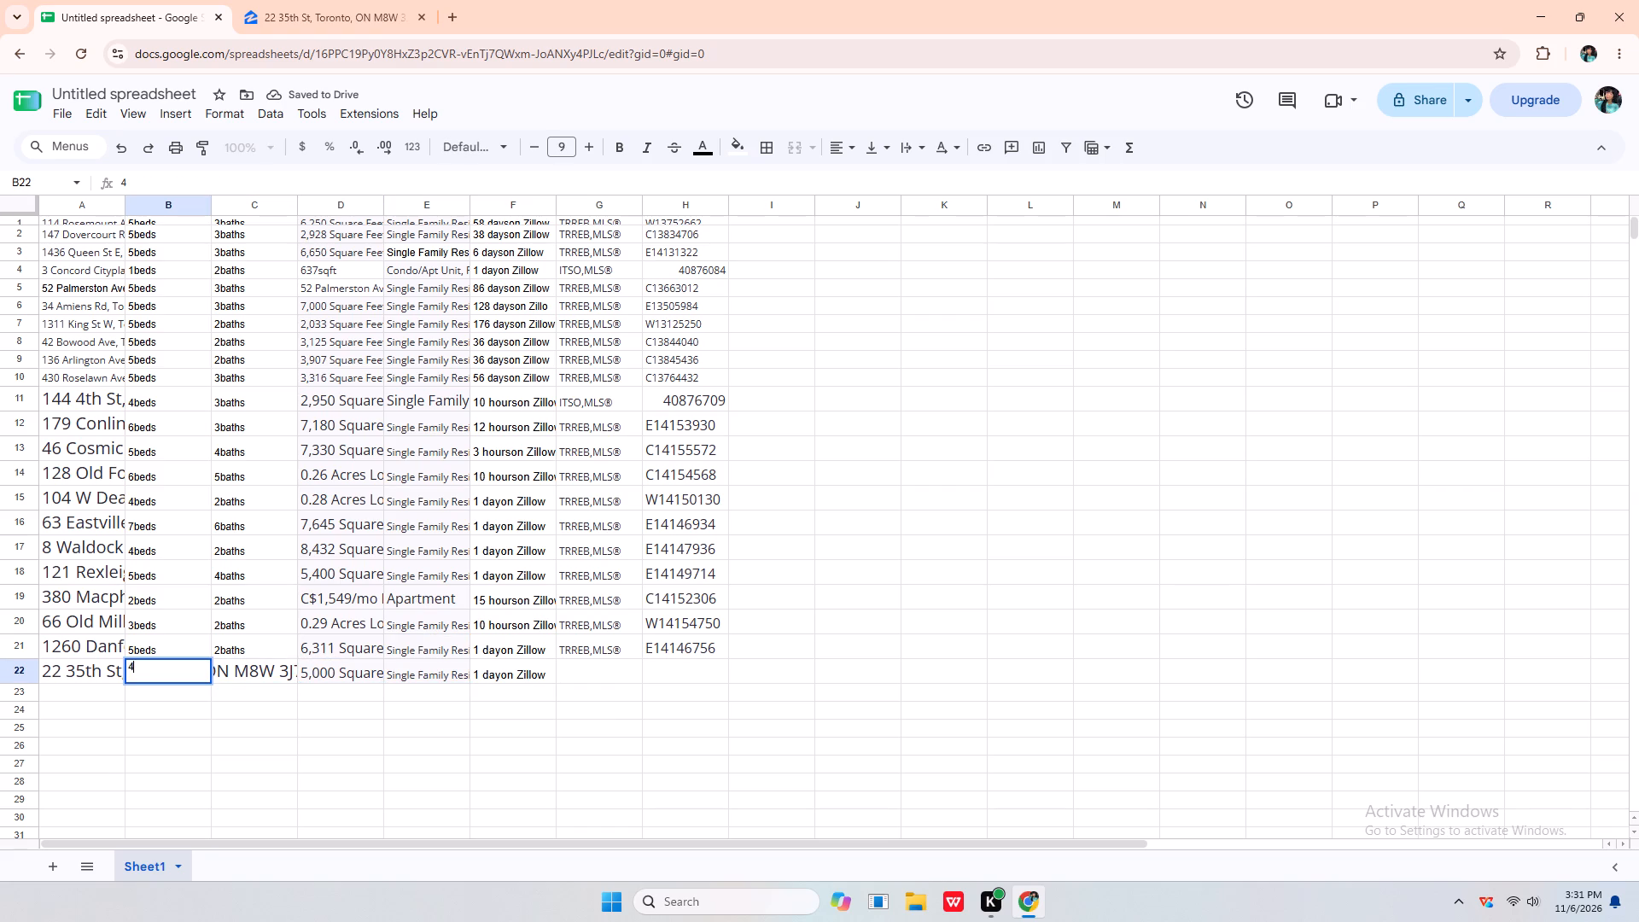
type("be")
type("ds")
key("Right")
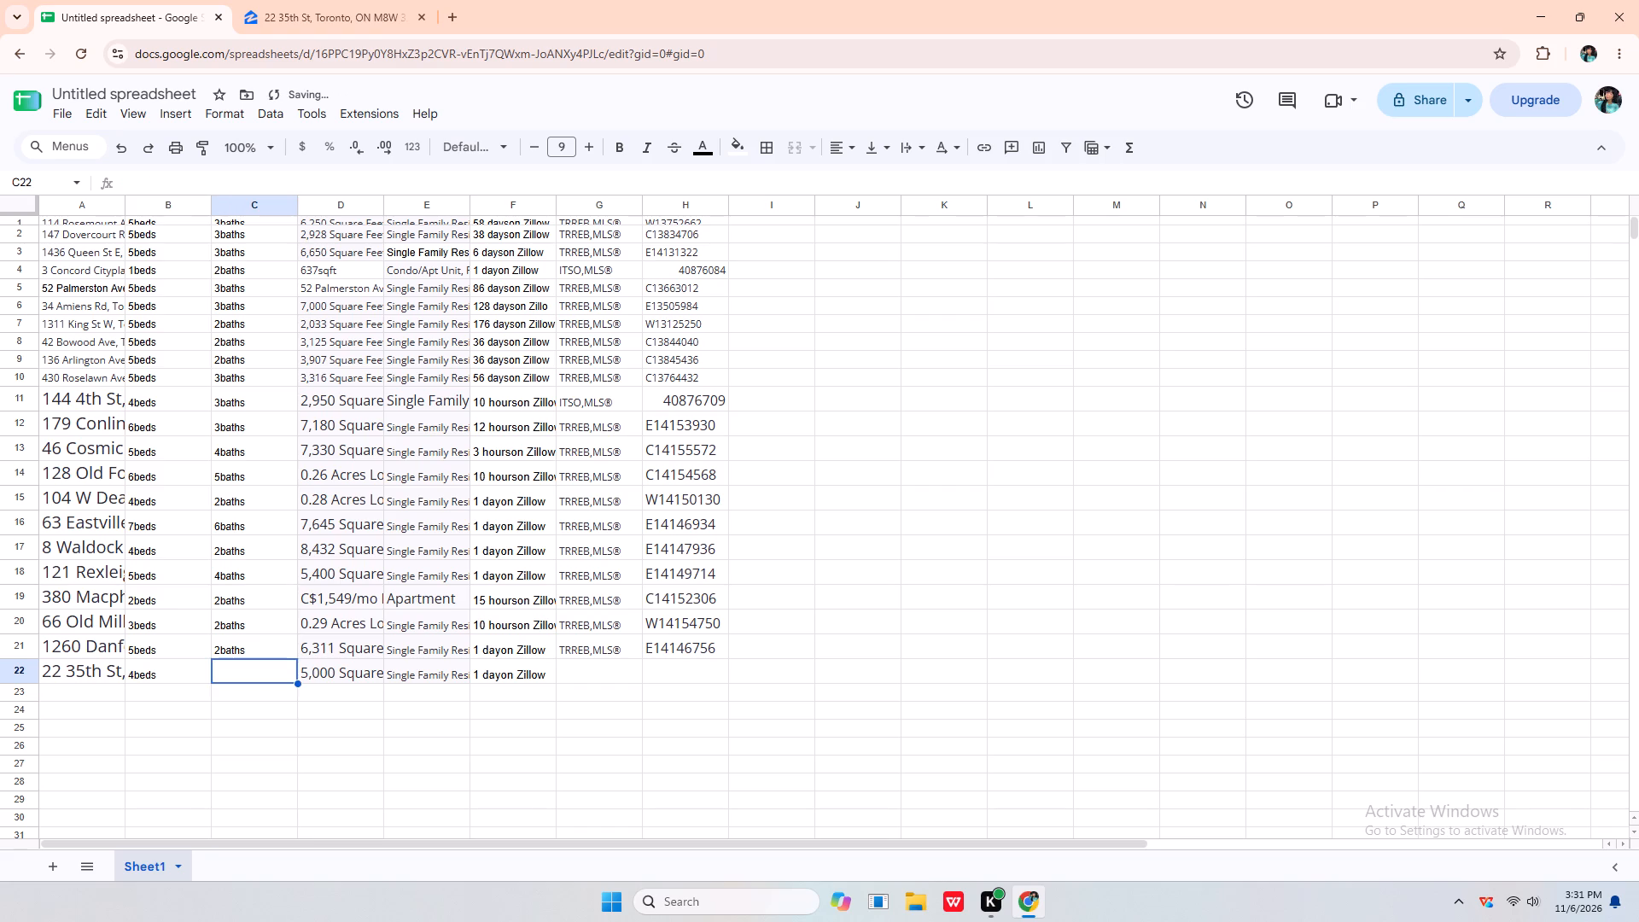
Enter 2baths in cell C22 for the 35th St home.
key("2")
type("bath")
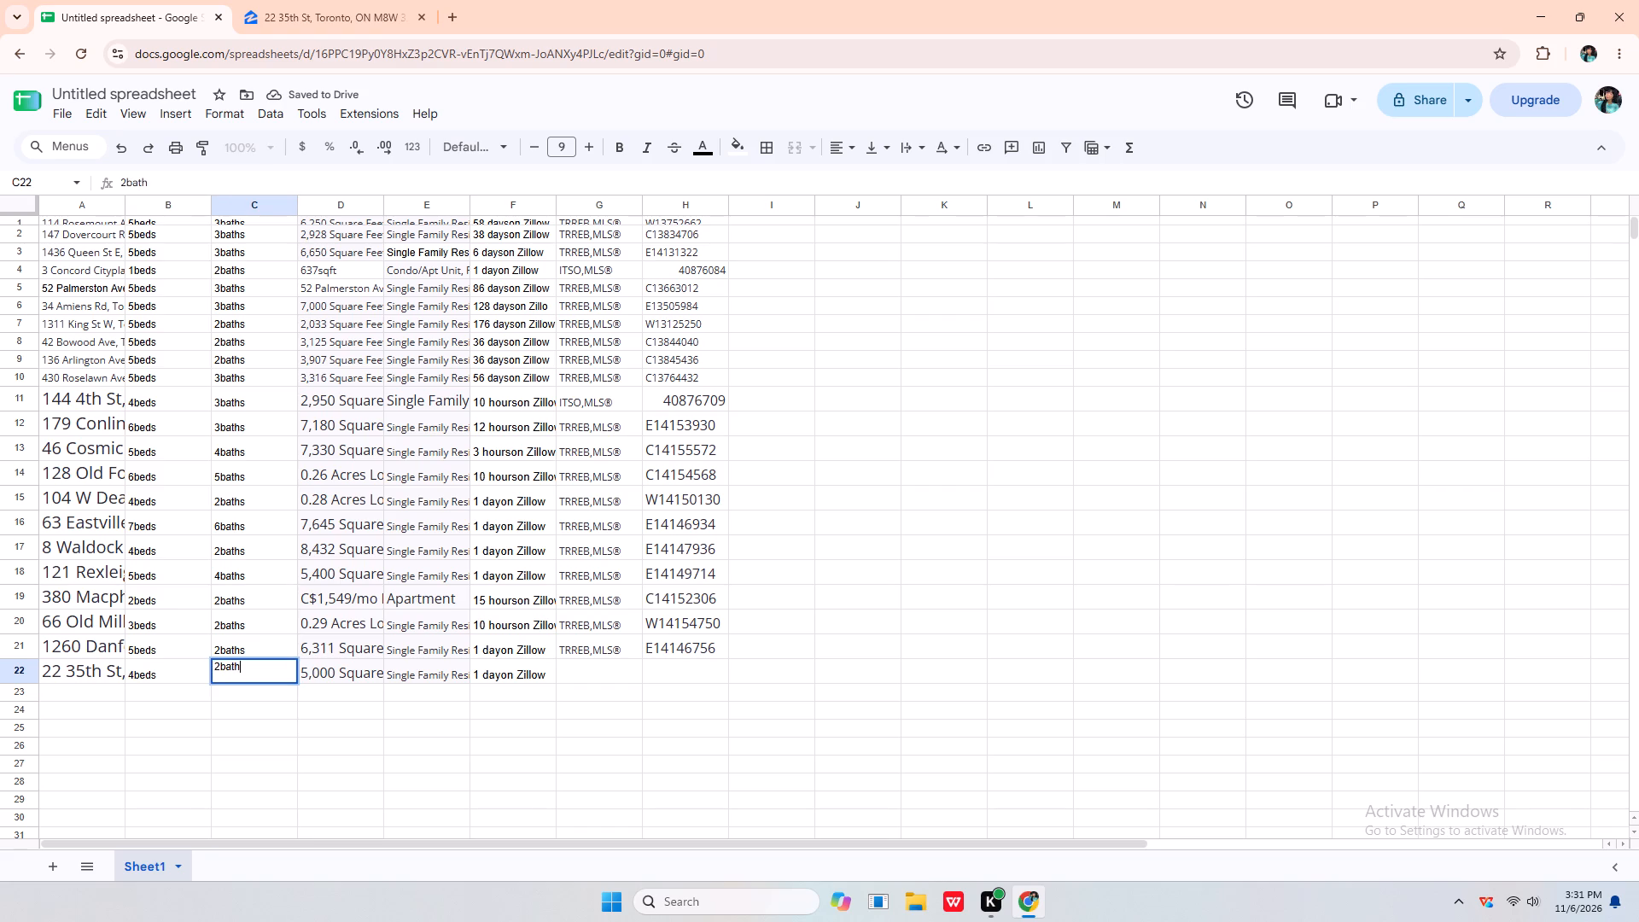
key("s")
Copy the MLS number, W14149846, from the 35th St listing into cell H22 of the spreadsheet.
left_click(362, 4)
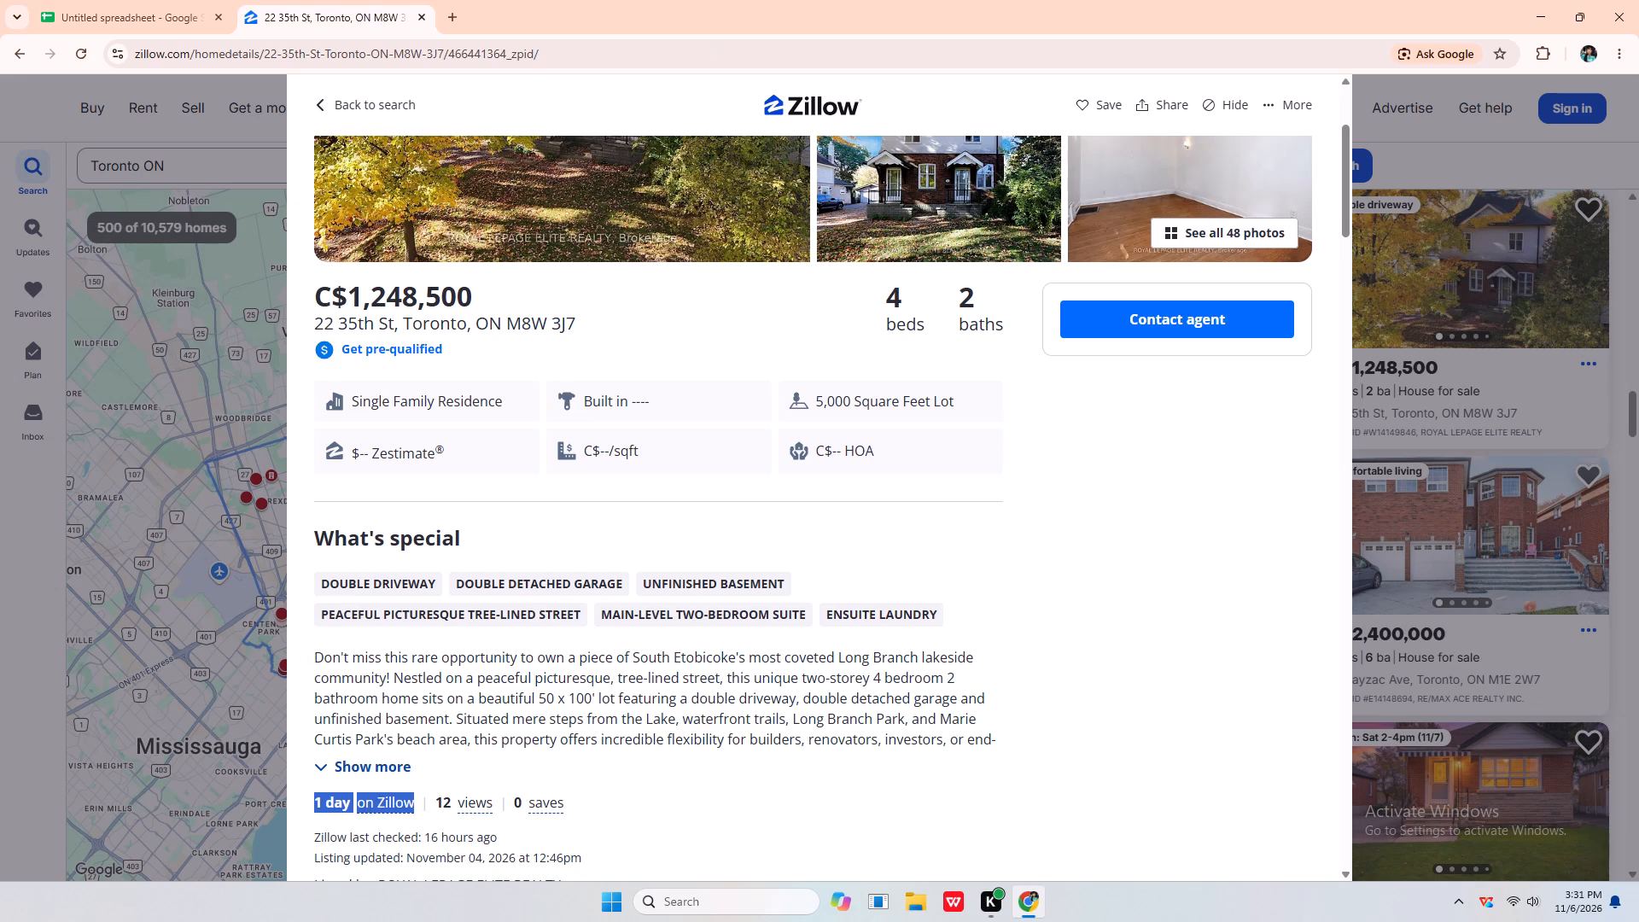
scroll(812, 705, "down", 1)
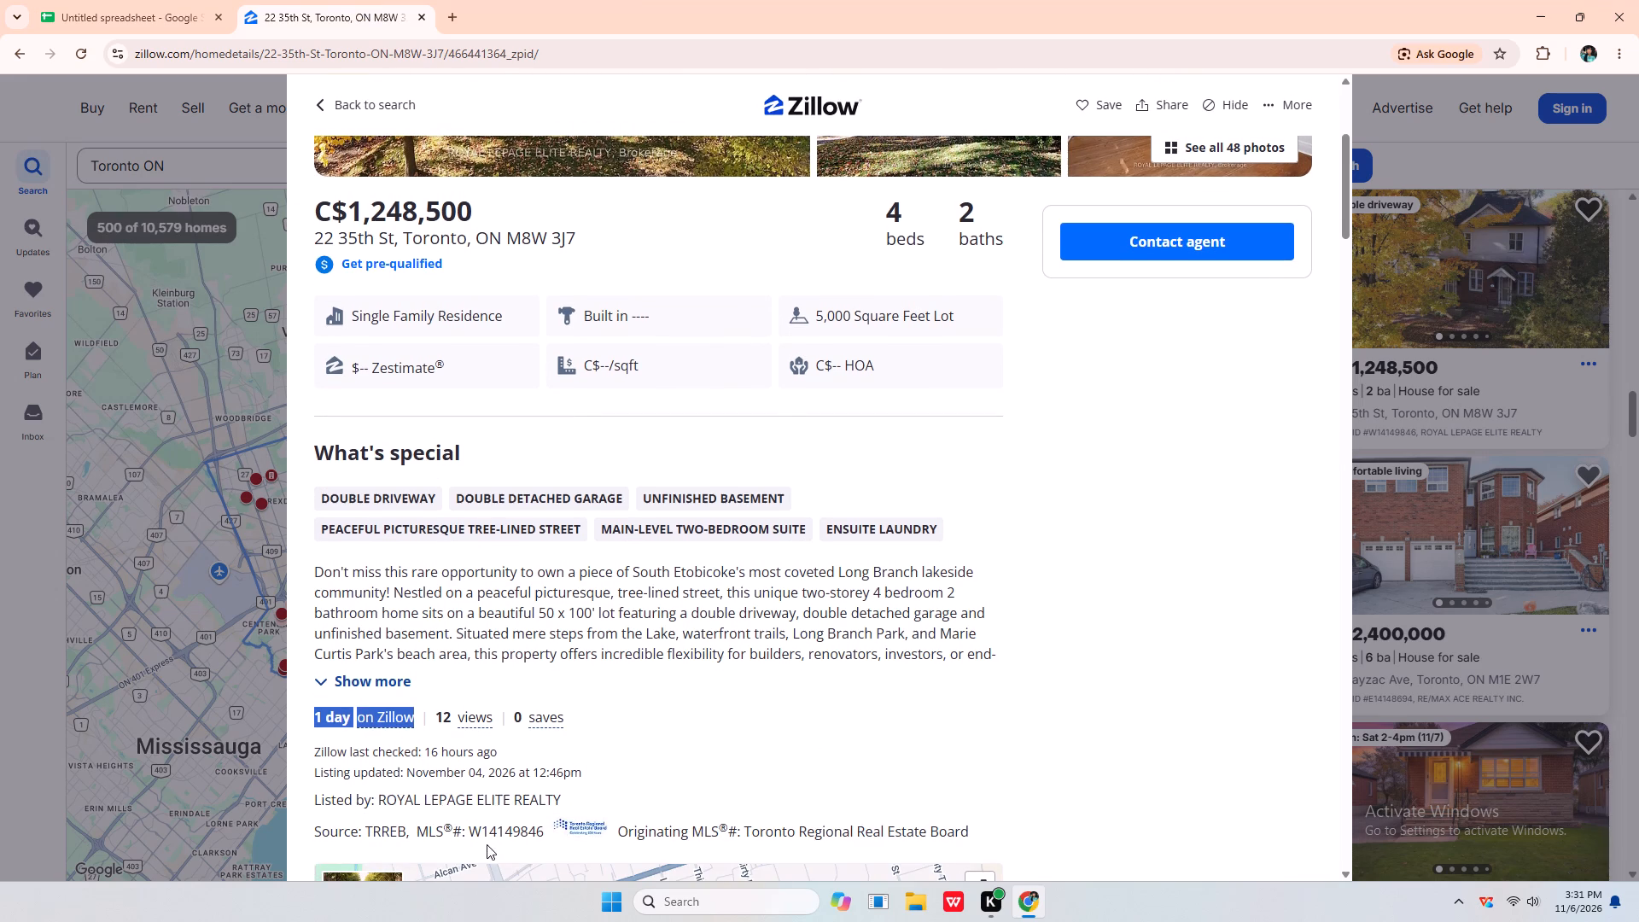
left_click_drag(468, 827, 546, 828)
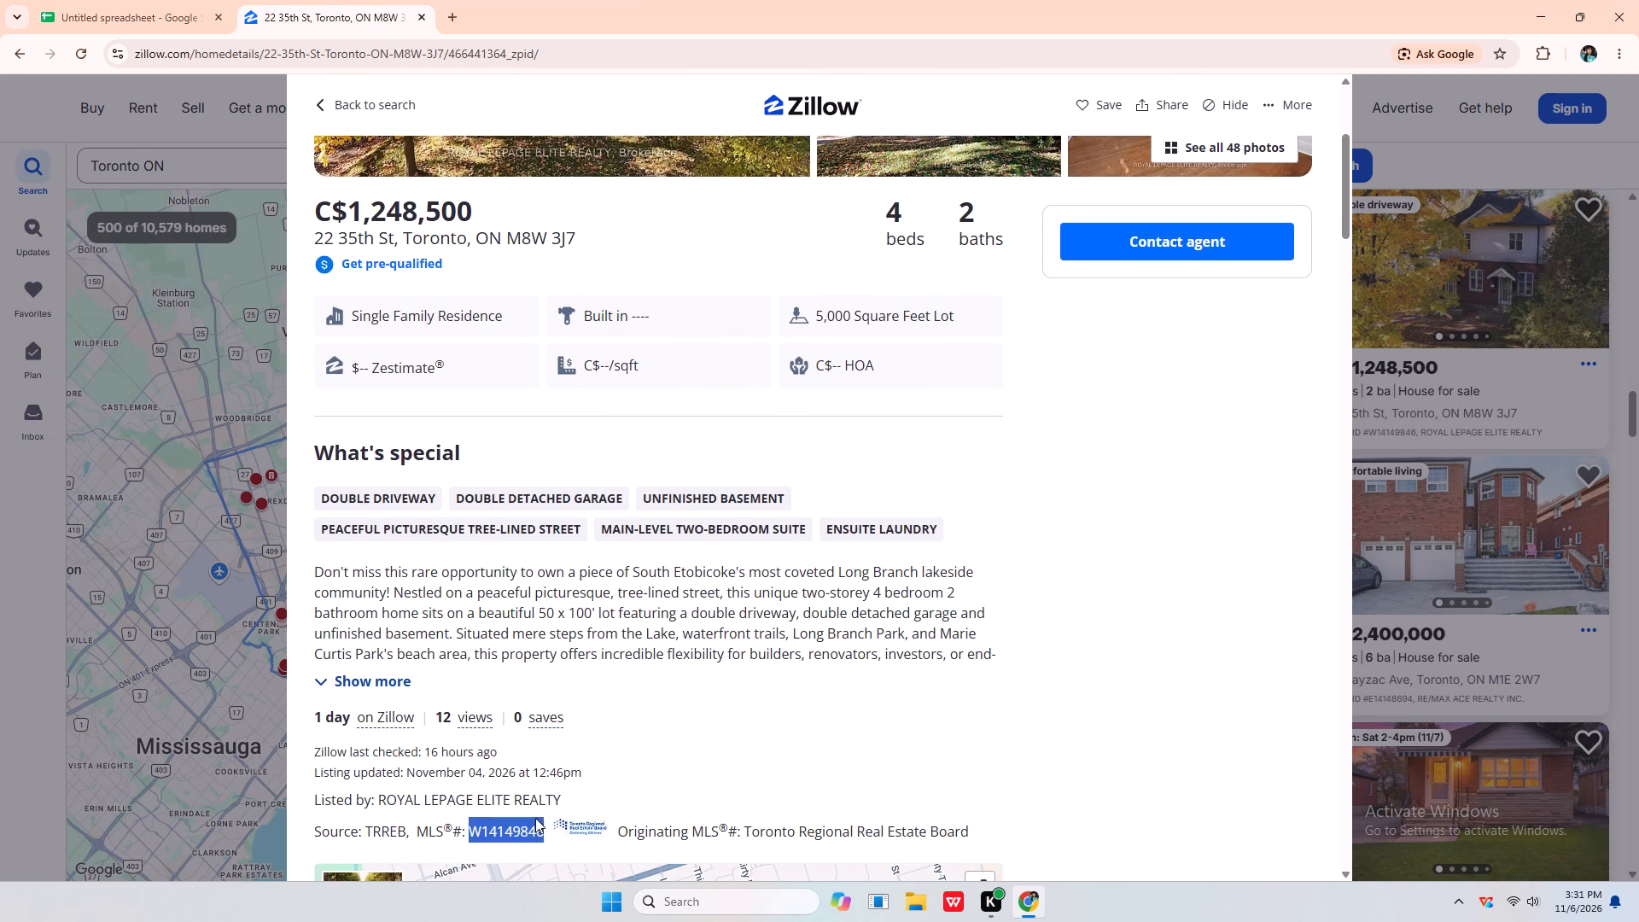
key("ctrl+c")
left_click(180, 11)
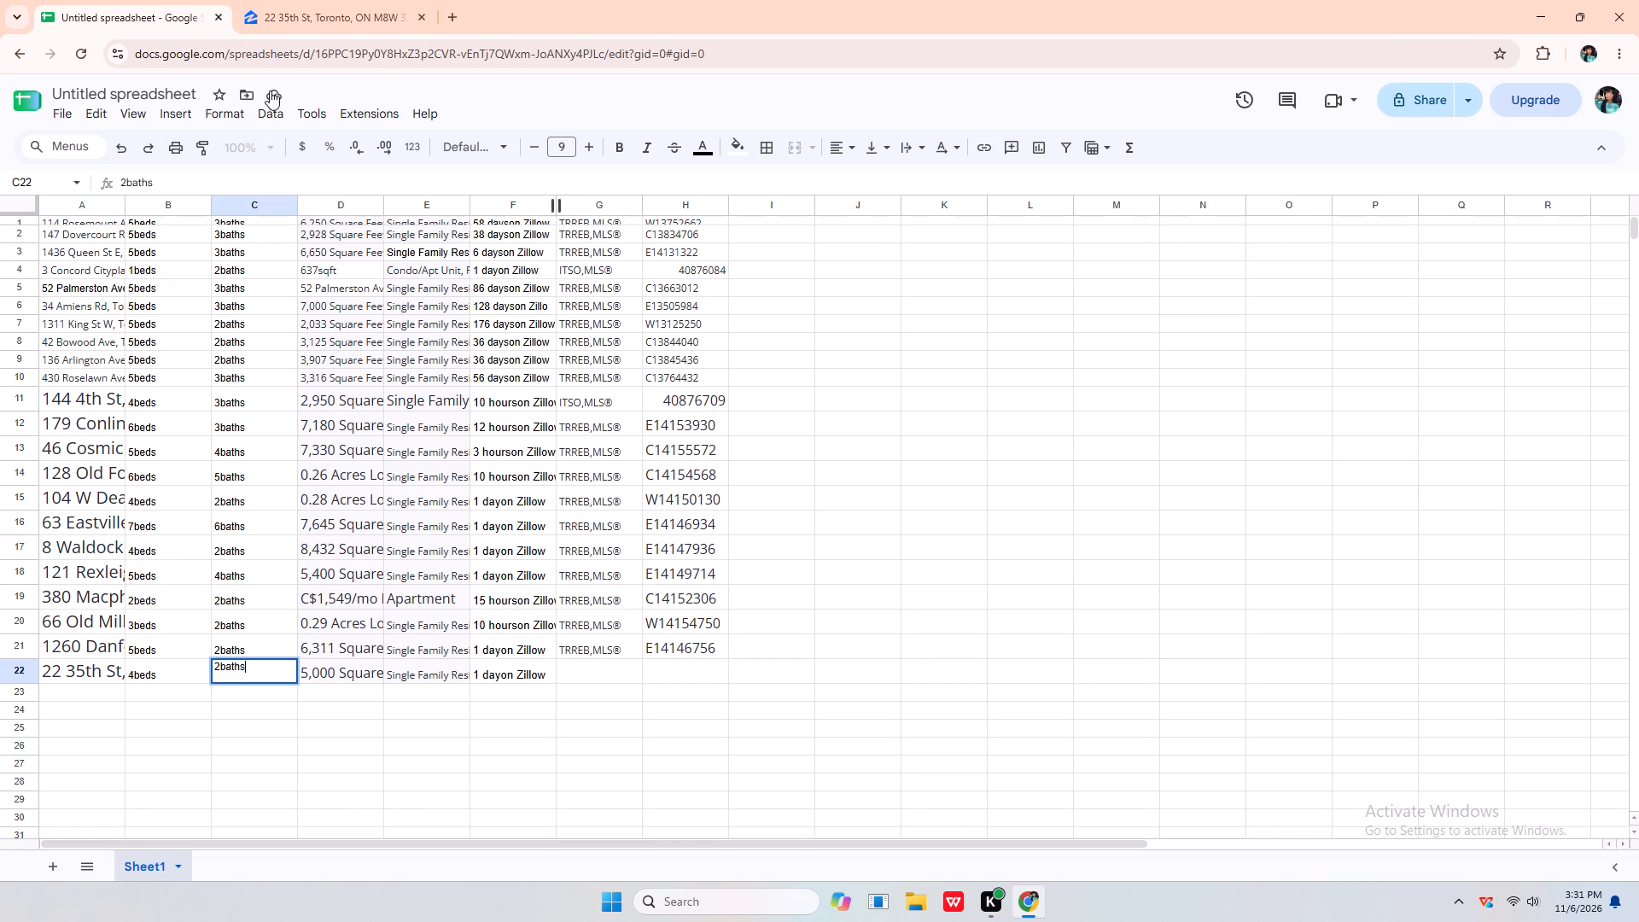
left_click(679, 669)
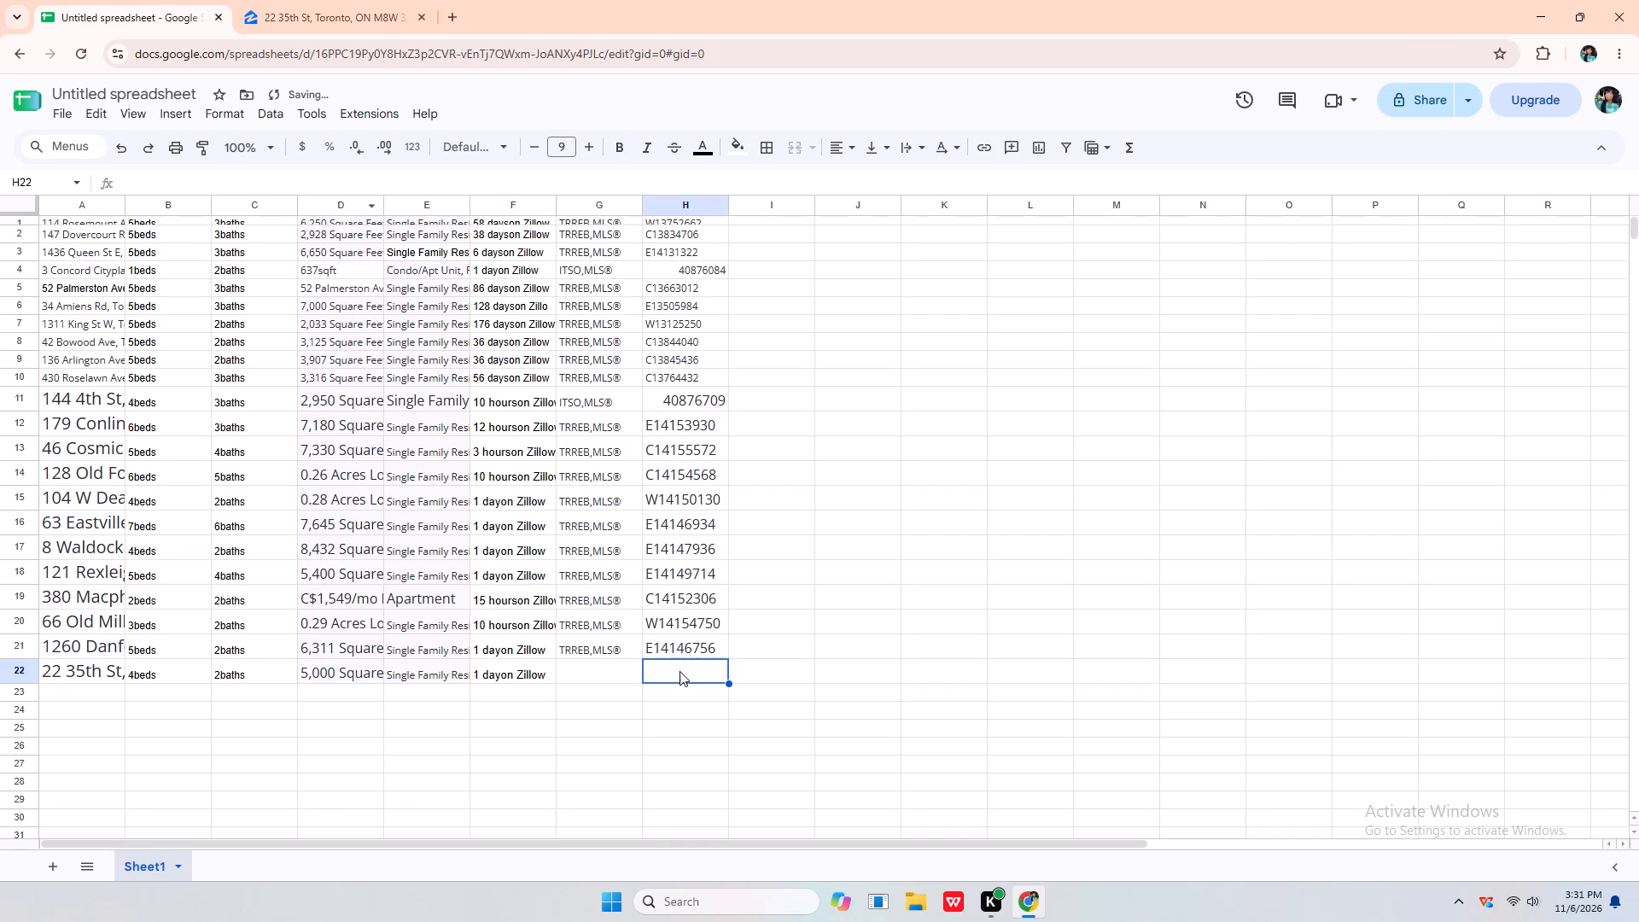
key("ctrl+v")
Copy the listing source, TRREB,MLS®, from cell G21 into cell G22.
left_click(597, 639)
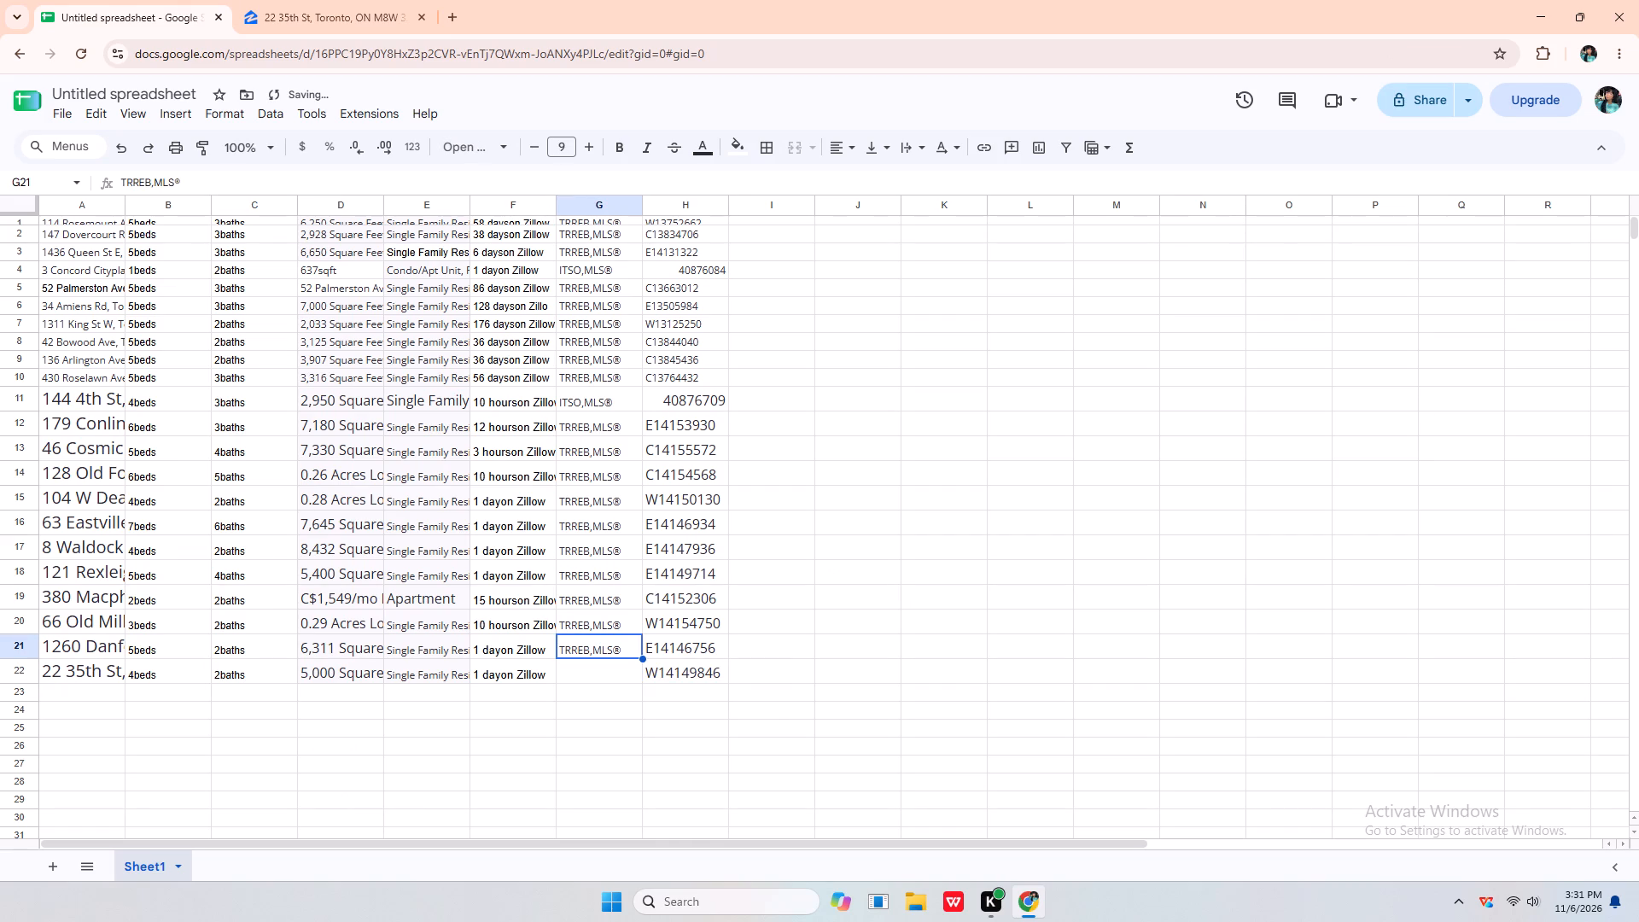
key("ctrl+c")
key("Down")
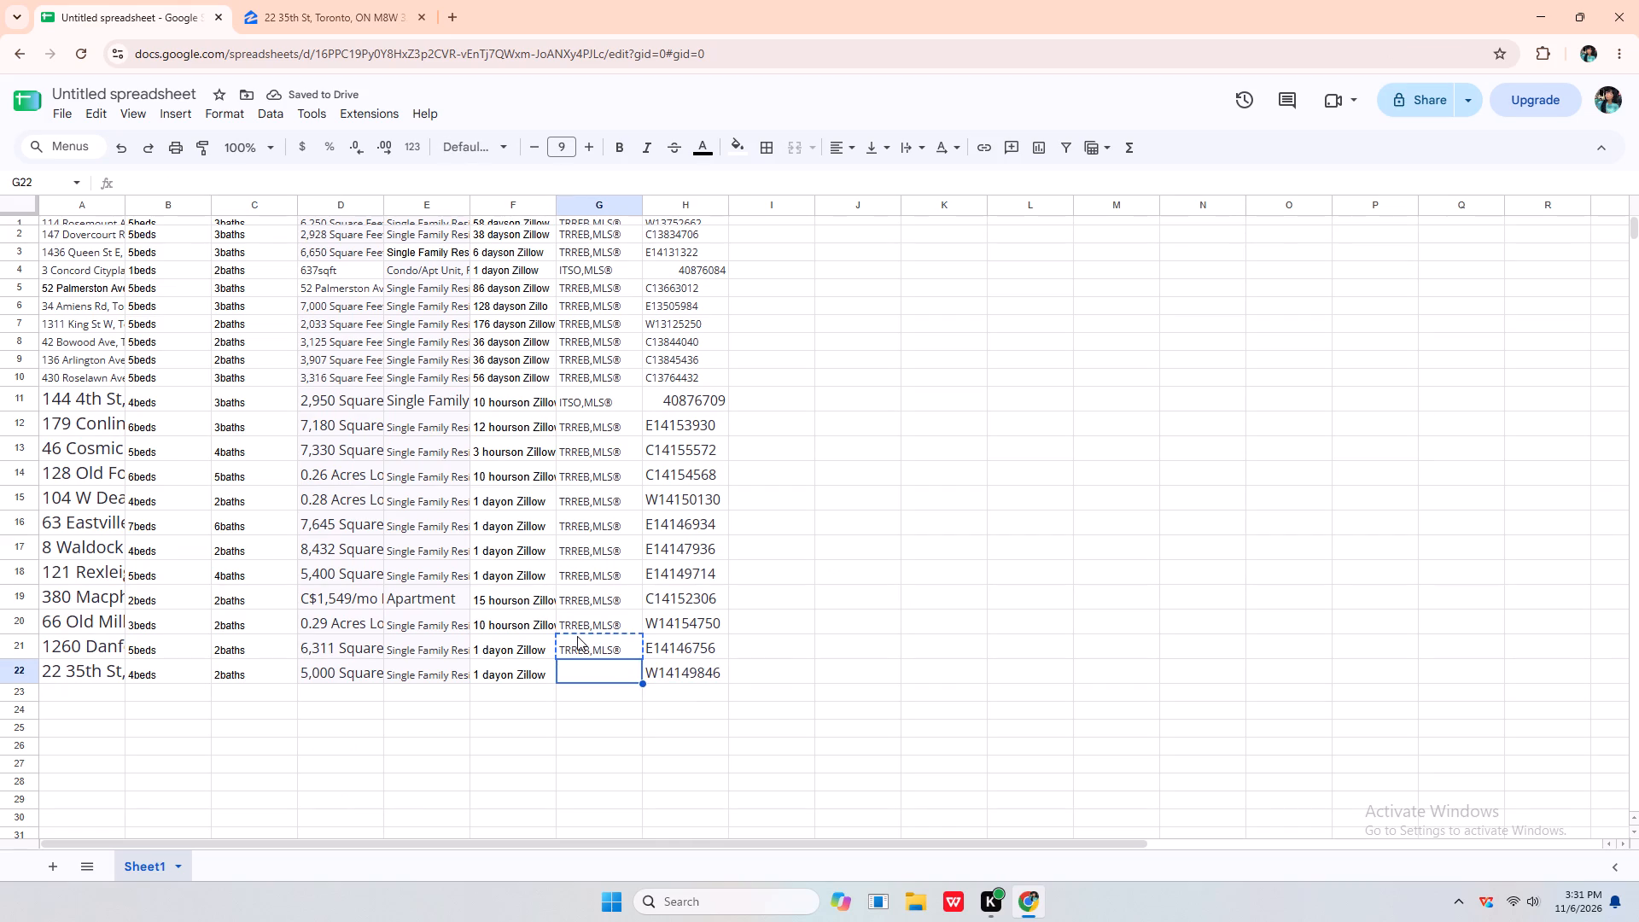
key("ctrl+v")
Go back to the Zillow search results and open the C$2,500,000 Marine Parade Dr townhouse listing.
left_click(367, 17)
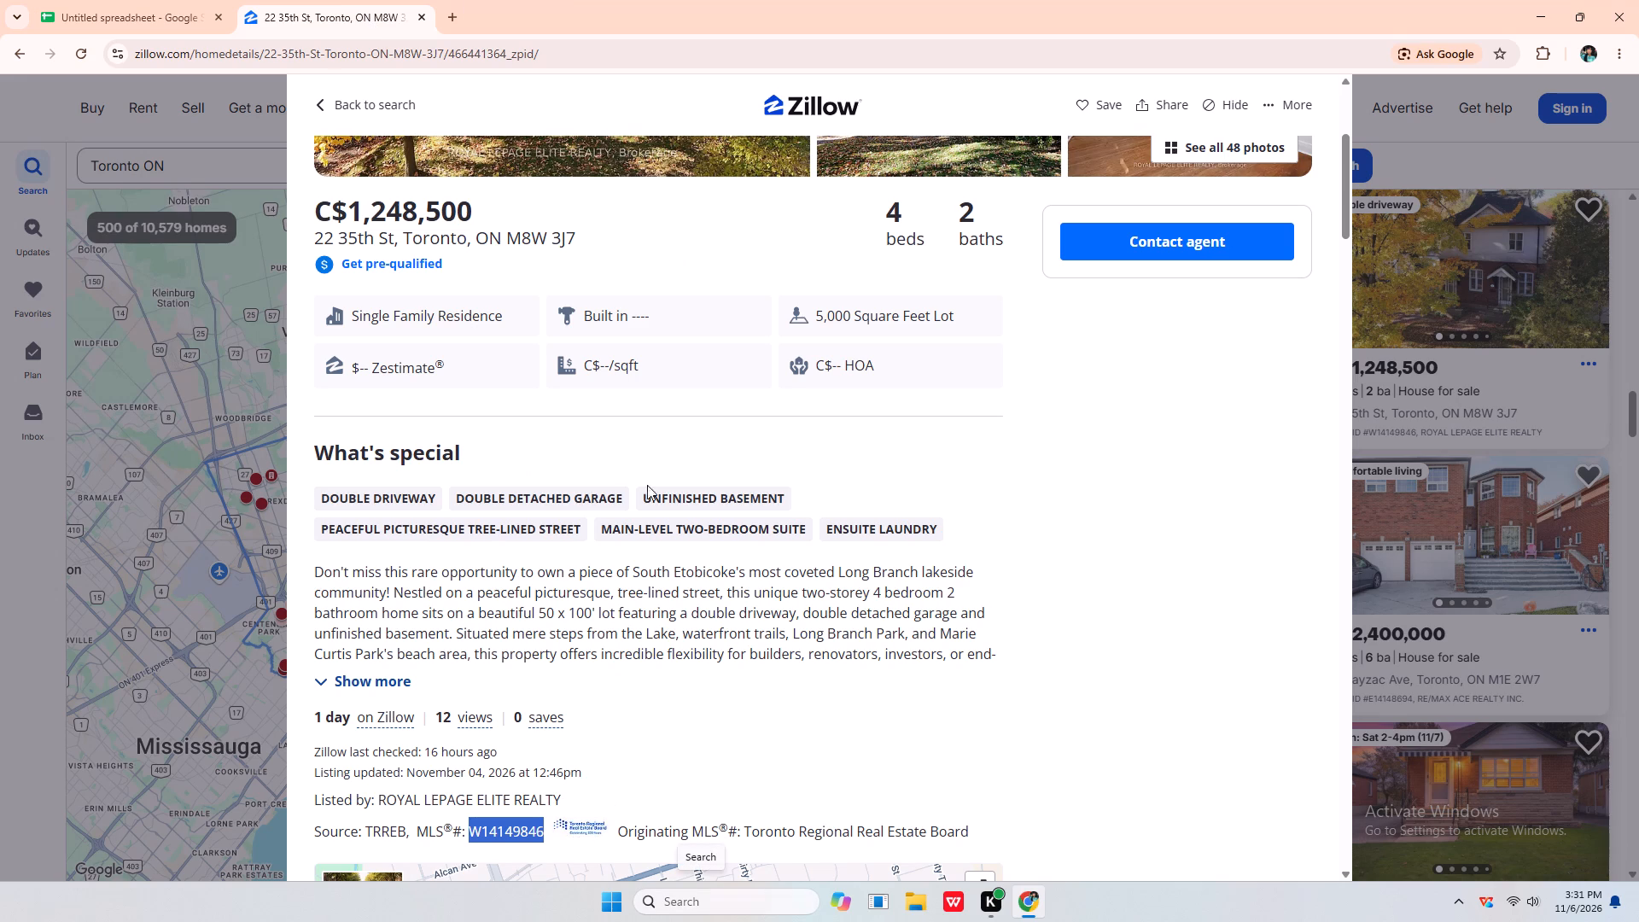
left_click(342, 99)
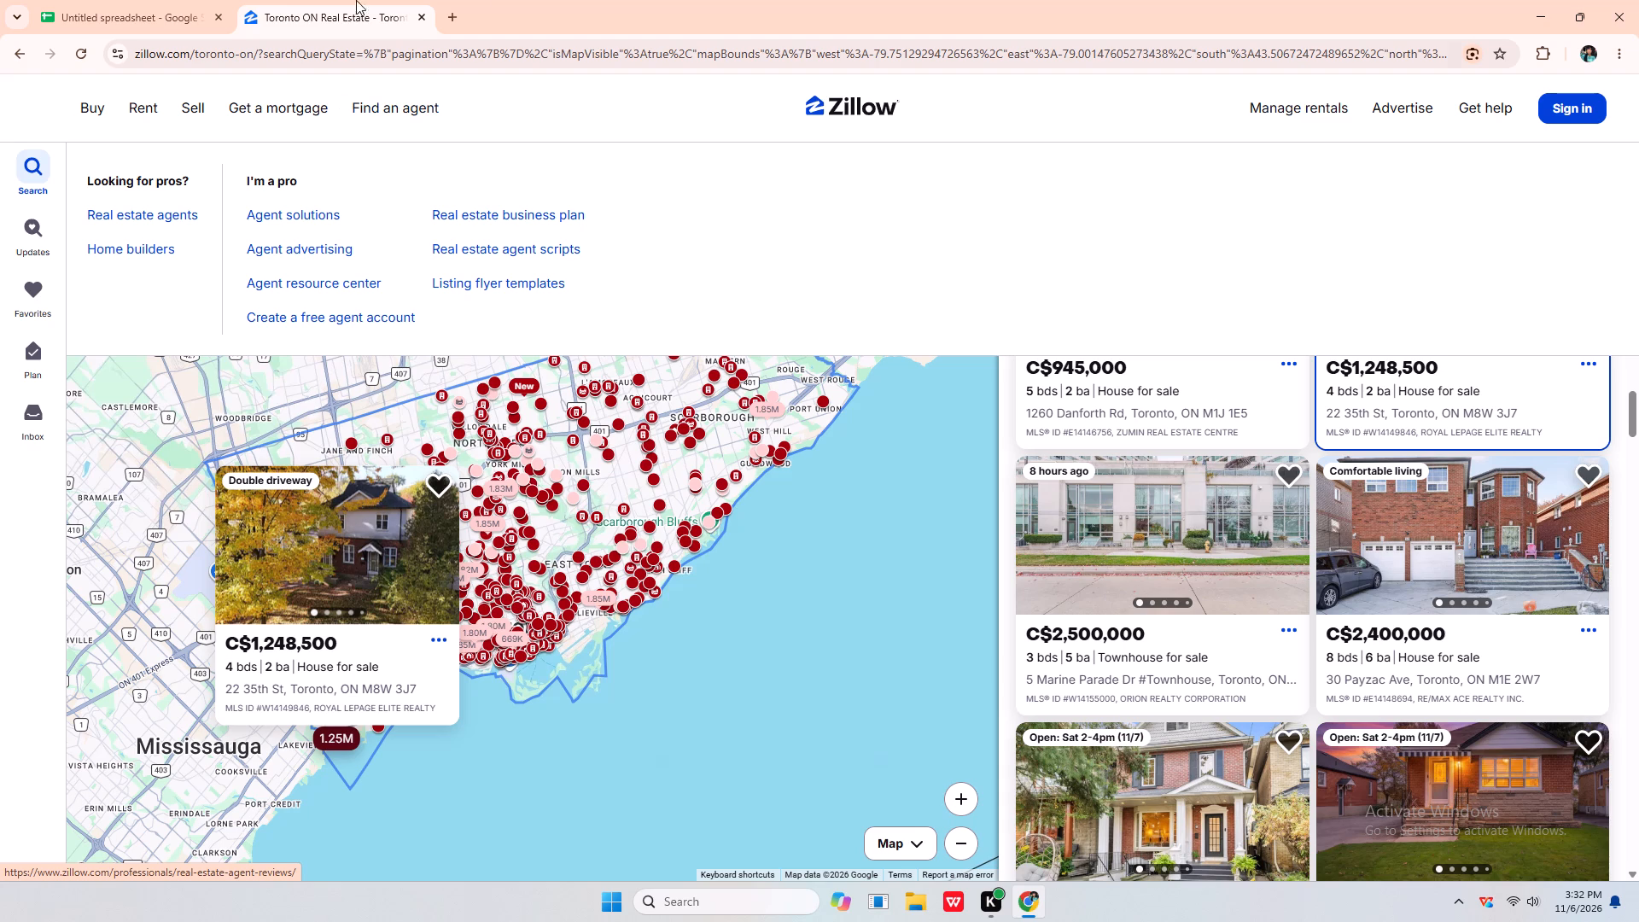
left_click(1162, 684)
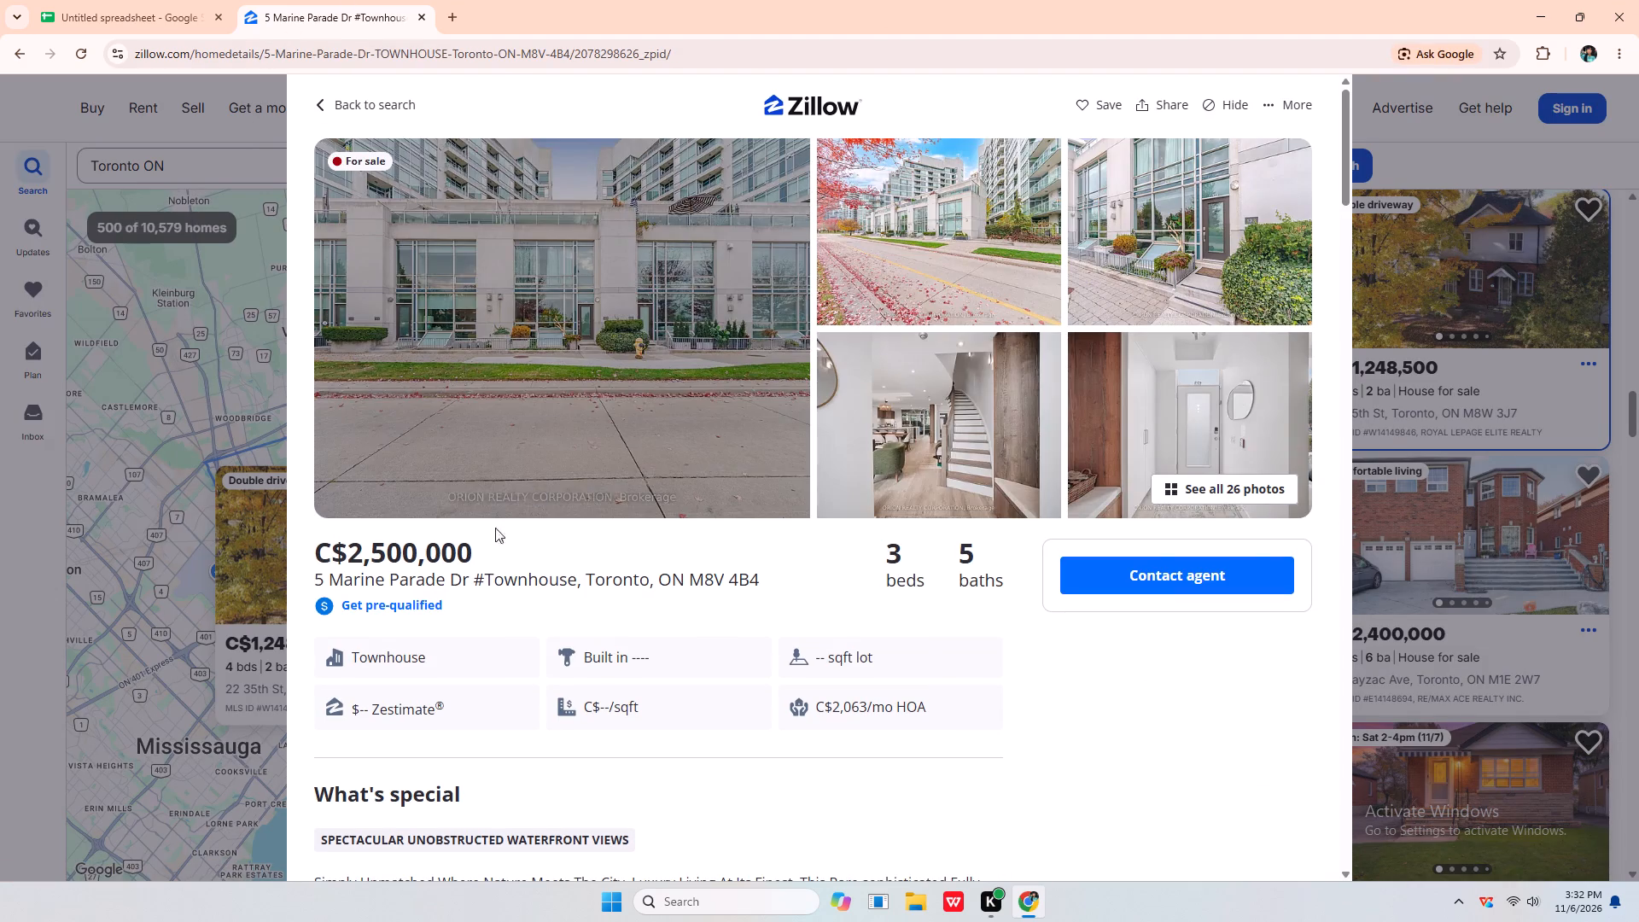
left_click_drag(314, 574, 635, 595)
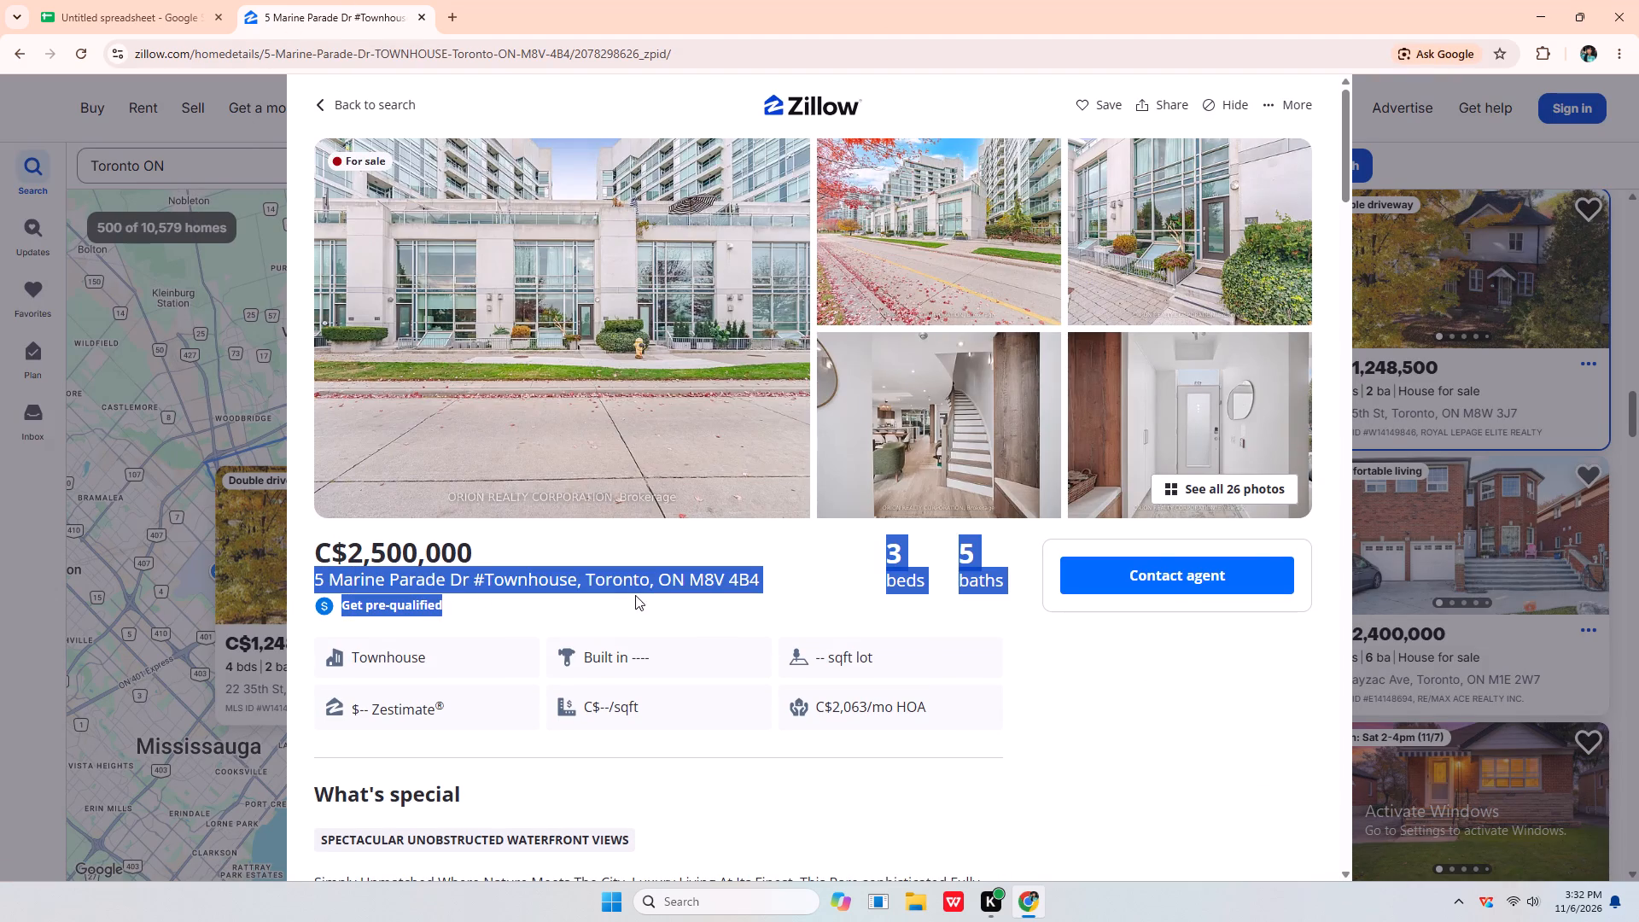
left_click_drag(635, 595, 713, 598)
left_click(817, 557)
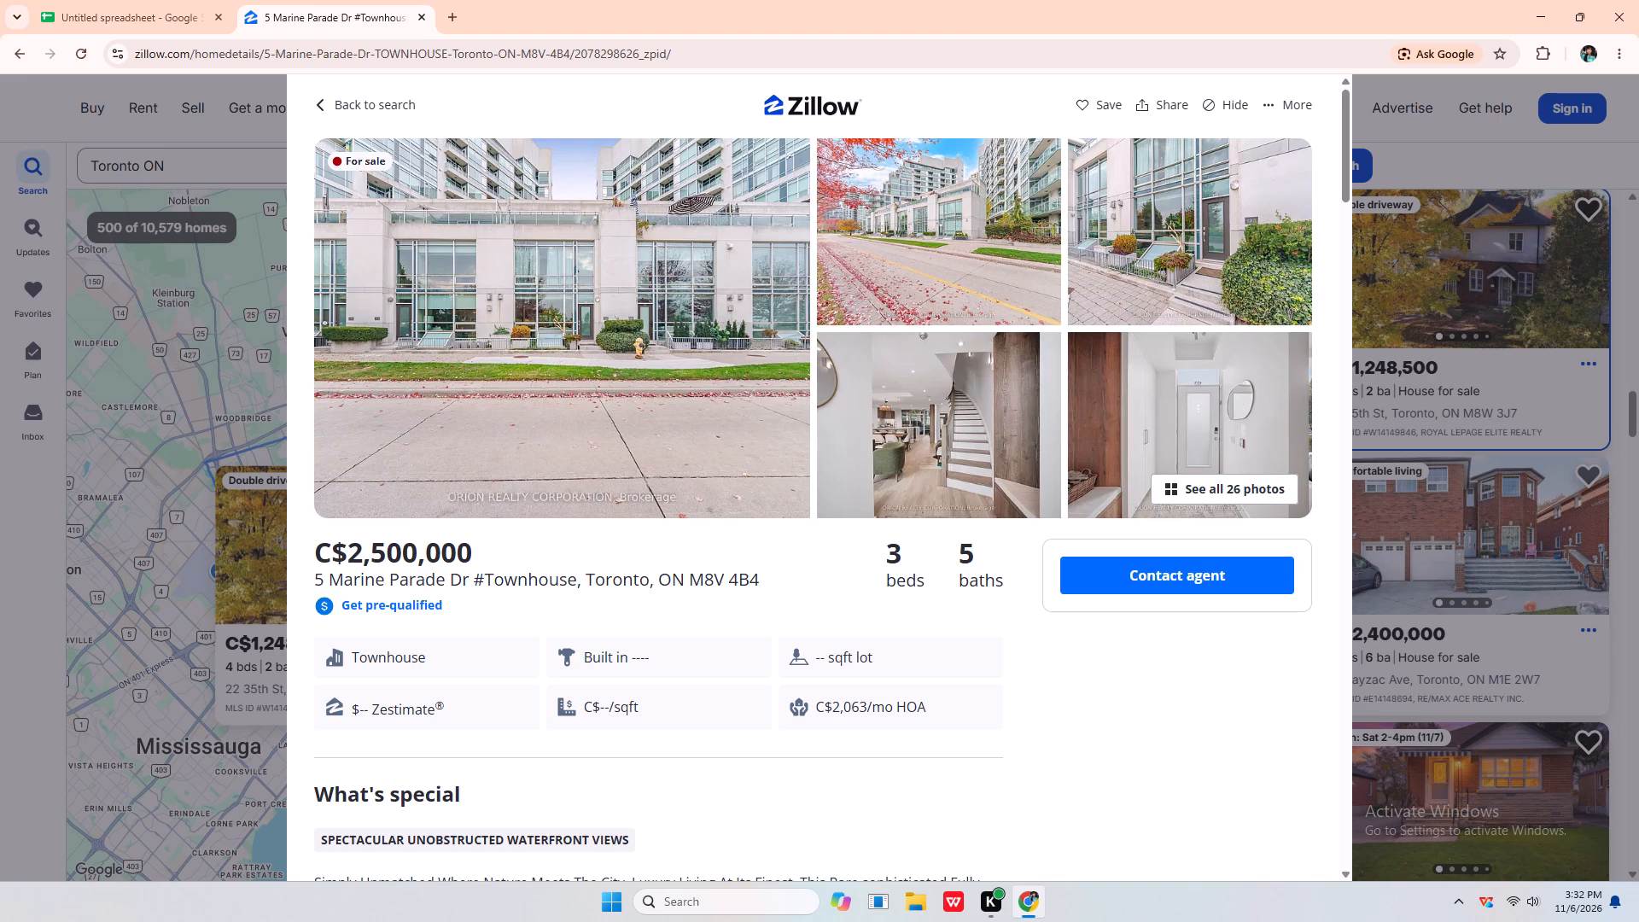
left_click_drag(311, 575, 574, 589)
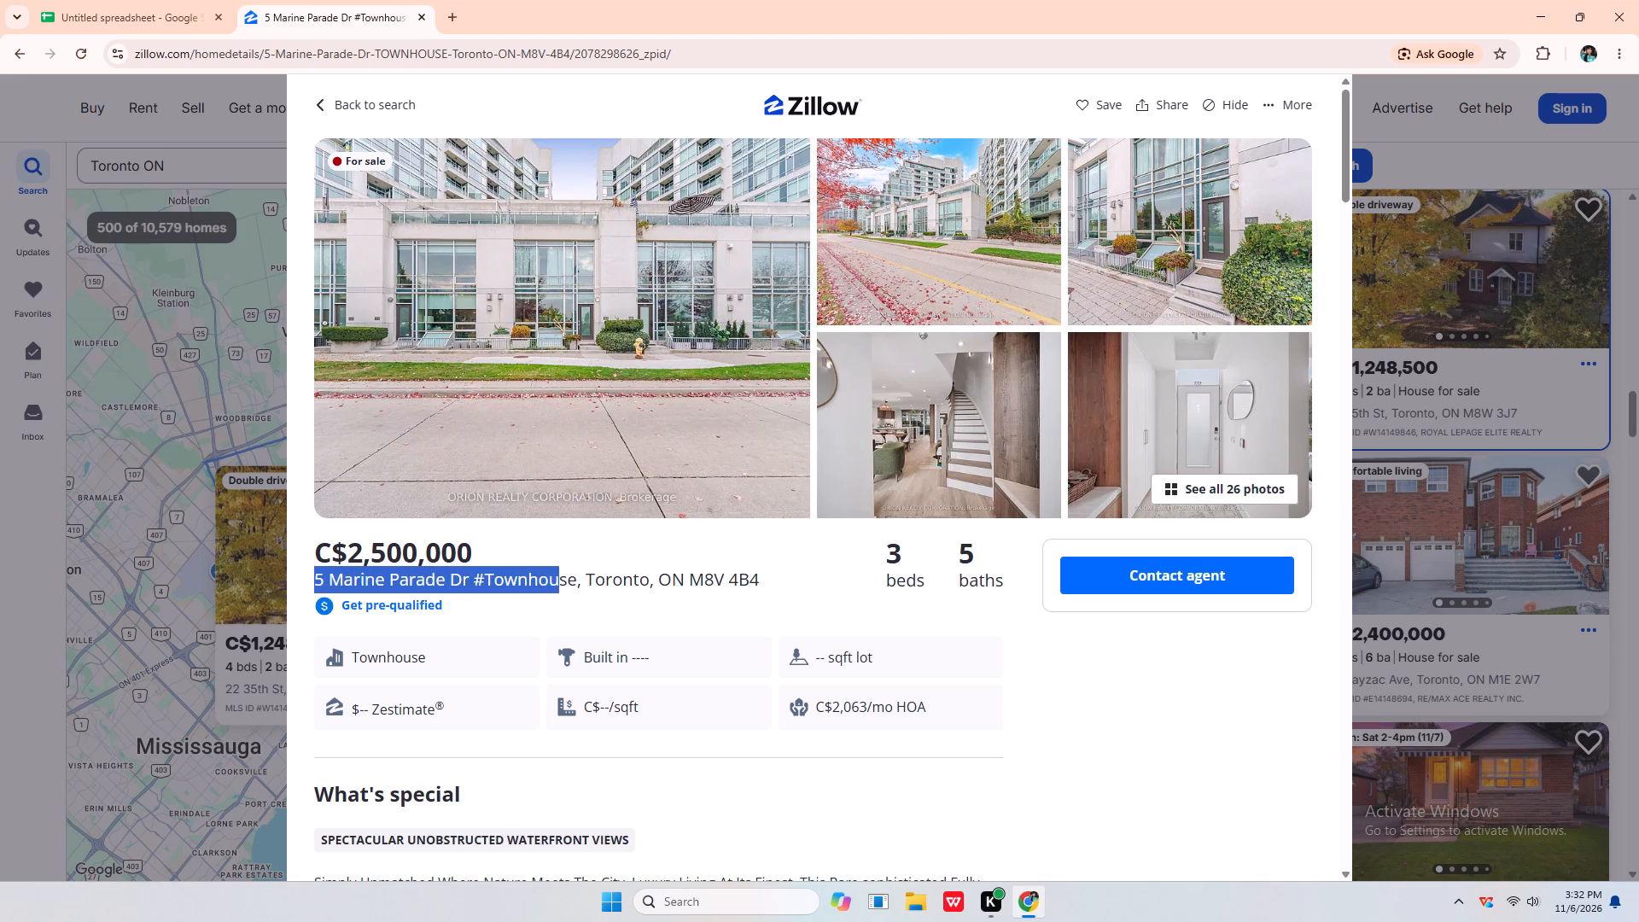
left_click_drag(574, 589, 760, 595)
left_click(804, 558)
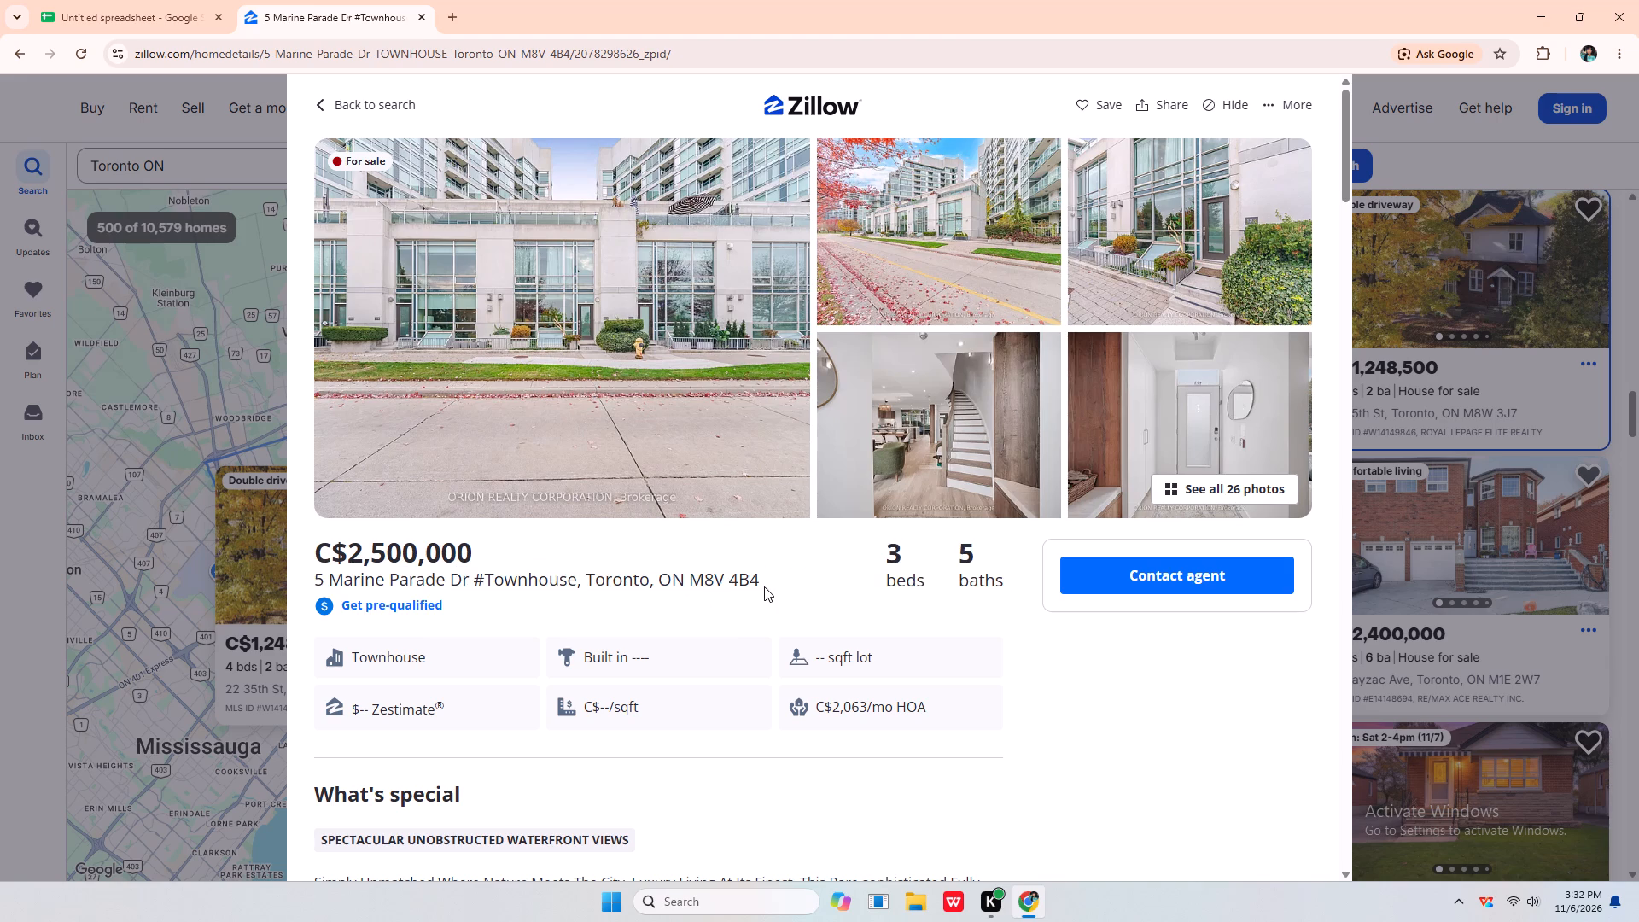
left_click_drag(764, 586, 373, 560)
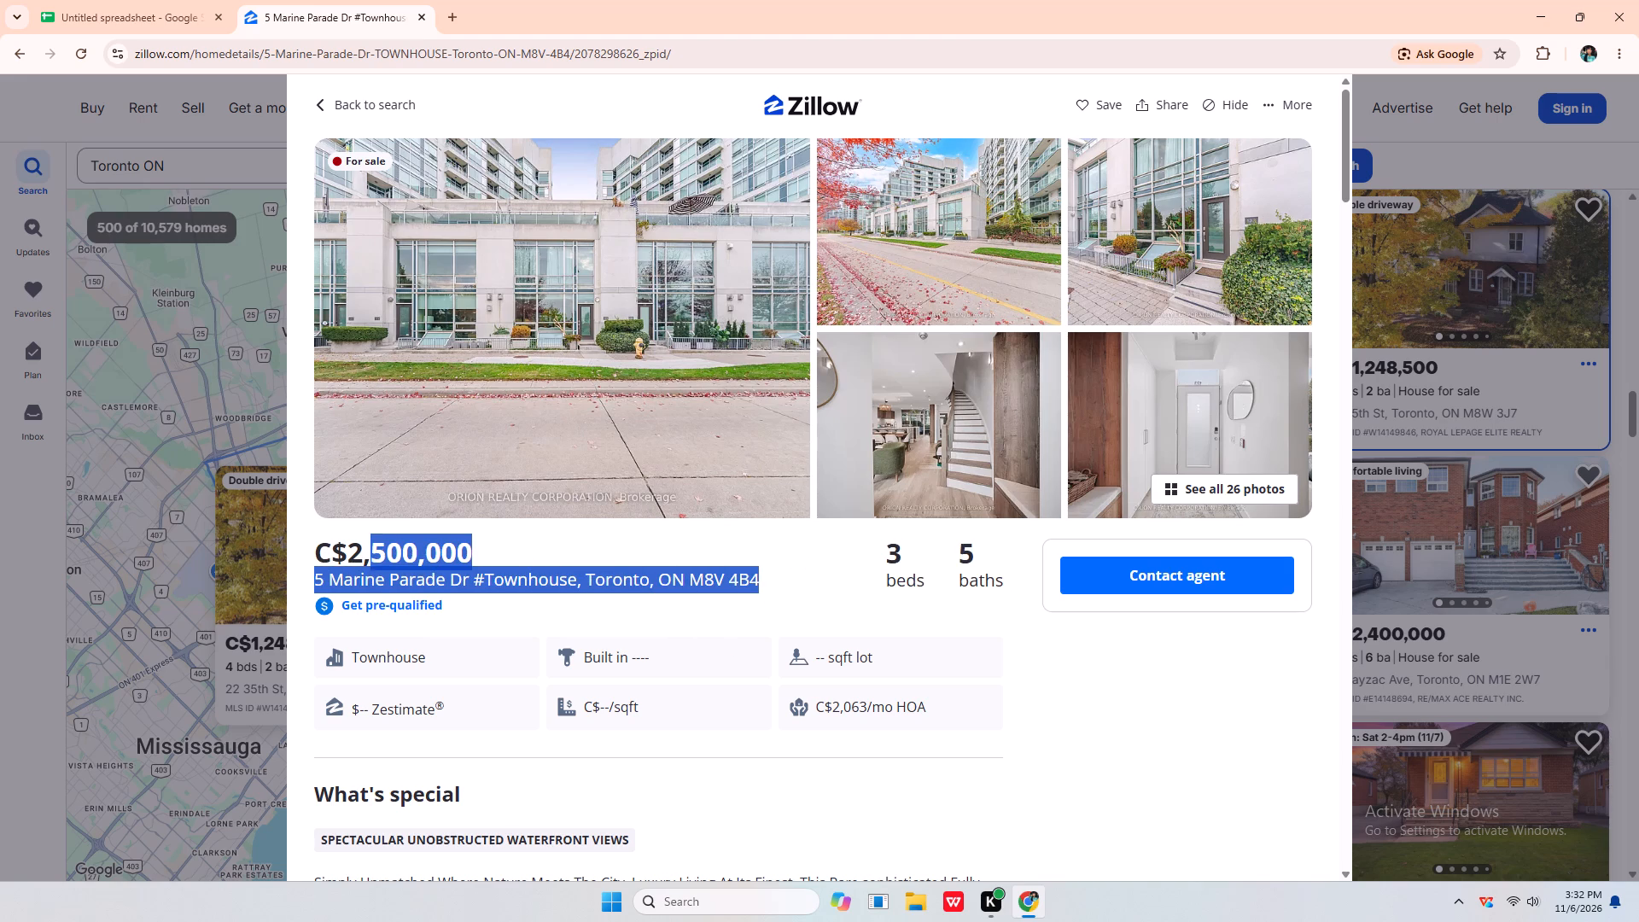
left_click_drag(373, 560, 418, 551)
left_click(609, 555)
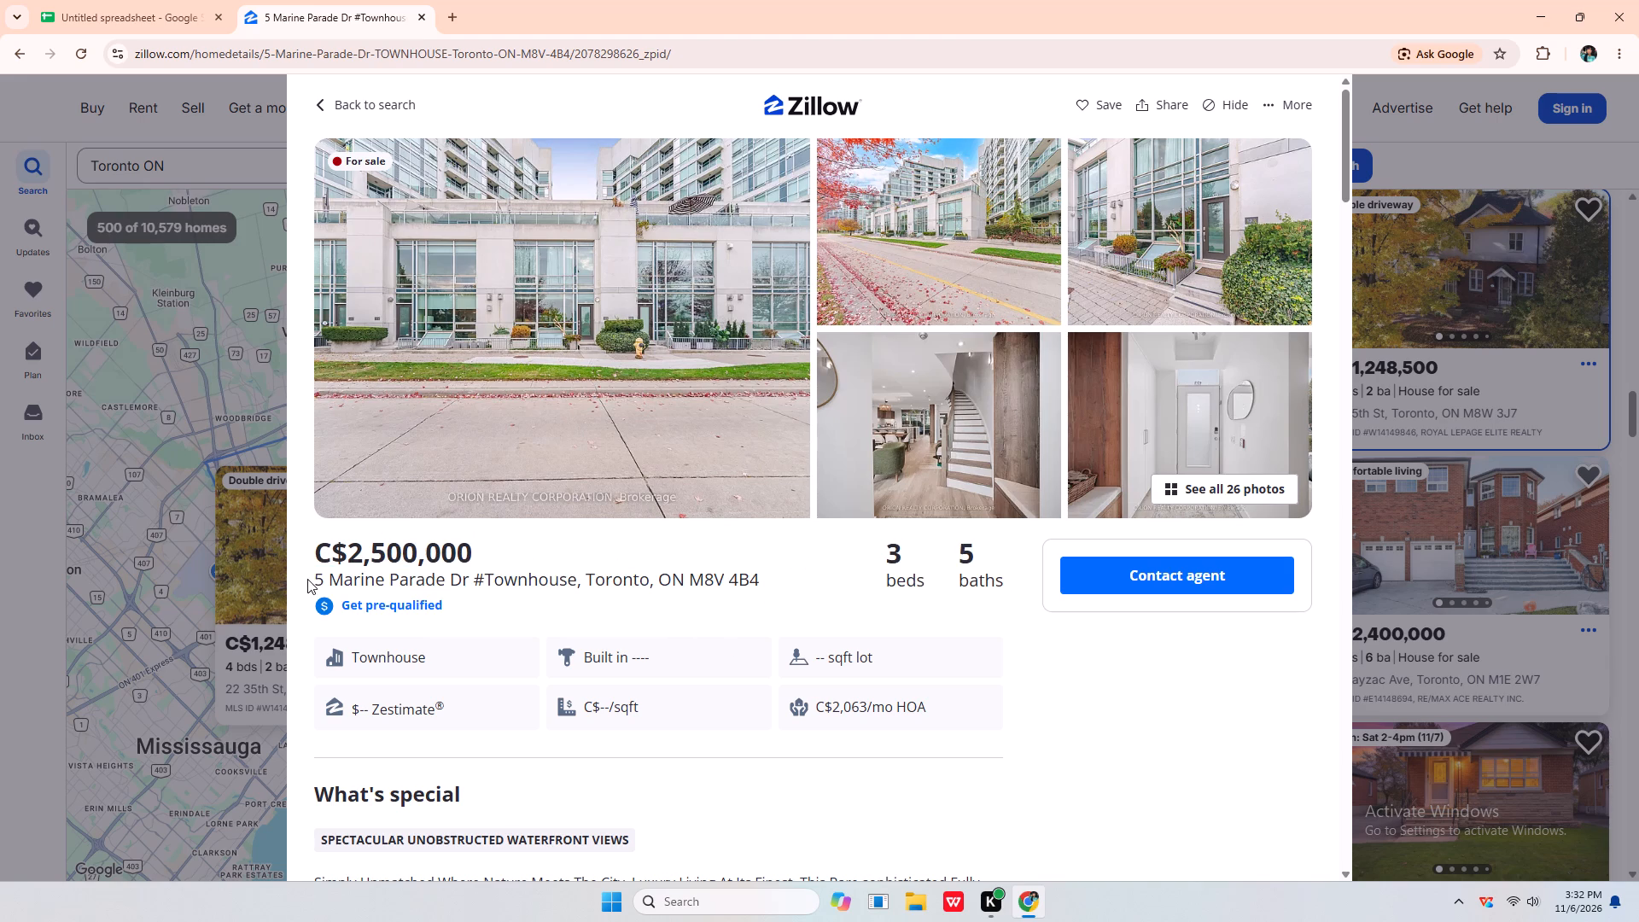
Copy the full address from the Marine Parade Dr townhouse listing into cell A23 of the spreadsheet.
left_click_drag(306, 579, 569, 578)
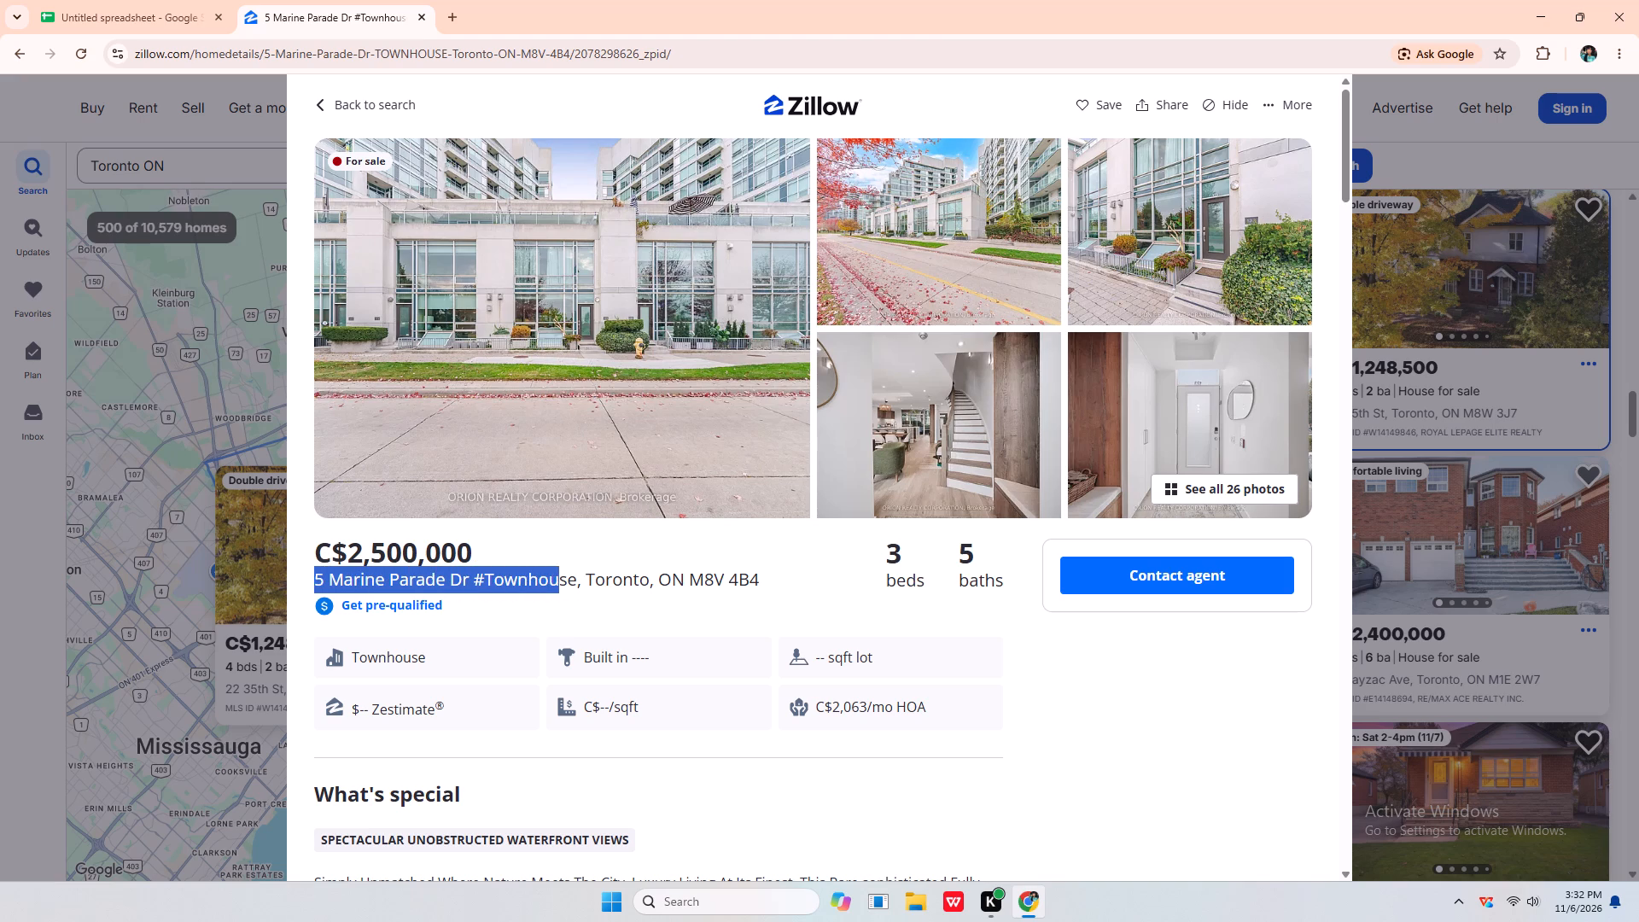
left_click_drag(569, 578, 767, 592)
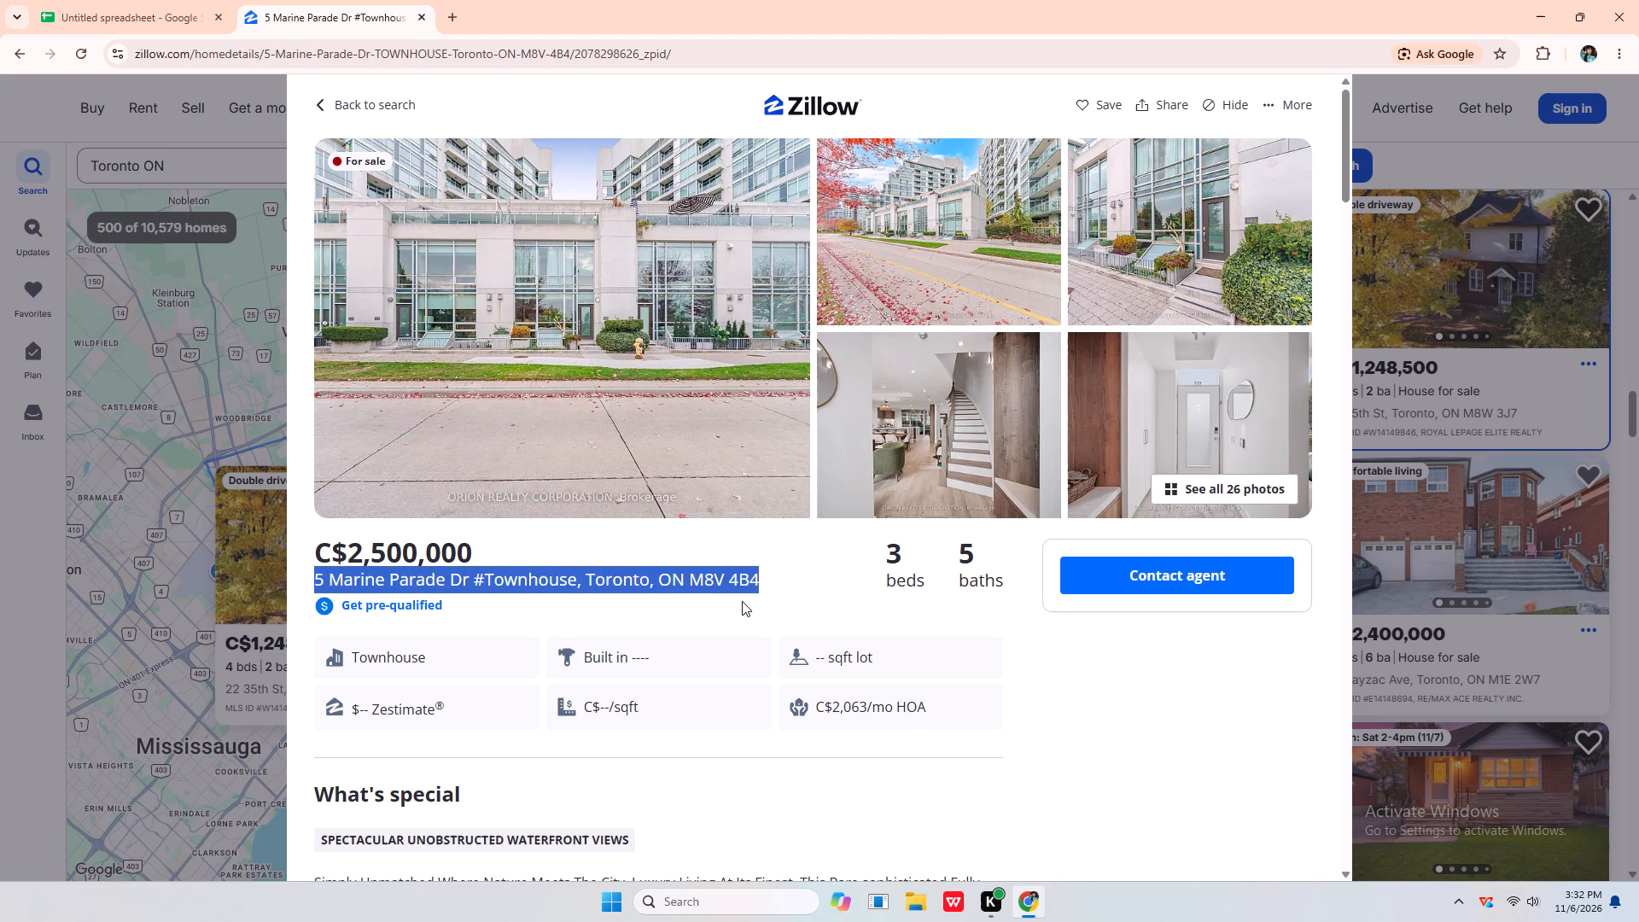
key("ctrl+c")
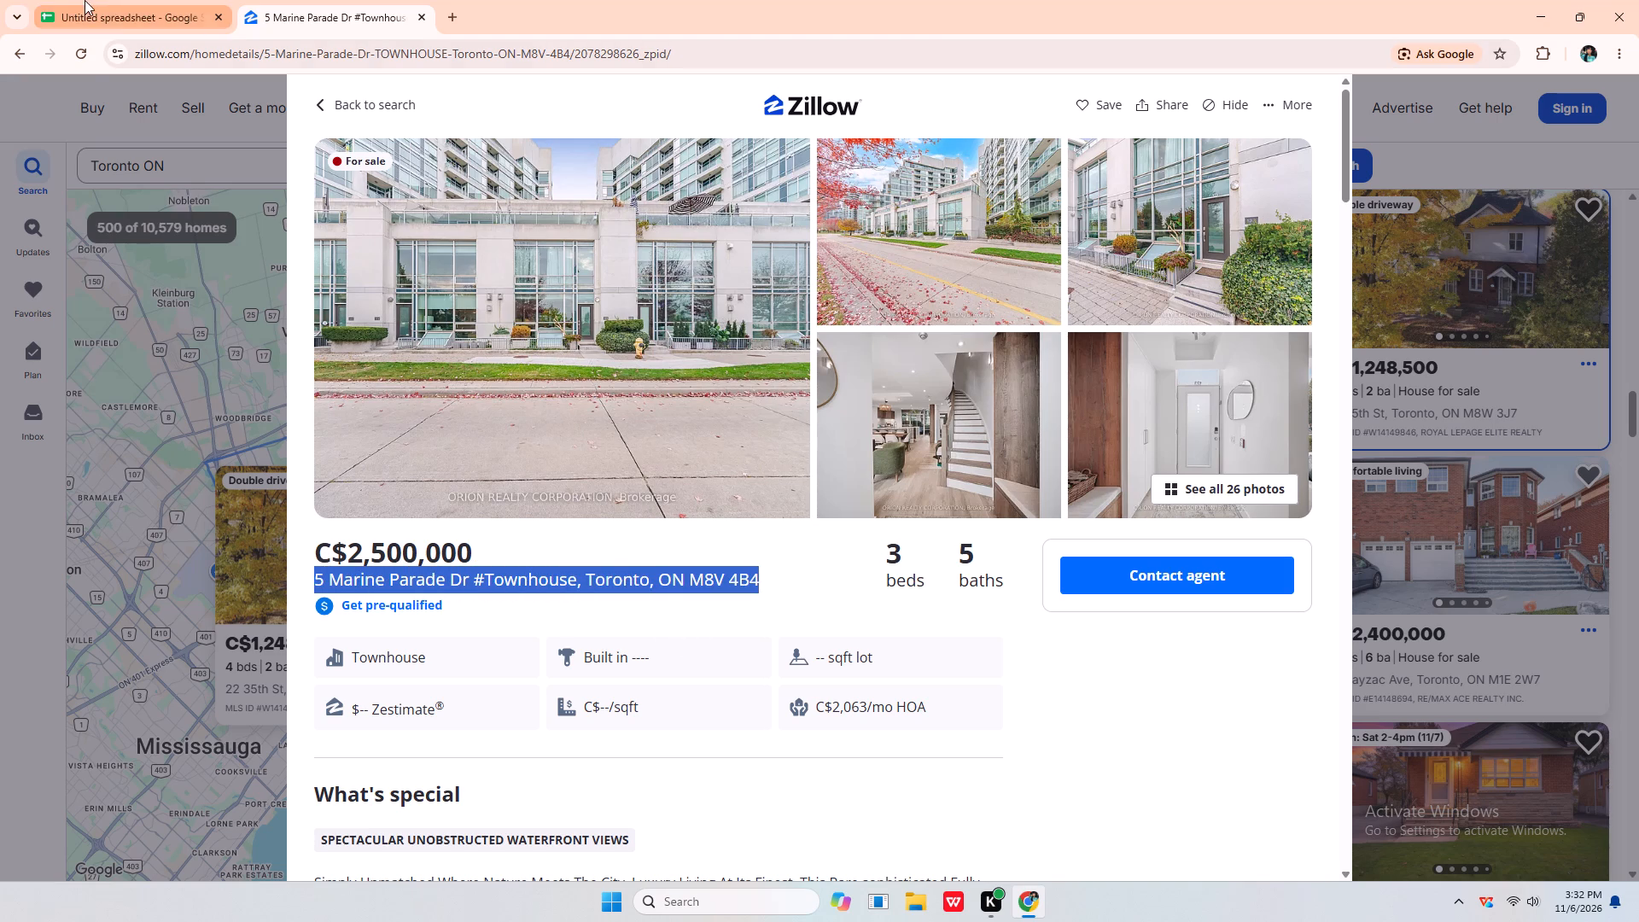
left_click(121, 14)
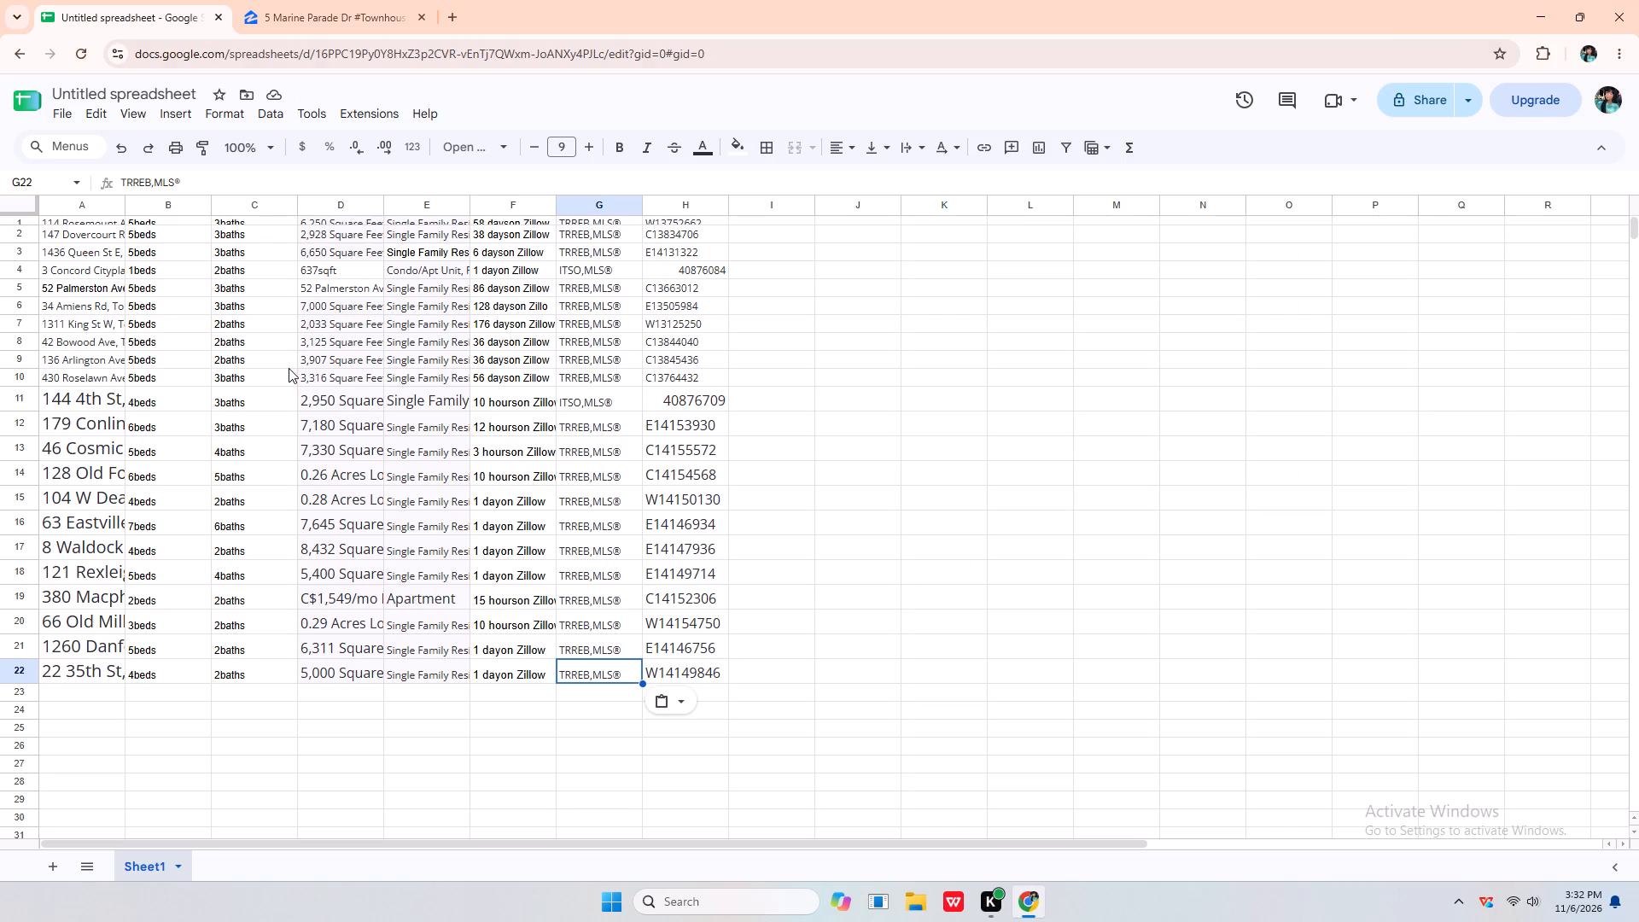
key("Left")
key("Left")
key("Left")
key("Left")
key("Left")
key("Left")
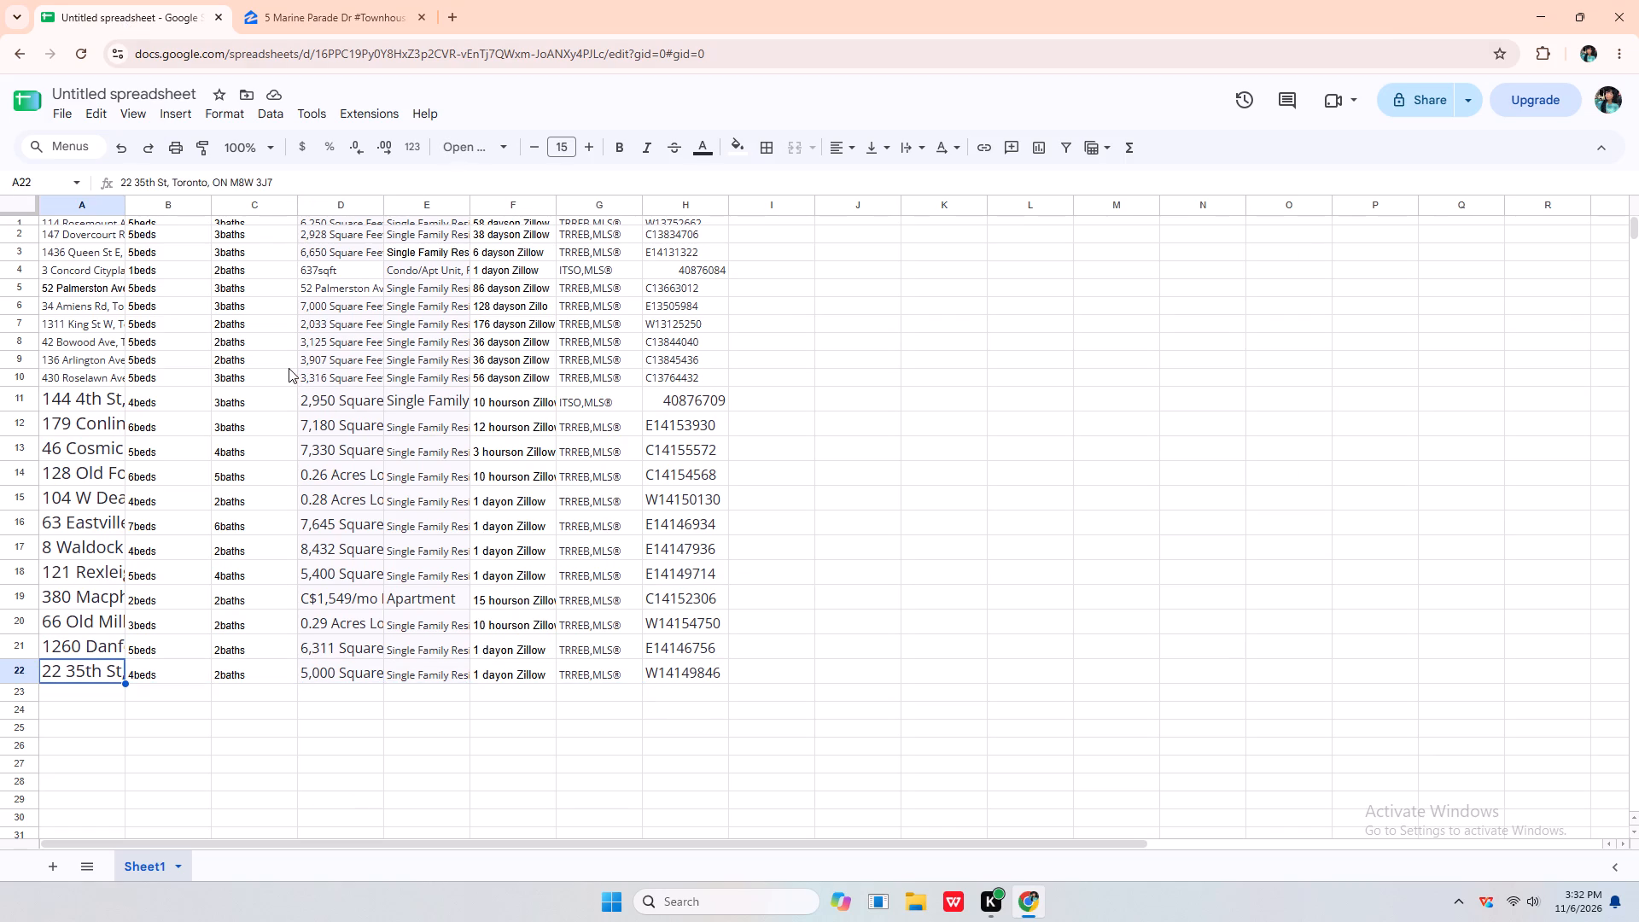
key("Down")
key("ctrl+v")
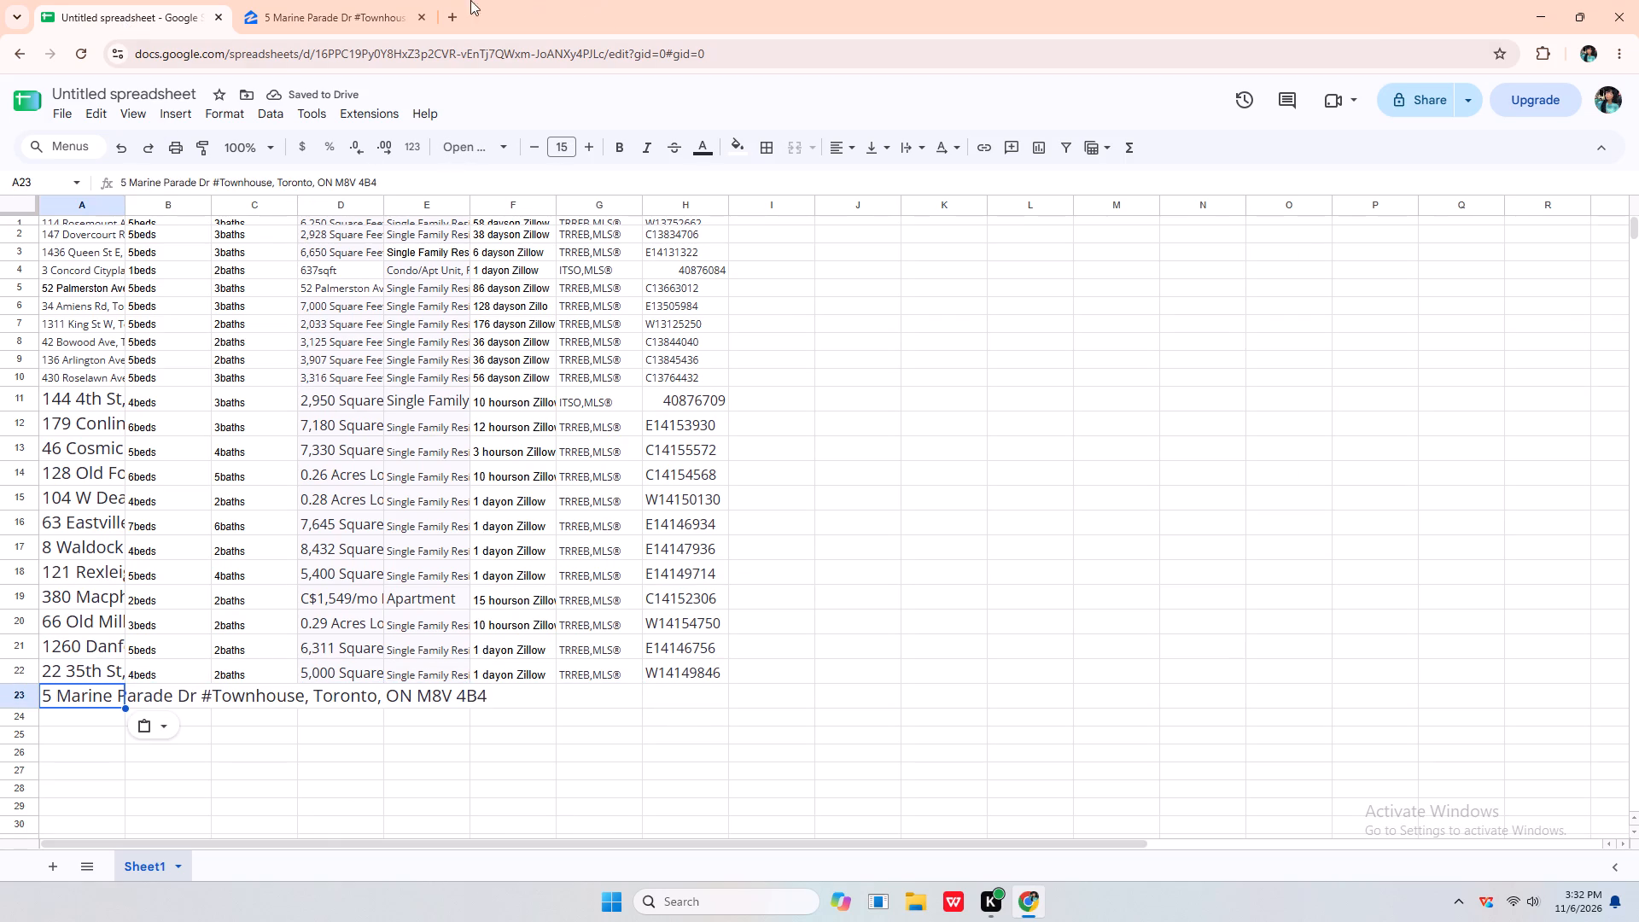
Copy the HOA fee, C$2,063/mo HOA, from the Marine Parade Dr listing into cell D23 of the spreadsheet.
left_click(383, 15)
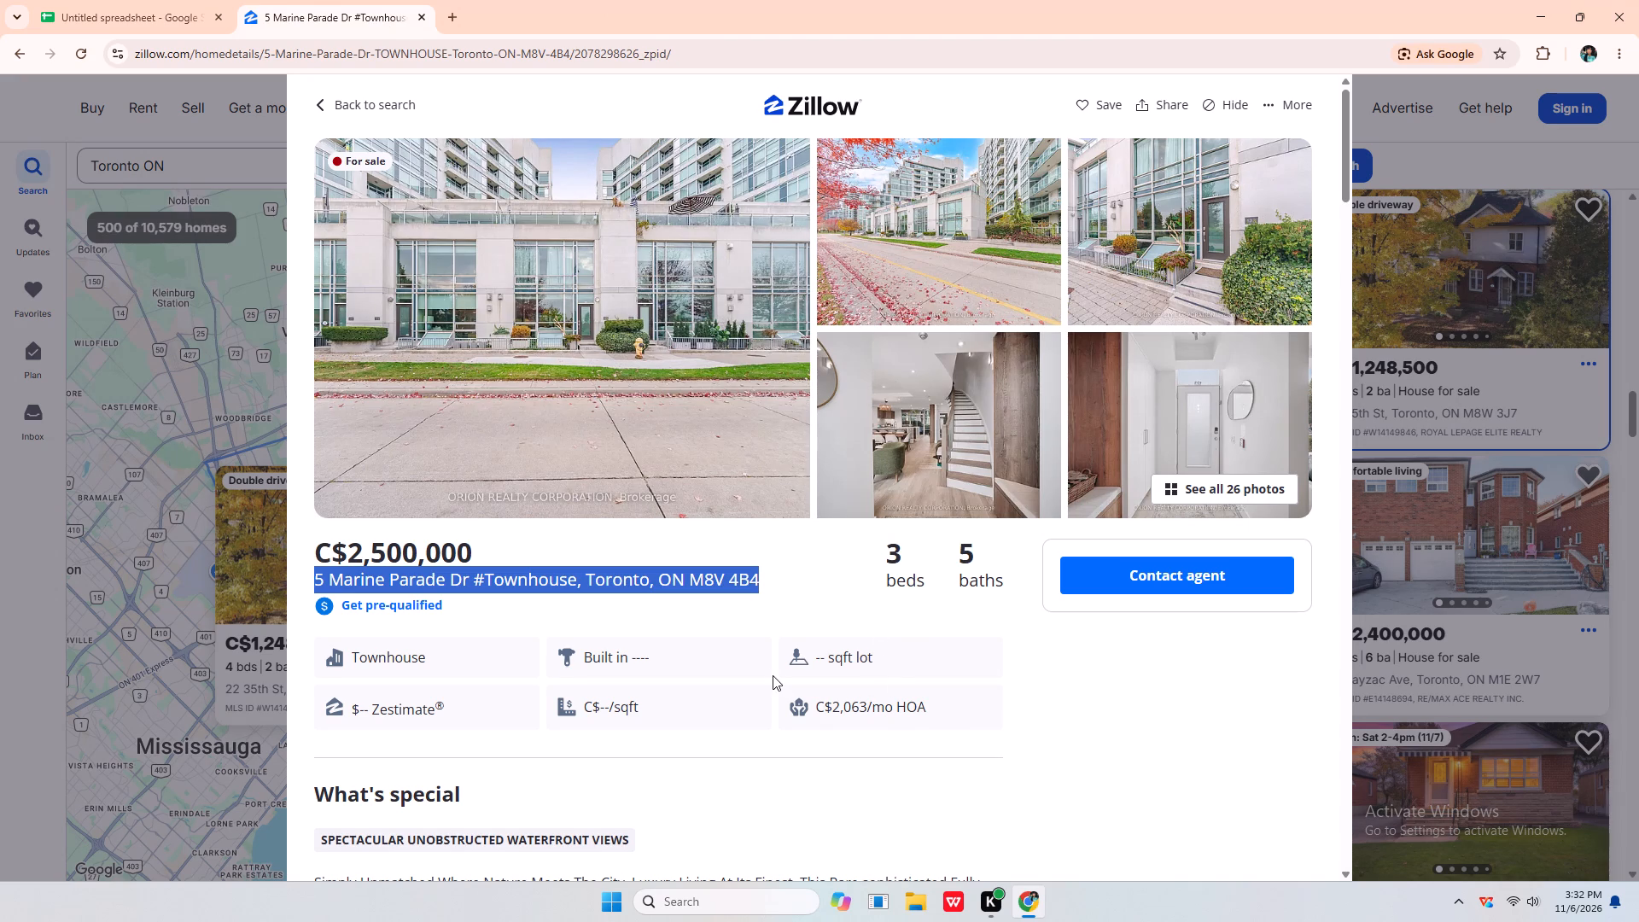
left_click_drag(813, 701, 947, 714)
key("ctrl+c")
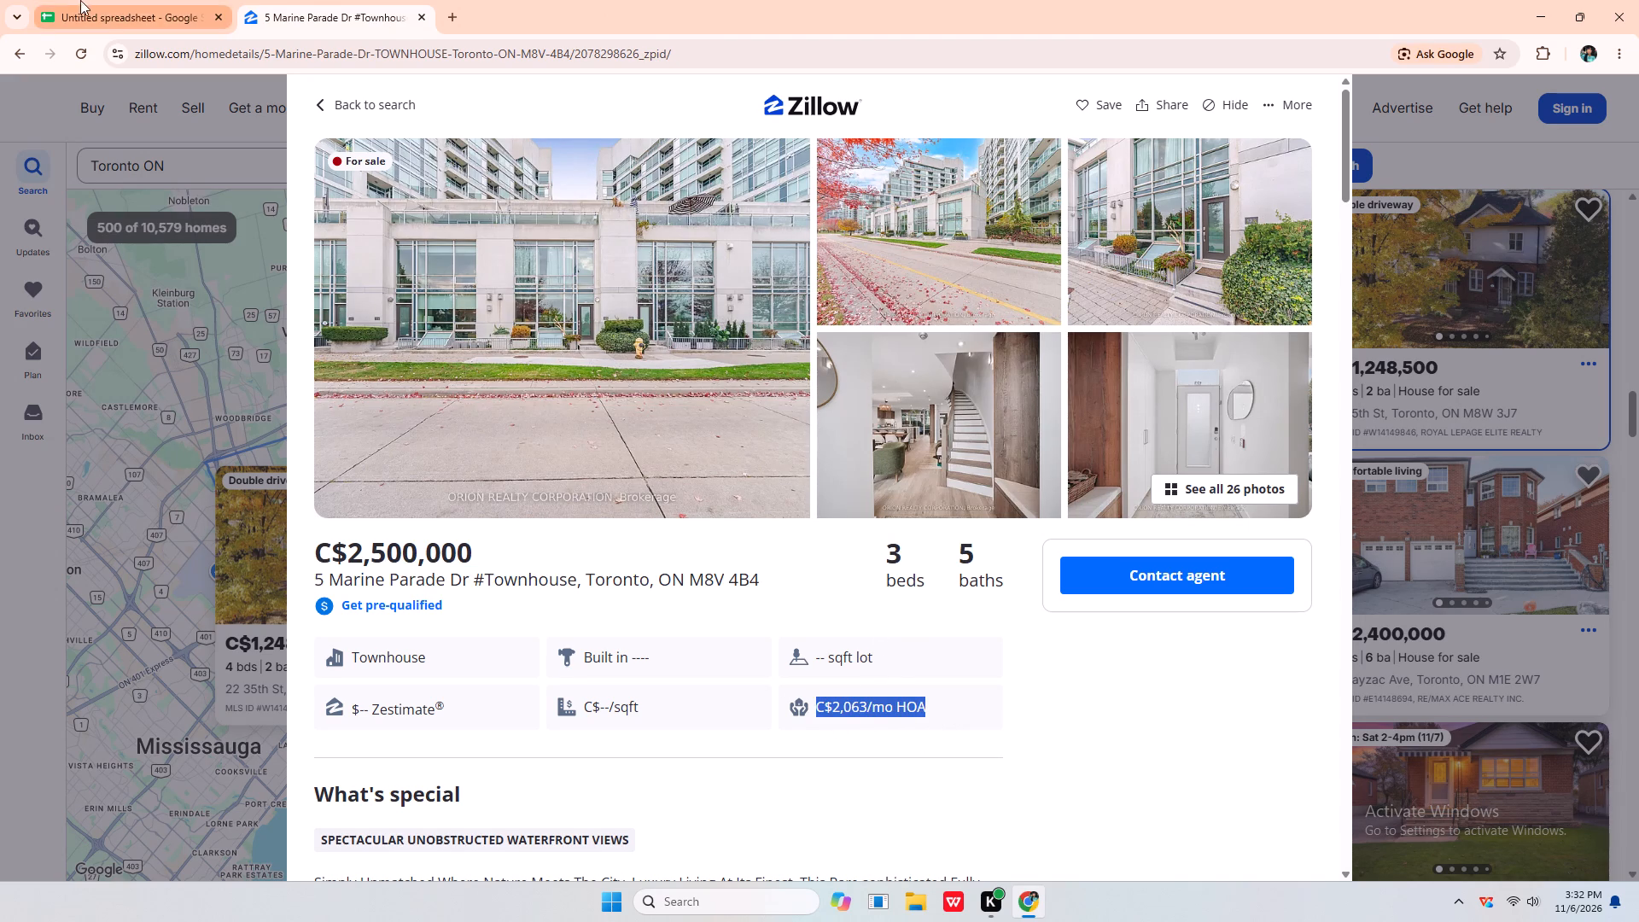
left_click(173, 17)
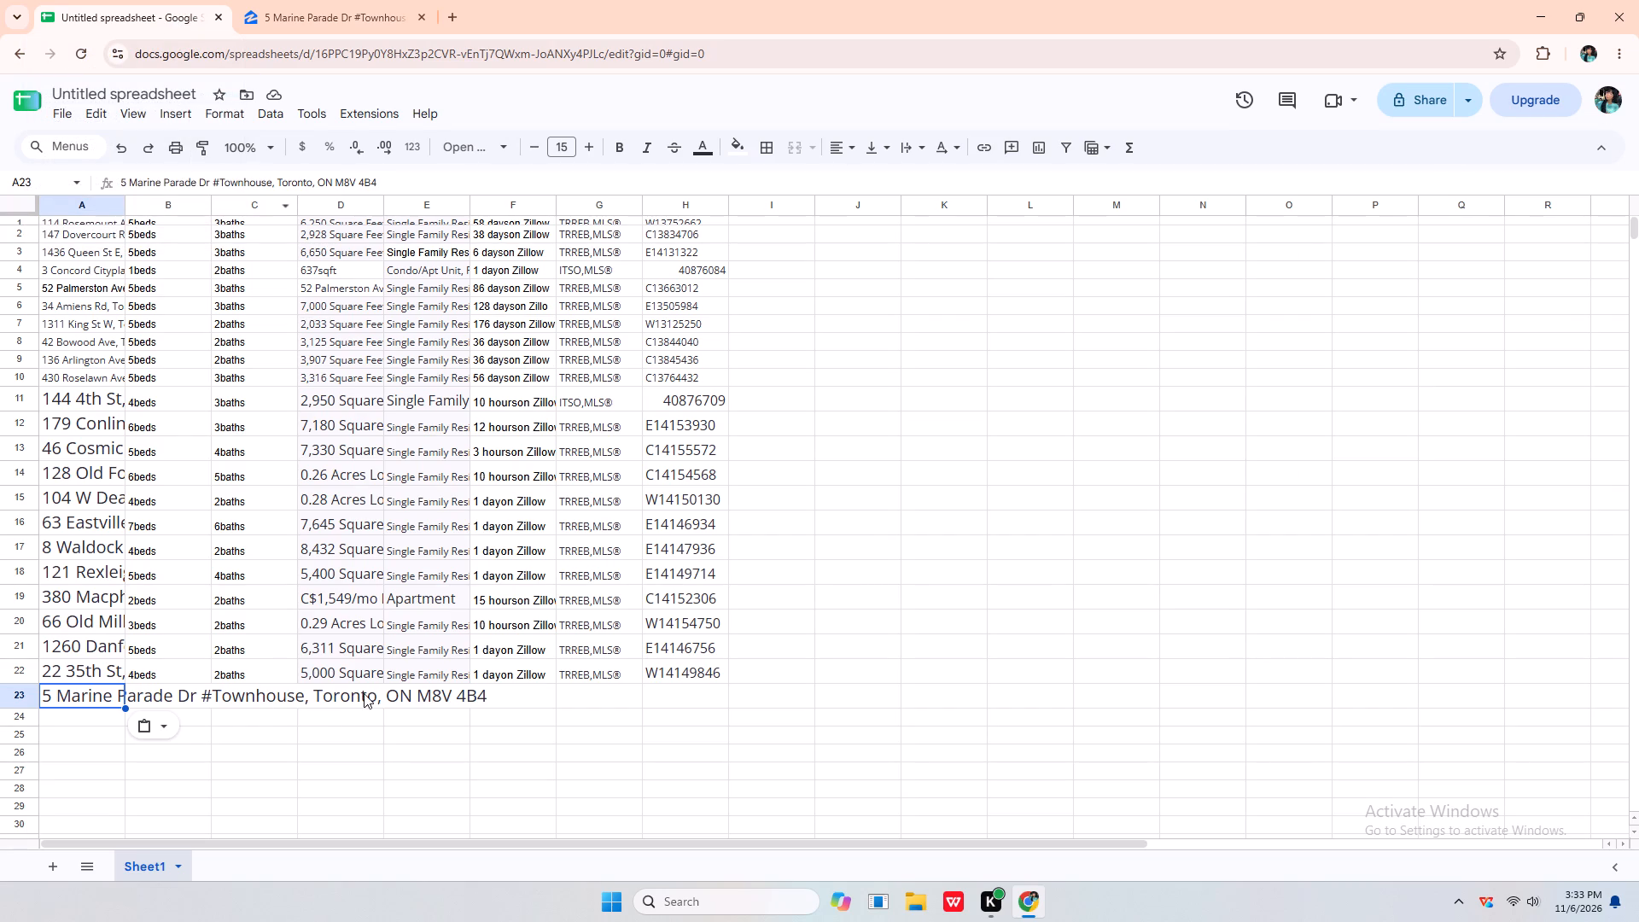
left_click(365, 692)
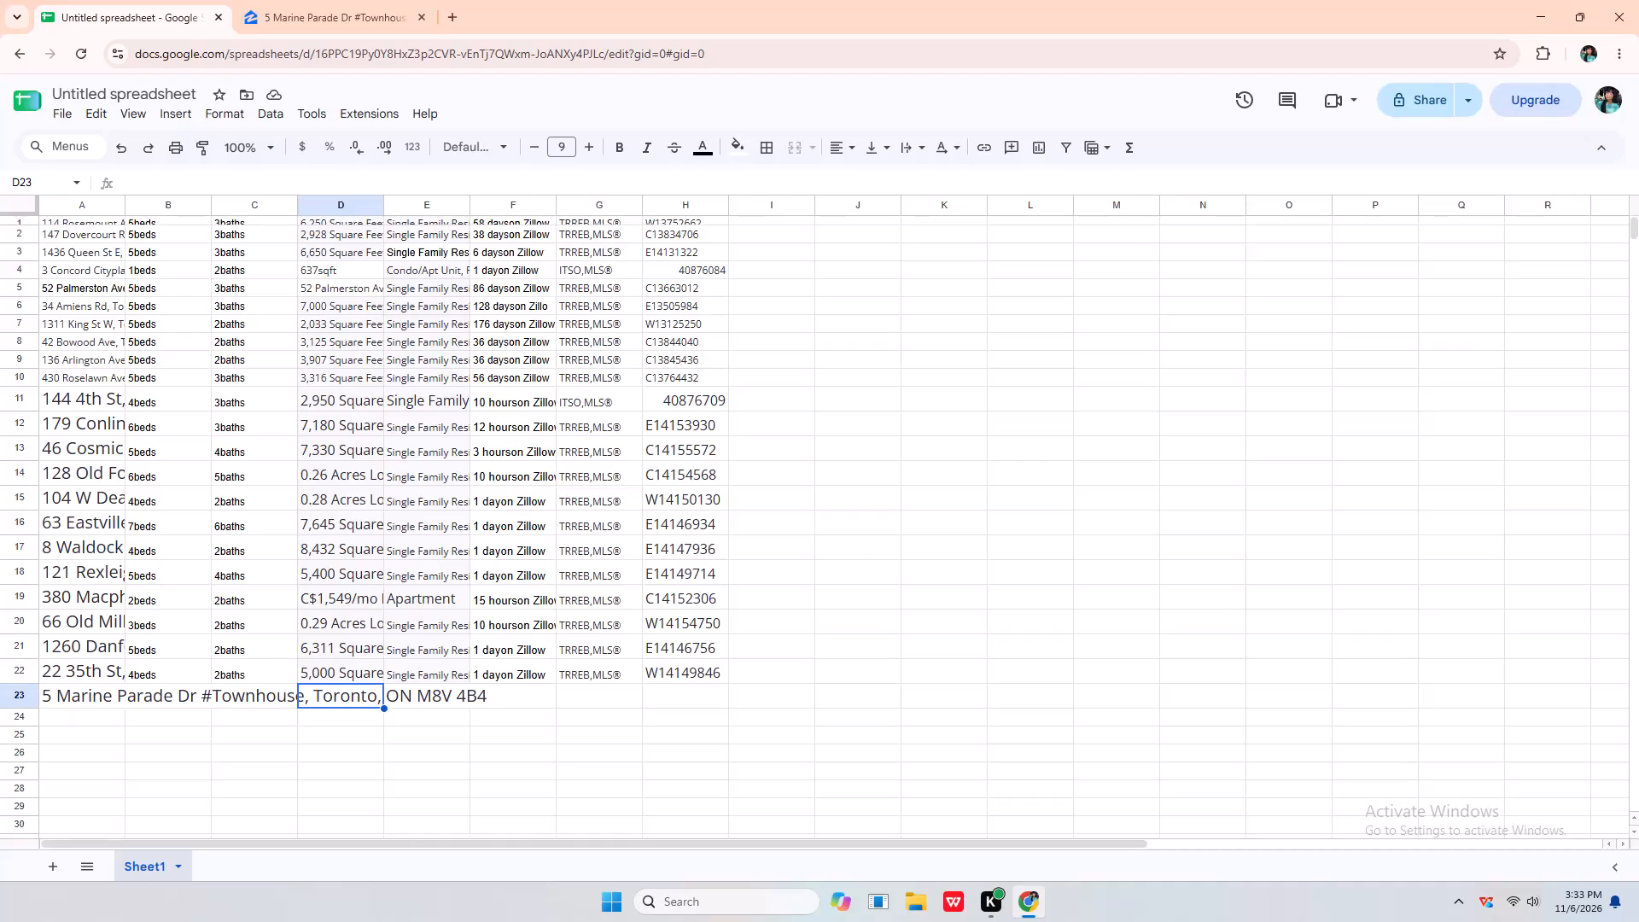
key("ctrl+v")
Enter 3beds in cell B23 and 5baths in cell C23 for the Marine Parade Dr townhouse.
key("Left")
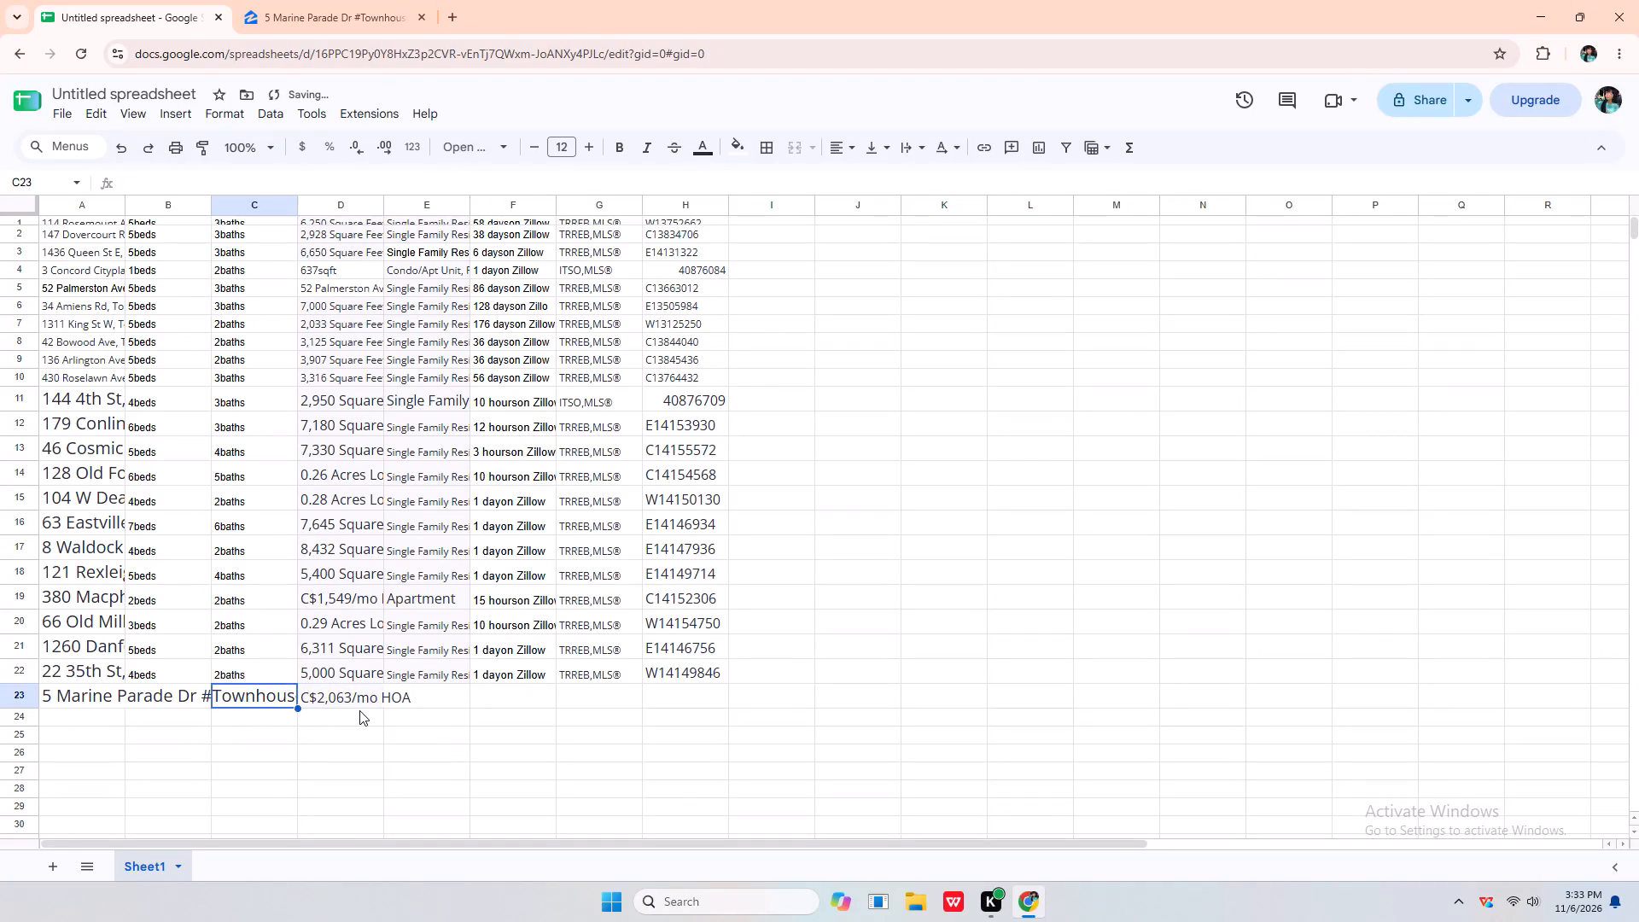
key("Left")
key("3")
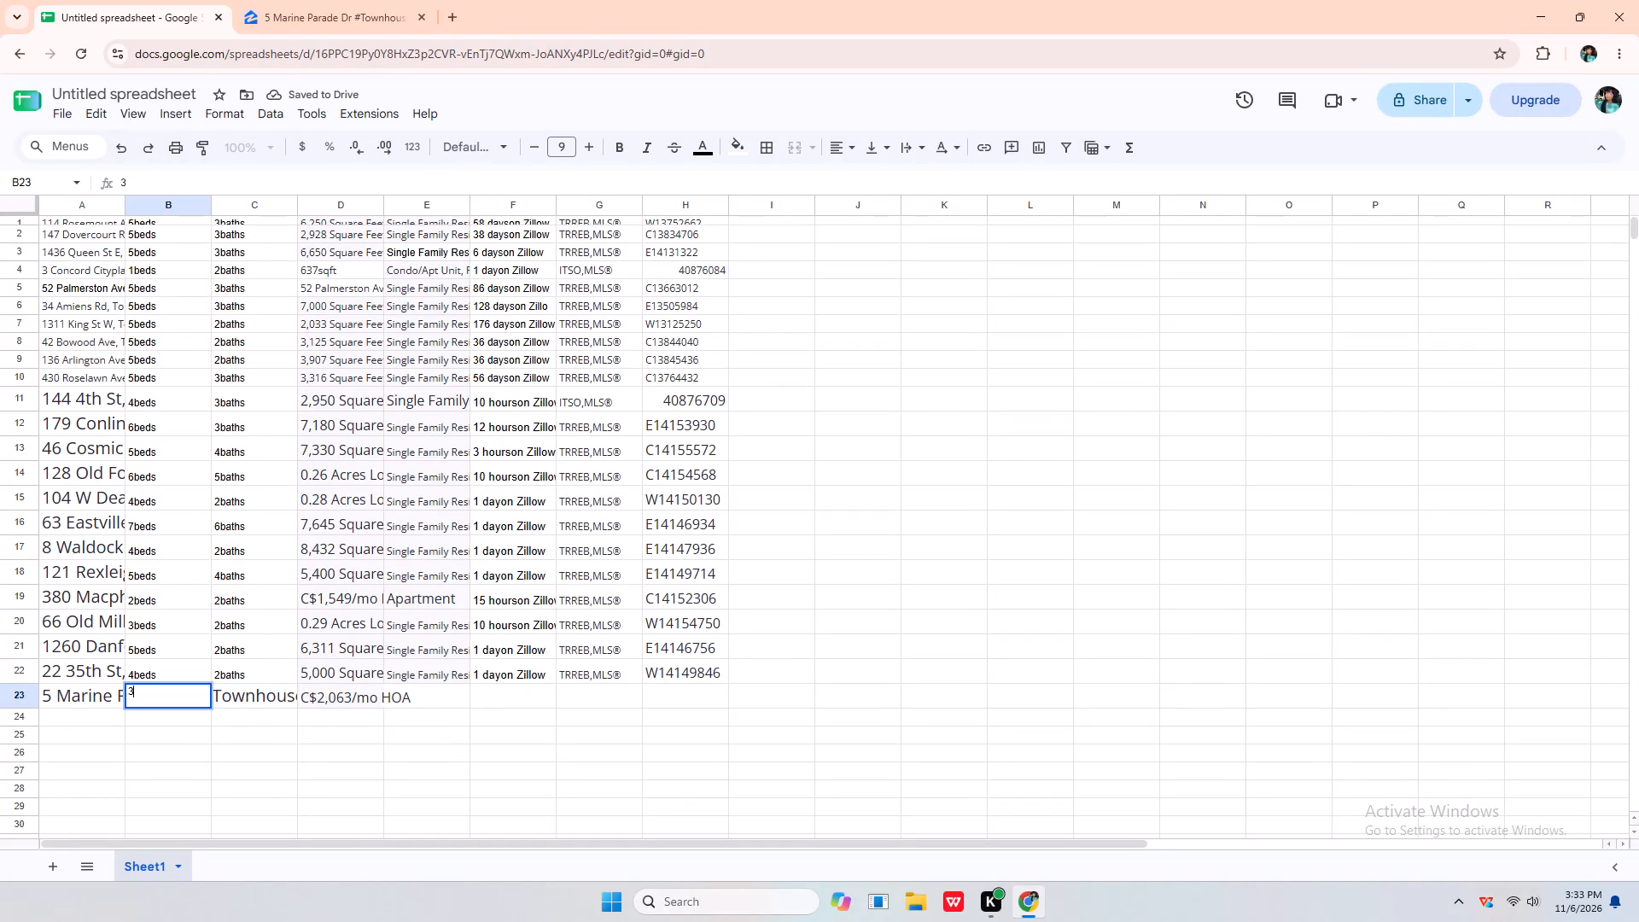
type("bed")
key("s")
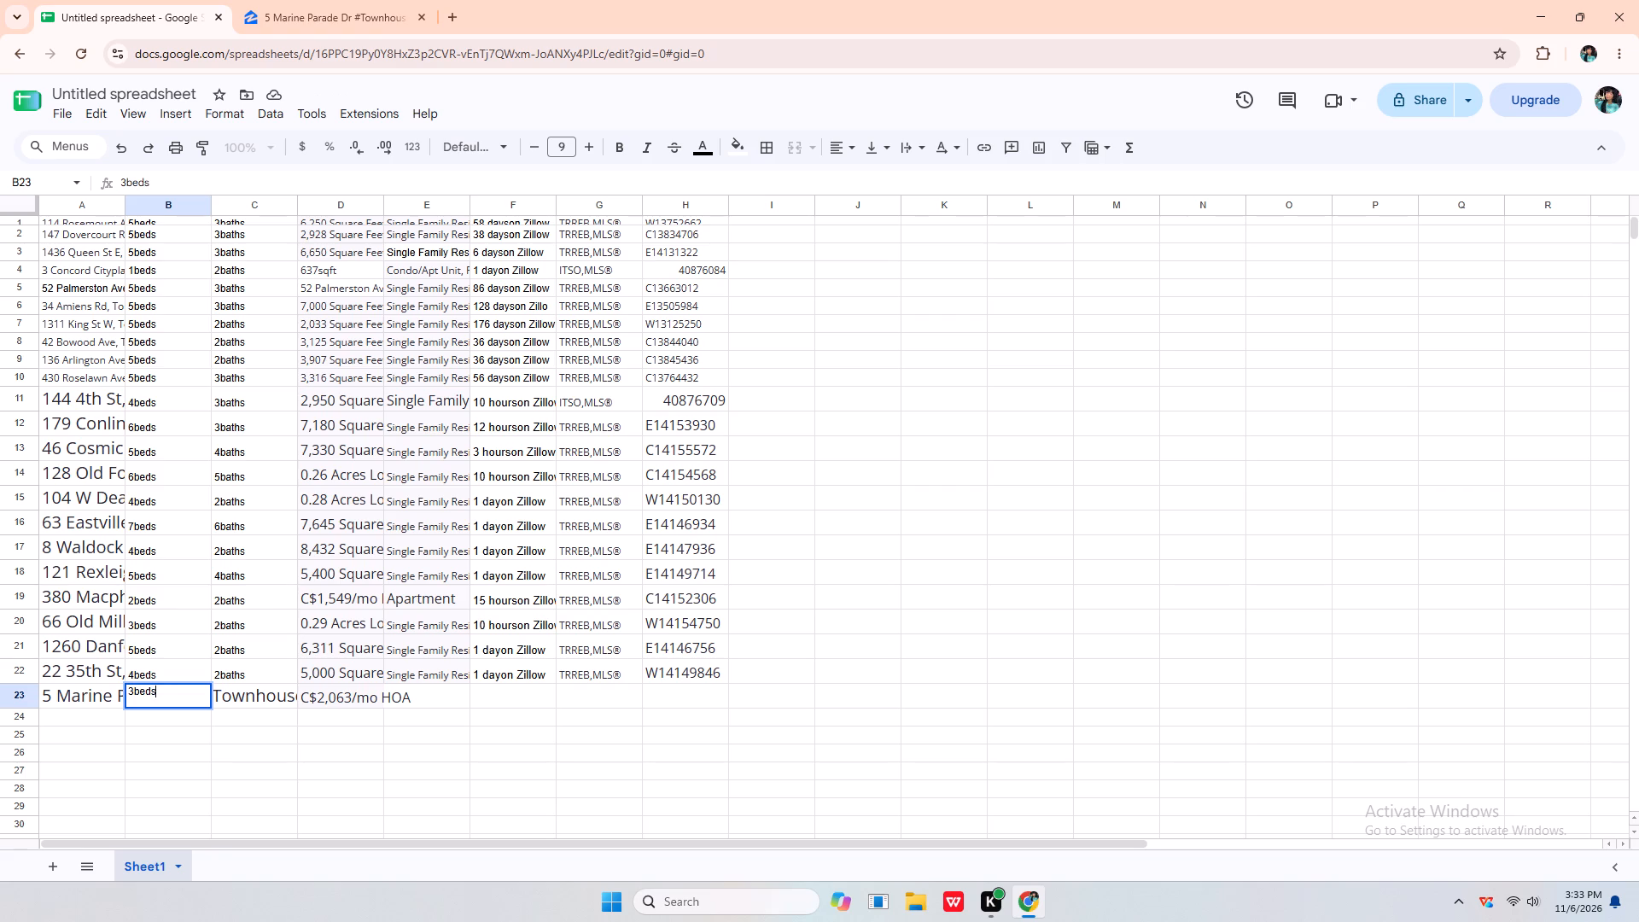
key("Right")
key("5")
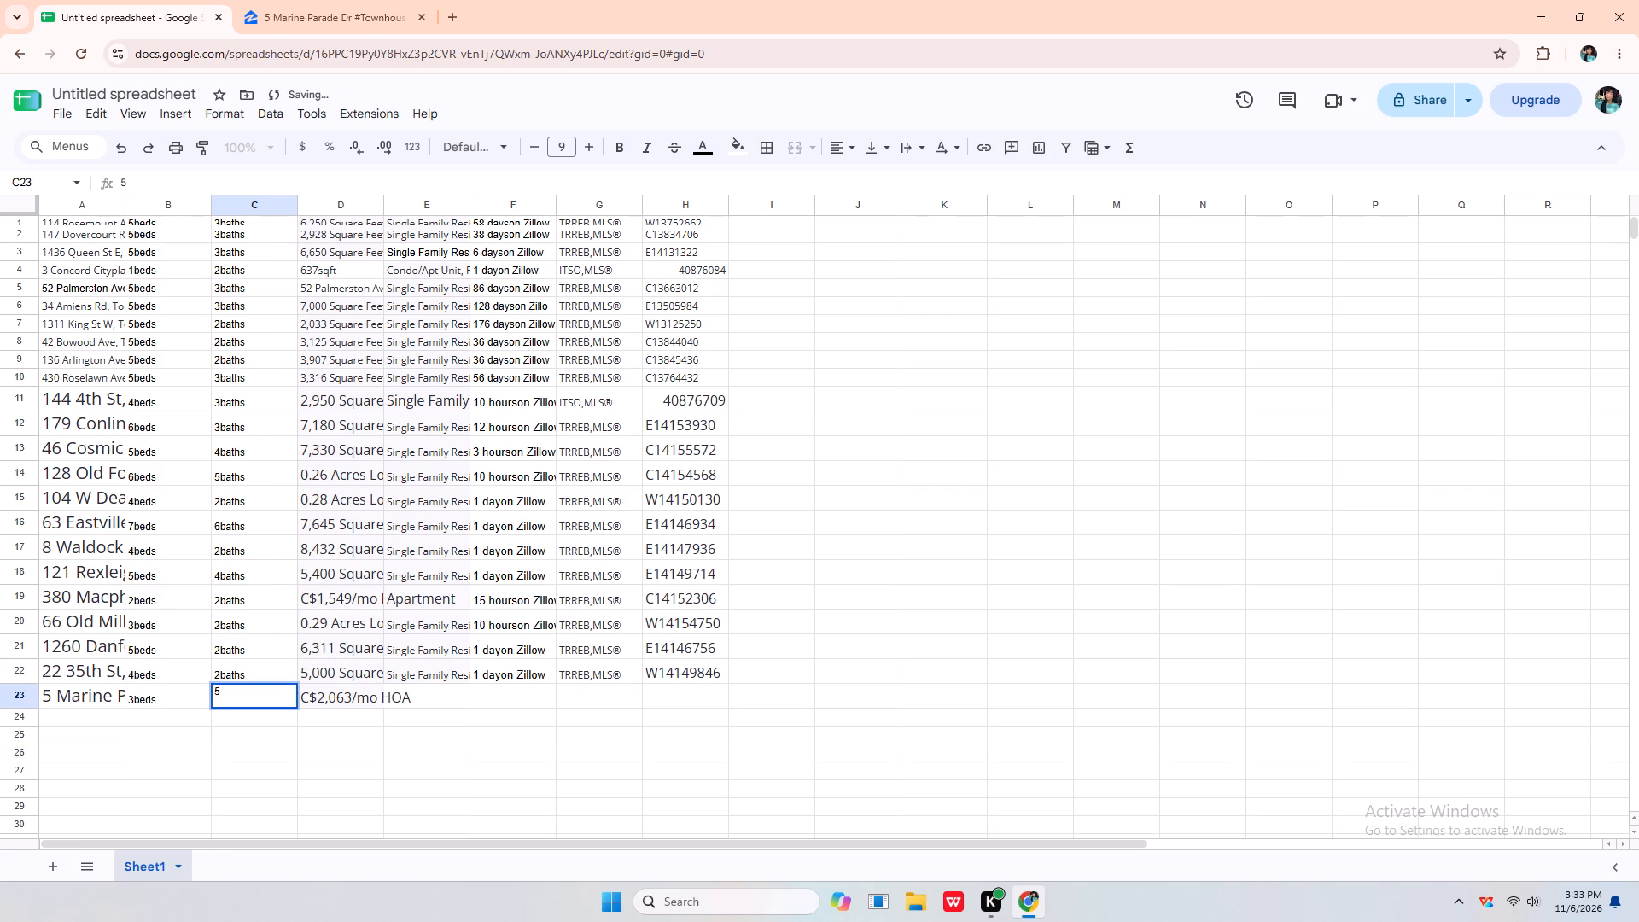
type("baths")
Copy the property type, Townhouse, from the Marine Parade Dr listing into cell E23 of the spreadsheet.
left_click(291, 24)
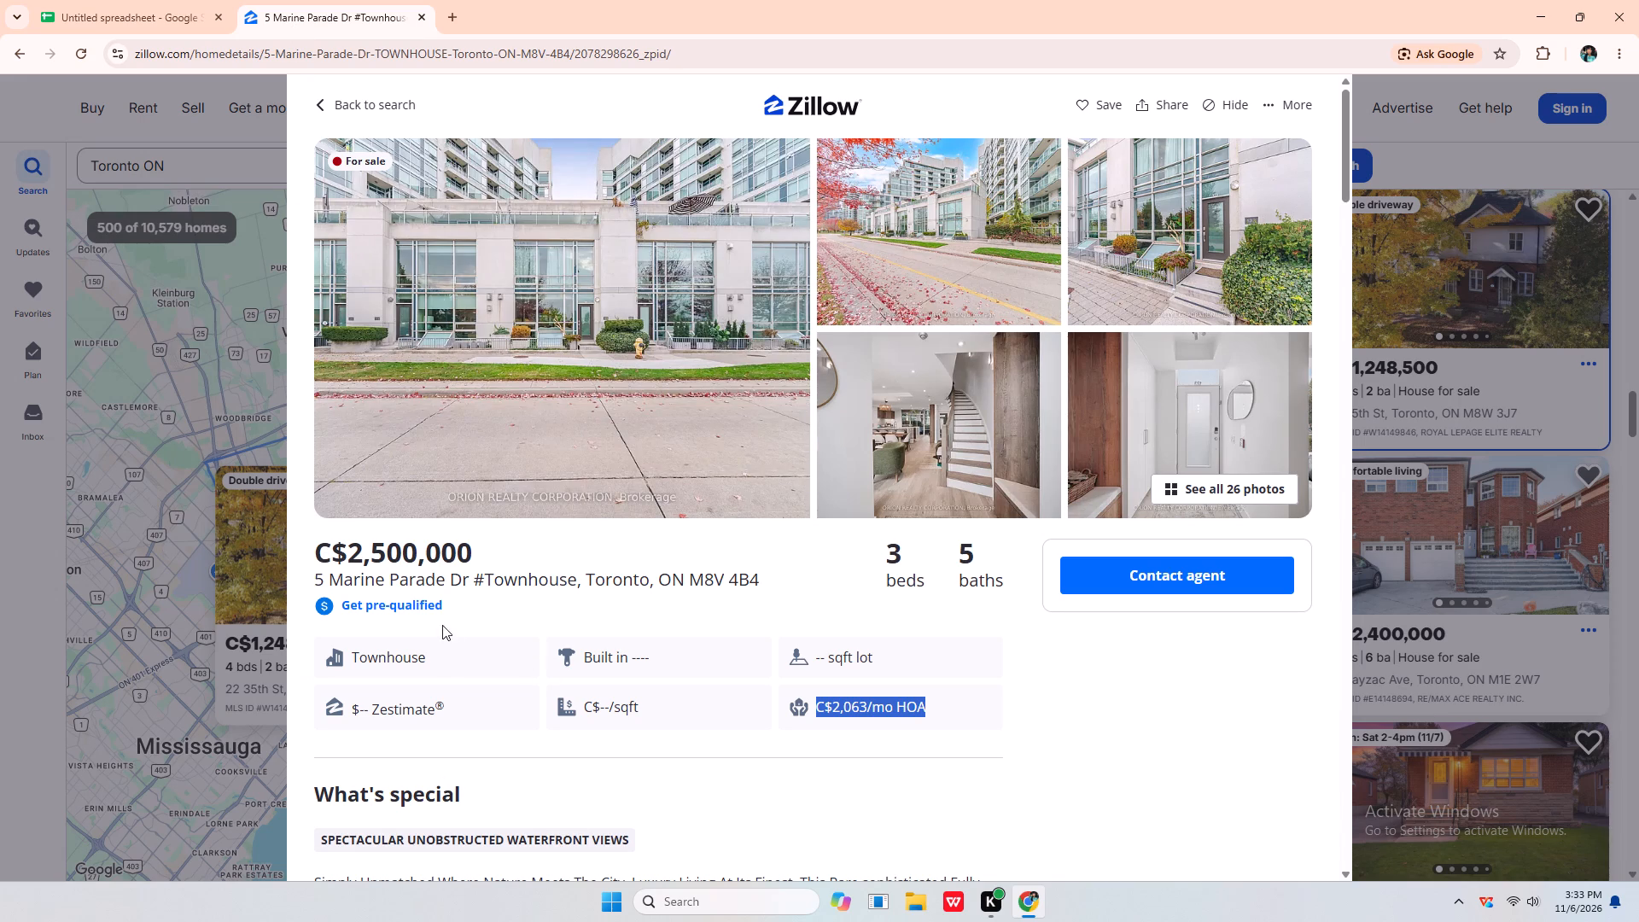
left_click_drag(349, 651, 452, 670)
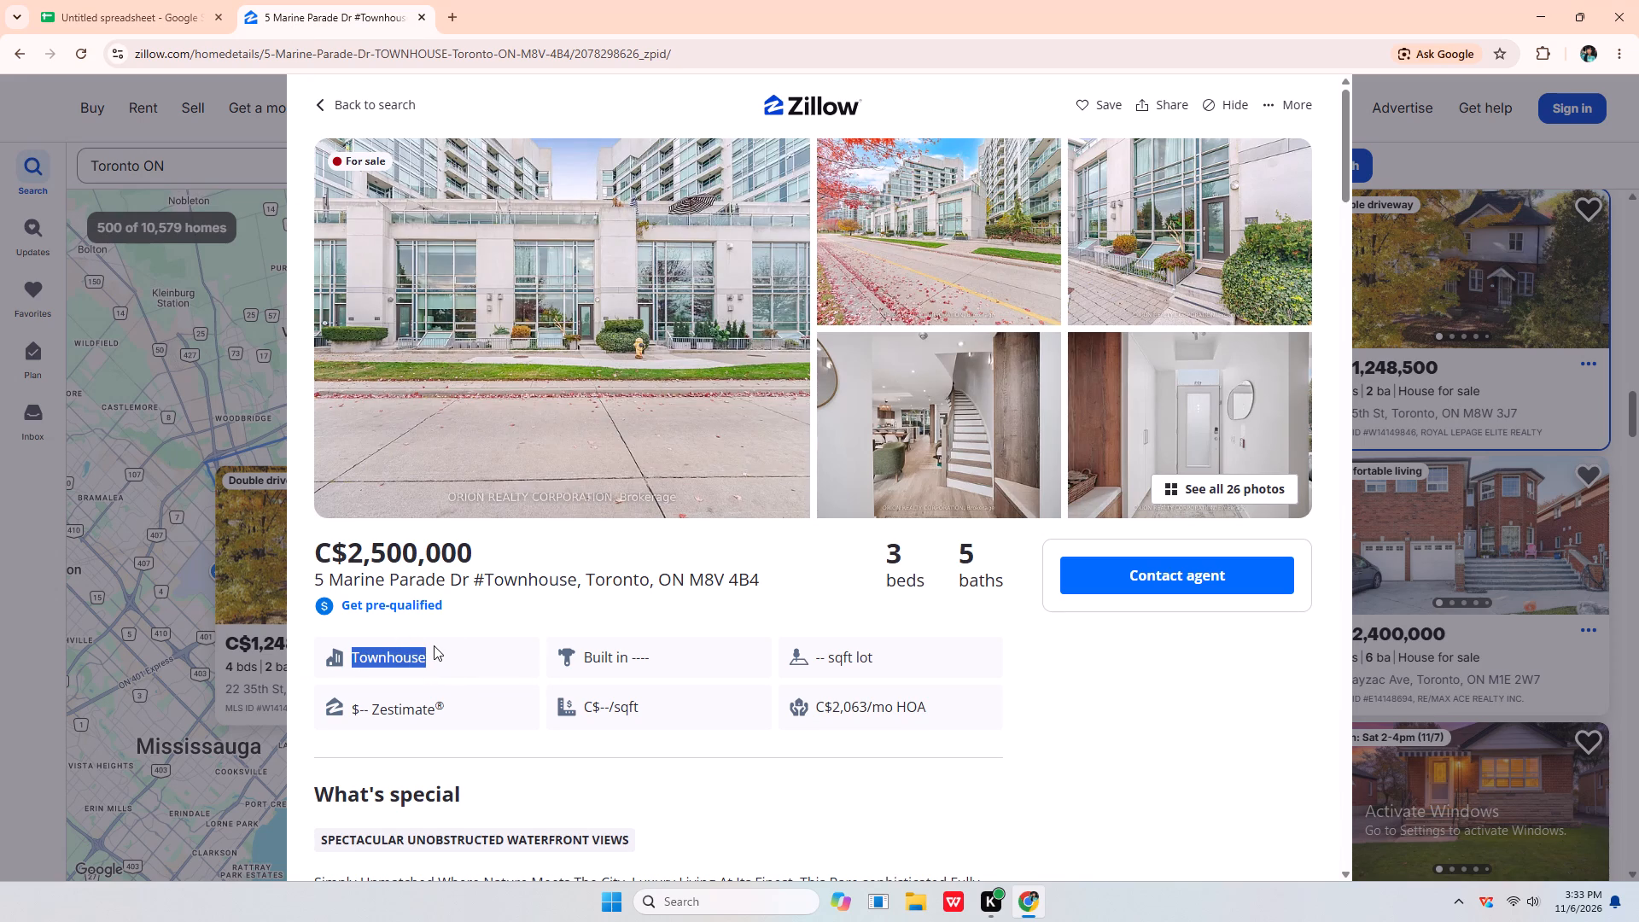
key("ctrl+c")
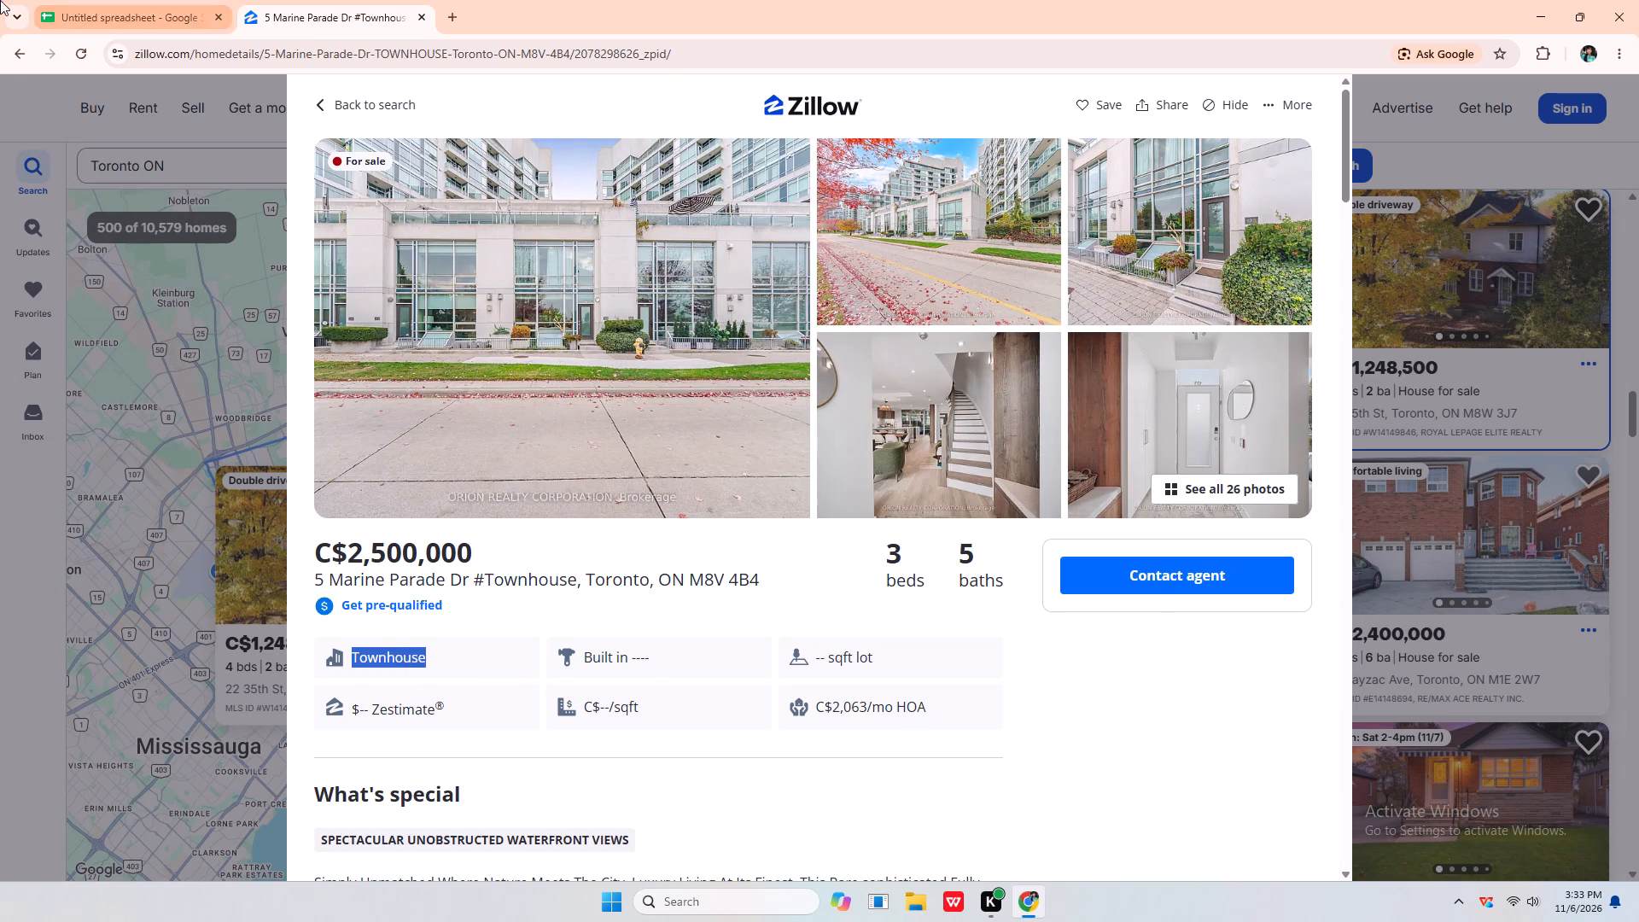
left_click(130, 22)
left_click(454, 699)
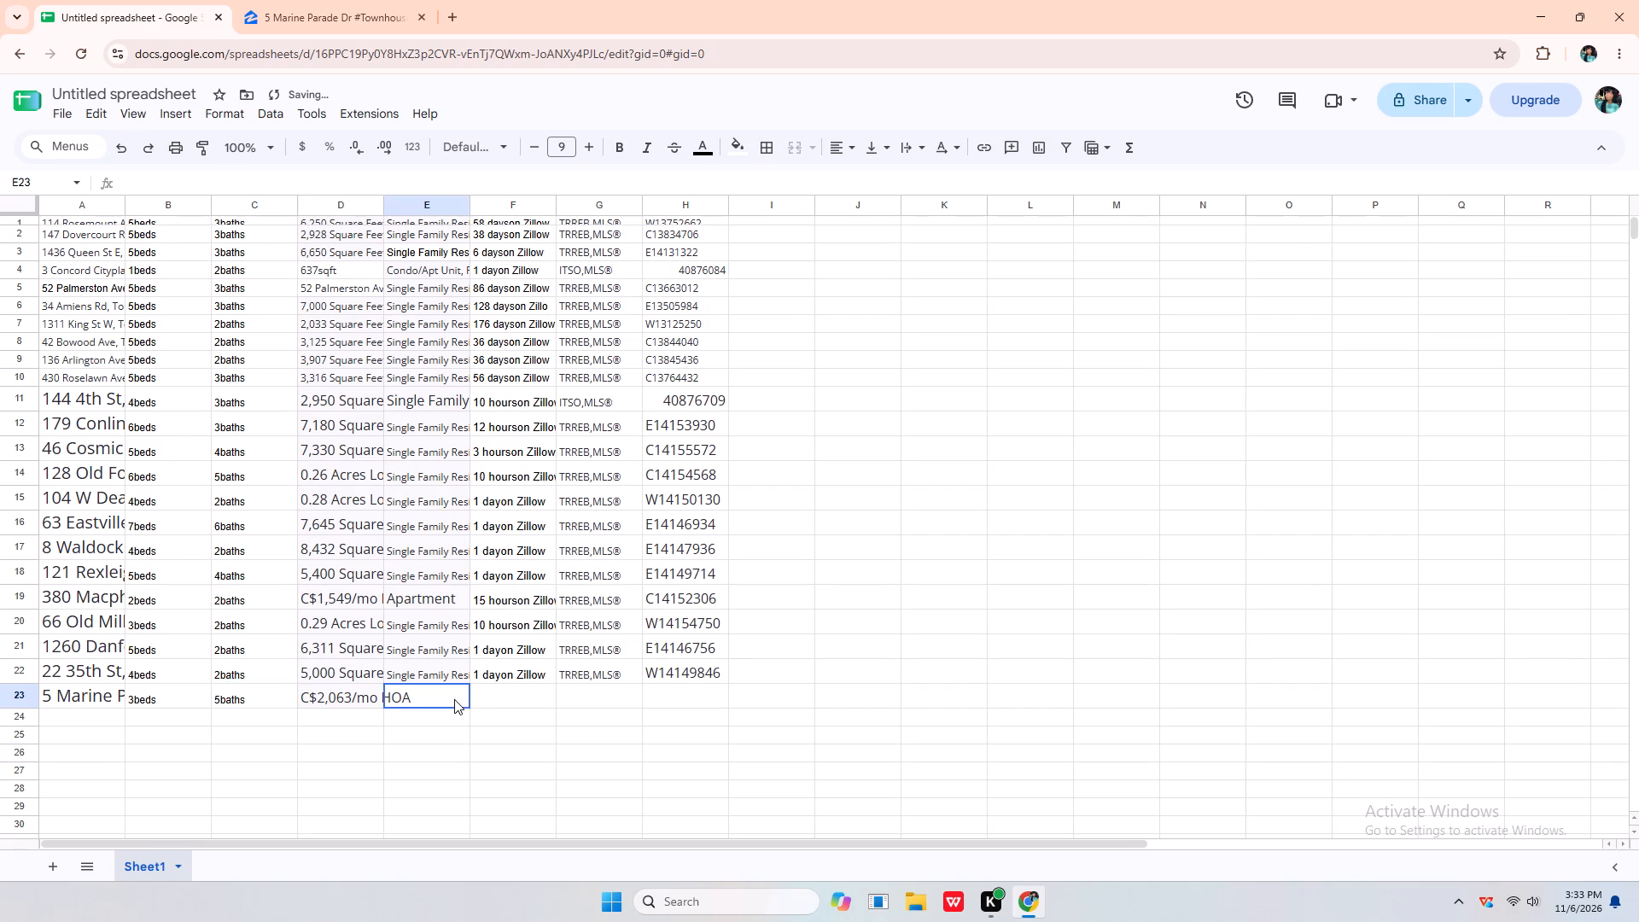
key("ctrl+v")
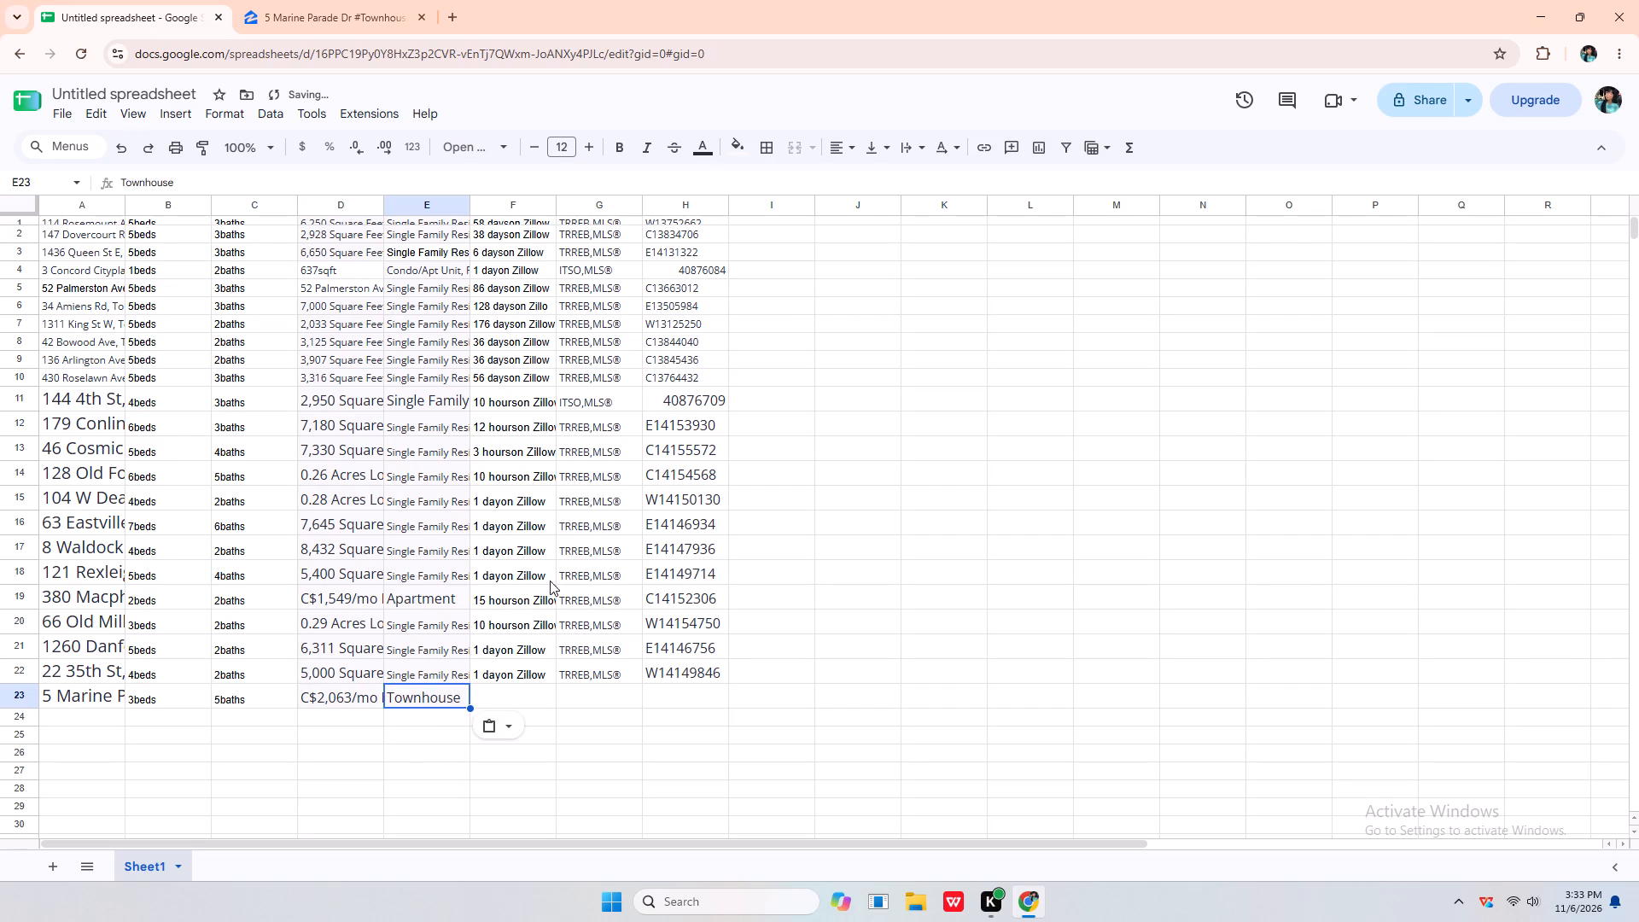
Copy the listing time, 9 hours on Zillow, from the Marine Parade Dr listing into cell F23 of the spreadsheet.
left_click(379, 20)
scroll(536, 716, "down", 2)
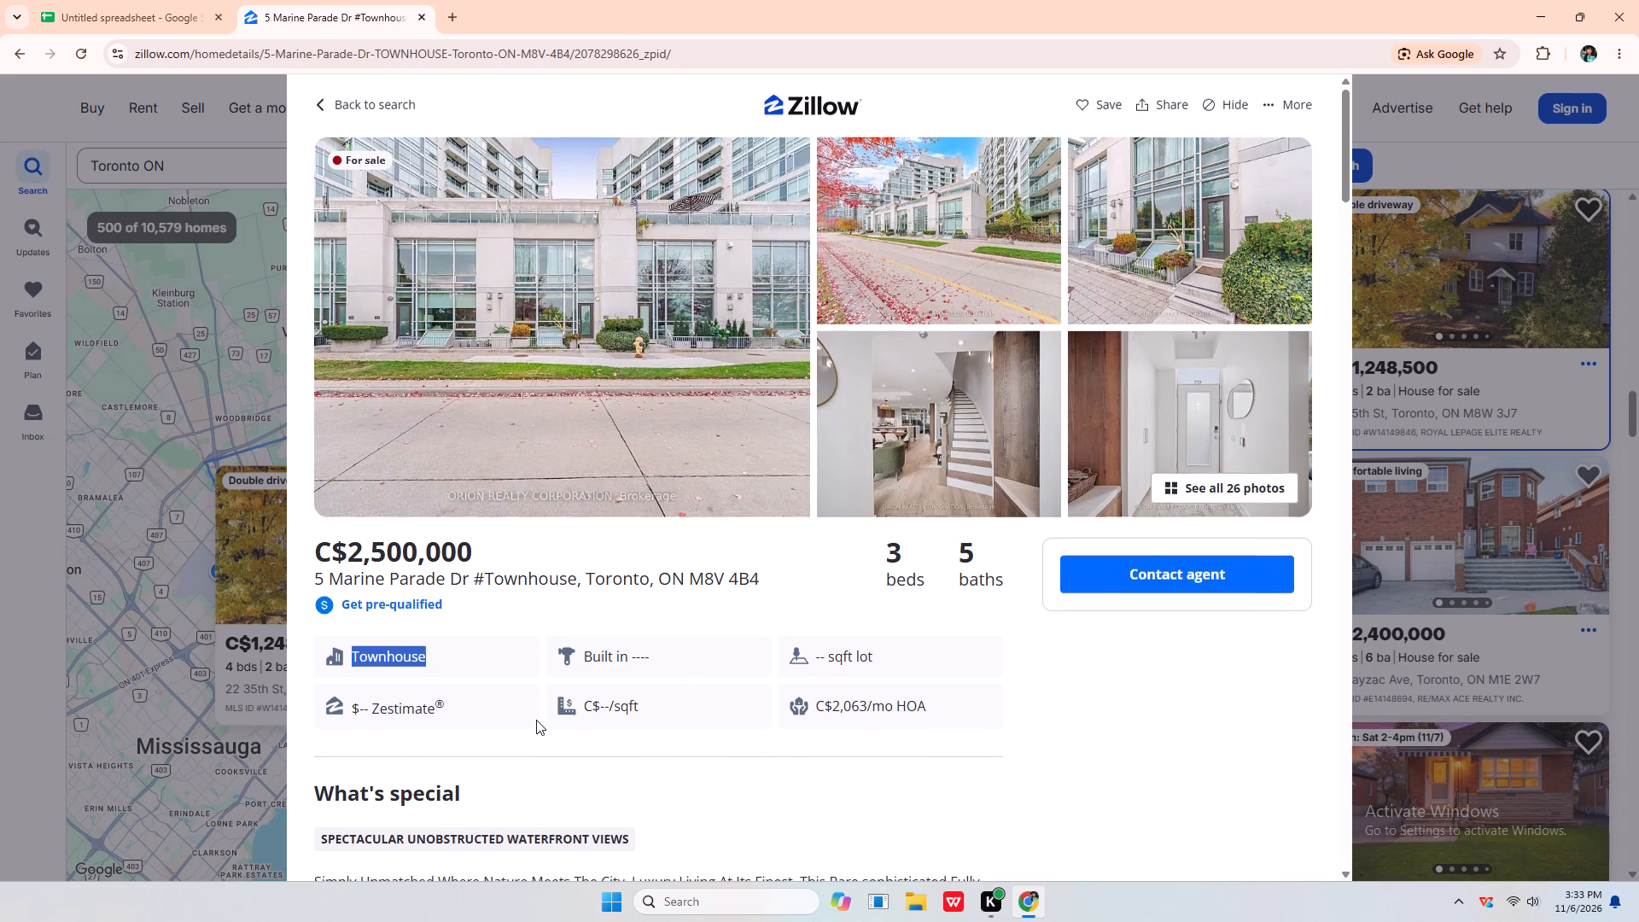
scroll(536, 720, "down", 3)
left_click_drag(306, 604, 434, 606)
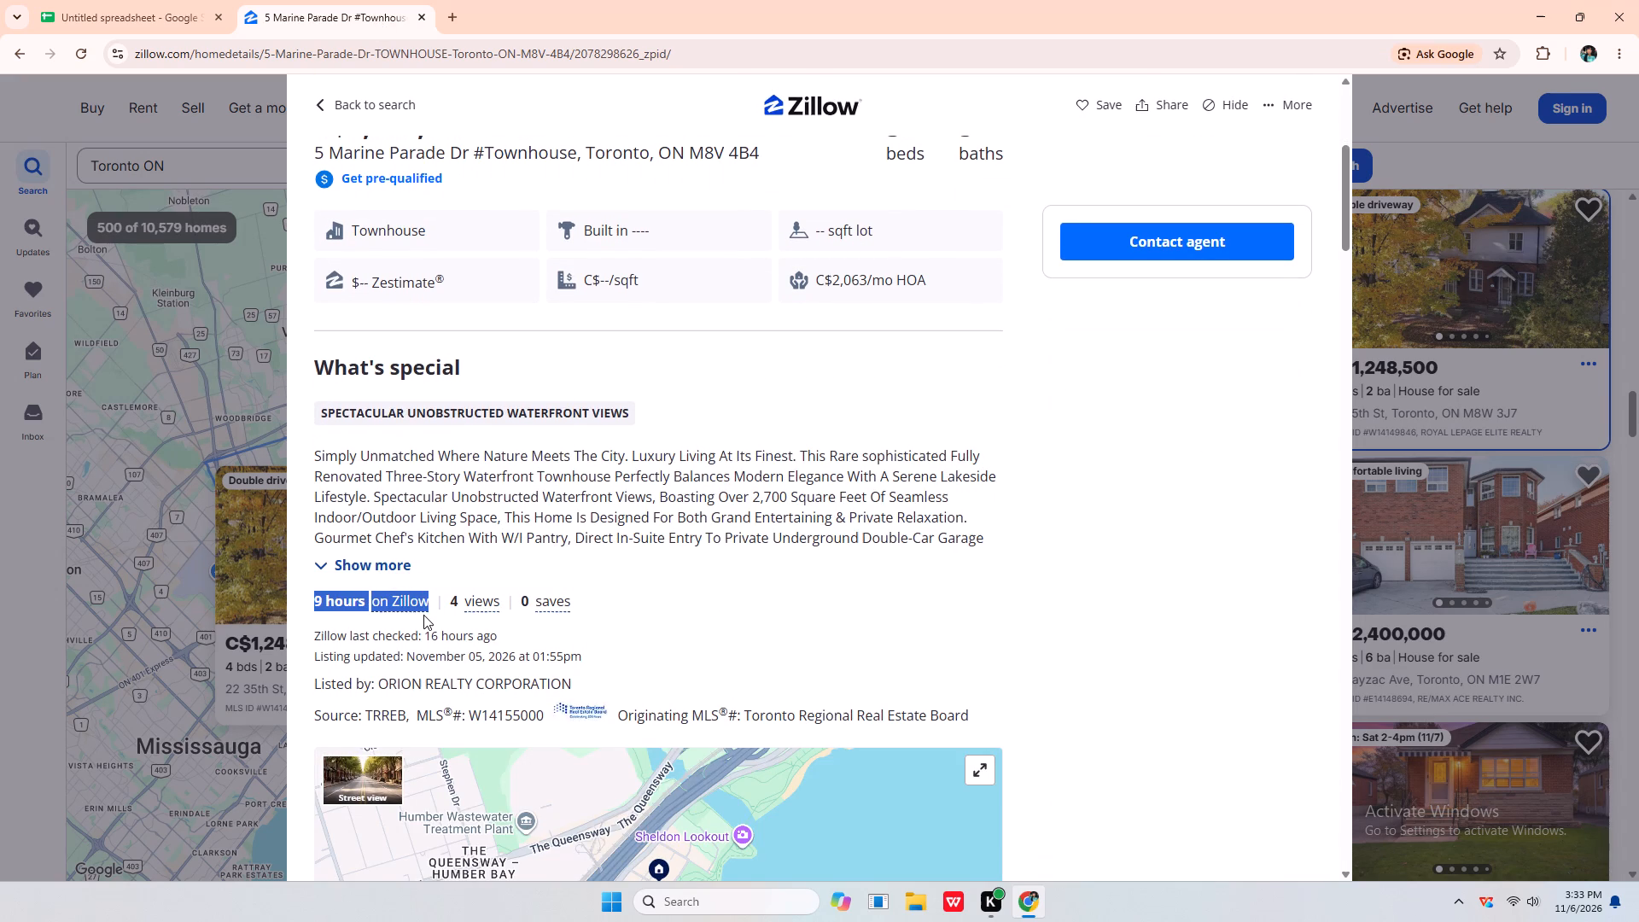
key("ctrl+c")
left_click(120, 17)
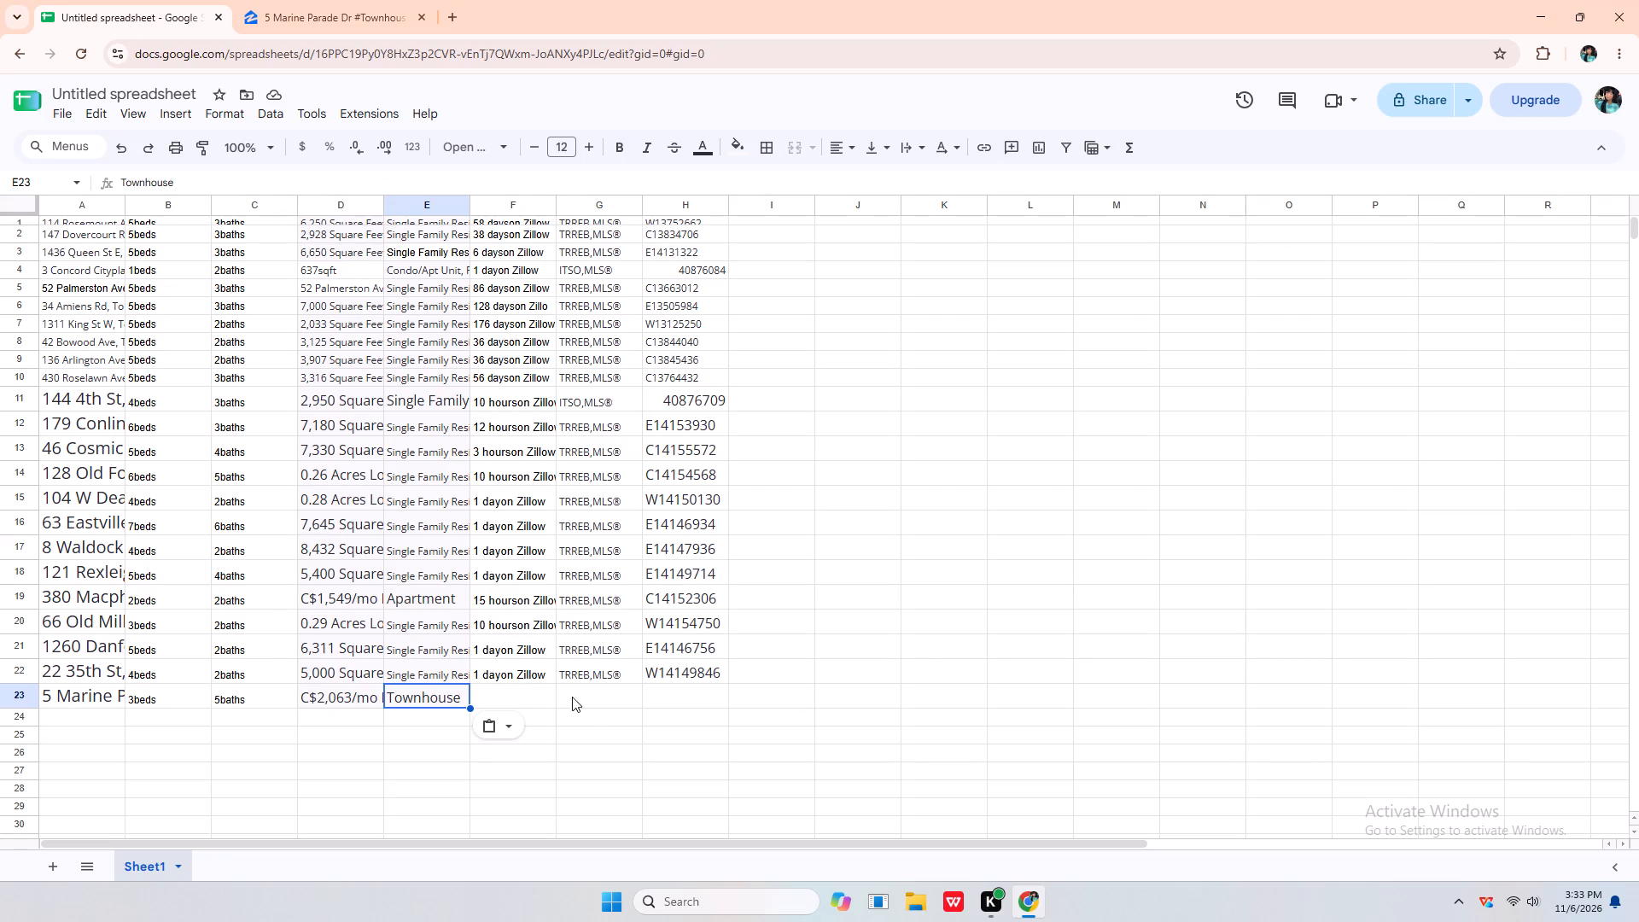
left_click(544, 703)
key("ctrl+v")
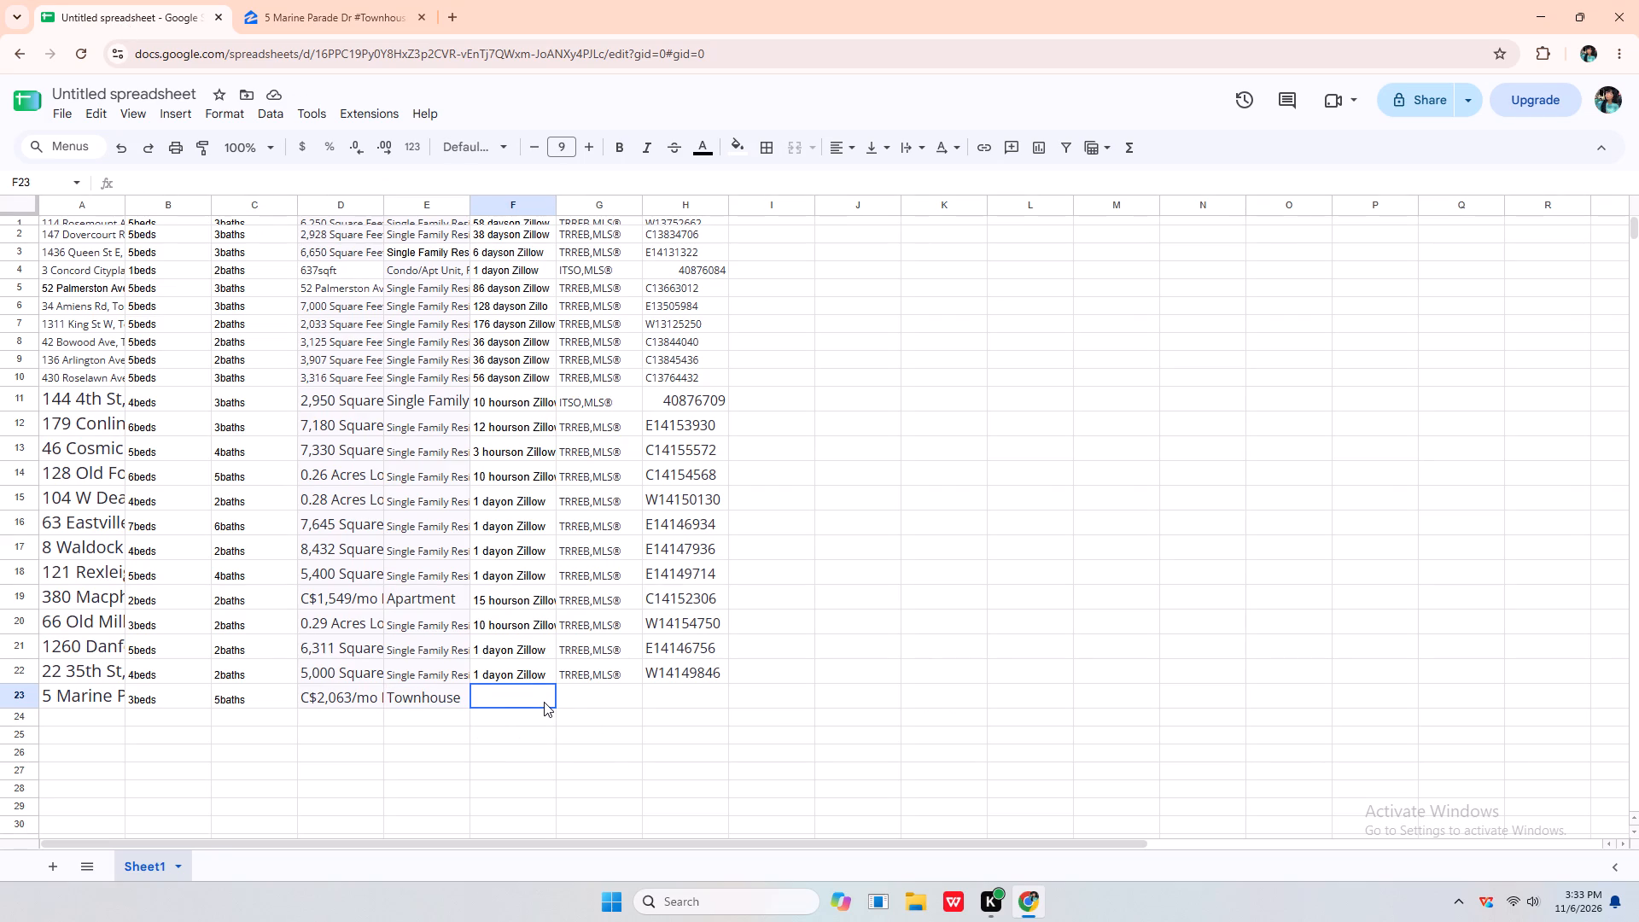
Copy the MLS number W14155000 from the Marine Parade Dr listing into cell H23 of the spreadsheet.
left_click(358, 14)
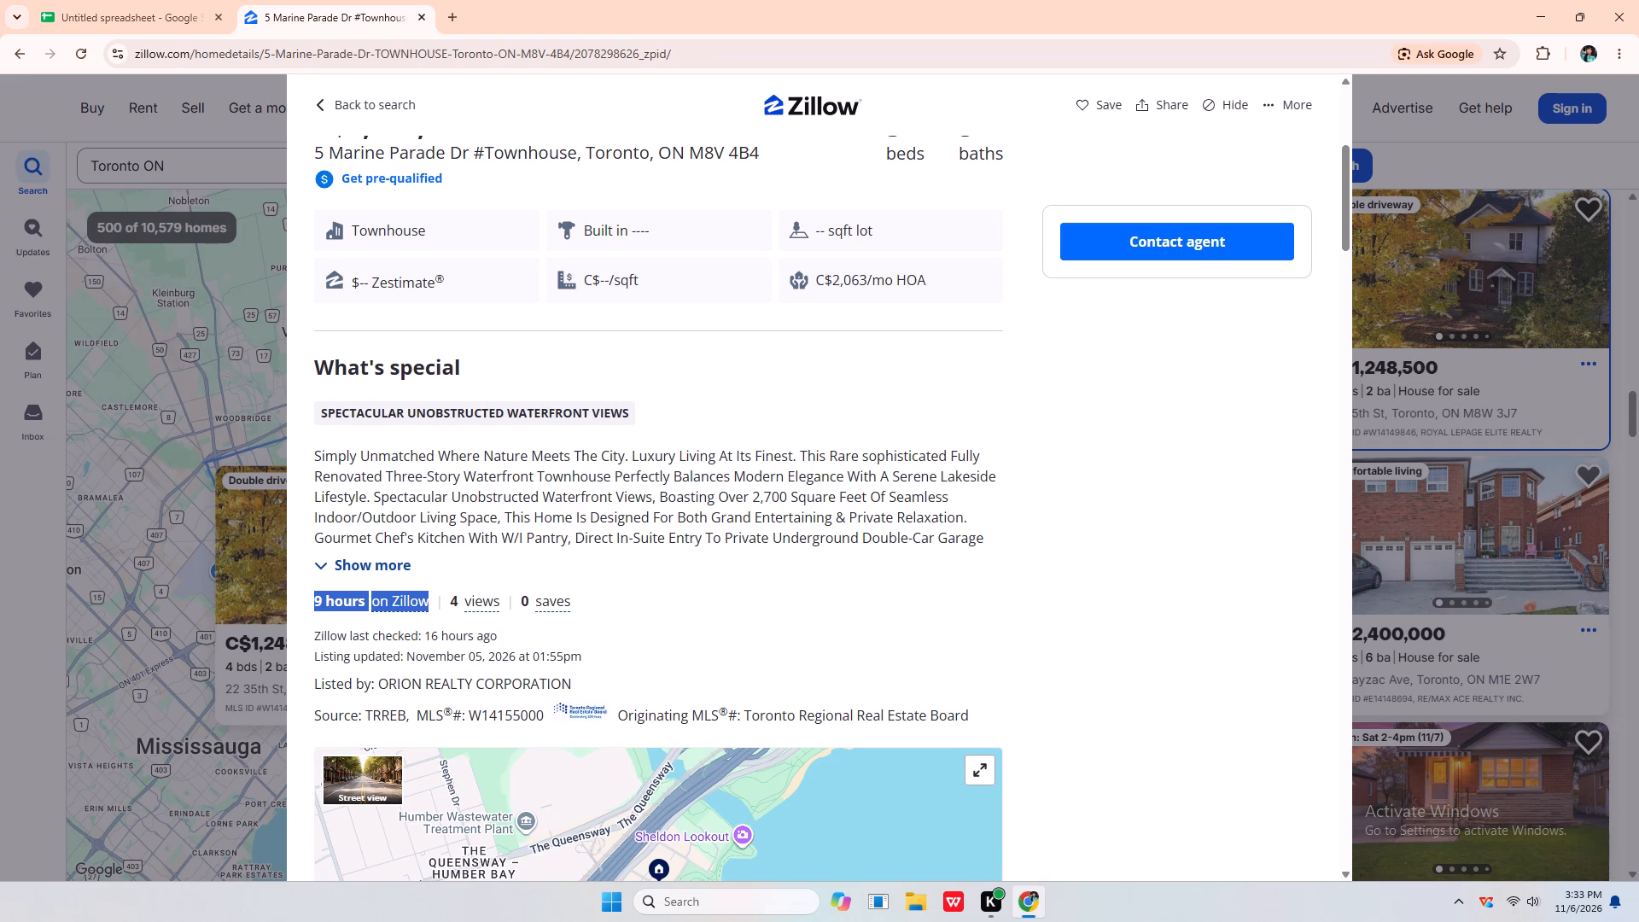
left_click_drag(466, 709, 470, 709)
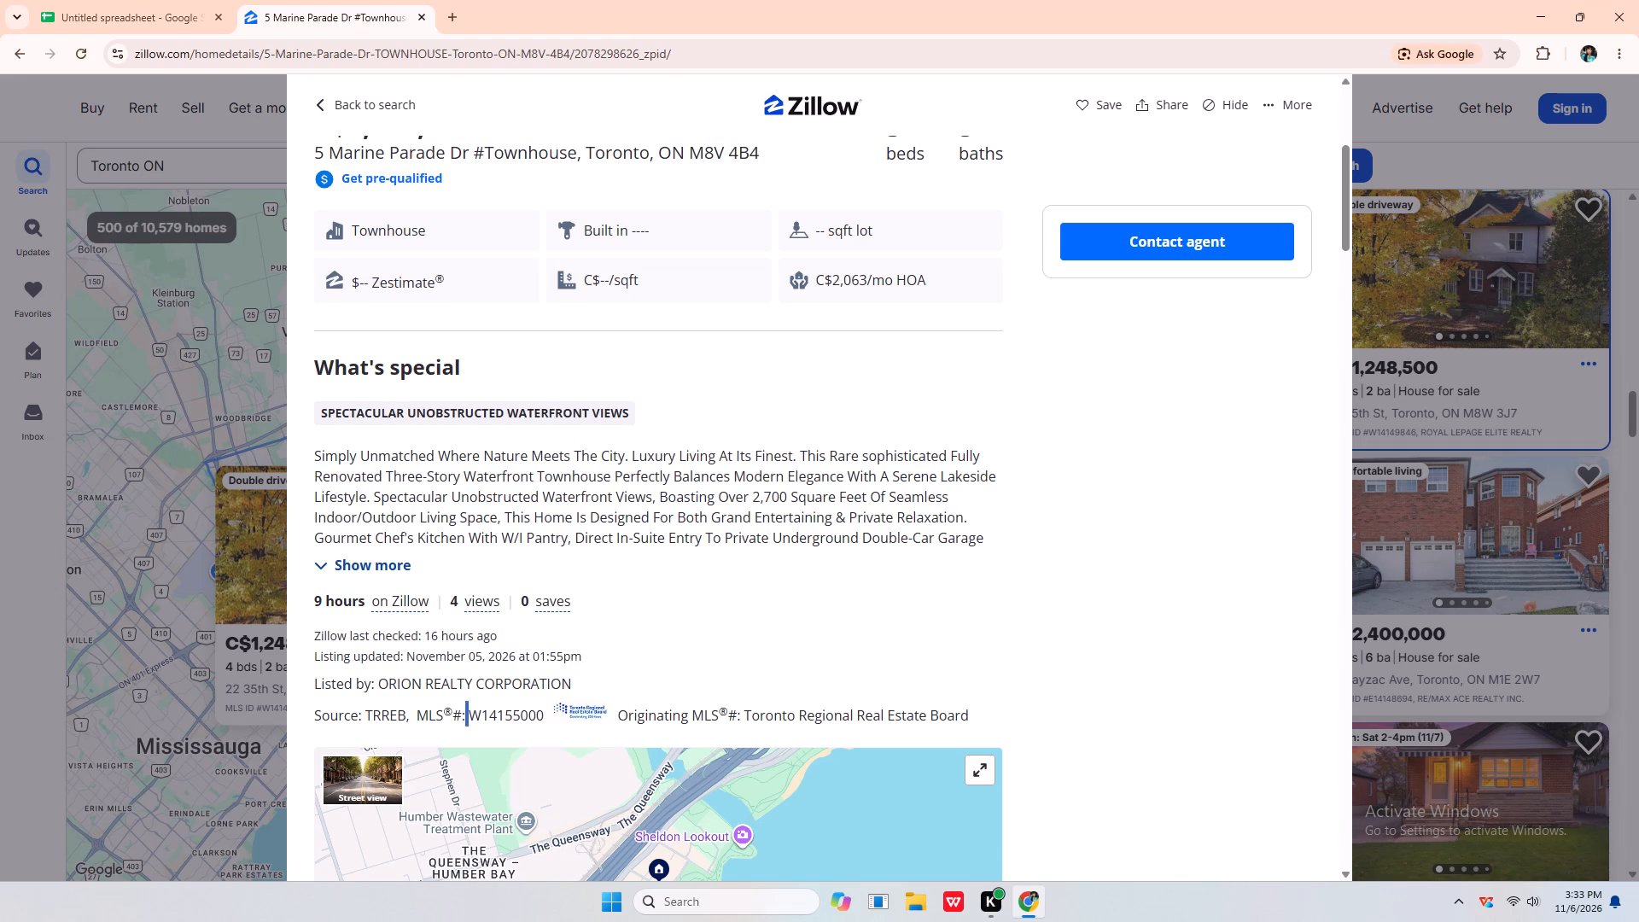
left_click_drag(470, 709, 550, 715)
key("ctrl+c")
left_click(122, 15)
left_click(711, 699)
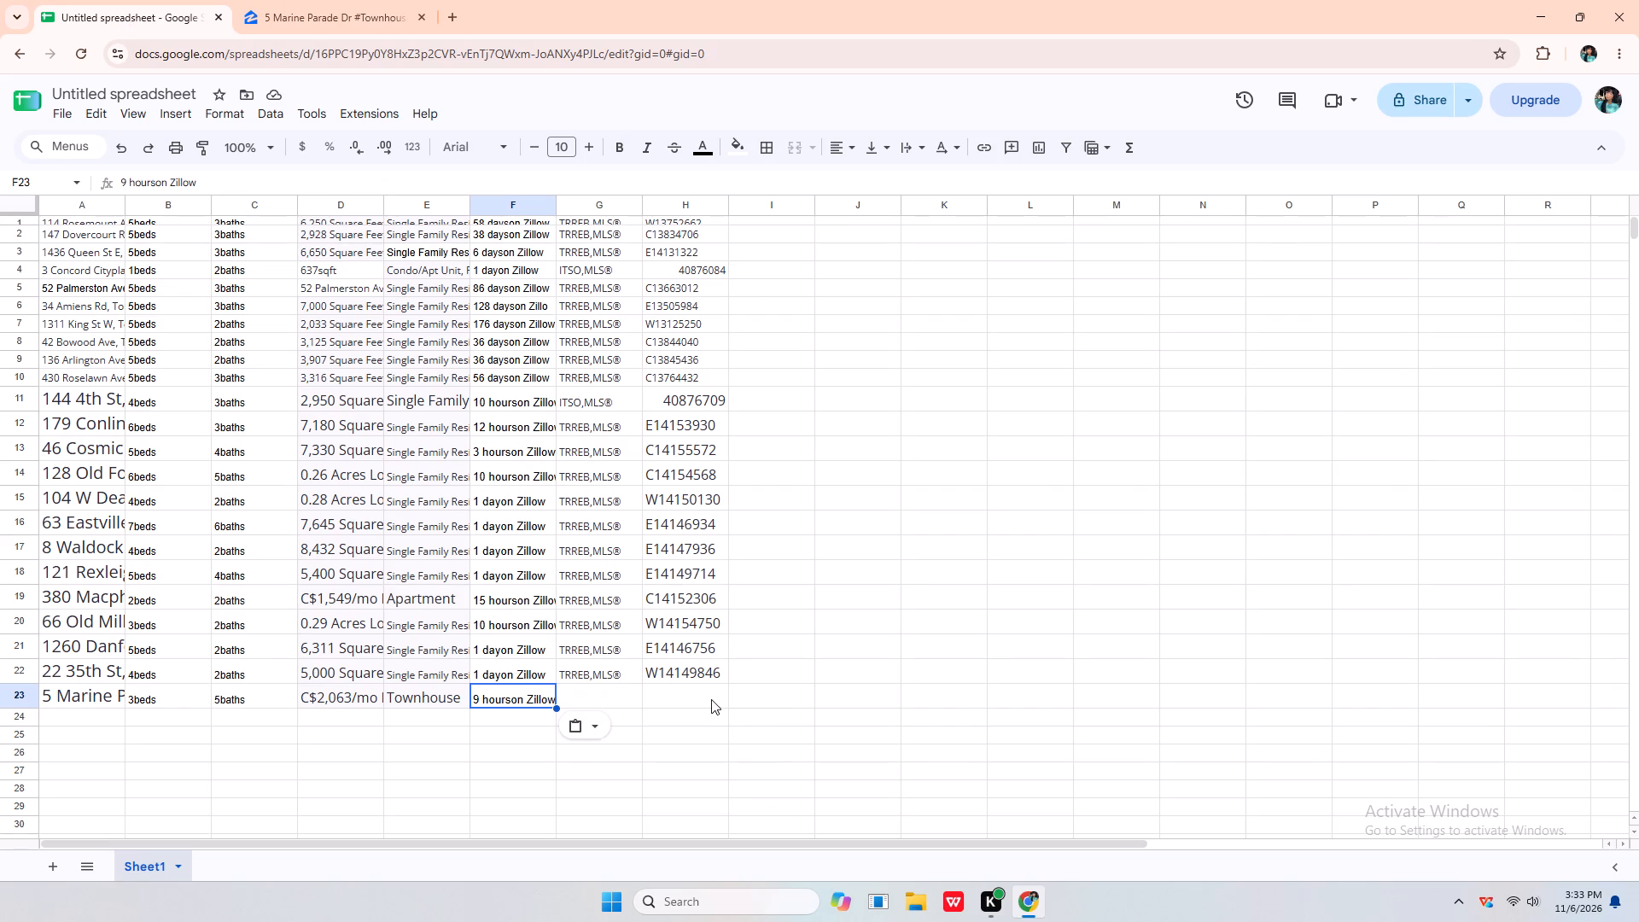
key("ctrl+v")
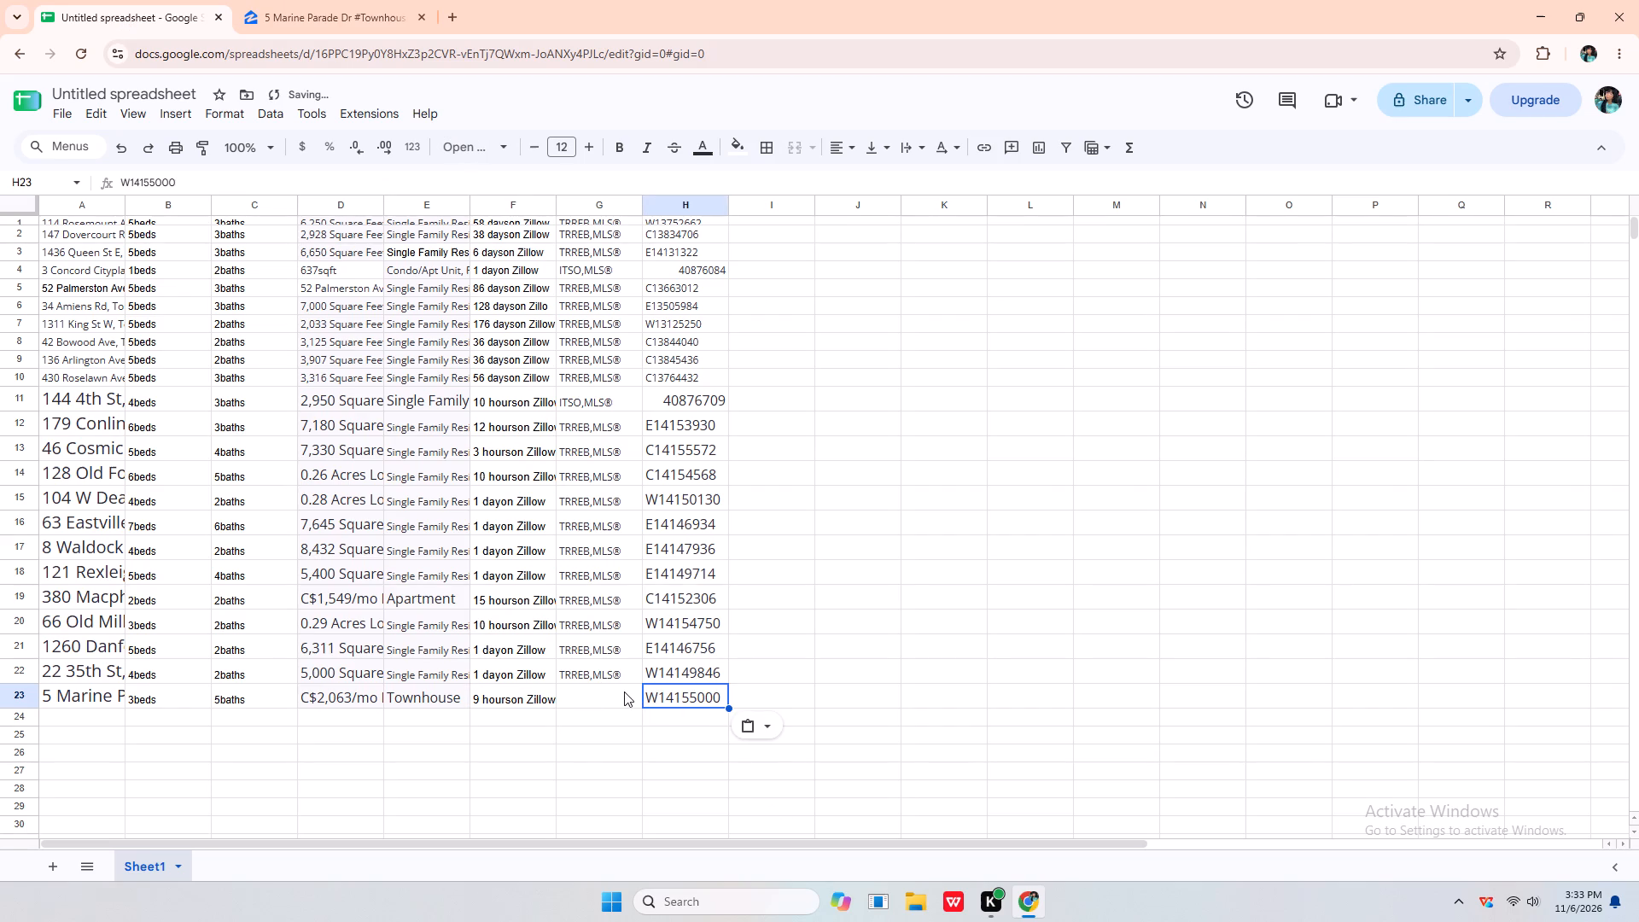
Copy the source text TRREB,MLS® from cell G22 into cell G23.
left_click(589, 668)
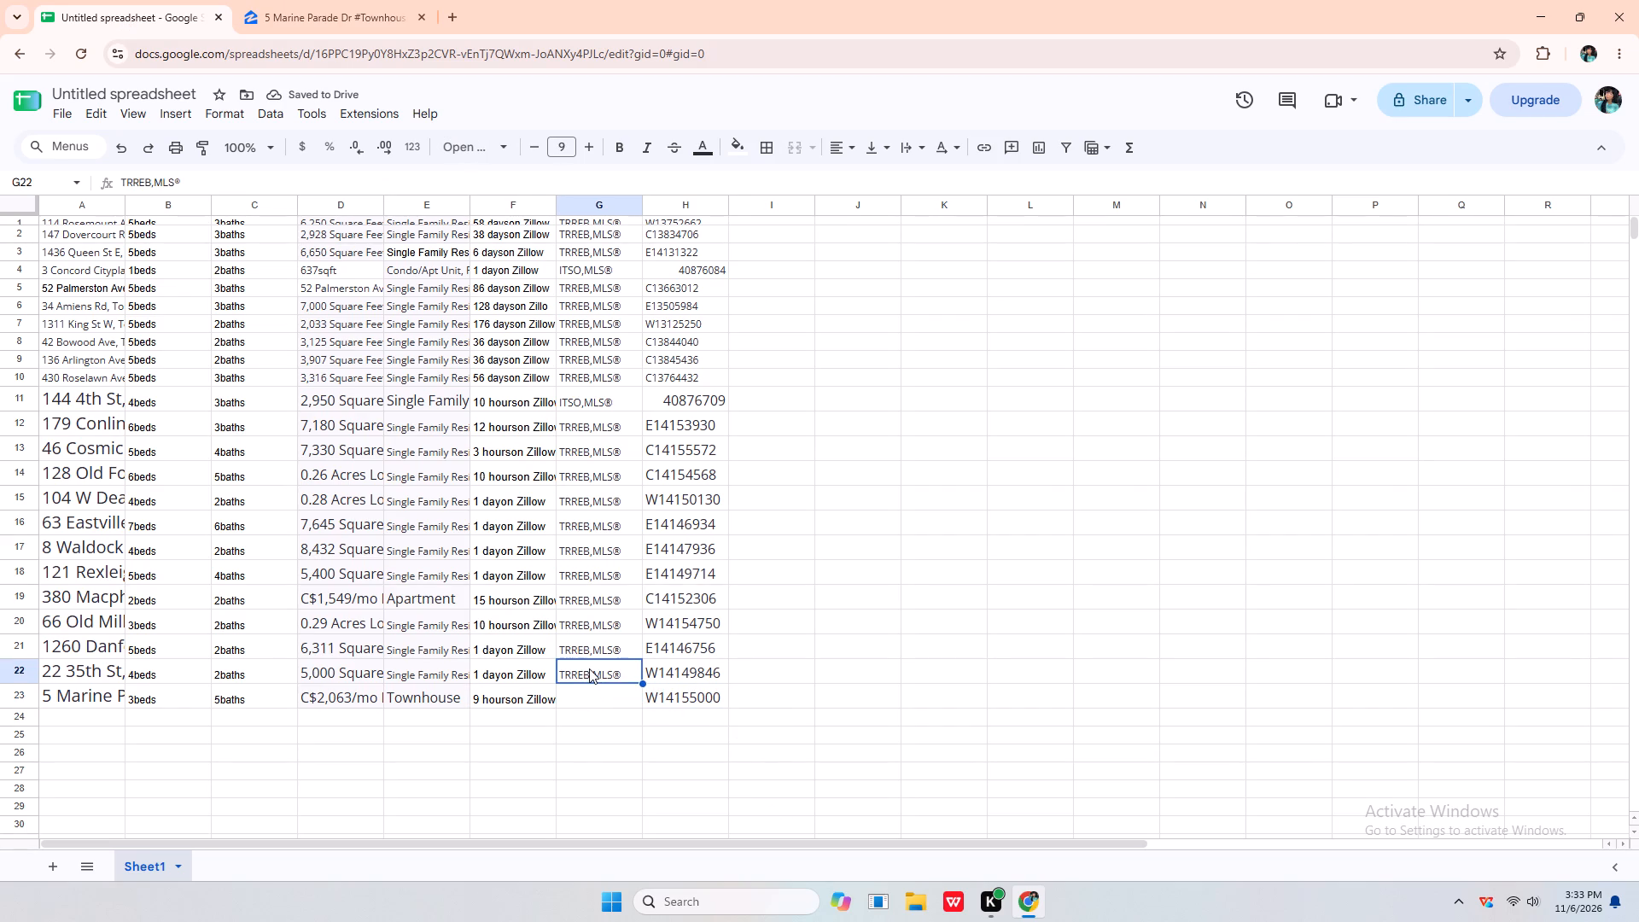
key("ctrl+c")
key("Down")
key("ctrl+v")
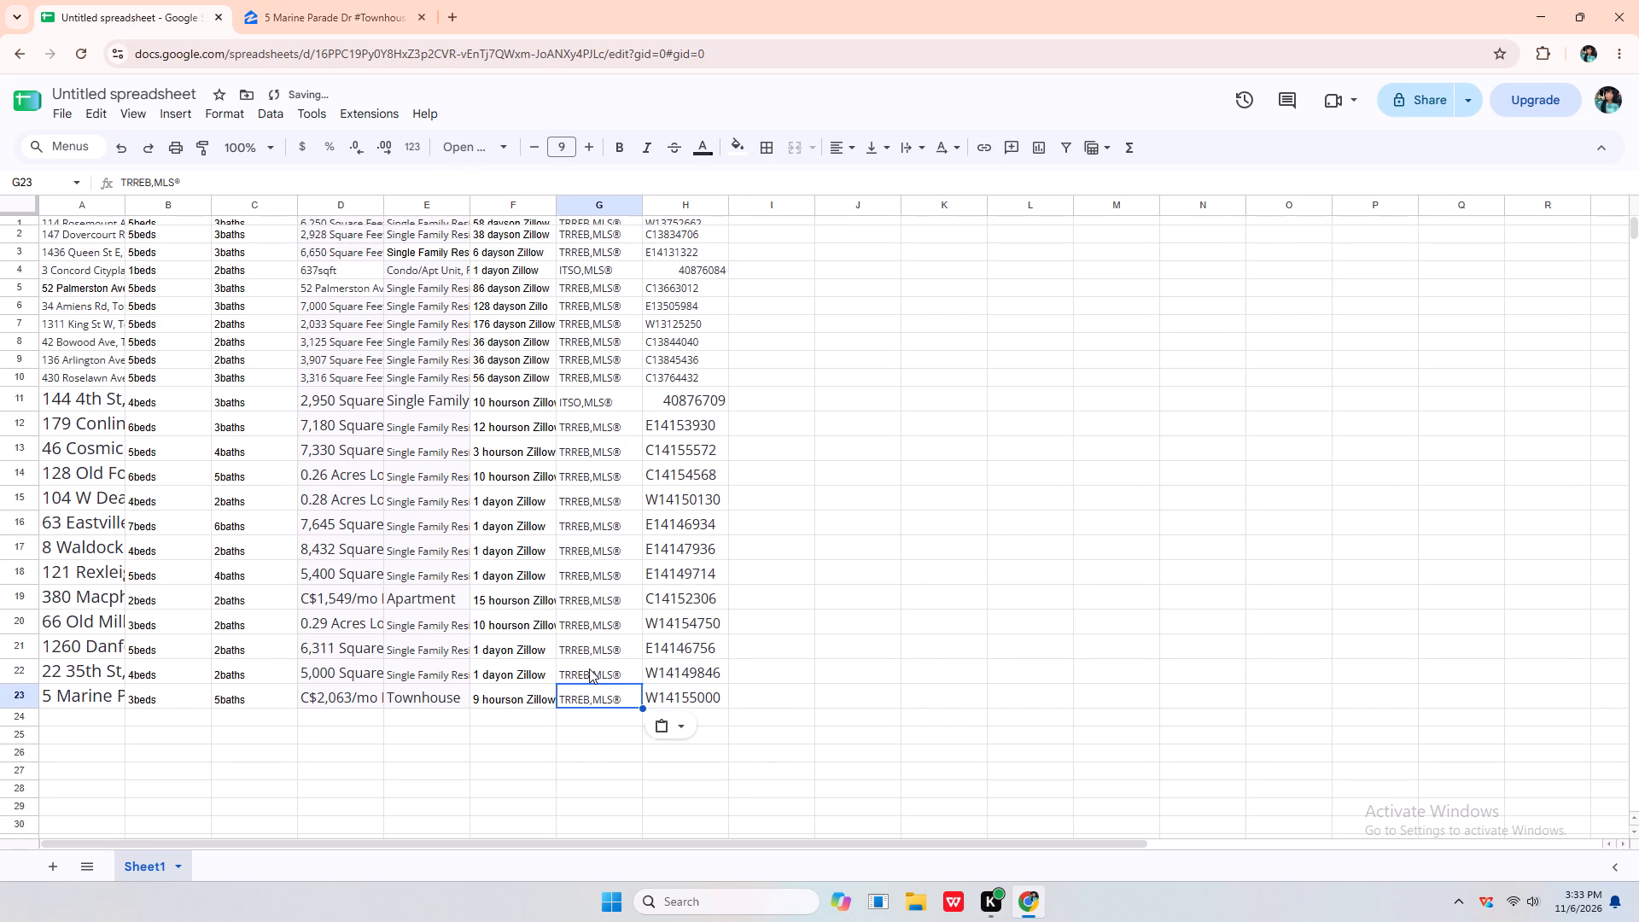
Go back to the Zillow search results and open the C$2,400,000 Payzac Ave house listing.
left_click(310, 24)
left_click(345, 102)
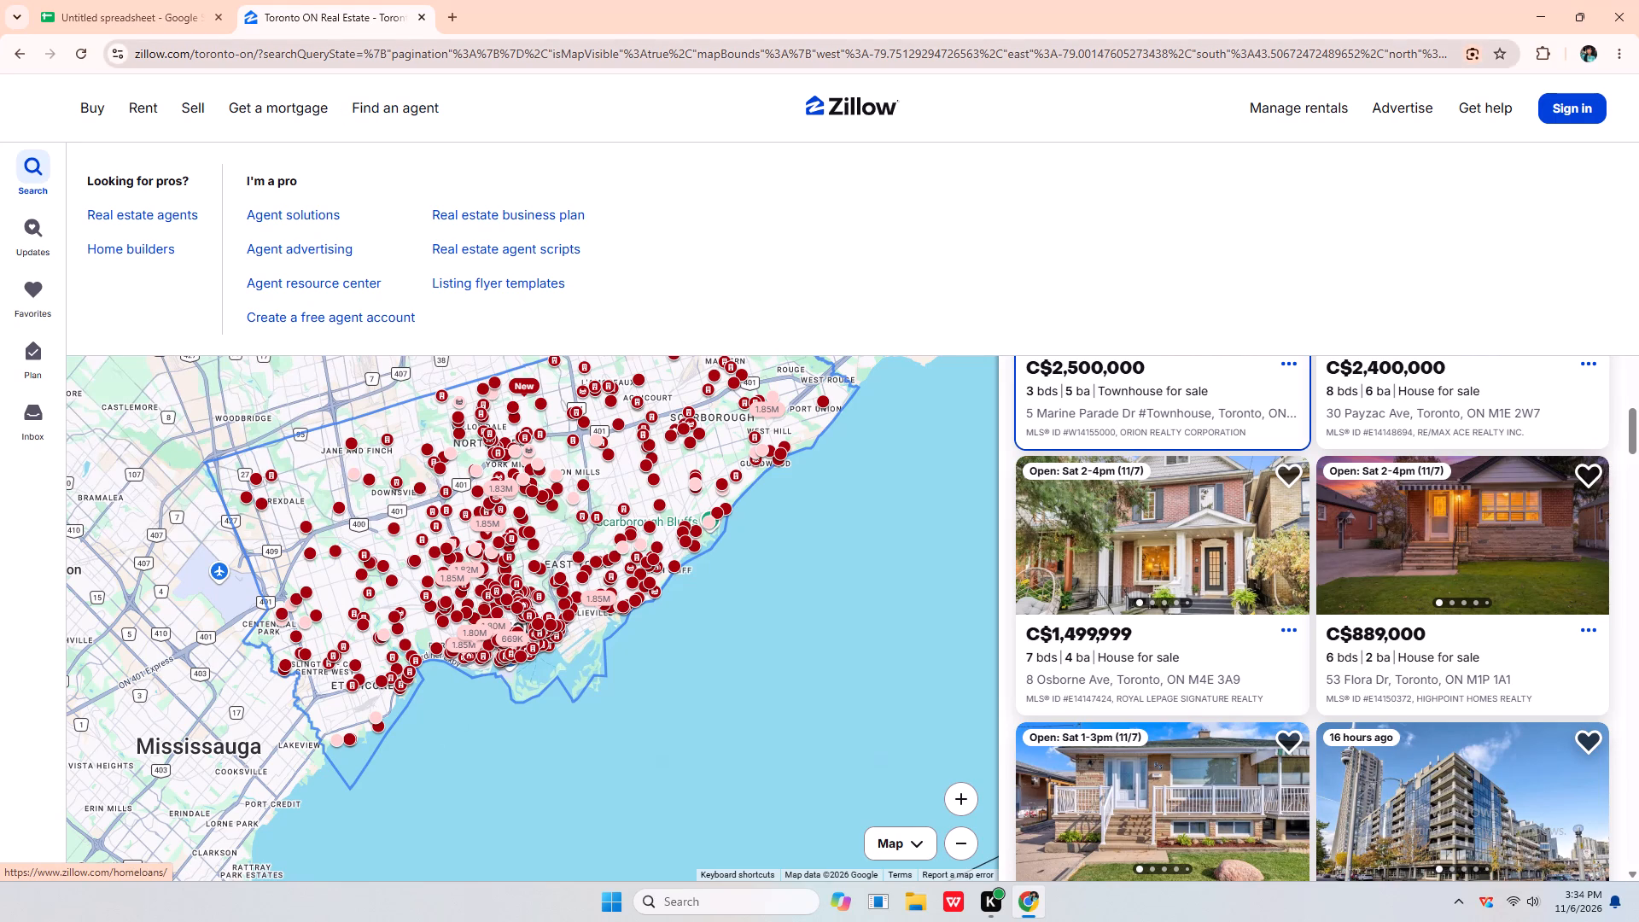
left_click(1450, 376)
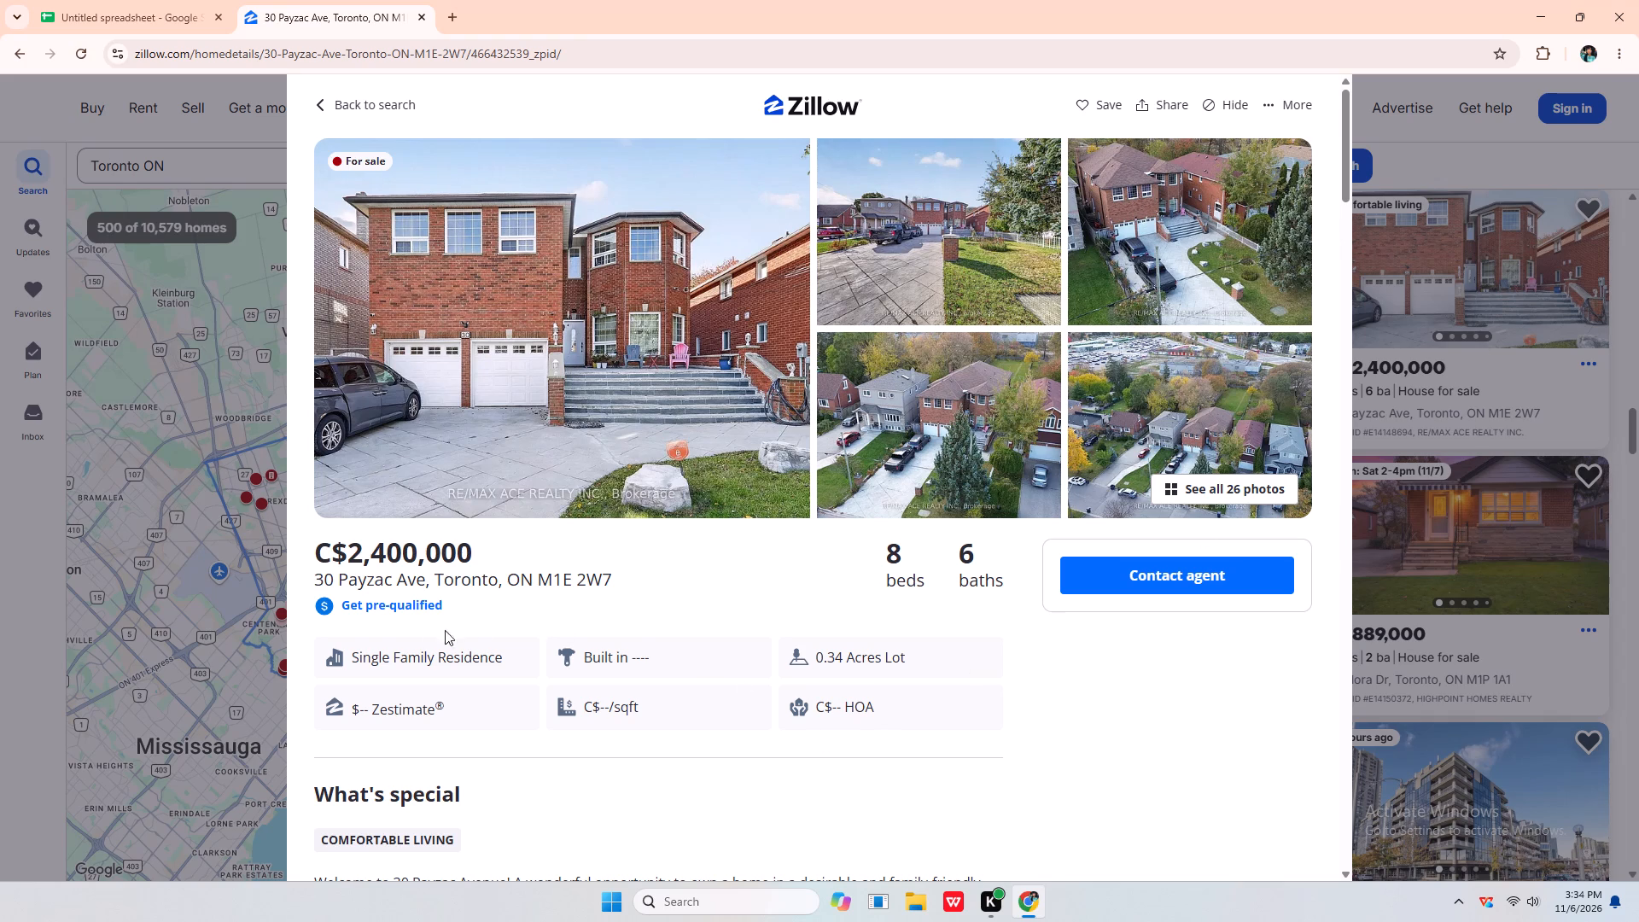
Copy the full address from the Payzac Ave listing and paste it into the spreadsheet starting at cell A24.
left_click_drag(307, 576, 355, 578)
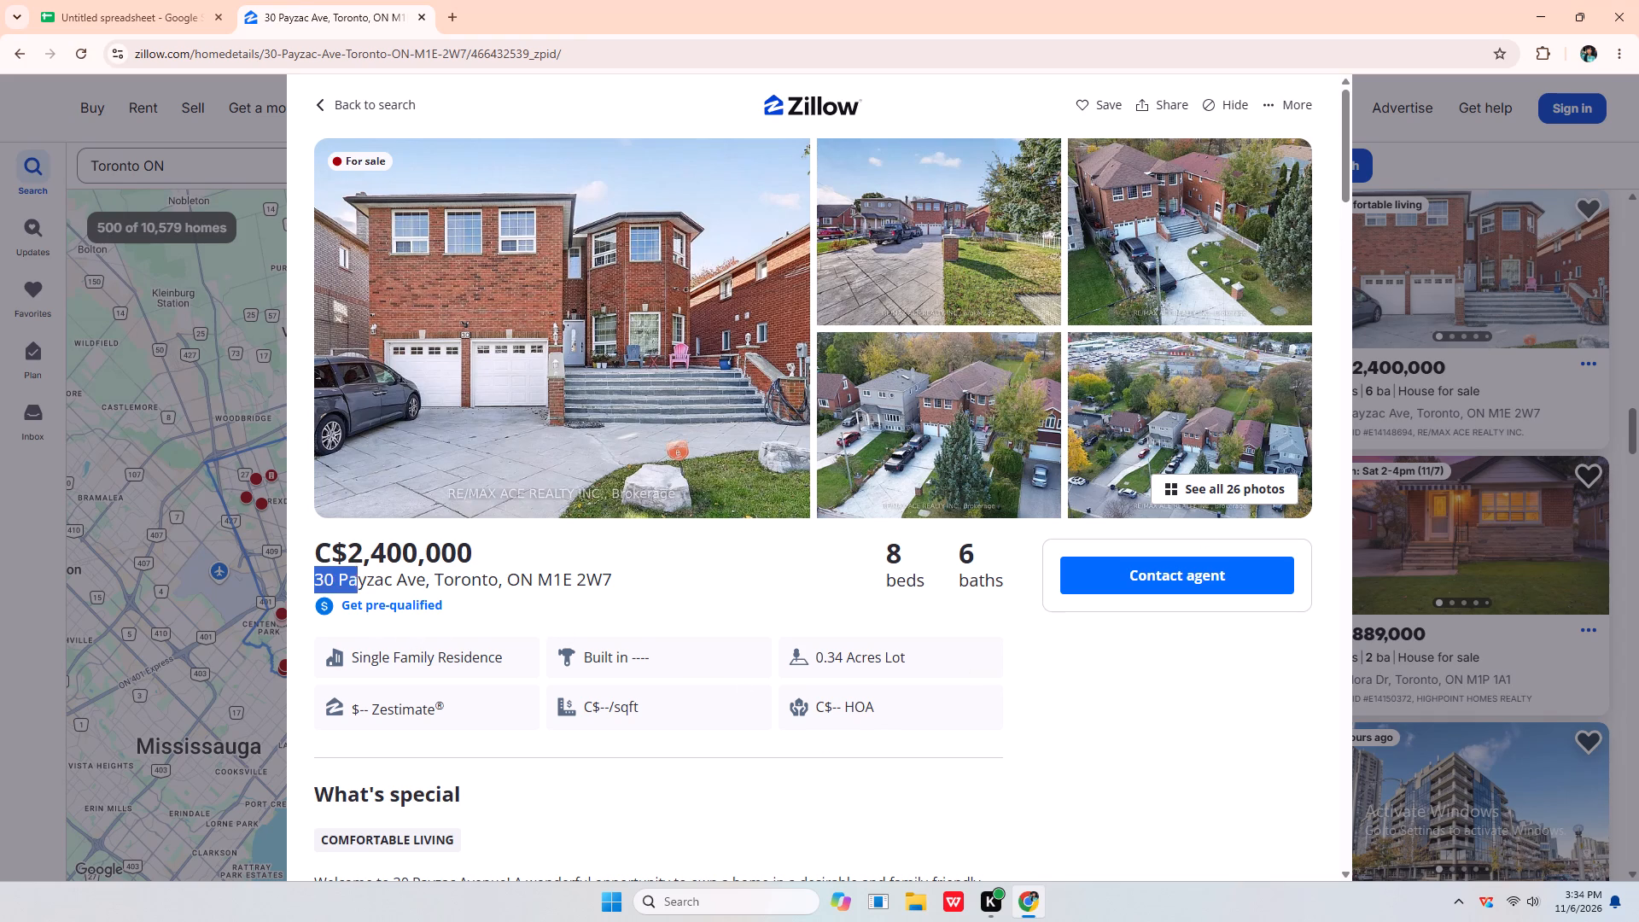
left_click_drag(355, 578, 642, 595)
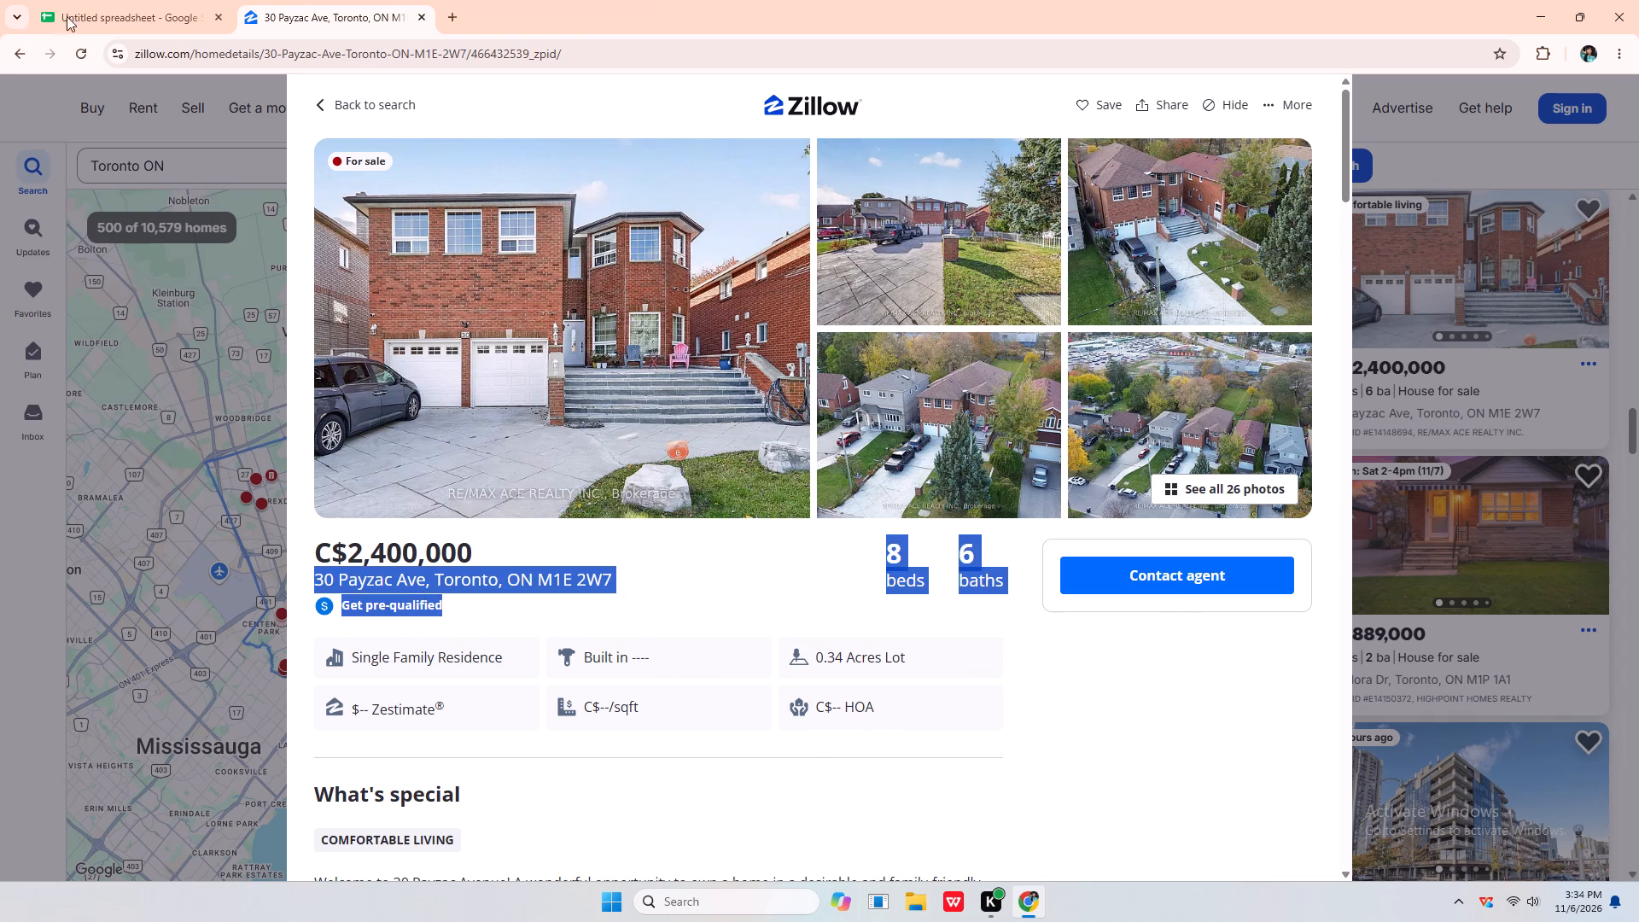
left_click(157, 1)
left_click(41, 721)
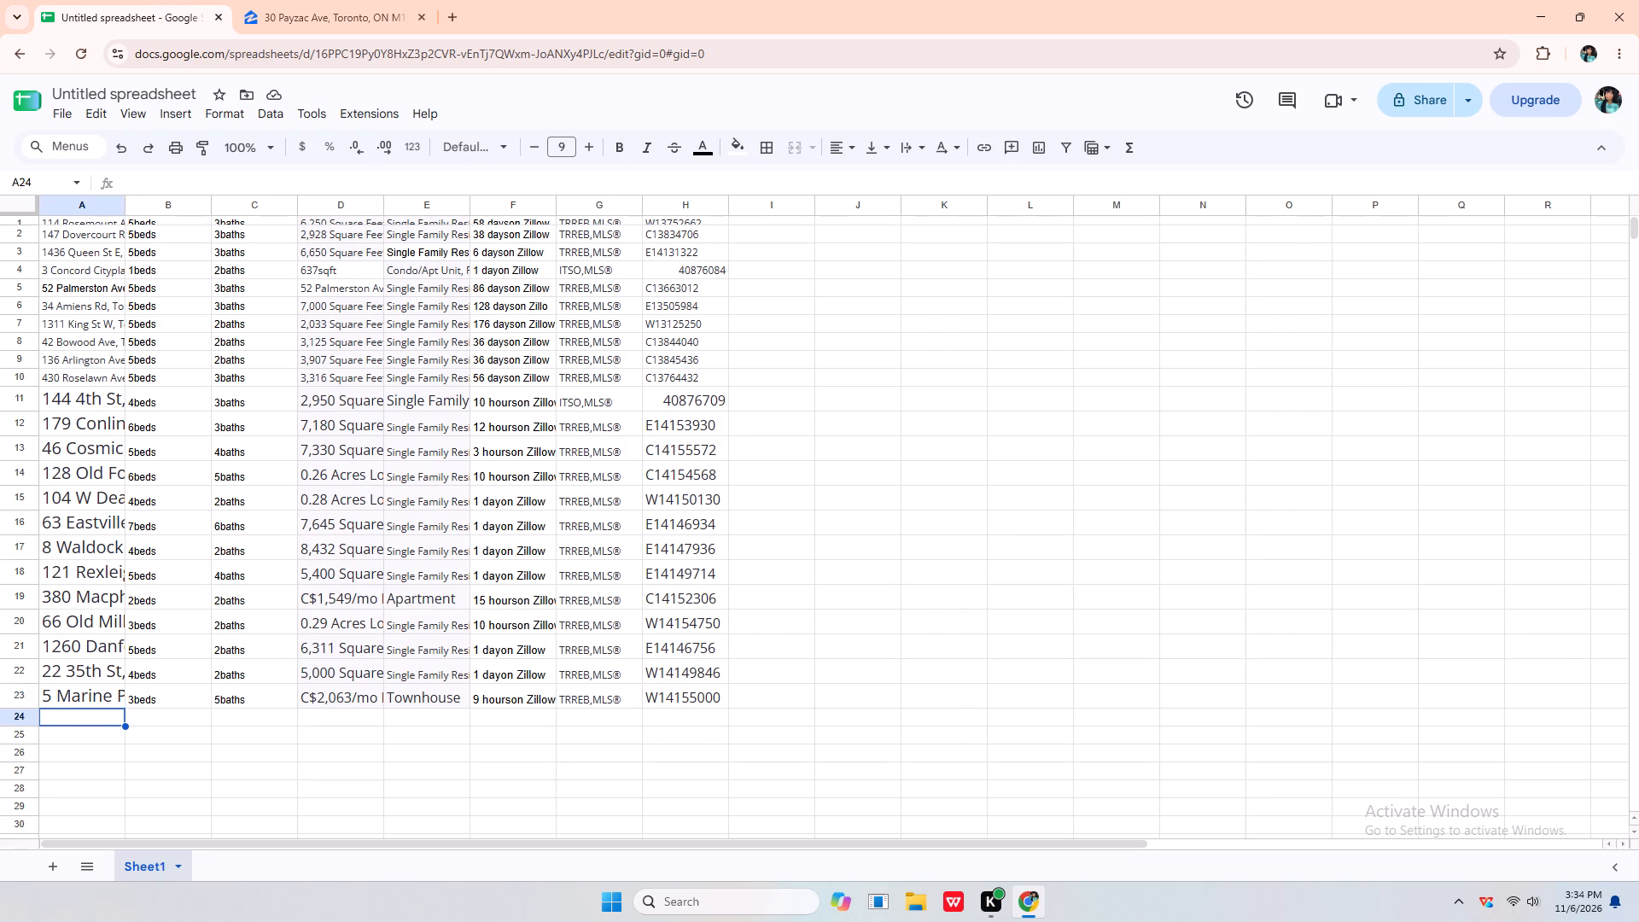
key("ctrl+c")
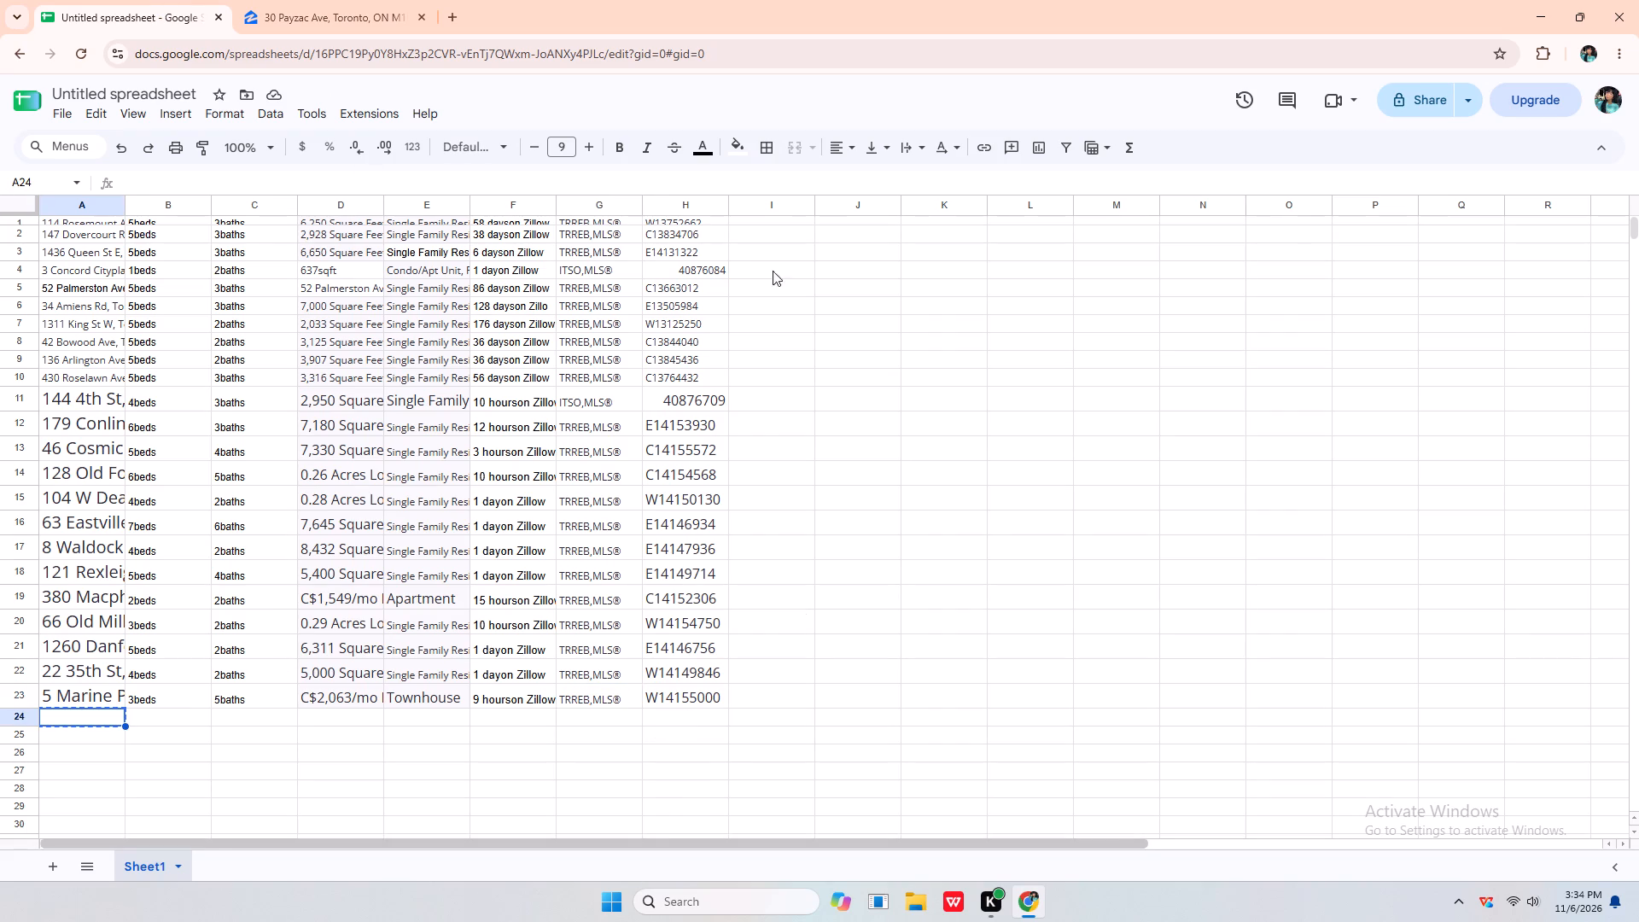
left_click(374, 5)
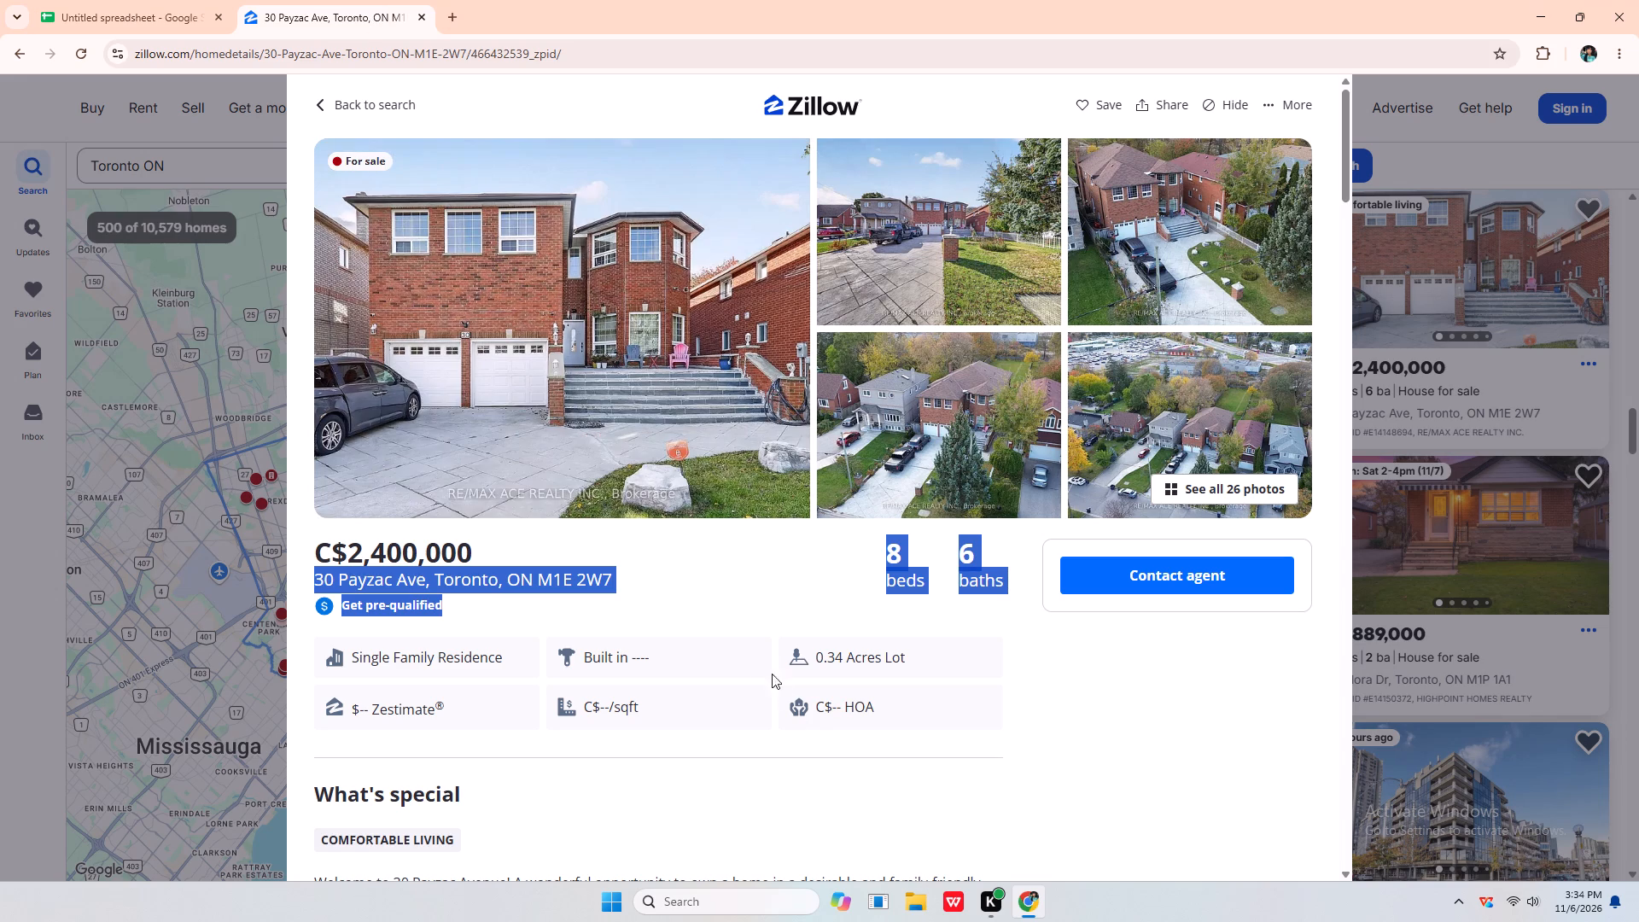
left_click(765, 561)
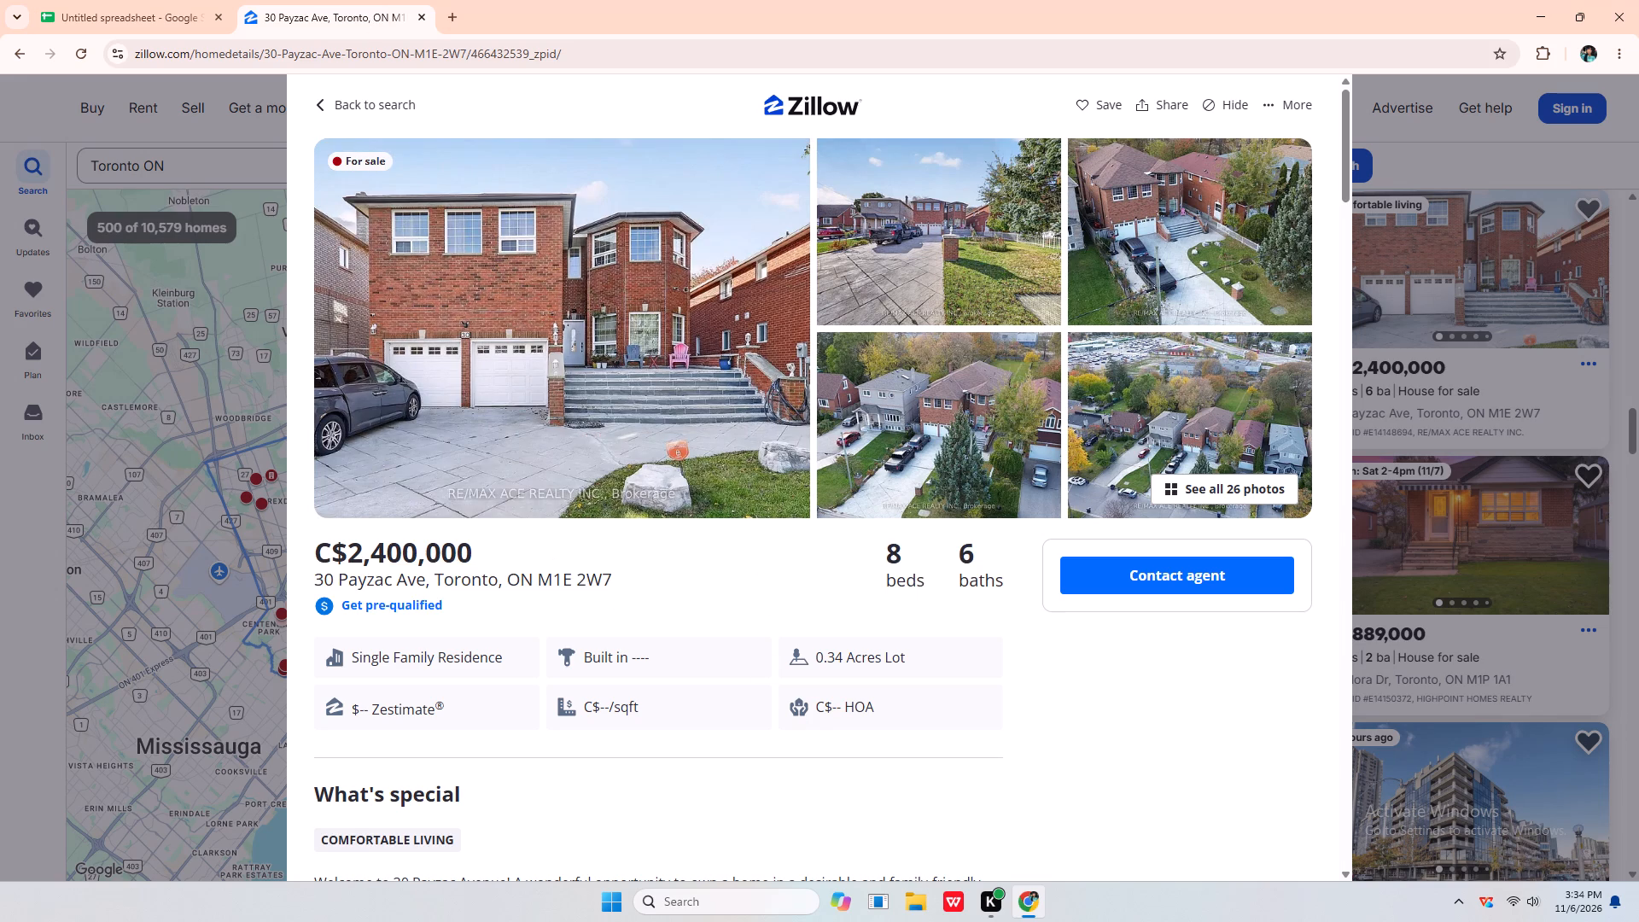
left_click_drag(609, 576, 471, 553)
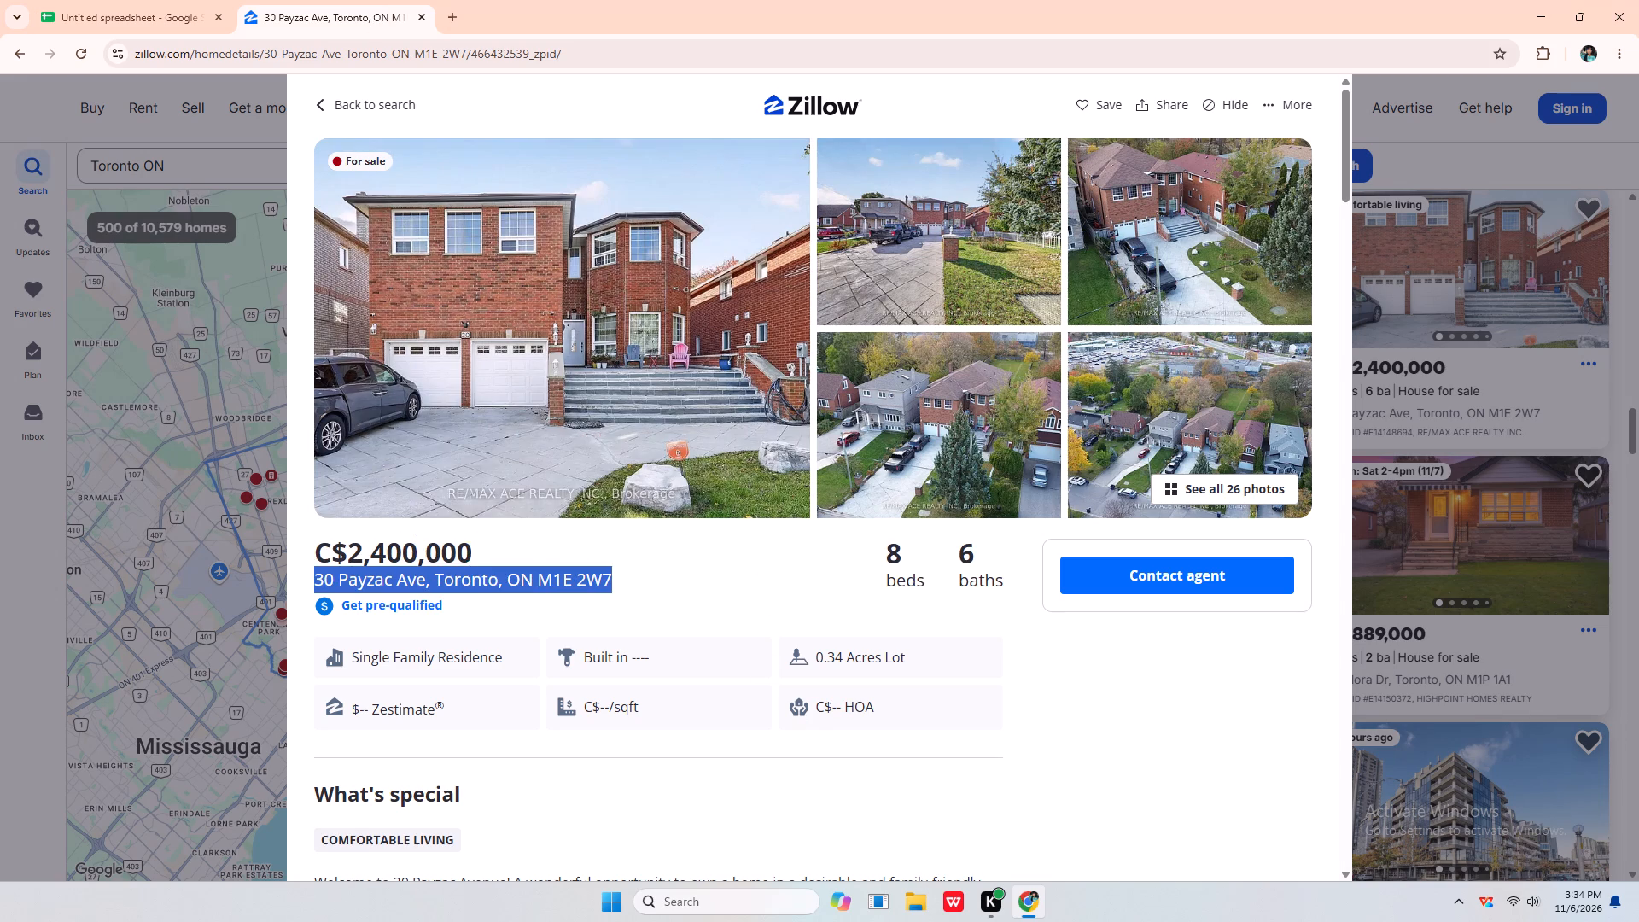
left_click_drag(471, 553, 474, 553)
key("ctrl+c")
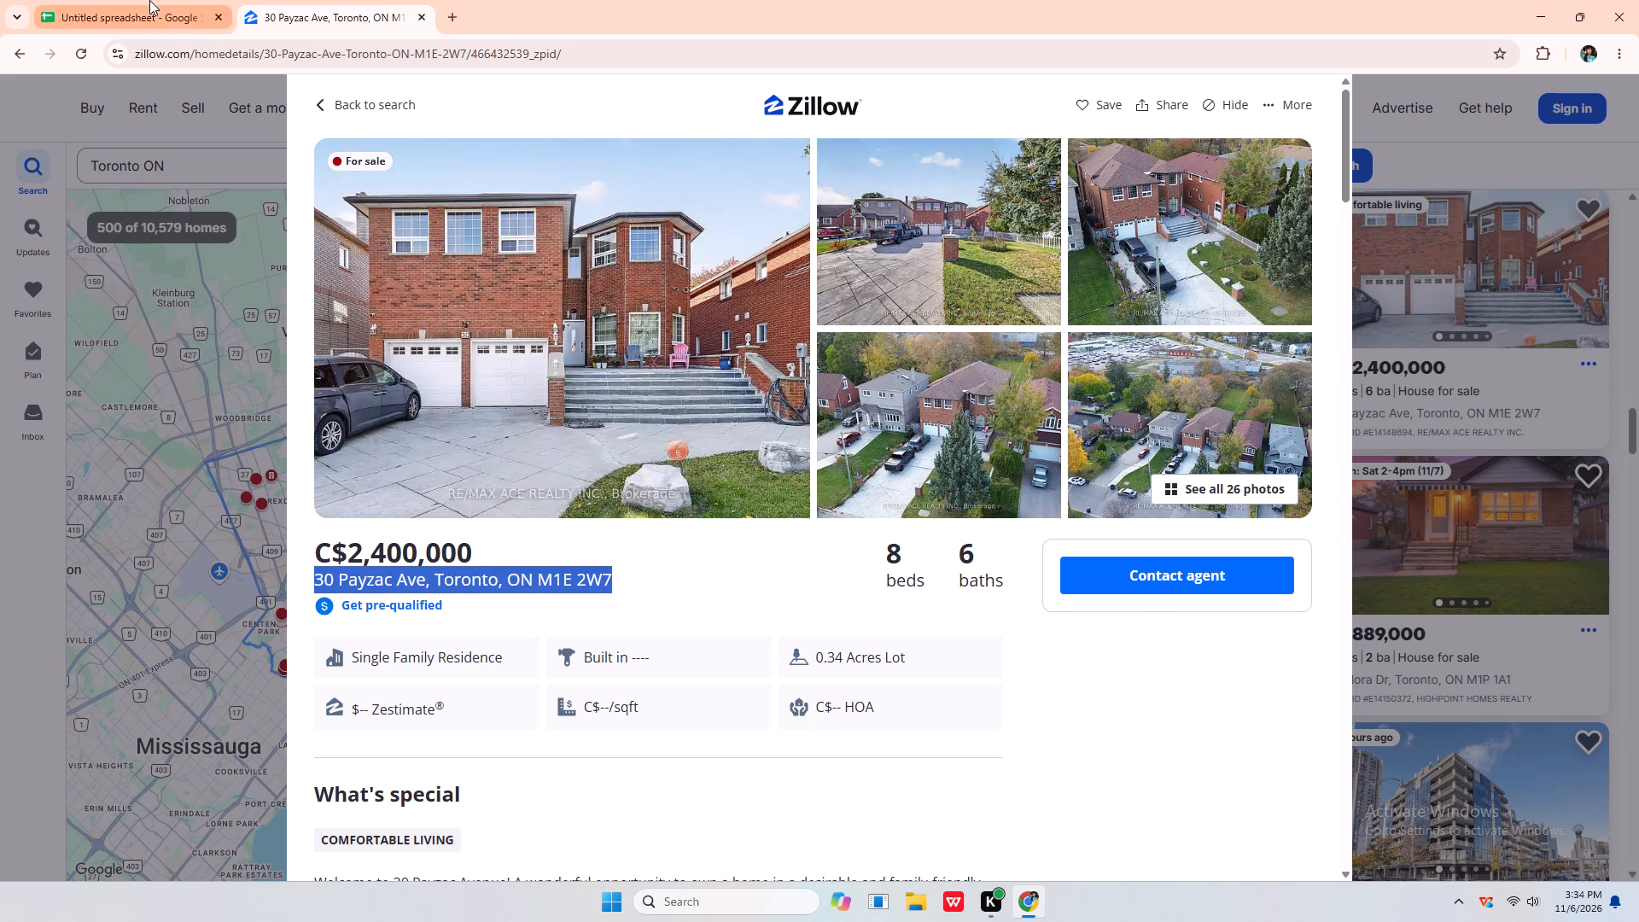
left_click(158, 8)
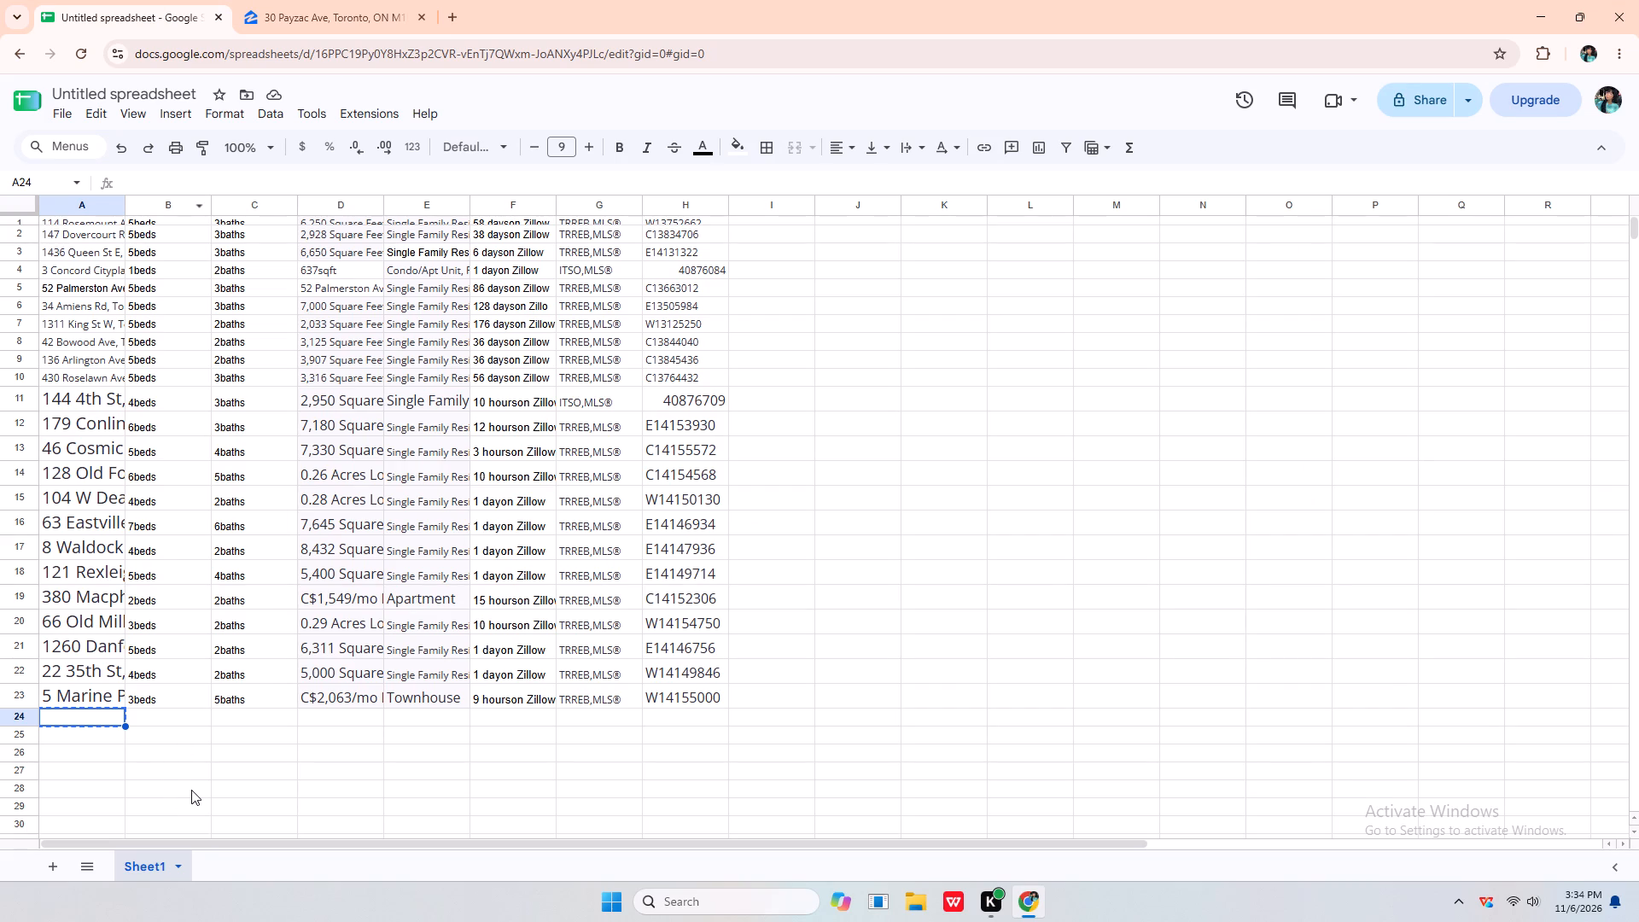
key("ctrl+v")
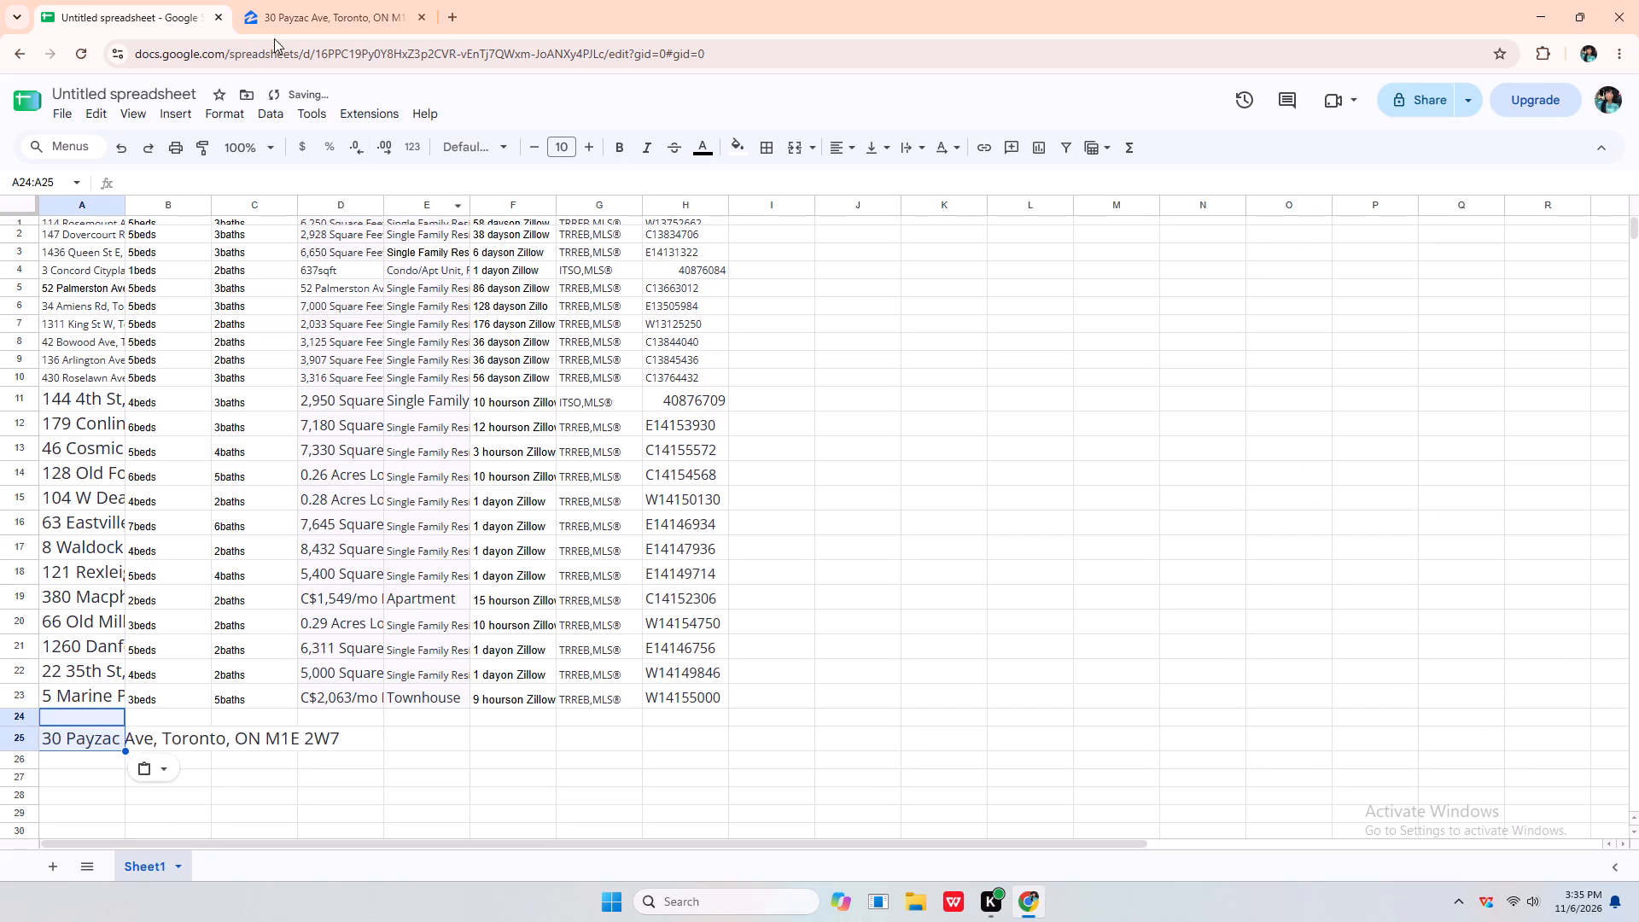
Copy the lot size, 0.34 Acres Lot, from the Payzac Ave listing into cell D25 of the spreadsheet.
left_click(330, 18)
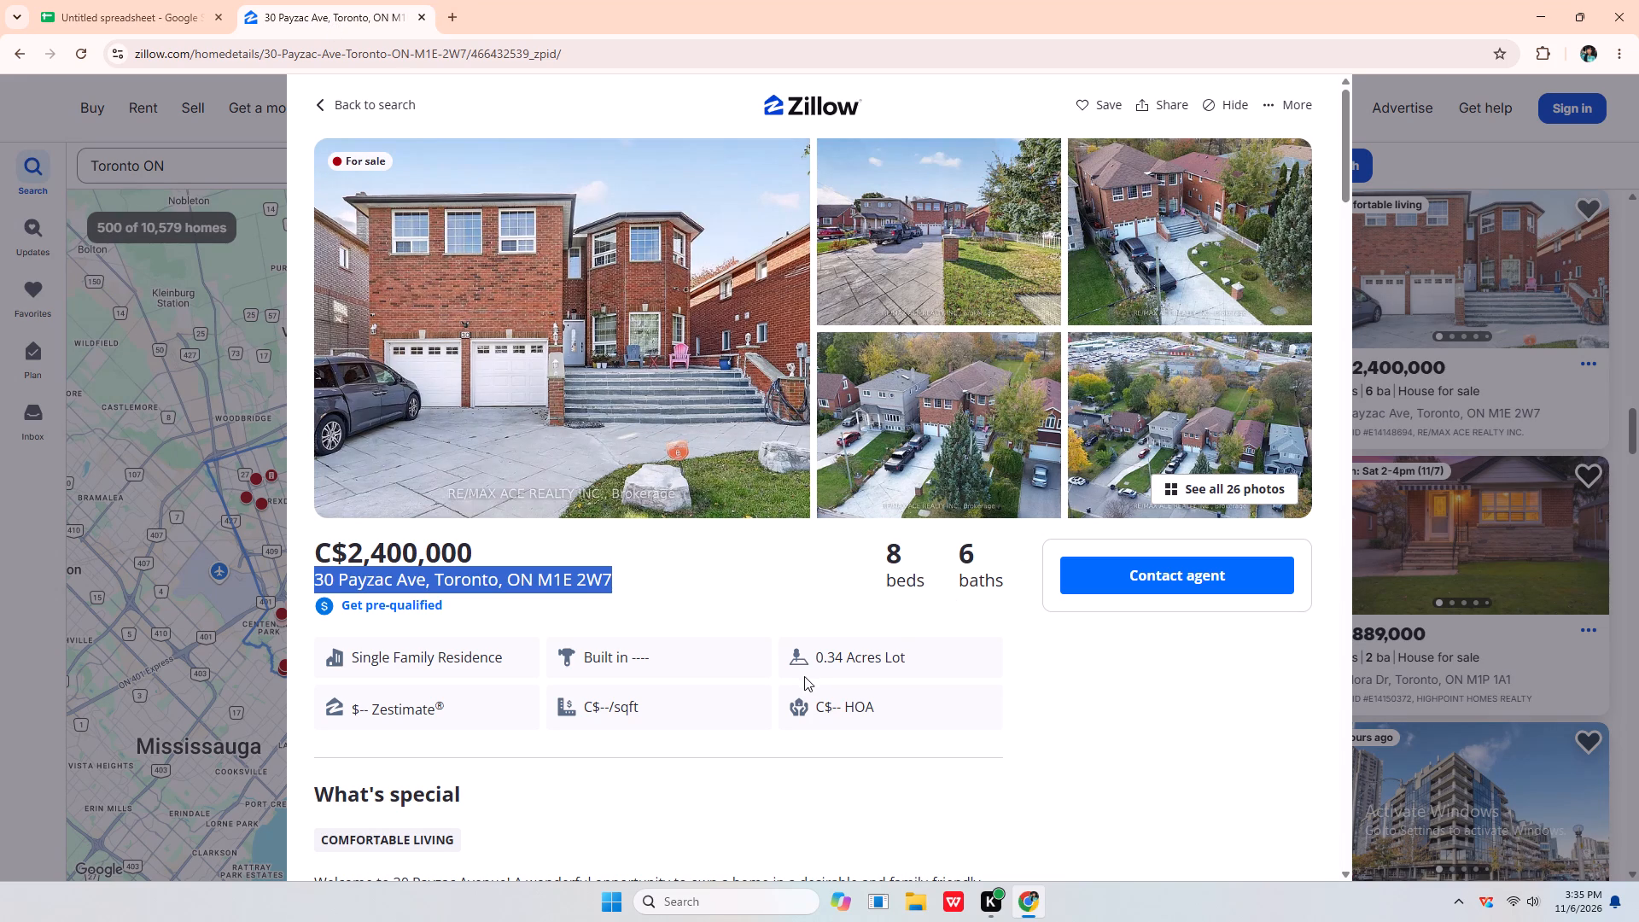
left_click_drag(815, 659, 926, 654)
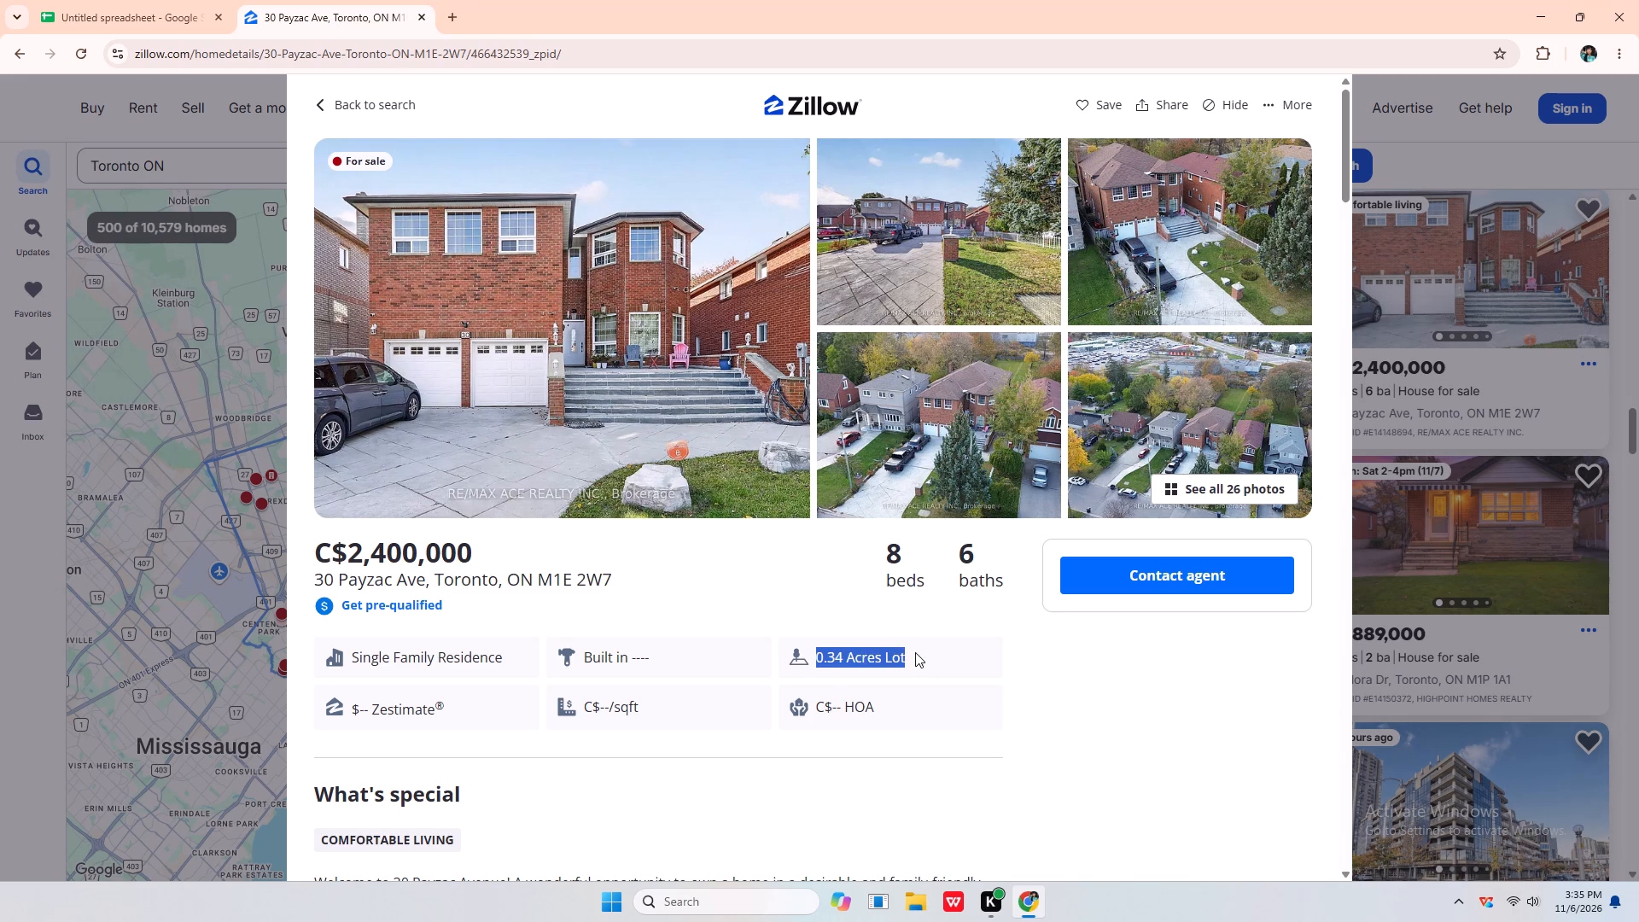
key("ctrl+c")
left_click(179, 9)
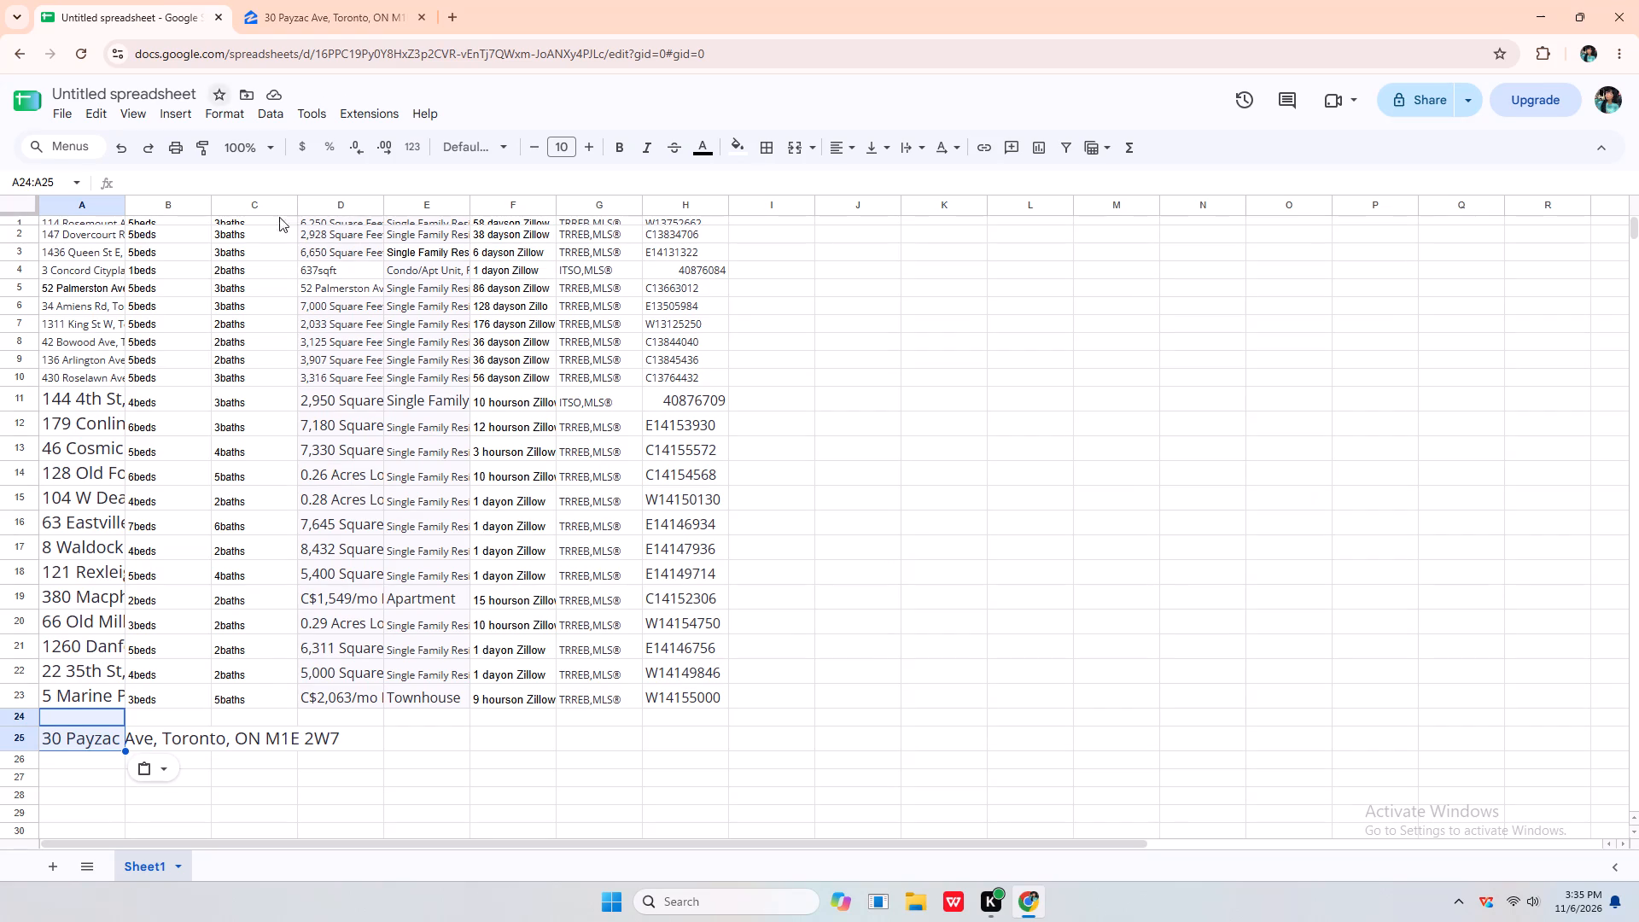
left_click(351, 738)
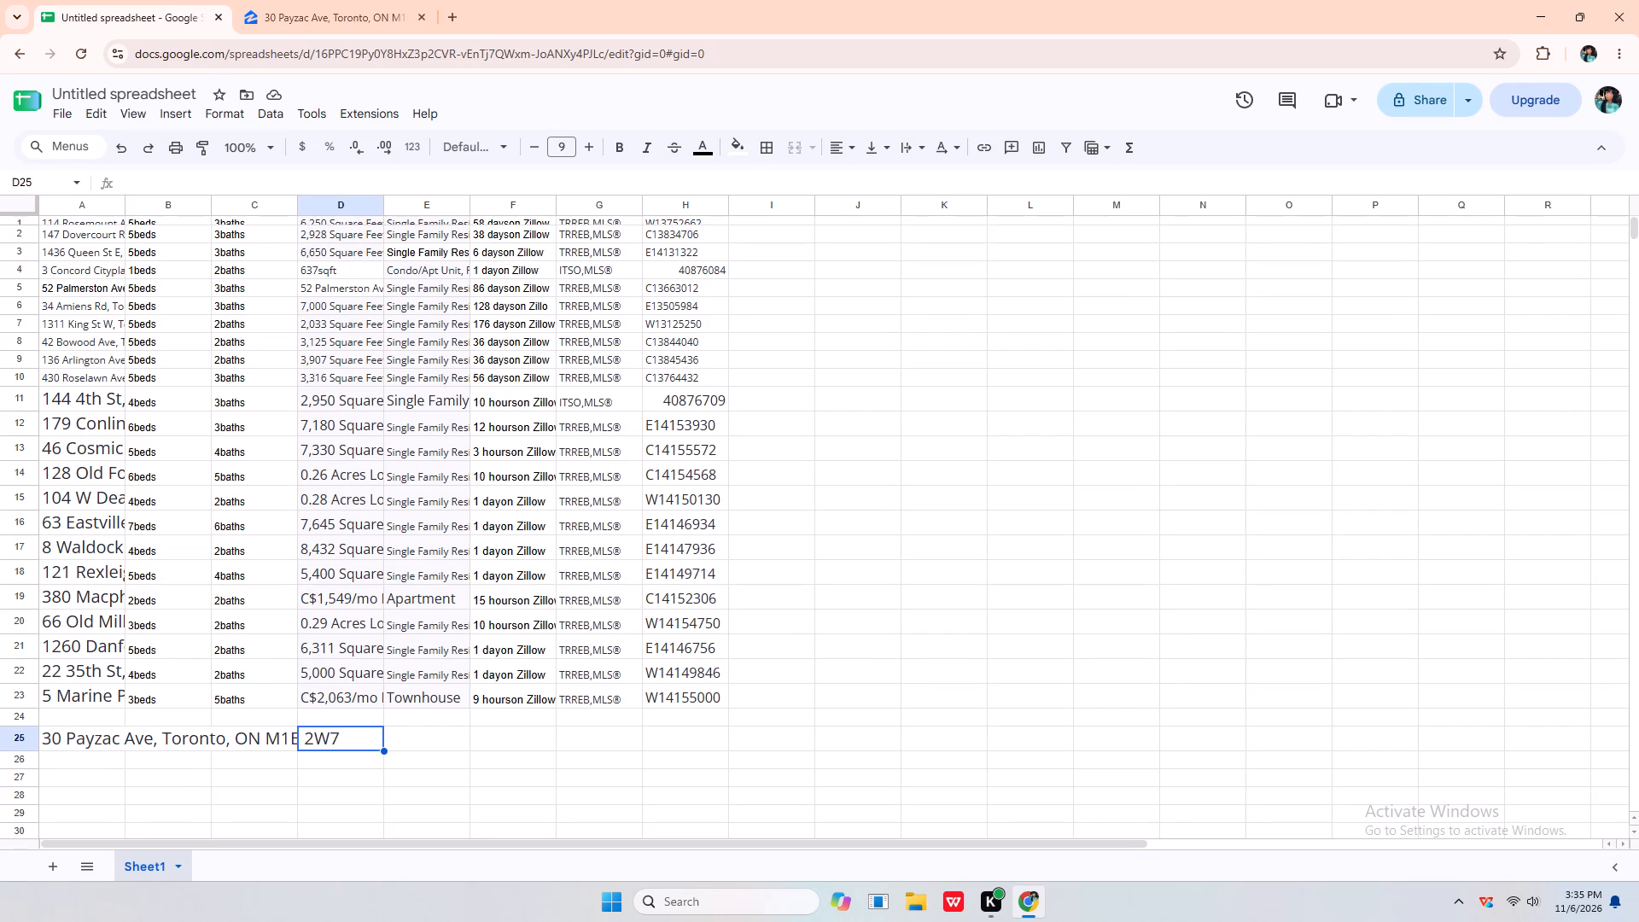
key("ctrl+v")
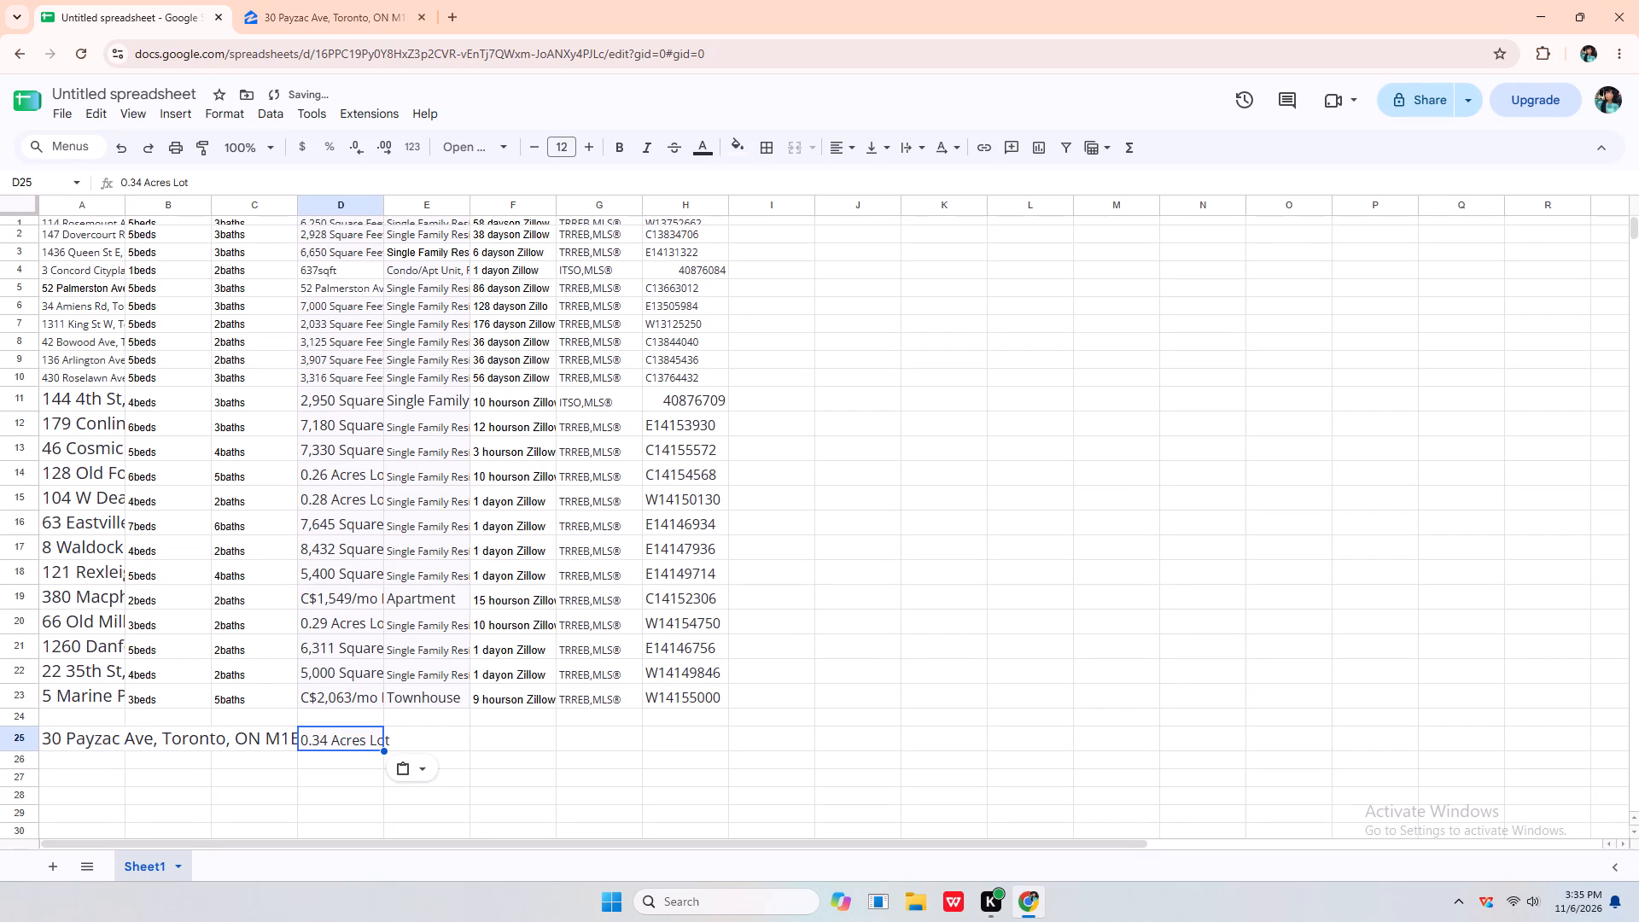
Enter 8beds in cell B25 and 6baths in cell C25 for the Payzac Ave row.
key("Left")
key("Left")
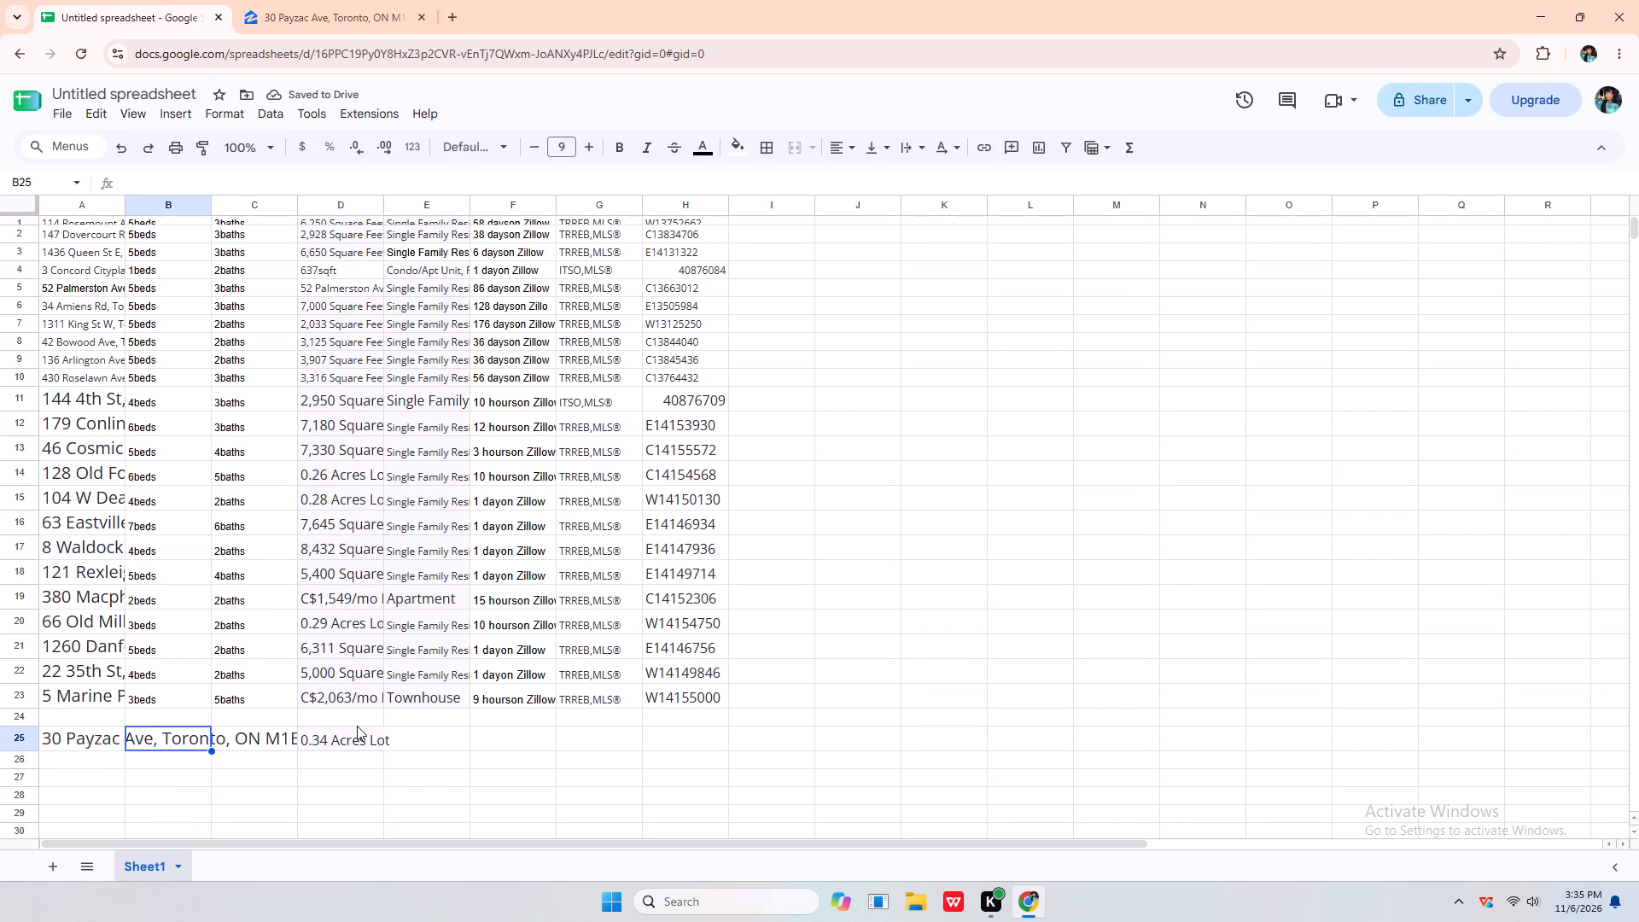
key("8")
type("beds")
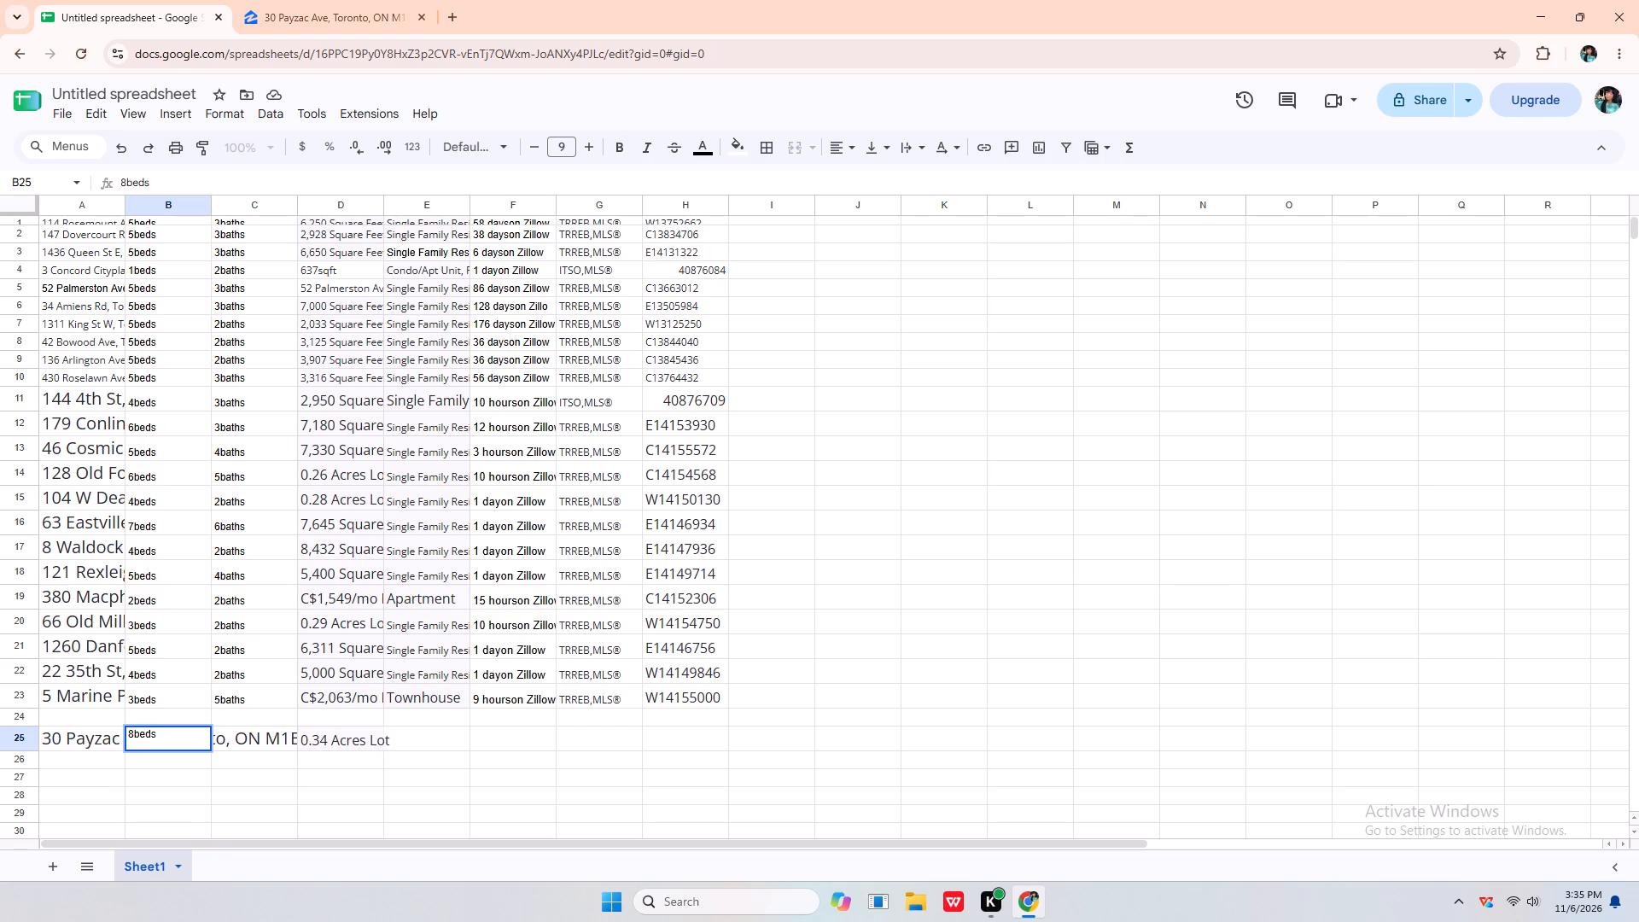
key("Right")
key("6")
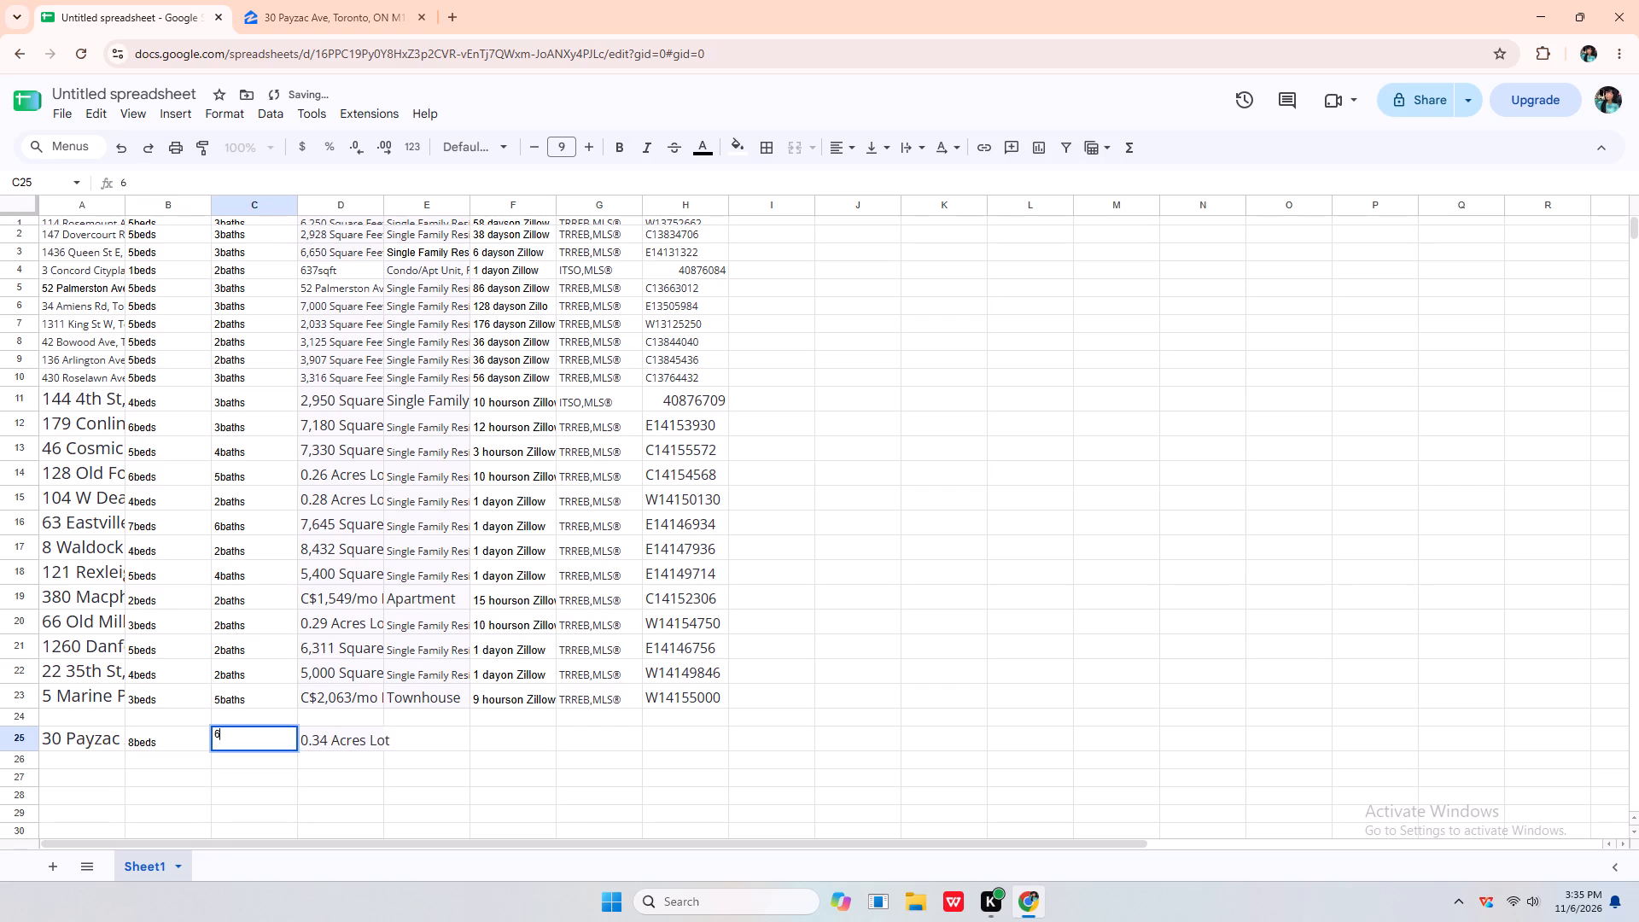
type("baths")
Copy the time on the market, 1 day on Zillow, from the Payzac Ave listing into cell F25 of the spreadsheet.
left_click(351, 24)
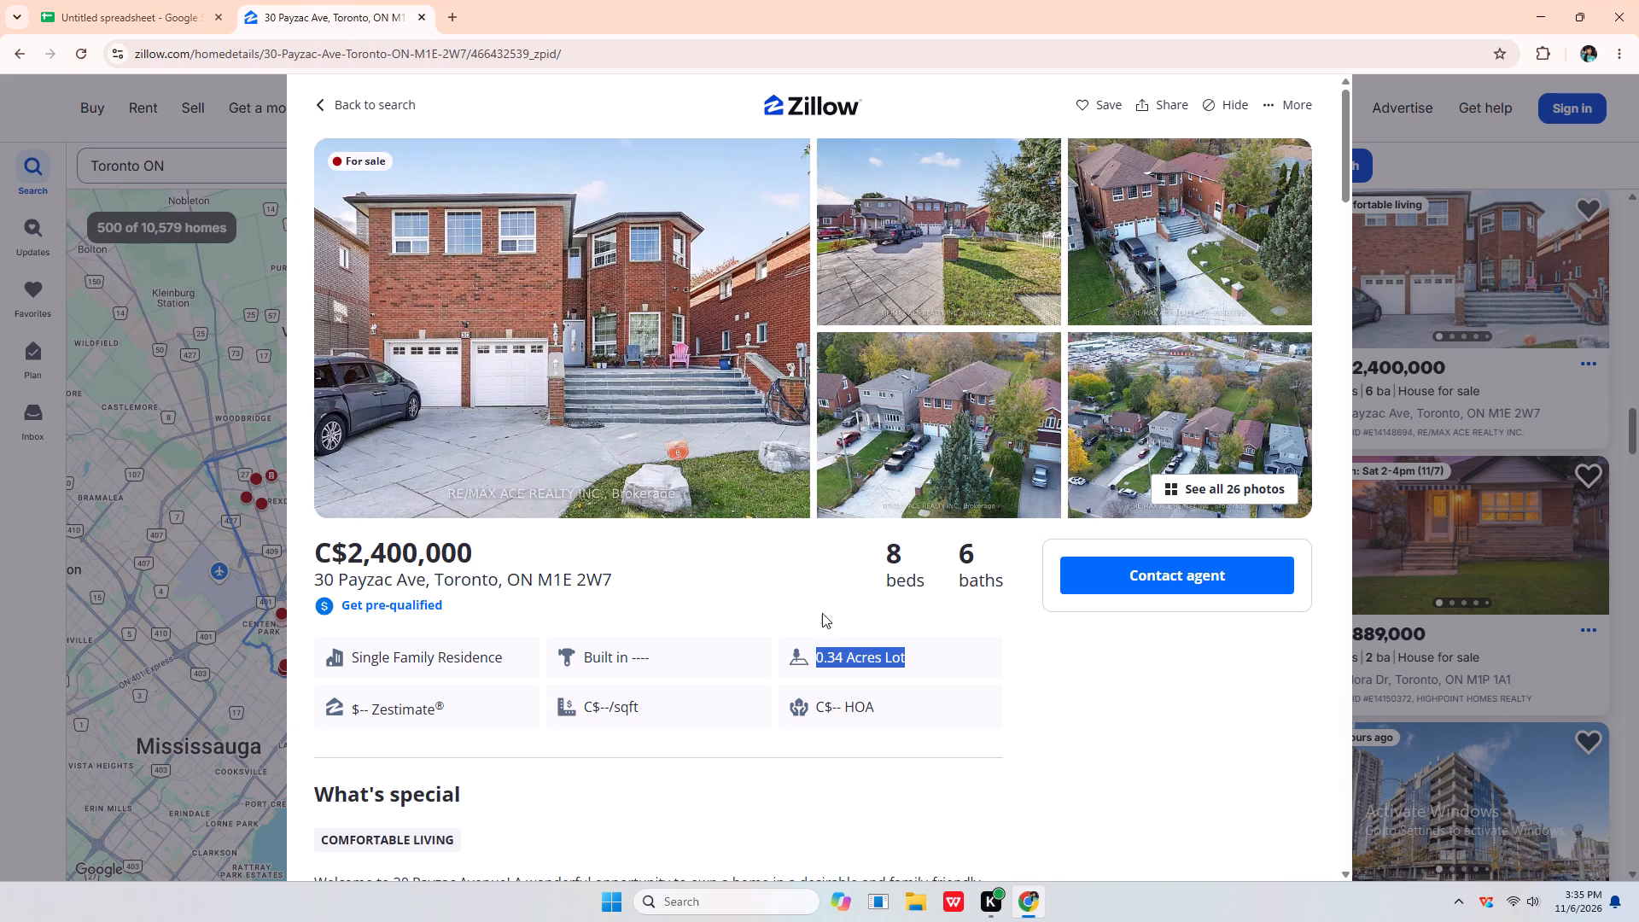
scroll(783, 664, "down", 3)
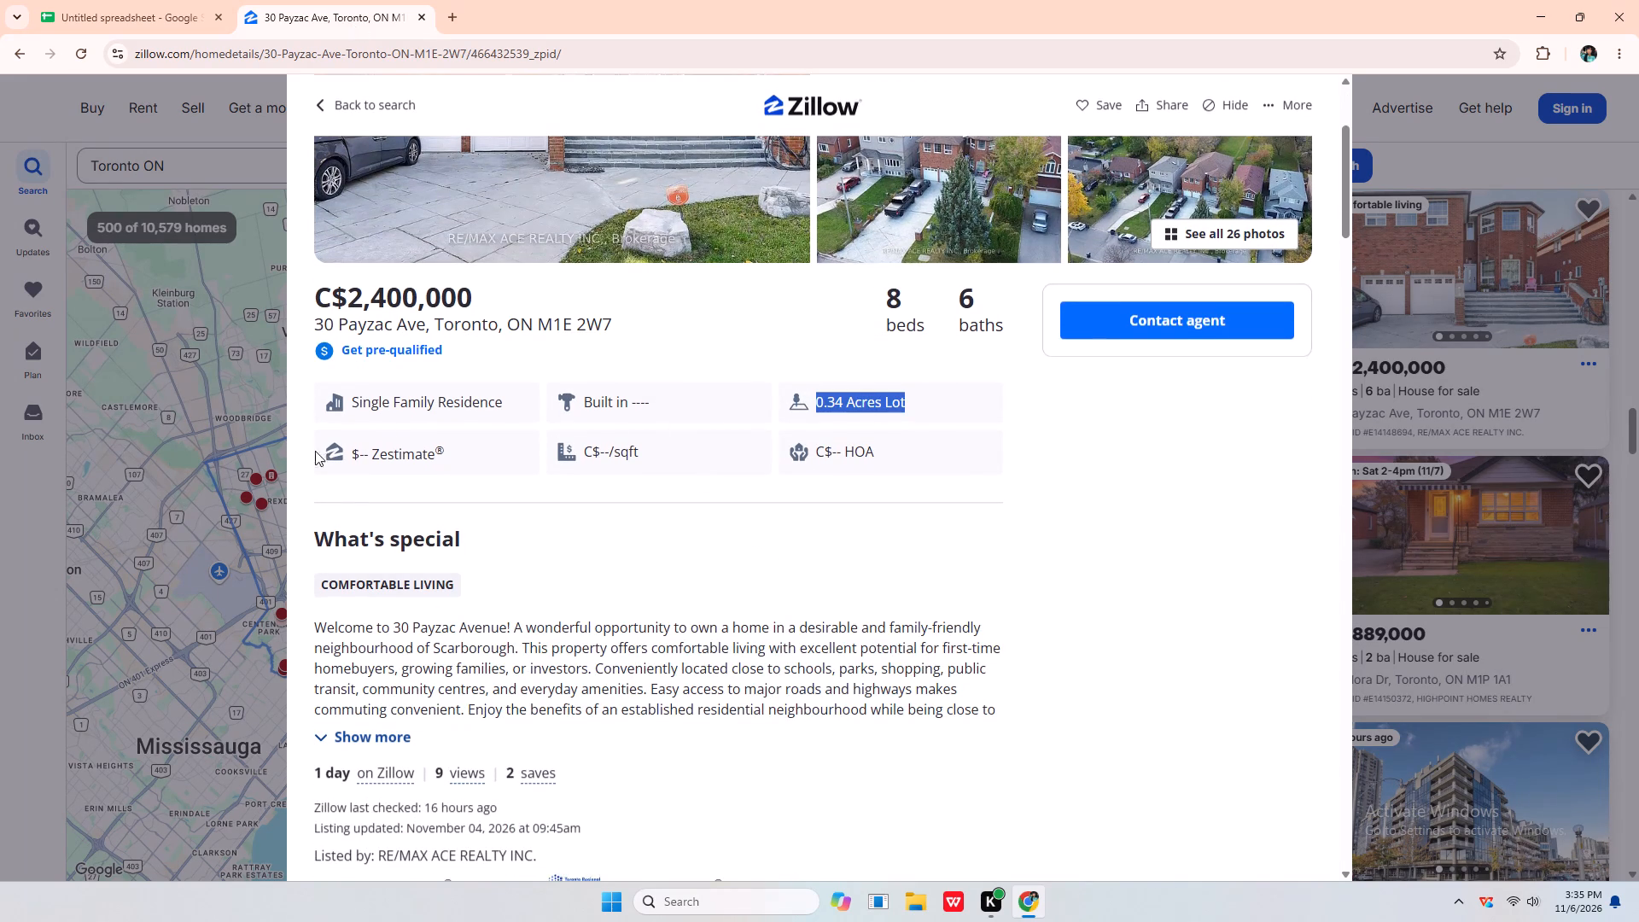
scroll(590, 563, "down", 4)
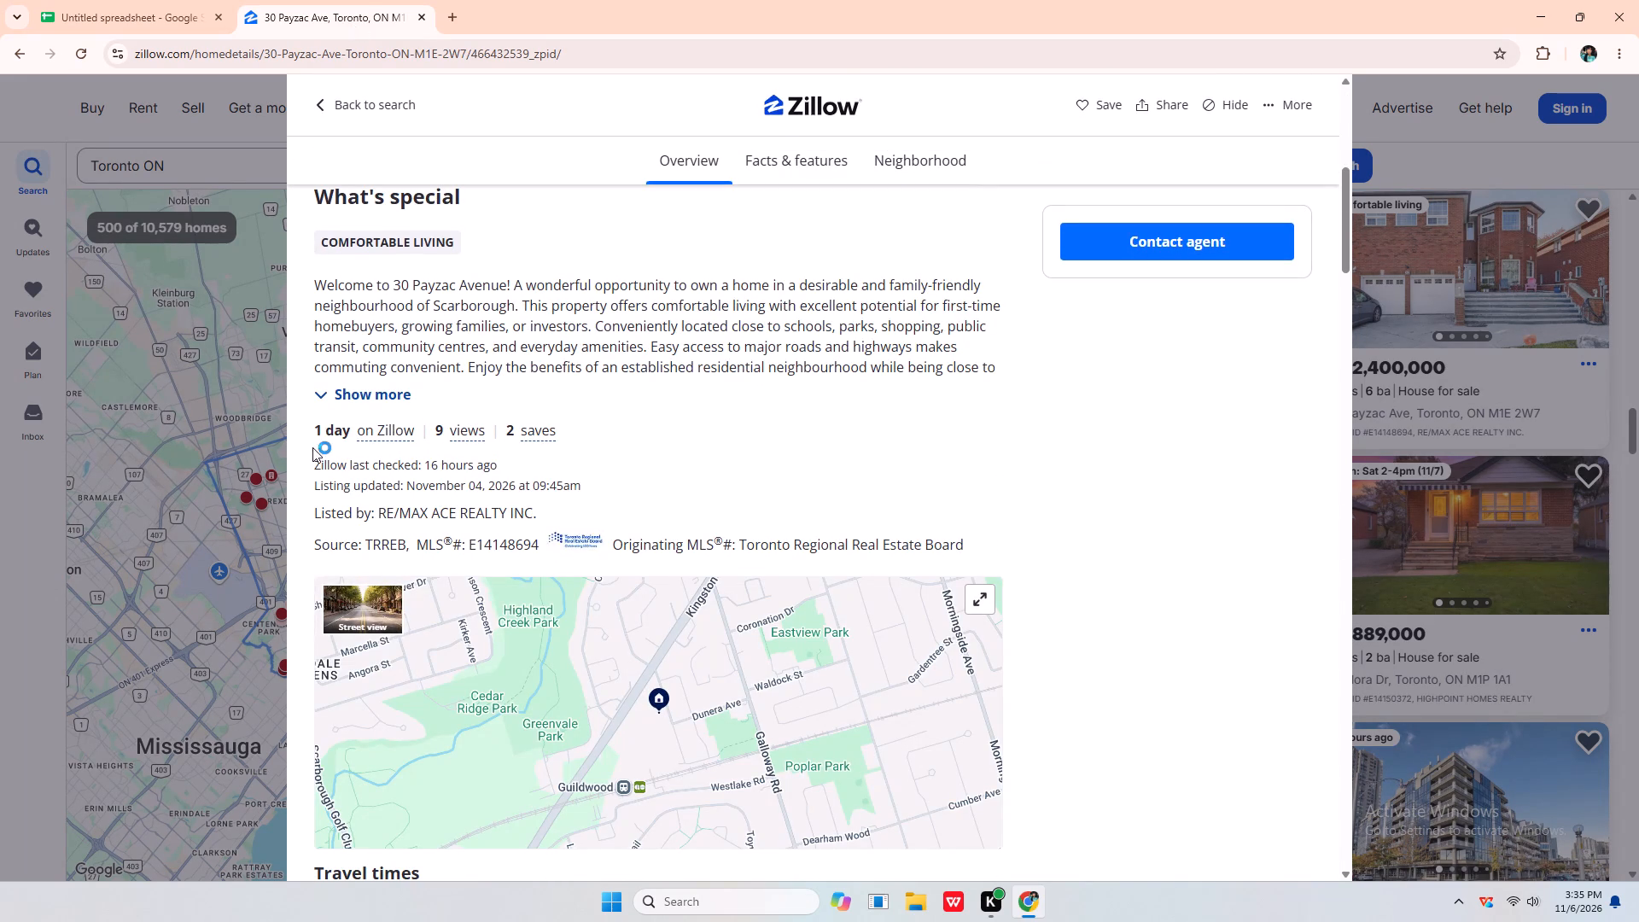
left_click_drag(309, 434, 440, 427)
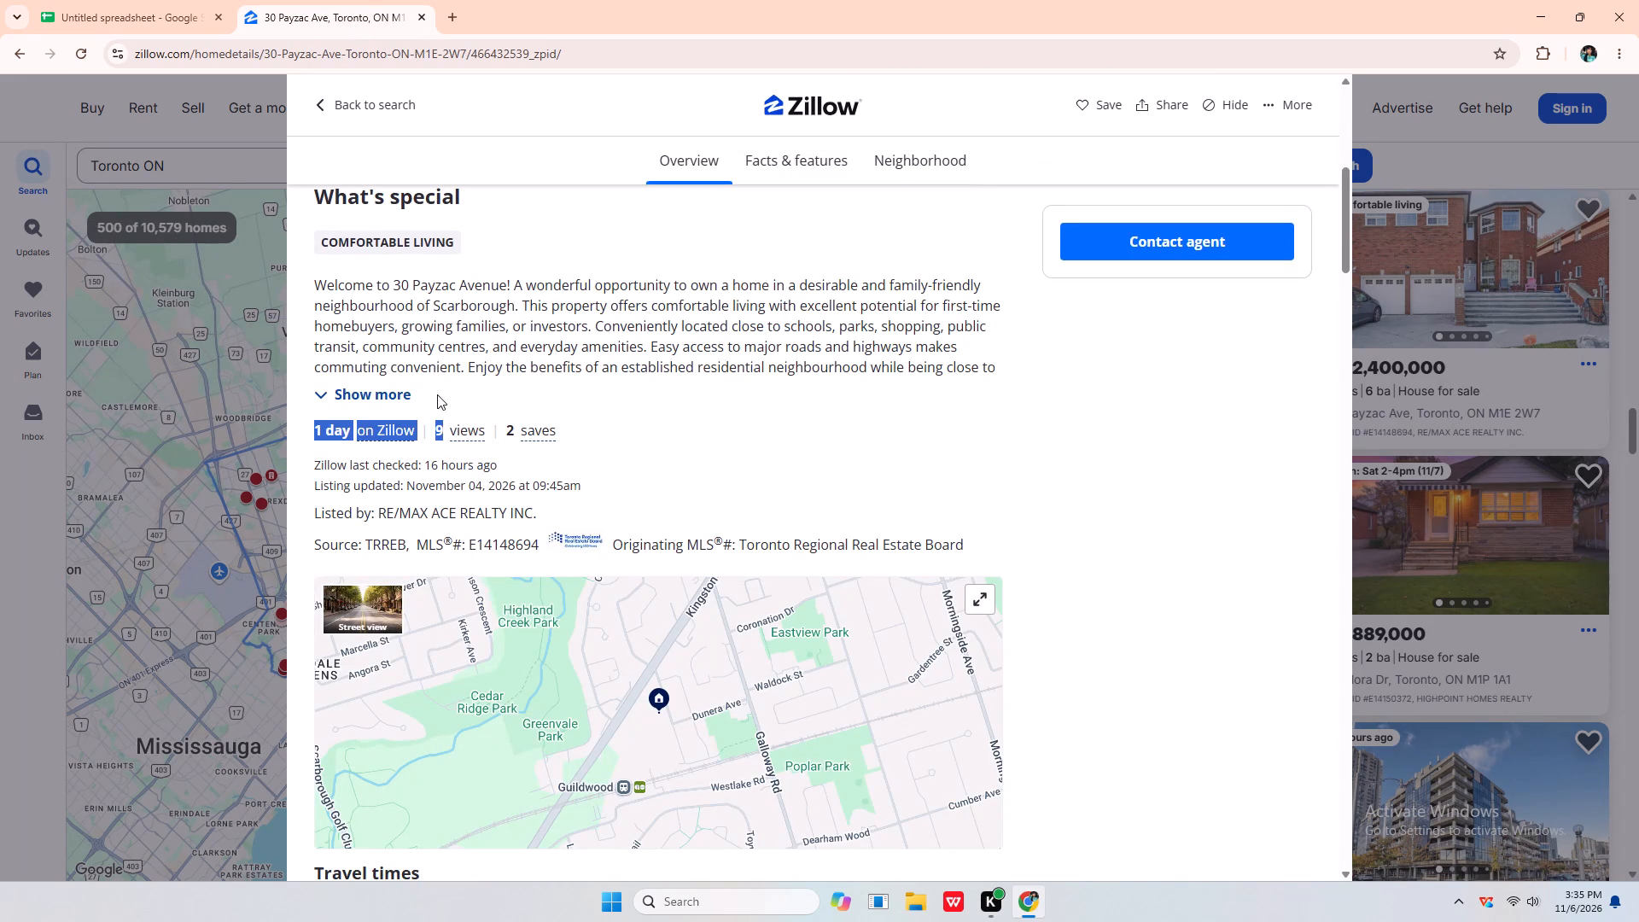
left_click(437, 393)
left_click_drag(313, 429, 322, 428)
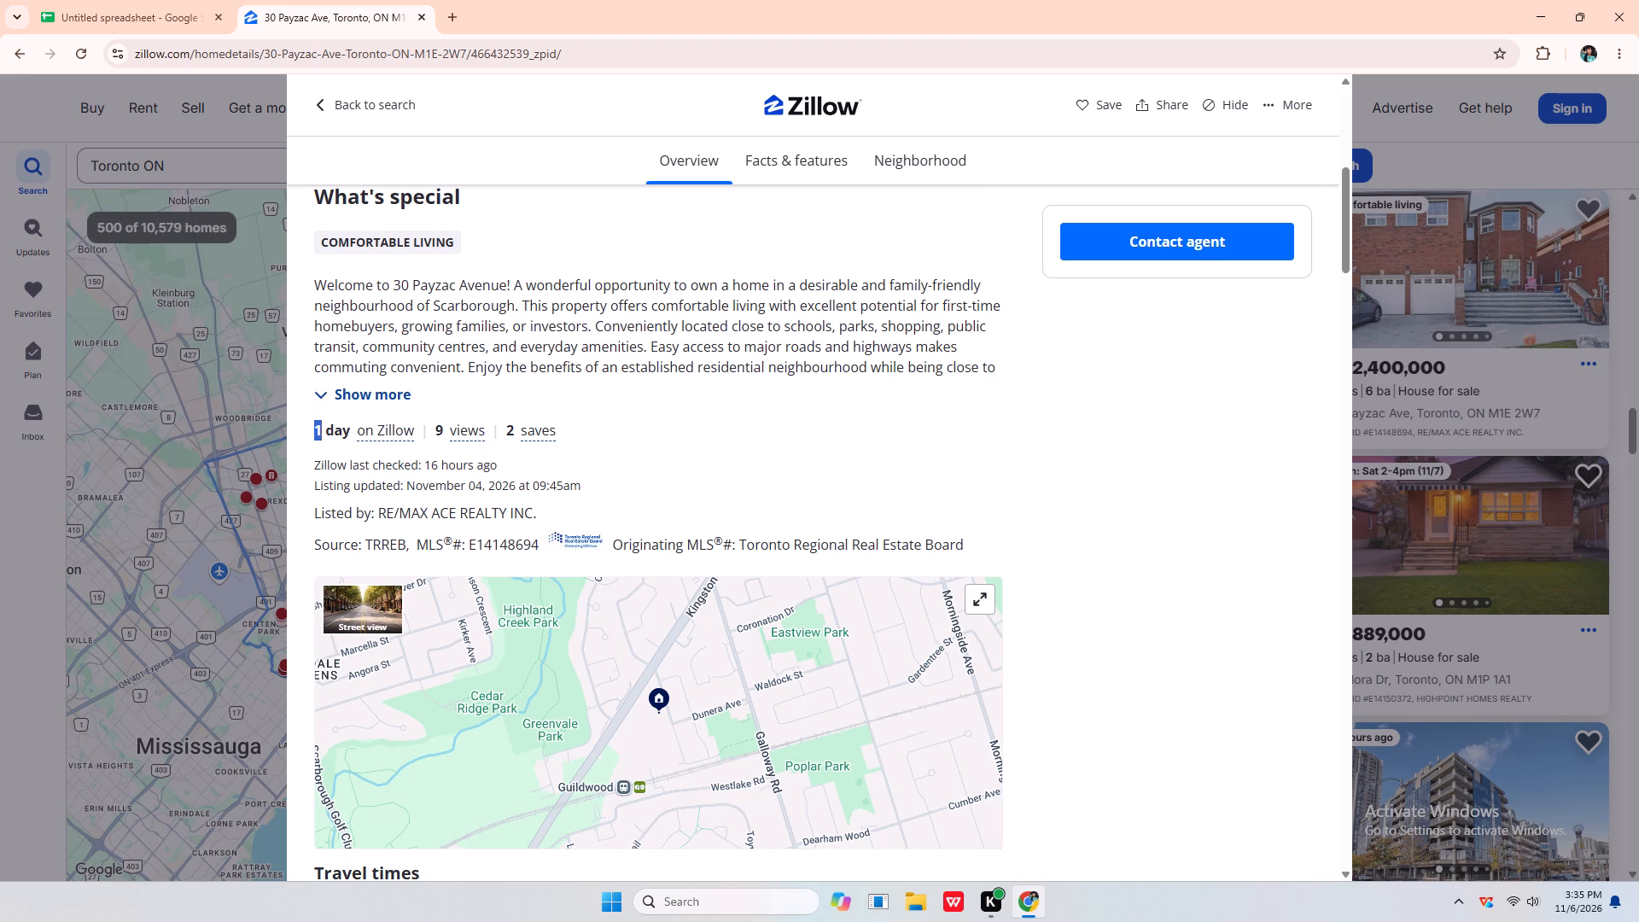
left_click_drag(322, 428, 407, 423)
left_click_drag(726, 406, 698, 412)
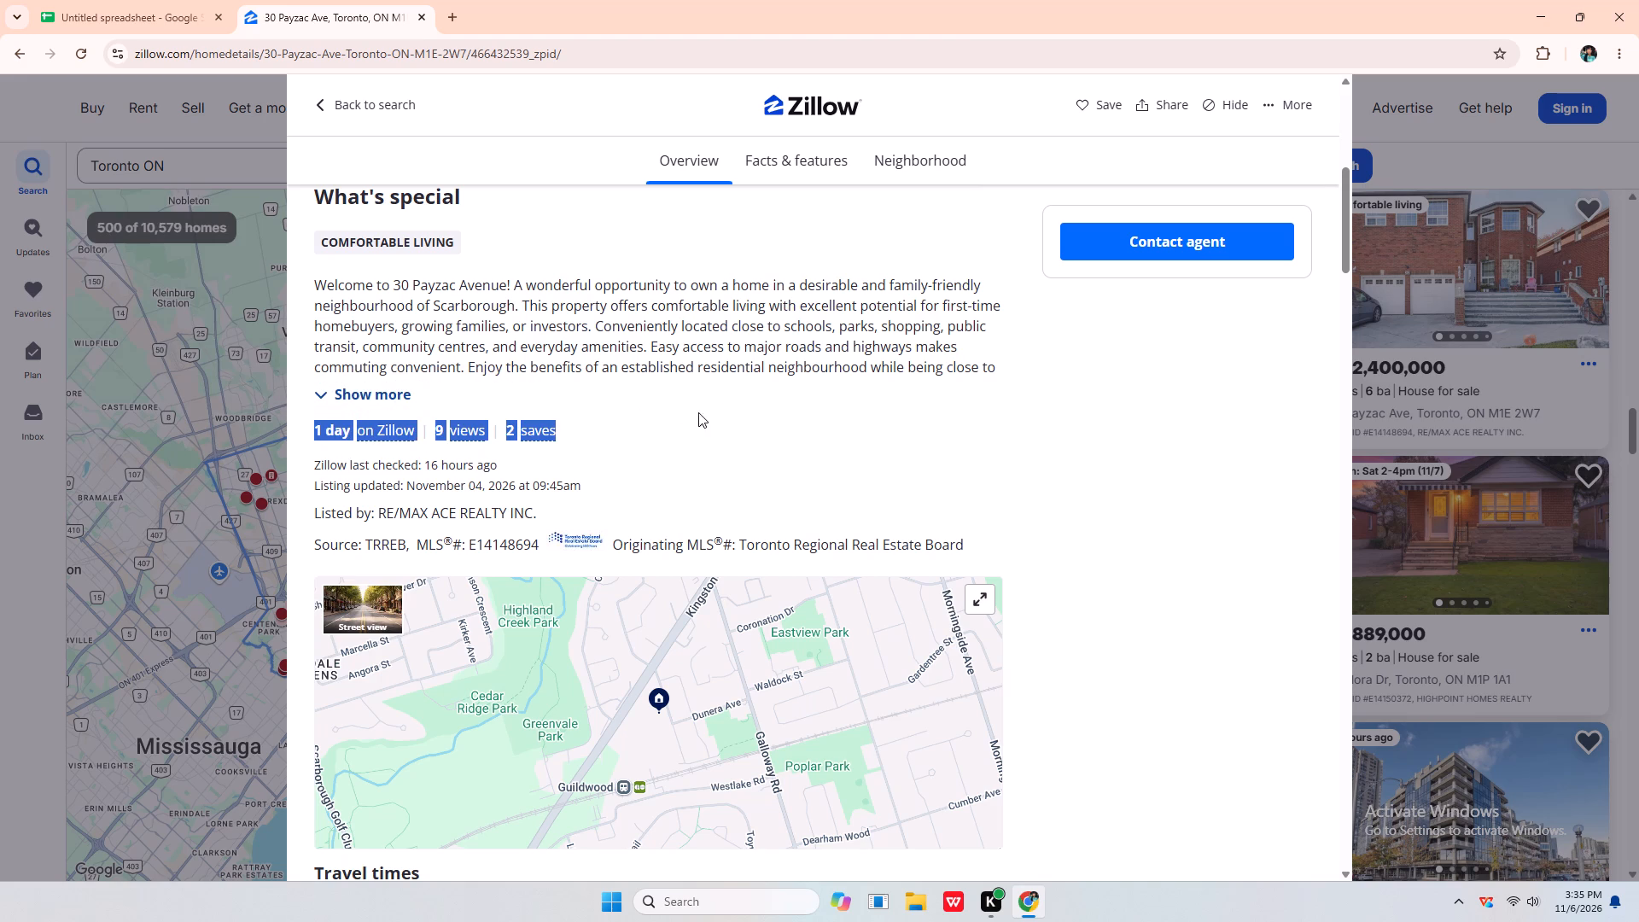
left_click_drag(698, 412, 713, 409)
double_click(862, 453)
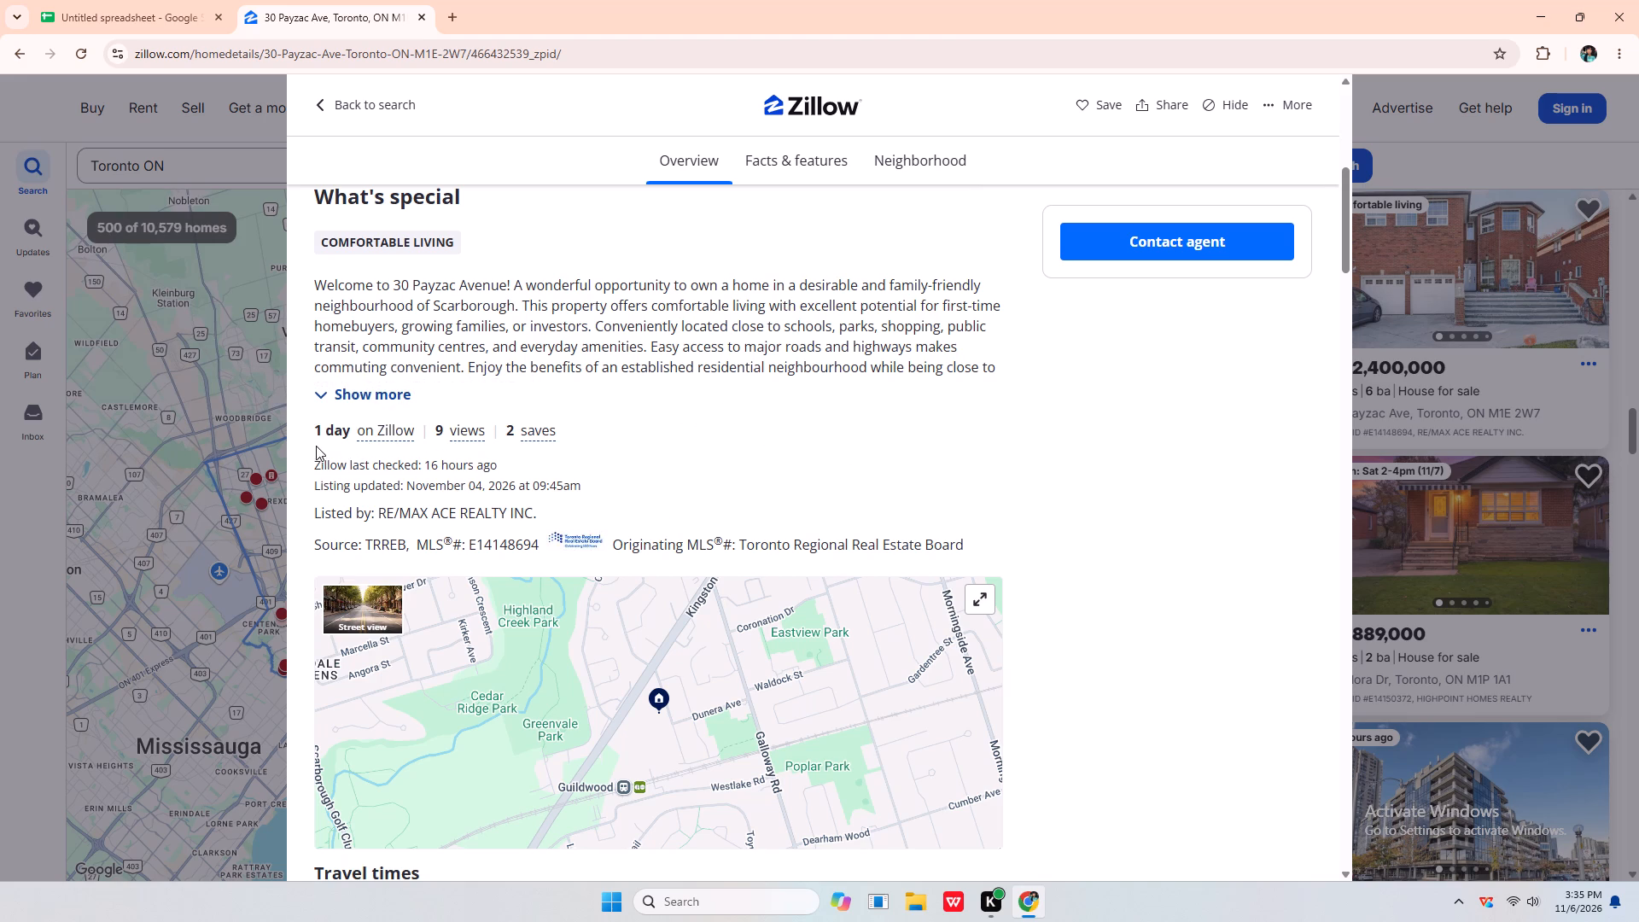
left_click_drag(312, 434, 414, 442)
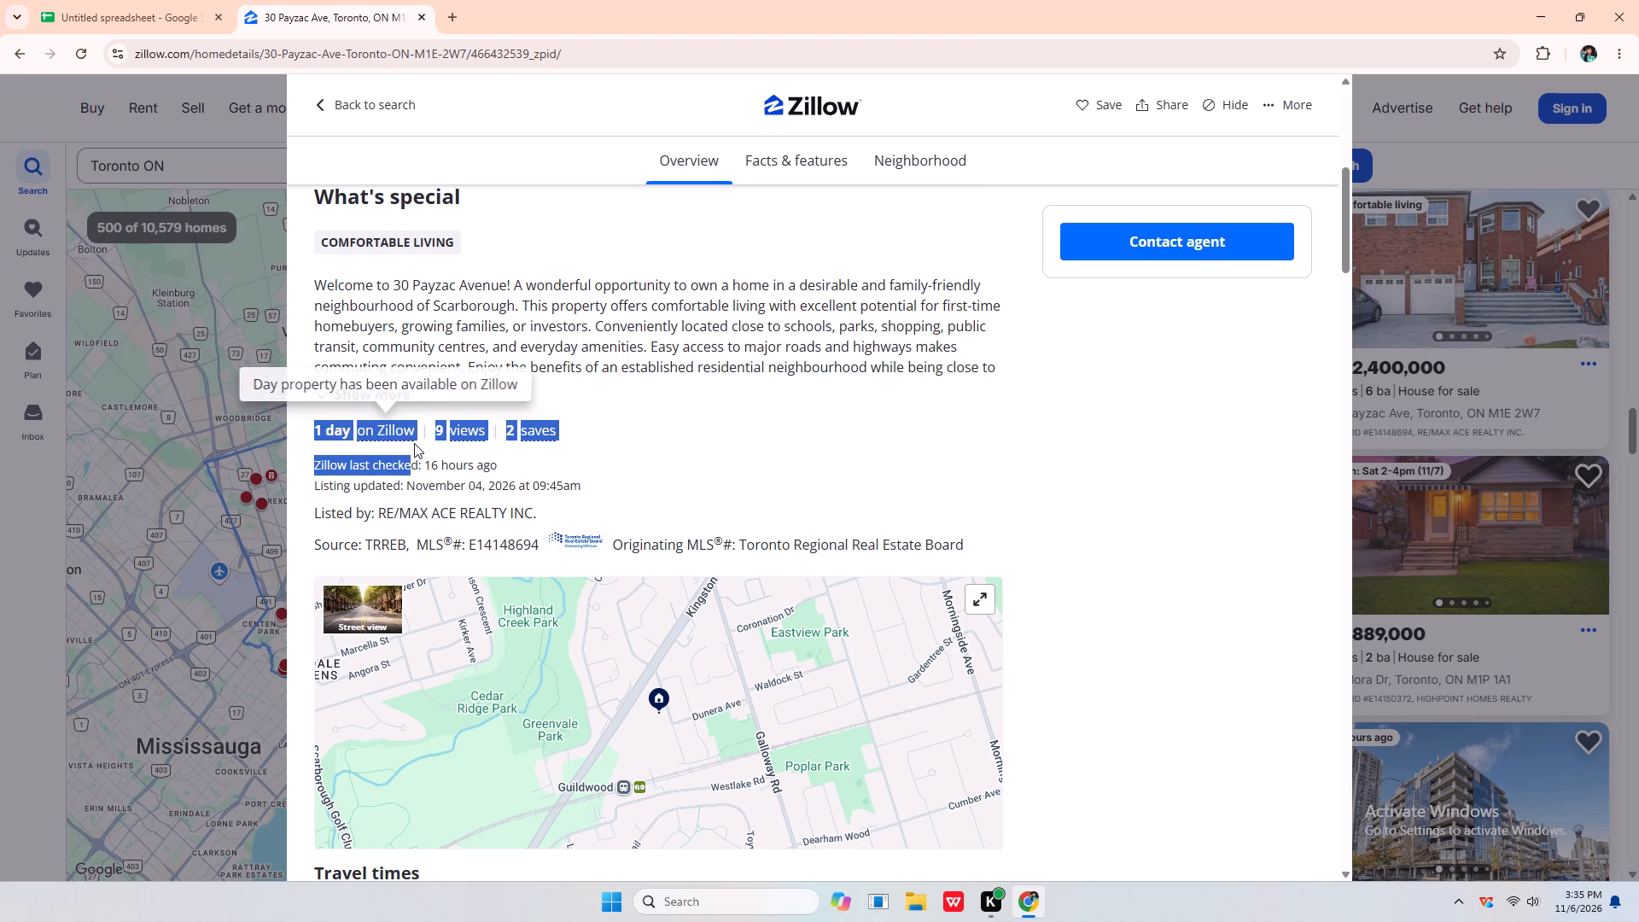
left_click(742, 445)
left_click_drag(314, 435, 320, 435)
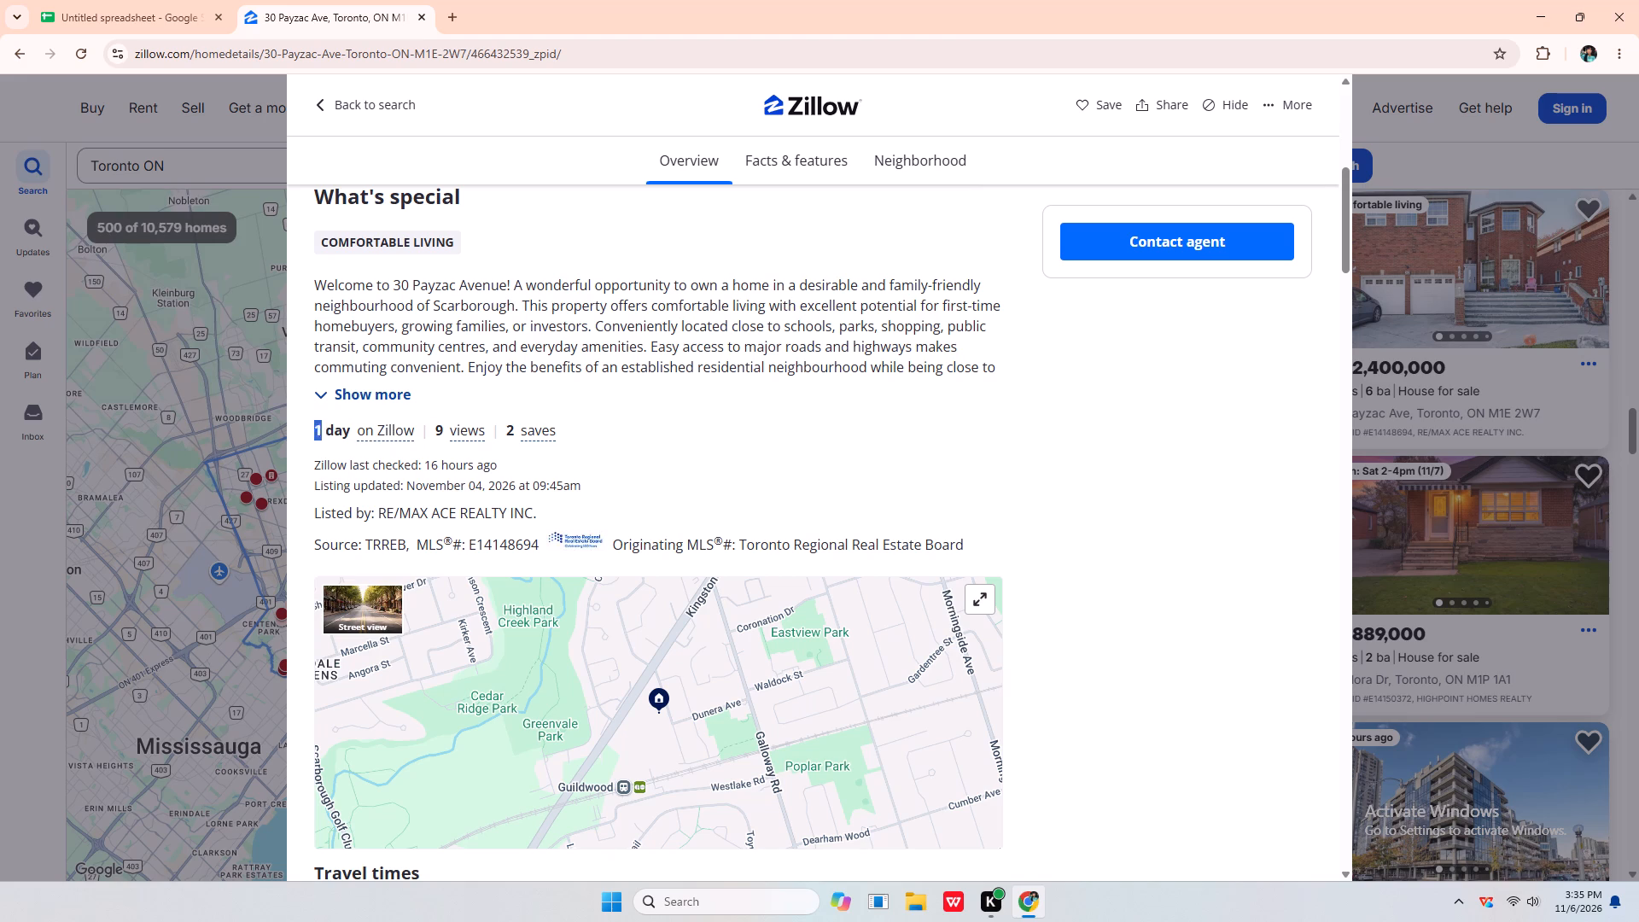
left_click_drag(320, 435, 412, 441)
key("ctrl+c")
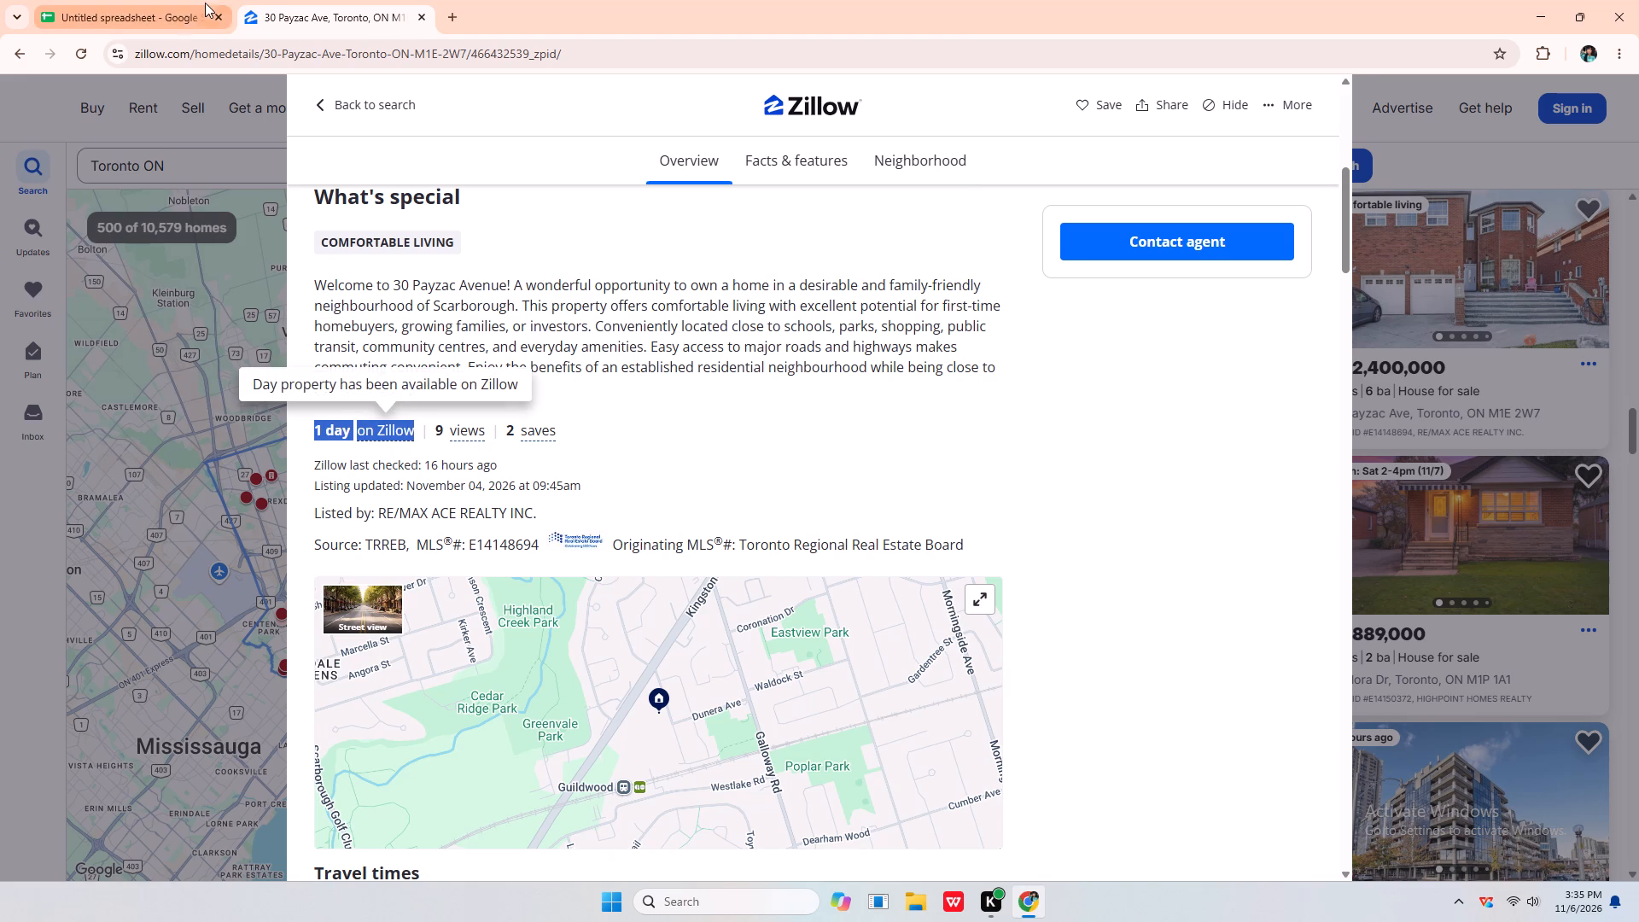
left_click(177, 26)
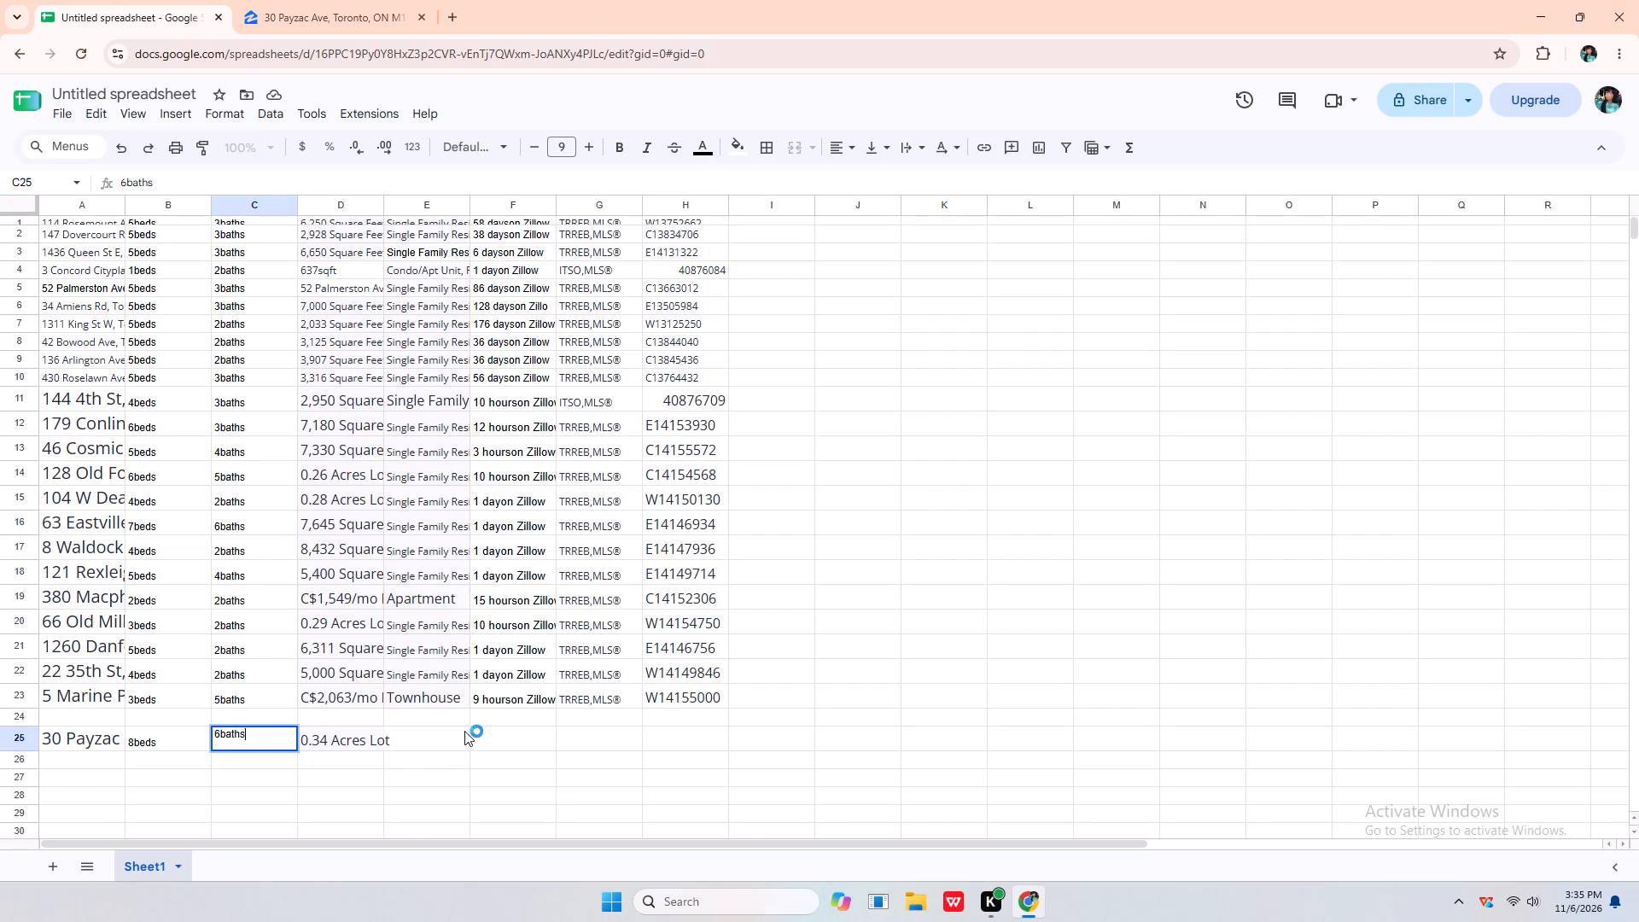
left_click(493, 739)
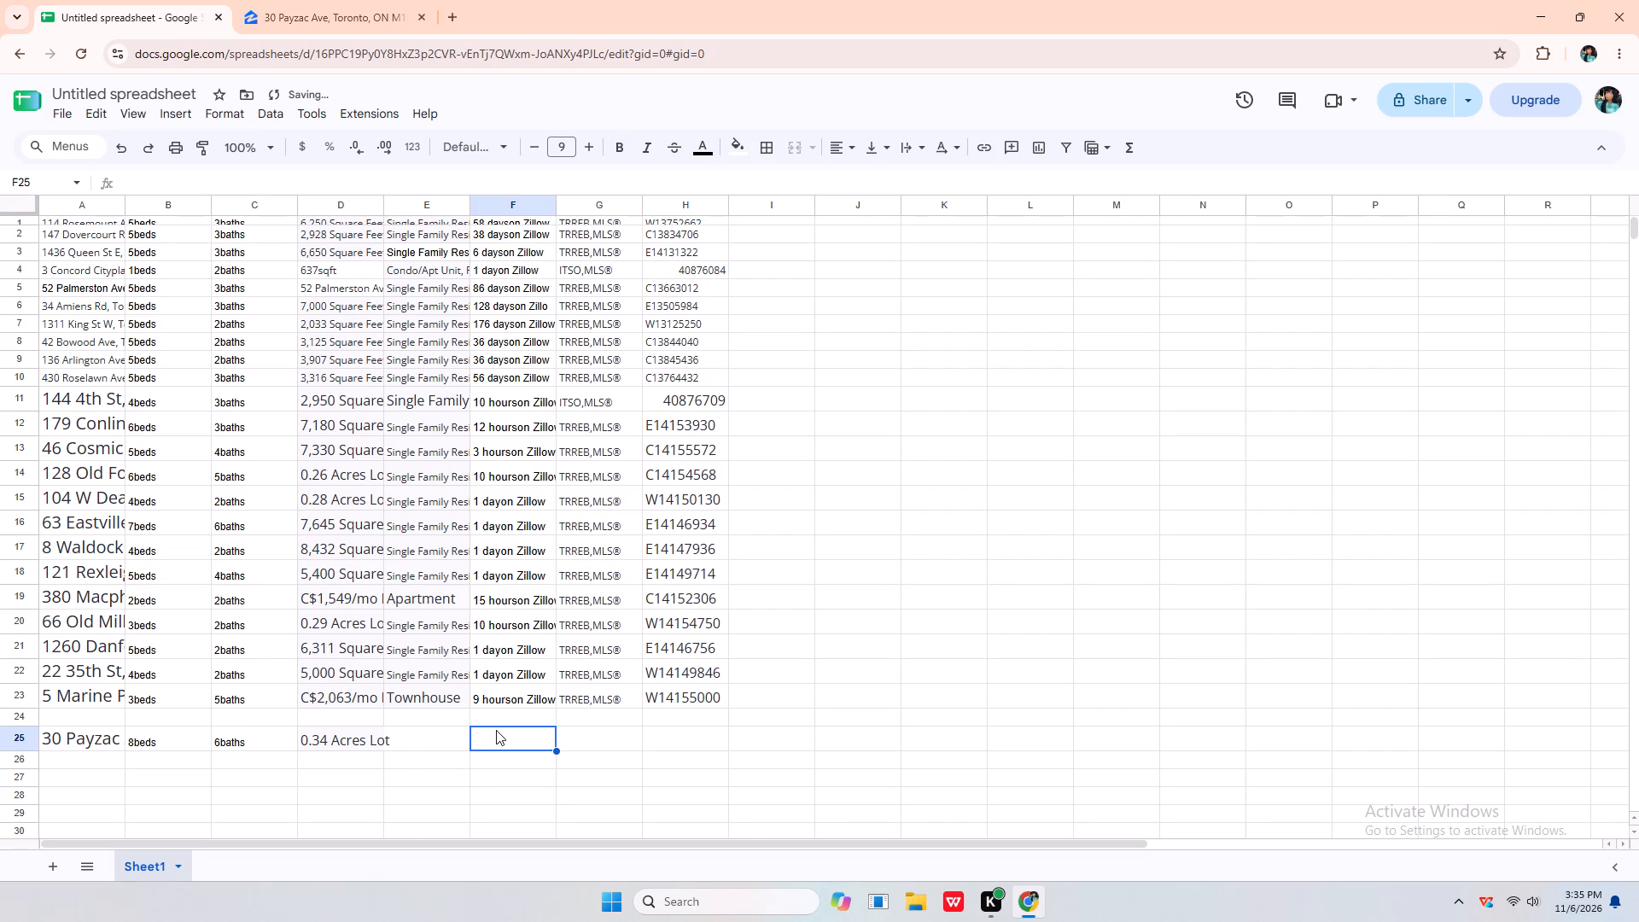
key("ctrl+v")
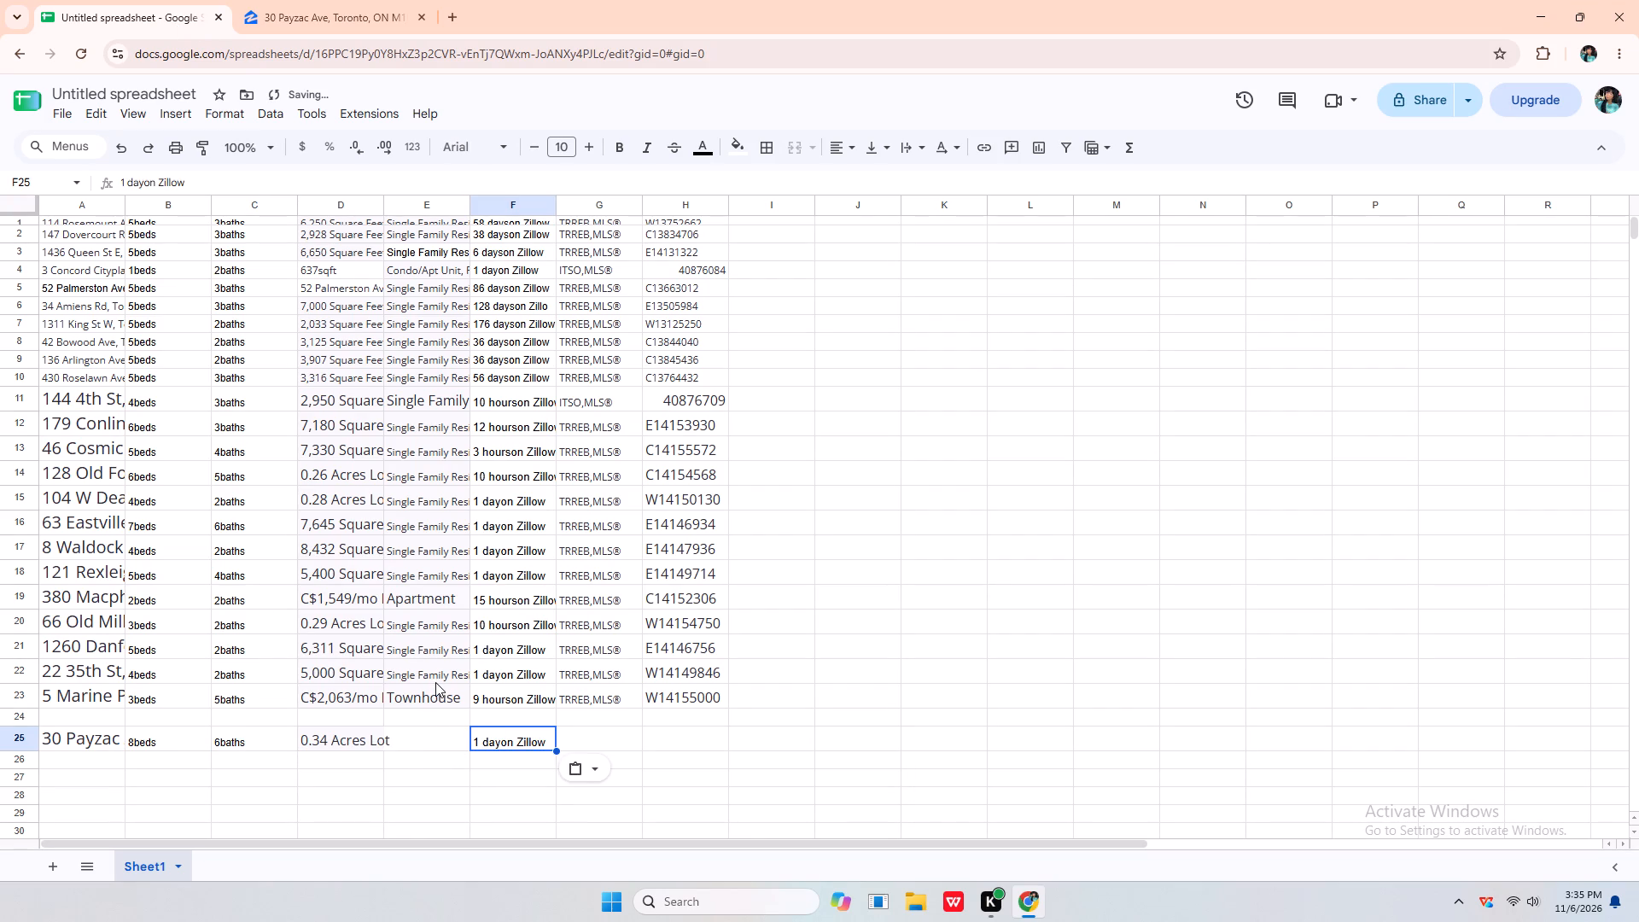
Copy the property type Single Family Residence from cell E22 into cell E25.
left_click(434, 674)
key("ctrl+c")
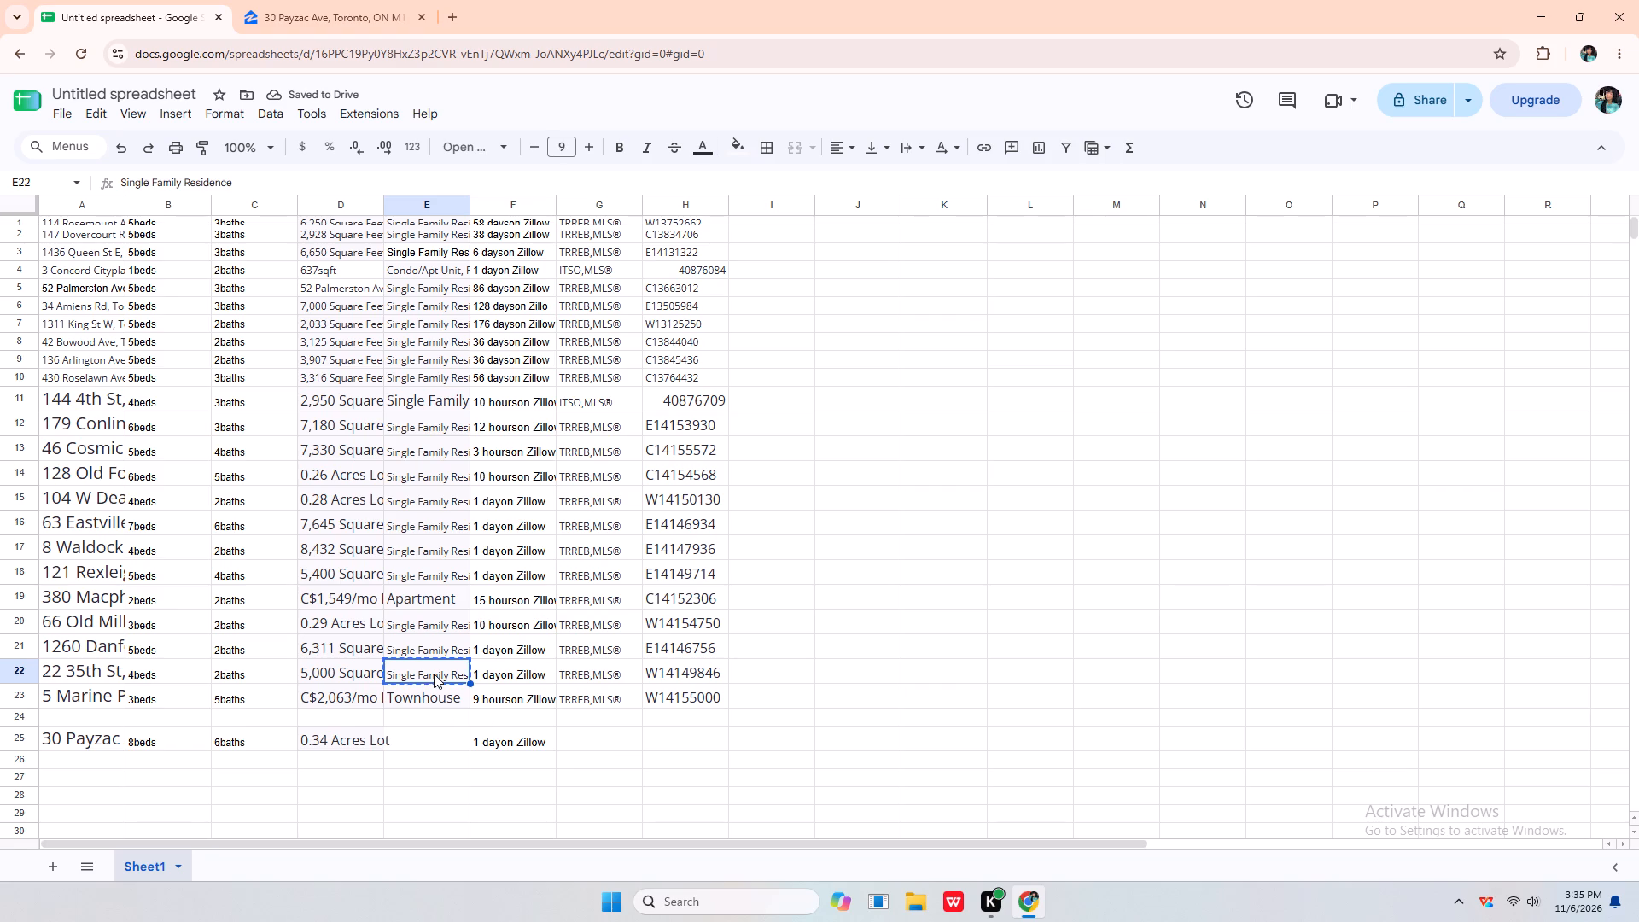
key("Down")
key("Down")
key("Down")
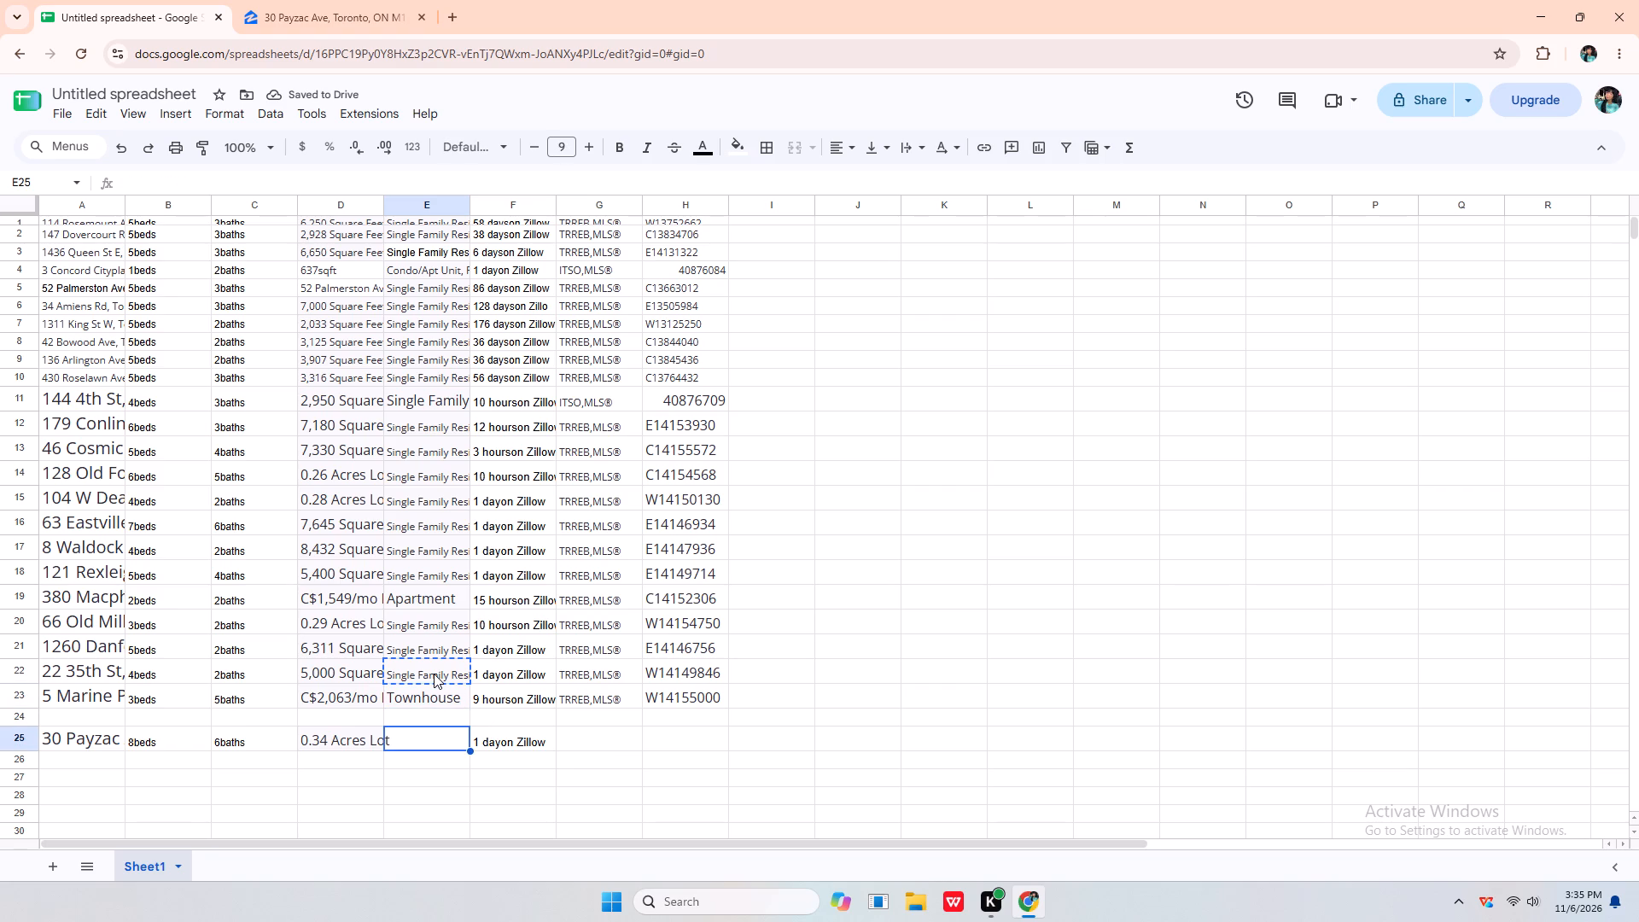
key("ctrl+v")
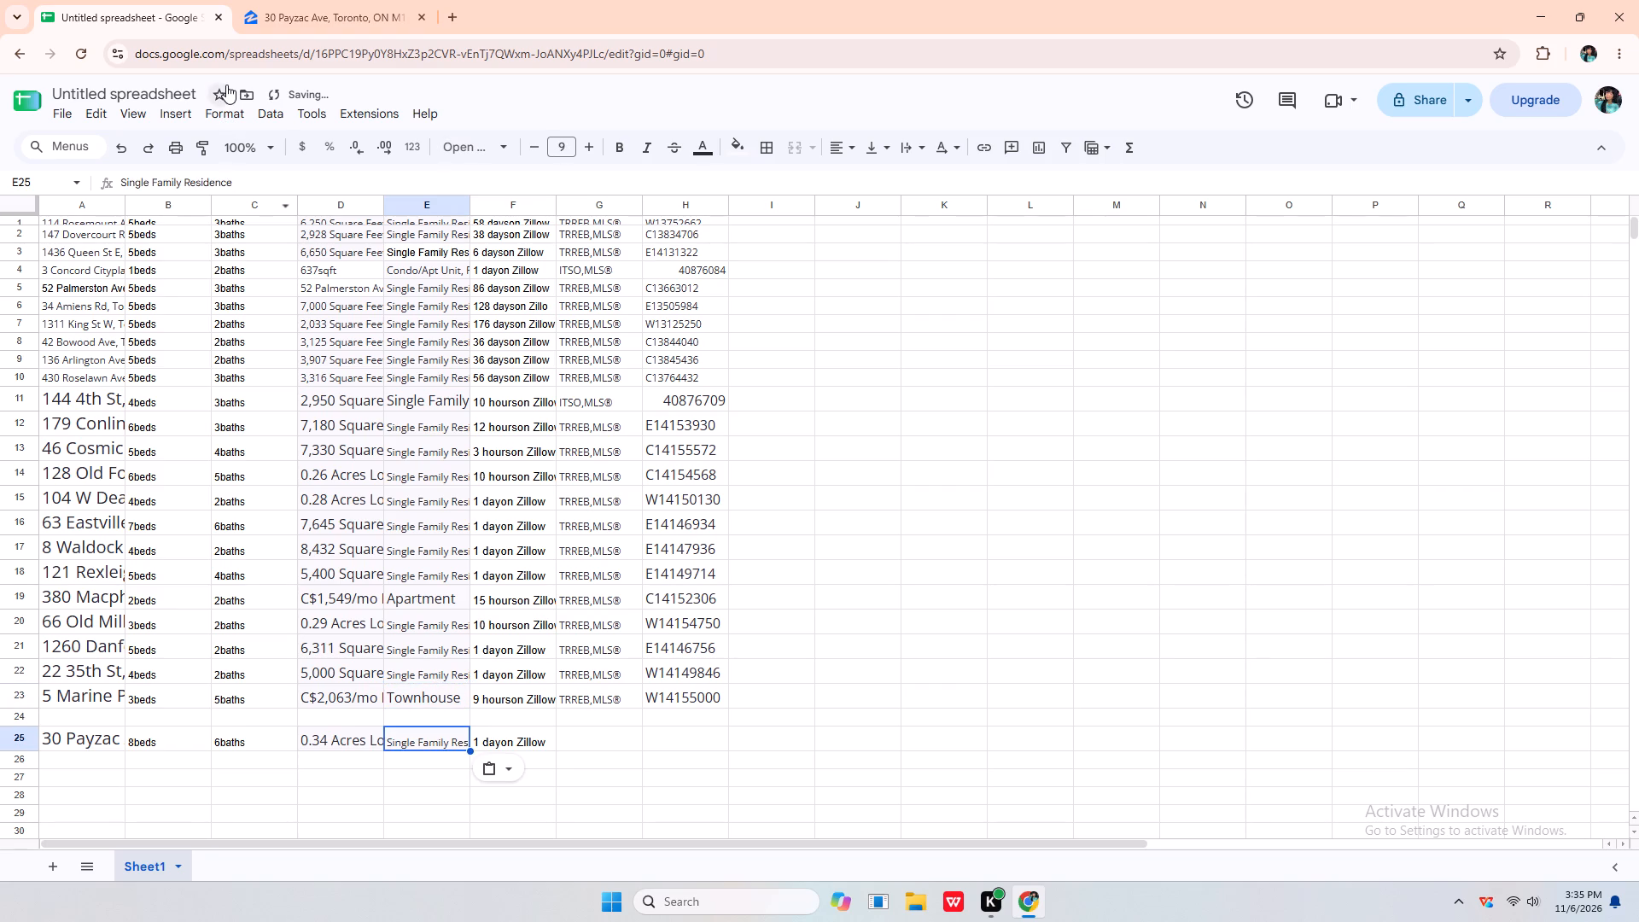
Copy the MLS number E14148694 from the Payzac Ave listing into cell H25 of the spreadsheet.
left_click(342, 24)
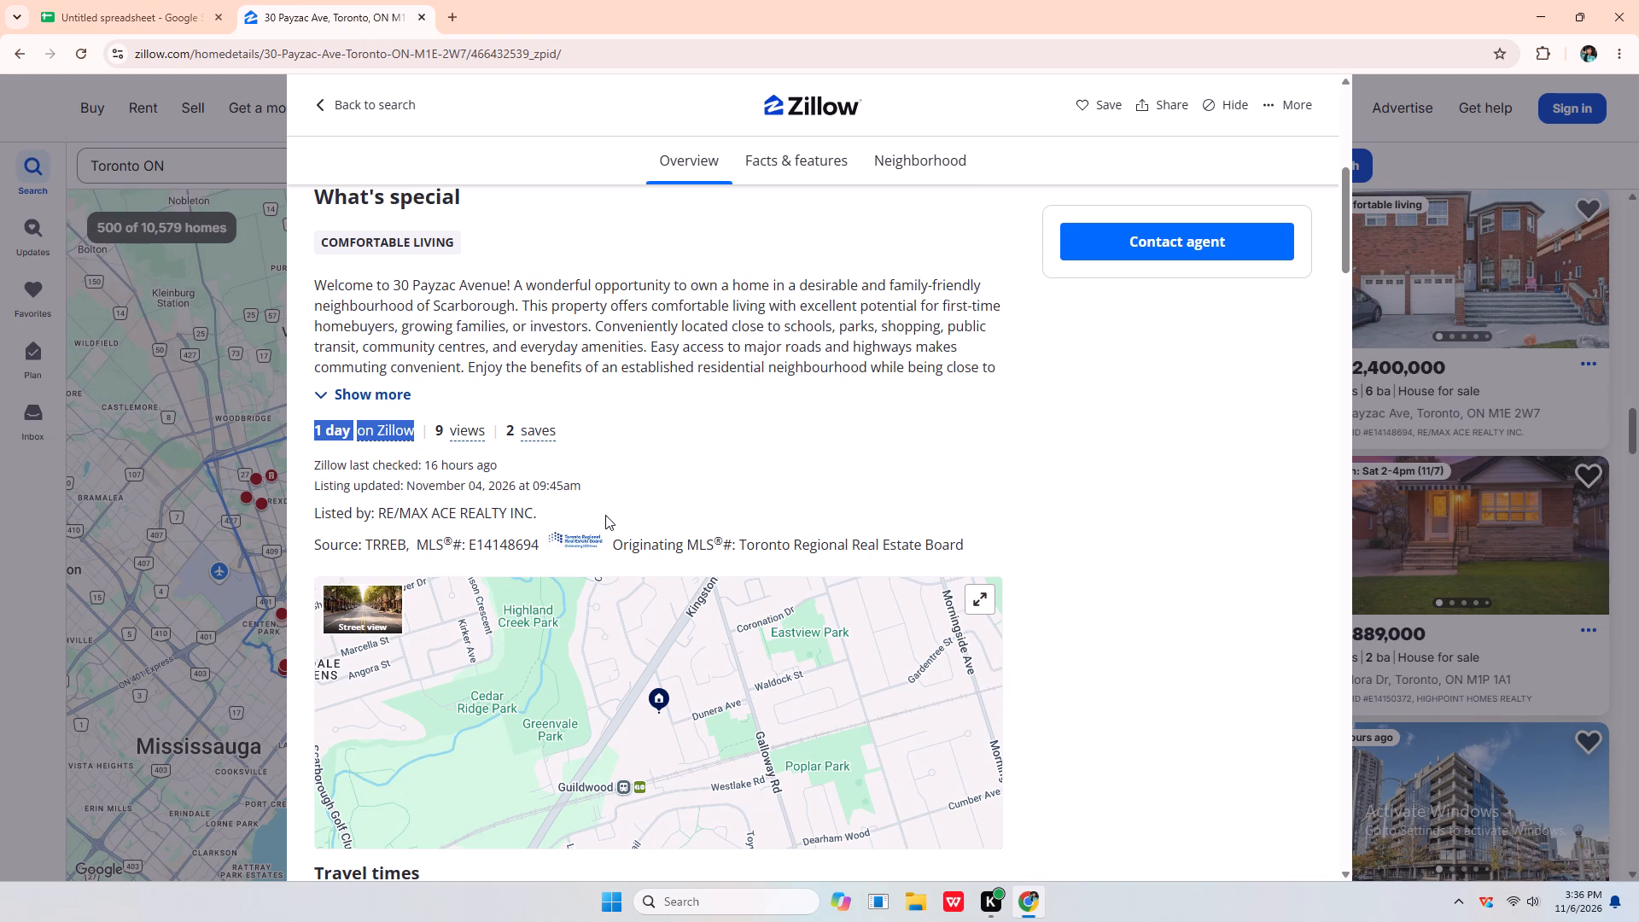
left_click_drag(464, 546, 545, 549)
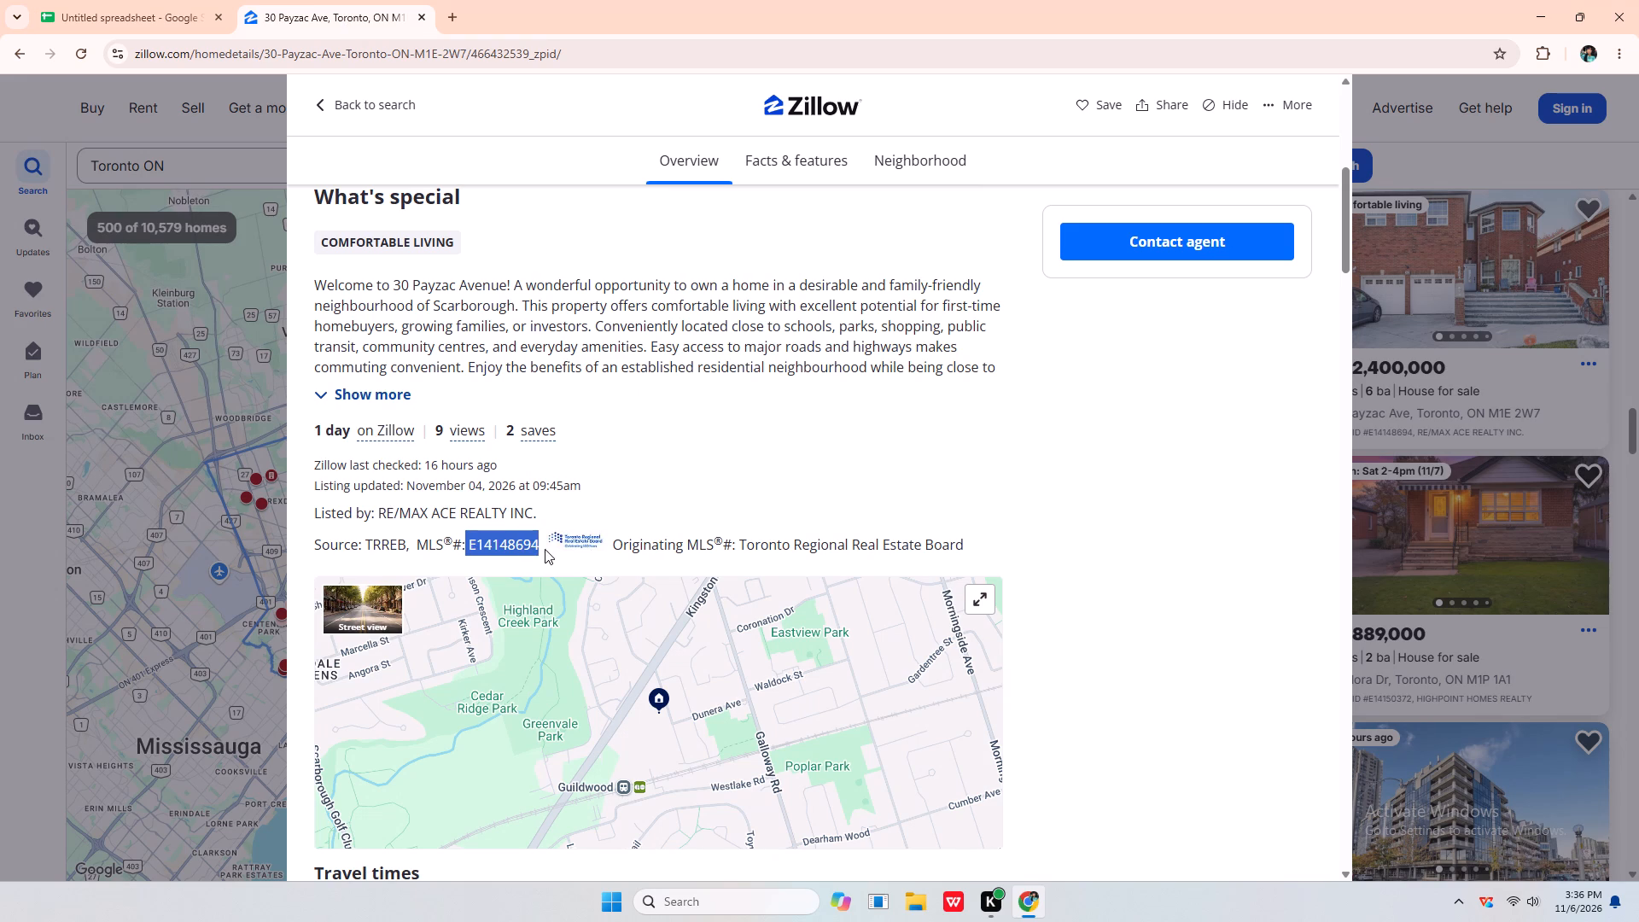
left_click_drag(545, 549, 550, 548)
key("ctrl+c")
left_click(183, 12)
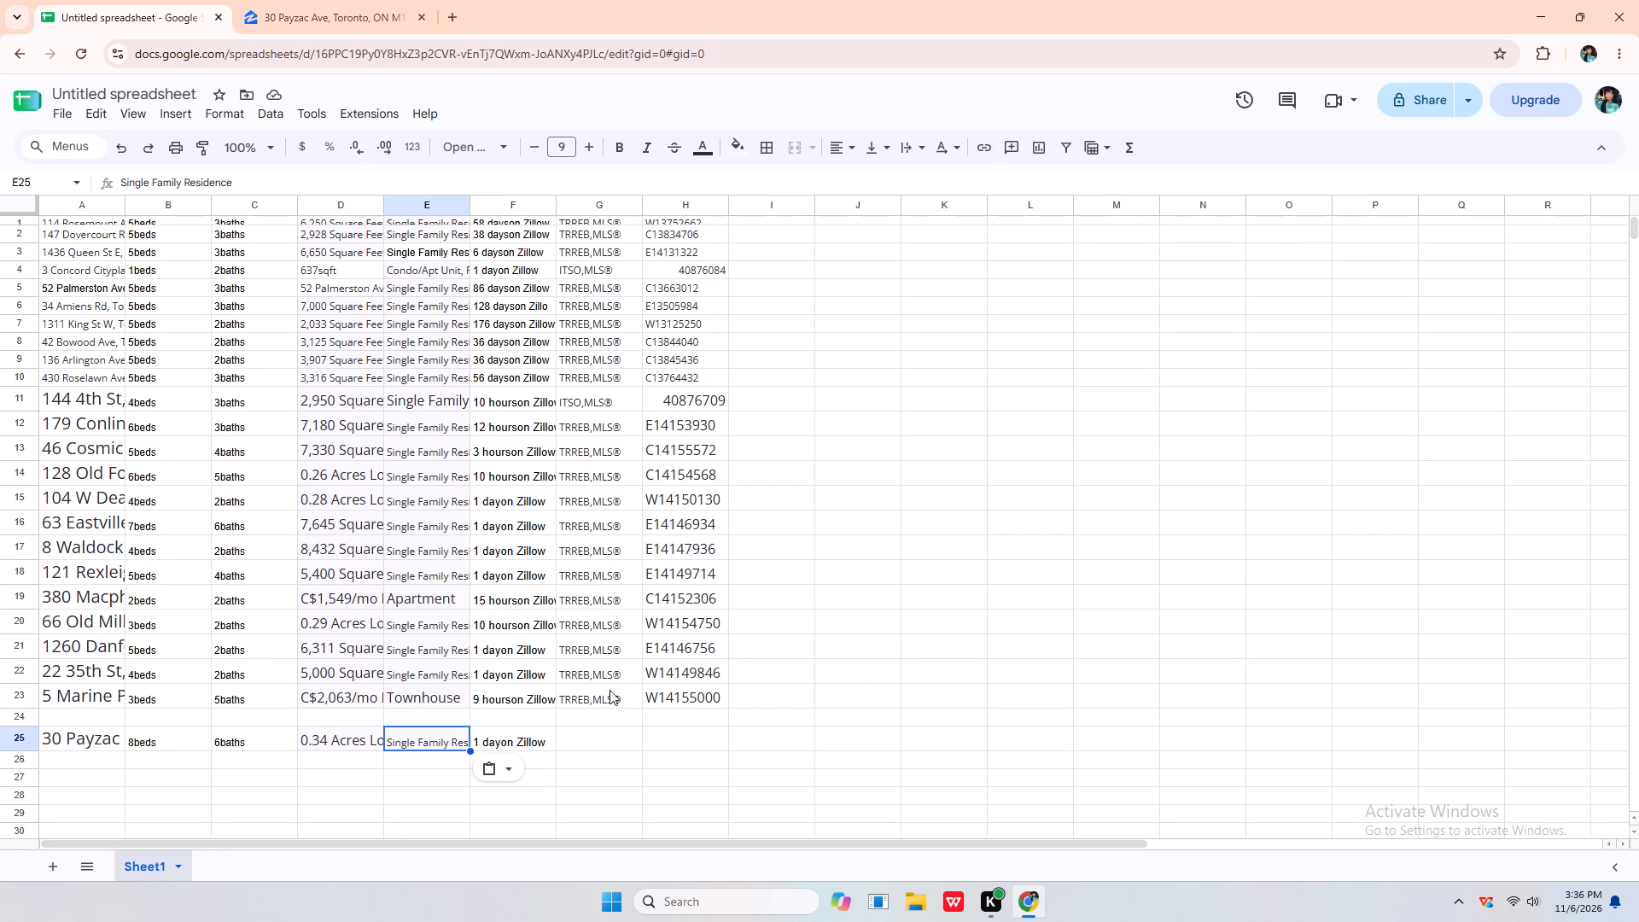
left_click(685, 739)
key("ctrl+v")
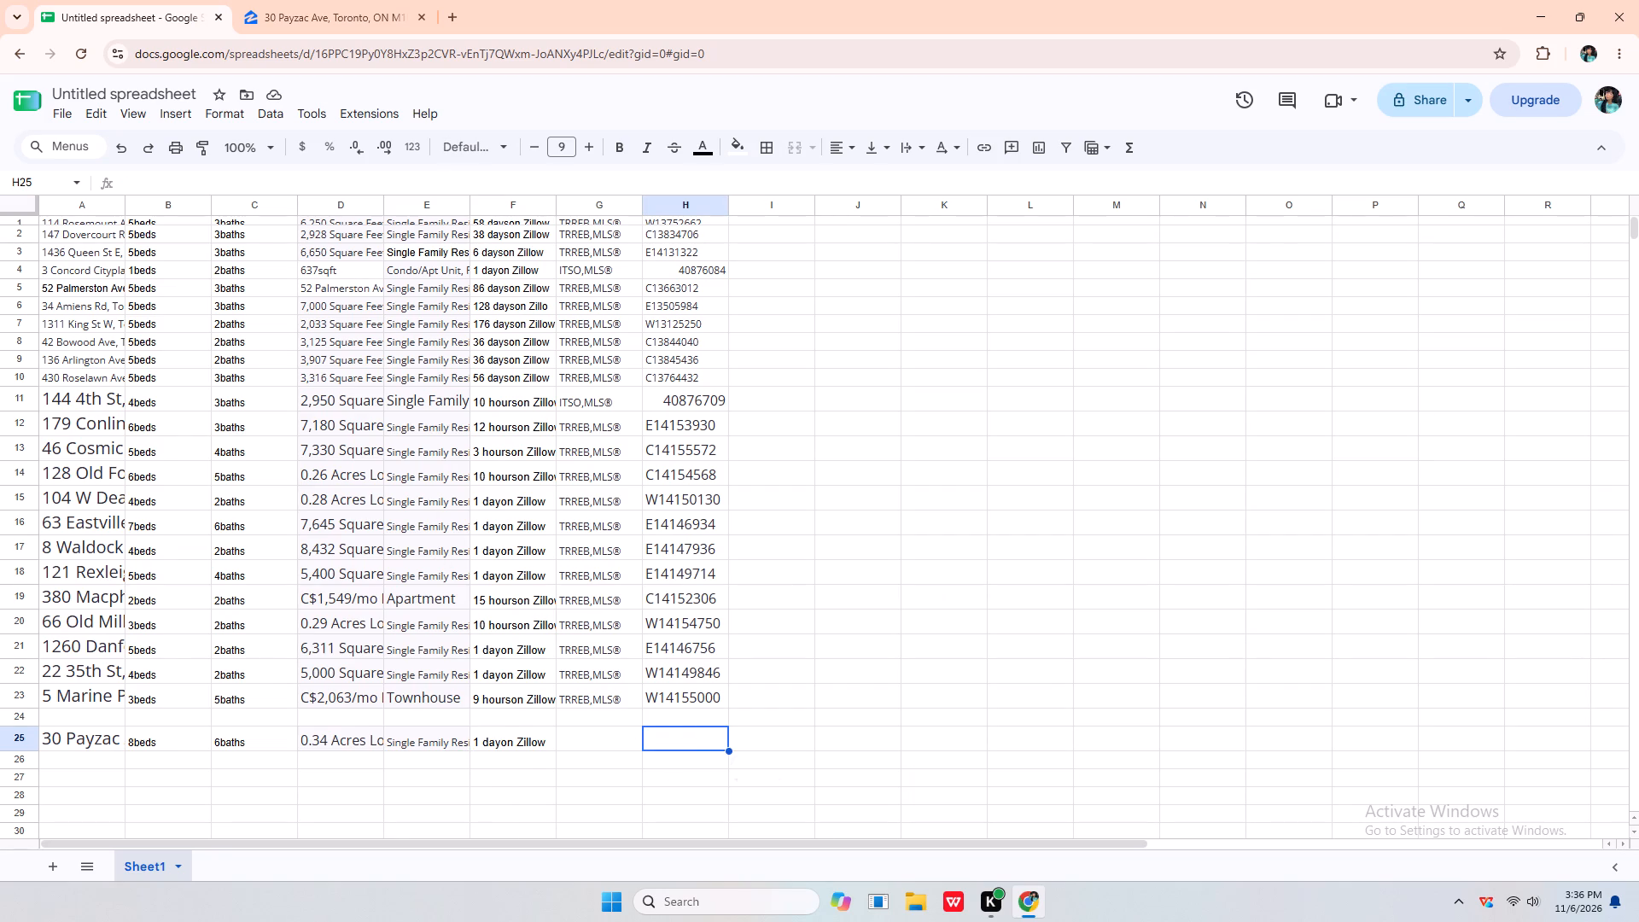
Copy the source text TRREB,MLS® from cell G23 into cell G25.
left_click(601, 691)
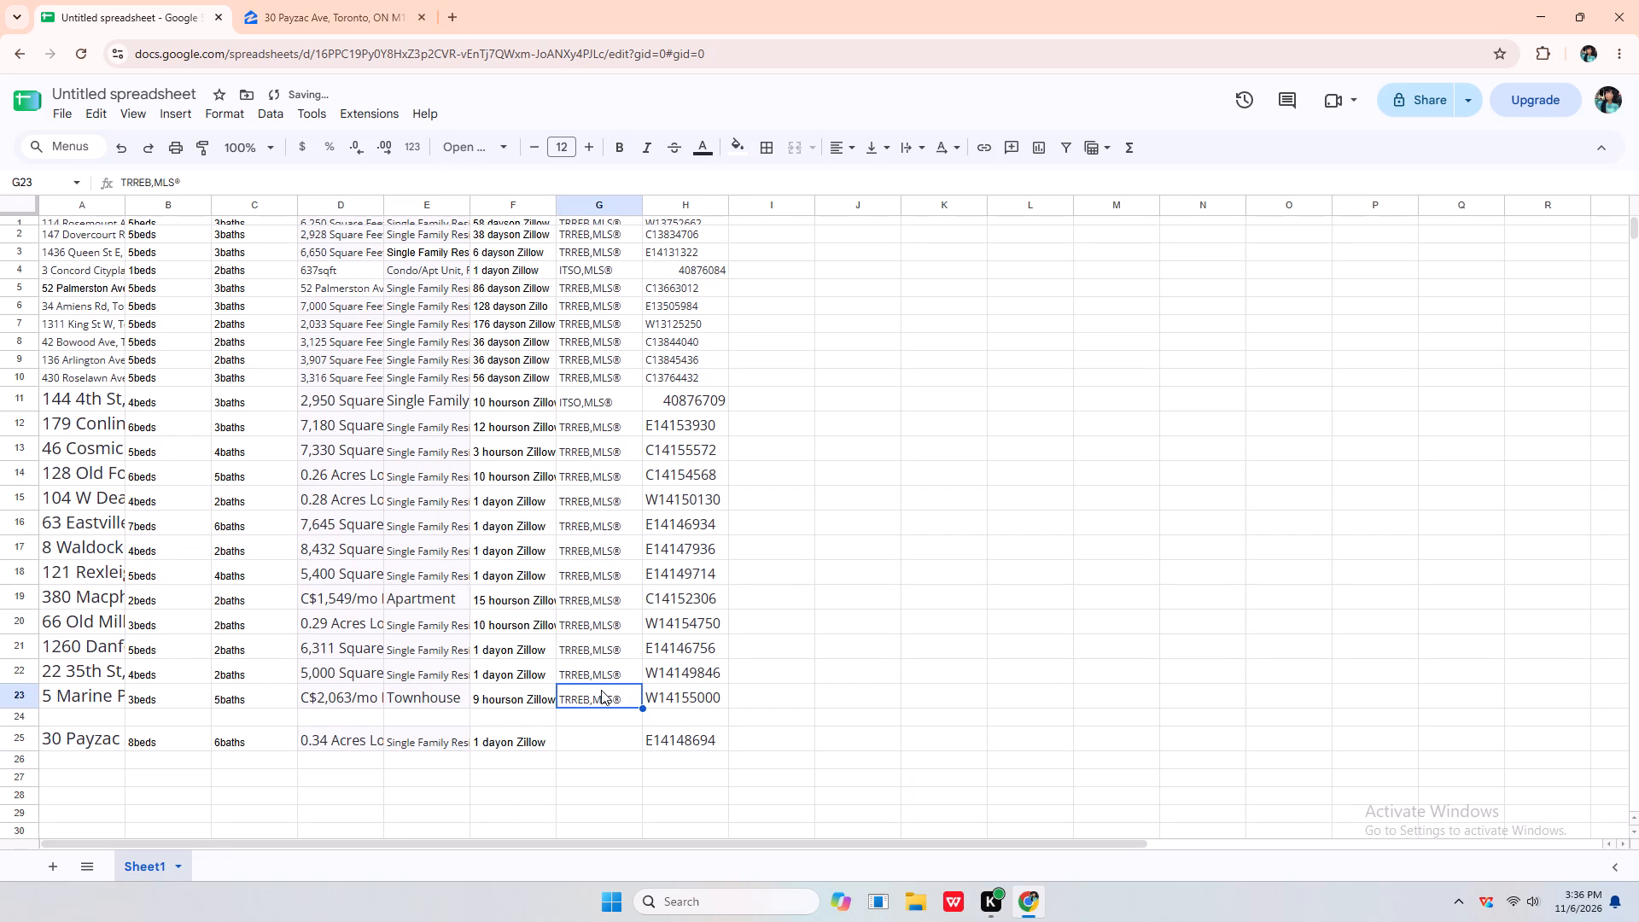
key("ctrl+c")
key("Down")
key("Down")
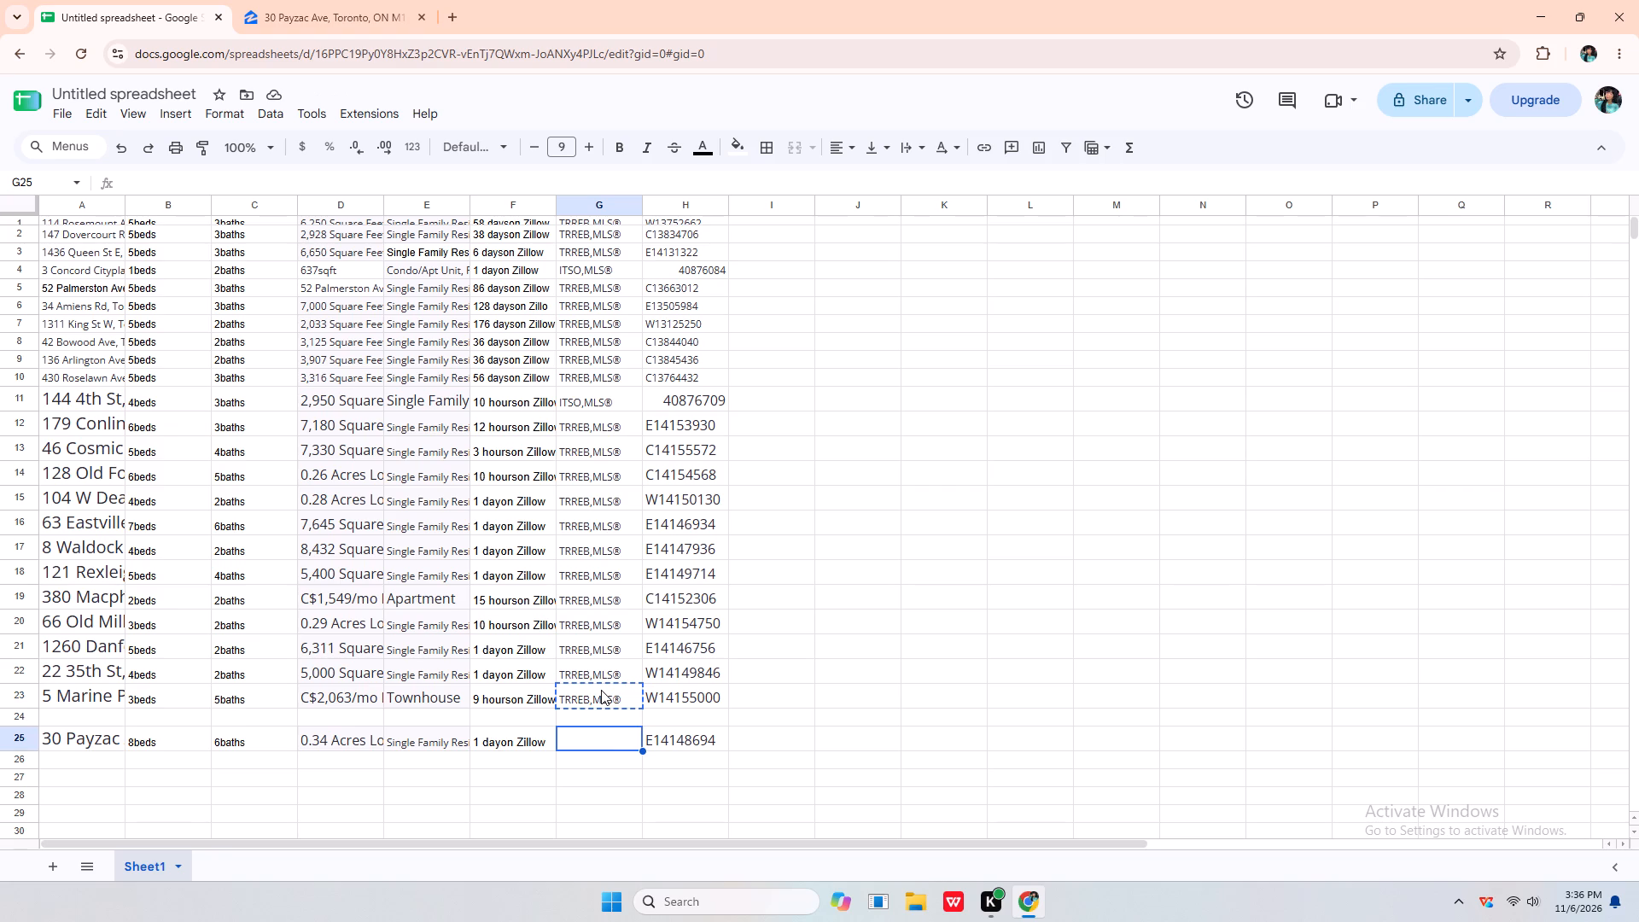
key("ctrl+v")
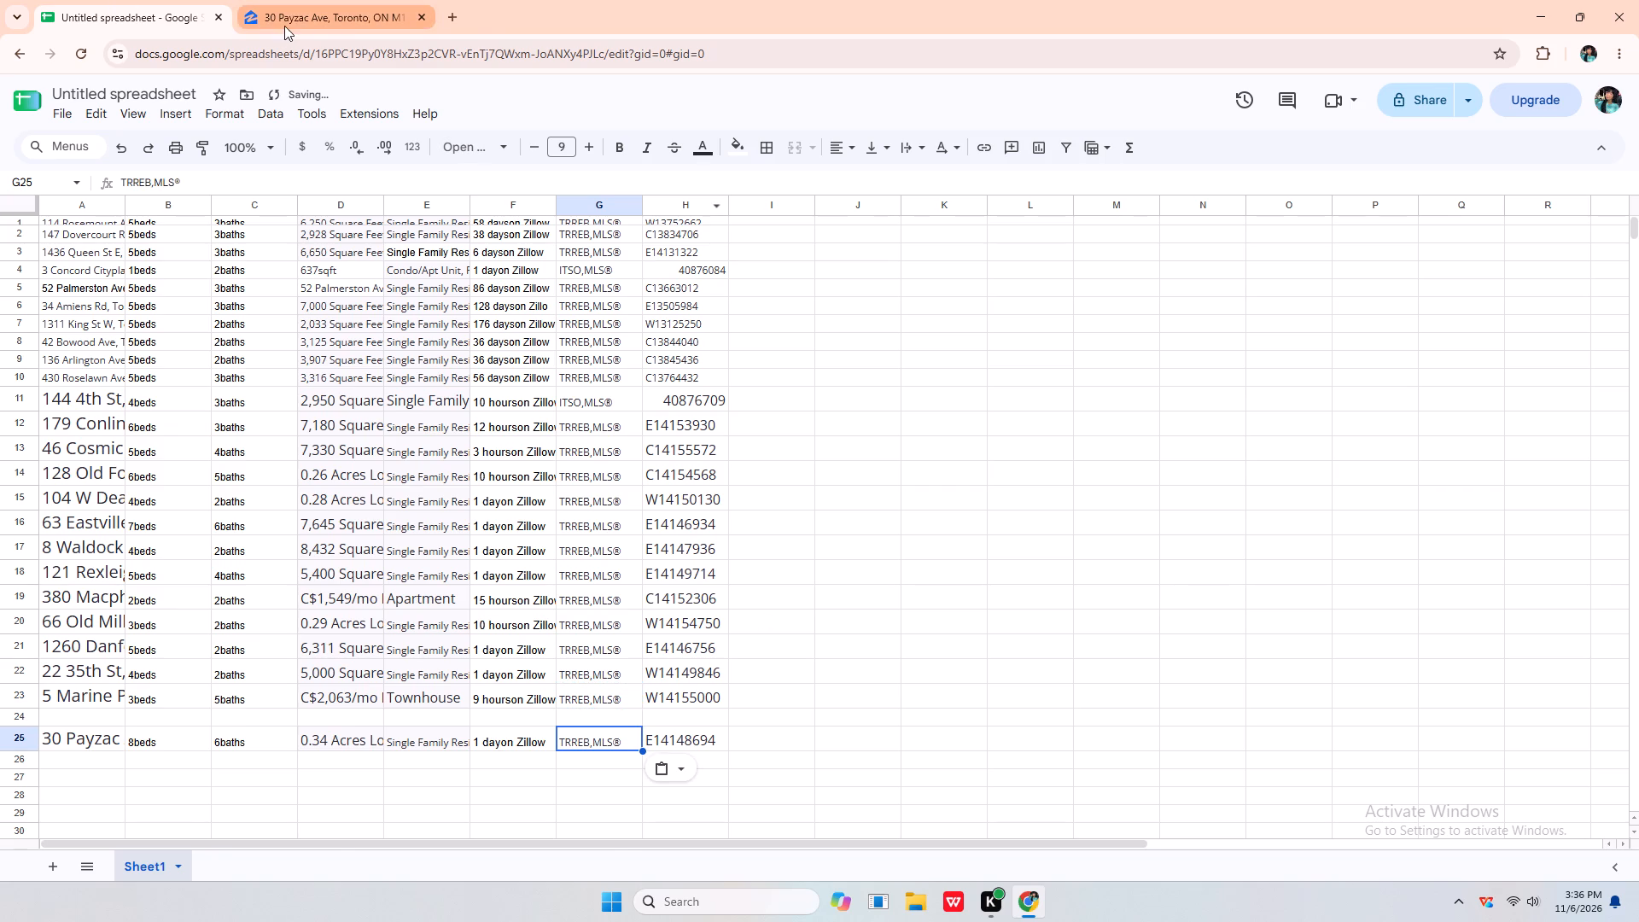
Go back to the Zillow search results and open the C$1,499,999 Osborne Ave house listing.
left_click(284, 26)
scroll(833, 760, "down", 3)
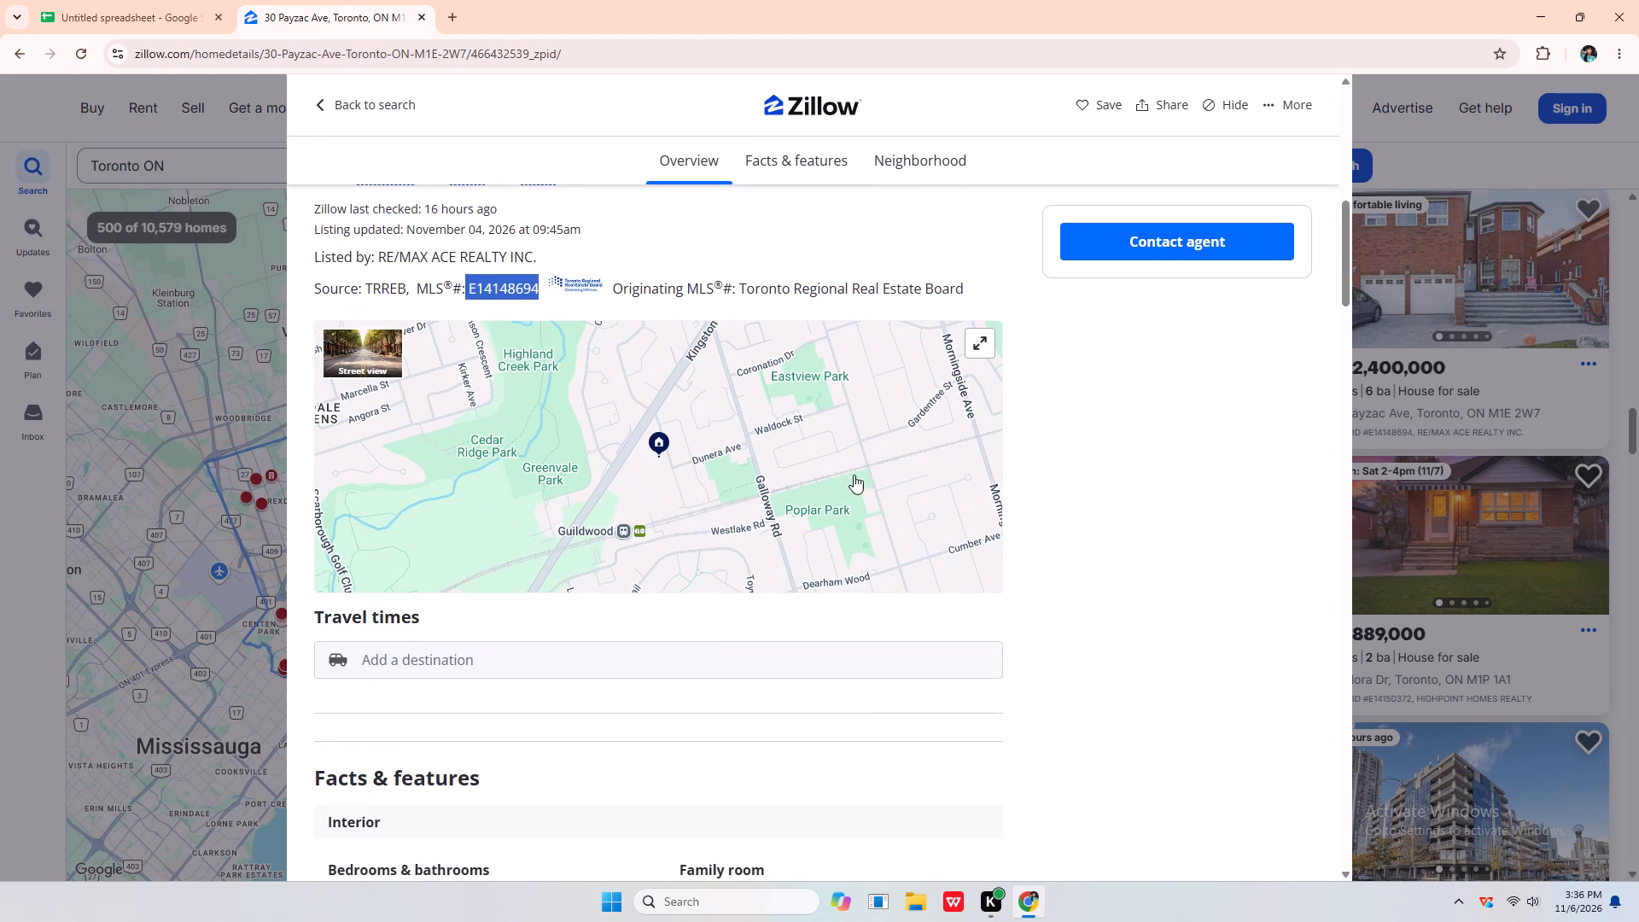
left_click(341, 113)
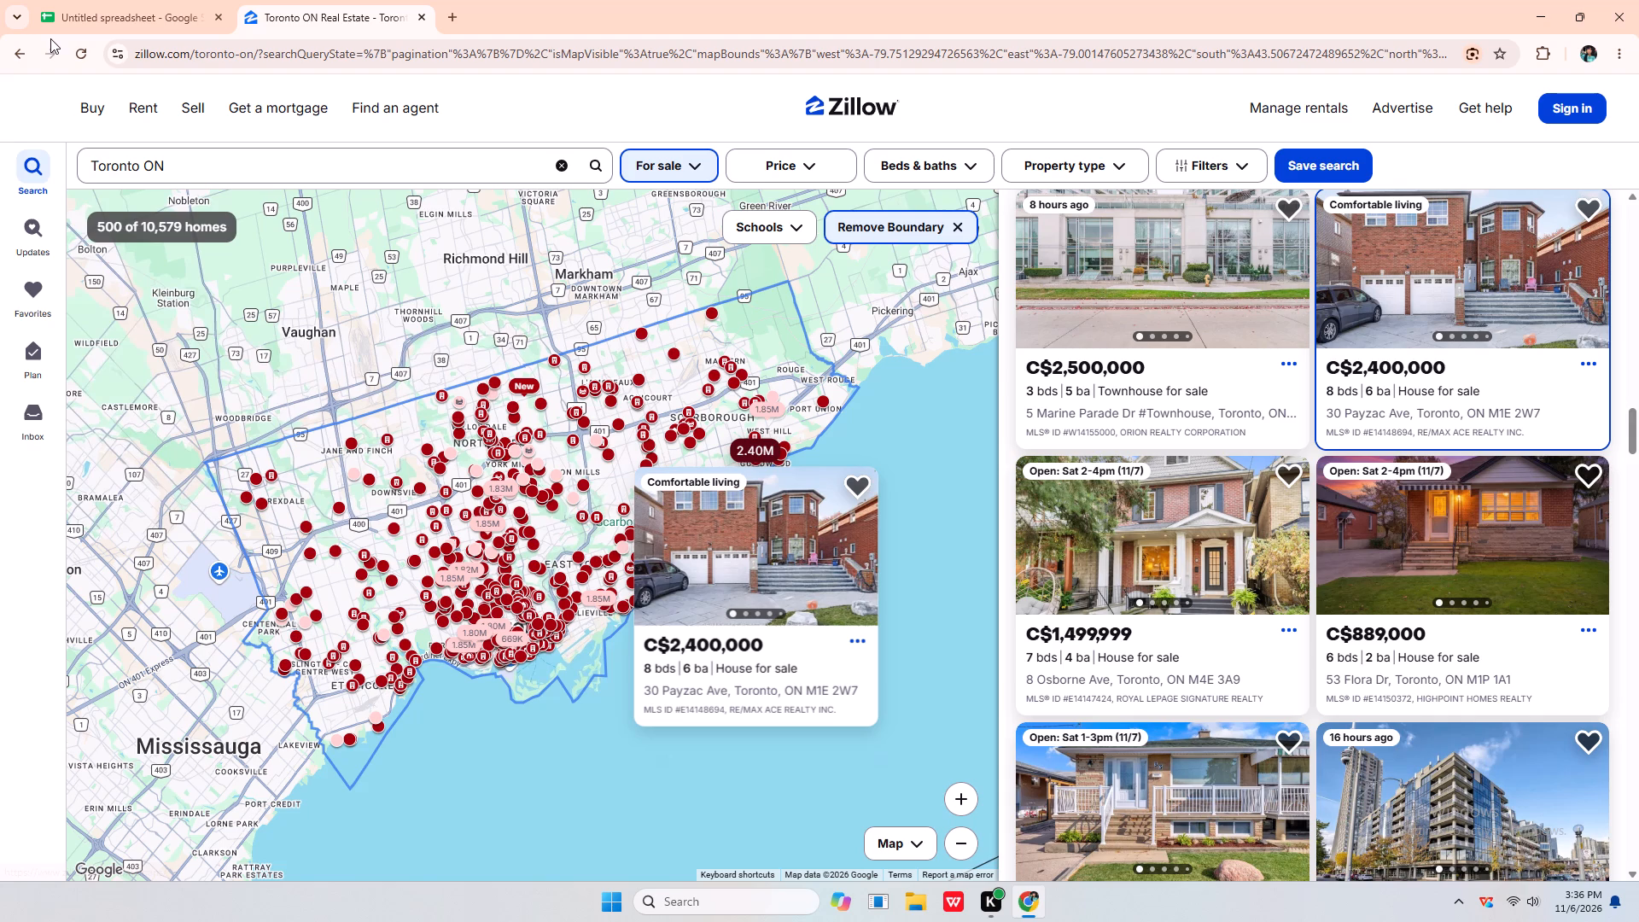
left_click(1181, 660)
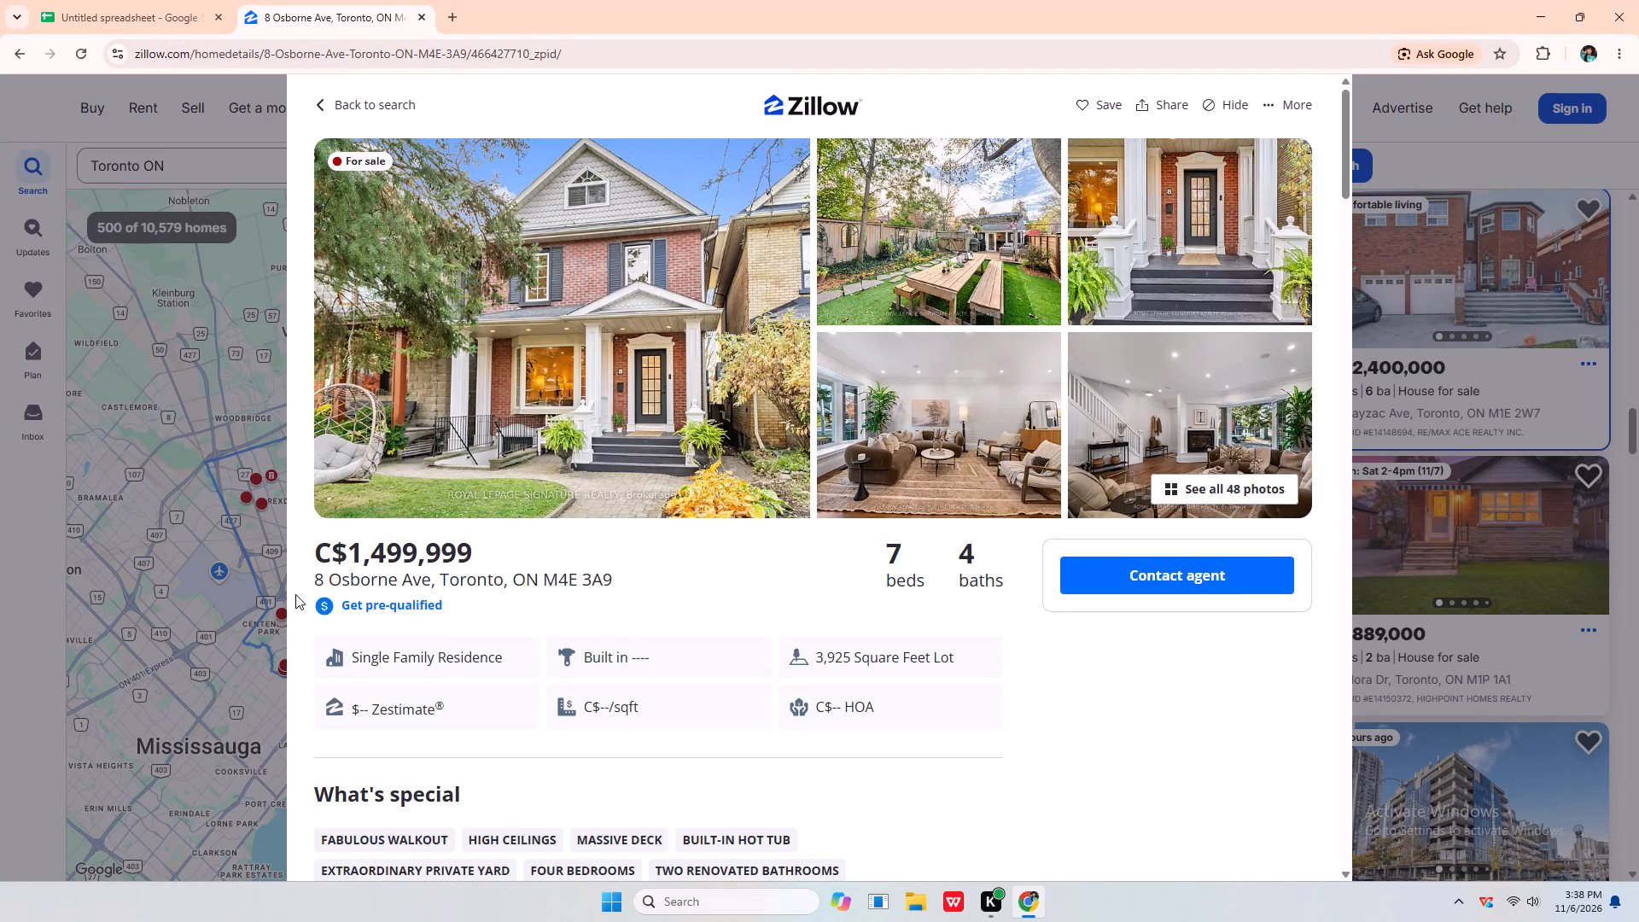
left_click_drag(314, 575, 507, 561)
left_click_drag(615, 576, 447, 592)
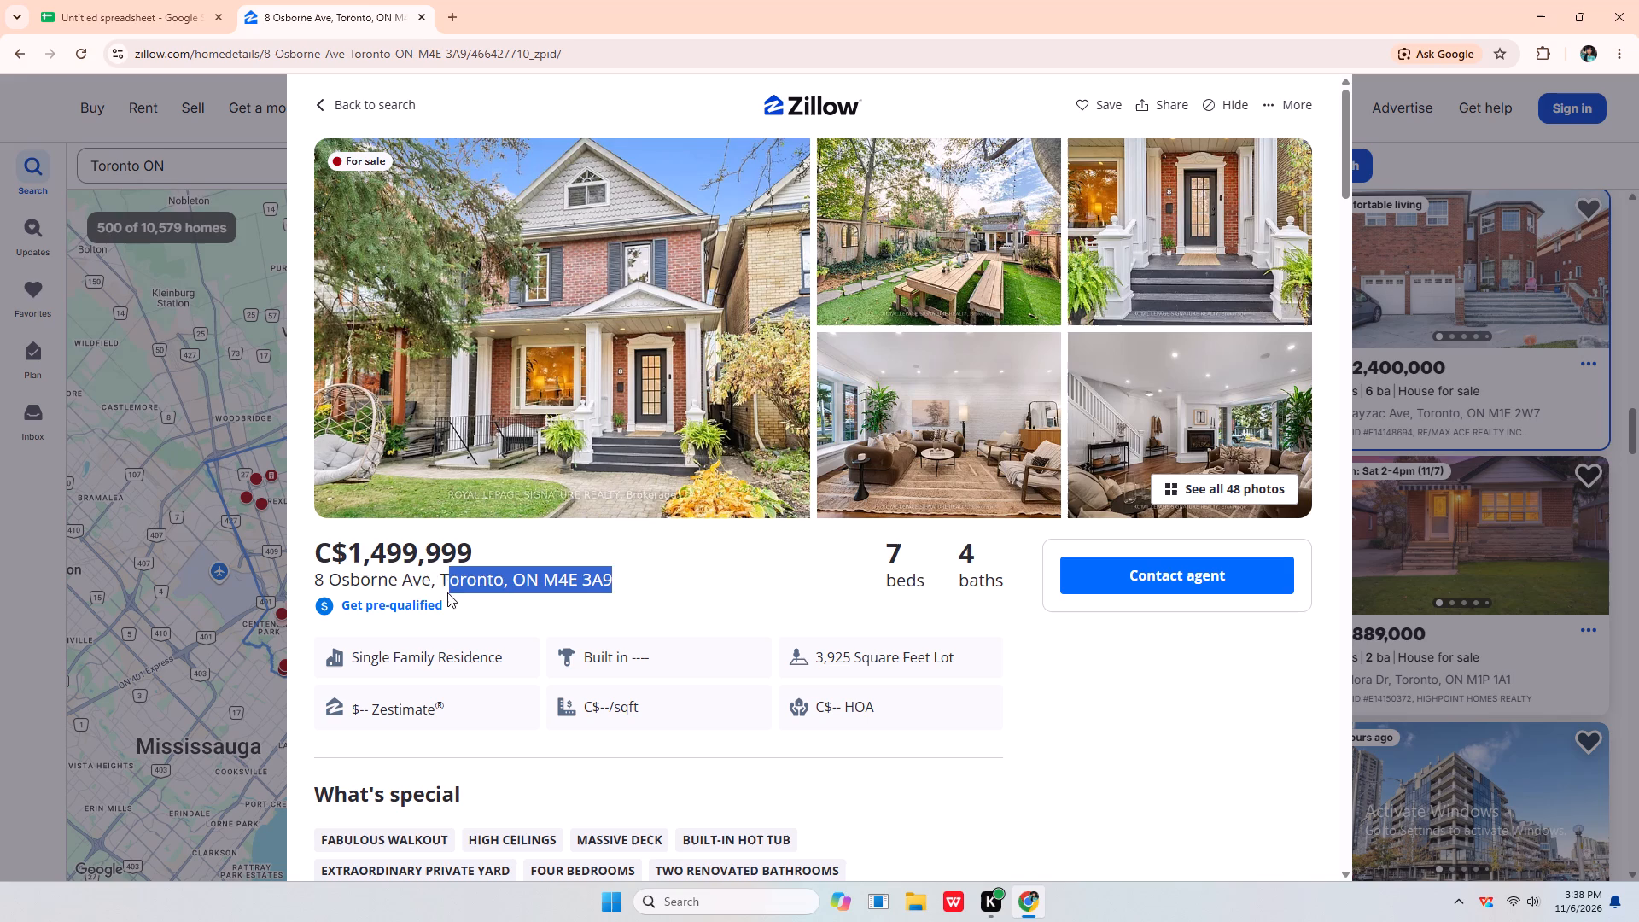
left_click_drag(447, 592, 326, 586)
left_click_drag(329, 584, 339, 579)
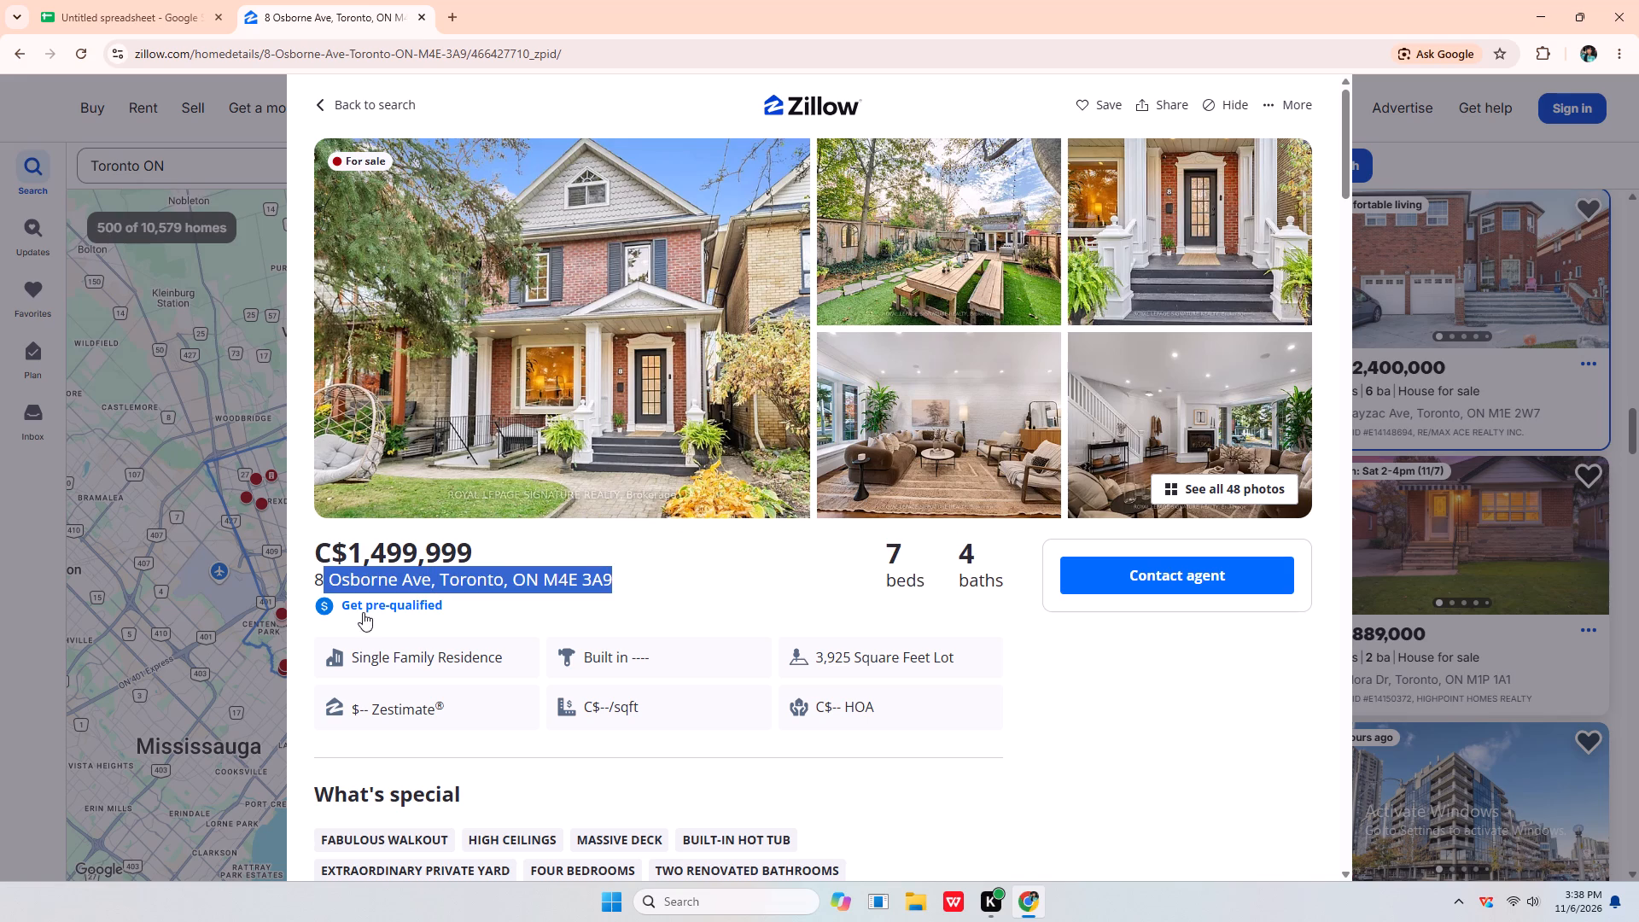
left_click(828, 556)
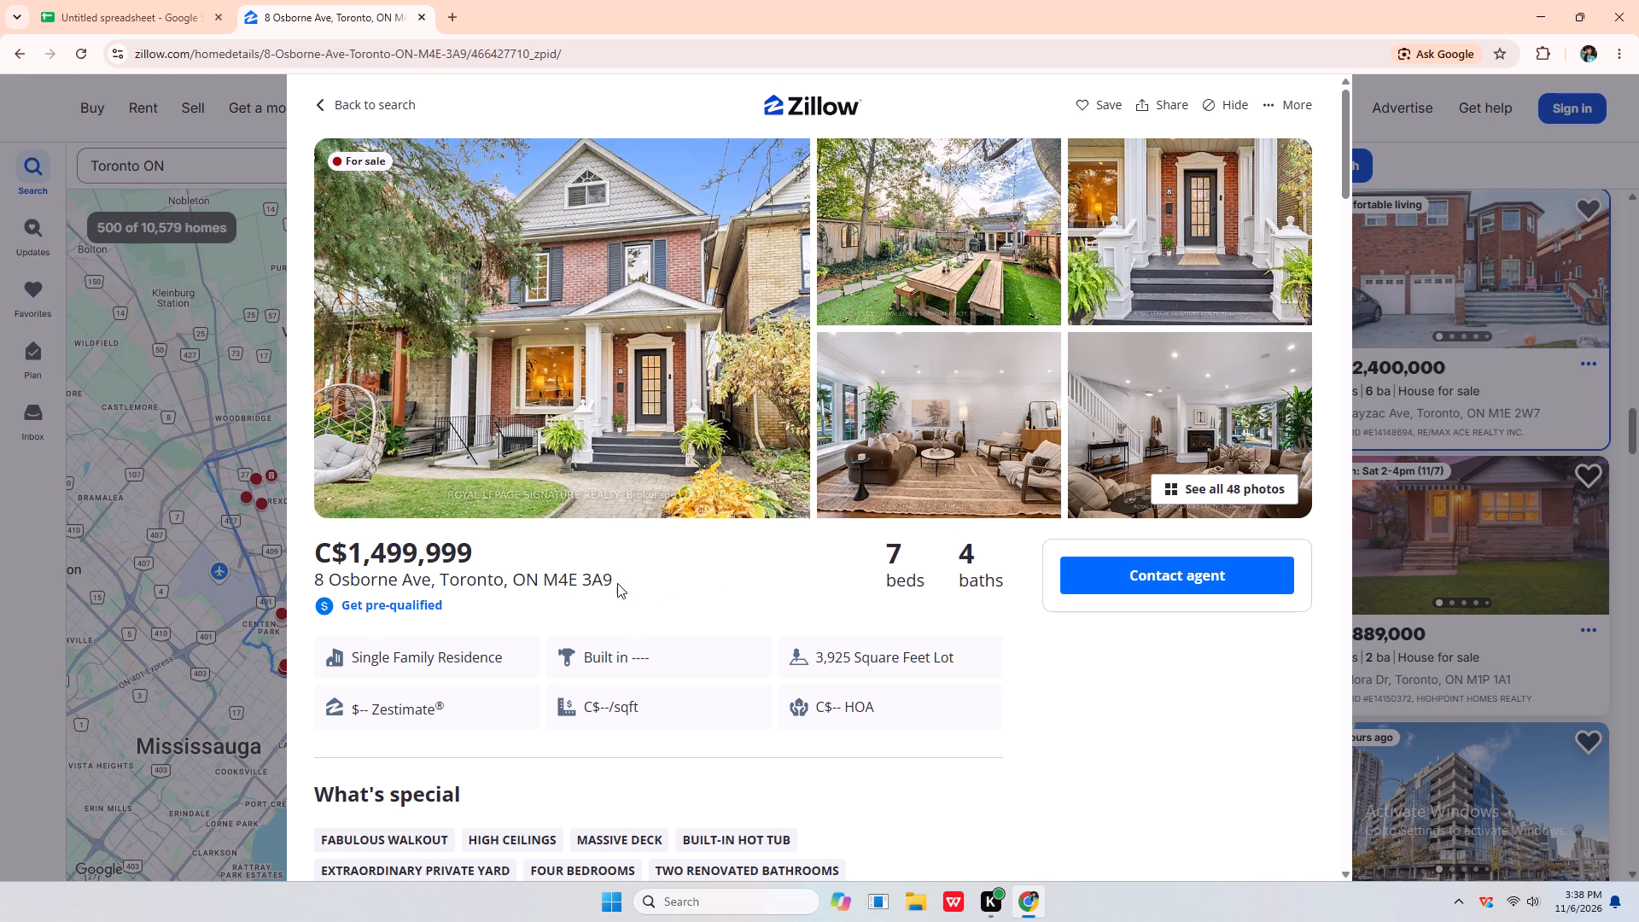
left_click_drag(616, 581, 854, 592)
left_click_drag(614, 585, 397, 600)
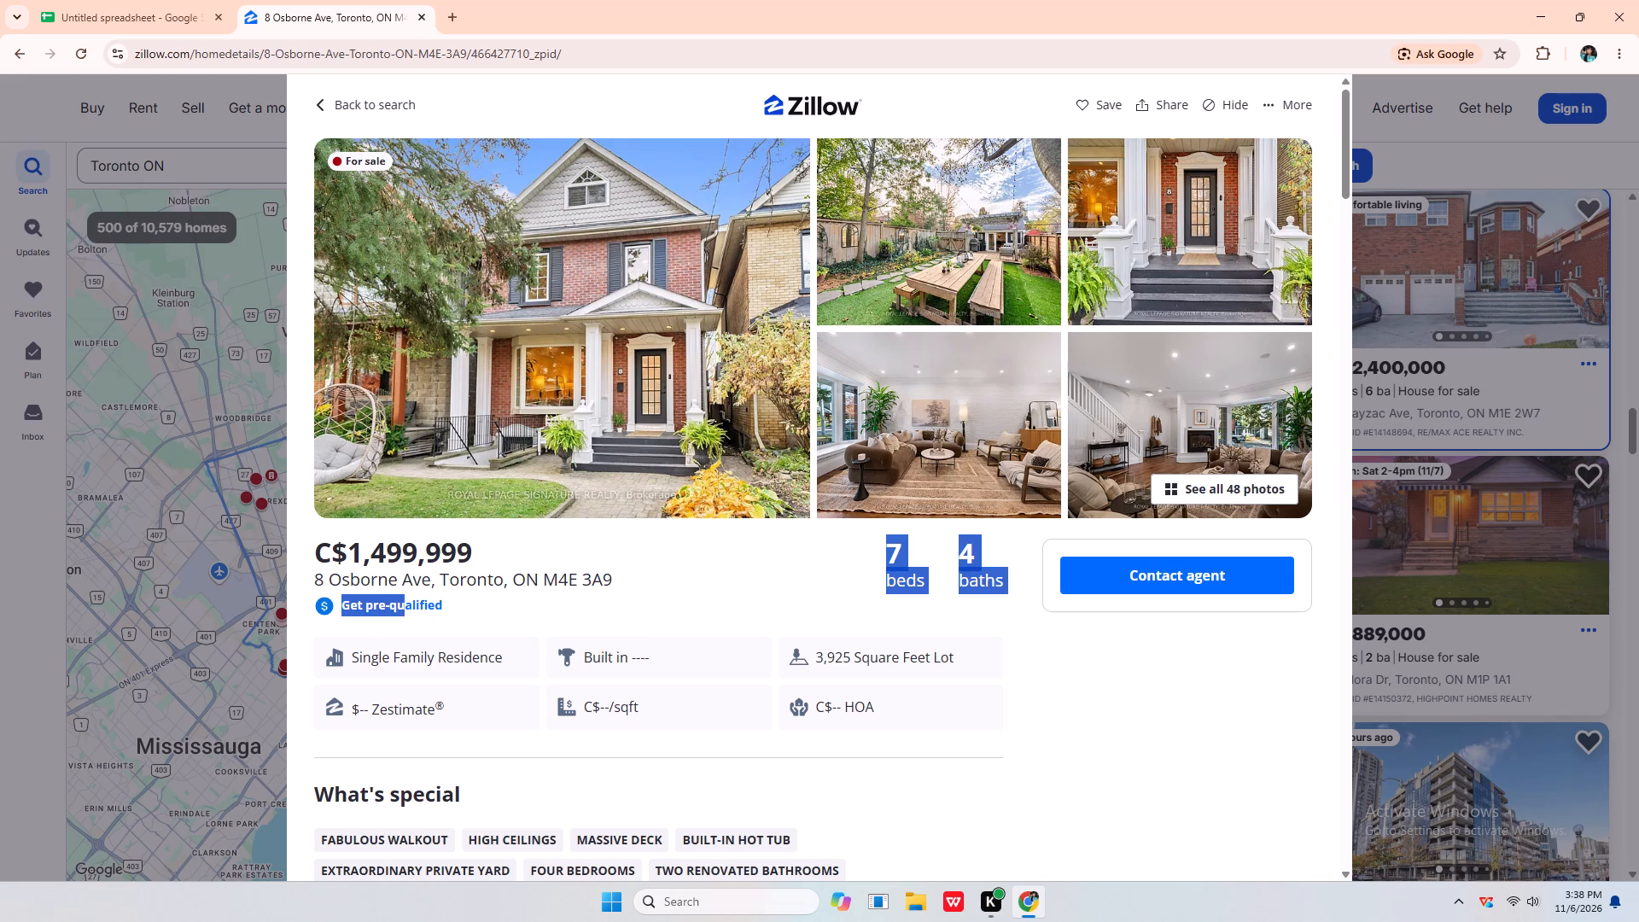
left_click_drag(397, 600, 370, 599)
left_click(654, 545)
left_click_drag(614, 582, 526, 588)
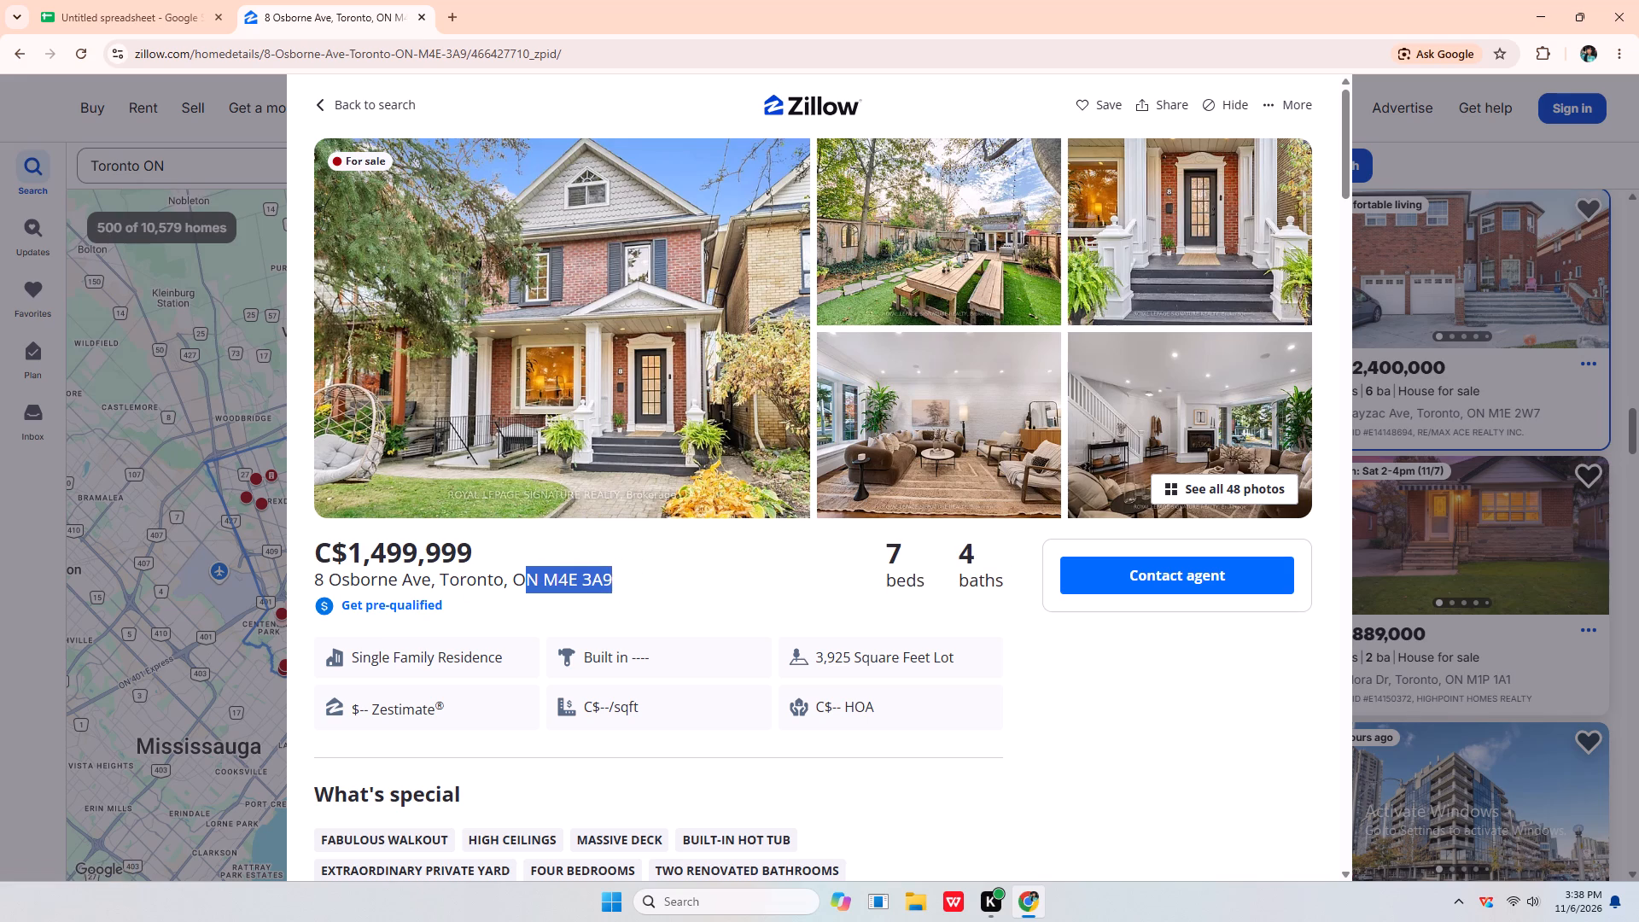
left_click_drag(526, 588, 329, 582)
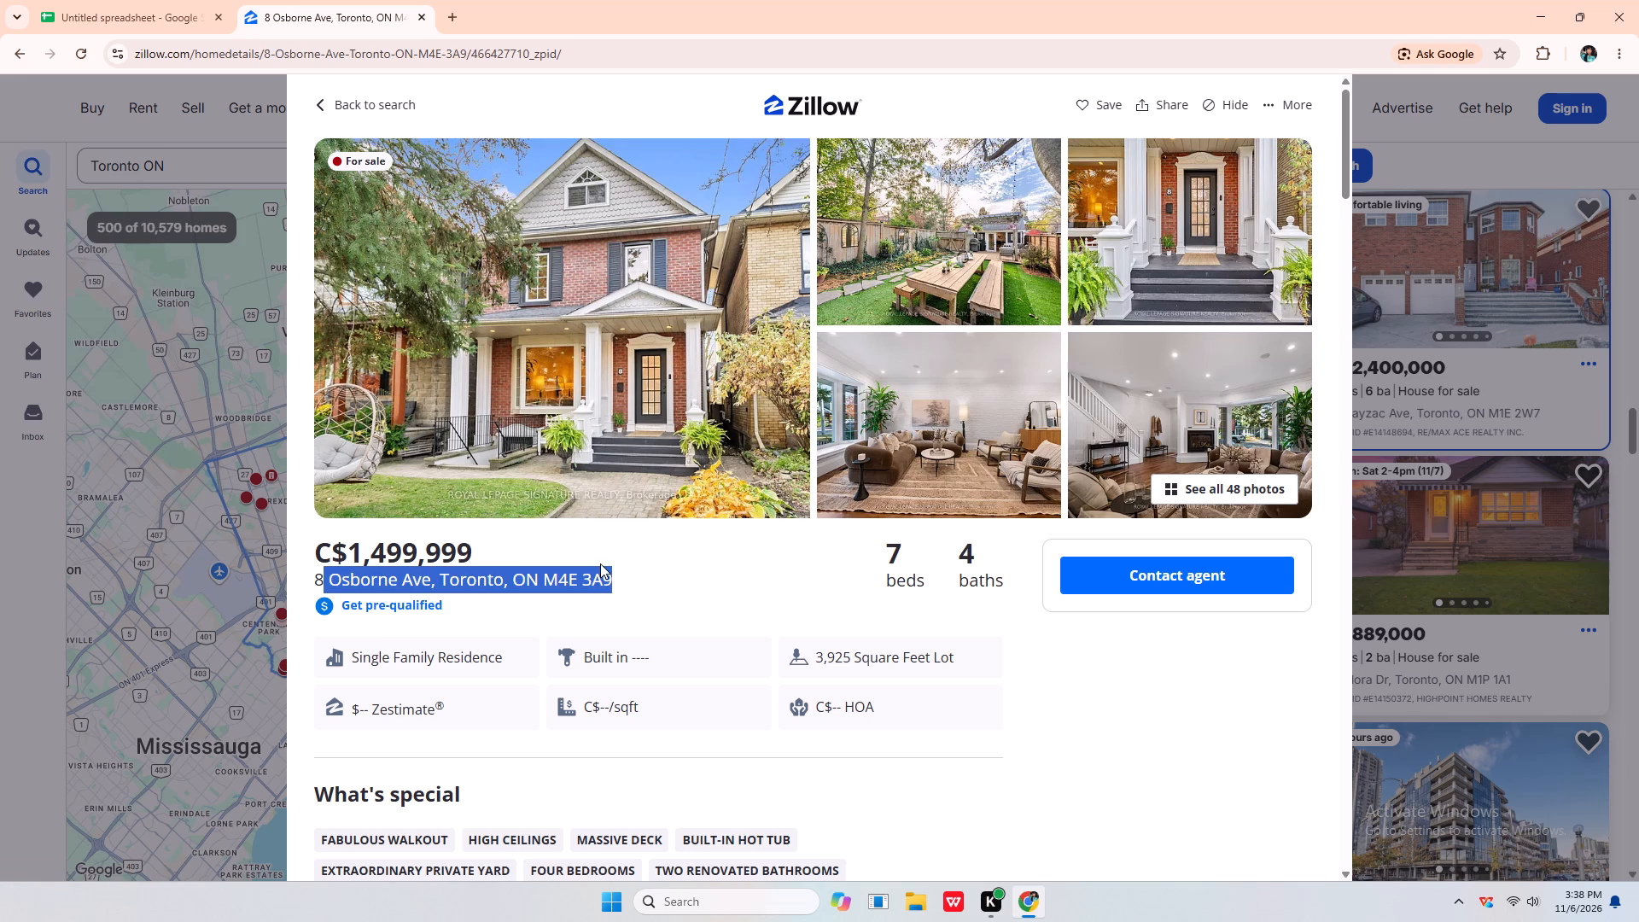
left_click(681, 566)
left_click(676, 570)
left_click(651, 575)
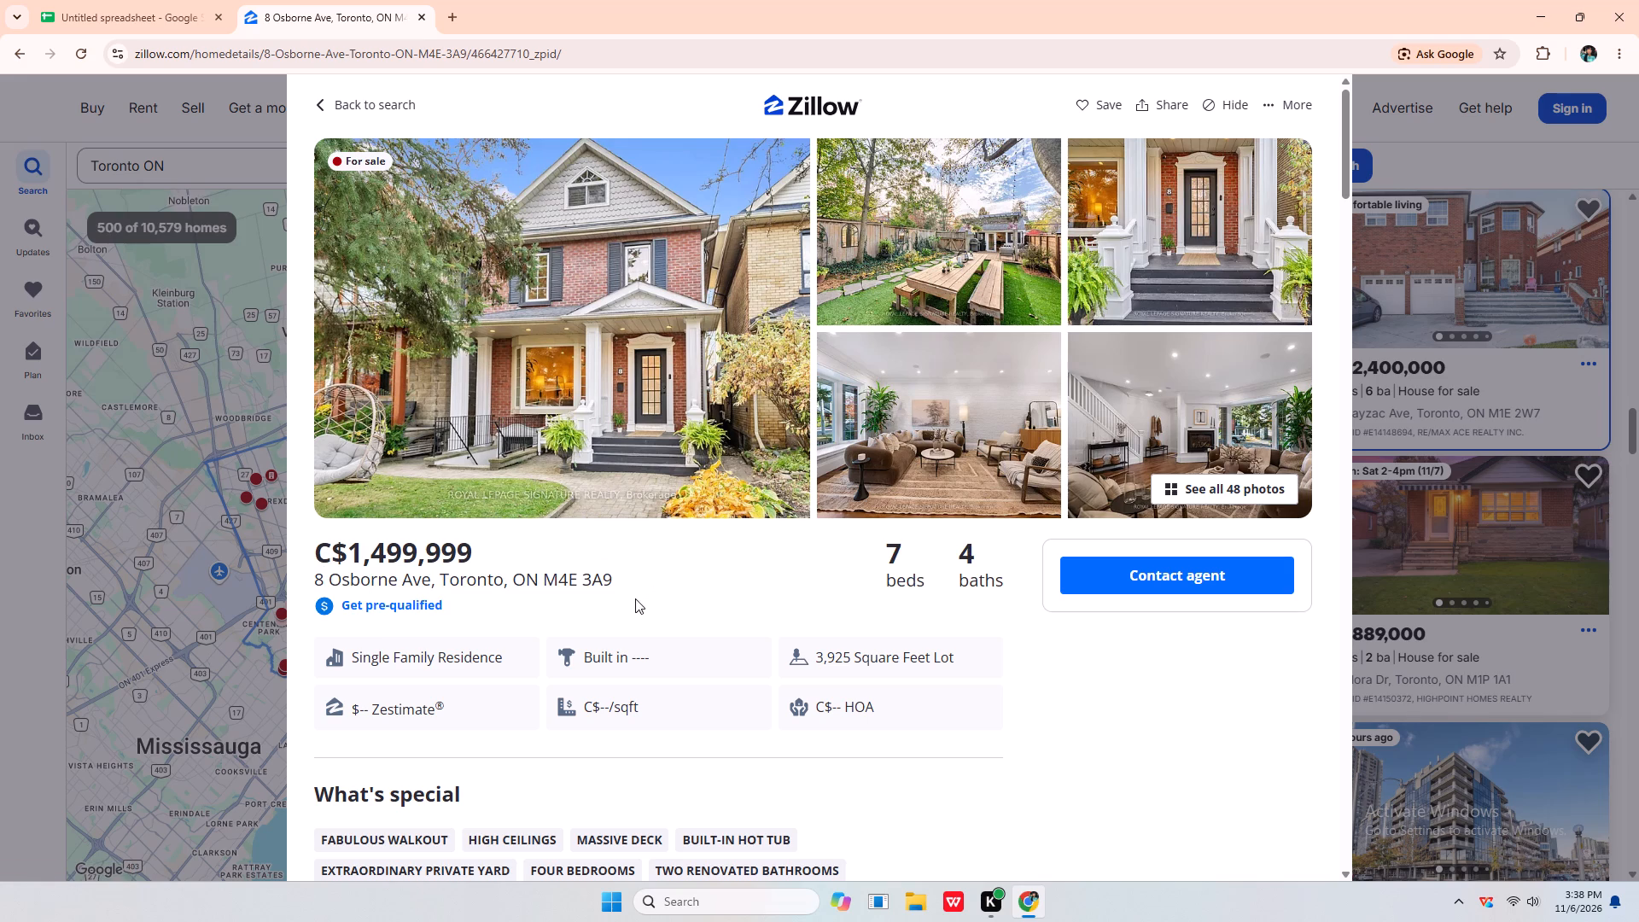
Copy the full address from the Osborne Ave listing into the empty cell A24 of the spreadsheet.
left_click_drag(610, 578, 516, 582)
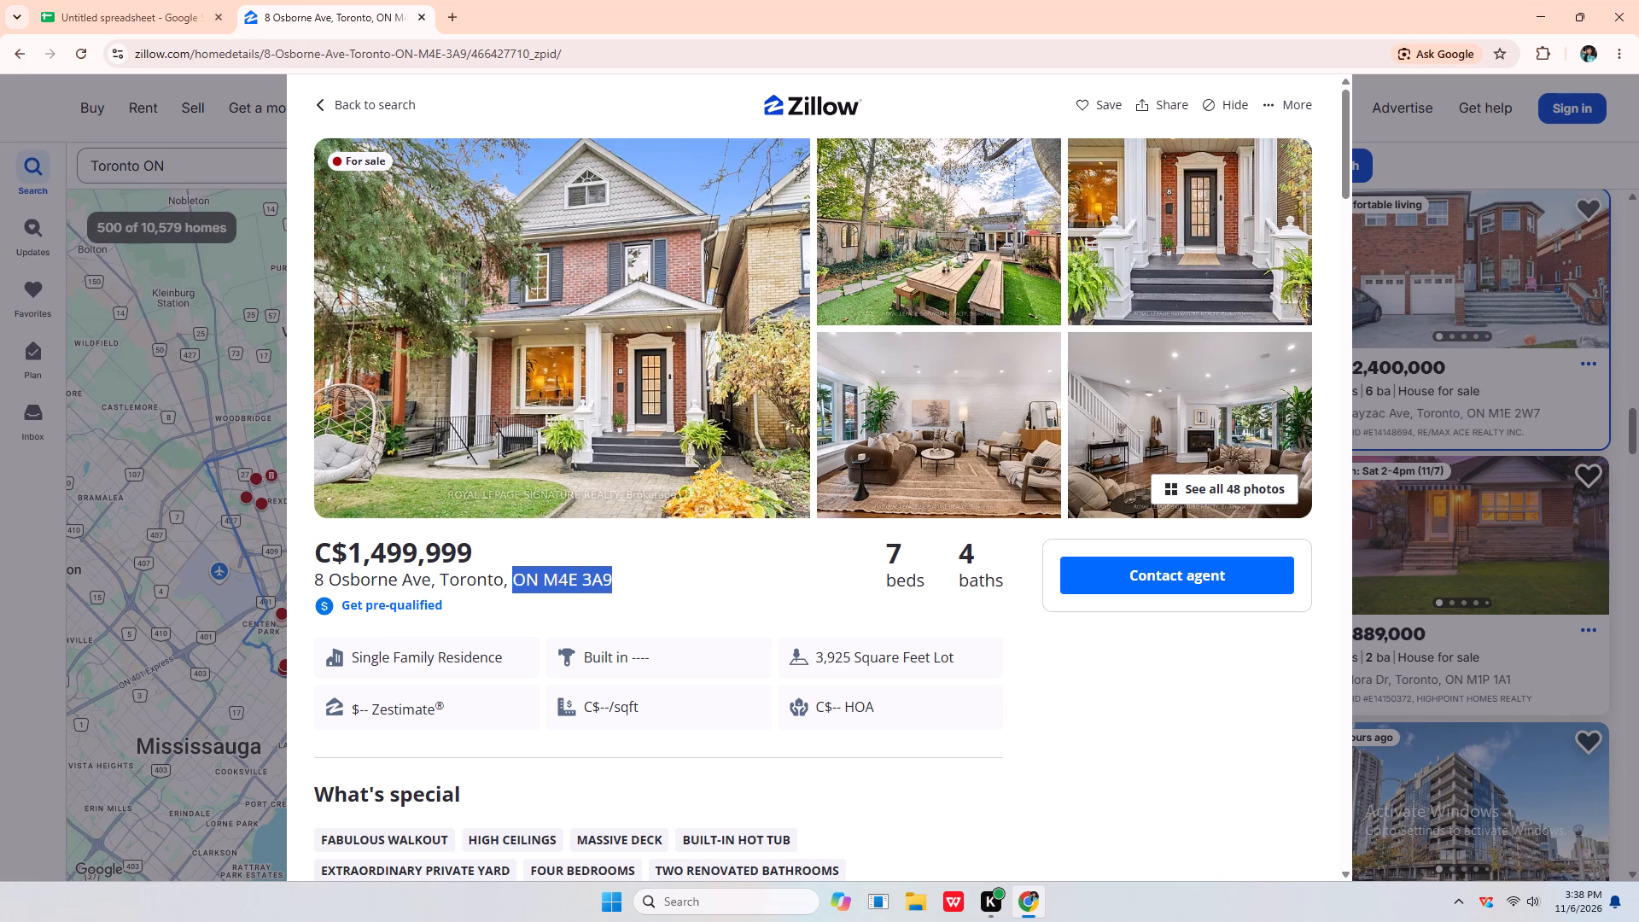
left_click_drag(516, 582, 317, 579)
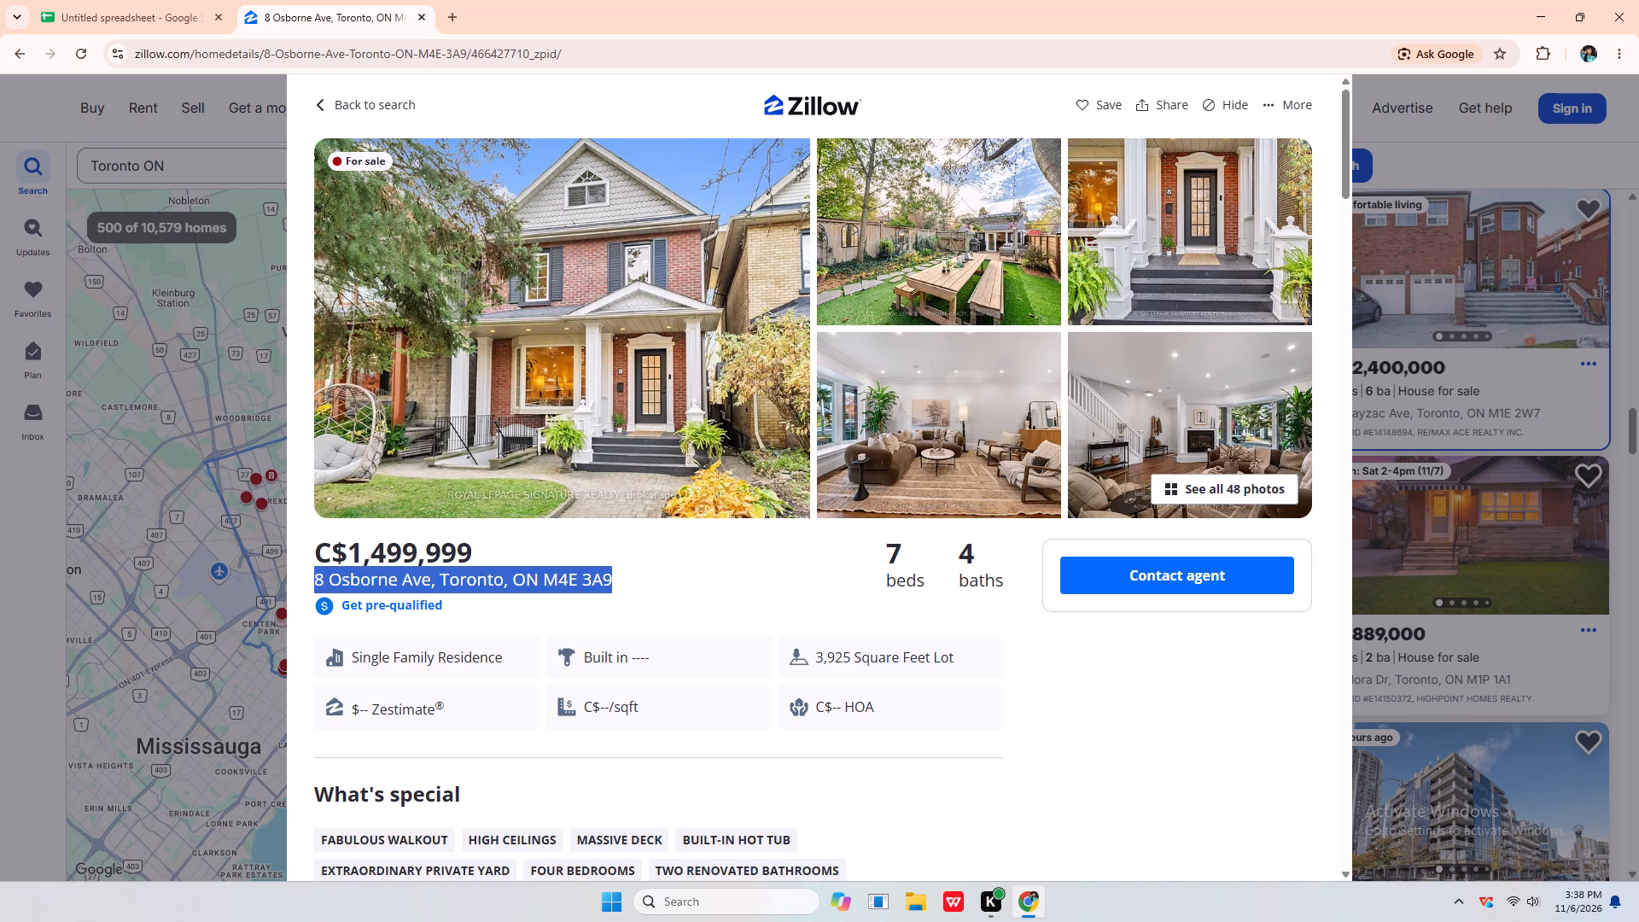
left_click_drag(317, 579, 315, 578)
key("ctrl+c")
left_click(120, 10)
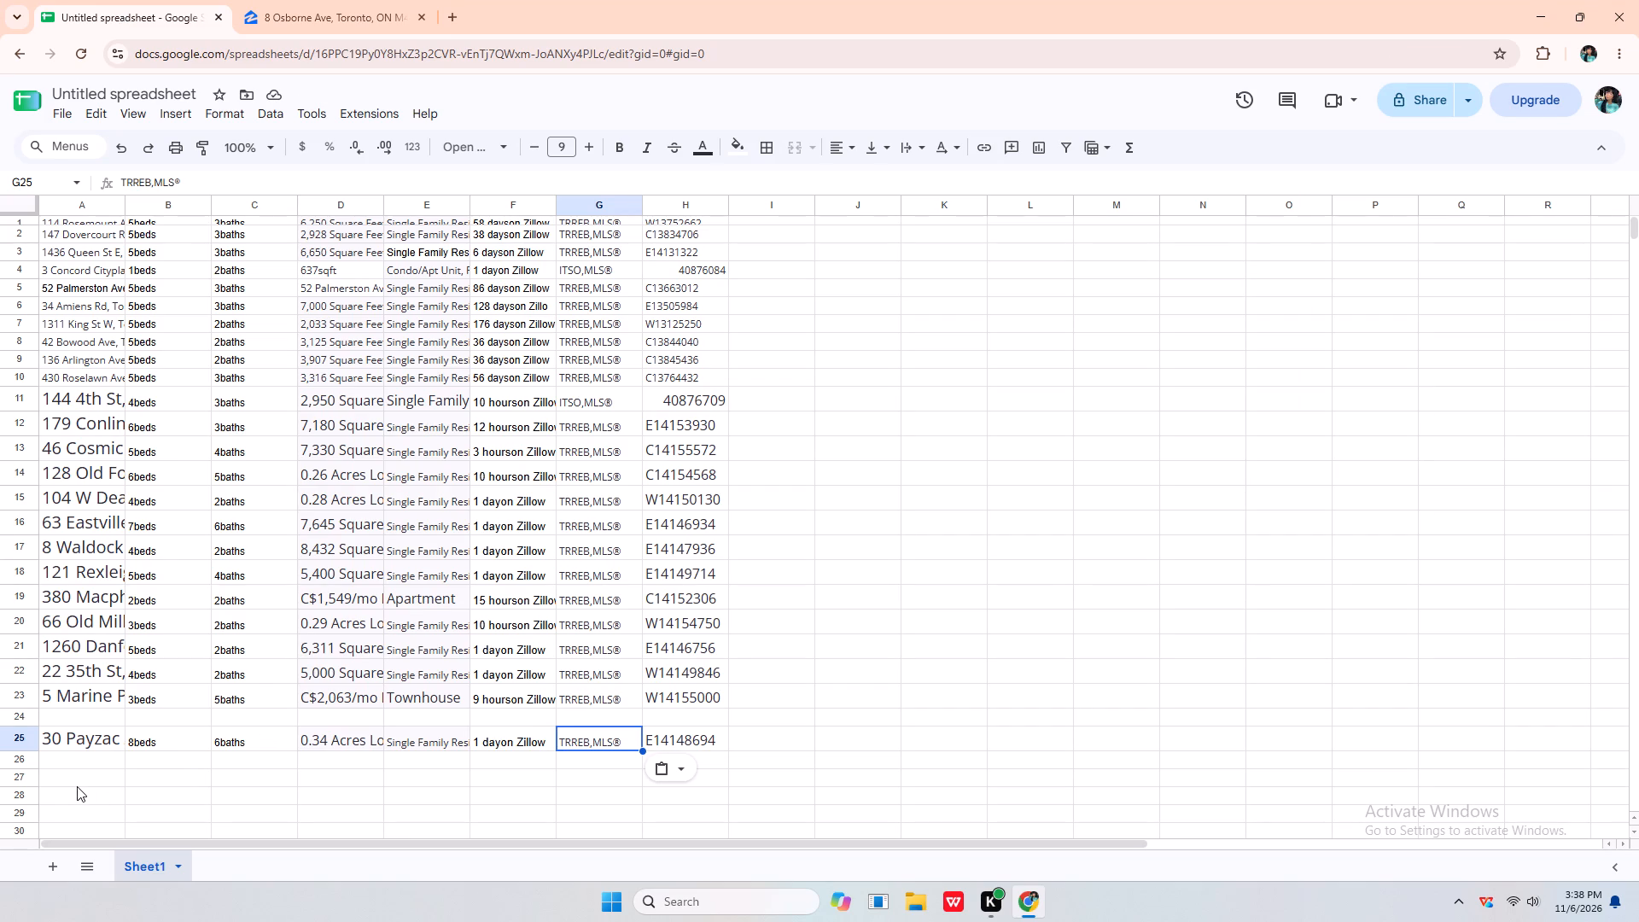
left_click(74, 708)
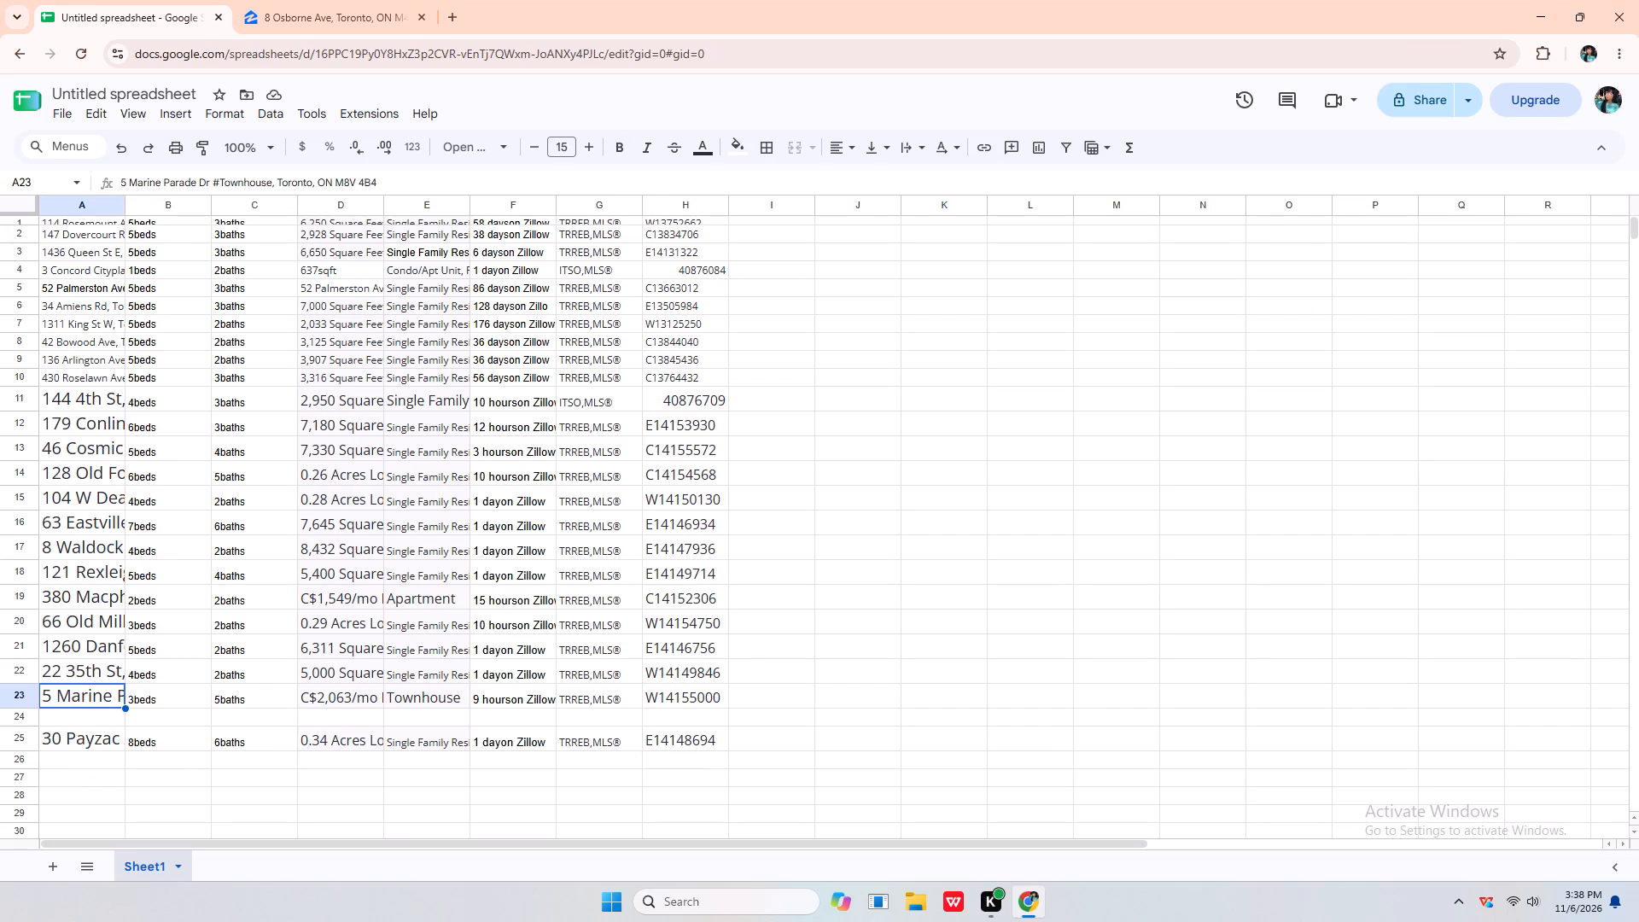
left_click(99, 709)
left_click(100, 716)
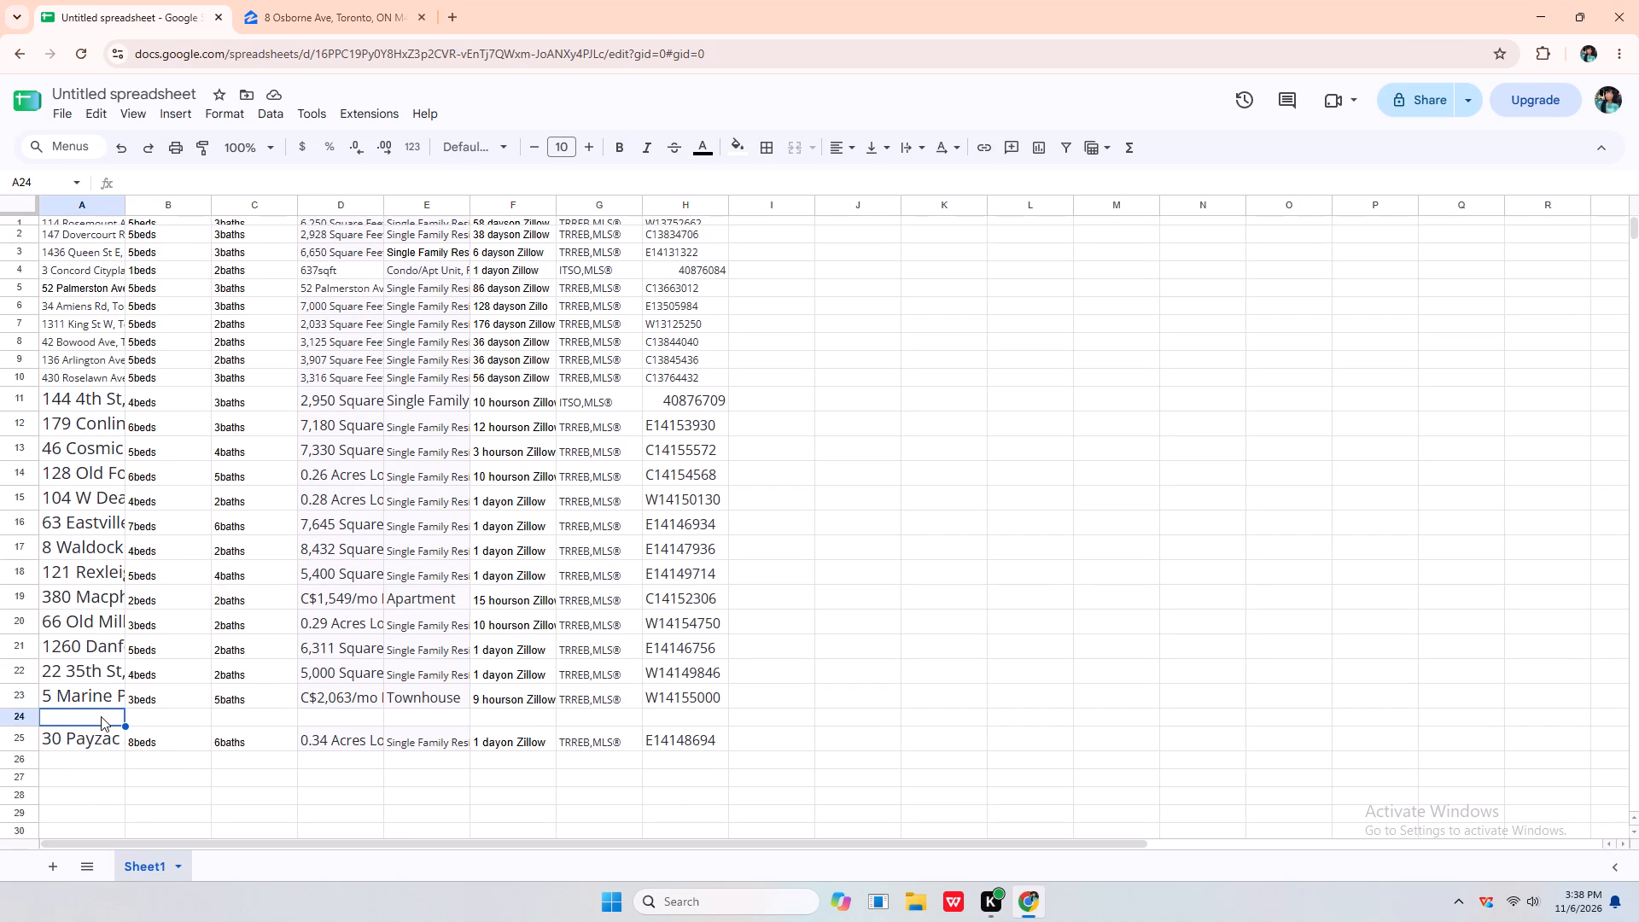
key("ctrl+v")
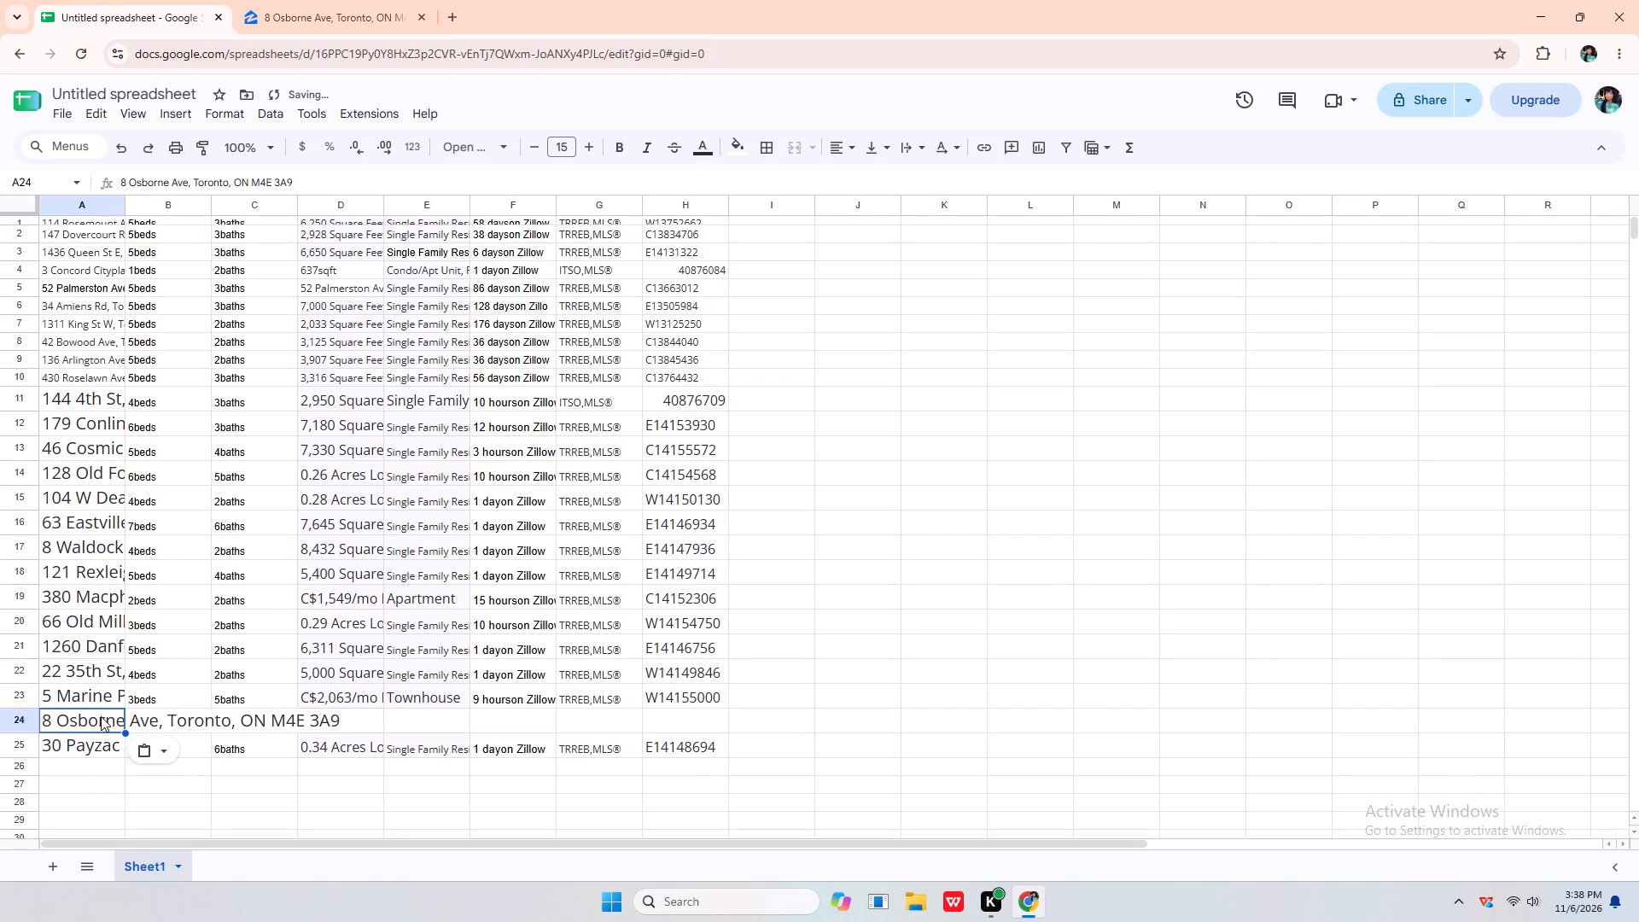
Copy the lot size 3,925 Square Feet Lot from the Osborne Ave listing into cell D24 of the spreadsheet.
left_click(272, 28)
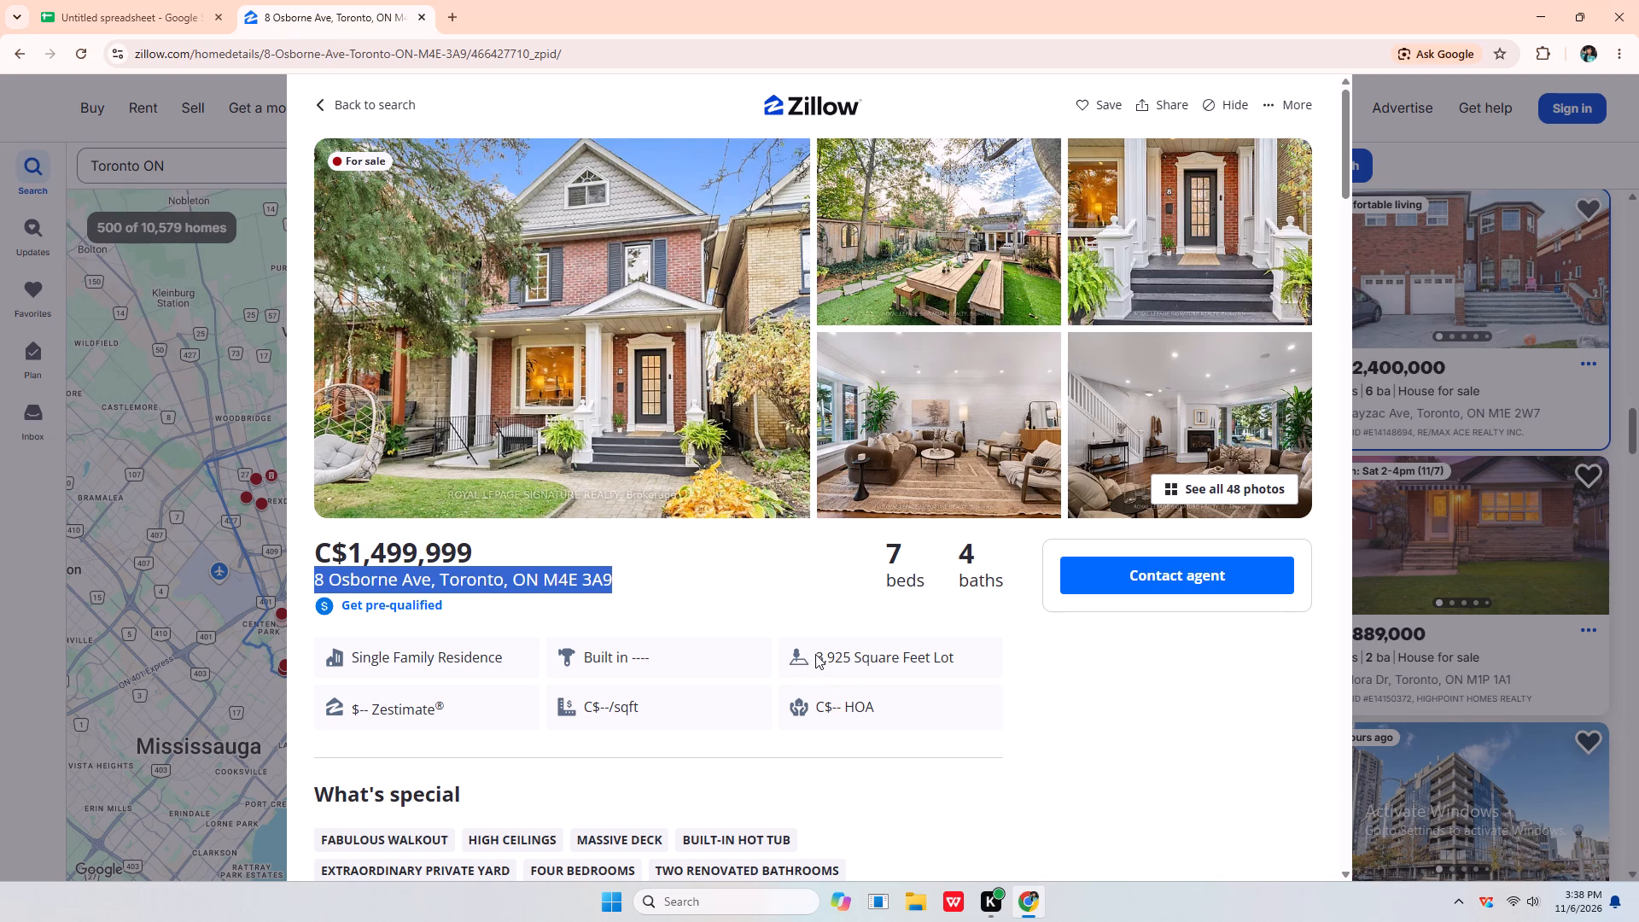
left_click_drag(816, 653, 973, 660)
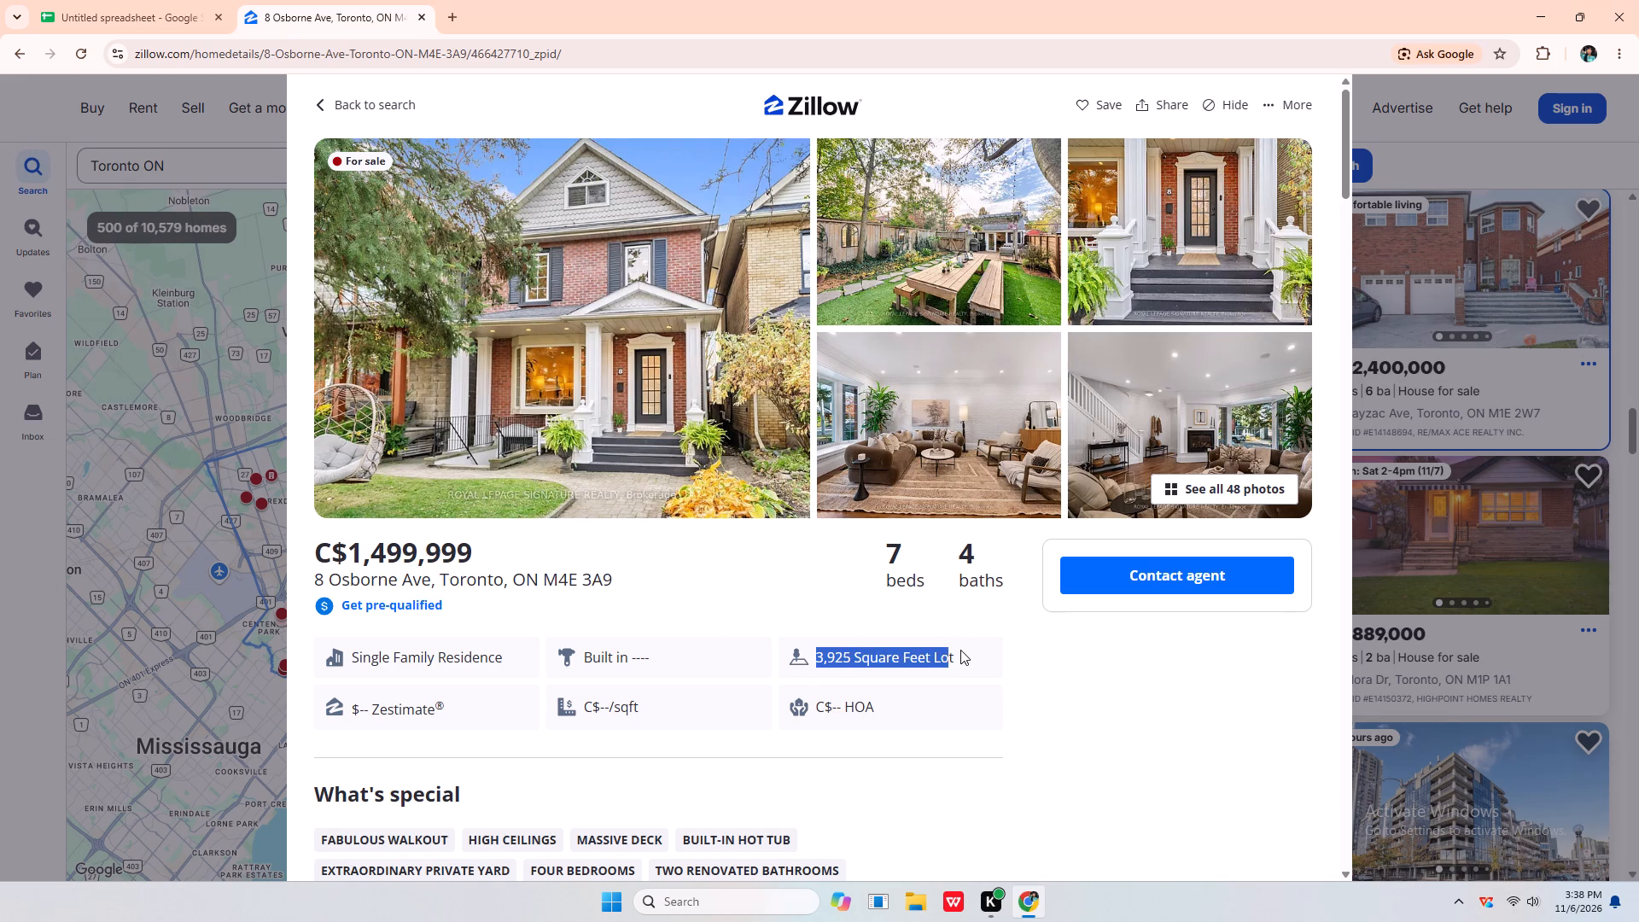
key("ctrl+c")
left_click(159, 22)
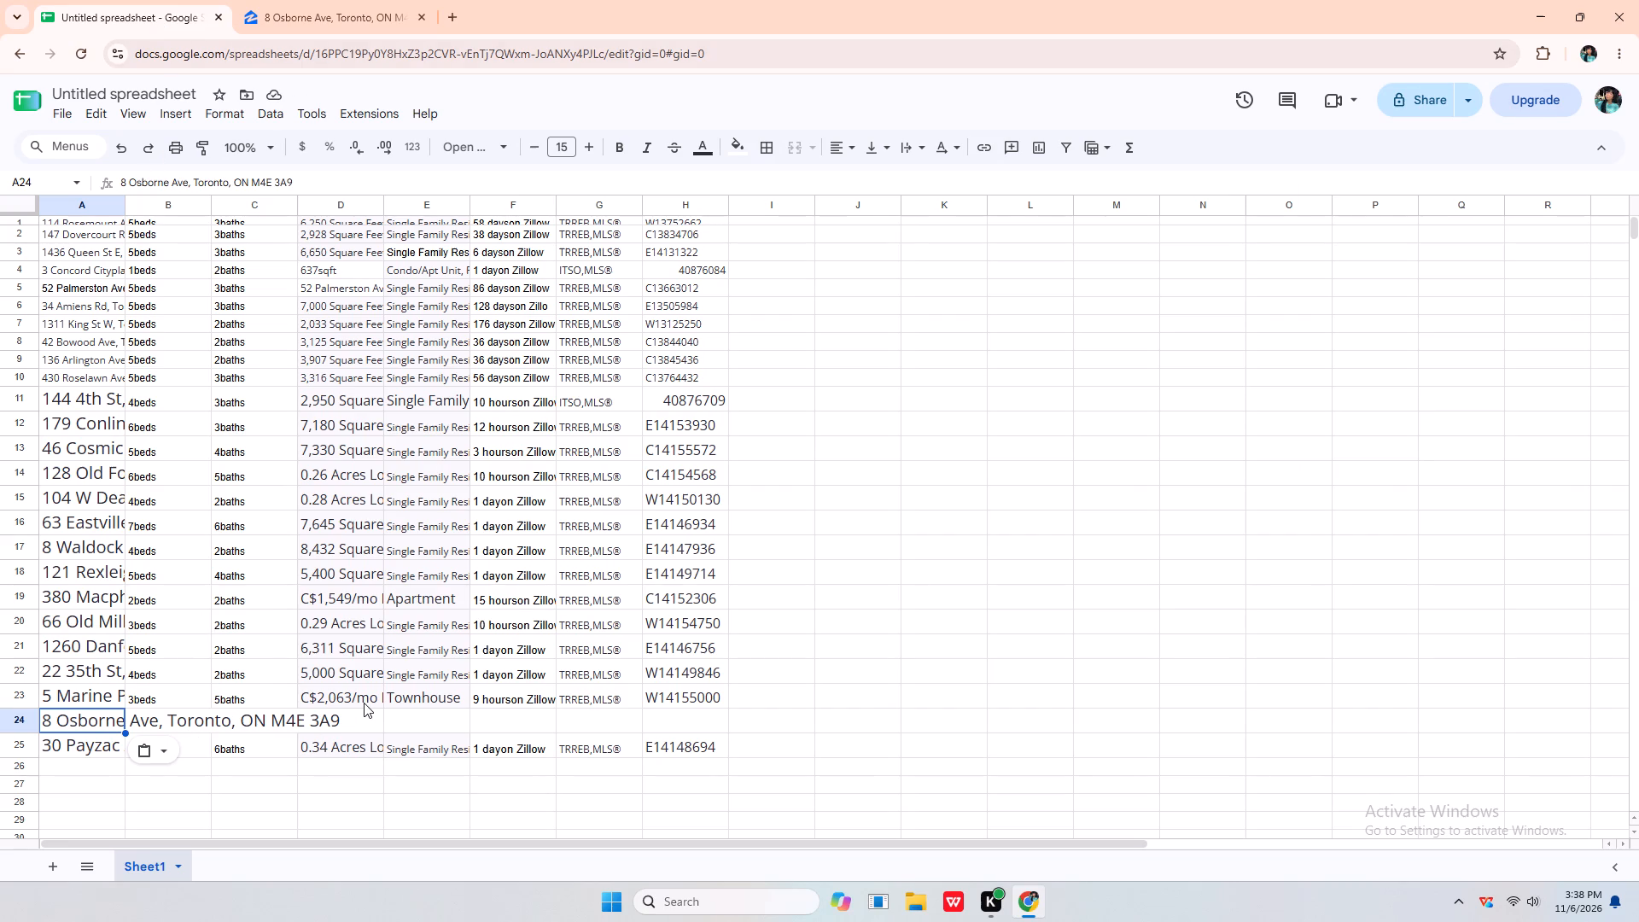
left_click(365, 712)
key("ctrl+v")
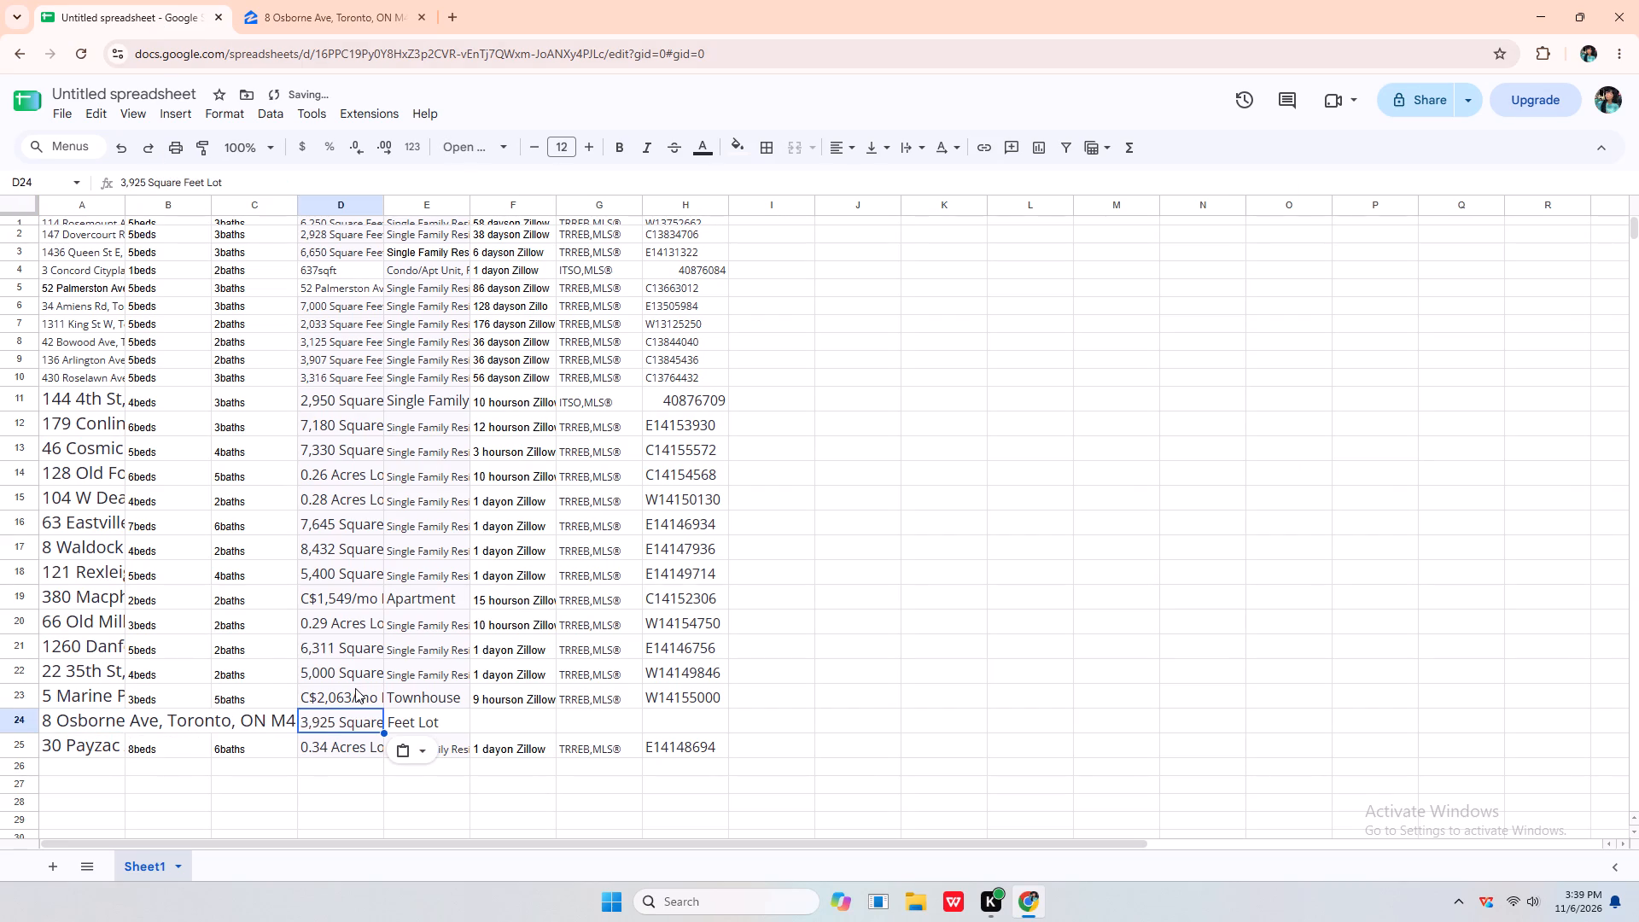
Enter 7beds in cell B24 and 4baths in cell C24 for the Osborne Ave home.
key("Left")
key("Left")
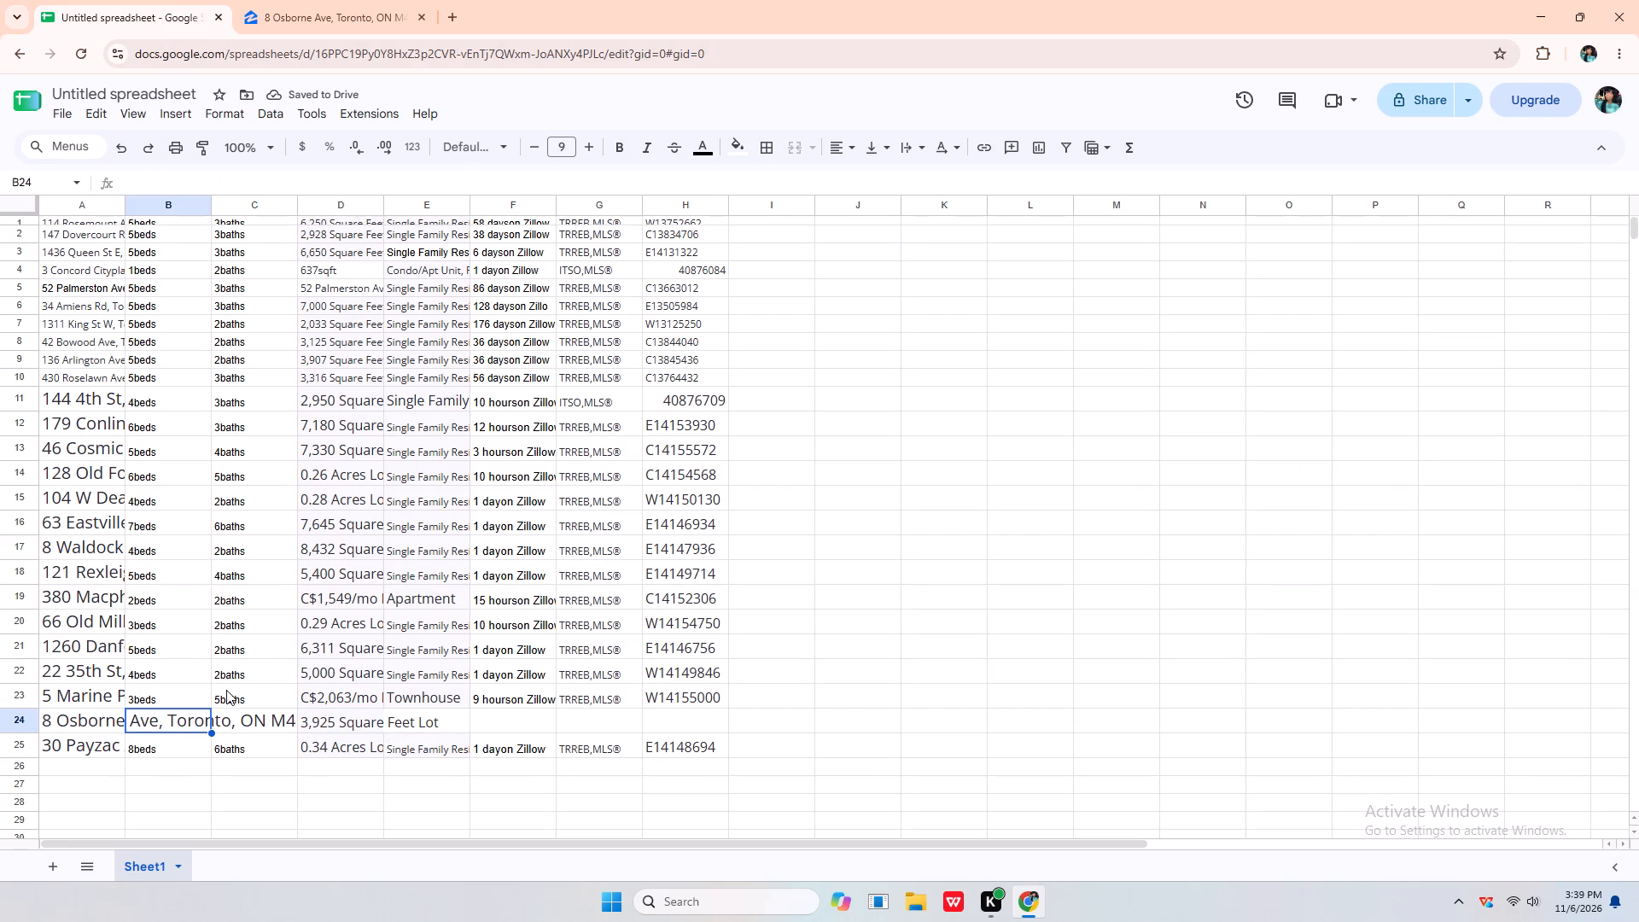
key("7")
type("beds")
key("Right")
key("4")
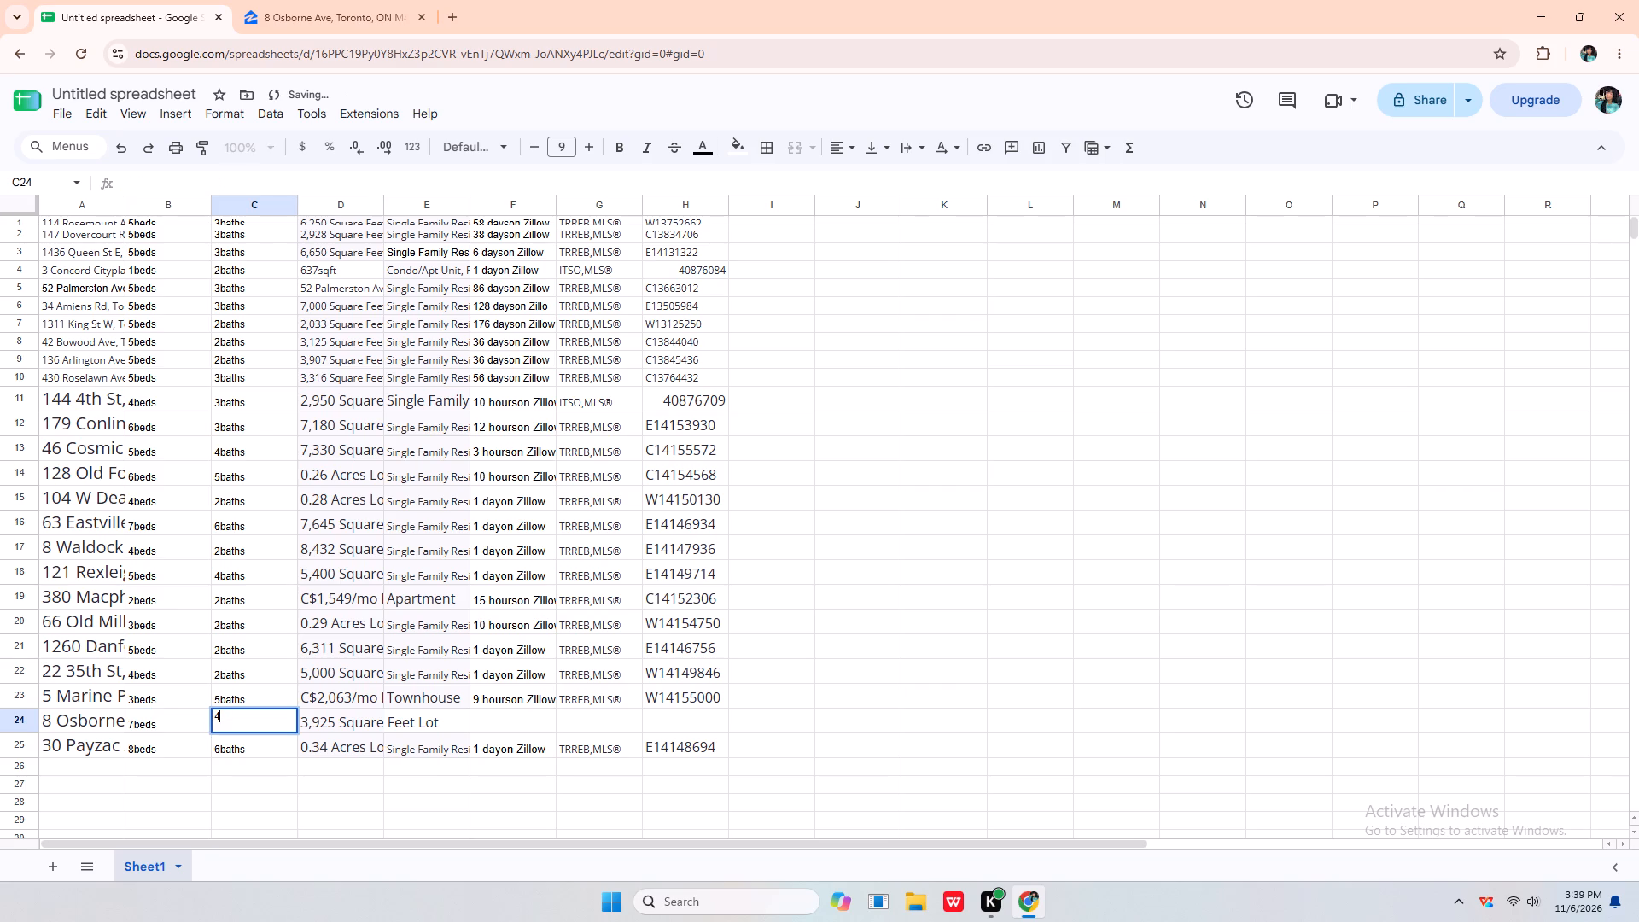
type("baths")
Copy the listing age, 1 day on Zillow, from the Osborne Ave listing into cell F24 of the spreadsheet.
left_click(378, 20)
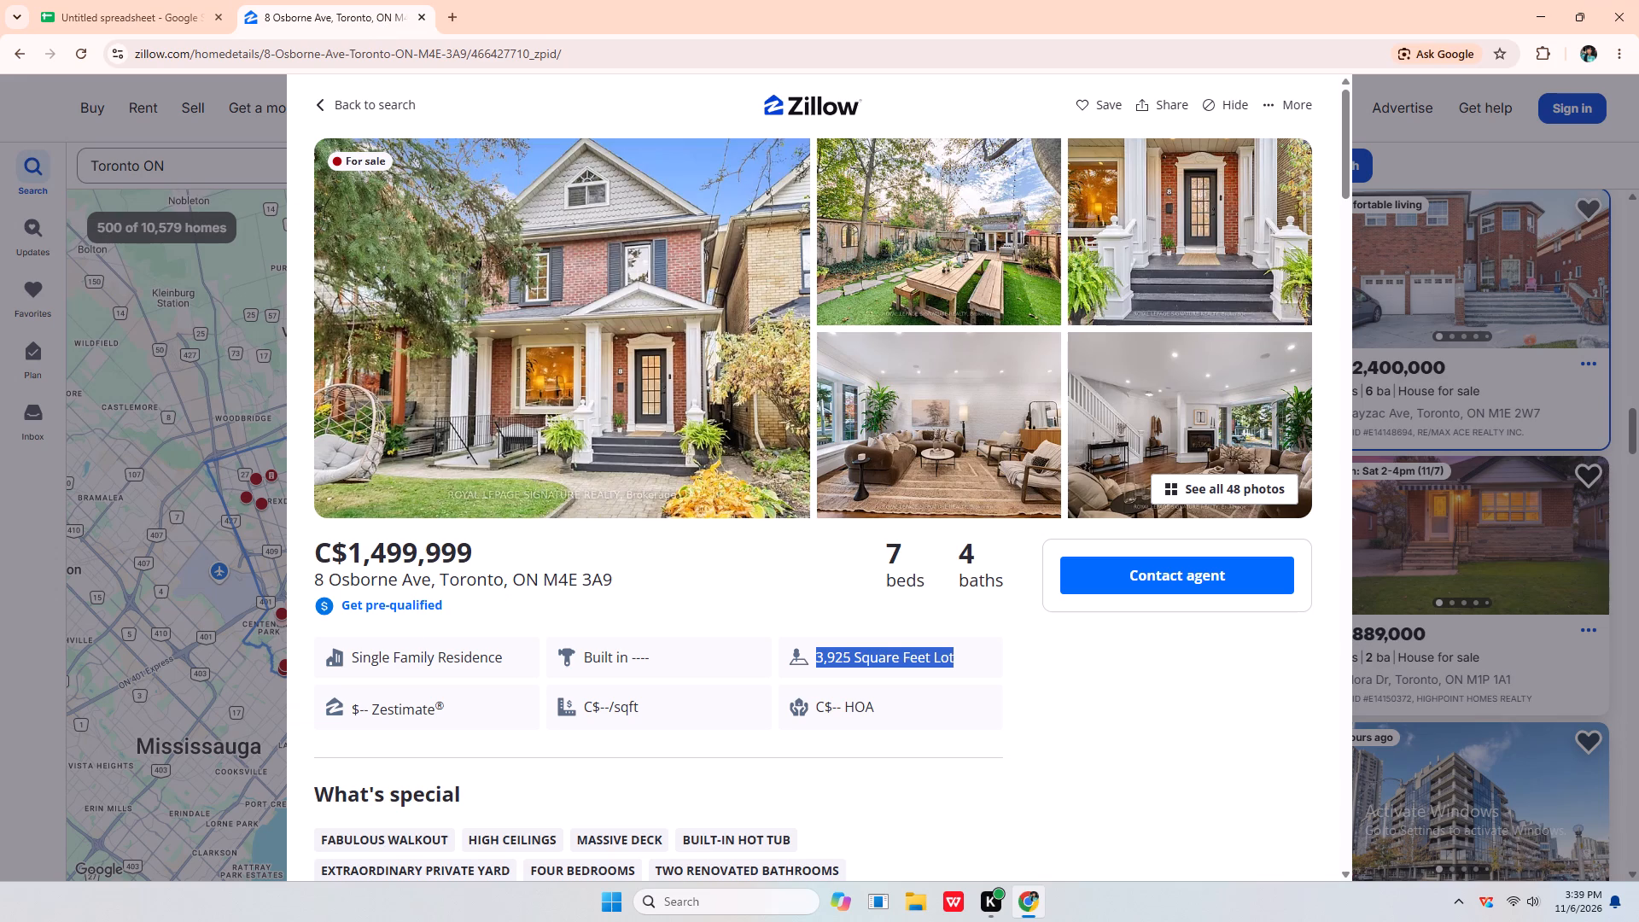
scroll(512, 662, "down", 1)
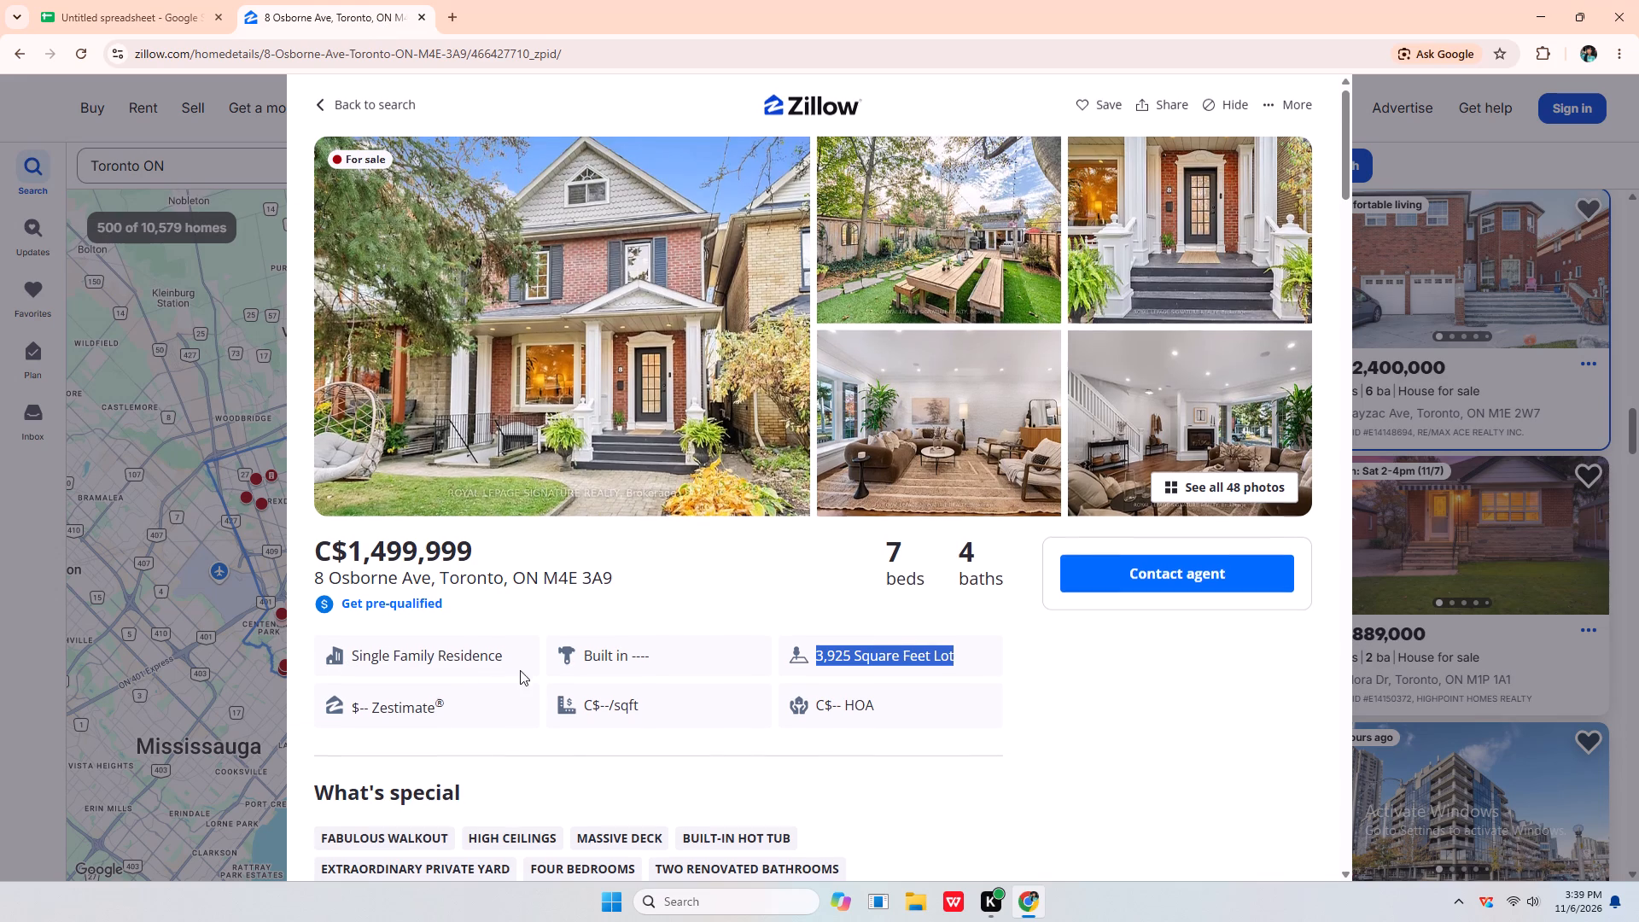
scroll(520, 670, "down", 1)
scroll(594, 697, "down", 3)
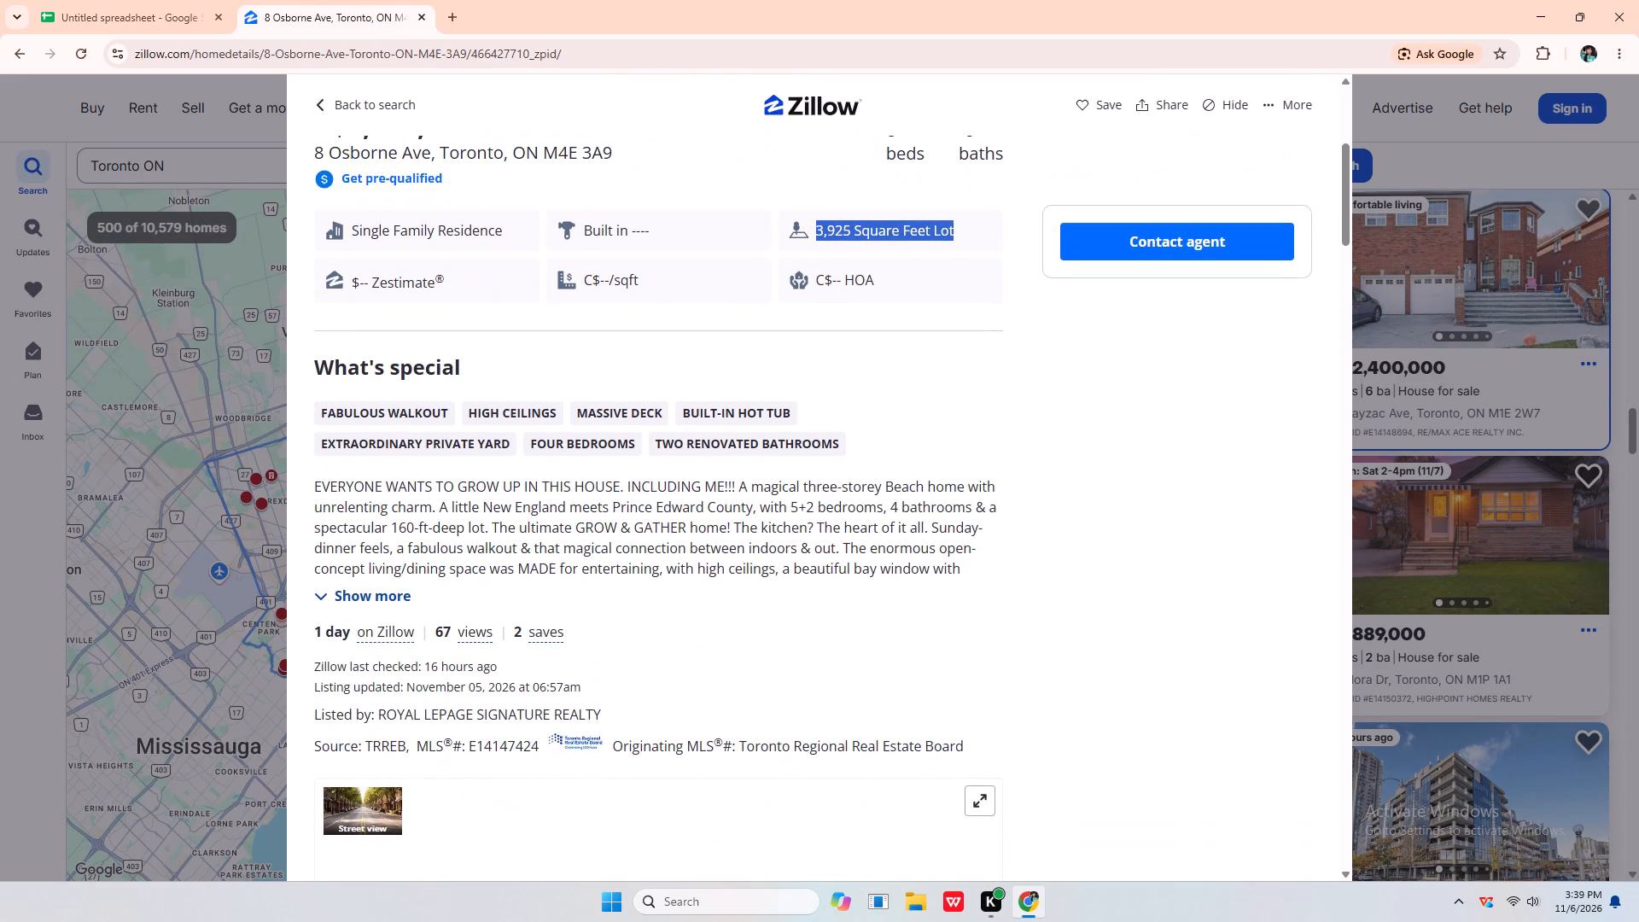
left_click_drag(311, 633, 364, 644)
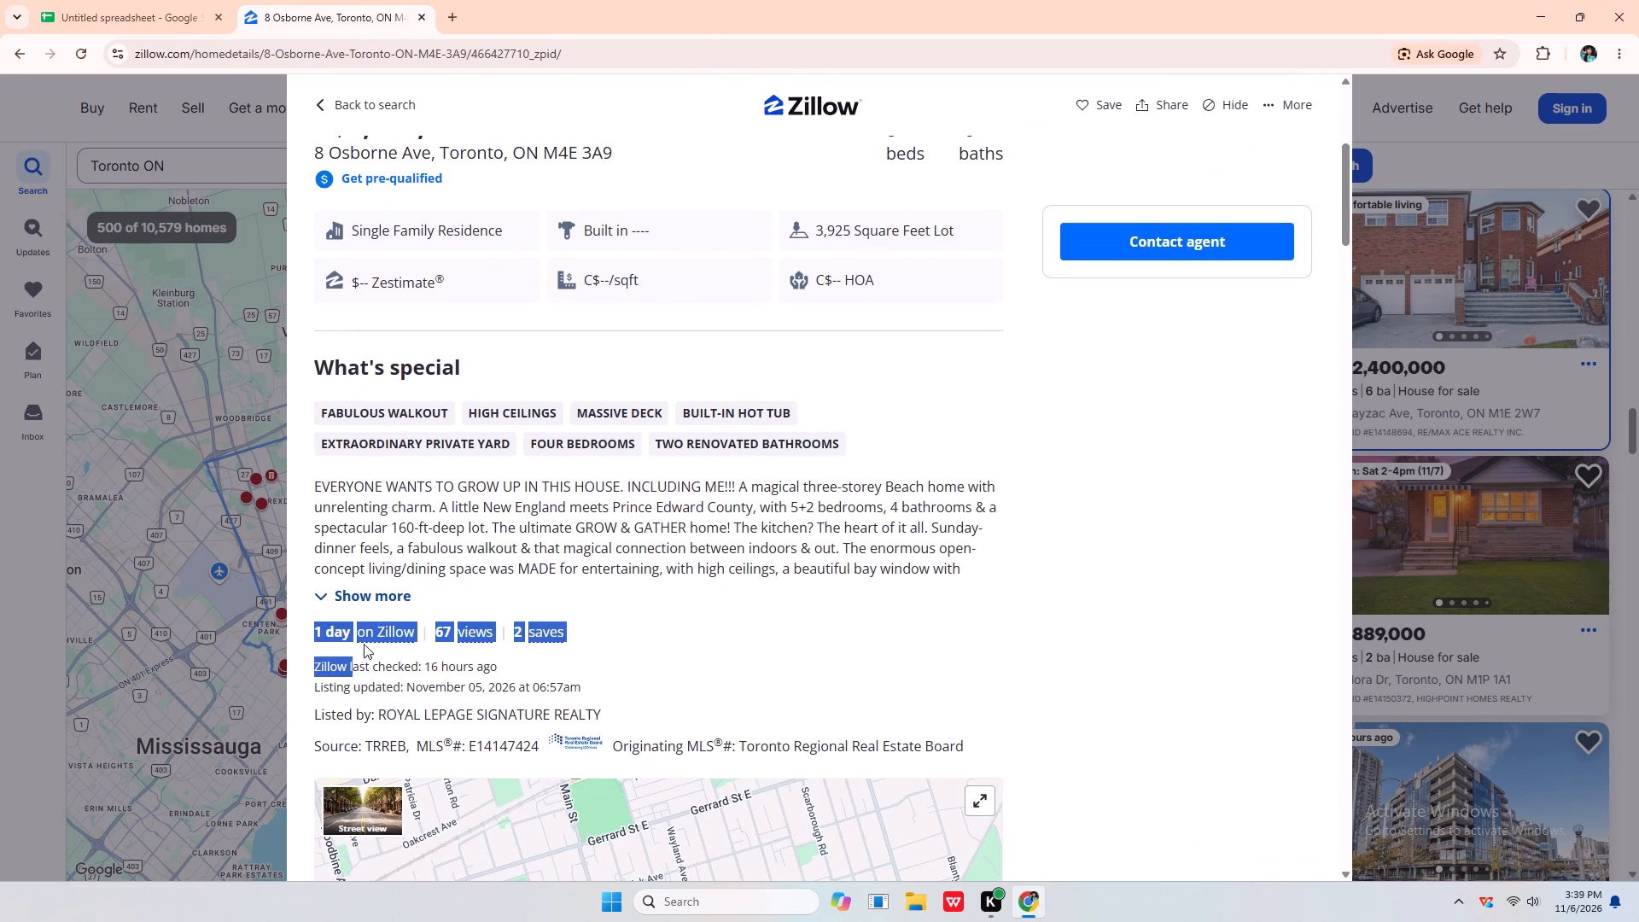
left_click_drag(364, 644, 410, 639)
left_click_drag(656, 623, 648, 627)
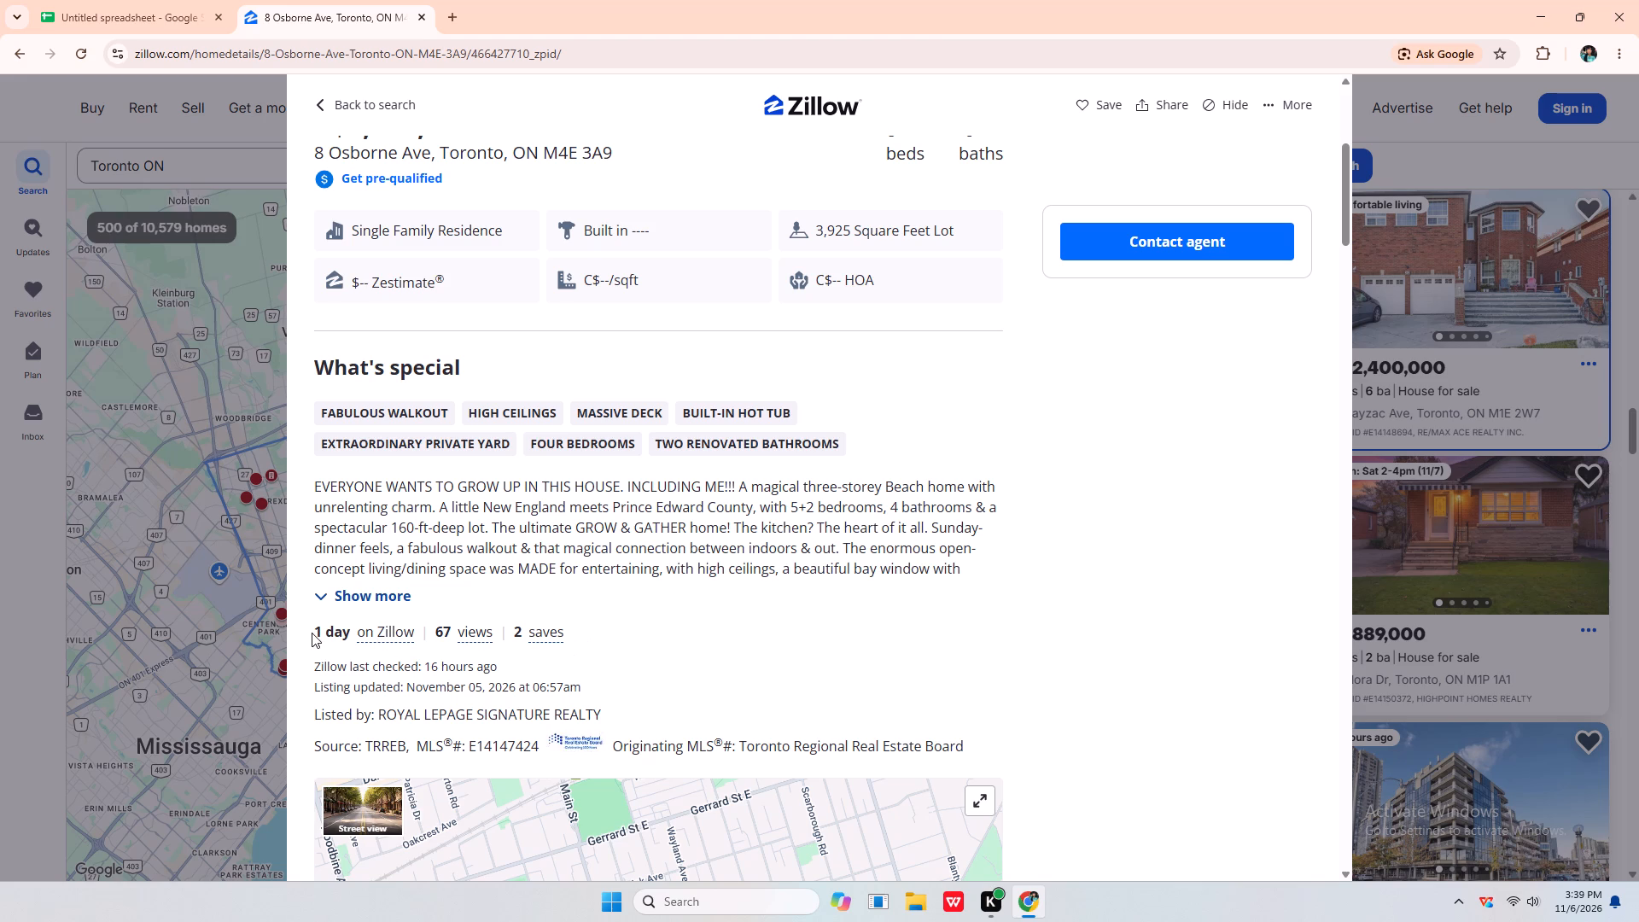
left_click_drag(312, 633, 415, 636)
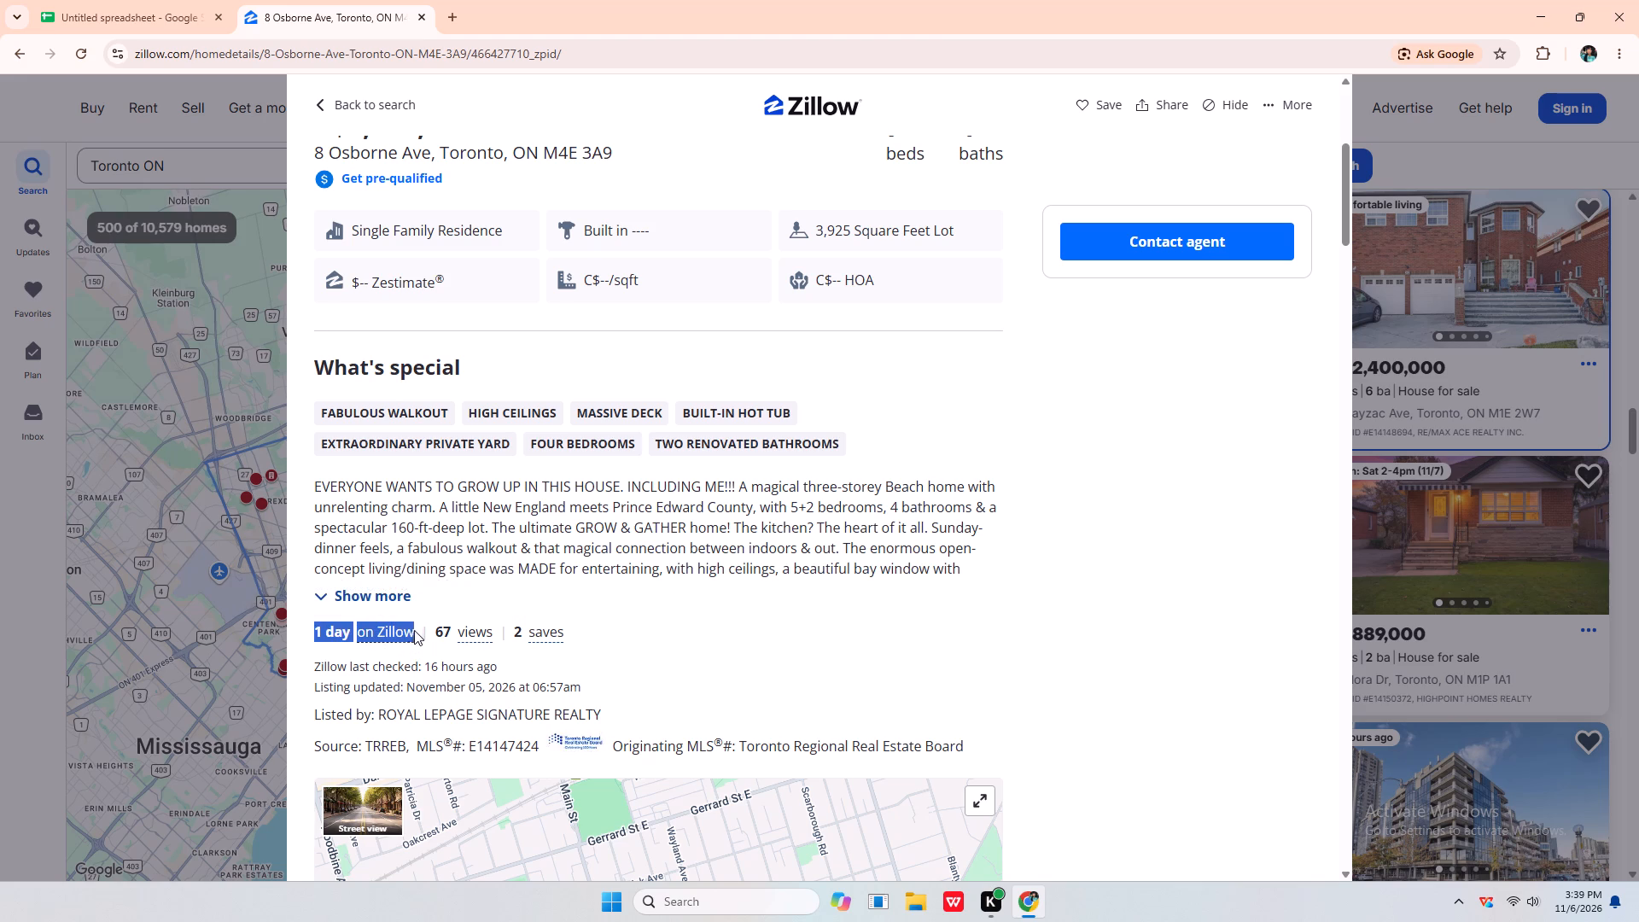
key("ctrl+c")
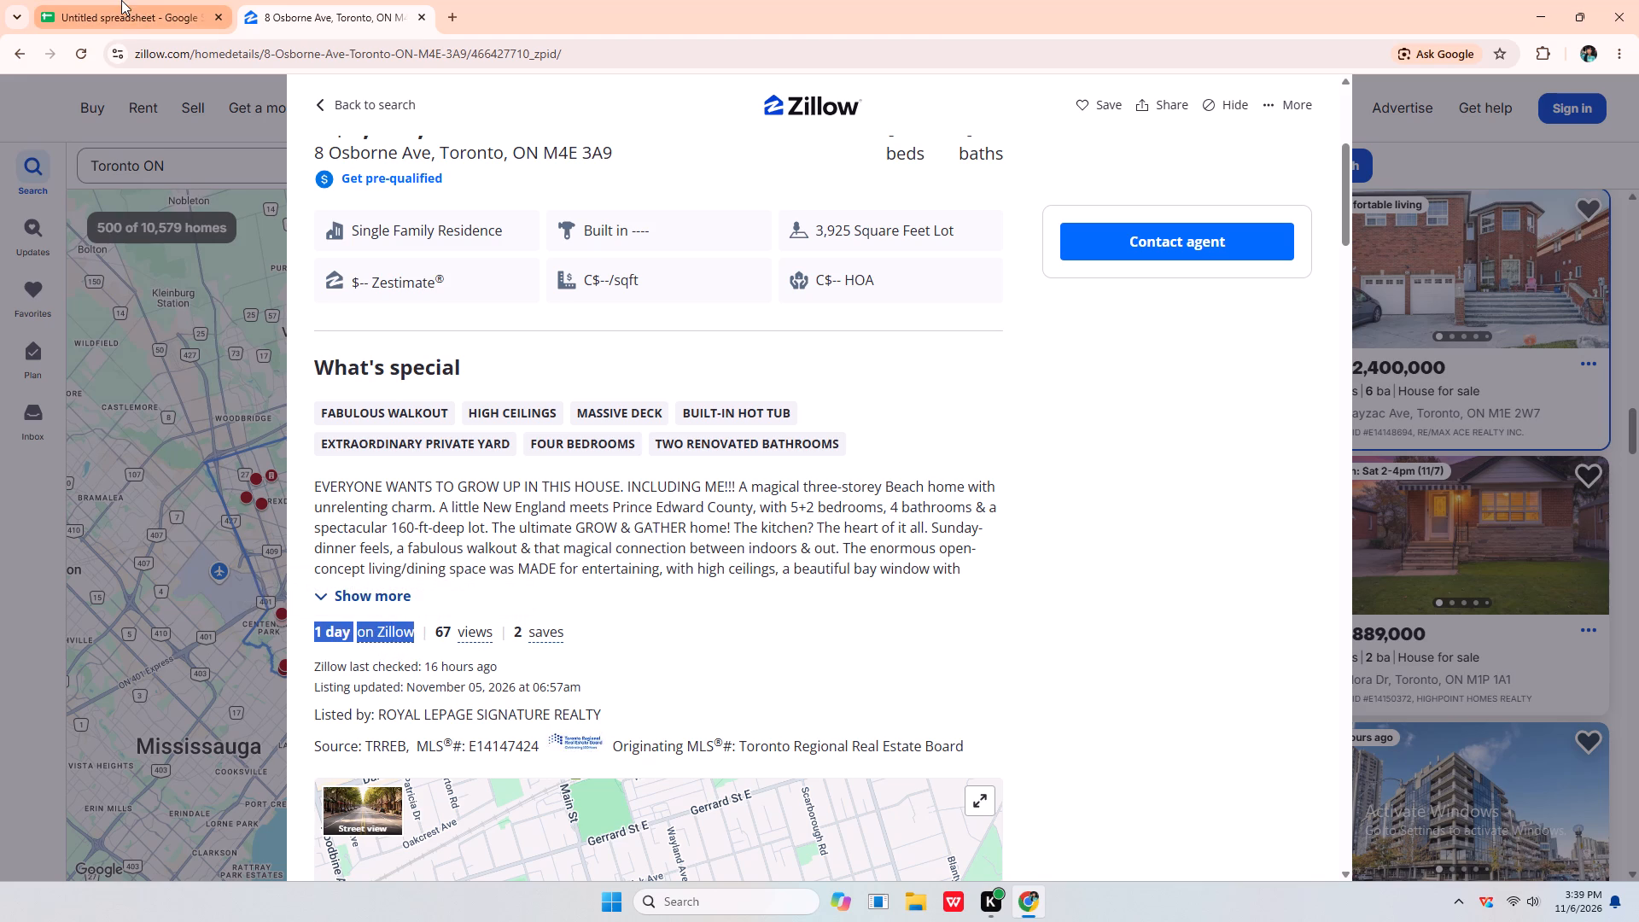
left_click(130, 13)
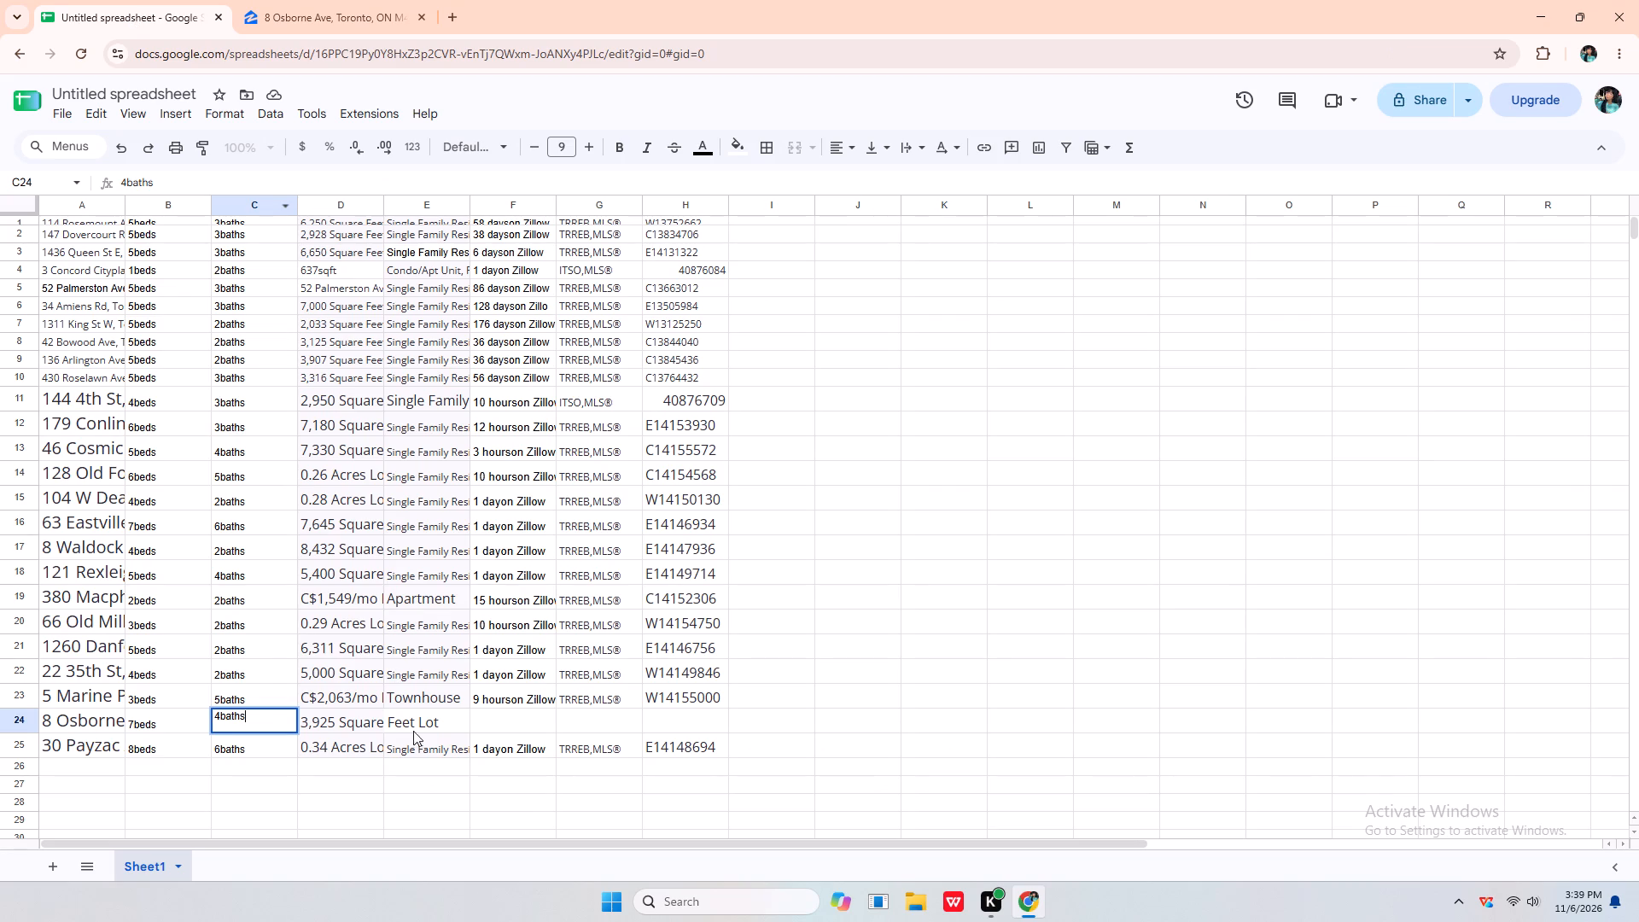
left_click(532, 720)
key("ctrl+v")
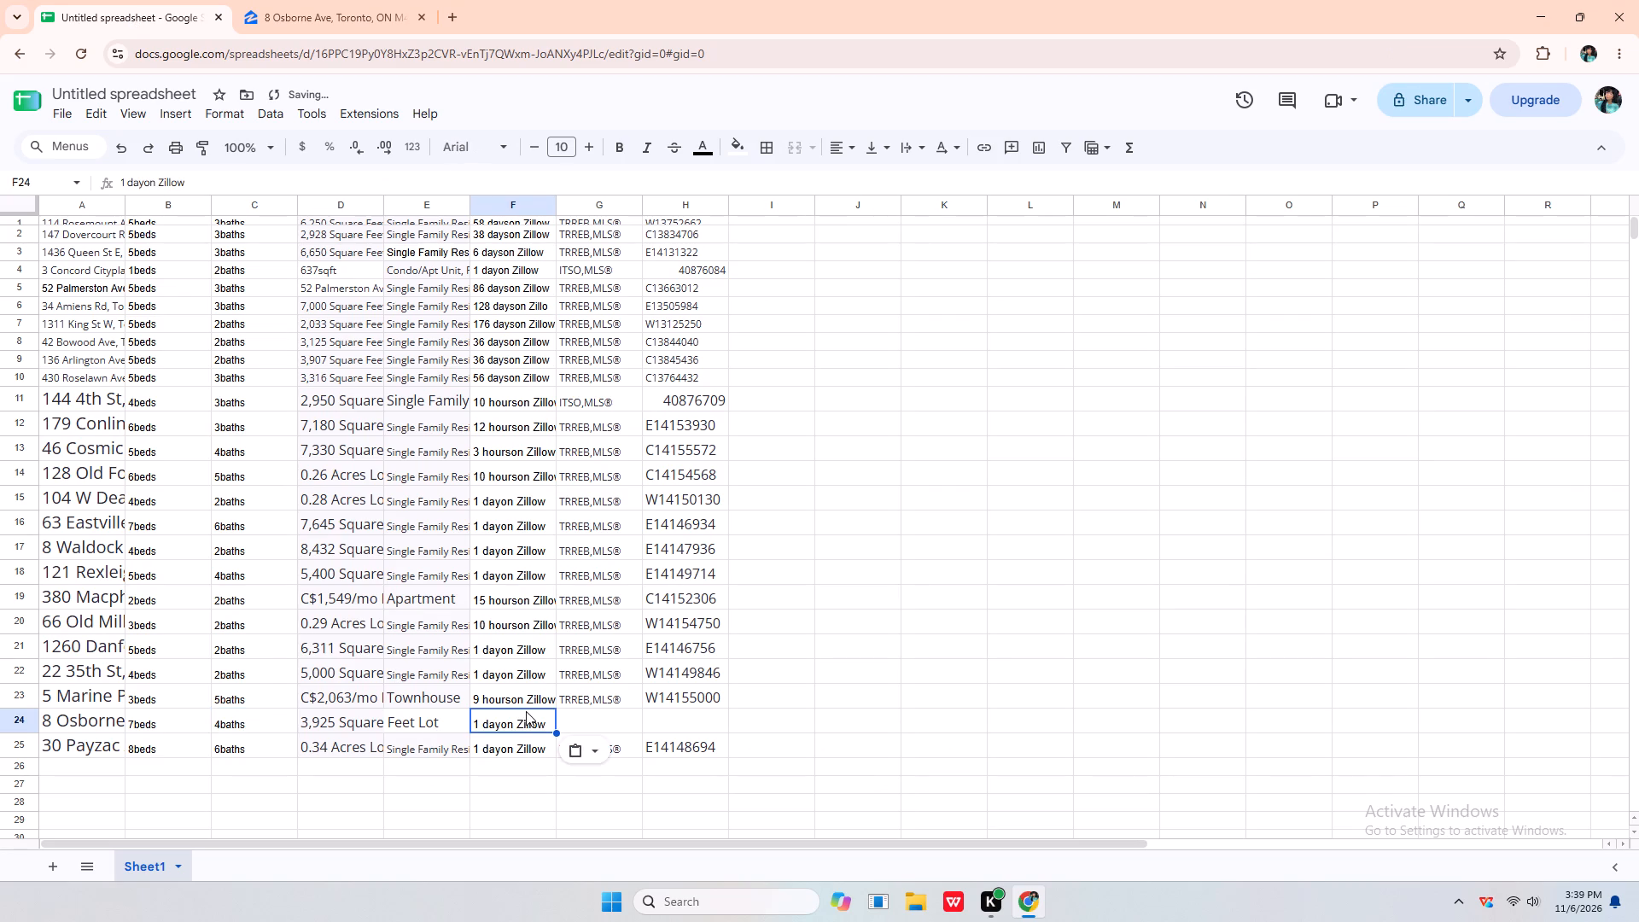
Copy the property type Single Family Residence from cell E22 into cell E24.
left_click(426, 674)
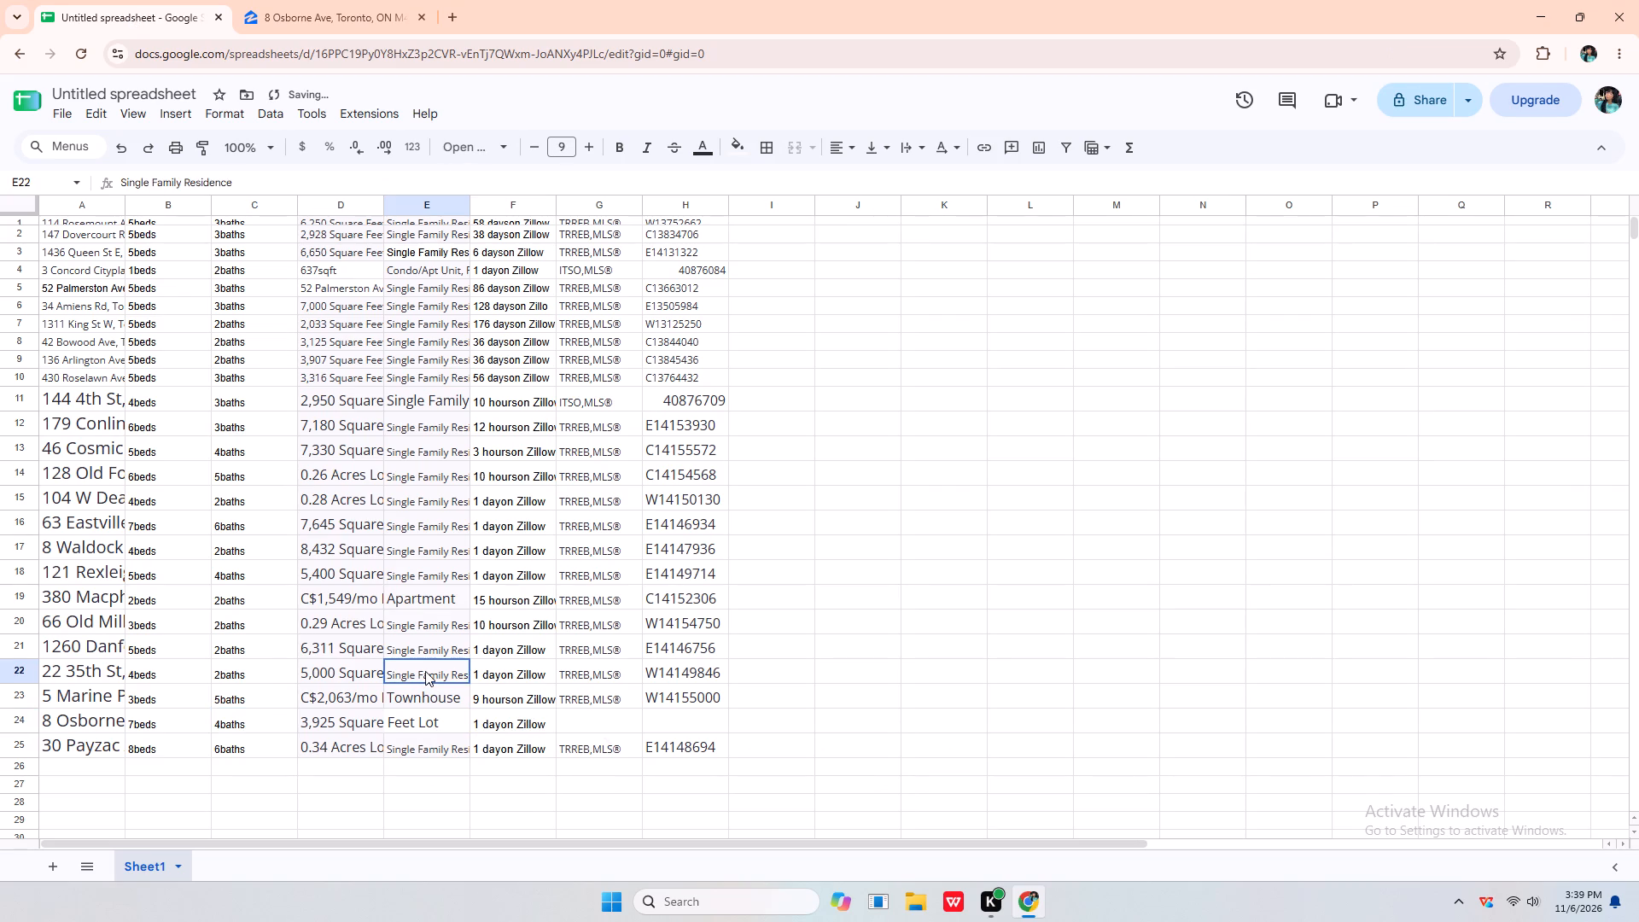
key("ctrl+c")
key("Down")
key("Down")
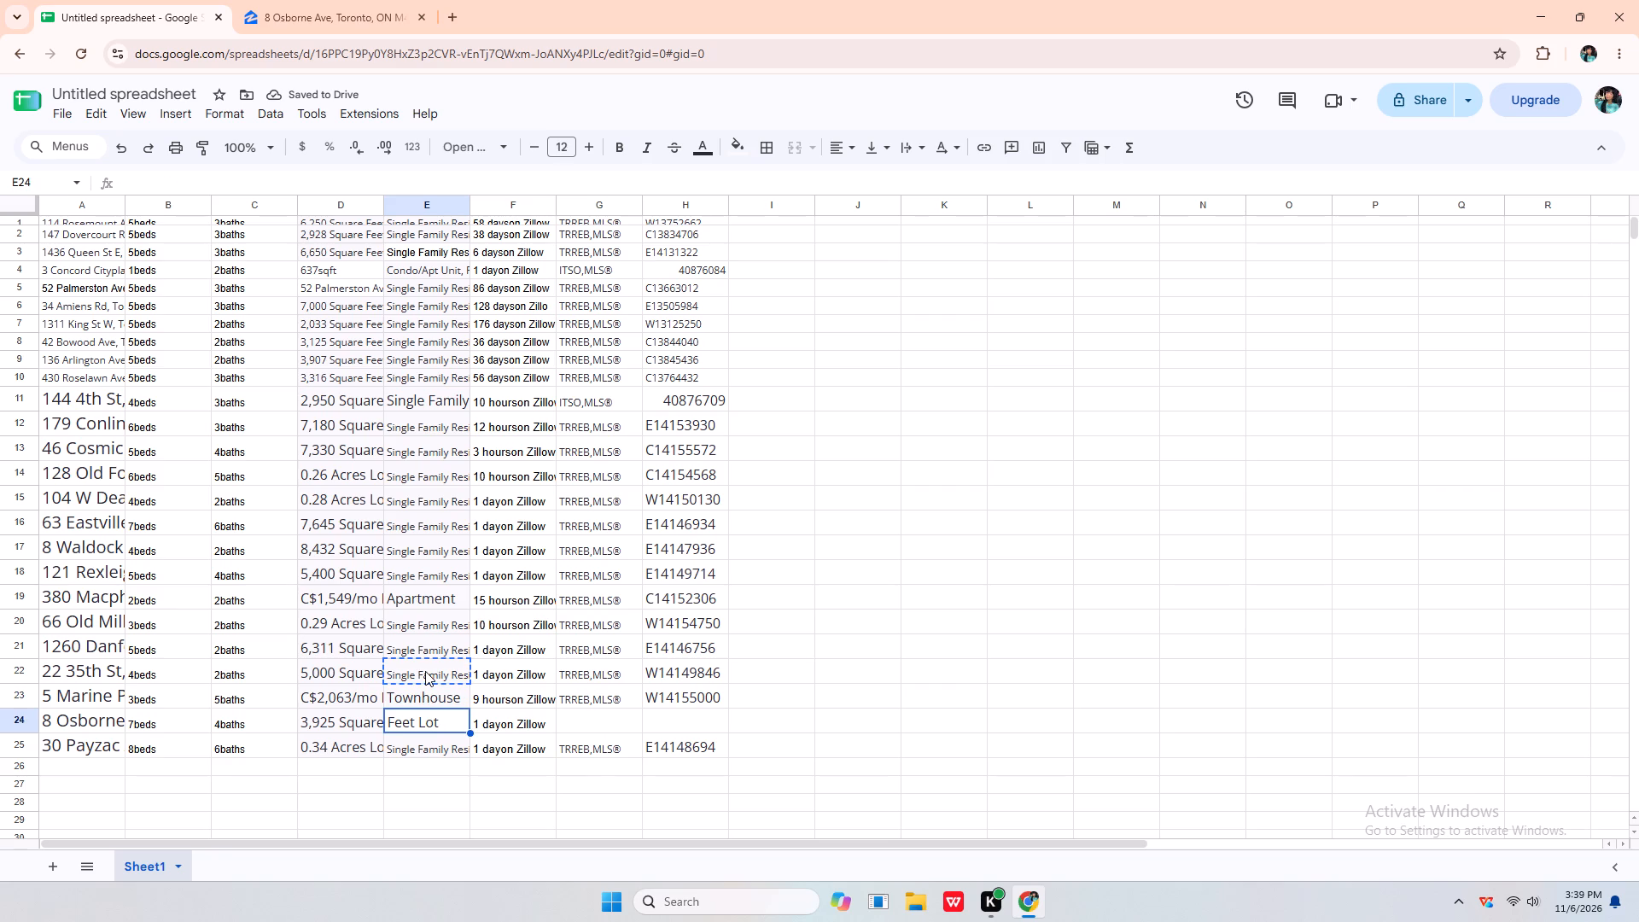
key("ctrl+v")
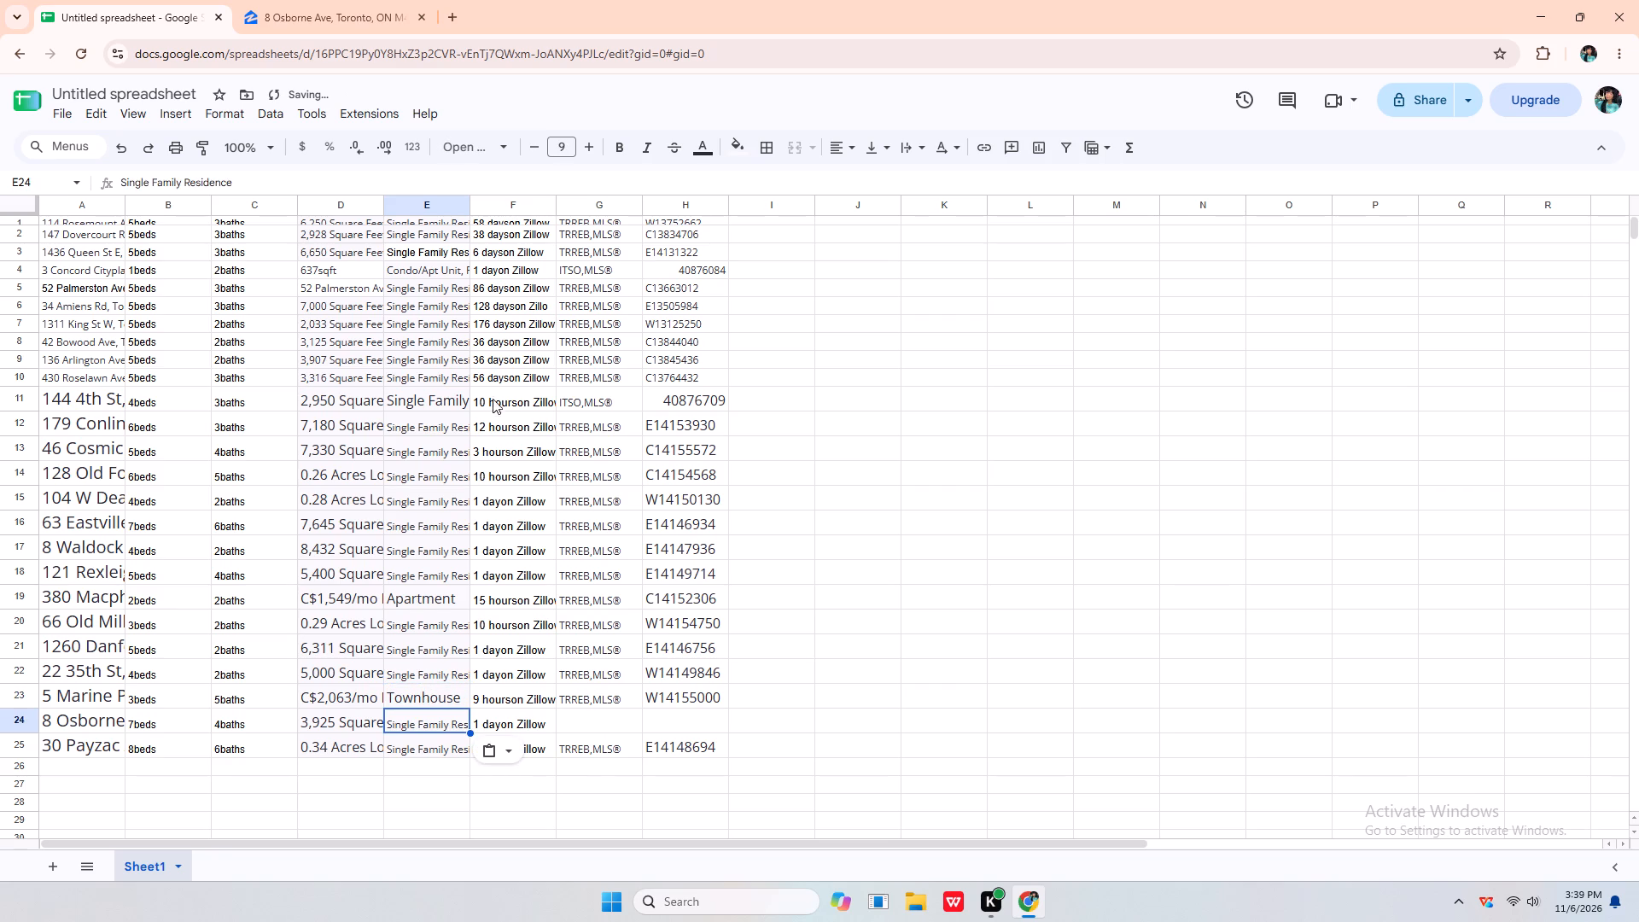
Copy the MLS number E14147424 from the Osborne Ave listing into cell H24 of the spreadsheet.
left_click(361, 17)
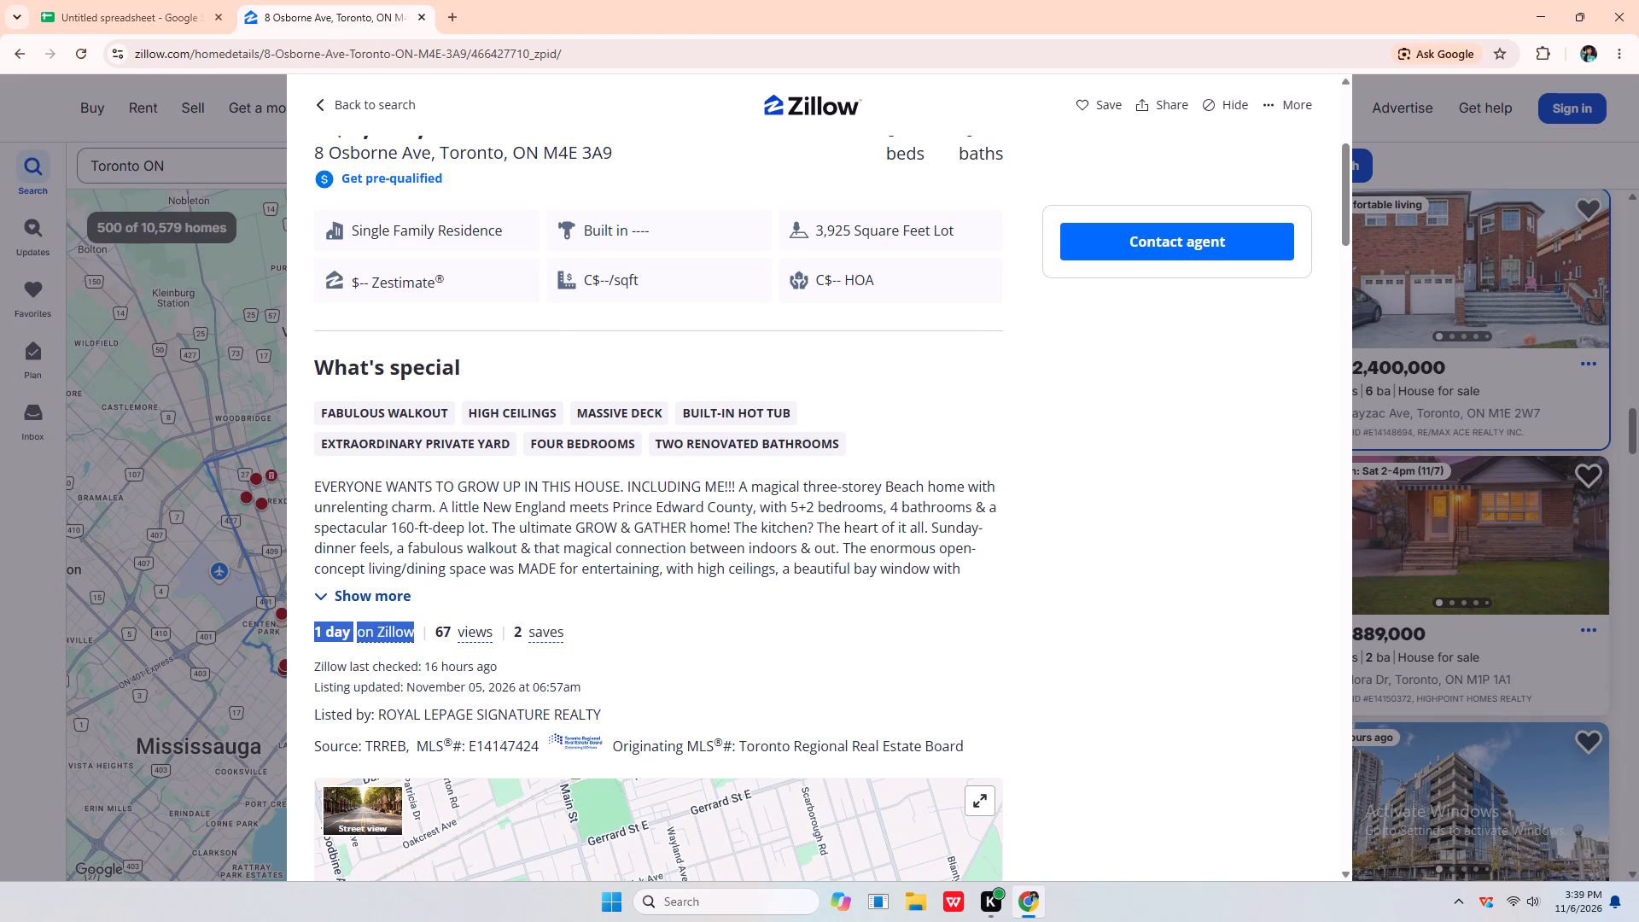
left_click_drag(465, 744, 533, 752)
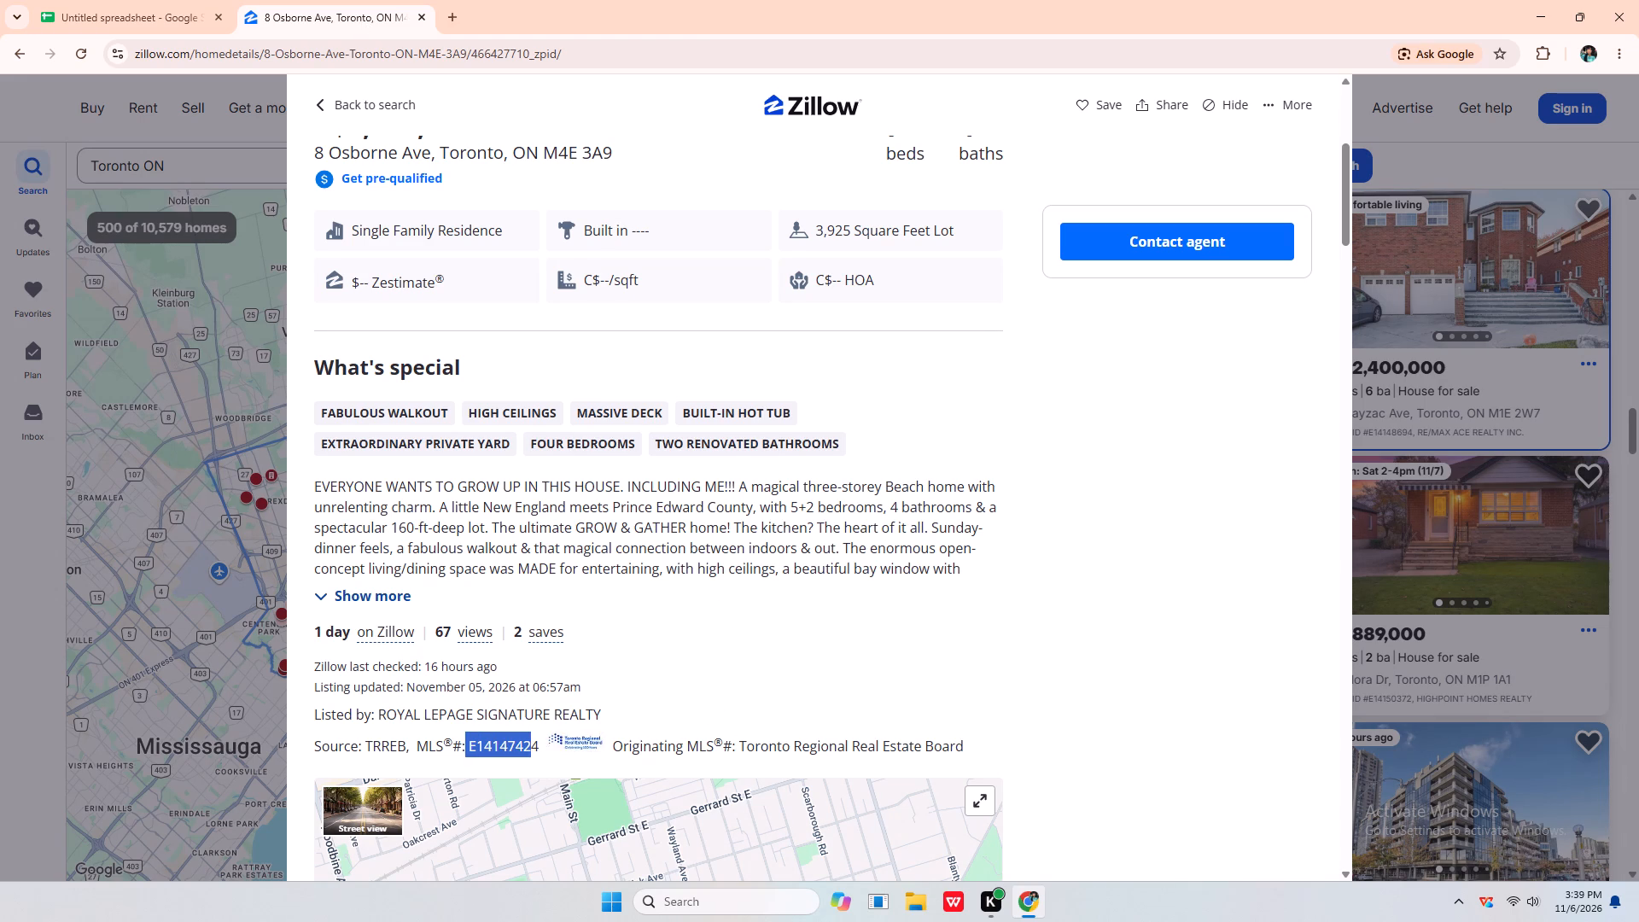
left_click_drag(938, 651, 923, 654)
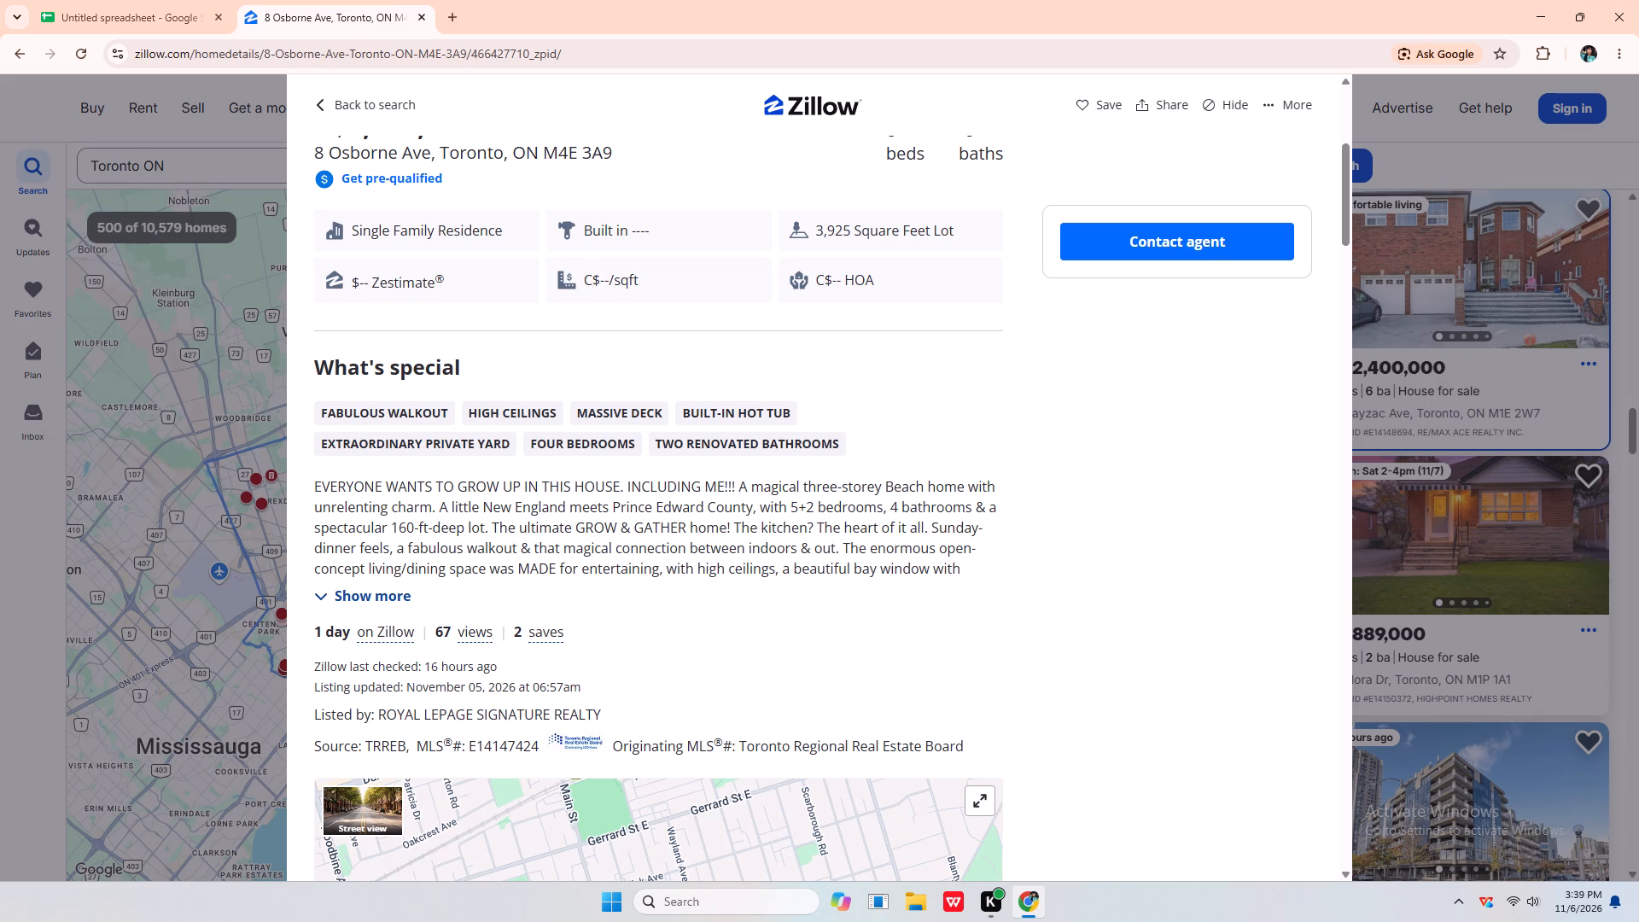
left_click_drag(465, 747, 545, 757)
key("ctrl+c")
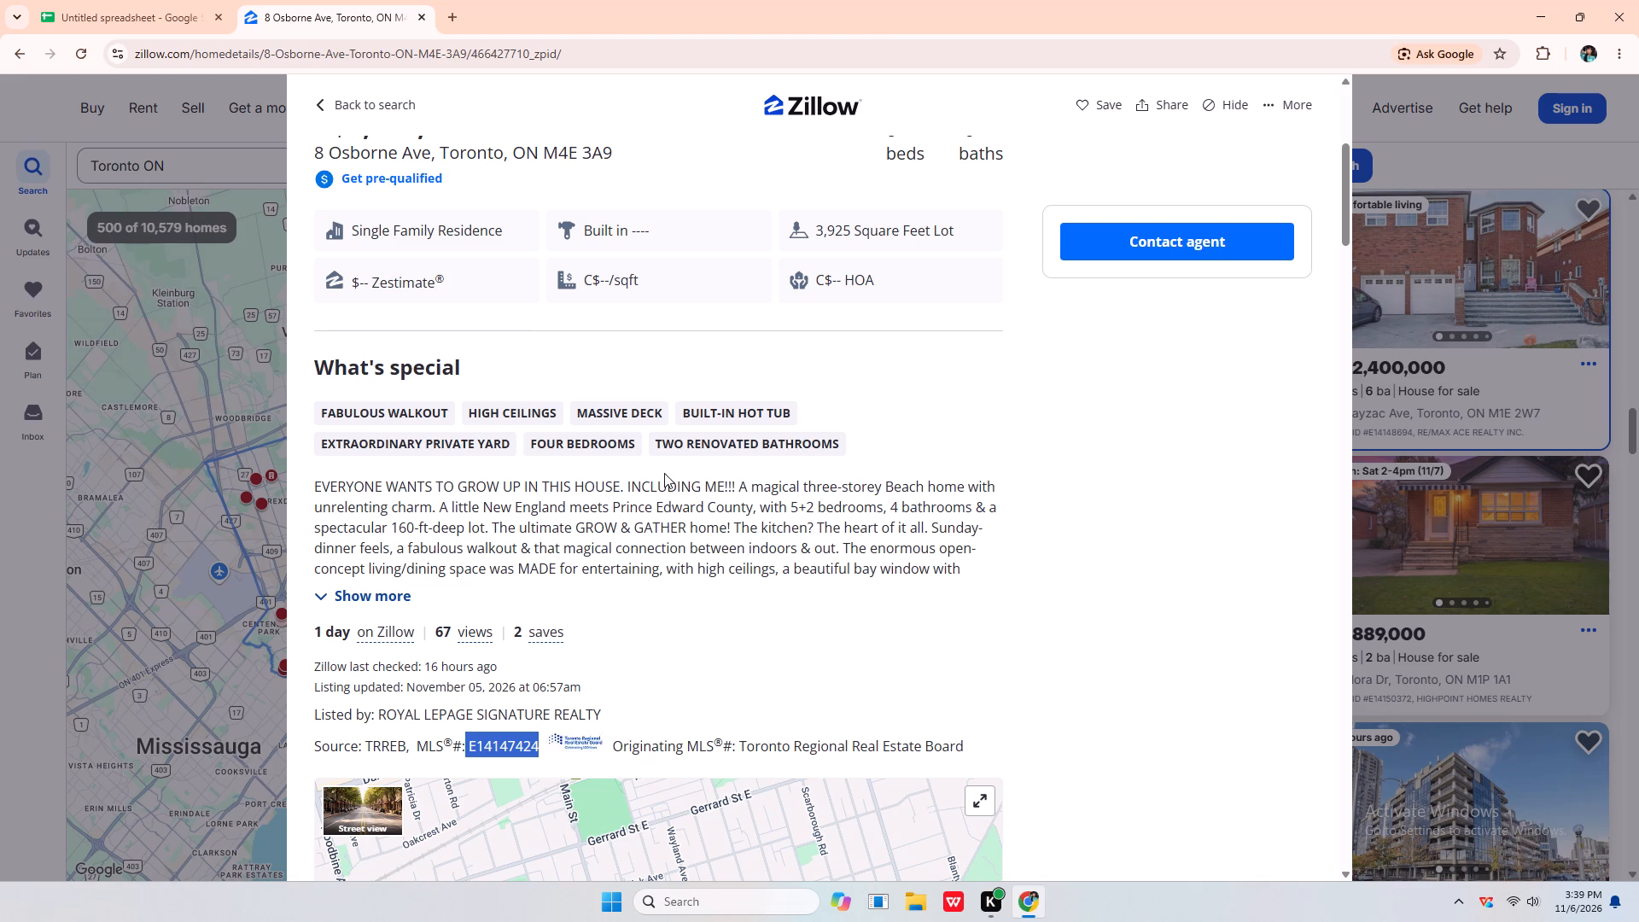
left_click(150, 20)
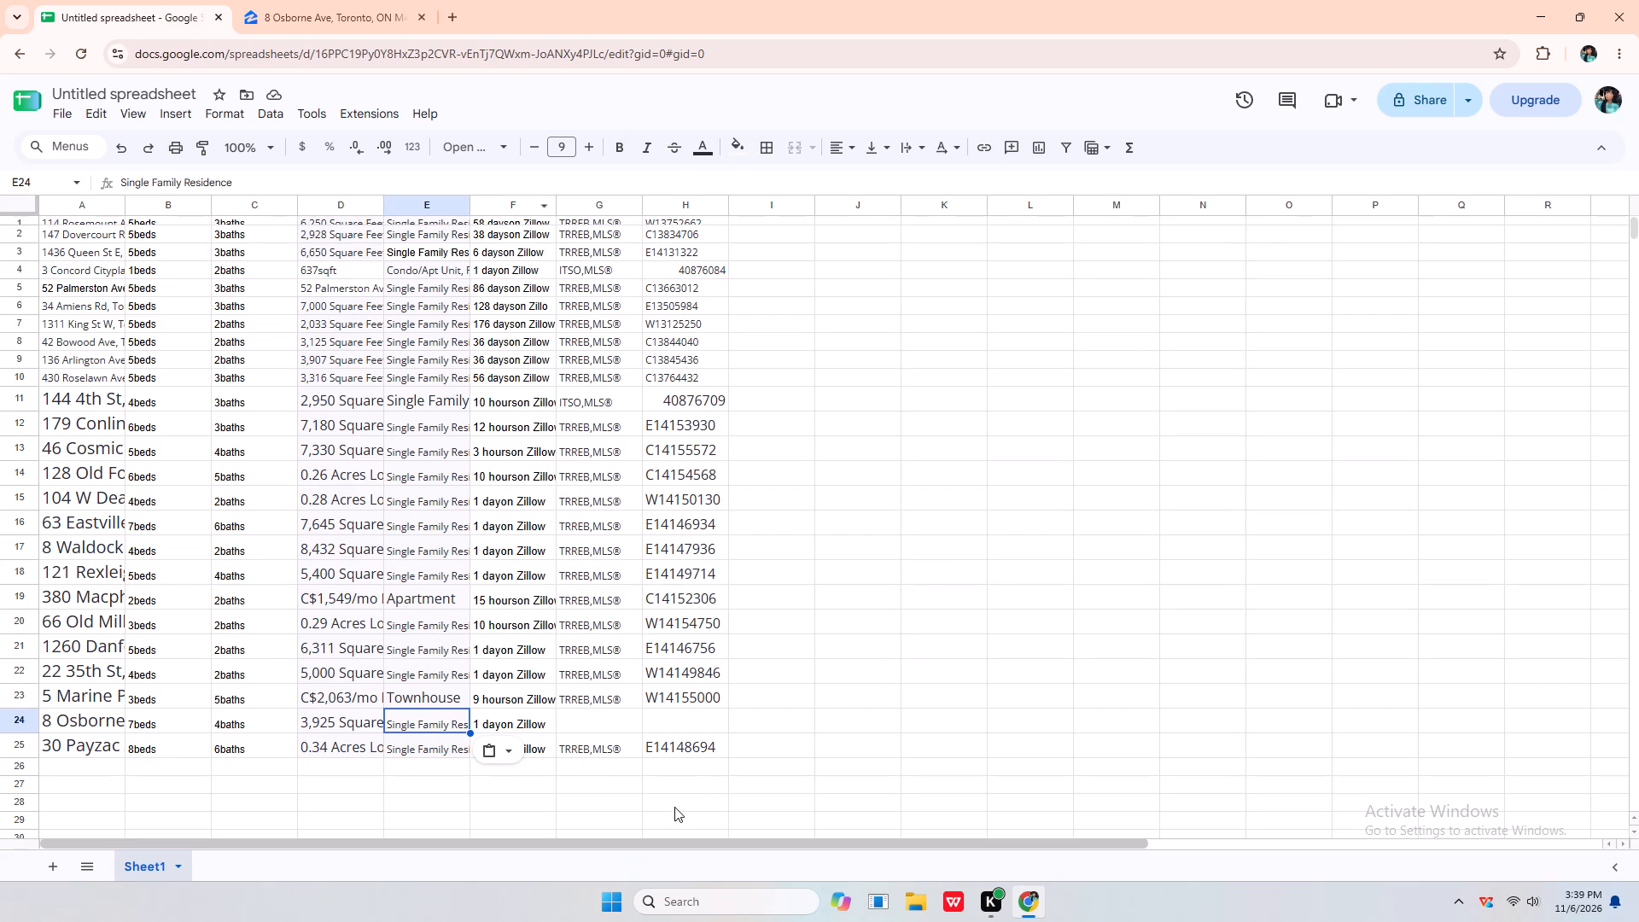
left_click(694, 716)
key("ctrl+v")
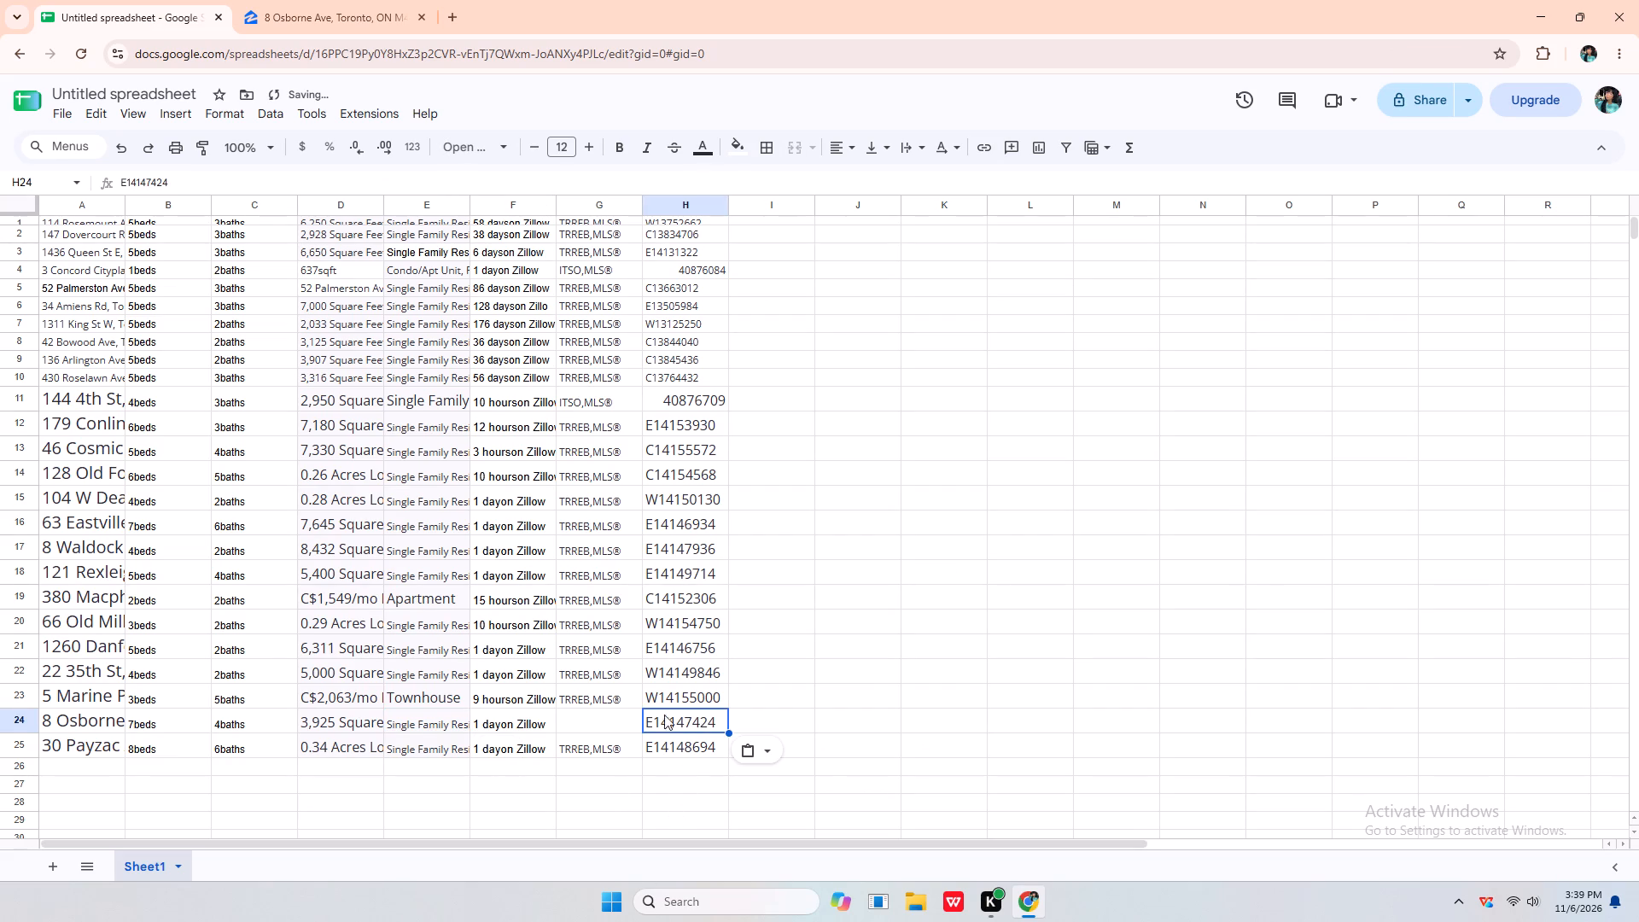
Copy the source TRREB,MLS® from cell G23 into cell G24 for the Osborne Ave home.
left_click(612, 695)
key("ctrl+c")
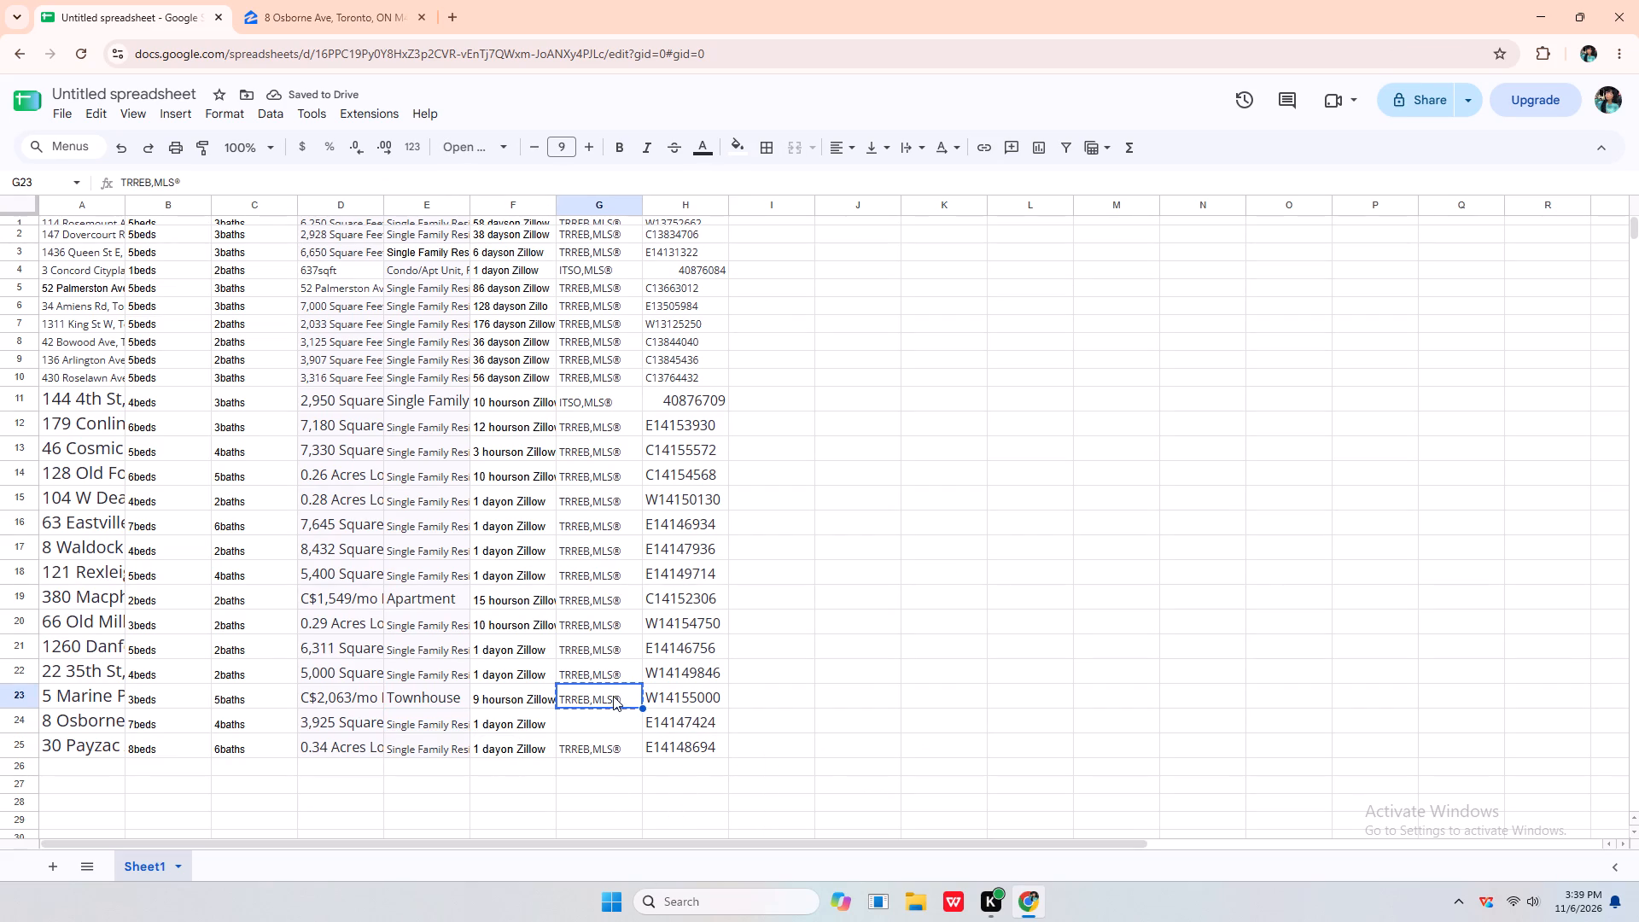
key("Down")
key("ctrl+v")
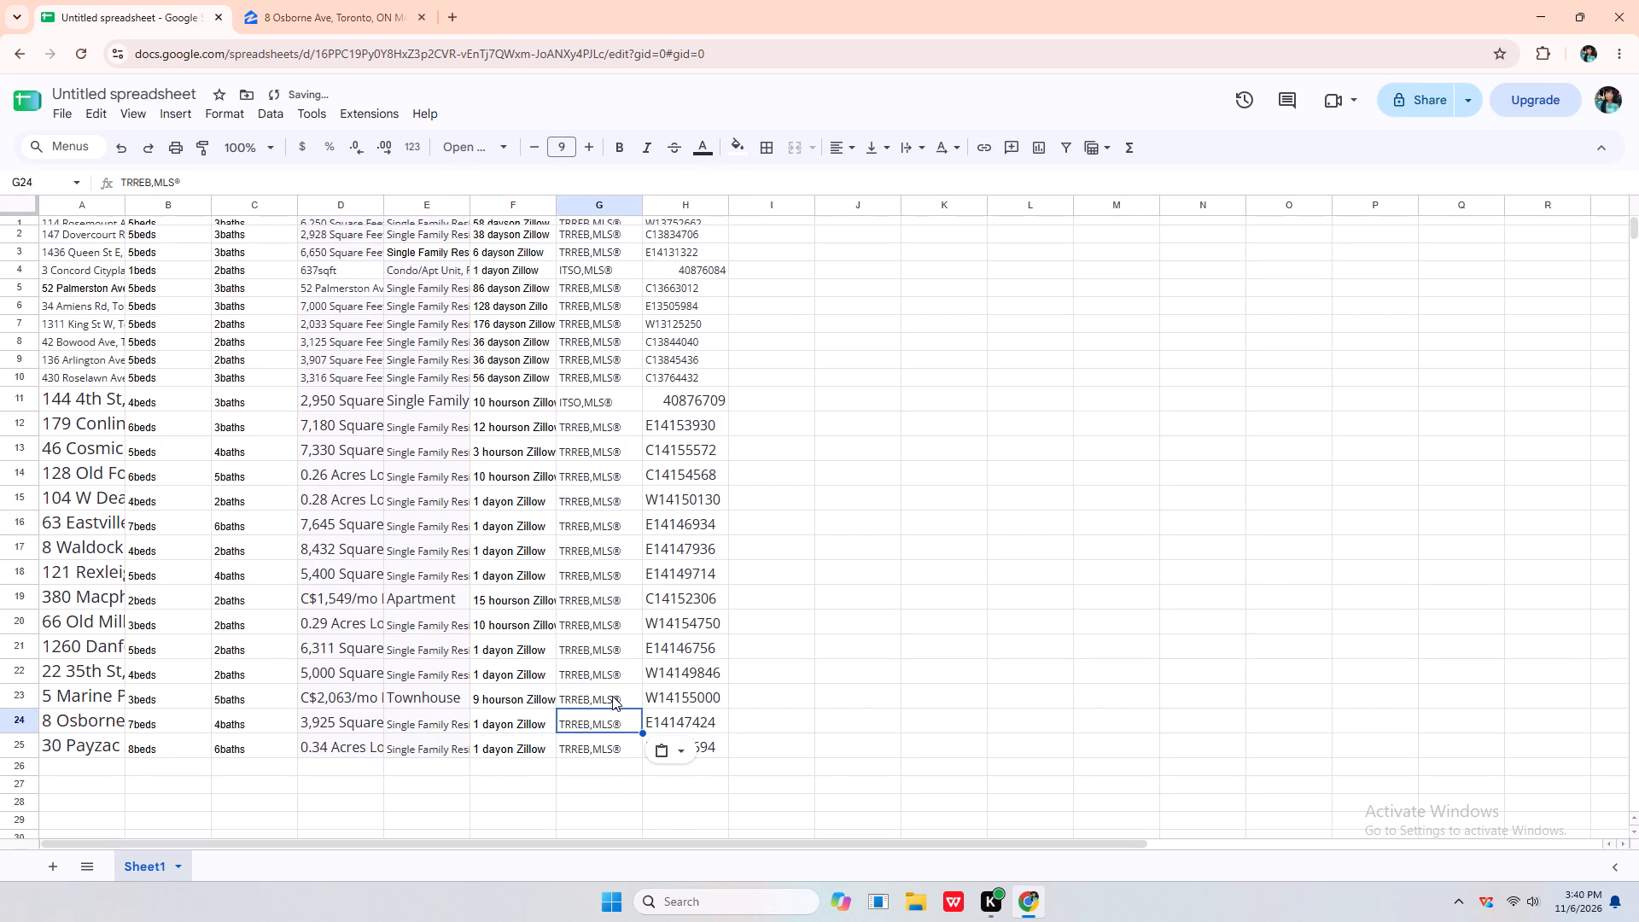
Open the Flora Dr listing from the Zillow search results and copy its full address into cell A26 of the spreadsheet.
left_click(331, 21)
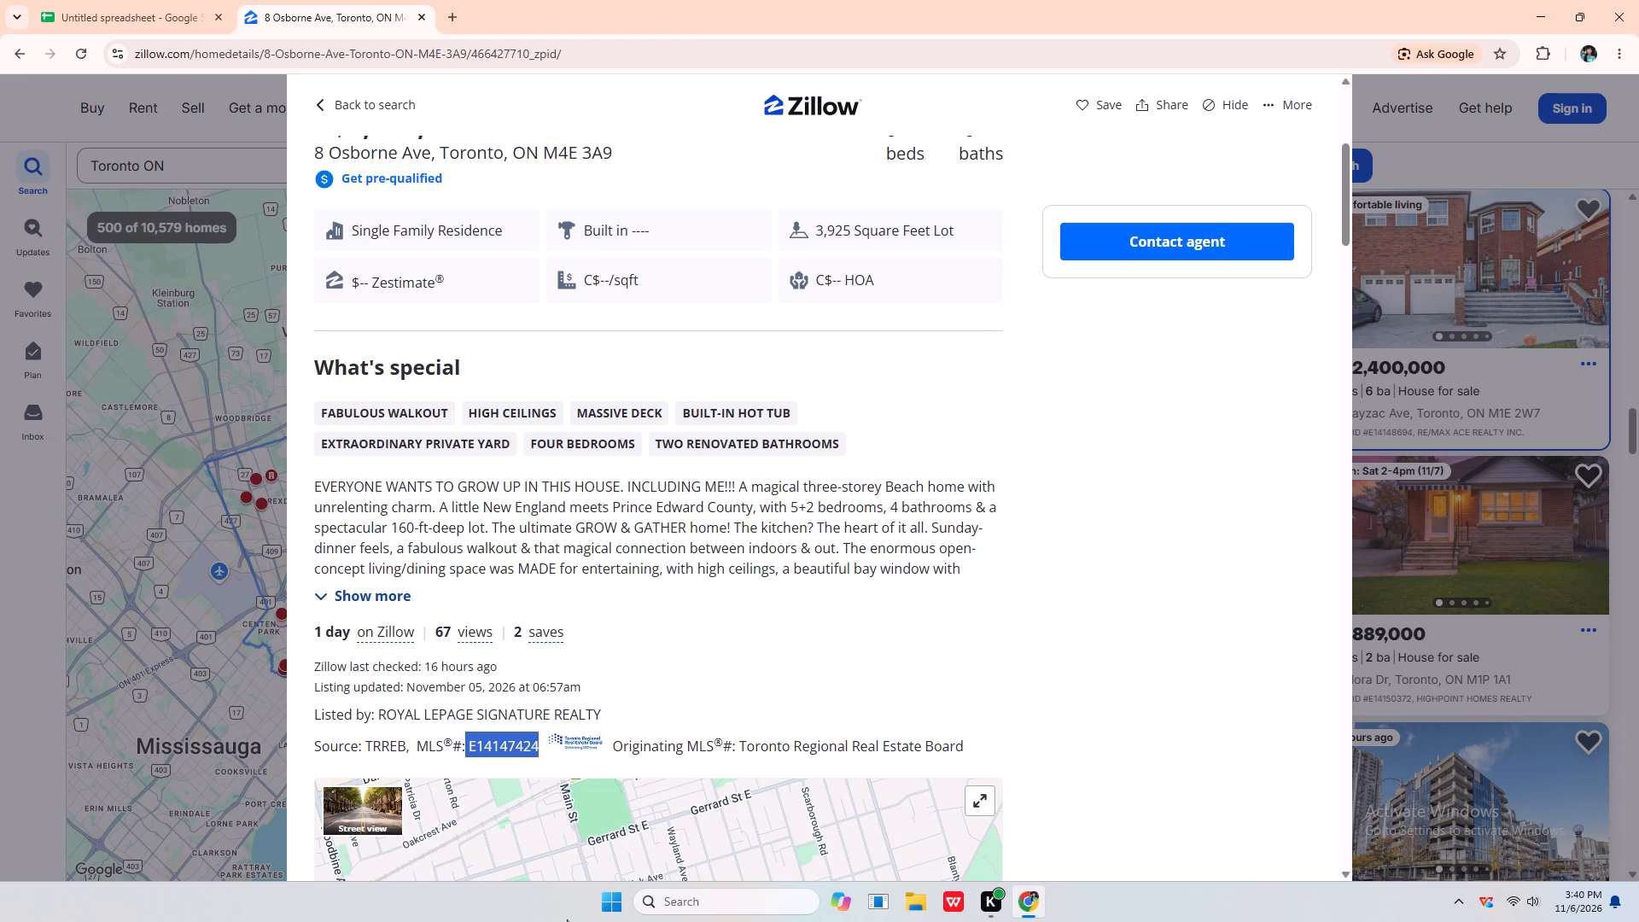
left_click(337, 108)
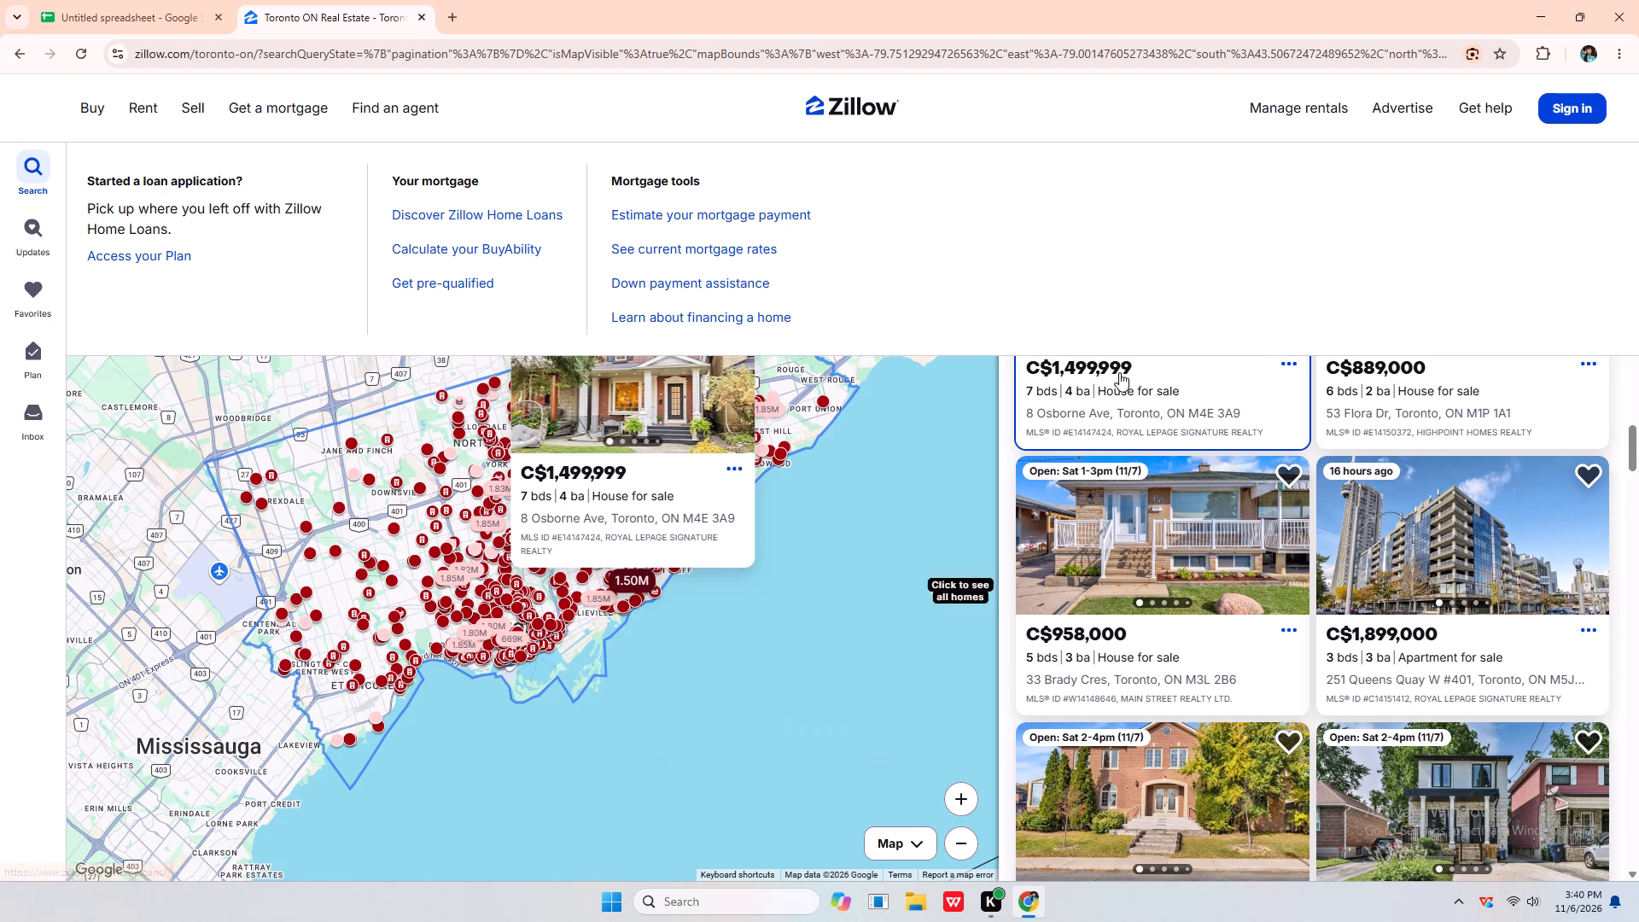
left_click(1456, 414)
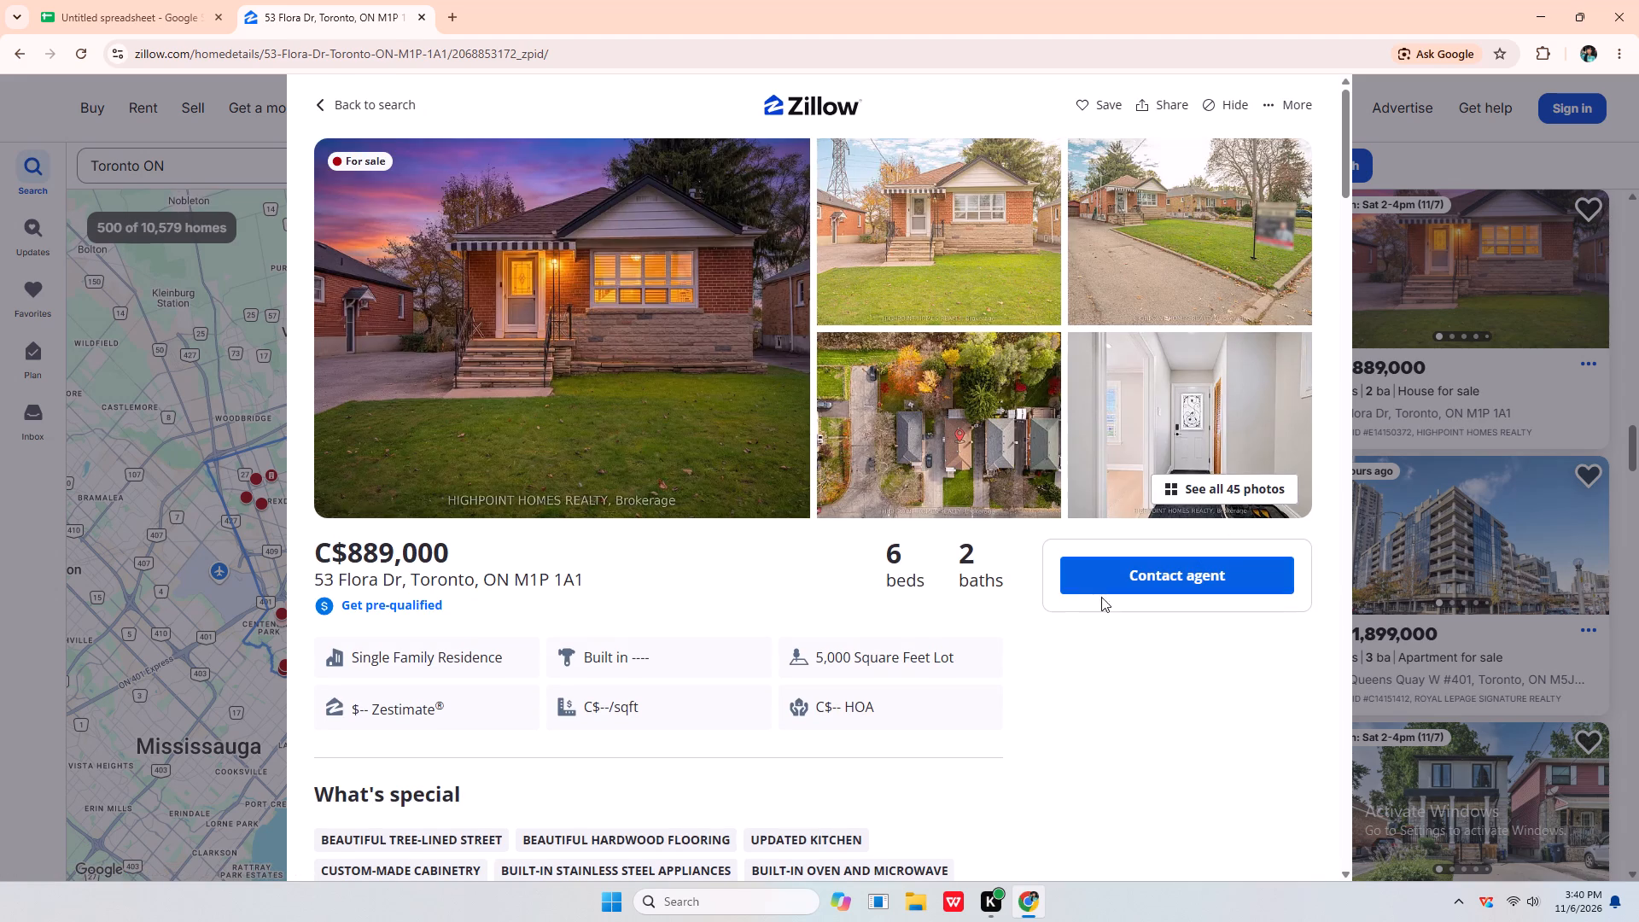
left_click_drag(303, 574, 631, 594)
left_click(731, 568)
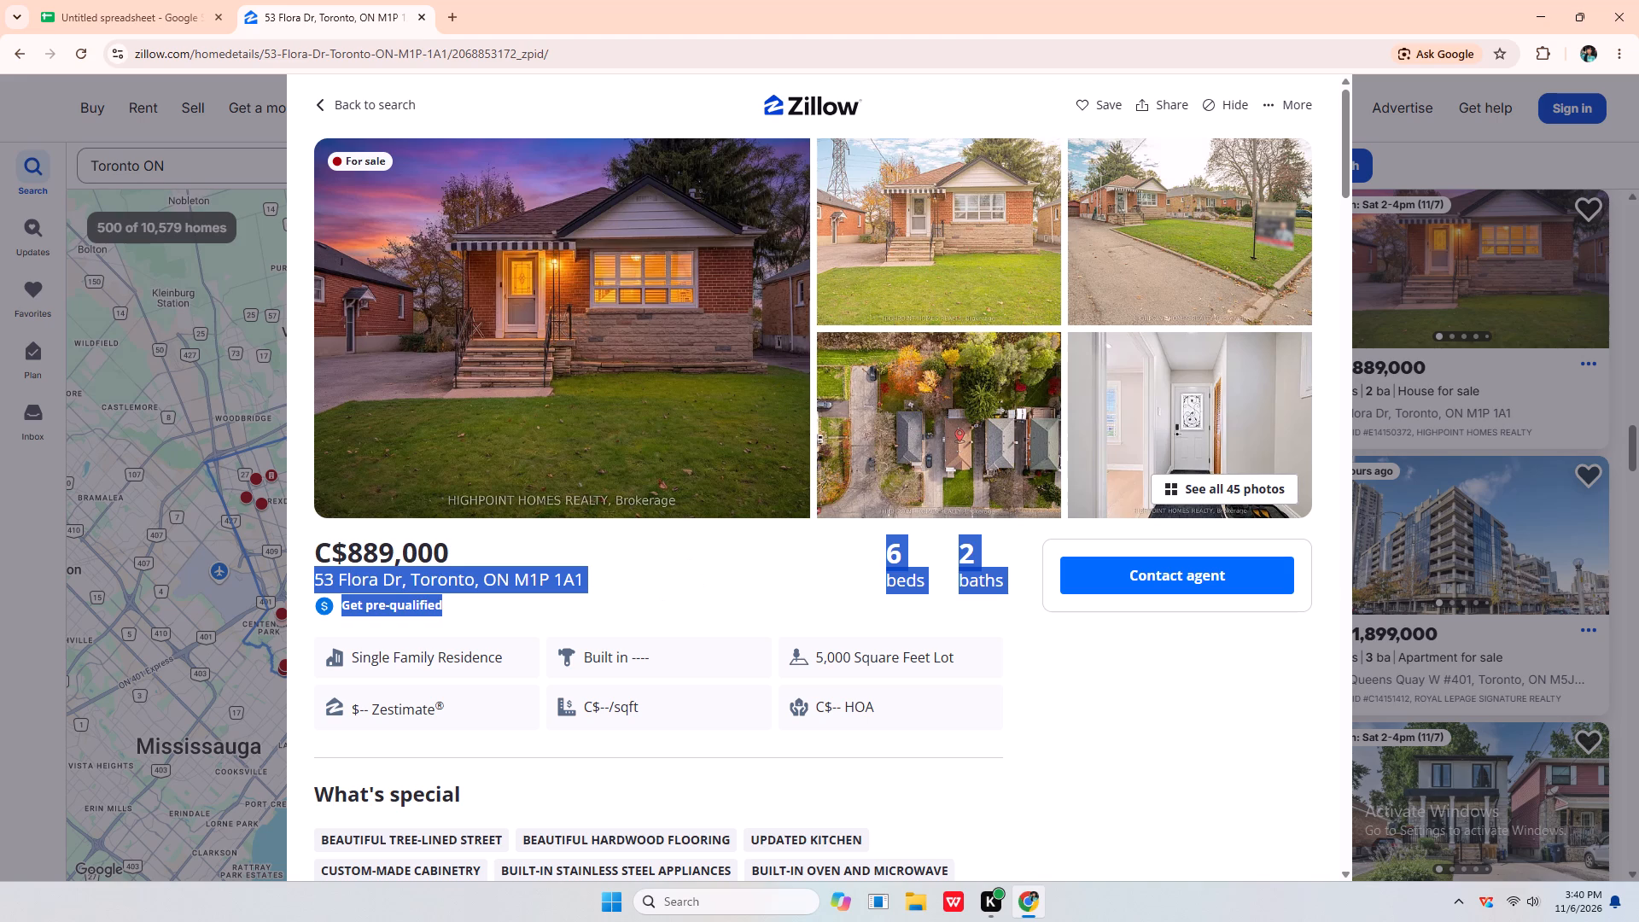
left_click(802, 554)
left_click_drag(588, 578, 439, 592)
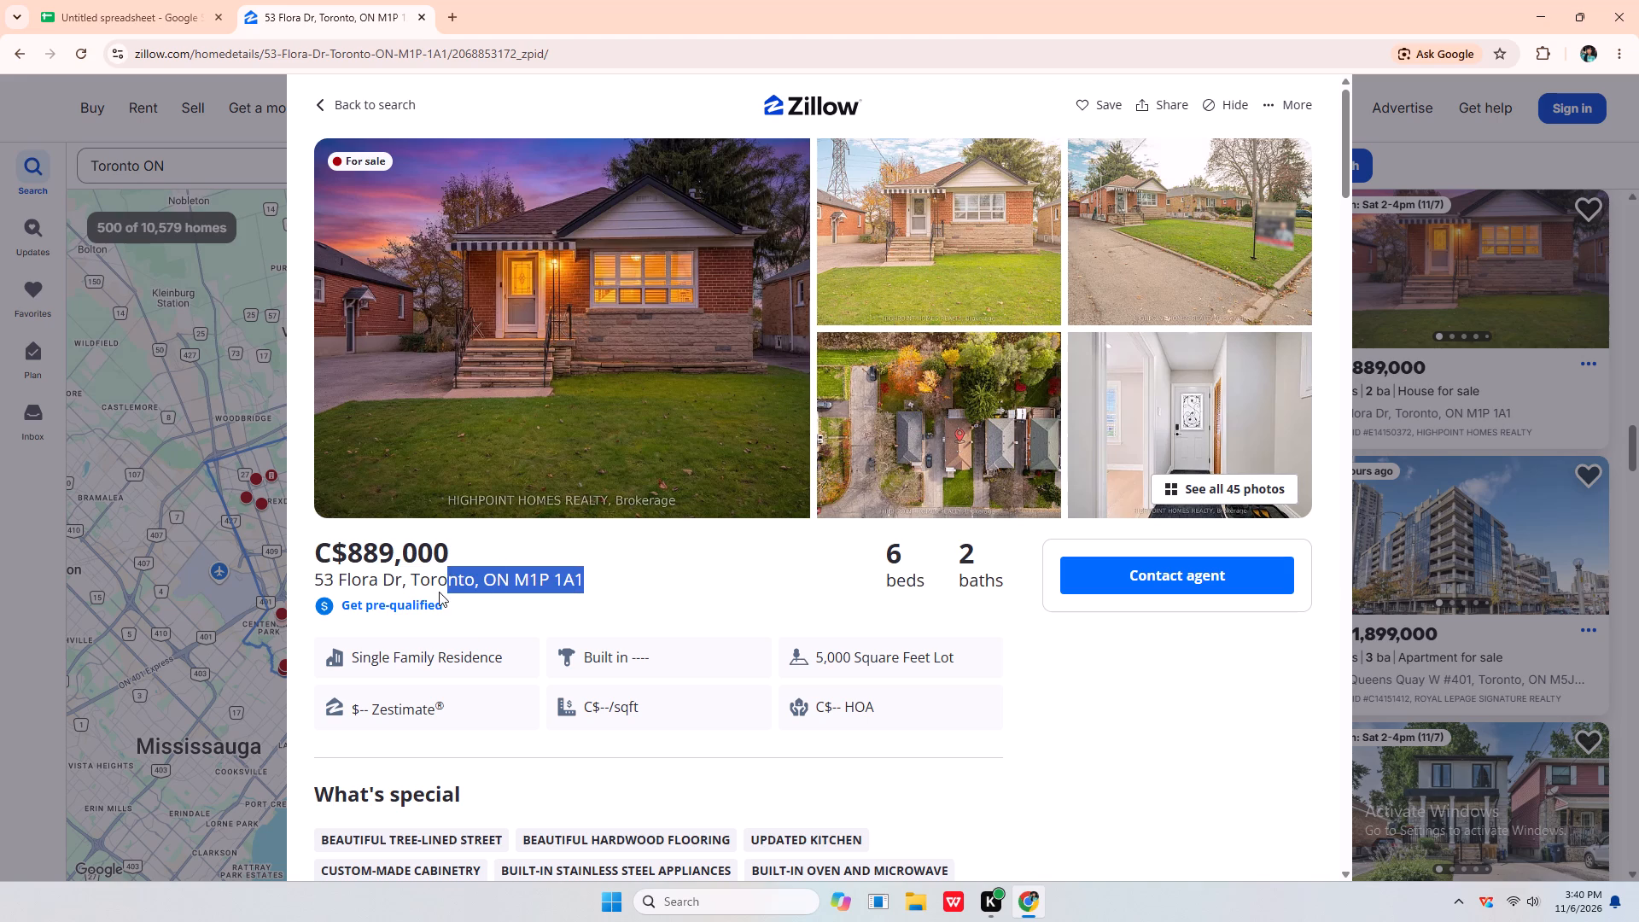
left_click_drag(439, 592, 311, 575)
key("ctrl+c")
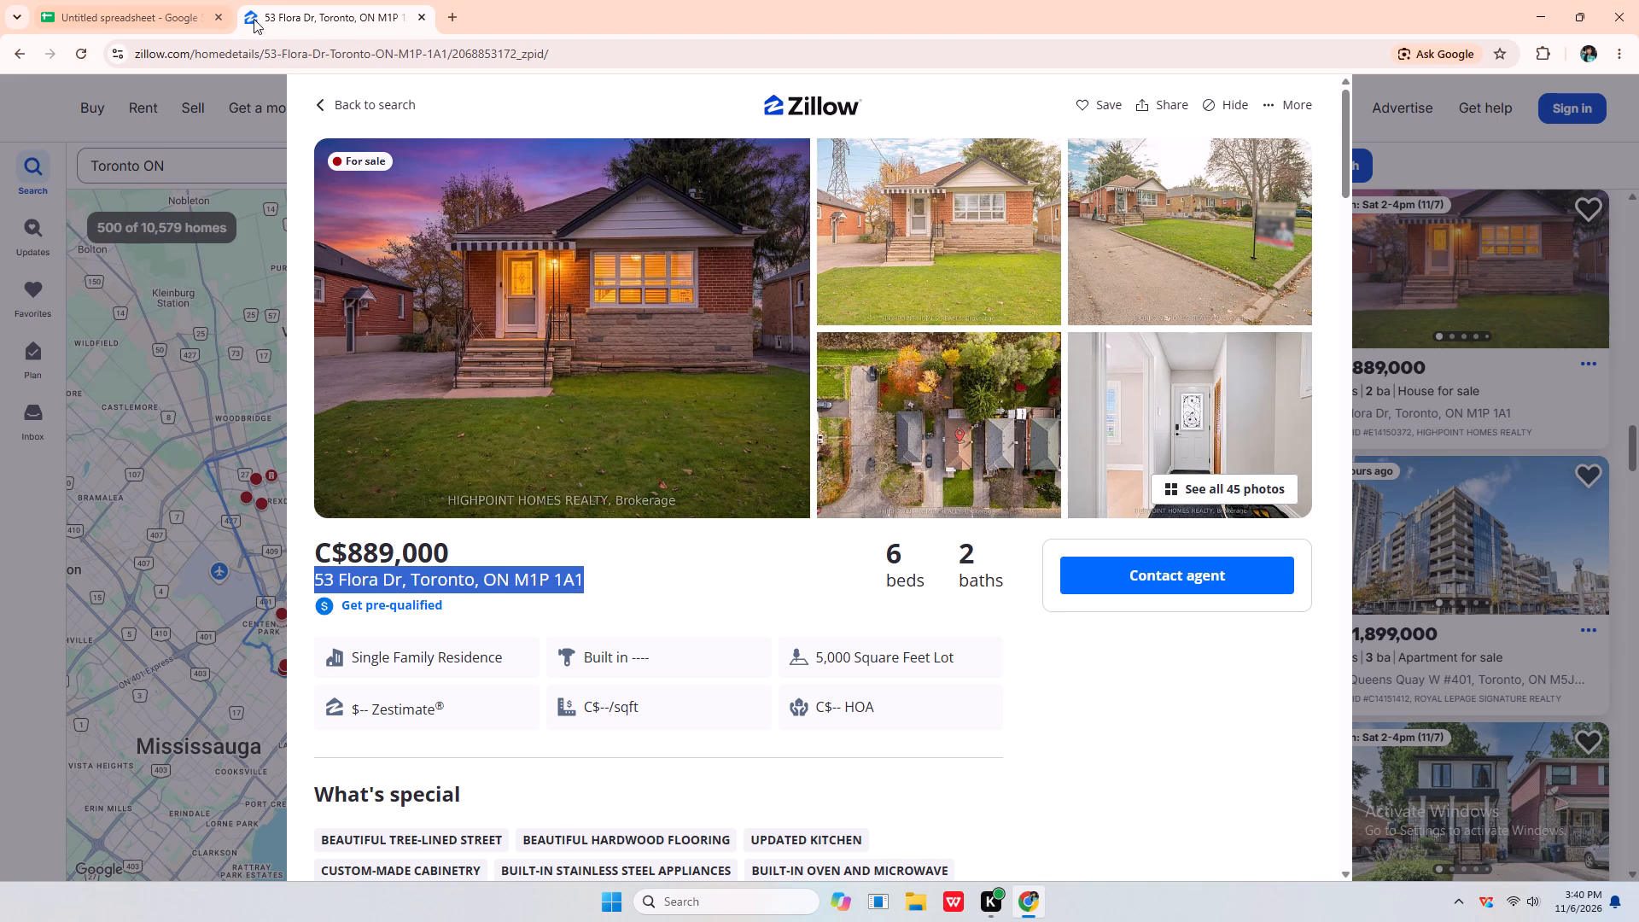
left_click(189, 22)
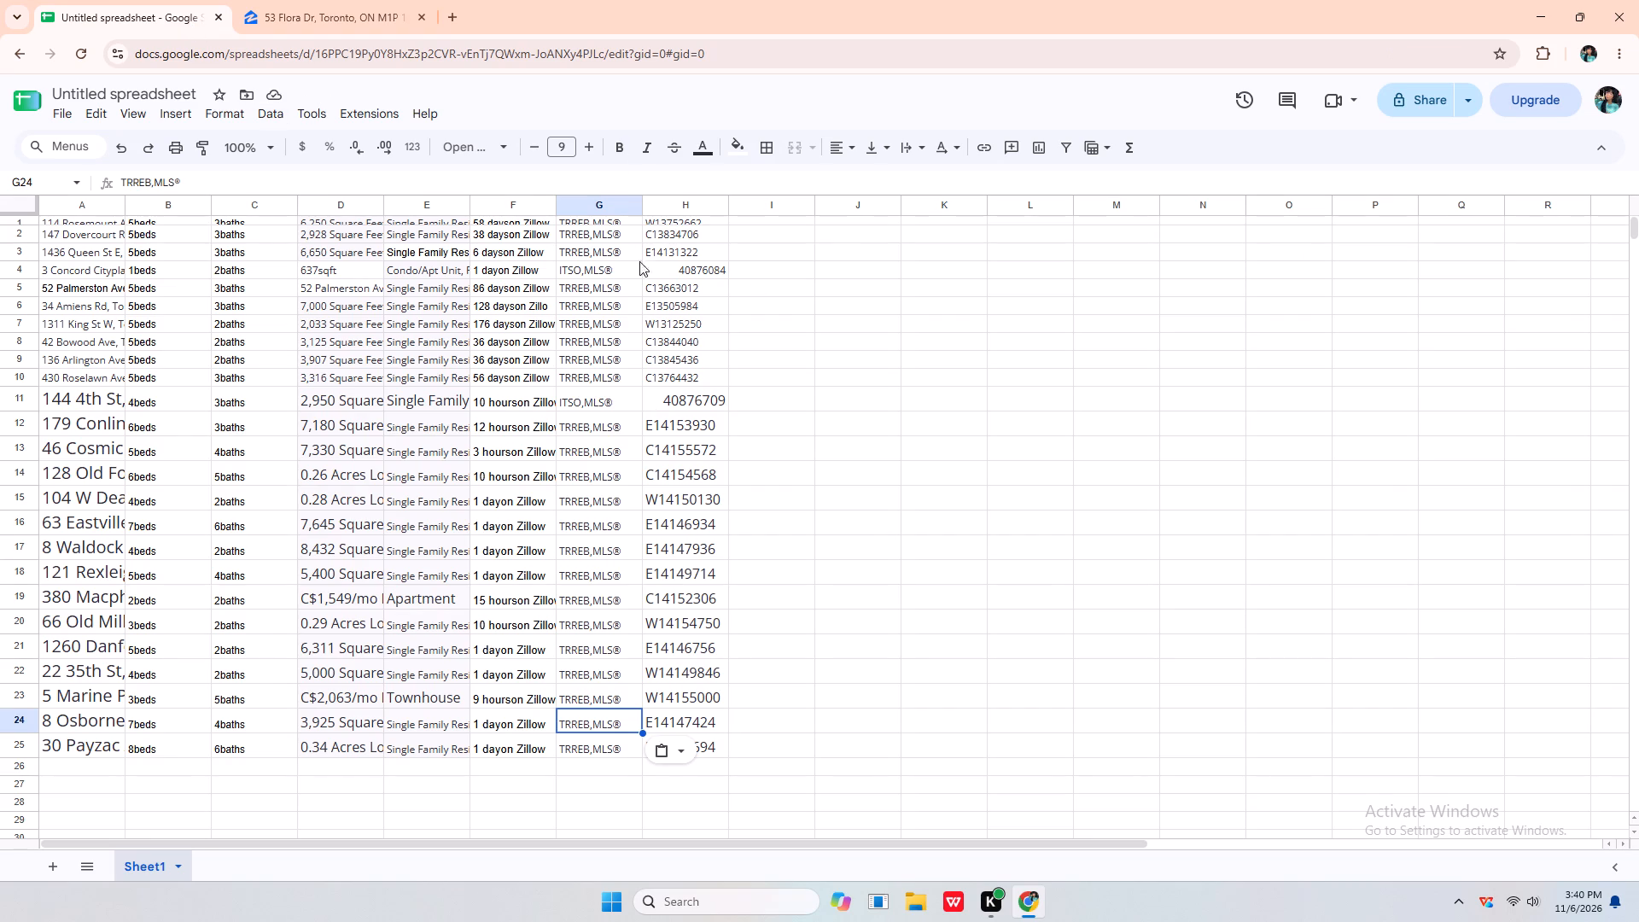
left_click(117, 761)
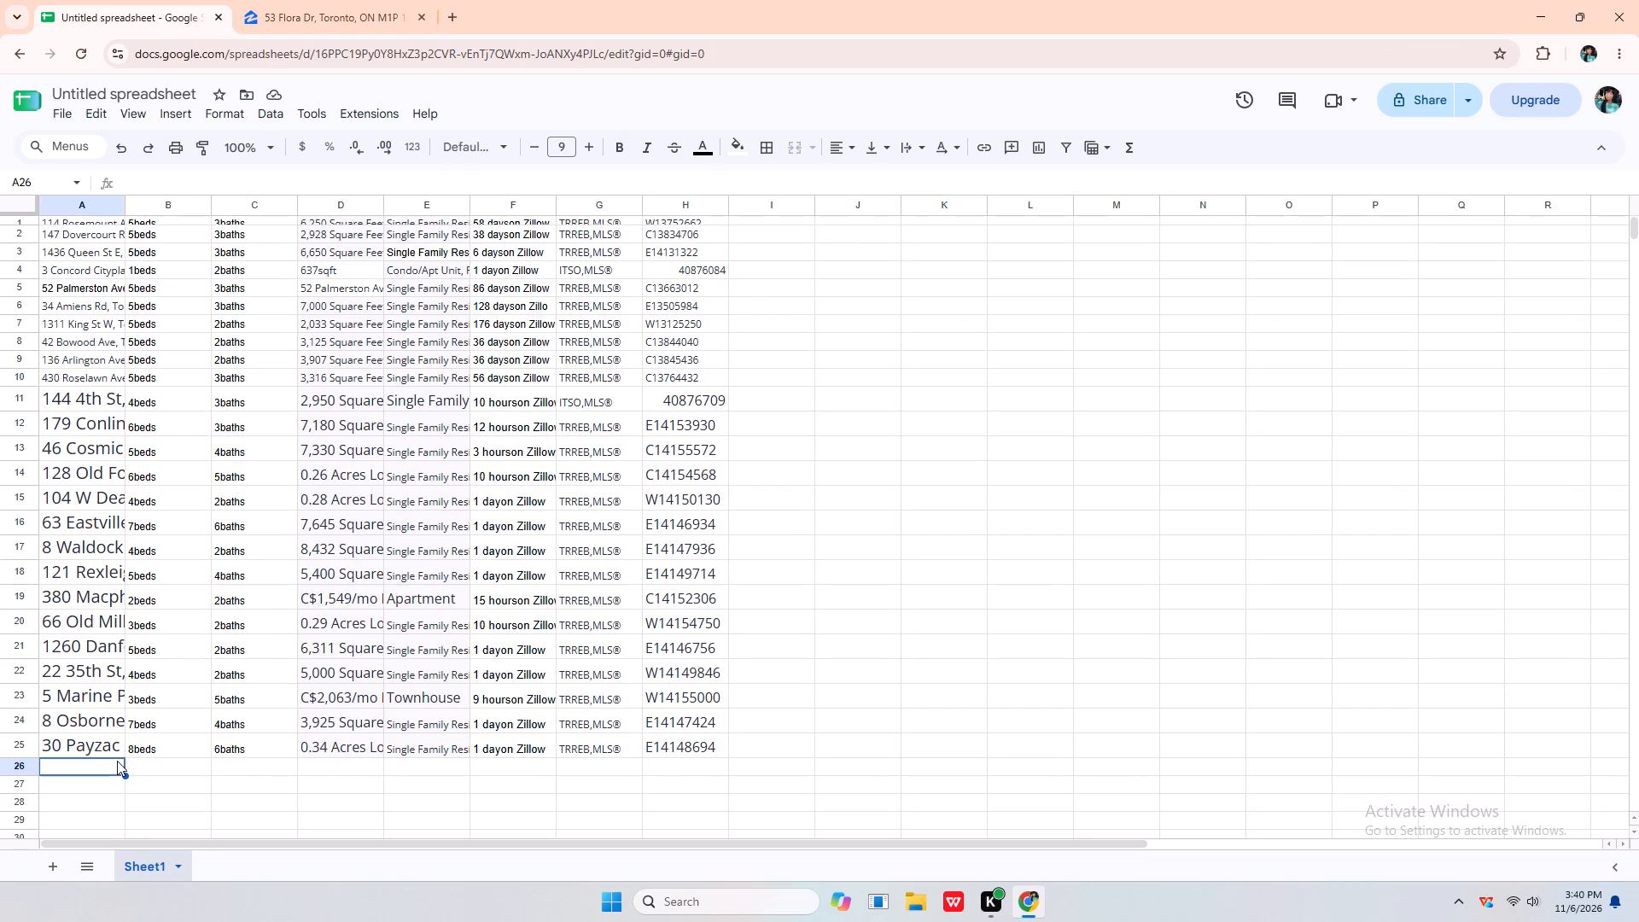
key("ctrl+v")
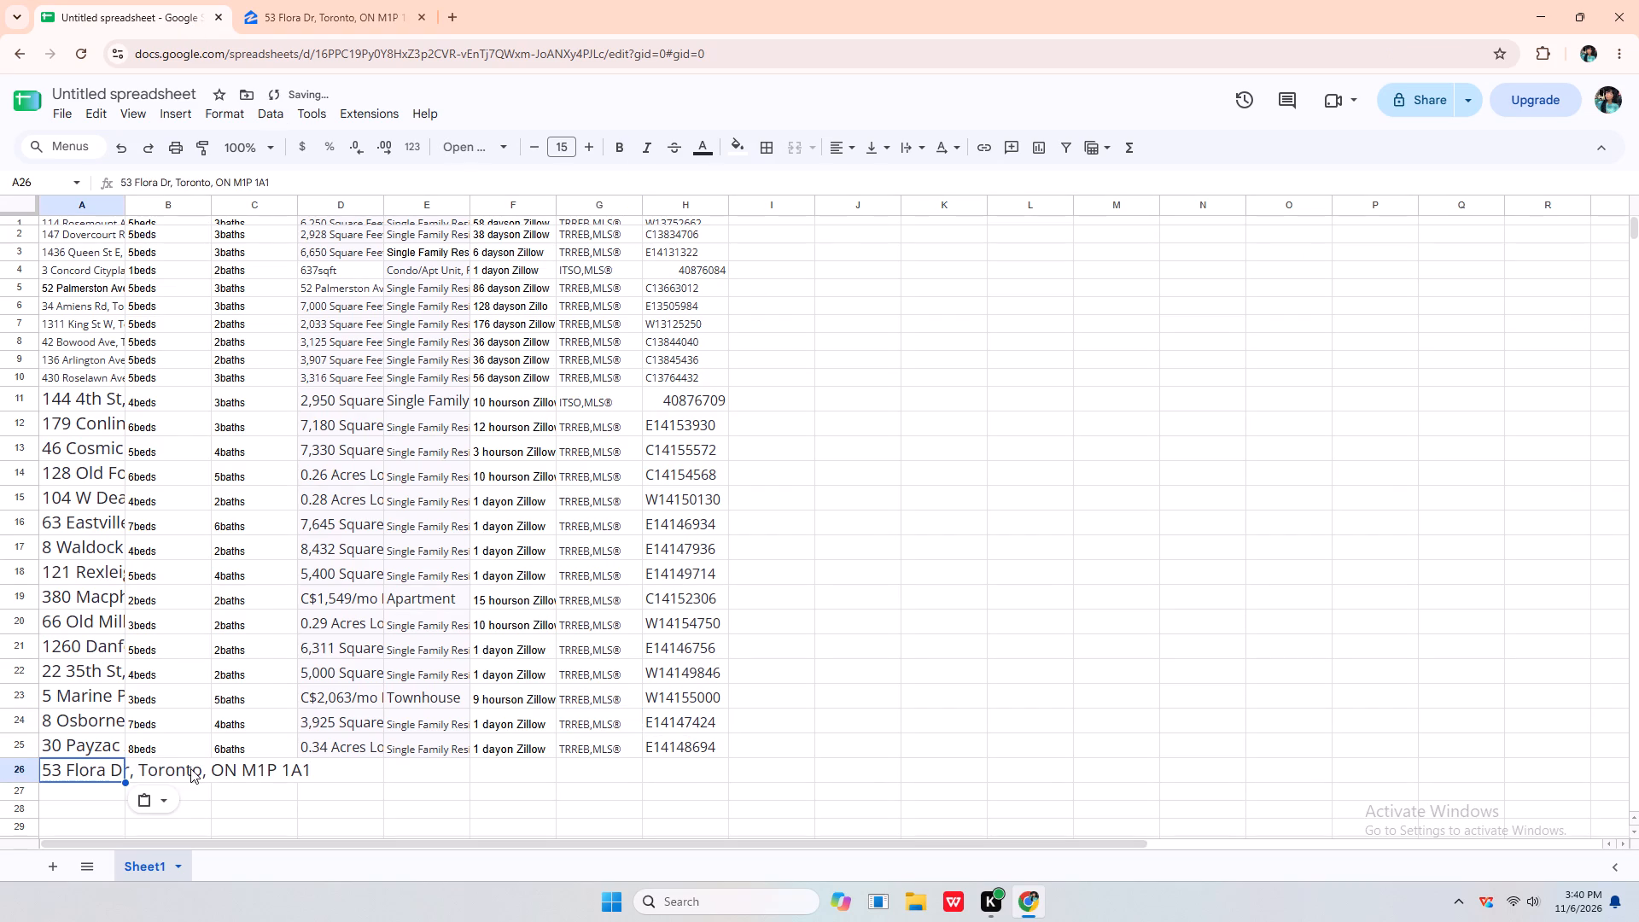
Enter 6beds in cell B26 and 2baths in cell C26 for the Flora Dr home.
left_click(183, 766)
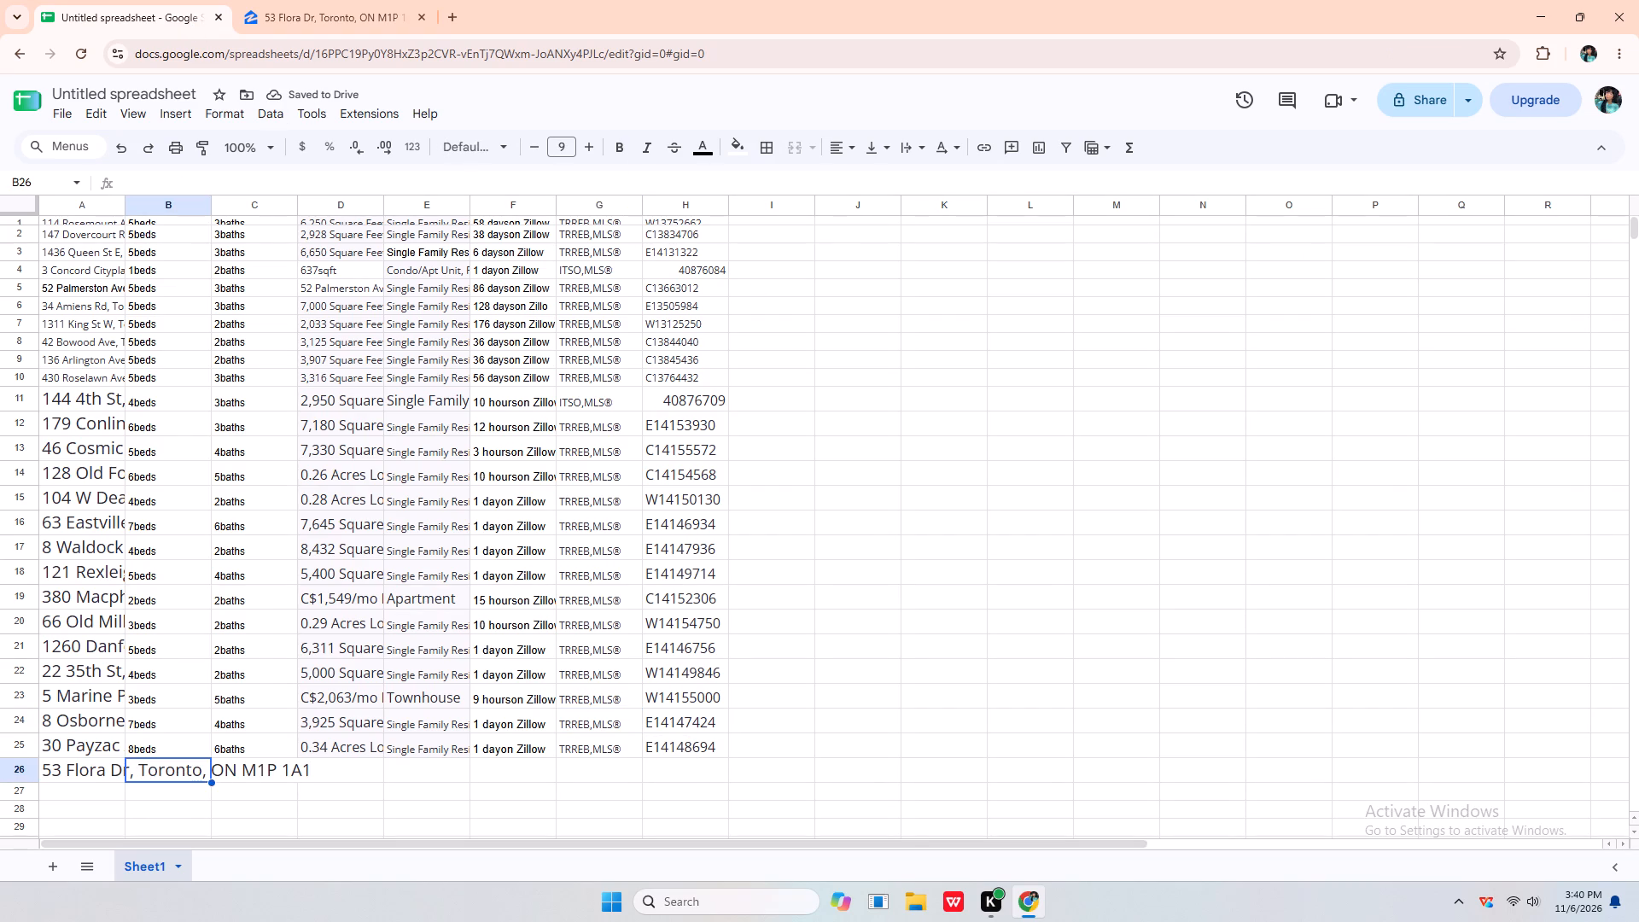
key("6")
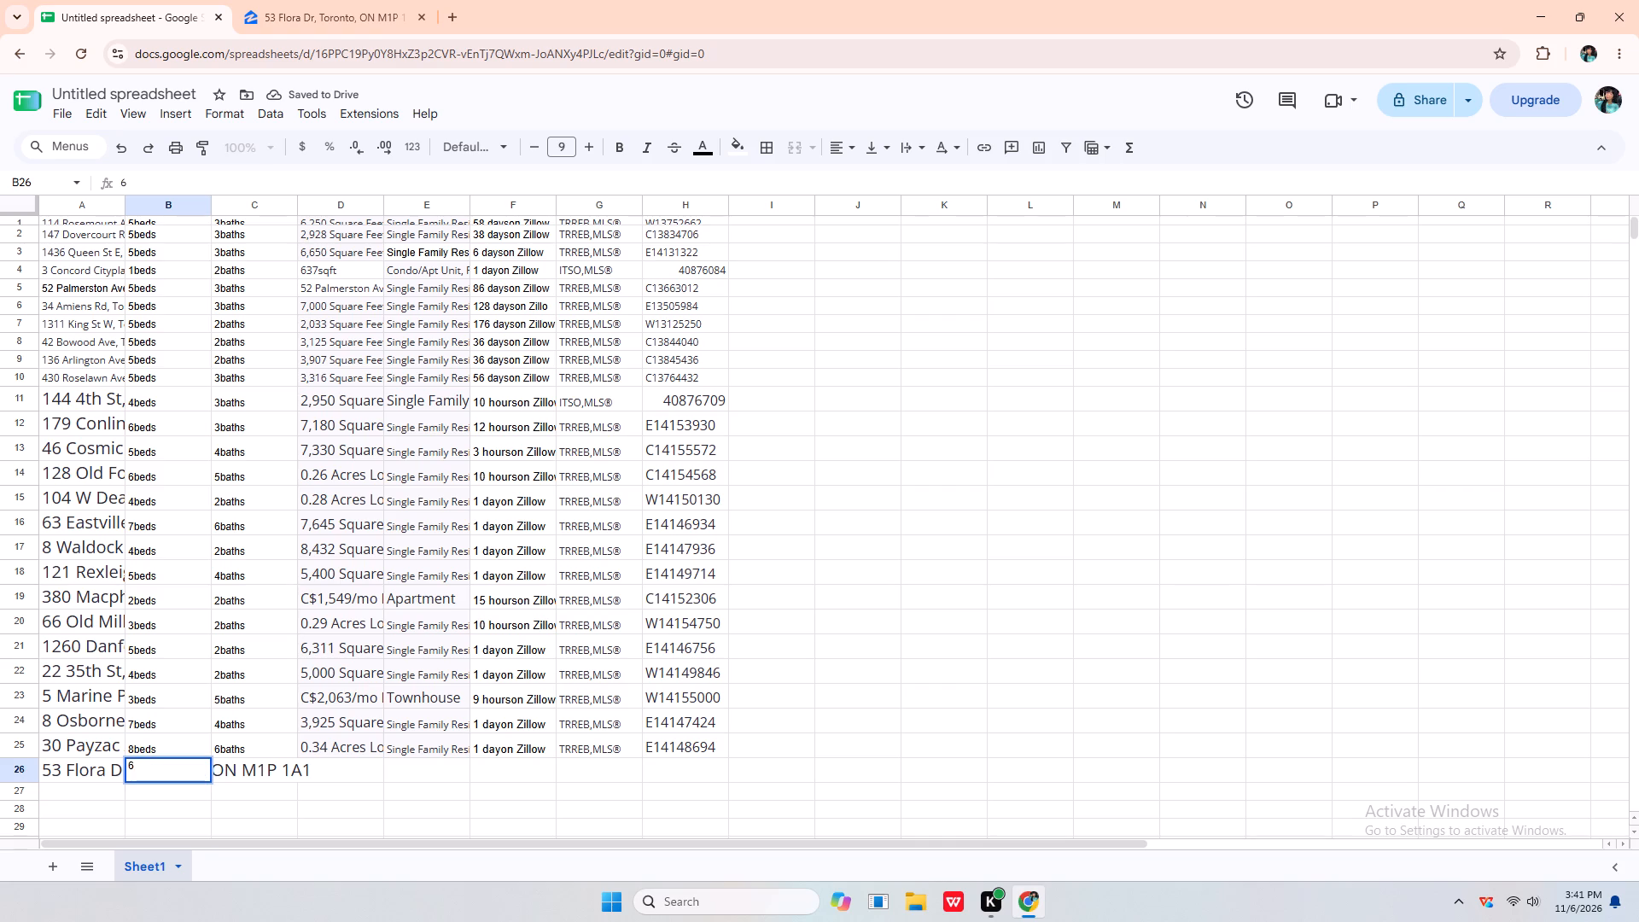
type("beds")
key("Right")
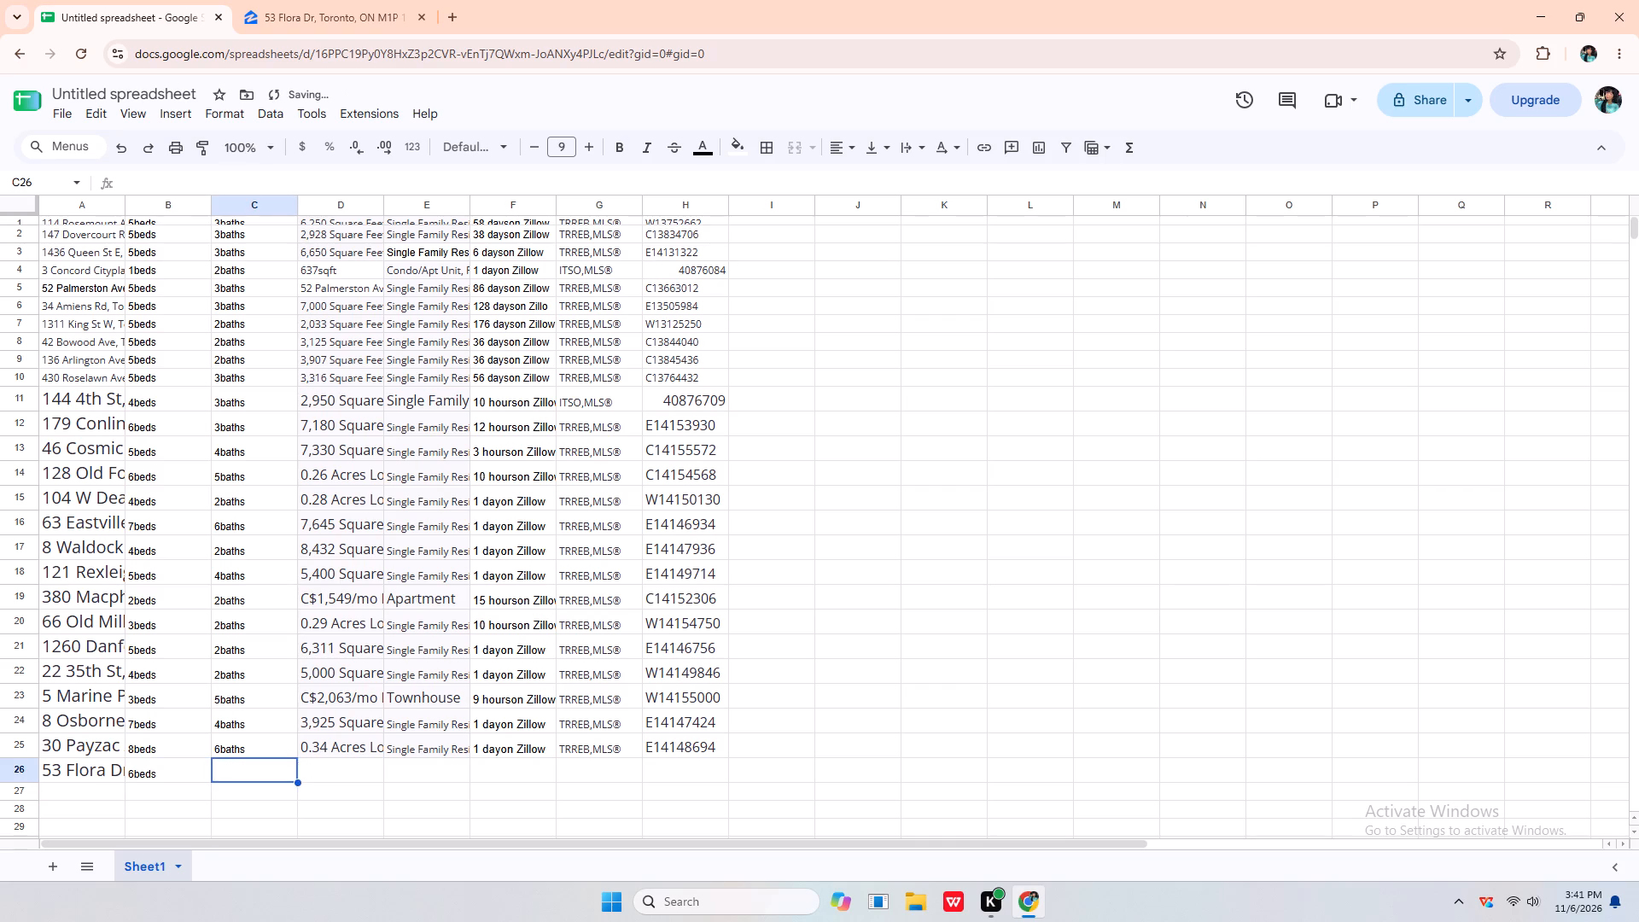
key("2")
type("baths")
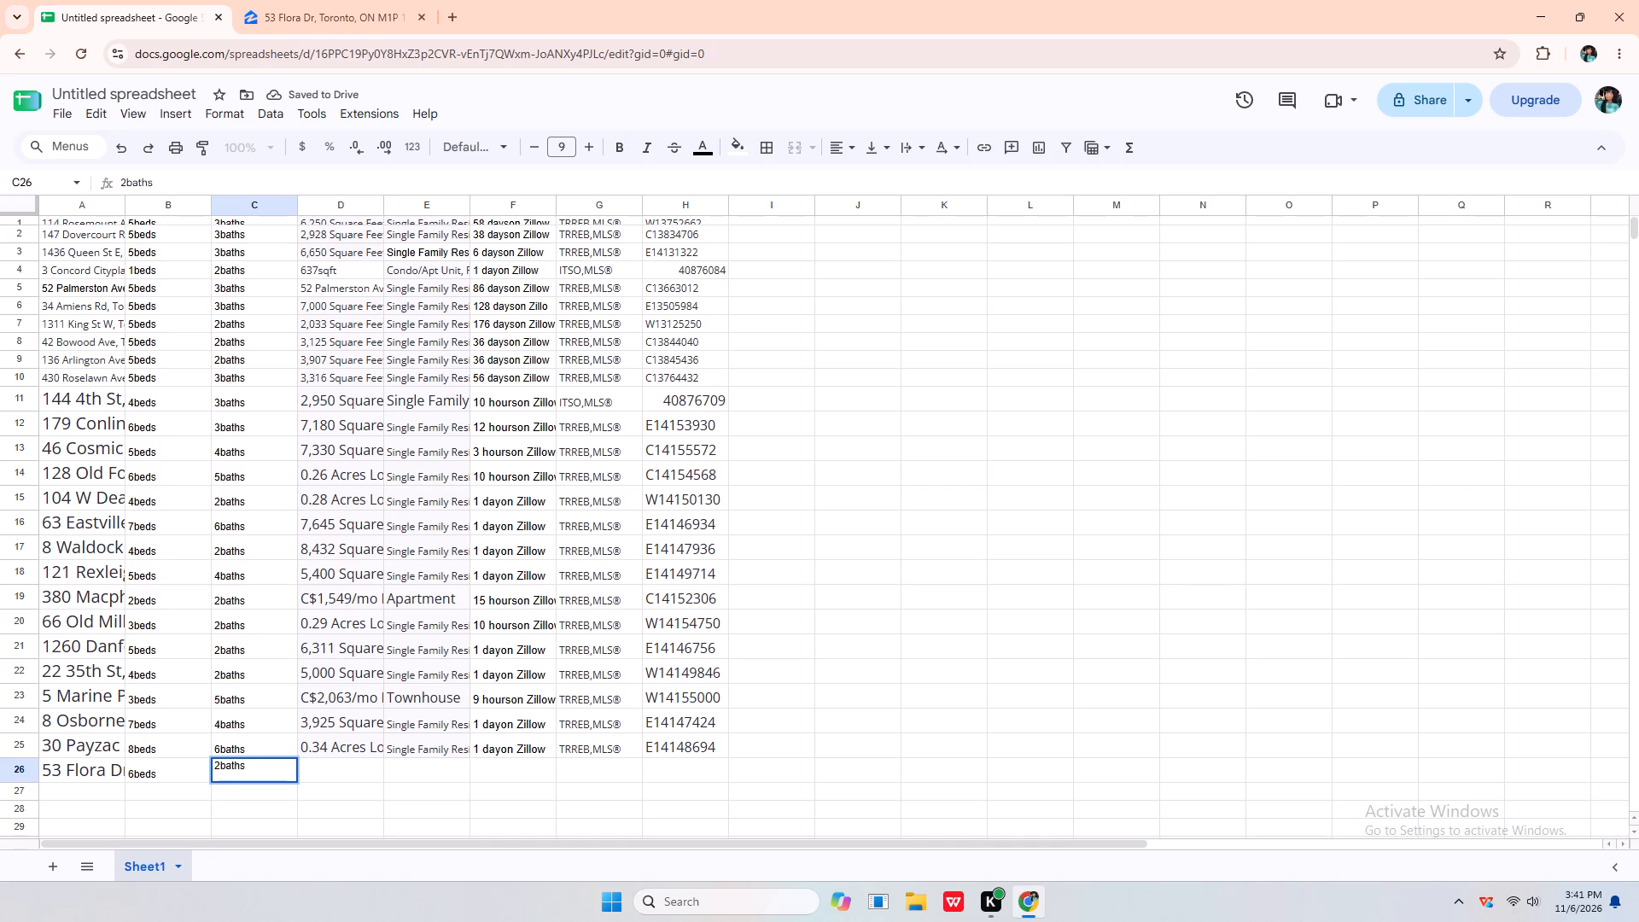
key("Right")
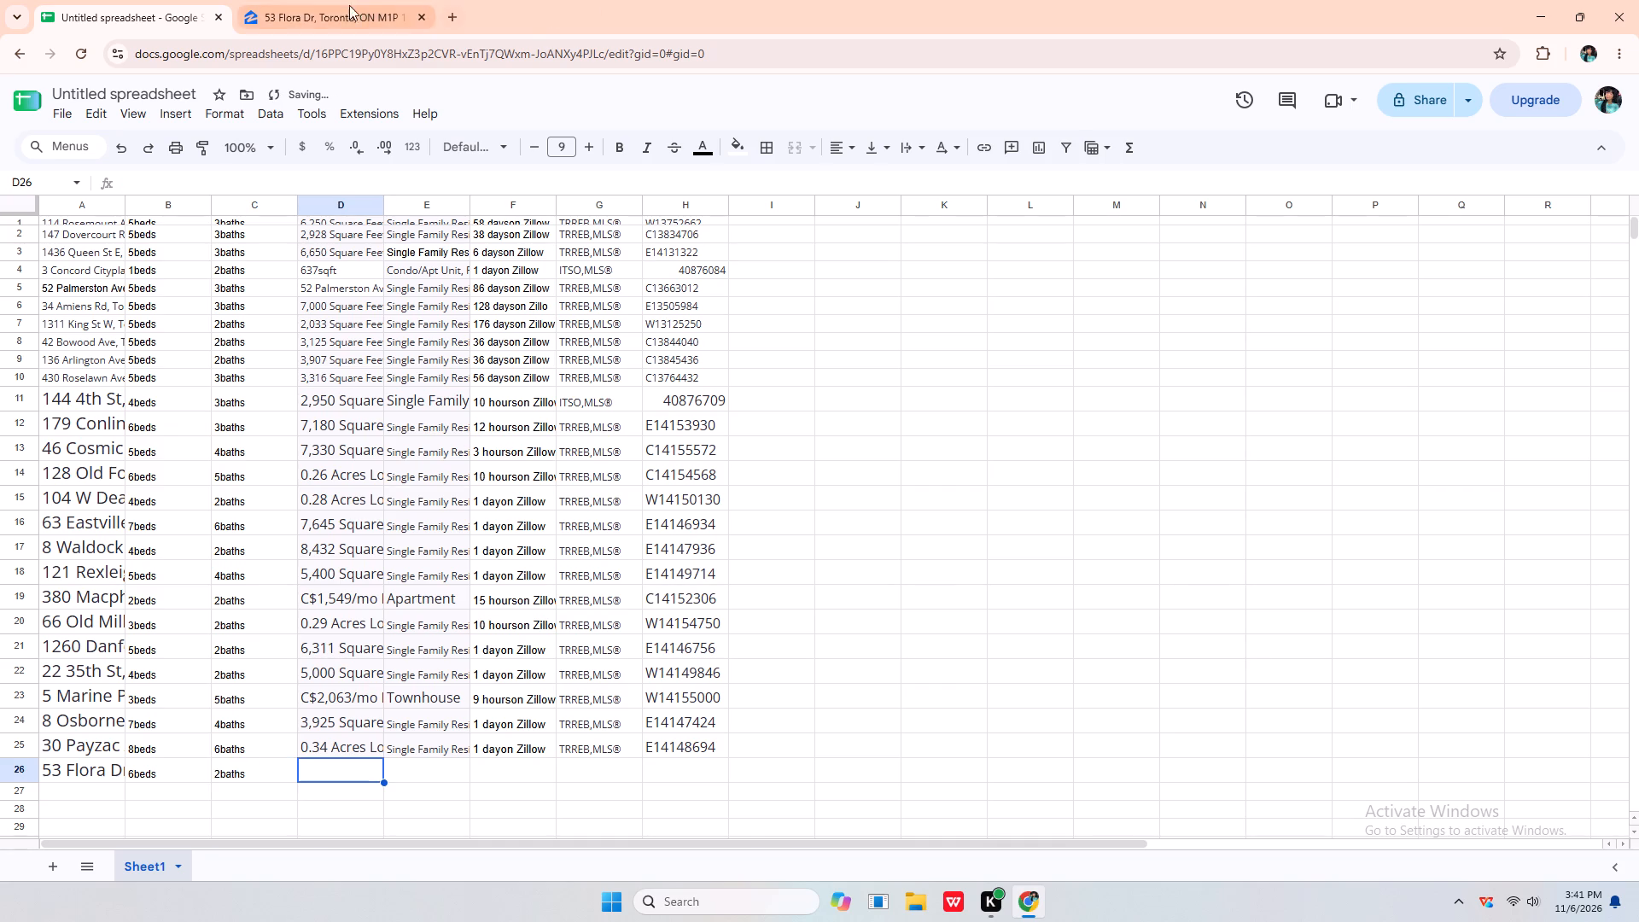
Copy the lot size 5,000 Square Feet Lot from the Flora Dr listing into cell D26 of the spreadsheet.
left_click(345, 3)
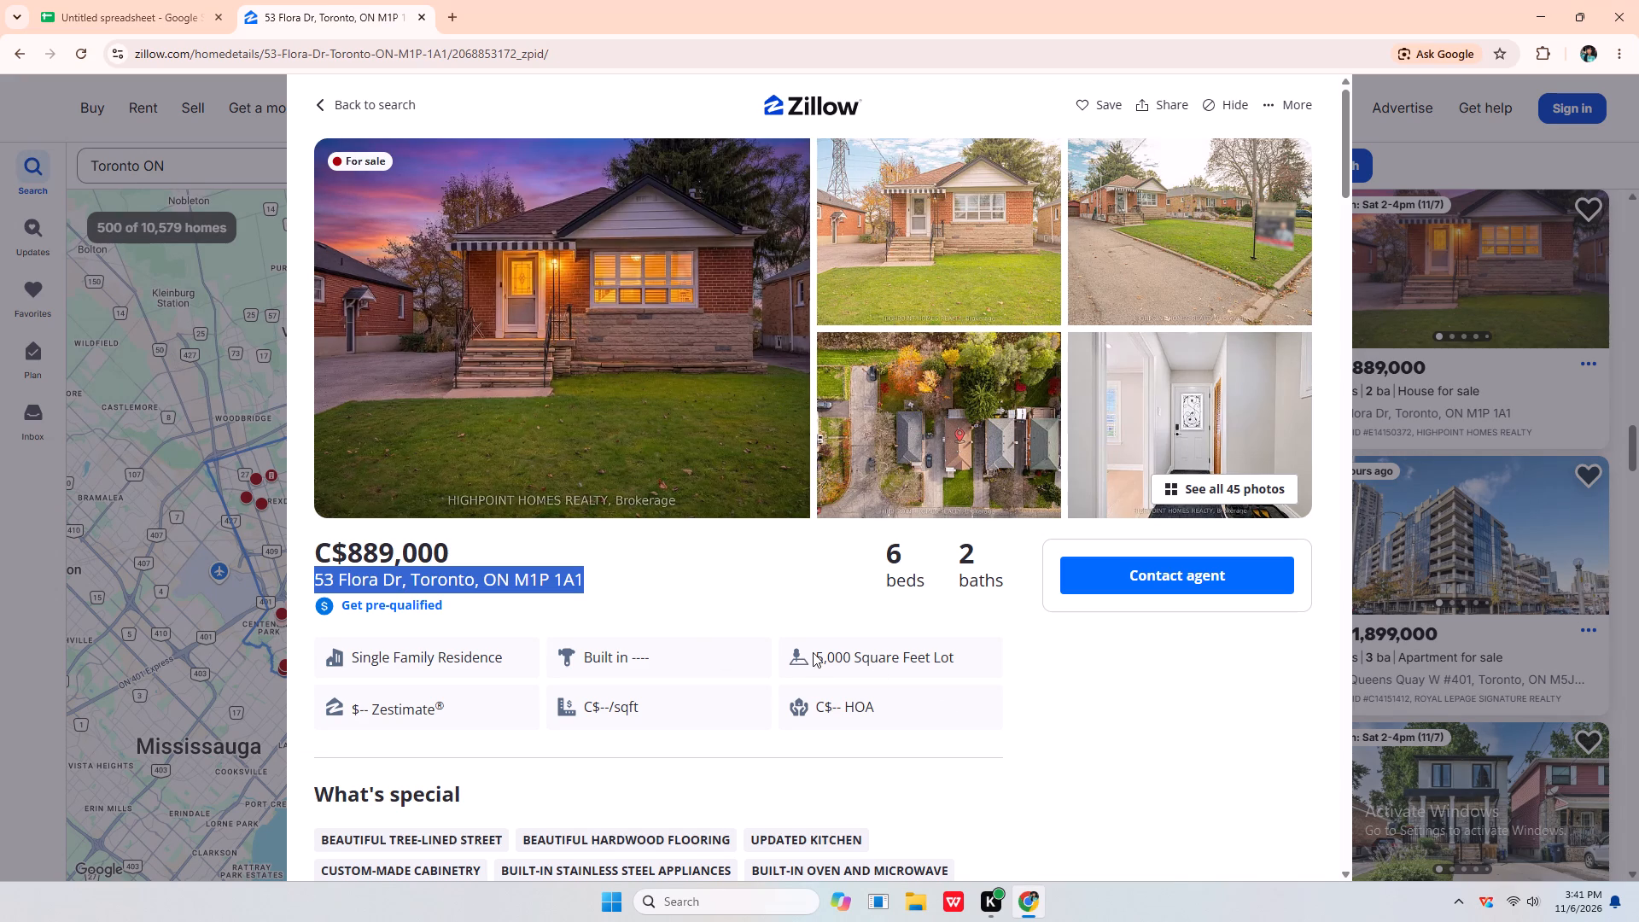
left_click_drag(812, 654, 995, 682)
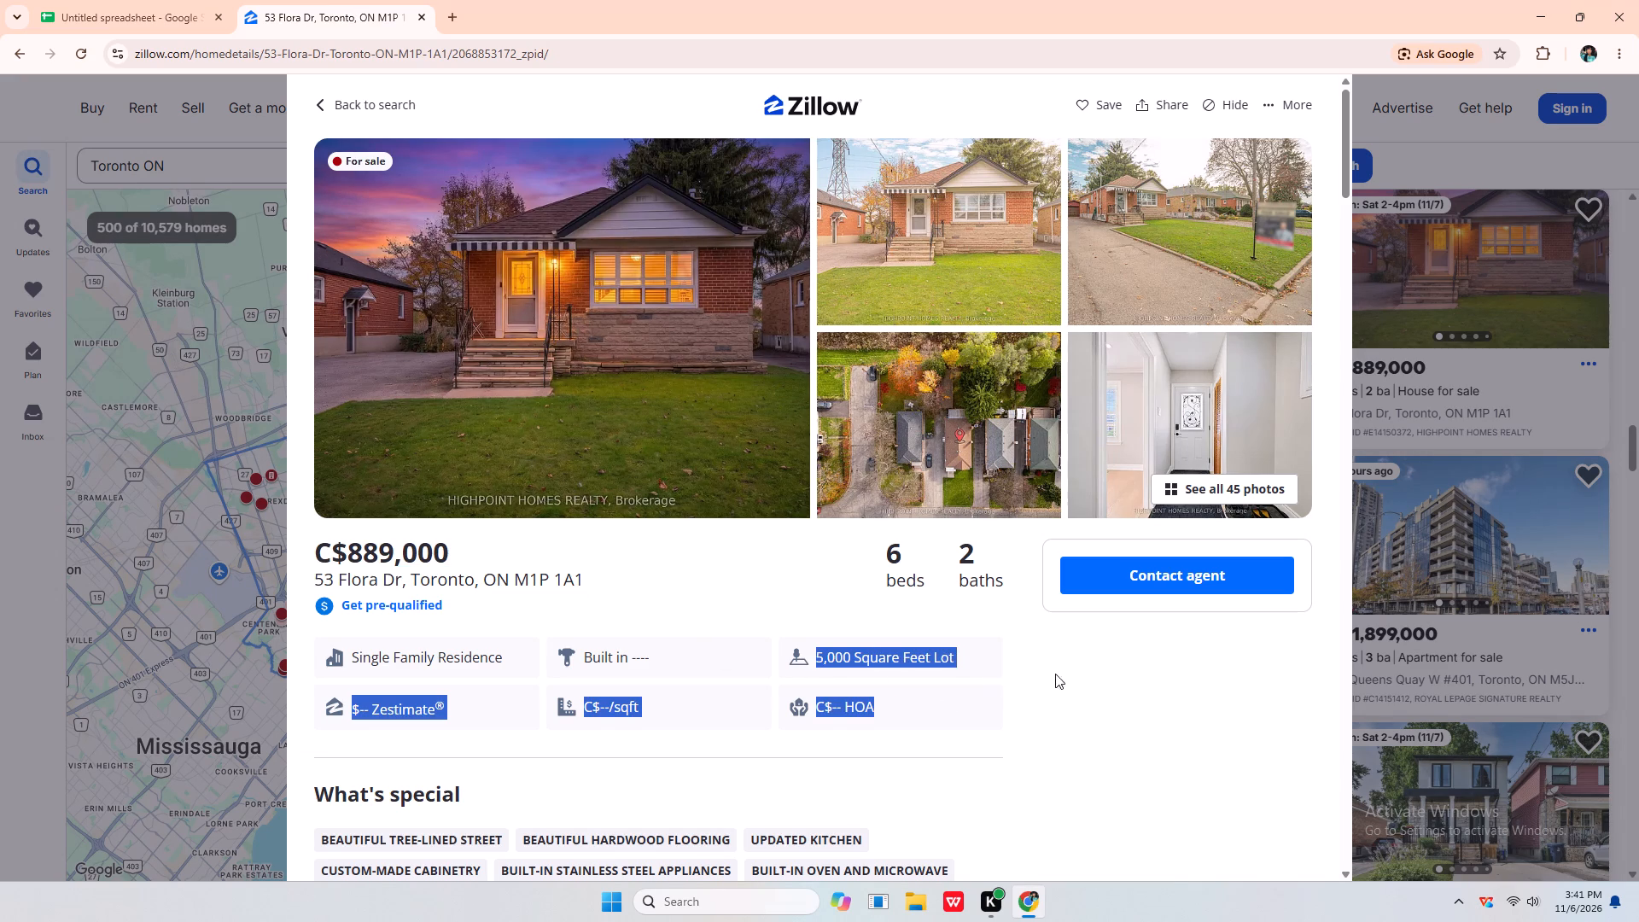
left_click(1092, 663)
left_click_drag(815, 656, 981, 661)
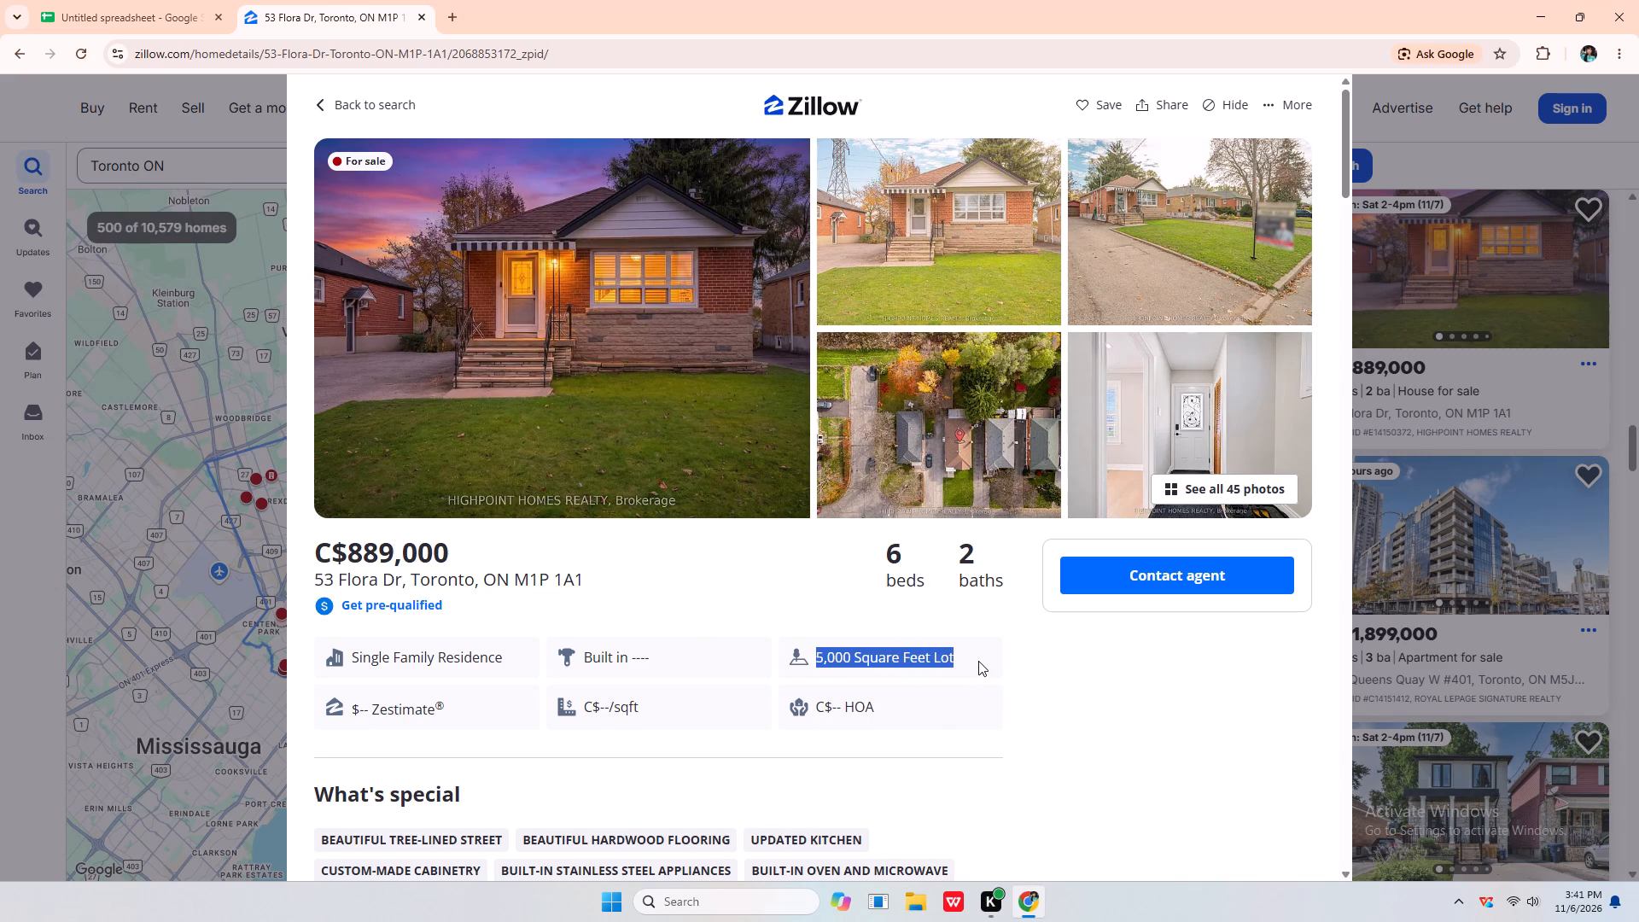
key("ctrl+c")
left_click(158, 18)
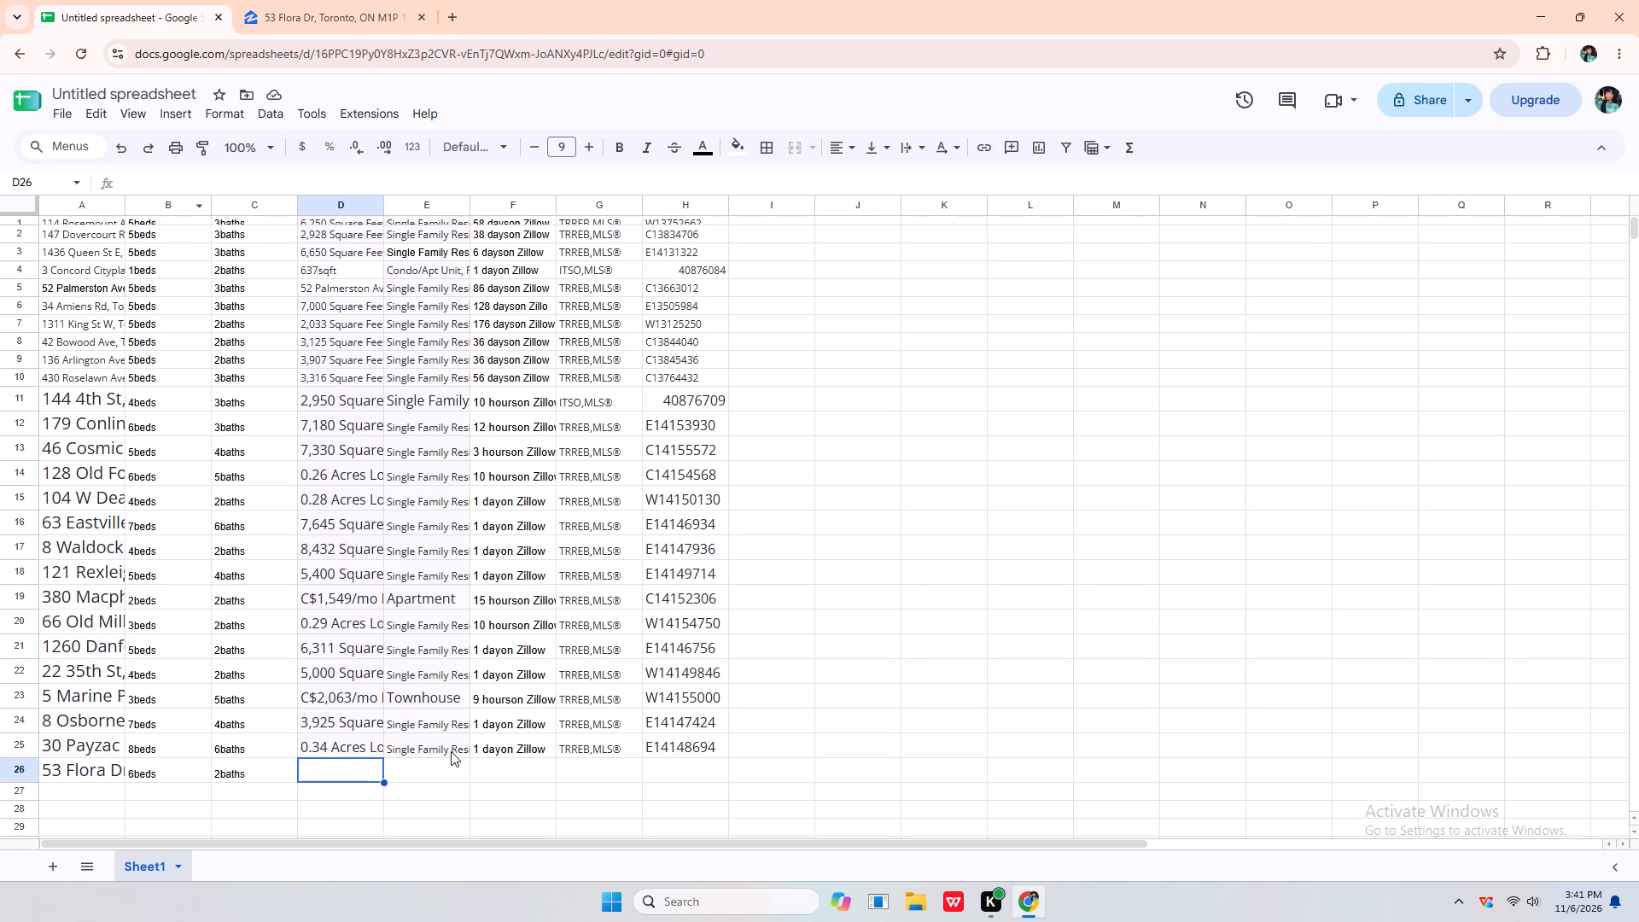
key("ctrl+v")
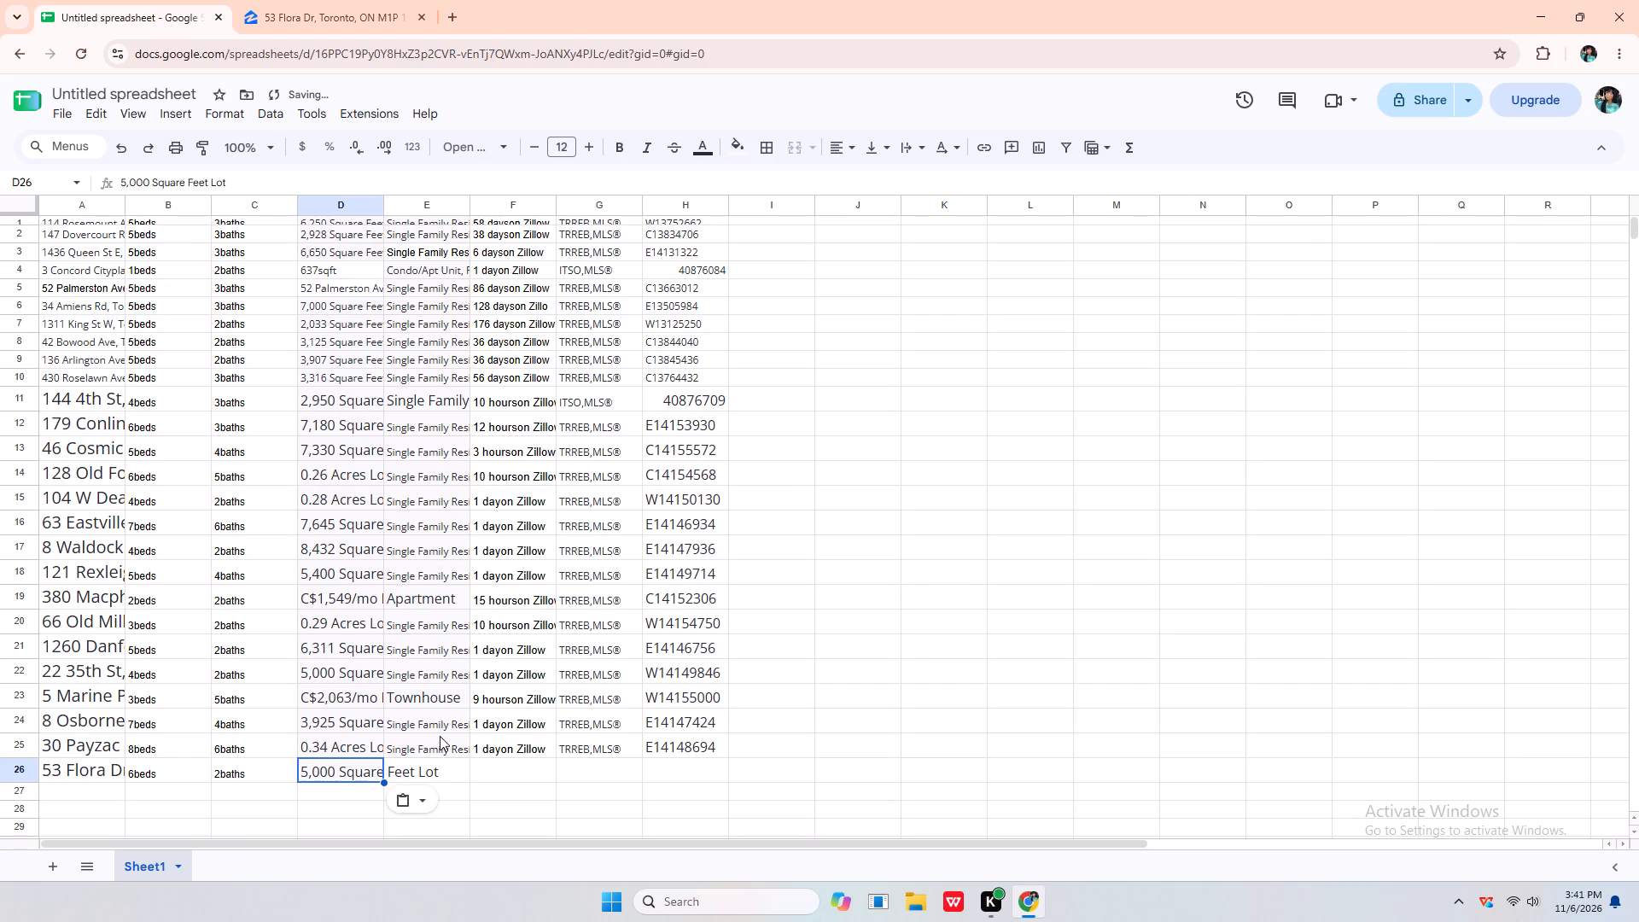
Copy the property type Single Family Residence from cell E25 into cell E26.
left_click(442, 742)
key("ctrl+c")
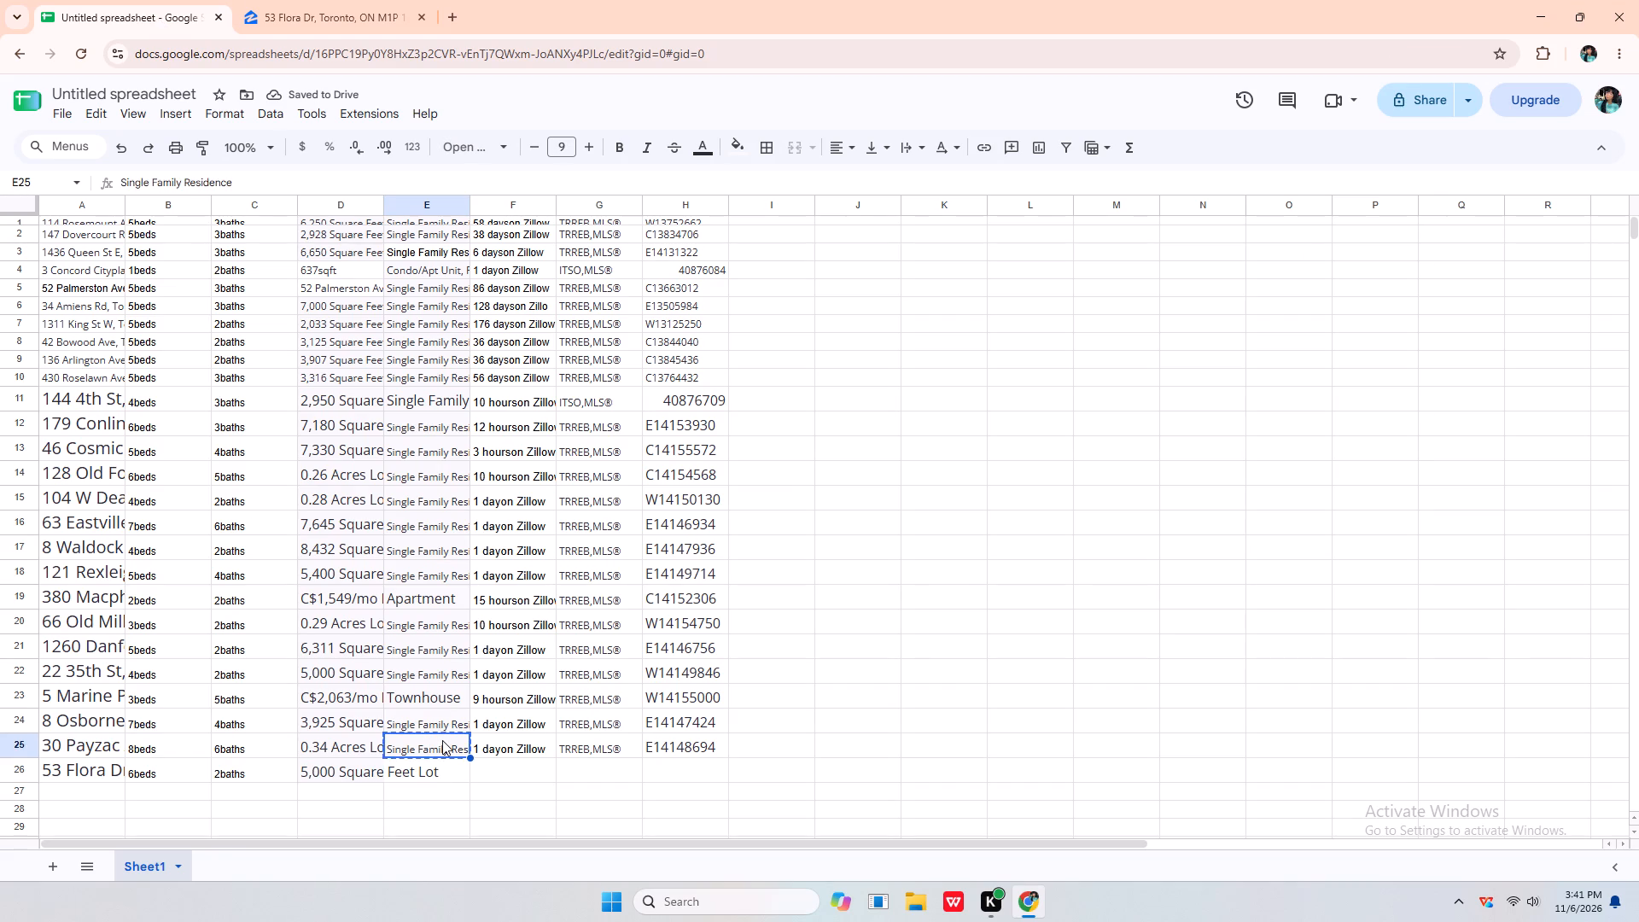
key("Down")
key("ctrl+v")
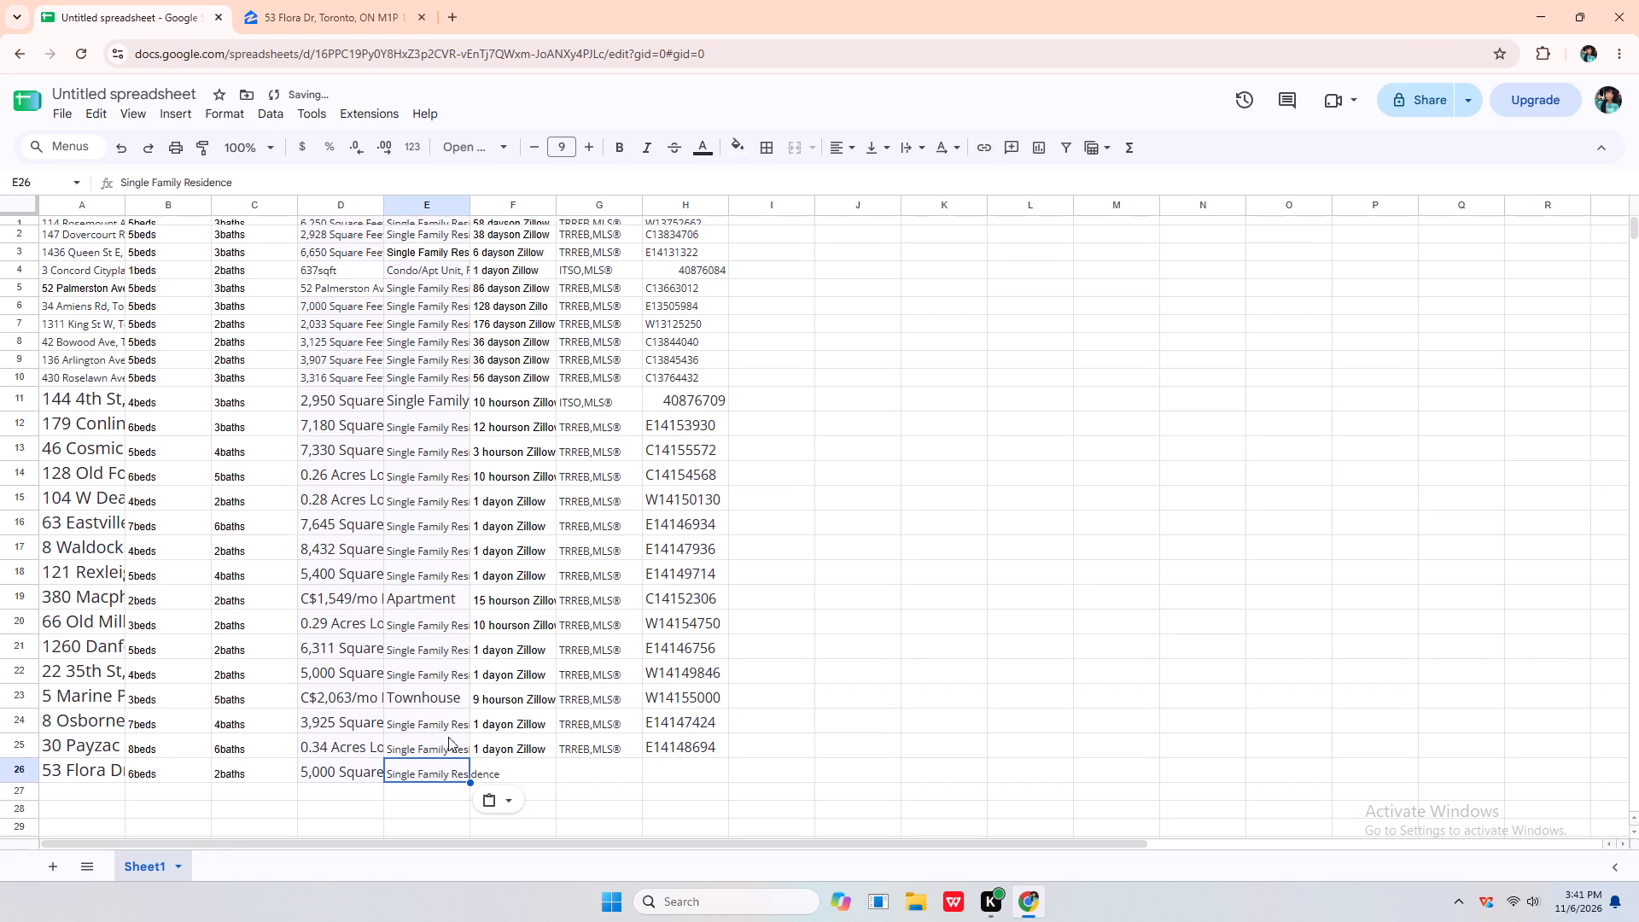
Copy the time on market, 1 day on Zillow, from the Flora Dr listing into cell F26 of the spreadsheet.
left_click(294, 12)
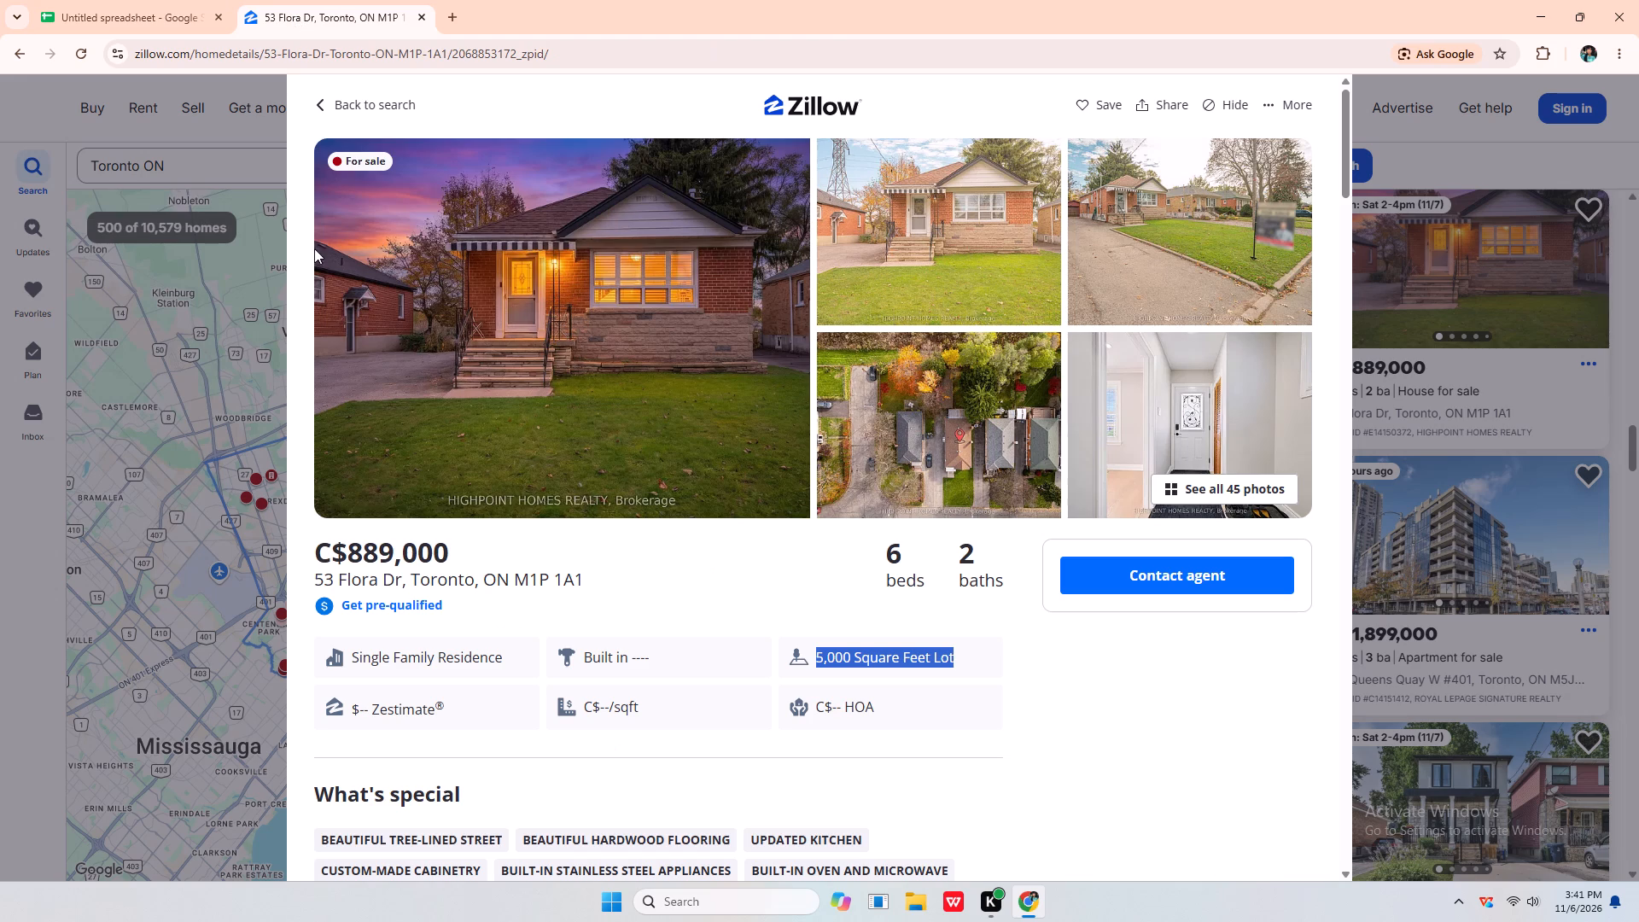
scroll(638, 760, "down", 5)
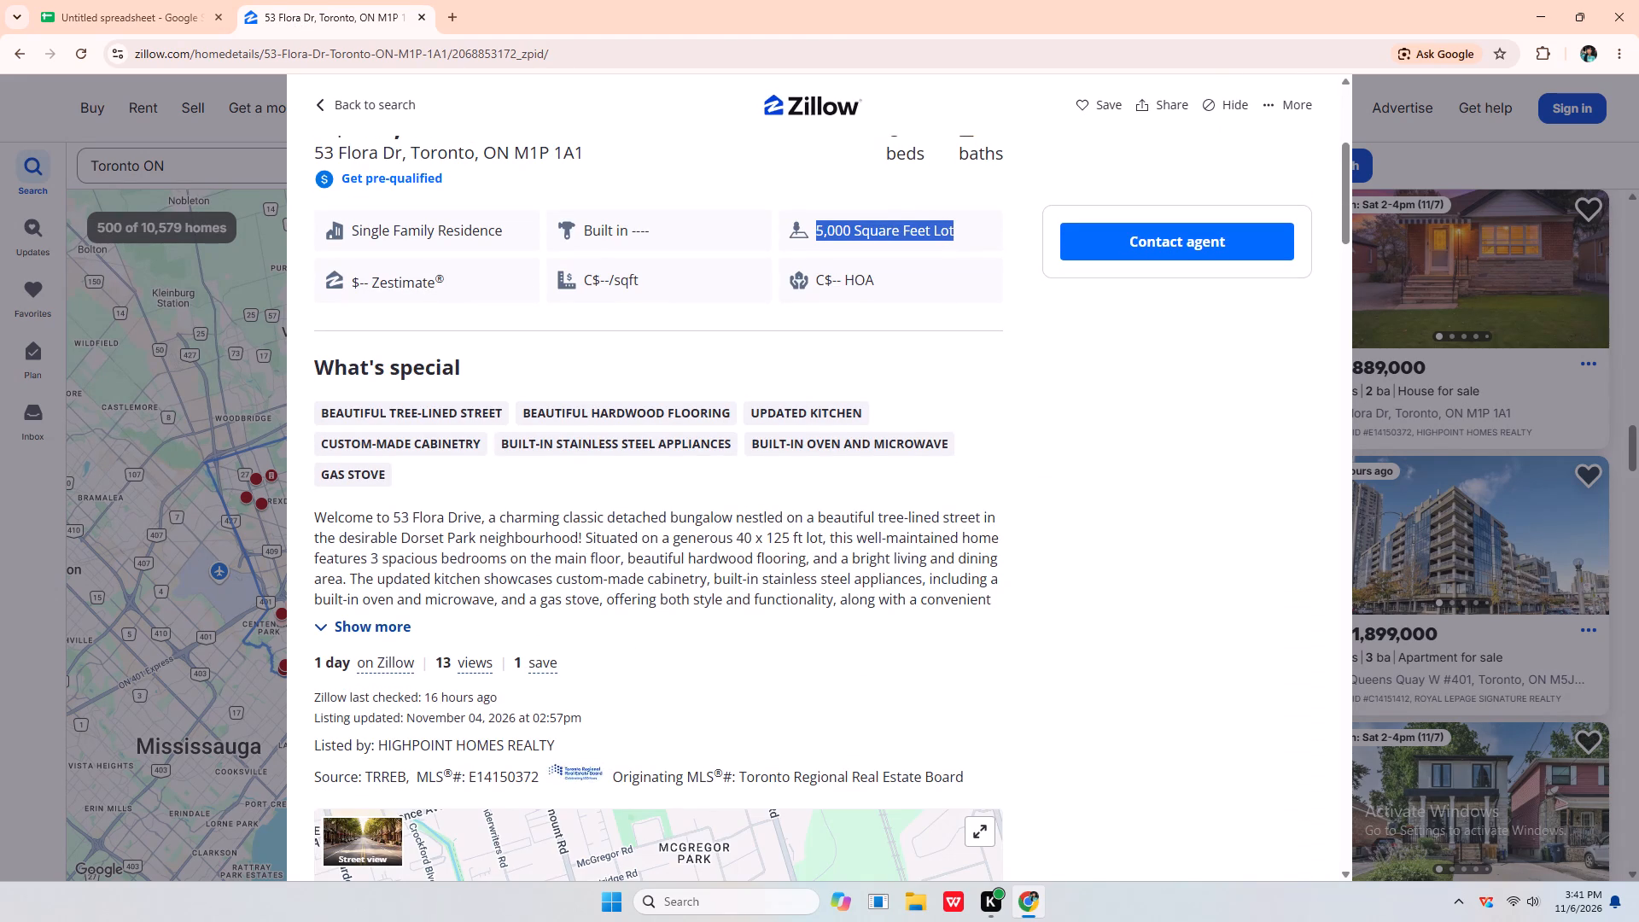
left_click_drag(312, 668, 405, 686)
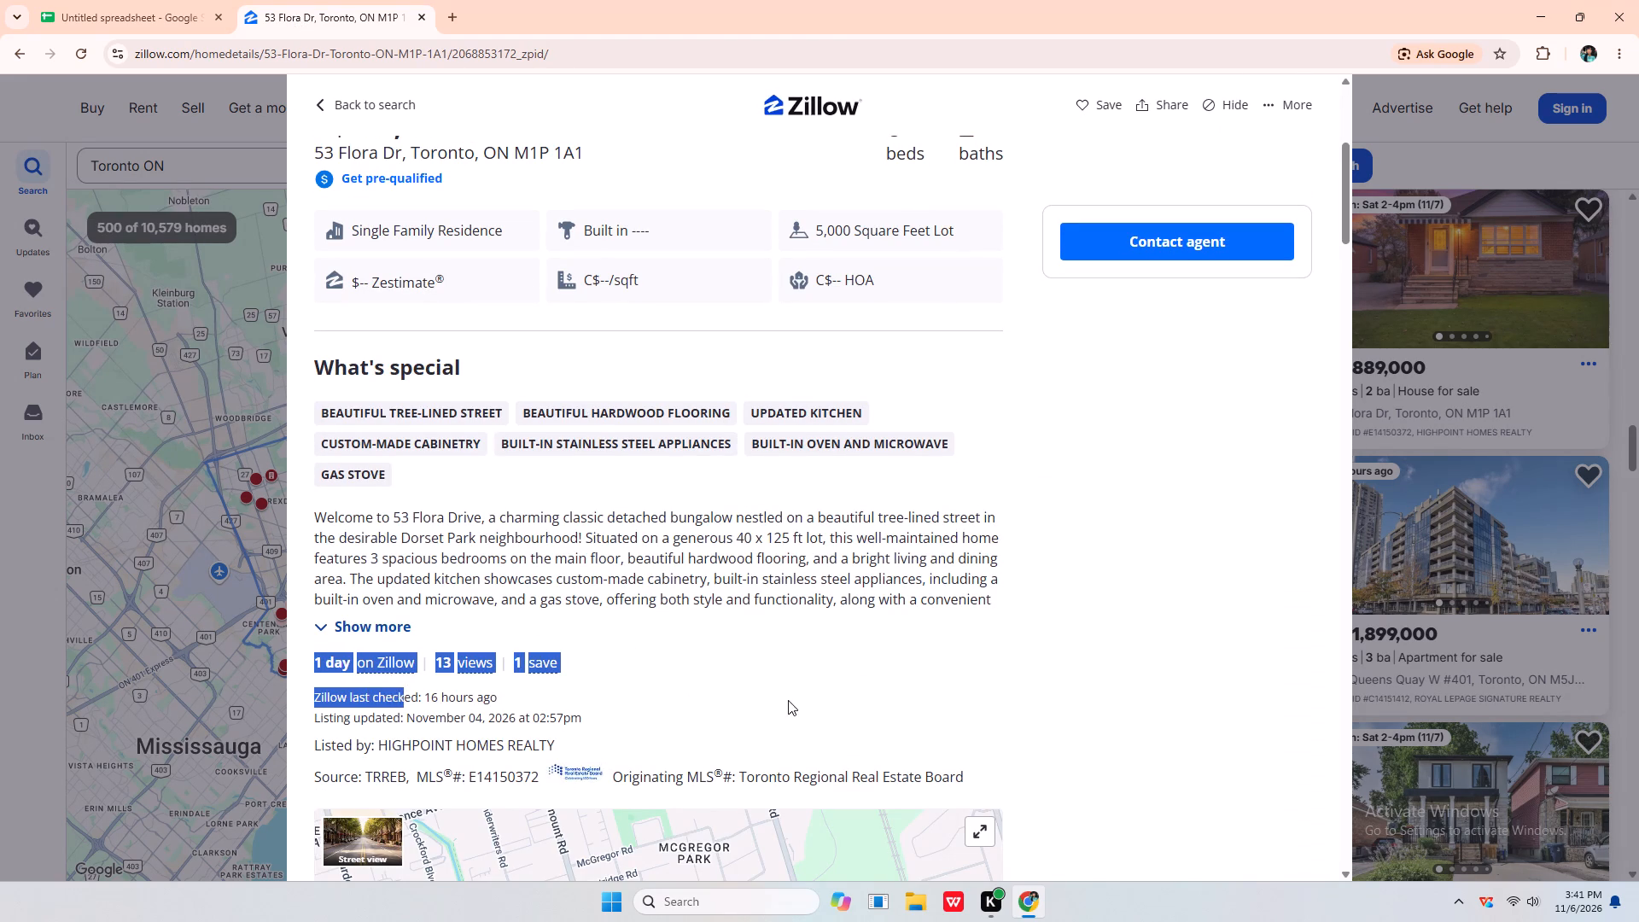
left_click(788, 700)
left_click_drag(311, 658, 380, 658)
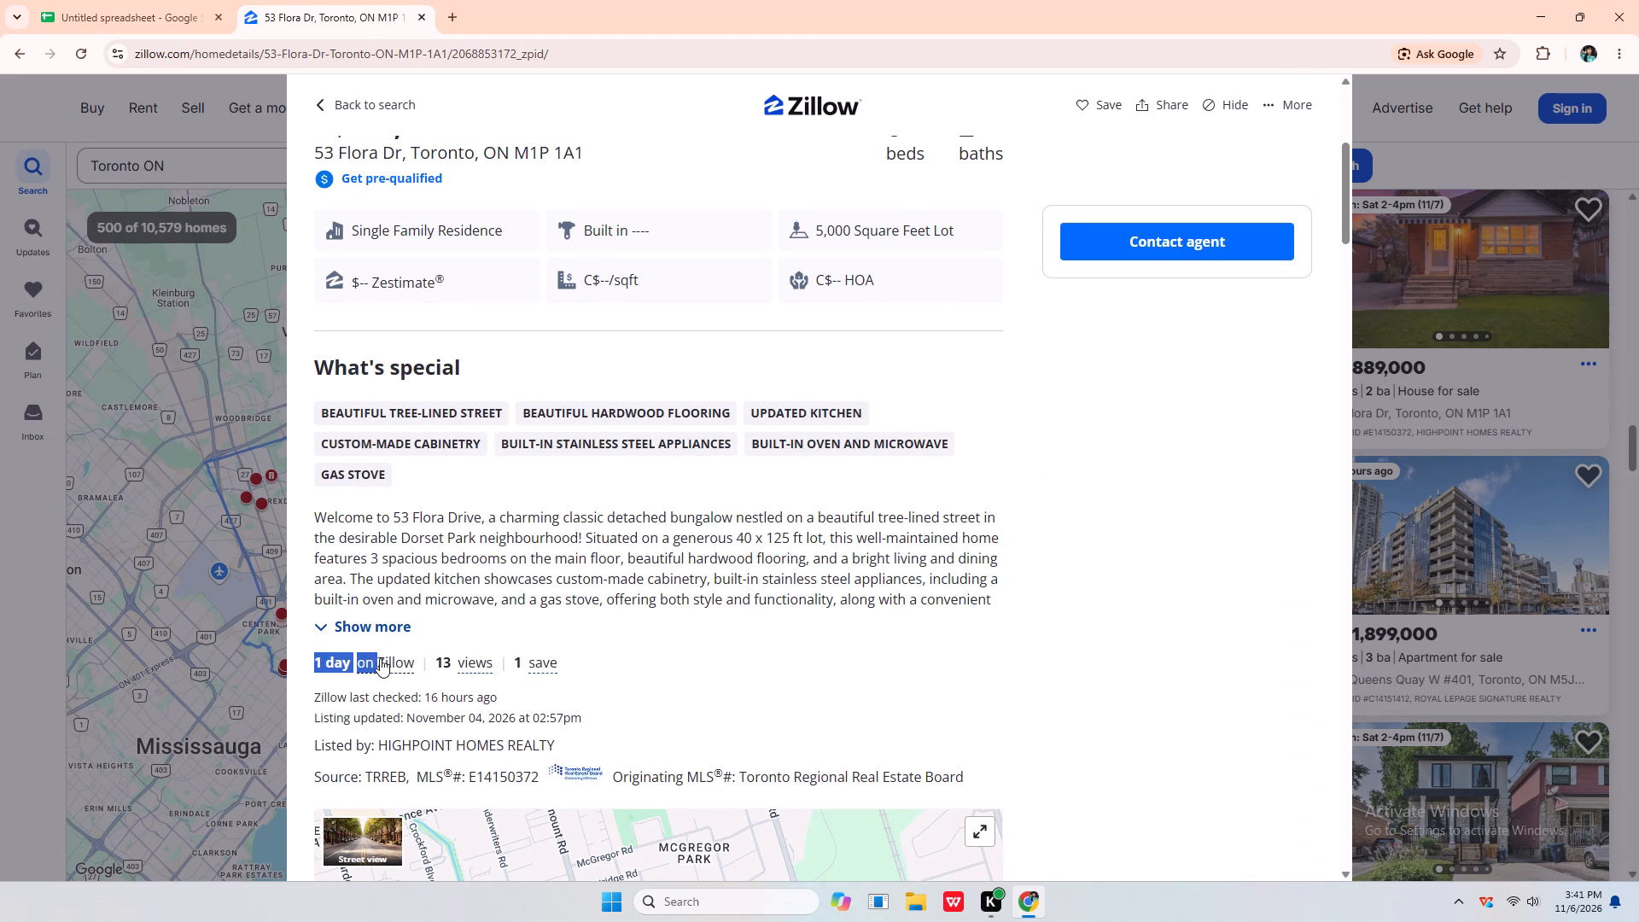
left_click_drag(380, 658, 416, 657)
key("ctrl+c")
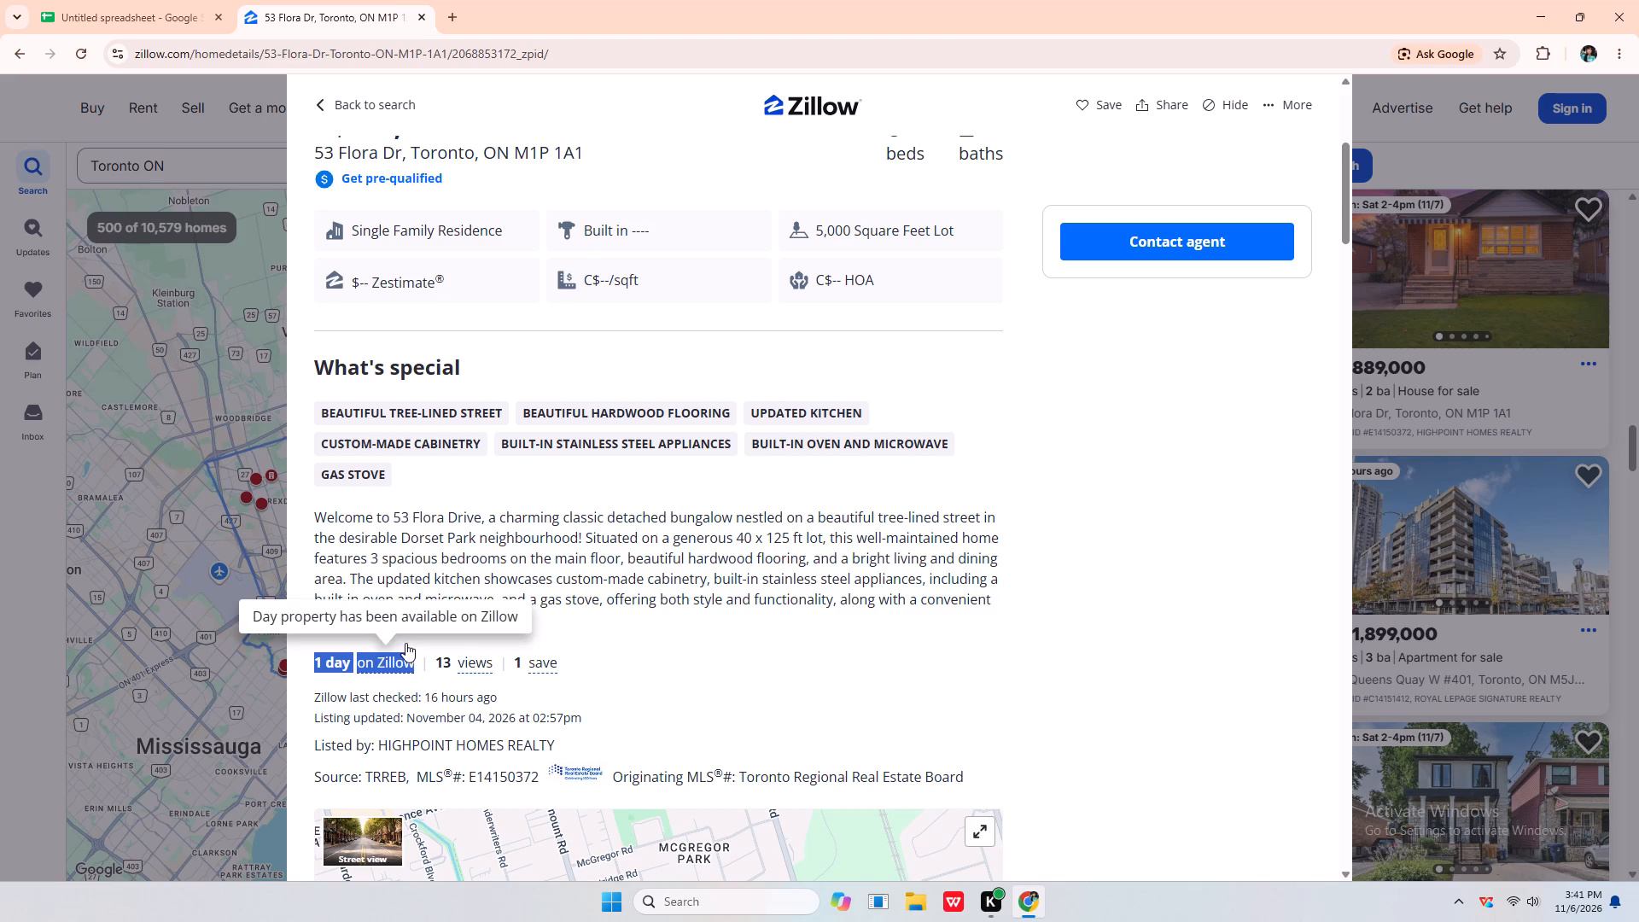
left_click(186, 18)
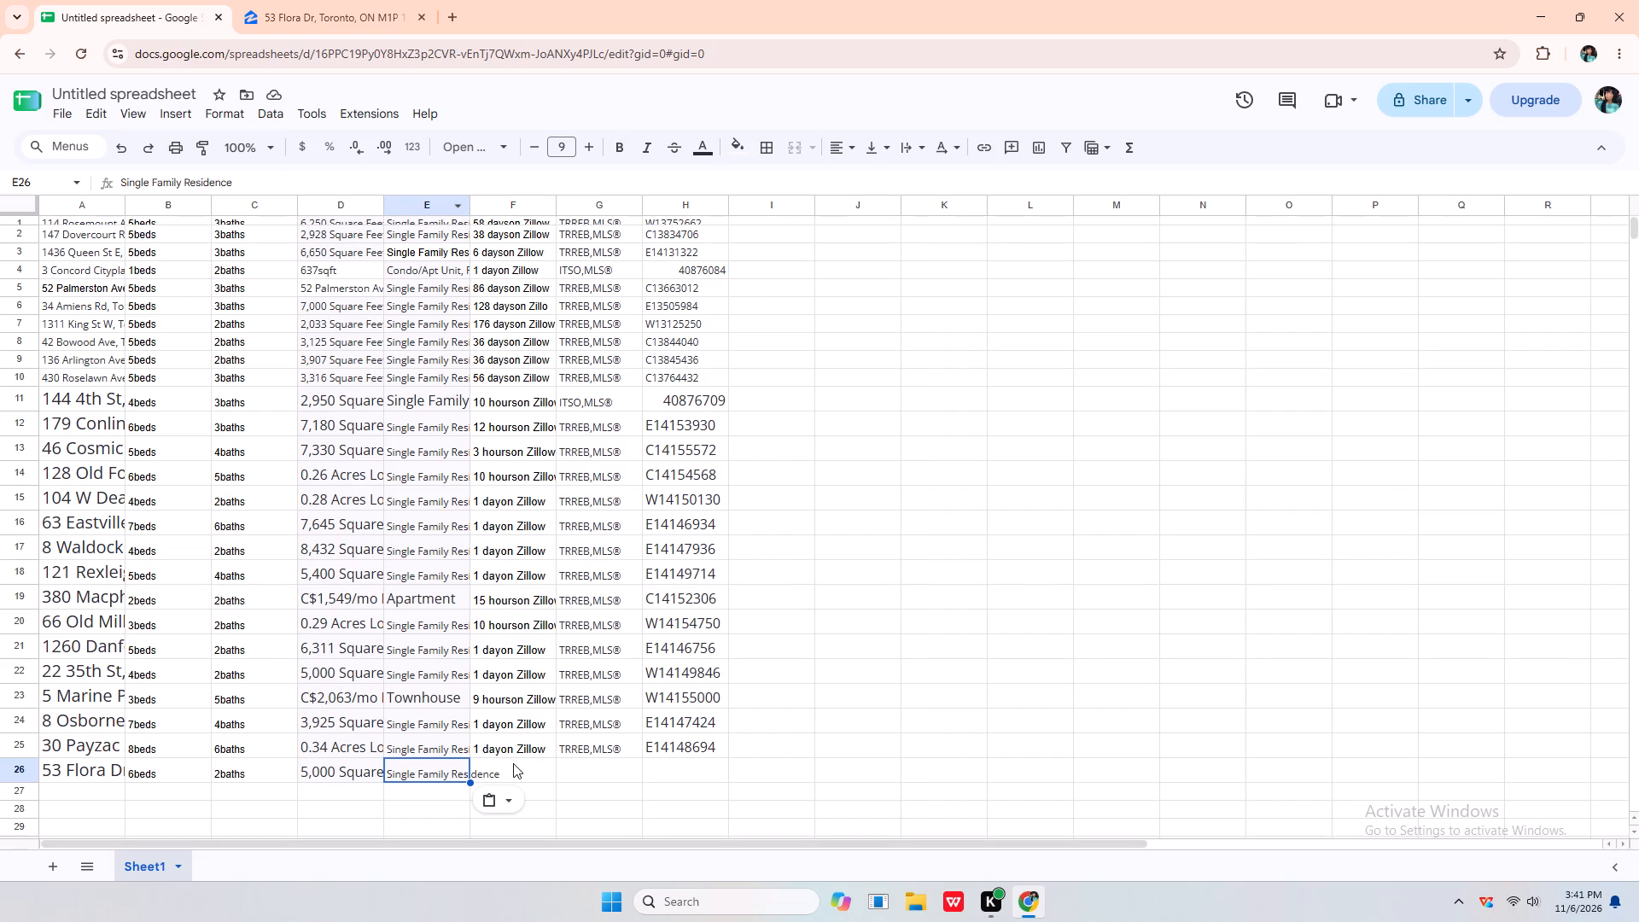
left_click(513, 763)
key("ctrl+v")
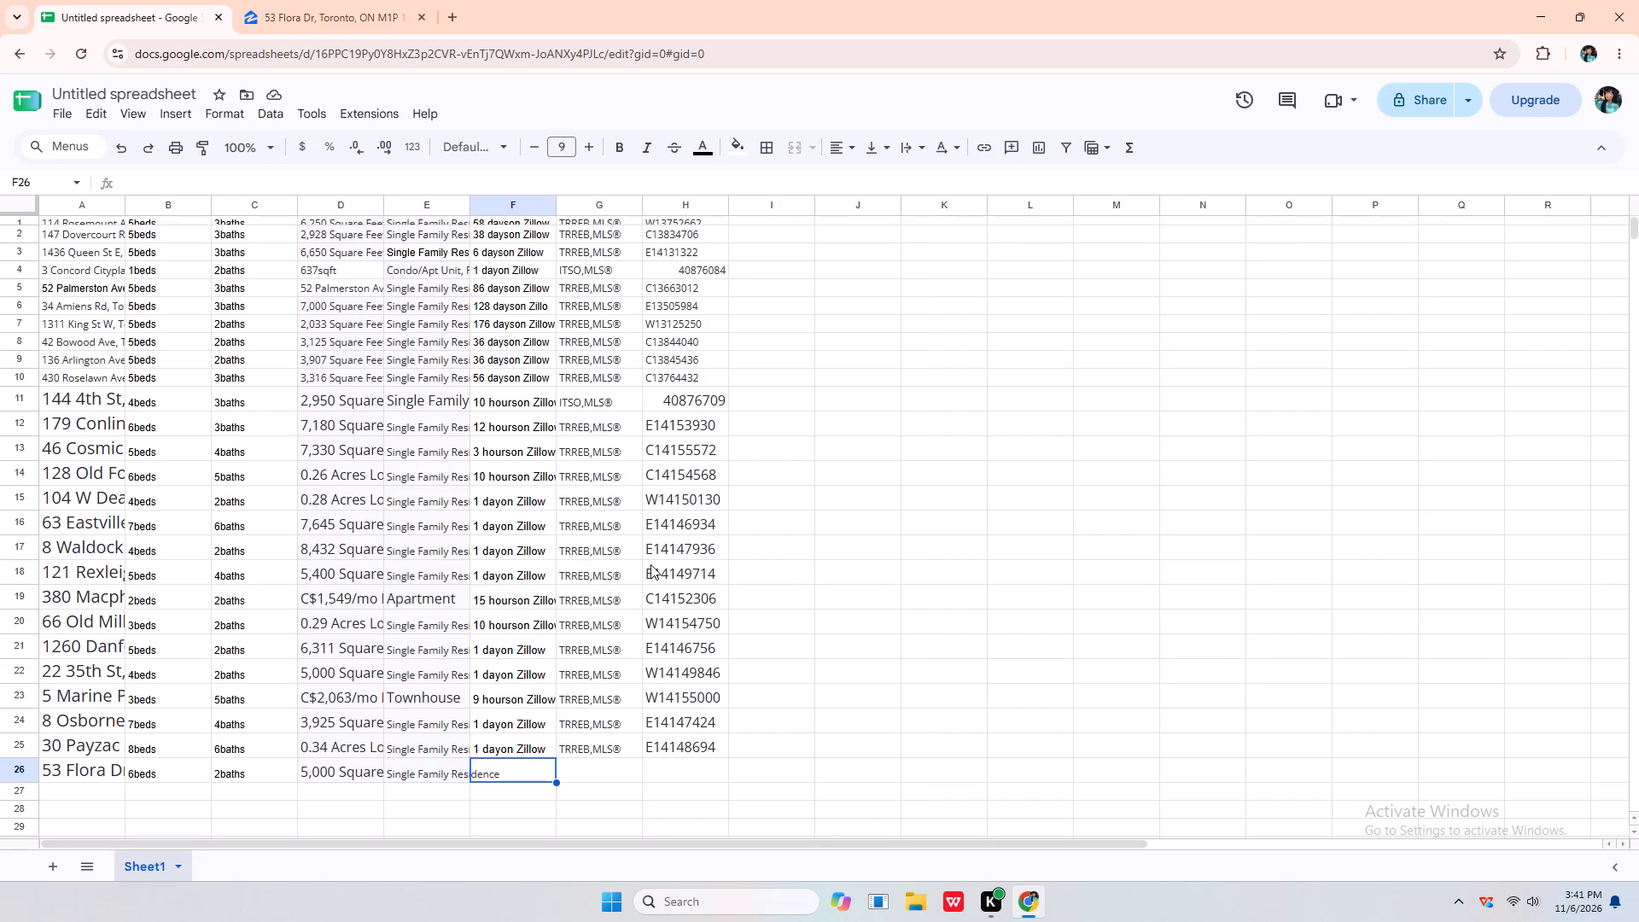
Copy the MLS number E14150372 from the Flora Dr listing into cell H26 of the spreadsheet.
left_click(391, 18)
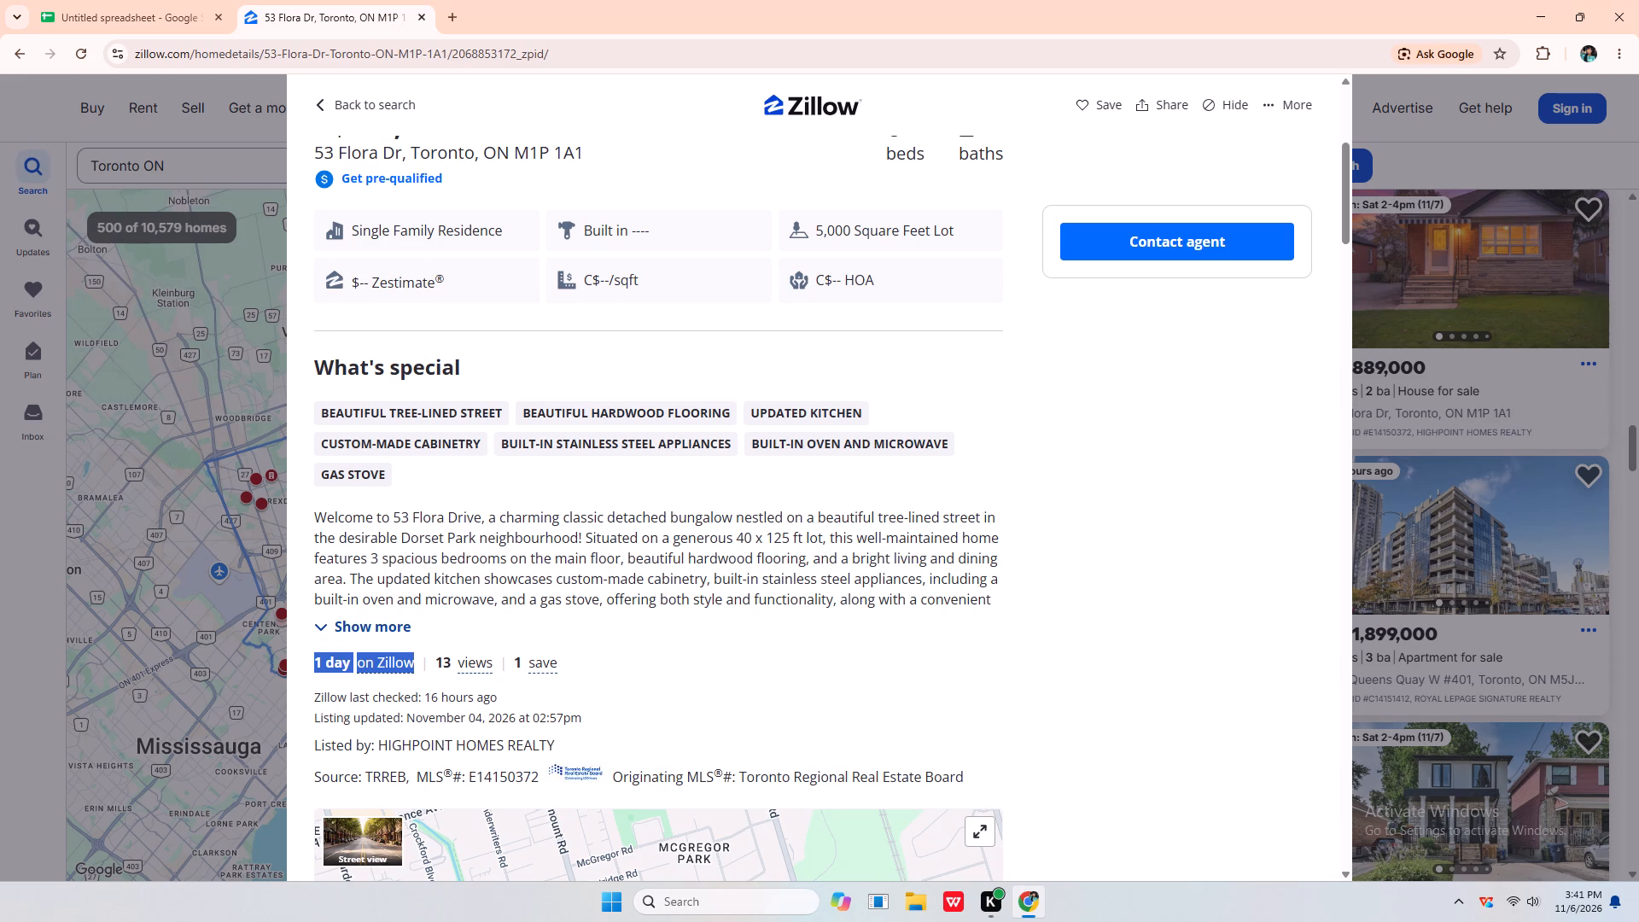
left_click_drag(467, 775, 551, 771)
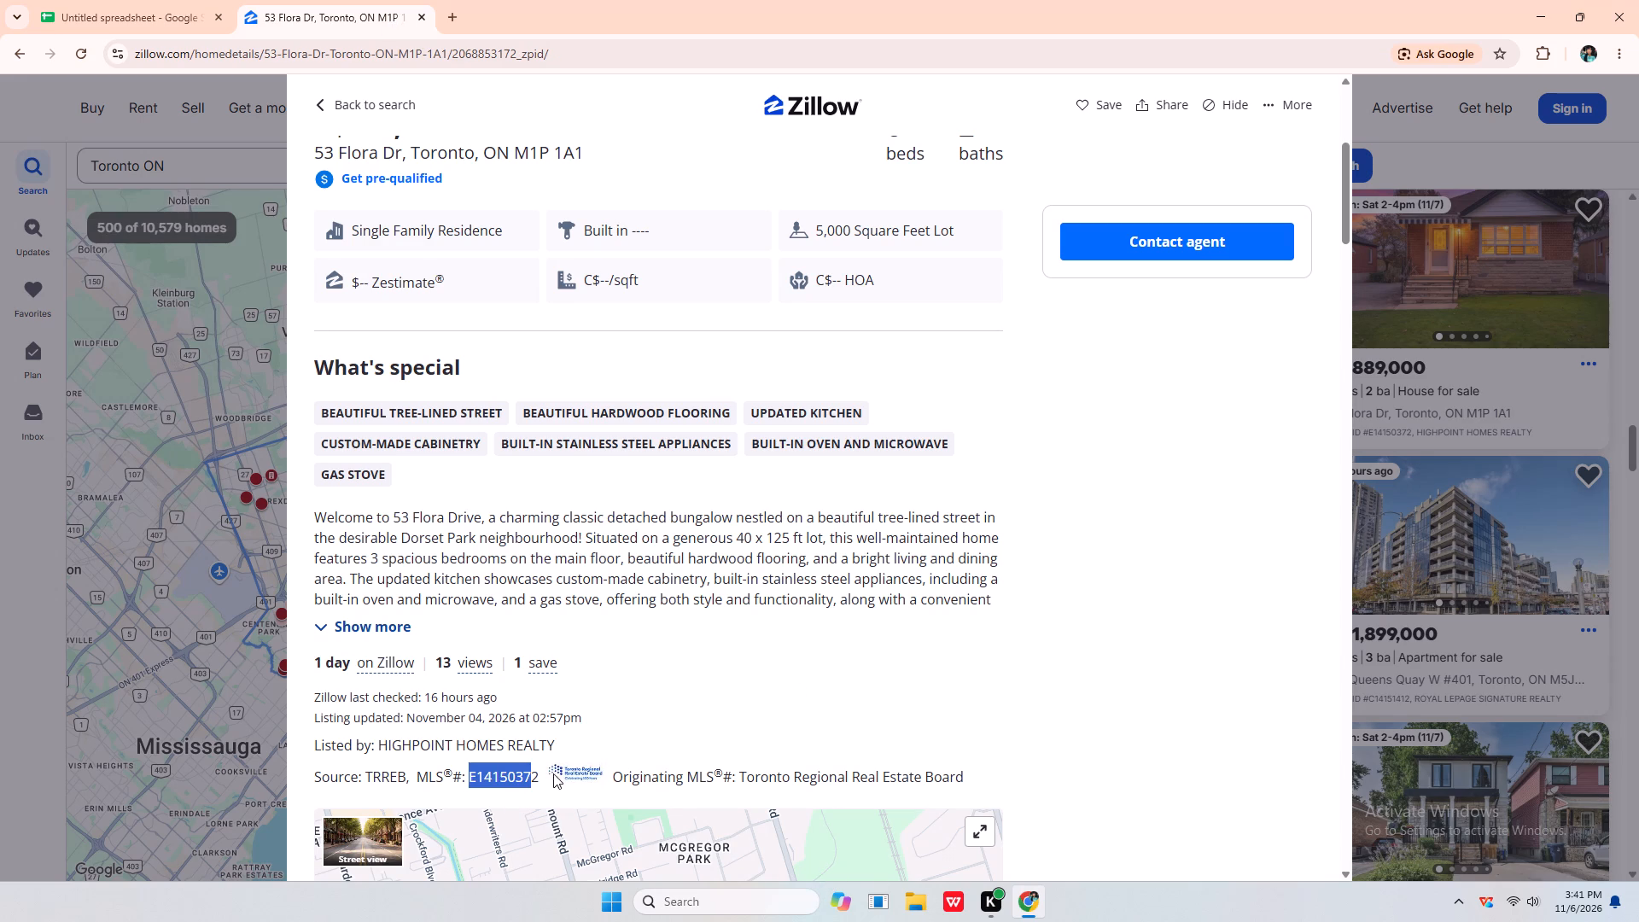
key("ctrl+c")
left_click(144, 11)
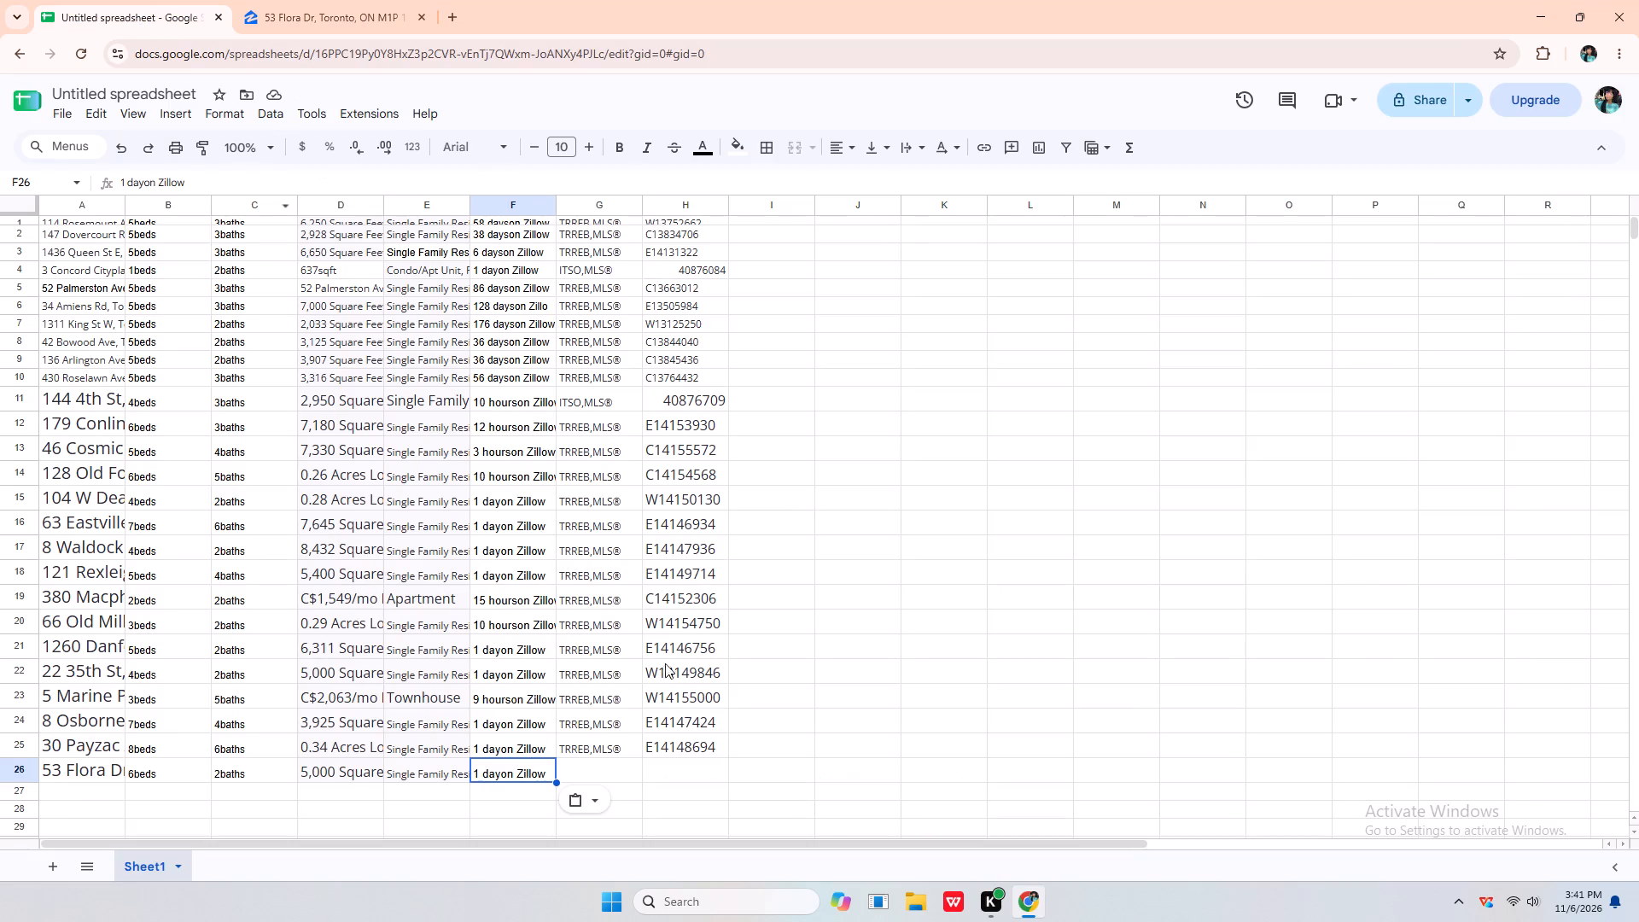
left_click(694, 768)
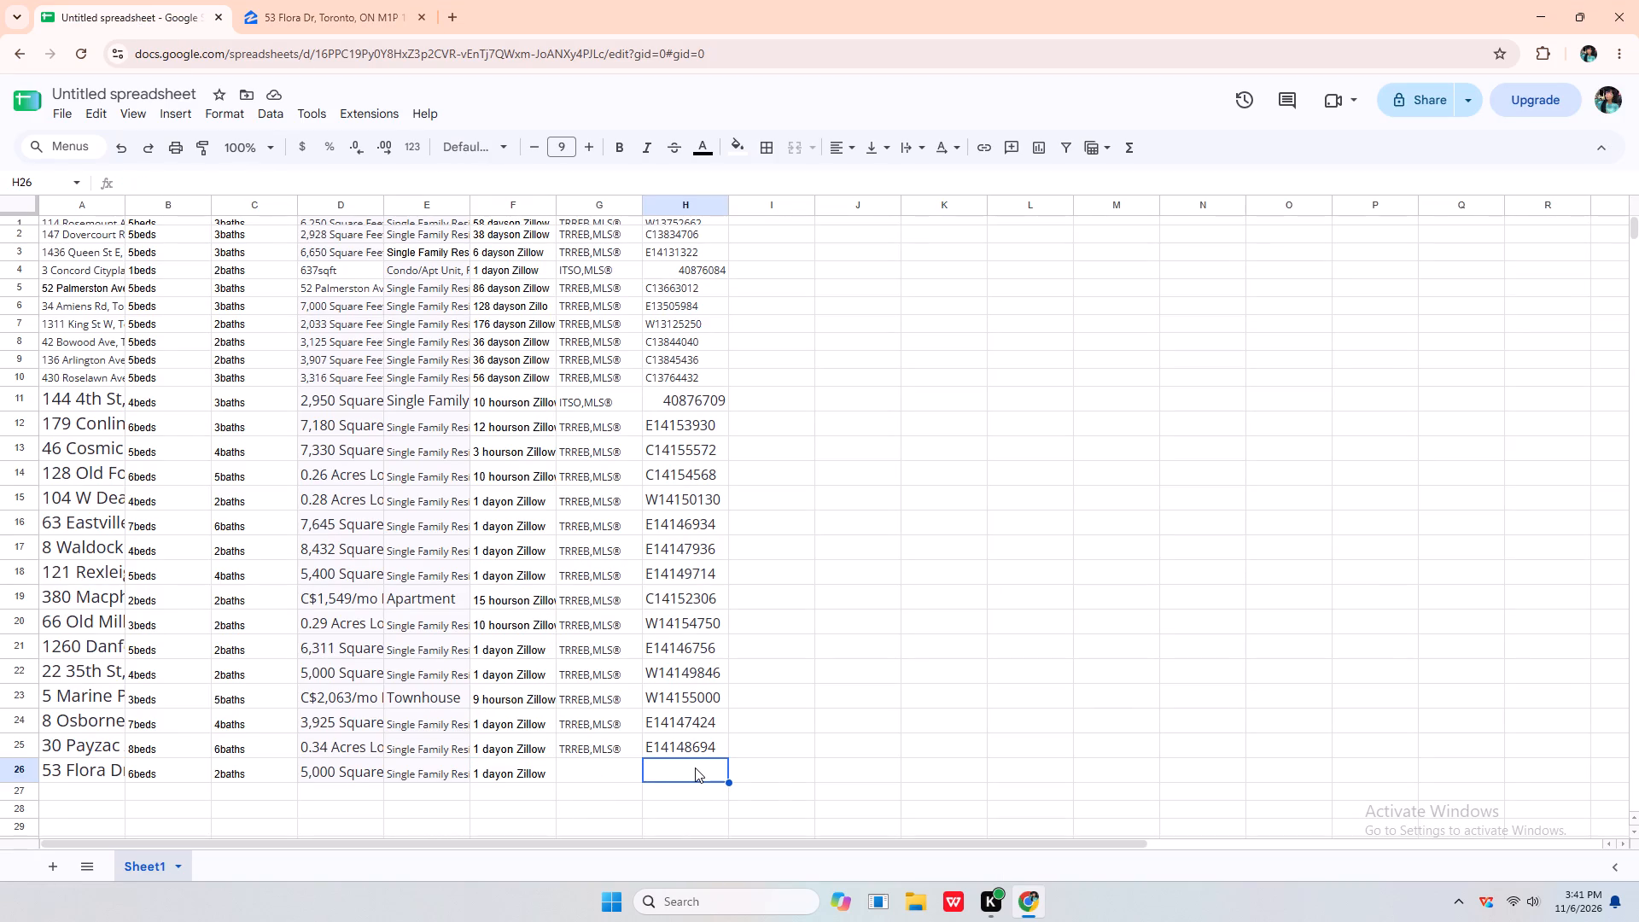
key("ctrl+v")
Copy the source TRREB,MLS® from cell G25 into cell G26.
key("Left")
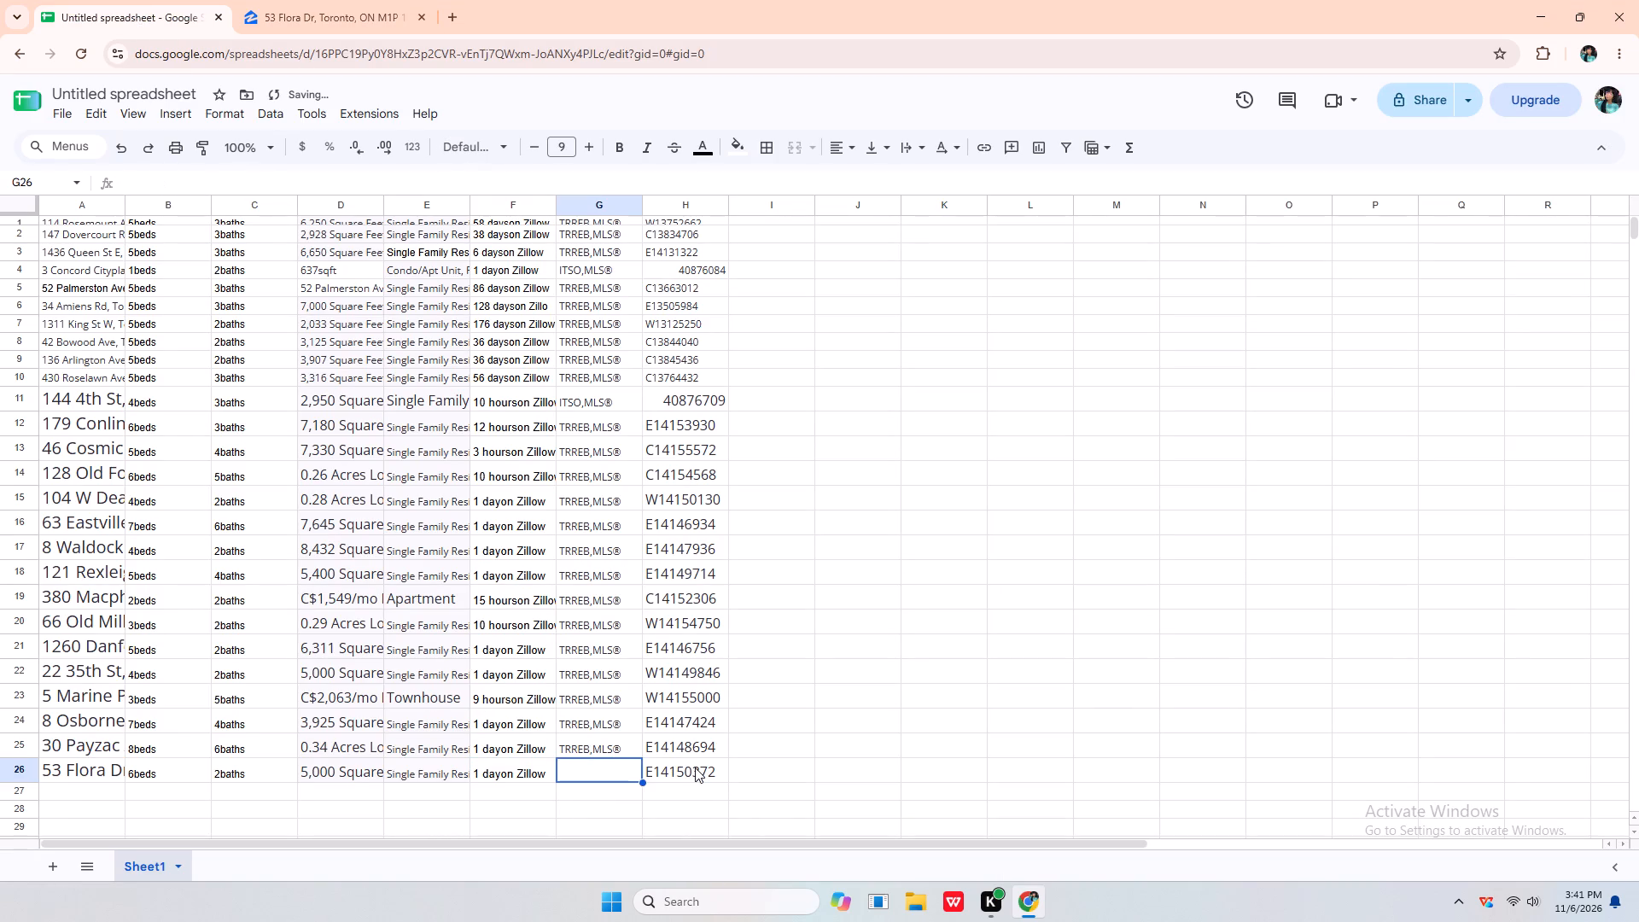
key("Up")
key("ctrl+c")
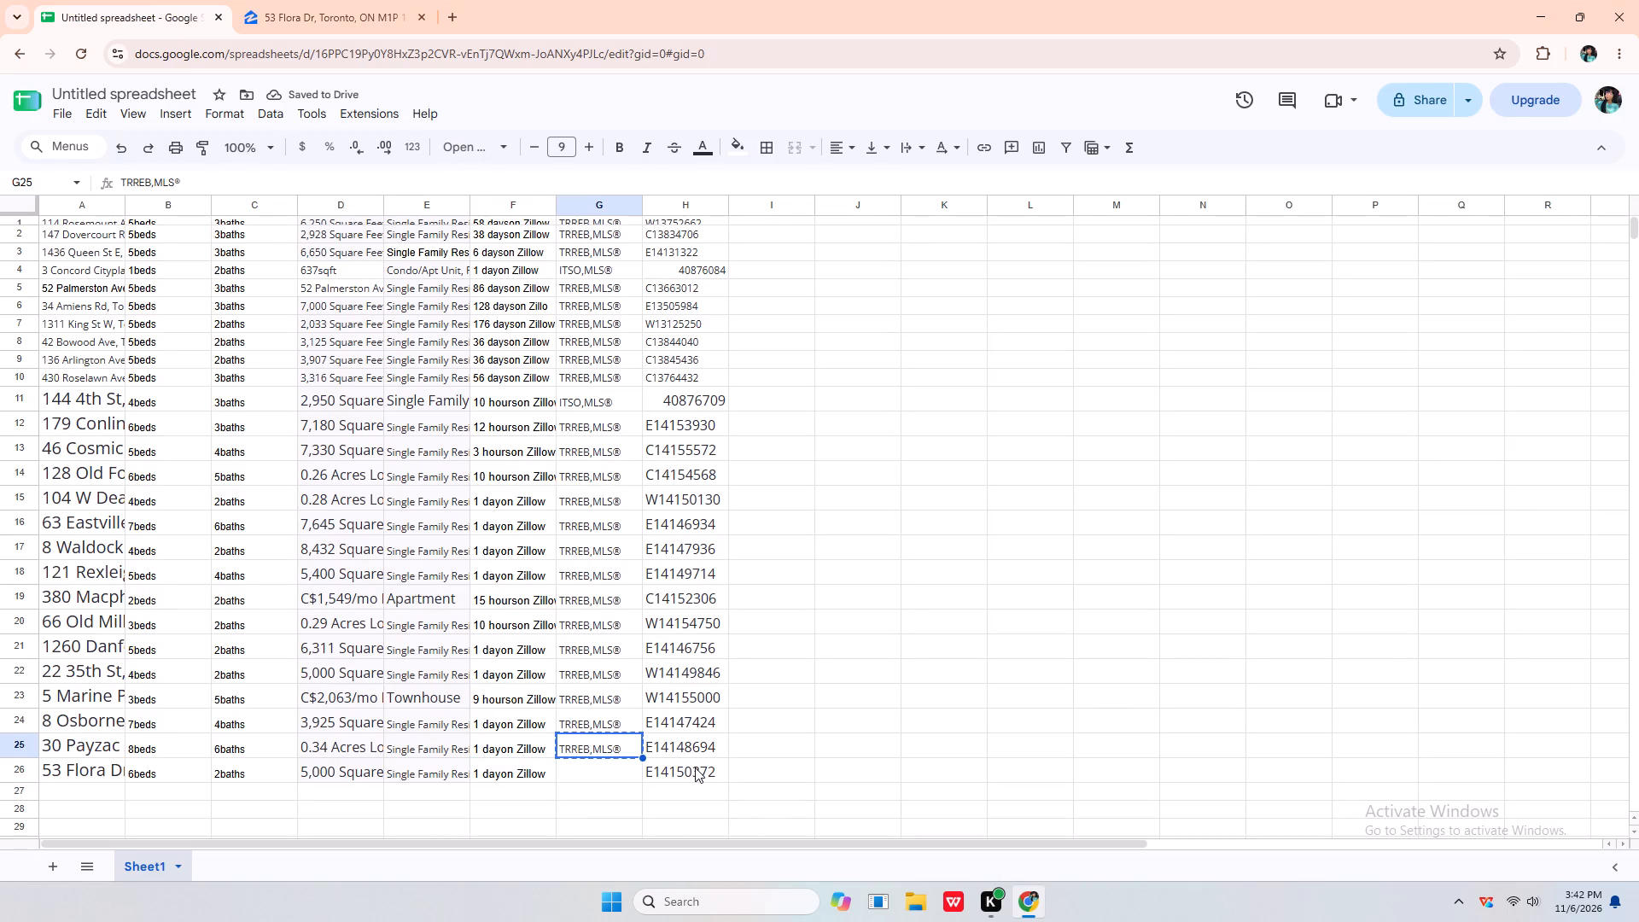
key("Down")
key("ctrl+v")
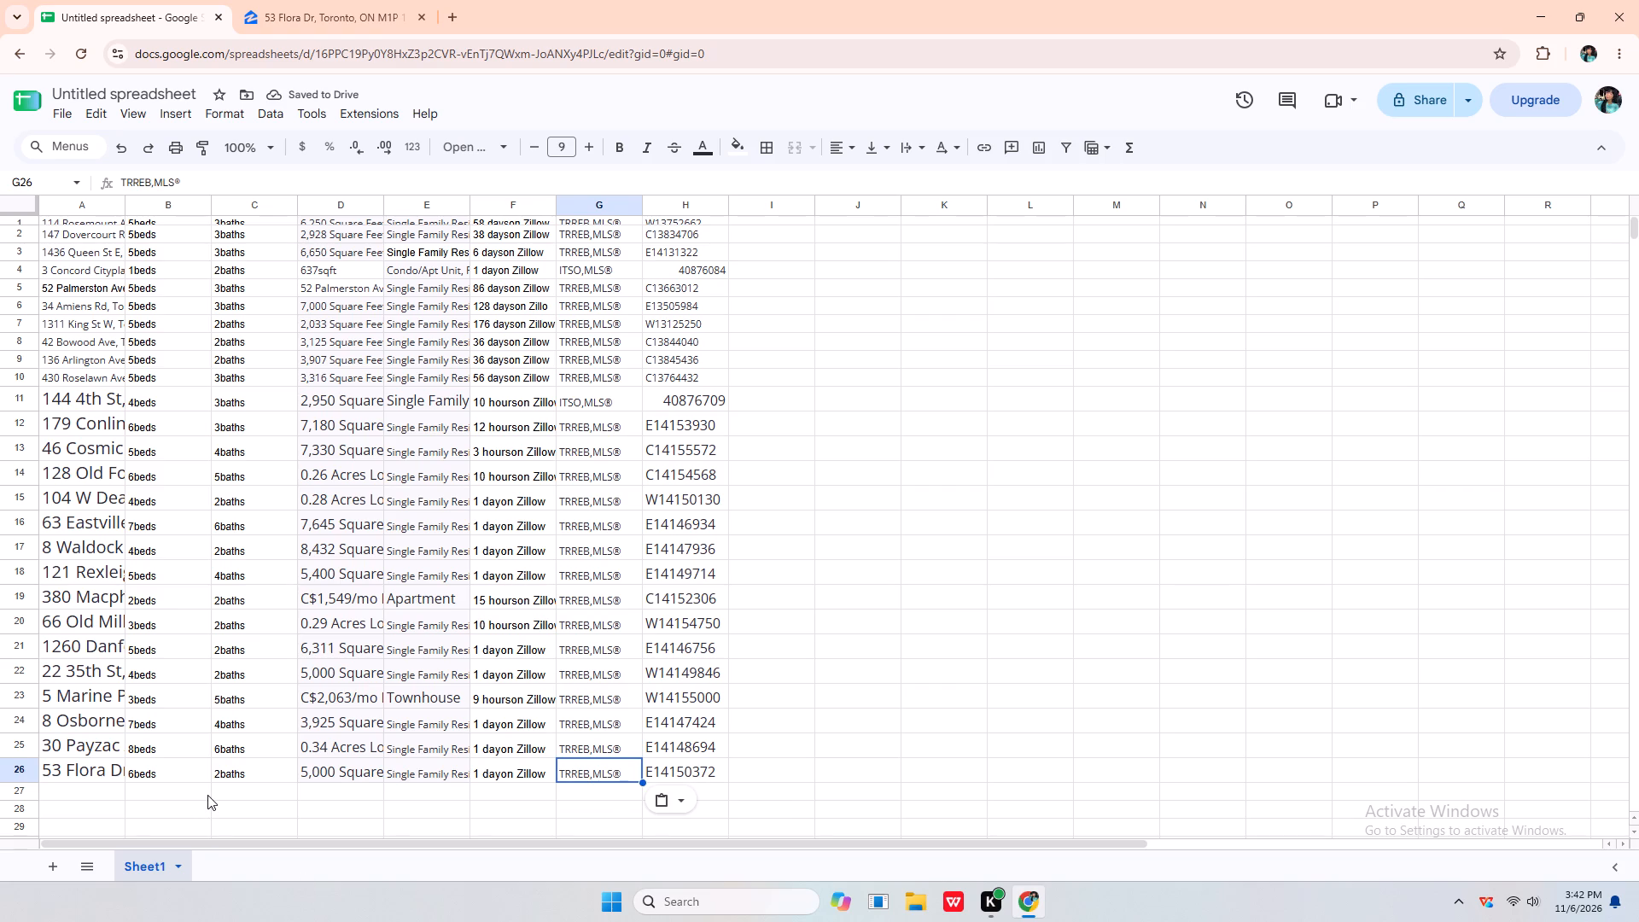
Select cell A27 for the next home, return to the Zillow search results and open the Brady Cres listing.
key("Left")
key("Left")
key("Left")
key("Left")
key("Left")
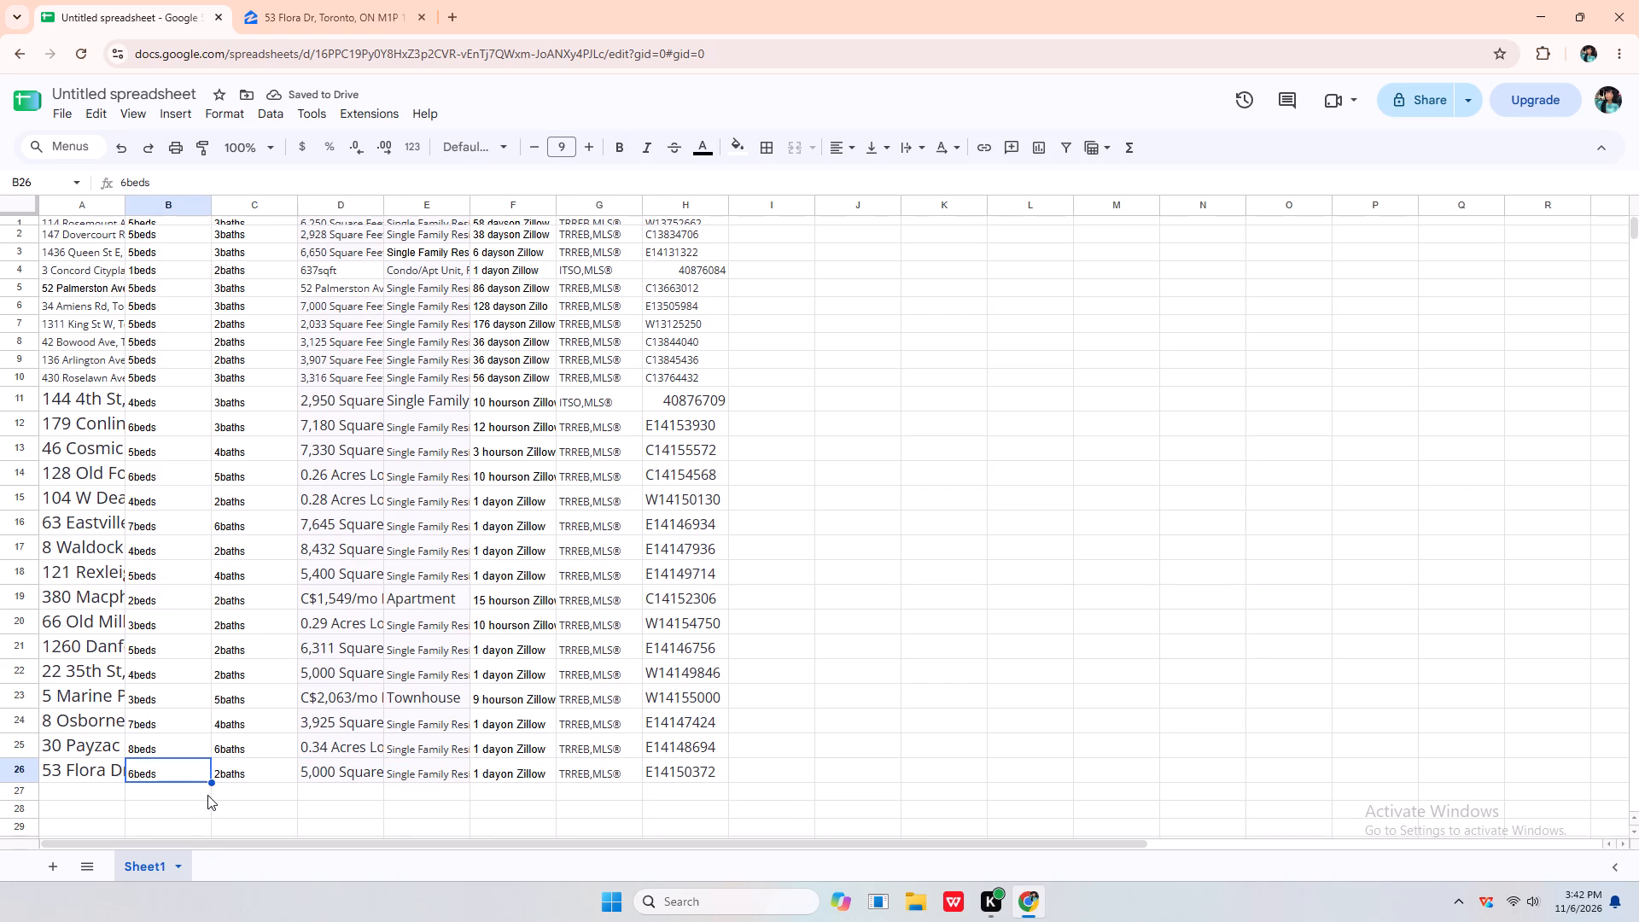
key("Left")
key("Down")
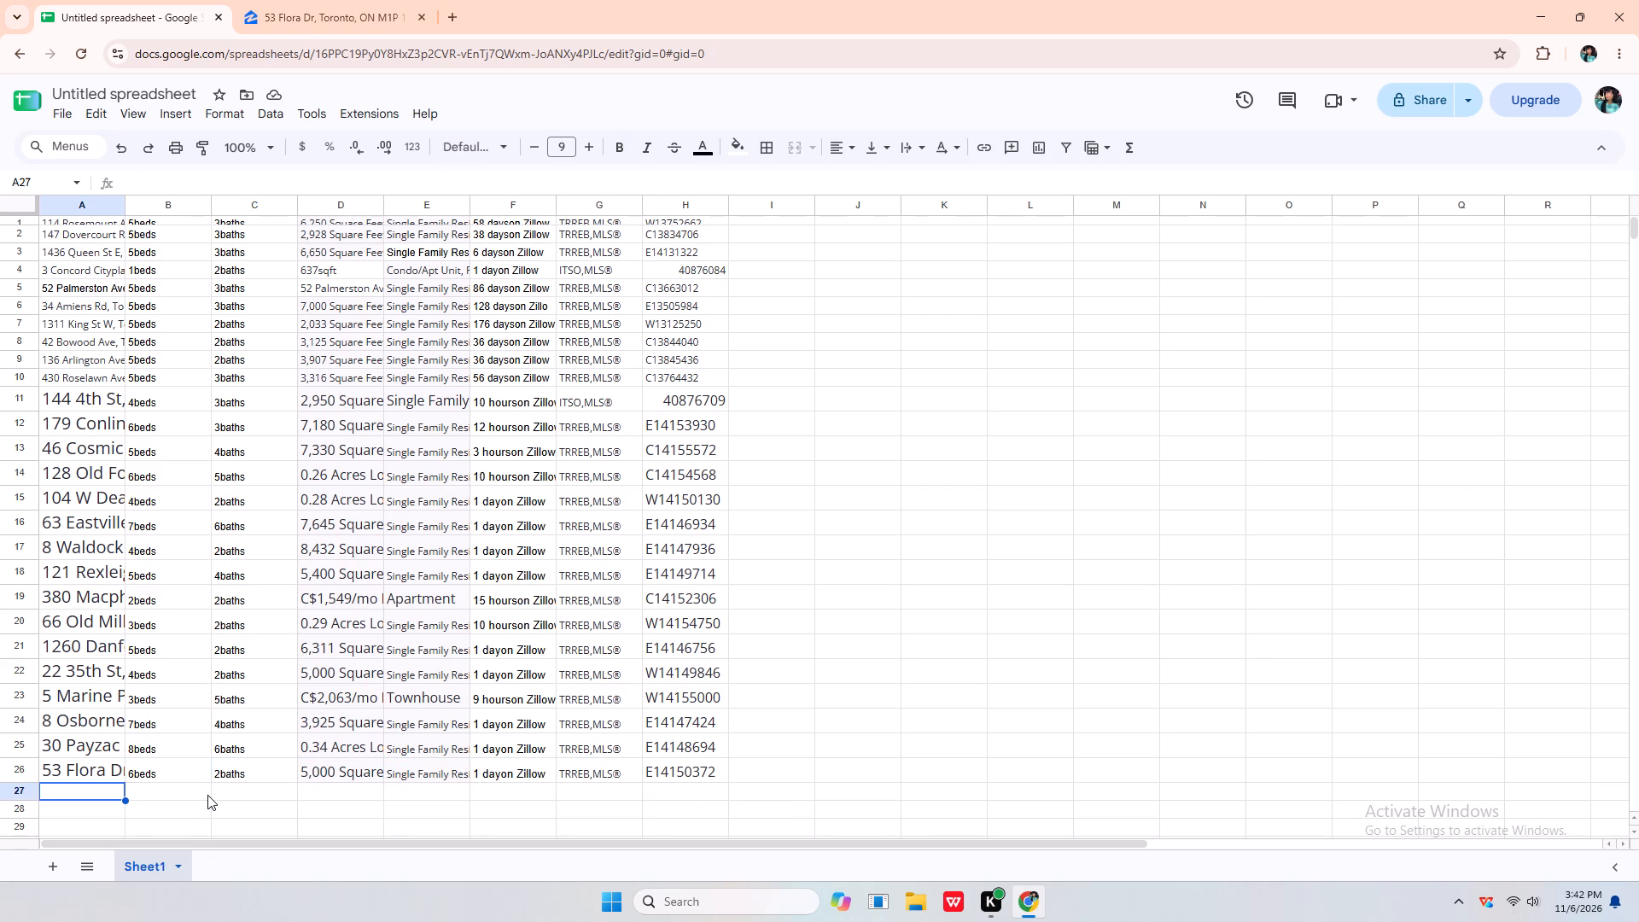
left_click(387, 21)
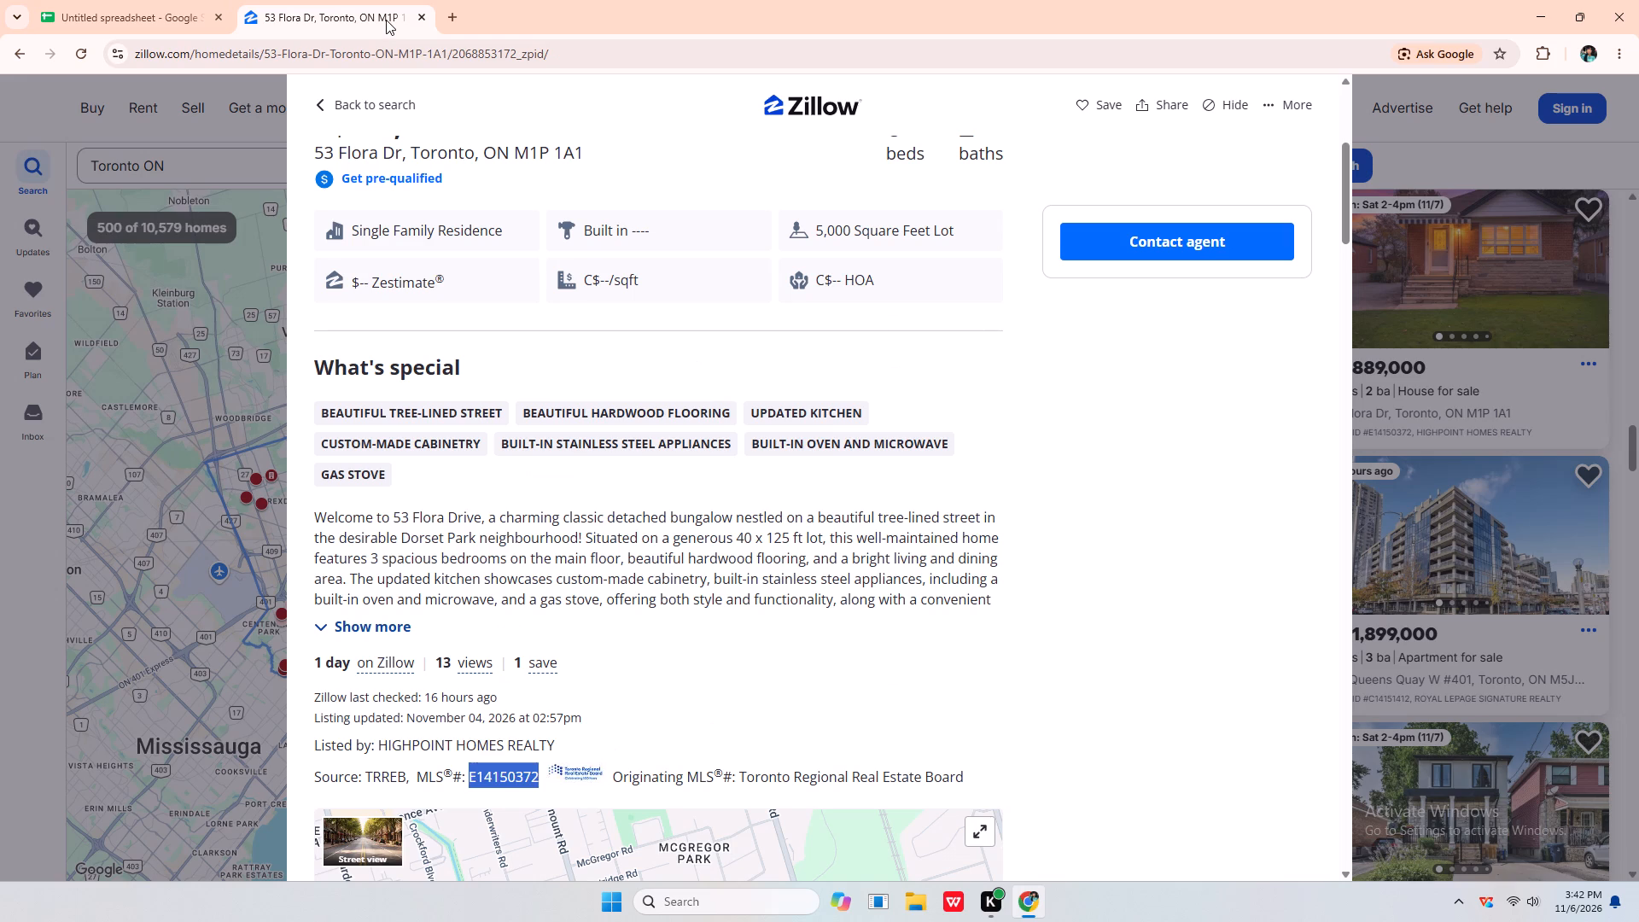
left_click(336, 99)
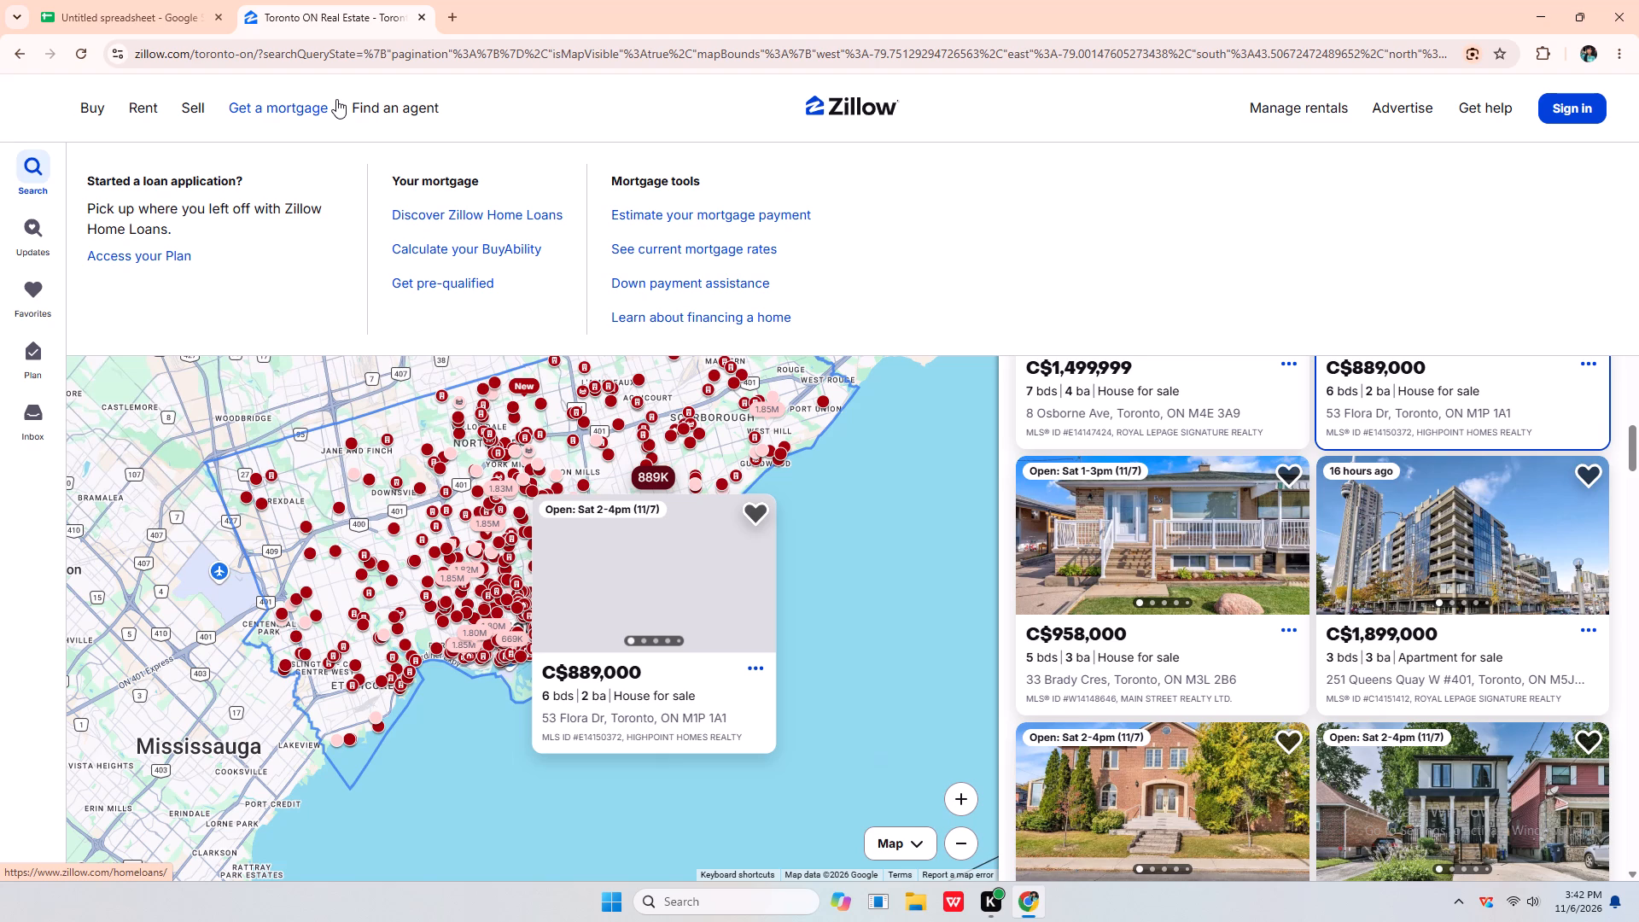
key("Left")
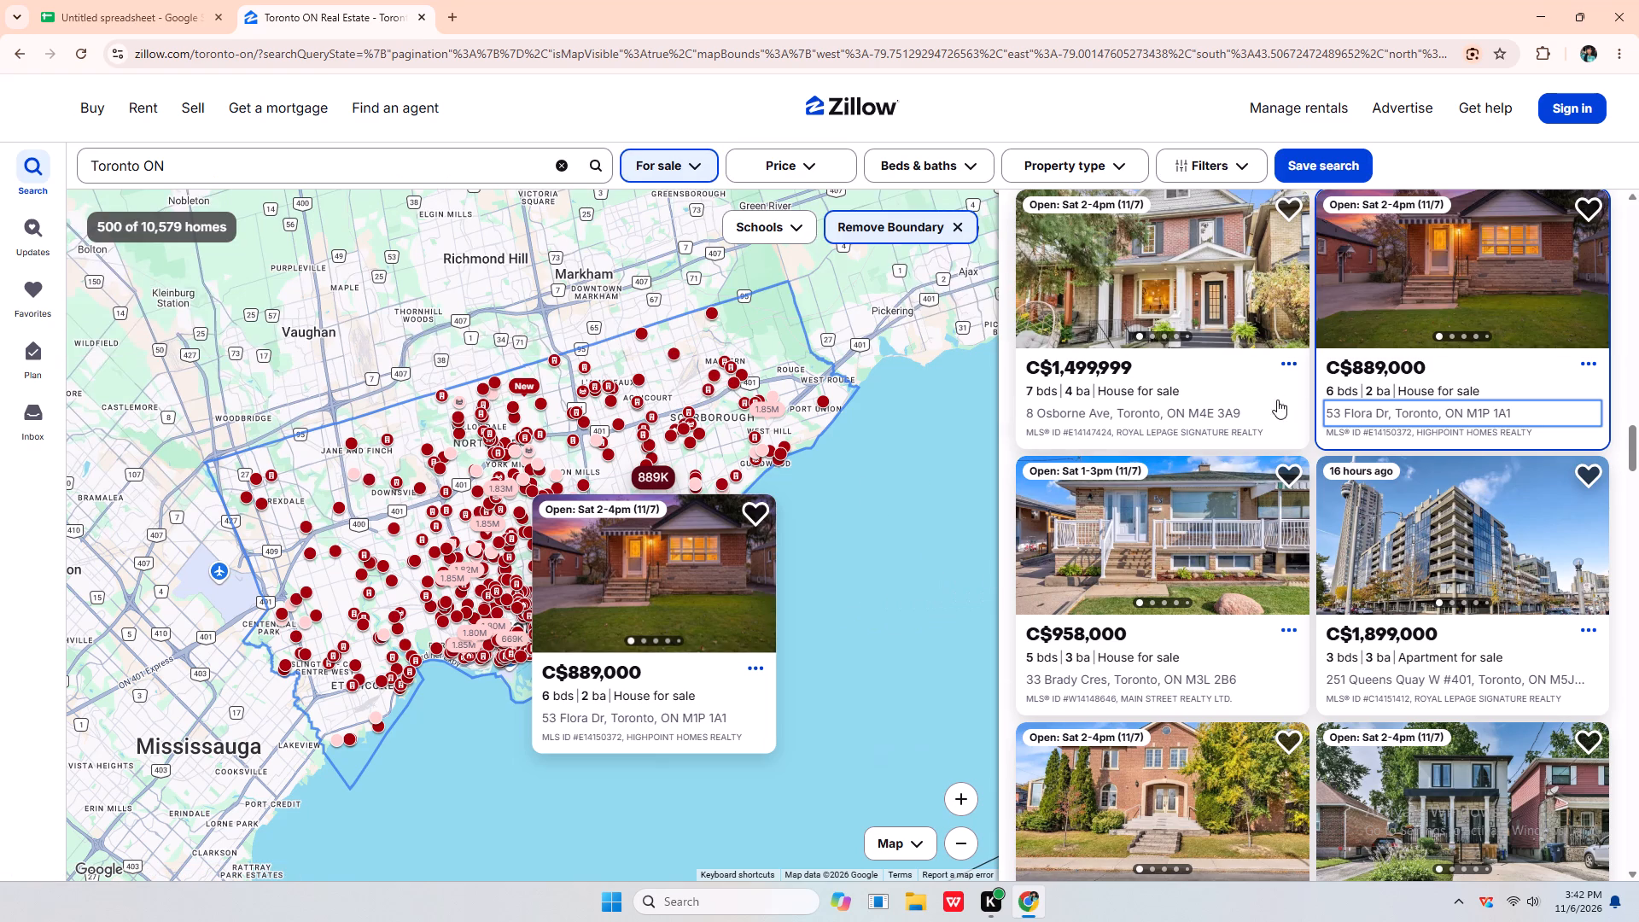
left_click(1146, 653)
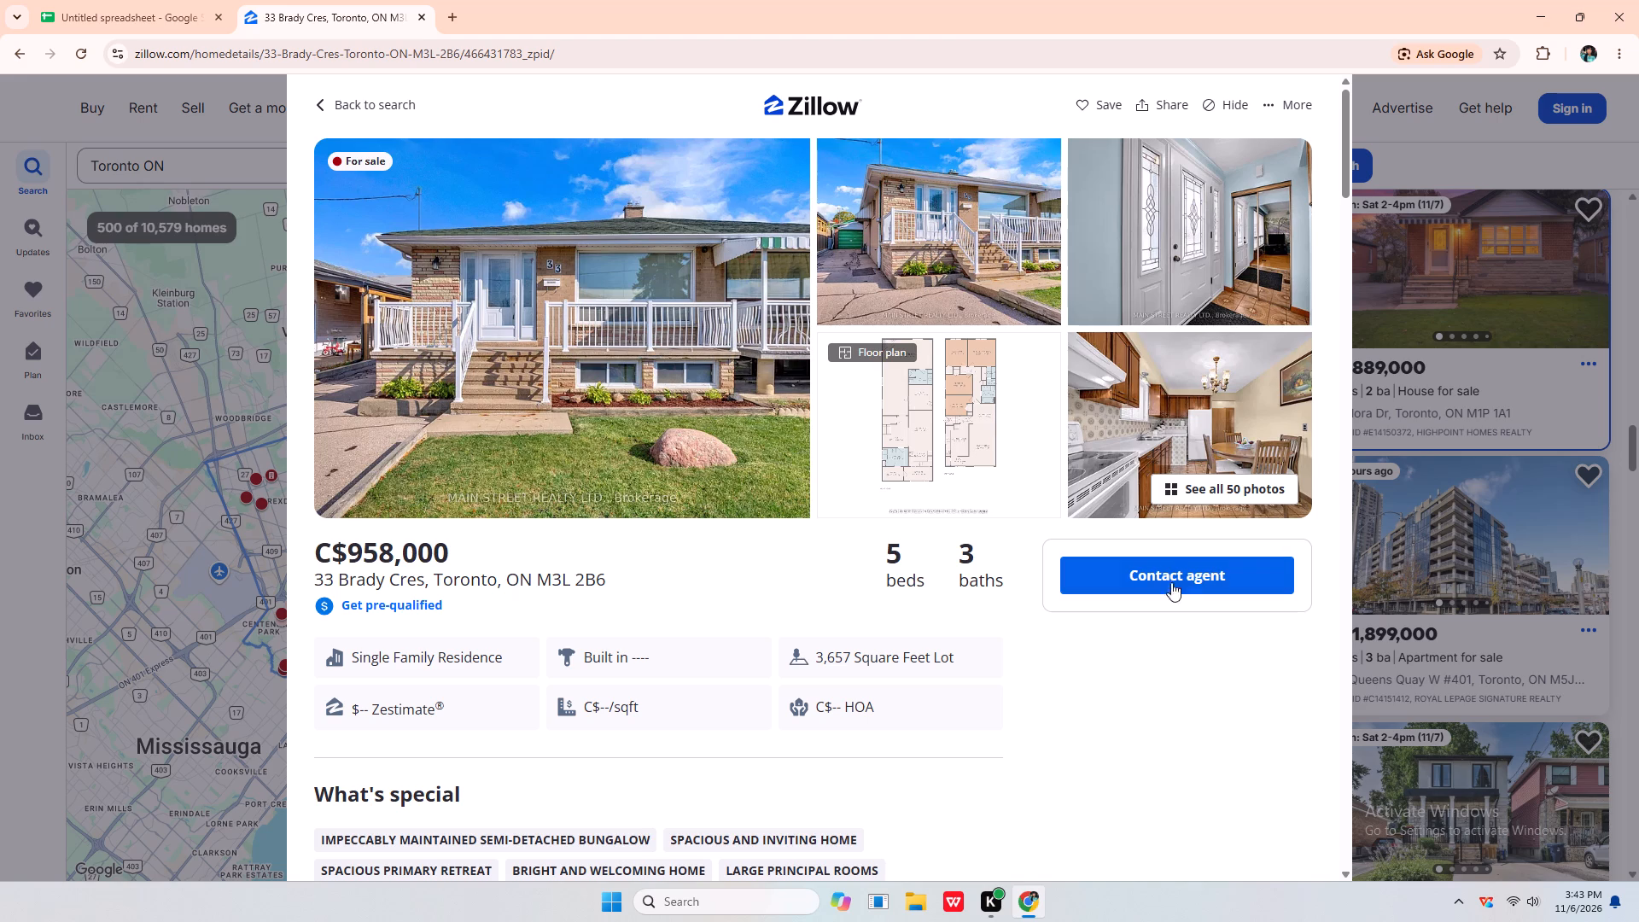
Copy the full address from the Brady Cres listing and paste it into the spreadsheet starting at cell A27.
left_click_drag(309, 579, 628, 618)
left_click(731, 594)
left_click(704, 592)
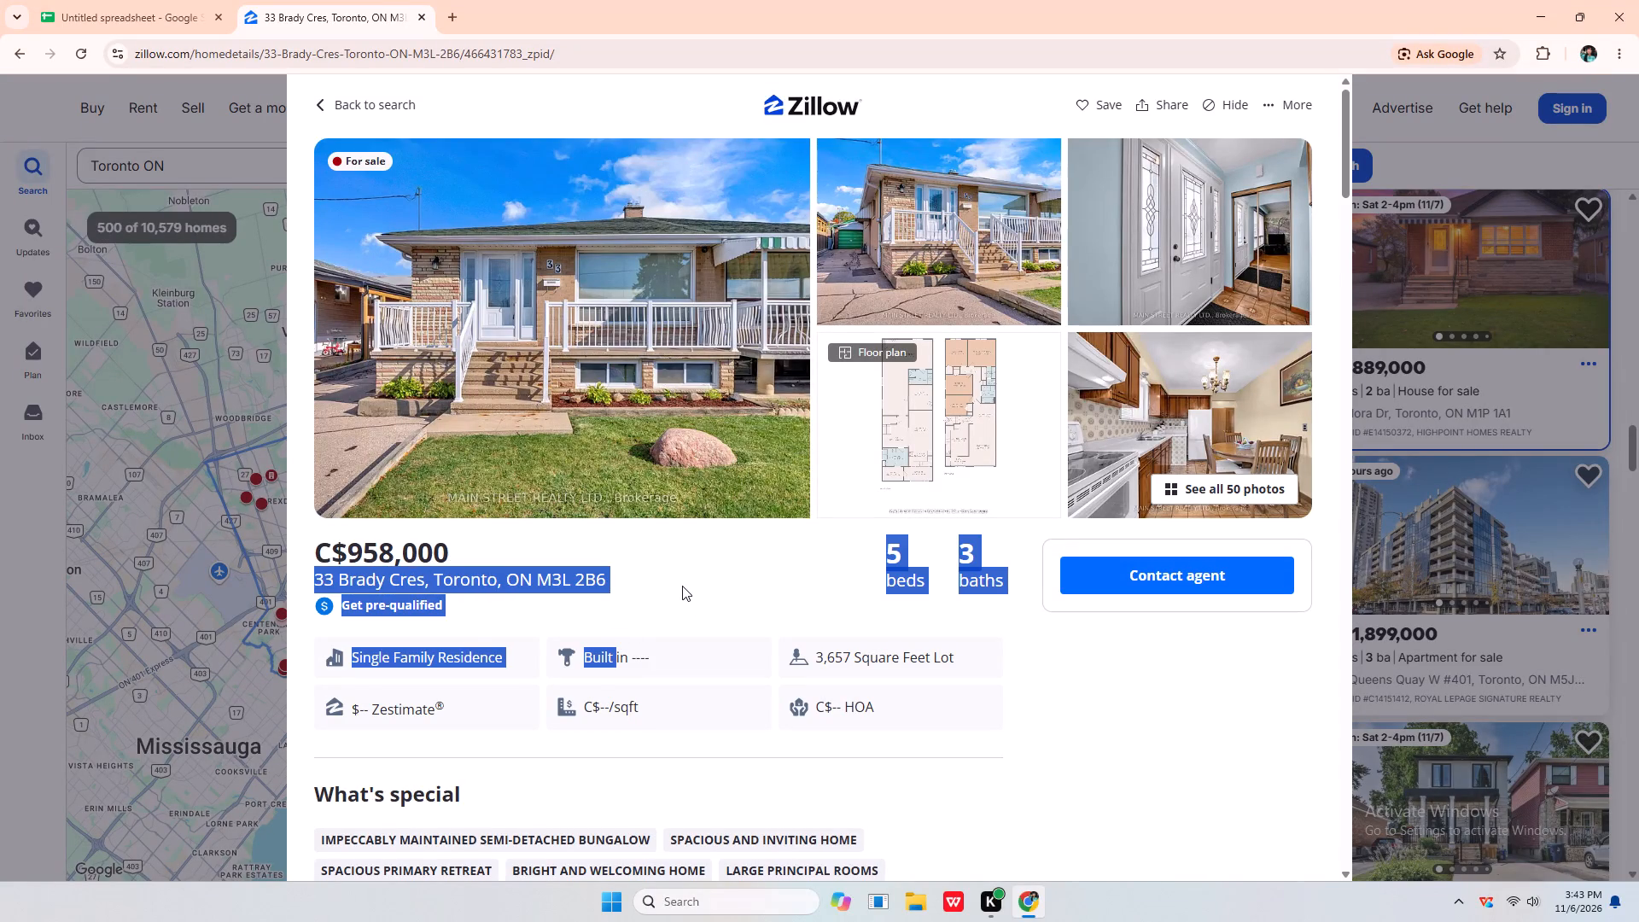
left_click(680, 579)
left_click(674, 561)
left_click_drag(604, 577, 563, 578)
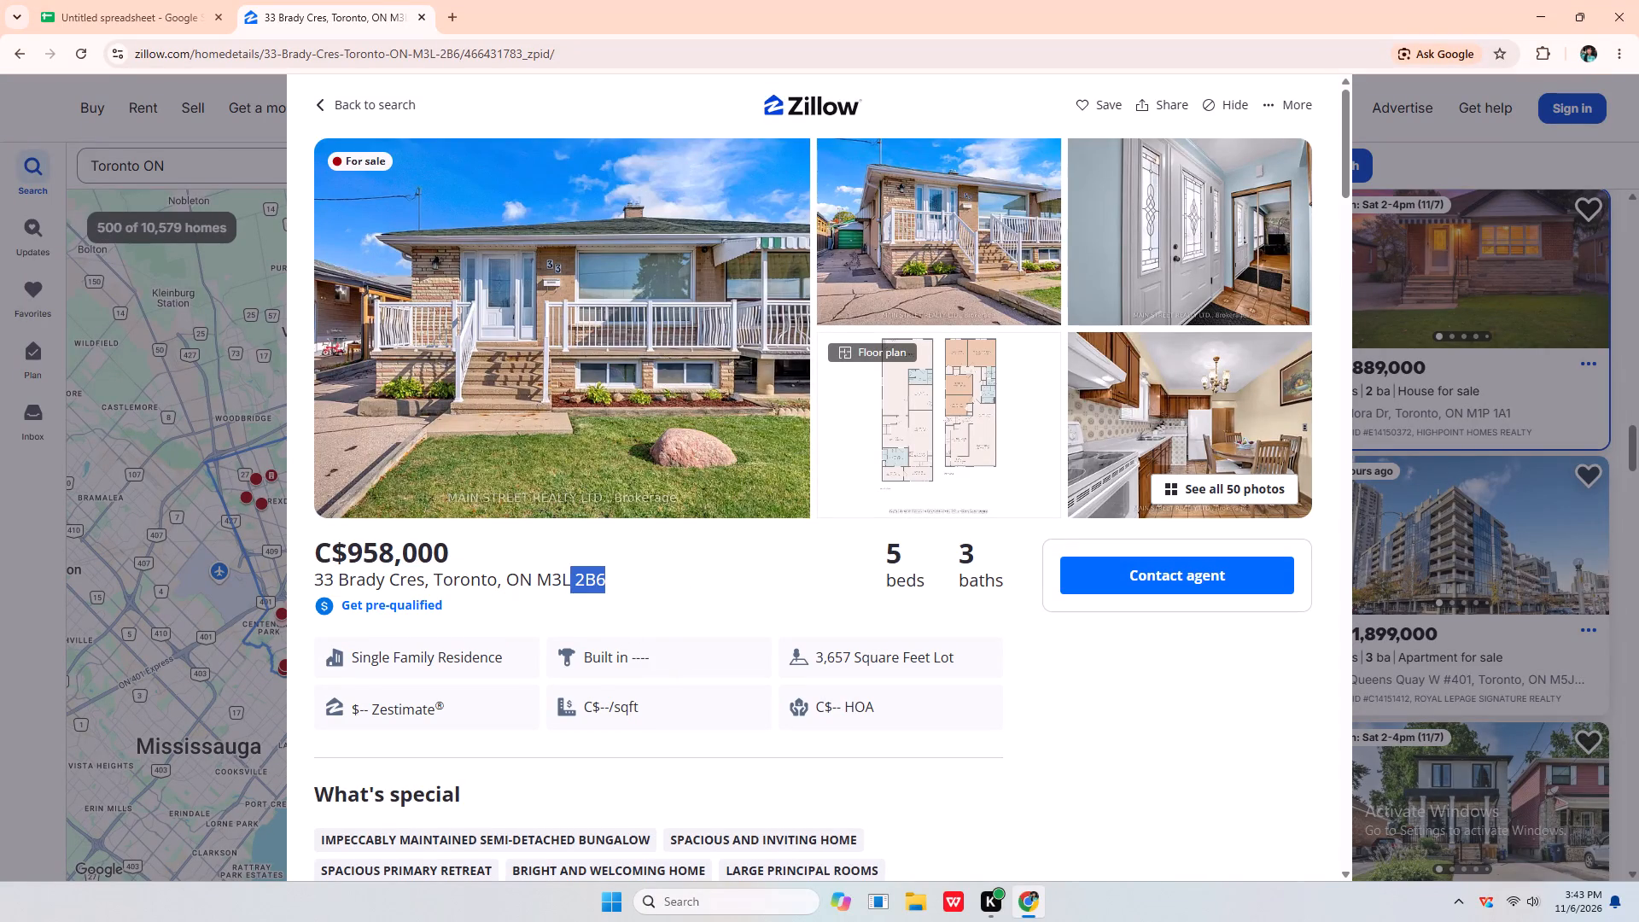
left_click_drag(563, 578, 516, 555)
left_click(516, 555)
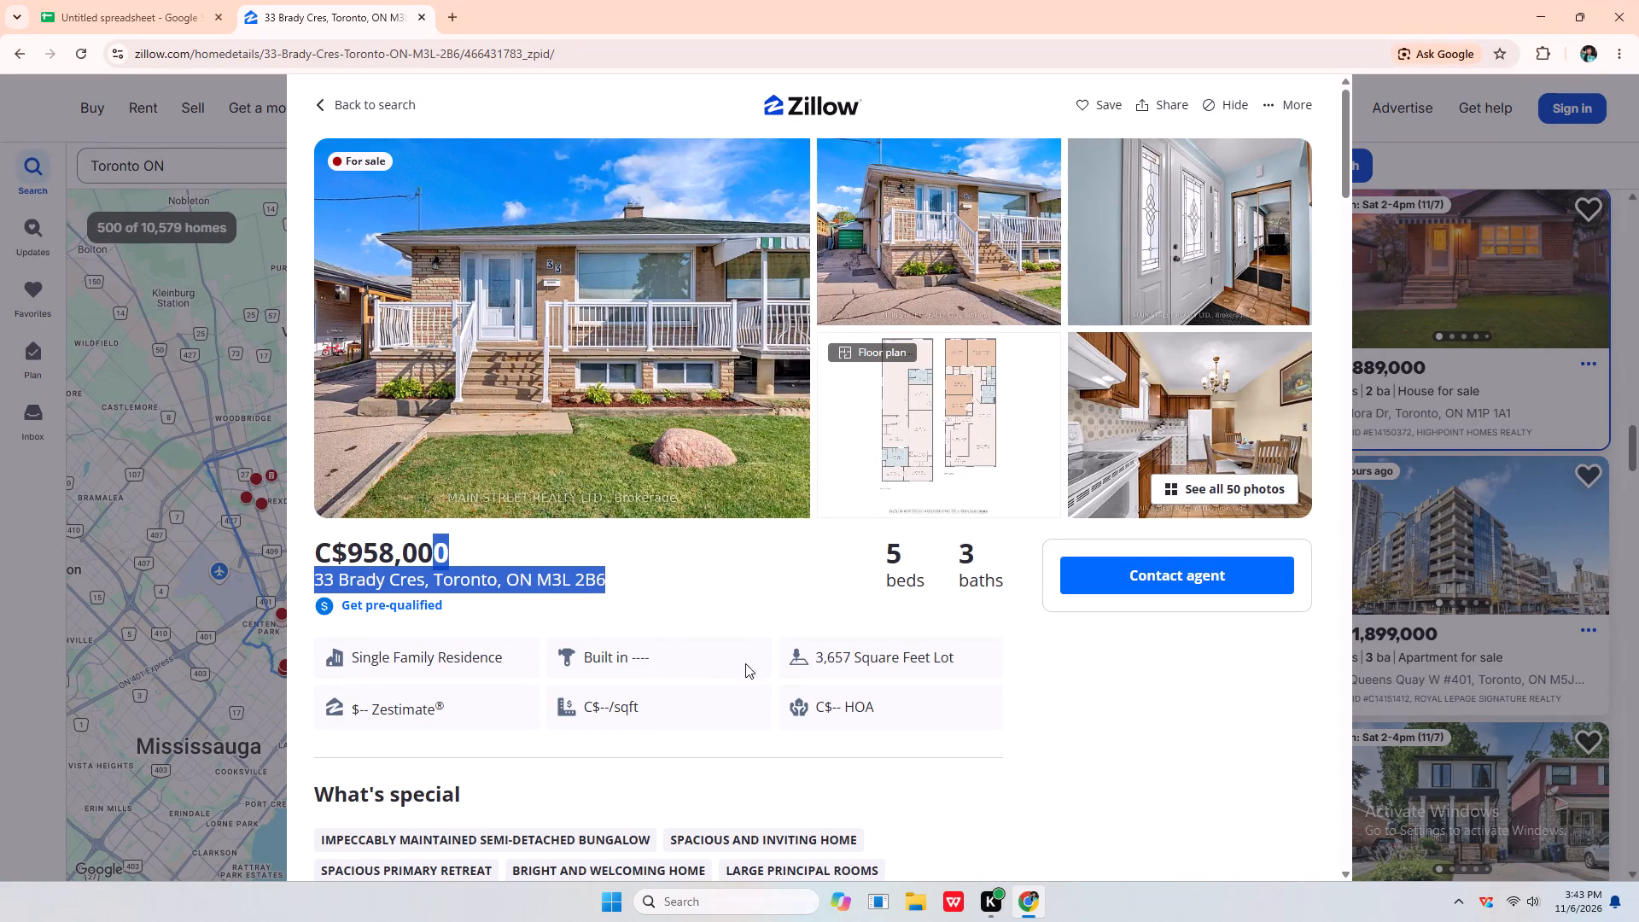
key("ctrl+c")
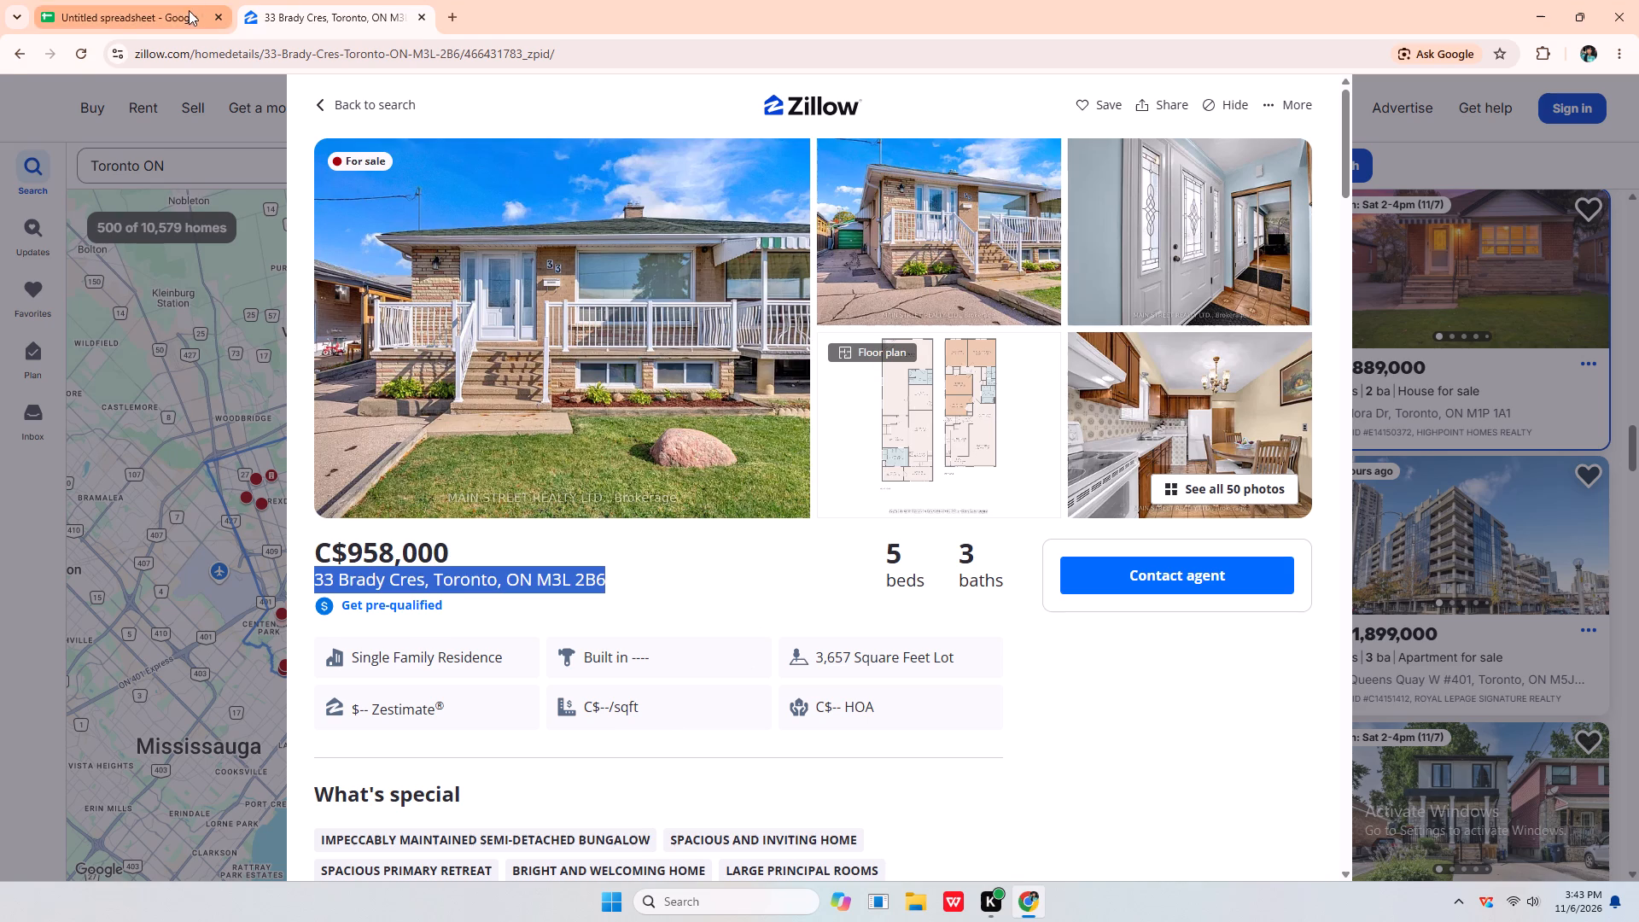
left_click(187, 11)
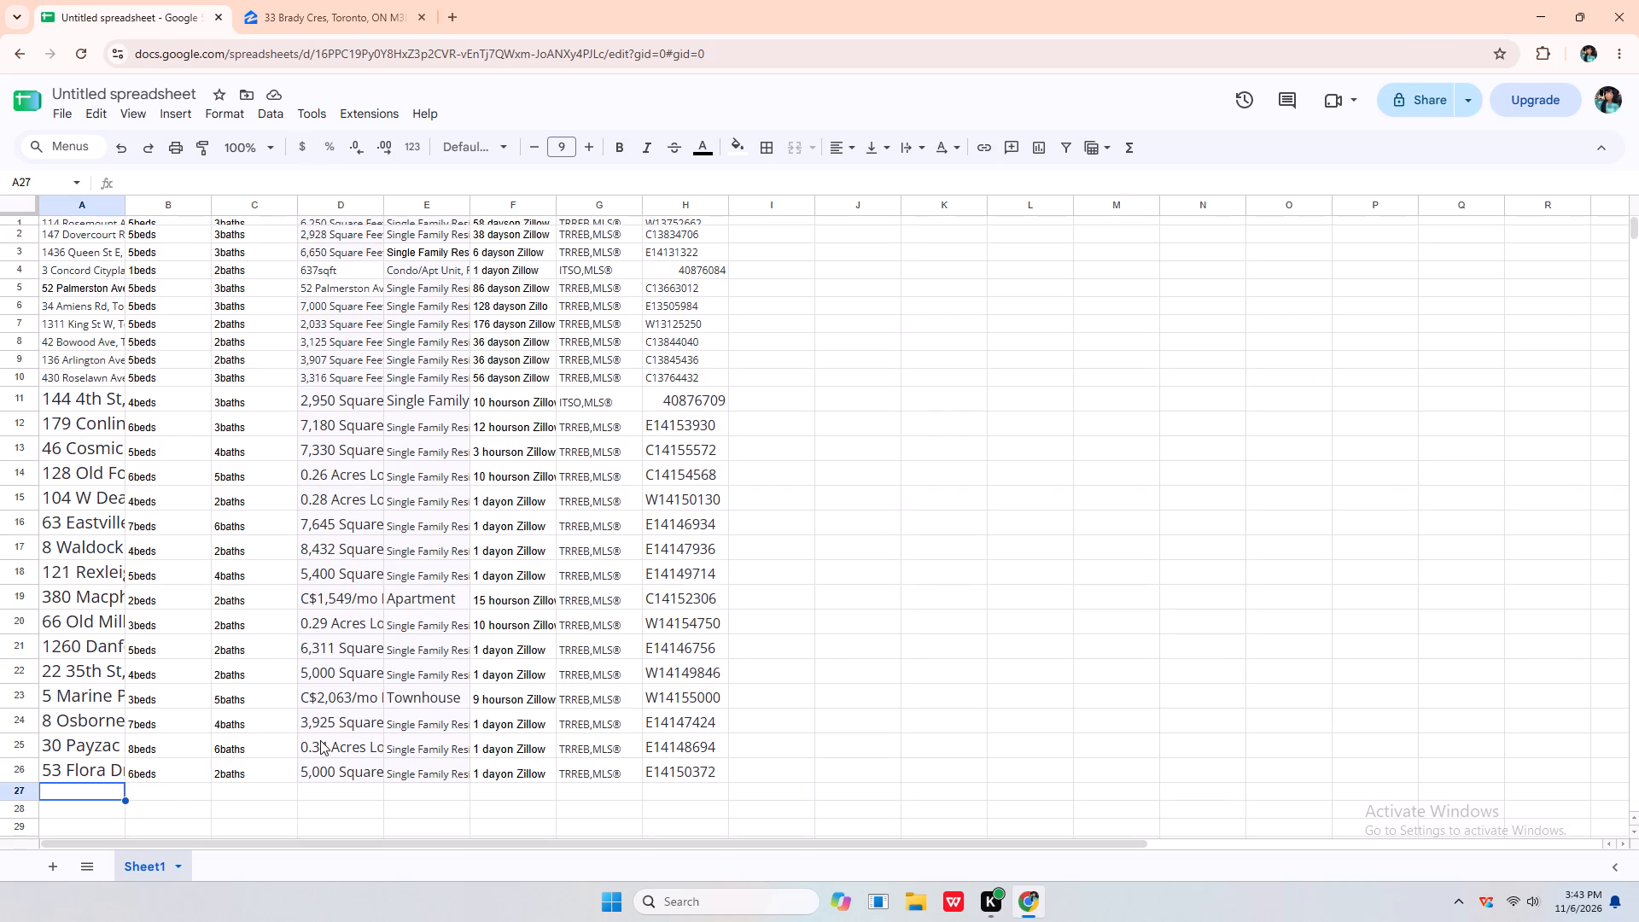
key("ctrl+v")
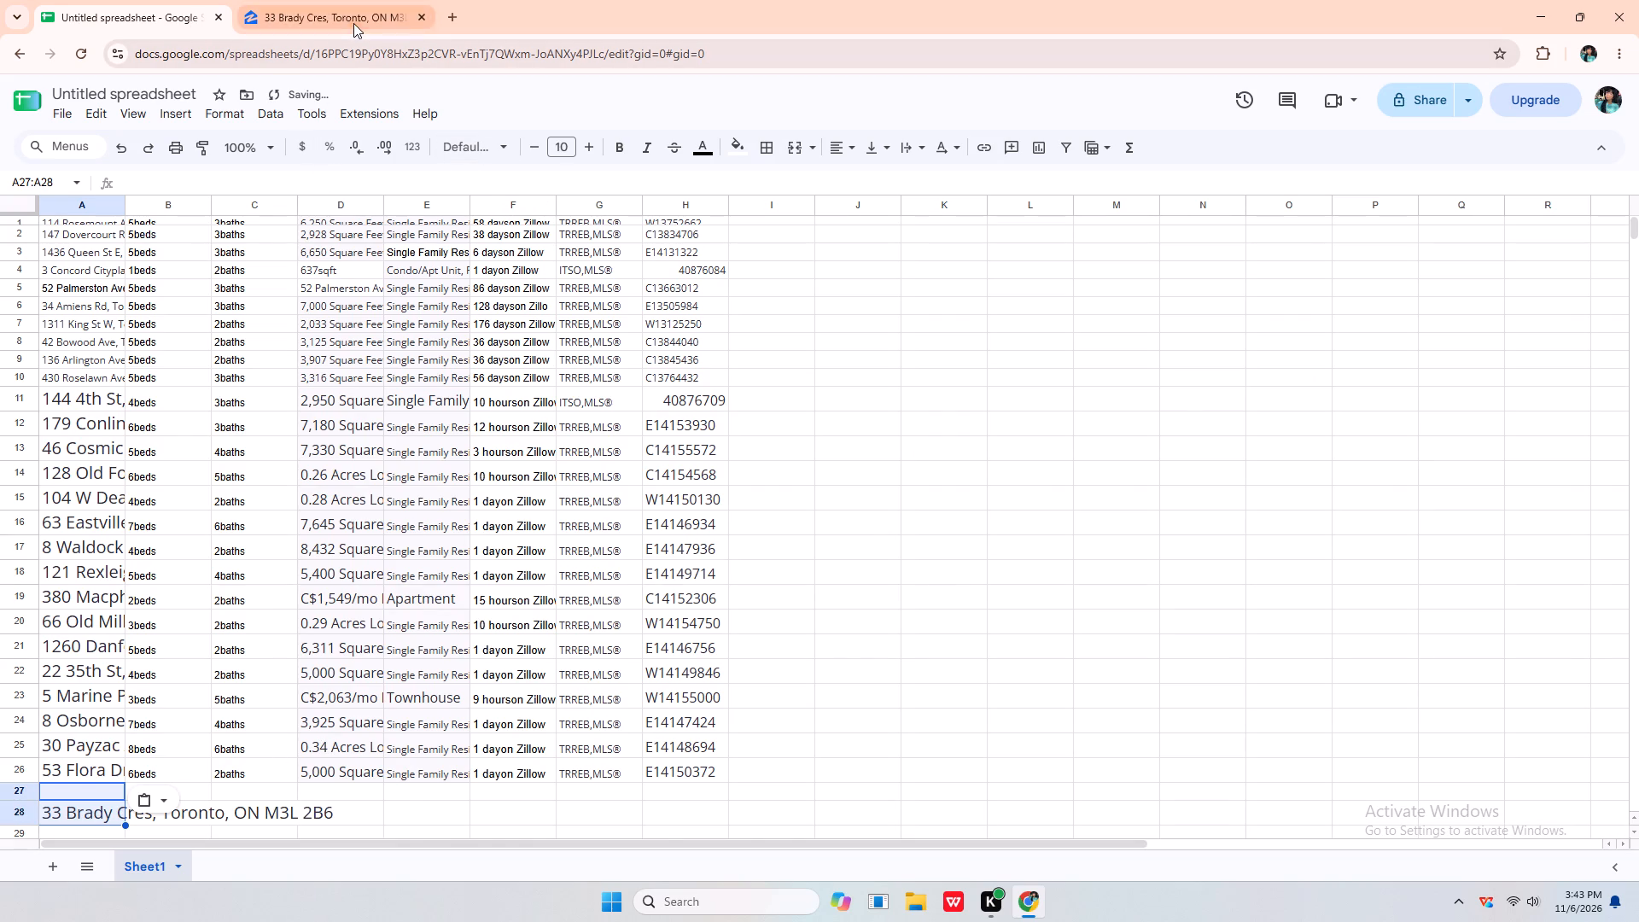
Copy the lot size 3,657 Square Feet Lot from the Brady Cres listing into cell D28 of the spreadsheet.
left_click(353, 23)
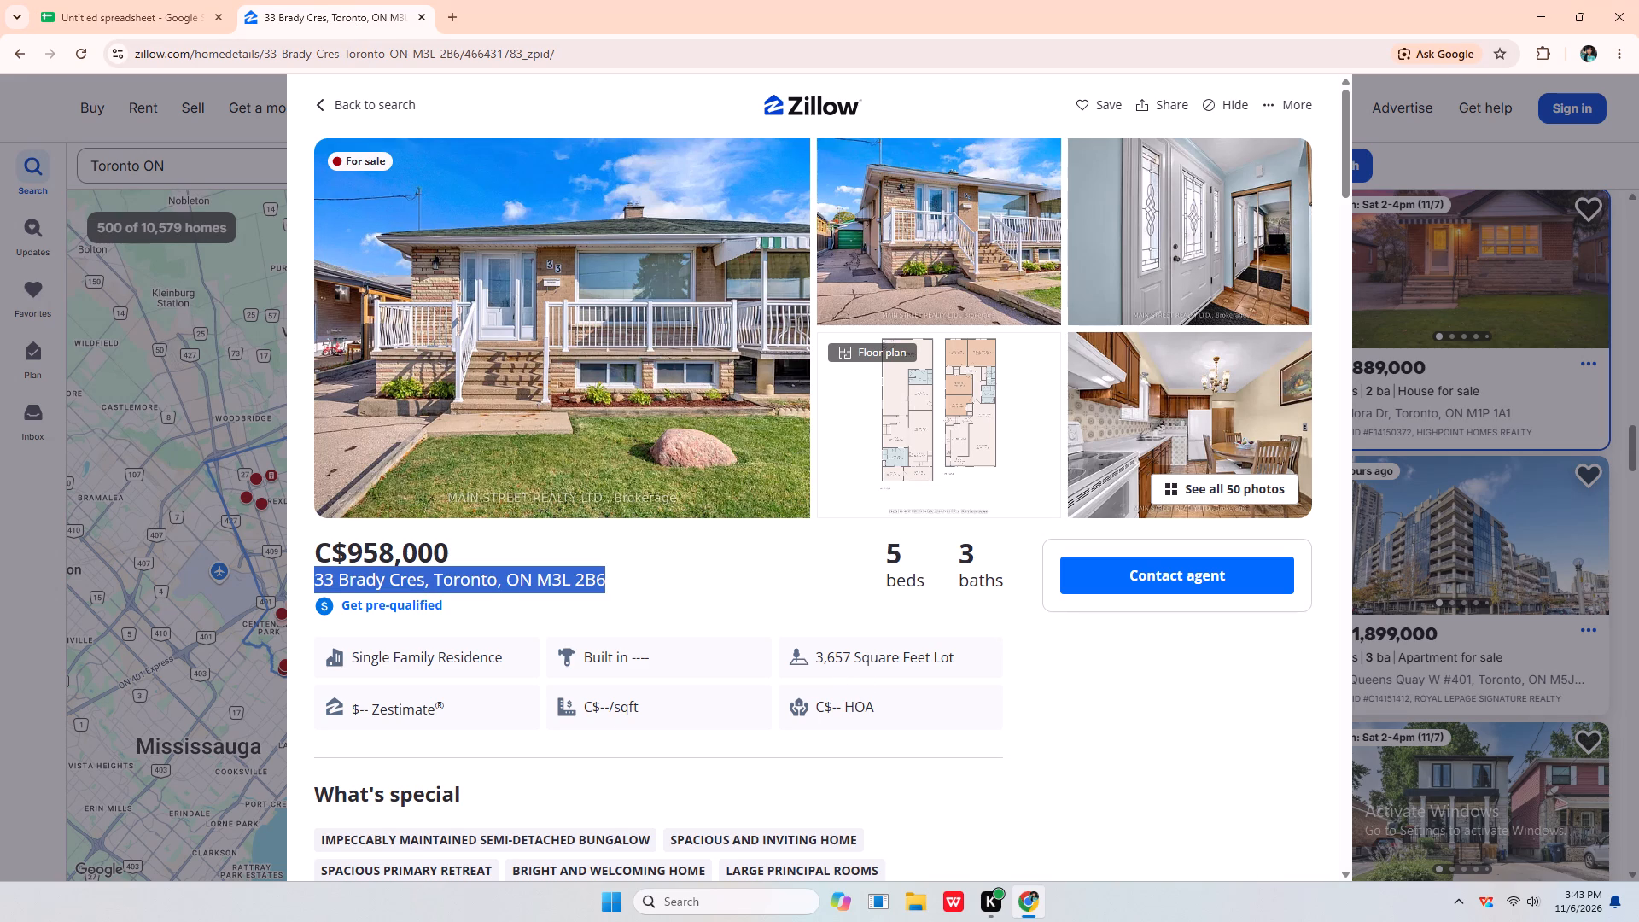
left_click_drag(817, 657, 964, 663)
key("ctrl+c")
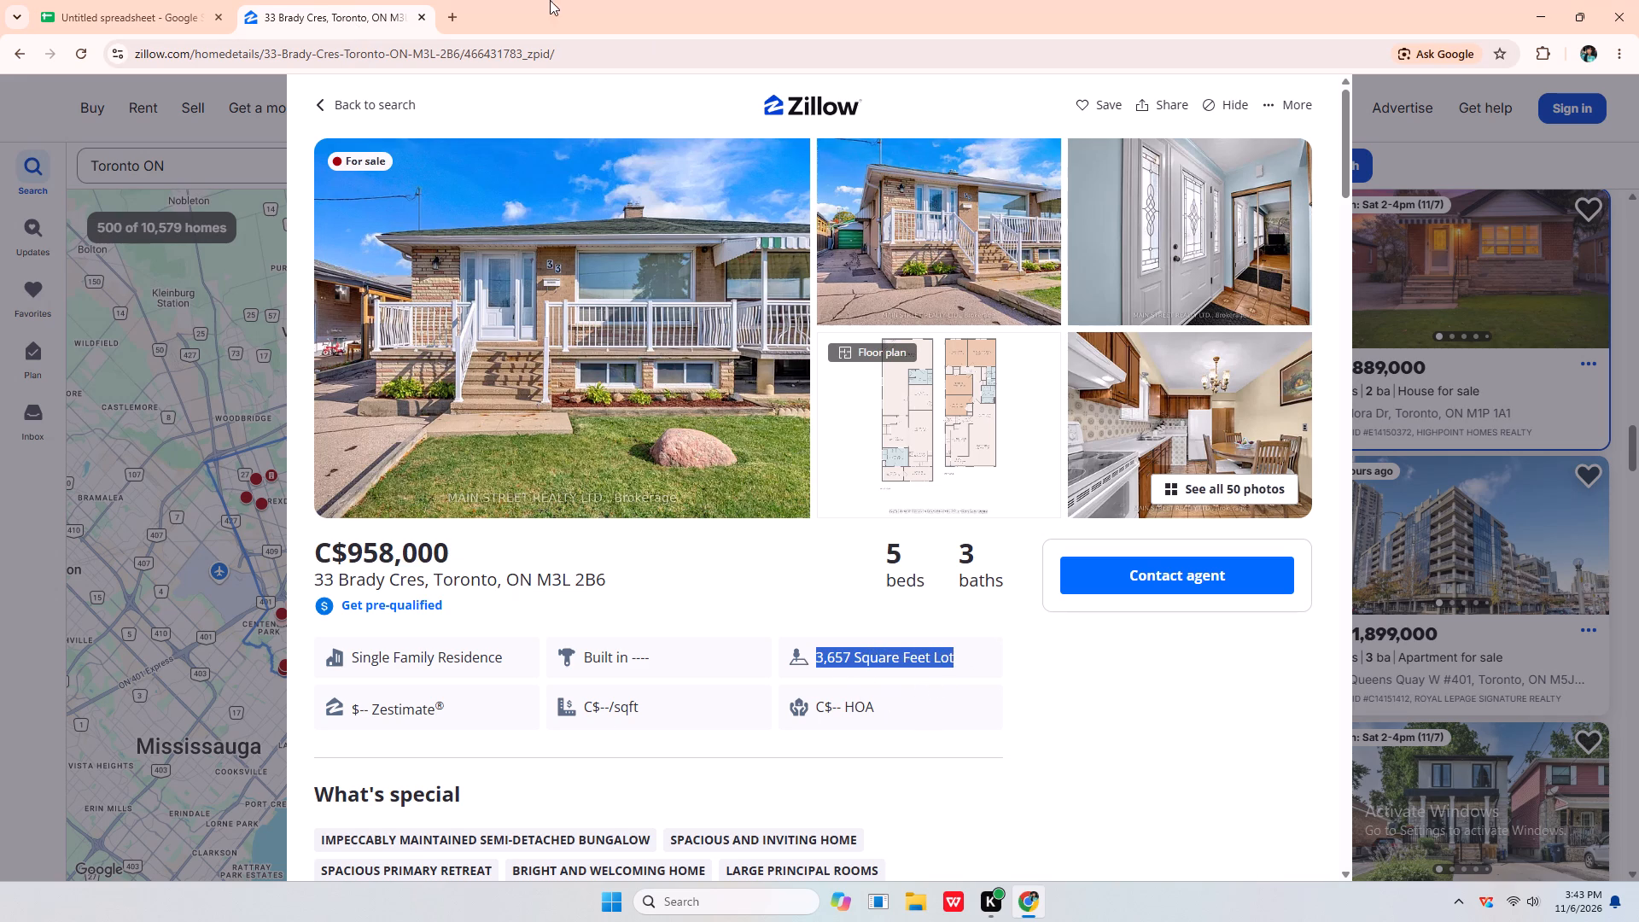
left_click(167, 19)
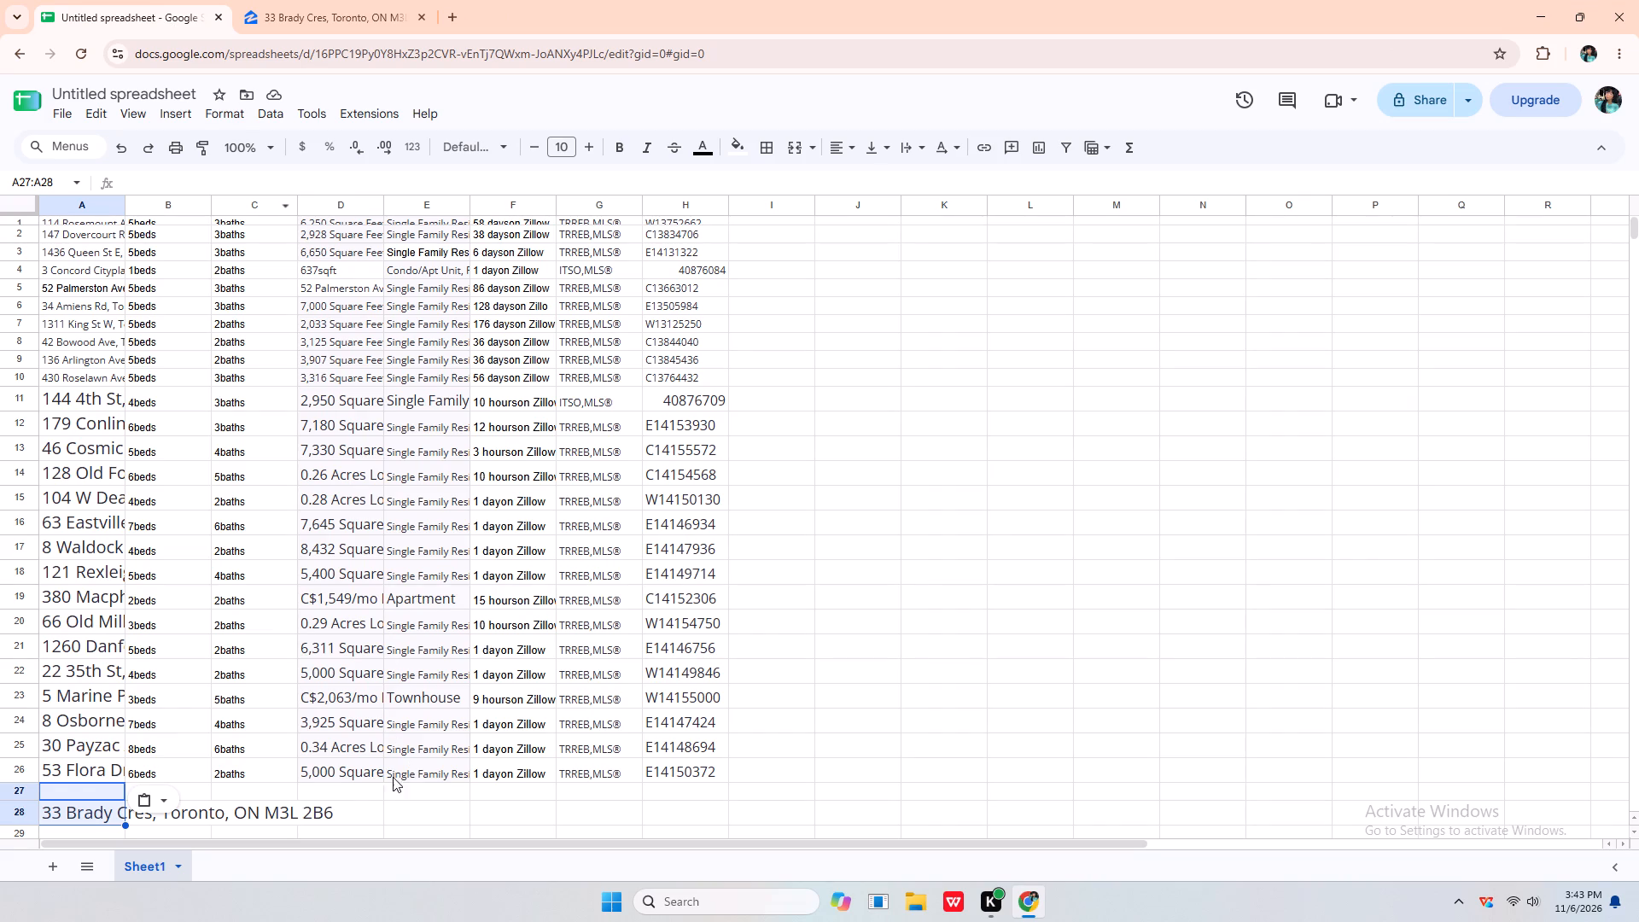
left_click(367, 785)
left_click(375, 814)
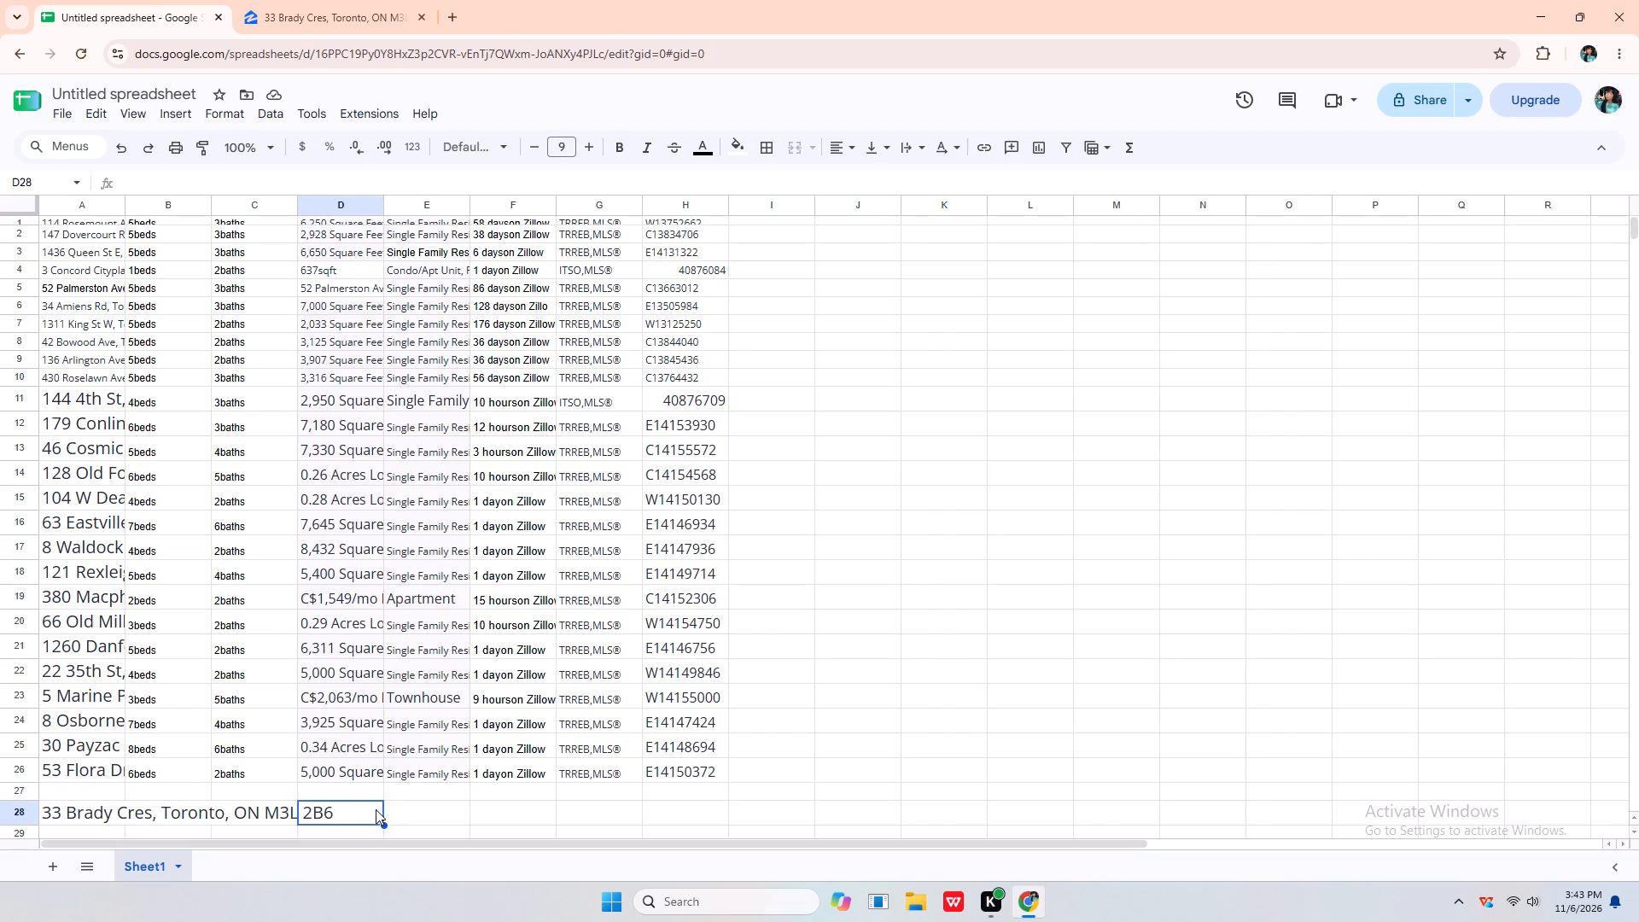
key("ctrl+v")
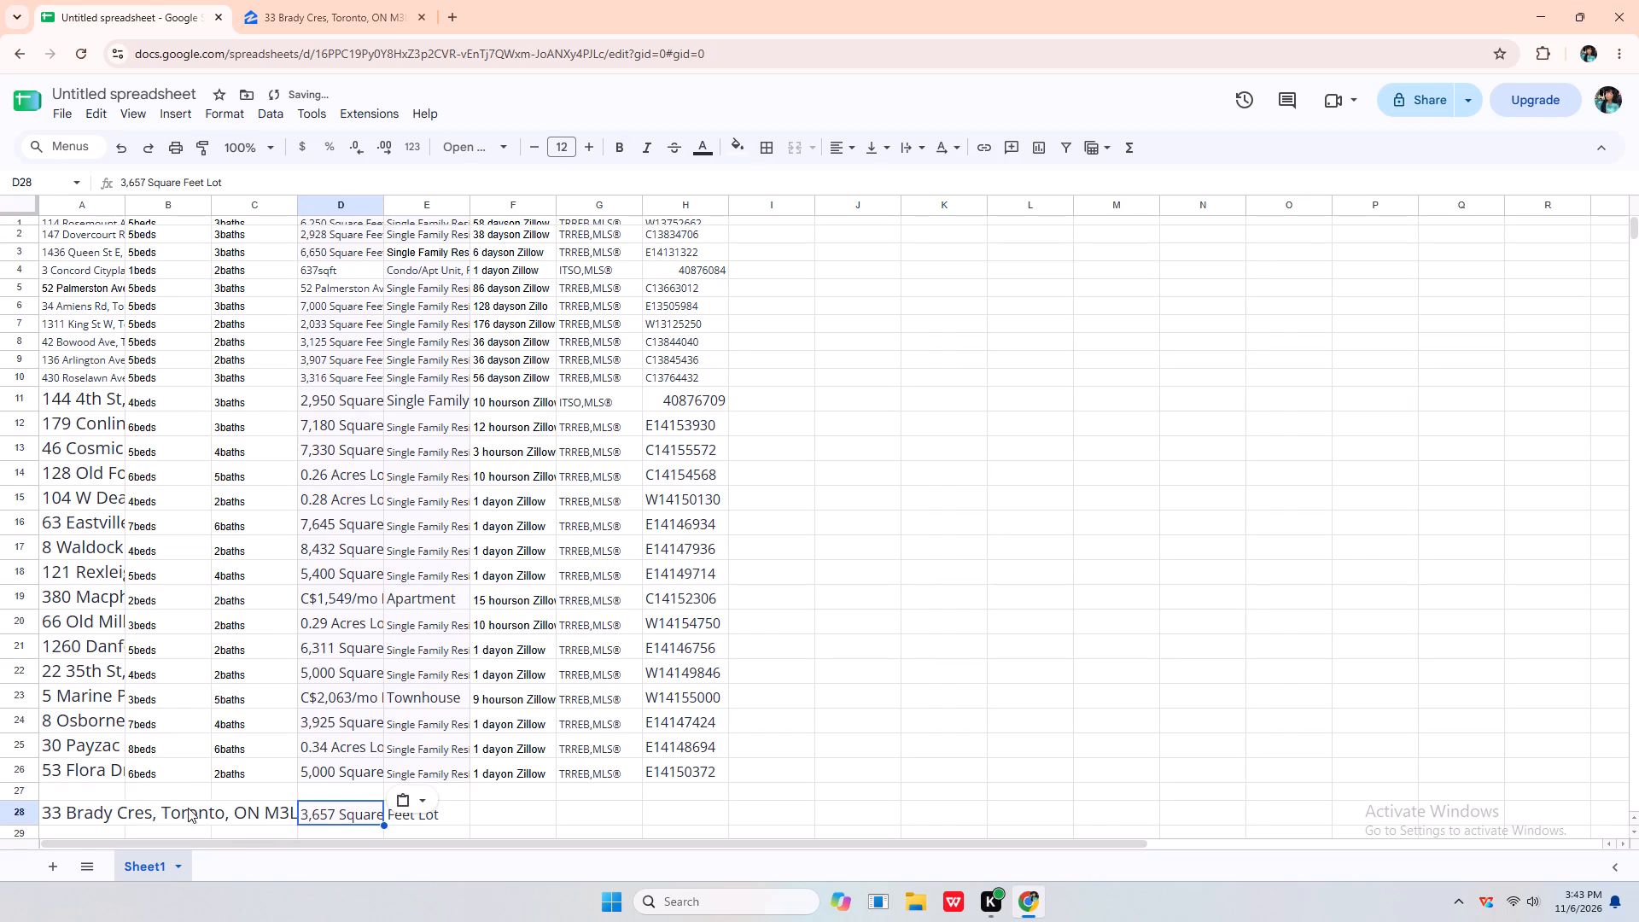
Enter 5beds in cell B28 and 3baths in cell C28 for the Brady Cres home.
key("Left")
key("Left")
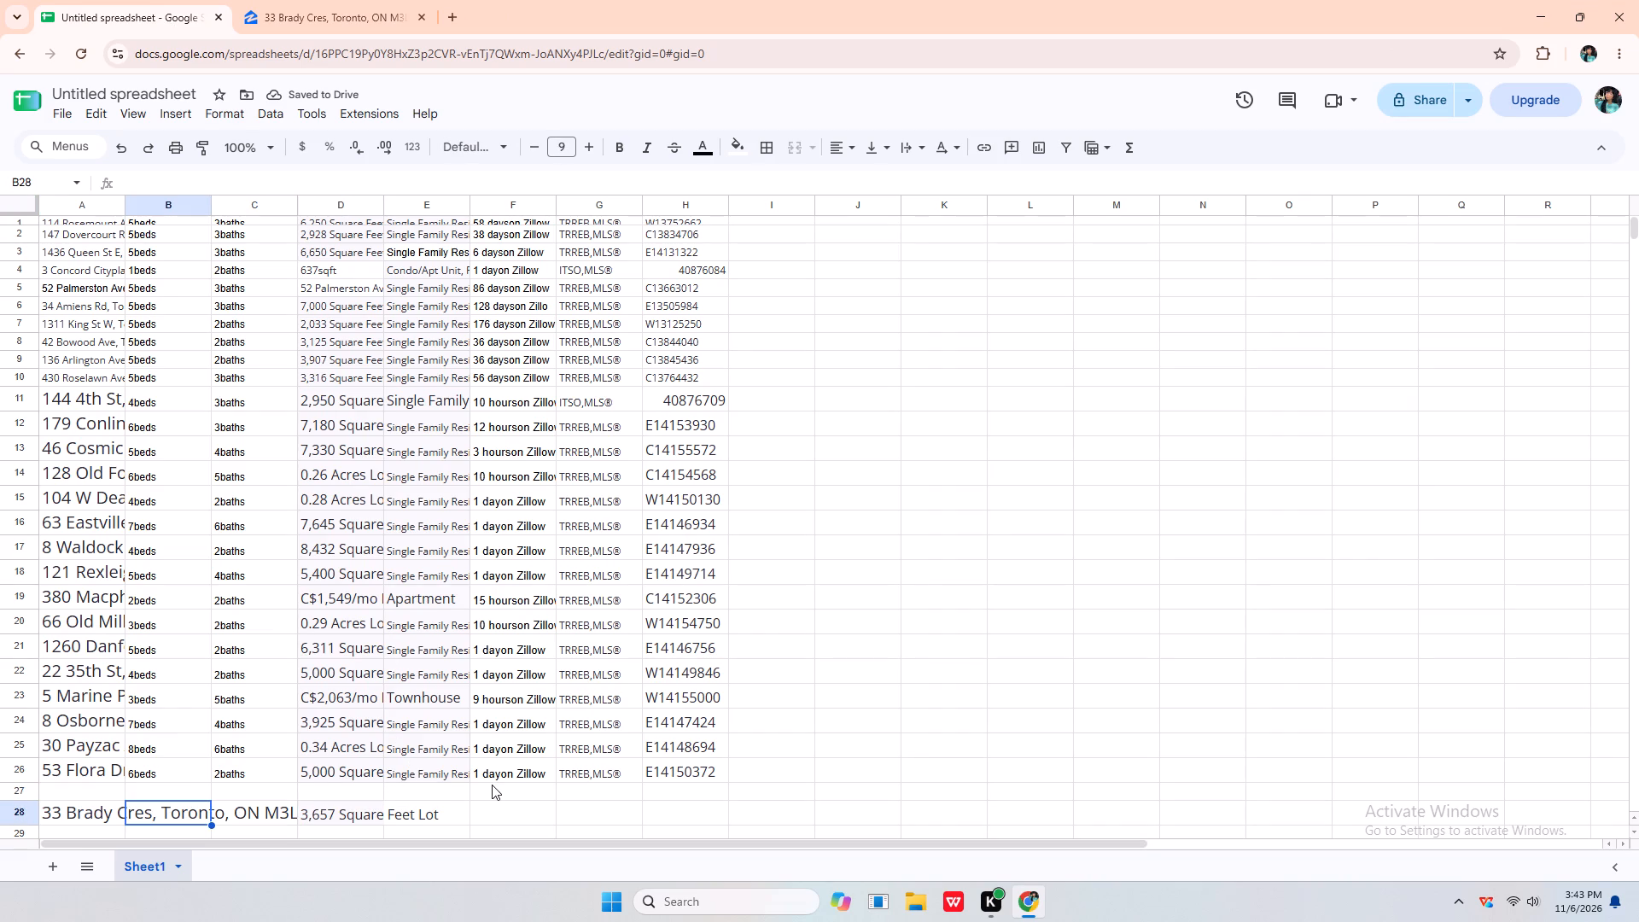
key("5")
type("bat")
key("BackSpace")
key("BackSpace")
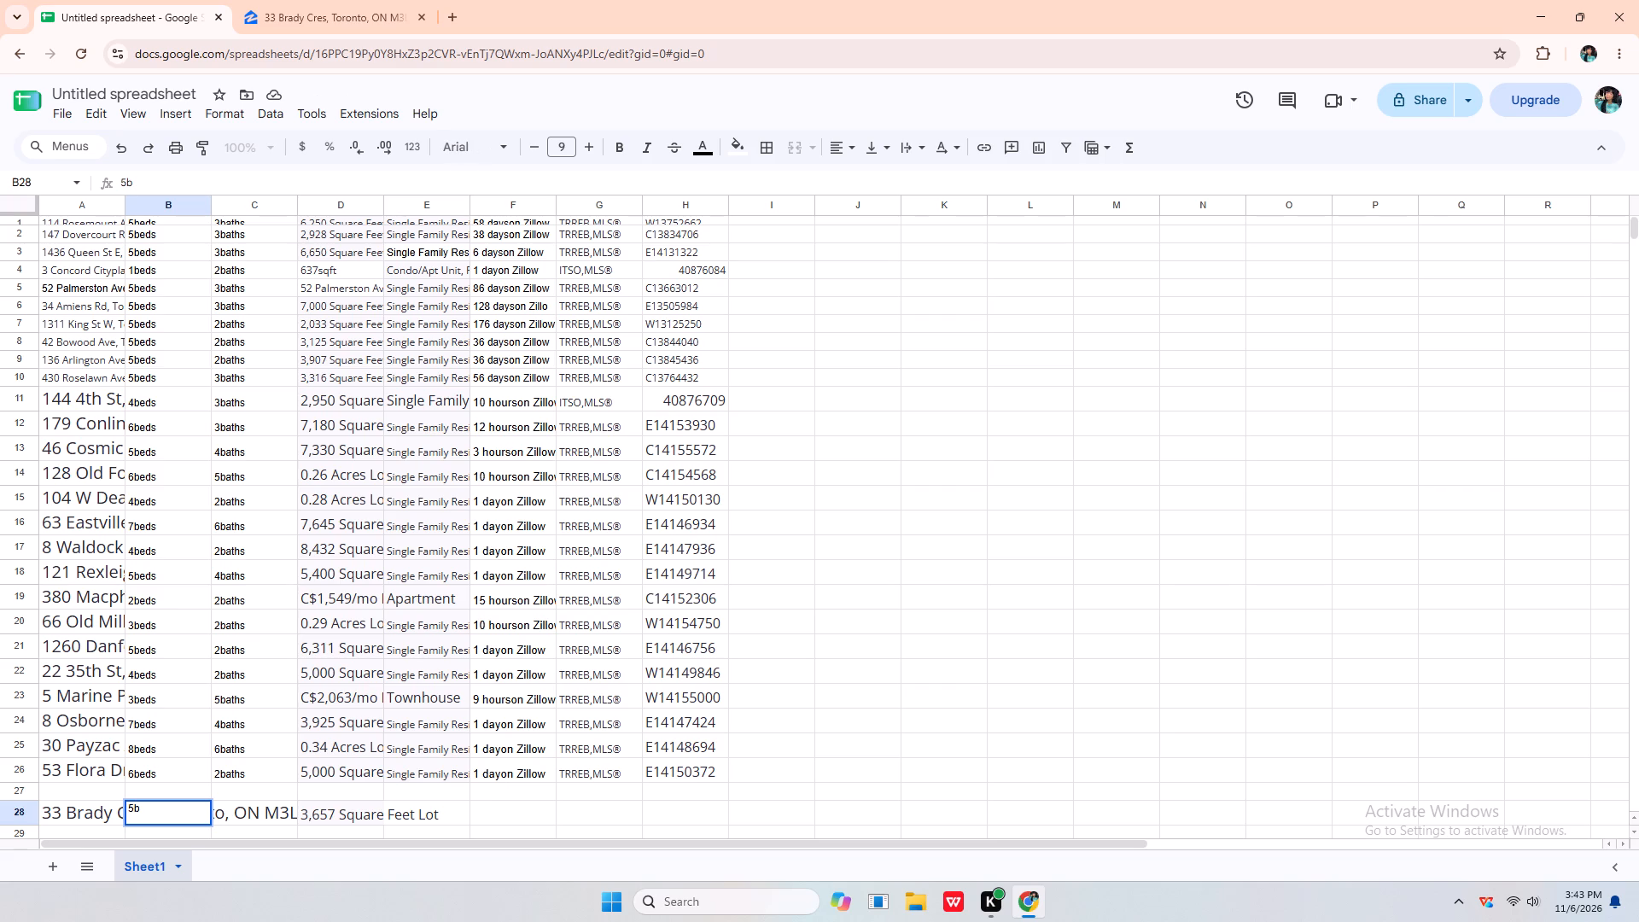
key("BackSpace")
type("beds")
key("Right")
key("3")
type("baths")
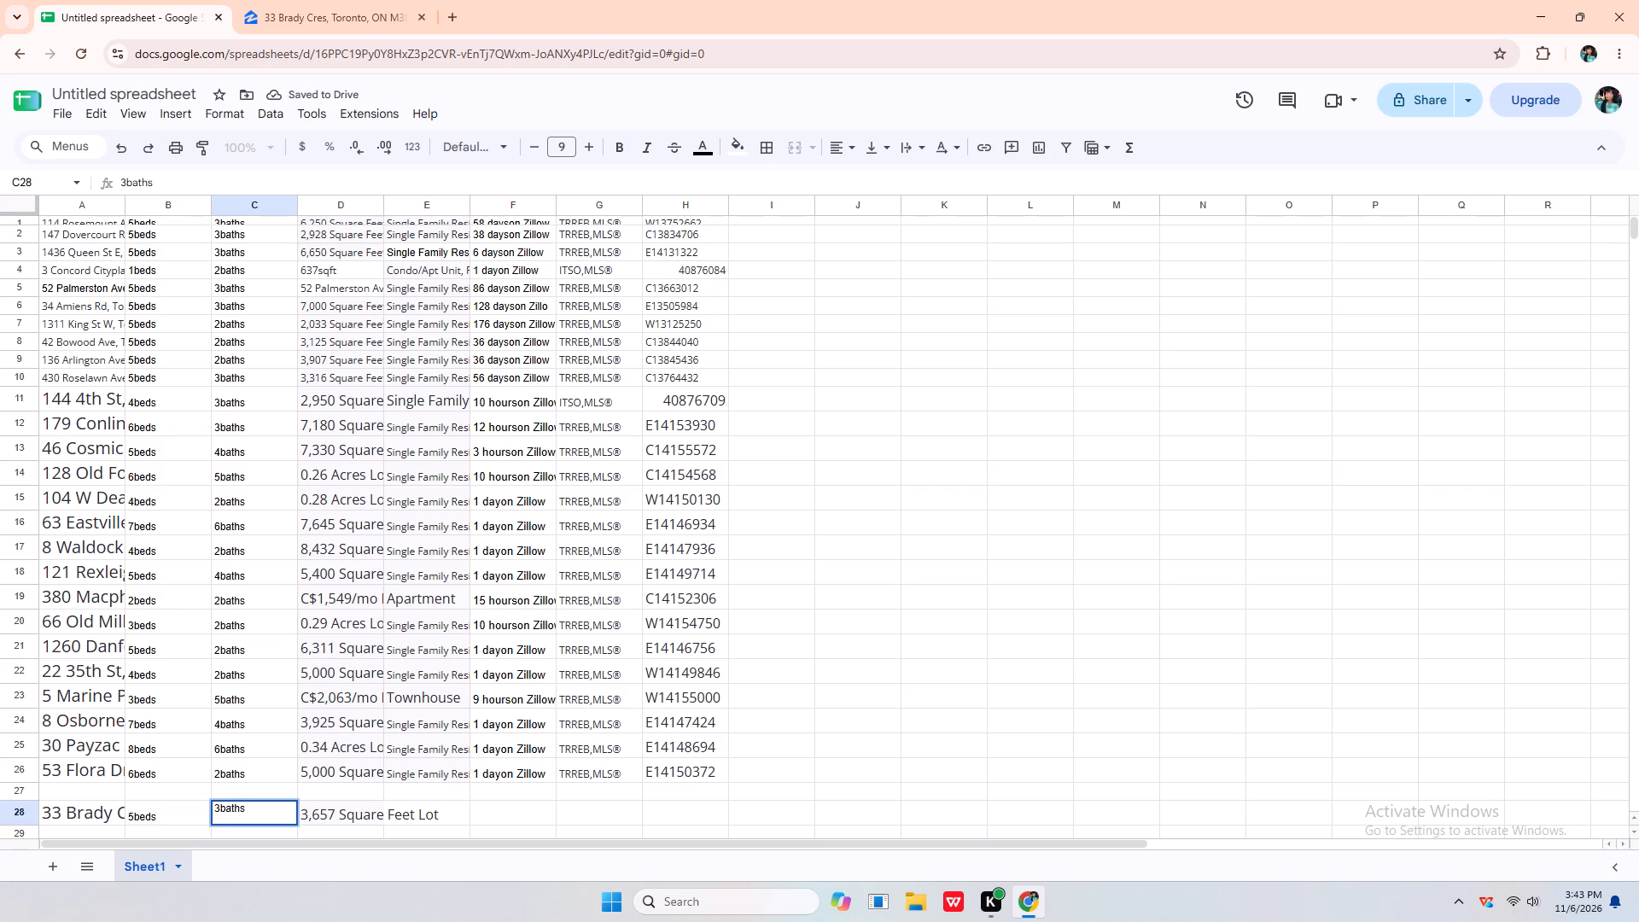
Copy the listing age "1 day on Zillow" from the Brady Cres listing into cell F28 of the spreadsheet.
left_click(327, 13)
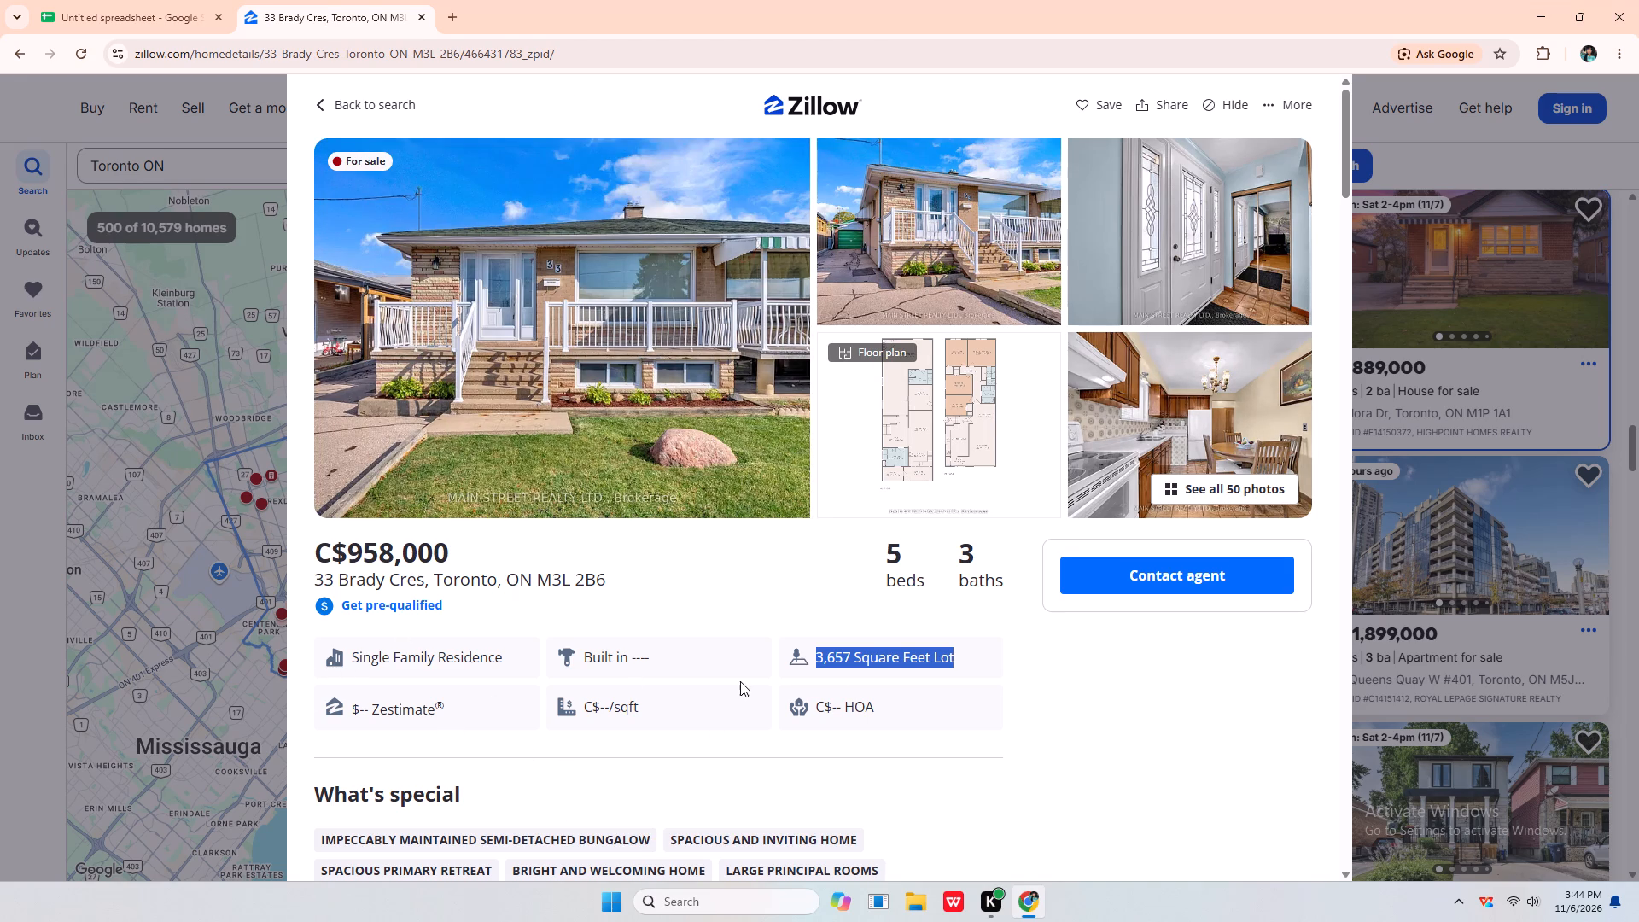
scroll(741, 684, "down", 2)
scroll(738, 696, "up", 1)
scroll(737, 697, "down", 3)
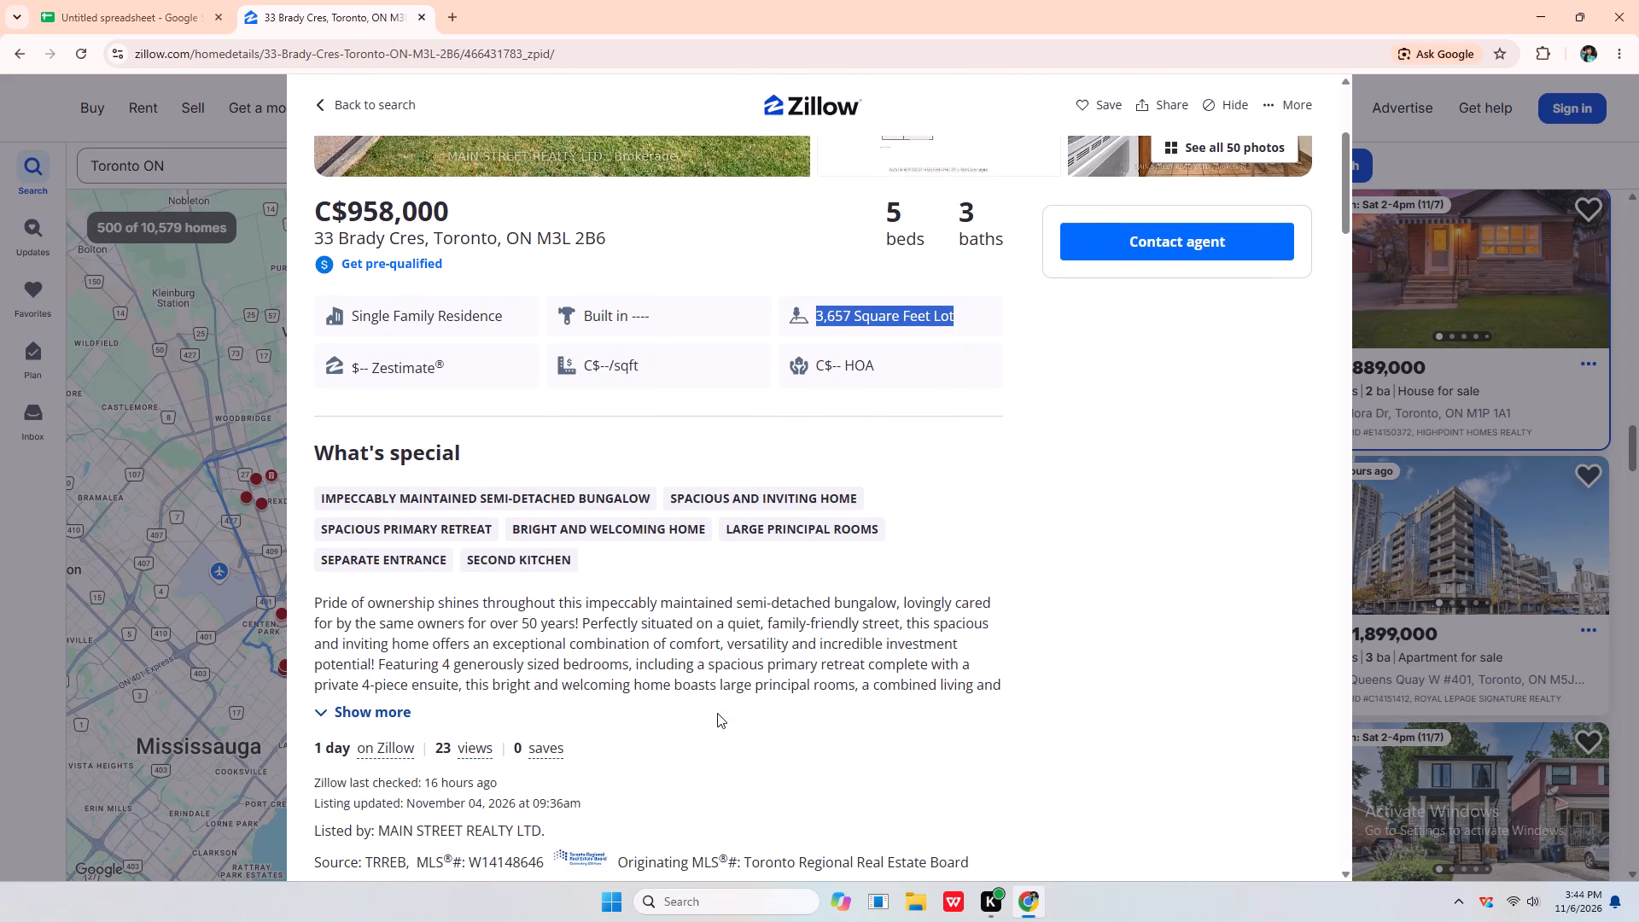
left_click_drag(311, 750, 379, 747)
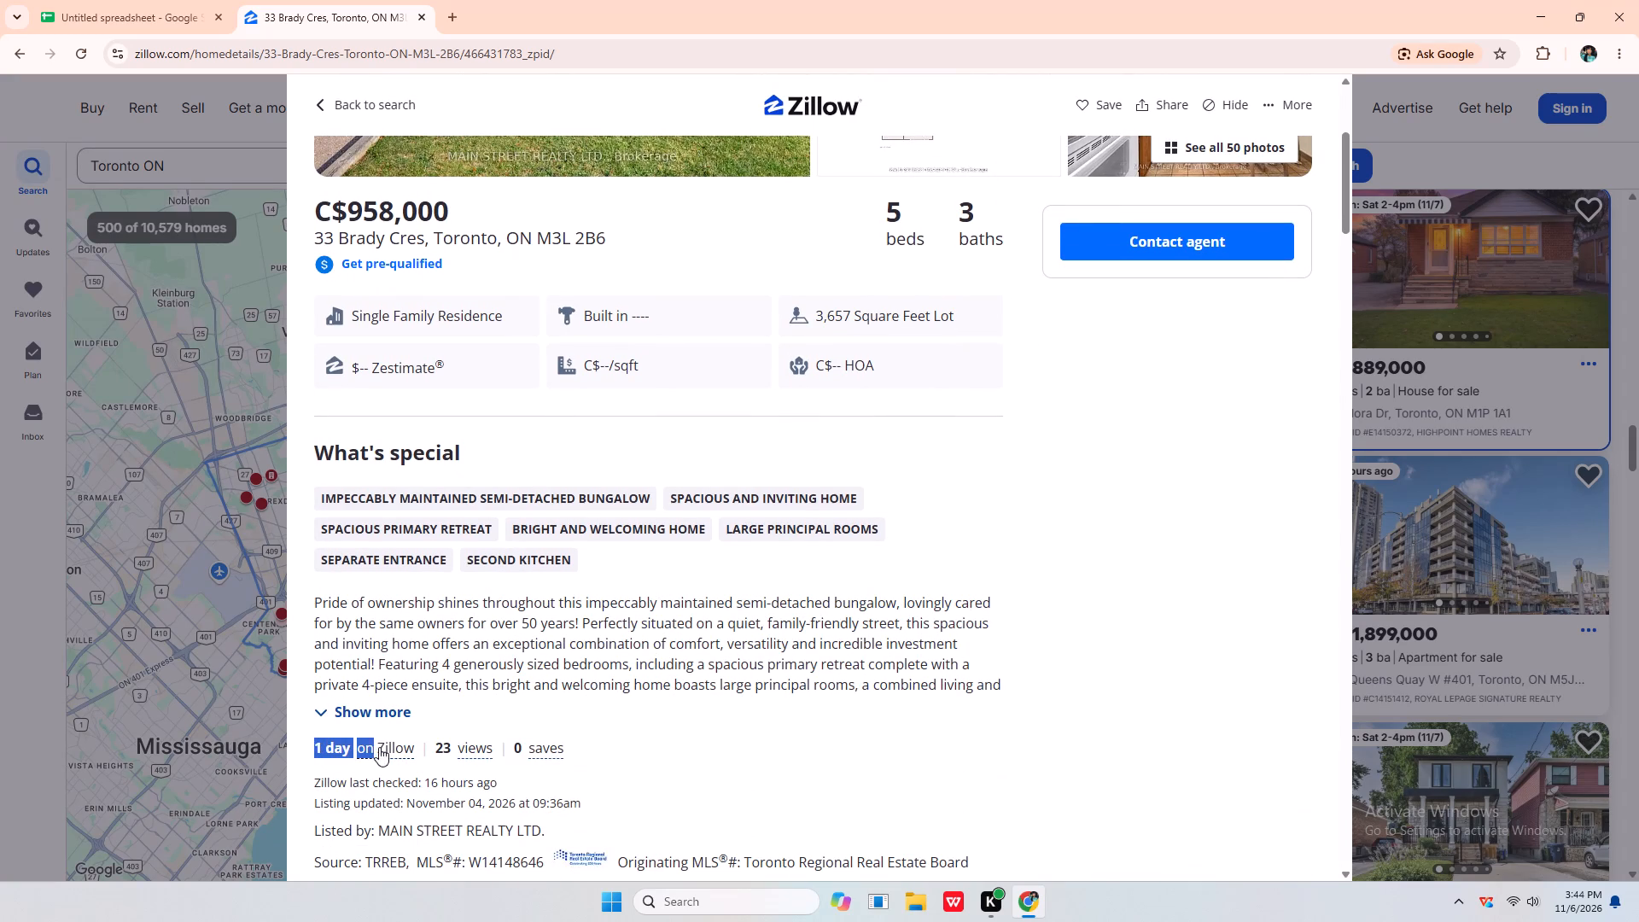
left_click_drag(379, 747, 414, 752)
key("ctrl+c")
left_click(170, 18)
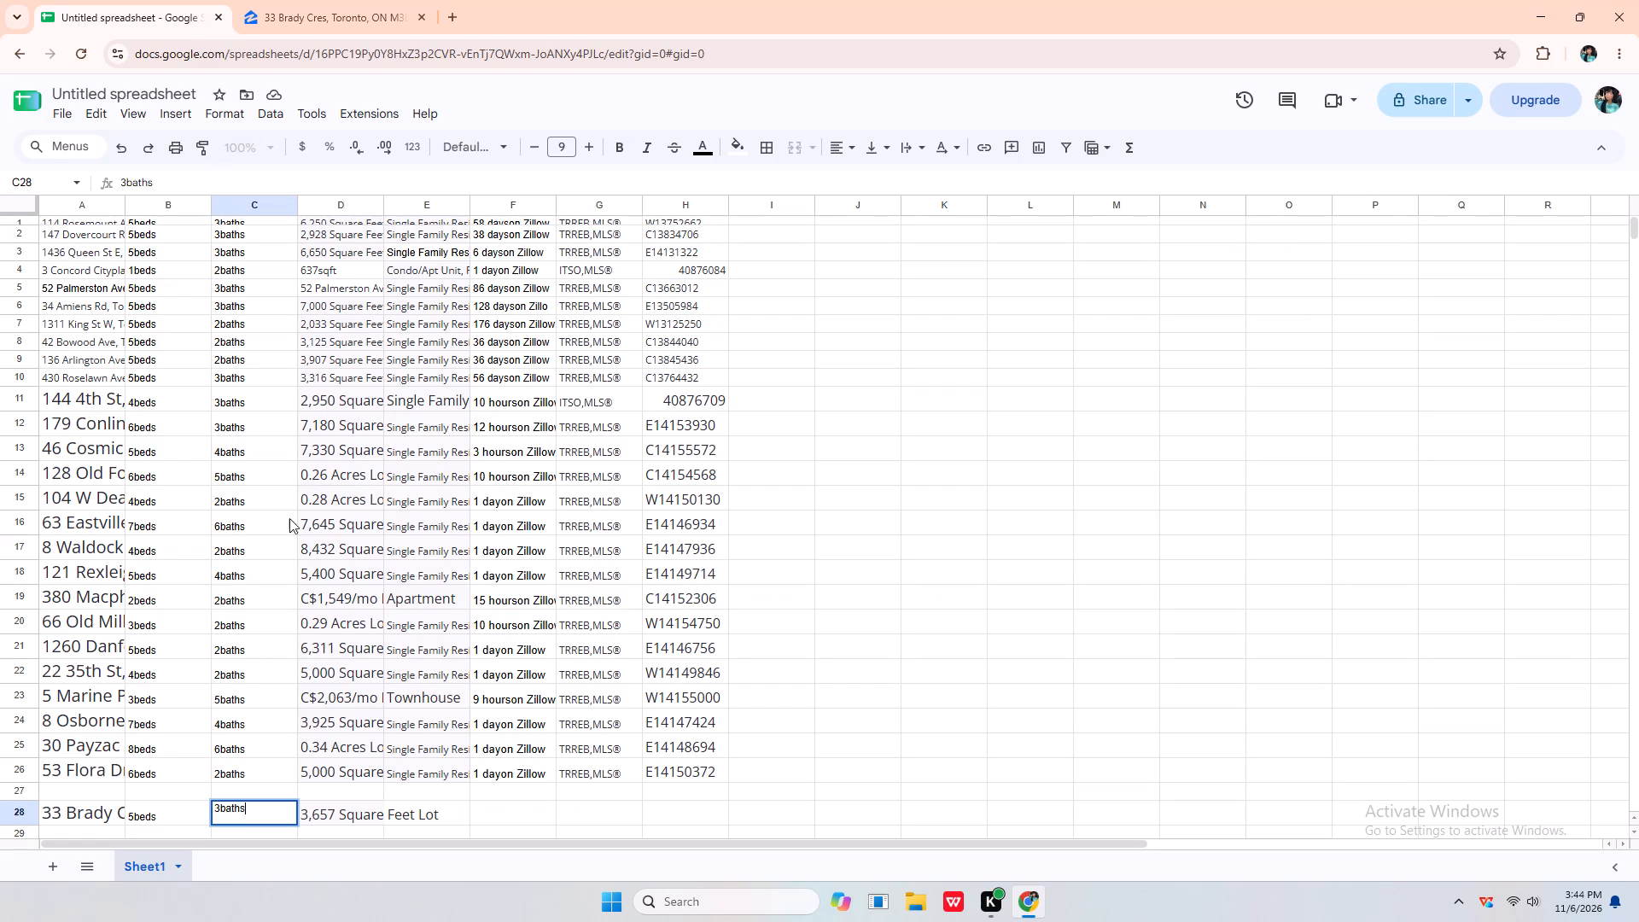
left_click(513, 808)
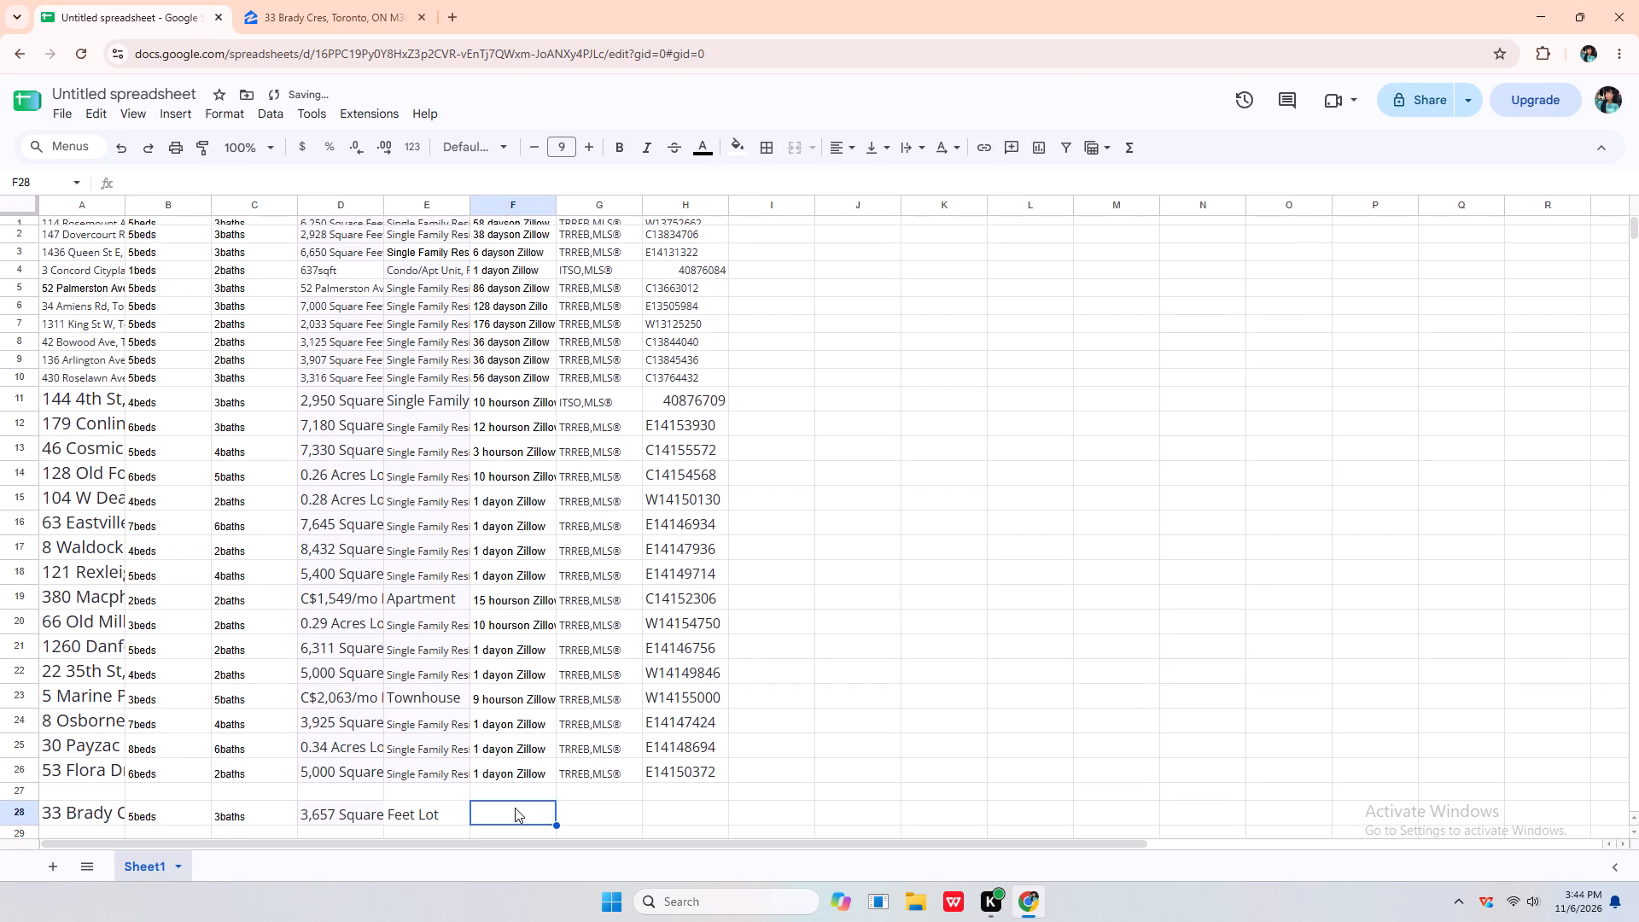
key("ctrl+v")
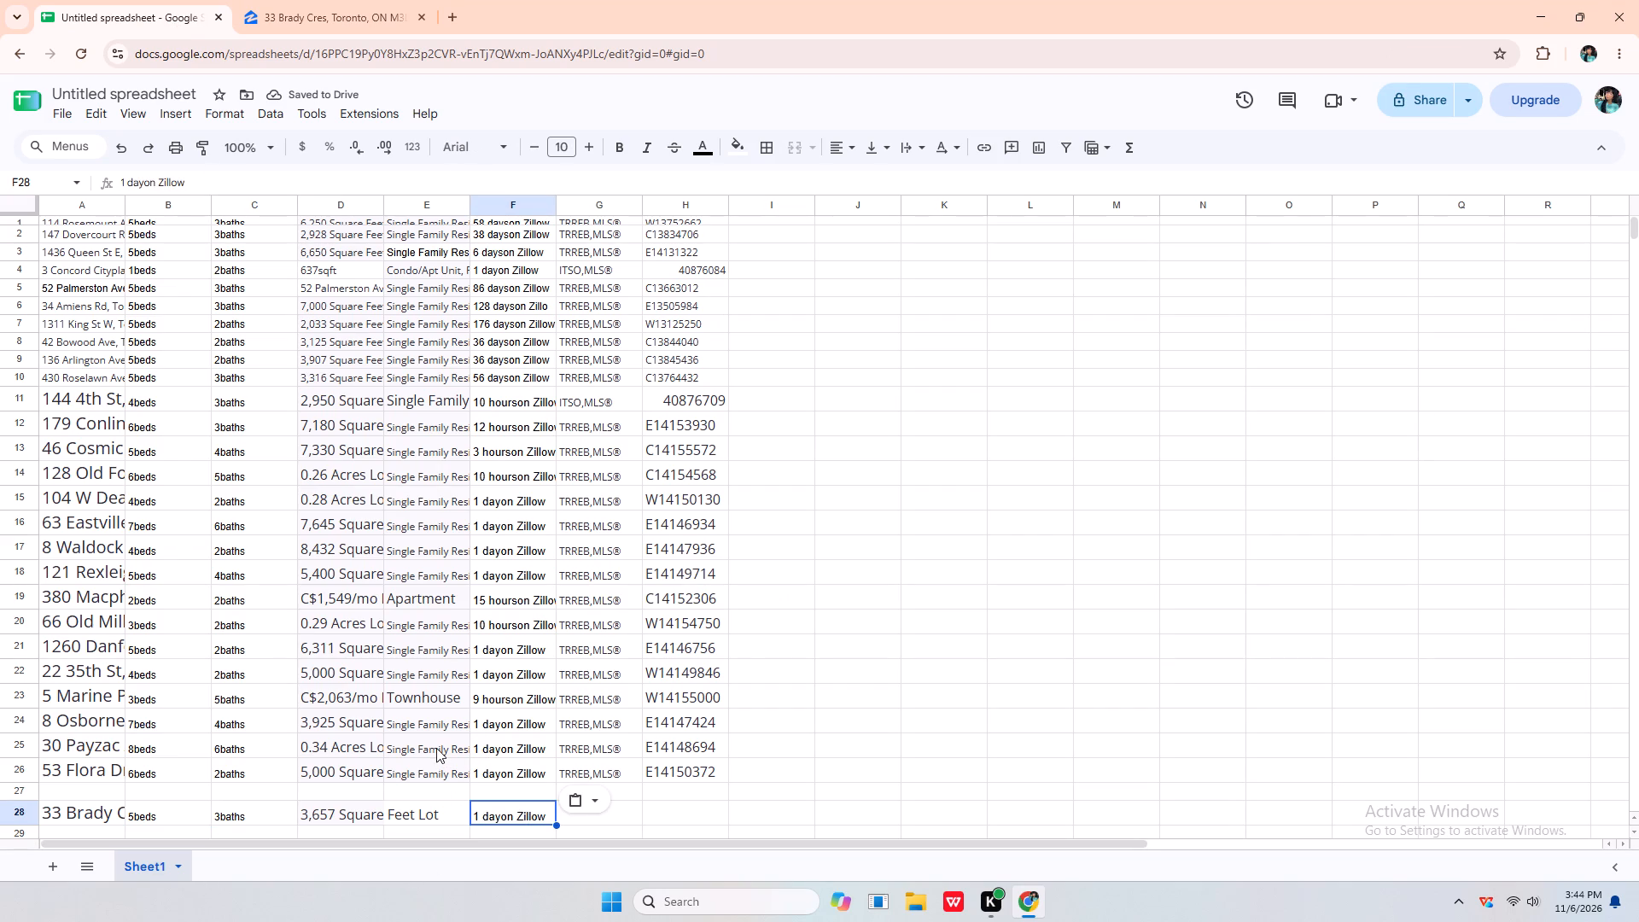
Copy the home type Single Family Residence from cell E26 into cell E28.
left_click(440, 771)
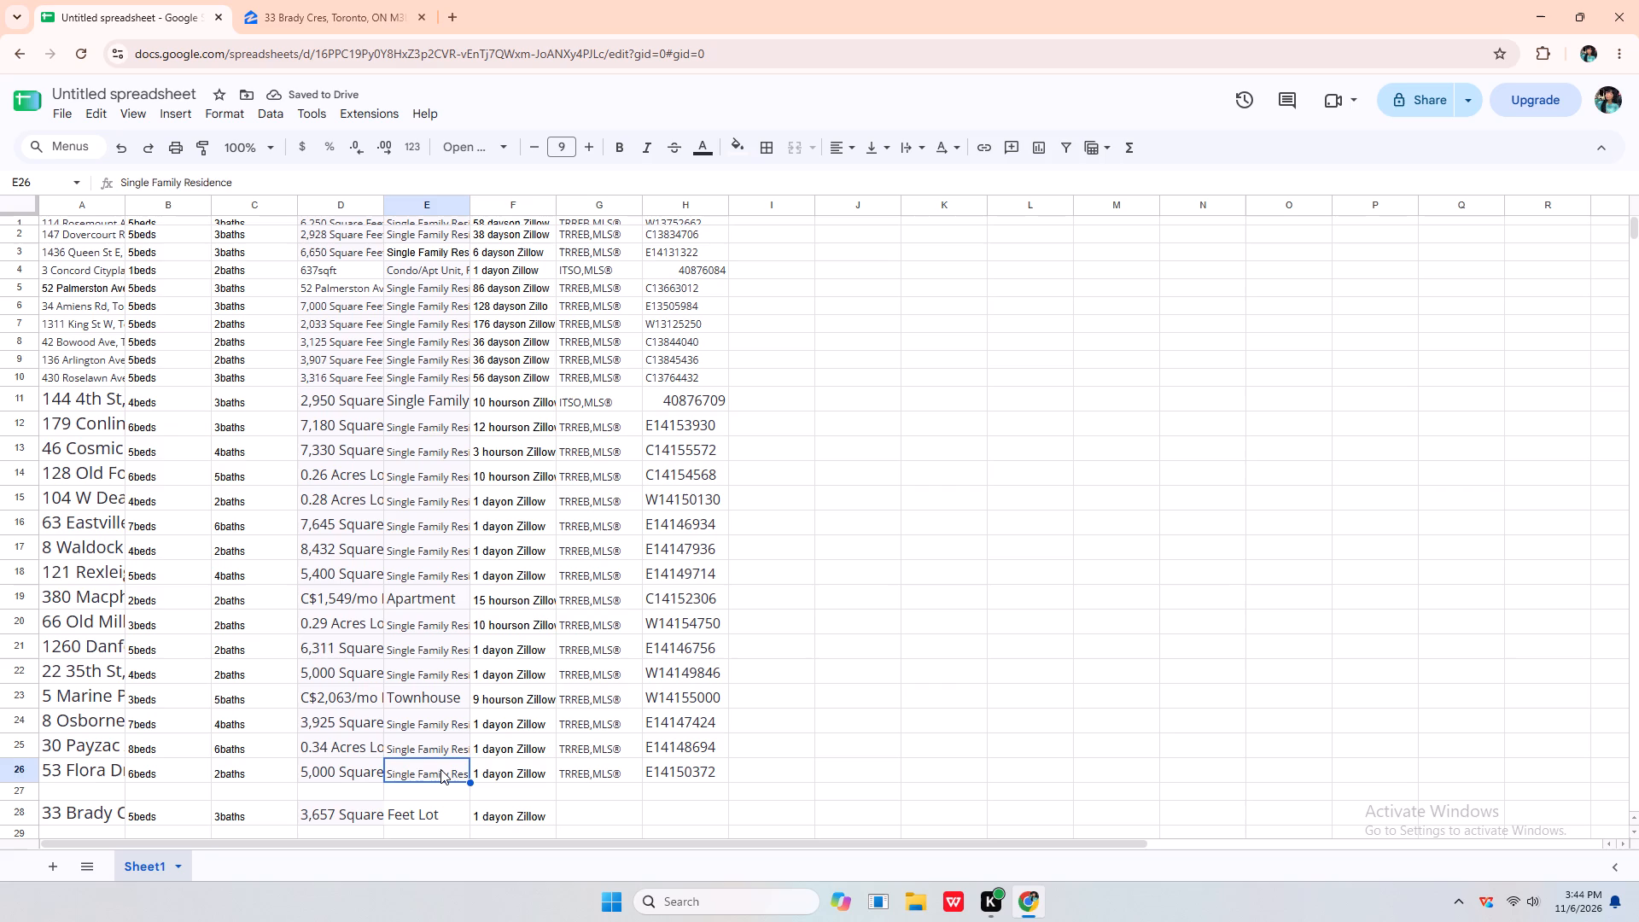
key("ctrl+c")
key("Down")
key("Down")
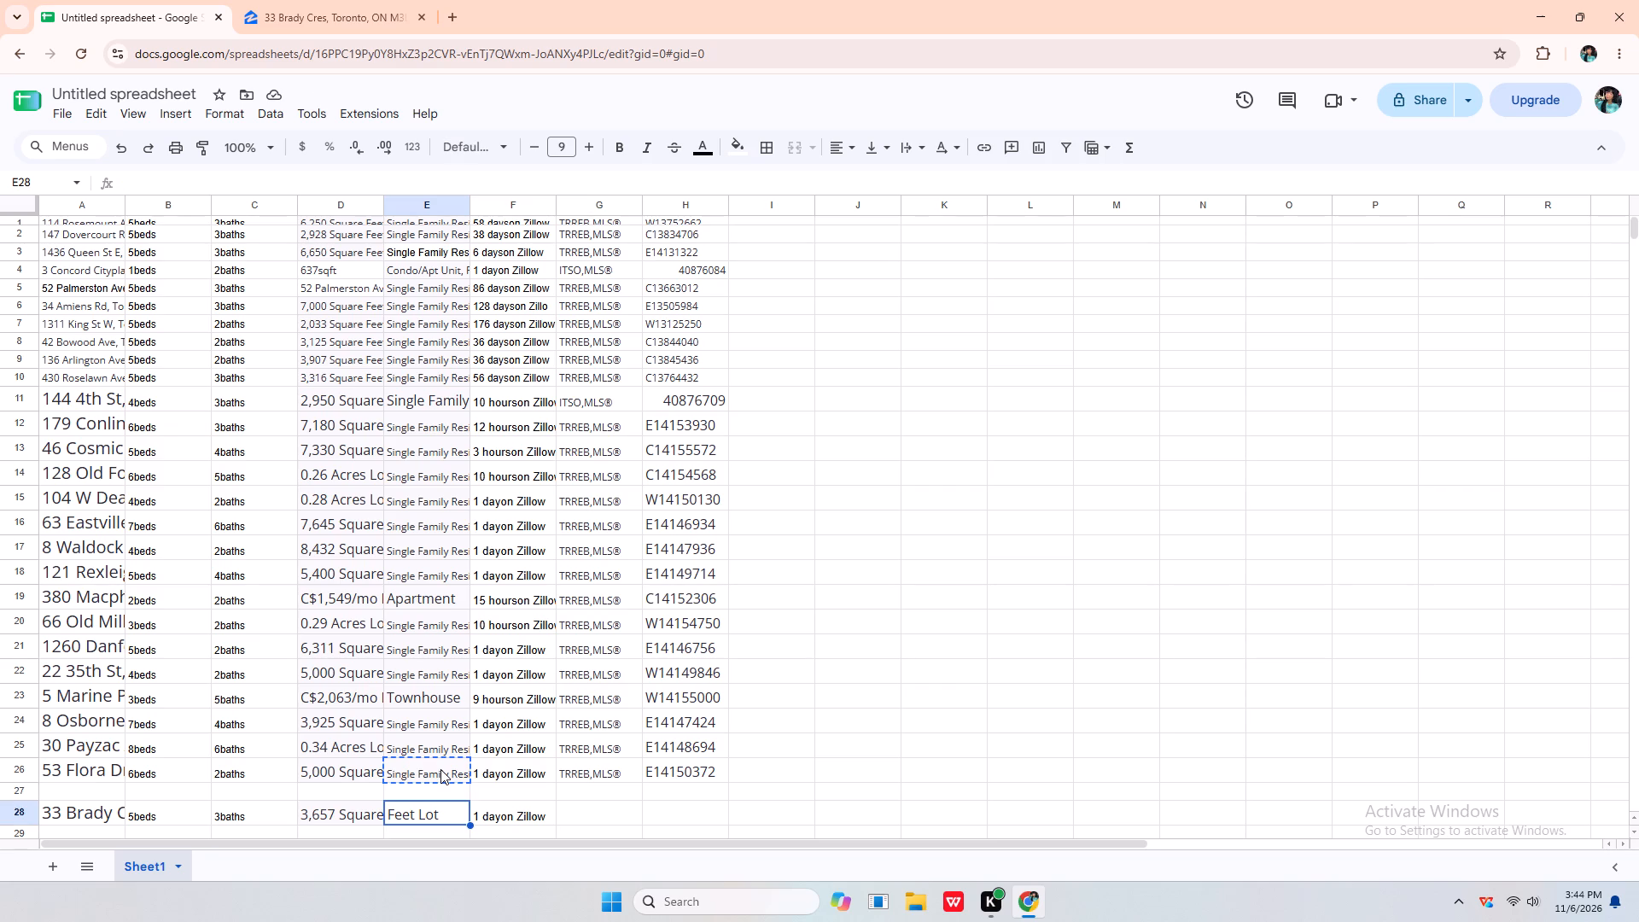
key("ctrl+v")
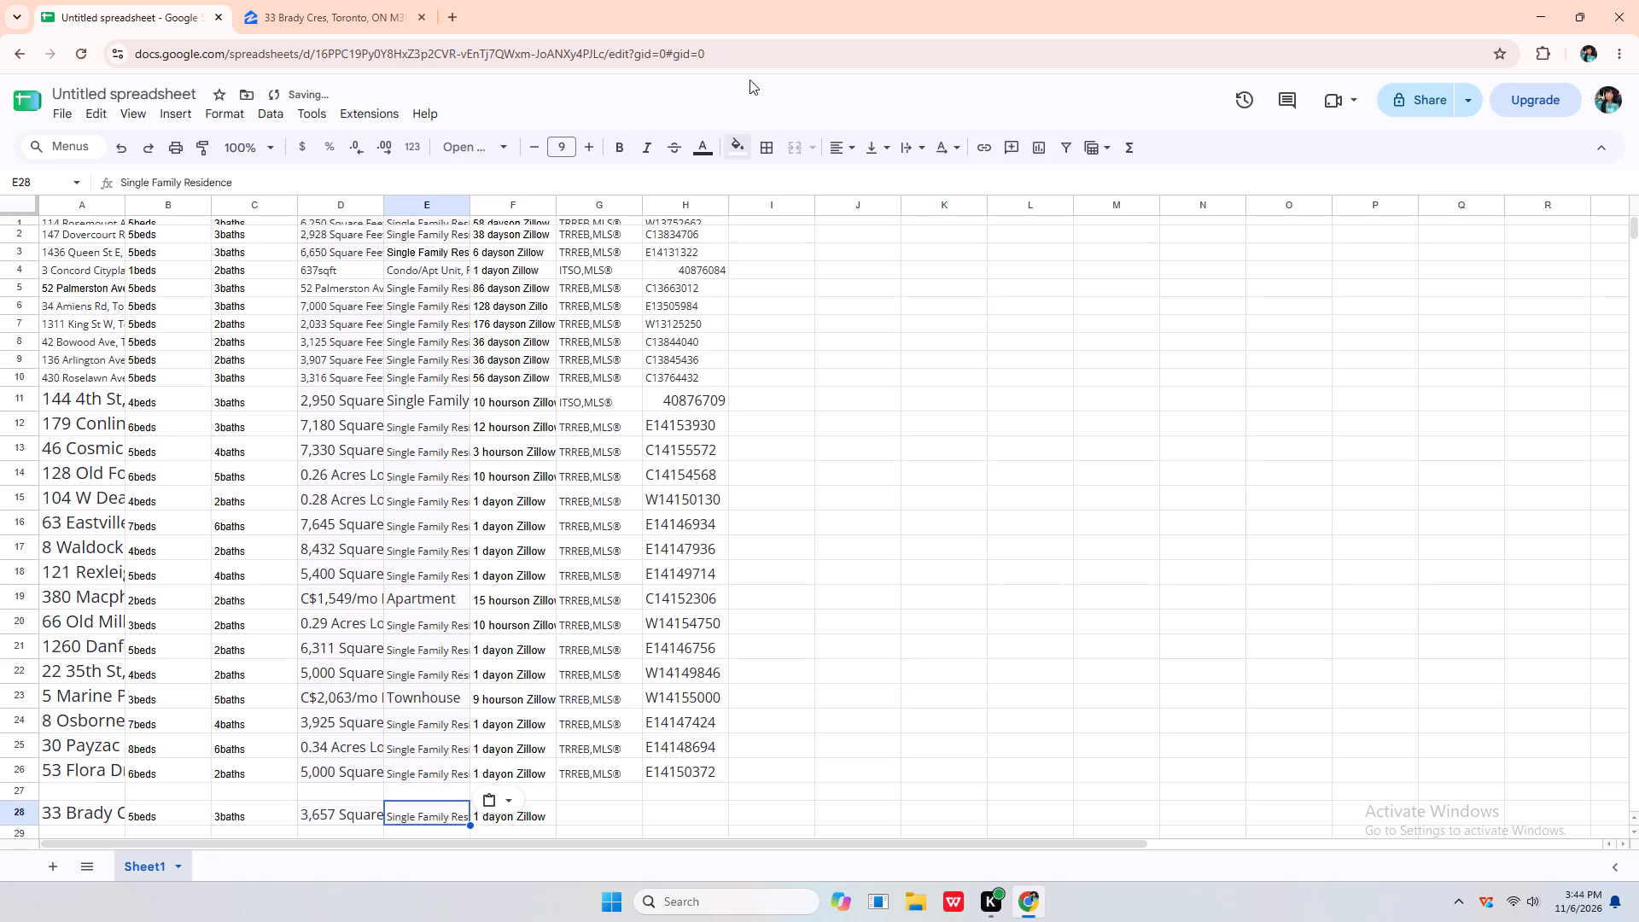
Copy the MLS number W14148646 from the Brady Cres listing into cell H28 of the spreadsheet.
left_click(374, 21)
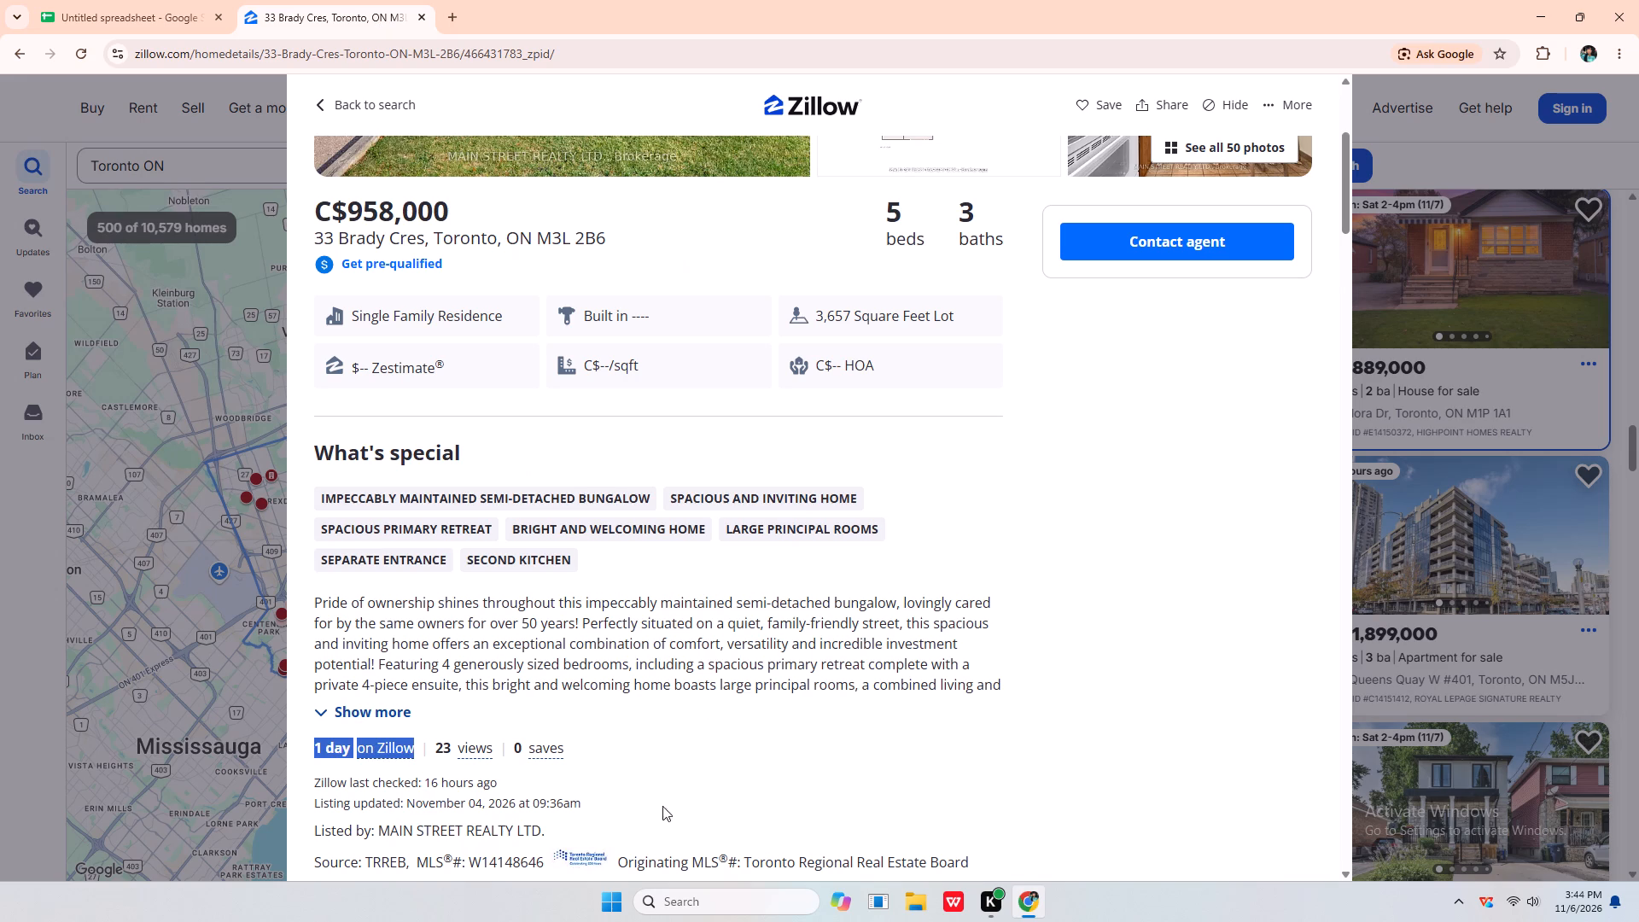
scroll(671, 809, "down", 4)
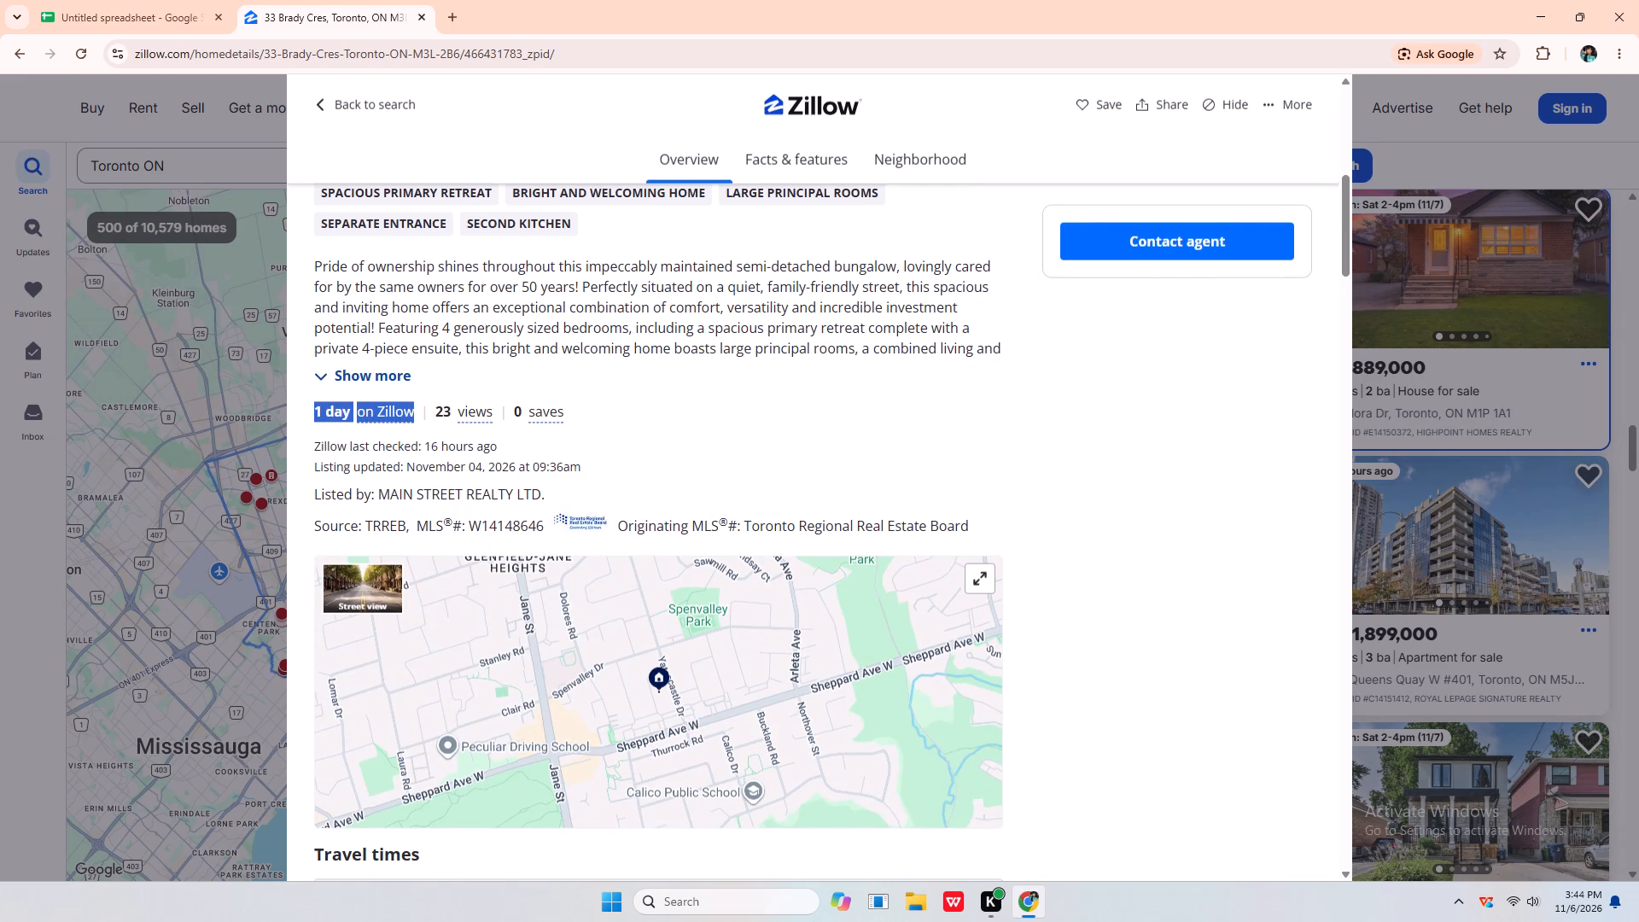
left_click_drag(467, 517, 550, 528)
key("ctrl+c")
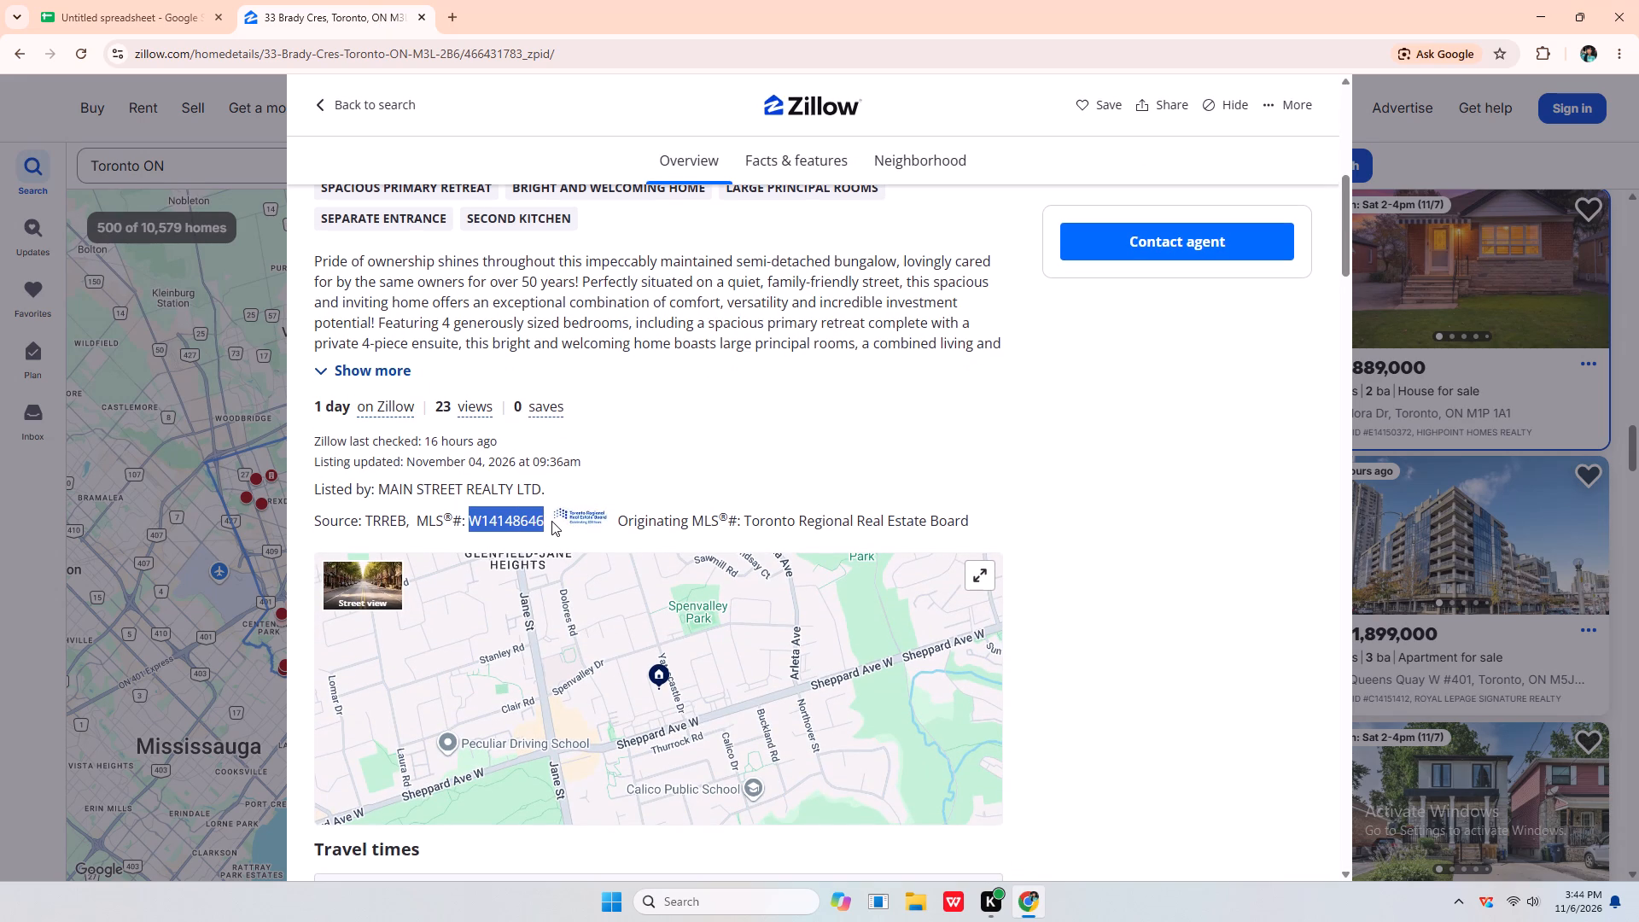
left_click(179, 23)
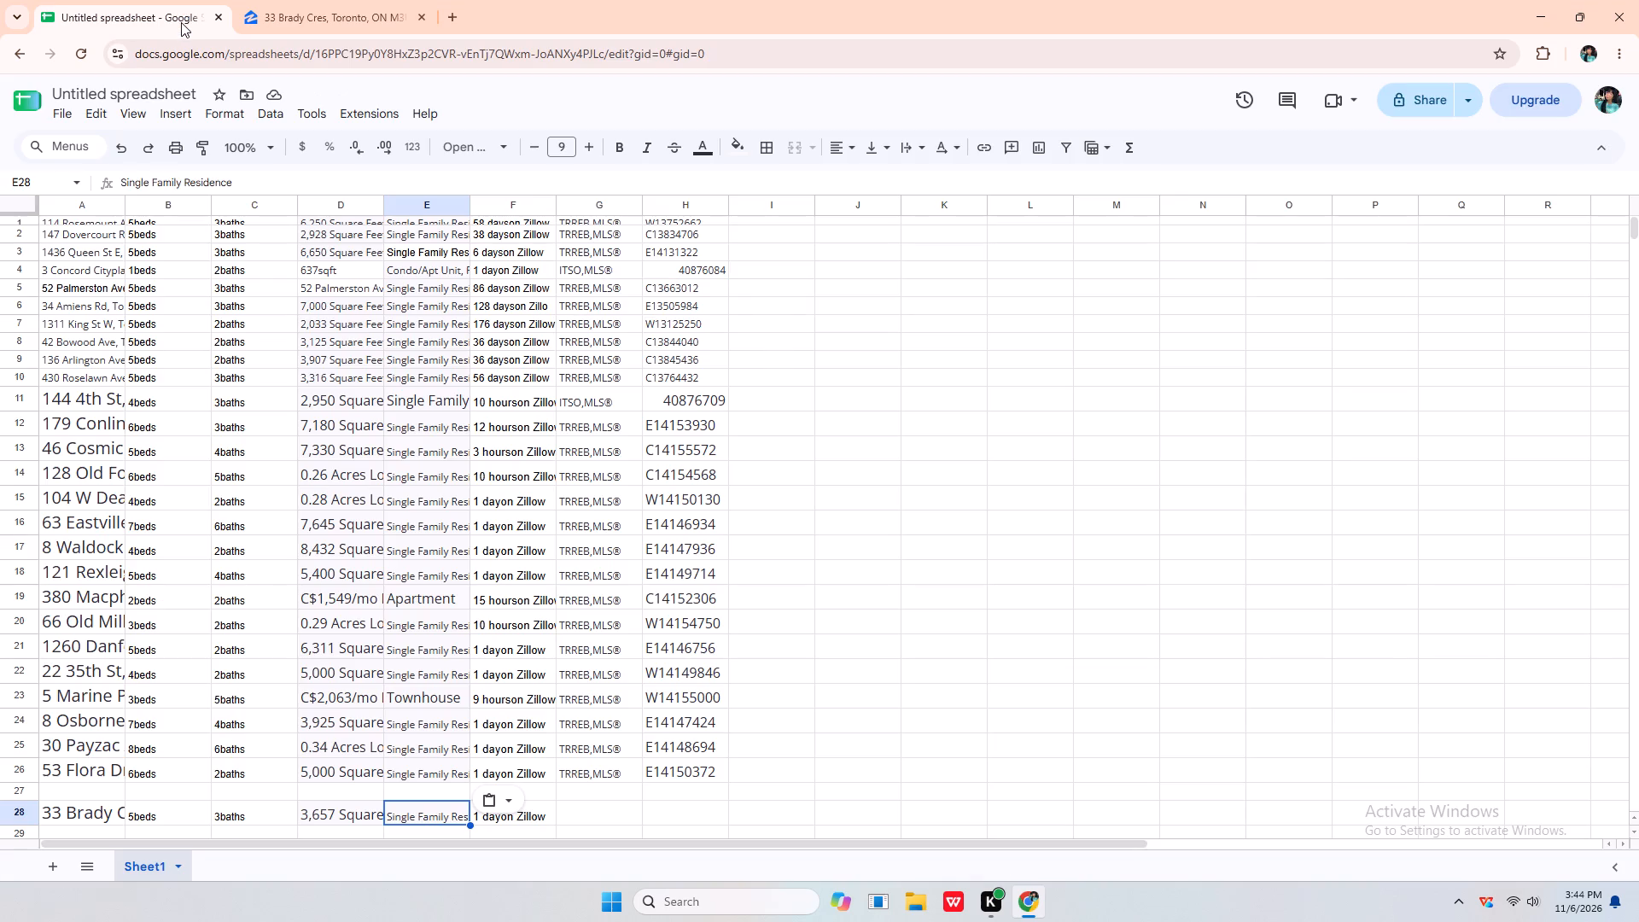
left_click(596, 812)
left_click(678, 818)
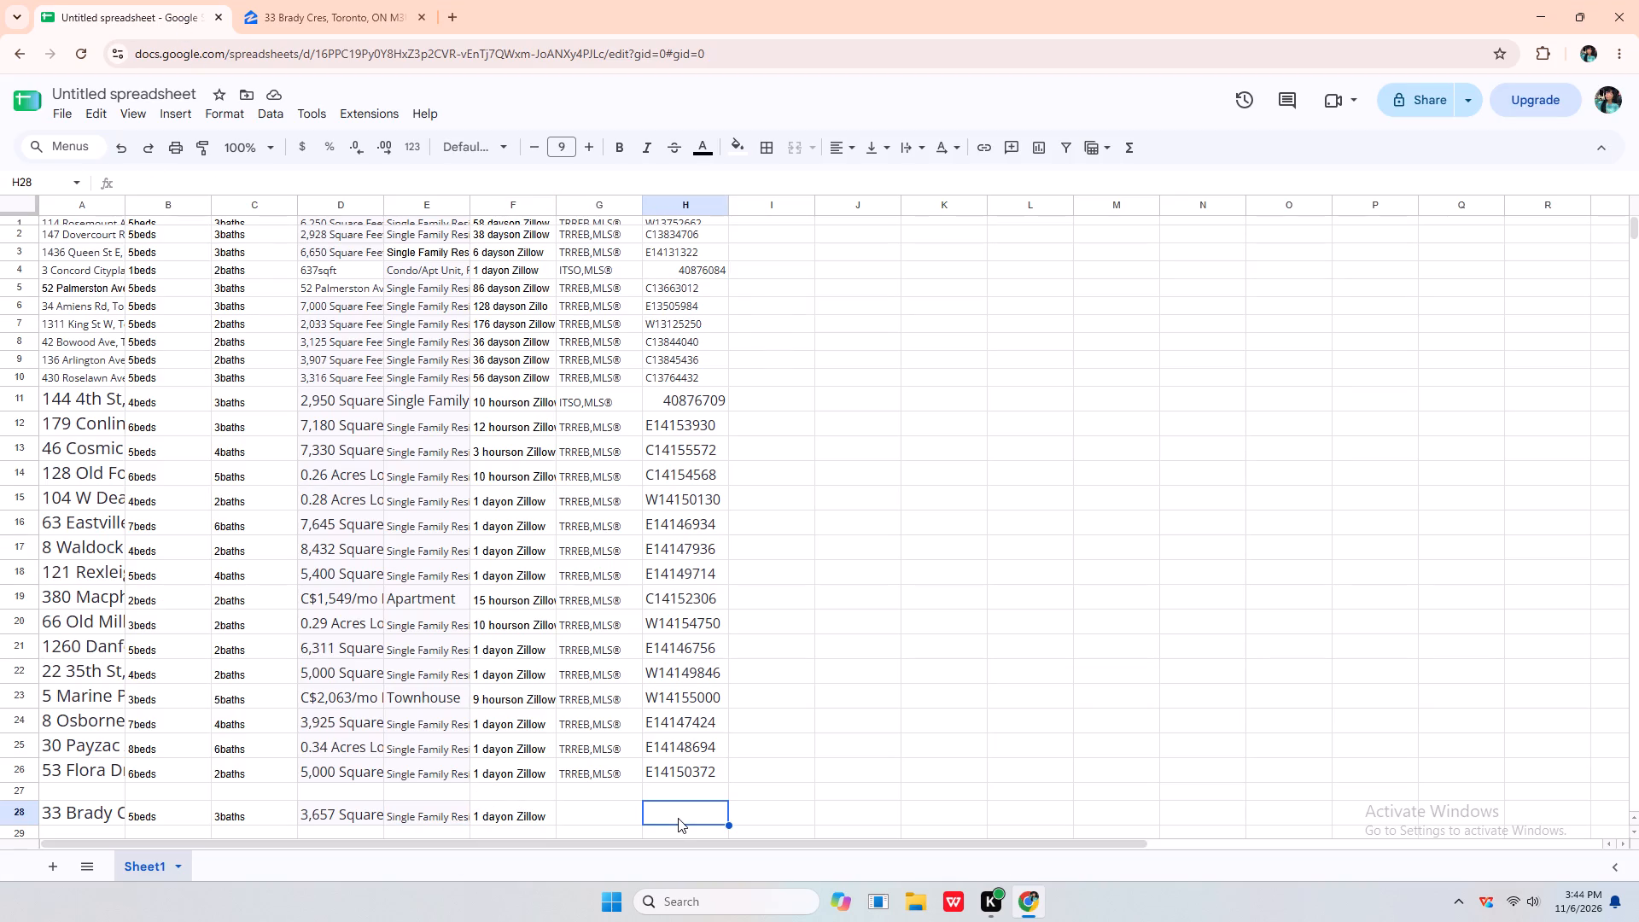
key("ctrl+v")
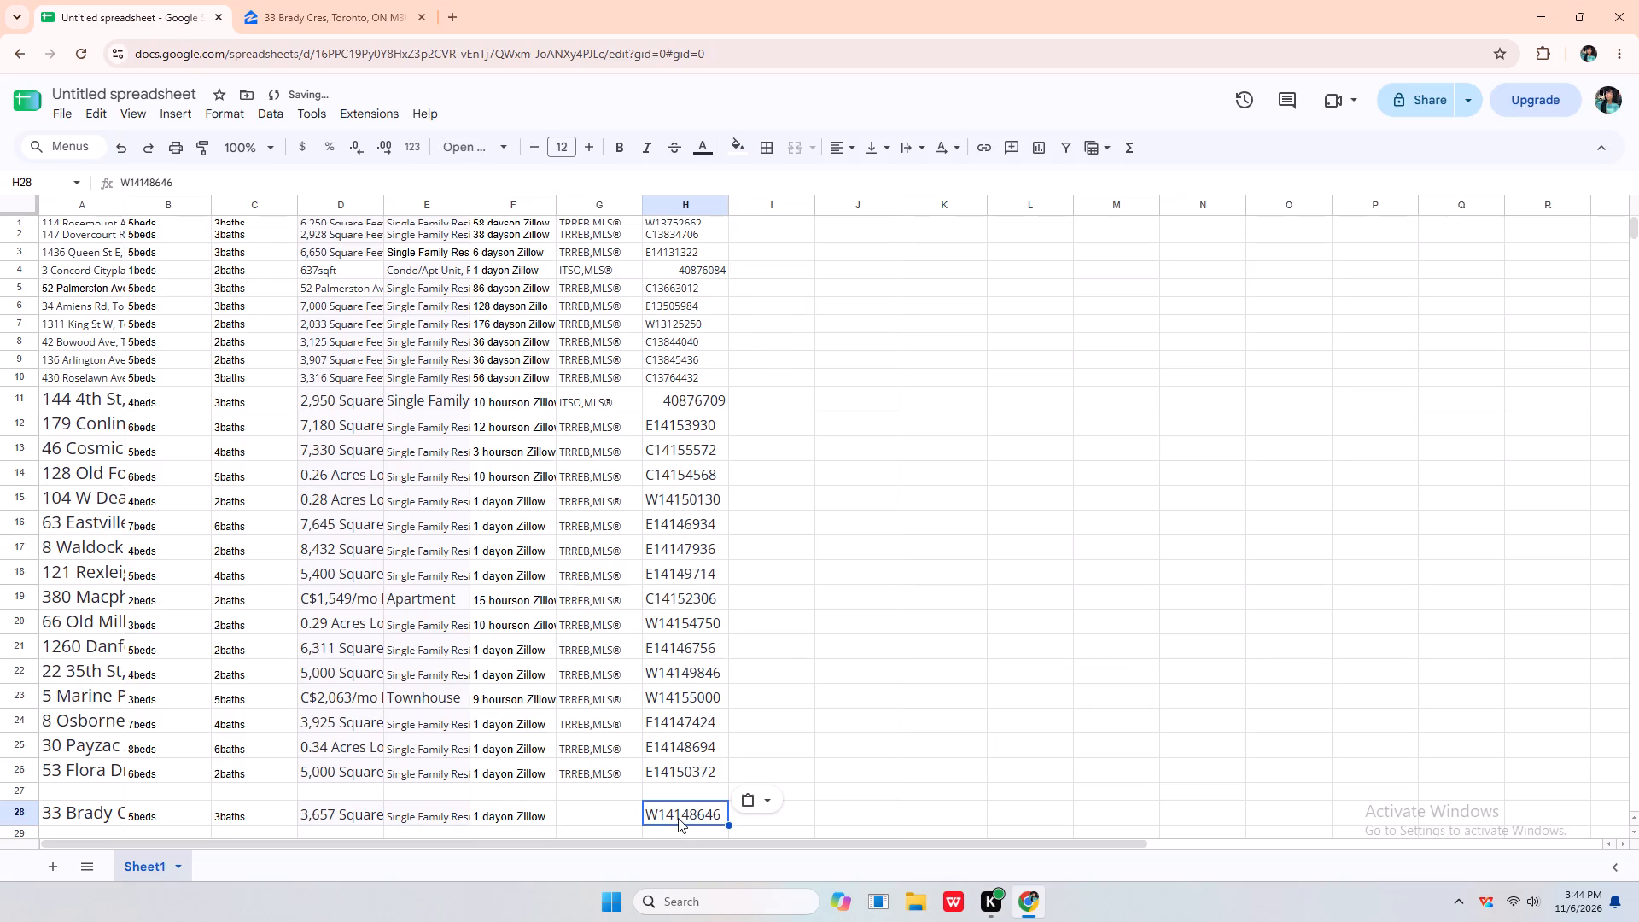
Copy the source TRREB,MLS® from cell G26 into cell G28.
key("Left")
key("Up")
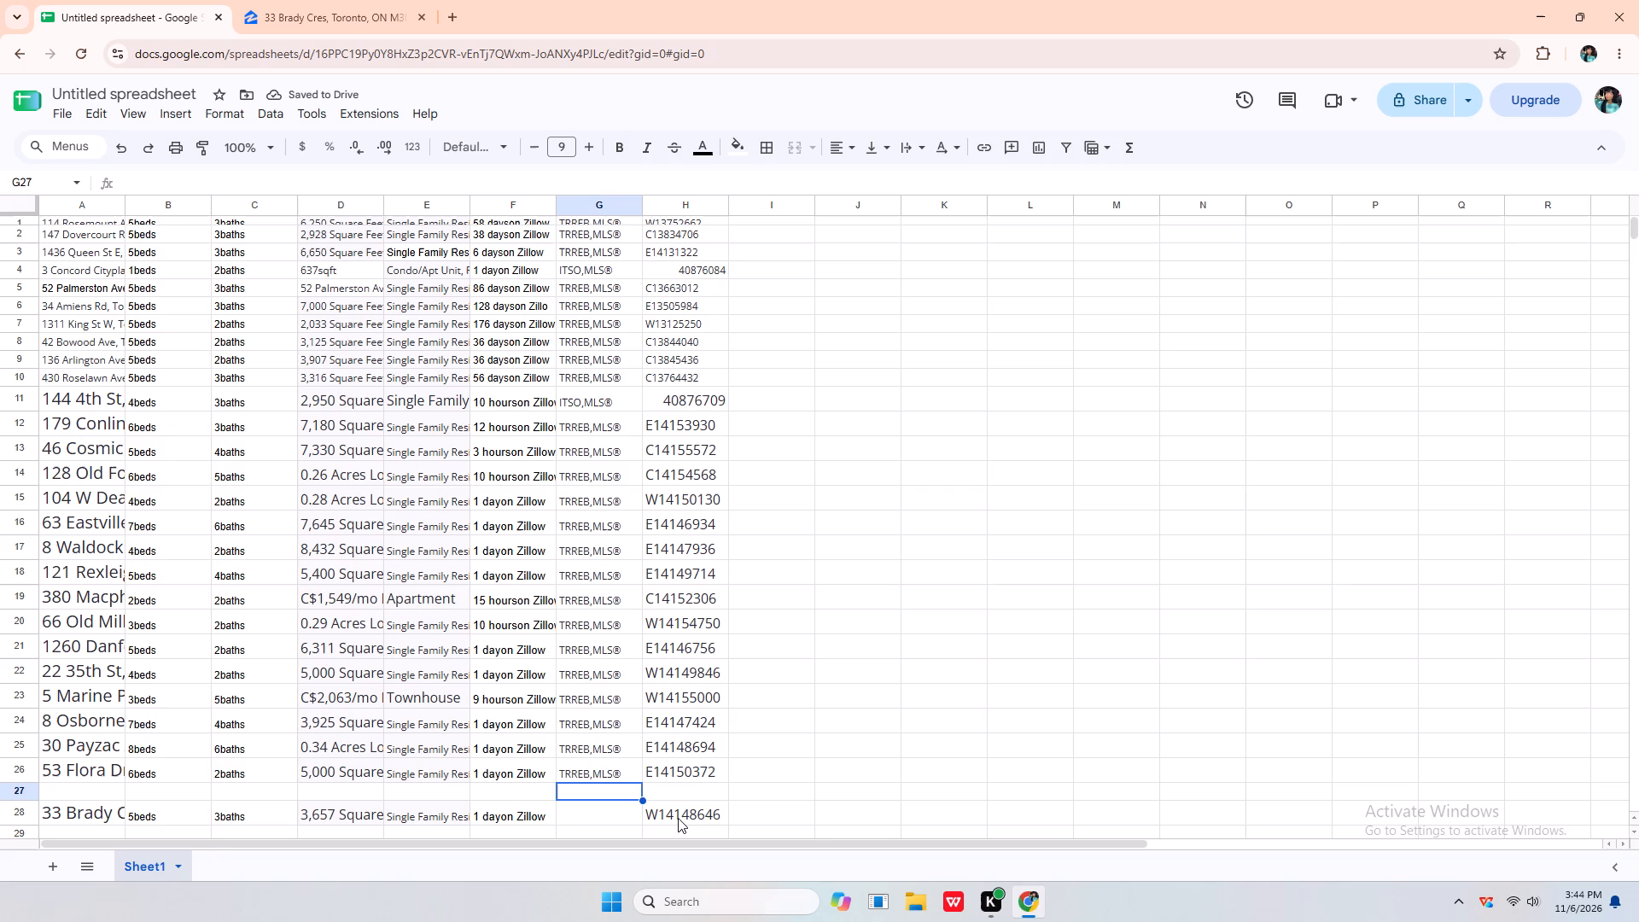
key("Up")
key("ctrl+c")
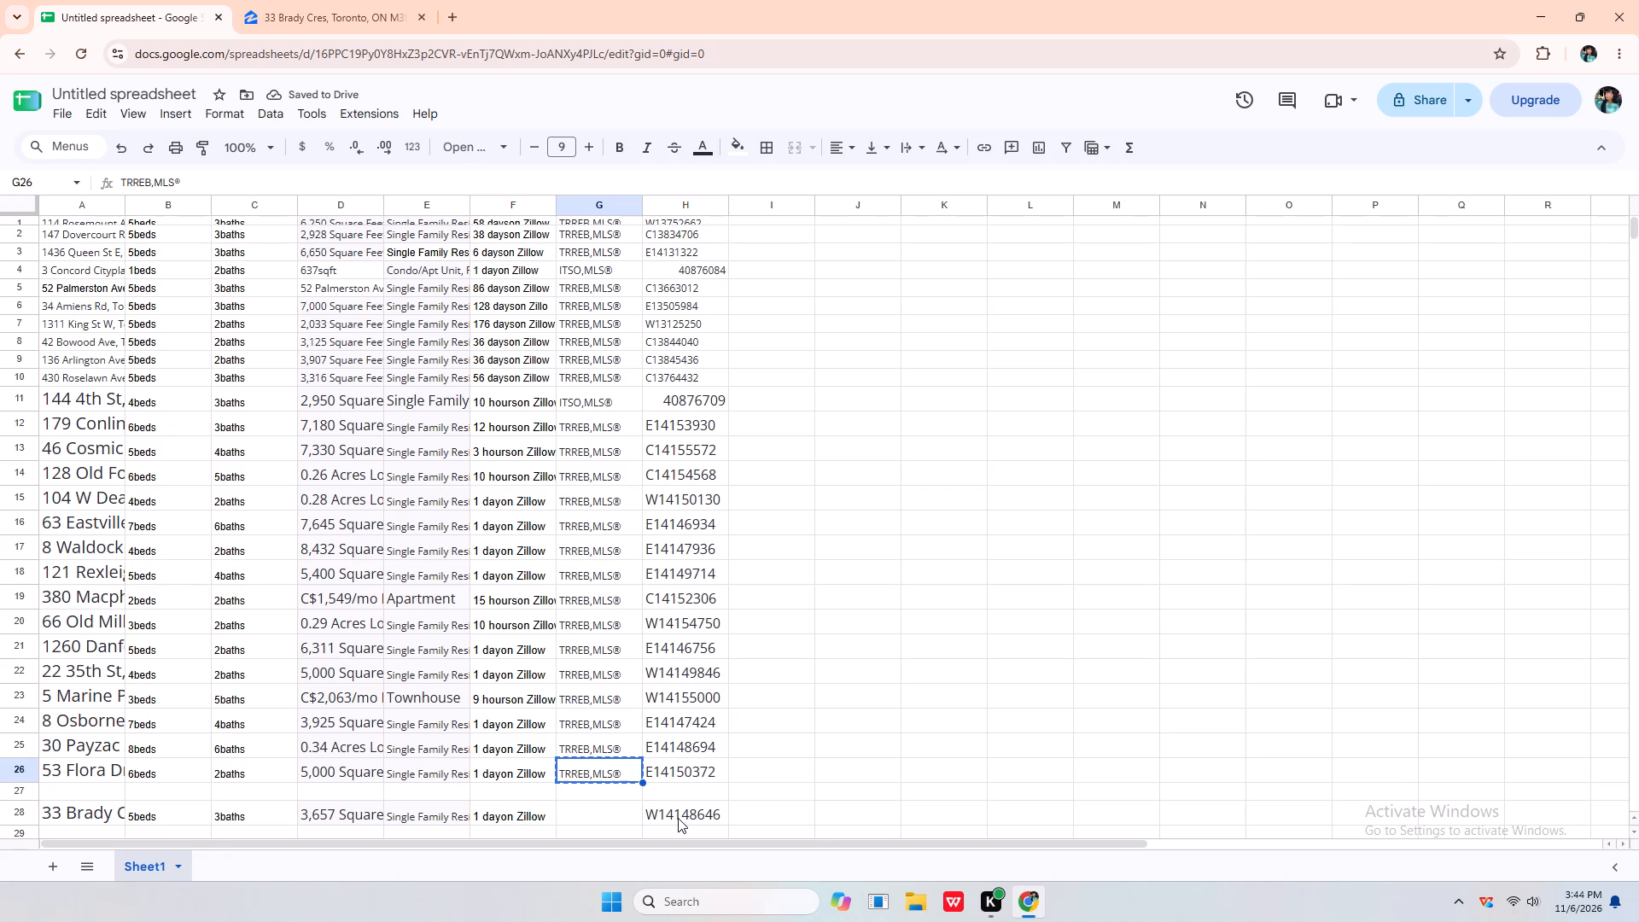
key("Down")
key("Down")
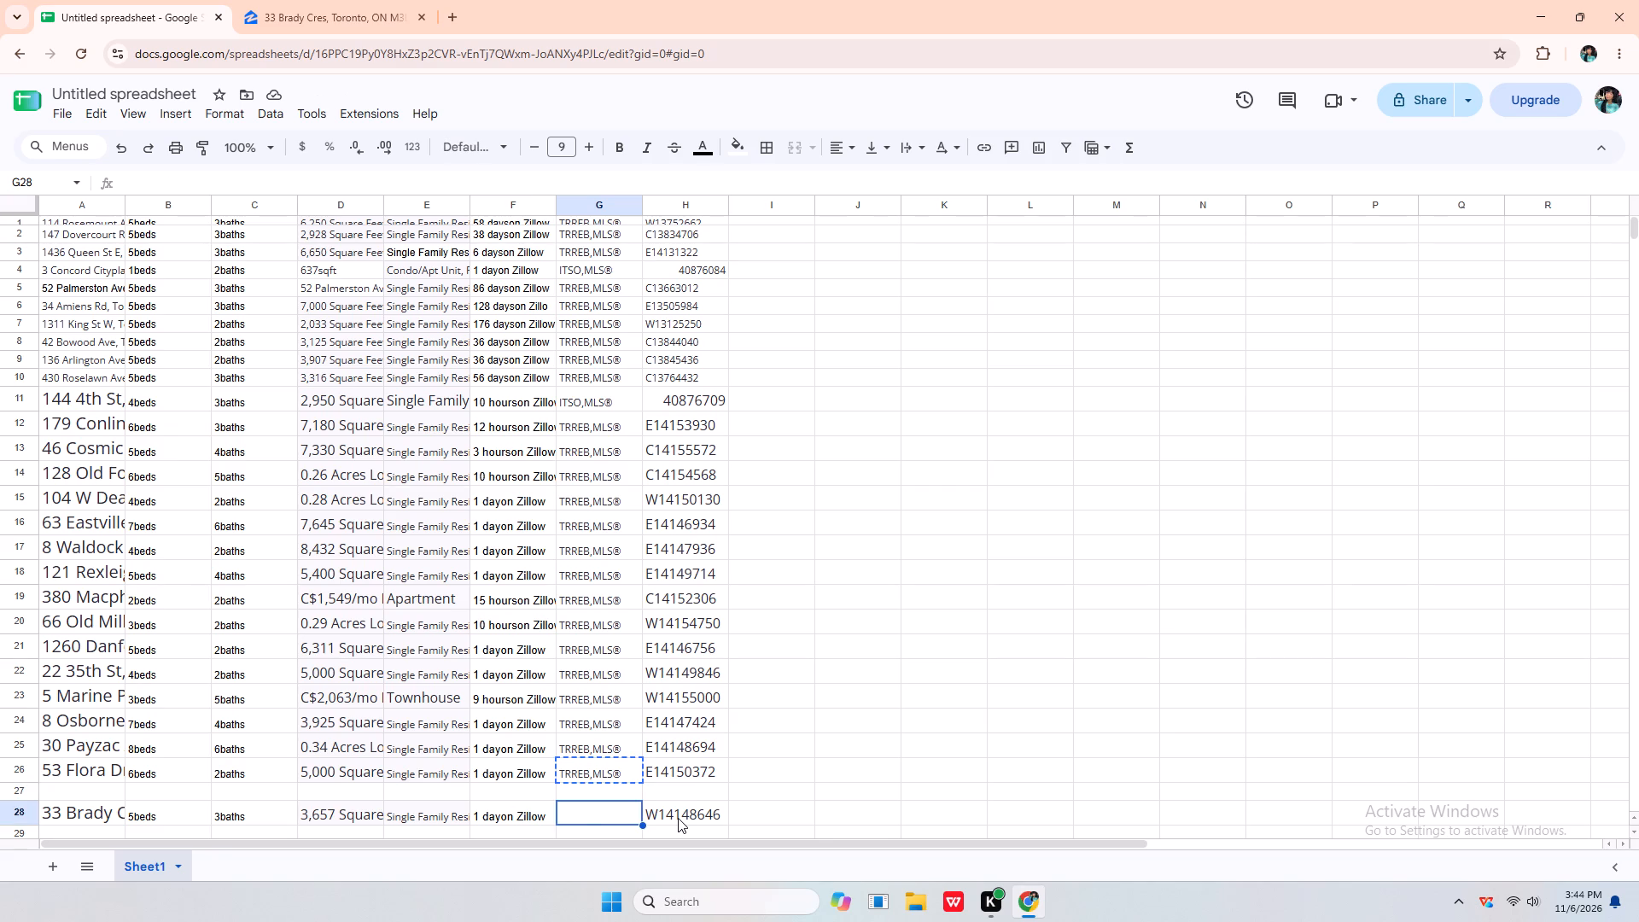
key("ctrl+v")
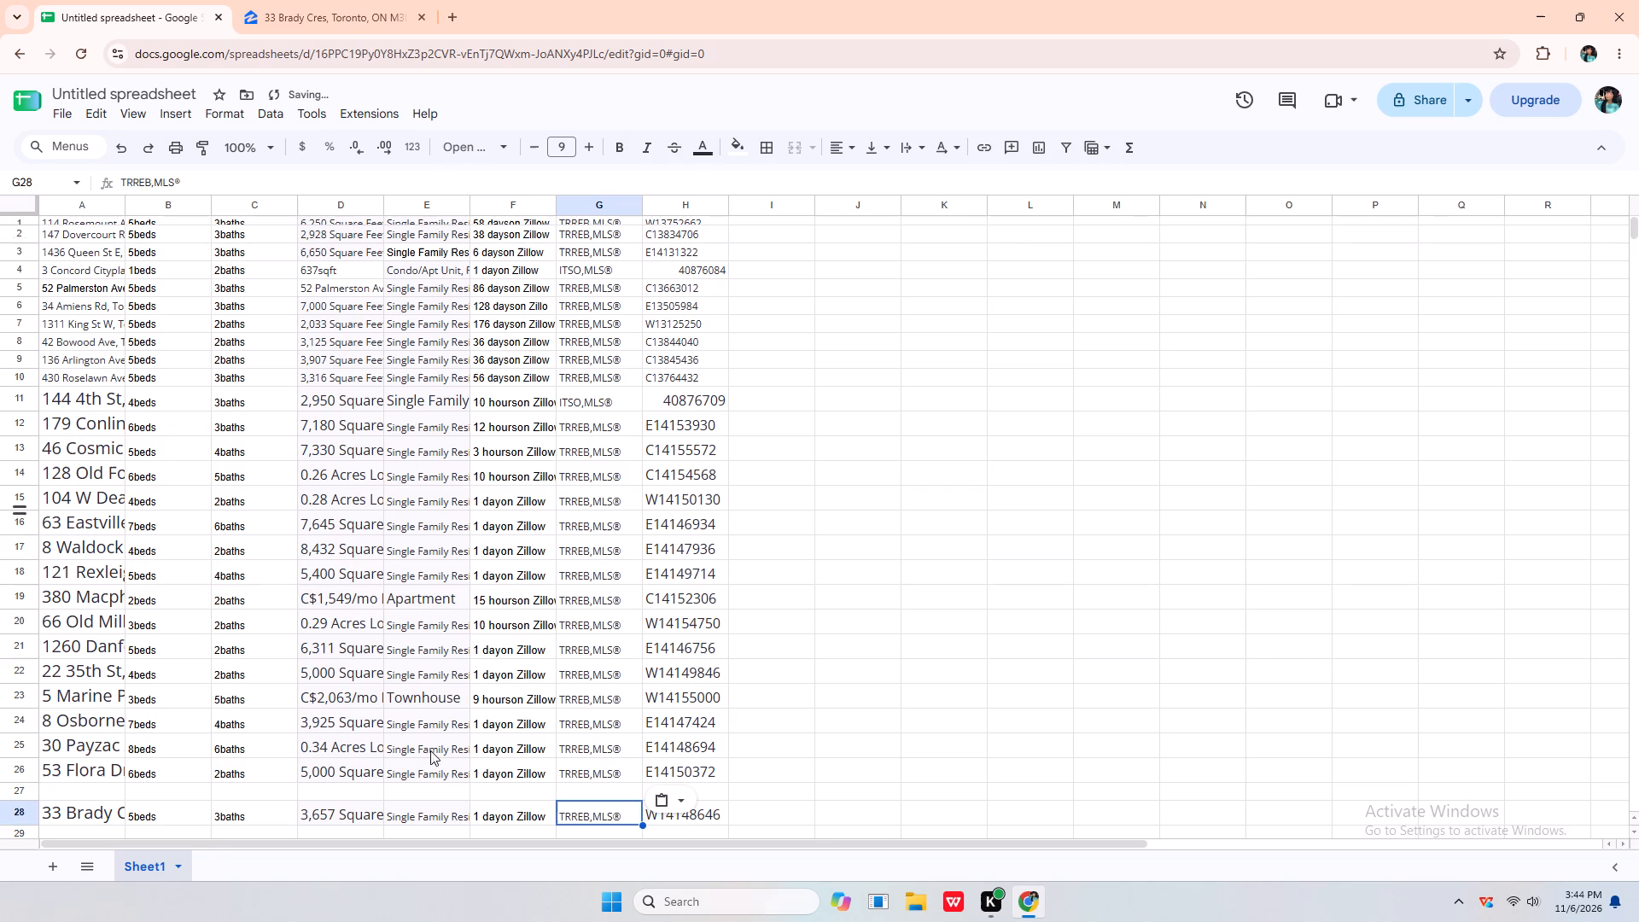
Switch to the Brady Cres listing on Zillow and return to the Toronto search results.
left_click(322, 8)
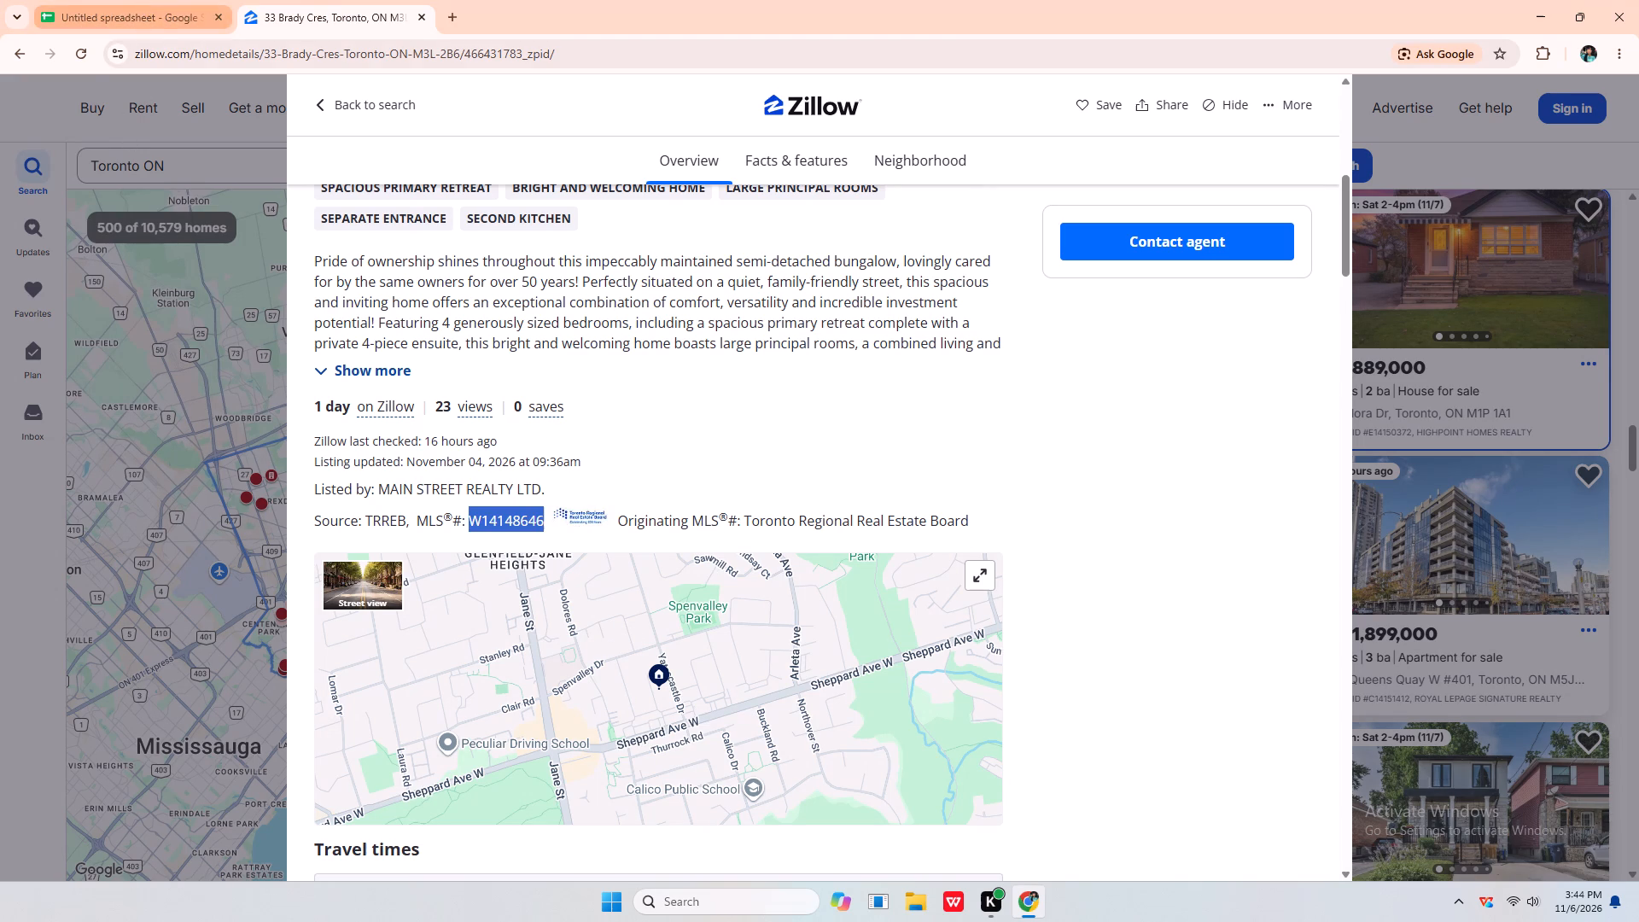
left_click(351, 102)
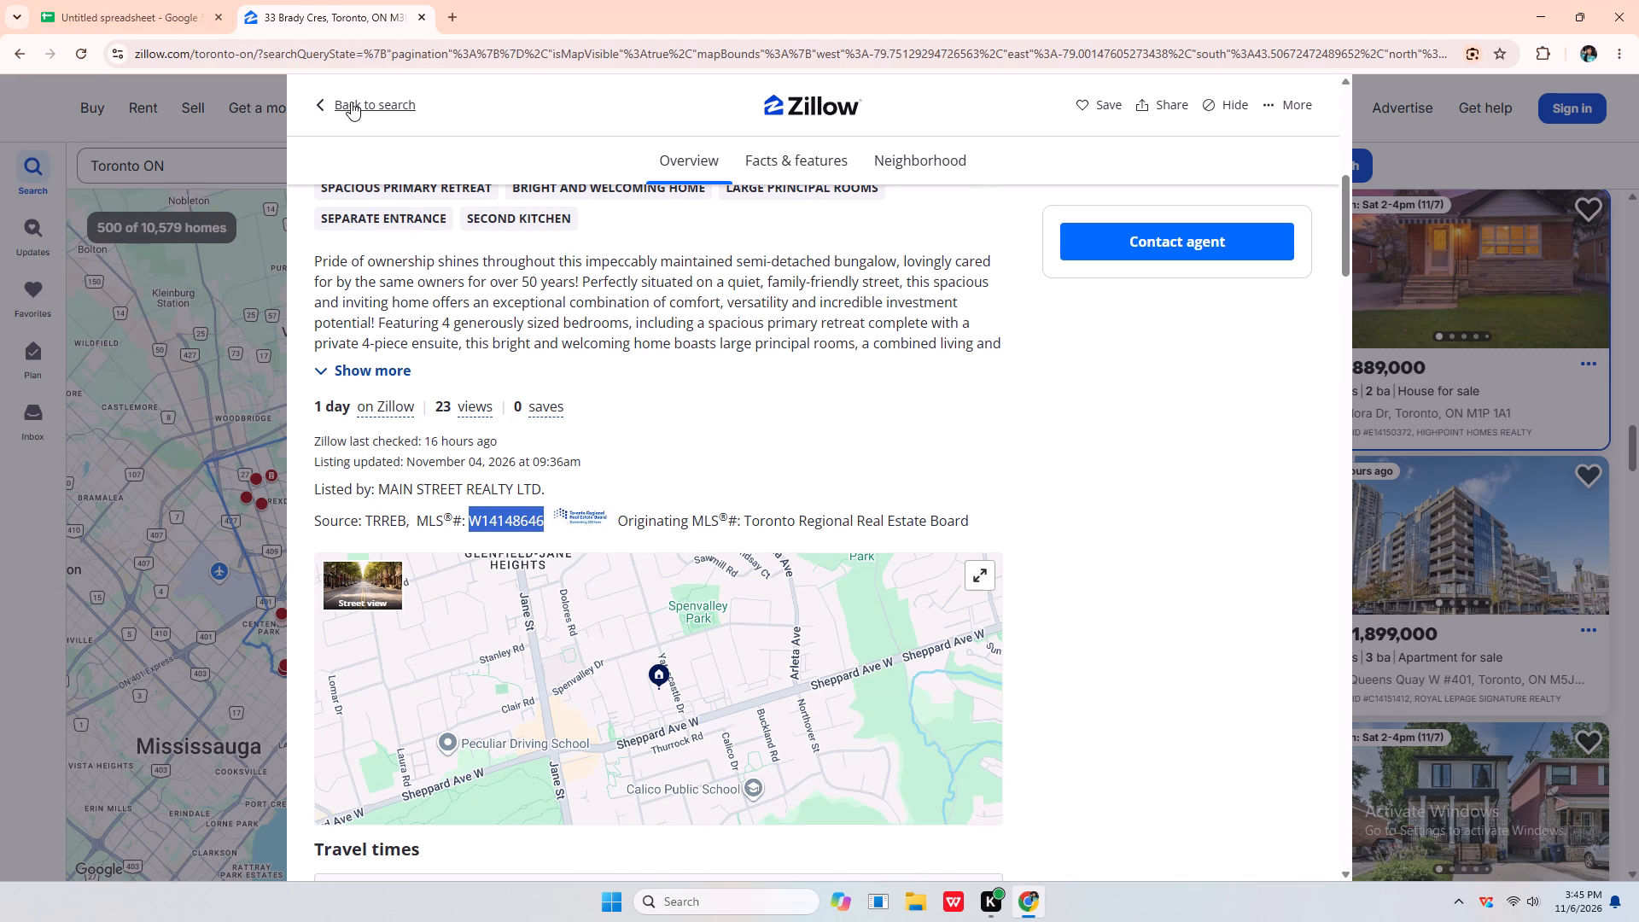